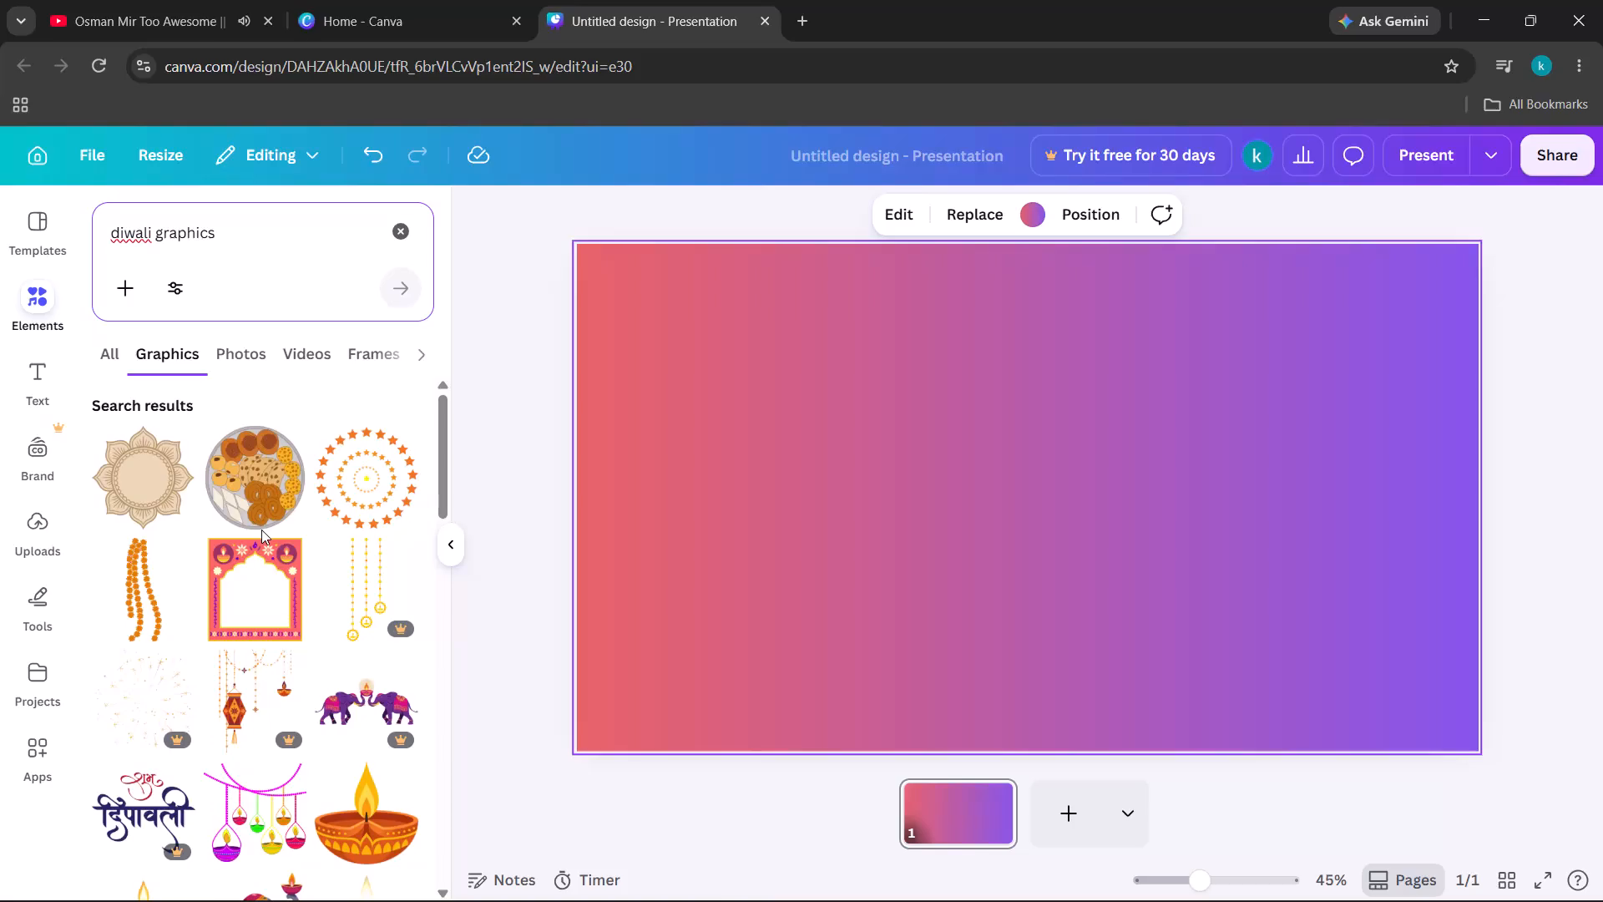
# Browse the Diwali graphics search results for a decorative element that suits the gradient slide.
pyautogui.scroll(-2, 279, 741)
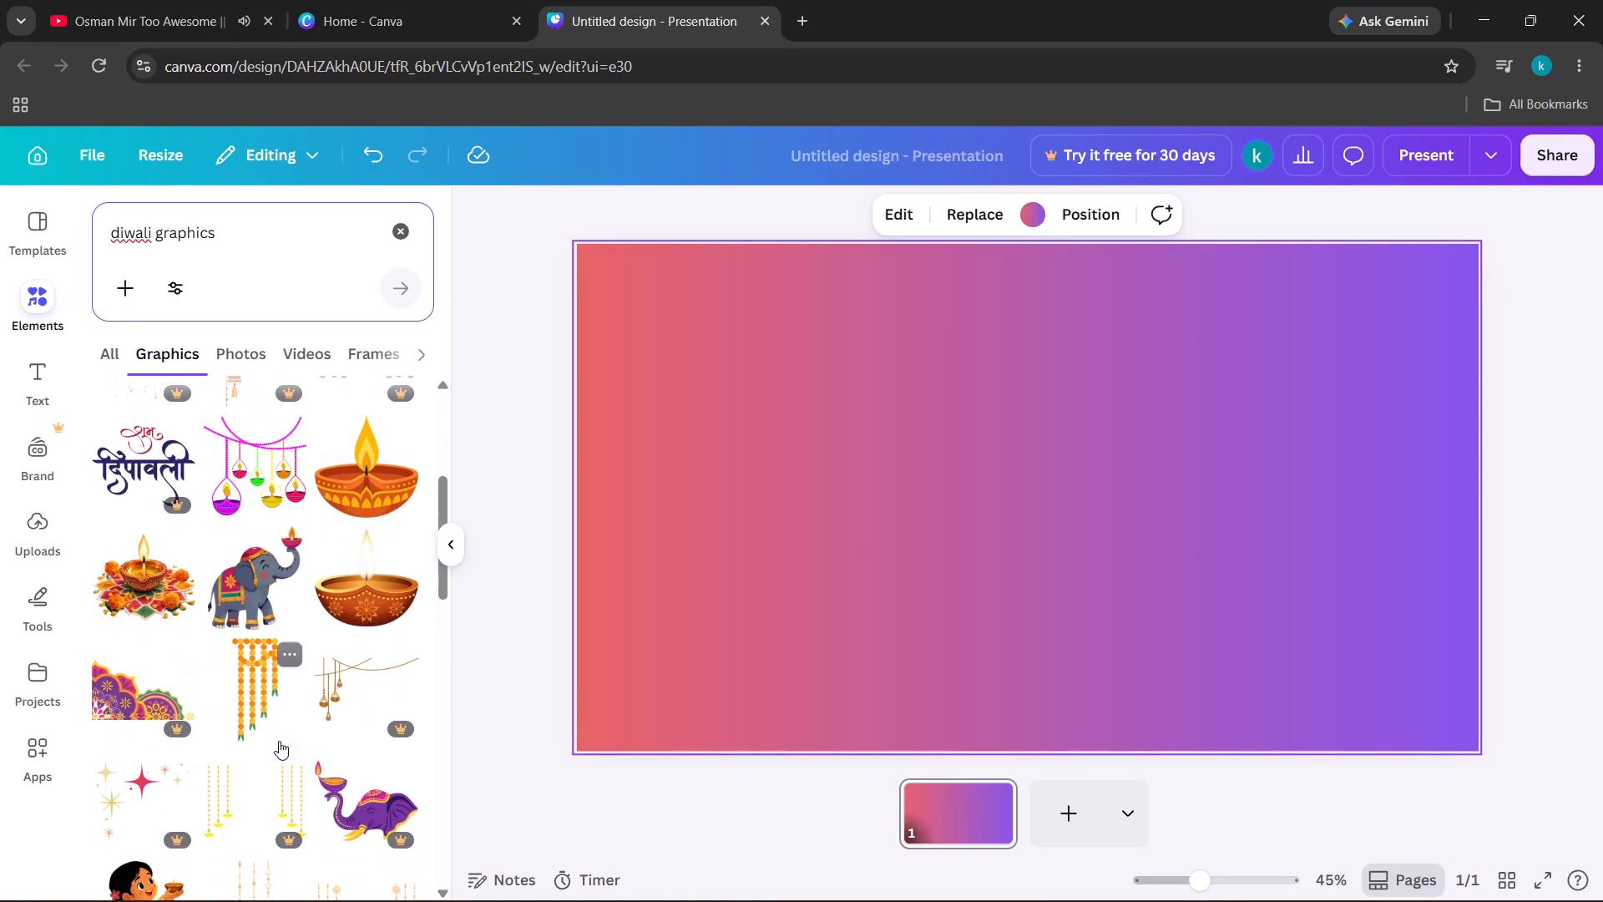
pyautogui.scroll(-1, 279, 741)
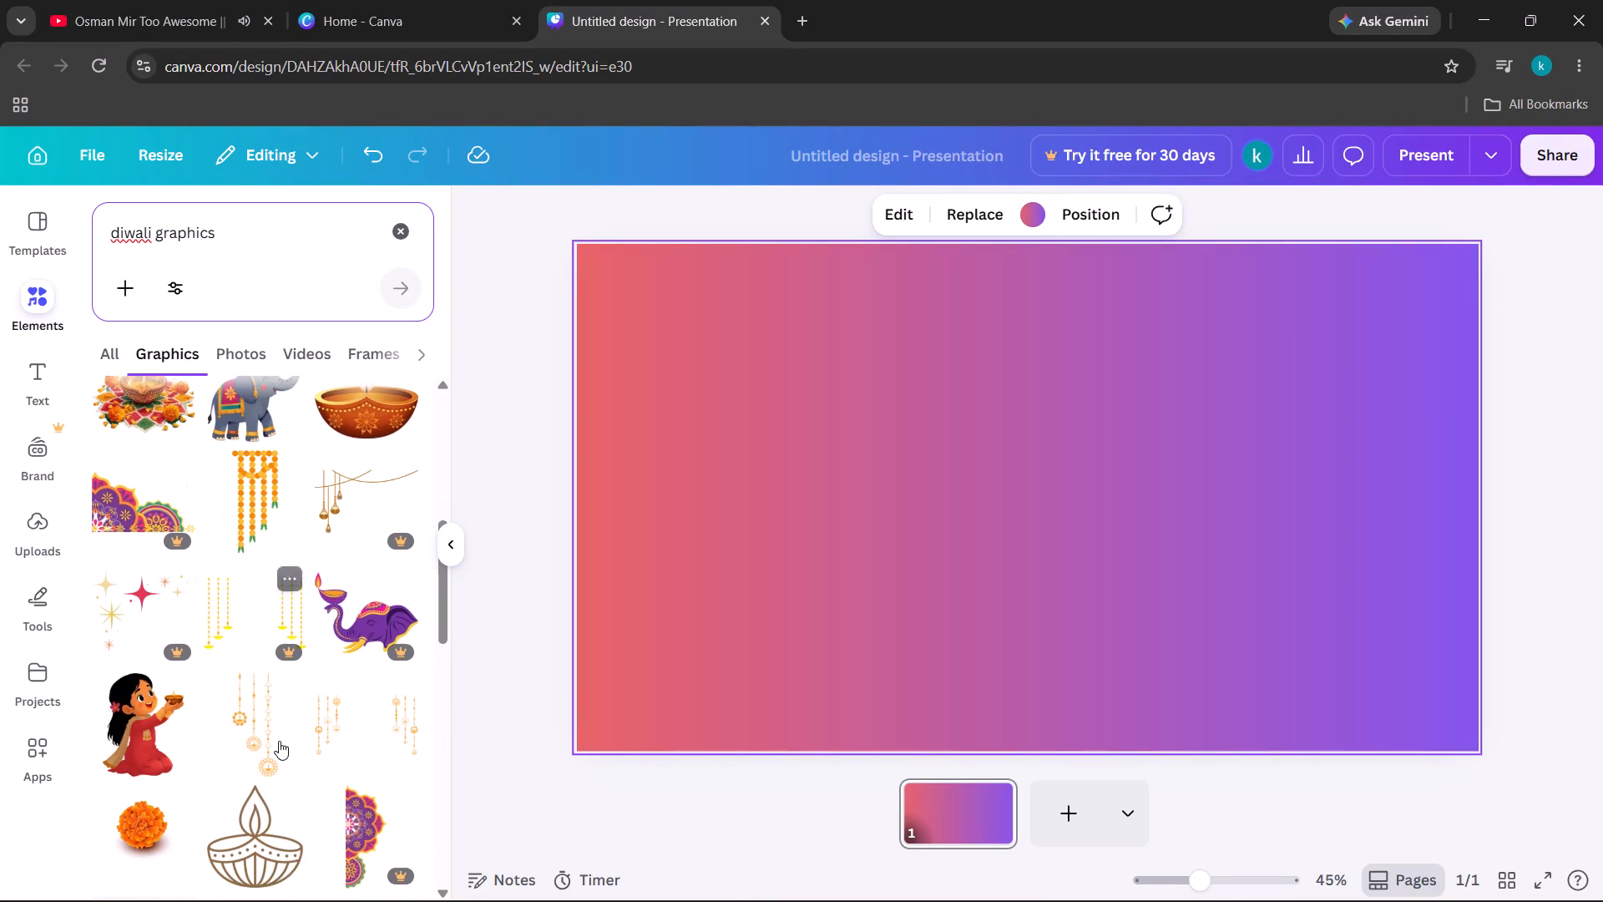
pyautogui.scroll(-4, 279, 741)
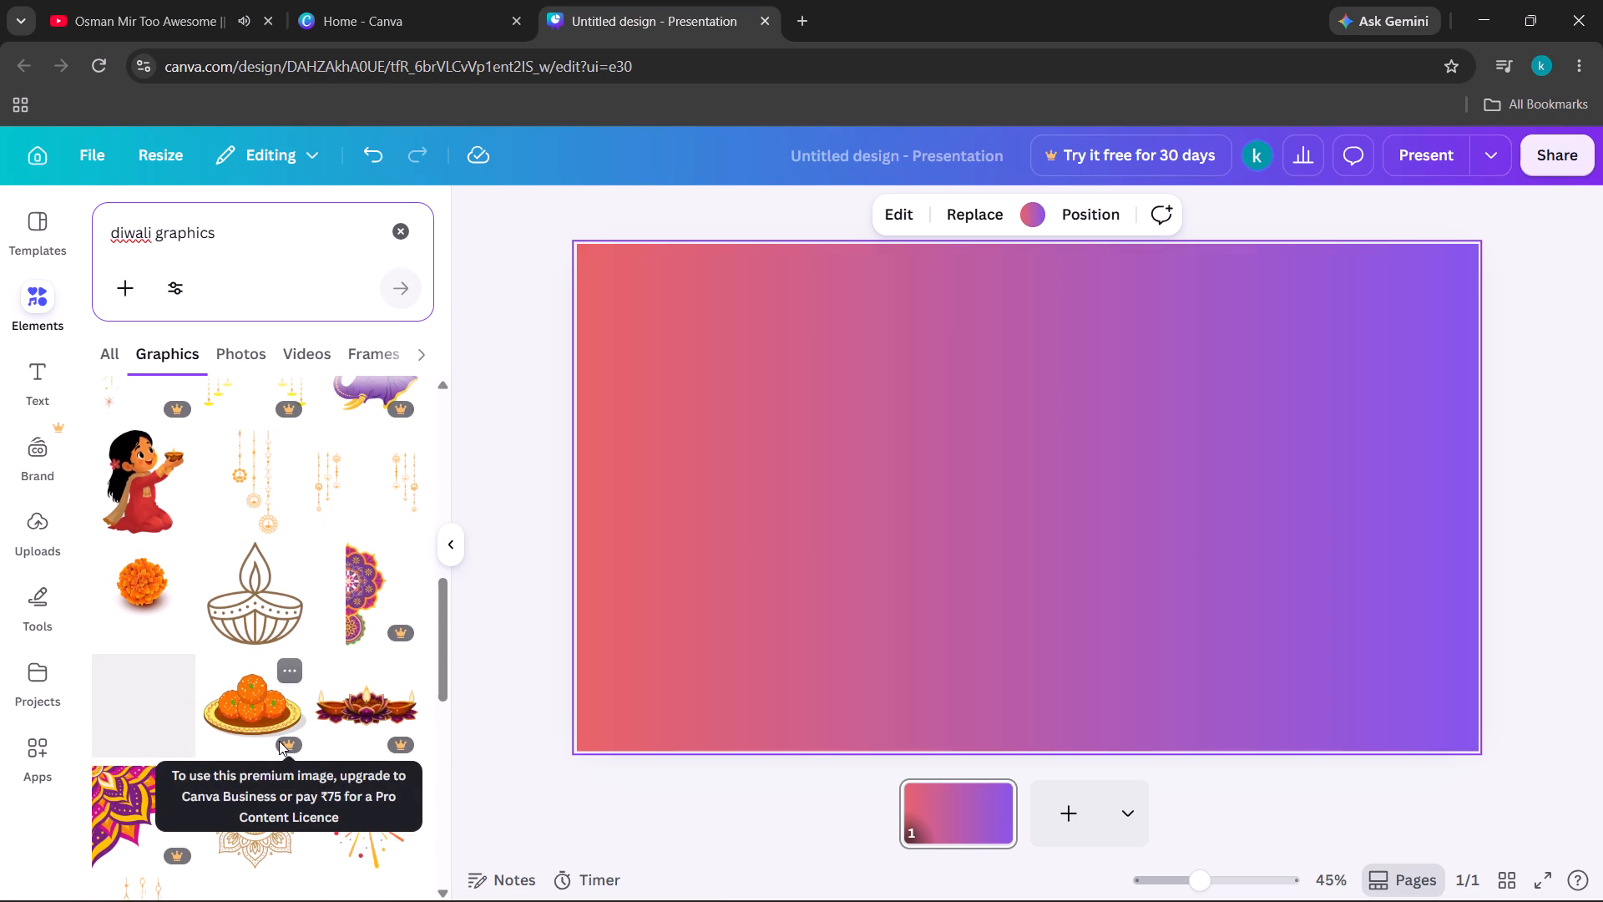
pyautogui.scroll(-3, 279, 741)
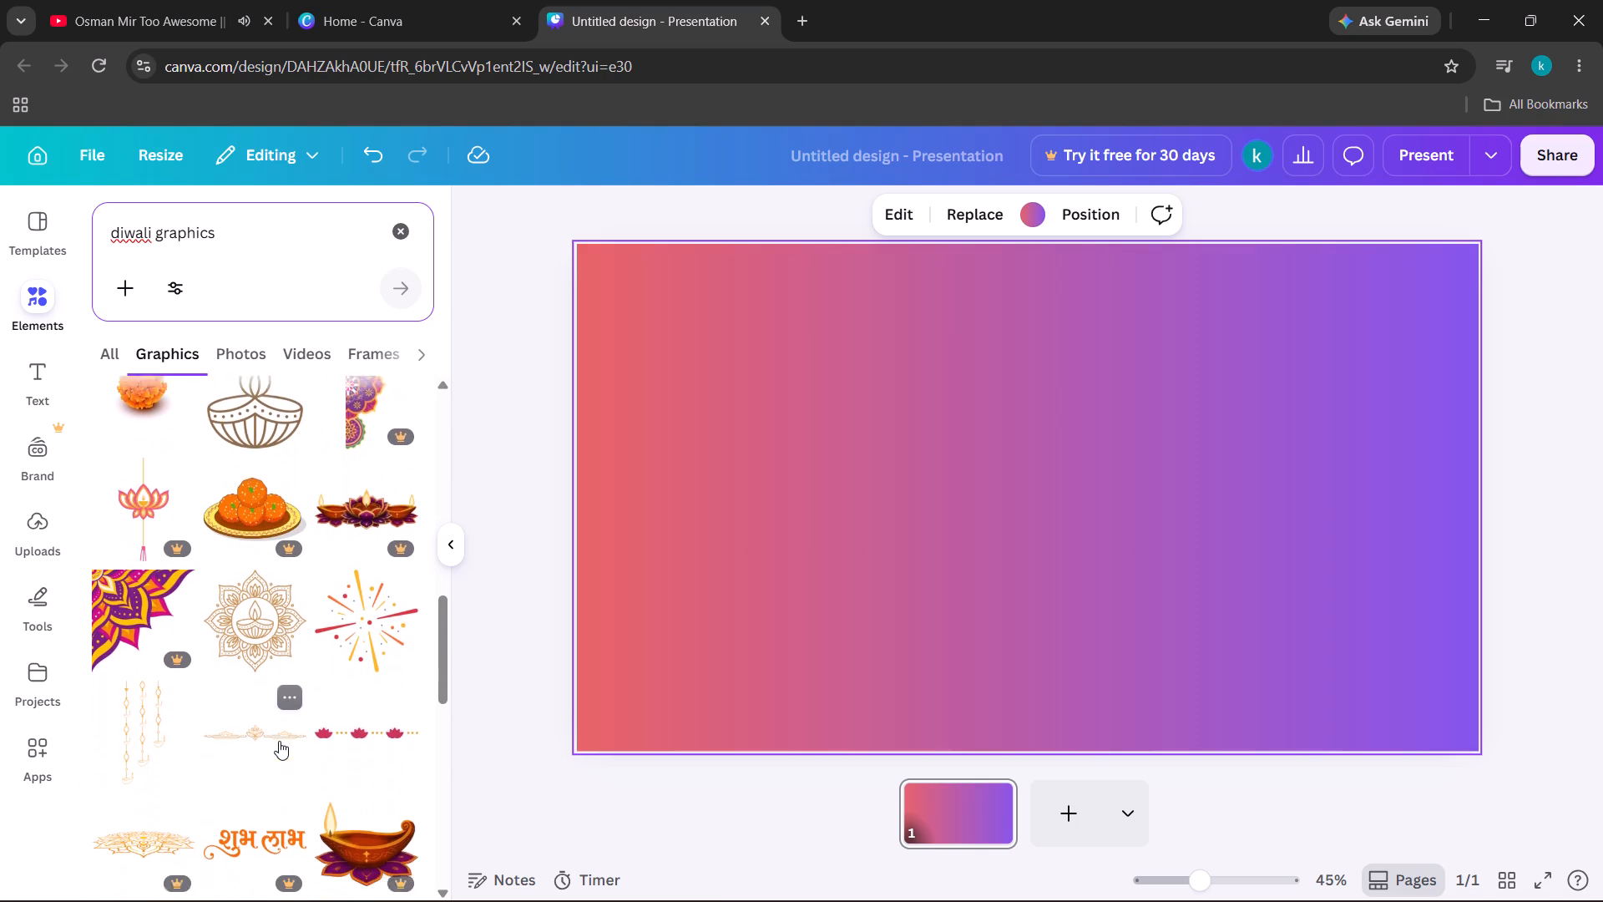
pyautogui.scroll(-3, 279, 741)
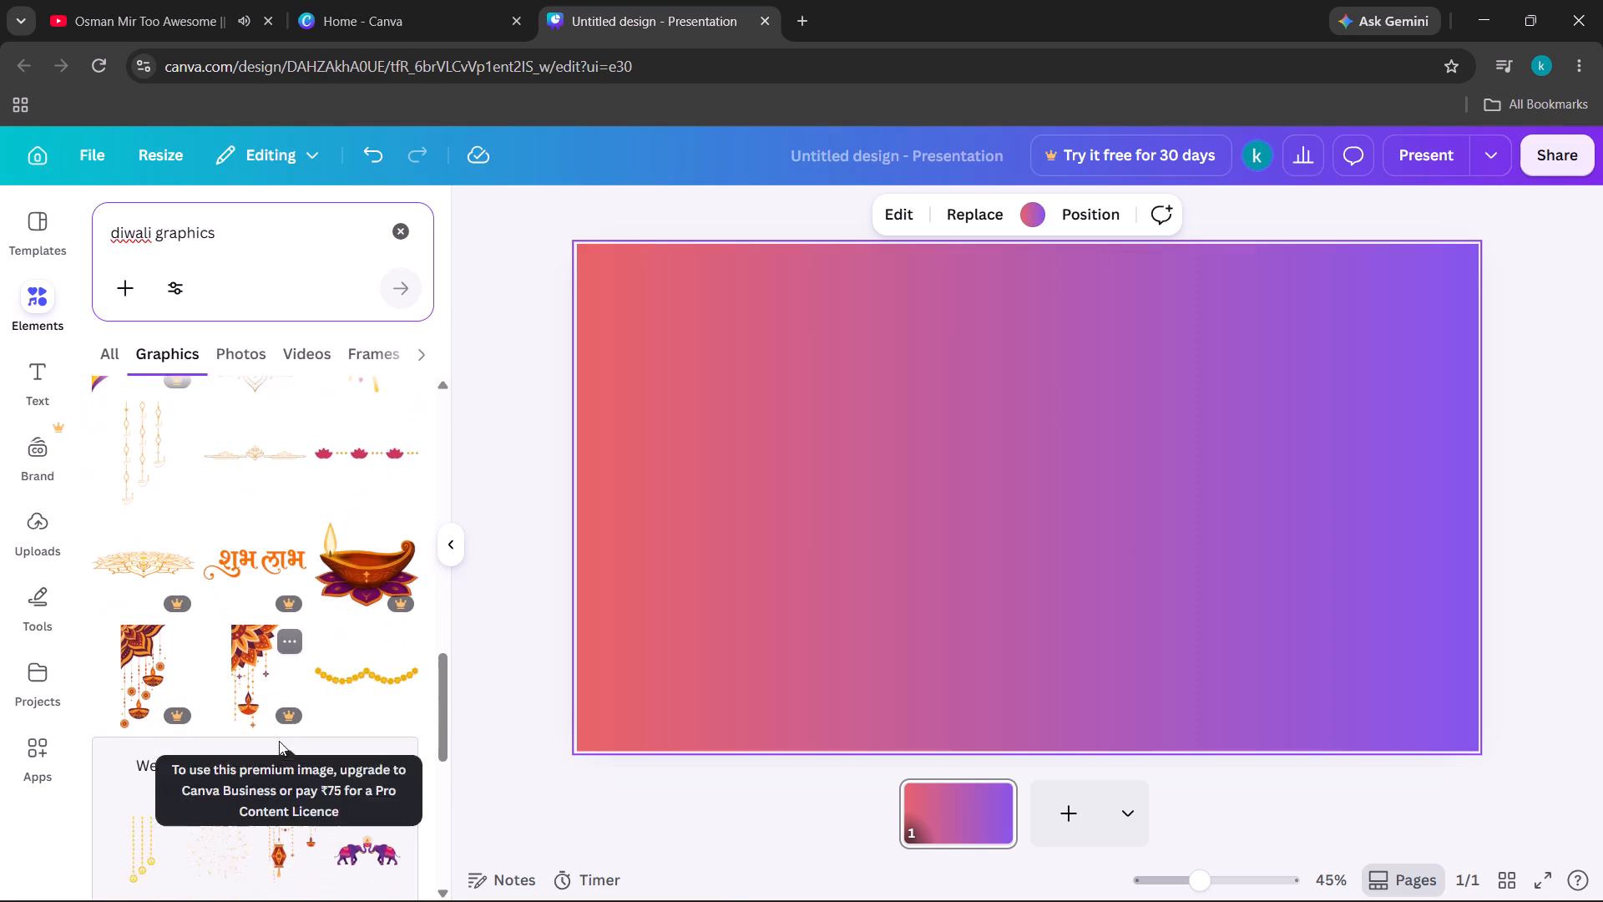
pyautogui.scroll(-3, 279, 741)
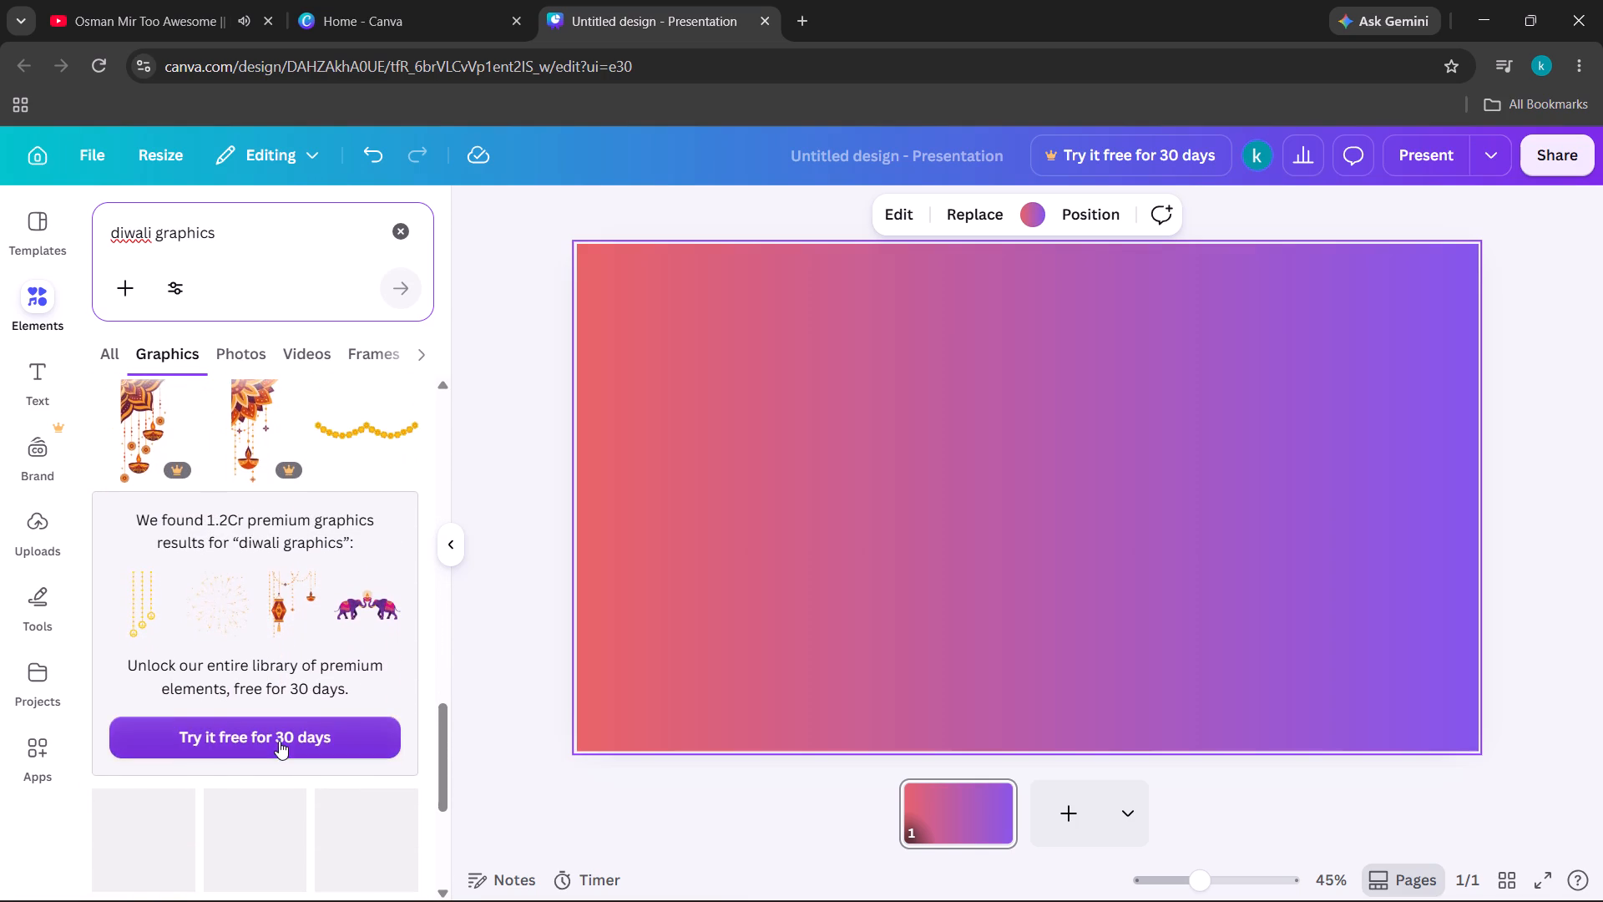
pyautogui.scroll(-3, 279, 741)
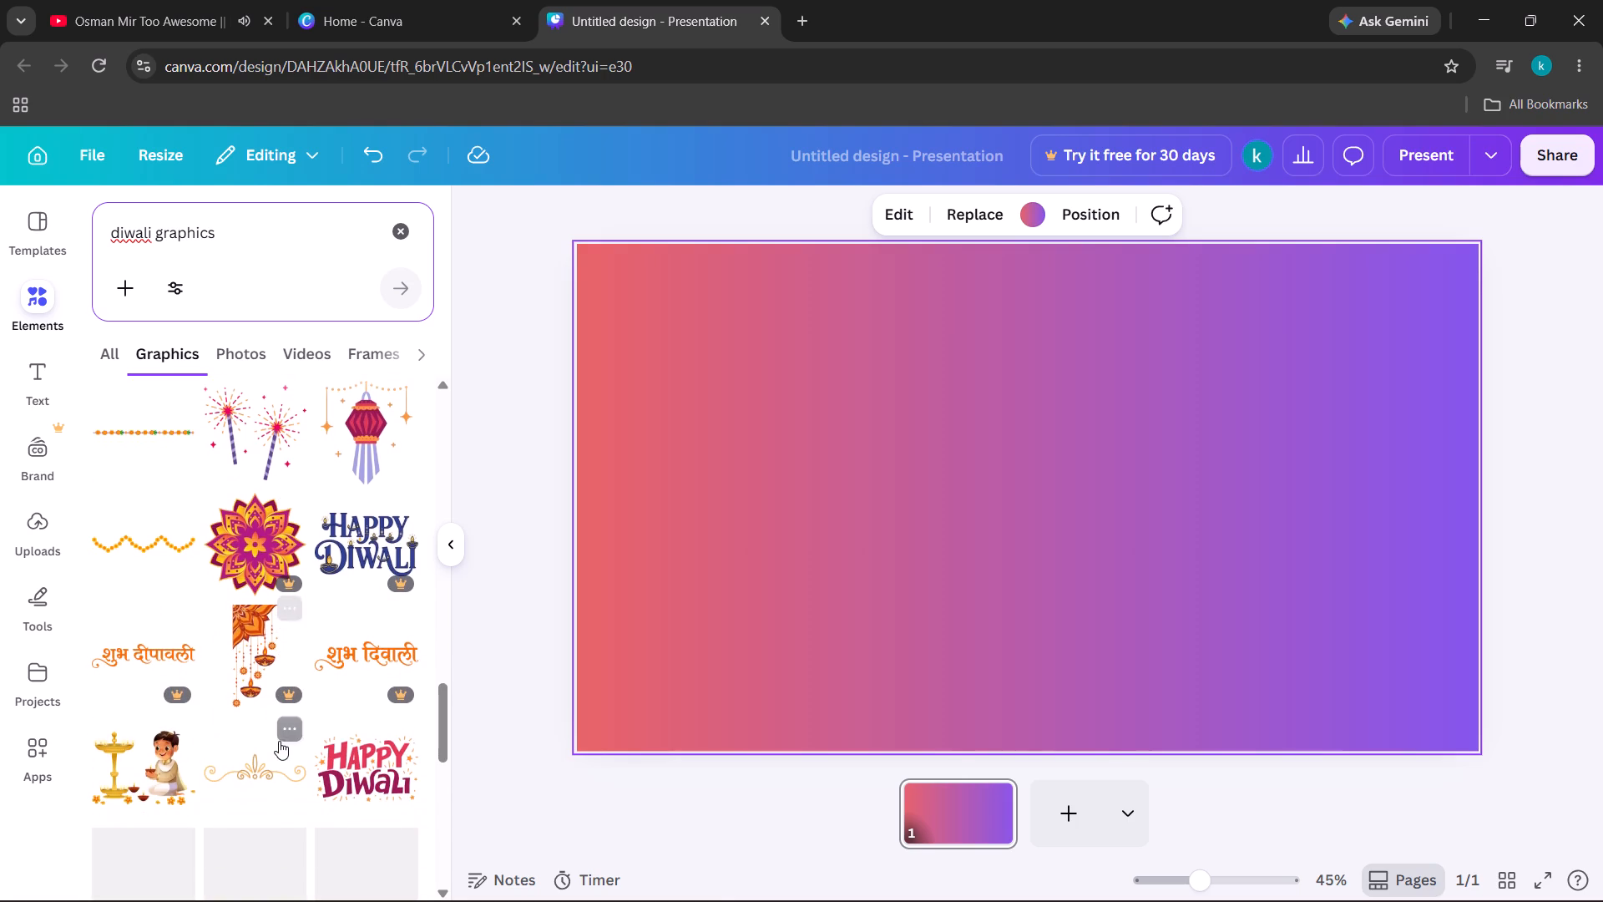
pyautogui.scroll(-3, 279, 741)
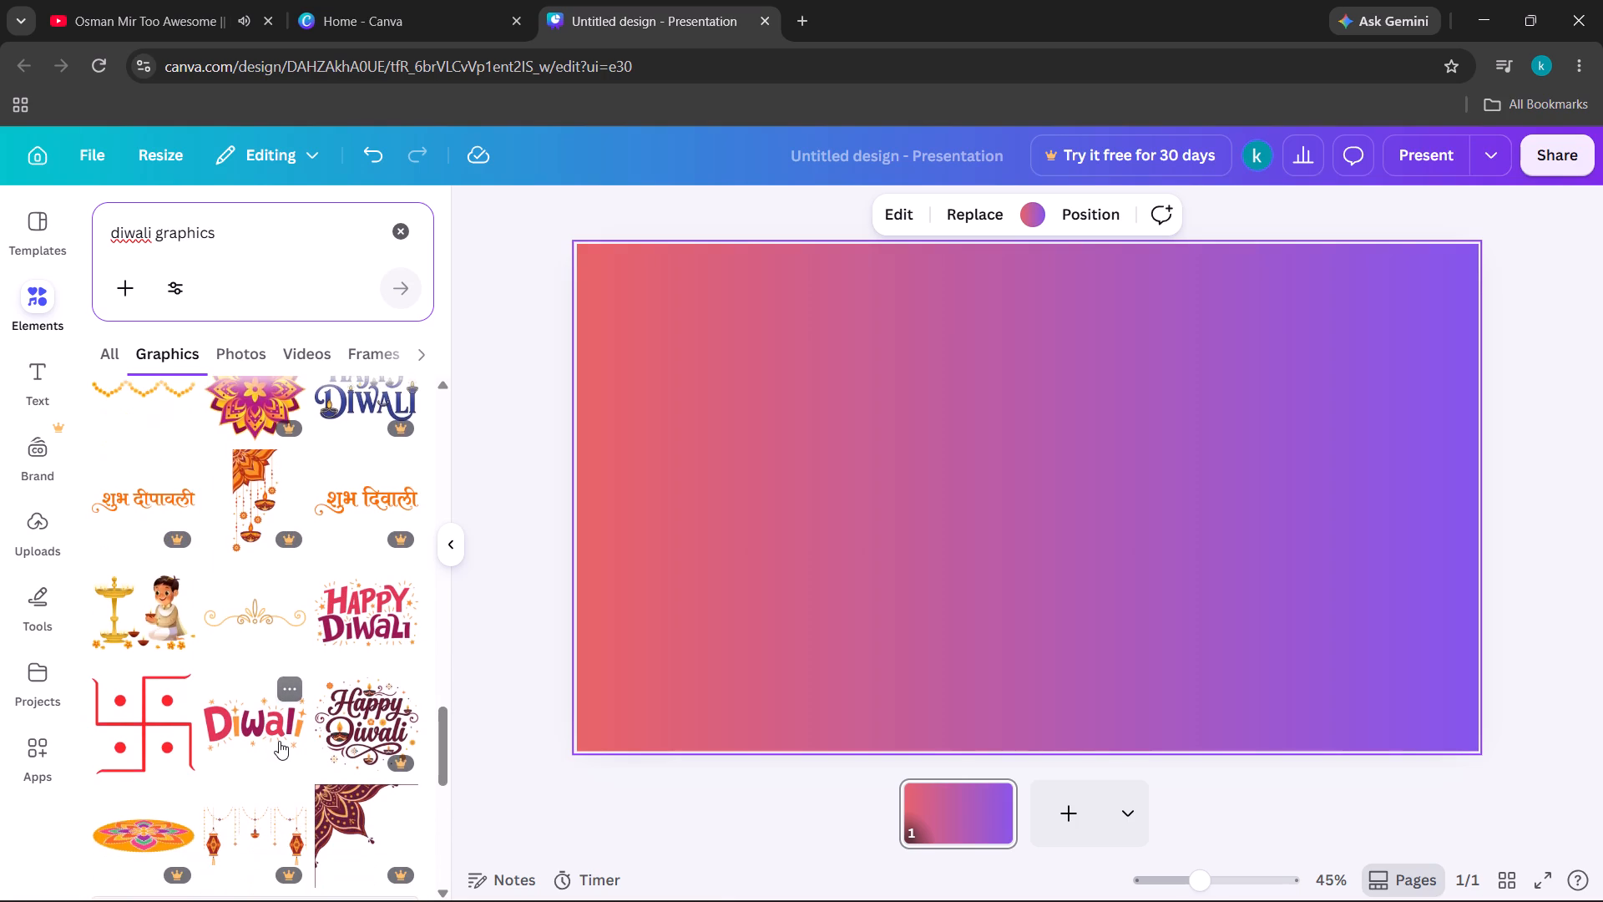
pyautogui.scroll(-3, 279, 741)
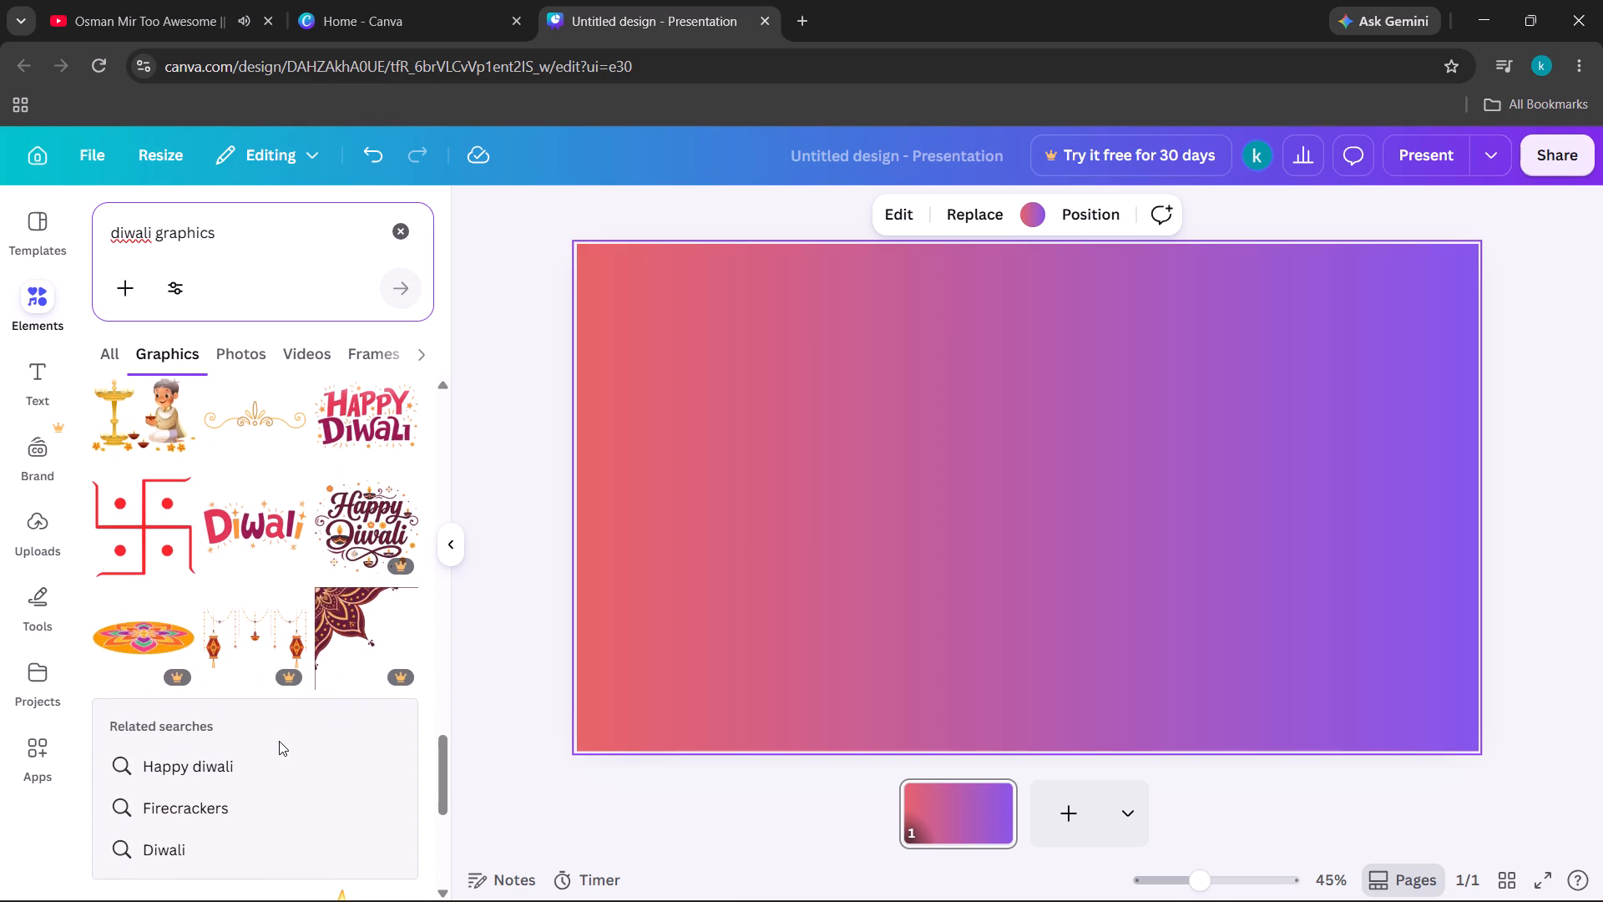
pyautogui.scroll(-4, 279, 741)
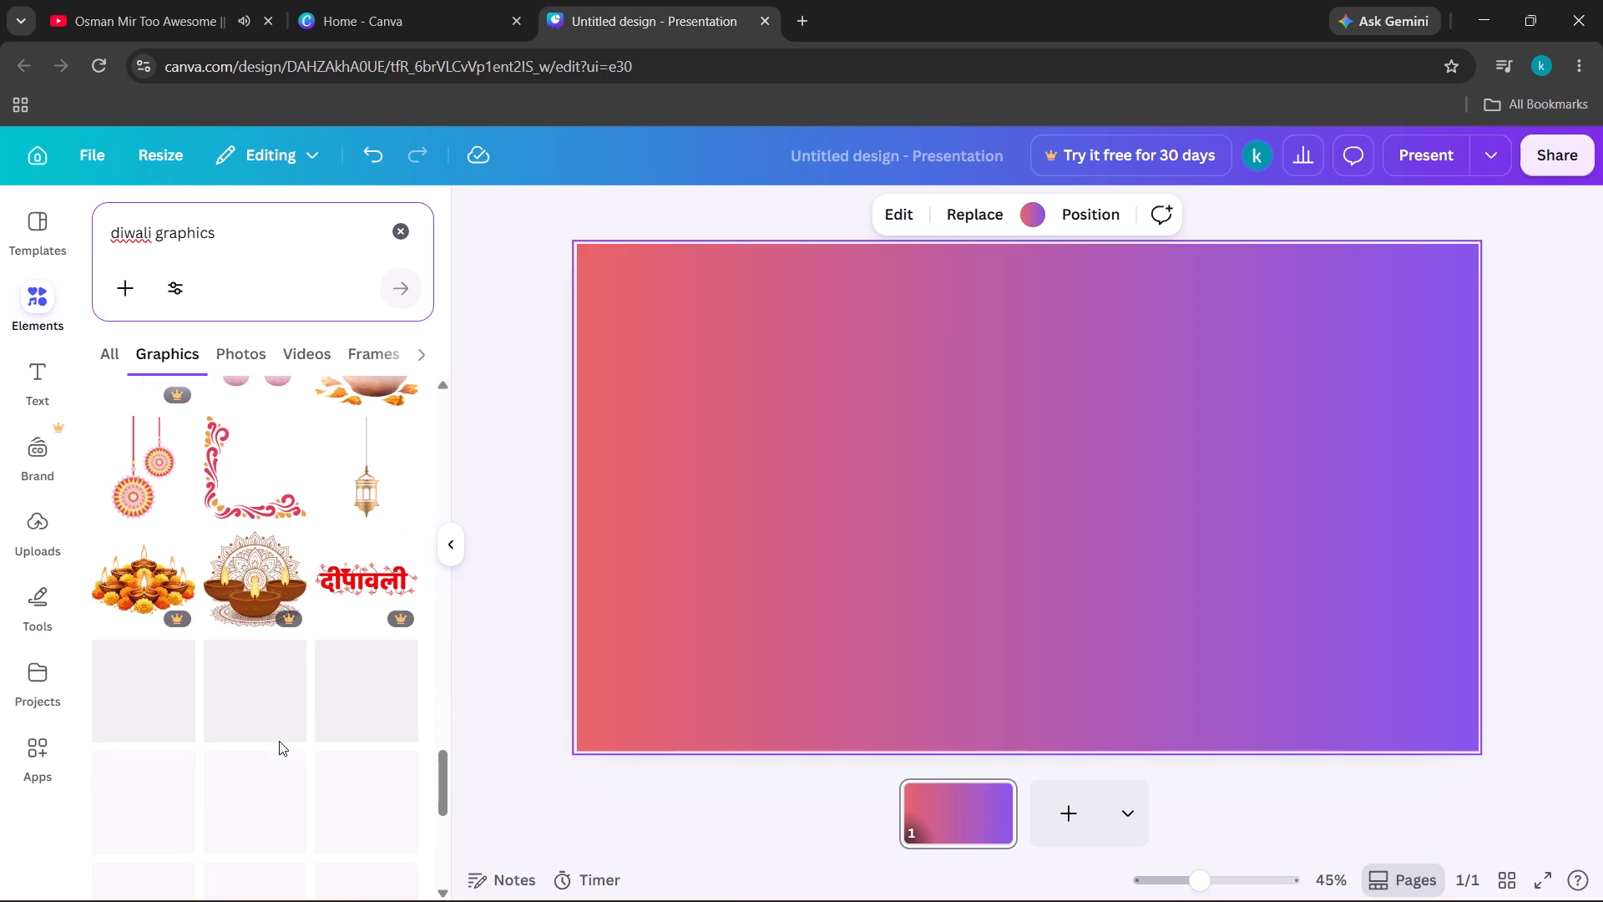
pyautogui.scroll(-2, 279, 741)
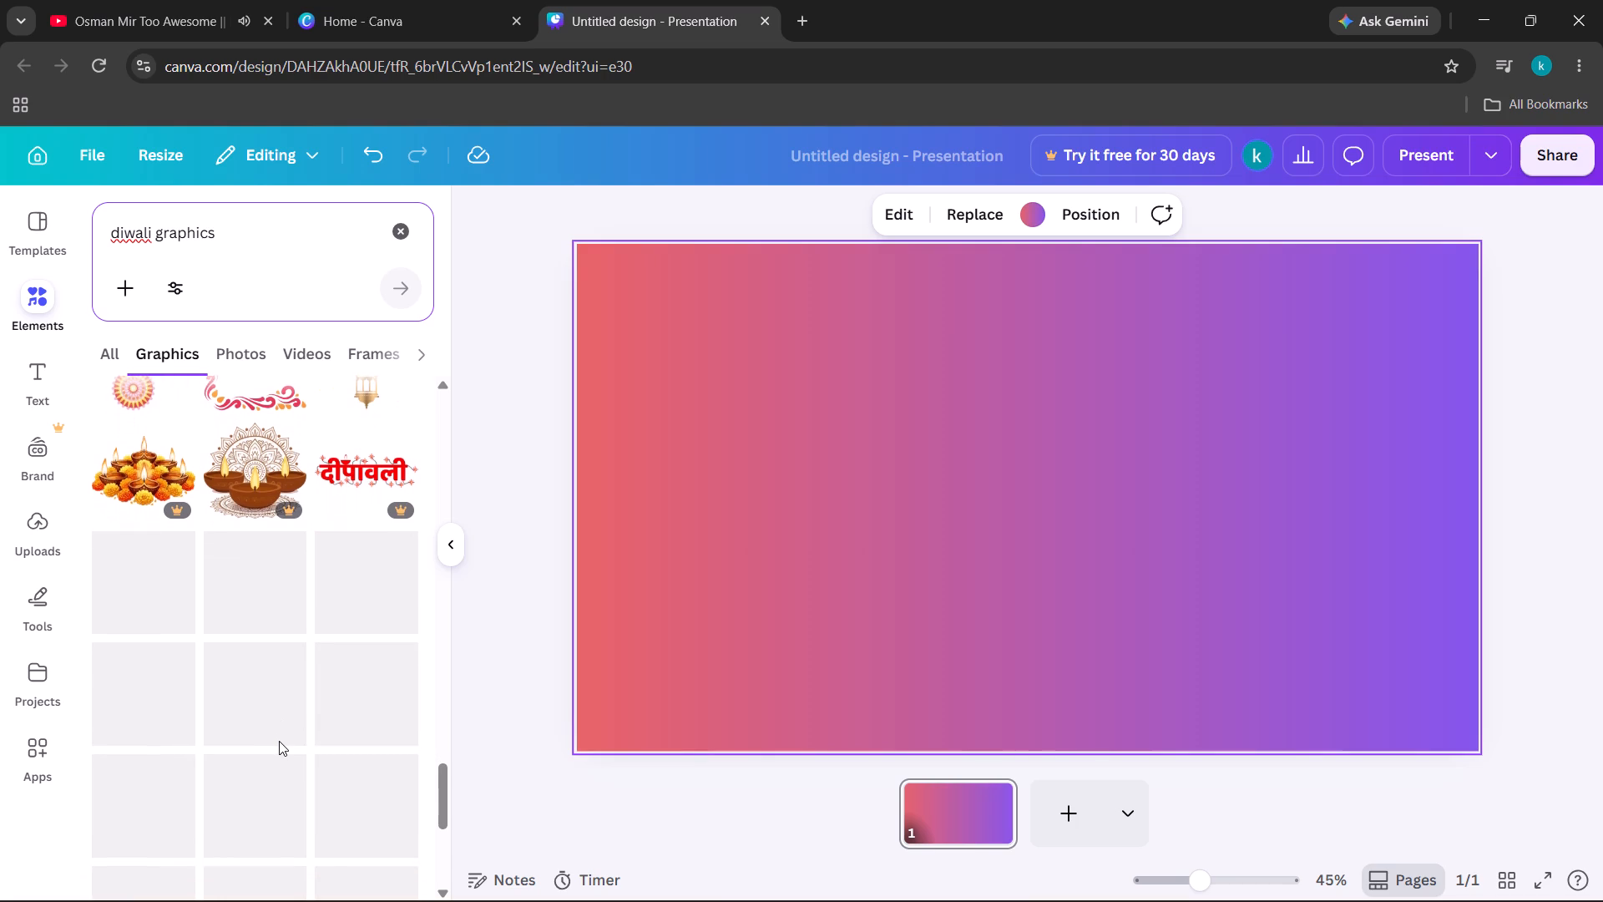
pyautogui.scroll(-1, 279, 741)
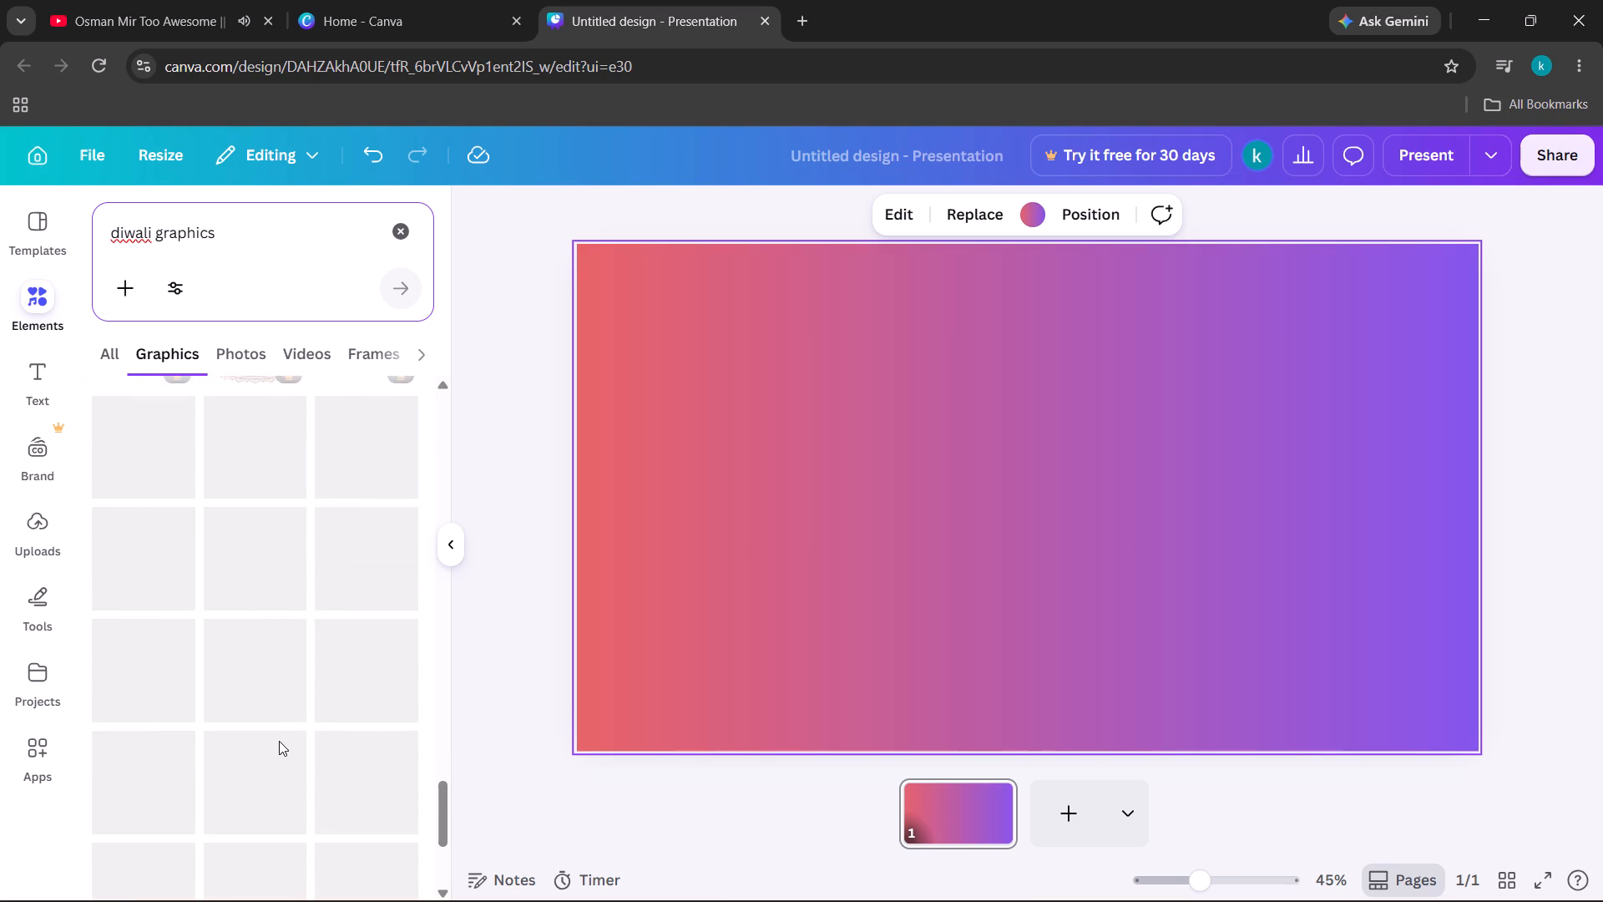
pyautogui.scroll(1, 279, 741)
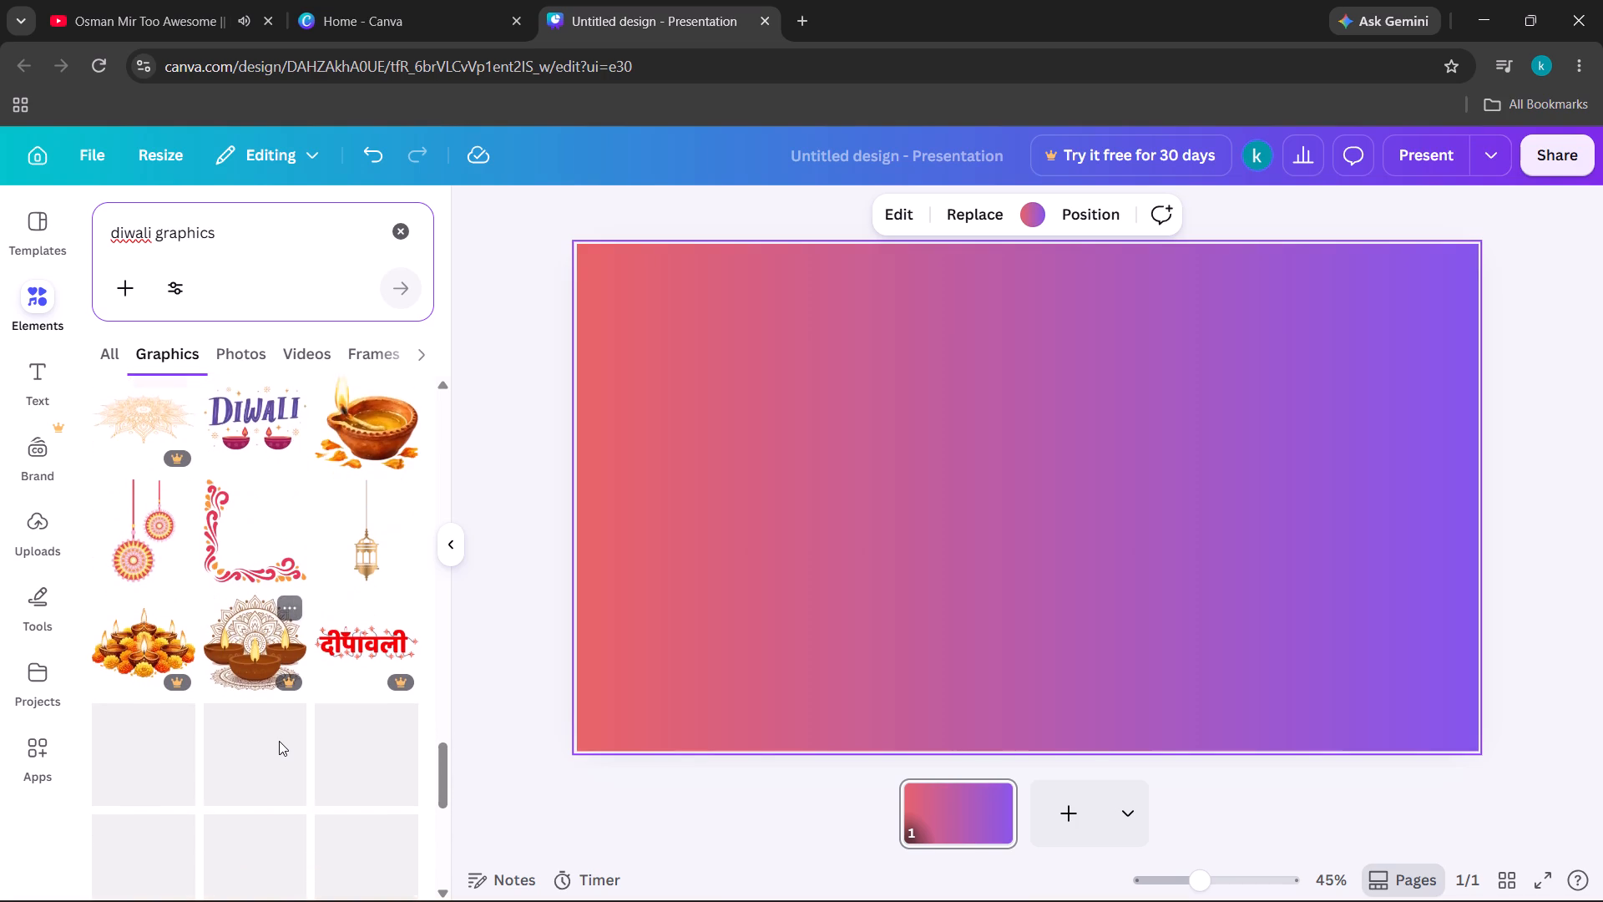
pyautogui.scroll(-1, 291, 760)
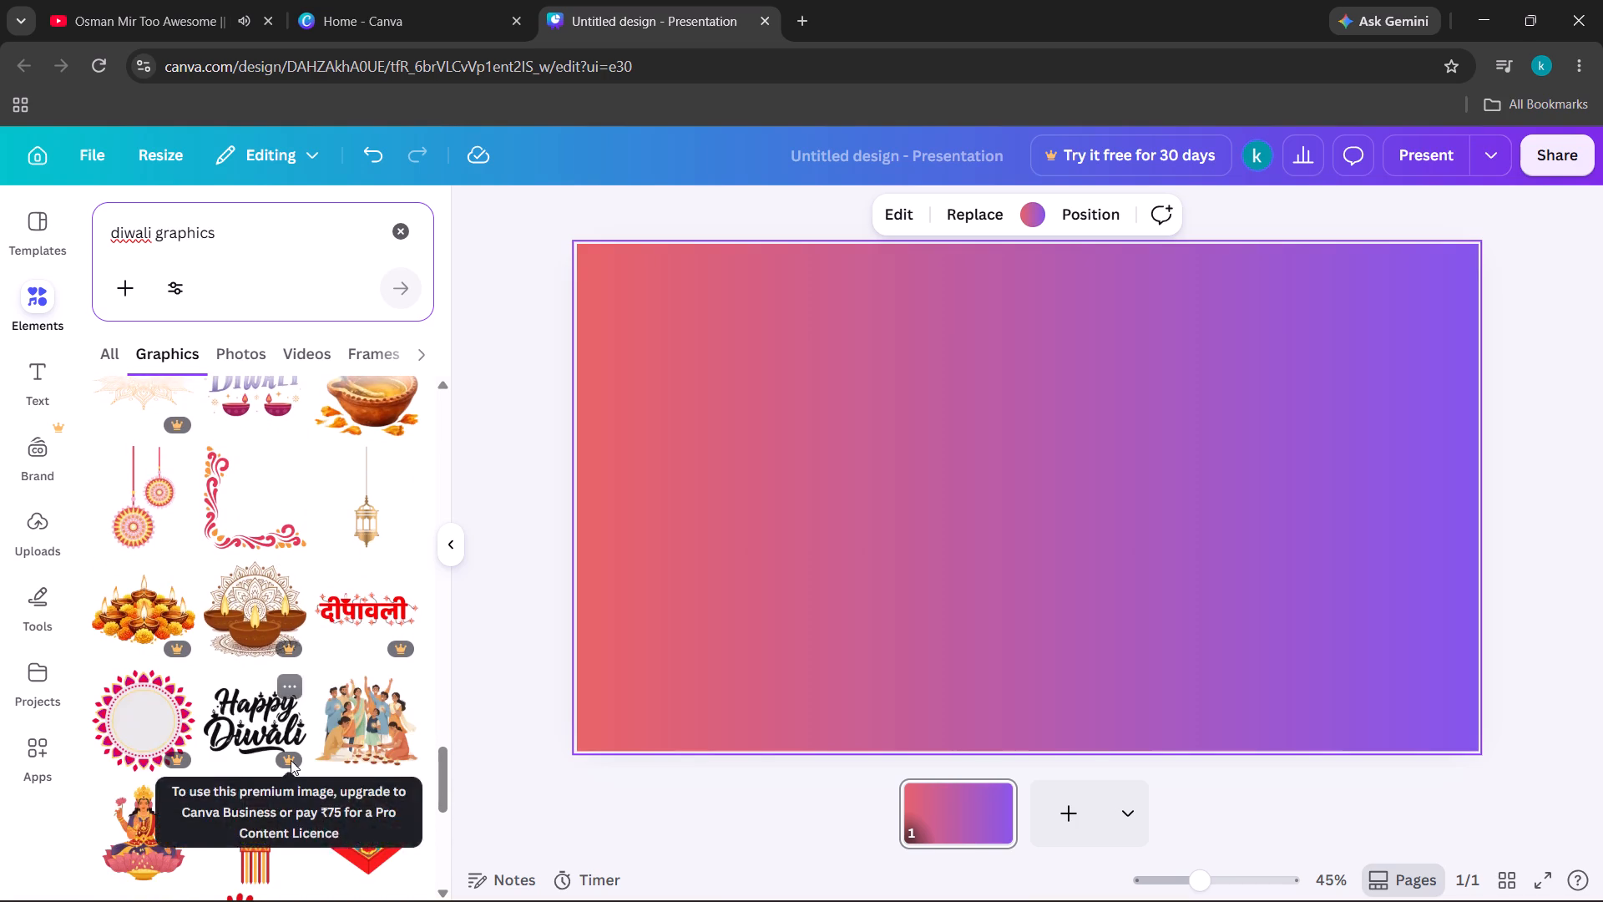
pyautogui.scroll(-5, 291, 760)
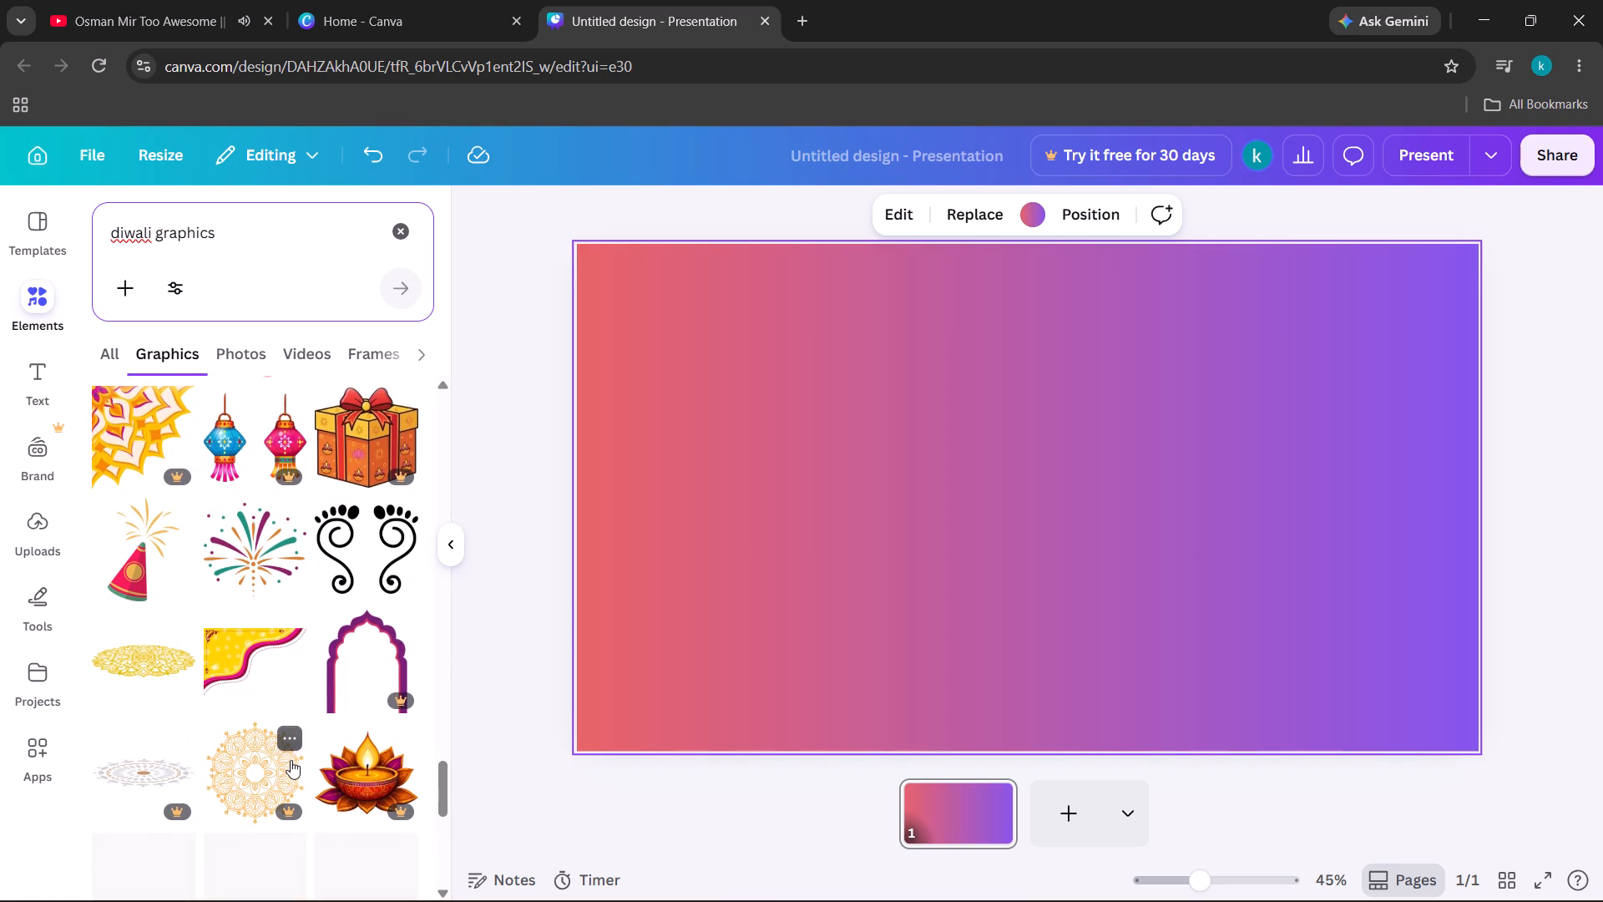
pyautogui.scroll(-2, 291, 760)
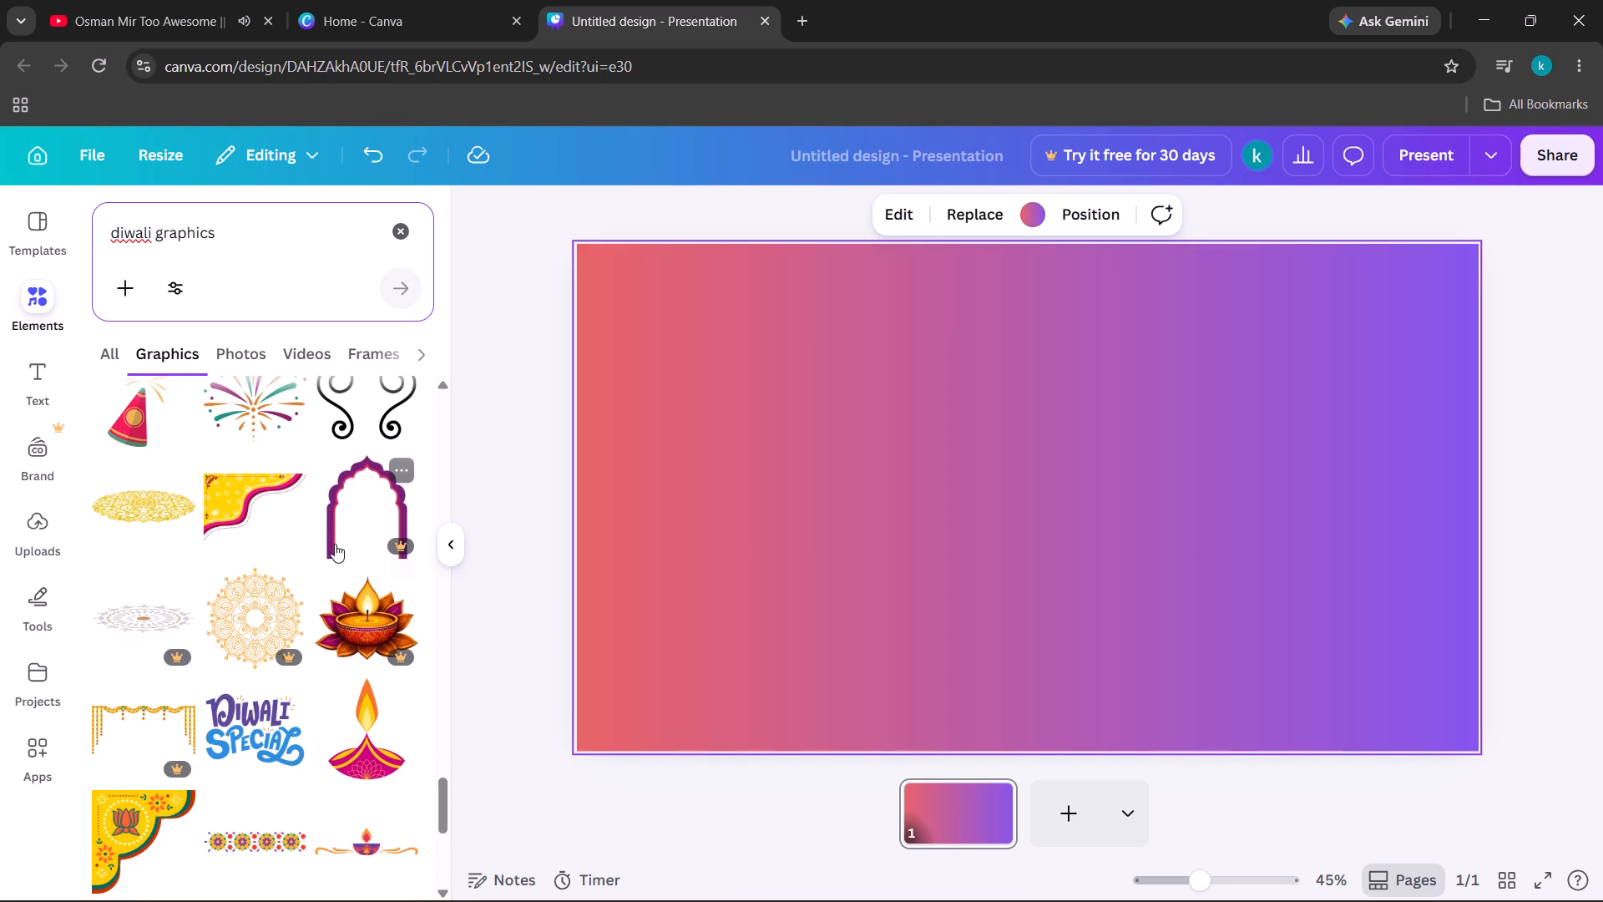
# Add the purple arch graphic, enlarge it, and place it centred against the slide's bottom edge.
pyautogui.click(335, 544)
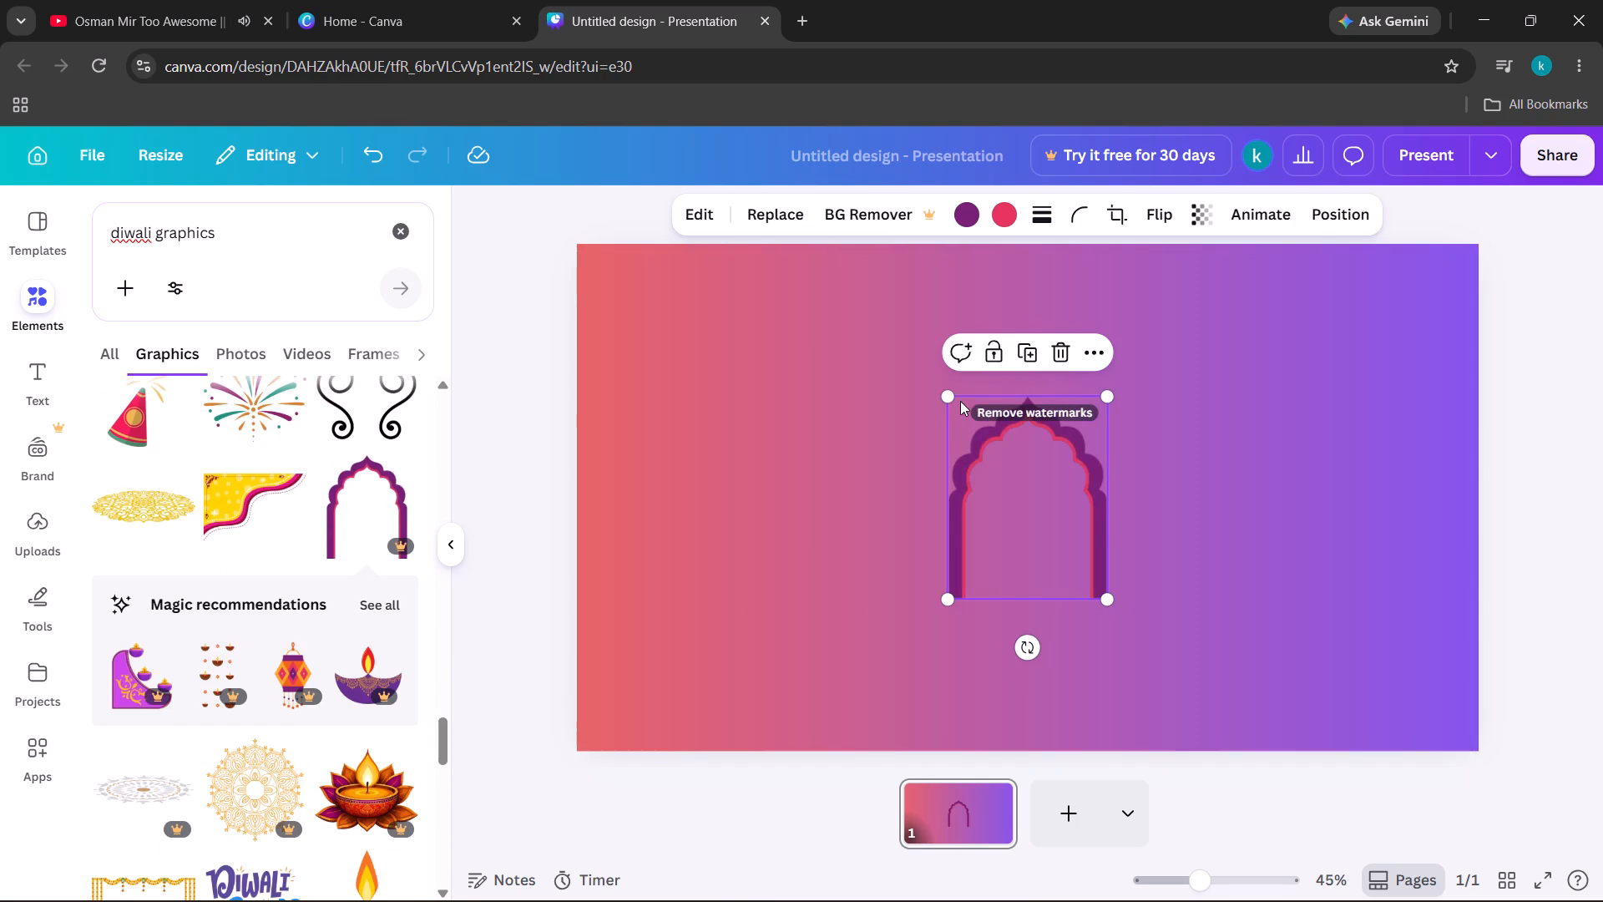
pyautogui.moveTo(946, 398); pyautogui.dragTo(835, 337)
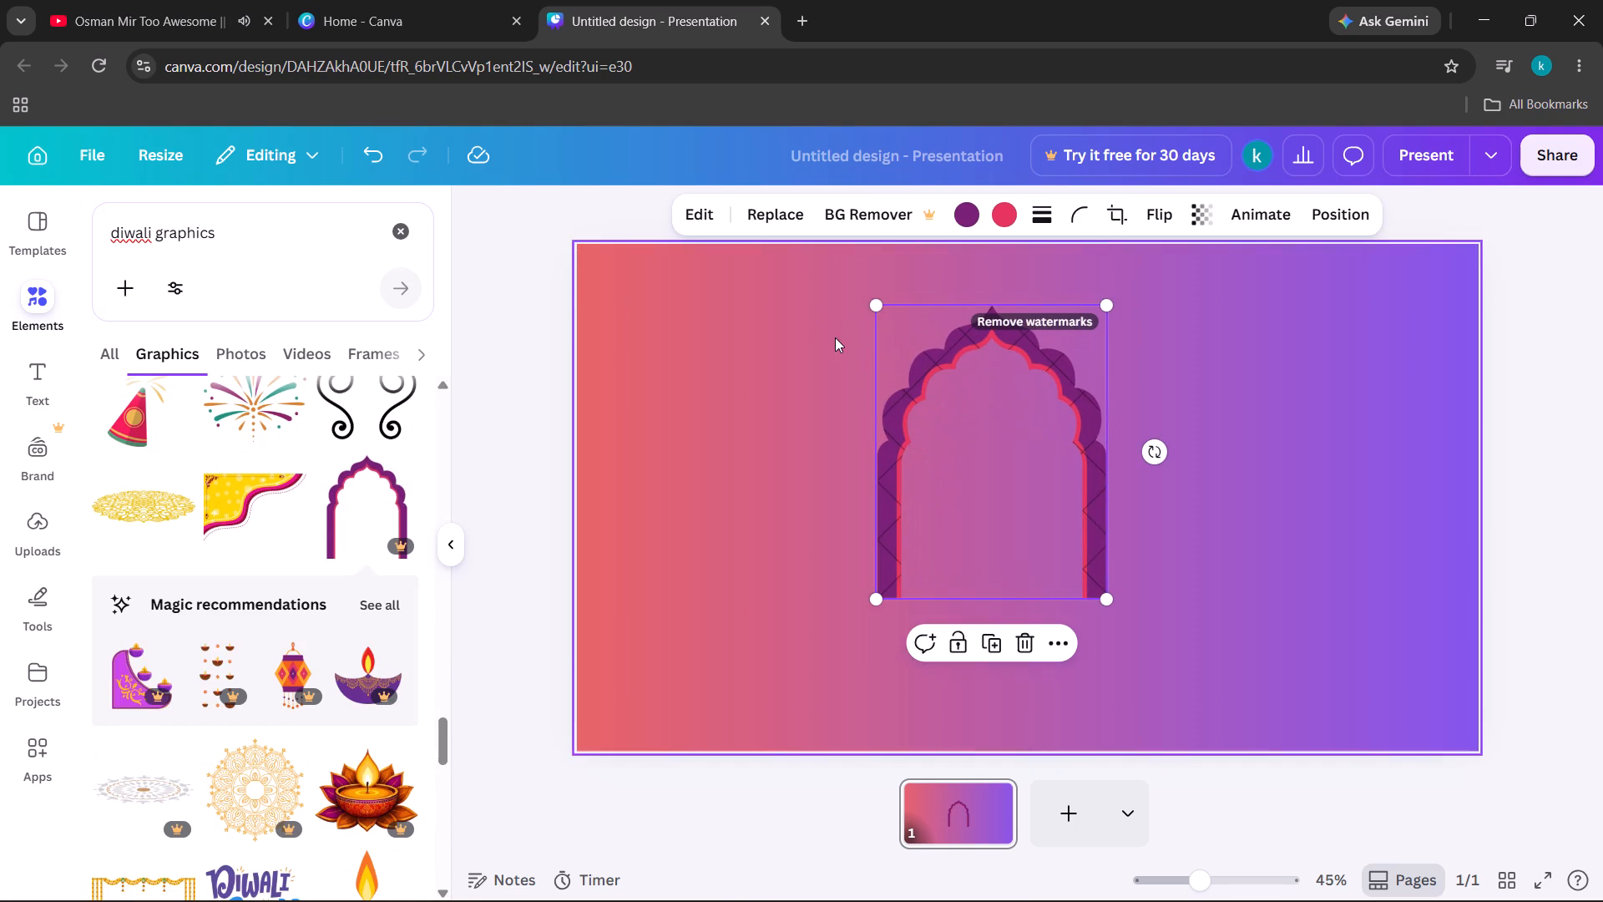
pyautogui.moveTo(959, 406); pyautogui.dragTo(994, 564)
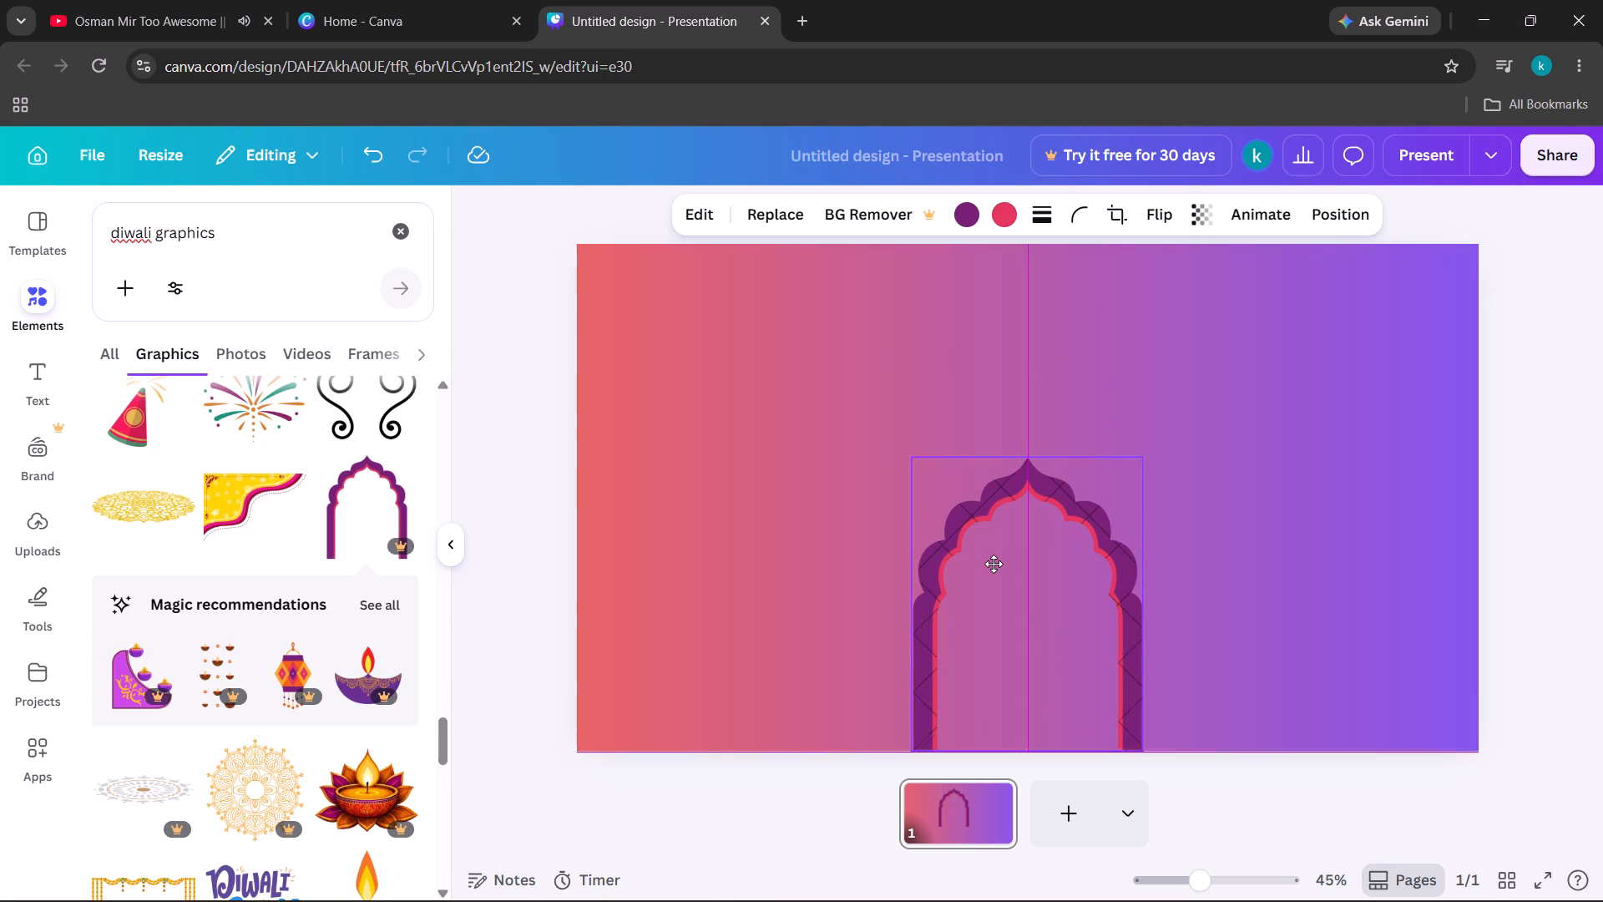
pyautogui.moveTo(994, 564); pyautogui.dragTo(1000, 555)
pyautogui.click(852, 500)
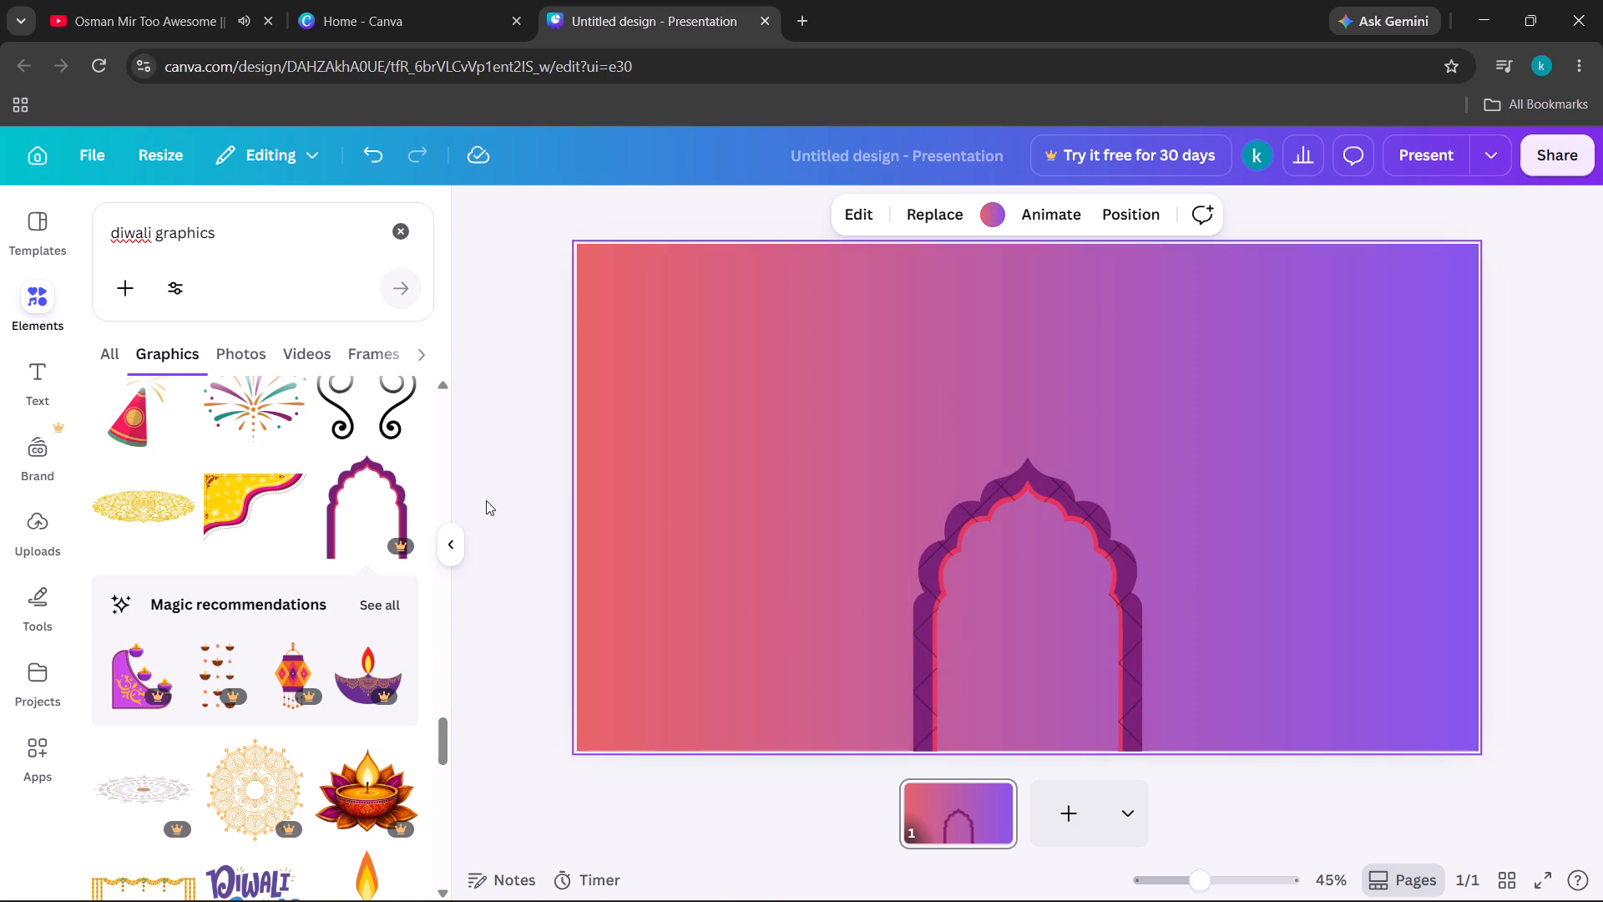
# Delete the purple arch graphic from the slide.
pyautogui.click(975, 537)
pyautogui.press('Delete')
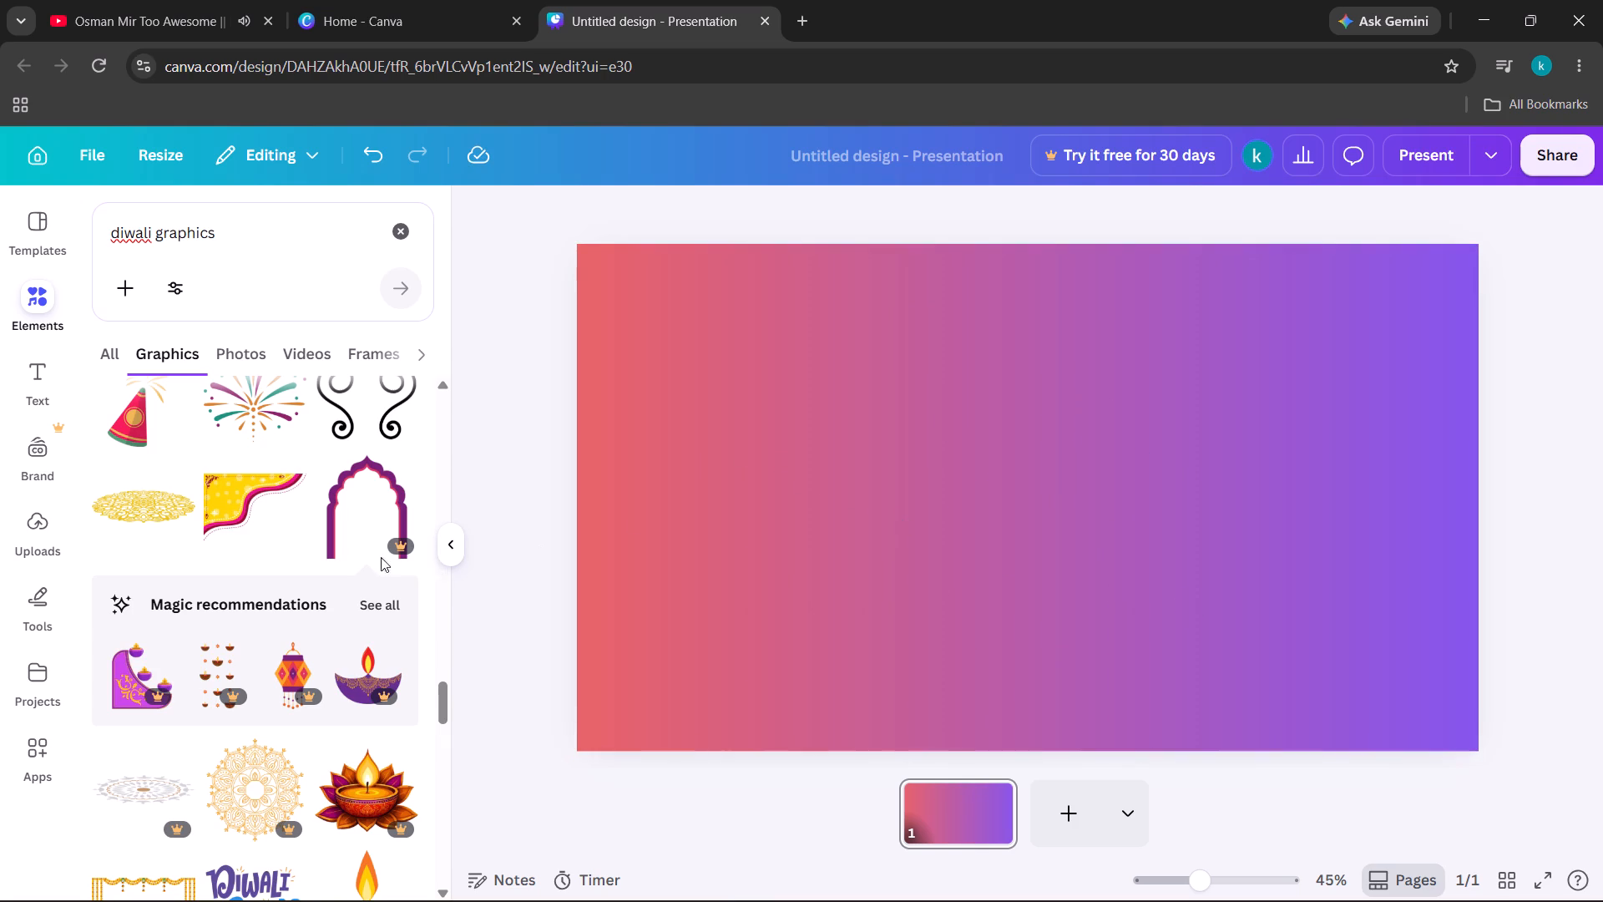
# Find the purple curtain graphic with hanging diyas among the Diwali results and add it to the slide.
pyautogui.scroll(-1, 332, 664)
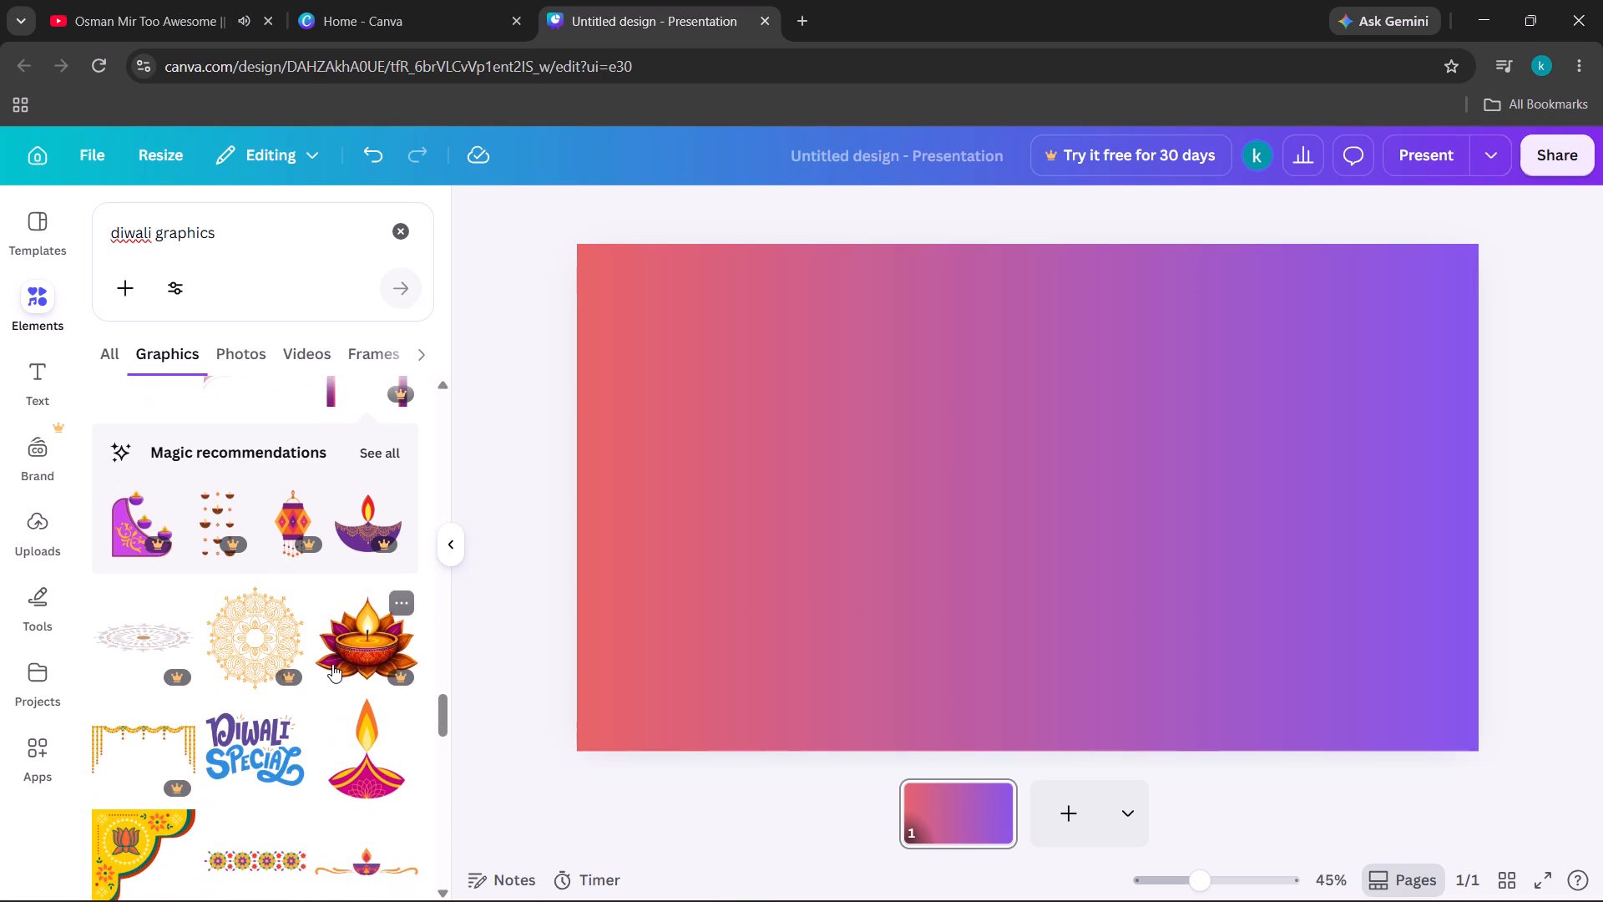
pyautogui.scroll(-1, 332, 664)
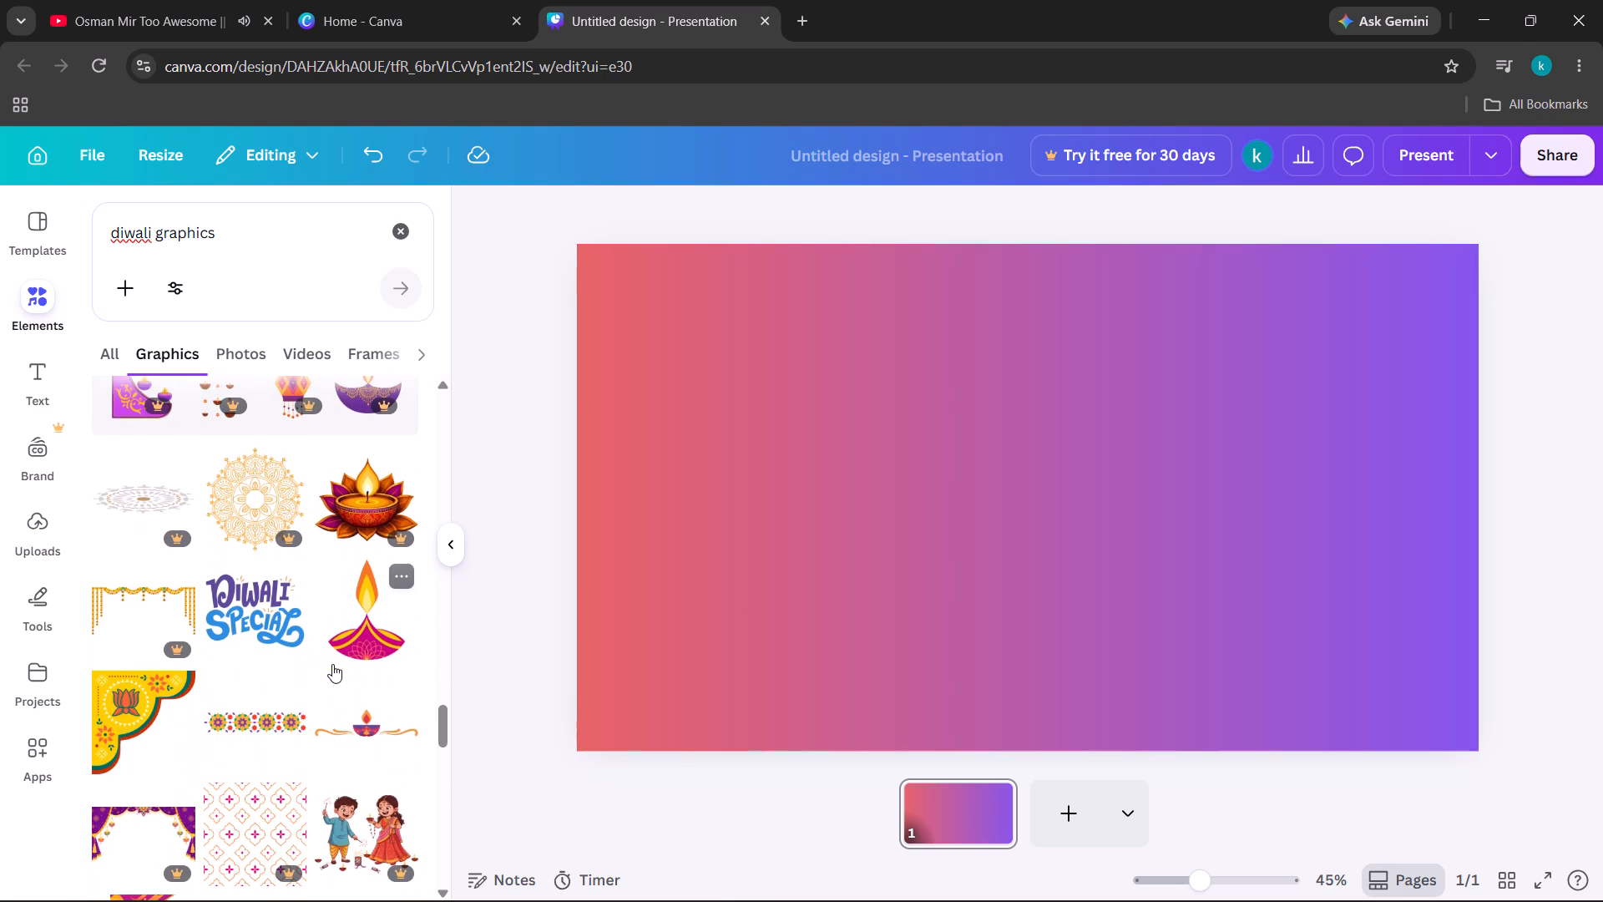
pyautogui.scroll(-4, 332, 664)
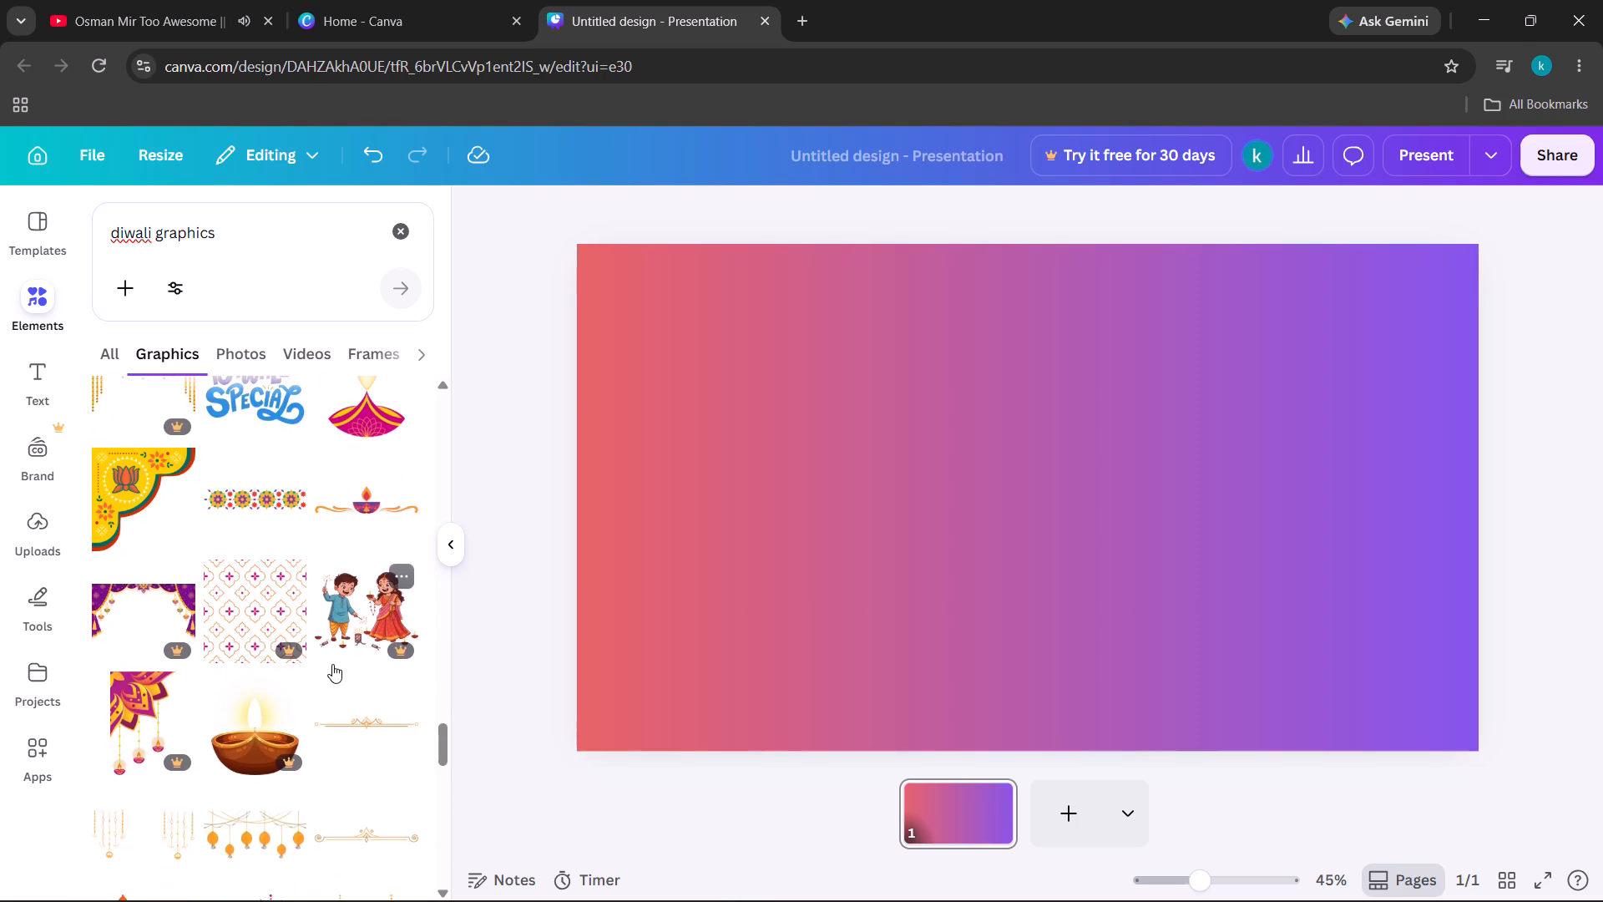
pyautogui.scroll(-1, 332, 664)
pyautogui.click(107, 623)
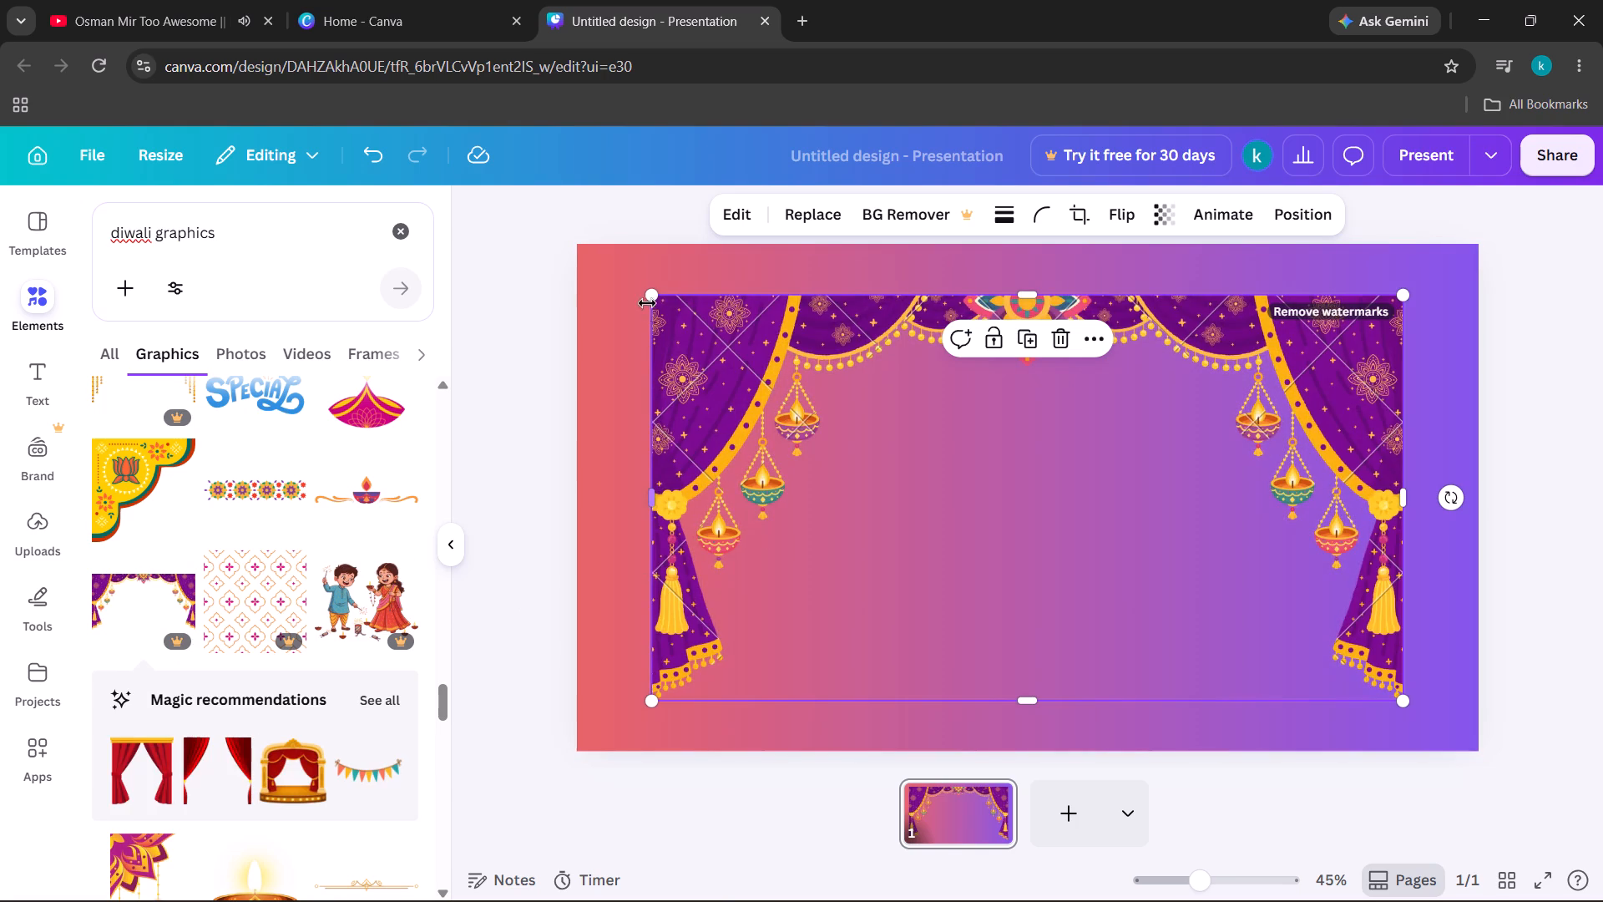
# Enlarge the curtain graphic from its upper corners until it spans nearly the full slide width.
pyautogui.moveTo(650, 297); pyautogui.dragTo(577, 257)
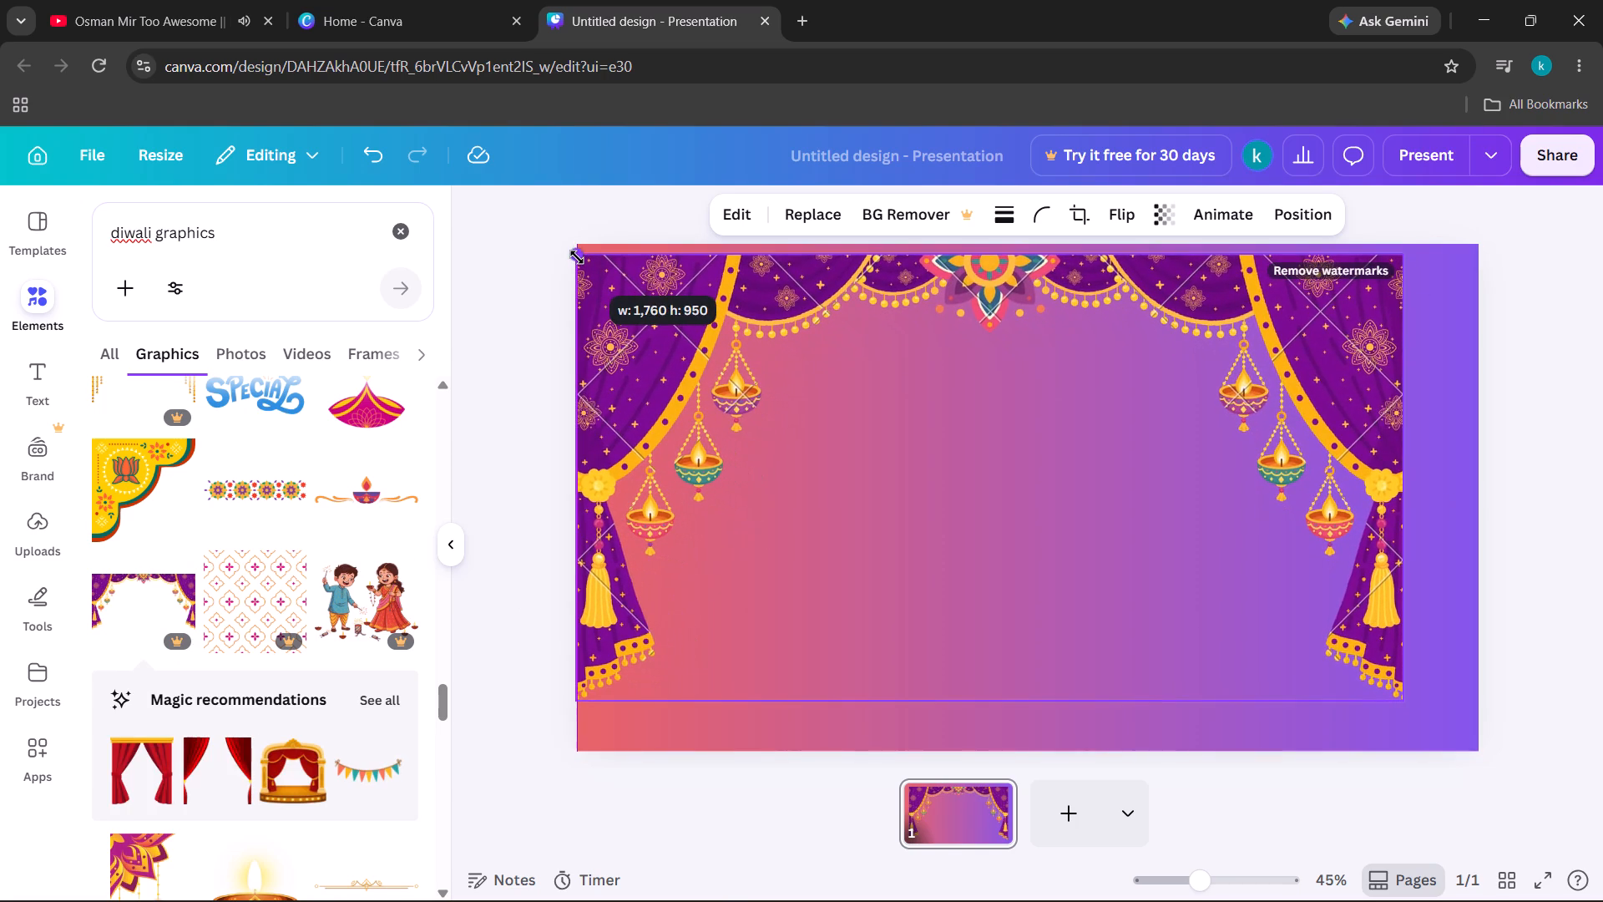
pyautogui.moveTo(577, 257); pyautogui.dragTo(590, 244)
pyautogui.moveTo(612, 263); pyautogui.dragTo(617, 250)
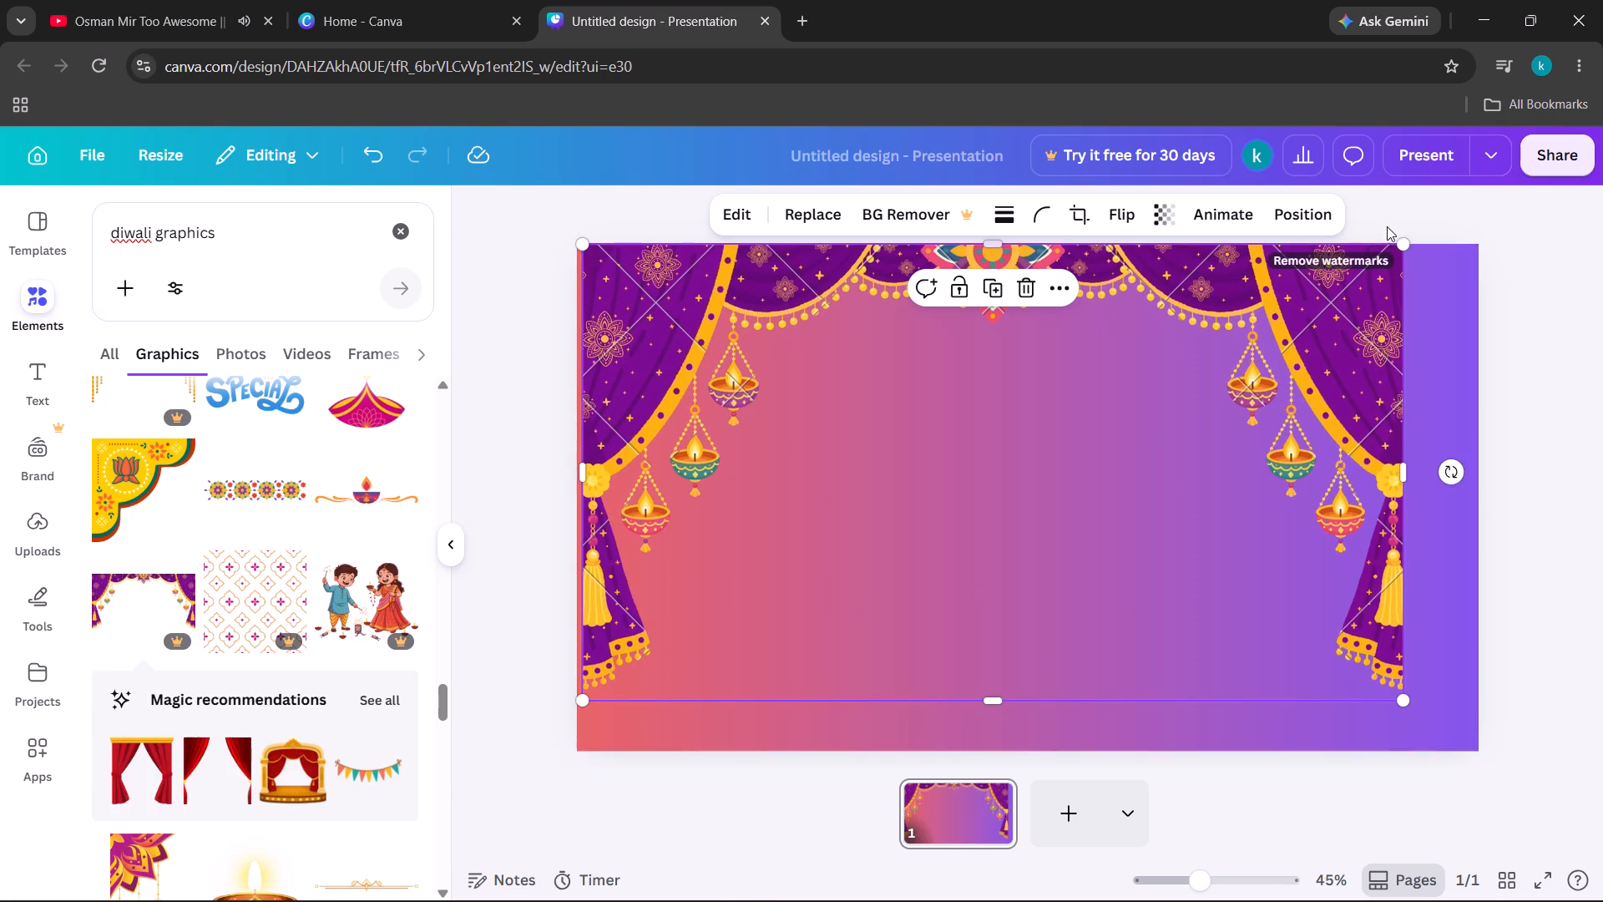
pyautogui.moveTo(1399, 243); pyautogui.dragTo(1446, 235)
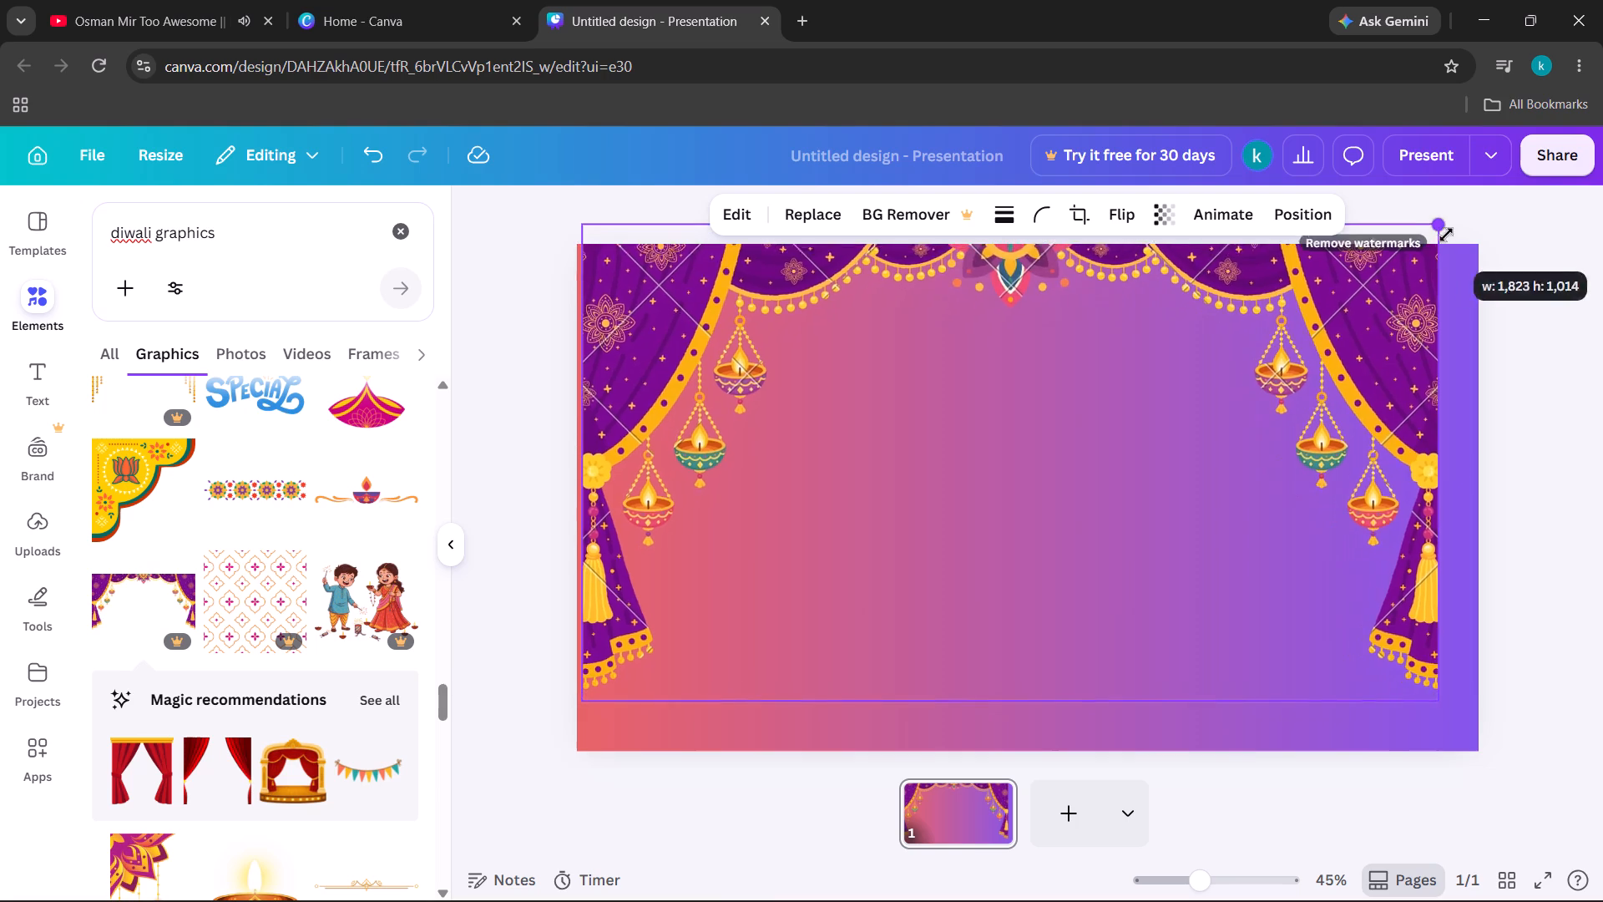
pyautogui.moveTo(1446, 235); pyautogui.dragTo(1508, 271)
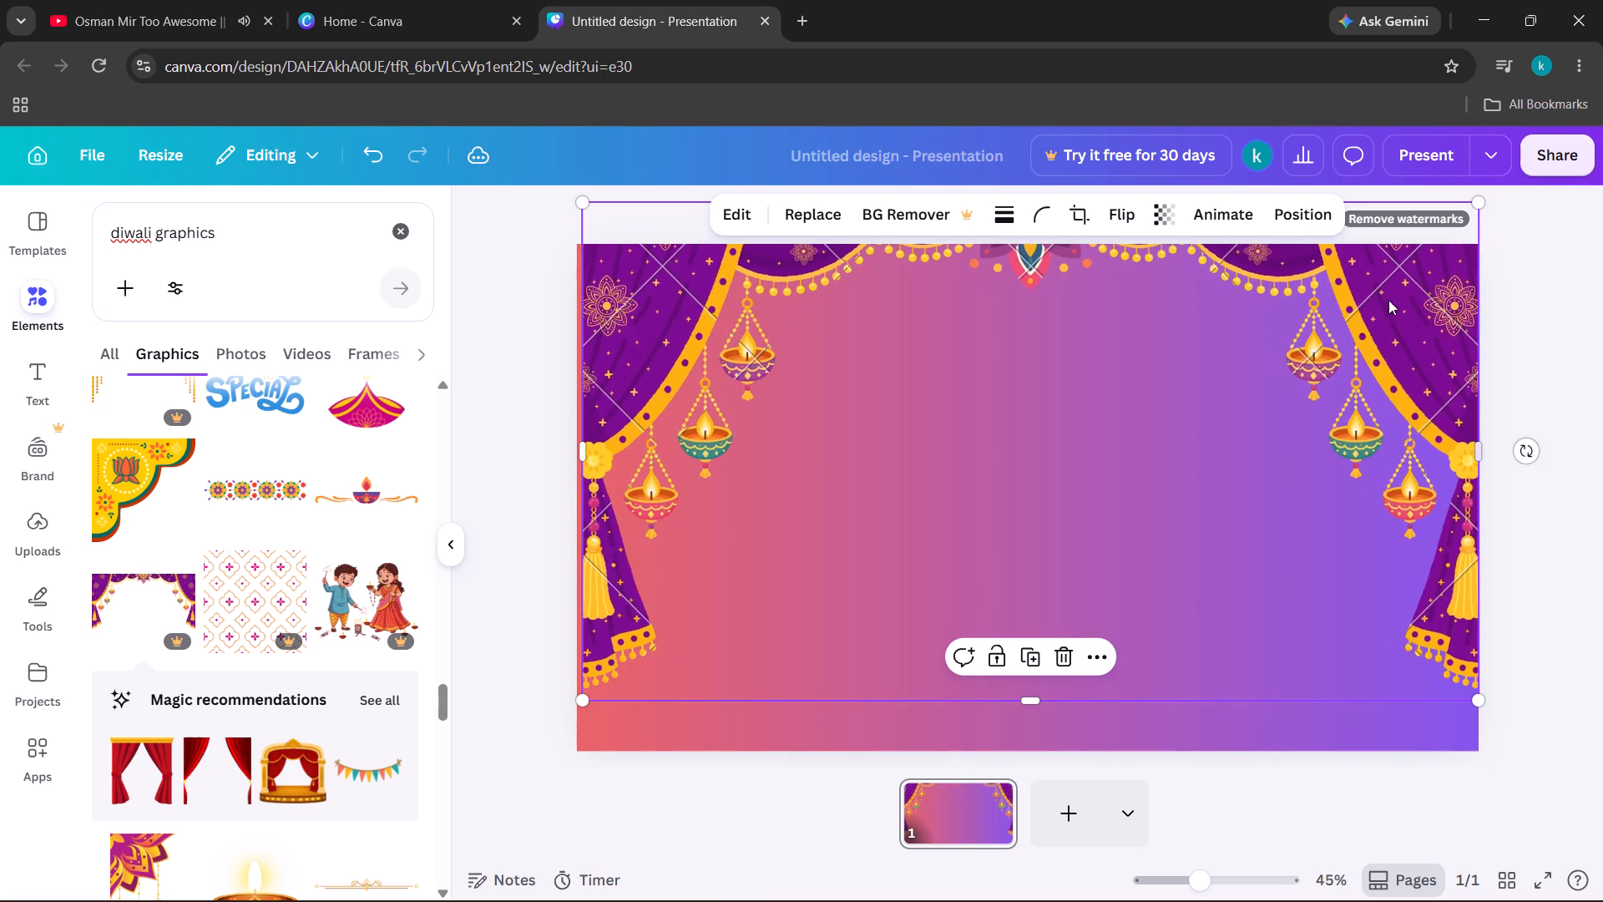
# Align the curtain graphic with the slide's top edge and extend its left side to the slide edge.
pyautogui.moveTo(1386, 300); pyautogui.dragTo(1386, 351)
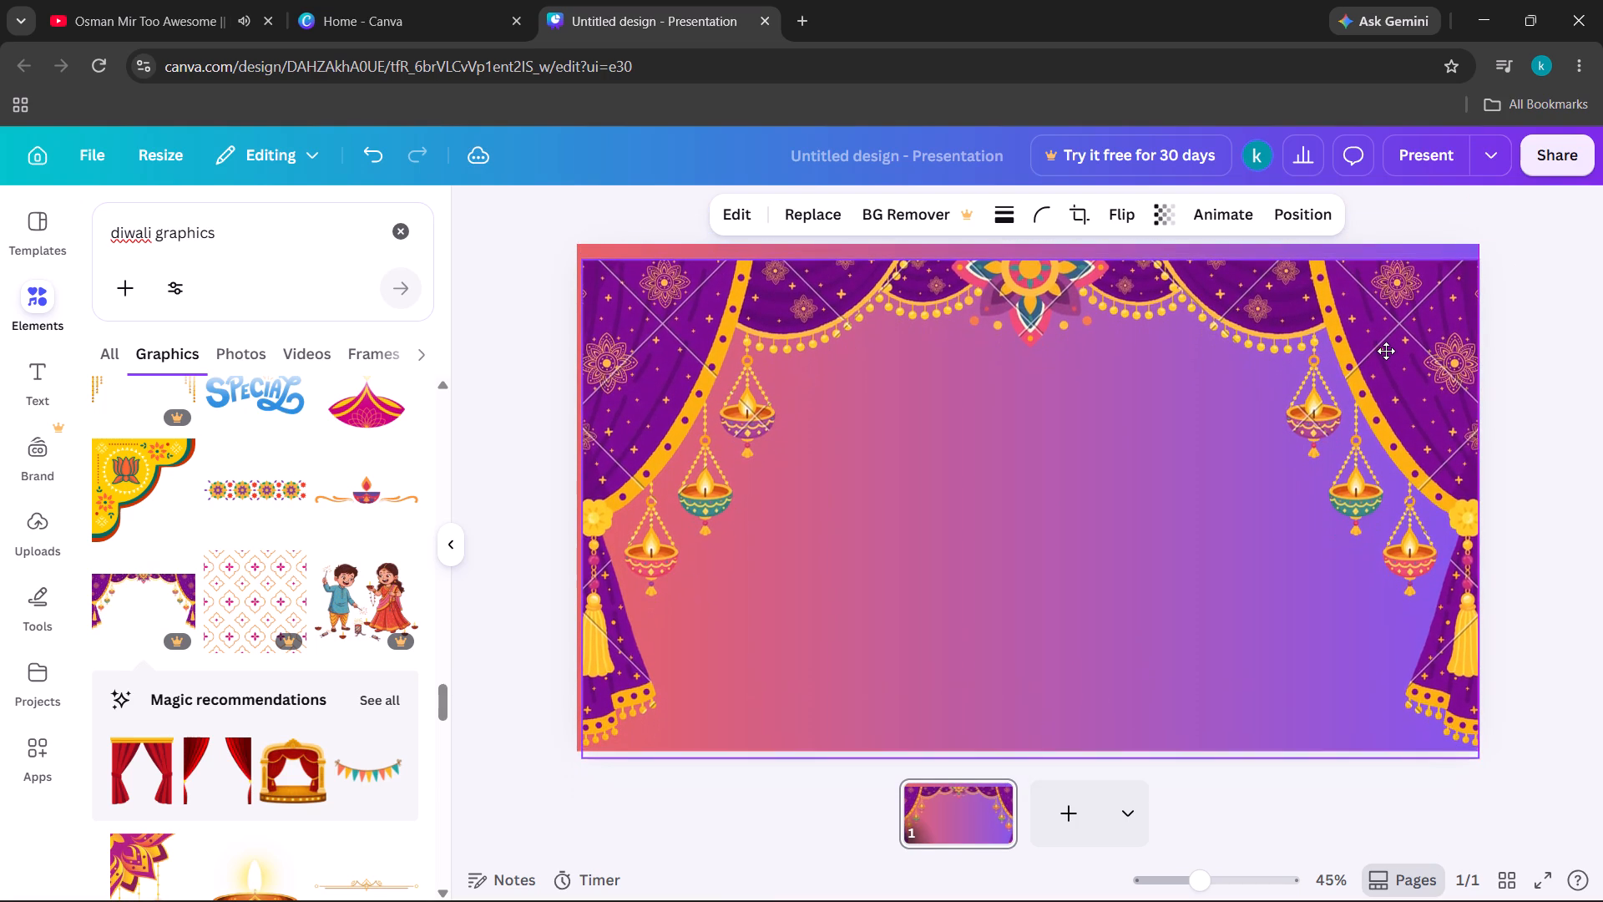
pyautogui.moveTo(1386, 351); pyautogui.dragTo(1382, 344)
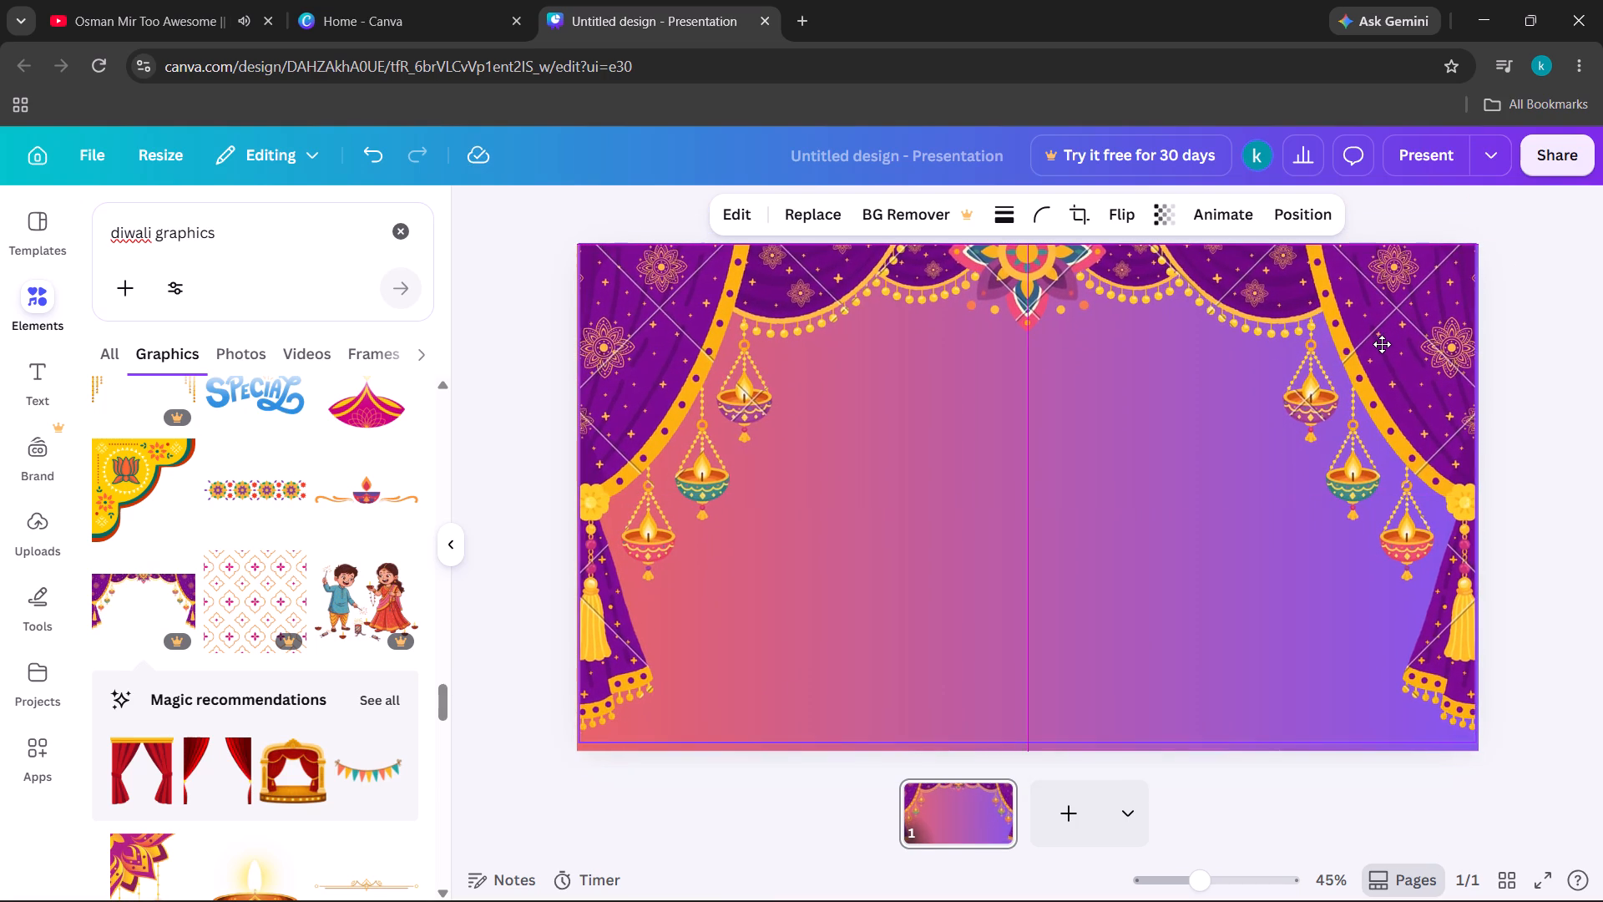
pyautogui.moveTo(1382, 344); pyautogui.dragTo(1383, 344)
pyautogui.moveTo(1383, 344); pyautogui.dragTo(1388, 343)
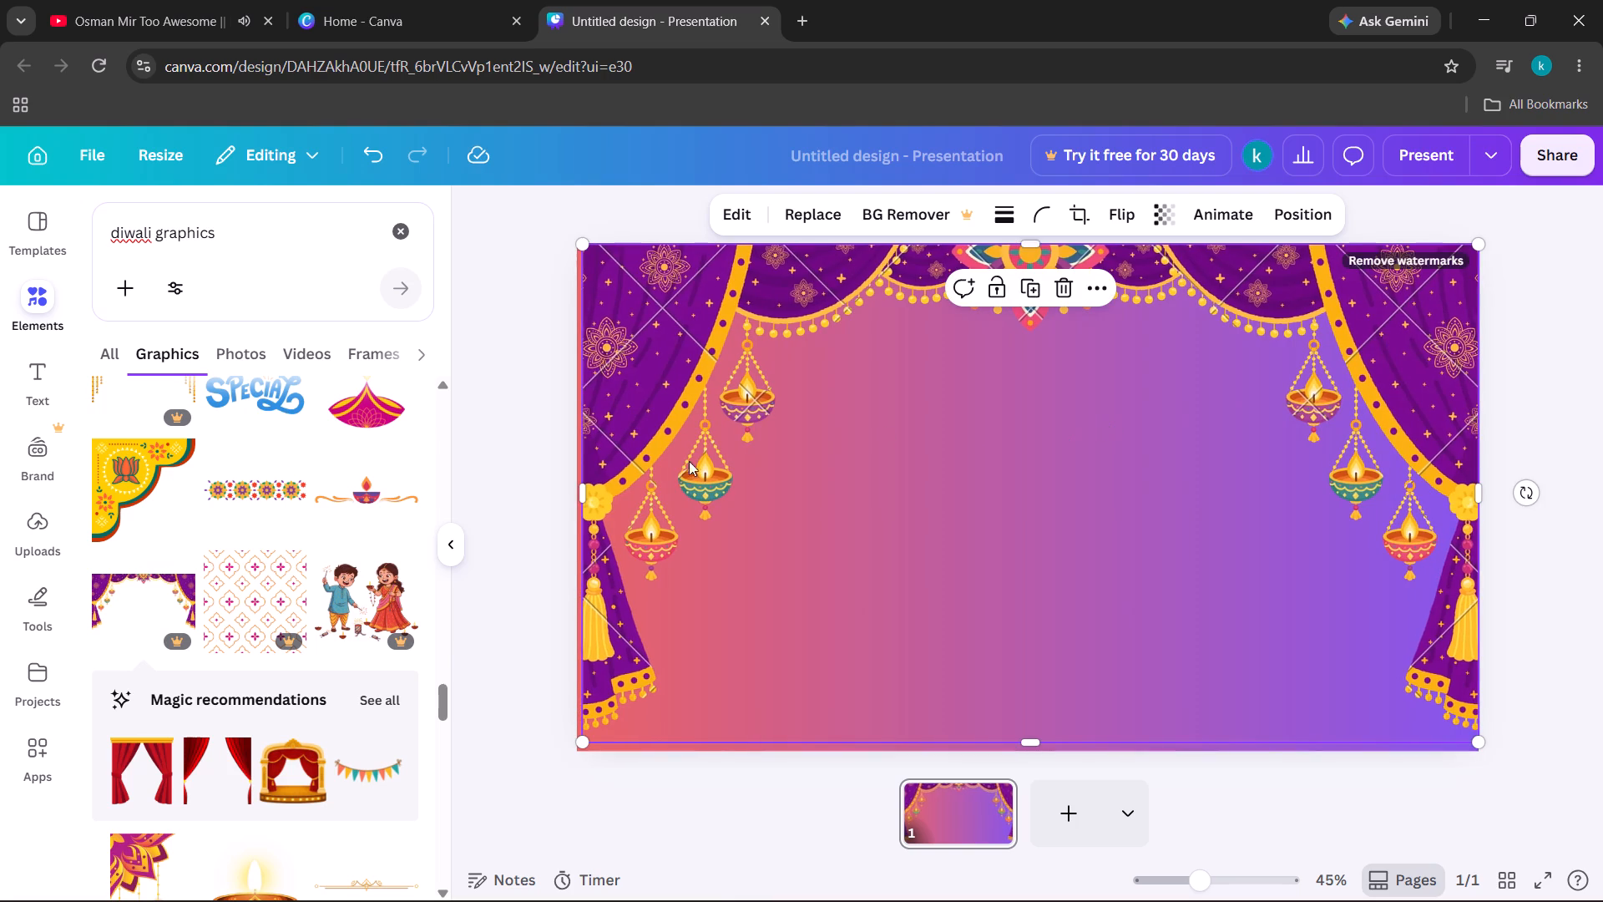
pyautogui.click(579, 492)
pyautogui.click(547, 489)
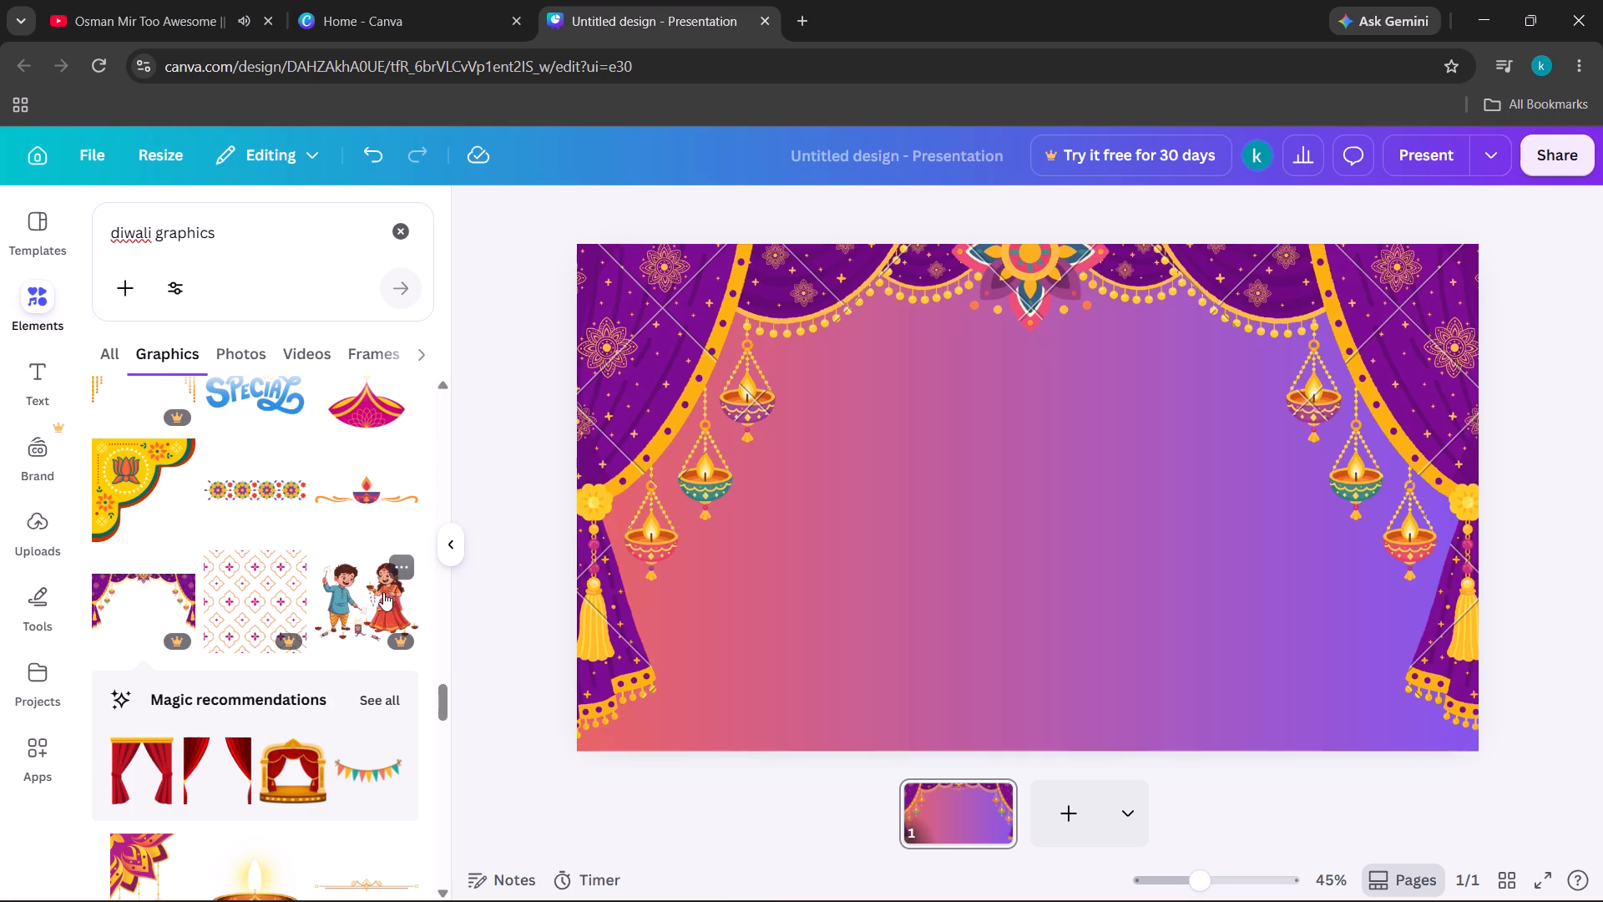
# Browse further through the Diwali graphics results for another decoration to place on the slide.
pyautogui.scroll(-2, 231, 658)
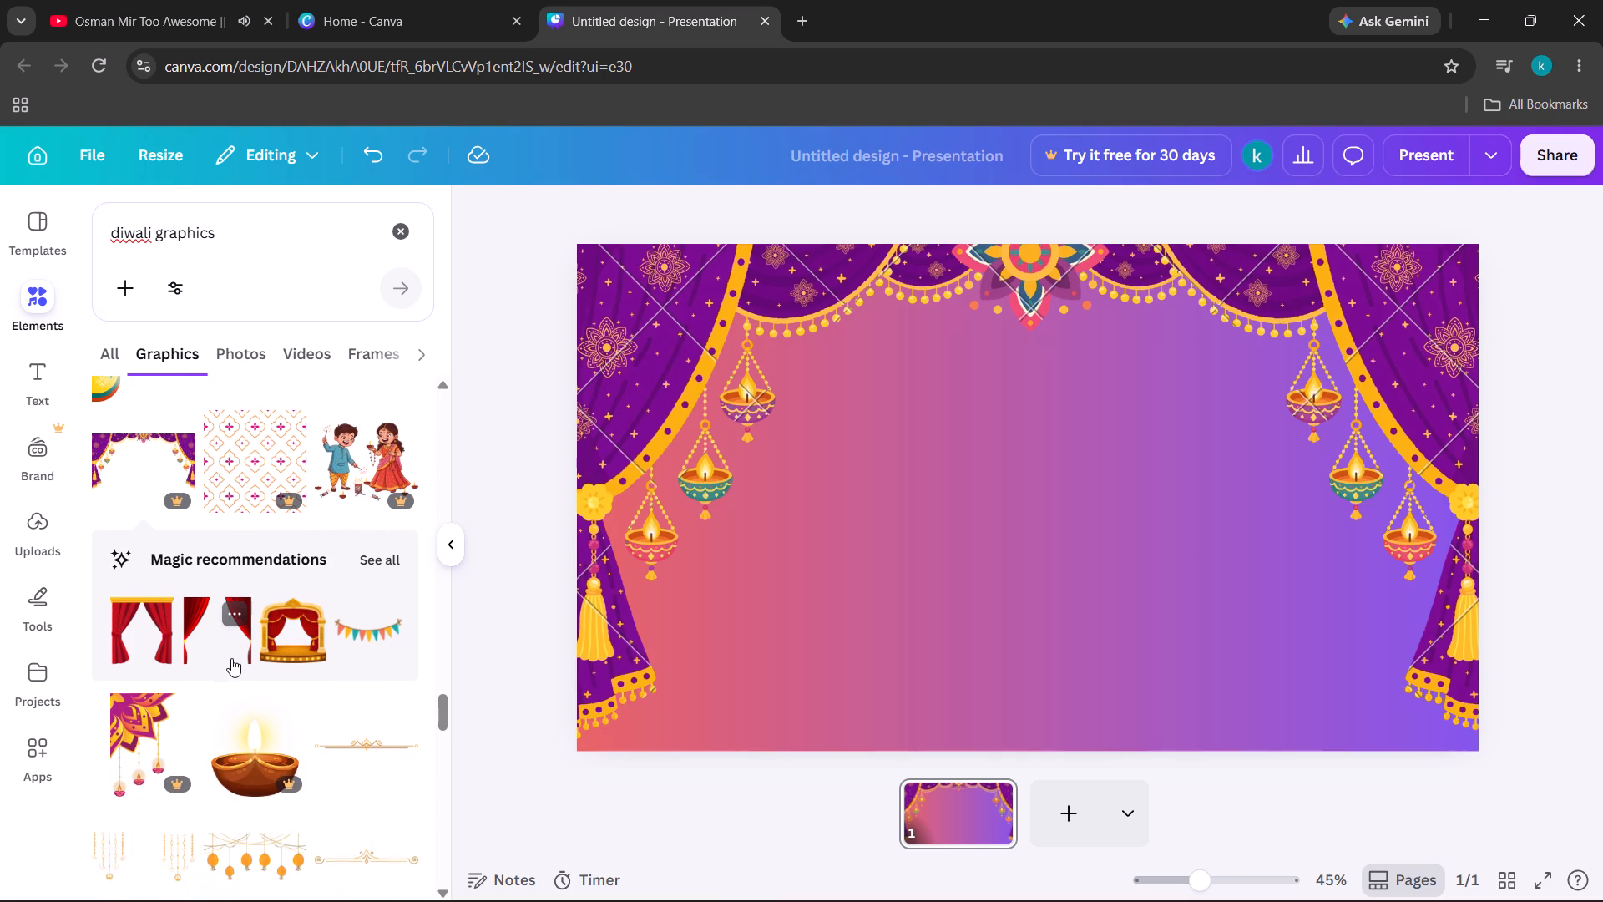
pyautogui.scroll(-2, 231, 658)
pyautogui.hscroll(-1, 231, 658)
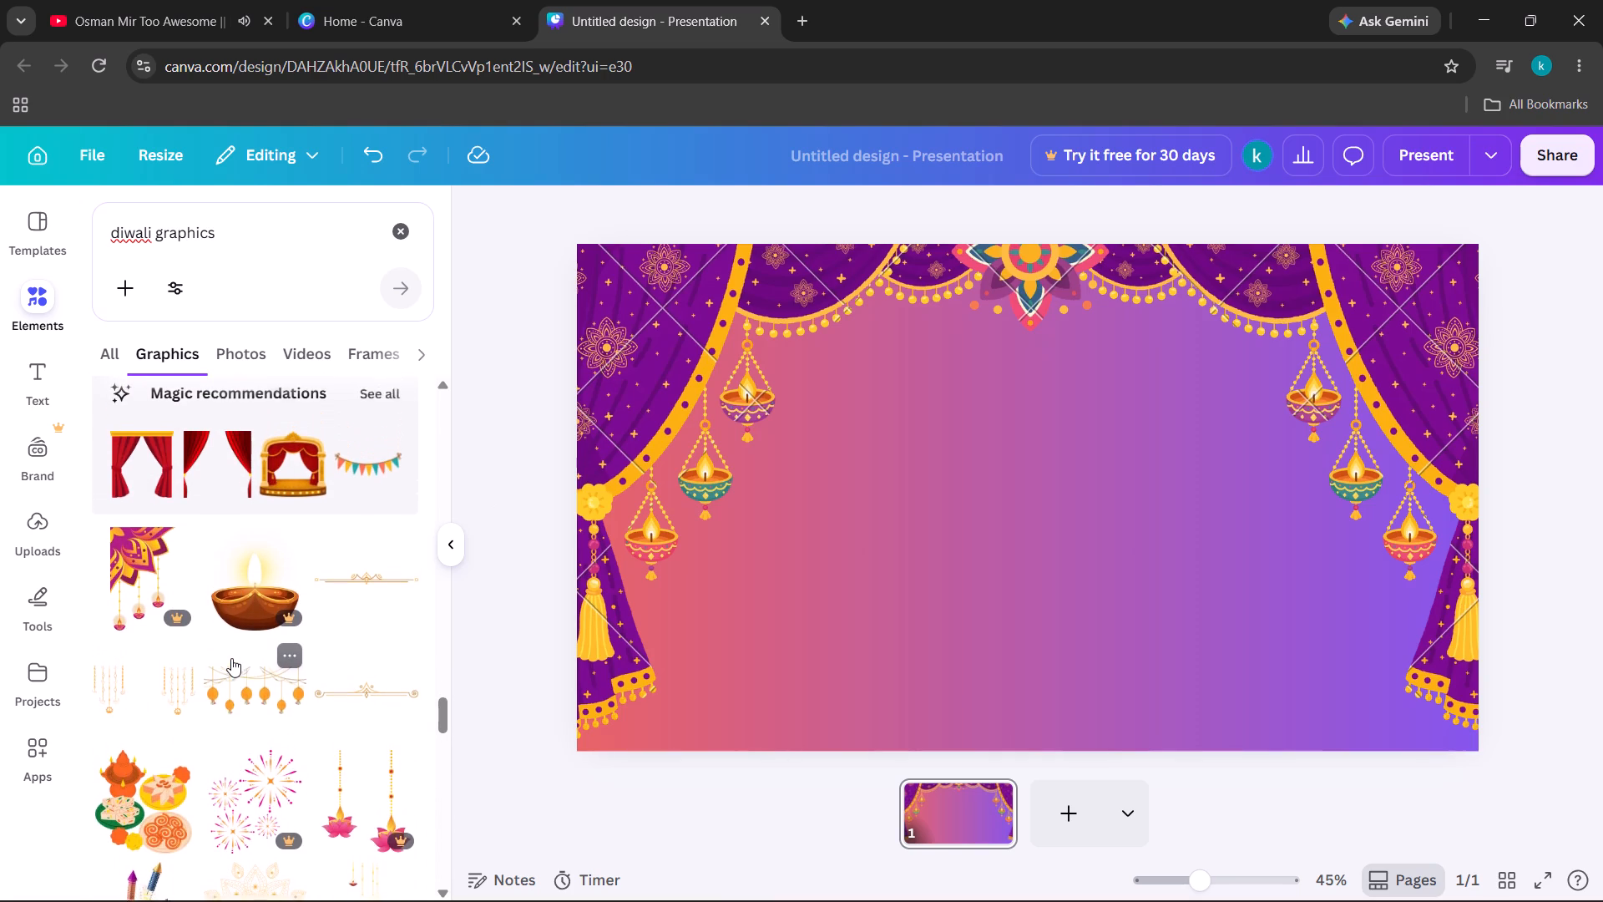
pyautogui.hscroll(-1, 231, 658)
pyautogui.hscroll(1, 231, 658)
pyautogui.scroll(-1, 231, 658)
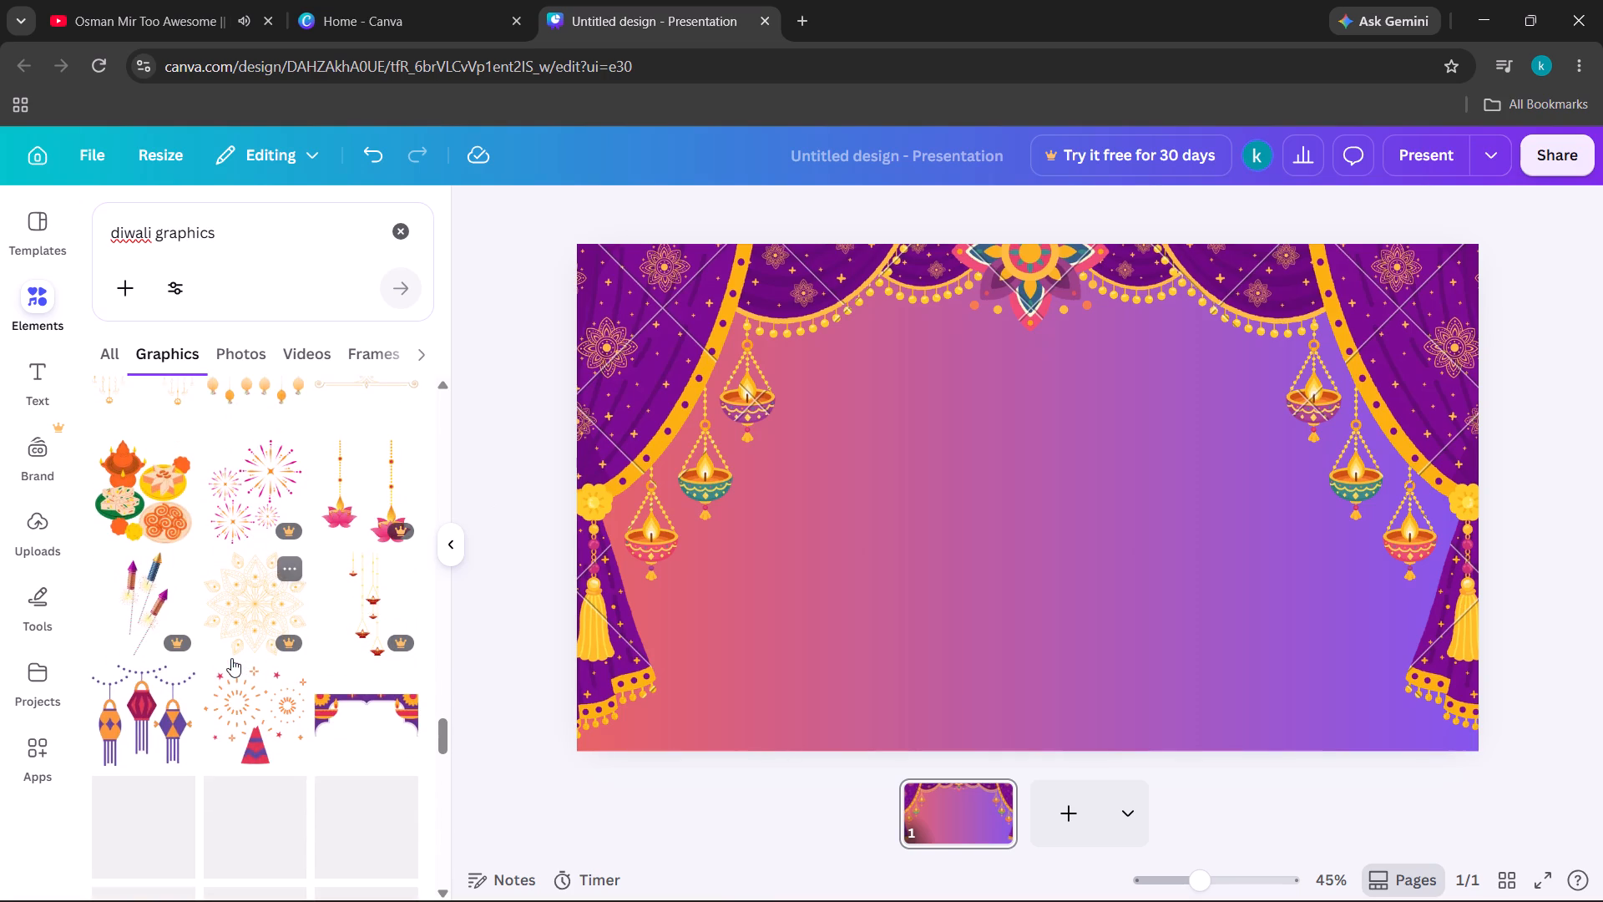
pyautogui.scroll(-1, 231, 658)
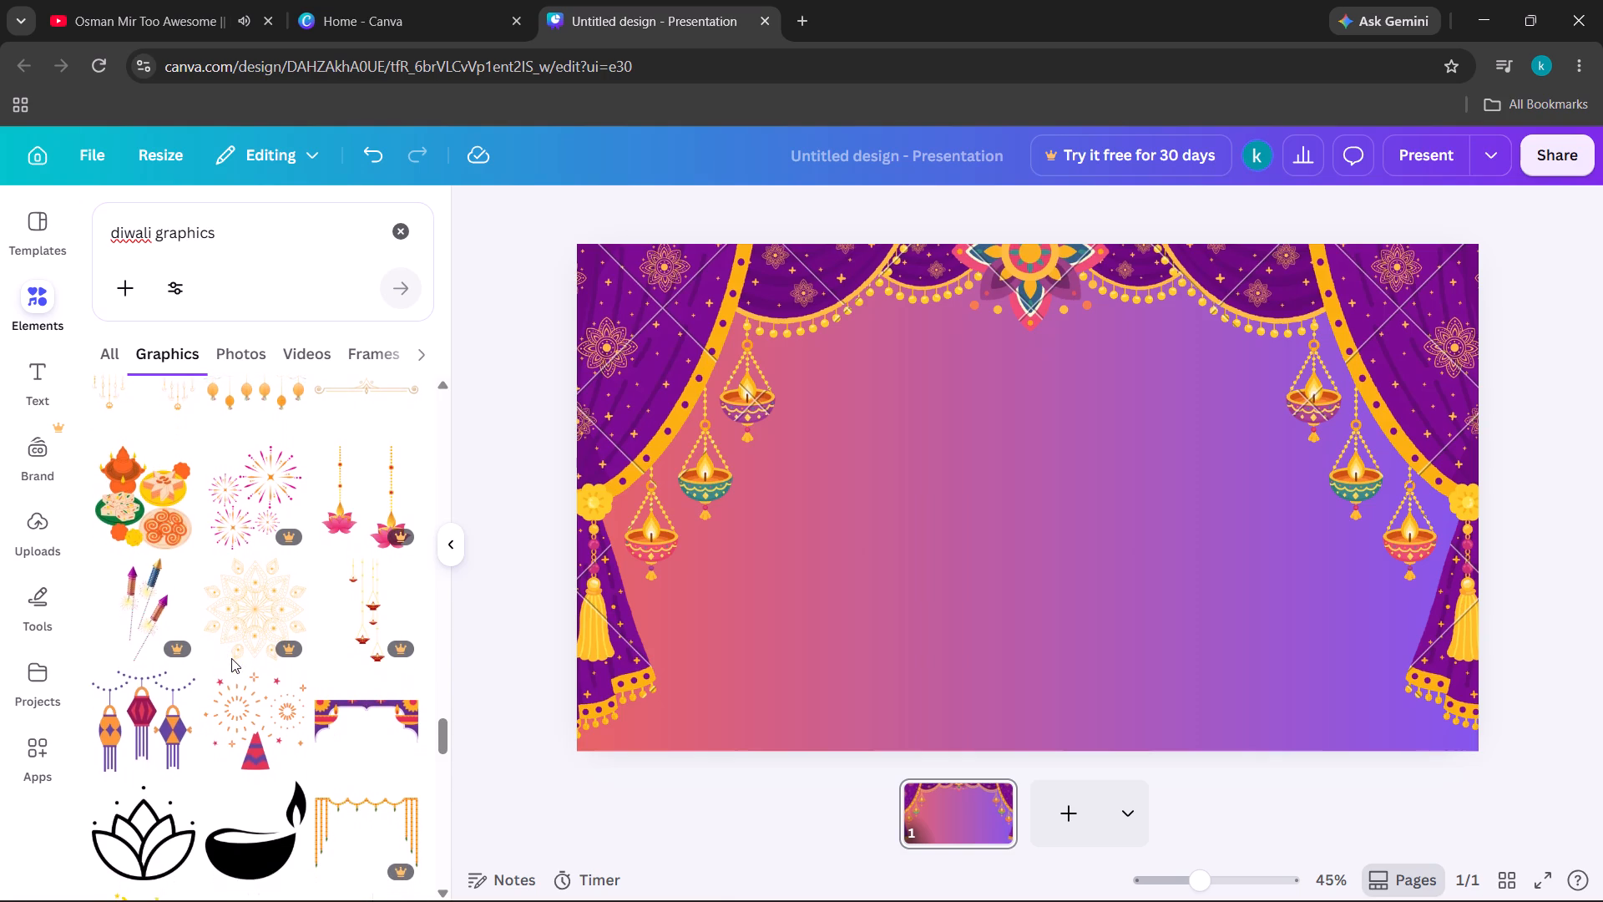
pyautogui.scroll(-1, 231, 658)
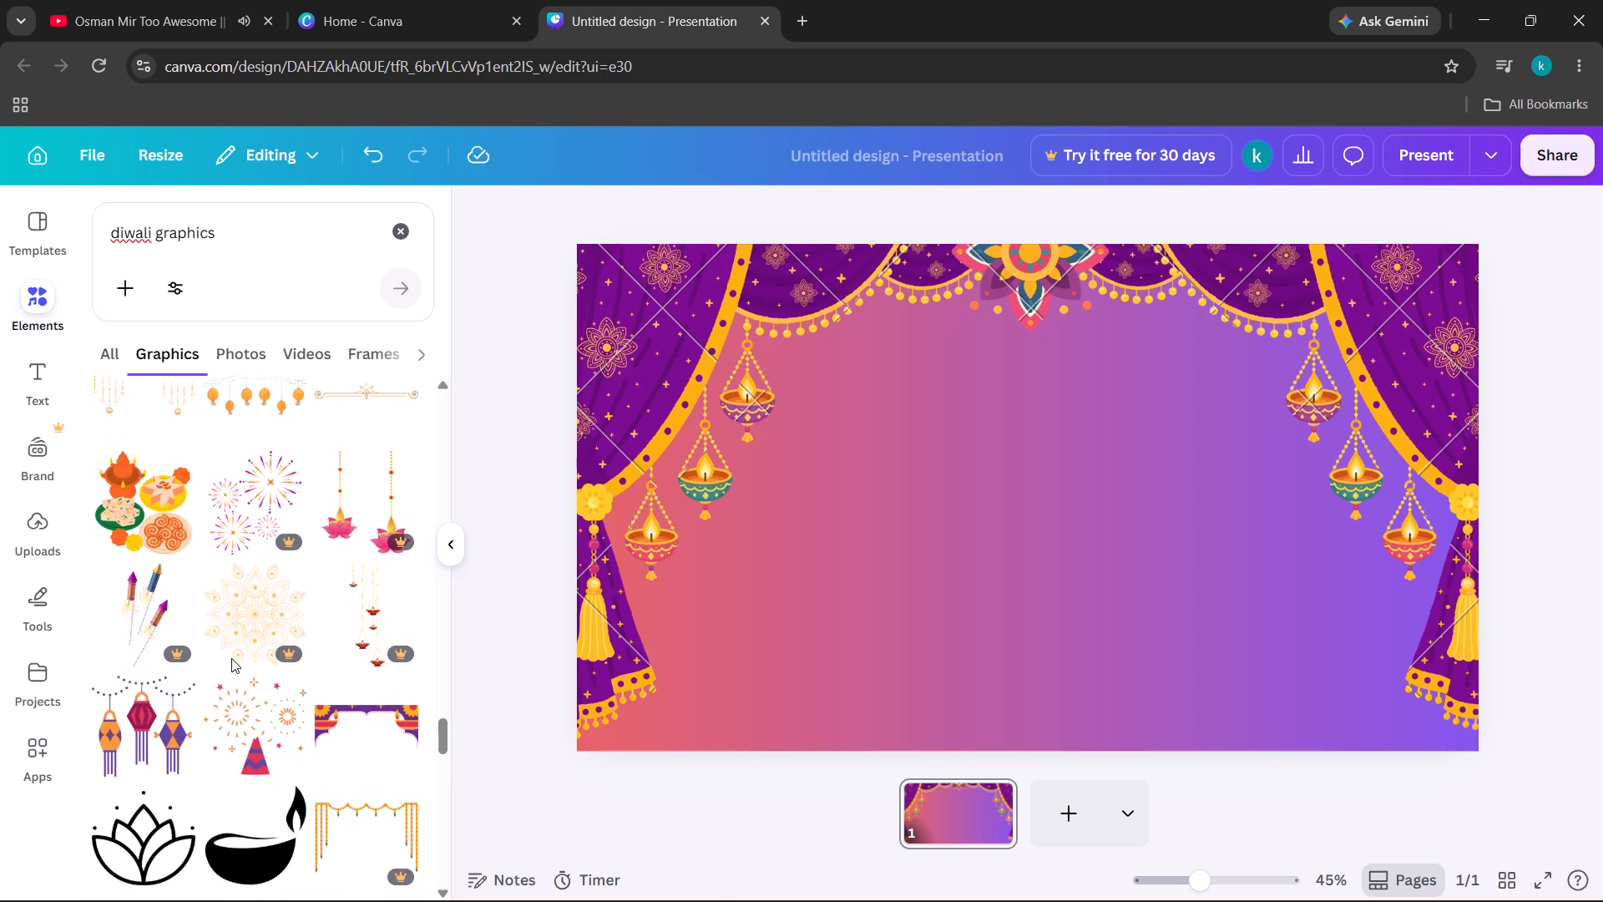
pyautogui.scroll(-2, 231, 658)
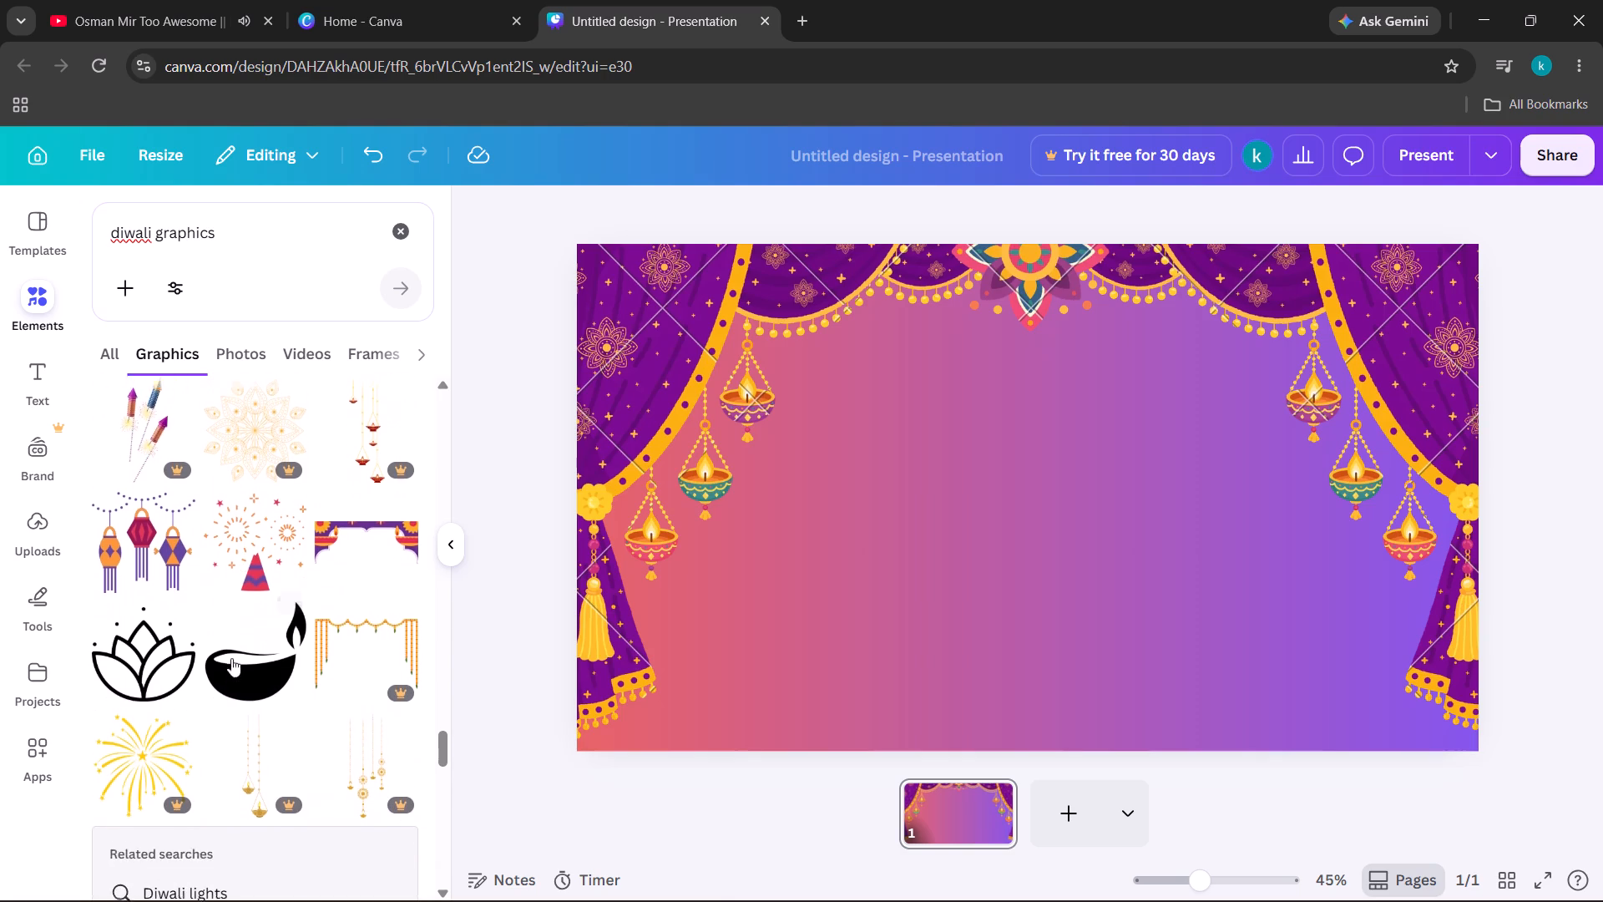
pyautogui.scroll(-3, 231, 658)
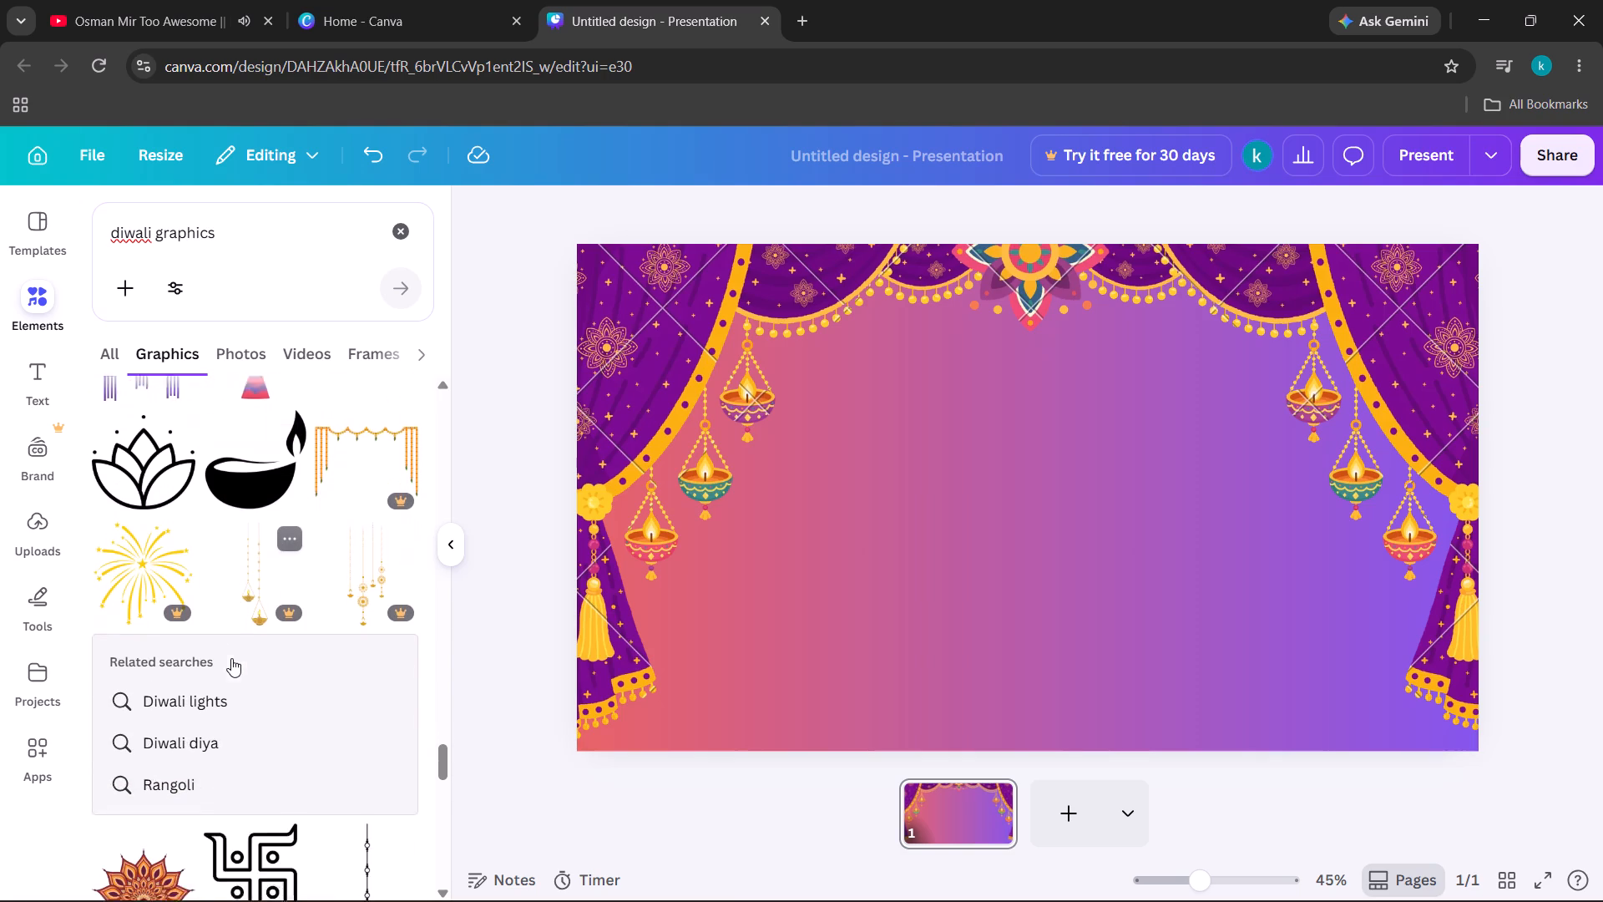
pyautogui.scroll(-3, 231, 658)
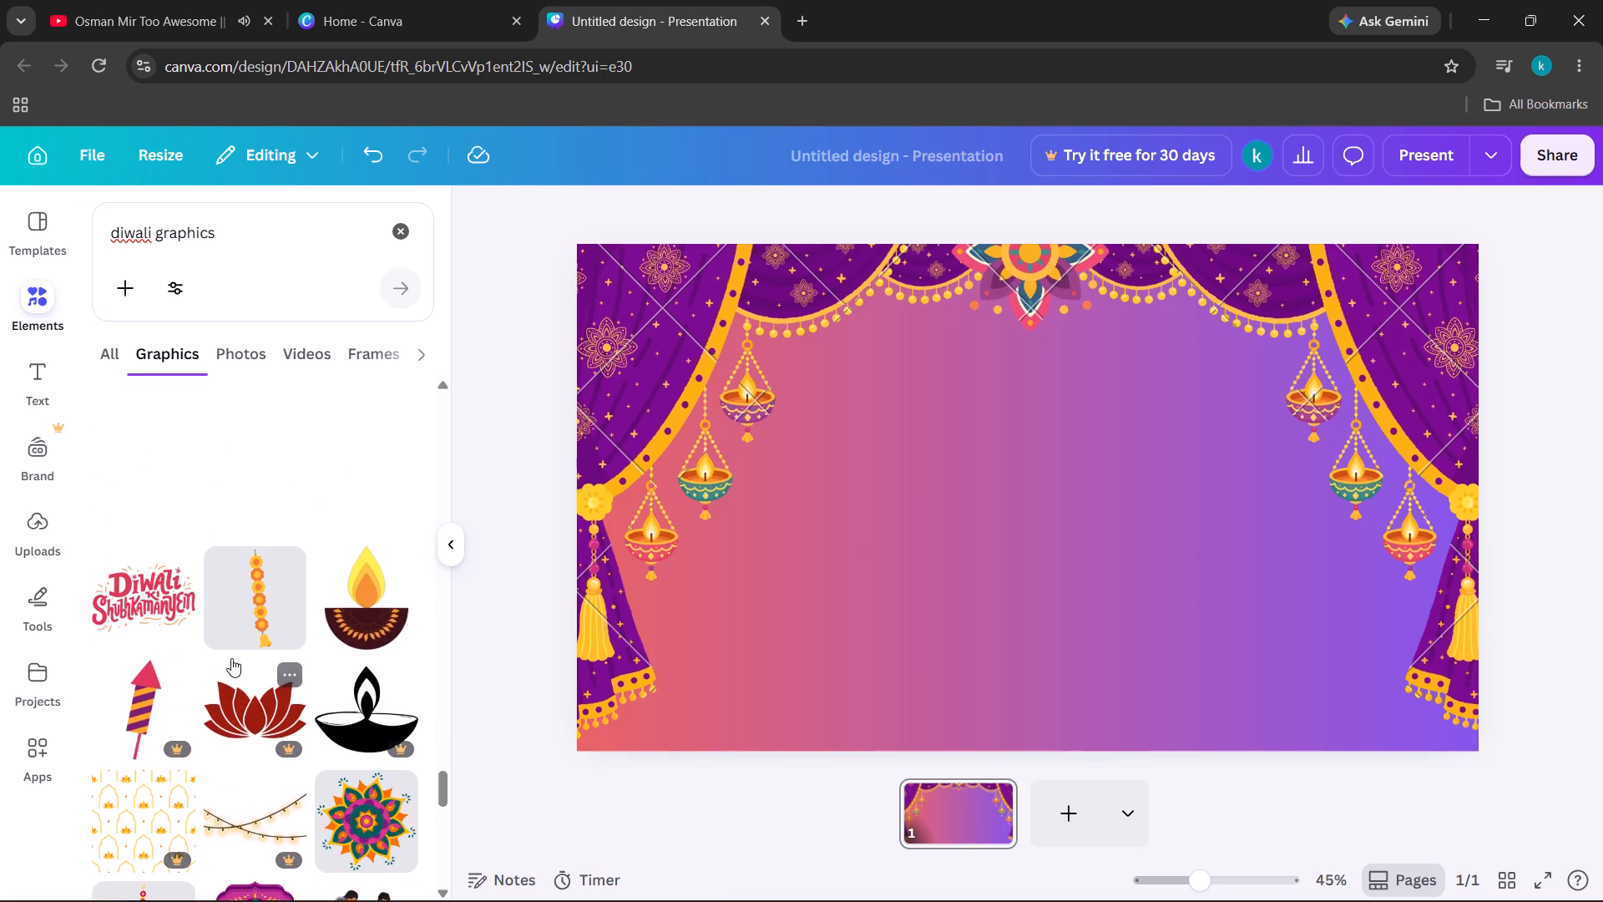
pyautogui.scroll(-3, 231, 658)
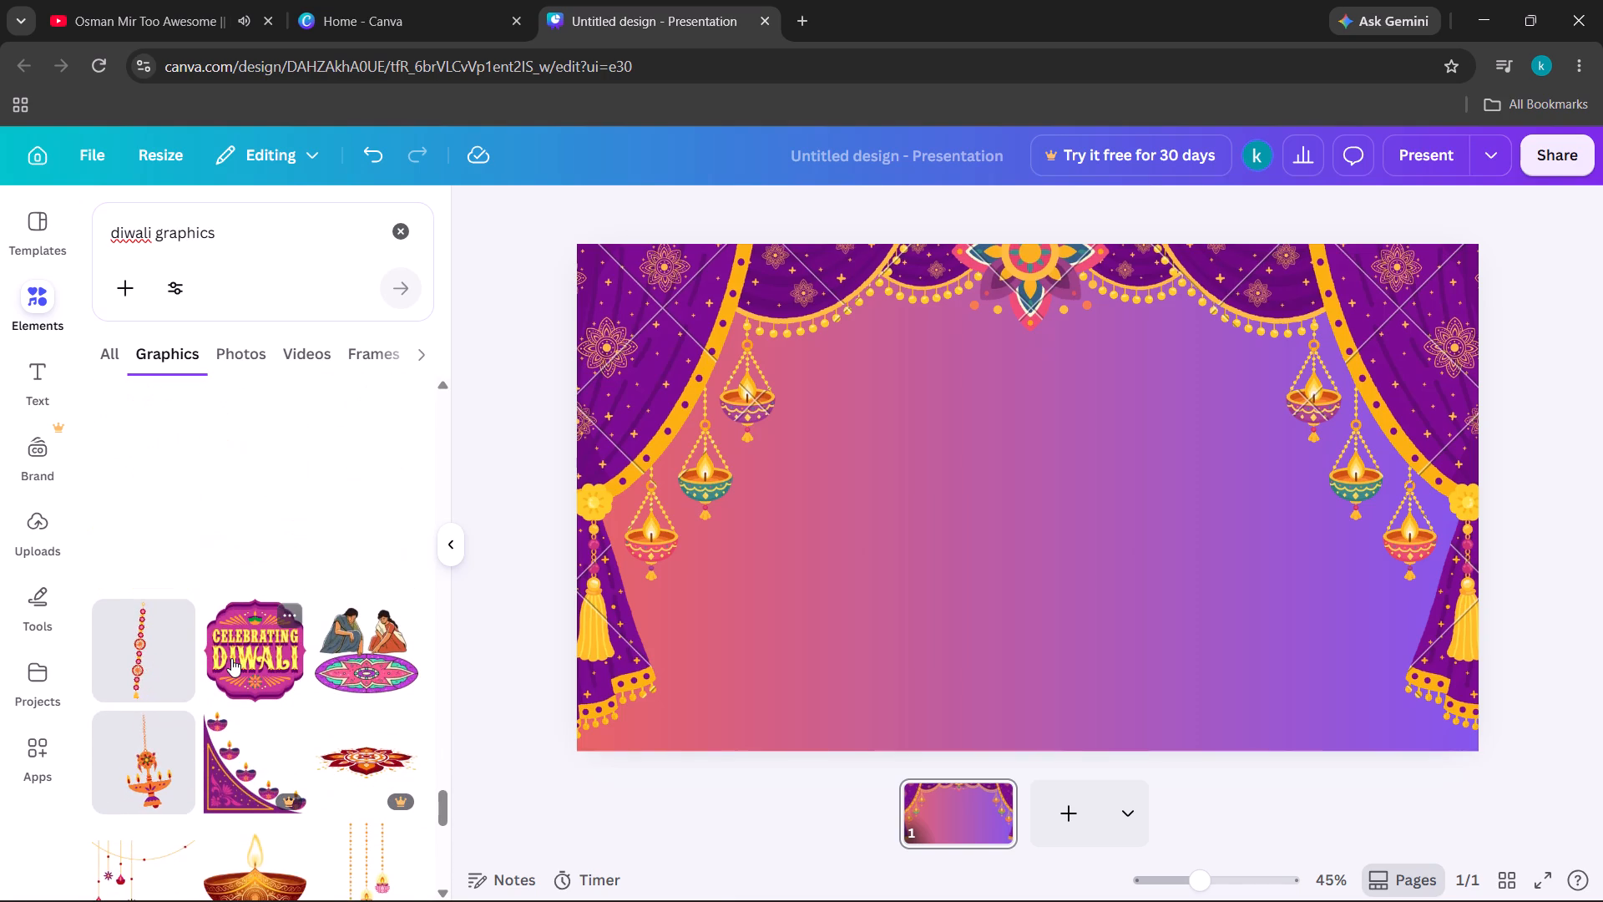
pyautogui.scroll(-3, 231, 658)
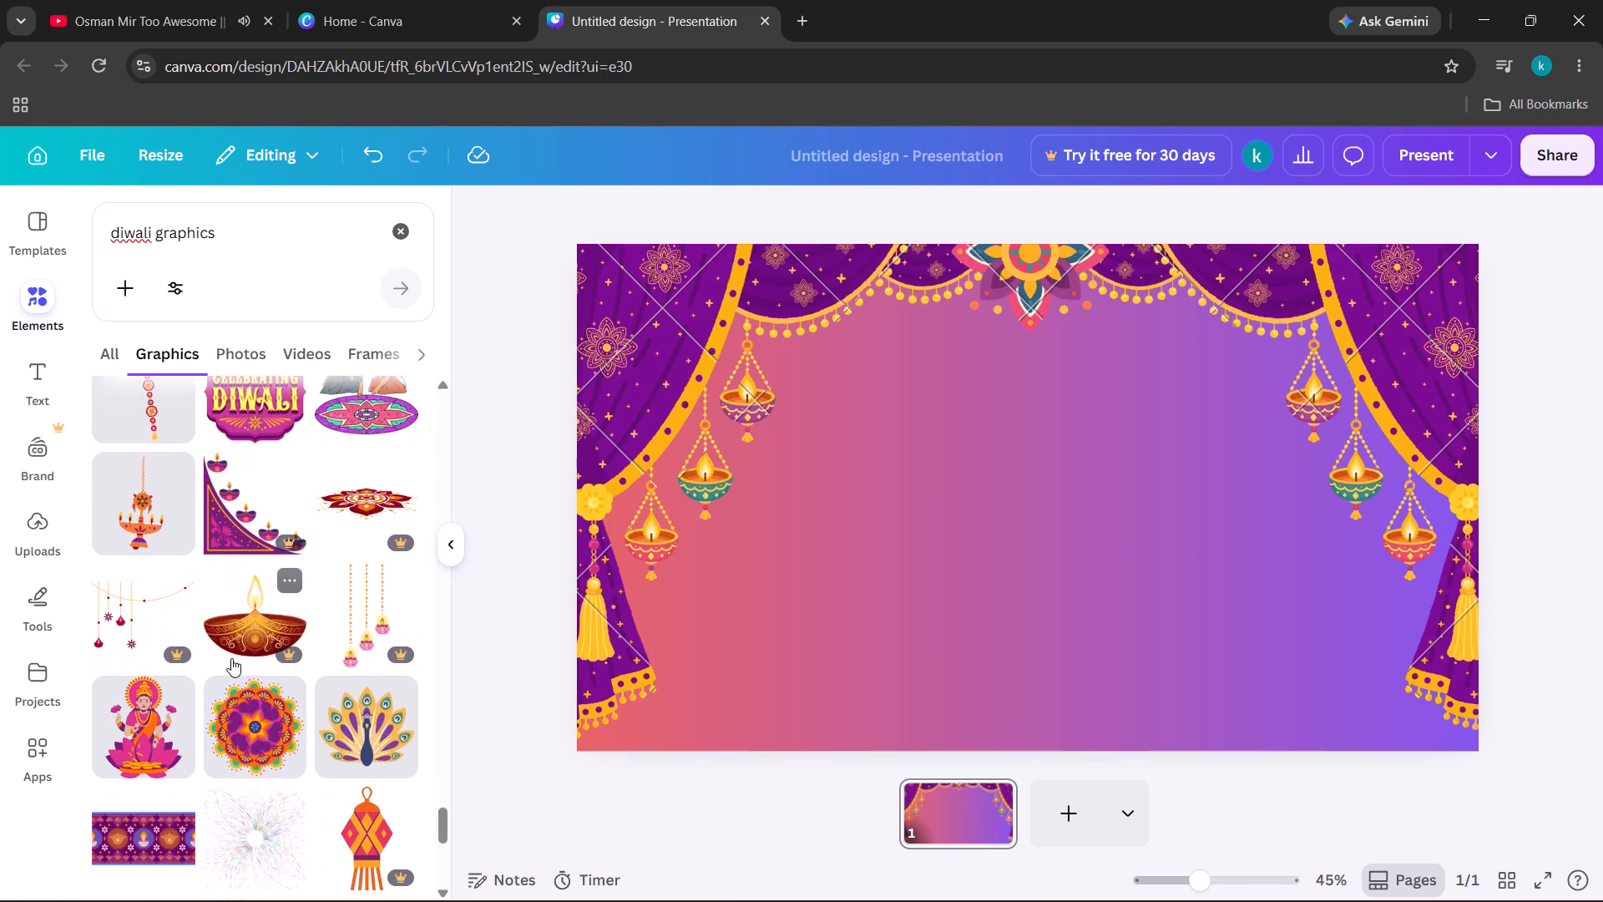
pyautogui.scroll(-4, 231, 658)
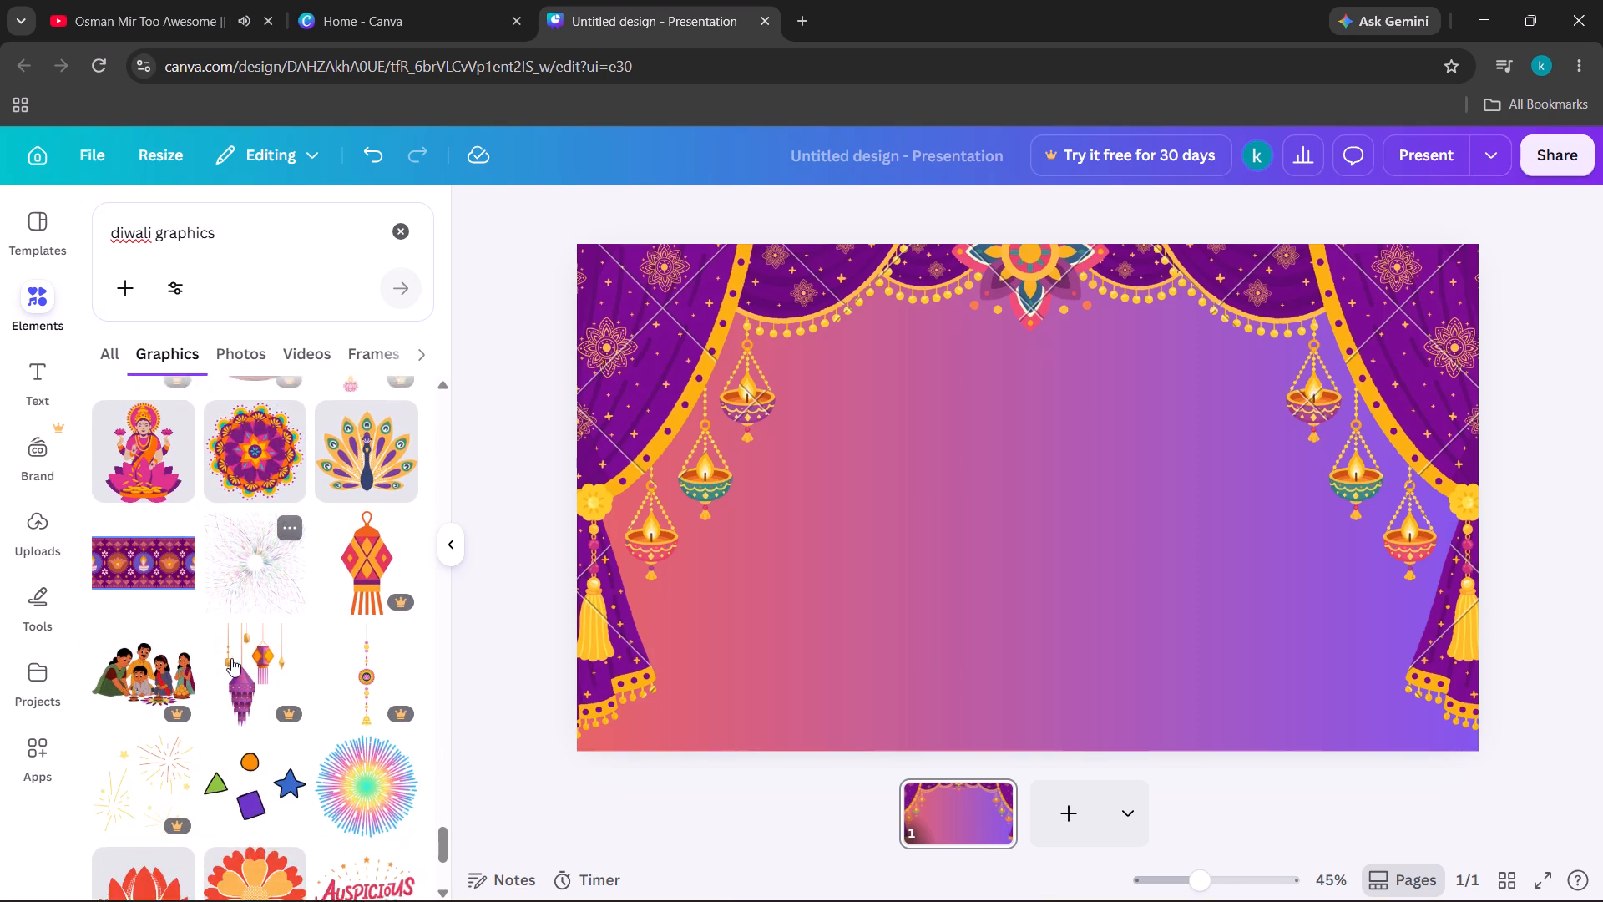
pyautogui.scroll(-4, 231, 658)
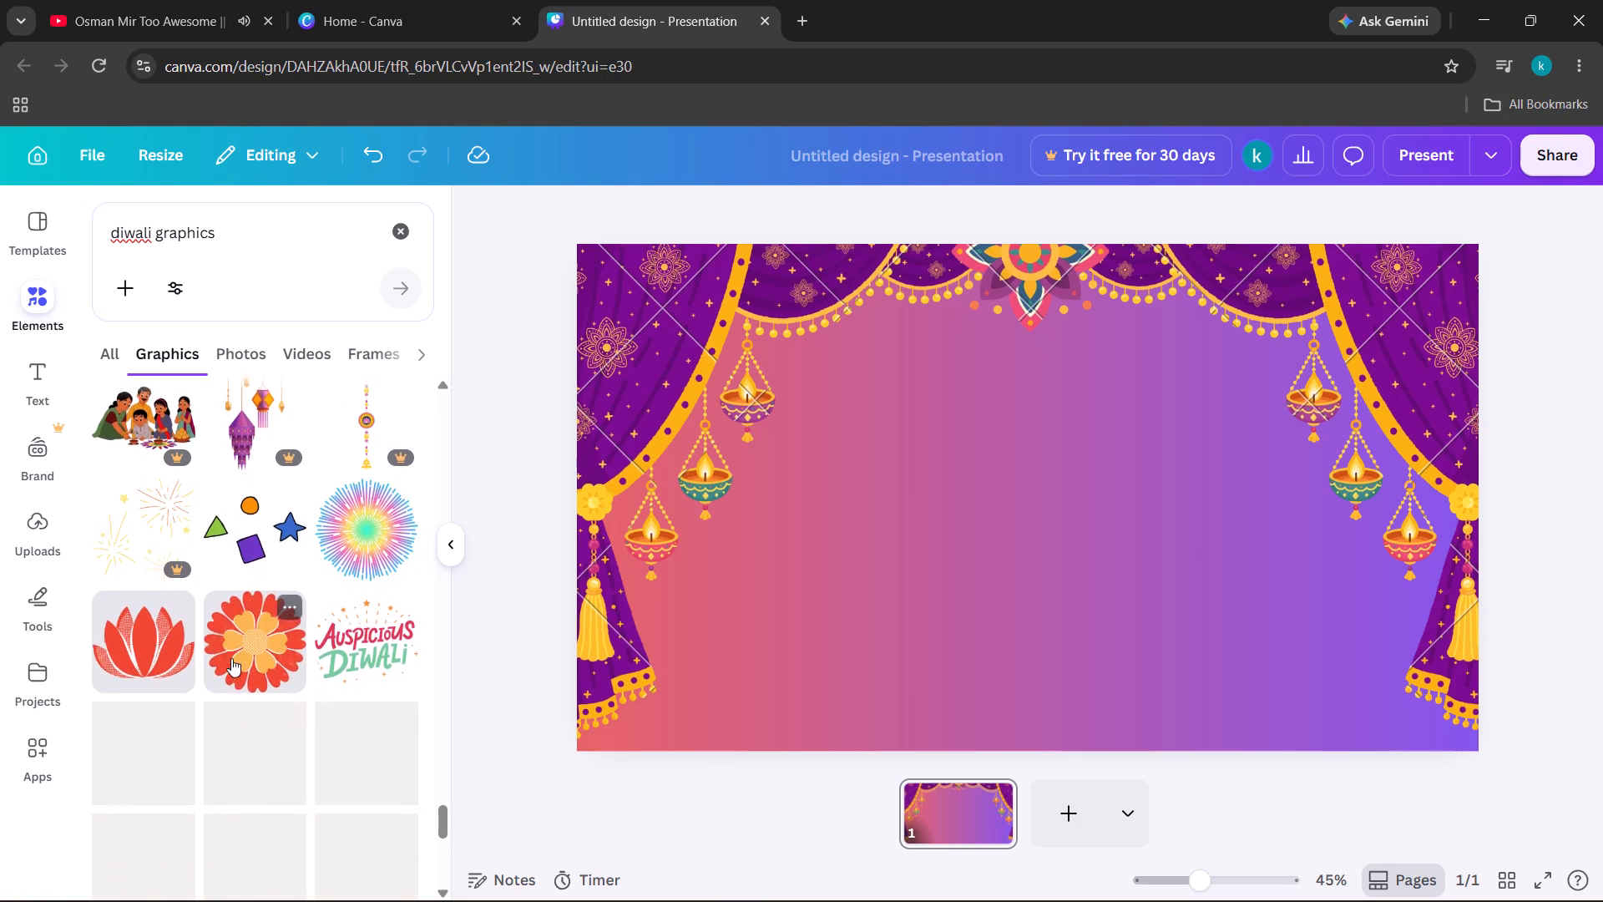
pyautogui.scroll(-3, 231, 658)
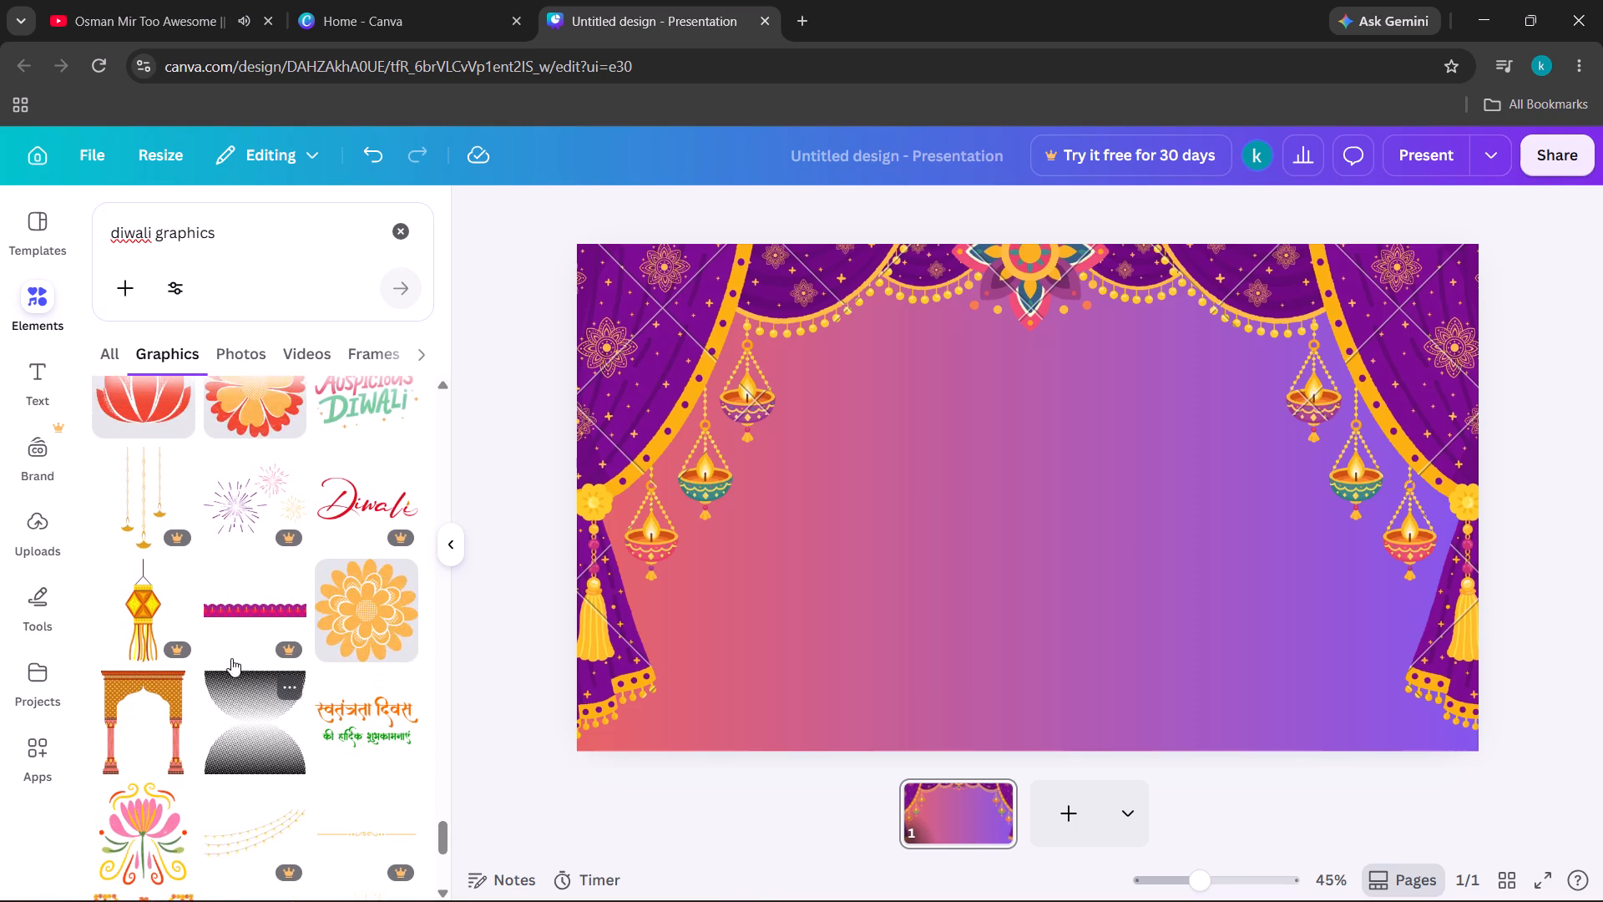
pyautogui.scroll(-2, 231, 658)
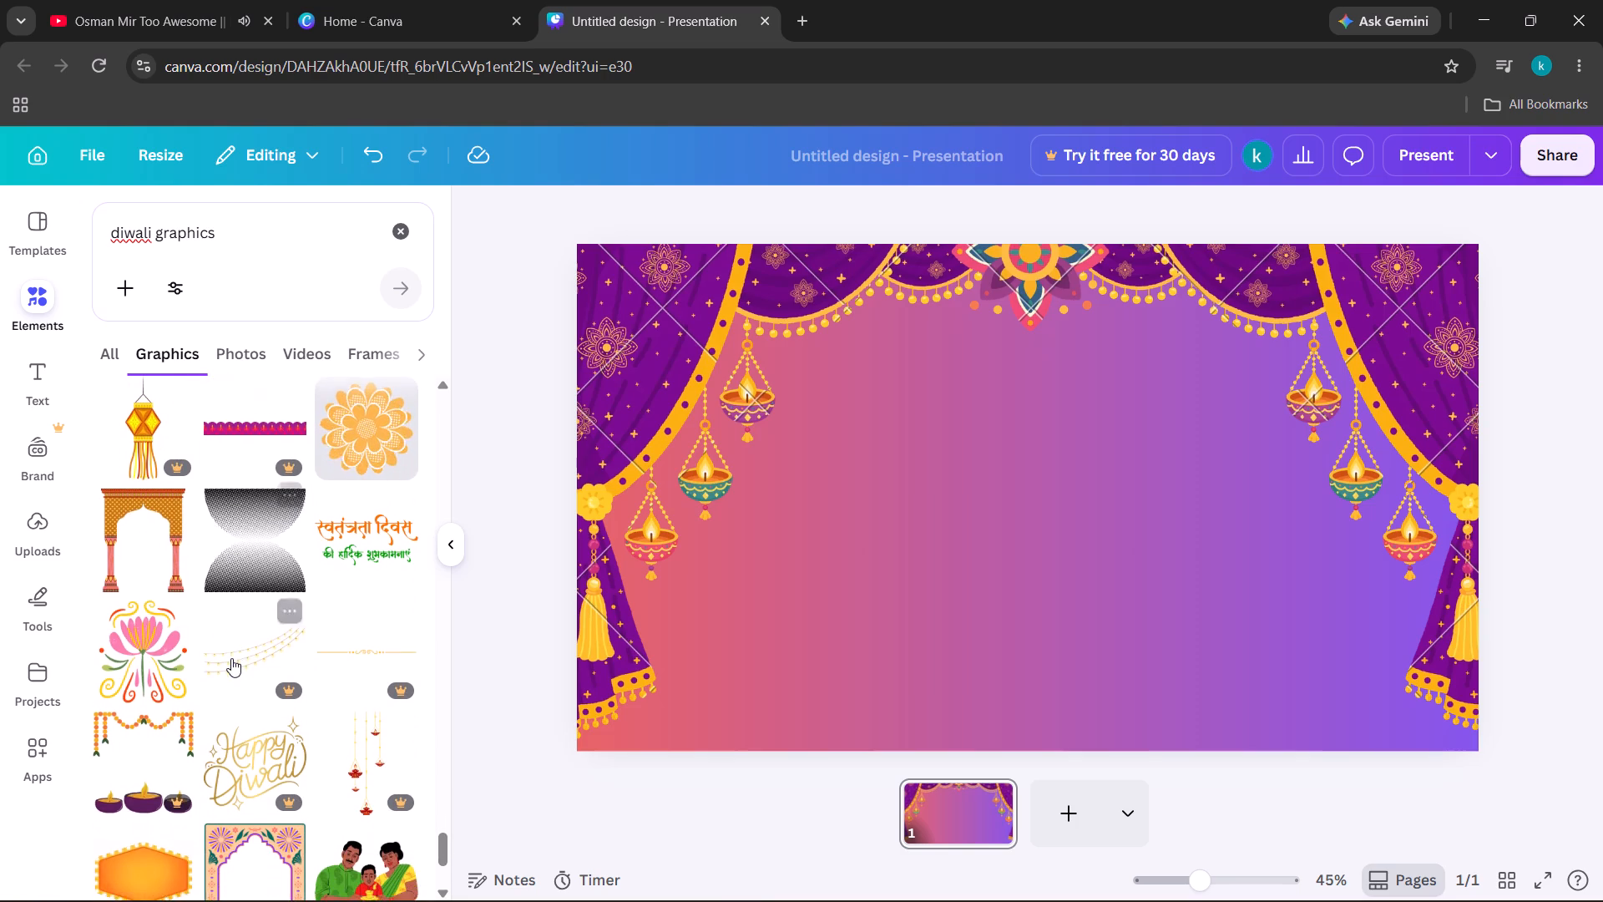
pyautogui.scroll(-3, 231, 658)
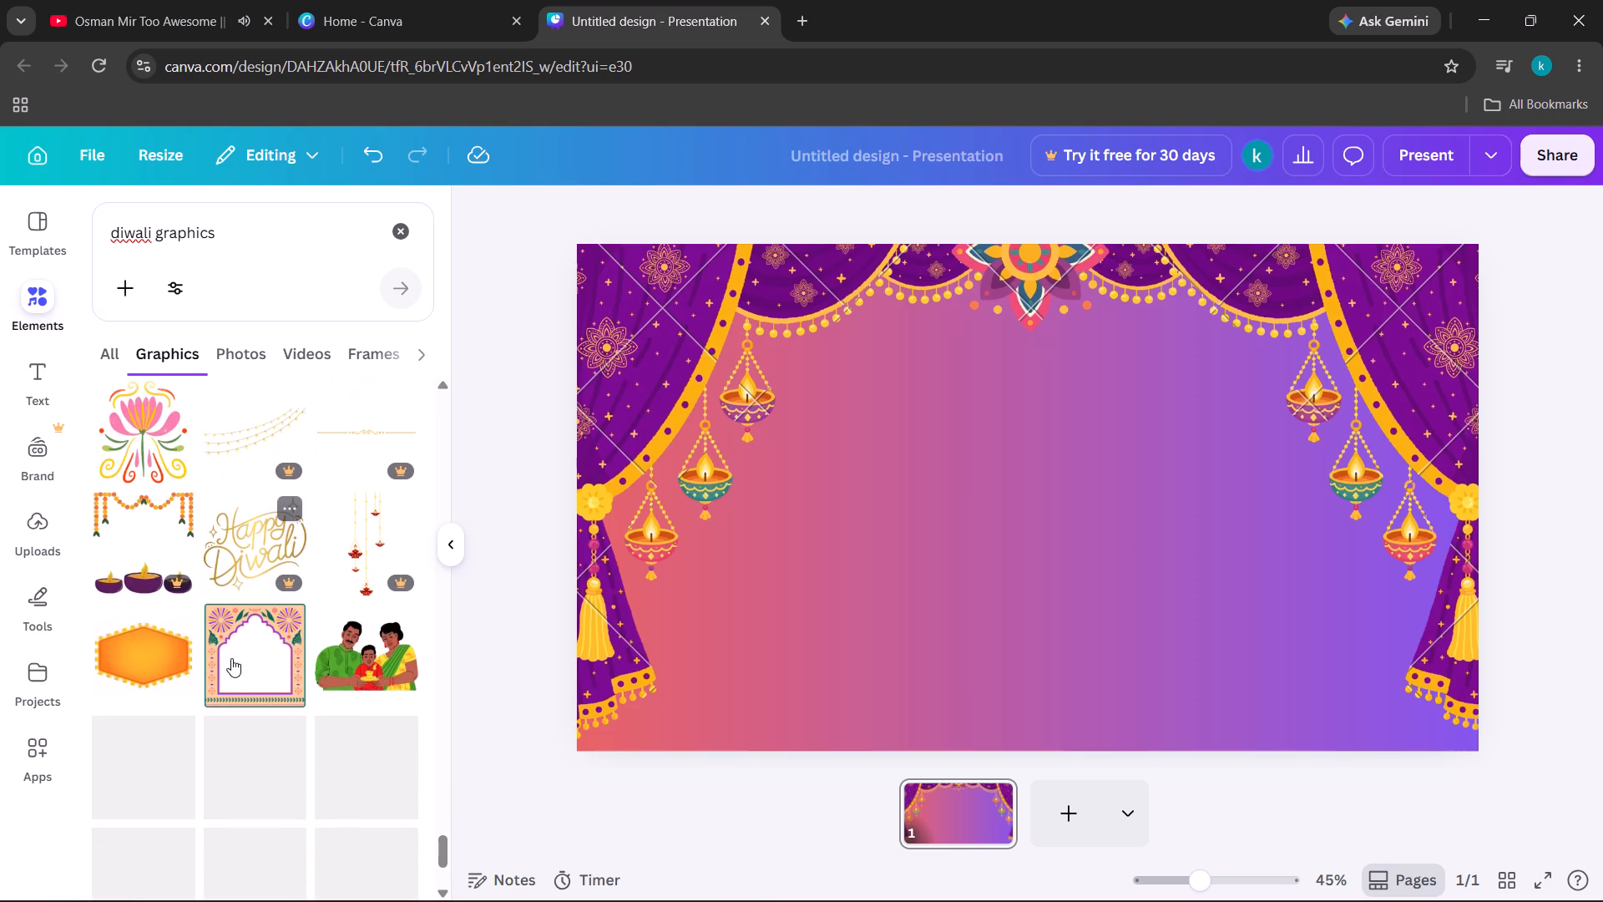
pyautogui.scroll(-3, 231, 658)
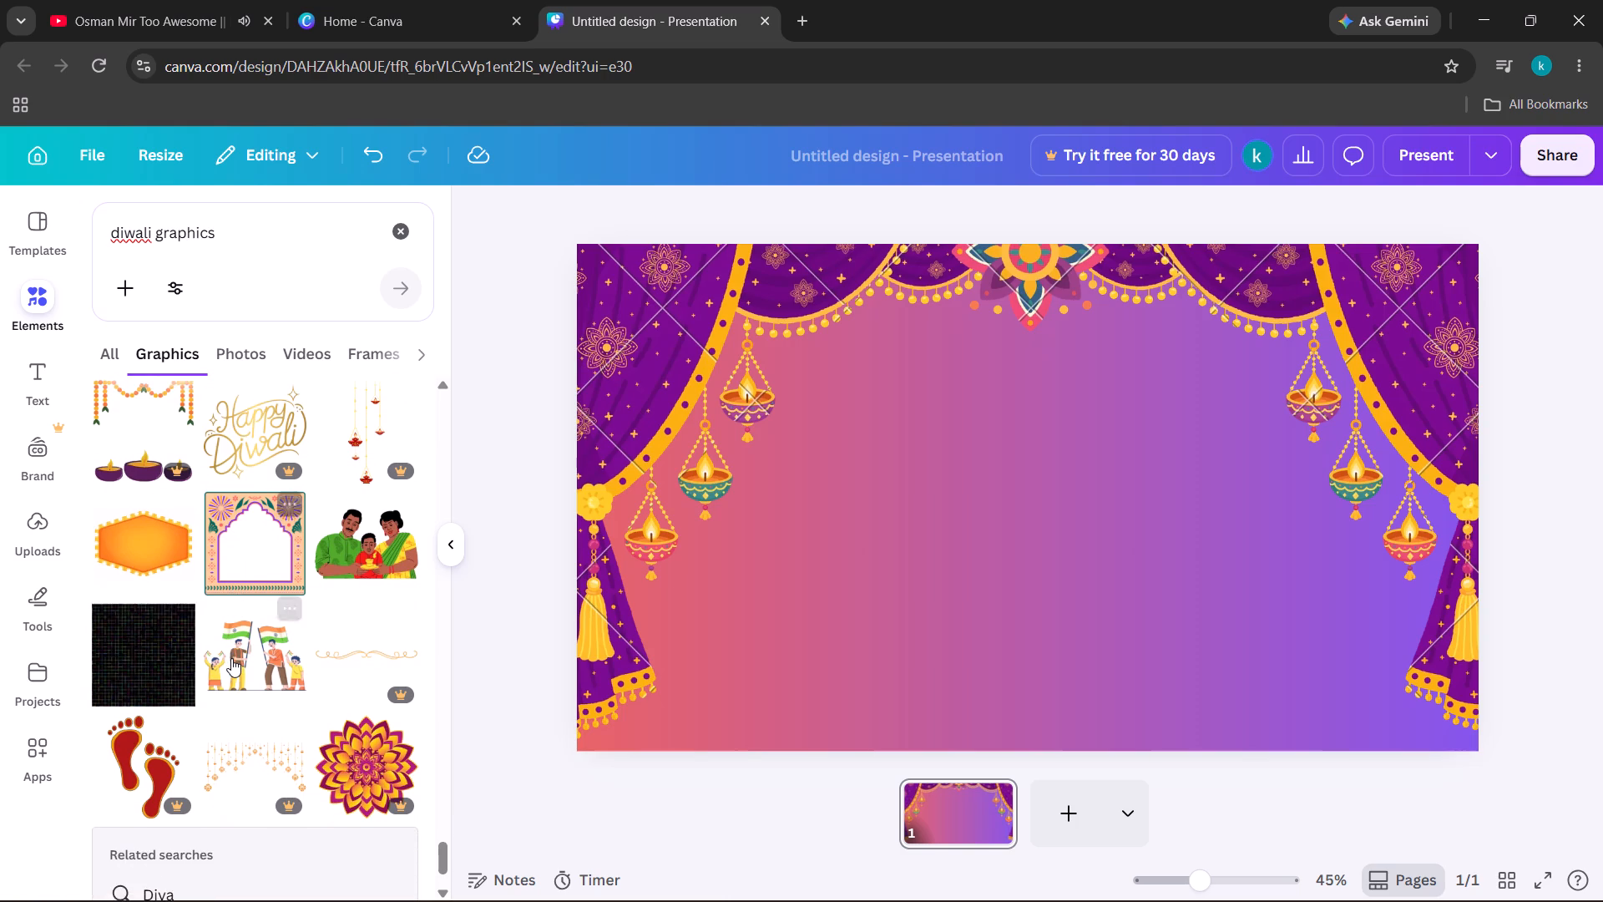
pyautogui.scroll(-2, 231, 658)
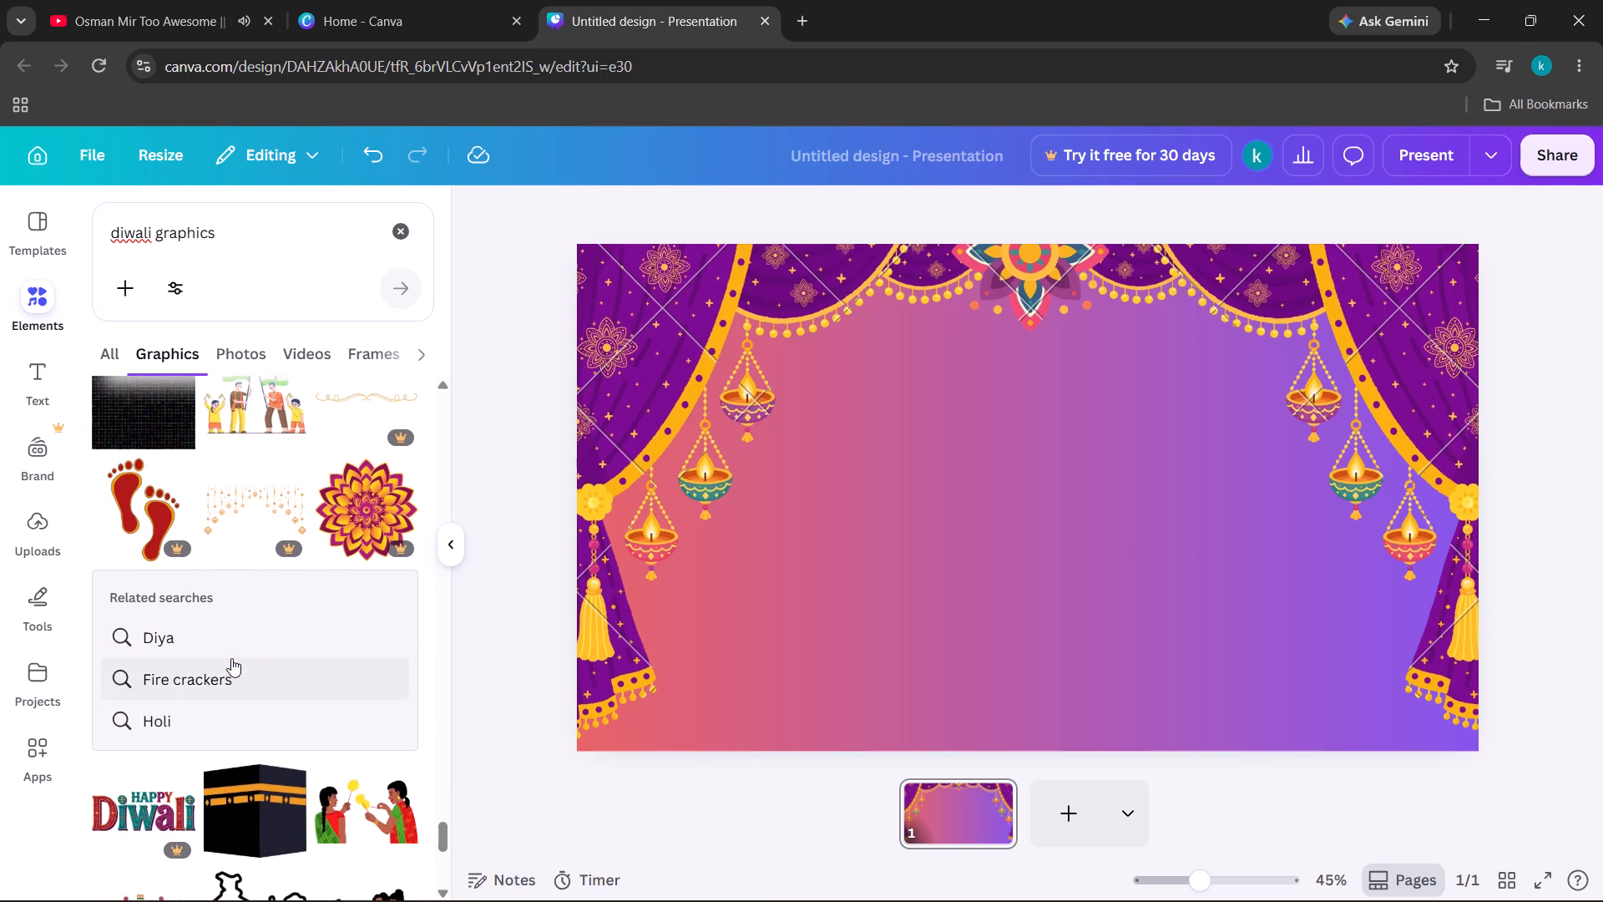
pyautogui.scroll(-5, 231, 658)
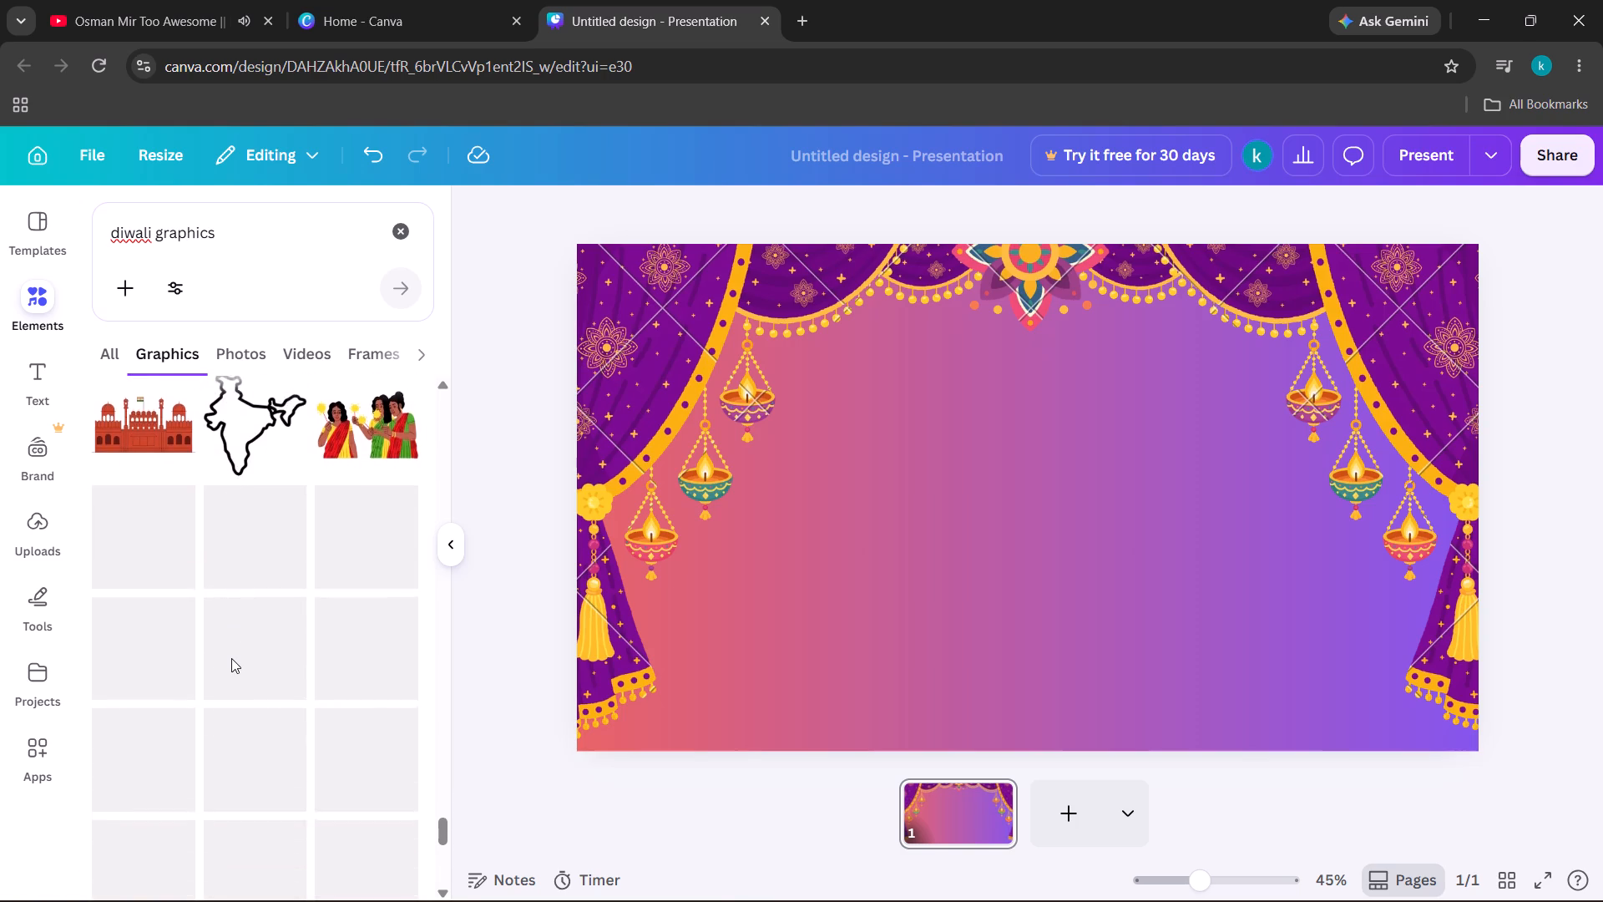
pyautogui.scroll(-2, 231, 658)
# Find the magenta and yellow flower-shaped rangoli graphic among the earlier Diwali results and add it to the slide.
pyautogui.scroll(7, 231, 658)
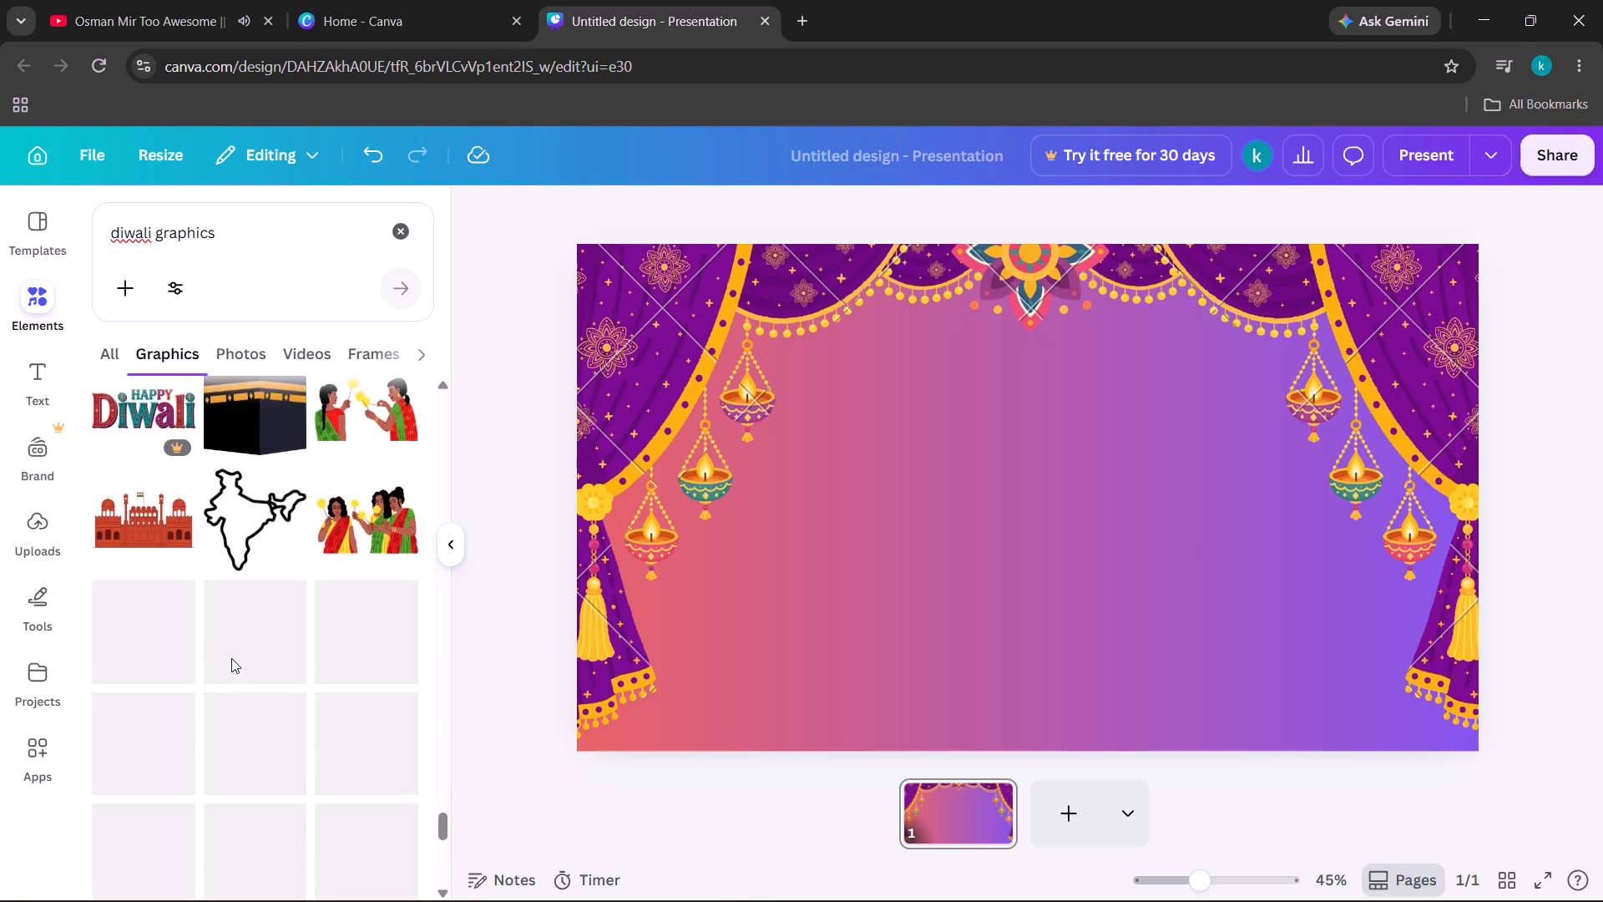
pyautogui.scroll(20, 231, 658)
pyautogui.scroll(3, 231, 658)
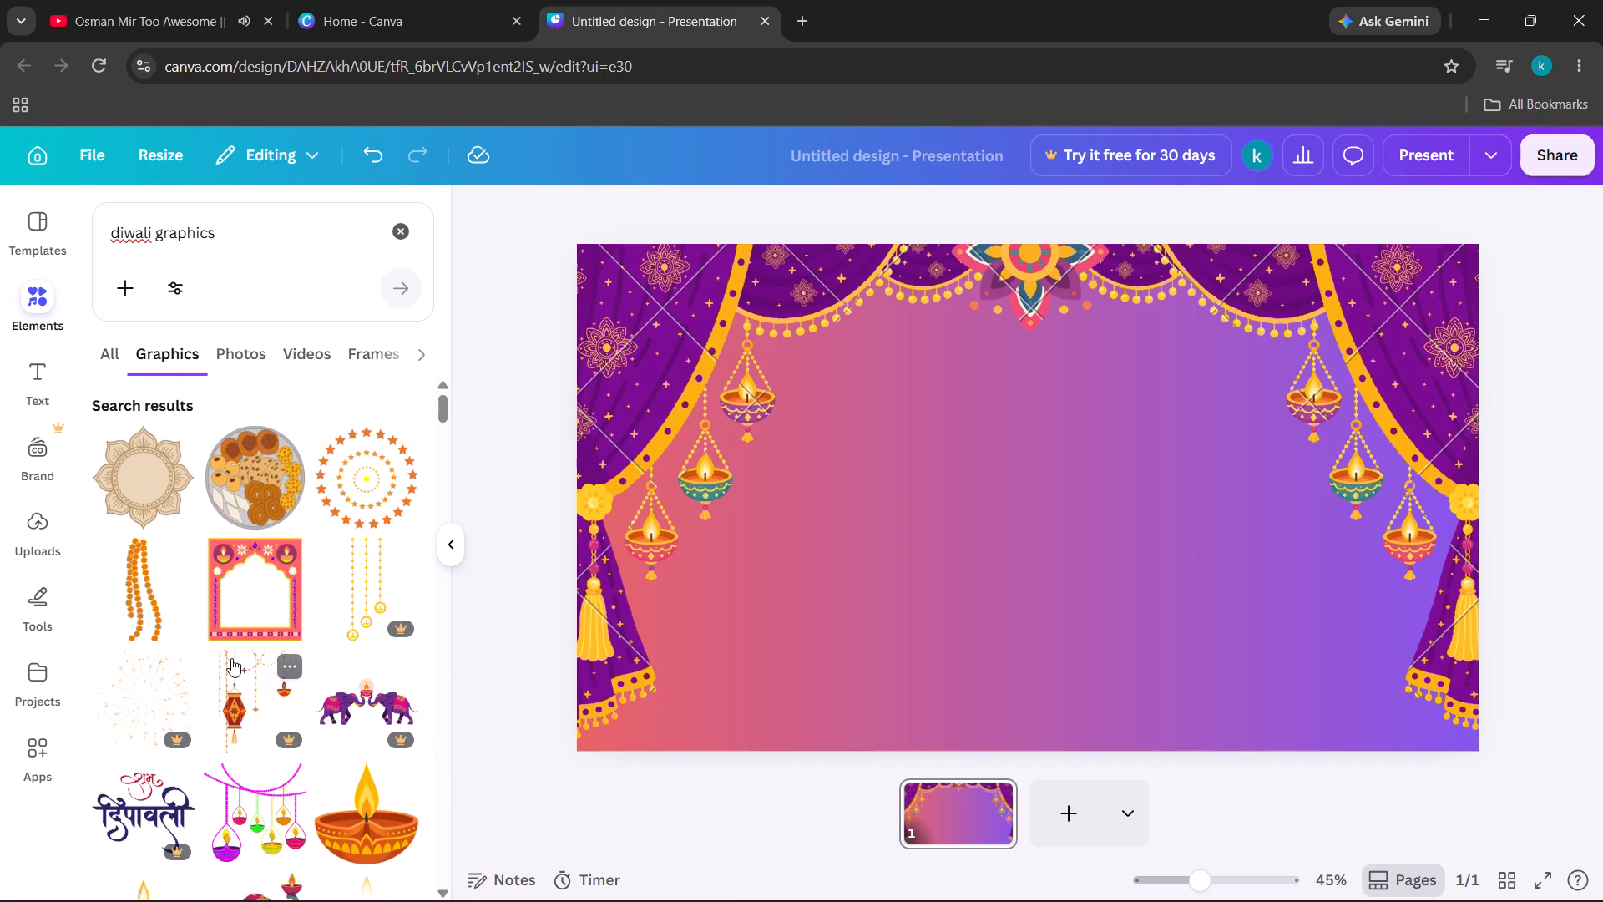
pyautogui.scroll(-1, 231, 658)
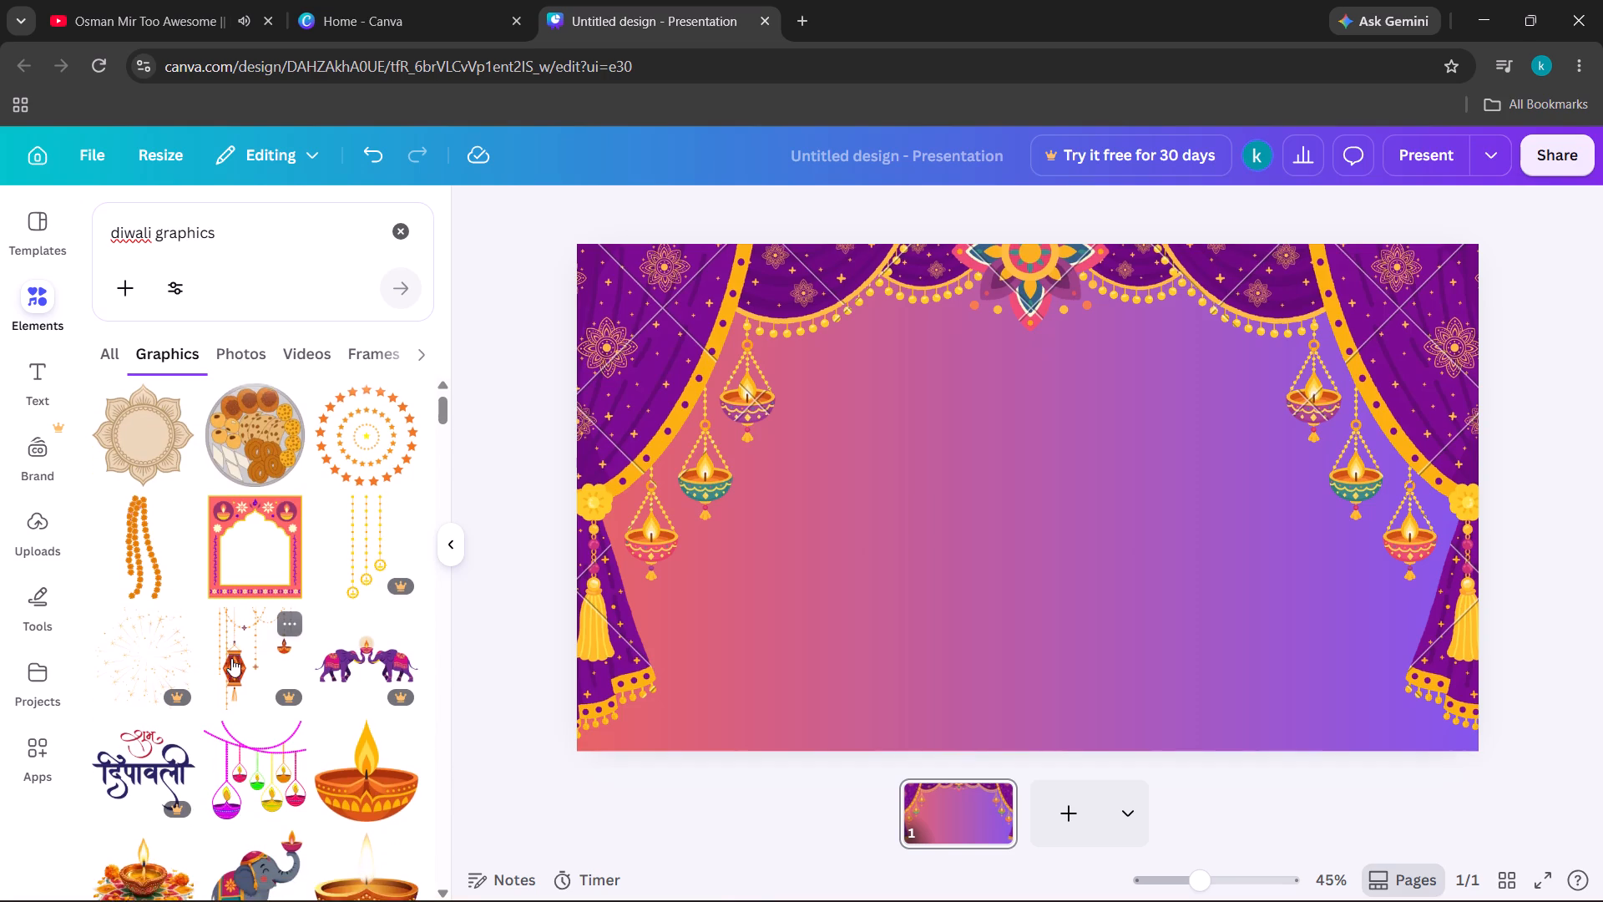
pyautogui.scroll(-1, 231, 658)
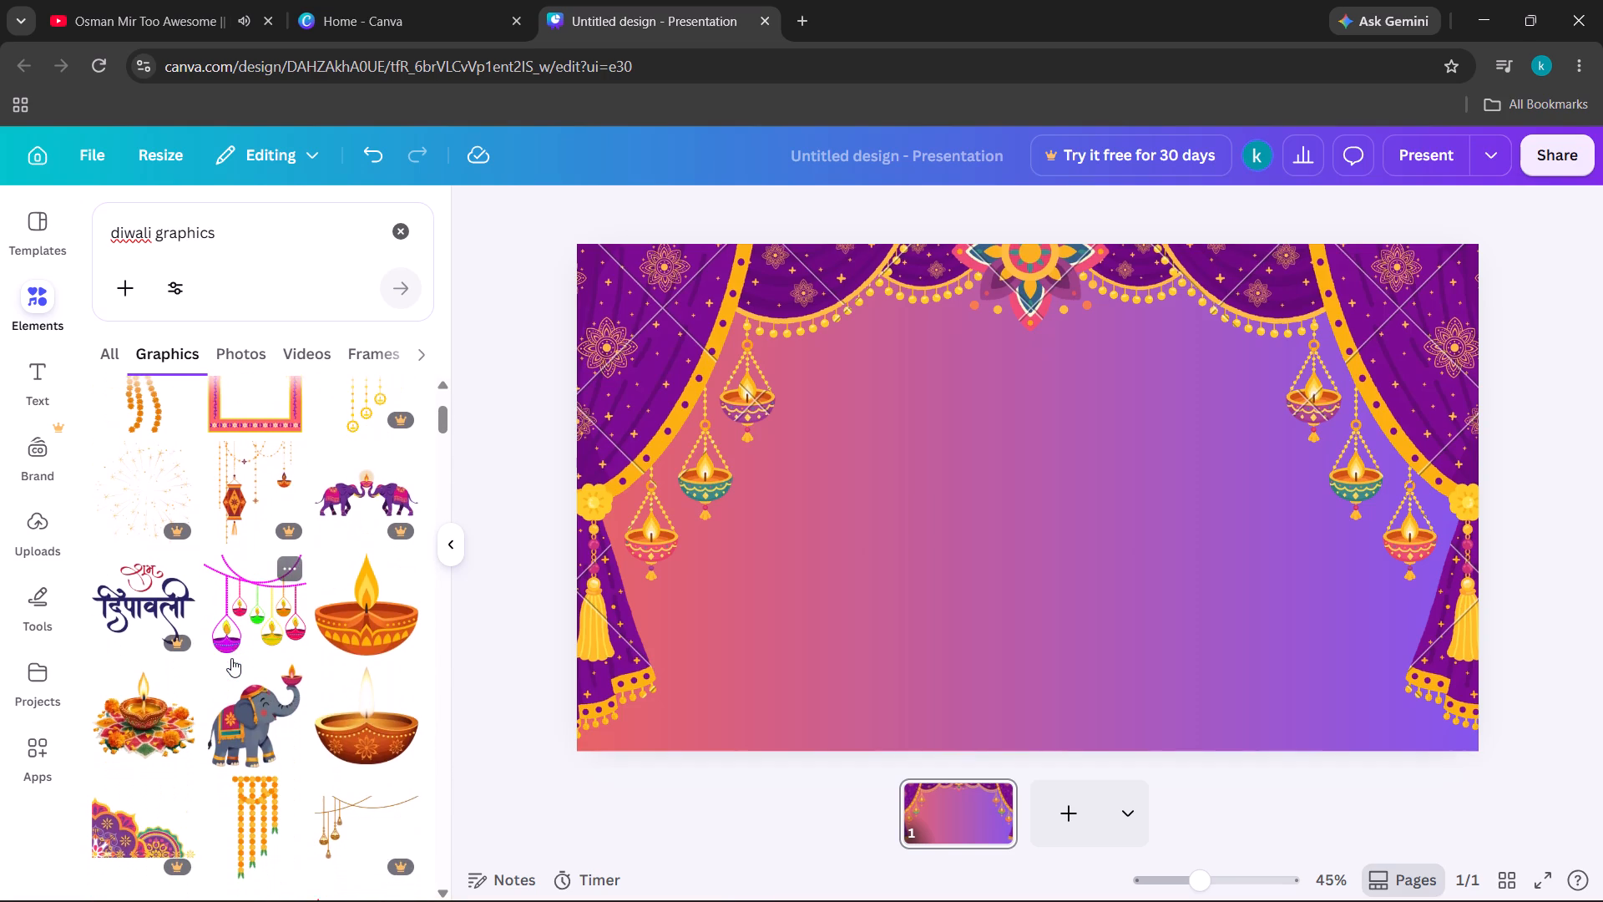
pyautogui.scroll(-1, 231, 658)
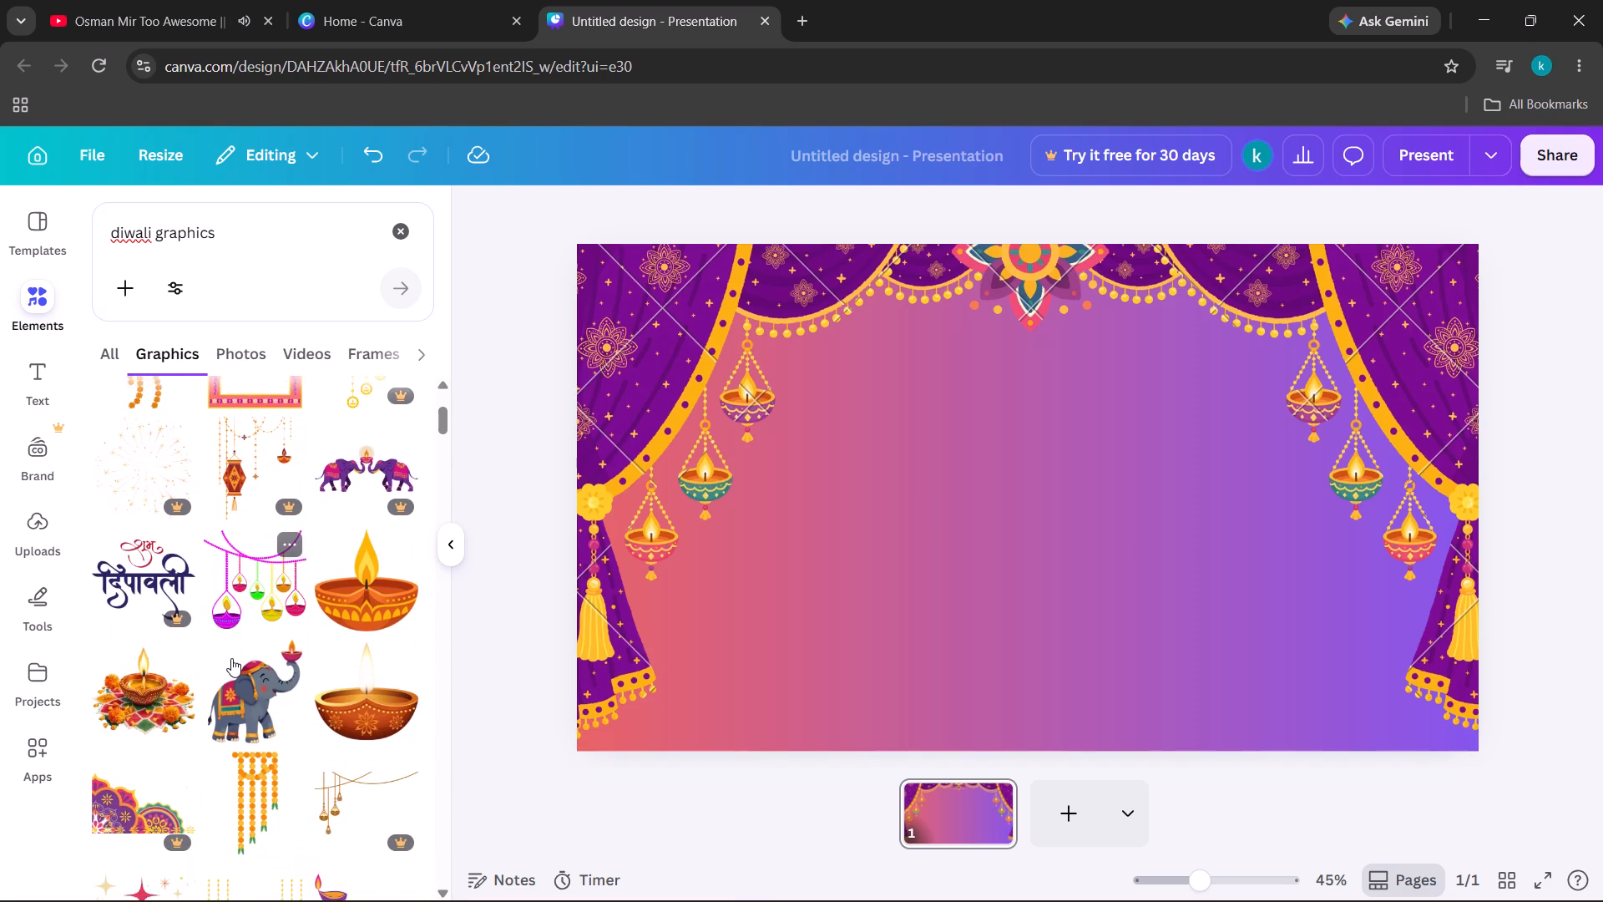
pyautogui.scroll(-2, 231, 658)
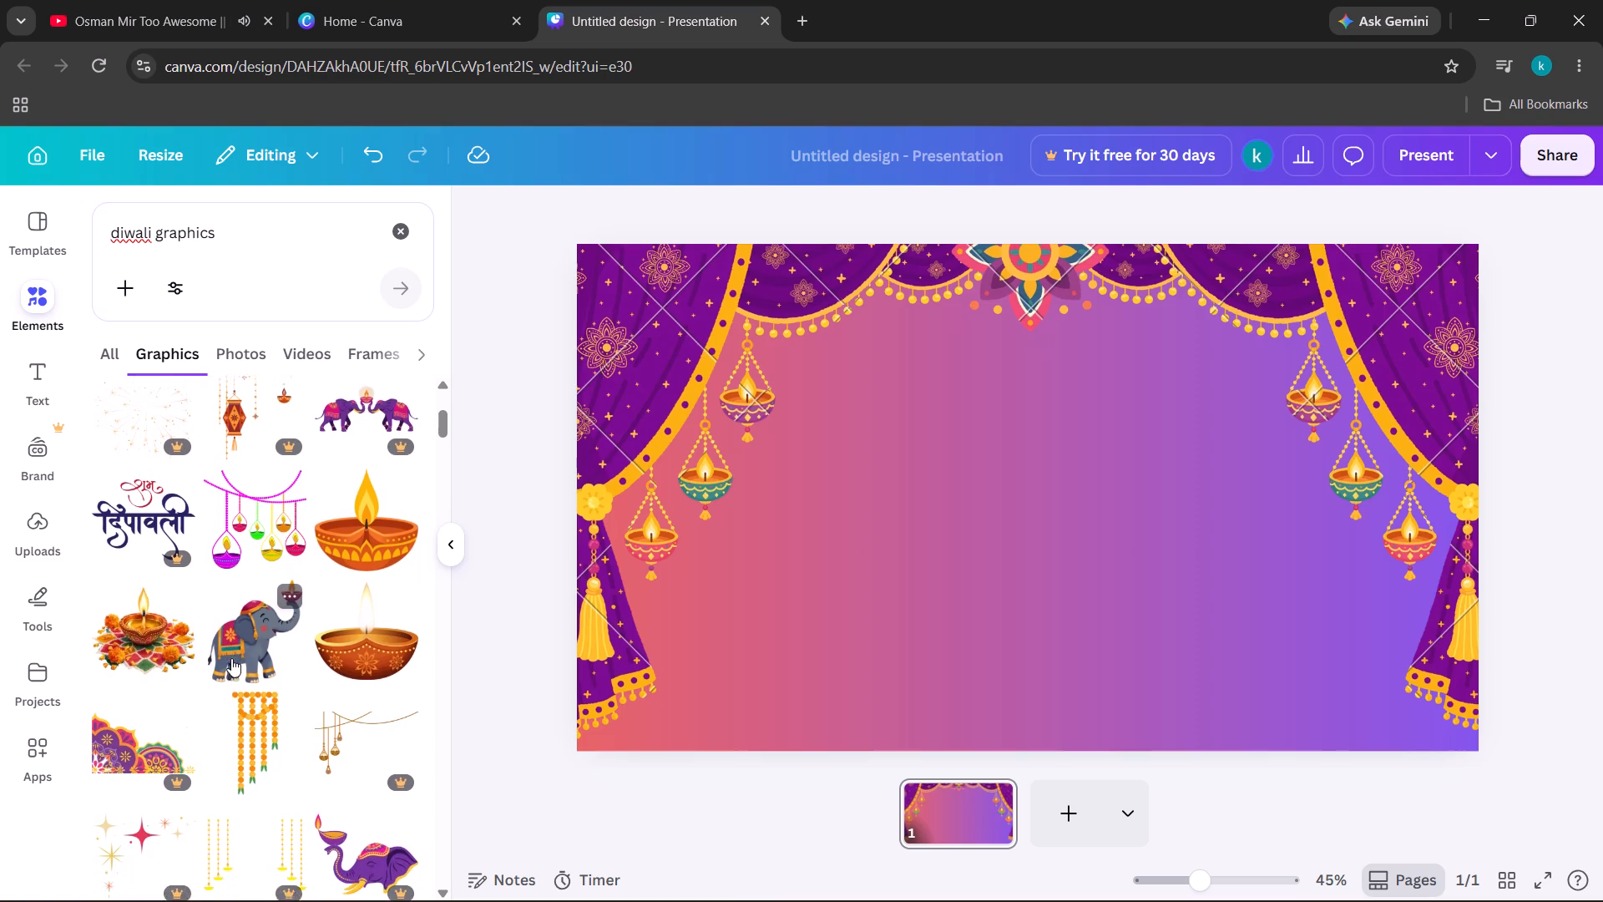
pyautogui.scroll(-3, 231, 658)
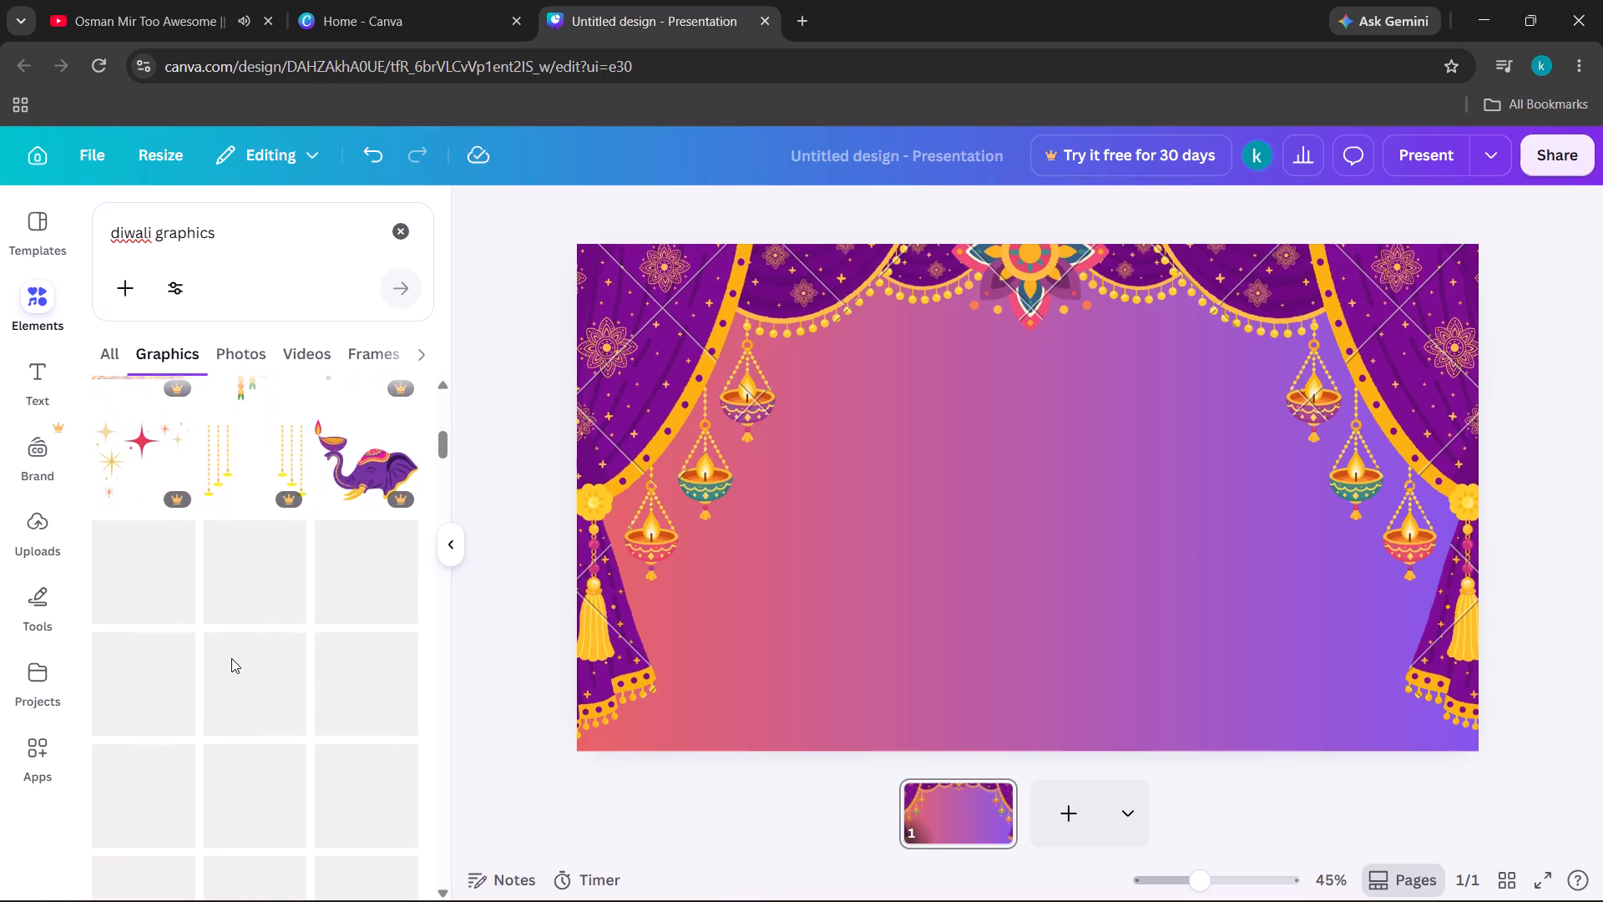
pyautogui.scroll(-1, 231, 658)
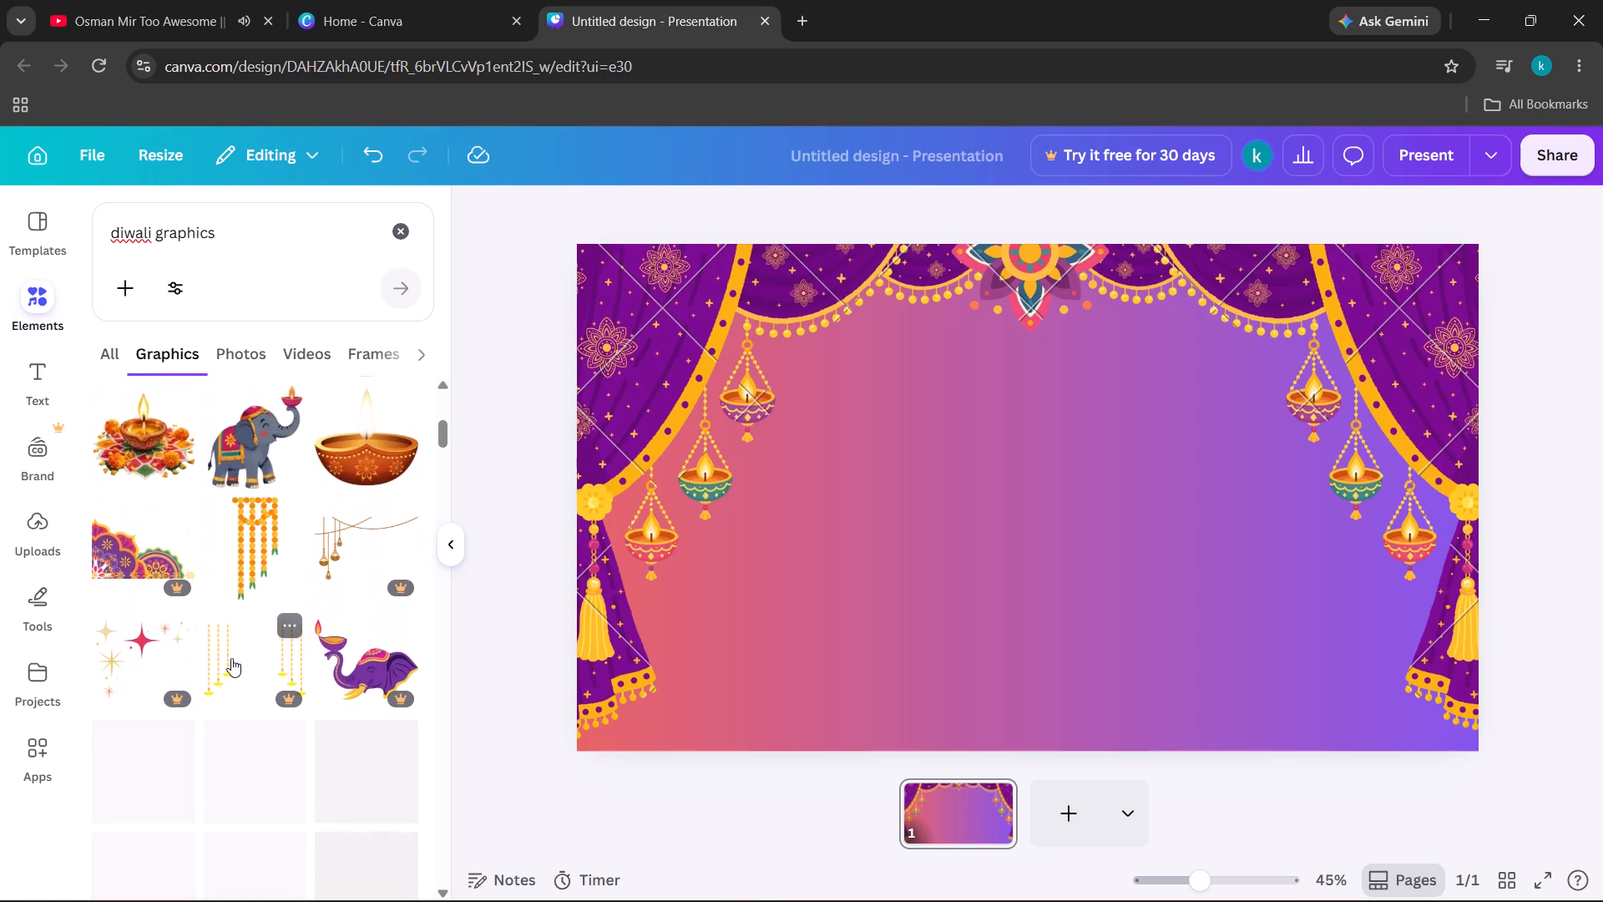
pyautogui.scroll(-1, 231, 658)
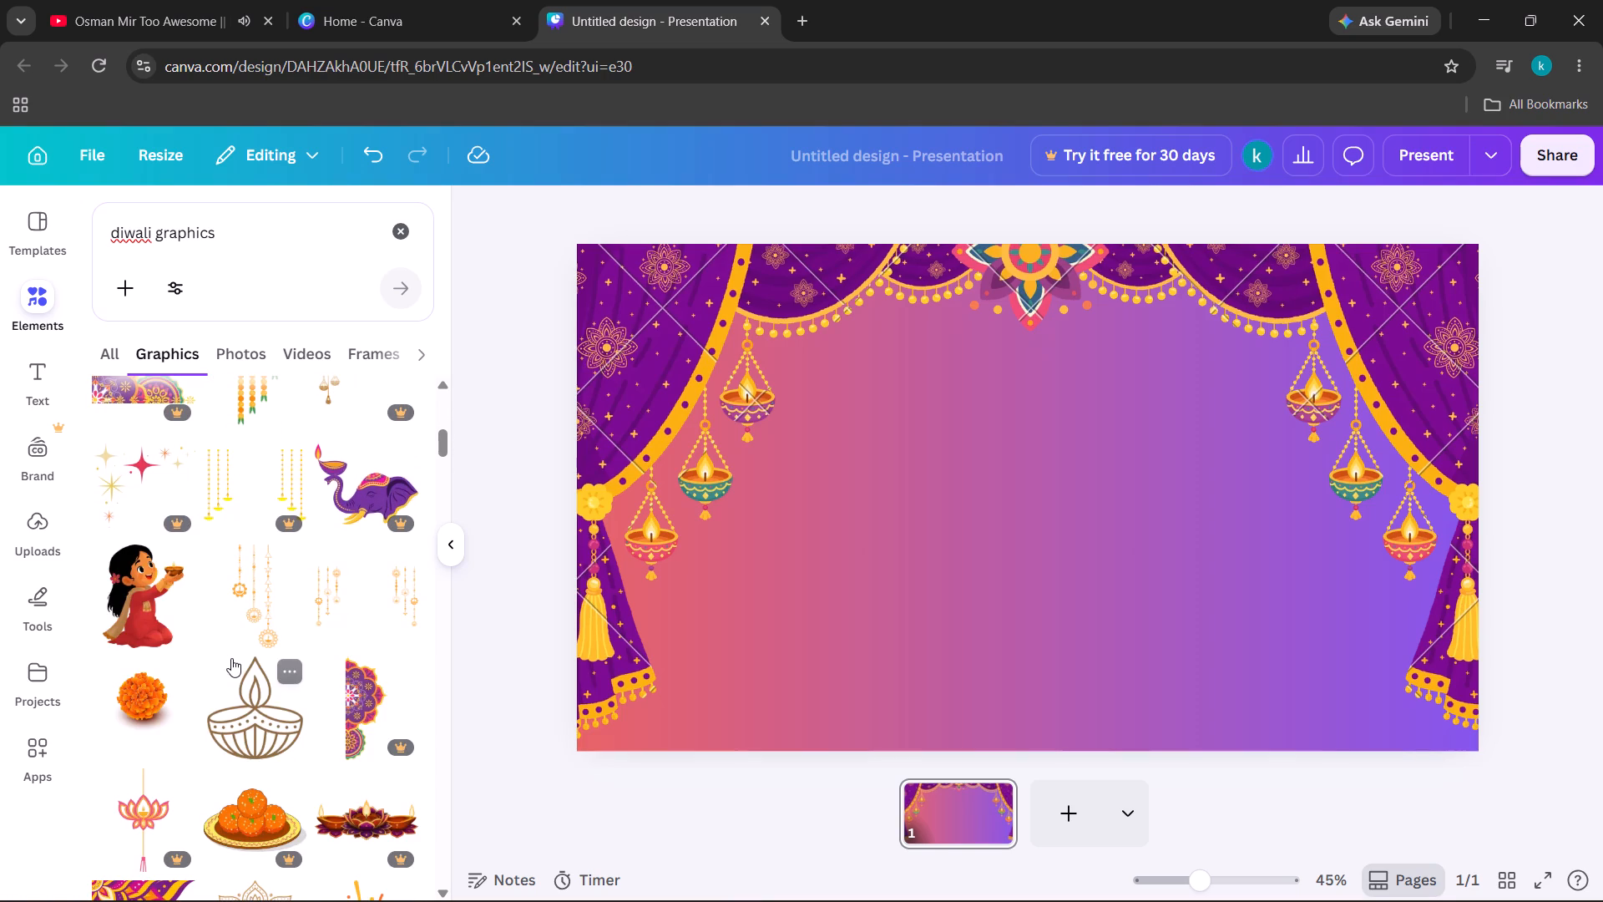
pyautogui.scroll(-4, 231, 658)
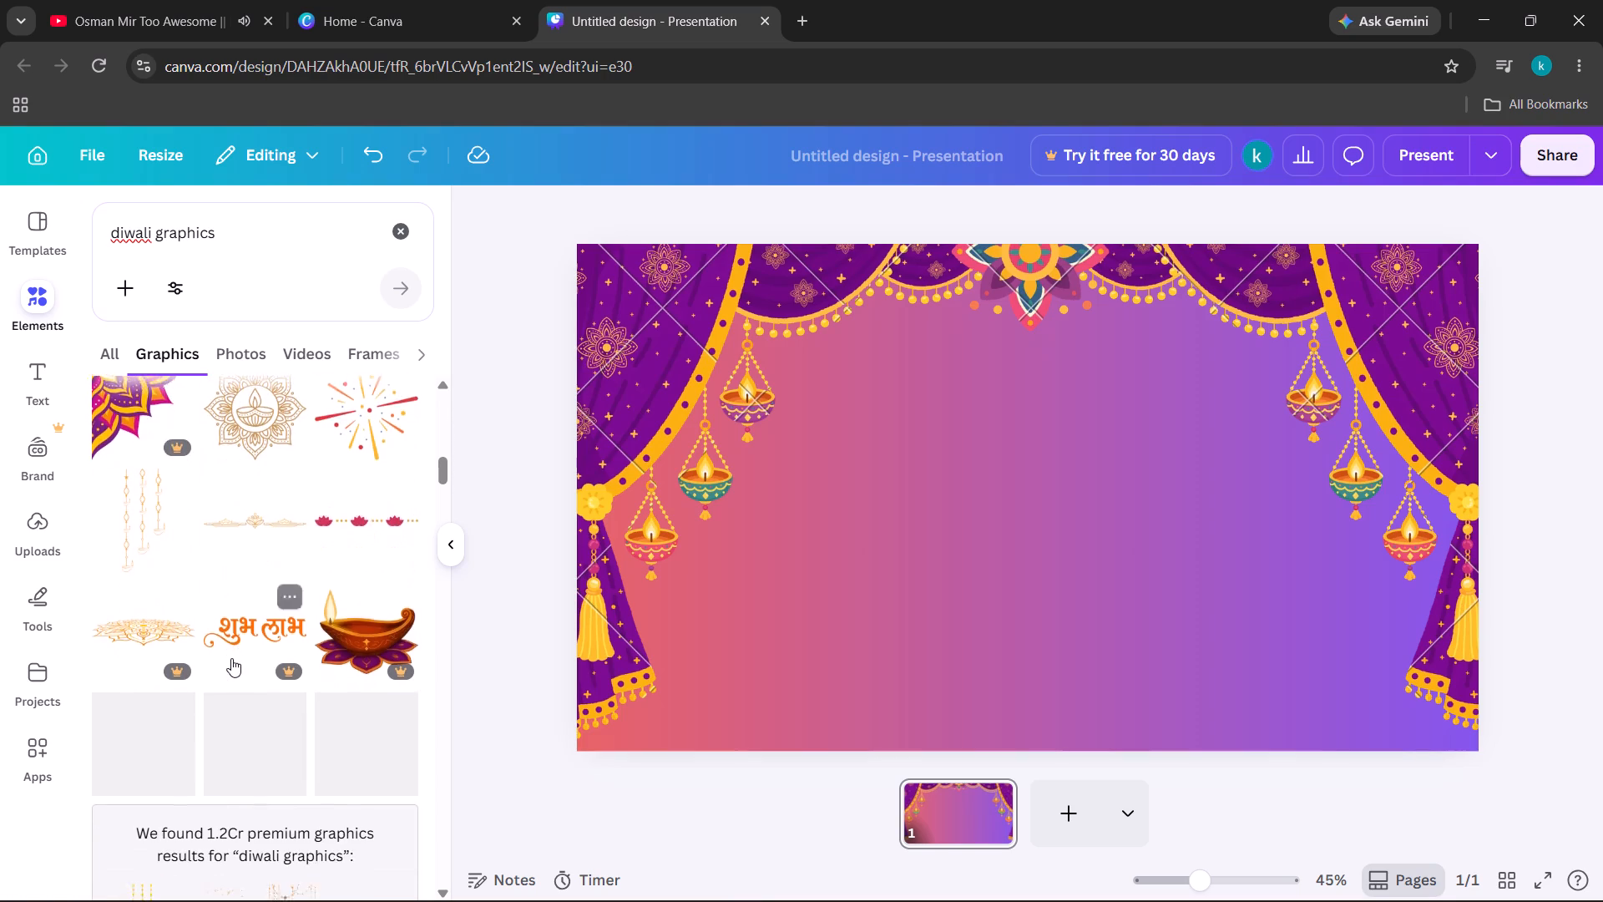
pyautogui.scroll(-1, 231, 658)
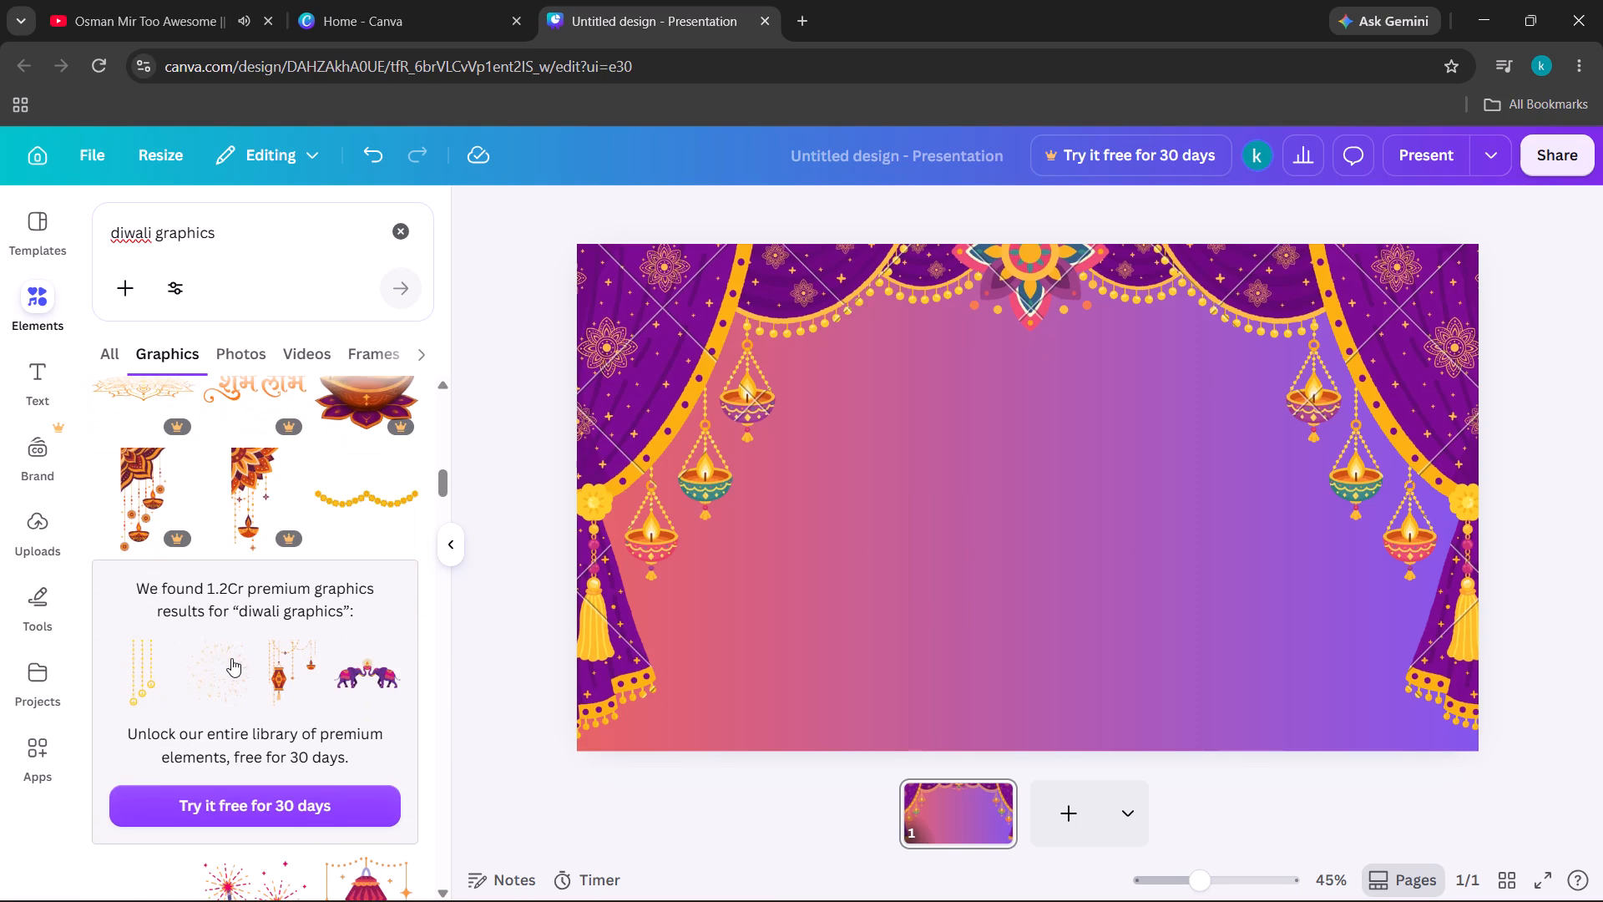
pyautogui.hscroll(2, 231, 658)
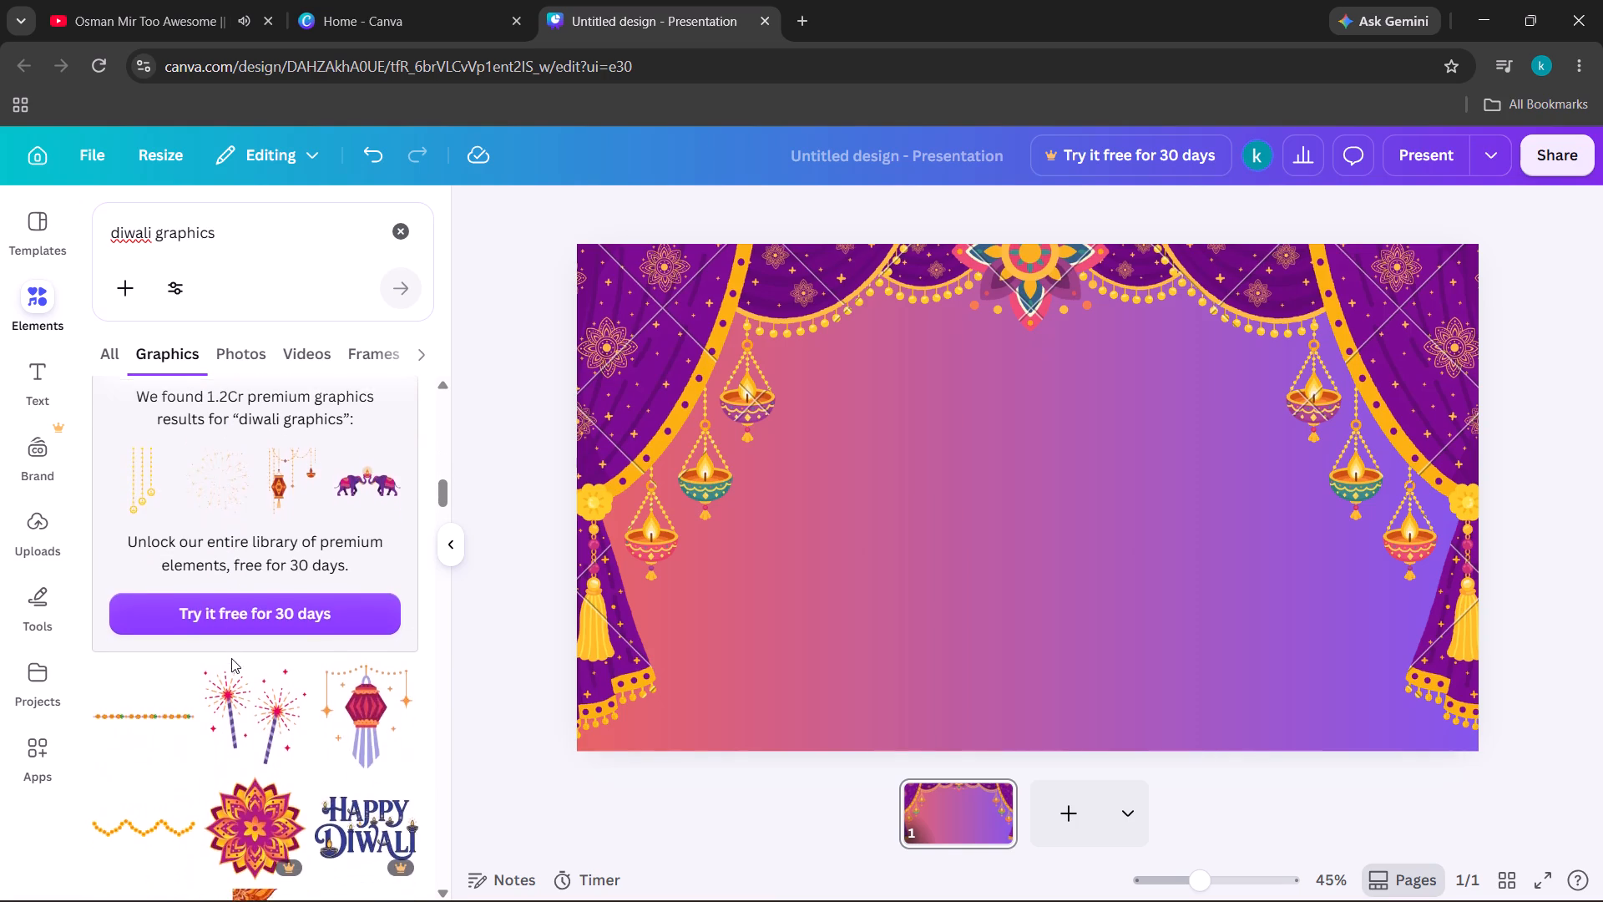
pyautogui.scroll(-3, 231, 658)
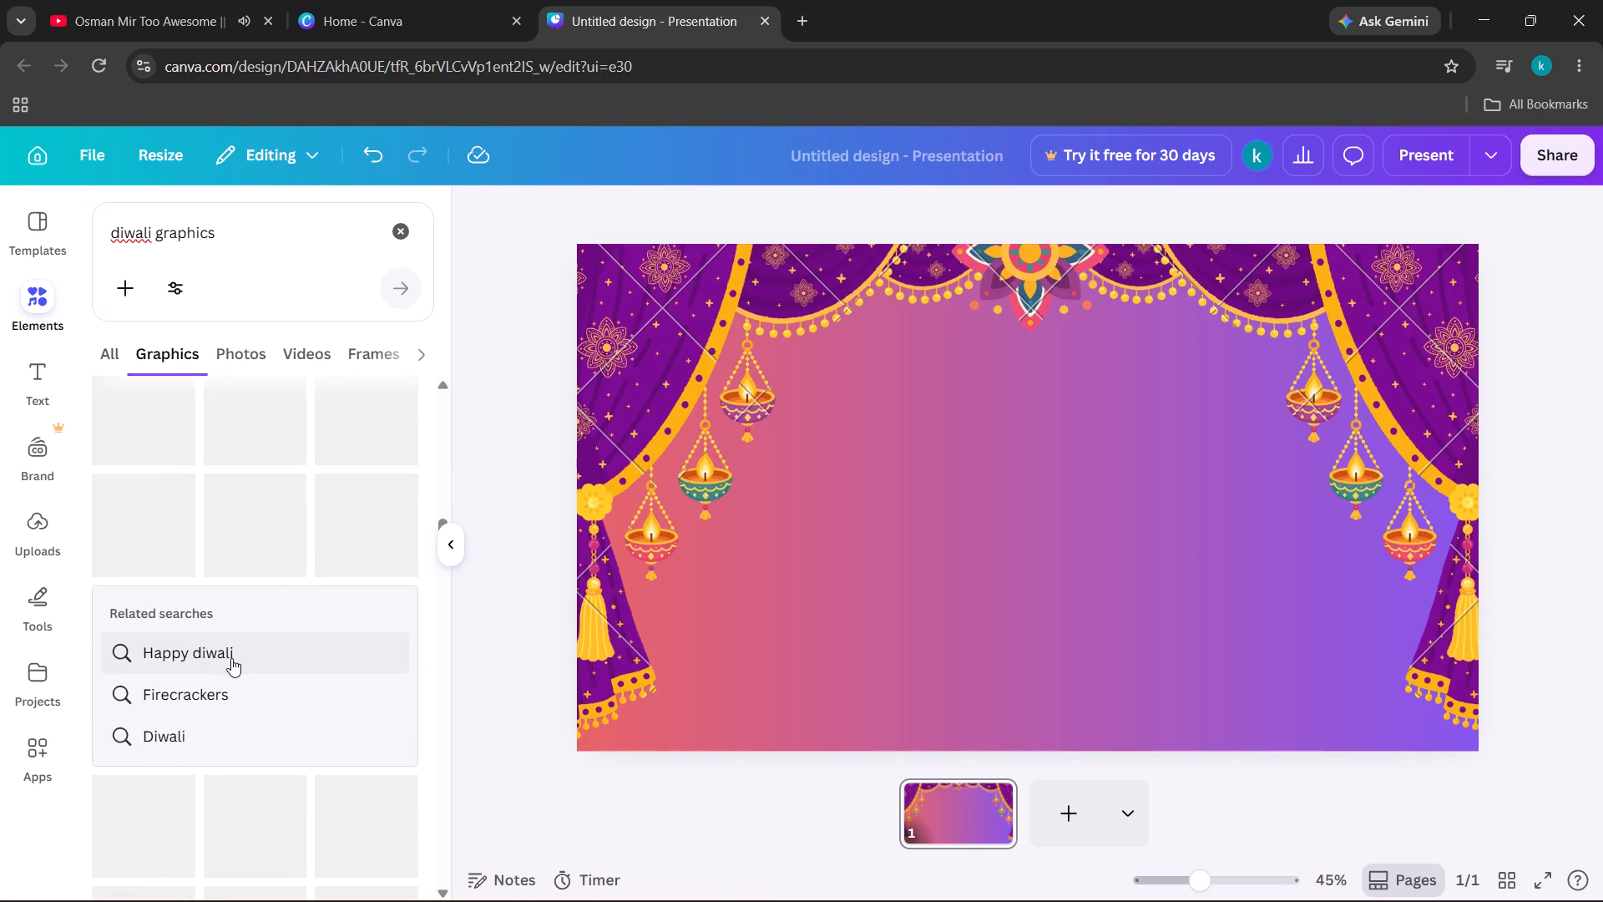
pyautogui.scroll(1, 231, 658)
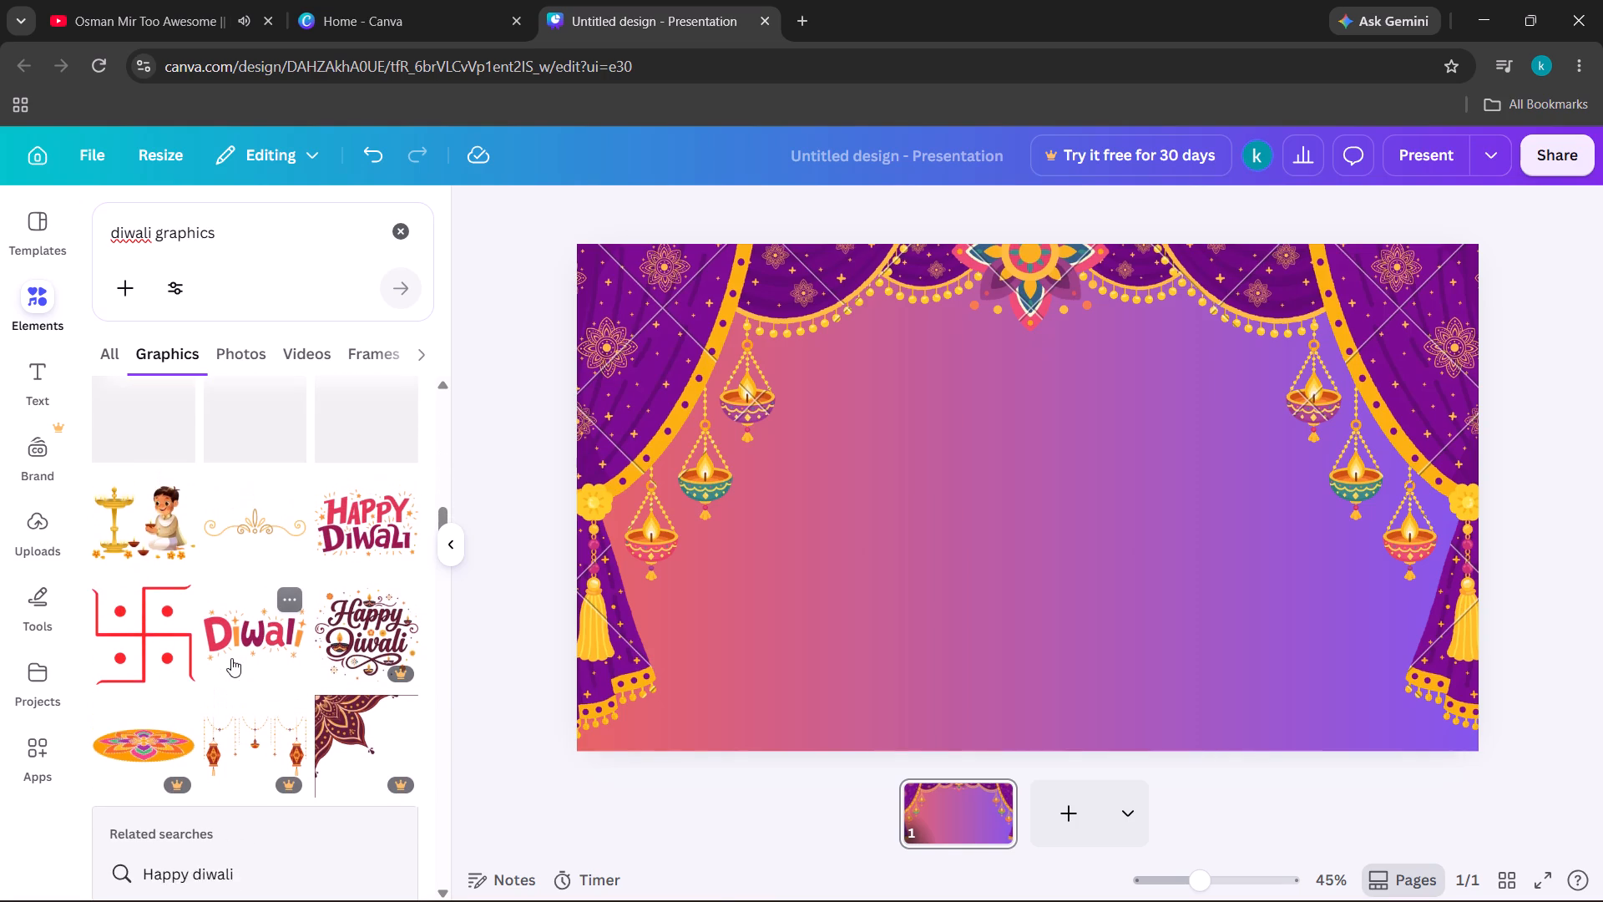
pyautogui.scroll(2, 231, 658)
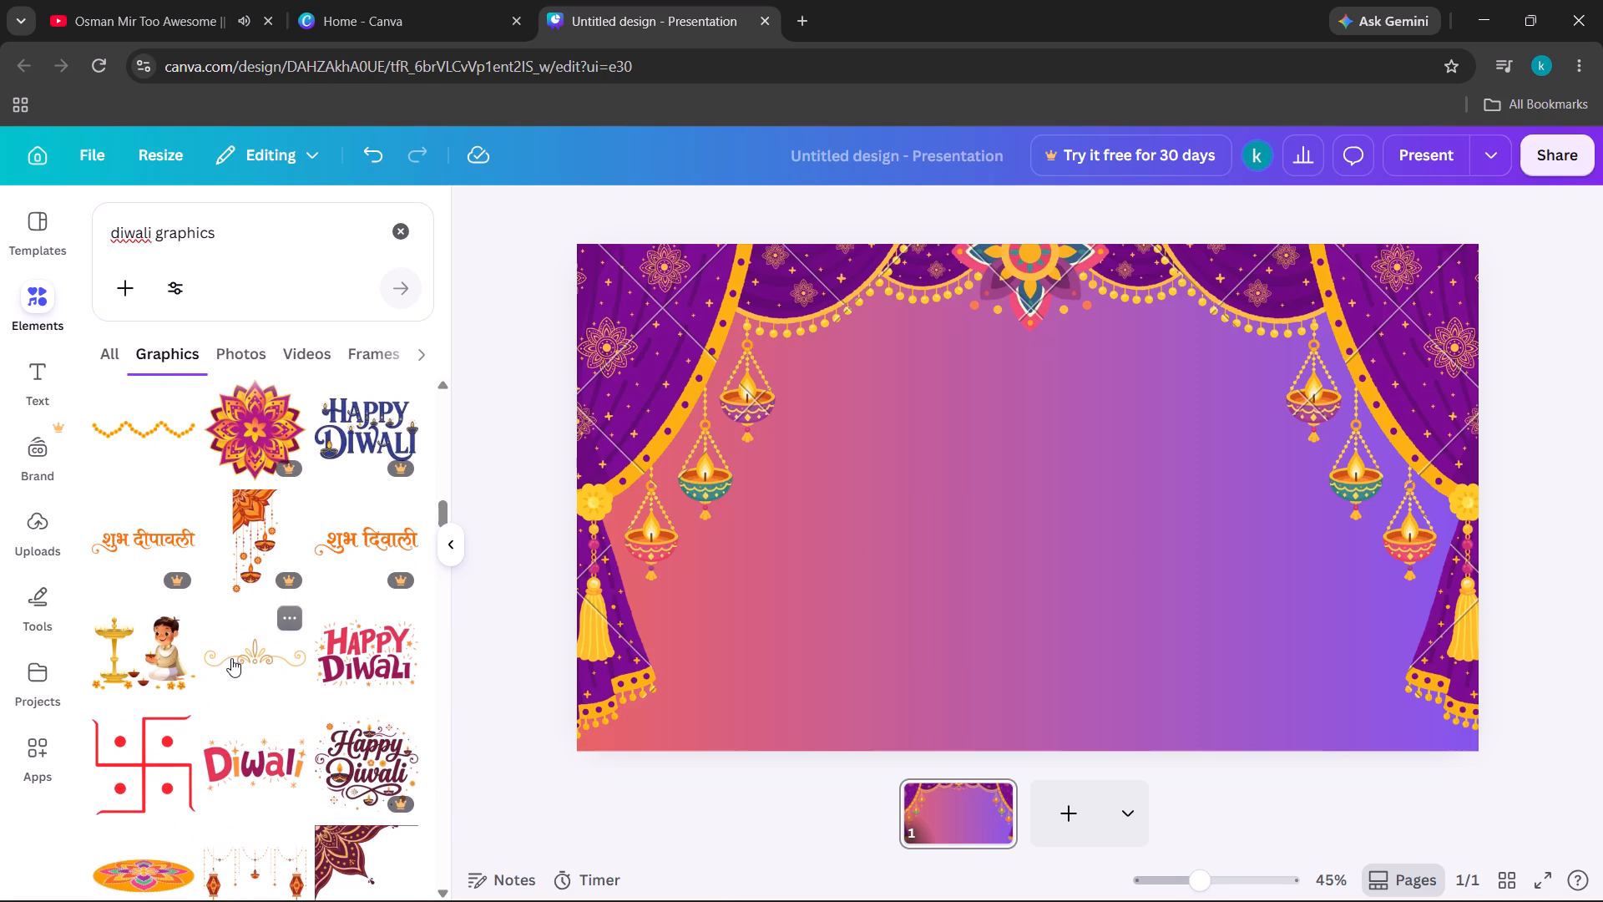
pyautogui.scroll(3, 231, 658)
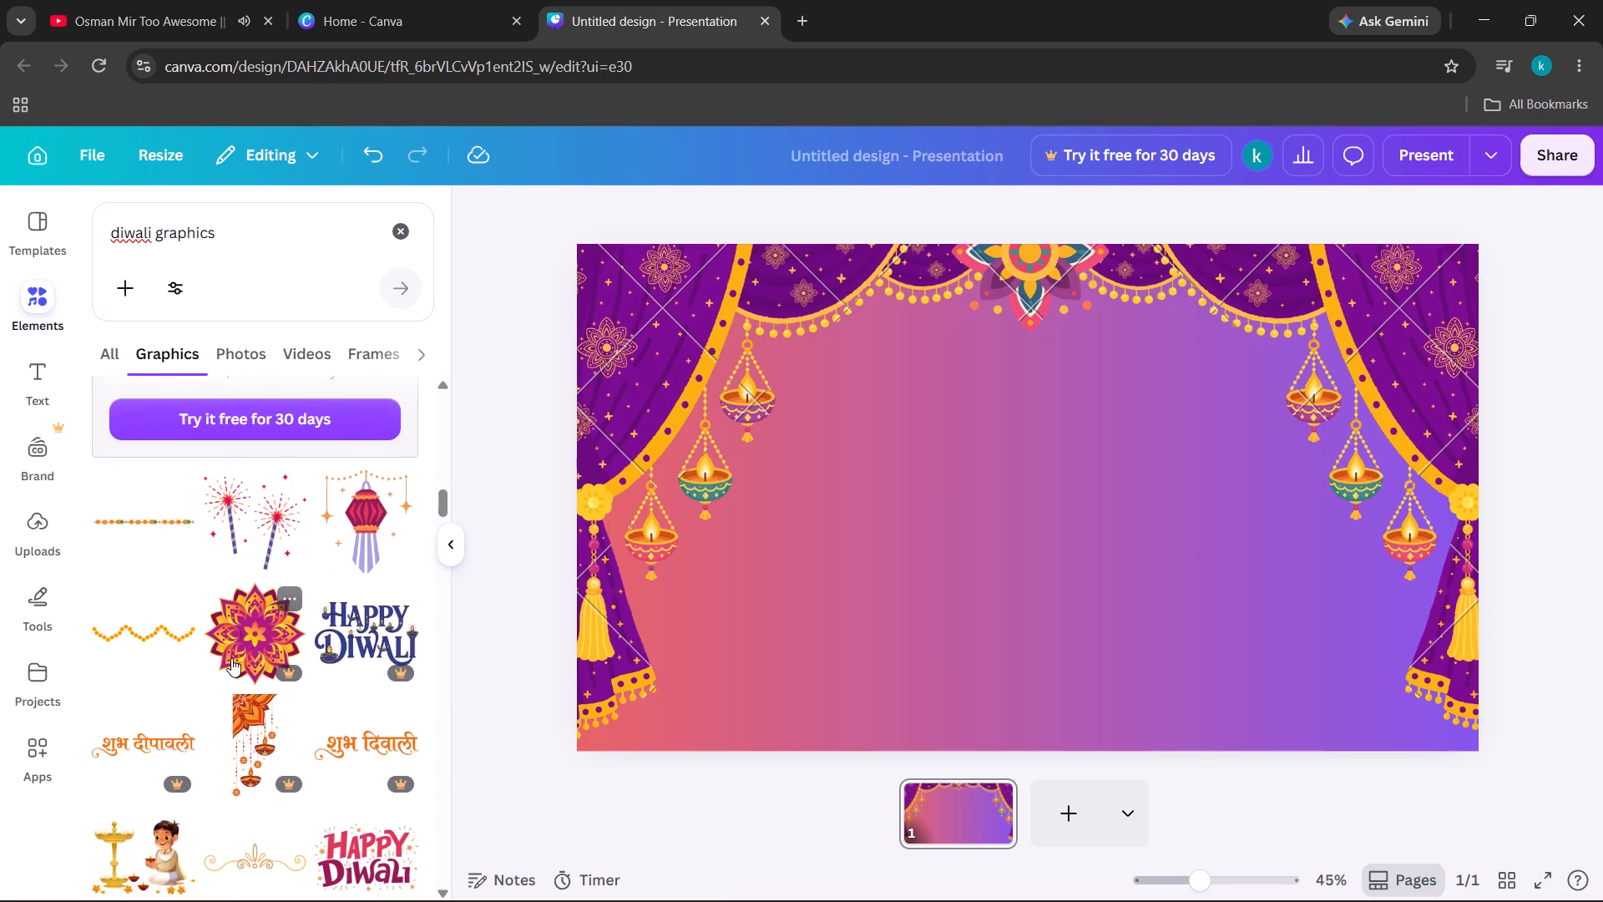
pyautogui.scroll(1, 231, 658)
pyautogui.click(237, 708)
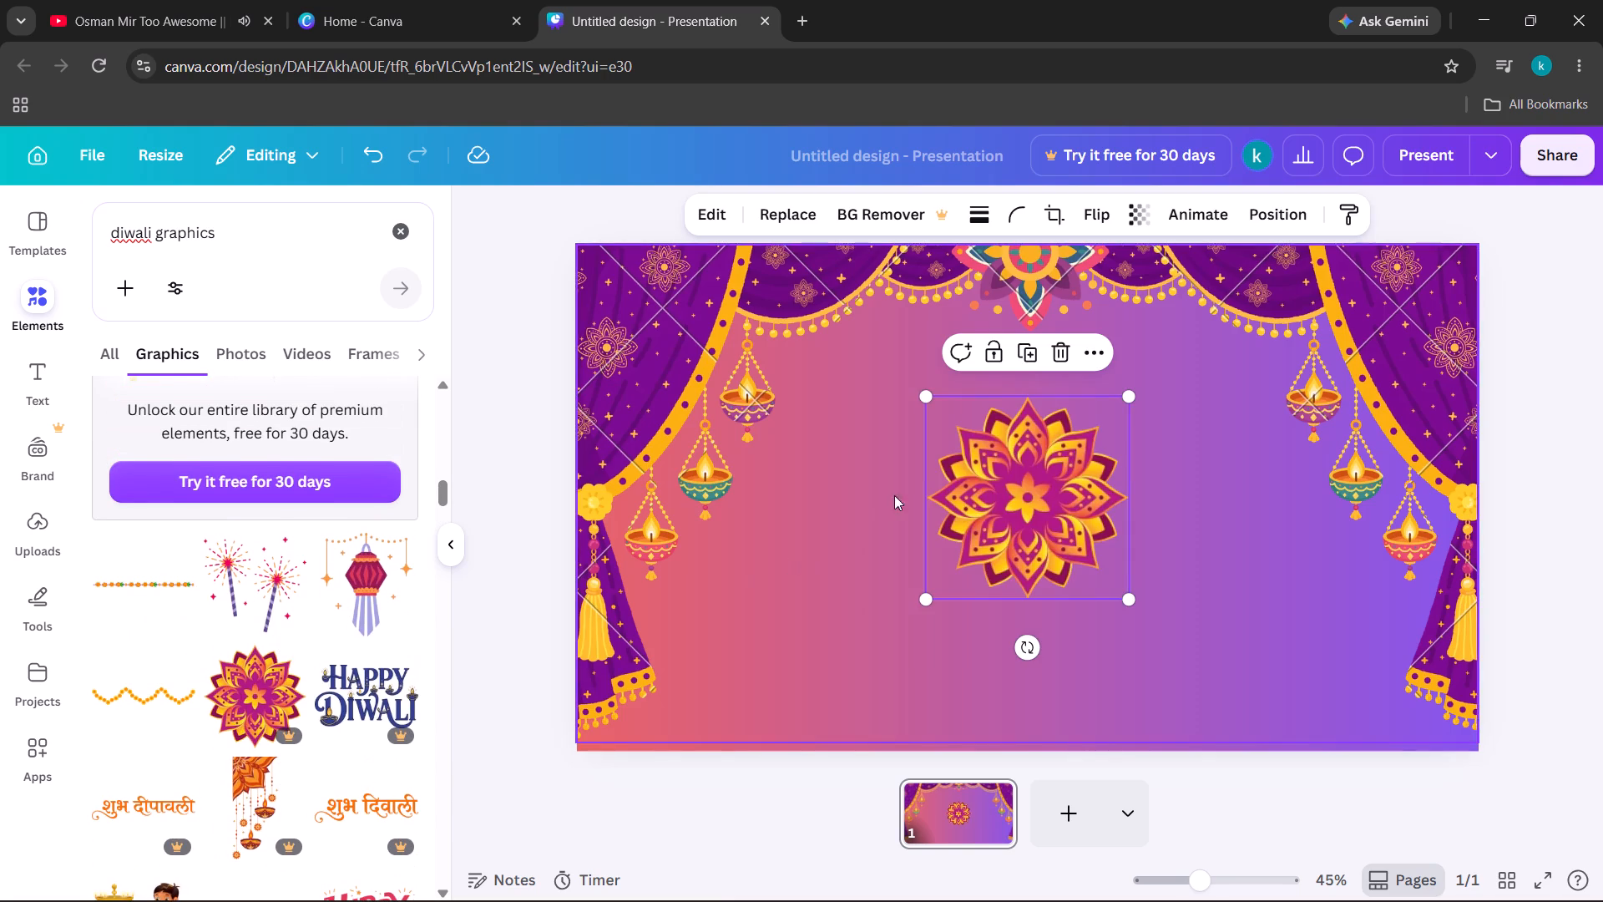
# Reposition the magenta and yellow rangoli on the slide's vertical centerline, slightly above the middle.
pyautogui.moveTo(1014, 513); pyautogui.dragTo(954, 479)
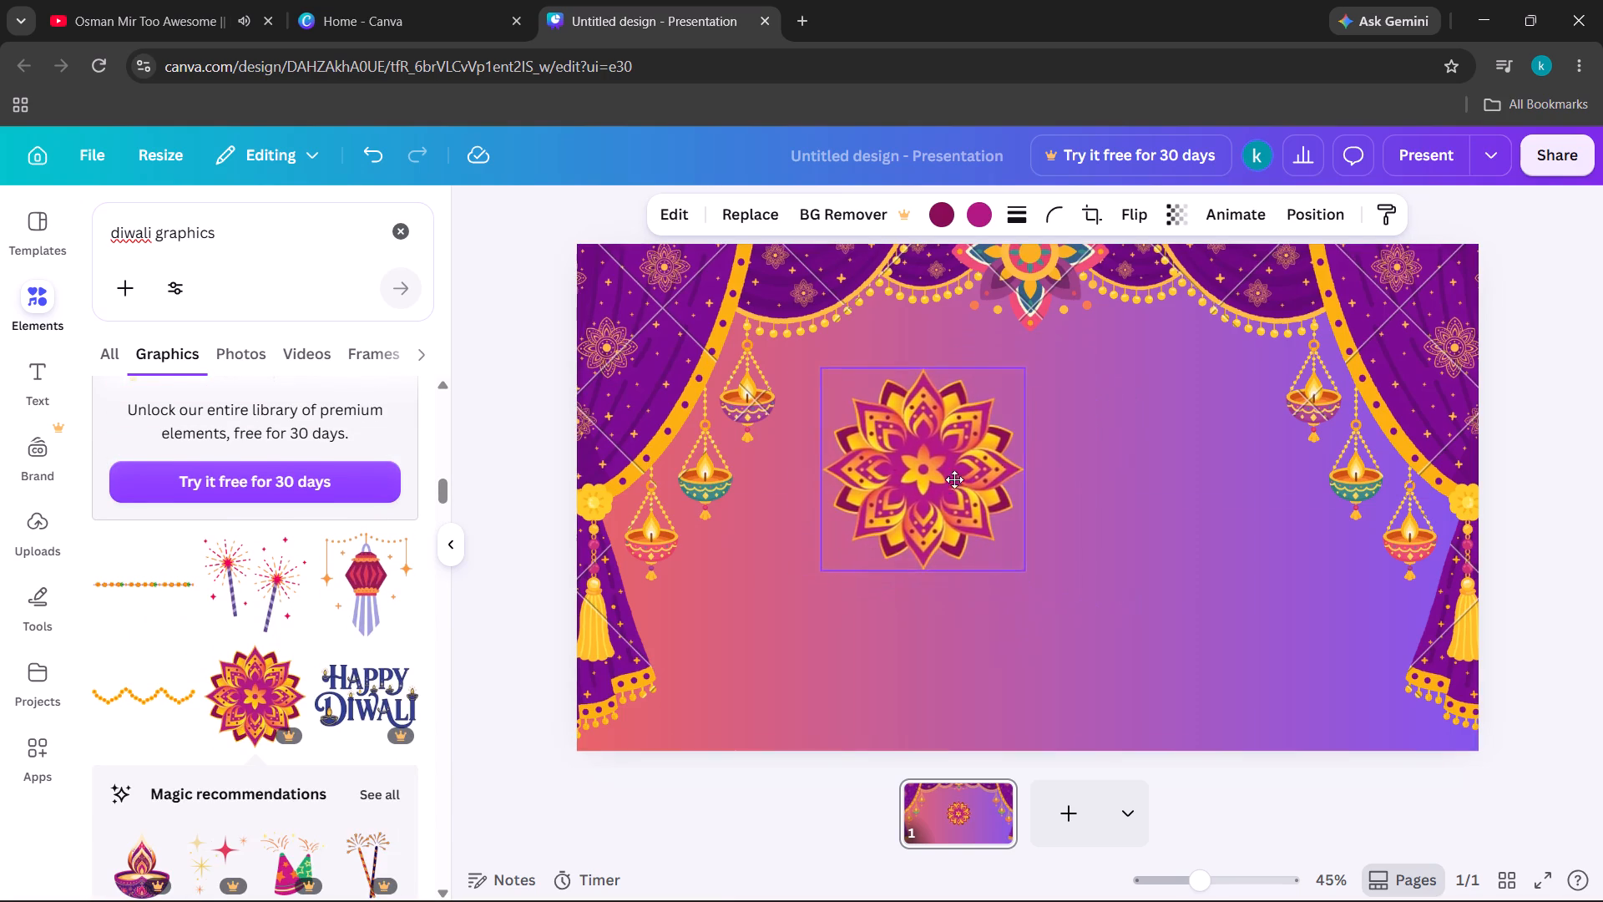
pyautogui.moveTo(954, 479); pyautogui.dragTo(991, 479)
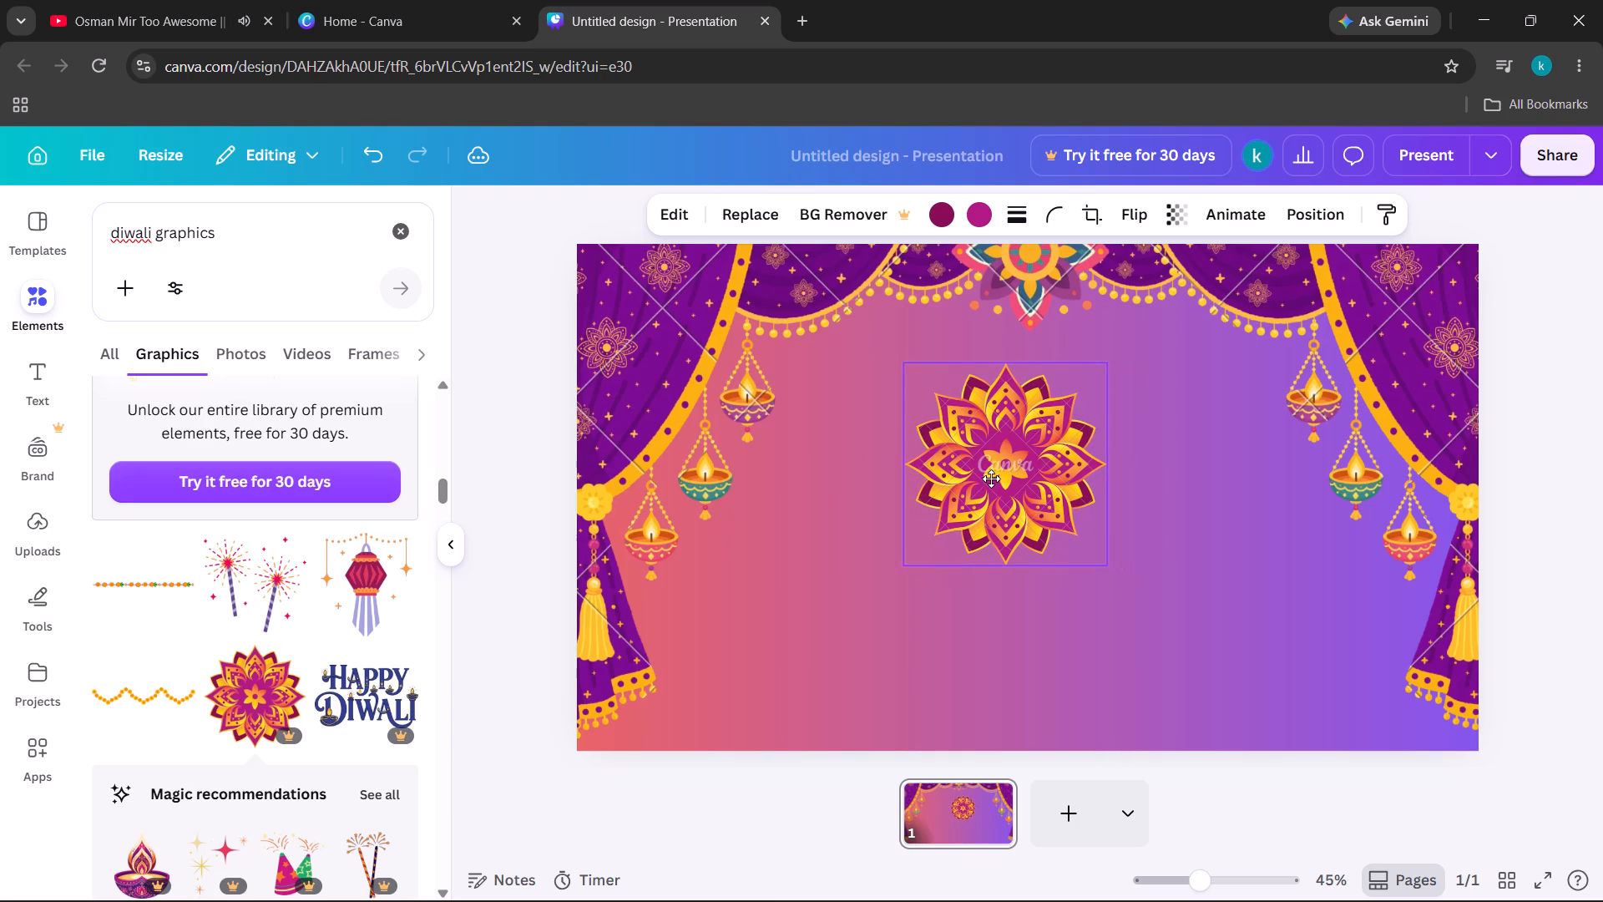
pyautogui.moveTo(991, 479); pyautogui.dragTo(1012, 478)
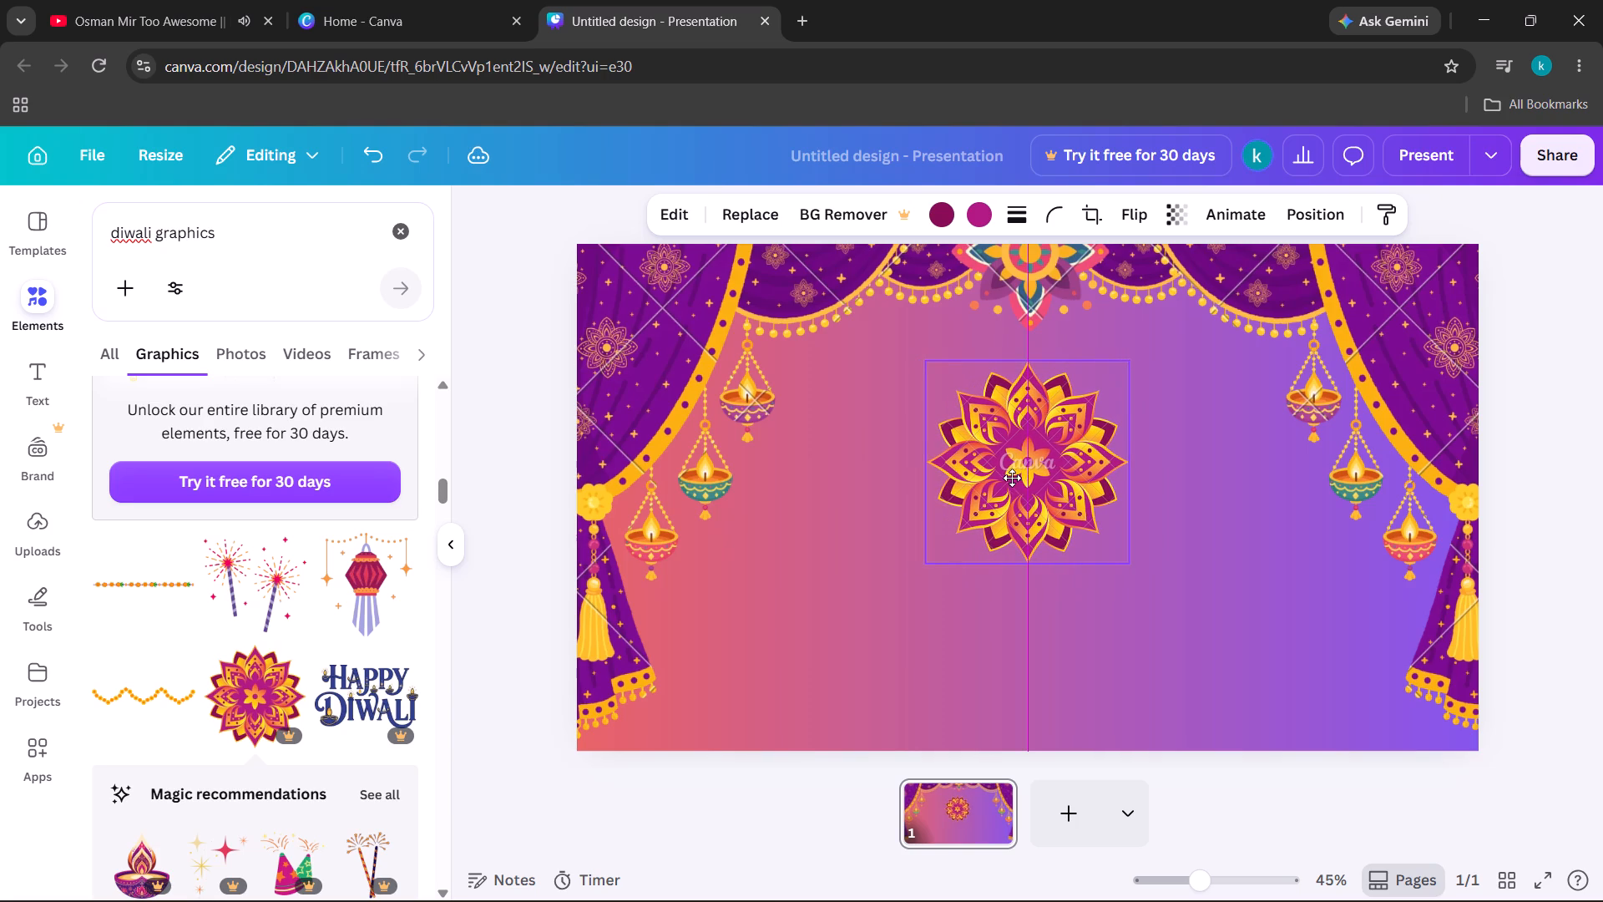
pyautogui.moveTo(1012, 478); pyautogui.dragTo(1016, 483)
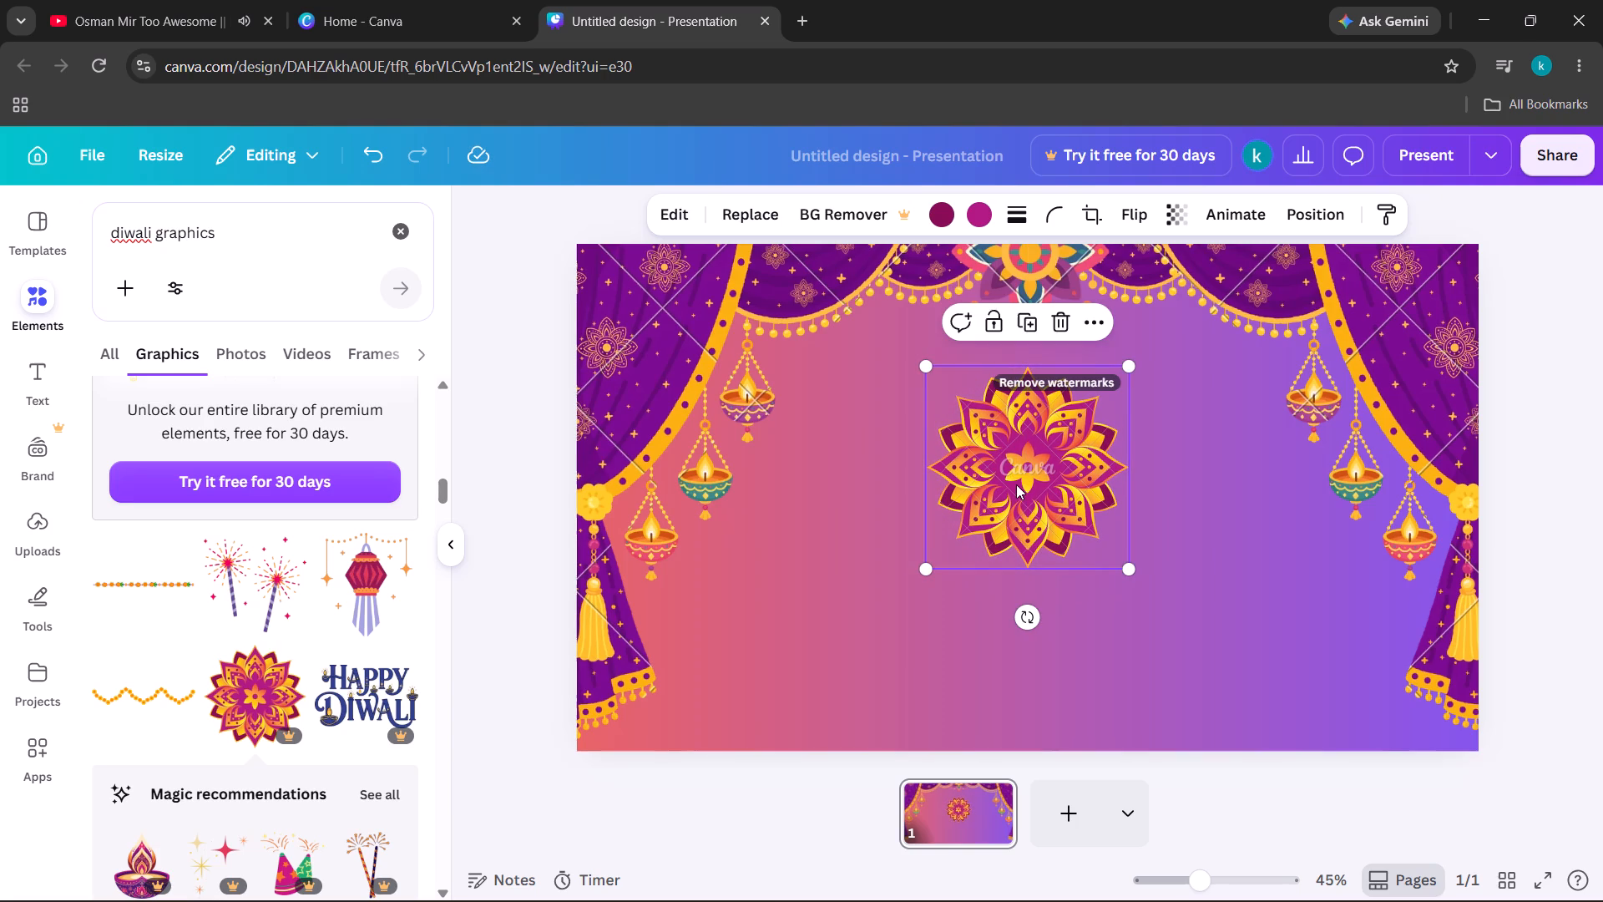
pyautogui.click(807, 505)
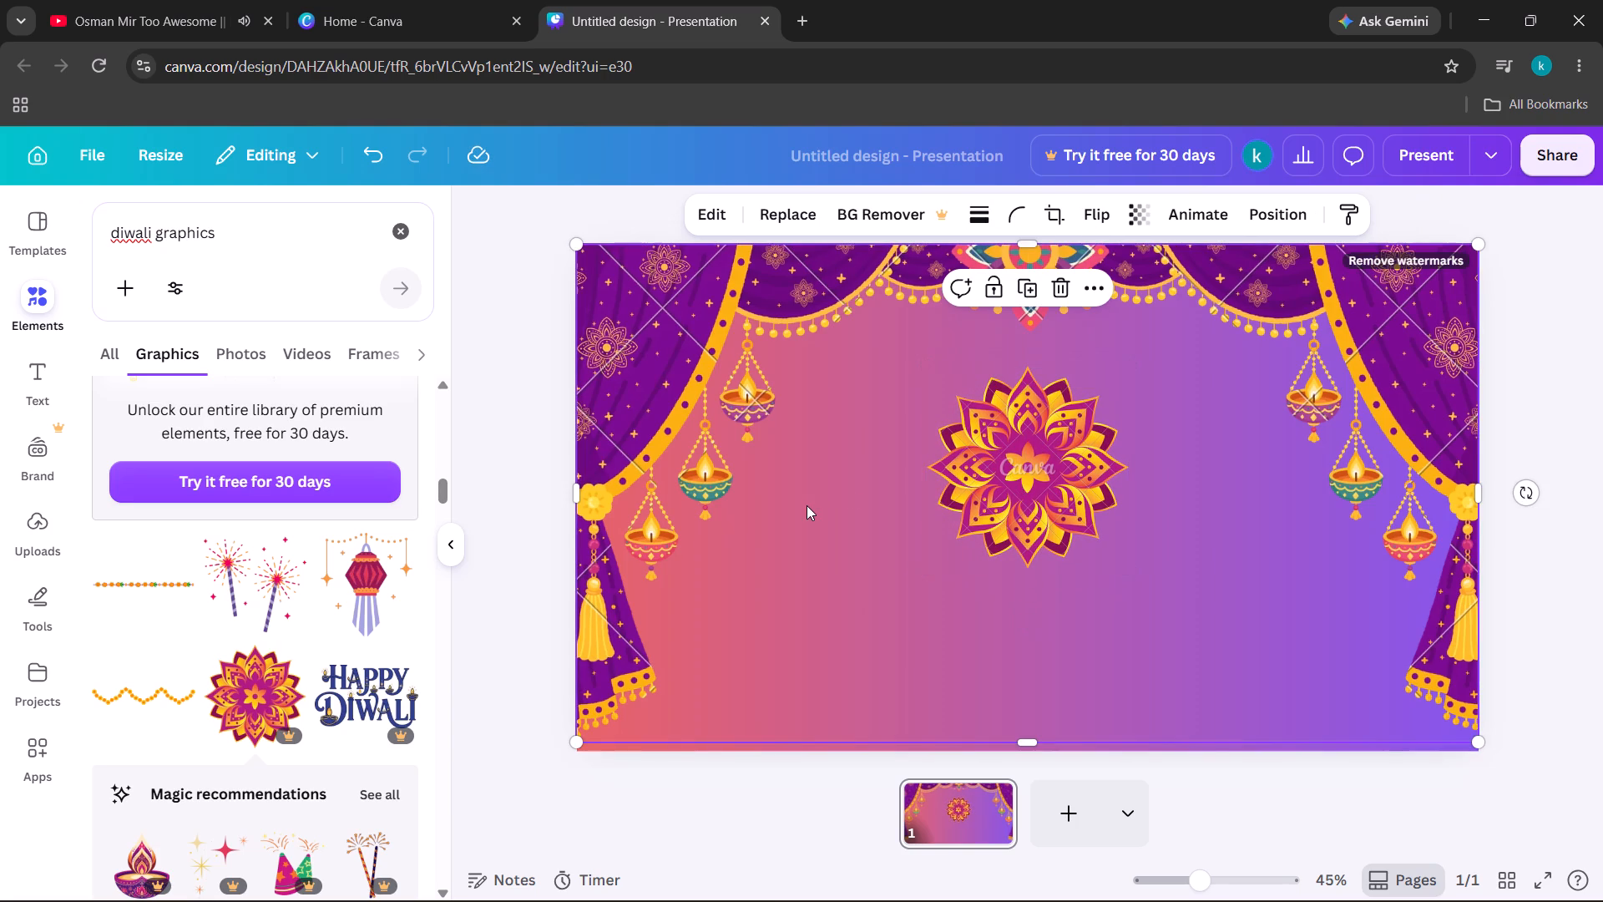
# Delete the magenta and yellow rangoli graphic from the slide.
pyautogui.click(1004, 443)
pyautogui.press('Delete')
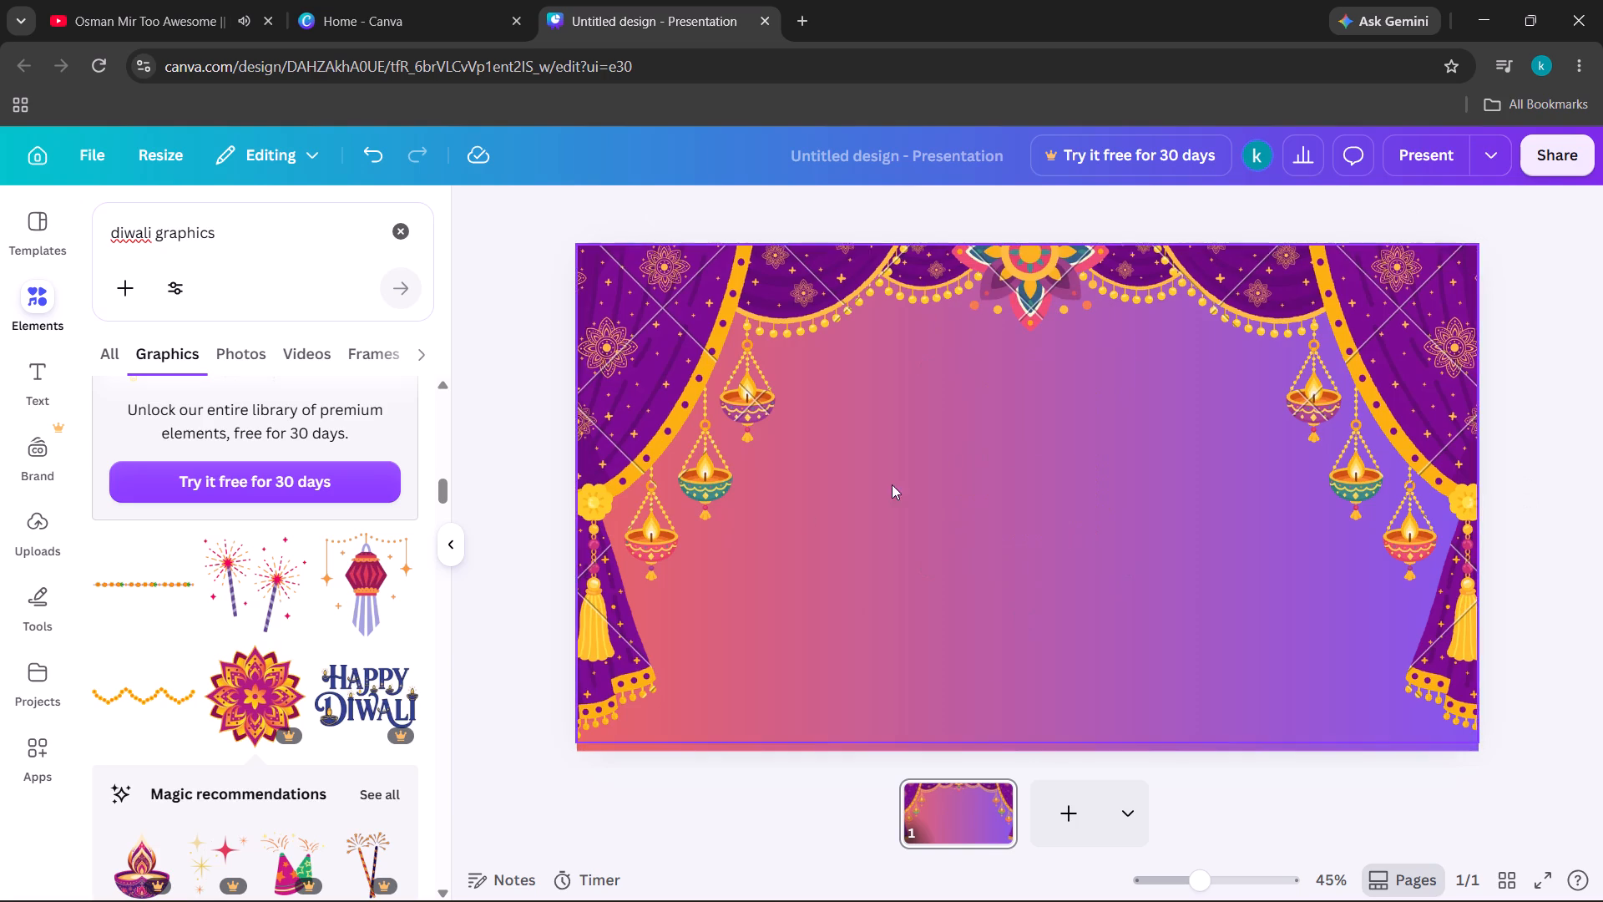
# Add the beige flower-shaped mandala from the first Diwali results, enlarge it, and place it near the slide's center below the curtain's medallion.
pyautogui.scroll(14, 297, 686)
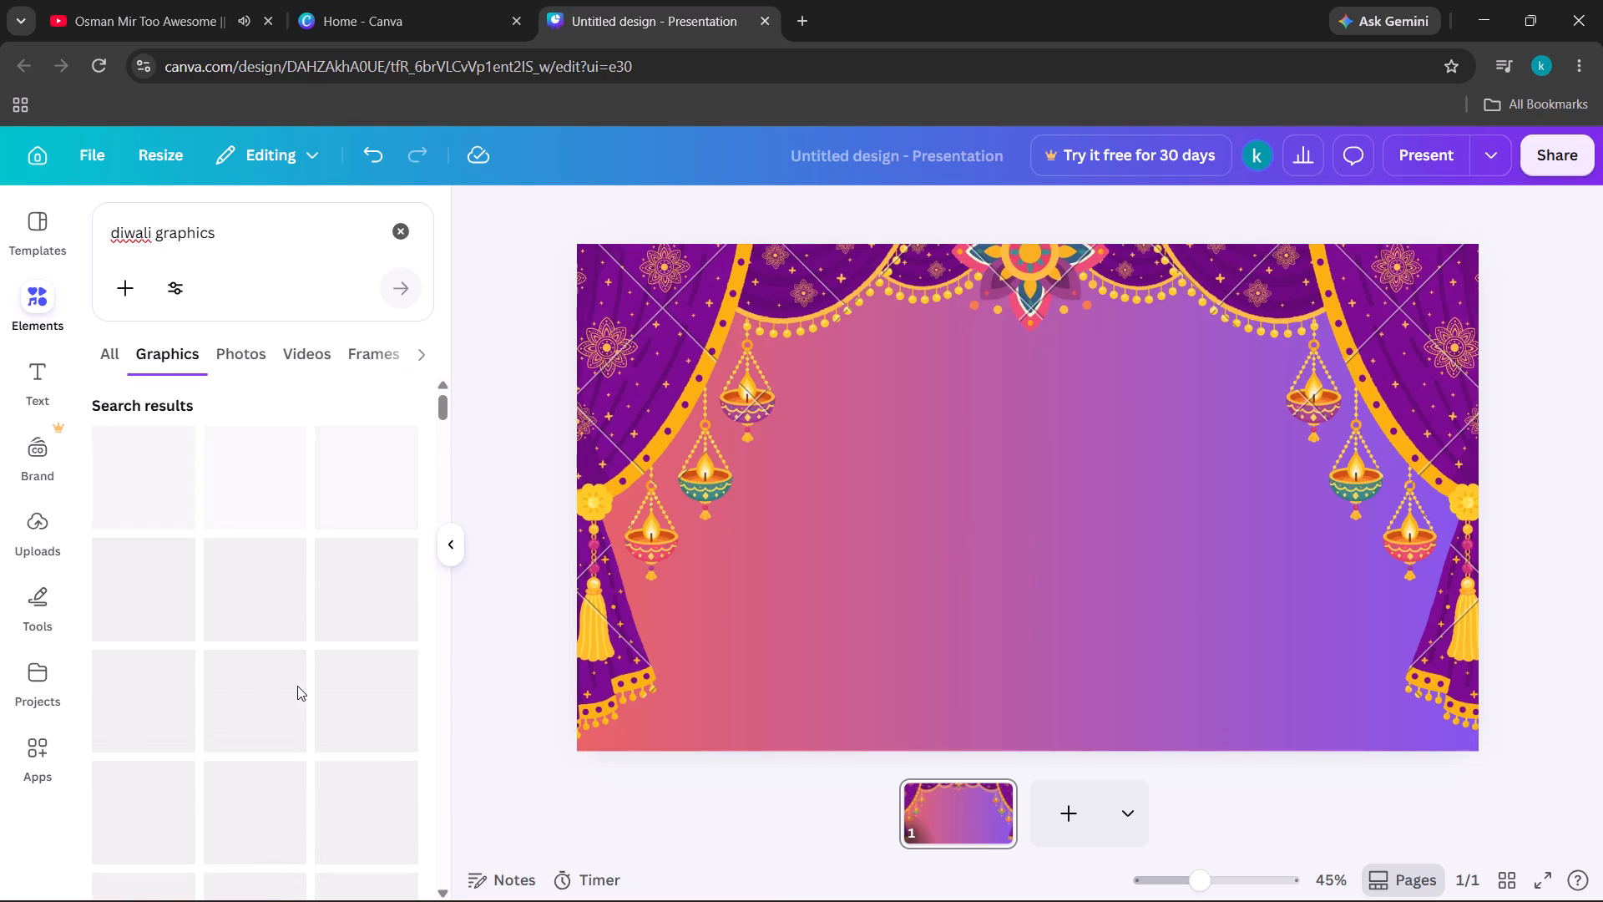
pyautogui.scroll(1, 297, 686)
pyautogui.click(129, 475)
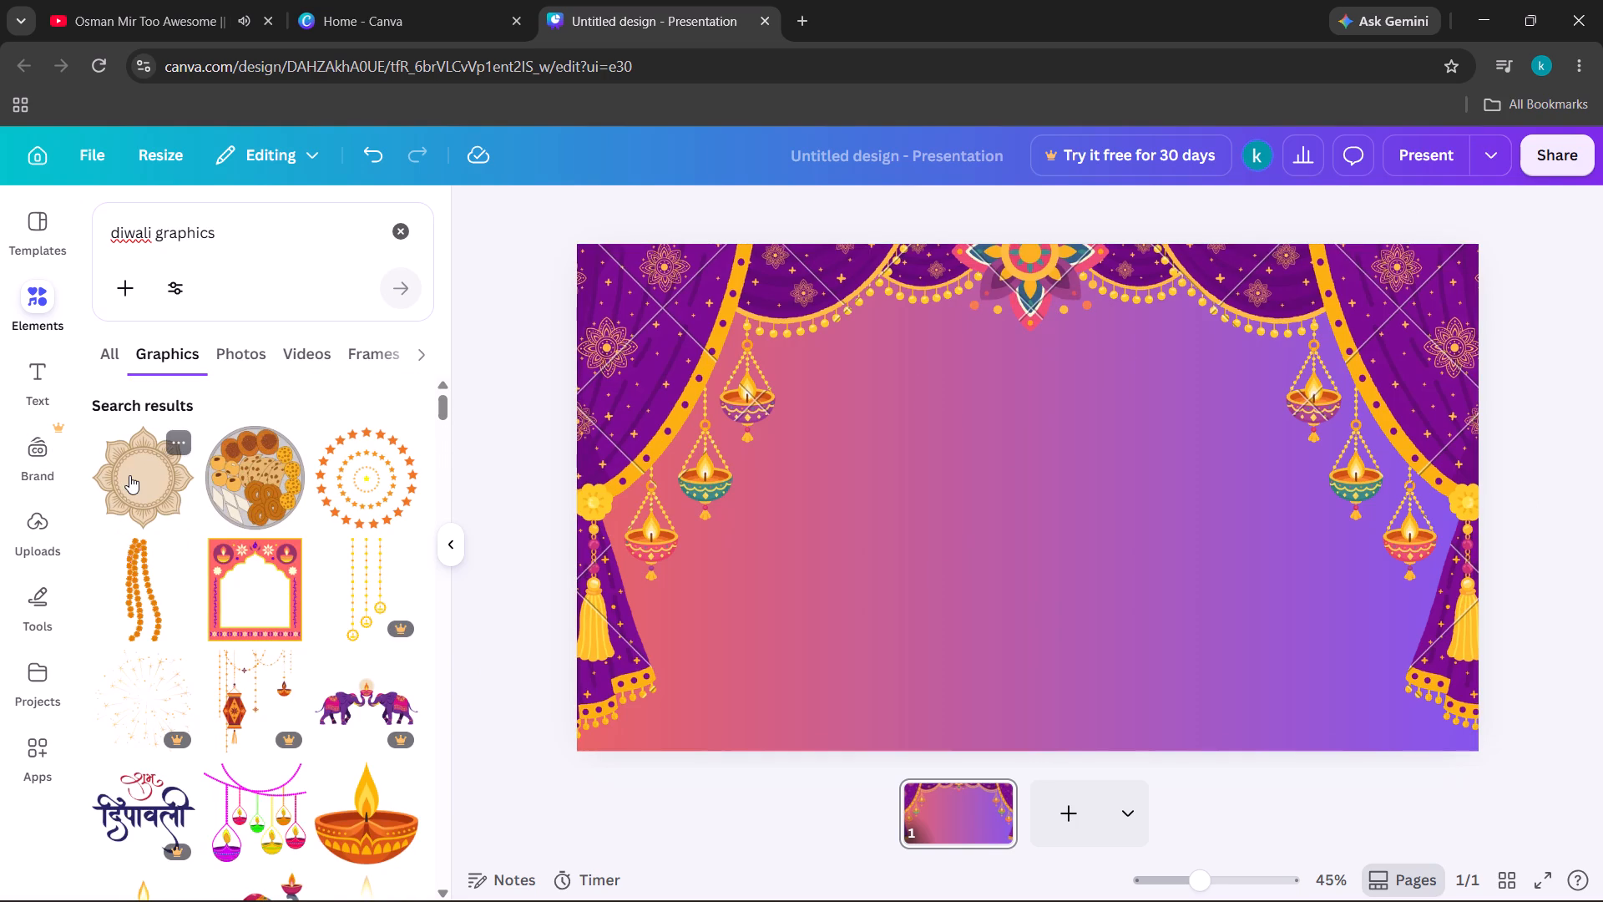
pyautogui.moveTo(931, 400); pyautogui.dragTo(816, 337)
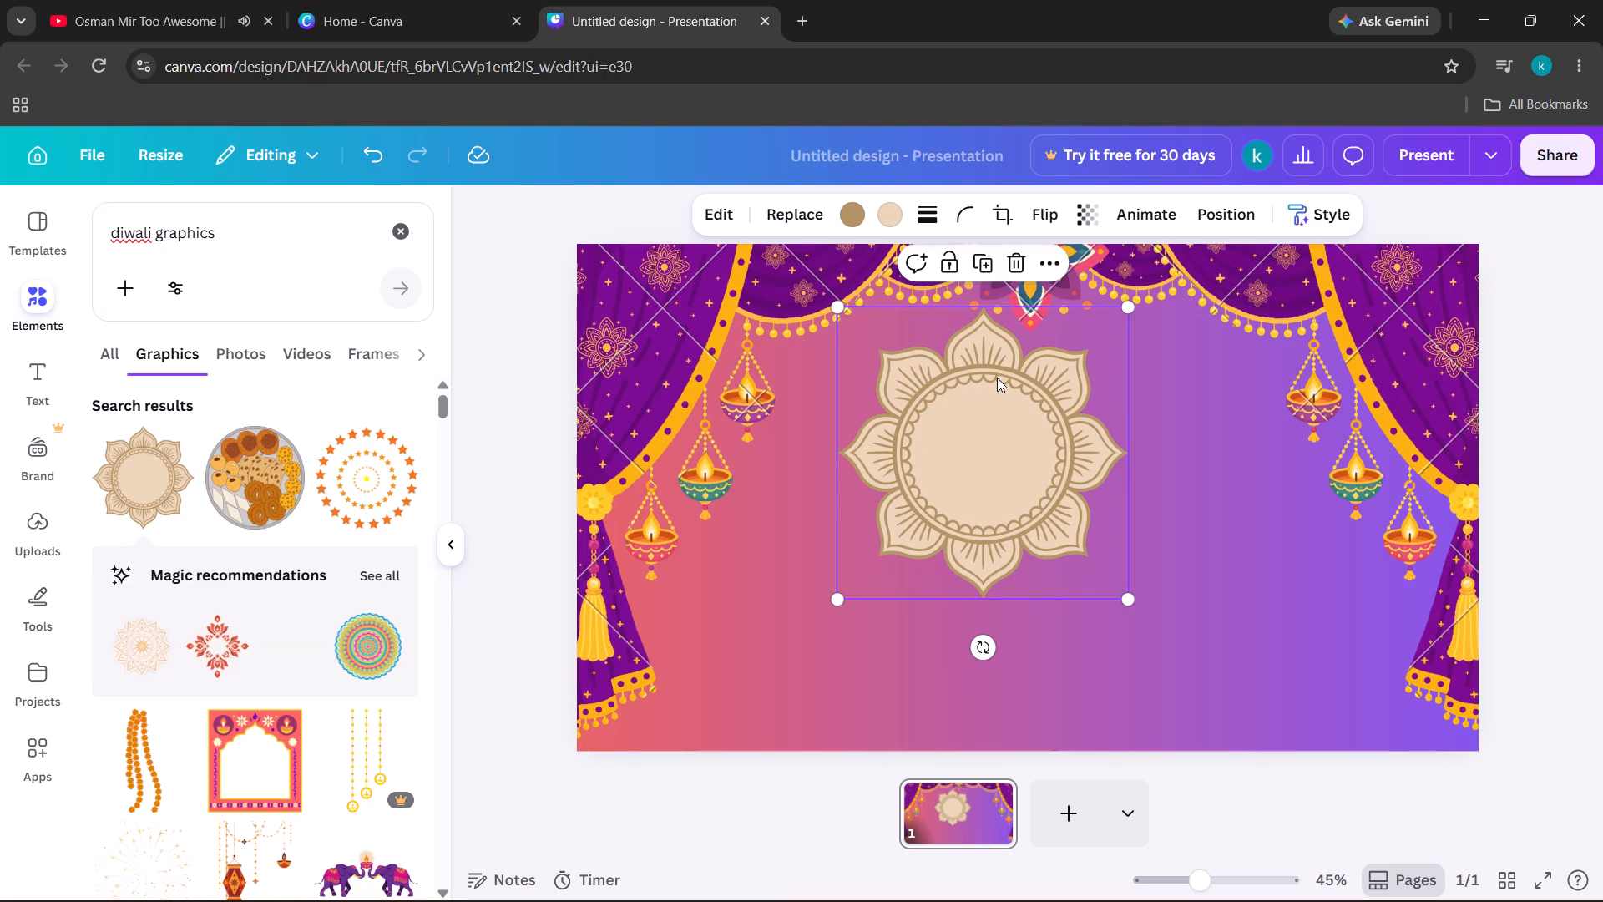
pyautogui.moveTo(997, 378); pyautogui.dragTo(1044, 383)
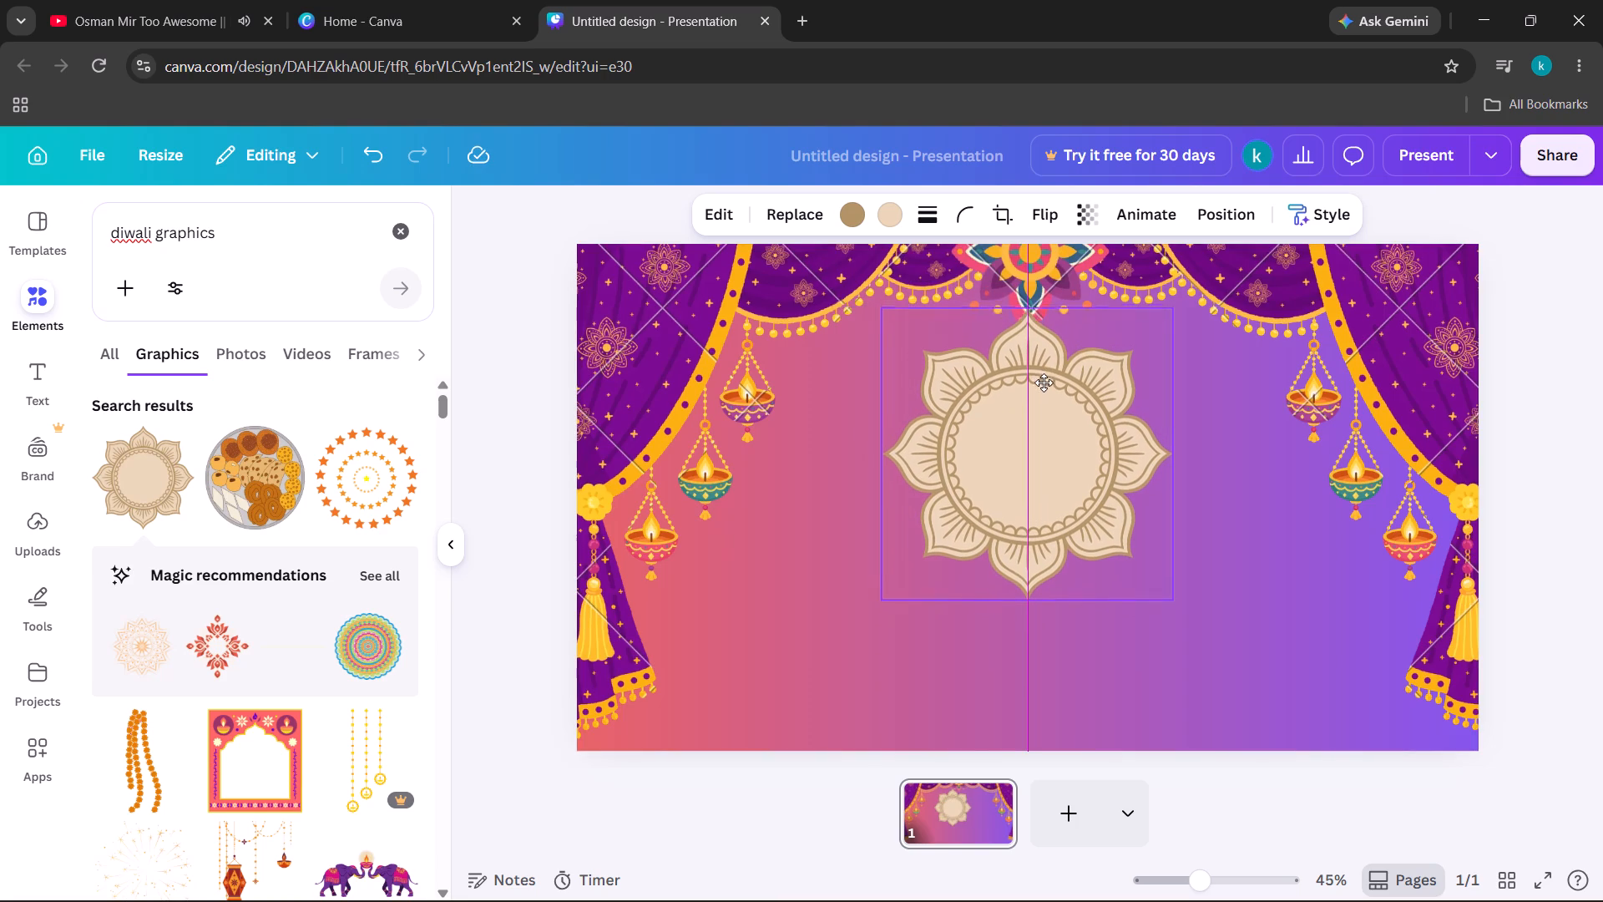
pyautogui.moveTo(1044, 383); pyautogui.dragTo(1049, 408)
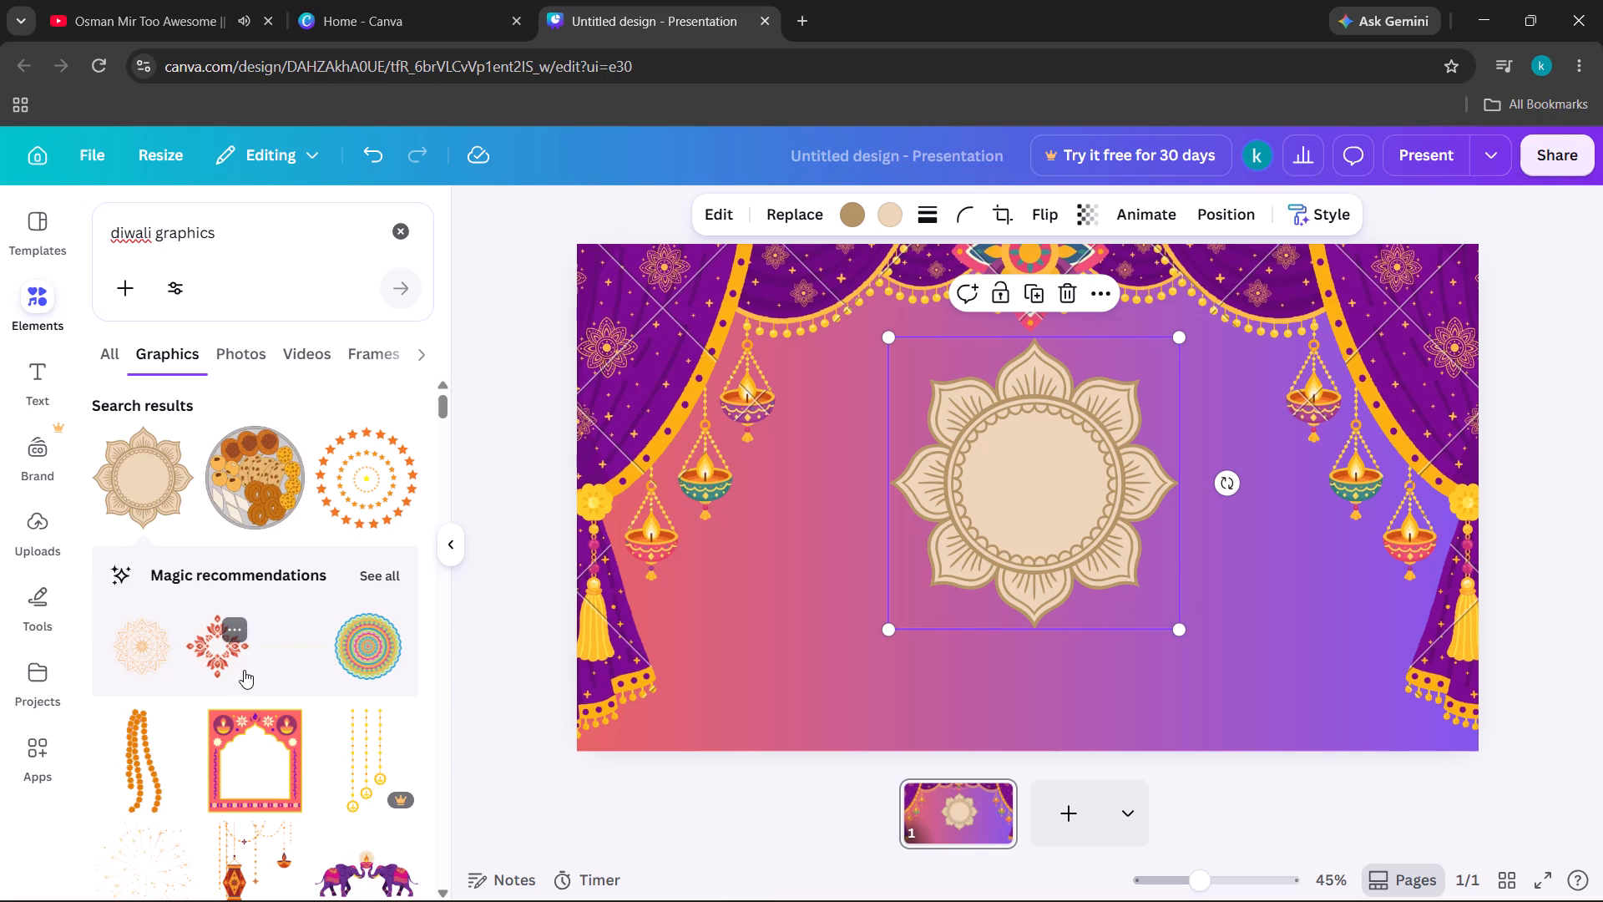
# Browse further through the Diwali graphics results for another decoration to go with the beige mandala.
pyautogui.scroll(-4, 244, 670)
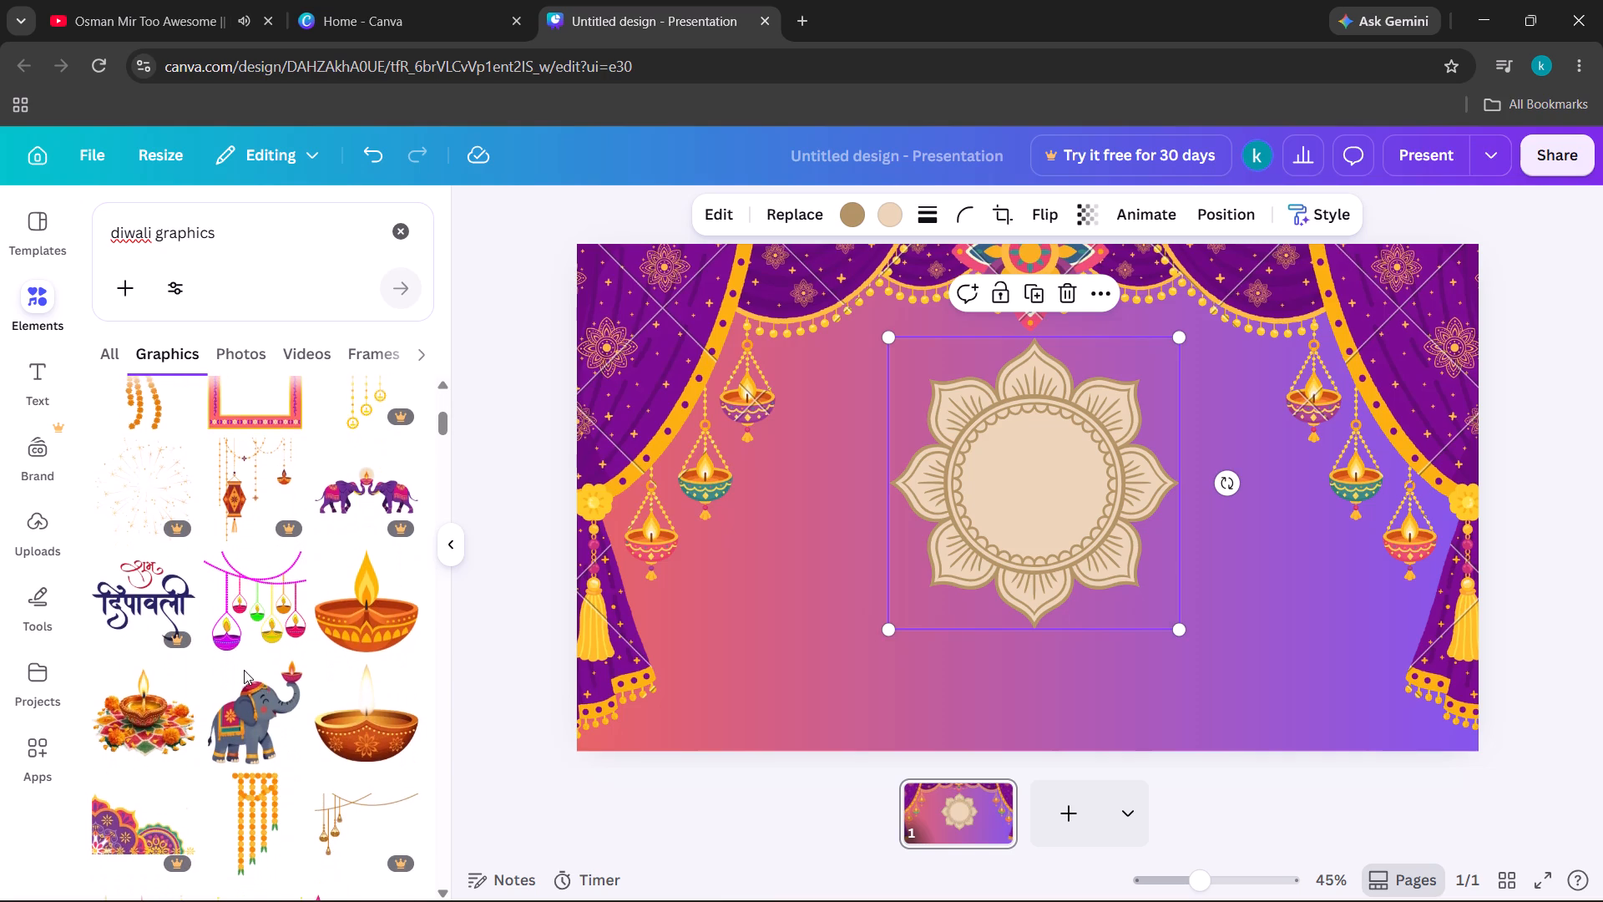
pyautogui.scroll(-4, 244, 670)
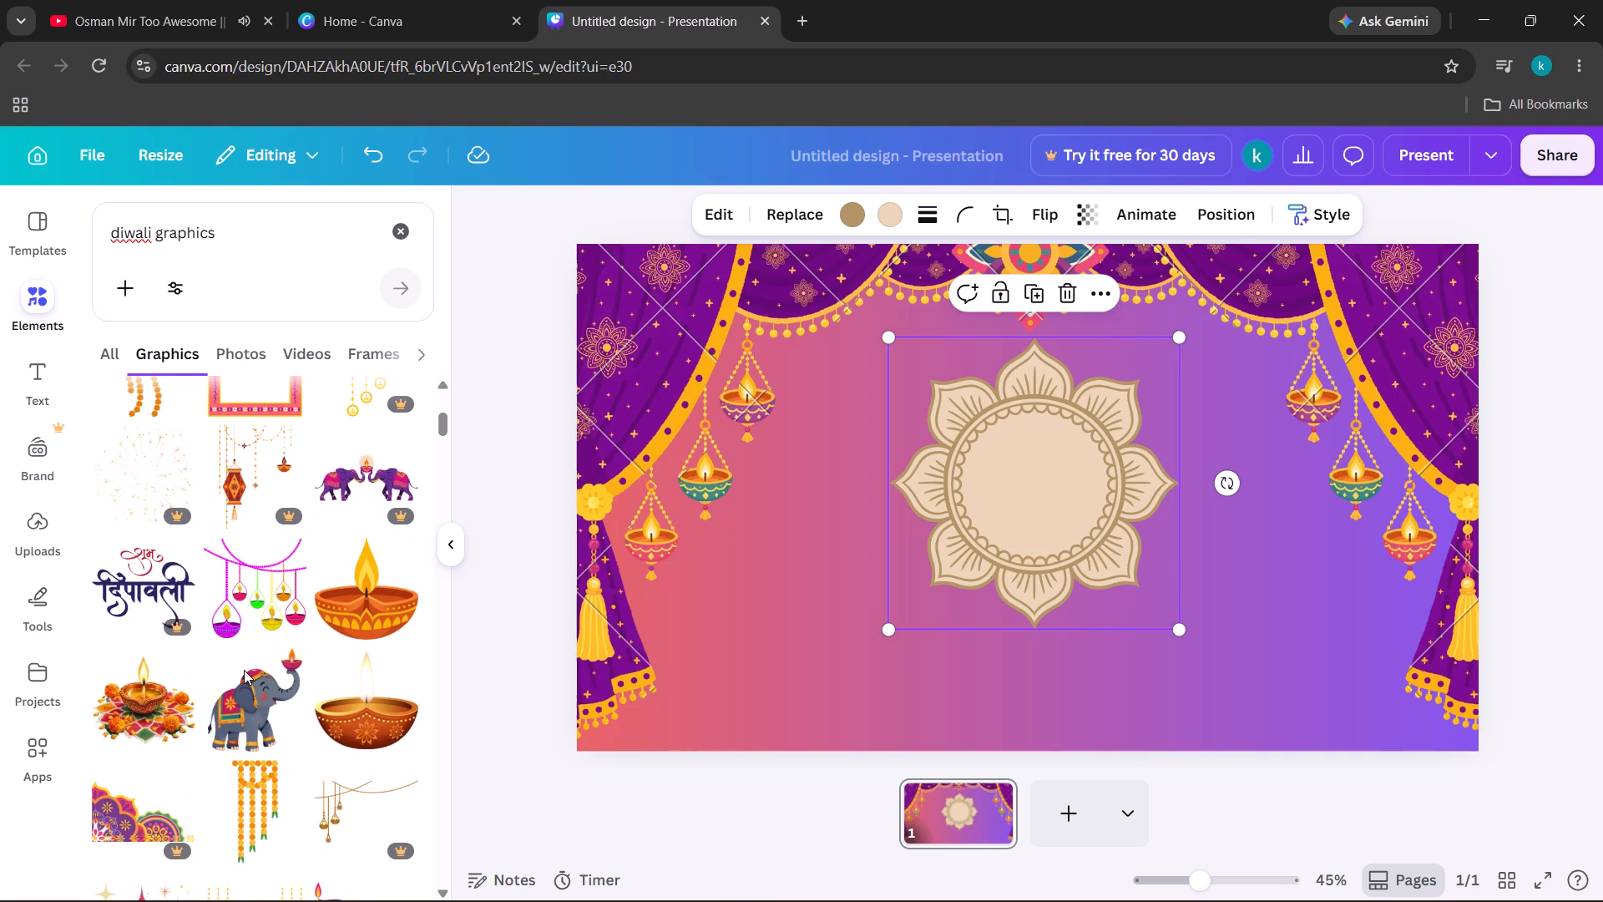
pyautogui.scroll(-3, 244, 670)
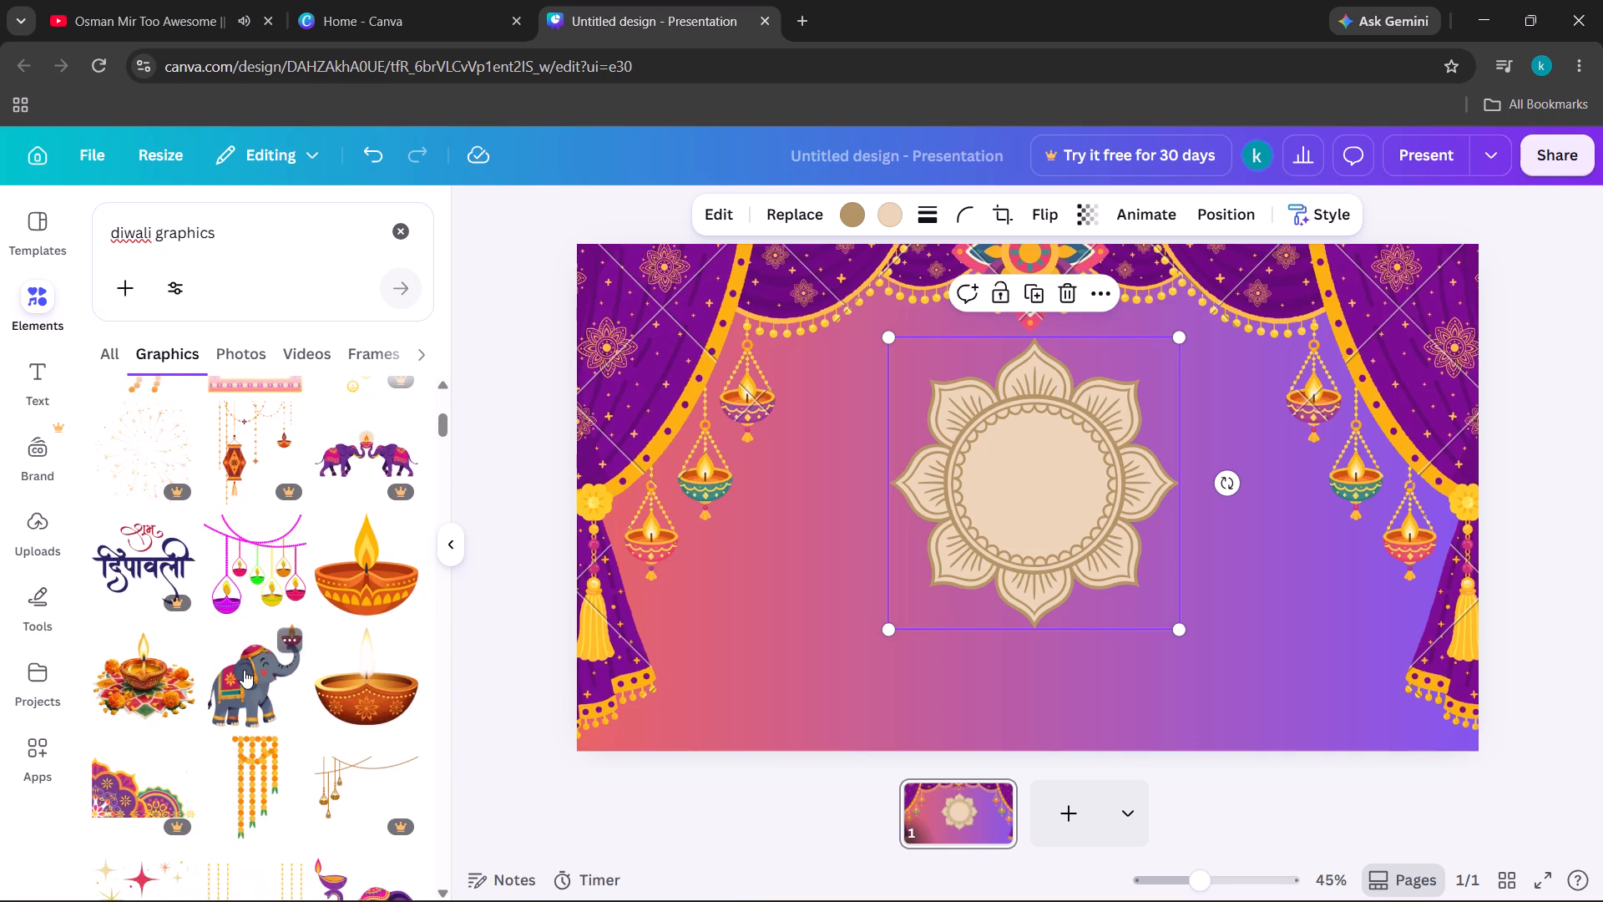
pyautogui.scroll(-3, 244, 670)
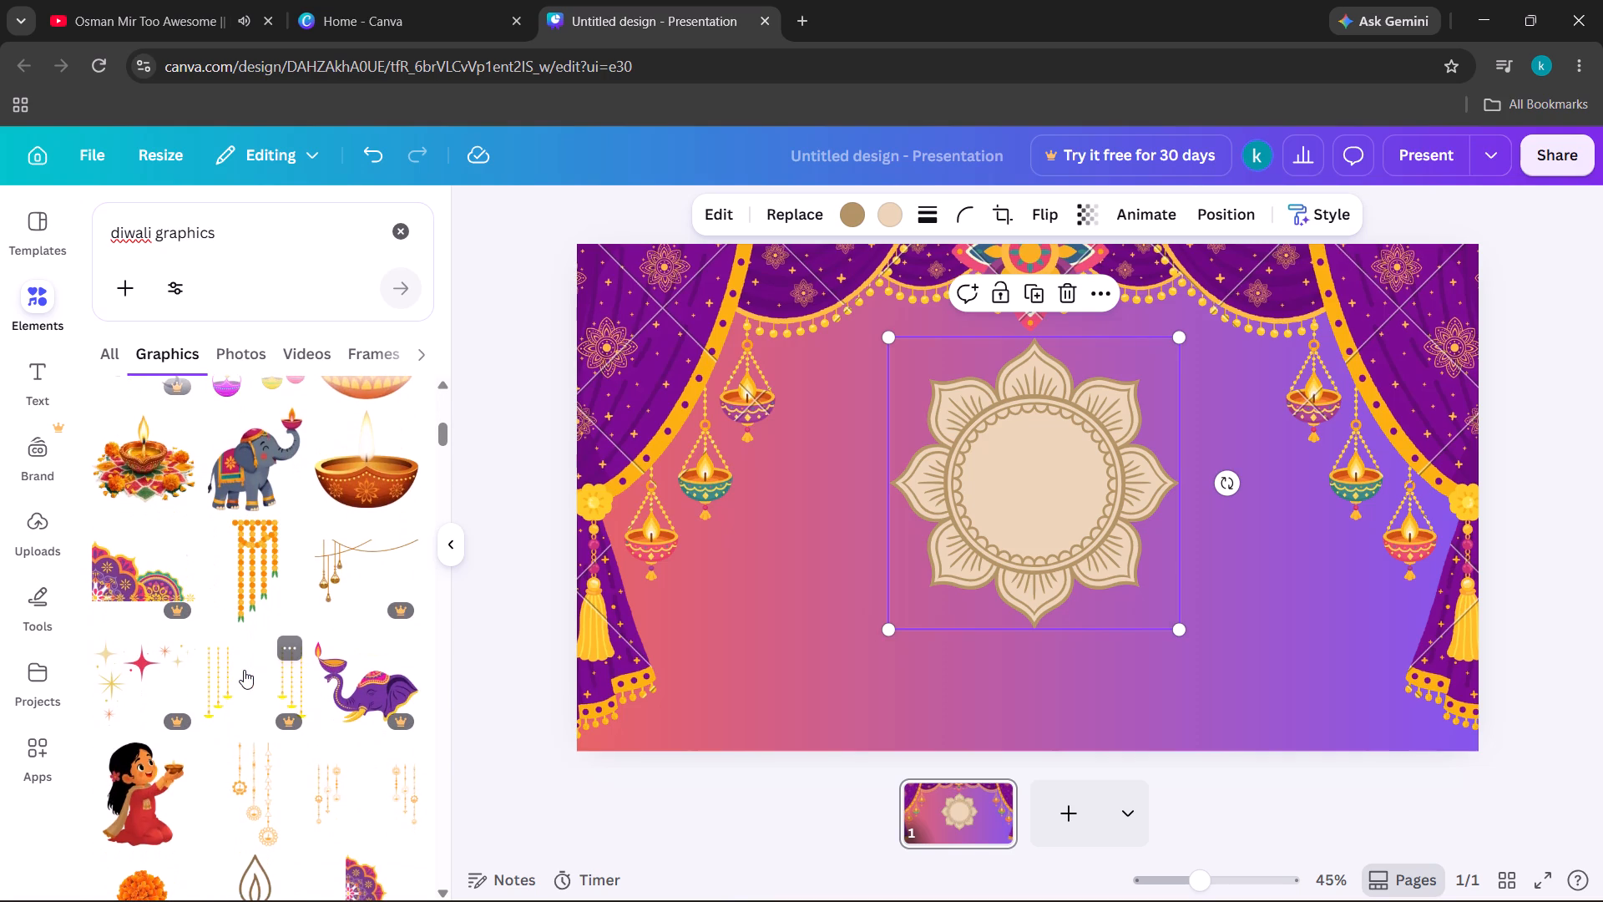
pyautogui.scroll(-2, 244, 670)
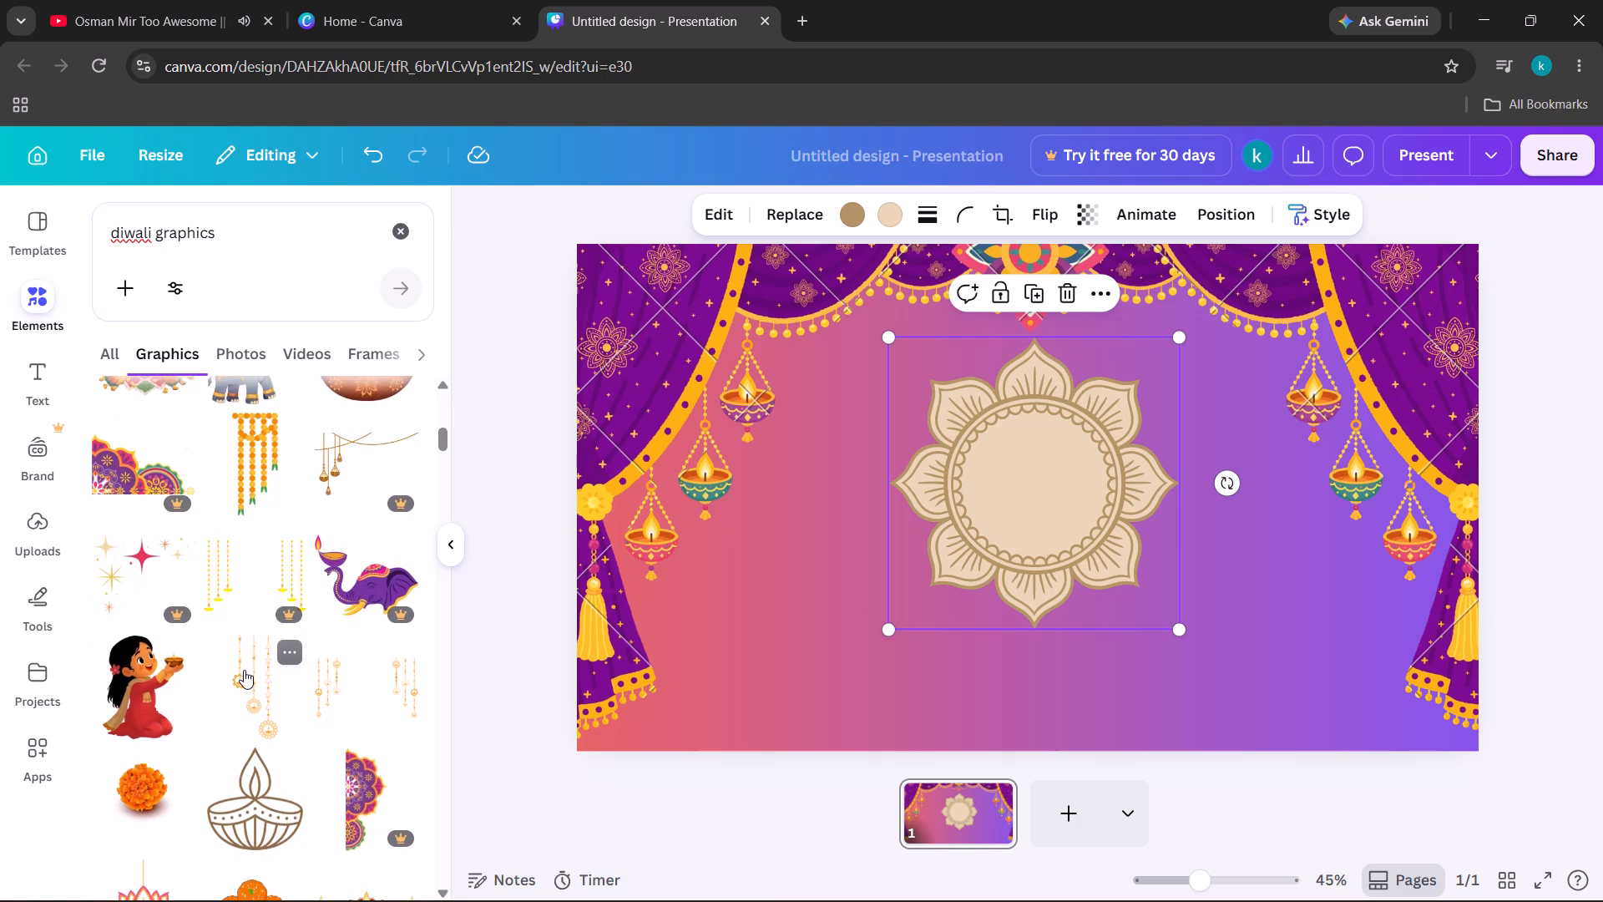
pyautogui.scroll(-4, 244, 670)
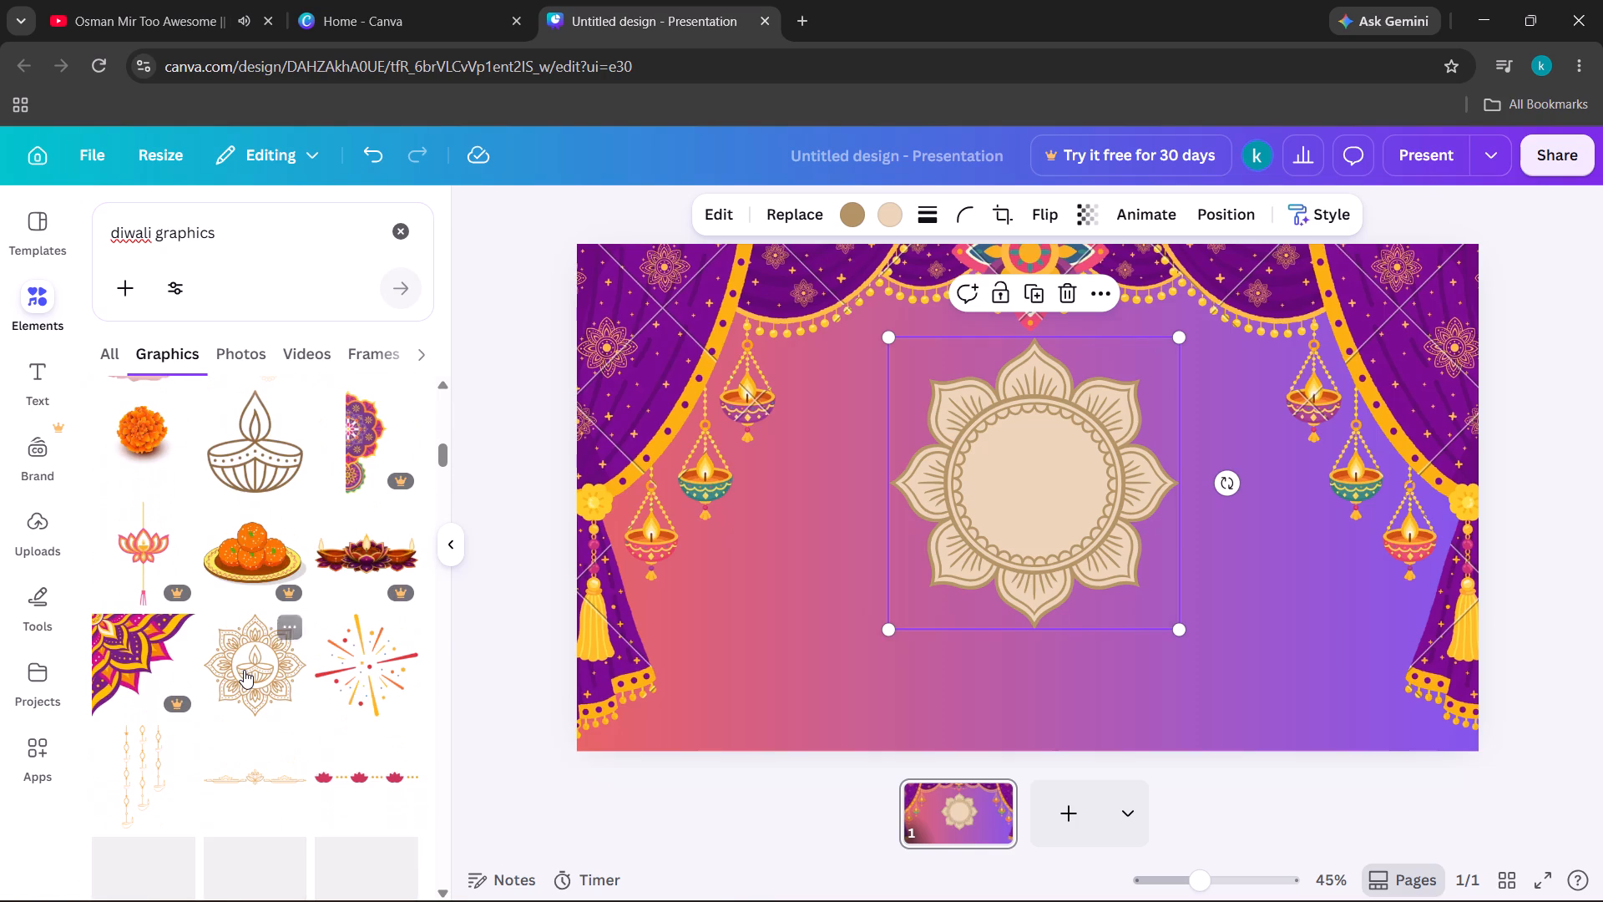
pyautogui.scroll(-1, 244, 670)
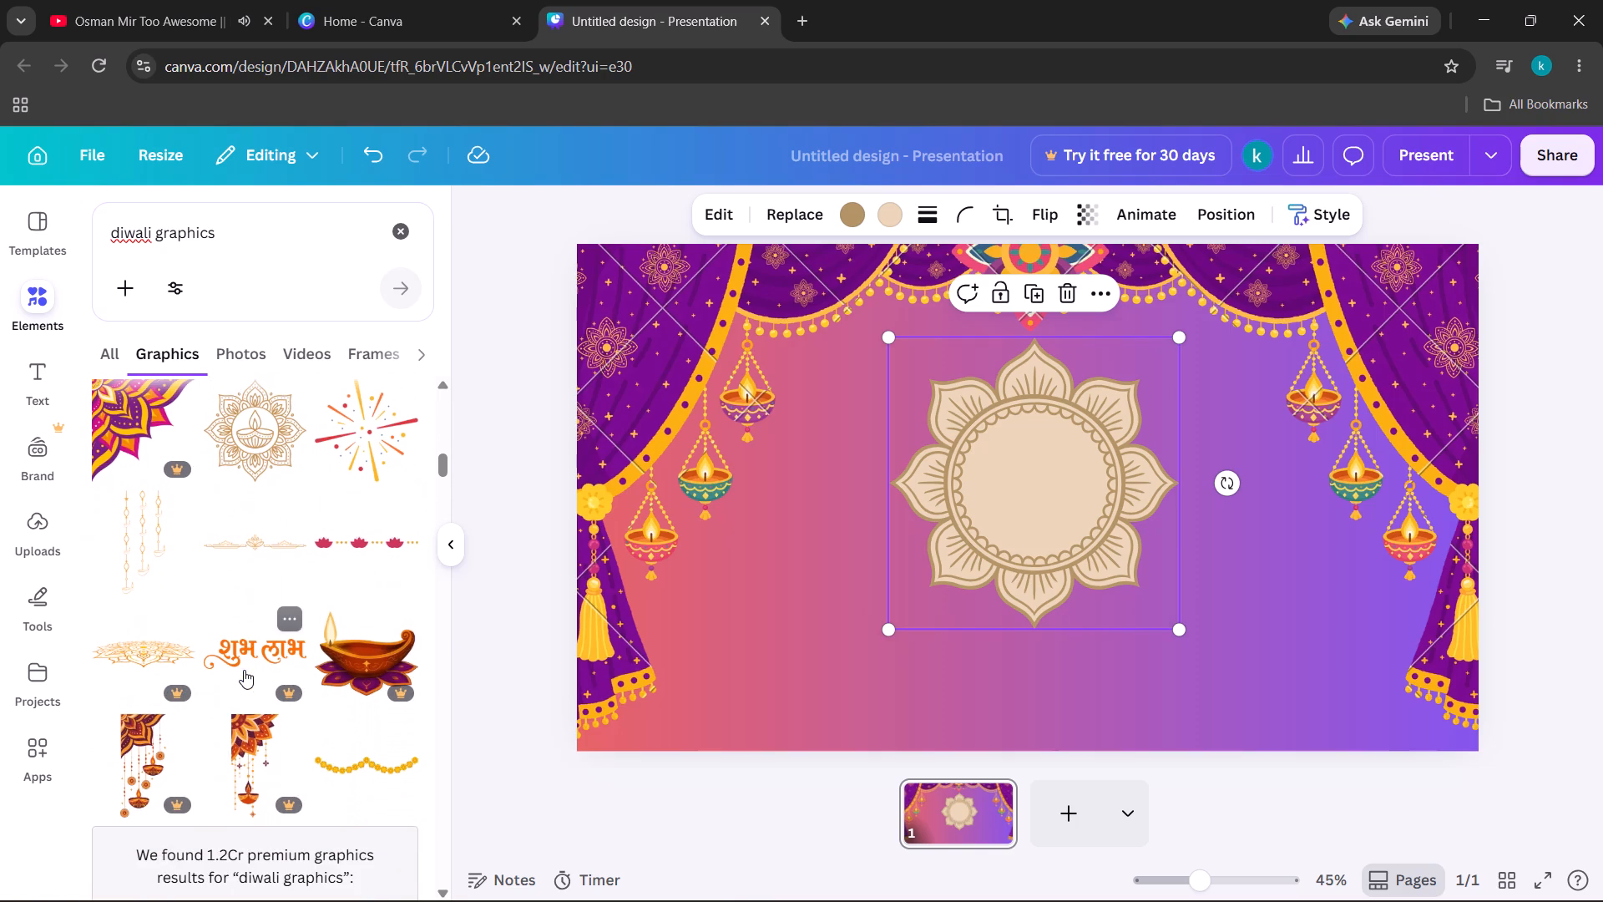
pyautogui.hscroll(1, 244, 670)
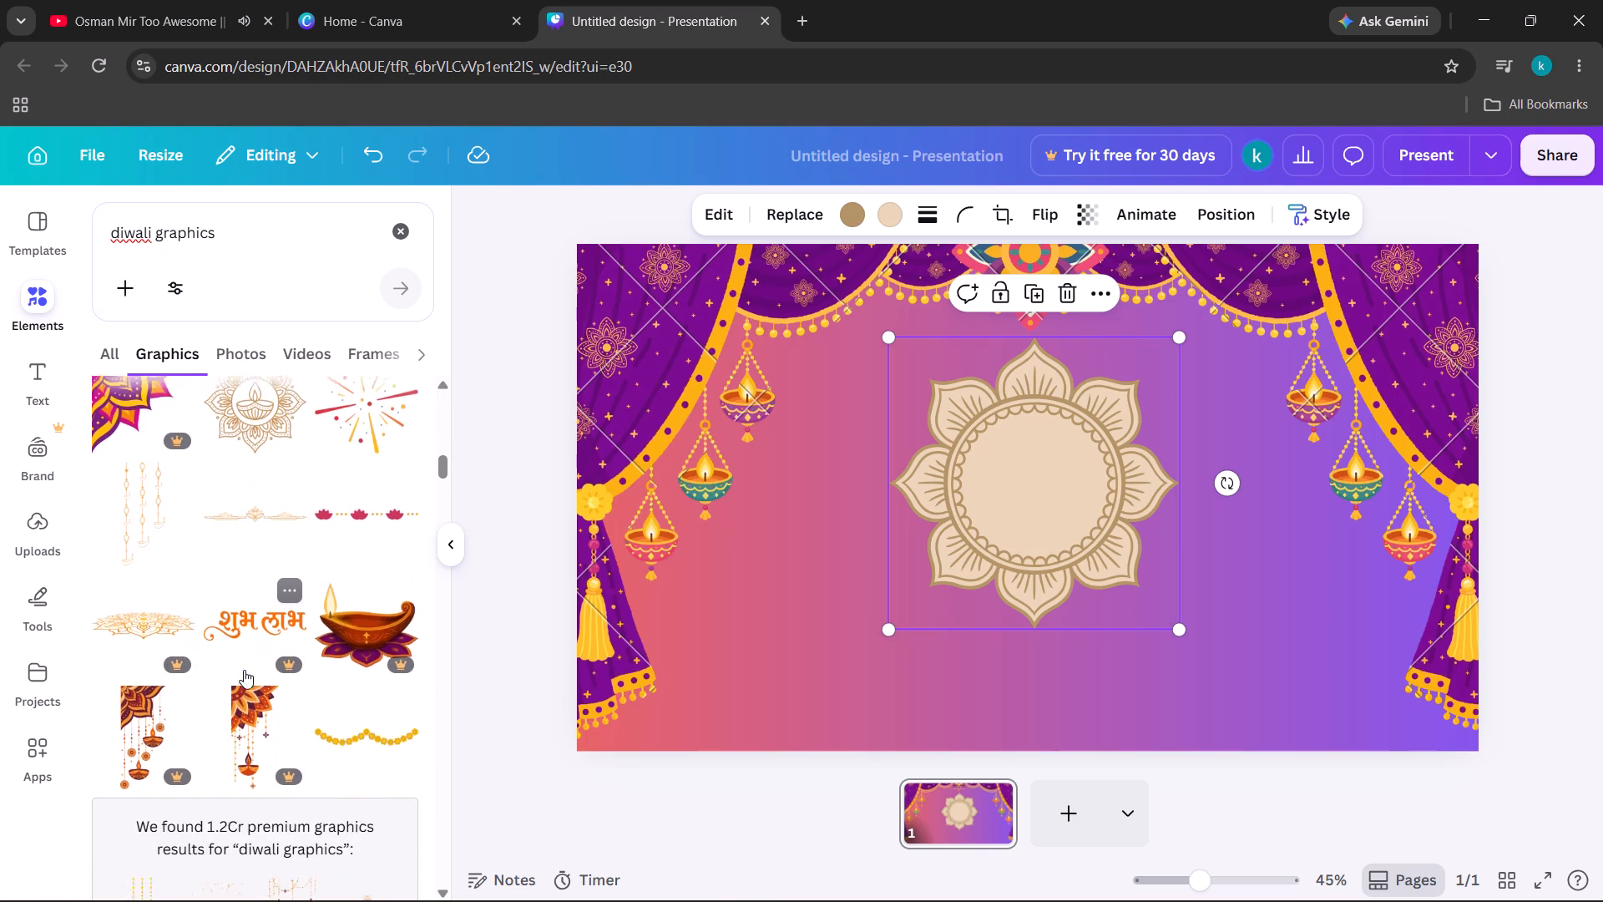
pyautogui.hscroll(1, 244, 670)
pyautogui.scroll(-5, 244, 670)
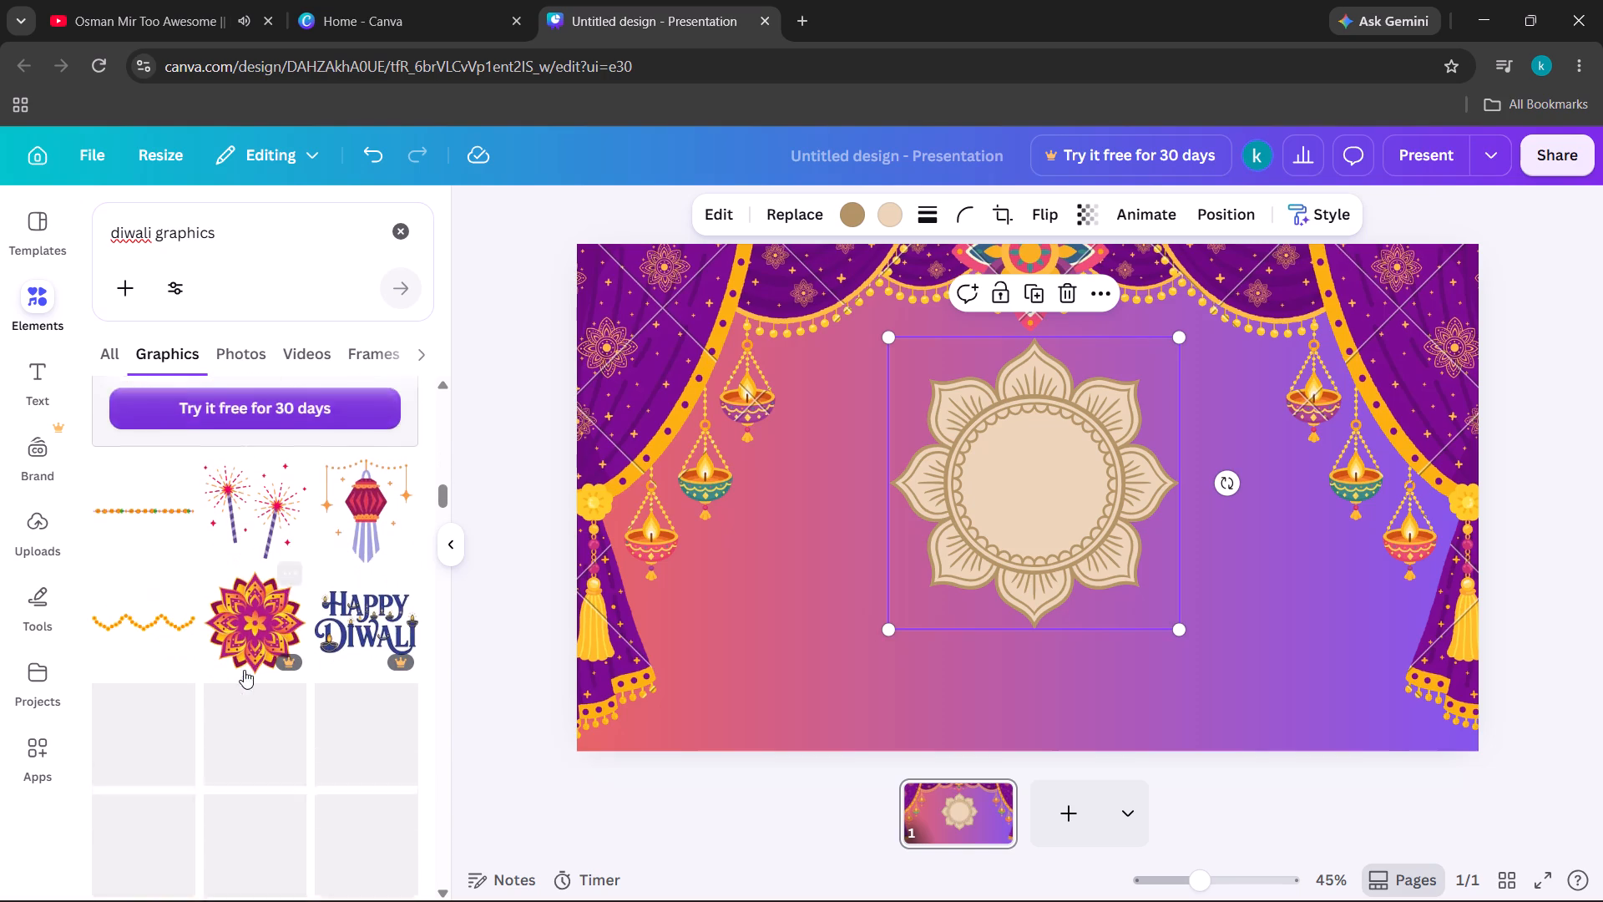
pyautogui.hscroll(2, 244, 670)
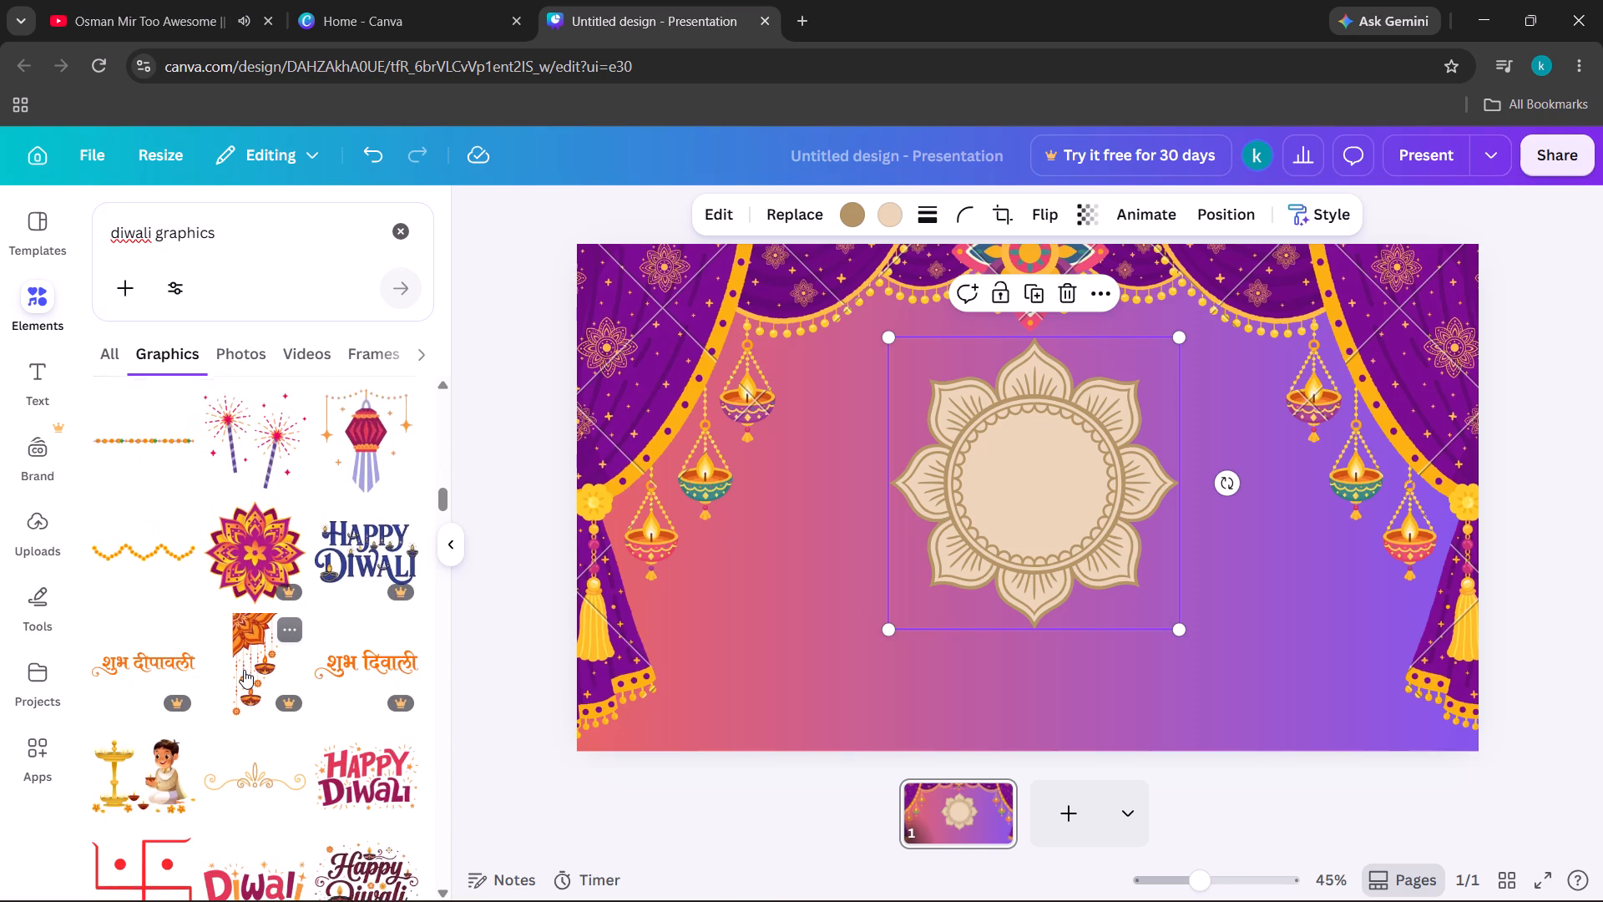
pyautogui.hscroll(1, 244, 670)
pyautogui.scroll(-3, 244, 670)
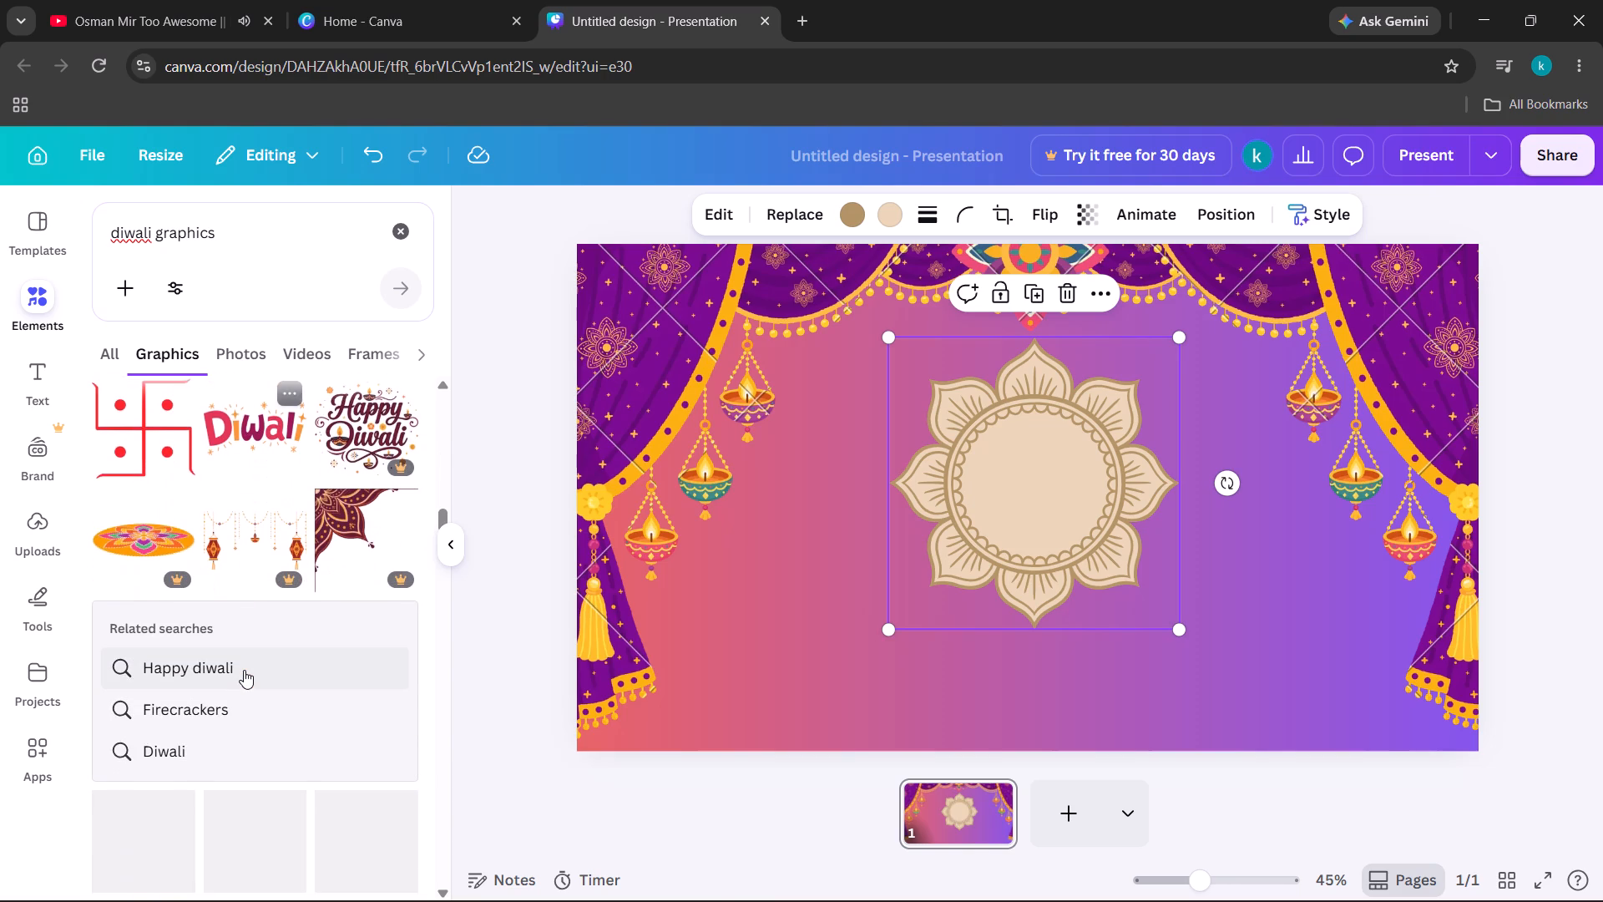
pyautogui.scroll(-2, 244, 670)
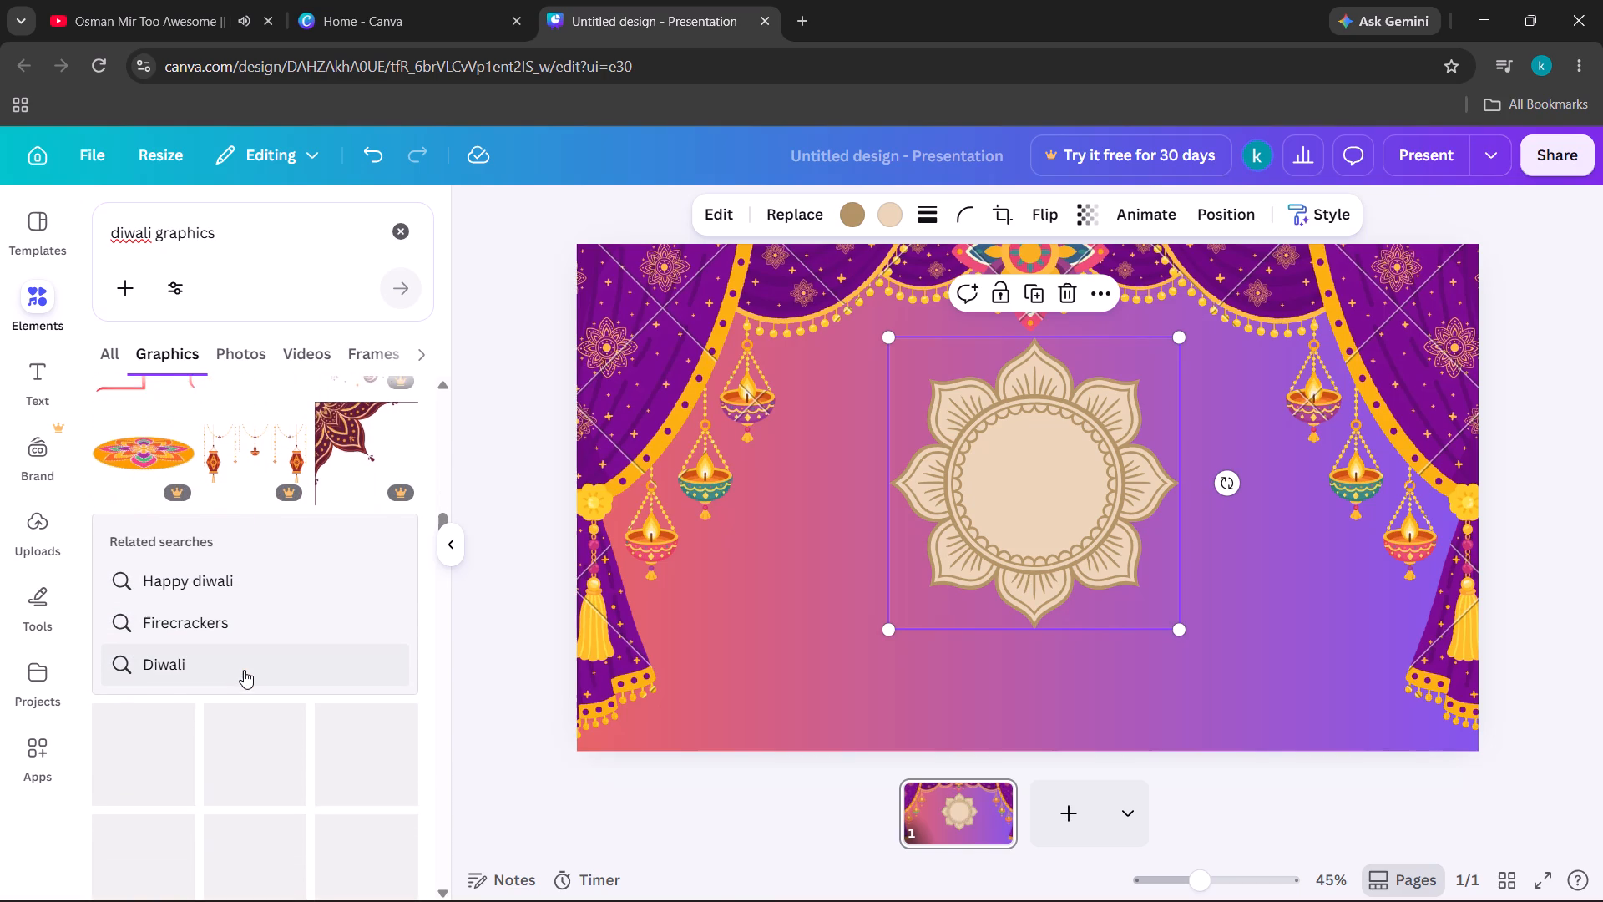
pyautogui.scroll(-3, 244, 670)
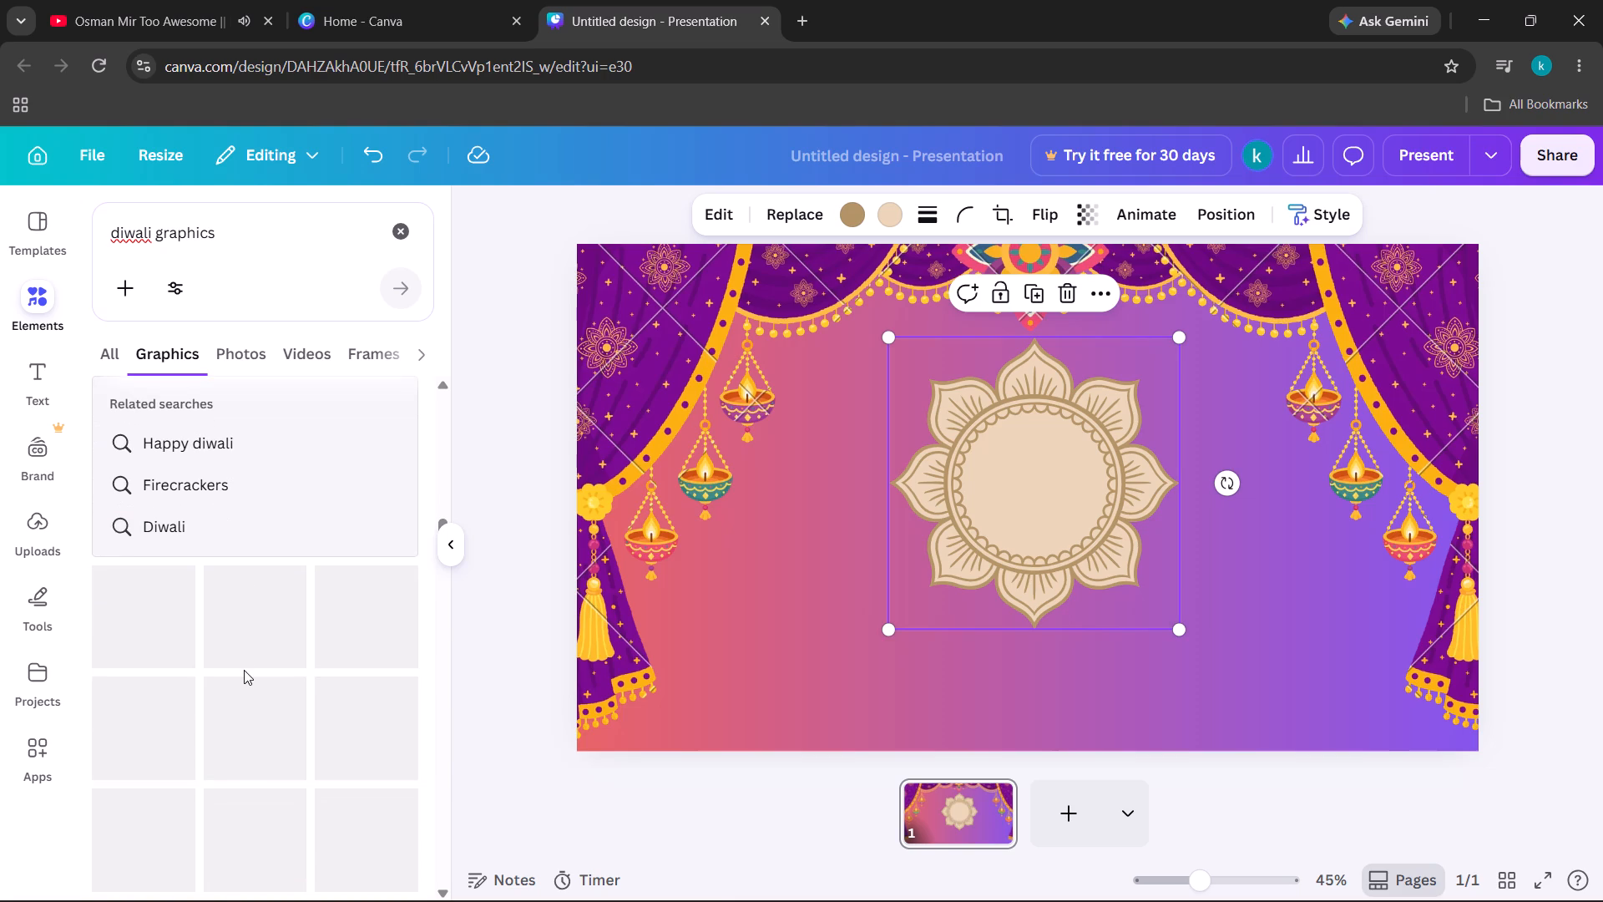
pyautogui.scroll(-1, 244, 670)
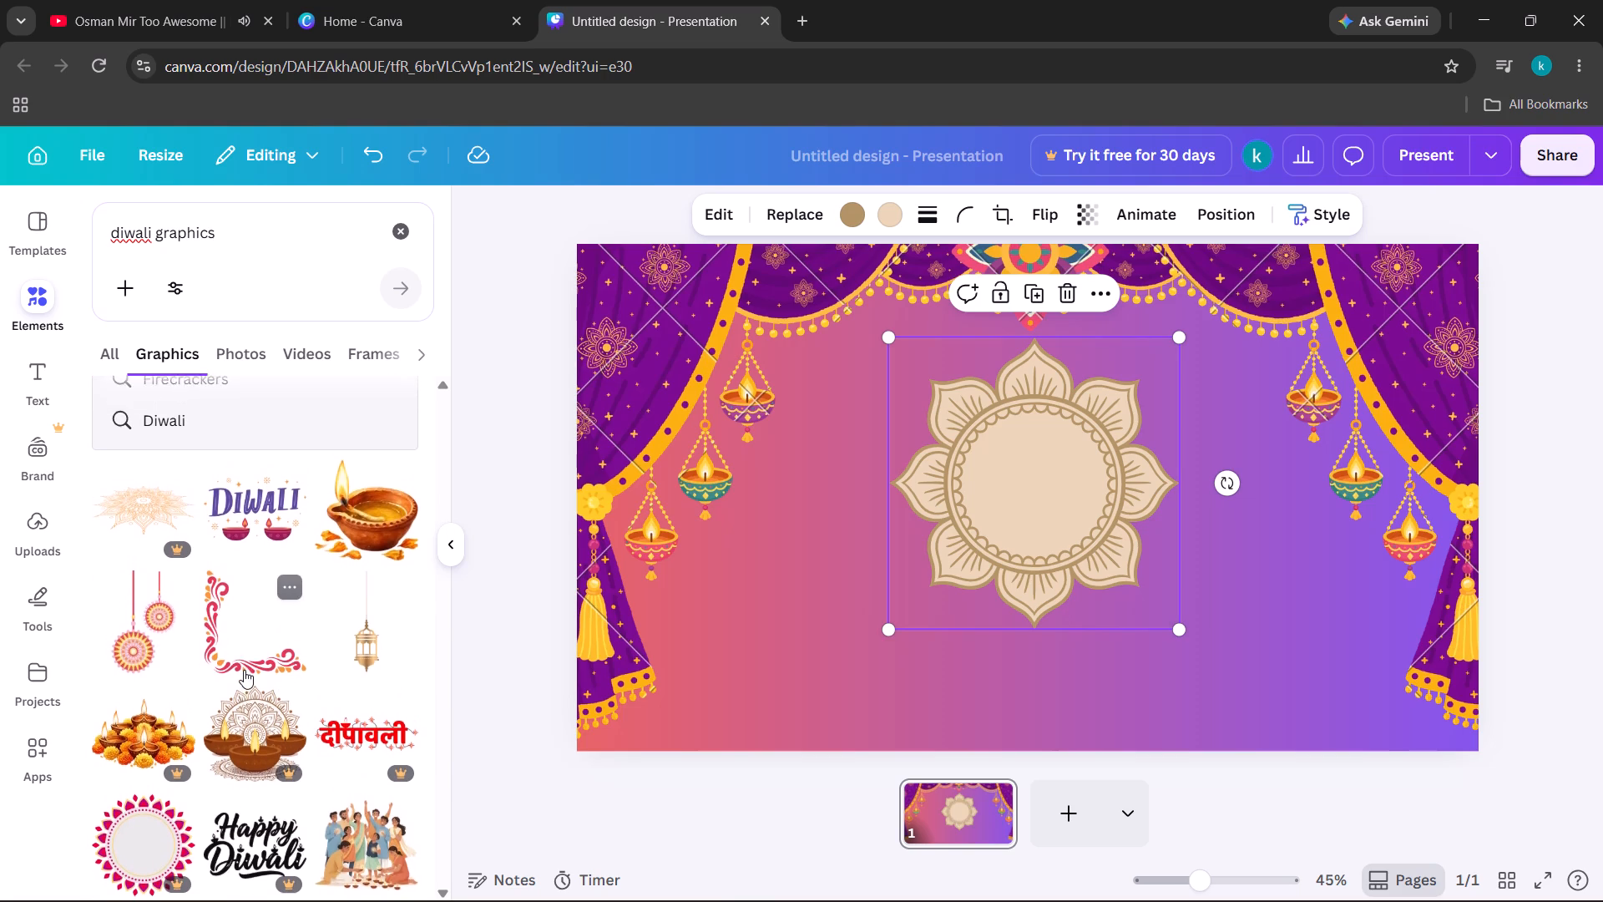
pyautogui.scroll(-1, 244, 670)
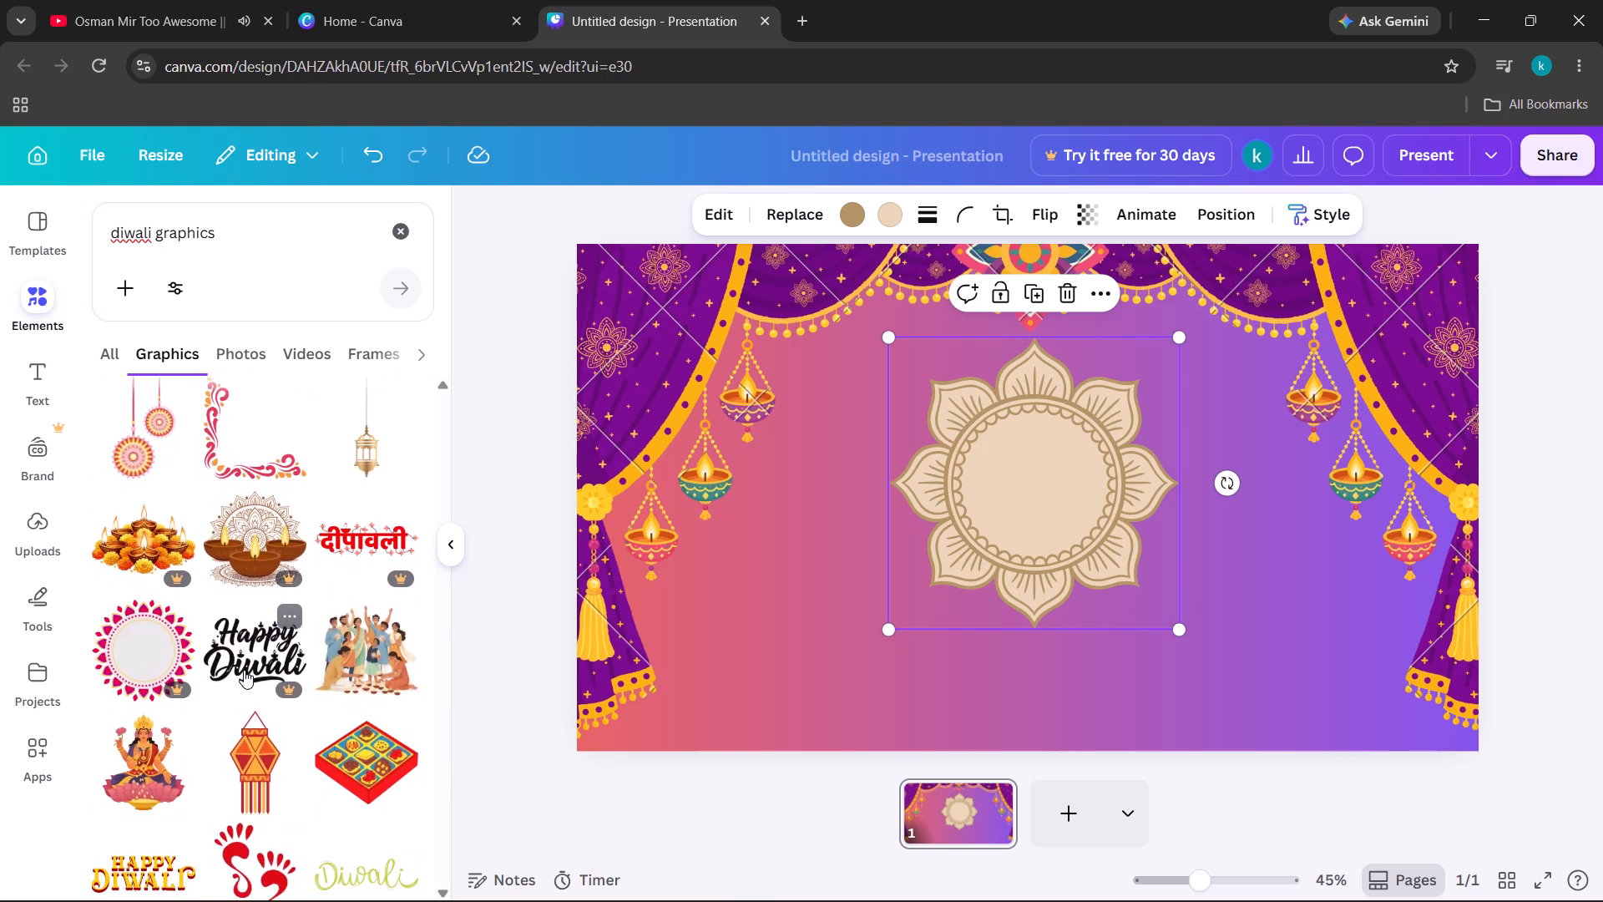
pyautogui.scroll(-2, 244, 670)
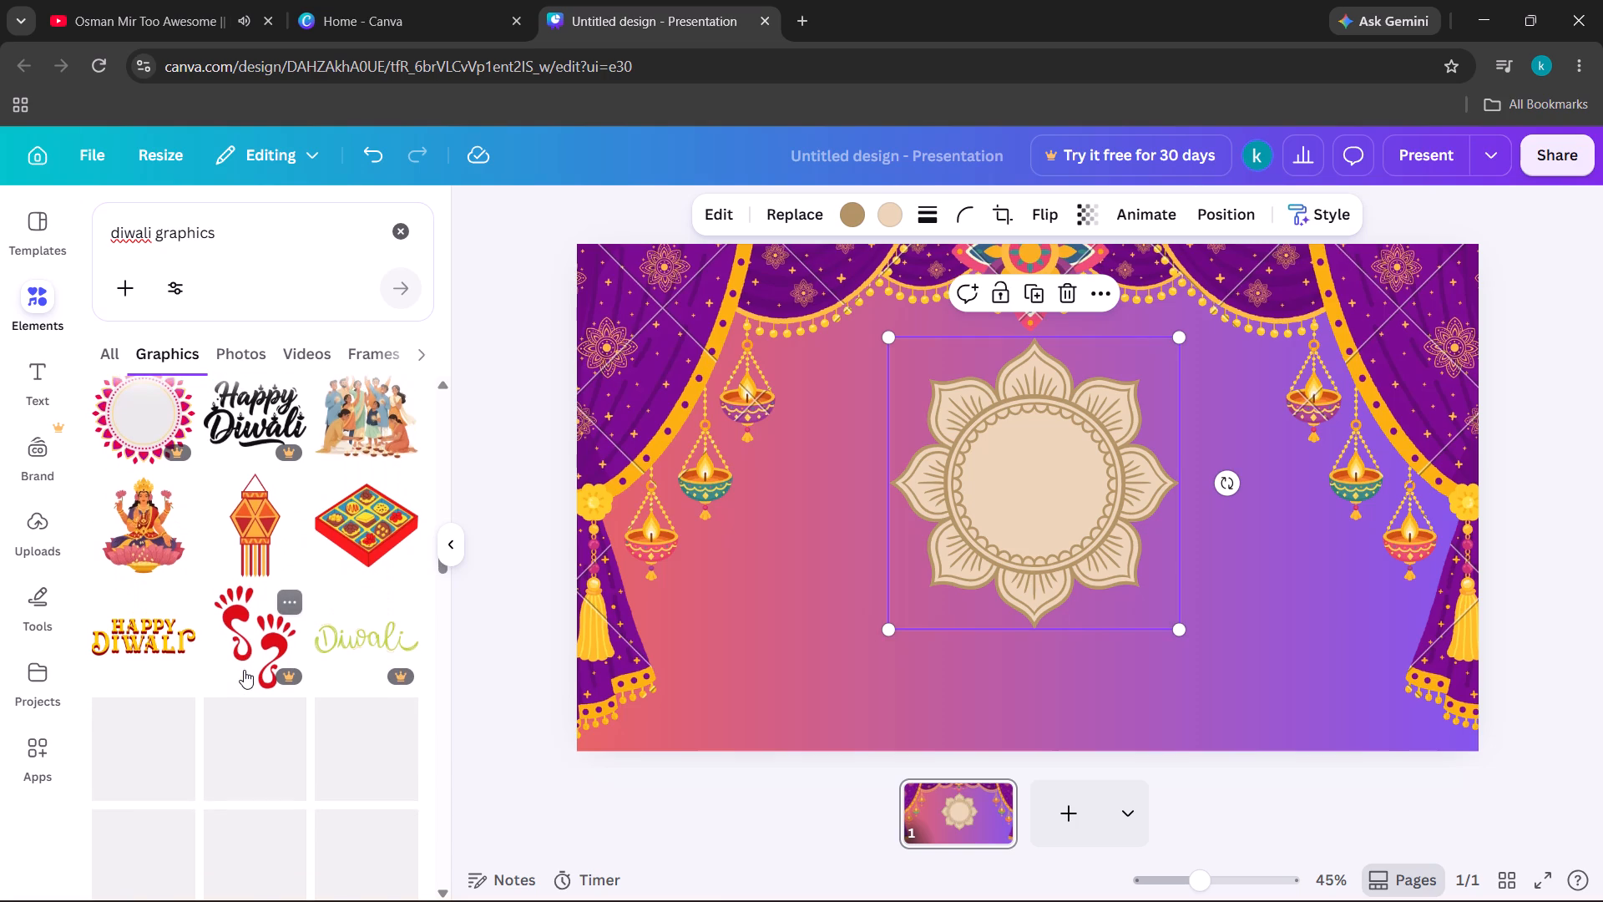
pyautogui.scroll(-2, 244, 670)
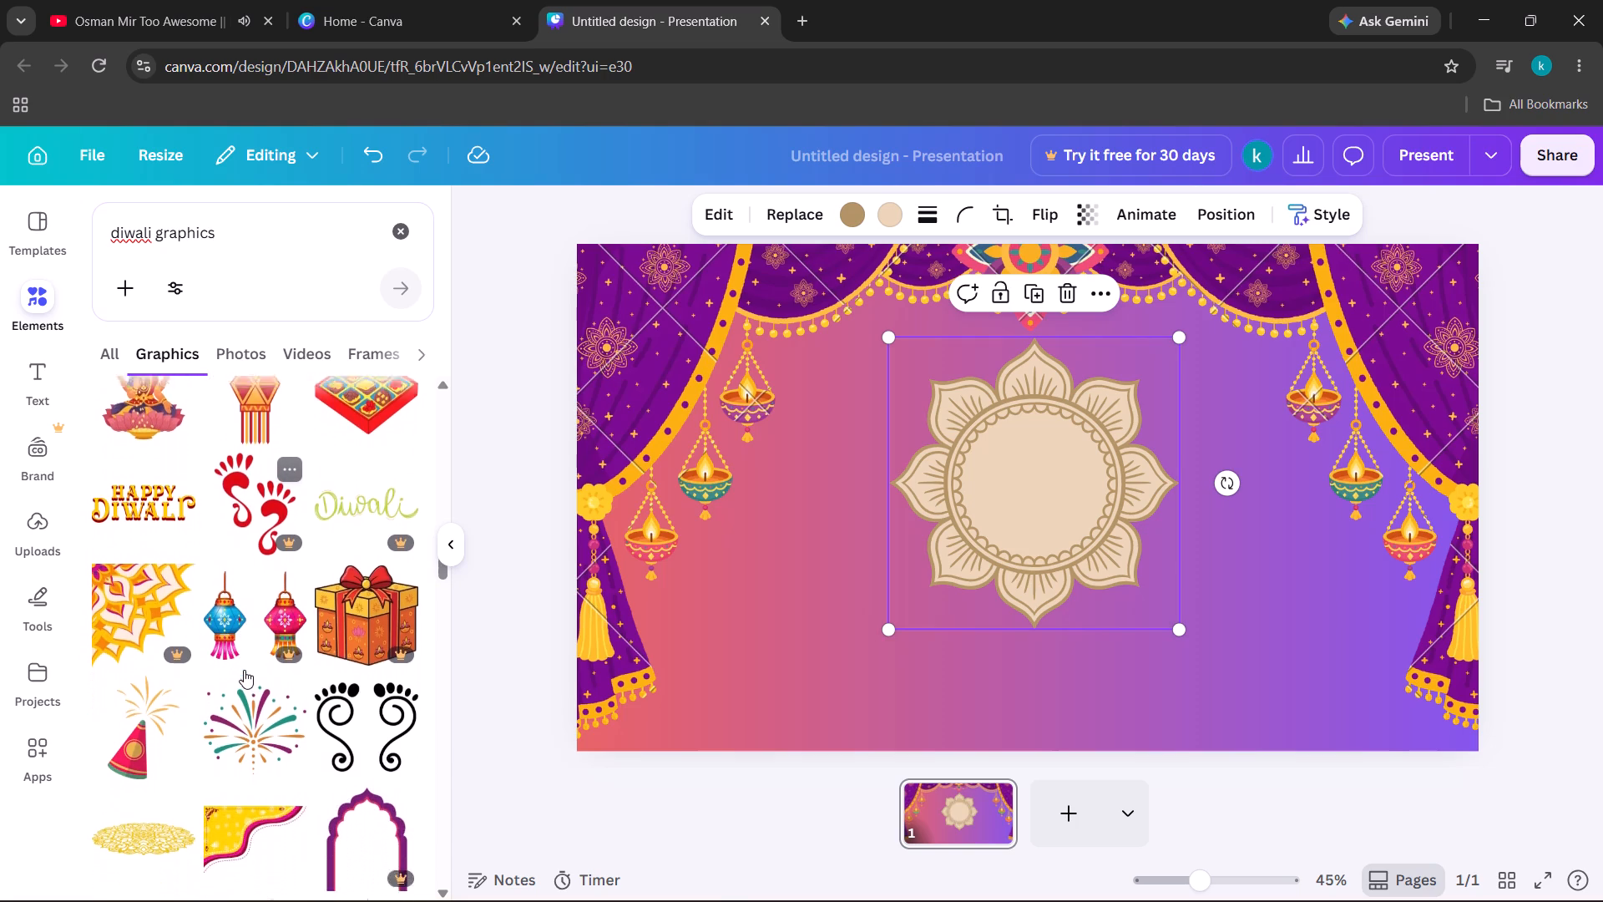
pyautogui.scroll(-2, 244, 670)
pyautogui.scroll(1, 244, 670)
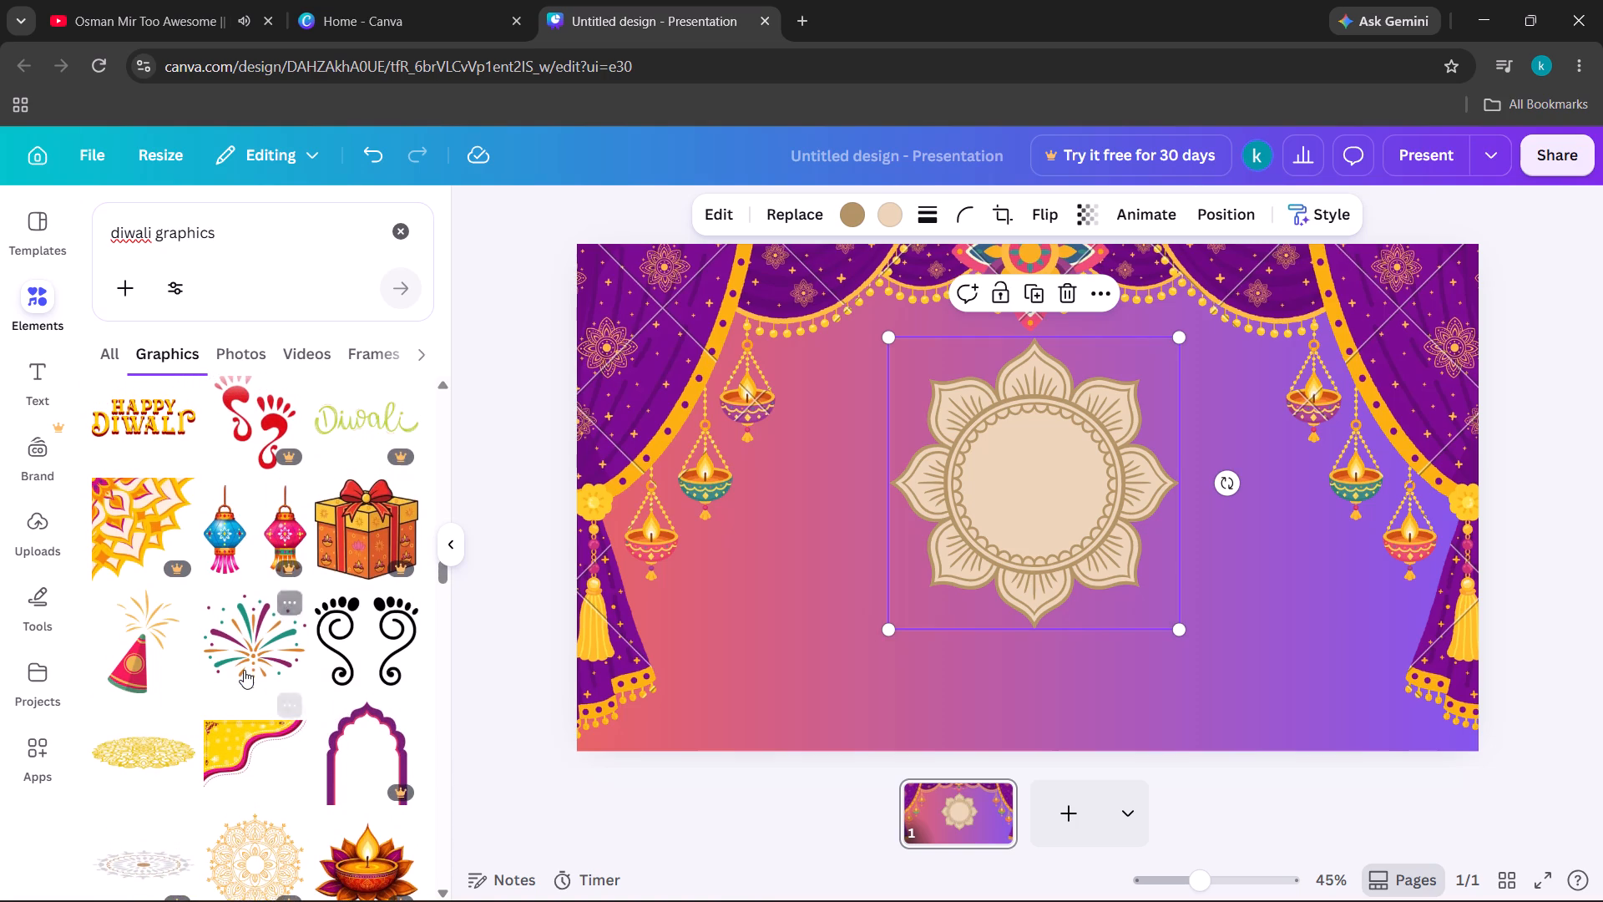
pyautogui.hscroll(1, 244, 670)
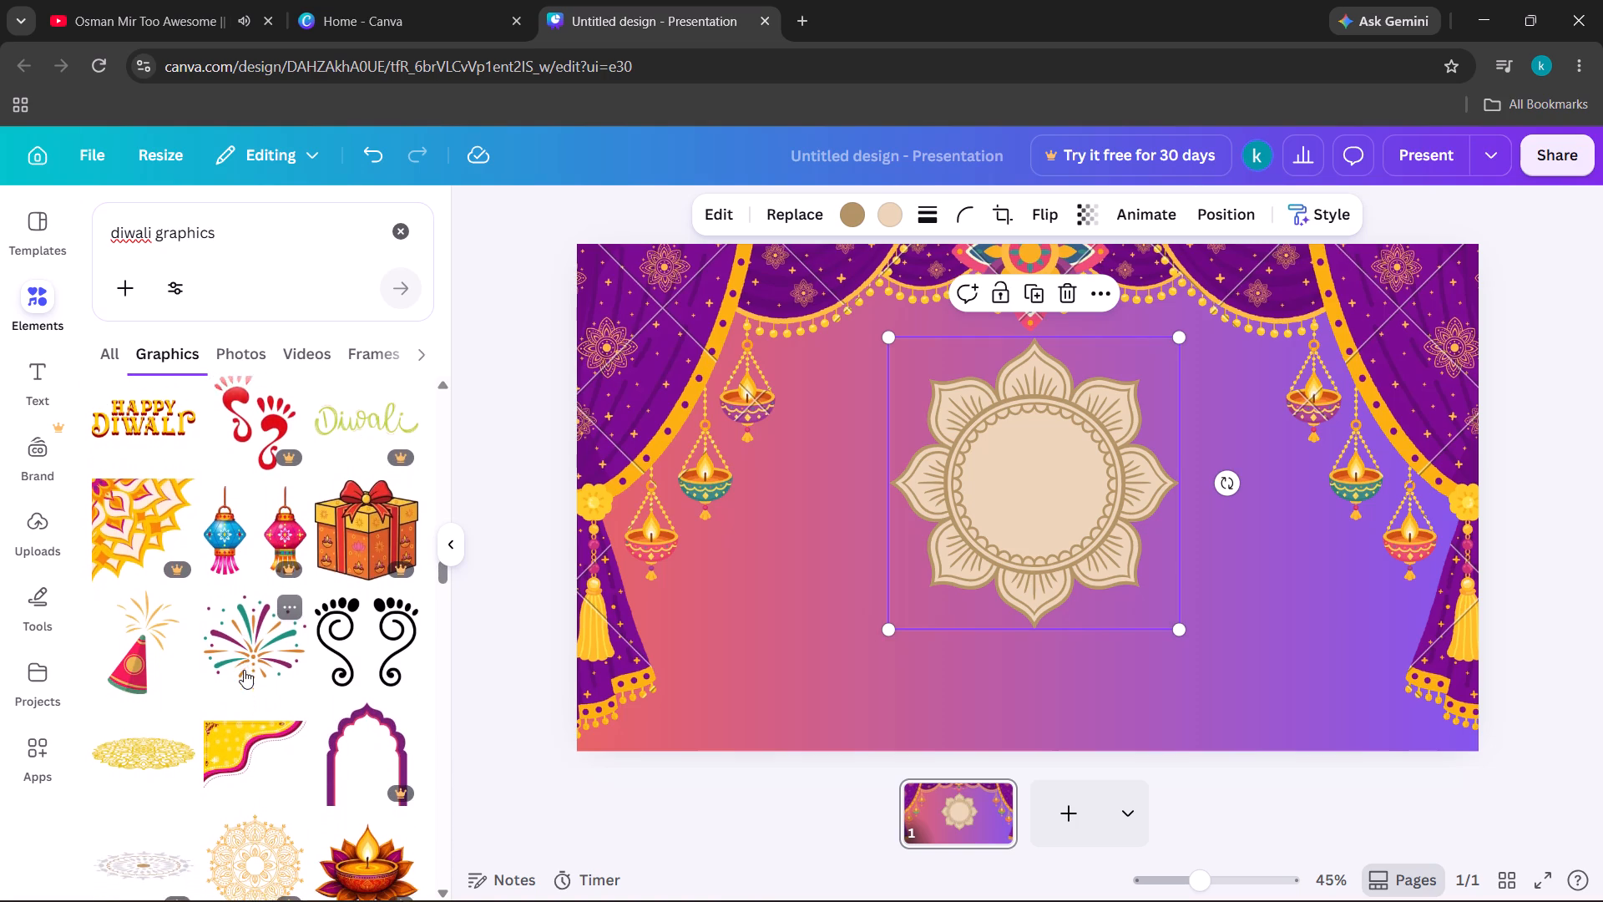
pyautogui.hscroll(1, 244, 670)
pyautogui.scroll(2, 244, 670)
pyautogui.hscroll(1, 244, 670)
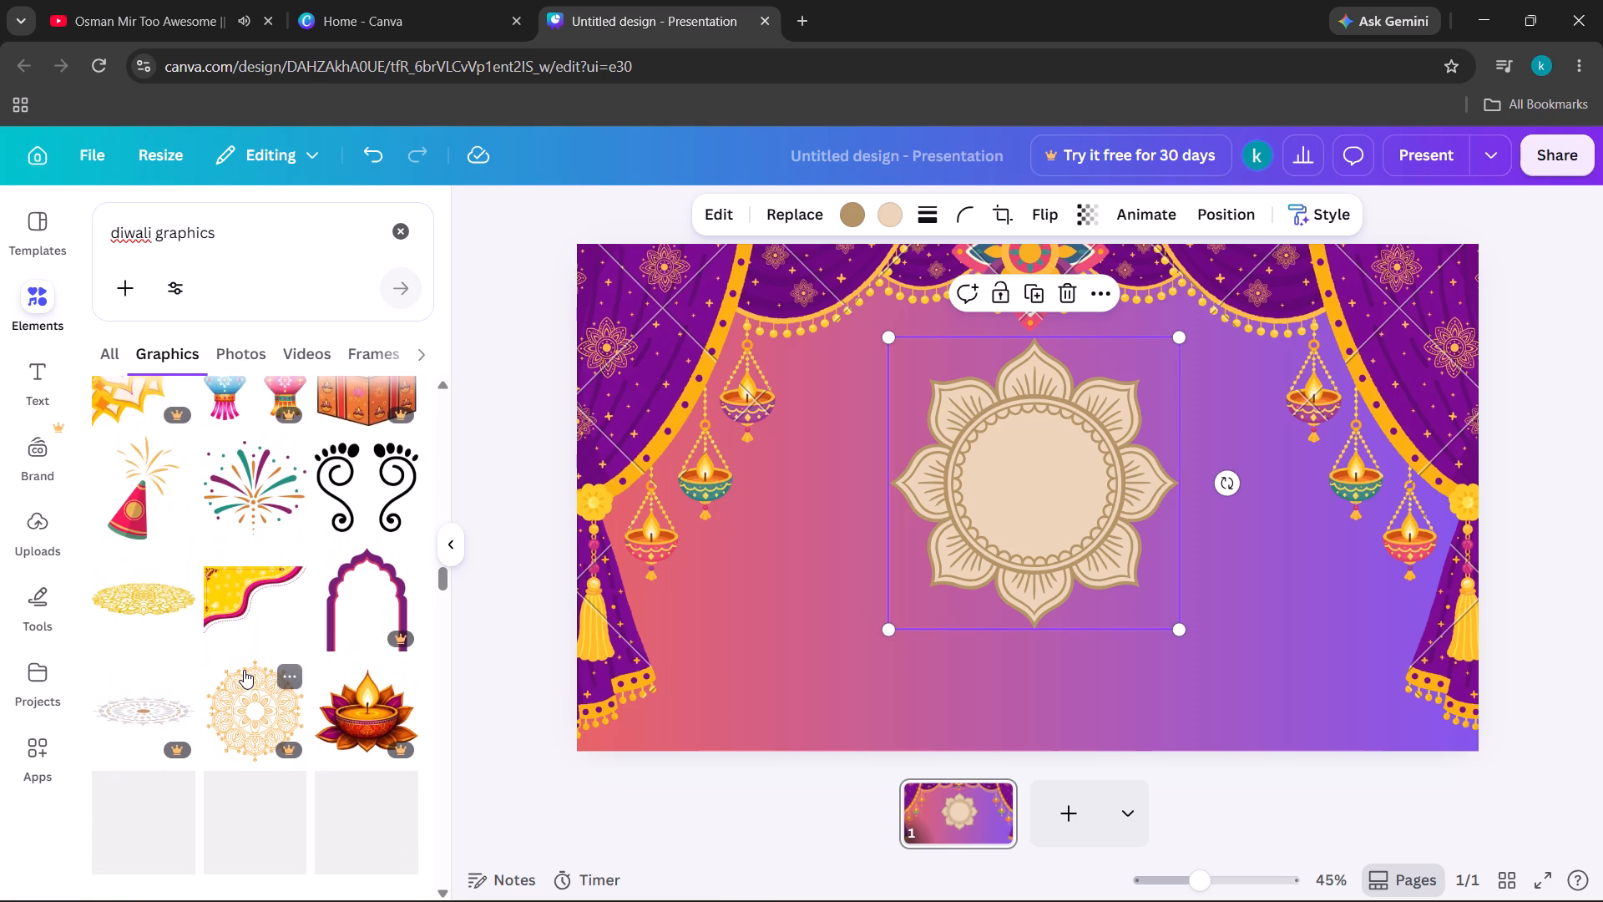
pyautogui.hscroll(1, 244, 670)
pyautogui.scroll(4, 244, 670)
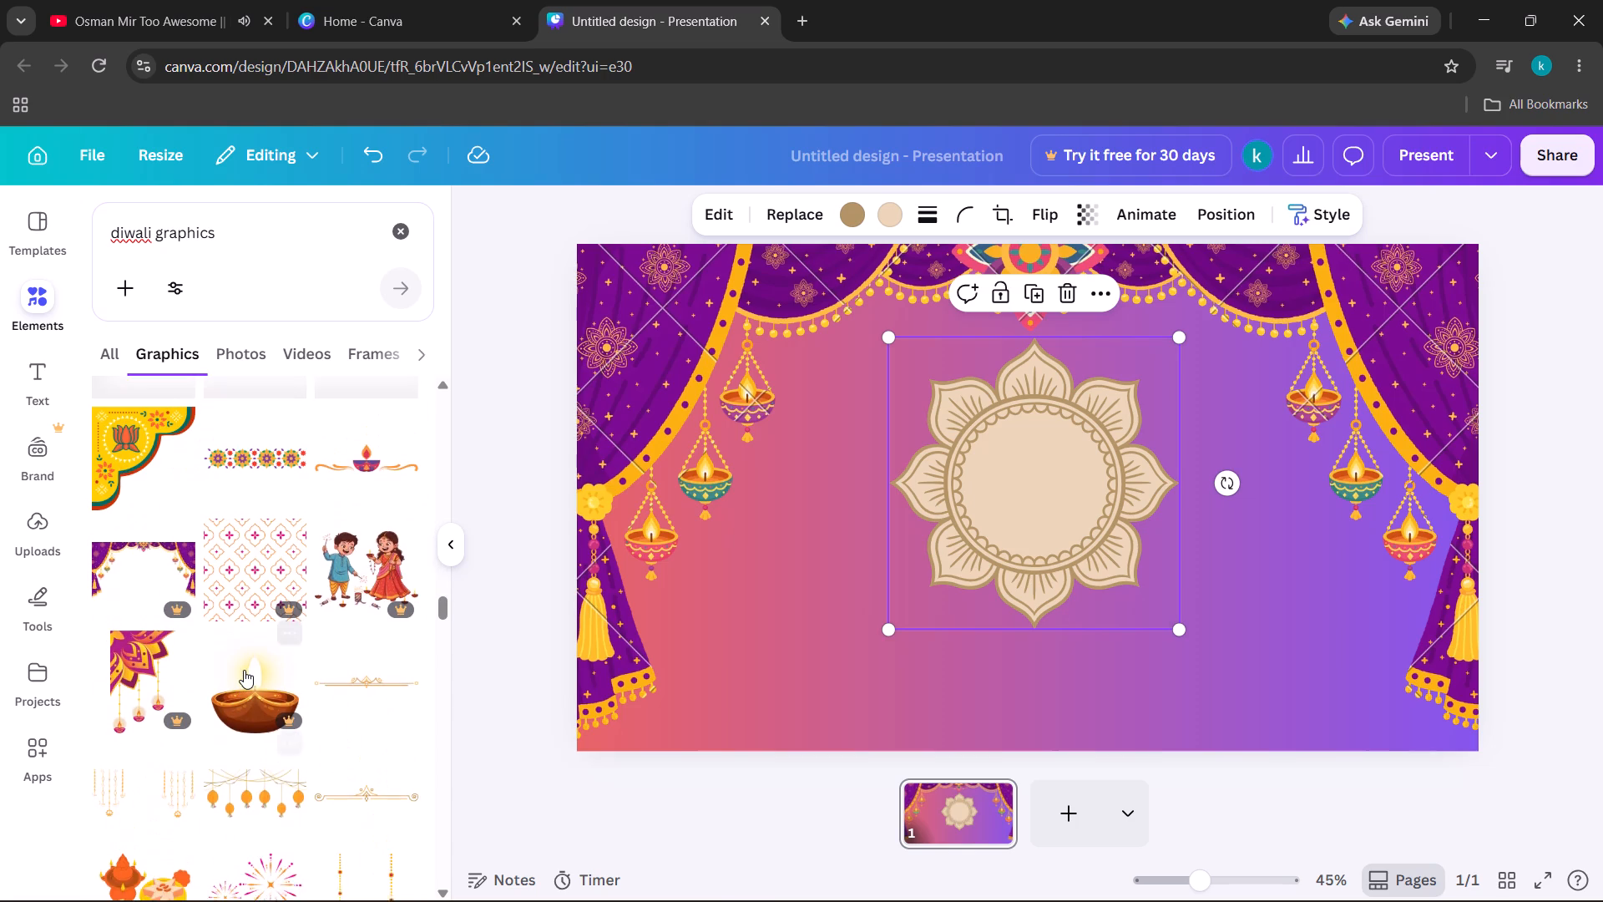
pyautogui.scroll(1, 244, 670)
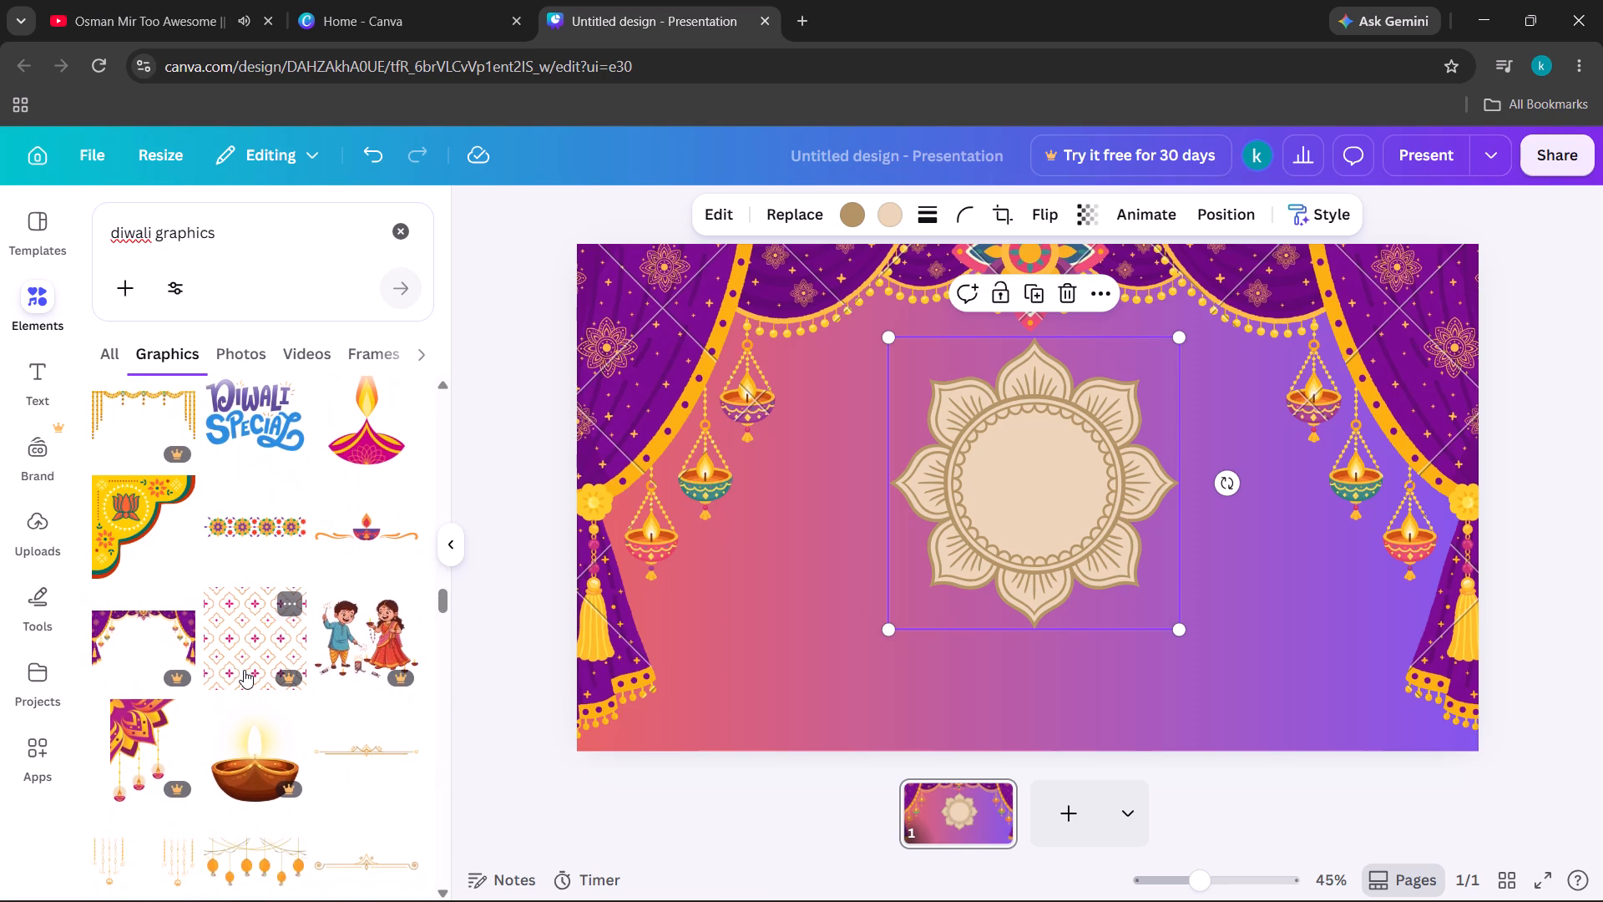
pyautogui.scroll(2, 244, 670)
pyautogui.hscroll(1, 244, 670)
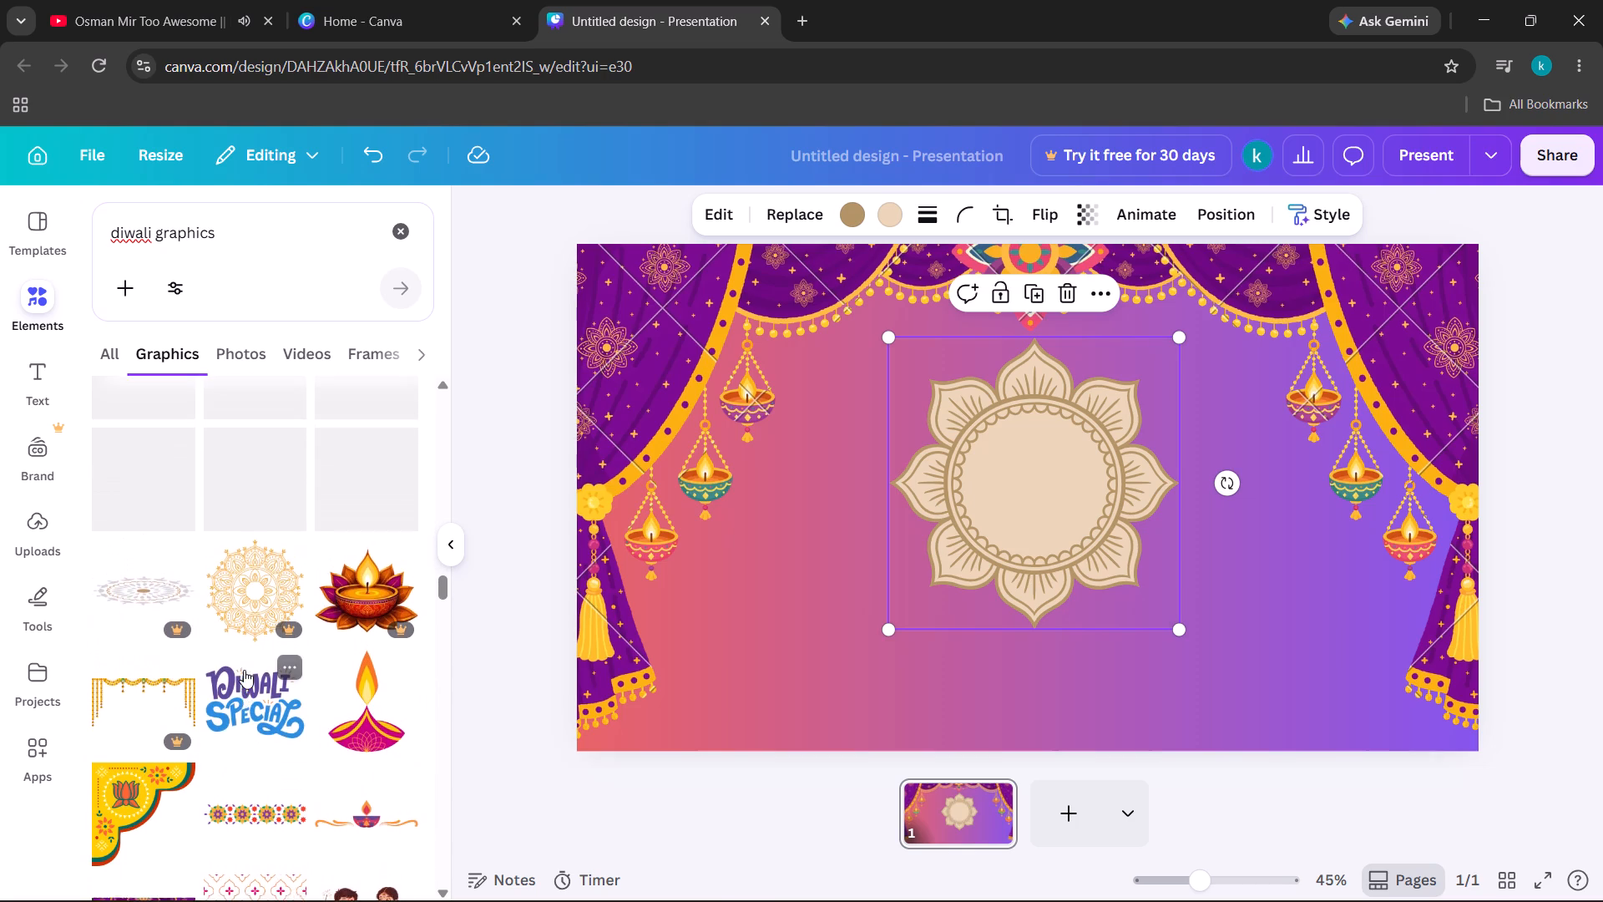
pyautogui.hscroll(1, 244, 670)
pyautogui.scroll(-3, 244, 670)
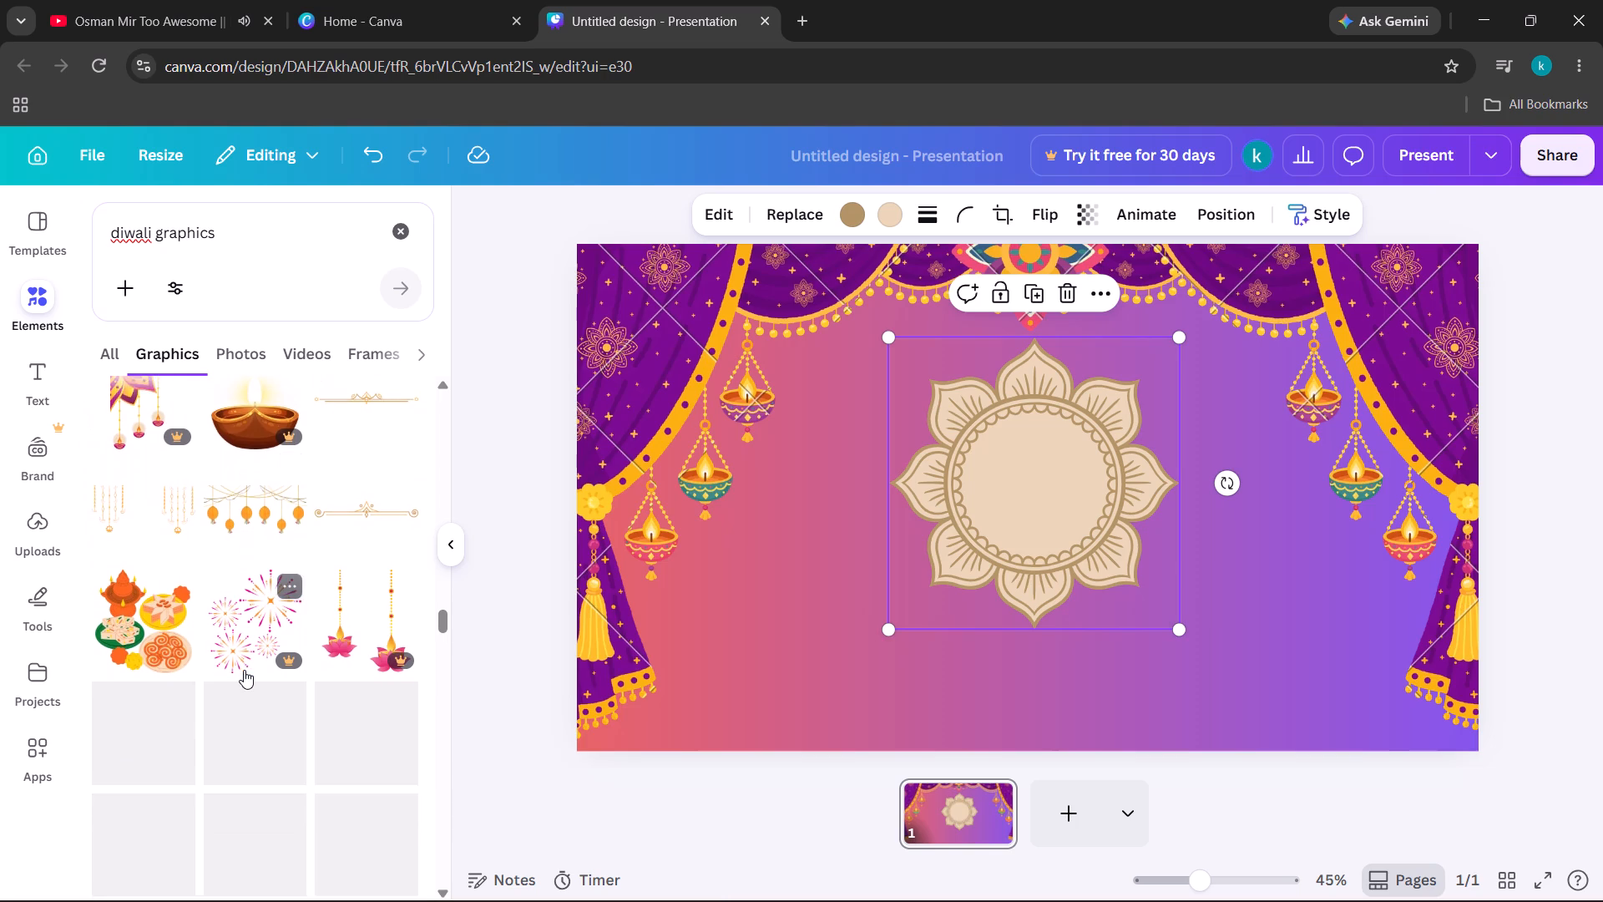
# Add the three-rocket firecracker graphic from the Diwali results, shrink it, and place it between the beige mandala and the right-hand hanging diyas.
pyautogui.scroll(-1, 244, 670)
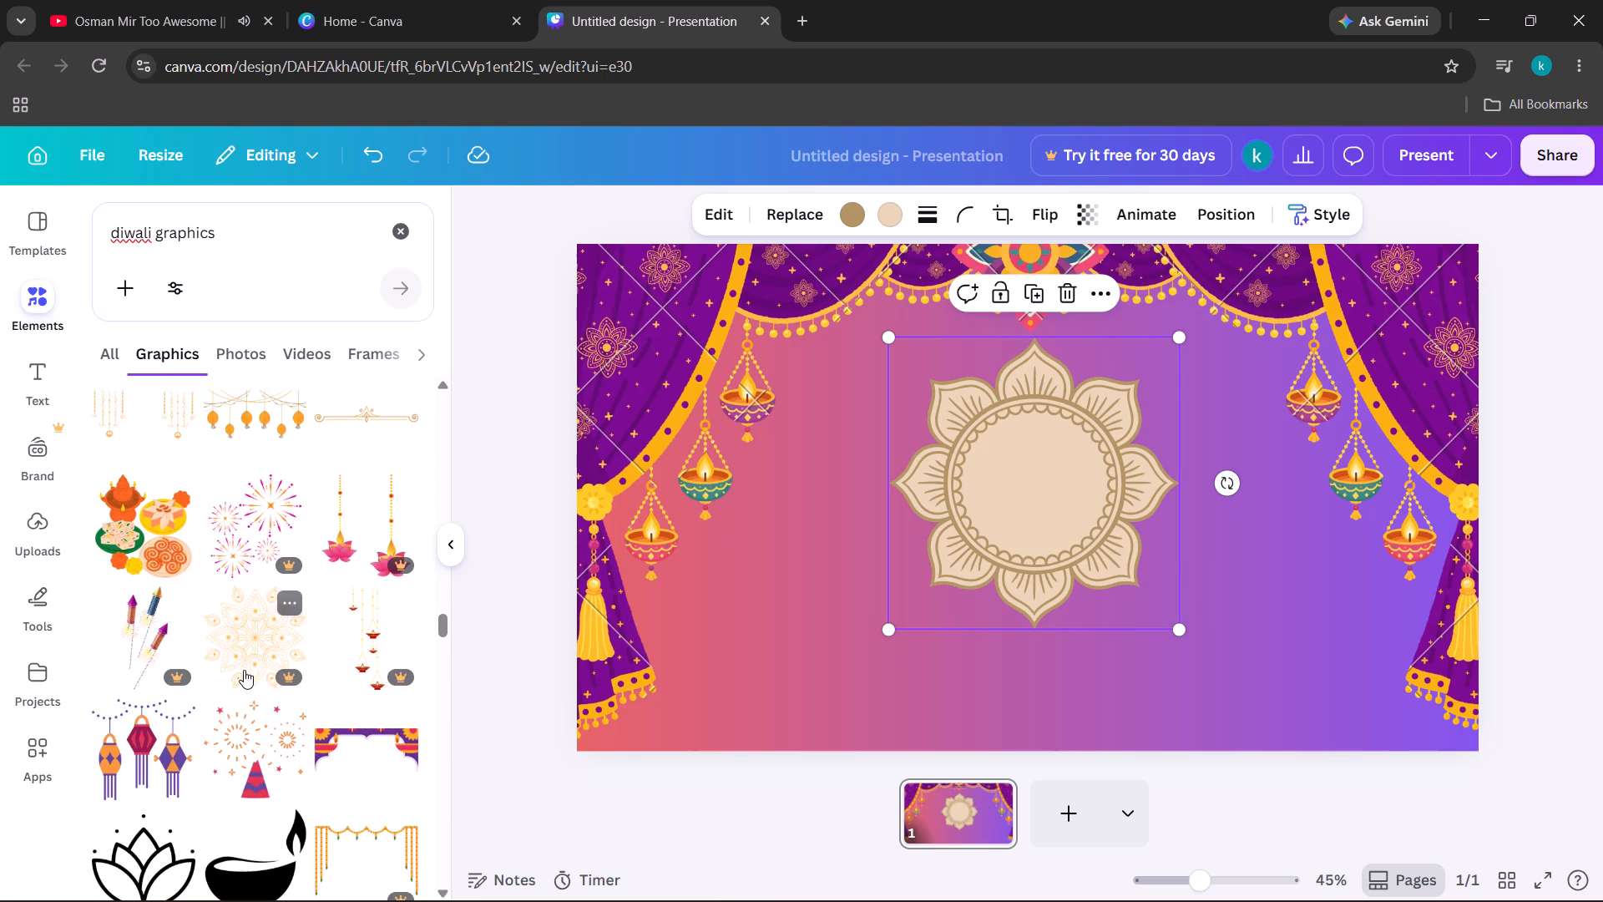
pyautogui.scroll(1, 244, 670)
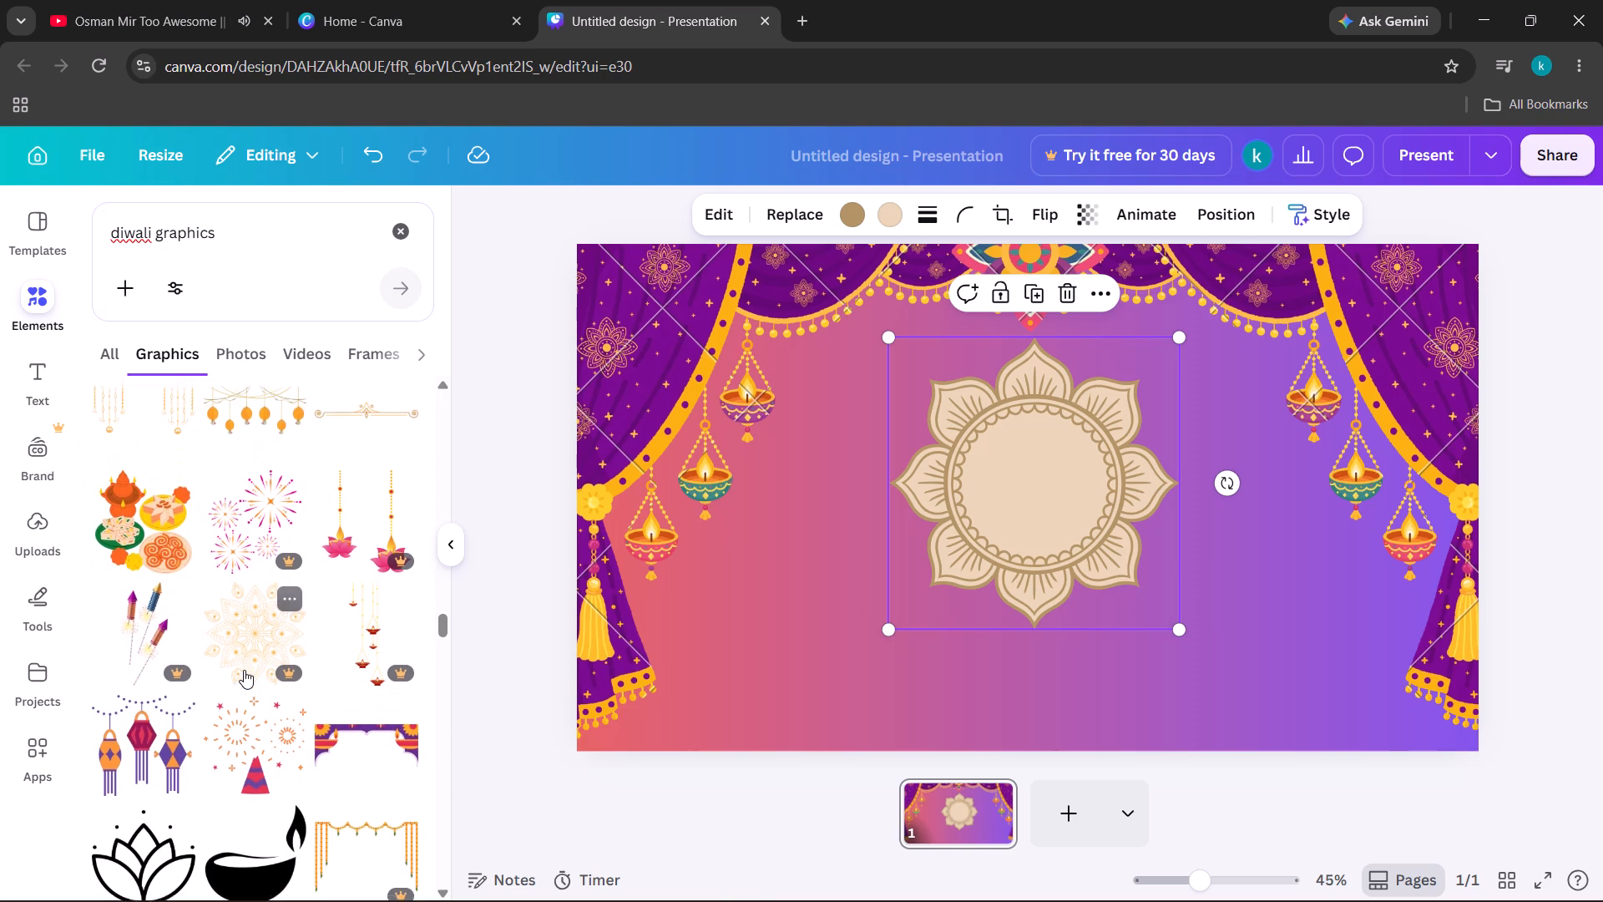
pyautogui.scroll(1, 244, 670)
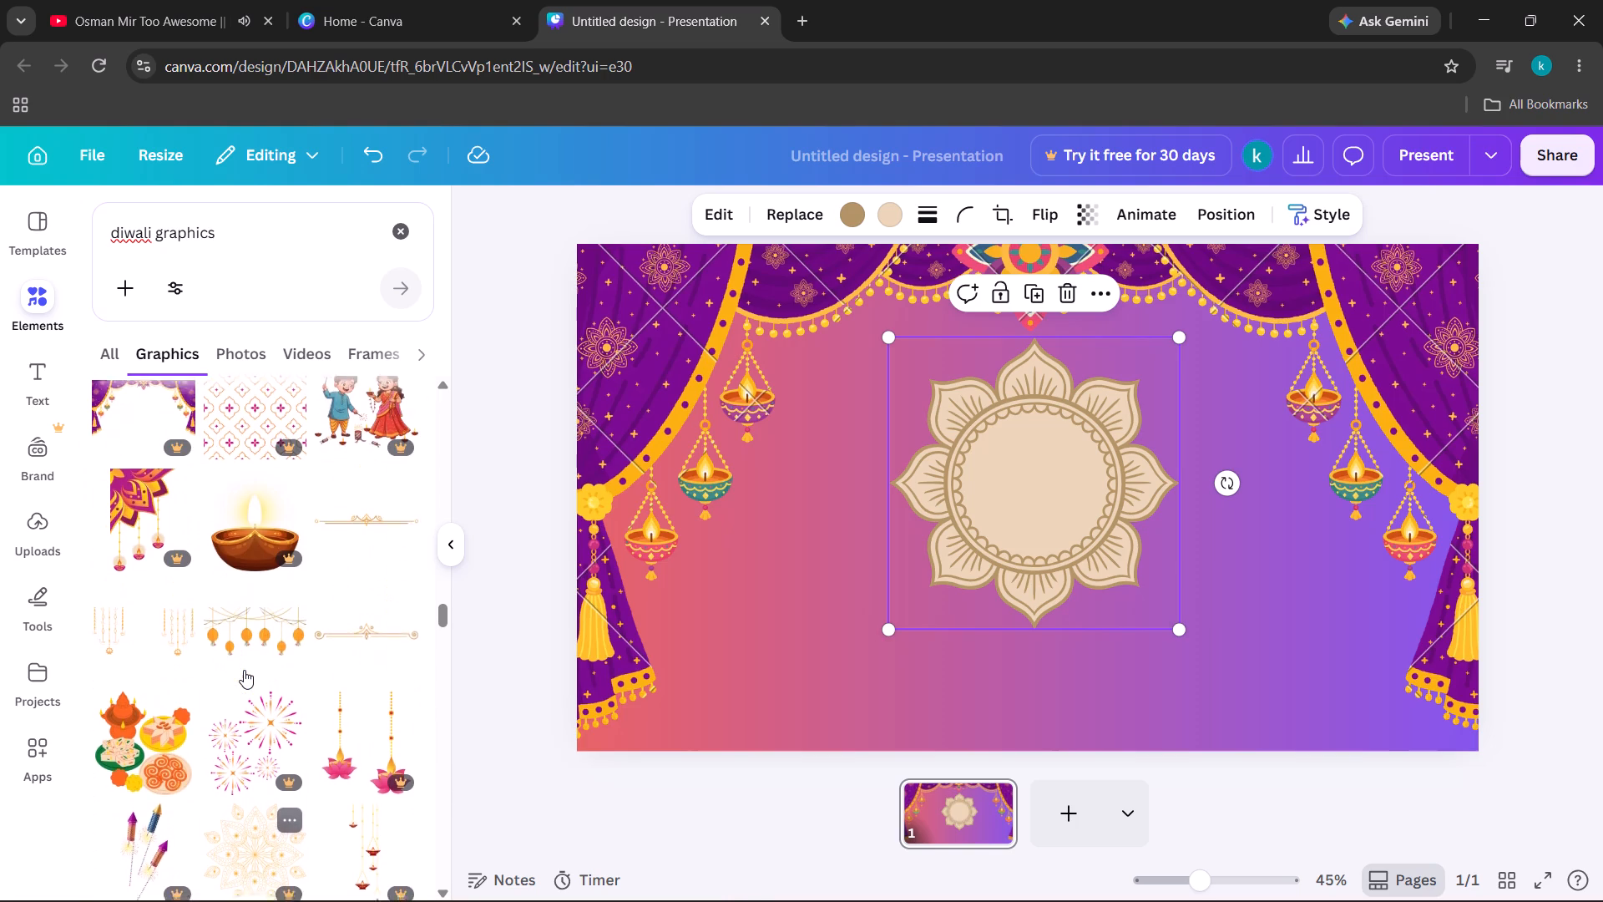
pyautogui.scroll(1, 244, 670)
pyautogui.scroll(-6, 244, 670)
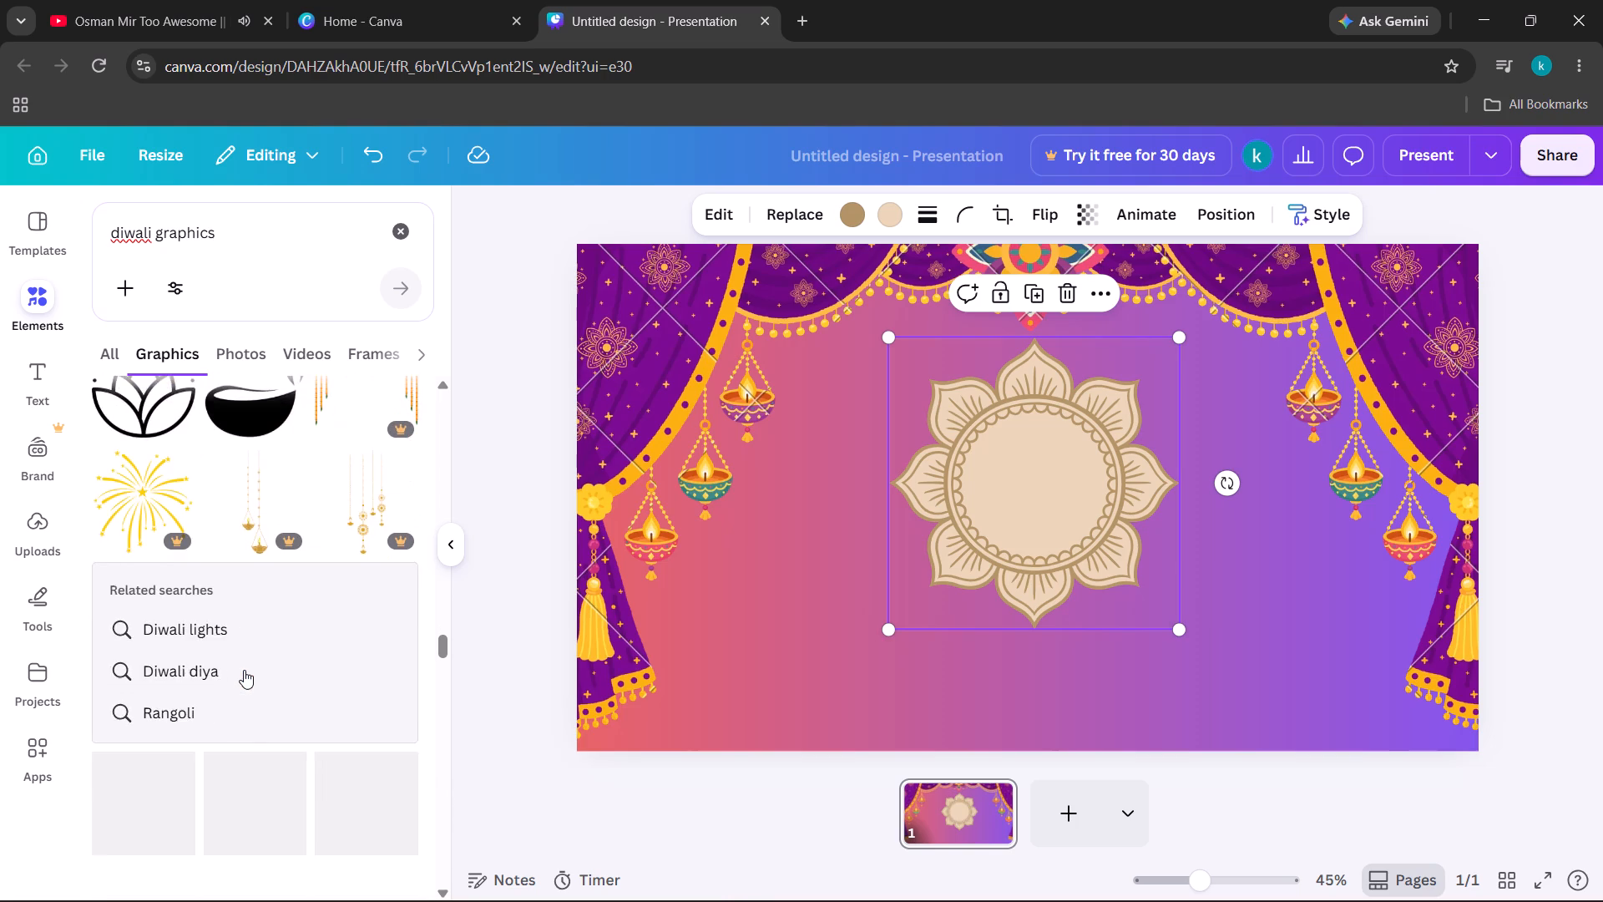
pyautogui.scroll(-1, 244, 670)
pyautogui.scroll(1, 244, 670)
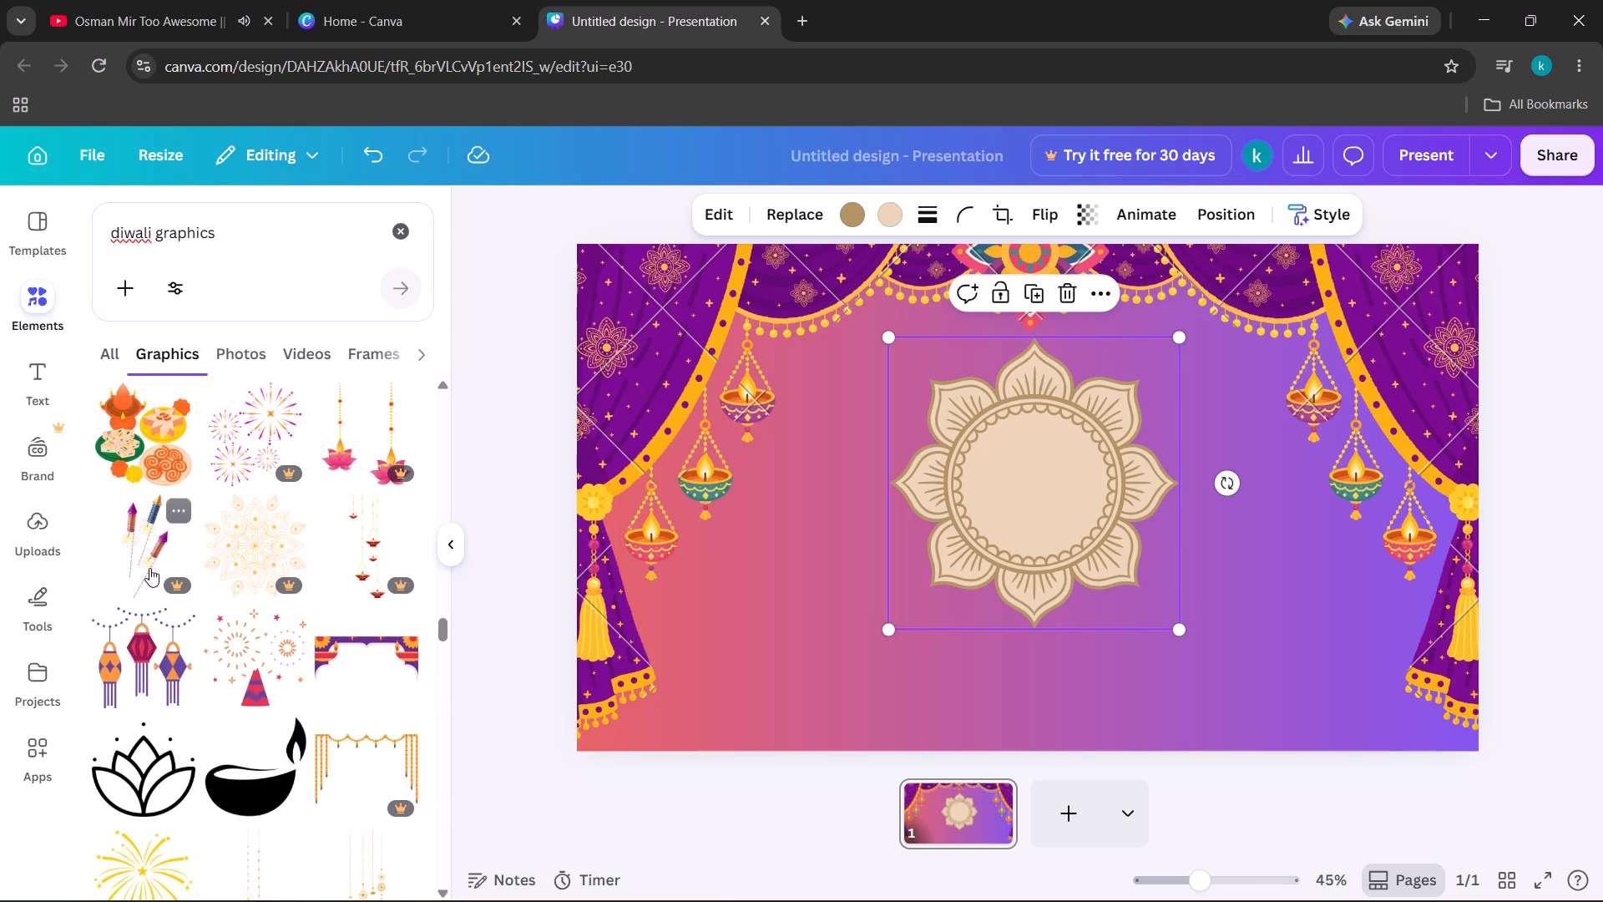
pyautogui.click(144, 559)
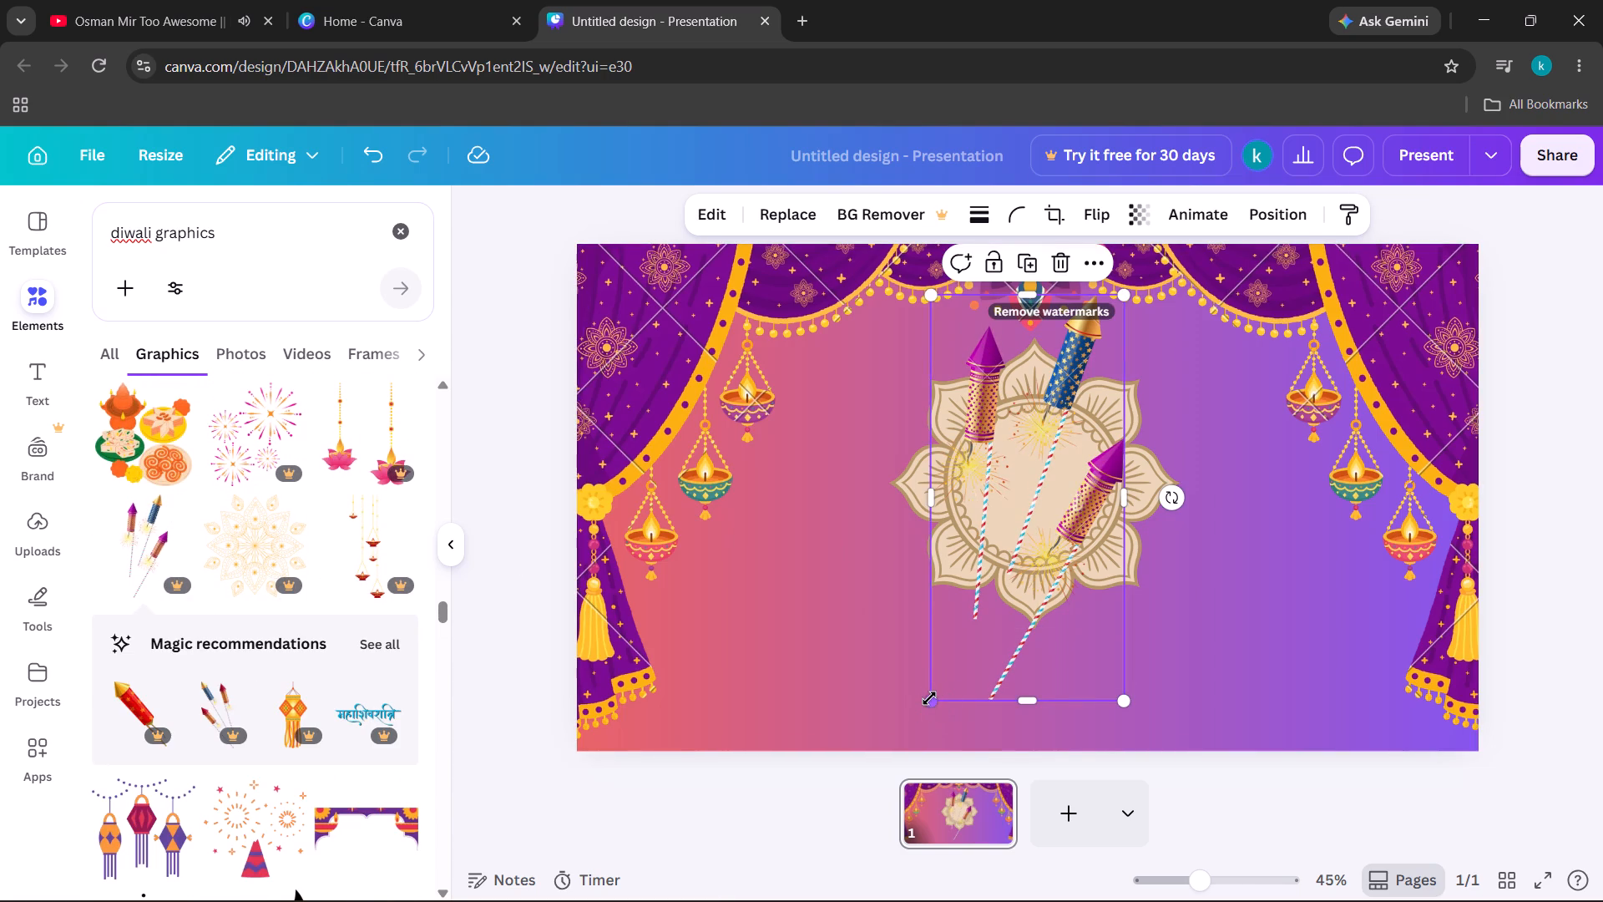
pyautogui.moveTo(929, 698); pyautogui.dragTo(1106, 427)
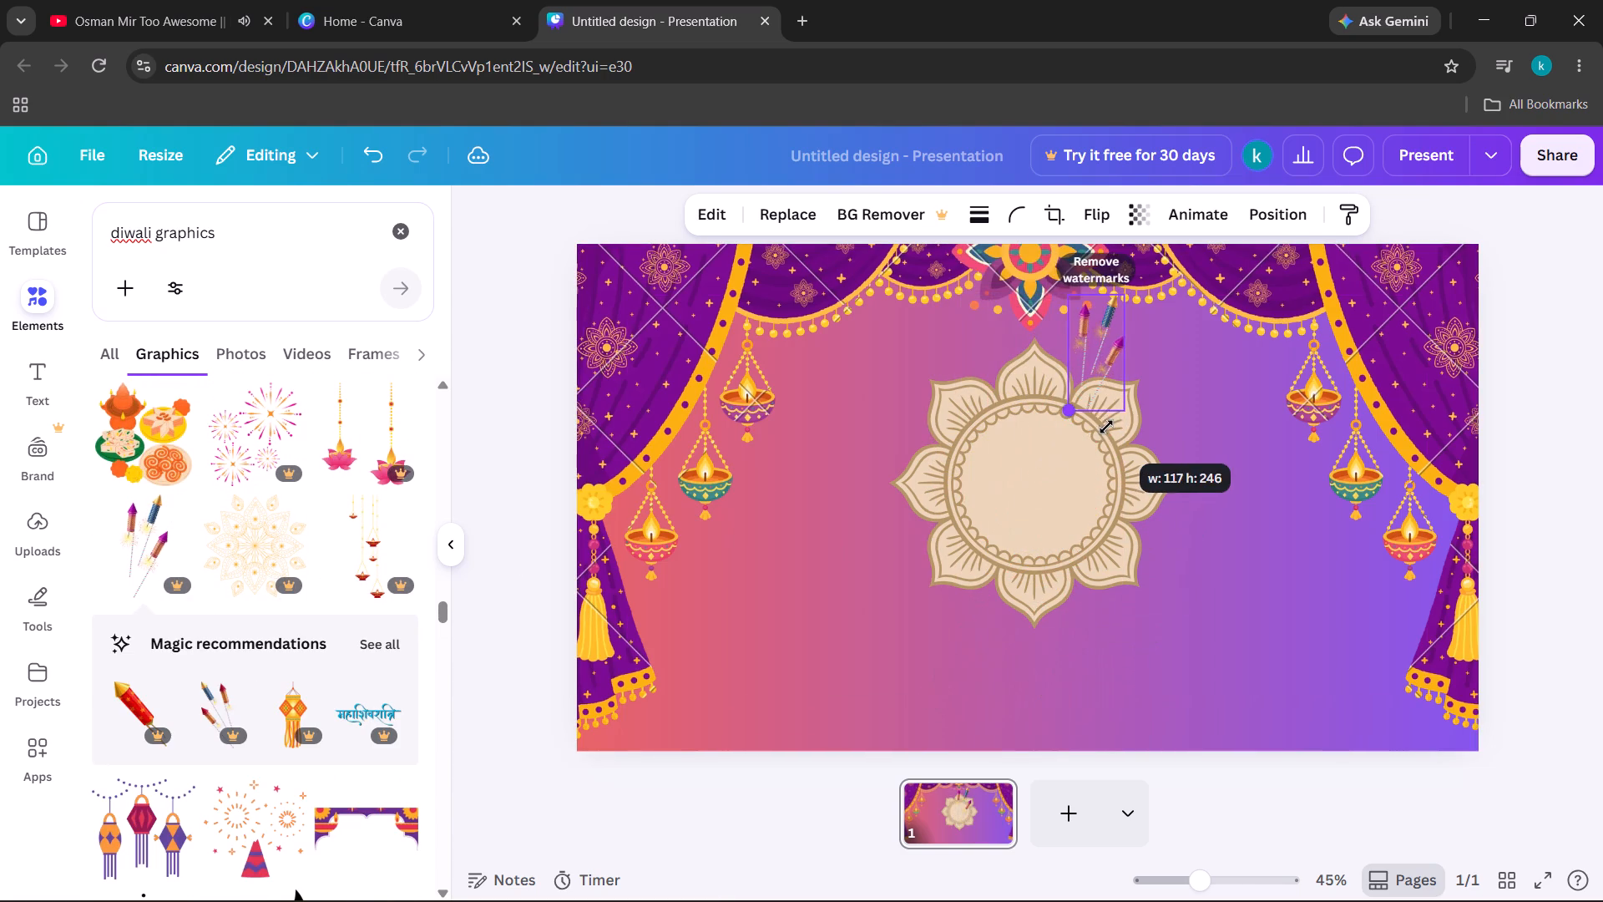
pyautogui.moveTo(1106, 427); pyautogui.dragTo(1114, 416)
pyautogui.moveTo(1105, 347); pyautogui.dragTo(1205, 493)
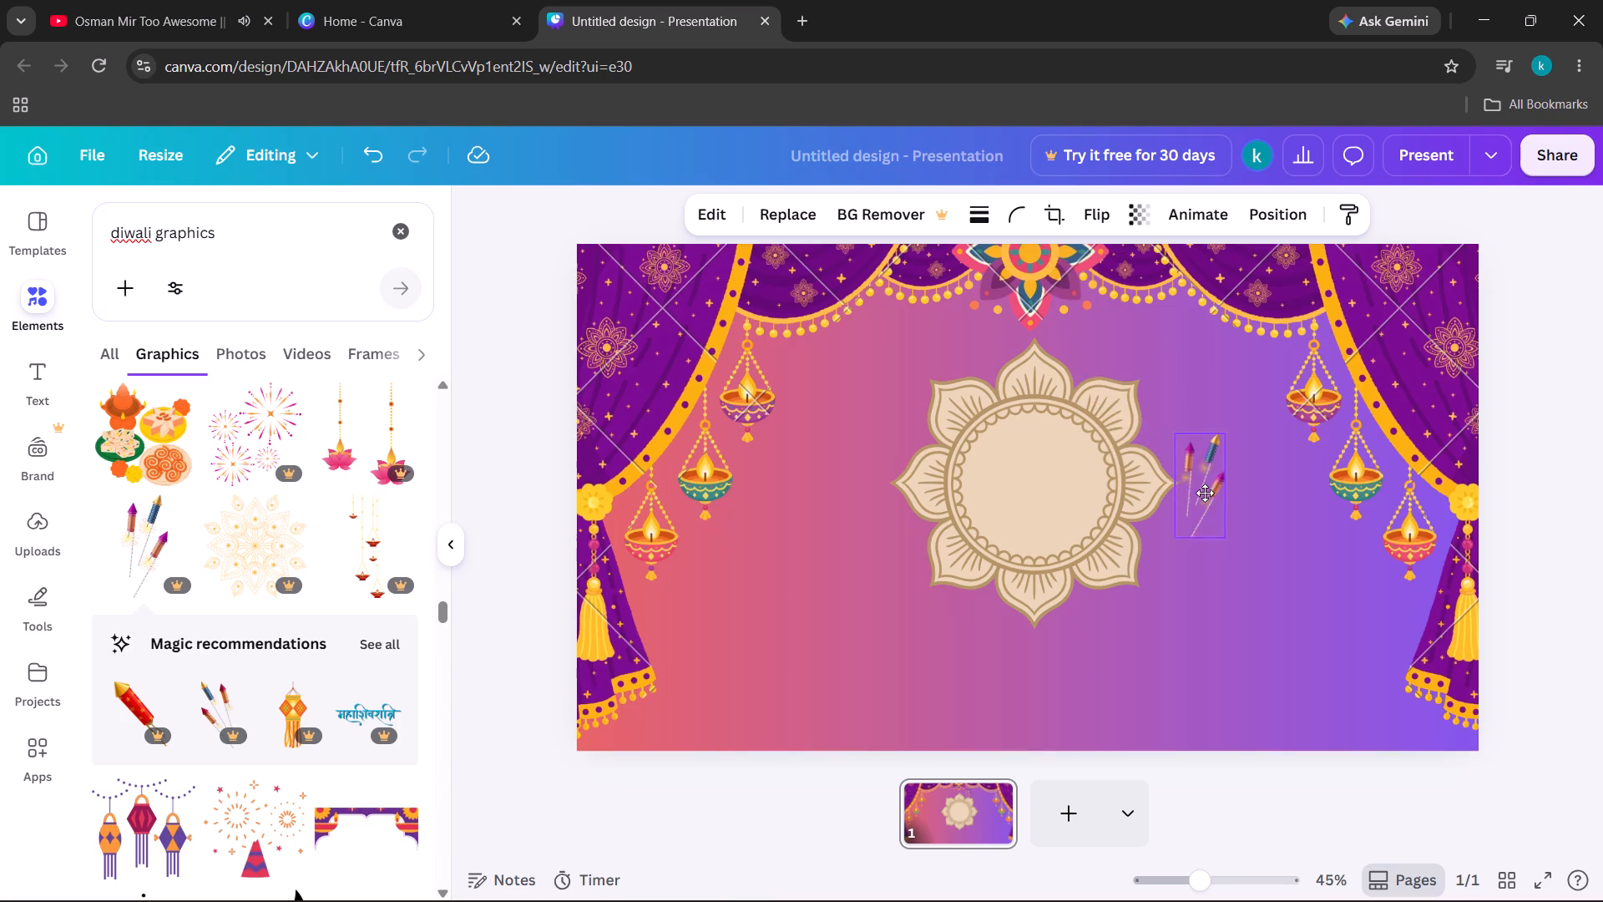
pyautogui.moveTo(1205, 493); pyautogui.dragTo(1230, 489)
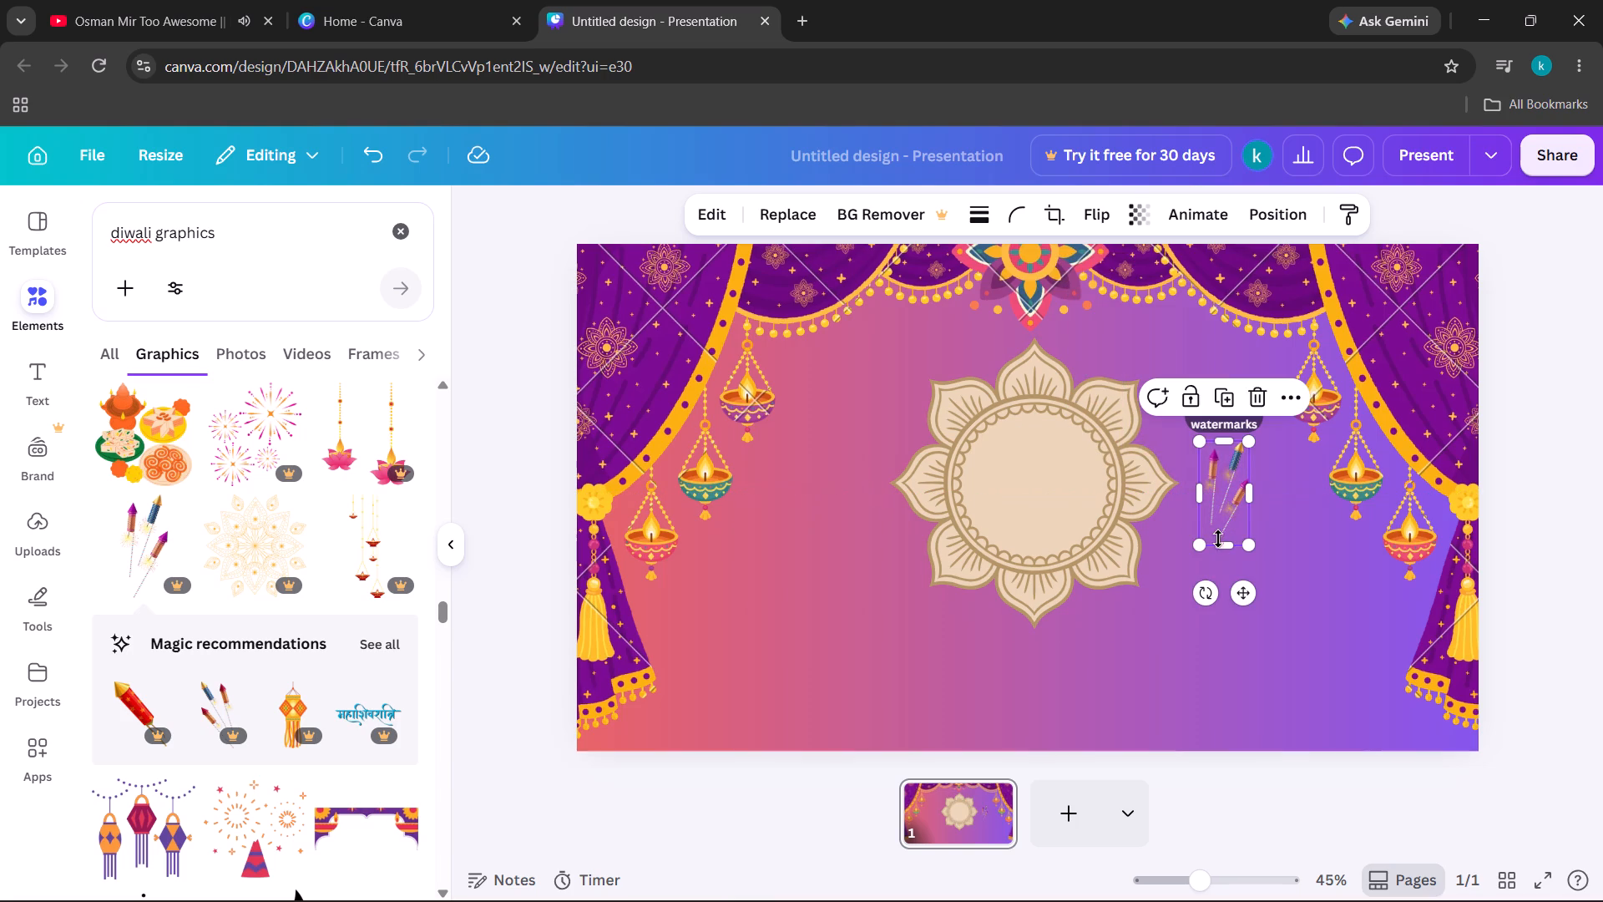
pyautogui.moveTo(1204, 550); pyautogui.dragTo(1143, 621)
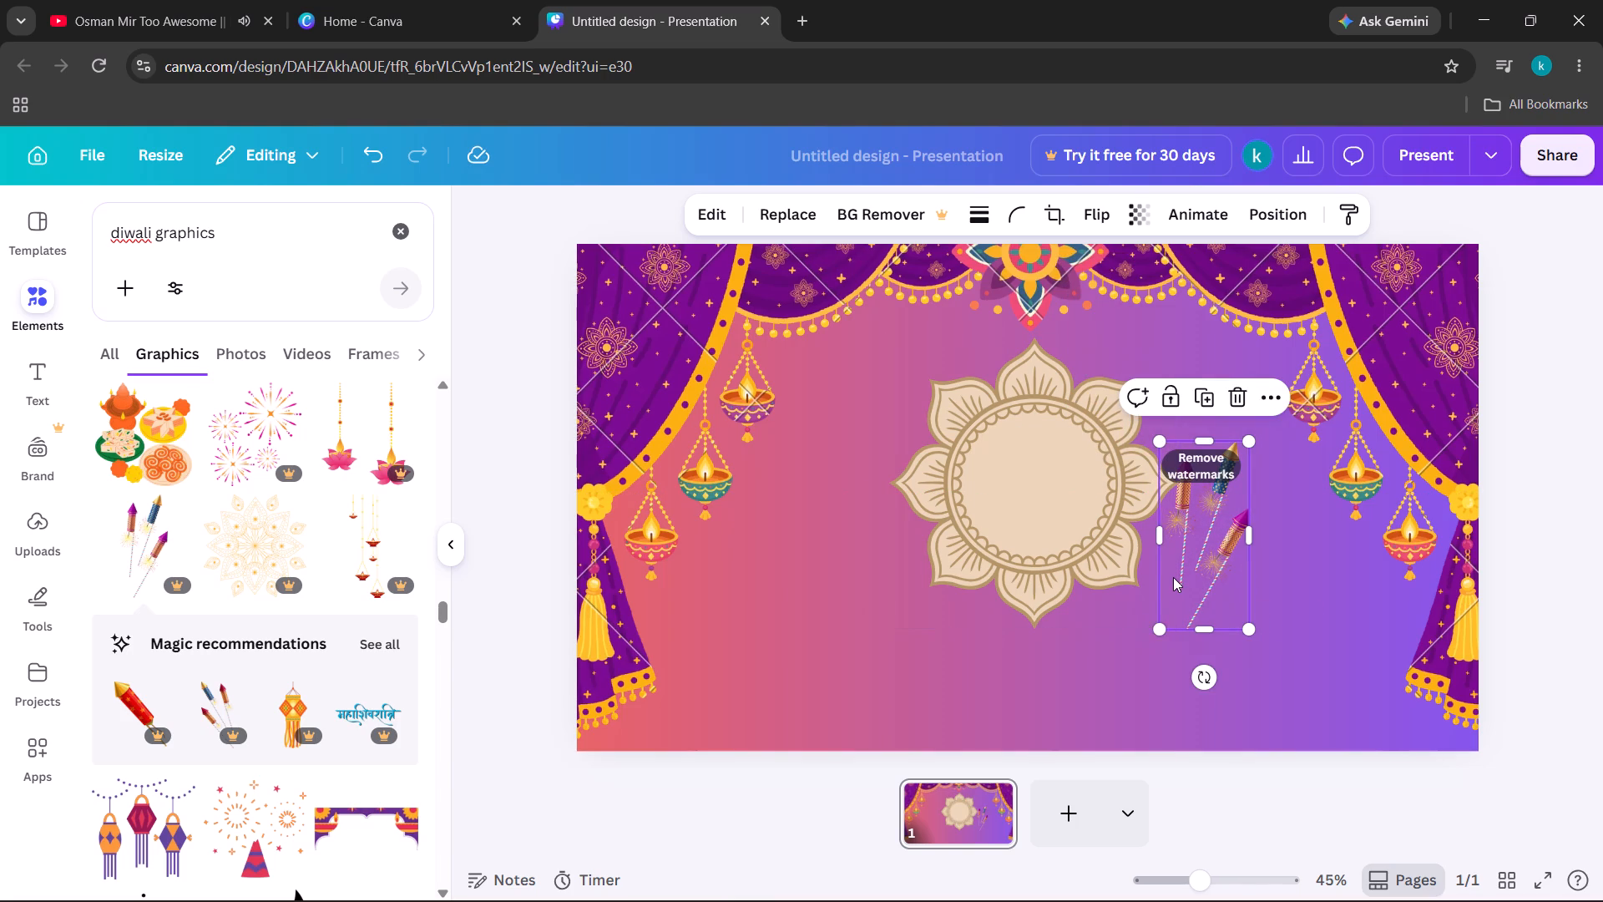
pyautogui.moveTo(1173, 577); pyautogui.dragTo(1194, 526)
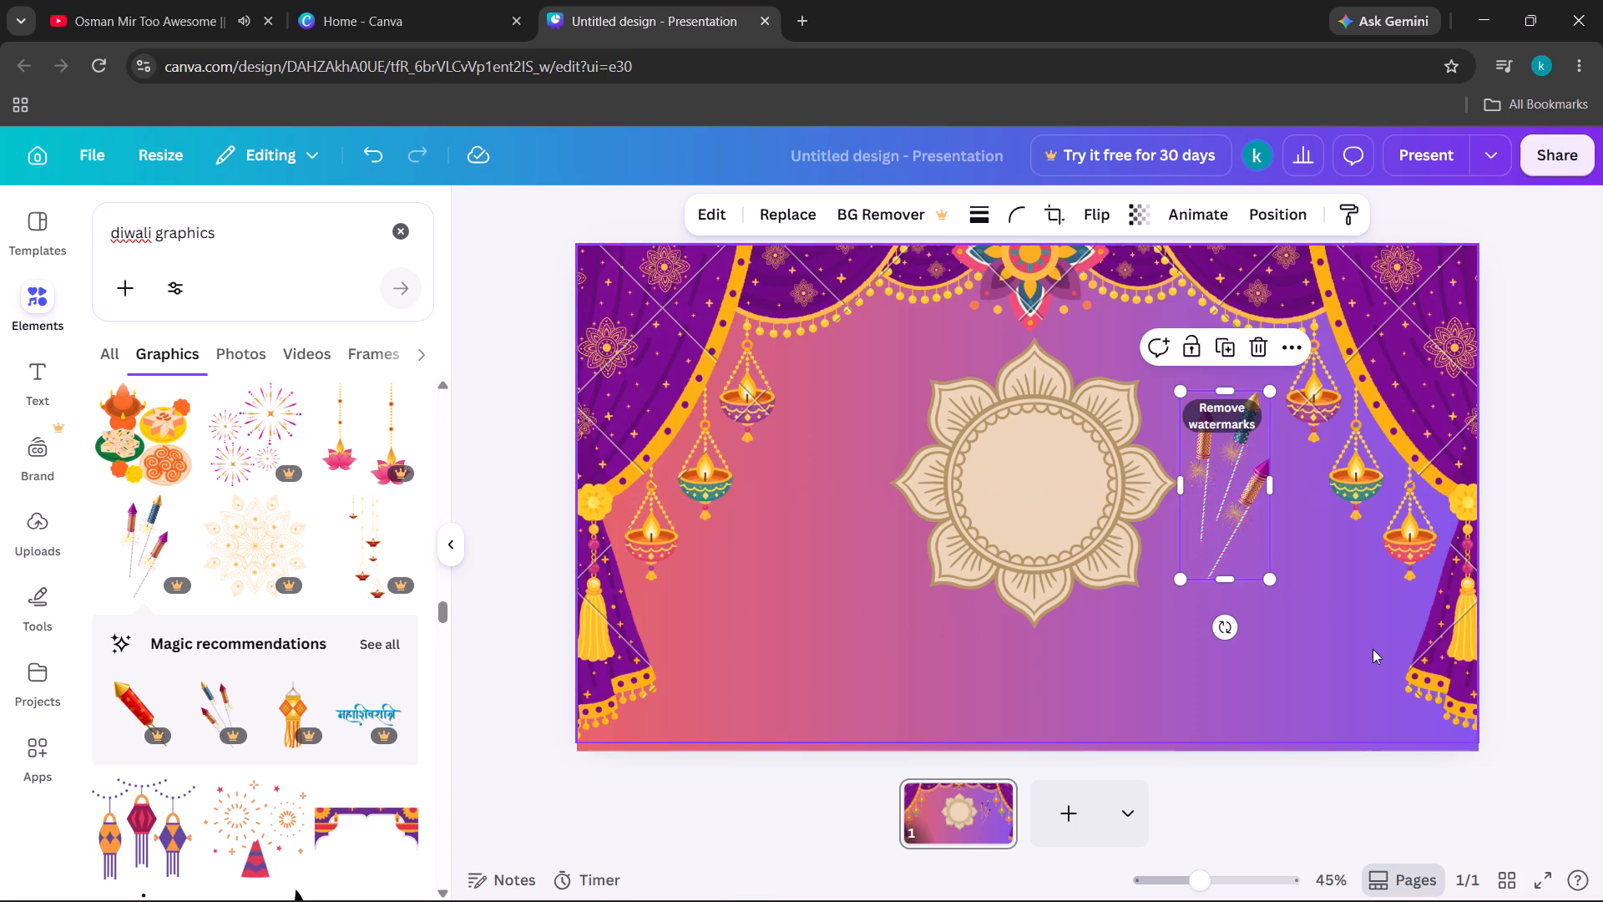
pyautogui.click(1373, 649)
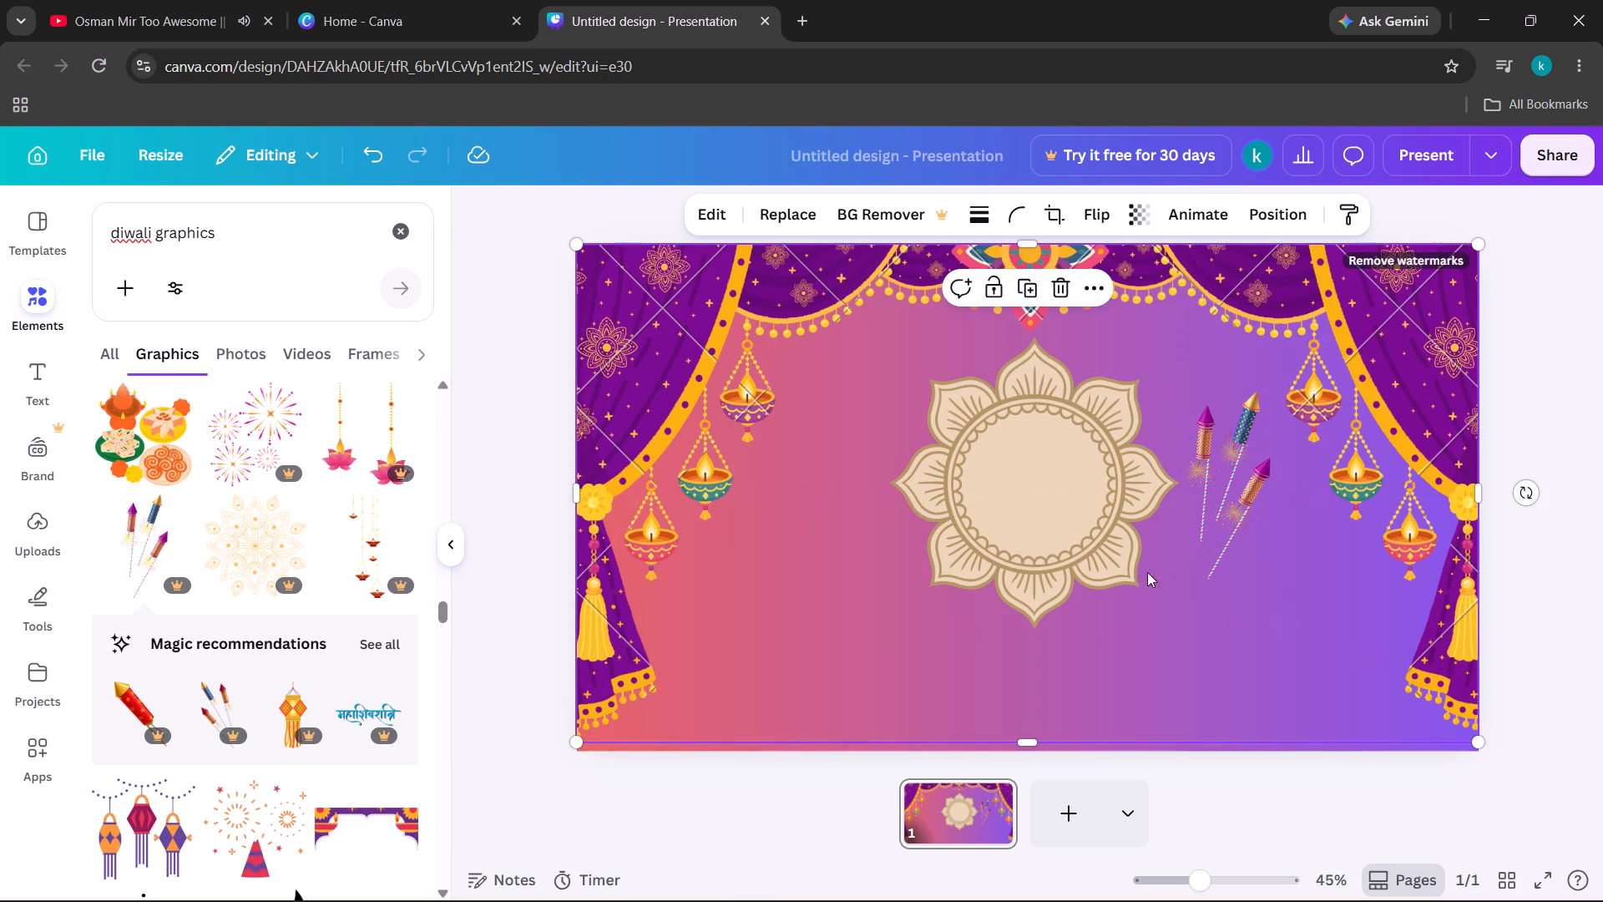
# Add the similar left-leaning rocket trio from the magic recommendations, shrink it, and place it beside the mandala's left side, opposite the first rockets.
pyautogui.scroll(-1, 309, 574)
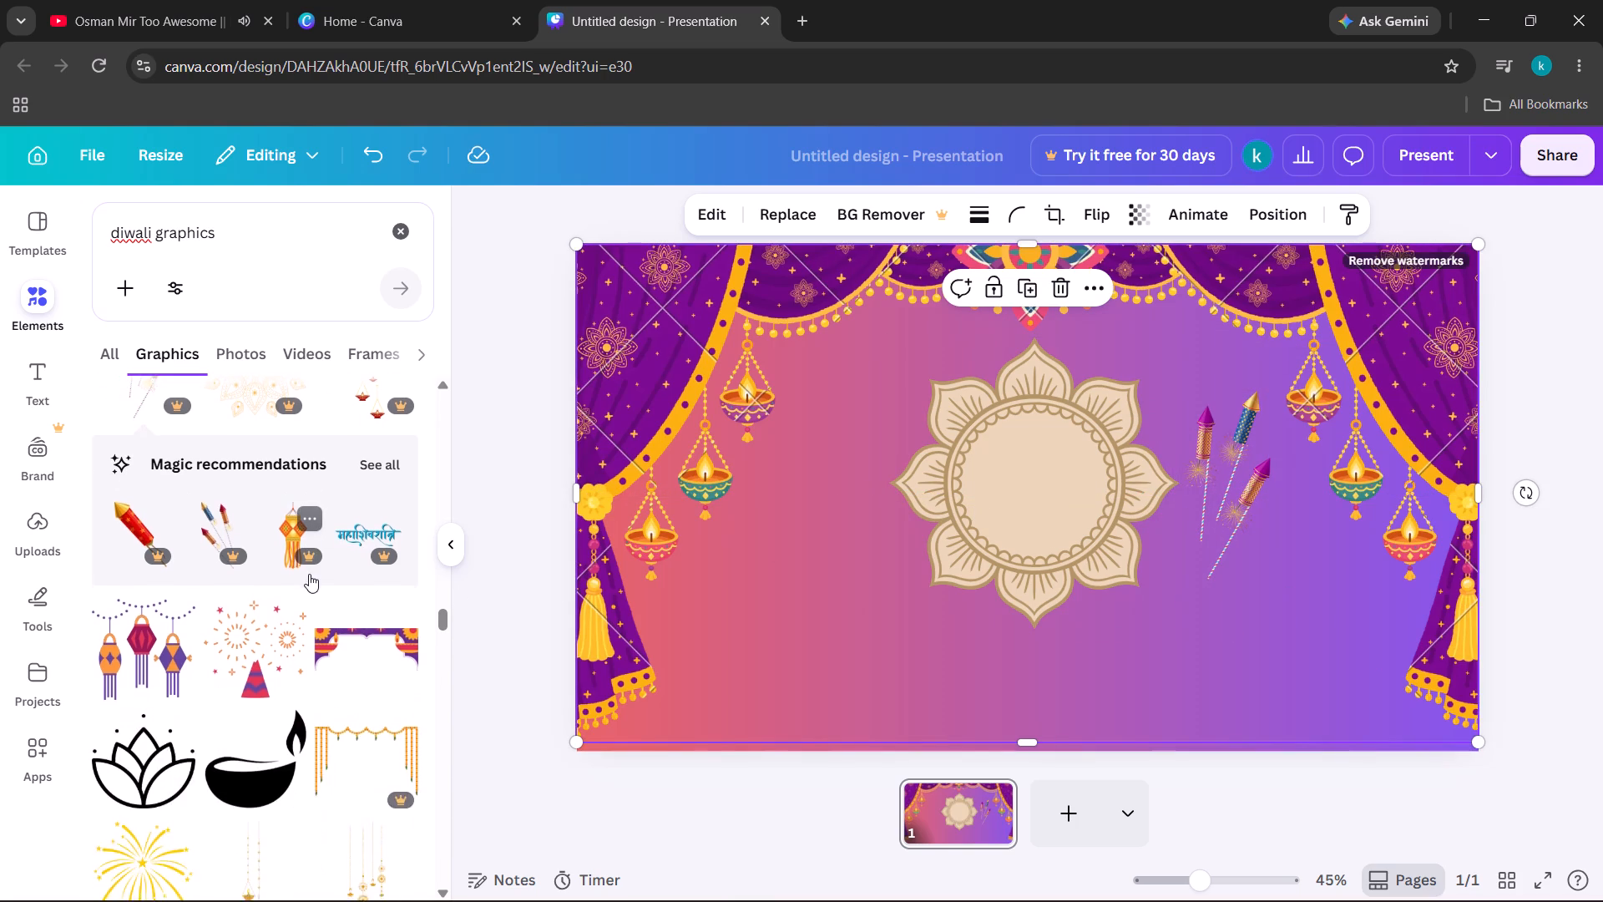
pyautogui.scroll(-1, 309, 574)
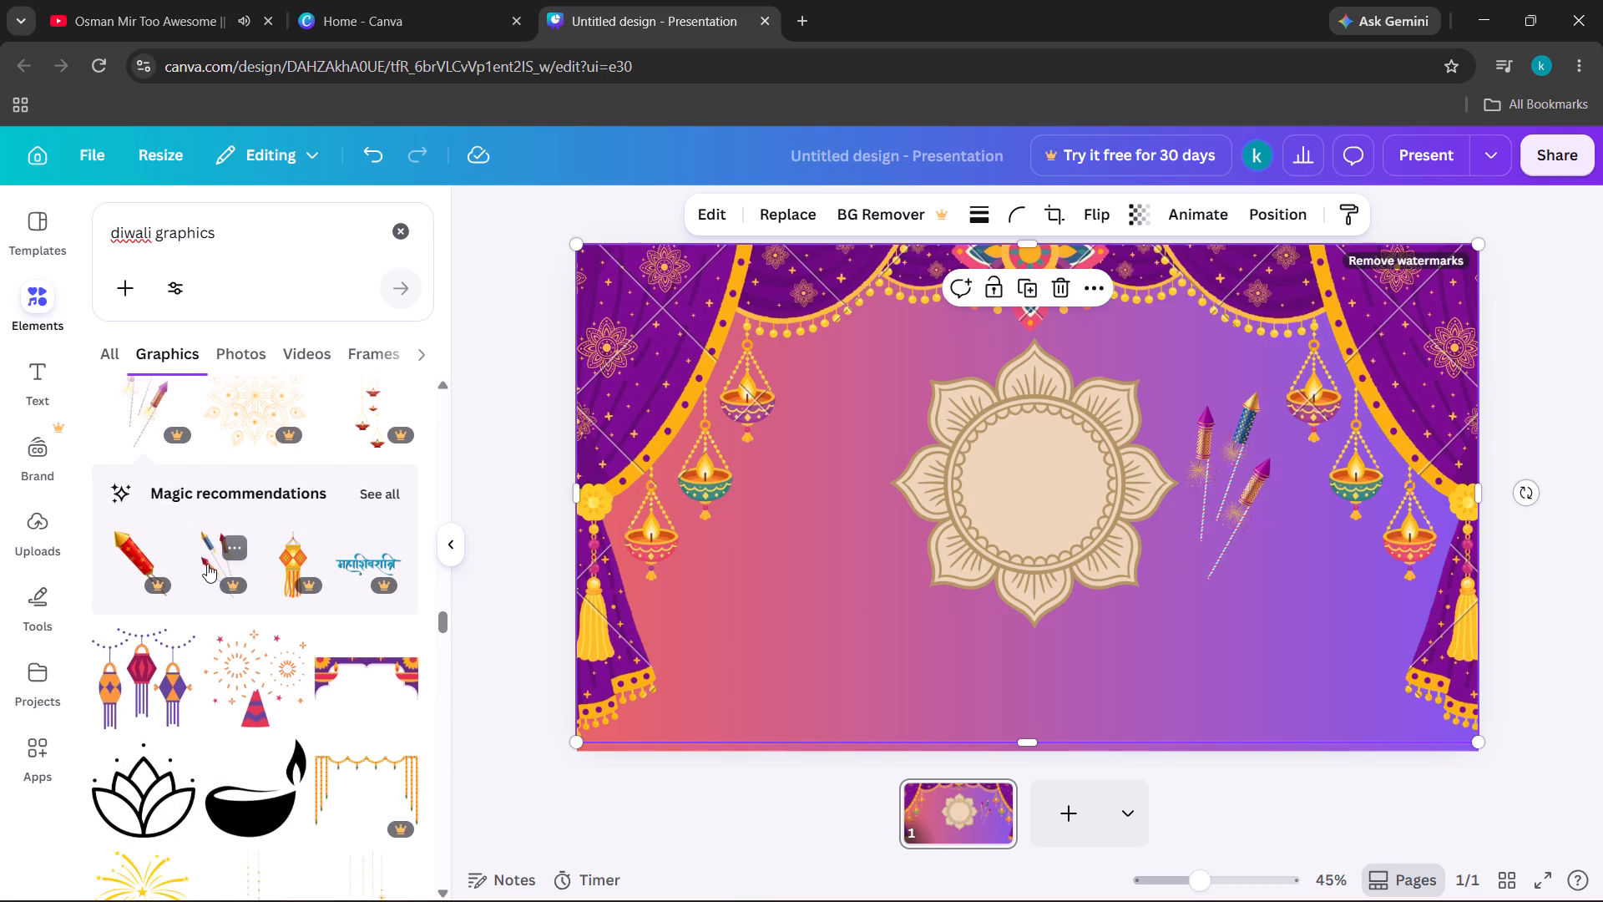
pyautogui.click(210, 561)
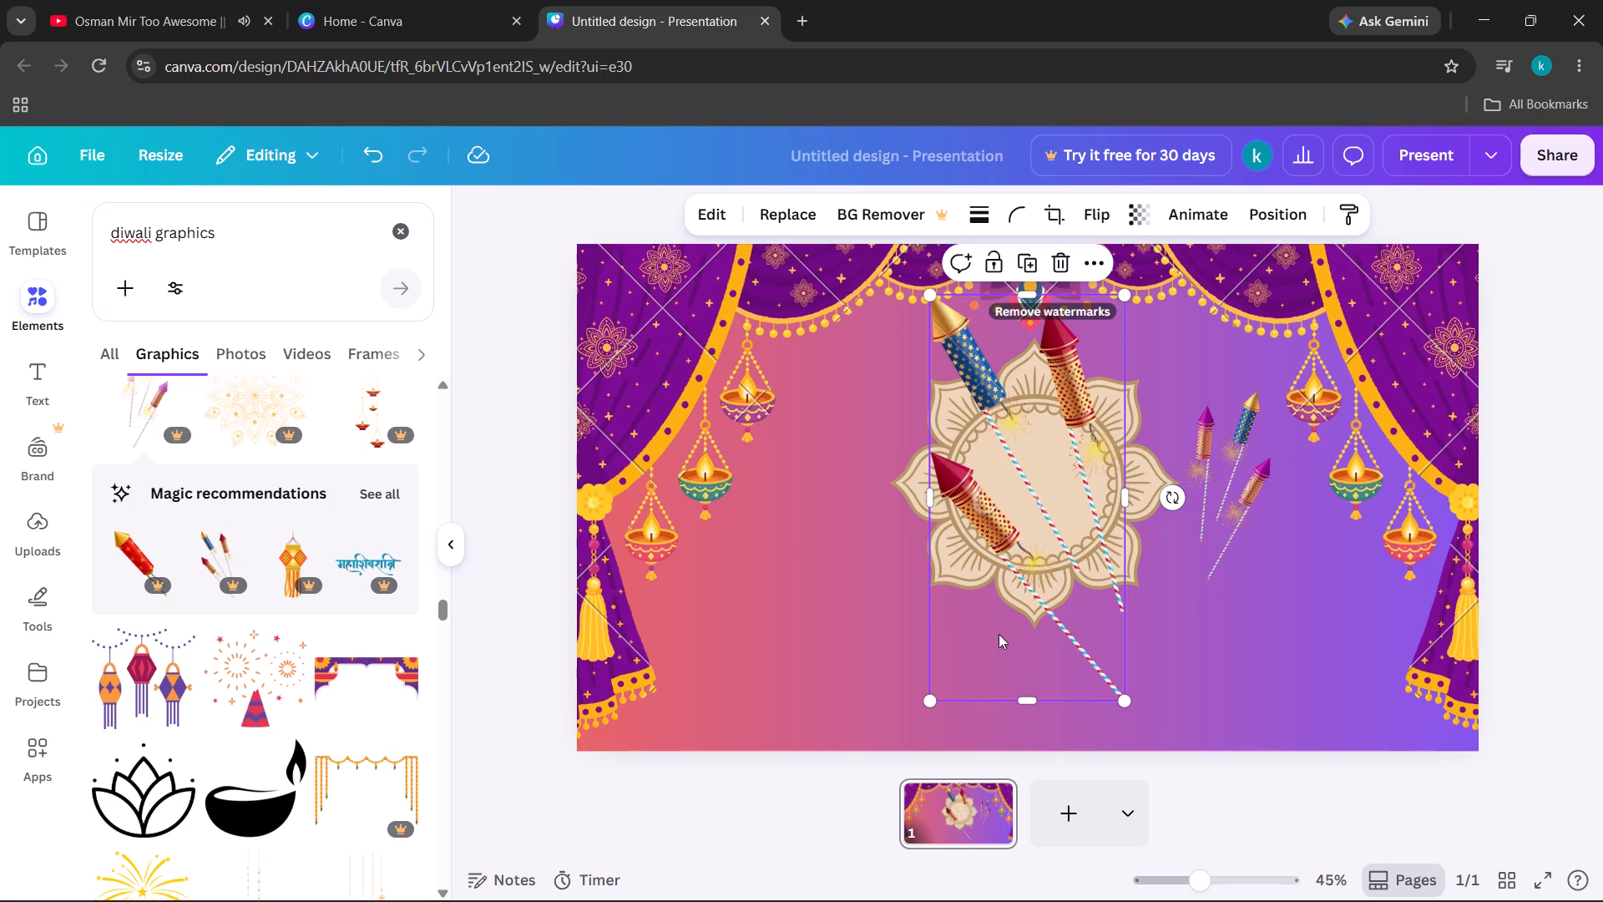
pyautogui.moveTo(932, 702); pyautogui.dragTo(1018, 556)
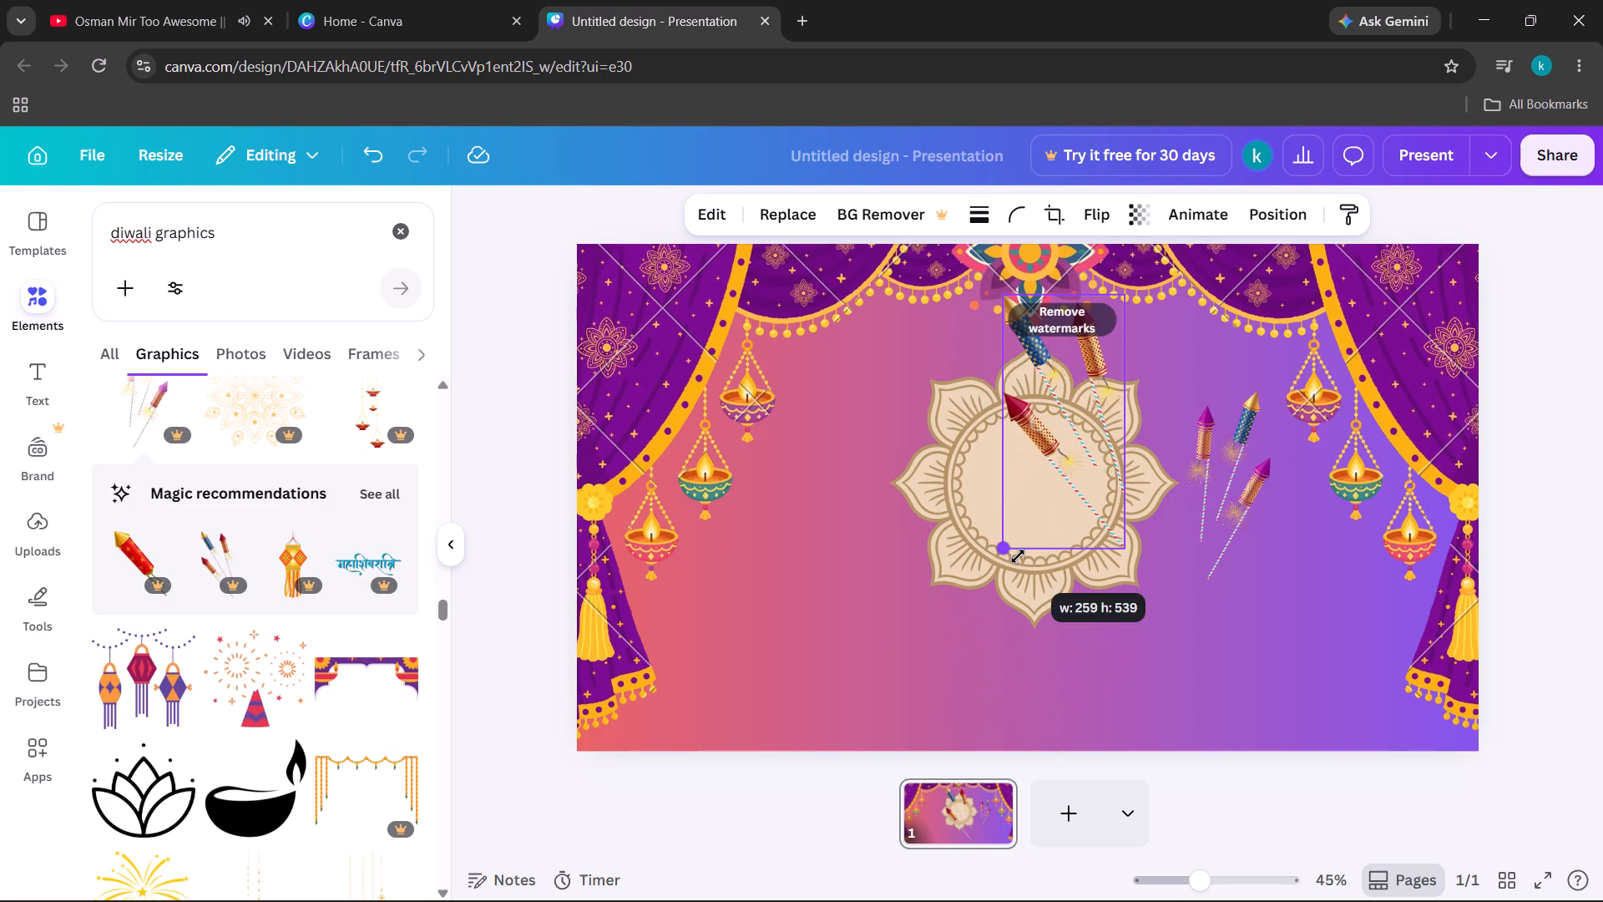
pyautogui.moveTo(1018, 556); pyautogui.dragTo(1044, 477)
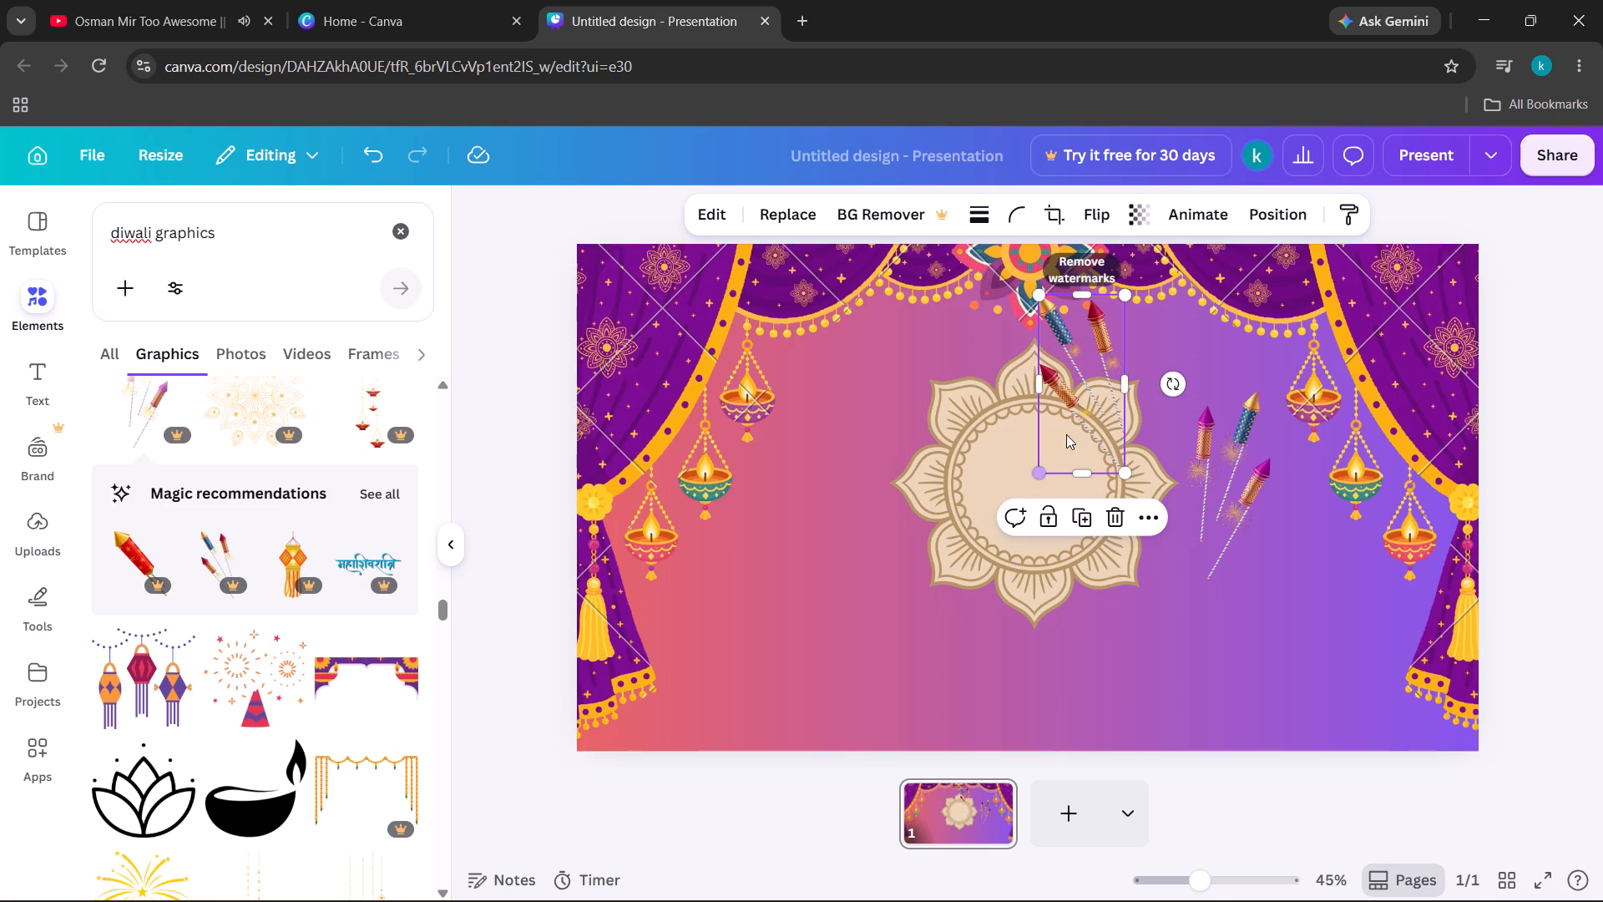
pyautogui.moveTo(1079, 406); pyautogui.dragTo(817, 535)
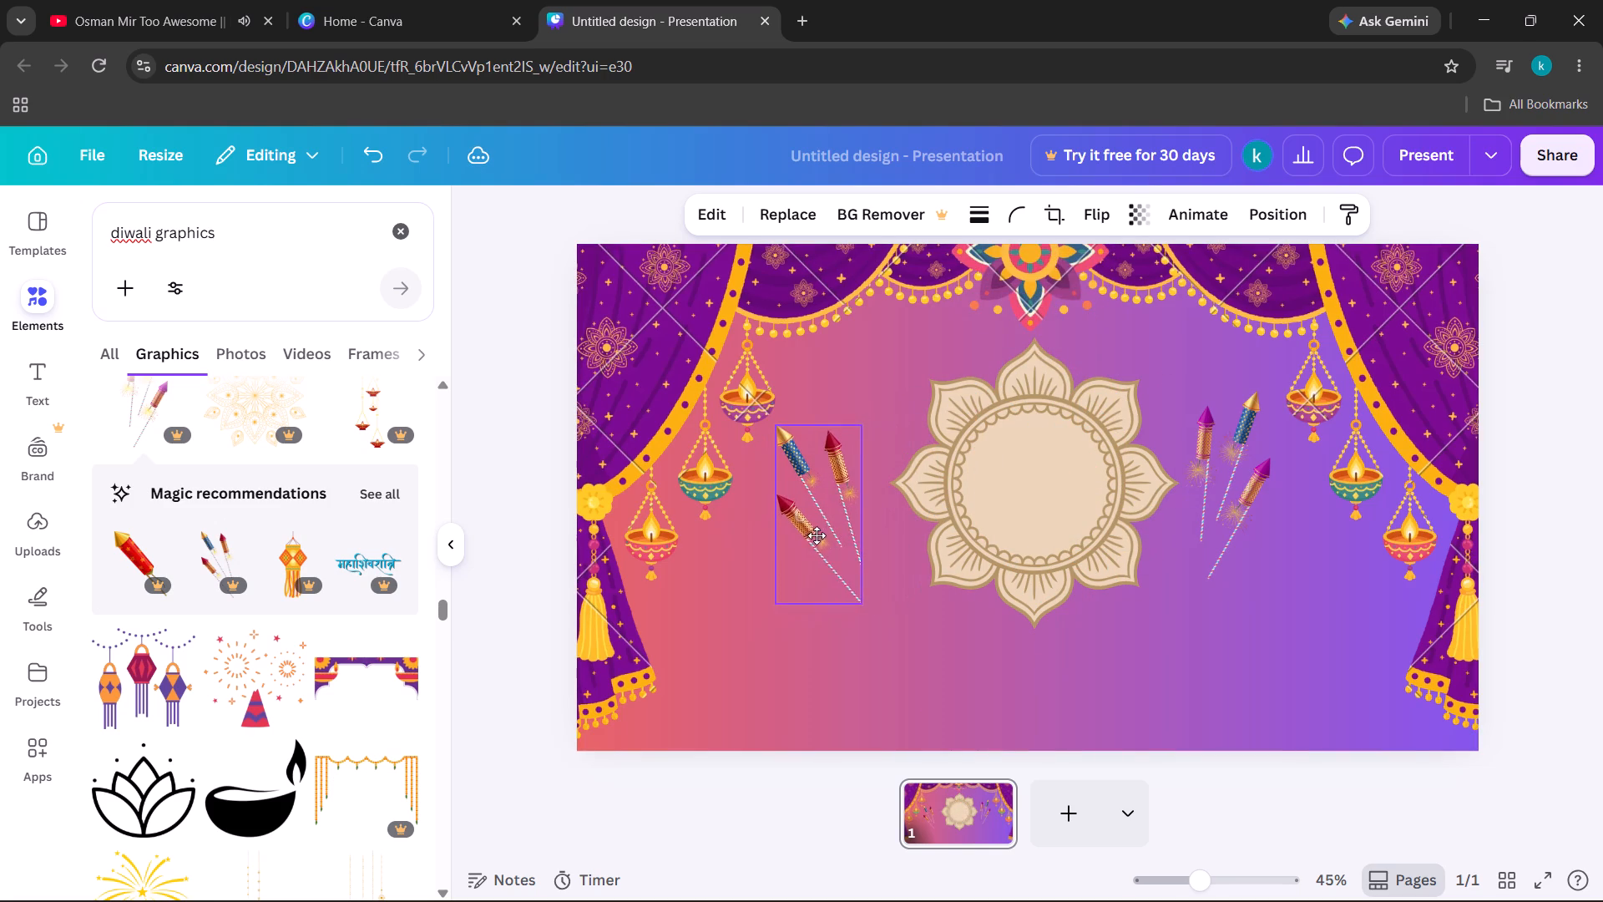
pyautogui.moveTo(817, 535); pyautogui.dragTo(835, 524)
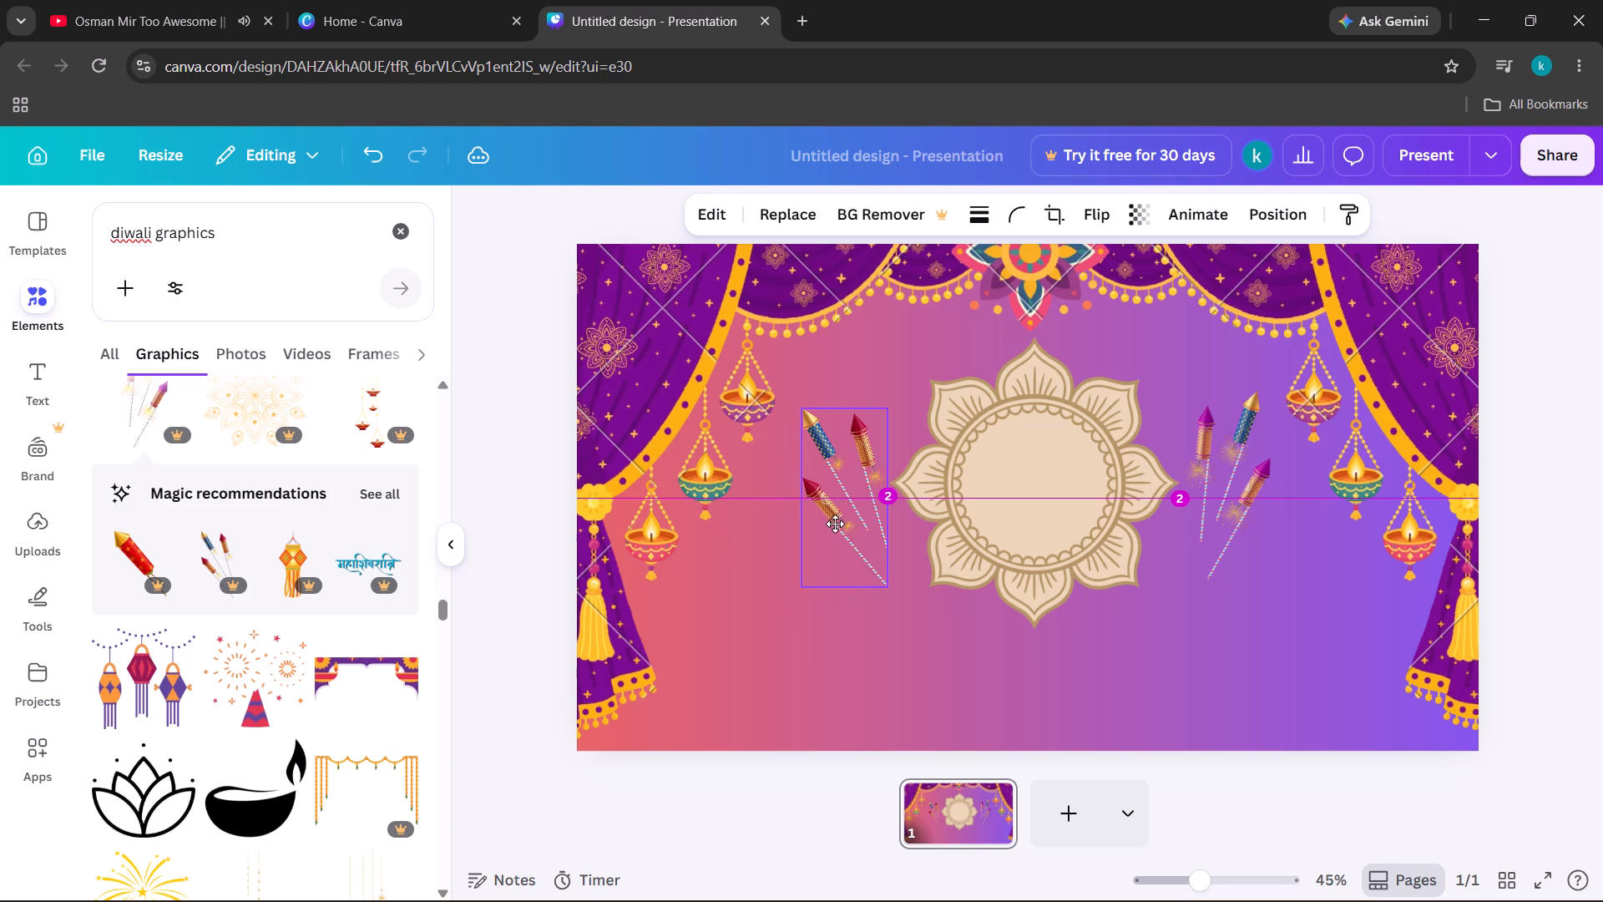
pyautogui.moveTo(835, 524); pyautogui.dragTo(834, 524)
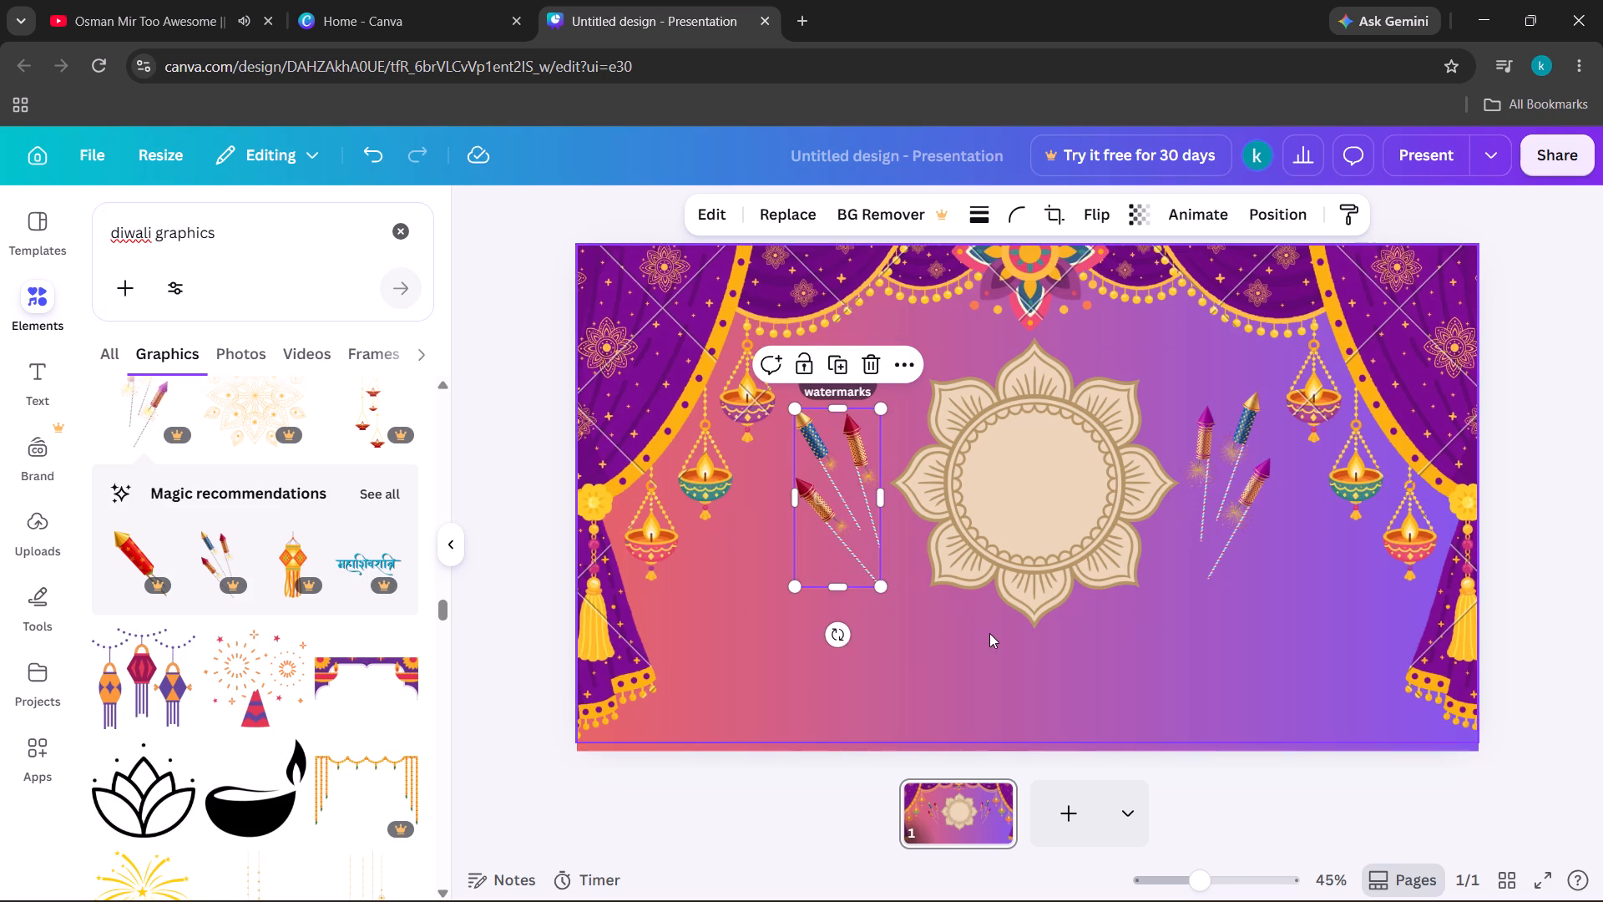
pyautogui.click(980, 658)
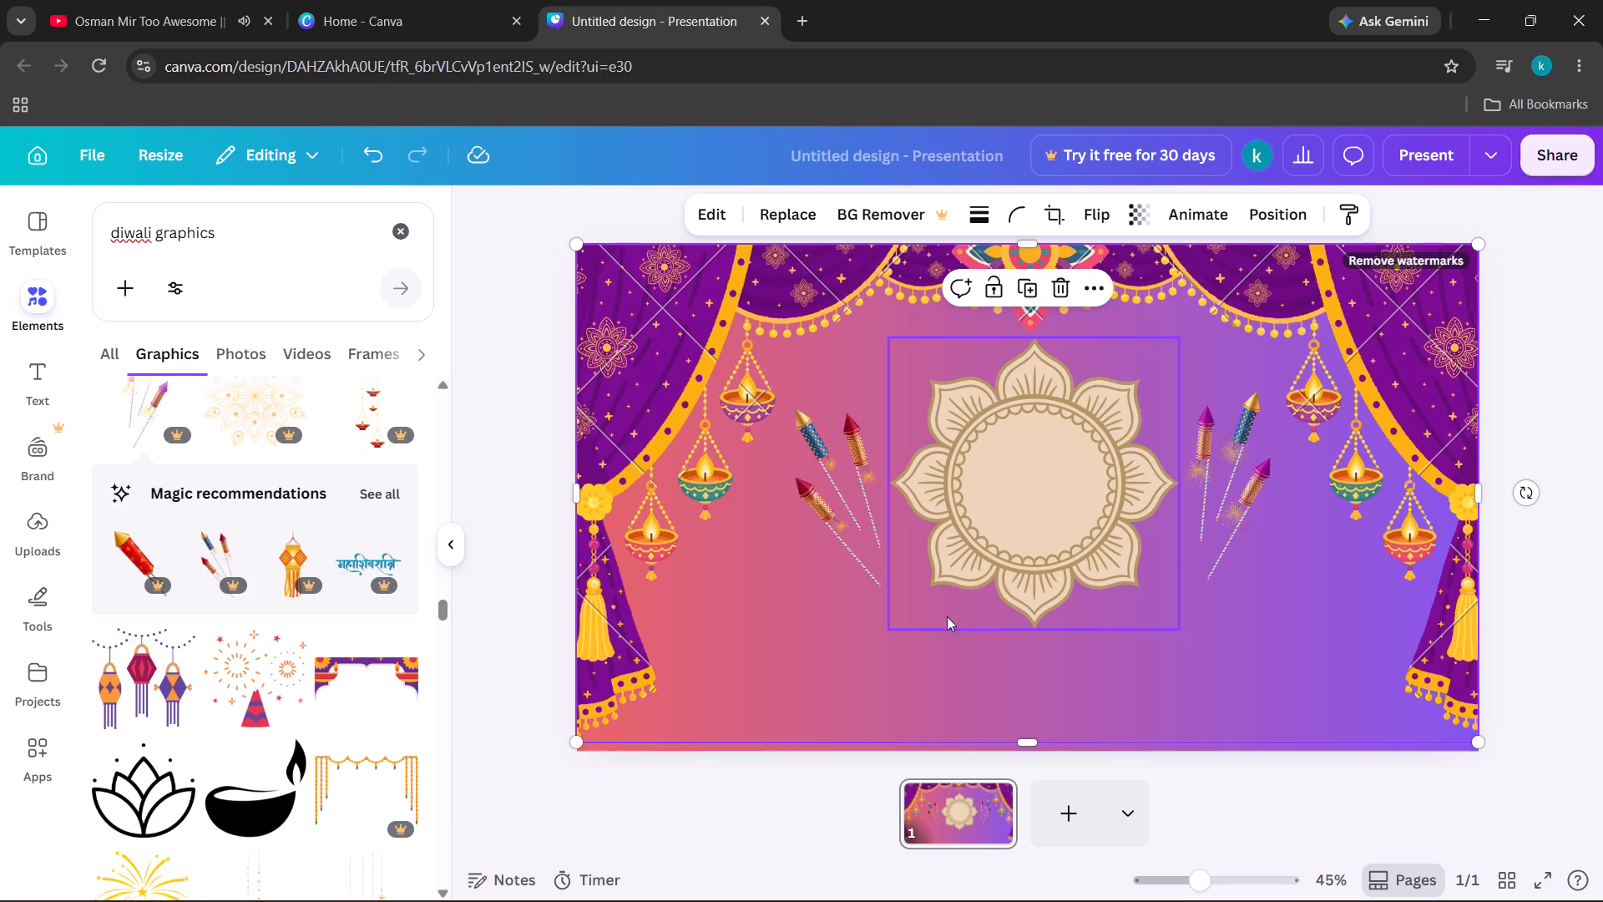
pyautogui.click(913, 600)
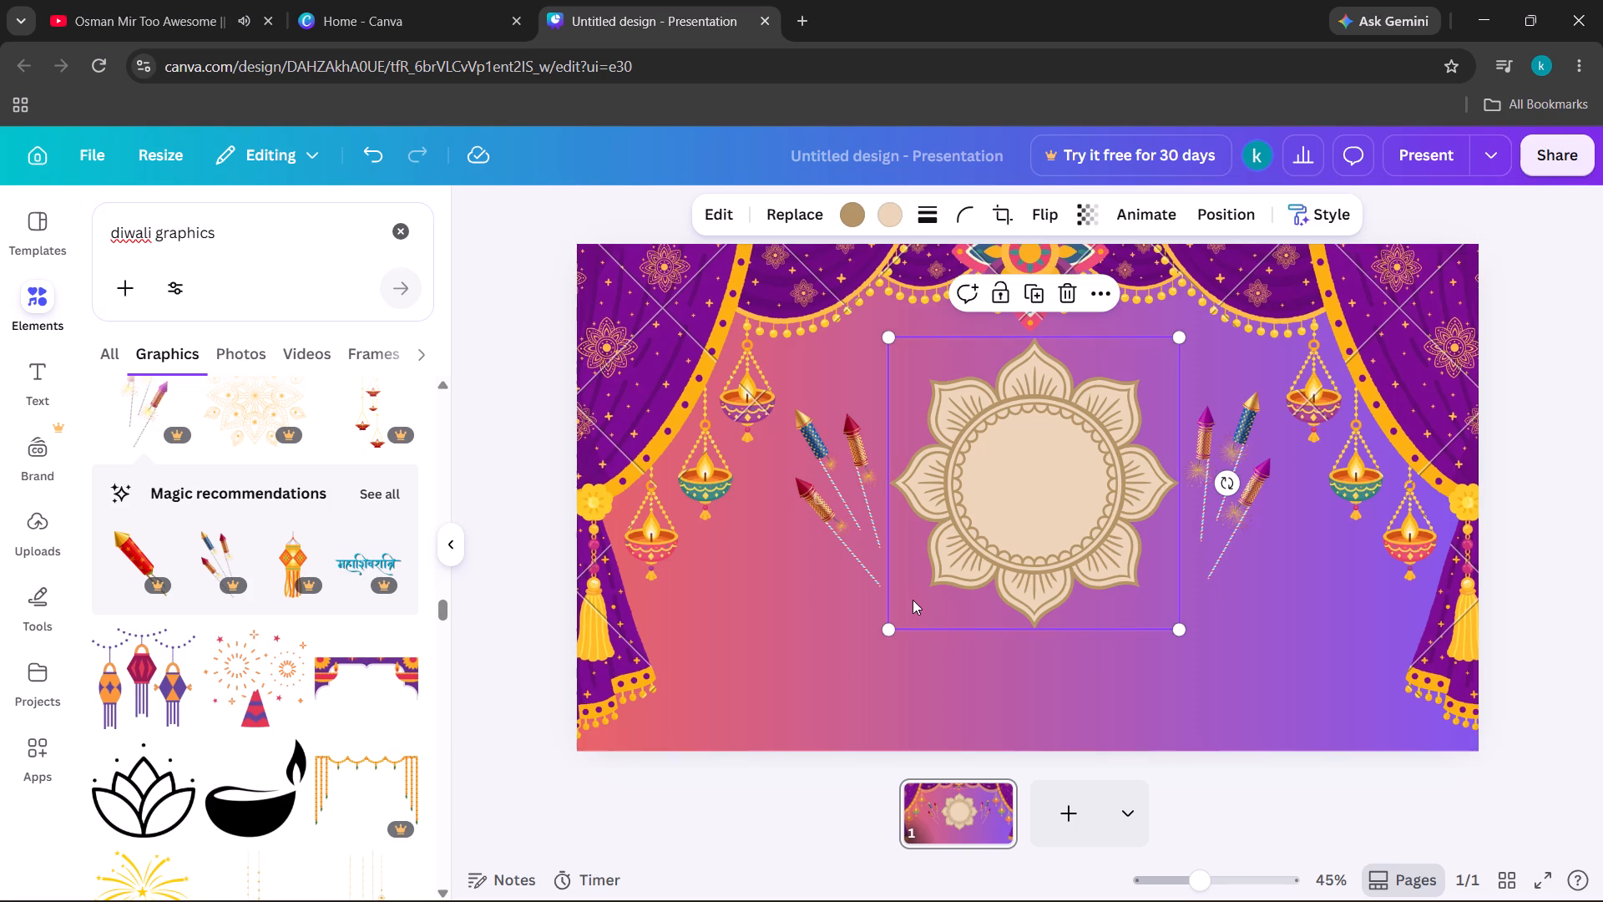
pyautogui.click(844, 652)
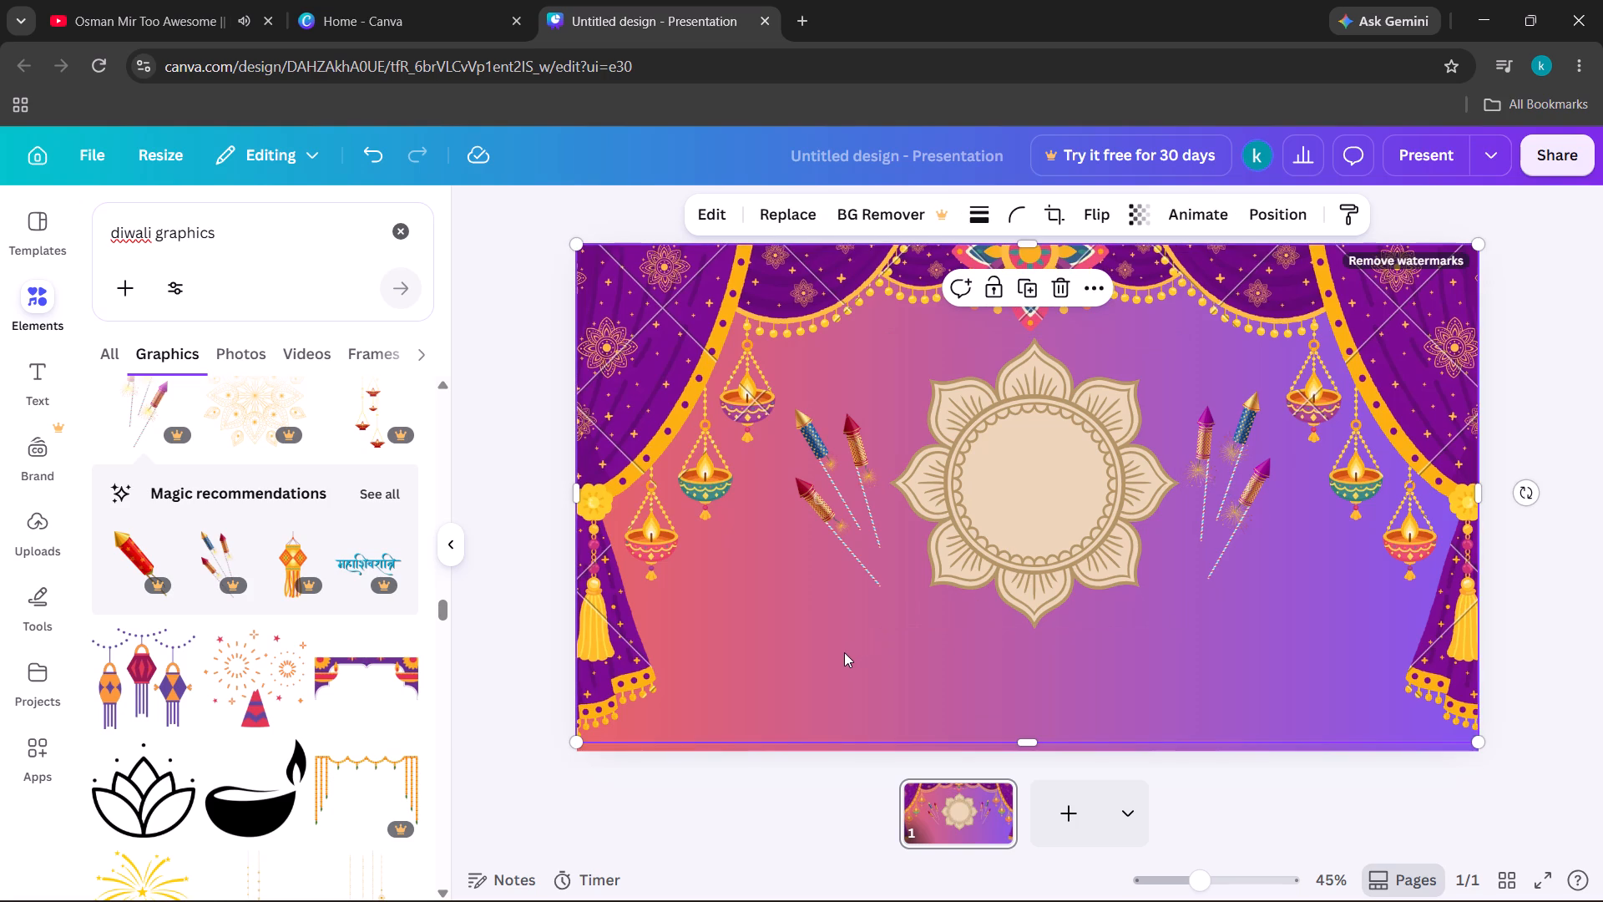
# Browse further through the Diwali graphics results for another decoration to complement the mandala, rockets and diya curtain.
pyautogui.scroll(-1, 308, 657)
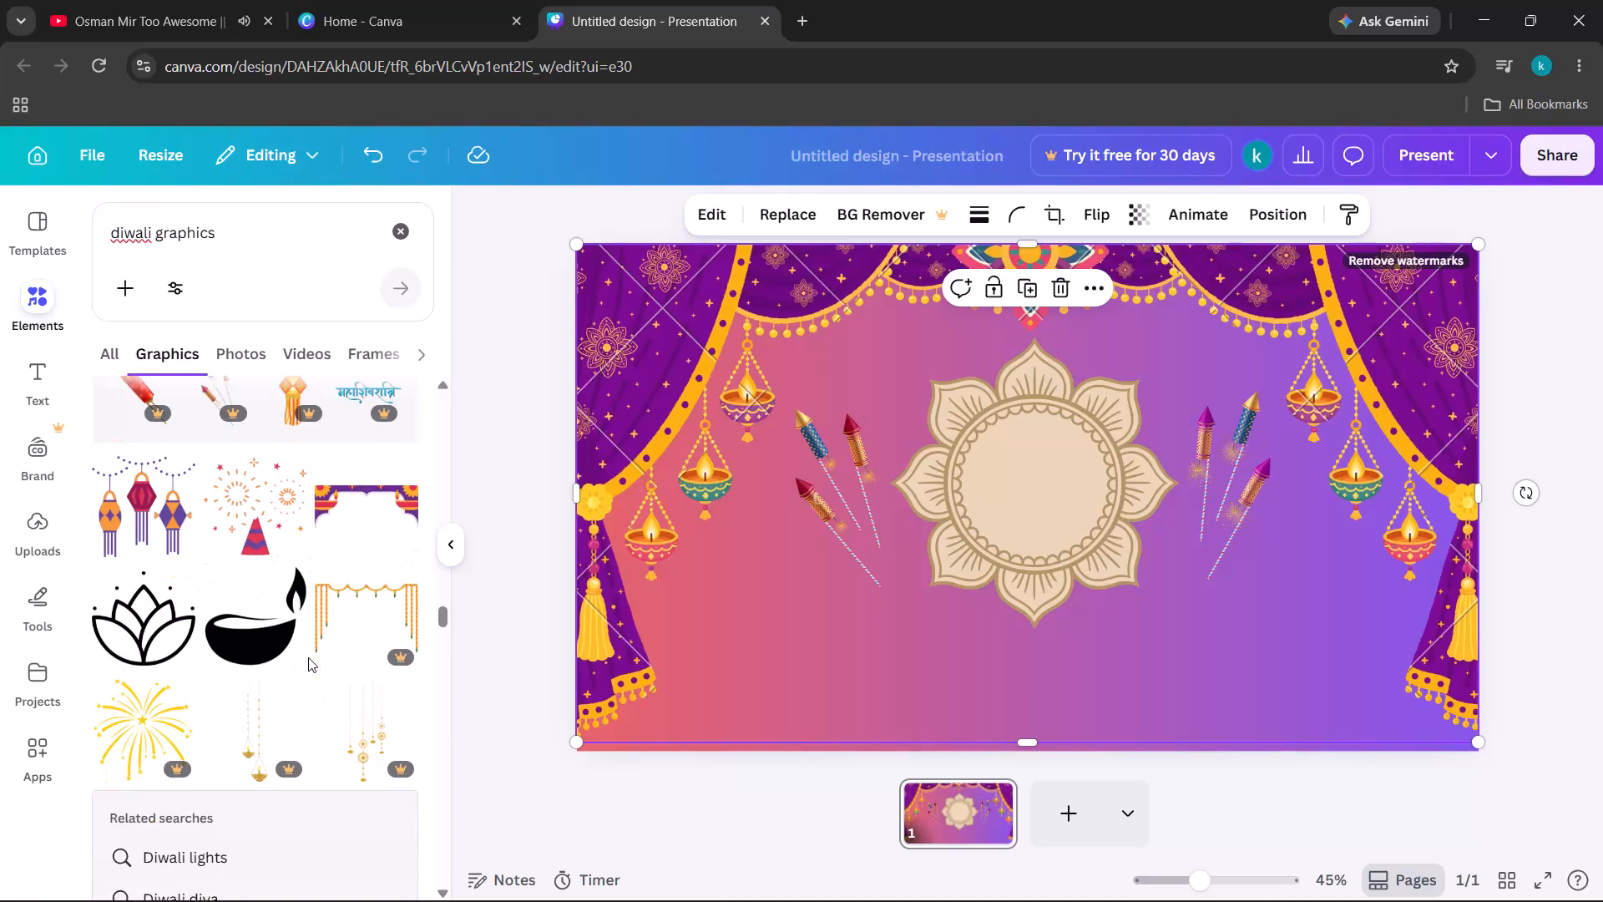
pyautogui.scroll(-7, 308, 657)
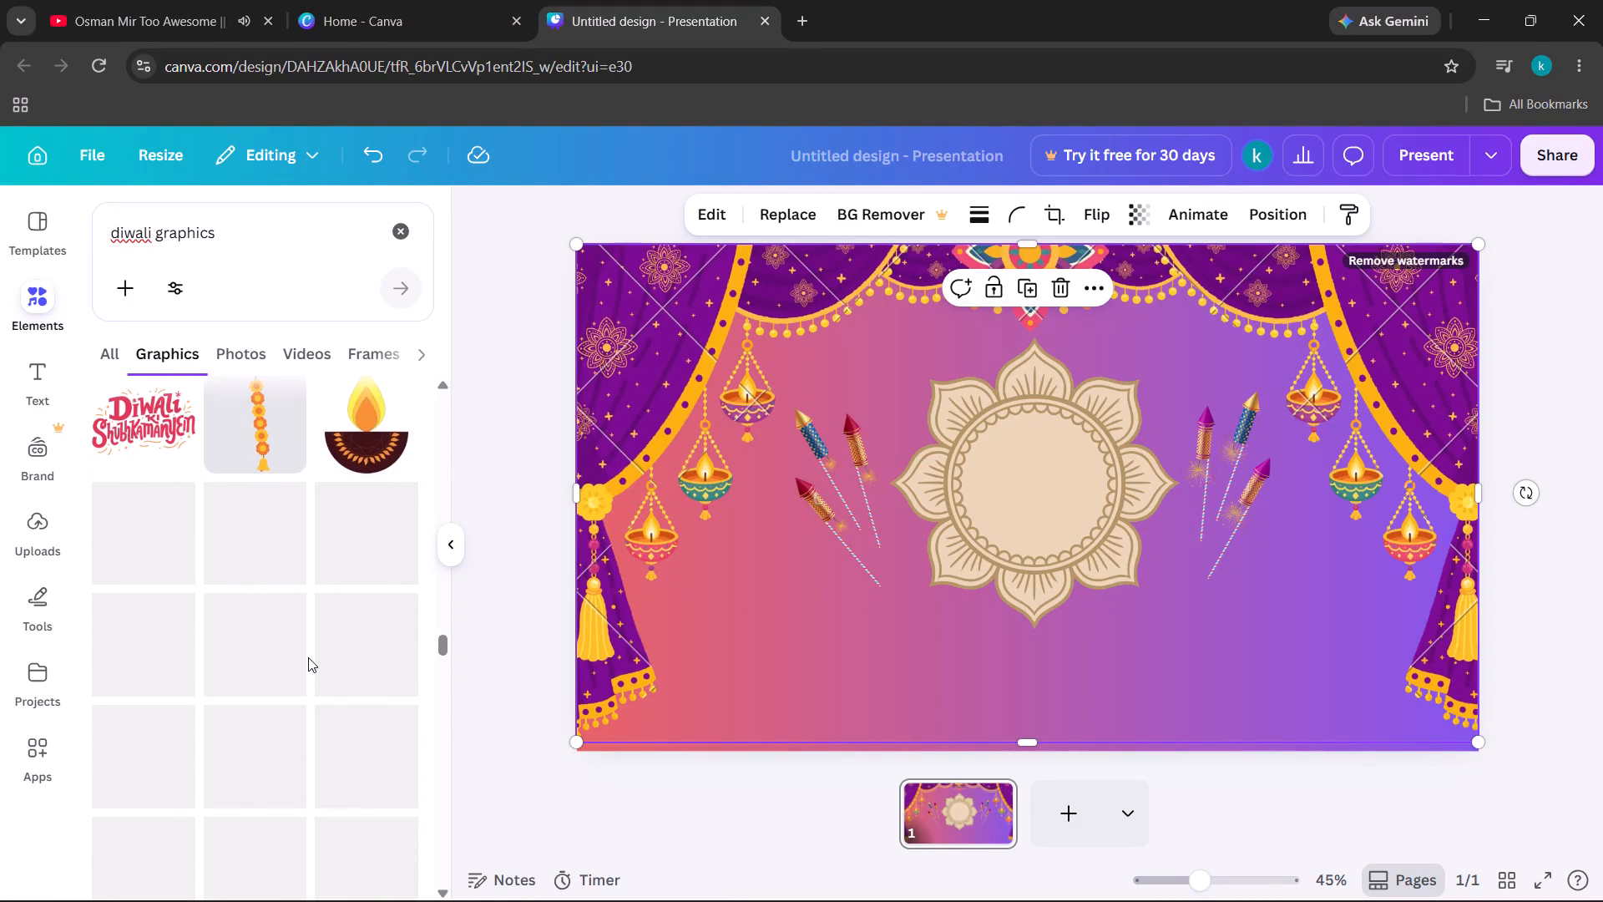
pyautogui.hscroll(2, 308, 657)
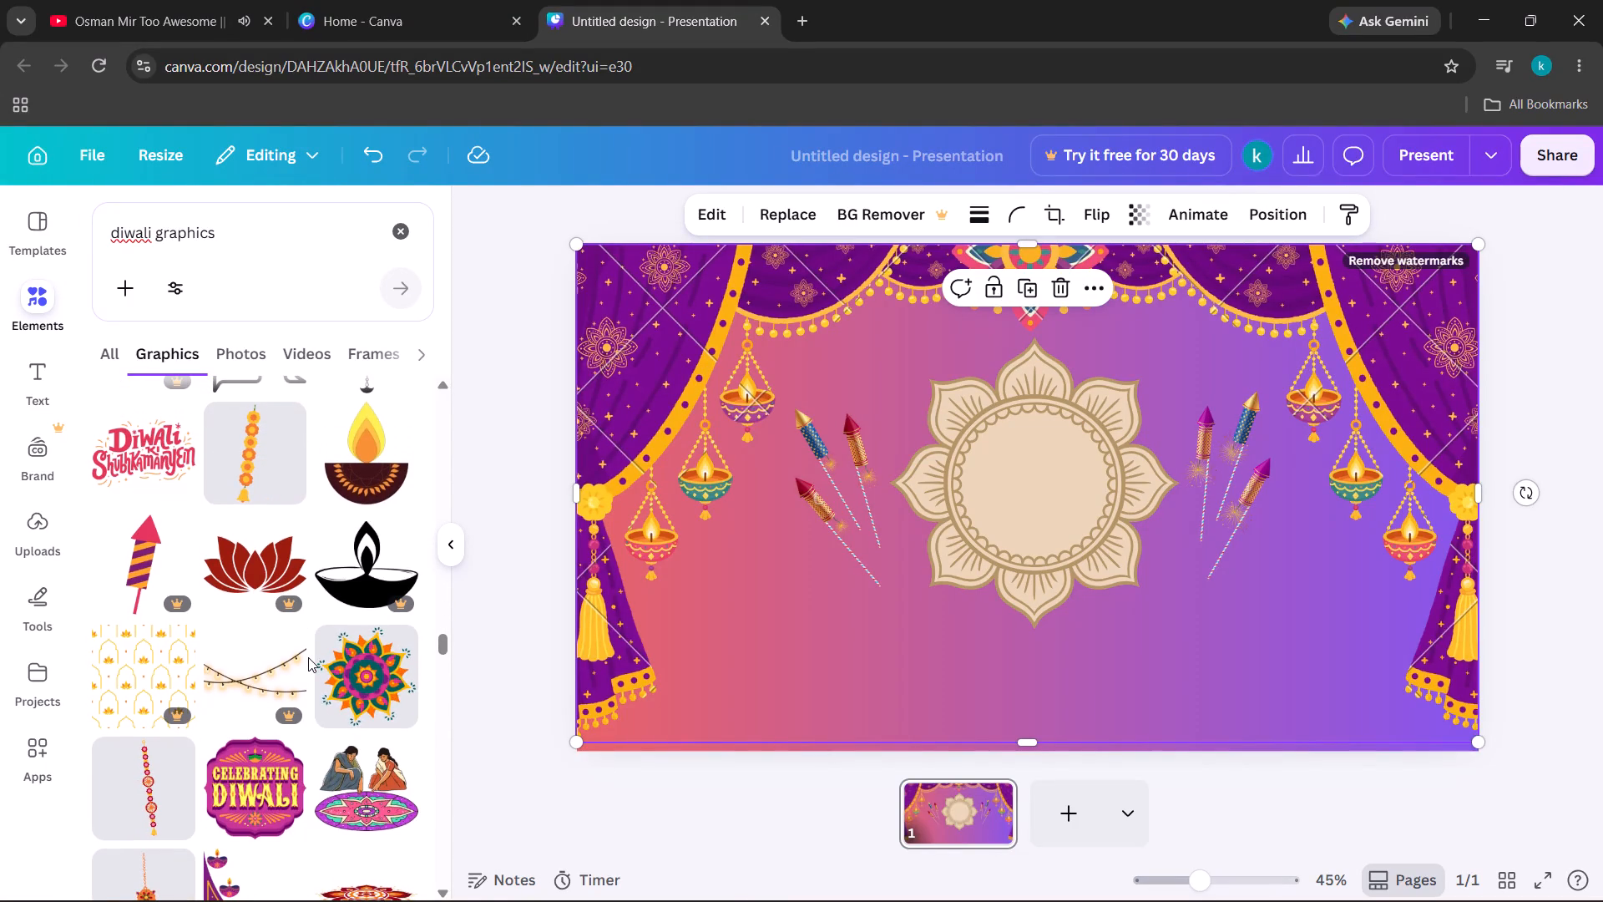
pyautogui.hscroll(1, 308, 657)
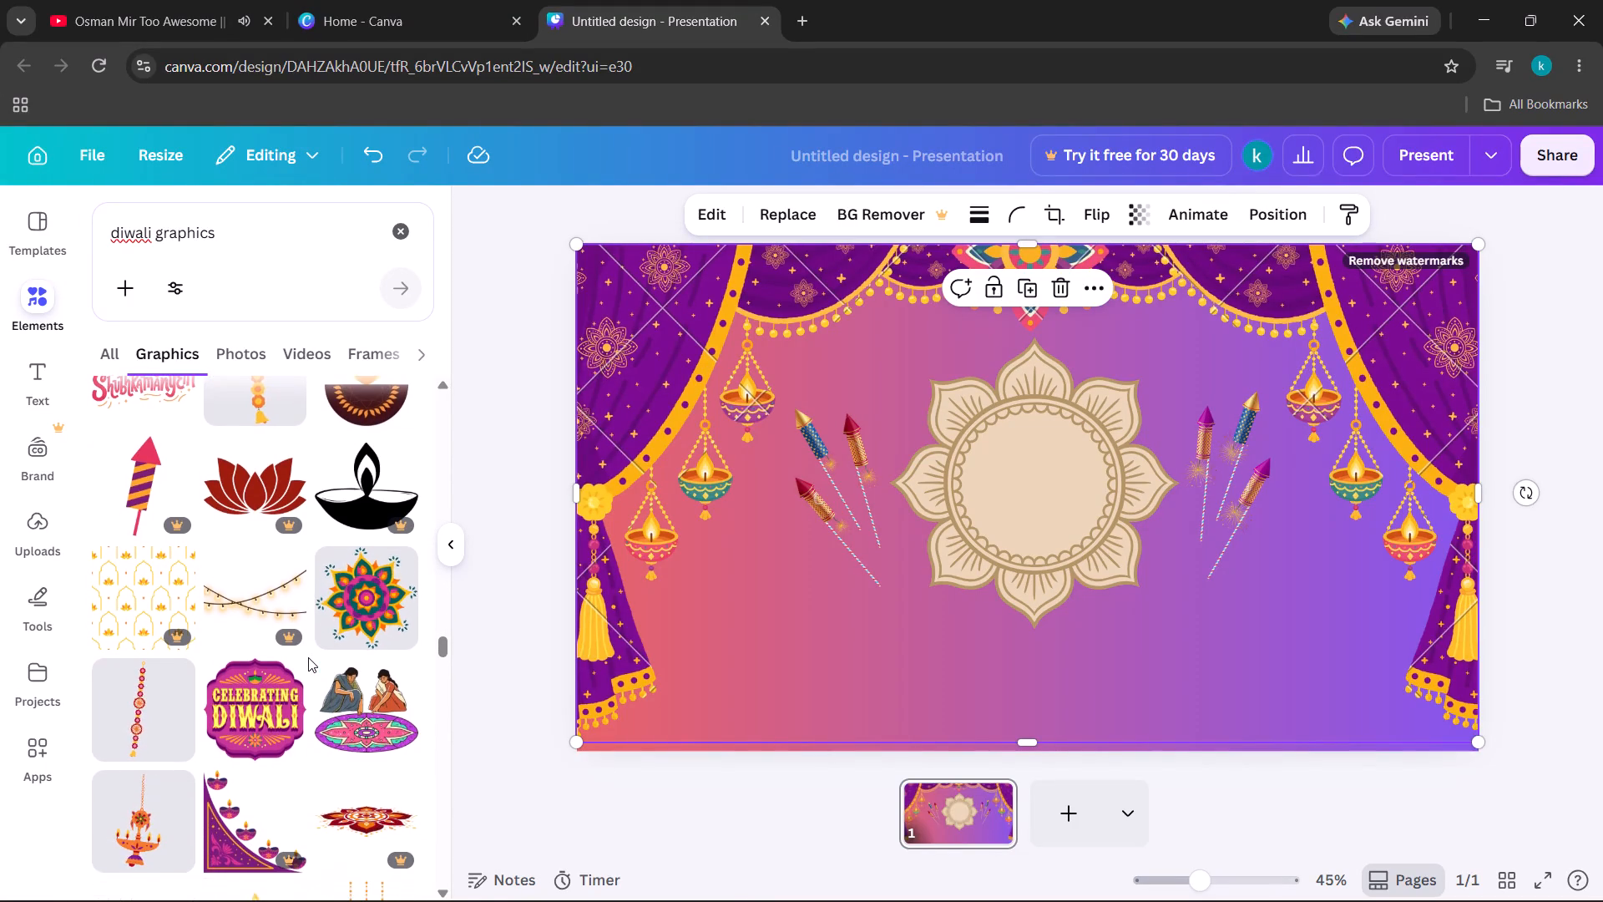
pyautogui.scroll(-4, 308, 657)
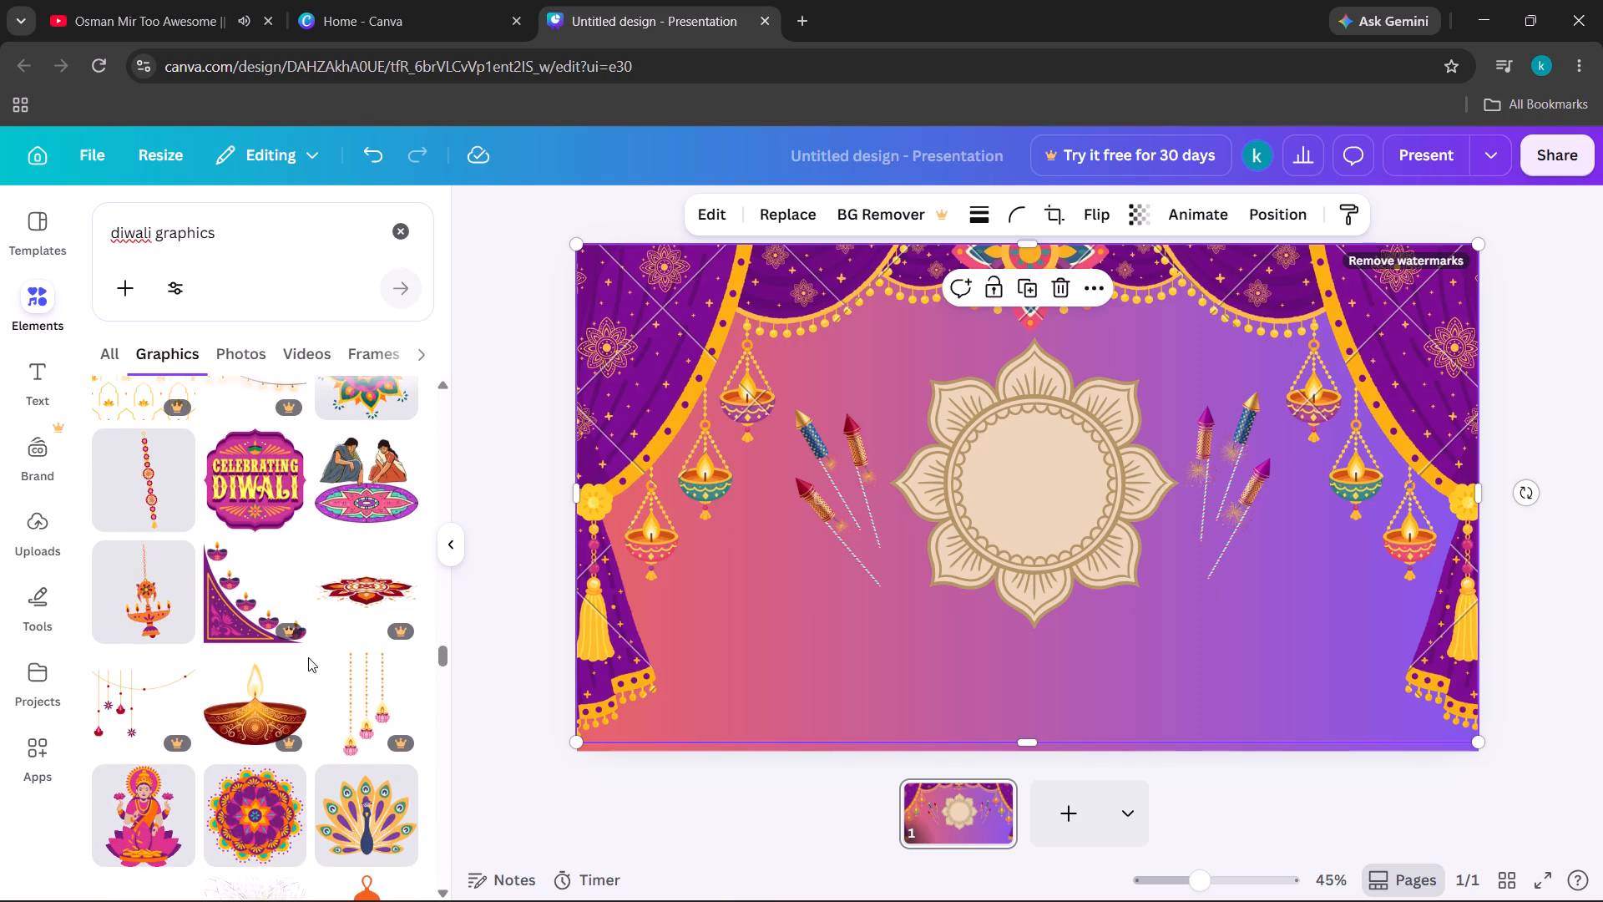
pyautogui.scroll(-2, 308, 657)
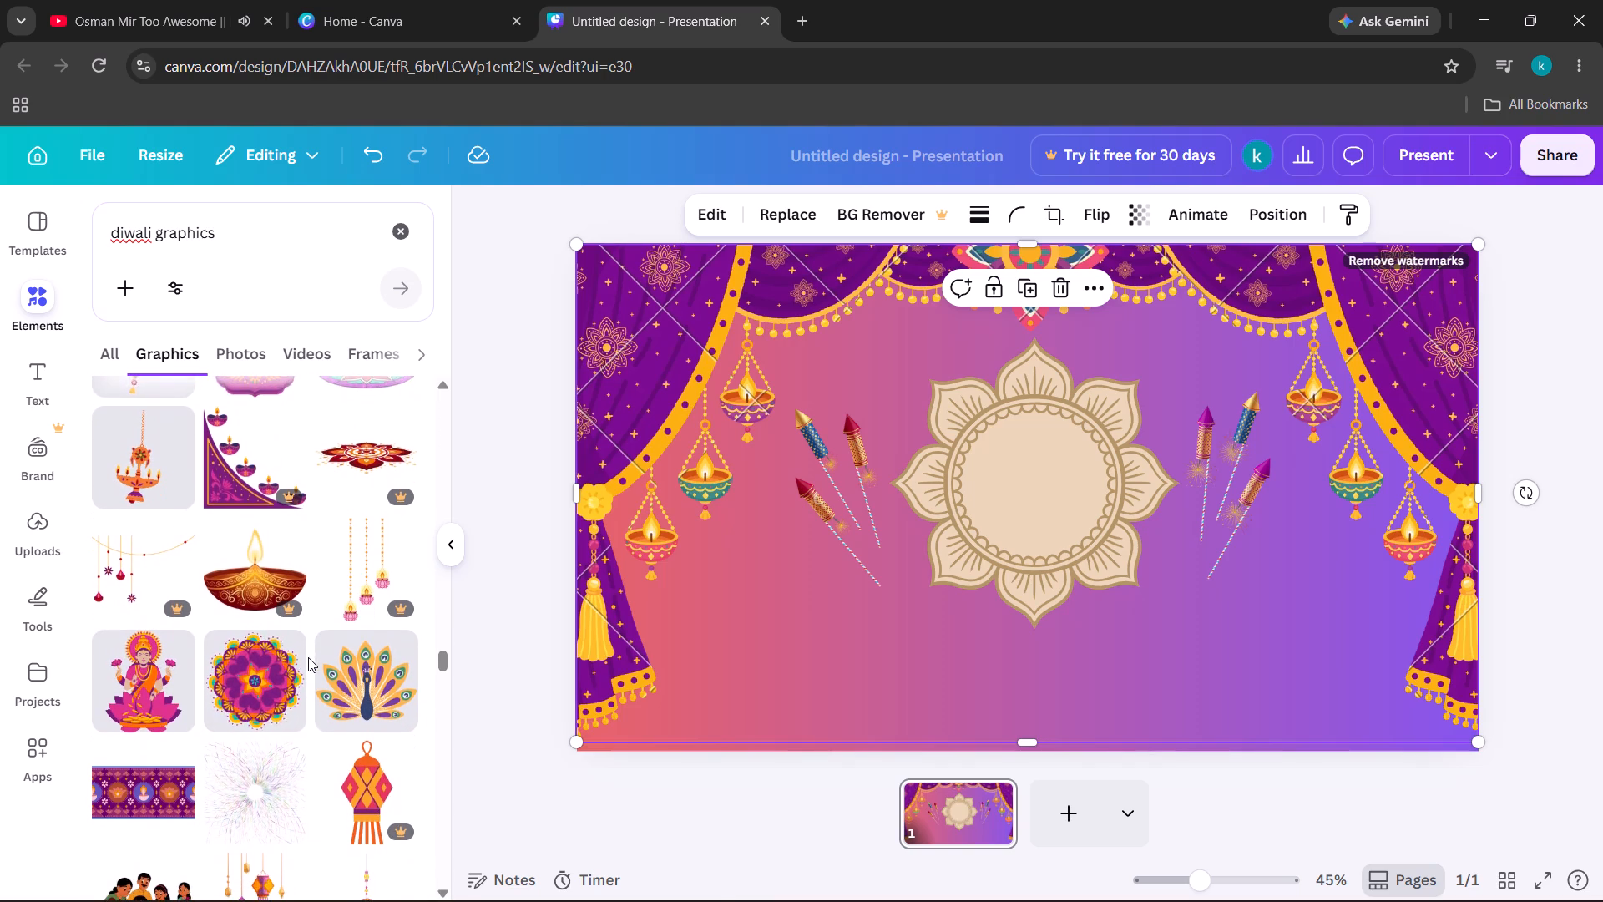
pyautogui.scroll(-2, 308, 657)
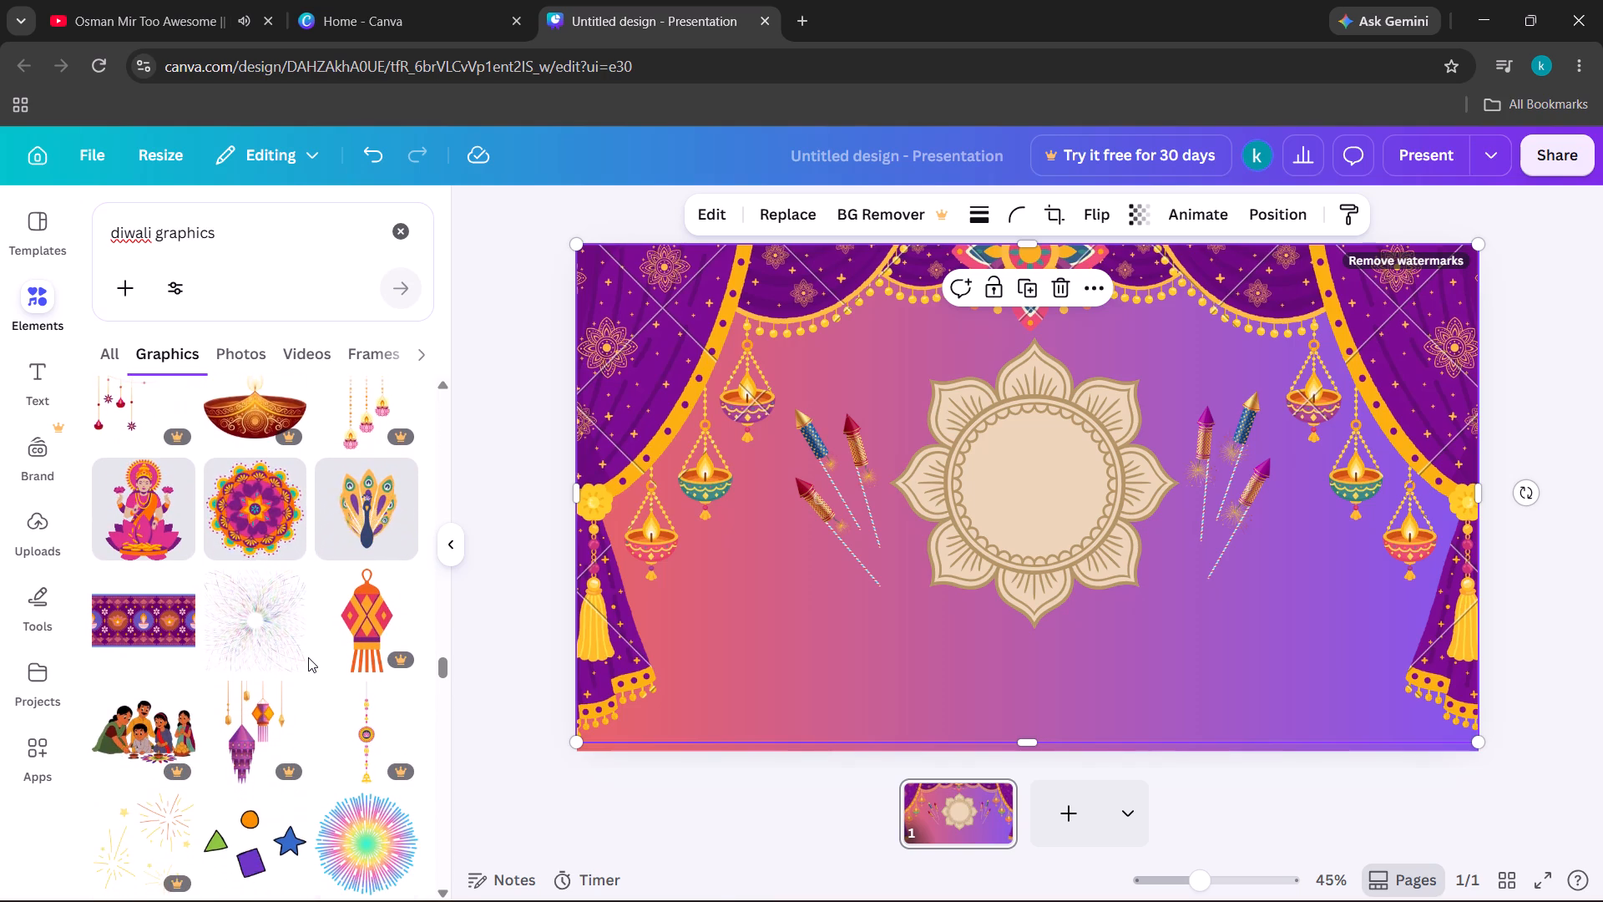
pyautogui.scroll(-4, 308, 657)
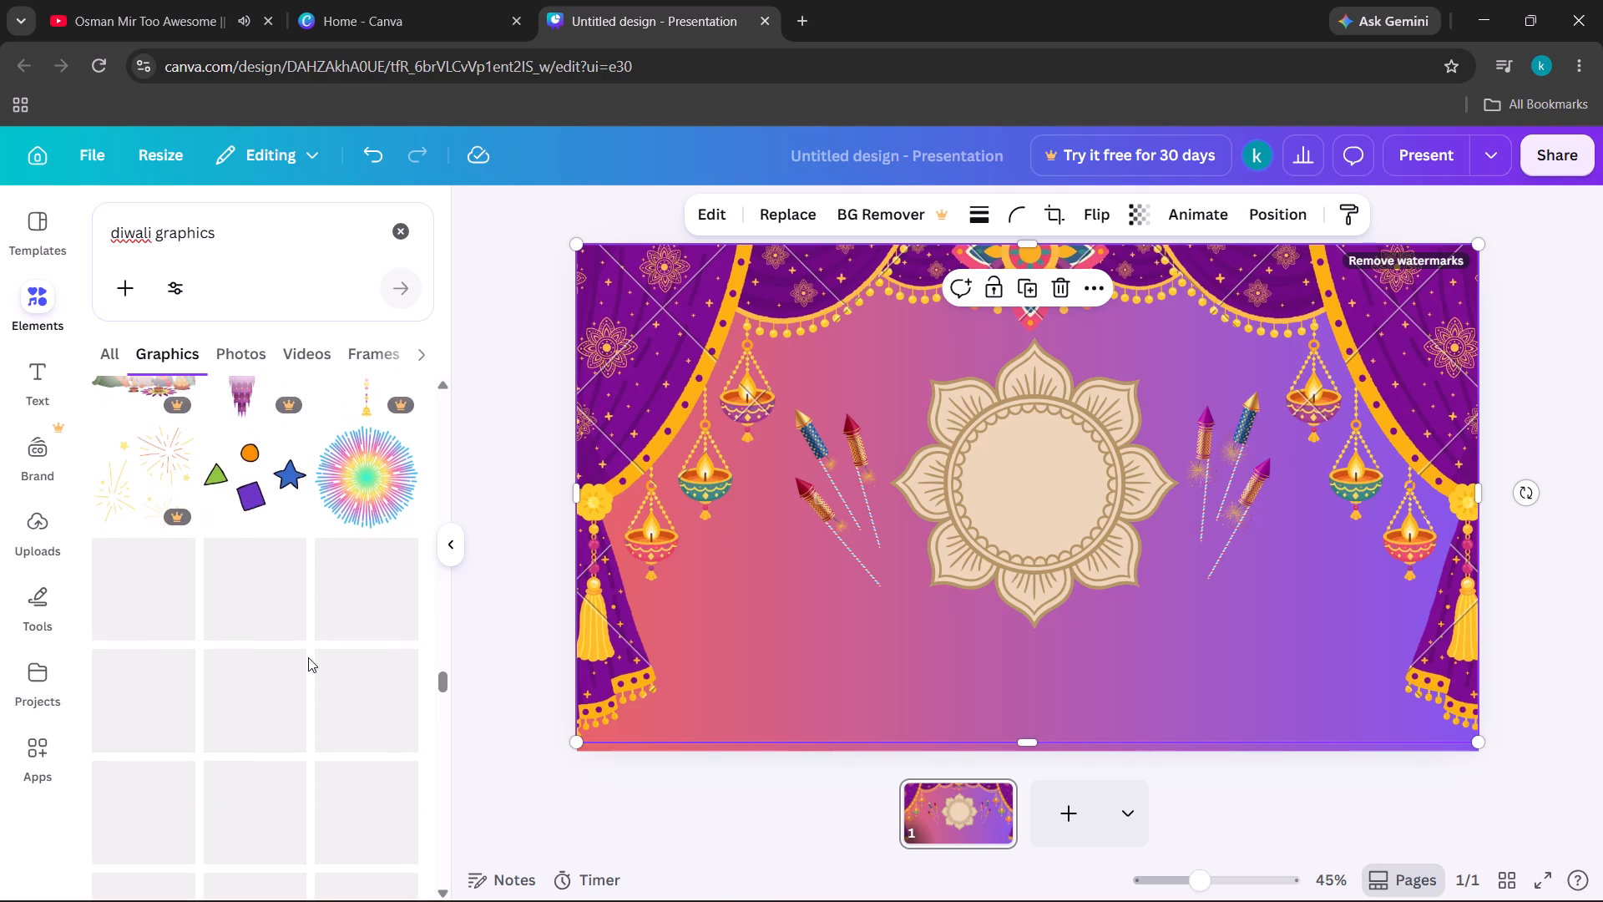
pyautogui.scroll(-2, 308, 657)
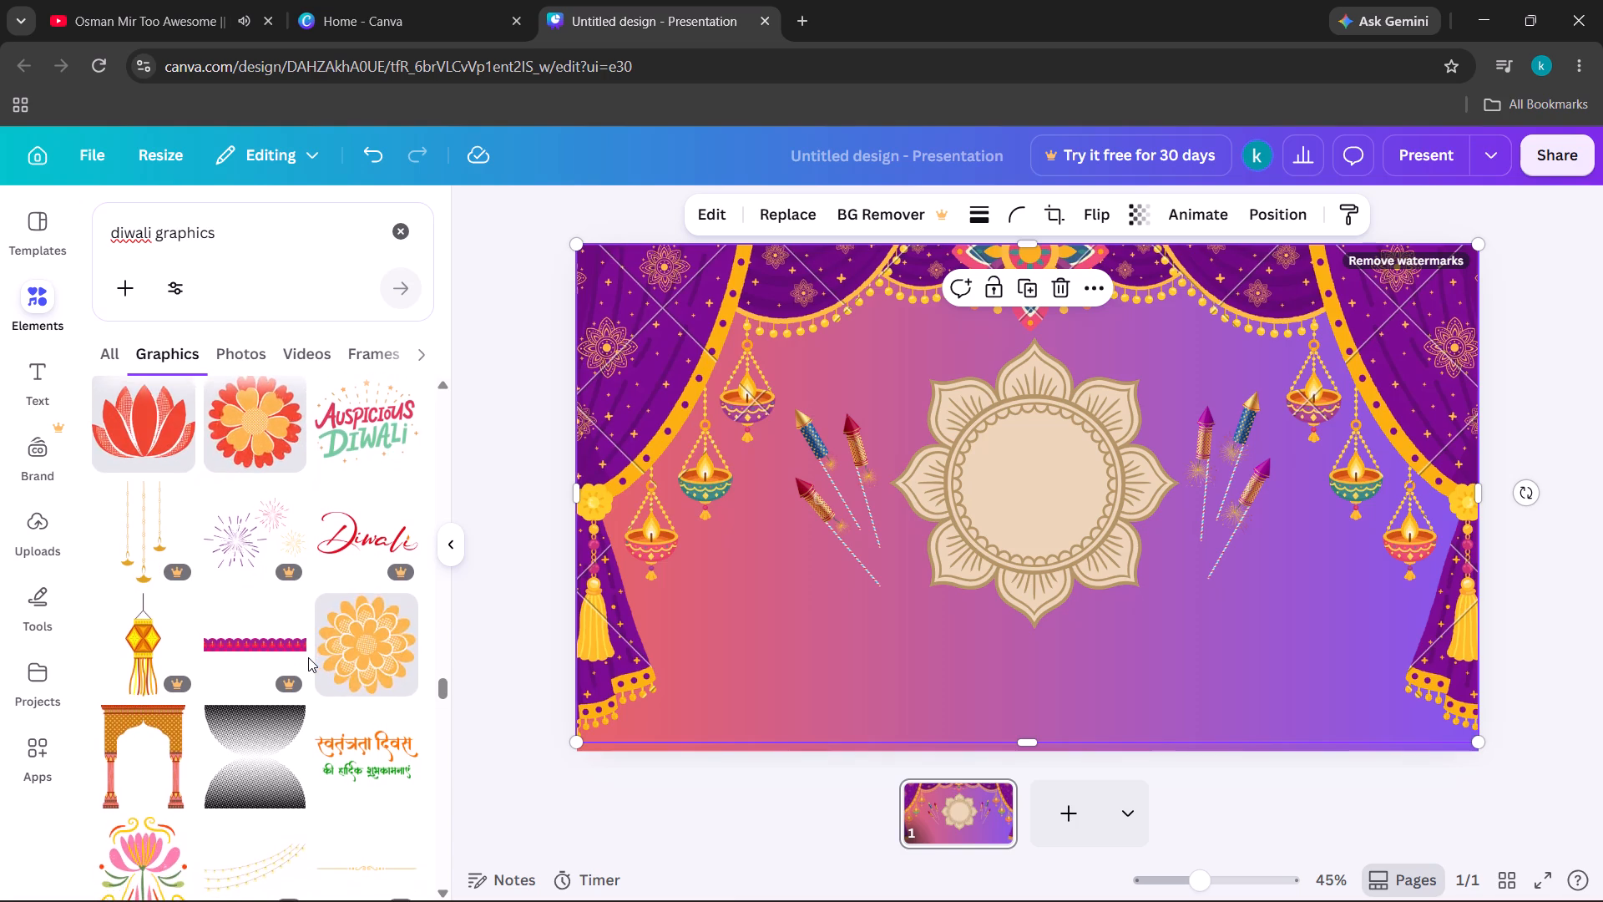
pyautogui.scroll(-3, 308, 657)
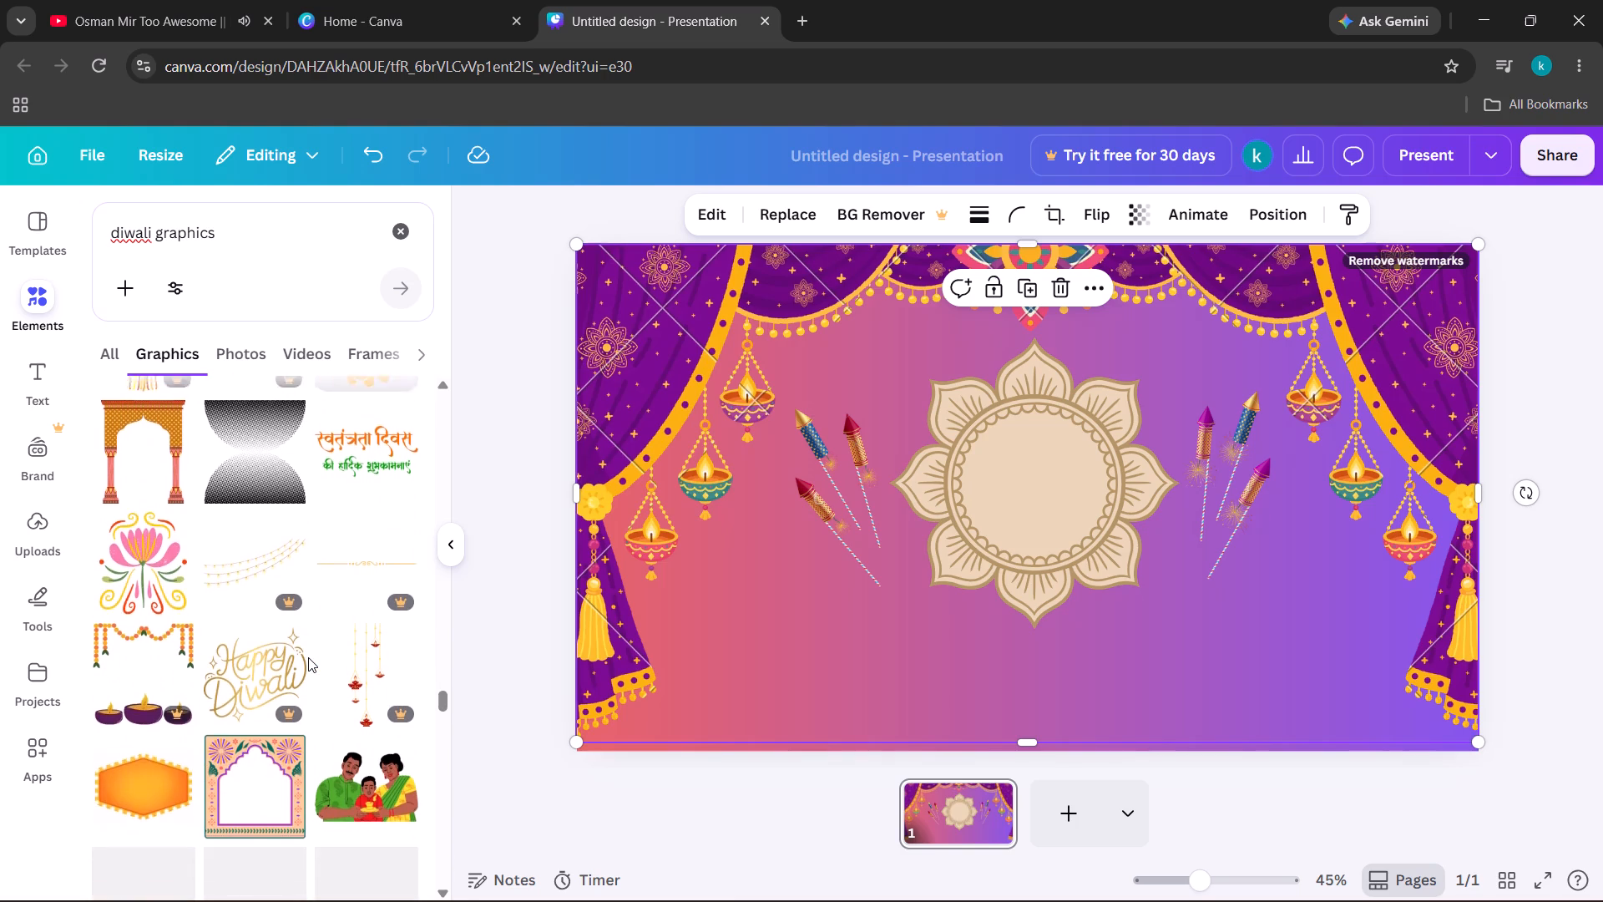
pyautogui.scroll(-3, 308, 657)
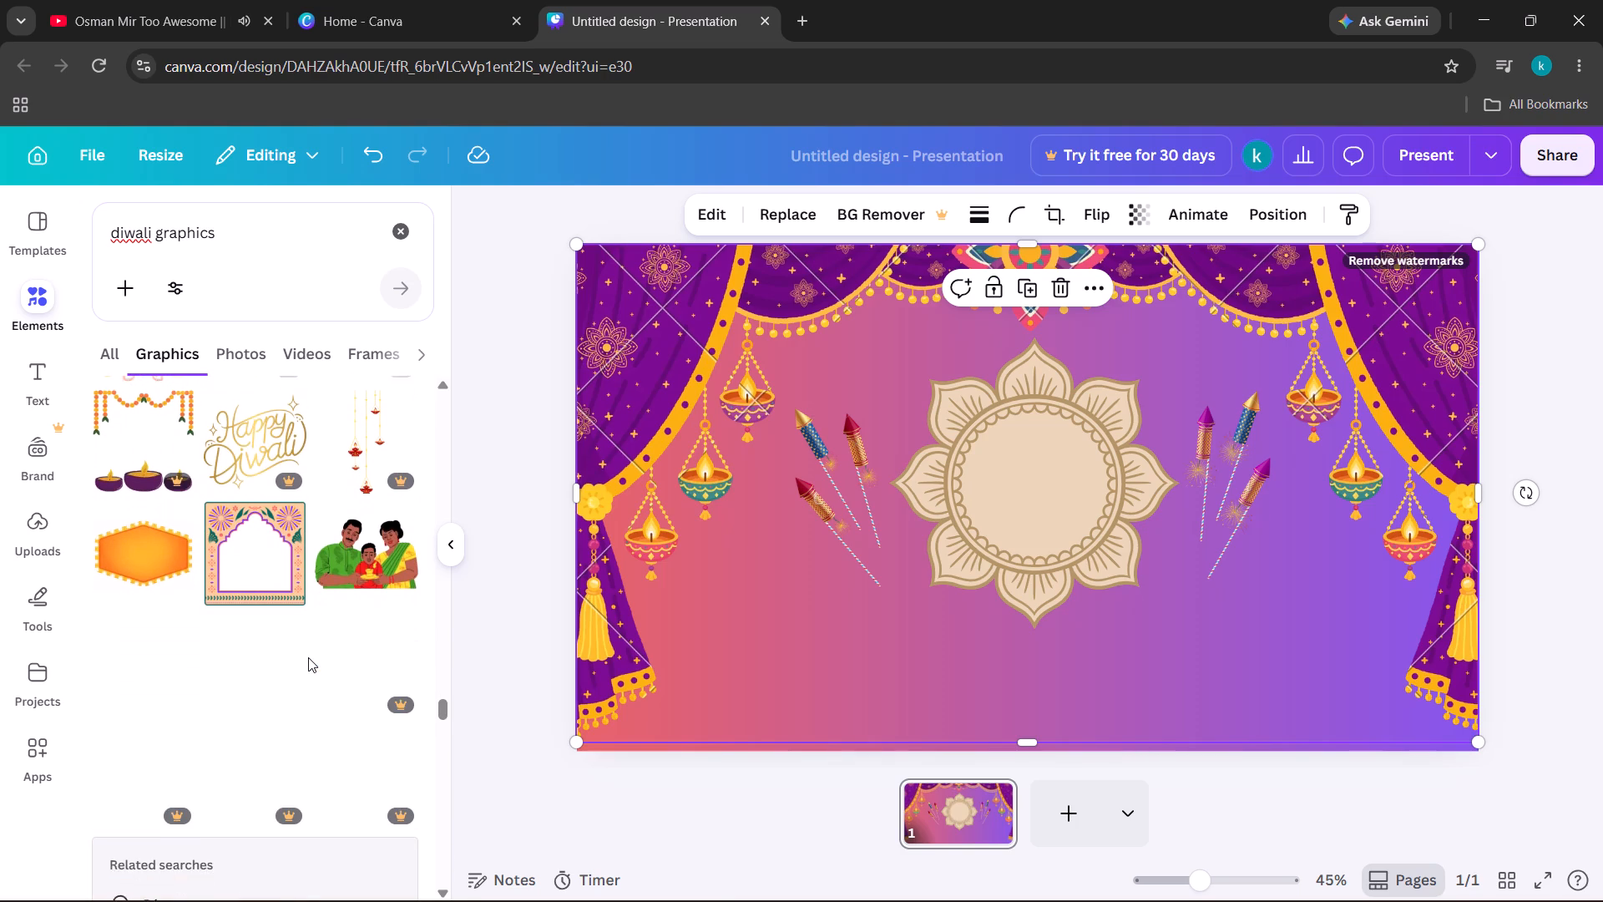
pyautogui.scroll(-3, 308, 657)
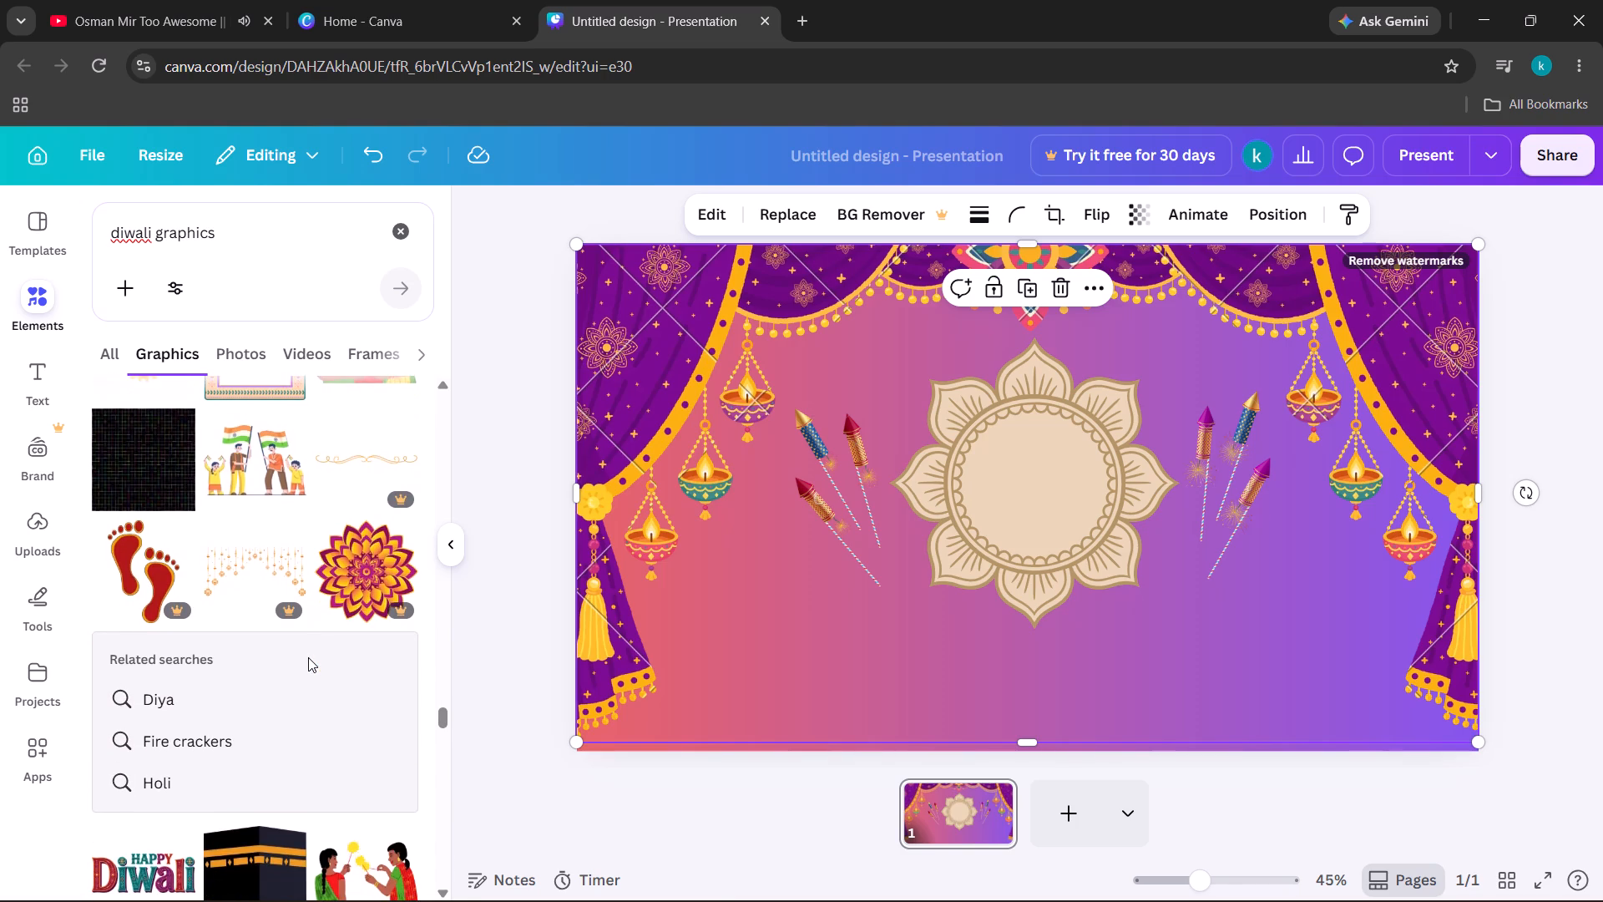
pyautogui.scroll(-4, 308, 657)
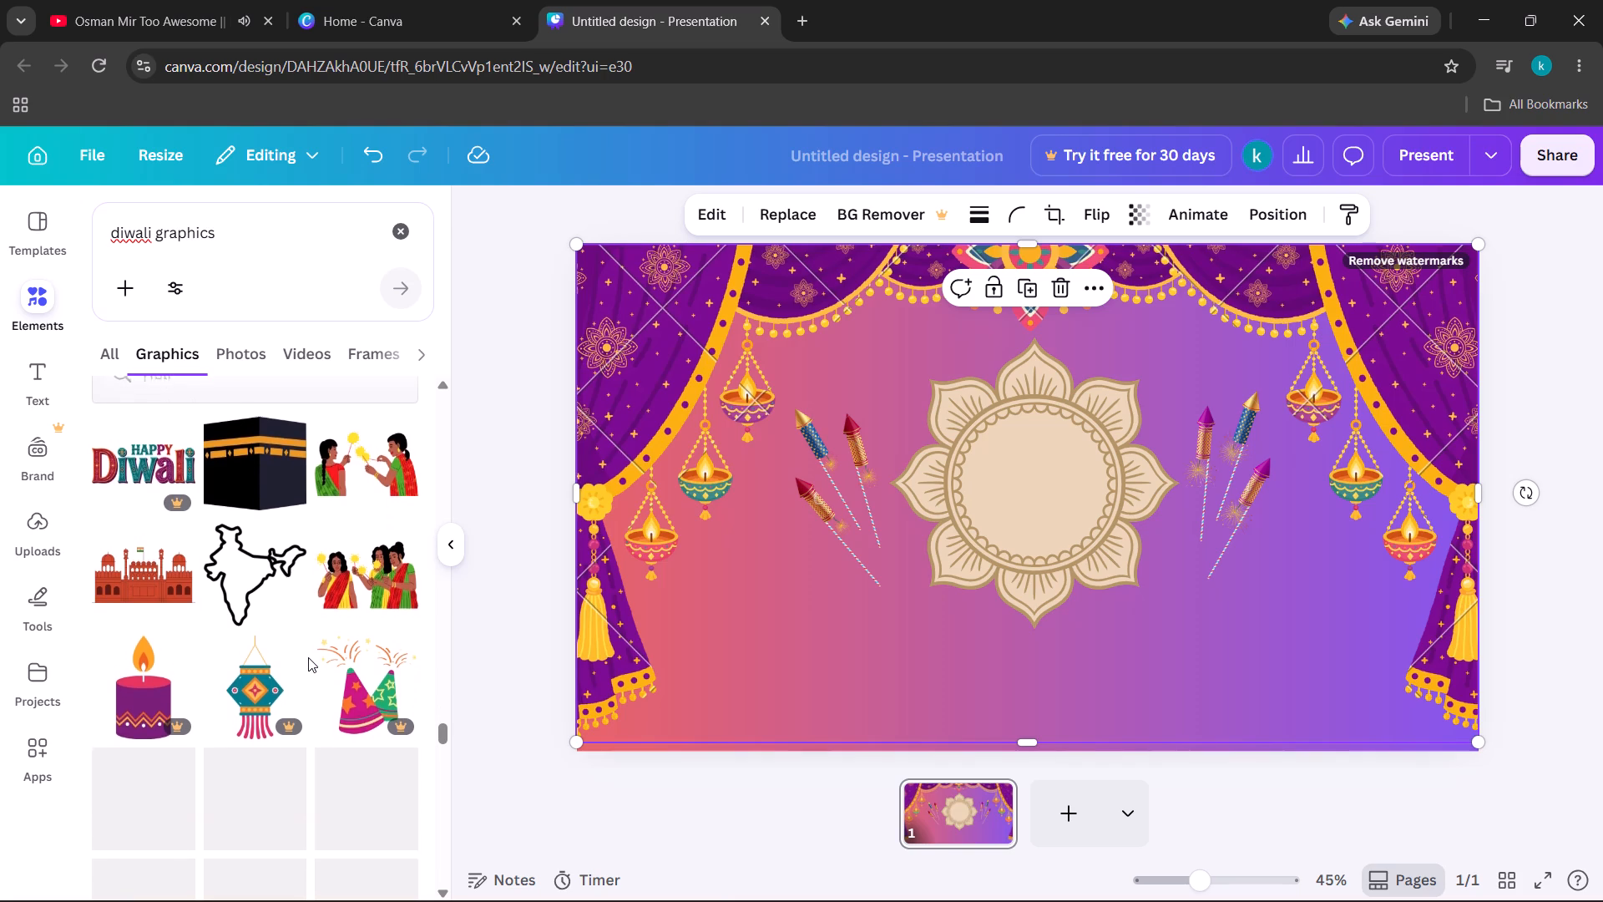
pyautogui.scroll(-2, 308, 657)
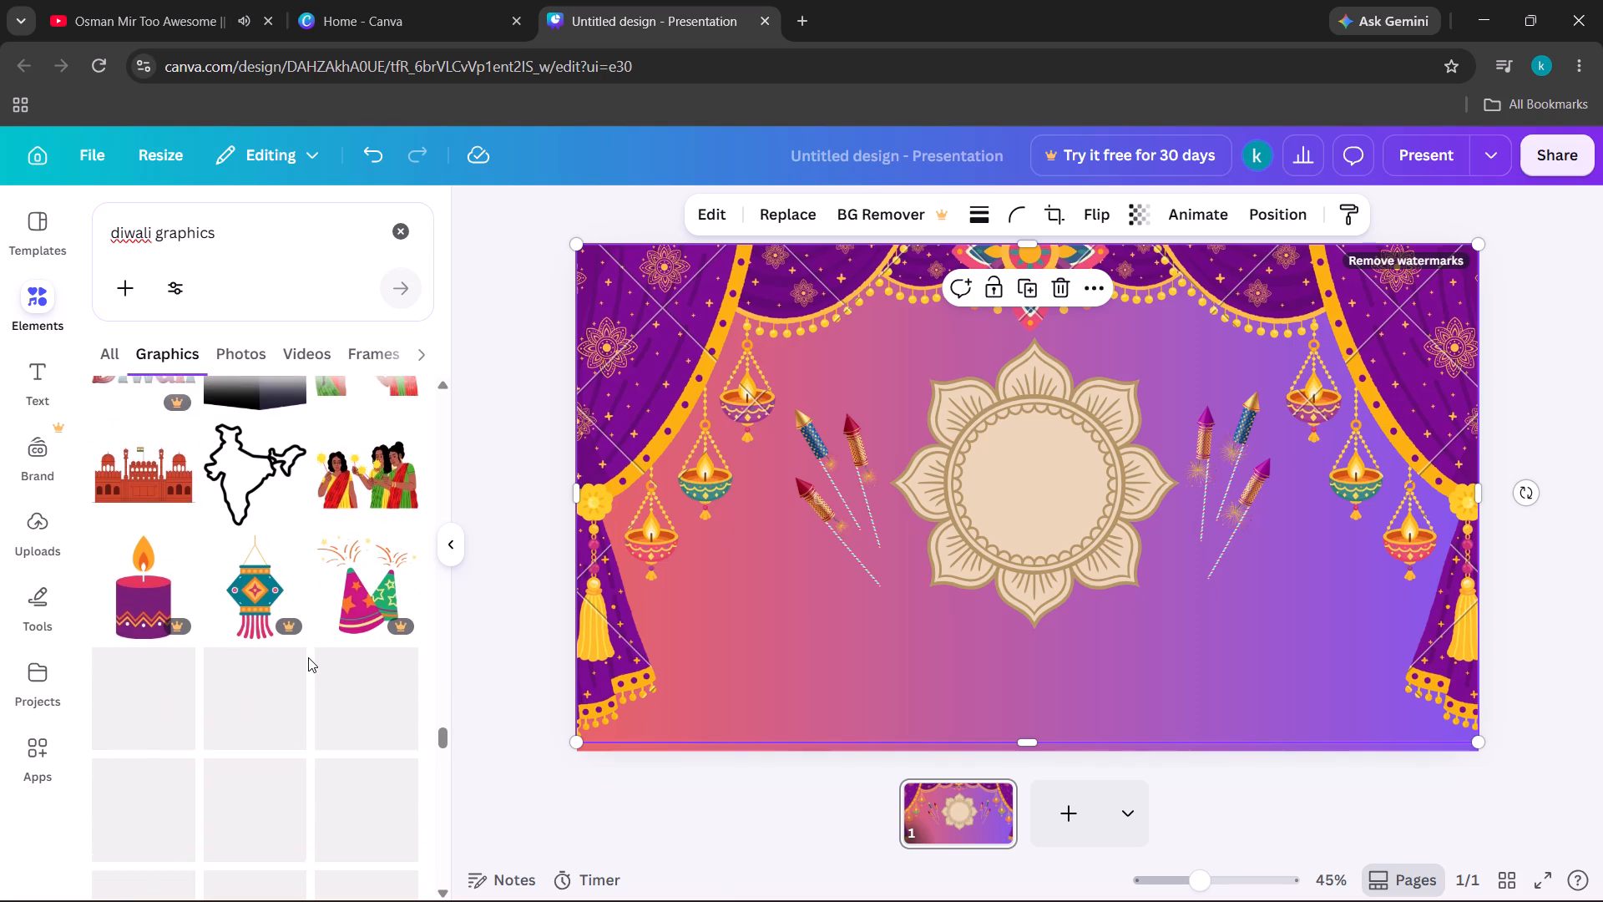
pyautogui.scroll(-3, 308, 657)
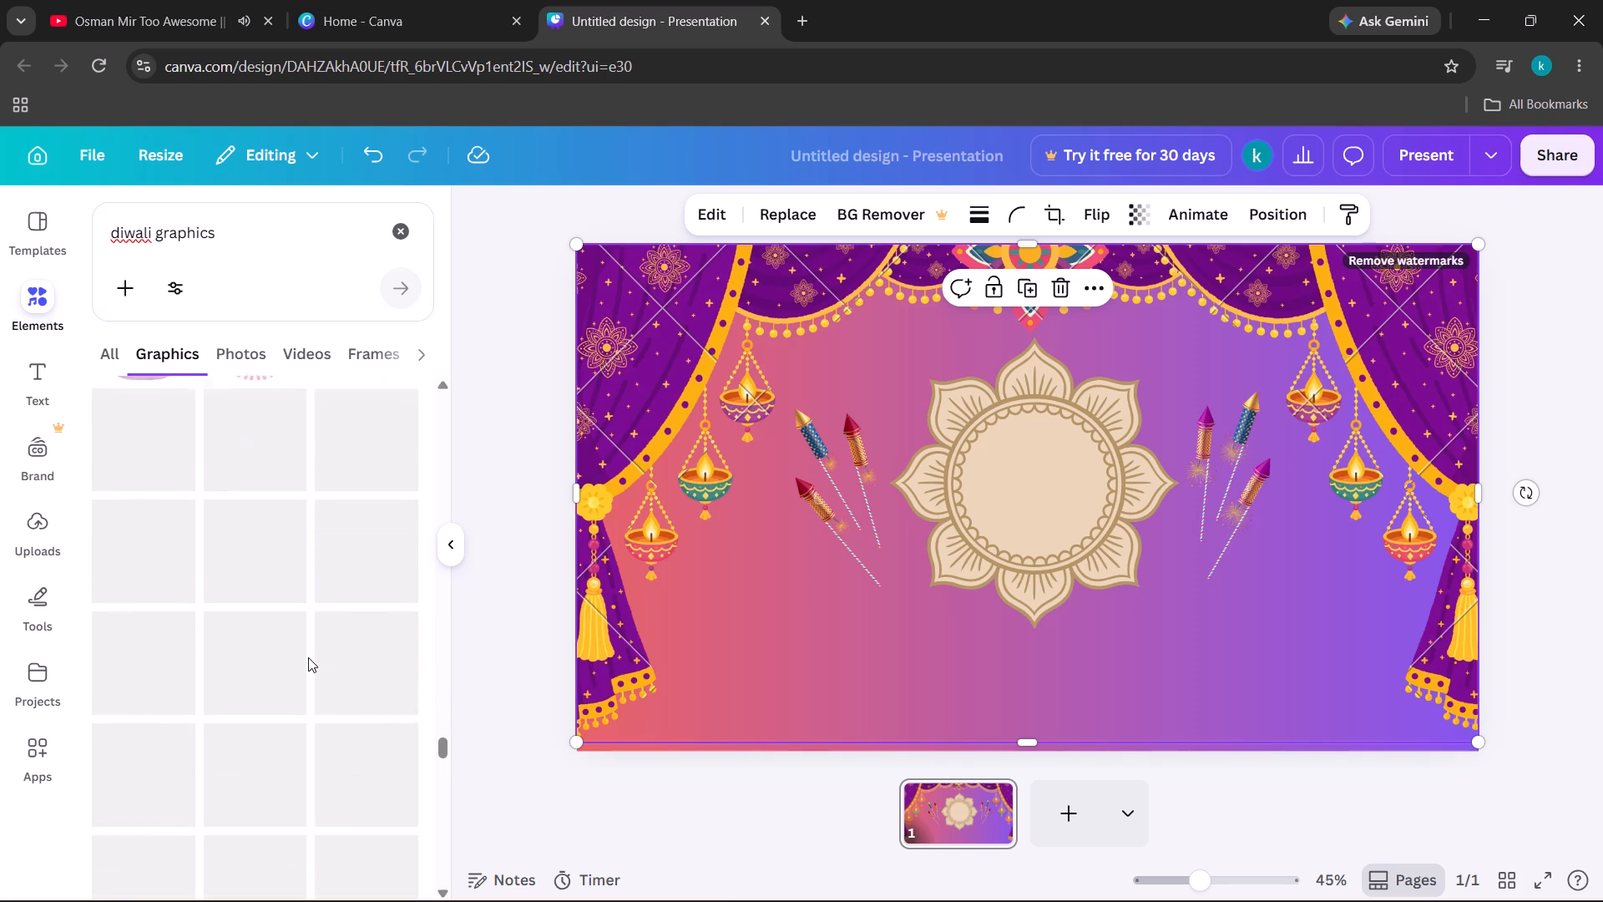
pyautogui.scroll(-2, 308, 657)
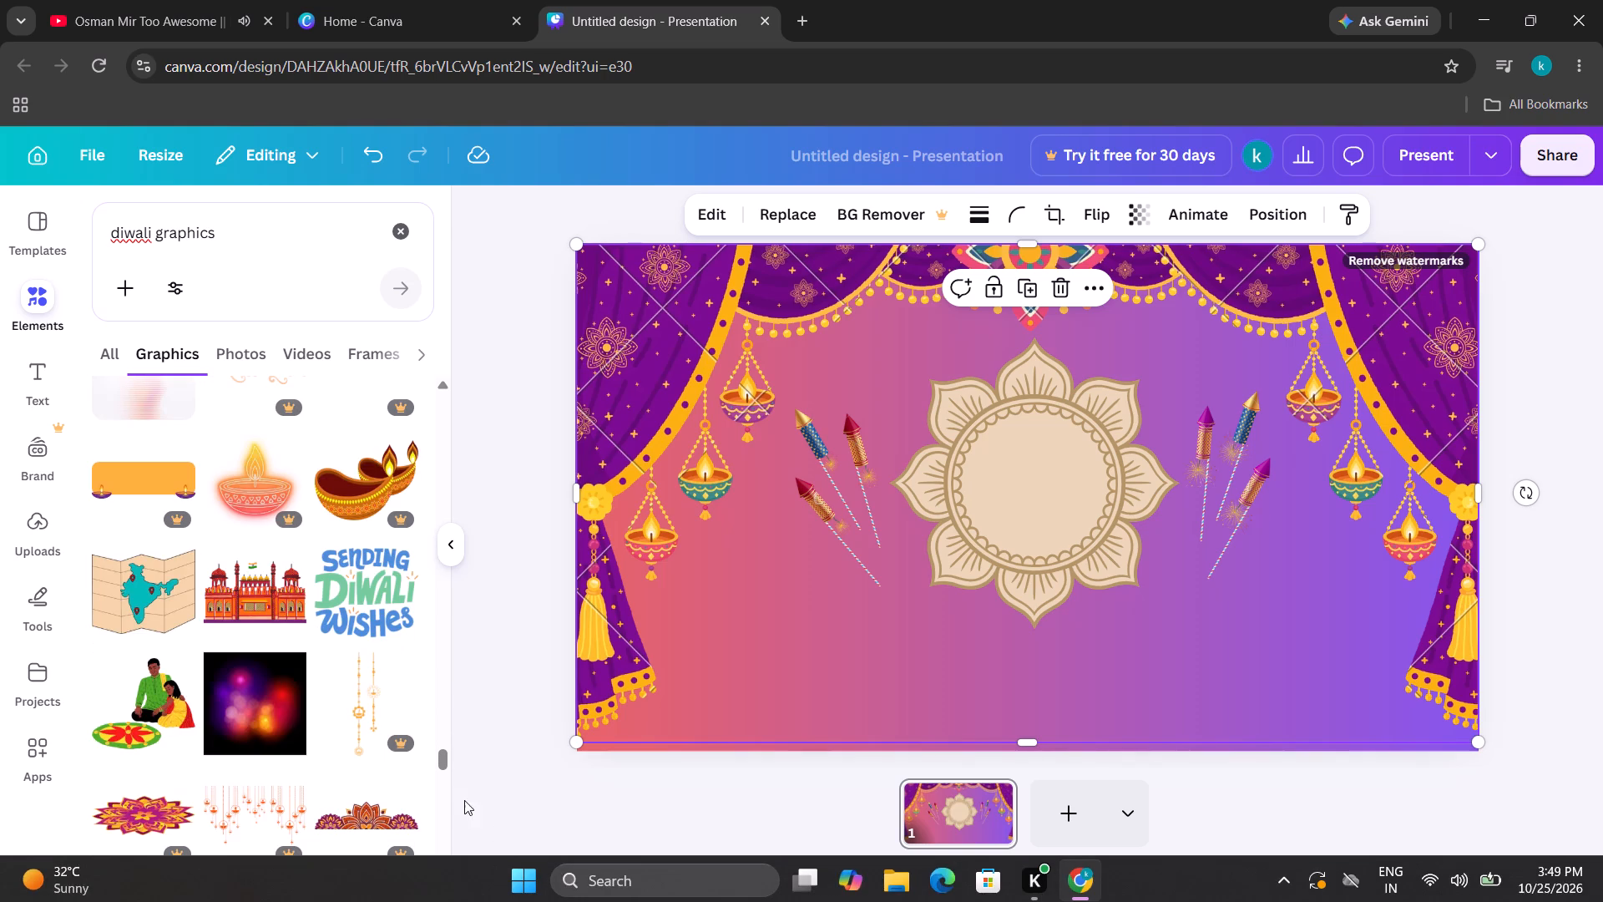
pyautogui.scroll(1, 193, 743)
pyautogui.hscroll(1, 193, 743)
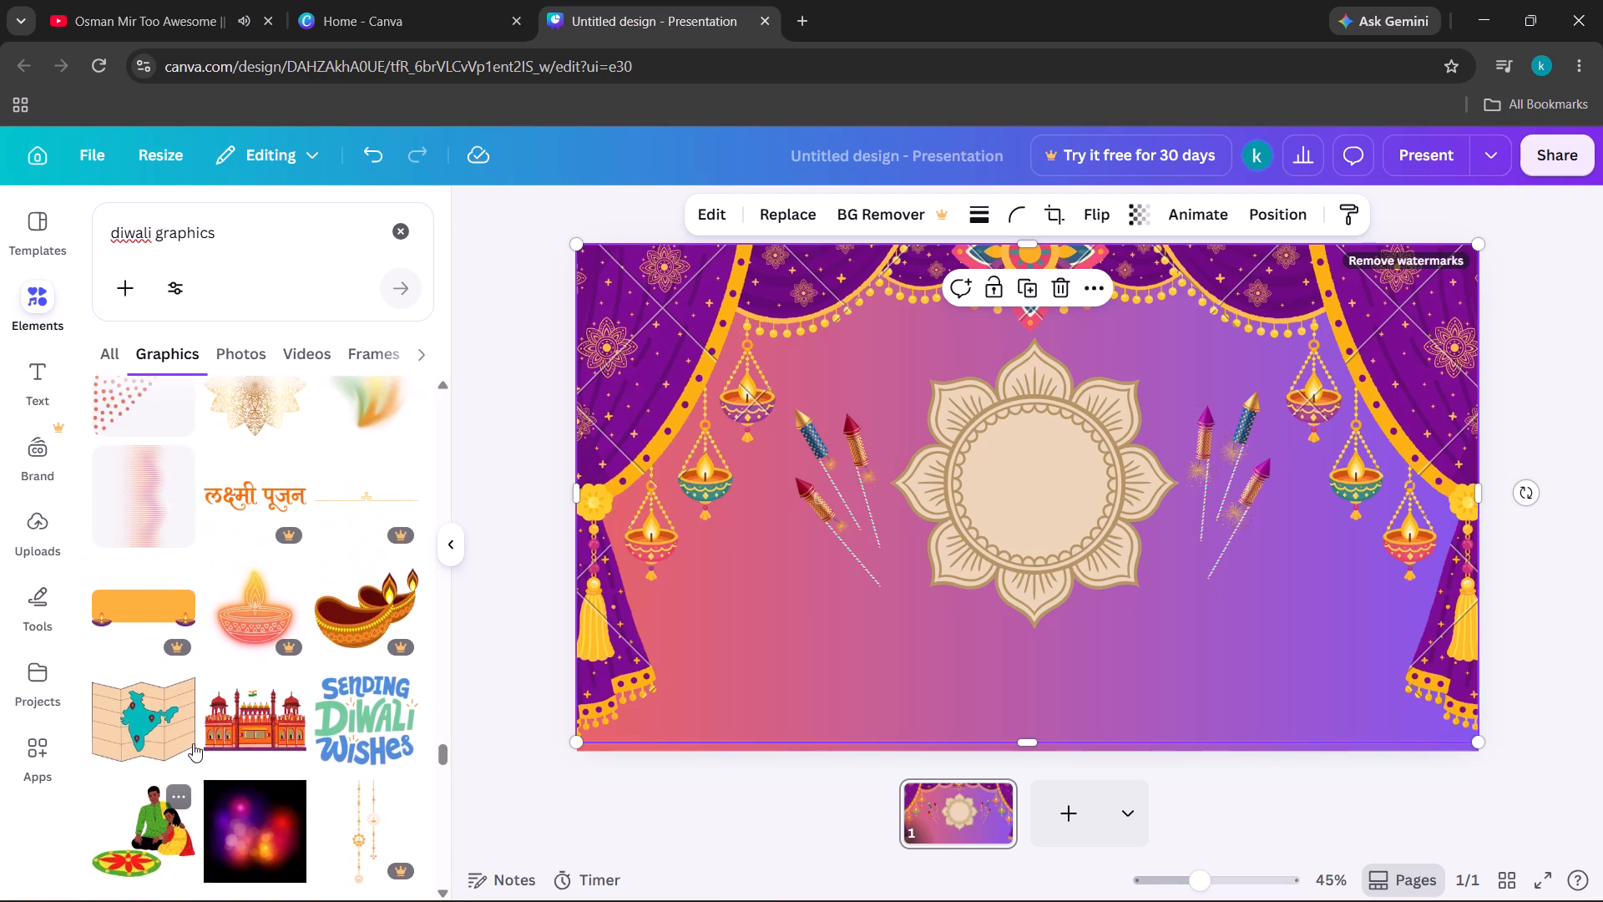
pyautogui.hscroll(1, 193, 743)
pyautogui.scroll(-2, 193, 743)
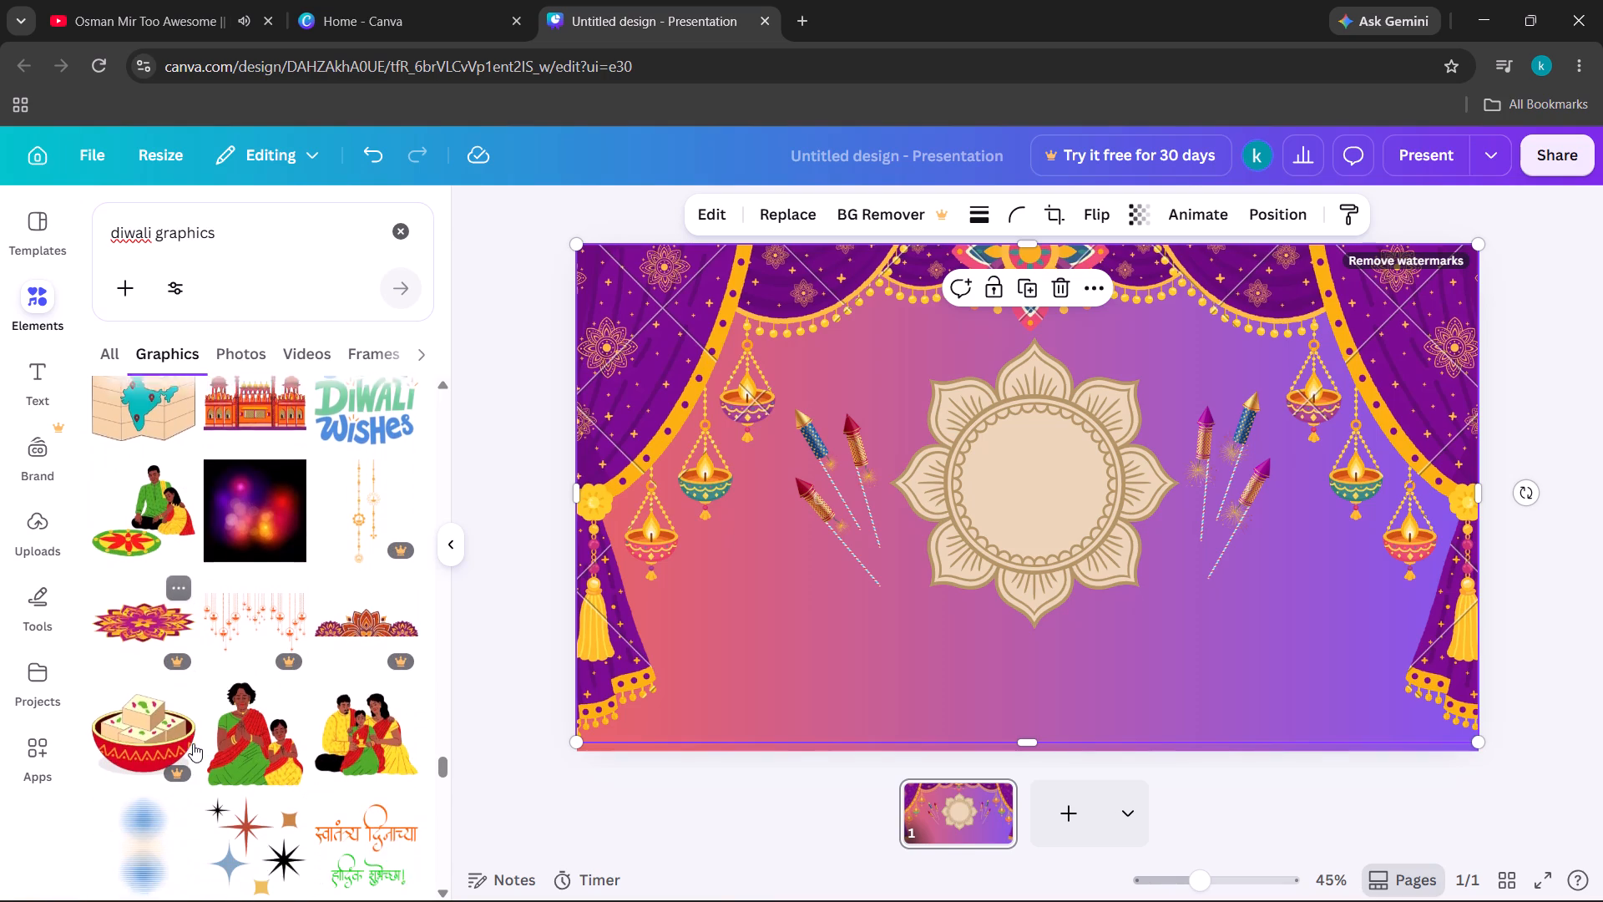
pyautogui.scroll(-4, 193, 743)
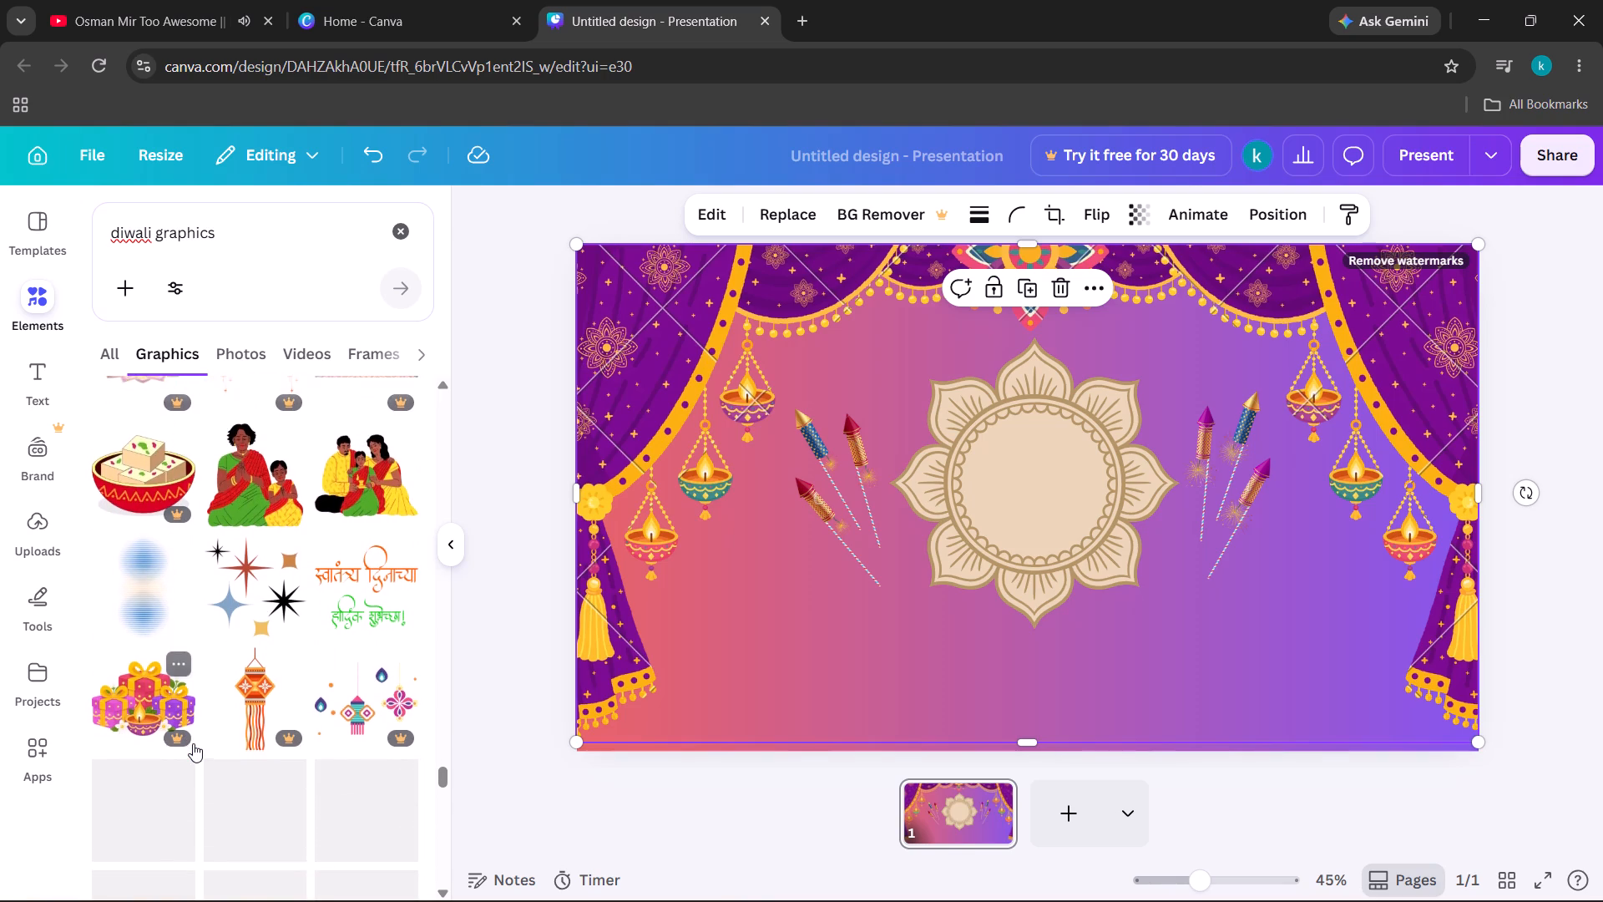
pyautogui.scroll(-2, 193, 743)
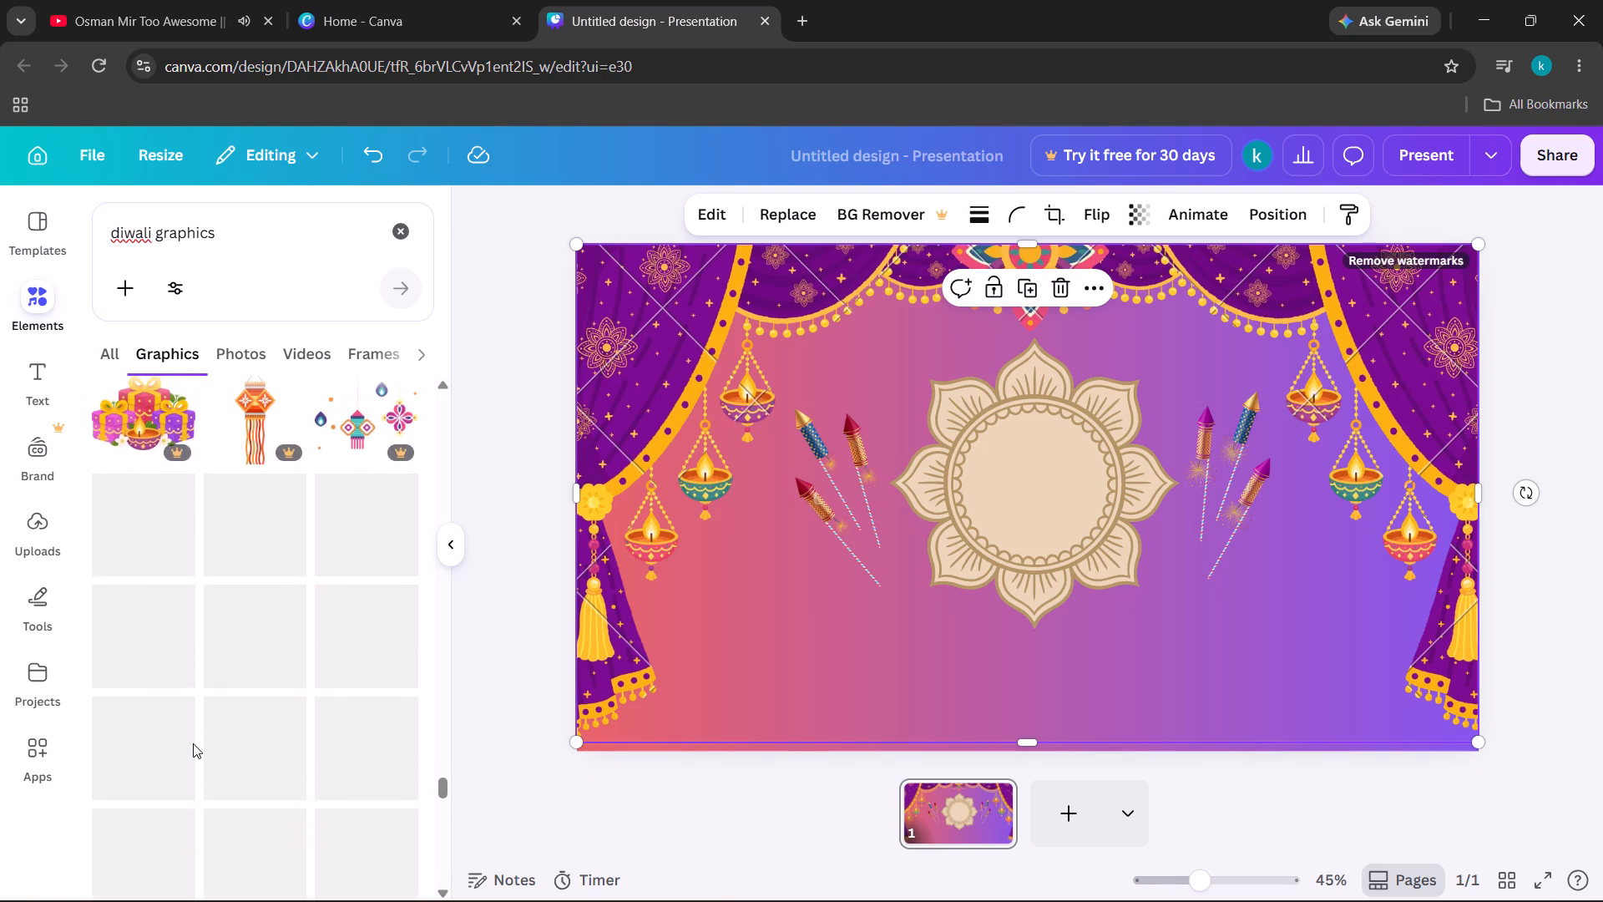
pyautogui.hscroll(1, 193, 743)
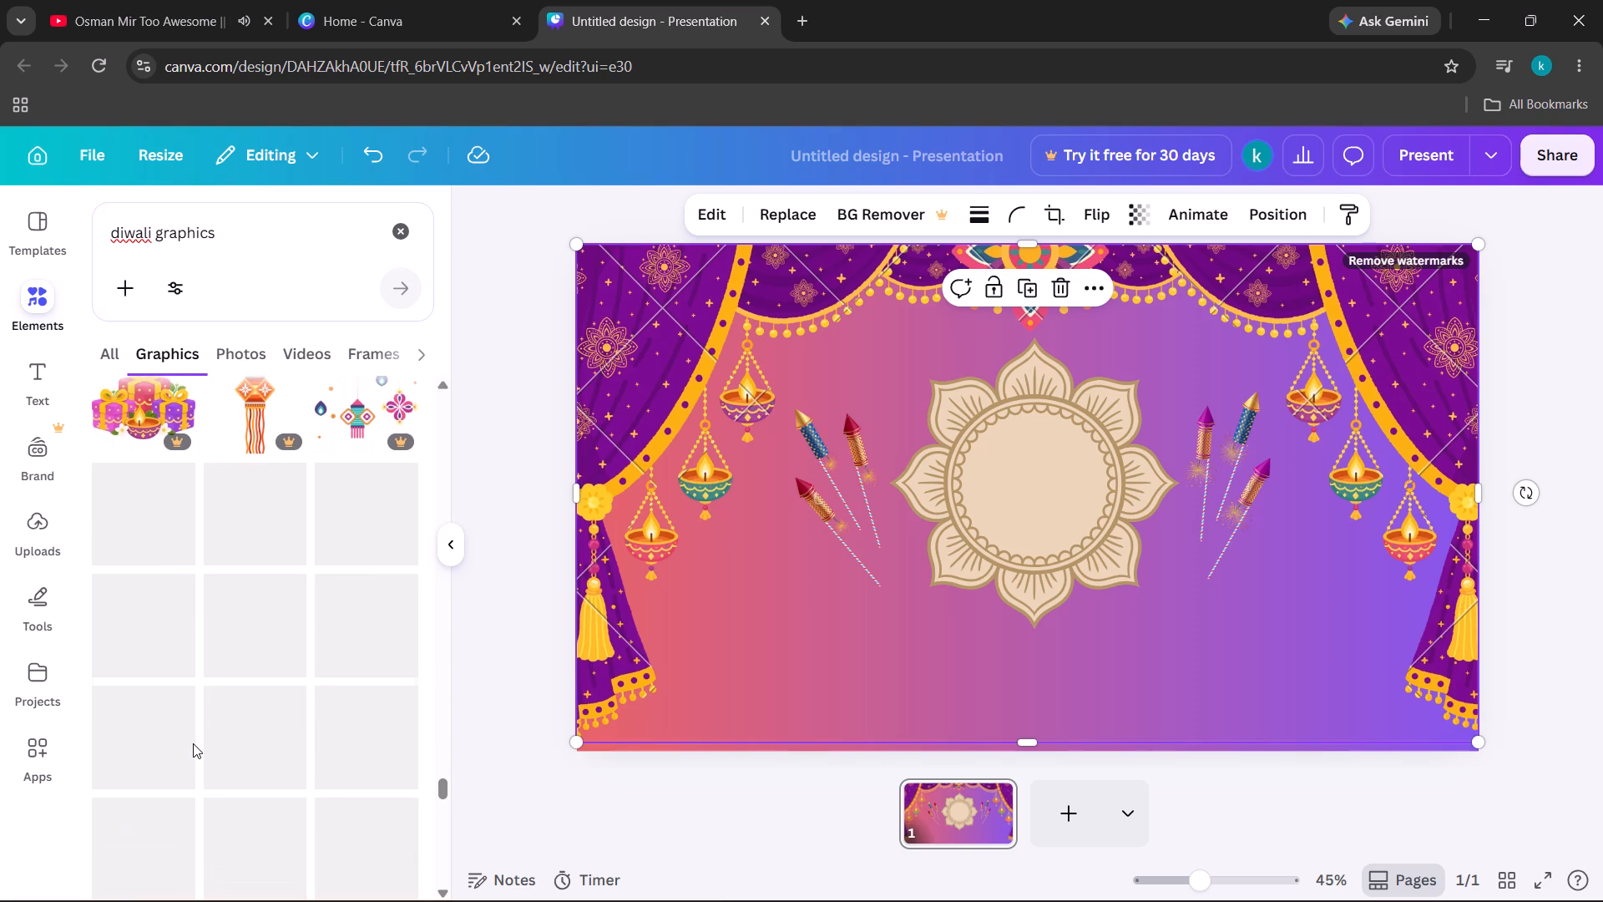
pyautogui.hscroll(1, 193, 743)
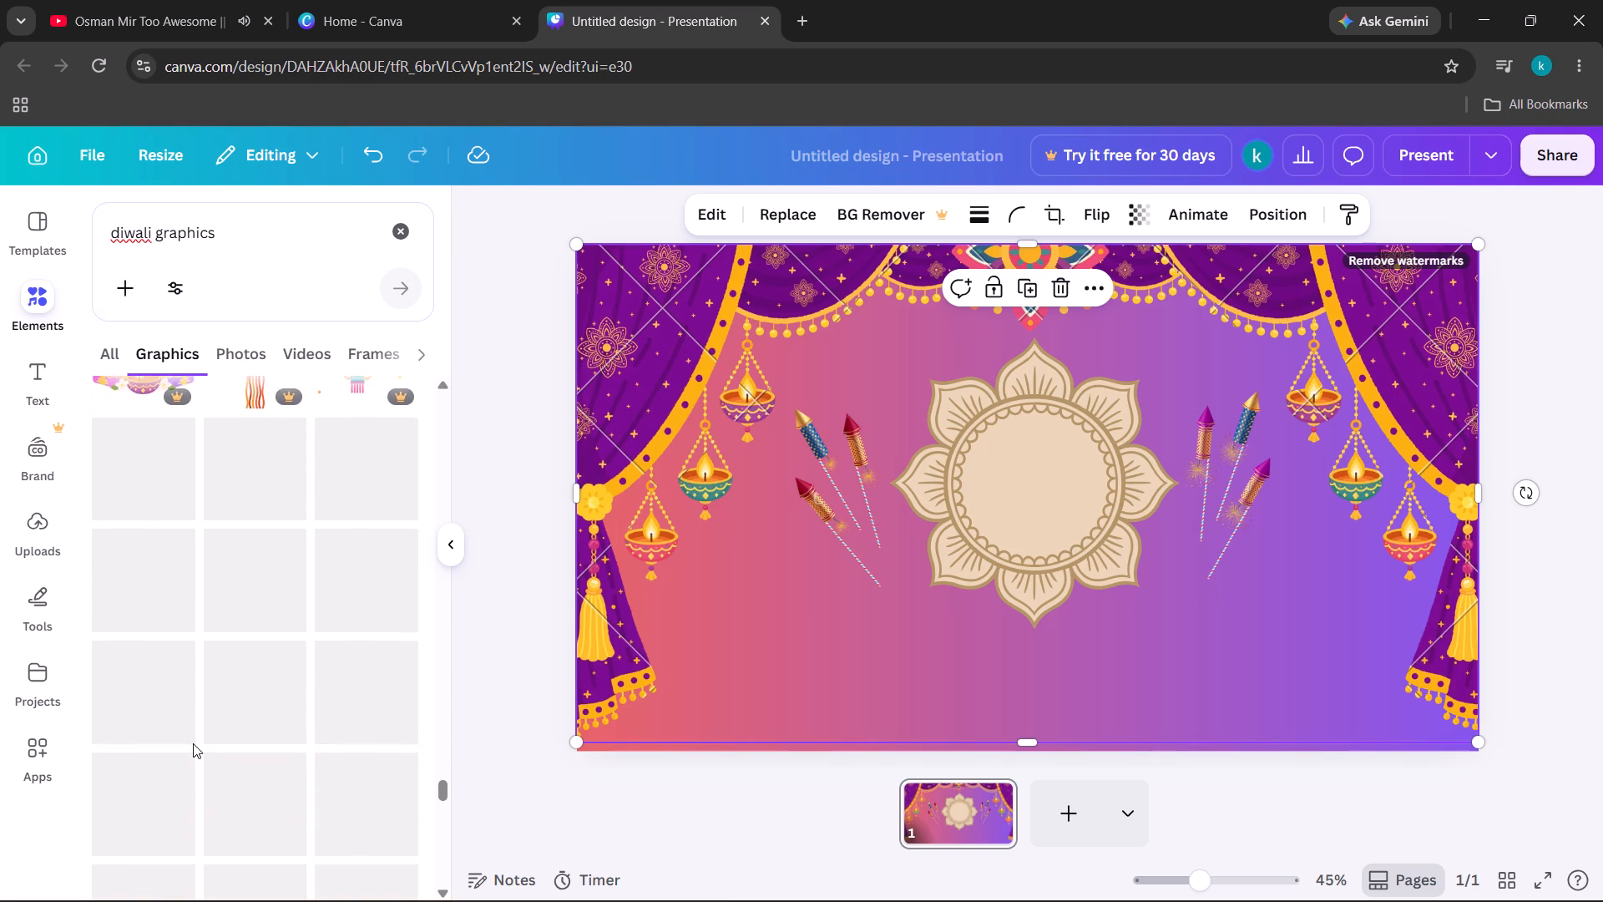
pyautogui.scroll(-2, 193, 743)
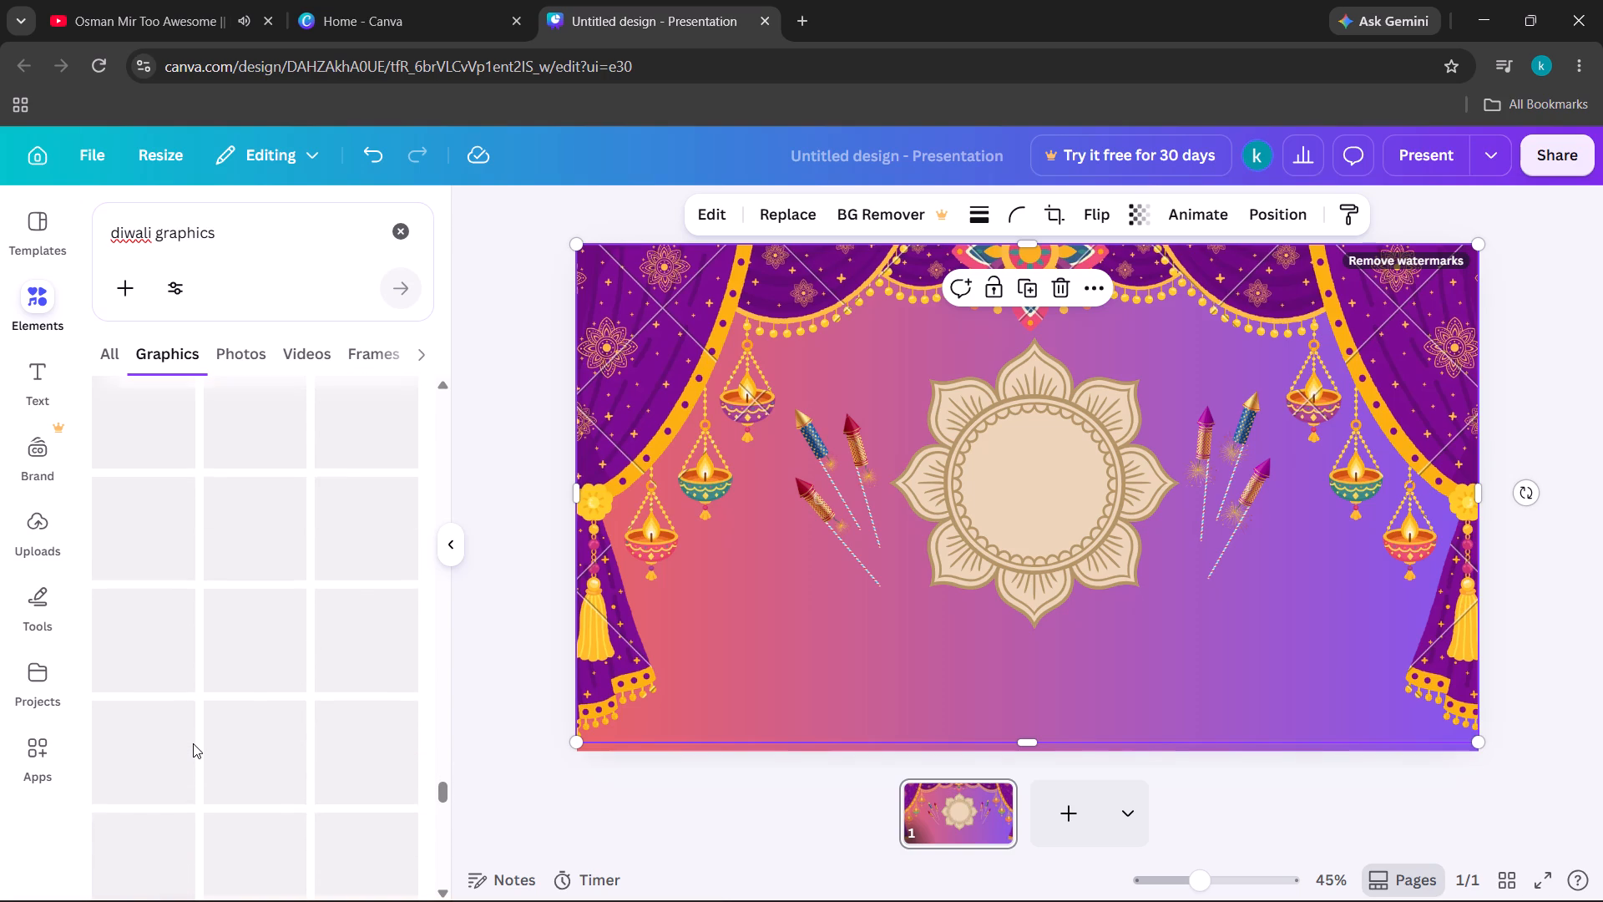
pyautogui.scroll(-2, 193, 743)
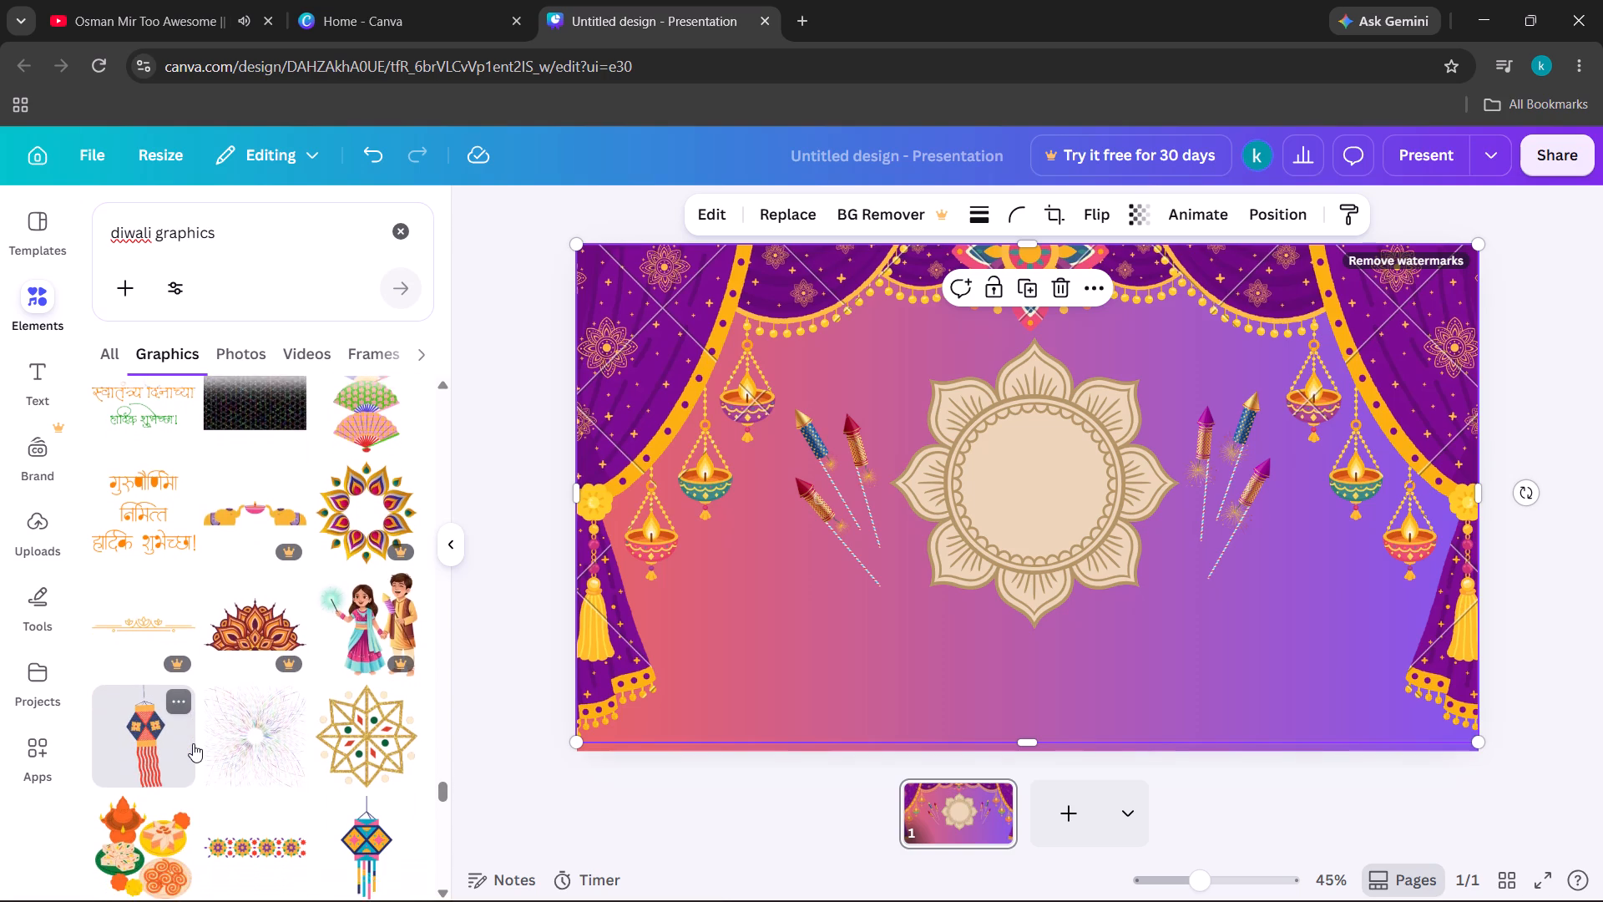
pyautogui.scroll(-4, 193, 743)
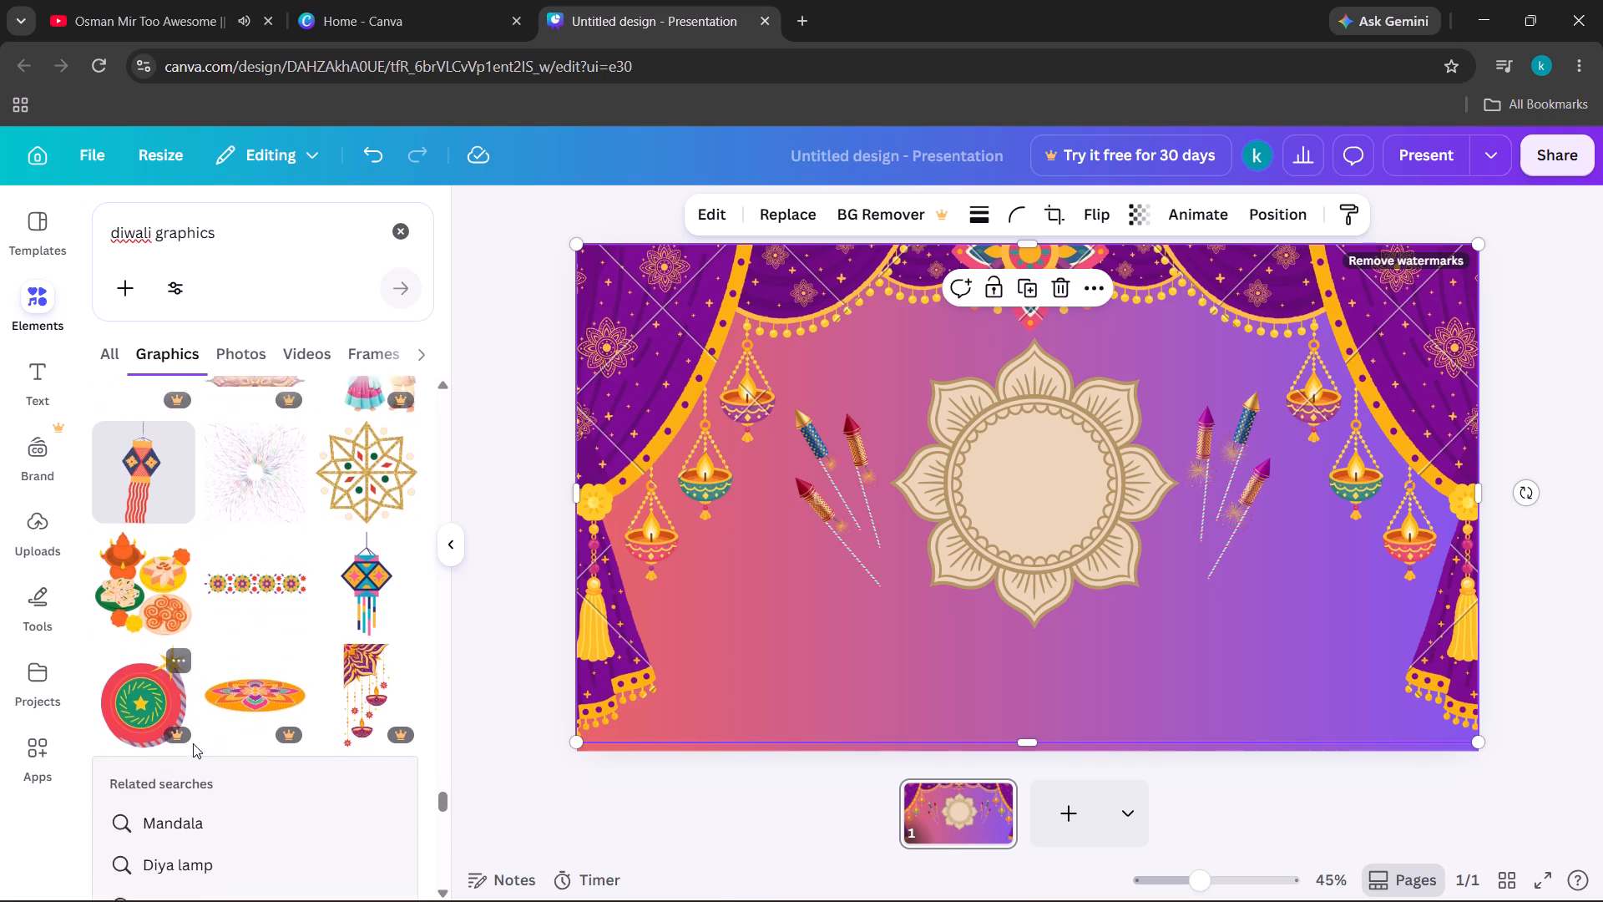
pyautogui.scroll(-4, 193, 743)
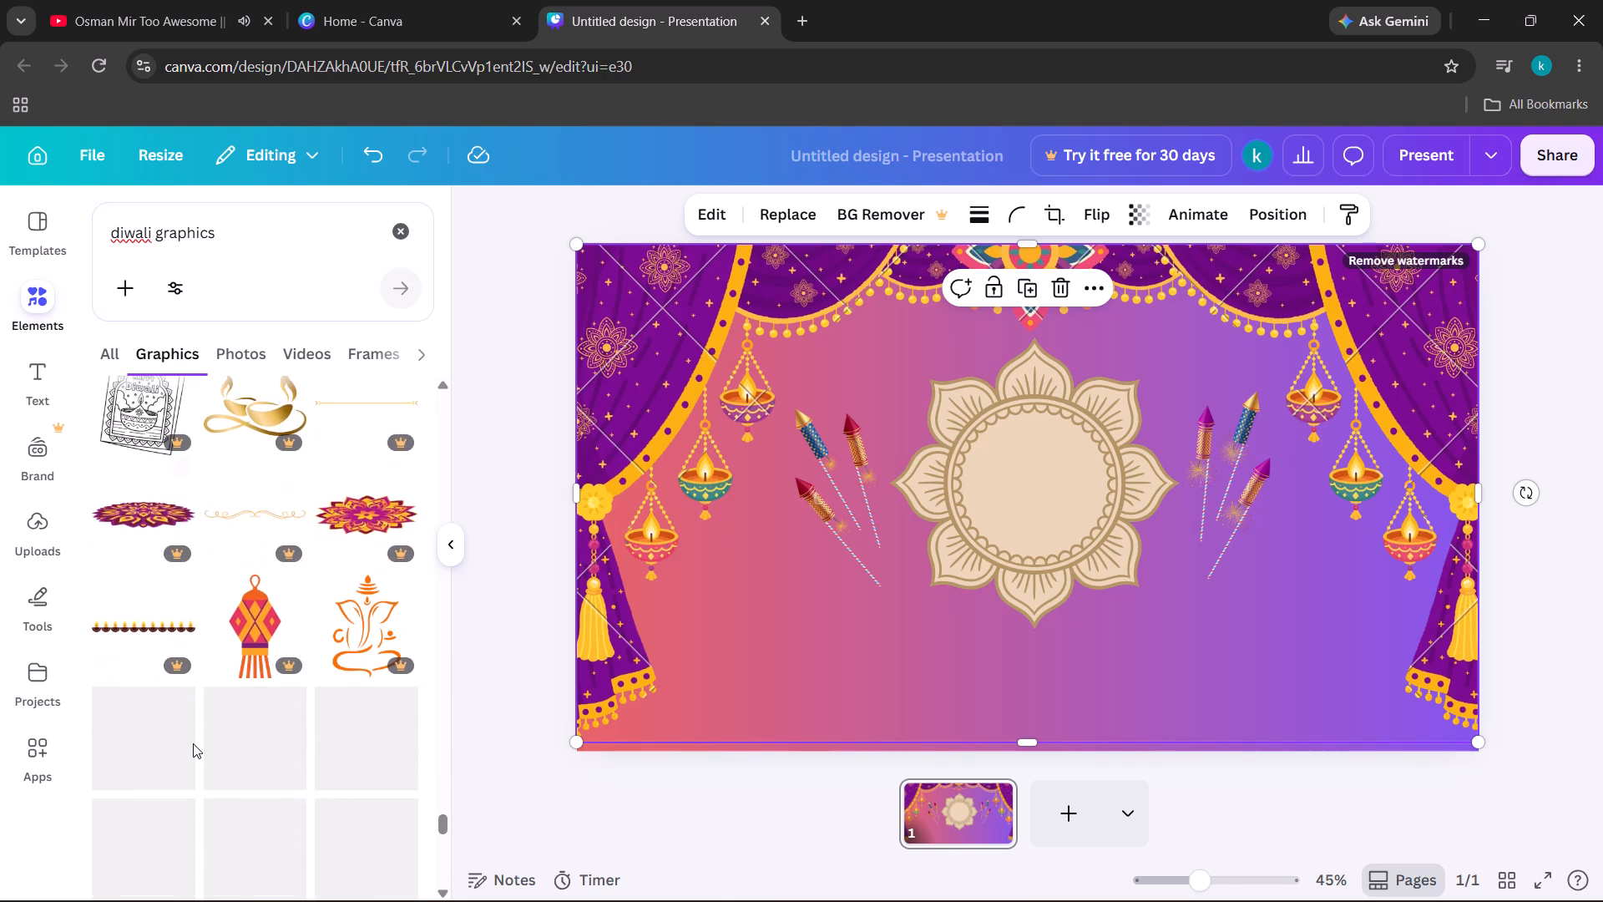
pyautogui.scroll(-4, 193, 743)
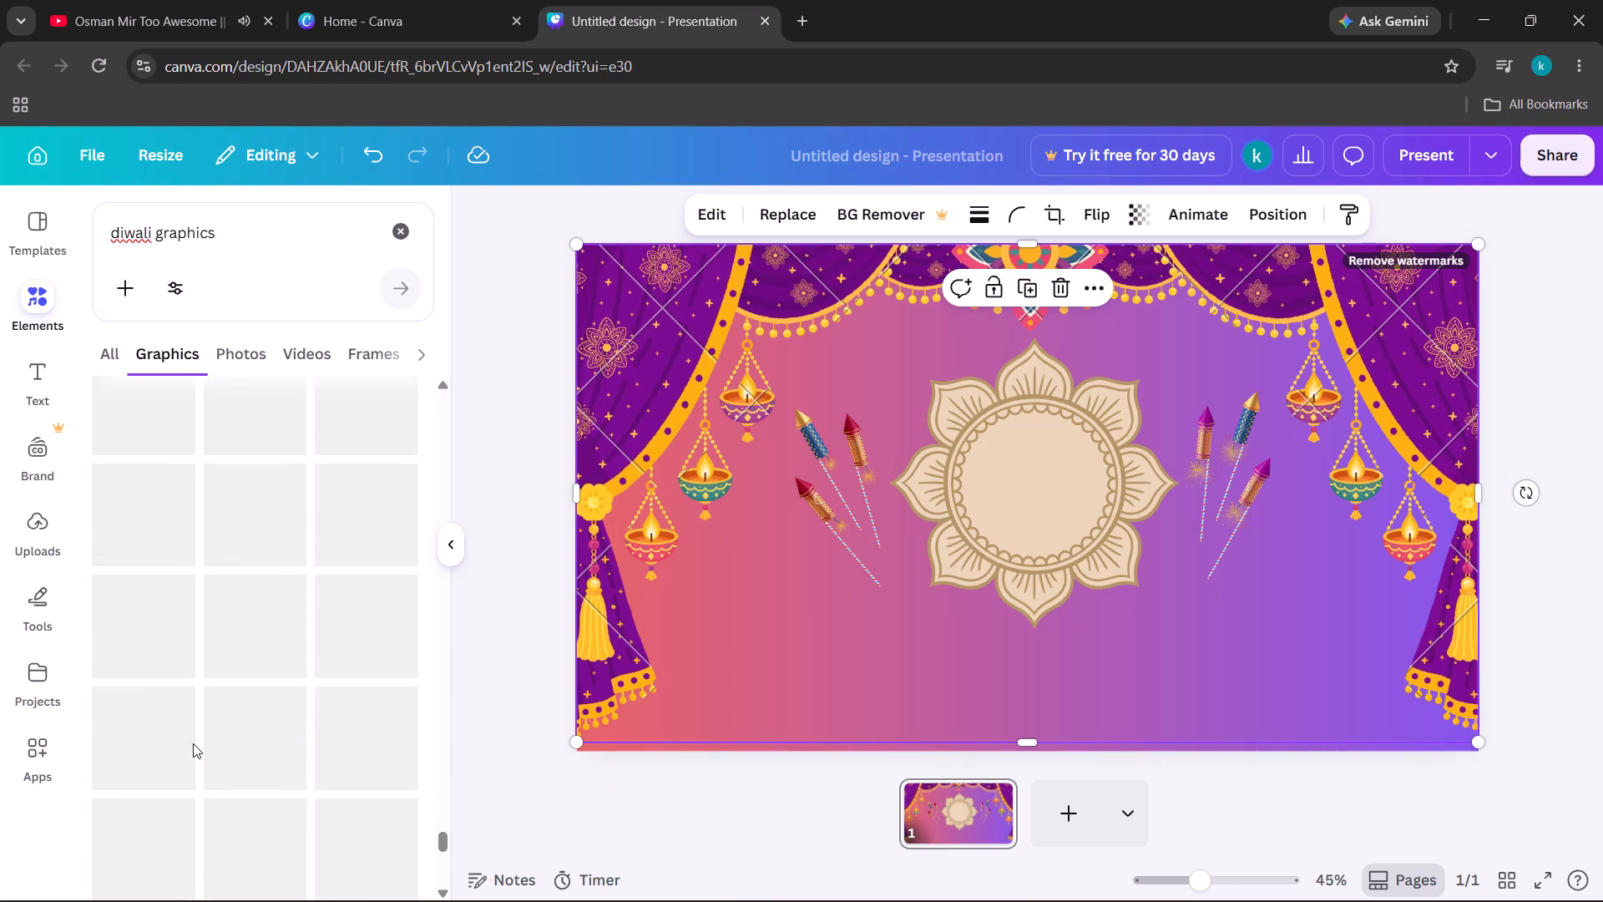
pyautogui.scroll(-1, 193, 743)
pyautogui.scroll(5, 193, 743)
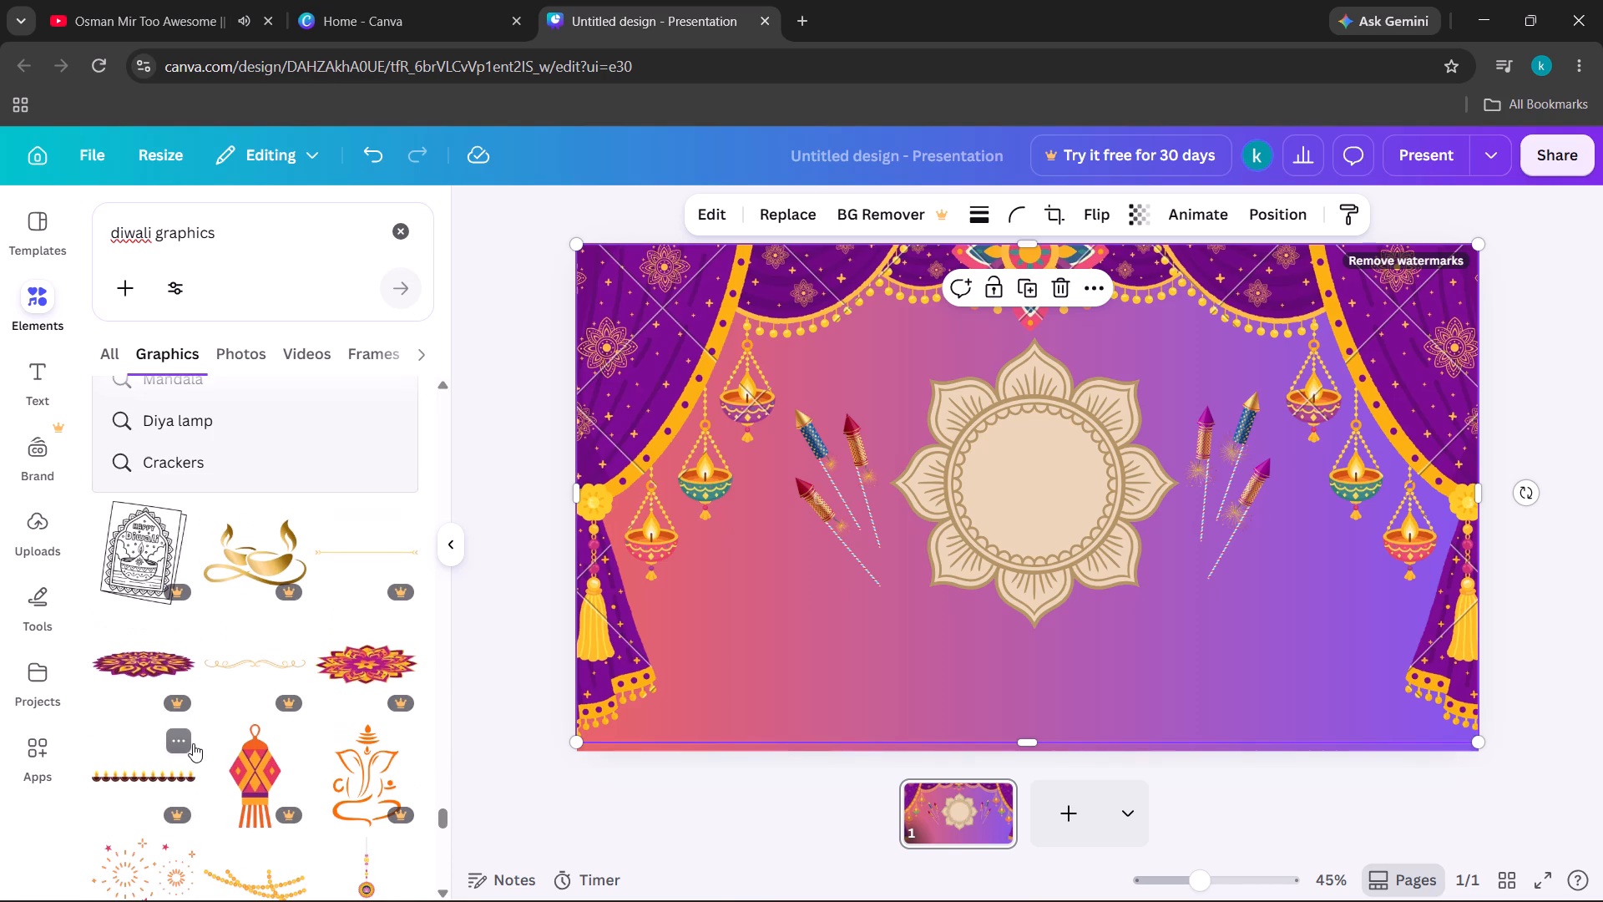
pyautogui.scroll(-2, 193, 743)
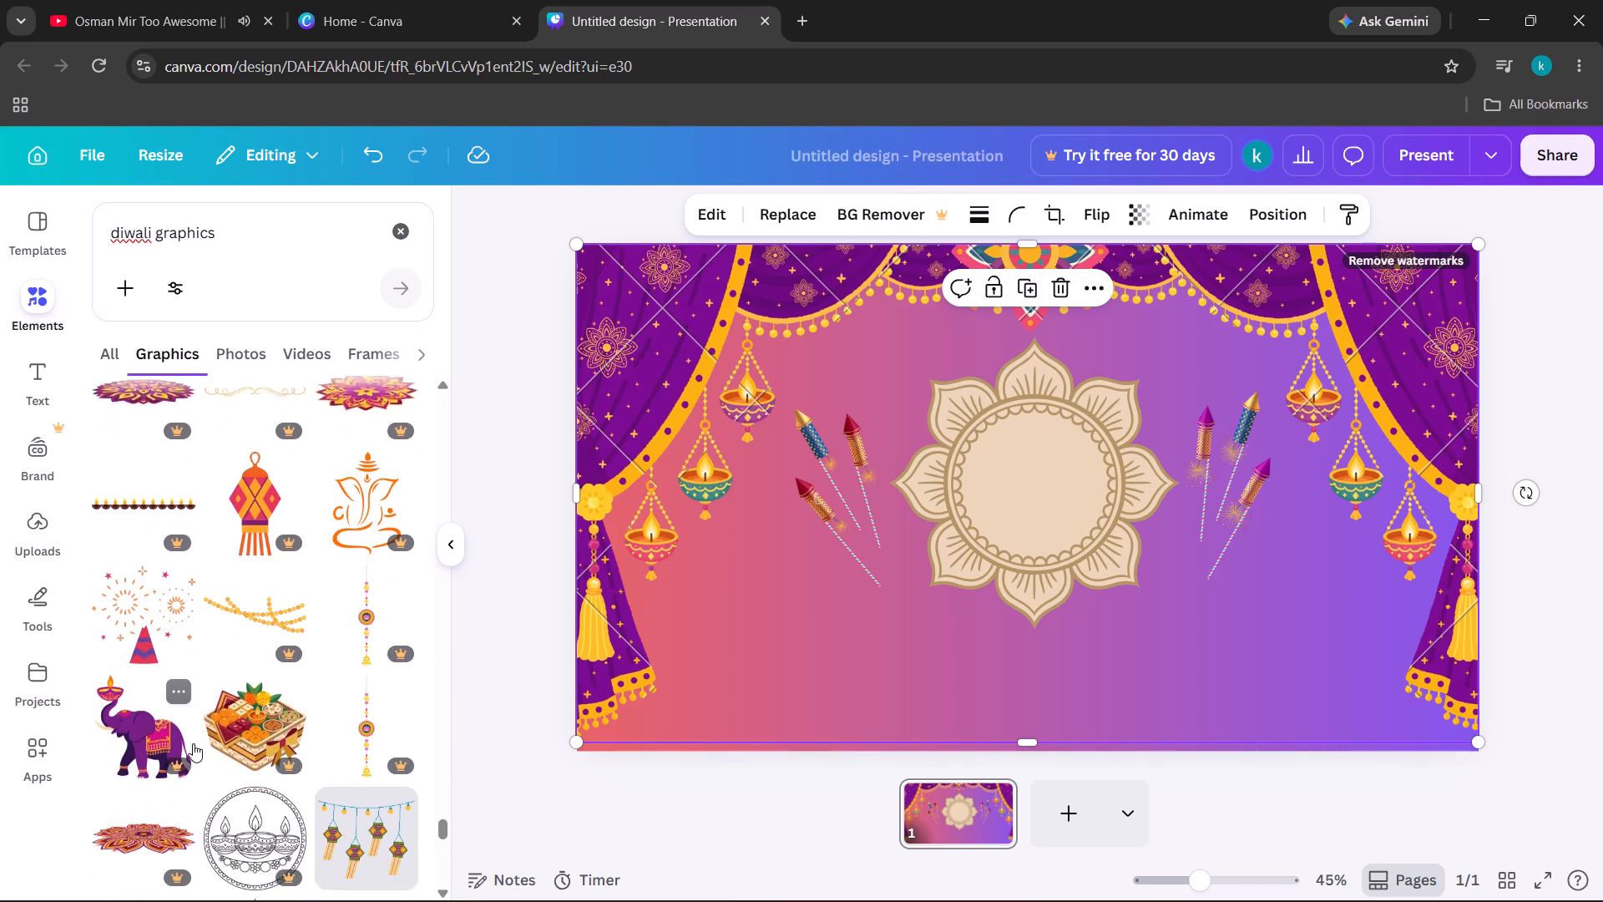
pyautogui.scroll(-3, 193, 743)
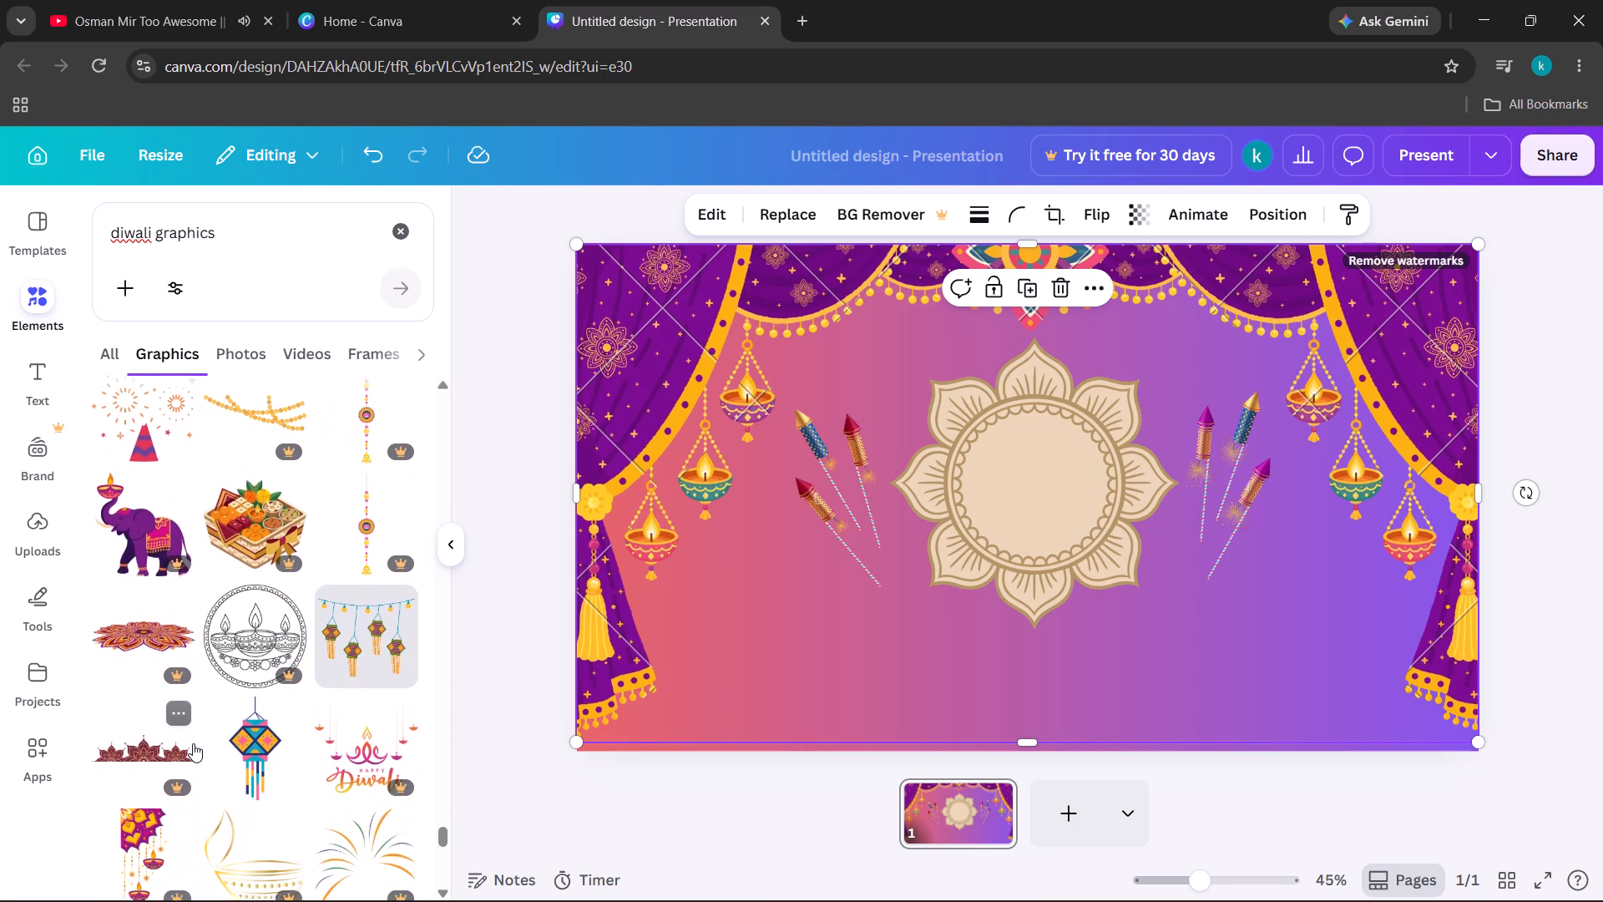
pyautogui.scroll(-3, 193, 743)
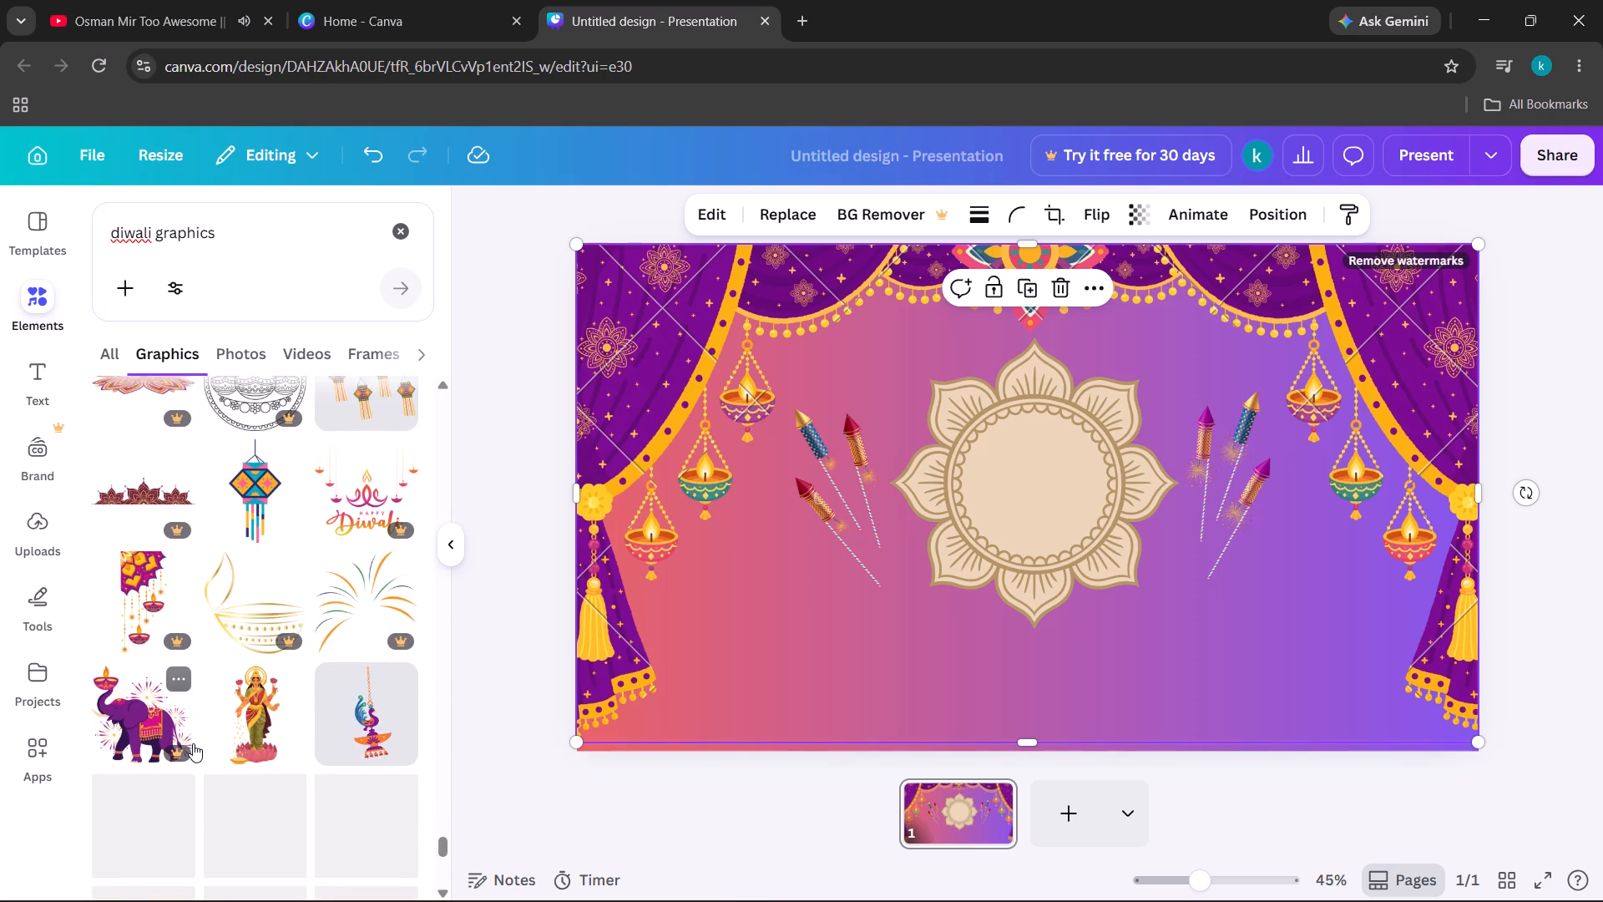
pyautogui.scroll(-1, 193, 743)
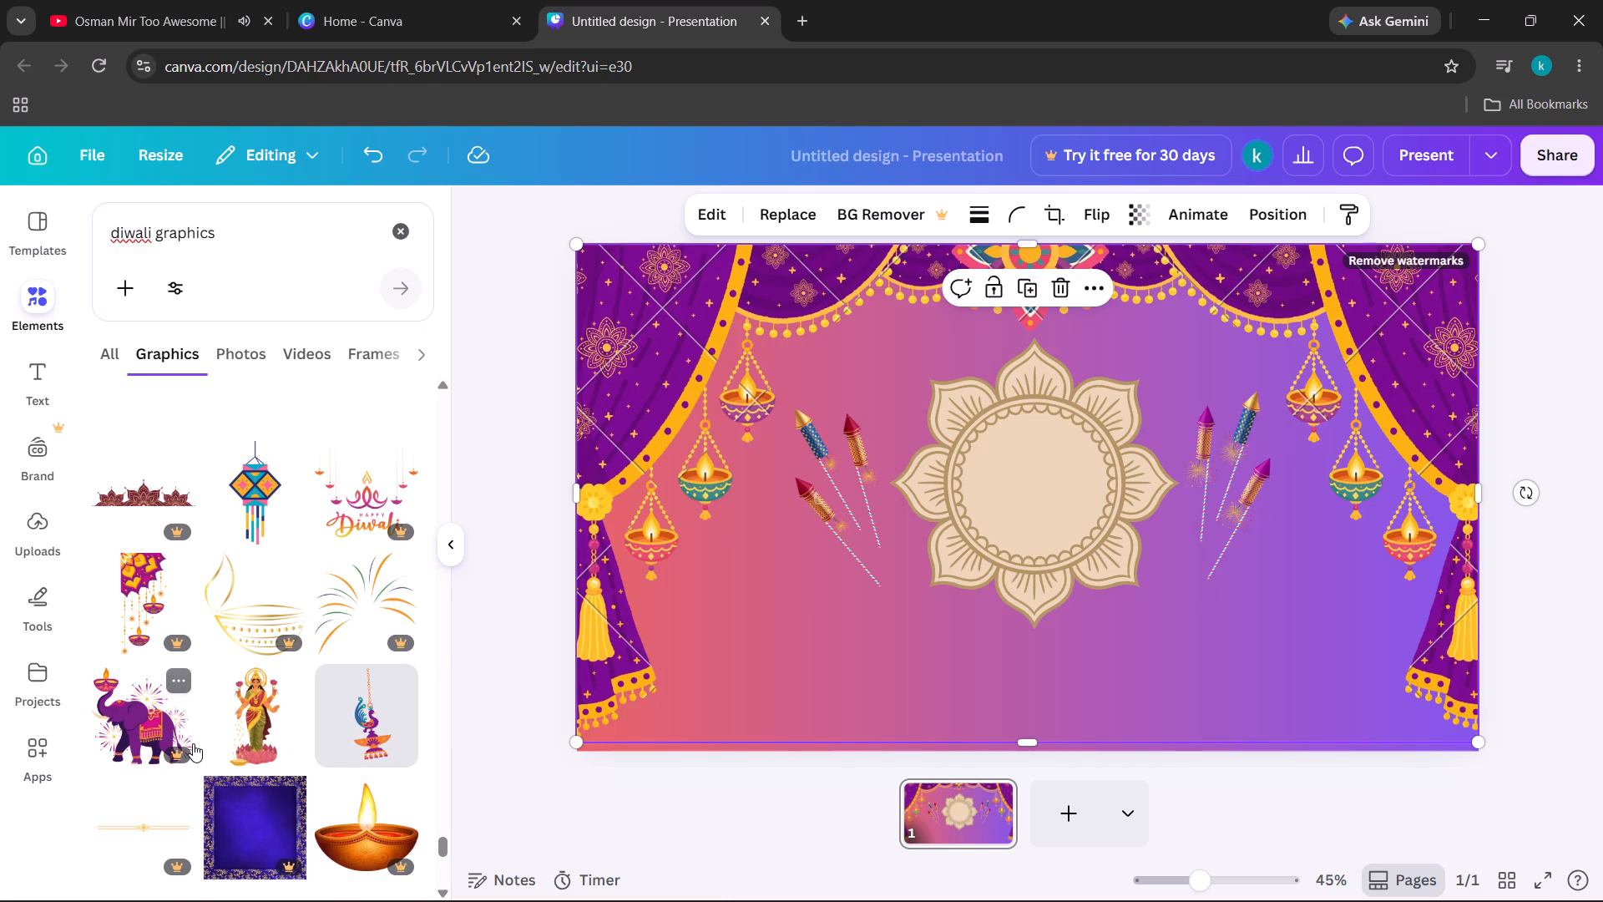
pyautogui.scroll(-2, 193, 743)
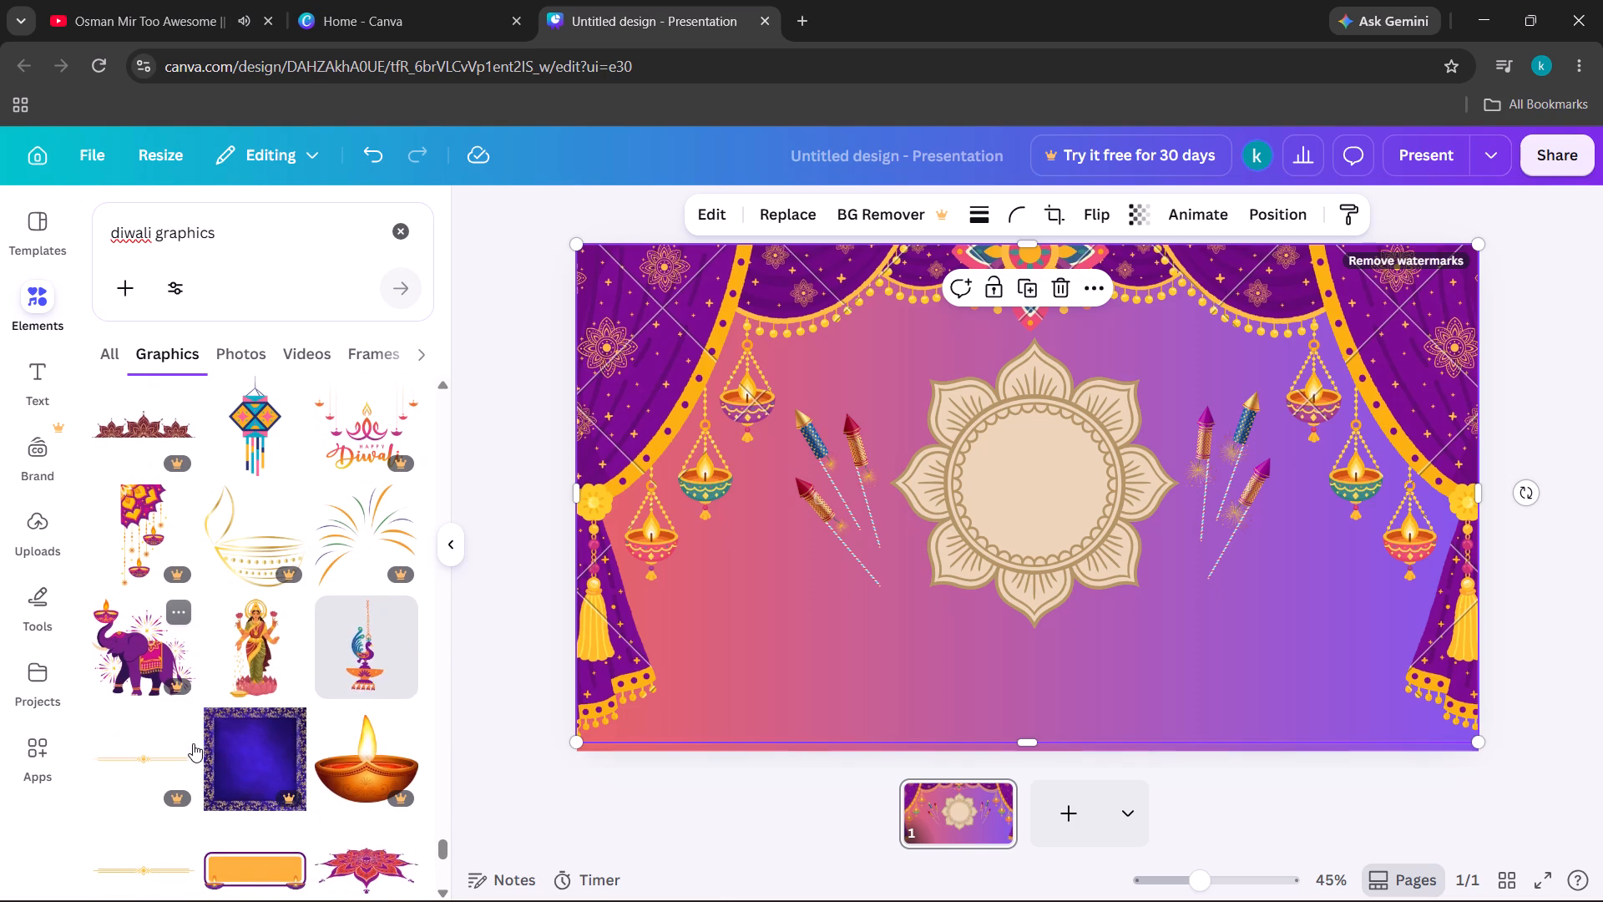
pyautogui.scroll(-1, 193, 743)
pyautogui.hscroll(1, 193, 743)
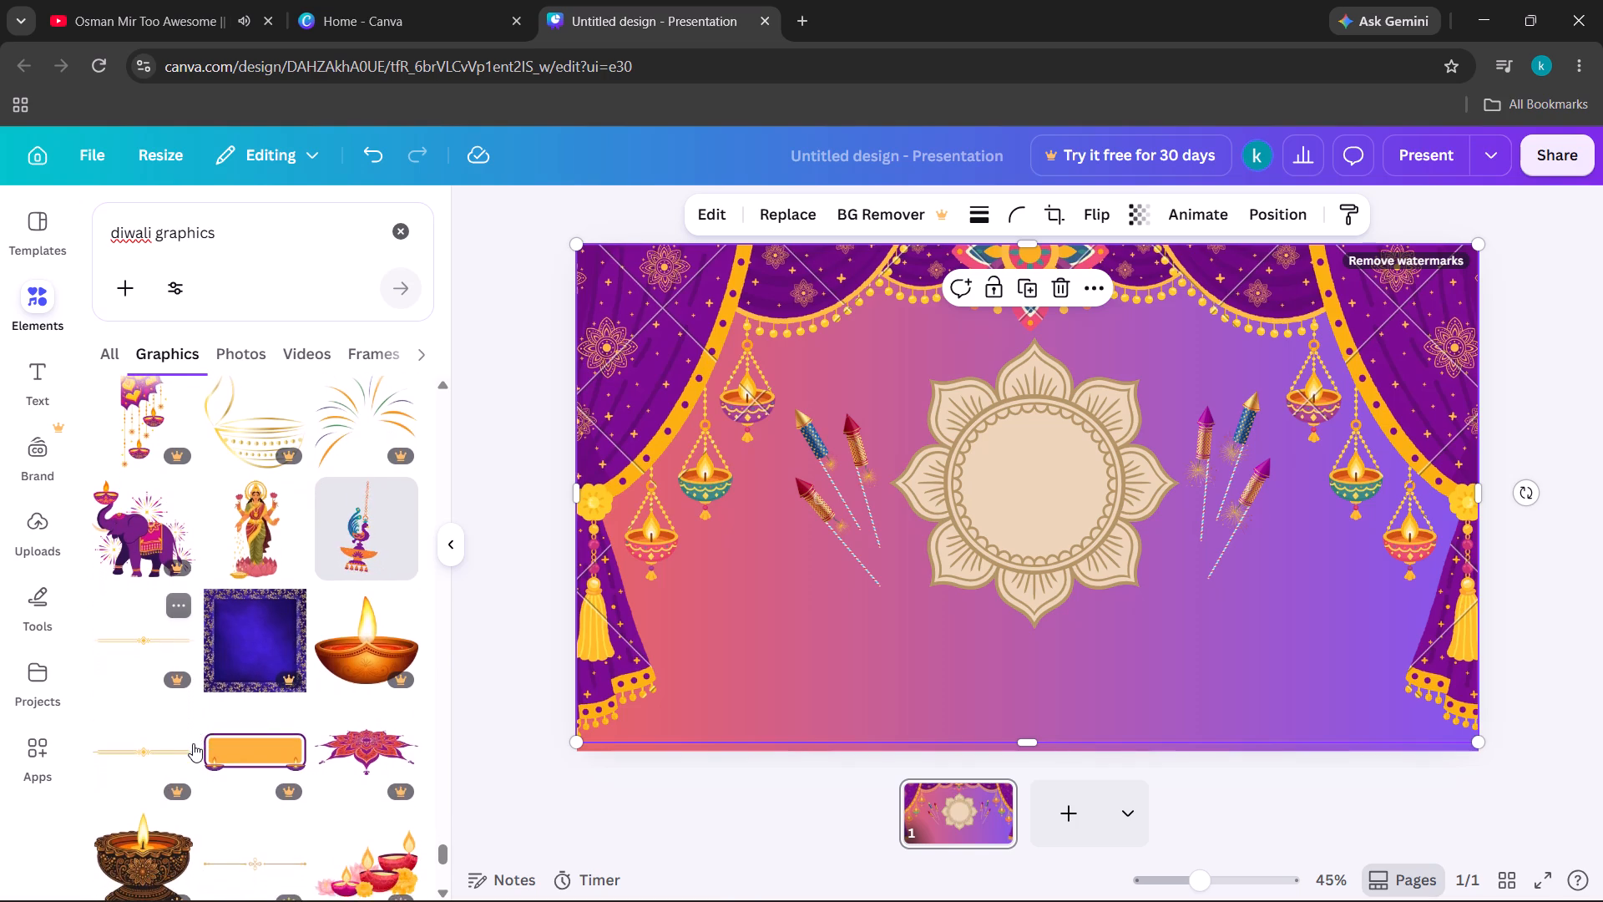
pyautogui.hscroll(1, 193, 743)
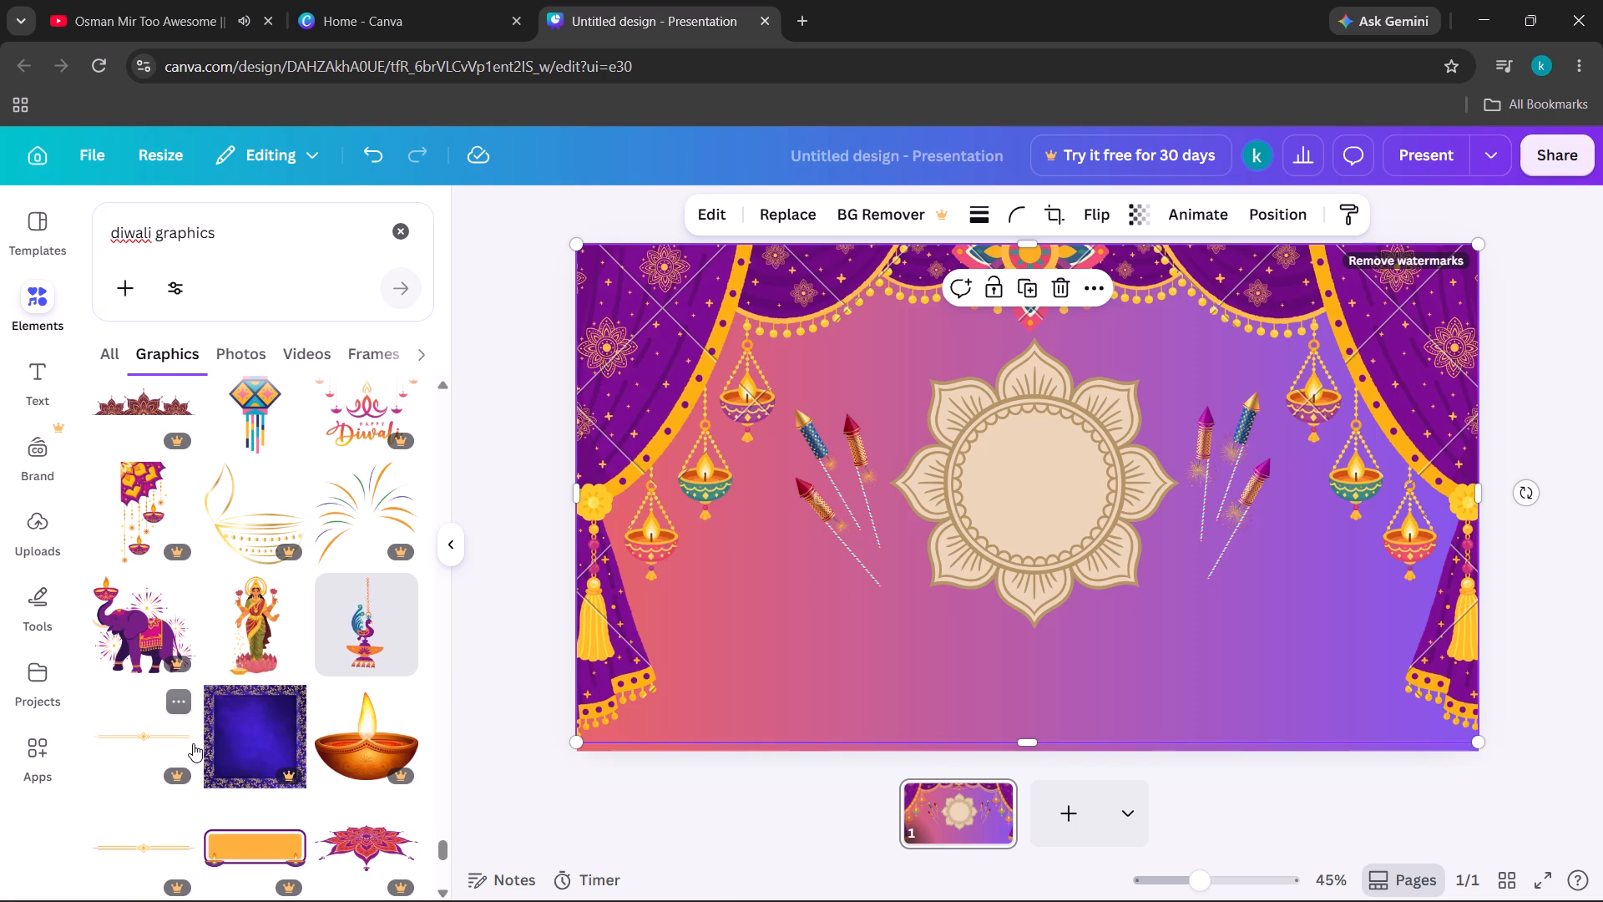
# Look through more of the Diwali graphics results for a decoration that suits the mandala, rockets and diya curtain.
pyautogui.scroll(-2, 193, 743)
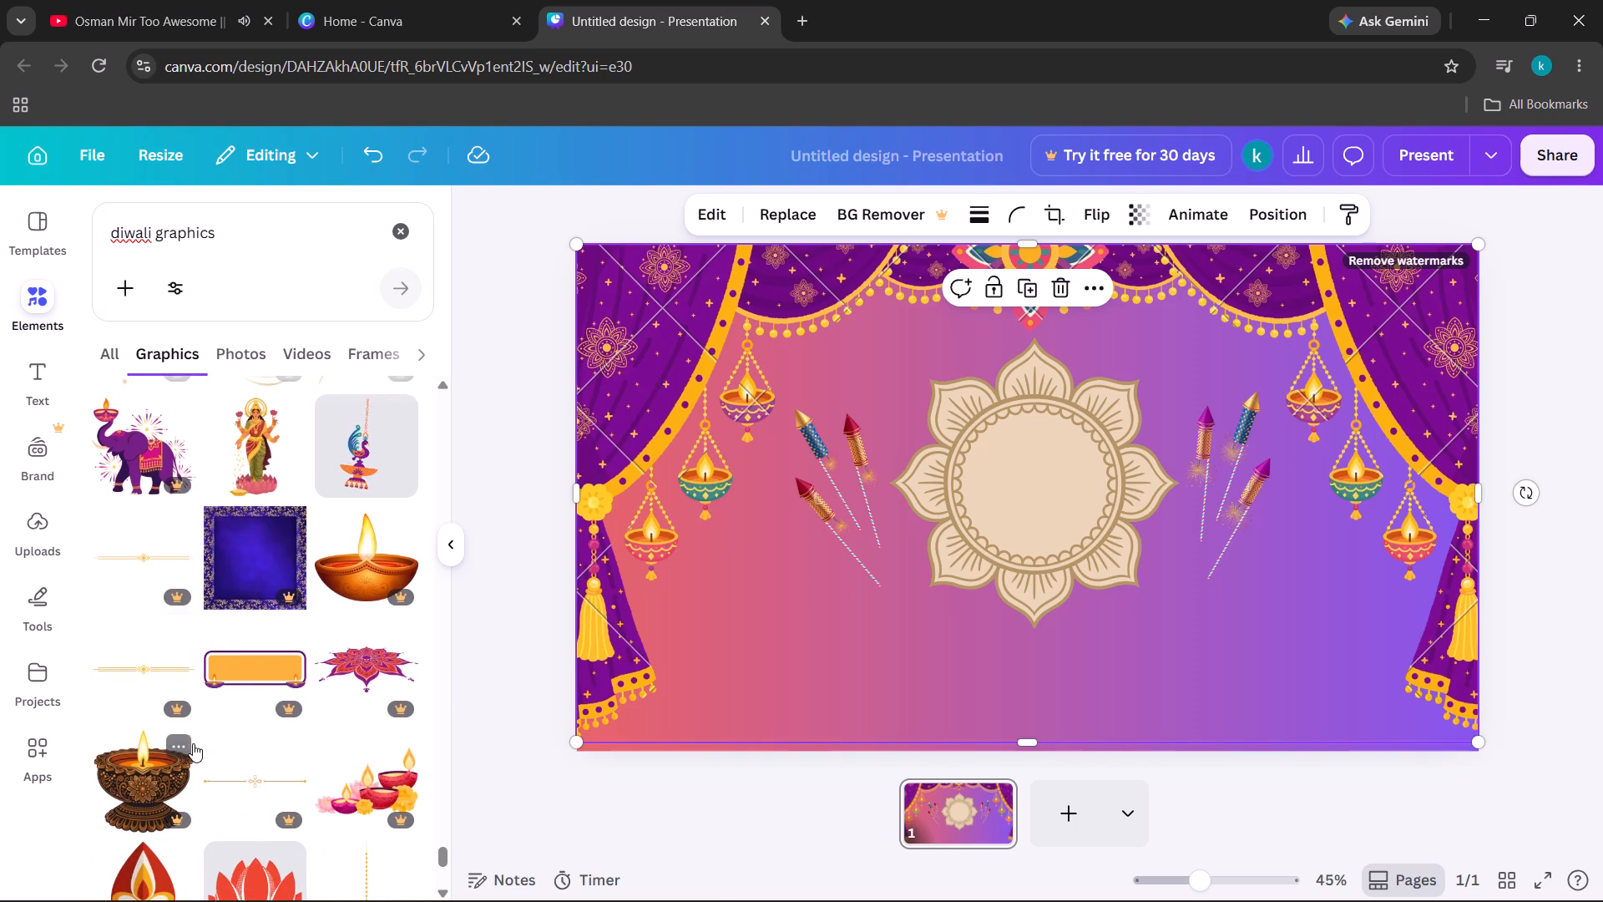
pyautogui.scroll(-4, 193, 743)
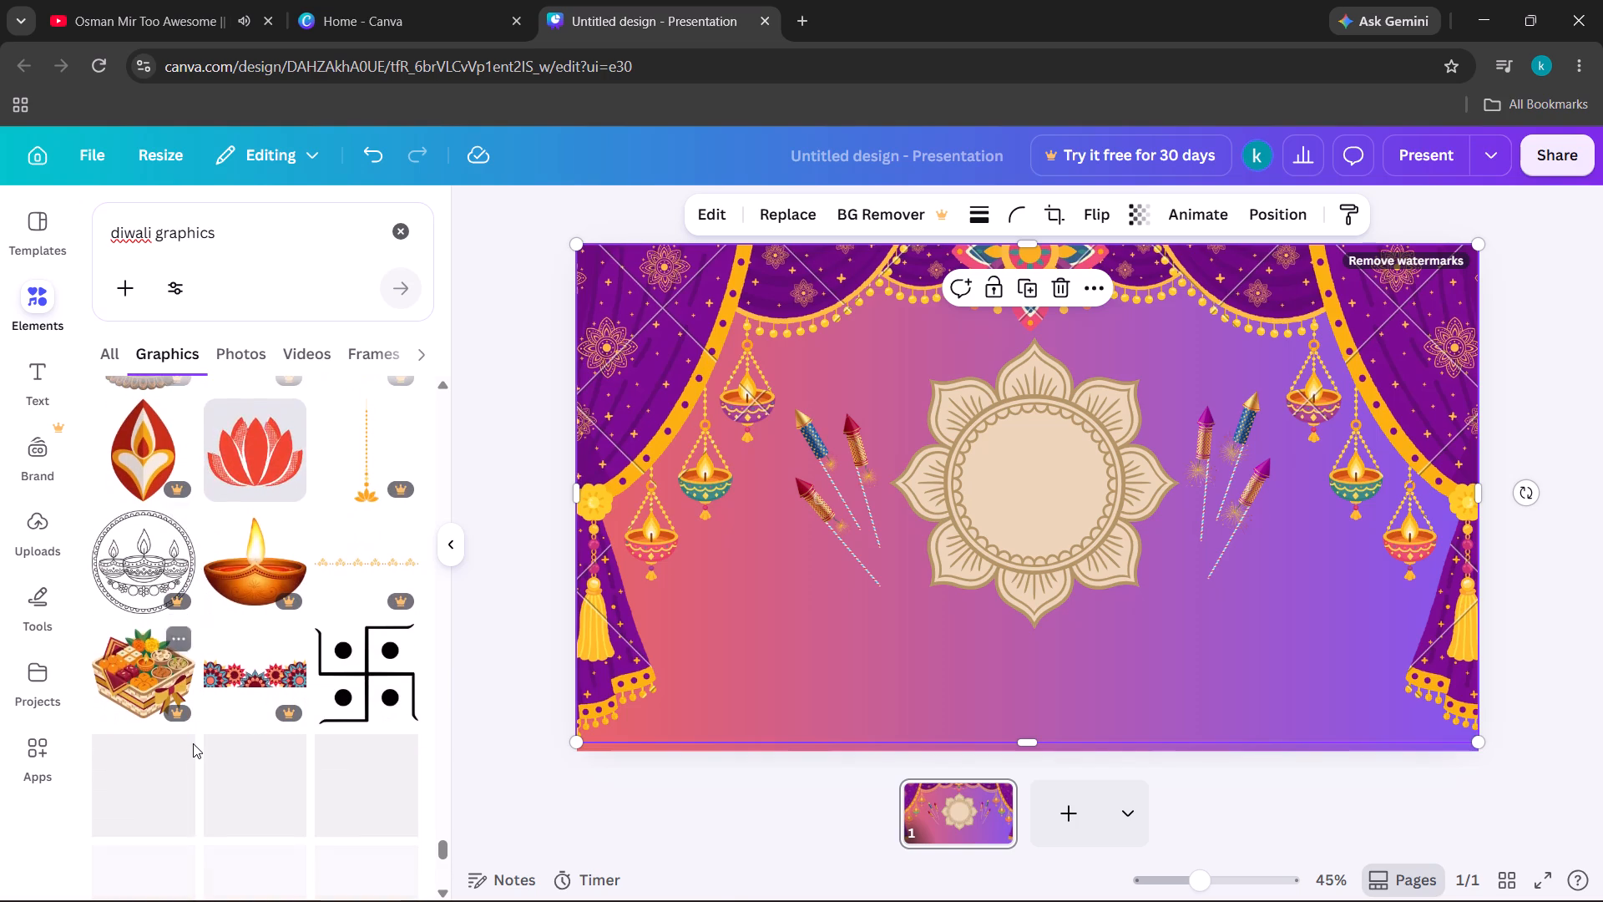
pyautogui.scroll(-3, 193, 743)
pyautogui.scroll(1, 193, 743)
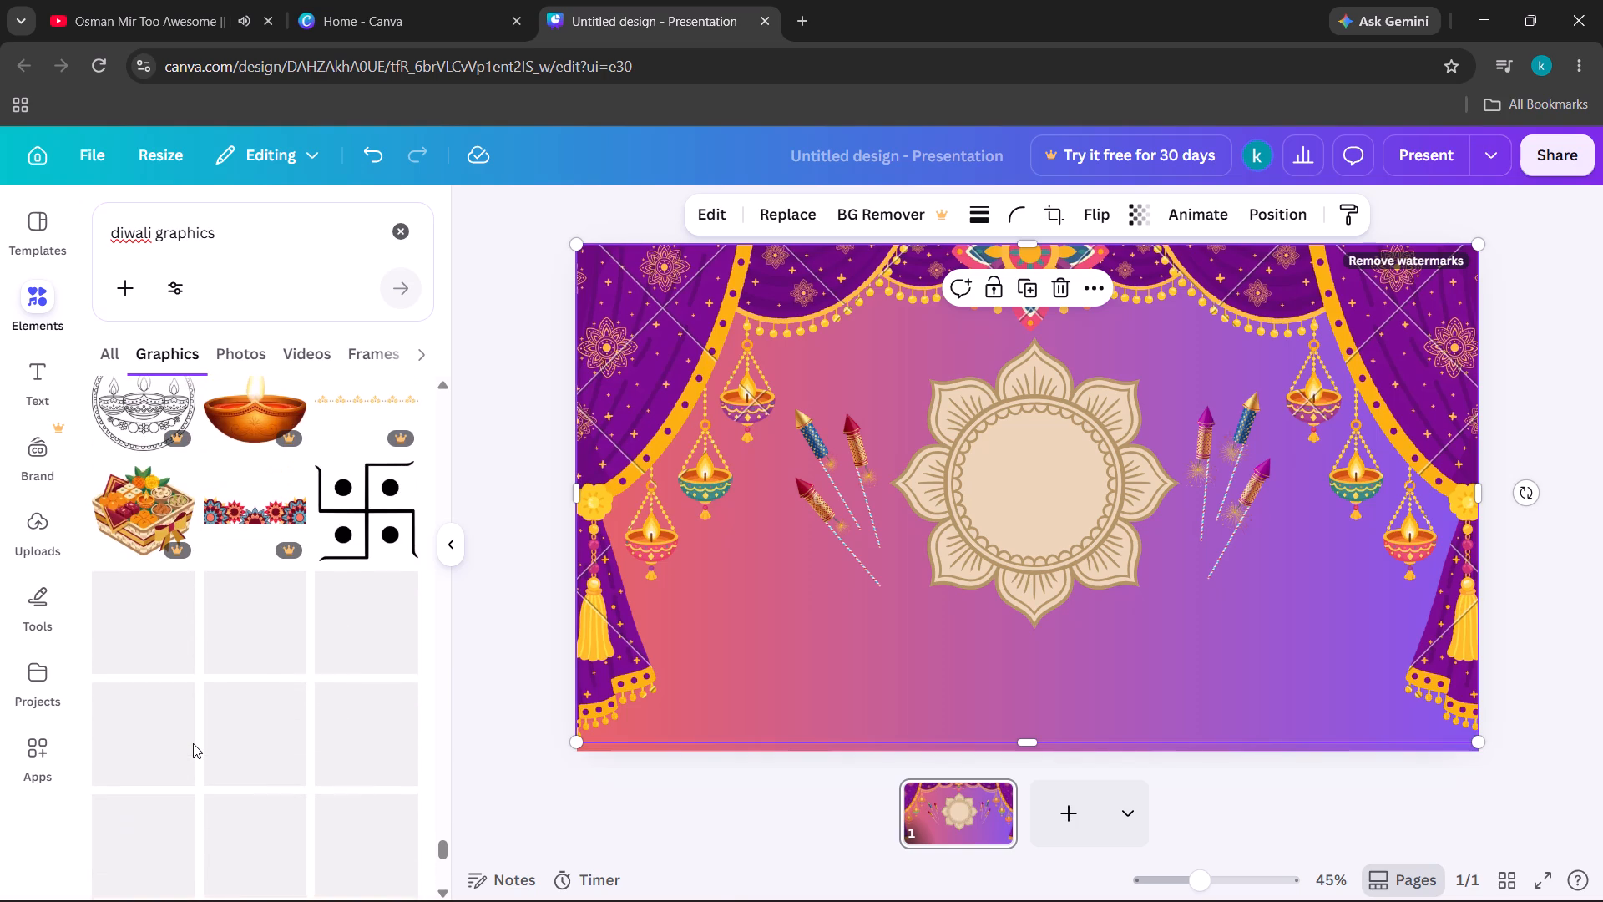
pyautogui.scroll(1, 193, 743)
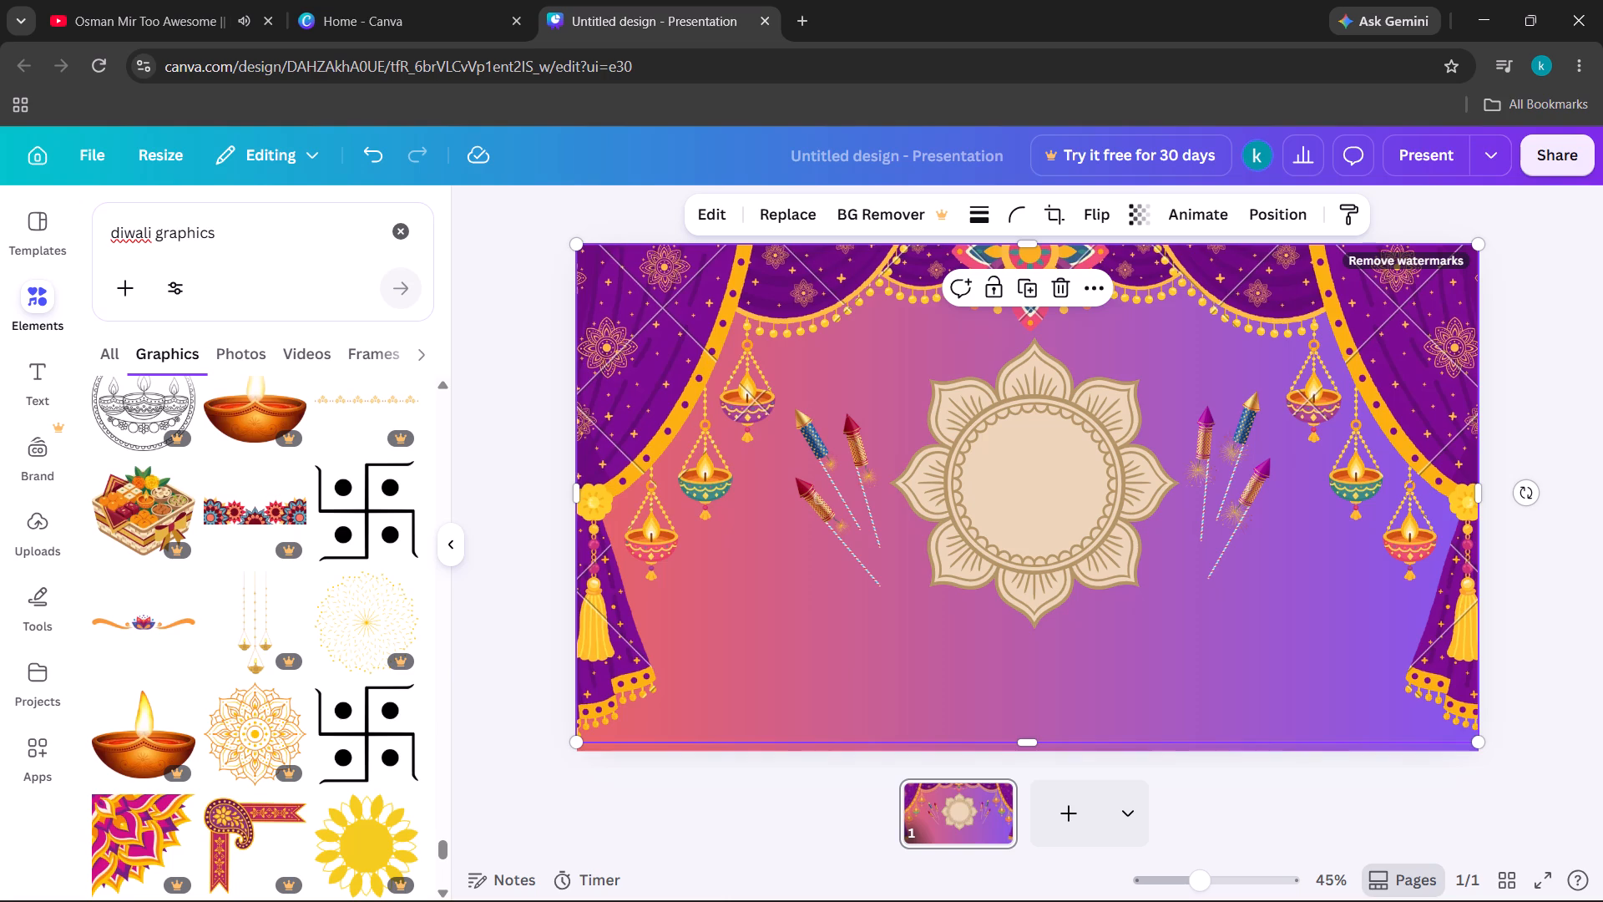
# Search the graphics elements for "happy diwali graphics".
pyautogui.click(271, 229)
pyautogui.press('BackSpace')
pyautogui.press('BackSpace')
pyautogui.press('BackSpace')
pyautogui.press('BackSpace')
pyautogui.press('BackSpace')
pyautogui.press('BackSpace')
pyautogui.press('BackSpace')
pyautogui.press('BackSpace')
pyautogui.press('BackSpace')
pyautogui.press('BackSpace')
pyautogui.press('BackSpace')
pyautogui.press('BackSpace')
pyautogui.press('BackSpace')
pyautogui.press('BackSpace')
pyautogui.press('BackSpace')
pyautogui.press('BackSpace')
pyautogui.press('BackSpace')
pyautogui.press('BackSpace')
pyautogui.press('BackSpace')
pyautogui.press('BackSpace')
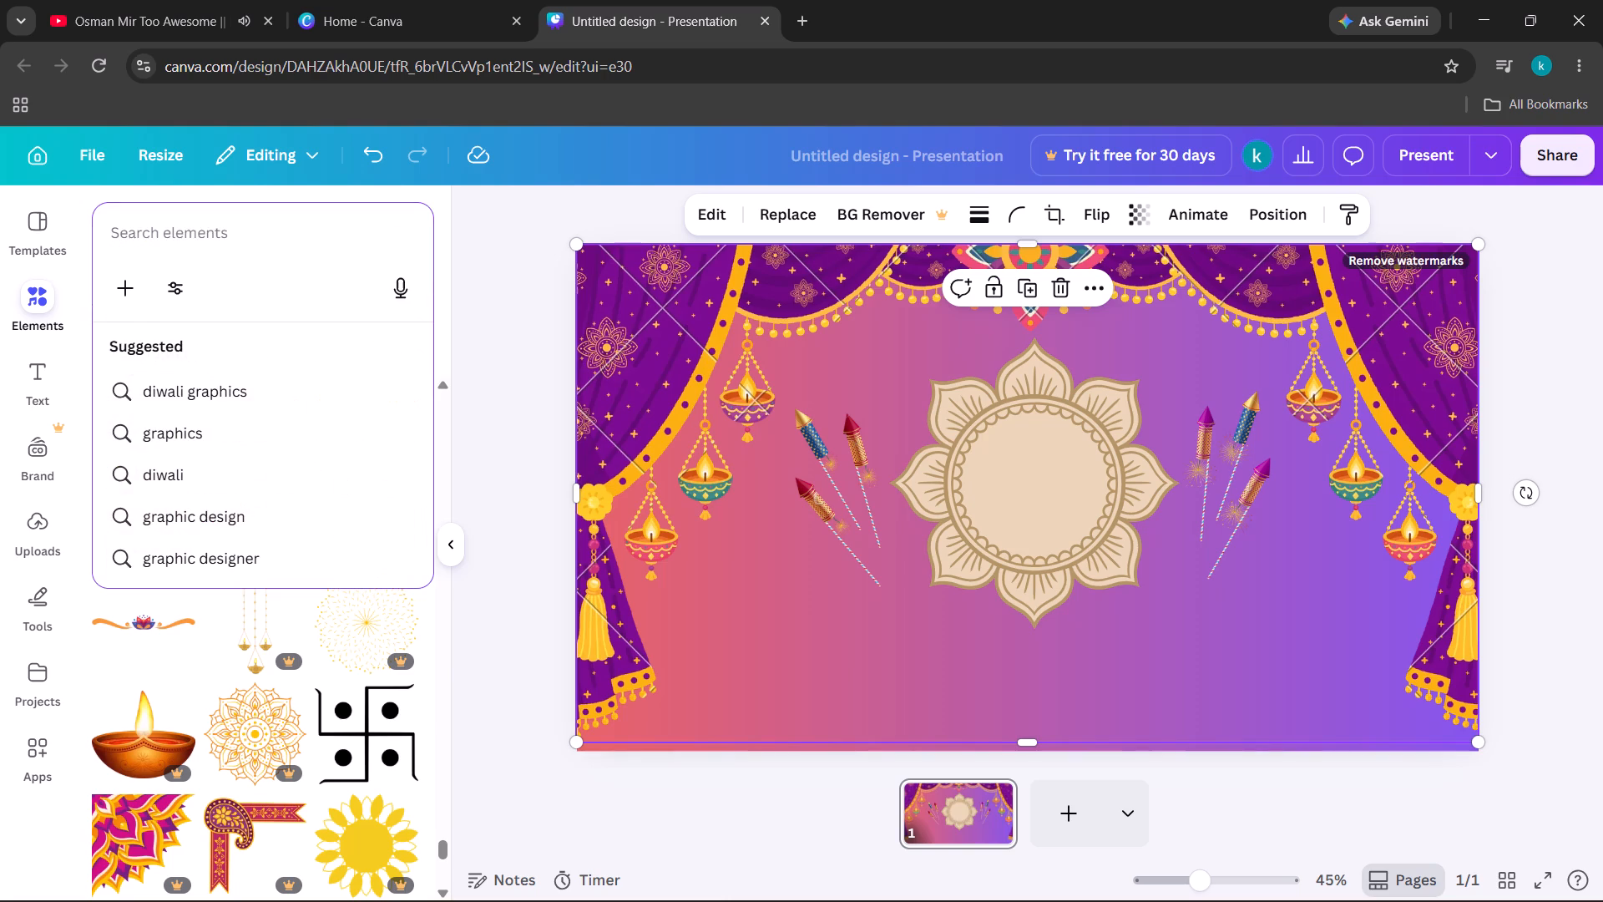
pyautogui.write('happy')
pyautogui.press('space')
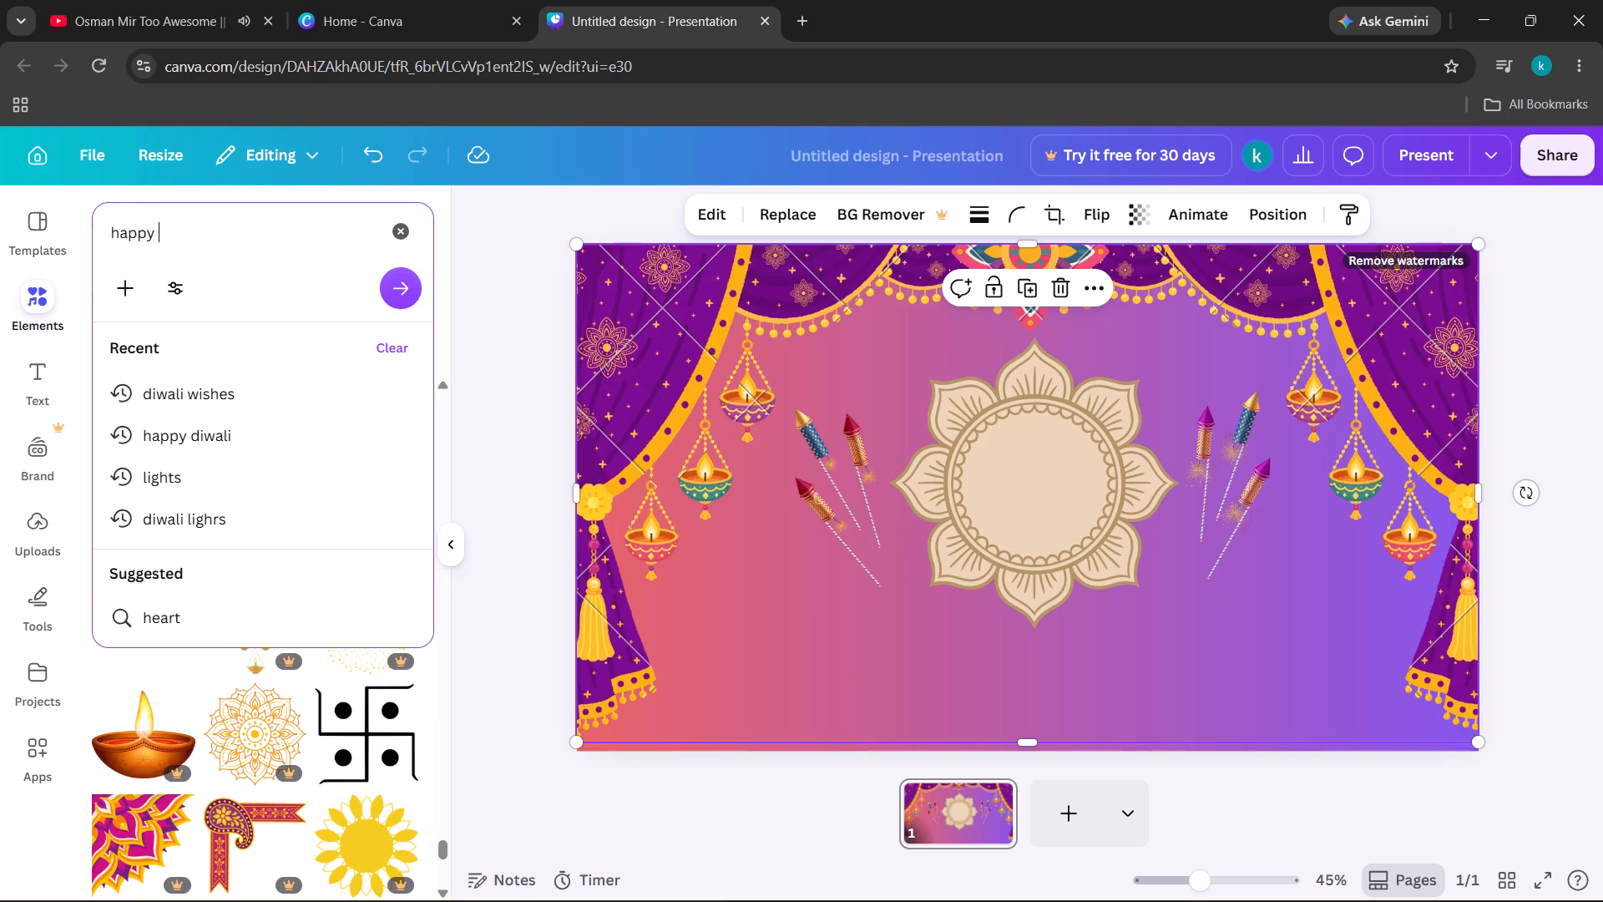
pyautogui.write('diwali graphics')
pyautogui.press('space')
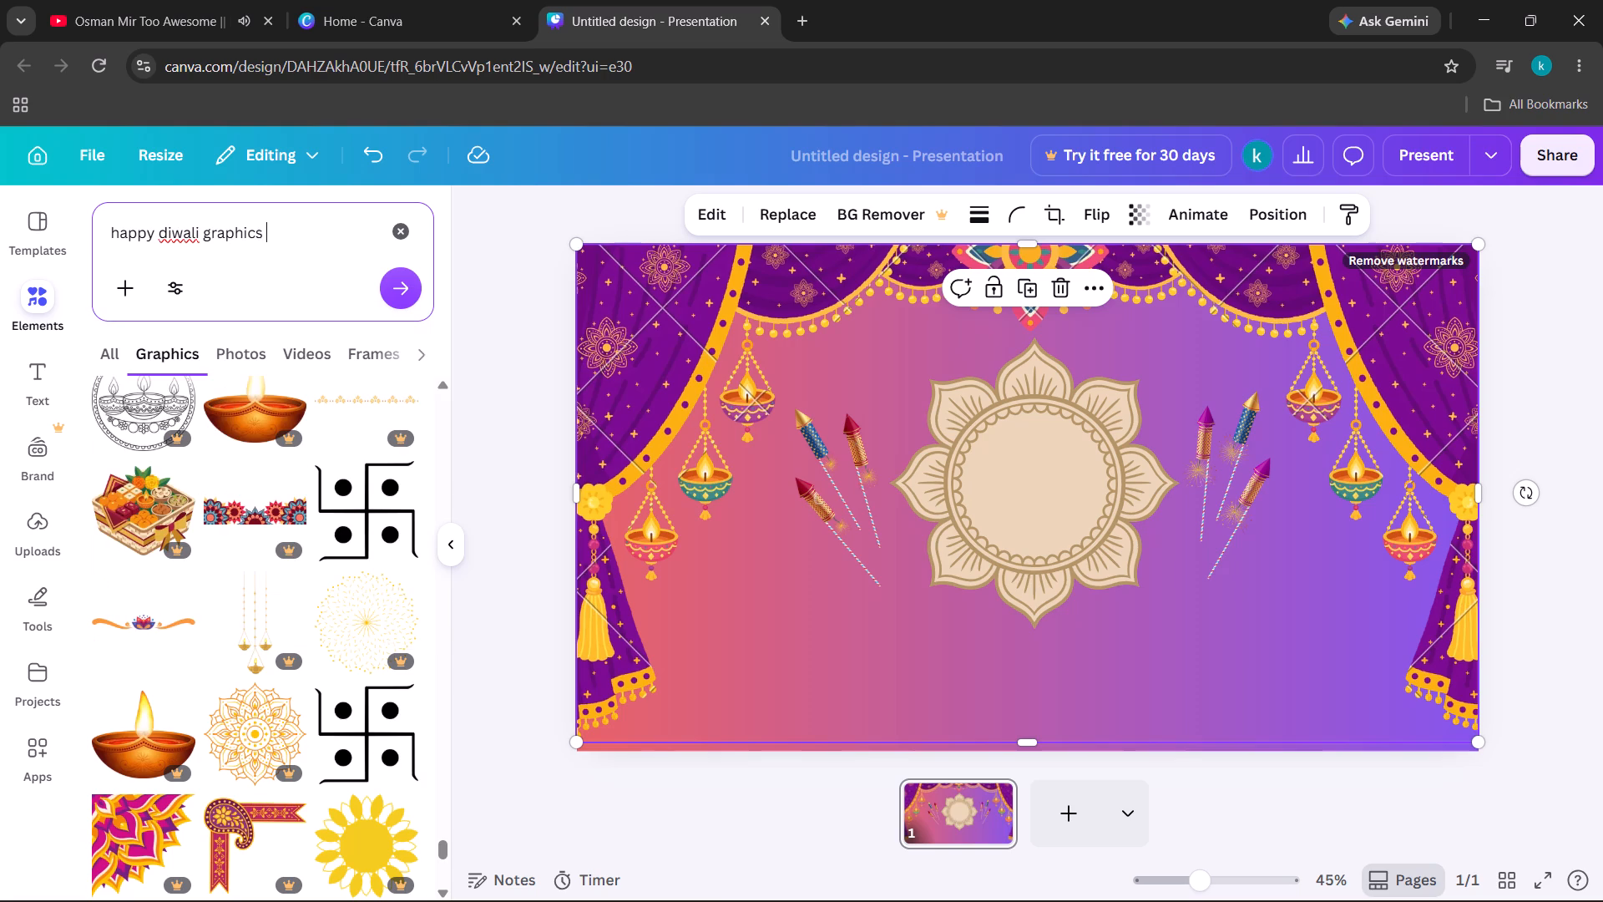
pyautogui.press('Return')
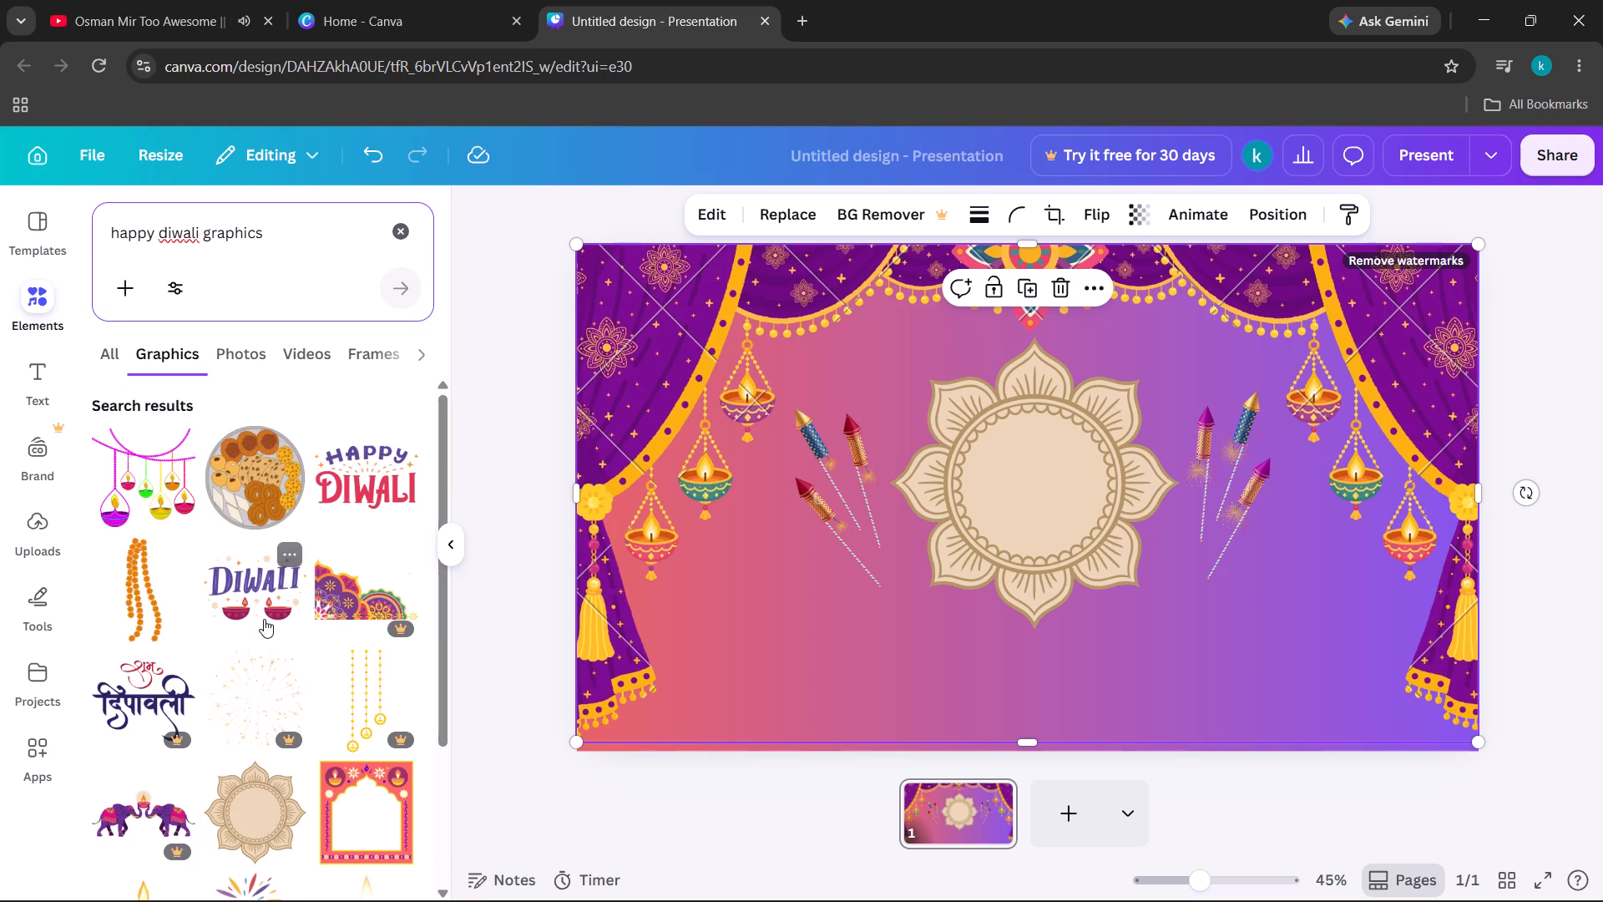
# Add the Hindi Shubh Deepawali lettering graphic with red and navy script, shrink it, and centre it inside the beige mandala.
pyautogui.scroll(-1, 264, 619)
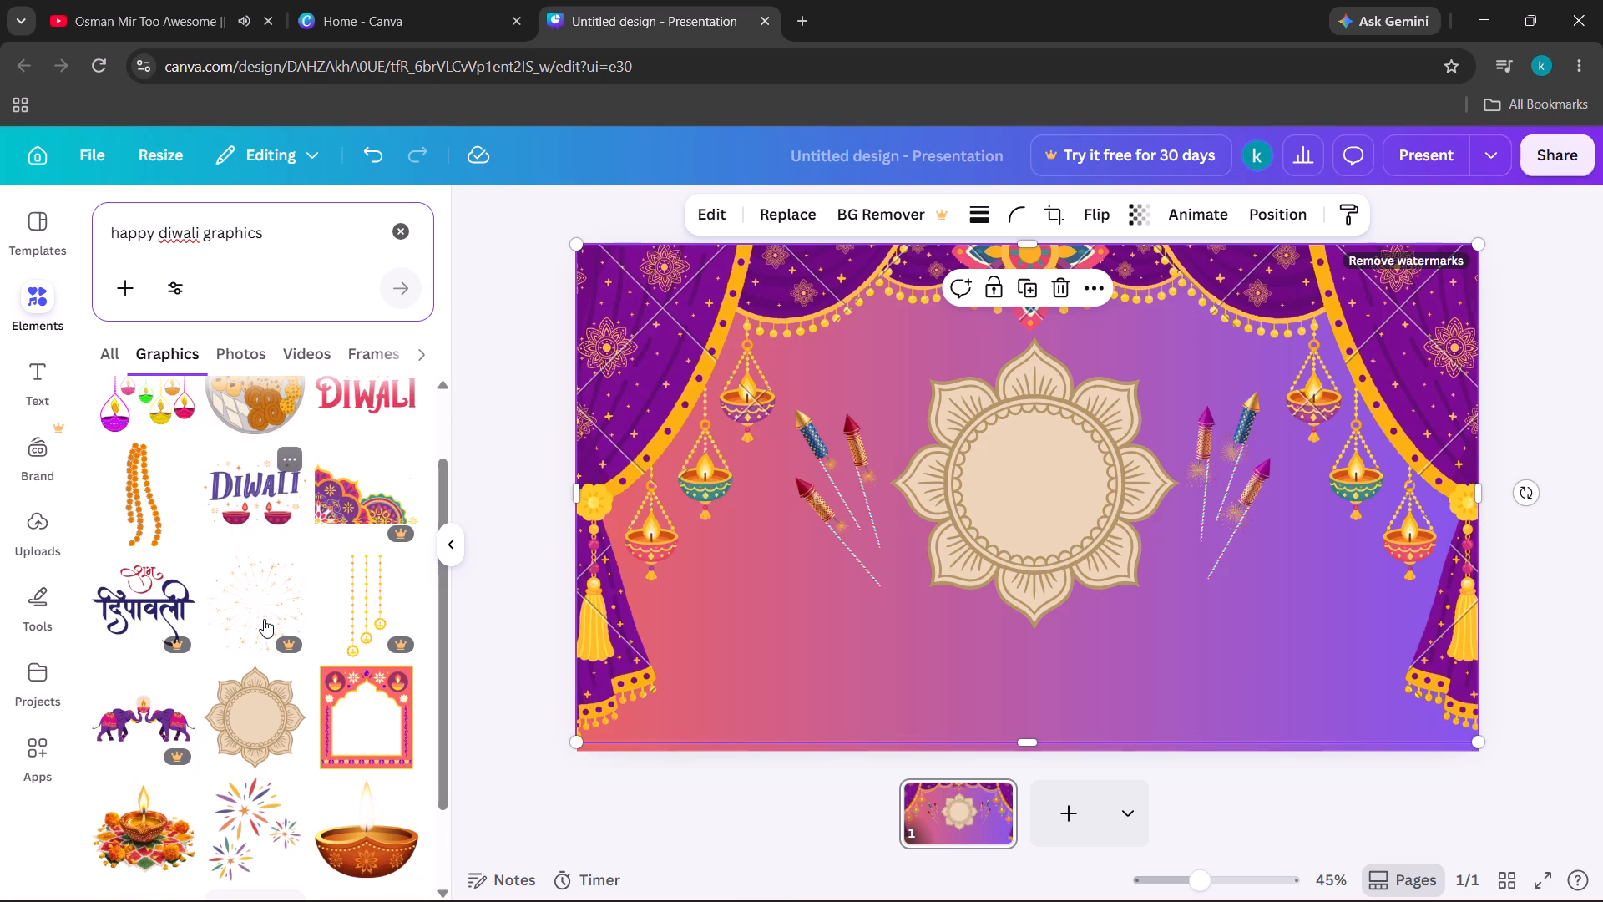
pyautogui.scroll(-2, 264, 619)
pyautogui.click(139, 590)
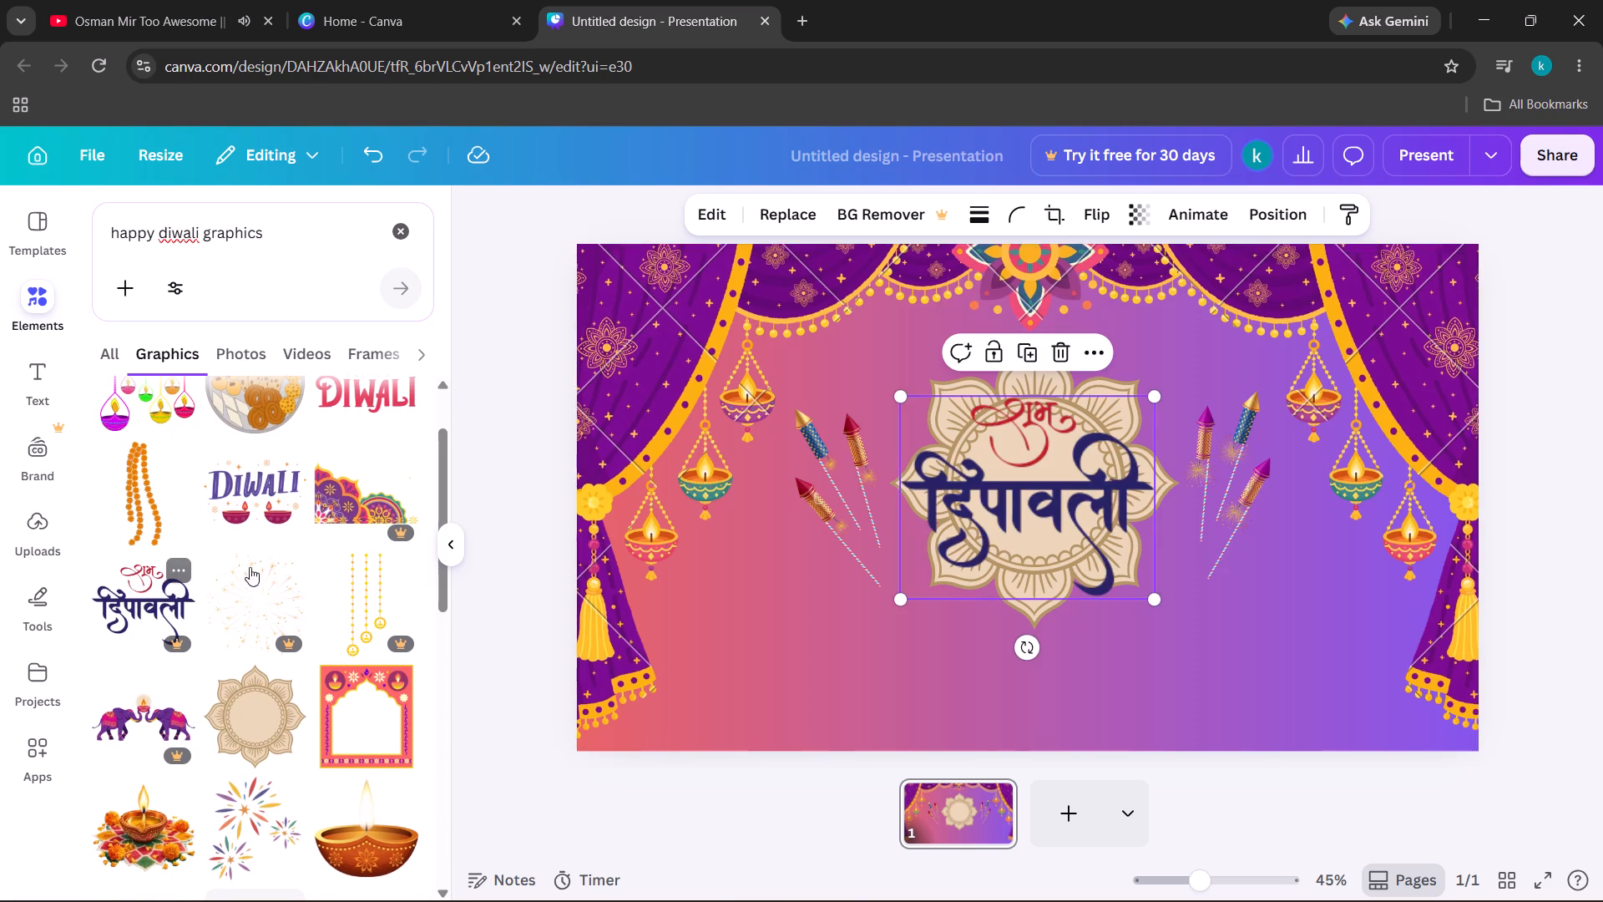
pyautogui.moveTo(898, 600); pyautogui.dragTo(1048, 531)
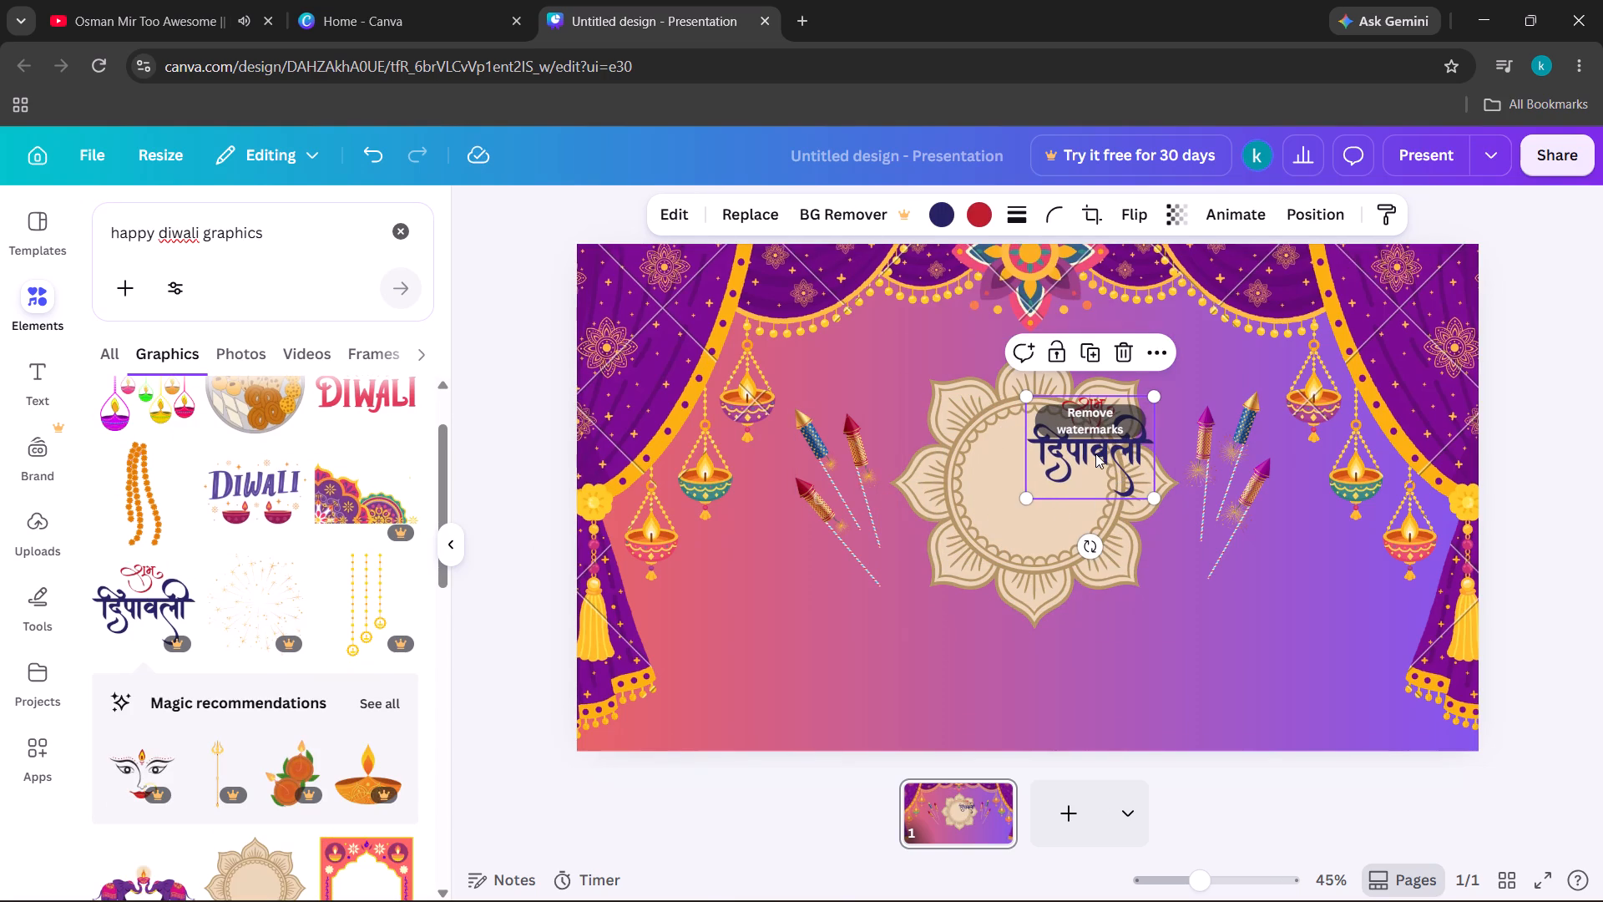
pyautogui.moveTo(1095, 454); pyautogui.dragTo(1039, 499)
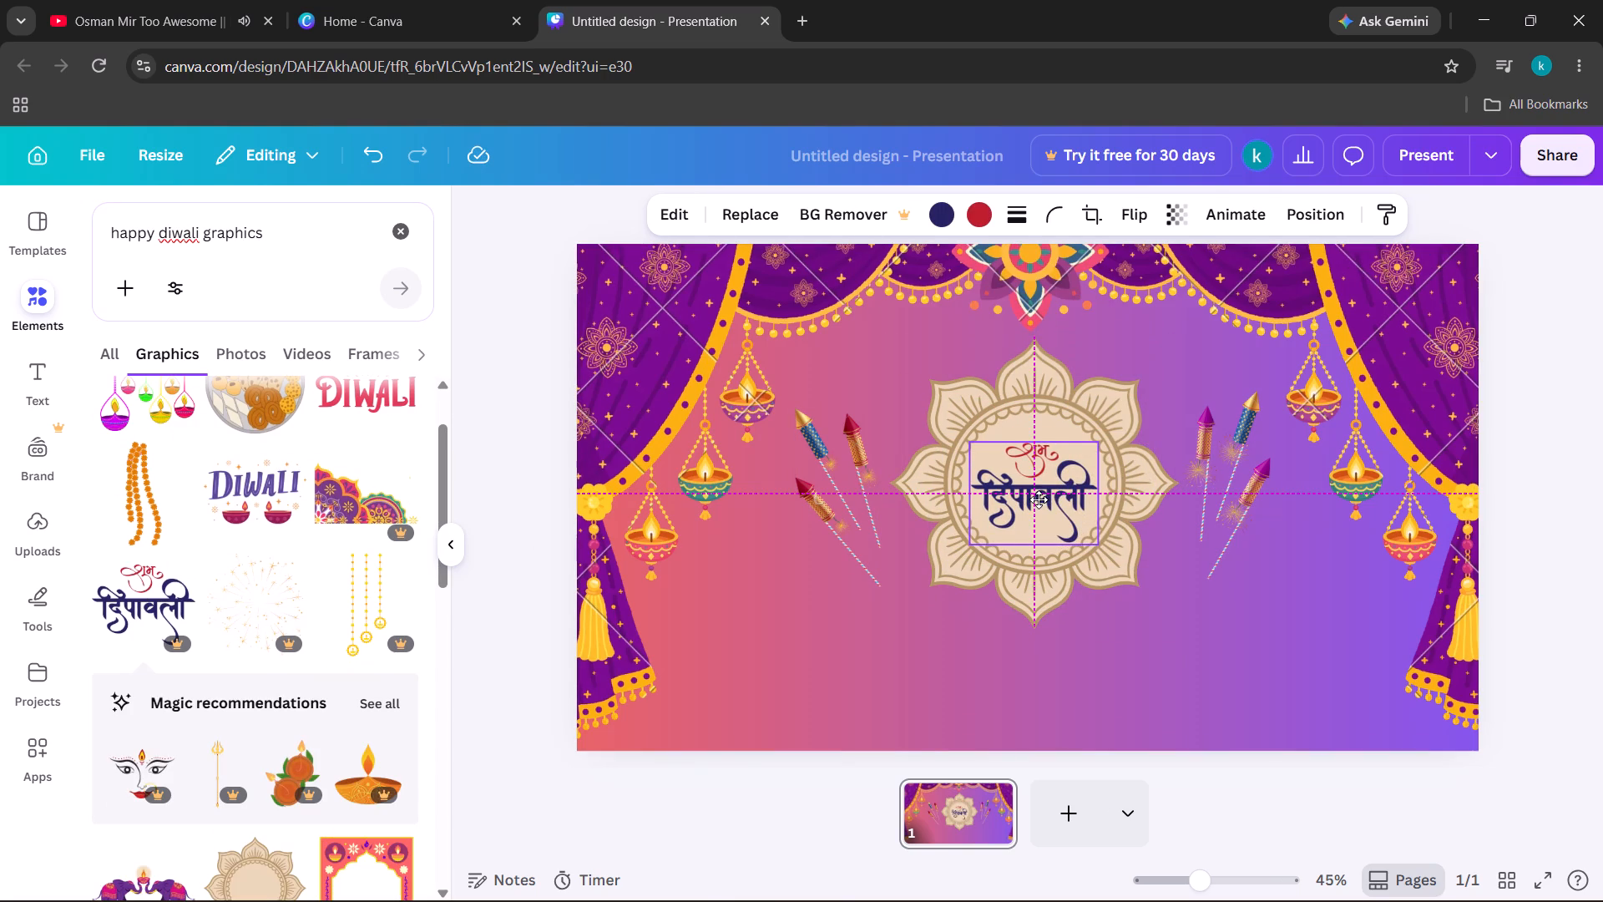
pyautogui.moveTo(1039, 499); pyautogui.dragTo(1042, 493)
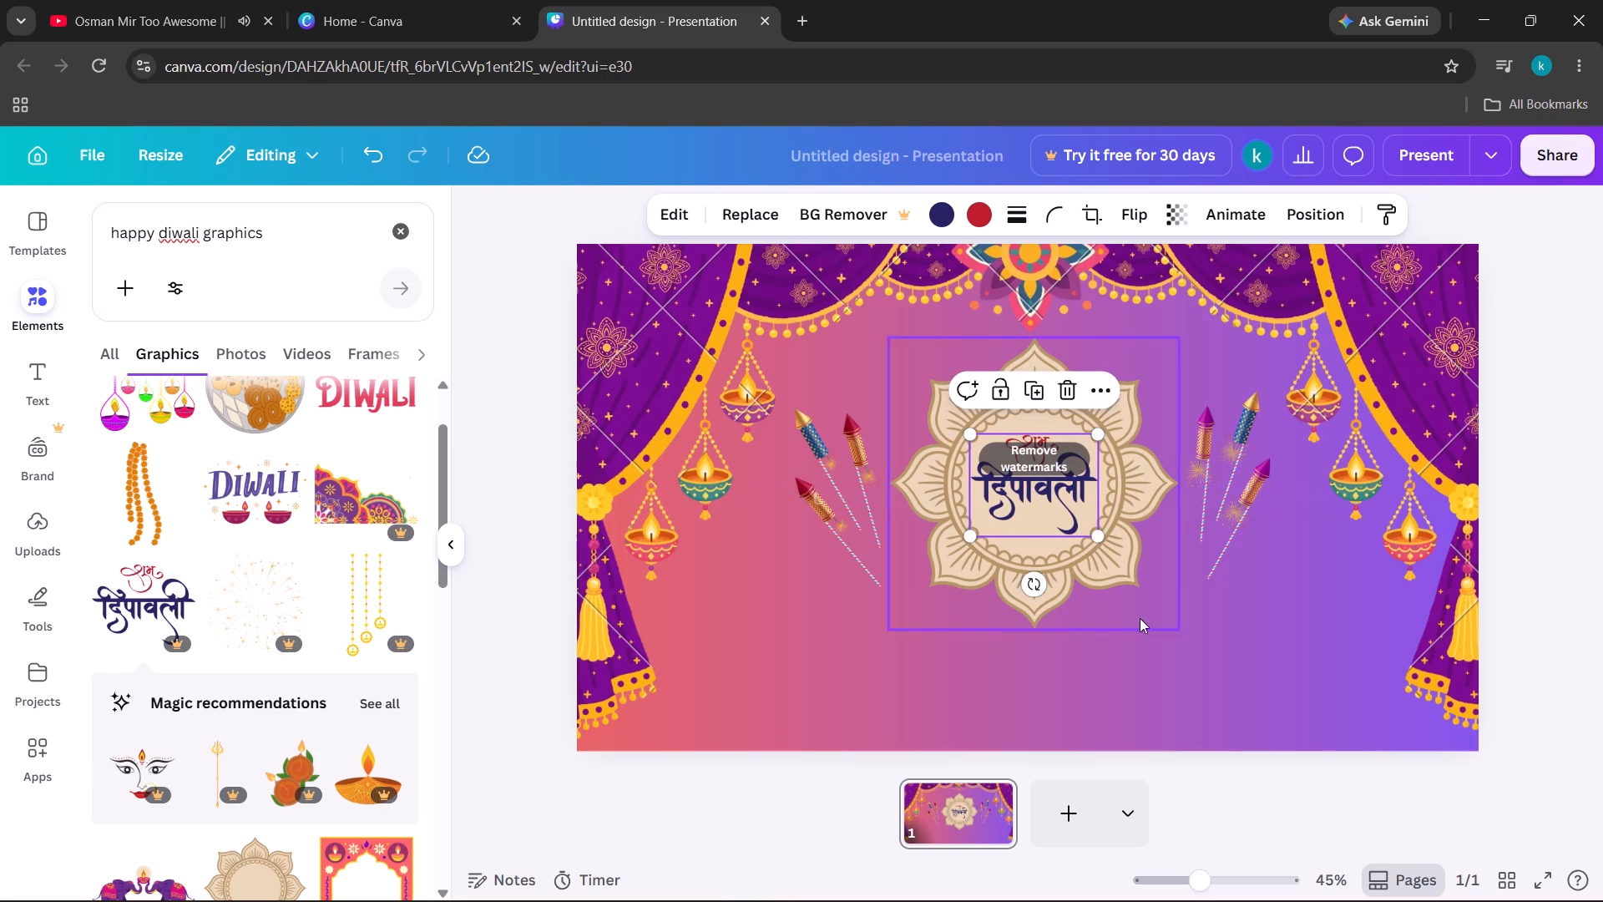
pyautogui.click(1150, 633)
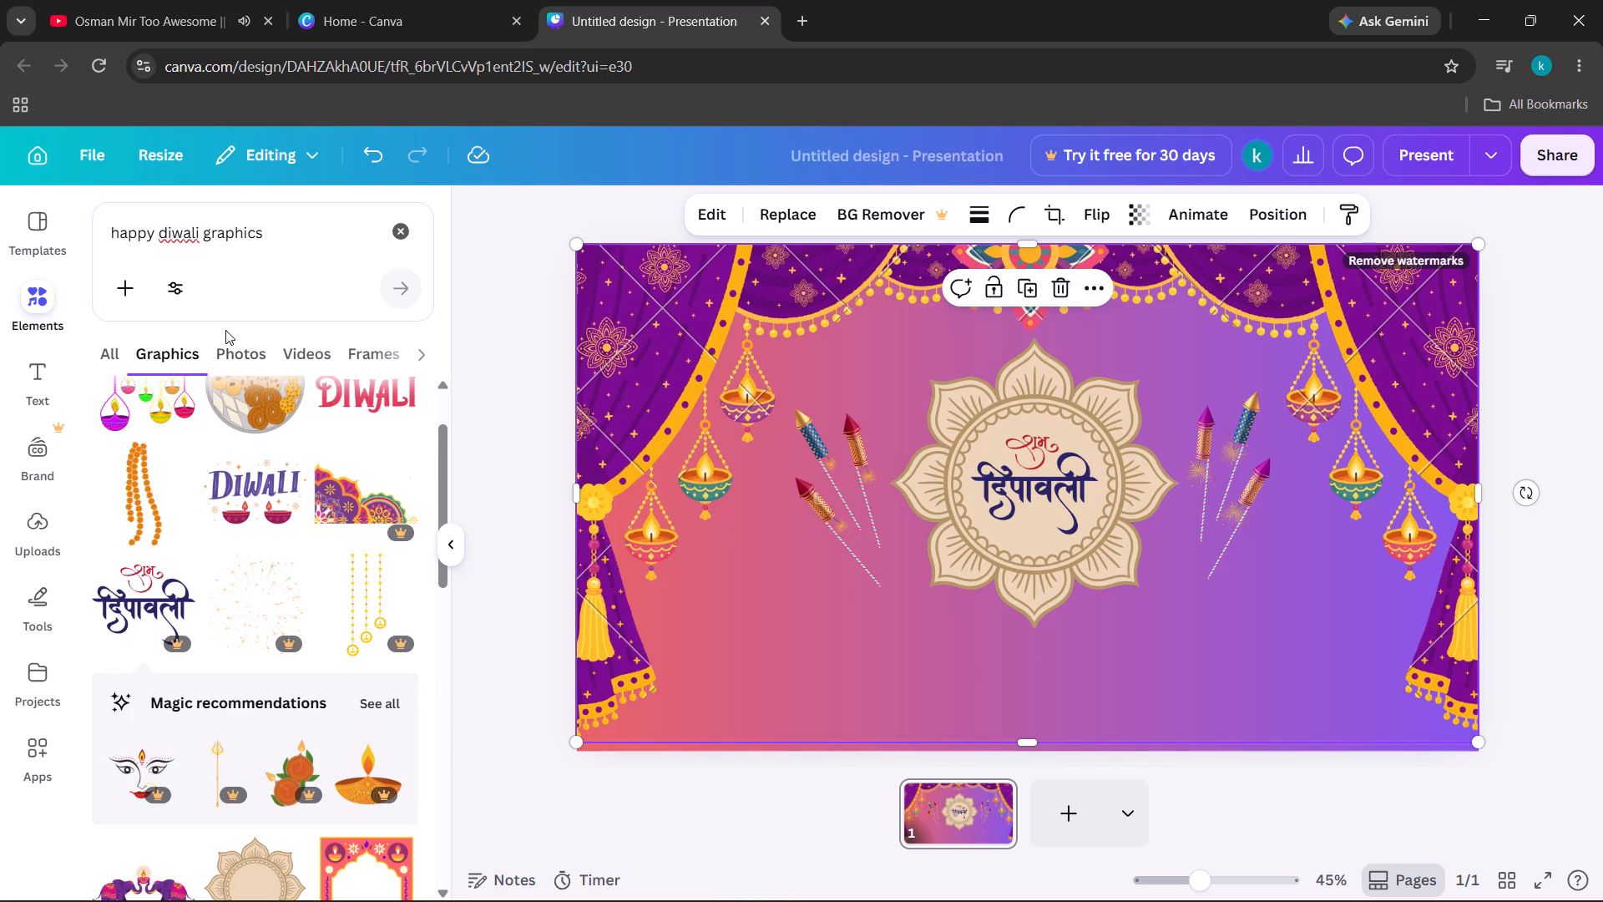
# Add a default subheading text box and place it below the beige mandala, near the slide's lower edge.
pyautogui.click(43, 392)
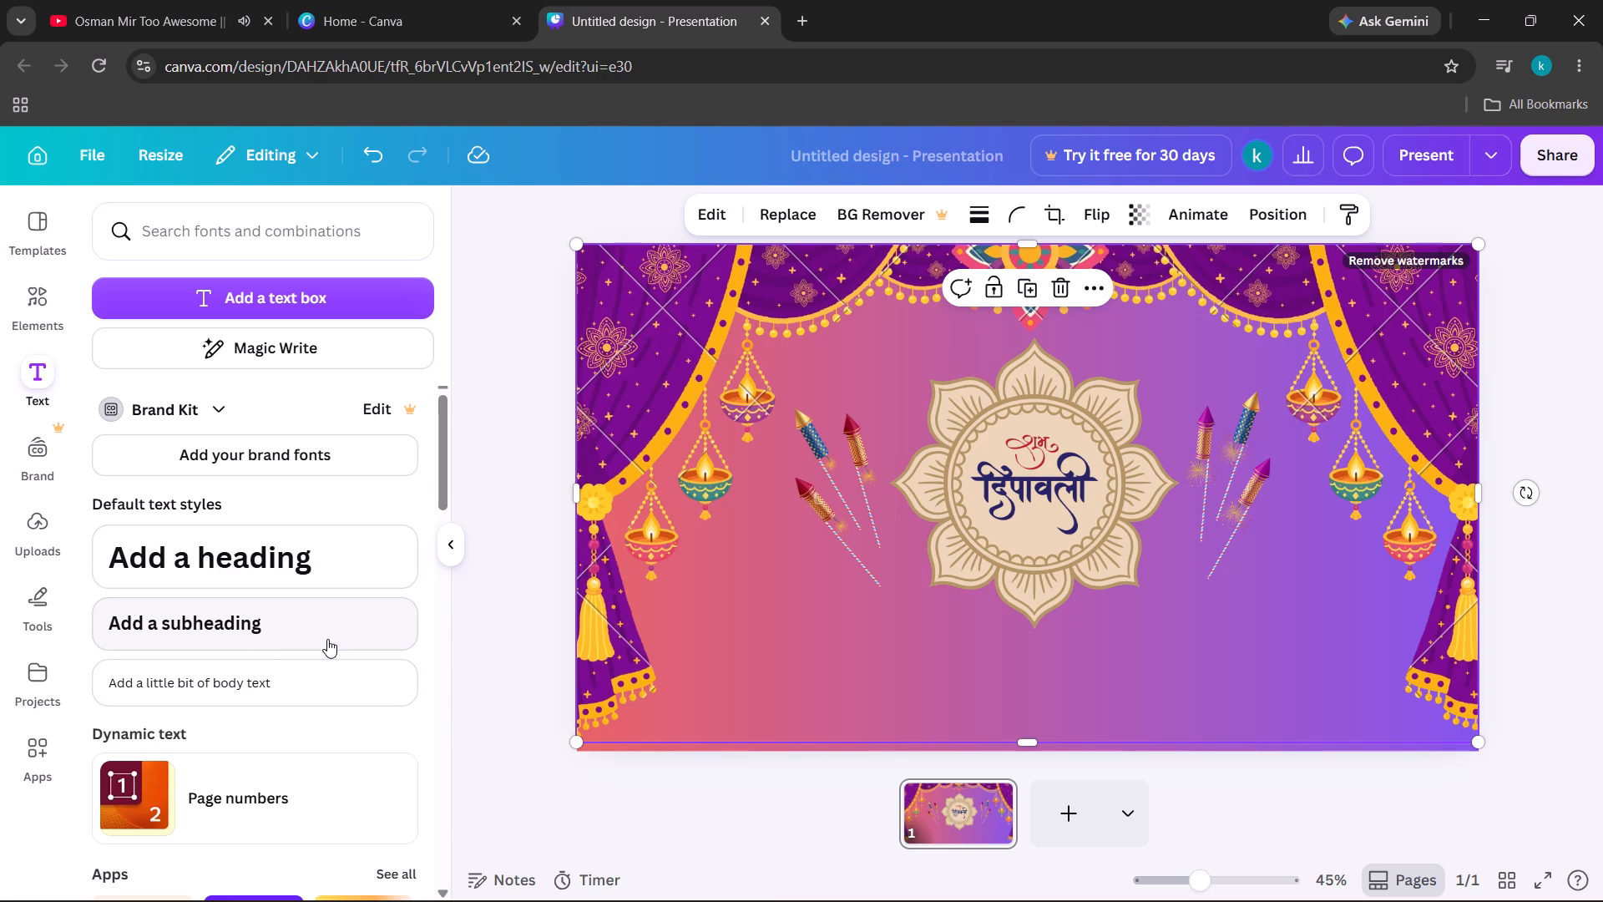
pyautogui.scroll(-1, 294, 733)
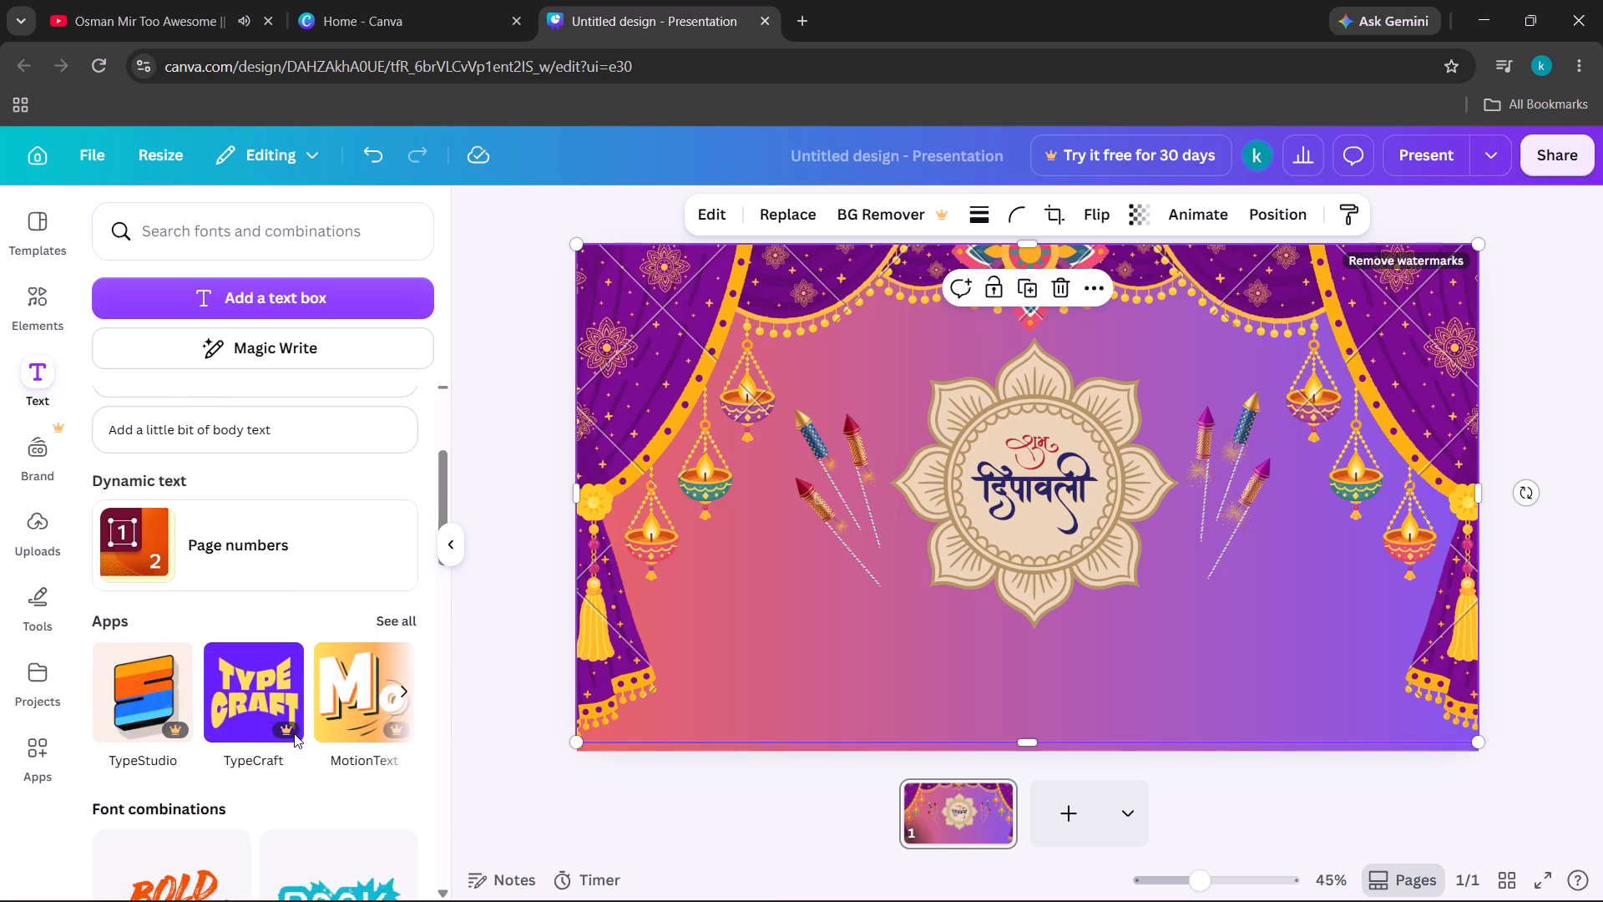
pyautogui.scroll(-6, 294, 733)
pyautogui.scroll(3, 294, 733)
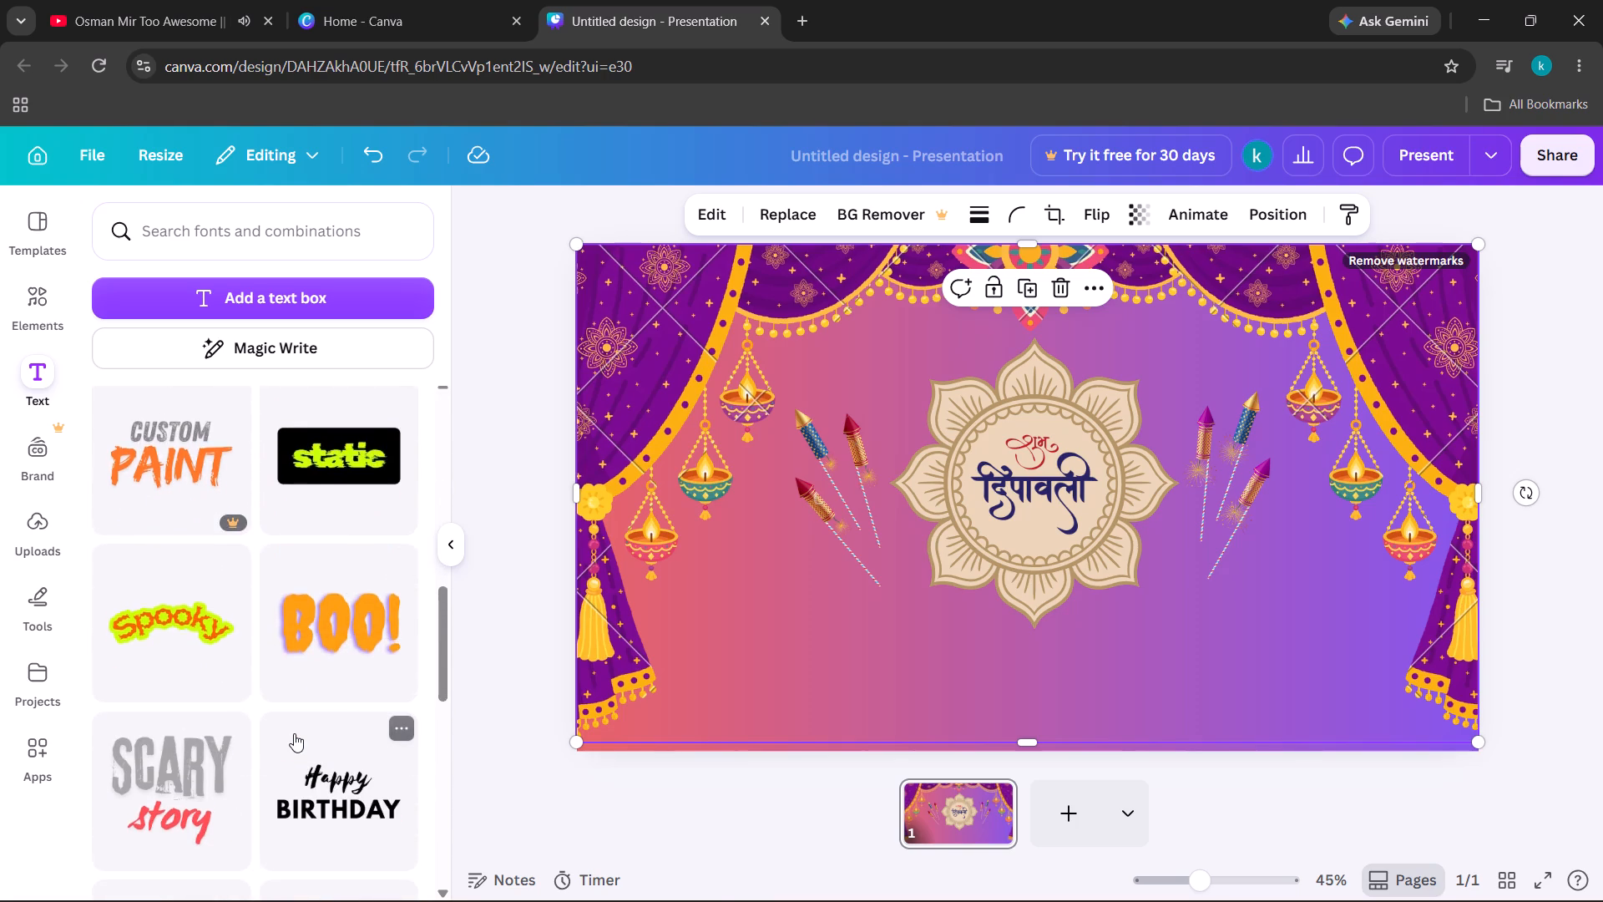
pyautogui.scroll(4, 294, 733)
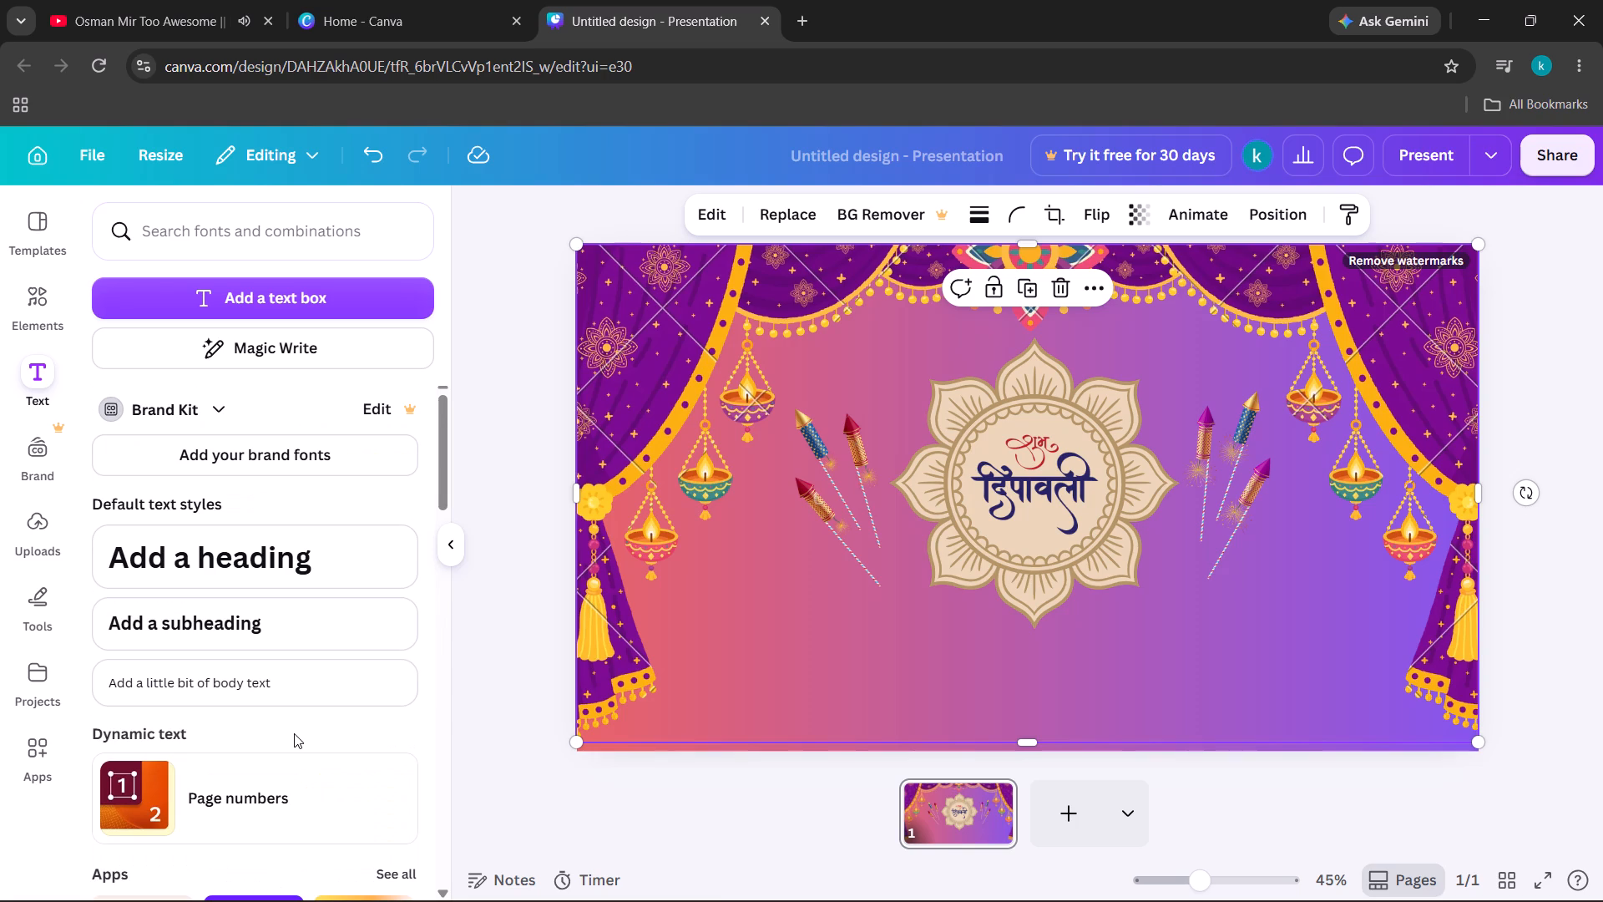
pyautogui.scroll(-1, 294, 733)
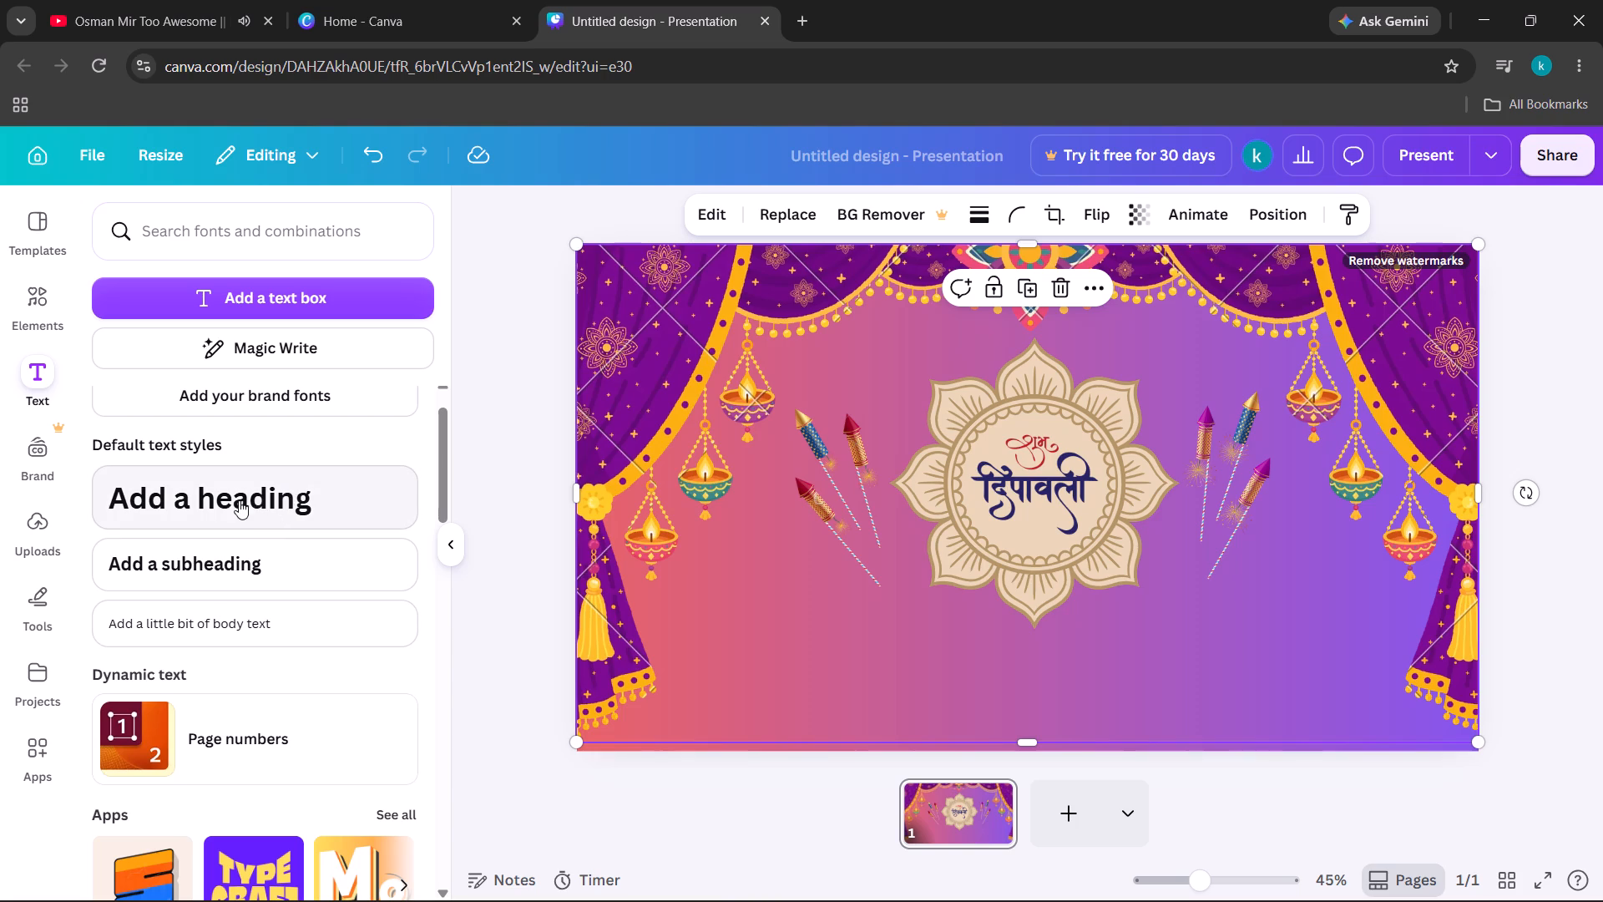
pyautogui.click(200, 556)
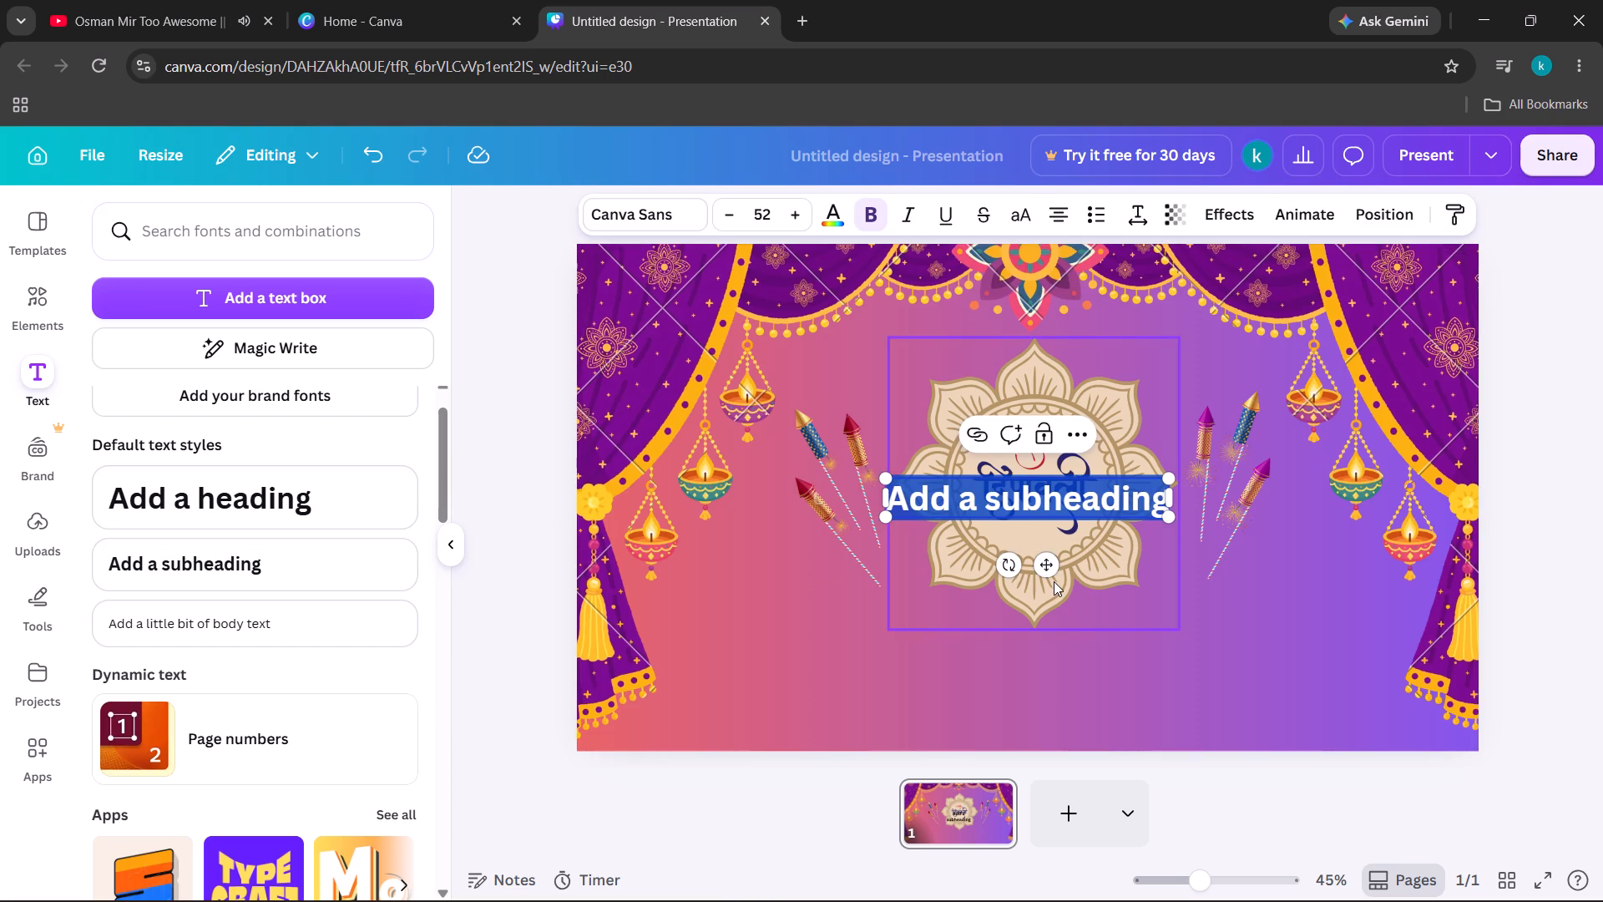
pyautogui.moveTo(1047, 570); pyautogui.dragTo(1047, 715)
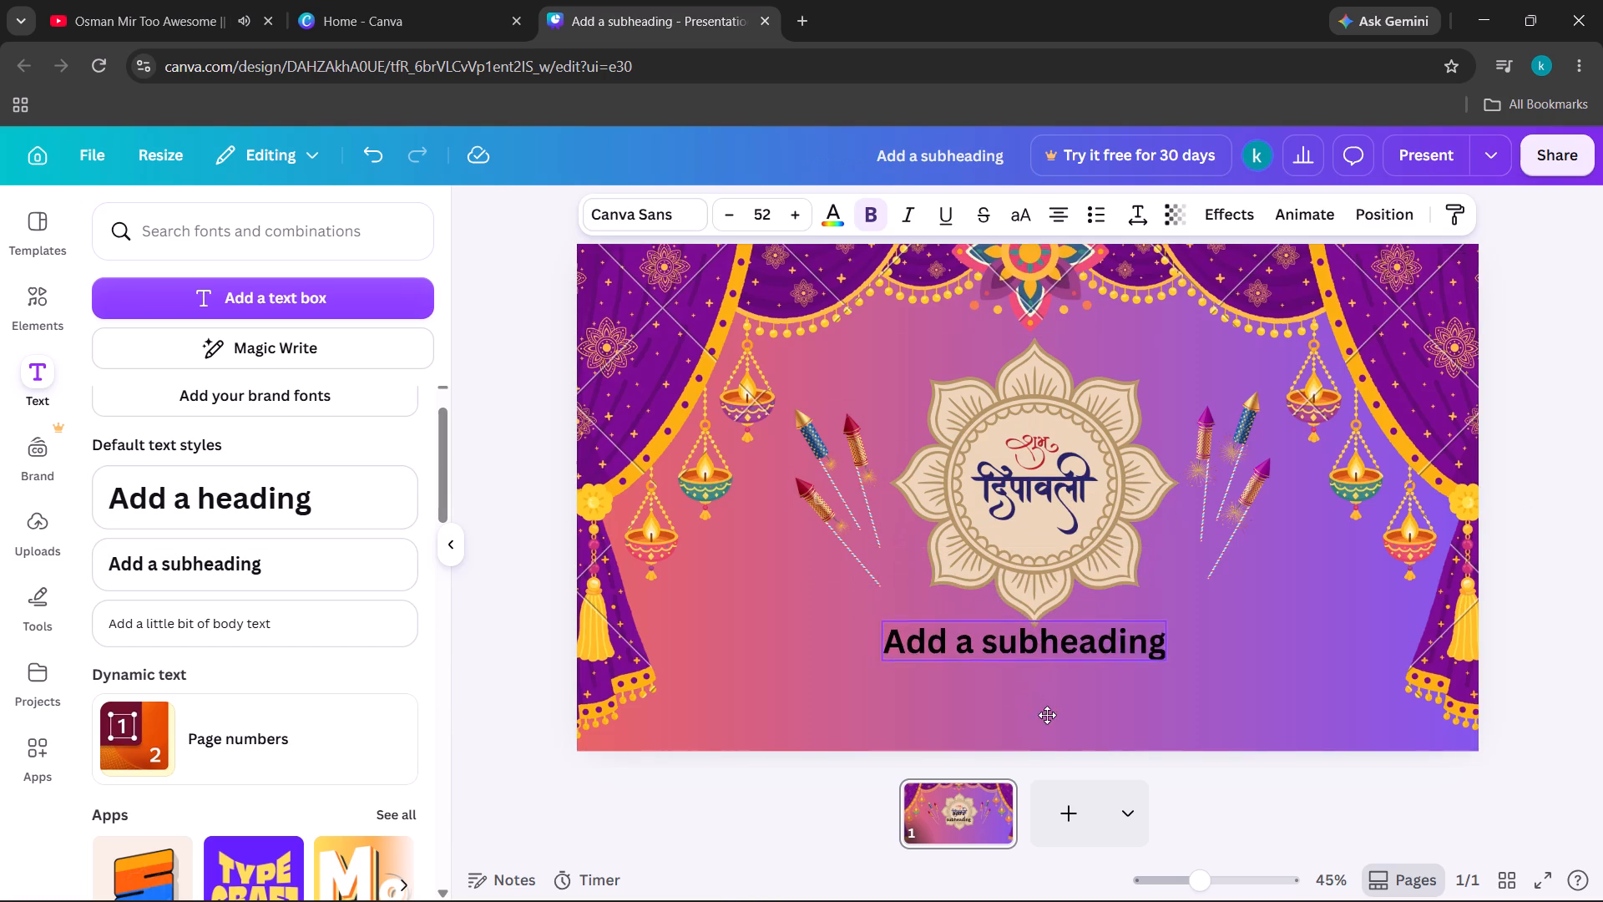
pyautogui.moveTo(1047, 715); pyautogui.dragTo(1059, 738)
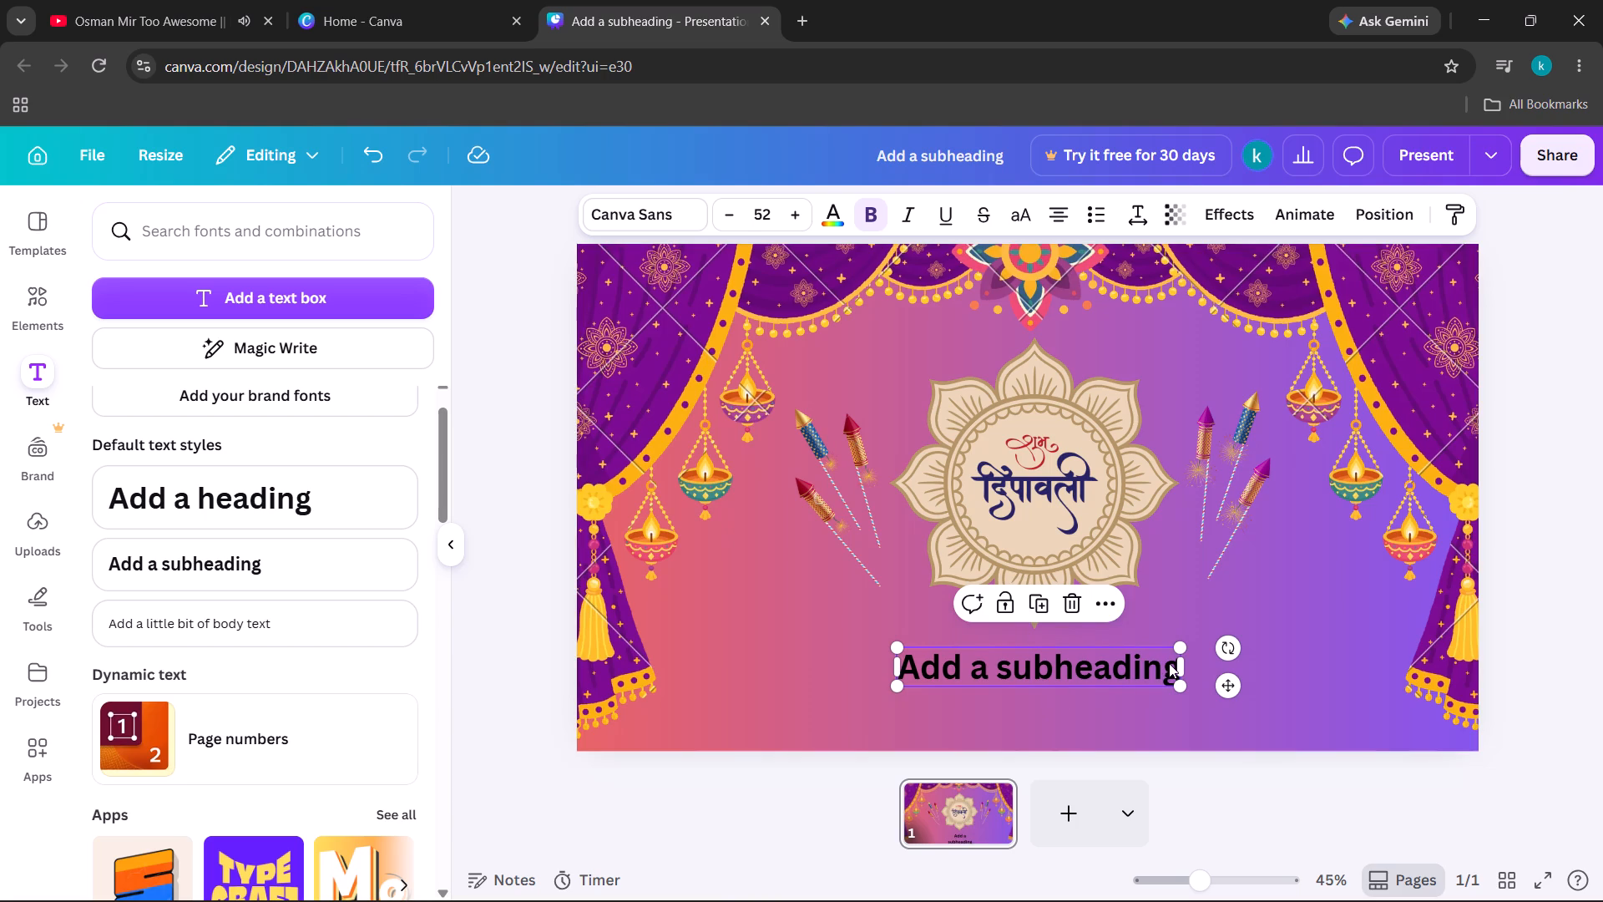
# Clear the placeholder wording from the subheading text box below the mandala.
pyautogui.click(1169, 663)
pyautogui.click(1169, 663)
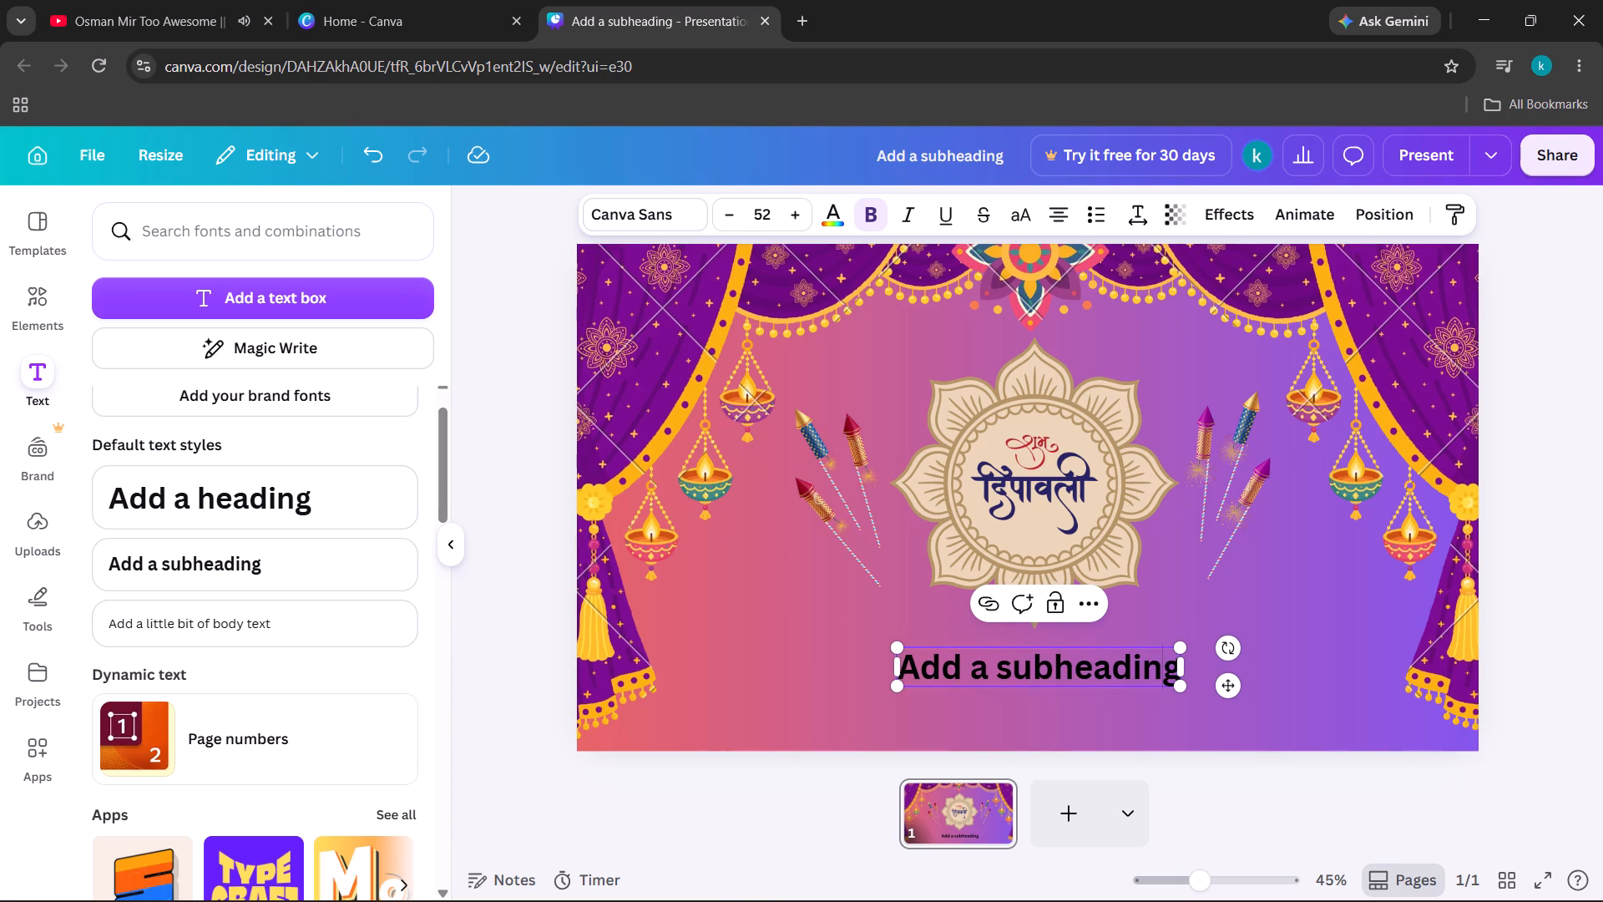
pyautogui.click(1176, 668)
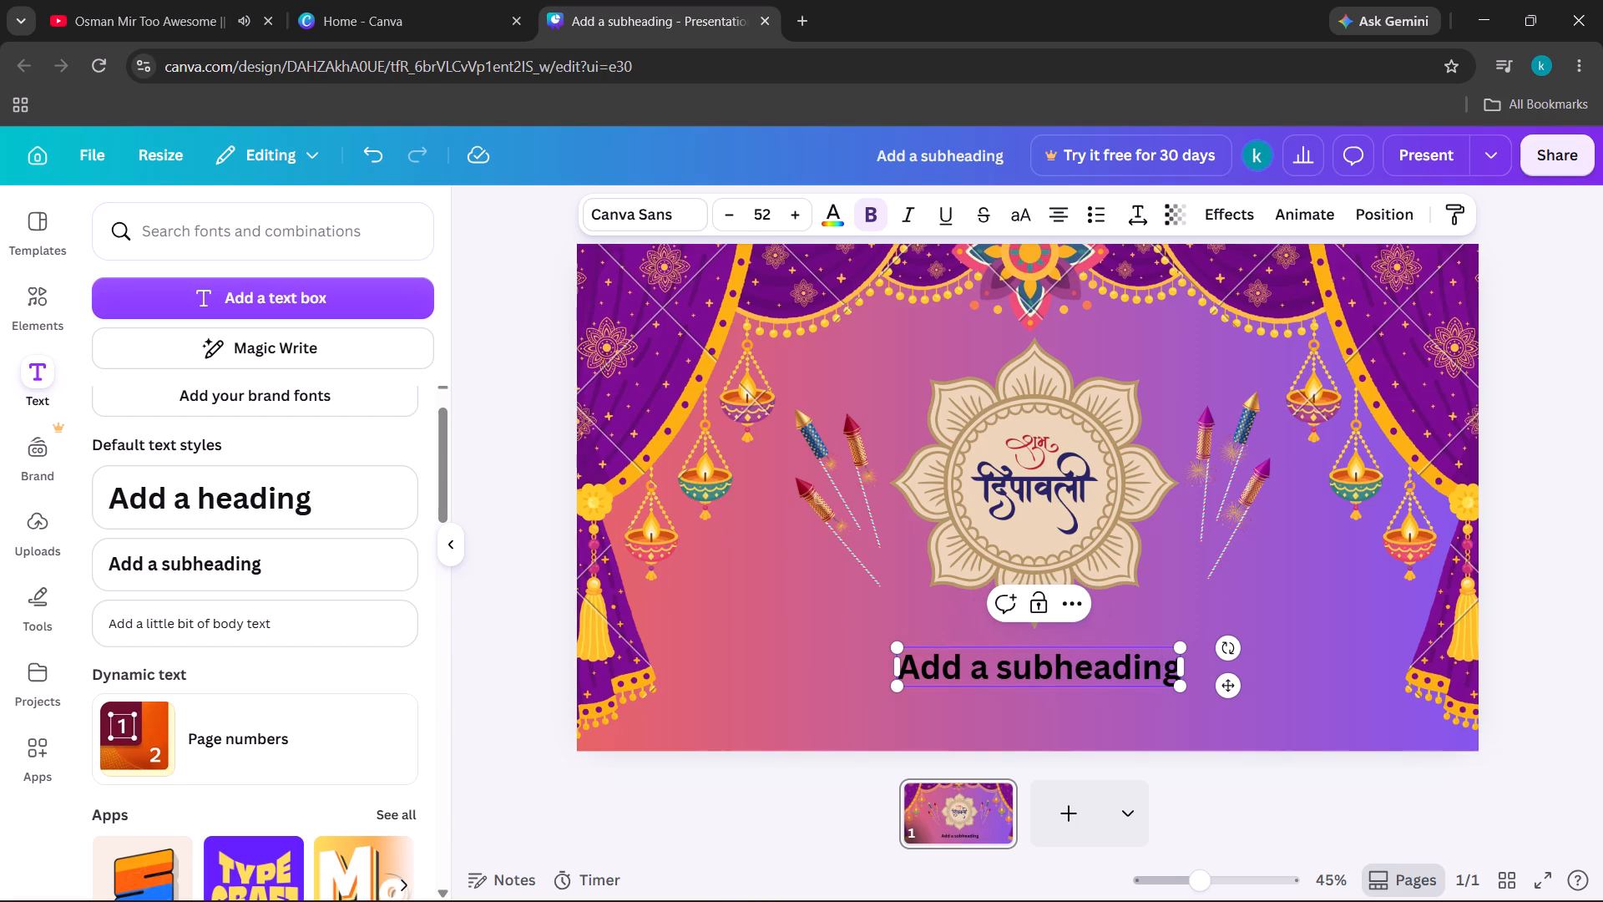
pyautogui.press('BackSpace')
pyautogui.press('BackSpace')
pyautogui.press('BackSpace')
pyautogui.press('BackSpace')
pyautogui.press('BackSpace')
pyautogui.press('BackSpace')
pyautogui.press('BackSpace')
pyautogui.press('BackSpace')
pyautogui.press('BackSpace')
pyautogui.press('BackSpace')
pyautogui.press('BackSpace')
pyautogui.press('BackSpace')
pyautogui.press('BackSpace')
pyautogui.press('BackSpace')
pyautogui.press('BackSpace')
pyautogui.press('BackSpace')
pyautogui.press('BackSpace')
pyautogui.press('BackSpace')
pyautogui.press('BackSpace')
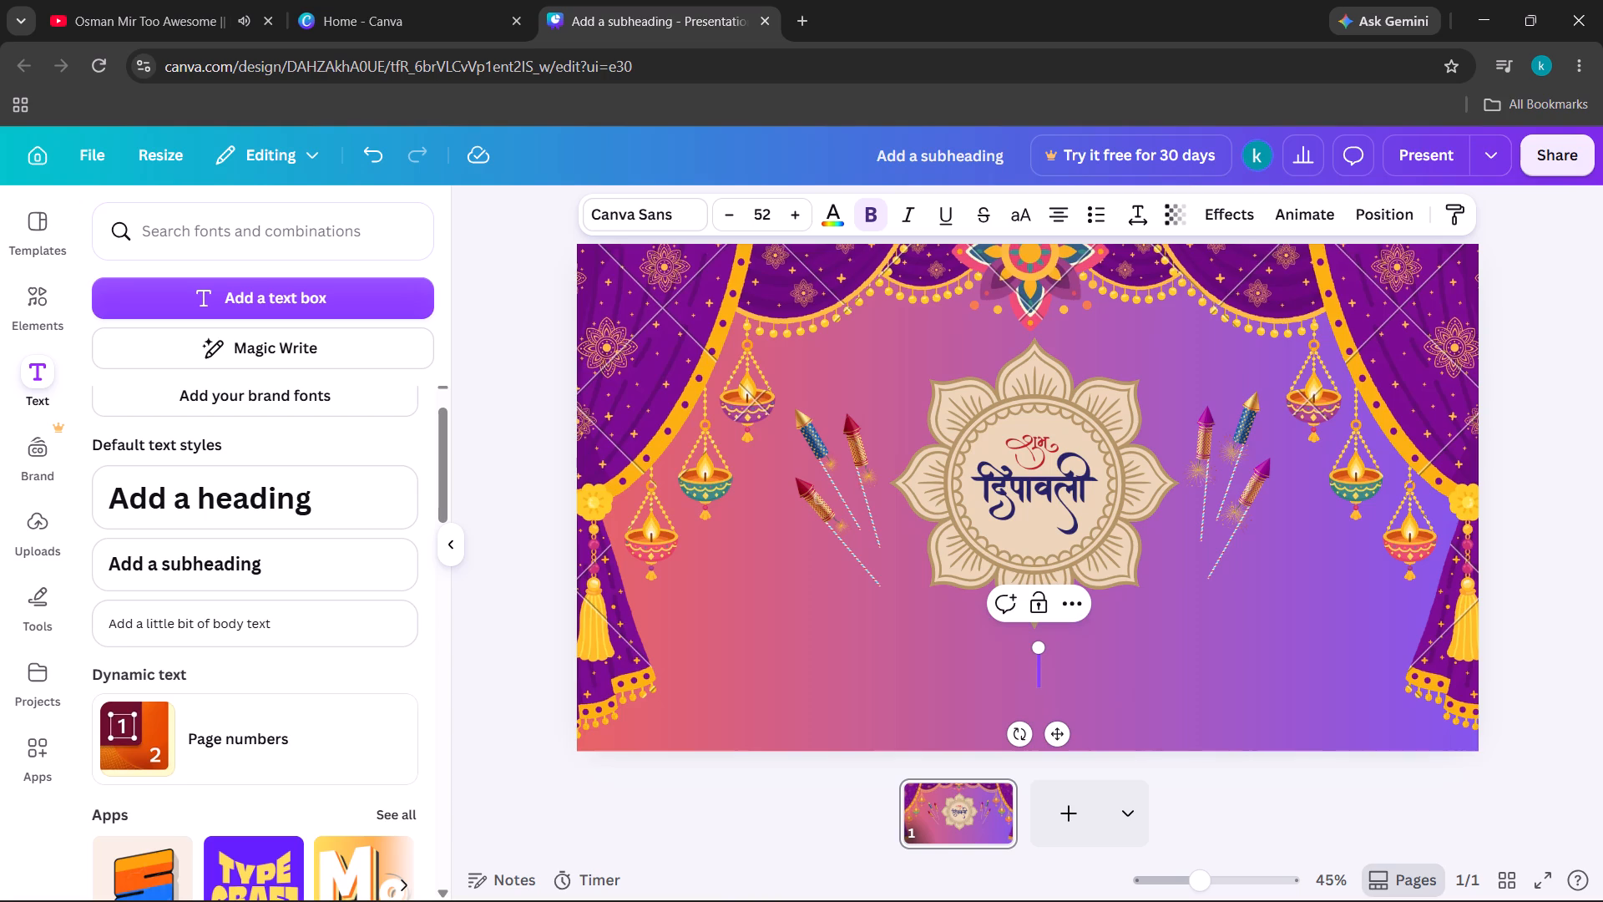
# Enter "aap sbhi ko mere taraf se diwali ke hardik shubkamnaye" in the emptied text box below the mandala.
pyautogui.write('aap')
pyautogui.press('space')
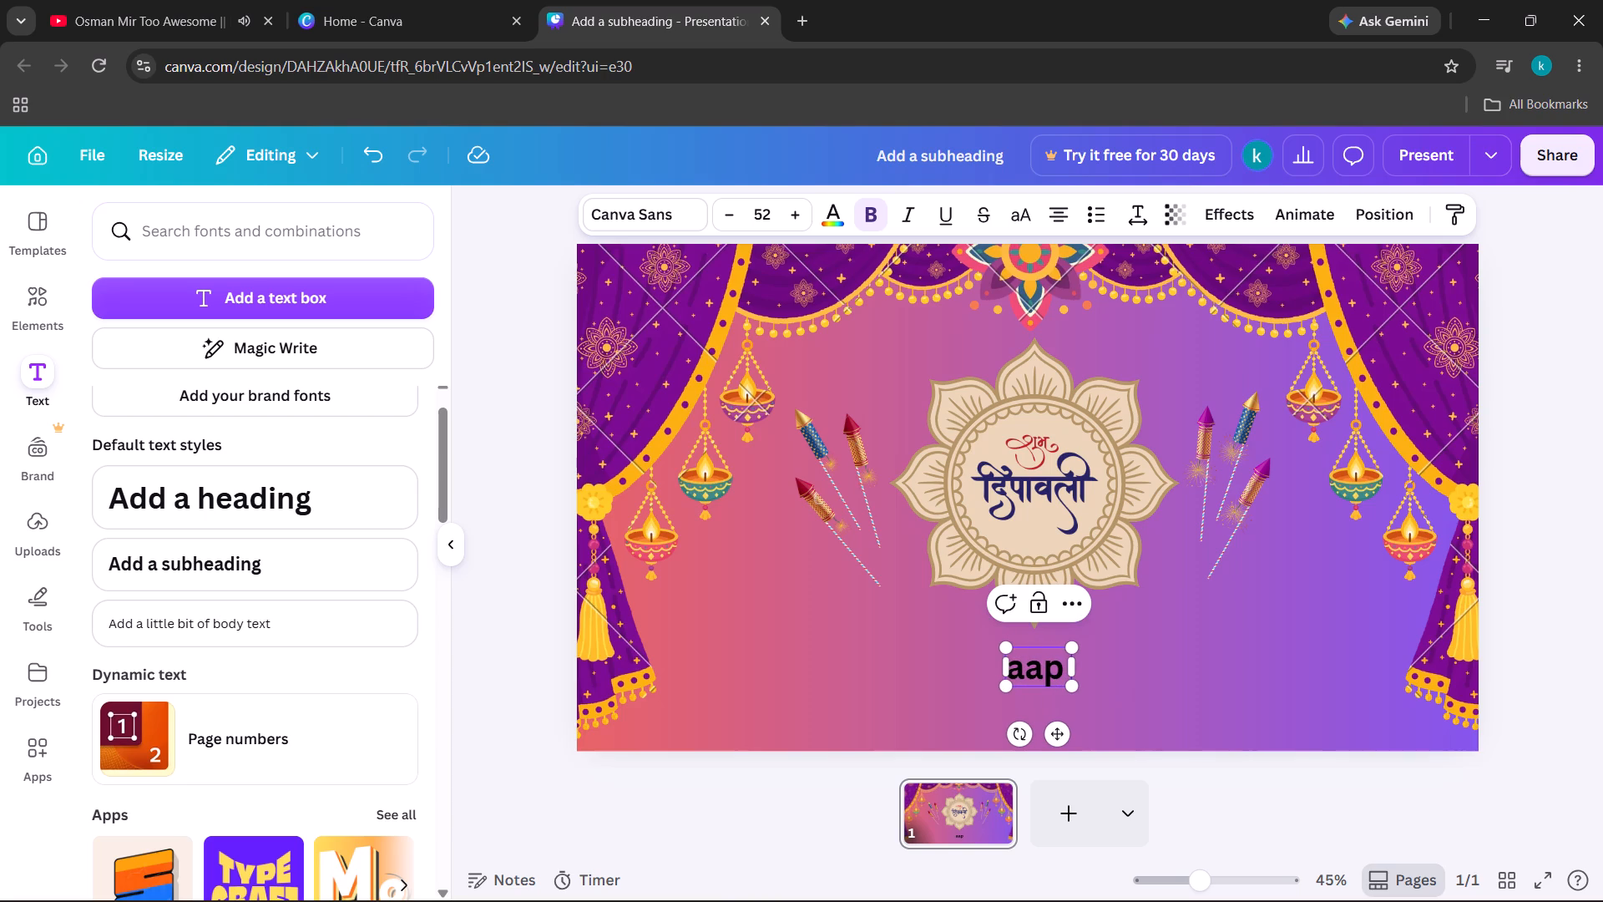
pyautogui.press('BackSpace')
pyautogui.press('BackSpace')
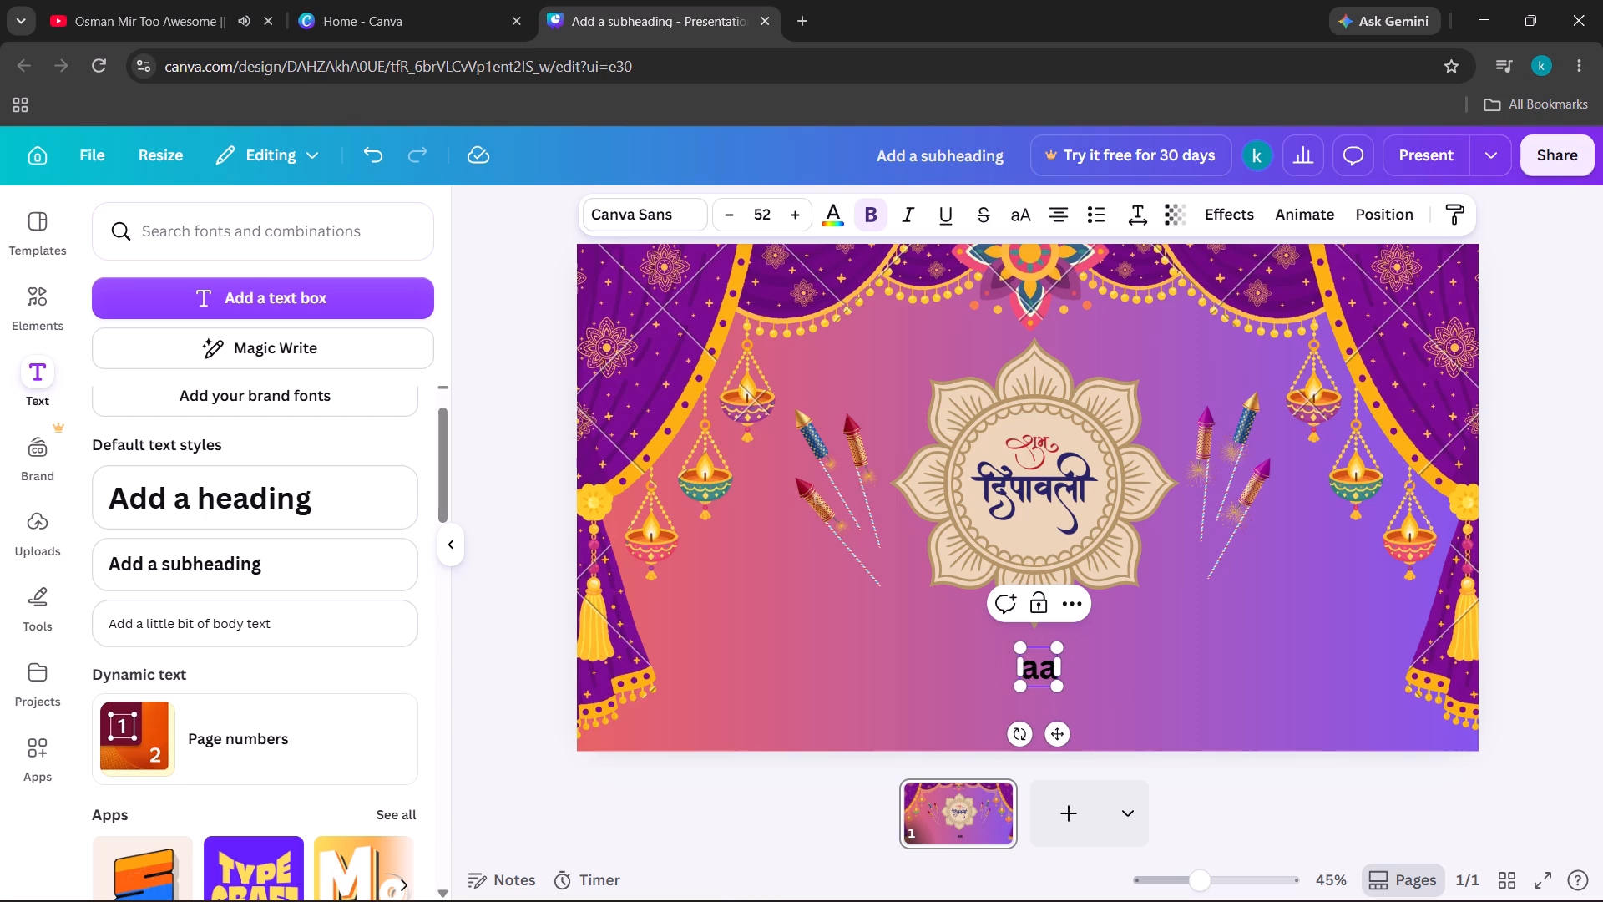
pyautogui.write('p sbhi ko m')
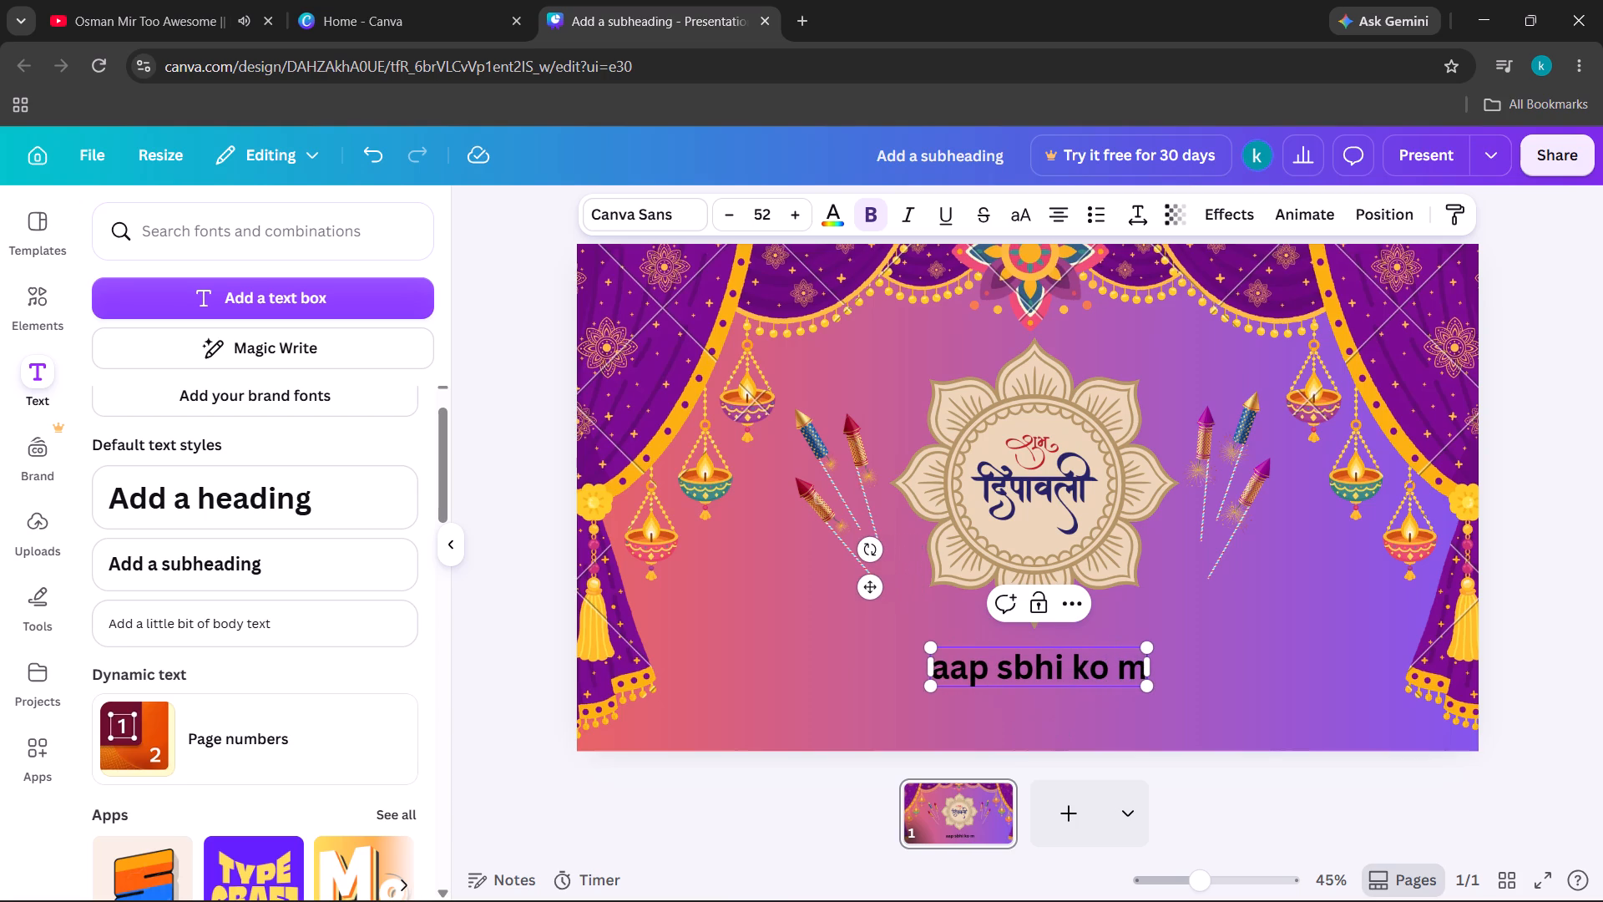
pyautogui.write('ere')
pyautogui.press('space')
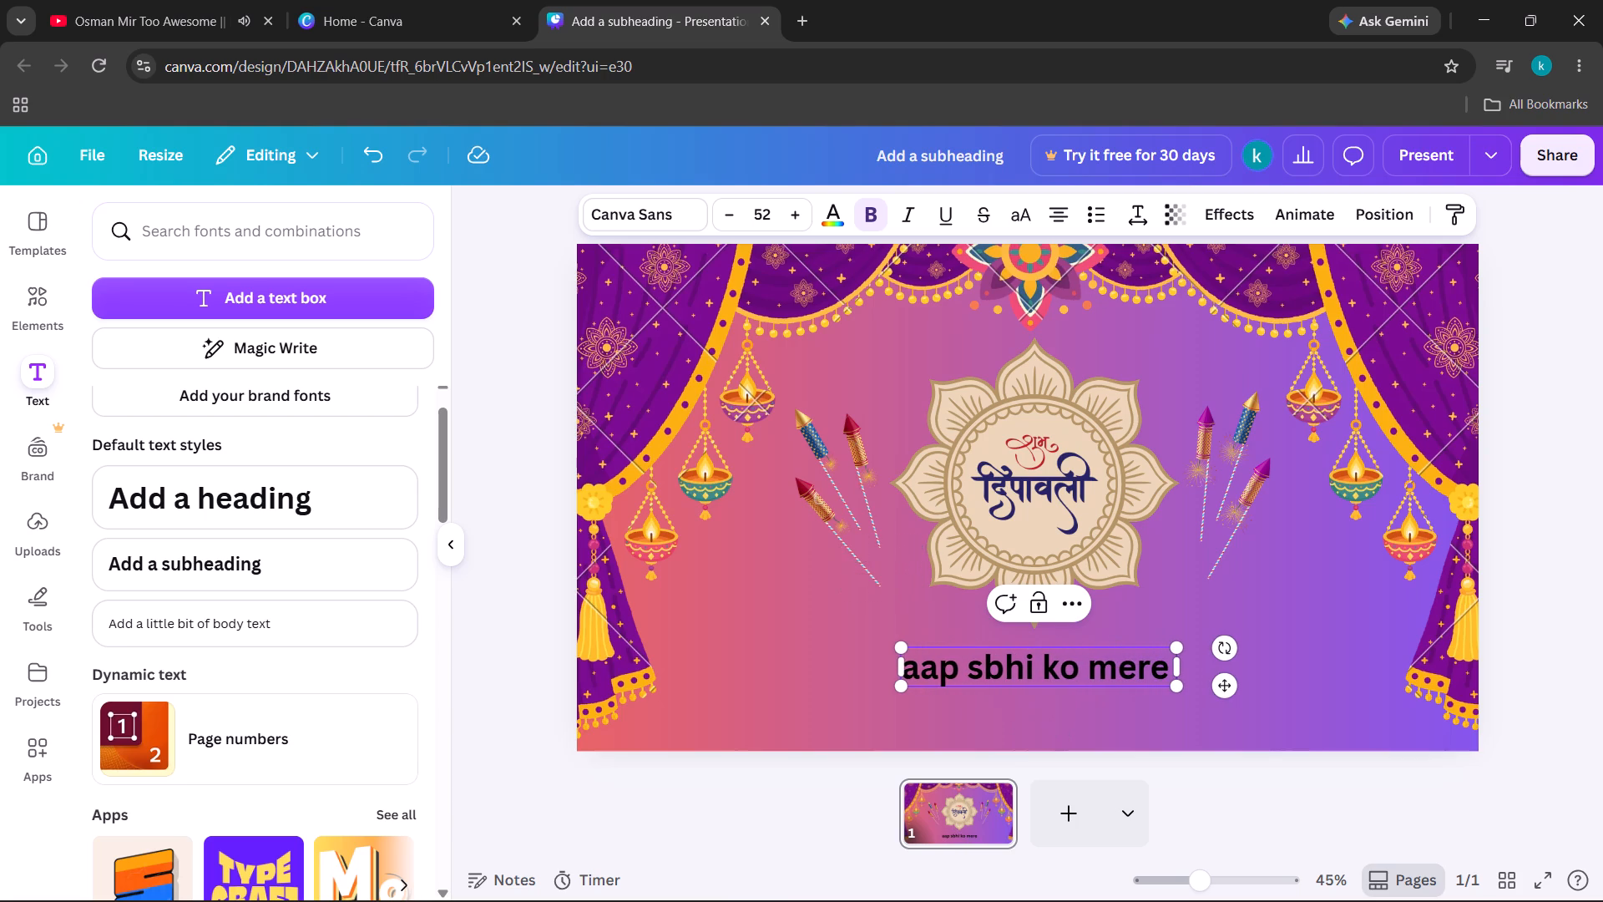
pyautogui.write('taraf se')
pyautogui.press('space')
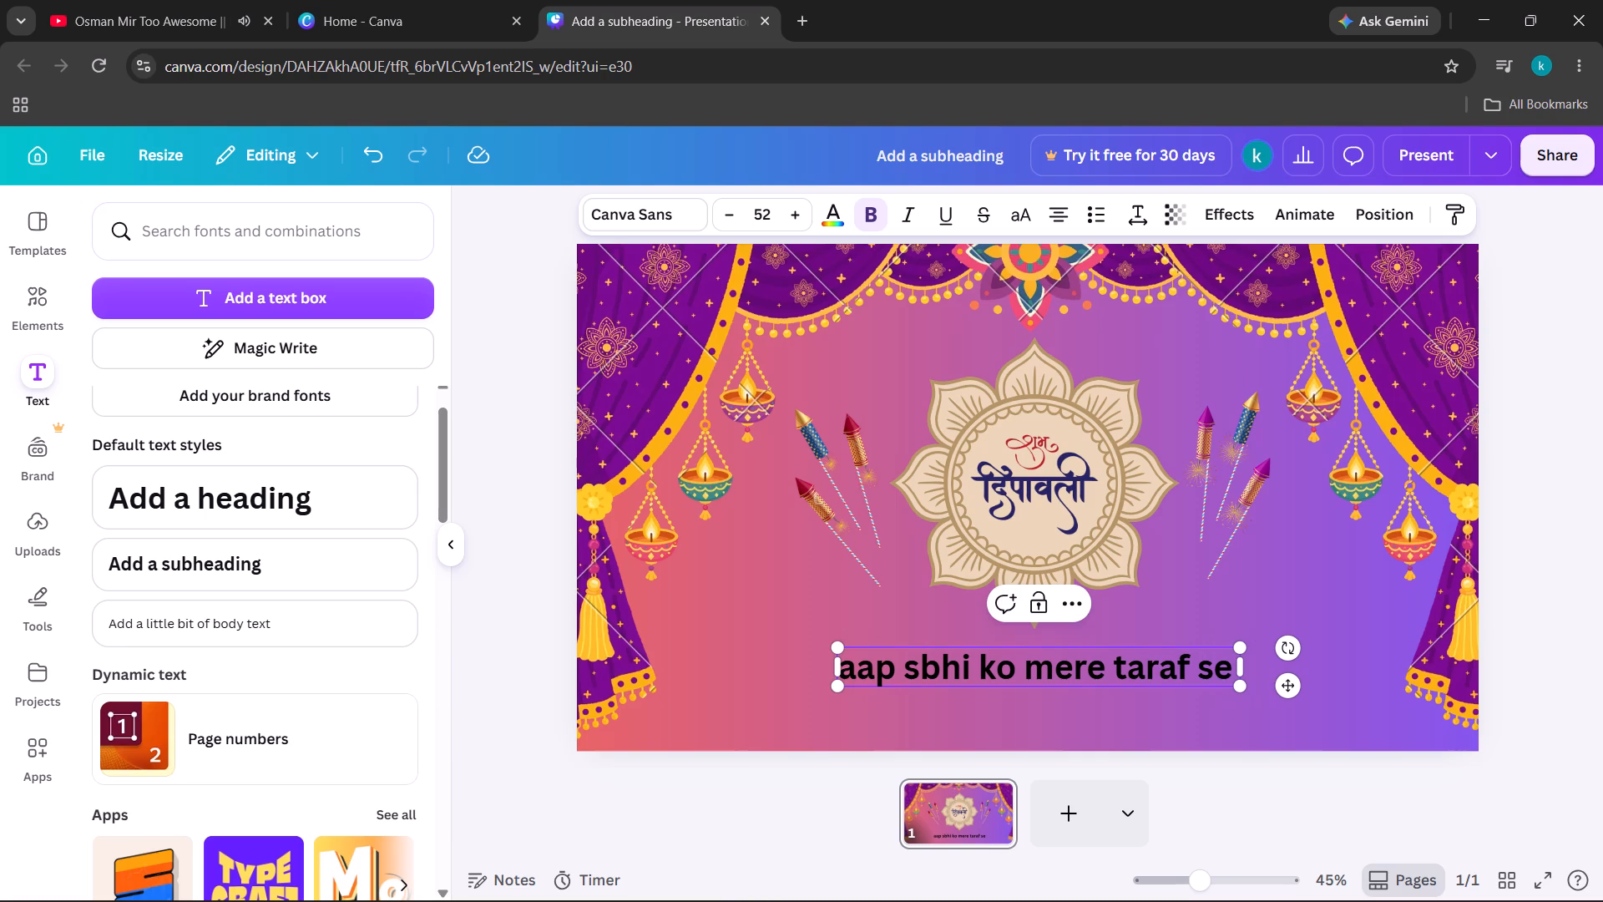
pyautogui.write('diwali ke')
pyautogui.press('space')
pyautogui.write('hardik')
pyautogui.press('space')
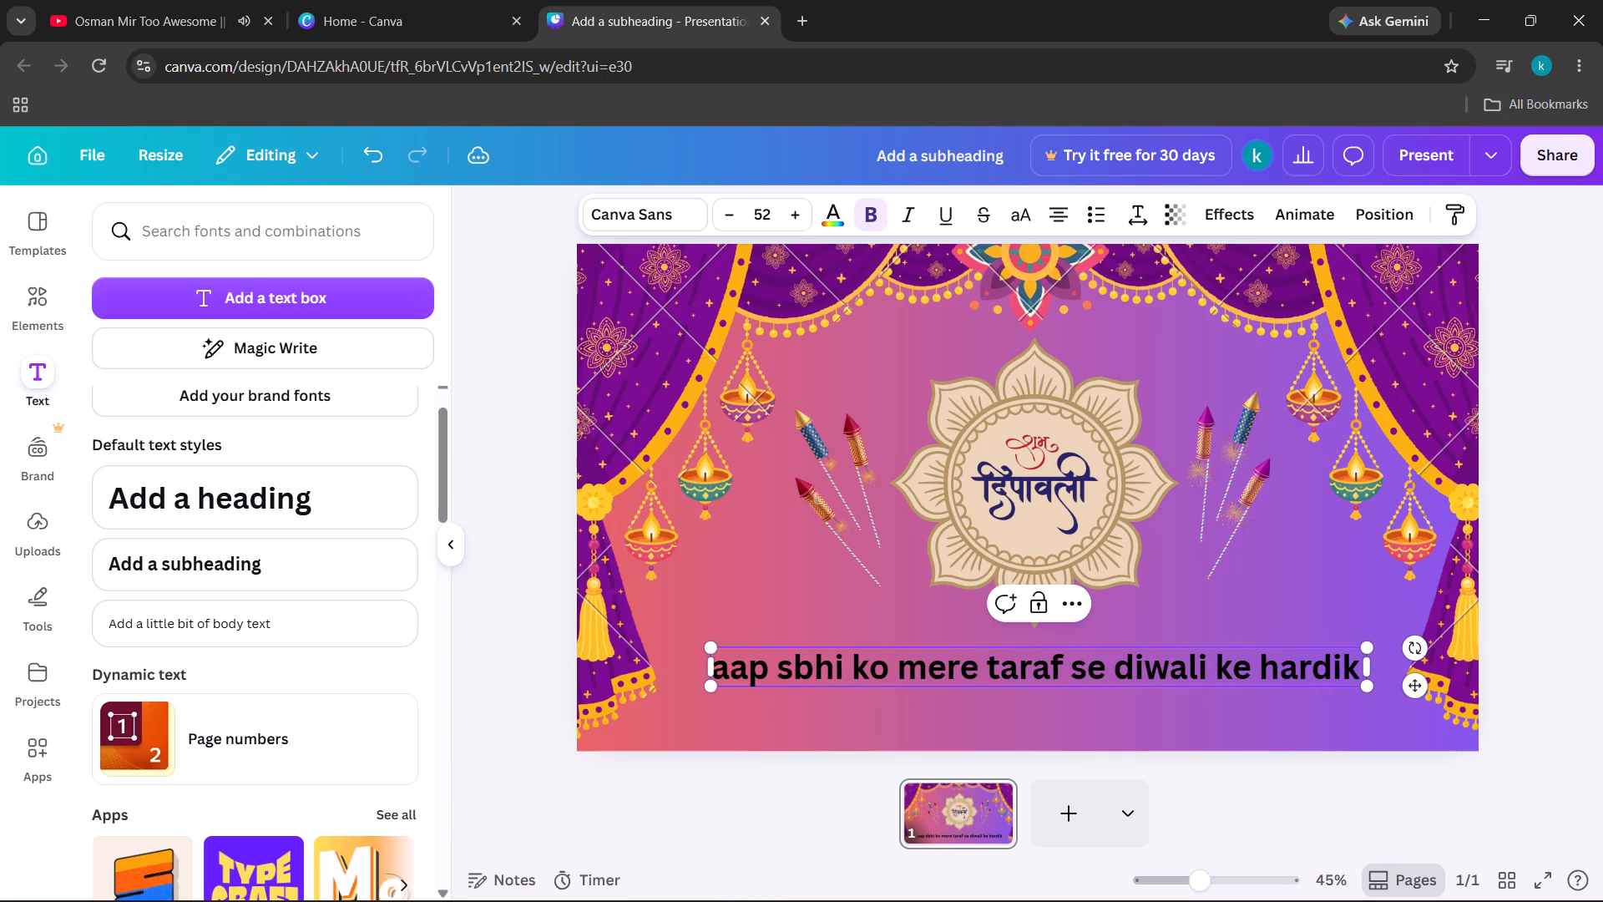
pyautogui.press('BackSpace')
pyautogui.press('BackSpace')
pyautogui.press('BackSpace')
pyautogui.press('BackSpace')
pyautogui.press('BackSpace')
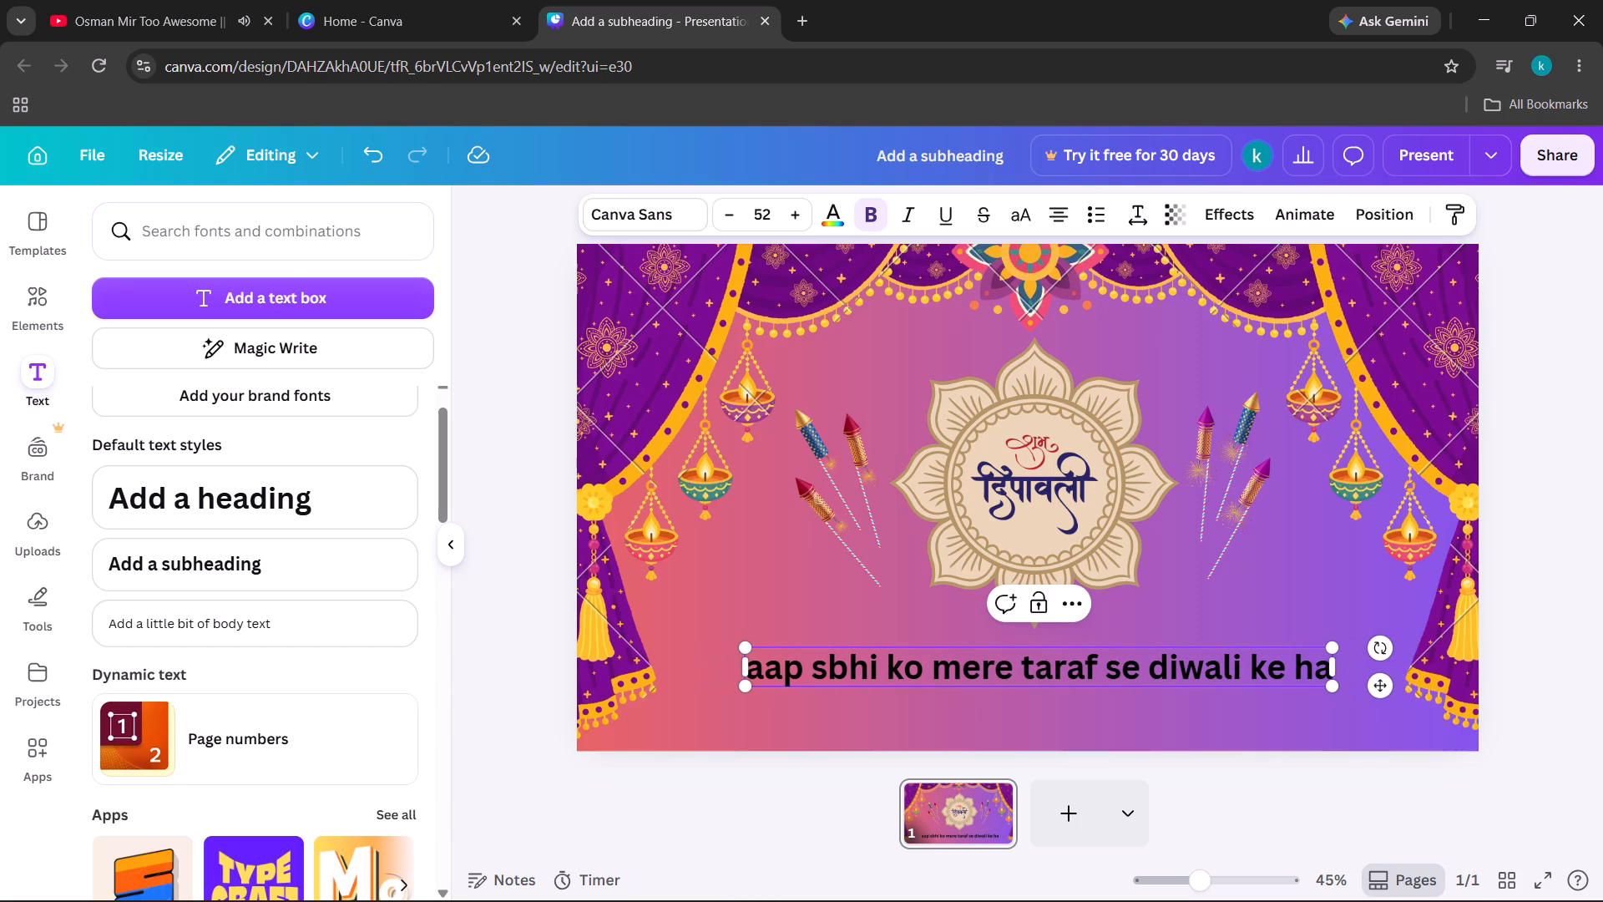
pyautogui.press('r')
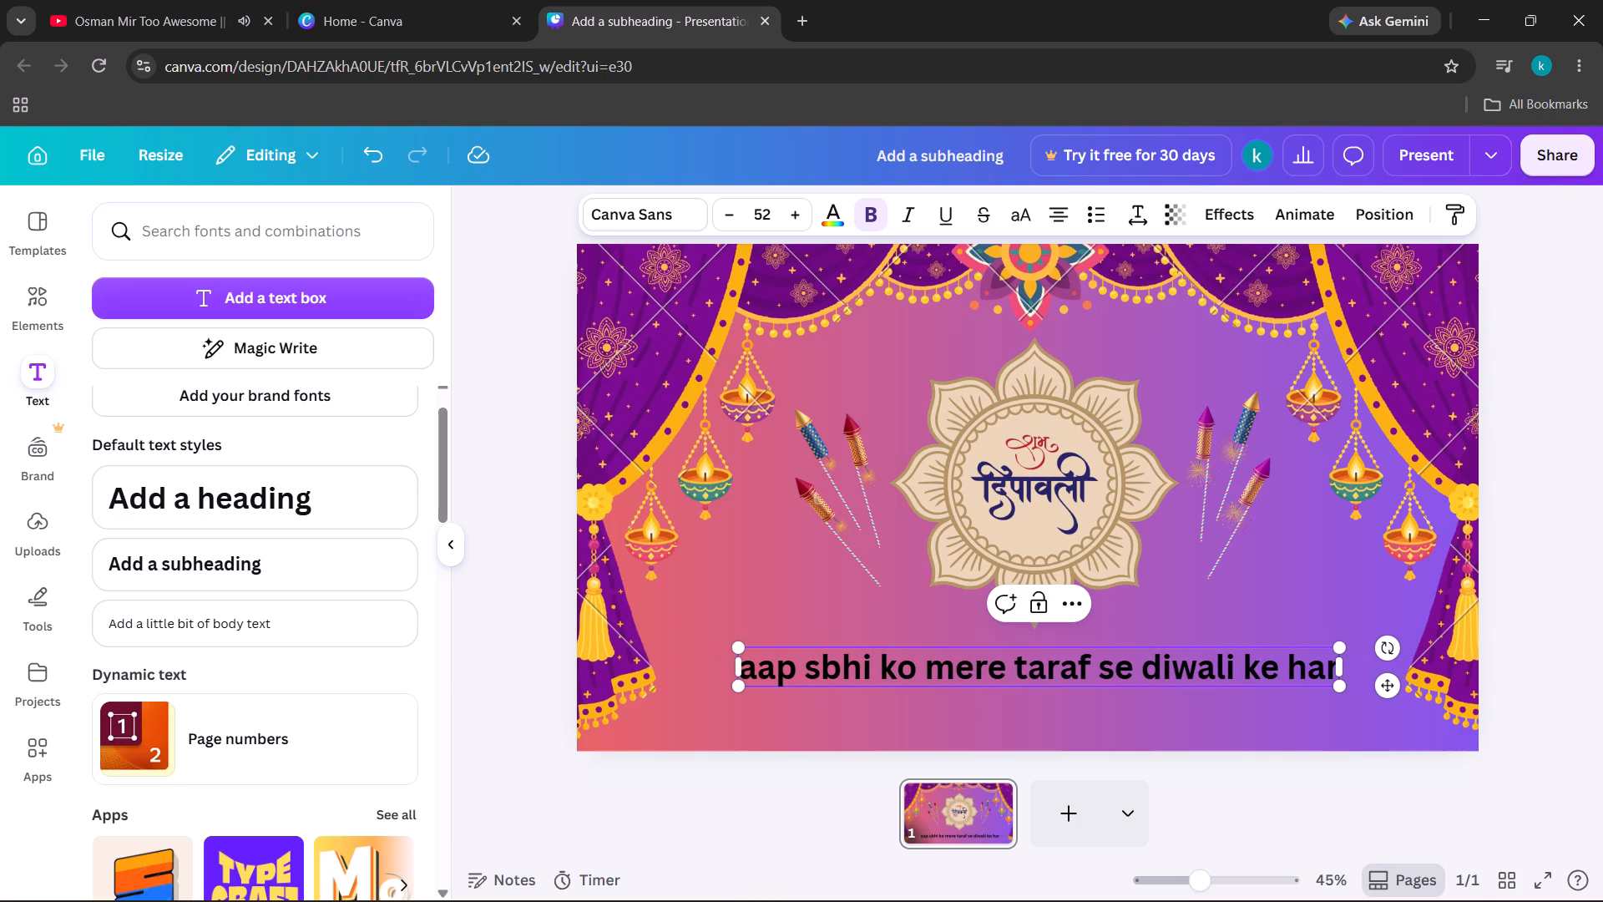
pyautogui.write('diksubh')
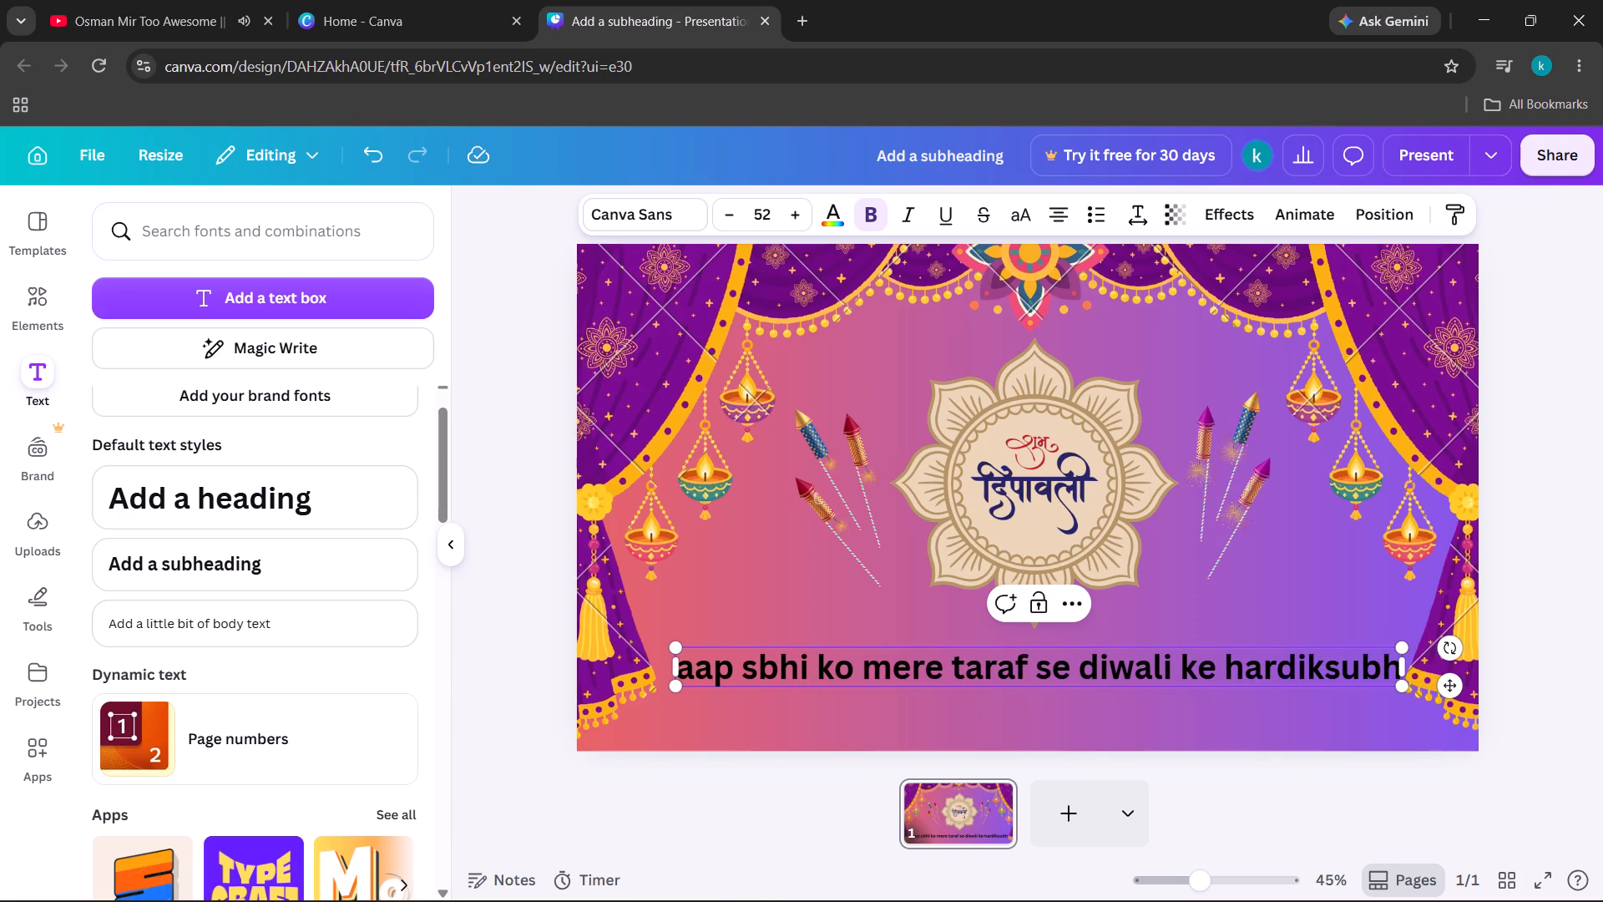
pyautogui.press('BackSpace')
pyautogui.press('BackSpace')
pyautogui.press('BackSpace')
pyautogui.press('BackSpace')
pyautogui.press('space')
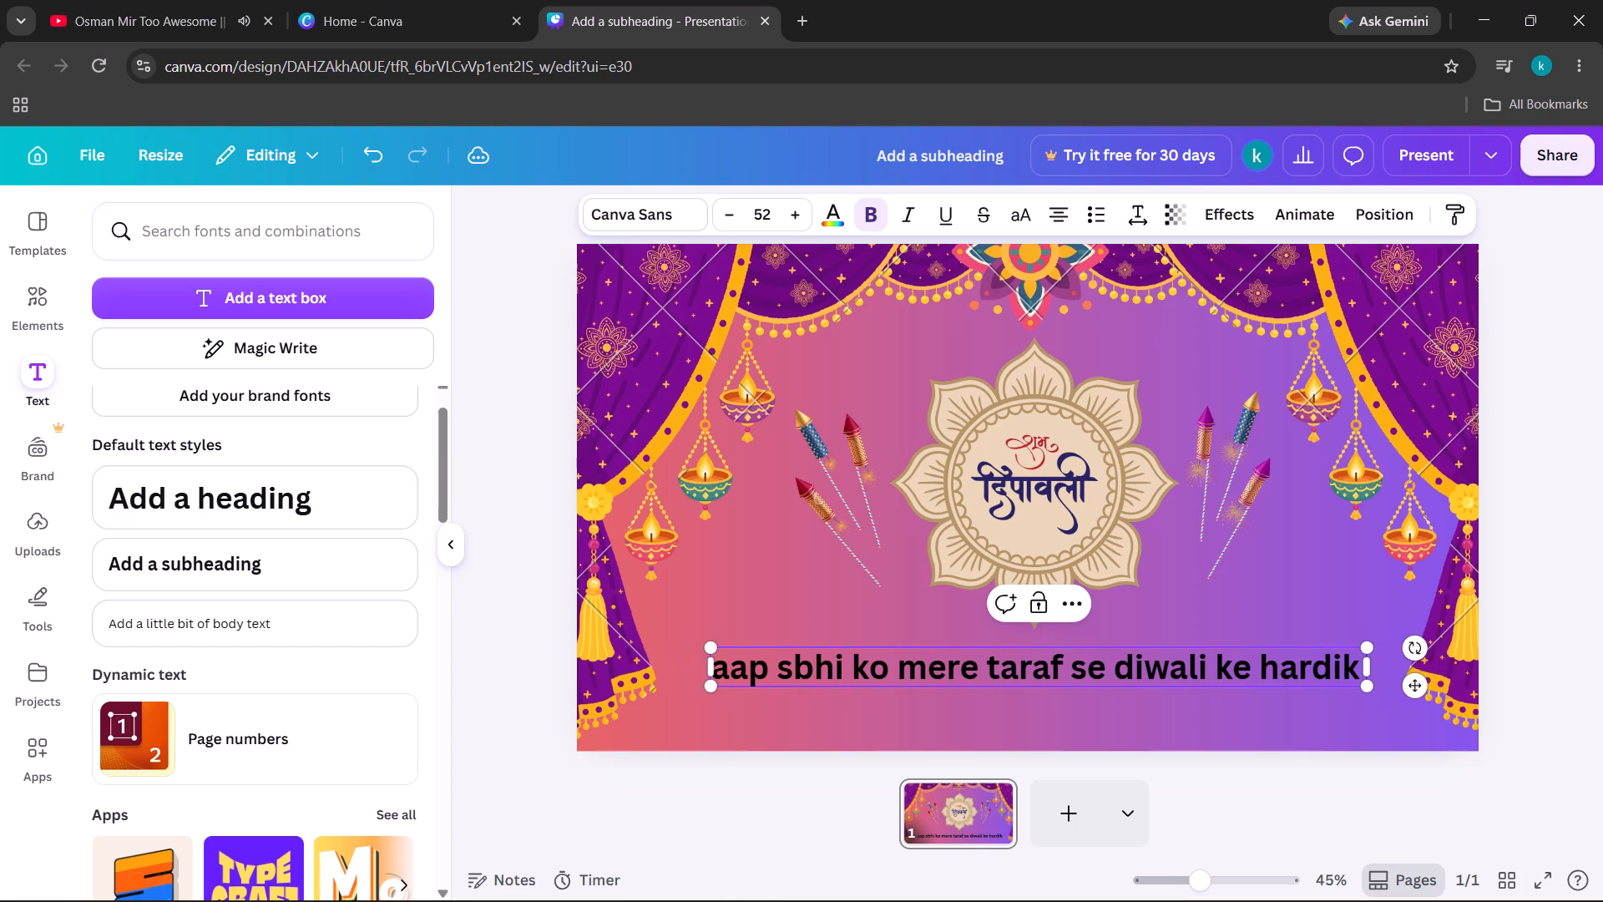
pyautogui.press('s')
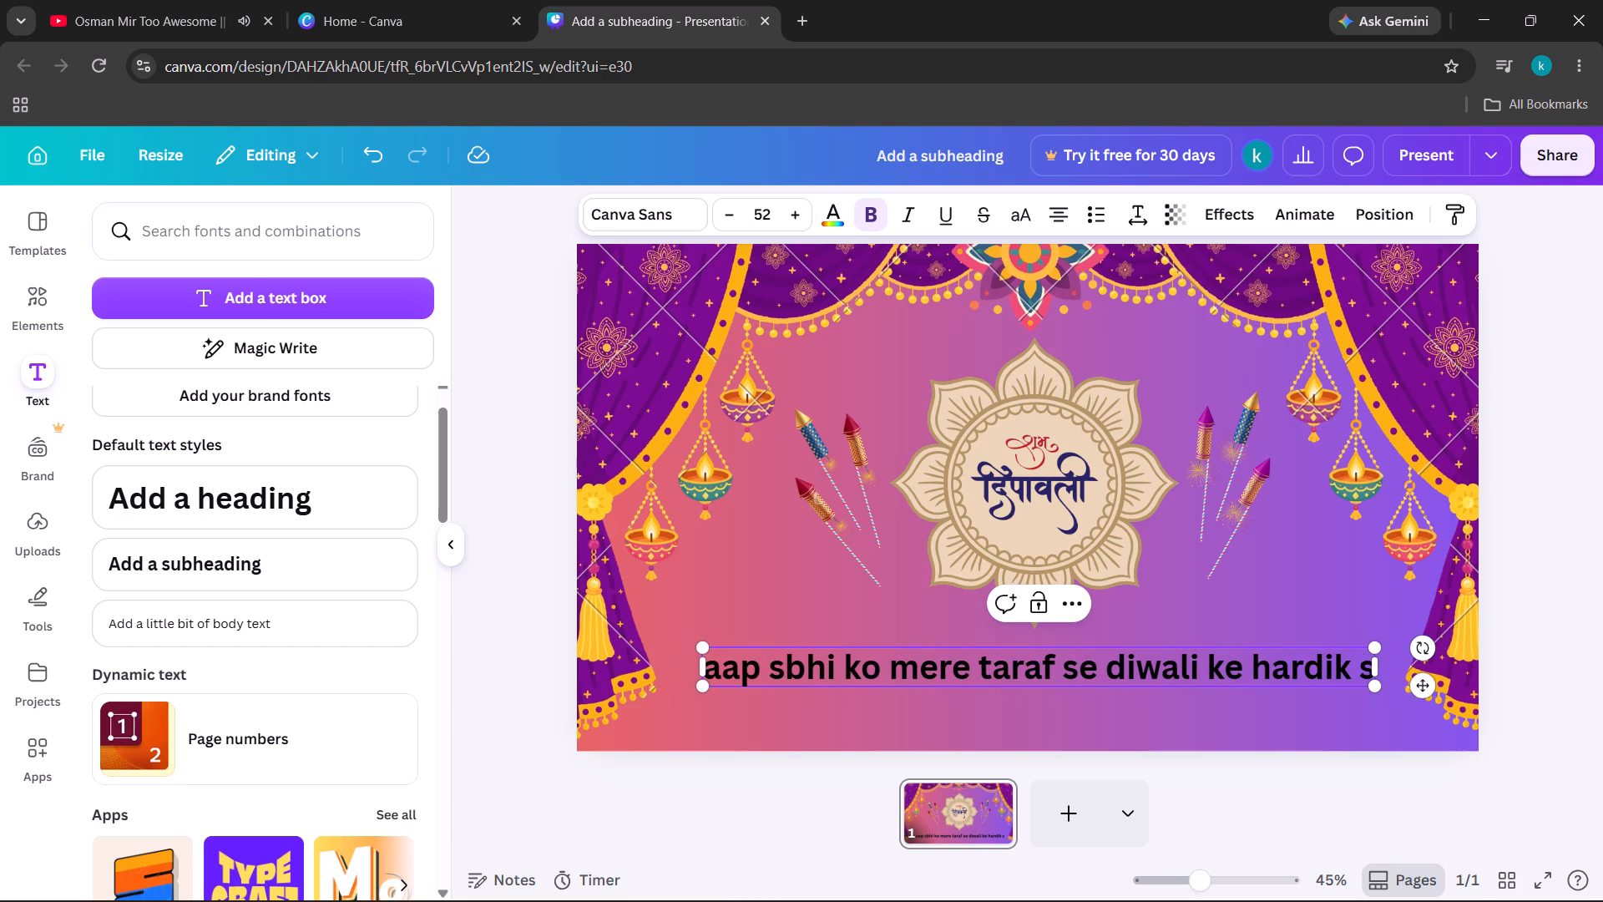
pyautogui.write('hubkamnaye')
pyautogui.press('space')
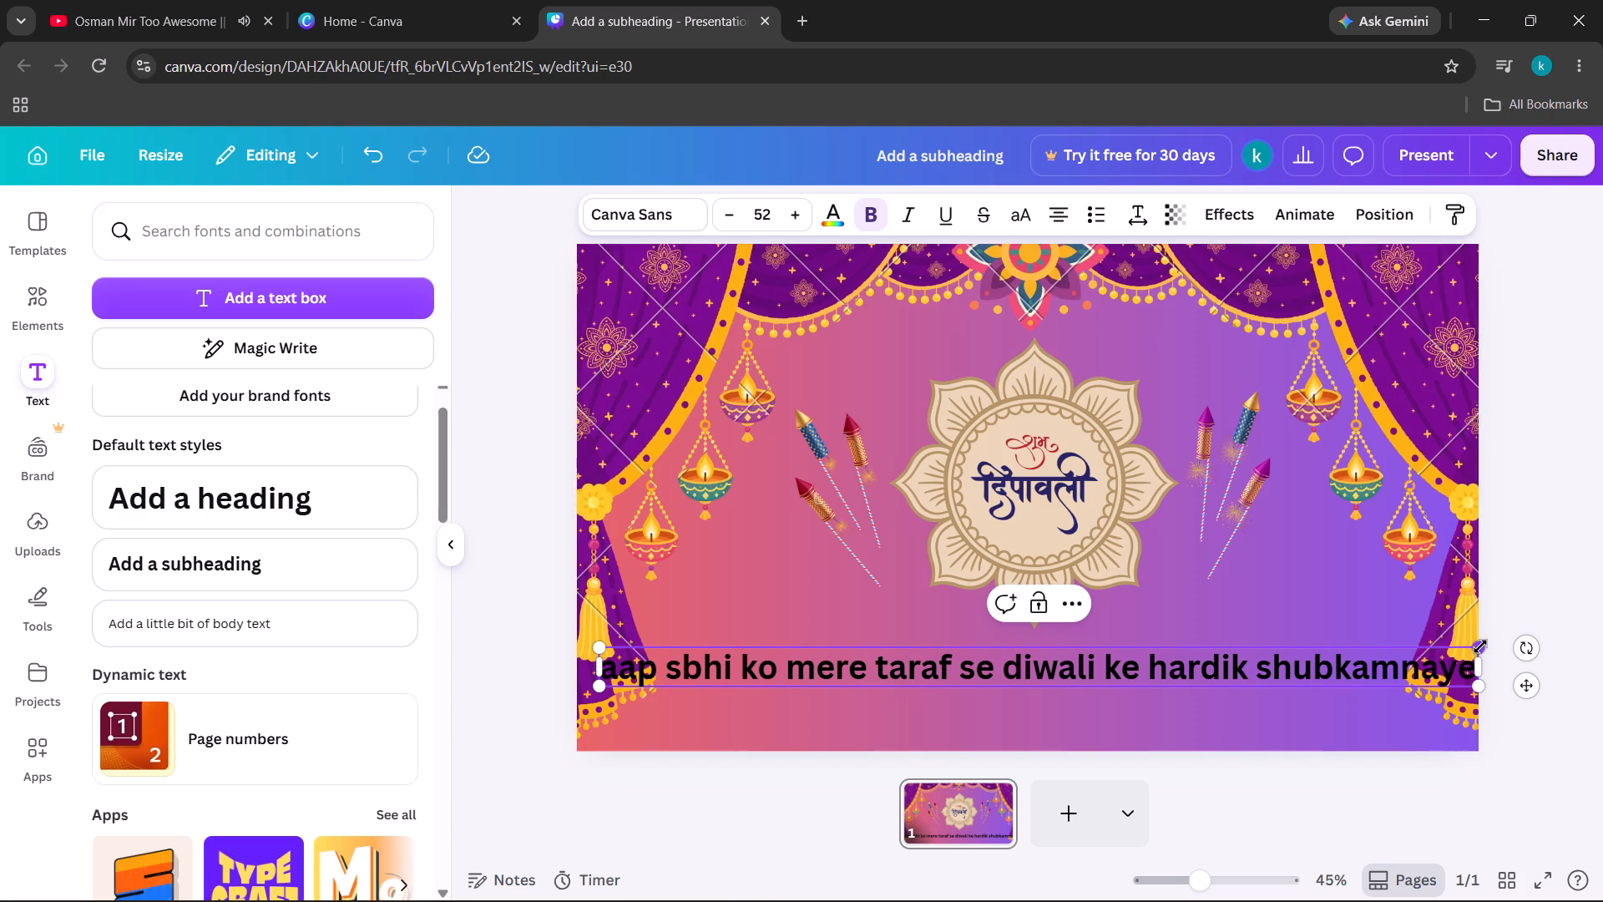
# Shrink the greeting text to about size 19 and move it beneath the beige mandala.
pyautogui.moveTo(1480, 646); pyautogui.dragTo(1057, 672)
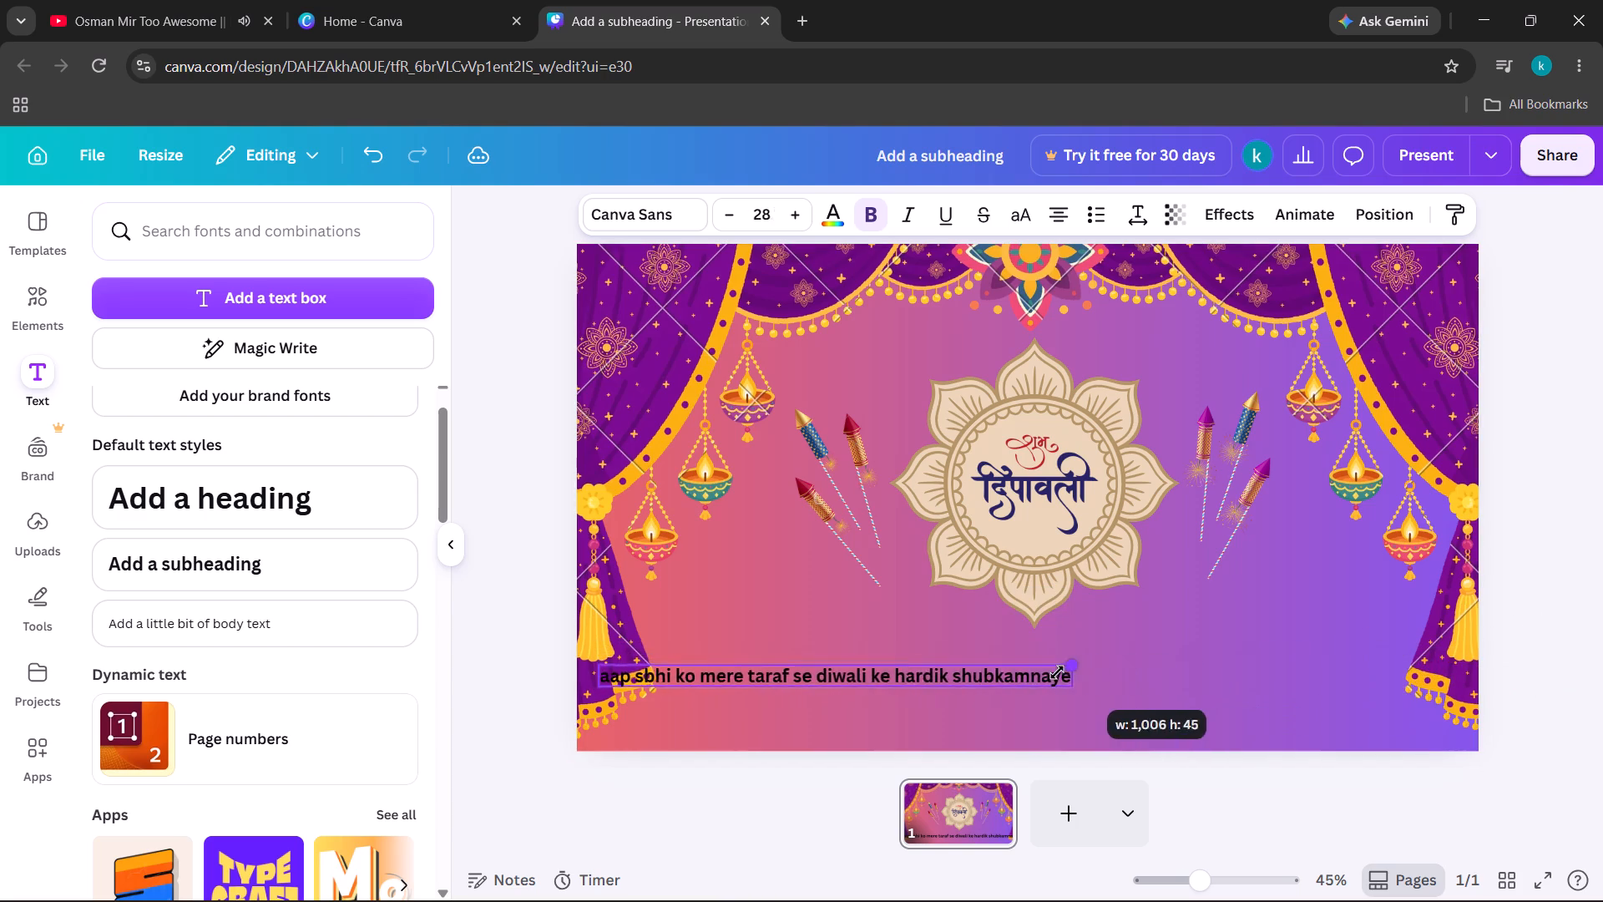
pyautogui.moveTo(1057, 672); pyautogui.dragTo(924, 669)
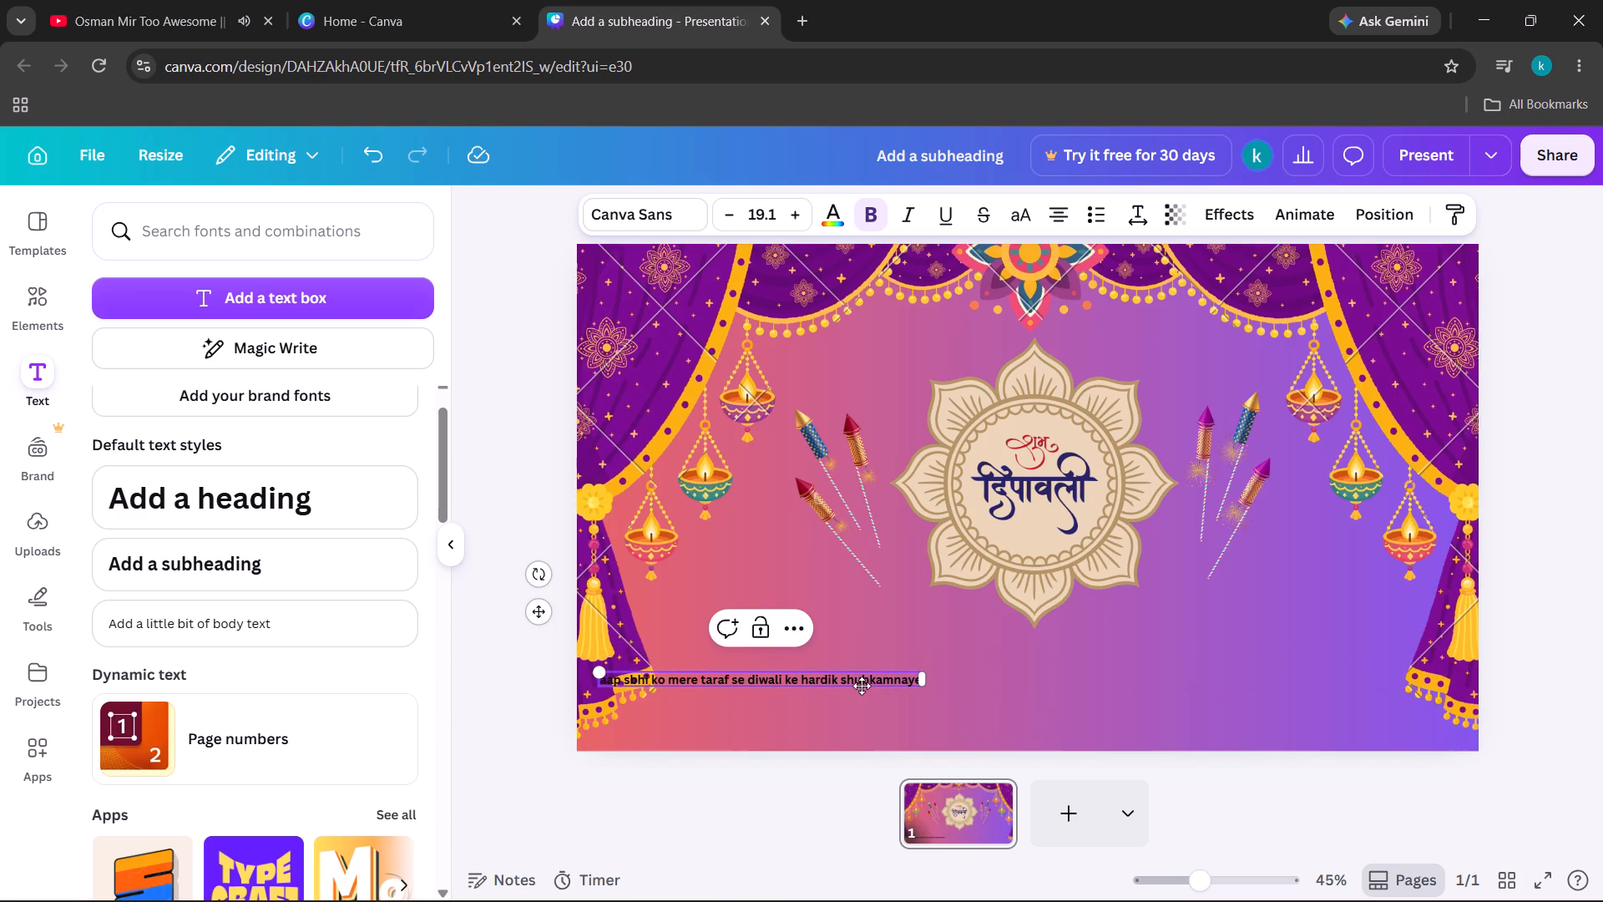
pyautogui.moveTo(857, 675); pyautogui.dragTo(879, 683)
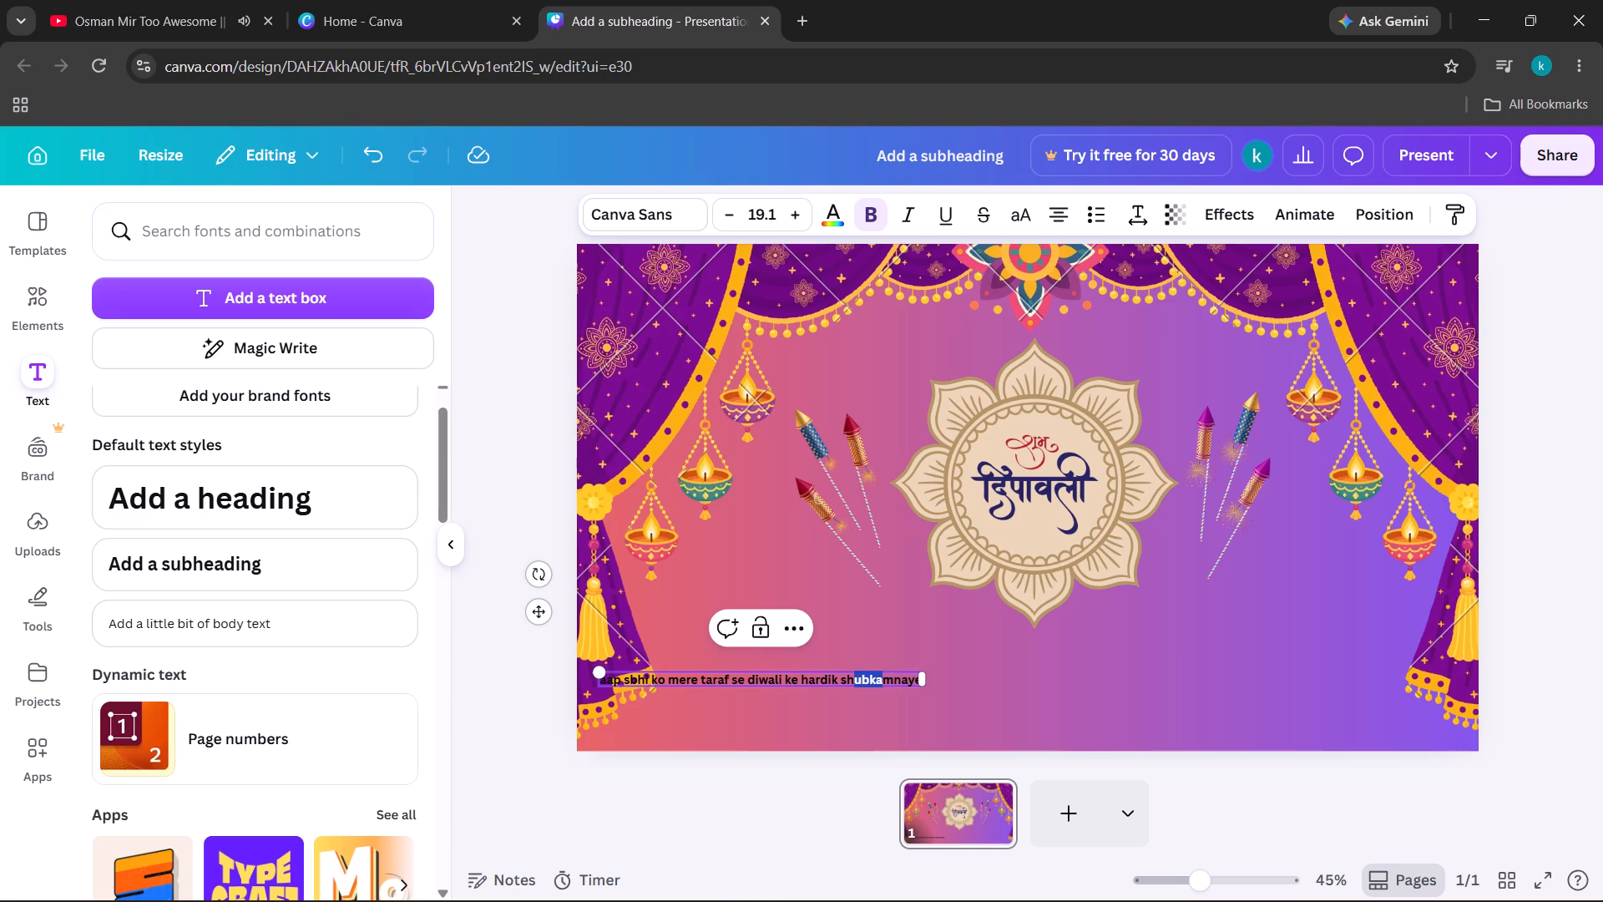
pyautogui.moveTo(879, 683); pyautogui.dragTo(873, 700)
pyautogui.click(873, 700)
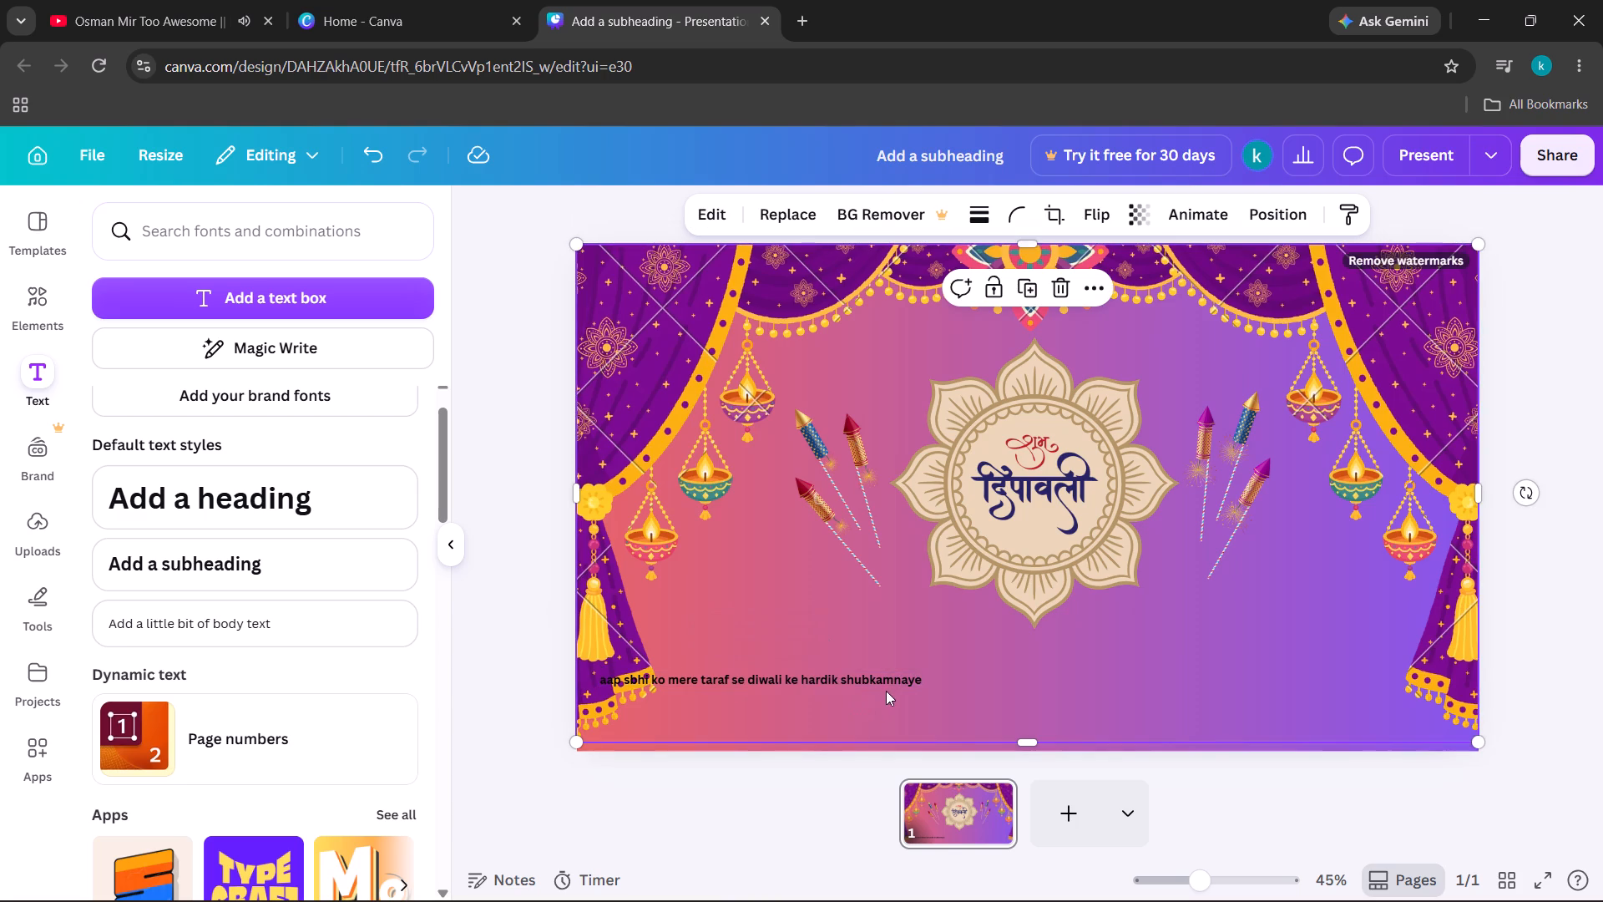
pyautogui.moveTo(896, 680); pyautogui.dragTo(1076, 650)
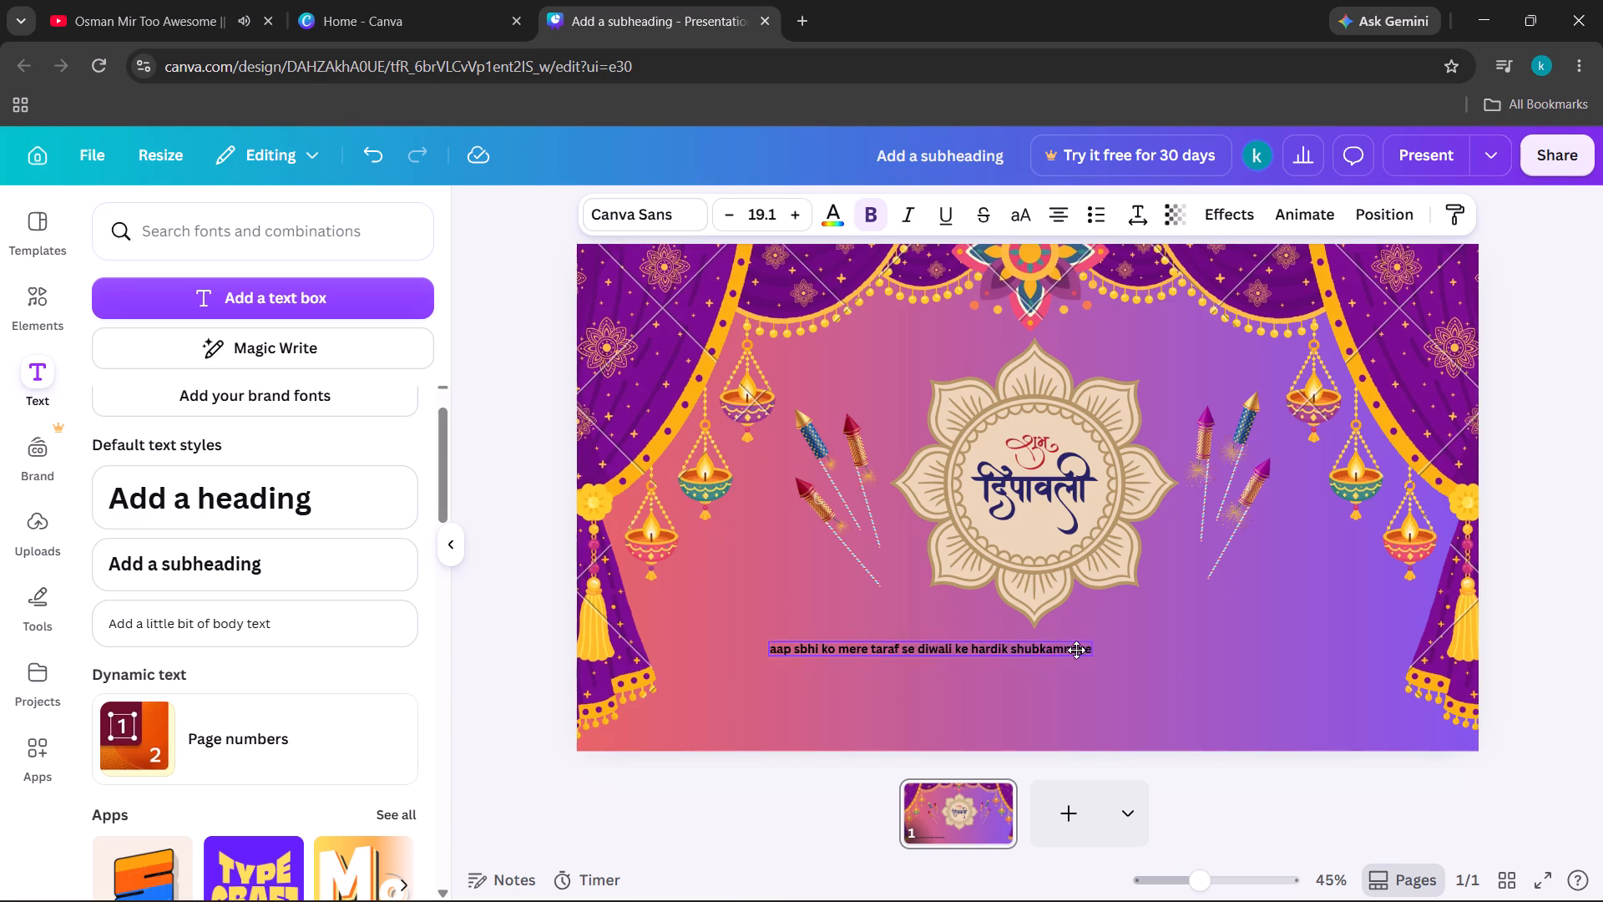
pyautogui.moveTo(1076, 650); pyautogui.dragTo(1085, 660)
pyautogui.click(1095, 659)
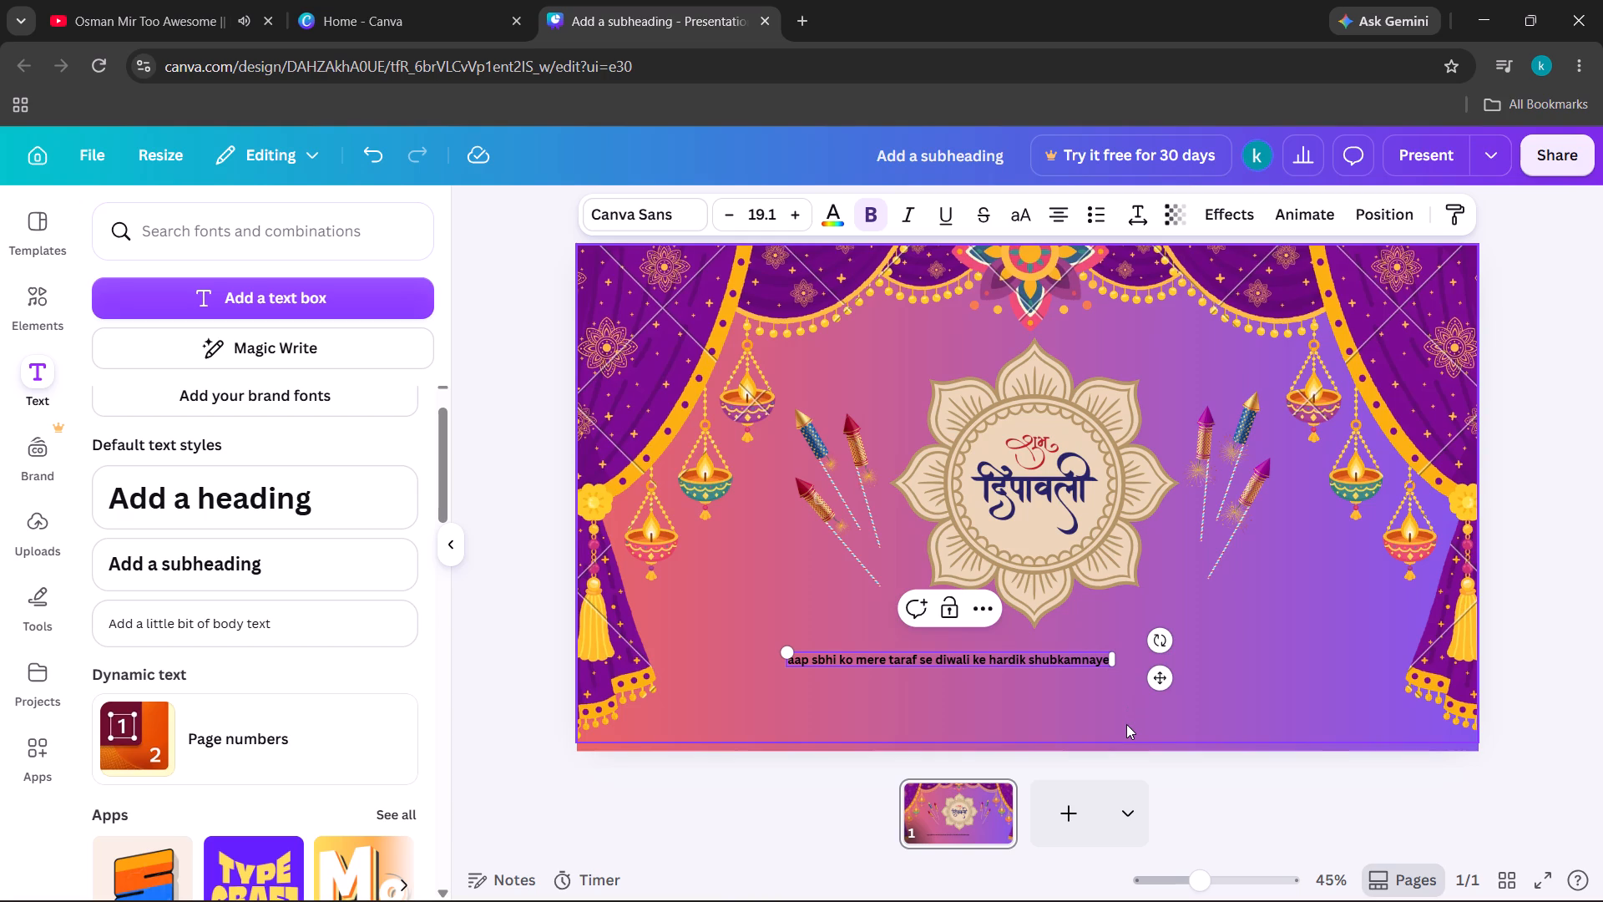
# Append "ye diwali aapke liye new hope ," to the end of the greeting line.
pyautogui.press('Left')
pyautogui.press('Right')
pyautogui.press('Right')
pyautogui.press('Right')
pyautogui.press('Right')
pyautogui.press('Right')
pyautogui.press('space')
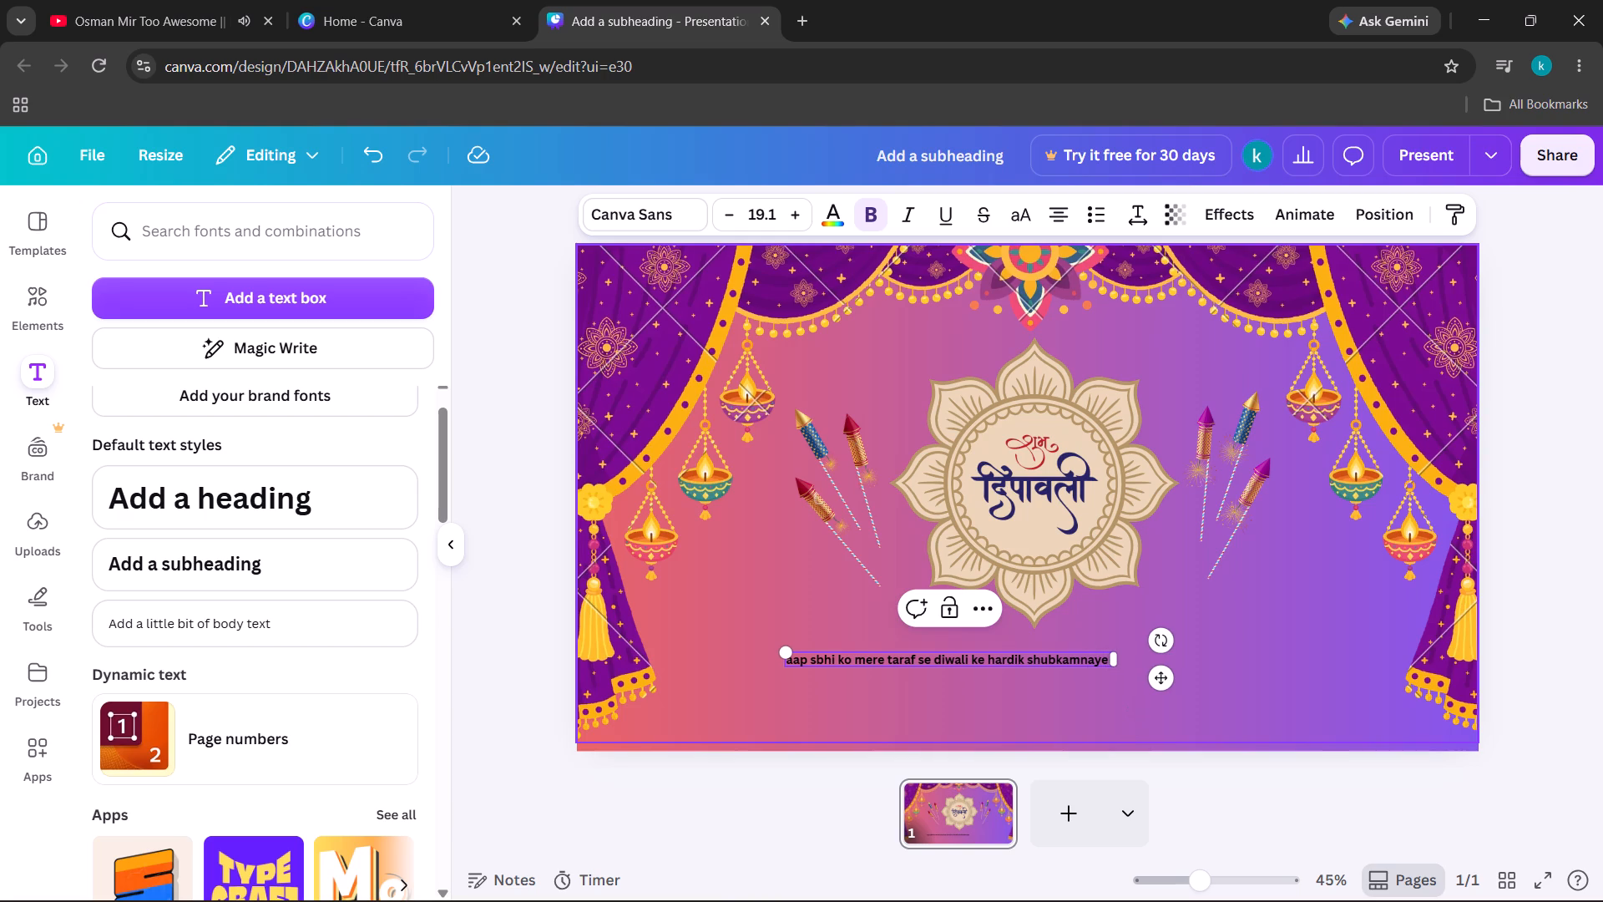
pyautogui.press('Right')
pyautogui.press('space')
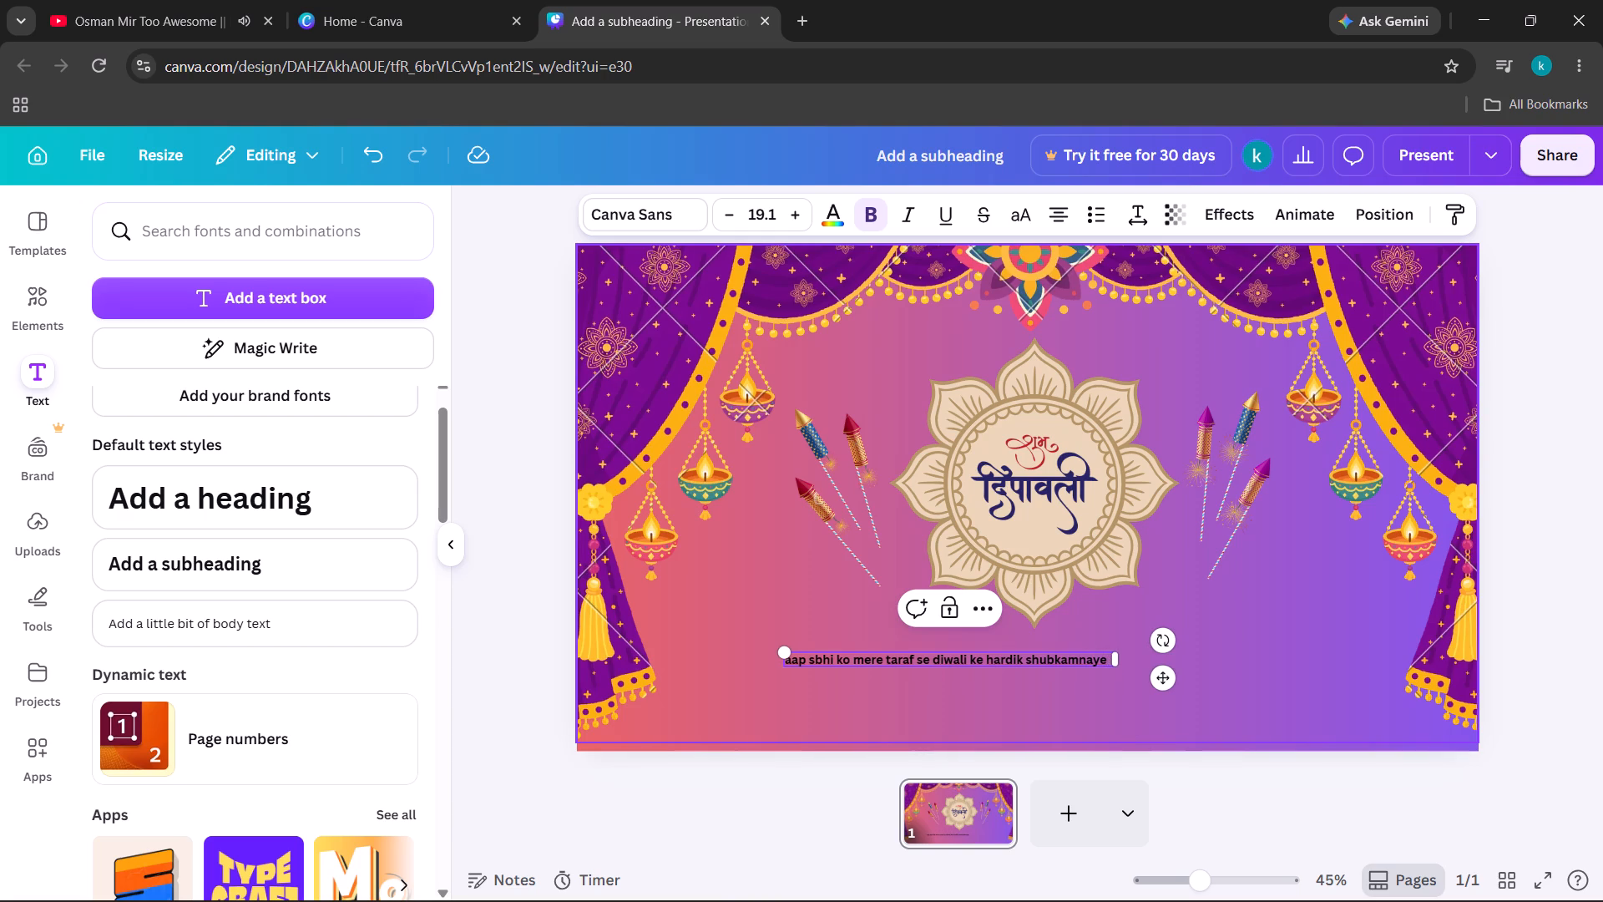
pyautogui.press('BackSpace')
pyautogui.press('BackSpace')
pyautogui.press('space')
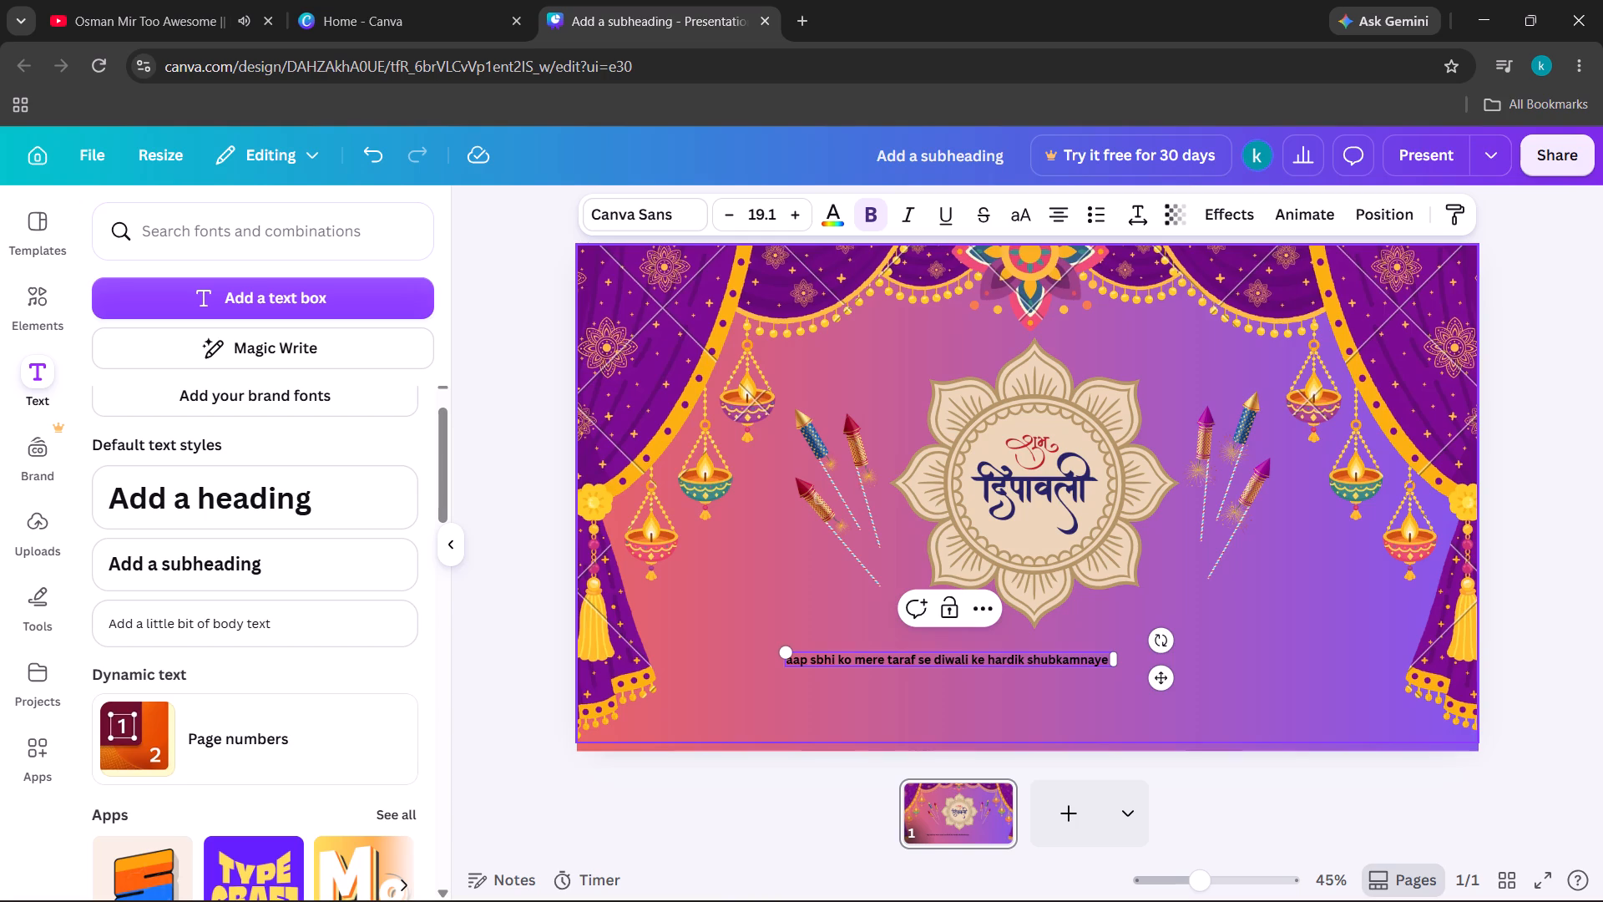
pyautogui.write('ye diwali aapke liye')
pyautogui.press('space')
pyautogui.write('new hope , ner')
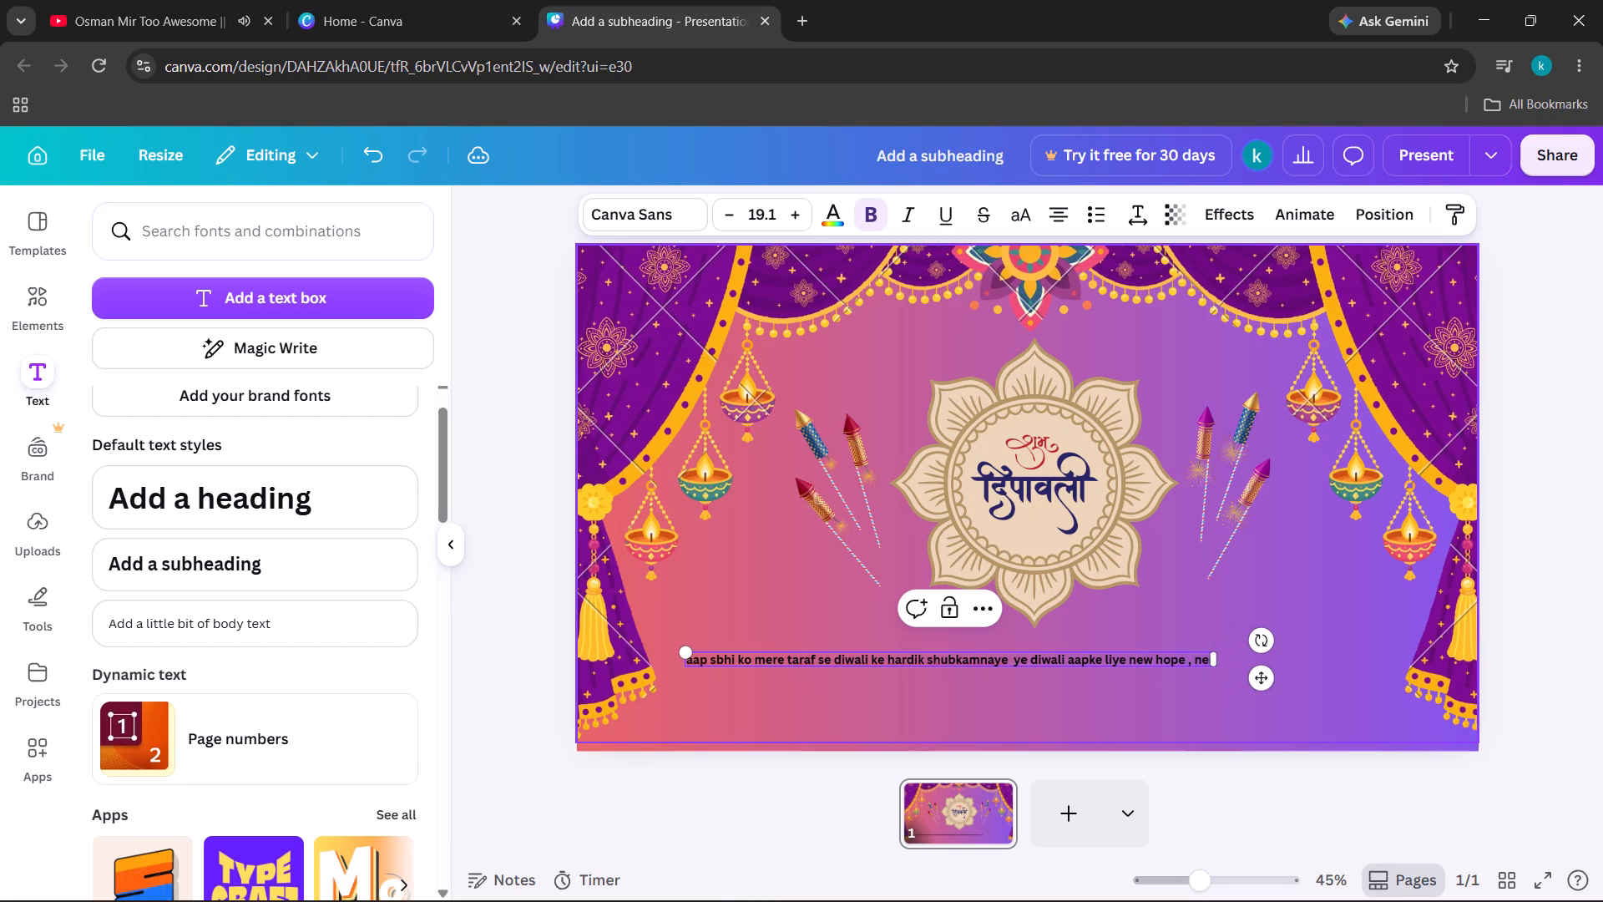
pyautogui.press('BackSpace')
pyautogui.write('w')
pyautogui.press('space')
pyautogui.press('BackSpace')
pyautogui.press('BackSpace')
pyautogui.press('BackSpace')
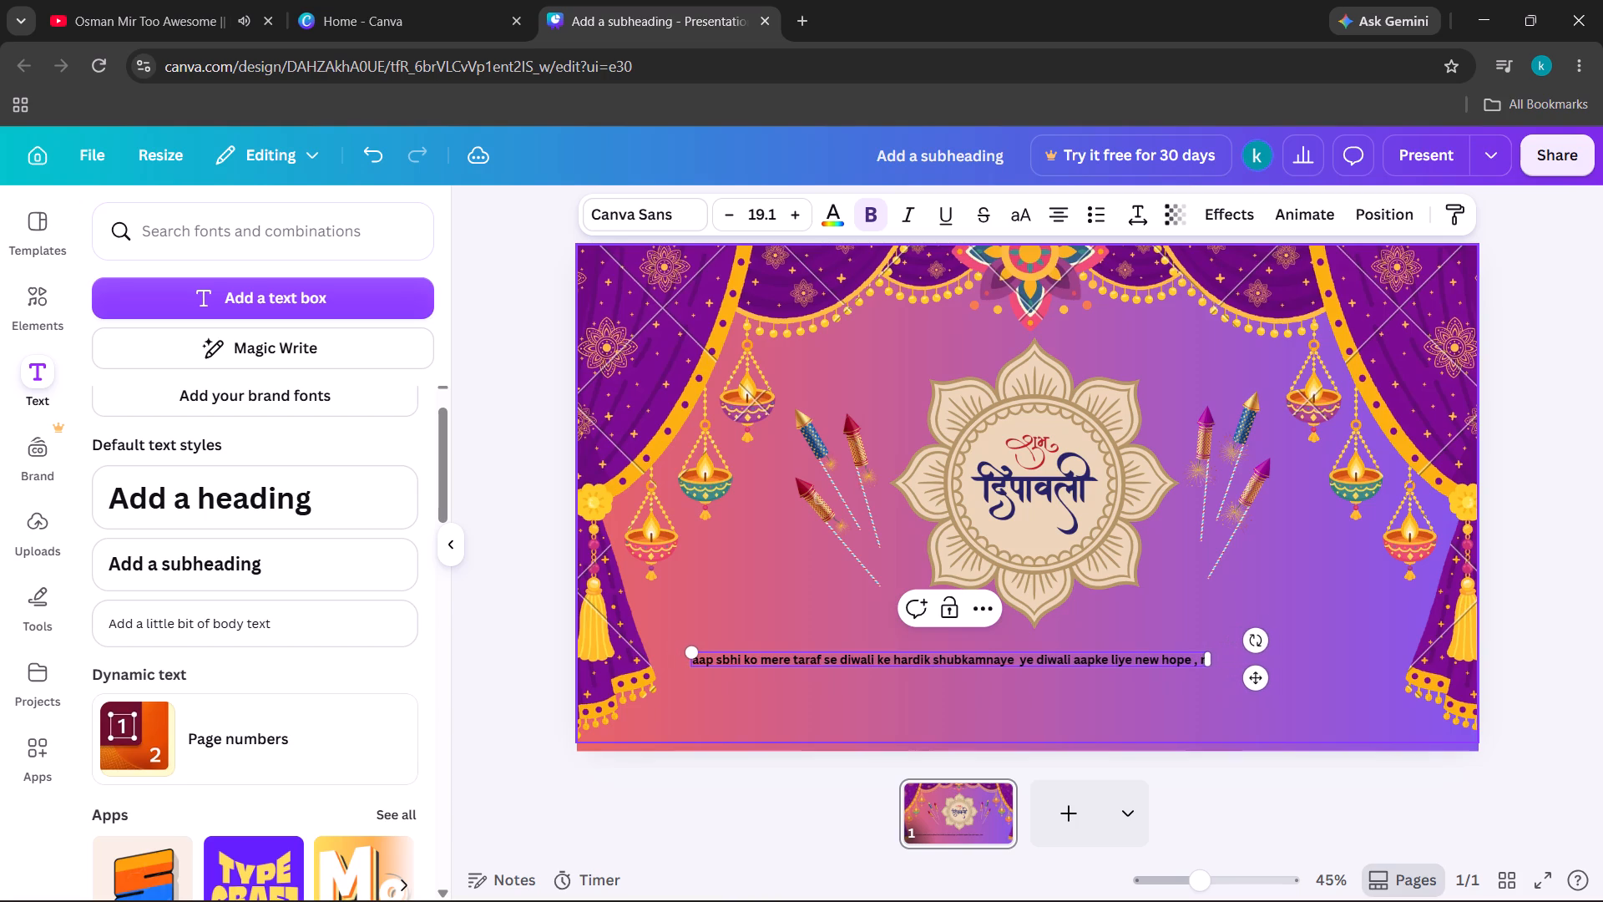
pyautogui.press('BackSpace')
pyautogui.press('BackSpace')
pyautogui.press('space')
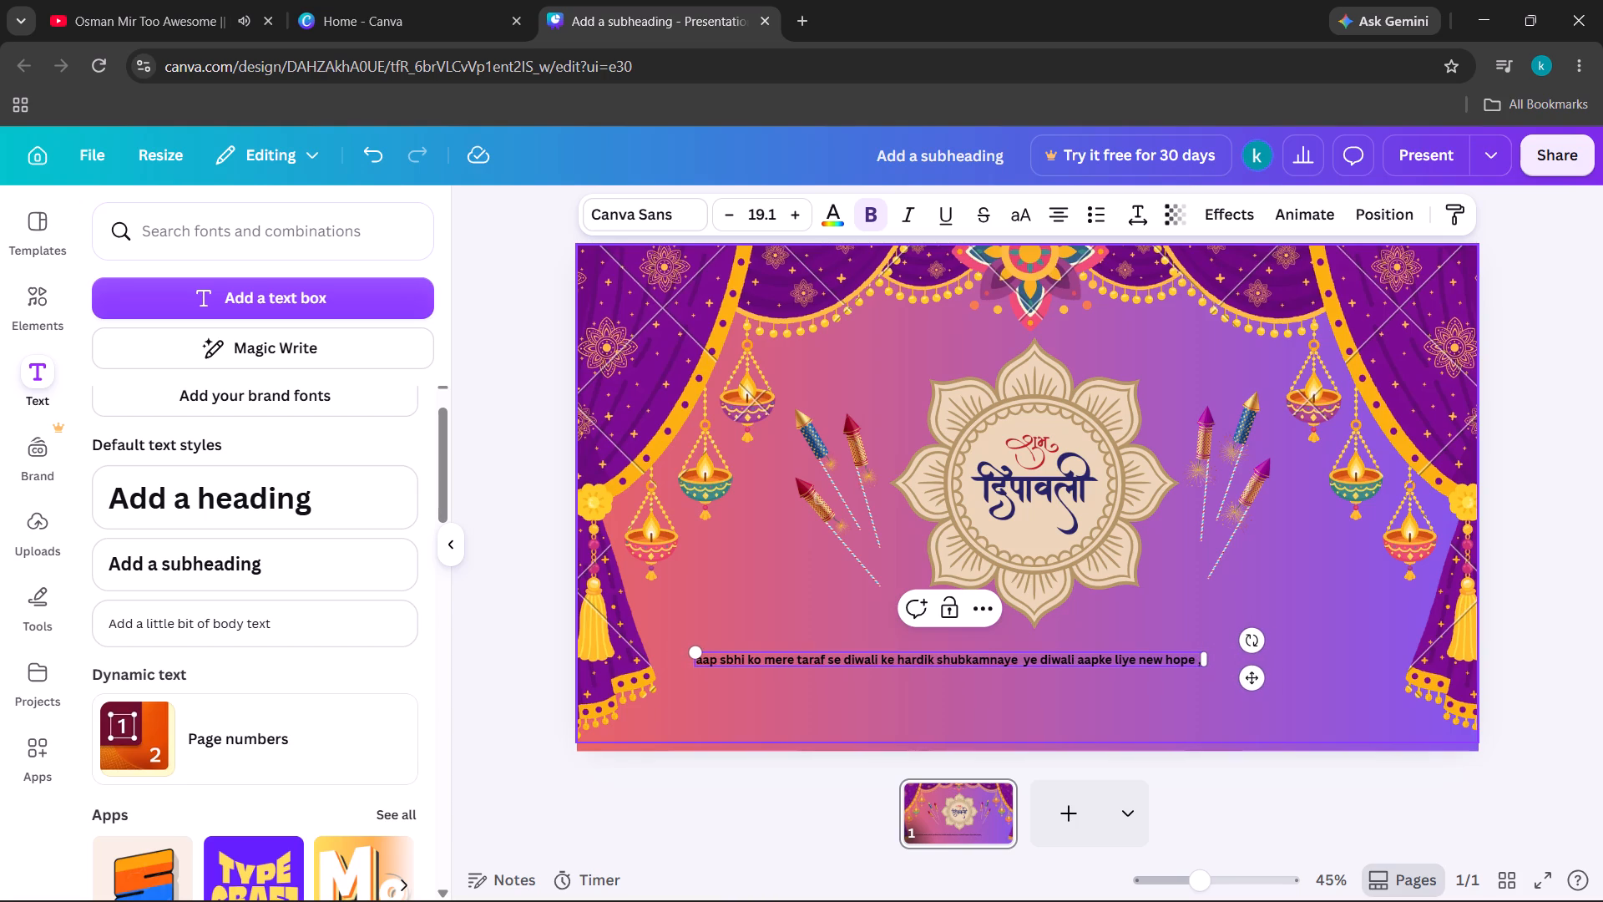
pyautogui.write(',')
pyautogui.press('space')
pyautogui.press('BackSpace')
pyautogui.press('BackSpace')
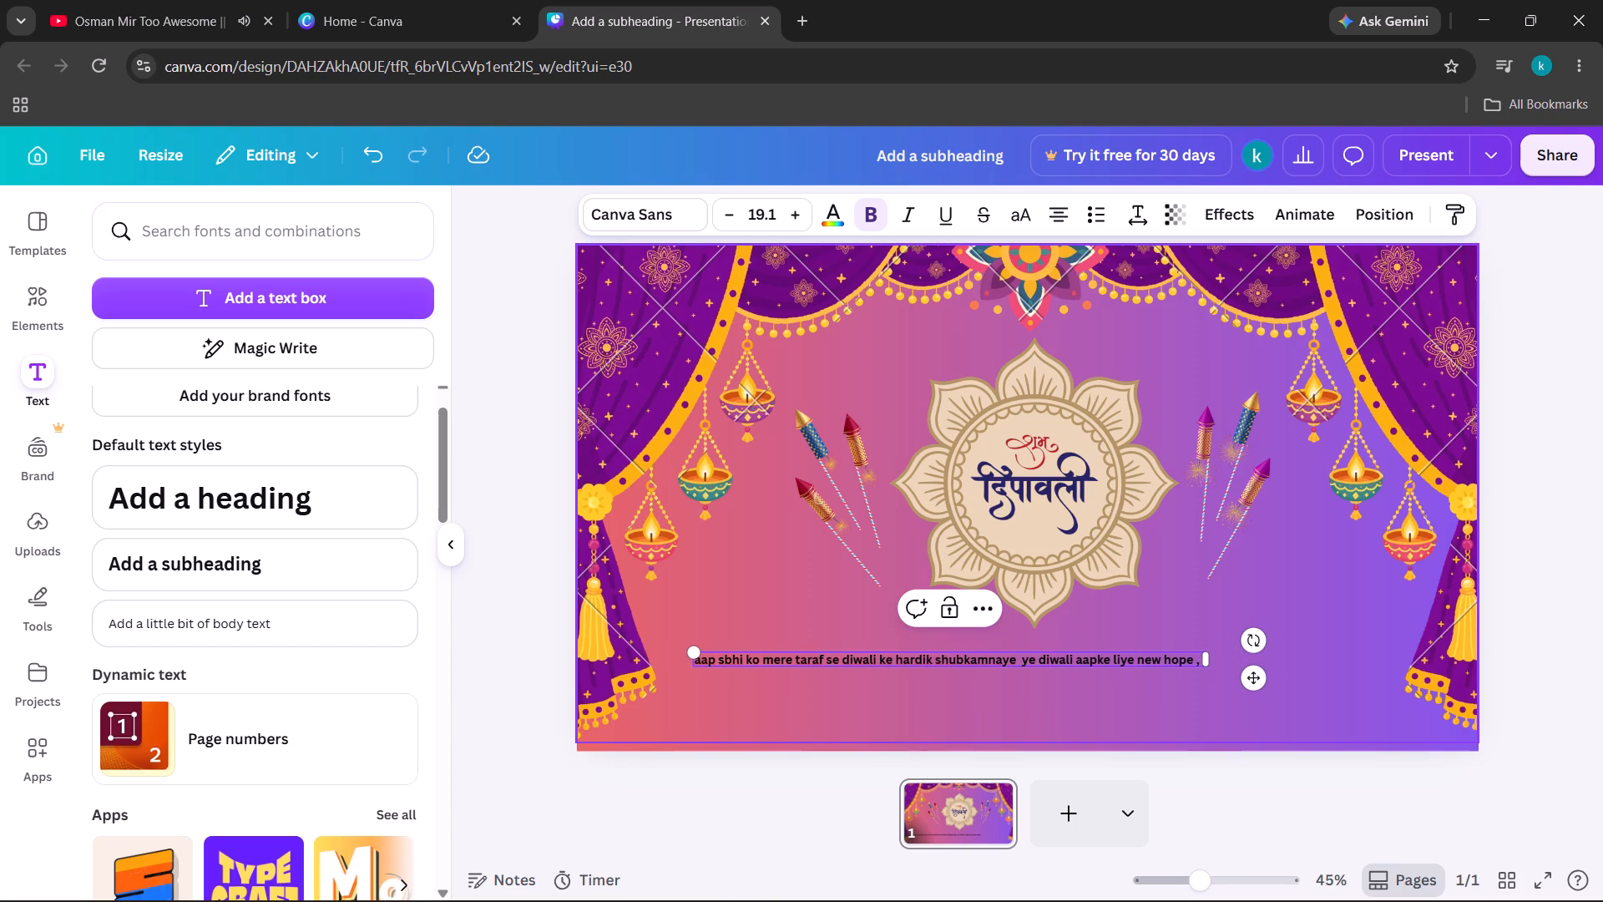
pyautogui.press('BackSpace')
pyautogui.press('space')
pyautogui.press('space')
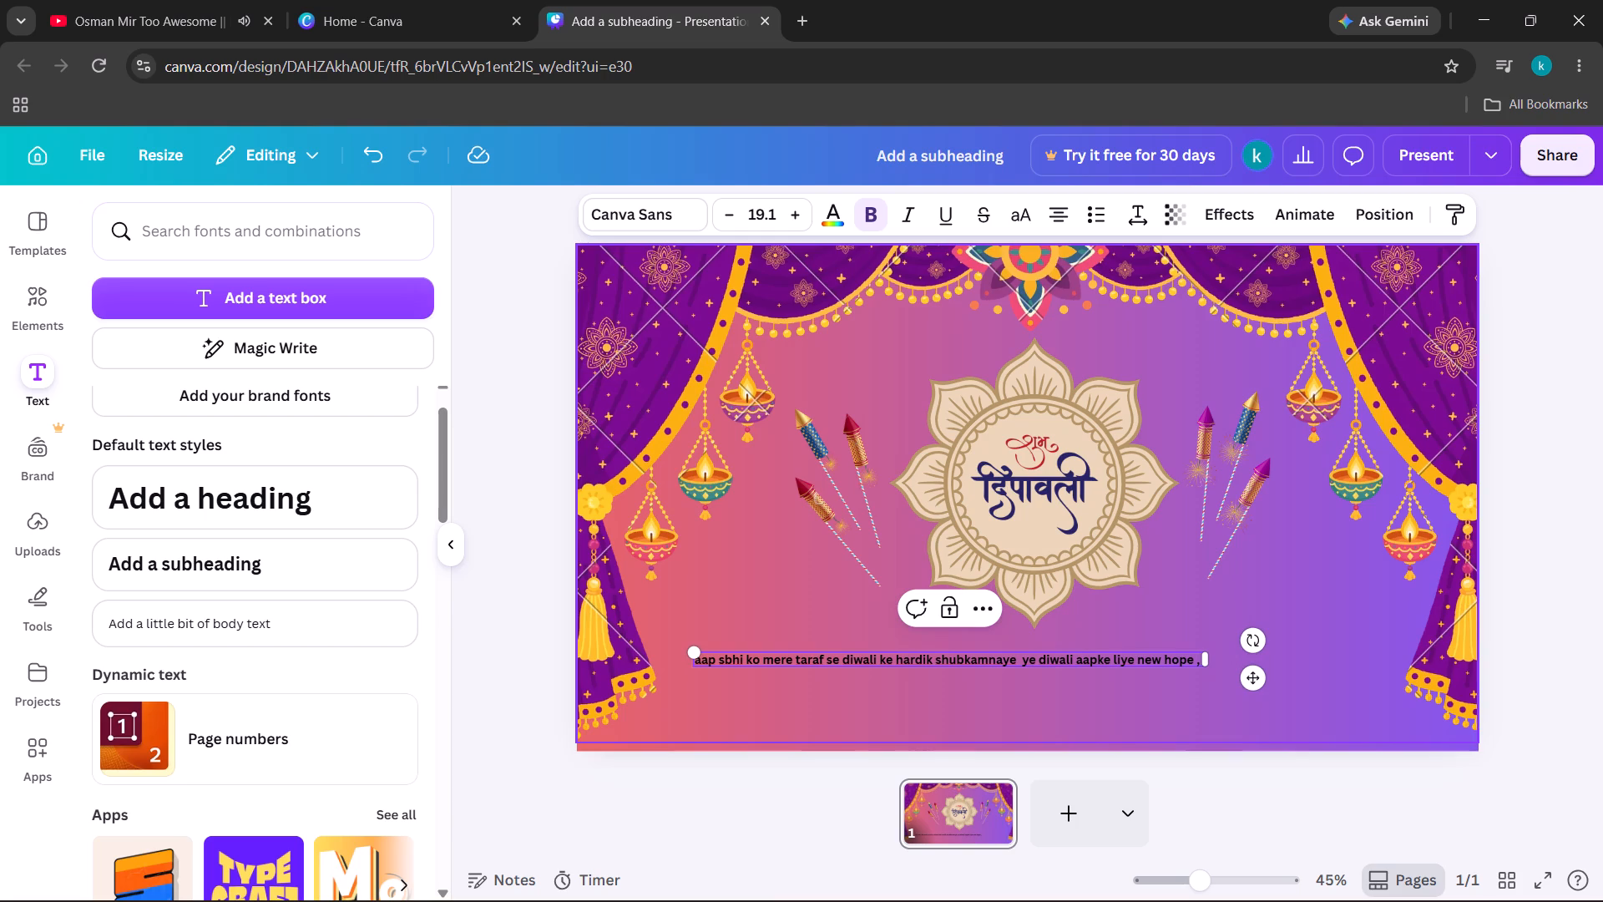
# Complete the greeting line by adding "new beggnig or happines lekar aye" after the comma.
pyautogui.write('new')
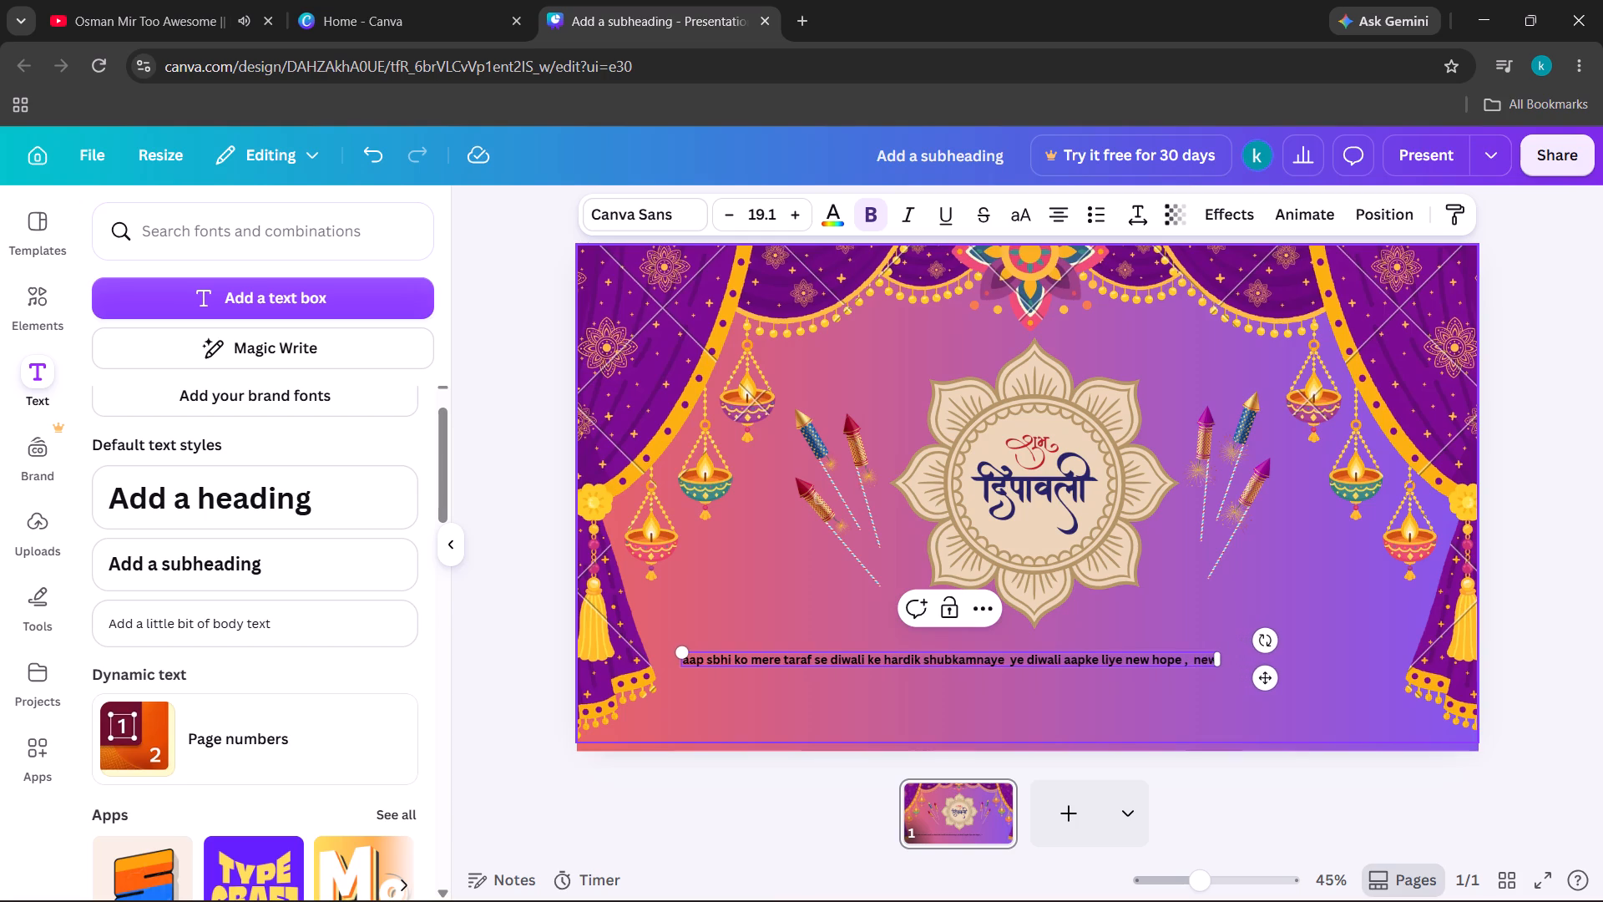
pyautogui.press('space')
pyautogui.press('b')
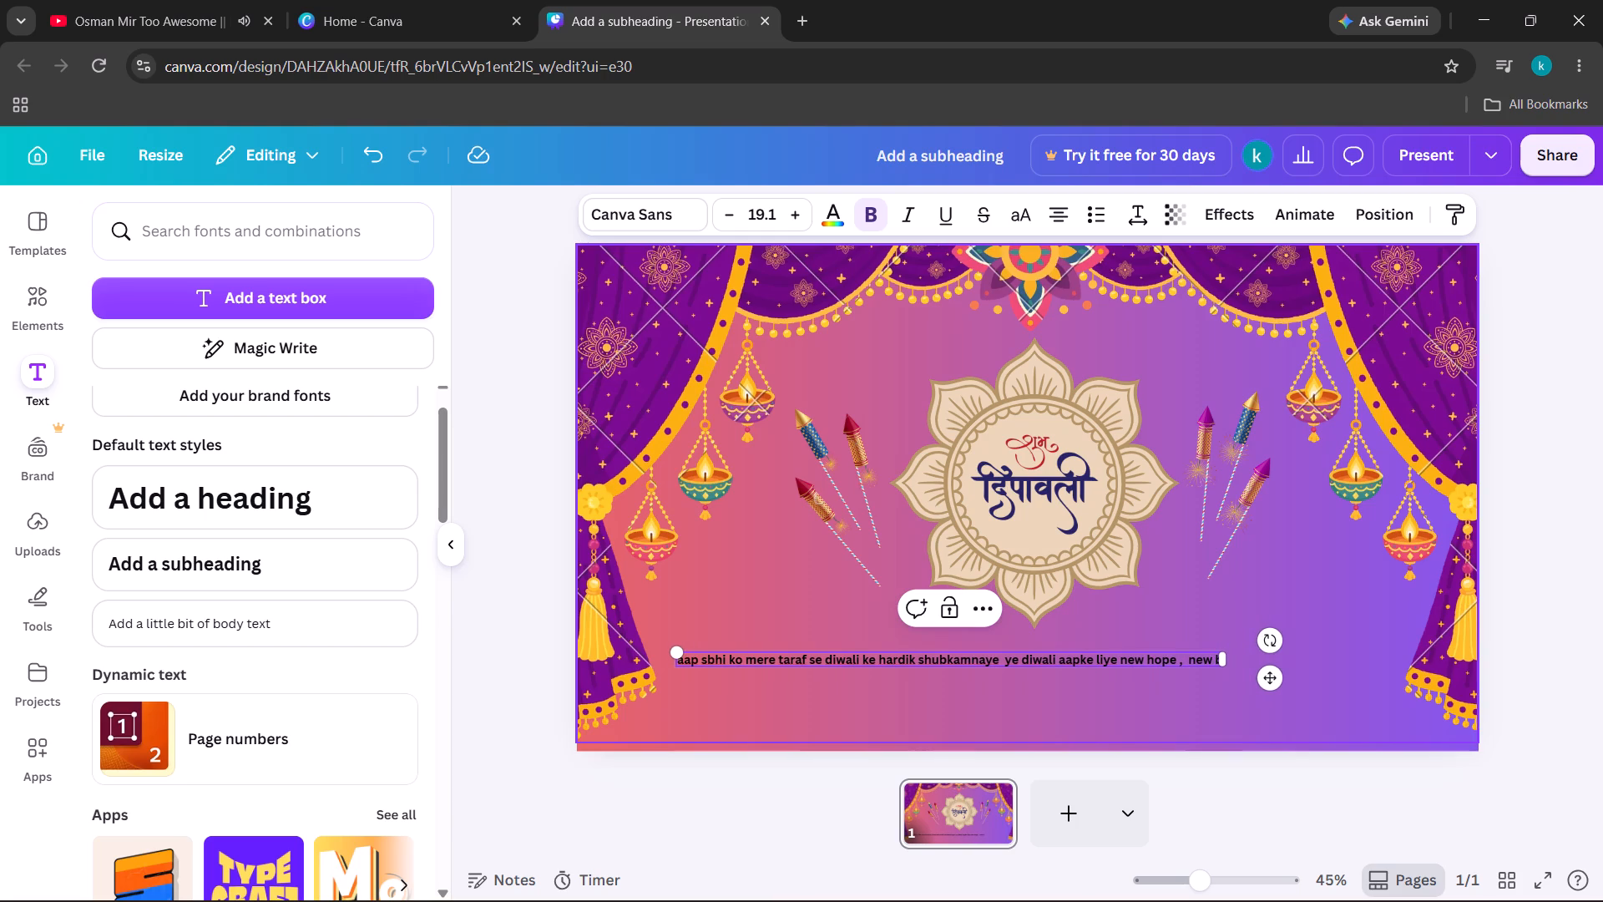
pyautogui.write('eggnig')
pyautogui.press('space')
pyautogui.write('or happines')
pyautogui.press('space')
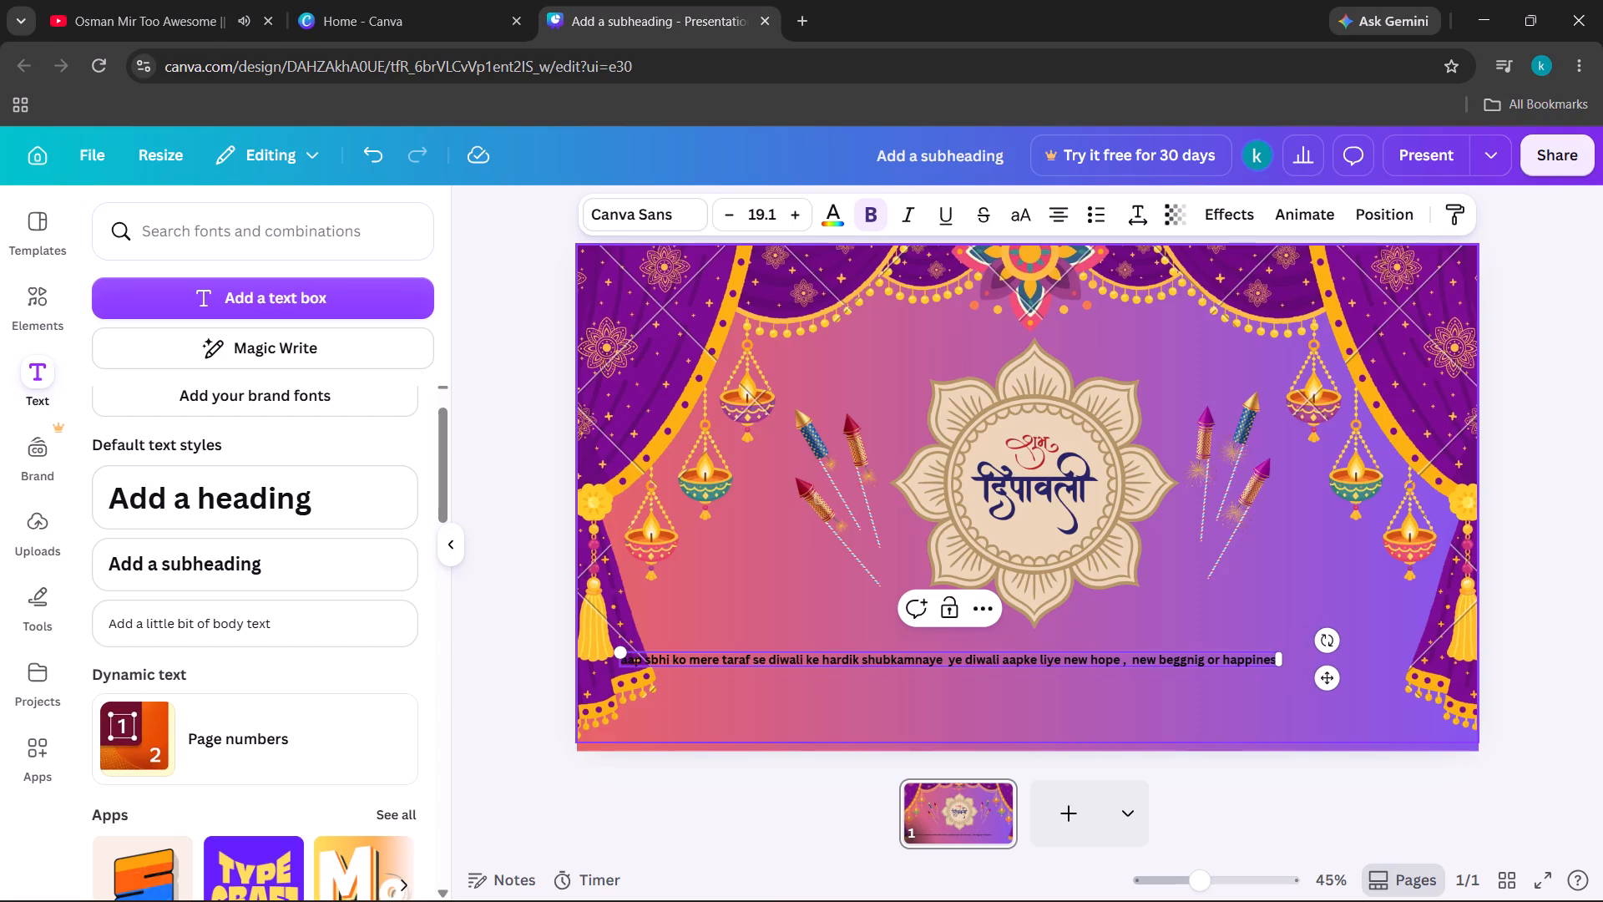
pyautogui.press('l')
pyautogui.press('BackSpace')
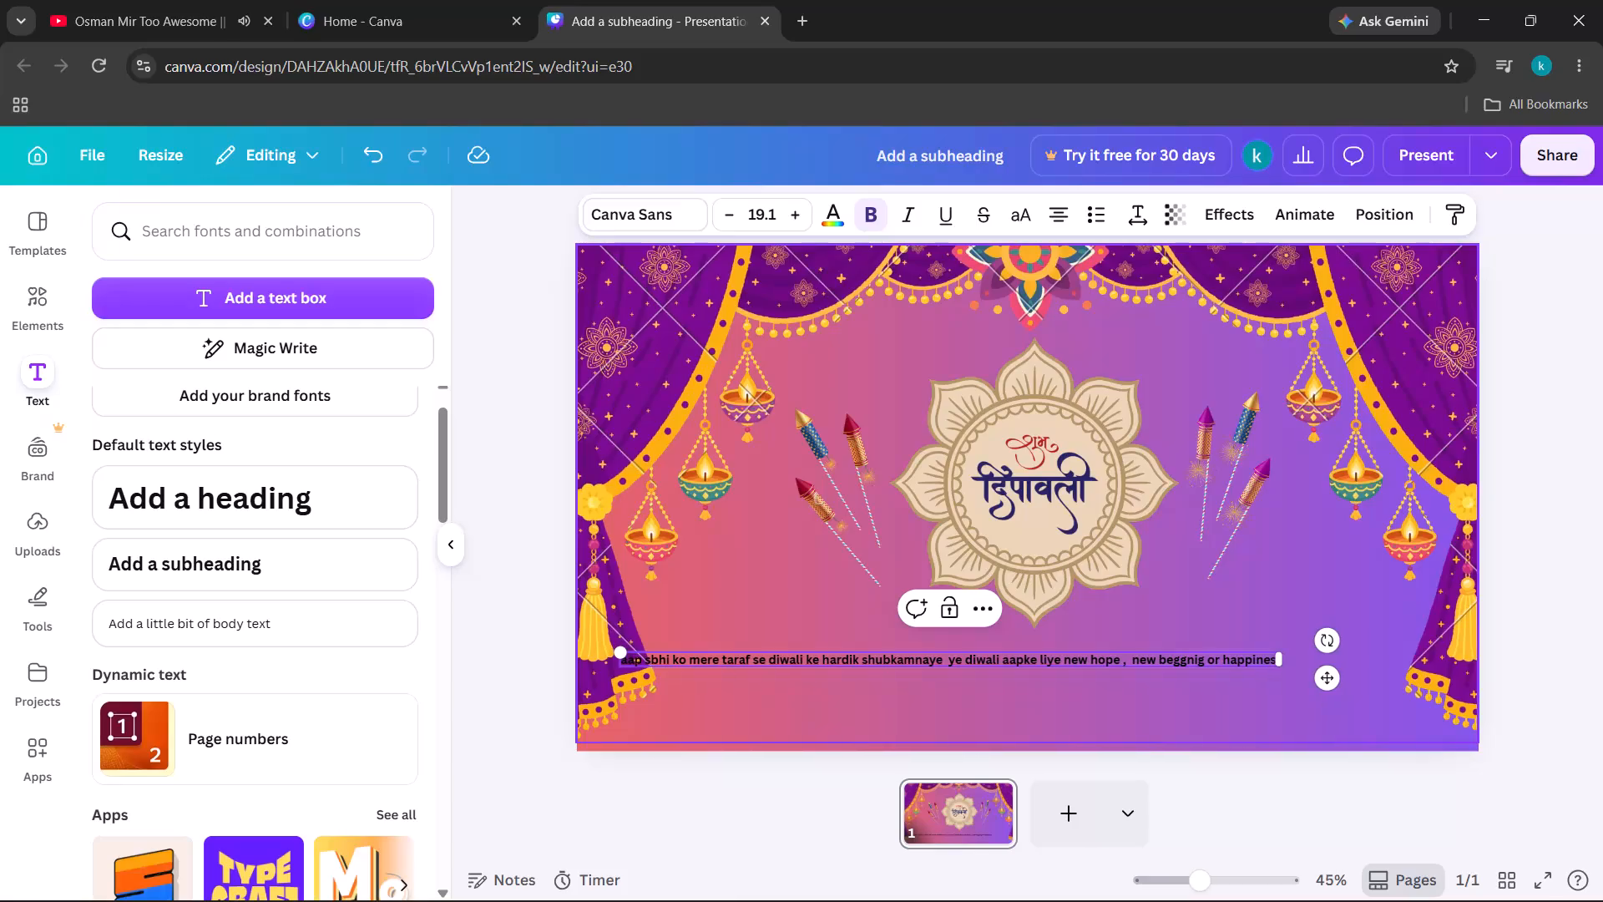
pyautogui.press('space')
pyautogui.write('lekar aye')
pyautogui.press('space')
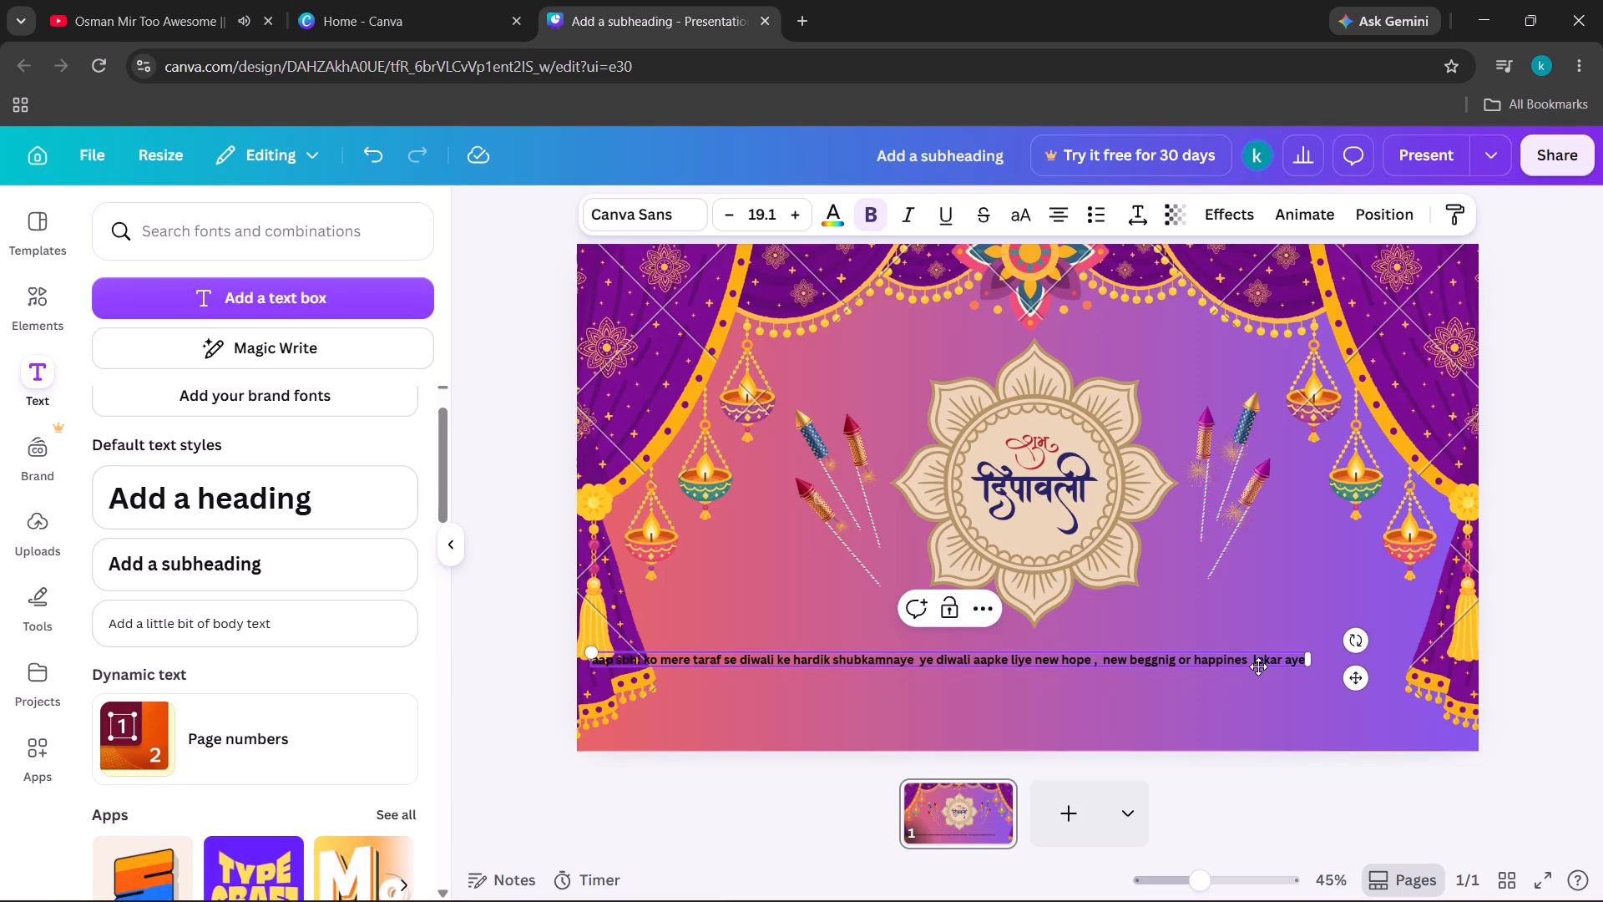
# Move the long greeting line rightward and slightly up, clear of the slide's left curtain.
pyautogui.moveTo(1258, 666); pyautogui.dragTo(1347, 660)
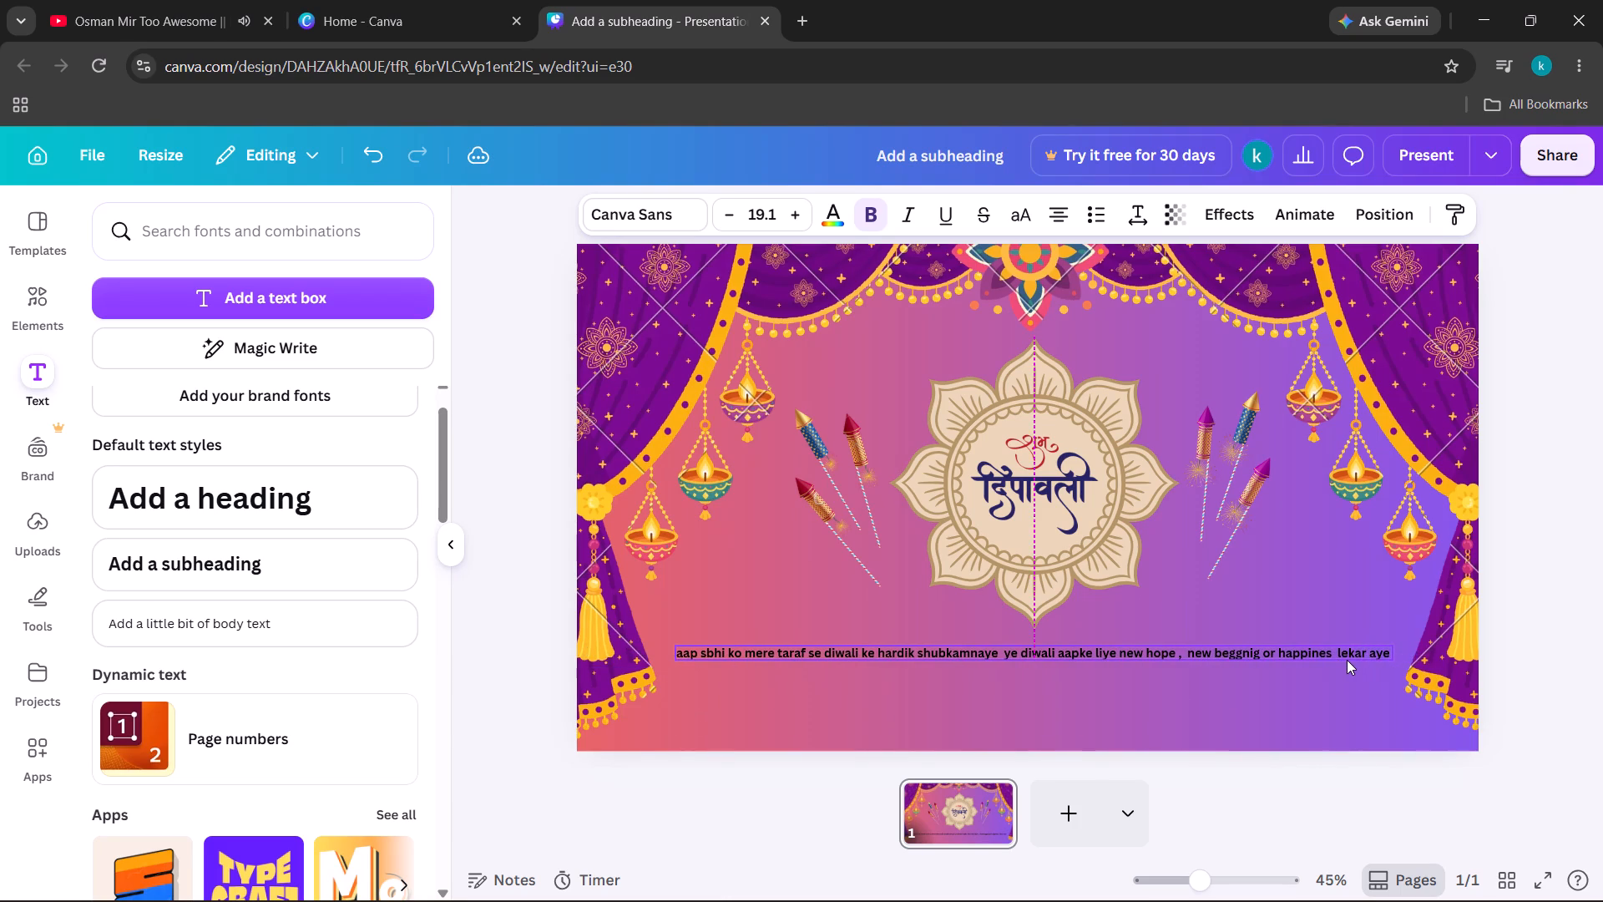
pyautogui.moveTo(1347, 660); pyautogui.dragTo(1357, 656)
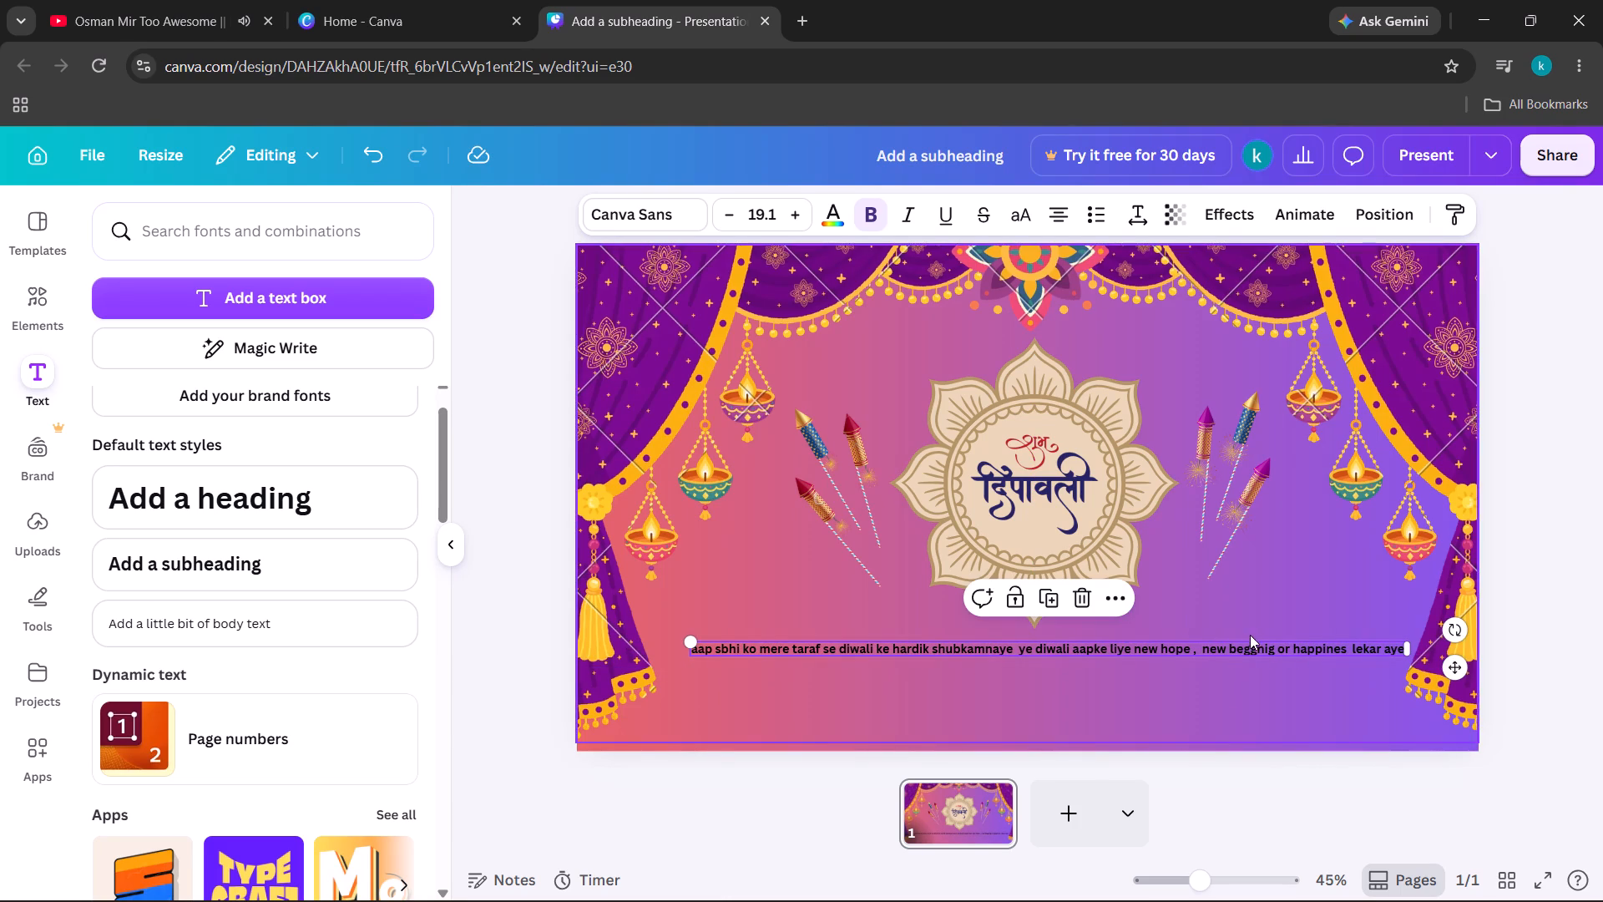
# Break the greeting into two lines before "new hope".
pyautogui.click(1134, 646)
pyautogui.press('Return')
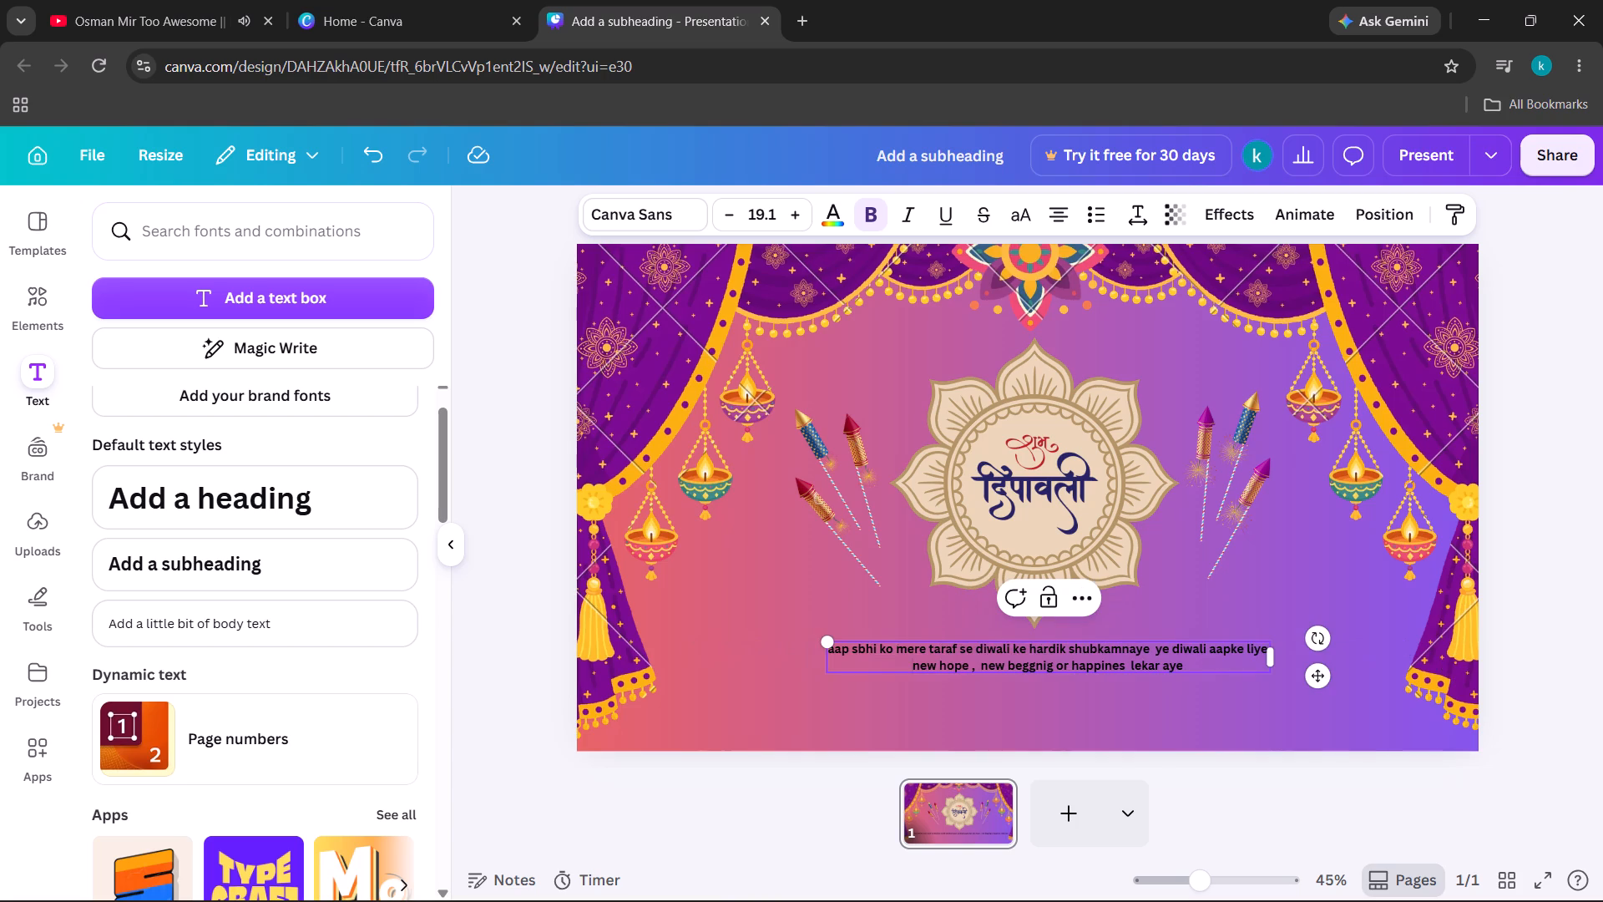
pyautogui.click(1199, 708)
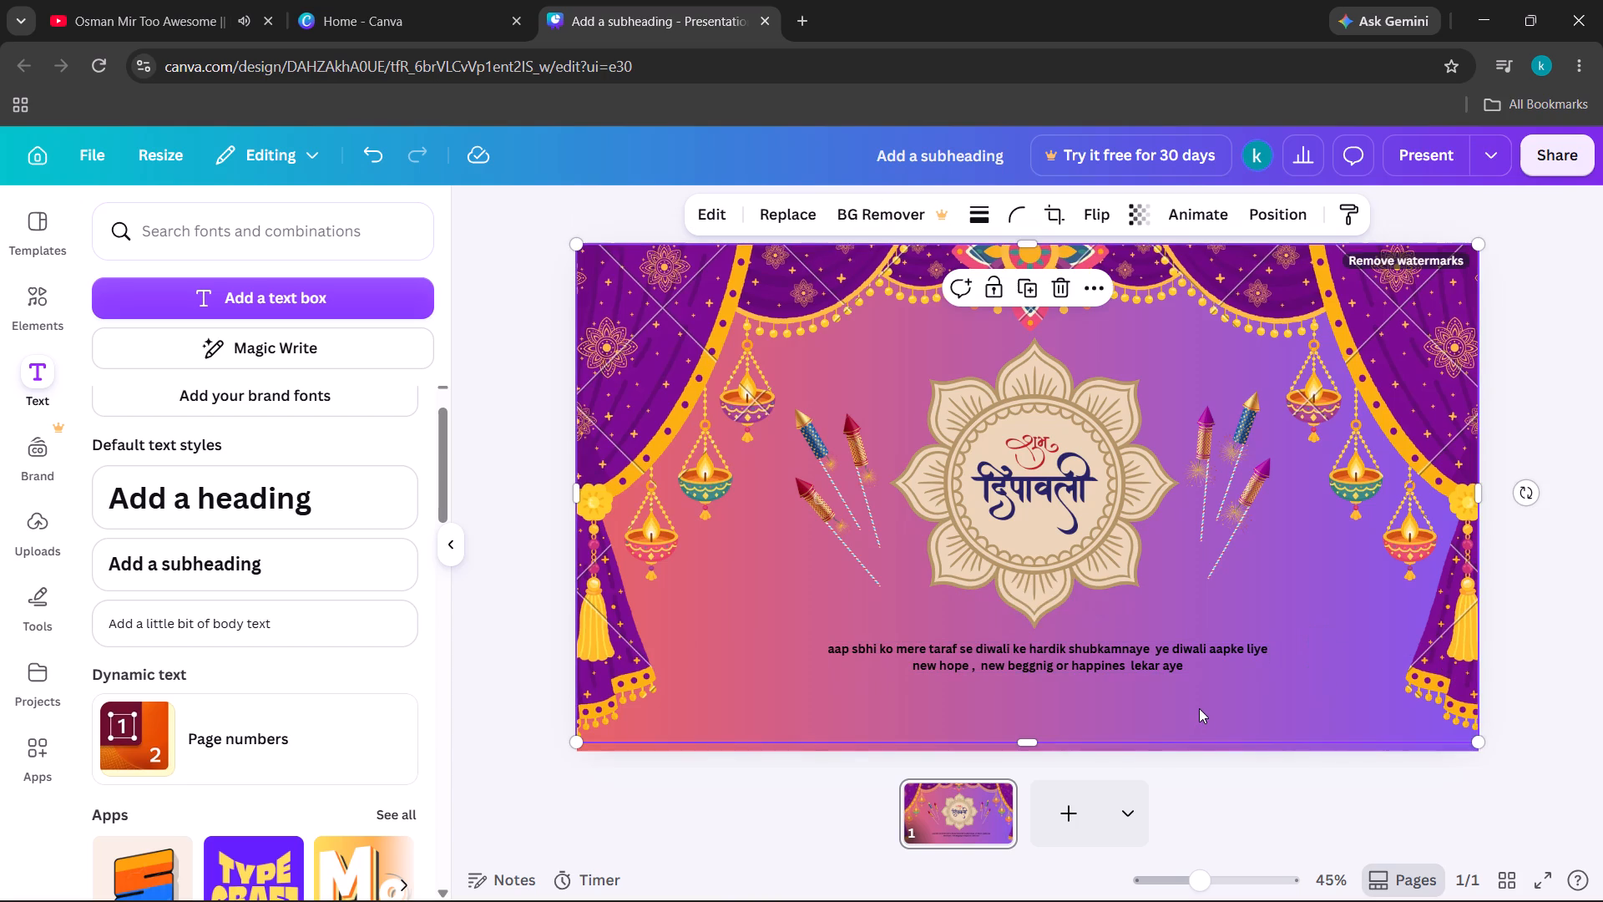
# Move the two-line greeting slightly down and left so it sits centred beneath the mandala.
pyautogui.moveTo(1107, 671); pyautogui.dragTo(1093, 679)
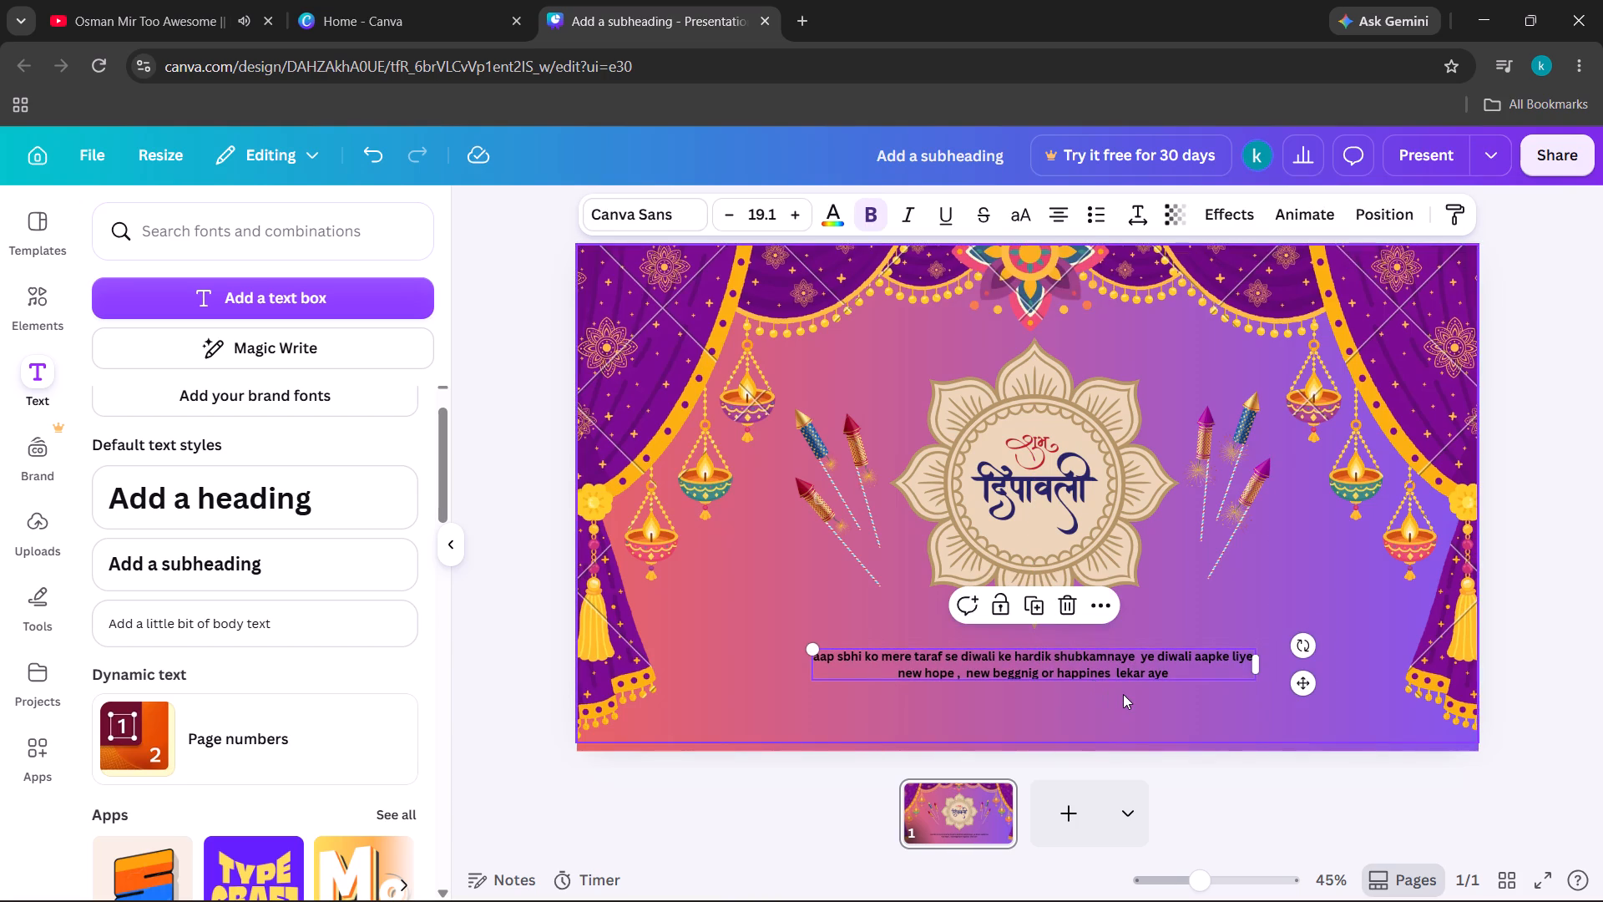
pyautogui.click(1123, 694)
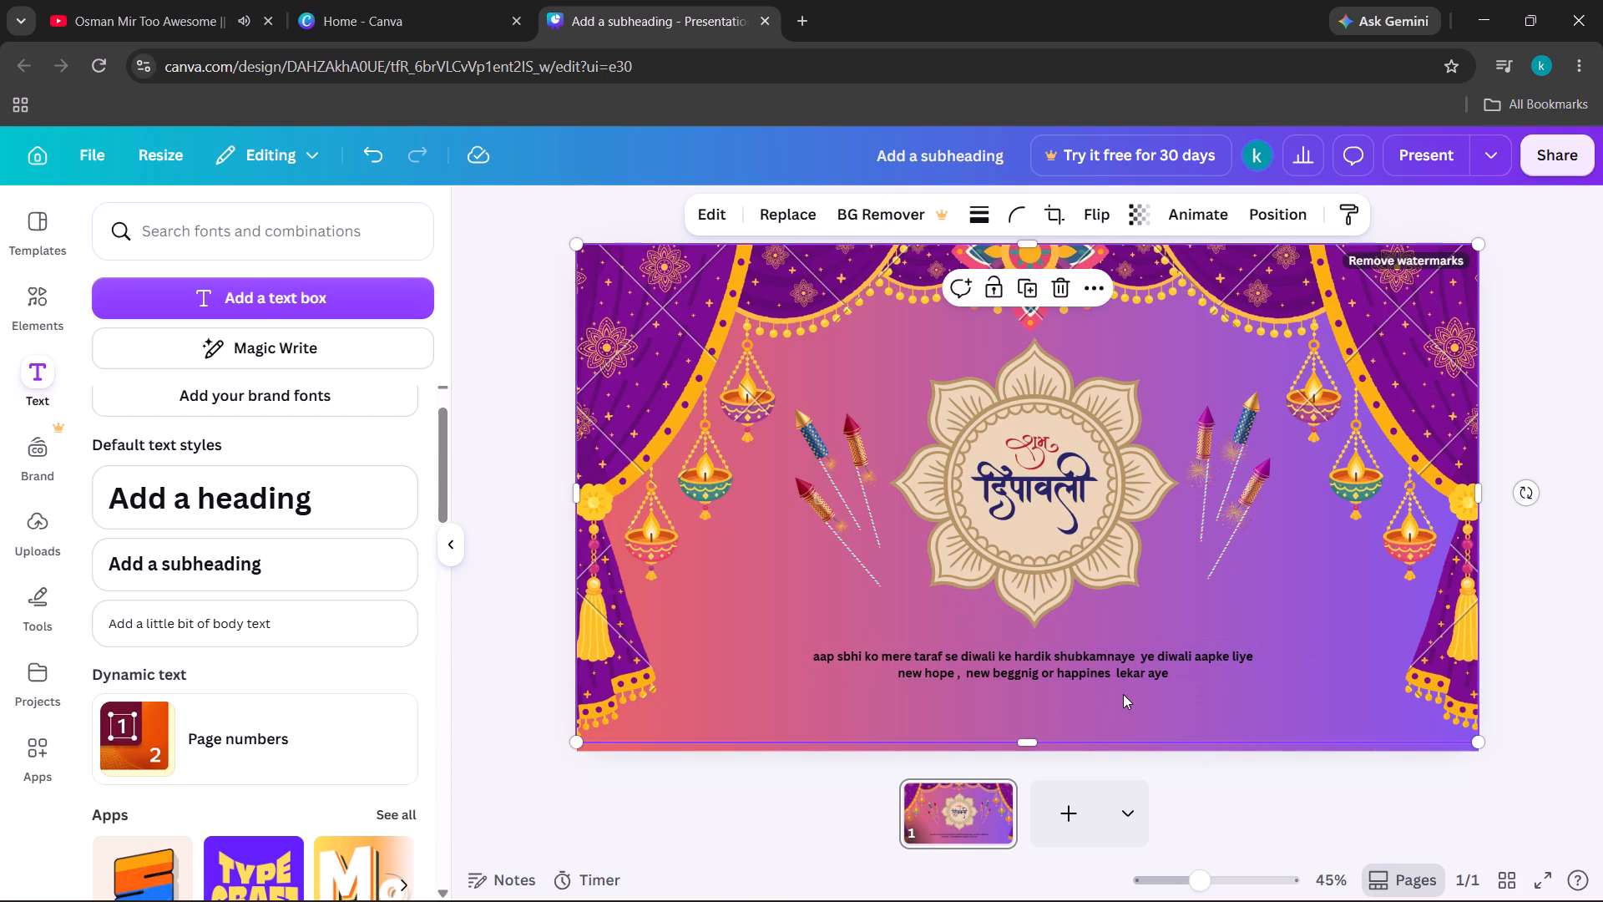
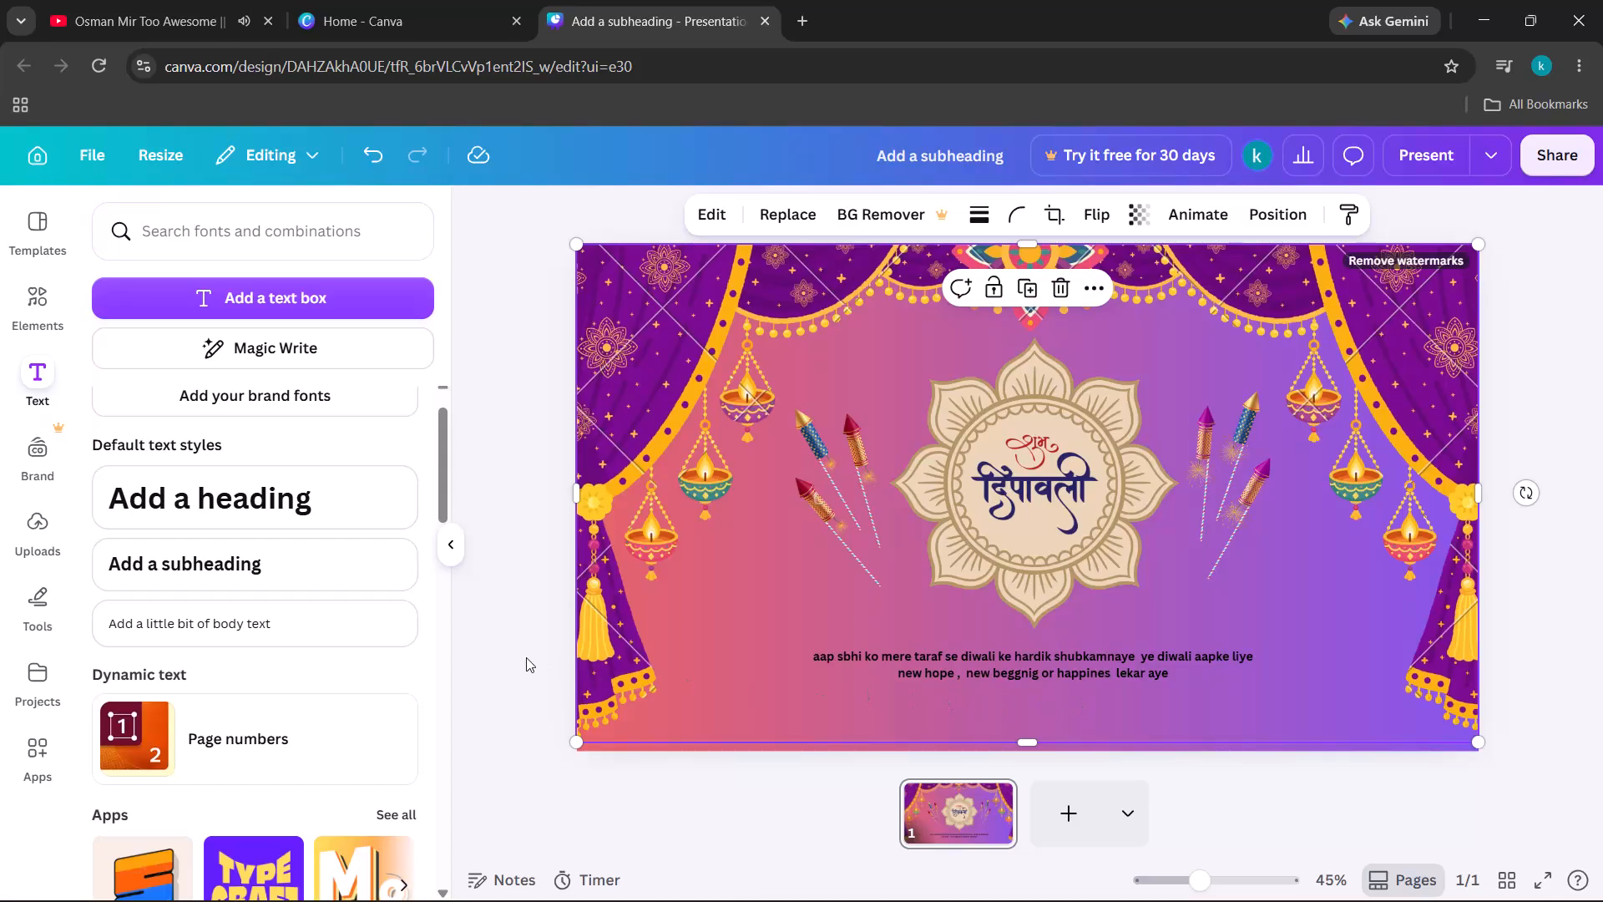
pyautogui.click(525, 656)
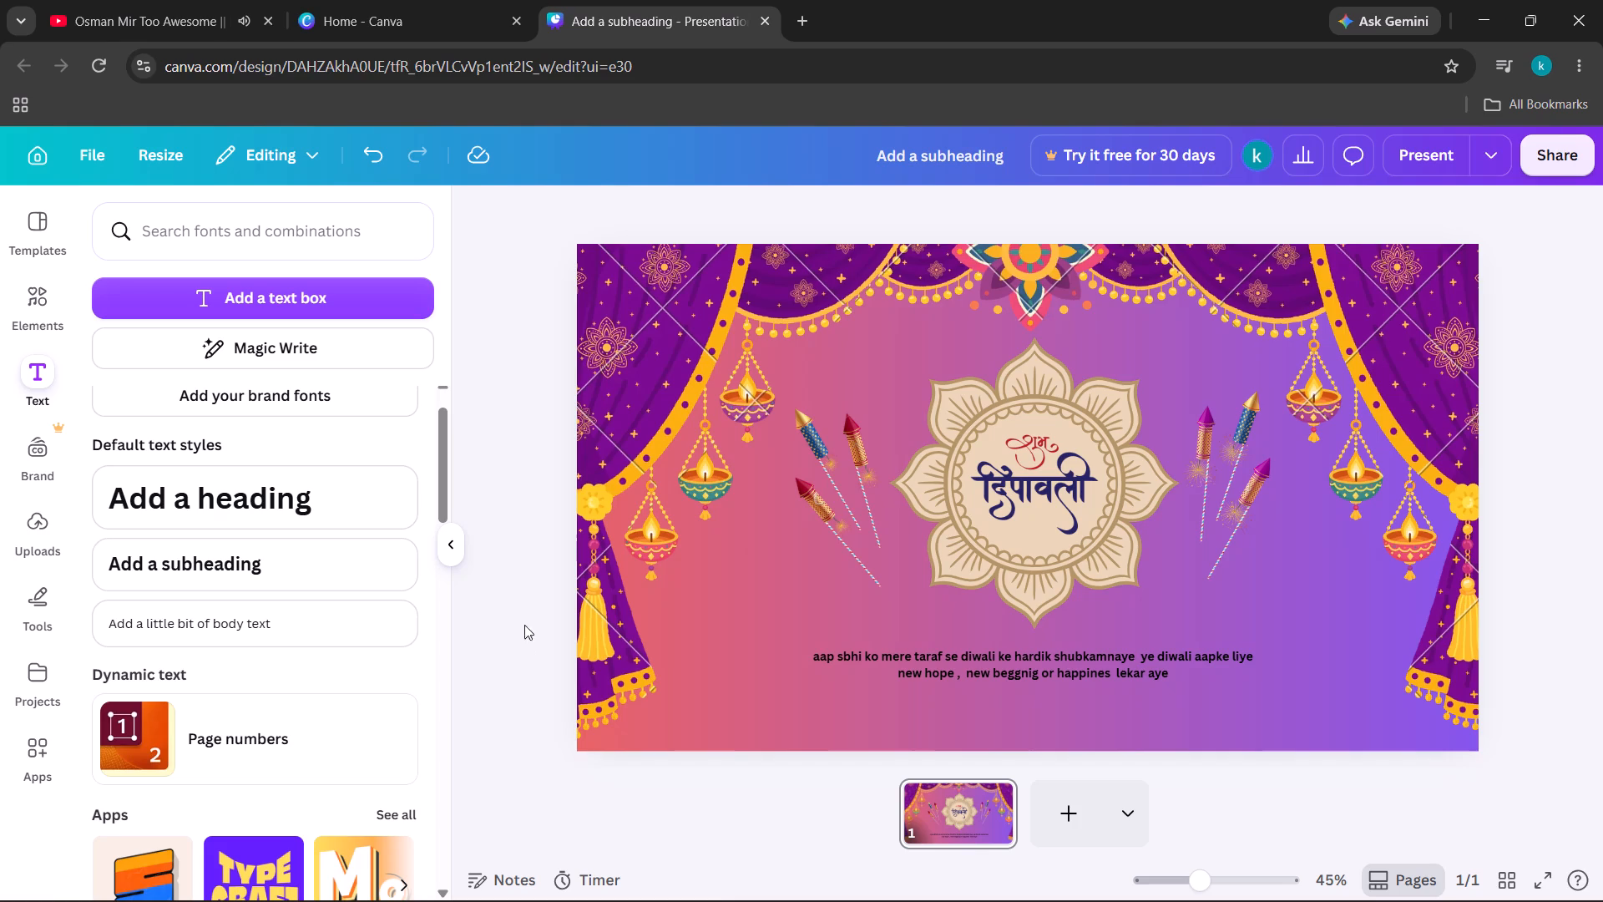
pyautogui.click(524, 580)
# Open the full set of graphics for the existing "diwali graphics" search.
pyautogui.click(21, 230)
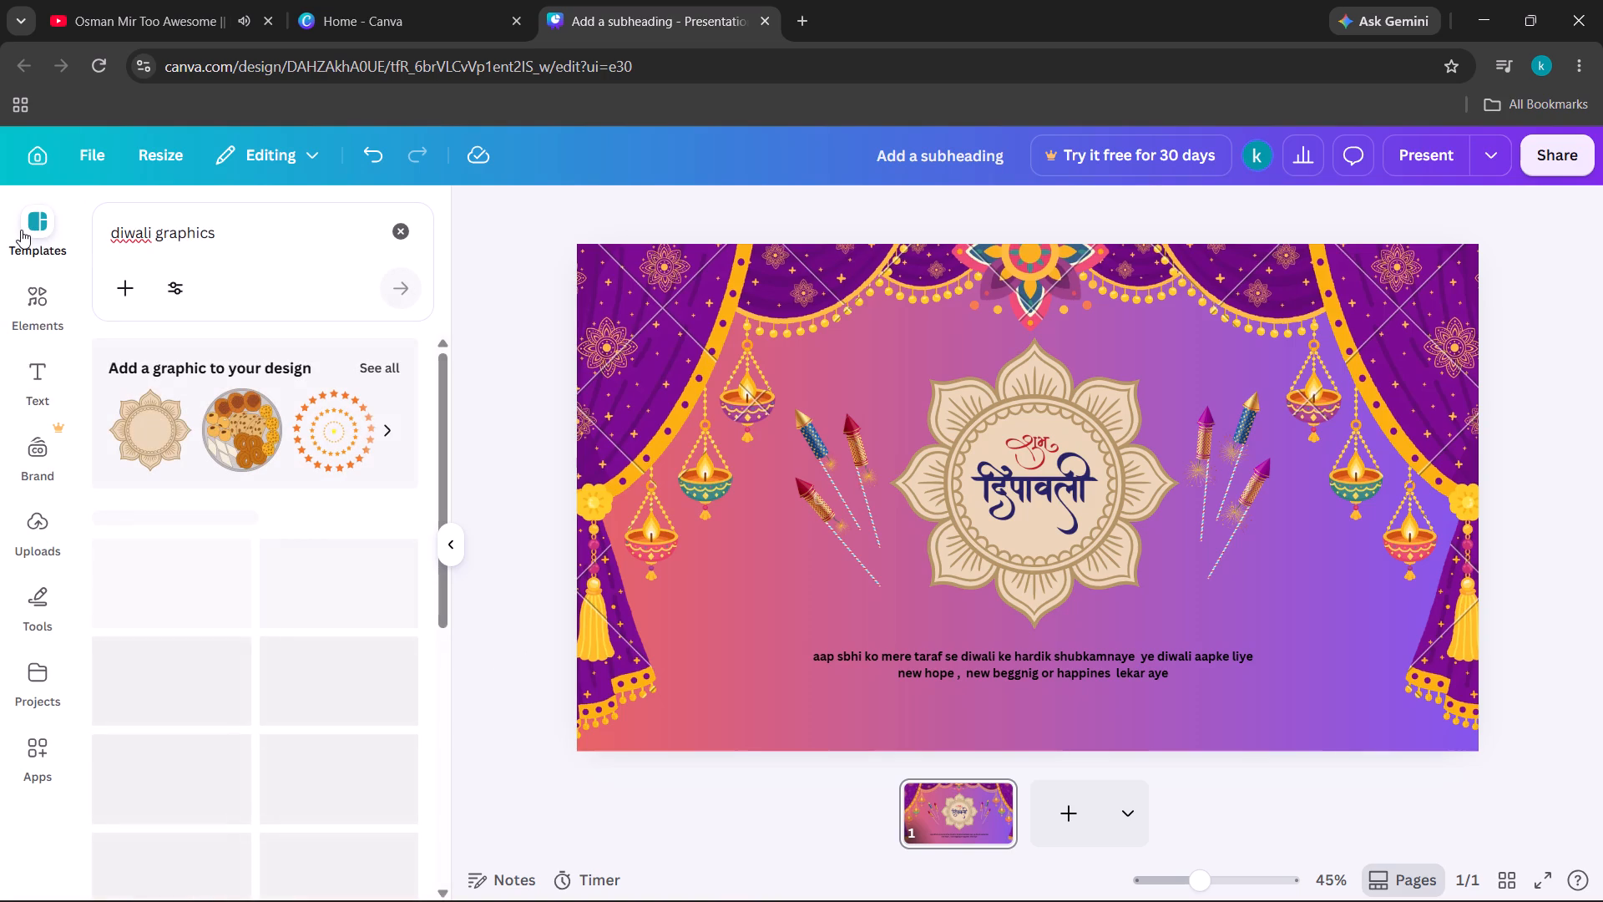
pyautogui.click(382, 373)
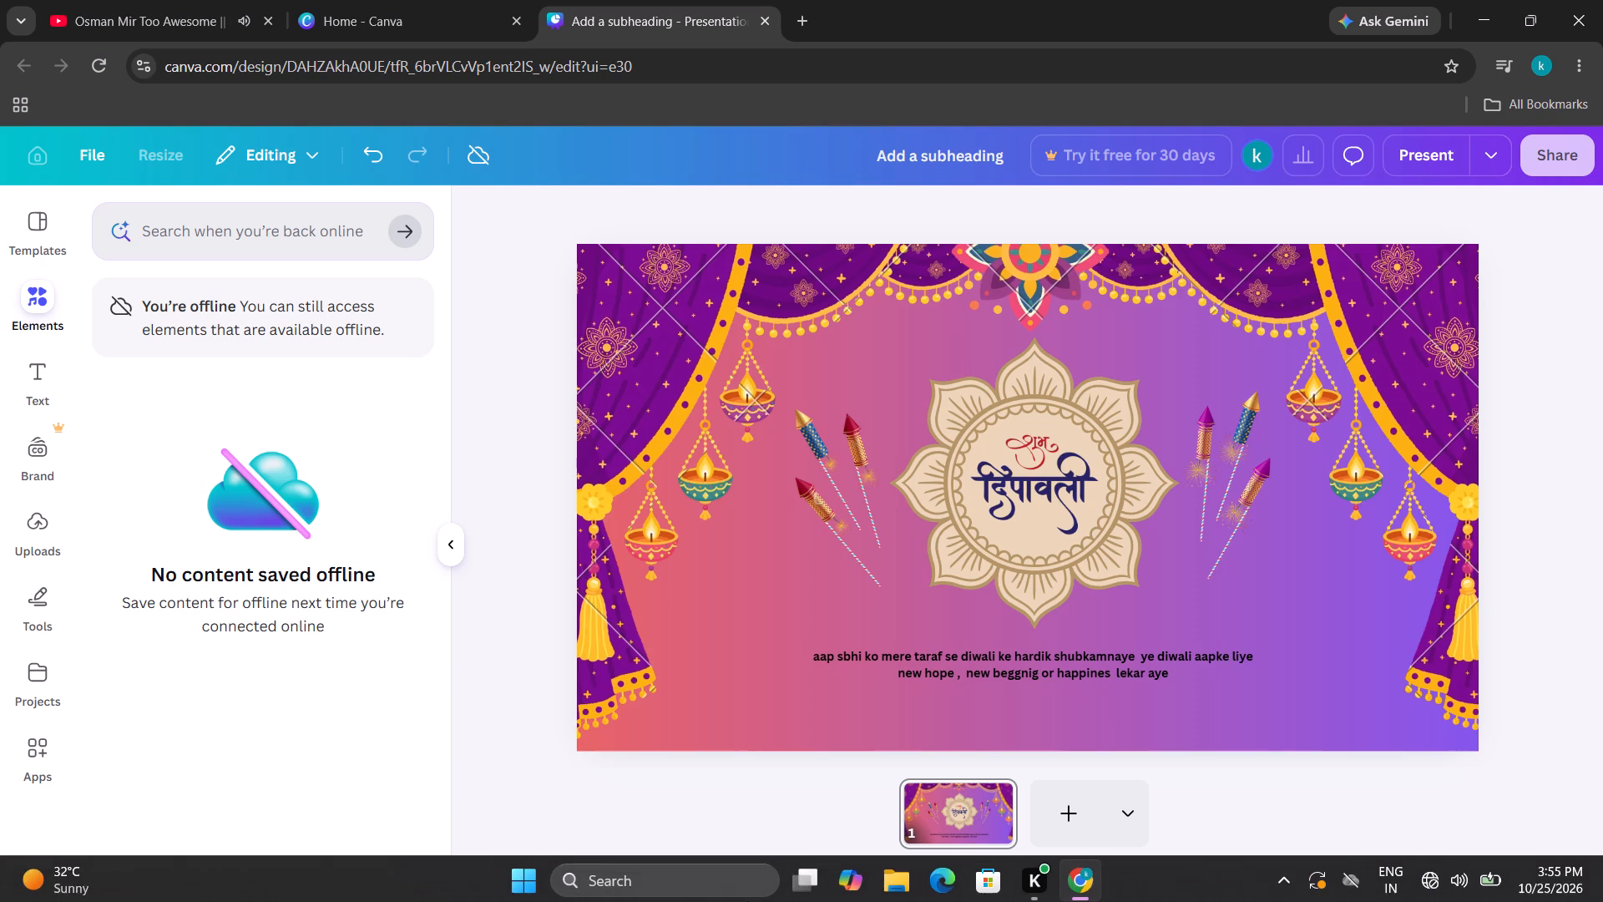
# Connect the computer to the "Nothing Phone (3a) Lite" Wi-Fi network and return to the design.
pyautogui.click(1459, 874)
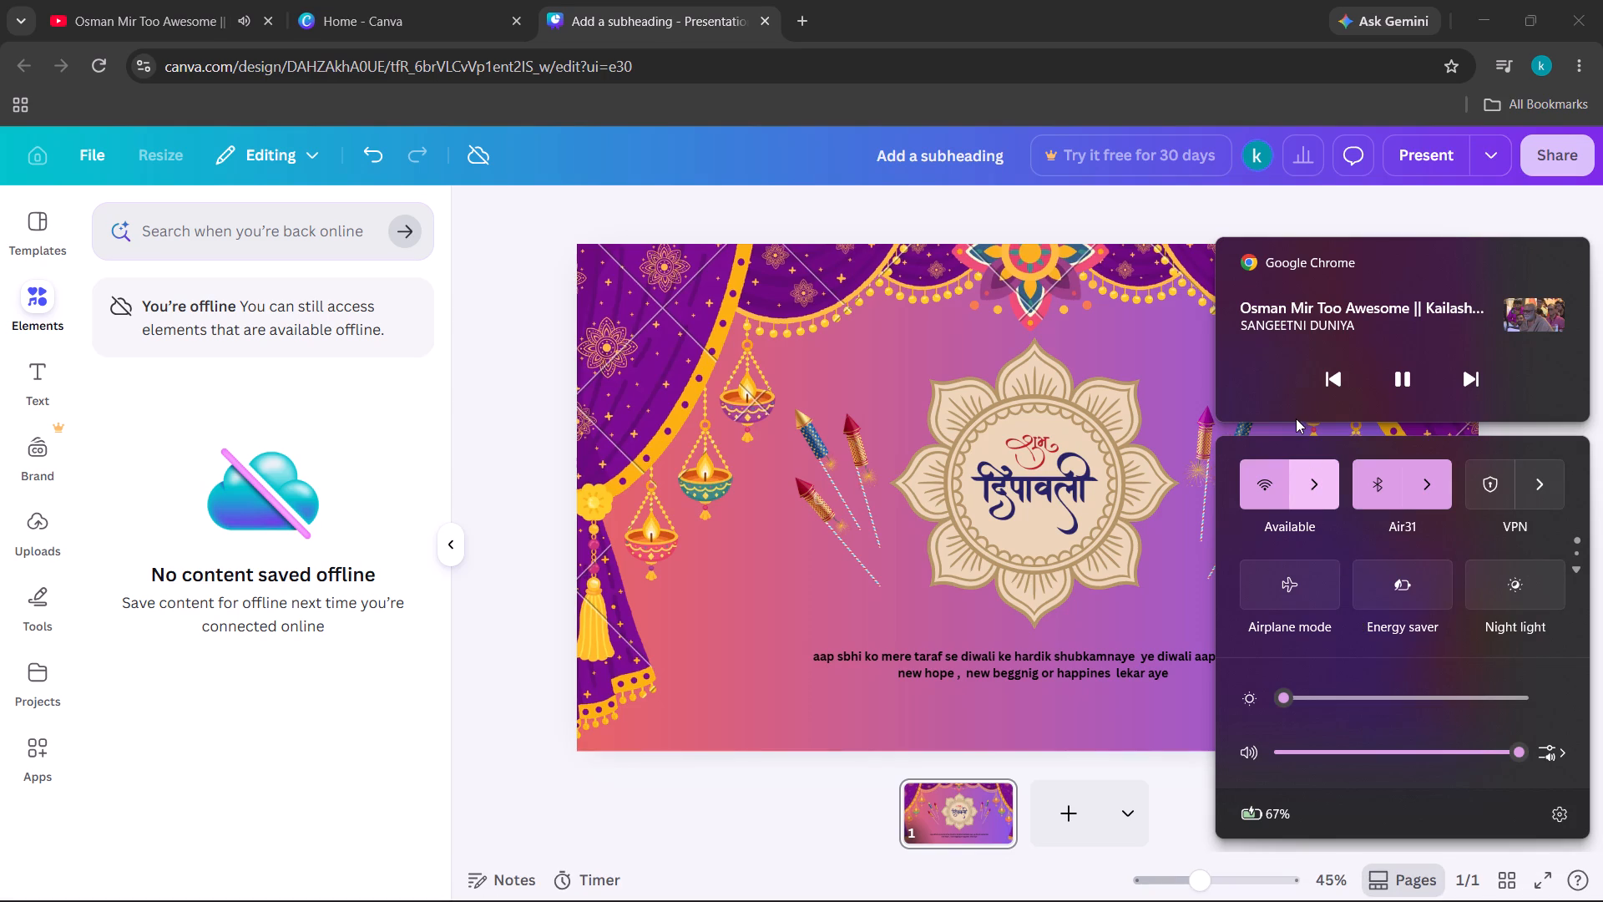
pyautogui.click(1315, 477)
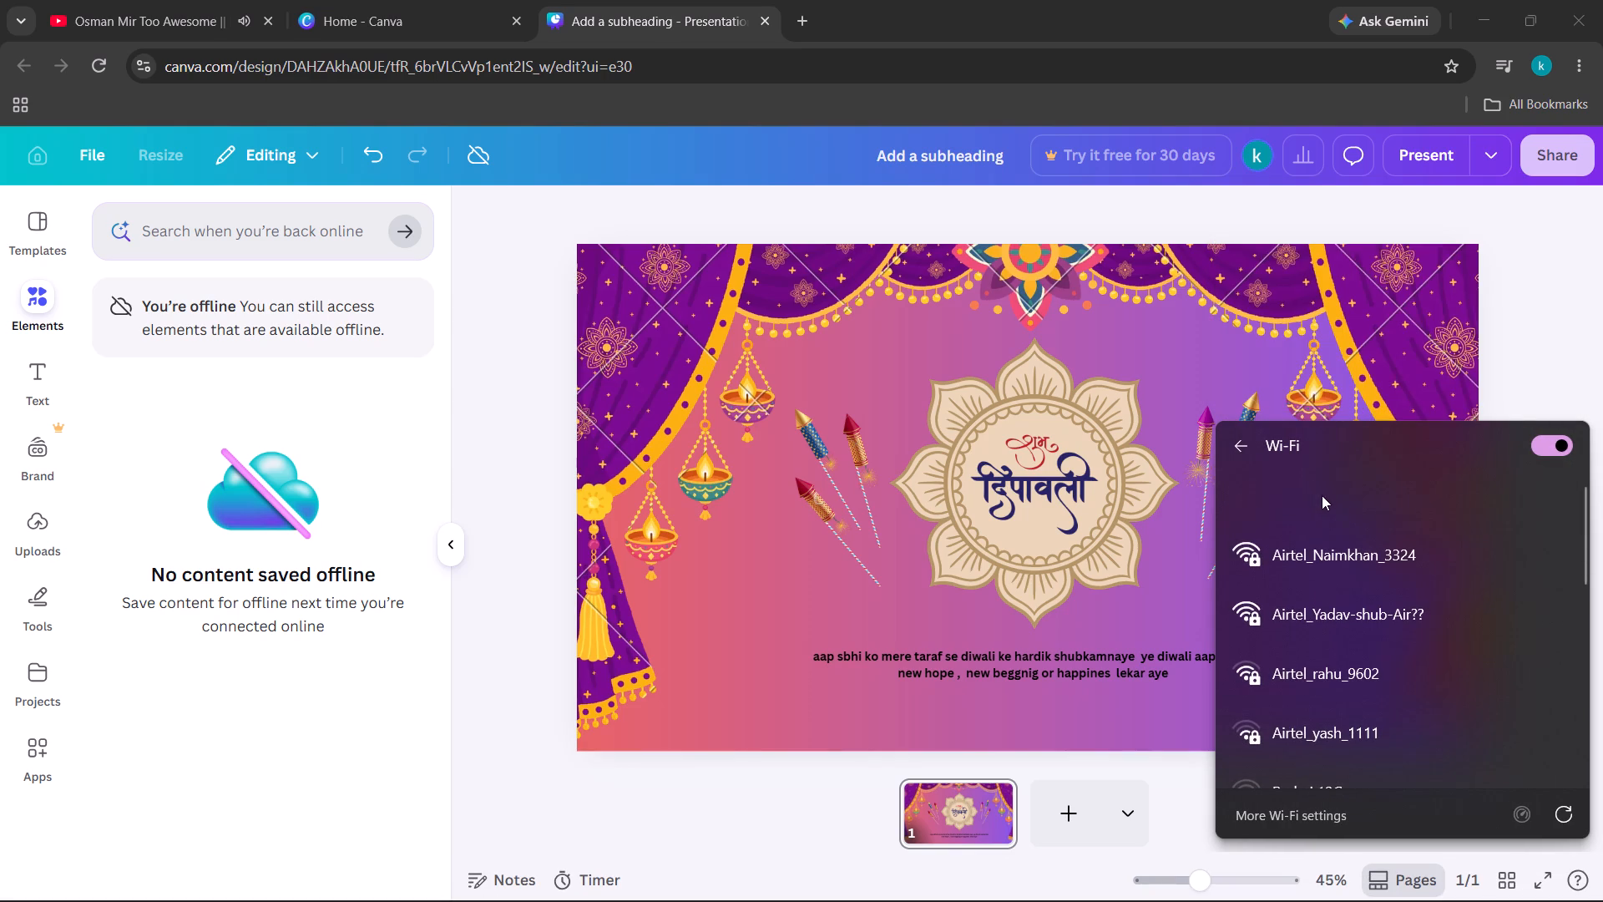
pyautogui.click(1322, 495)
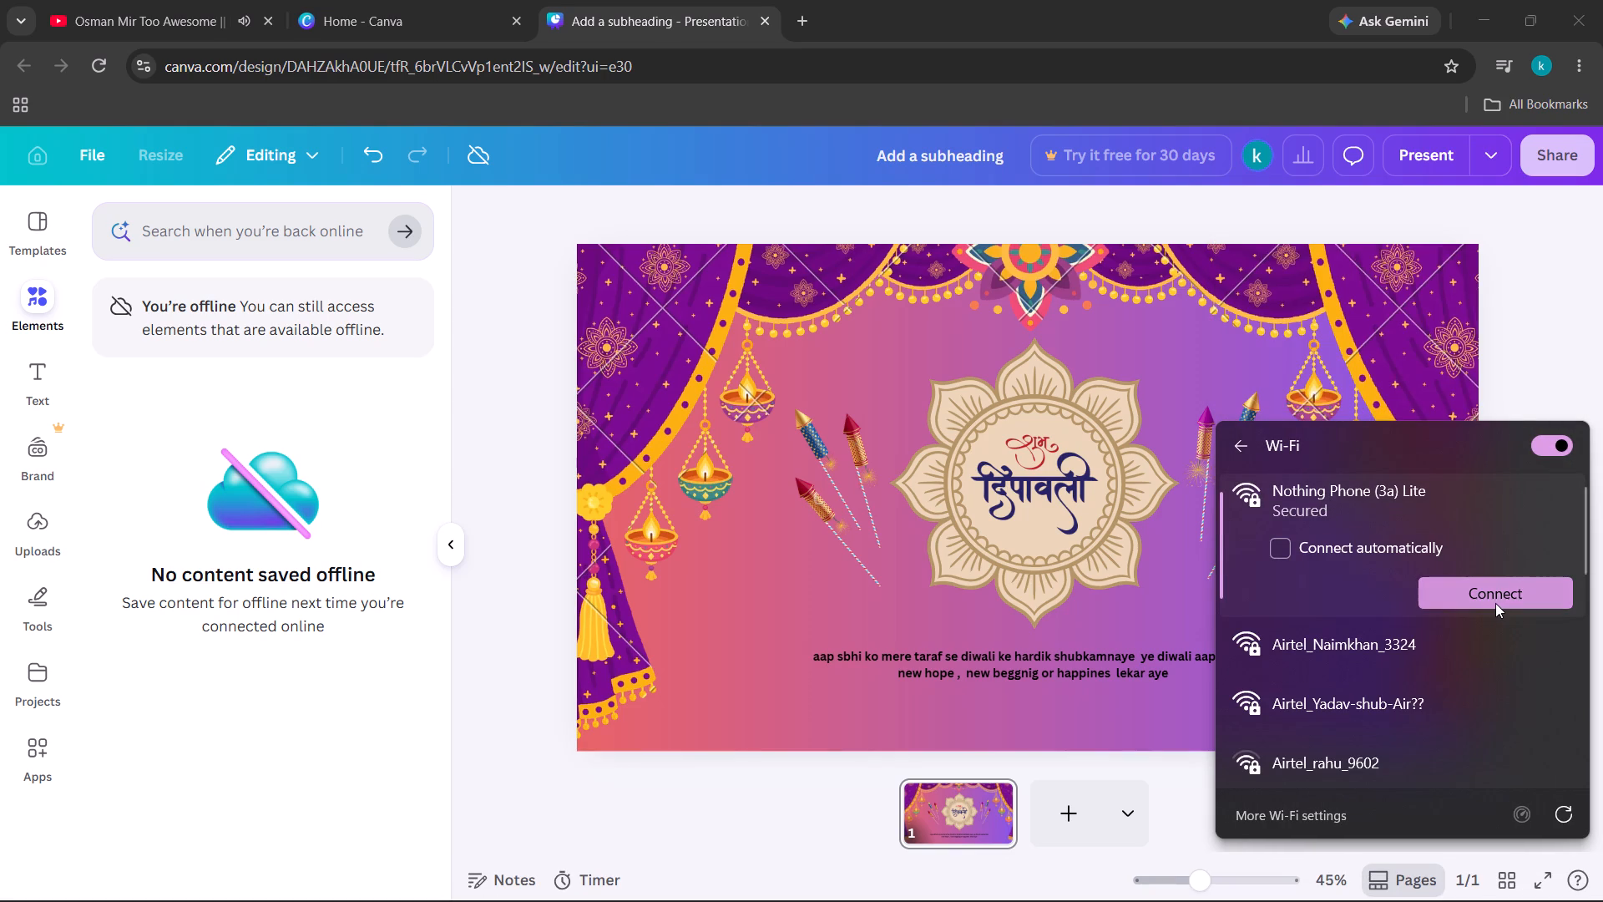
pyautogui.click(1496, 603)
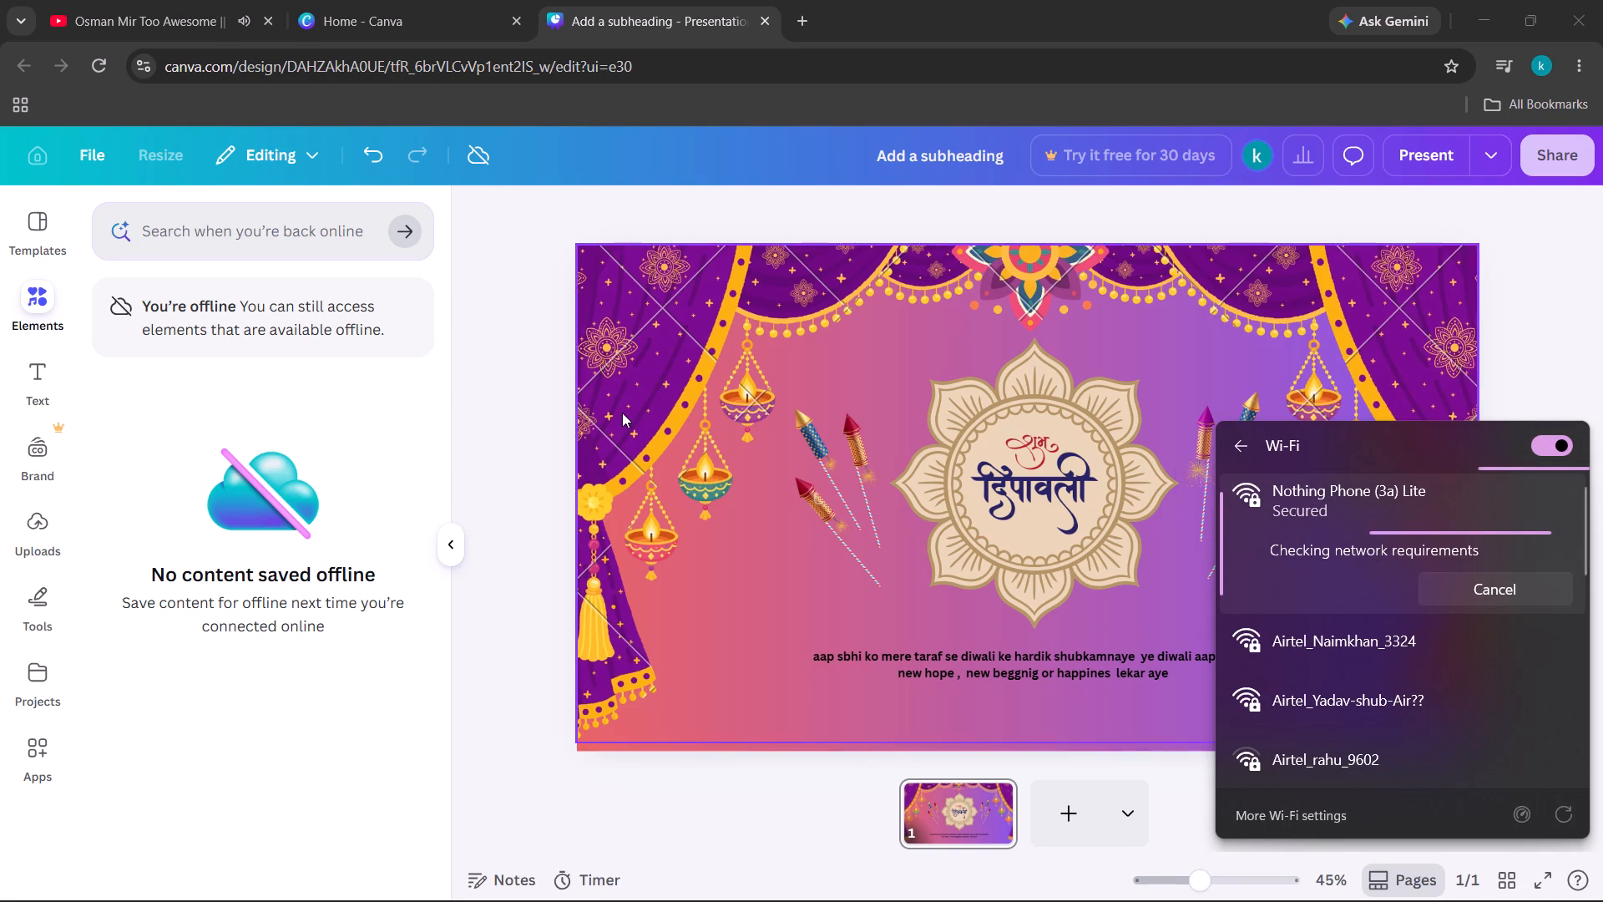
pyautogui.click(491, 417)
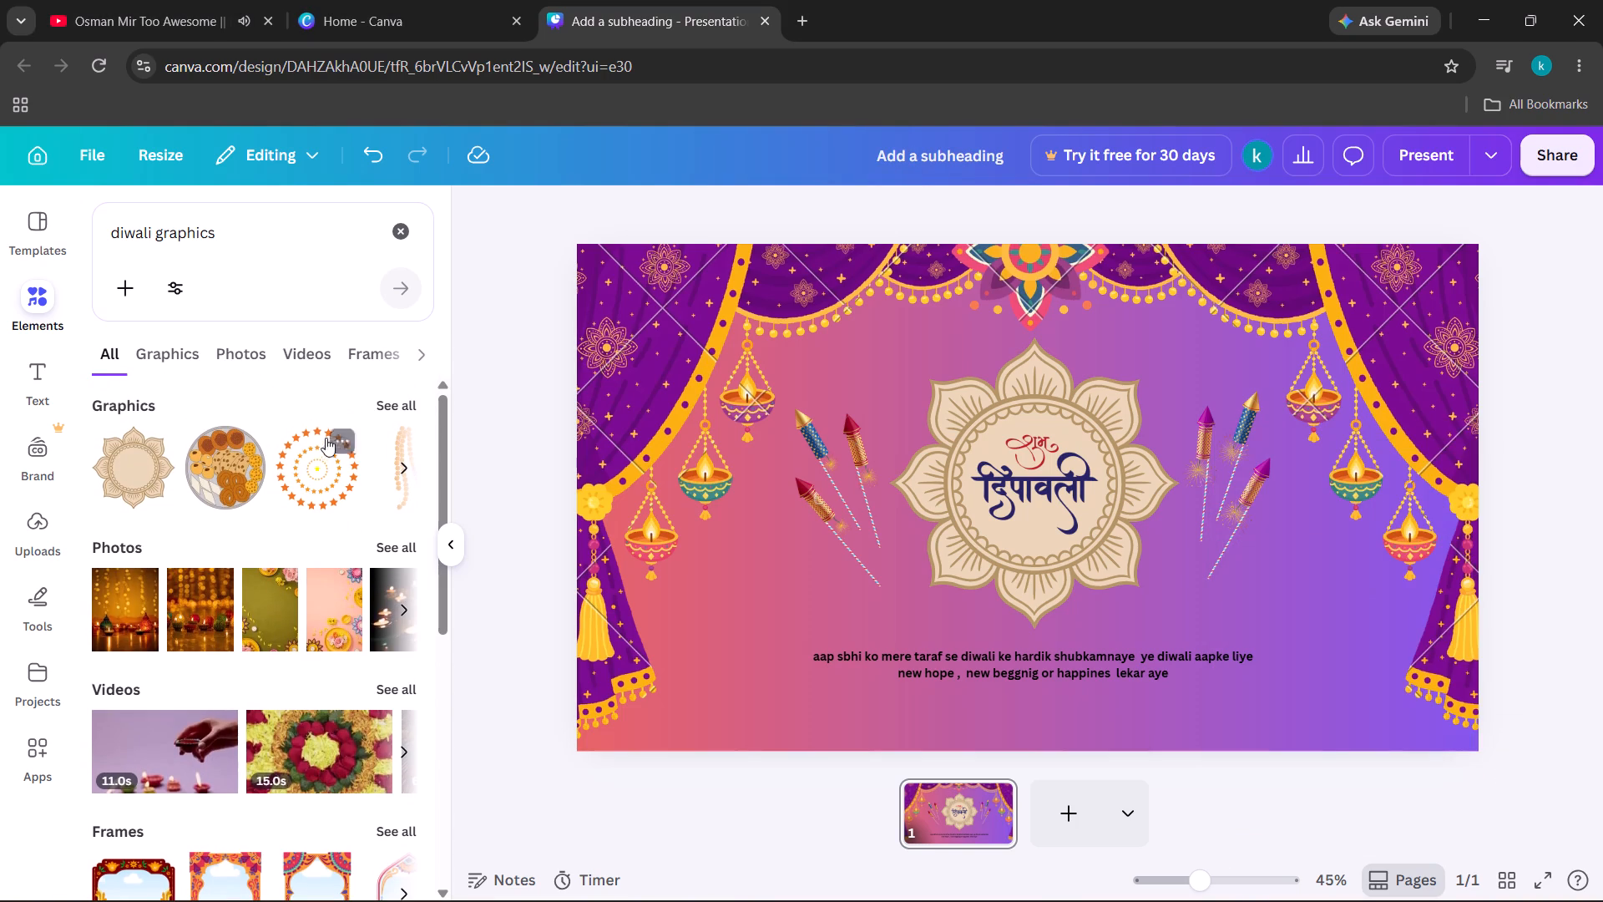
# Browse all graphics for "diwali graphics" and add the orange diya with the tall yellow flame to the slide.
pyautogui.click(386, 403)
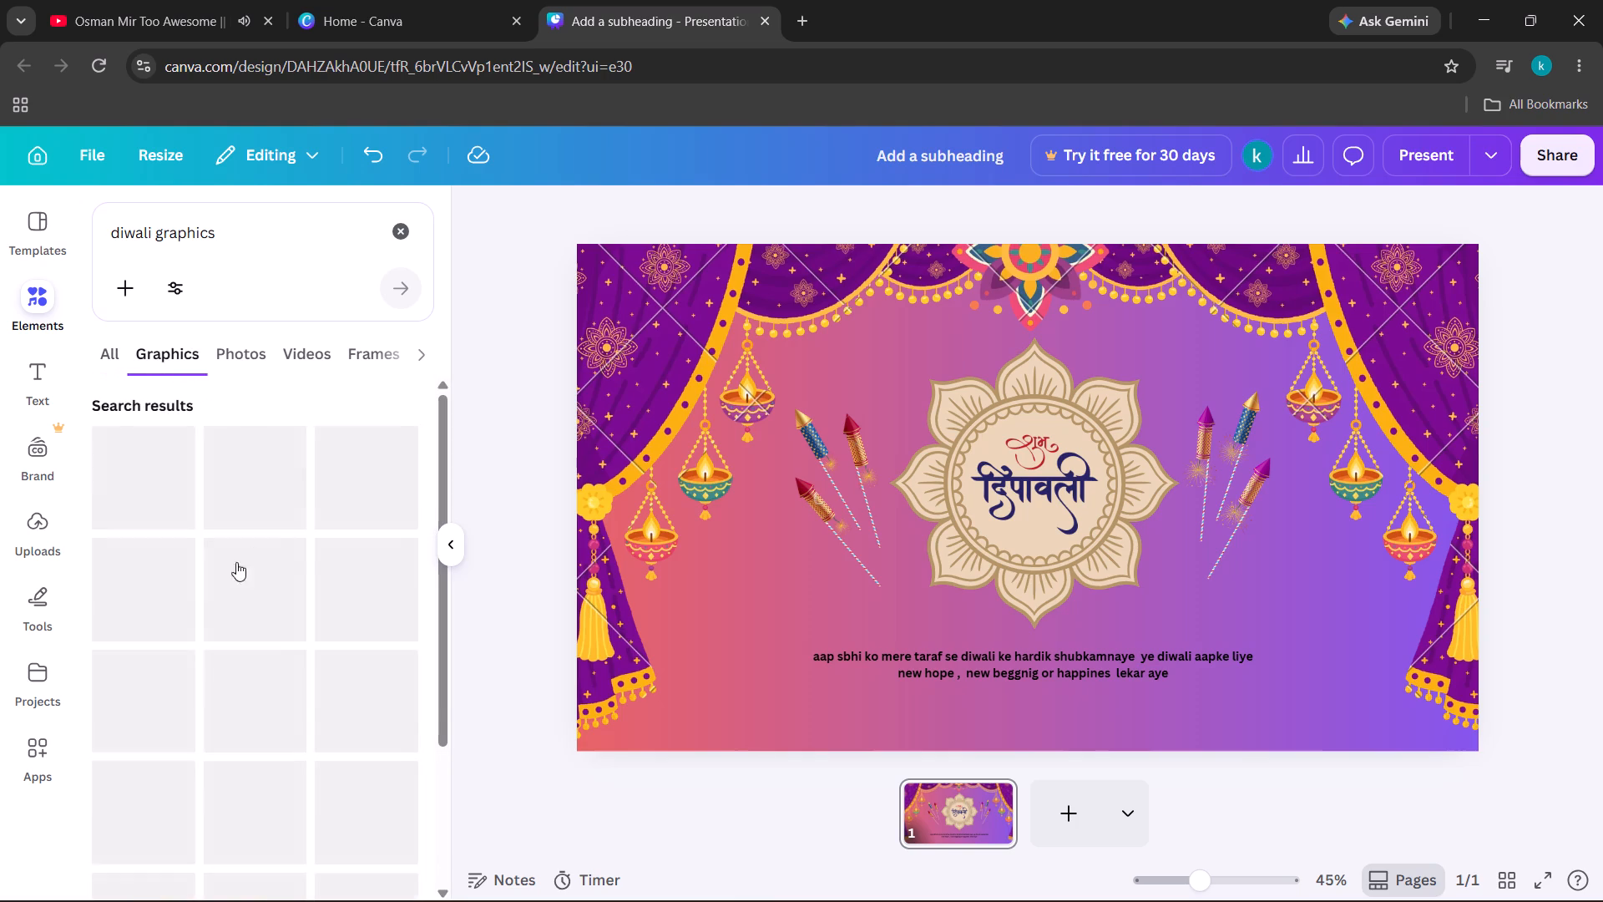
pyautogui.scroll(-1, 231, 567)
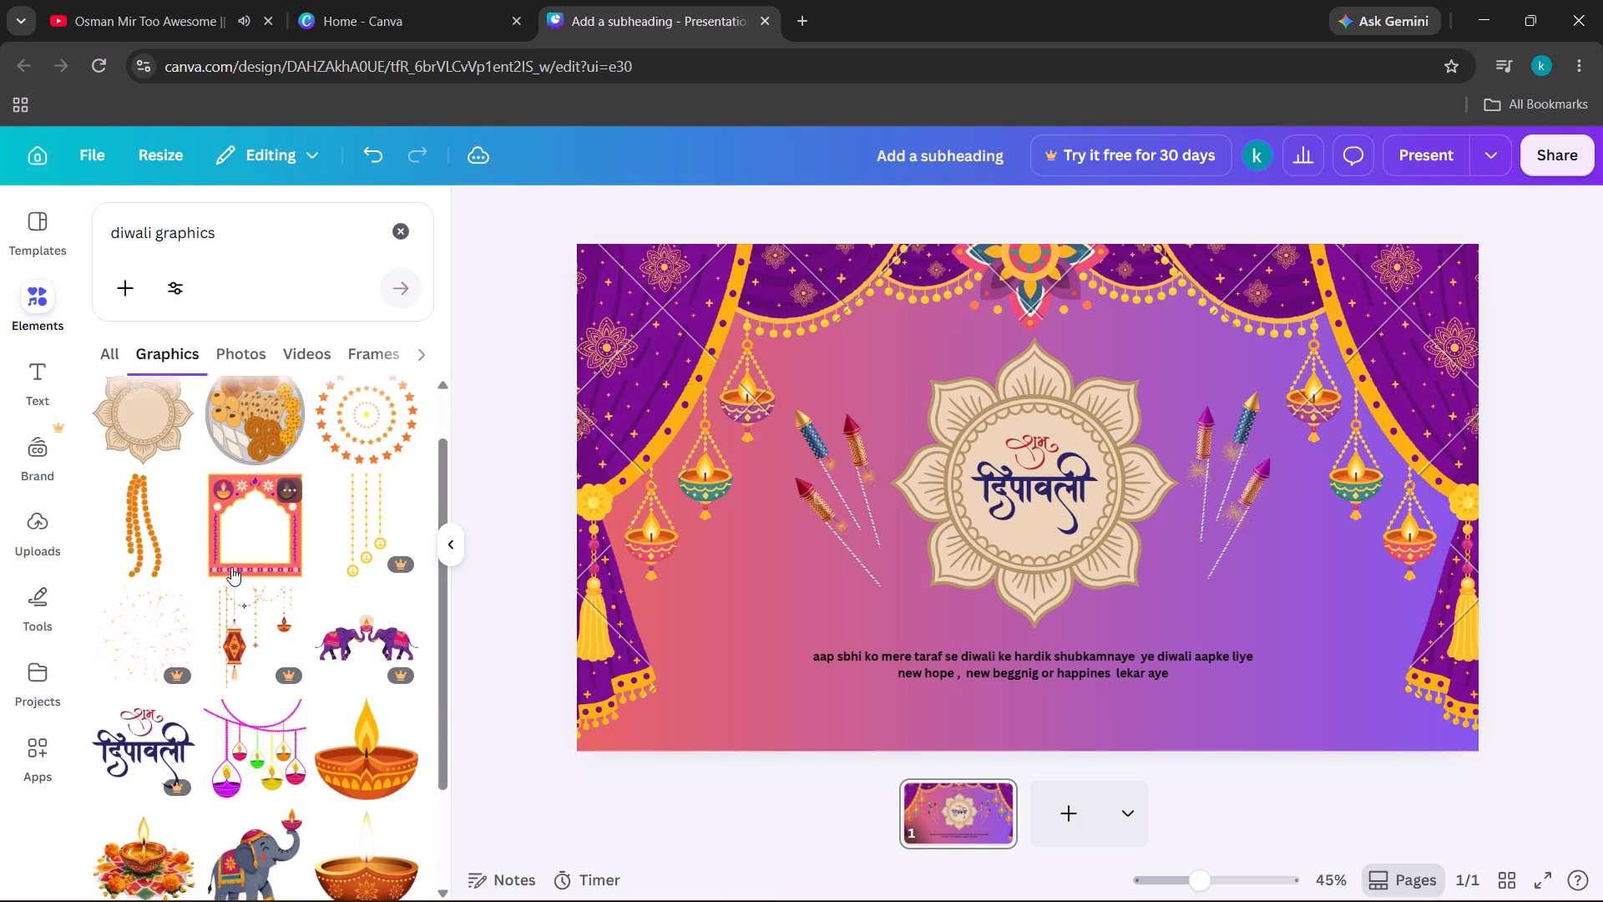
pyautogui.scroll(-5, 231, 567)
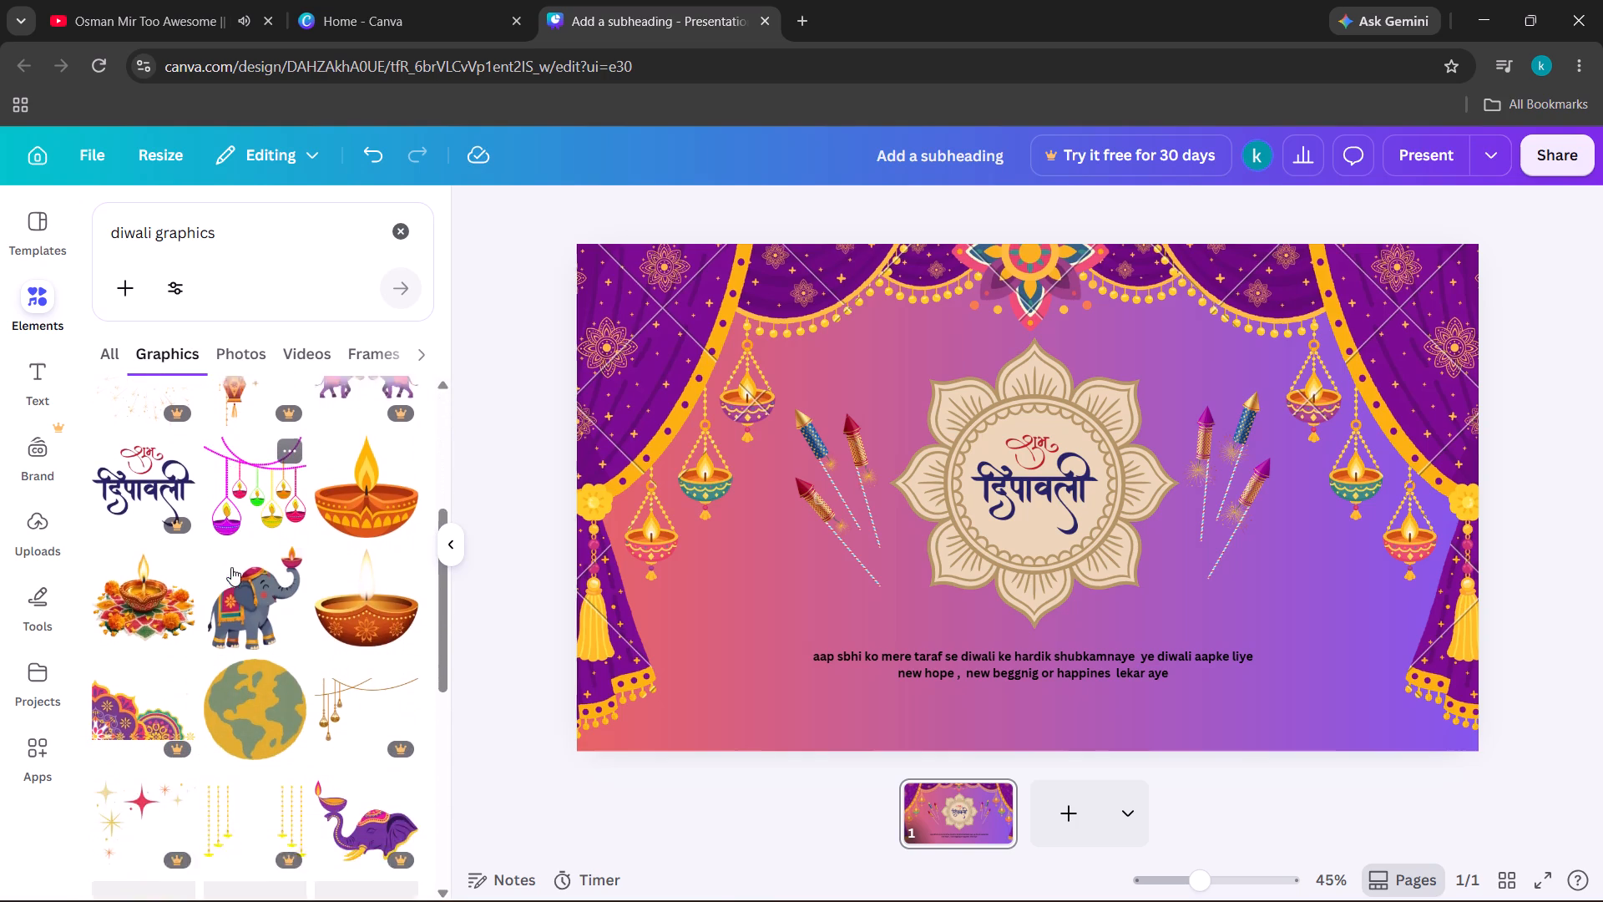
pyautogui.scroll(-1, 231, 567)
pyautogui.scroll(1, 231, 567)
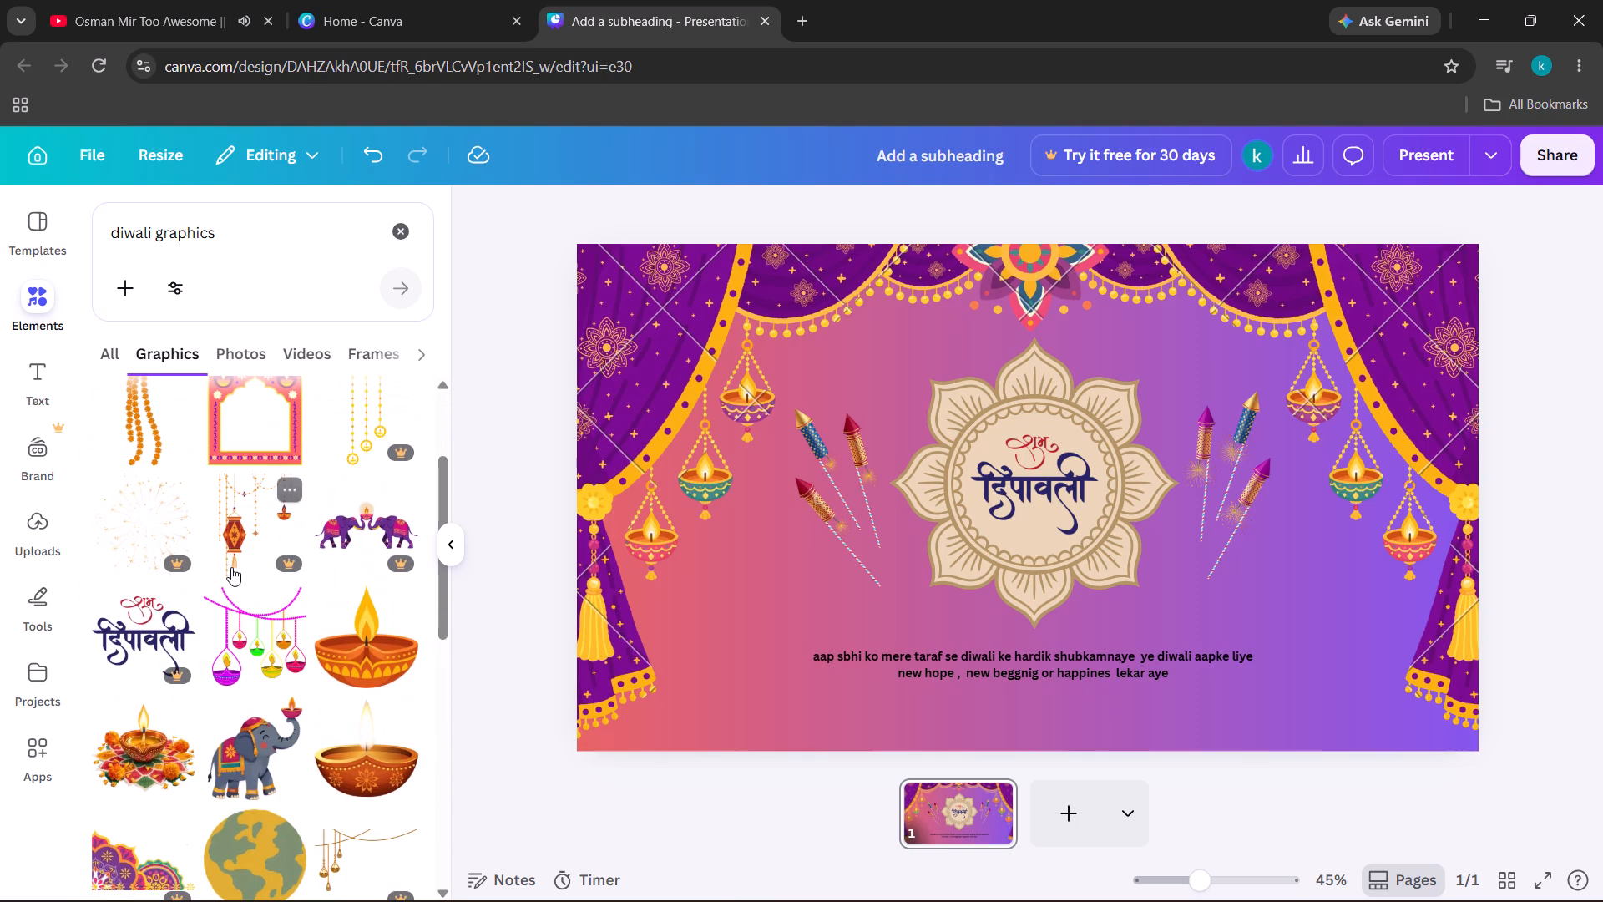
pyautogui.scroll(1, 231, 567)
pyautogui.hscroll(1, 231, 567)
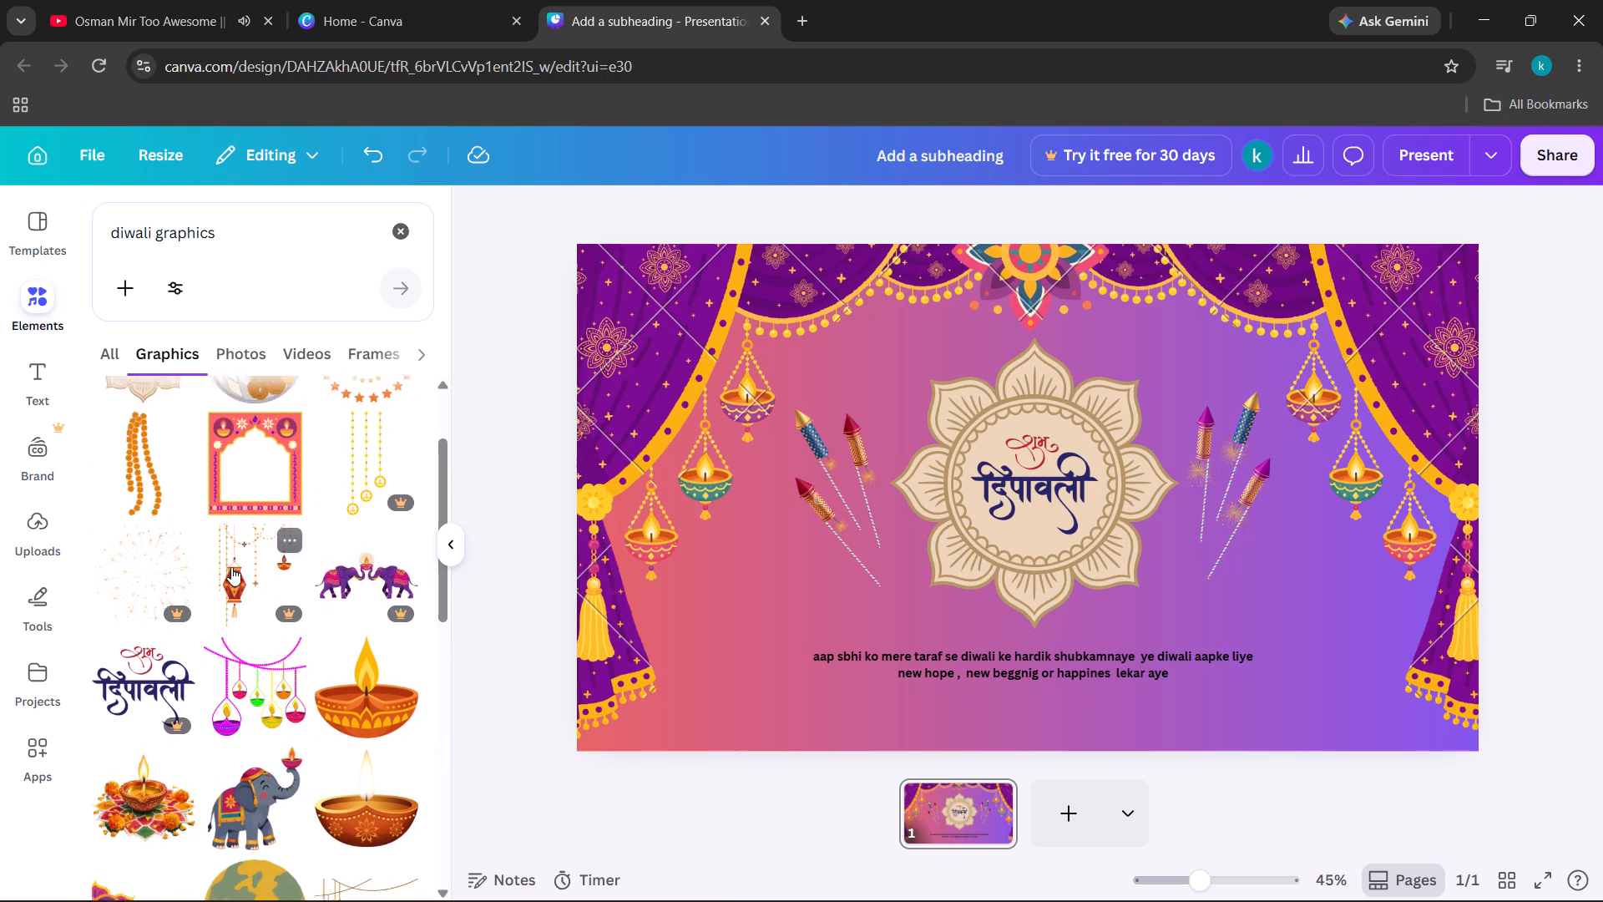
pyautogui.hscroll(1, 231, 567)
pyautogui.click(370, 675)
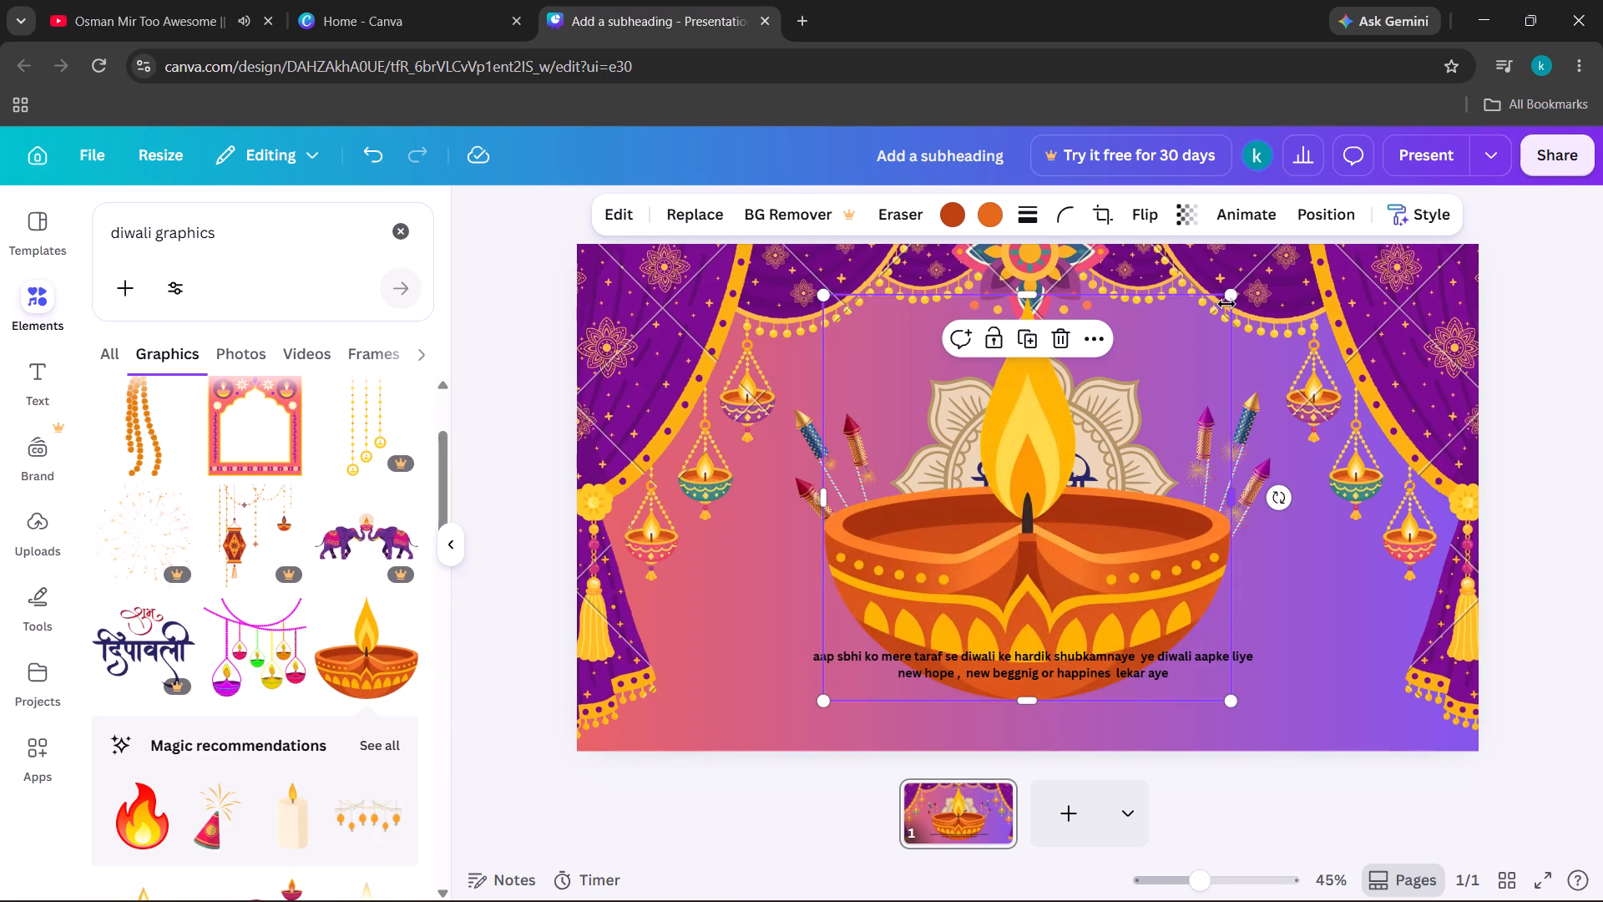
# Shrink the new diya proportionally to about a third of its inserted size, keeping its lower-left corner in place.
pyautogui.moveTo(1234, 296); pyautogui.dragTo(1074, 452)
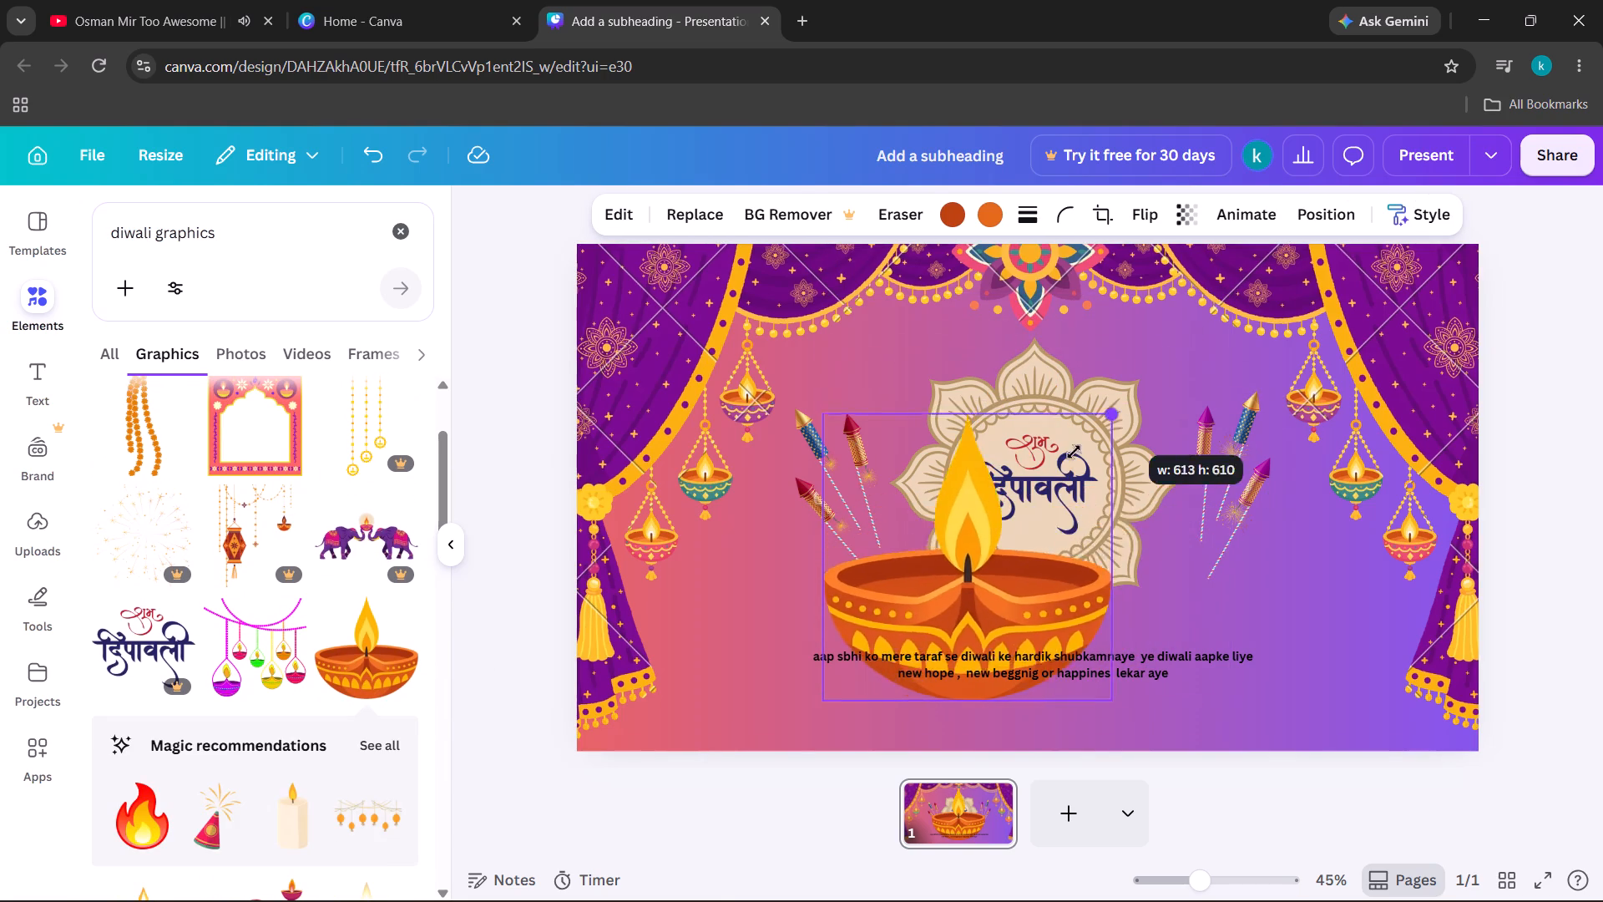
pyautogui.moveTo(1074, 452); pyautogui.dragTo(928, 549)
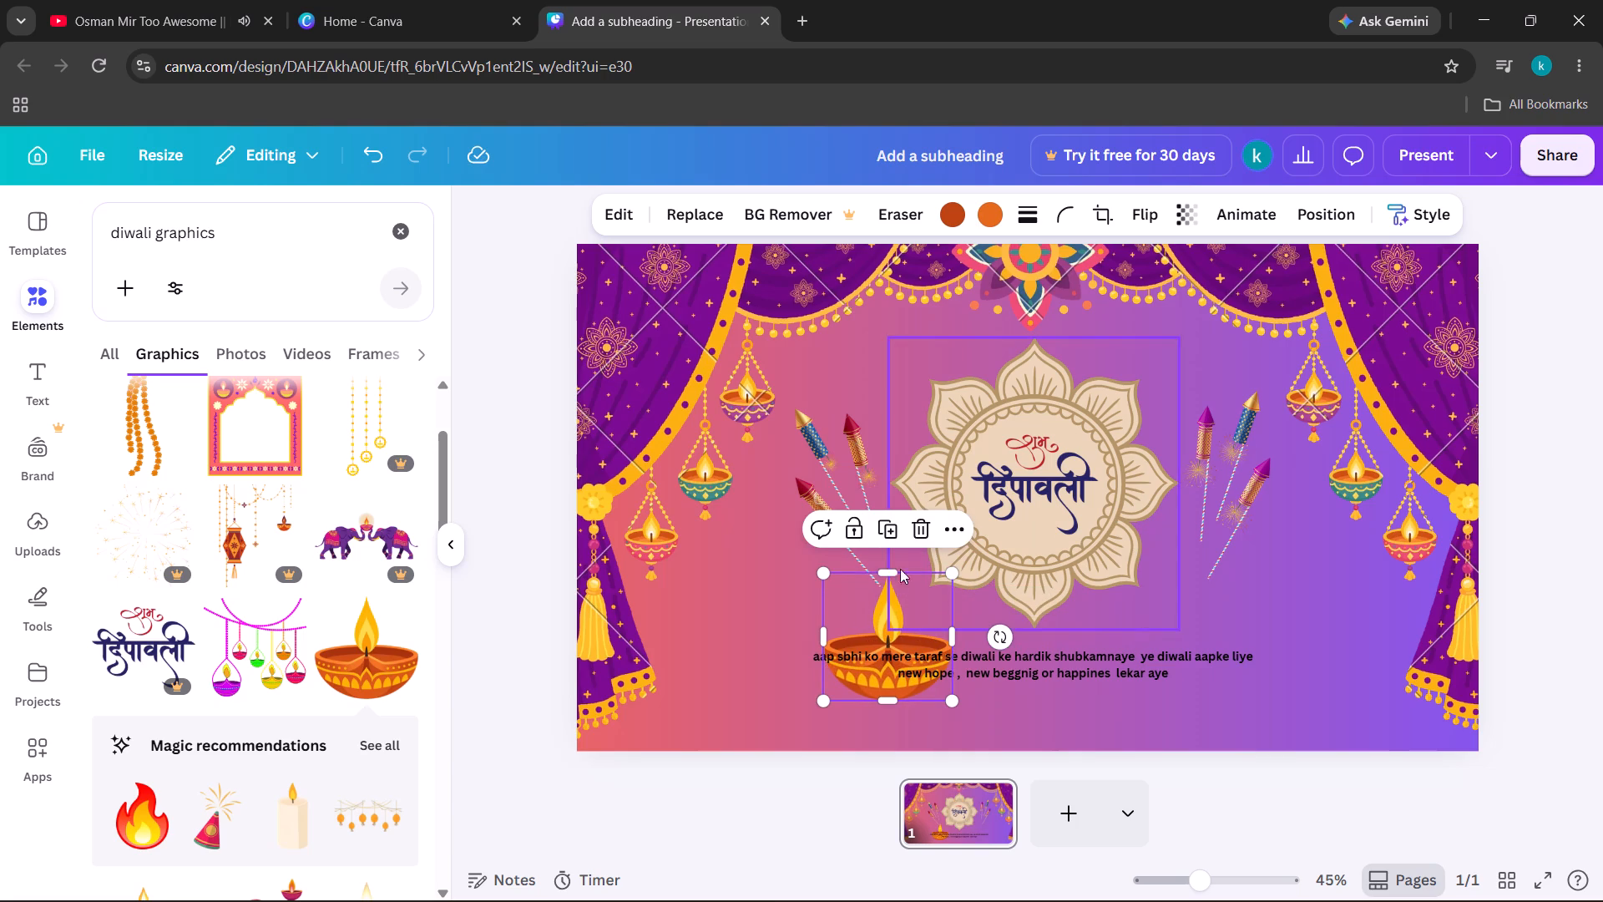
# Move the diya to the slide's bottom-left corner, partly past the left edge.
pyautogui.moveTo(888, 584); pyautogui.dragTo(644, 640)
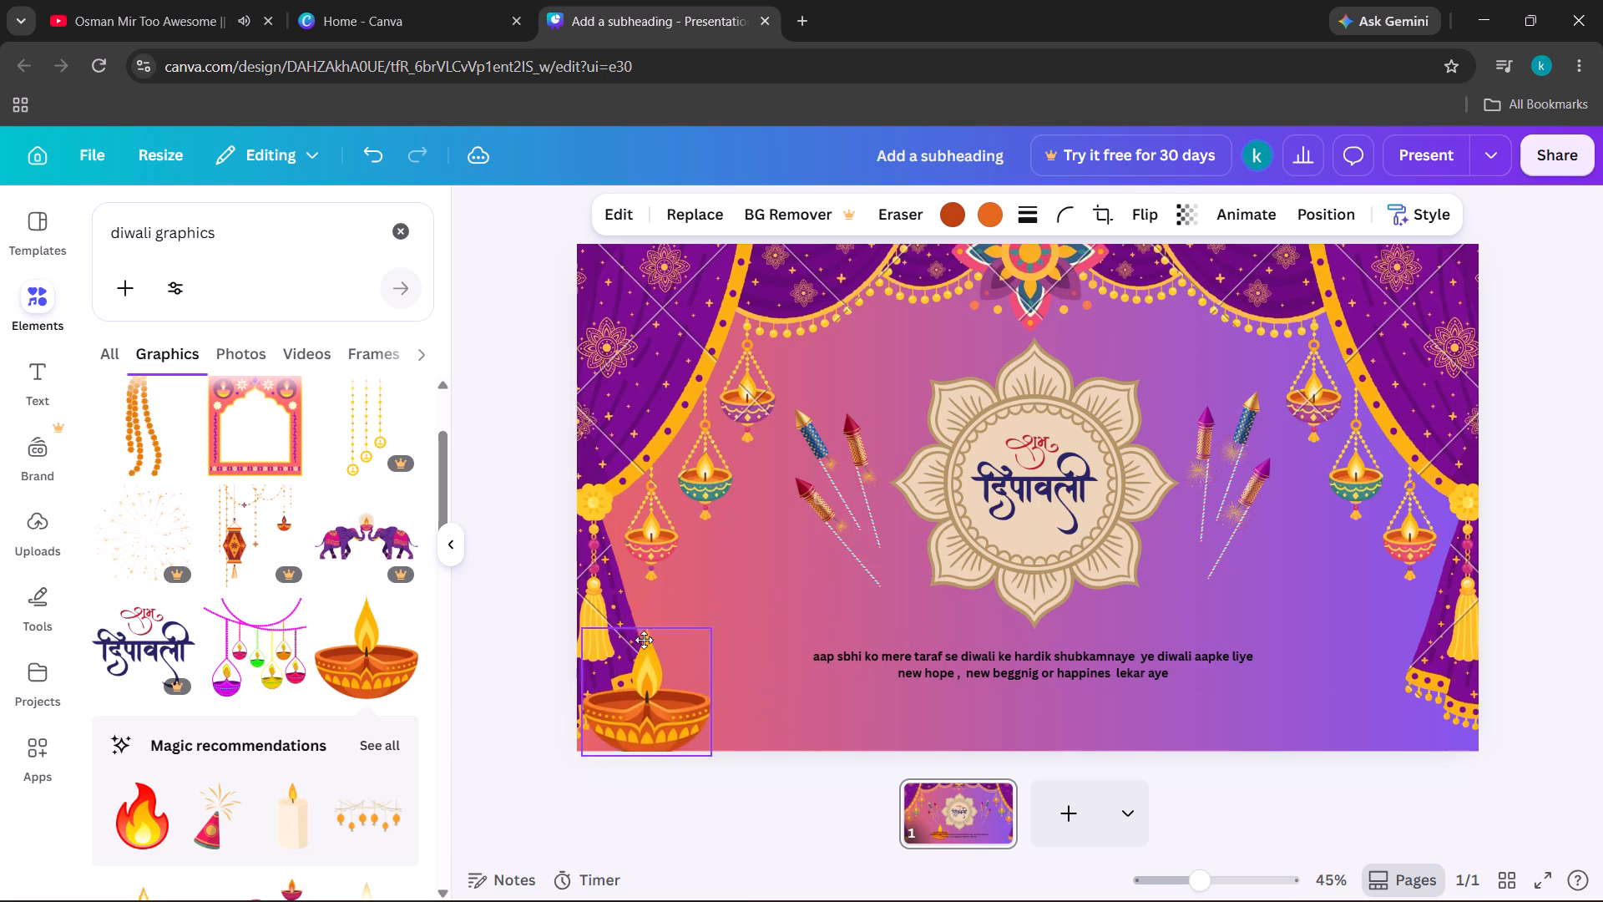
pyautogui.moveTo(644, 640); pyautogui.dragTo(648, 639)
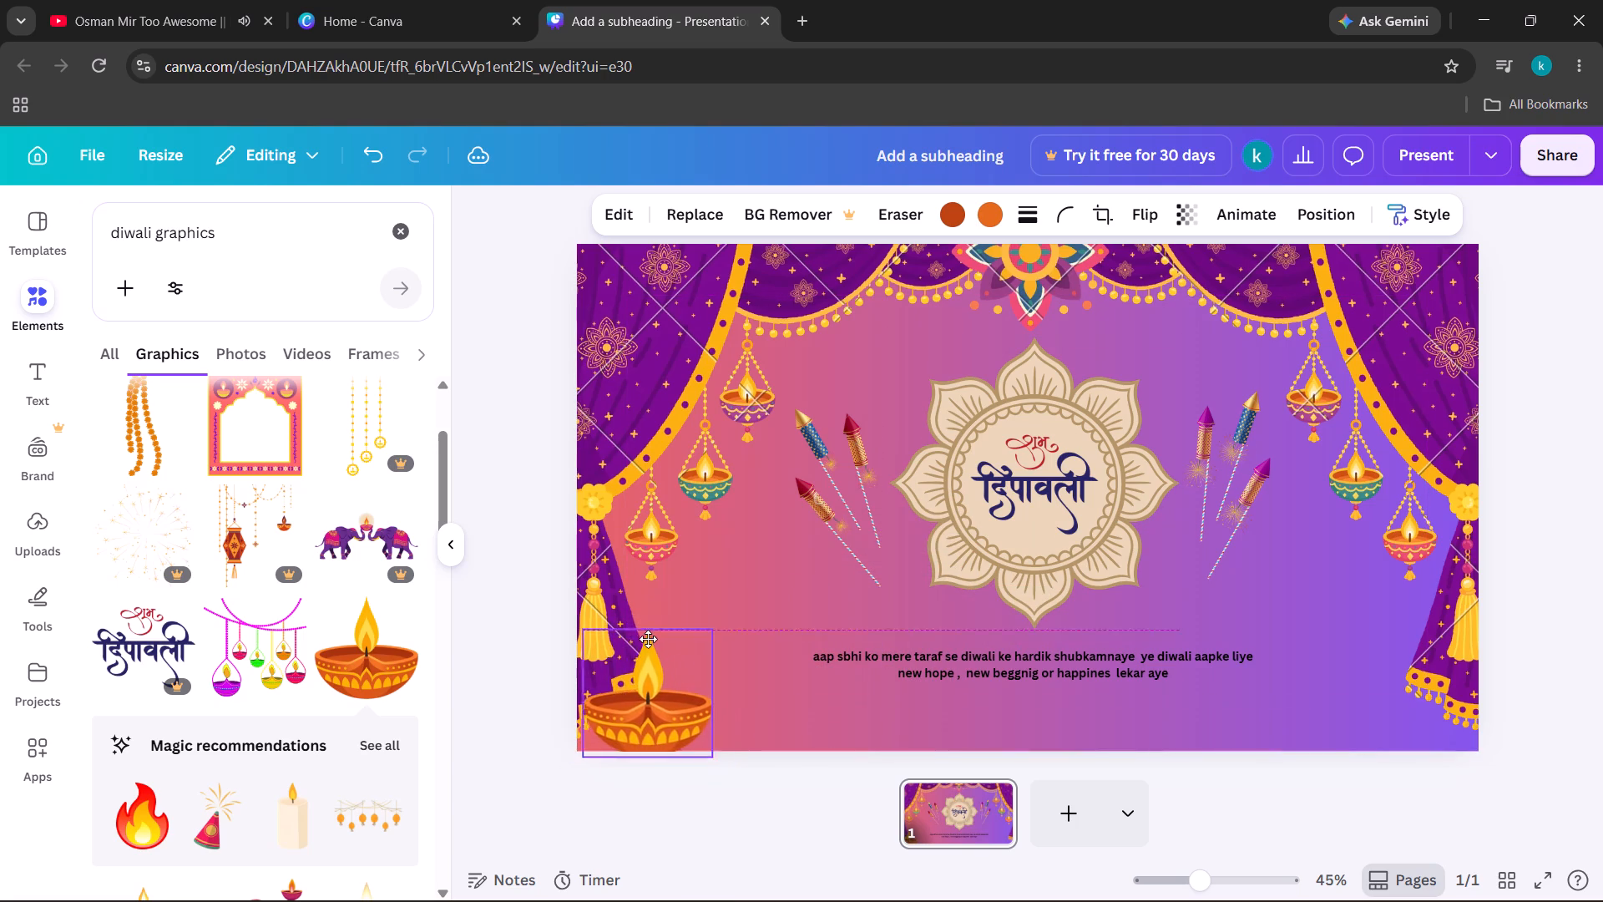
pyautogui.moveTo(648, 639); pyautogui.dragTo(680, 630)
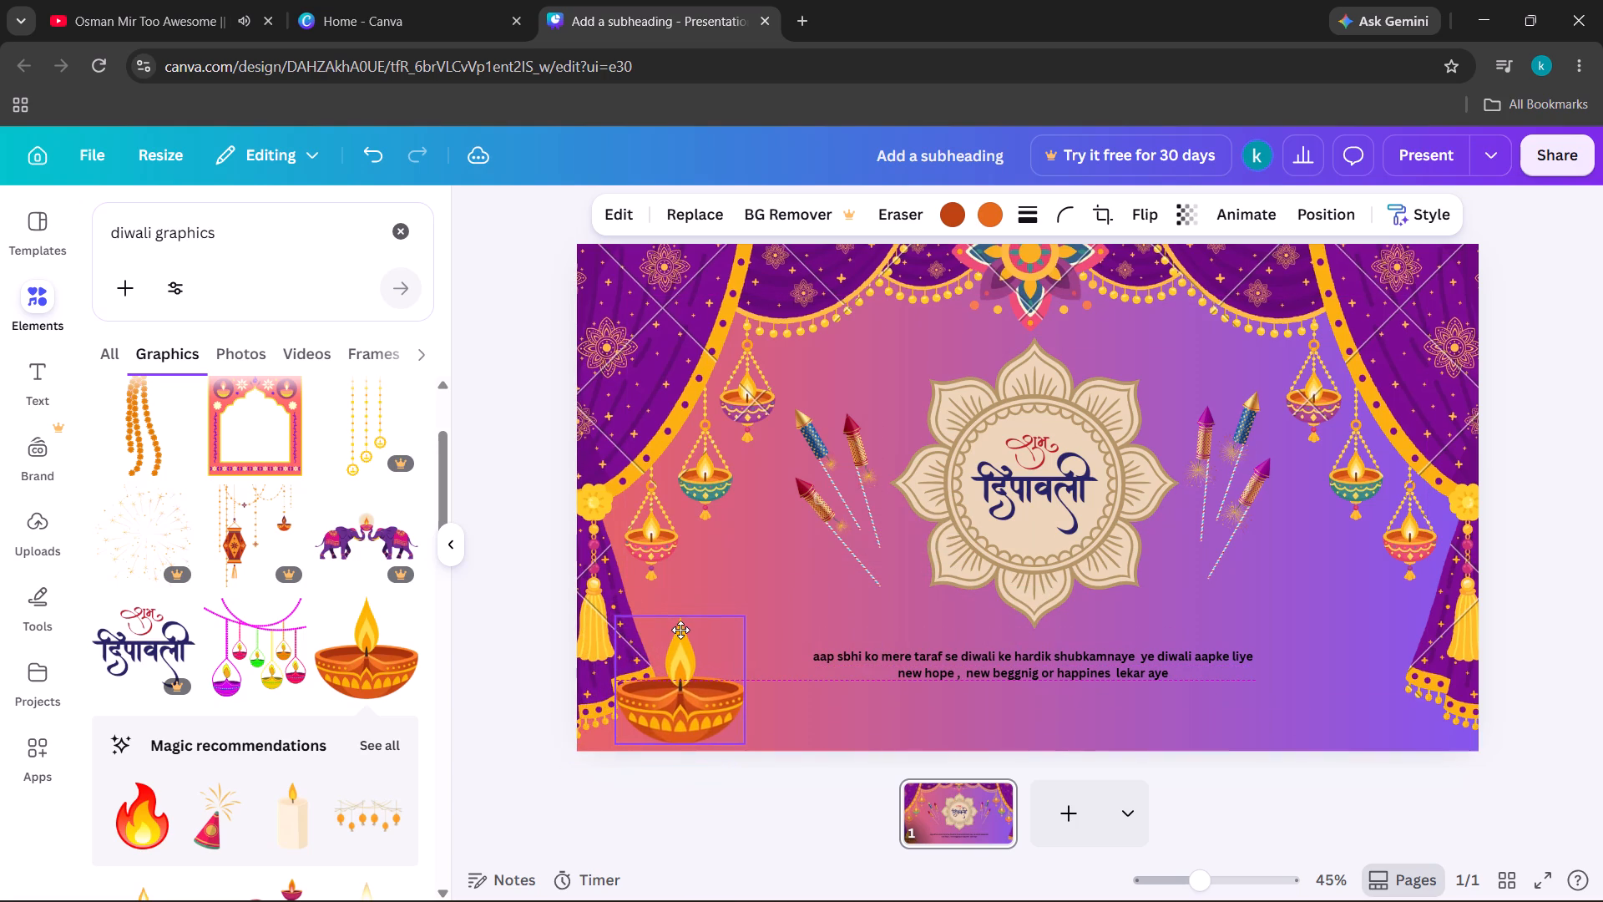
pyautogui.moveTo(680, 630); pyautogui.dragTo(680, 642)
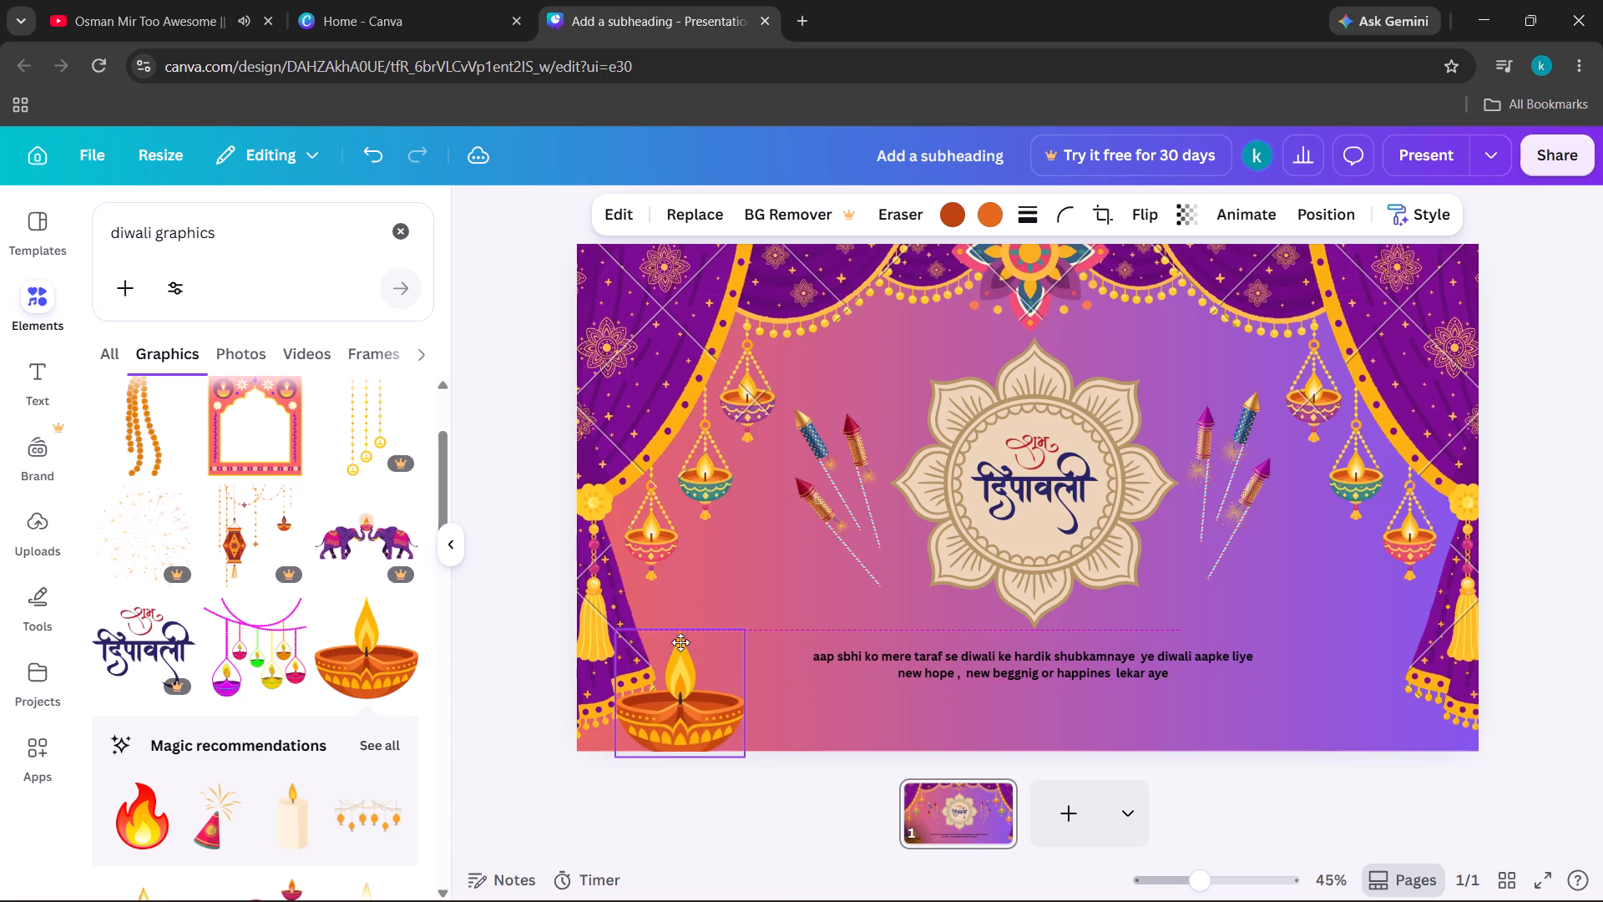
pyautogui.moveTo(680, 642); pyautogui.dragTo(620, 638)
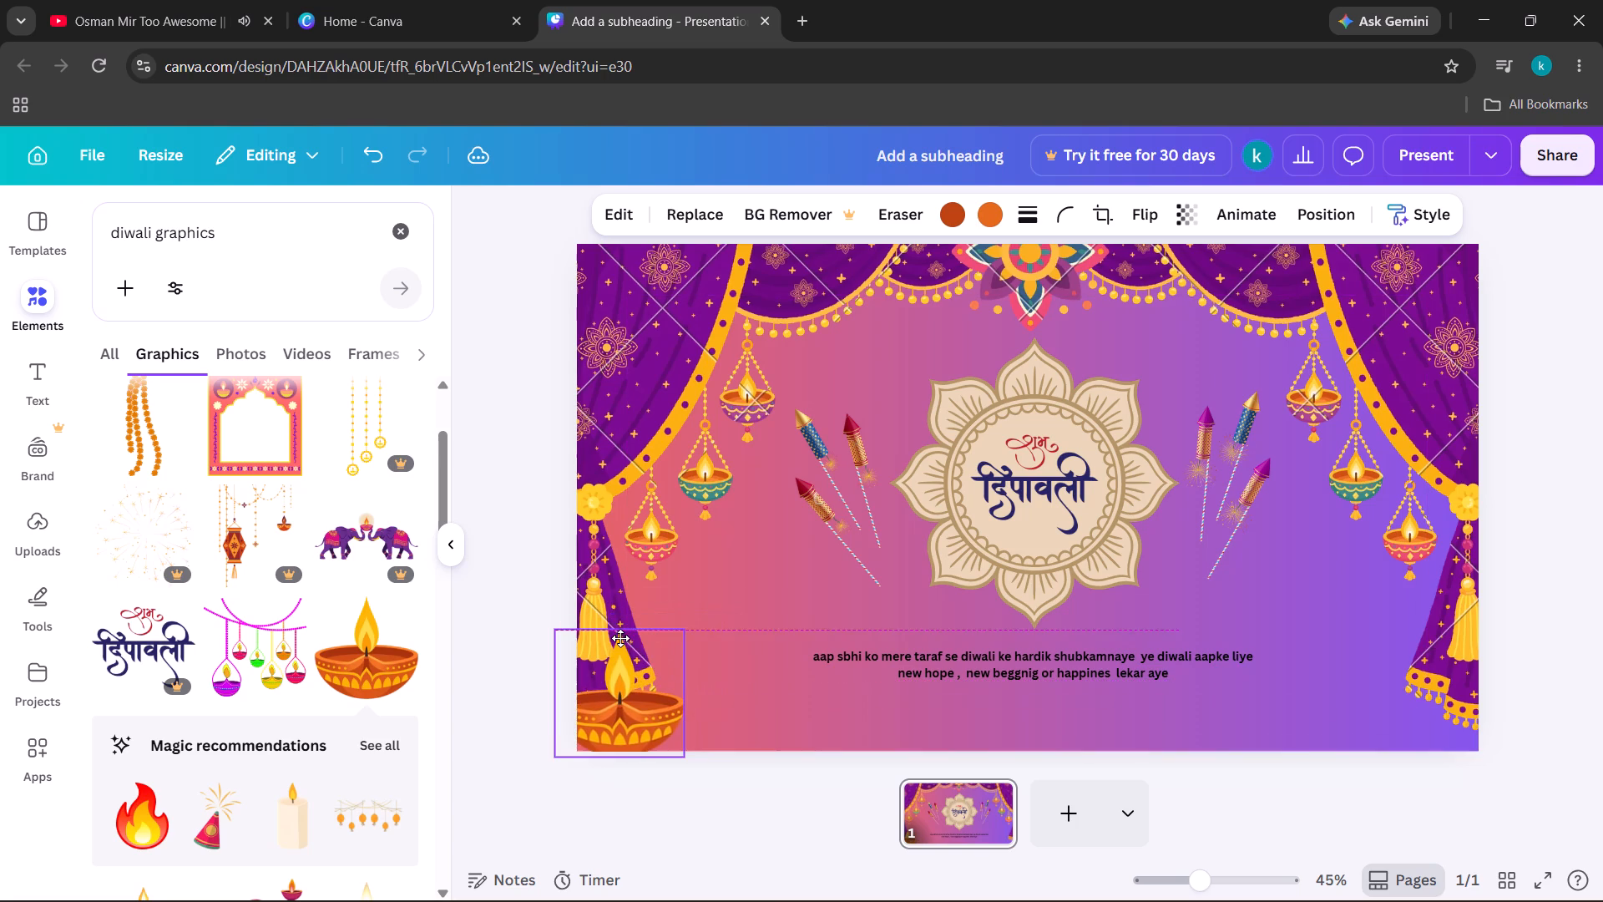
pyautogui.moveTo(620, 638); pyautogui.dragTo(618, 626)
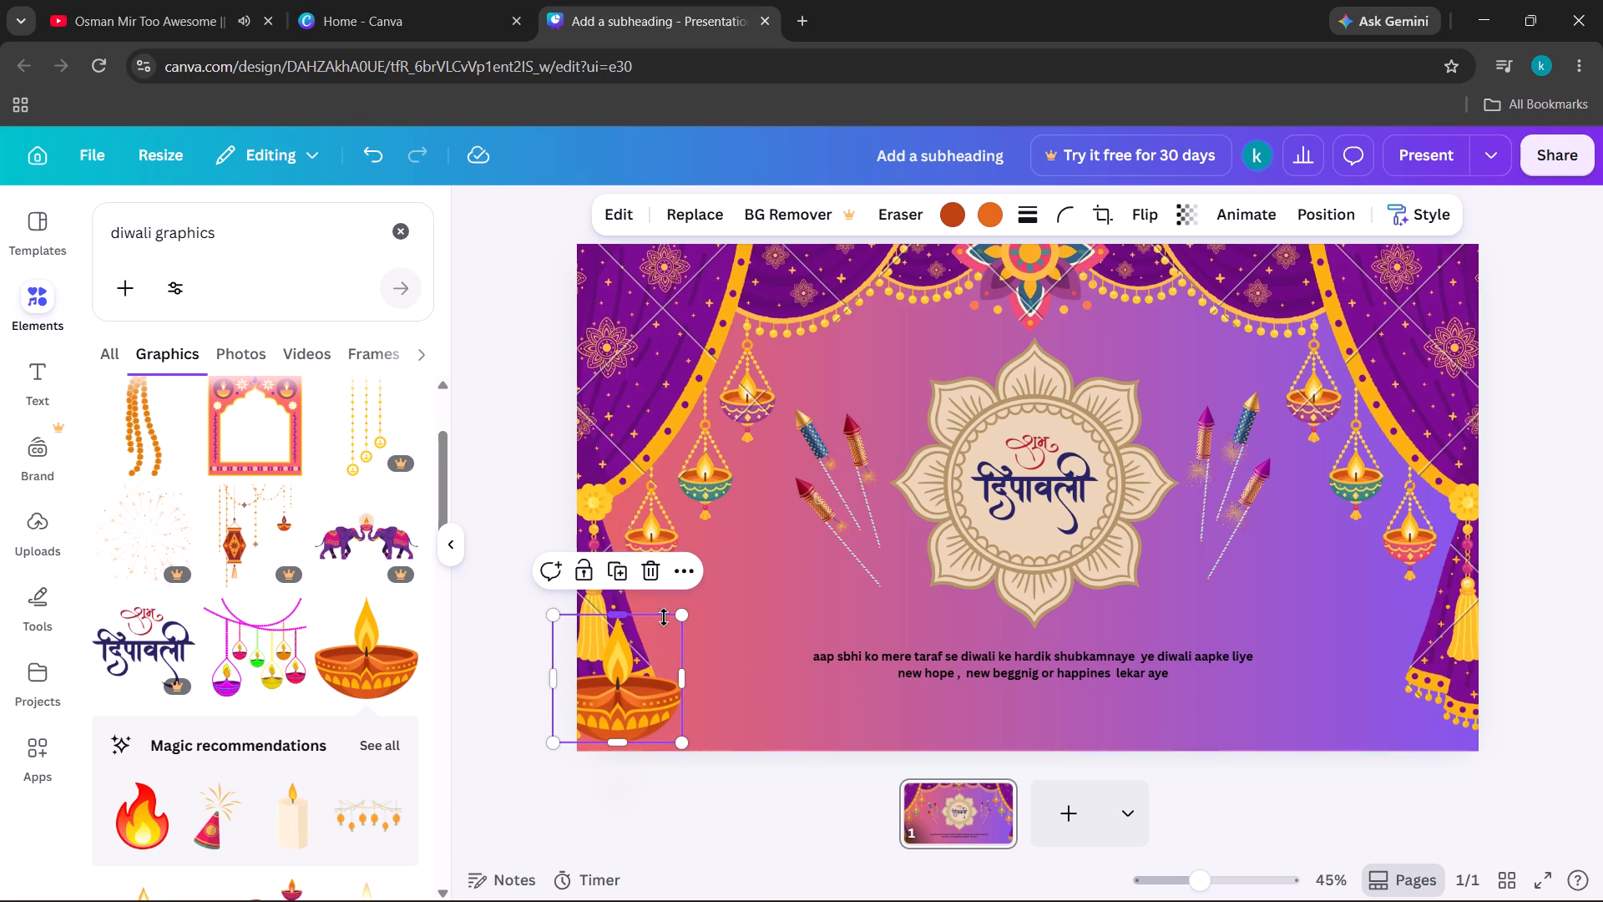
# Enlarge the corner diya slightly and settle it on the slide's bottom edge, its bowl just reaching the left edge.
pyautogui.moveTo(681, 612); pyautogui.dragTo(720, 600)
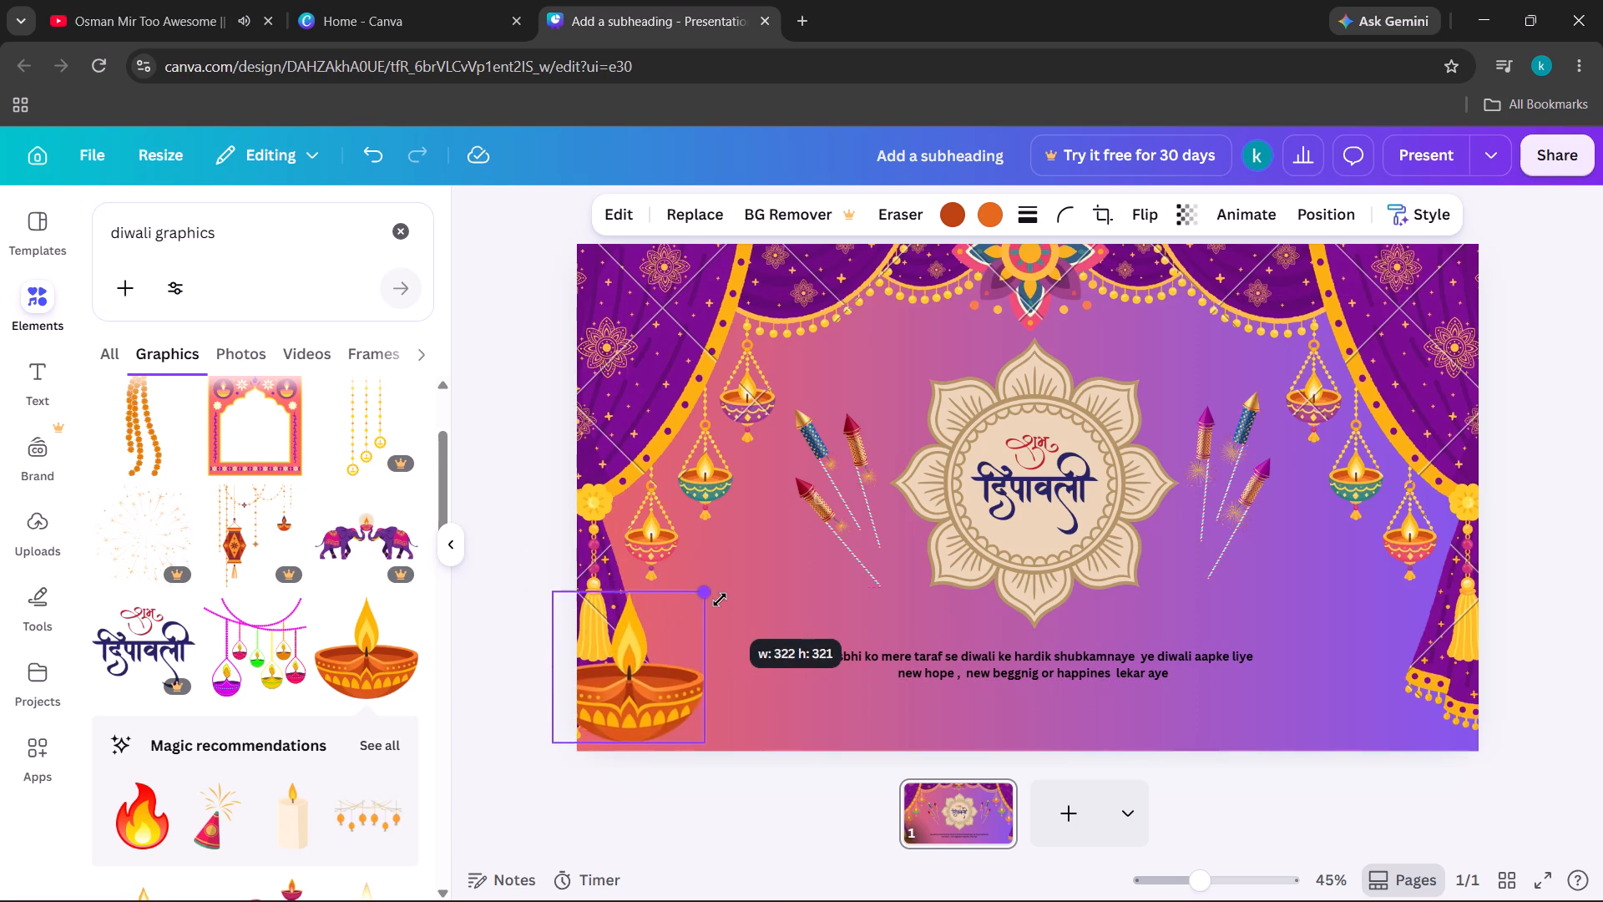
pyautogui.moveTo(720, 600); pyautogui.dragTo(725, 606)
pyautogui.moveTo(679, 658); pyautogui.dragTo(680, 665)
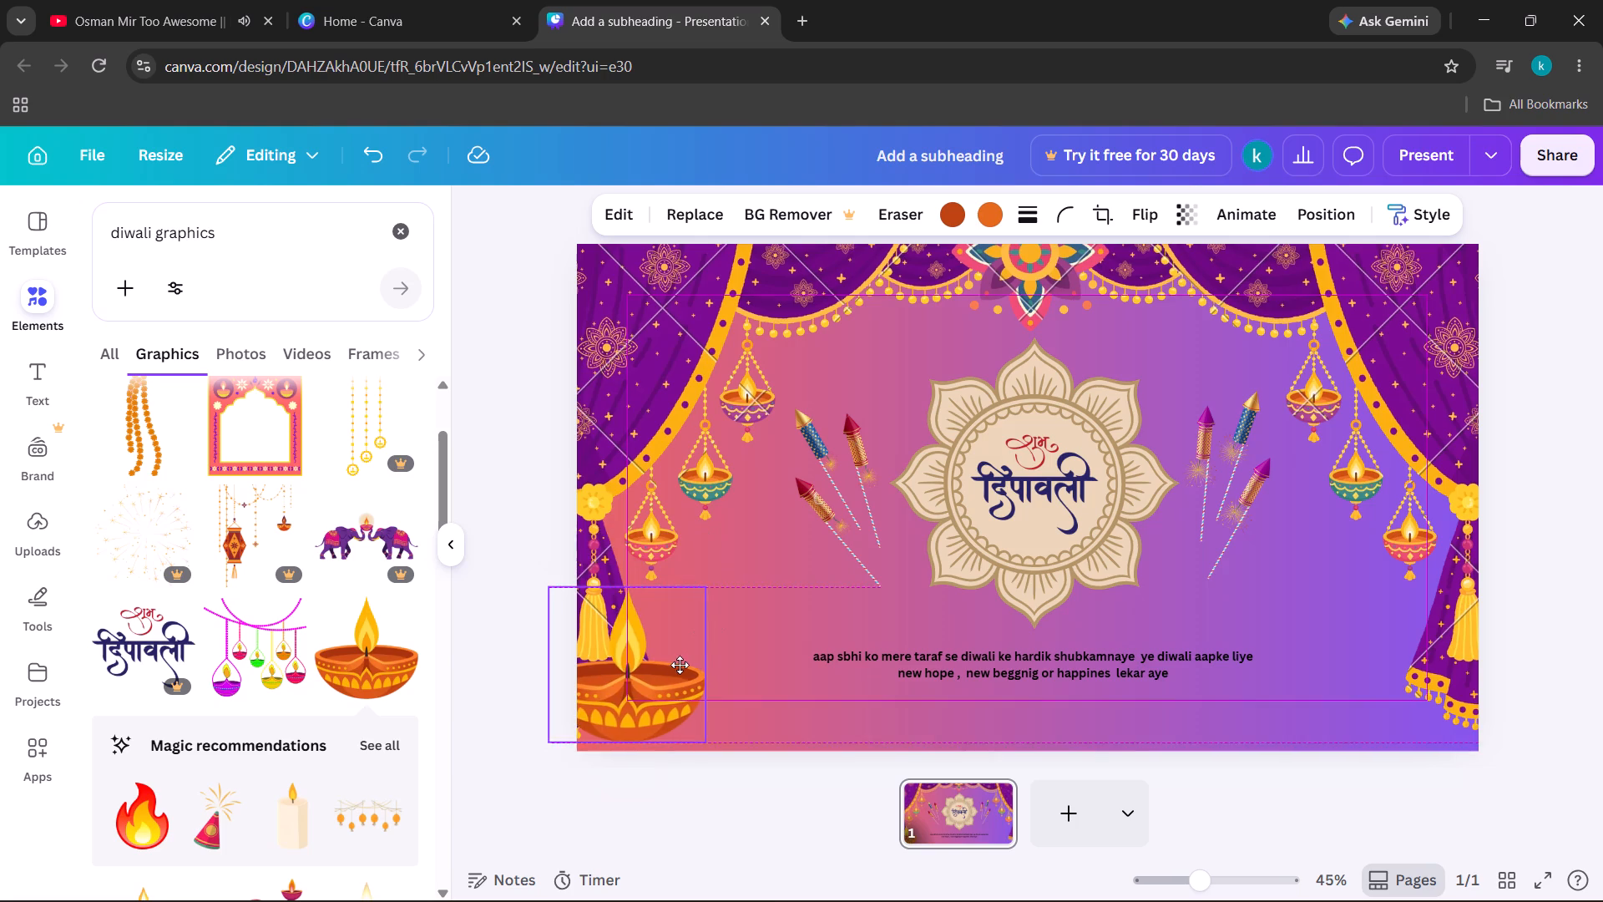
pyautogui.moveTo(680, 665); pyautogui.dragTo(667, 610)
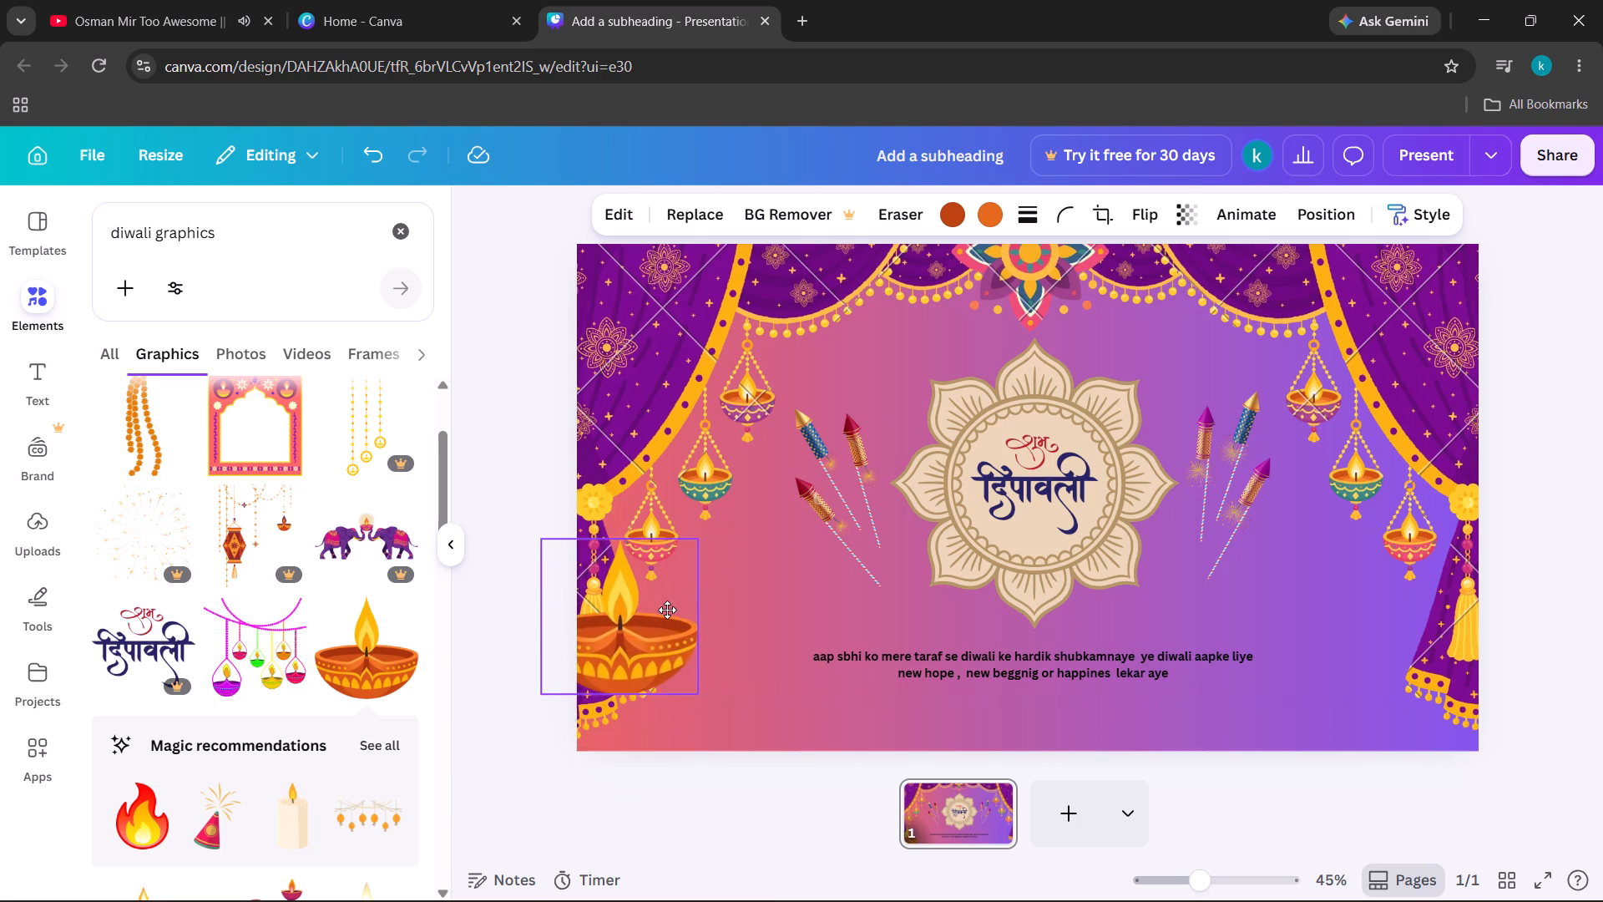
pyautogui.moveTo(667, 610); pyautogui.dragTo(689, 670)
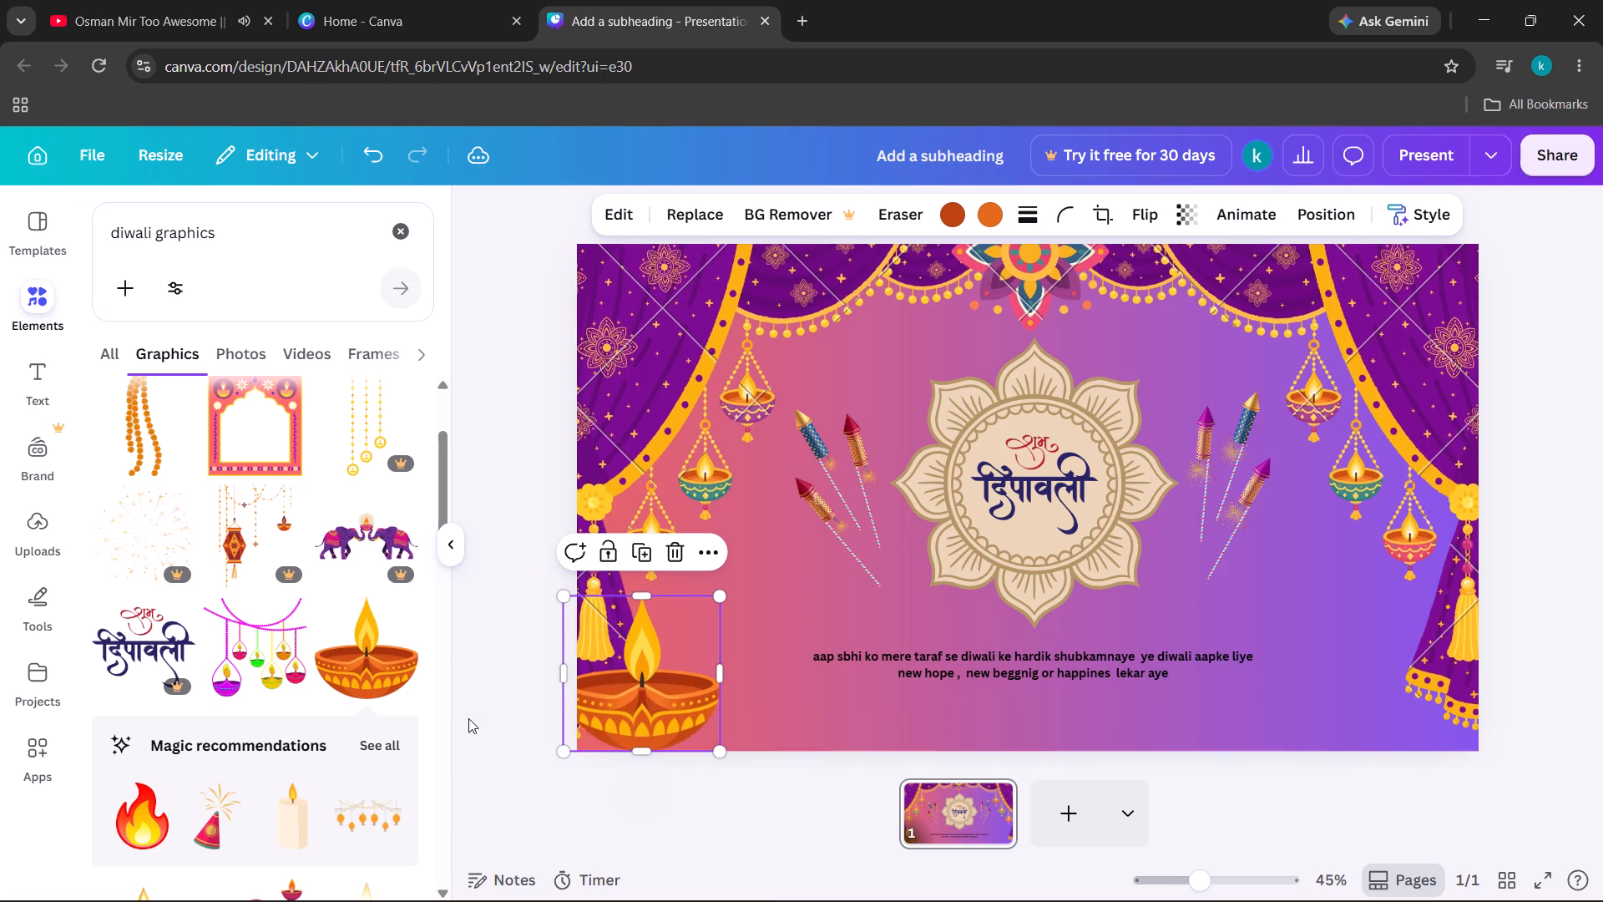
# Duplicate the corner diya, shrink the copy, and place it overlapping the right side of the original along the bottom edge.
pyautogui.click(651, 545)
pyautogui.moveTo(667, 653); pyautogui.dragTo(712, 671)
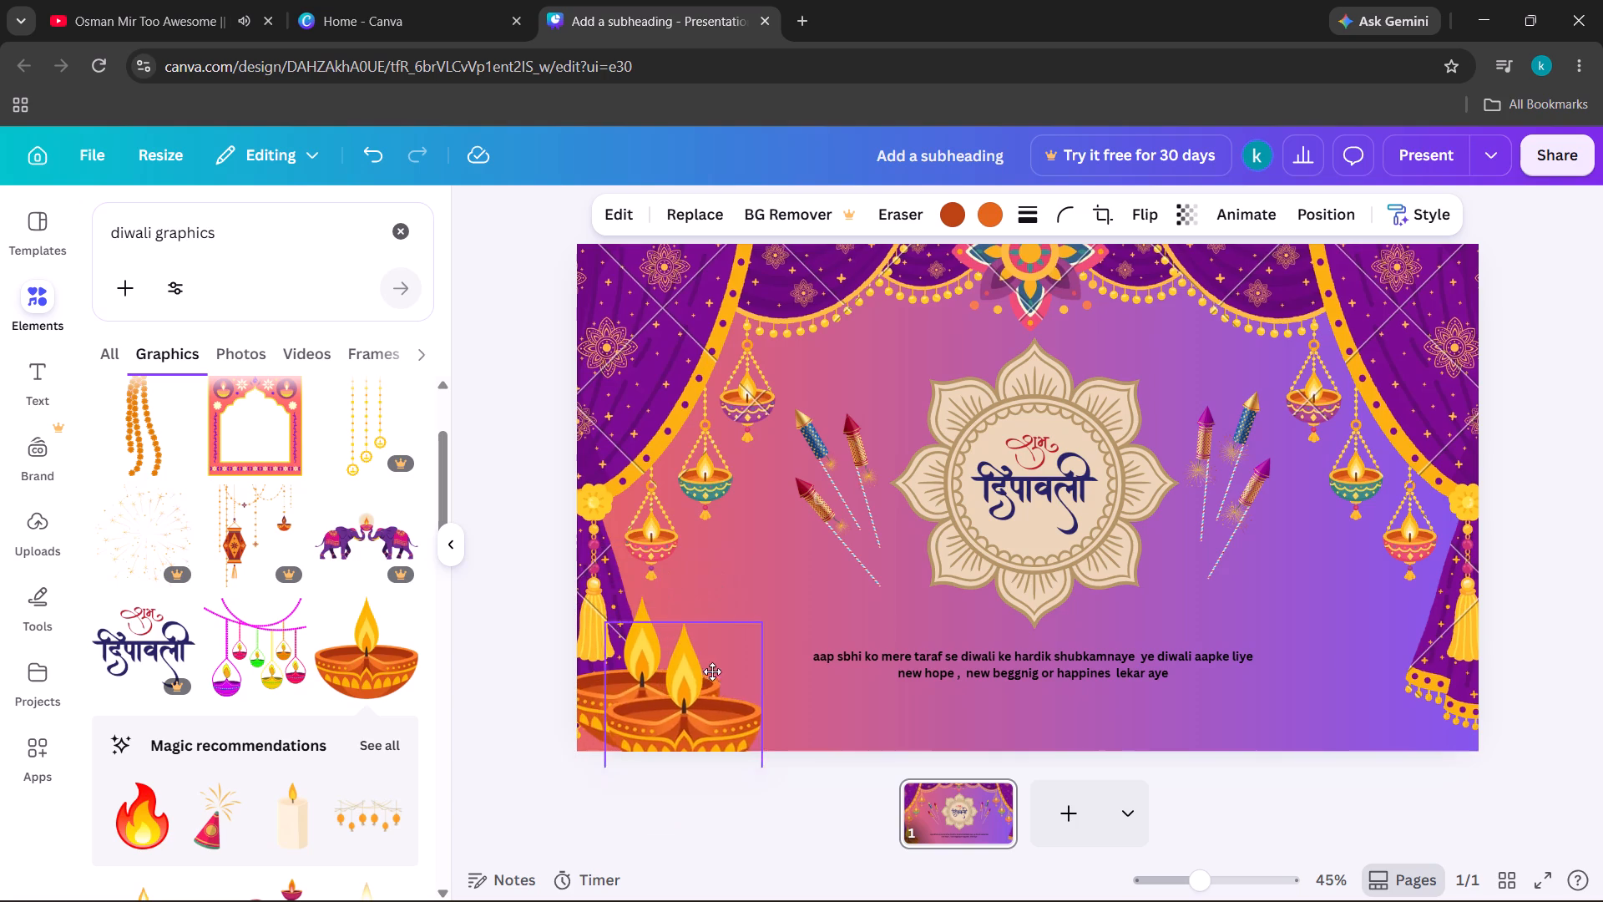
pyautogui.moveTo(712, 671); pyautogui.dragTo(739, 658)
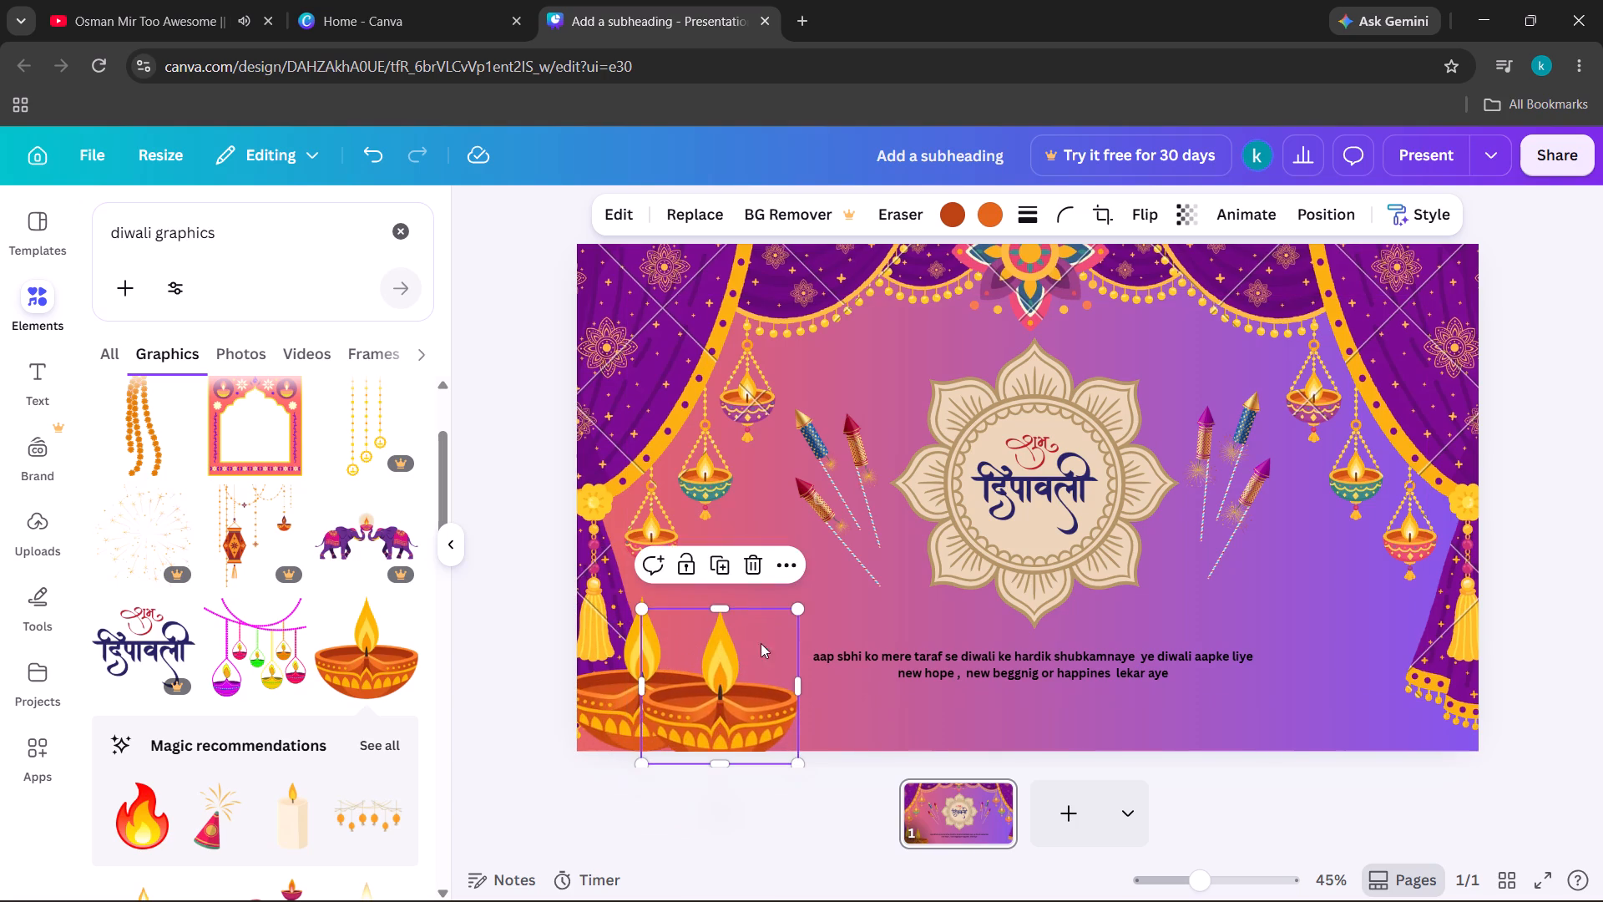
pyautogui.moveTo(799, 614); pyautogui.dragTo(750, 653)
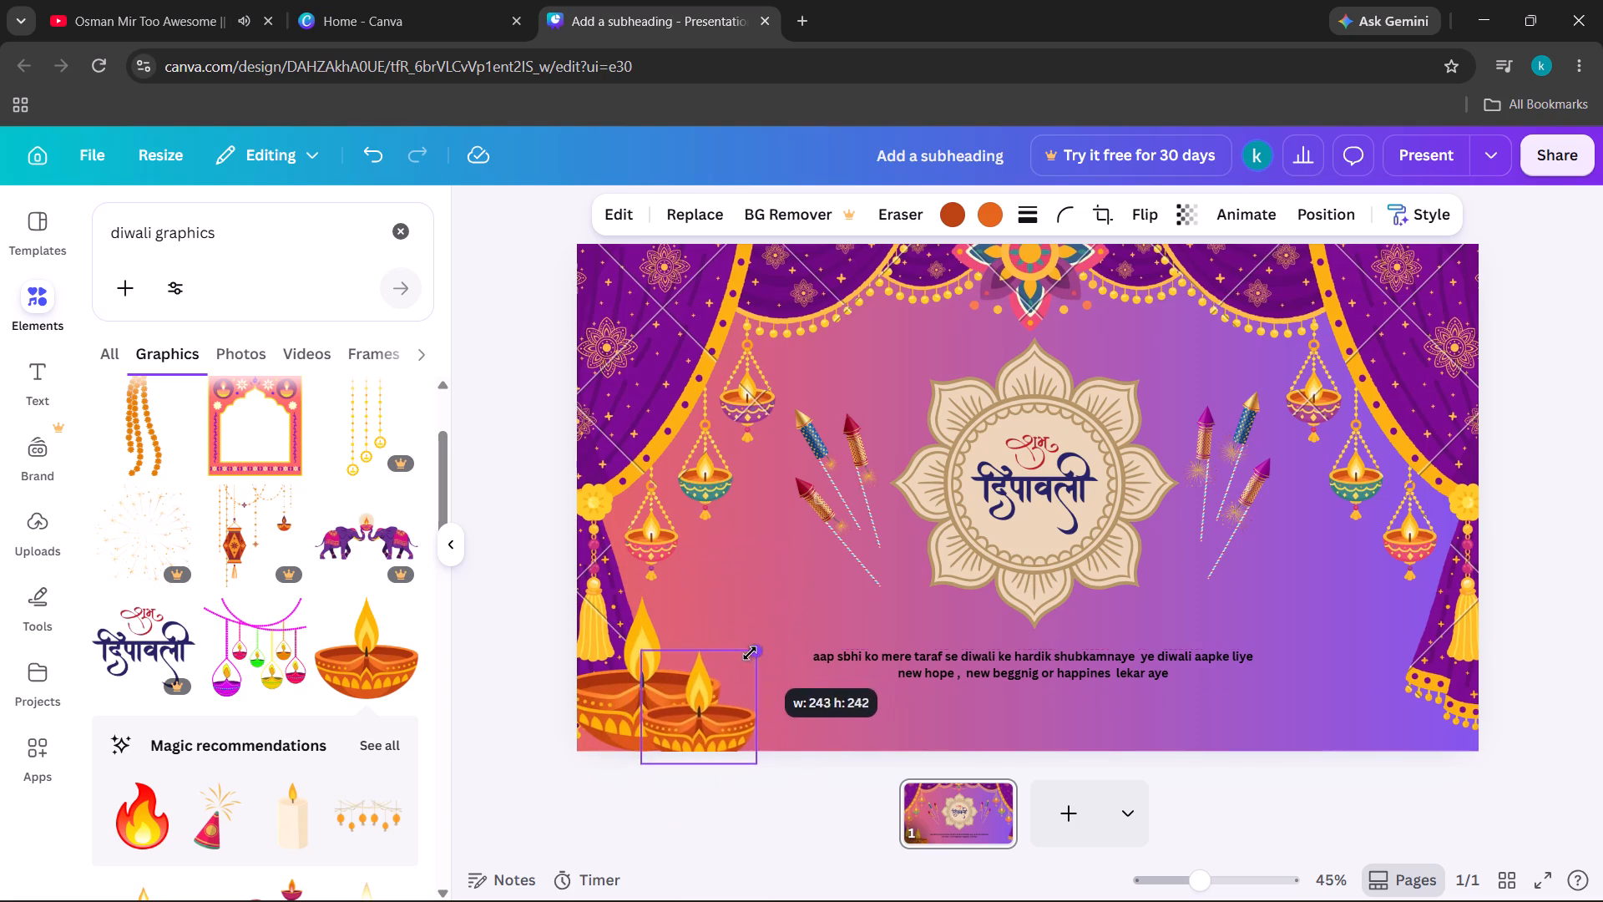
pyautogui.moveTo(750, 653); pyautogui.dragTo(745, 656)
pyautogui.moveTo(714, 683); pyautogui.dragTo(724, 676)
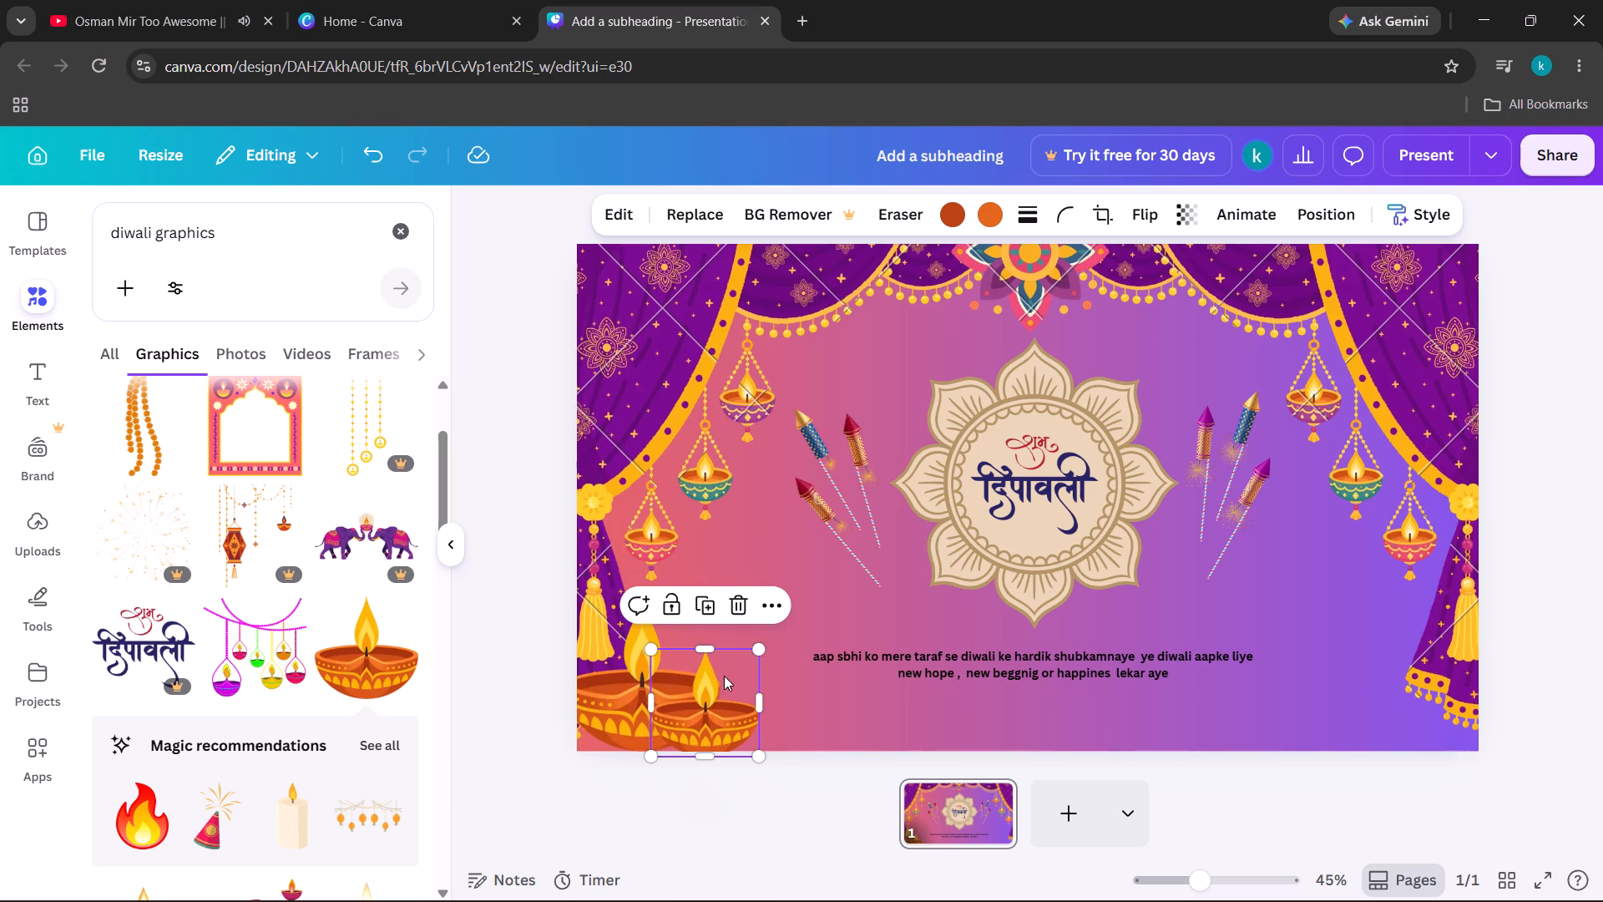
pyautogui.click(744, 559)
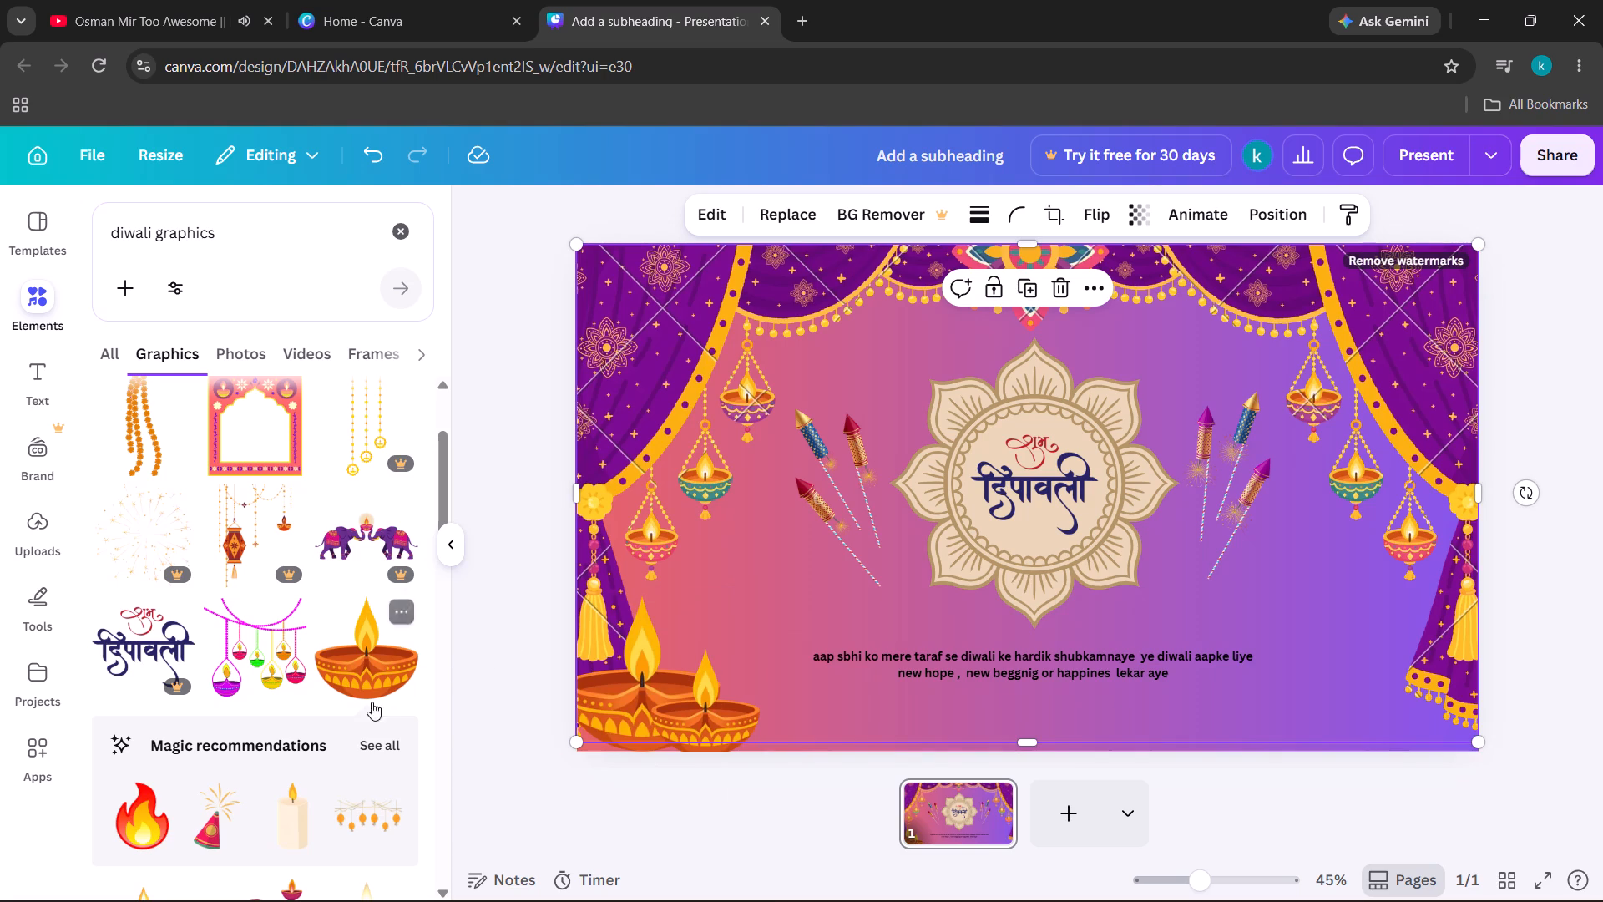
# Add the cream candle from the magic recommendations, shrink it, and place it in the slide's bottom-right corner.
pyautogui.scroll(-1, 255, 732)
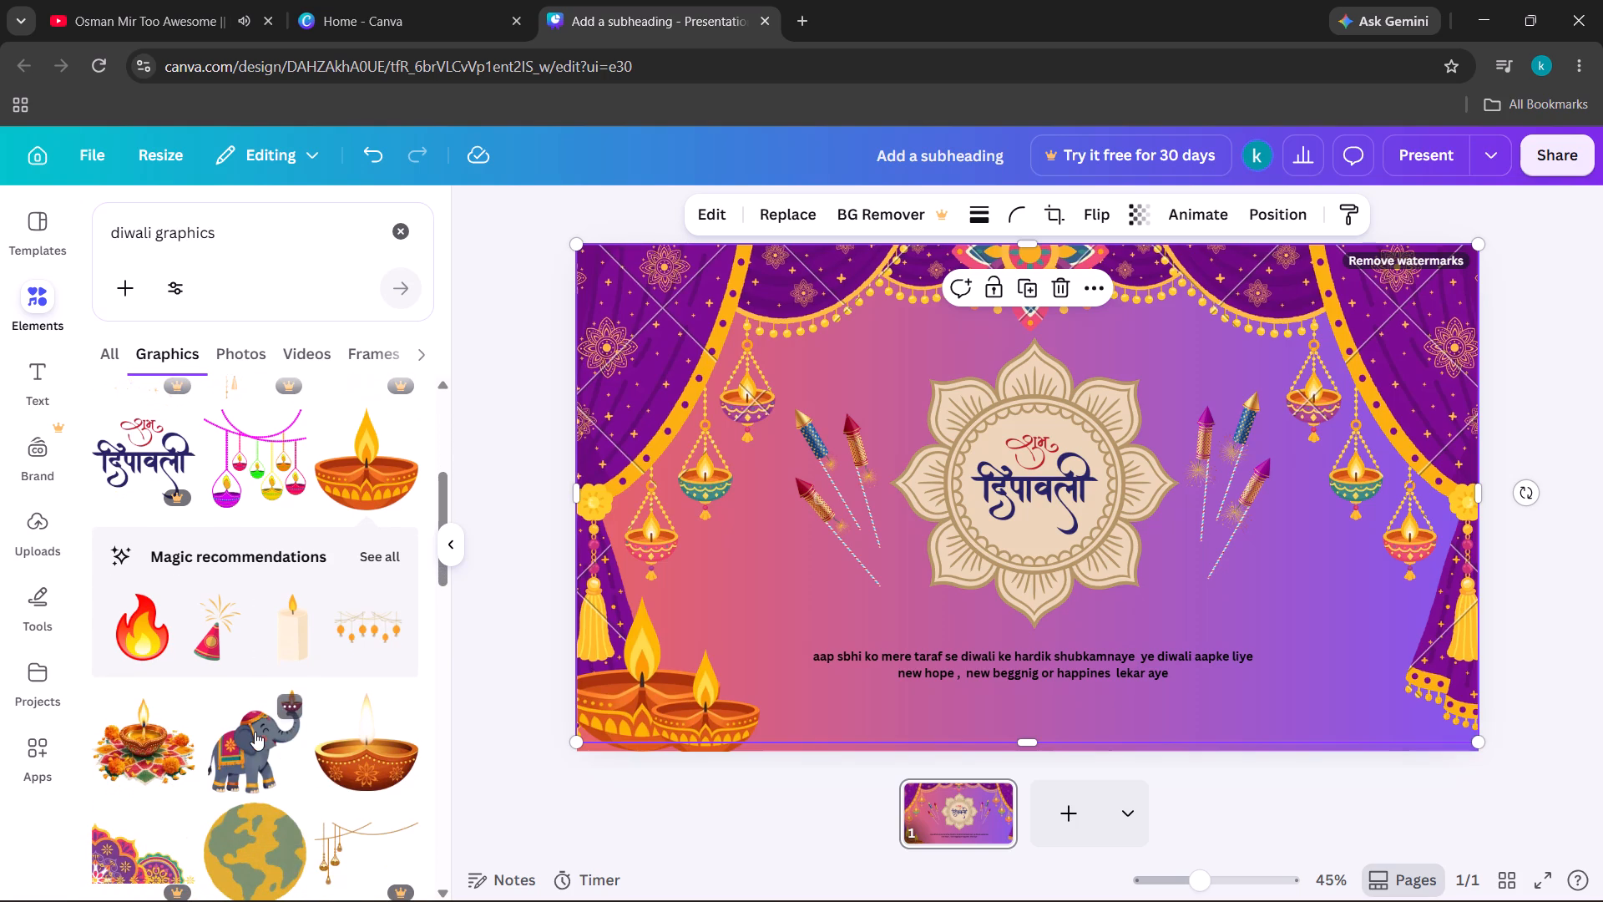
pyautogui.scroll(-1, 255, 732)
pyautogui.click(277, 641)
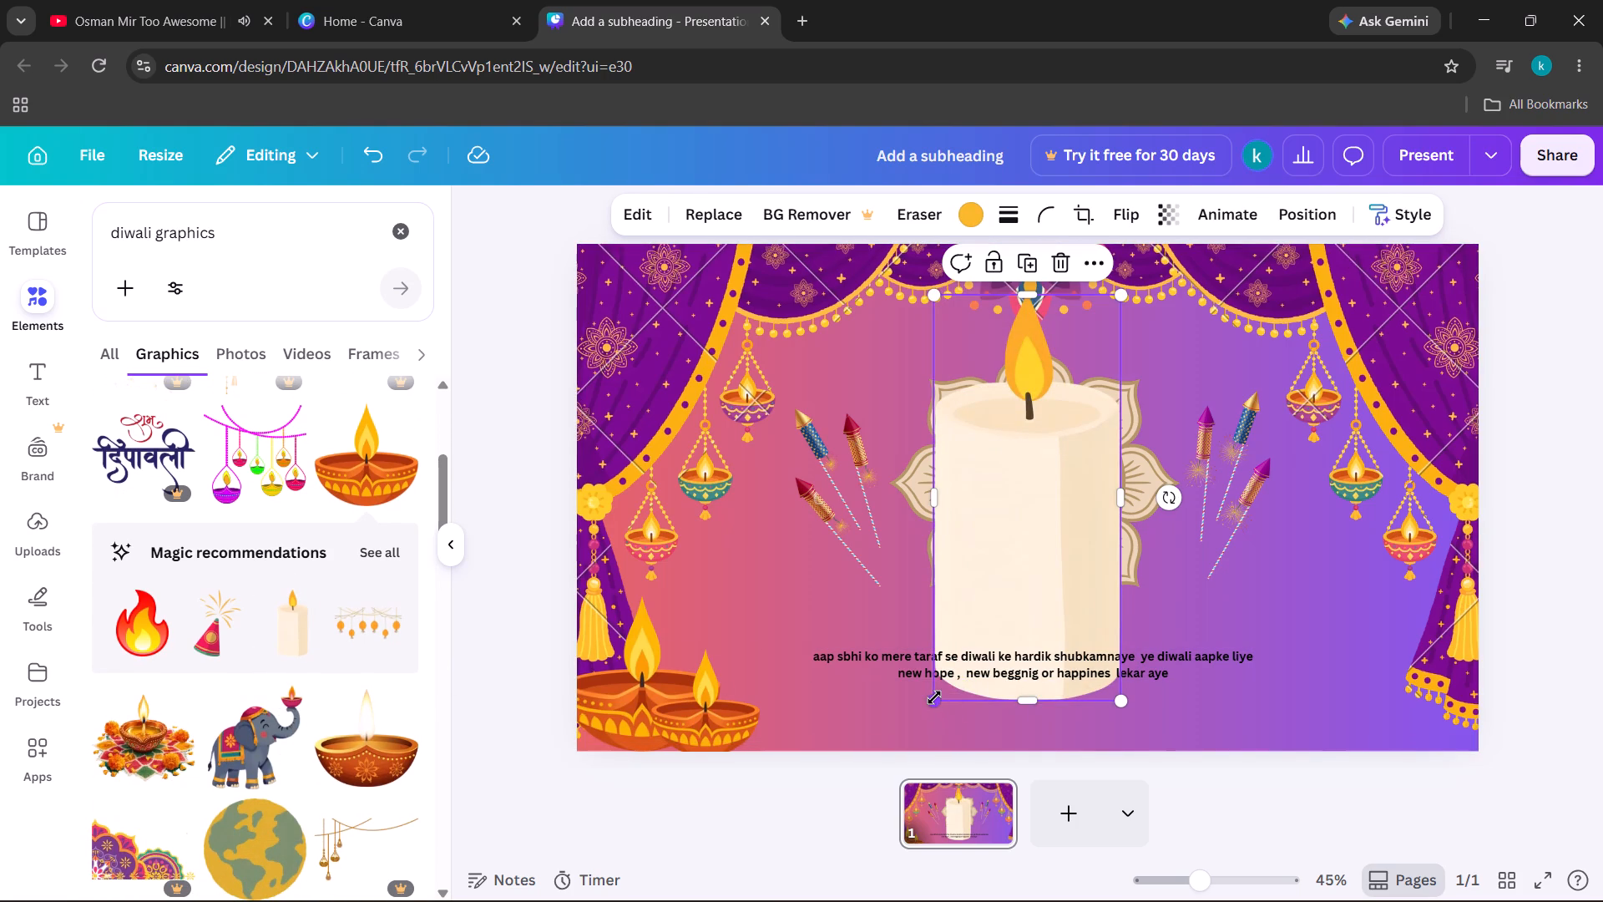
pyautogui.moveTo(933, 697); pyautogui.dragTo(979, 634)
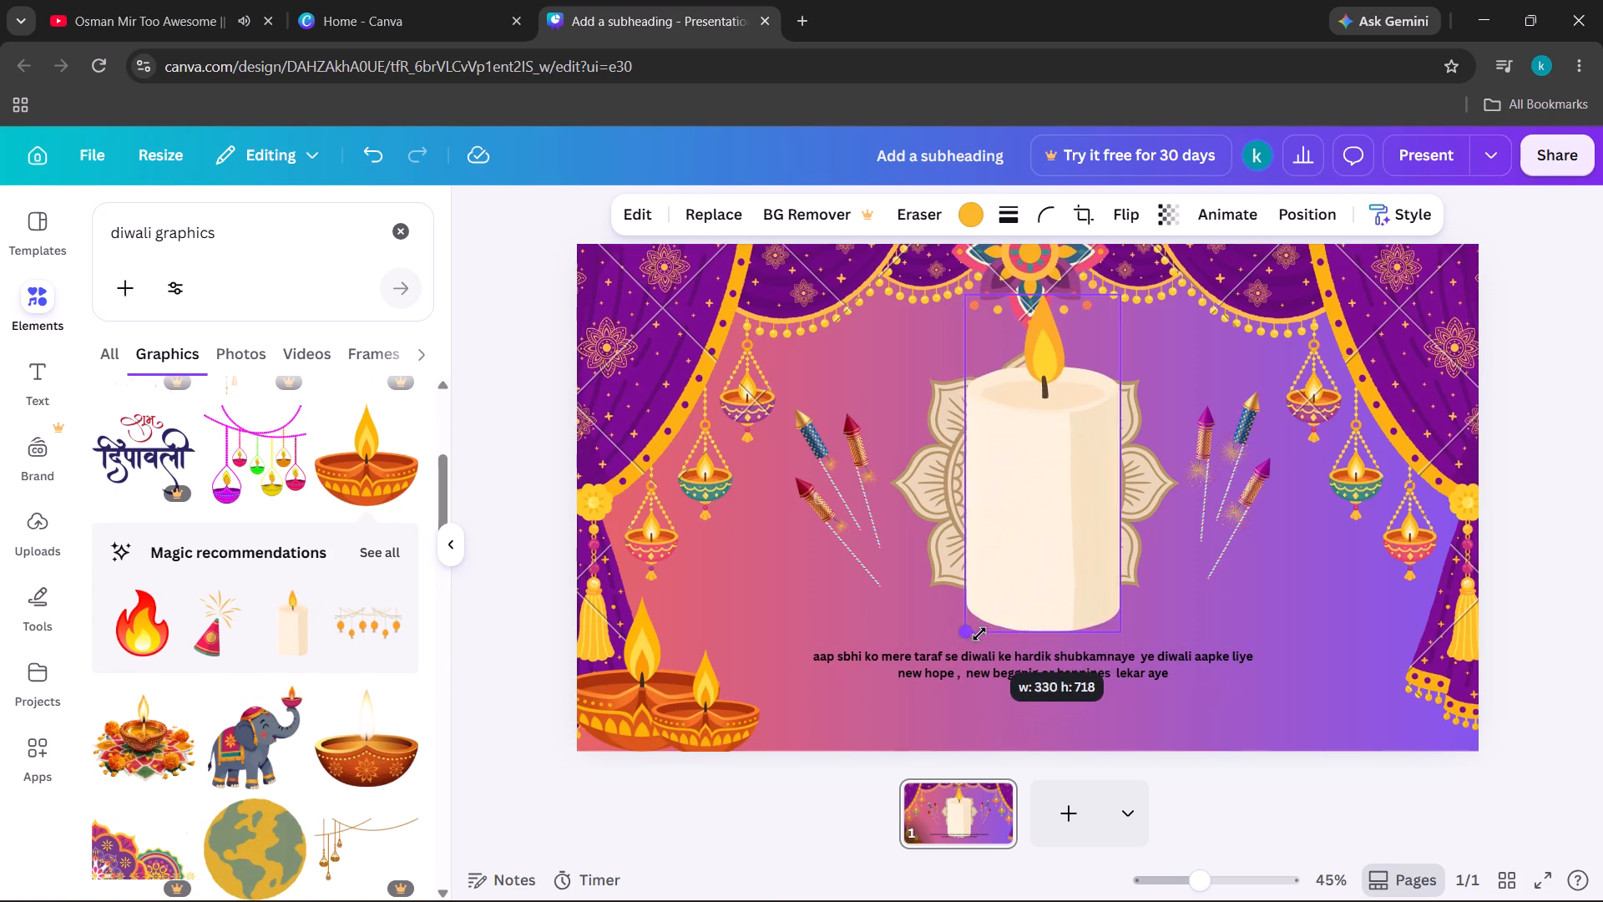
pyautogui.moveTo(979, 634); pyautogui.dragTo(1090, 535)
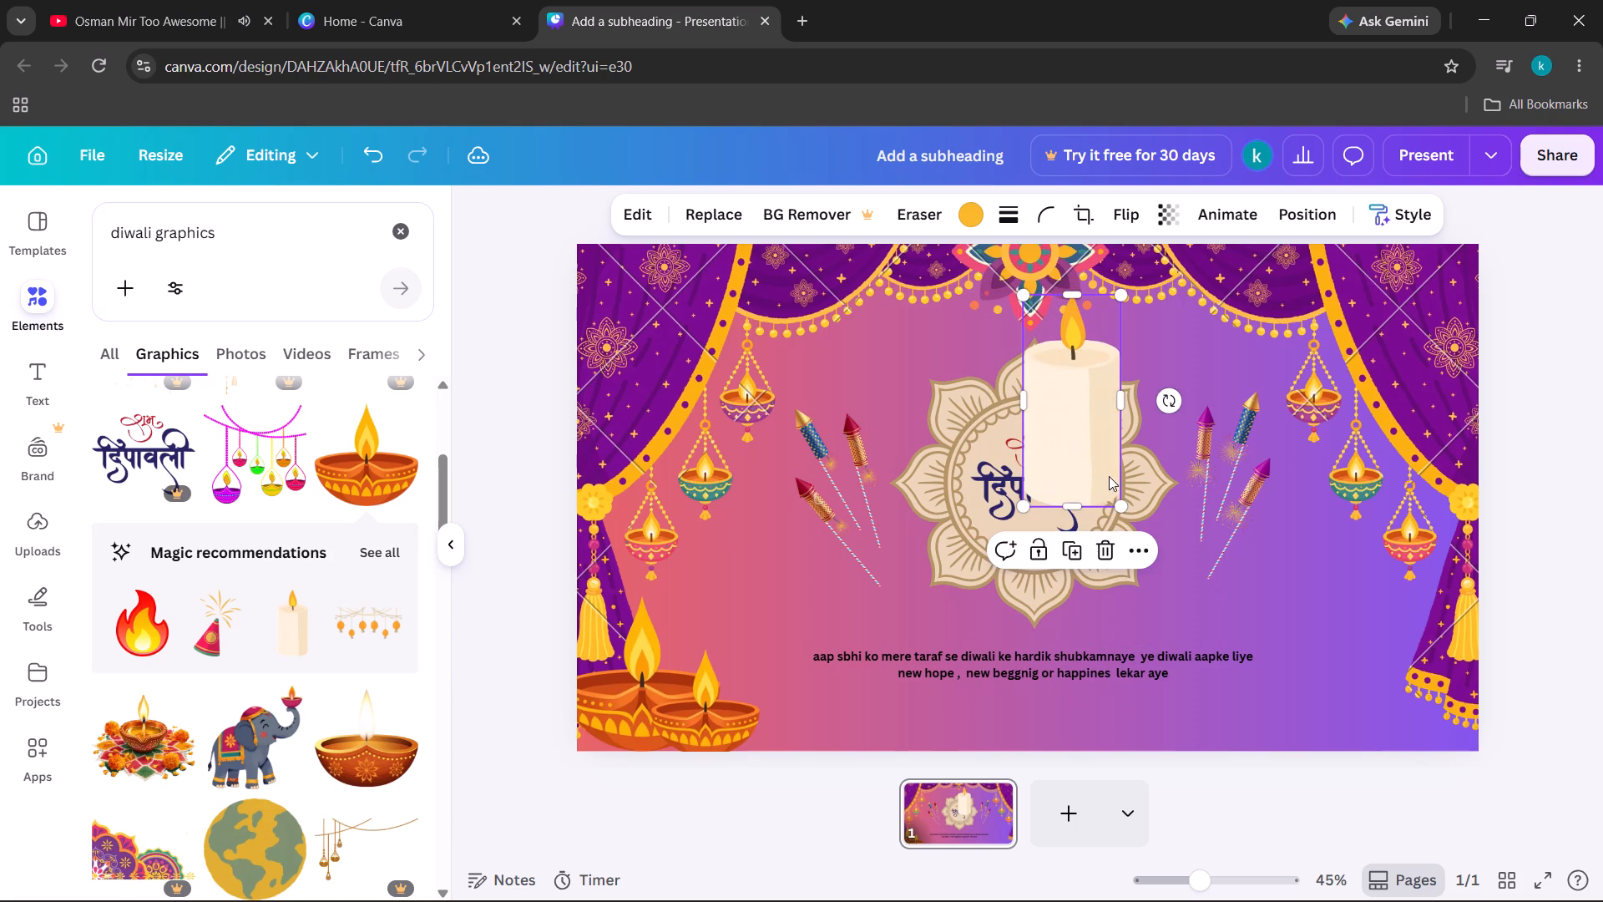
pyautogui.moveTo(1095, 439); pyautogui.dragTo(1447, 702)
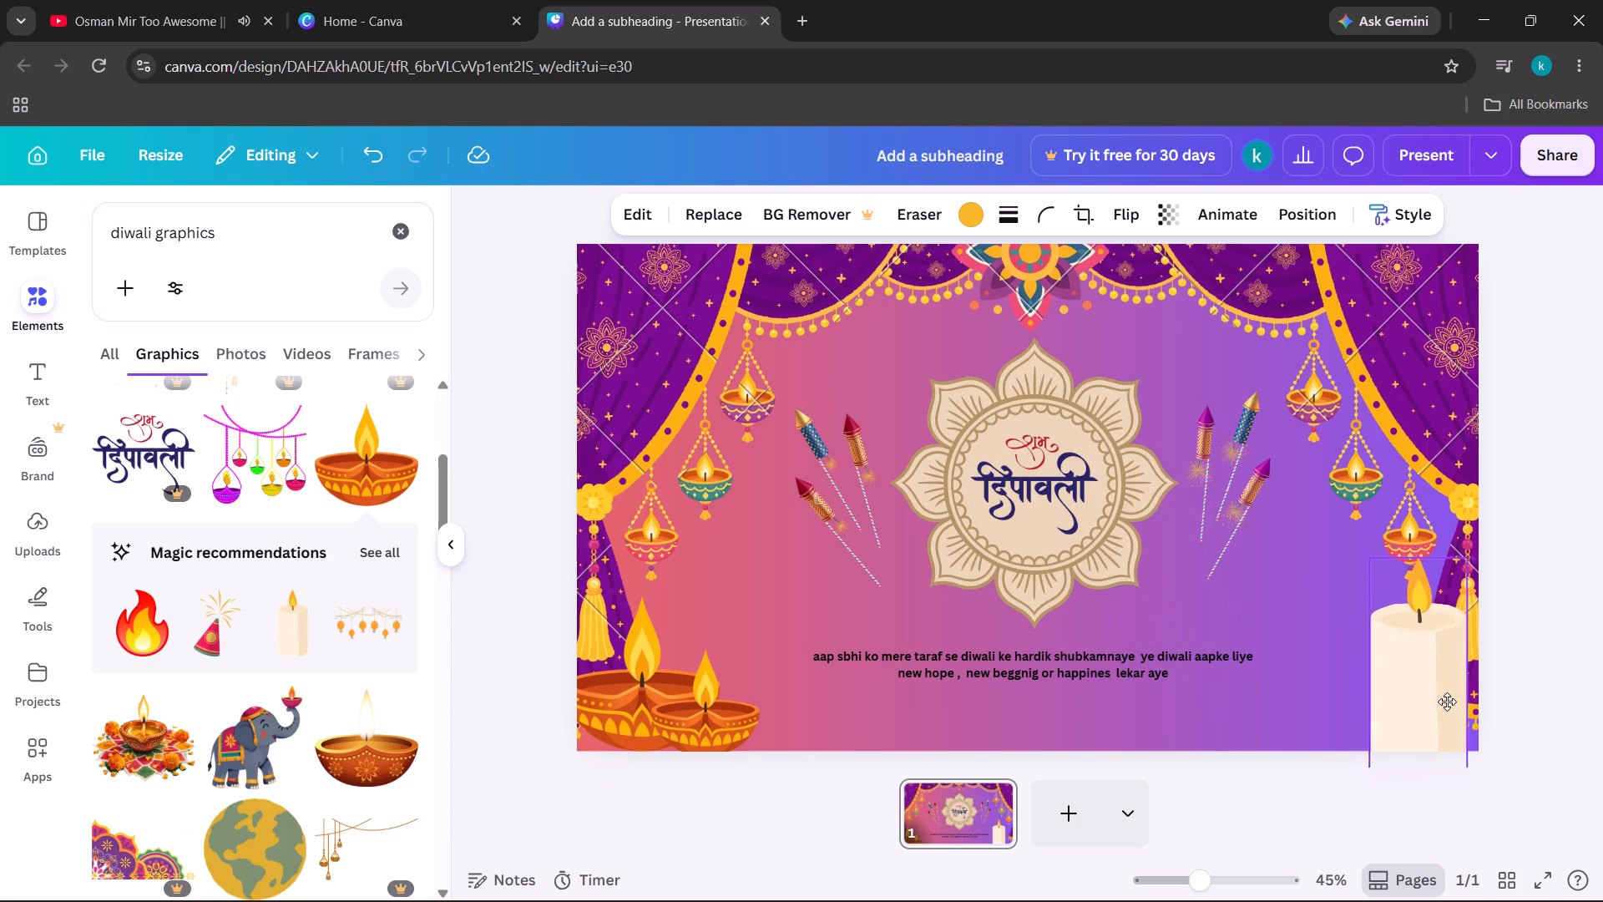
pyautogui.moveTo(1447, 702); pyautogui.dragTo(1367, 629)
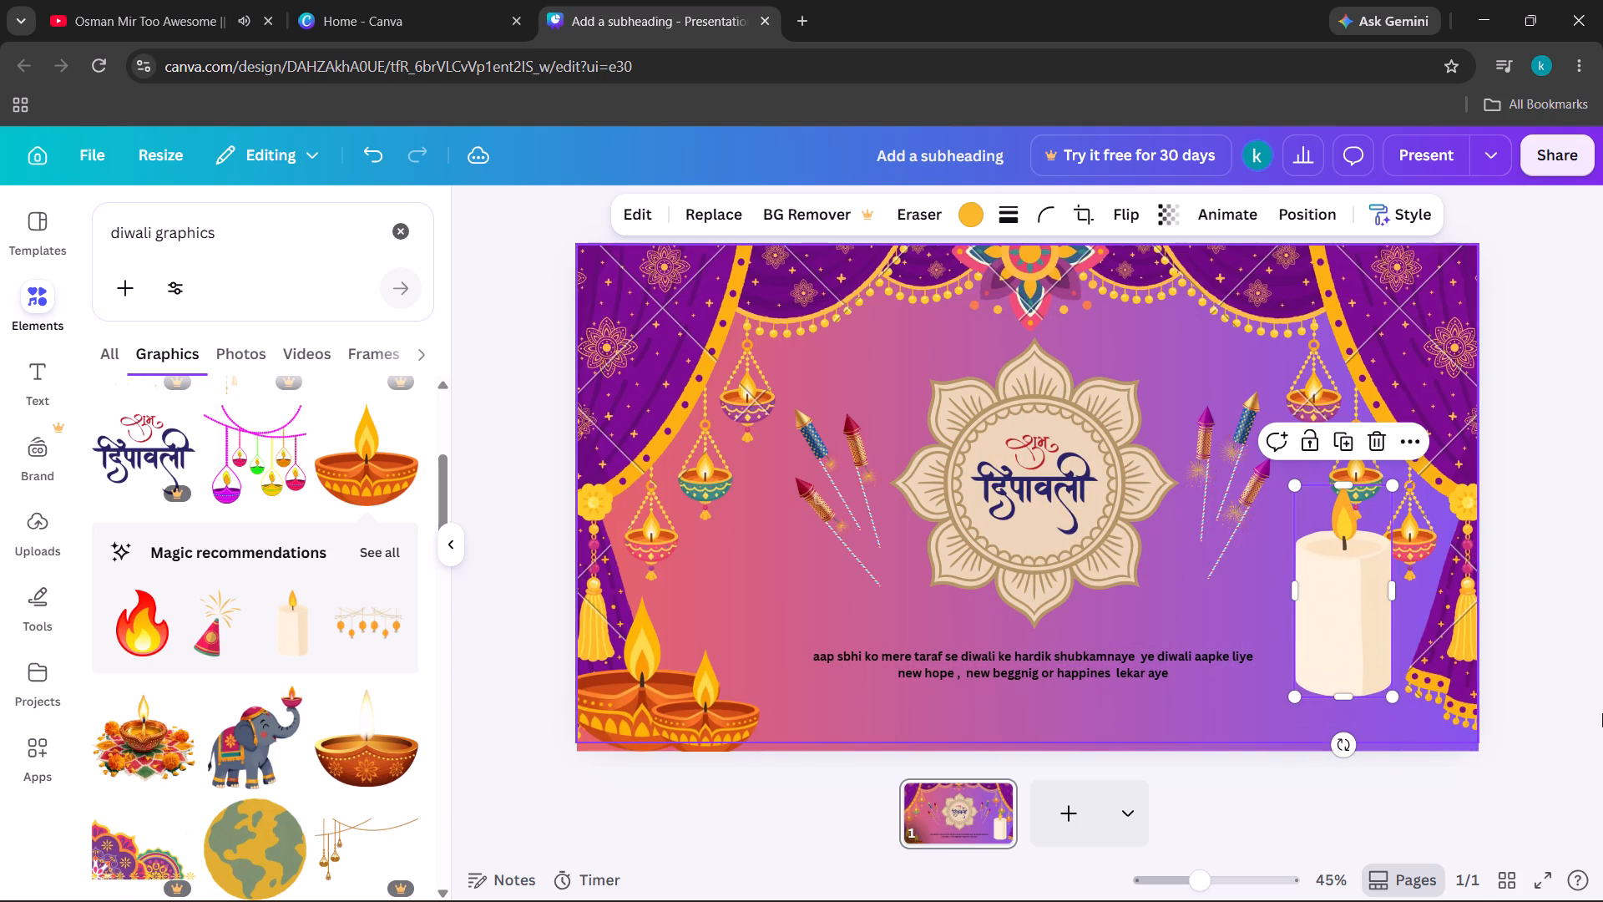
pyautogui.moveTo(1297, 698); pyautogui.dragTo(1358, 604)
pyautogui.moveTo(1358, 565); pyautogui.dragTo(1437, 720)
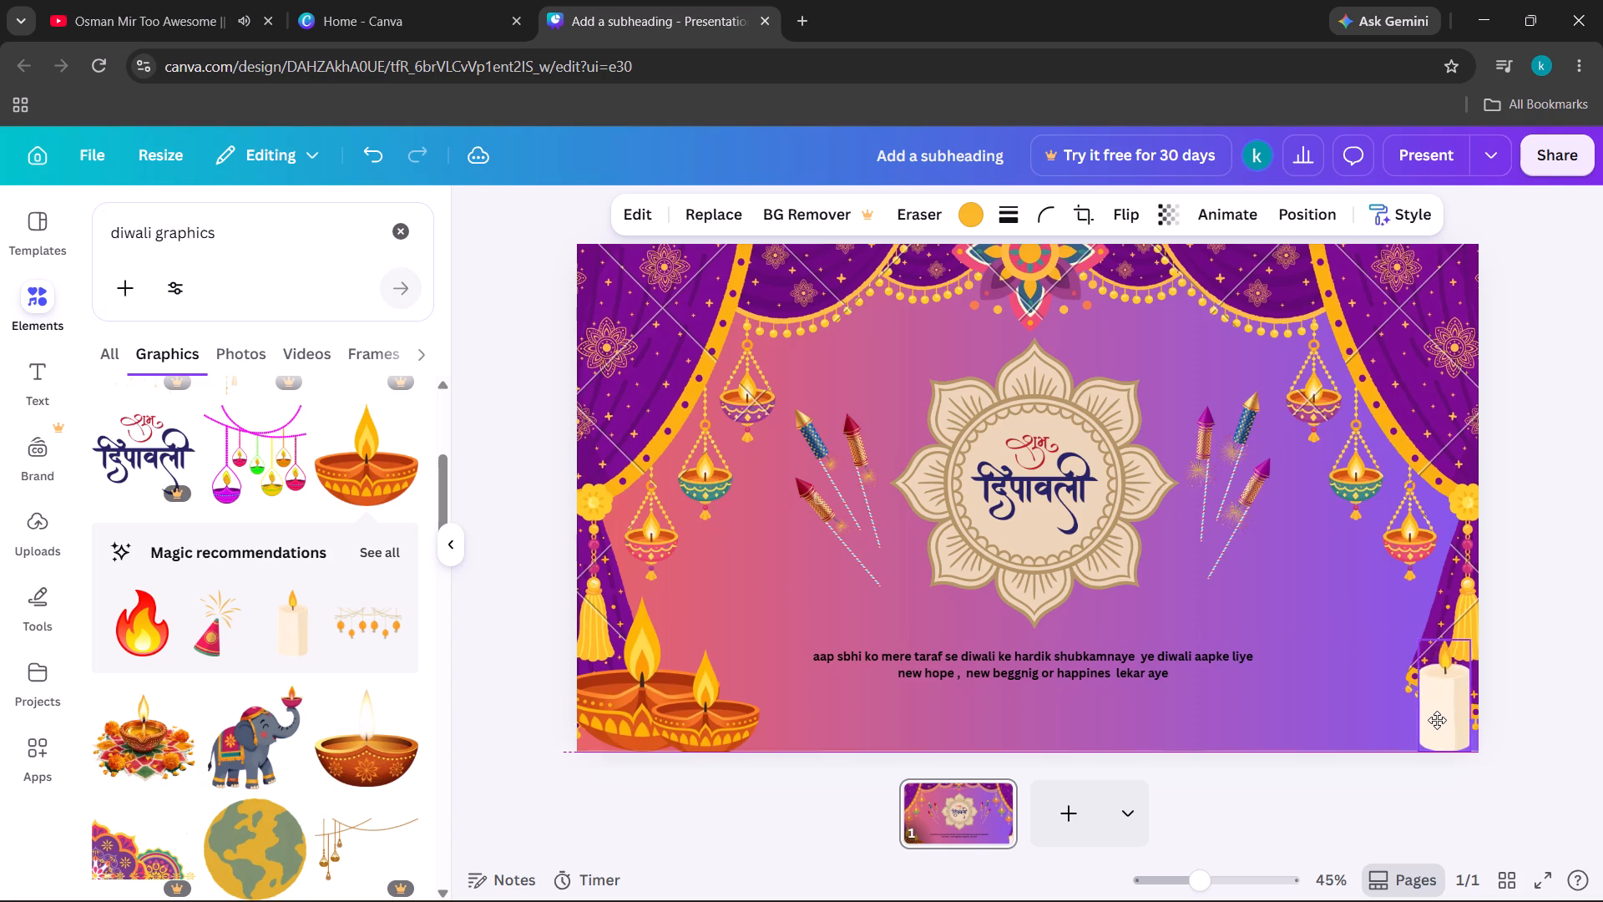
pyautogui.moveTo(1437, 720); pyautogui.dragTo(1440, 725)
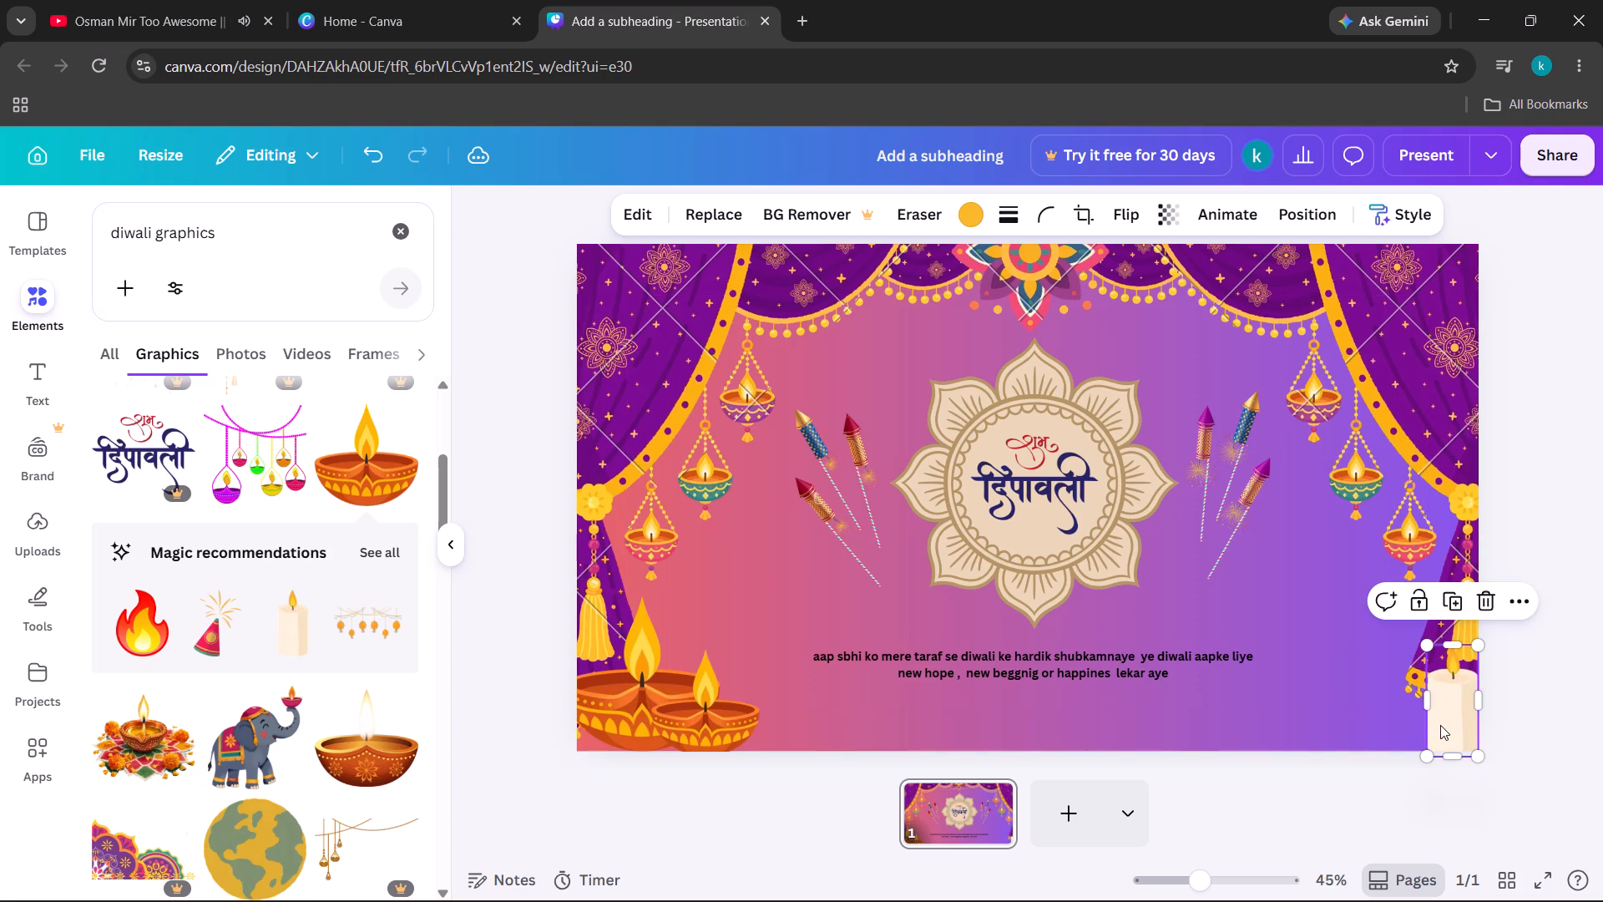
# Duplicate the corner candle, shrink the copy, and arrange the pair along the bottom edge, with the small candle overlapping the larger one's right side.
pyautogui.click(1447, 597)
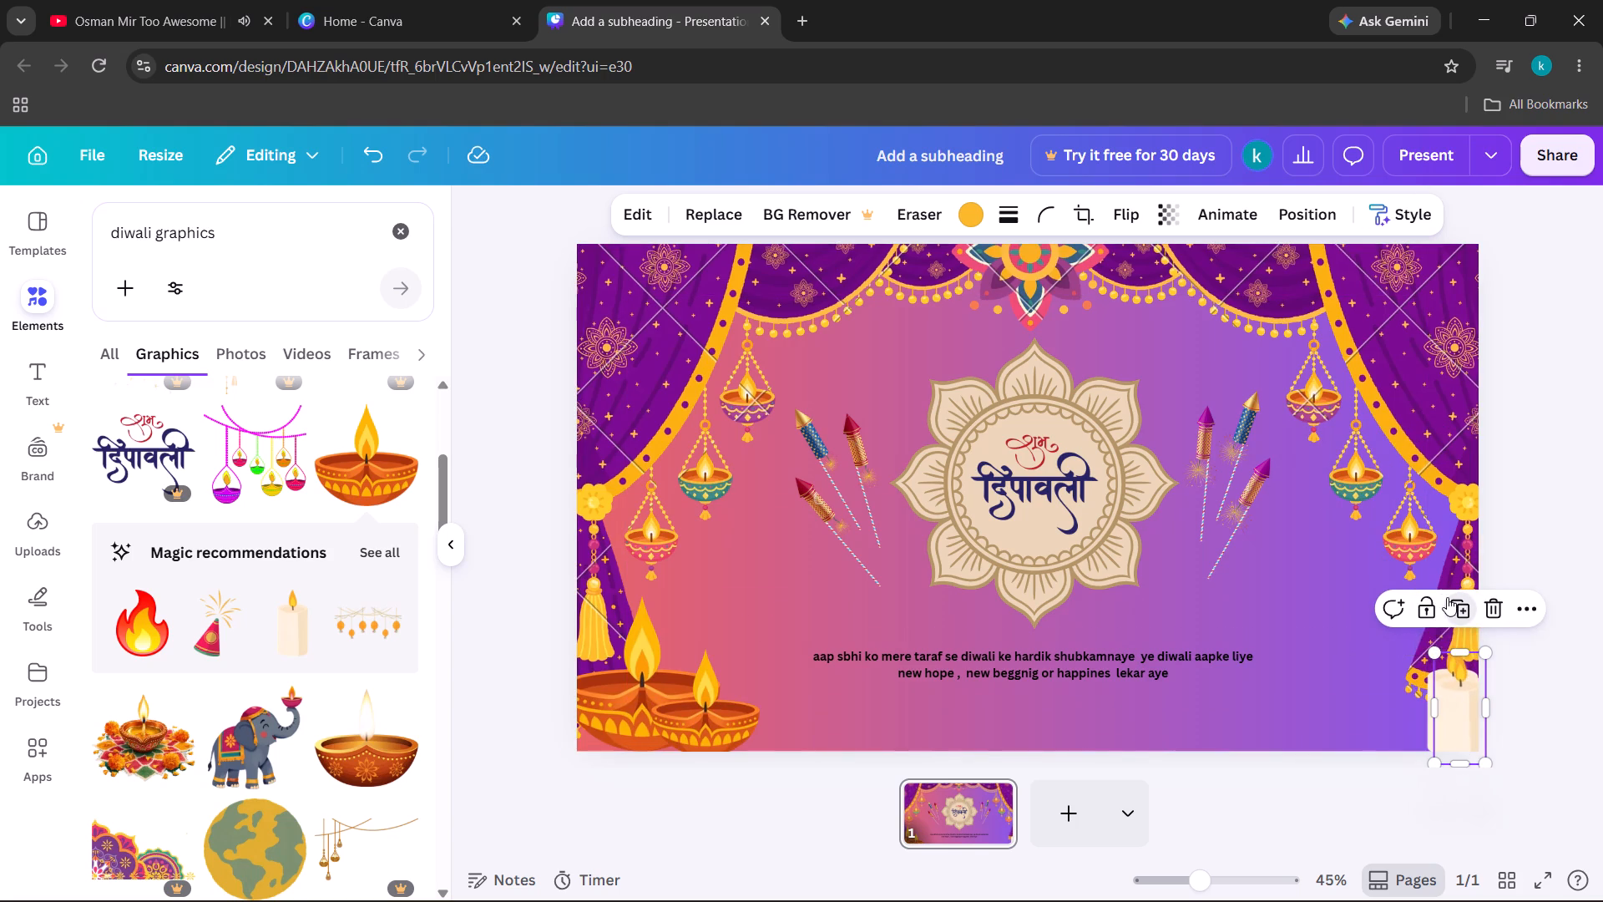
pyautogui.moveTo(1456, 696); pyautogui.dragTo(1385, 705)
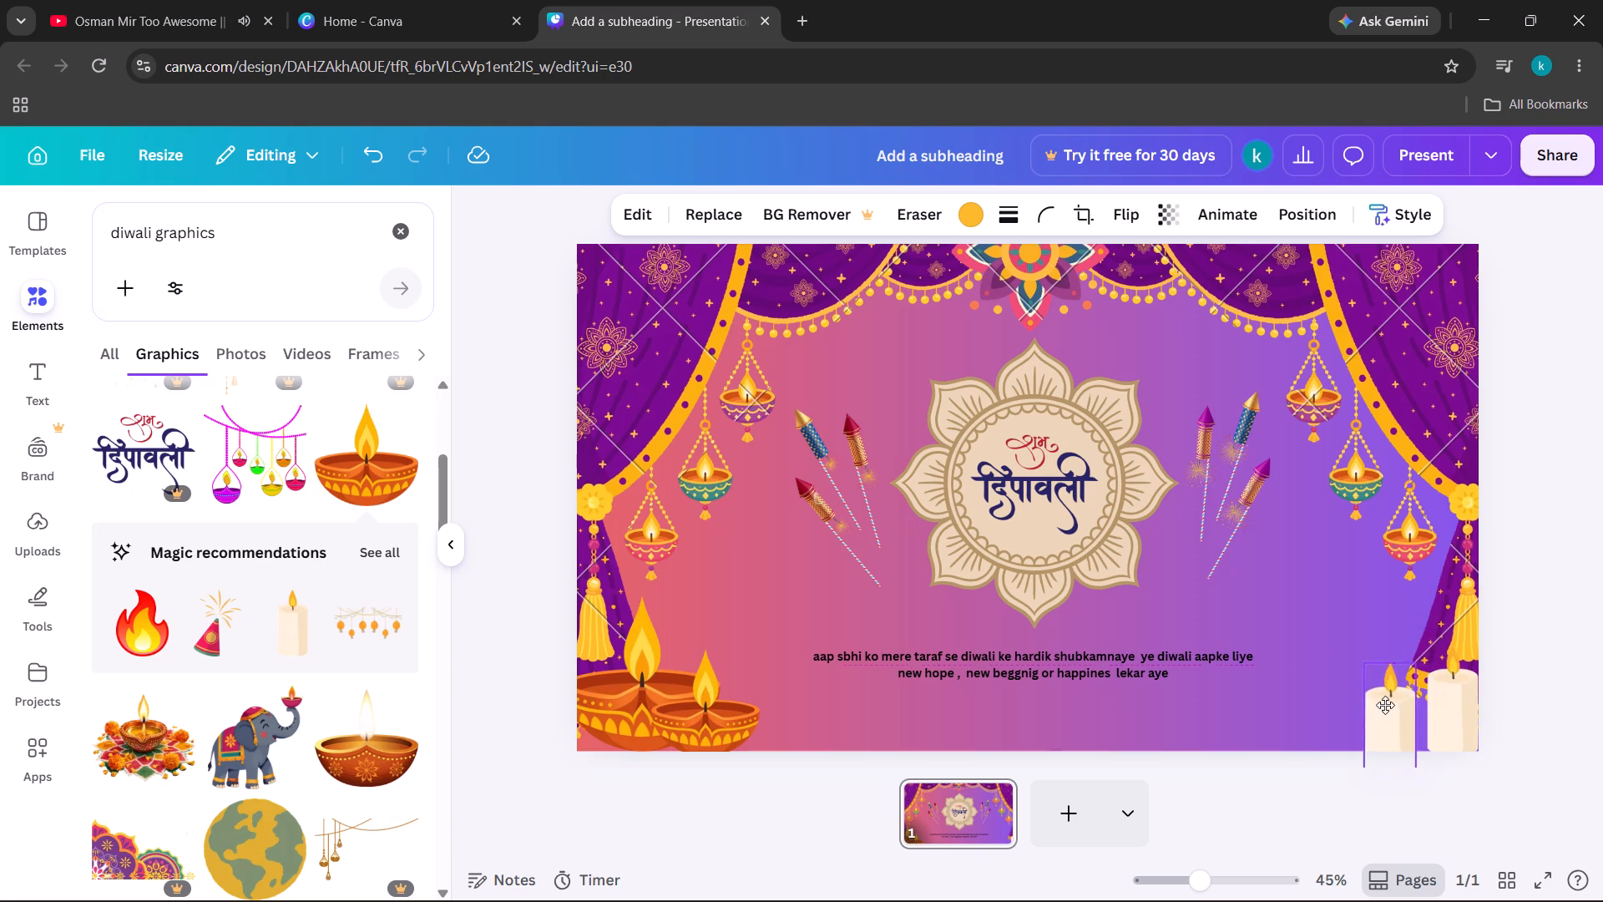
pyautogui.moveTo(1385, 705); pyautogui.dragTo(1372, 689)
pyautogui.moveTo(1404, 647); pyautogui.dragTo(1393, 683)
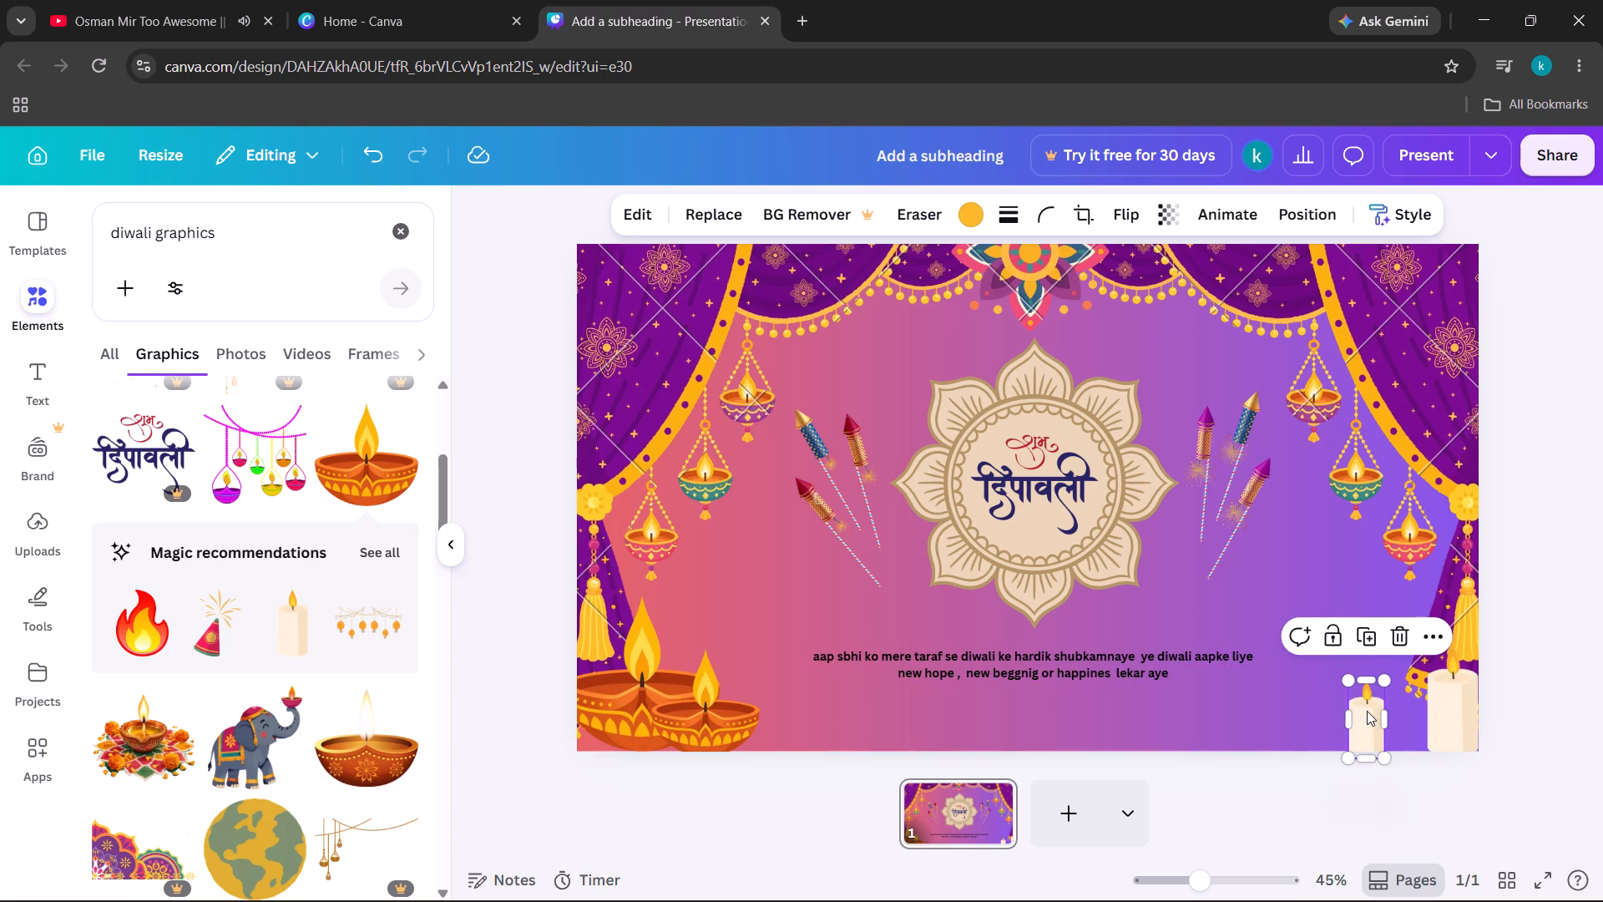
pyautogui.moveTo(1367, 712); pyautogui.dragTo(1383, 715)
pyautogui.moveTo(1435, 697); pyautogui.dragTo(1340, 707)
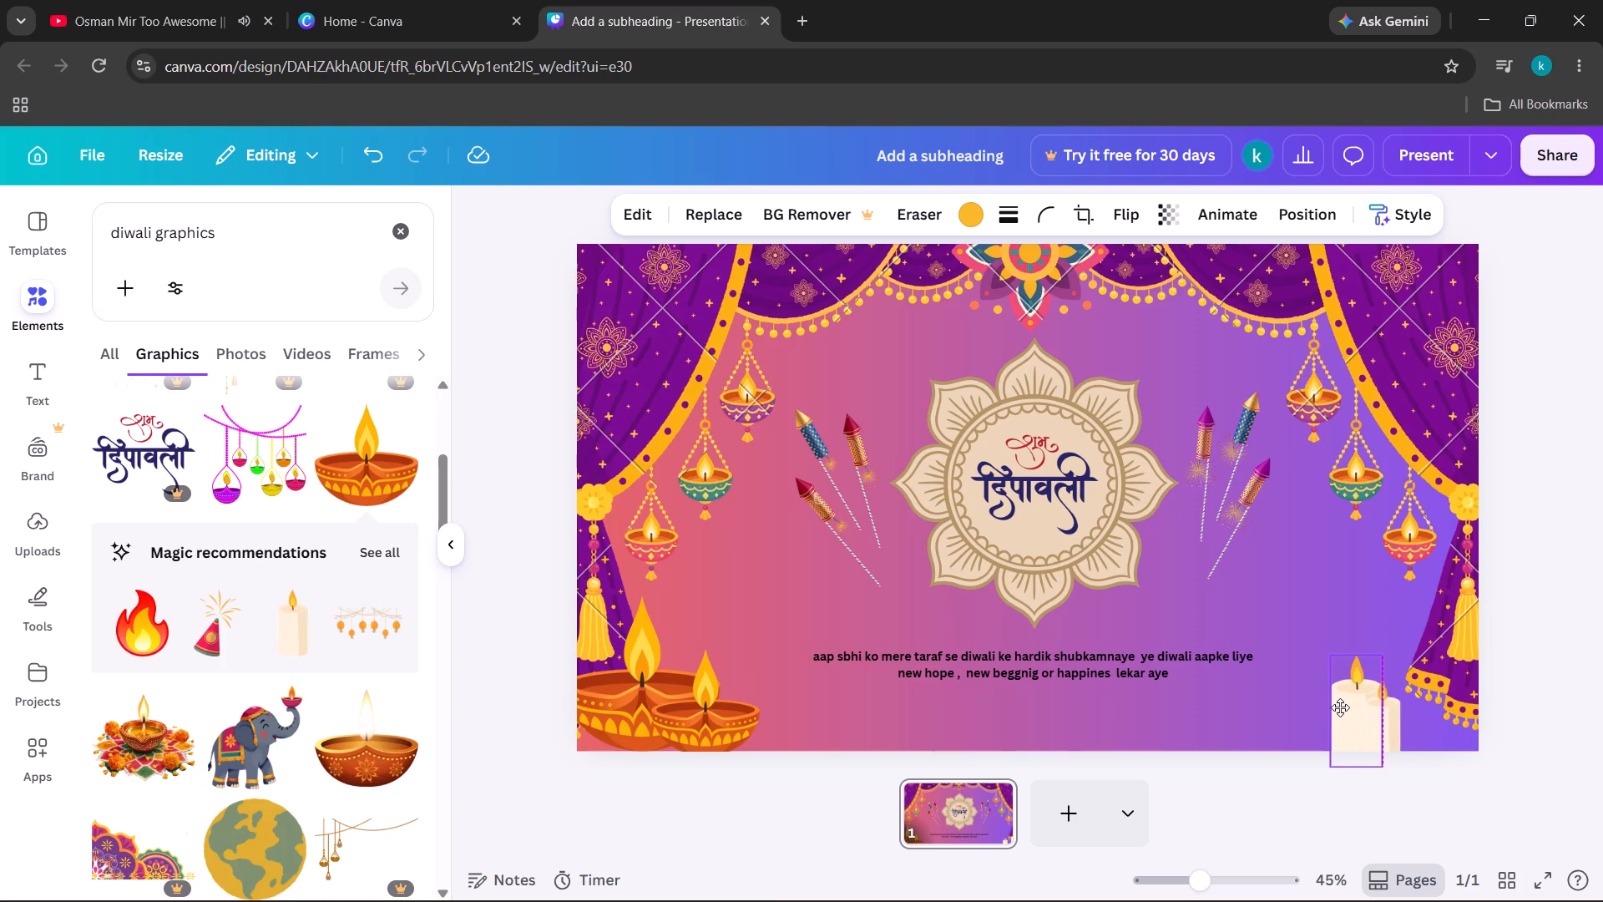
pyautogui.moveTo(1340, 707); pyautogui.dragTo(1341, 707)
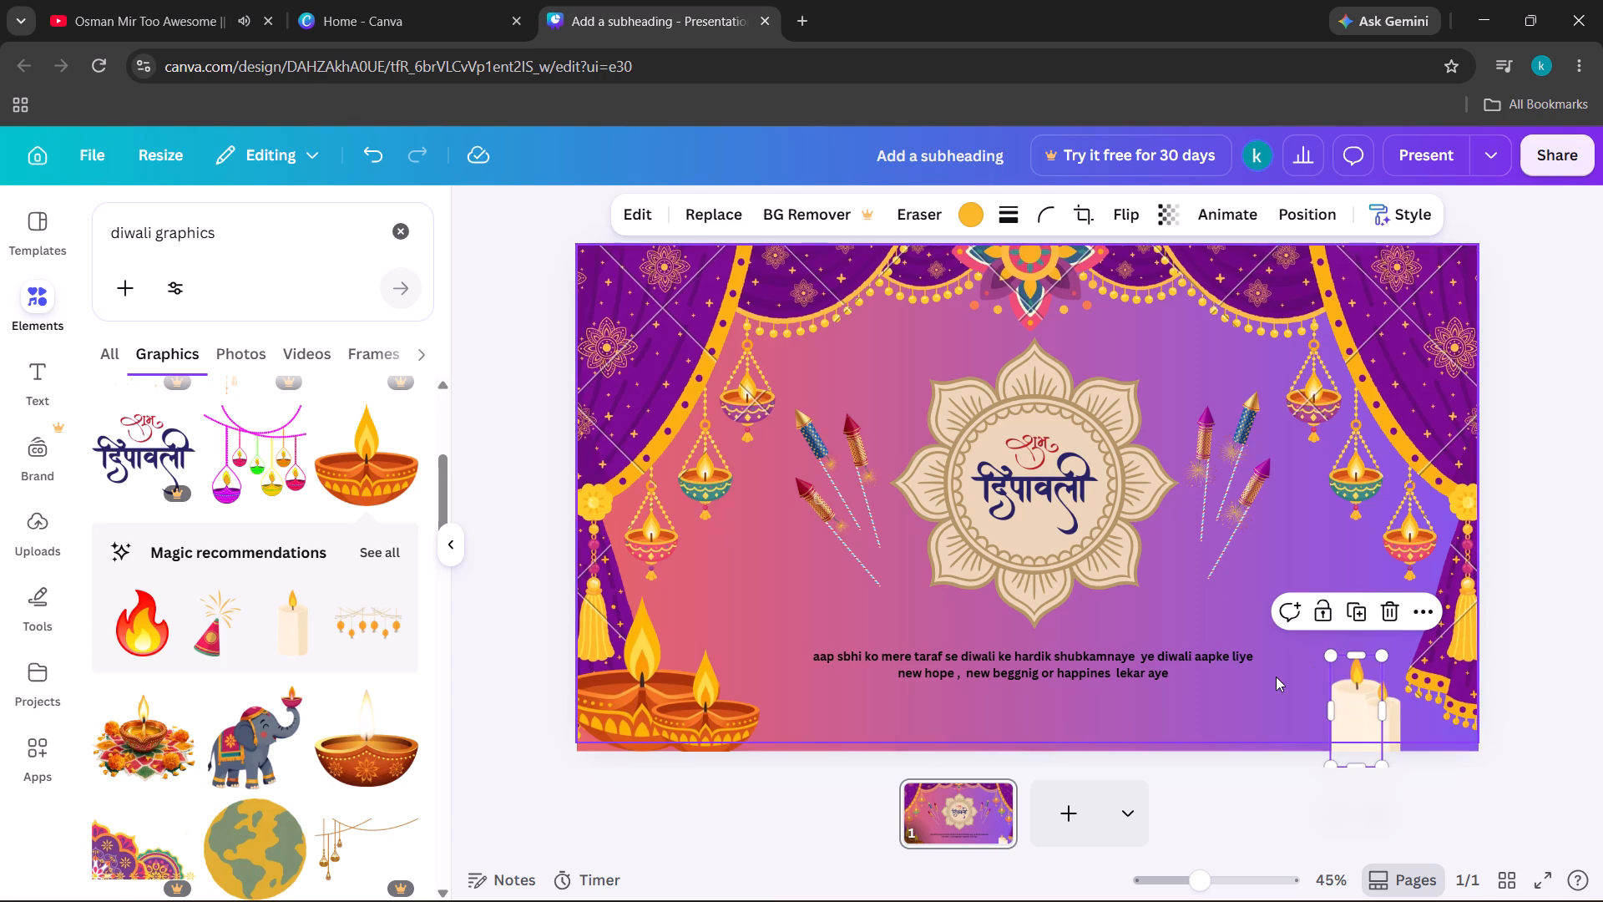
pyautogui.click(1276, 676)
# Duplicate the larger candle and place the copy on the slide's bottom edge, just to the right of the candle pair.
pyautogui.click(1345, 694)
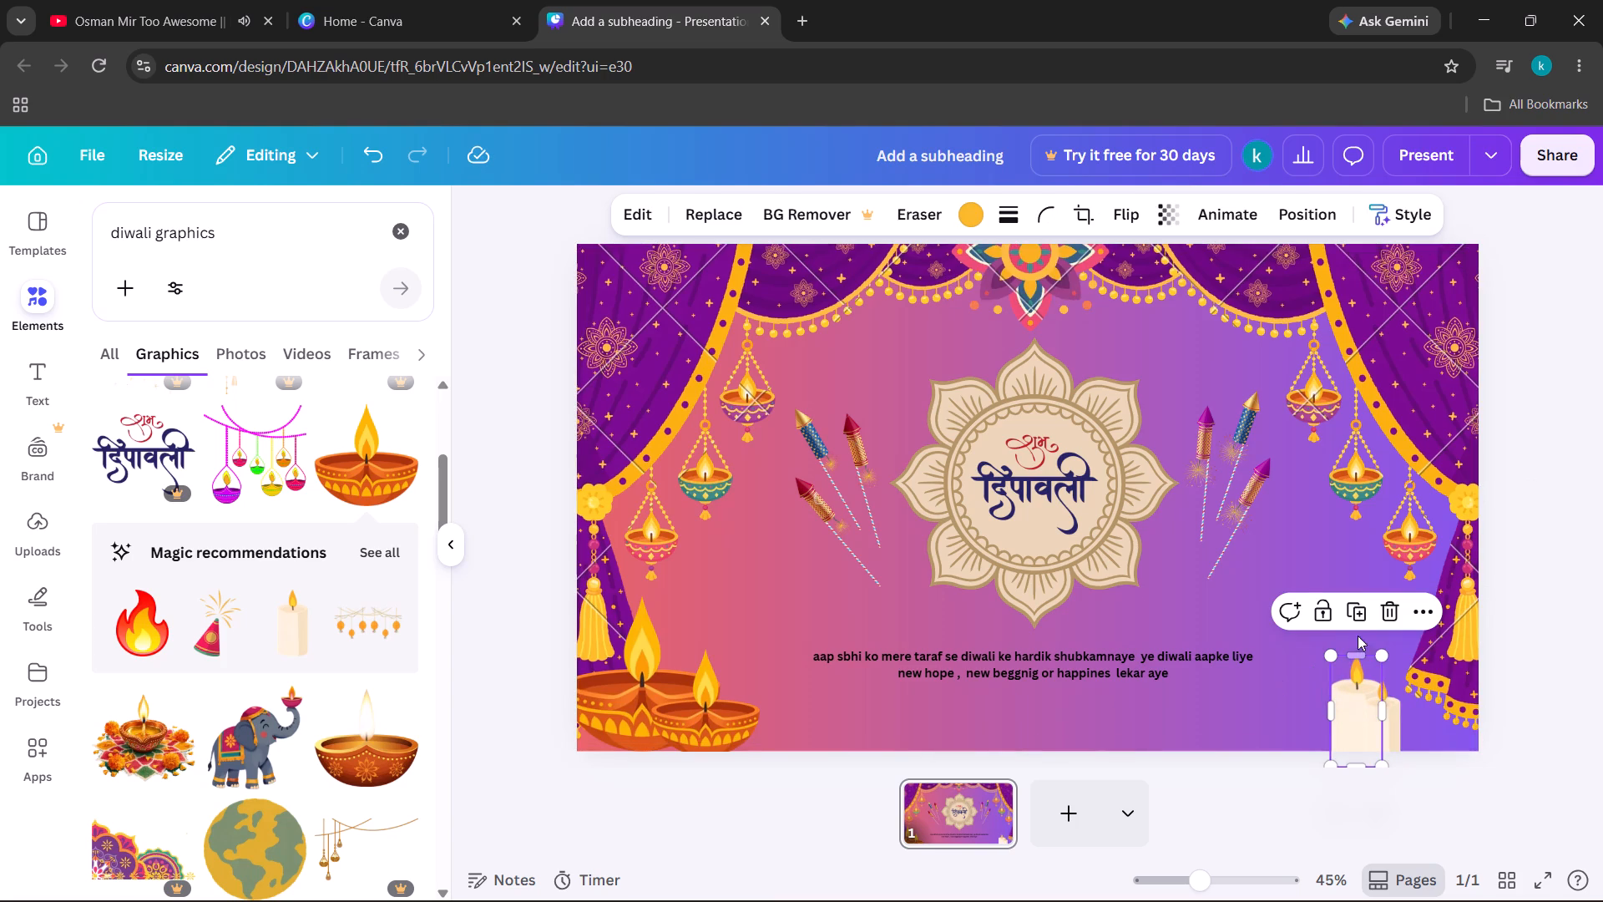
pyautogui.click(1354, 606)
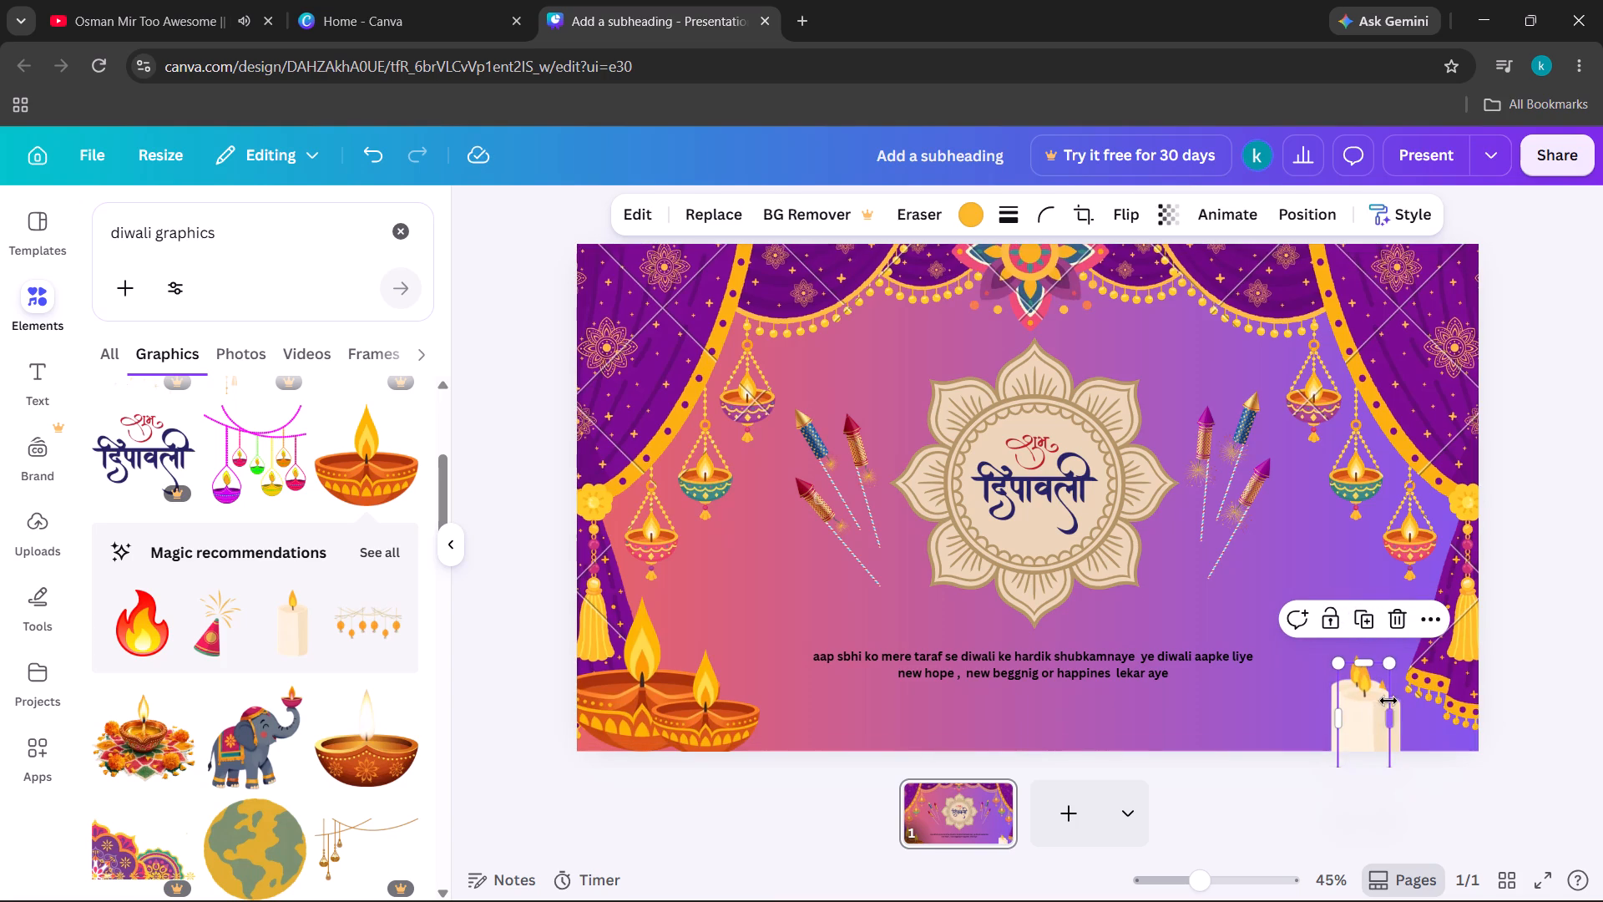
pyautogui.moveTo(1373, 720); pyautogui.dragTo(1427, 702)
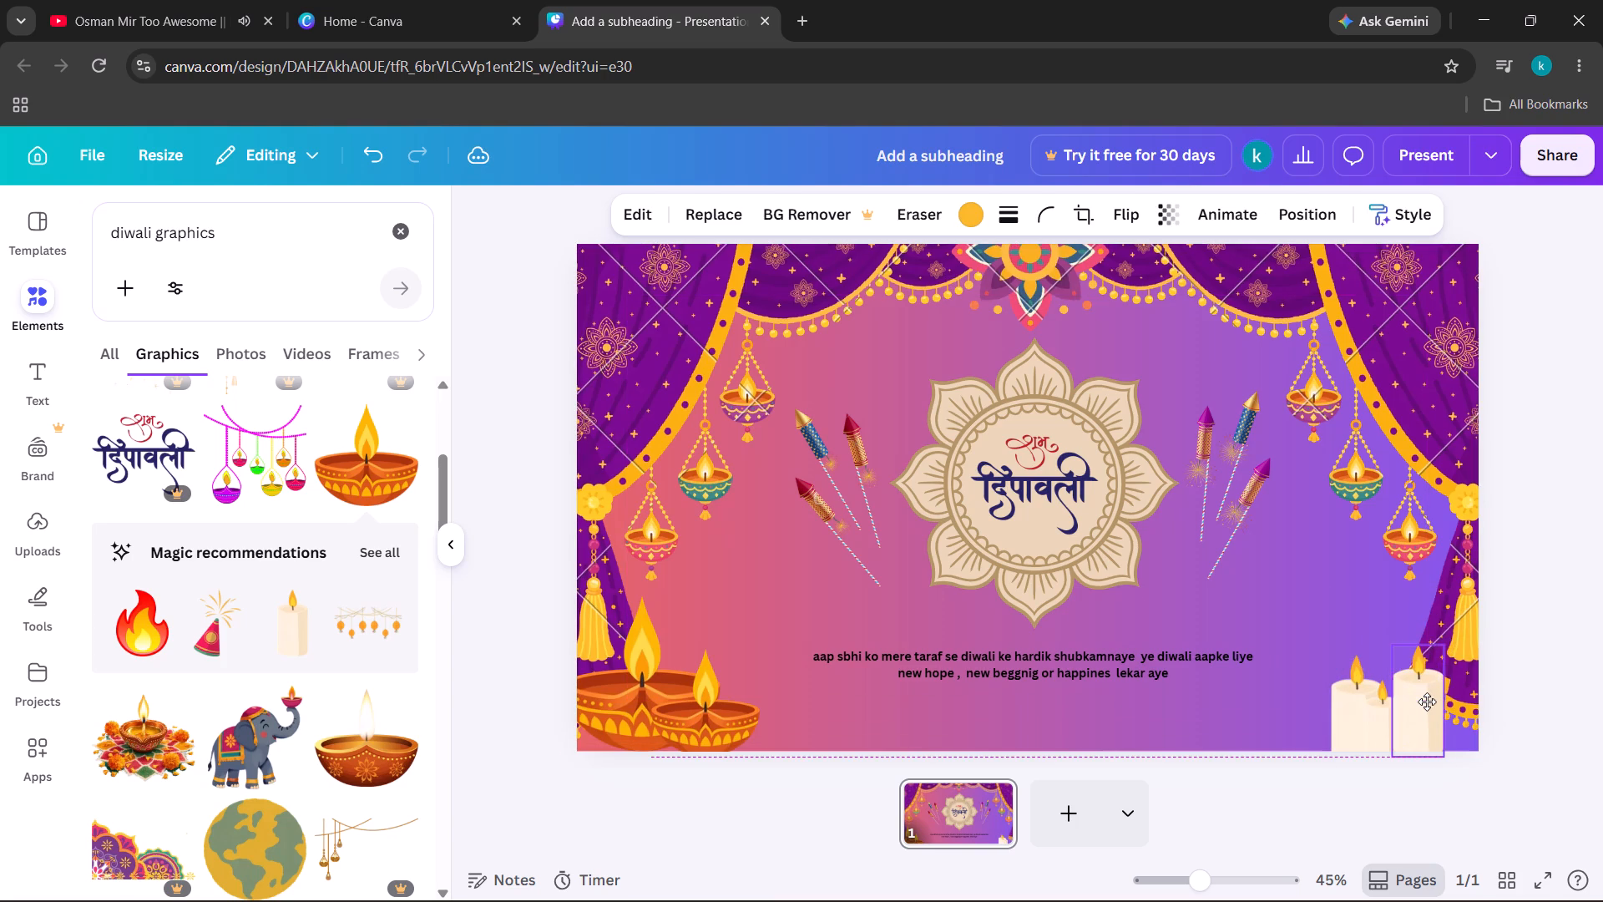
pyautogui.moveTo(1427, 702); pyautogui.dragTo(1430, 702)
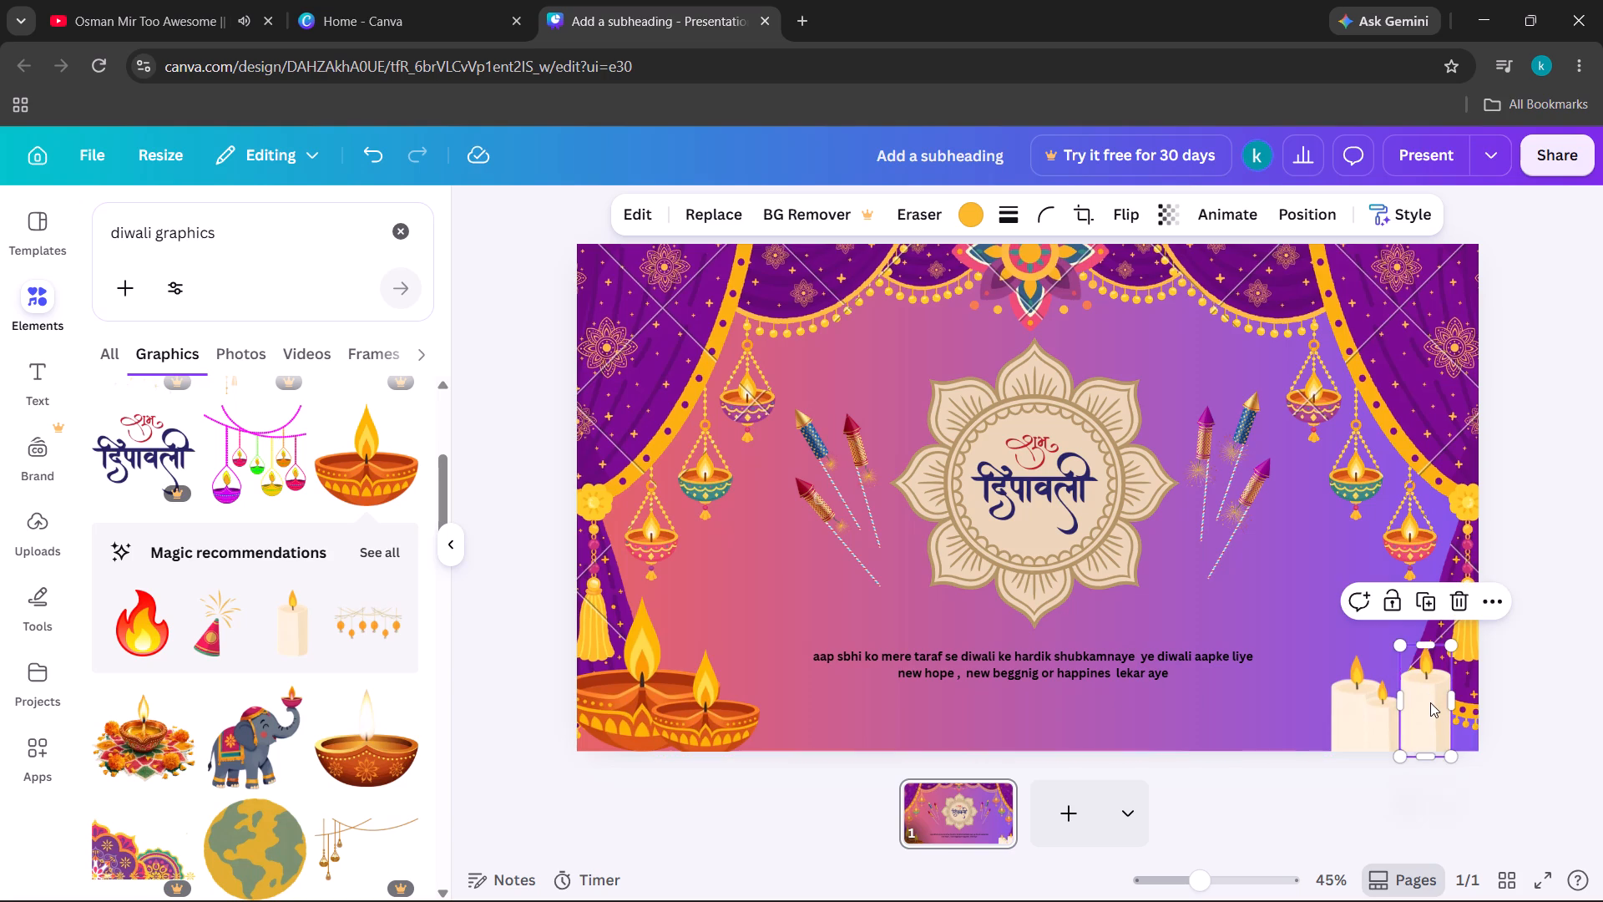
pyautogui.moveTo(1427, 704); pyautogui.dragTo(1419, 705)
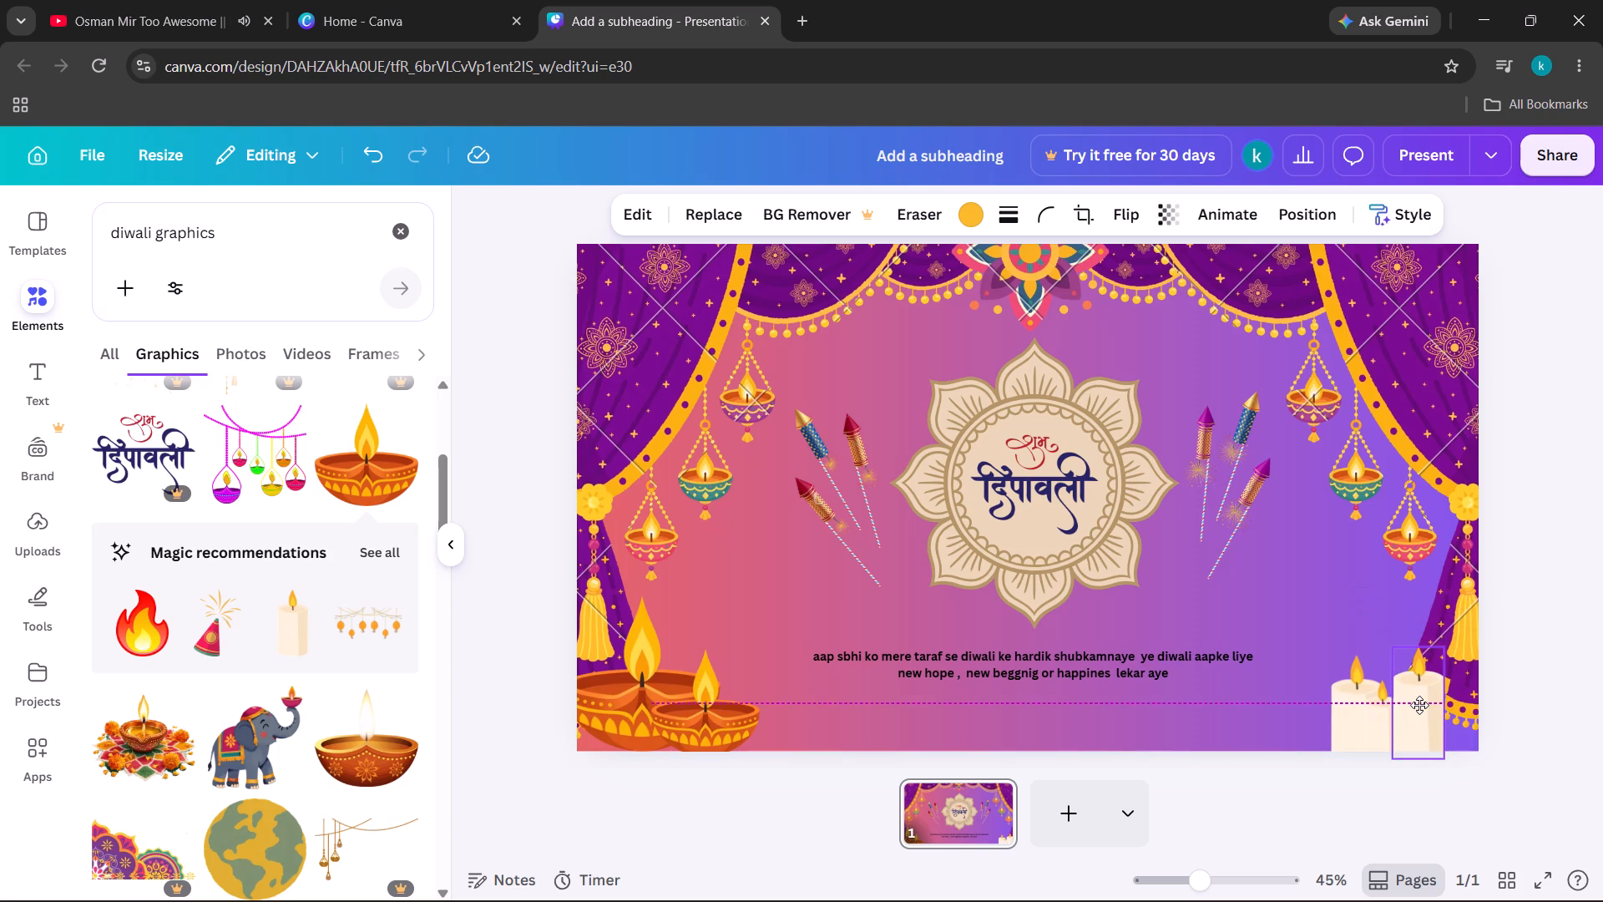
pyautogui.moveTo(1419, 705); pyautogui.dragTo(1418, 702)
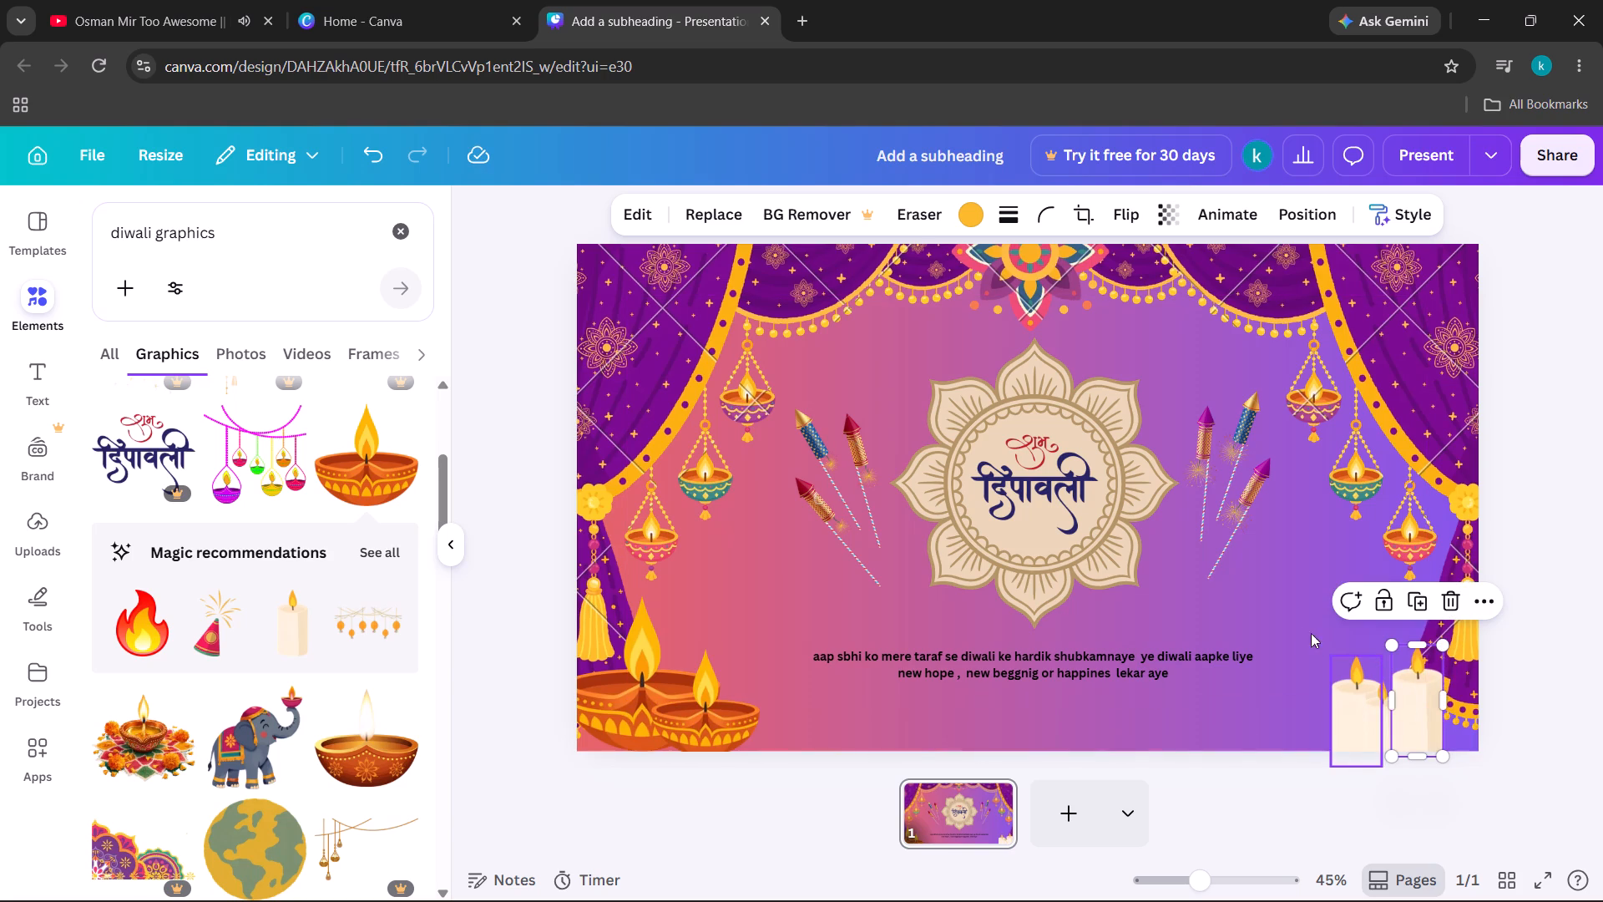
pyautogui.click(1302, 630)
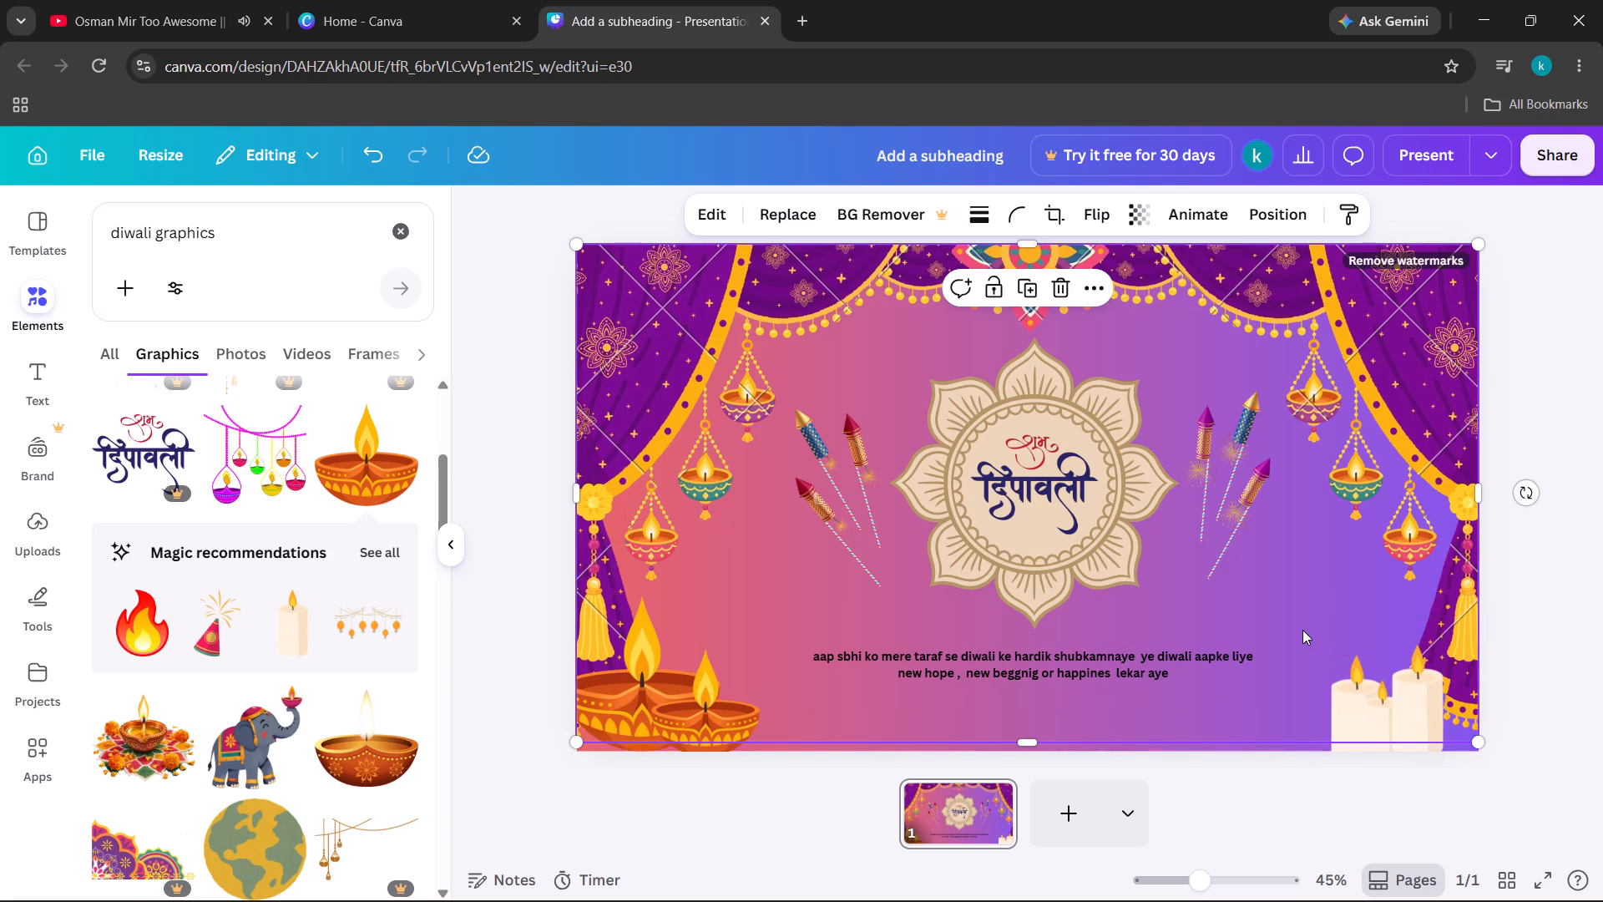
# Enlarge the new rightmost candle to about 124 wide by 270 high.
pyautogui.click(1412, 695)
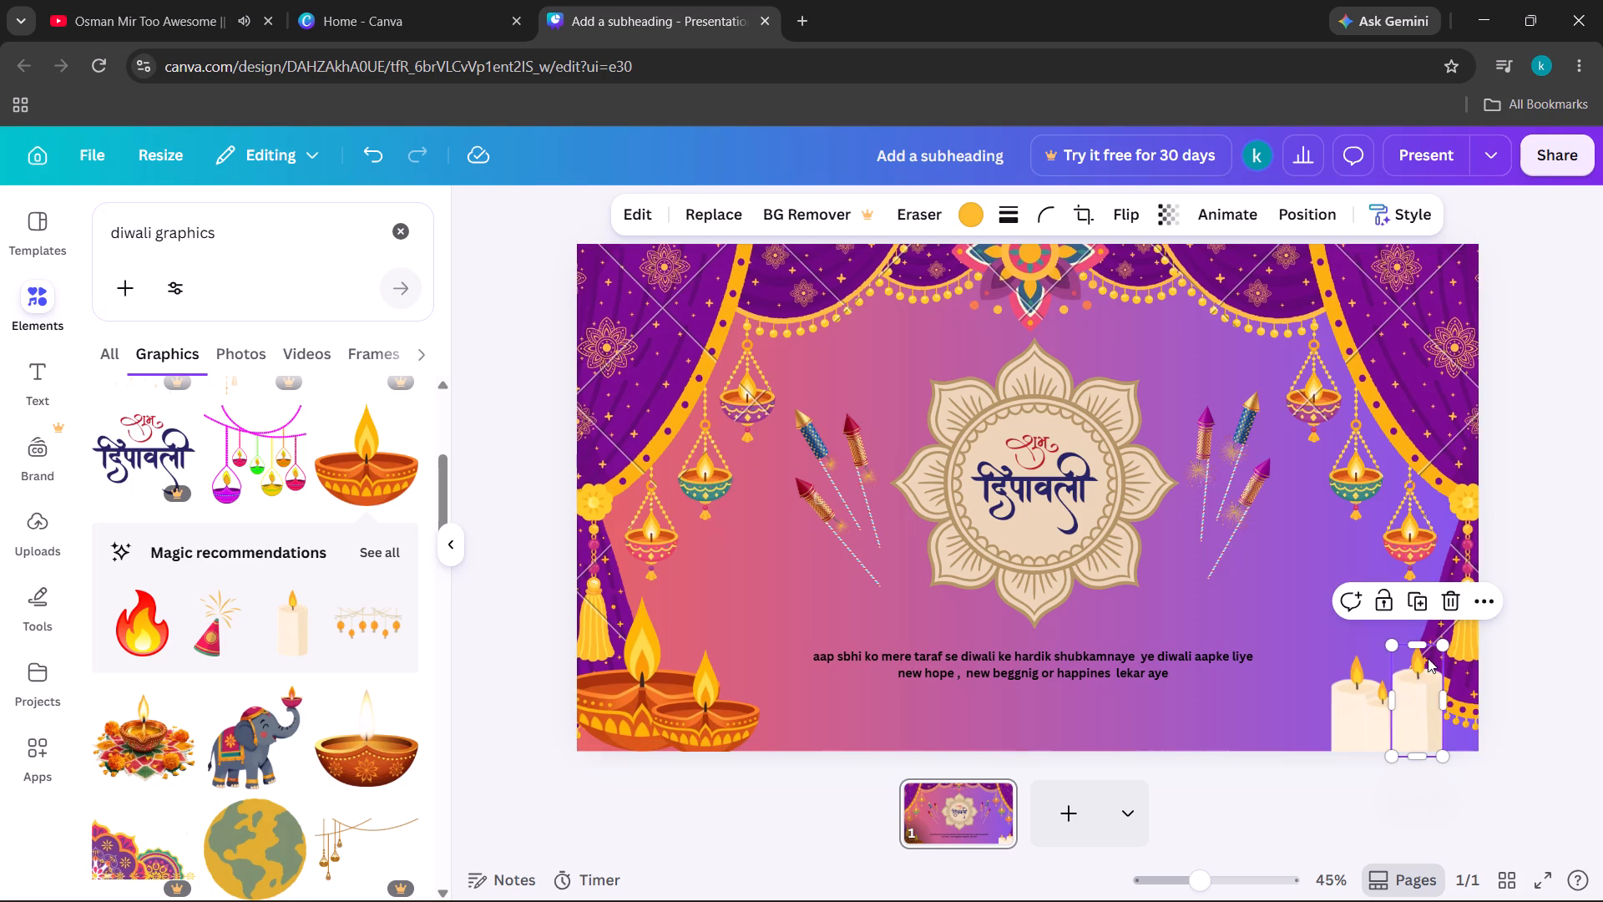
pyautogui.moveTo(1434, 648); pyautogui.dragTo(1435, 634)
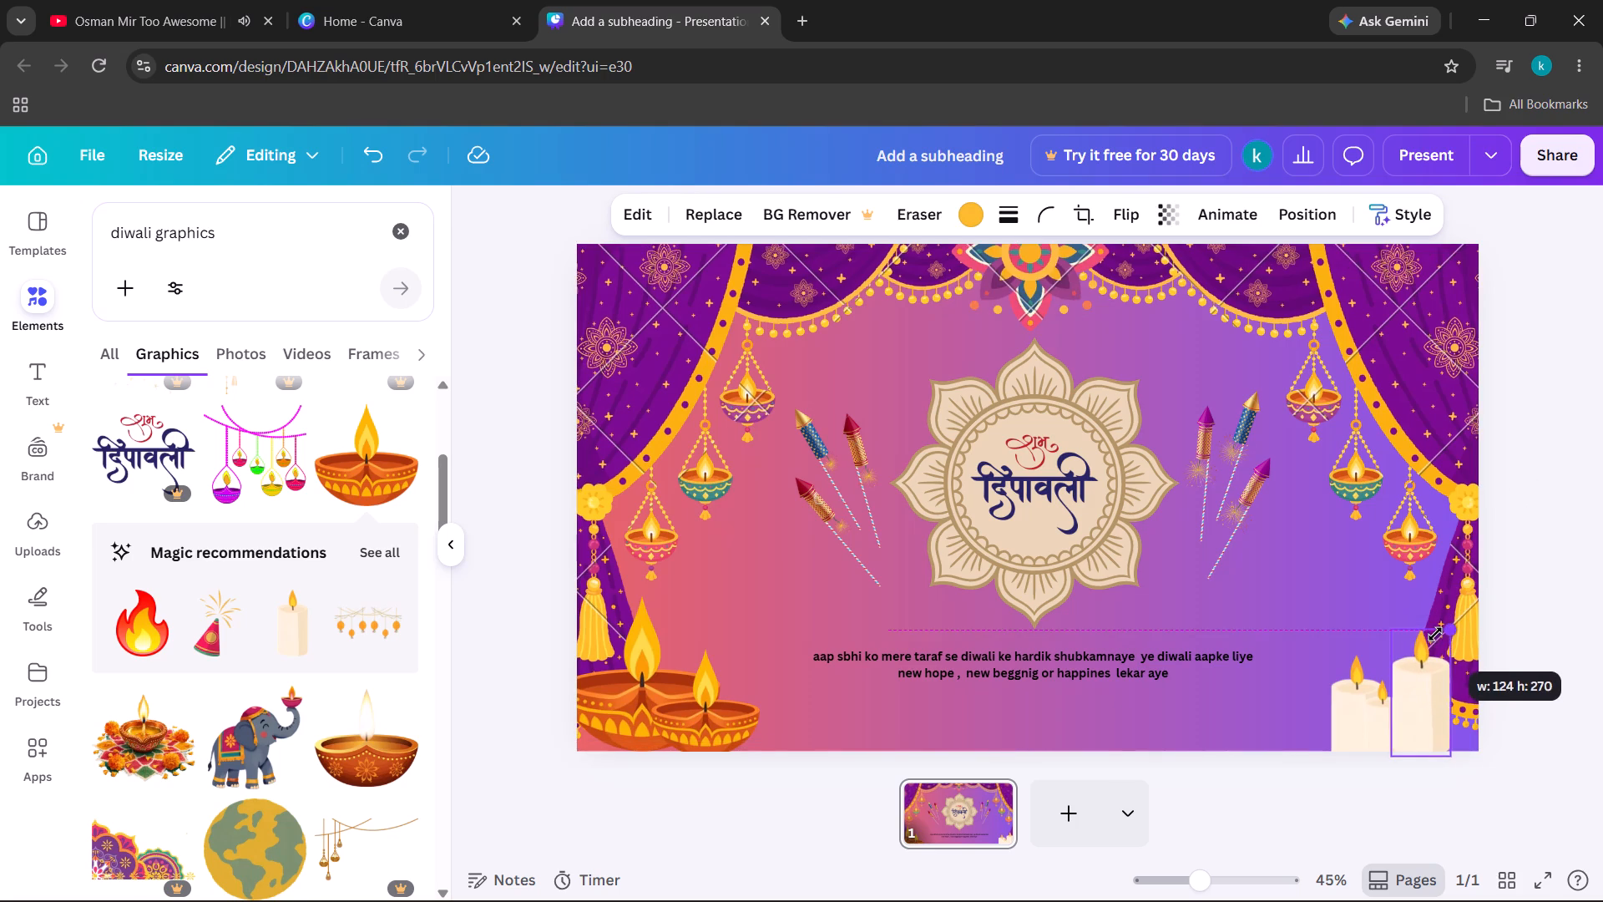
pyautogui.moveTo(1435, 634); pyautogui.dragTo(1436, 634)
pyautogui.click(1313, 631)
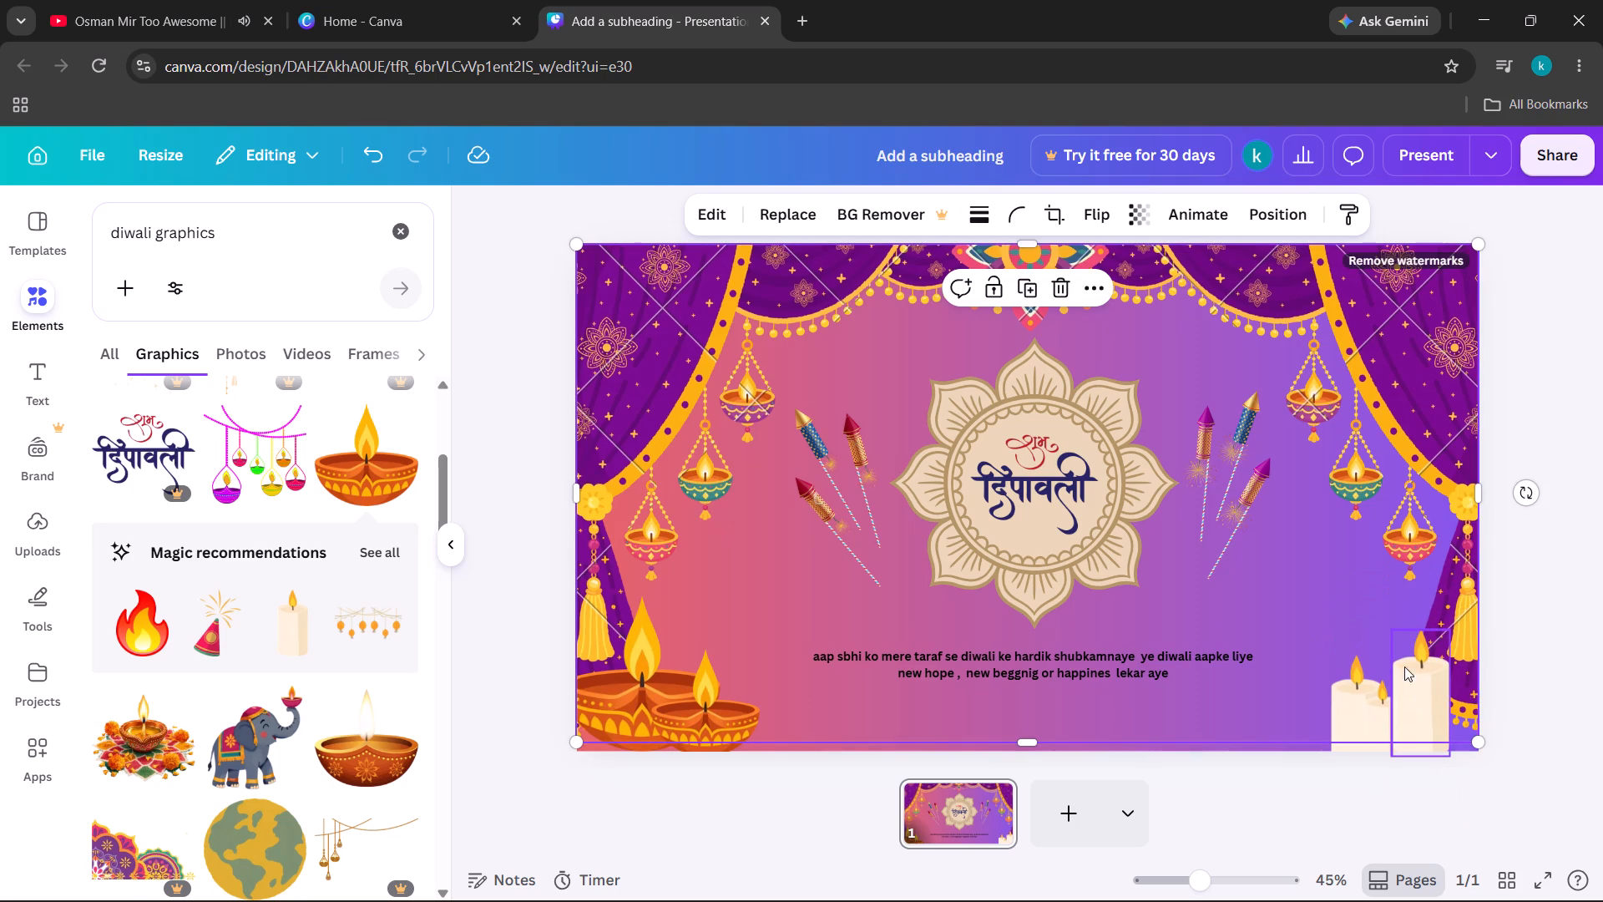
# Duplicate the enlarged candle, enlarge the copy slightly, and stand it in the bottom-right corner, partly past the slide's right edge.
pyautogui.click(1428, 699)
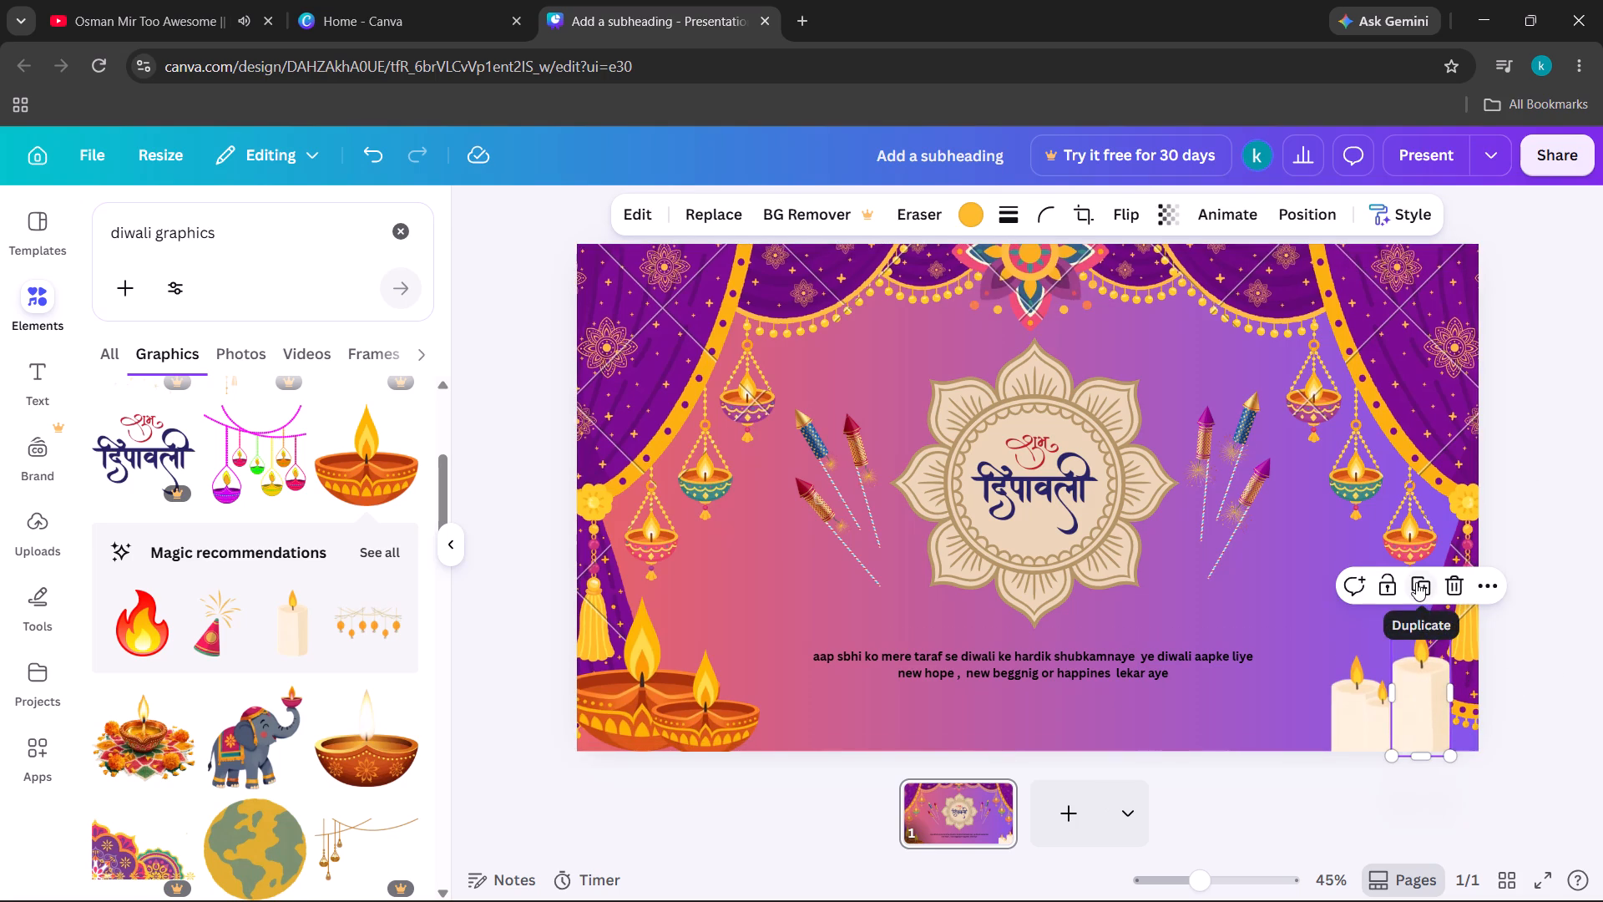
pyautogui.click(1416, 582)
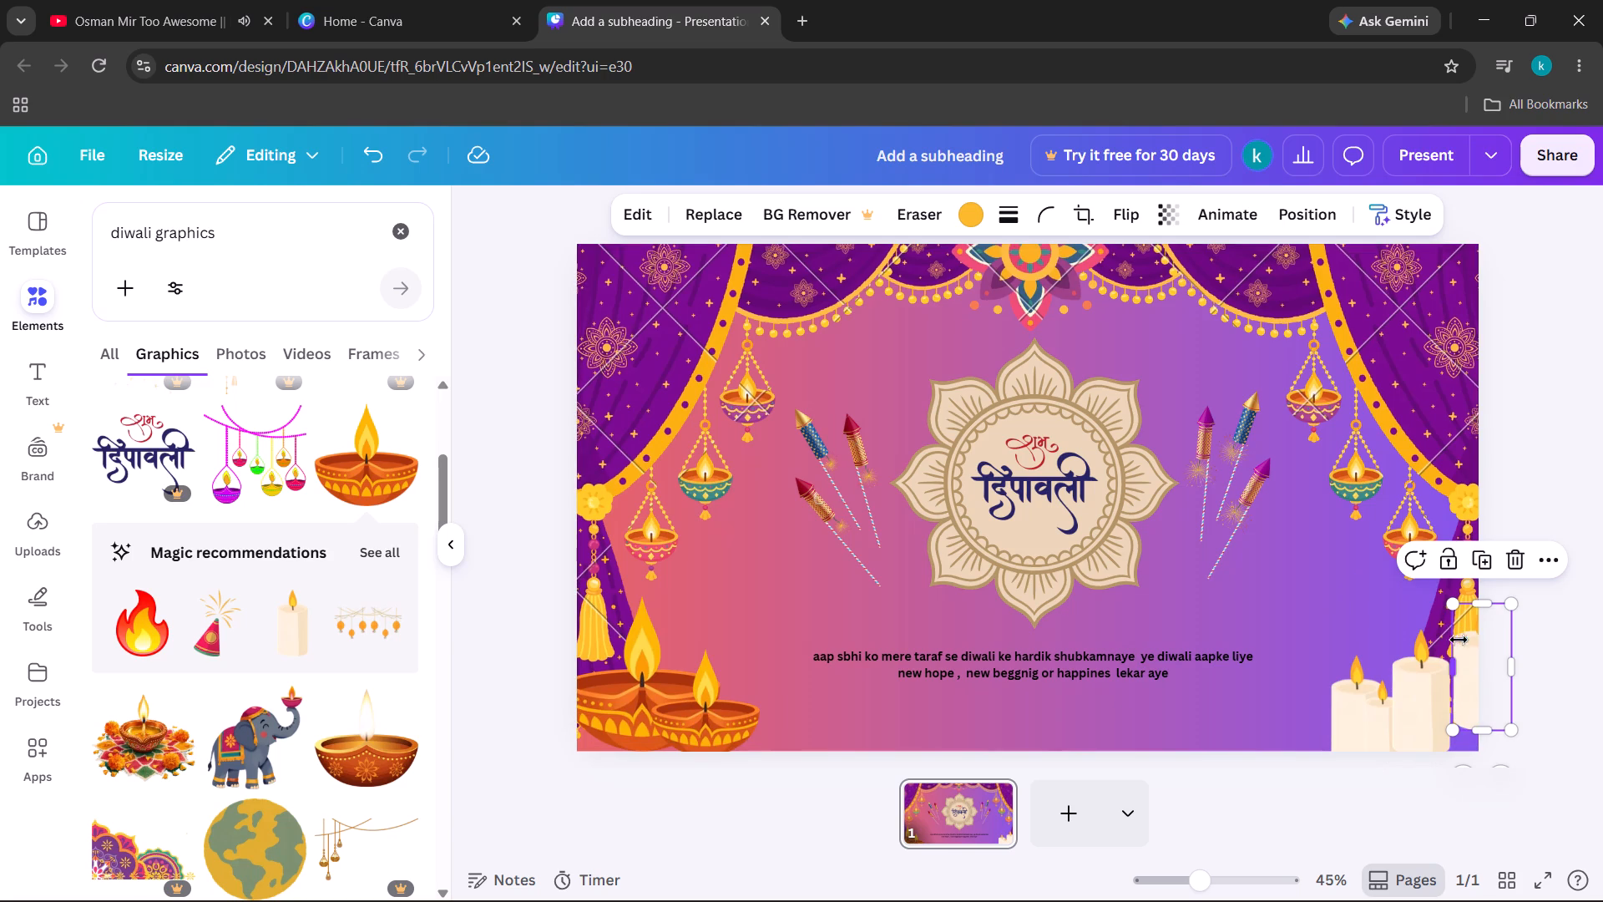
pyautogui.moveTo(1454, 605); pyautogui.dragTo(1444, 593)
pyautogui.moveTo(1473, 632); pyautogui.dragTo(1469, 656)
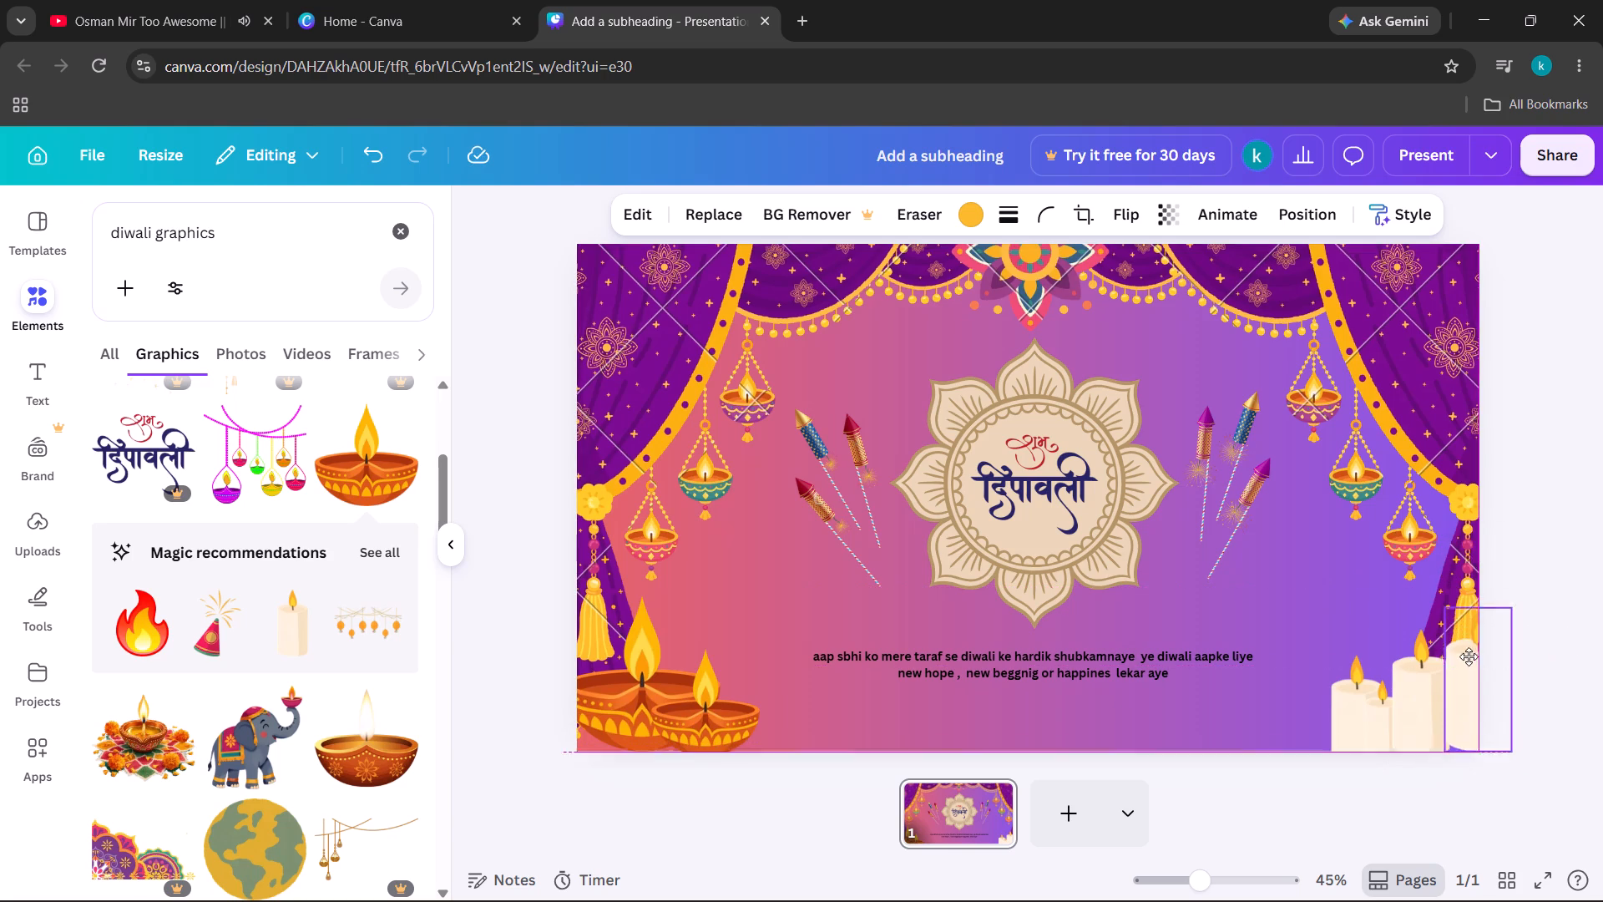
pyautogui.moveTo(1469, 656); pyautogui.dragTo(1459, 661)
pyautogui.click(1415, 674)
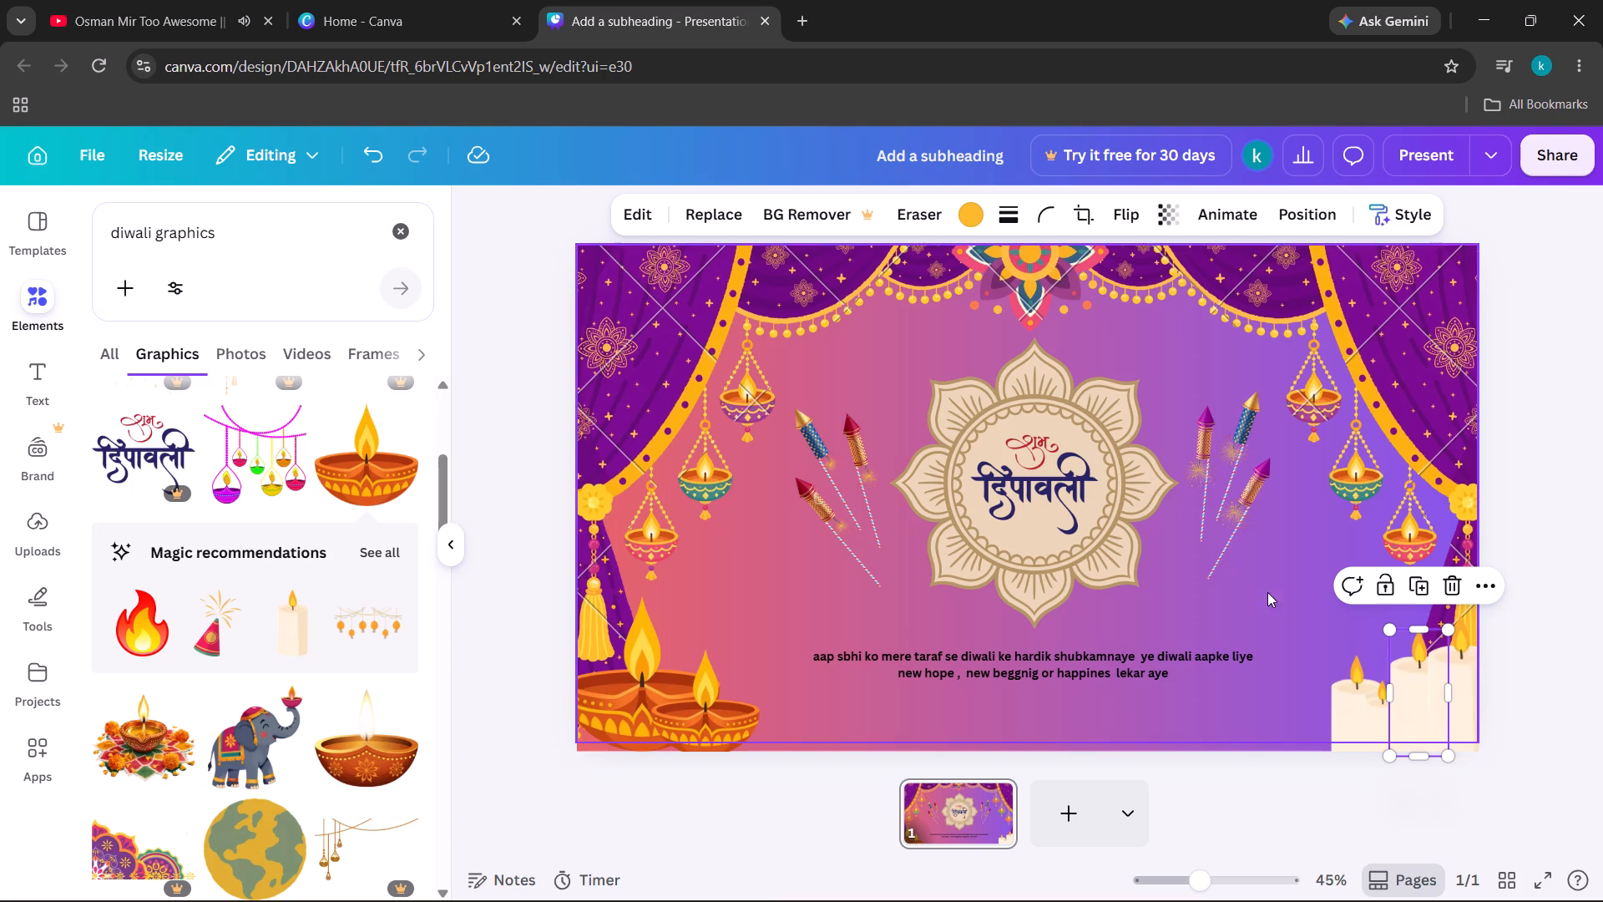
pyautogui.click(1246, 585)
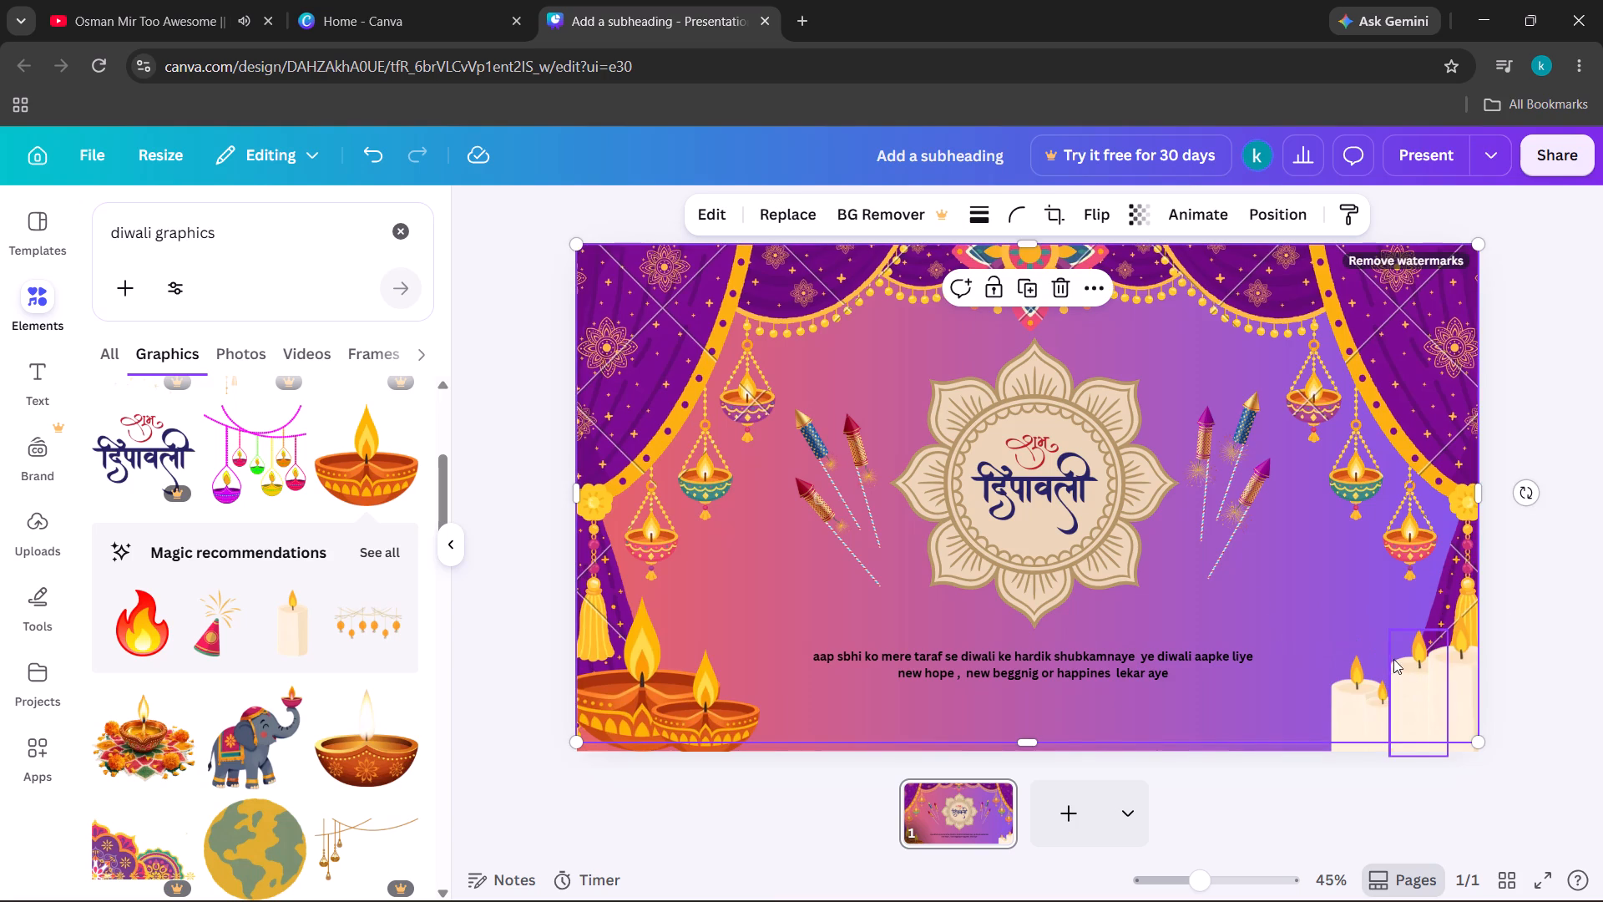
pyautogui.click(1439, 664)
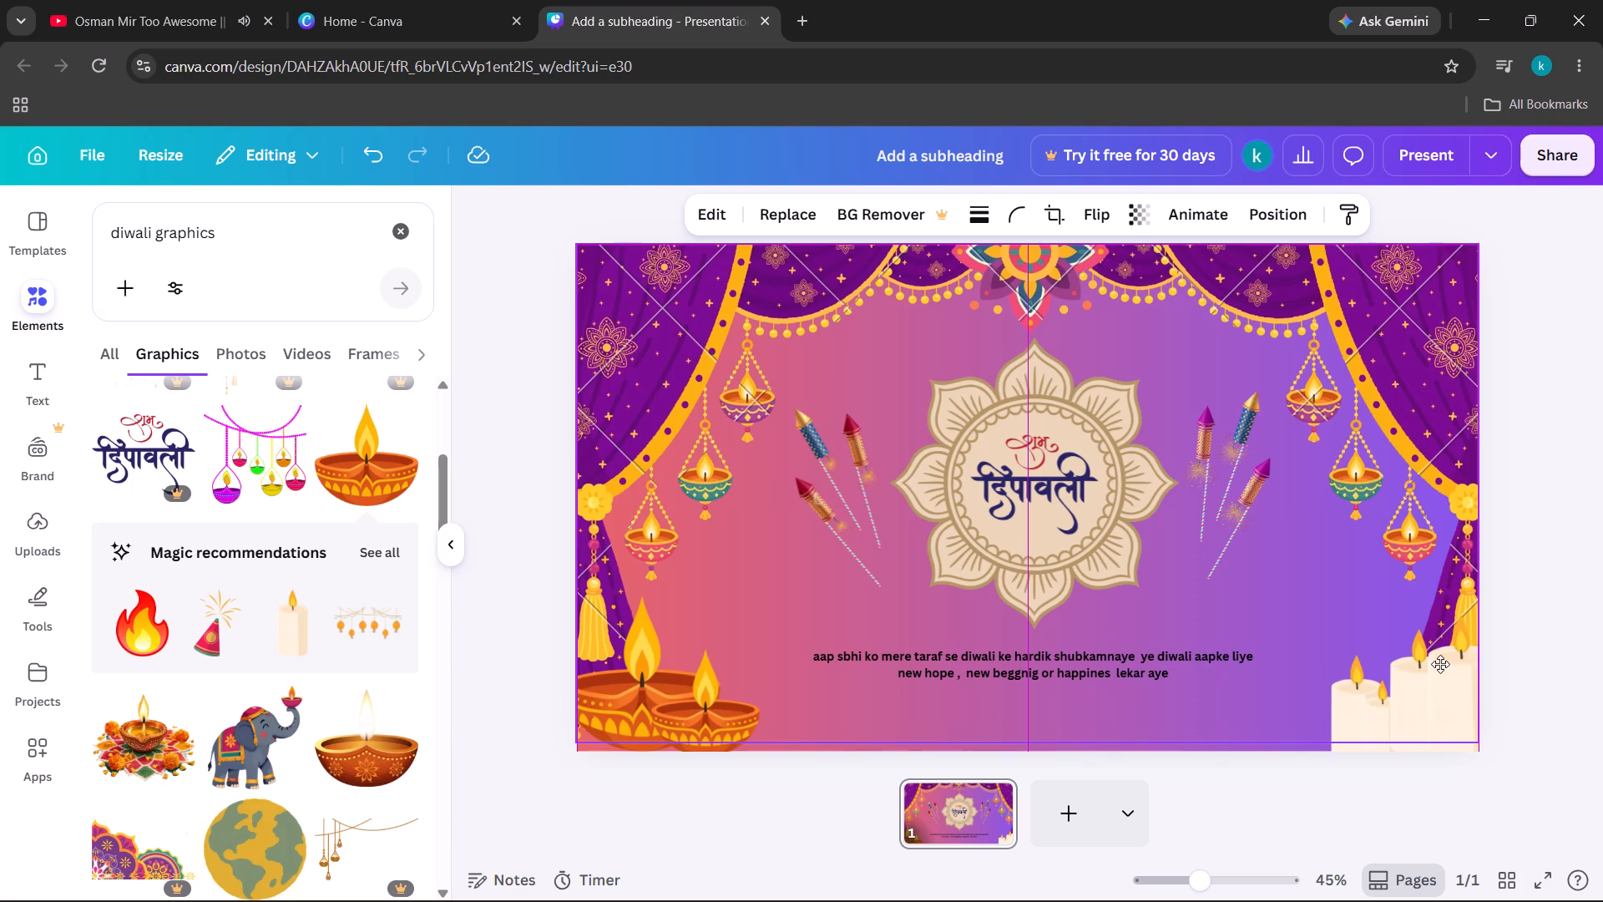
pyautogui.click(1515, 611)
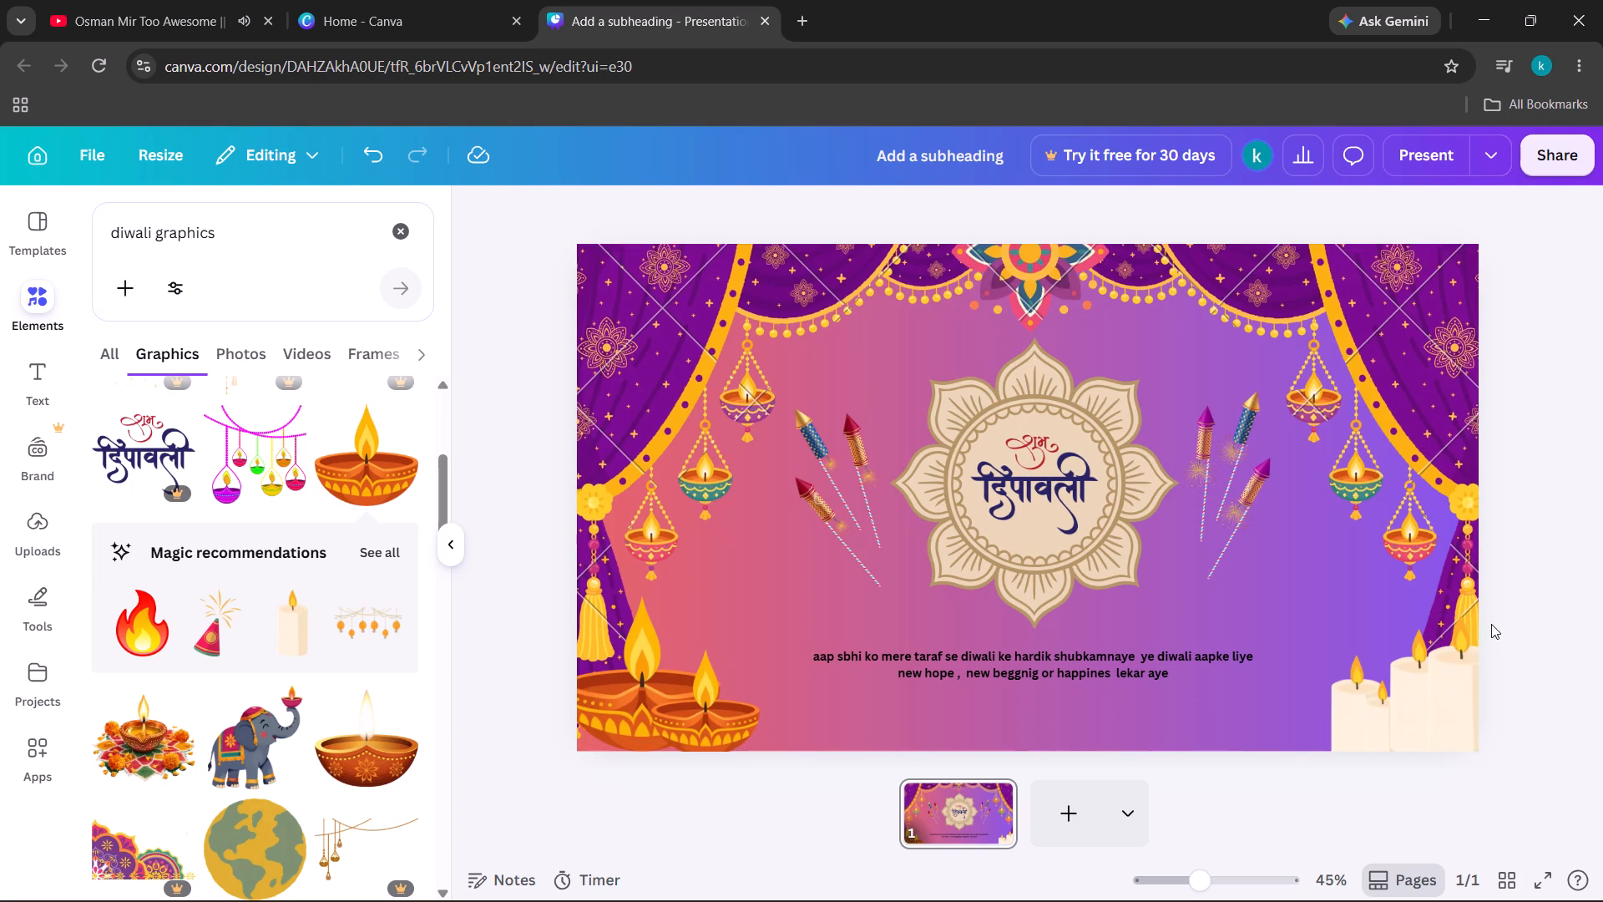
pyautogui.moveTo(1451, 663); pyautogui.dragTo(1450, 655)
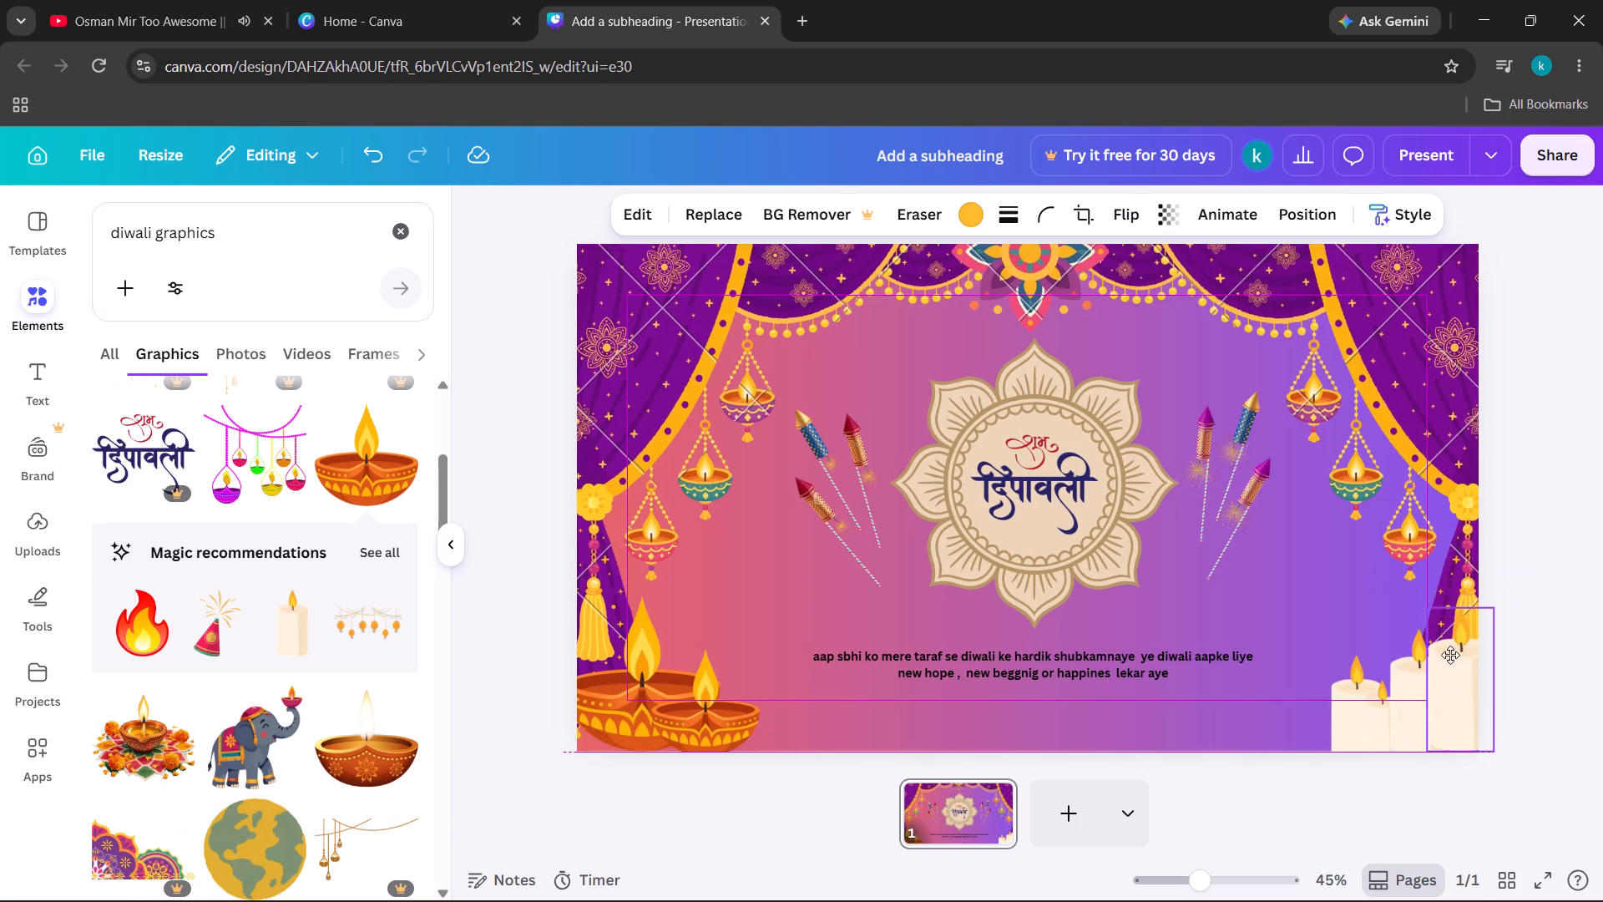
pyautogui.moveTo(1450, 655); pyautogui.dragTo(1450, 656)
pyautogui.moveTo(1450, 656); pyautogui.dragTo(1451, 656)
pyautogui.click(1545, 665)
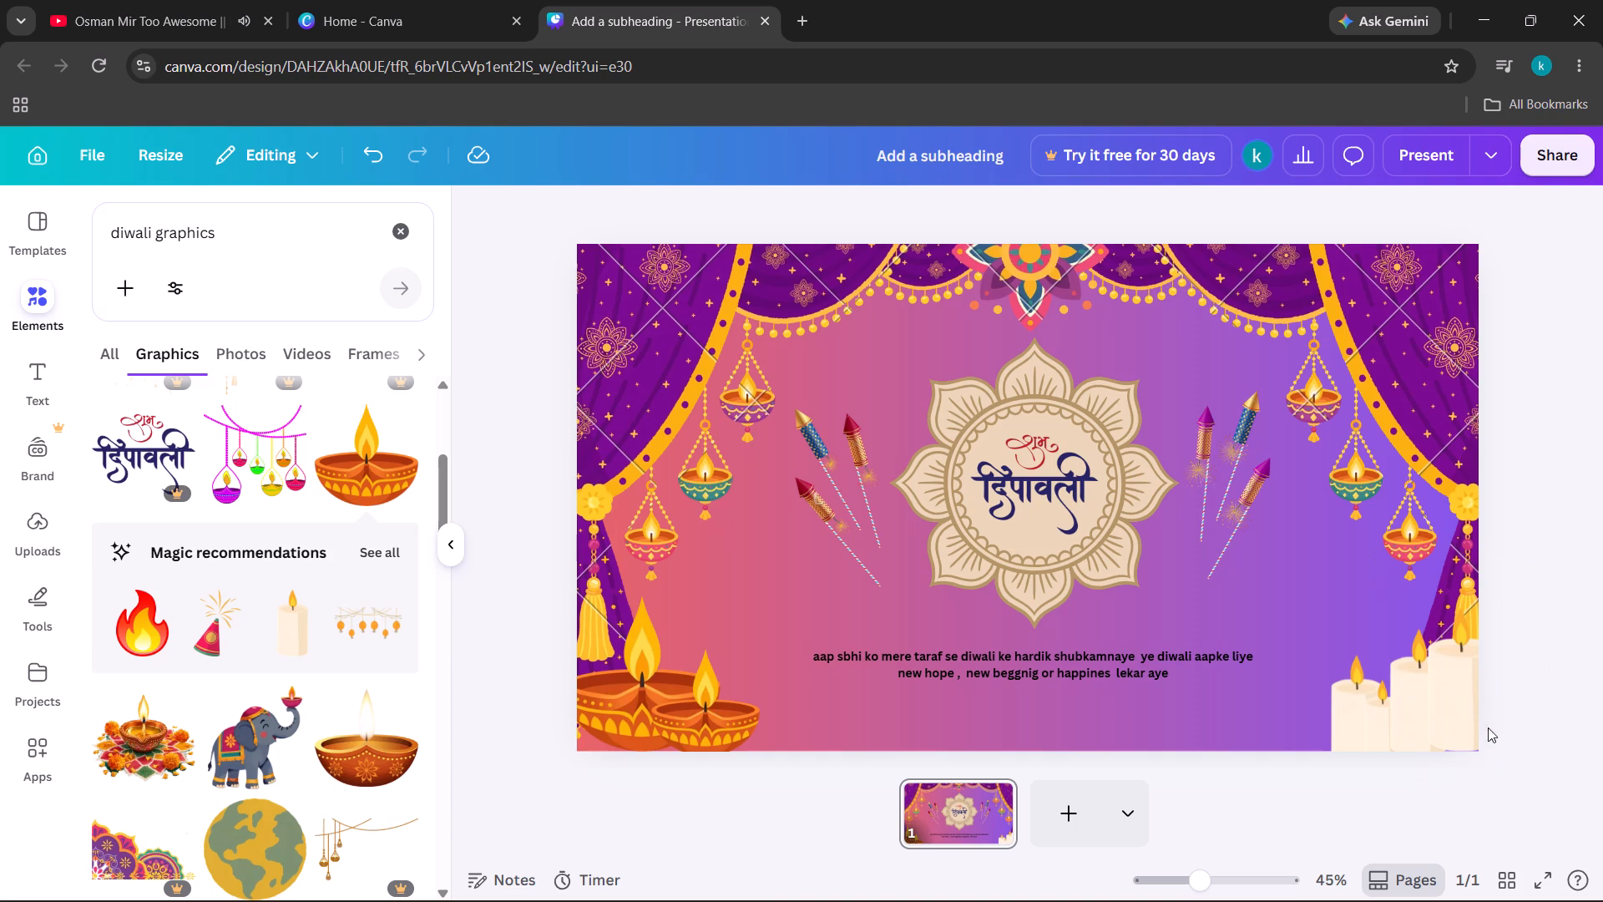
# Delete the candle just left of the tall corner candle.
pyautogui.click(1424, 690)
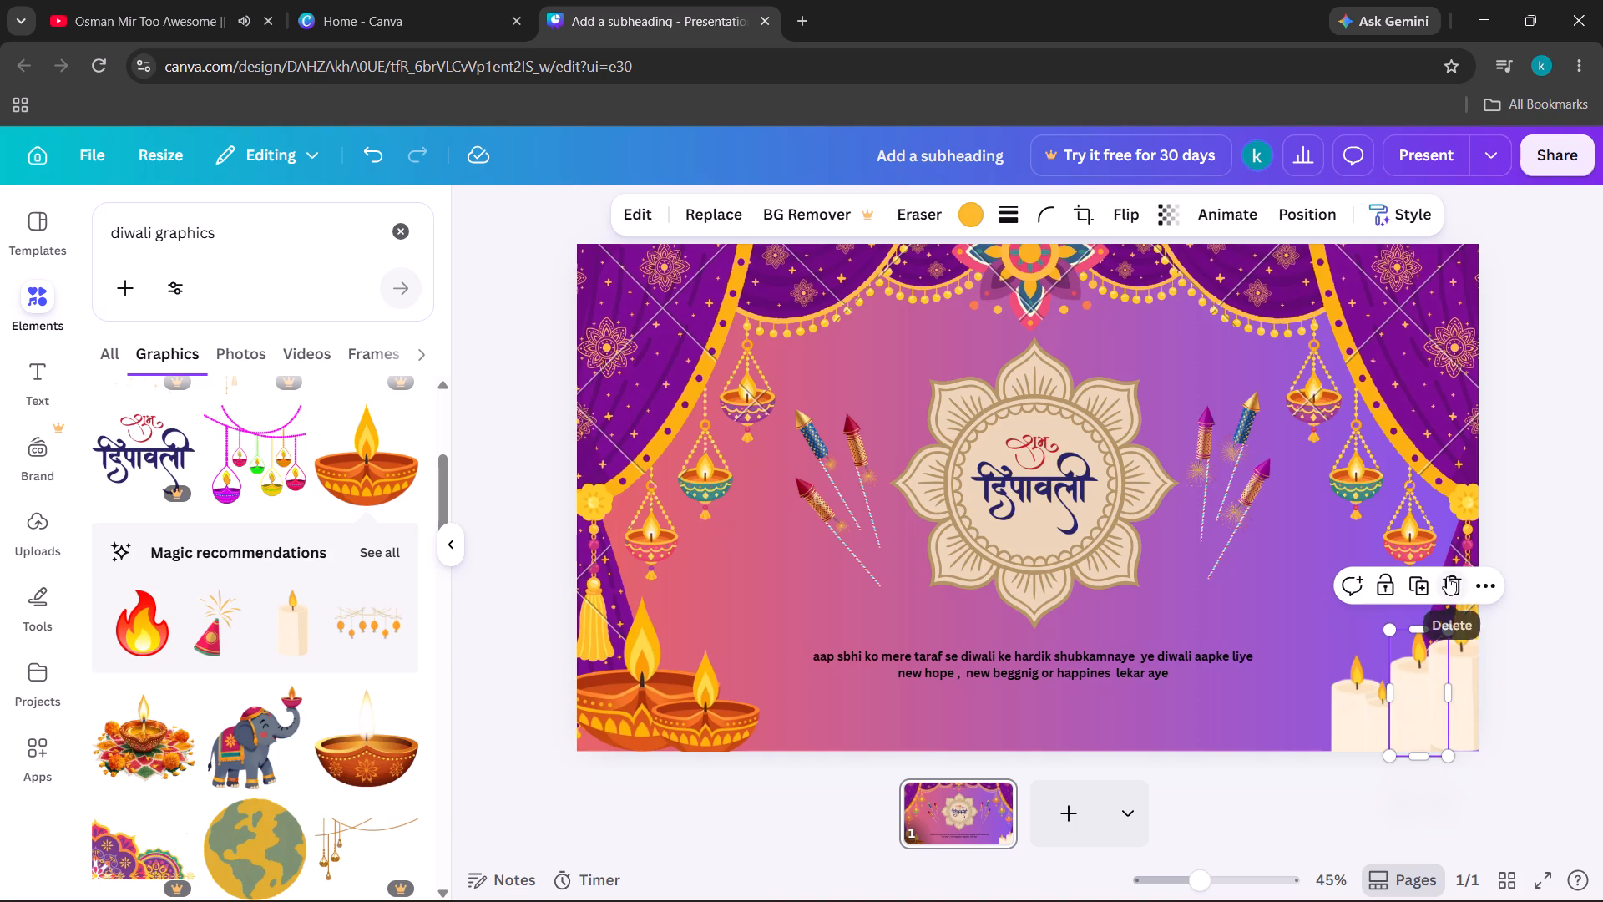
pyautogui.click(1451, 576)
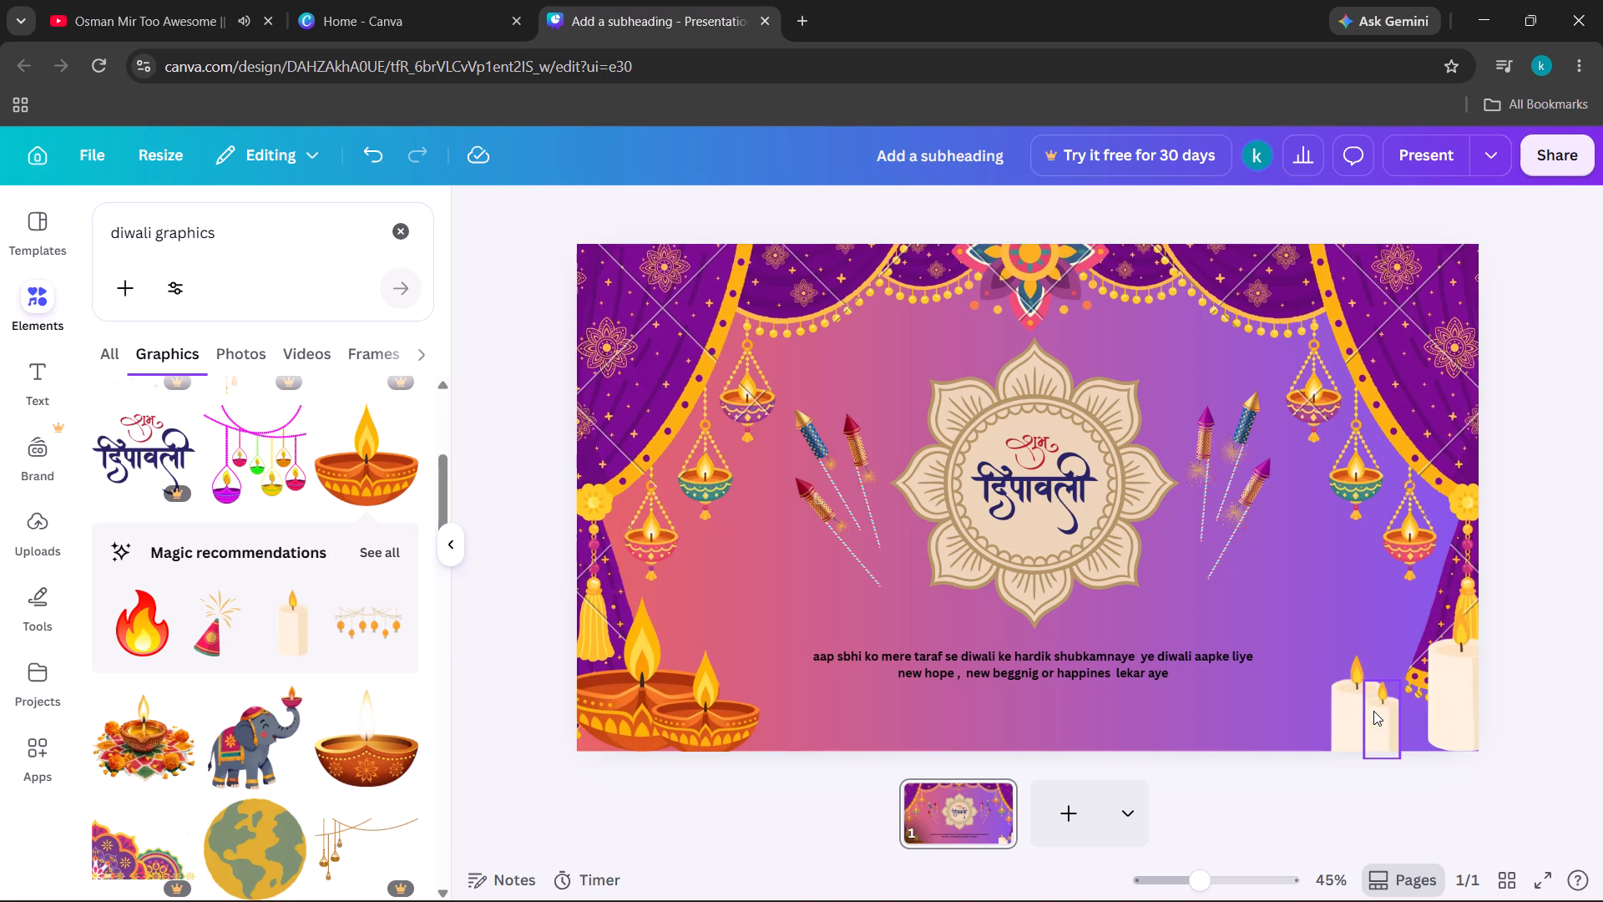
# Cluster the small and medium candles against the tall corner candle, overlapping along the bottom edge and rising in height toward the corner.
pyautogui.moveTo(1373, 711); pyautogui.dragTo(1423, 712)
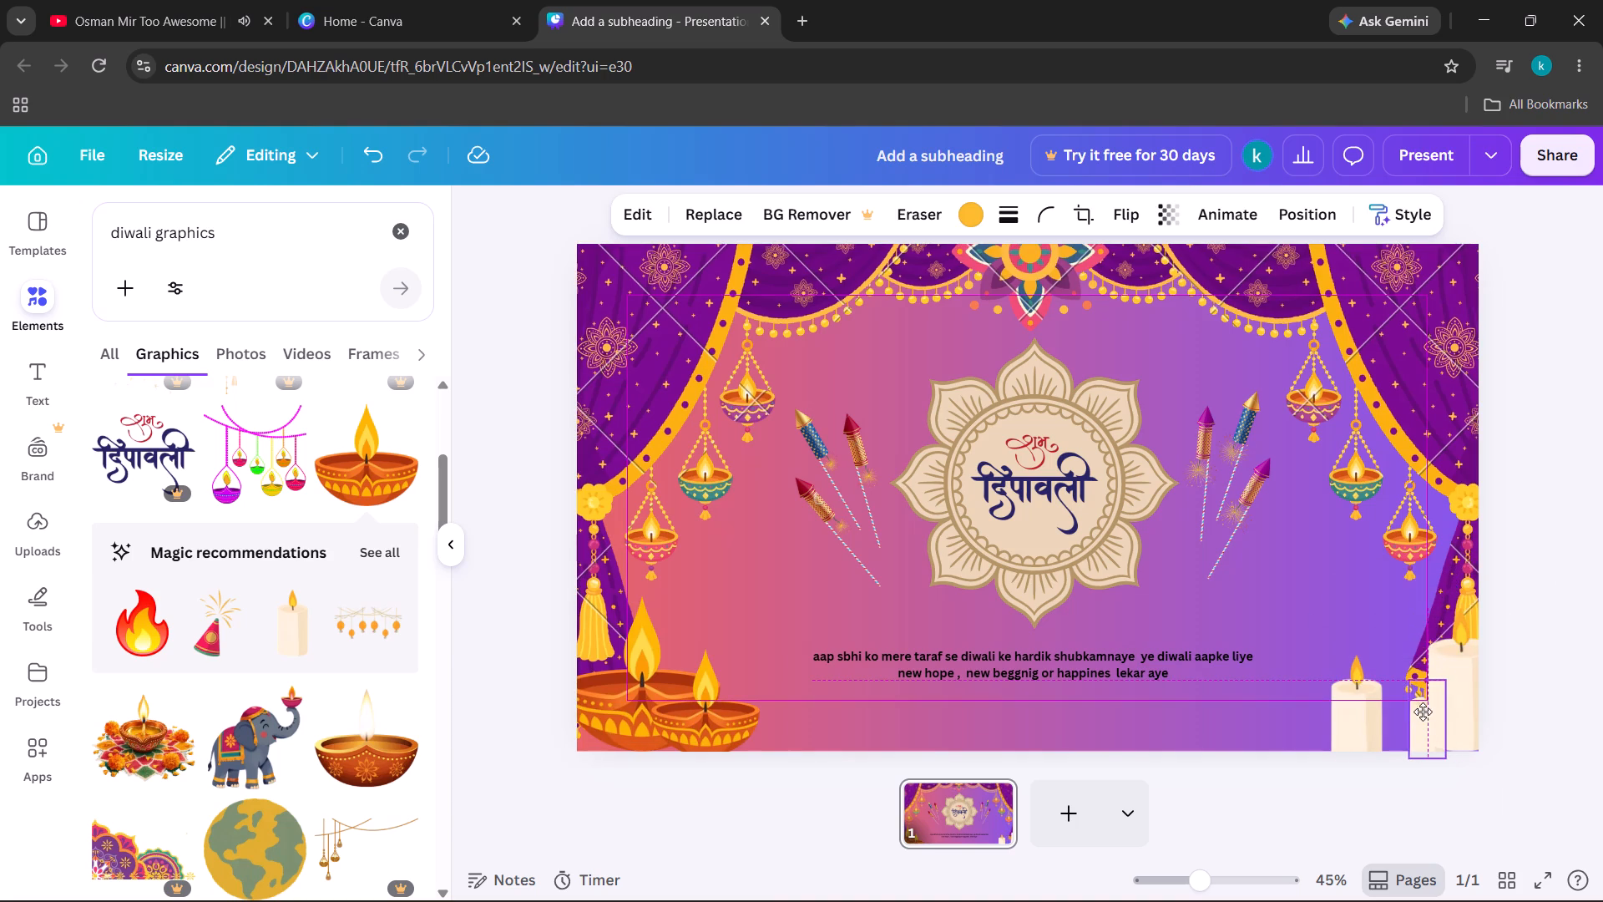
pyautogui.moveTo(1423, 712); pyautogui.dragTo(1422, 693)
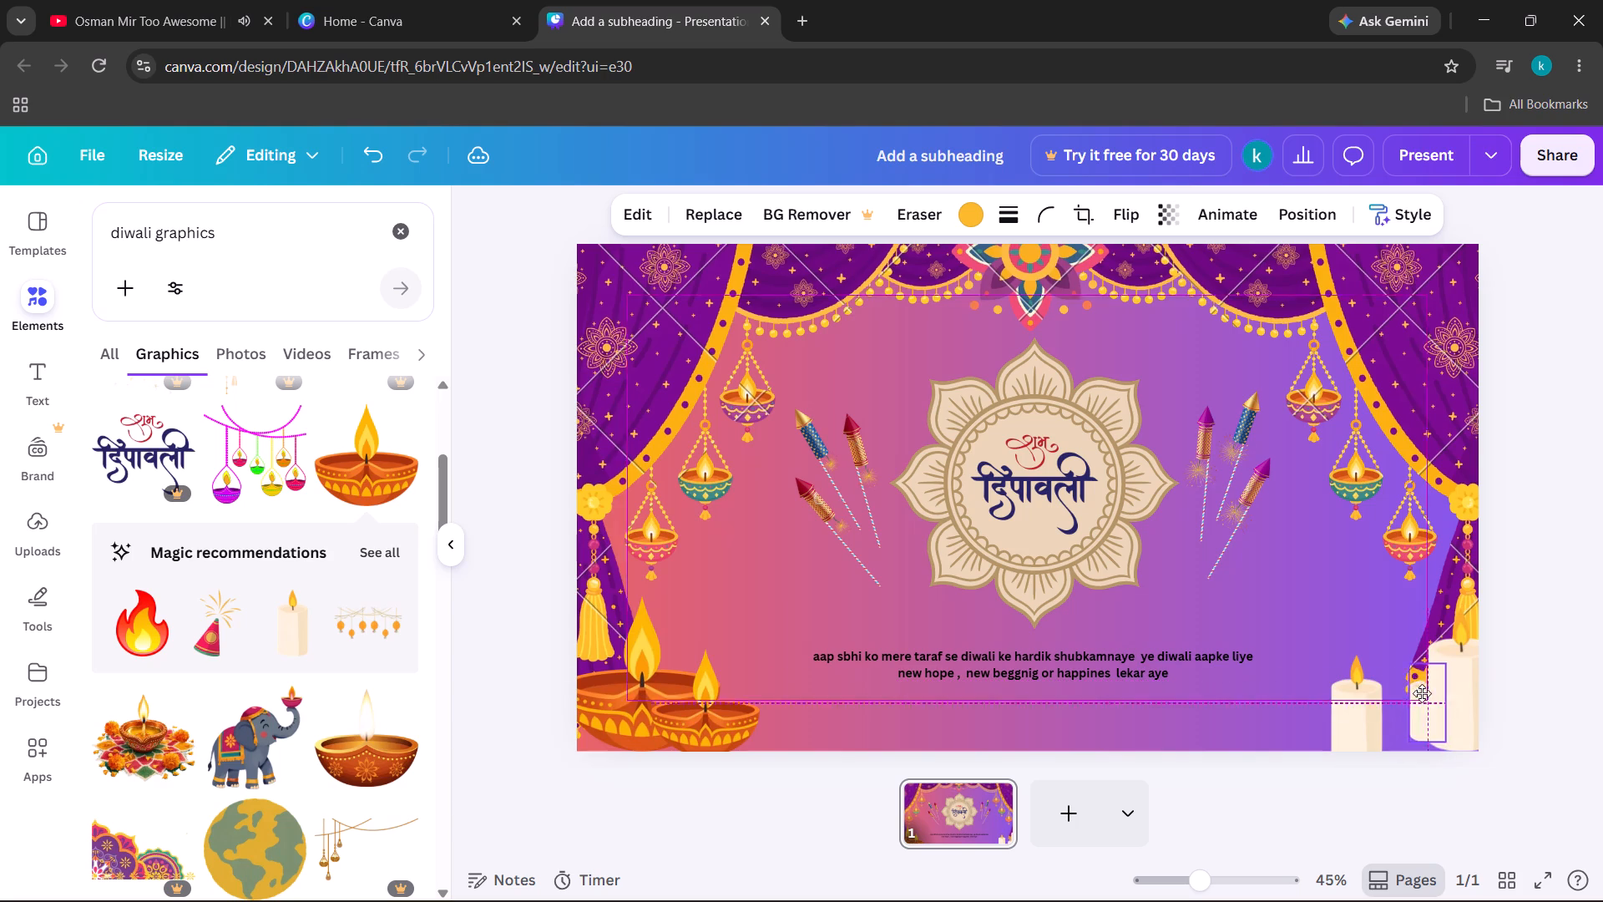
pyautogui.moveTo(1422, 693); pyautogui.dragTo(1432, 713)
pyautogui.click(1432, 713)
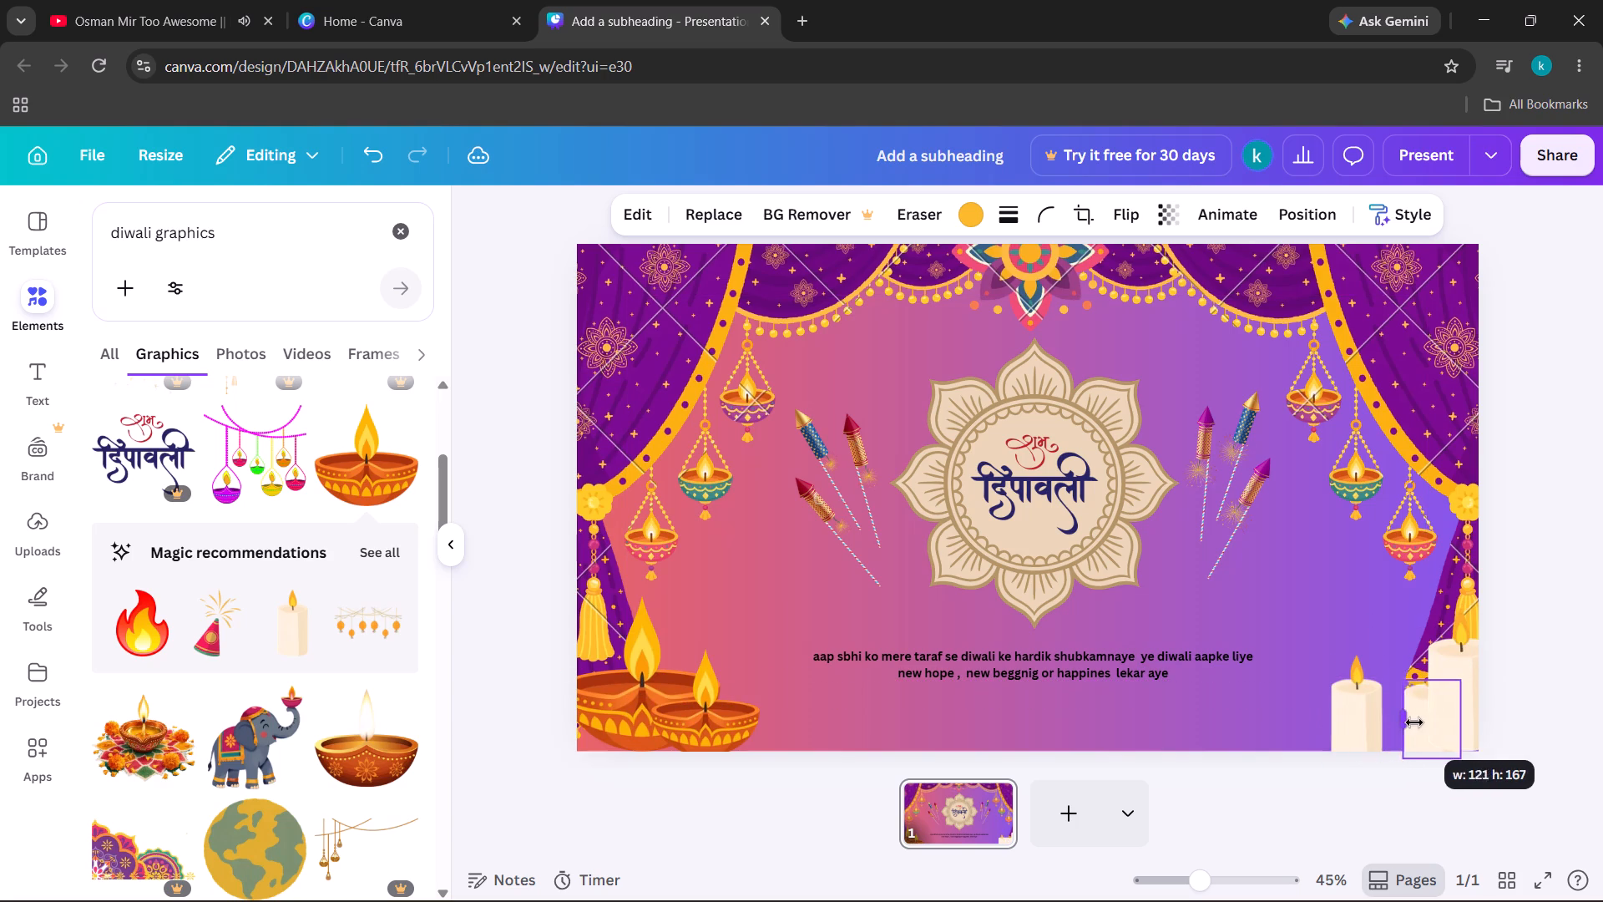
pyautogui.moveTo(1447, 712); pyautogui.dragTo(1439, 714)
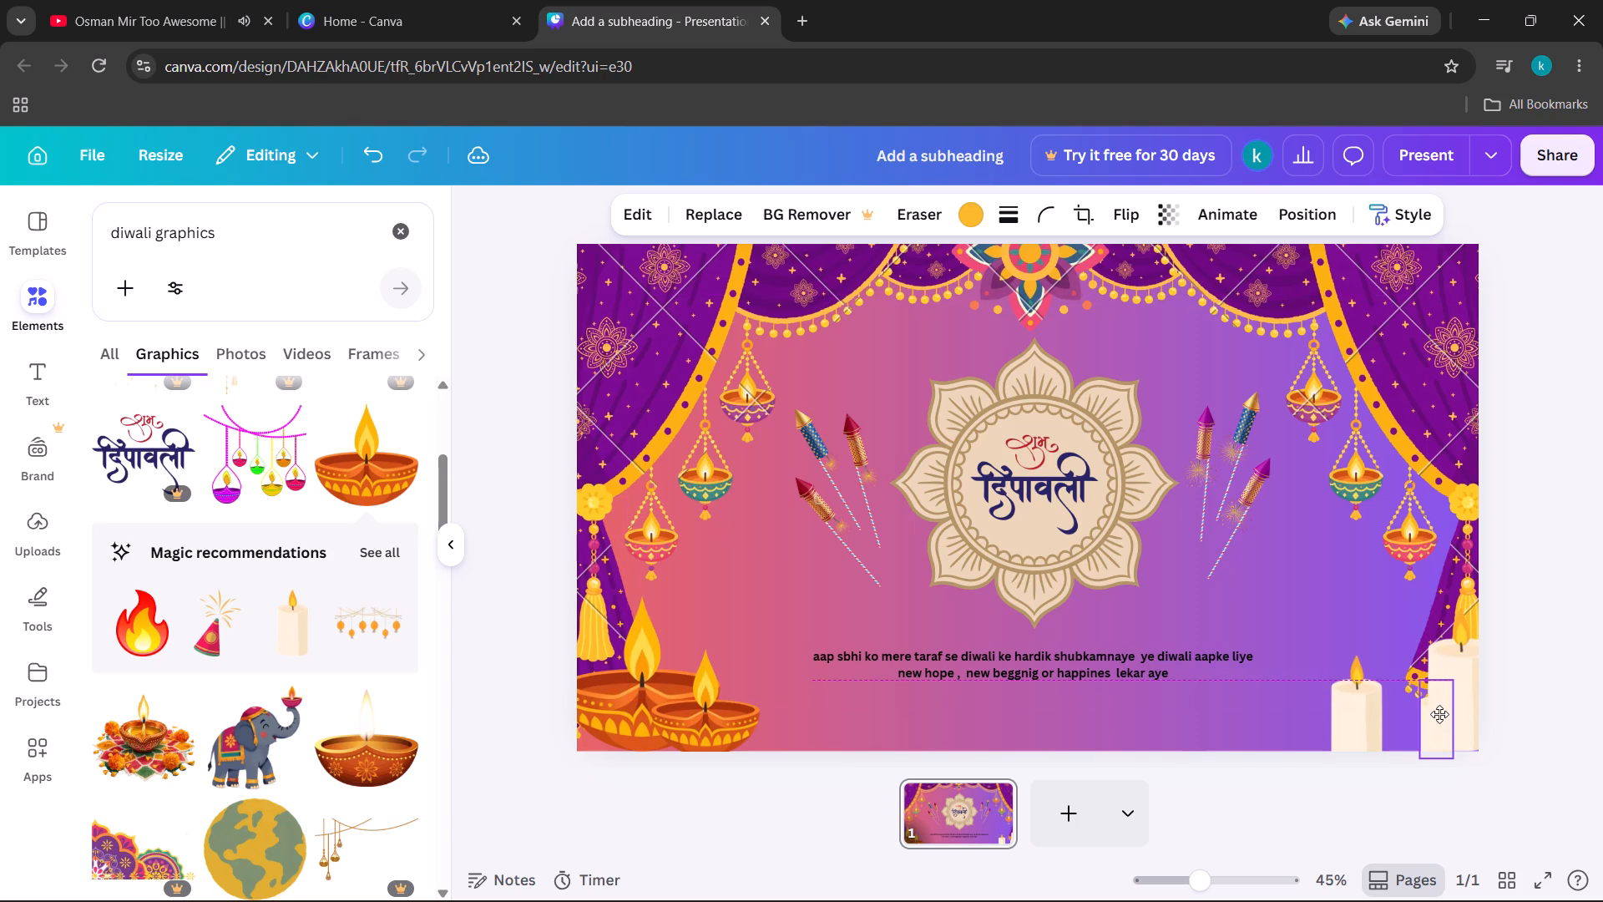
pyautogui.moveTo(1439, 714); pyautogui.dragTo(1418, 716)
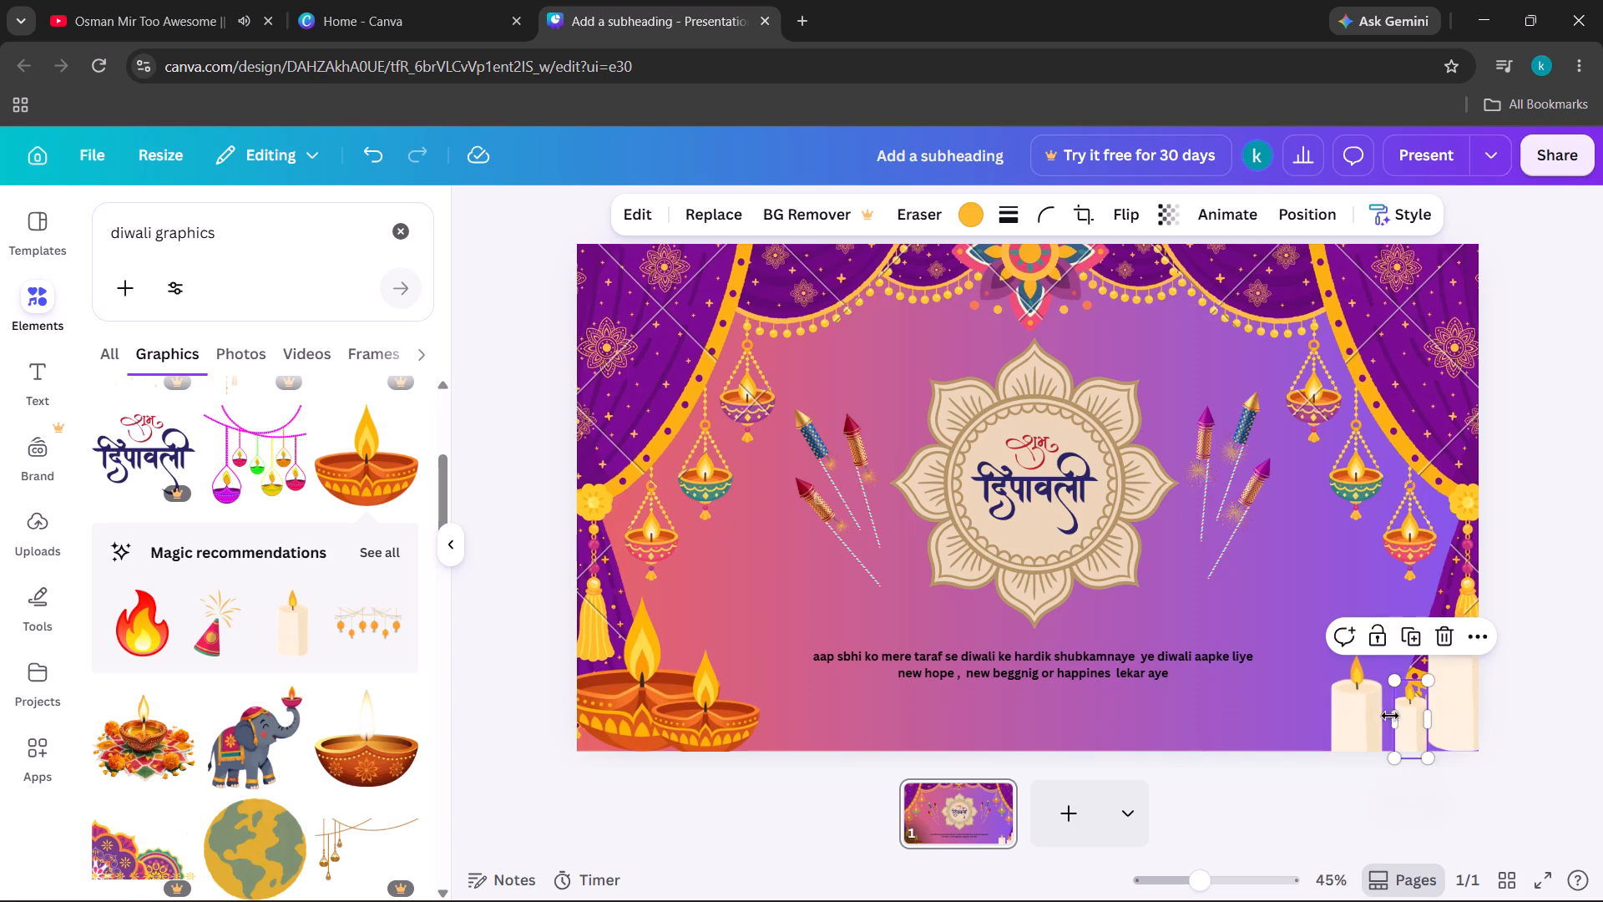
pyautogui.moveTo(1358, 718); pyautogui.dragTo(1376, 717)
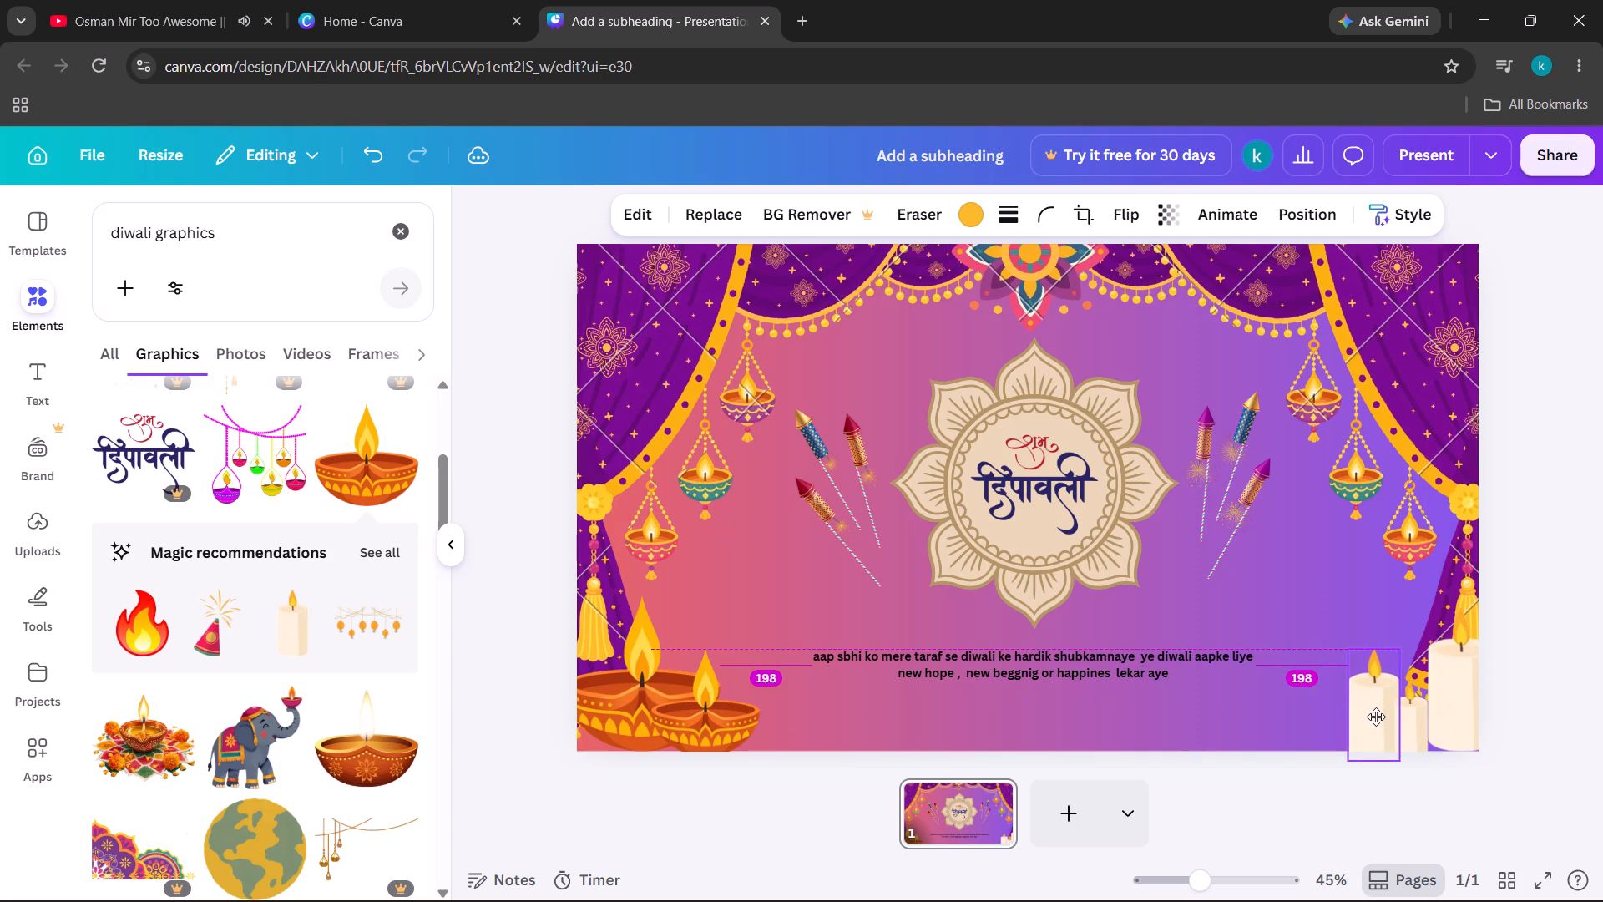
pyautogui.moveTo(1376, 717); pyautogui.dragTo(1418, 714)
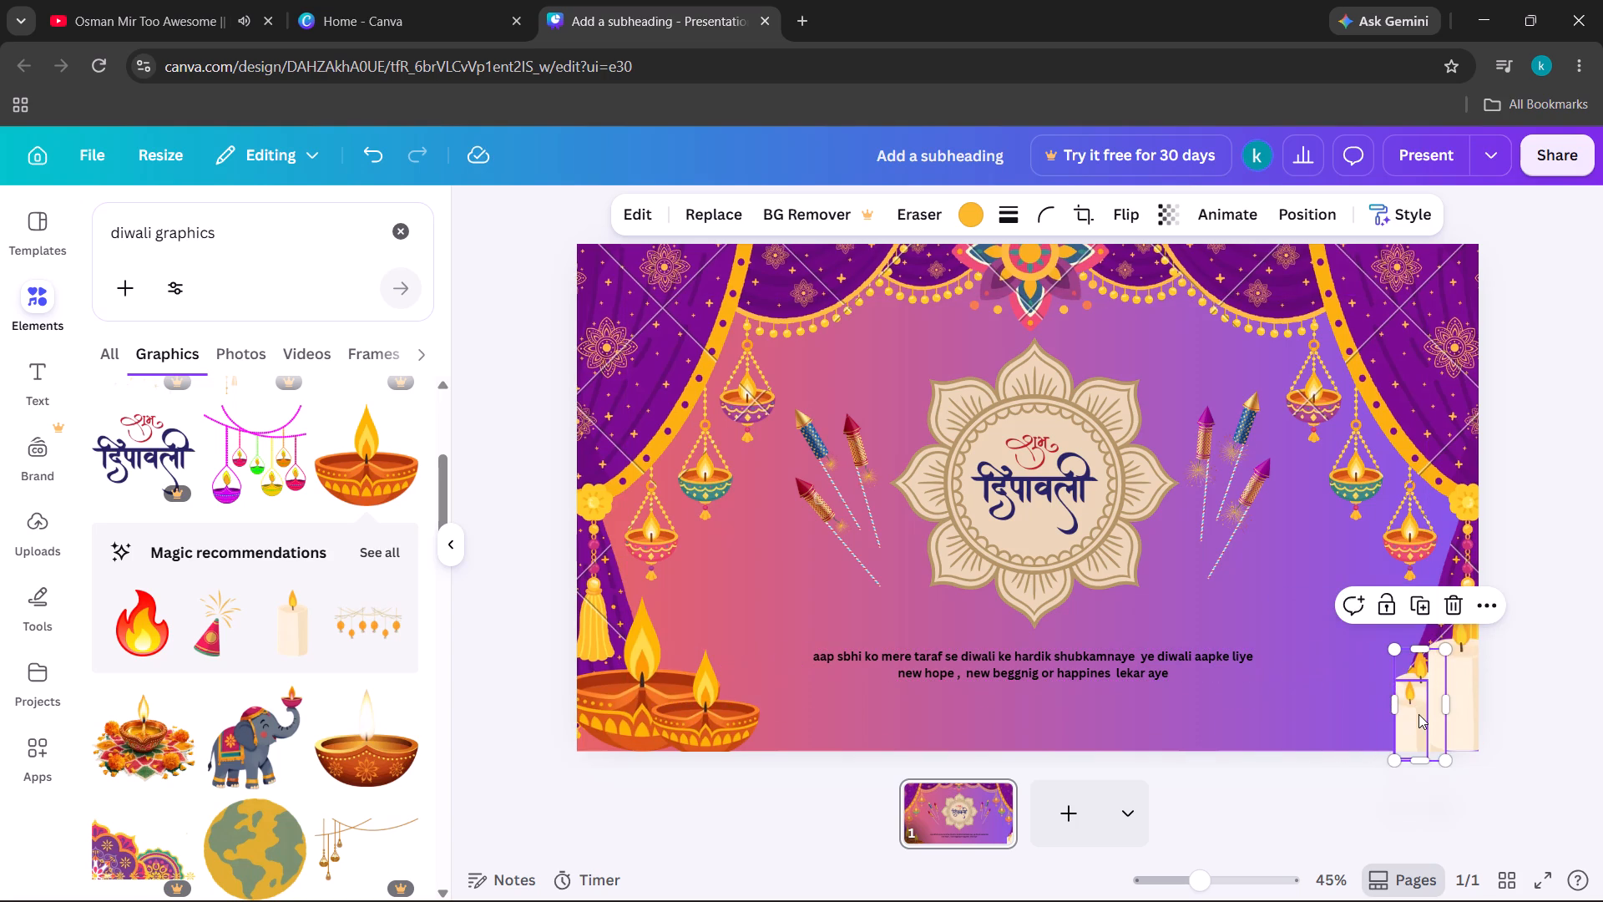
pyautogui.moveTo(1418, 714); pyautogui.dragTo(1405, 714)
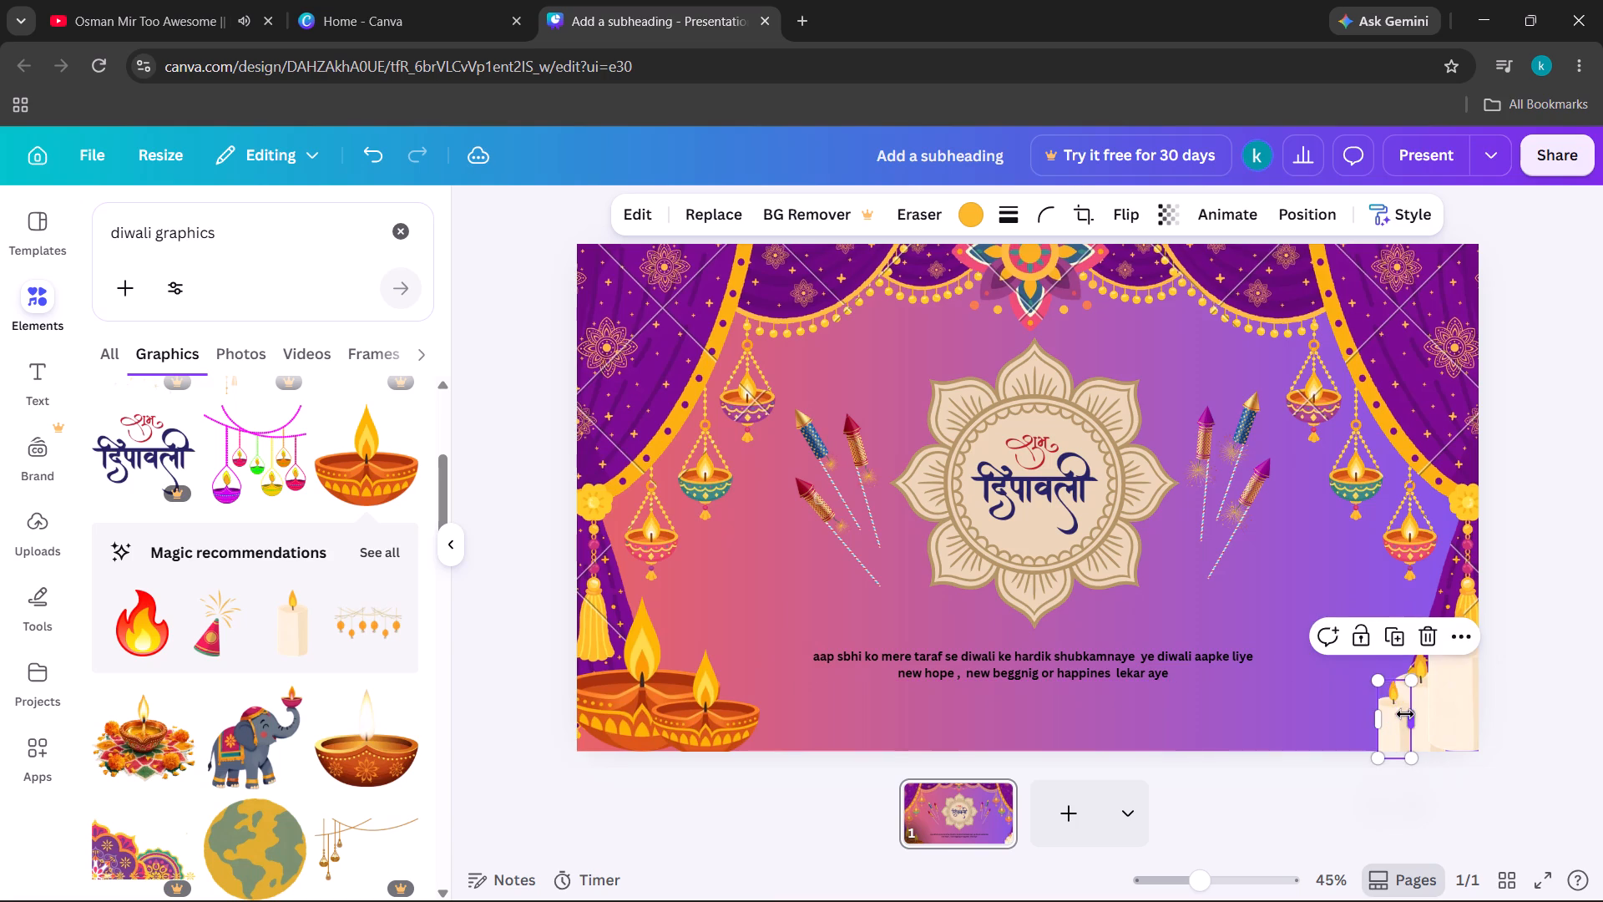
pyautogui.click(1540, 621)
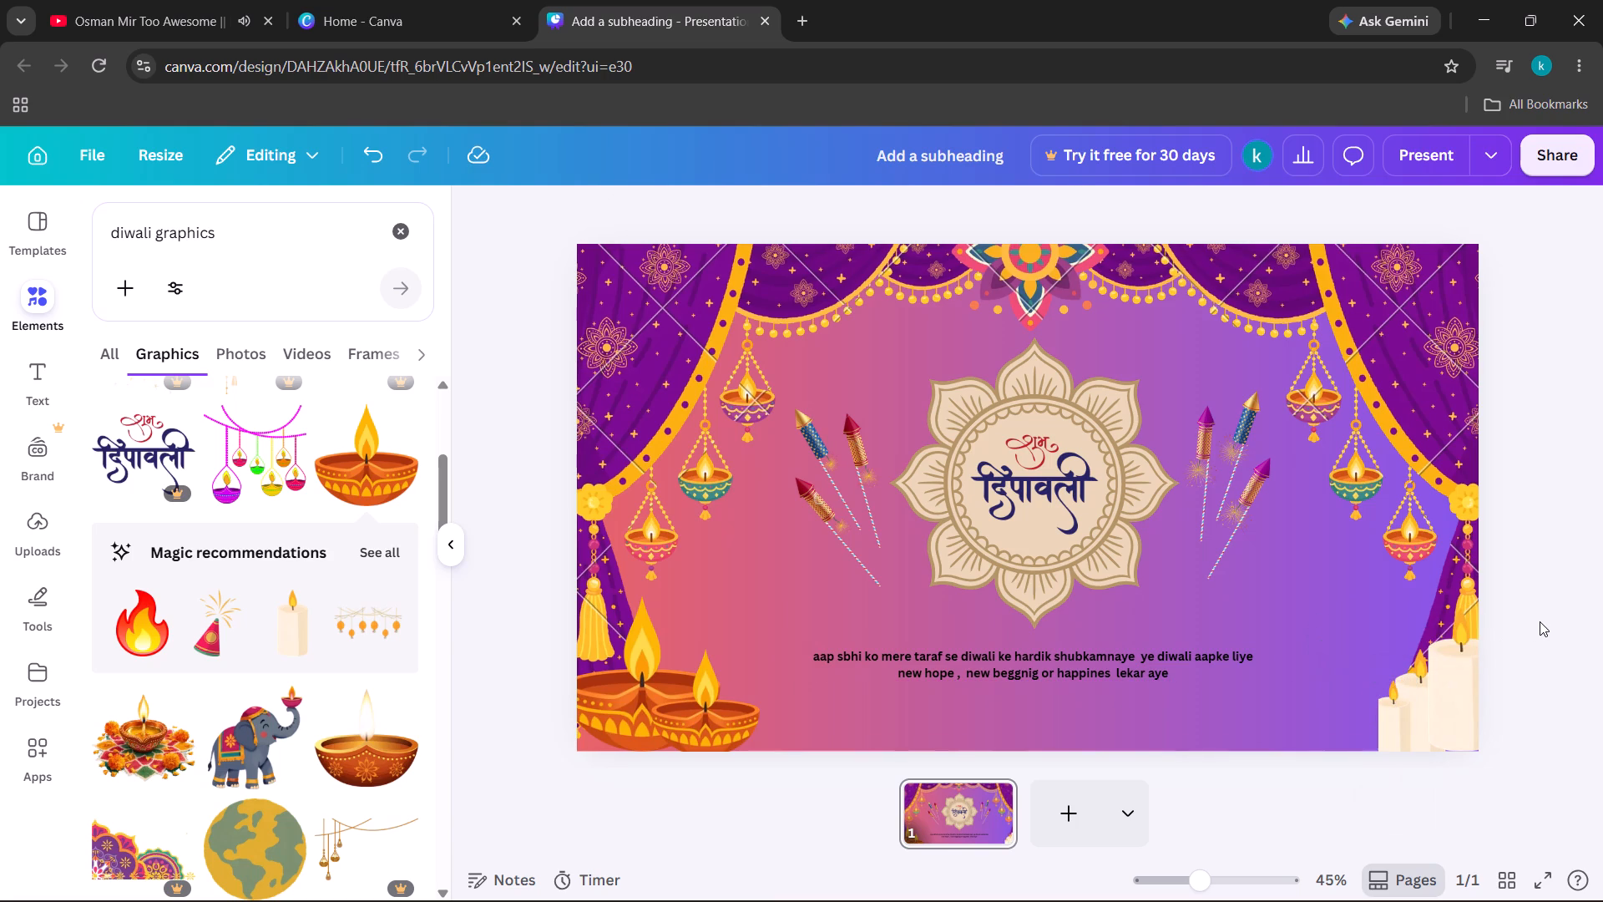
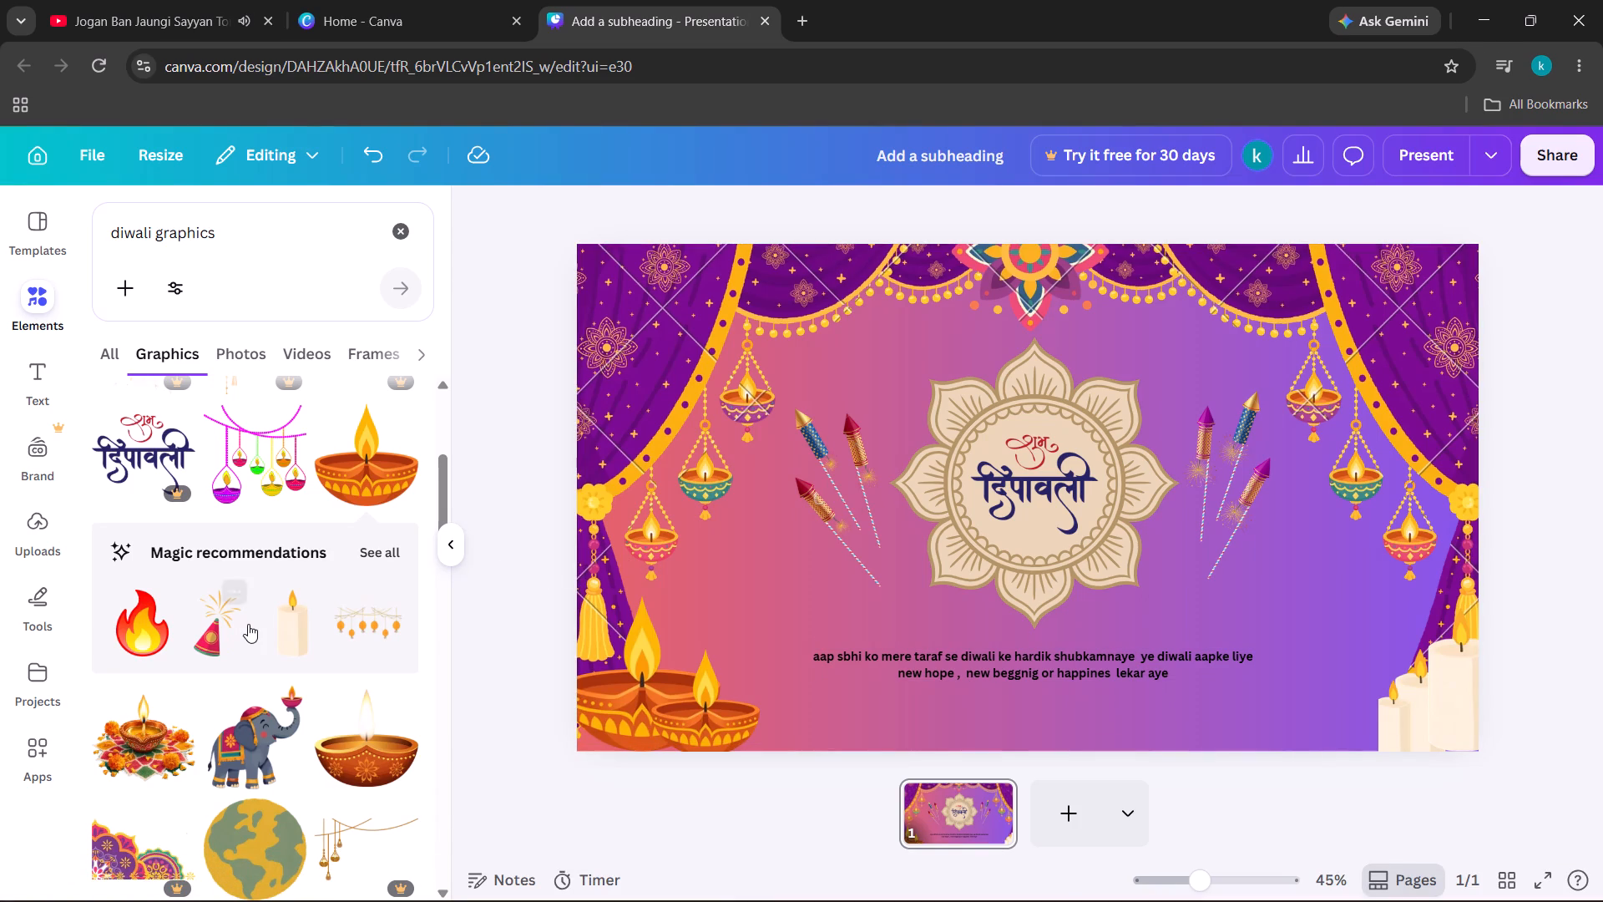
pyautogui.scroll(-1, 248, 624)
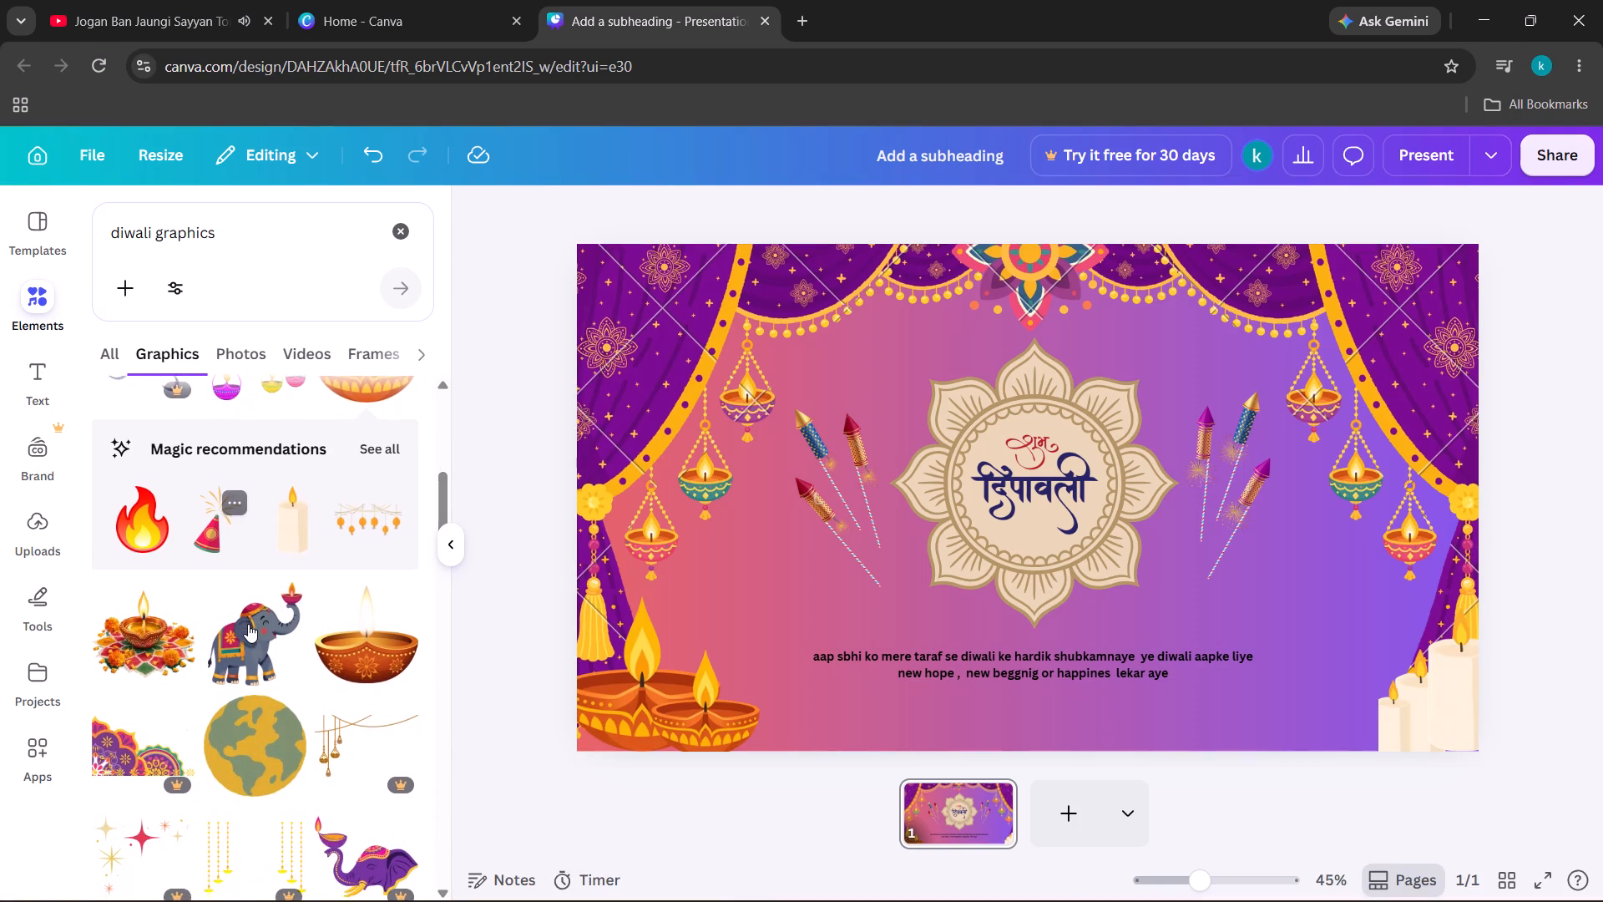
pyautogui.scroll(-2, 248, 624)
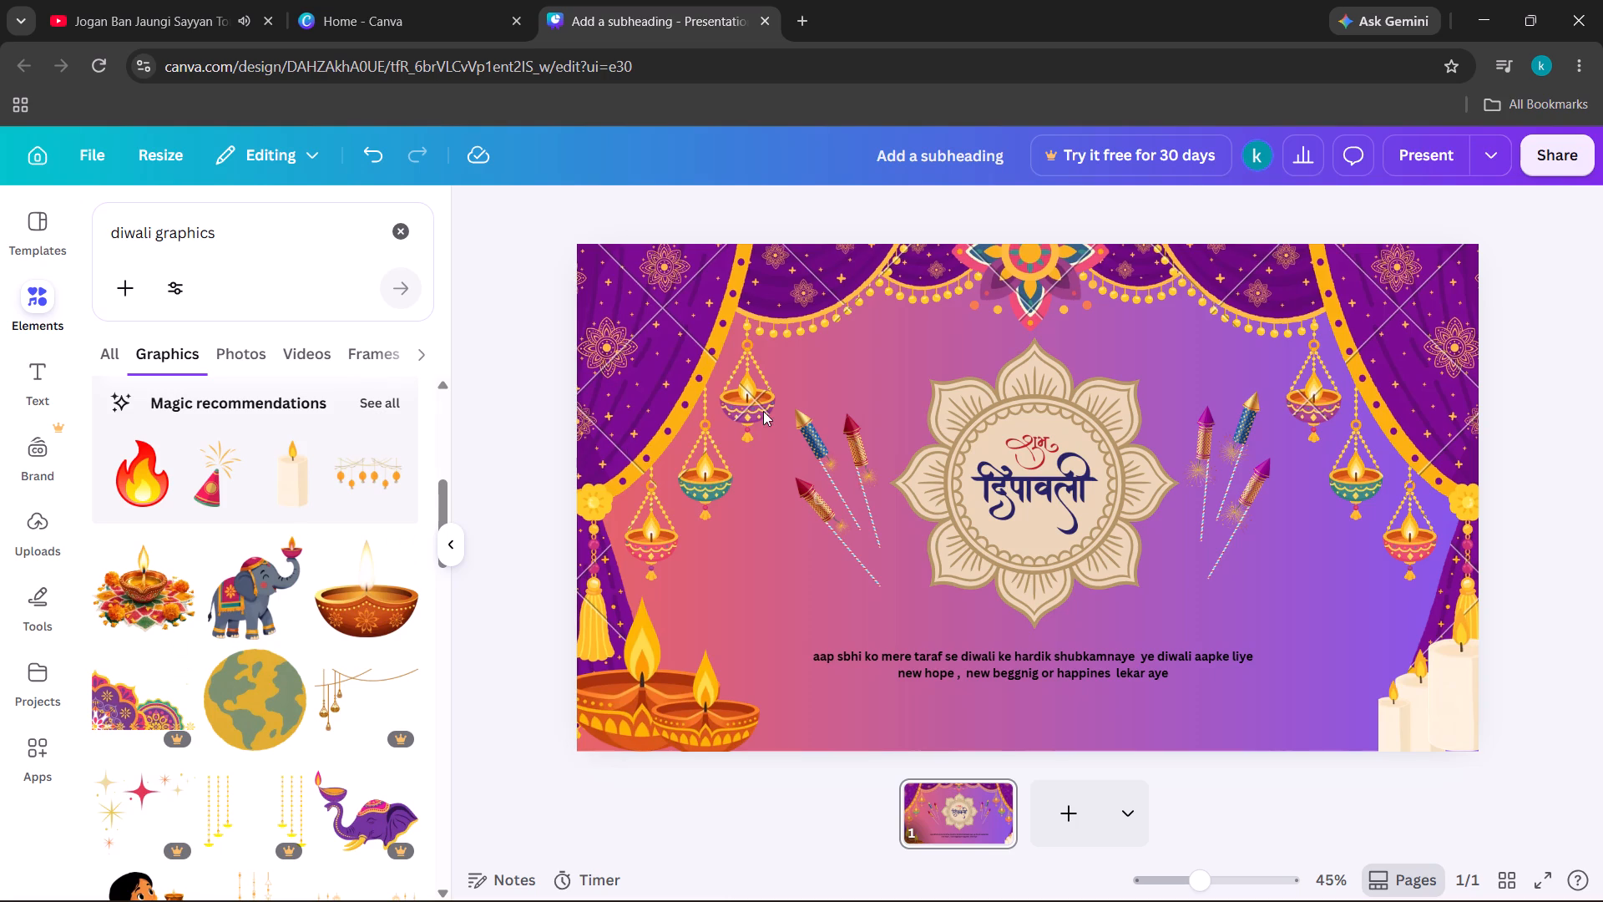
# Open the design's visit analytics from its sharing options and examine the unique visitor figures.
pyautogui.click(1546, 156)
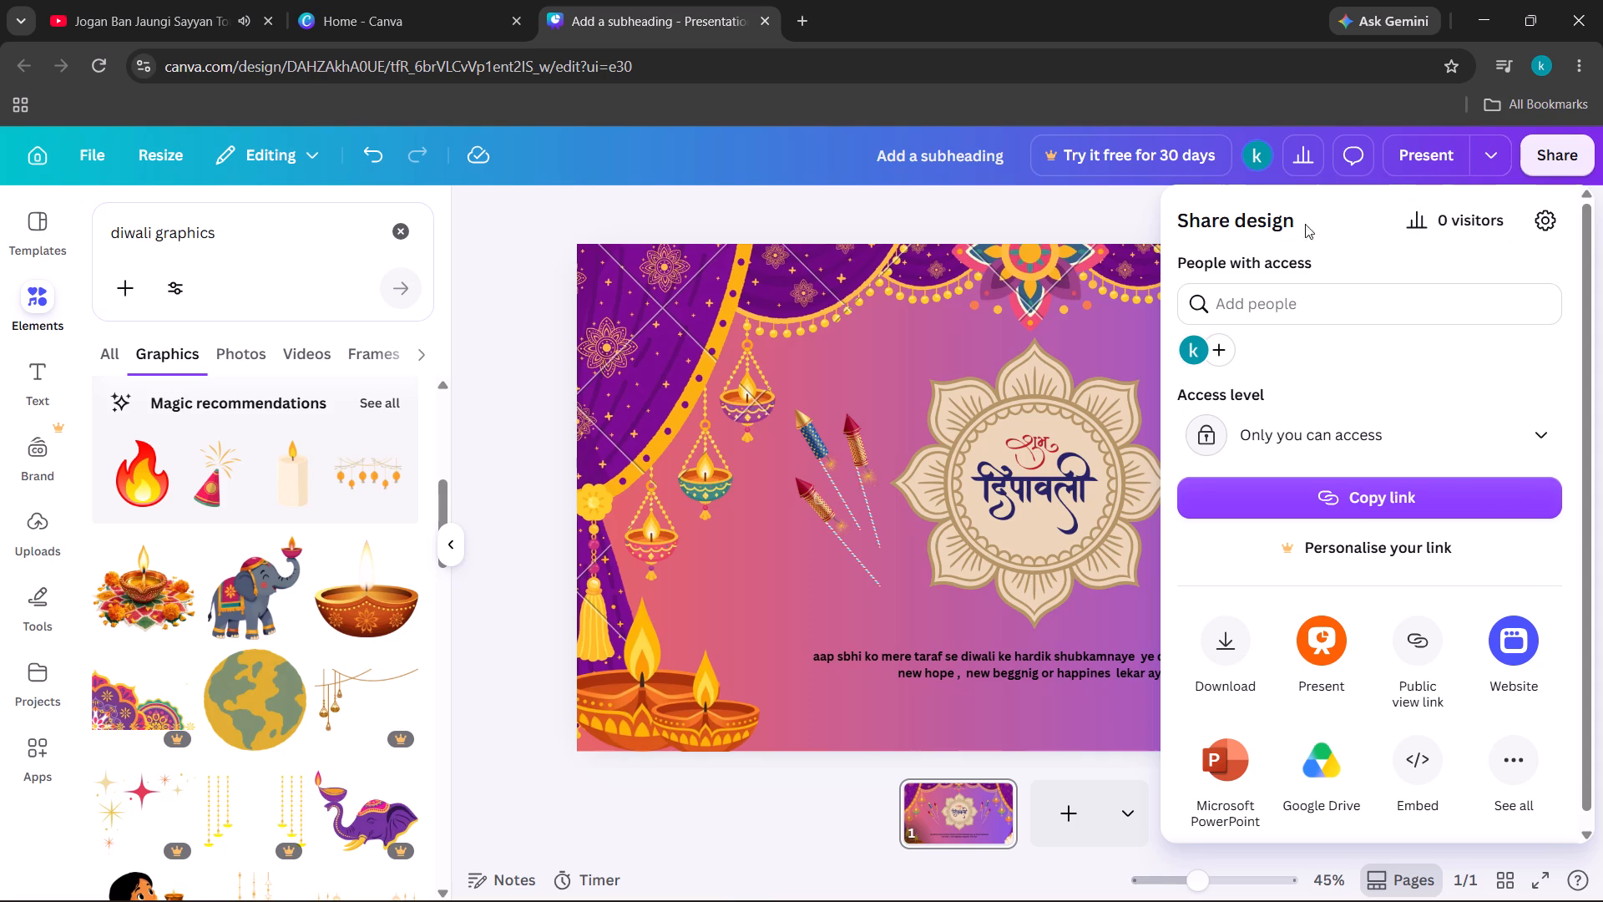
pyautogui.click(1253, 221)
pyautogui.click(1454, 226)
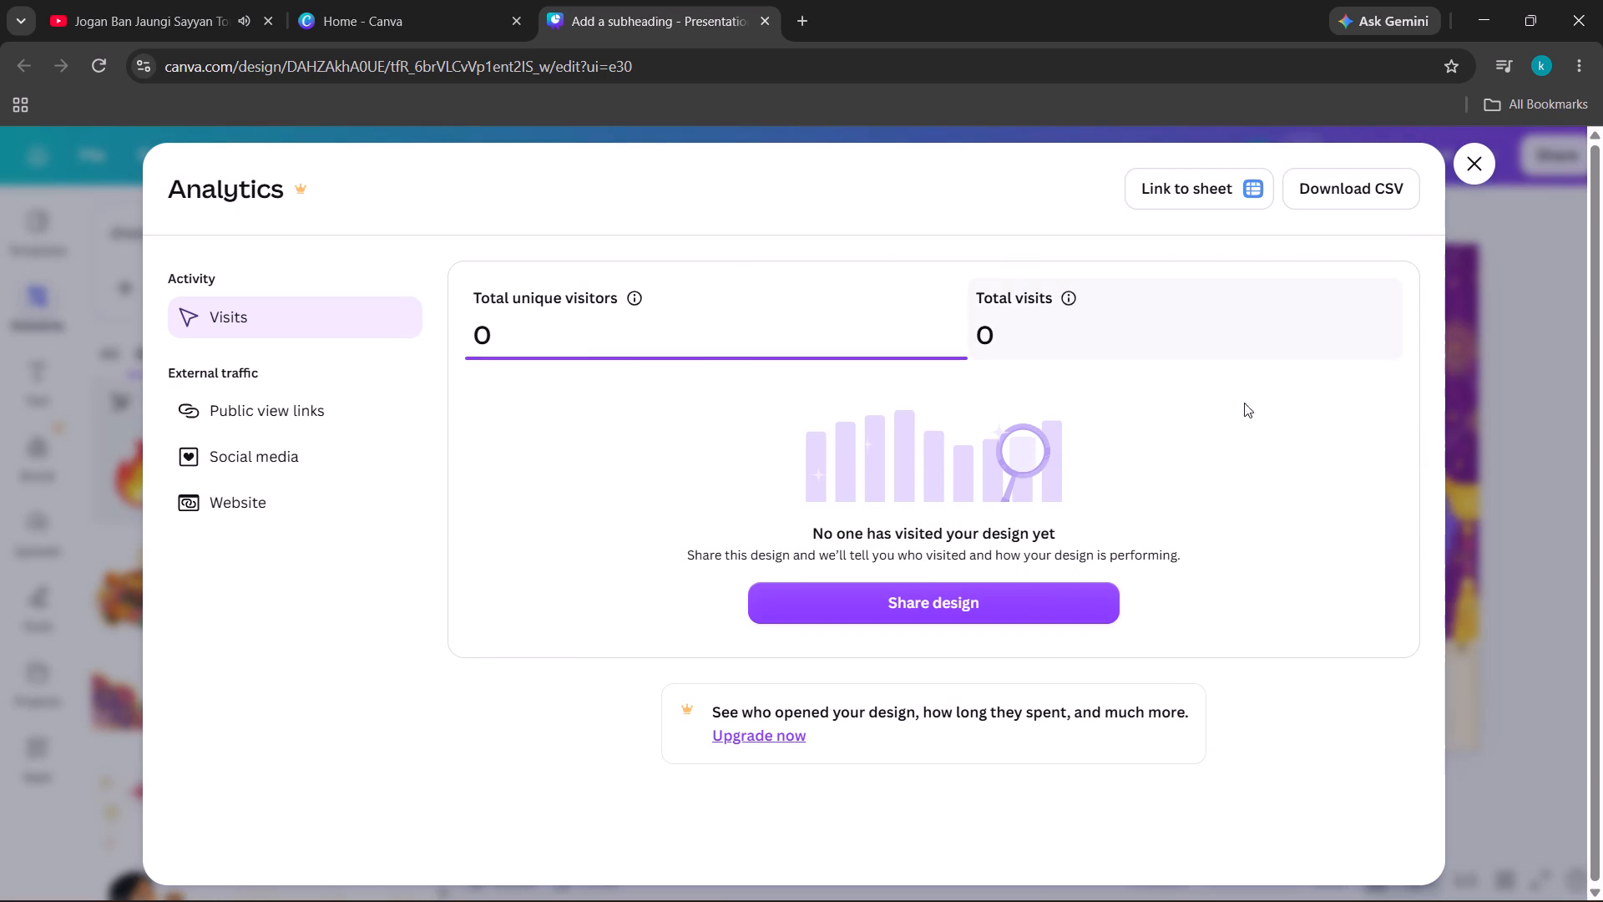
pyautogui.click(669, 327)
pyautogui.write('10010')
pyautogui.press('BackSpace')
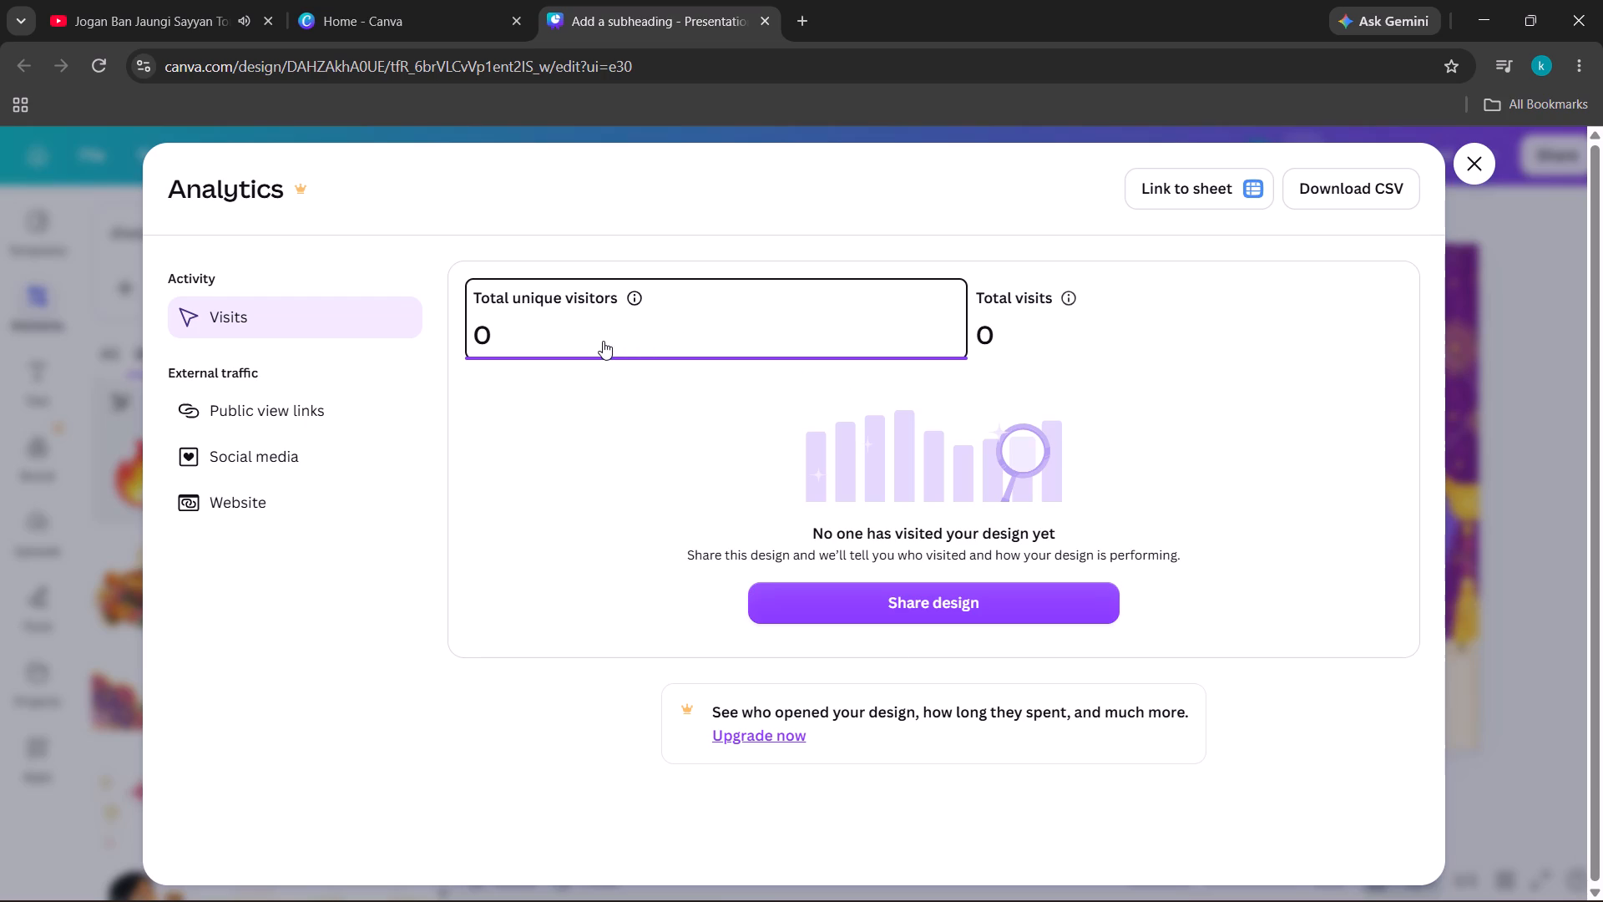
pyautogui.click(603, 341)
# Share the design with the owner's own account, with Edit access and no message.
pyautogui.click(879, 598)
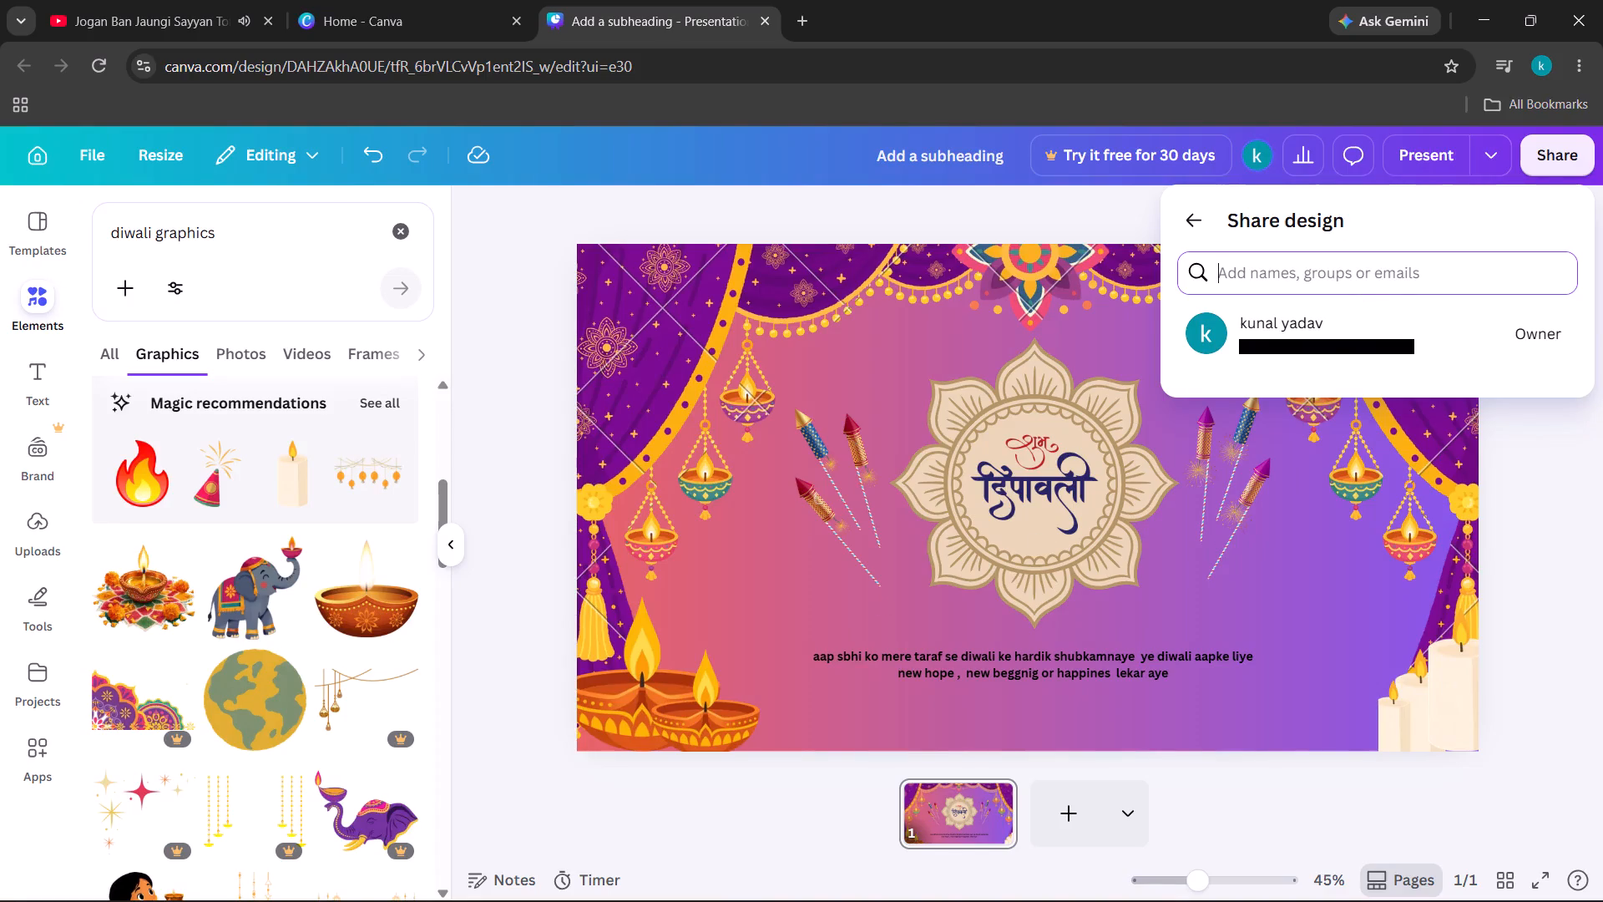
pyautogui.write('kunal')
pyautogui.press('space')
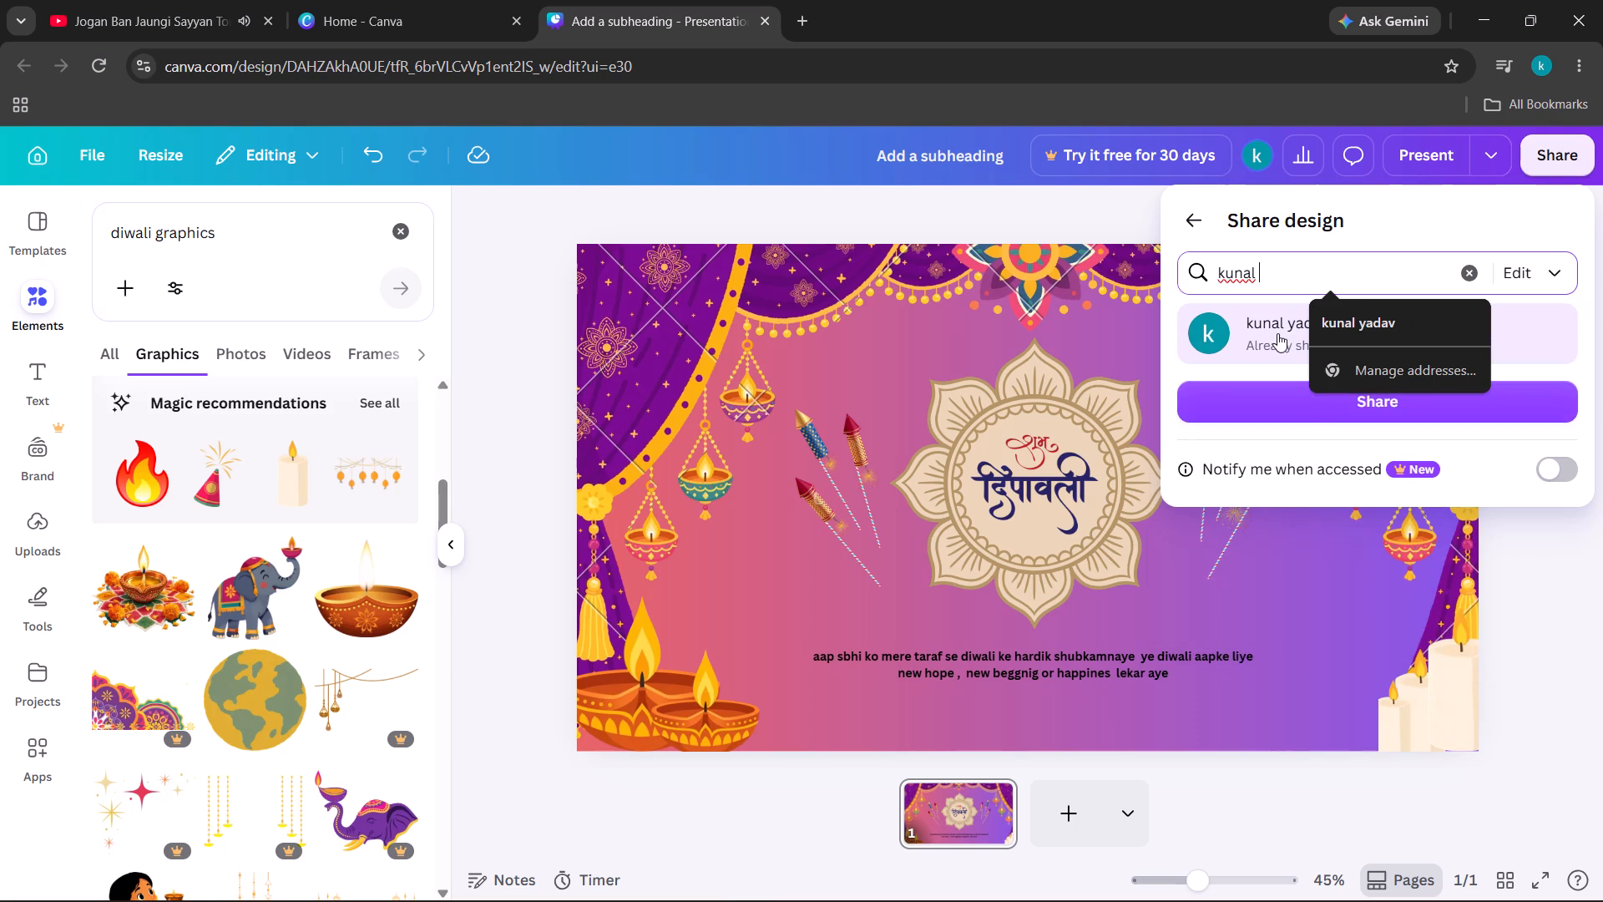
pyautogui.click(1277, 333)
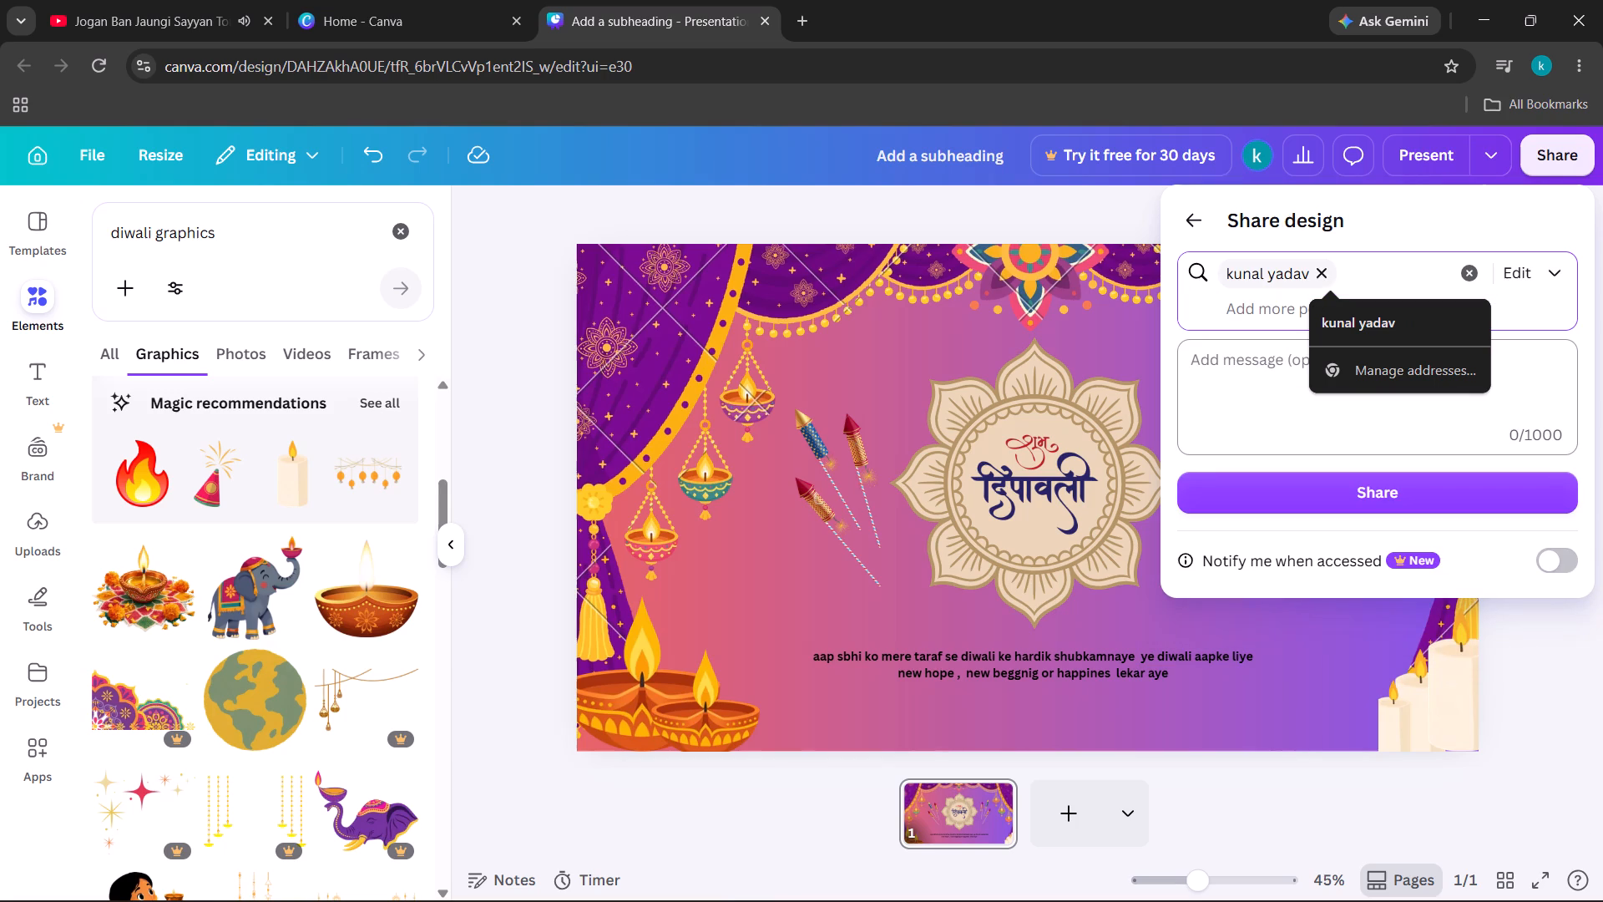
pyautogui.click(1268, 408)
pyautogui.click(1257, 484)
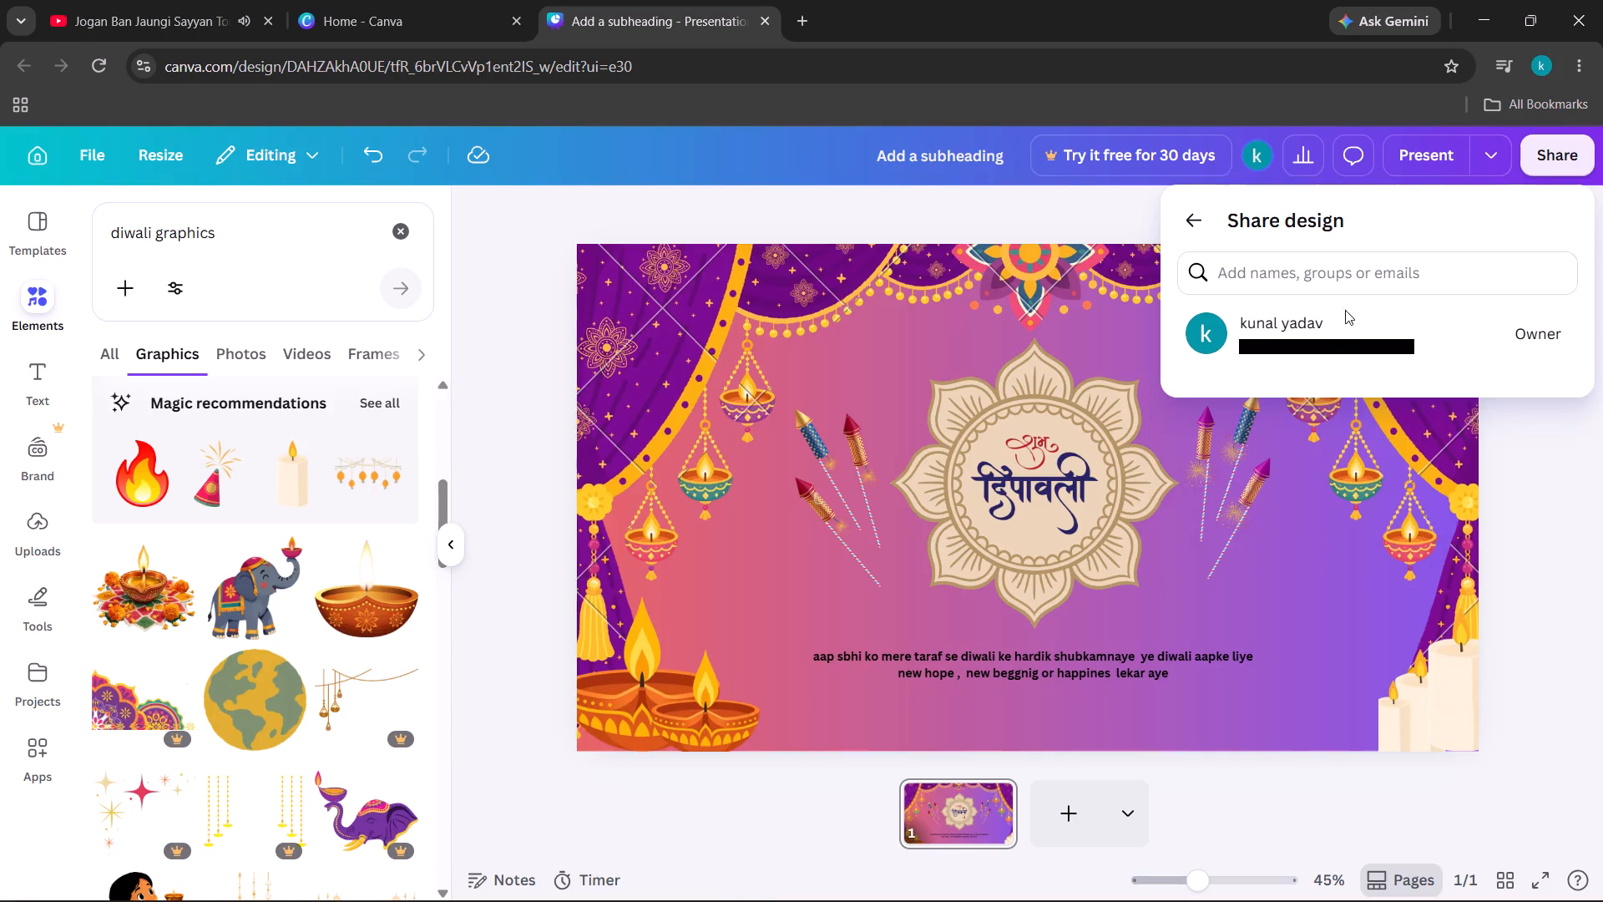
# Share the design once more with the owner's account, with Edit access and no message.
pyautogui.click(1338, 317)
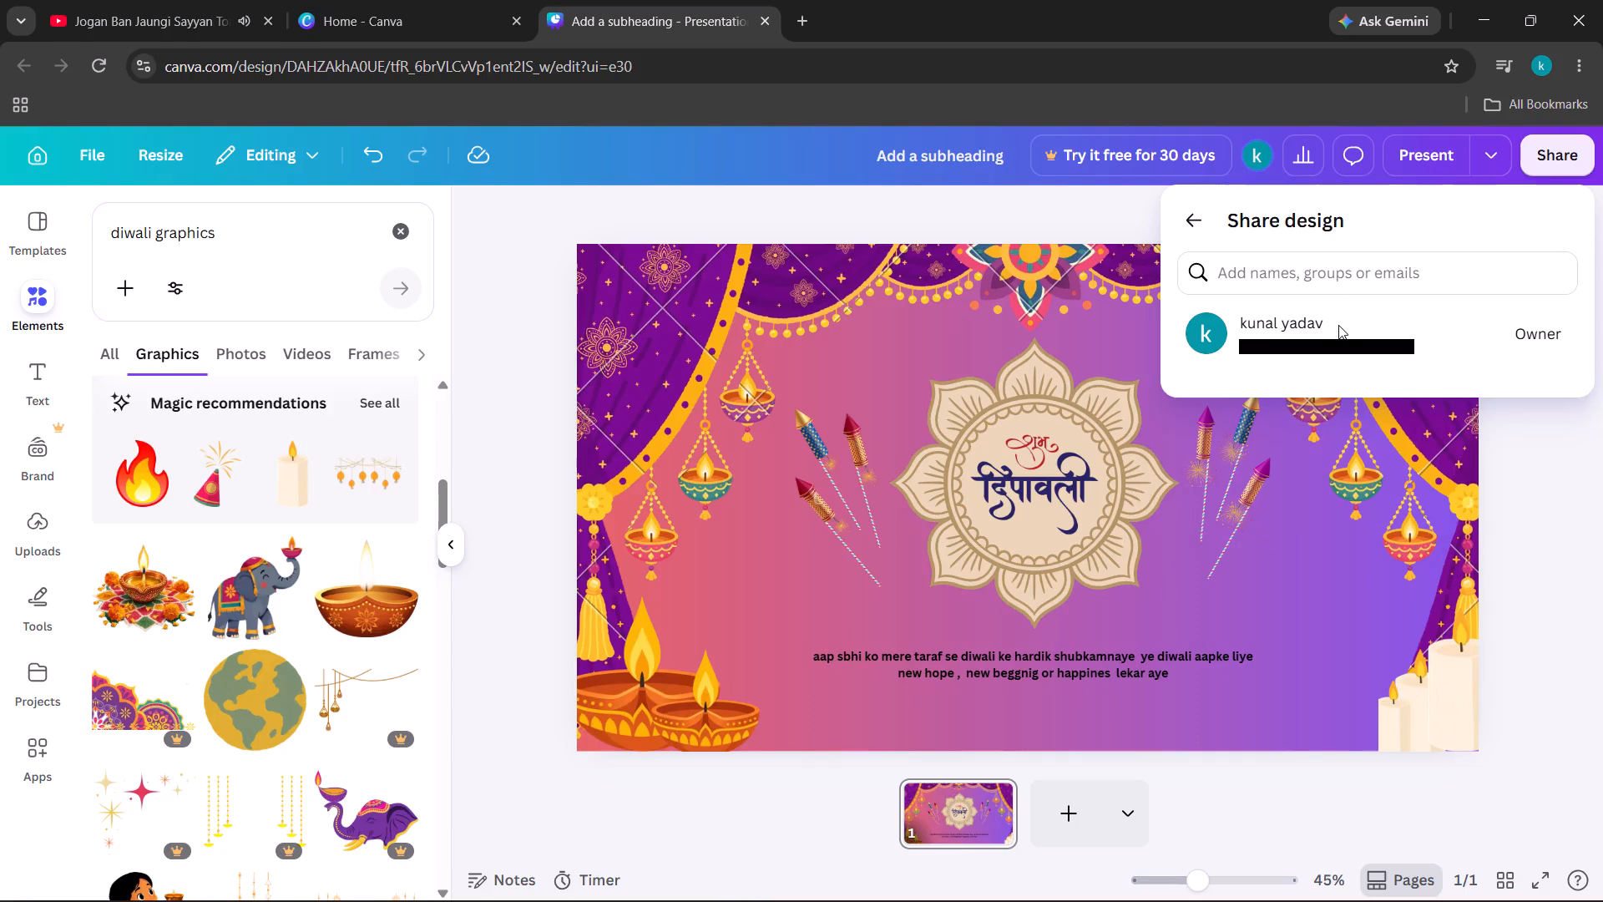
pyautogui.click(1338, 325)
pyautogui.click(1335, 271)
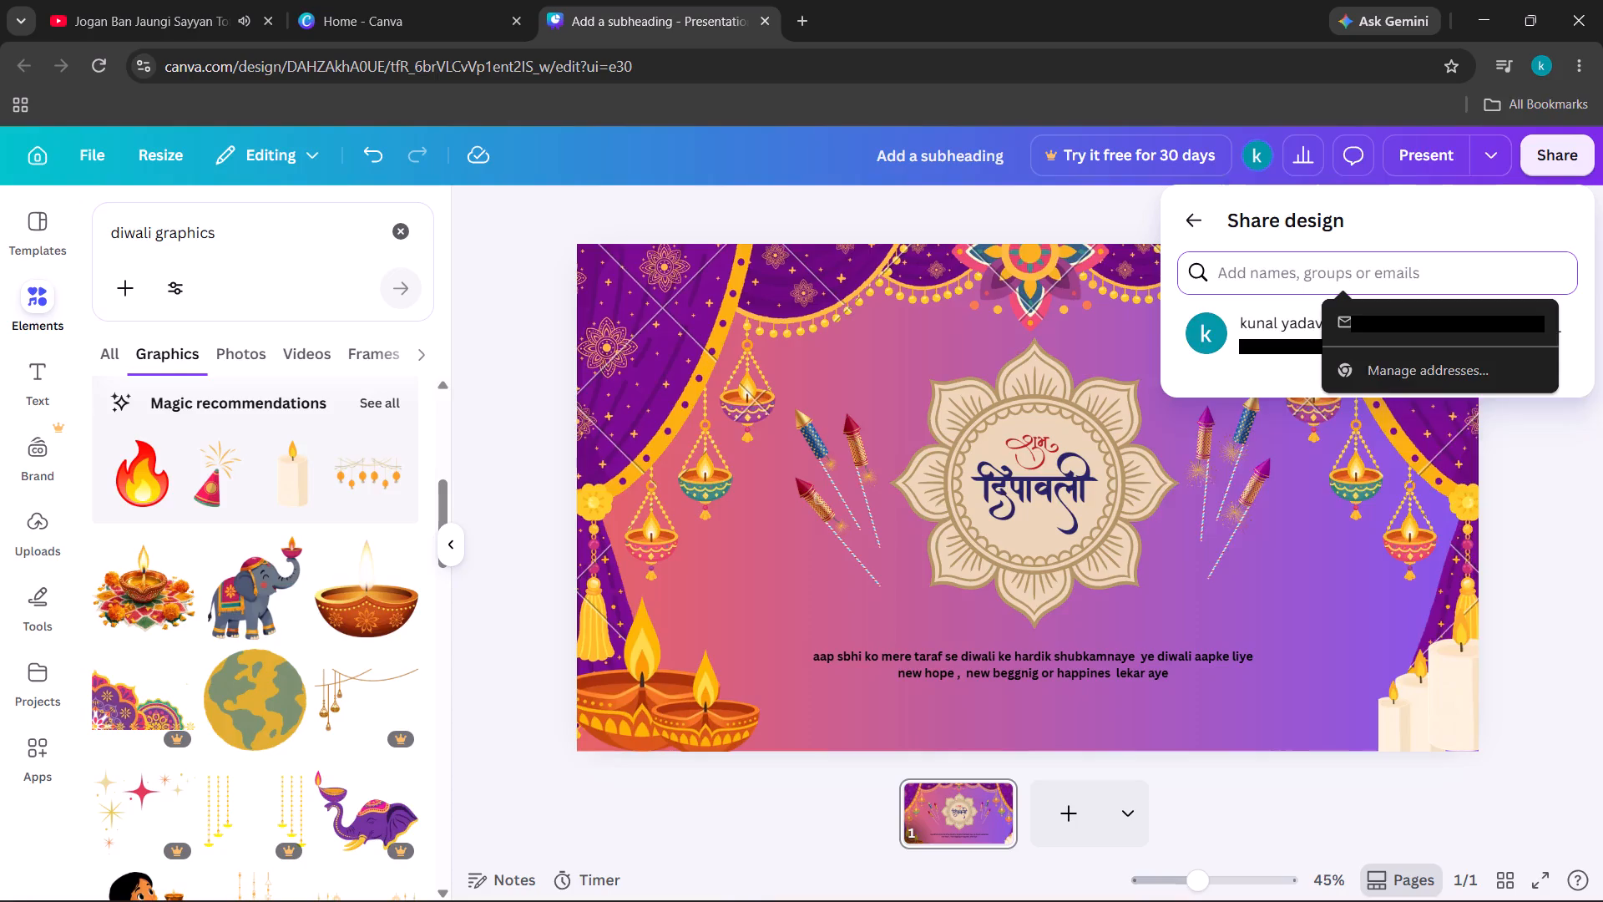
pyautogui.write('kunal')
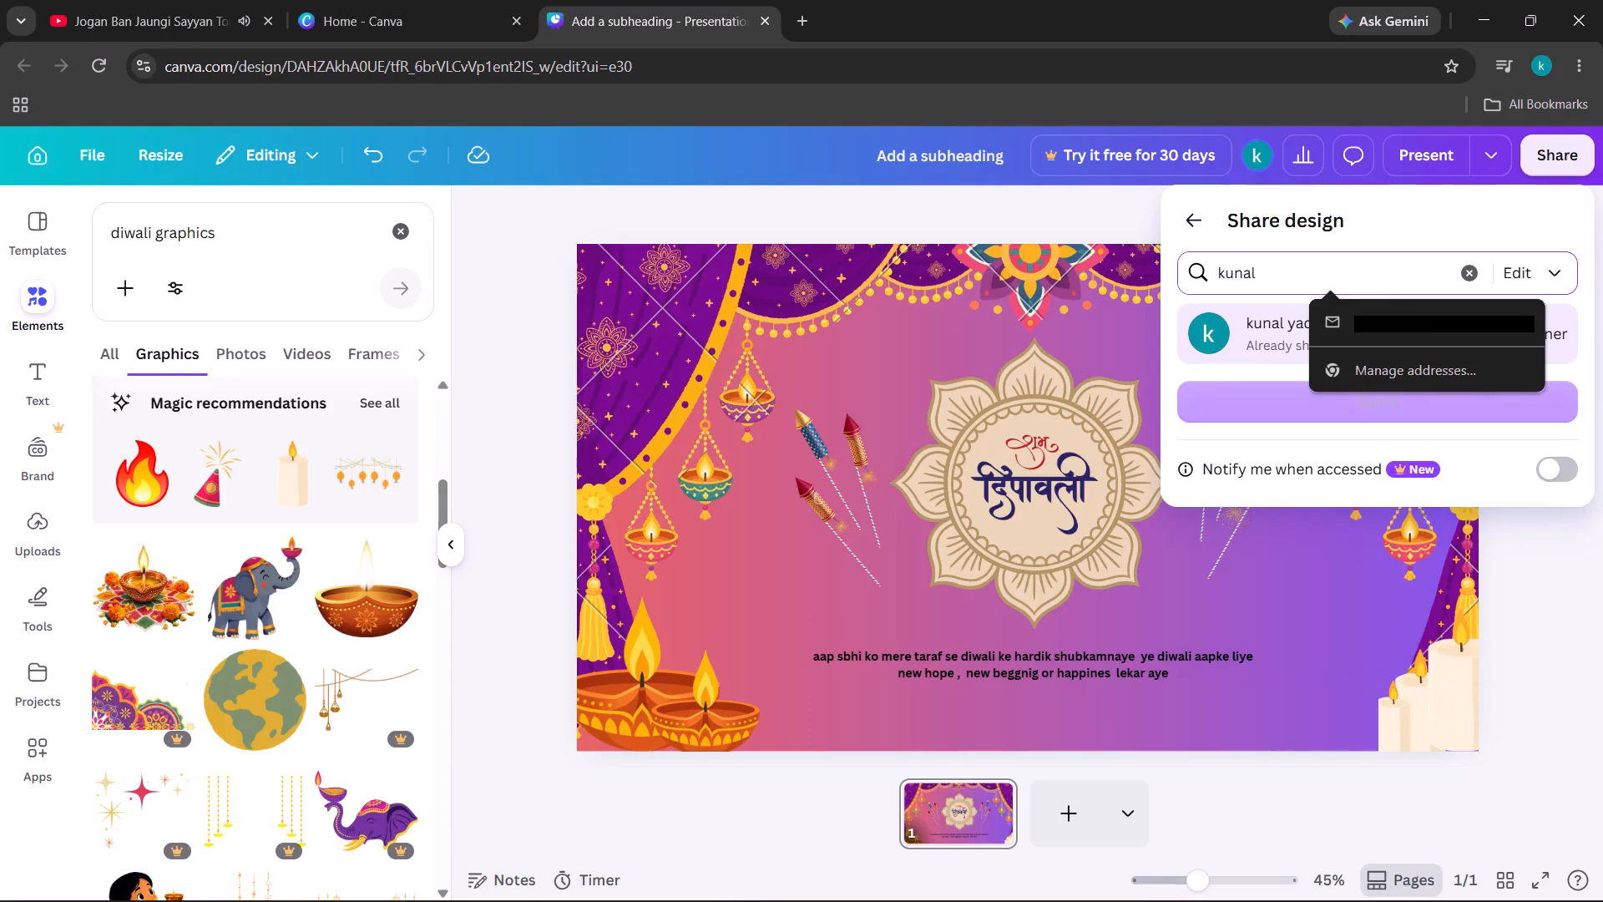
pyautogui.click(1261, 337)
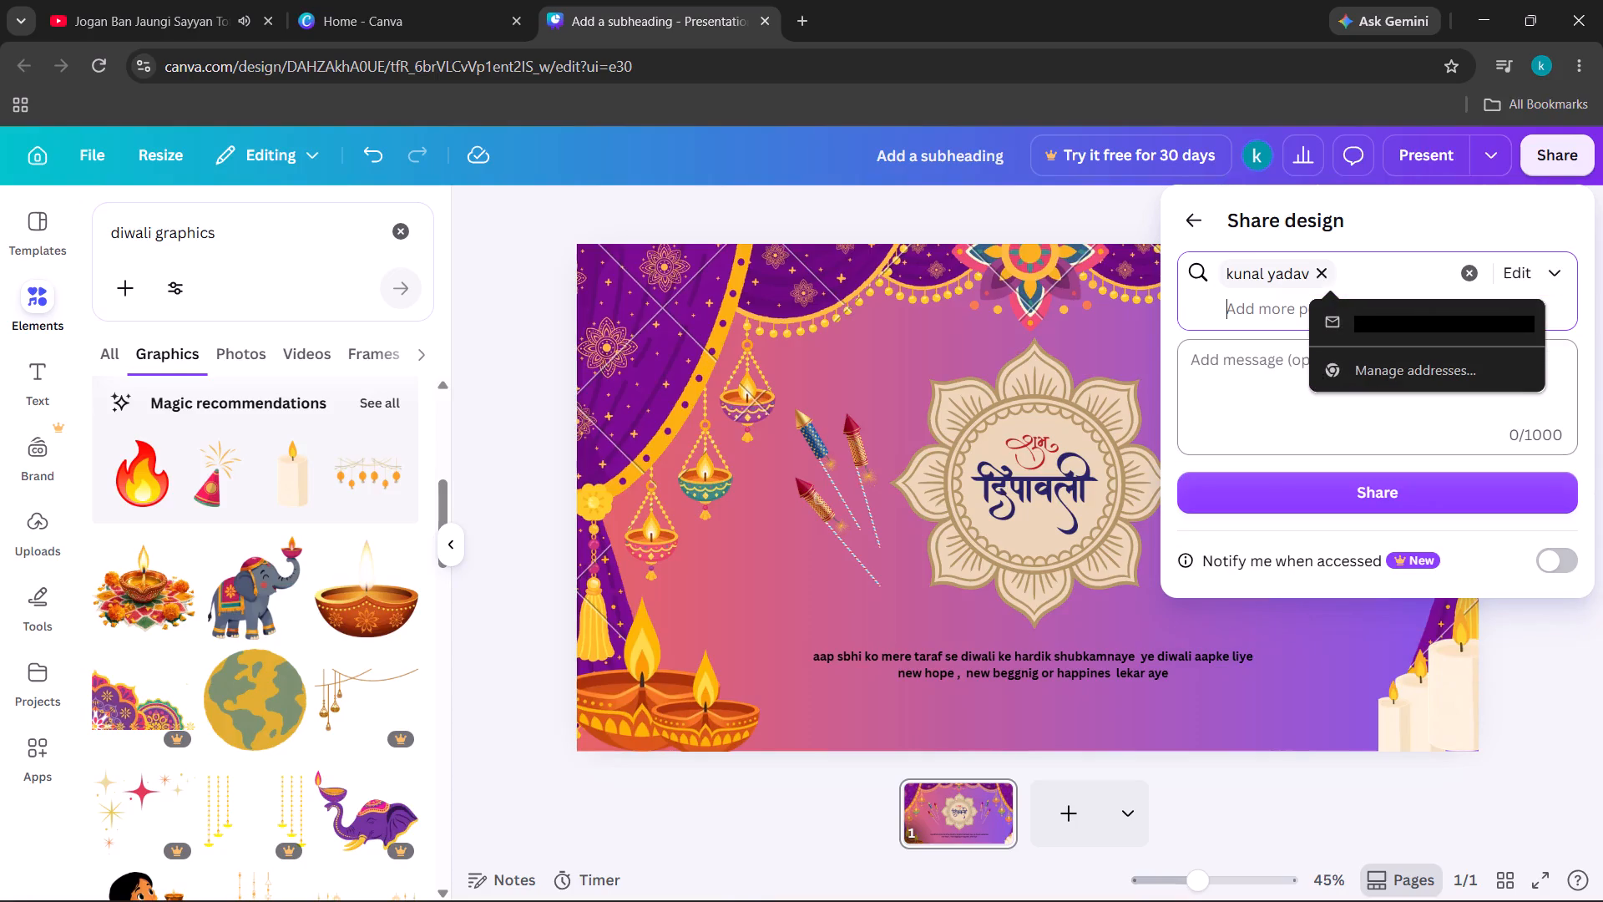
pyautogui.click(1282, 494)
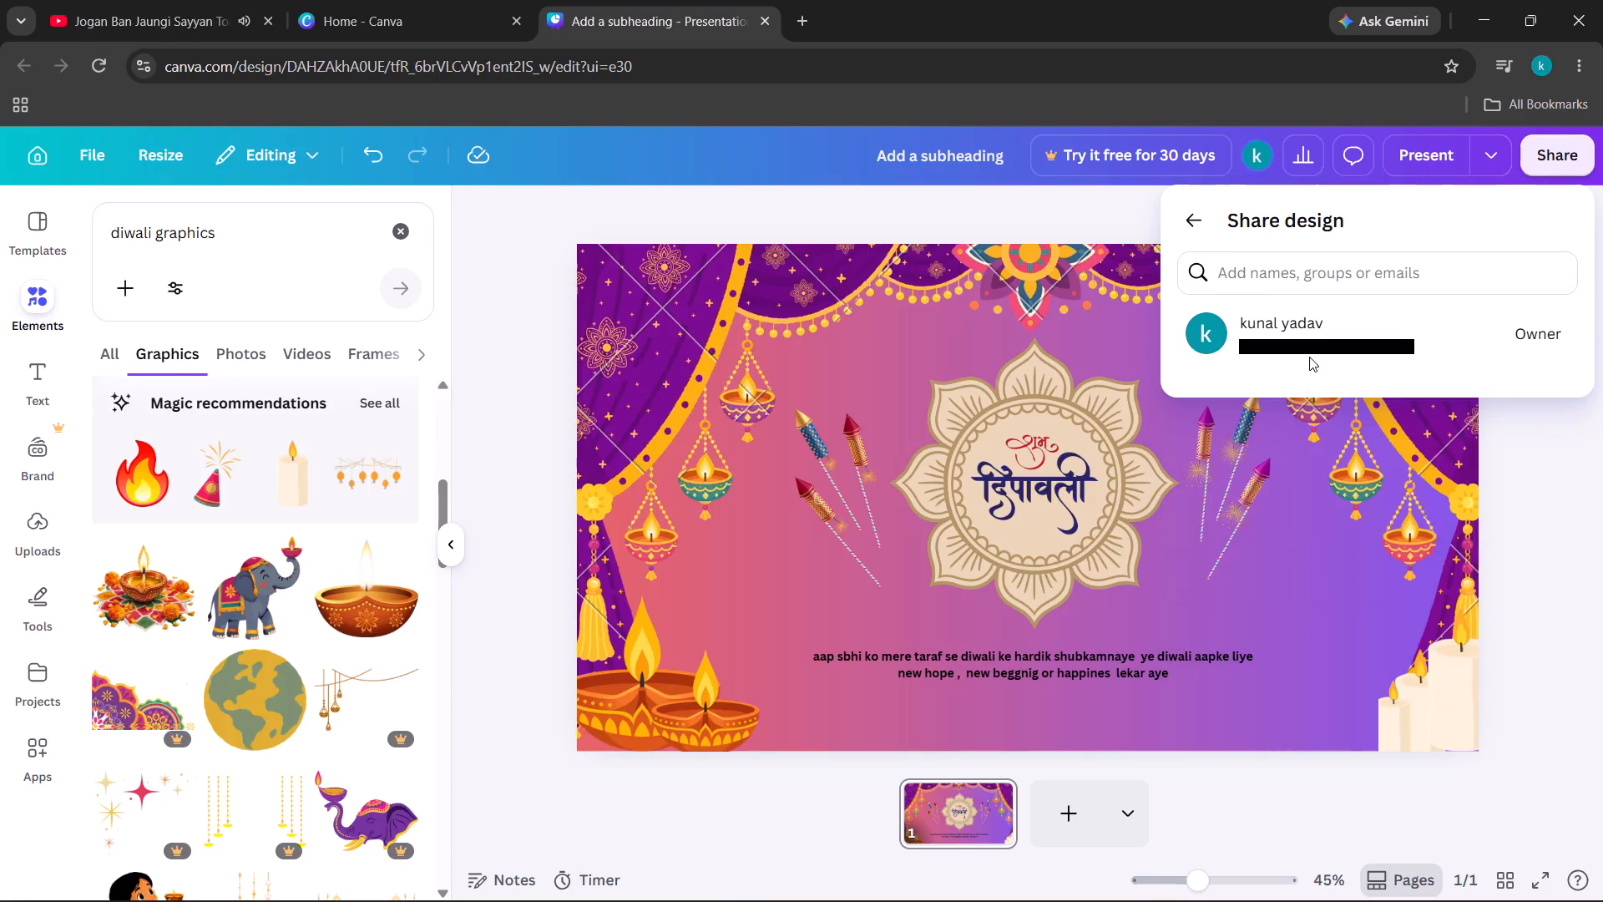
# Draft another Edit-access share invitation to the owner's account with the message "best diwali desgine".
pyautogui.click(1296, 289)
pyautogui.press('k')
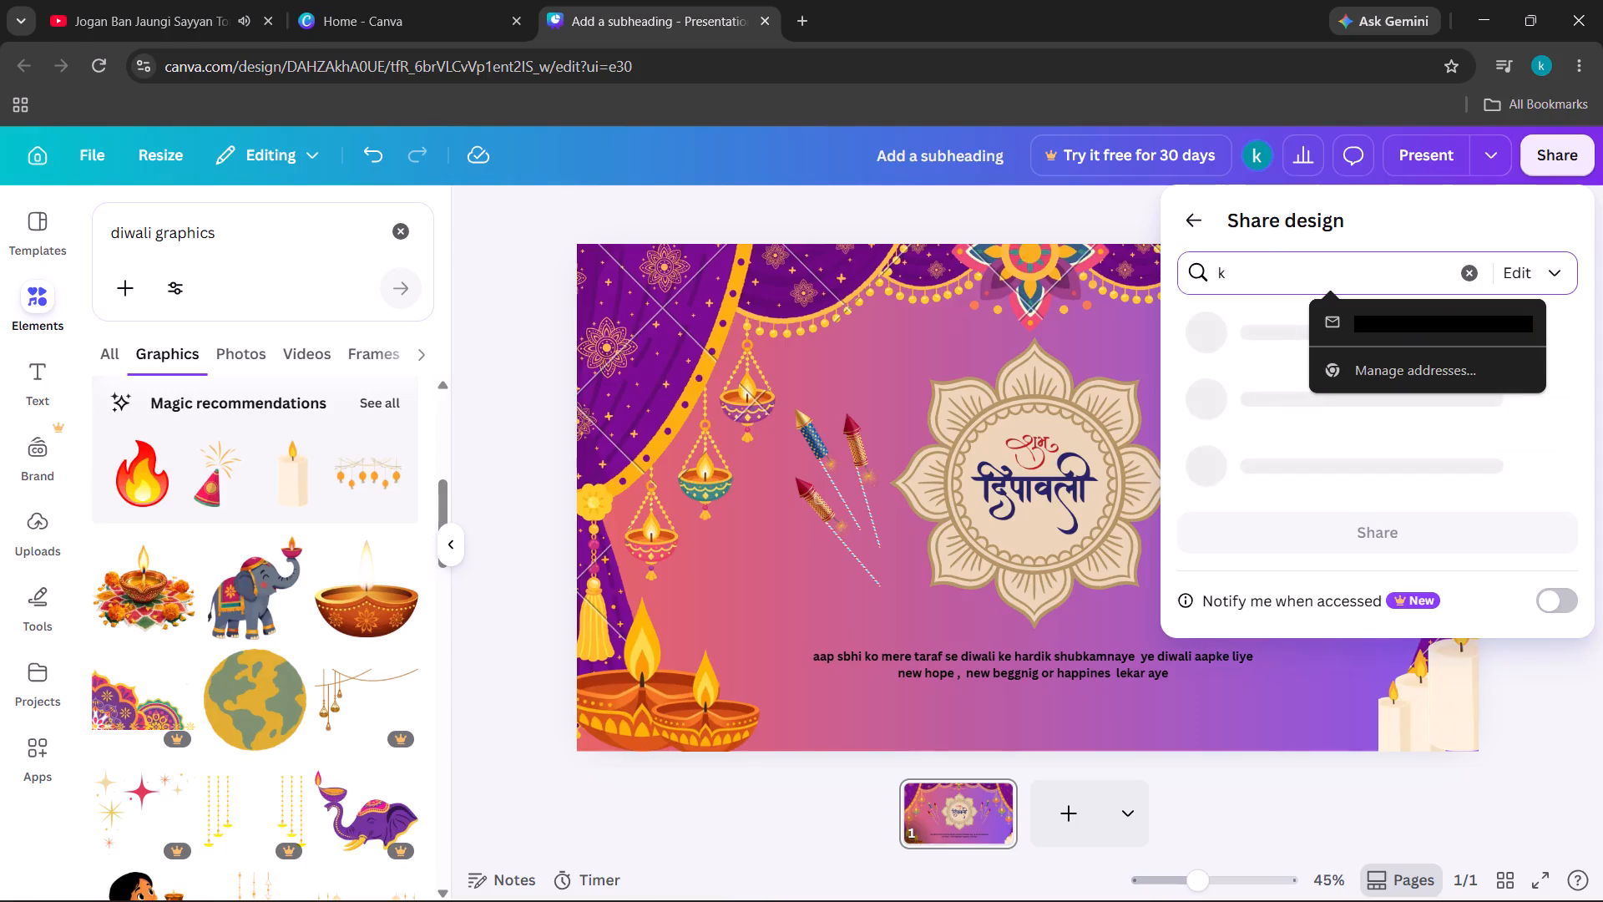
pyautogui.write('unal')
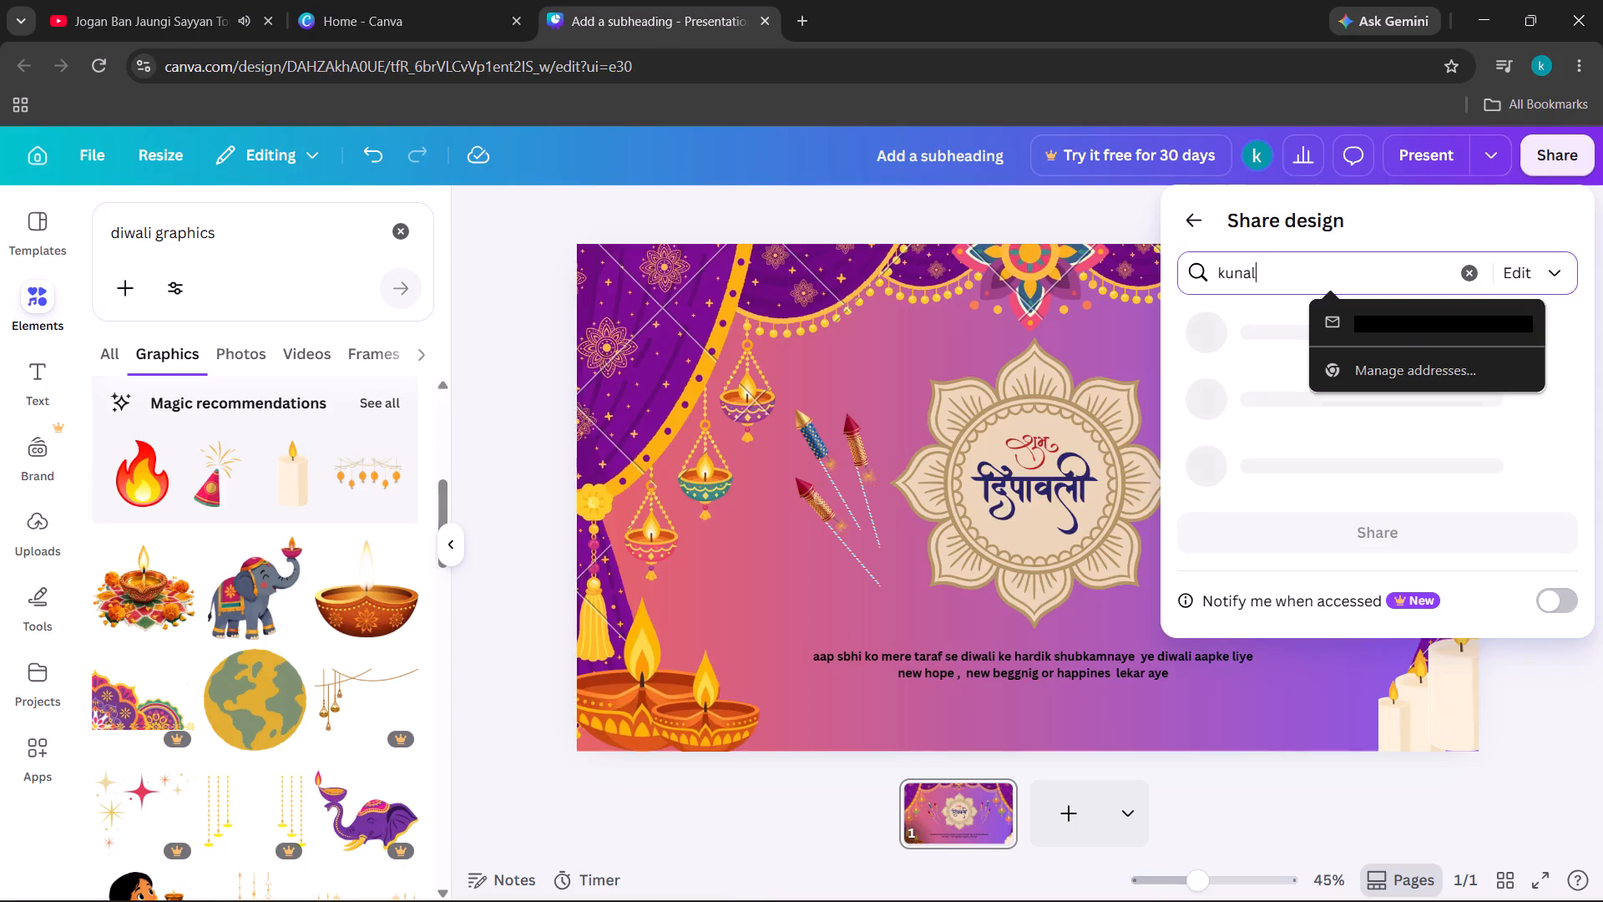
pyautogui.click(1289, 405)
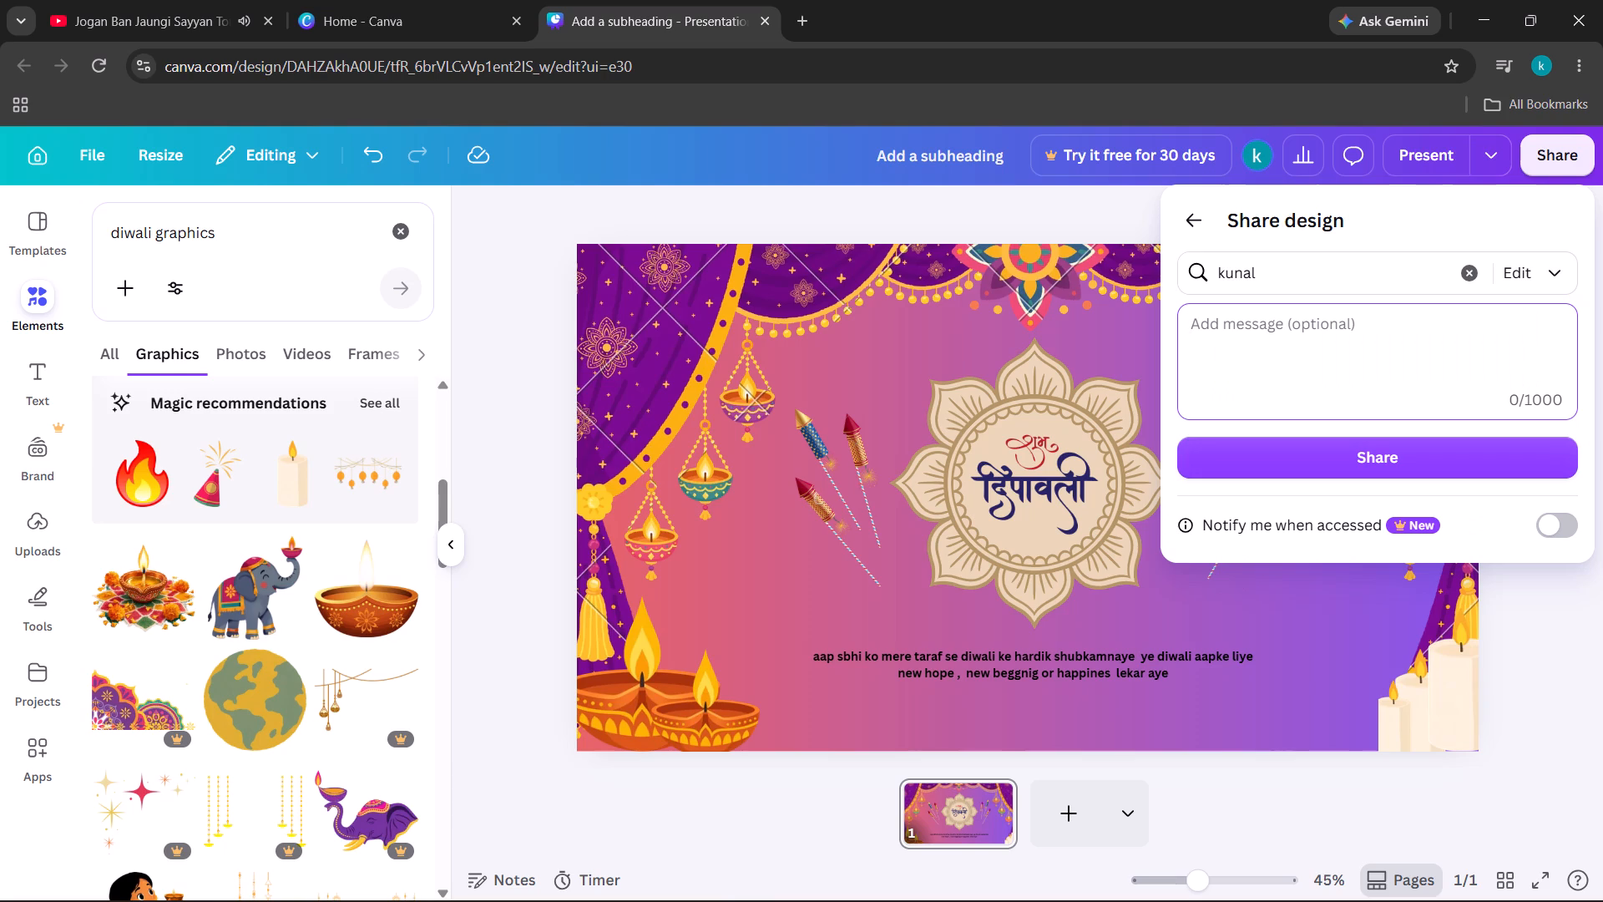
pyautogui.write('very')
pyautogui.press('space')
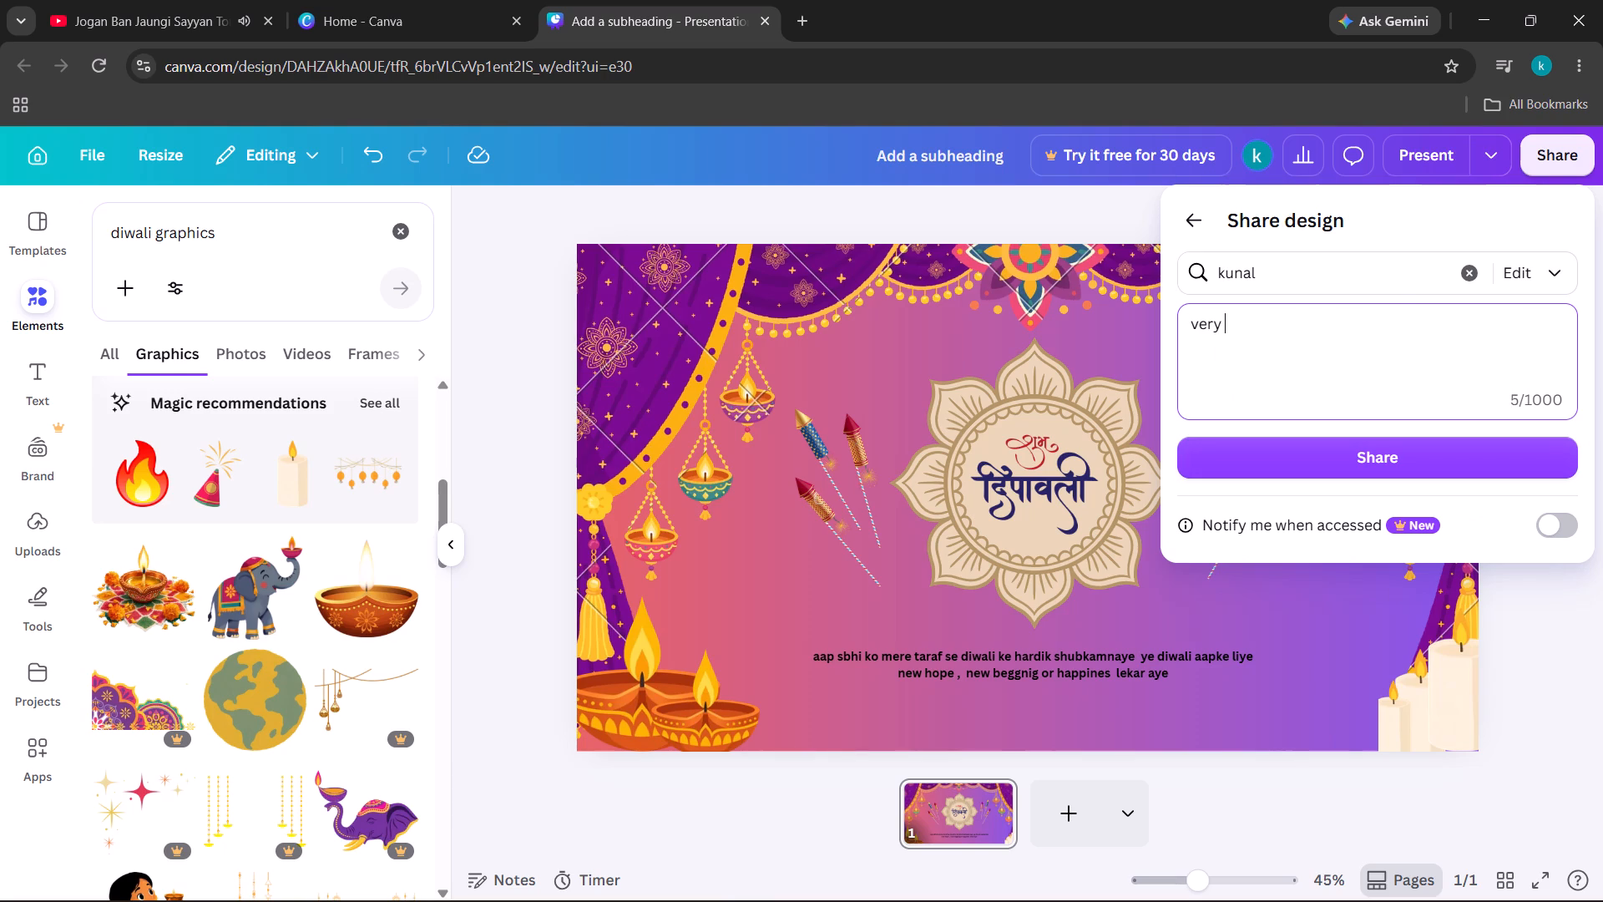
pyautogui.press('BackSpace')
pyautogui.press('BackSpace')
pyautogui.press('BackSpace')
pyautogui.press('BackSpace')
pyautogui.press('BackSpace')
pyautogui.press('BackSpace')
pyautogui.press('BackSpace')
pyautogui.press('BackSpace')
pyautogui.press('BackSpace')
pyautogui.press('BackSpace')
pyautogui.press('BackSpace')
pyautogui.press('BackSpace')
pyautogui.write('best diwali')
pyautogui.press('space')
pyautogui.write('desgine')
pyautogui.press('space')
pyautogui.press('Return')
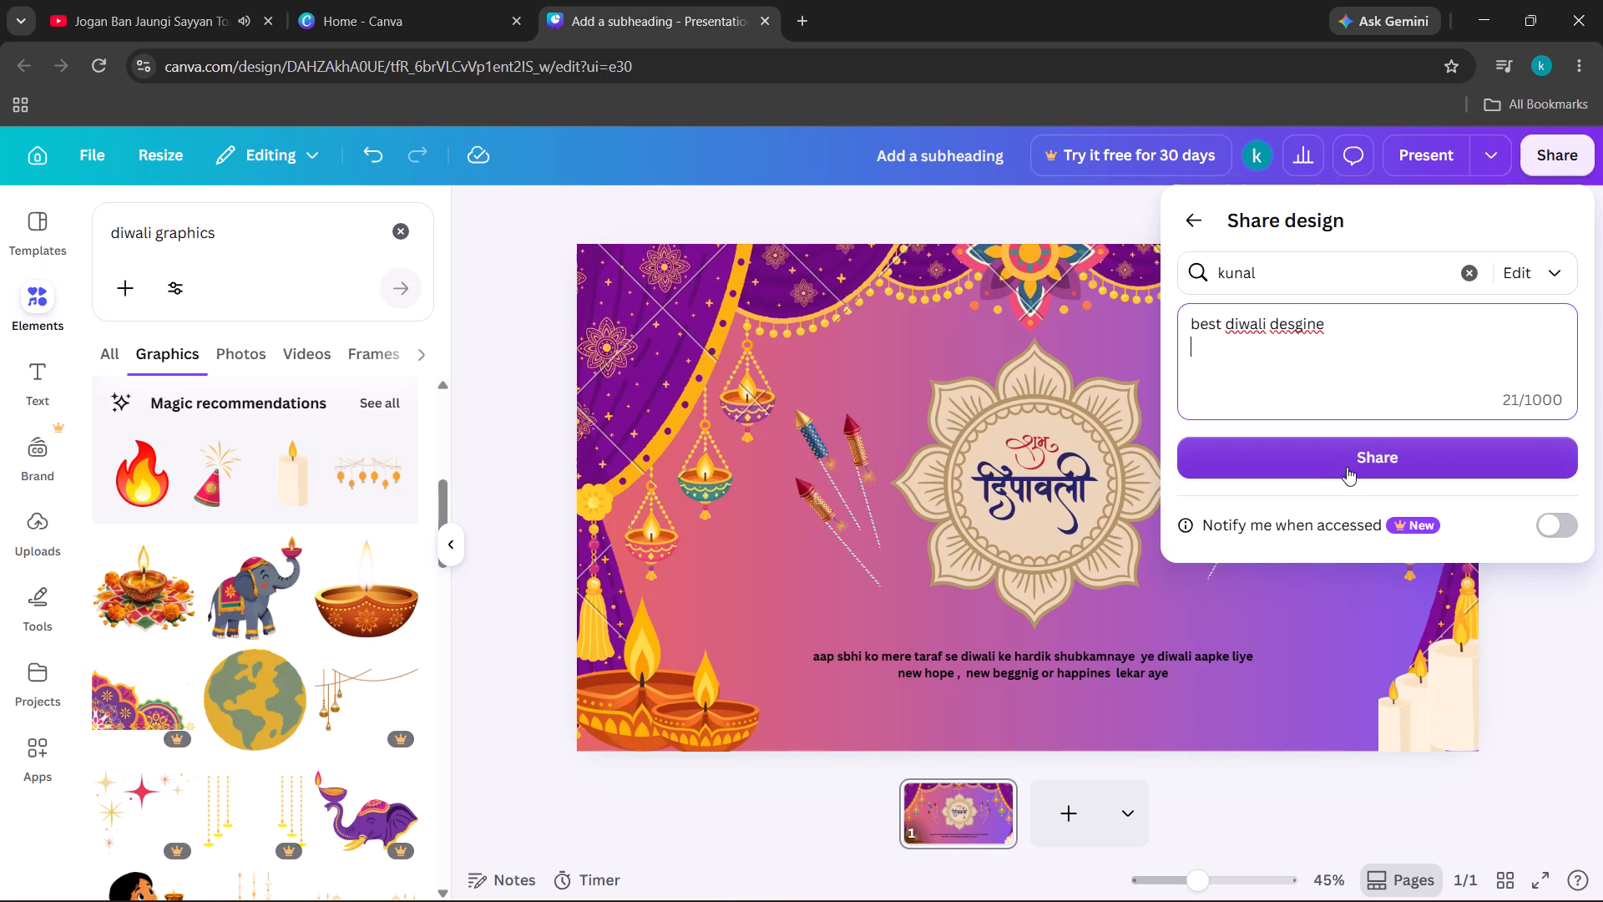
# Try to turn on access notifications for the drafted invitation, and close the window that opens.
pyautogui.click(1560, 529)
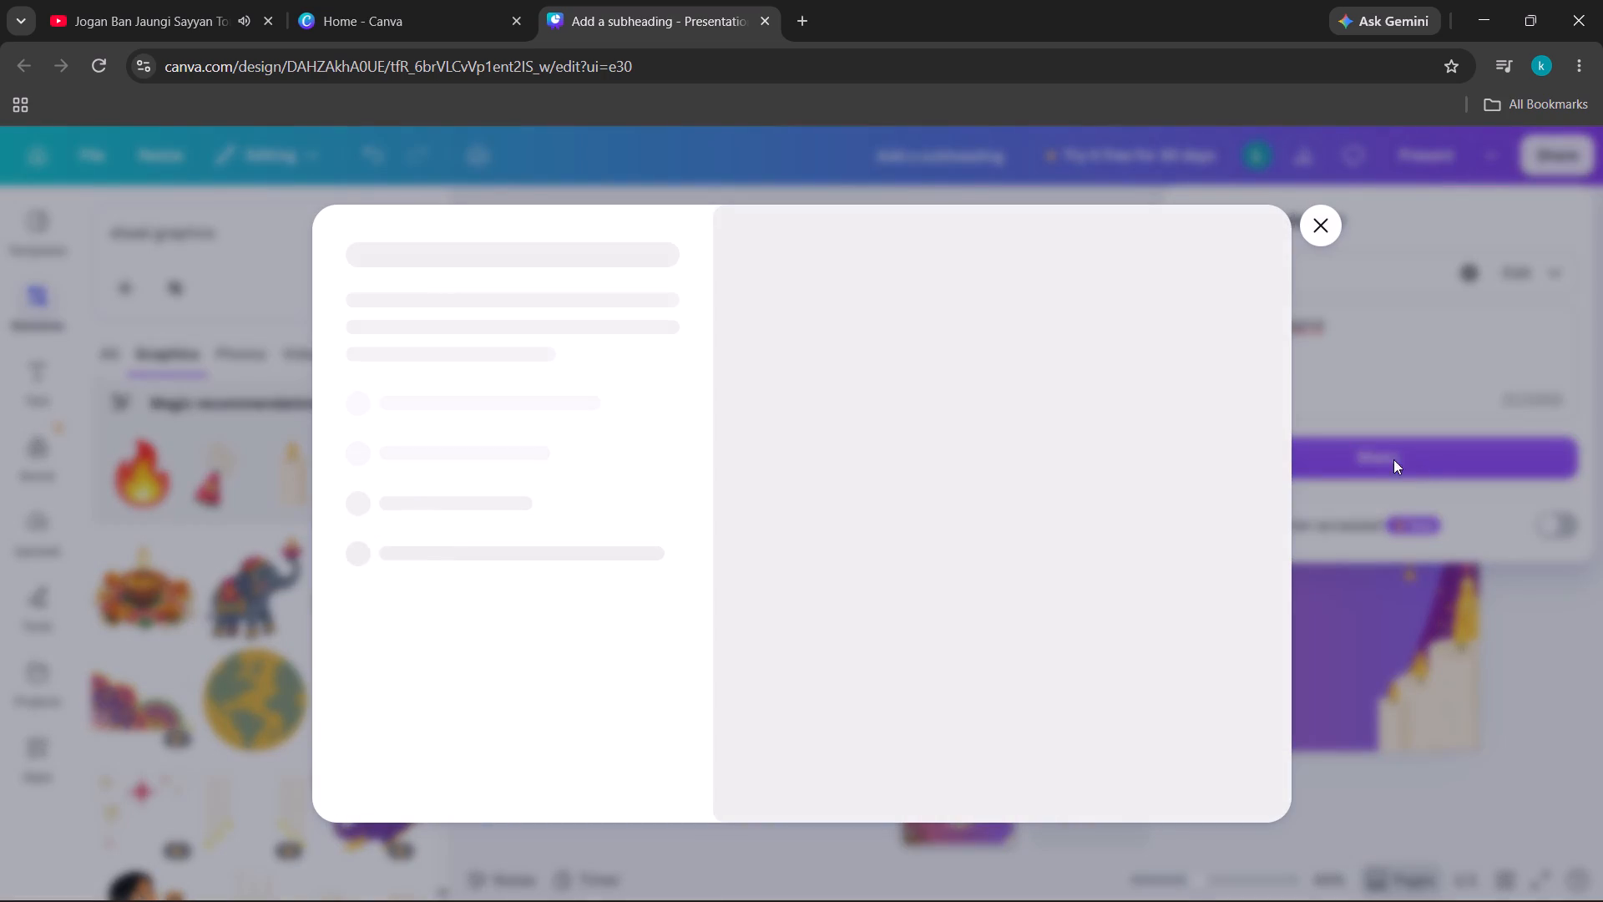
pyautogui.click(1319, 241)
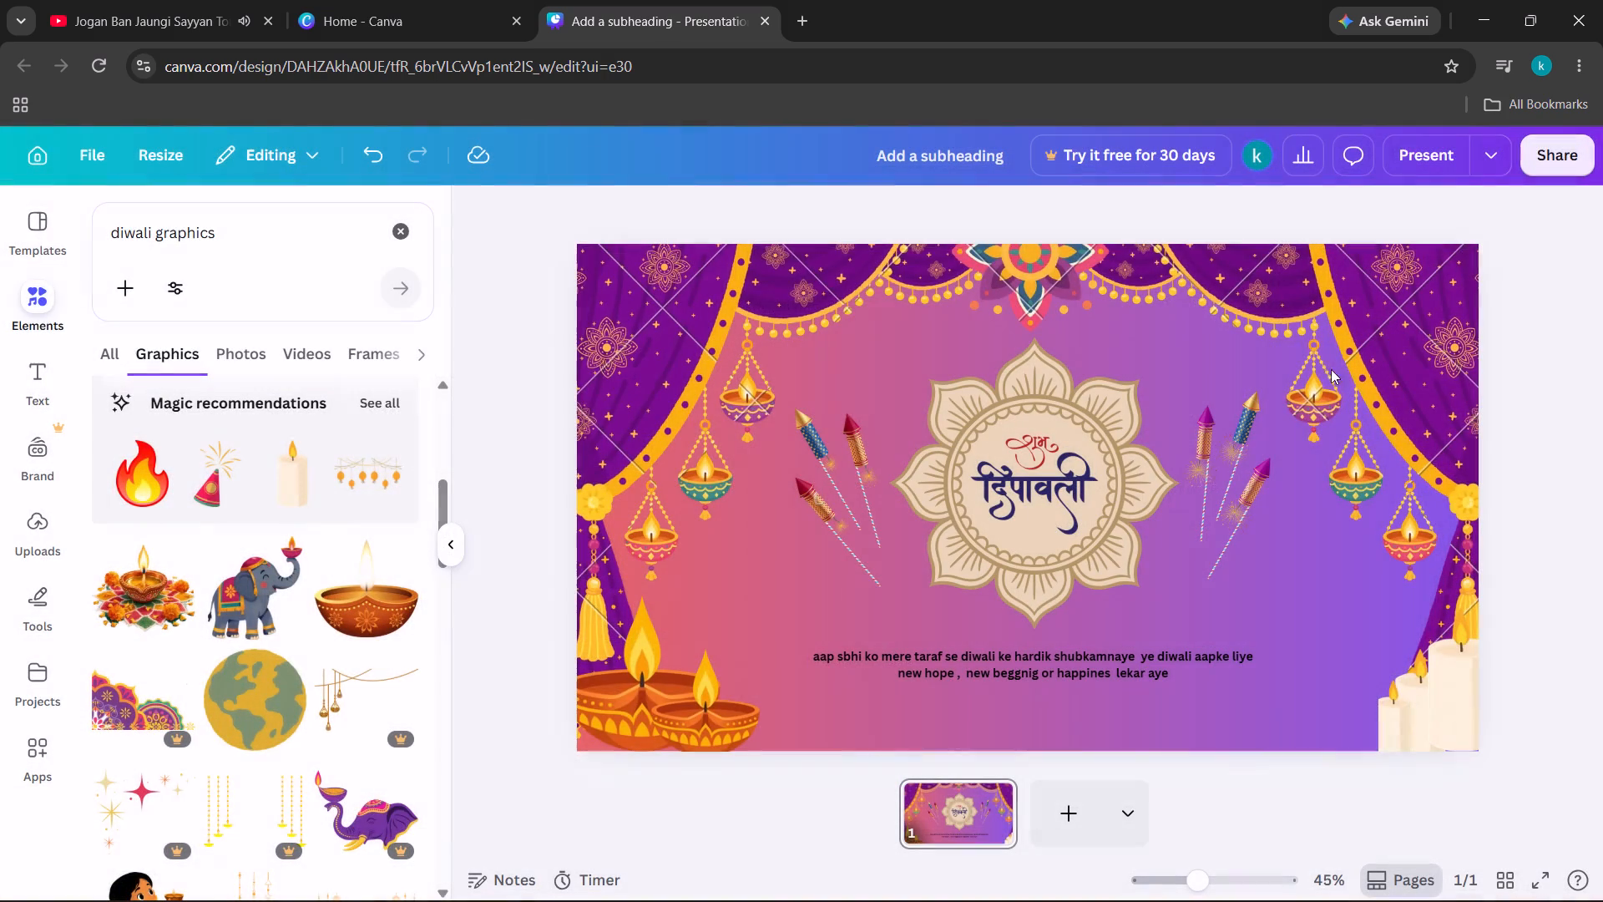
# Share the design with the owner's e-mail address, with Edit access and the message "best desgine for diwali".
pyautogui.click(1545, 165)
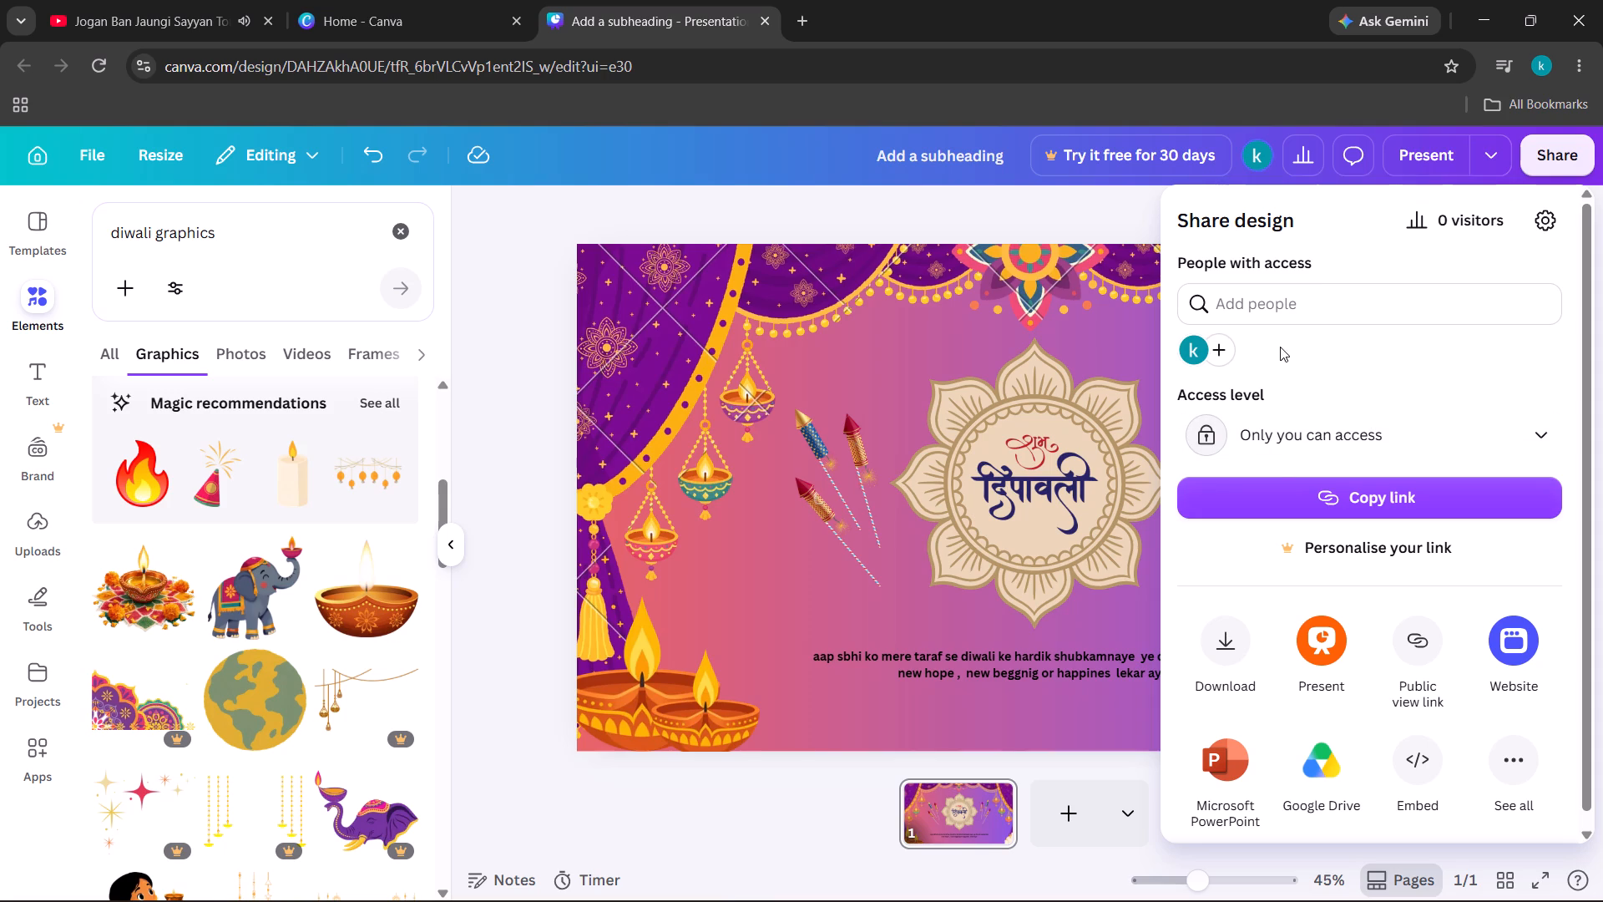
pyautogui.moveTo(1448, 243); pyautogui.dragTo(1459, 202)
pyautogui.click(1459, 202)
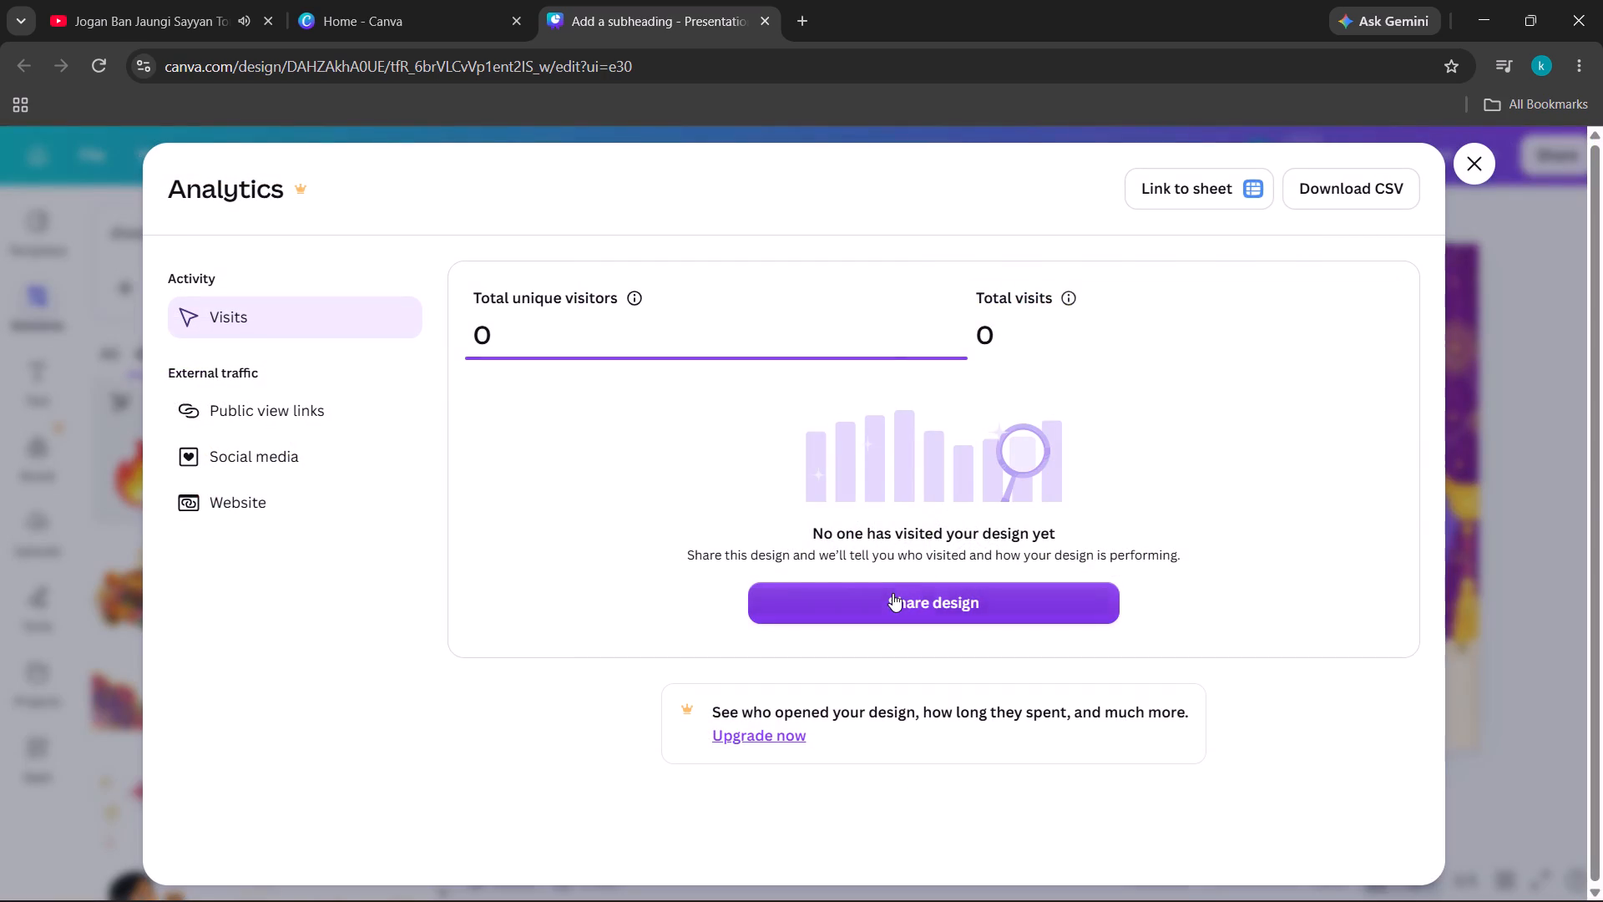
pyautogui.click(893, 593)
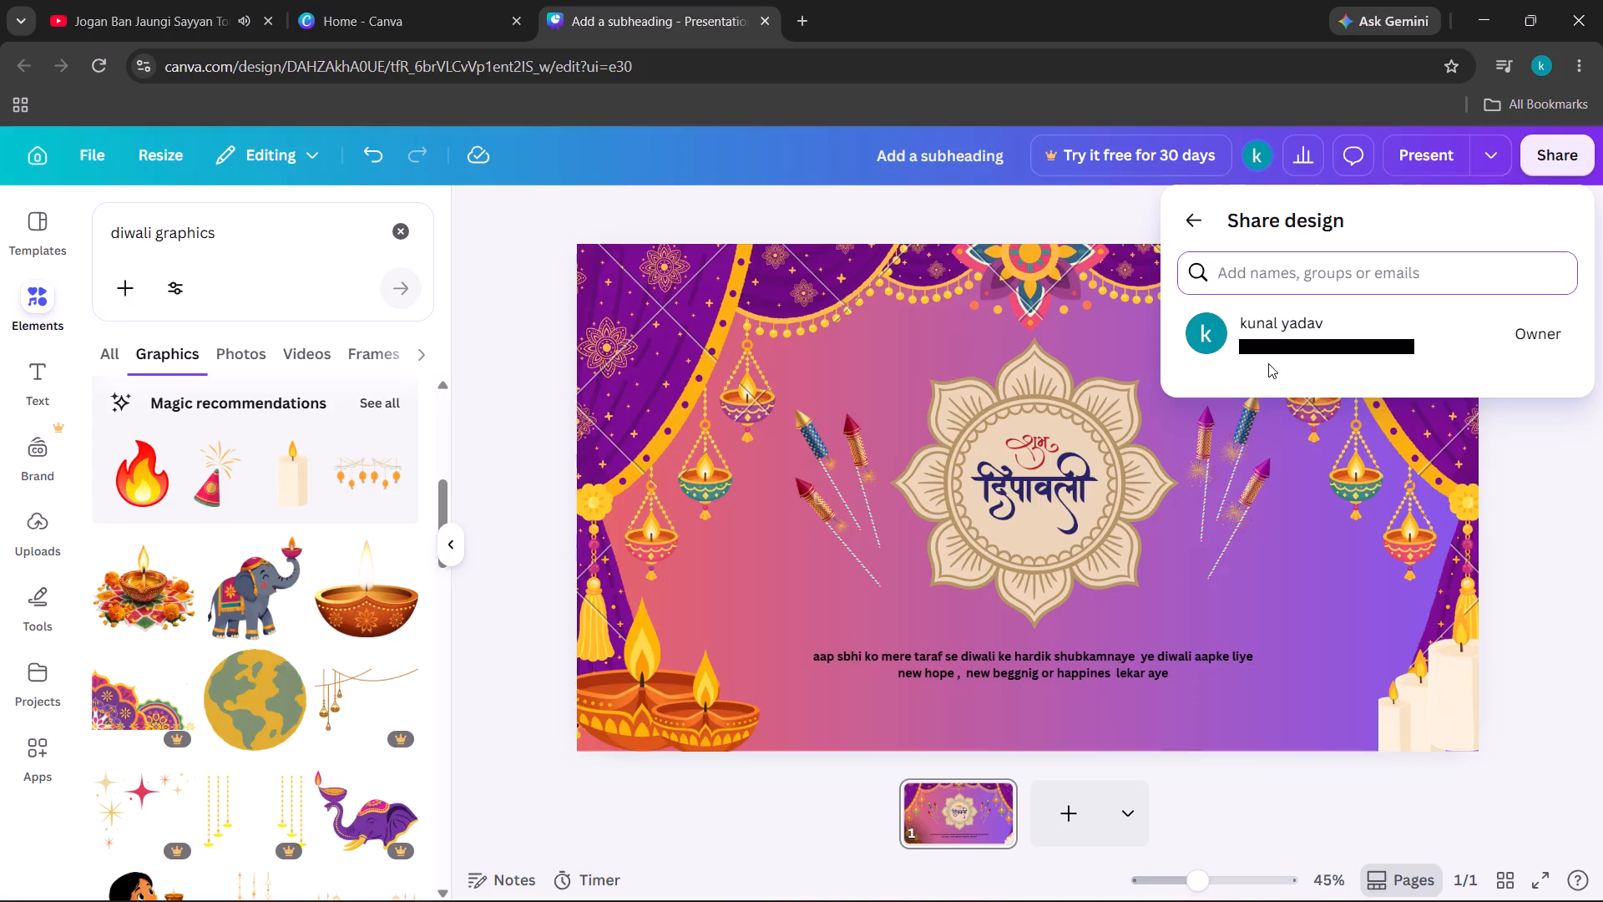
pyautogui.click(1284, 275)
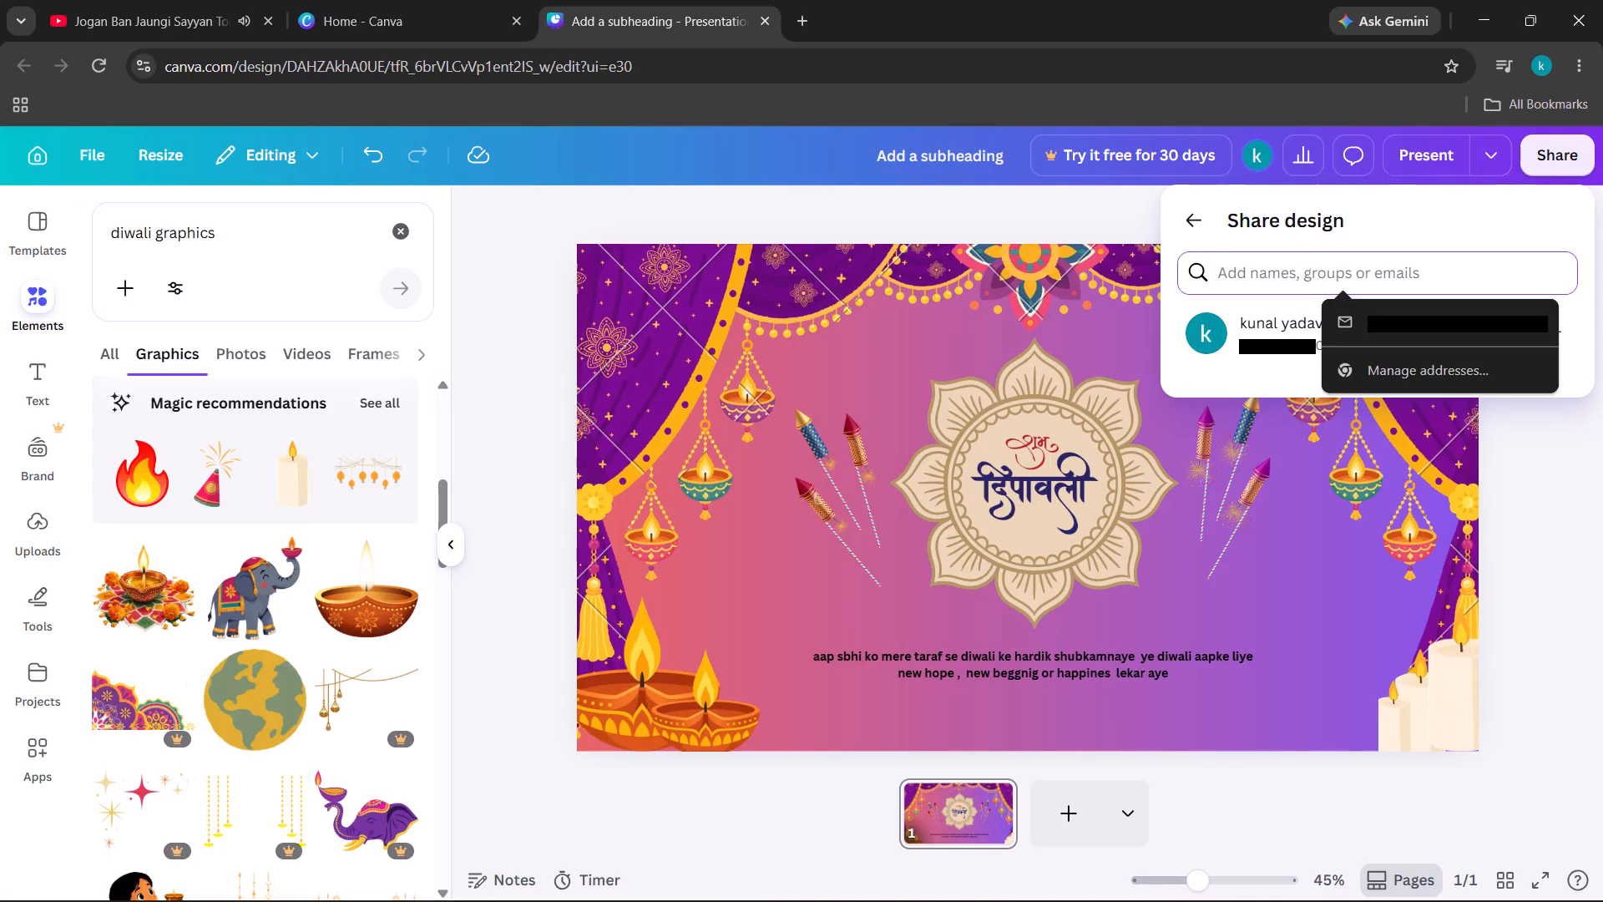
pyautogui.click(1360, 310)
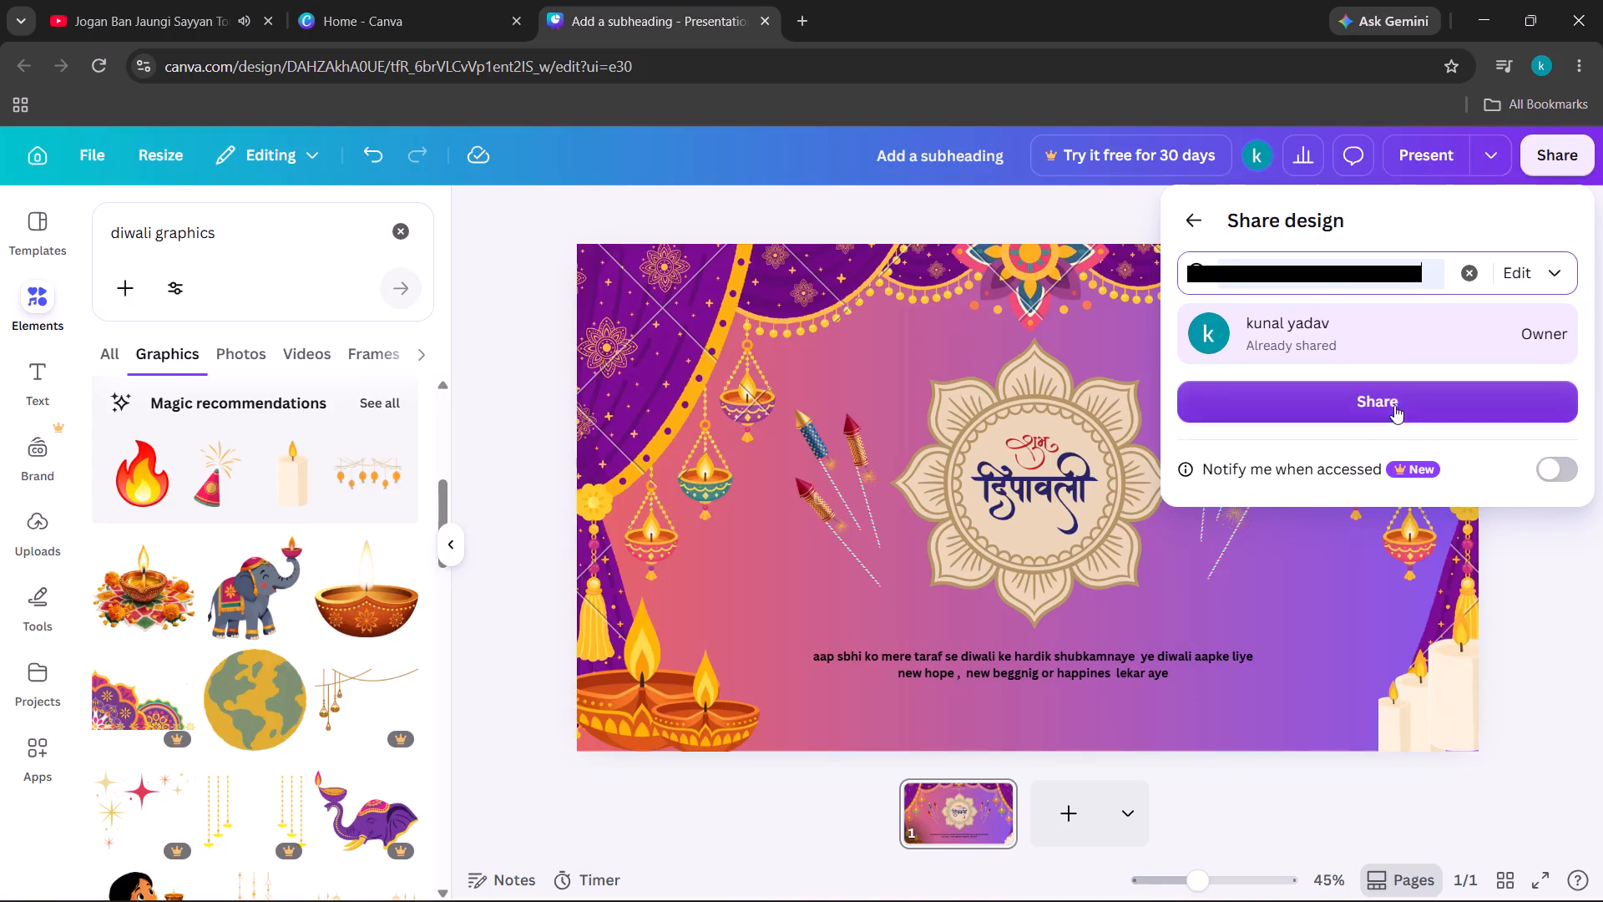
pyautogui.click(1389, 396)
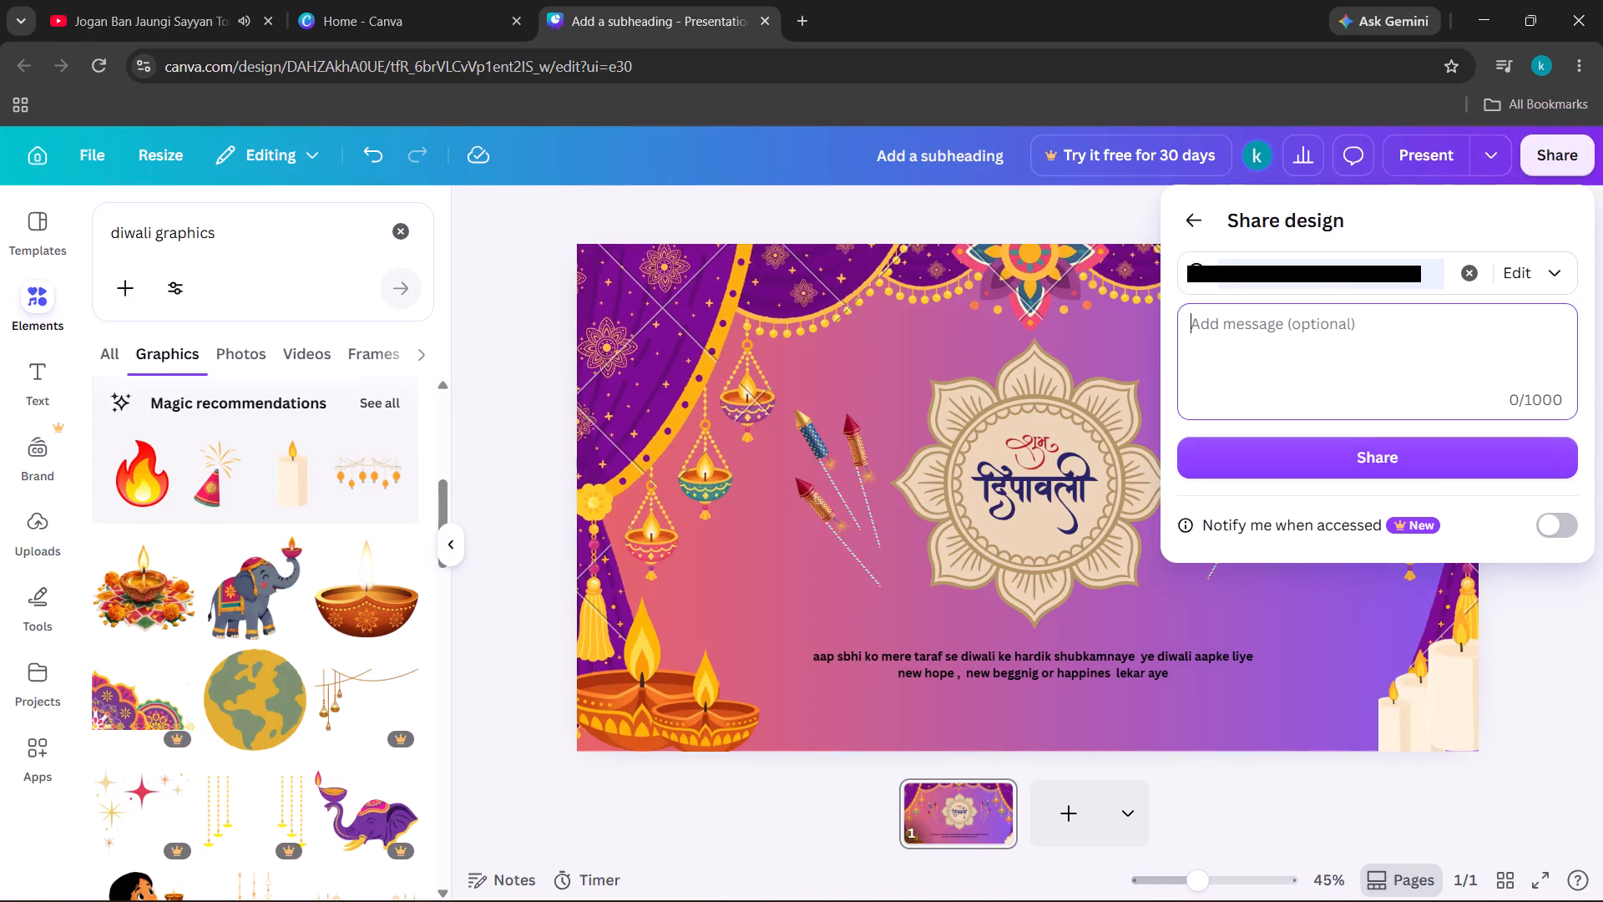
pyautogui.write('best des')
pyautogui.write('gine for diwali')
pyautogui.press('space')
pyautogui.press('Return')
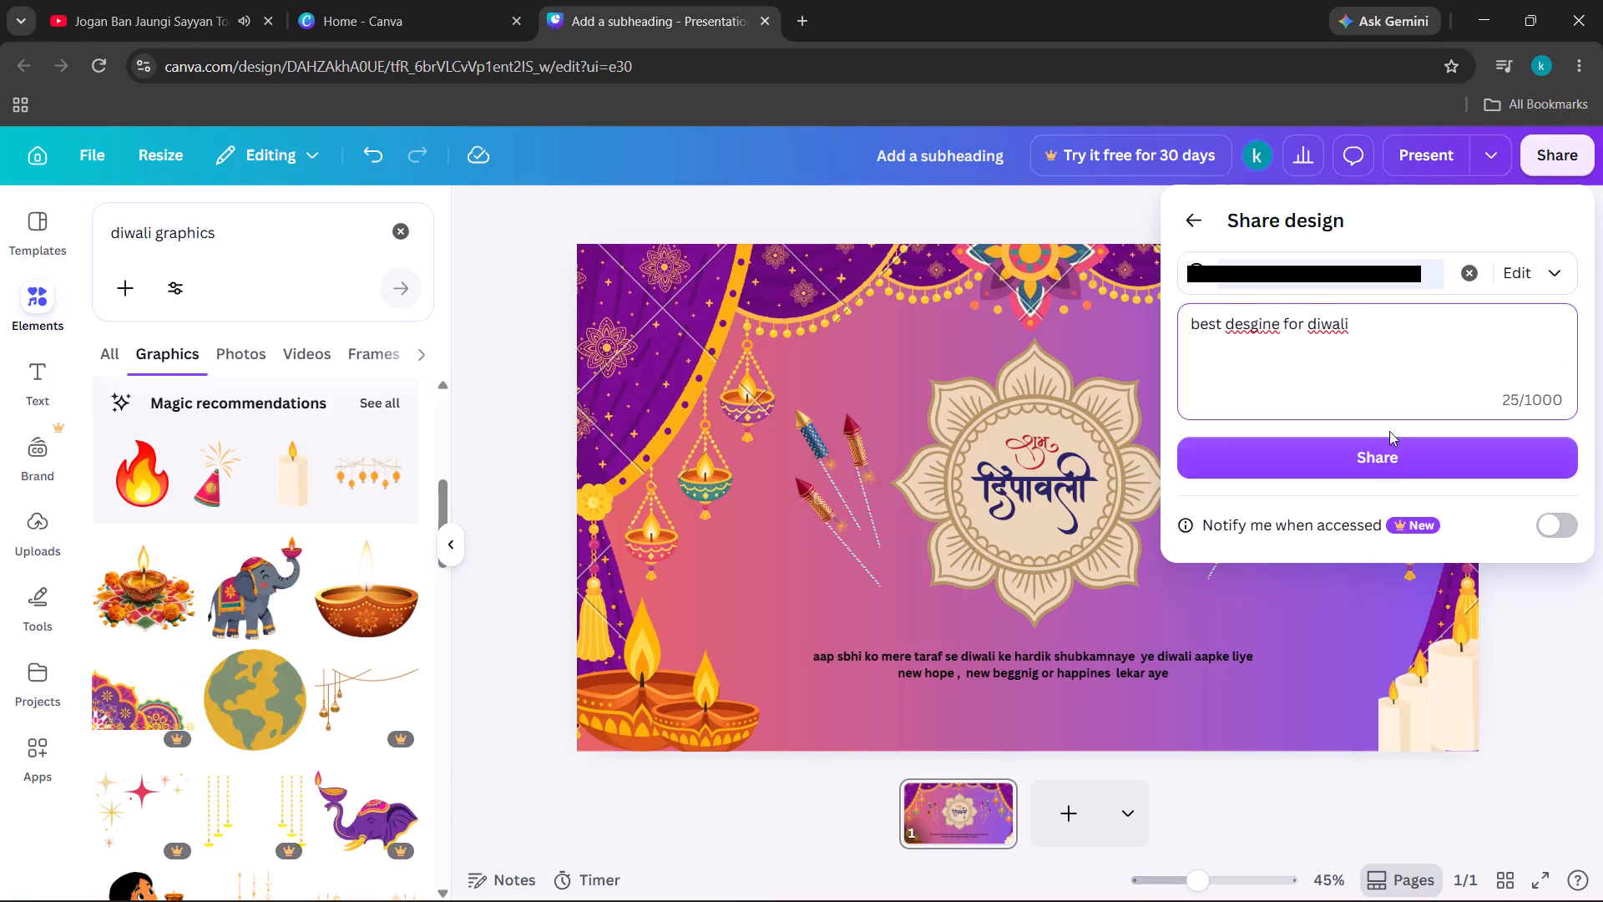
pyautogui.click(1425, 460)
pyautogui.doubleClick(1425, 460)
pyautogui.doubleClick(1425, 460)
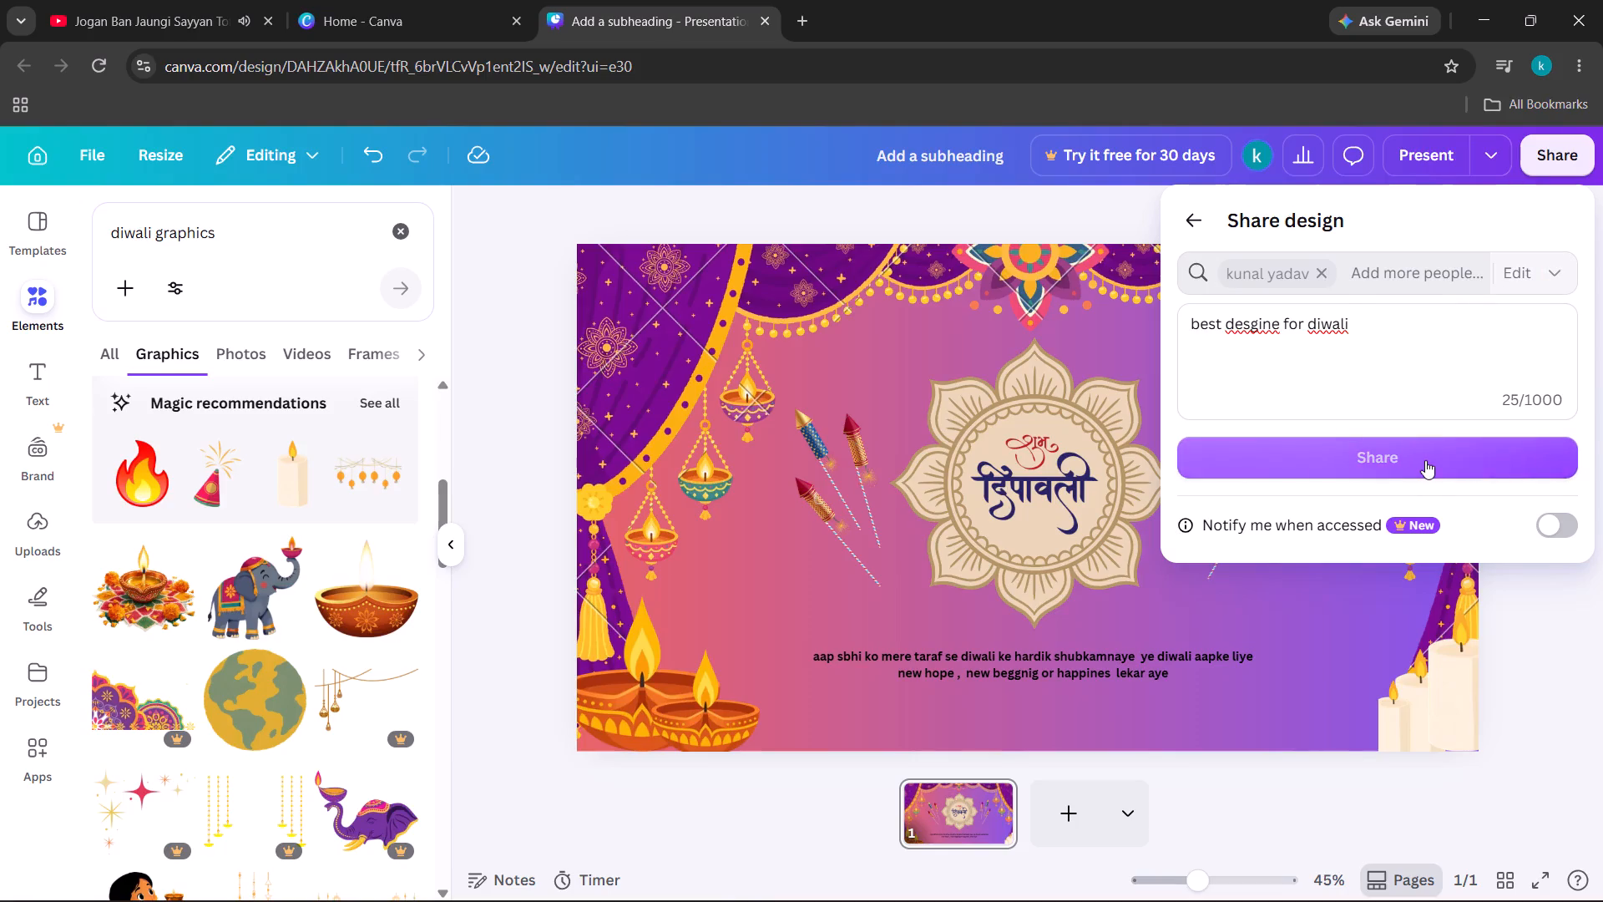
pyautogui.click(1507, 461)
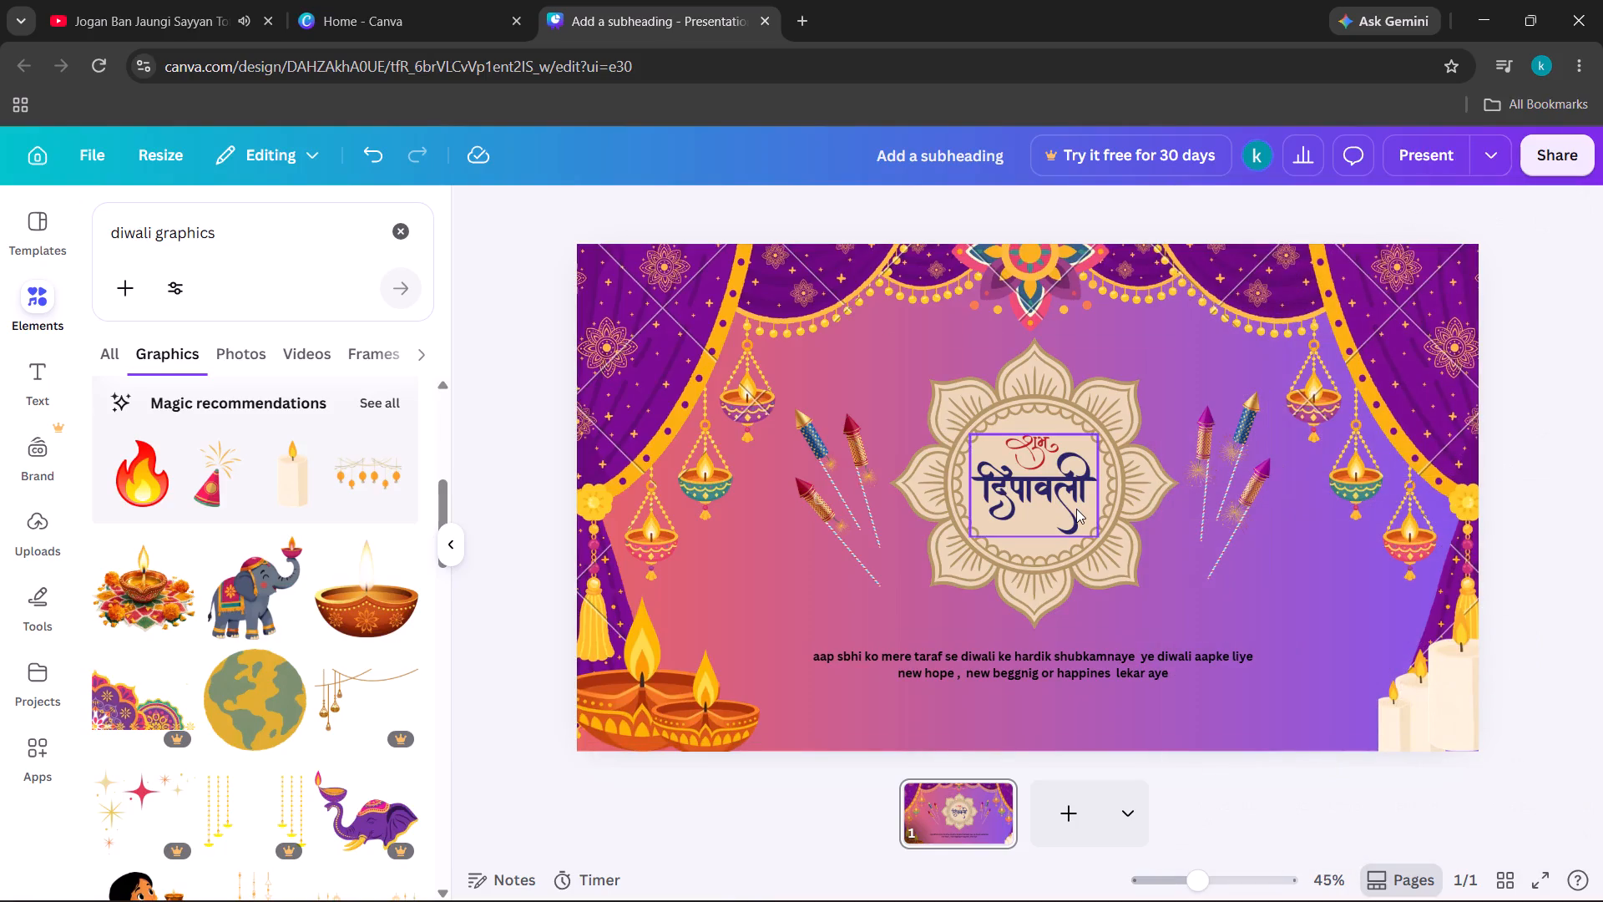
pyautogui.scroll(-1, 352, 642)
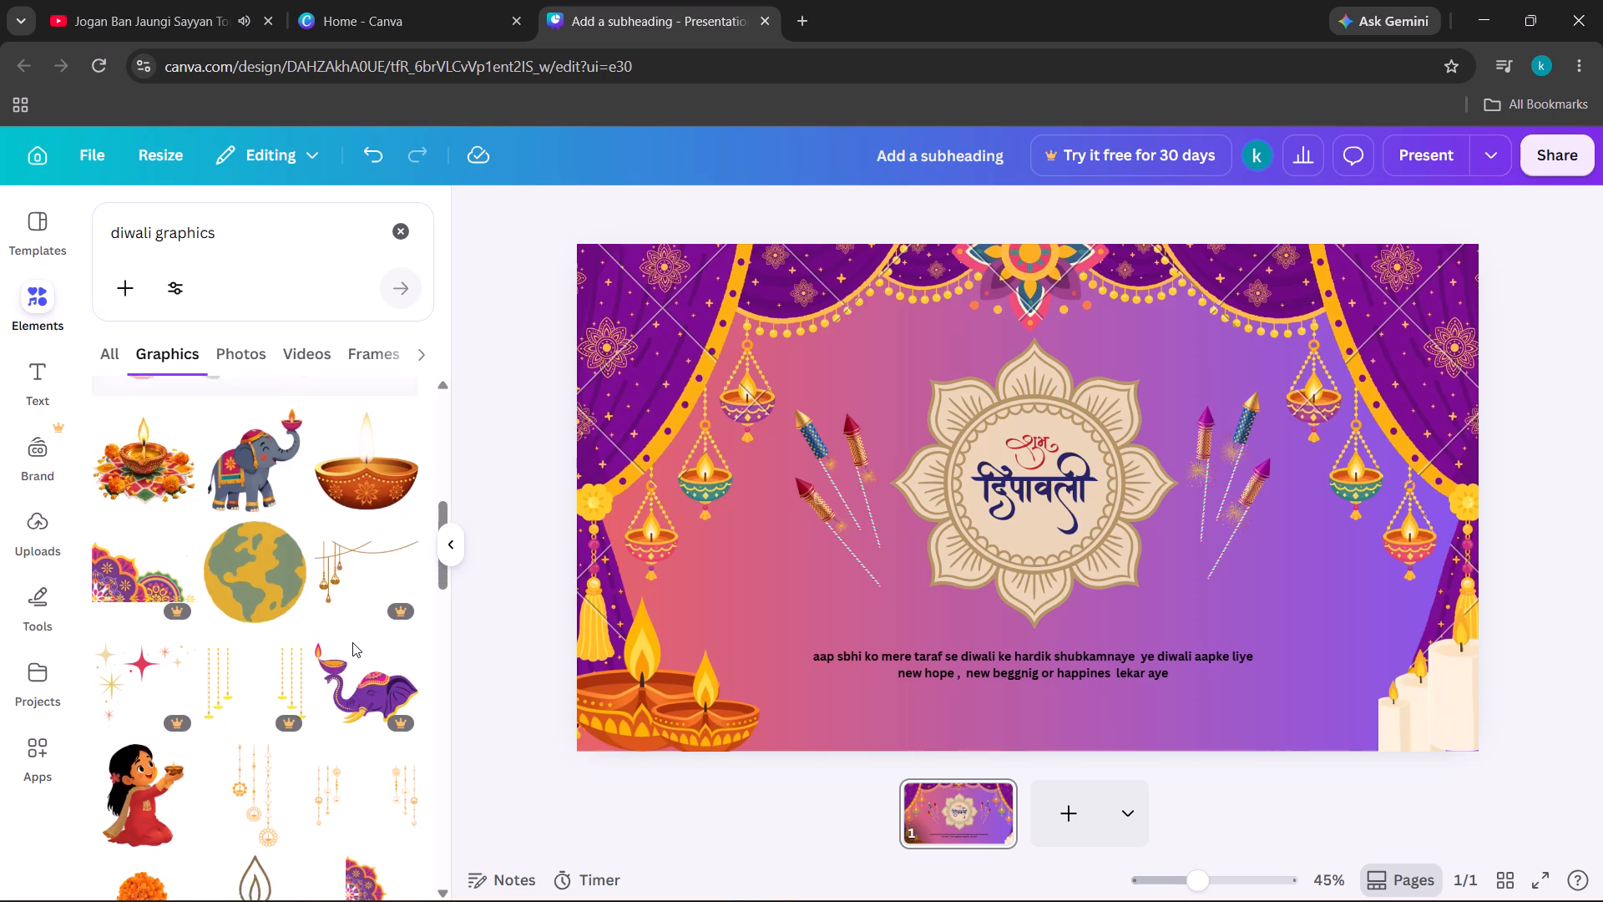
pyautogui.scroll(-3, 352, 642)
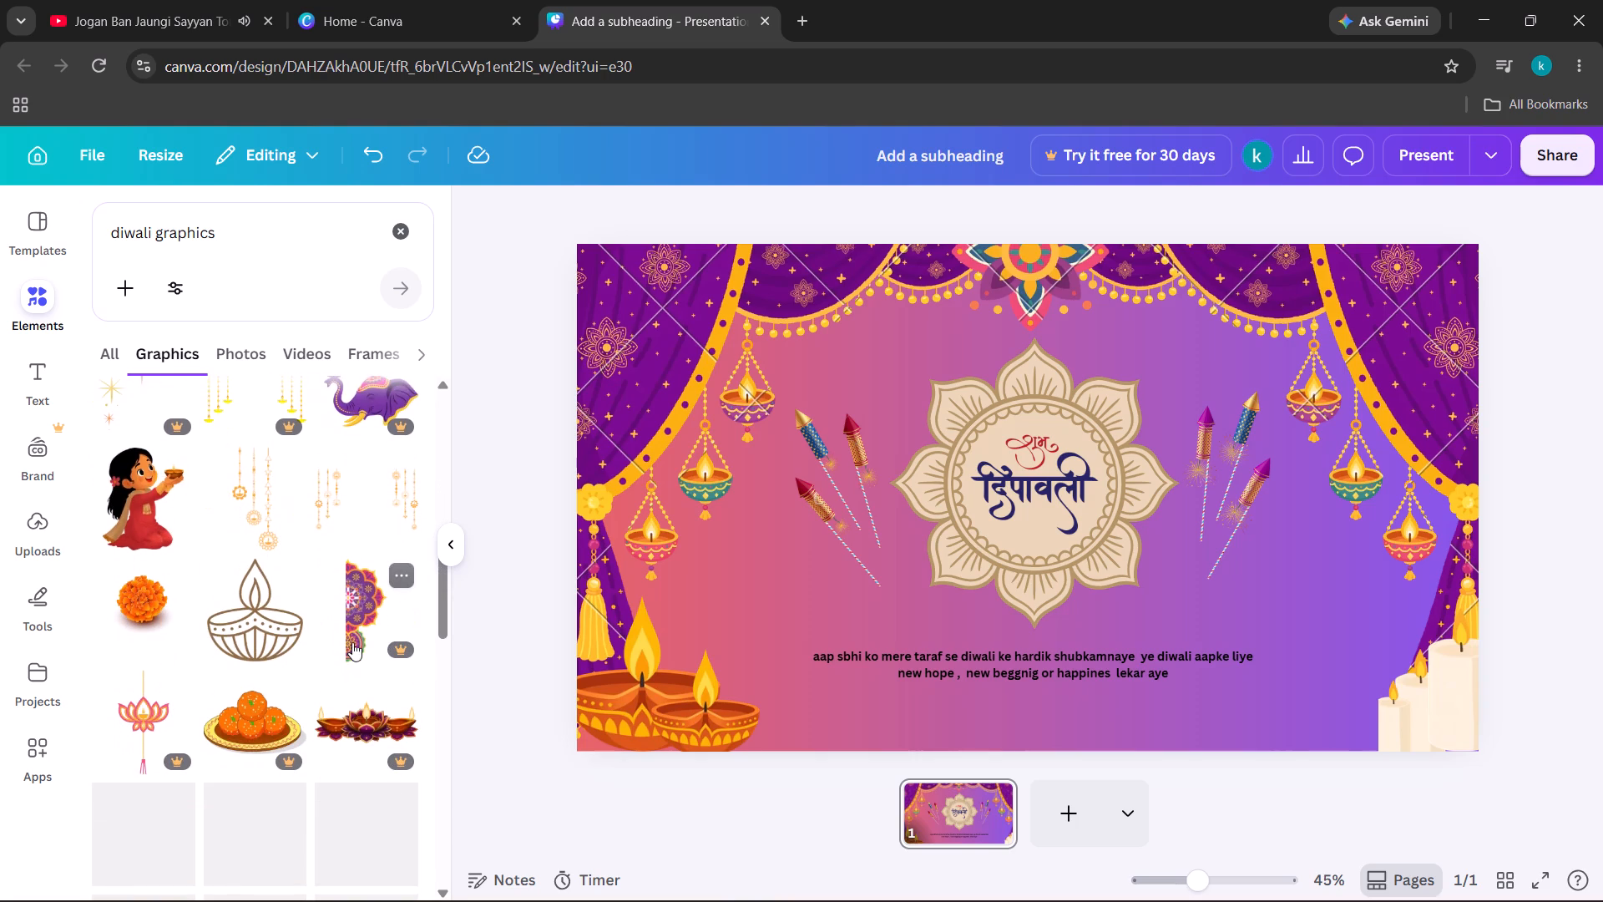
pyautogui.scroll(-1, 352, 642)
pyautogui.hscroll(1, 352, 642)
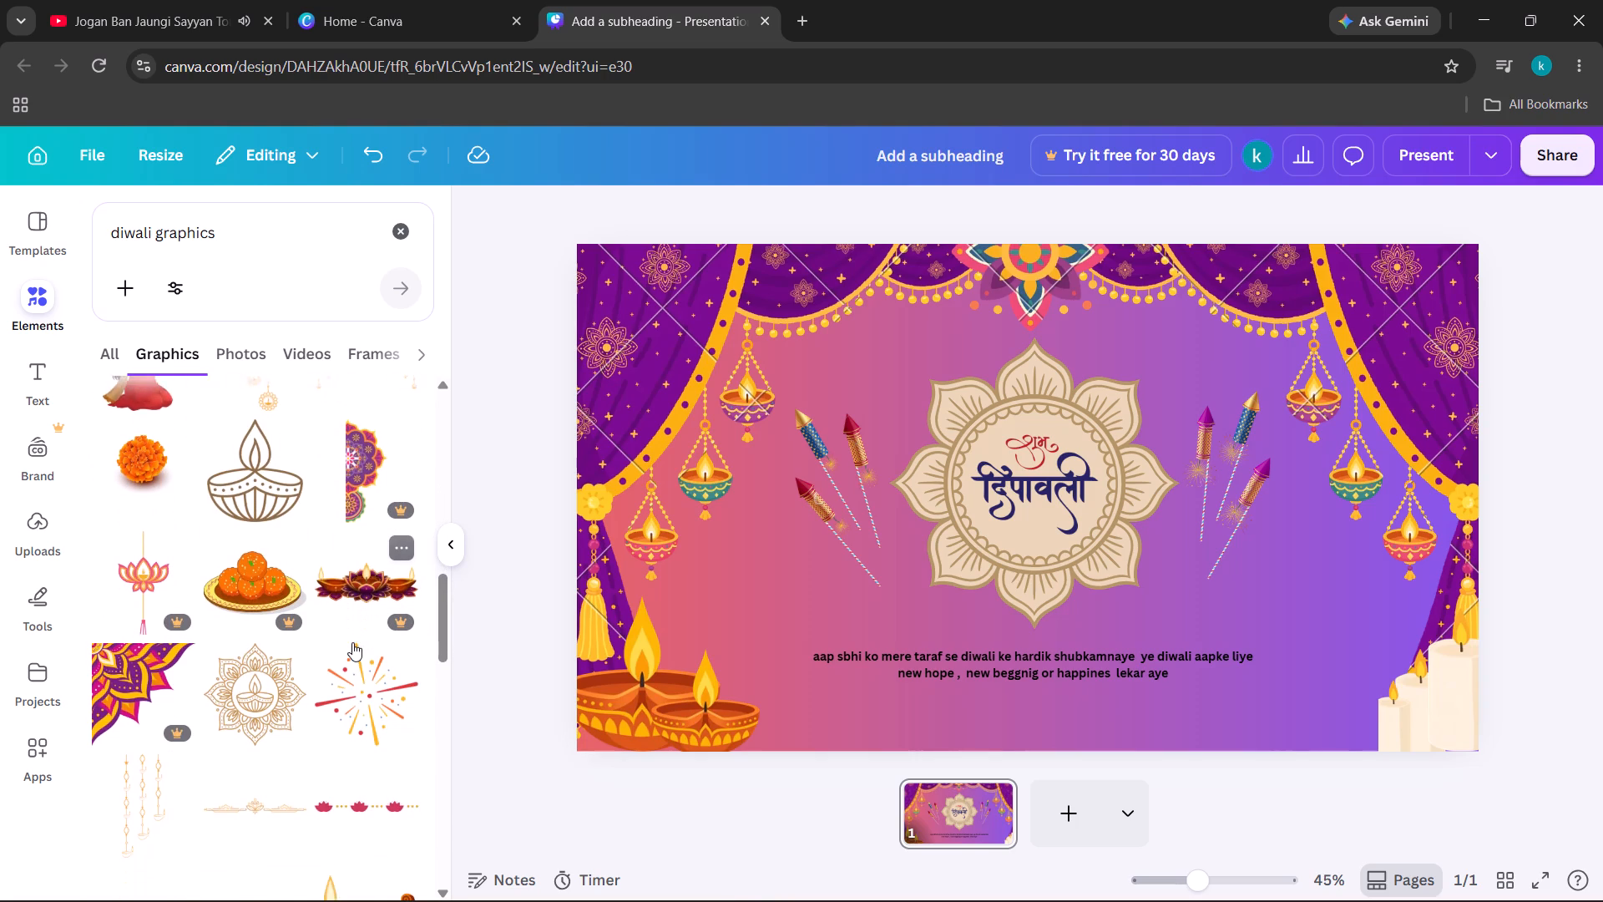
# Browse the "diwali graphics" results for further decorations such as diyas, rangolis, lanterns and mandalas.
pyautogui.hscroll(1, 352, 642)
pyautogui.scroll(-2, 352, 642)
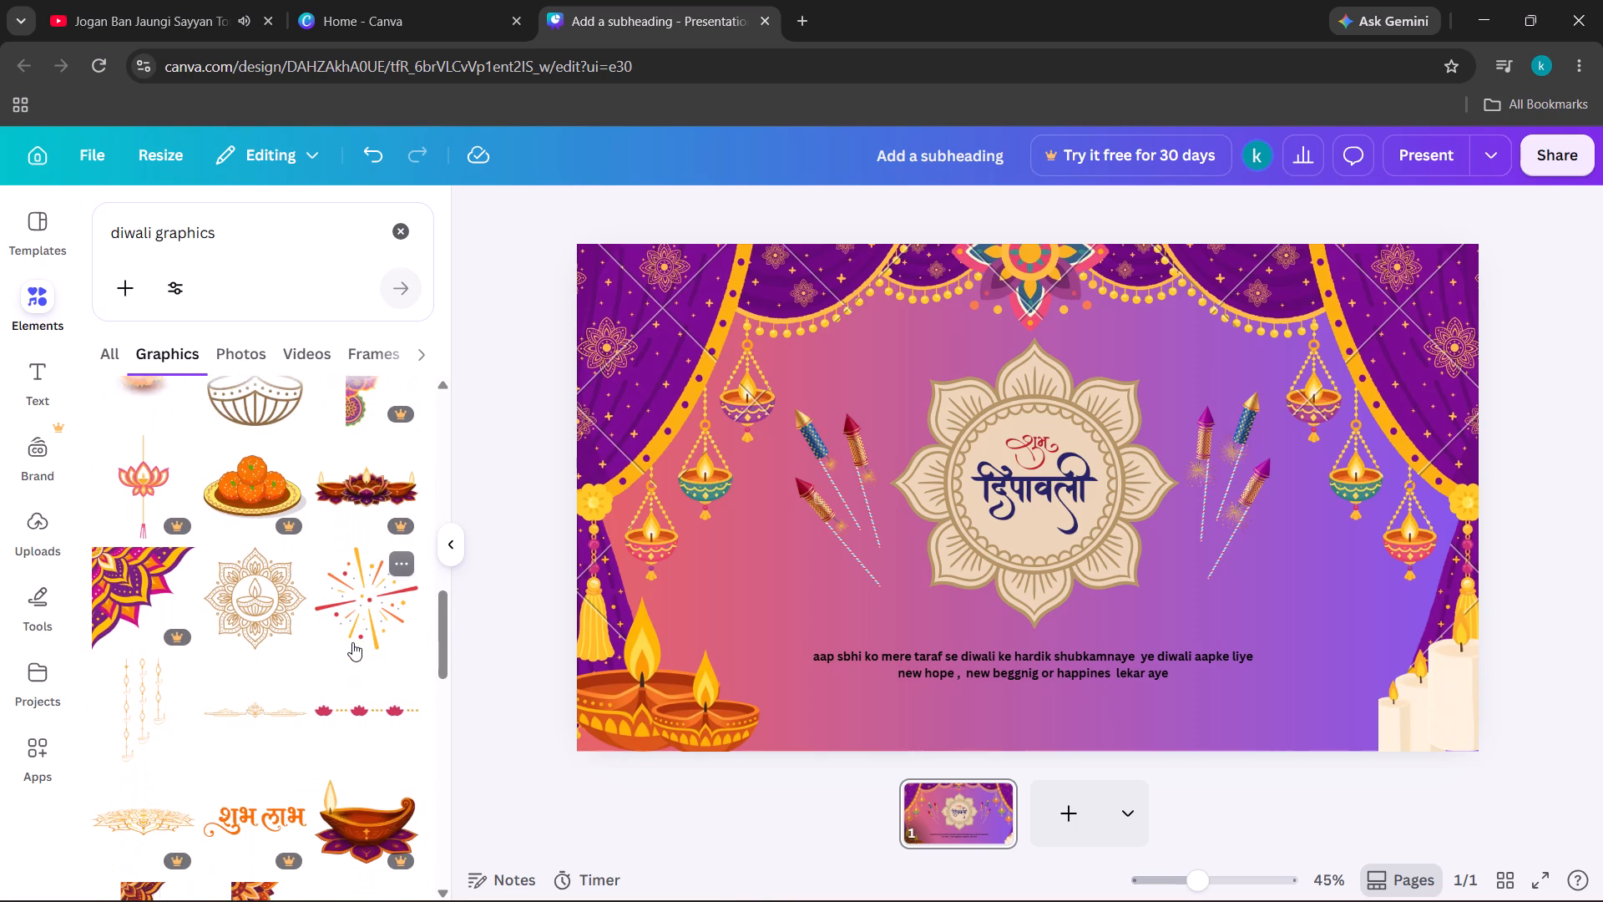
pyautogui.scroll(-2, 352, 642)
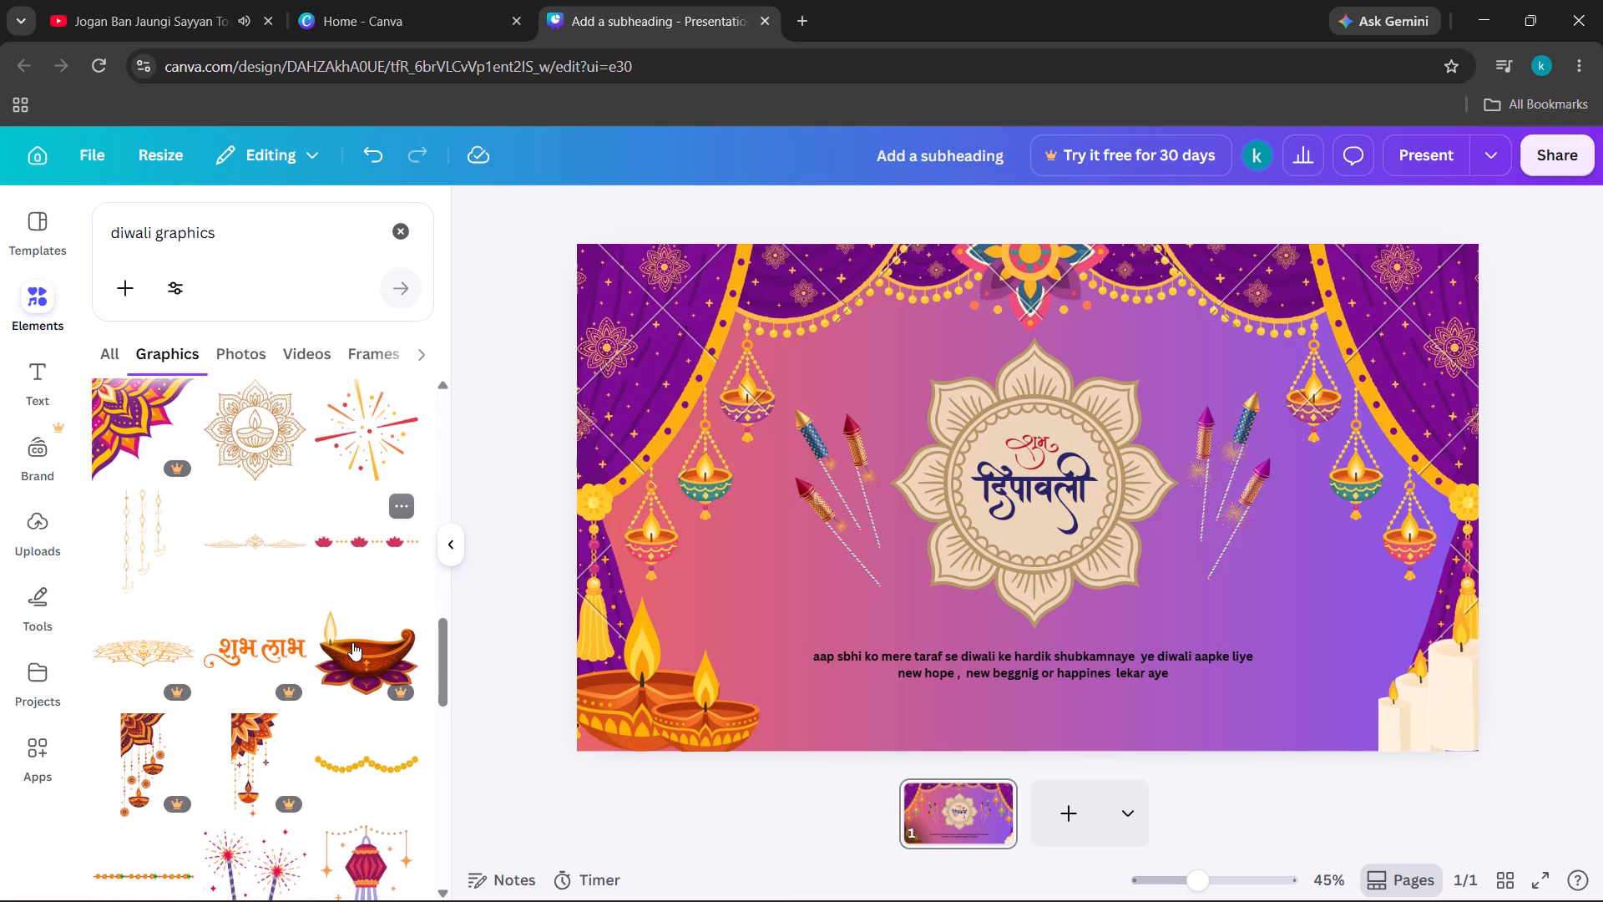
pyautogui.scroll(-3, 352, 642)
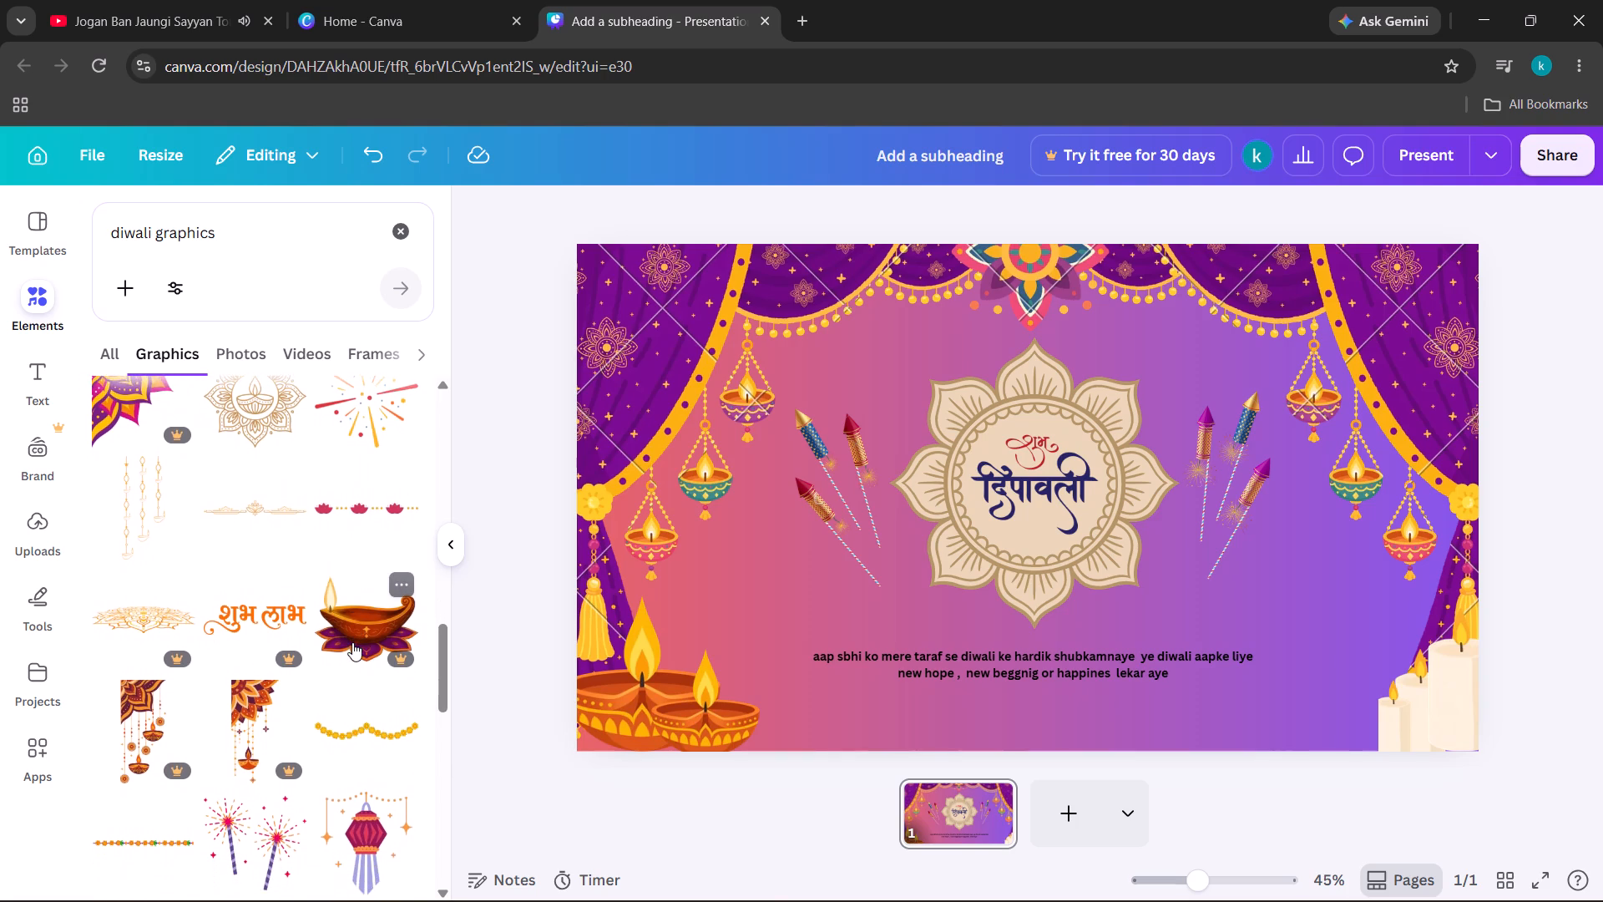
pyautogui.scroll(-2, 352, 642)
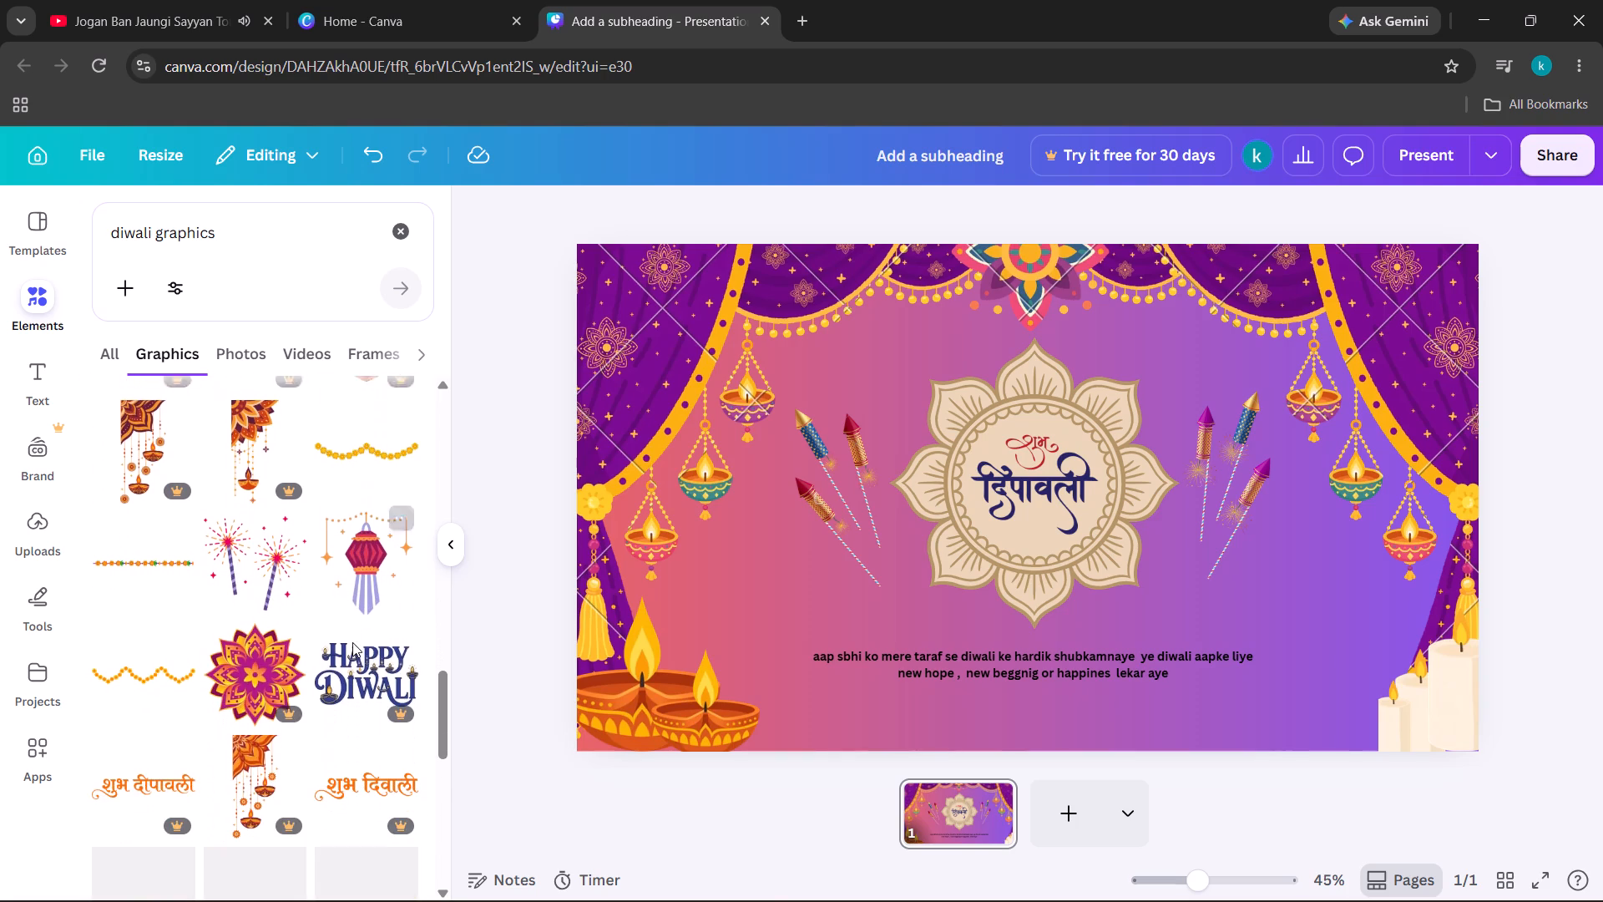
pyautogui.scroll(-3, 352, 642)
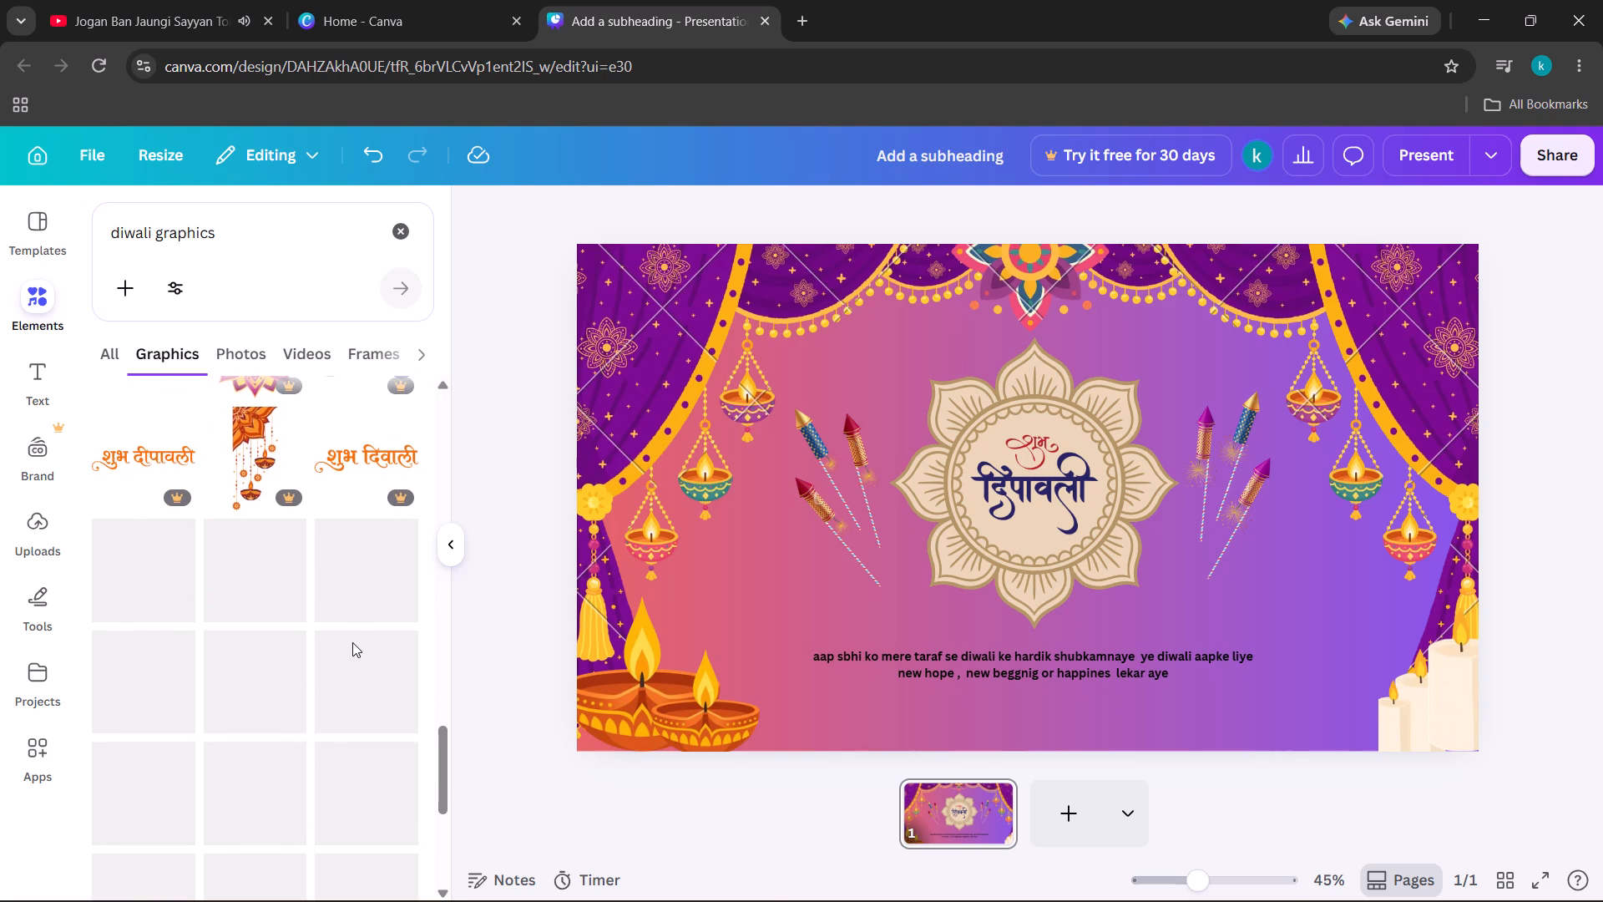
pyautogui.scroll(-2, 352, 642)
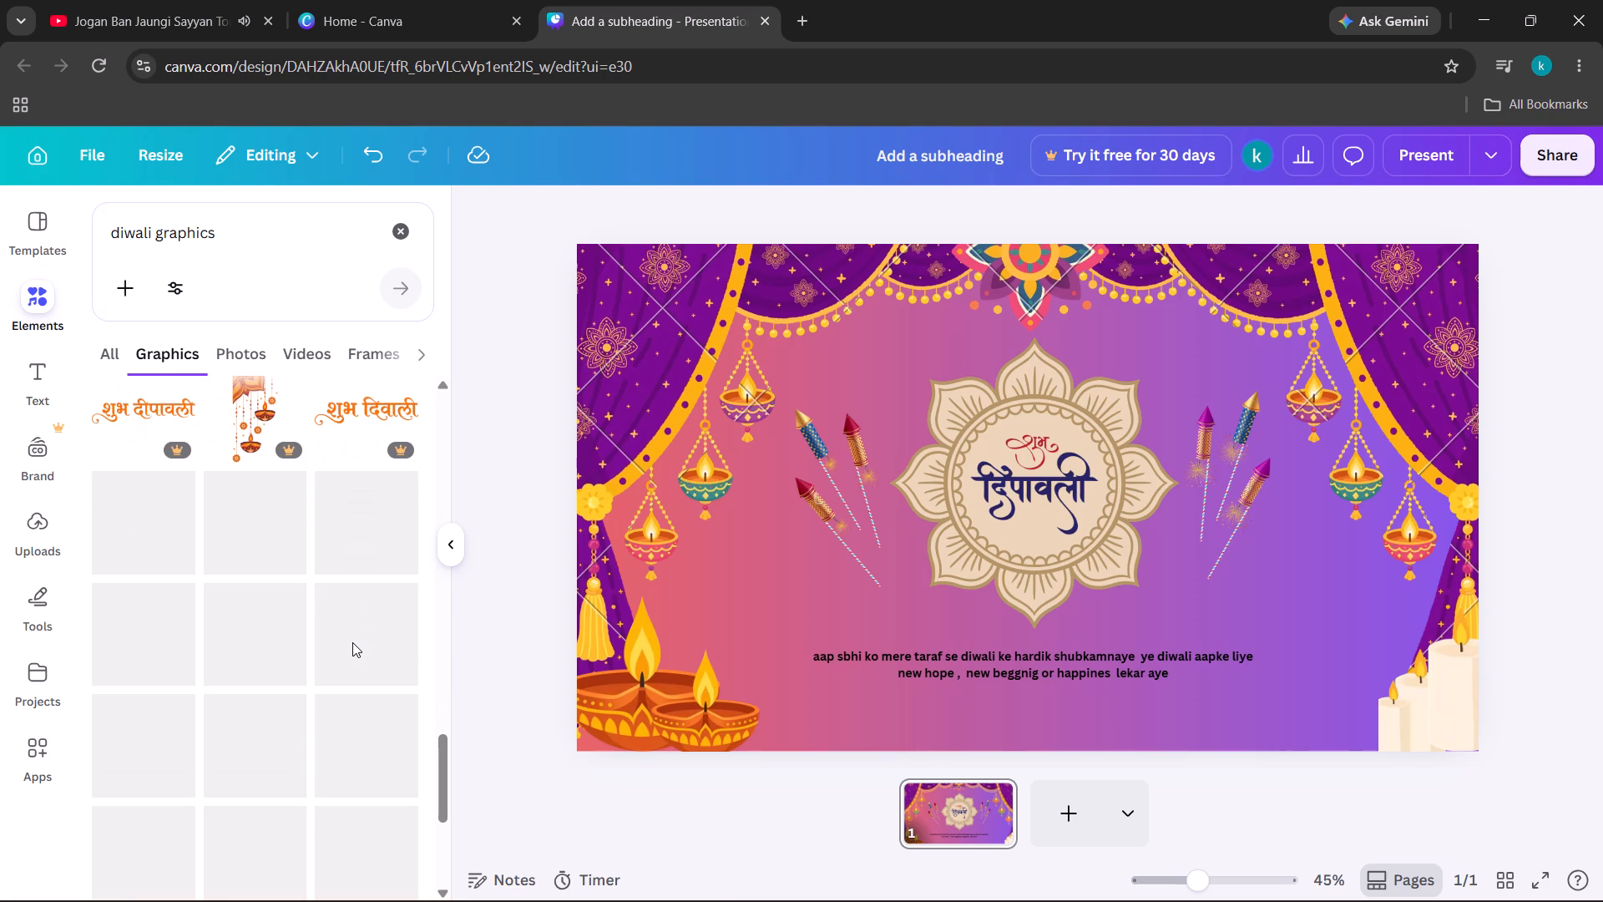
pyautogui.scroll(2, 352, 642)
pyautogui.scroll(-2, 352, 642)
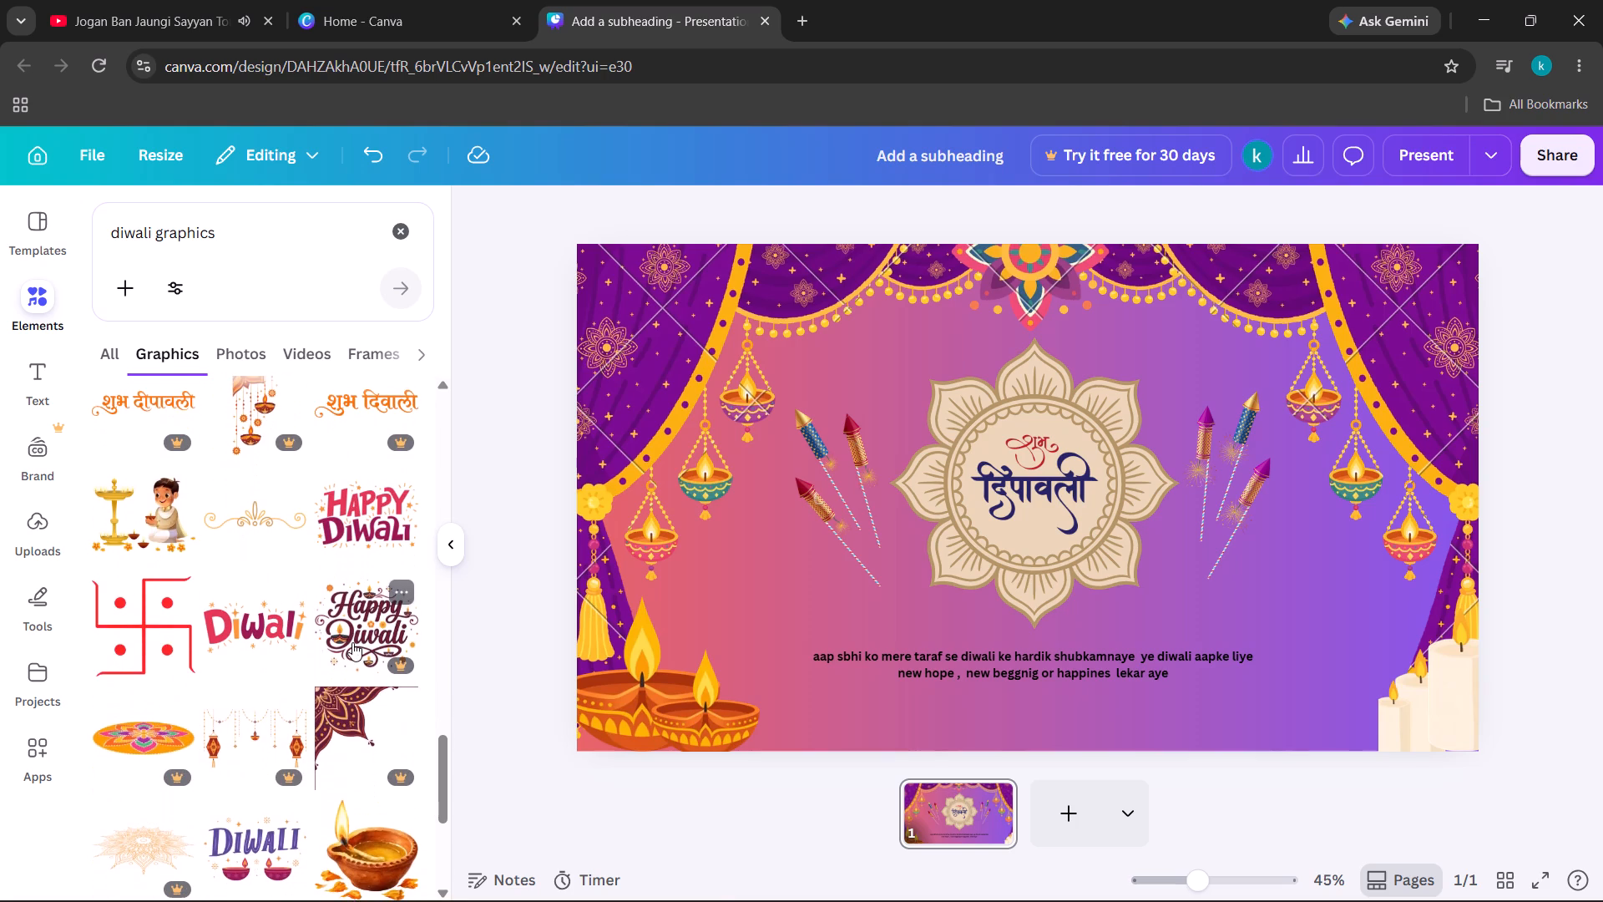
pyautogui.scroll(-1, 352, 642)
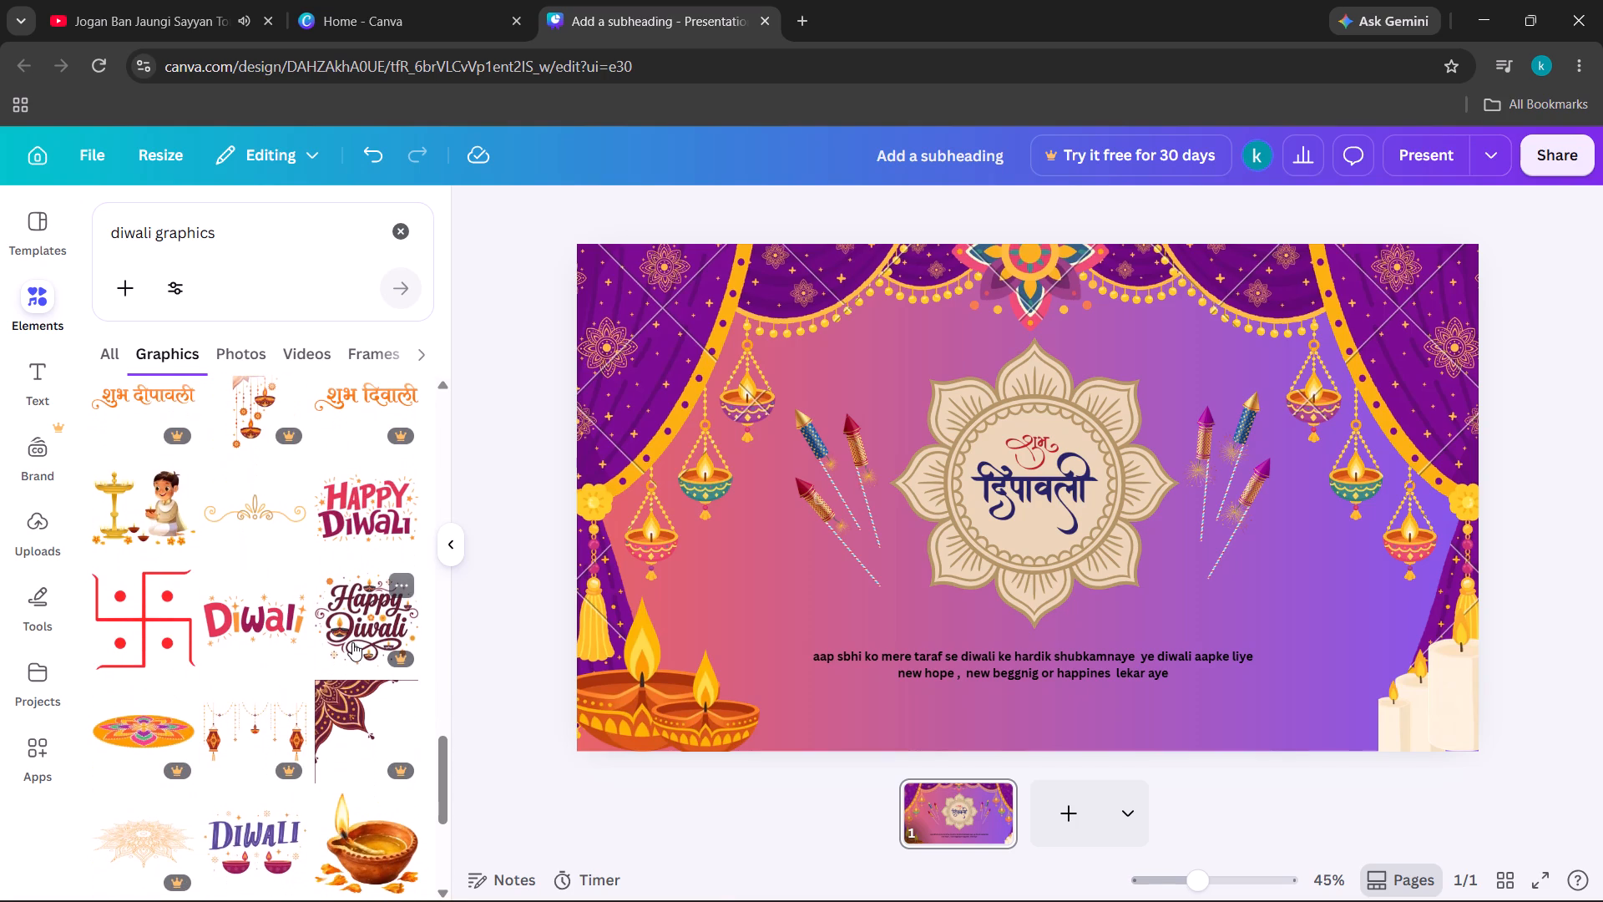
pyautogui.scroll(-2, 352, 642)
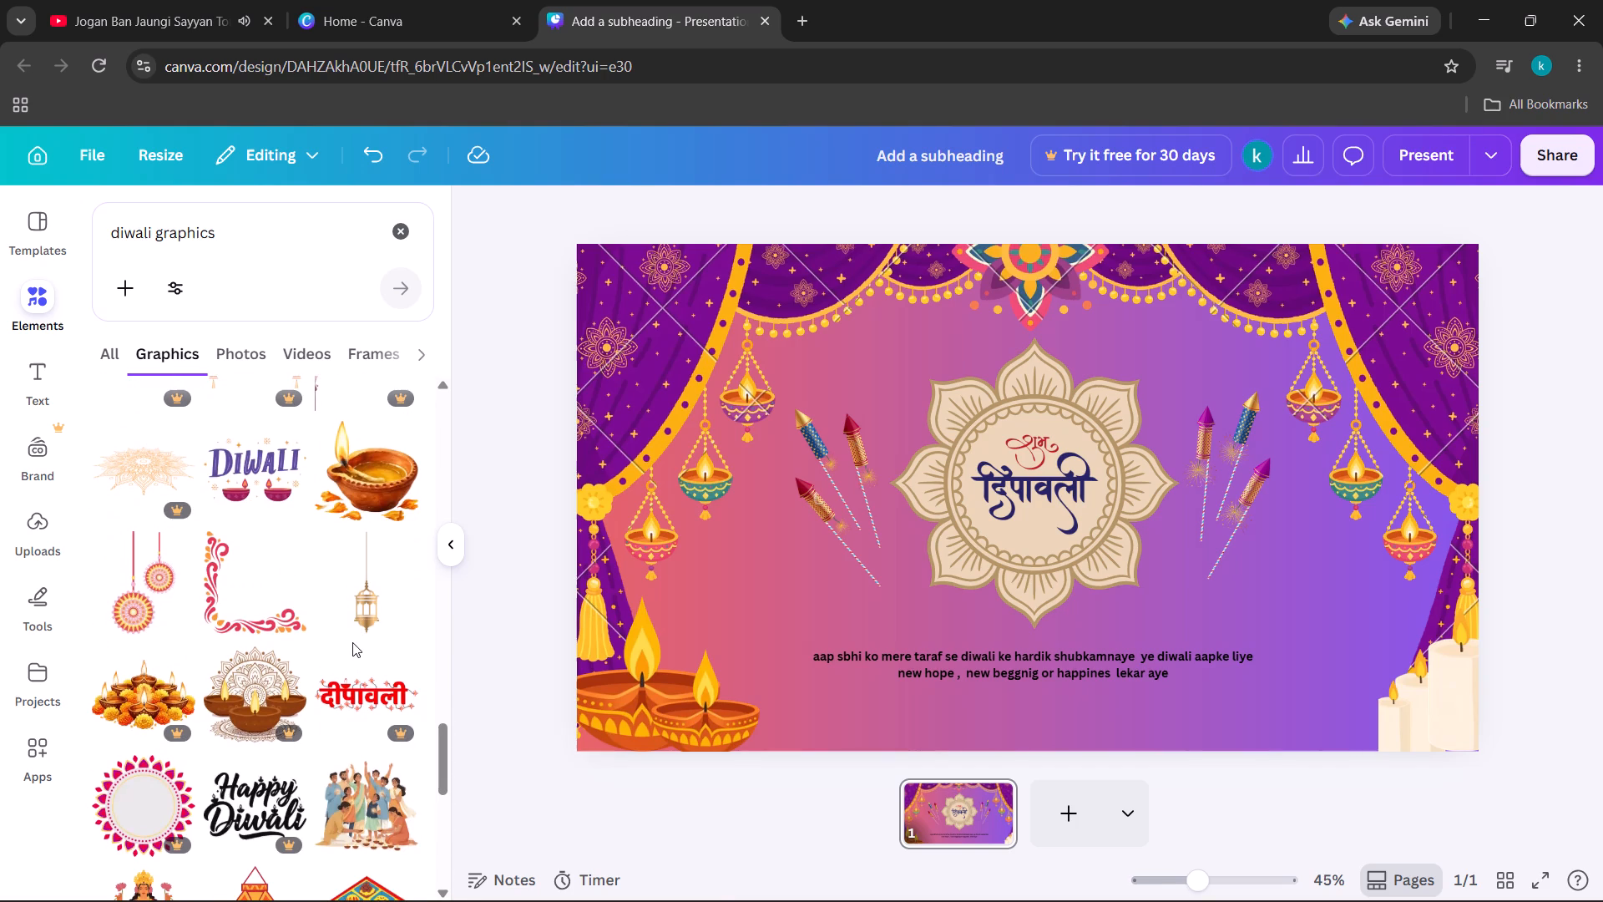
pyautogui.scroll(-1, 352, 642)
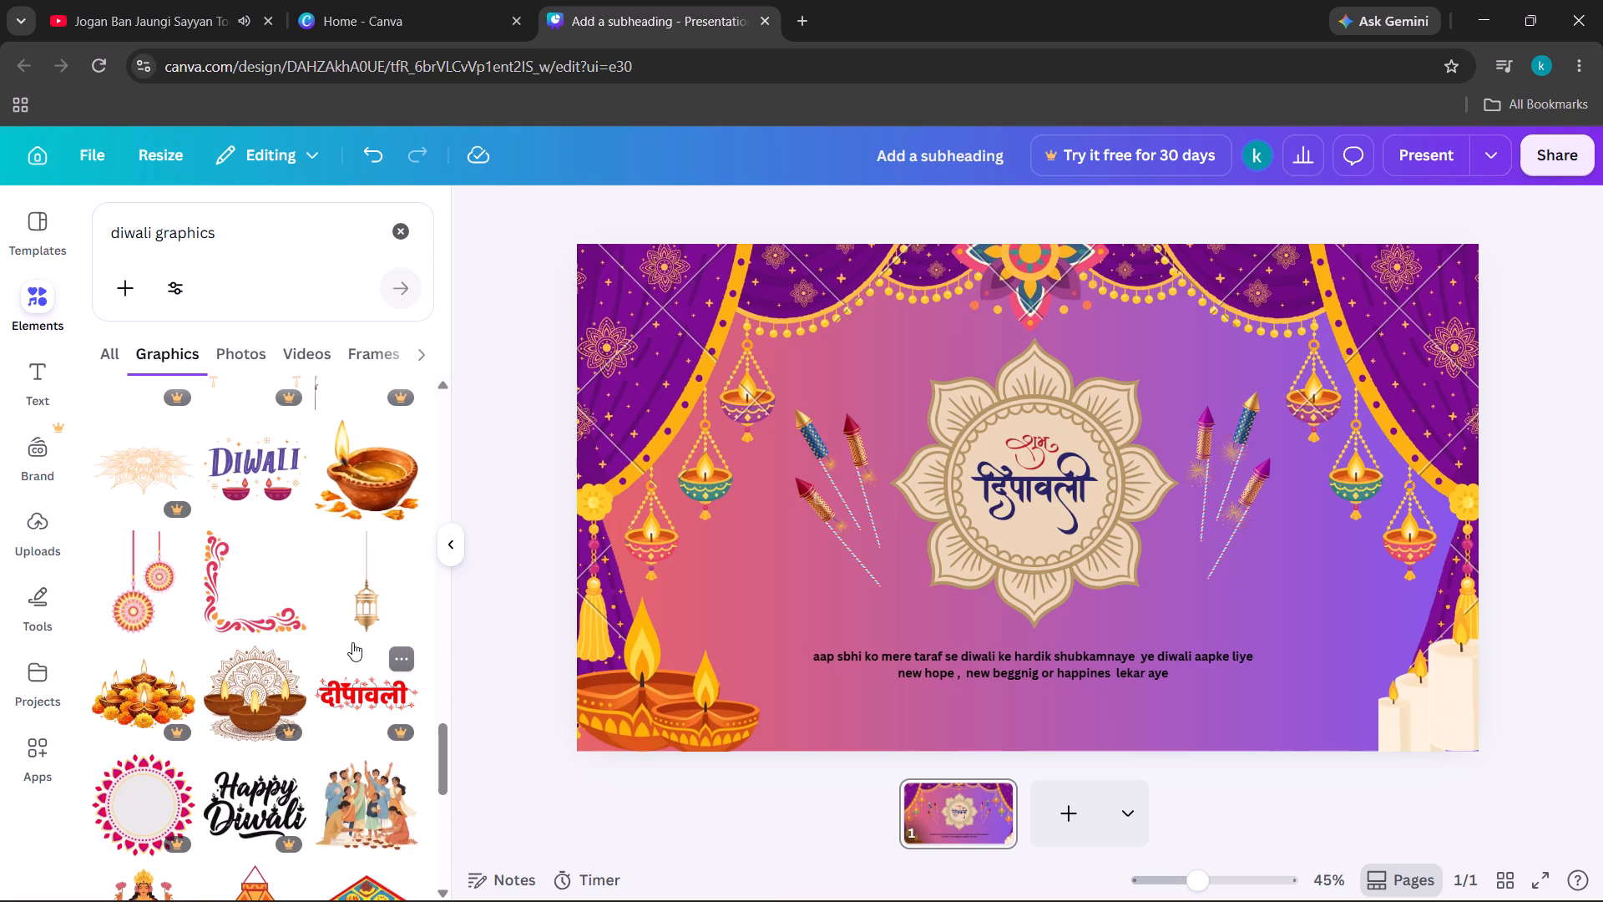
pyautogui.scroll(-3, 352, 642)
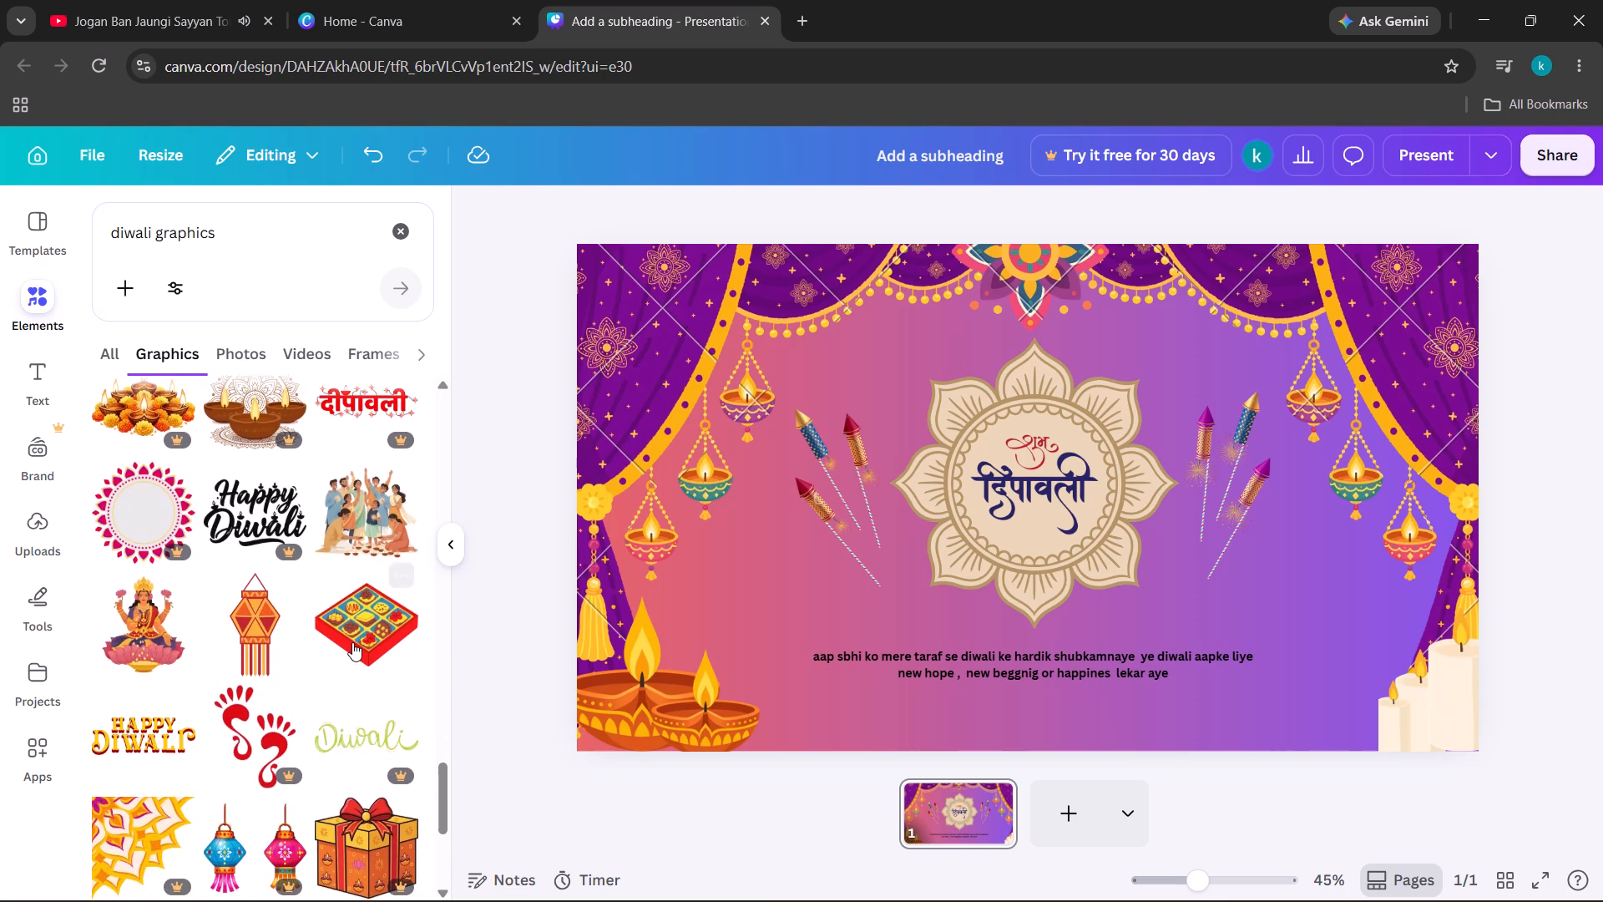
pyautogui.hscroll(1, 352, 642)
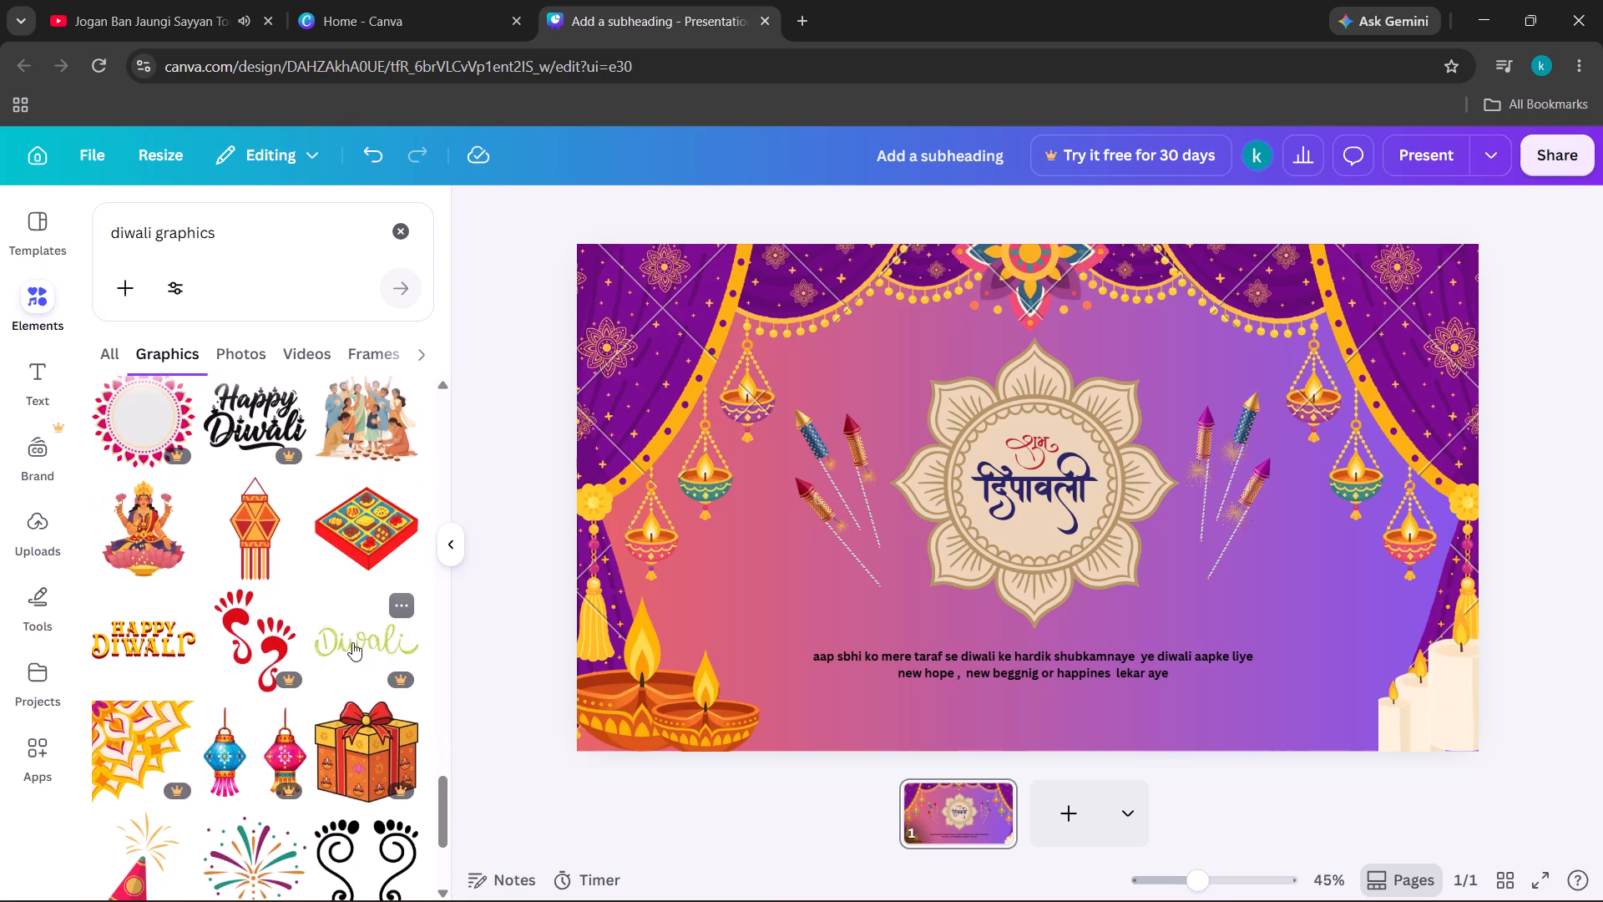
pyautogui.scroll(-1, 352, 642)
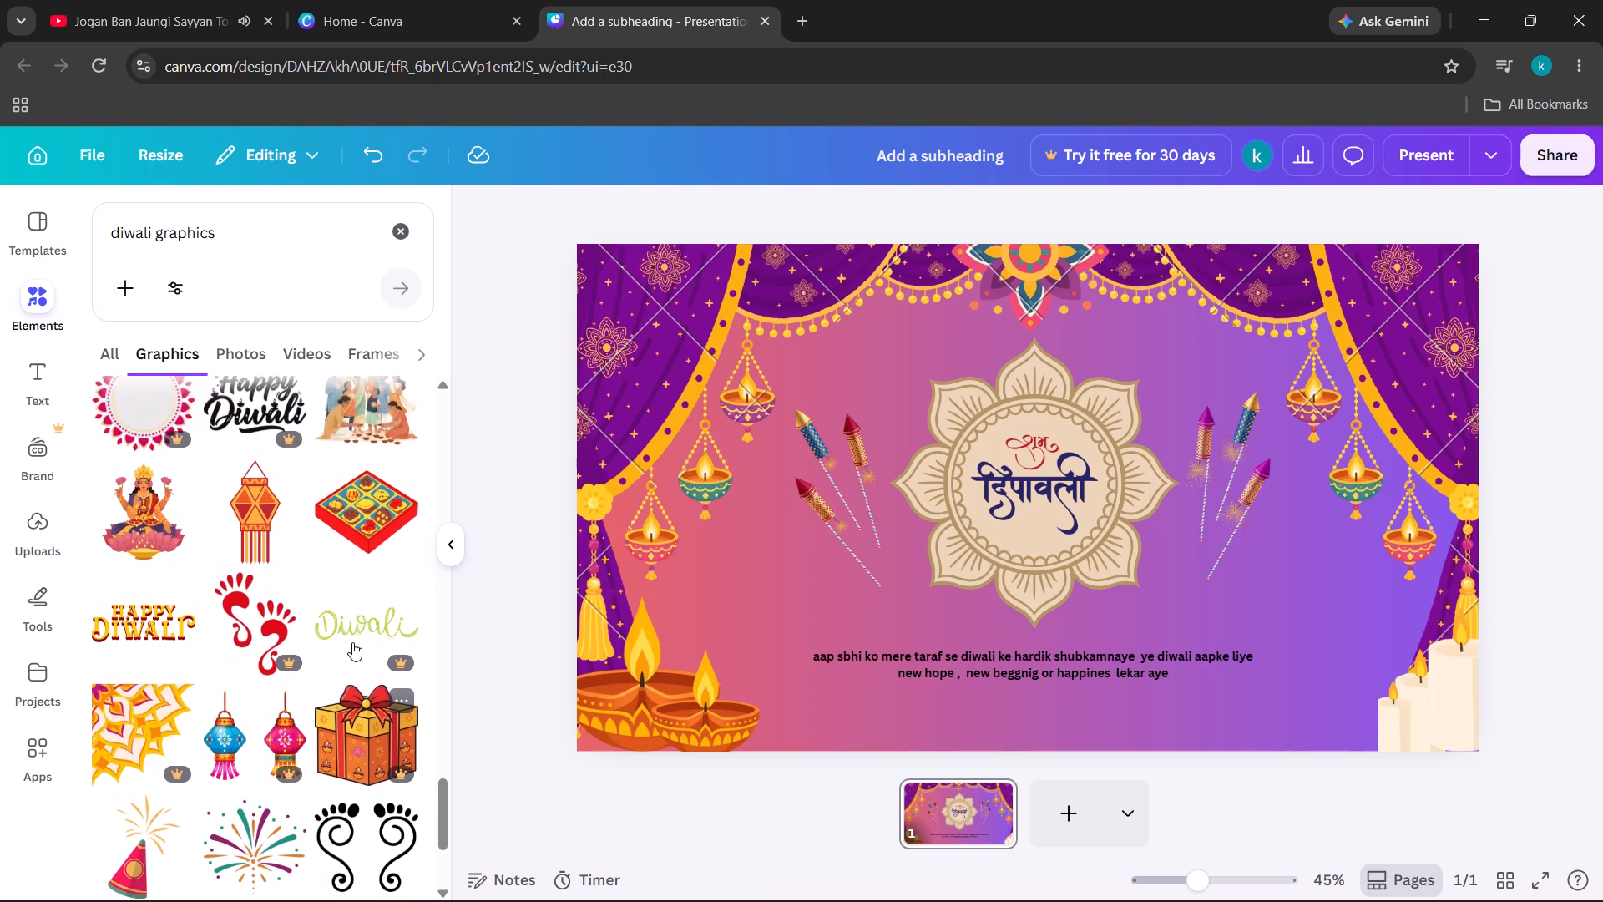
pyautogui.scroll(-3, 352, 642)
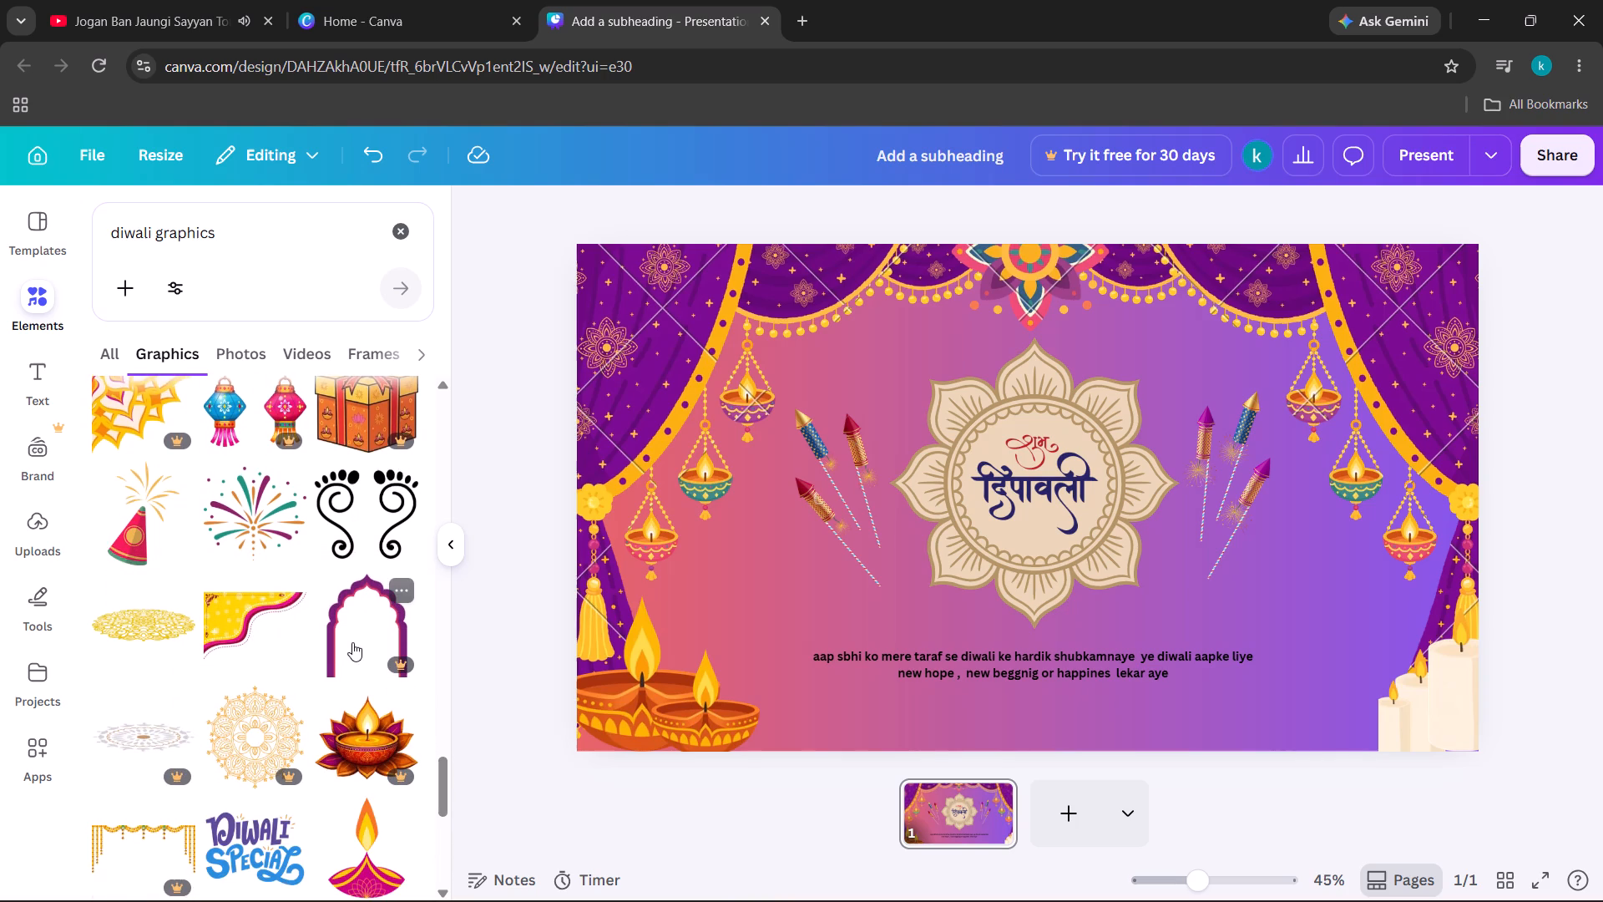
pyautogui.scroll(-3, 352, 642)
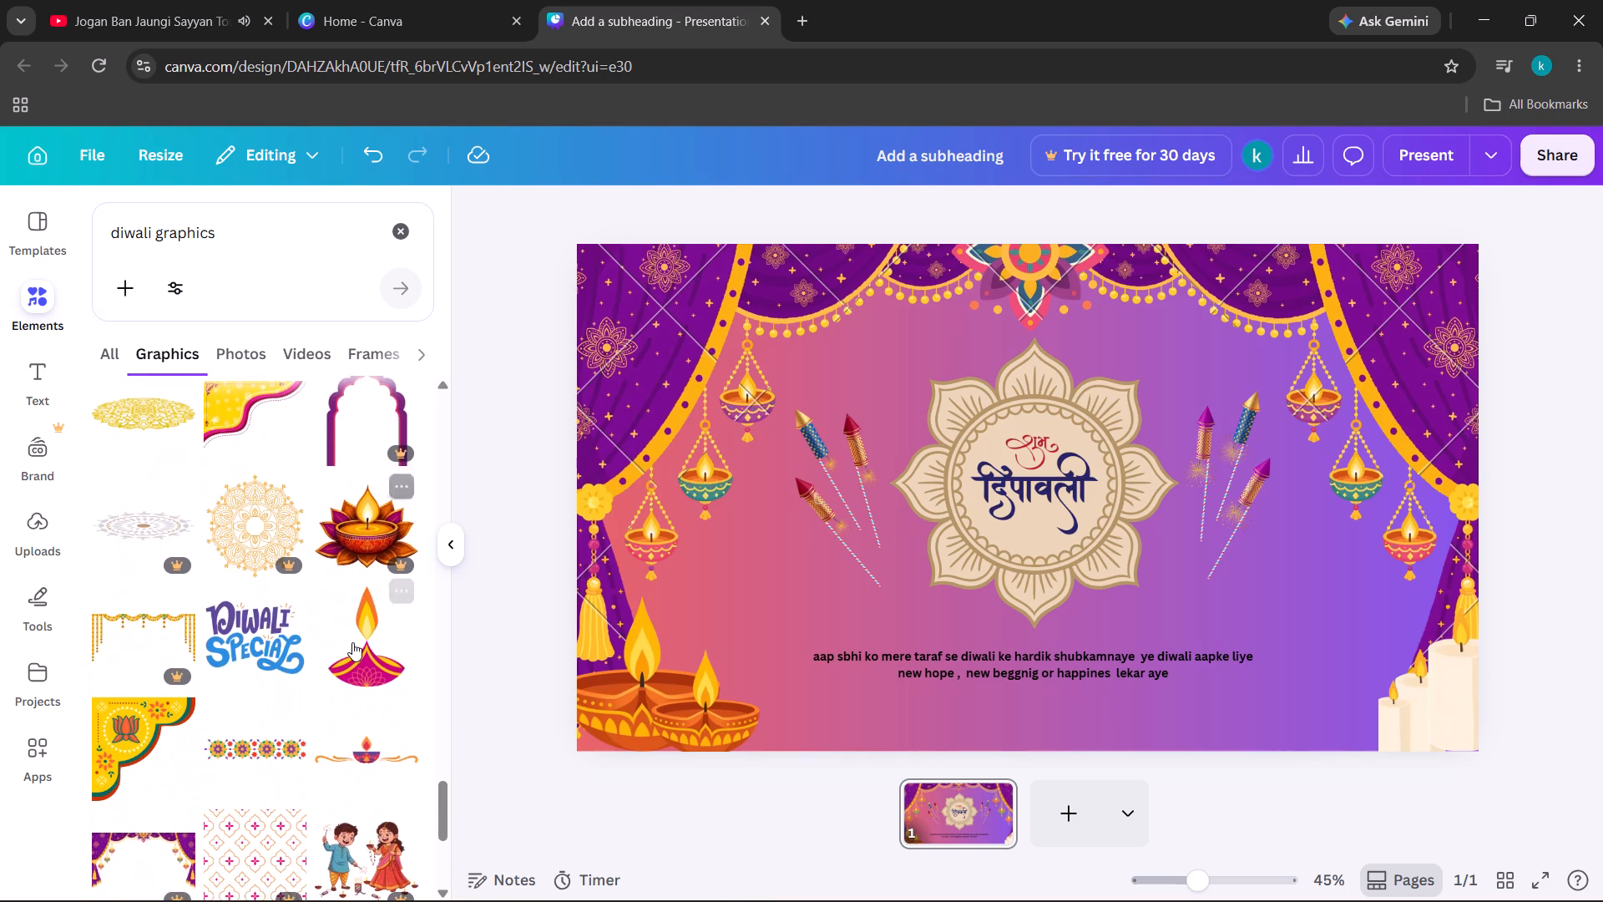
pyautogui.scroll(-3, 352, 642)
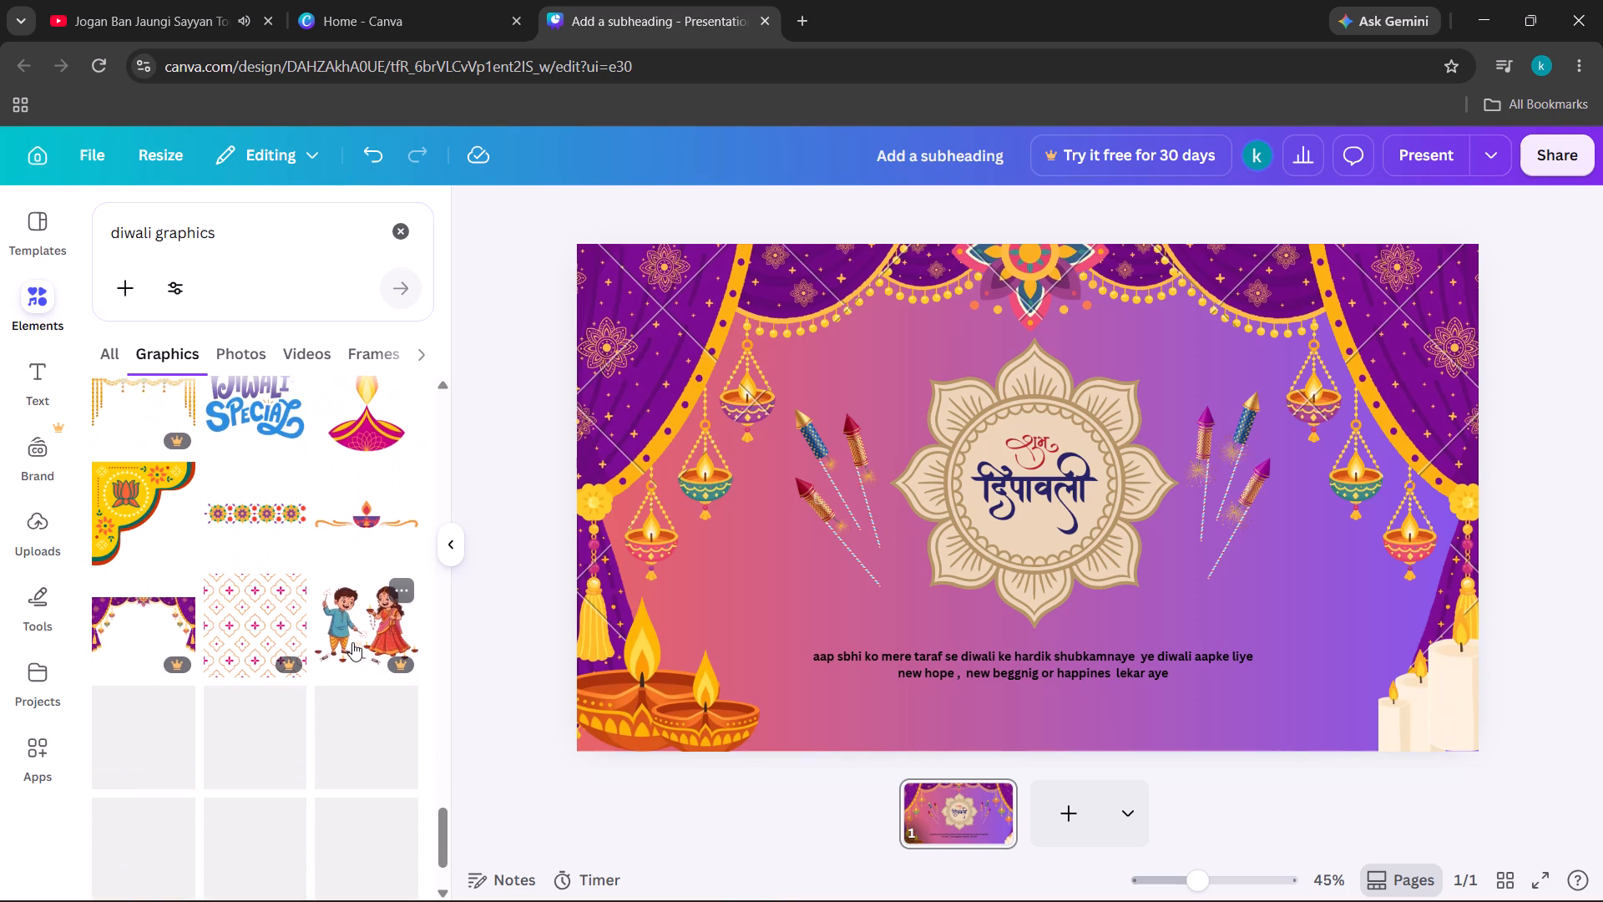
pyautogui.scroll(-2, 352, 642)
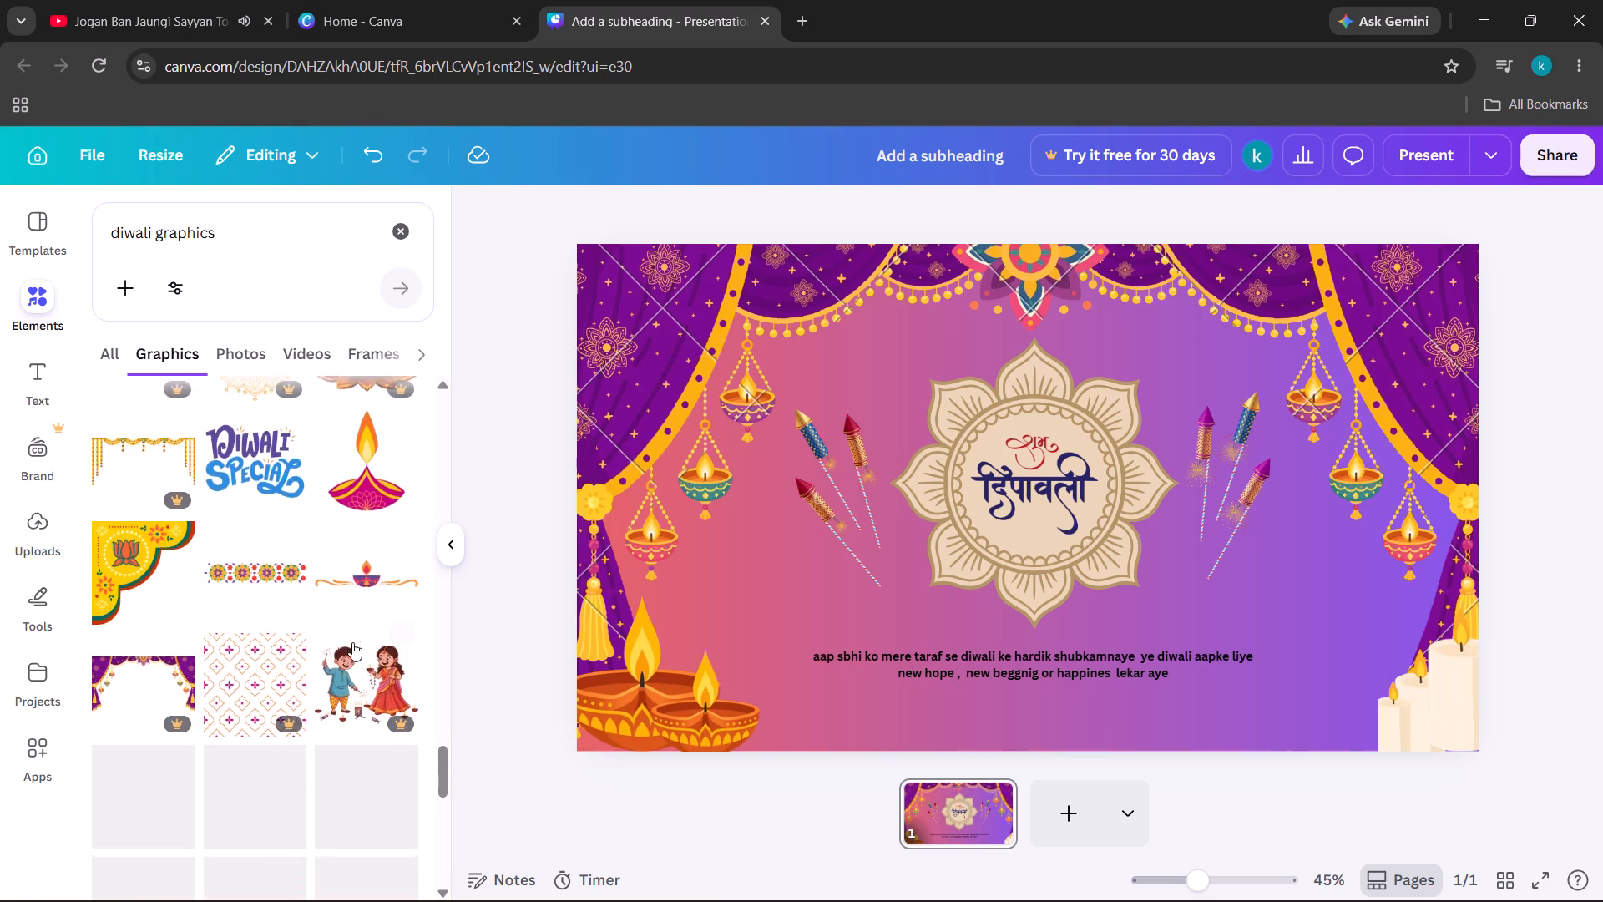
pyautogui.scroll(-2, 352, 642)
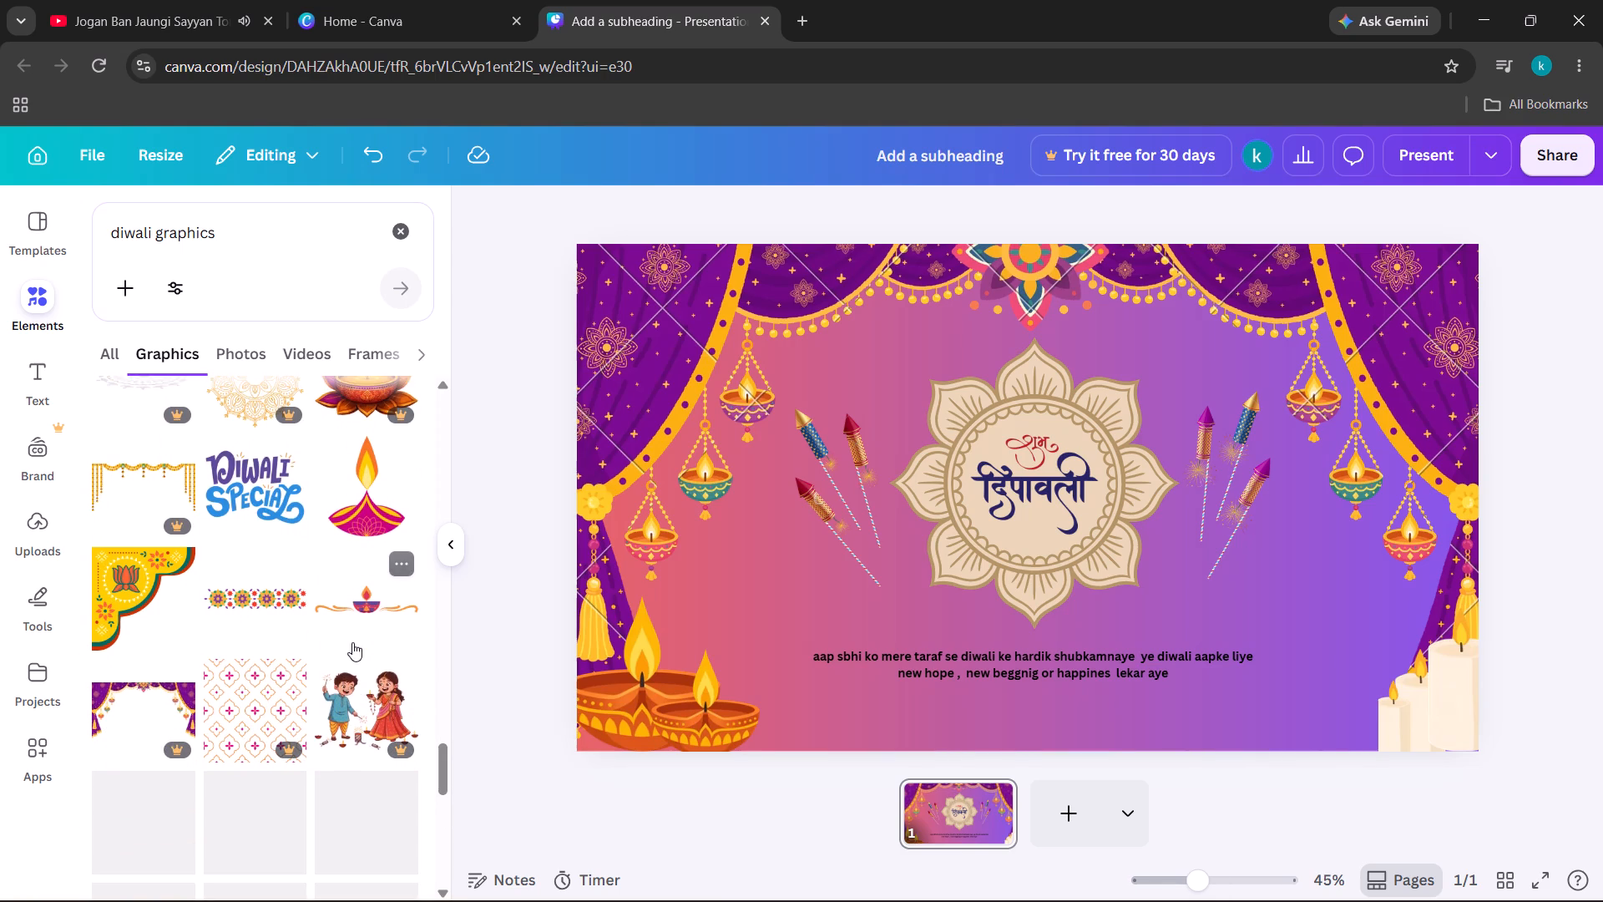
pyautogui.scroll(-2, 352, 642)
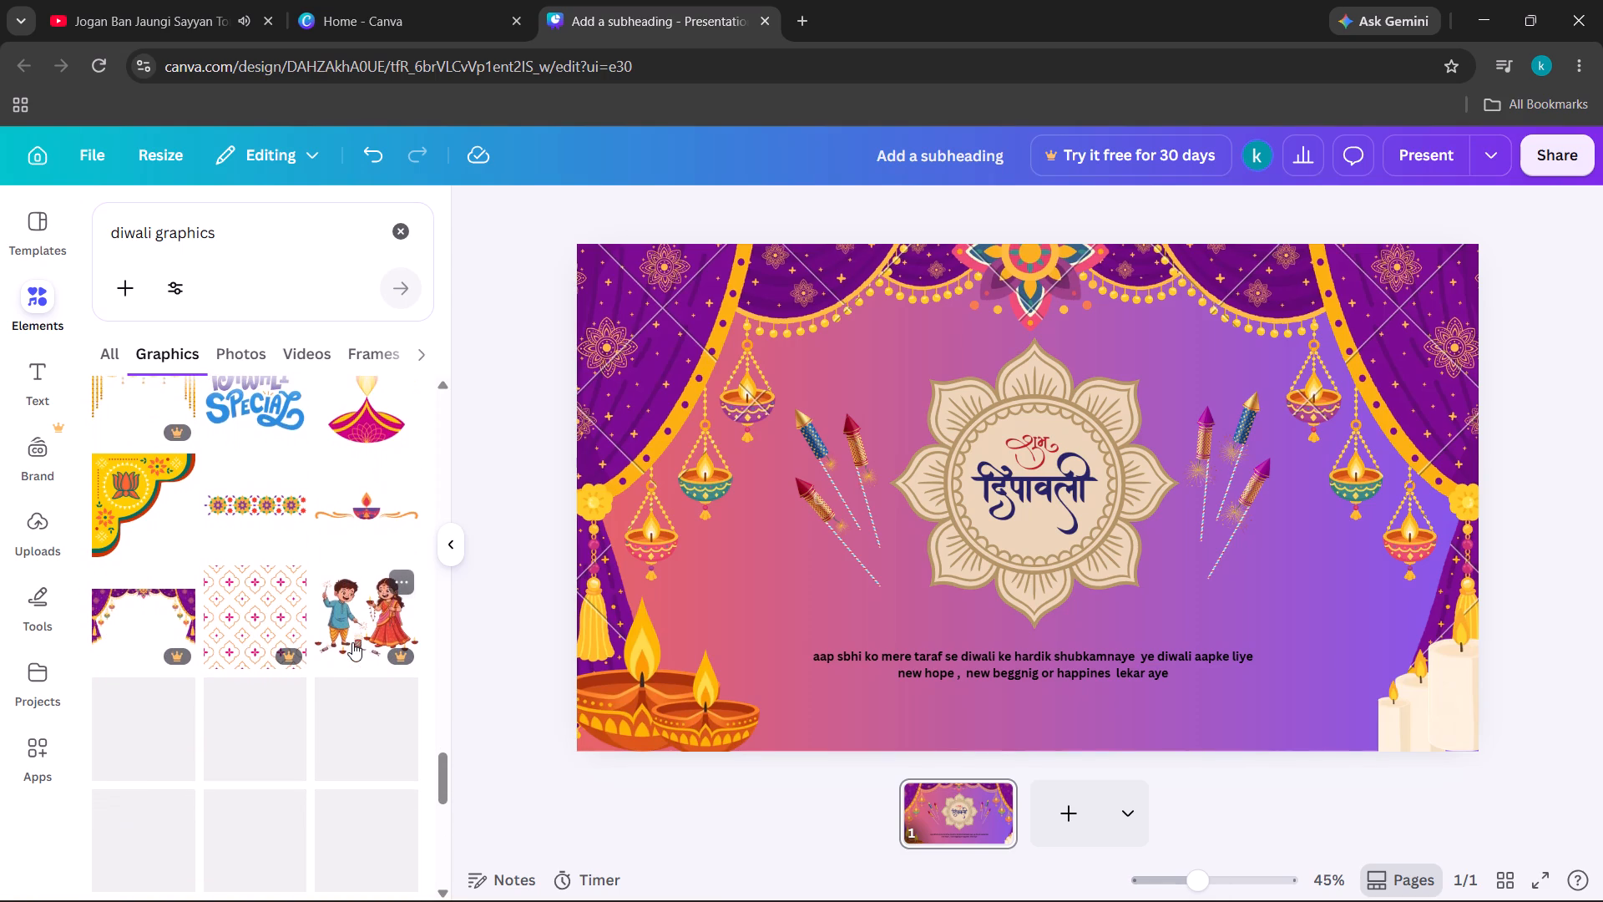
pyautogui.scroll(-3, 352, 642)
pyautogui.scroll(1, 352, 642)
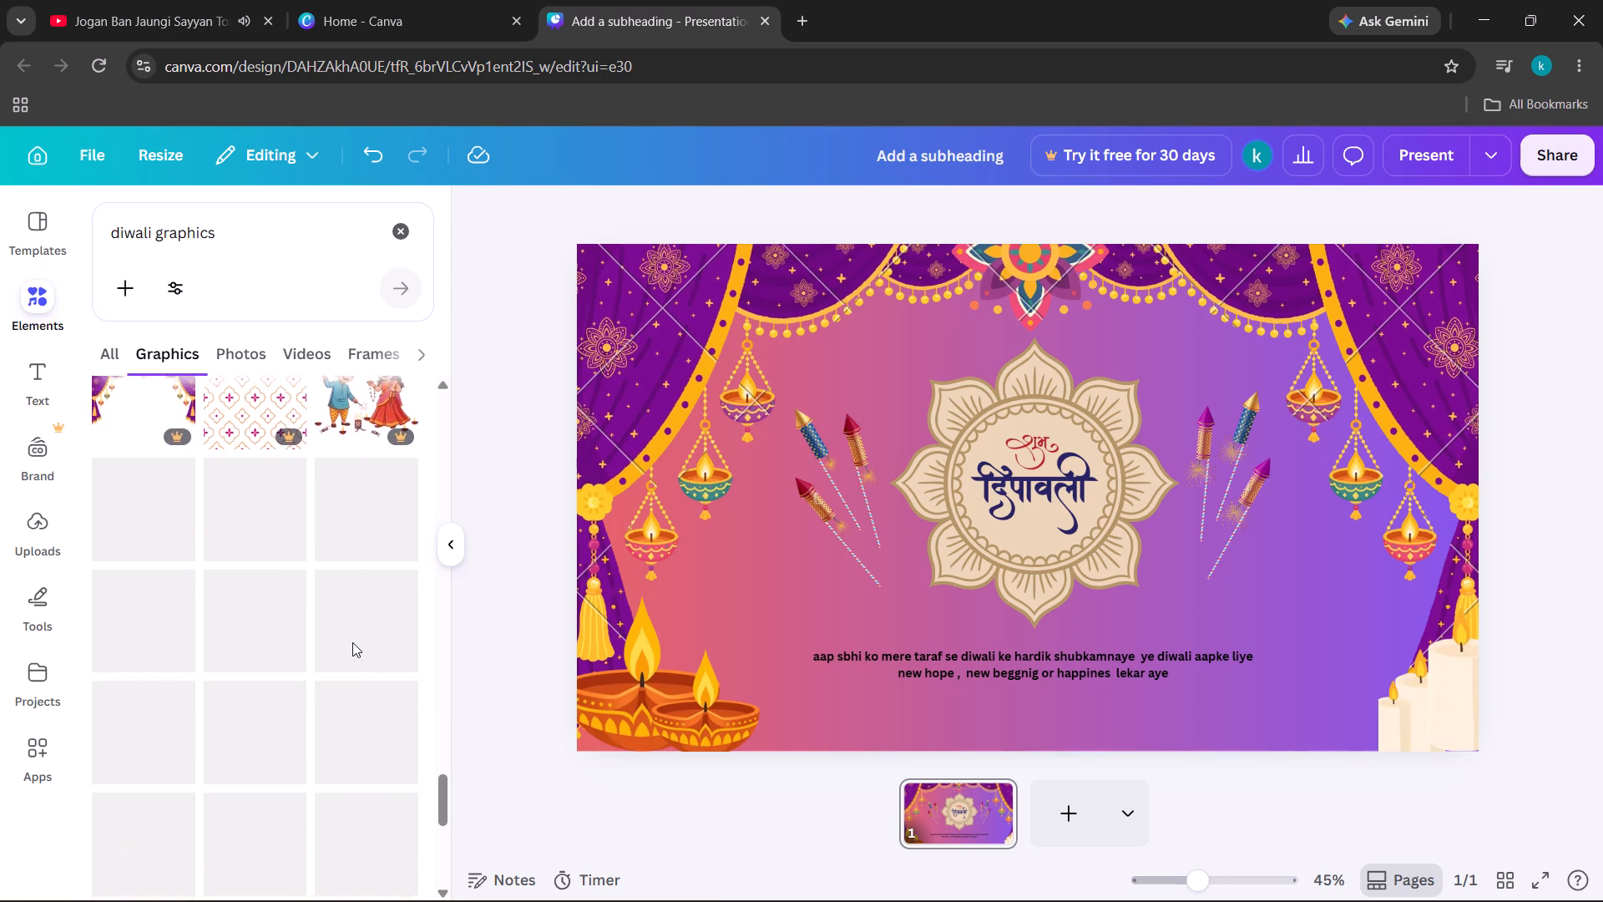
pyautogui.scroll(1, 352, 642)
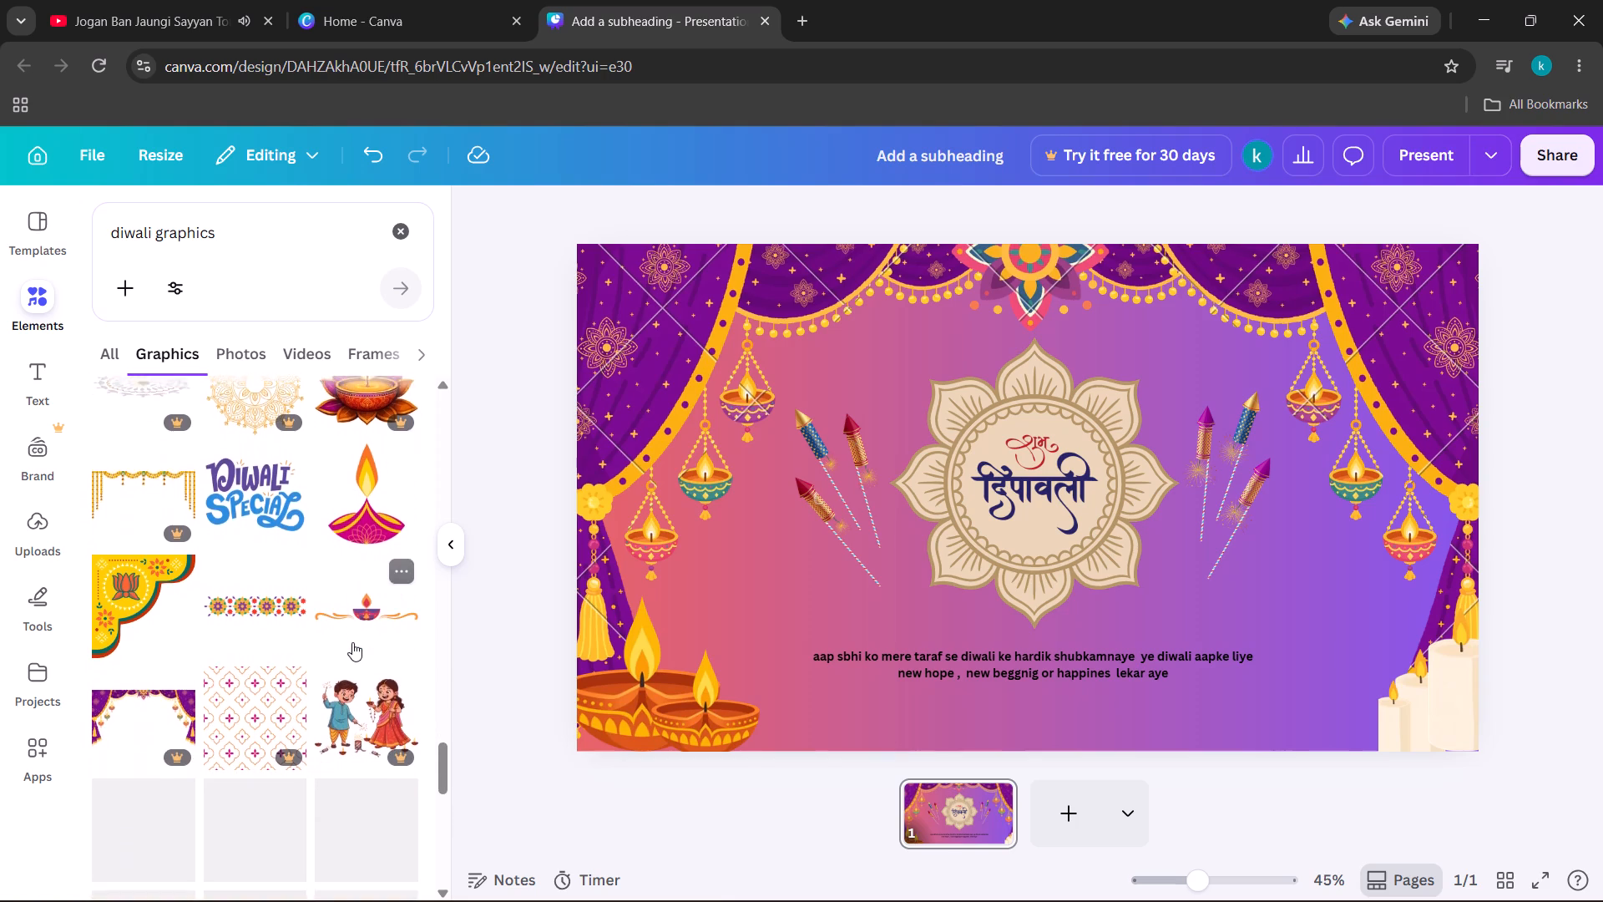
pyautogui.scroll(5, 352, 642)
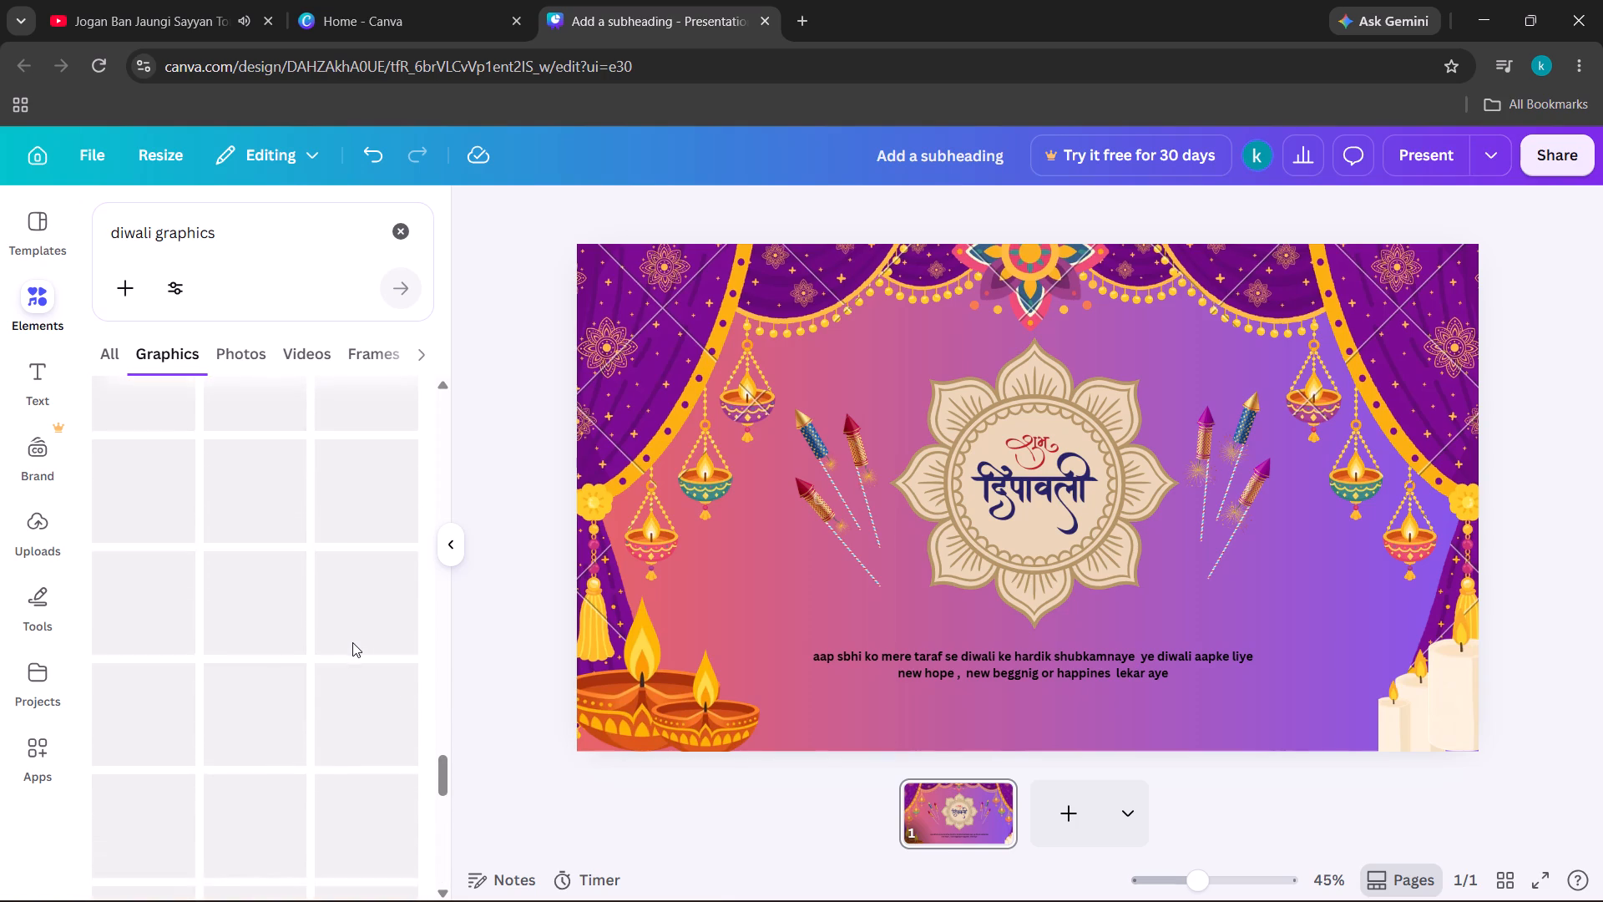
pyautogui.scroll(2, 352, 642)
pyautogui.scroll(-1, 352, 642)
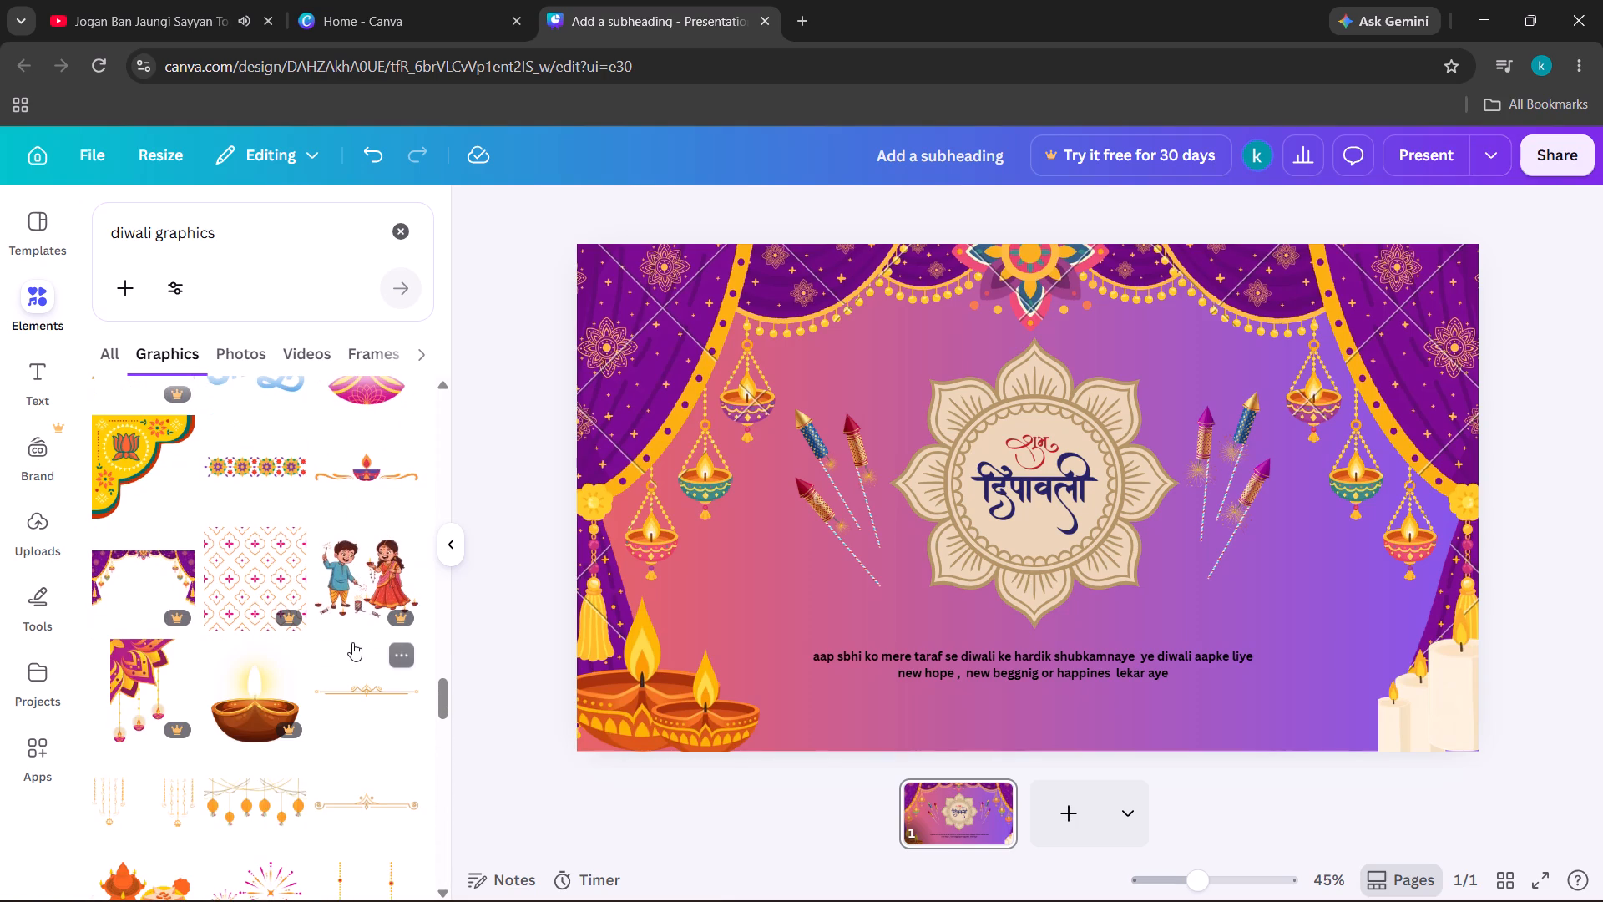
pyautogui.scroll(-1, 352, 642)
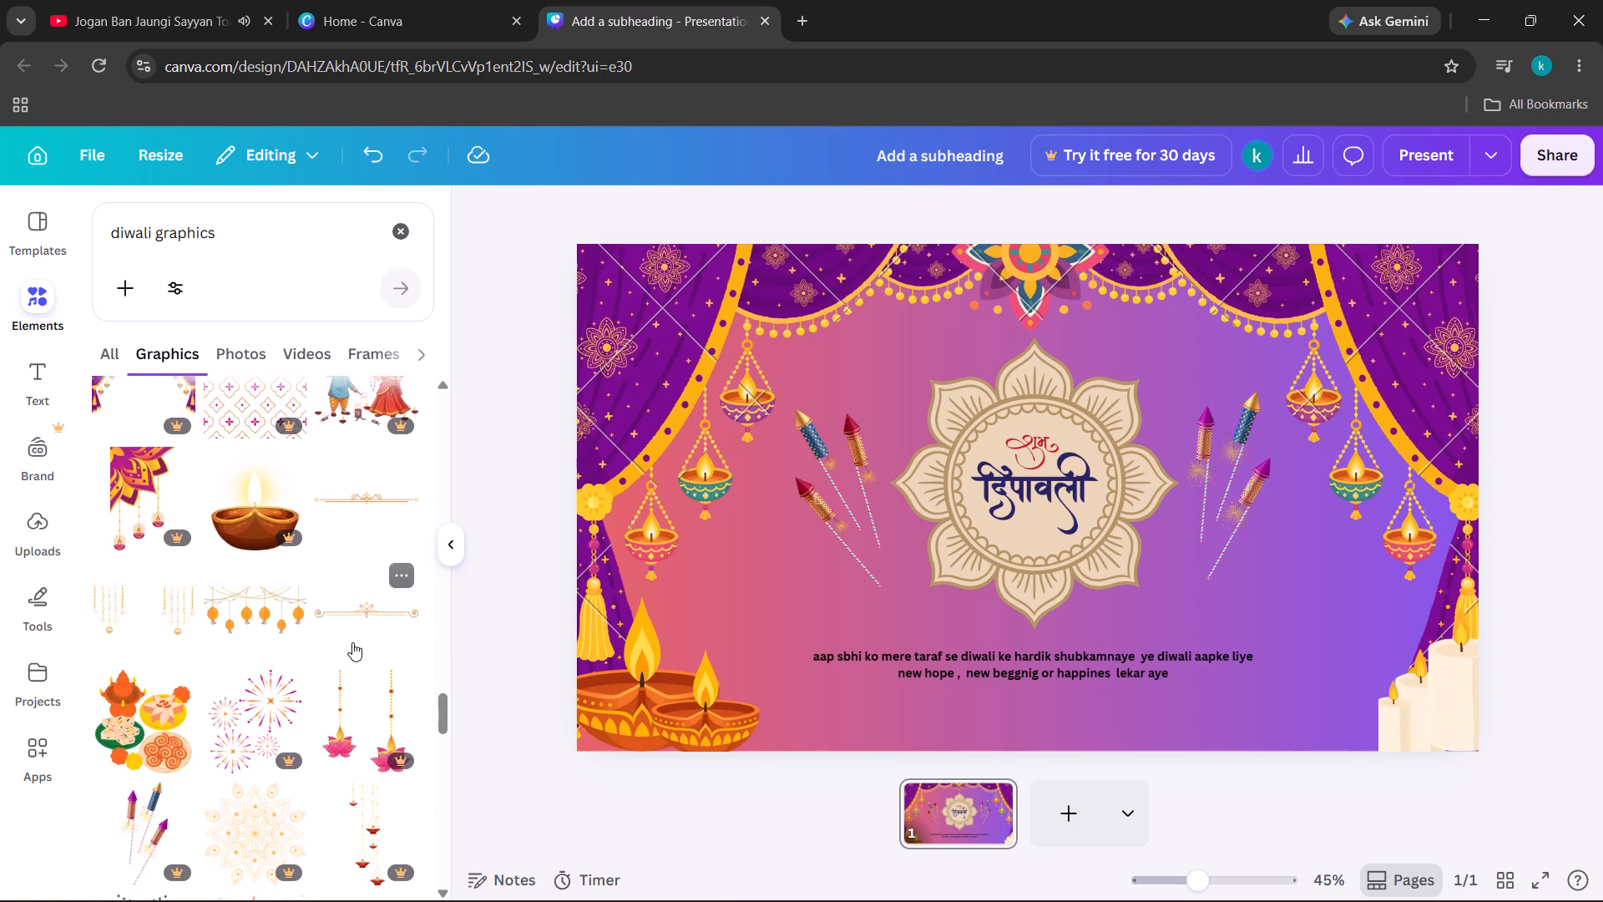
pyautogui.scroll(-3, 352, 642)
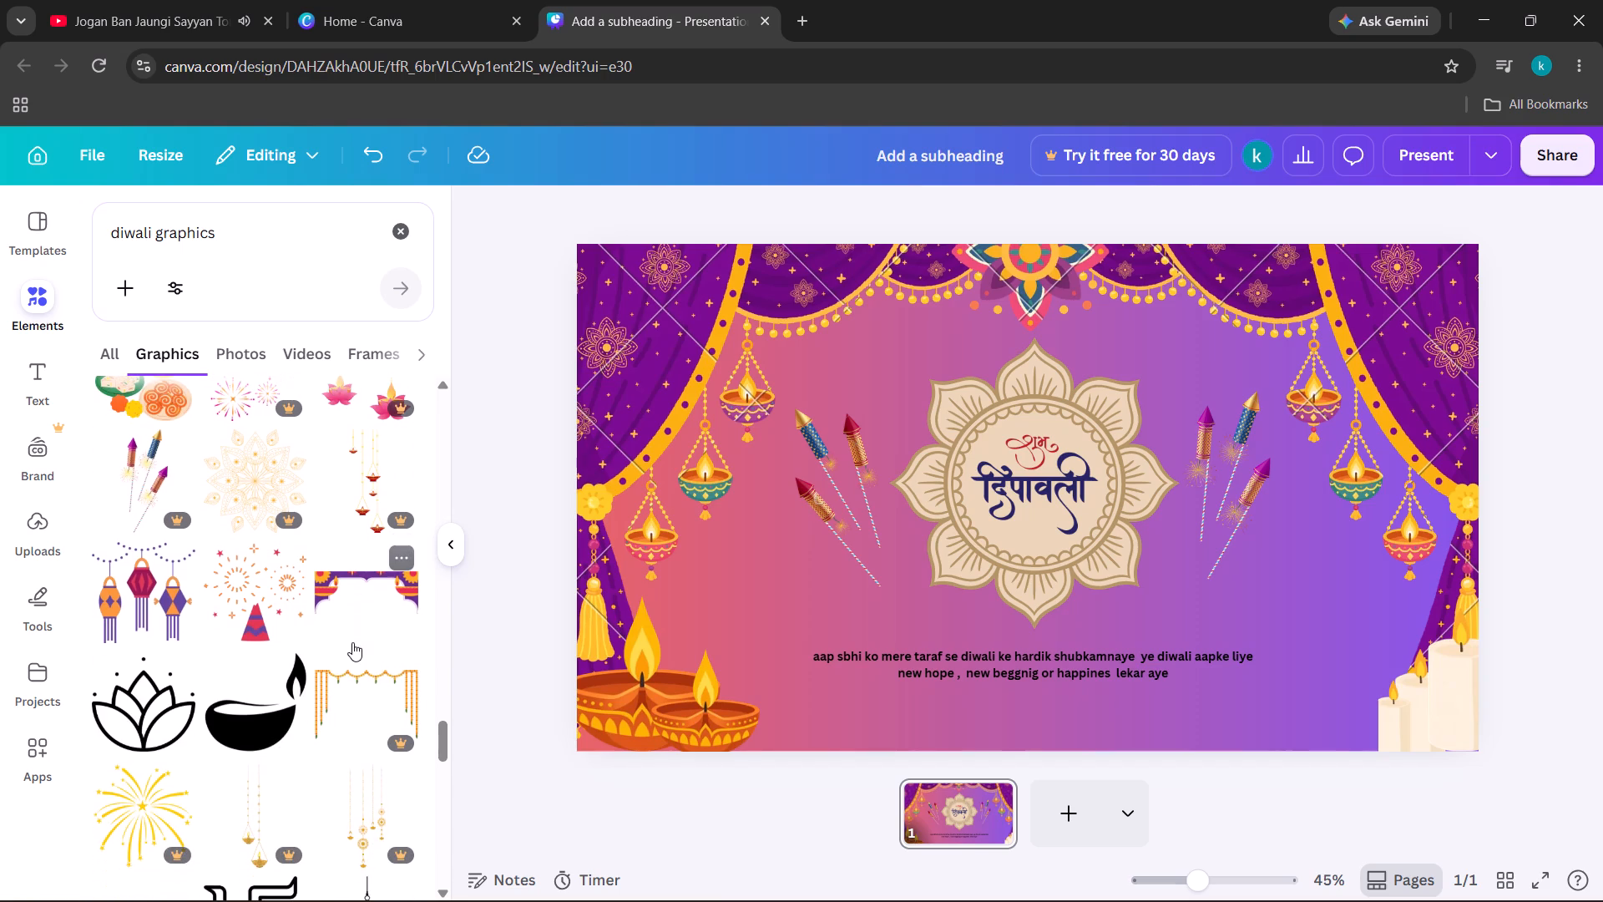
pyautogui.scroll(-4, 352, 642)
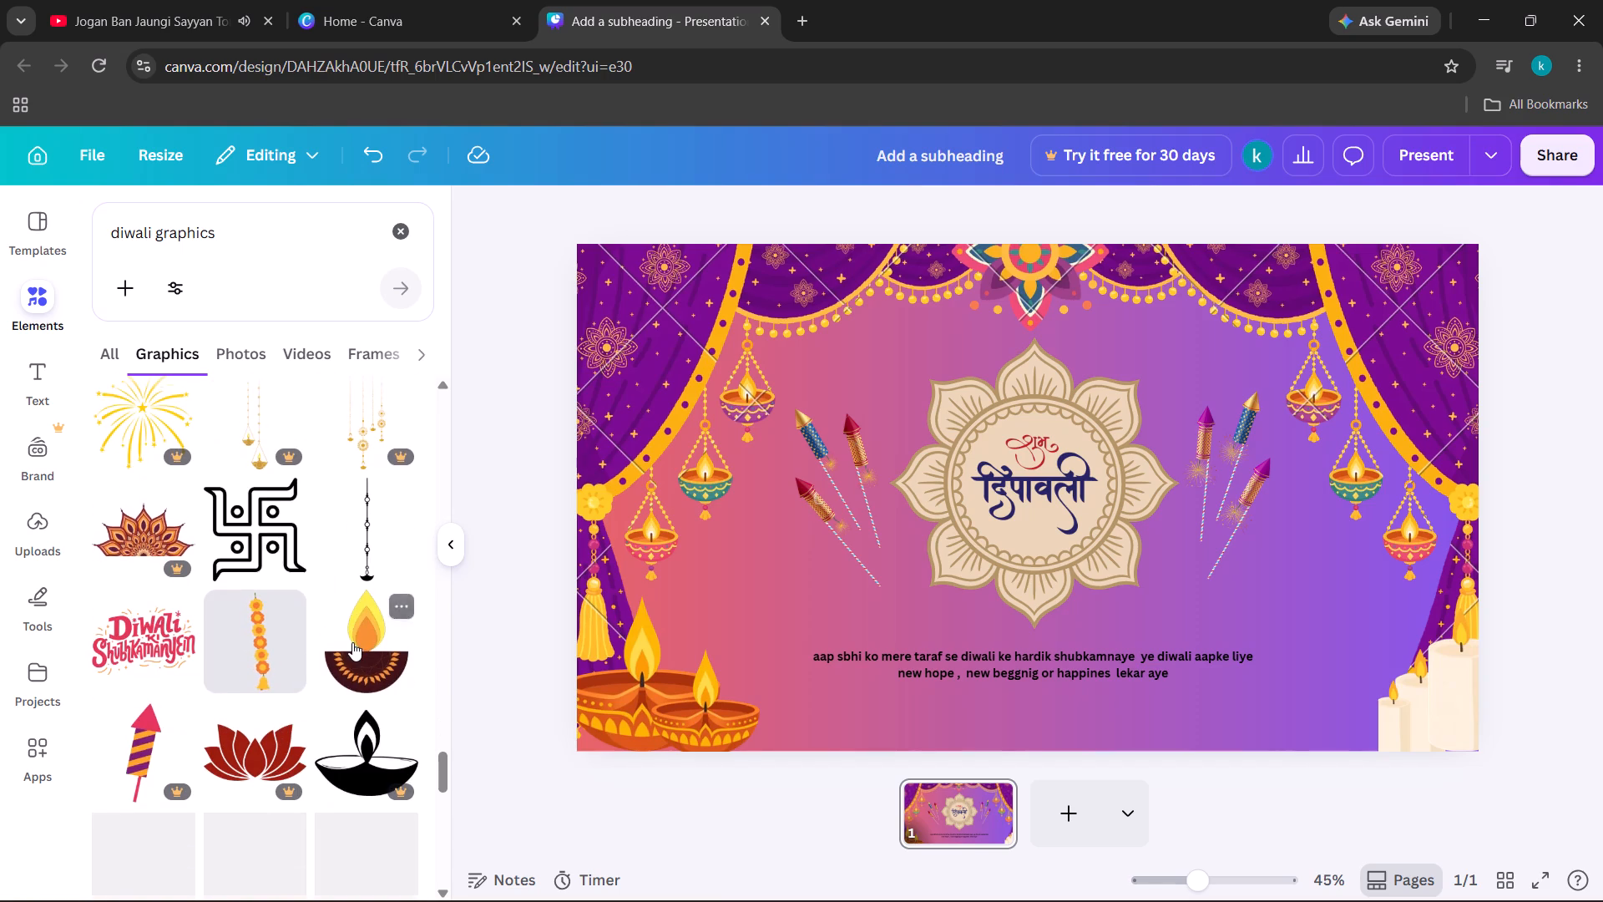
pyautogui.scroll(-3, 352, 642)
pyautogui.scroll(2, 352, 642)
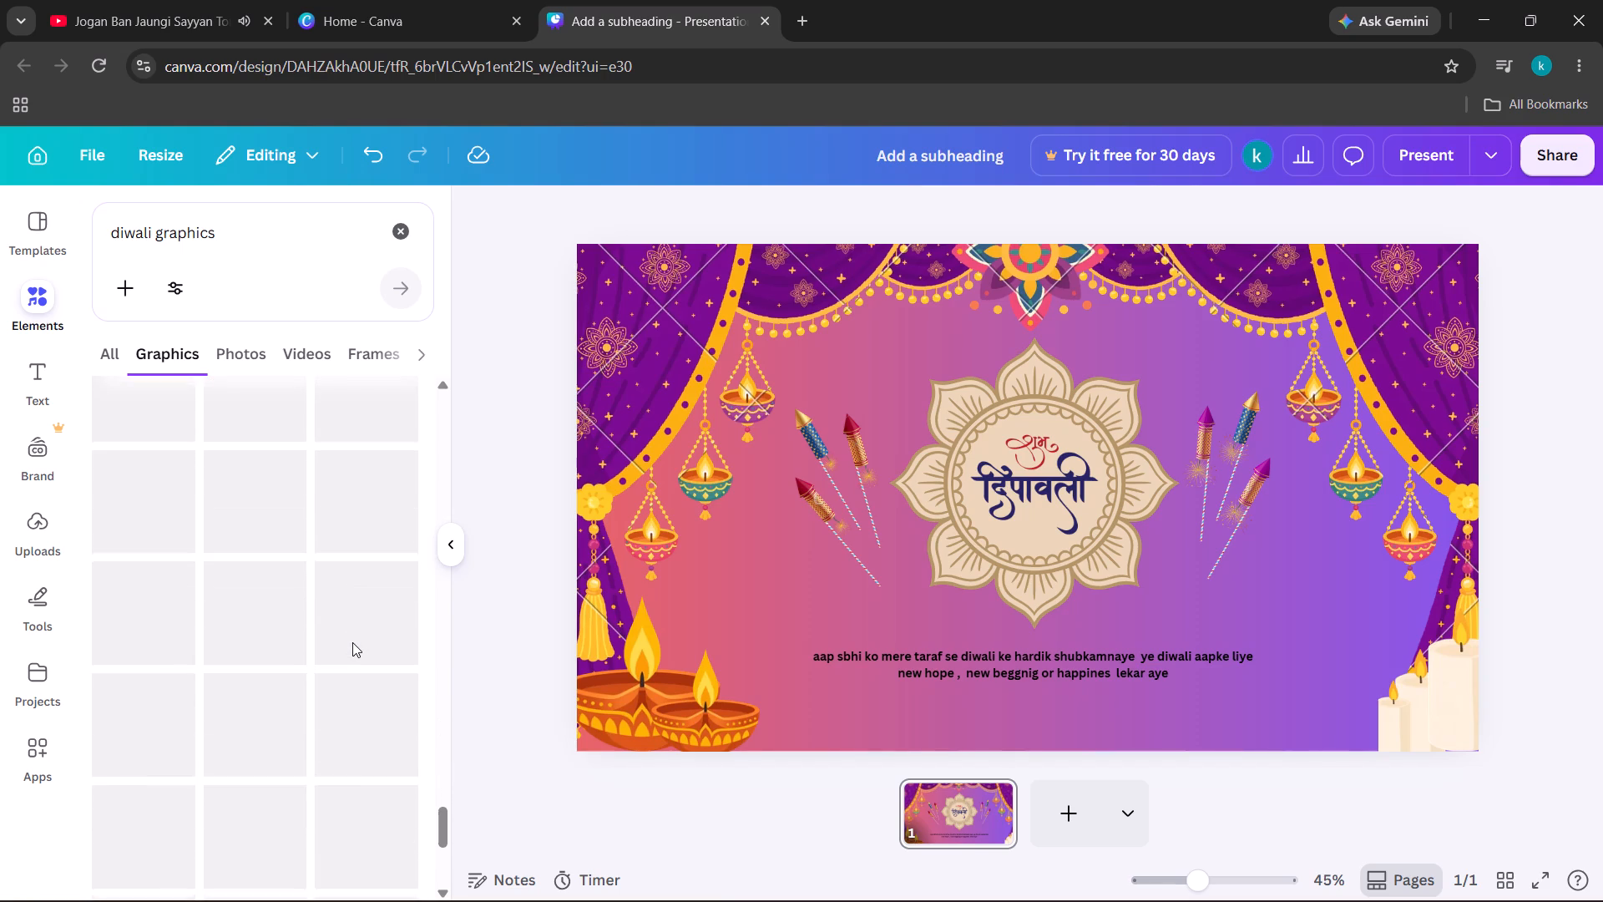
pyautogui.scroll(2, 352, 642)
pyautogui.scroll(-1, 352, 642)
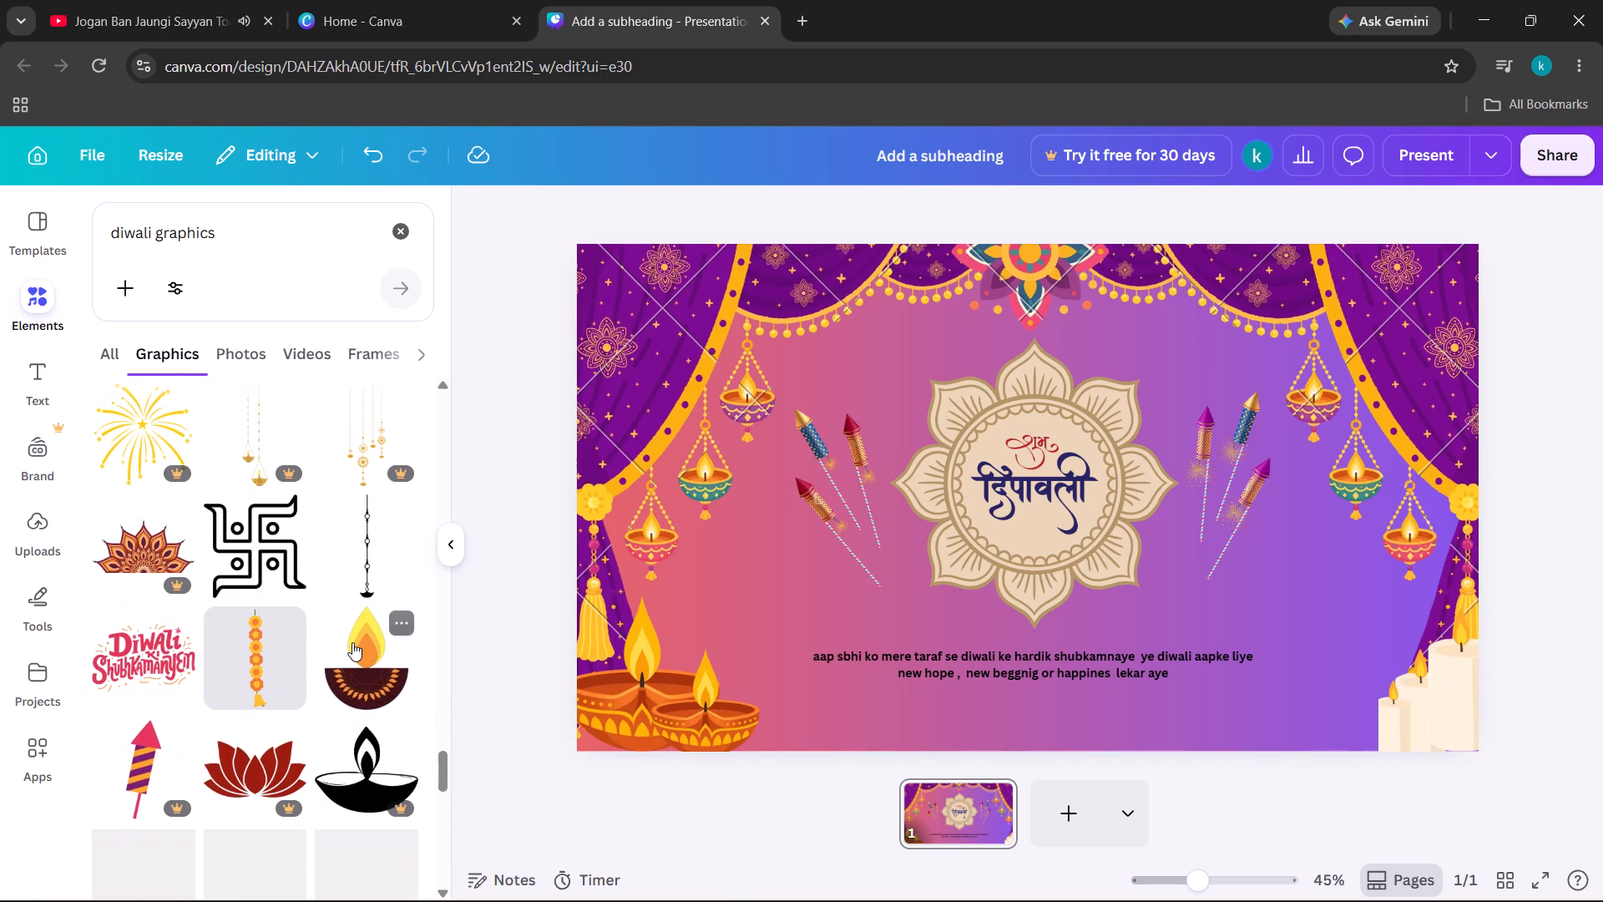
# Add a second page with the same gradient background after the finished greeting slide.
pyautogui.click(1054, 818)
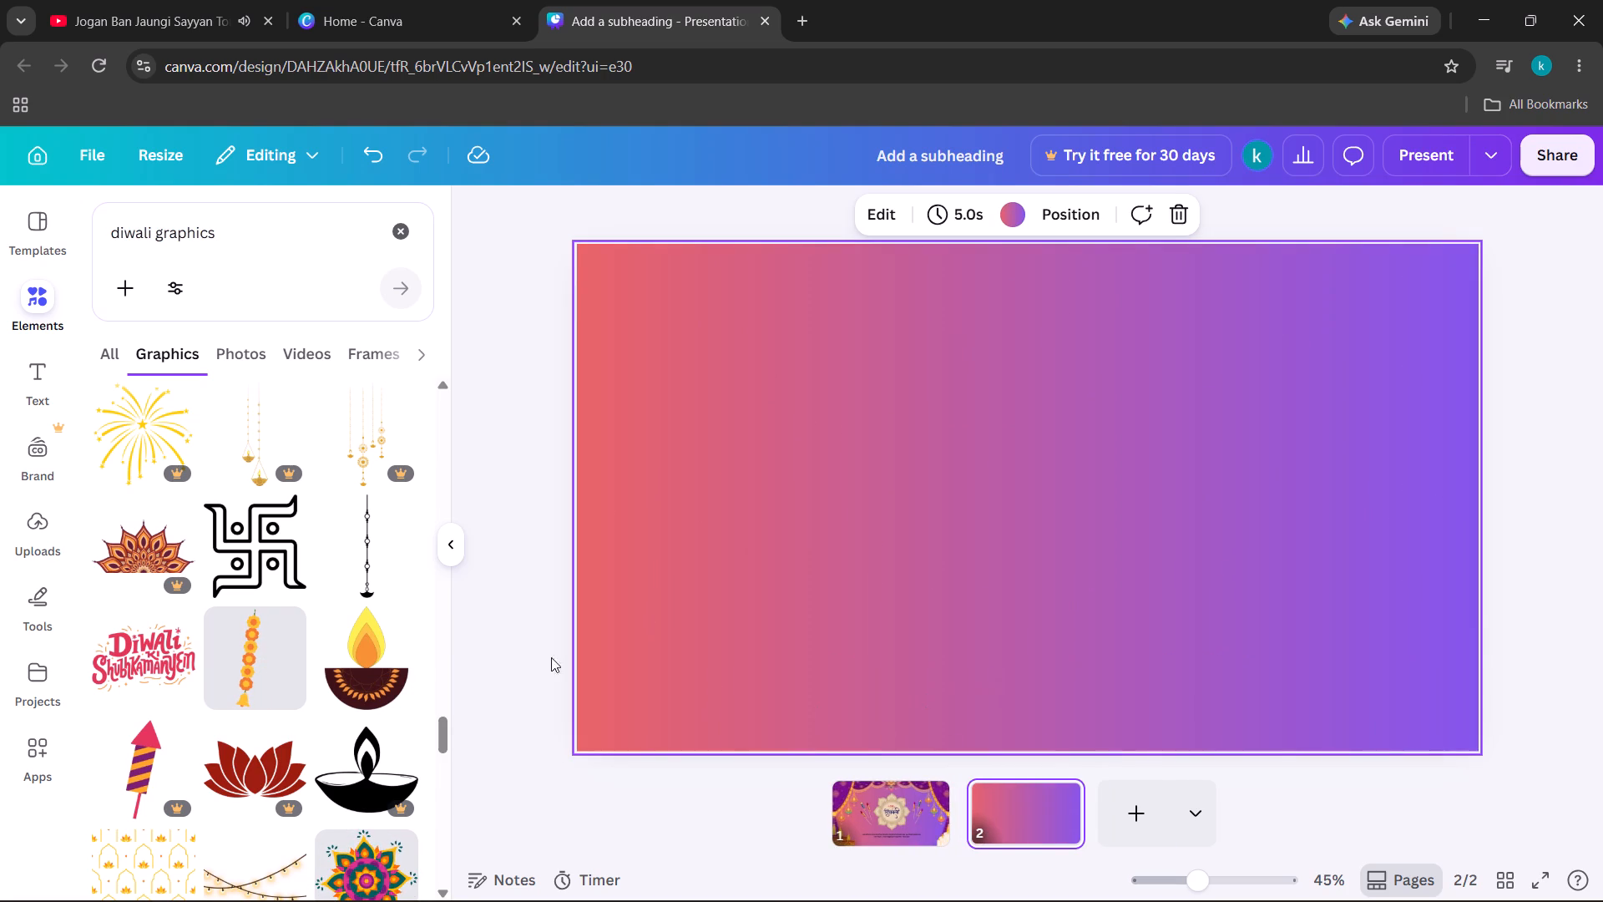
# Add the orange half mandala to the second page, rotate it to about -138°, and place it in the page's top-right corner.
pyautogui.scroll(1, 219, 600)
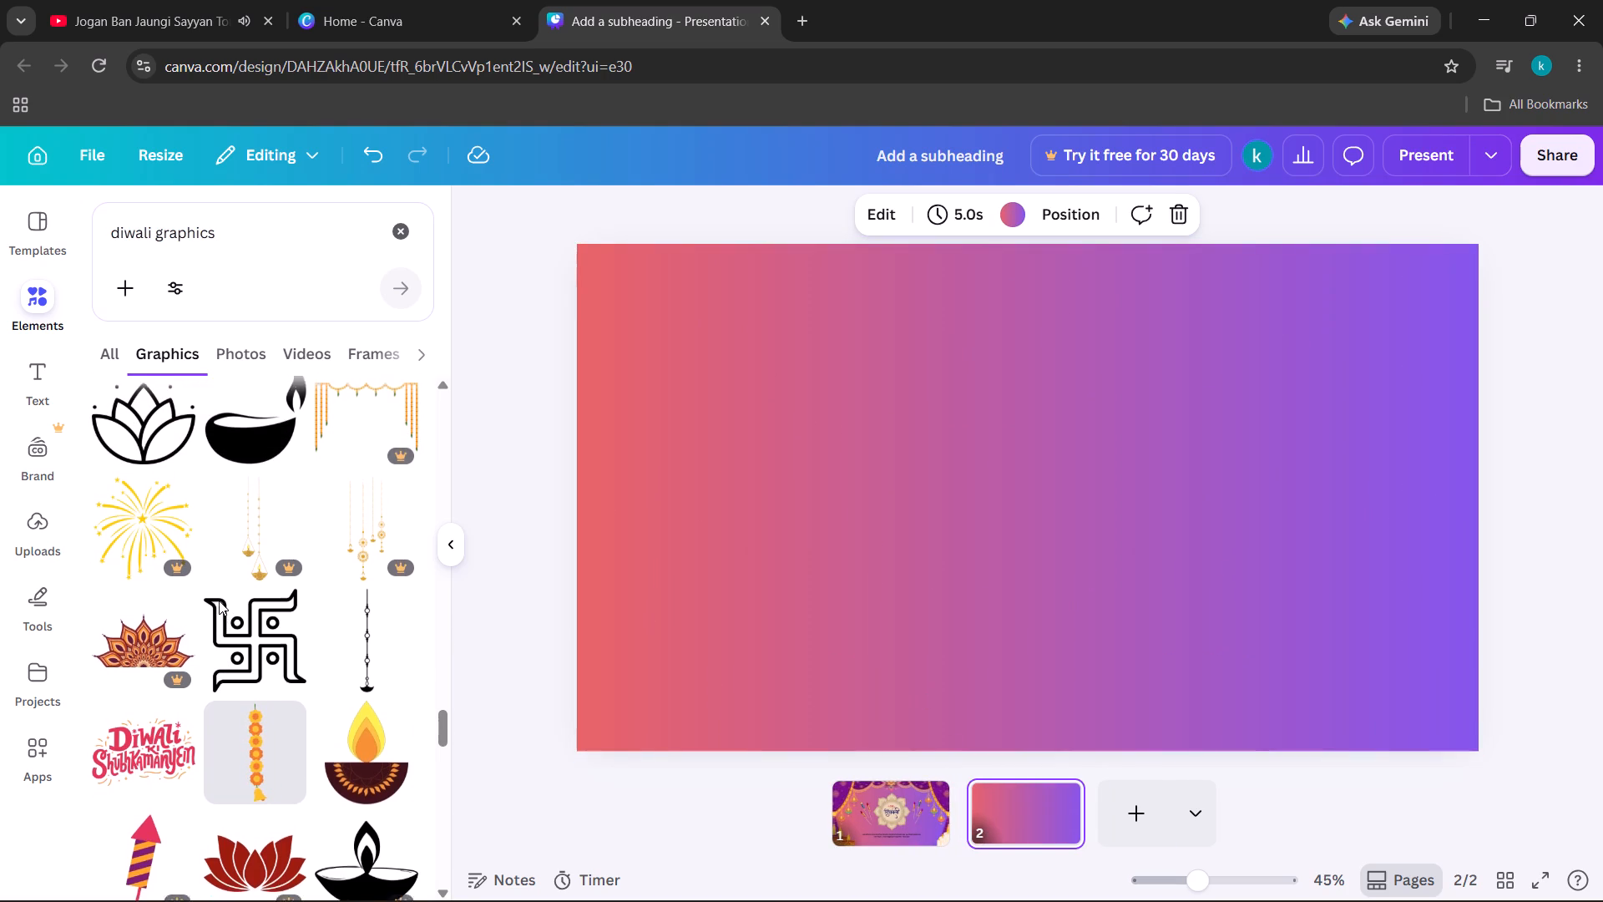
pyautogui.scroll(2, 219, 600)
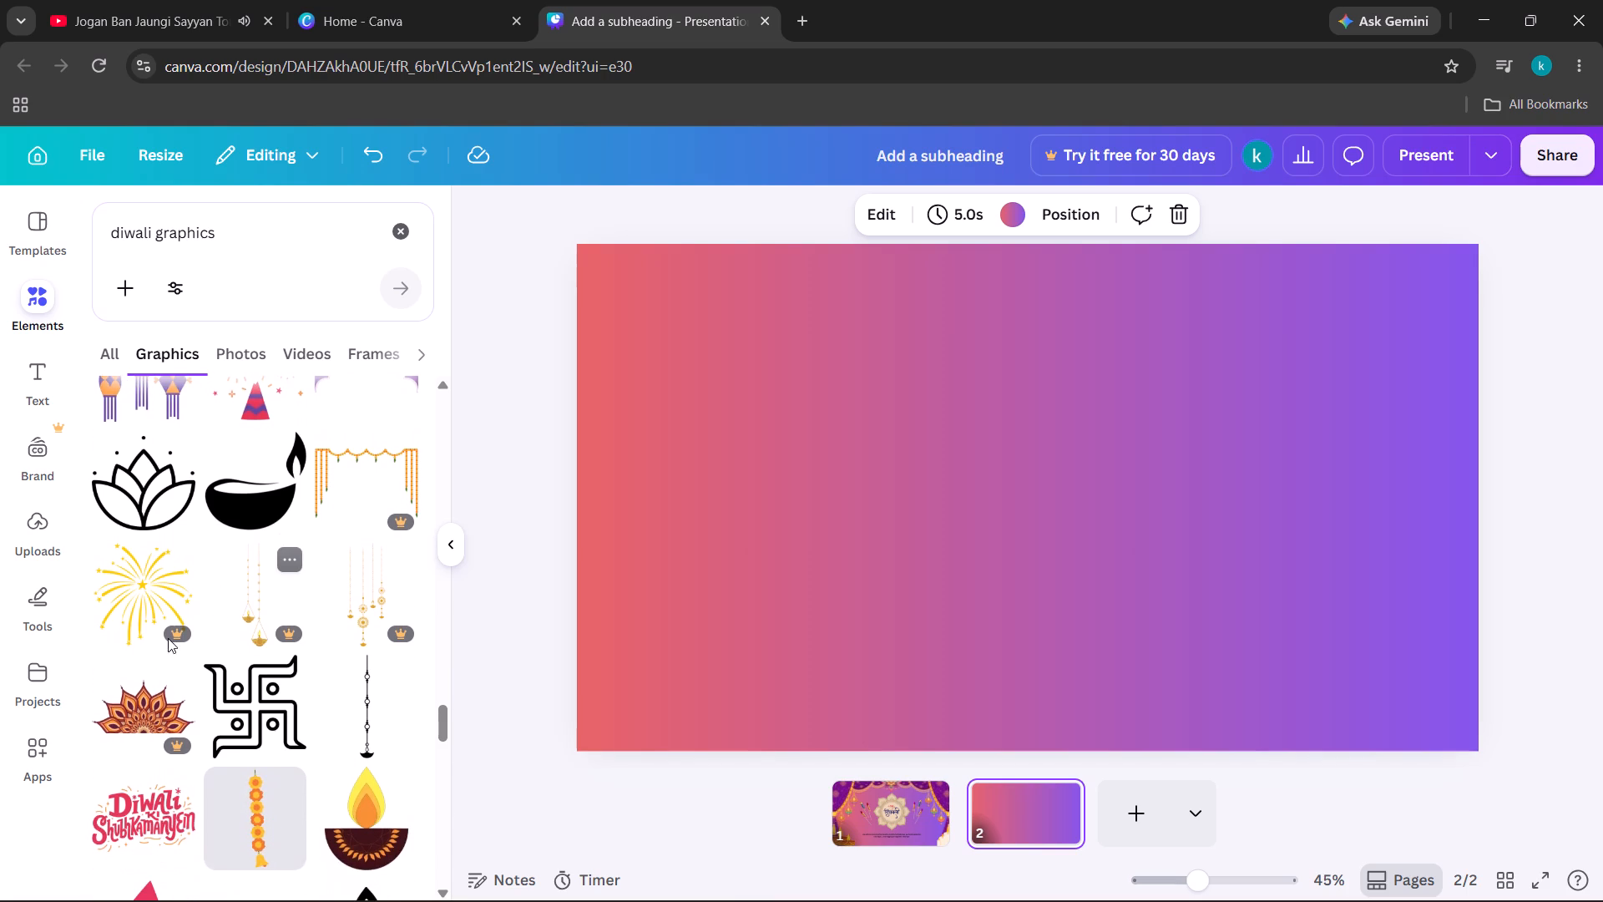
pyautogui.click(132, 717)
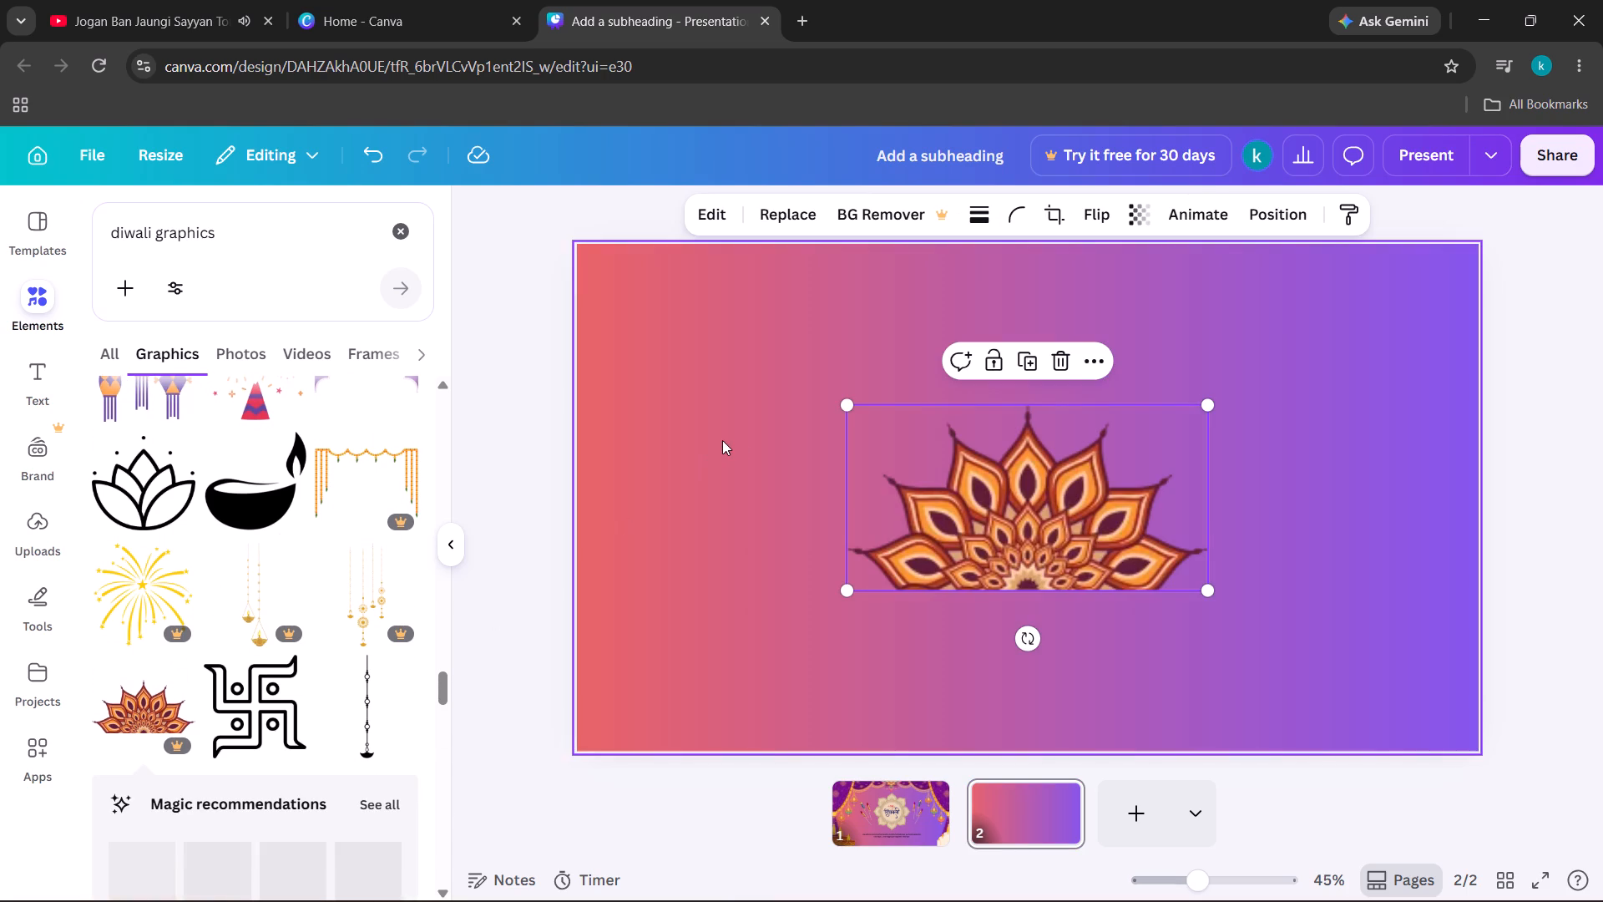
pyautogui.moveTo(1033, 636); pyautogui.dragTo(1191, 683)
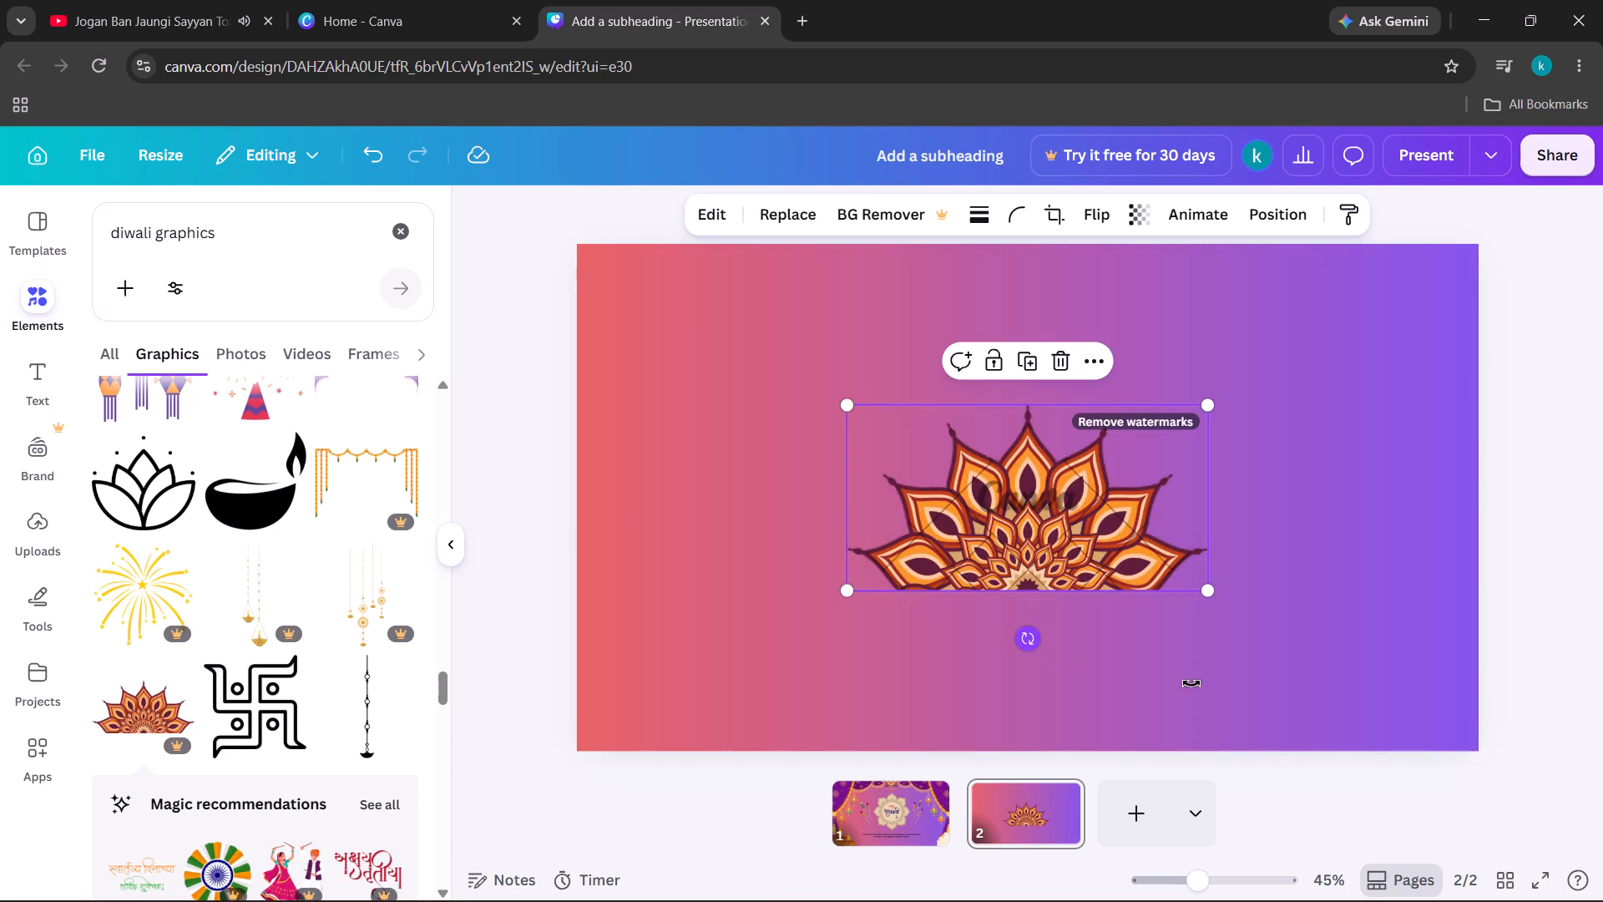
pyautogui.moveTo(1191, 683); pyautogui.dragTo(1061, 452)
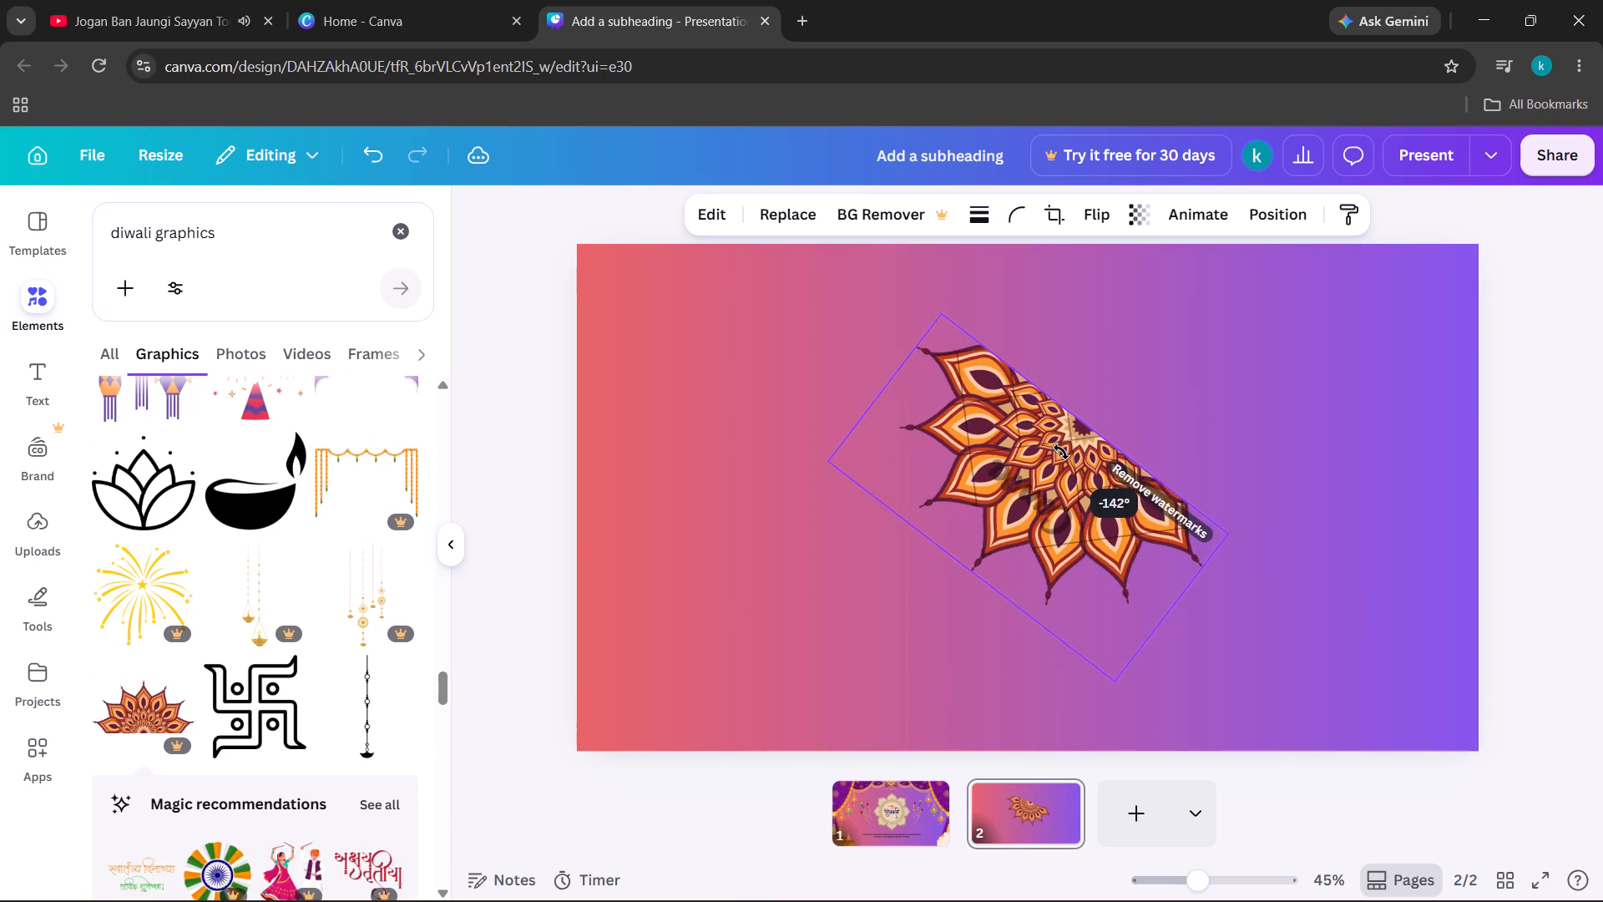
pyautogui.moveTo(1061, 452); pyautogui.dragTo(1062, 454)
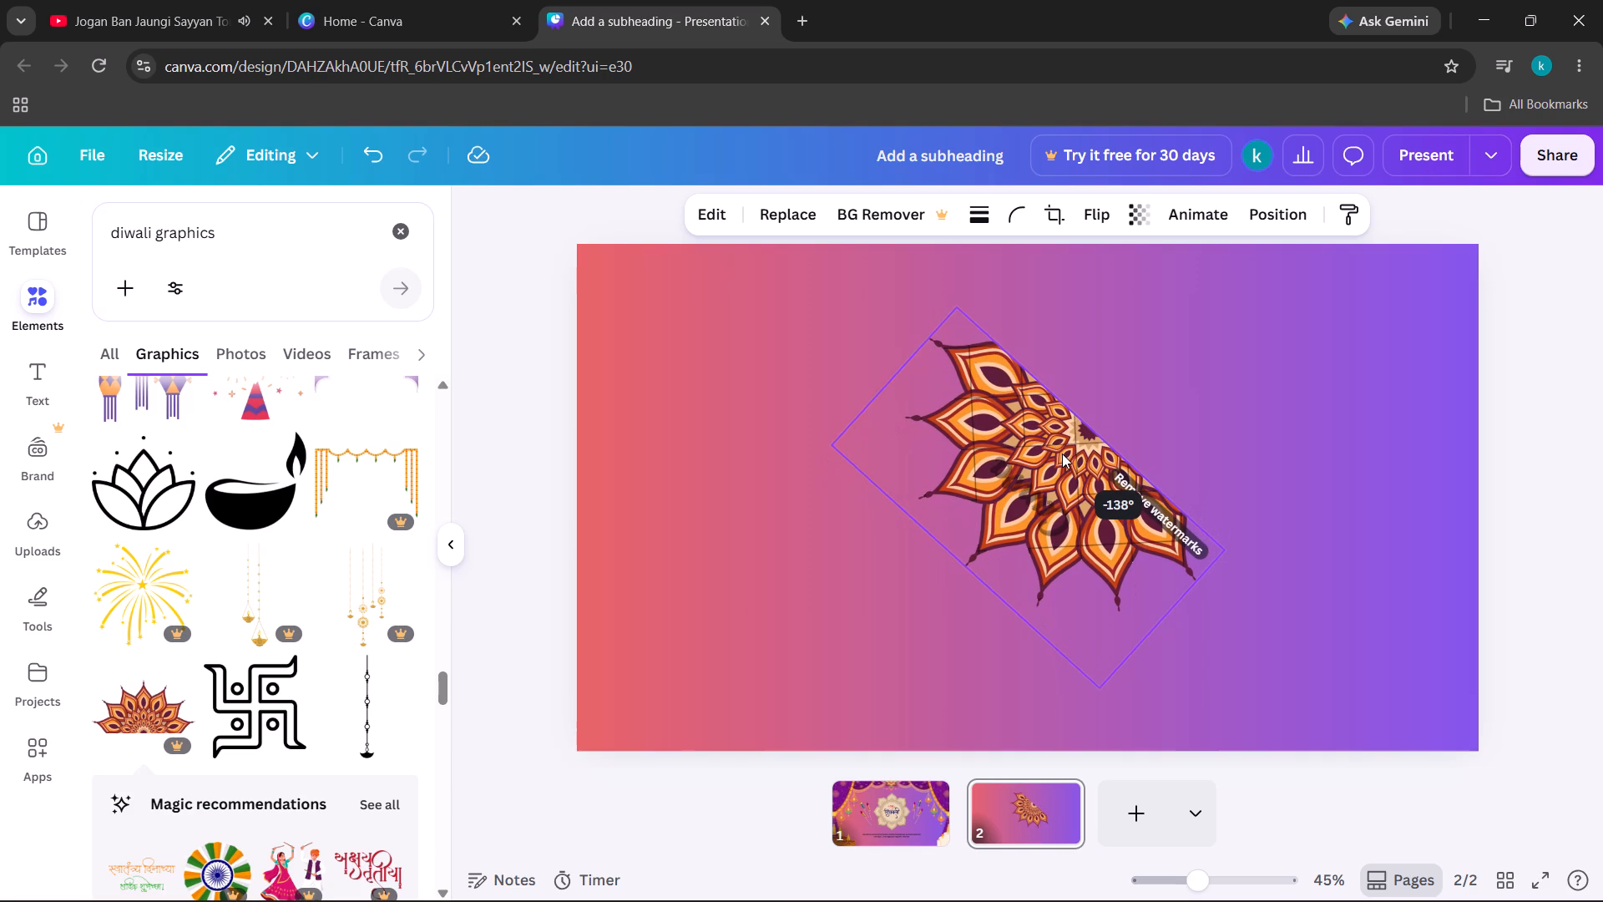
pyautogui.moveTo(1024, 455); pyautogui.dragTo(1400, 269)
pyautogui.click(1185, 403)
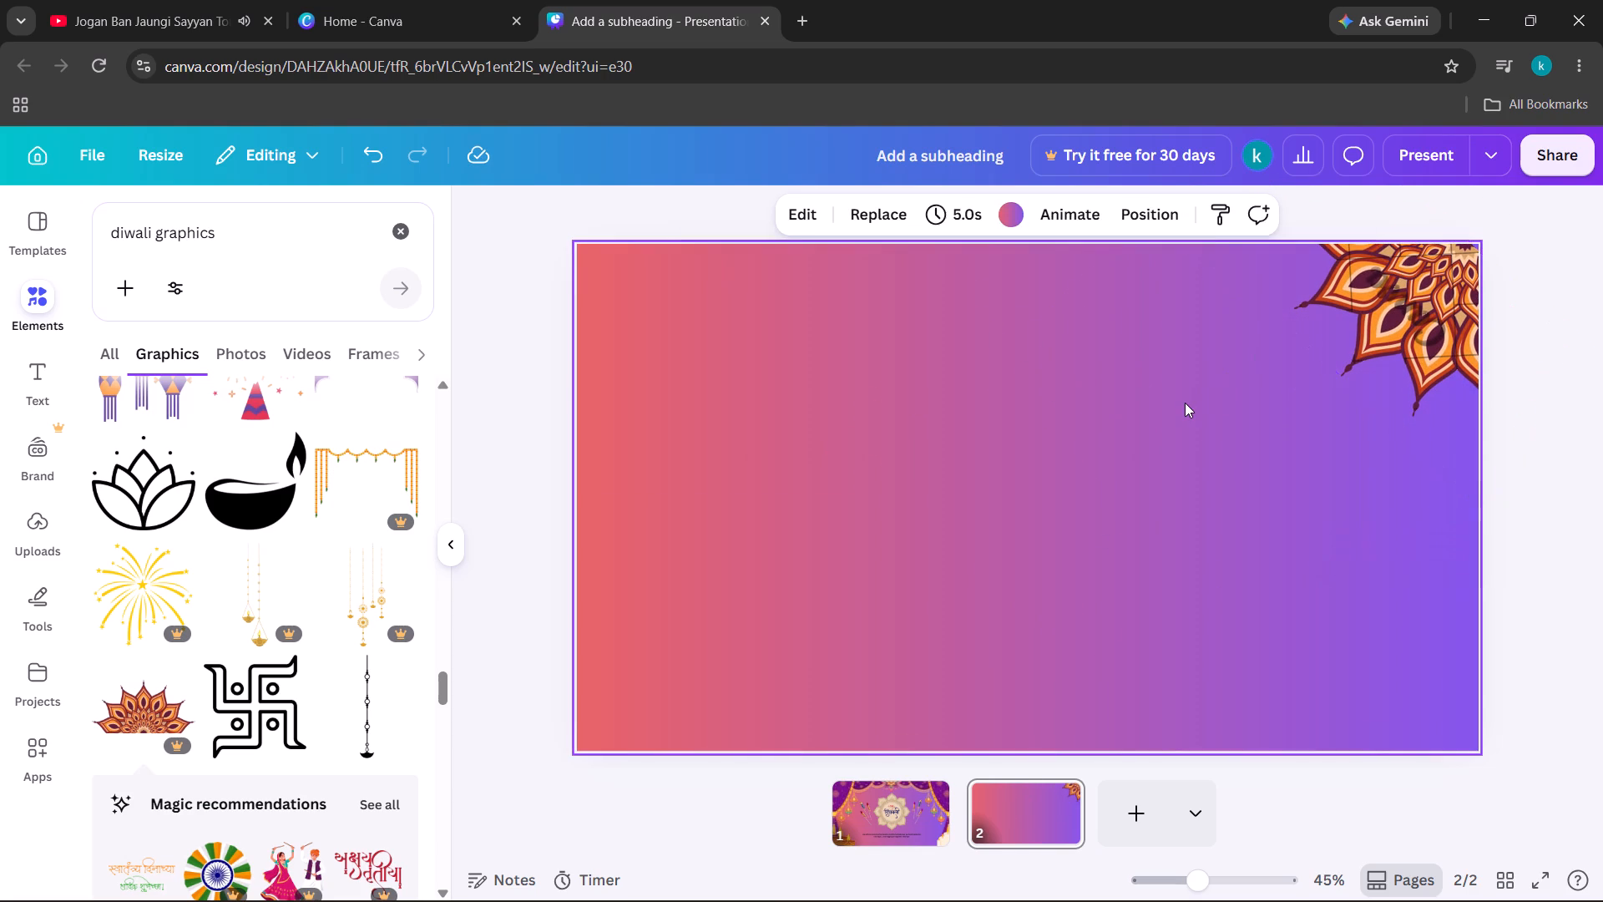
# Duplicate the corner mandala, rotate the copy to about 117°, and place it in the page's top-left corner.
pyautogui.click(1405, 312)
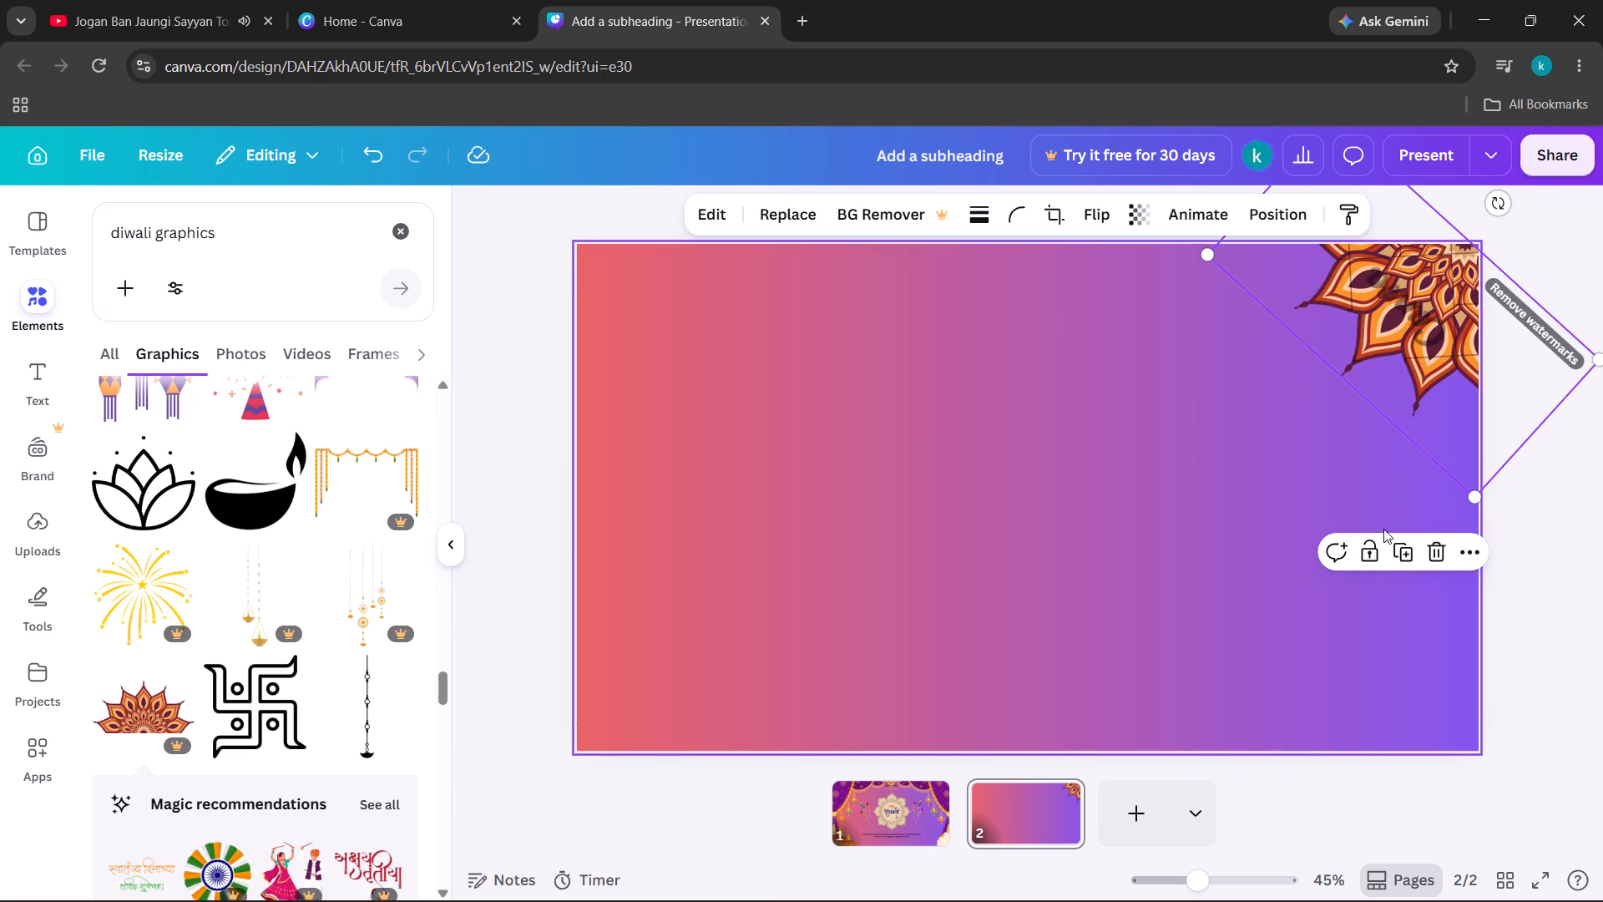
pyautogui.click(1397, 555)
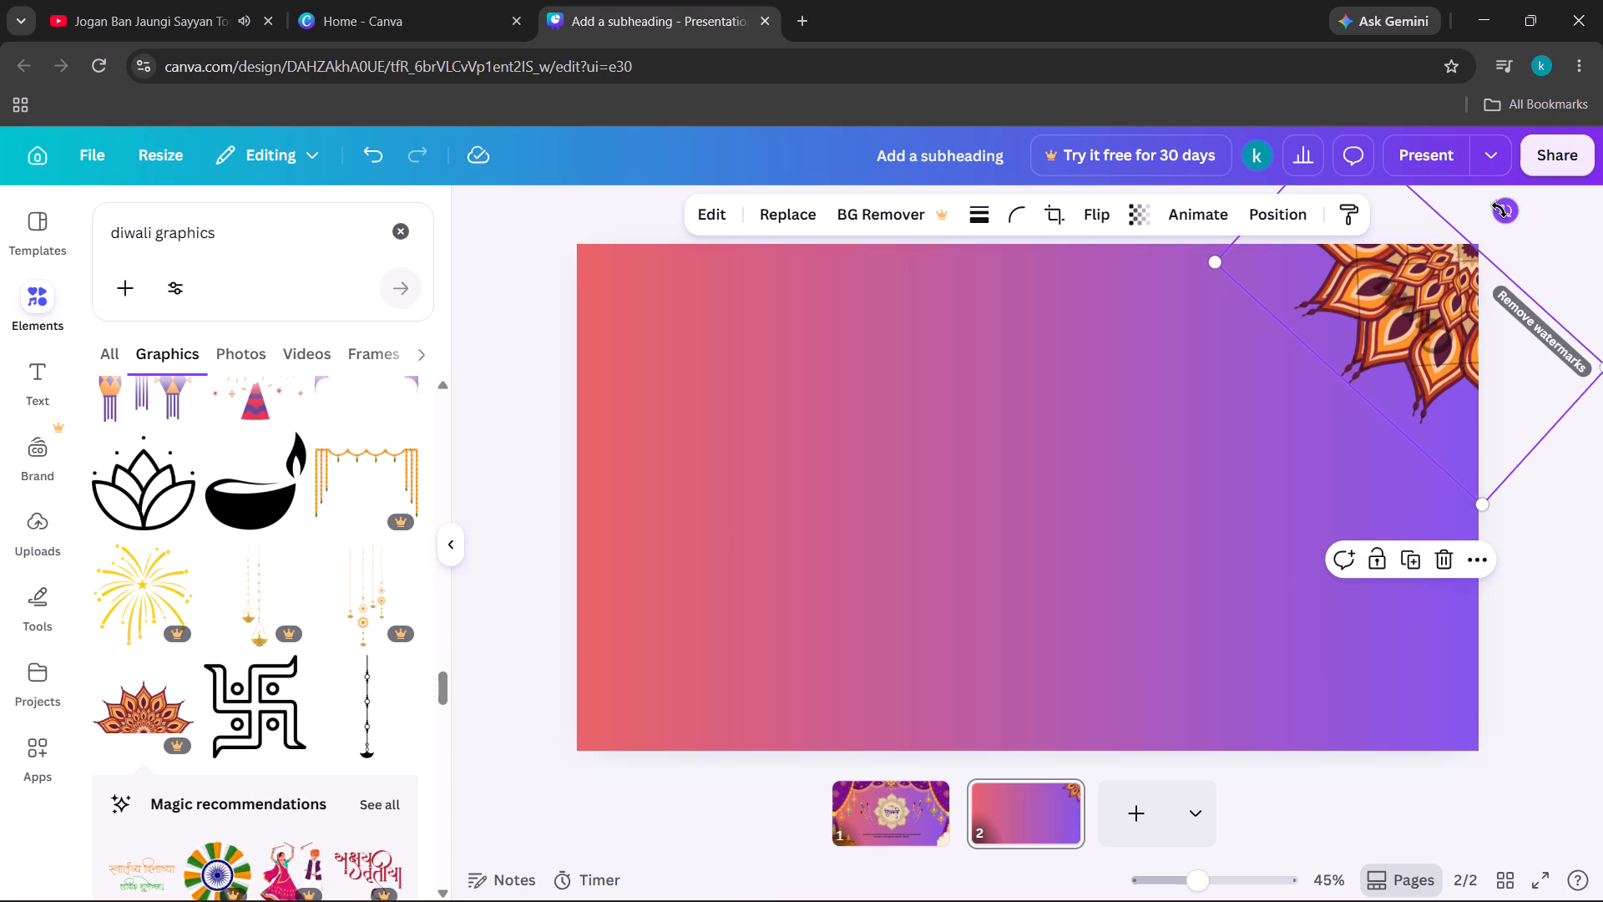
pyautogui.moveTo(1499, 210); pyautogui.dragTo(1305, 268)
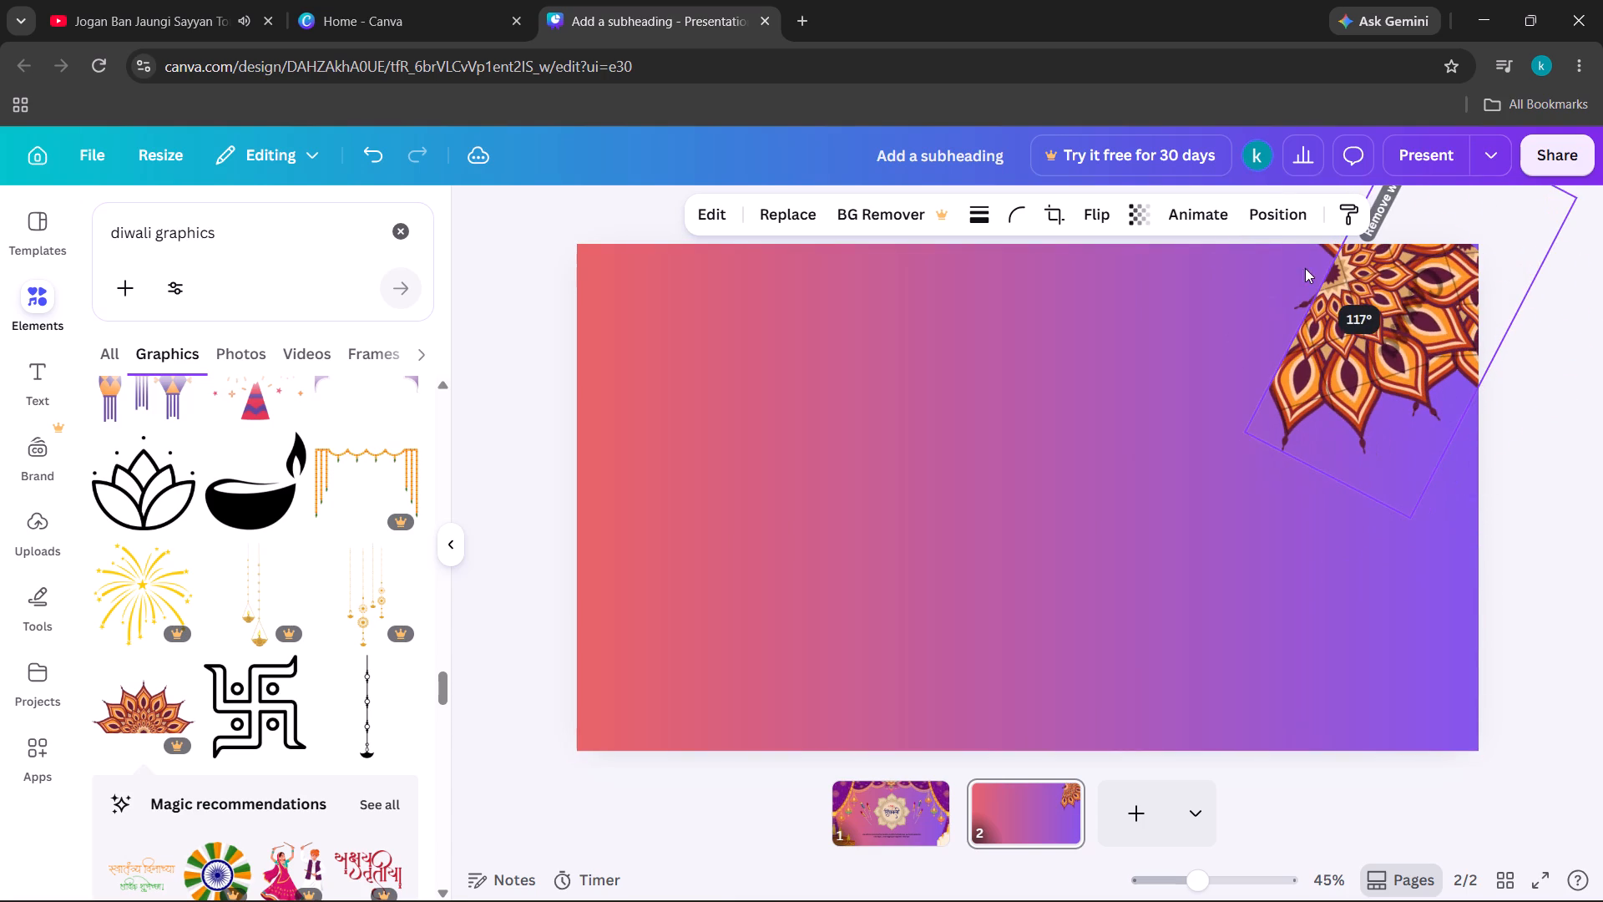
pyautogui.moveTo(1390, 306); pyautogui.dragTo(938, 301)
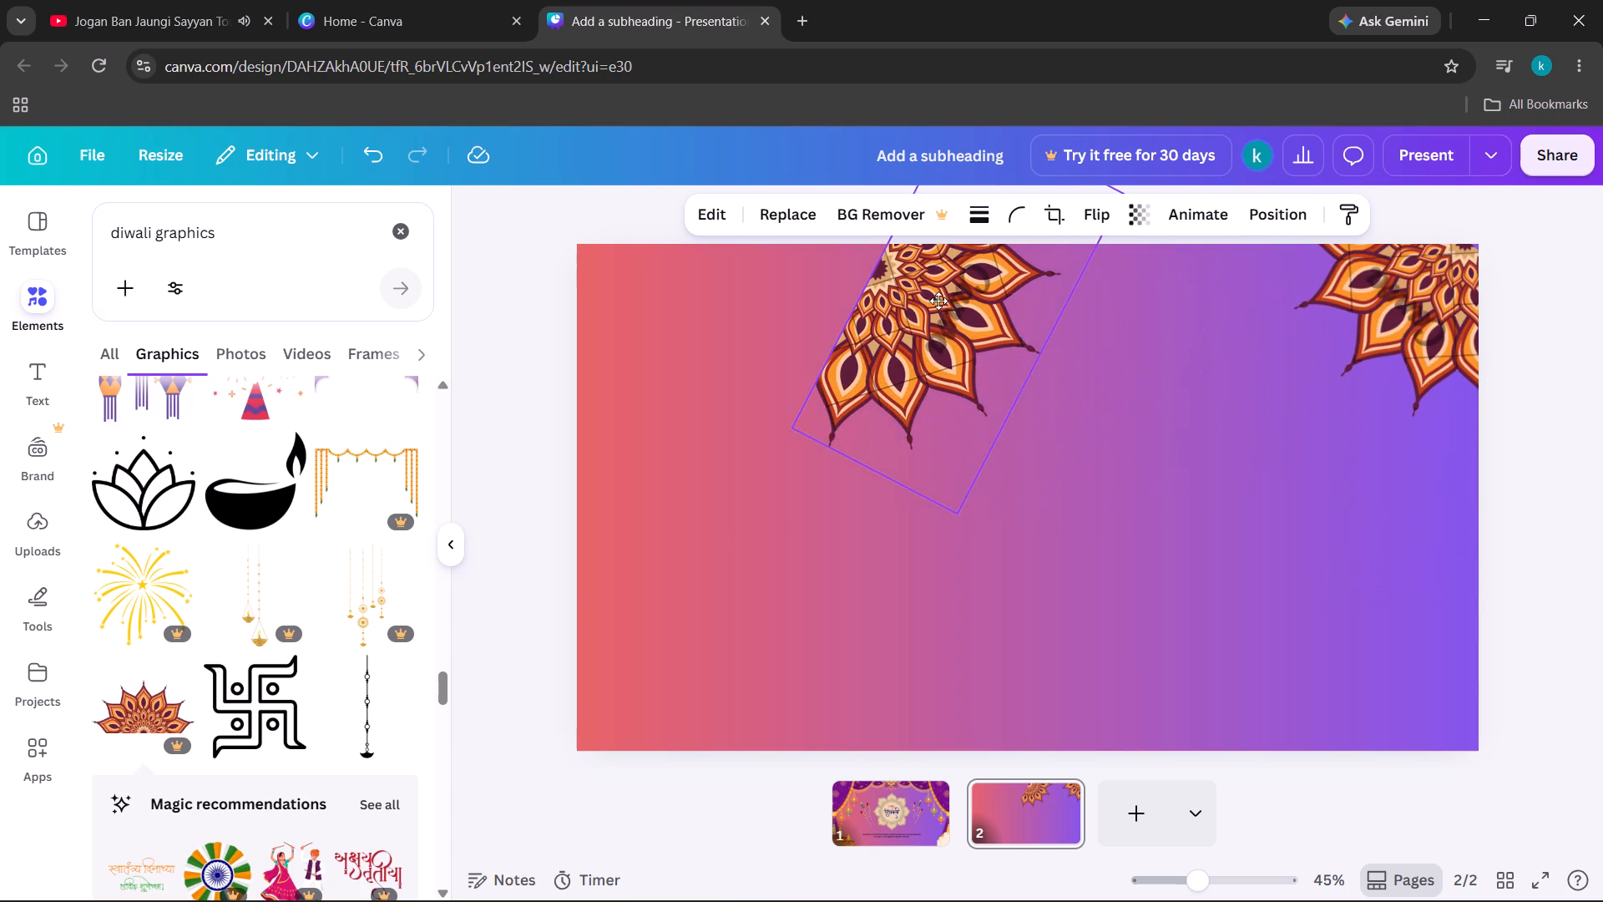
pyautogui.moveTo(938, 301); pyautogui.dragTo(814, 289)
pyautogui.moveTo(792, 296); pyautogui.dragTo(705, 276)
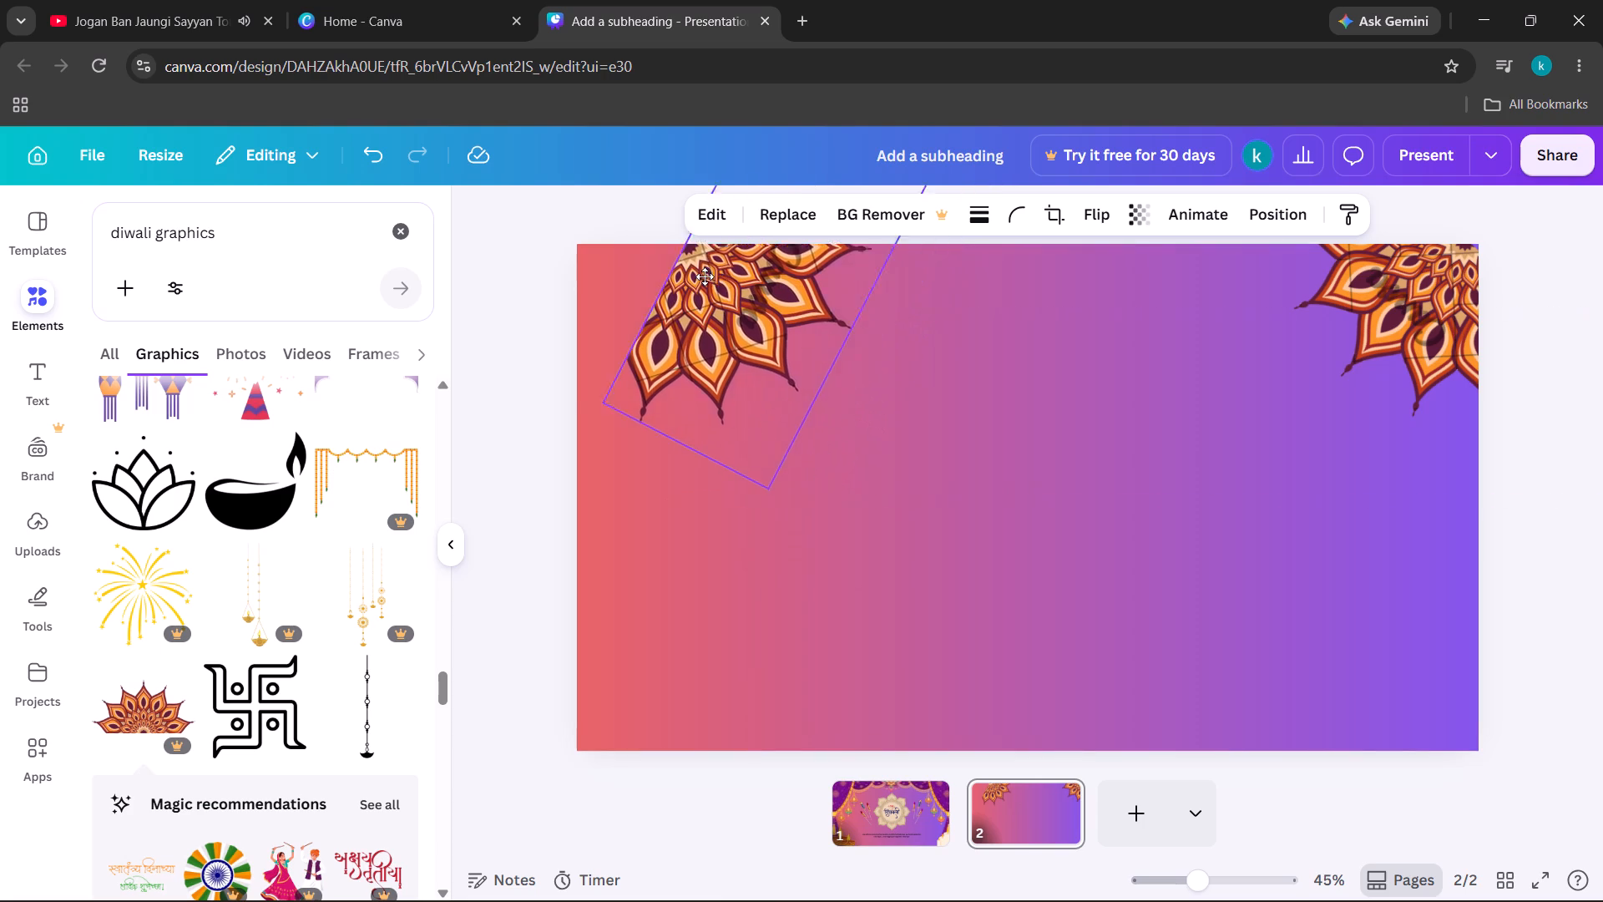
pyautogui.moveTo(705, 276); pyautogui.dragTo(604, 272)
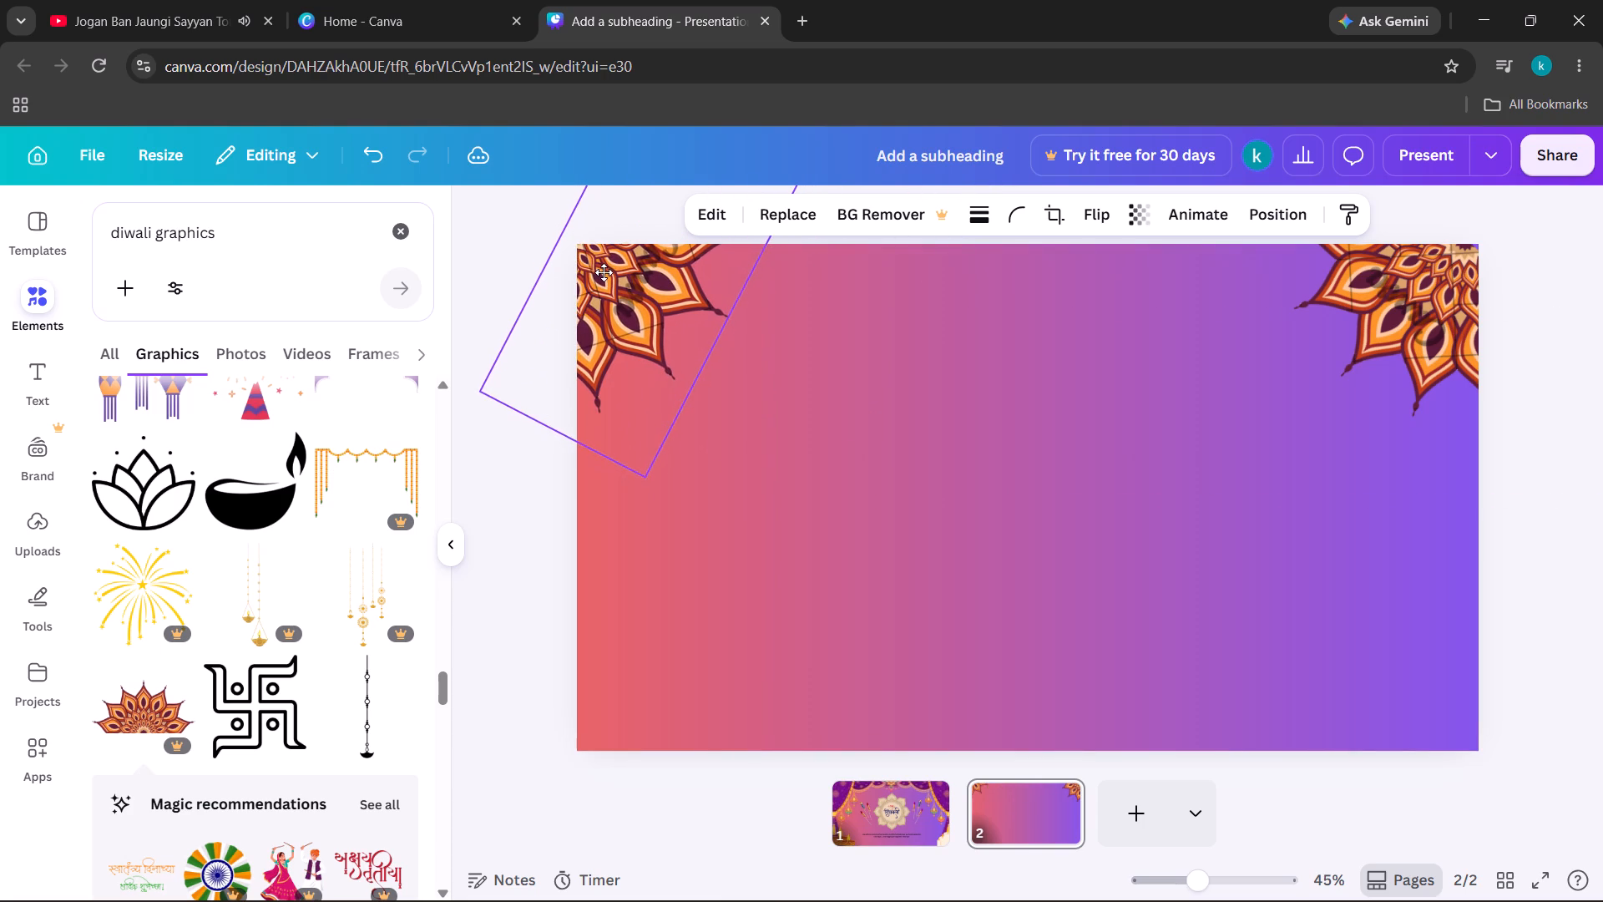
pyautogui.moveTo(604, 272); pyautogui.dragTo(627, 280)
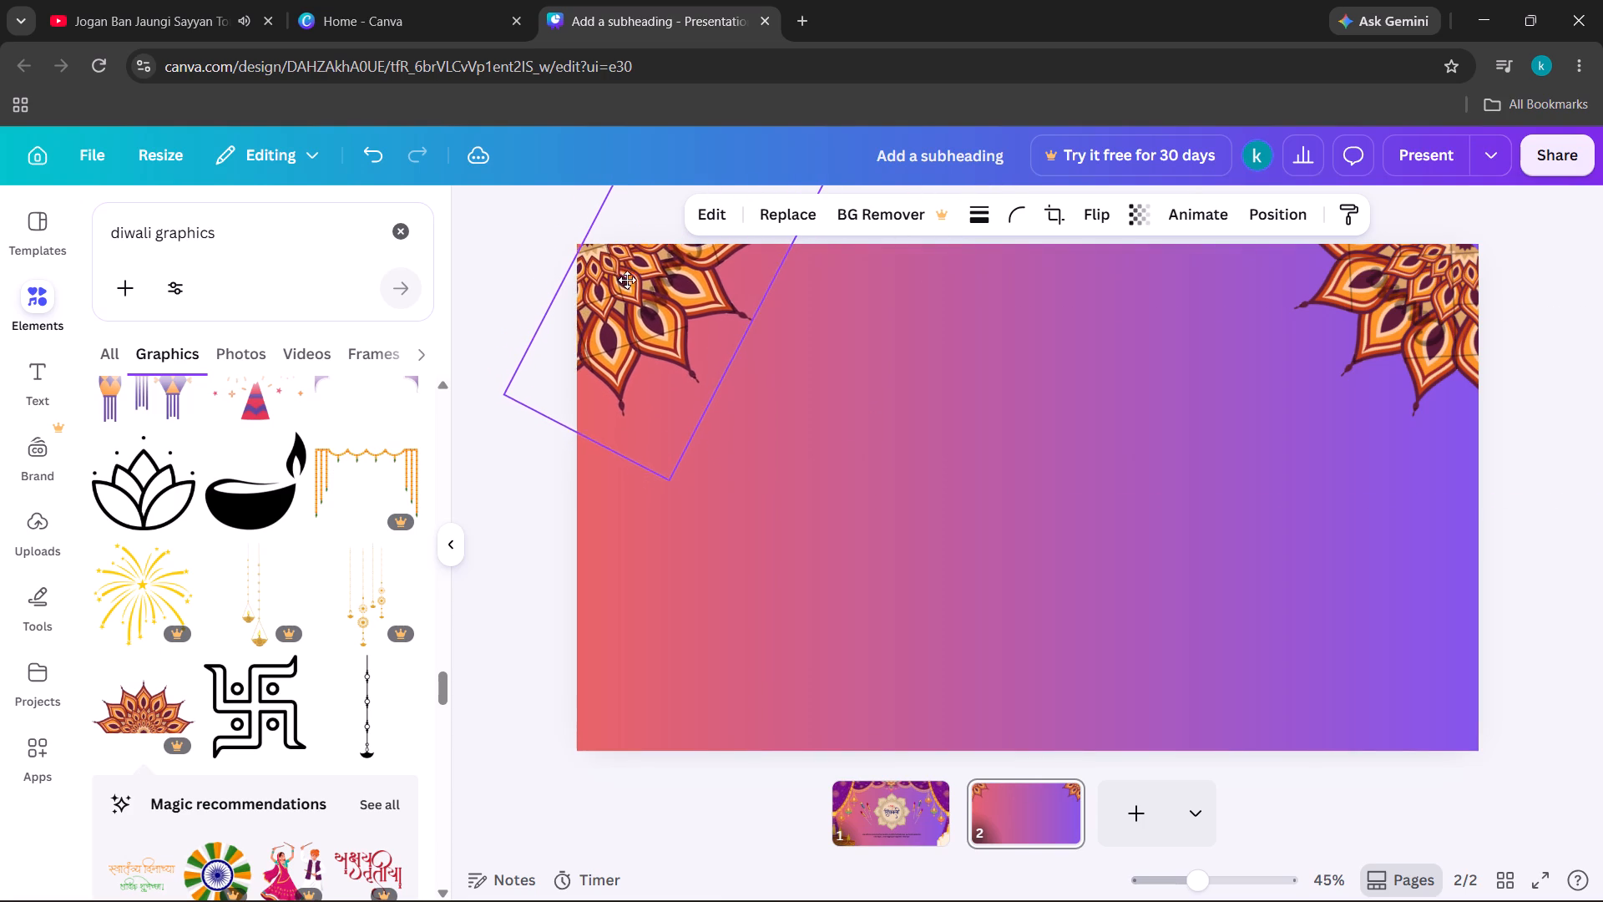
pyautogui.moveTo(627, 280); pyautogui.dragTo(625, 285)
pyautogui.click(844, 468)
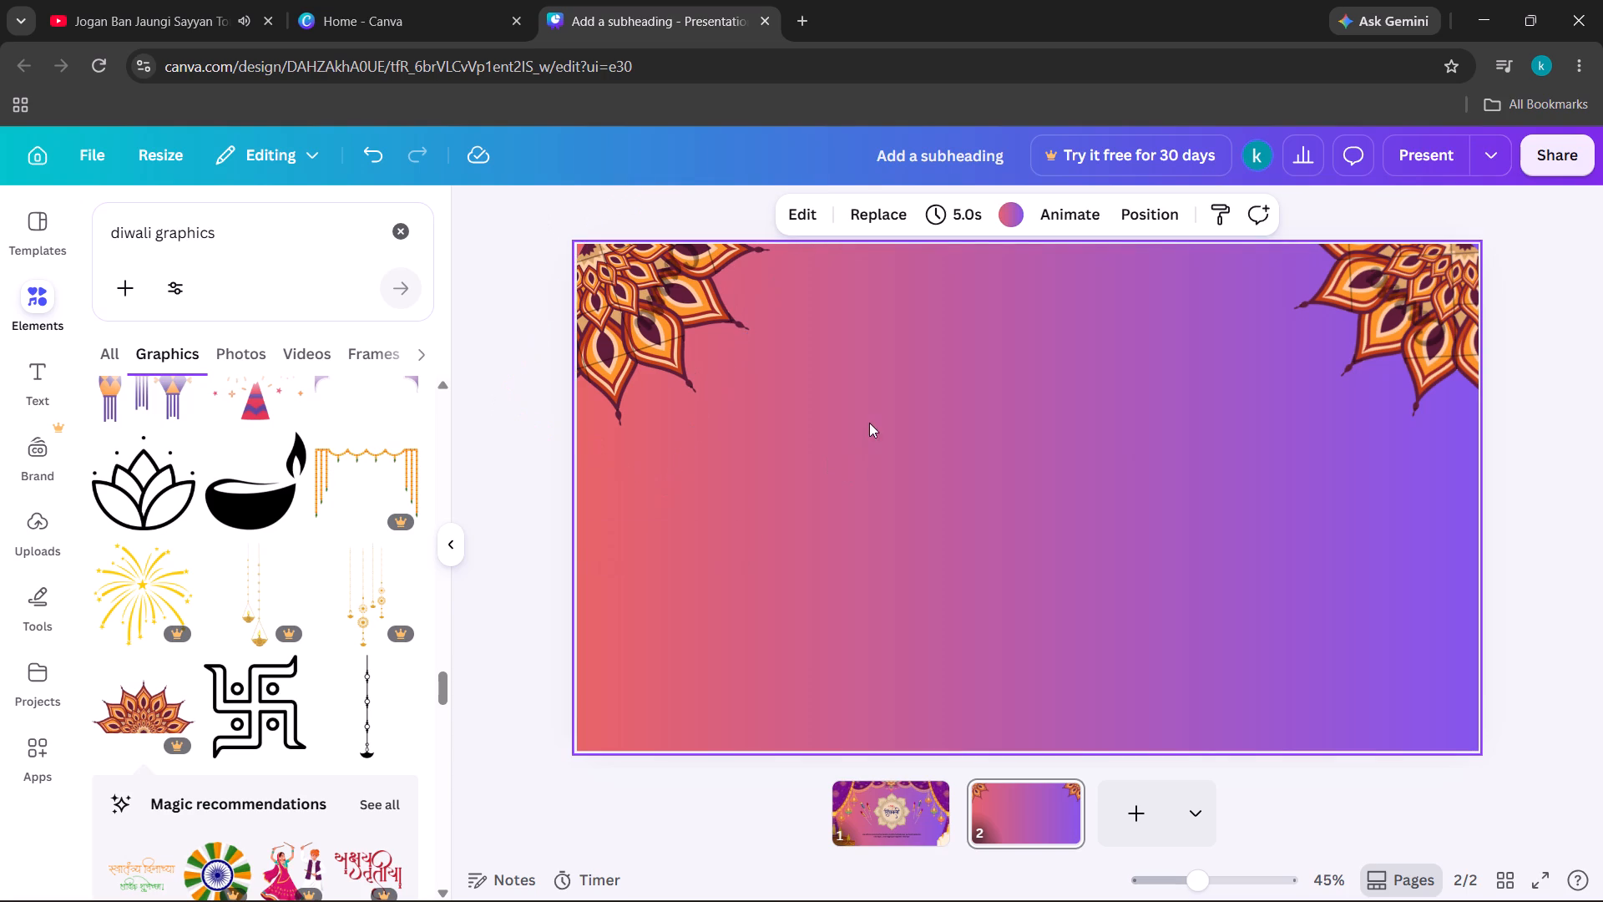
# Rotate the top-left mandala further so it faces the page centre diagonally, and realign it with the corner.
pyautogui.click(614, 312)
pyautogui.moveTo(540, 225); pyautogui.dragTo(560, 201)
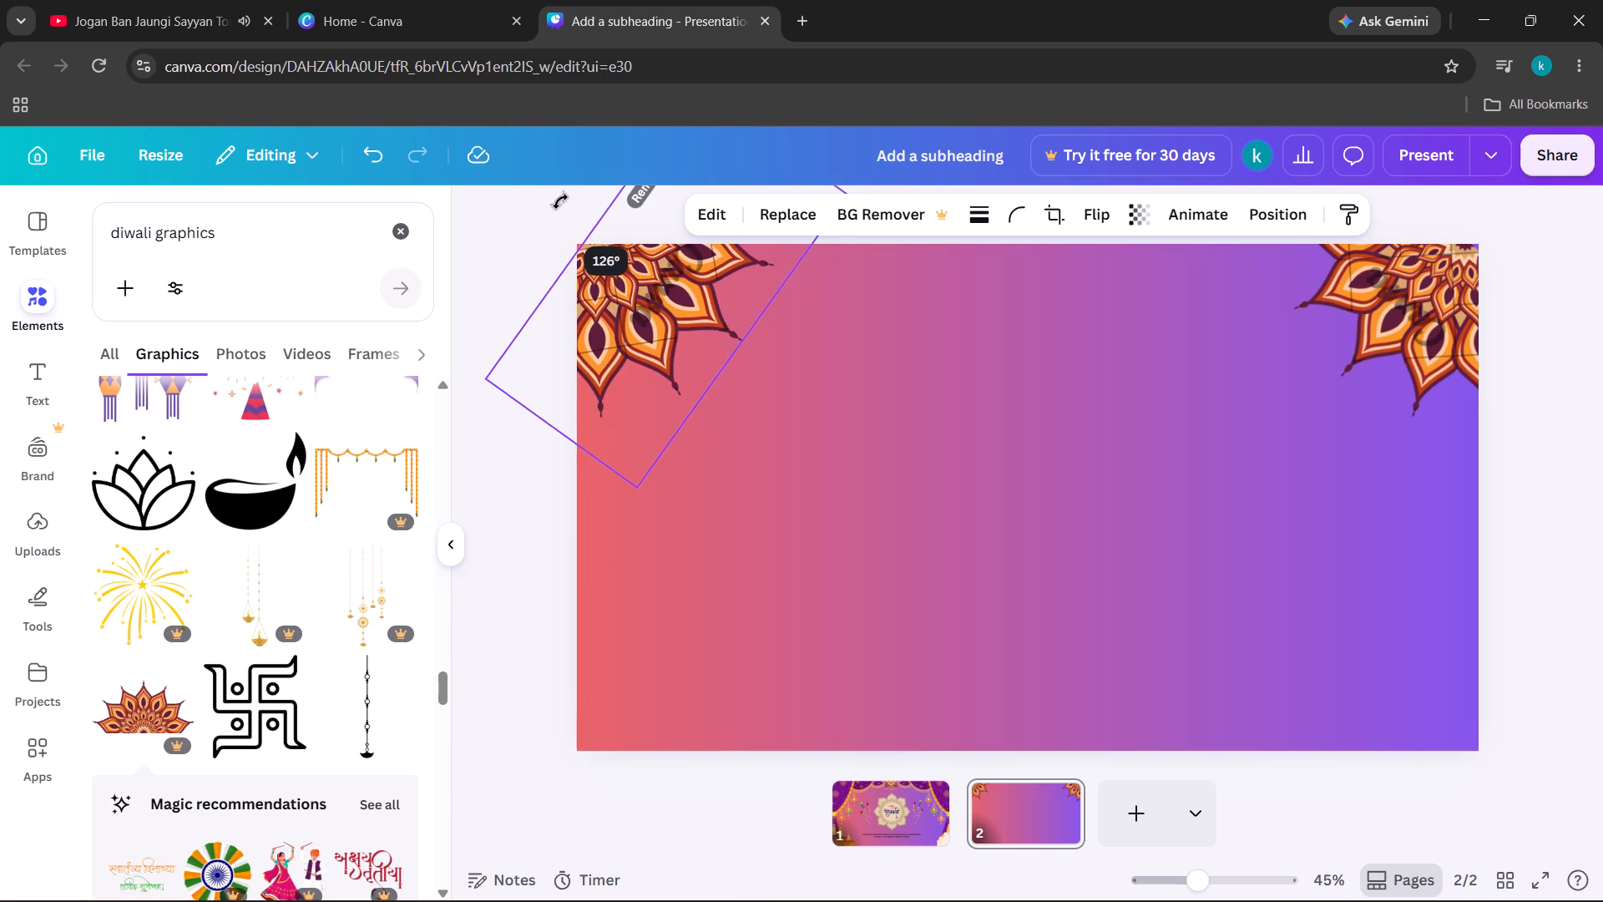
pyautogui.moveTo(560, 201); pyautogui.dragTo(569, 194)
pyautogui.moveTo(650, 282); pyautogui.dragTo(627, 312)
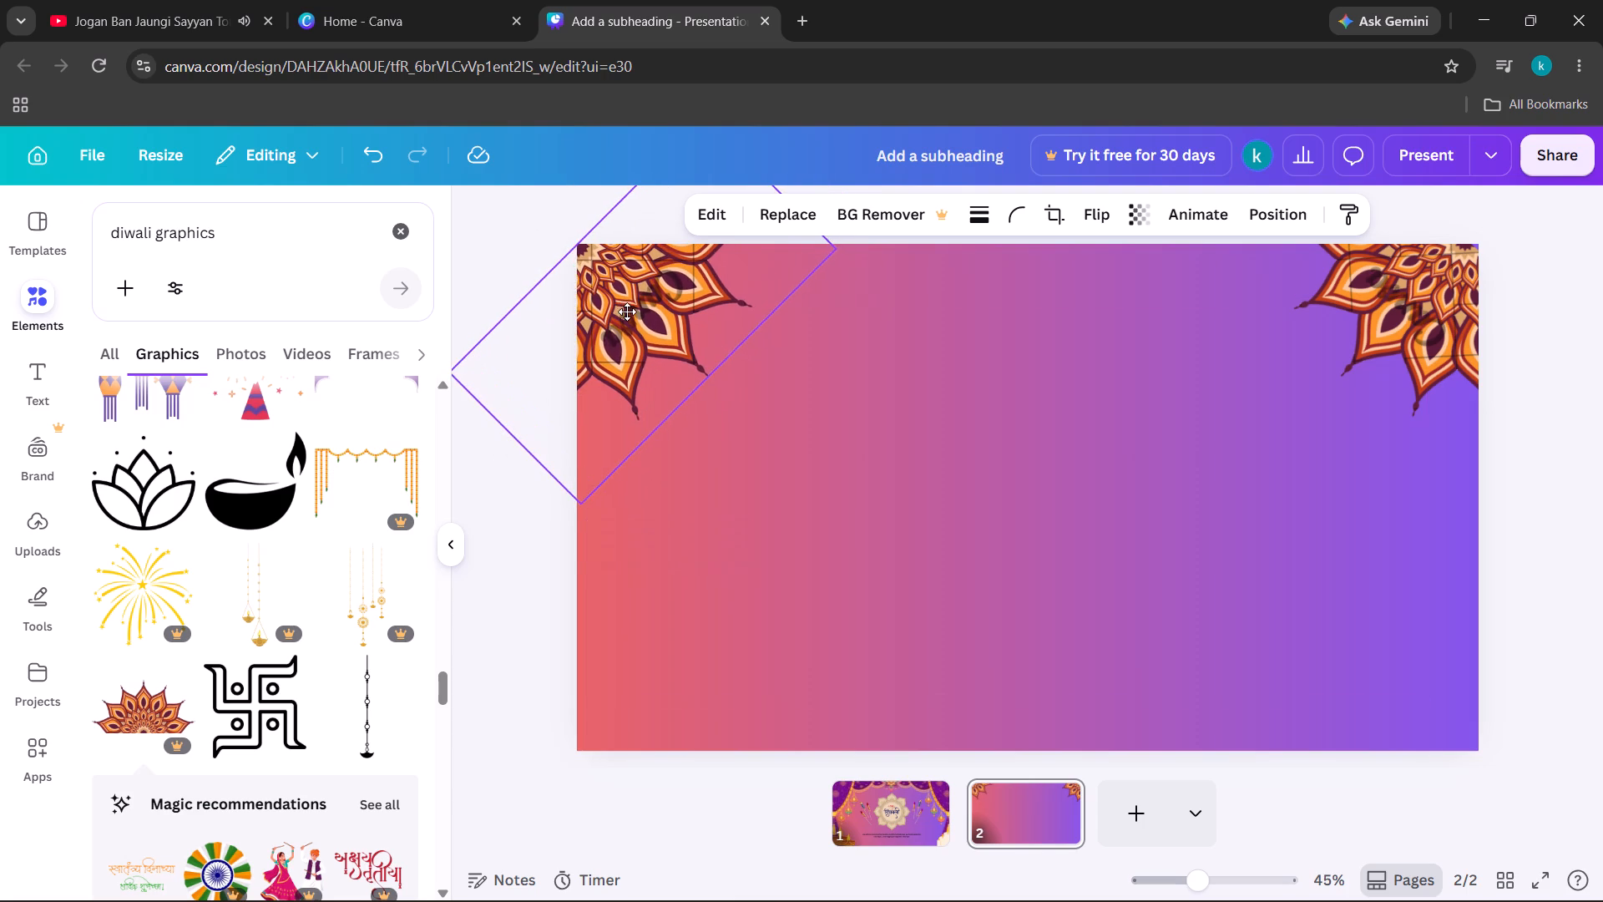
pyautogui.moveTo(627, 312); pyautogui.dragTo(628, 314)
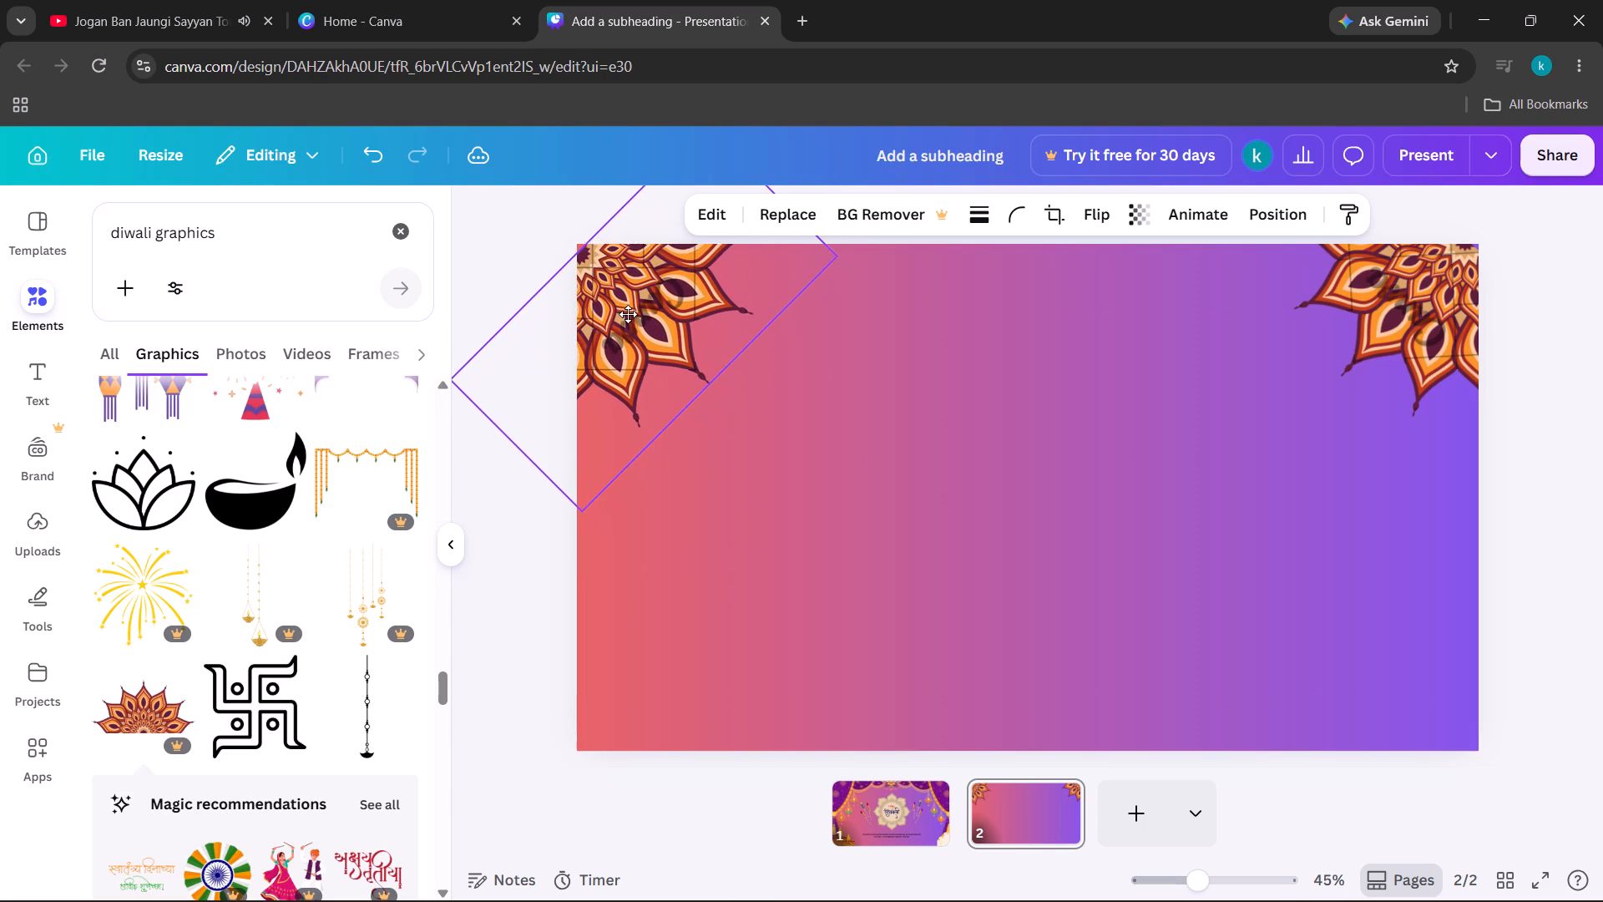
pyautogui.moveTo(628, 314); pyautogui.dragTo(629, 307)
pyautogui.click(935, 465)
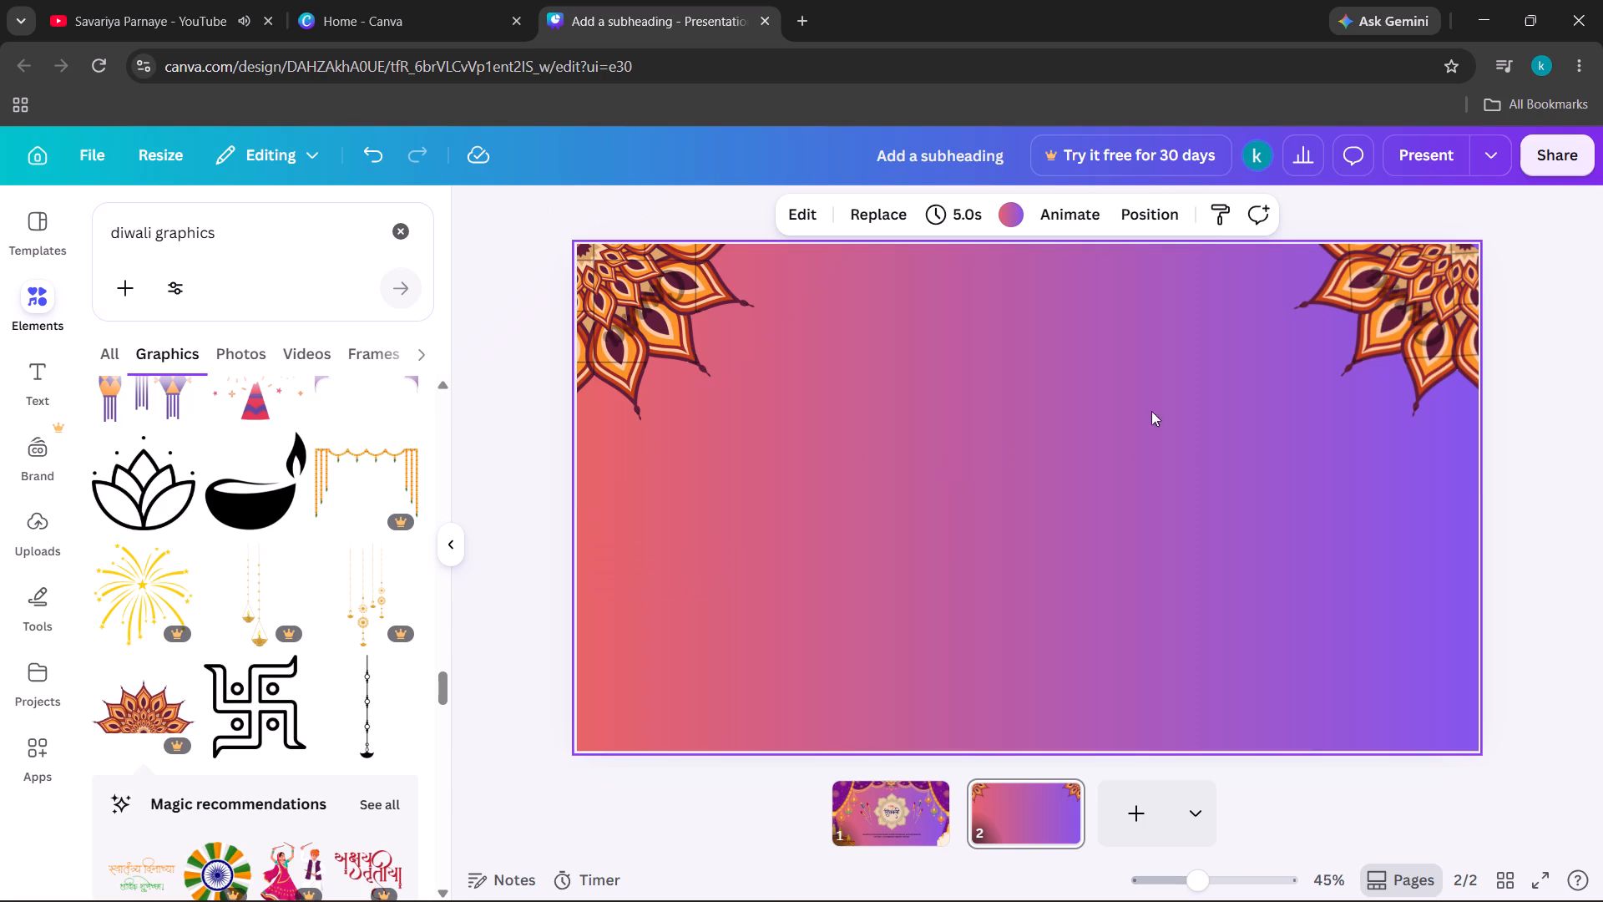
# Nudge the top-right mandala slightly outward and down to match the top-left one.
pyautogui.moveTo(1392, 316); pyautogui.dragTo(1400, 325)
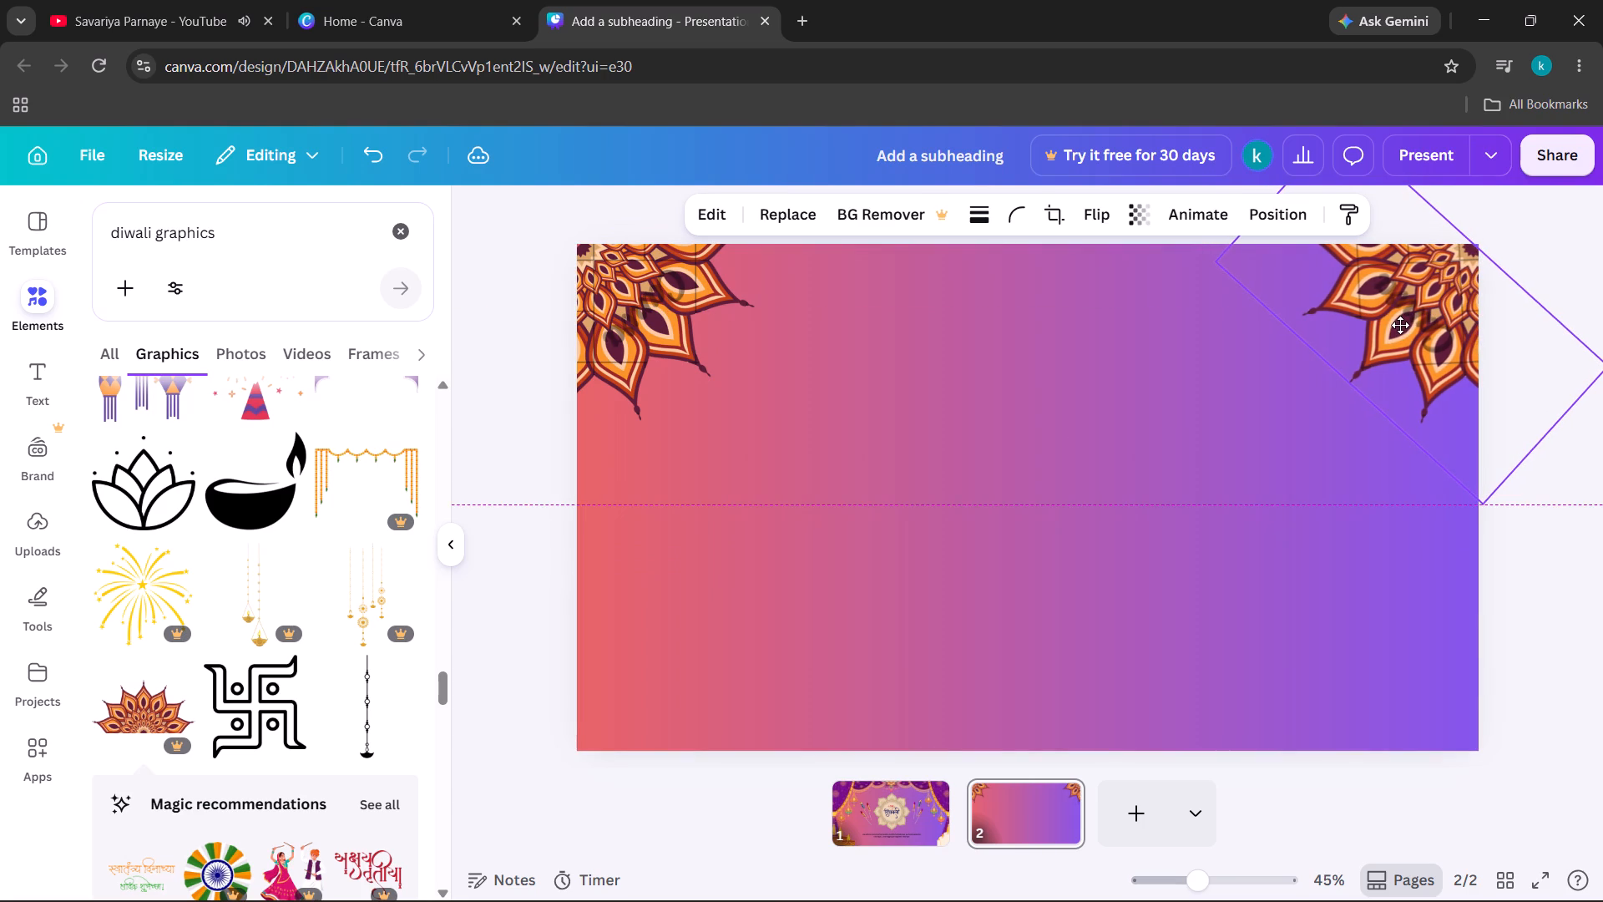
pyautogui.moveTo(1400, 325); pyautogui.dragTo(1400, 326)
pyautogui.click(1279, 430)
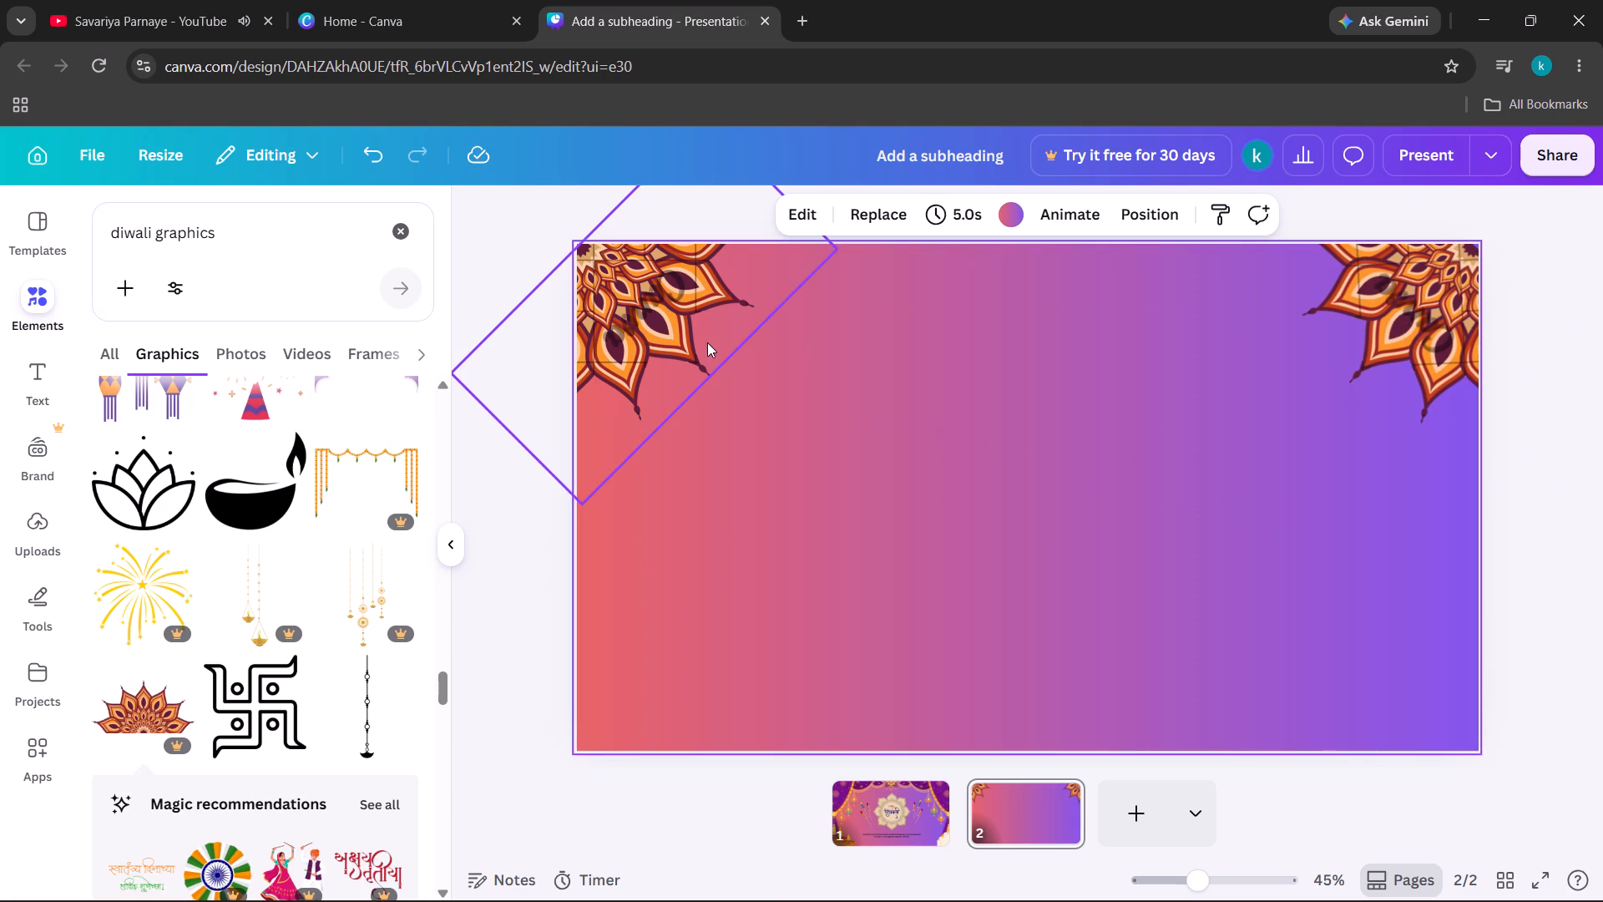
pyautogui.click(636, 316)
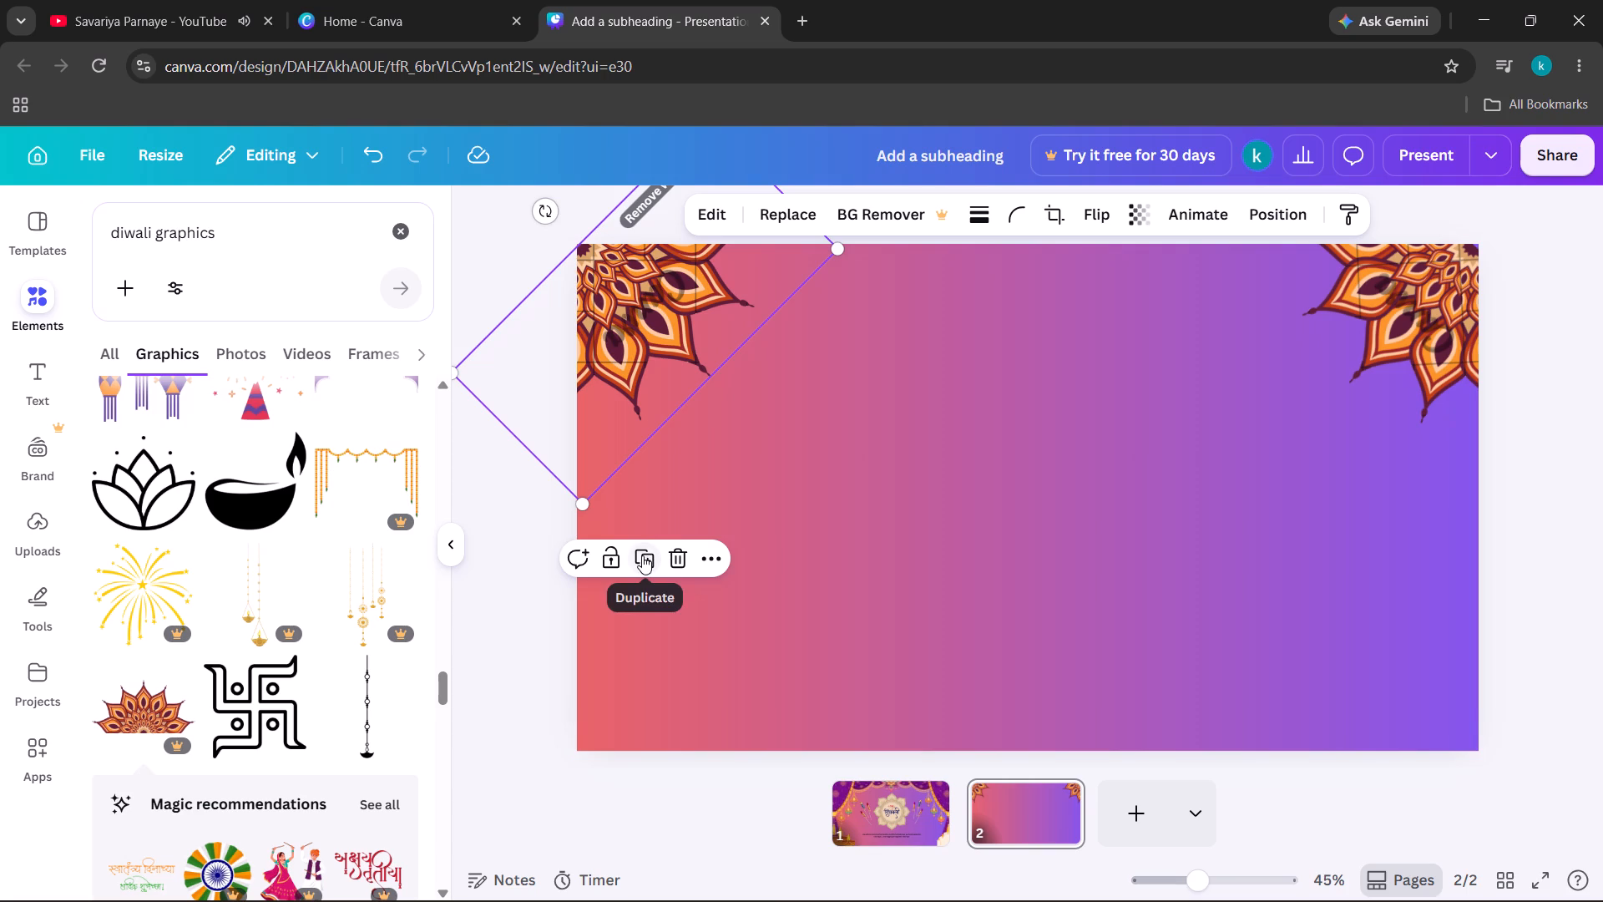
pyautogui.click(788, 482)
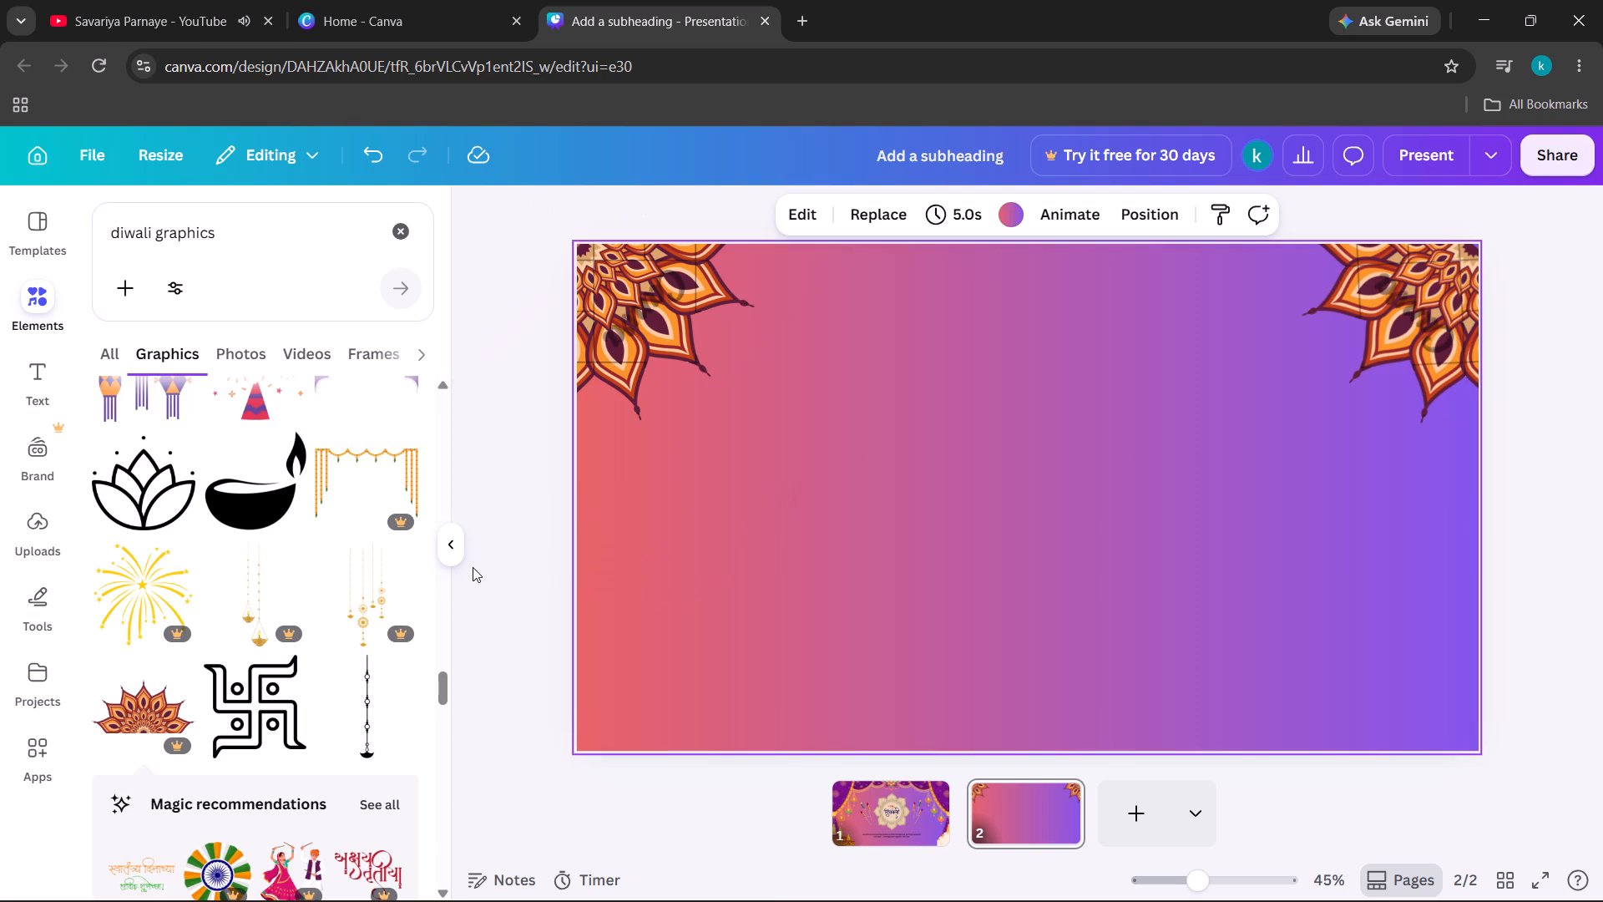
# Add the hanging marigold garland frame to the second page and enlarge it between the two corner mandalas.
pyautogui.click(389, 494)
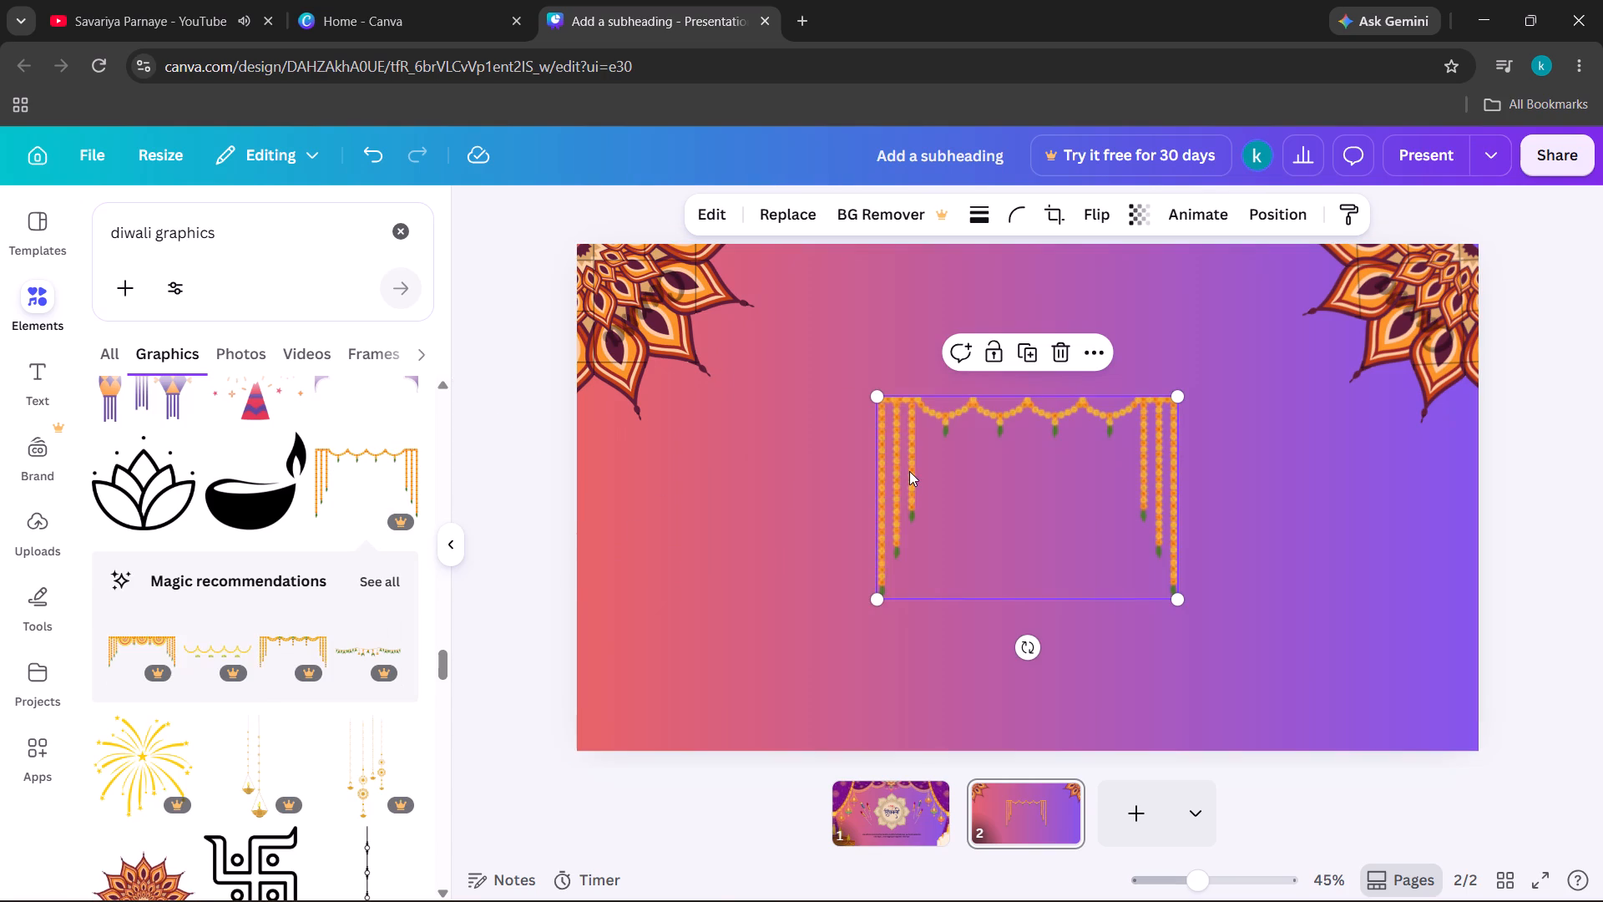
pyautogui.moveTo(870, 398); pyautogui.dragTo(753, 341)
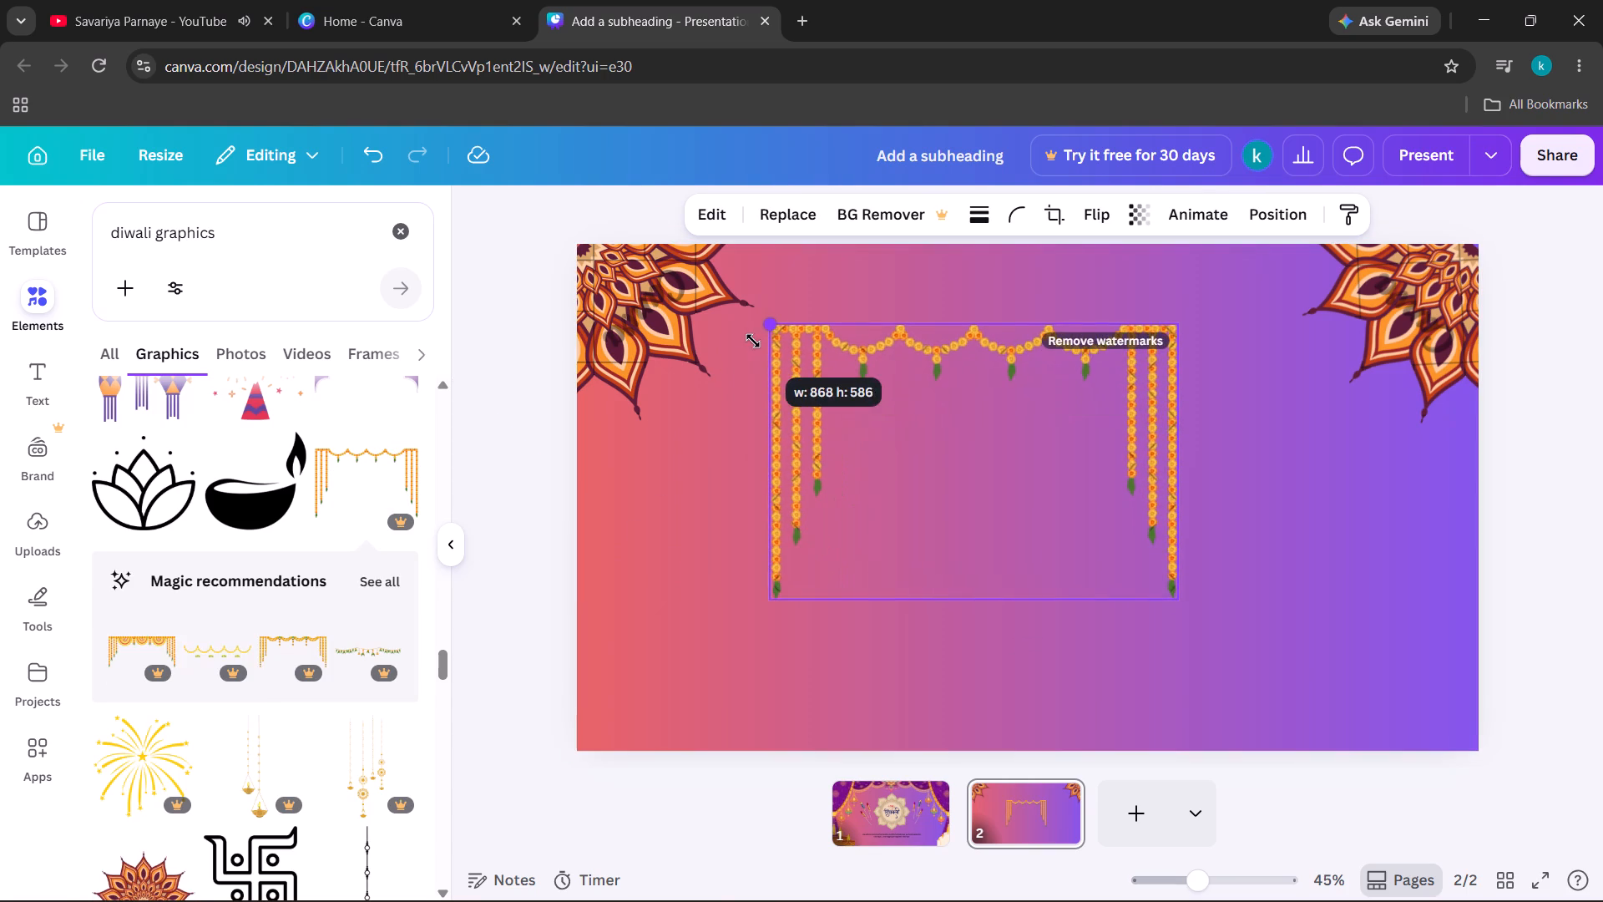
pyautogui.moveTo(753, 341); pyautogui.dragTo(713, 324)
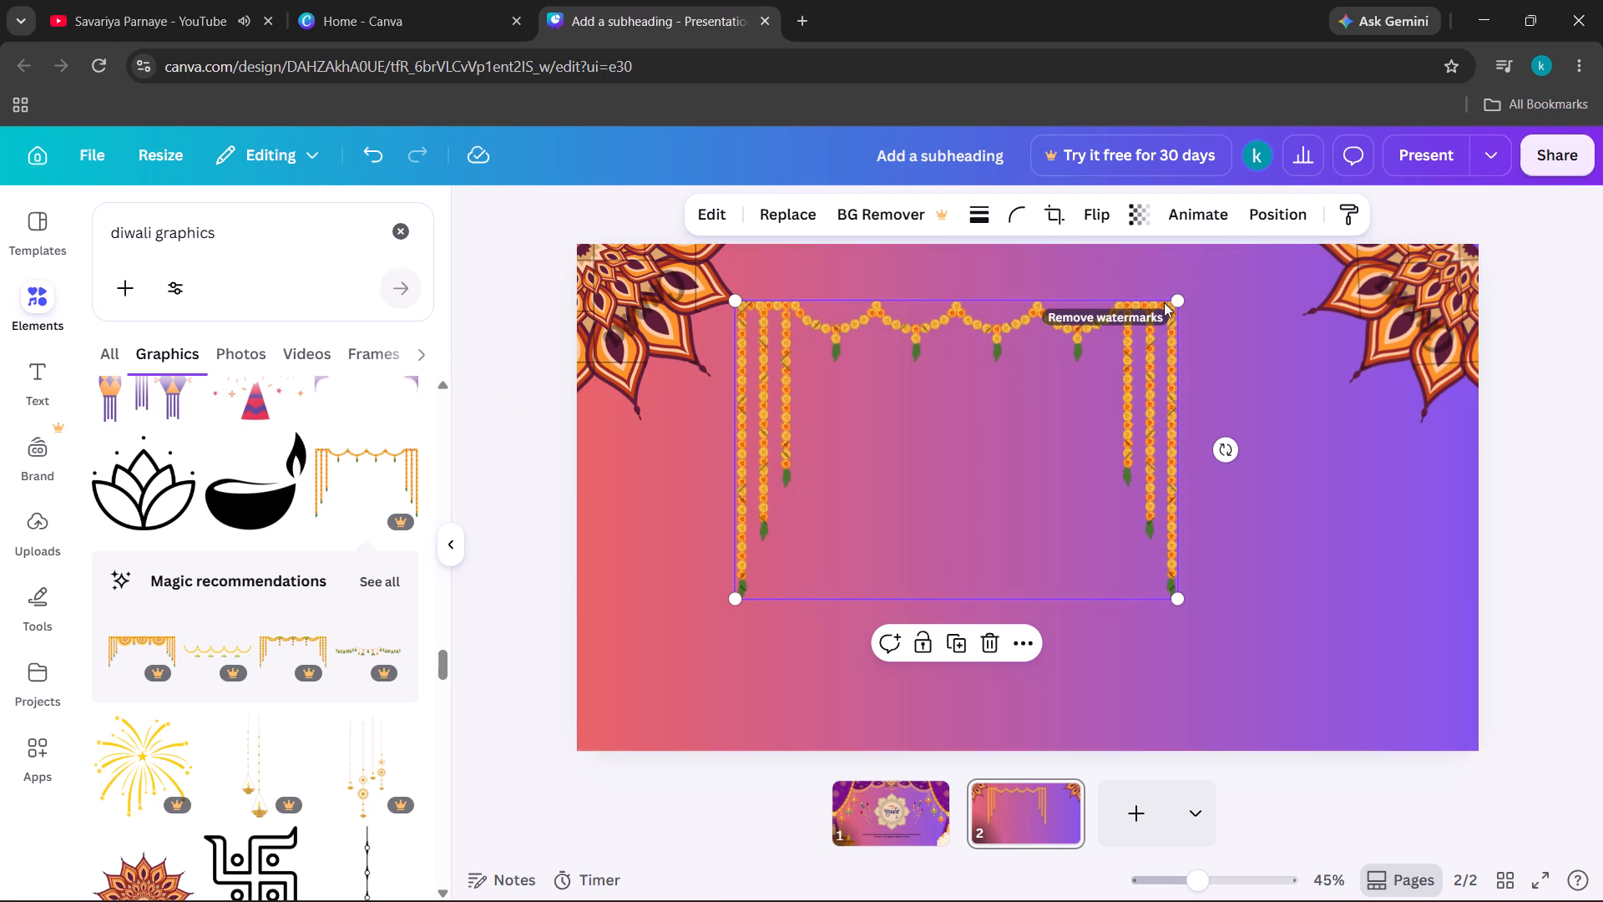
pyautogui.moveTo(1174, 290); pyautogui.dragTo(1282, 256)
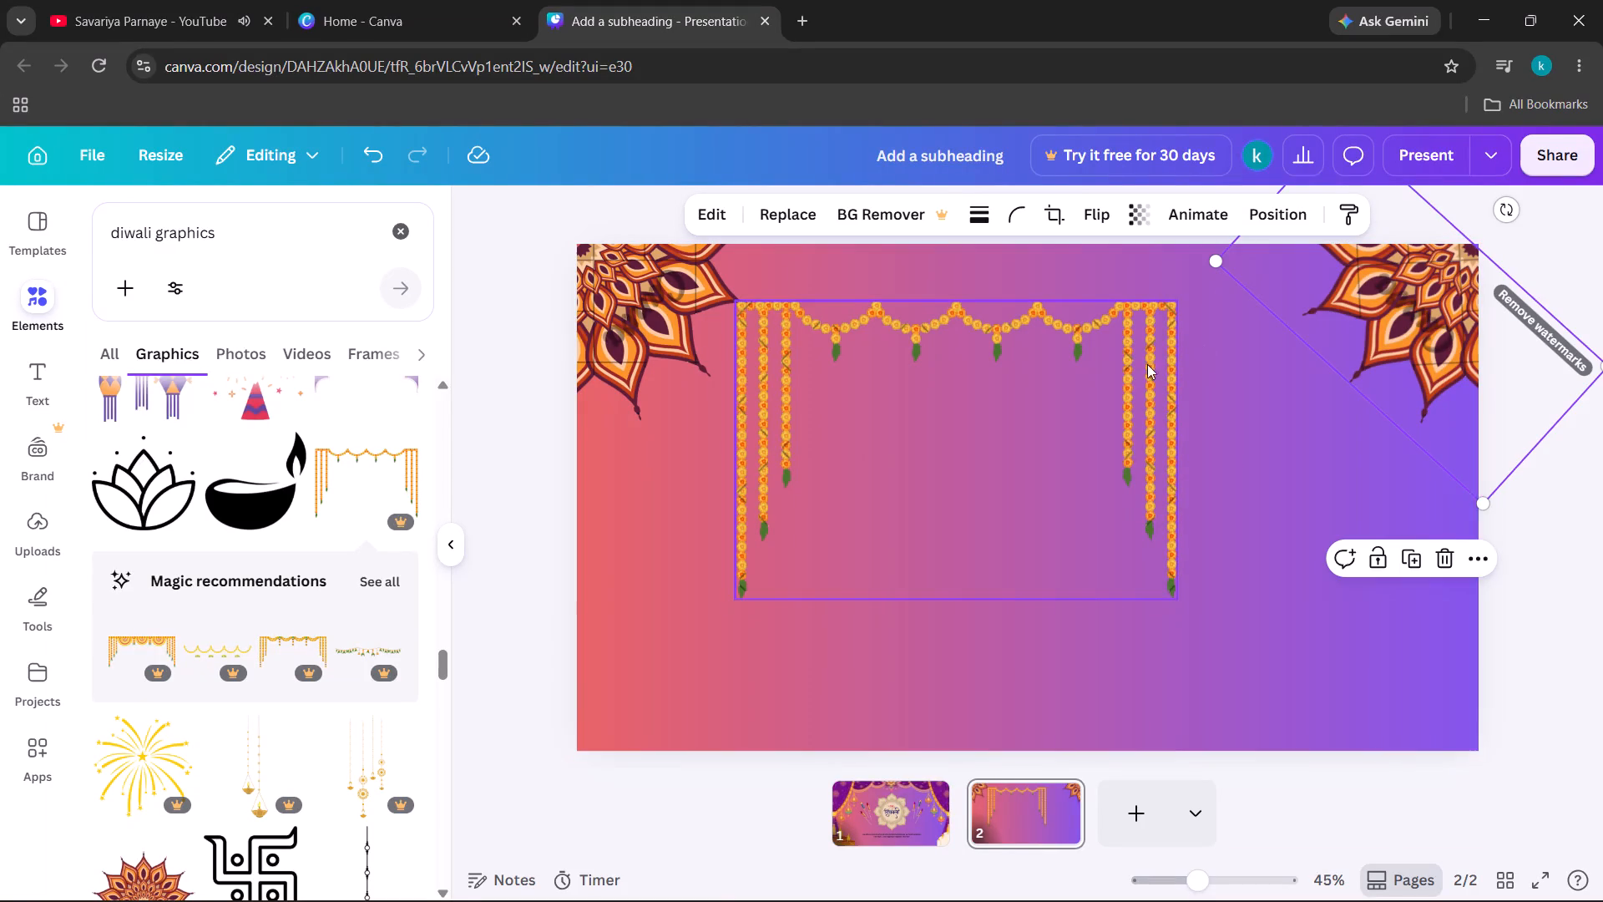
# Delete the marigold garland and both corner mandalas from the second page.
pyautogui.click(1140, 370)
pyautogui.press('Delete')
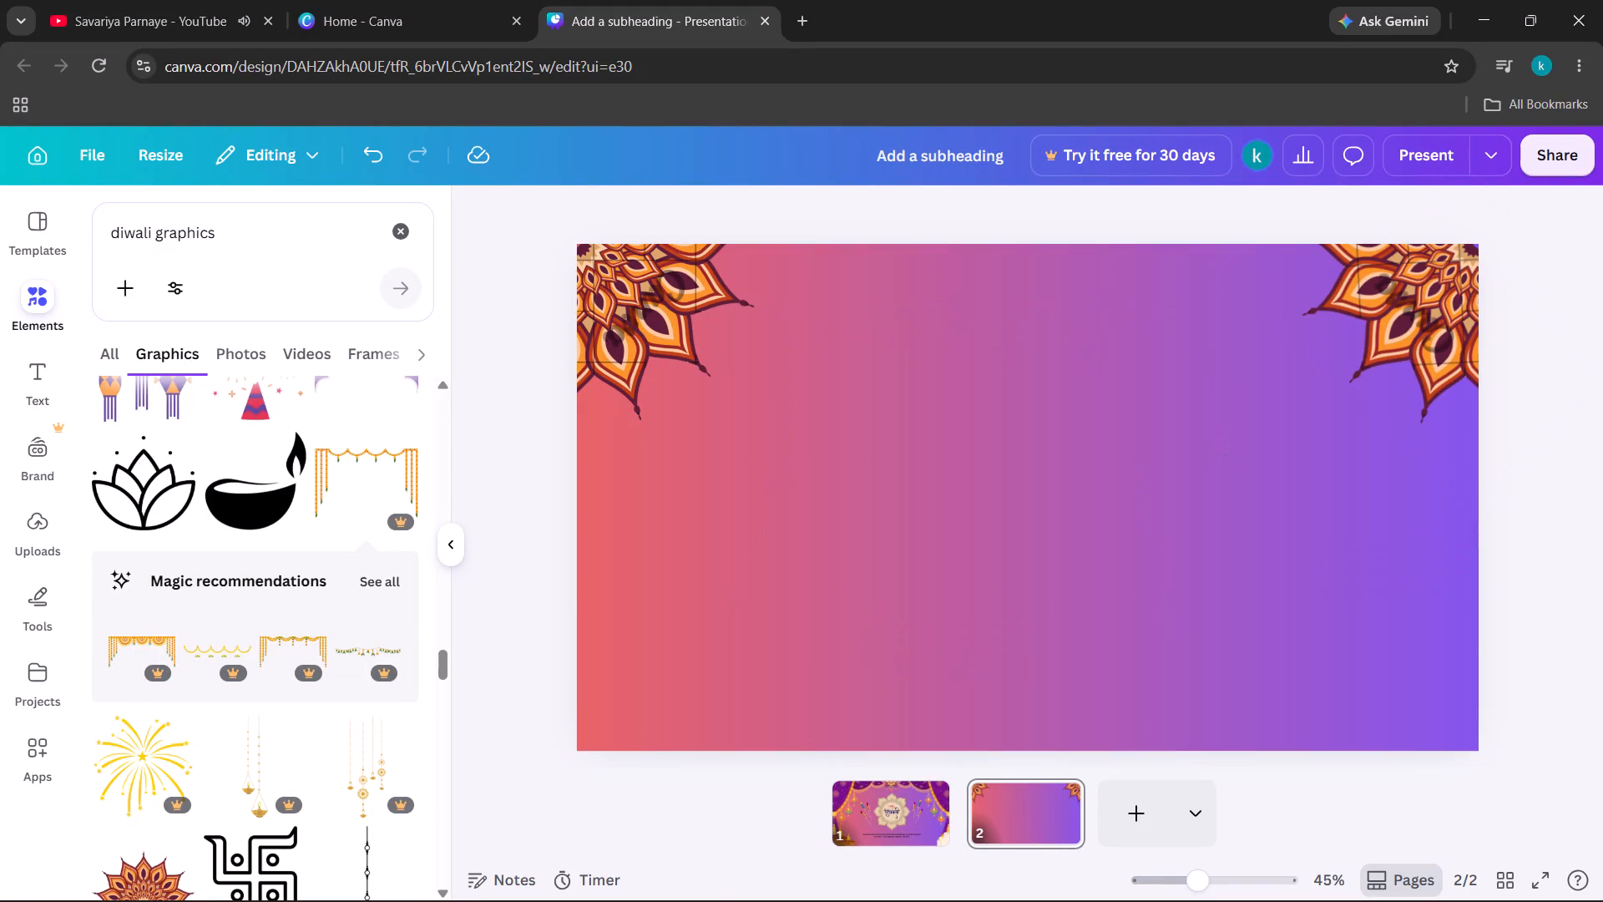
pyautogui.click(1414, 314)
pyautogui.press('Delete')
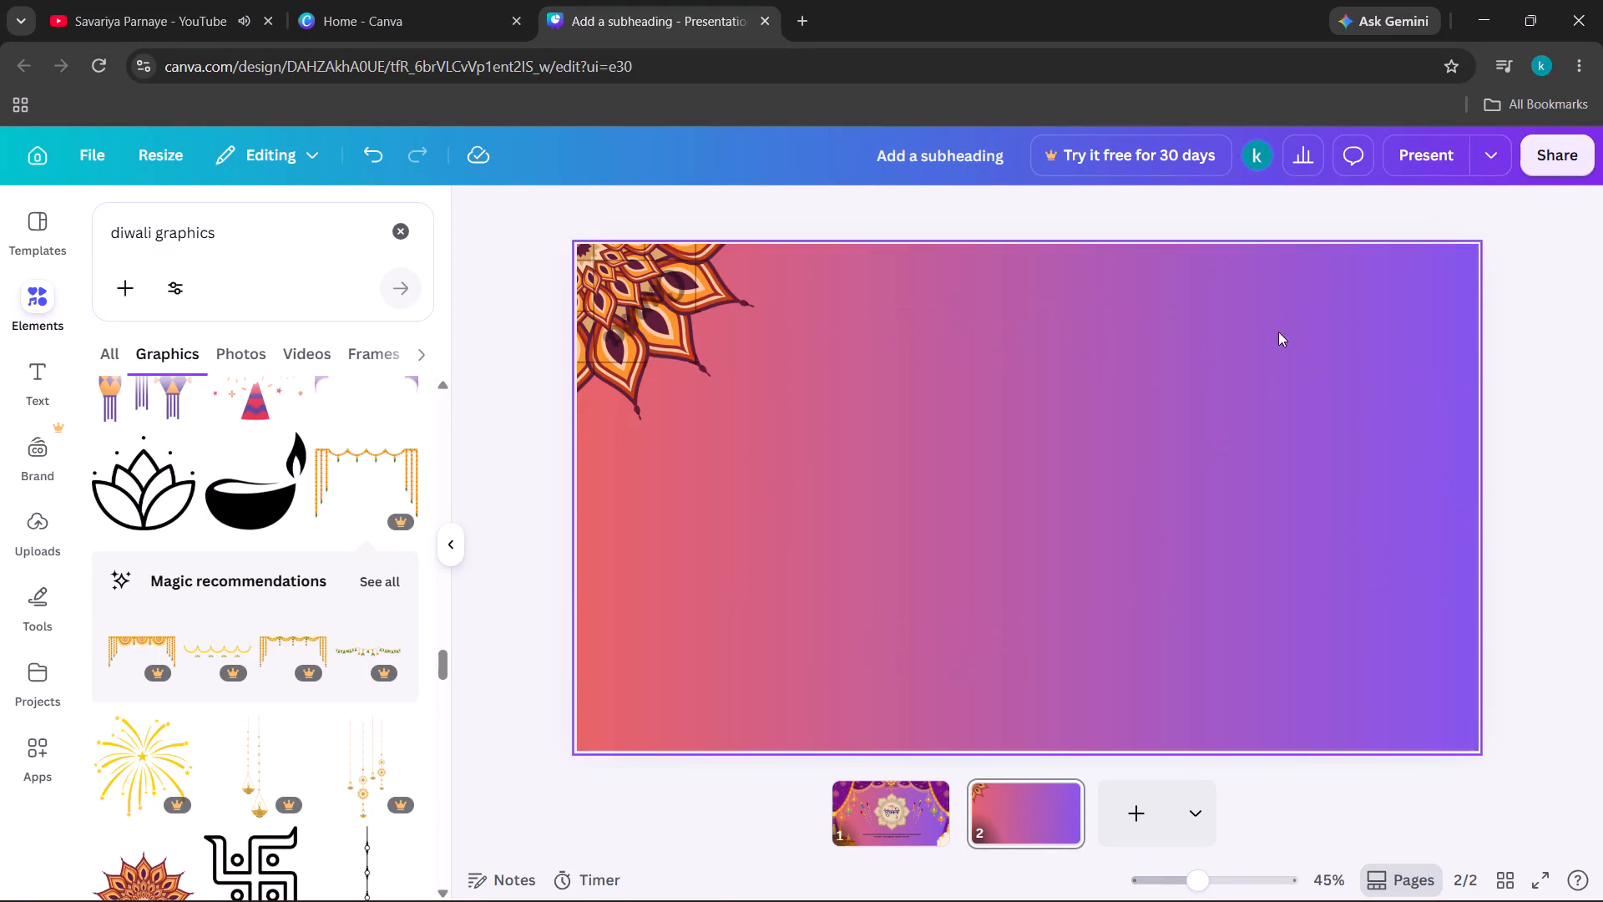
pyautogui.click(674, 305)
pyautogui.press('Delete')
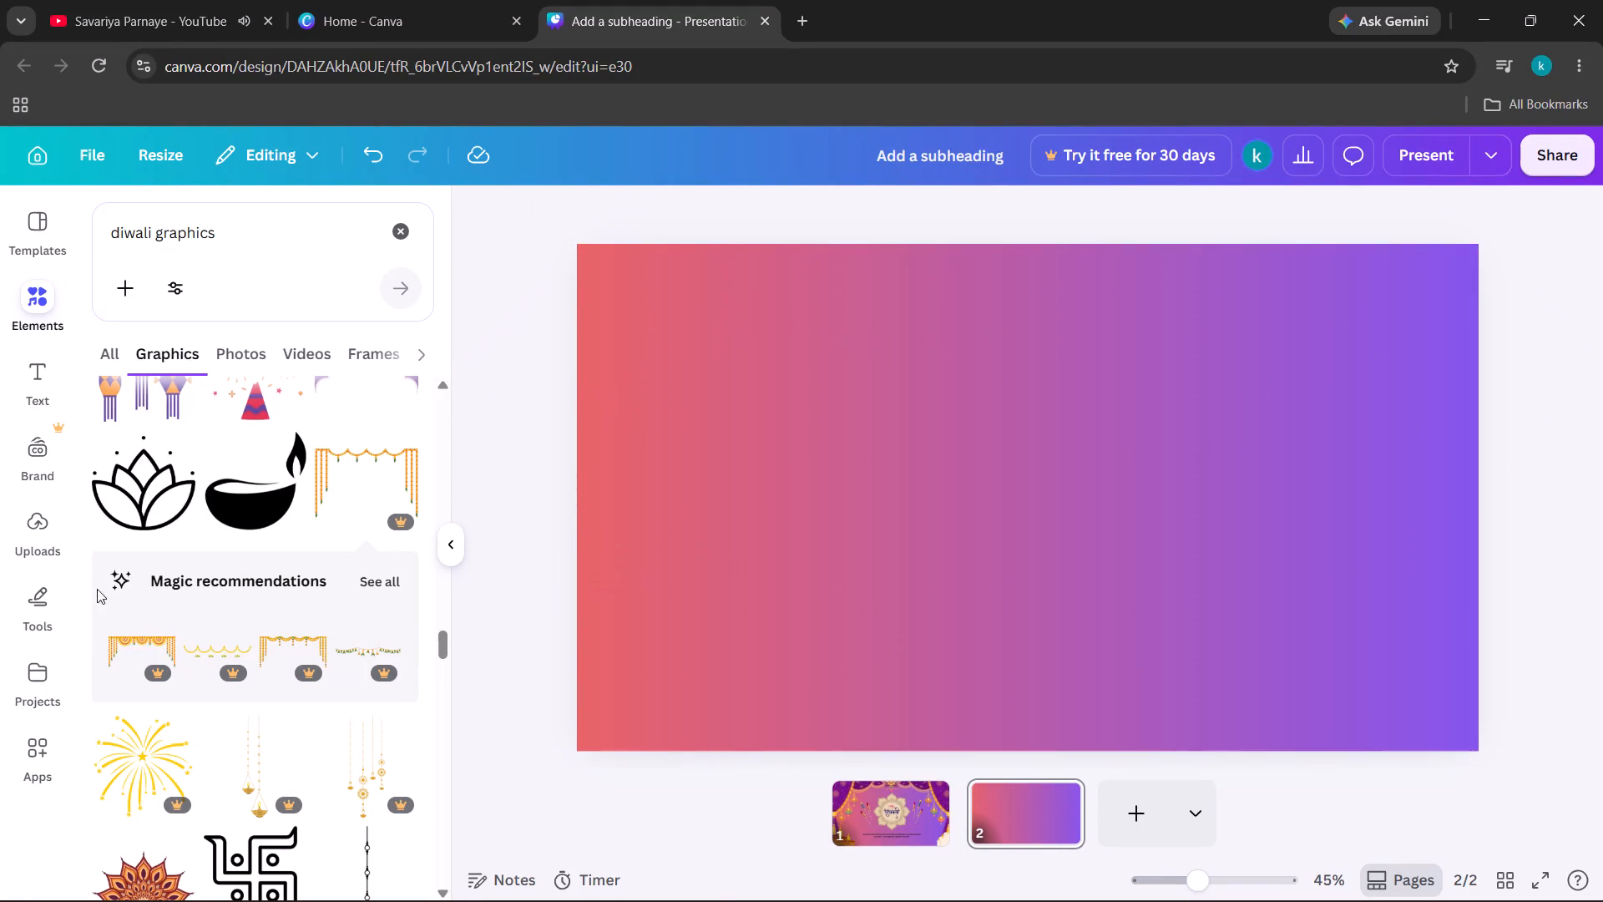
# Add the purple scalloped arch graphic to the second page and enlarge it to about 541 by 689.
pyautogui.scroll(-2, 297, 634)
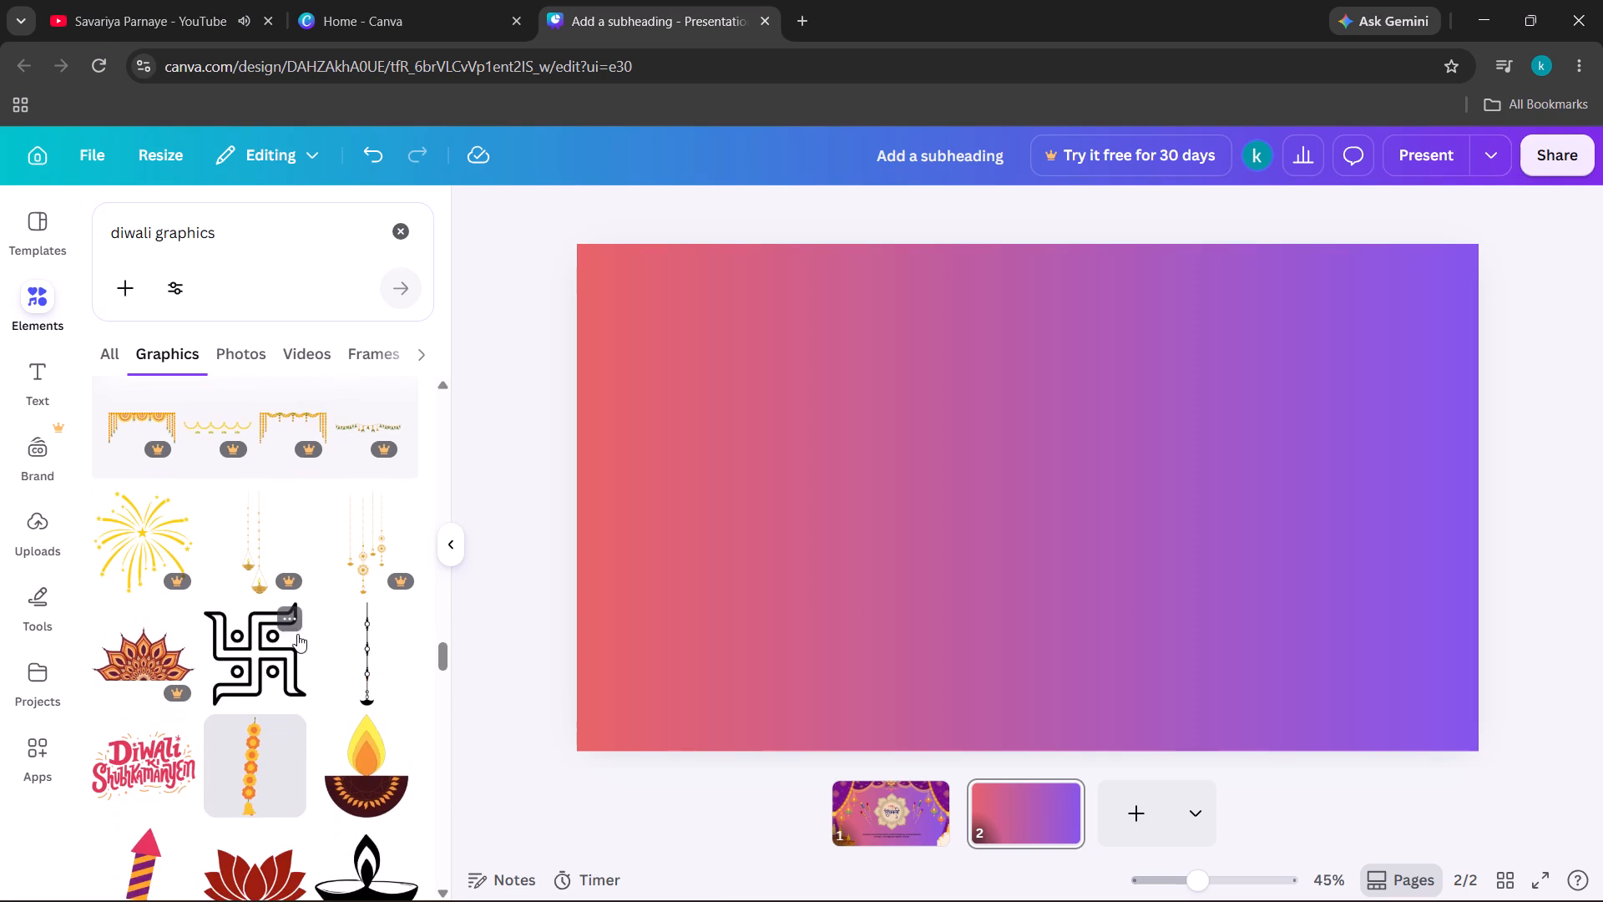
pyautogui.scroll(-1, 297, 634)
pyautogui.scroll(1, 297, 634)
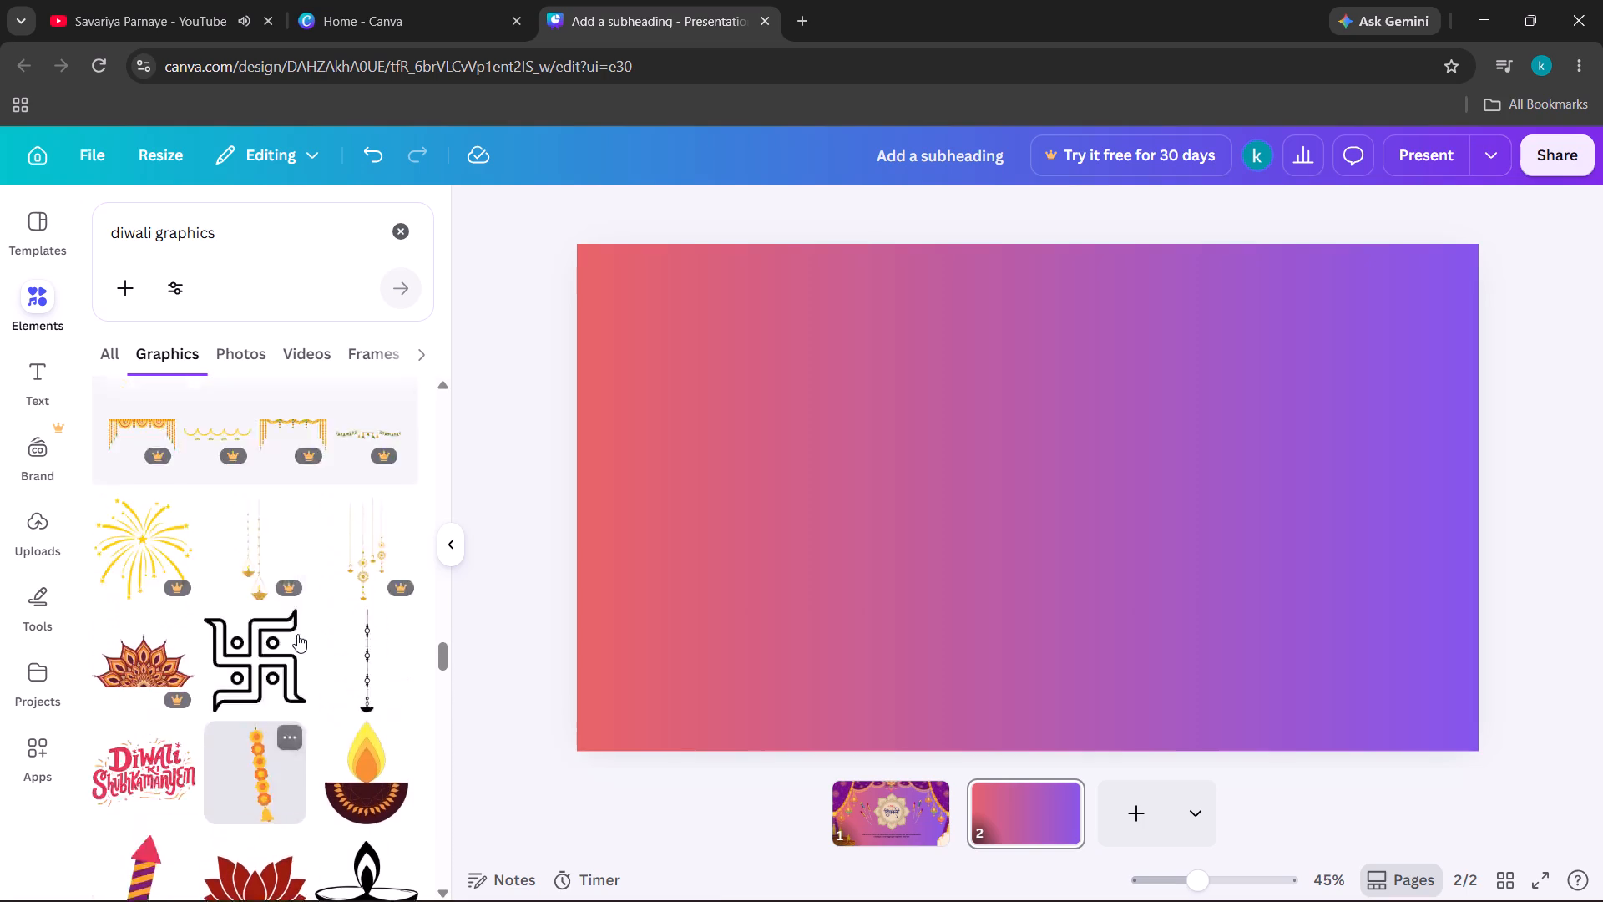
pyautogui.scroll(2, 297, 634)
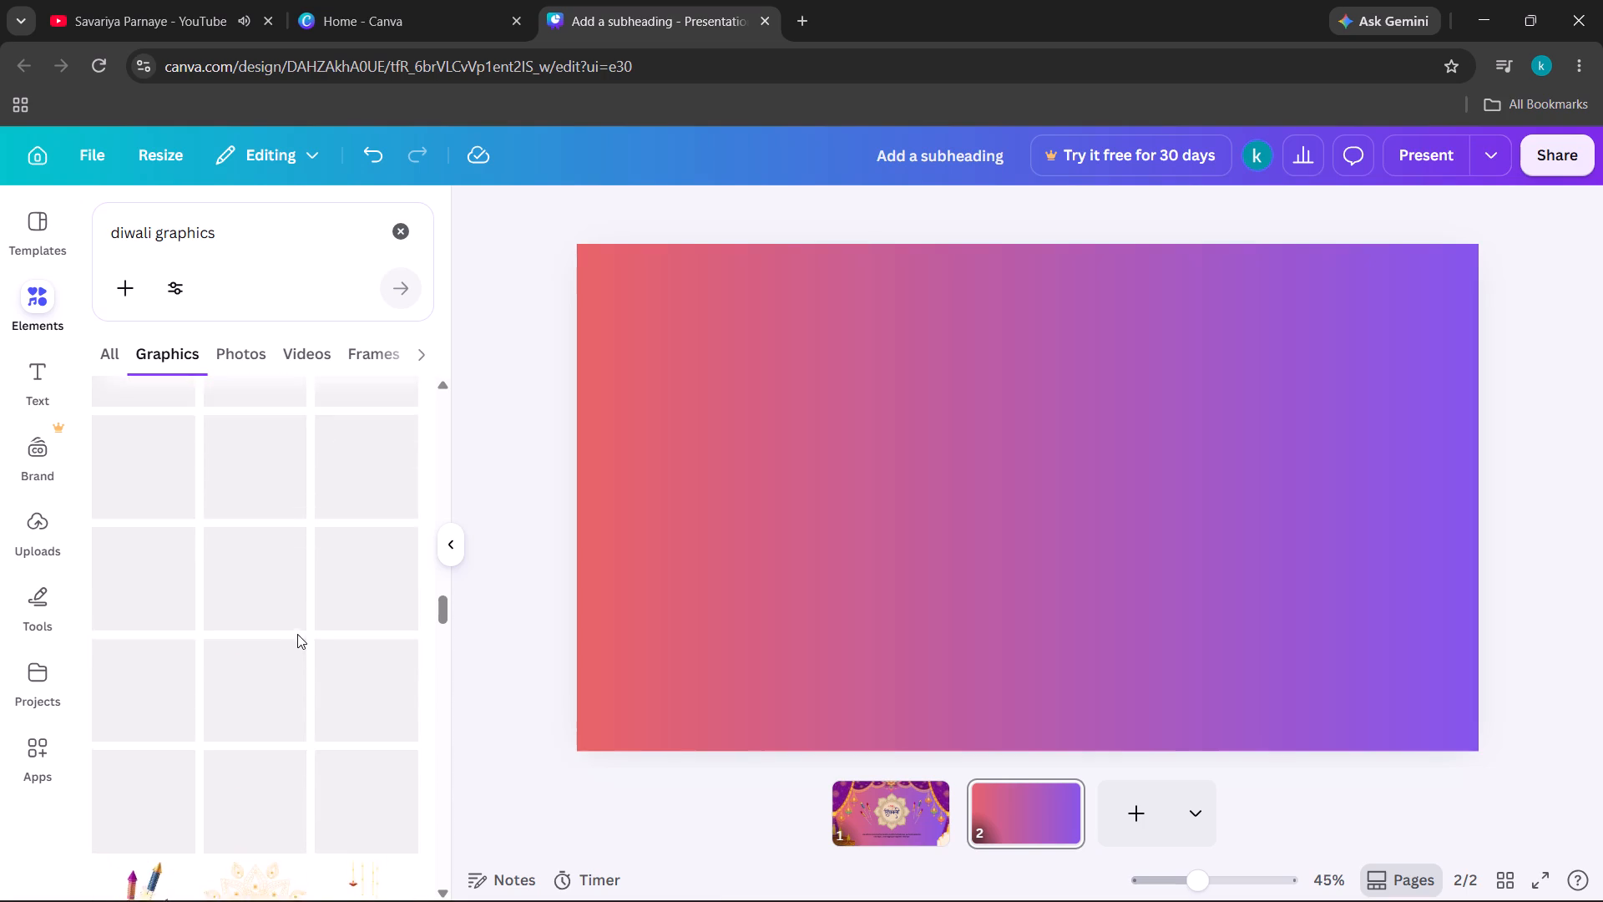
pyautogui.scroll(2, 297, 634)
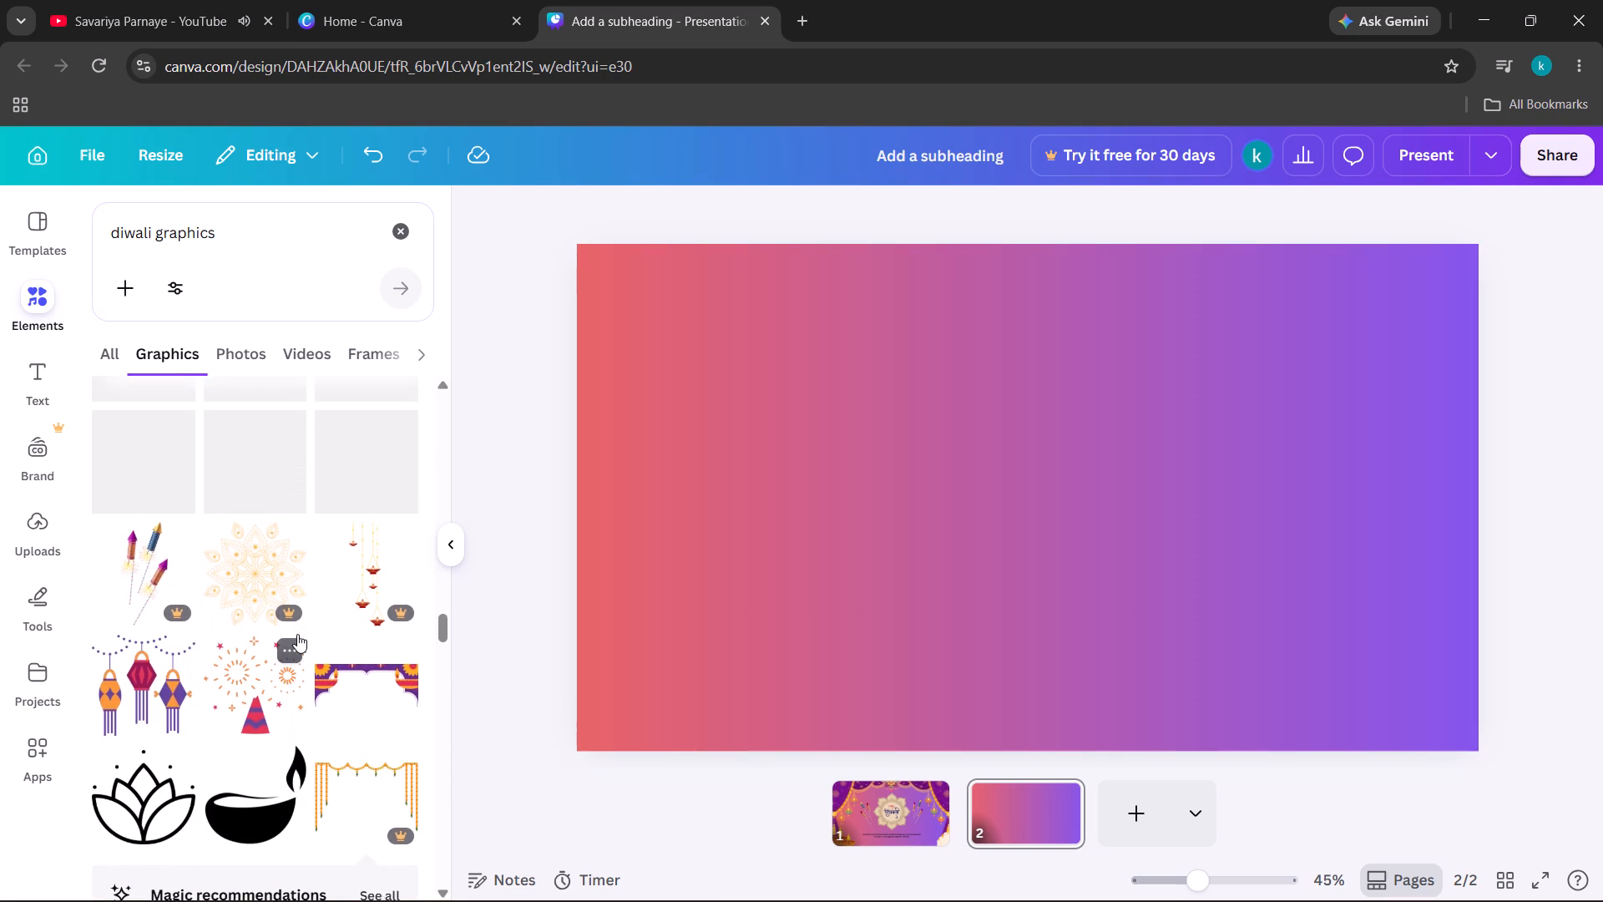
pyautogui.scroll(2, 297, 634)
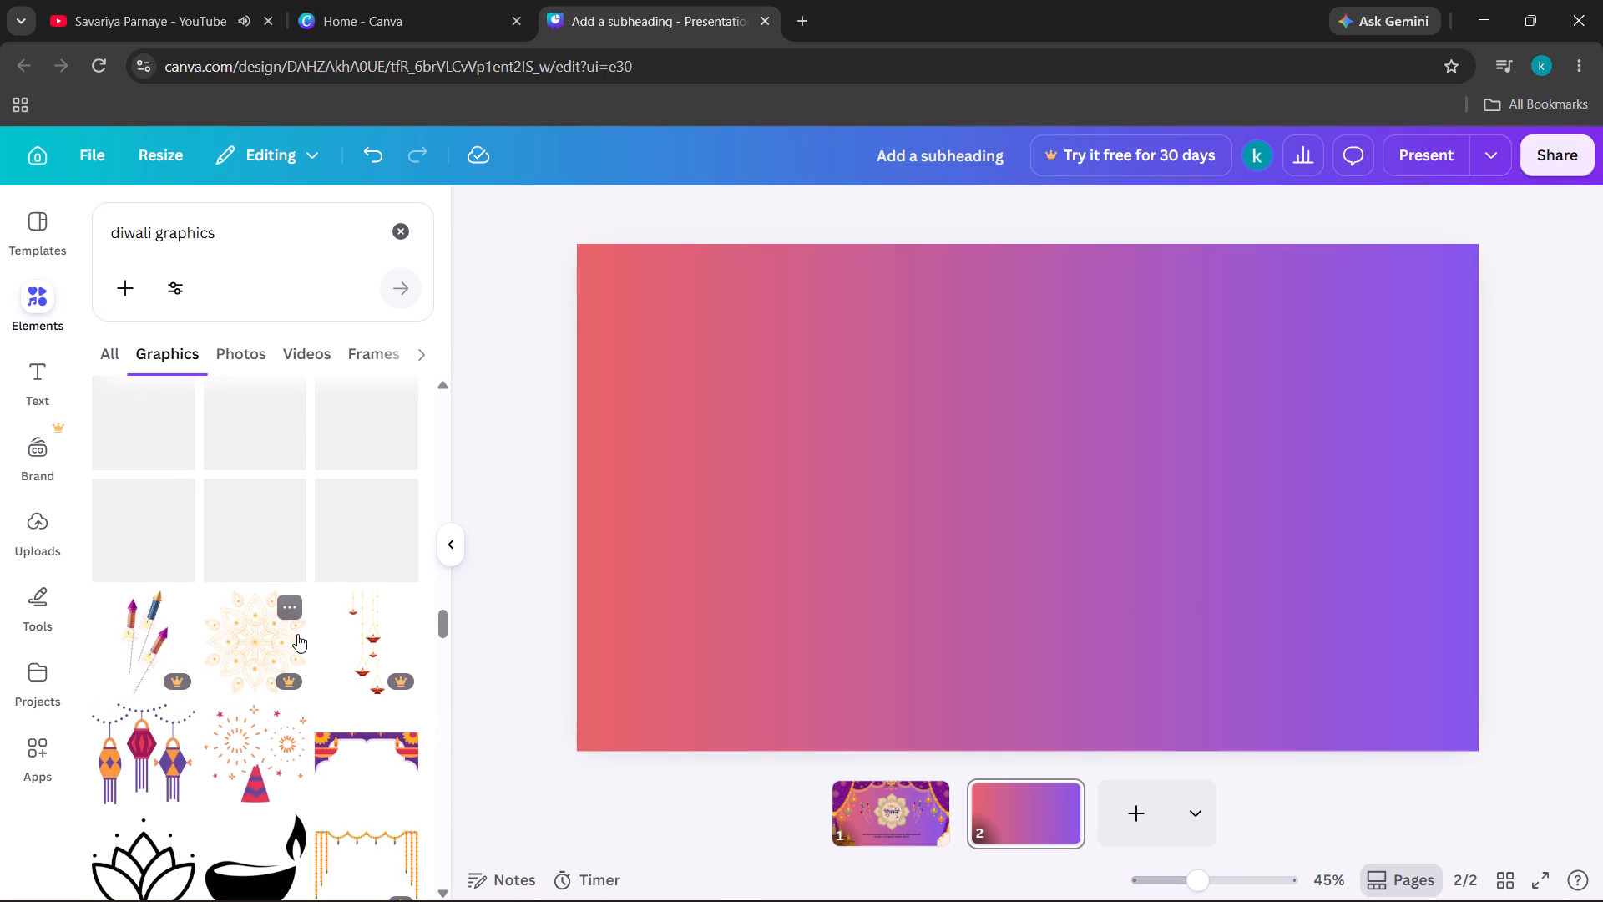
pyautogui.scroll(1, 297, 634)
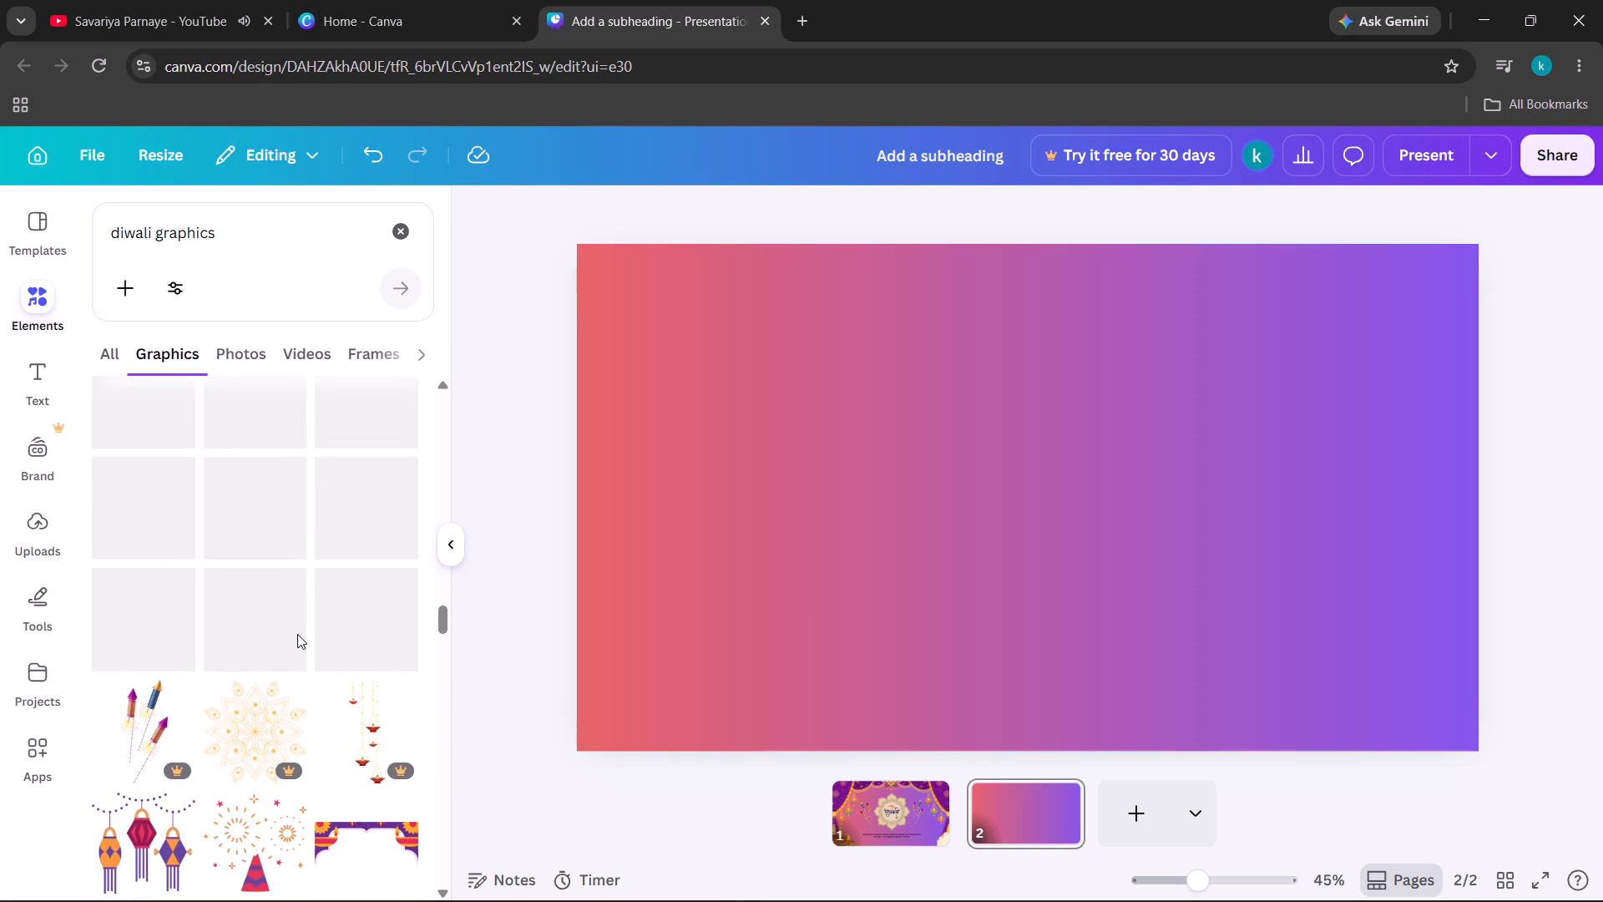
pyautogui.scroll(4, 297, 634)
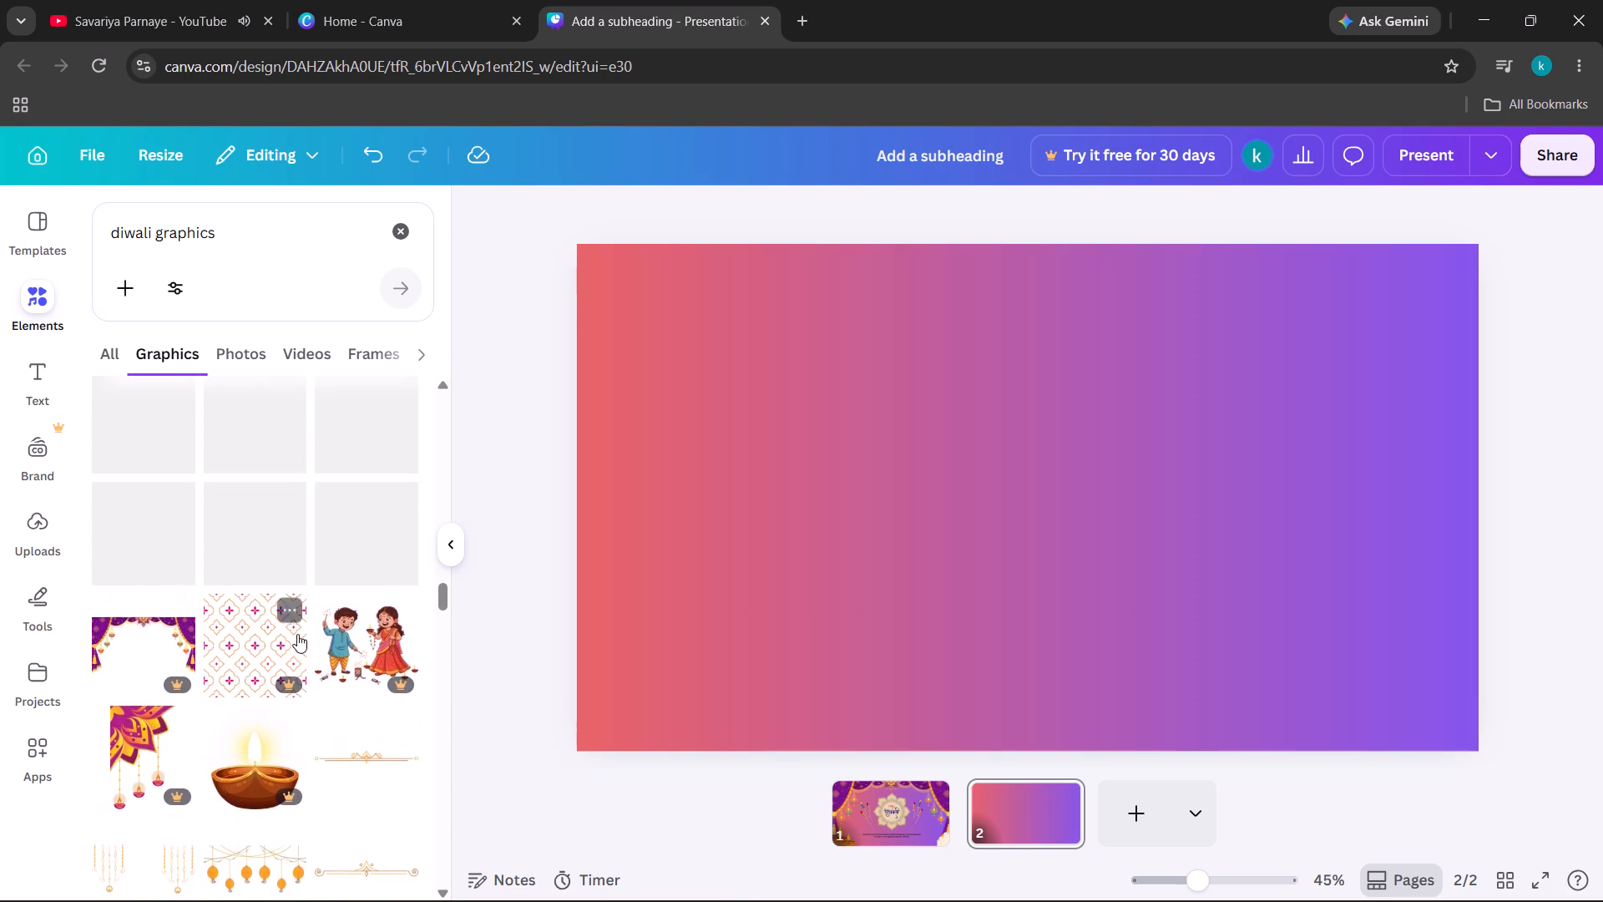
pyautogui.scroll(3, 297, 634)
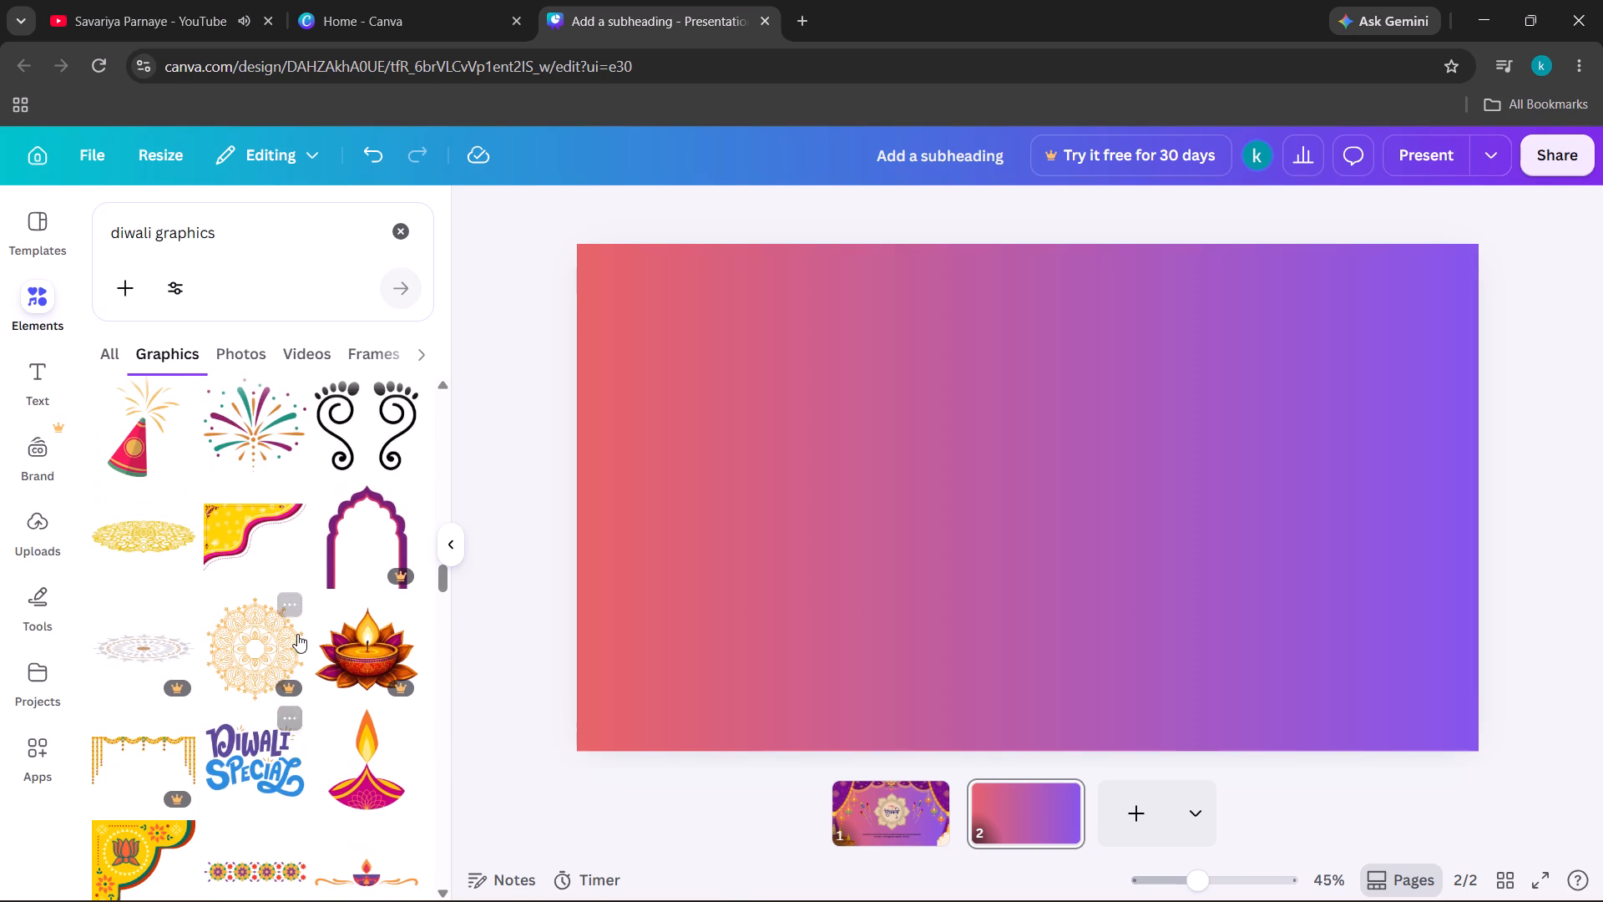
pyautogui.click(352, 559)
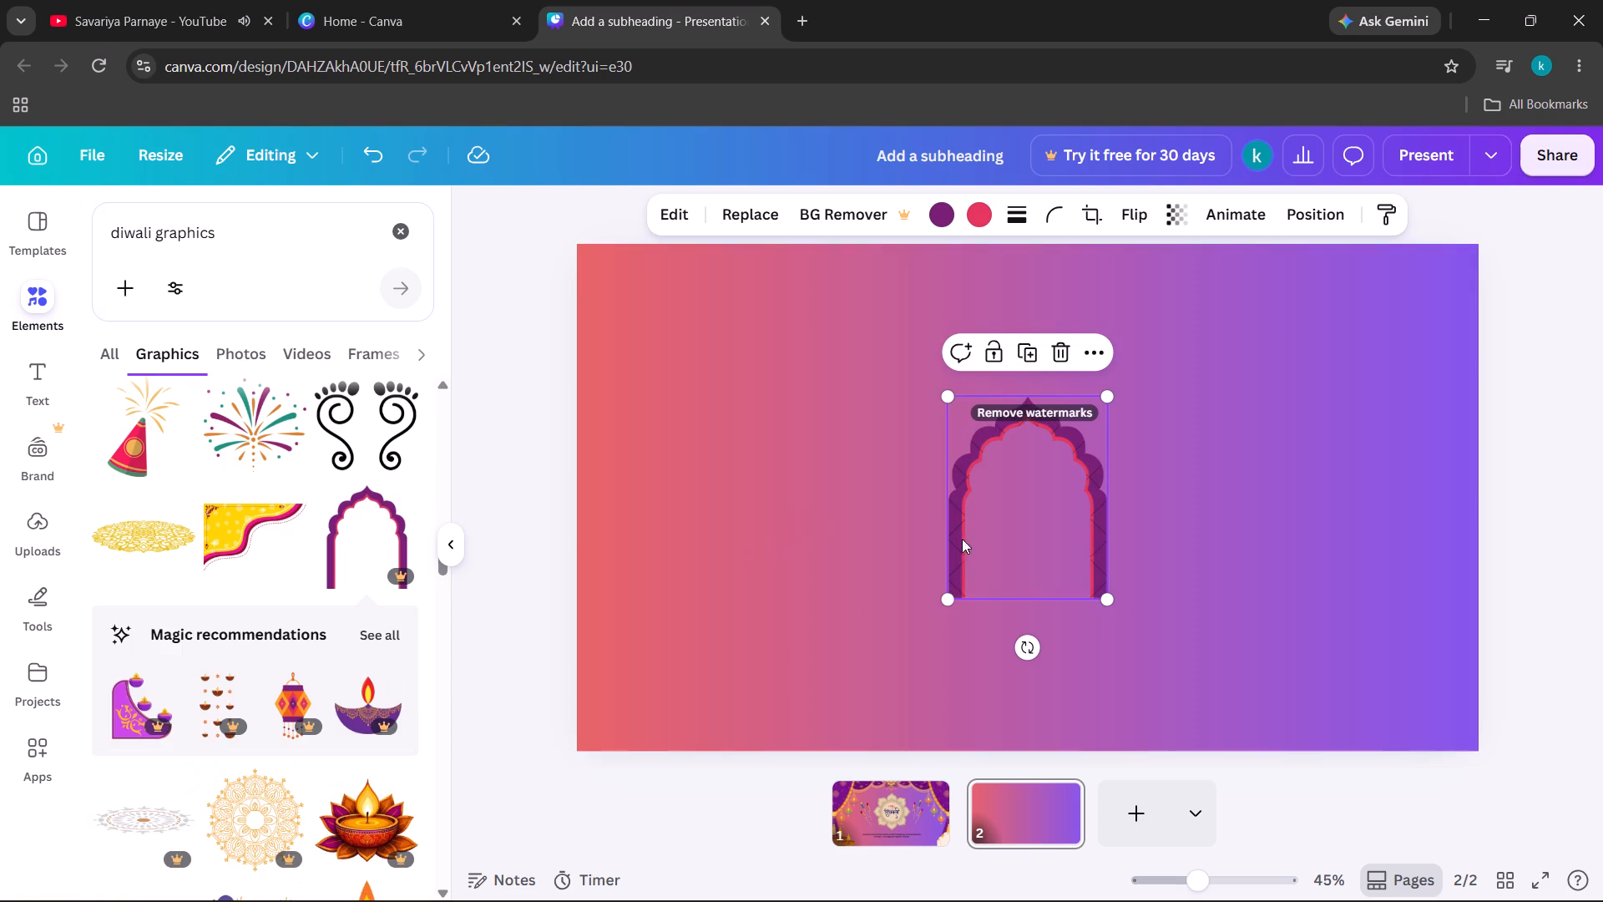
pyautogui.moveTo(952, 597); pyautogui.dragTo(736, 622)
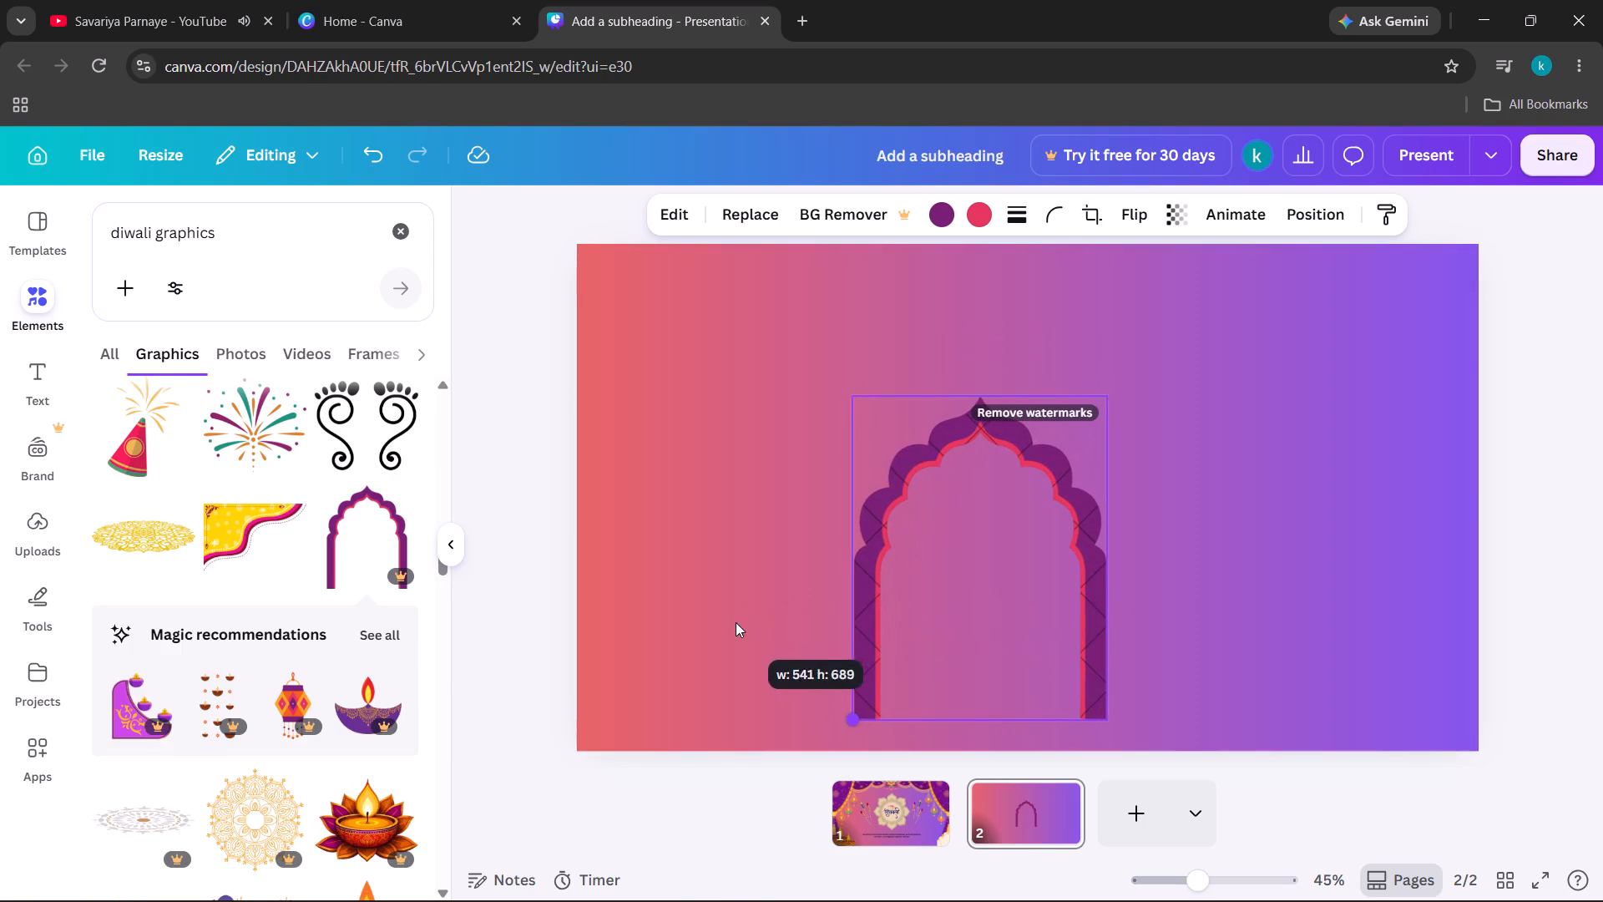
# Move the purple arch near the centre of the page and enlarge it slightly more.
pyautogui.moveTo(962, 552); pyautogui.dragTo(1003, 408)
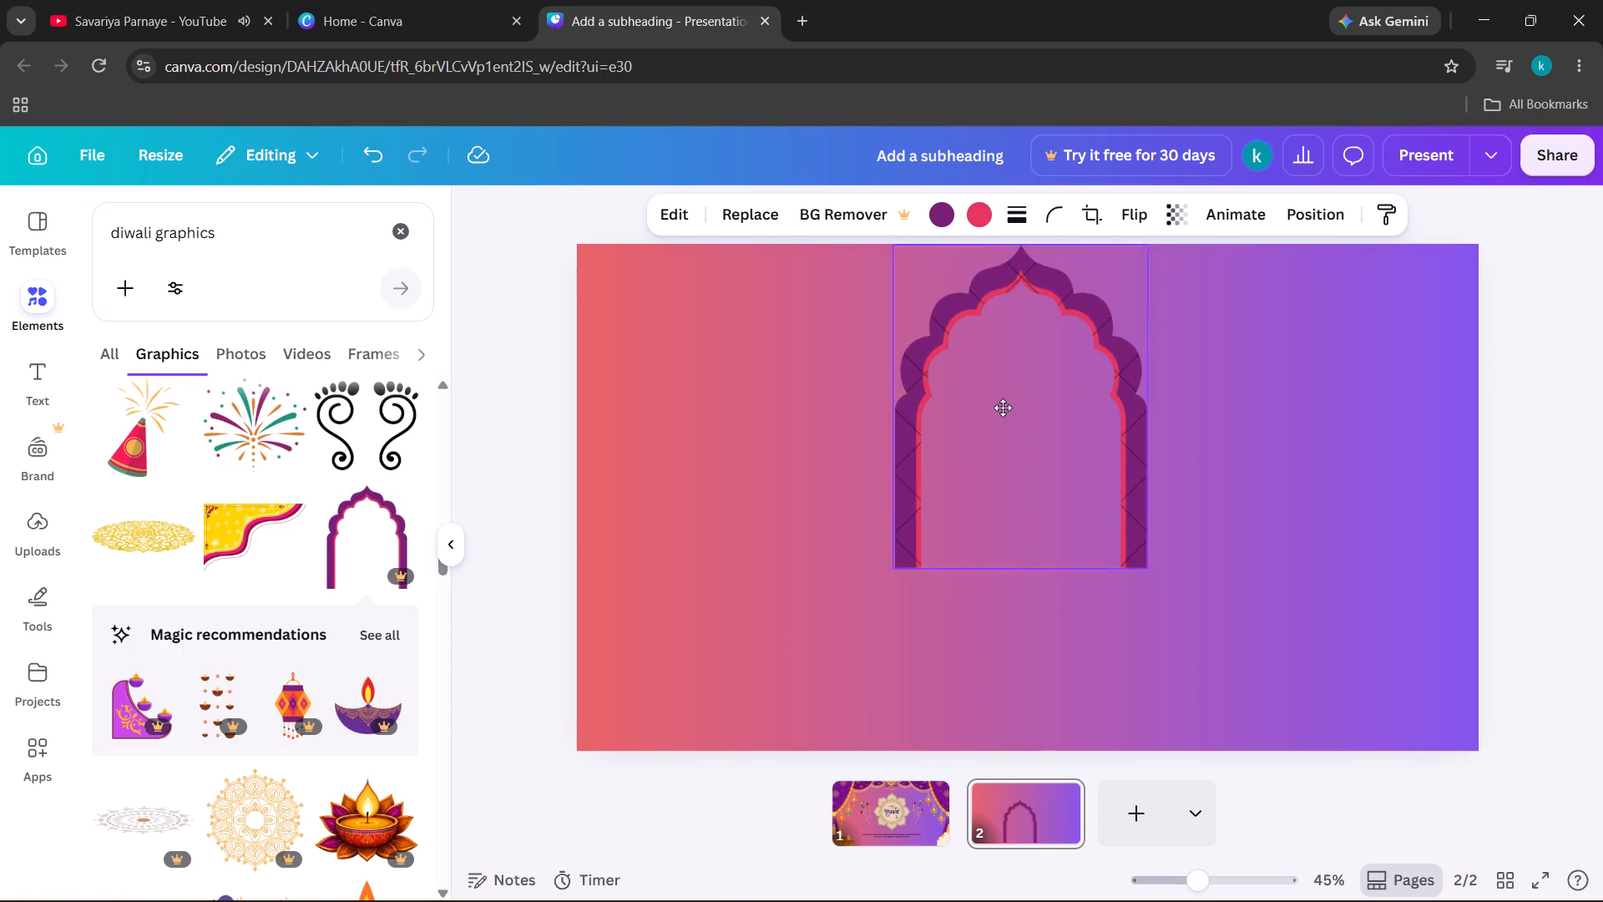
pyautogui.moveTo(1003, 408); pyautogui.dragTo(994, 456)
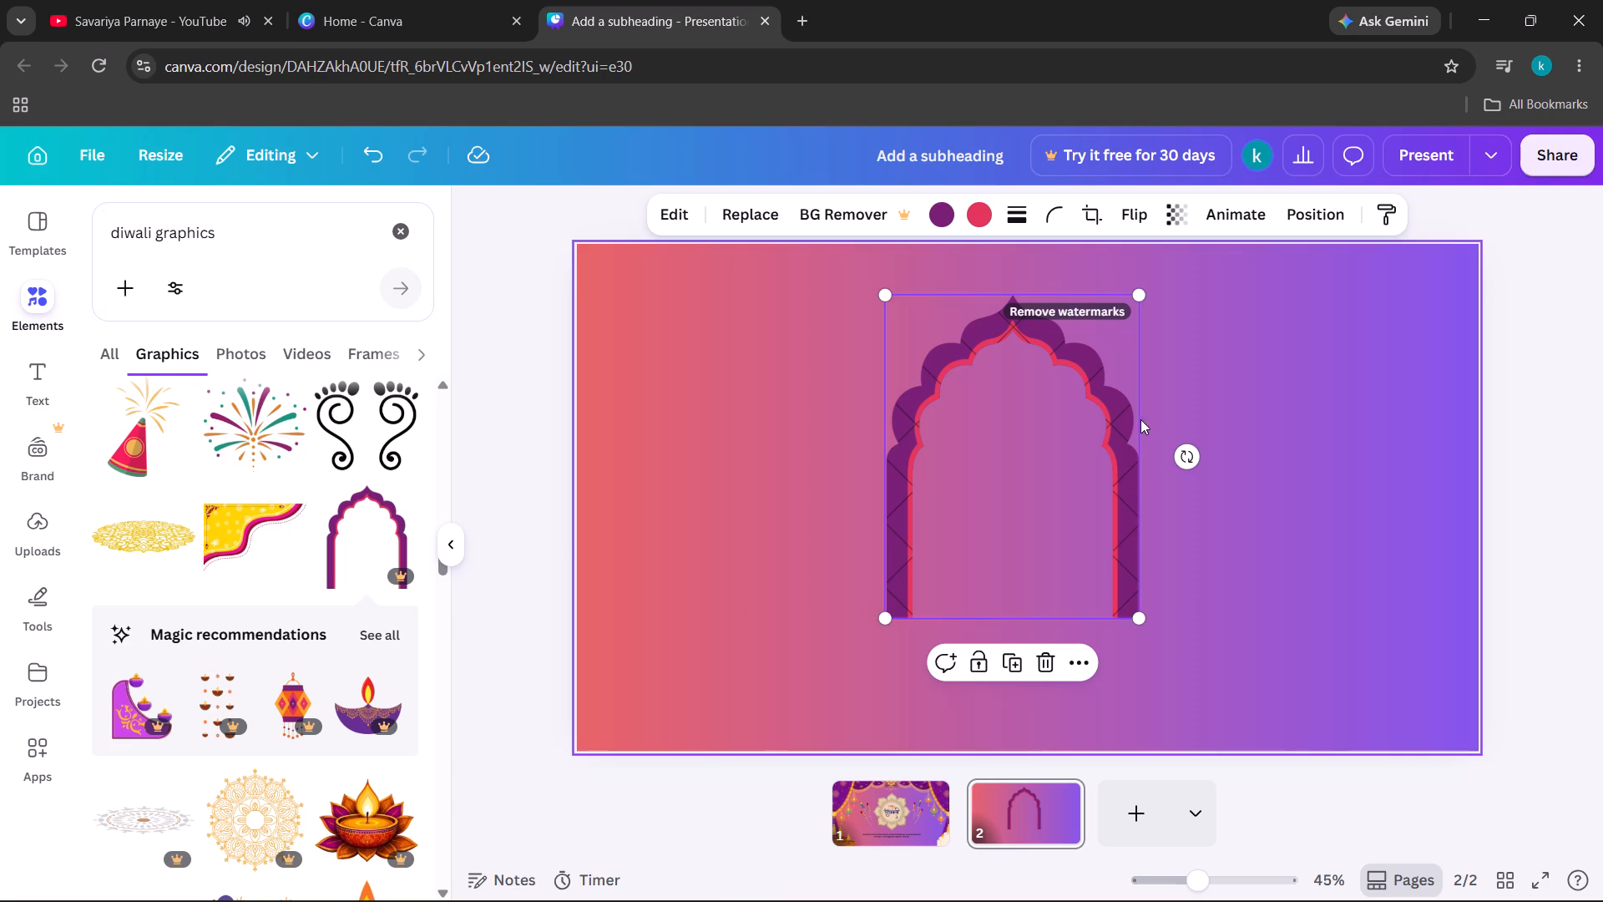
pyautogui.moveTo(1143, 291); pyautogui.dragTo(1163, 272)
pyautogui.moveTo(1093, 363); pyautogui.dragTo(1111, 395)
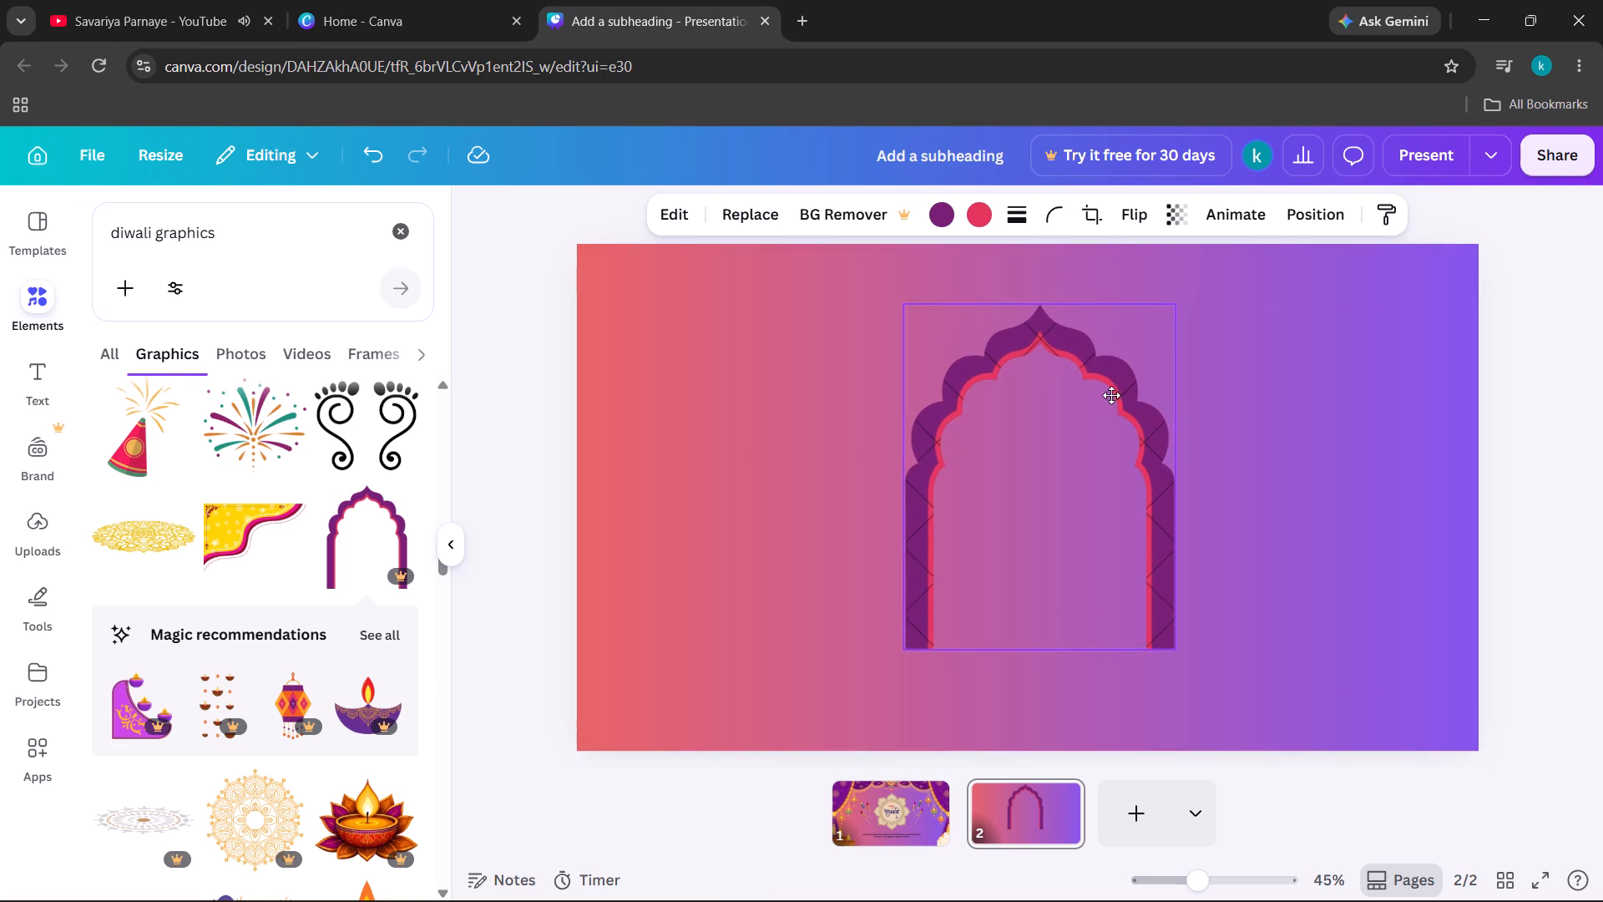
pyautogui.moveTo(1111, 395); pyautogui.dragTo(1108, 388)
pyautogui.click(834, 465)
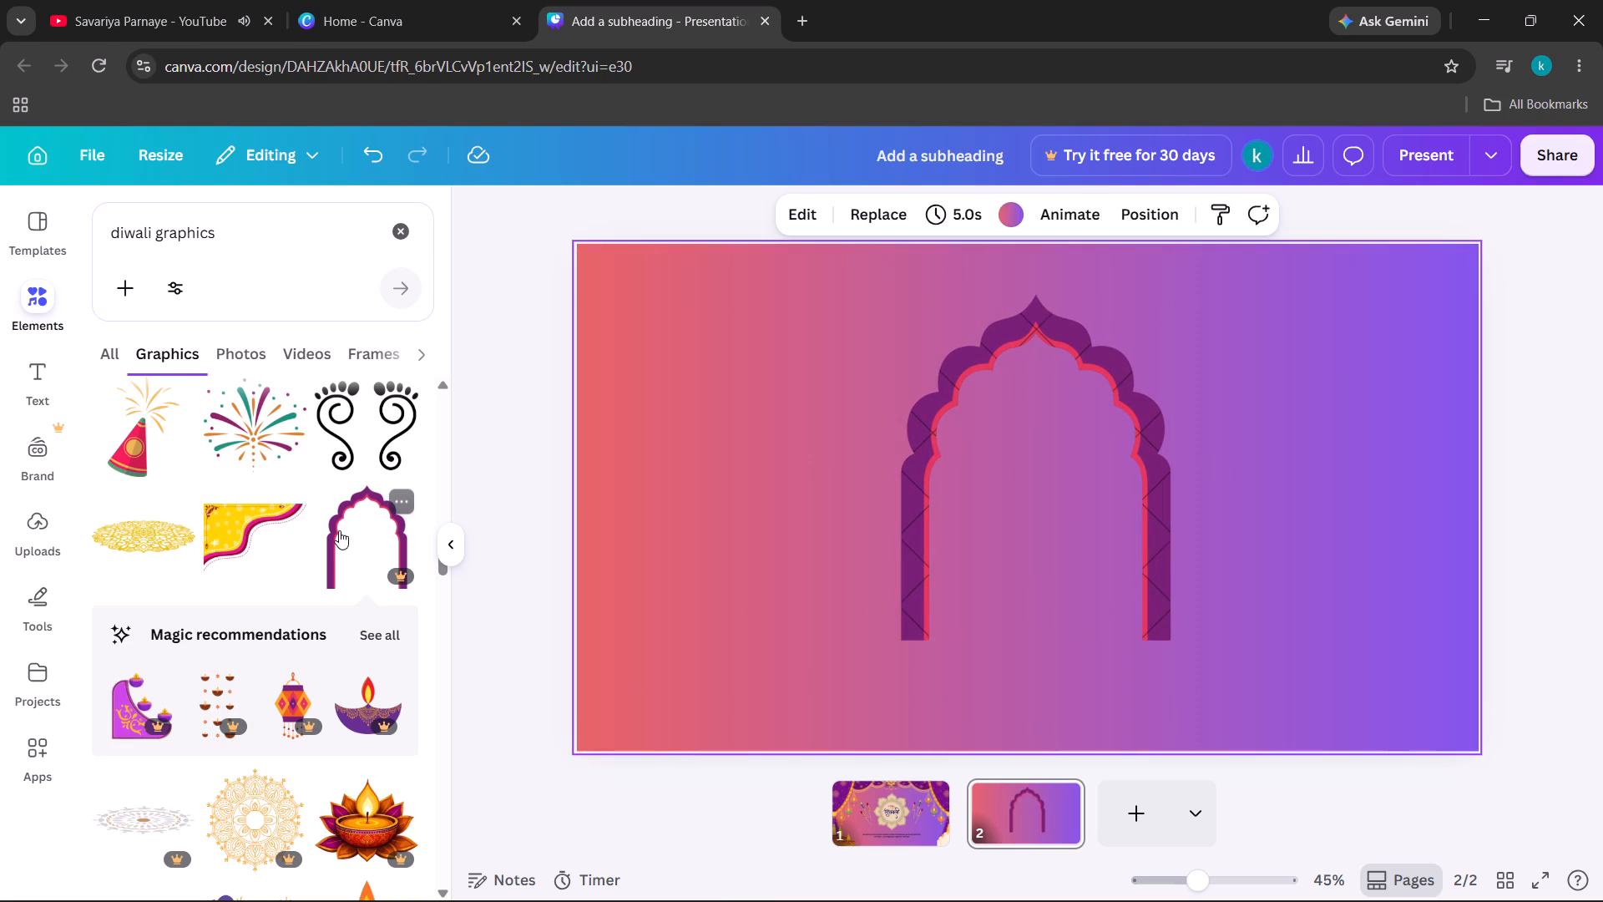
# Look through the Diwali graphics results from the beginning for elements that suit the arch.
pyautogui.scroll(6, 278, 531)
pyautogui.scroll(18, 278, 531)
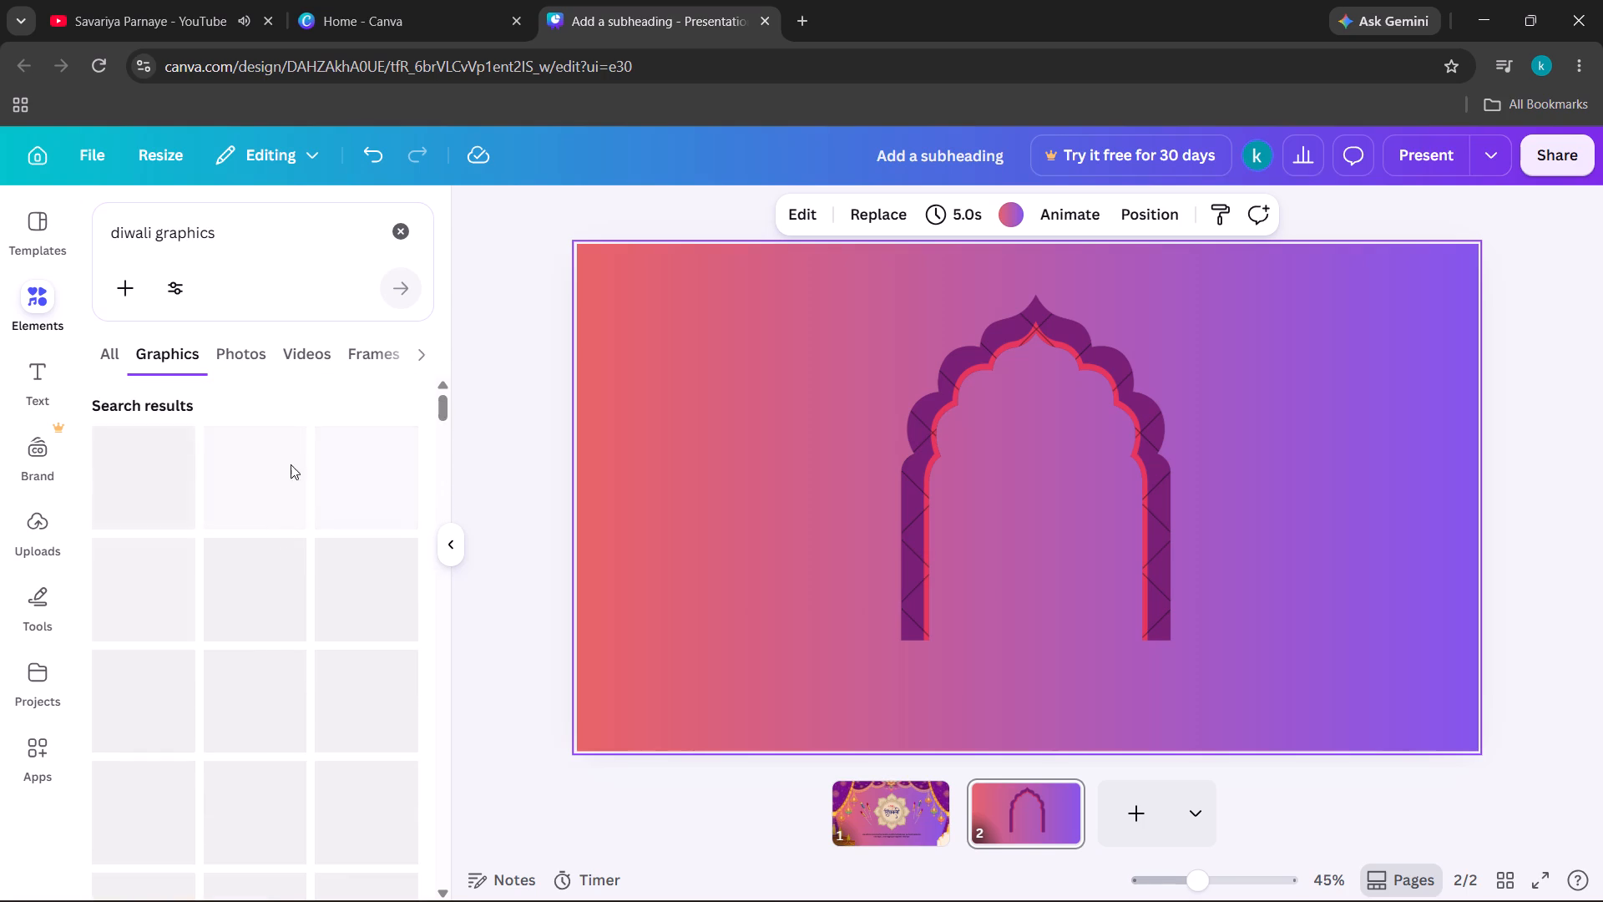
pyautogui.click(281, 236)
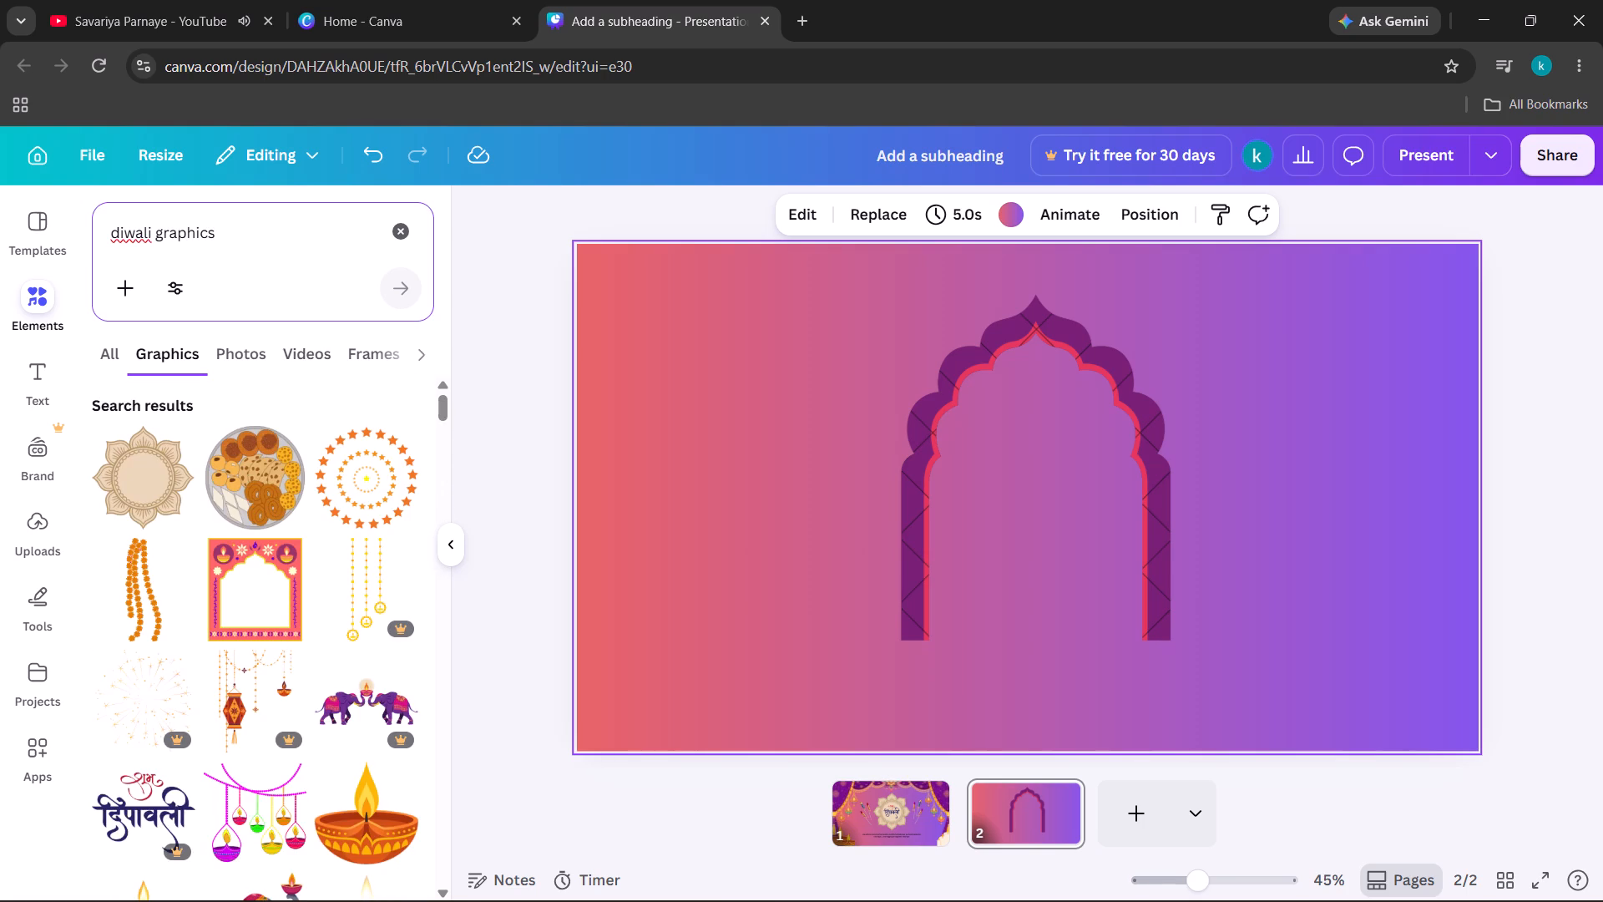
pyautogui.scroll(-3, 210, 617)
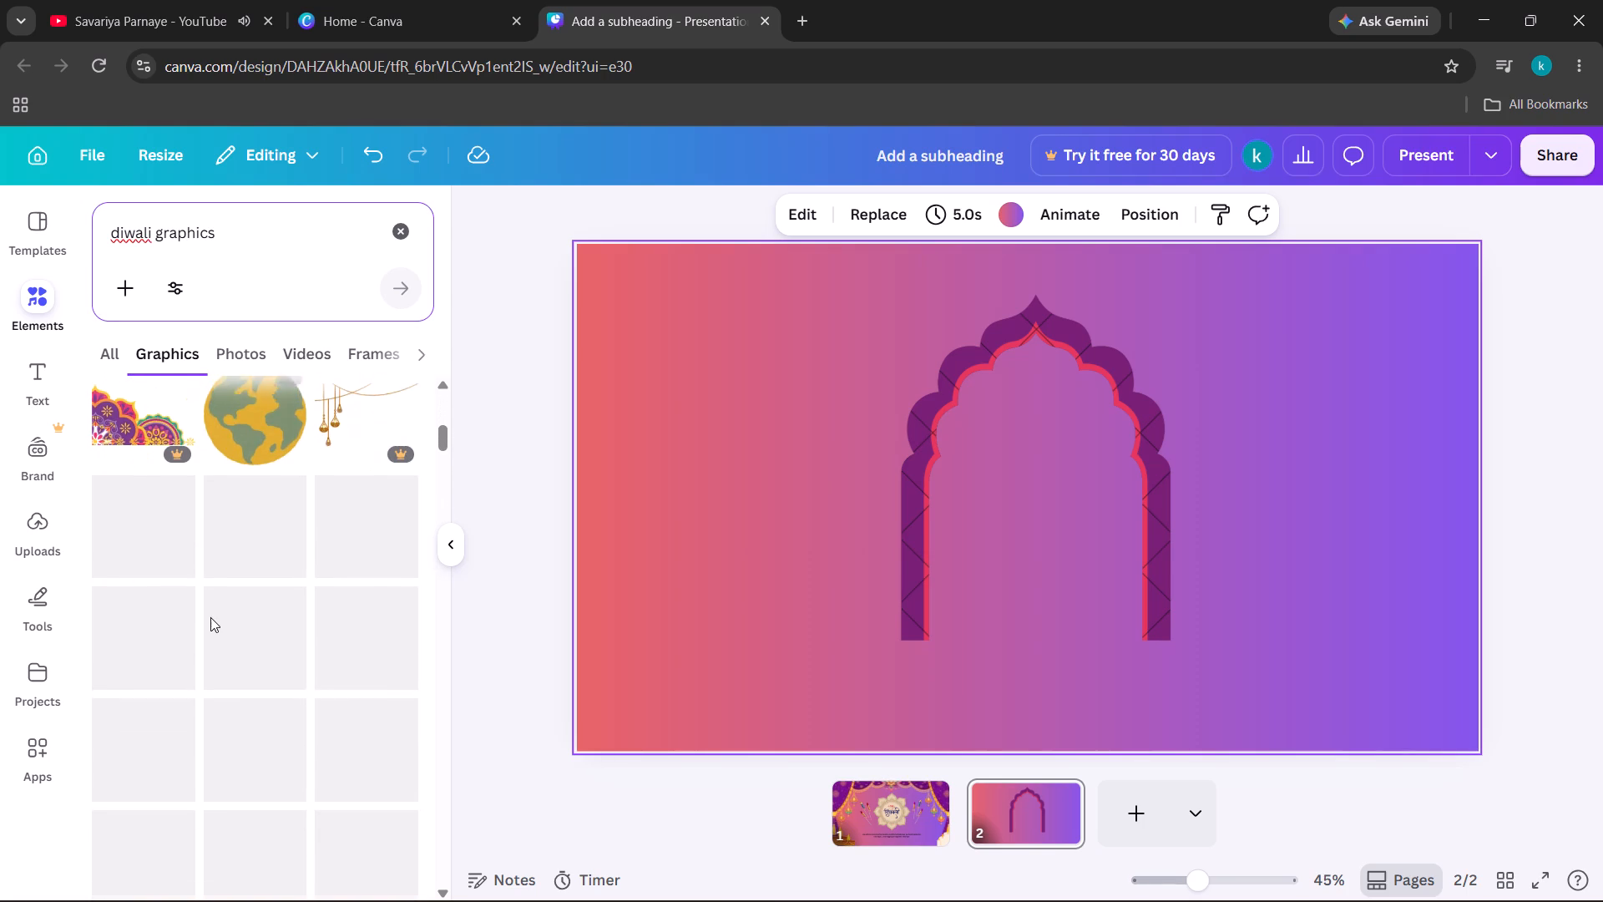
pyautogui.scroll(-2, 210, 617)
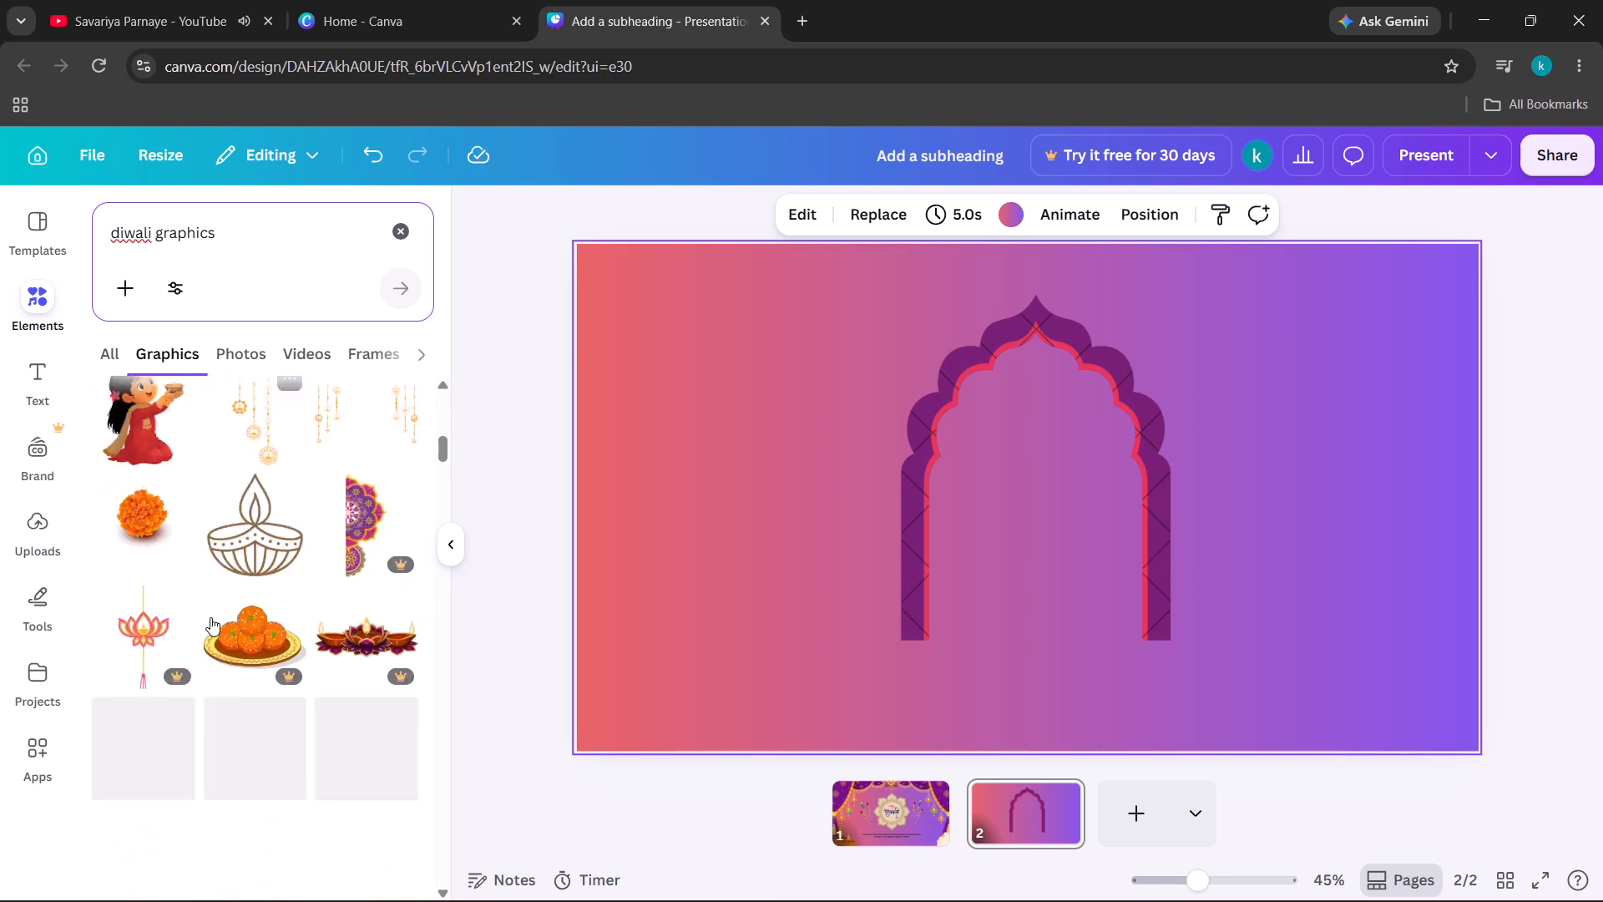
pyautogui.scroll(-1, 210, 617)
pyautogui.hscroll(1, 210, 617)
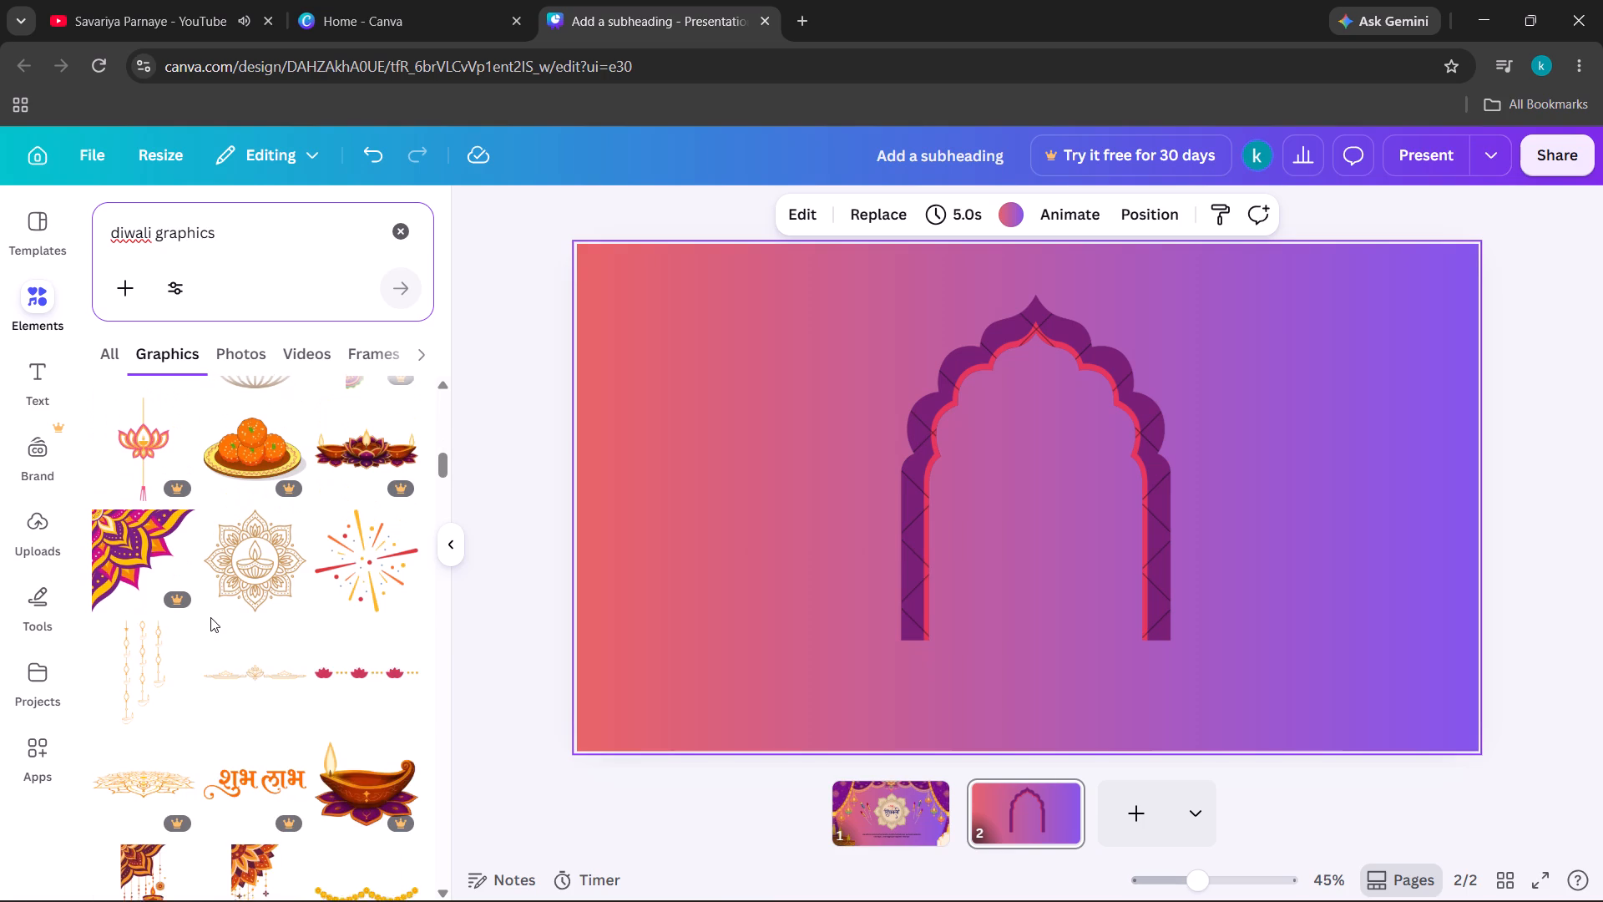
pyautogui.hscroll(1, 210, 617)
pyautogui.scroll(-4, 210, 617)
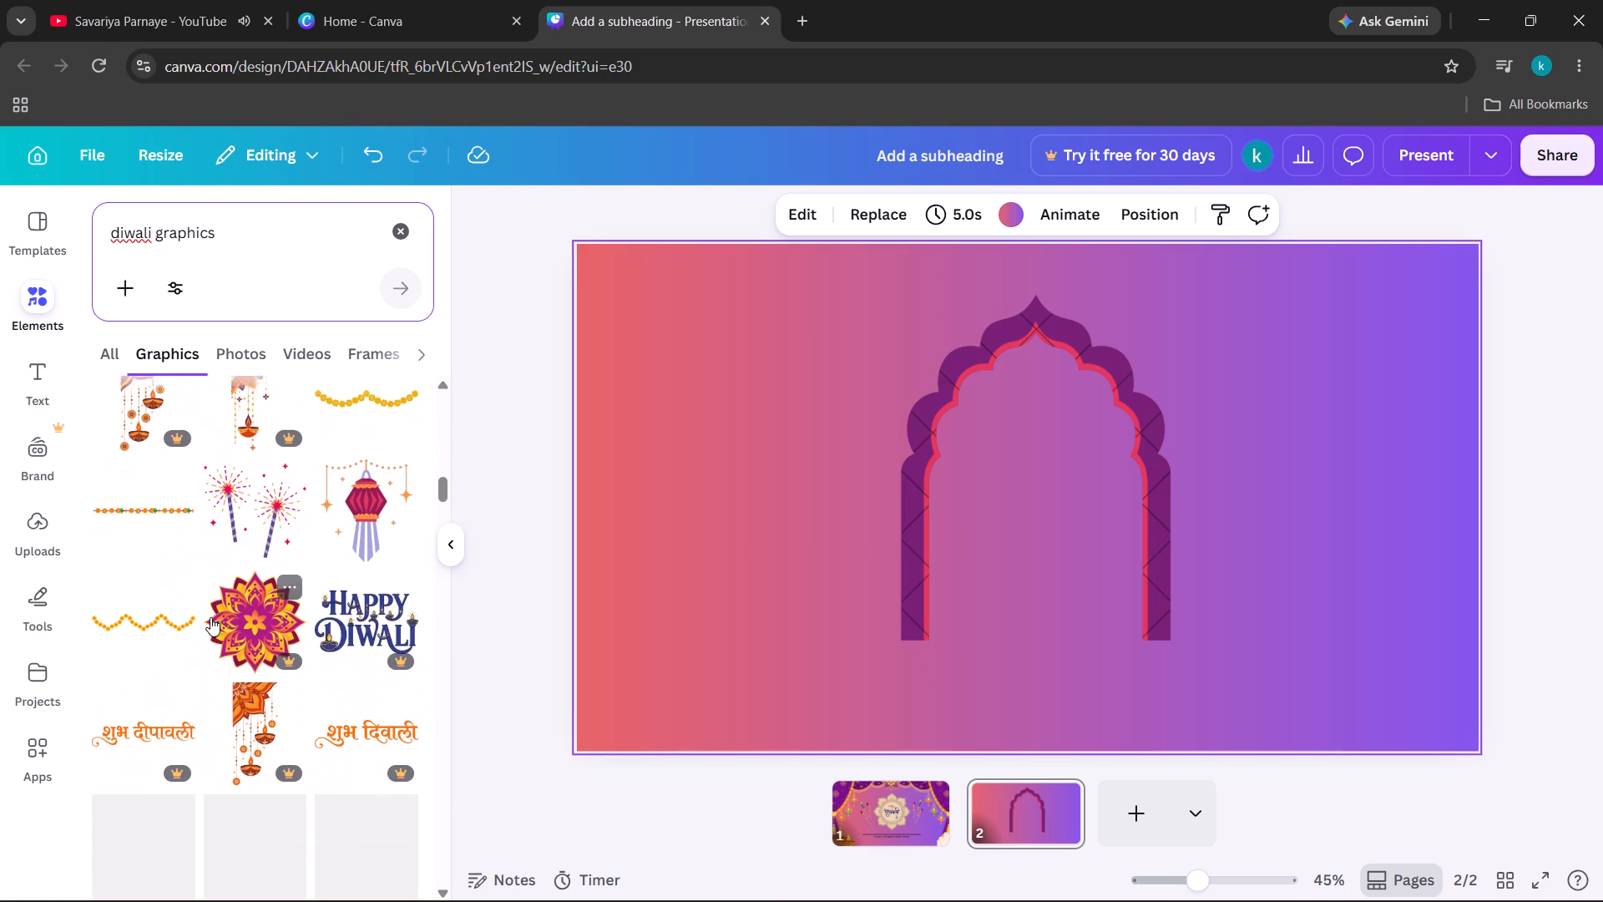
pyautogui.scroll(-2, 210, 617)
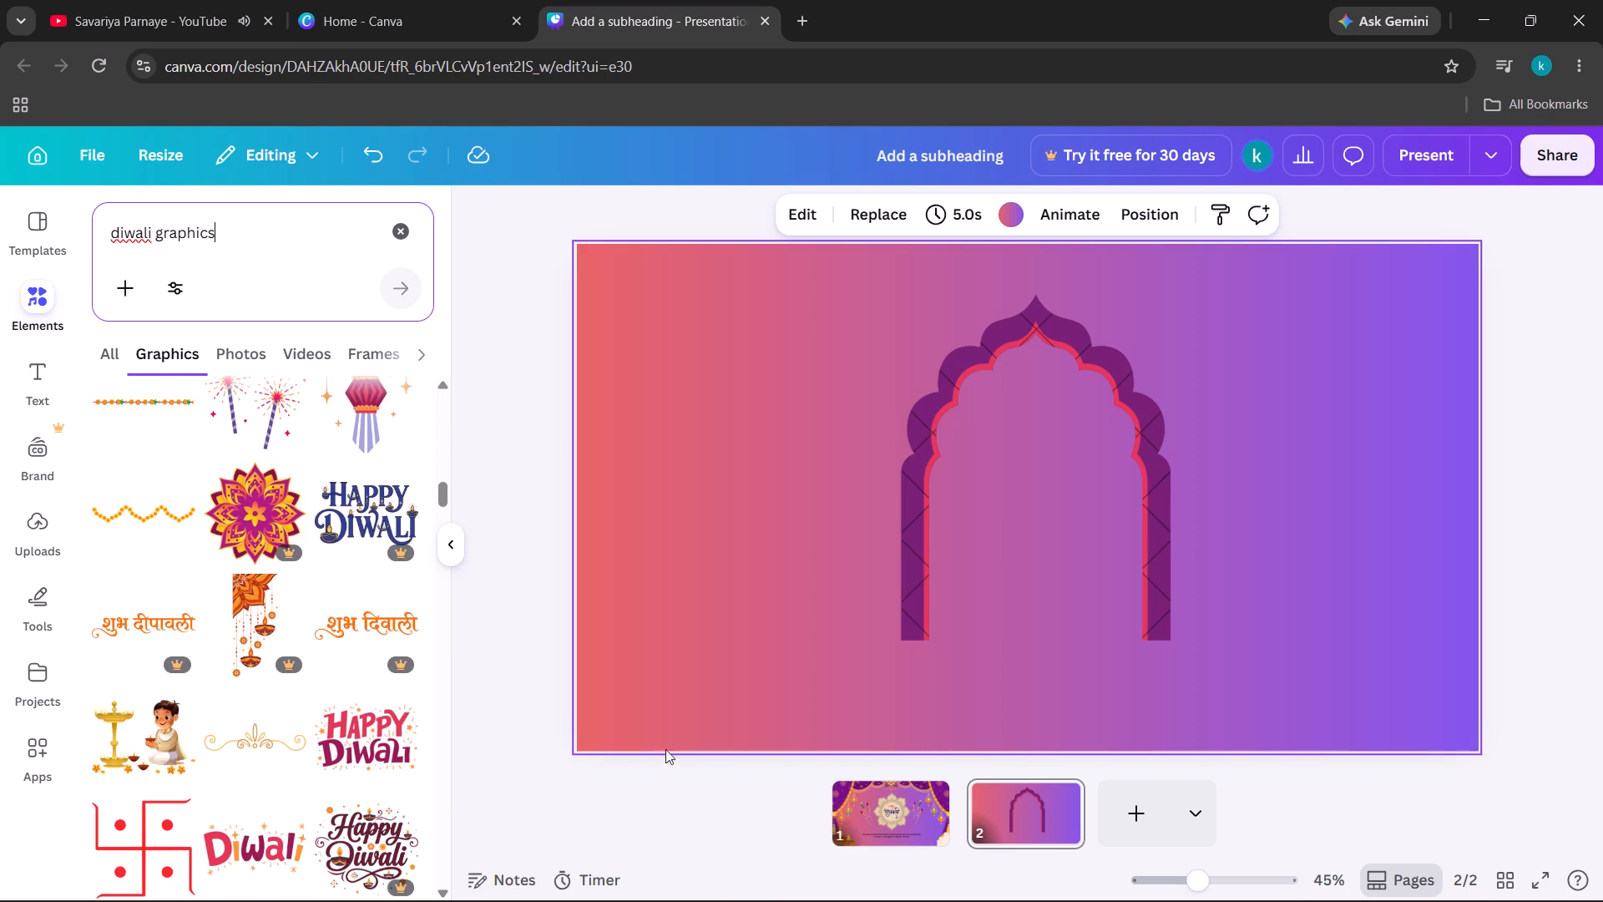
pyautogui.scroll(-3, 289, 742)
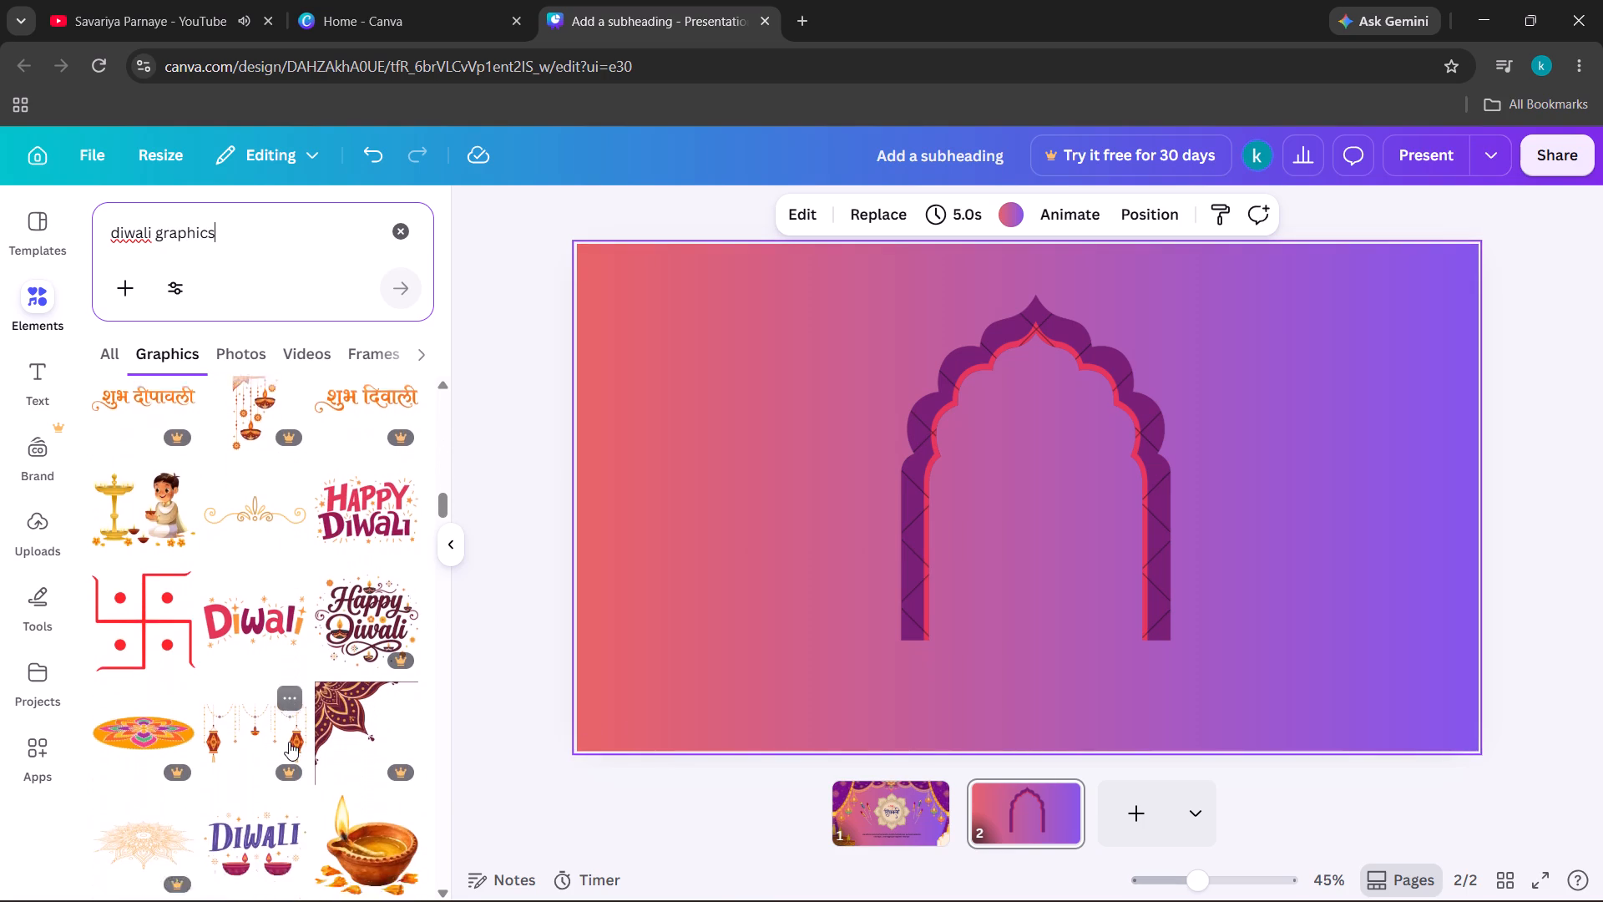
pyautogui.scroll(-4, 289, 742)
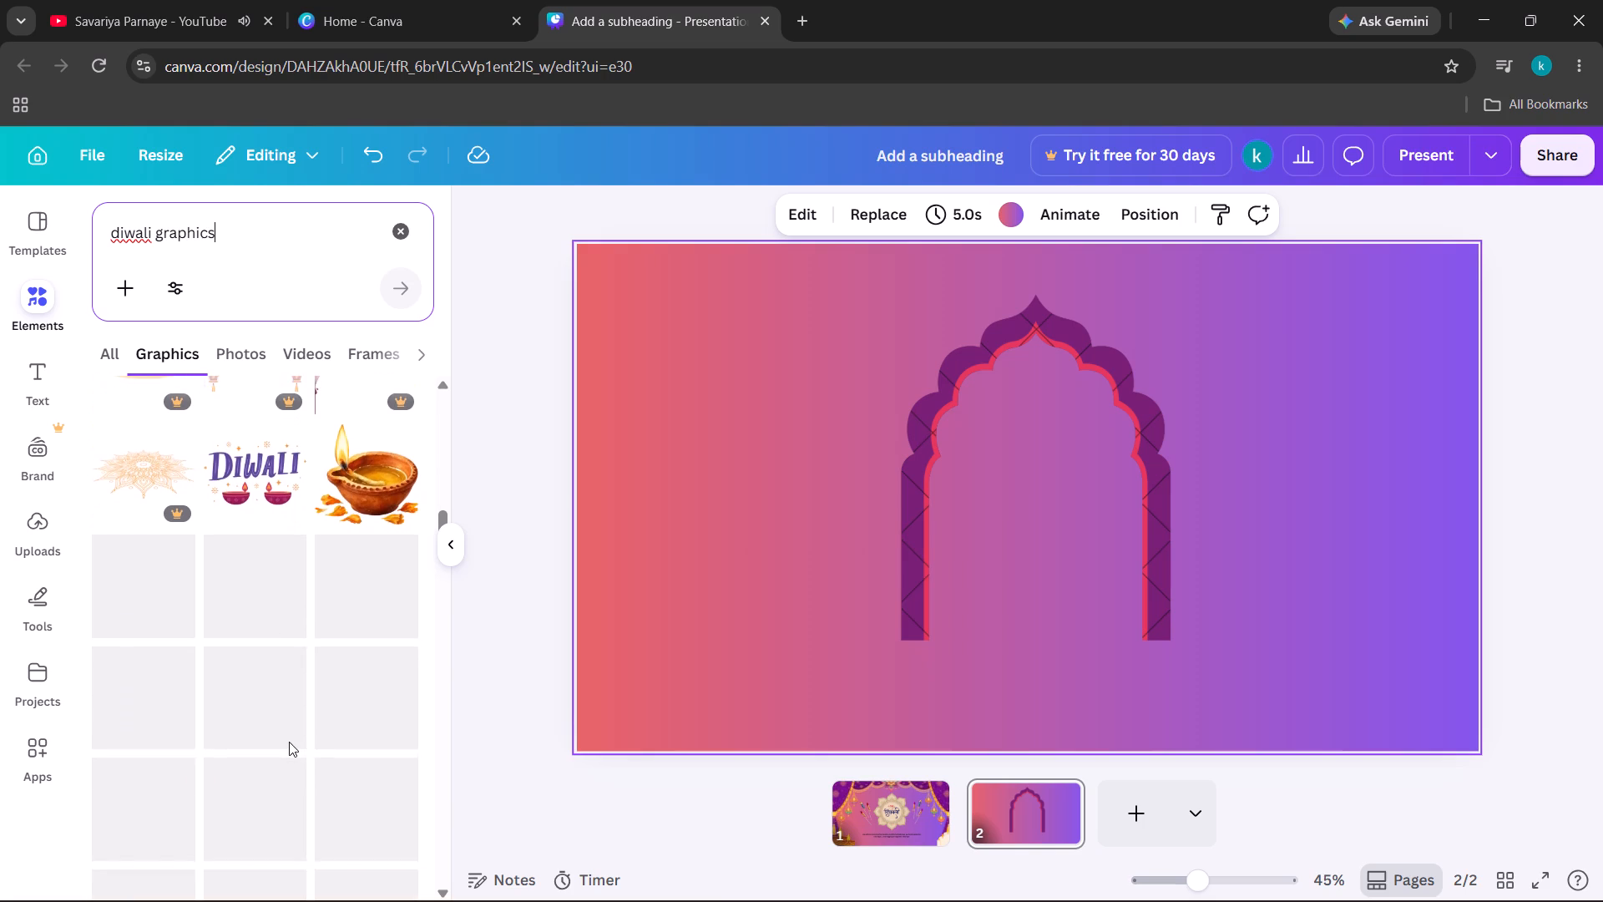
pyautogui.scroll(-1, 289, 742)
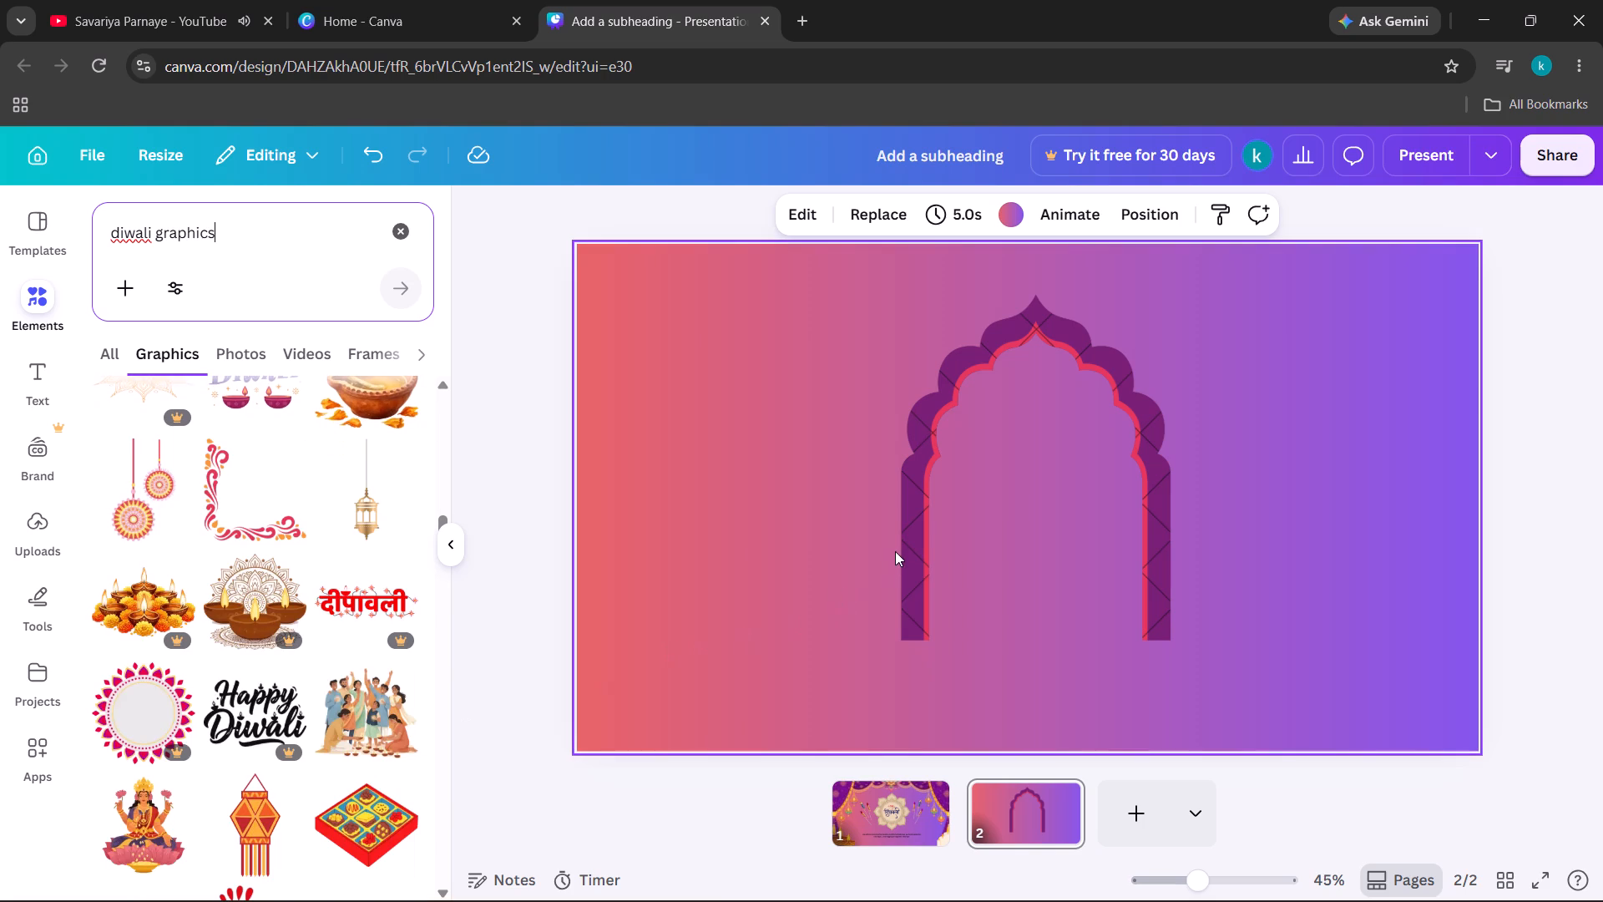
# Shift the purple arch slightly upward, keeping it close to the page's vertical centre line.
pyautogui.moveTo(901, 547); pyautogui.dragTo(895, 631)
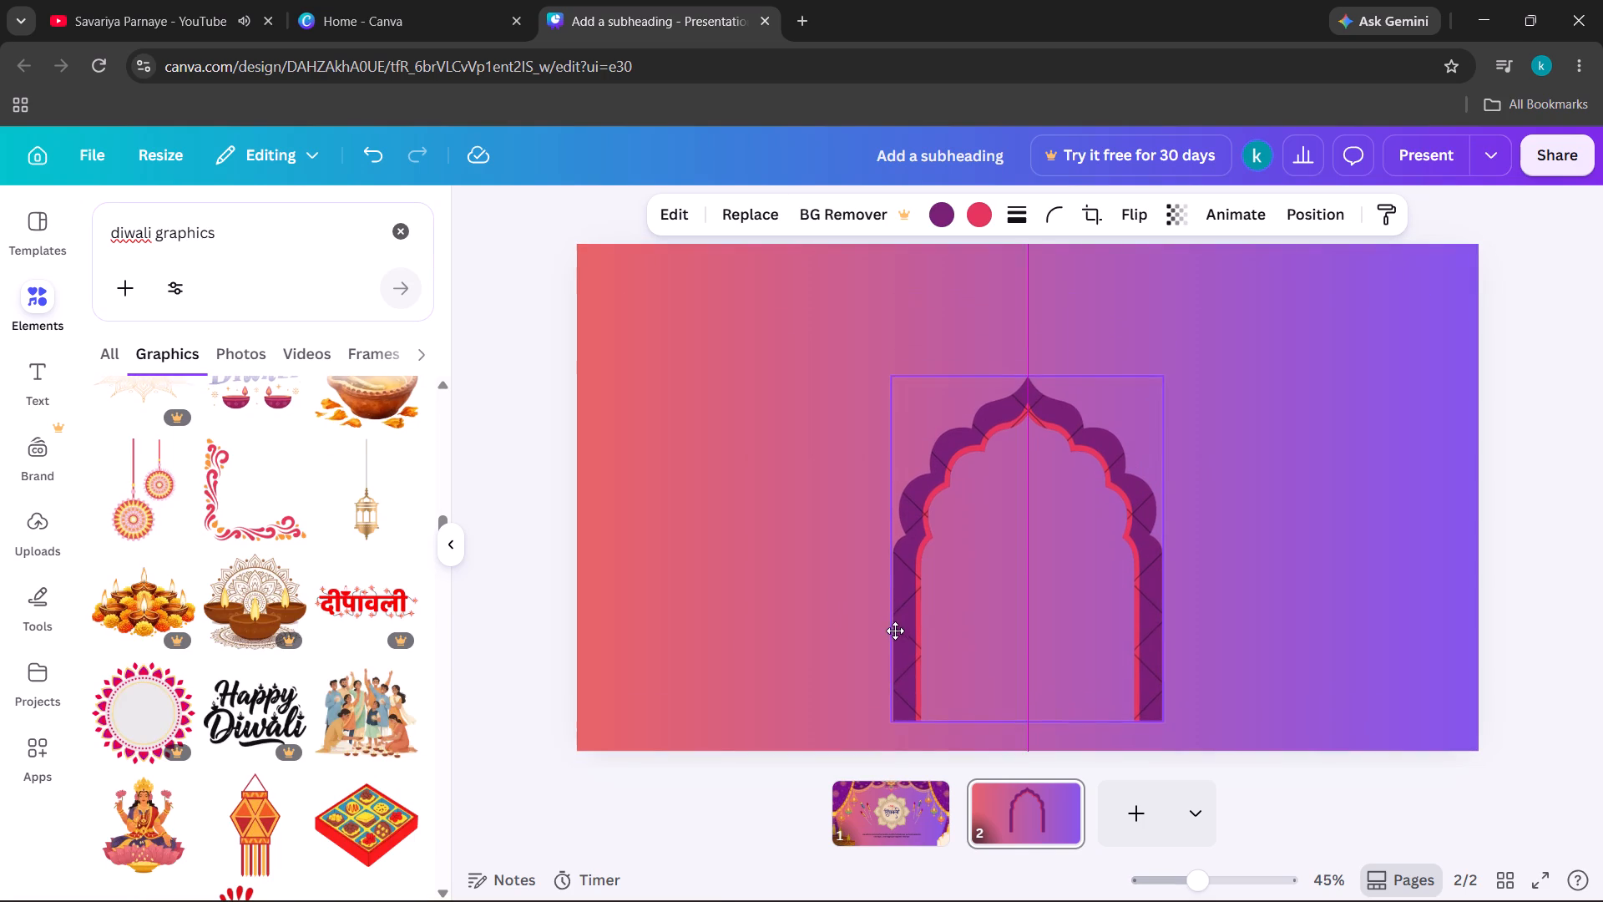
pyautogui.moveTo(895, 631); pyautogui.dragTo(888, 527)
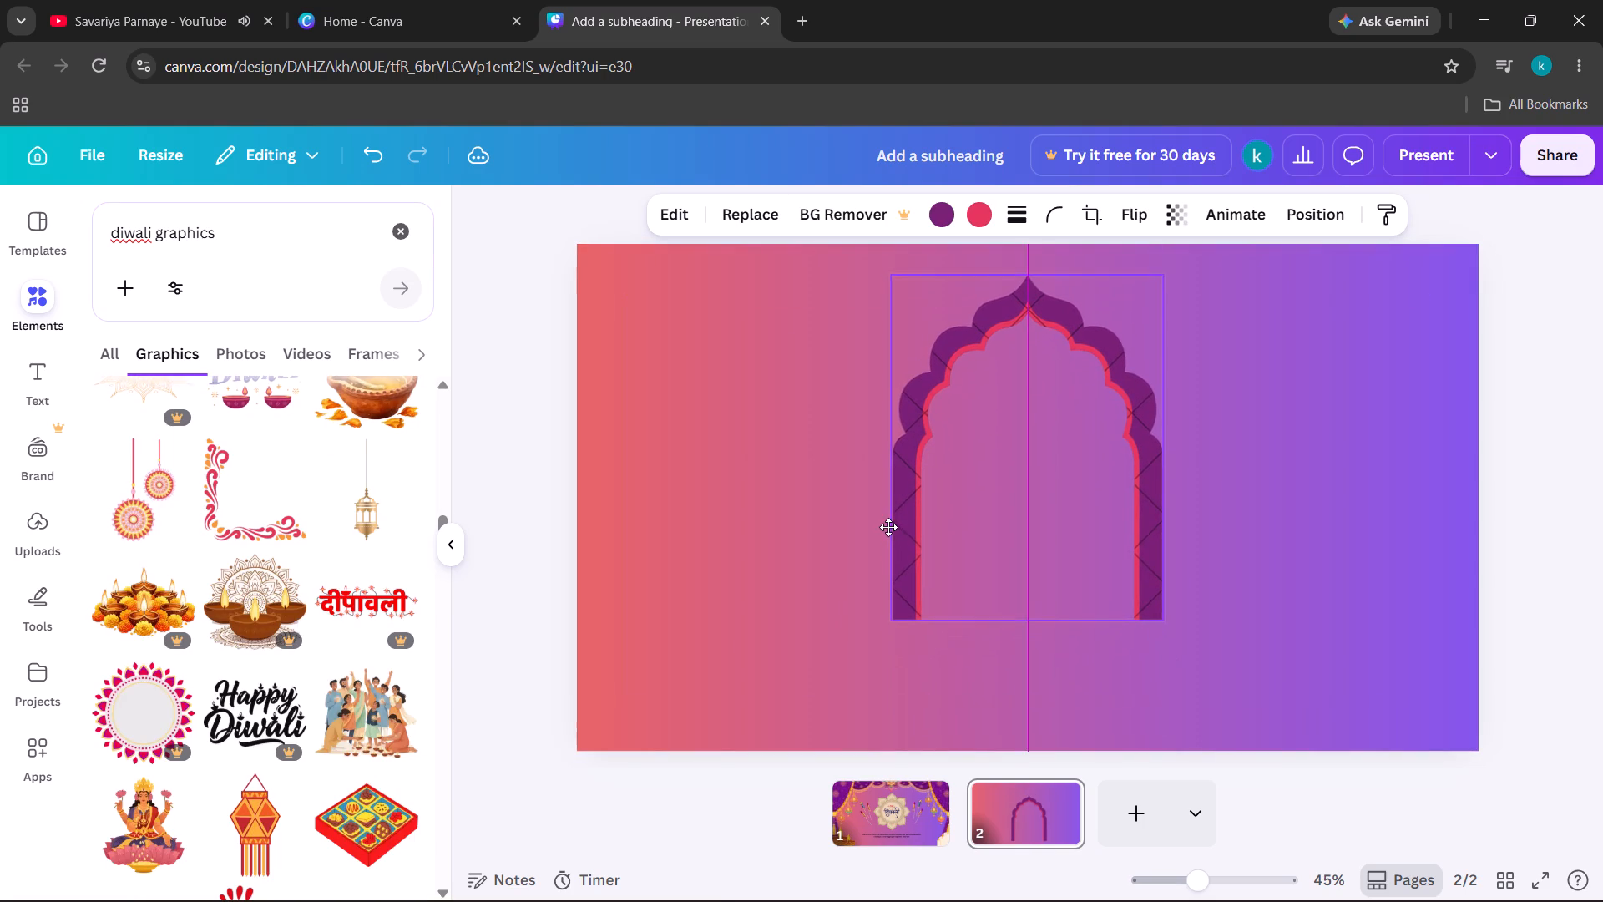
pyautogui.moveTo(888, 527); pyautogui.dragTo(887, 526)
pyautogui.moveTo(887, 526); pyautogui.dragTo(889, 535)
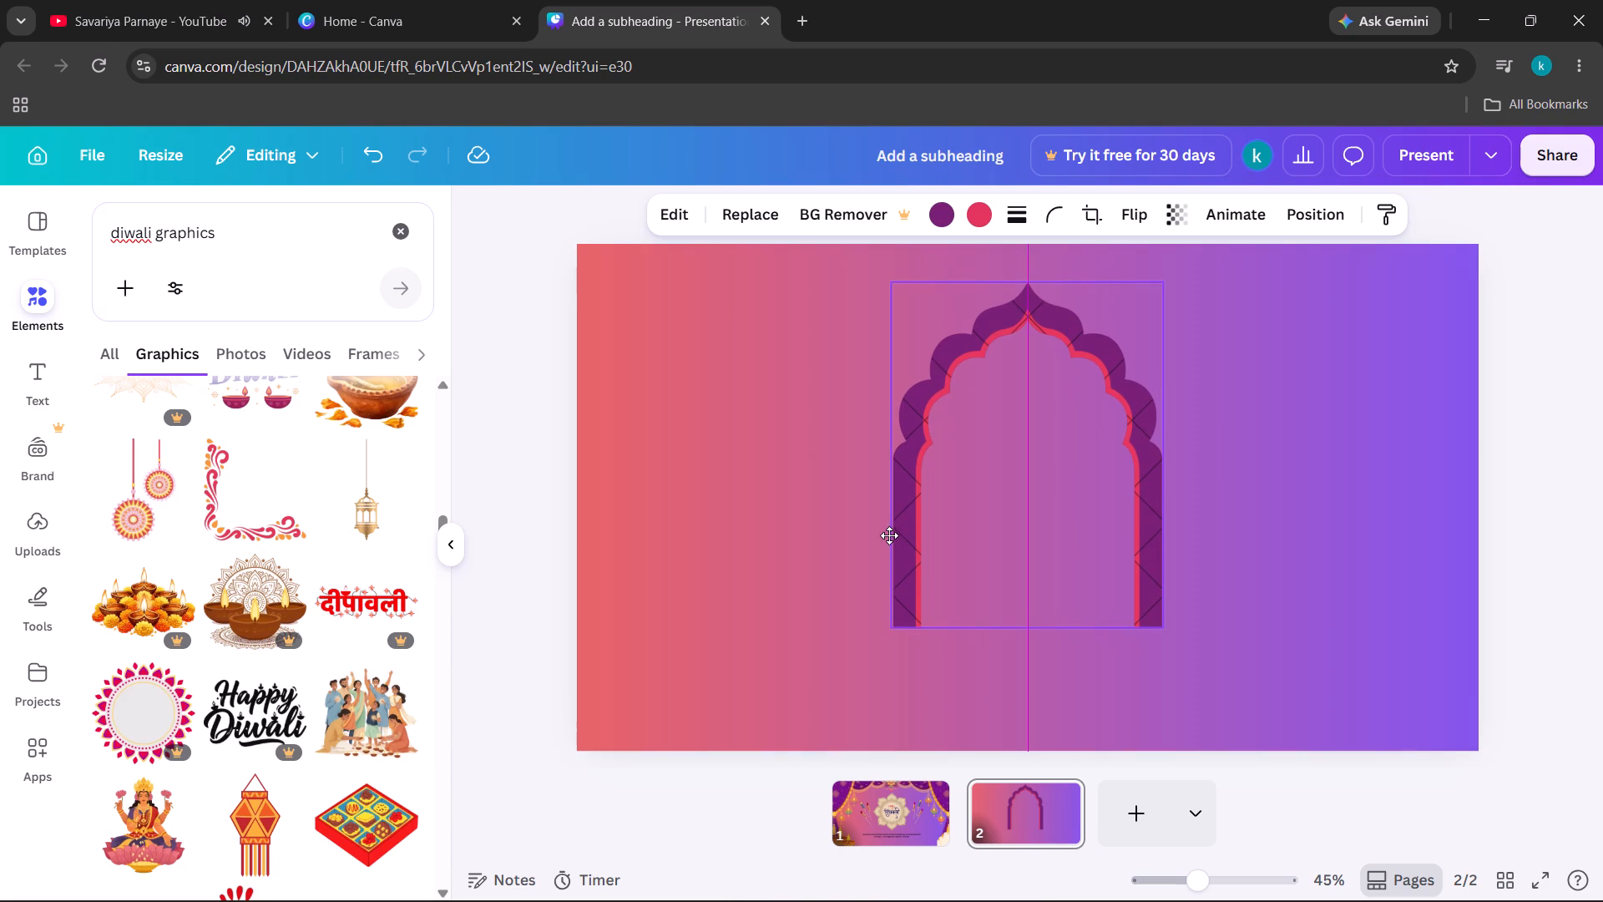
pyautogui.moveTo(889, 535); pyautogui.dragTo(901, 537)
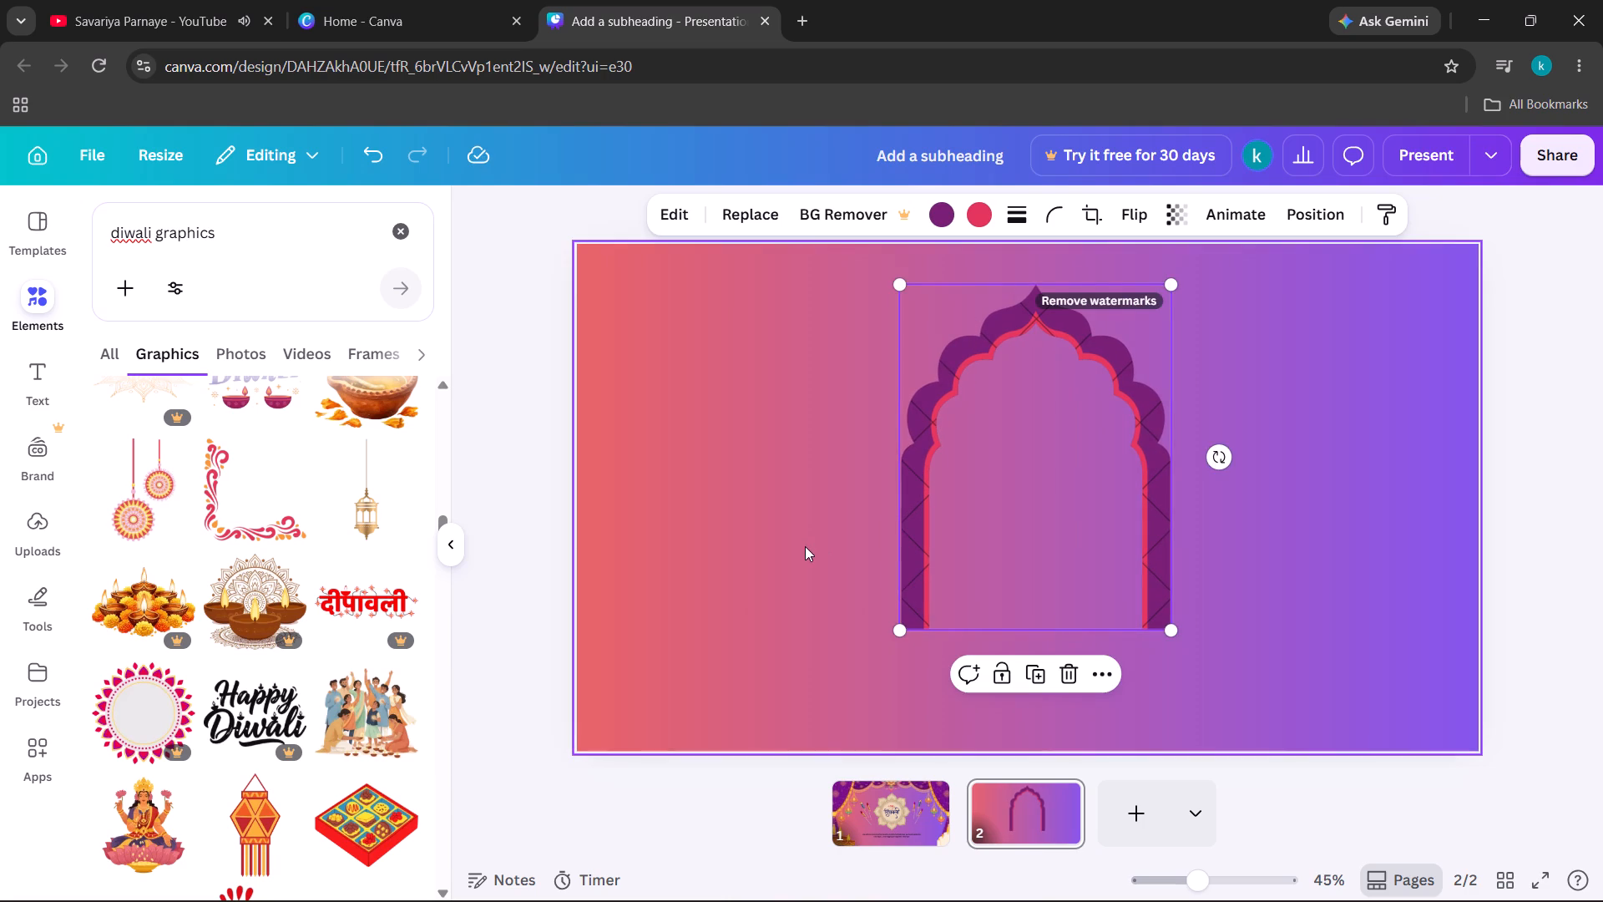
pyautogui.click(805, 546)
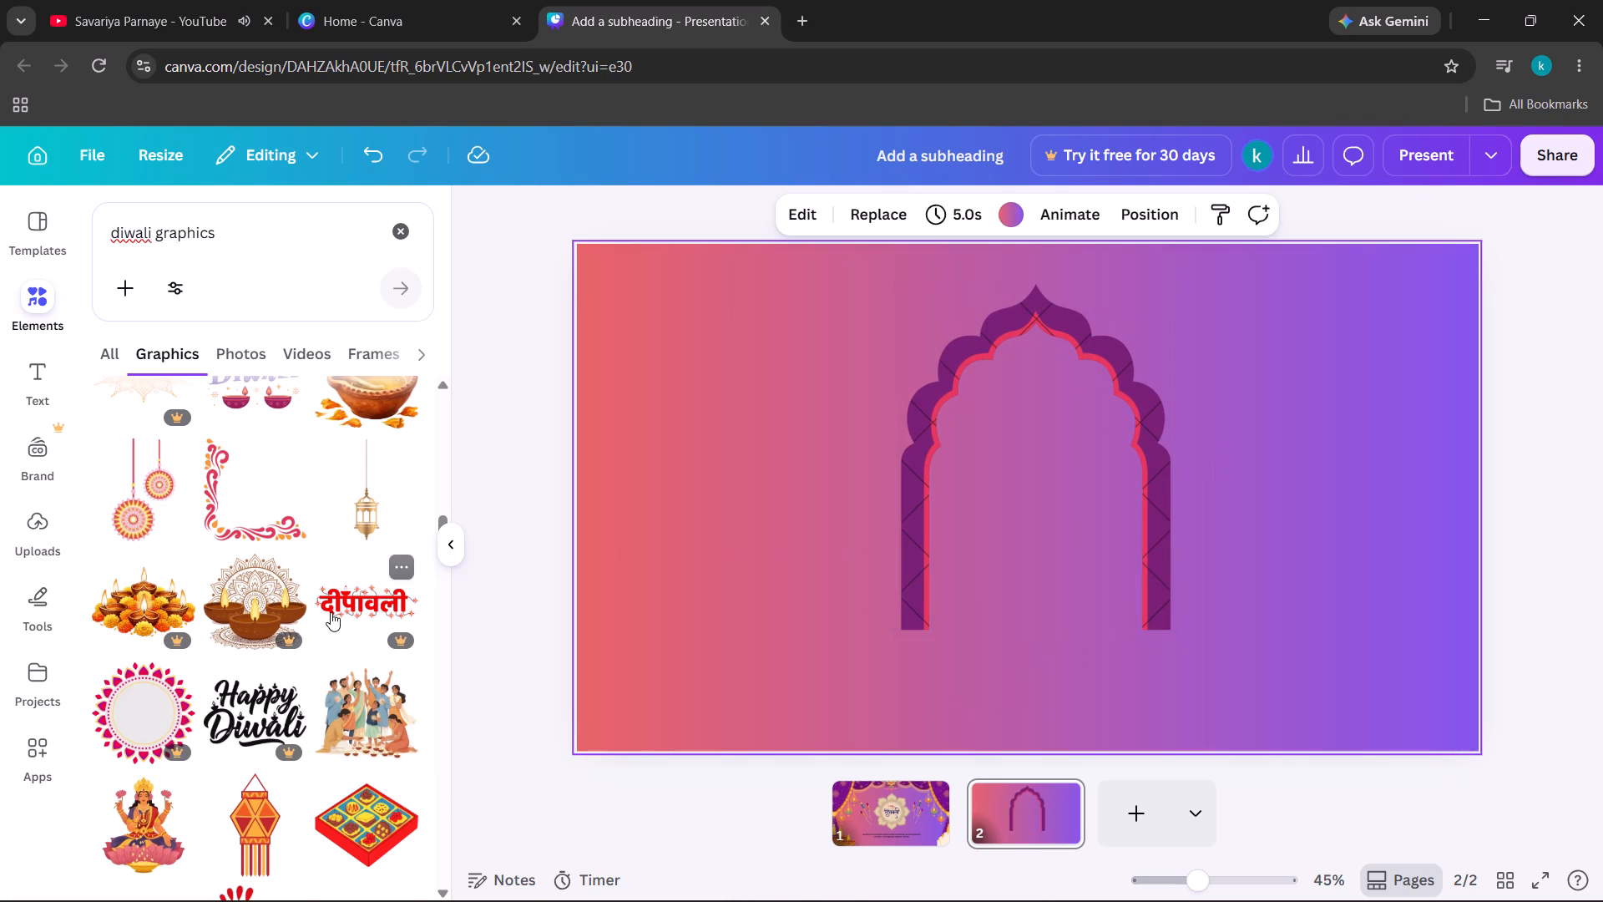
# Look further through the Diwali graphics results for decorations that match the purple arch on the second page.
pyautogui.scroll(-4, 331, 612)
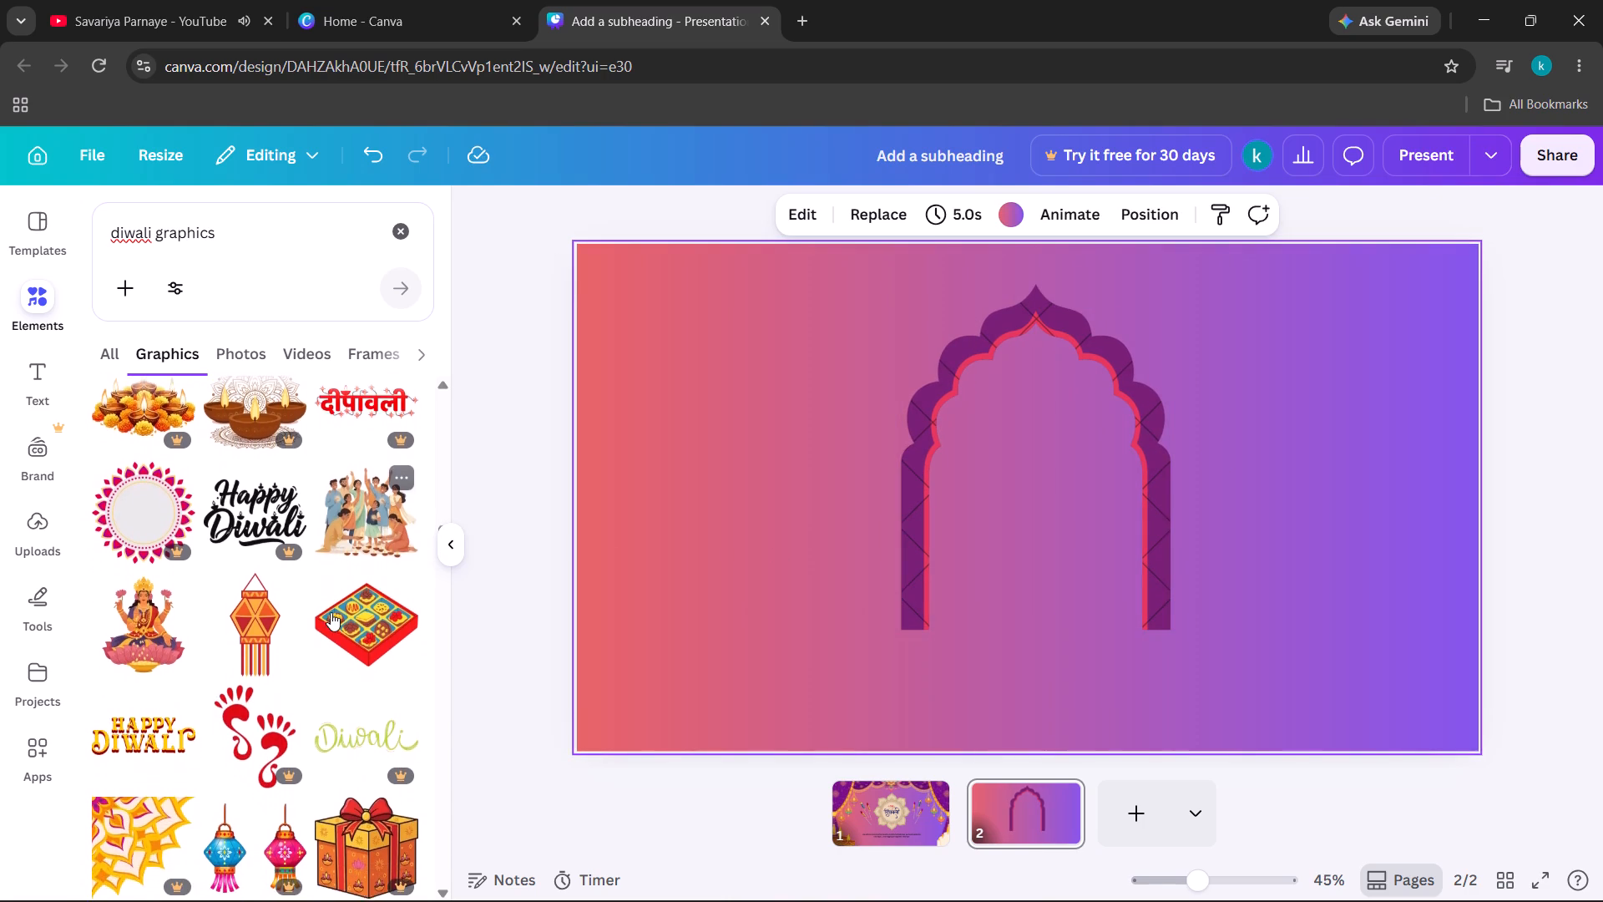
pyautogui.scroll(-3, 331, 612)
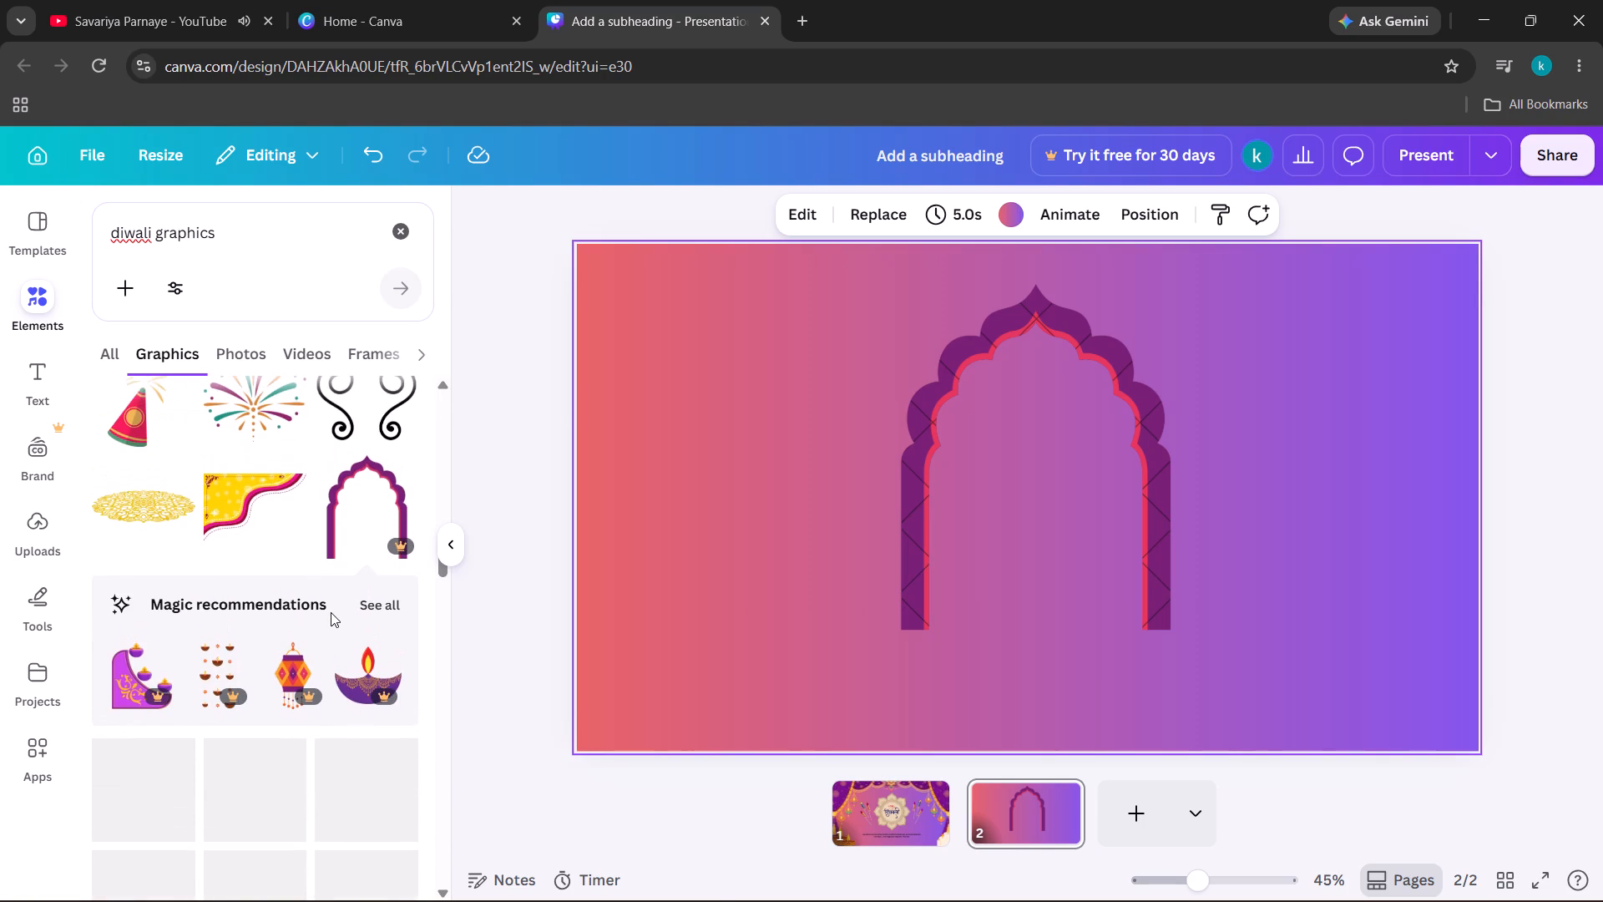
pyautogui.scroll(-1, 331, 612)
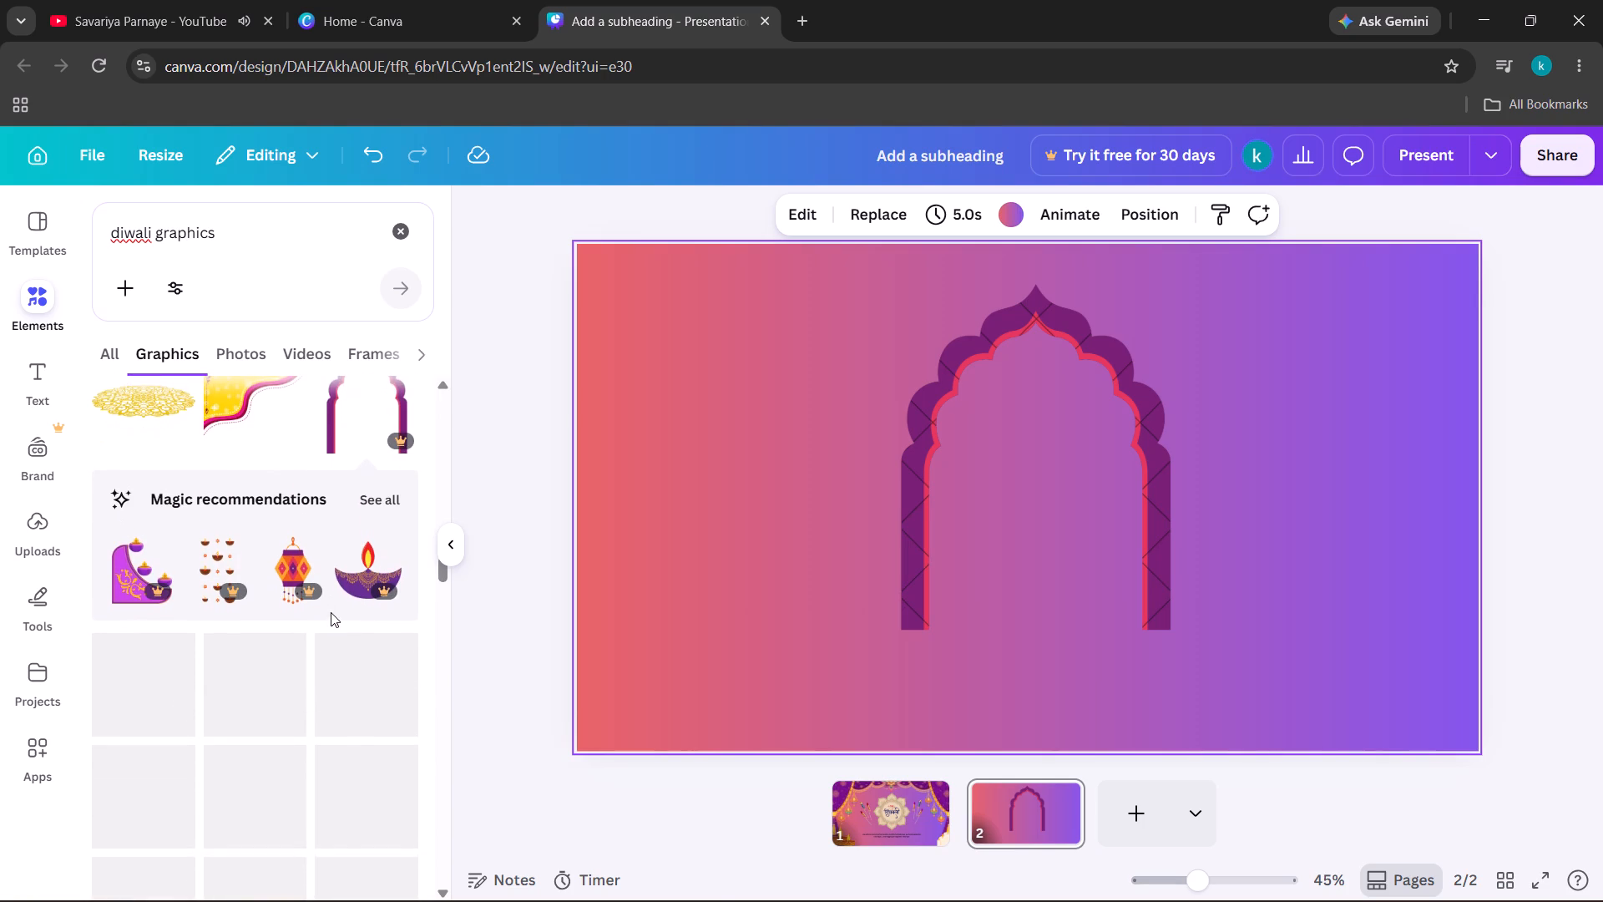
pyautogui.scroll(-2, 331, 612)
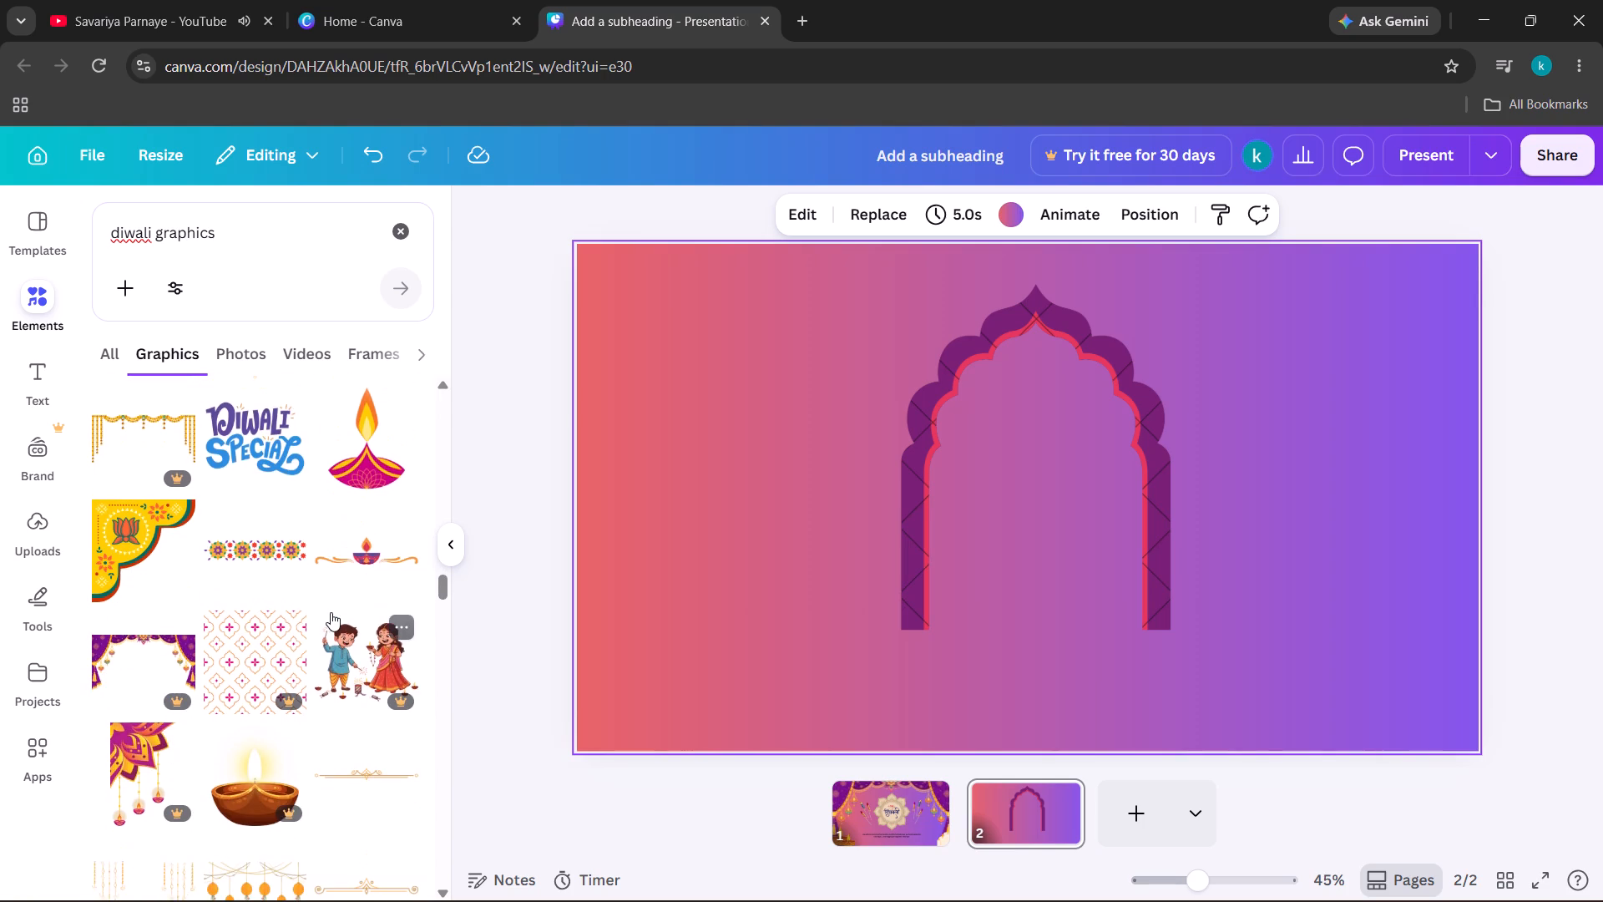
pyautogui.scroll(-5, 331, 612)
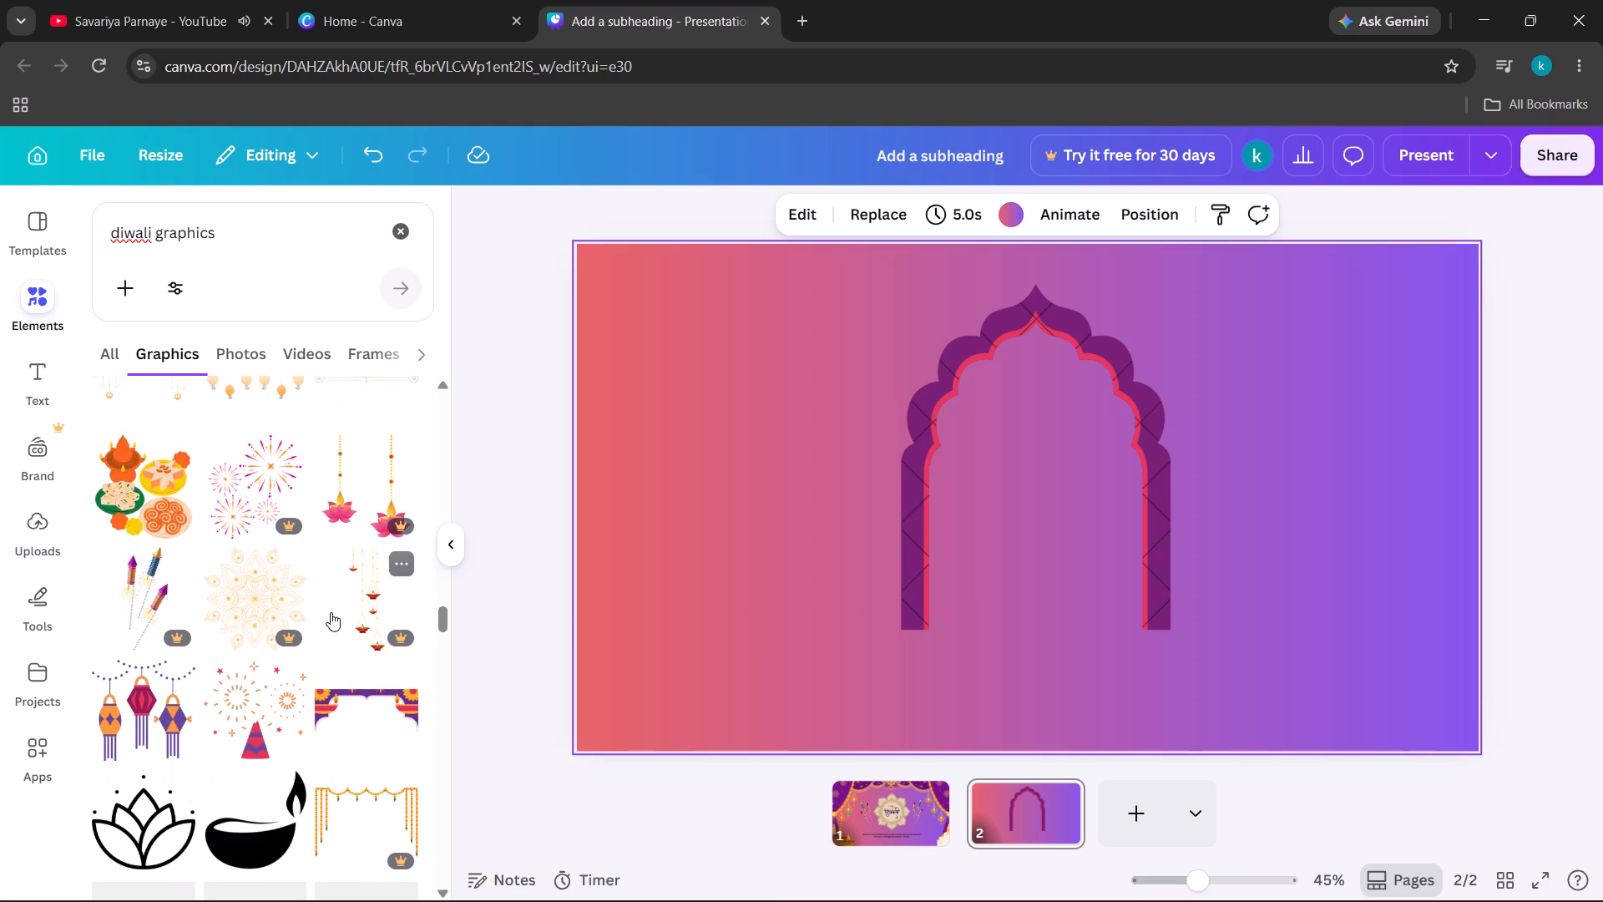
pyautogui.scroll(-3, 331, 612)
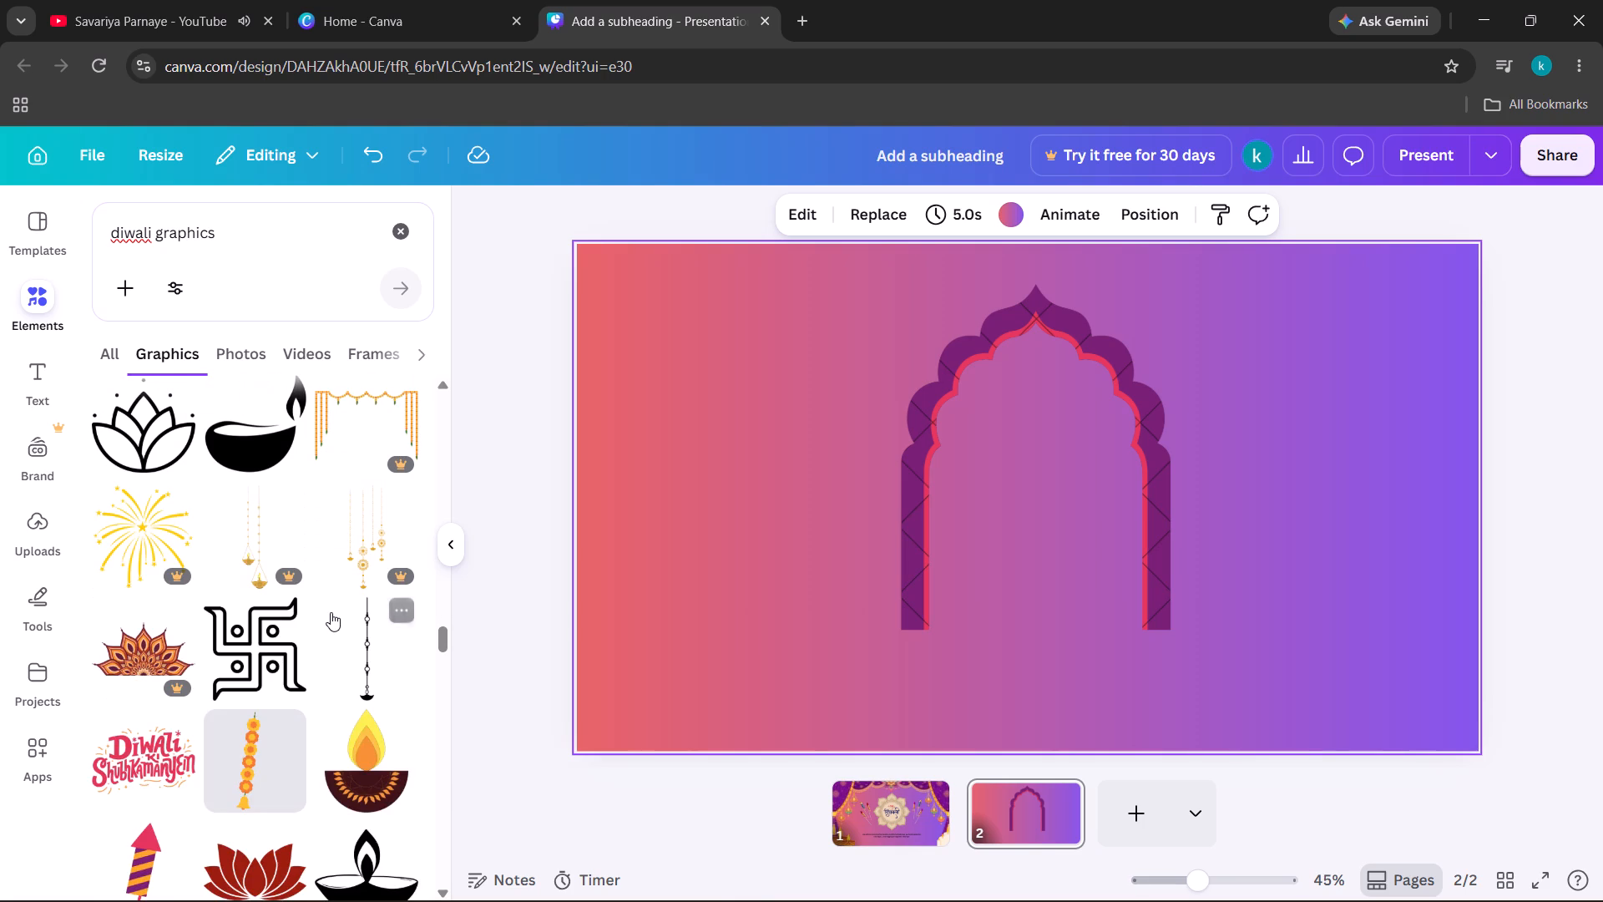
pyautogui.scroll(-4, 331, 612)
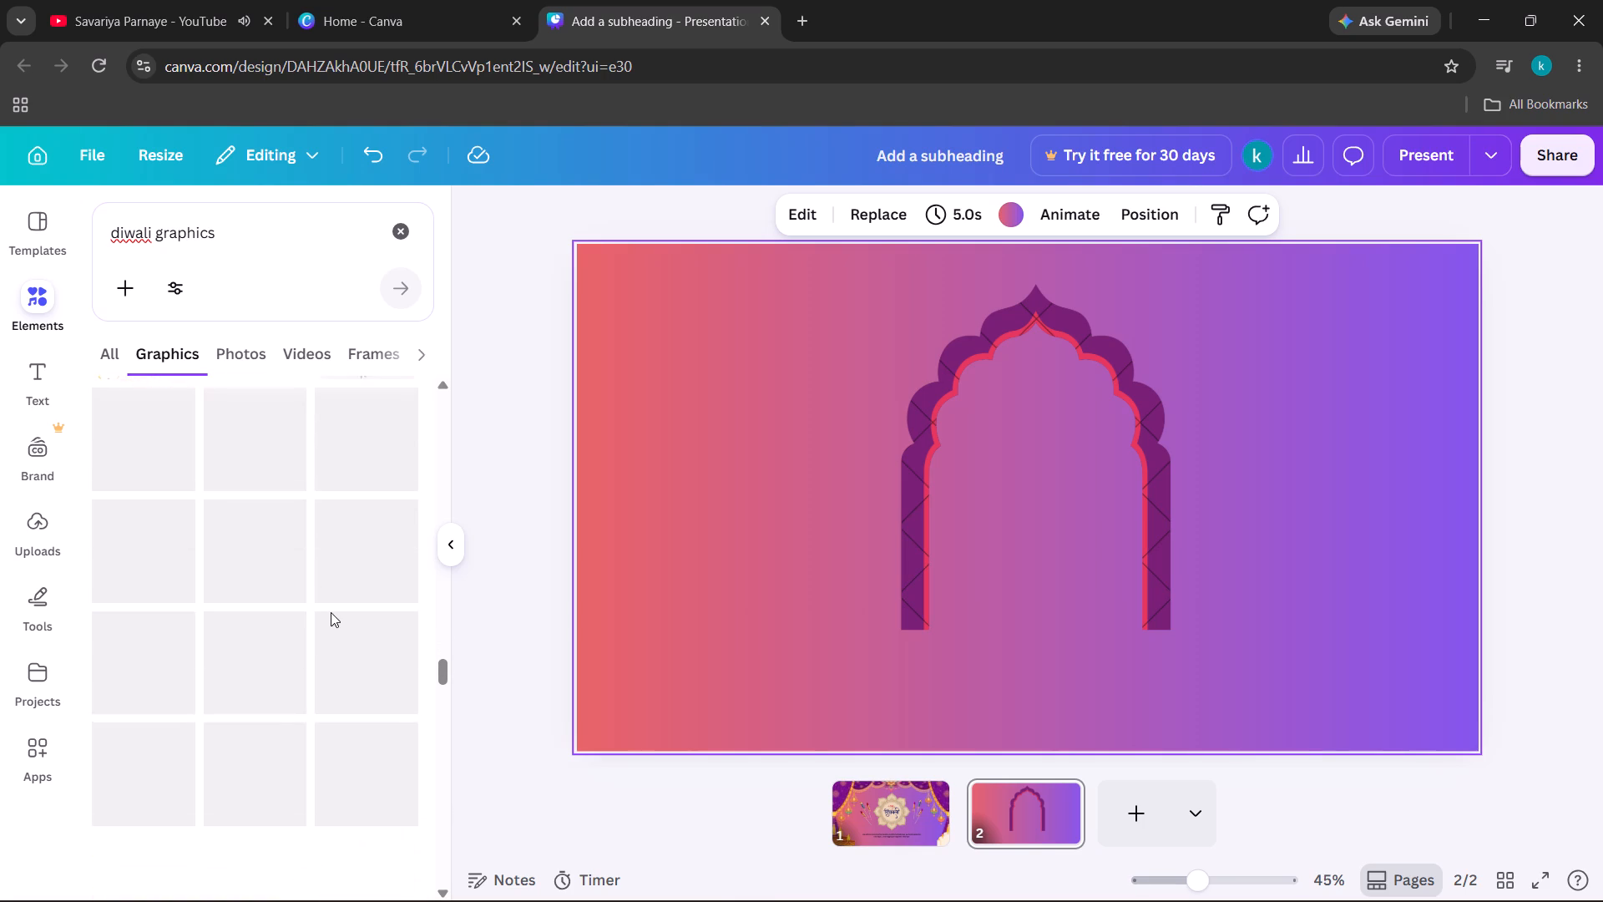
pyautogui.scroll(-1, 331, 612)
pyautogui.scroll(1, 331, 612)
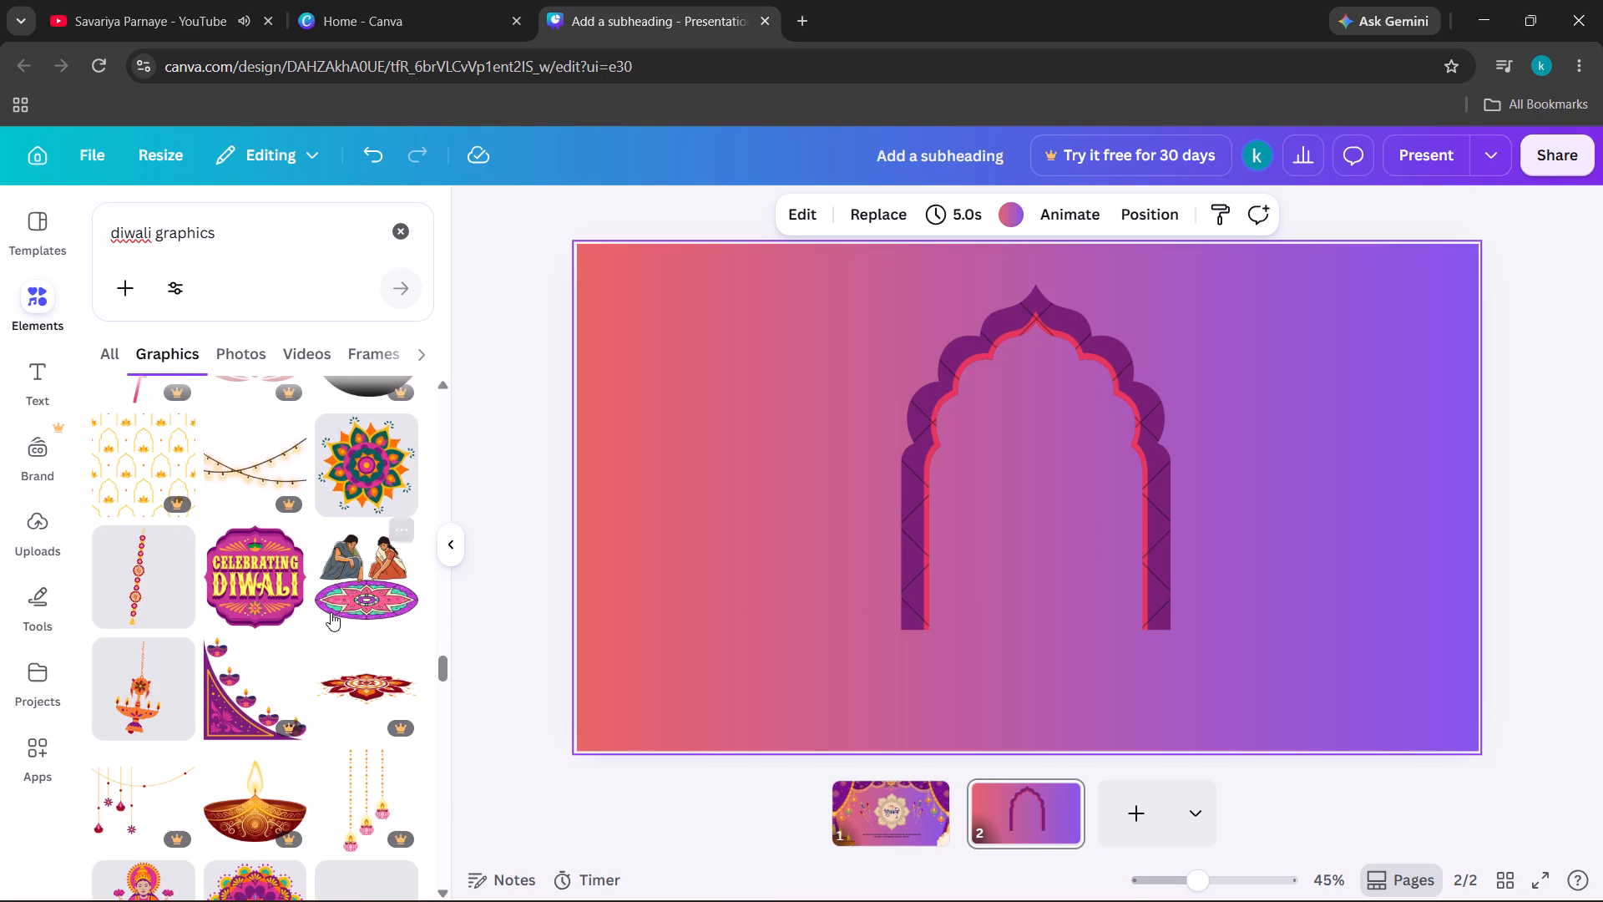
pyautogui.scroll(-3, 331, 612)
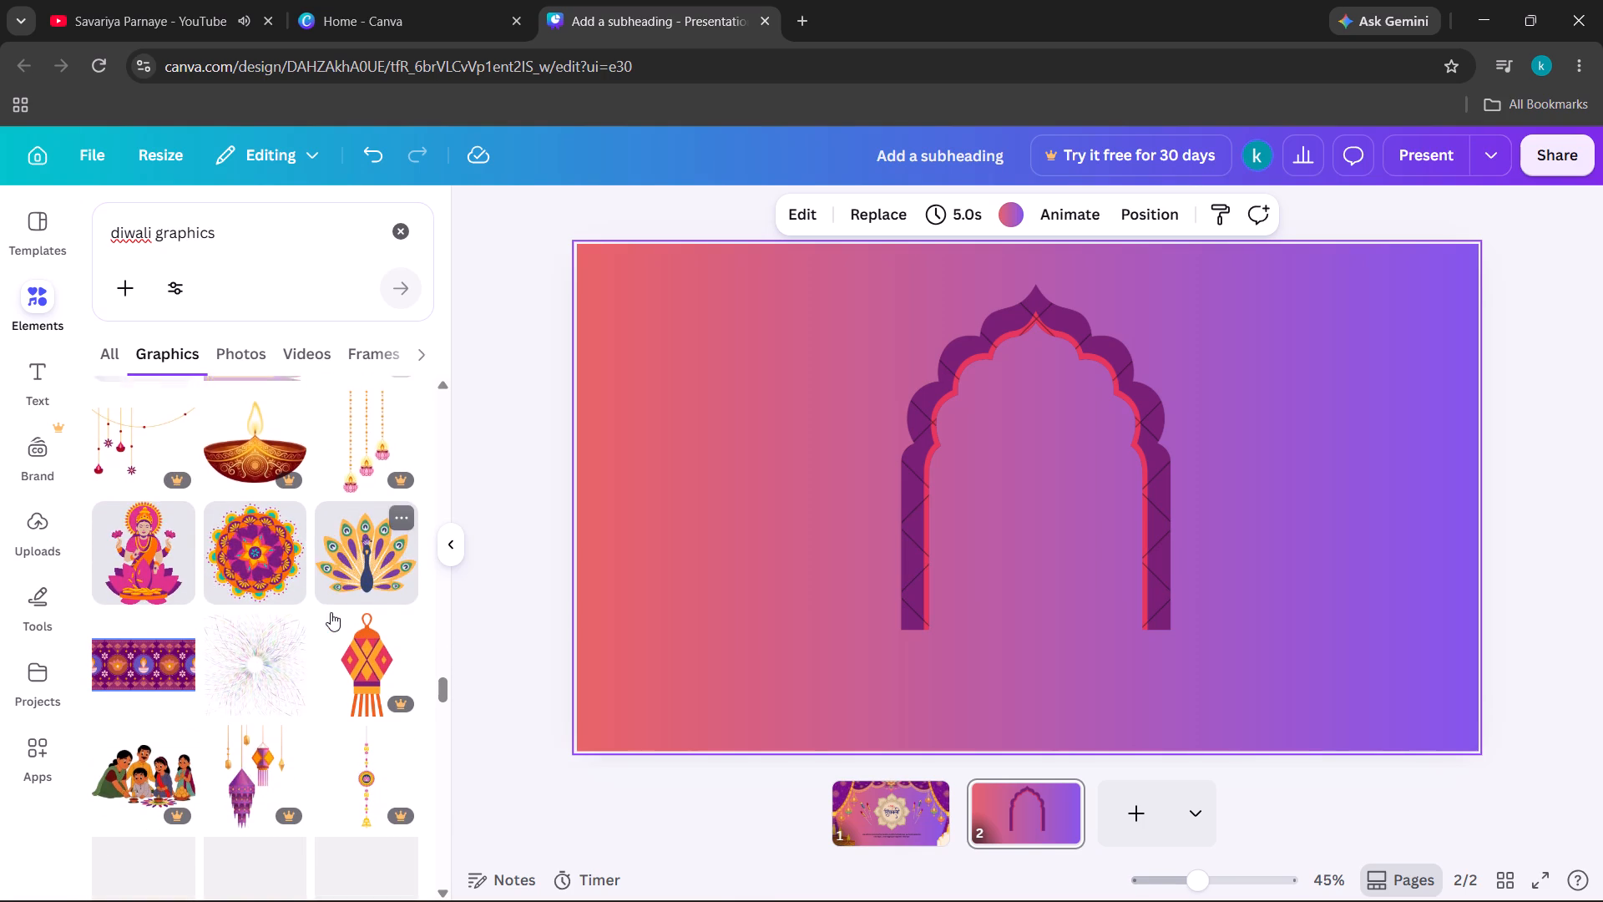
pyautogui.scroll(-2, 331, 612)
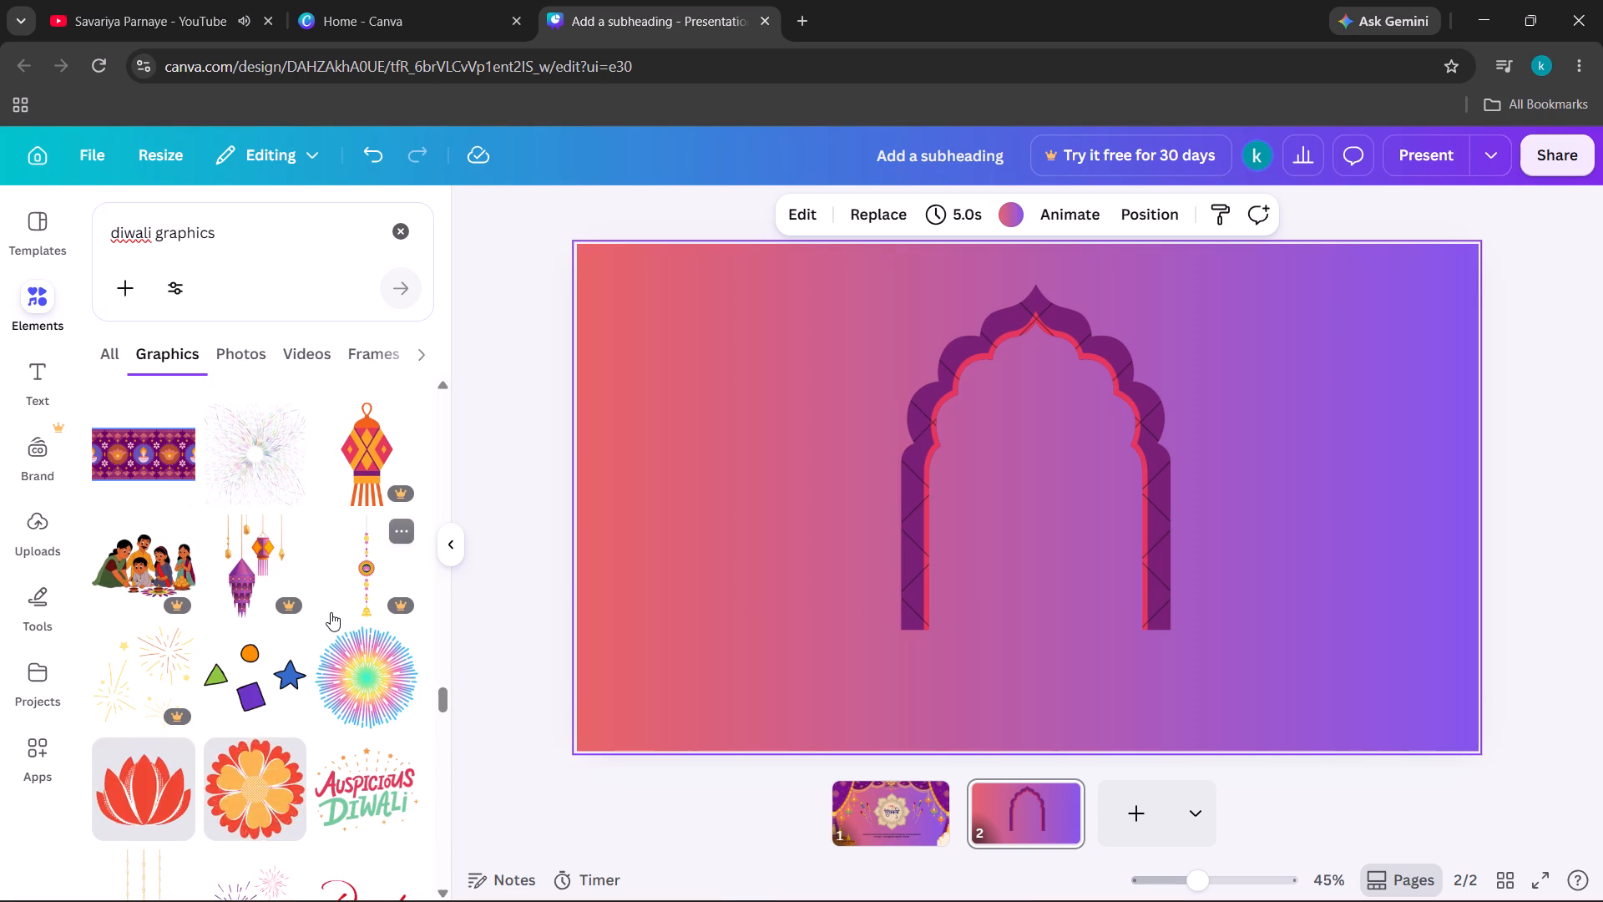
pyautogui.scroll(-6, 331, 612)
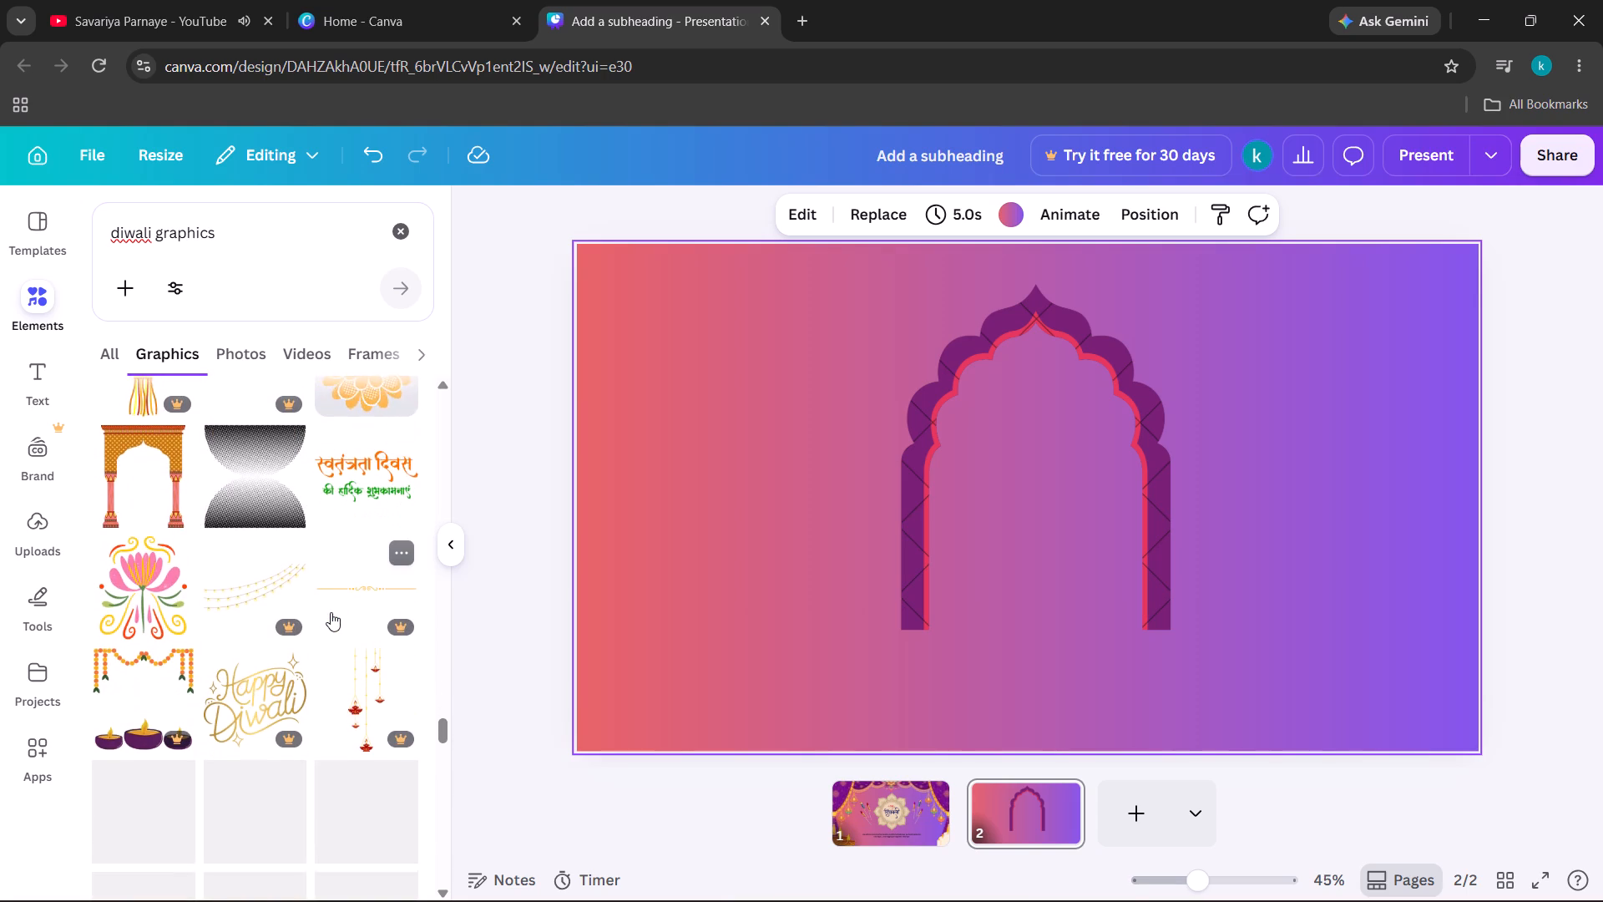
pyautogui.scroll(-4, 331, 612)
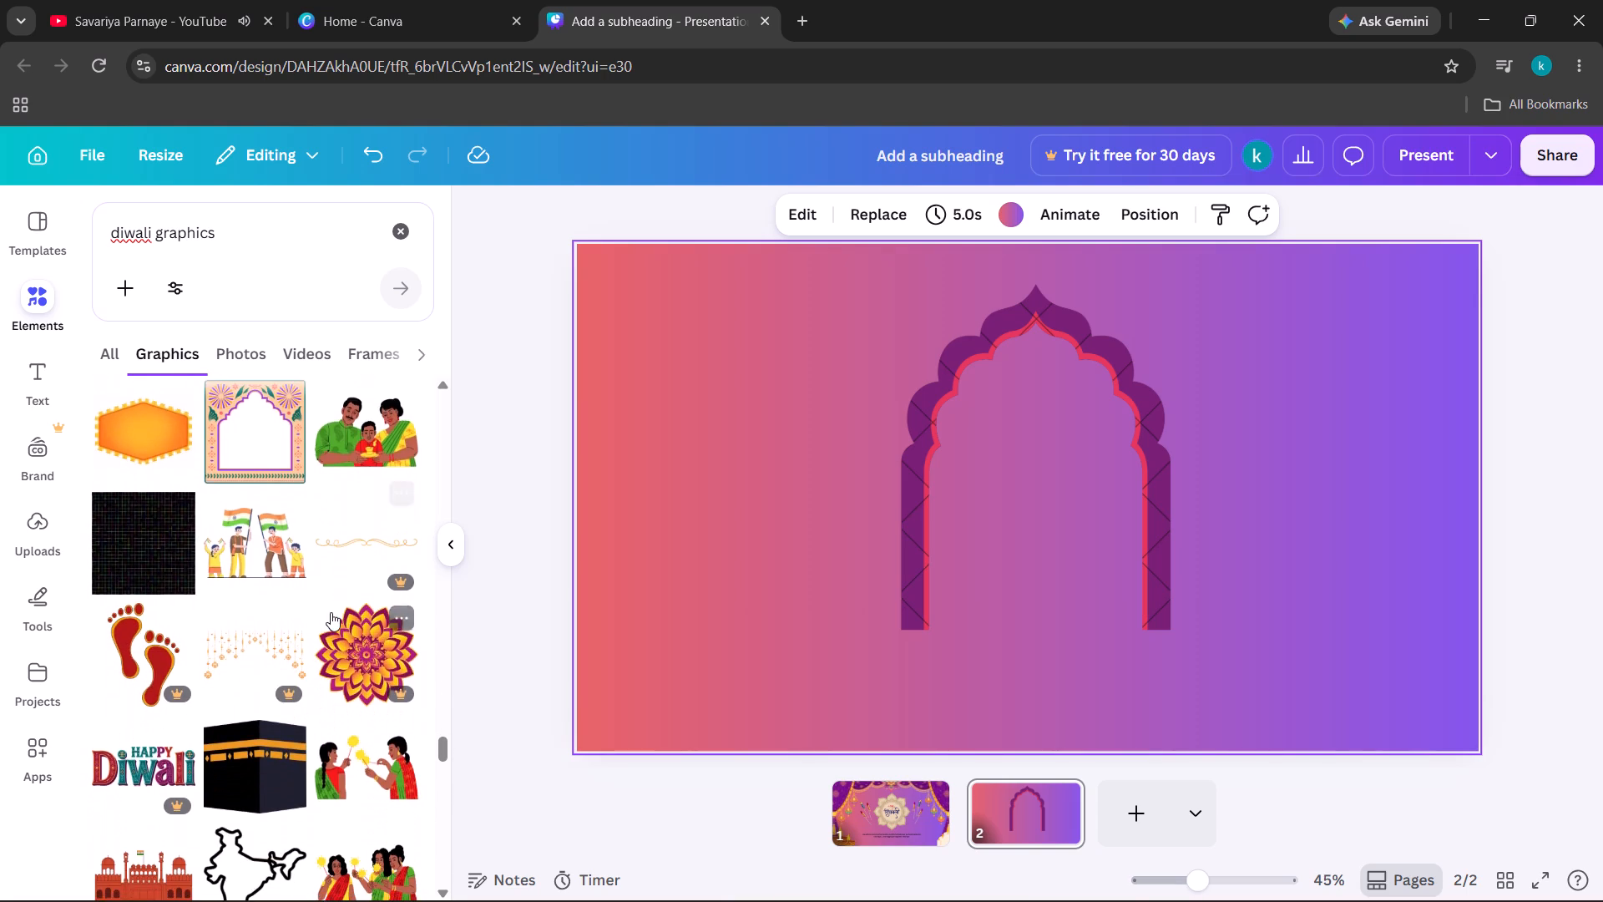
pyautogui.scroll(-4, 331, 612)
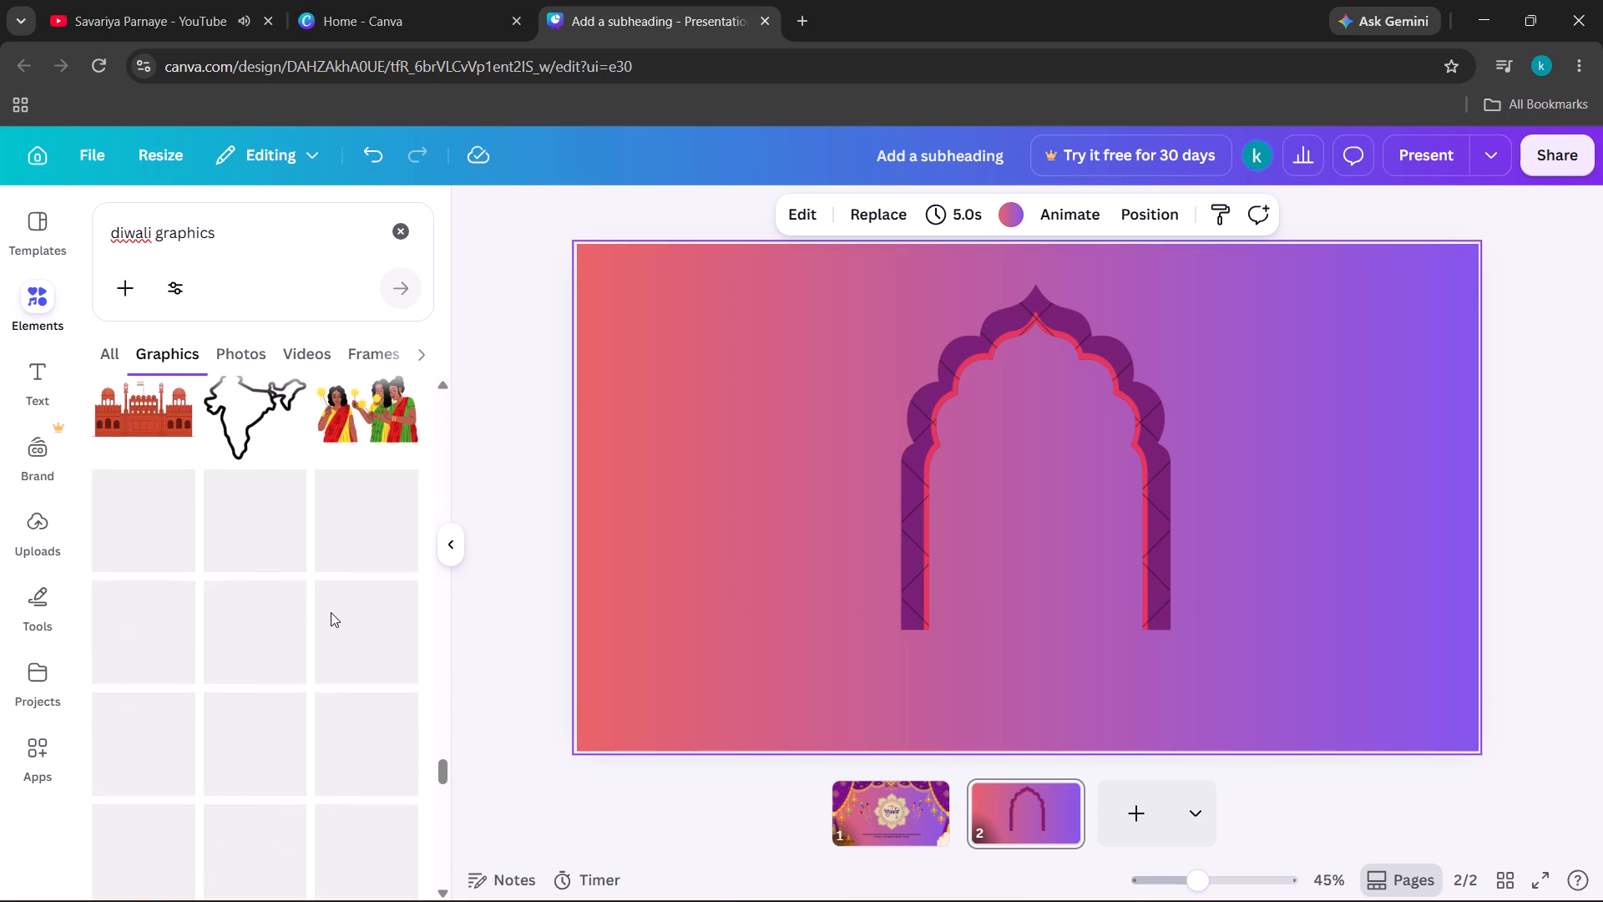
pyautogui.scroll(1, 331, 612)
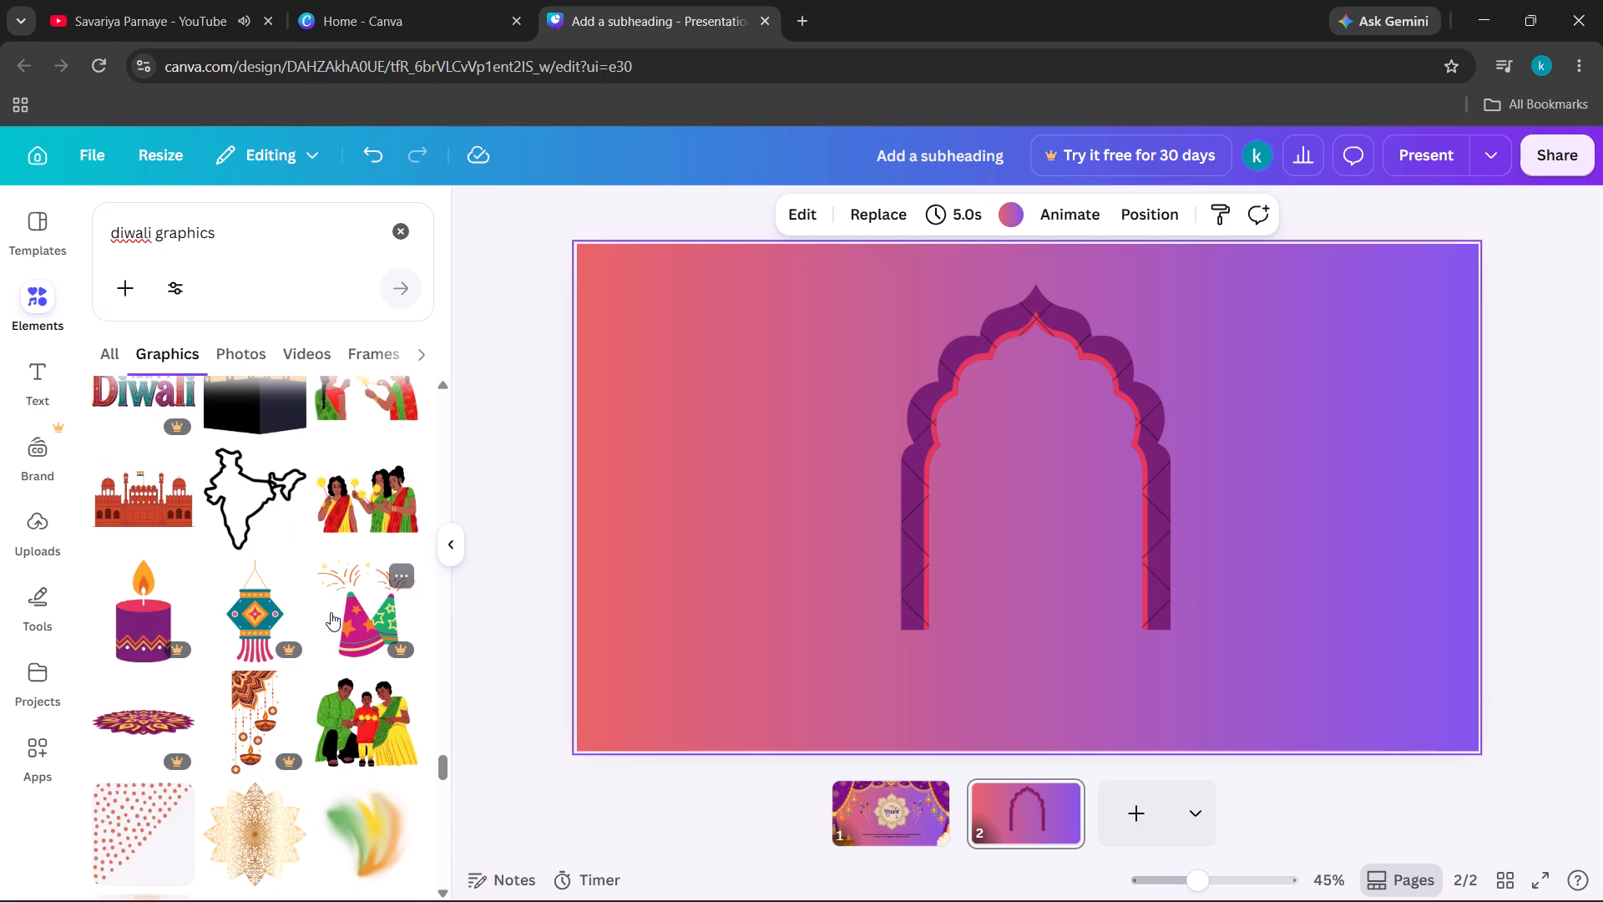
pyautogui.scroll(-2, 331, 612)
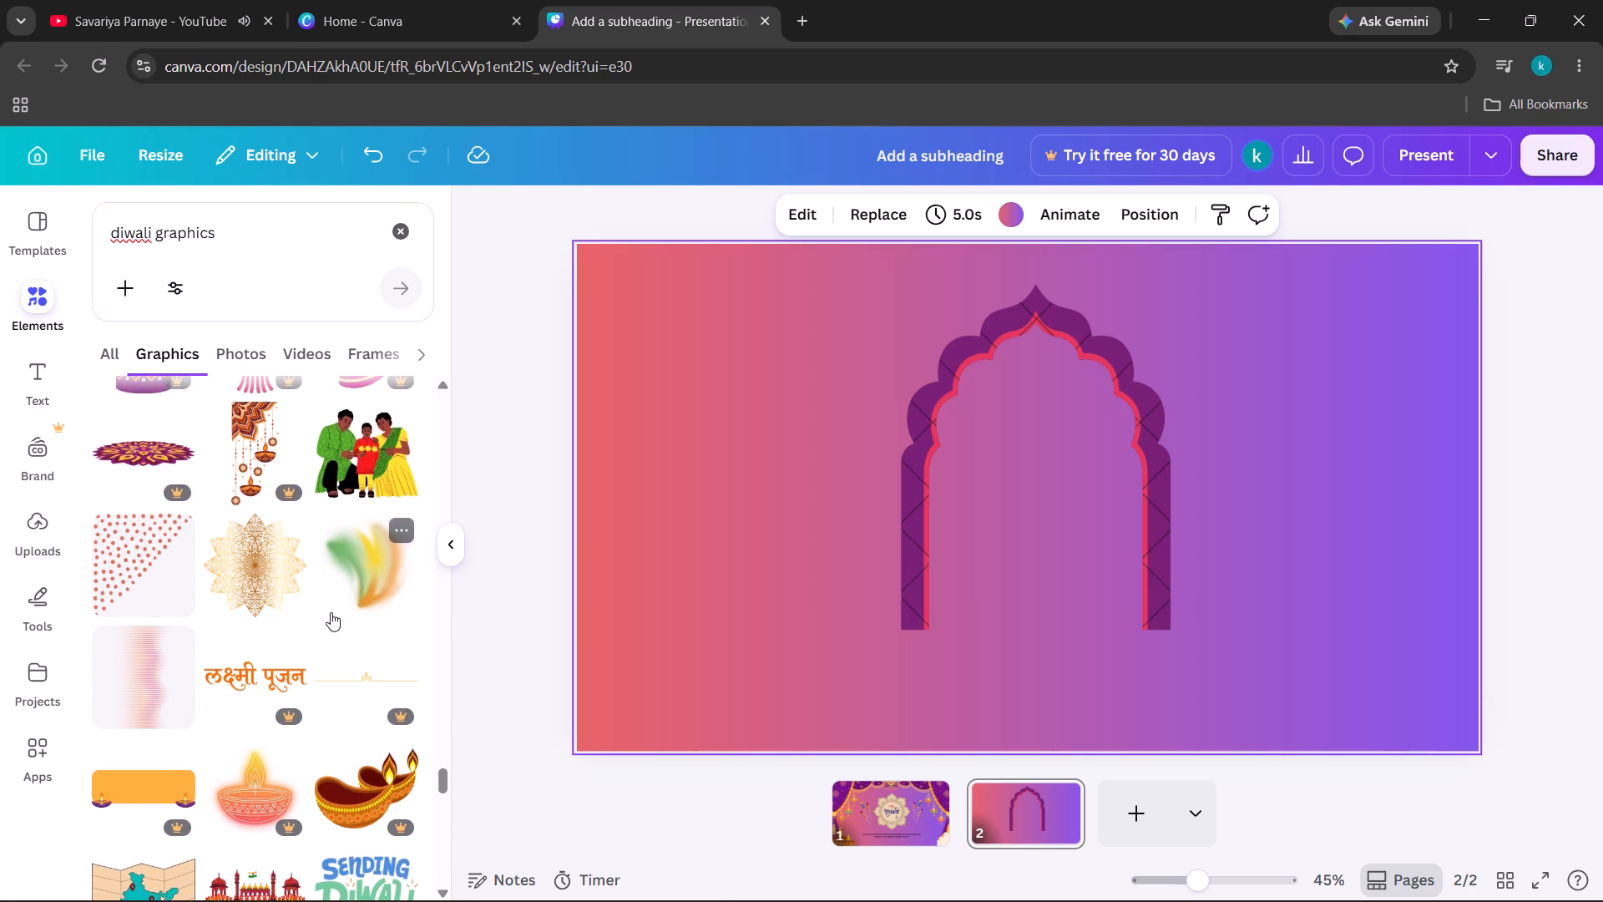
pyautogui.scroll(-4, 331, 612)
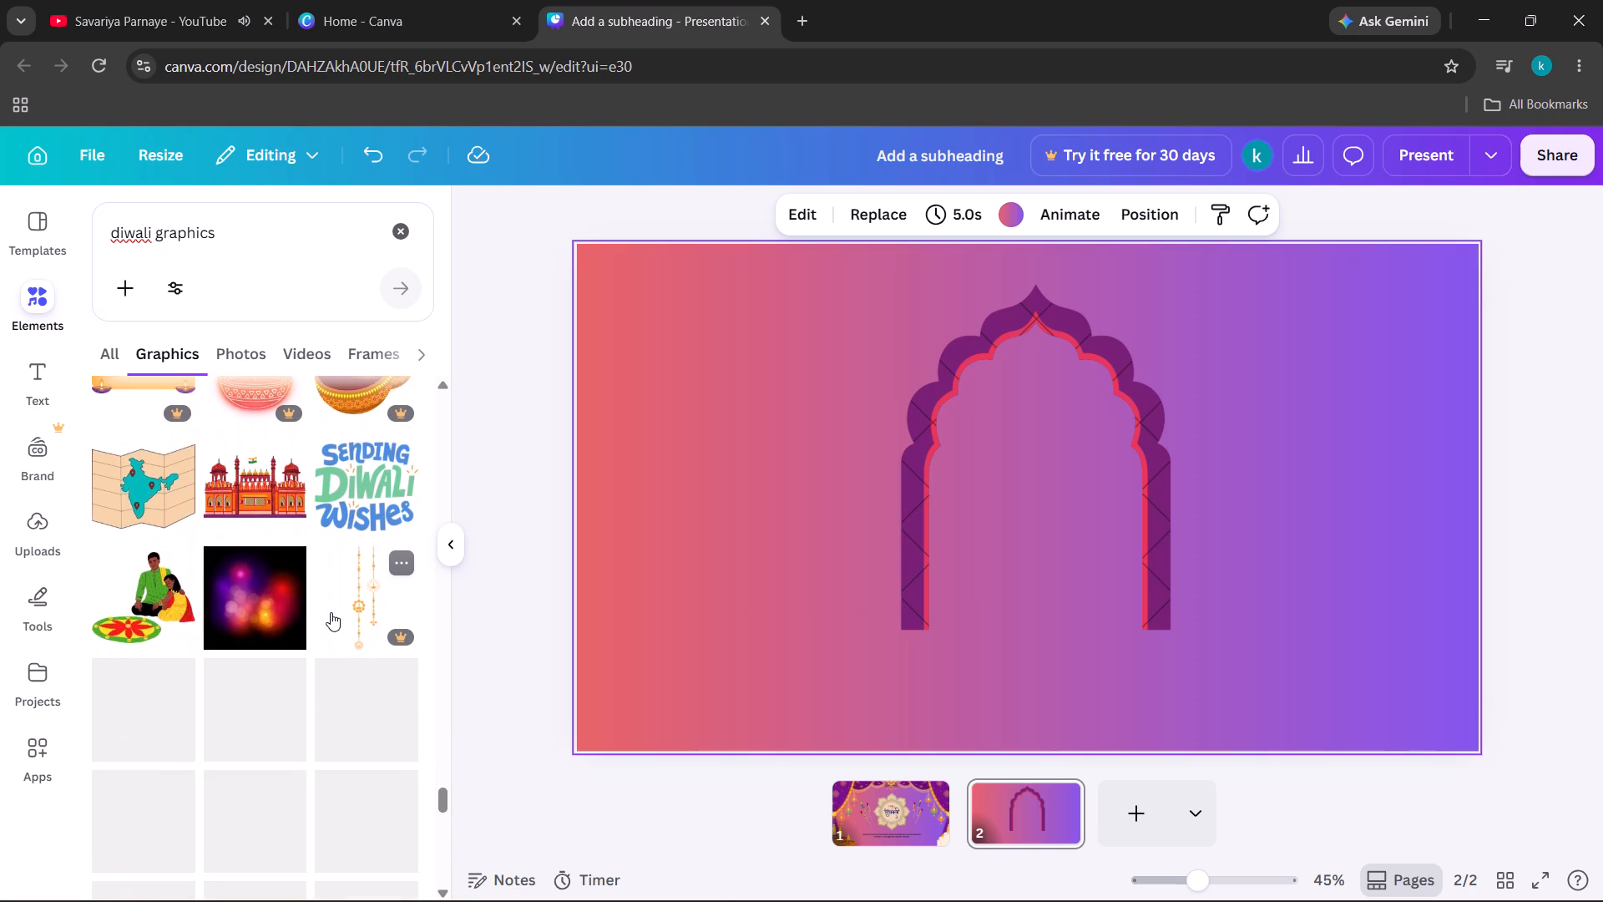
pyautogui.scroll(-1, 331, 612)
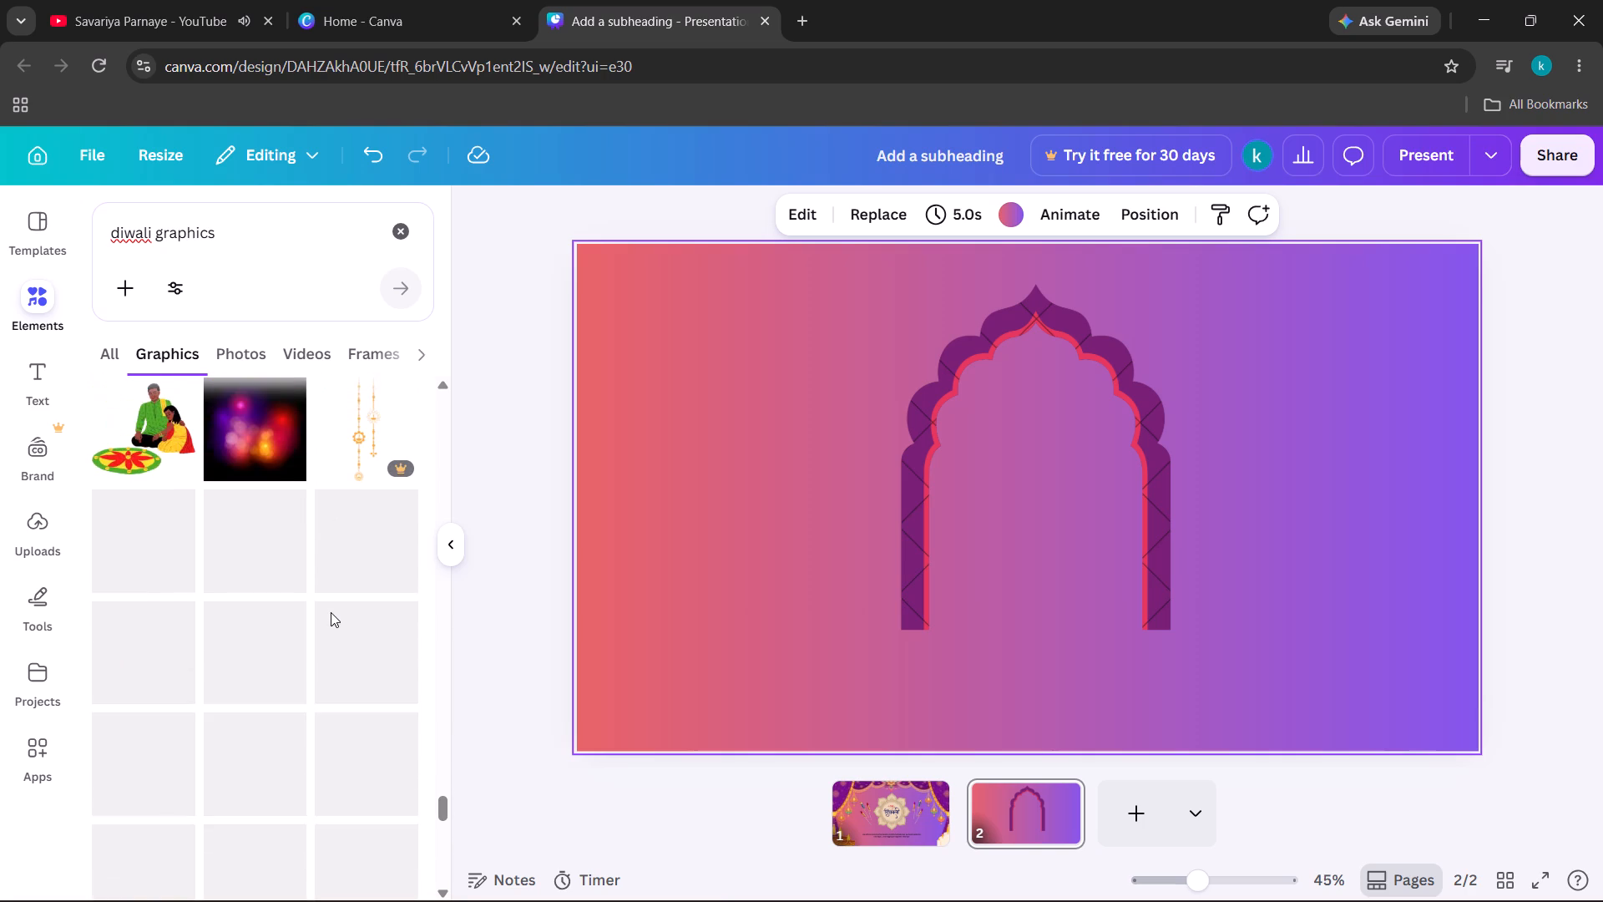
pyautogui.scroll(-1, 331, 612)
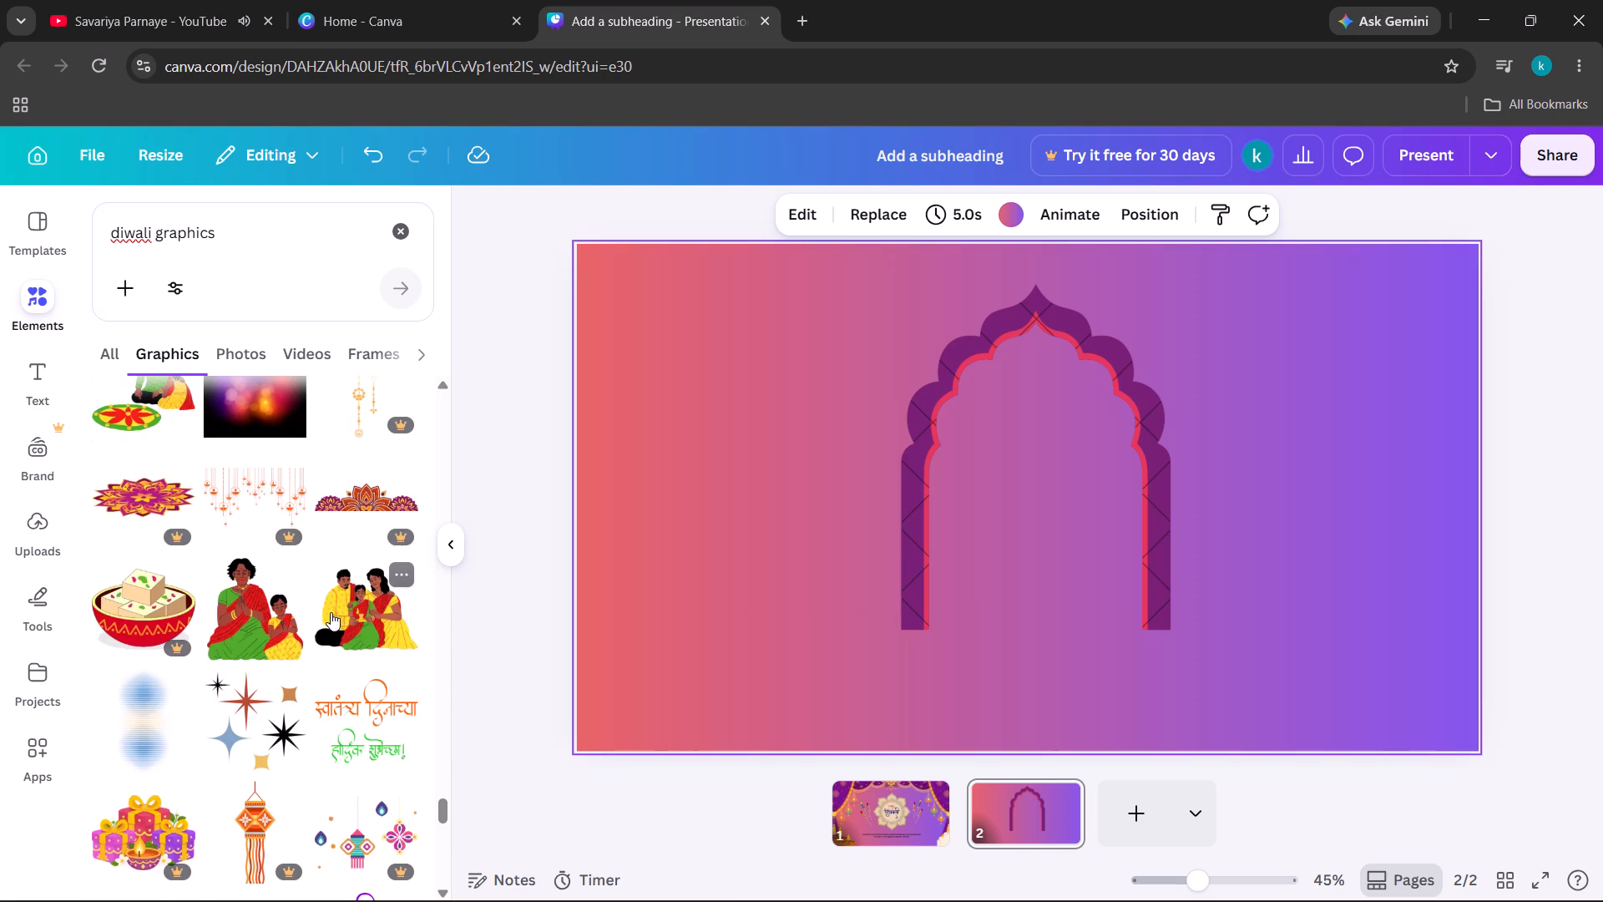
pyautogui.scroll(-3, 331, 612)
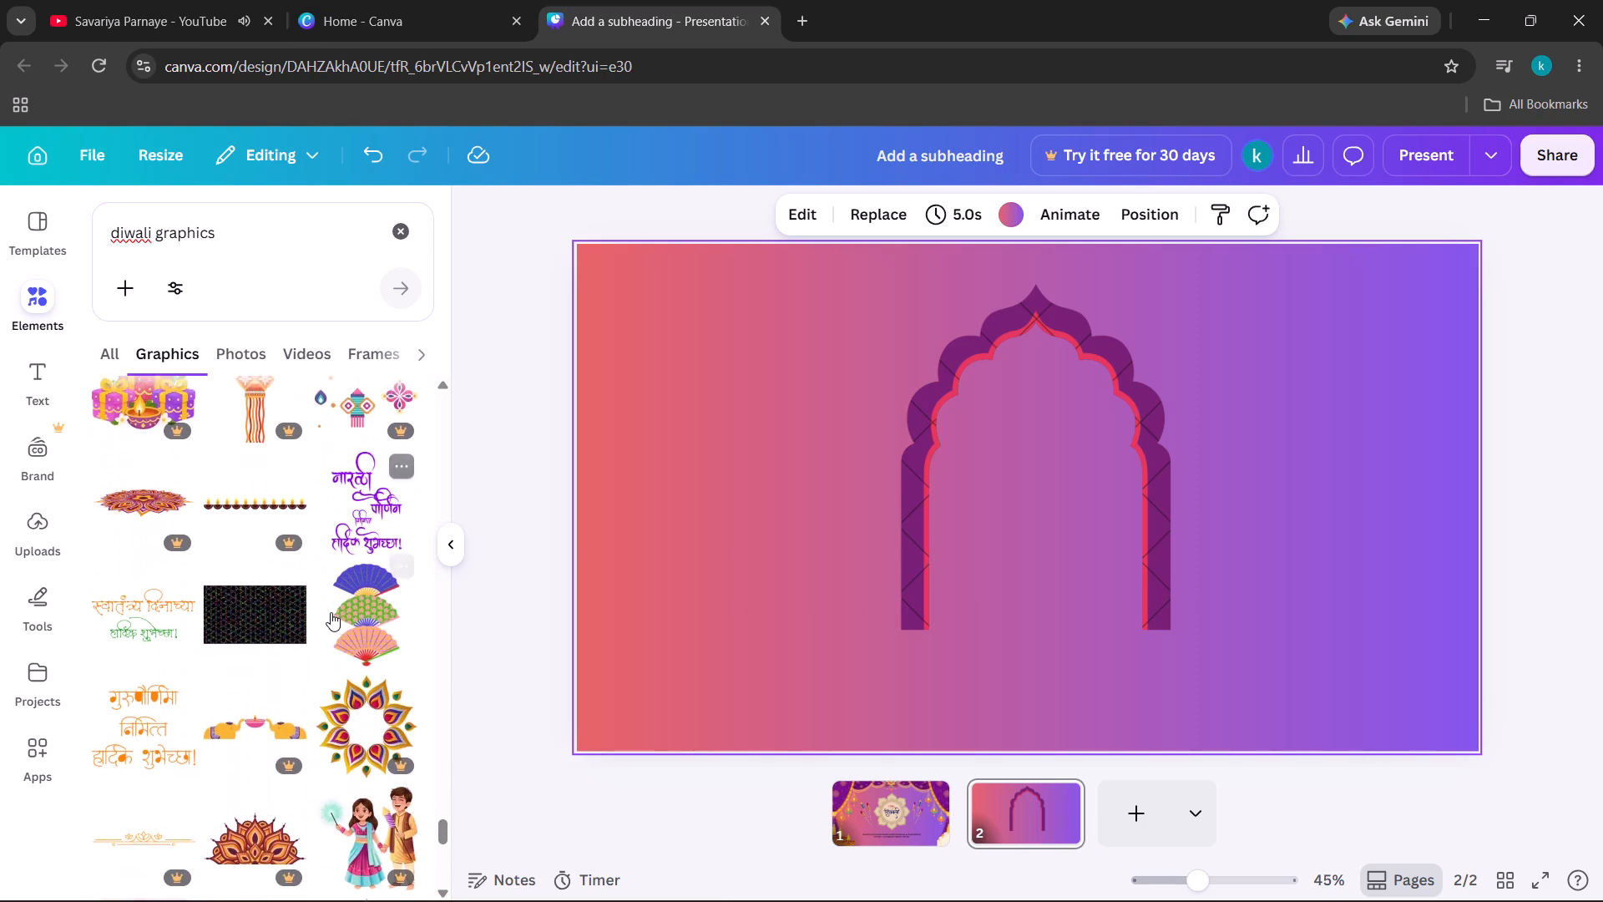
pyautogui.scroll(-4, 331, 612)
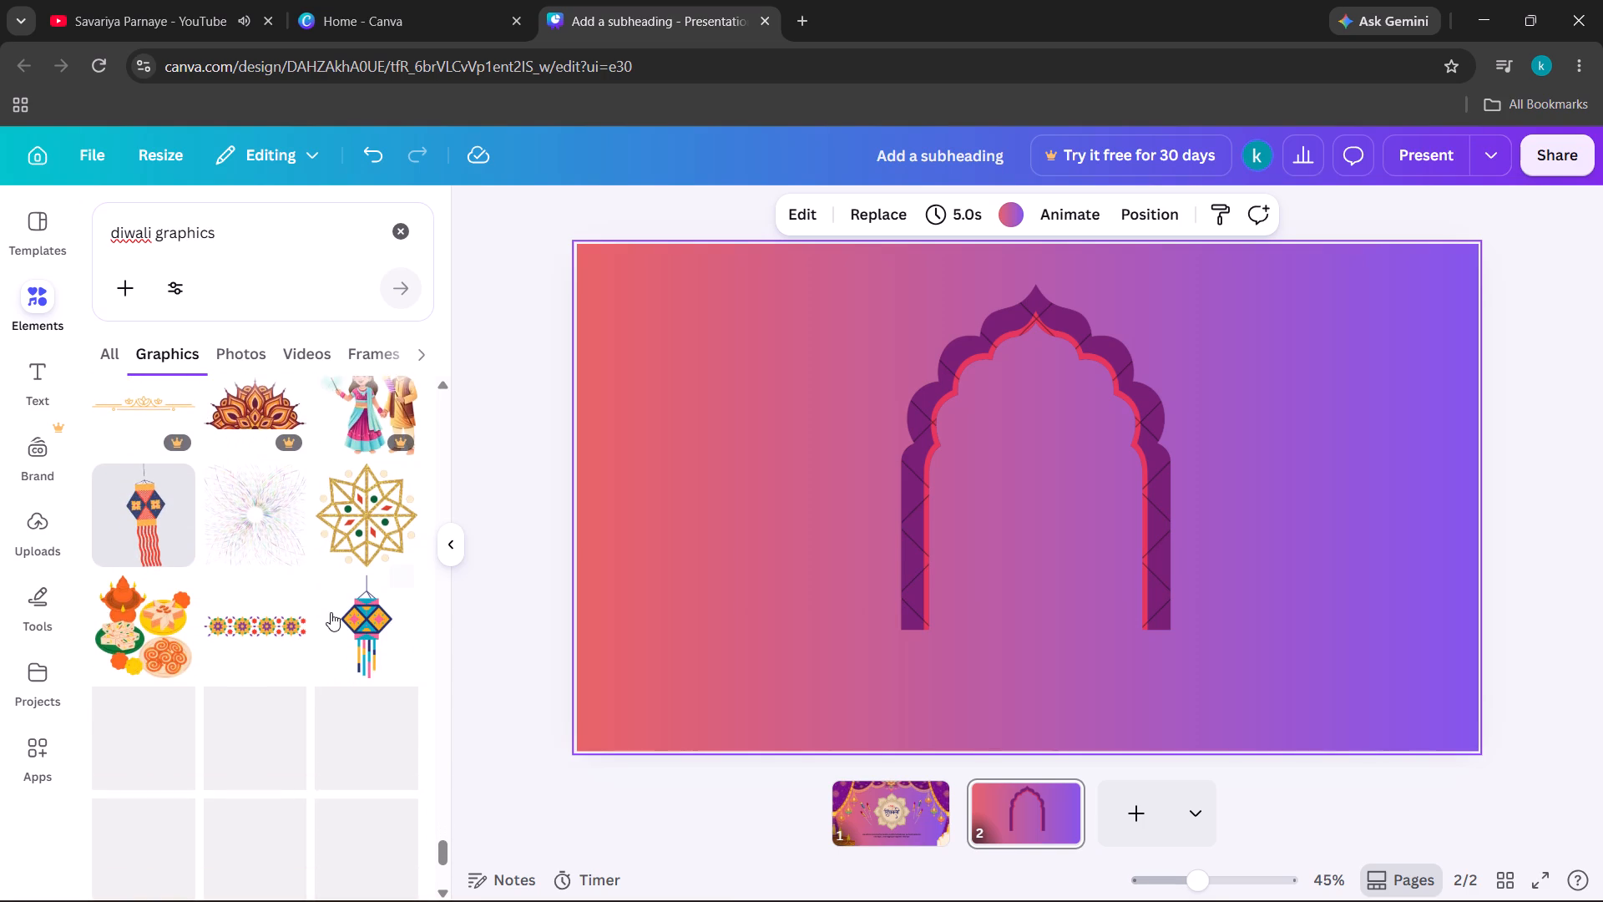
pyautogui.scroll(-1, 331, 612)
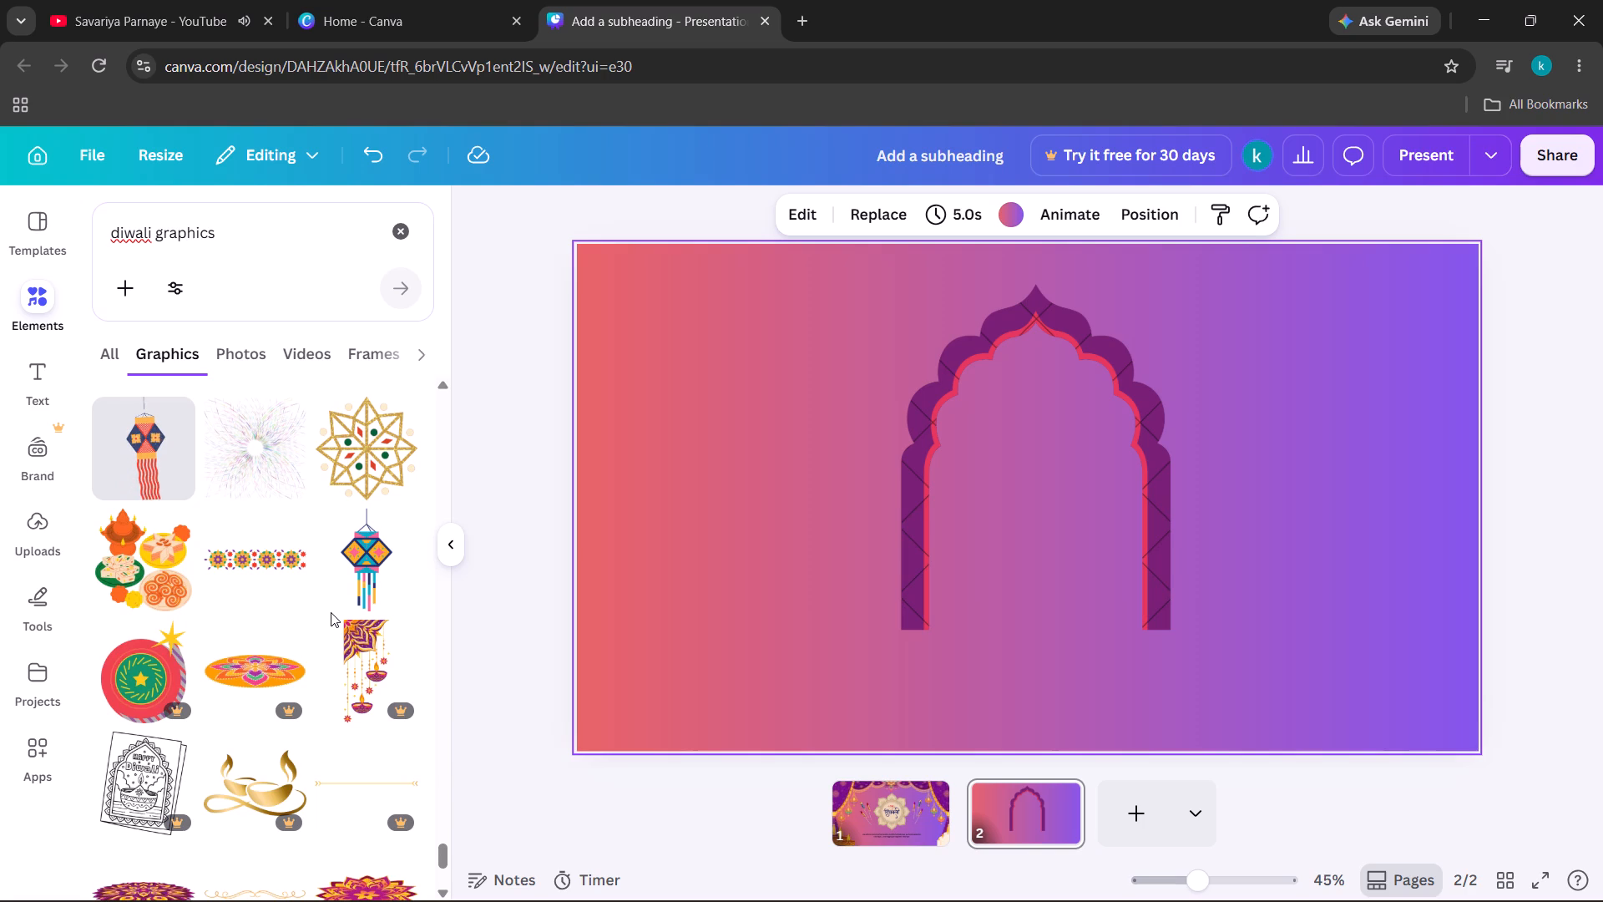
pyautogui.scroll(-3, 331, 612)
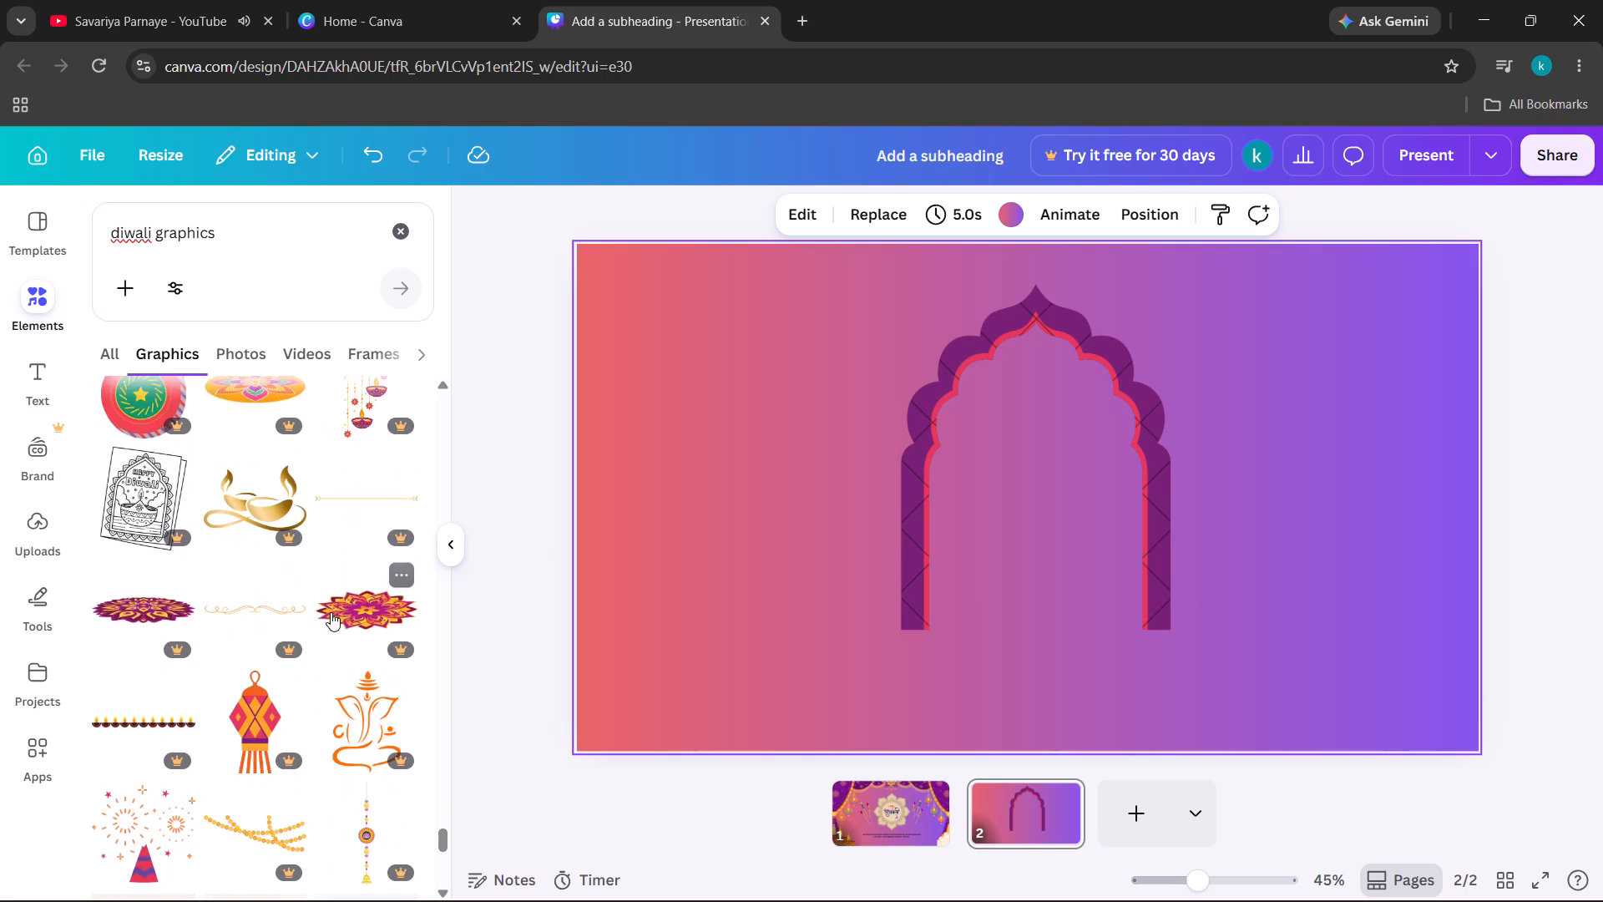
pyautogui.scroll(-3, 331, 612)
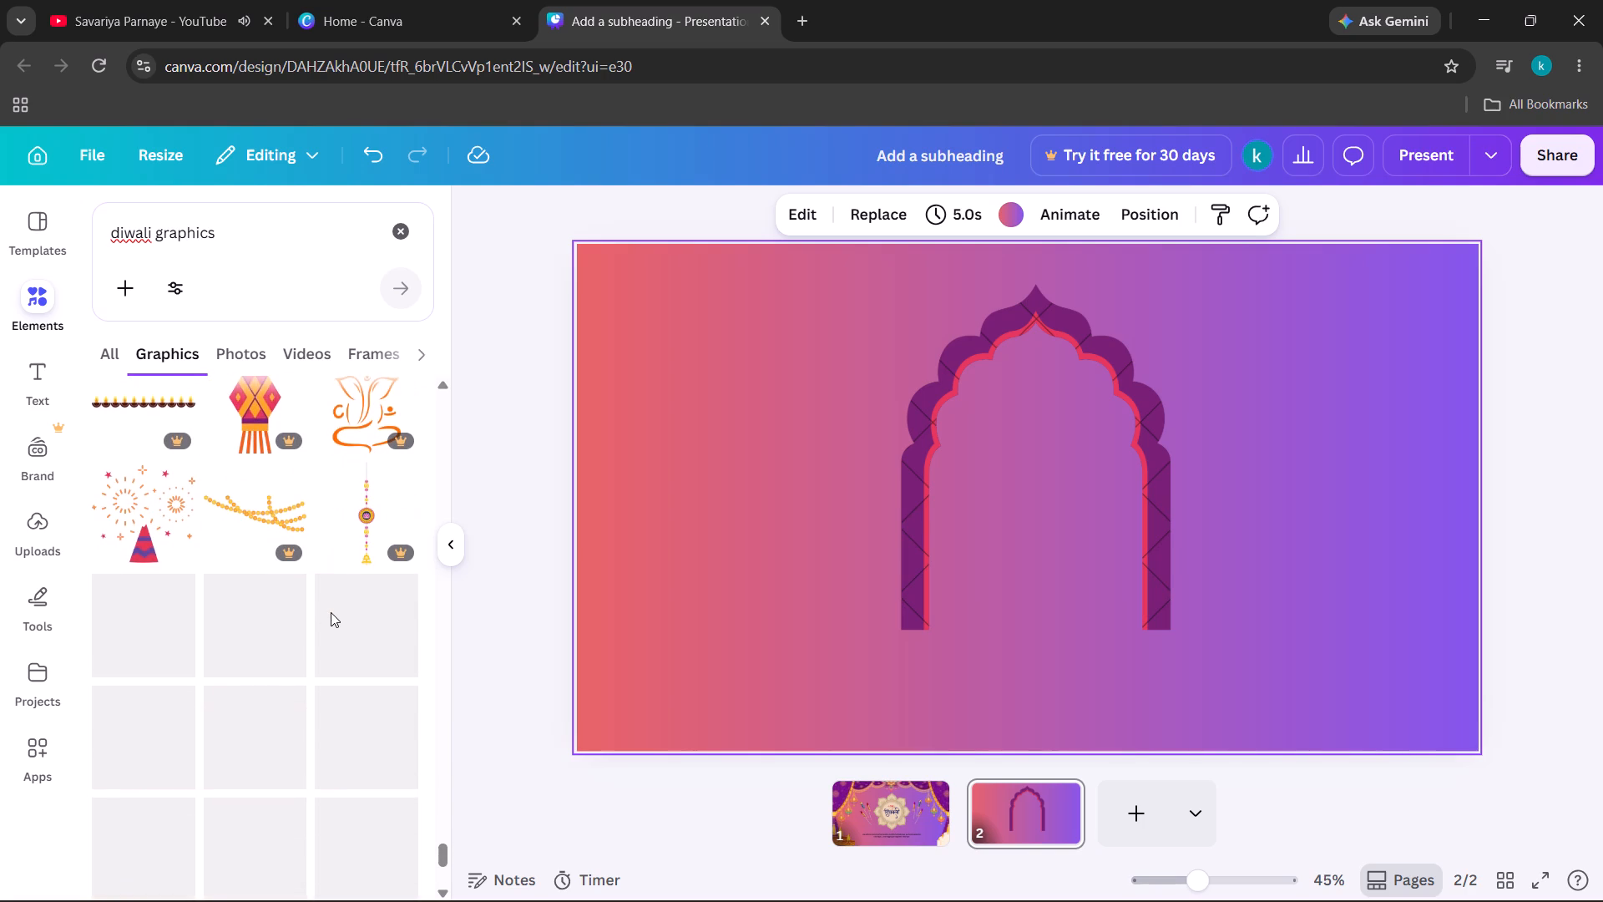
pyautogui.scroll(-1, 331, 612)
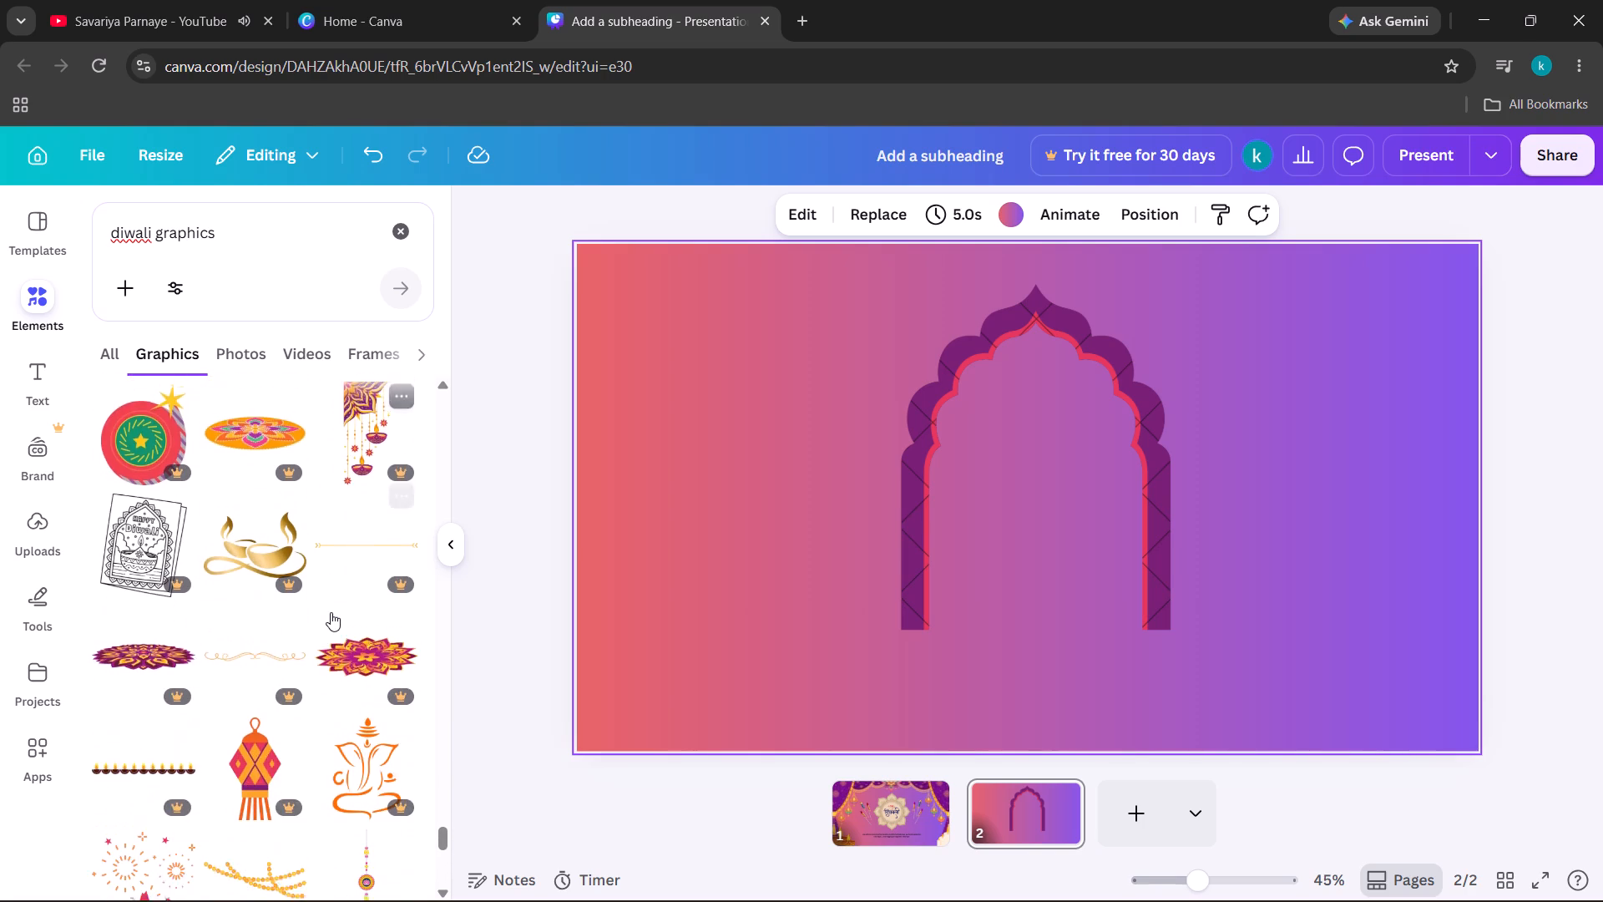
pyautogui.scroll(-3, 331, 612)
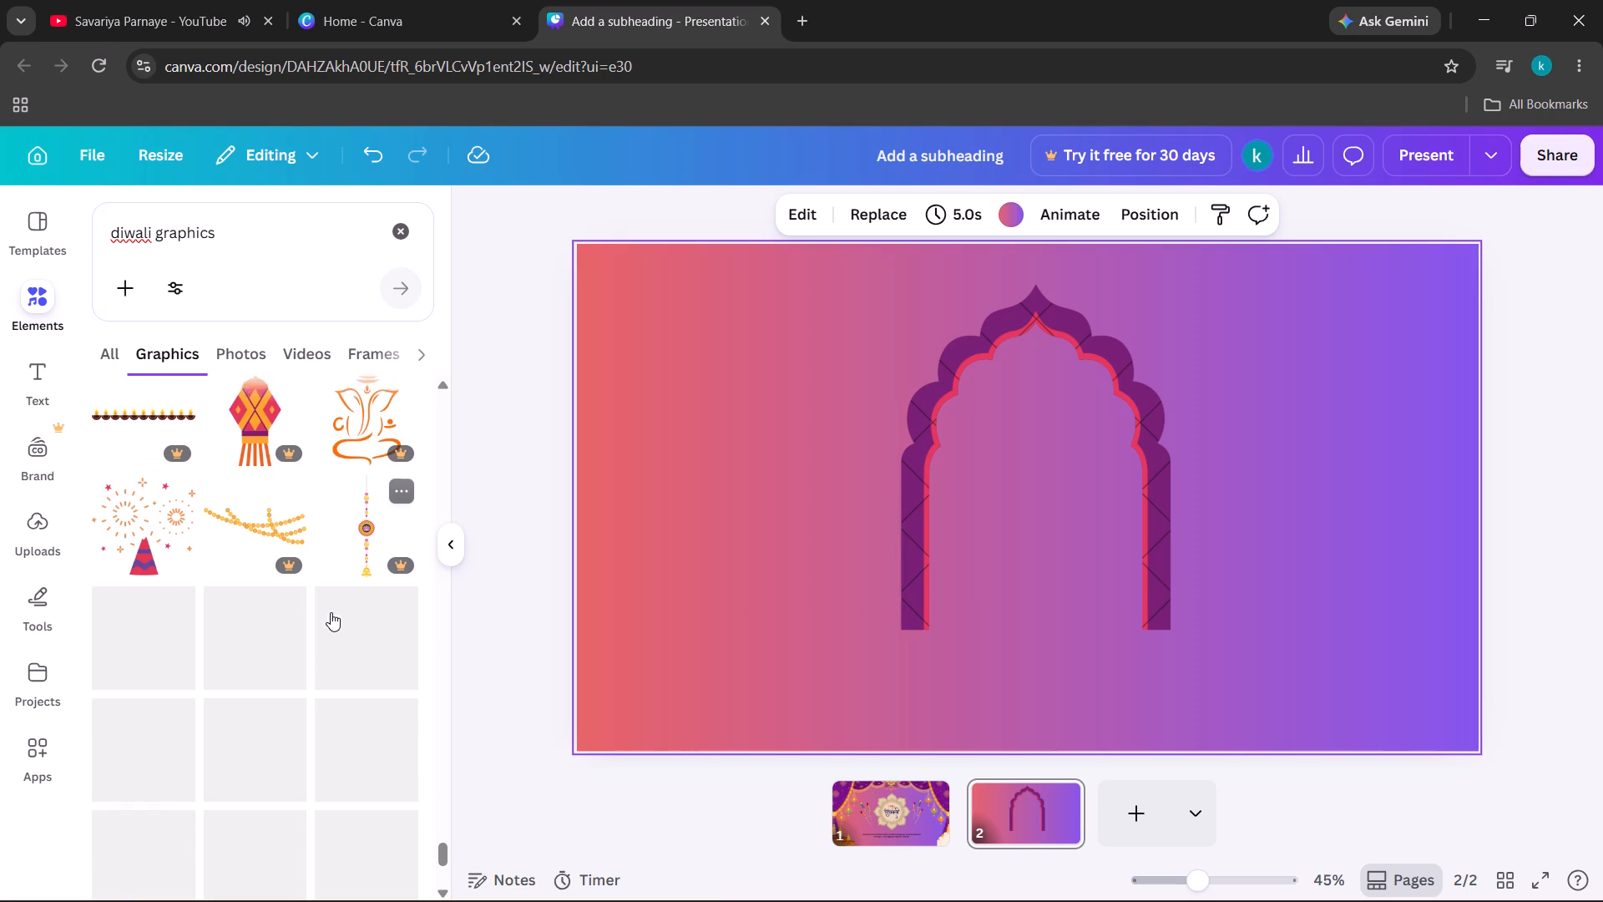
pyautogui.scroll(-3, 331, 612)
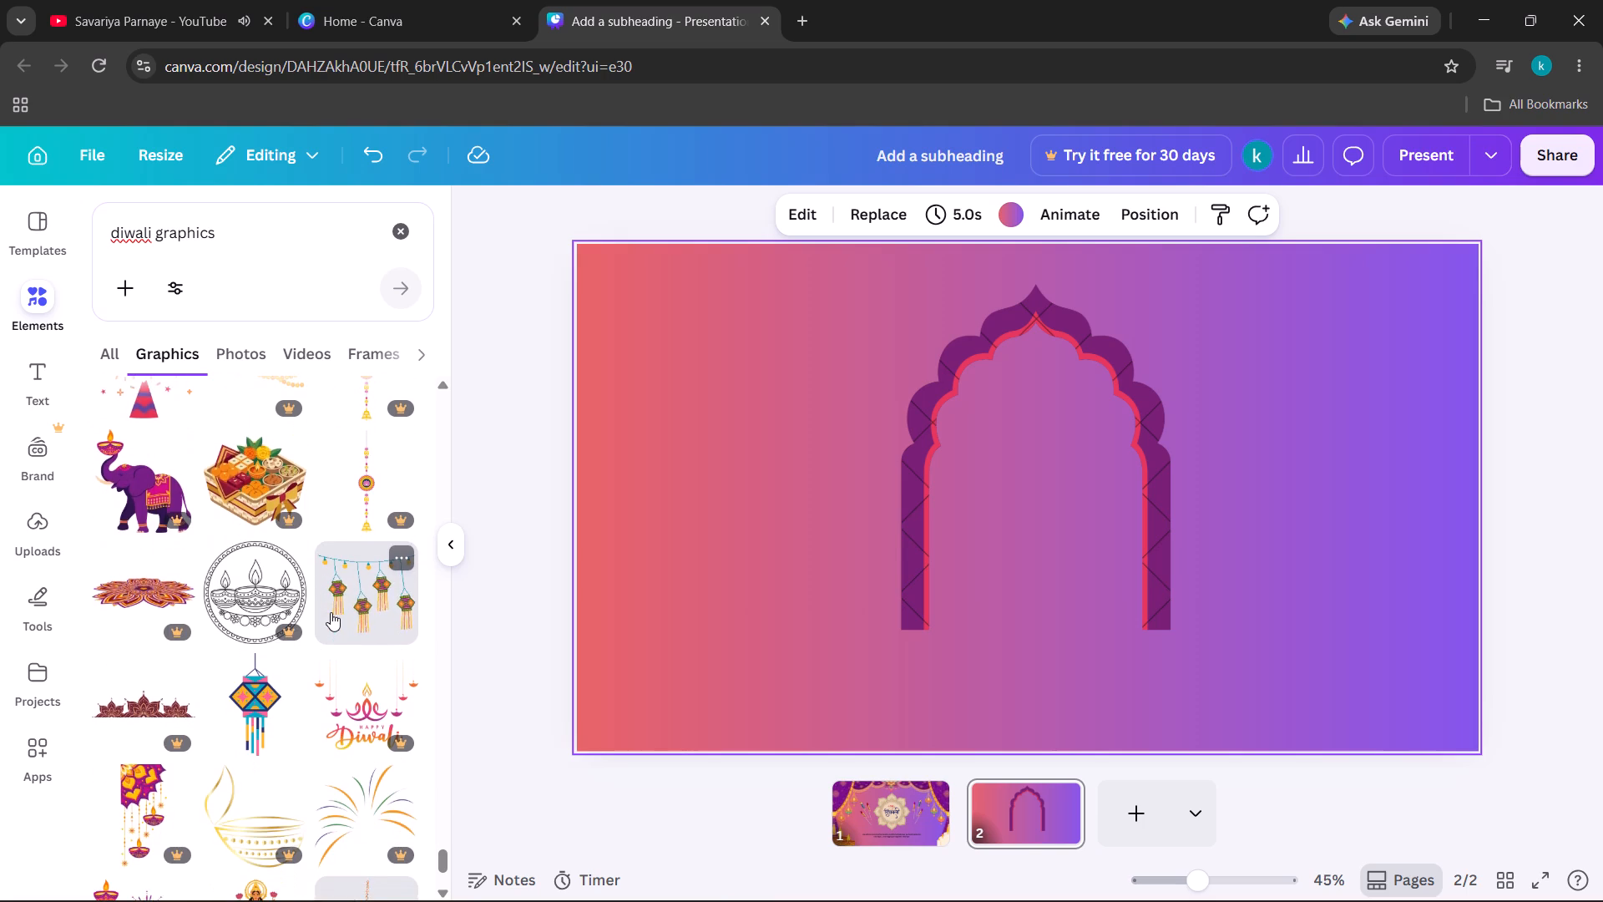
pyautogui.scroll(-3, 331, 612)
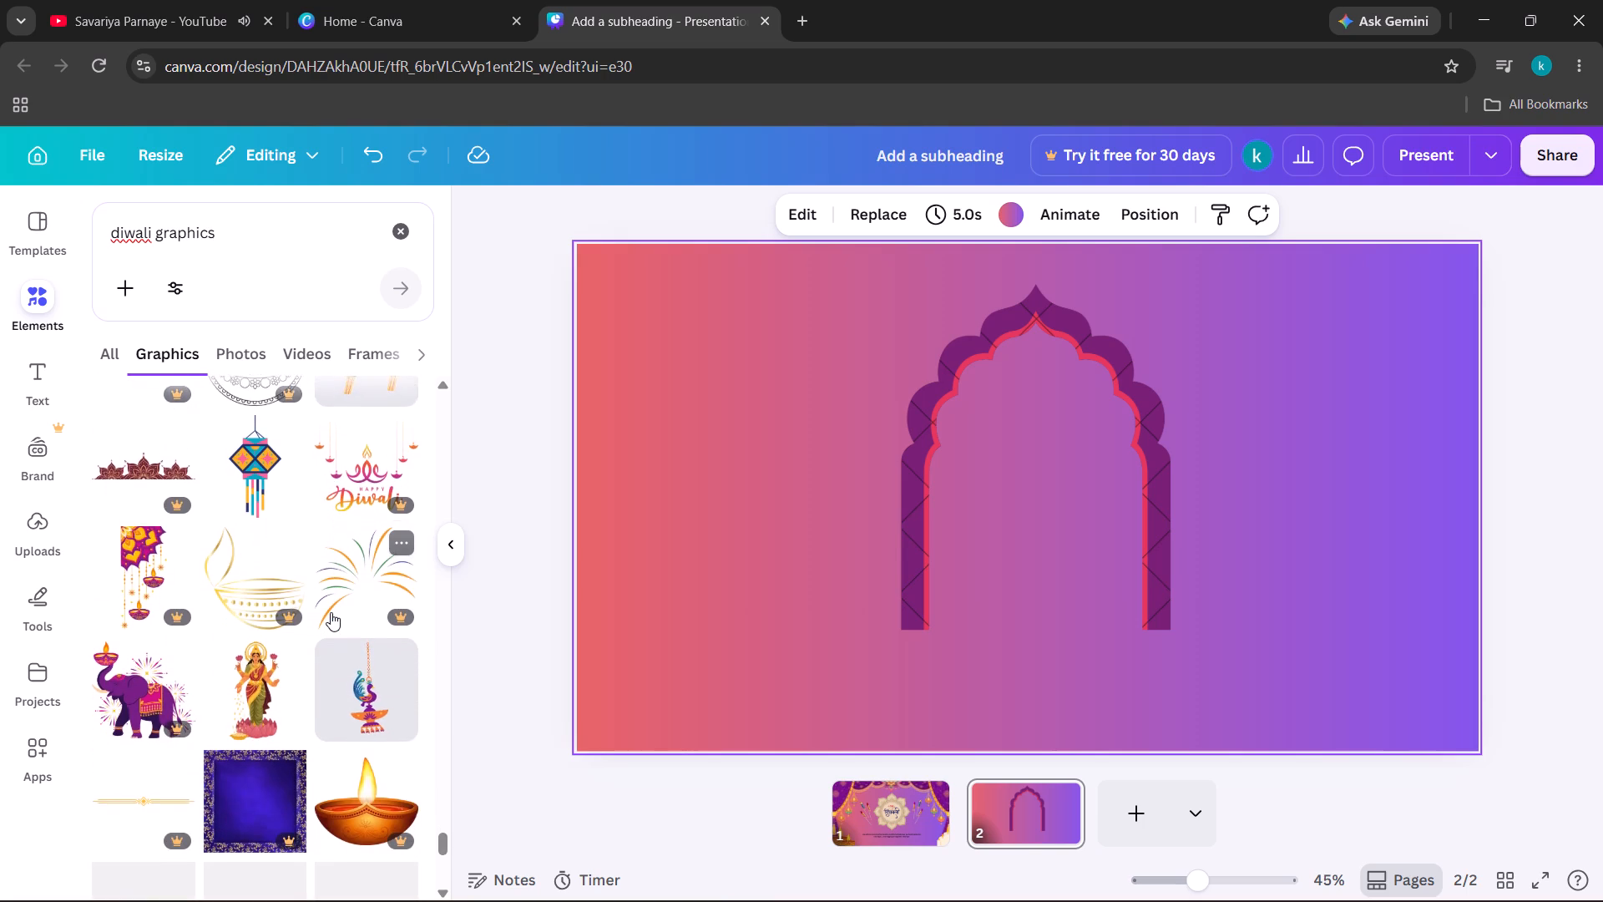
pyautogui.scroll(-4, 331, 612)
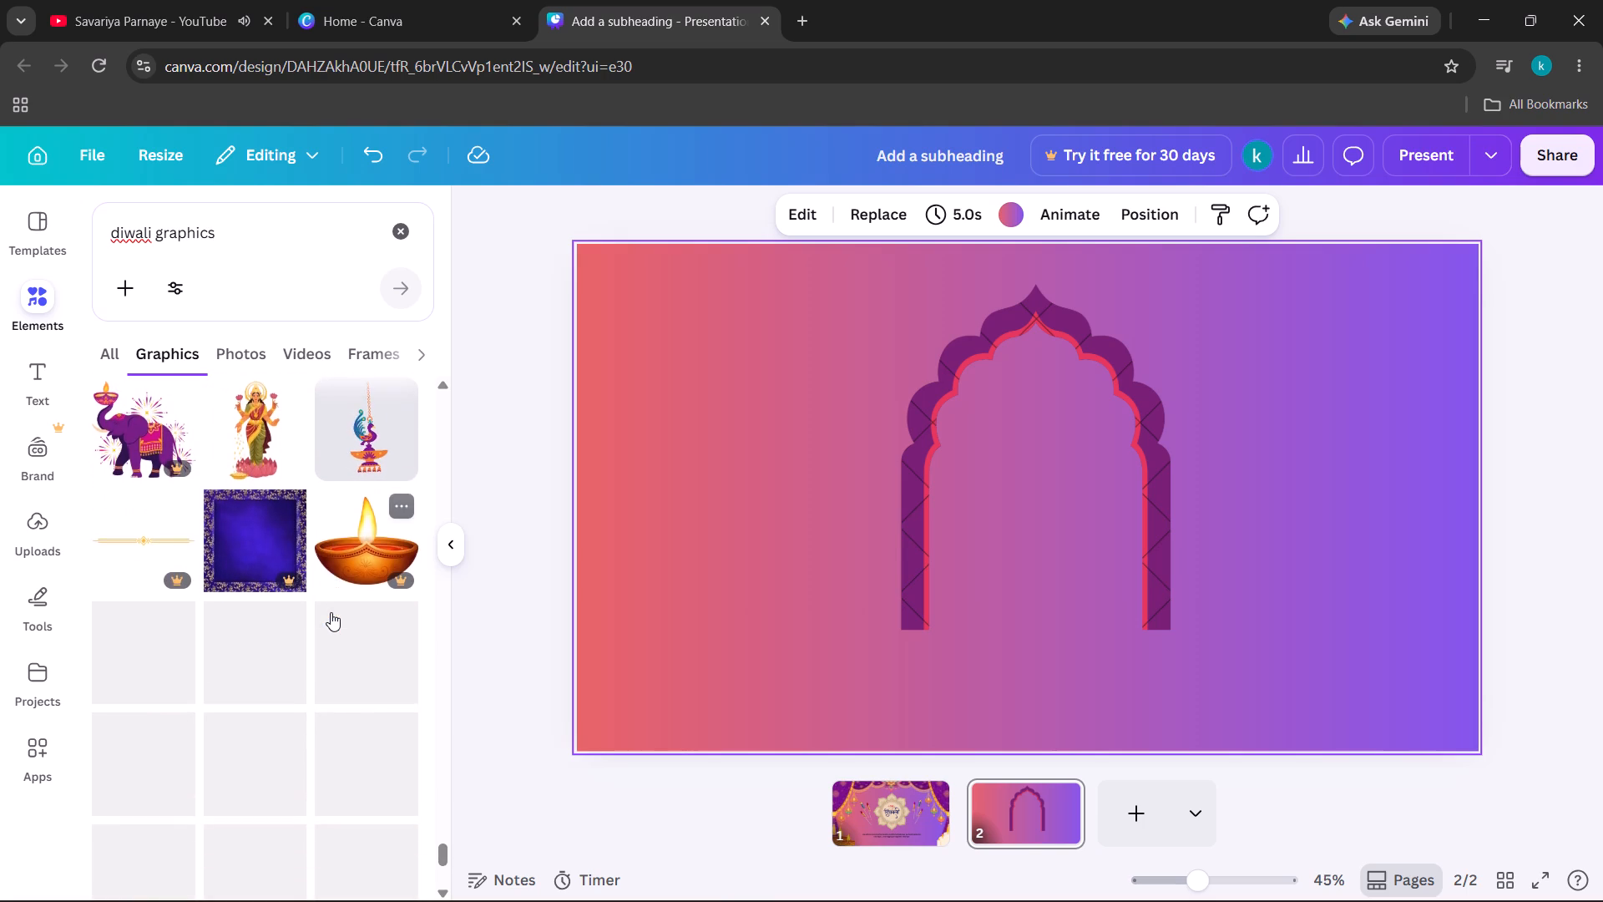
pyautogui.scroll(-1, 331, 612)
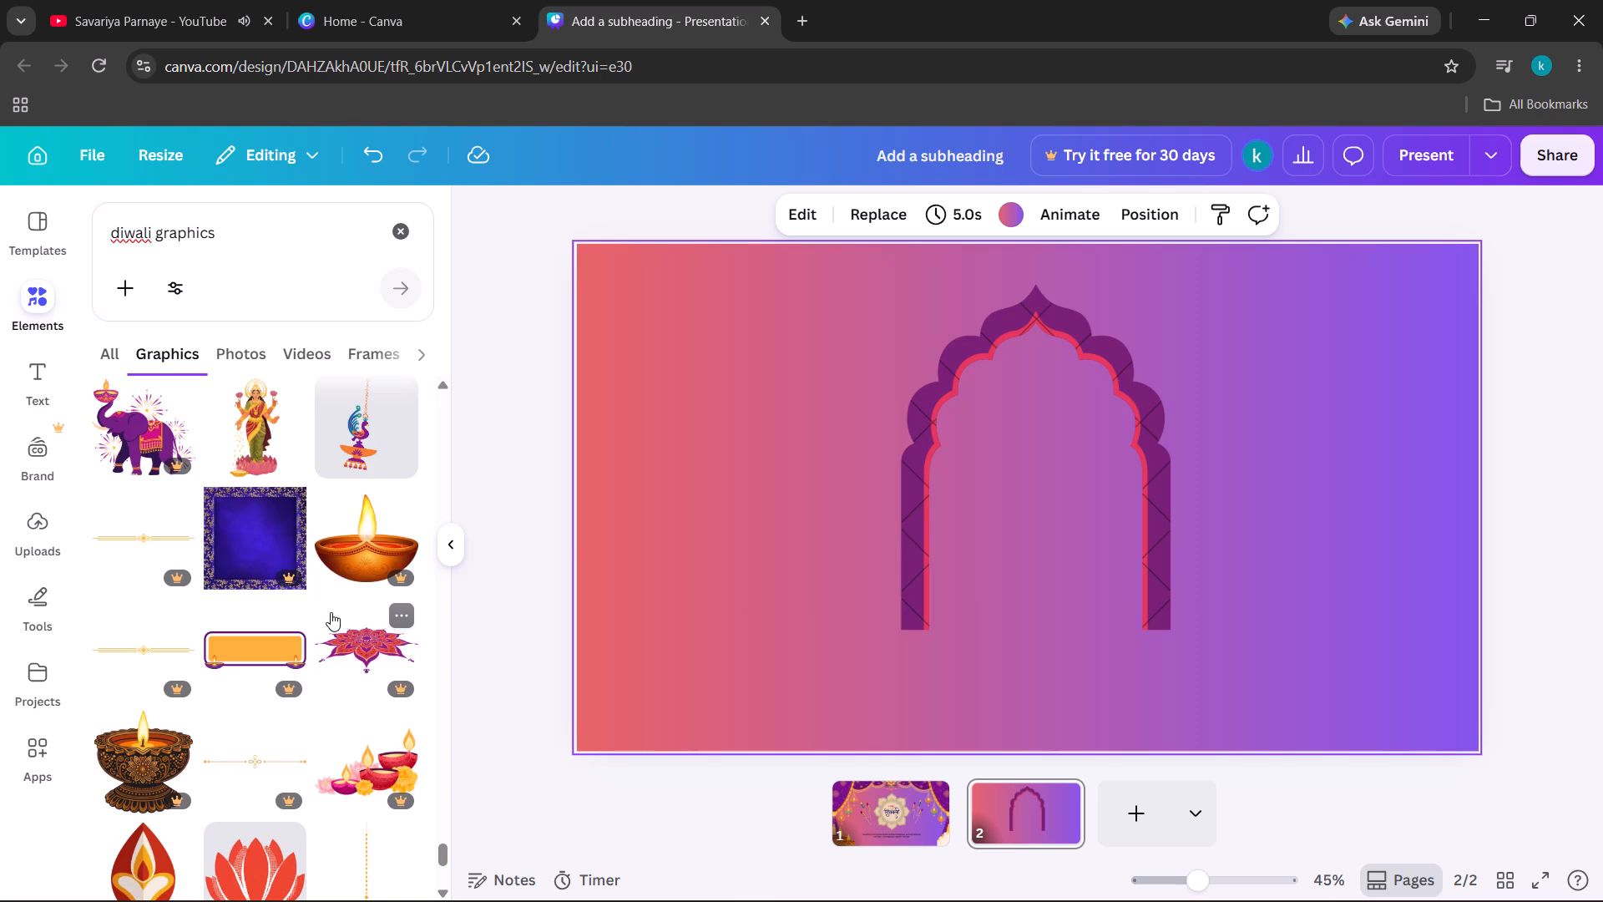
pyautogui.scroll(-6, 331, 612)
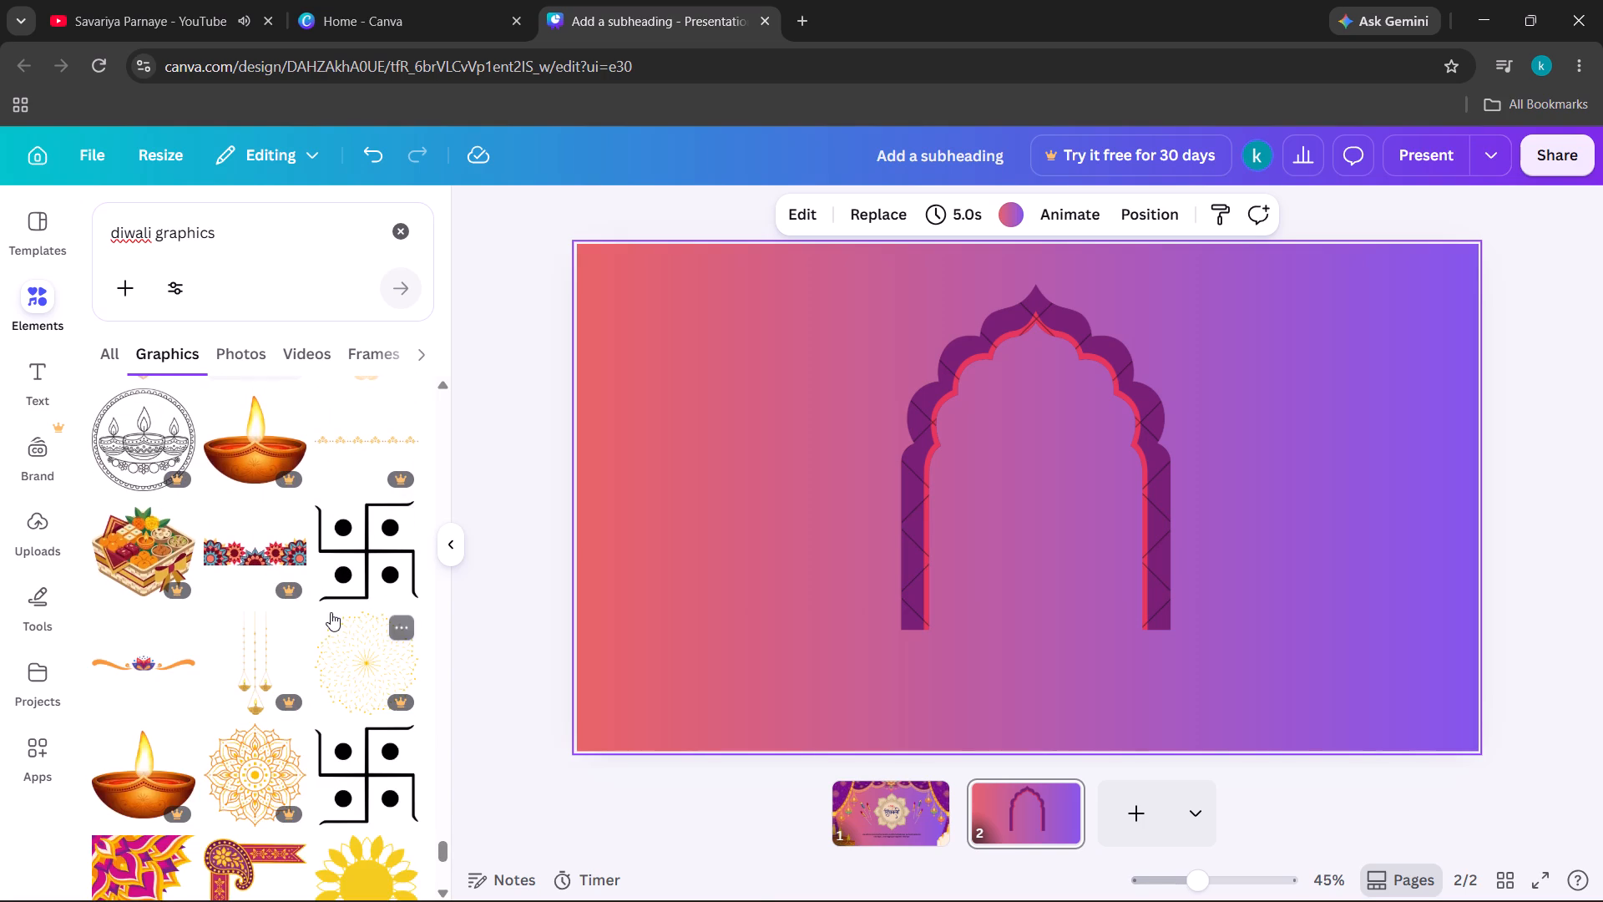
pyautogui.scroll(-6, 331, 612)
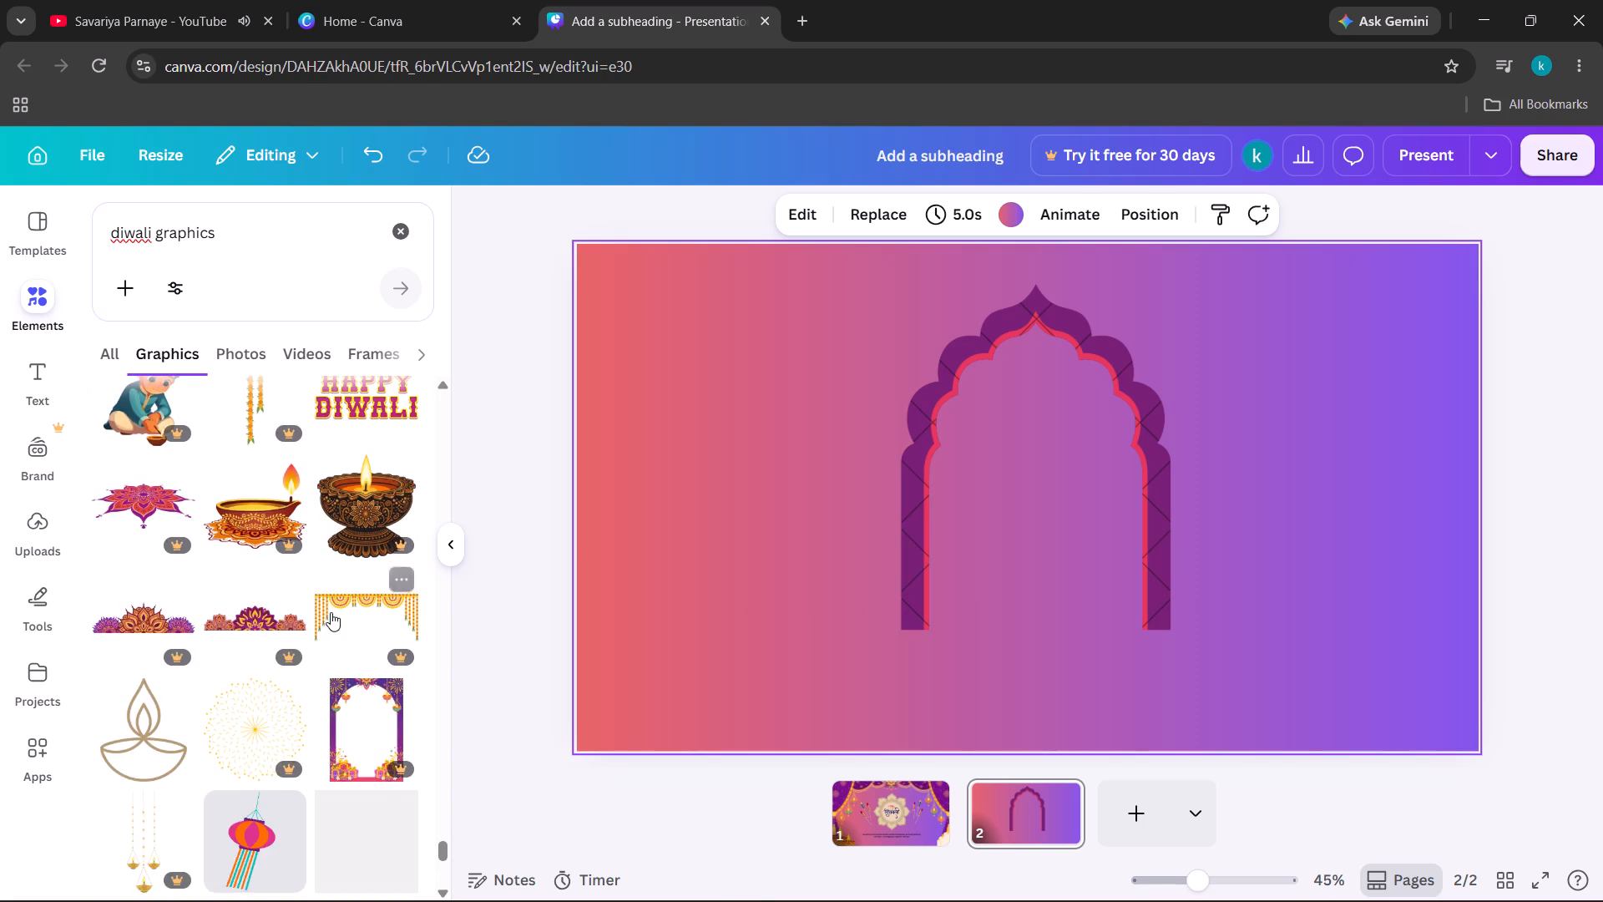
pyautogui.scroll(-7, 331, 612)
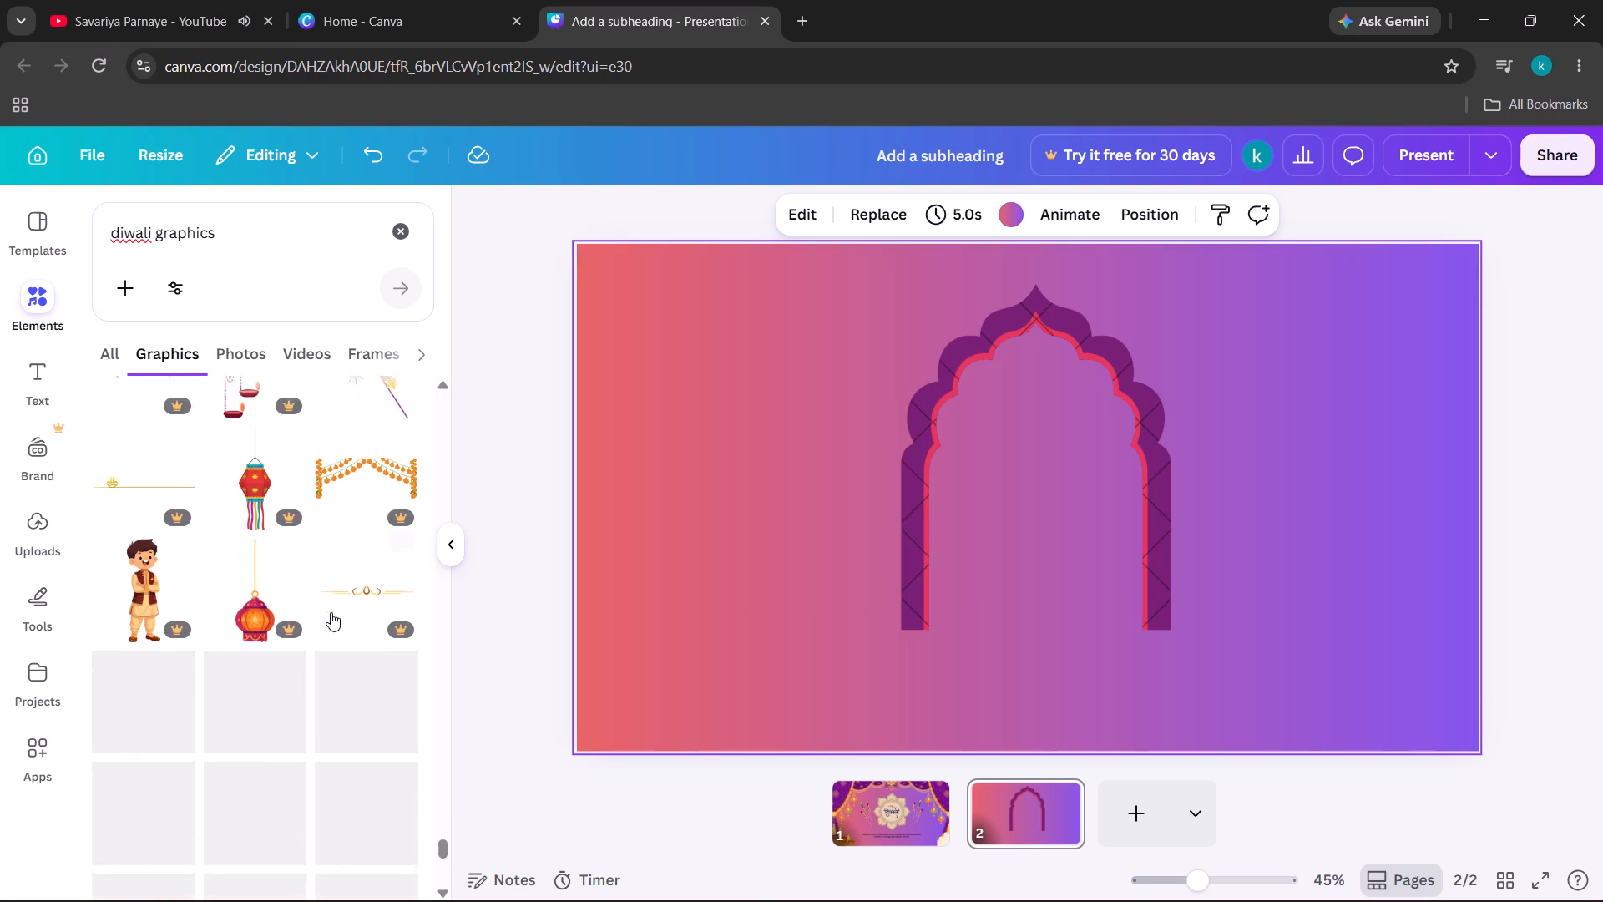
pyautogui.scroll(-4, 331, 612)
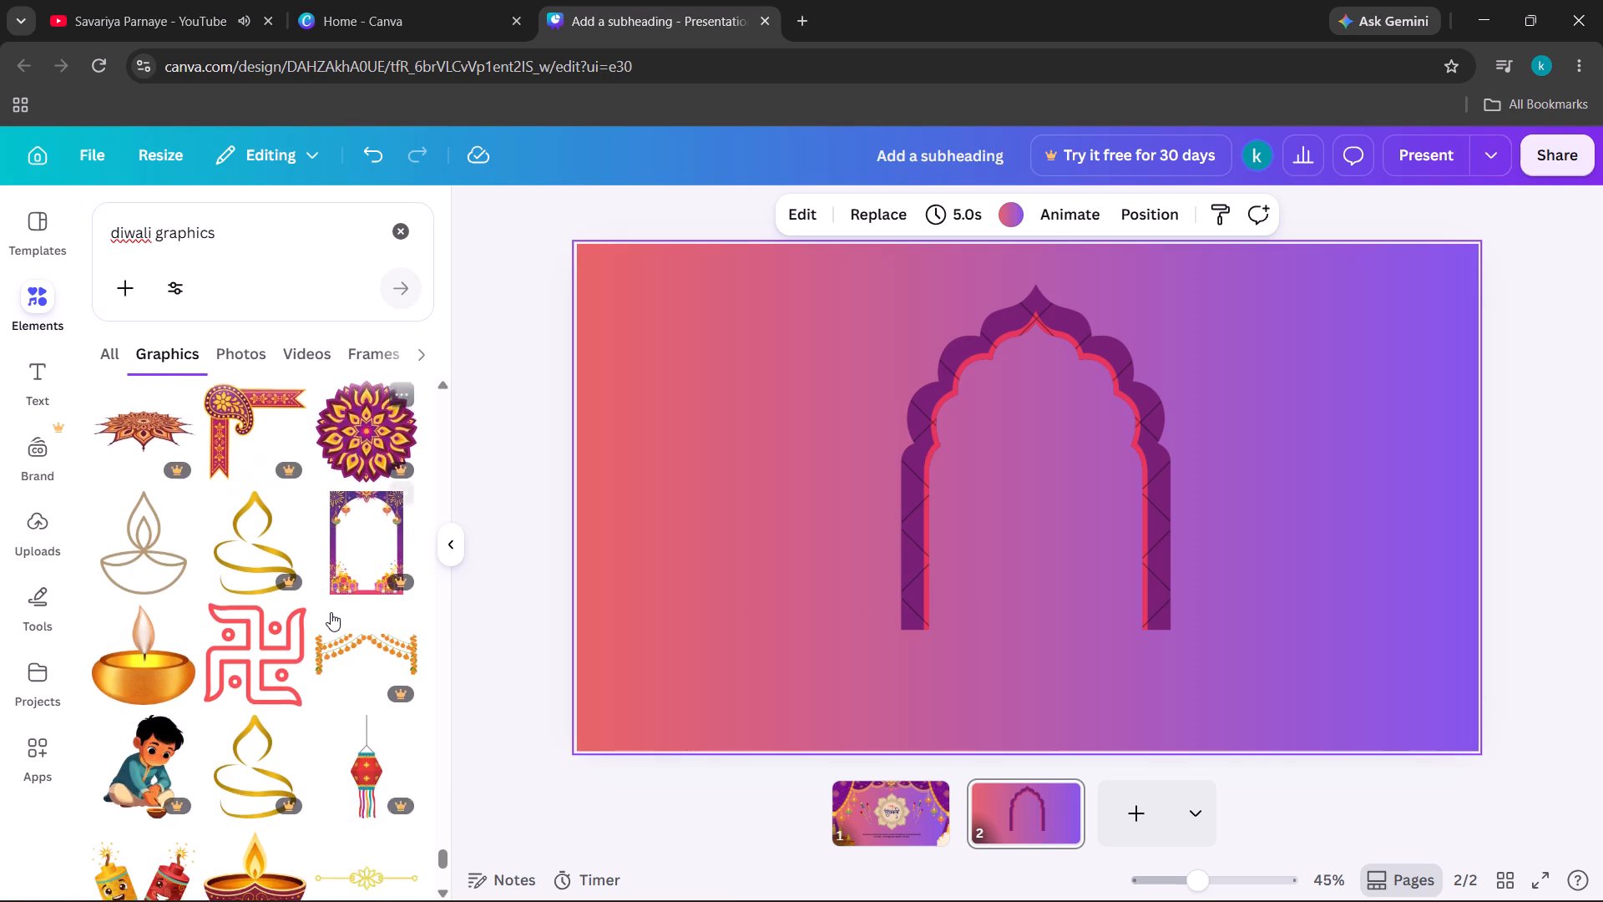
pyautogui.scroll(-5, 331, 612)
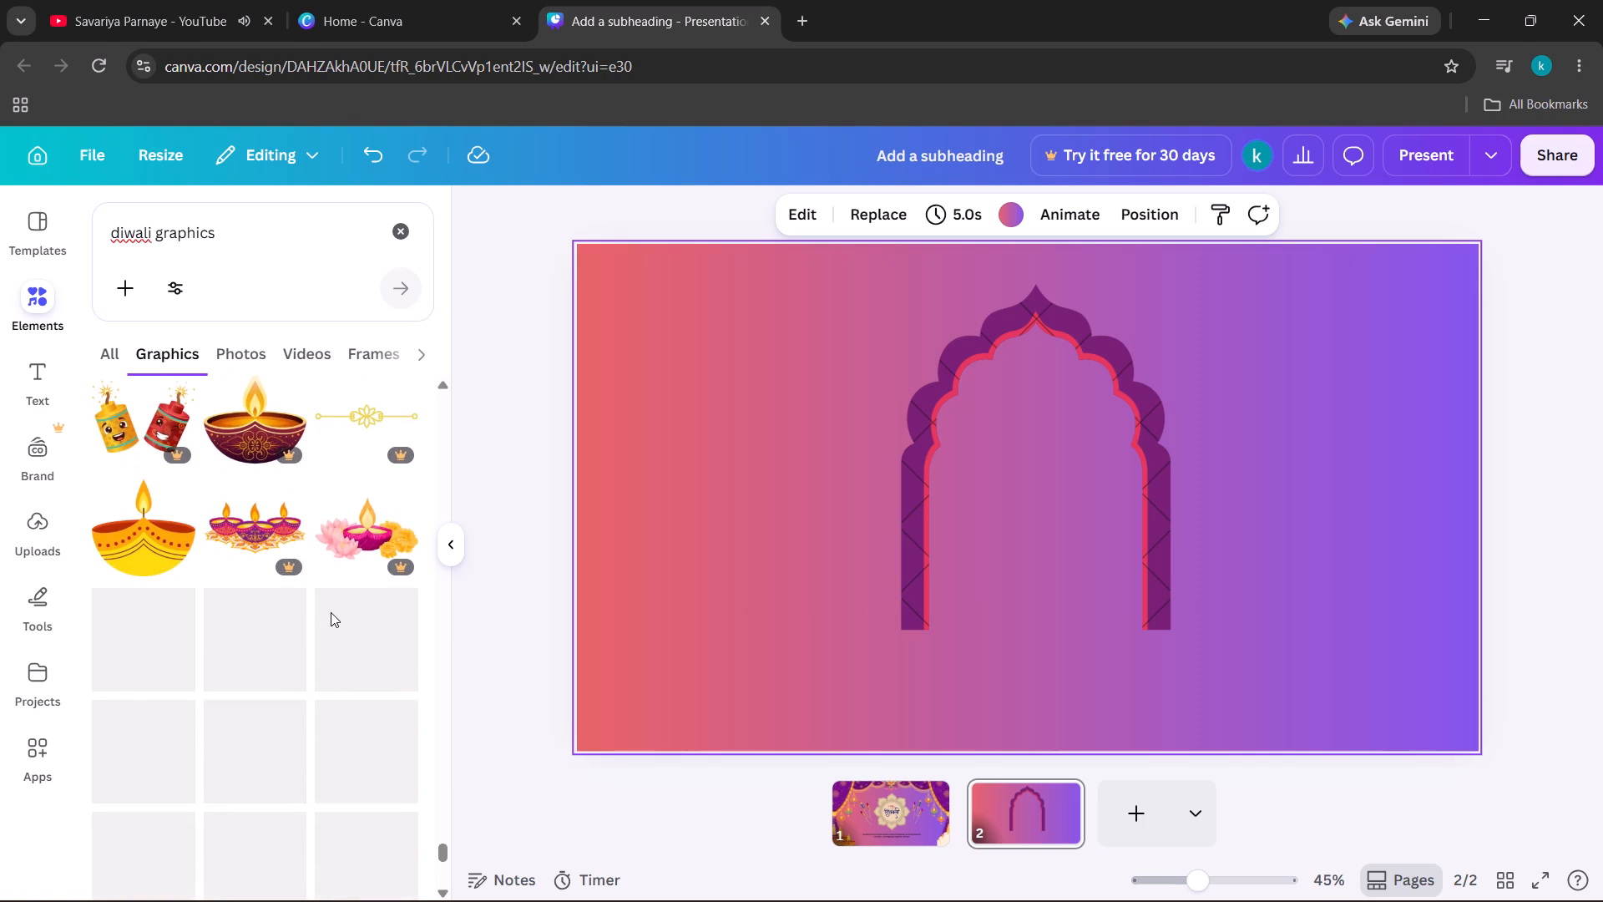
pyautogui.scroll(-5, 331, 612)
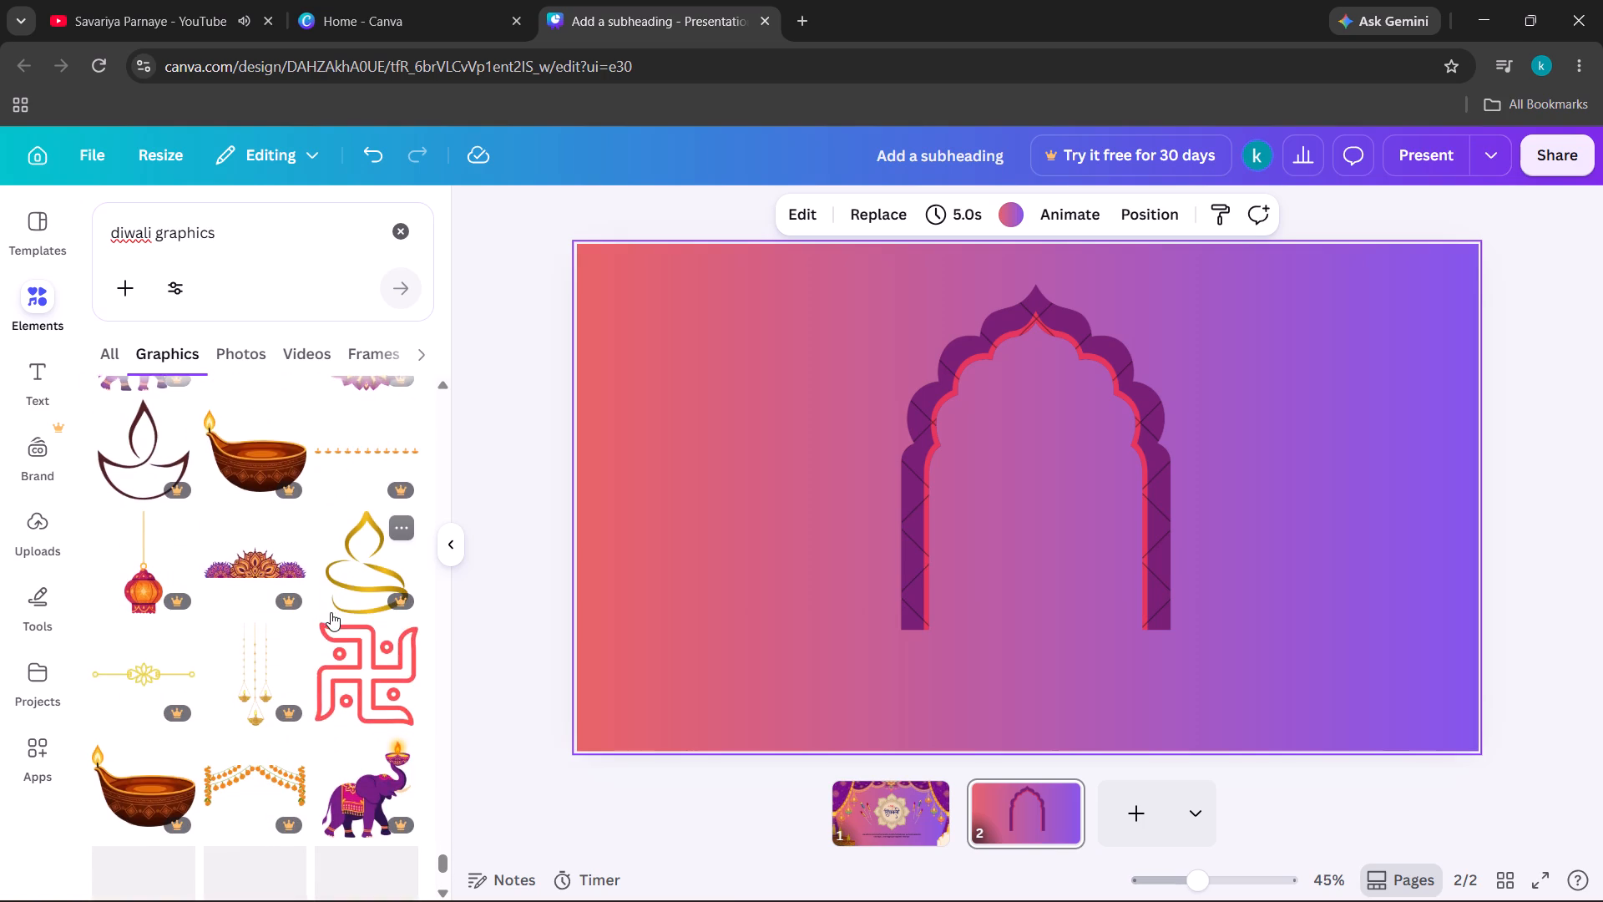
# Continue through the Diwali graphics results, examining the decorations for ones that suit the purple arch on the second page.
pyautogui.scroll(-3, 331, 612)
pyautogui.scroll(2, 331, 612)
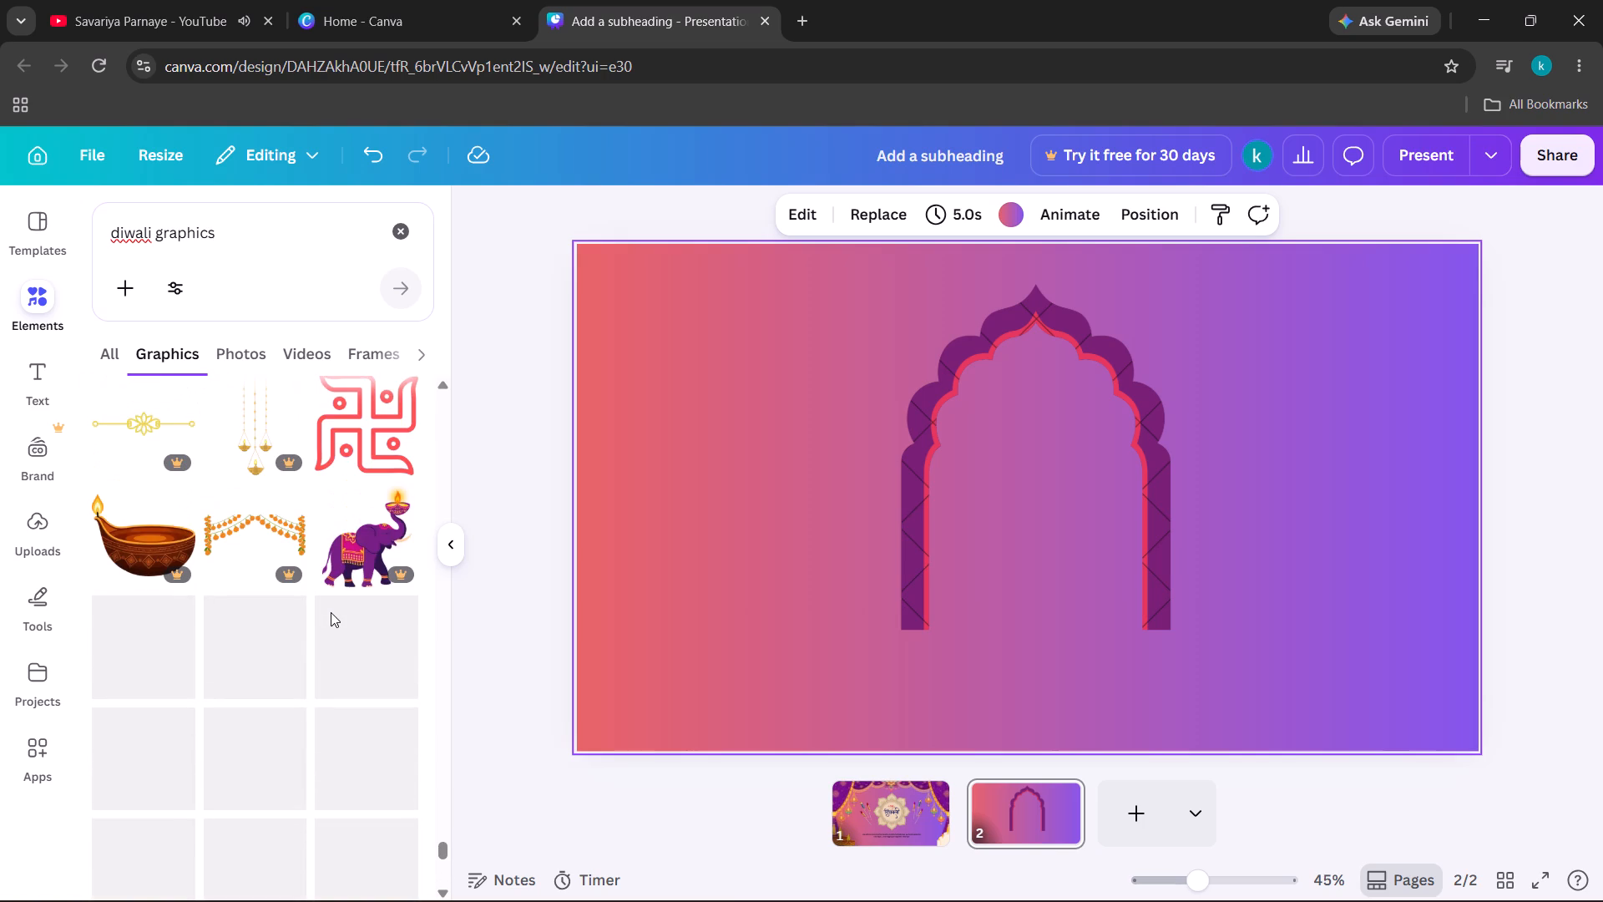
pyautogui.scroll(-3, 331, 612)
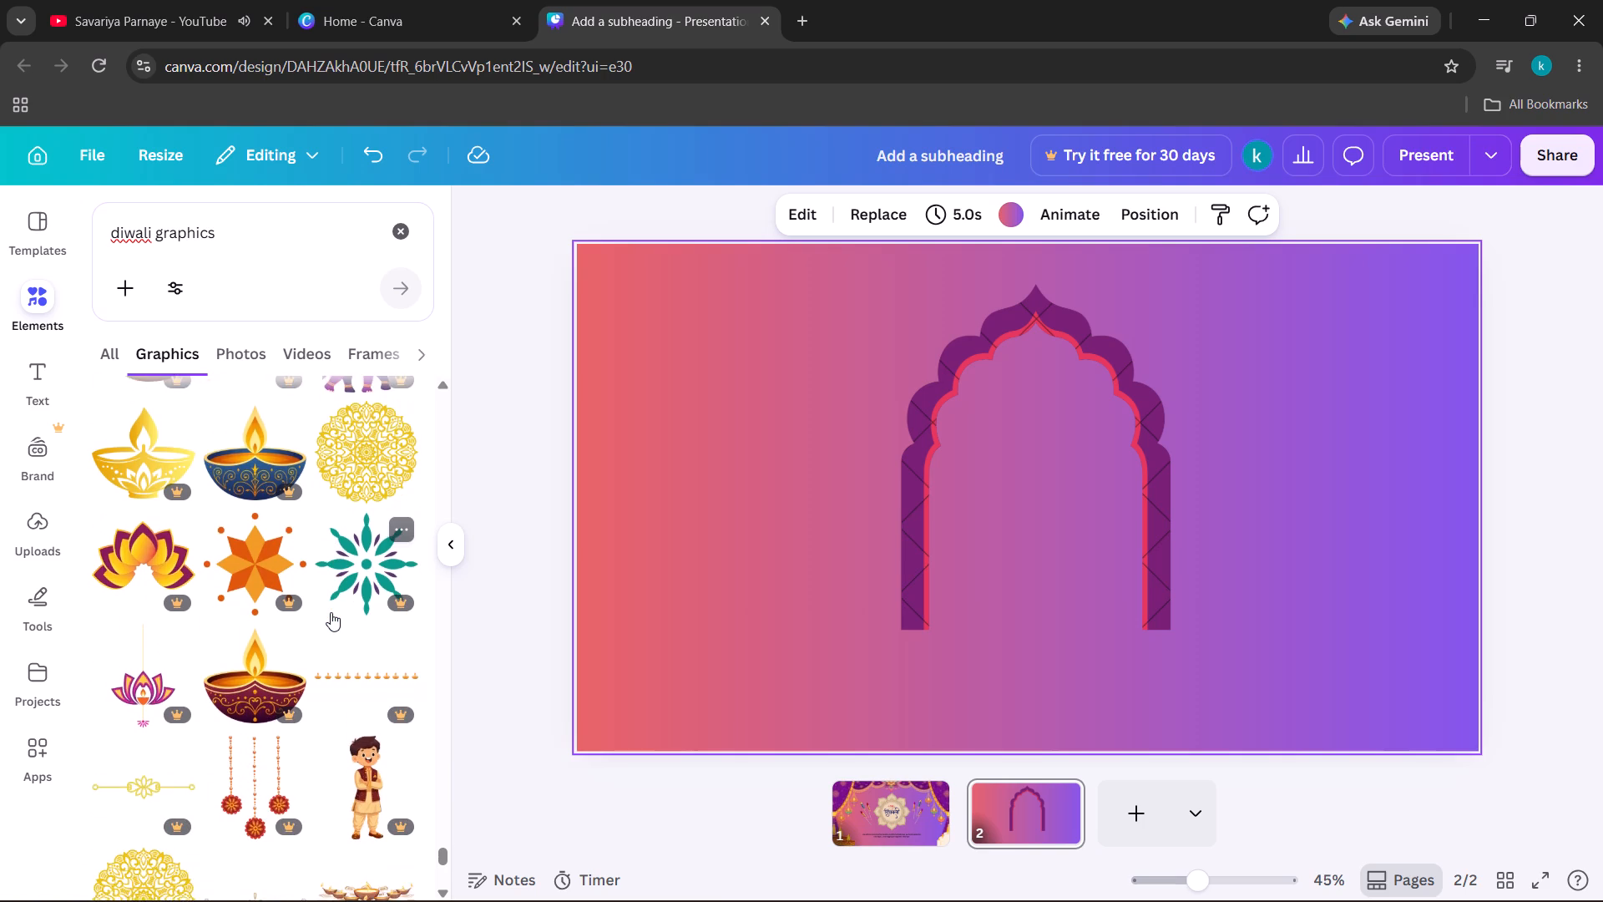
pyautogui.scroll(-2, 331, 612)
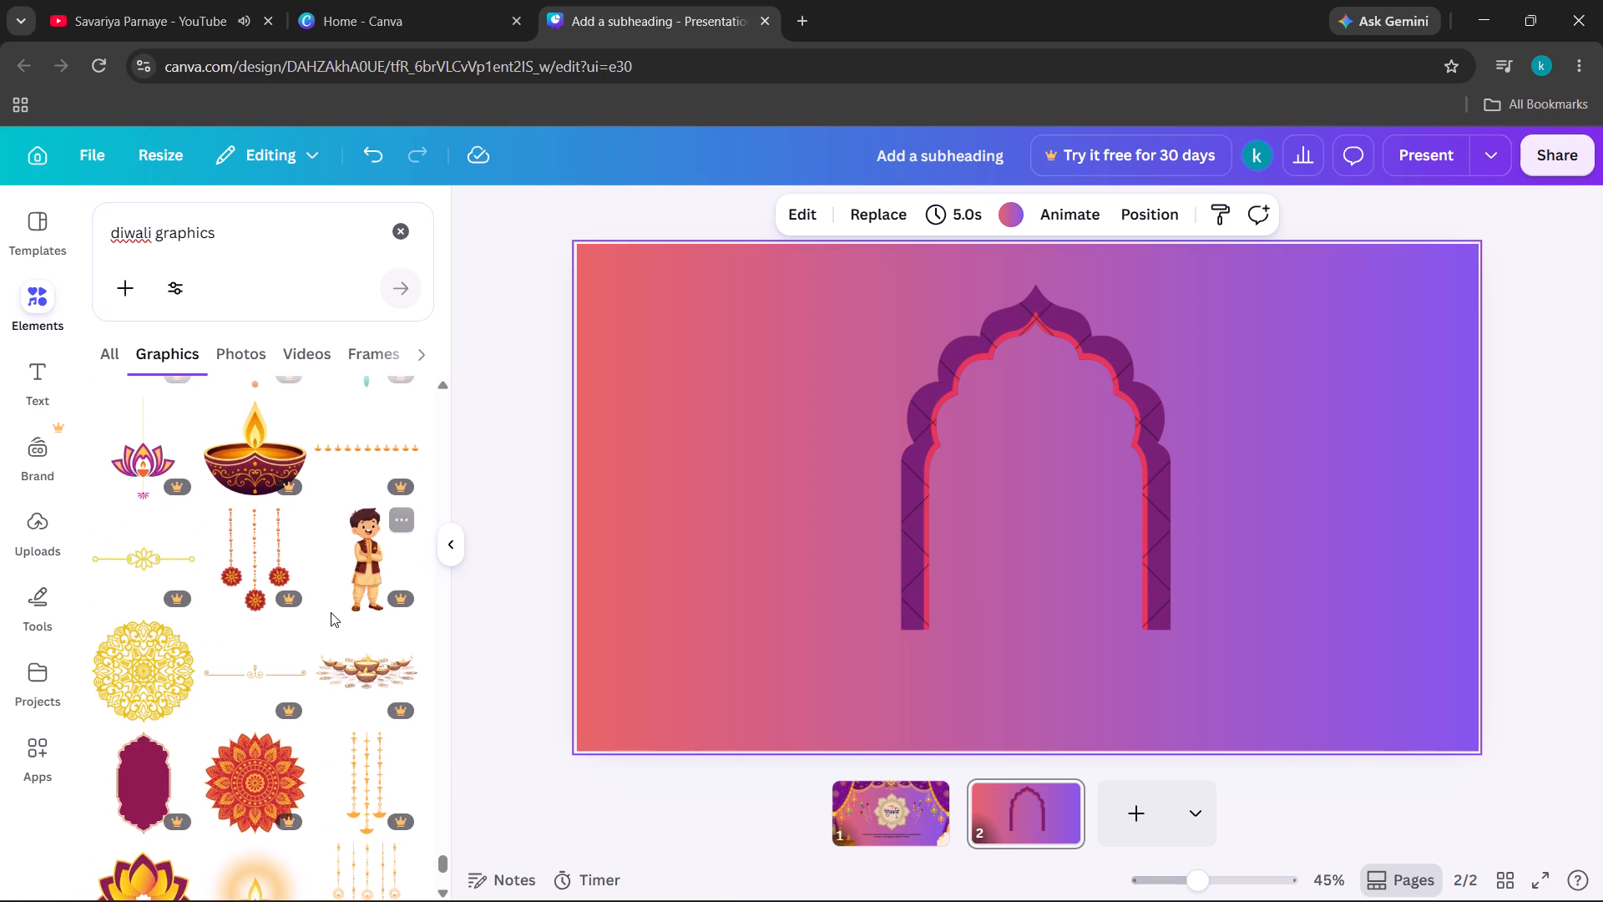
pyautogui.scroll(-8, 331, 612)
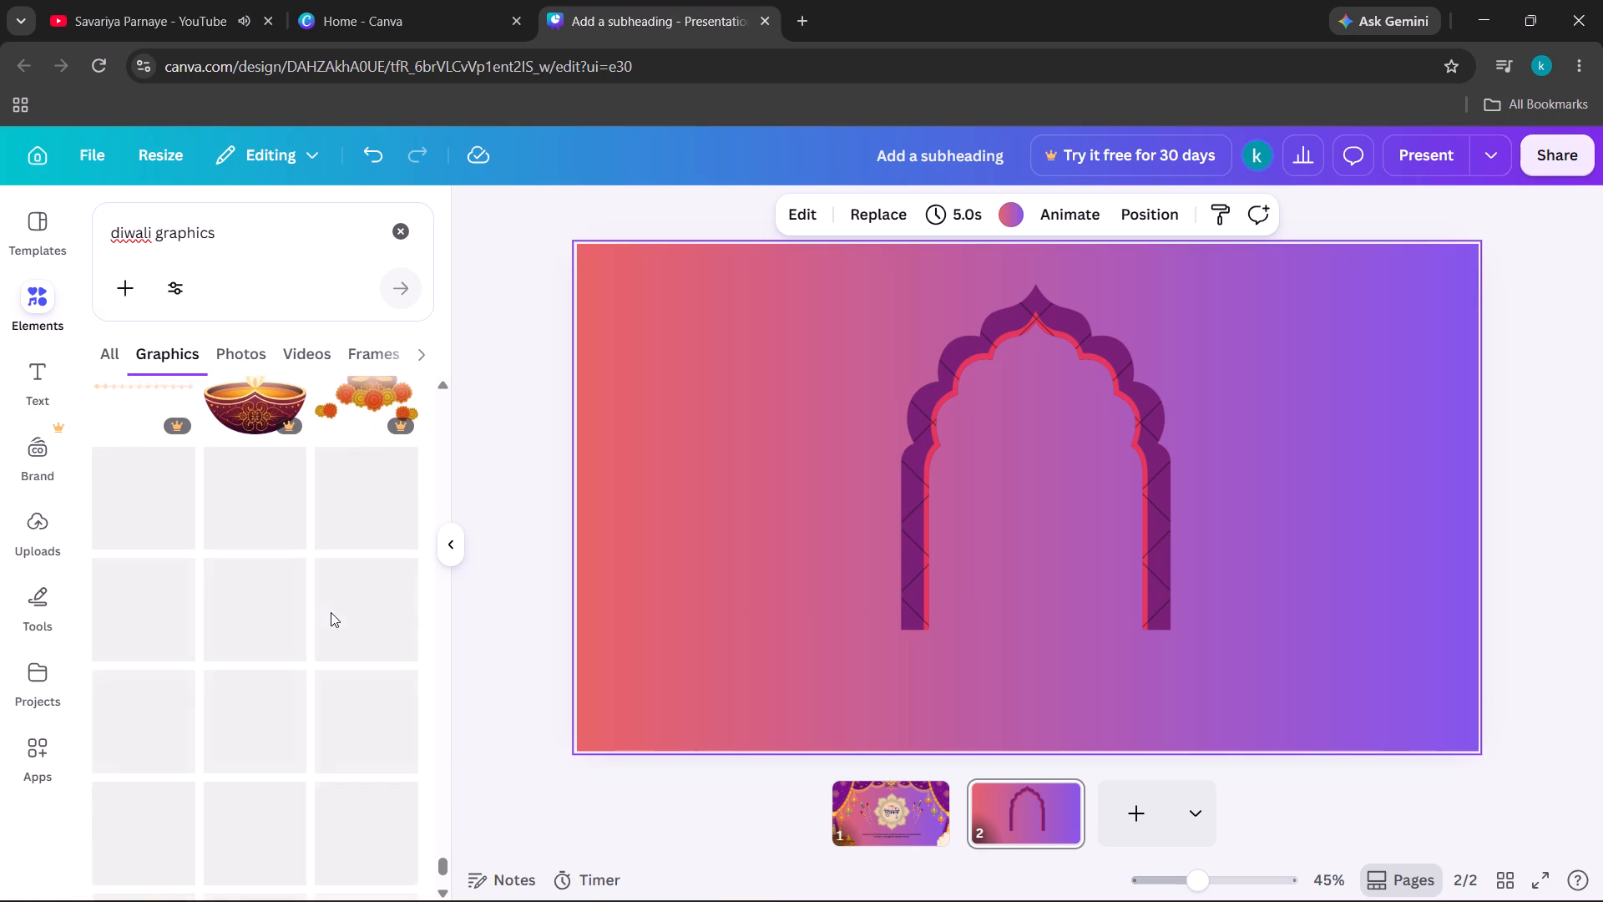
pyautogui.scroll(1, 331, 612)
pyautogui.scroll(-2, 331, 612)
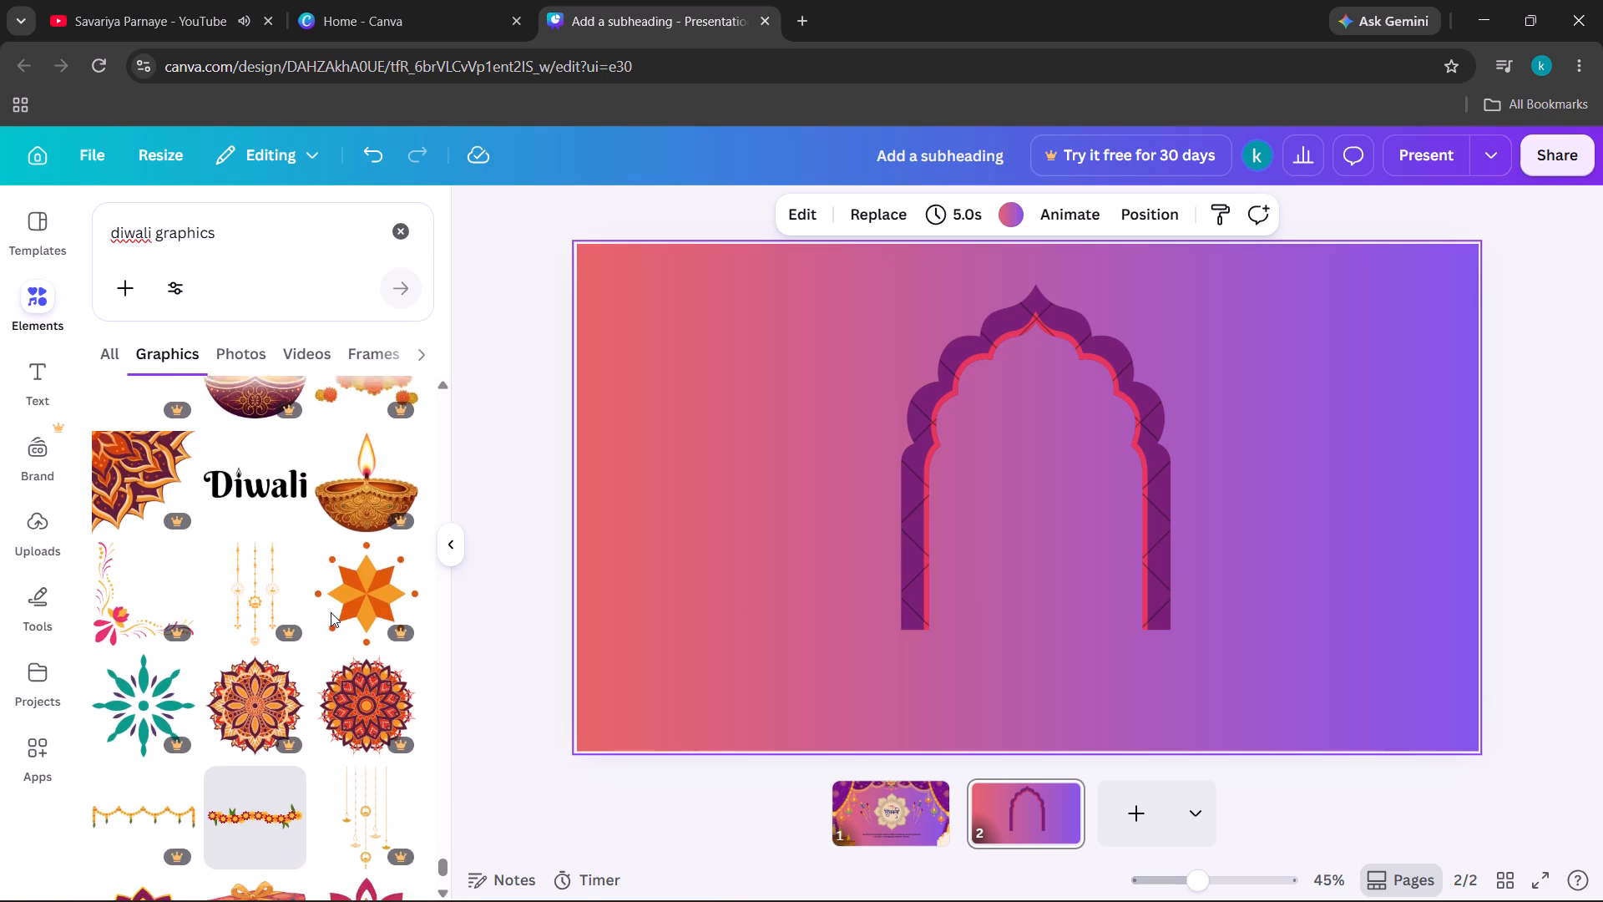
pyautogui.scroll(-7, 331, 612)
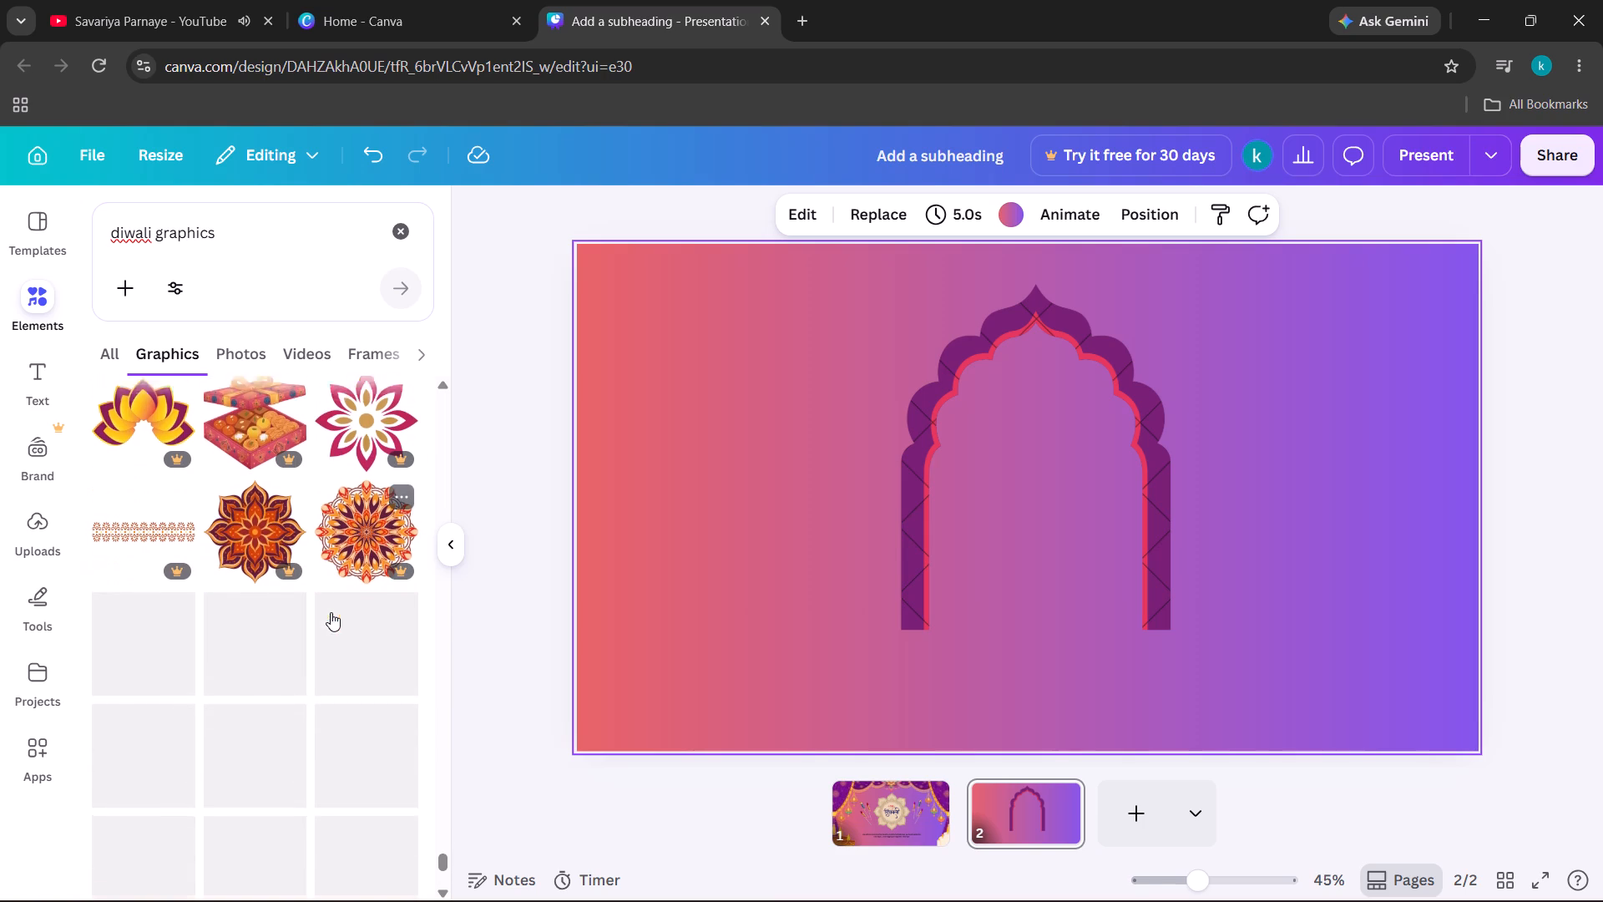
pyautogui.scroll(-5, 331, 612)
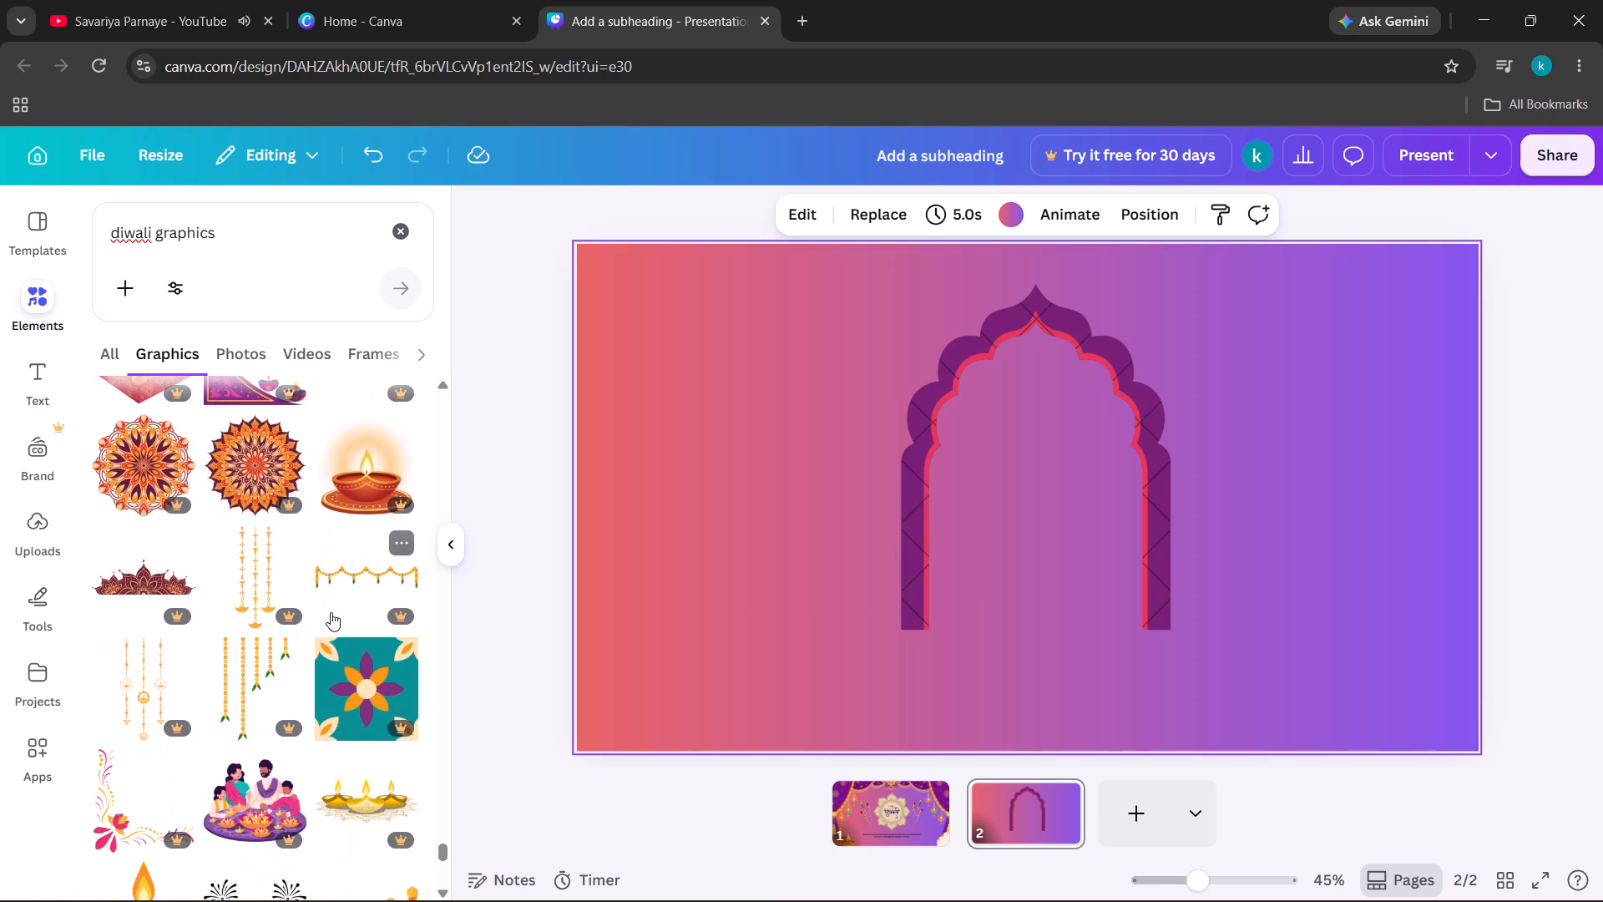
pyautogui.scroll(1, 331, 612)
pyautogui.scroll(-3, 340, 601)
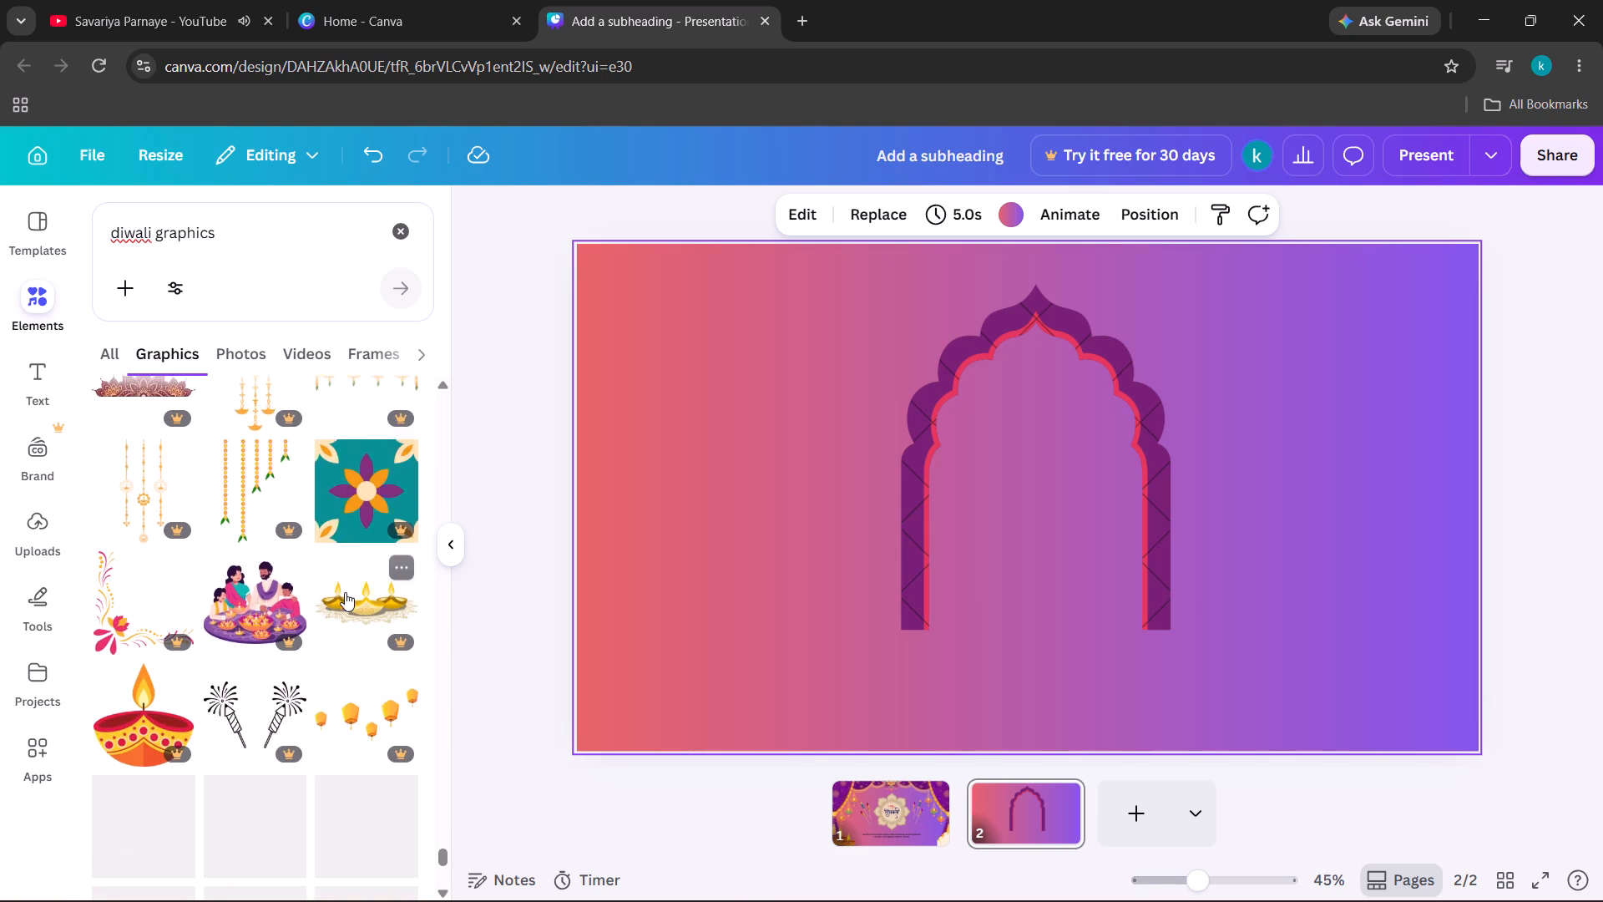
pyautogui.scroll(-4, 345, 592)
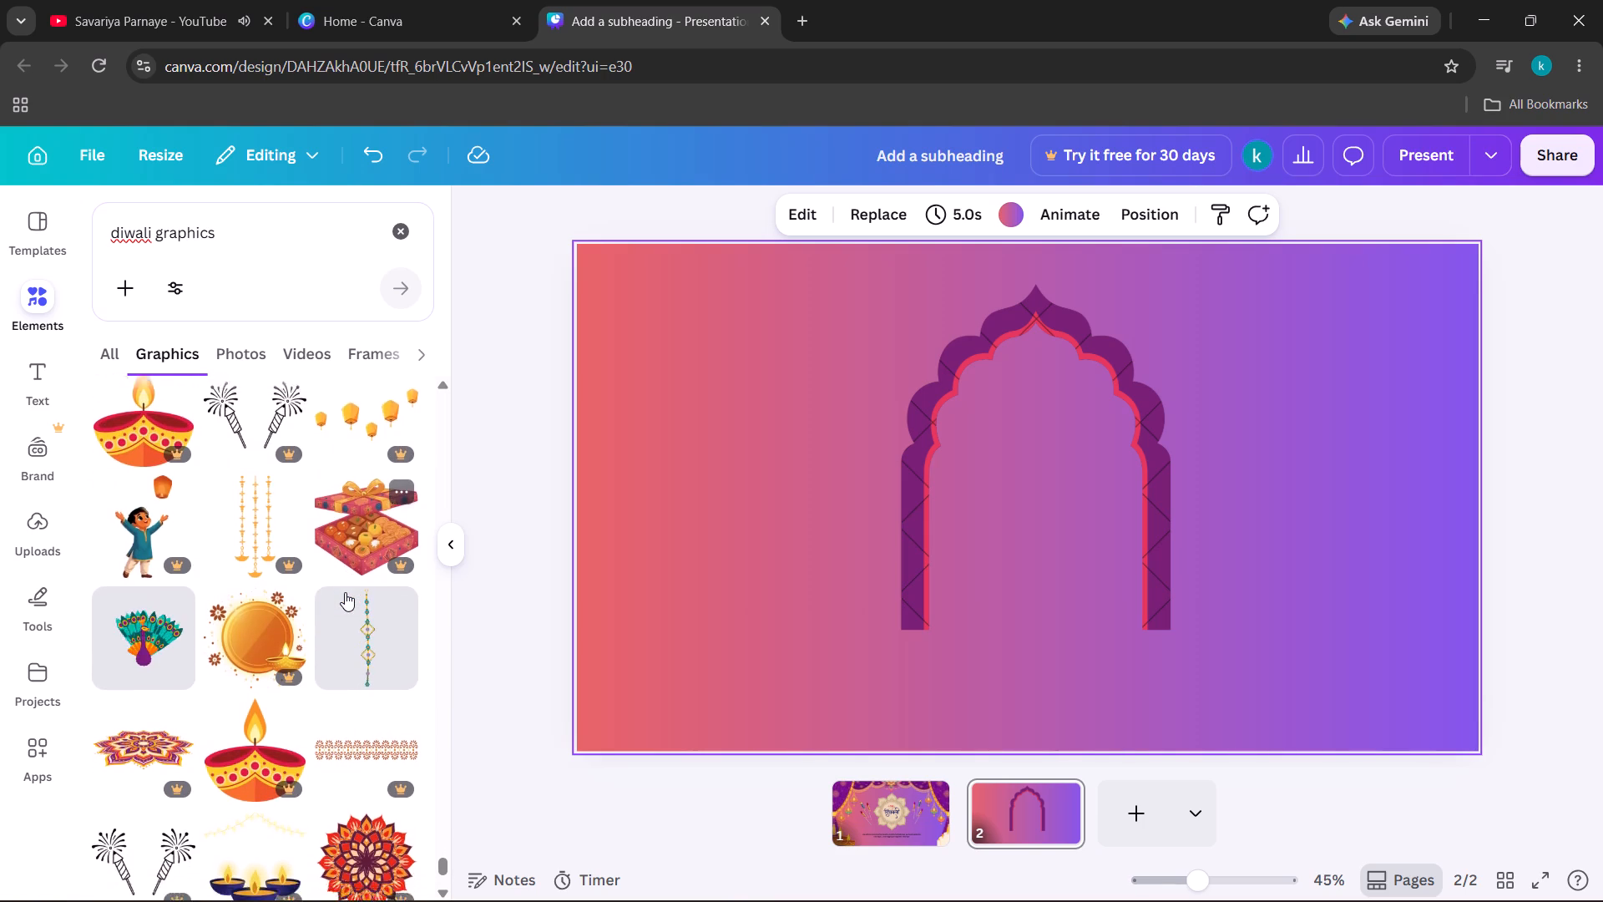
pyautogui.scroll(-3, 345, 592)
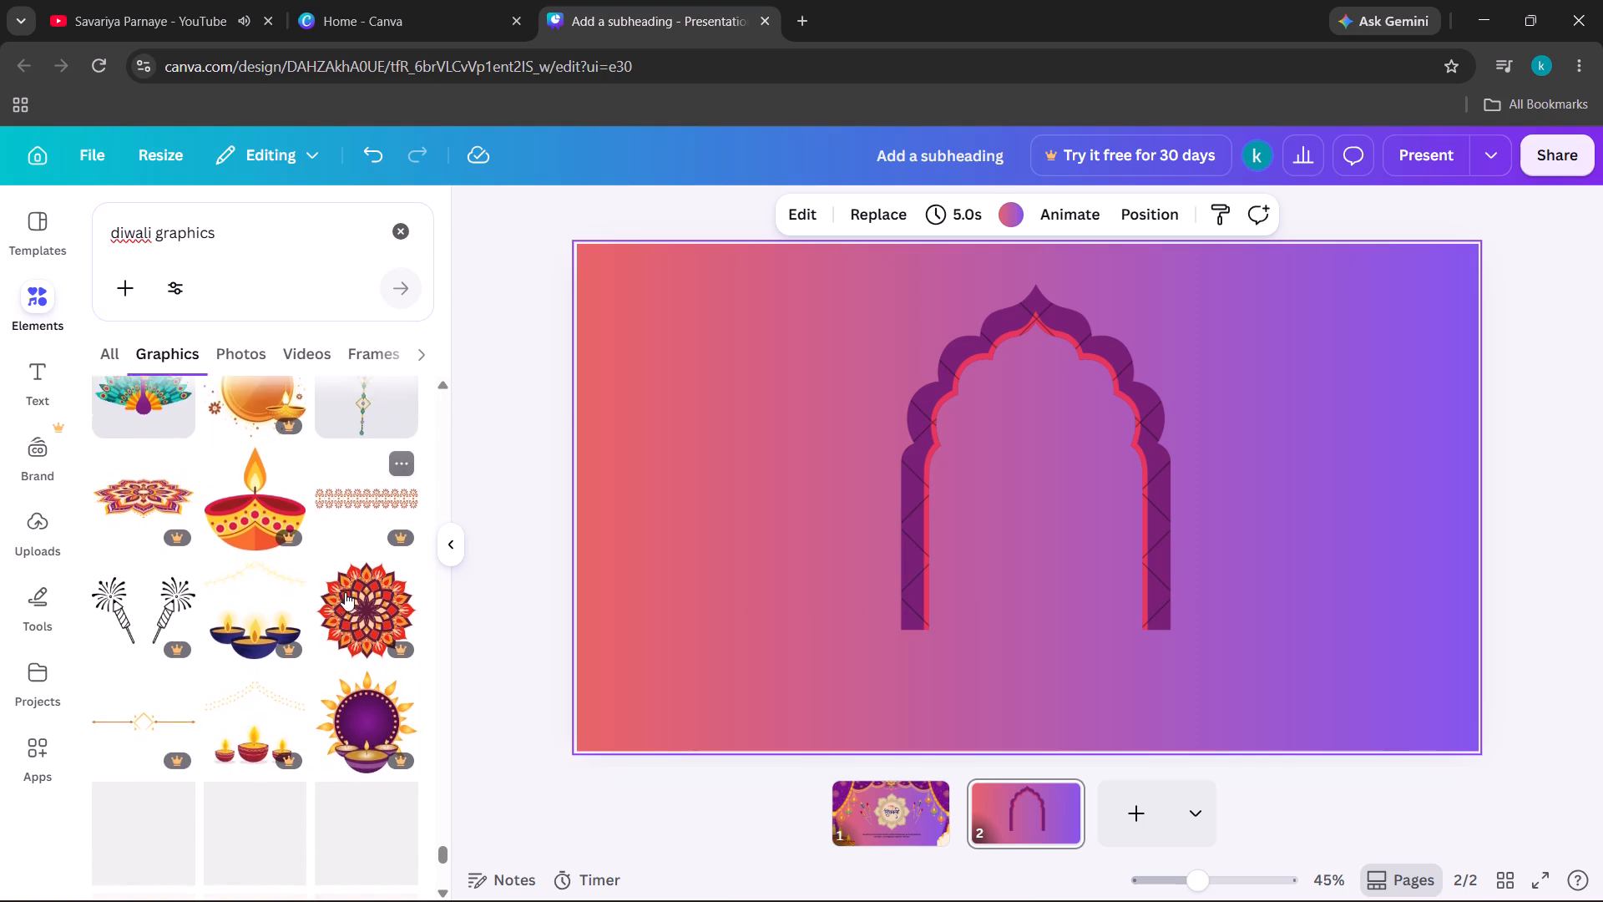
pyautogui.scroll(-4, 345, 592)
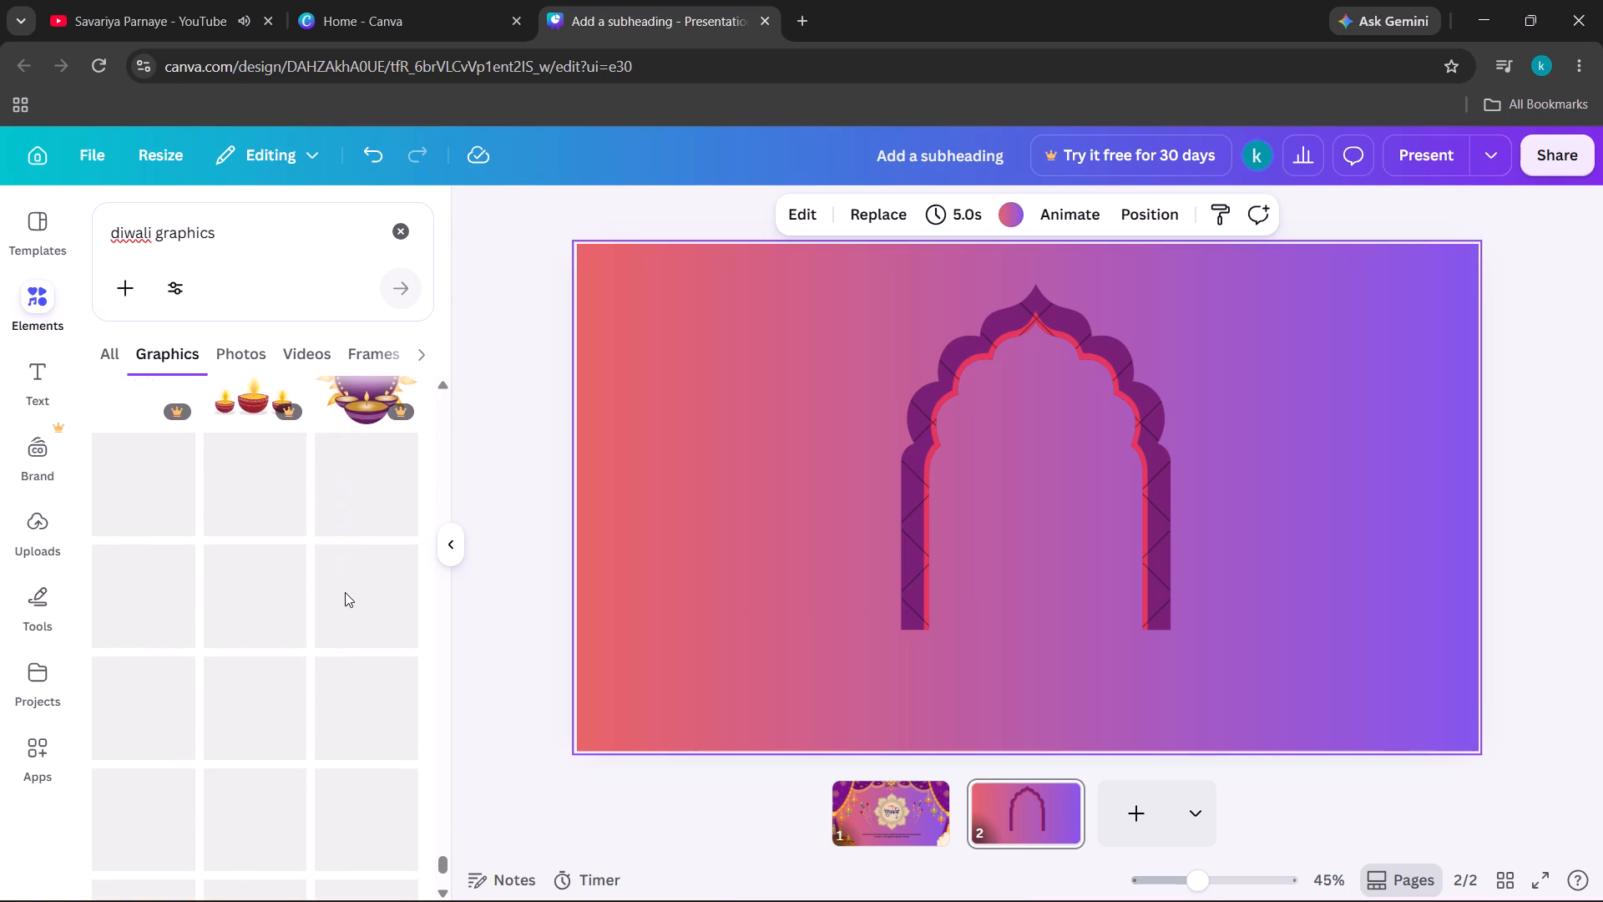
pyautogui.scroll(-2, 345, 592)
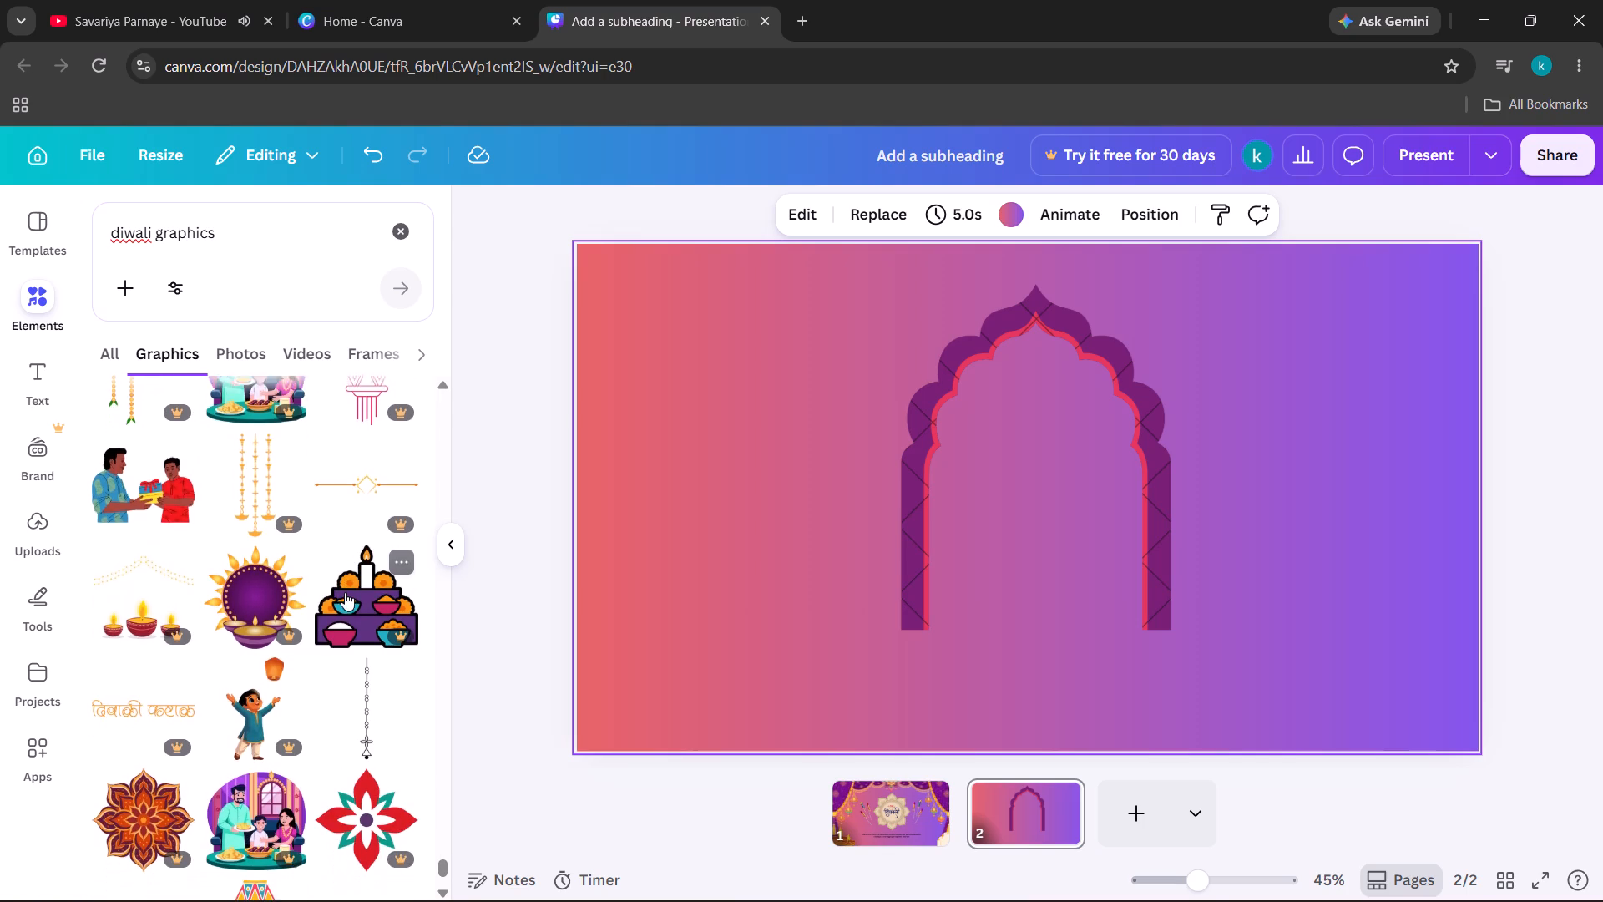
pyautogui.scroll(-4, 345, 592)
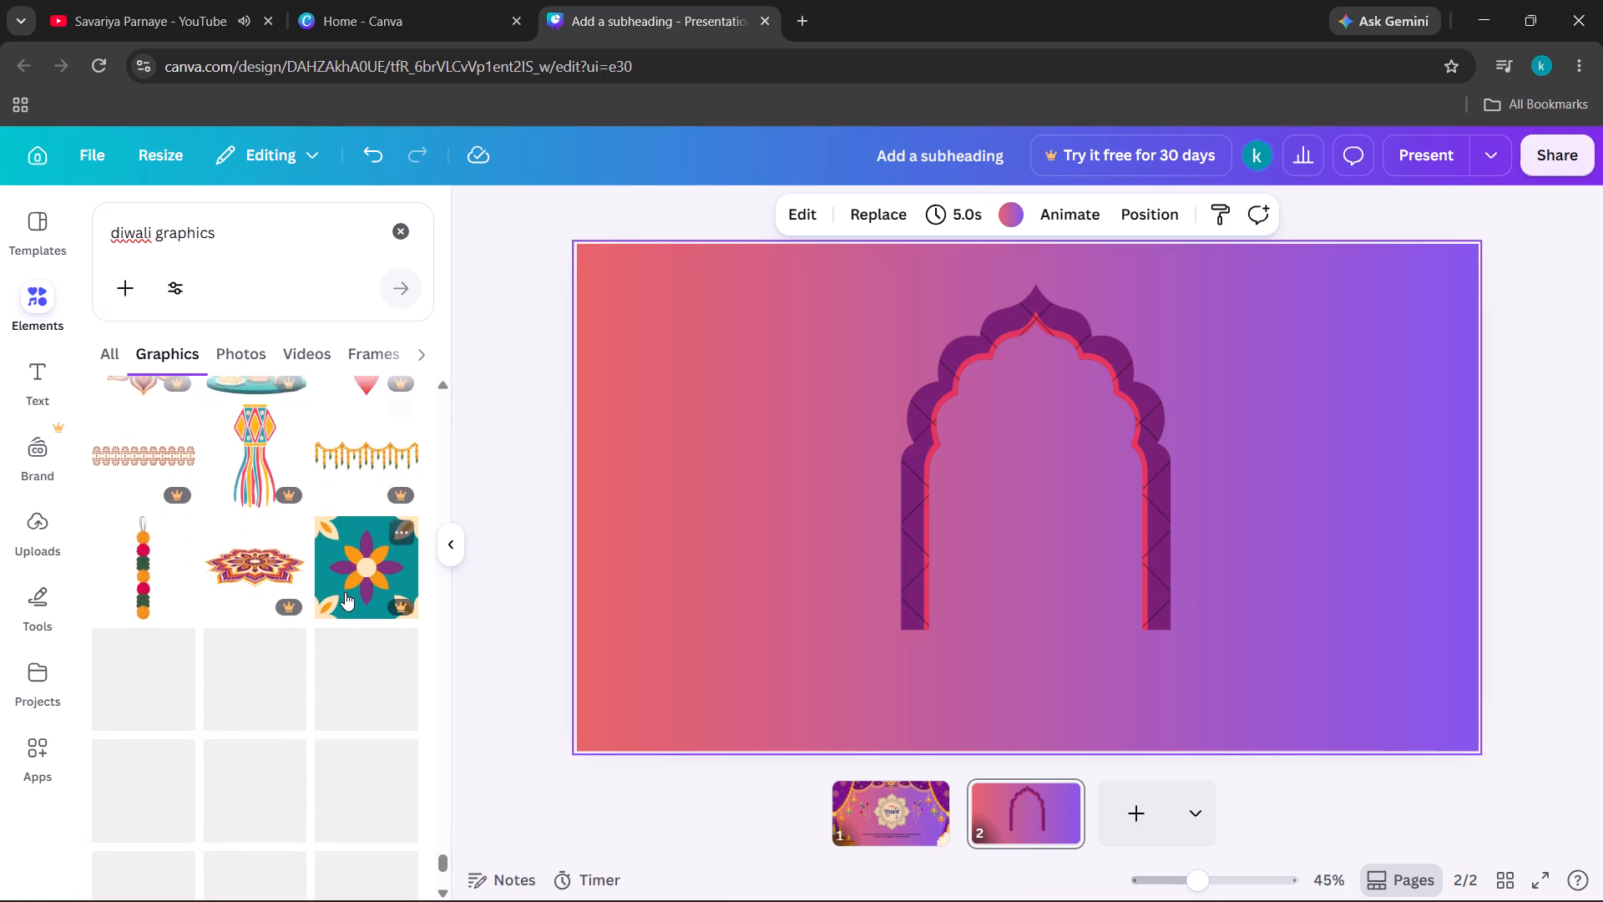
pyautogui.scroll(-2, 345, 592)
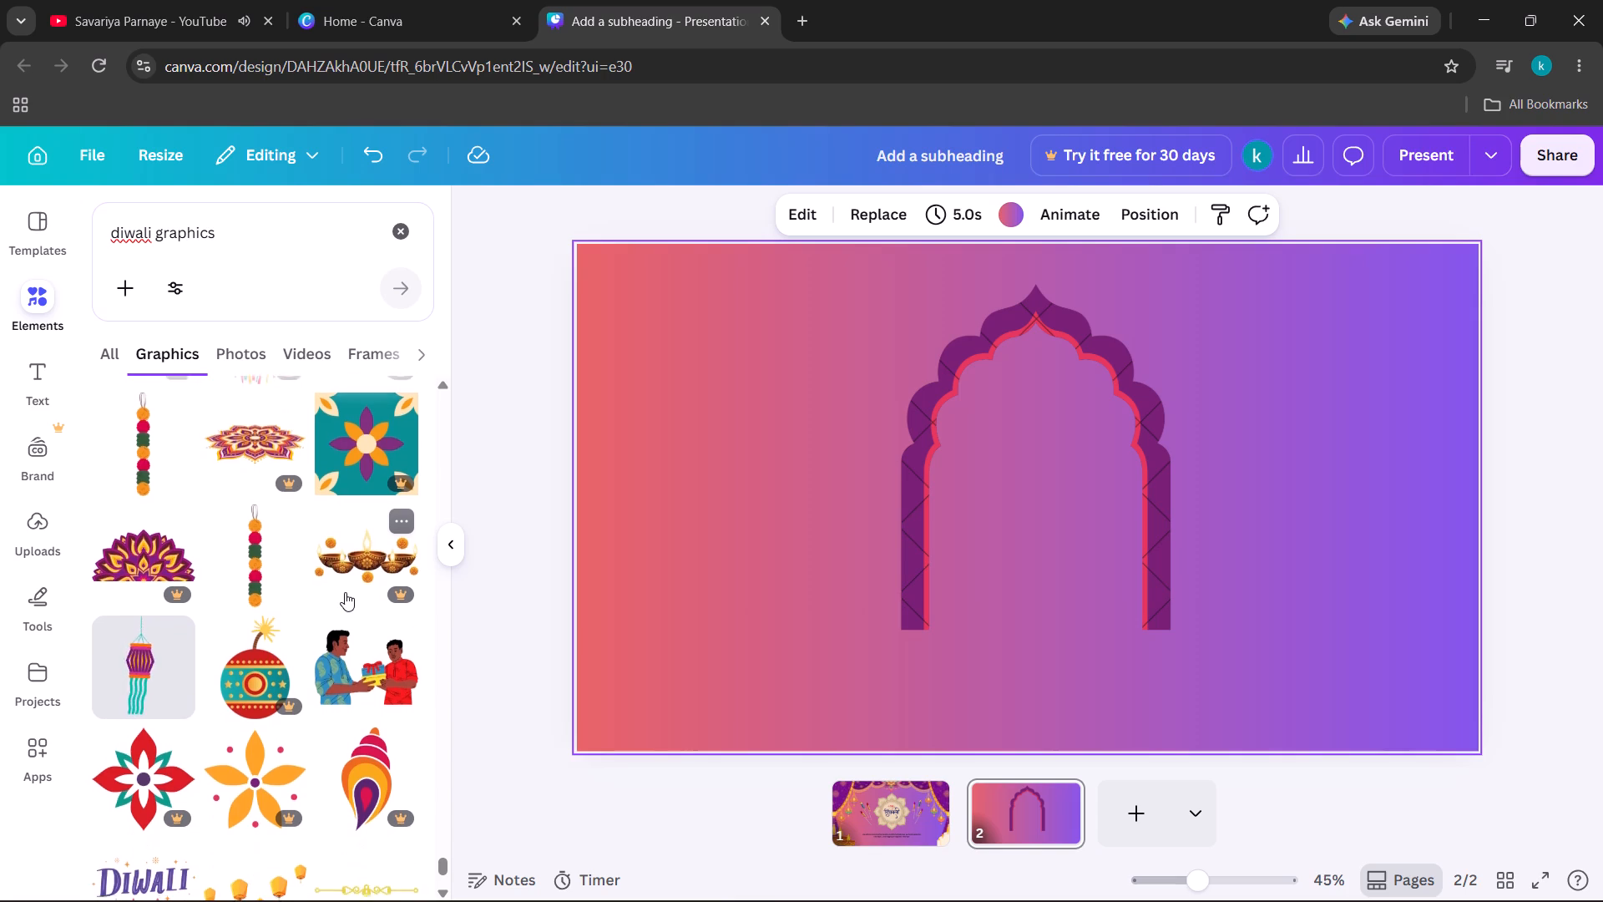
pyautogui.scroll(-3, 345, 592)
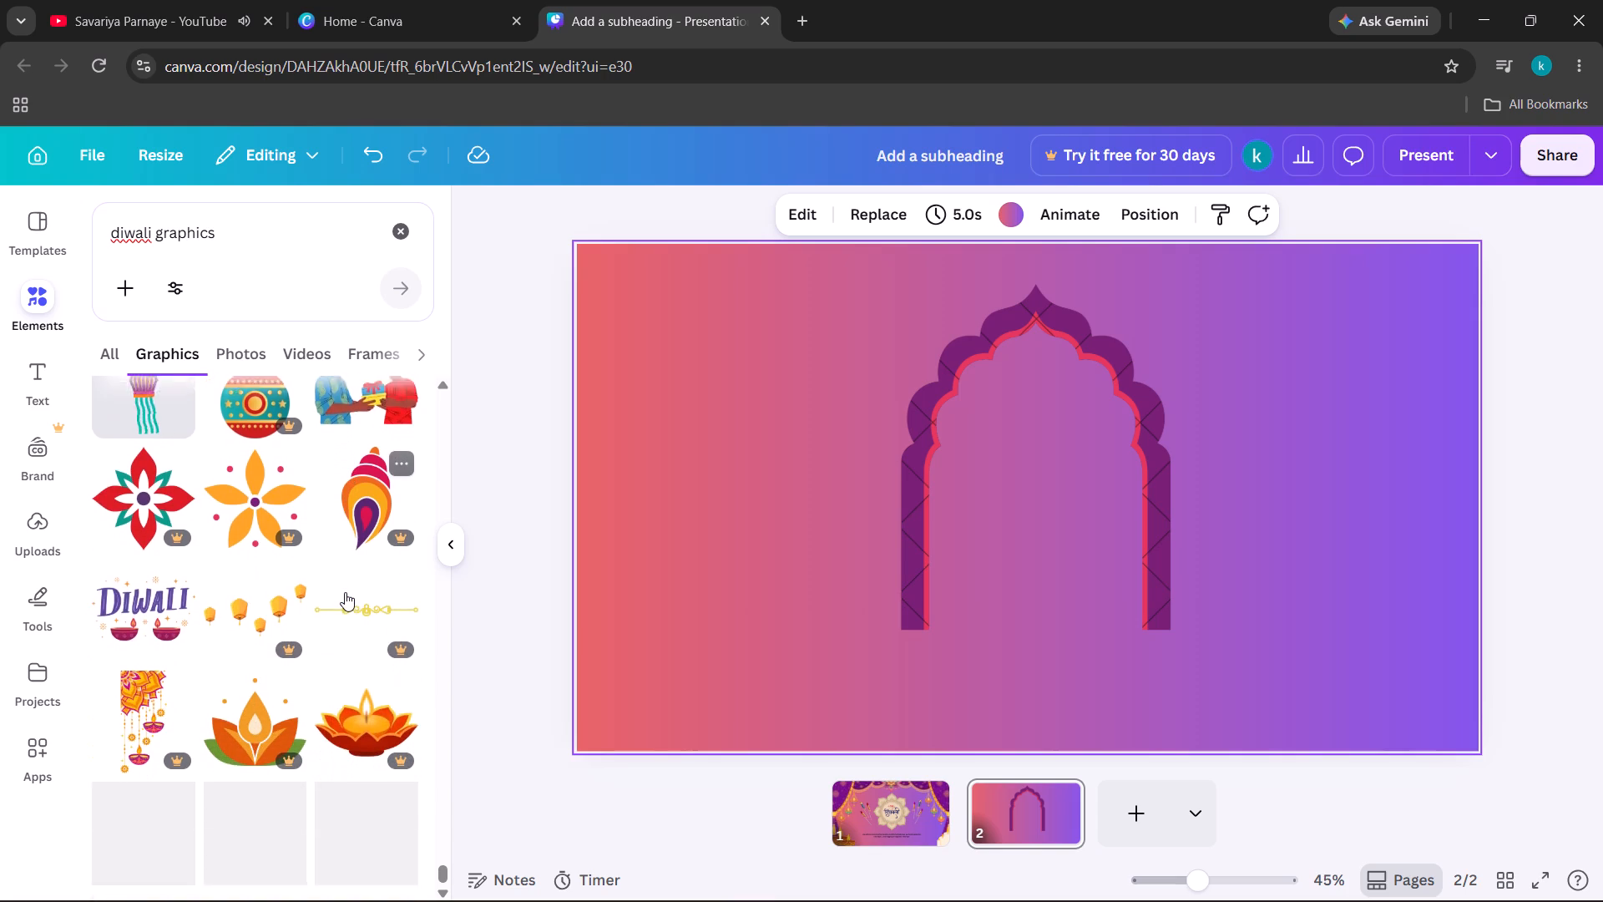
pyautogui.scroll(-1, 345, 592)
pyautogui.hscroll(1, 345, 592)
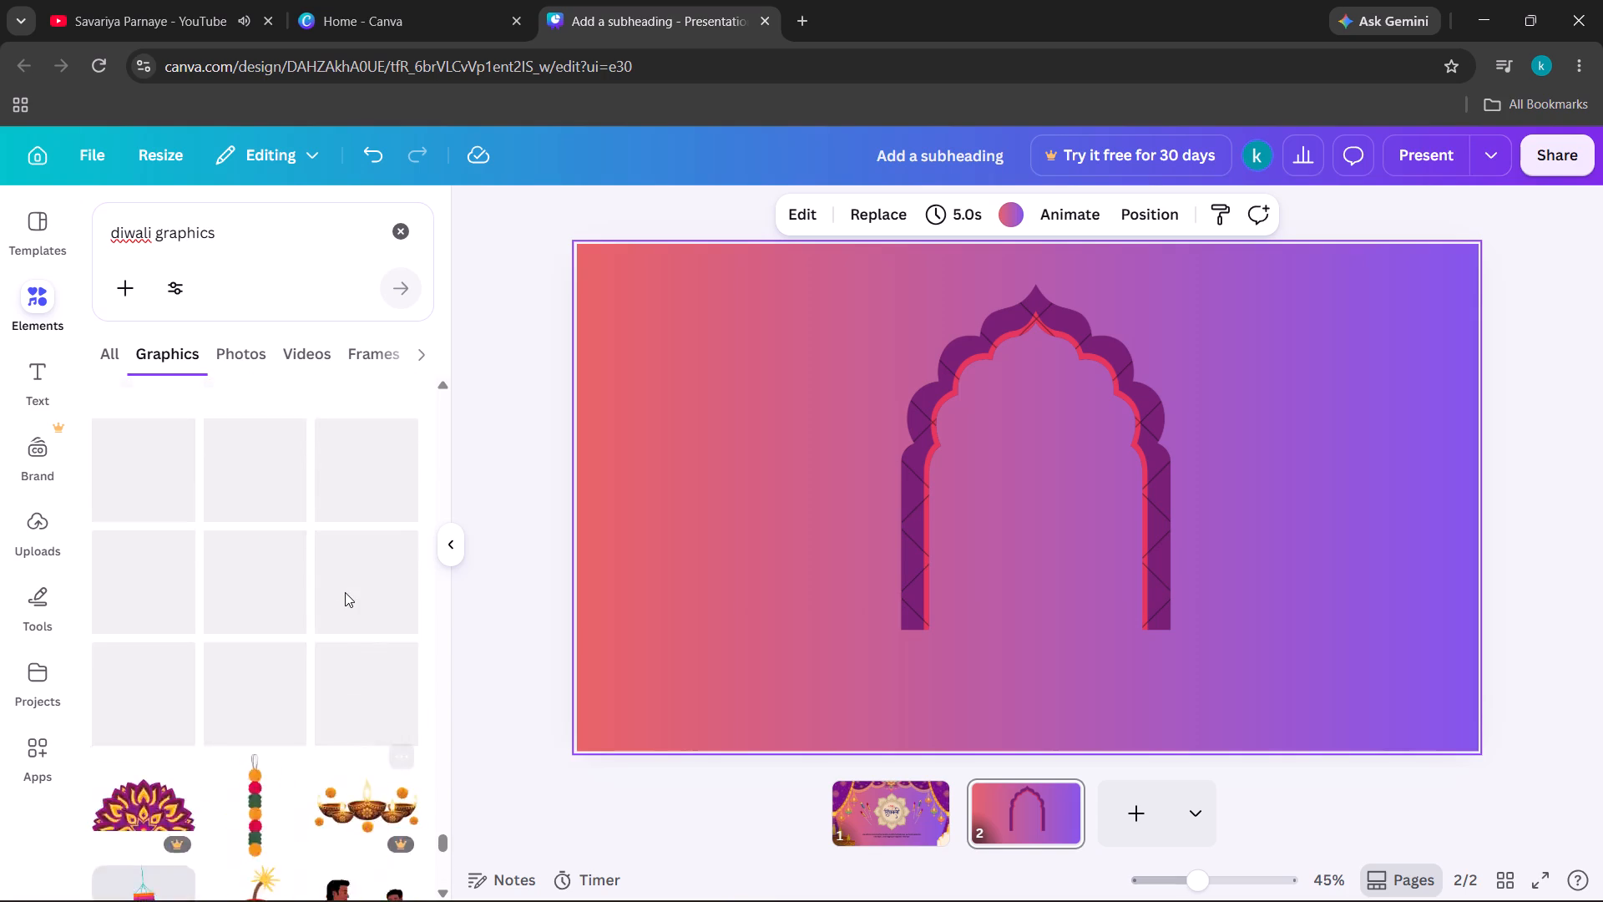
pyautogui.hscroll(1, 345, 592)
pyautogui.scroll(-5, 345, 592)
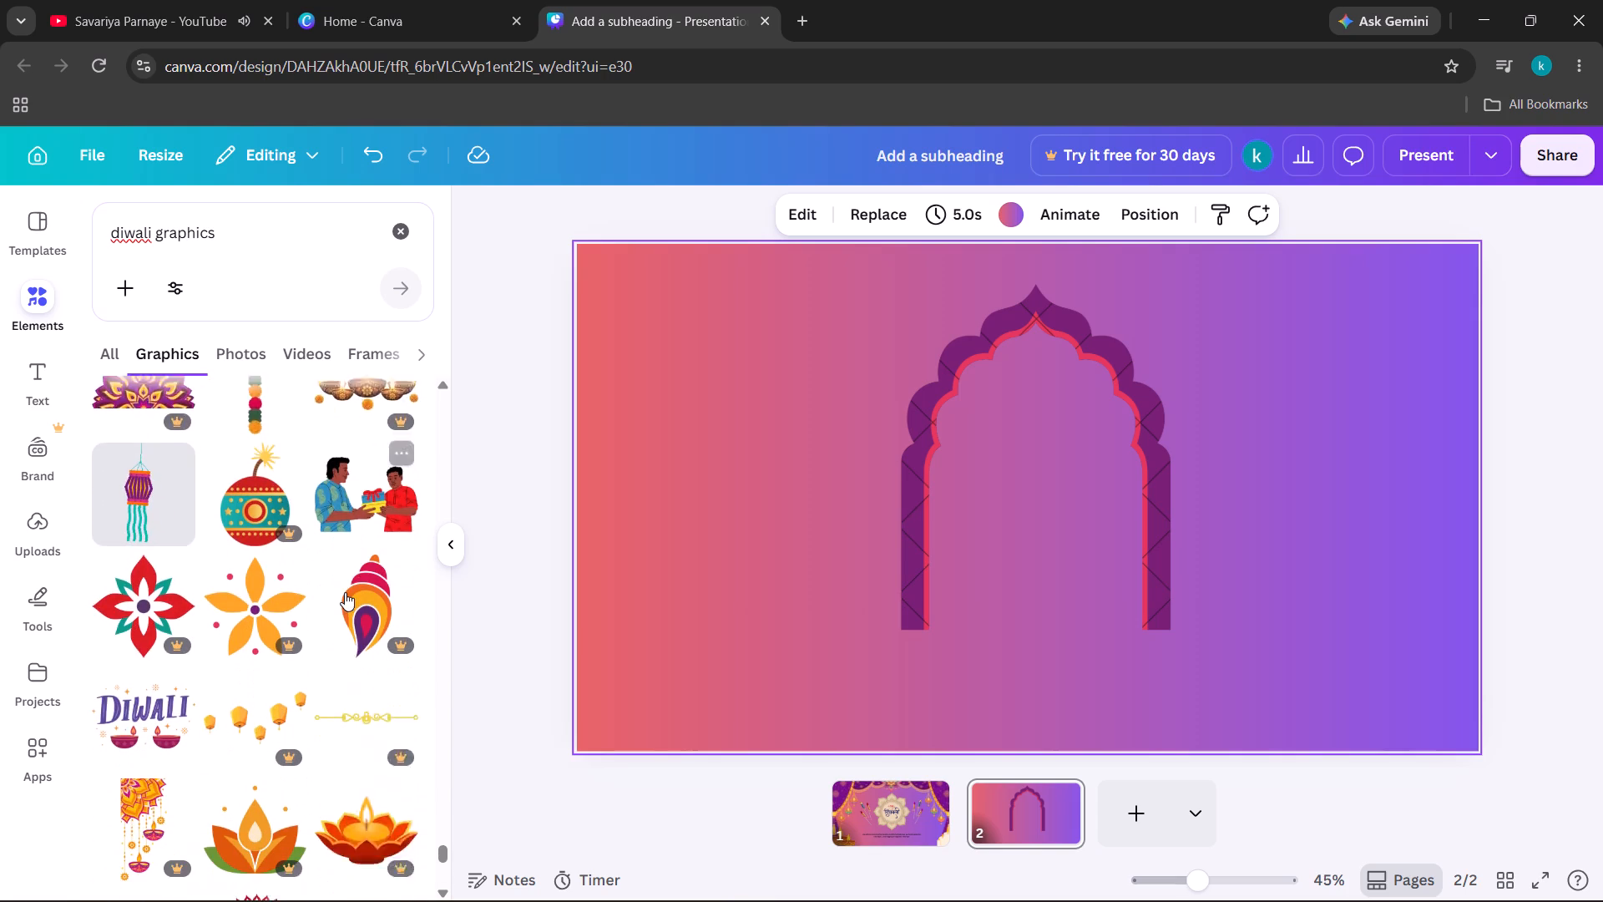
pyautogui.scroll(-1, 345, 592)
pyautogui.scroll(1, 345, 592)
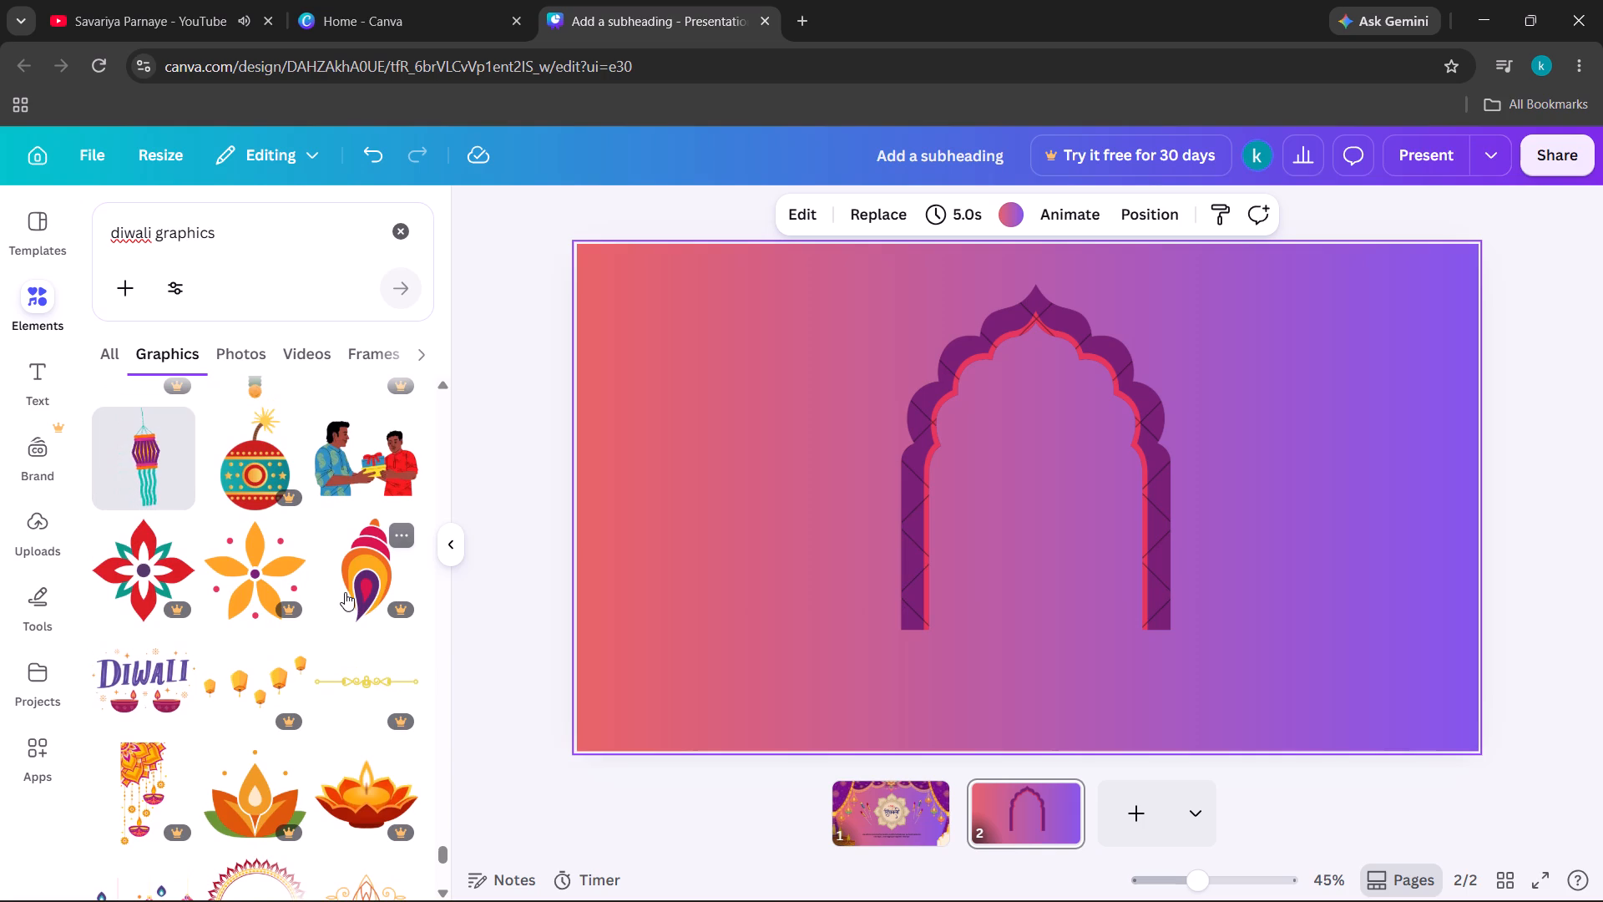
pyautogui.scroll(-4, 345, 592)
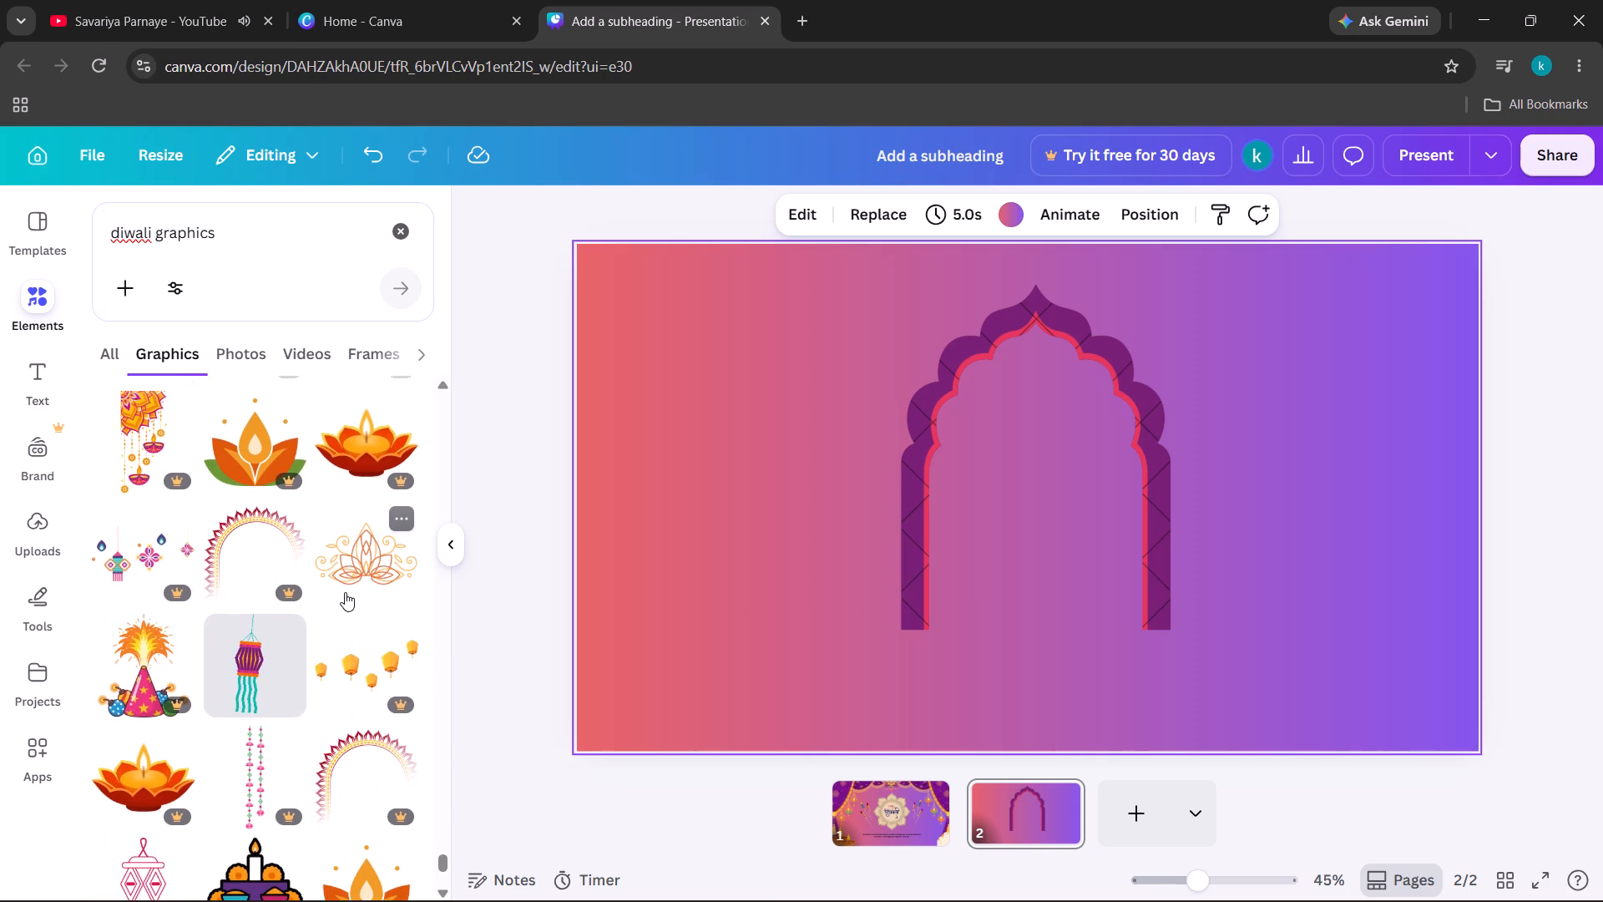
pyautogui.scroll(-2, 345, 592)
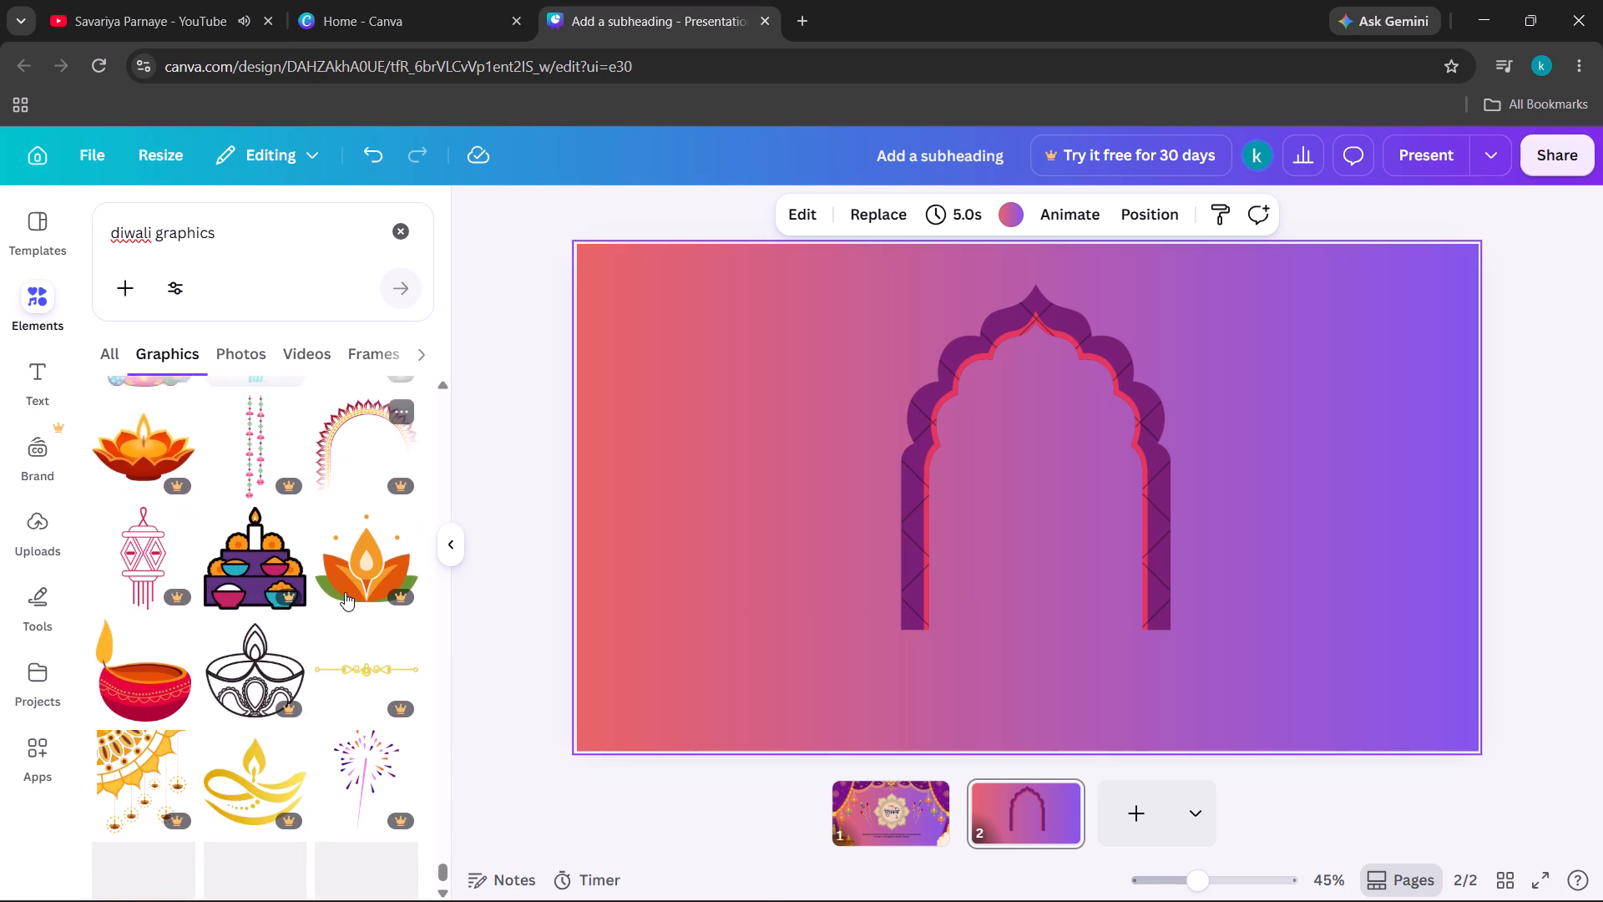
pyautogui.scroll(-4, 345, 592)
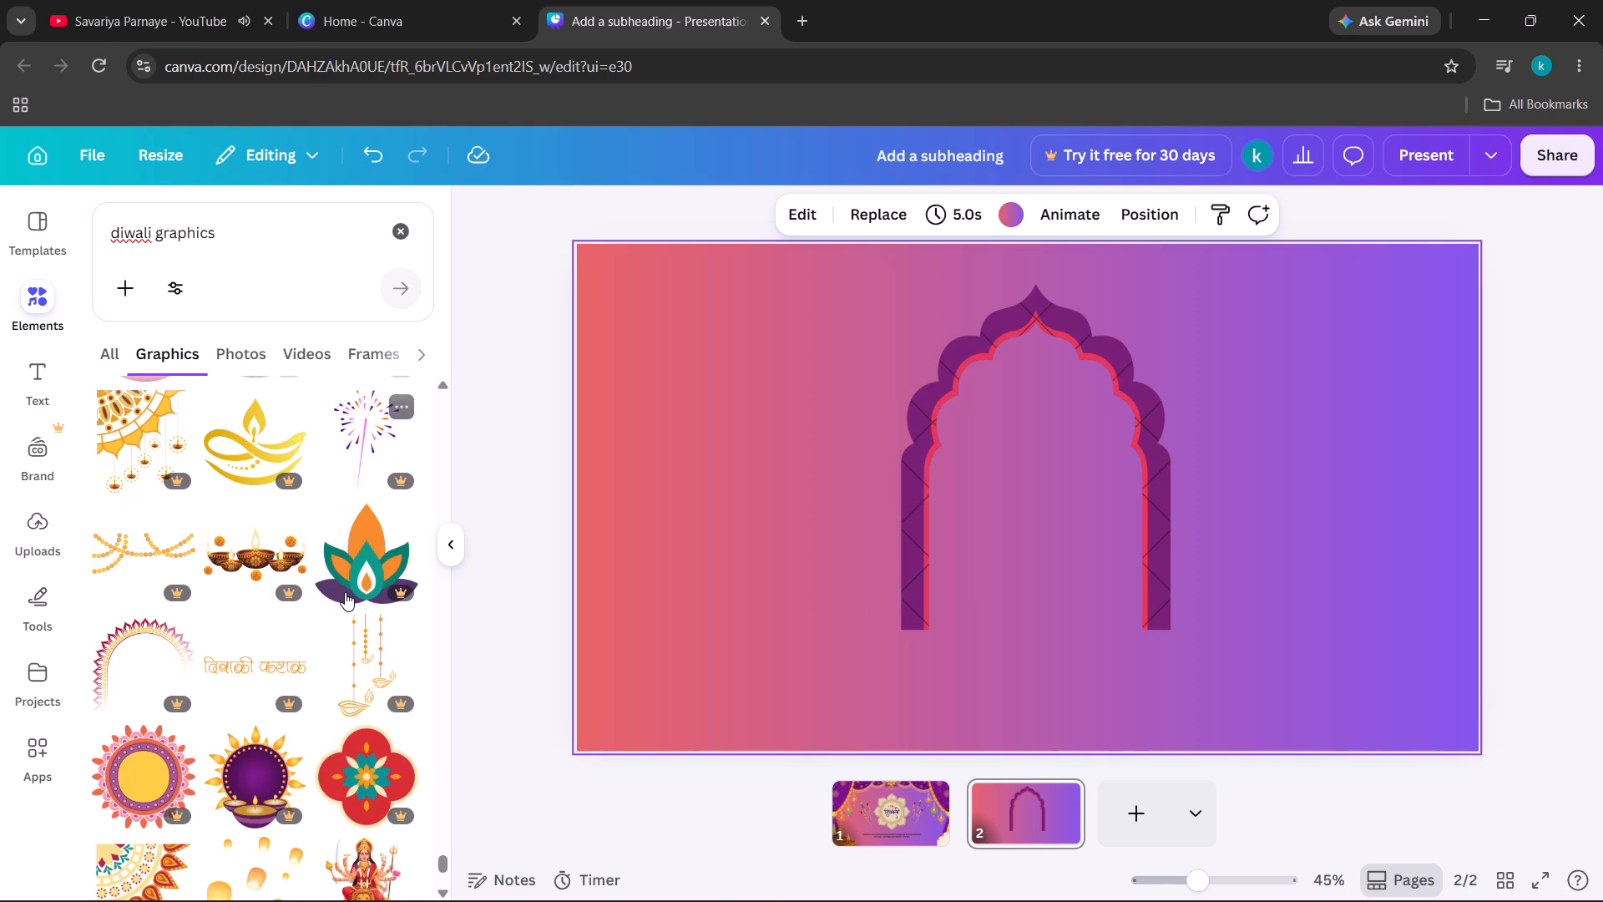
pyautogui.scroll(-1, 345, 592)
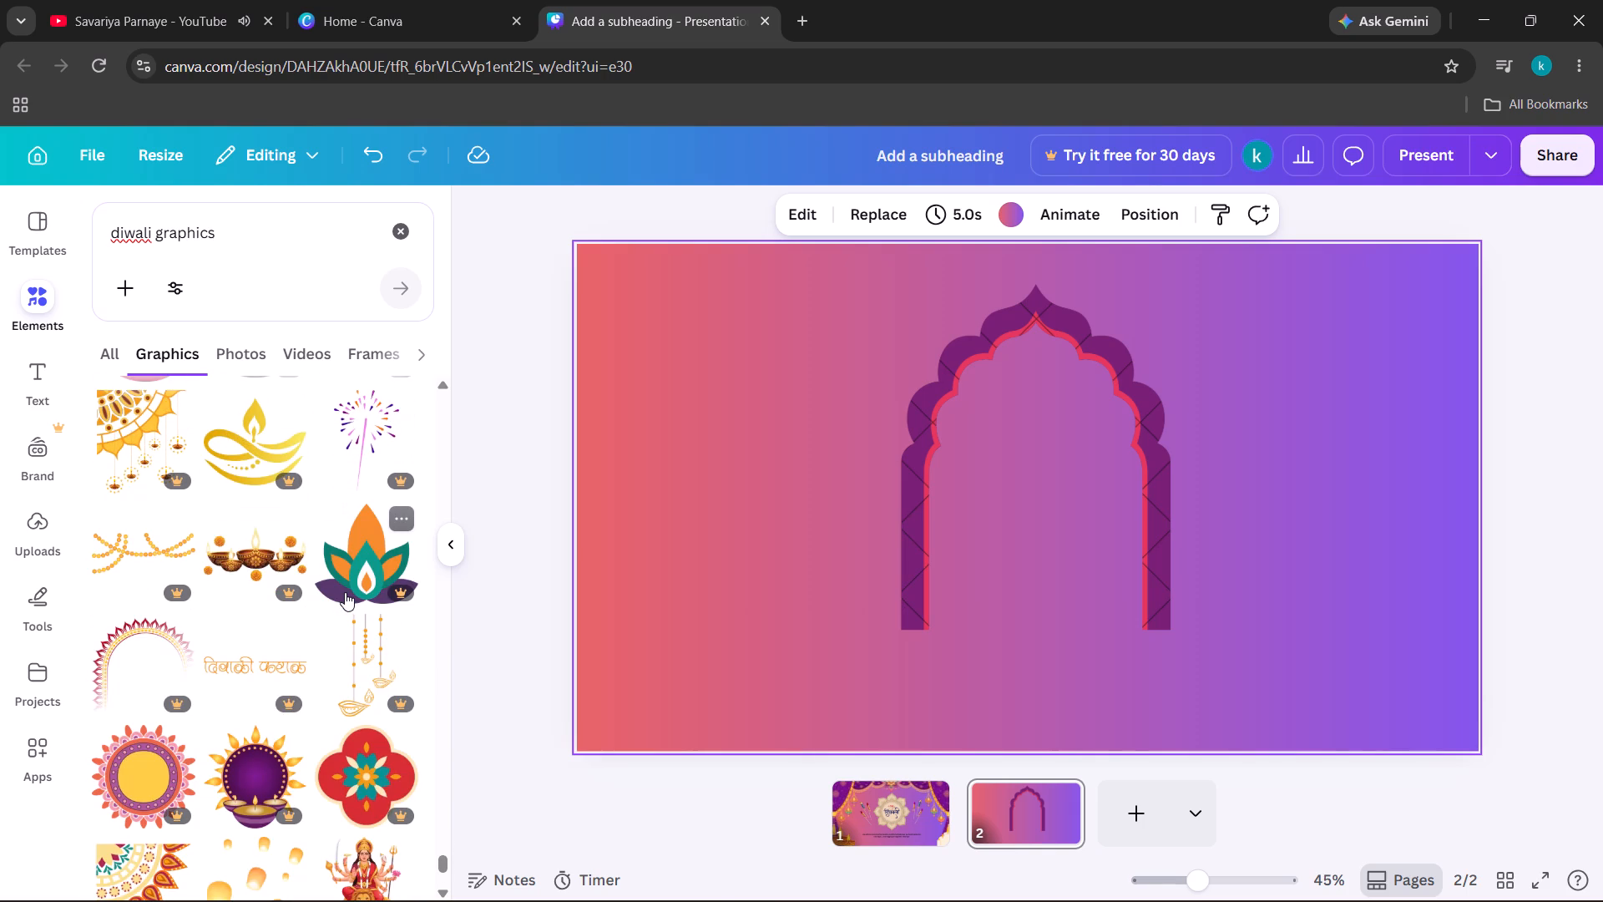
pyautogui.scroll(-3, 345, 592)
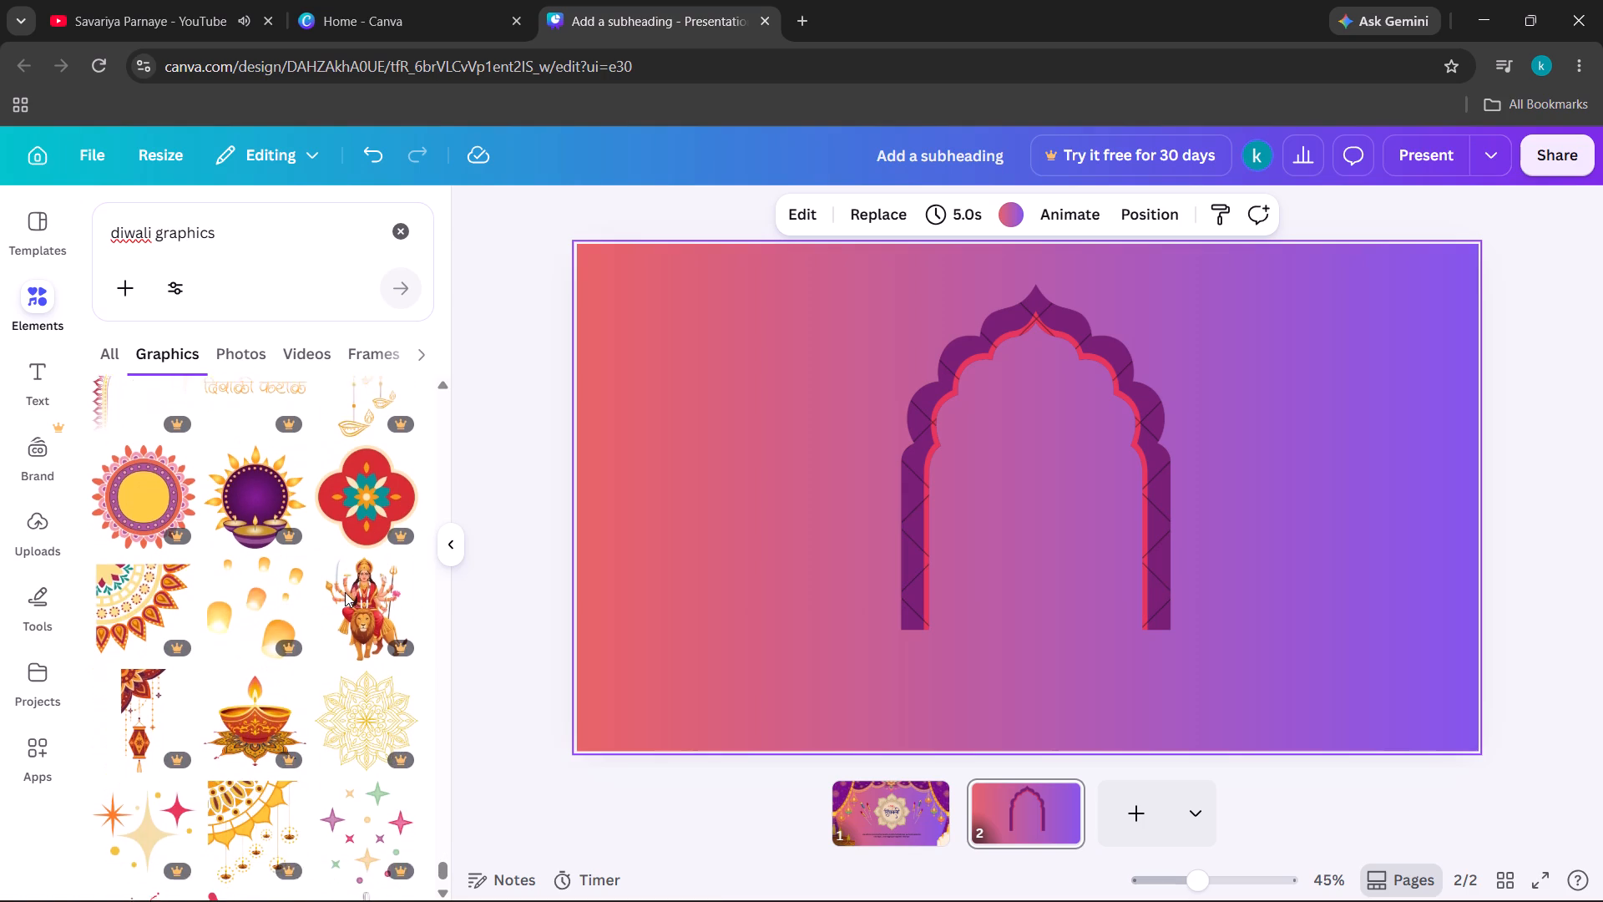
pyautogui.scroll(-5, 345, 592)
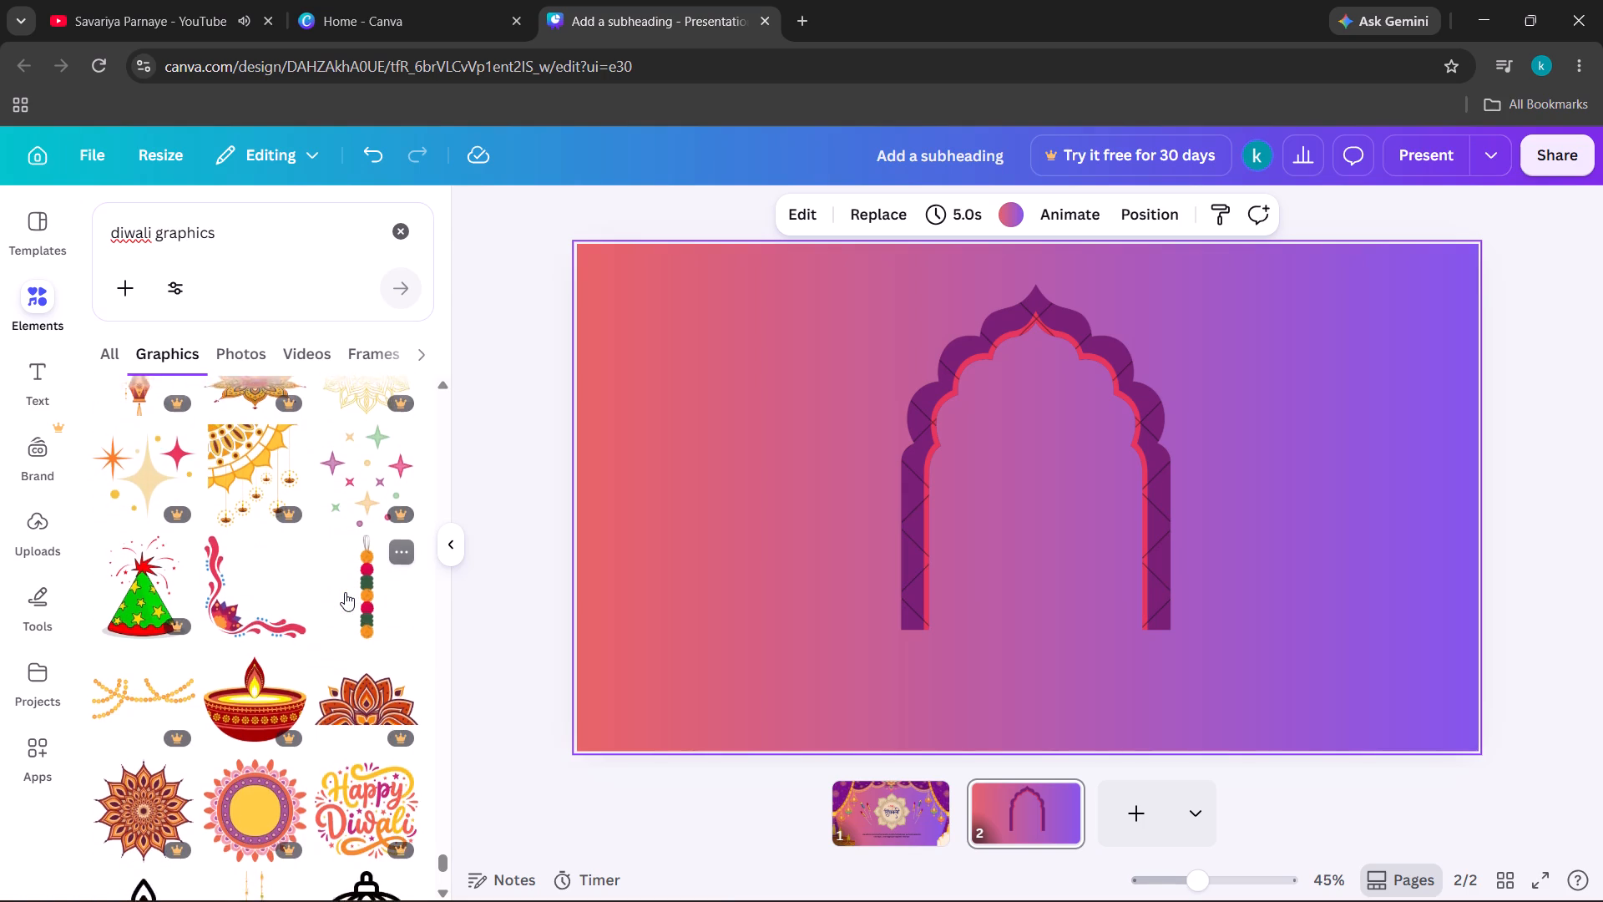
pyautogui.scroll(-5, 345, 592)
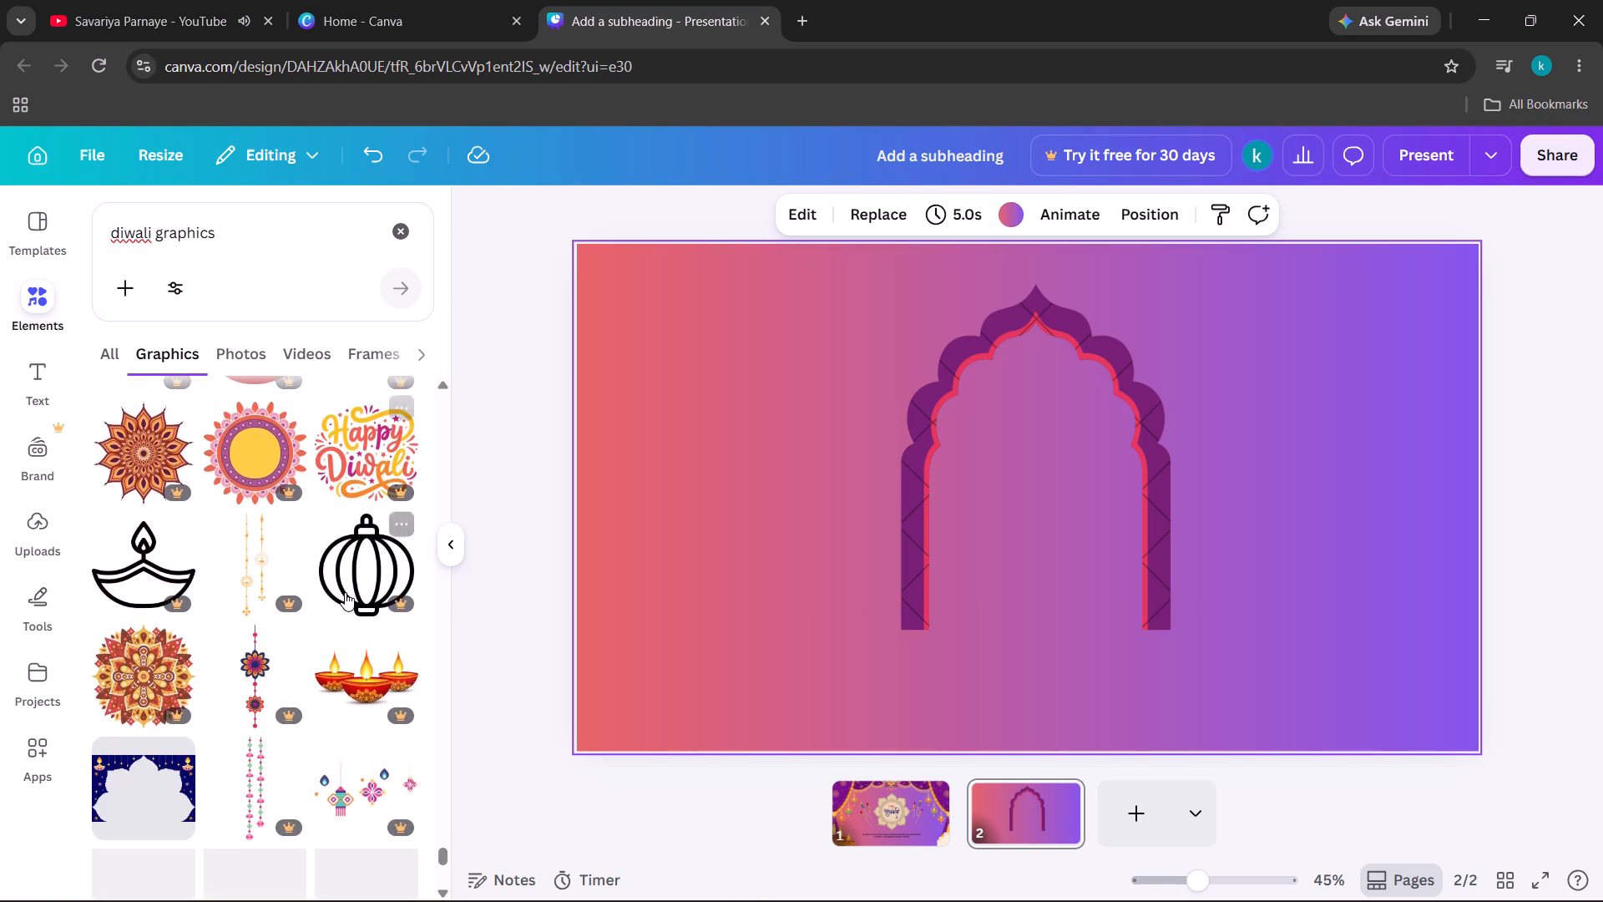
pyautogui.scroll(-2, 345, 592)
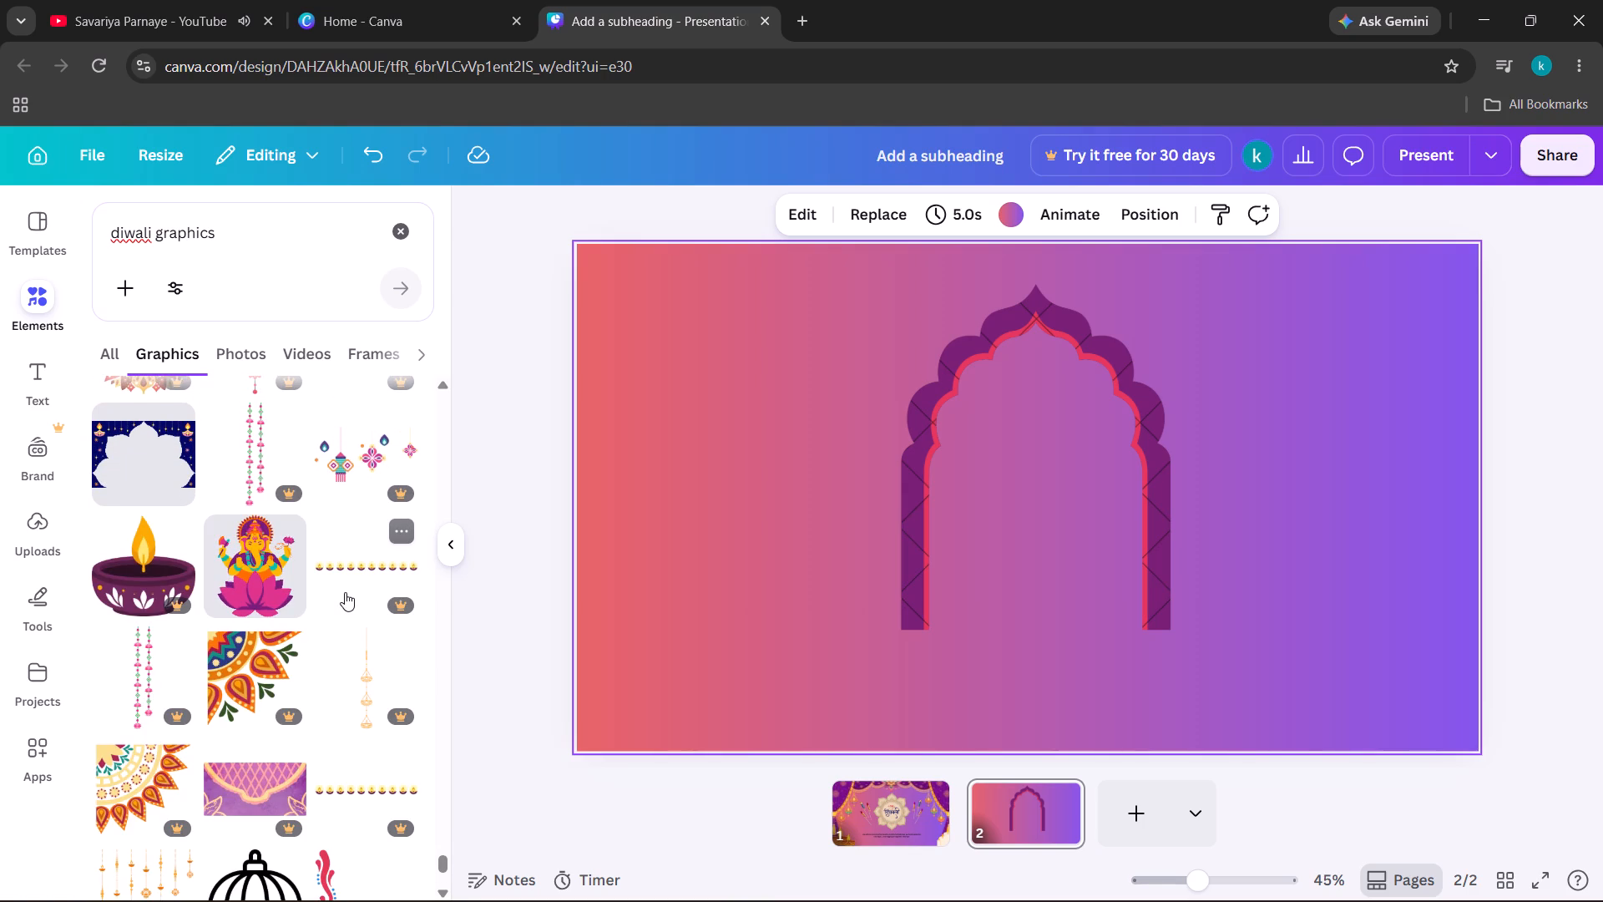
pyautogui.scroll(-3, 345, 592)
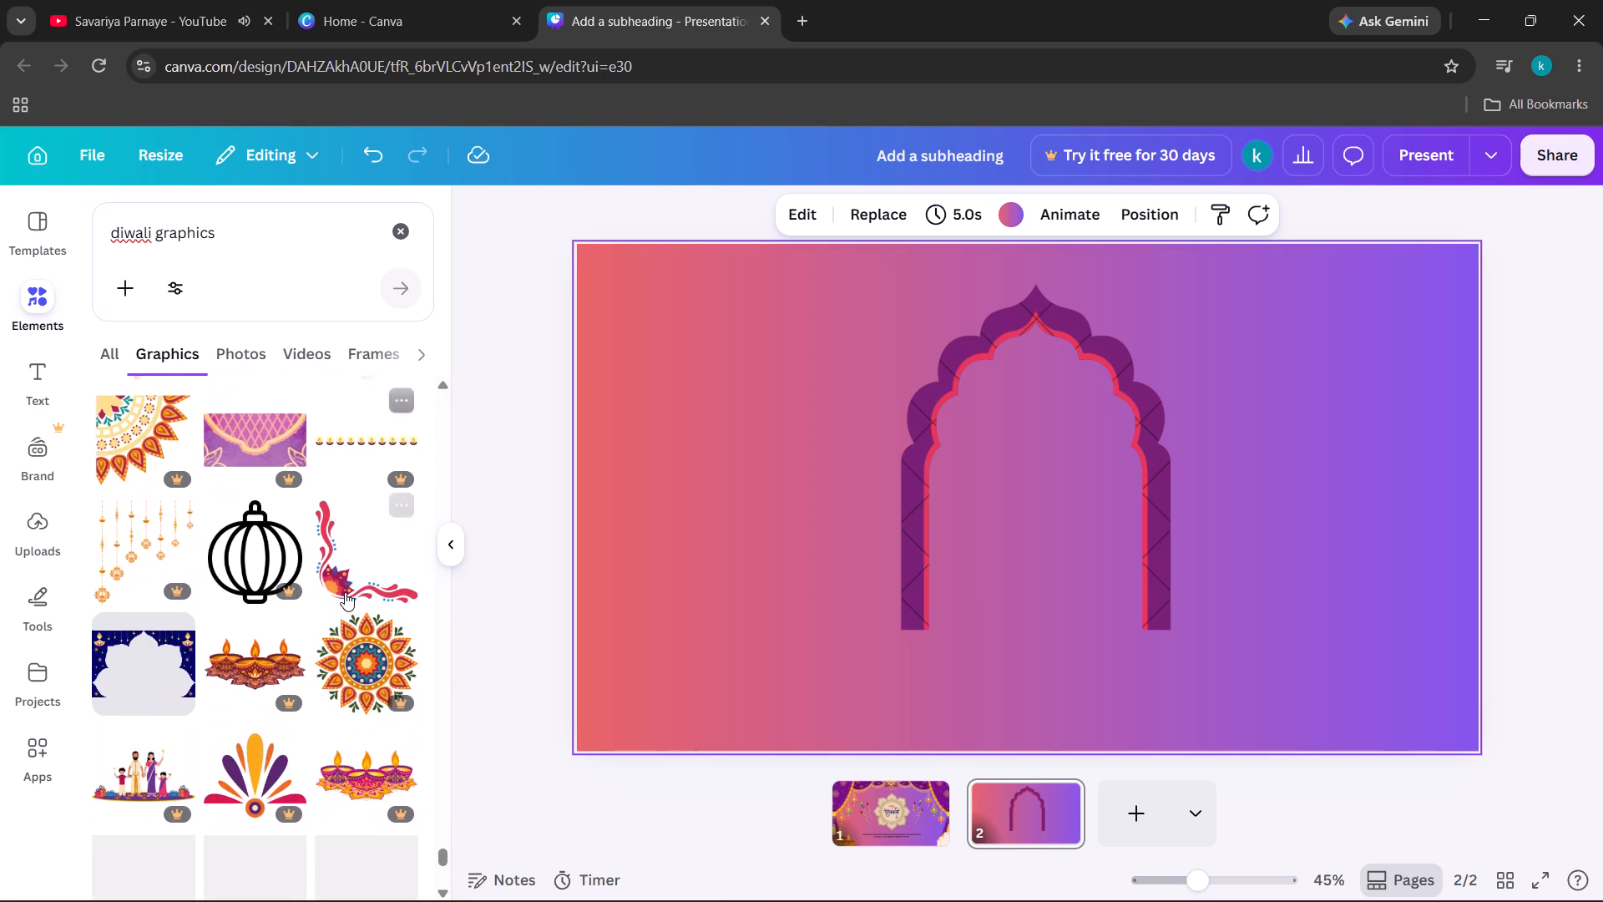
pyautogui.scroll(-3, 345, 592)
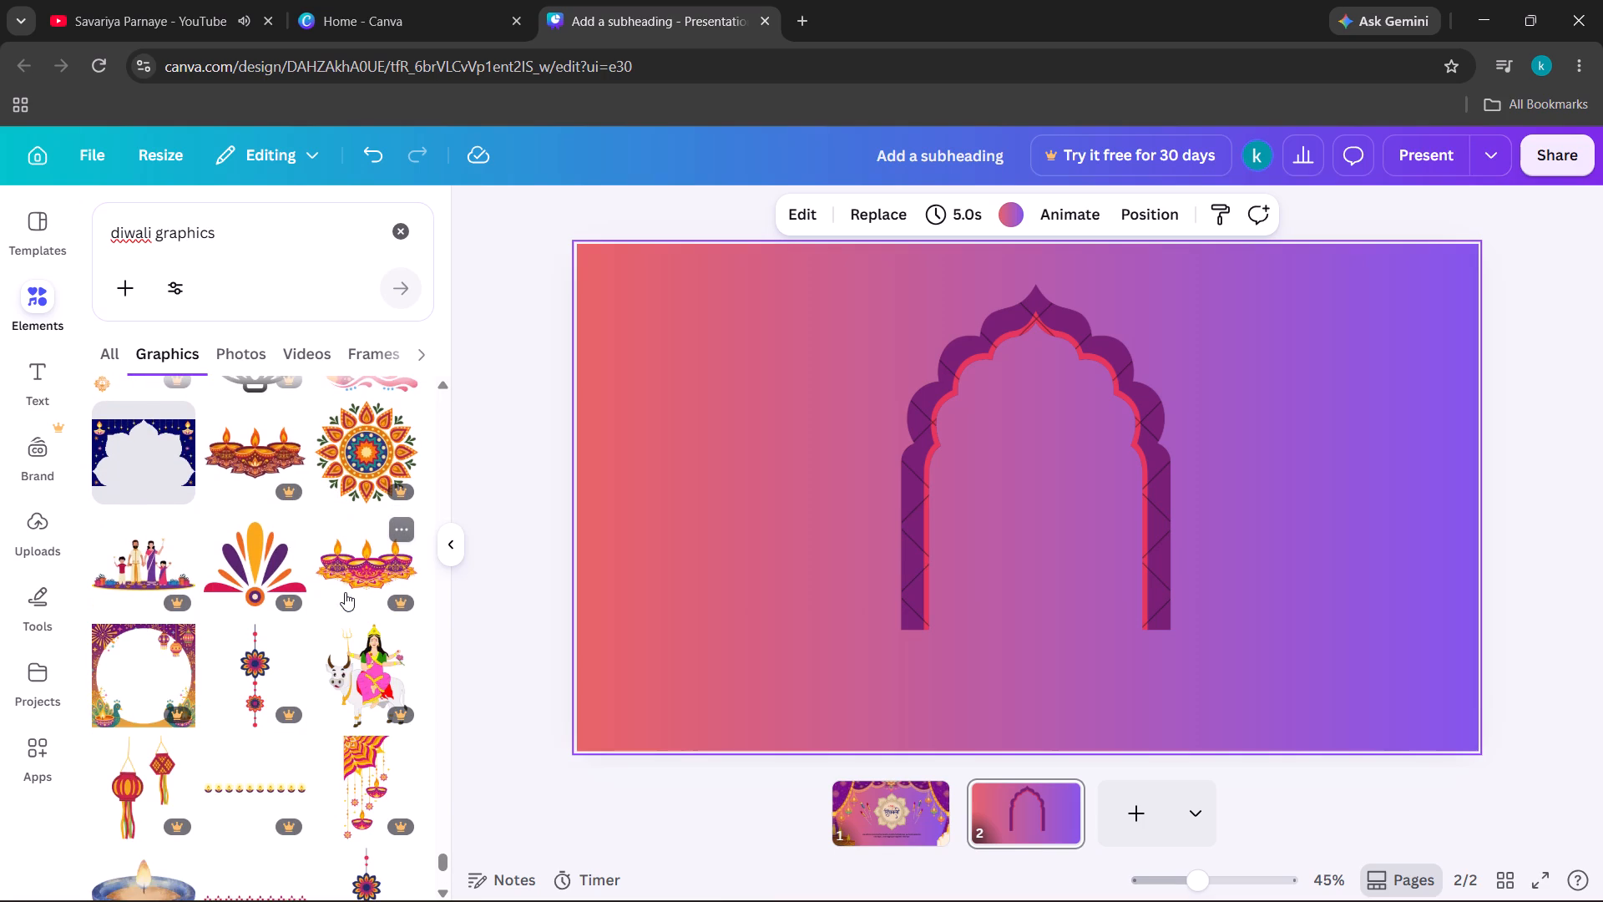
pyautogui.scroll(-7, 345, 592)
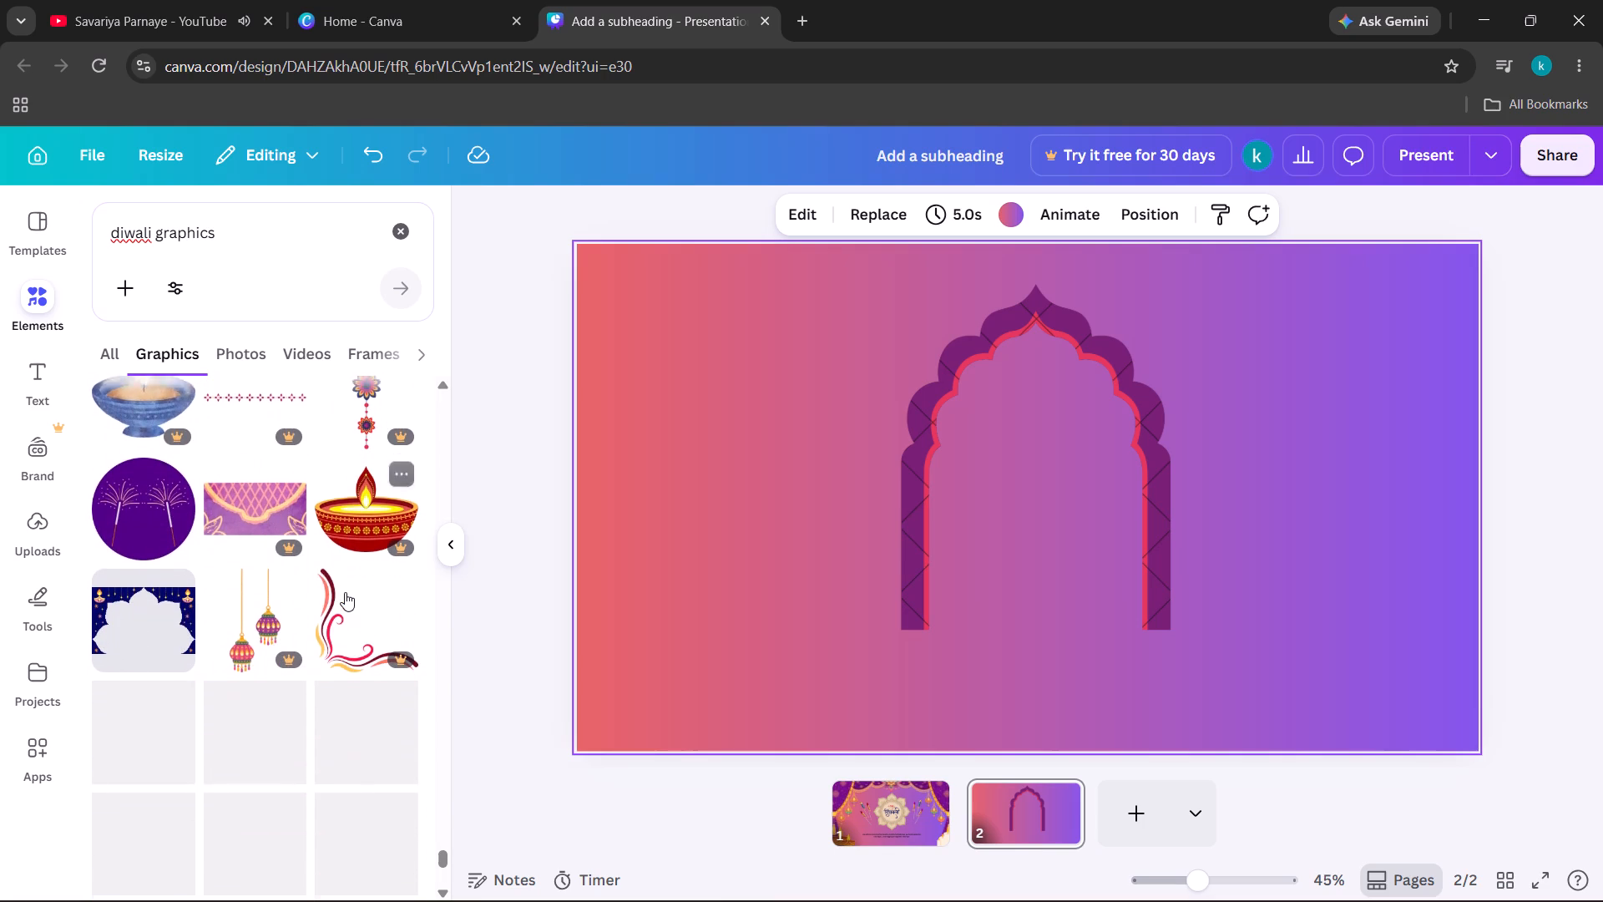
pyautogui.scroll(-5, 345, 592)
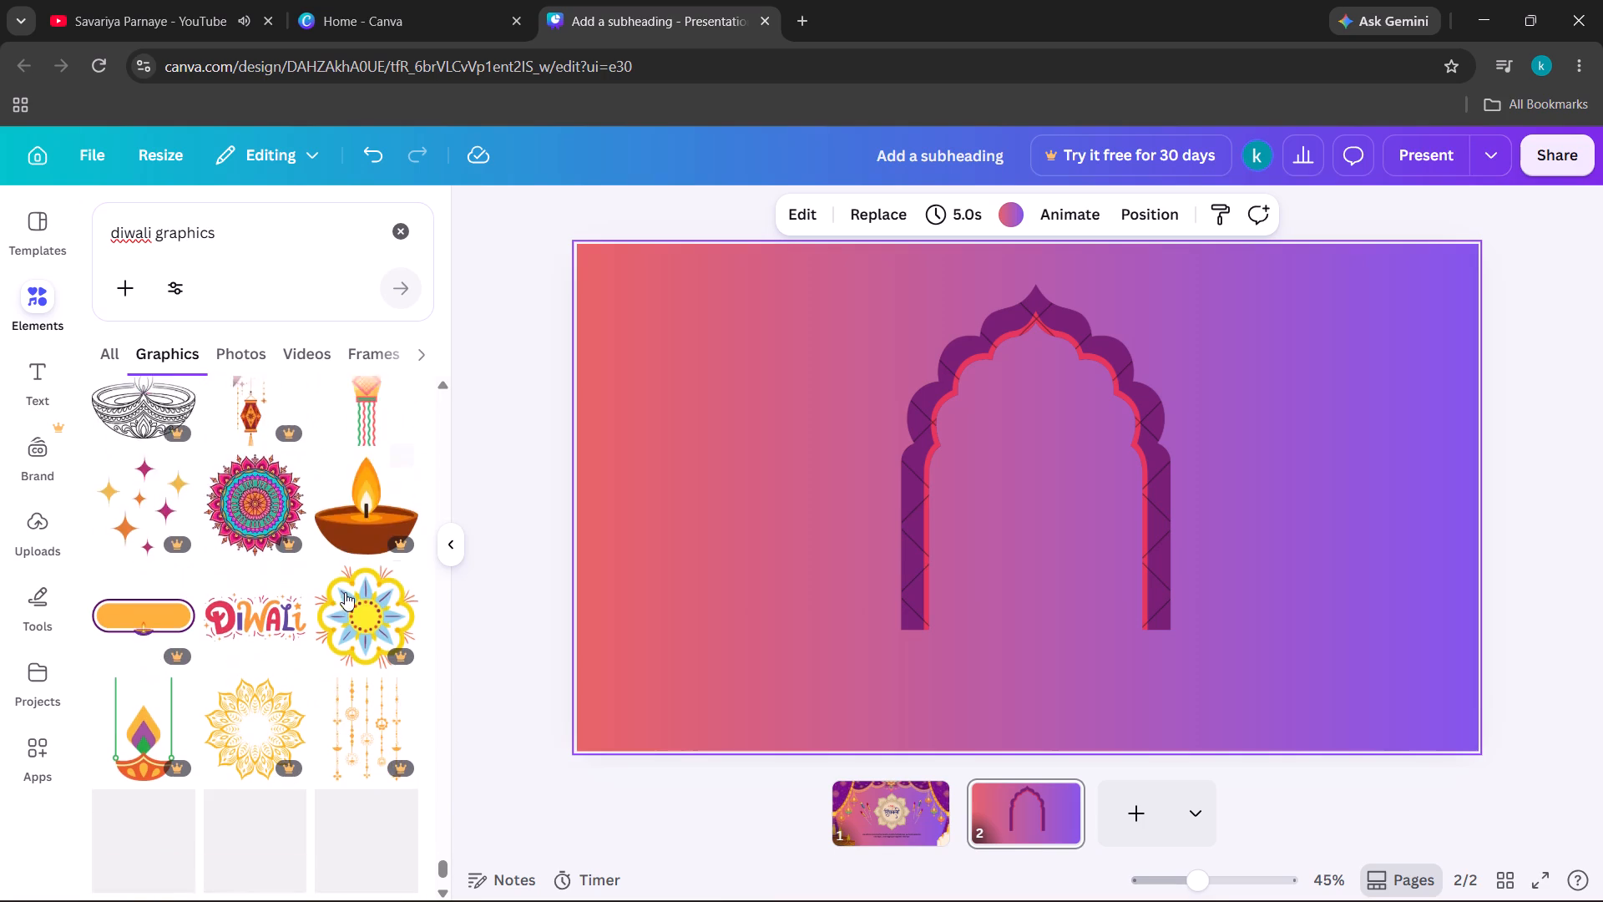
pyautogui.scroll(-2, 345, 592)
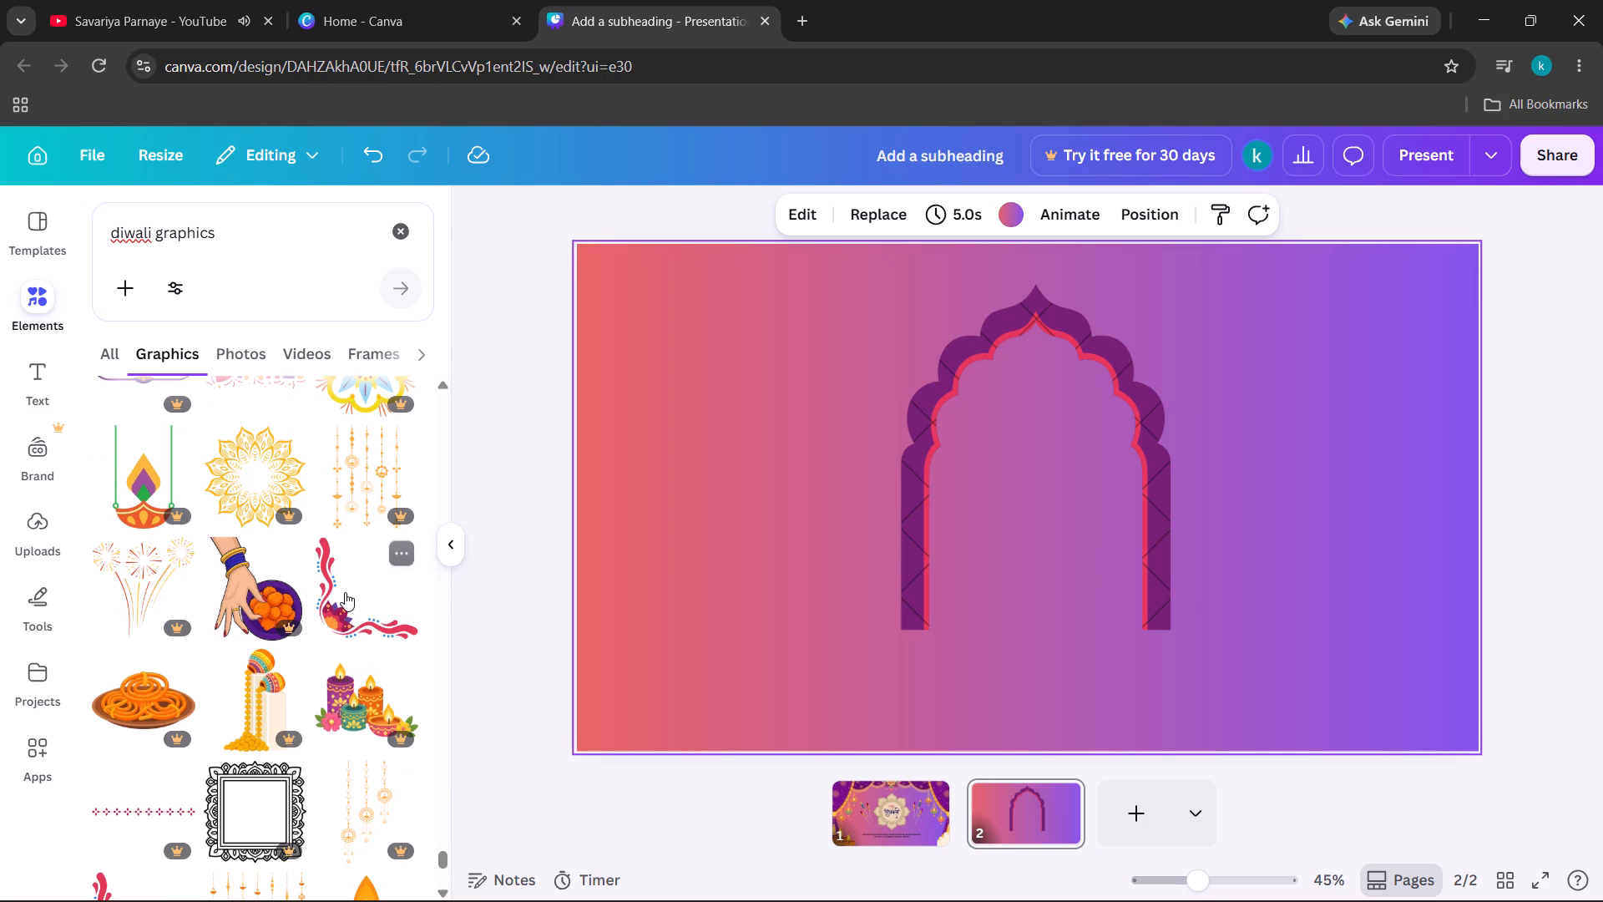
pyautogui.scroll(-5, 345, 592)
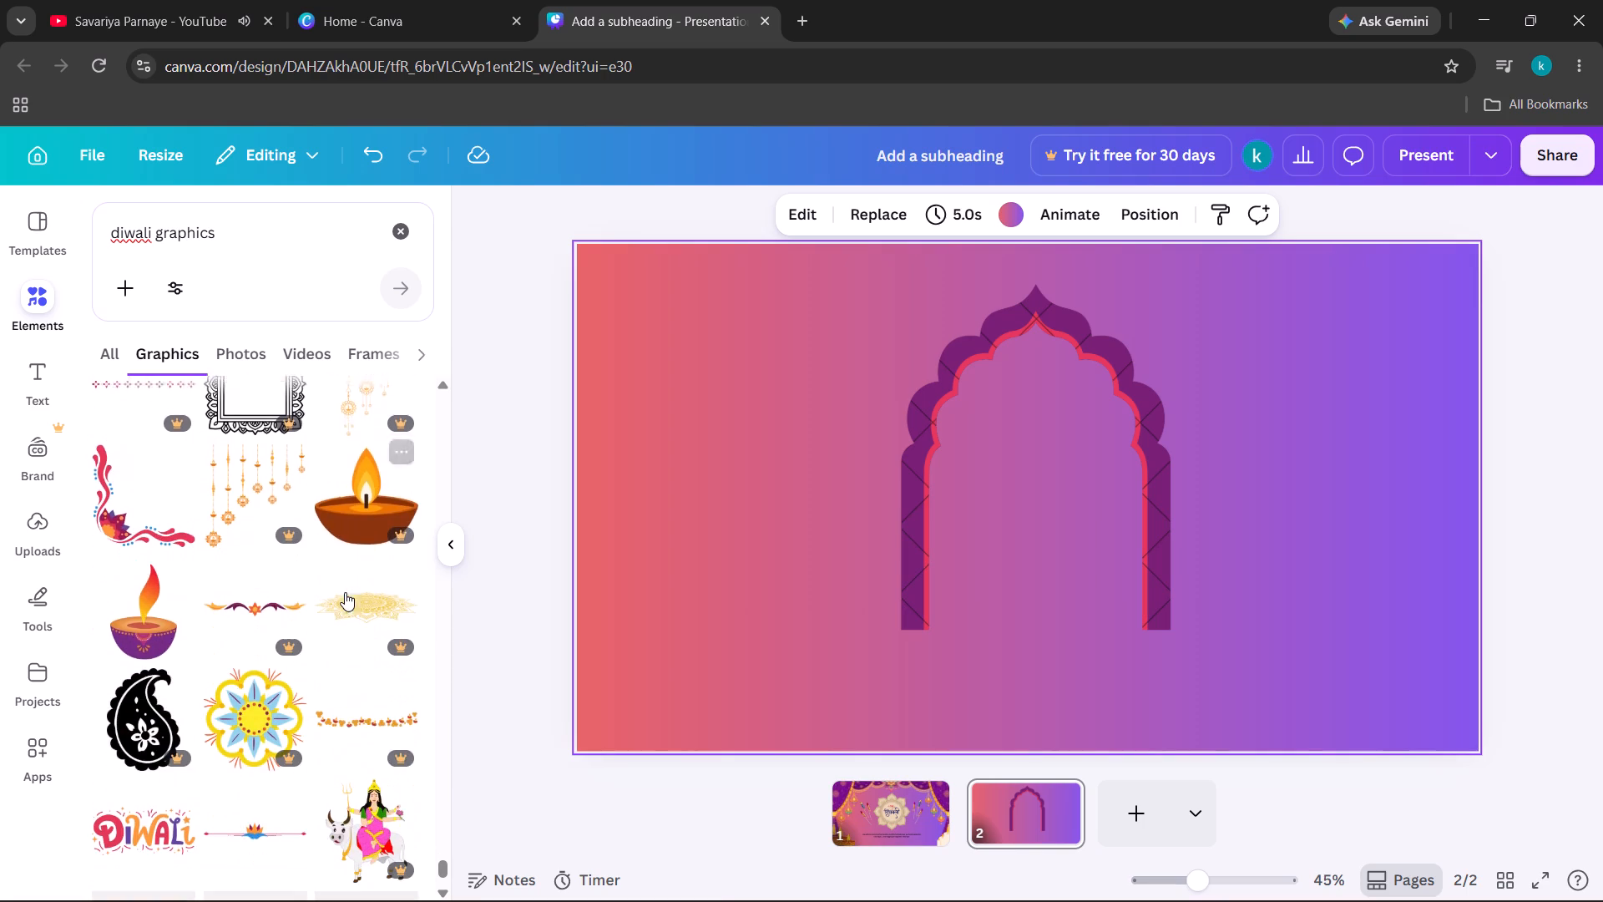
pyautogui.scroll(-3, 345, 592)
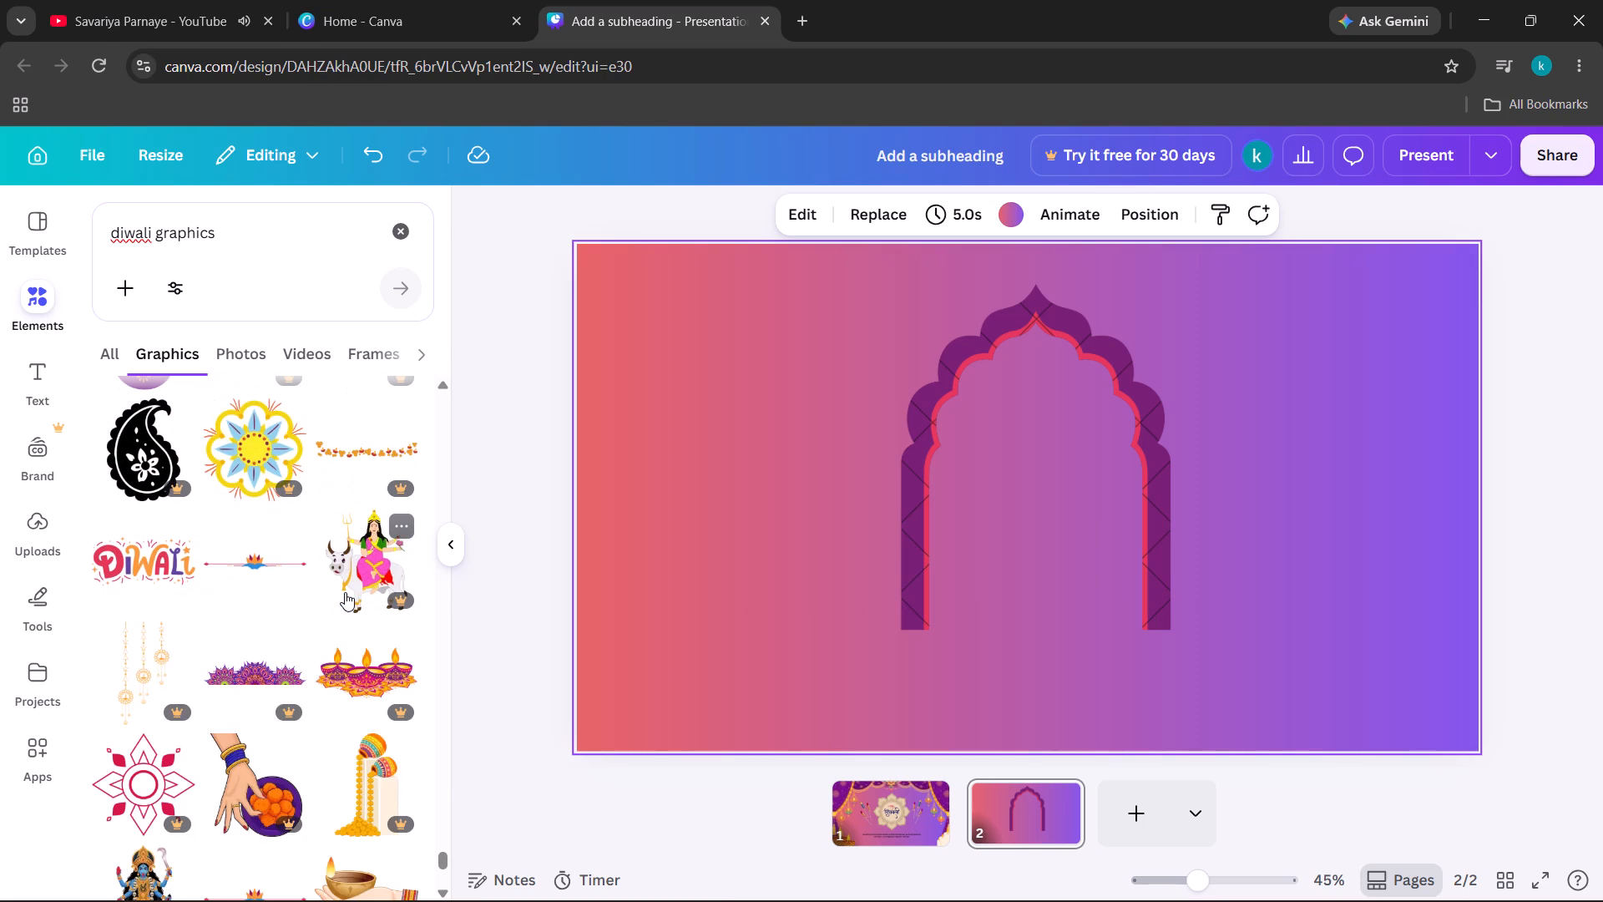
pyautogui.scroll(-3, 345, 592)
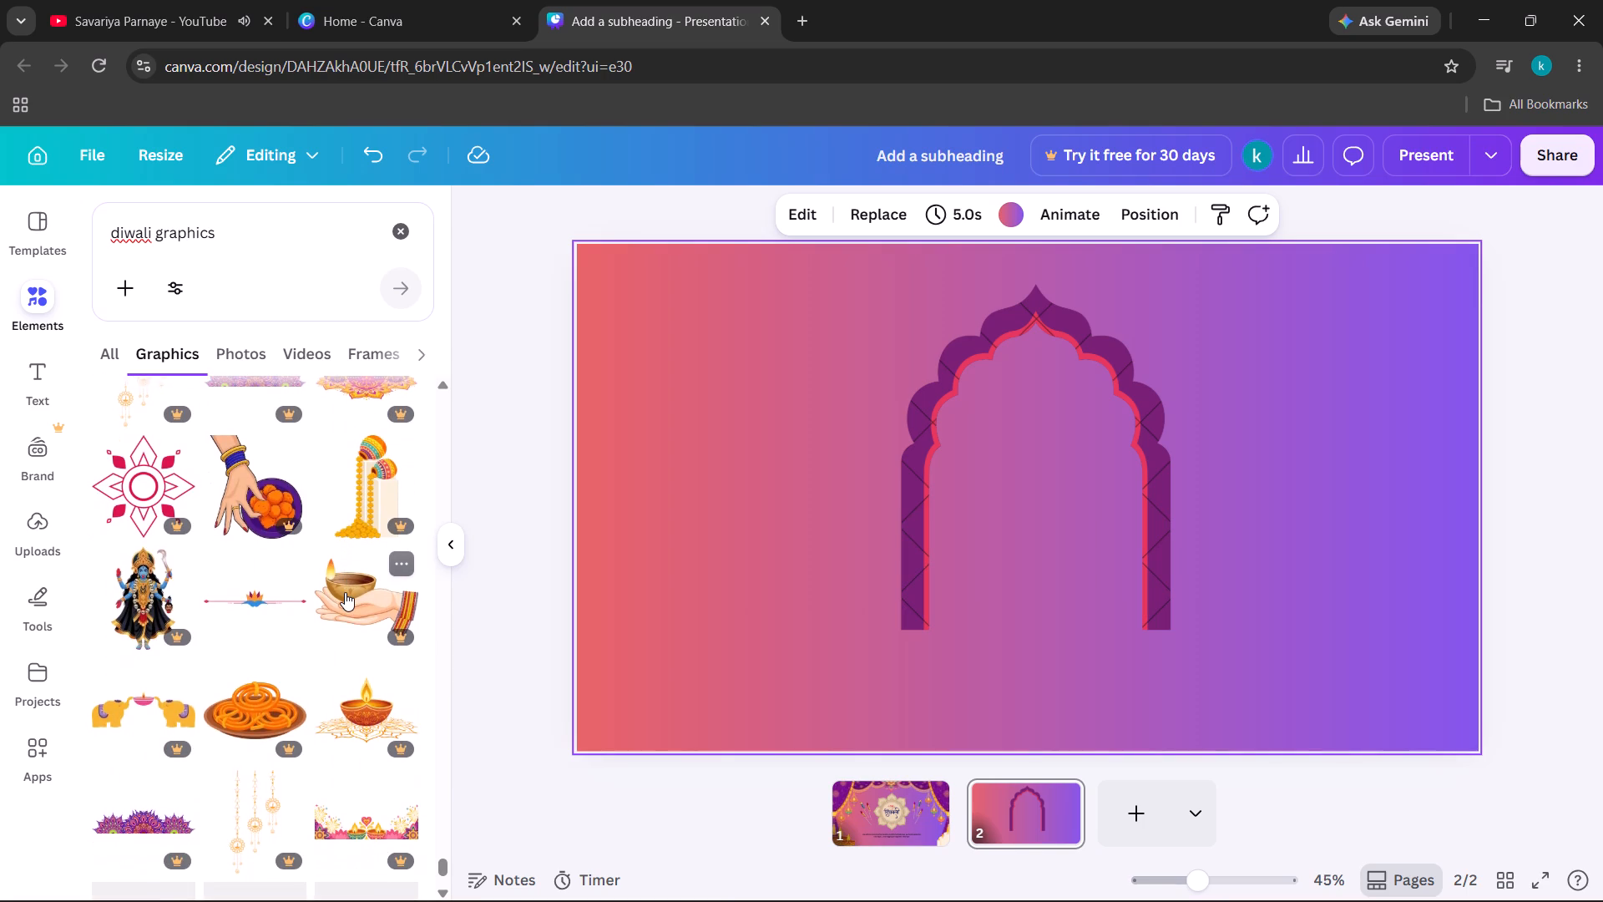
pyautogui.scroll(-3, 345, 592)
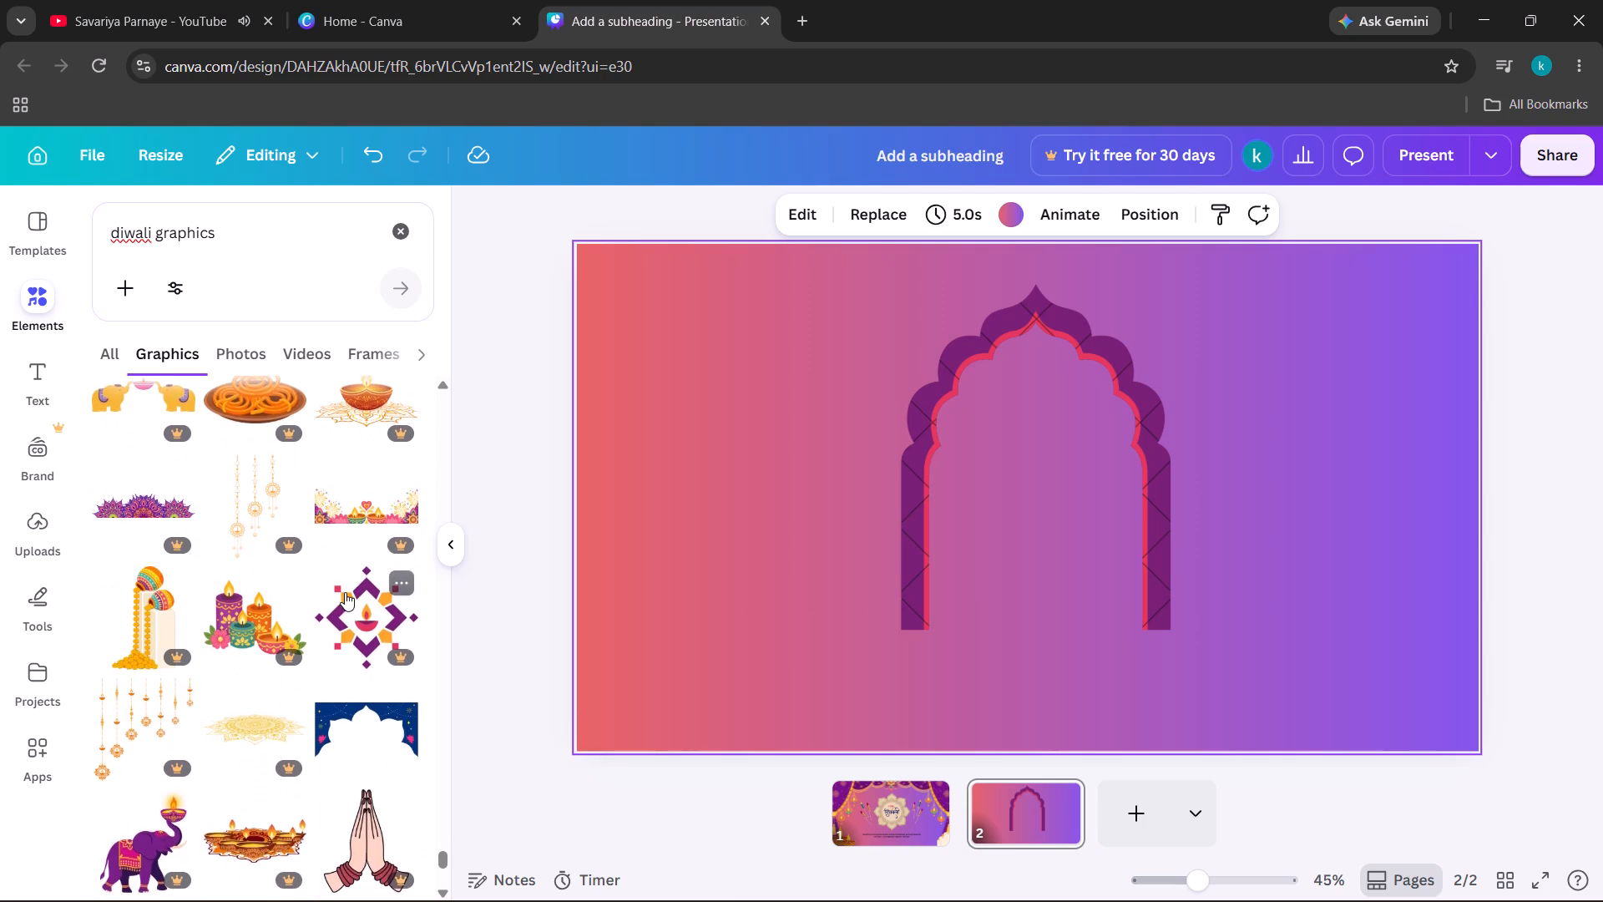
# Examine the remaining Diwali graphics results for decorations that suit the purple arch on the second page.
pyautogui.scroll(-5, 345, 592)
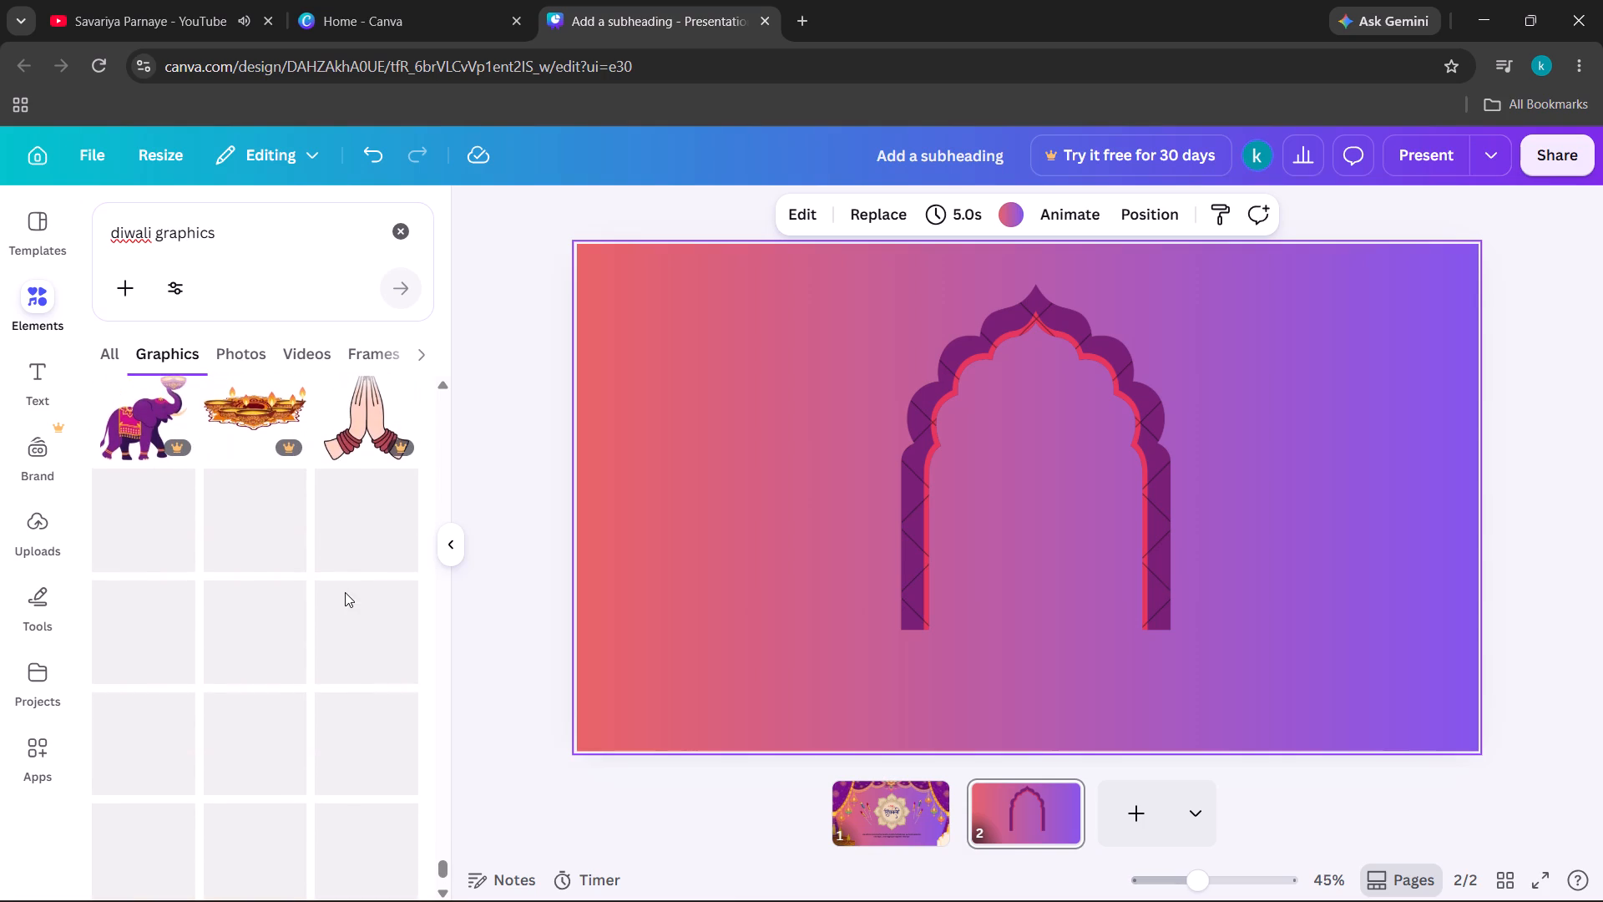
pyautogui.hscroll(1, 345, 592)
pyautogui.scroll(-1, 345, 592)
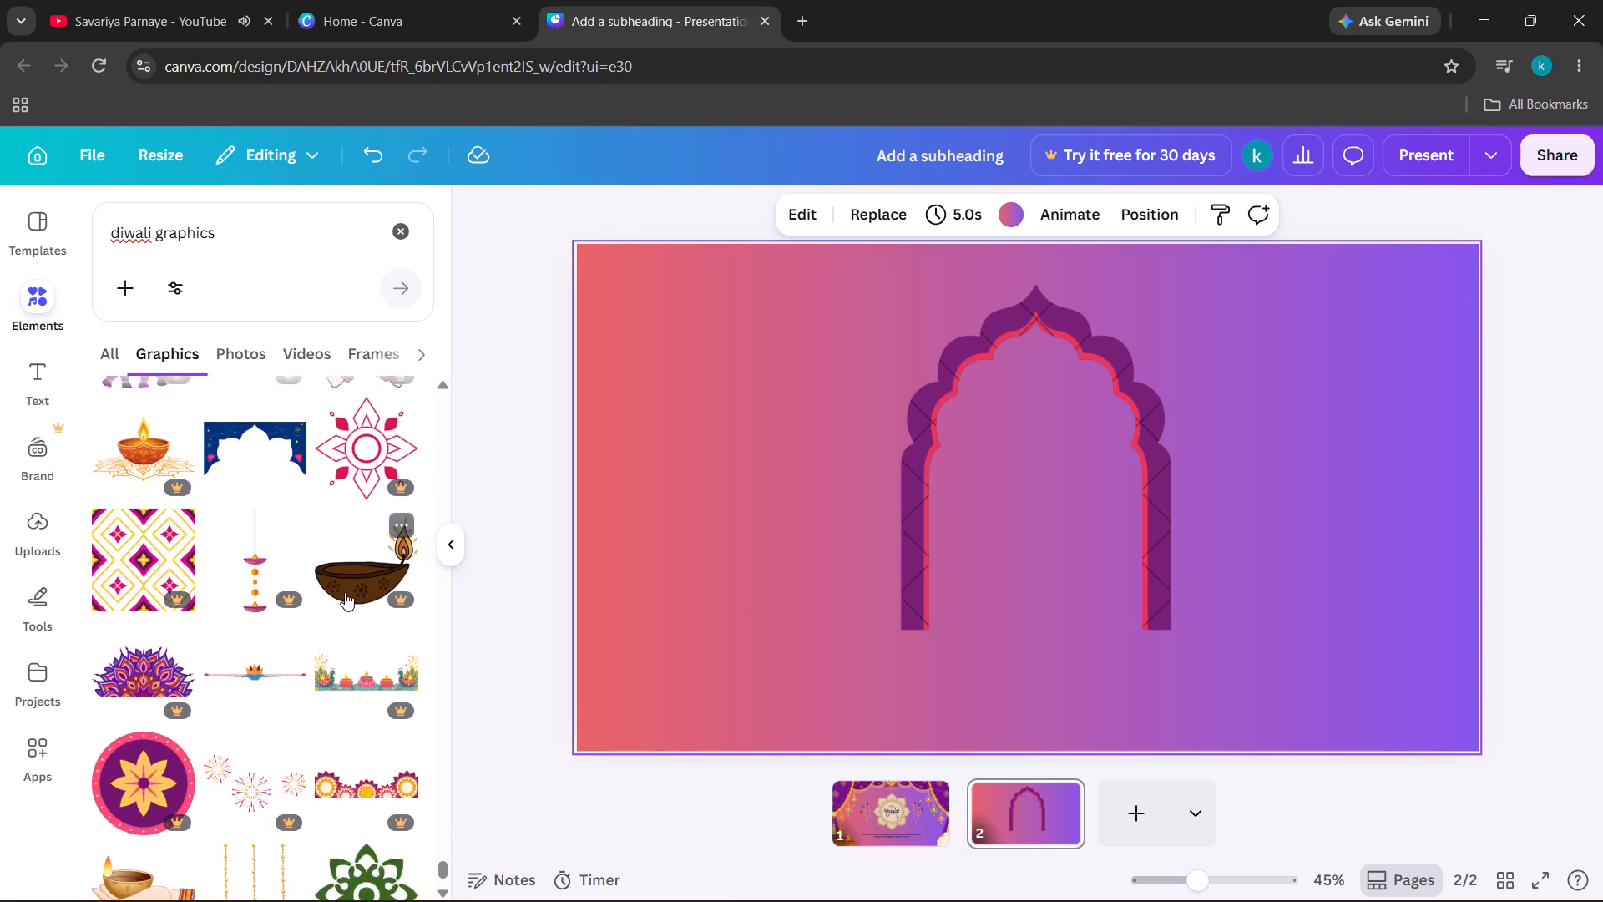
pyautogui.scroll(-5, 345, 592)
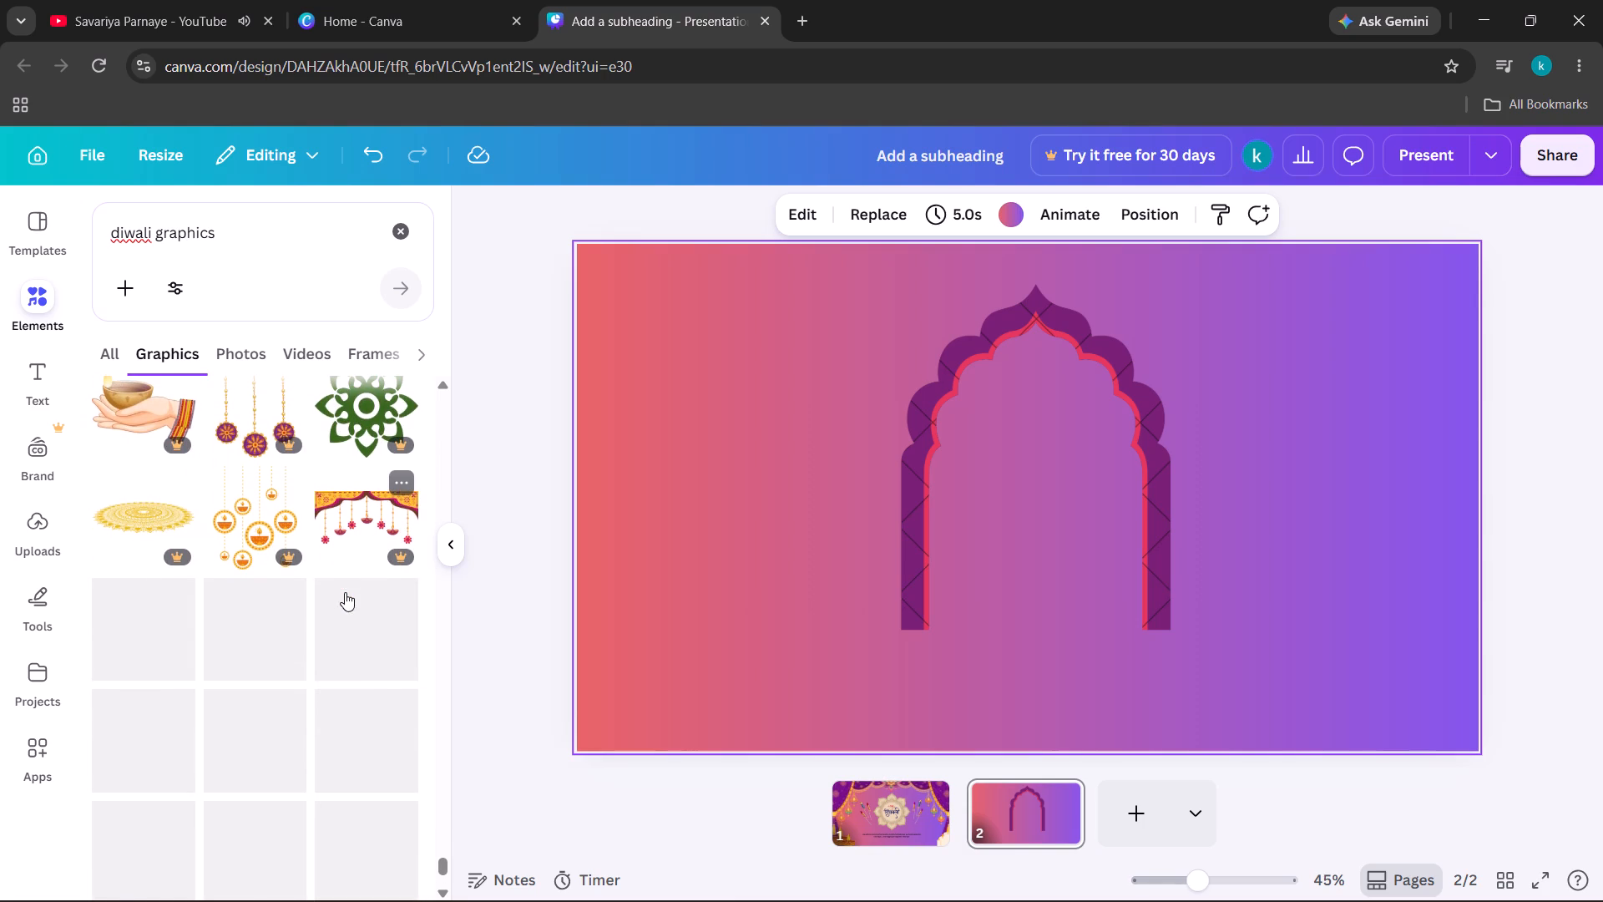
pyautogui.scroll(-4, 345, 592)
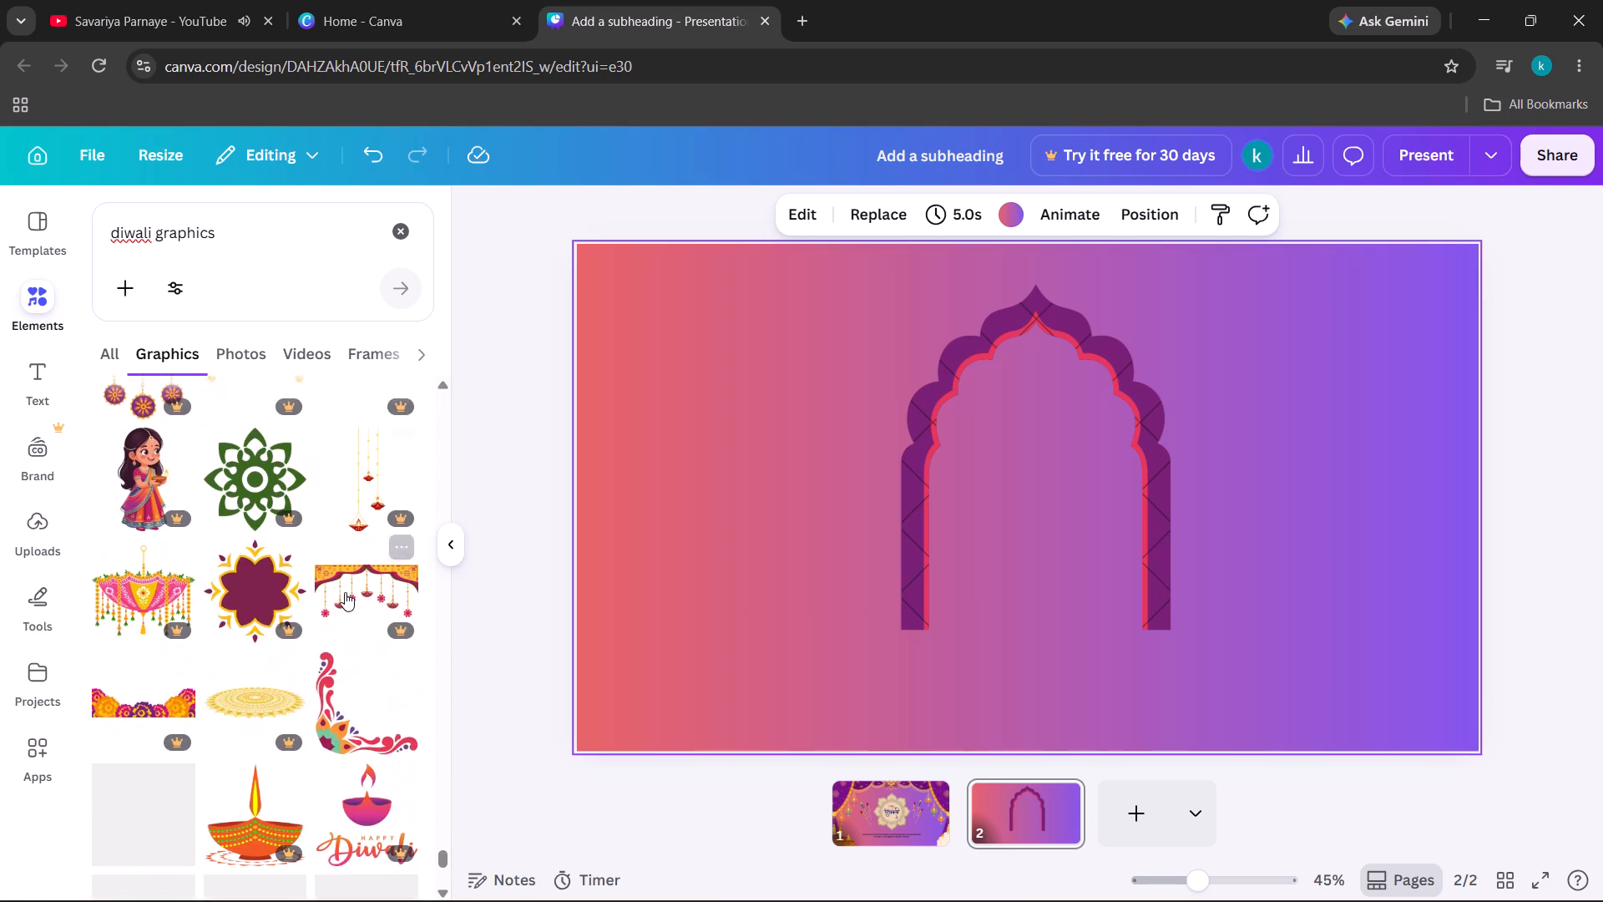
pyautogui.scroll(-3, 345, 592)
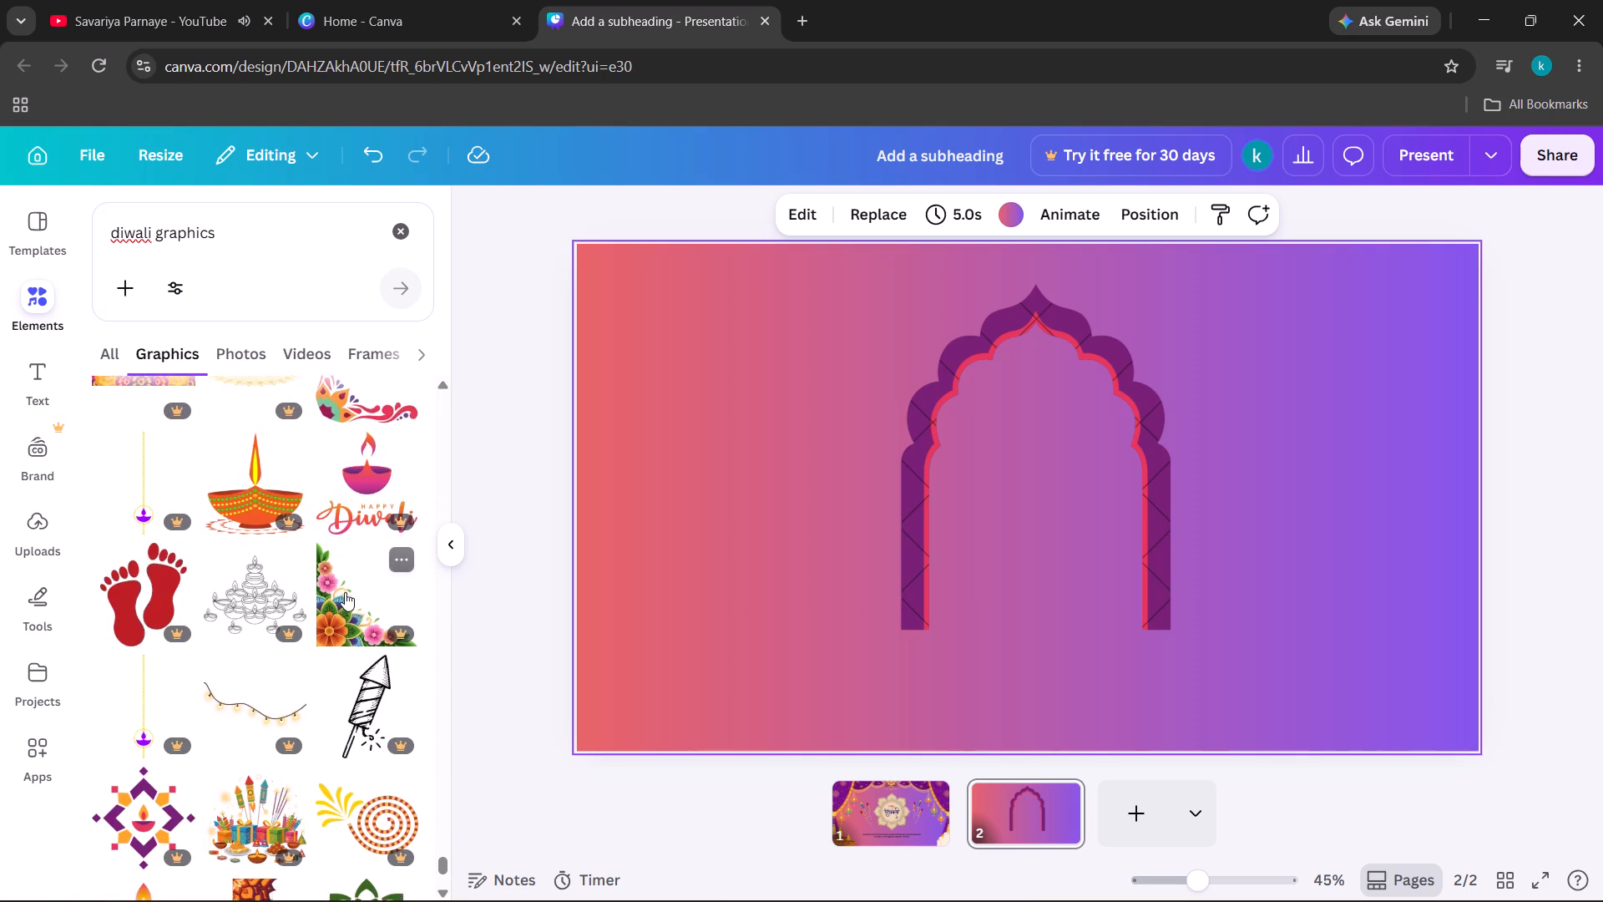
pyautogui.scroll(-5, 345, 592)
pyautogui.scroll(18, 345, 592)
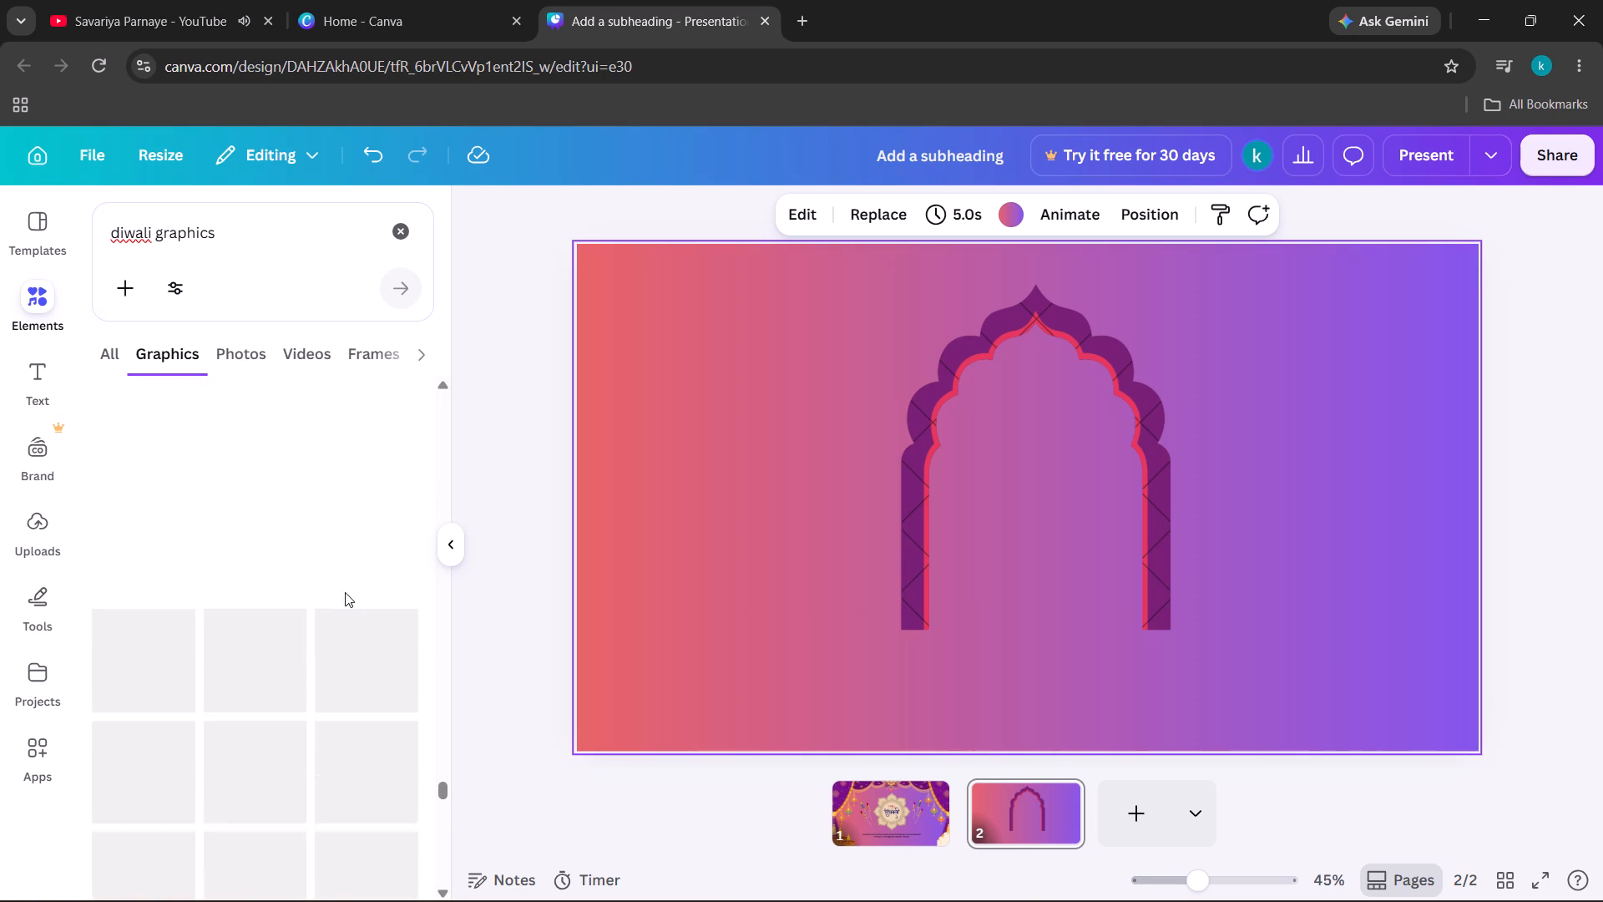
pyautogui.scroll(20, 345, 592)
pyautogui.scroll(20, 345, 592)
pyautogui.scroll(4, 345, 592)
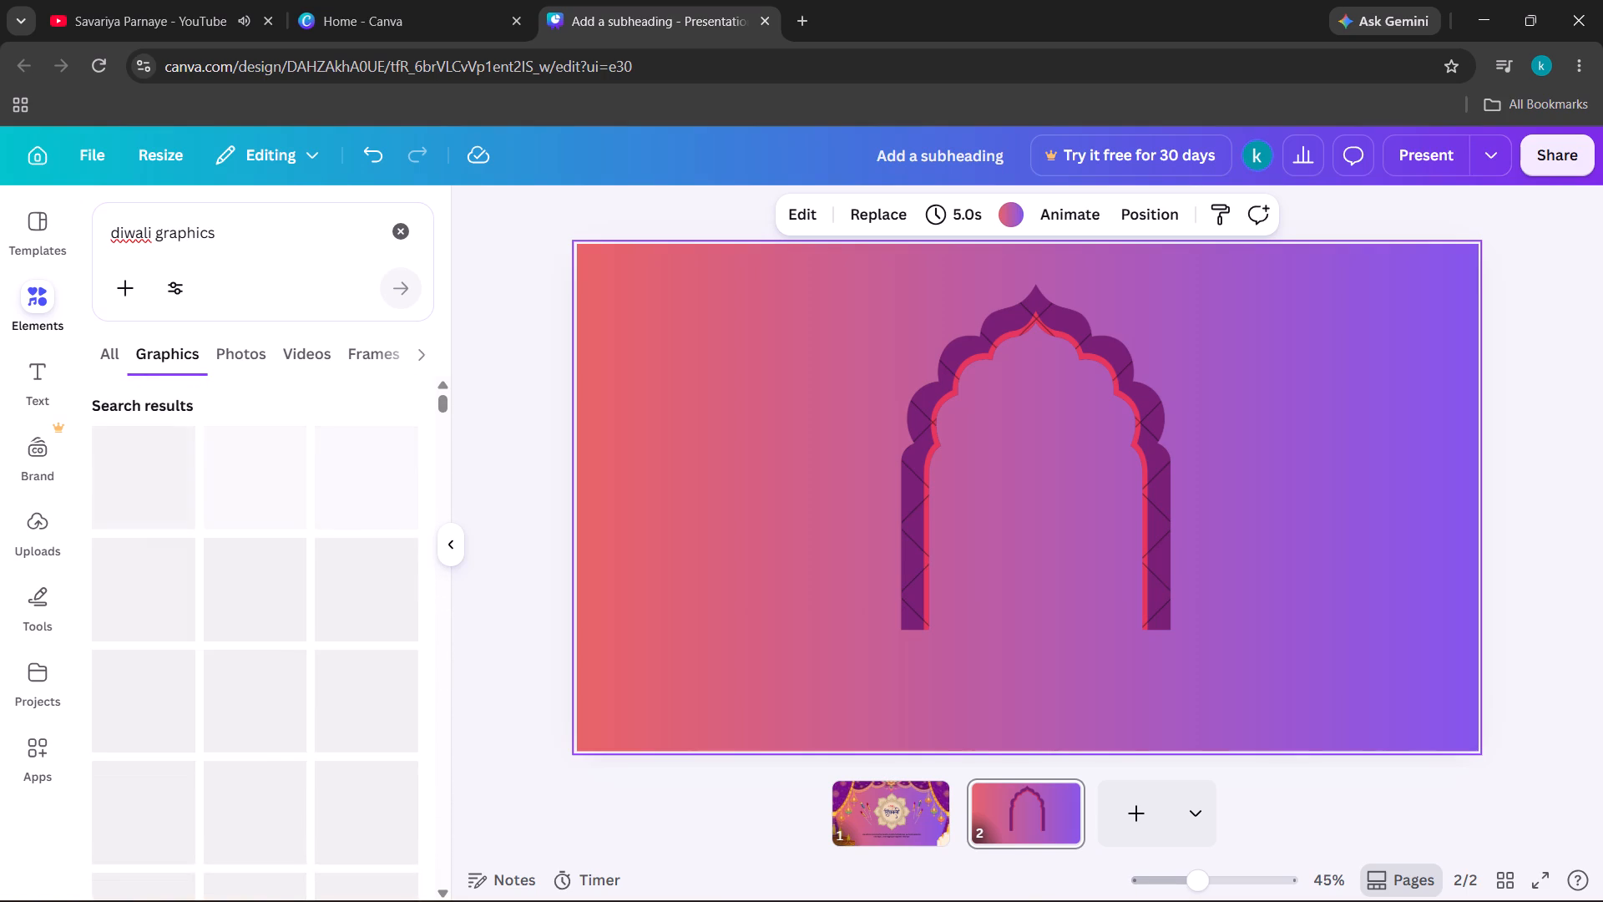
# Search the graphics library for "ramji graphics".
pyautogui.click(151, 230)
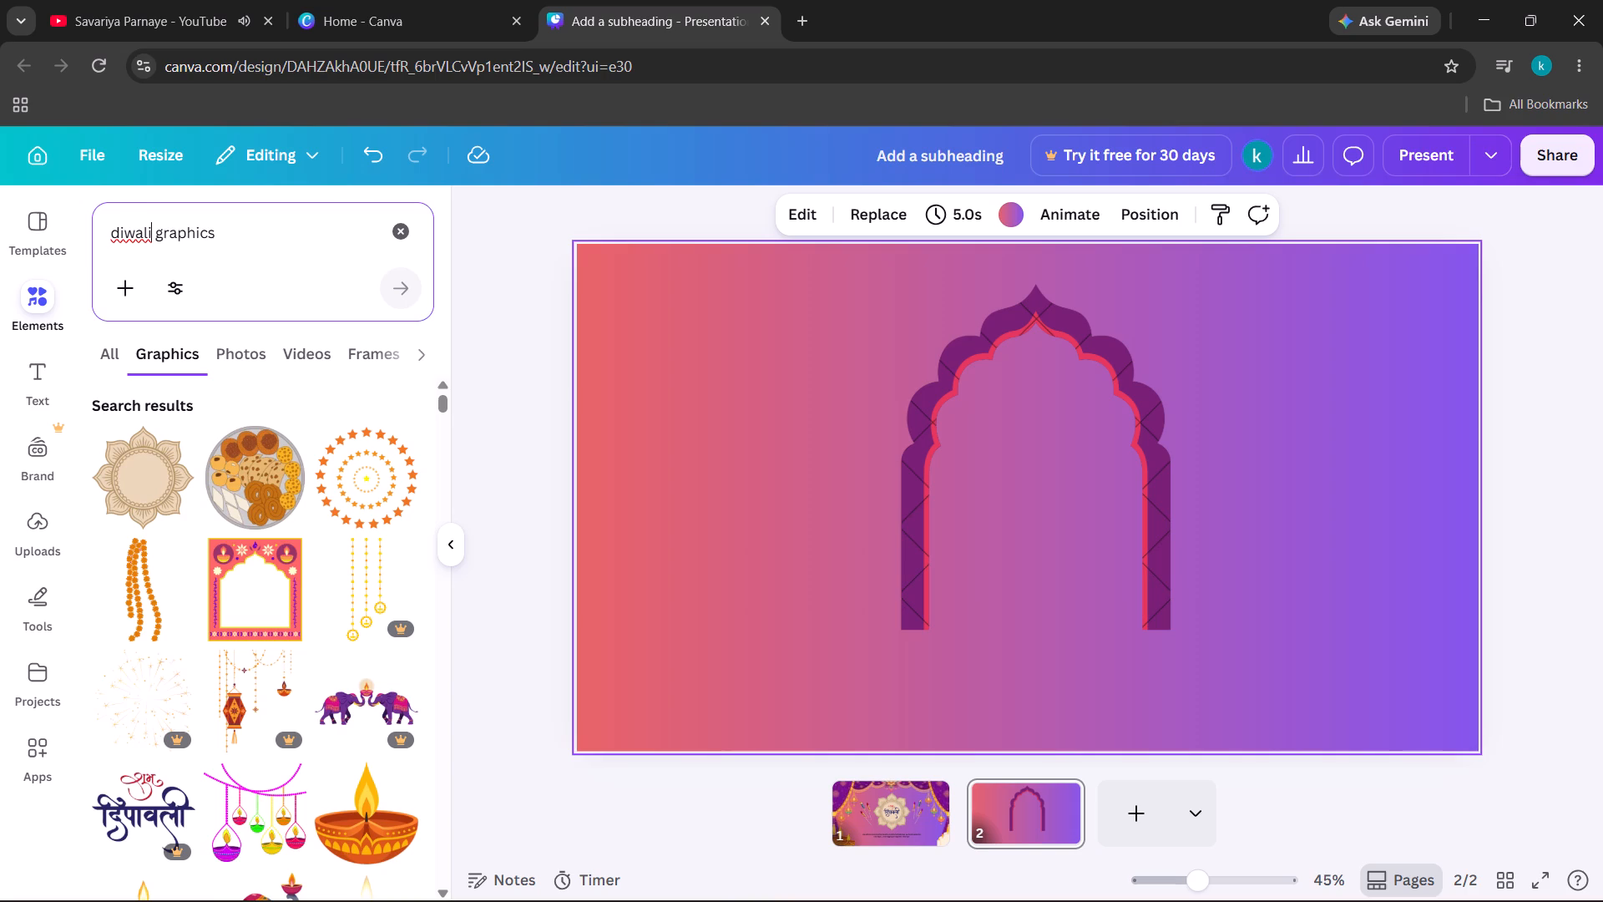
pyautogui.press('BackSpace')
pyautogui.press('BackSpace')
pyautogui.press('BackSpace')
pyautogui.press('BackSpace')
pyautogui.press('BackSpace')
pyautogui.press('BackSpace')
pyautogui.press('BackSpace')
pyautogui.press('BackSpace')
pyautogui.press('BackSpace')
pyautogui.press('BackSpace')
pyautogui.press('BackSpace')
pyautogui.press('BackSpace')
pyautogui.press('BackSpace')
pyautogui.press('BackSpace')
pyautogui.press('BackSpace')
pyautogui.press('BackSpace')
pyautogui.press('BackSpace')
pyautogui.press('BackSpace')
pyautogui.press('BackSpace')
pyautogui.press('BackSpace')
pyautogui.press('BackSpace')
pyautogui.write('ramji \\')
pyautogui.press('Return')
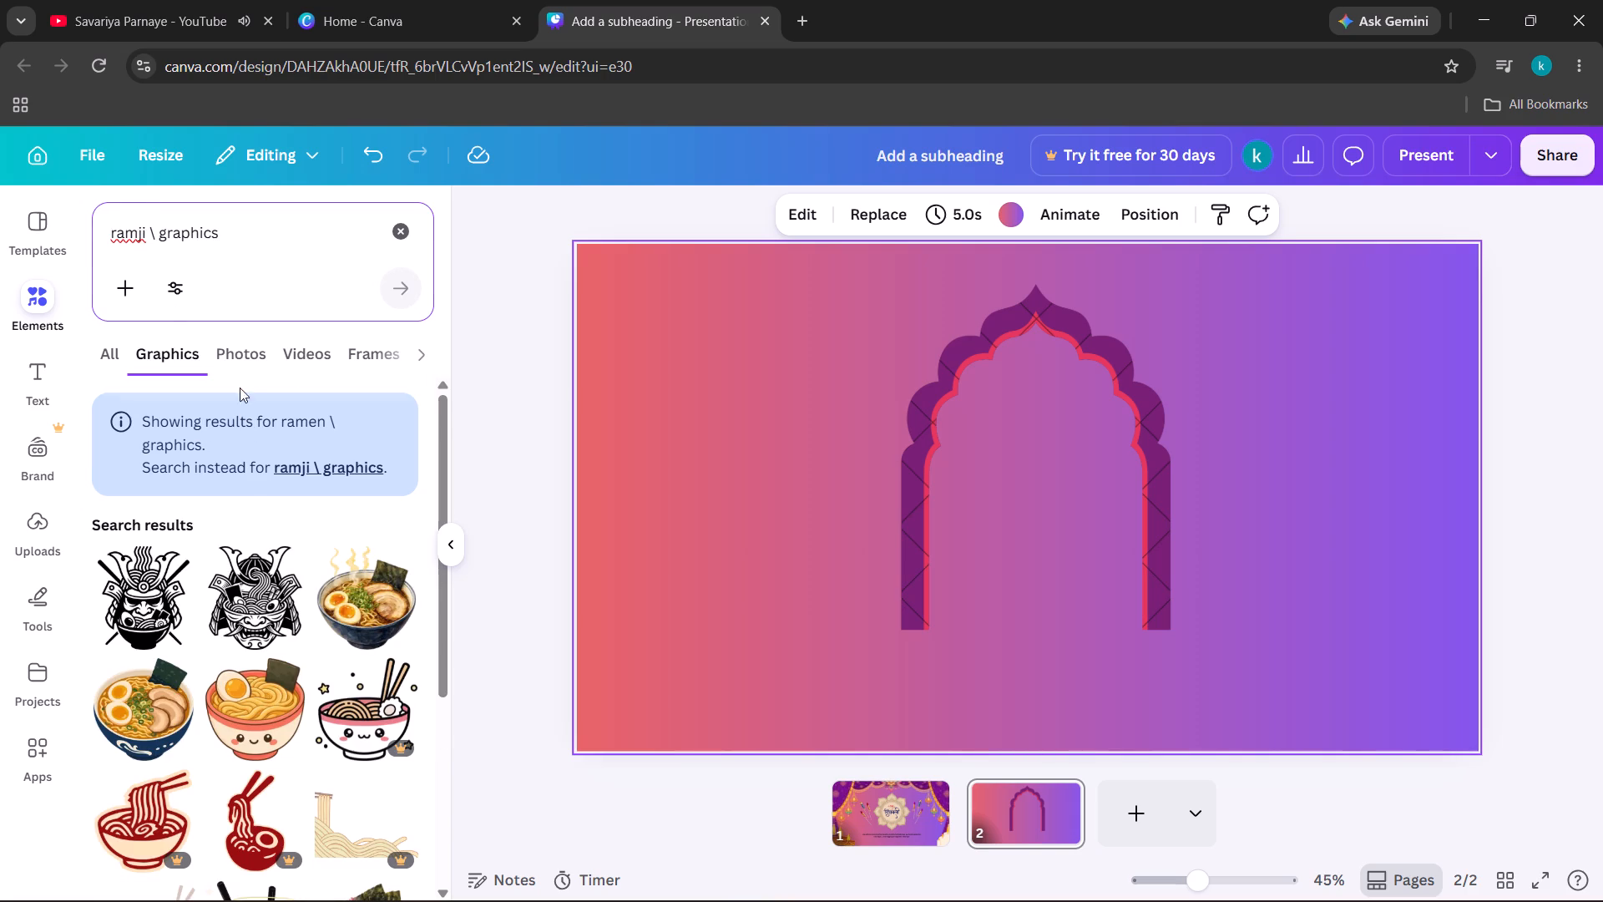
pyautogui.click(159, 231)
pyautogui.press('BackSpace')
pyautogui.press('BackSpace')
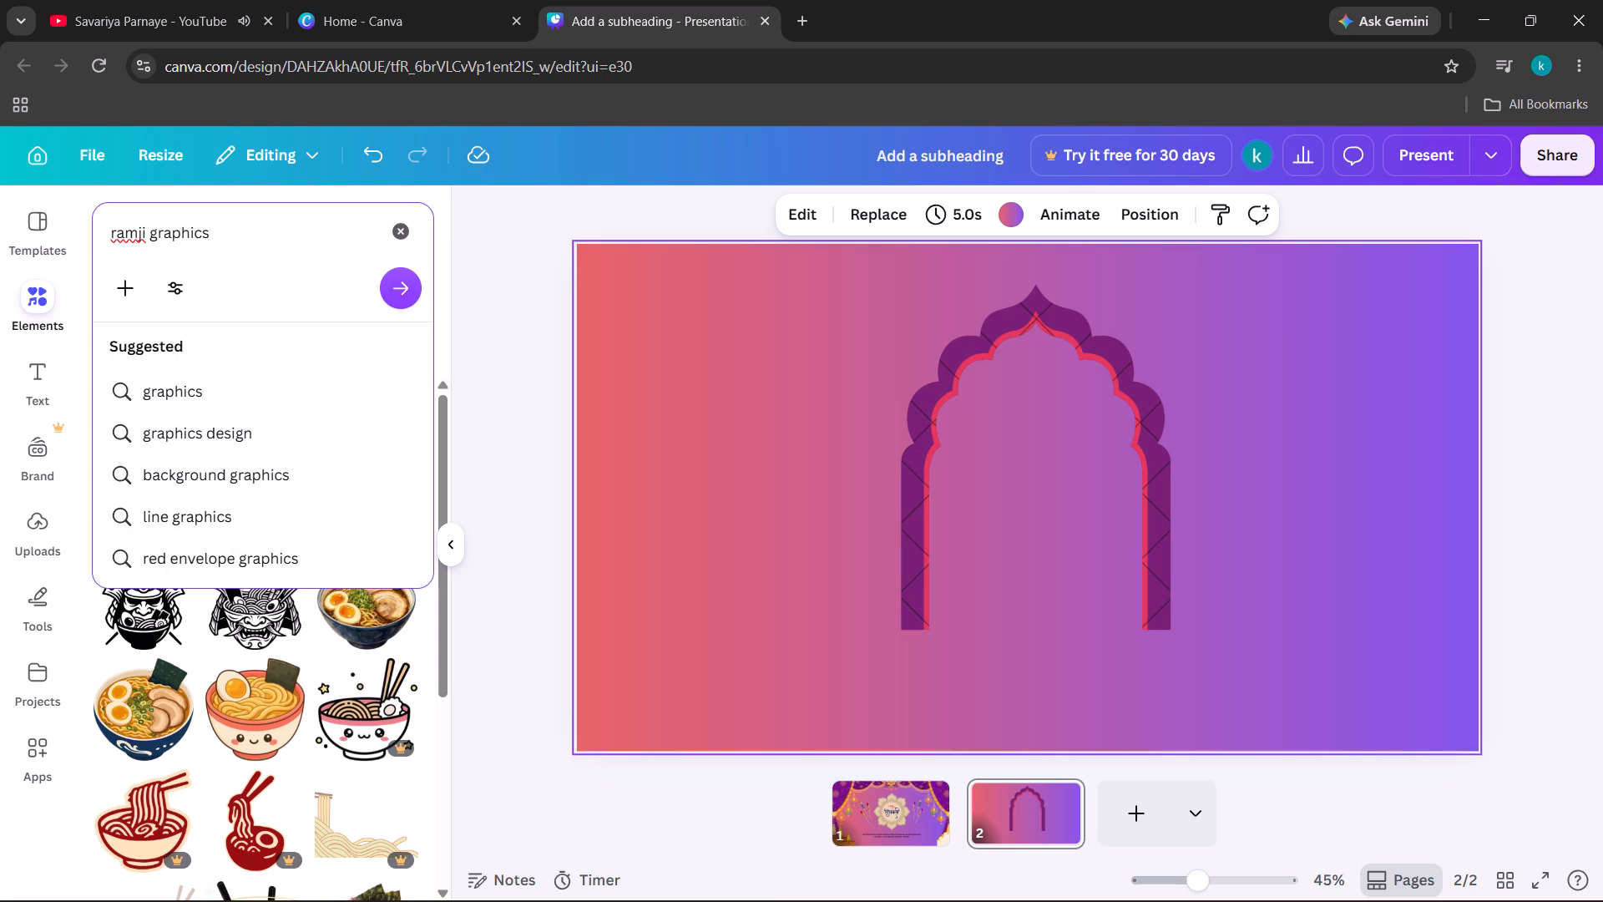
pyautogui.press('Return')
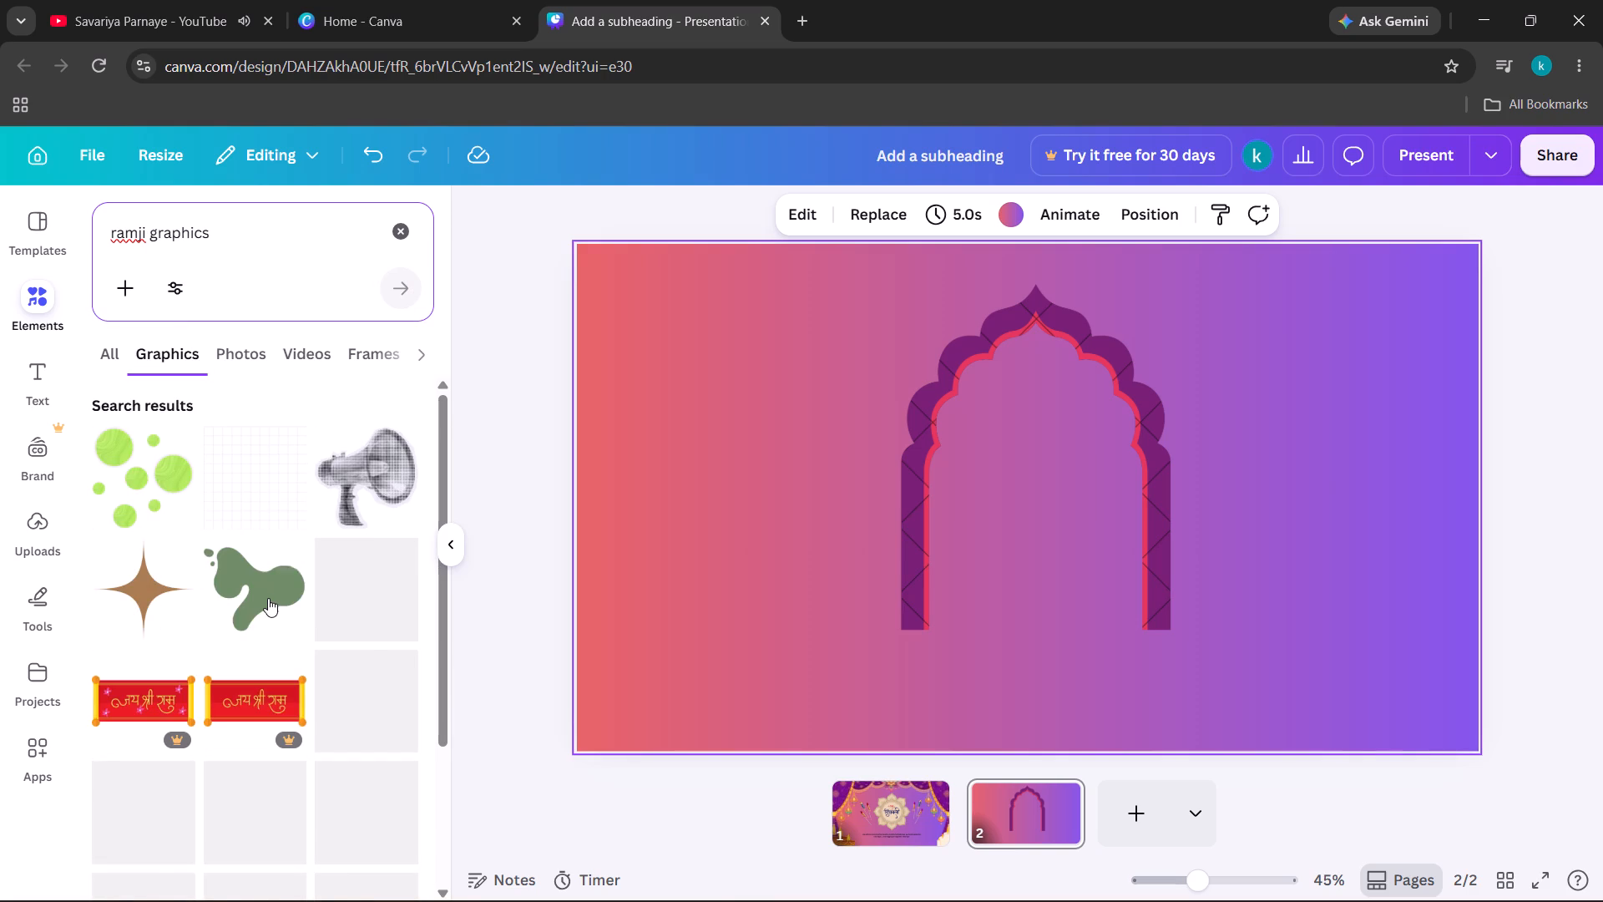
# Look through the "ramji graphics" results for an element that fits the arch on the second page.
pyautogui.scroll(-3, 268, 598)
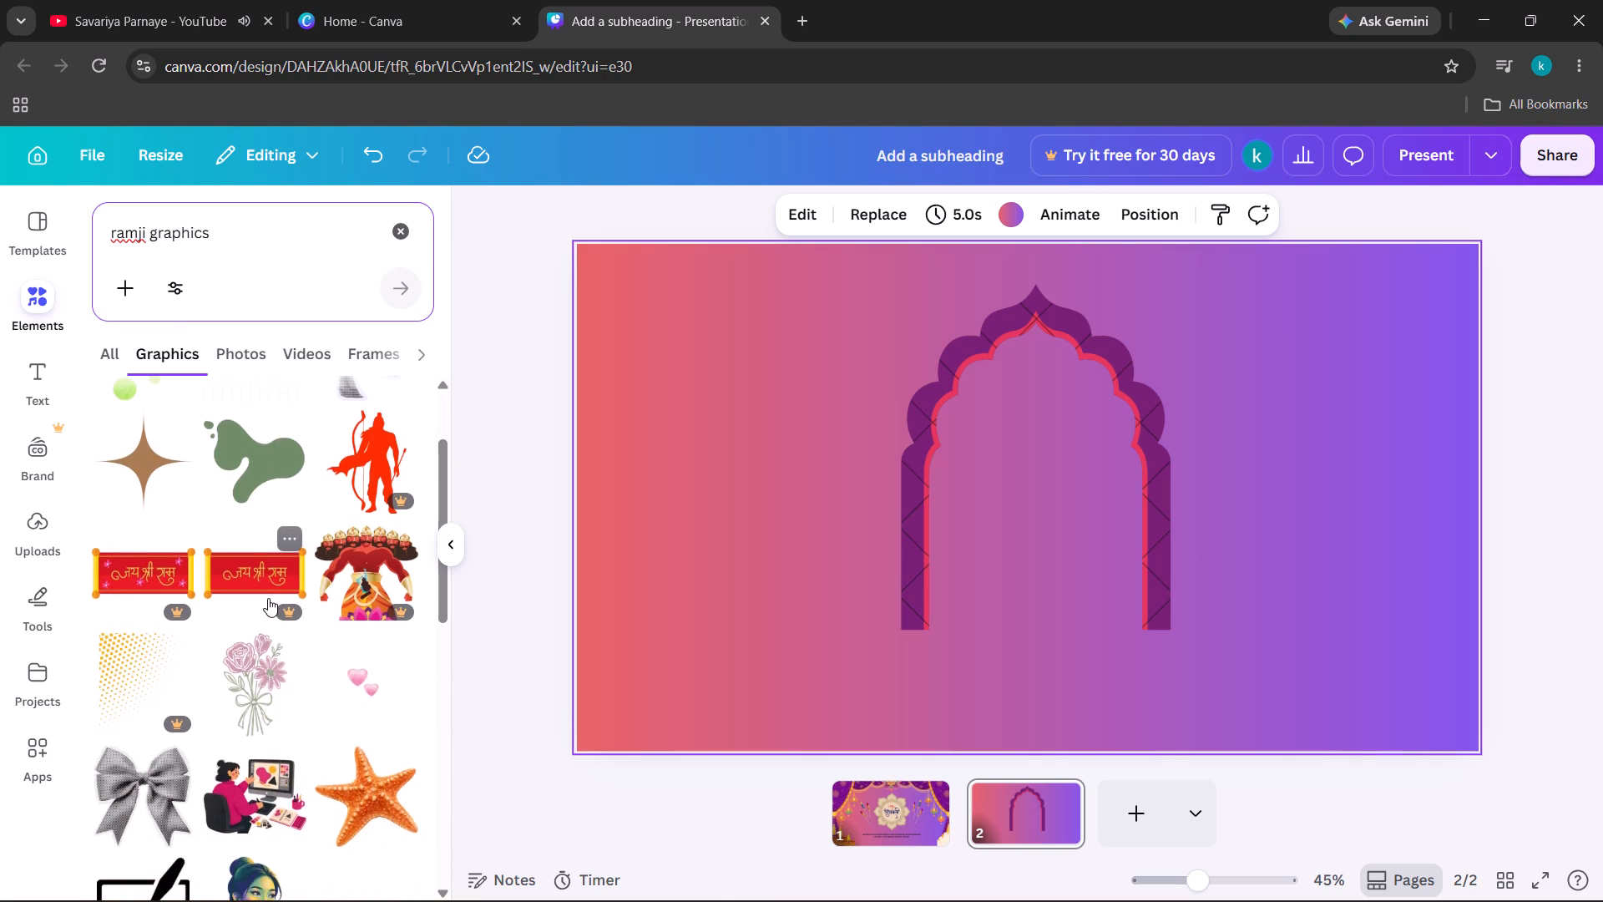
pyautogui.scroll(-4, 268, 598)
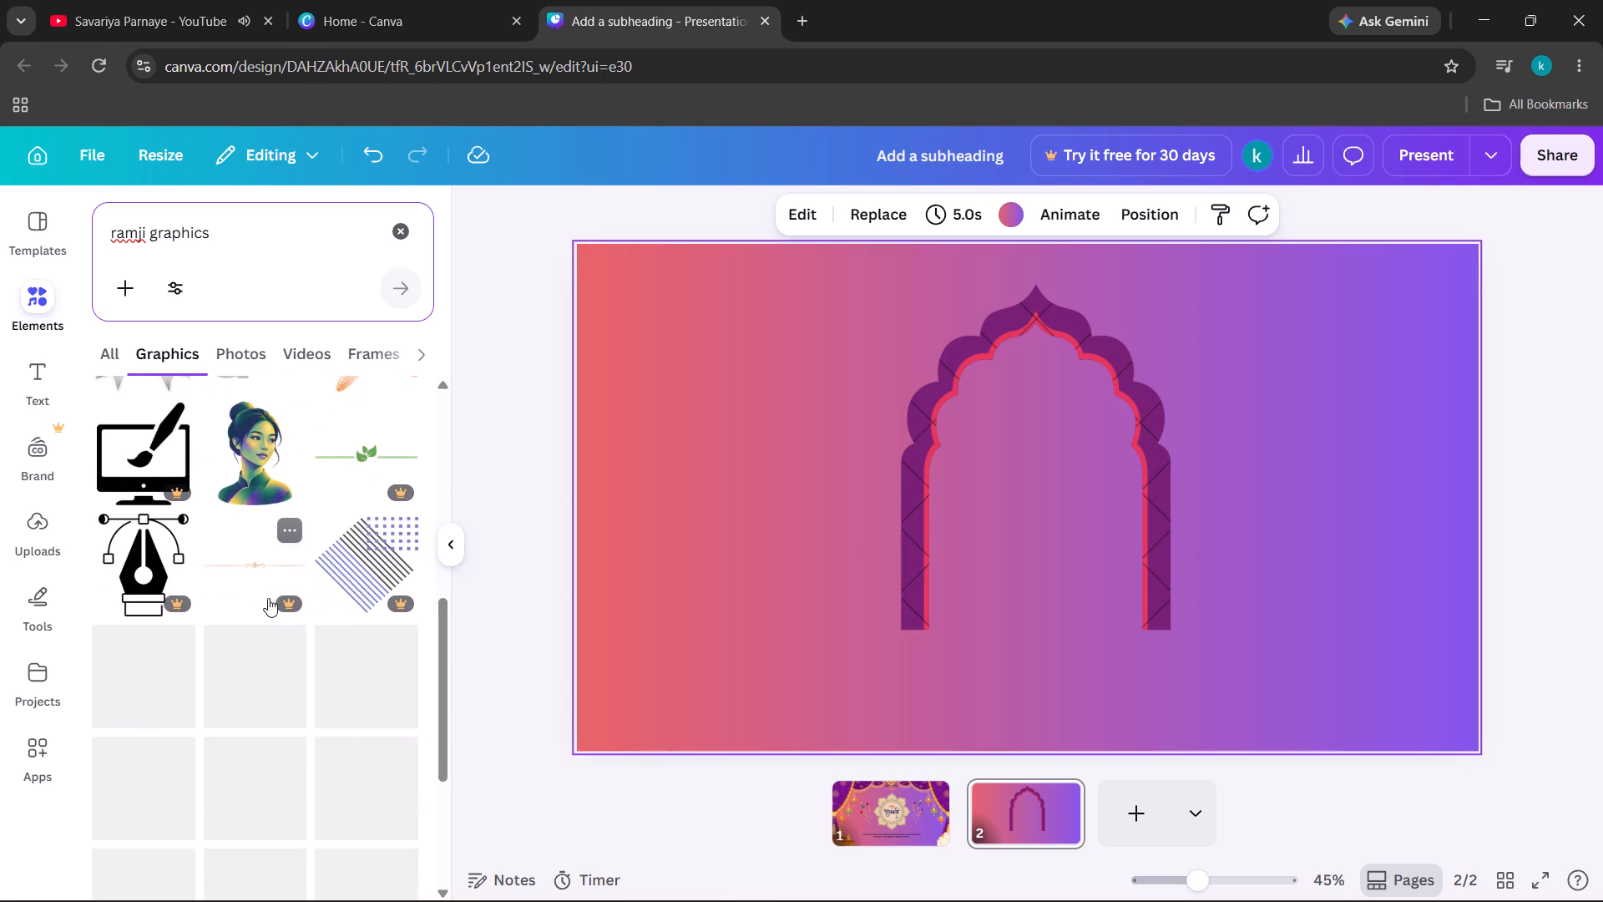
pyautogui.scroll(-5, 268, 598)
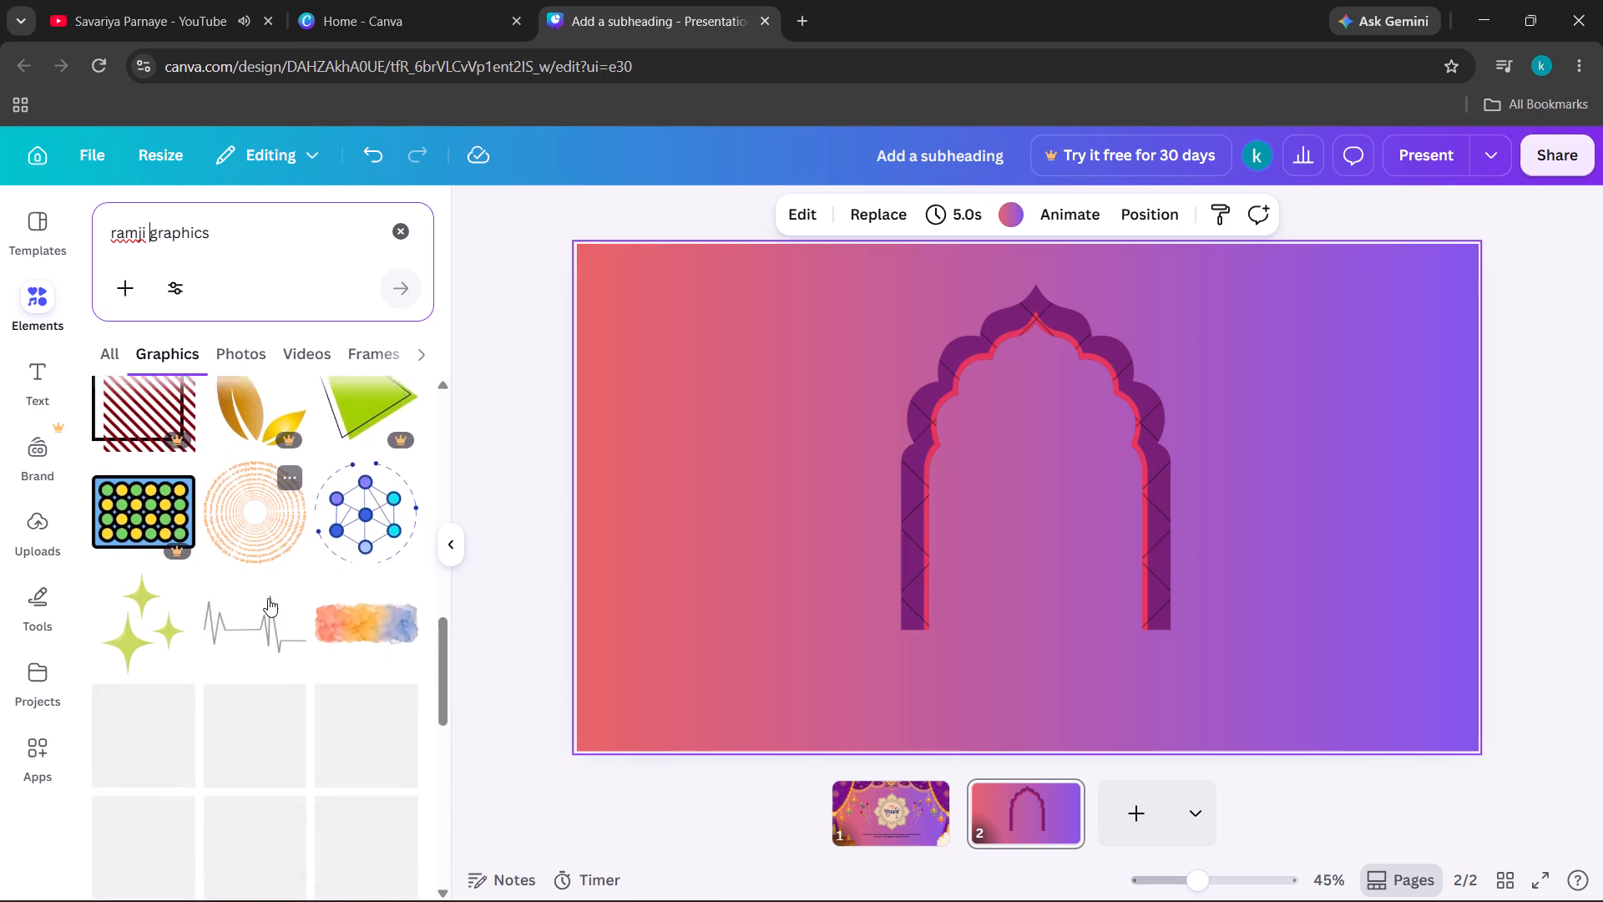
pyautogui.scroll(-5, 268, 598)
pyautogui.scroll(5, 268, 598)
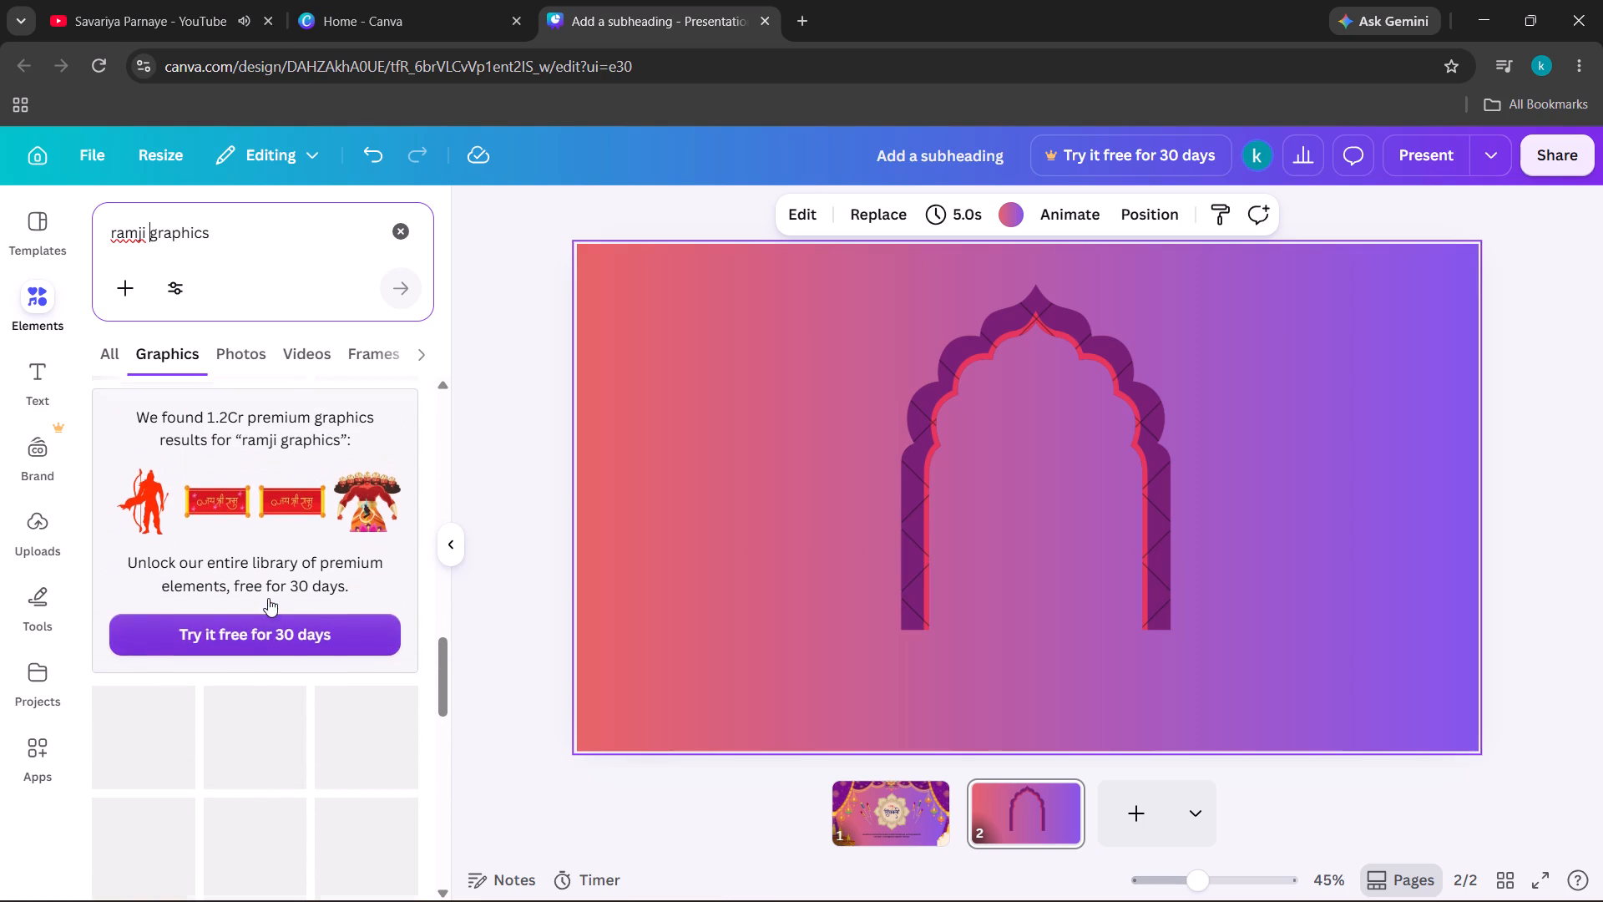
pyautogui.scroll(1, 268, 598)
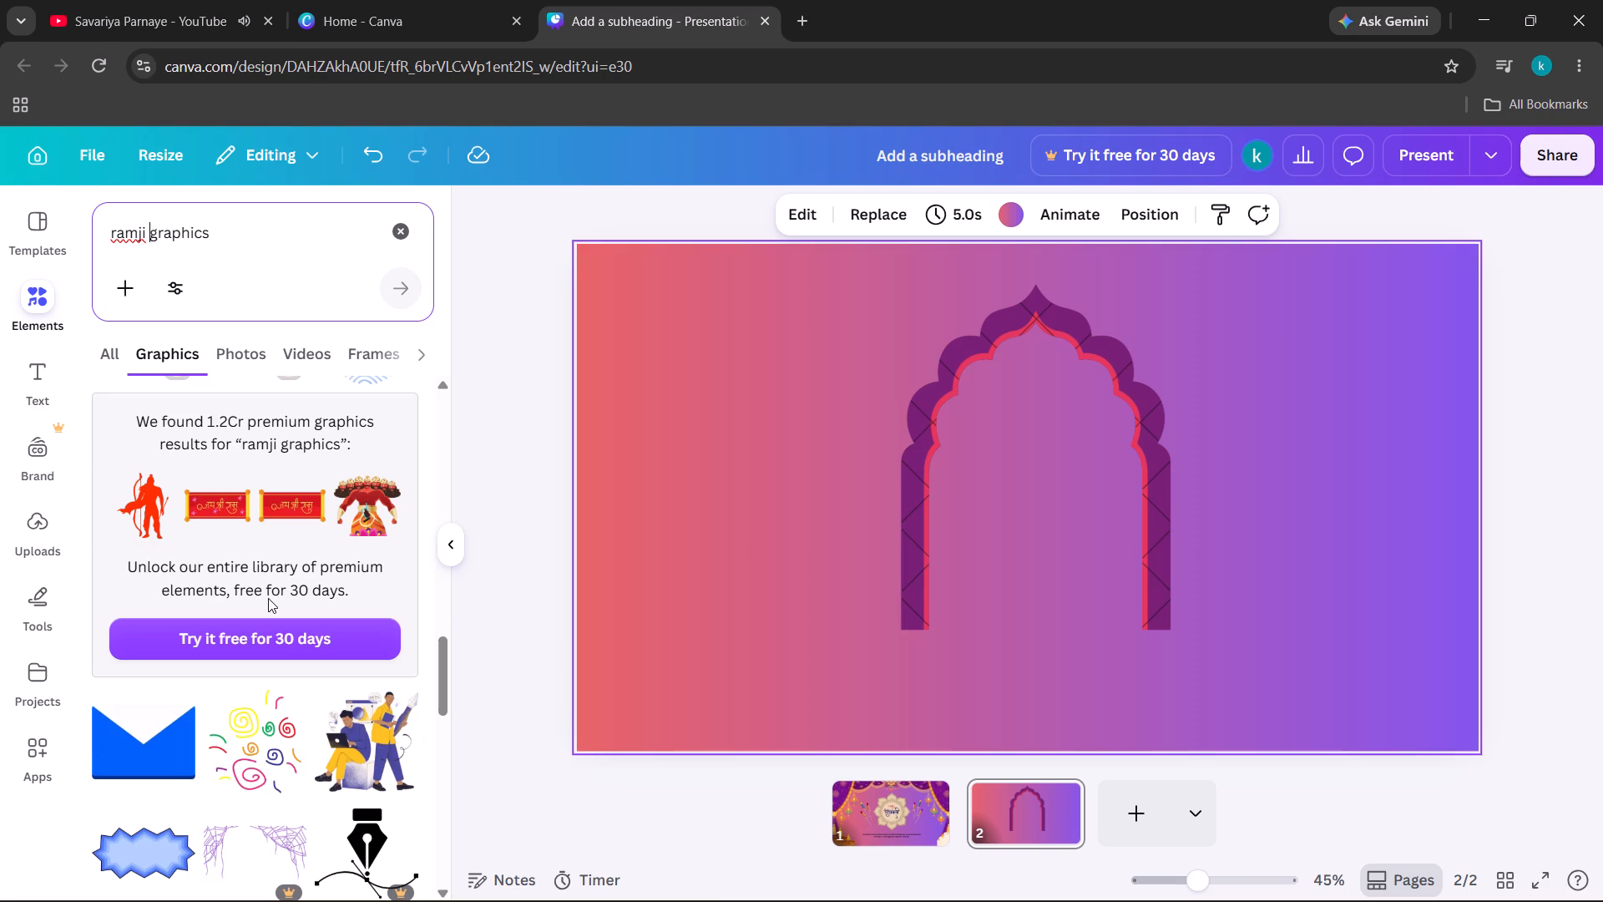
pyautogui.scroll(-6, 268, 598)
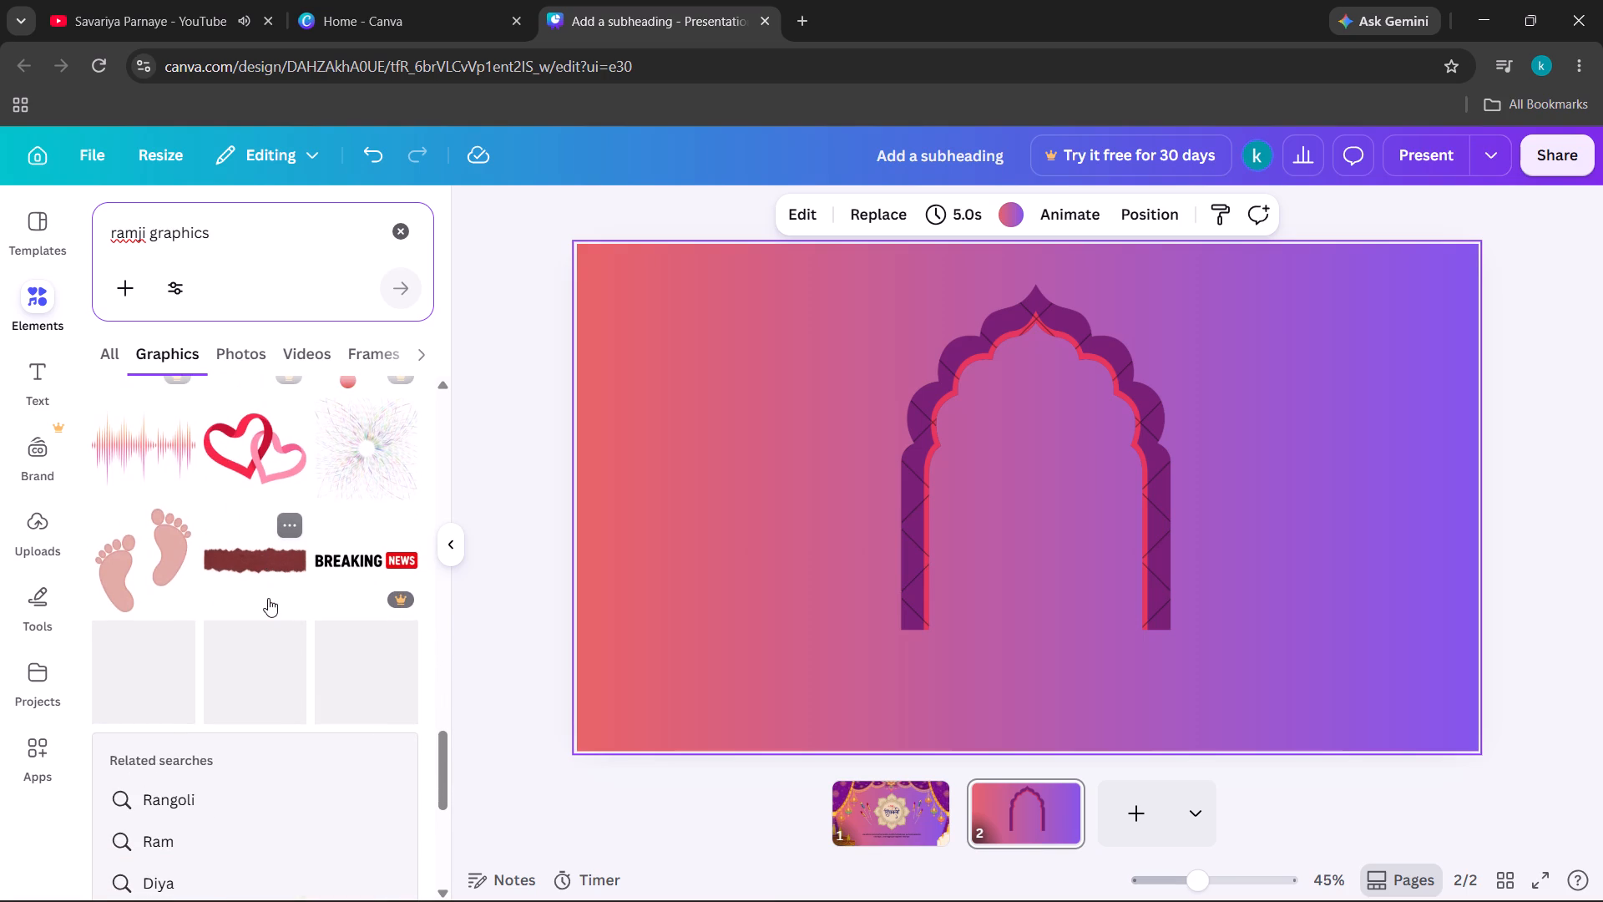
pyautogui.scroll(-2, 268, 598)
pyautogui.scroll(1, 268, 598)
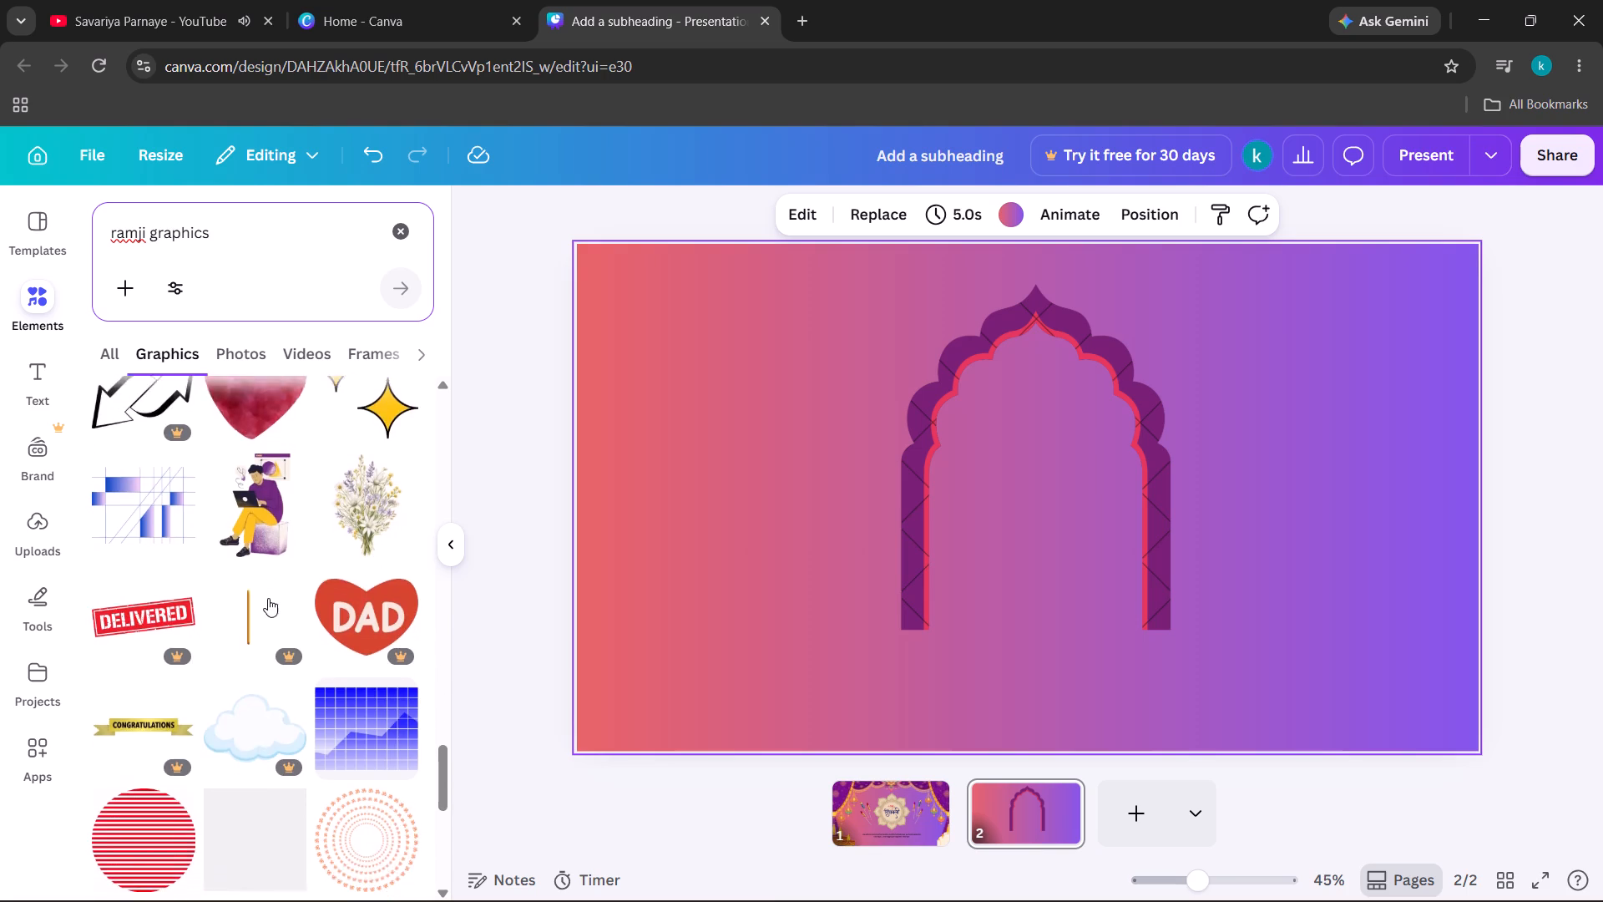
pyautogui.scroll(1, 268, 598)
pyautogui.hscroll(1, 268, 598)
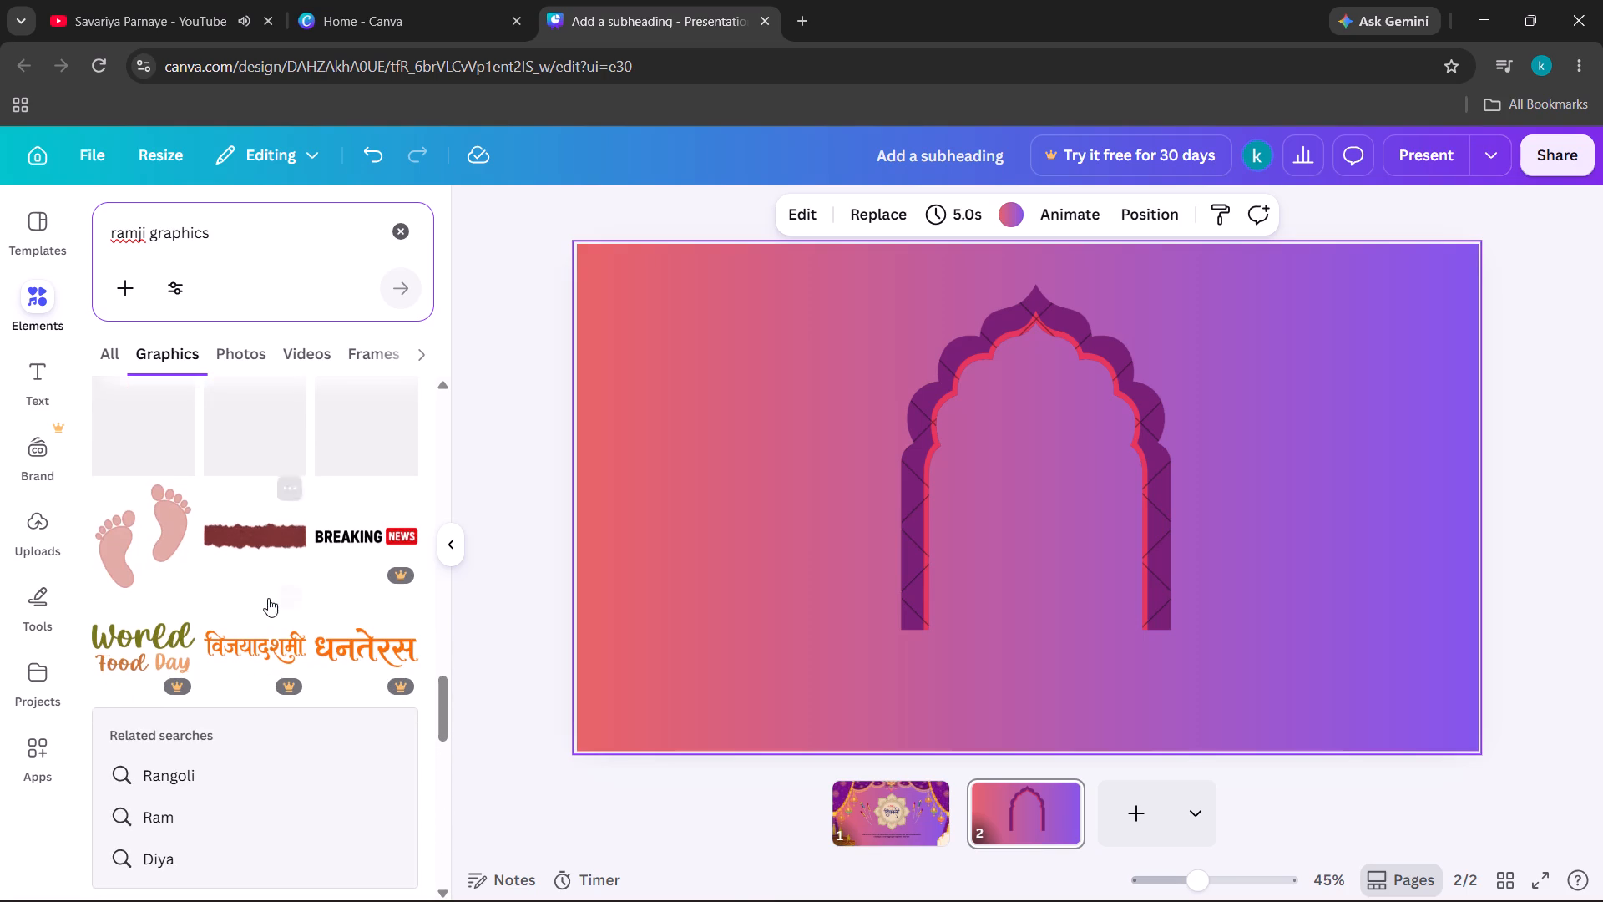
pyautogui.hscroll(1, 268, 598)
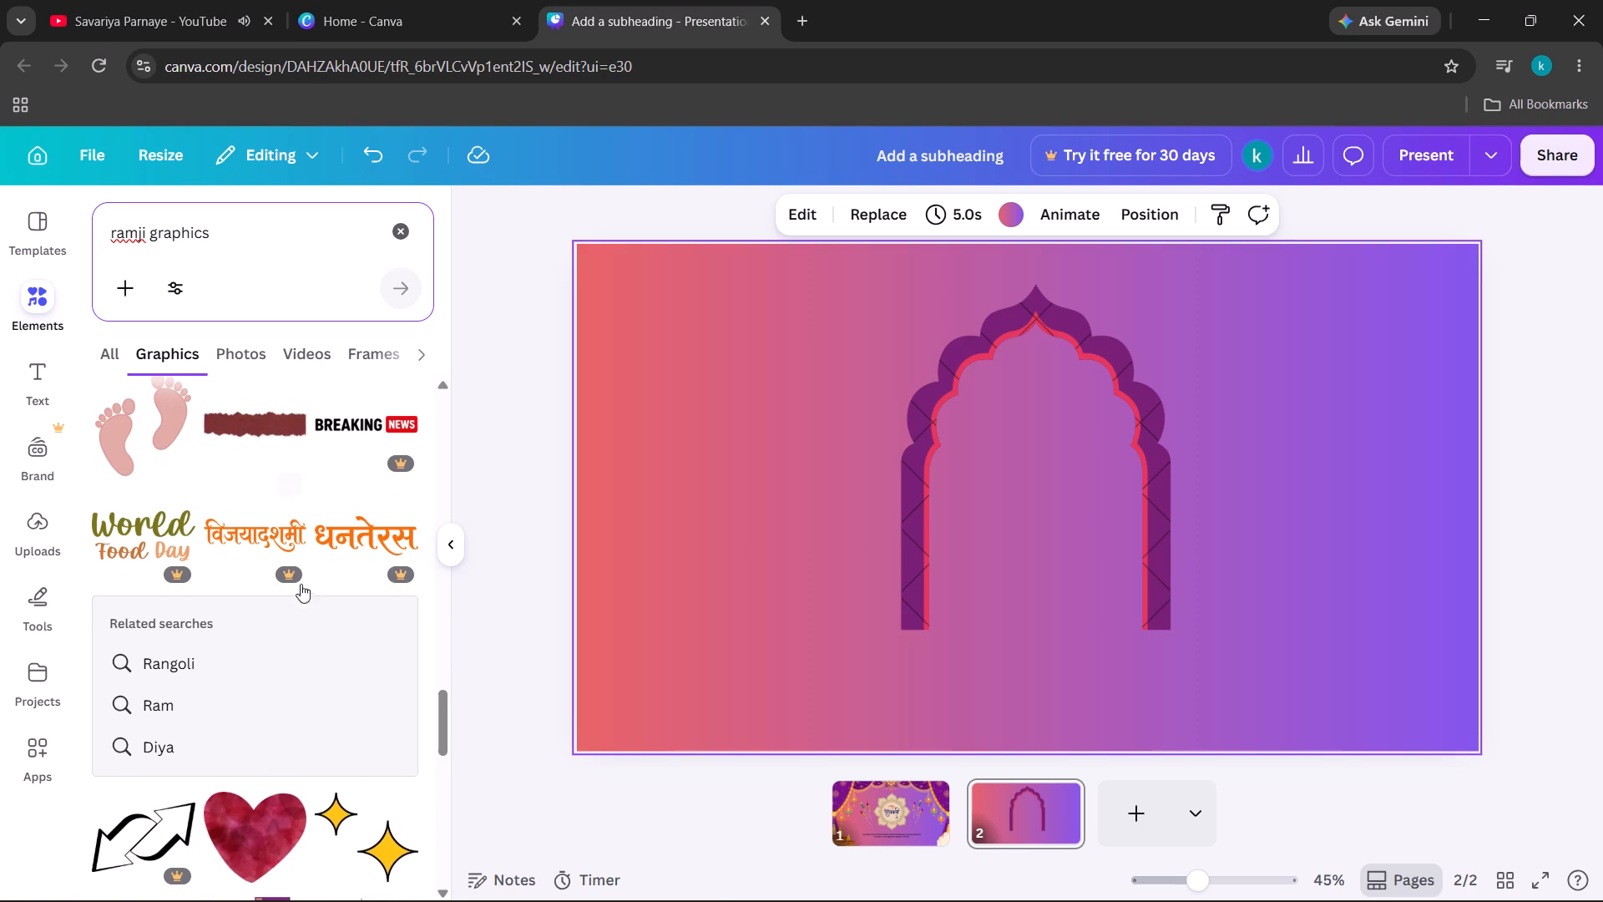
pyautogui.scroll(-4, 237, 661)
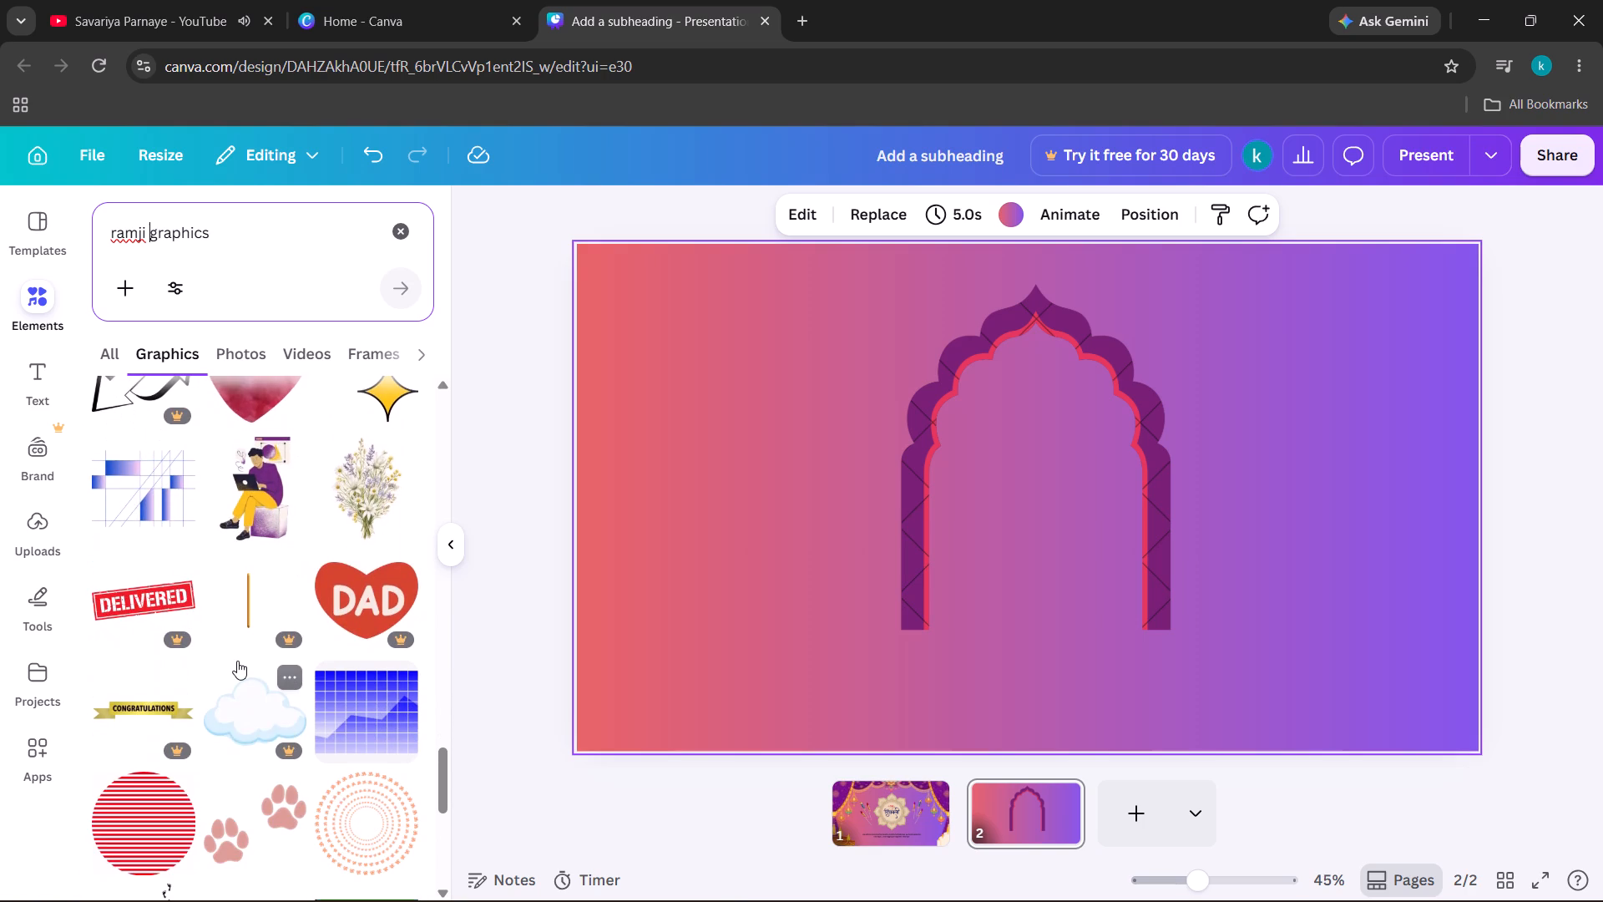
pyautogui.scroll(-5, 237, 661)
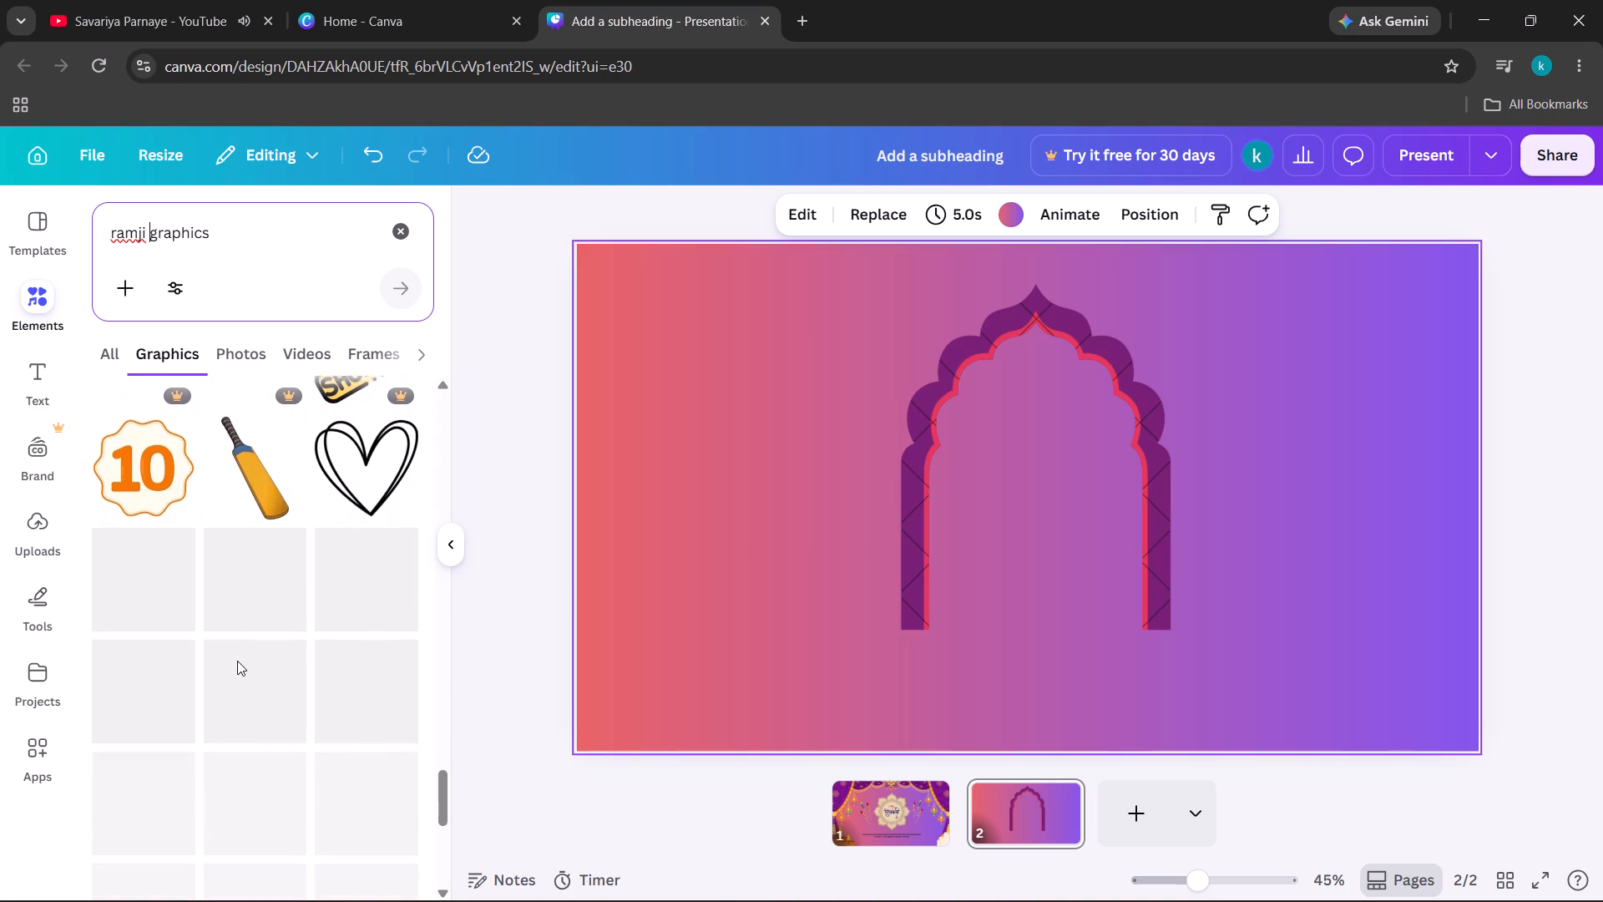
# Add the orange "धनतेरस" lettering graphic to the second page, shrink it and place it just left of the arch.
pyautogui.scroll(2, 302, 561)
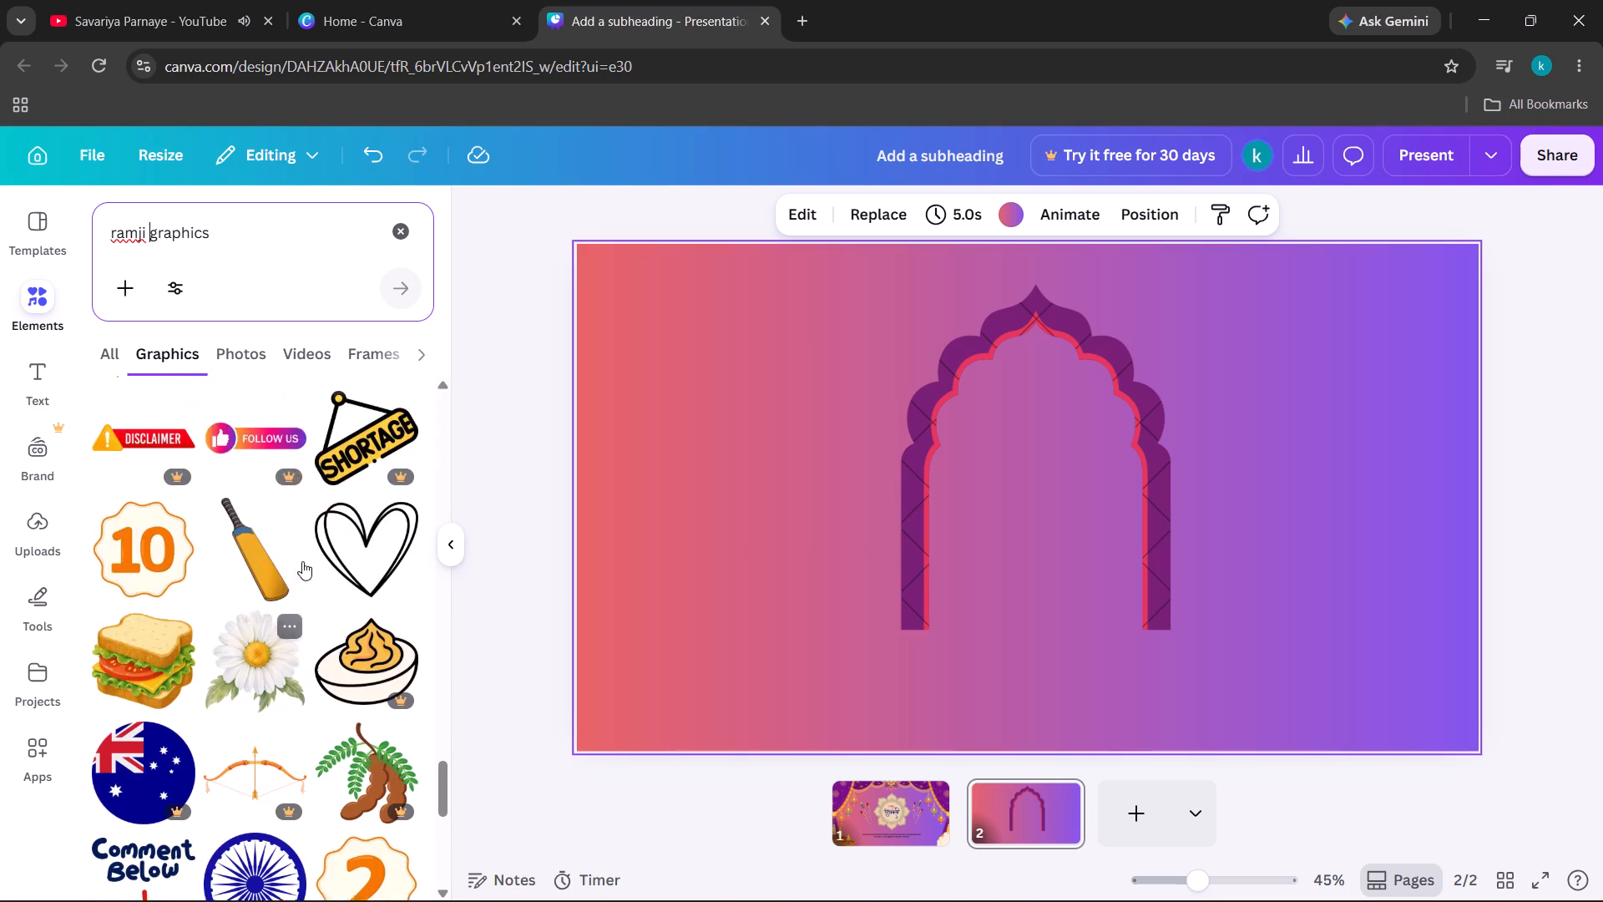
pyautogui.scroll(4, 302, 561)
pyautogui.scroll(-1, 302, 561)
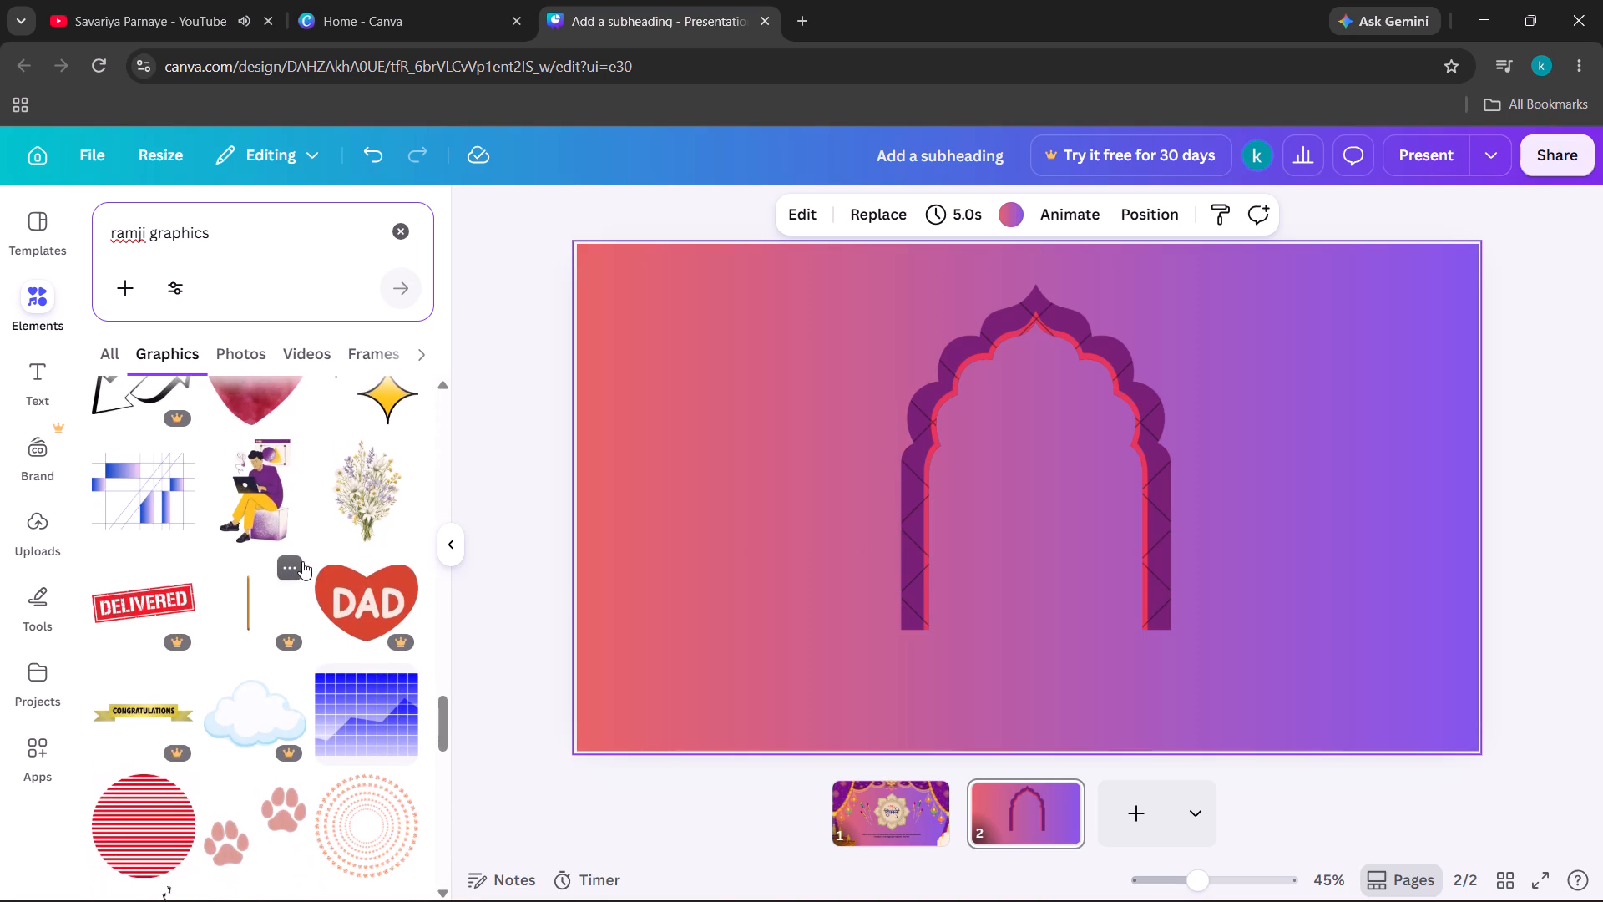
pyautogui.scroll(3, 302, 561)
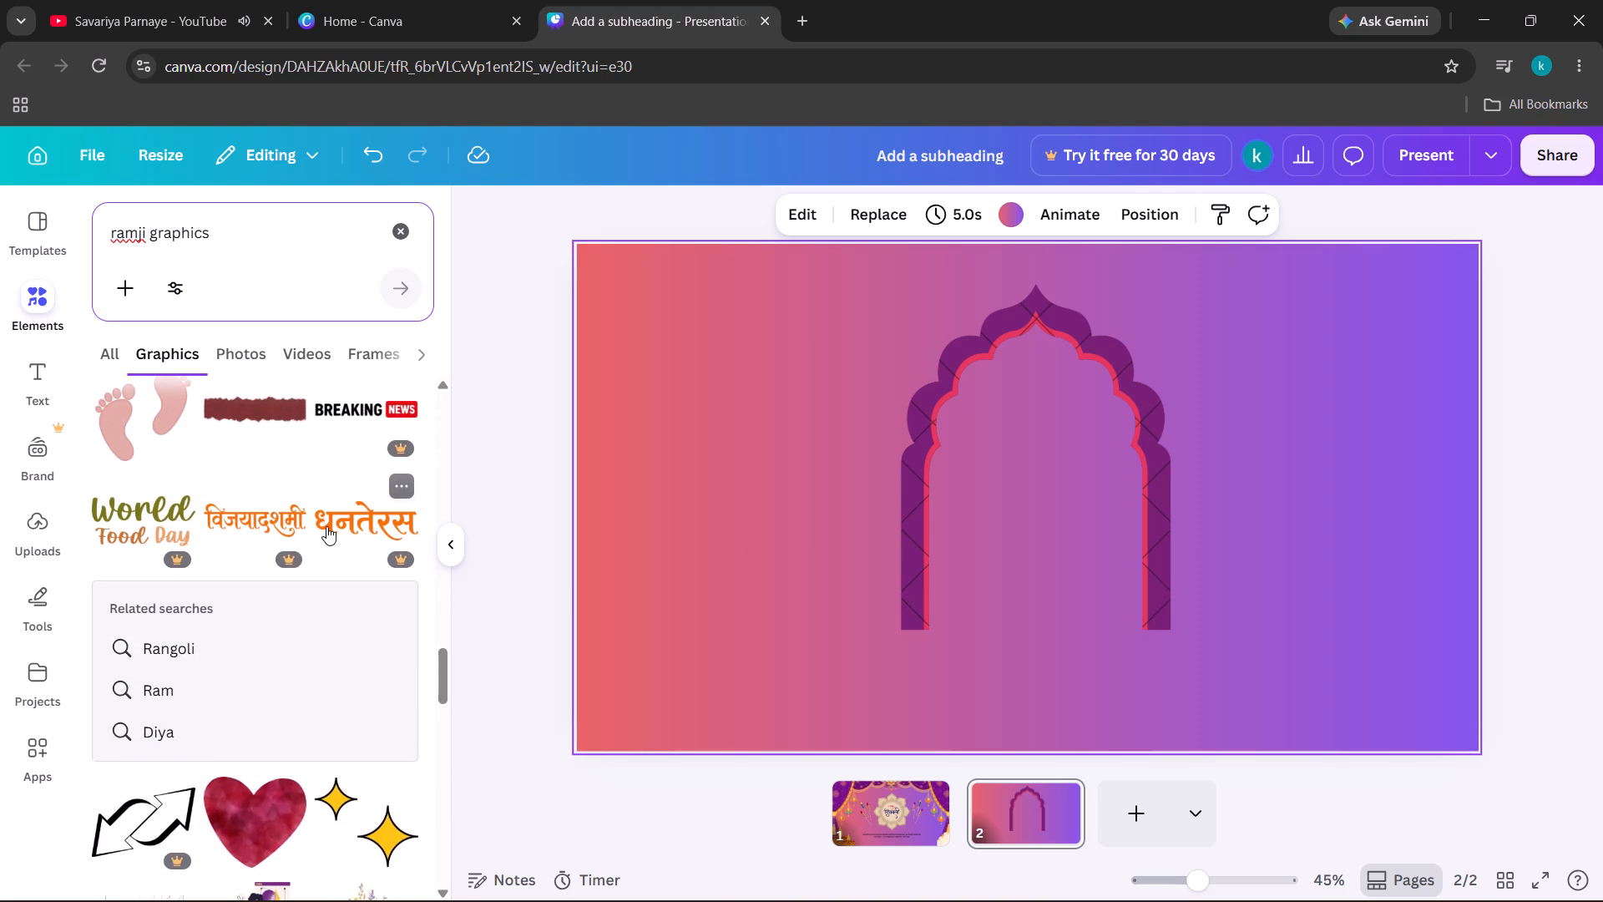
pyautogui.click(326, 526)
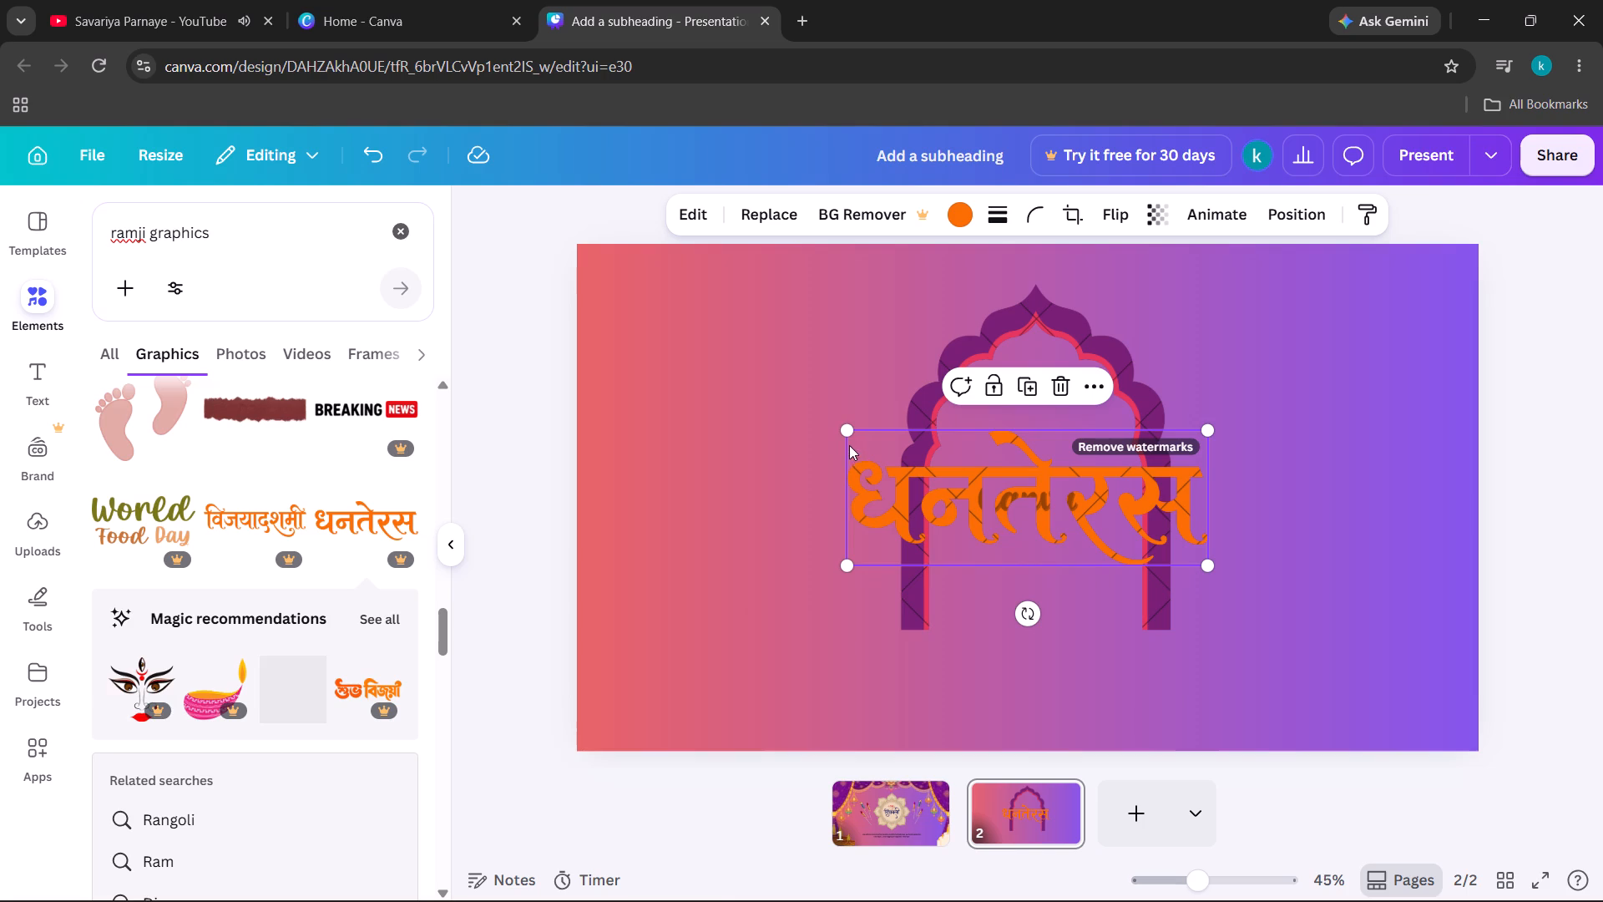
pyautogui.moveTo(847, 433); pyautogui.dragTo(888, 469)
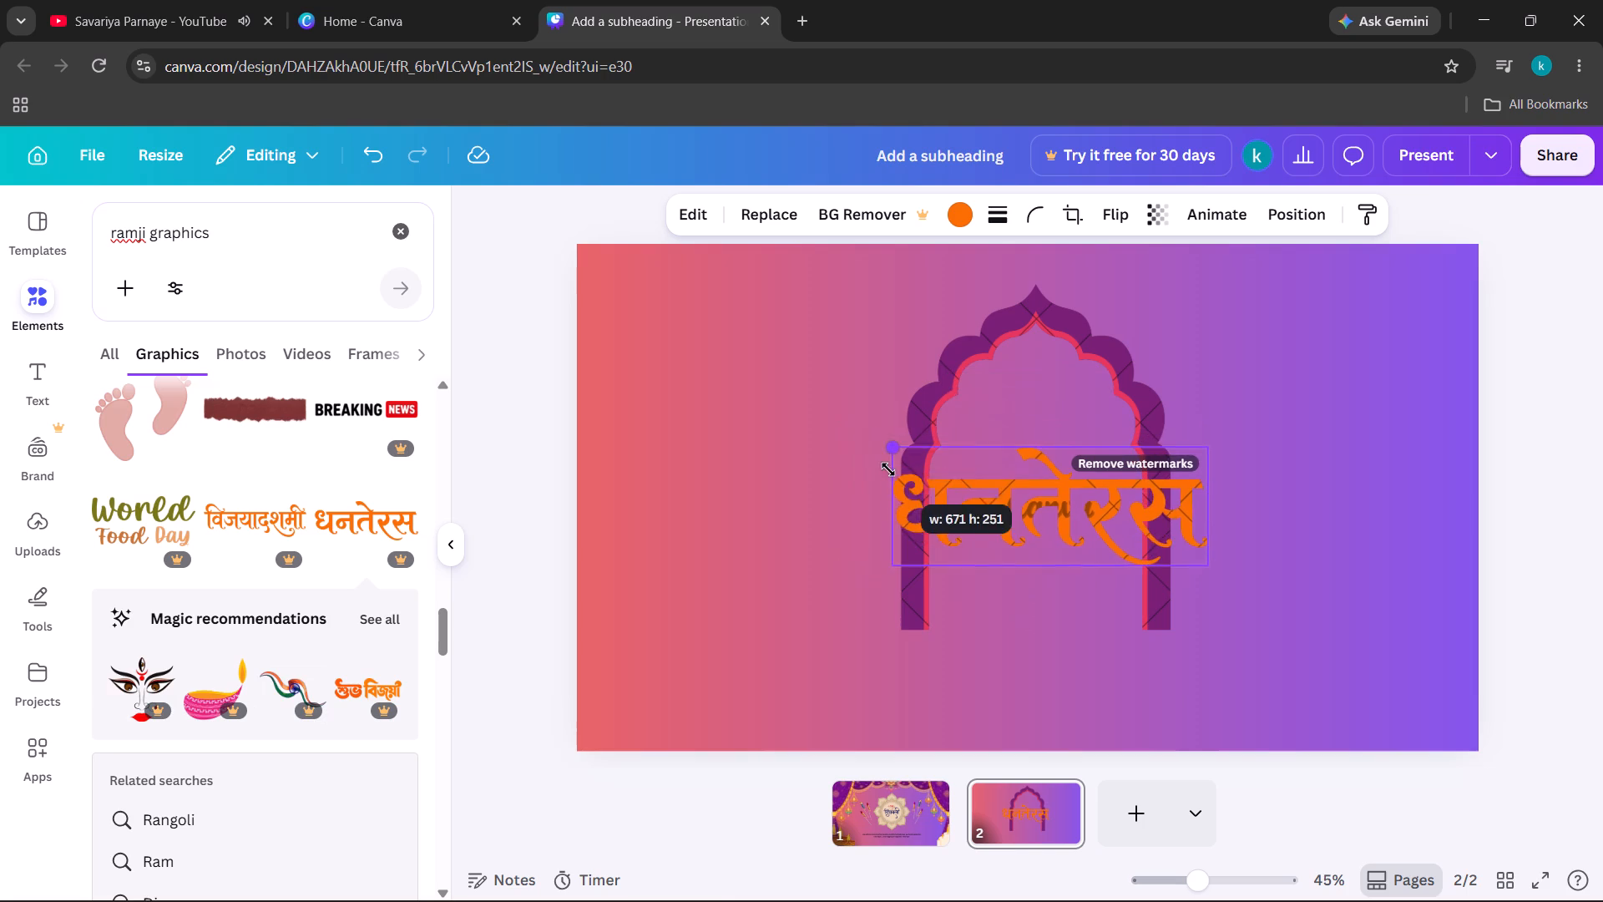
pyautogui.moveTo(888, 469); pyautogui.dragTo(969, 524)
pyautogui.moveTo(1045, 524); pyautogui.dragTo(738, 487)
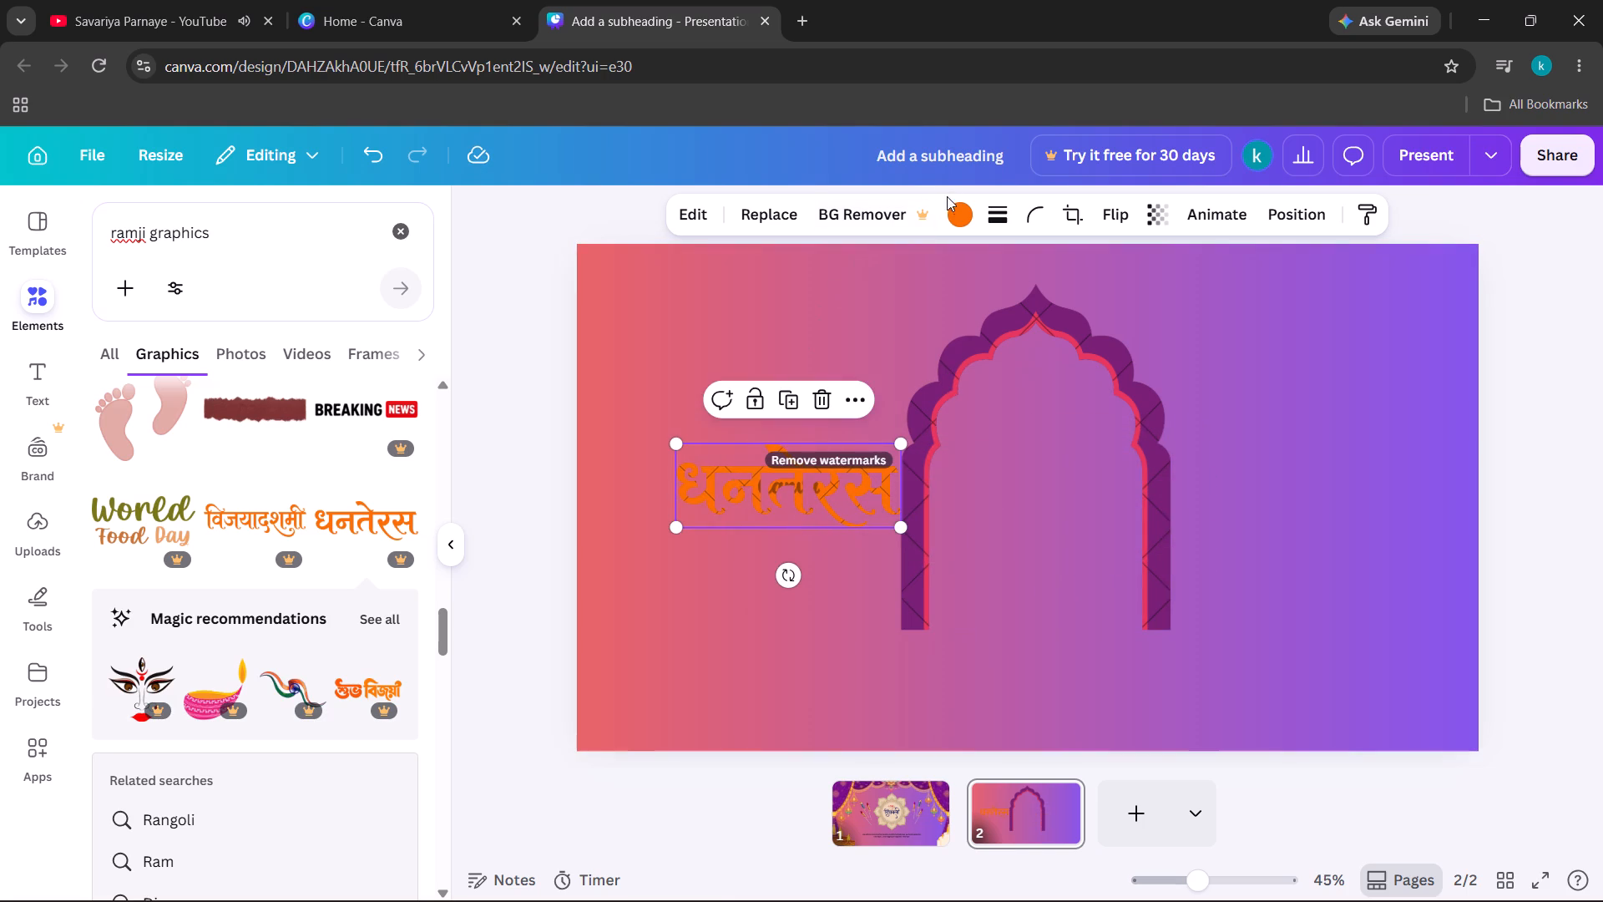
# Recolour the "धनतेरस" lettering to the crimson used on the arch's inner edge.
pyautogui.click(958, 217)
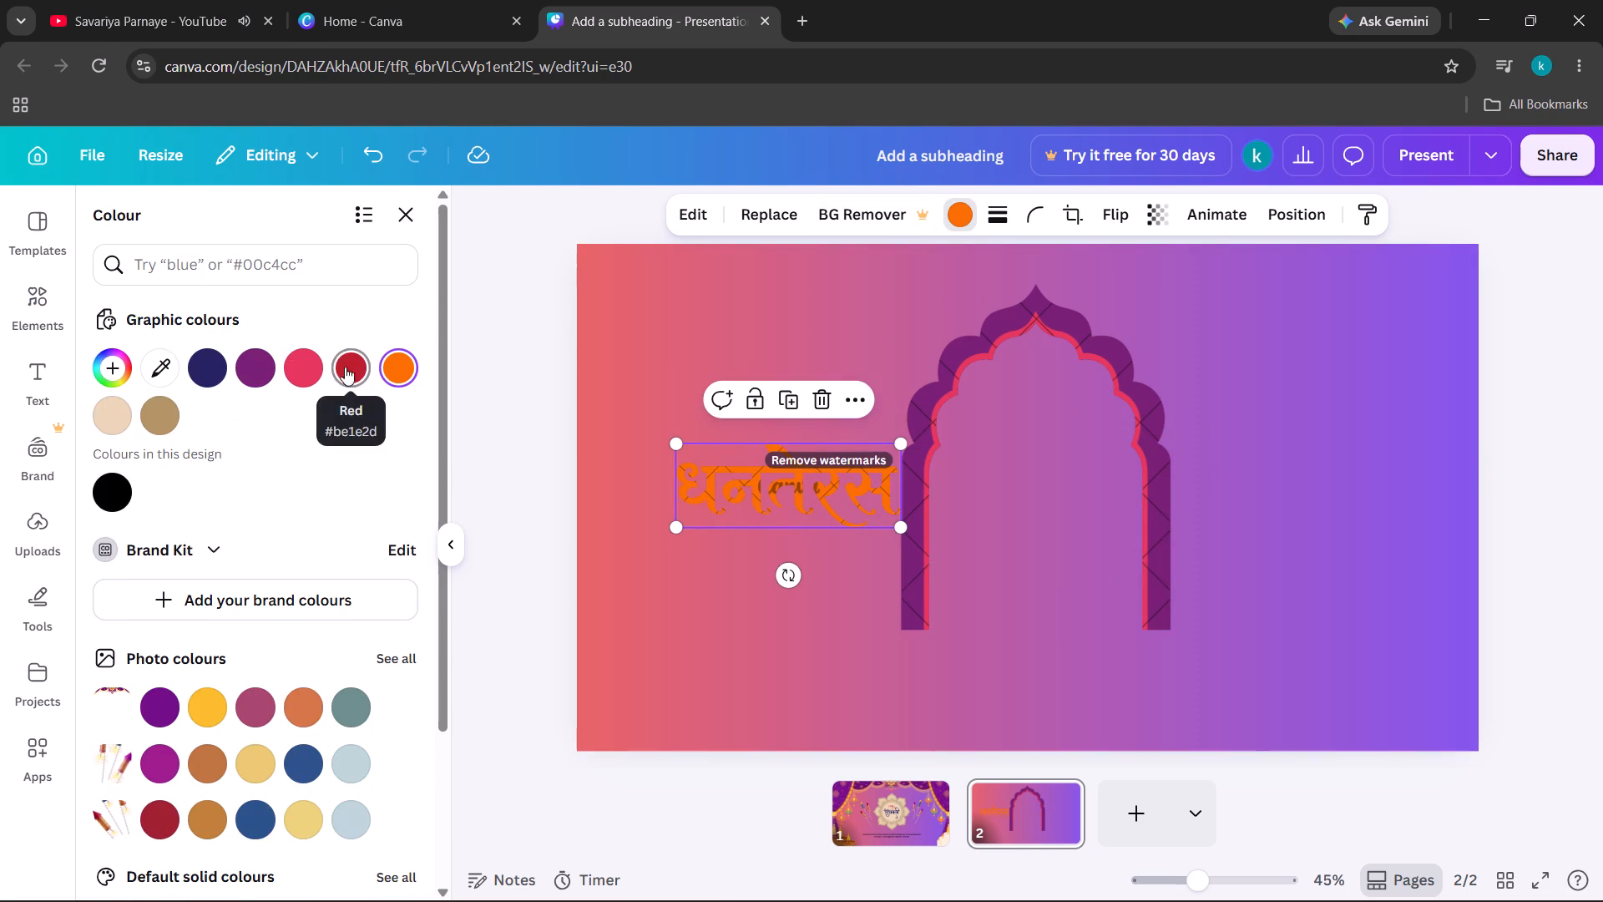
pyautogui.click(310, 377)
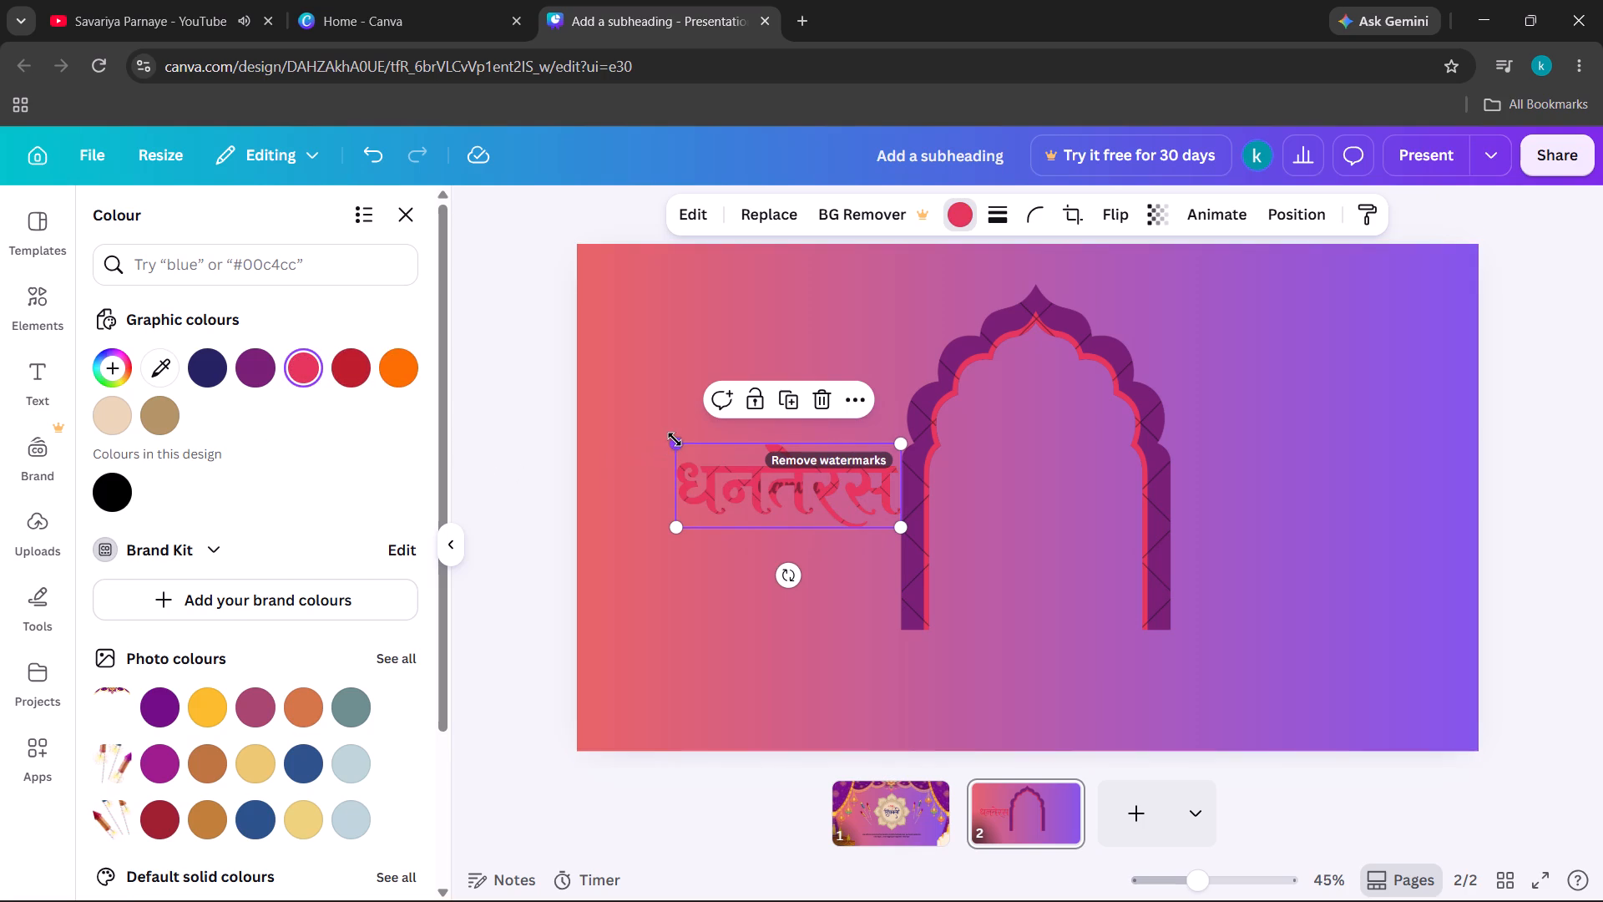
# Shrink the "धनतेरस" lettering further and move it to the right of the arch, near mid-height.
pyautogui.moveTo(675, 439); pyautogui.dragTo(756, 505)
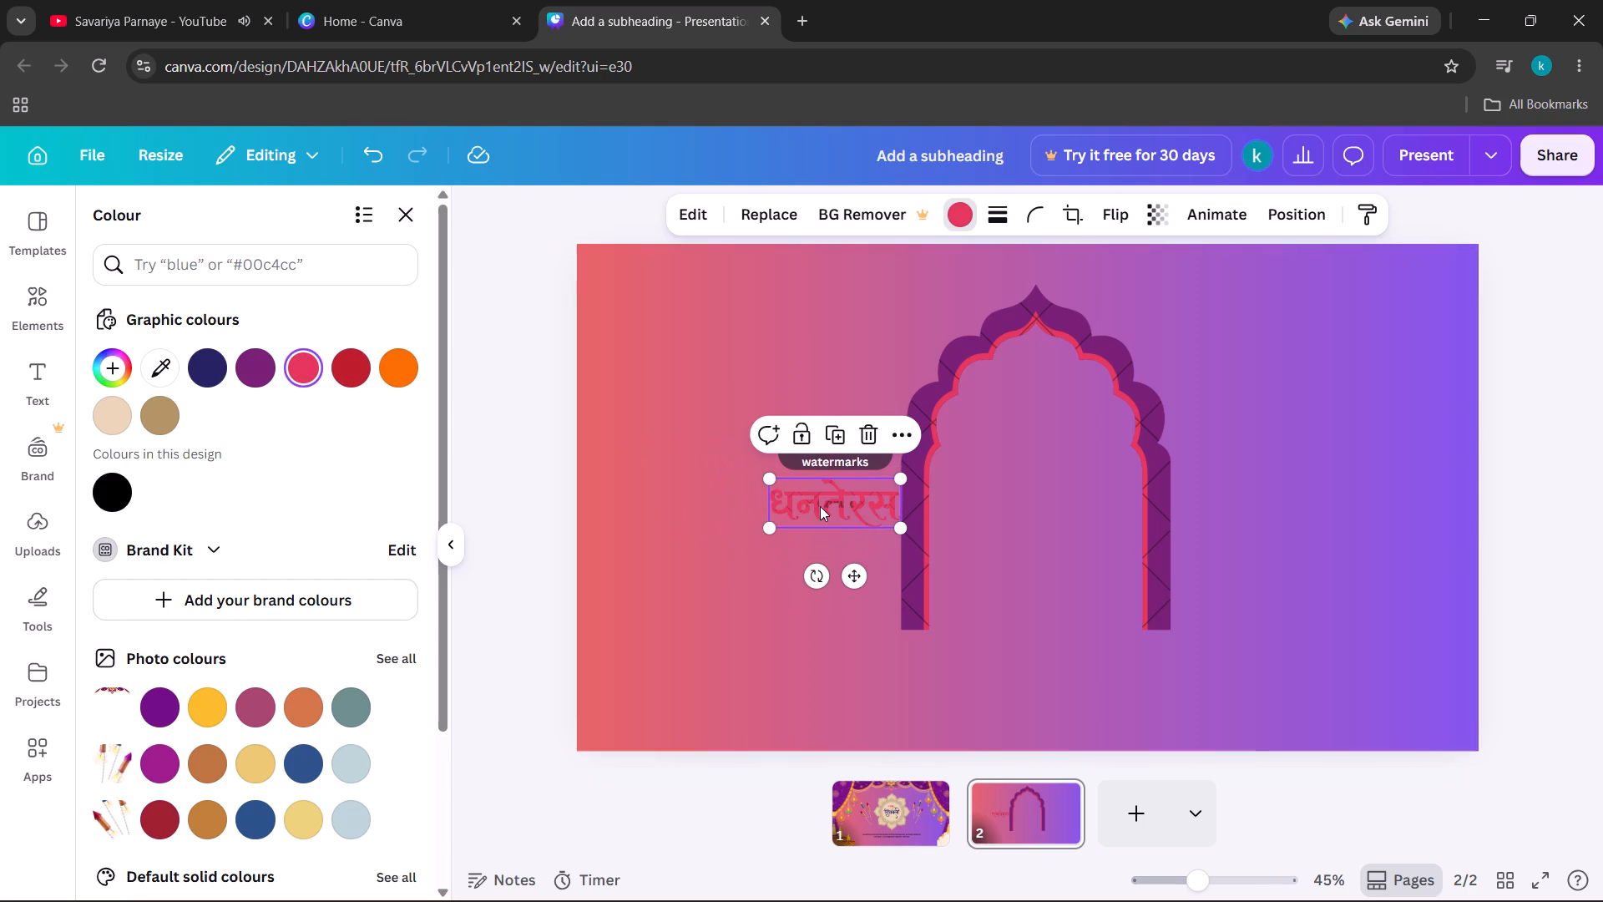
pyautogui.moveTo(827, 506); pyautogui.dragTo(1262, 461)
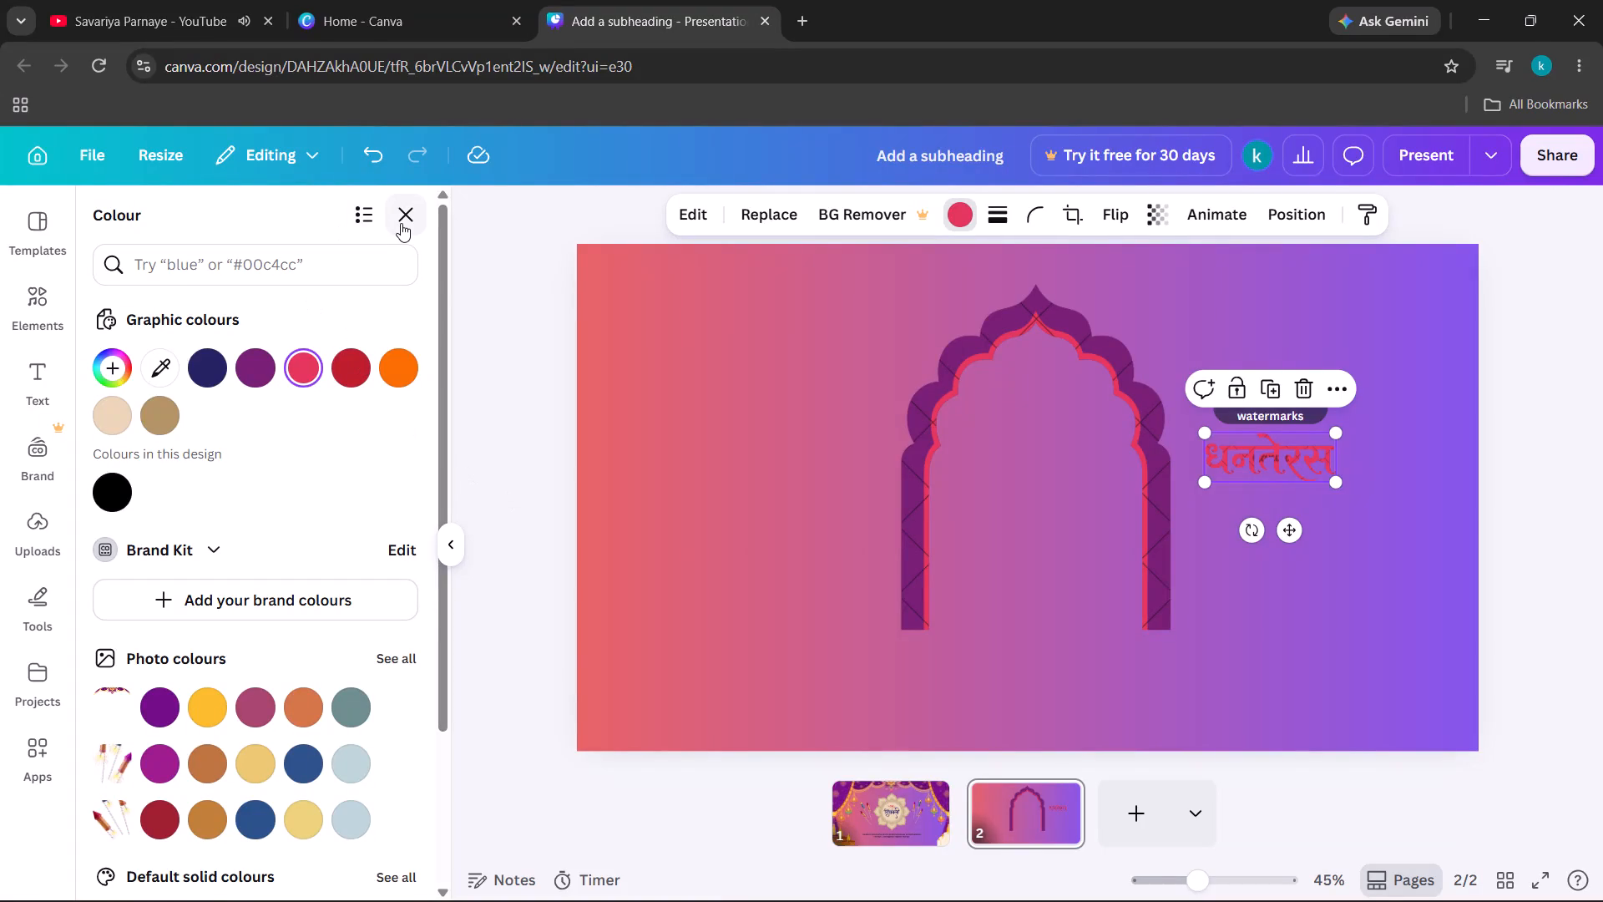
# Try black and crimson #e5365d on the "धनतेरस" lettering, settling on golden yellow from the photo colours.
pyautogui.click(124, 491)
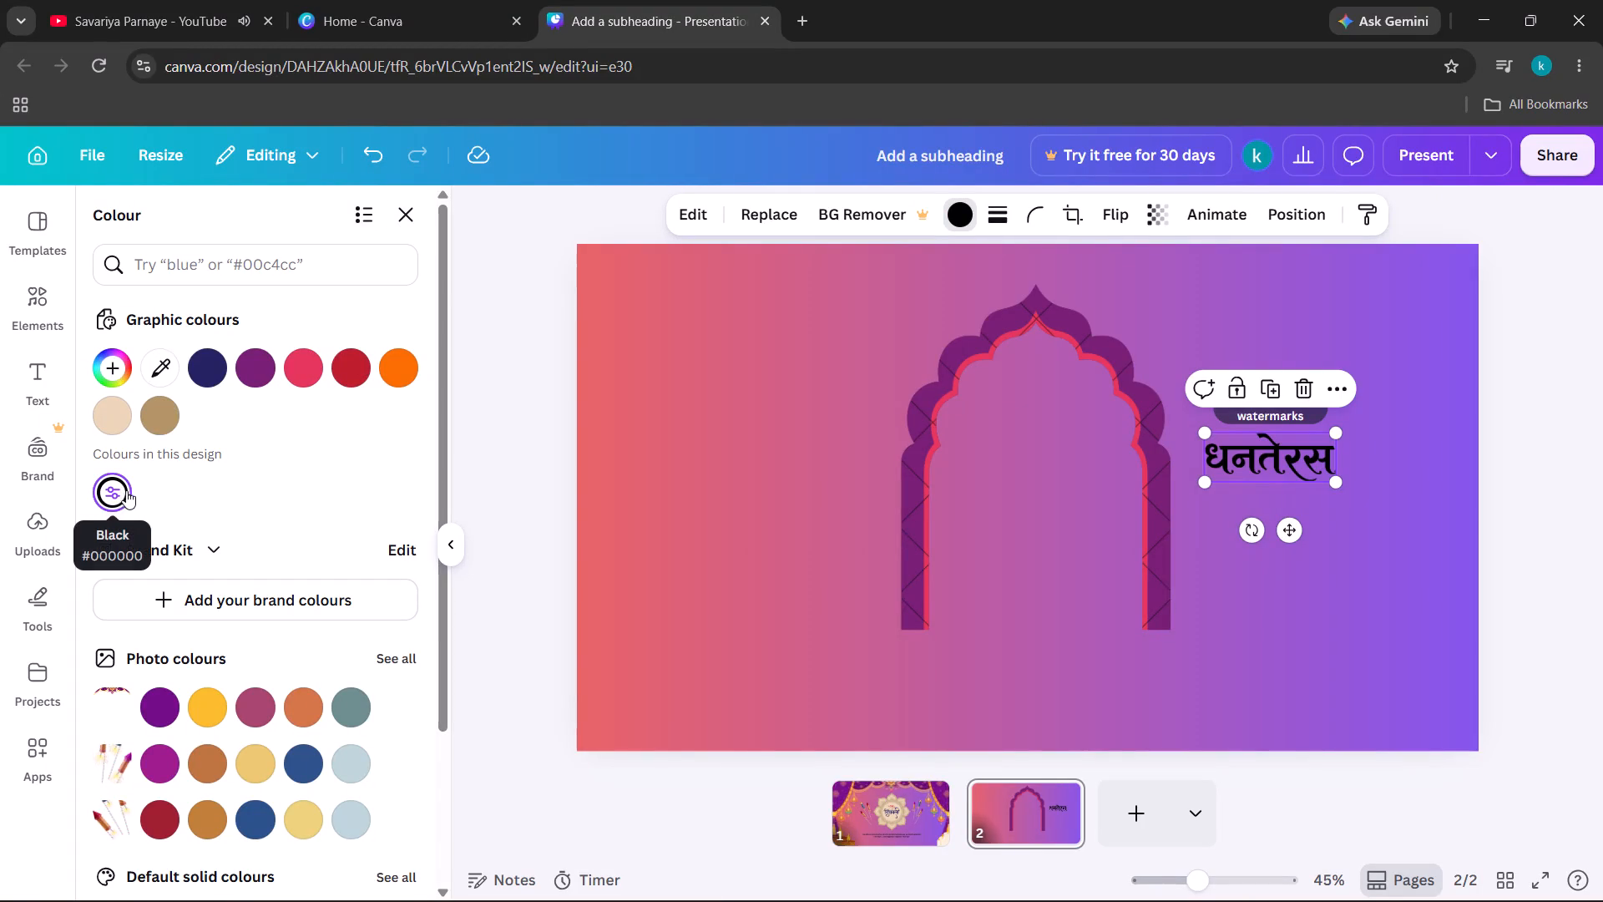
pyautogui.click(281, 362)
pyautogui.click(290, 368)
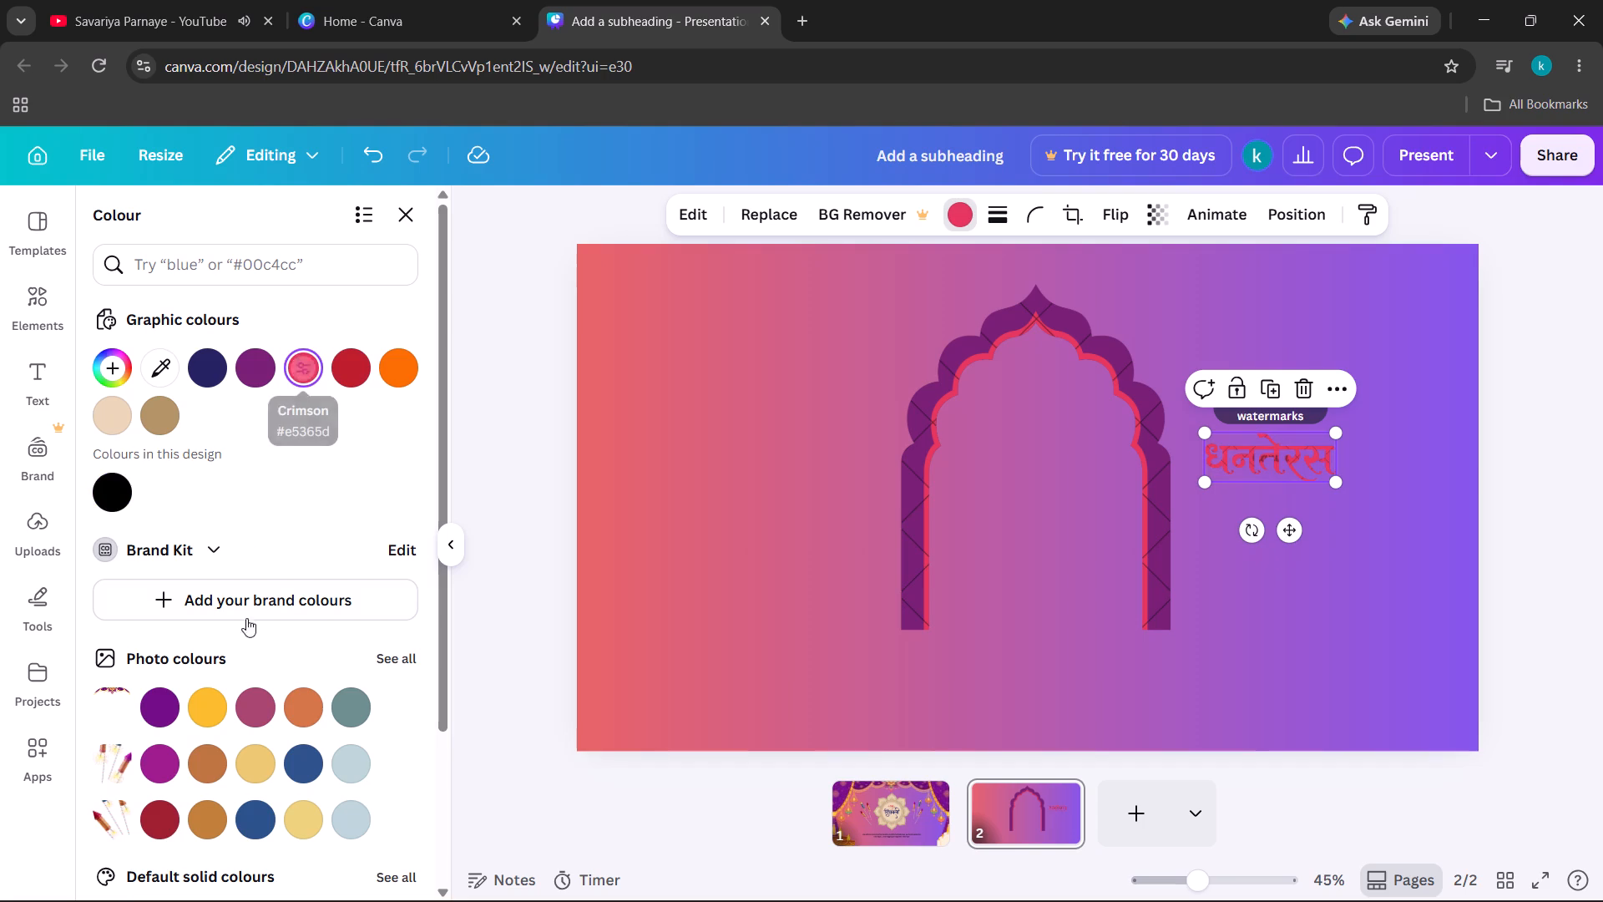
pyautogui.click(214, 710)
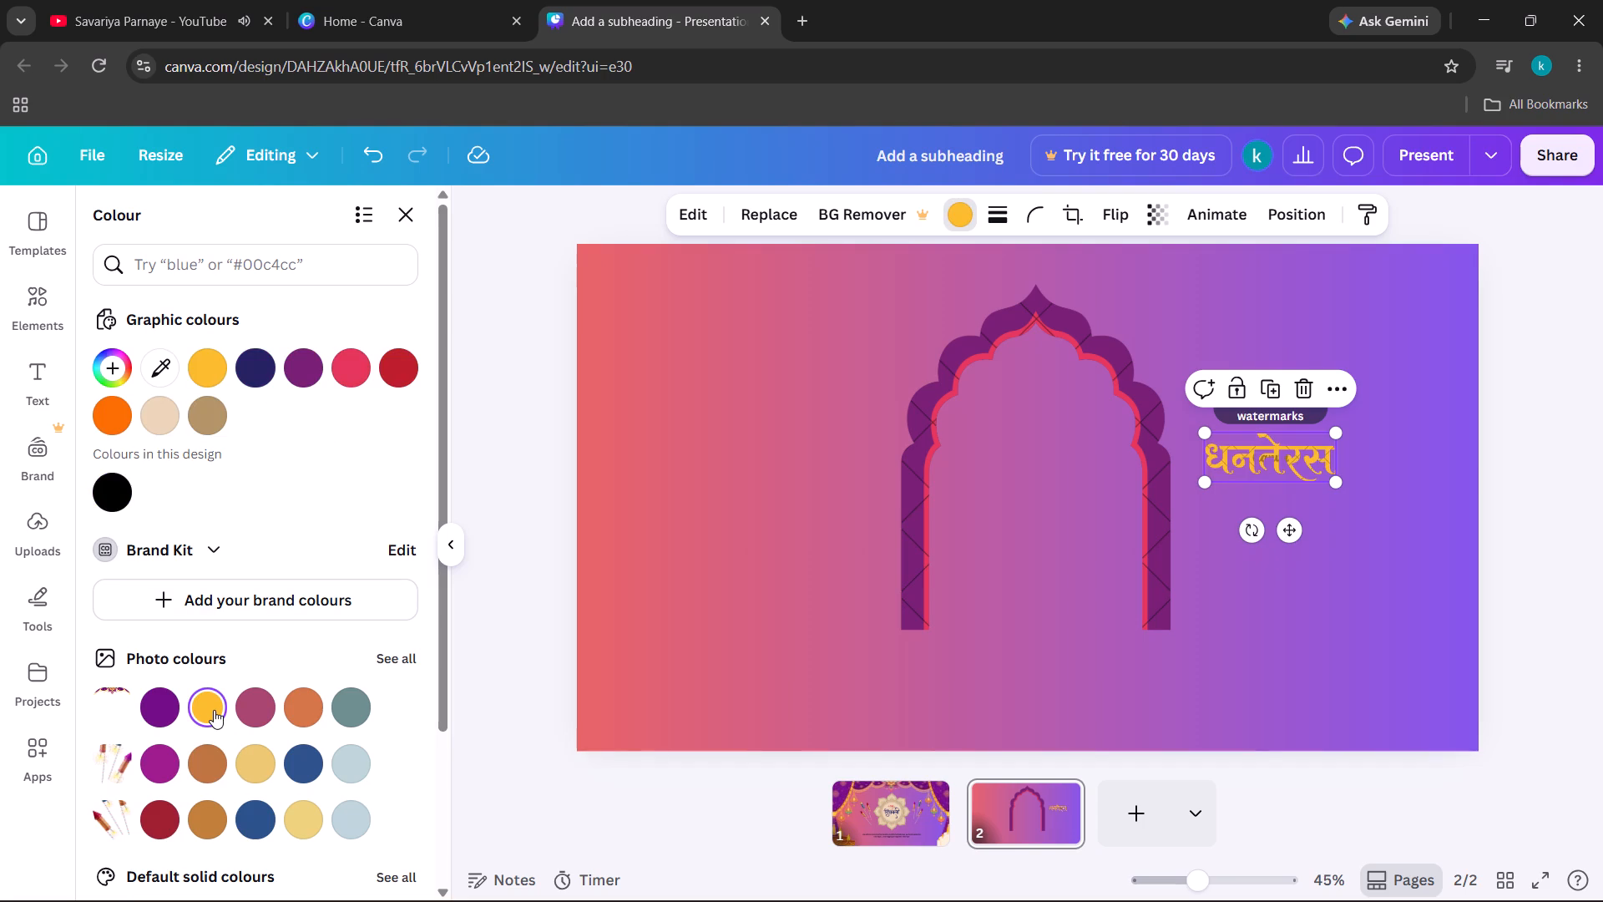
# Search the elements library for "shubh graphics".
pyautogui.click(395, 222)
pyautogui.click(230, 248)
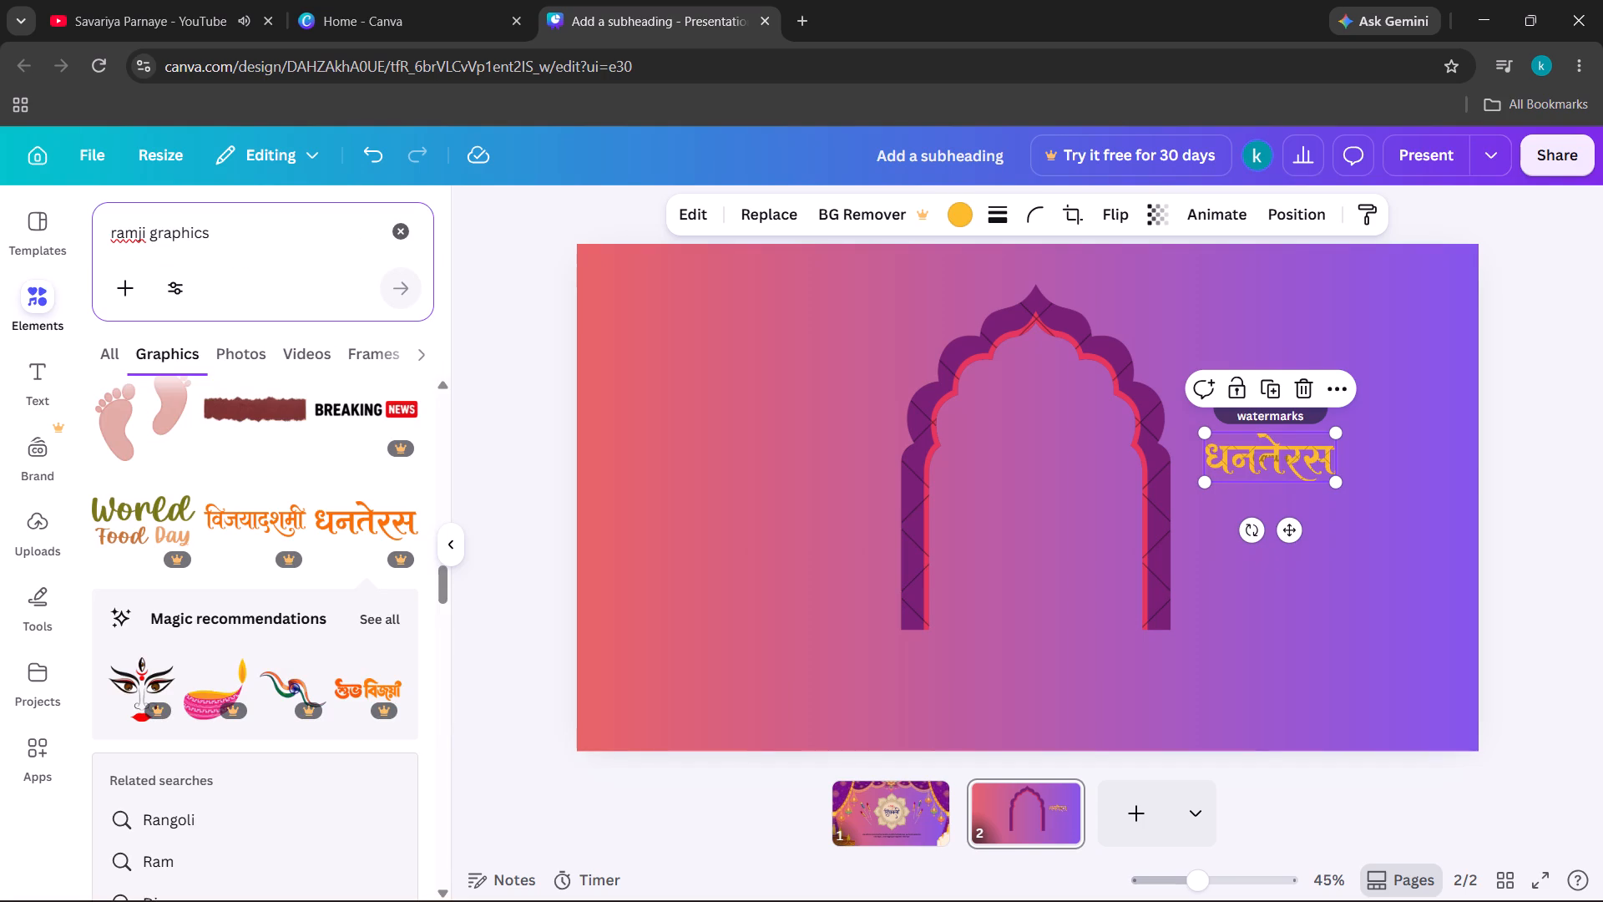
pyautogui.click(145, 228)
pyautogui.press('BackSpace')
pyautogui.press('BackSpace')
pyautogui.press('BackSpace')
pyautogui.press('BackSpace')
pyautogui.press('BackSpace')
pyautogui.press('BackSpace')
pyautogui.press('BackSpace')
pyautogui.press('BackSpace')
pyautogui.press('BackSpace')
pyautogui.press('BackSpace')
pyautogui.press('BackSpace')
pyautogui.press('BackSpace')
pyautogui.press('BackSpace')
pyautogui.press('BackSpace')
pyautogui.press('BackSpace')
pyautogui.press('BackSpace')
pyautogui.press('BackSpace')
pyautogui.press('BackSpace')
pyautogui.press('BackSpace')
pyautogui.press('BackSpace')
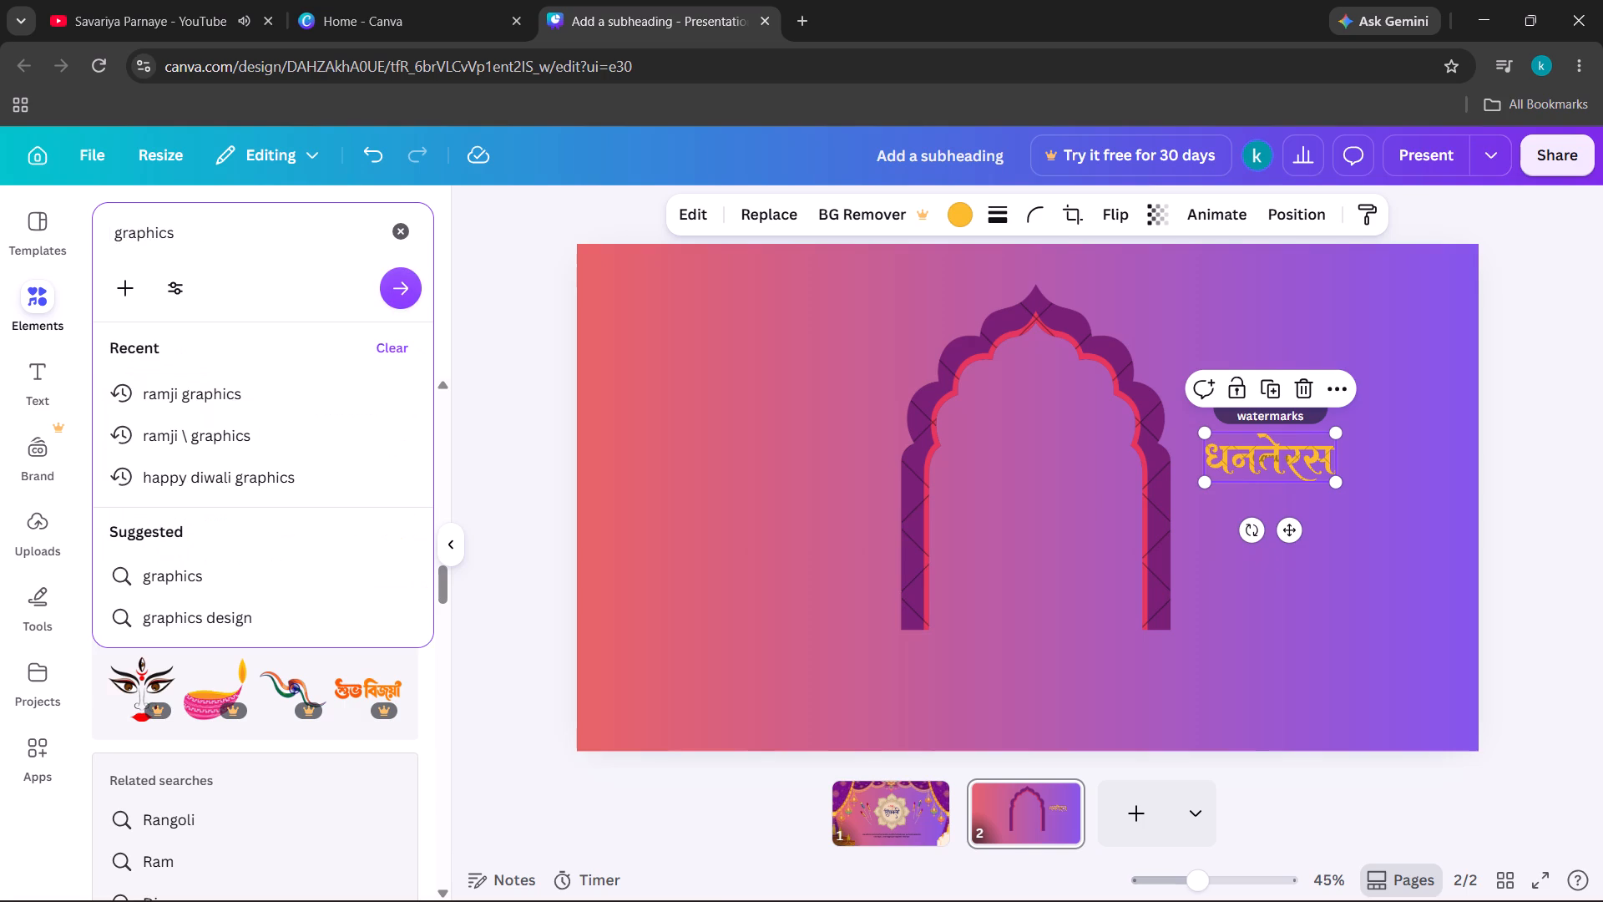
pyautogui.write('shun')
pyautogui.press('BackSpace')
pyautogui.write('bh')
pyautogui.press('Return')
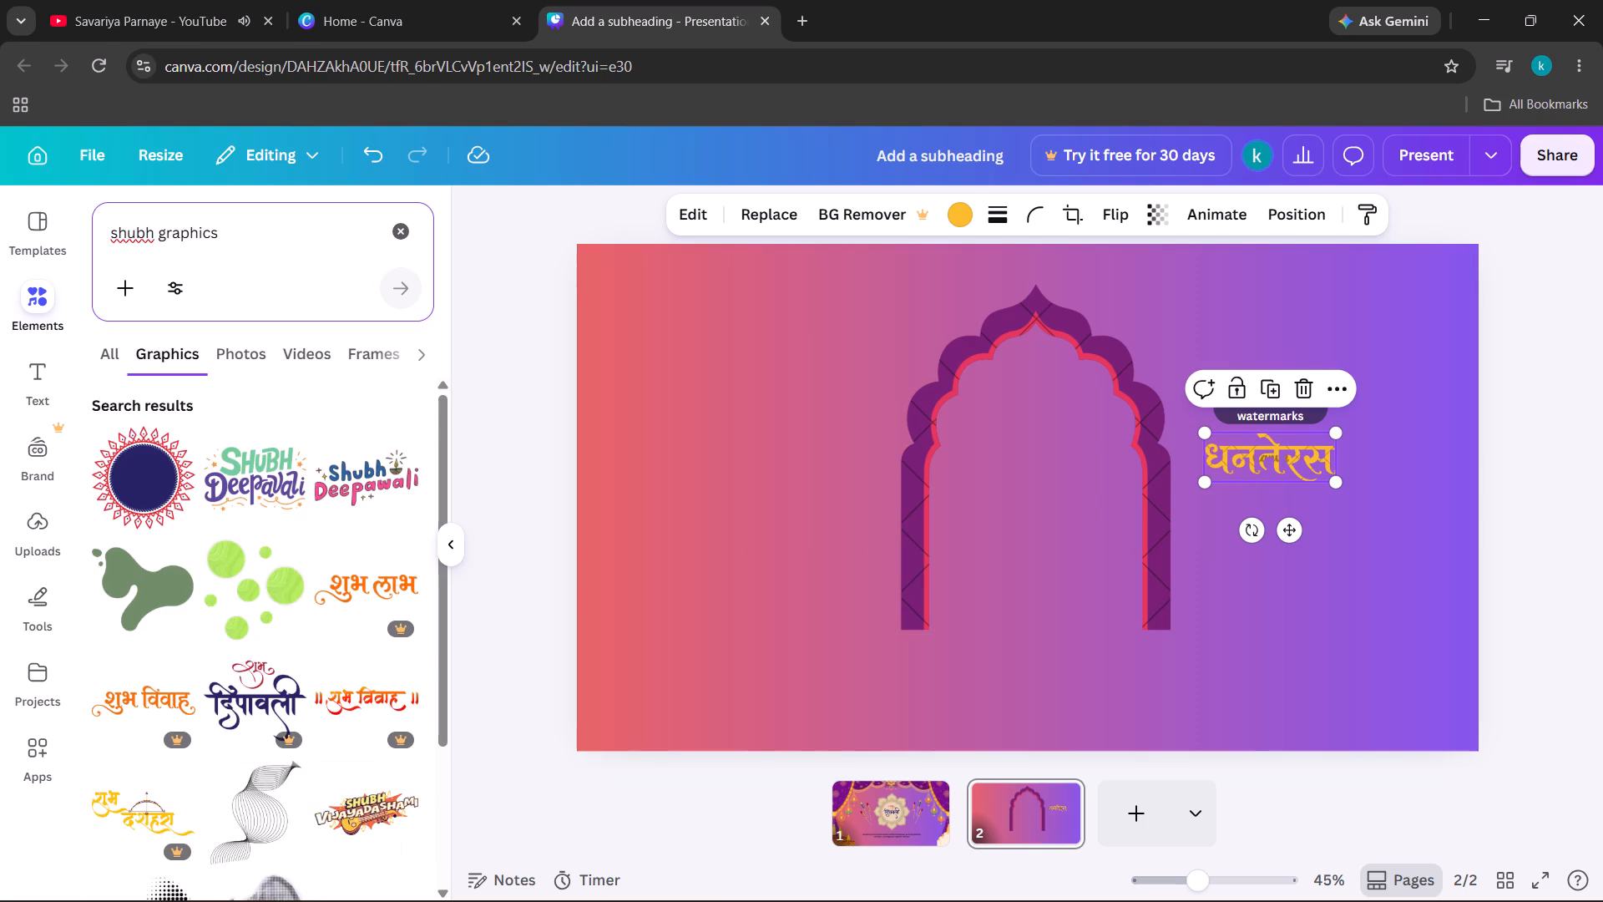
# Add the large red "शुभ" lettering graphic, shrink it to about half size and place it just above the "धनतेरस" lettering.
pyautogui.scroll(-2, 213, 616)
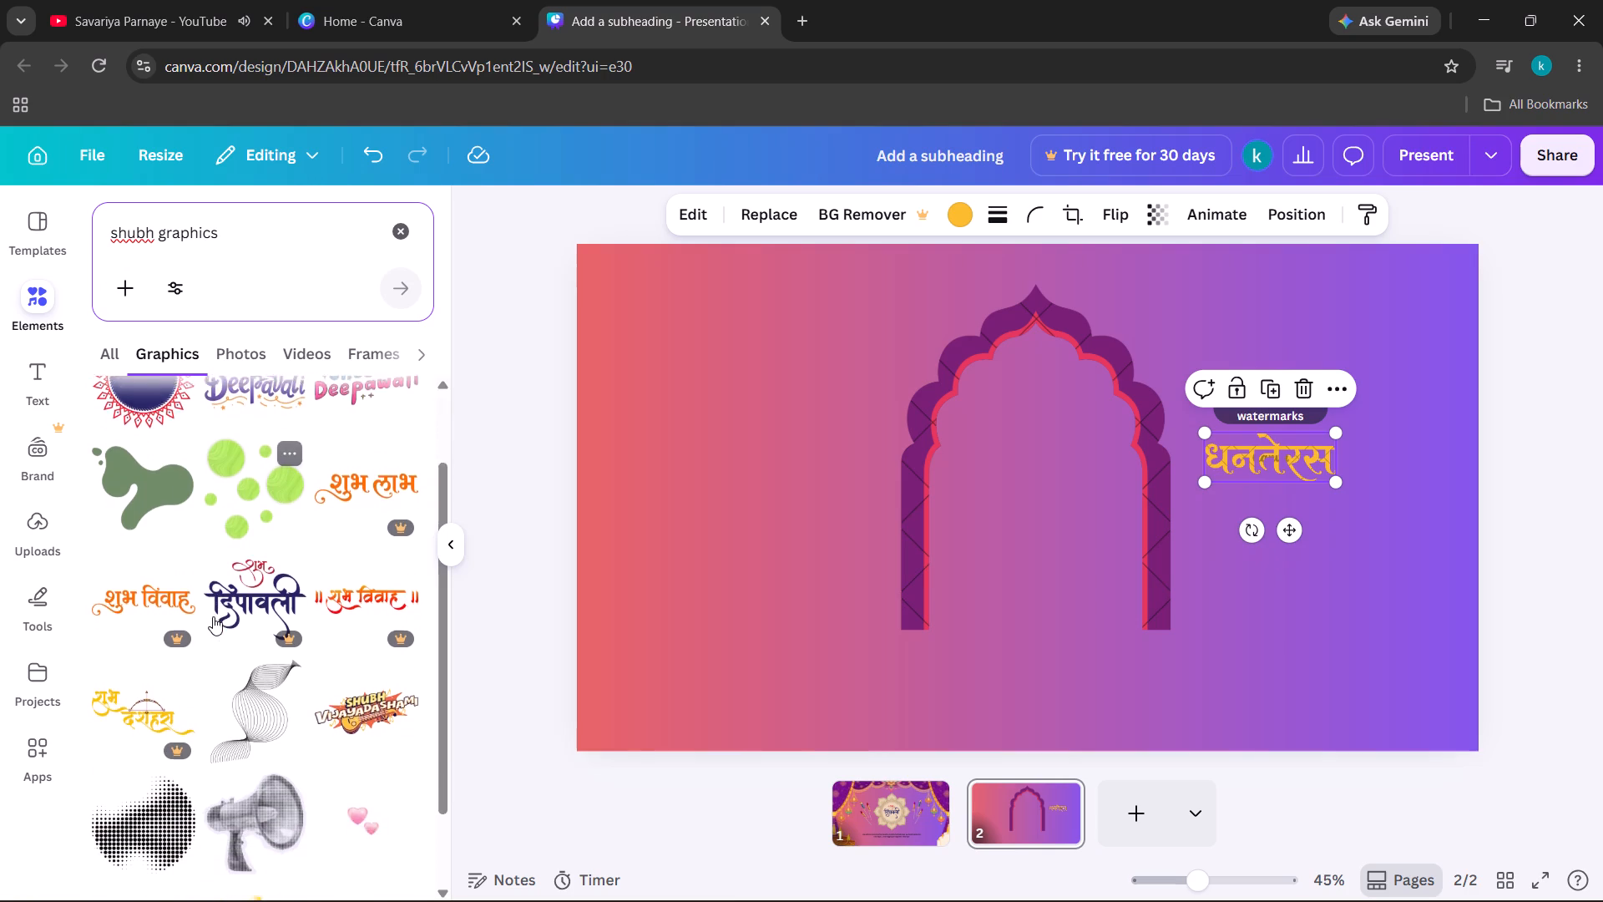
pyautogui.scroll(-5, 213, 616)
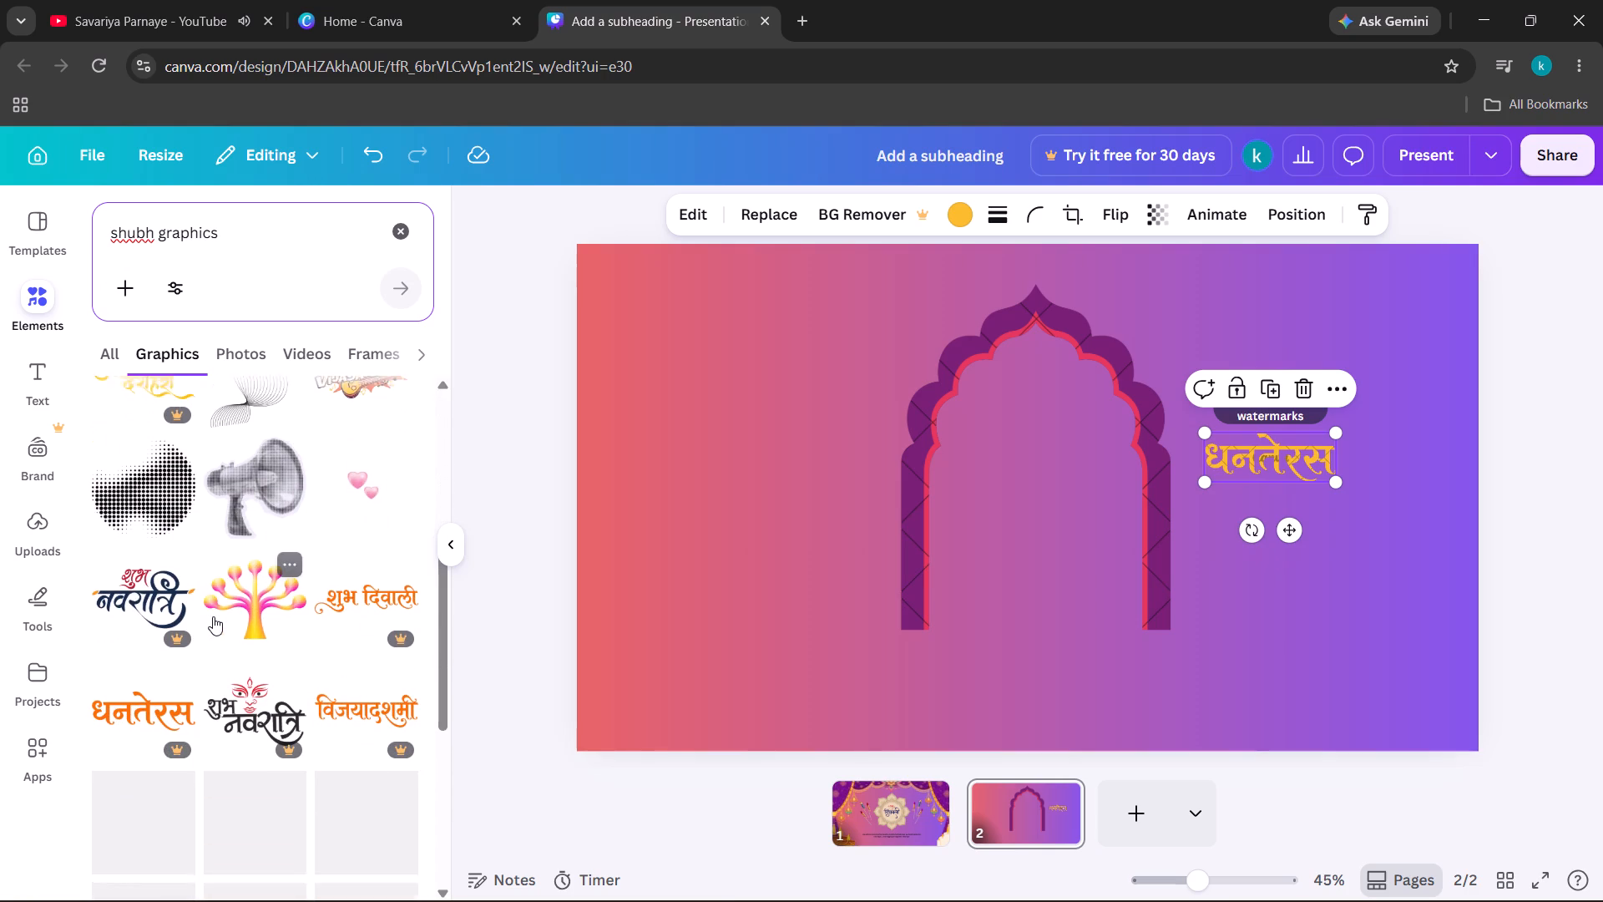
pyautogui.scroll(-3, 213, 616)
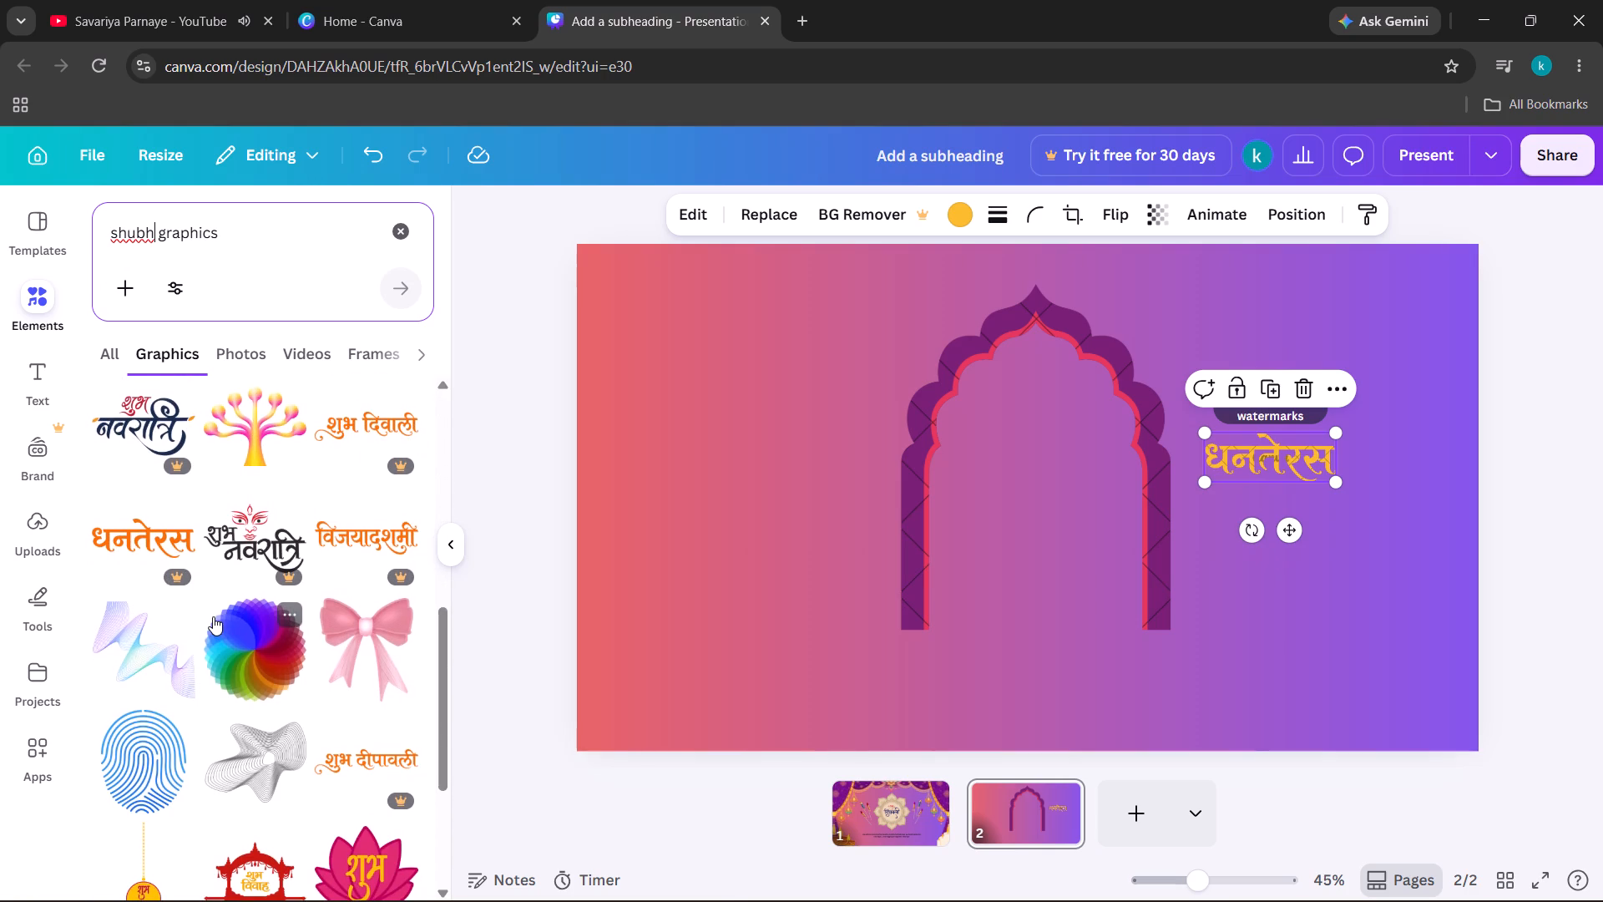
pyautogui.scroll(-2, 213, 616)
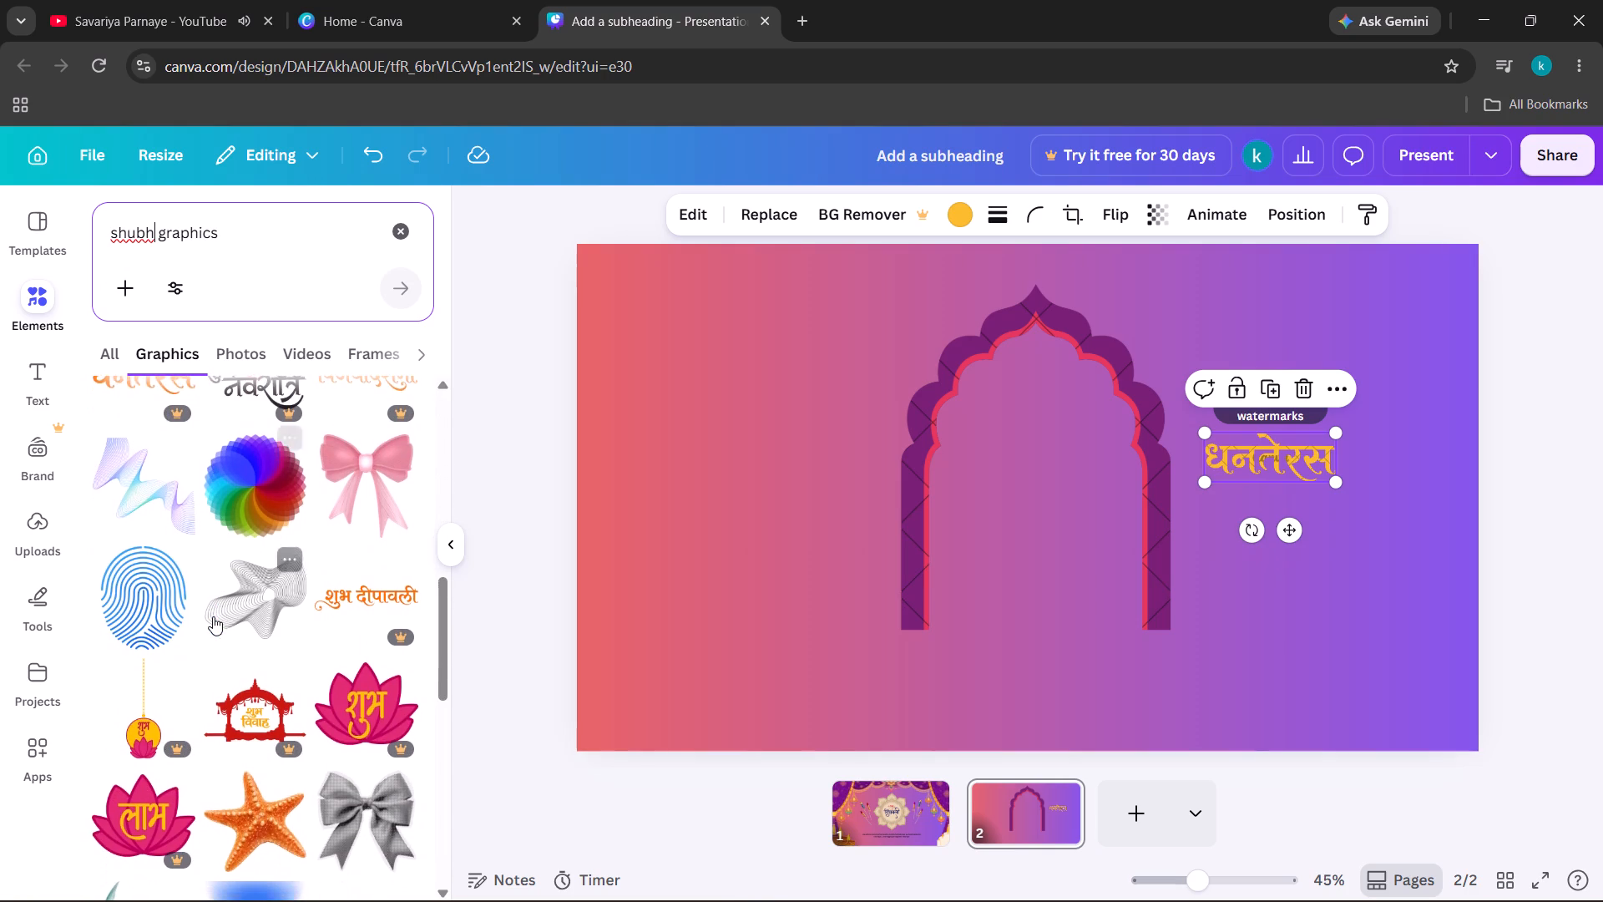
pyautogui.scroll(-3, 213, 616)
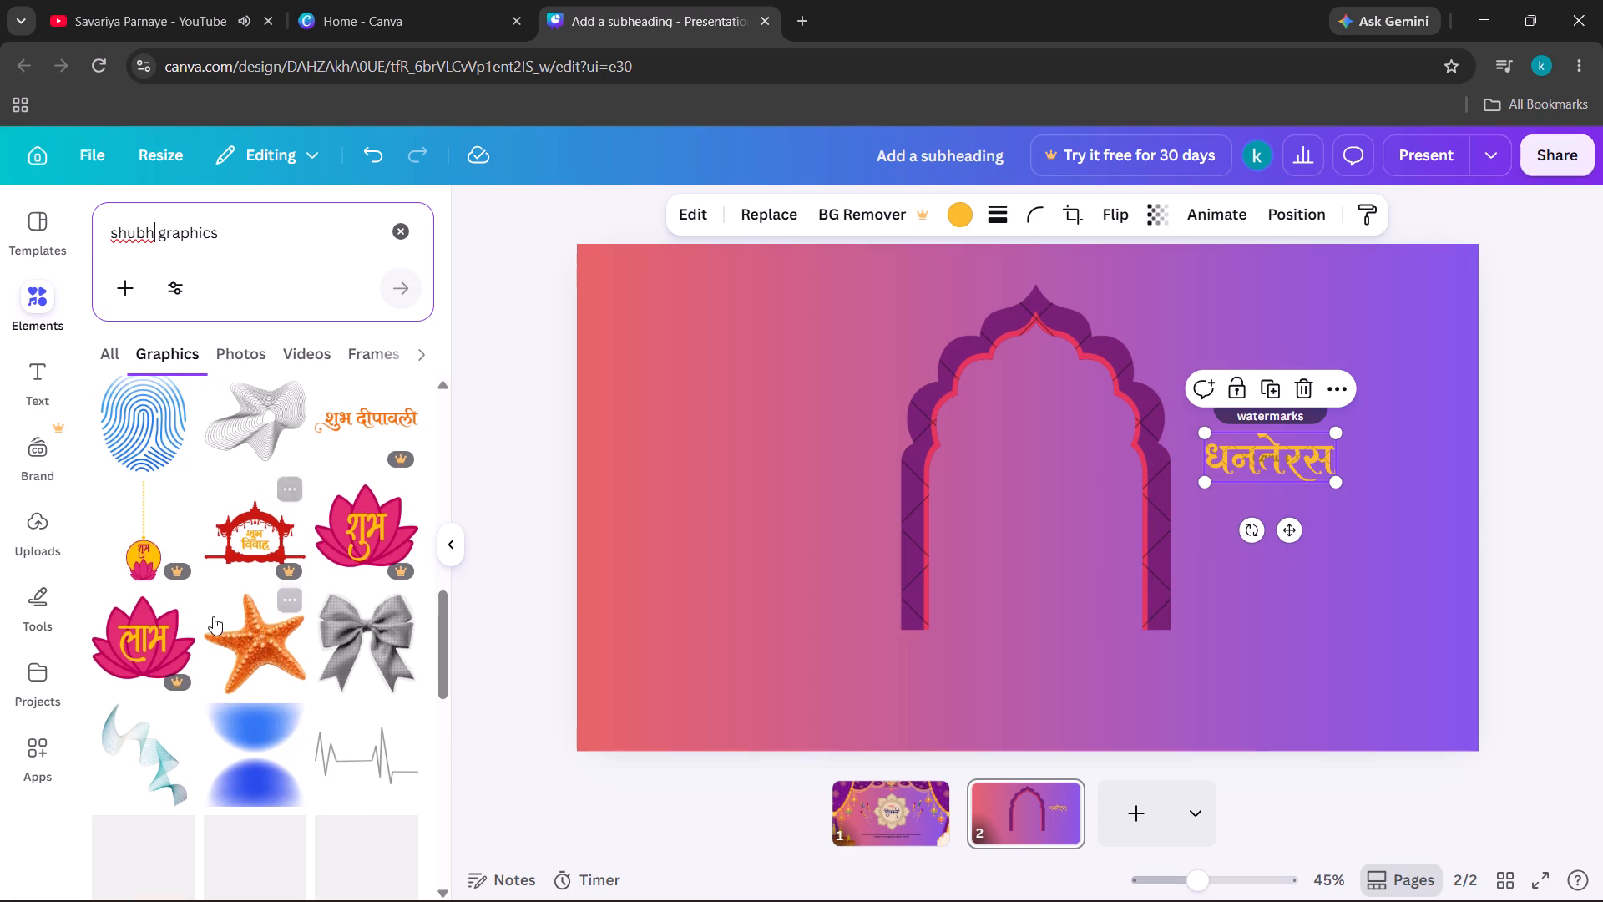
pyautogui.hscroll(4, 213, 616)
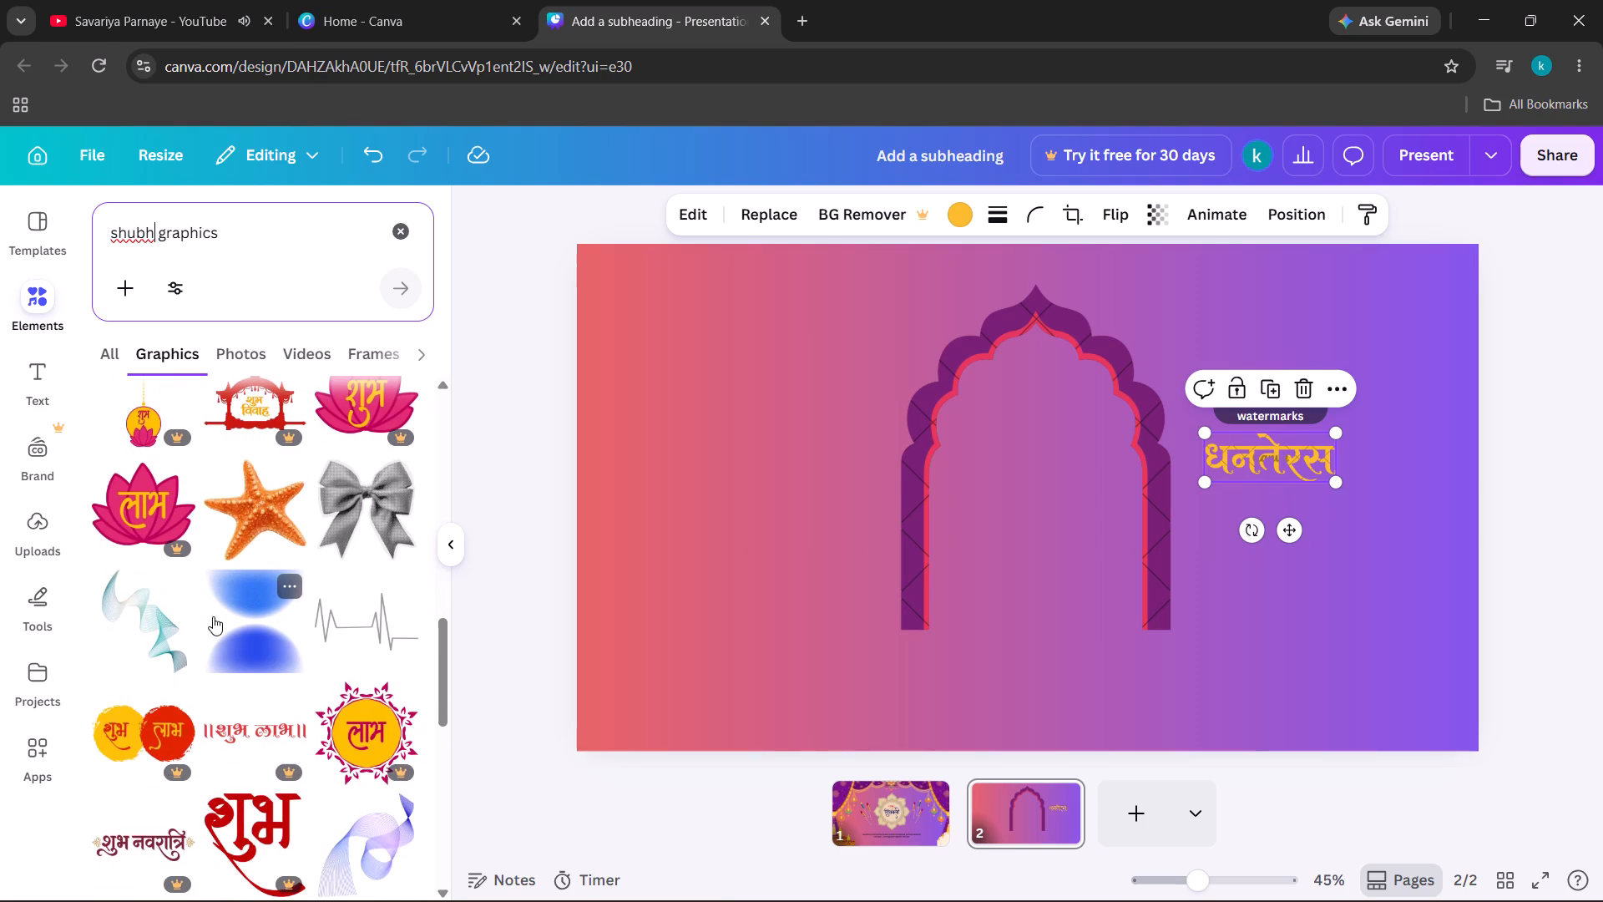
pyautogui.hscroll(1, 213, 616)
pyautogui.scroll(-1, 213, 616)
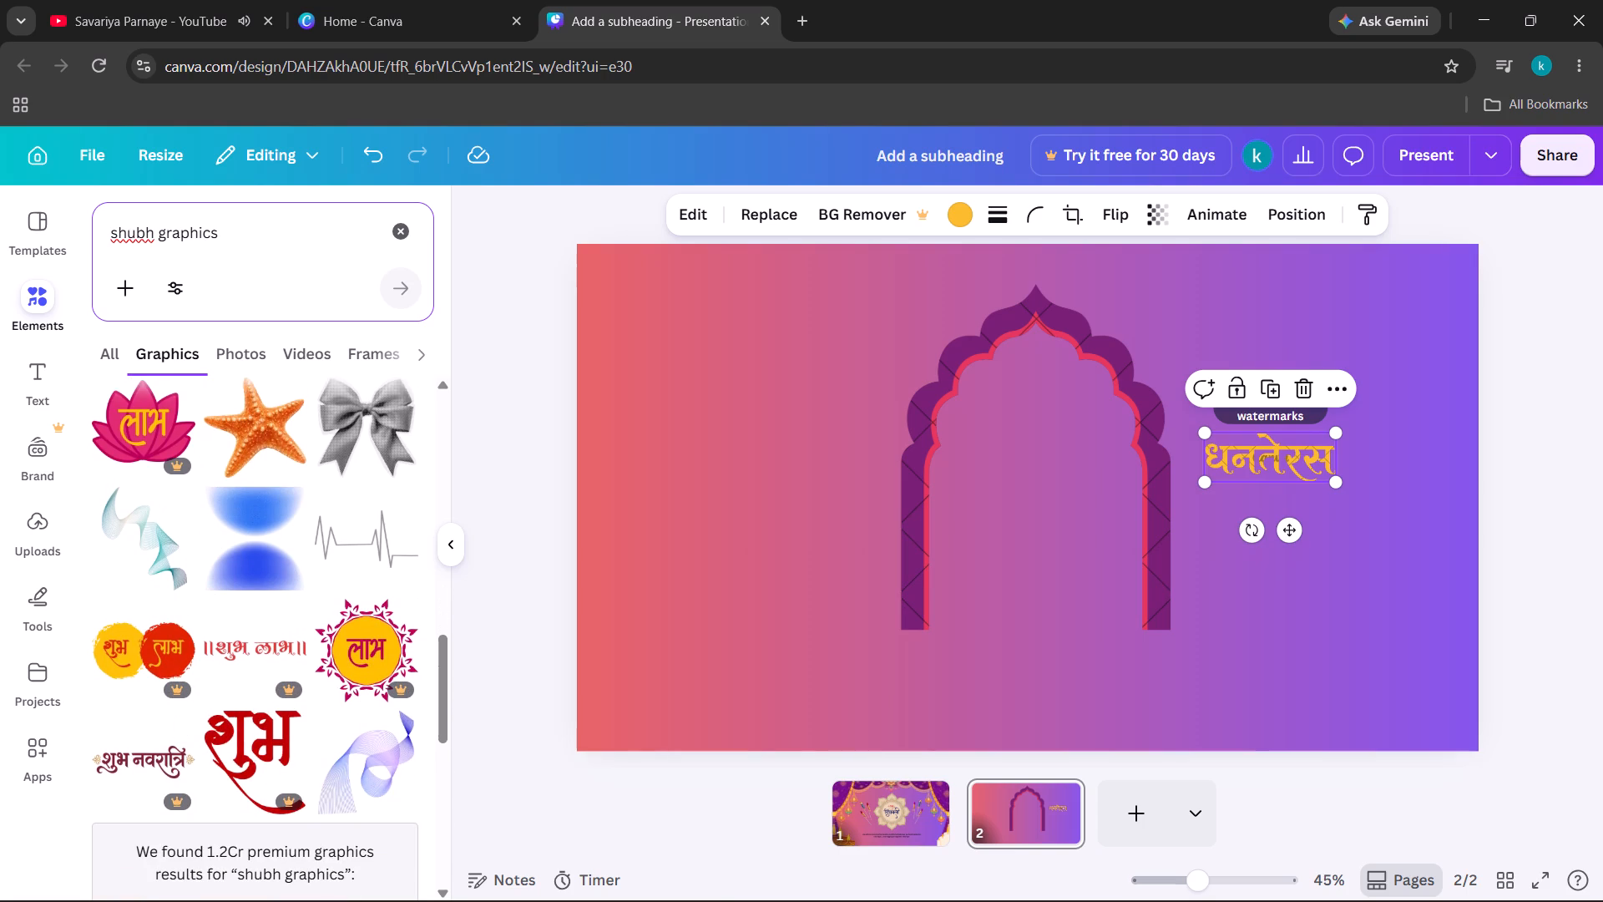
pyautogui.scroll(-1, 242, 709)
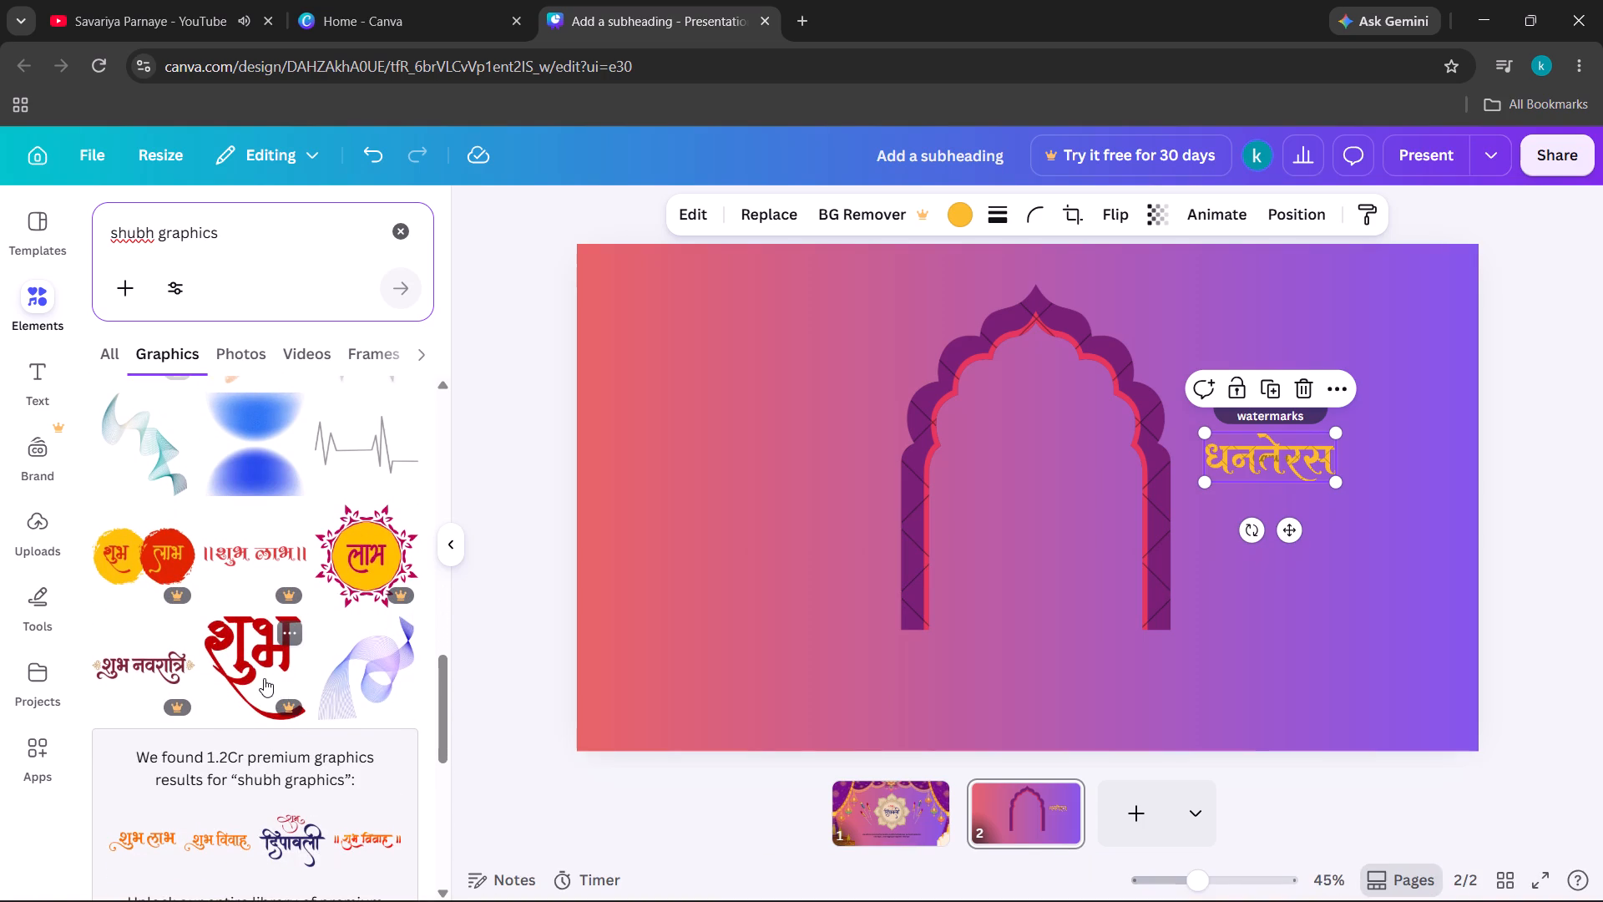
pyautogui.click(264, 678)
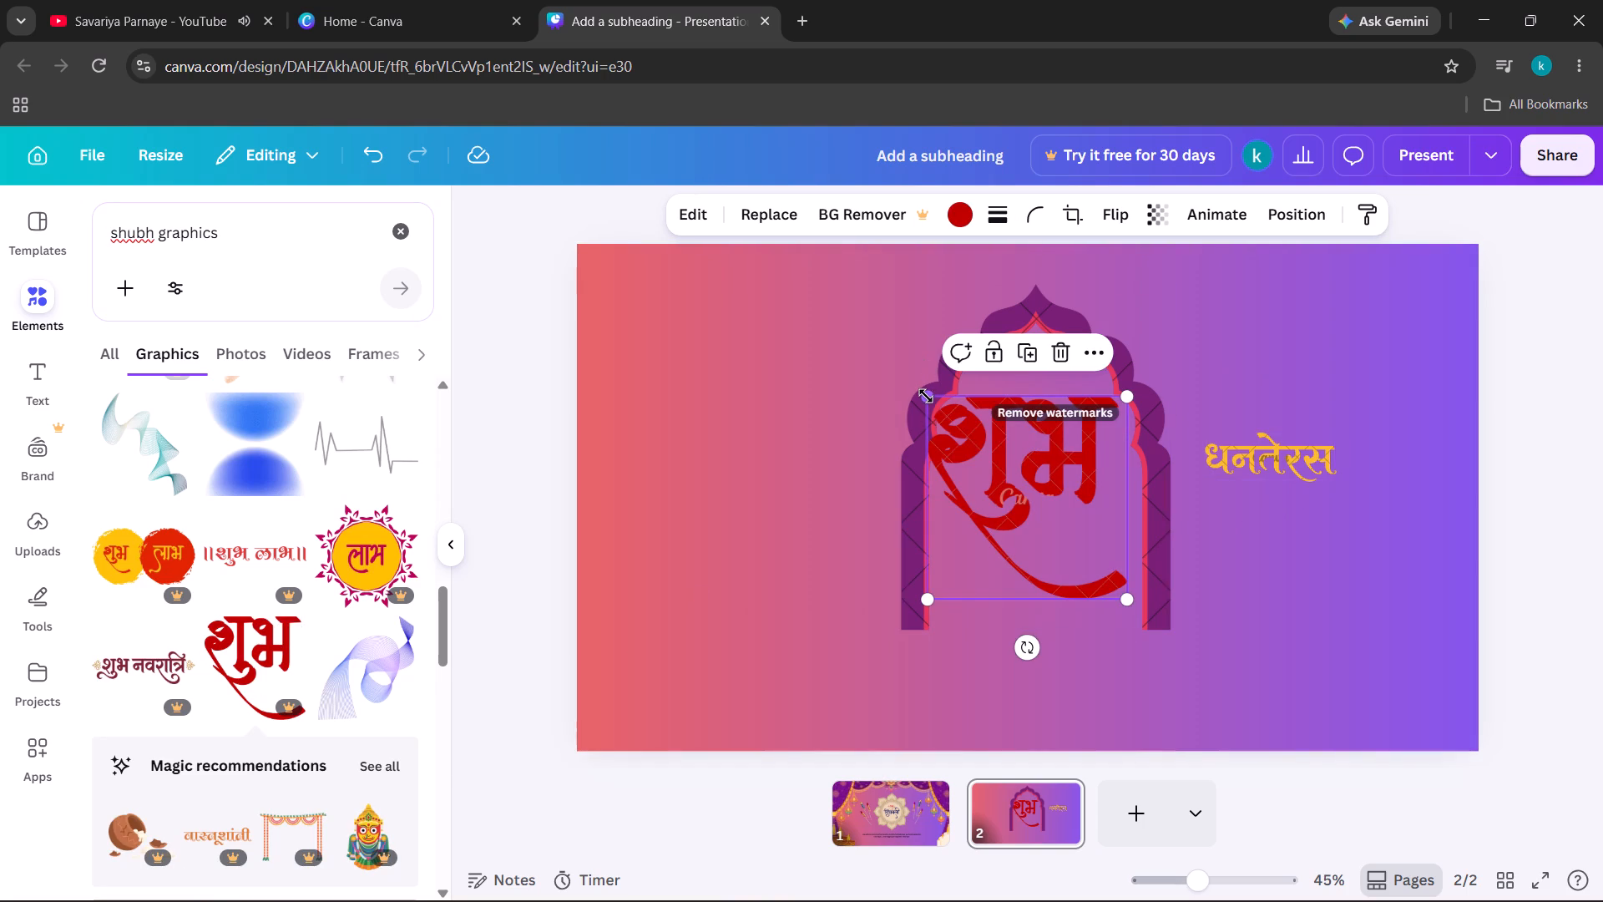
pyautogui.moveTo(926, 396); pyautogui.dragTo(1026, 484)
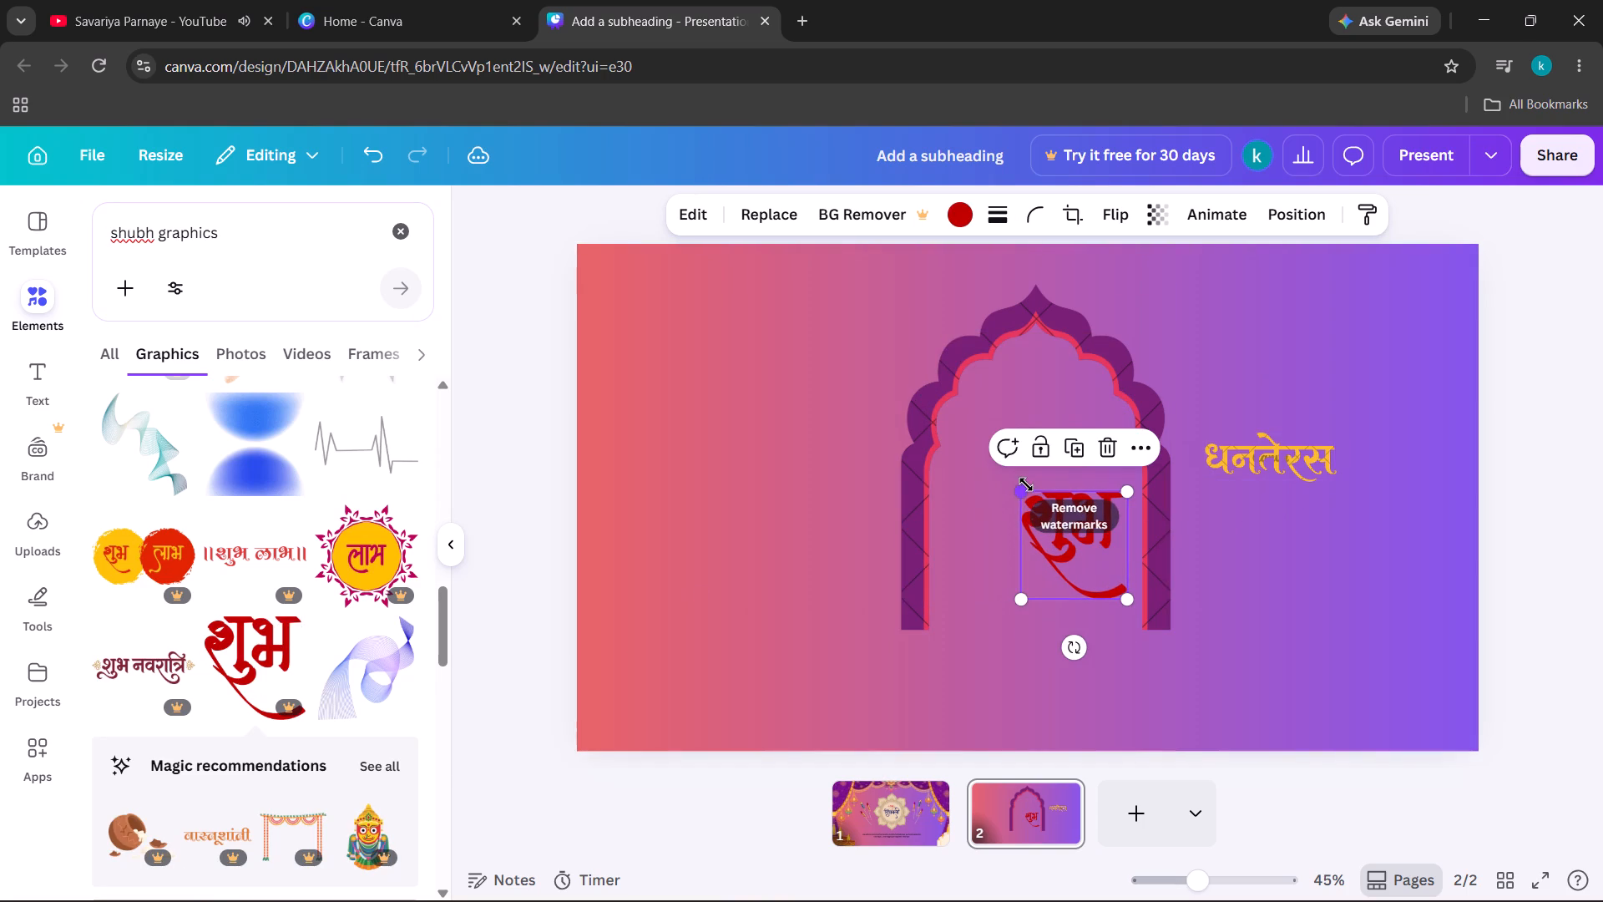
pyautogui.moveTo(1070, 520); pyautogui.dragTo(1171, 448)
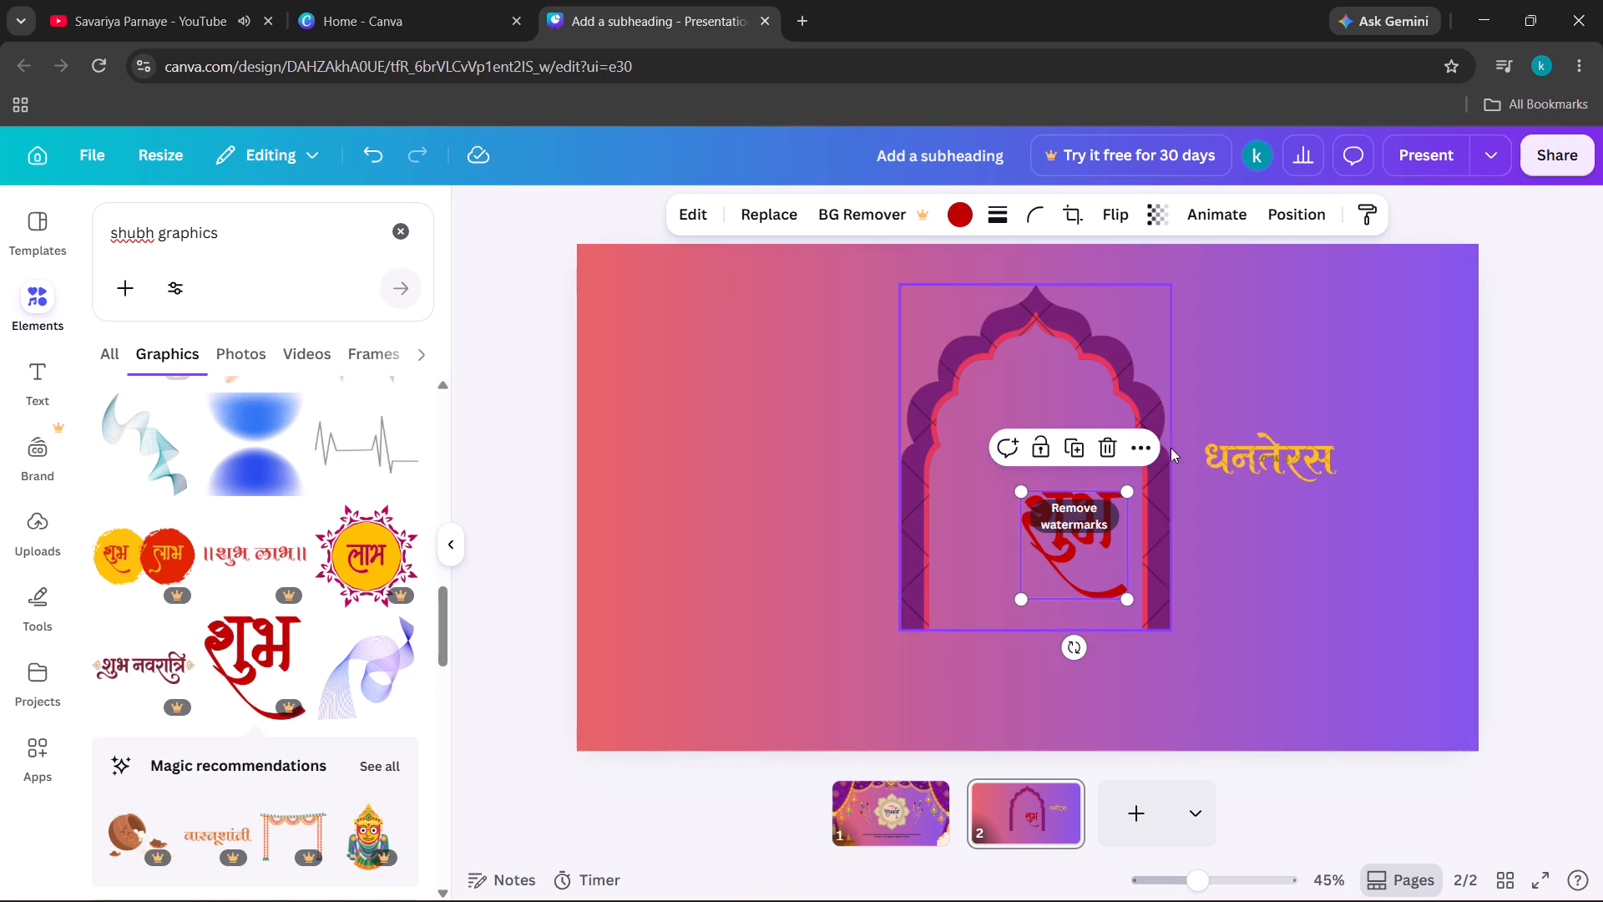
pyautogui.moveTo(1171, 448); pyautogui.dragTo(1154, 464)
pyautogui.moveTo(1087, 569); pyautogui.dragTo(1230, 439)
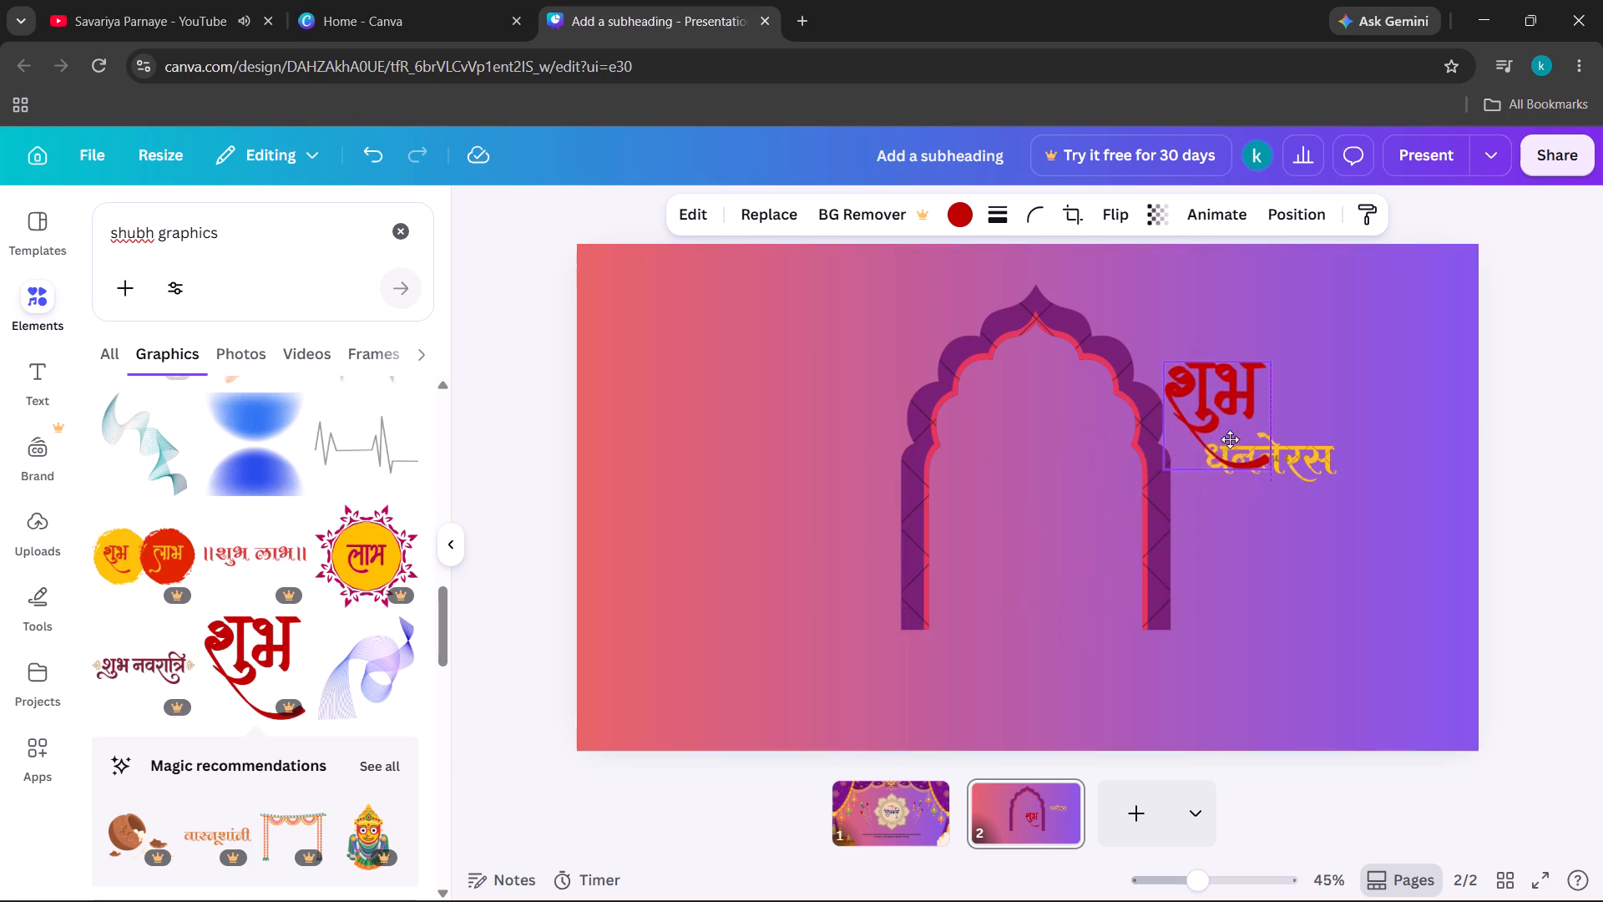
pyautogui.moveTo(1230, 439); pyautogui.dragTo(1250, 427)
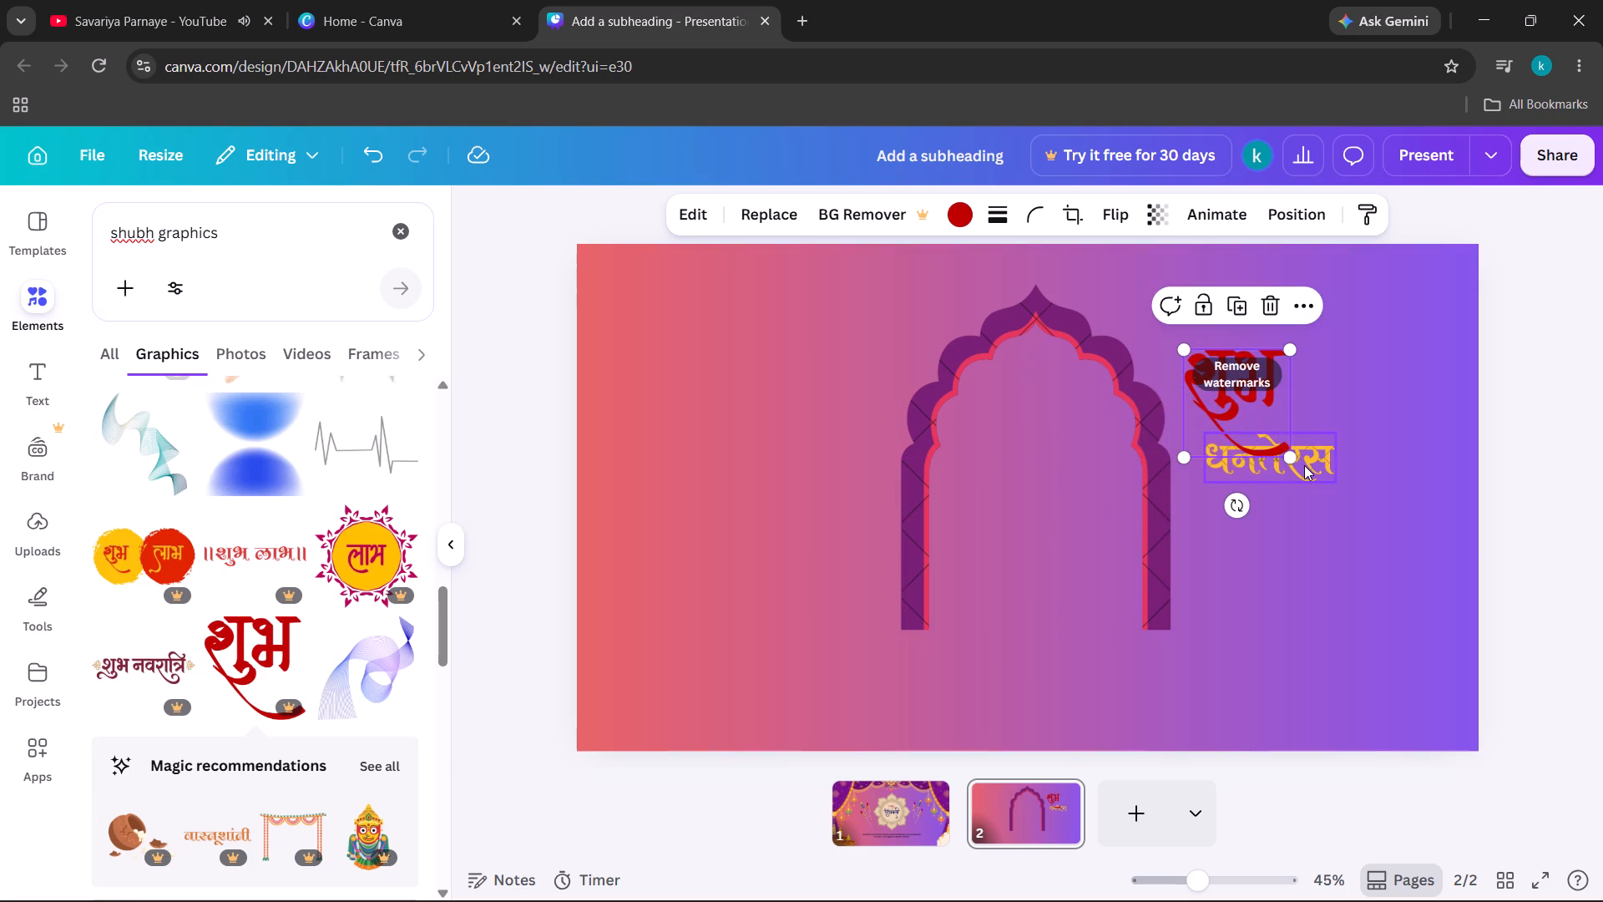
# Shift the "धनतेरस" lettering up and right to nest against the "शुभ" graphic's tail, and enlarge "शुभ" slightly.
pyautogui.moveTo(1304, 465); pyautogui.dragTo(1356, 431)
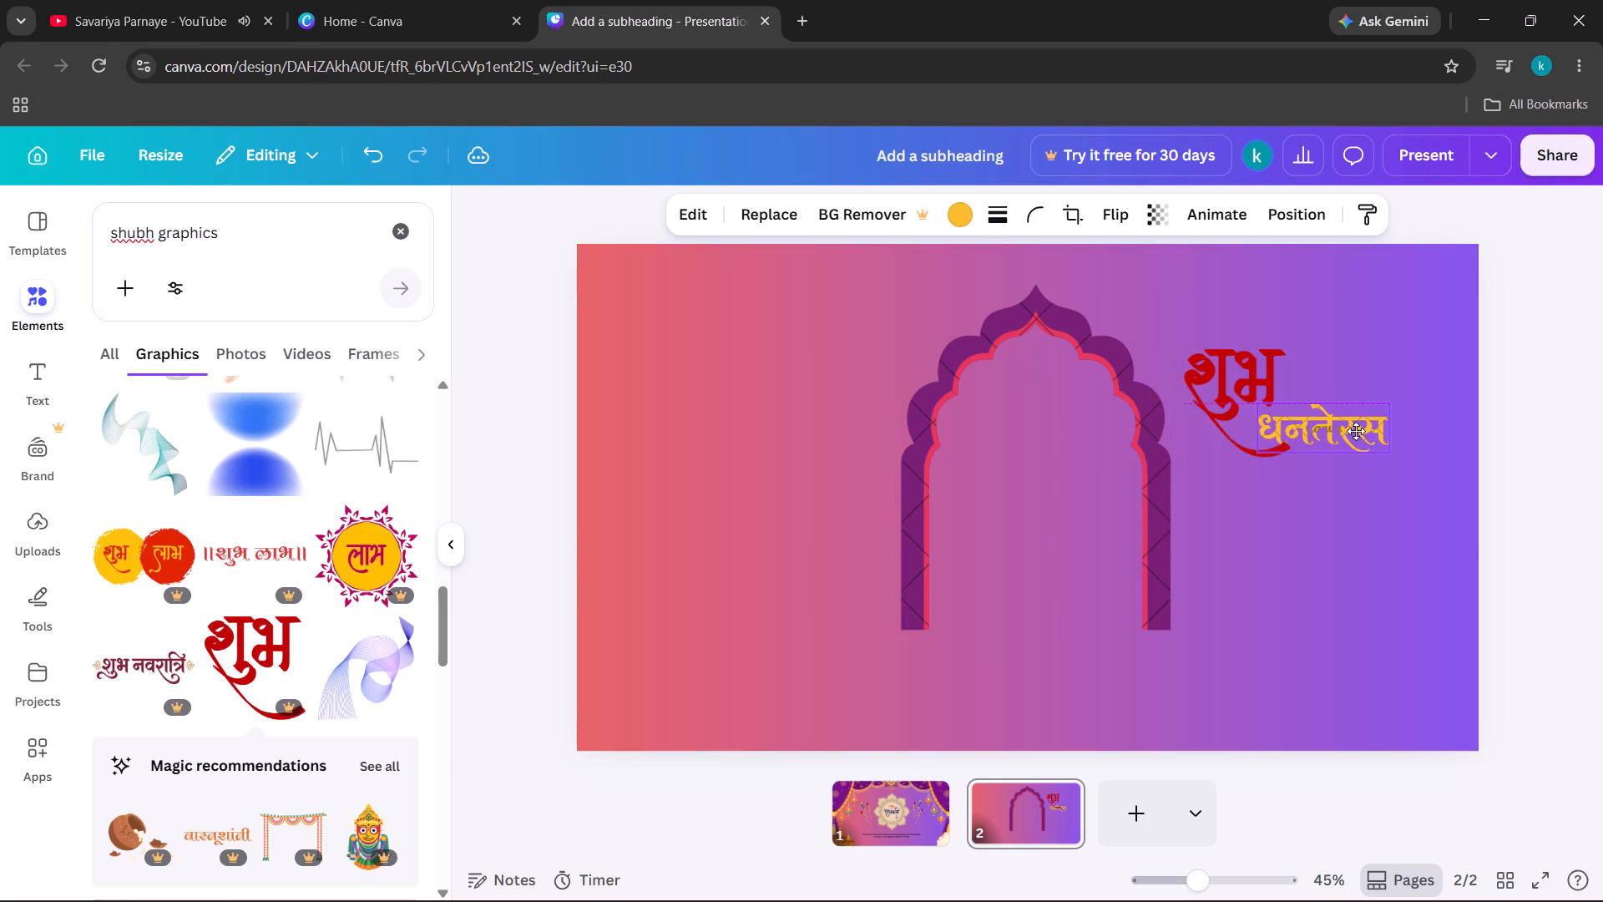
pyautogui.moveTo(1356, 431); pyautogui.dragTo(1354, 432)
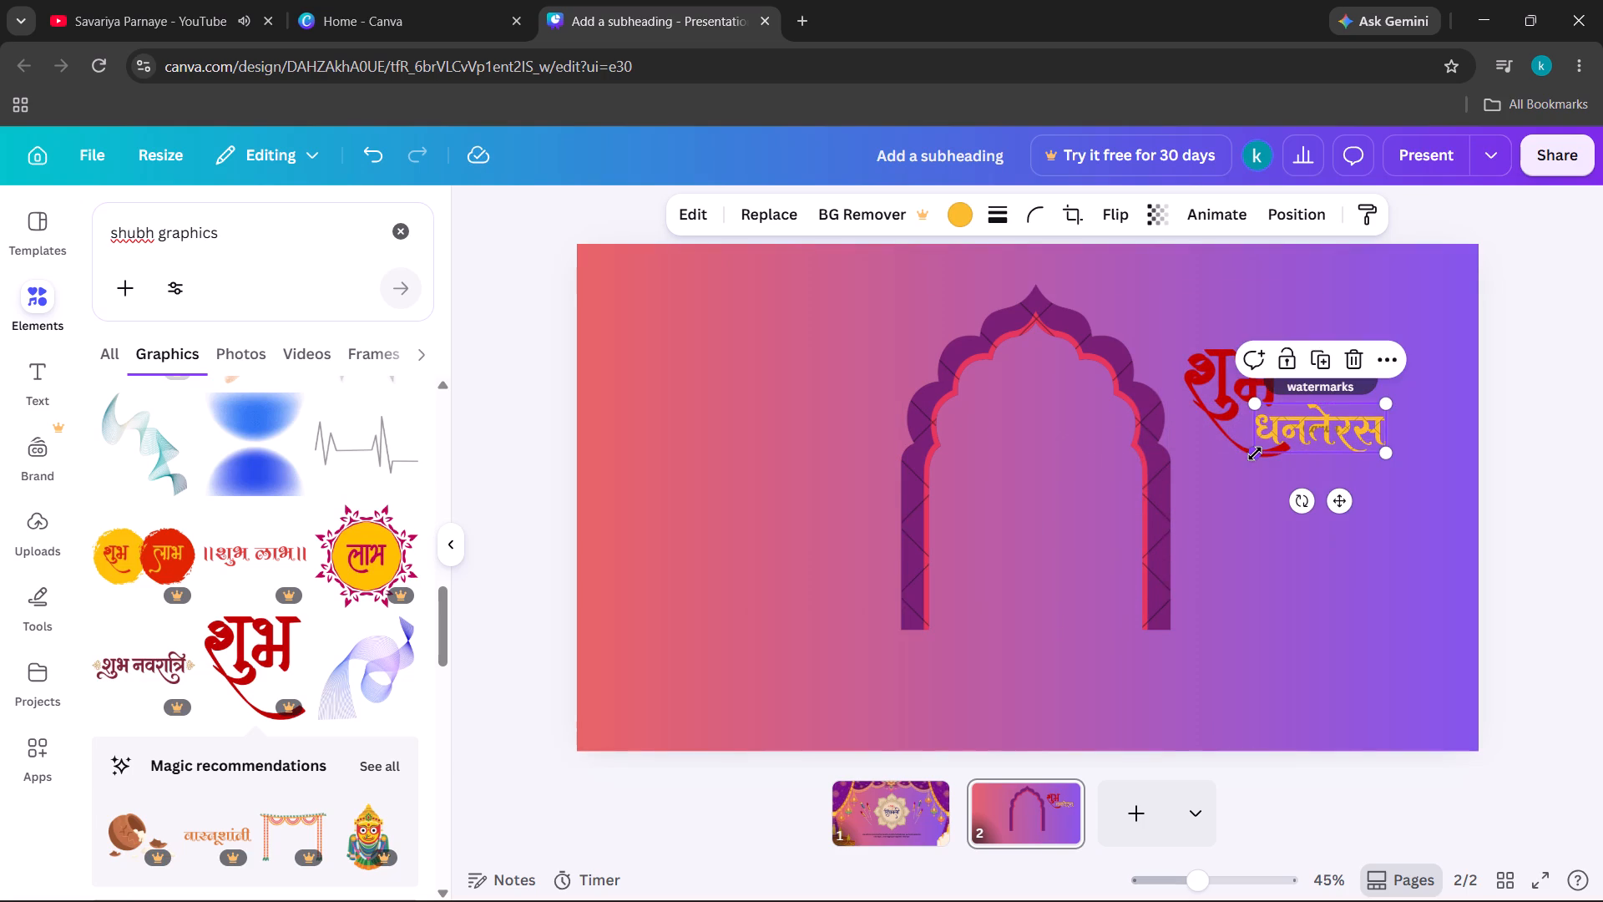
pyautogui.click(1193, 455)
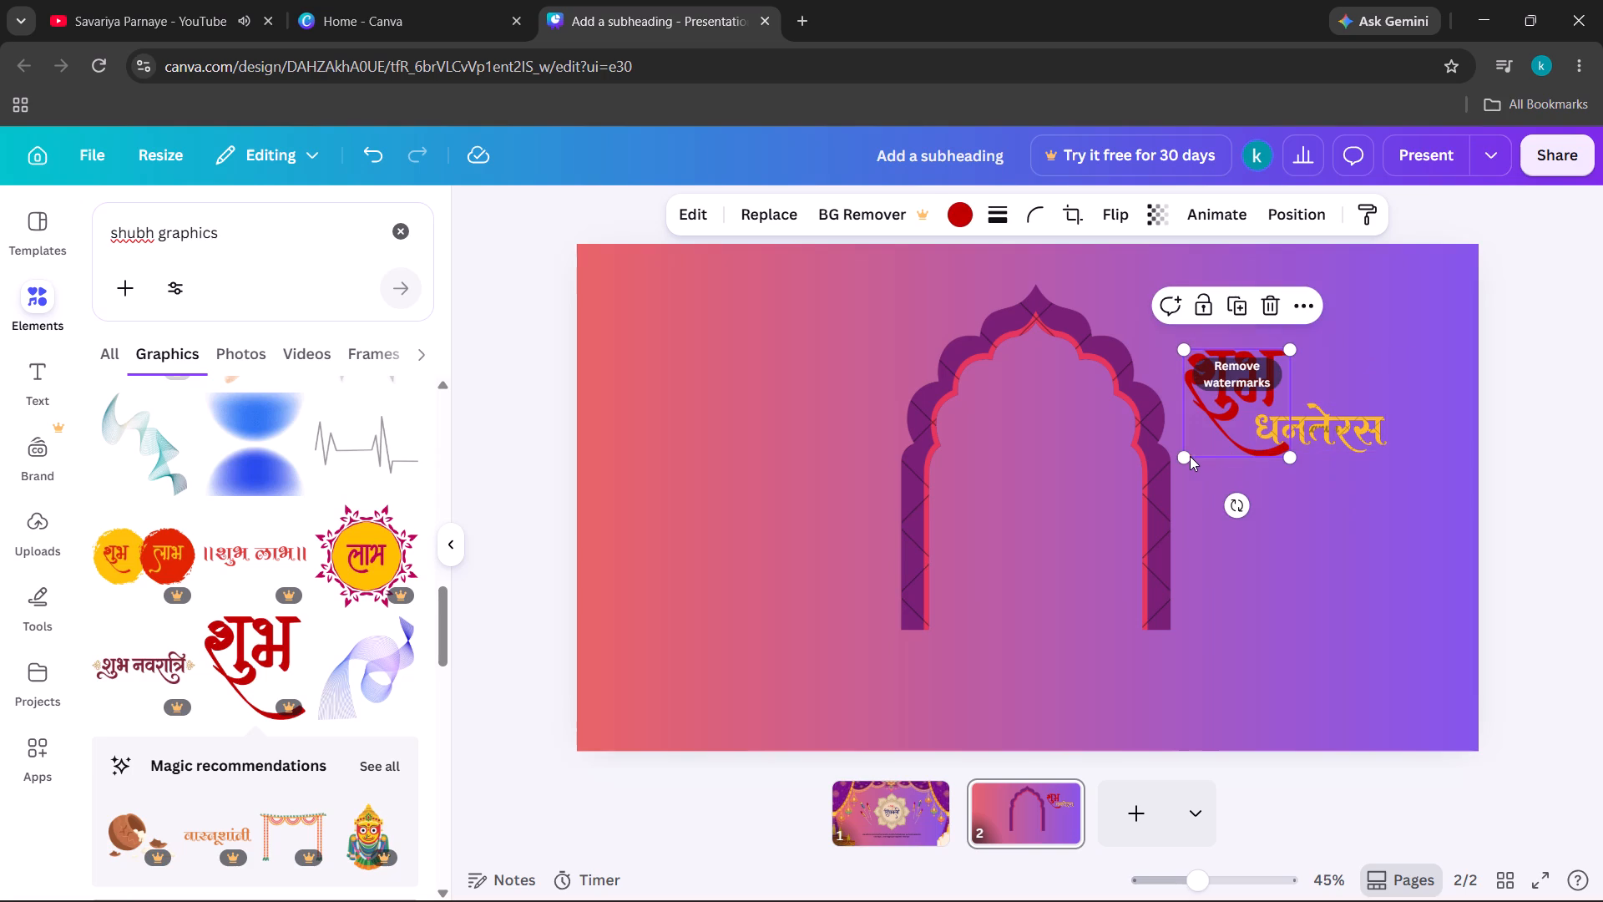
pyautogui.moveTo(1178, 459); pyautogui.dragTo(1178, 470)
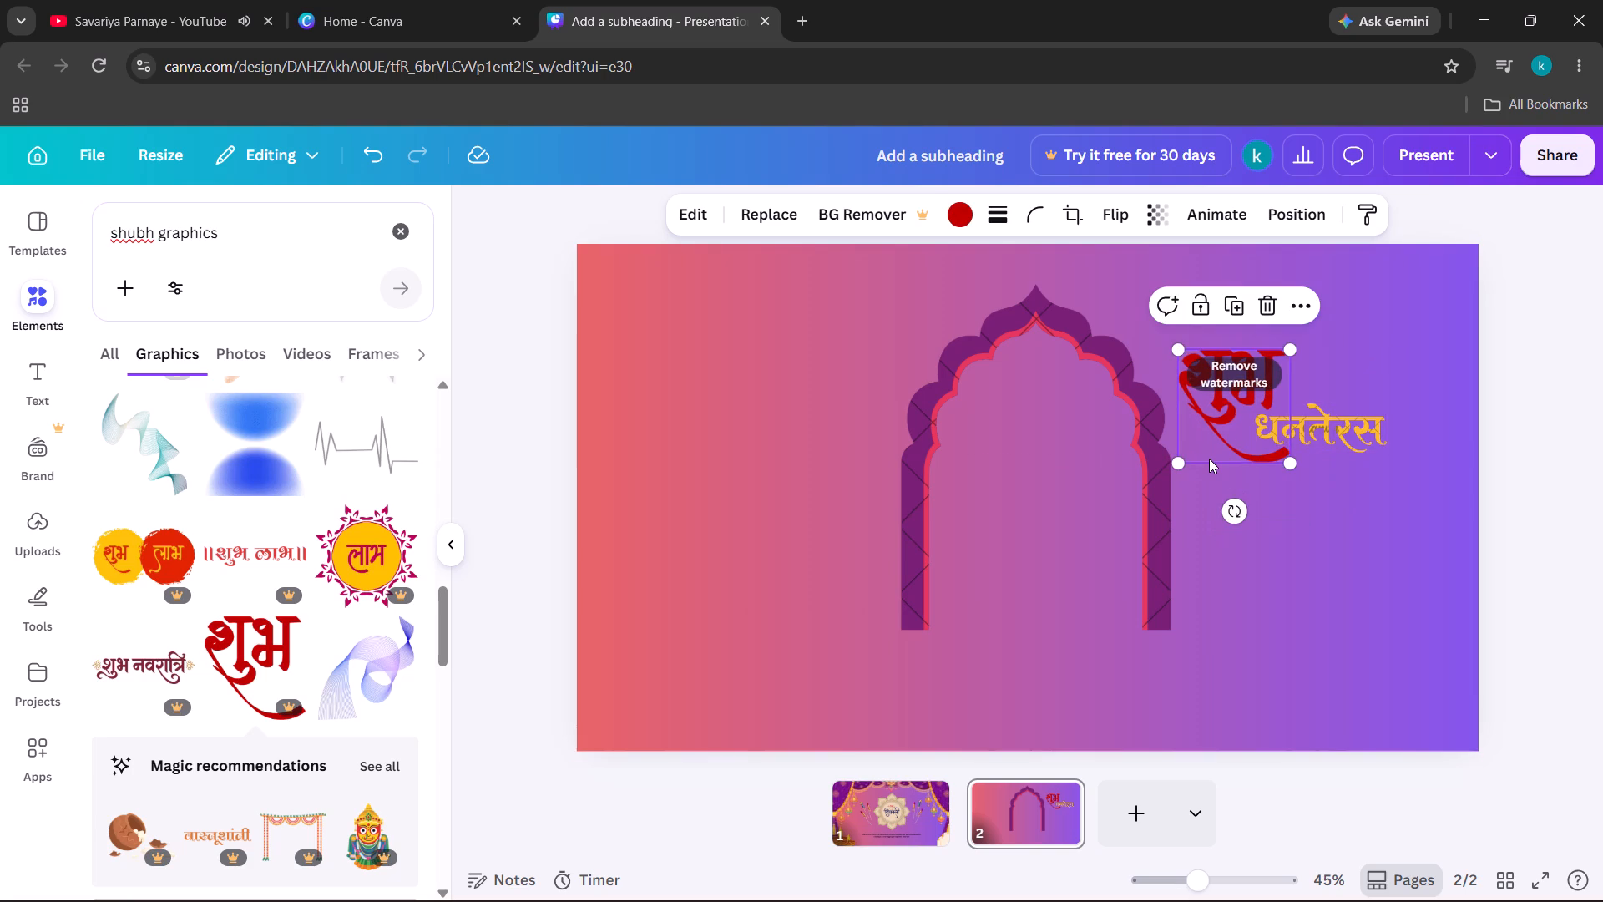
pyautogui.click(1317, 522)
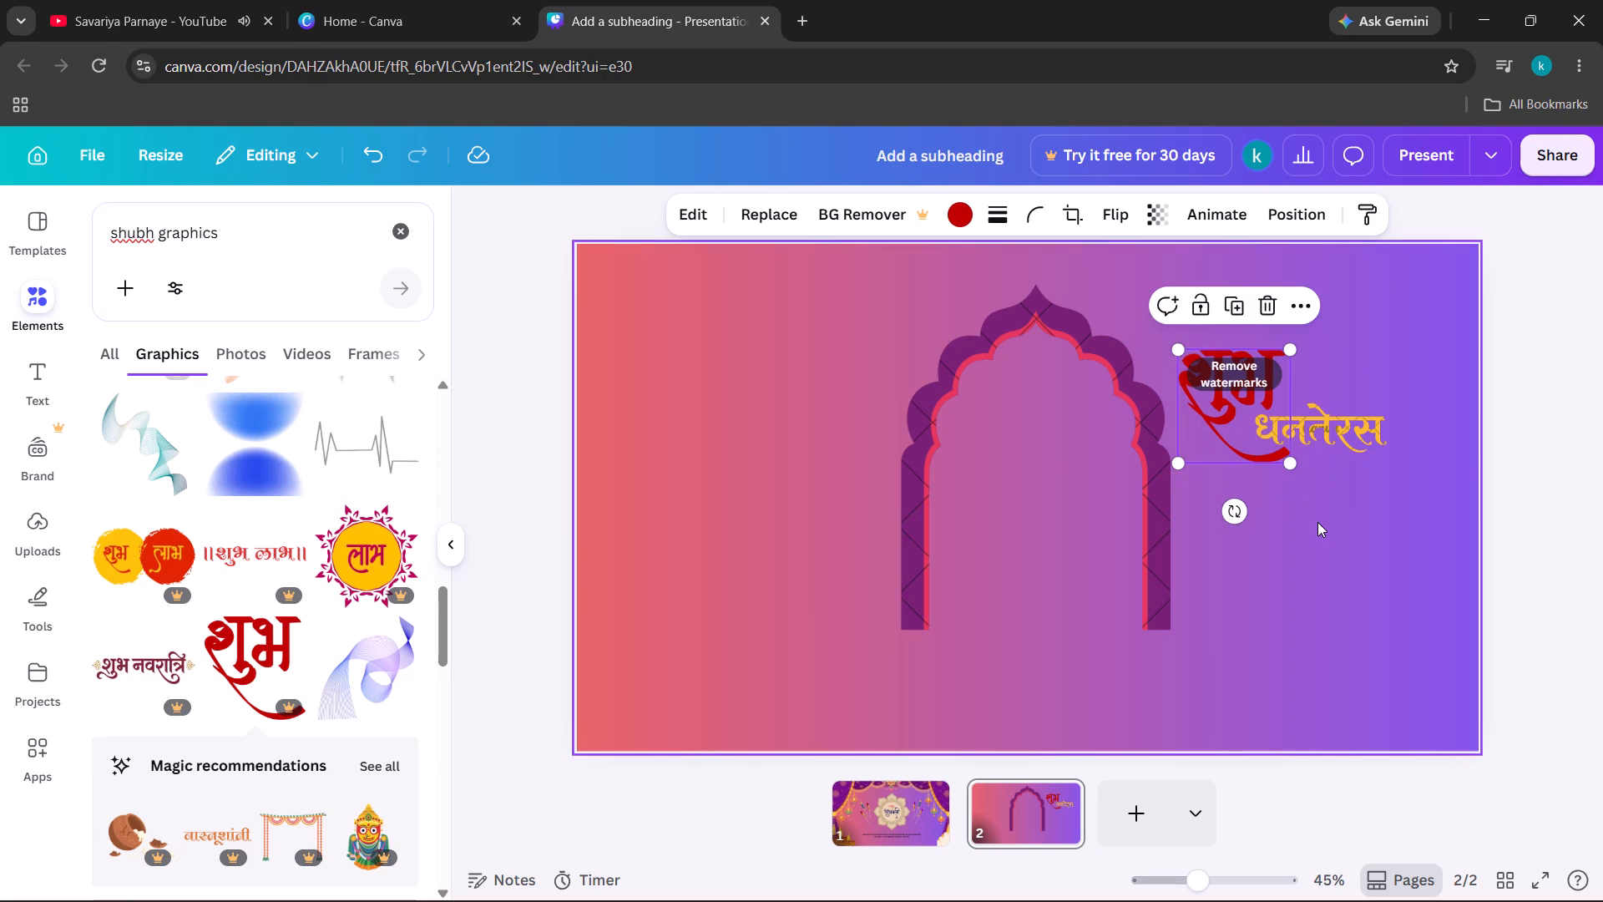
# Recolour the "शुभ" lettering to the golden yellow from the photo colours, matching "धनतेरस".
pyautogui.click(1222, 384)
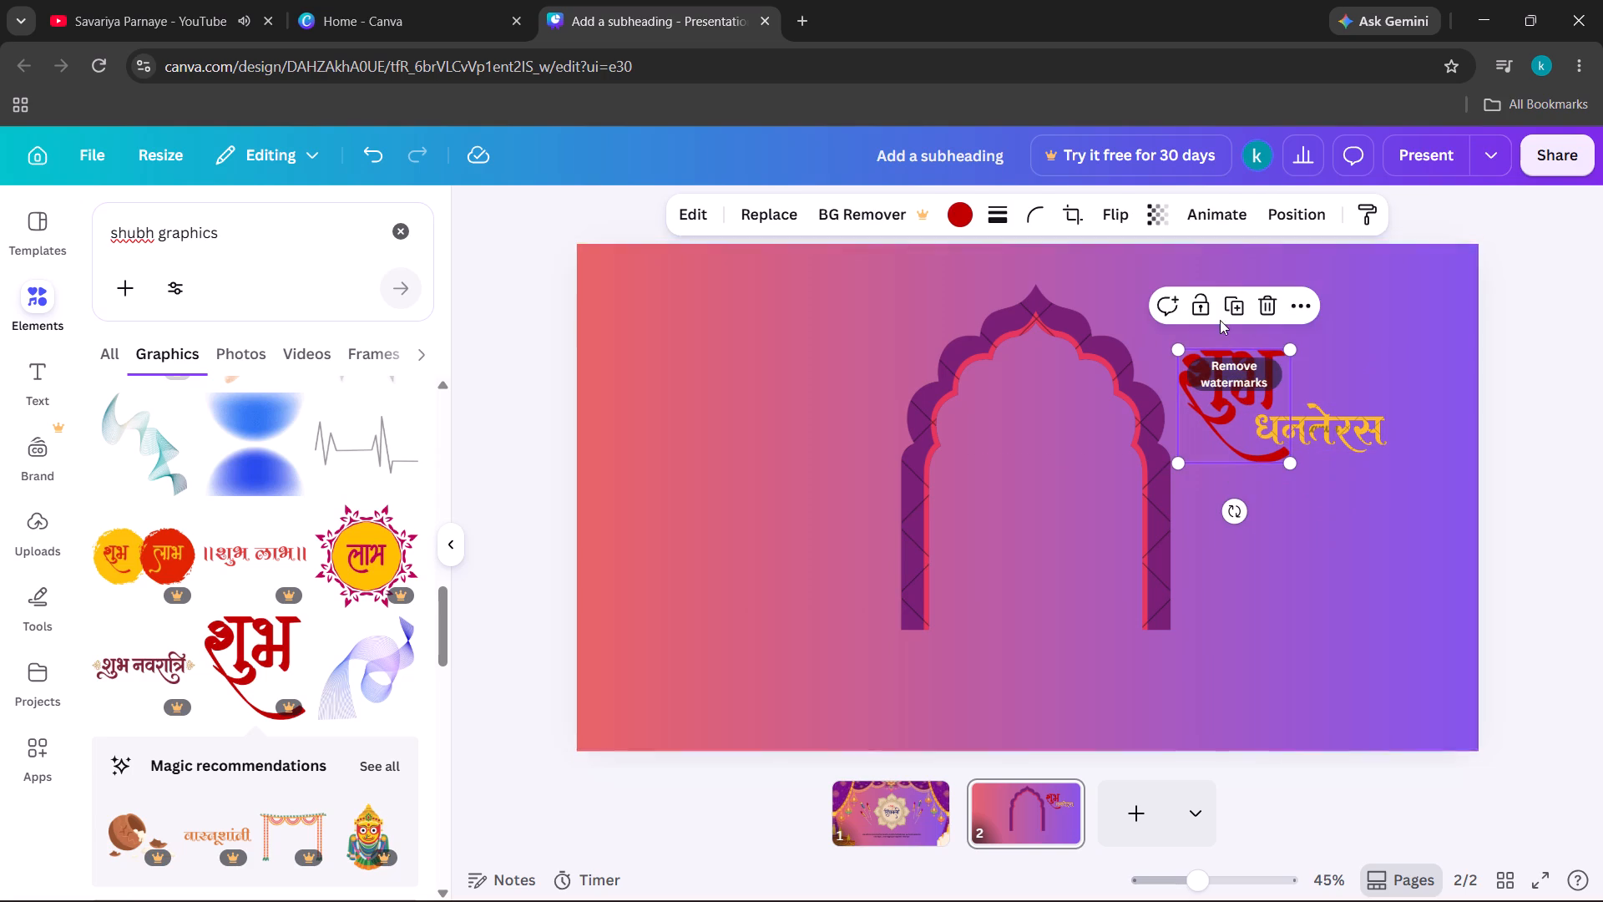
pyautogui.click(963, 212)
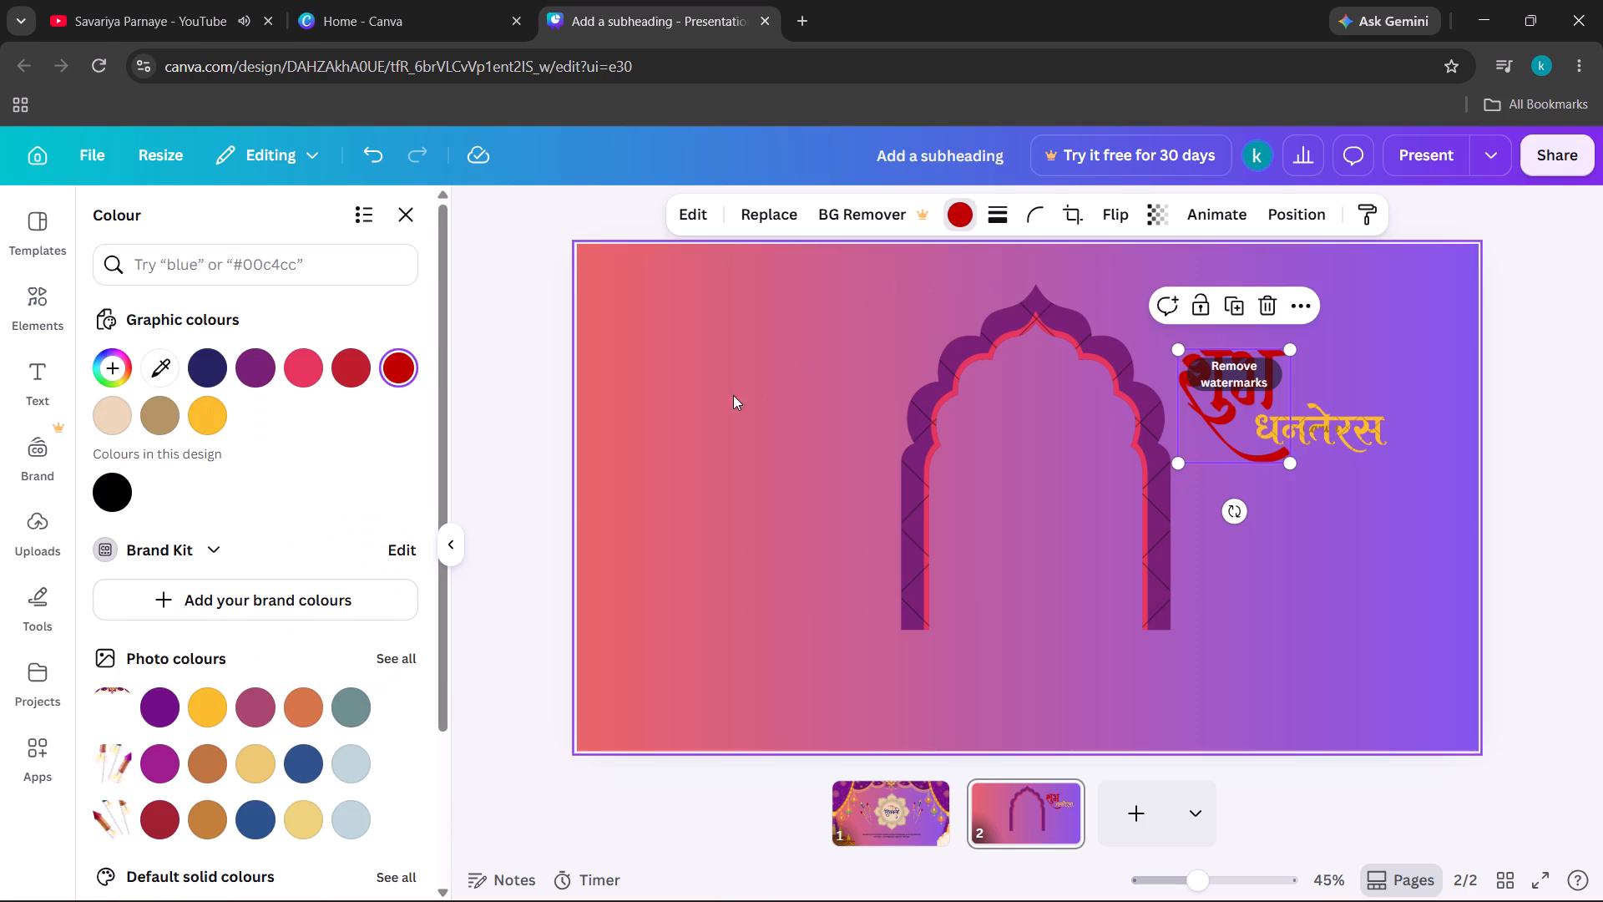
pyautogui.click(189, 701)
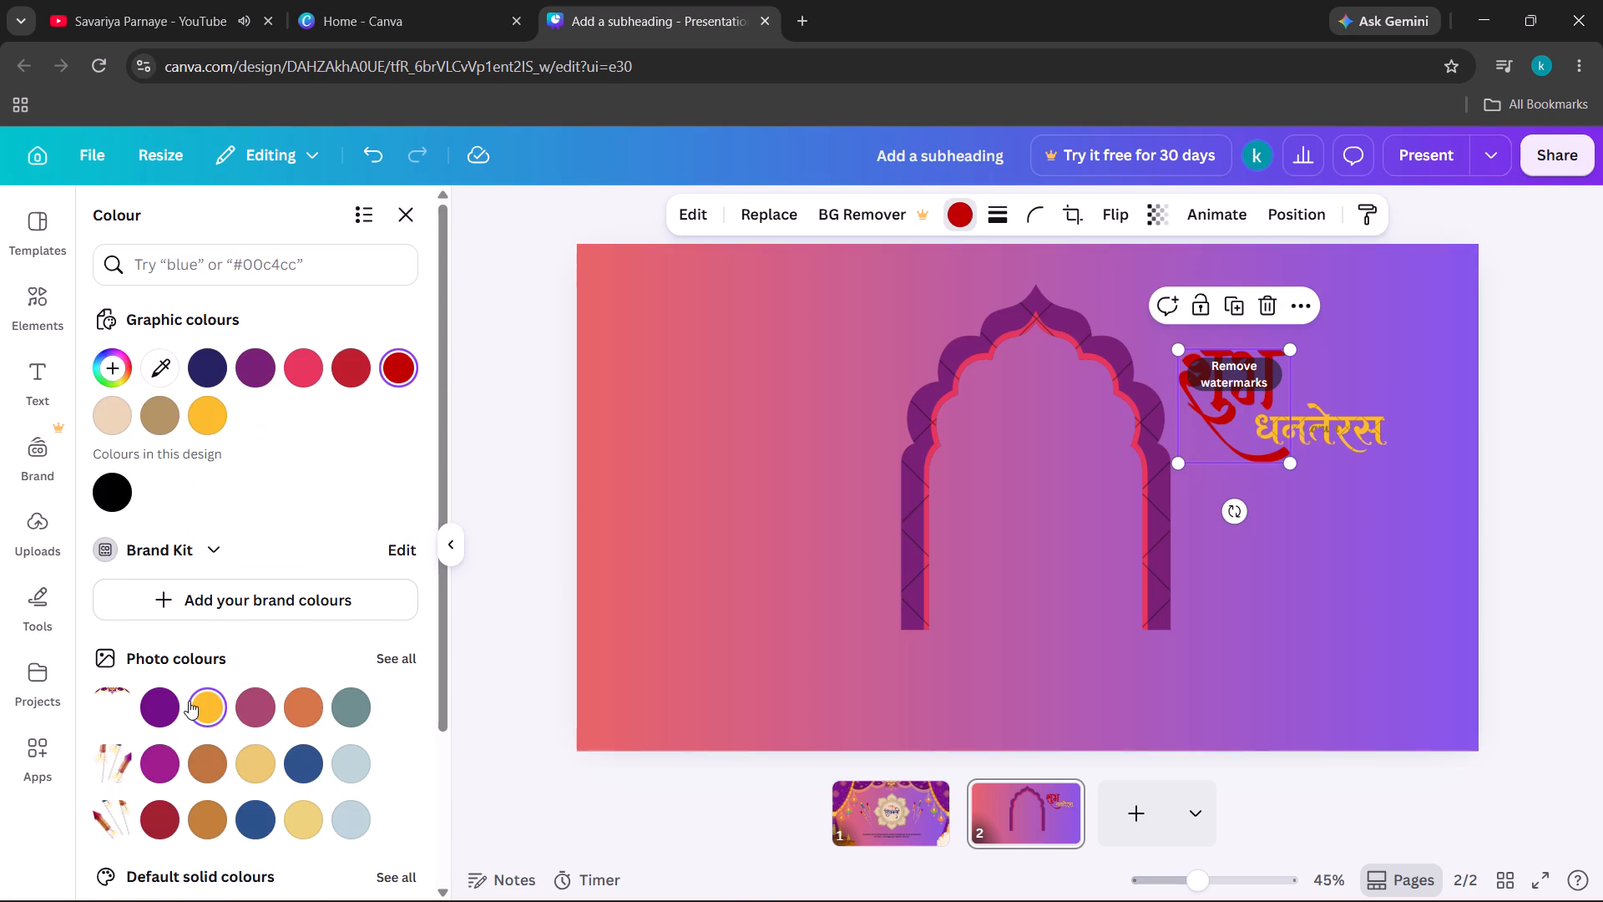
pyautogui.click(619, 497)
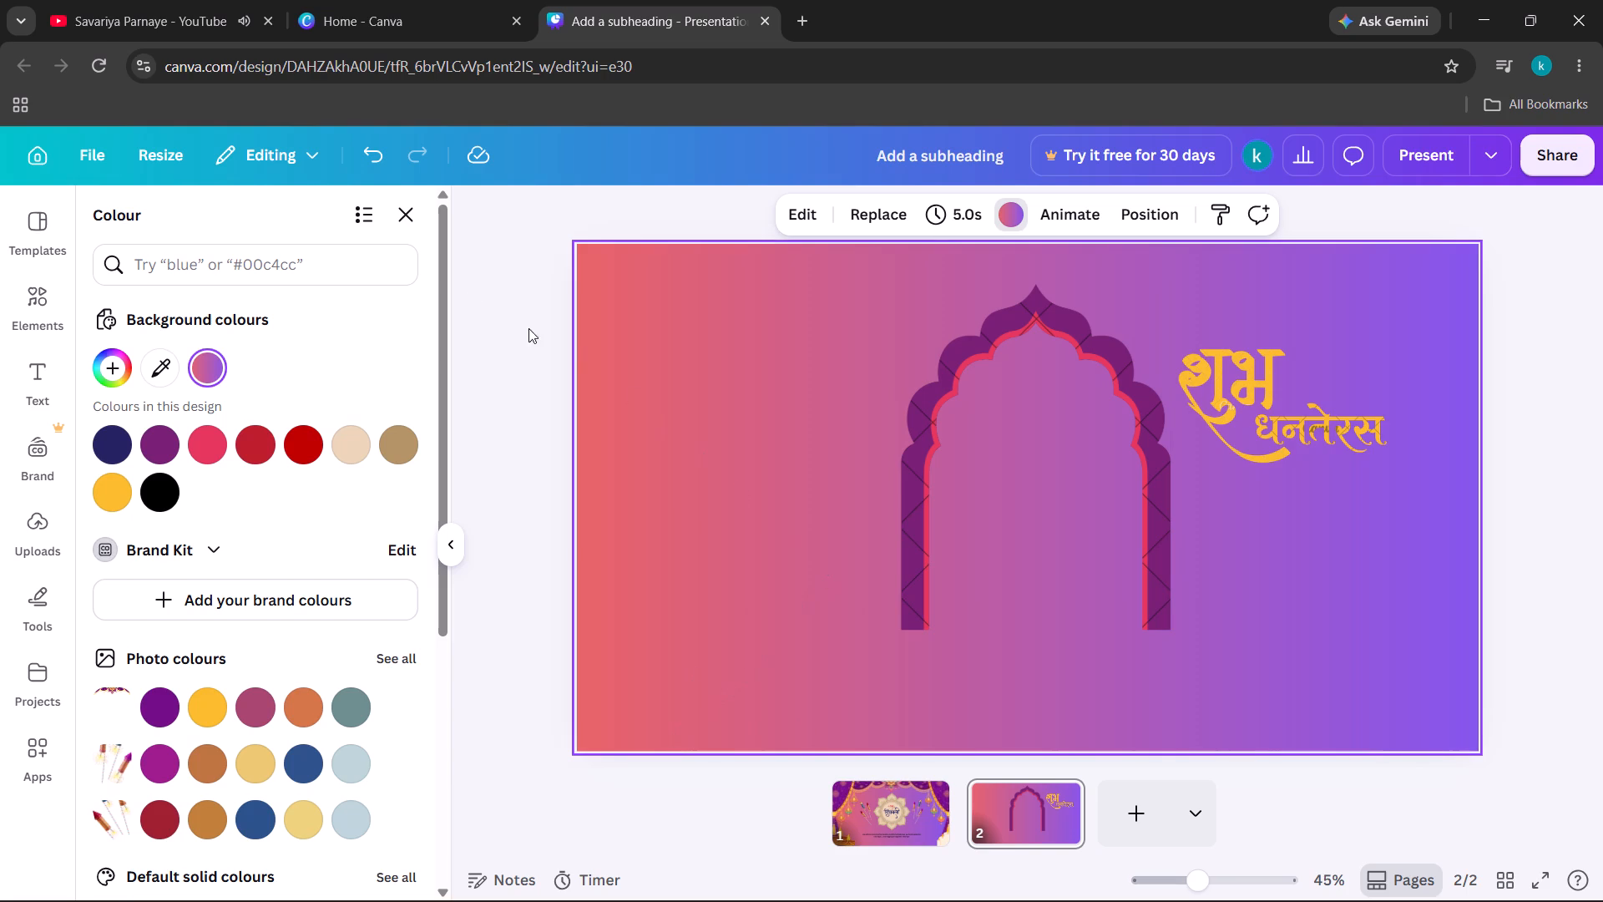
pyautogui.click(412, 220)
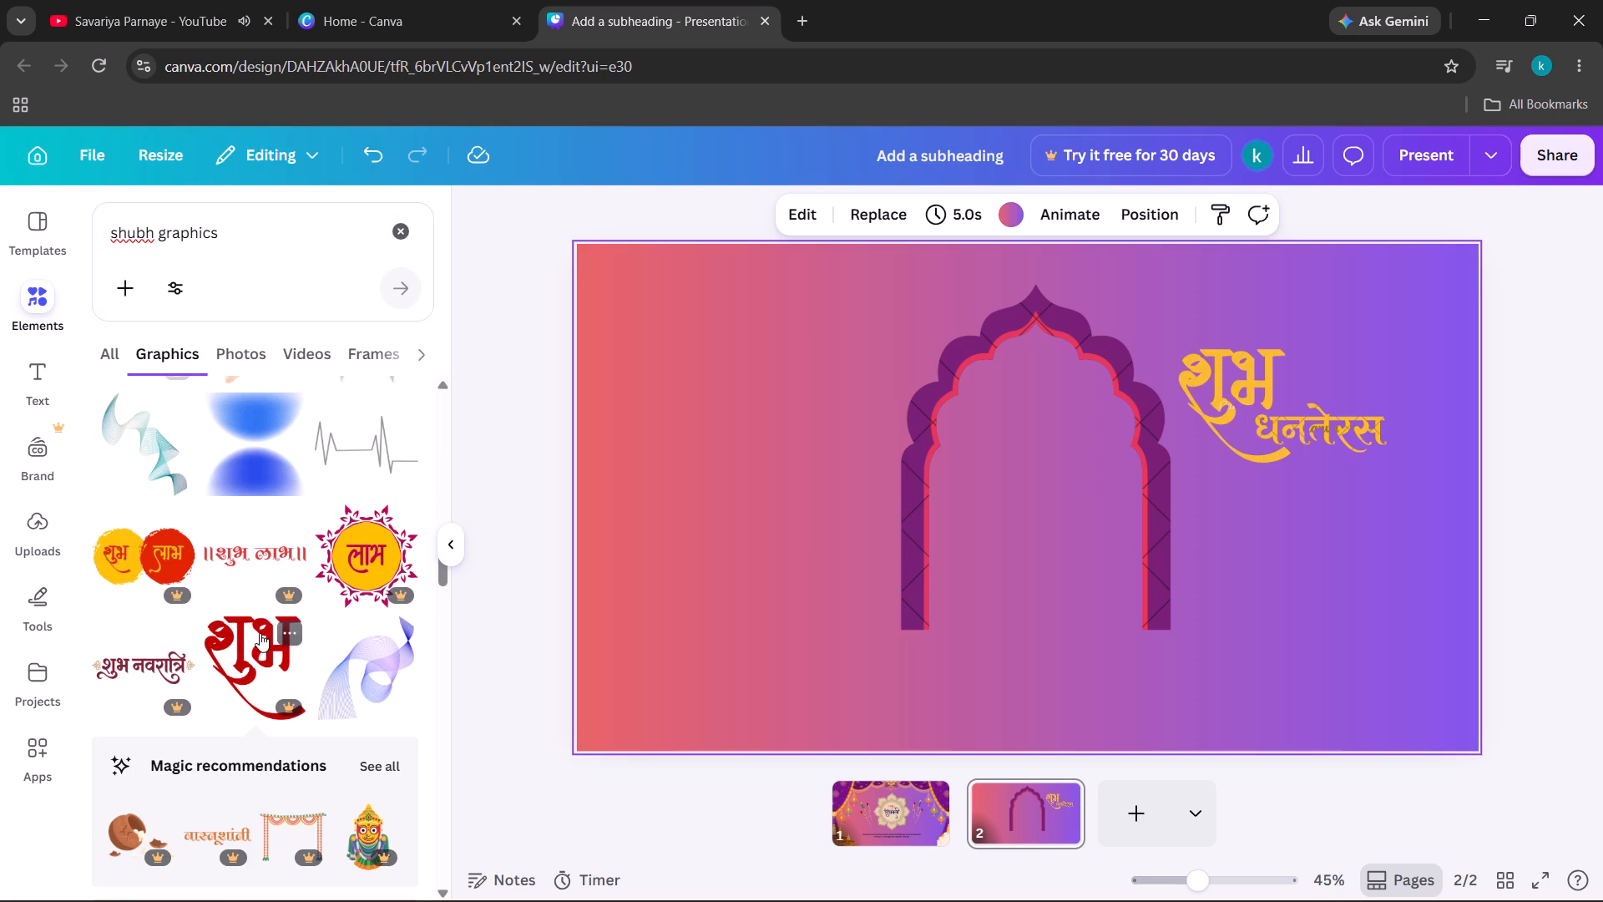
# Browse further through the "shubh graphics" results for more artwork suited to the page.
pyautogui.scroll(-3, 260, 633)
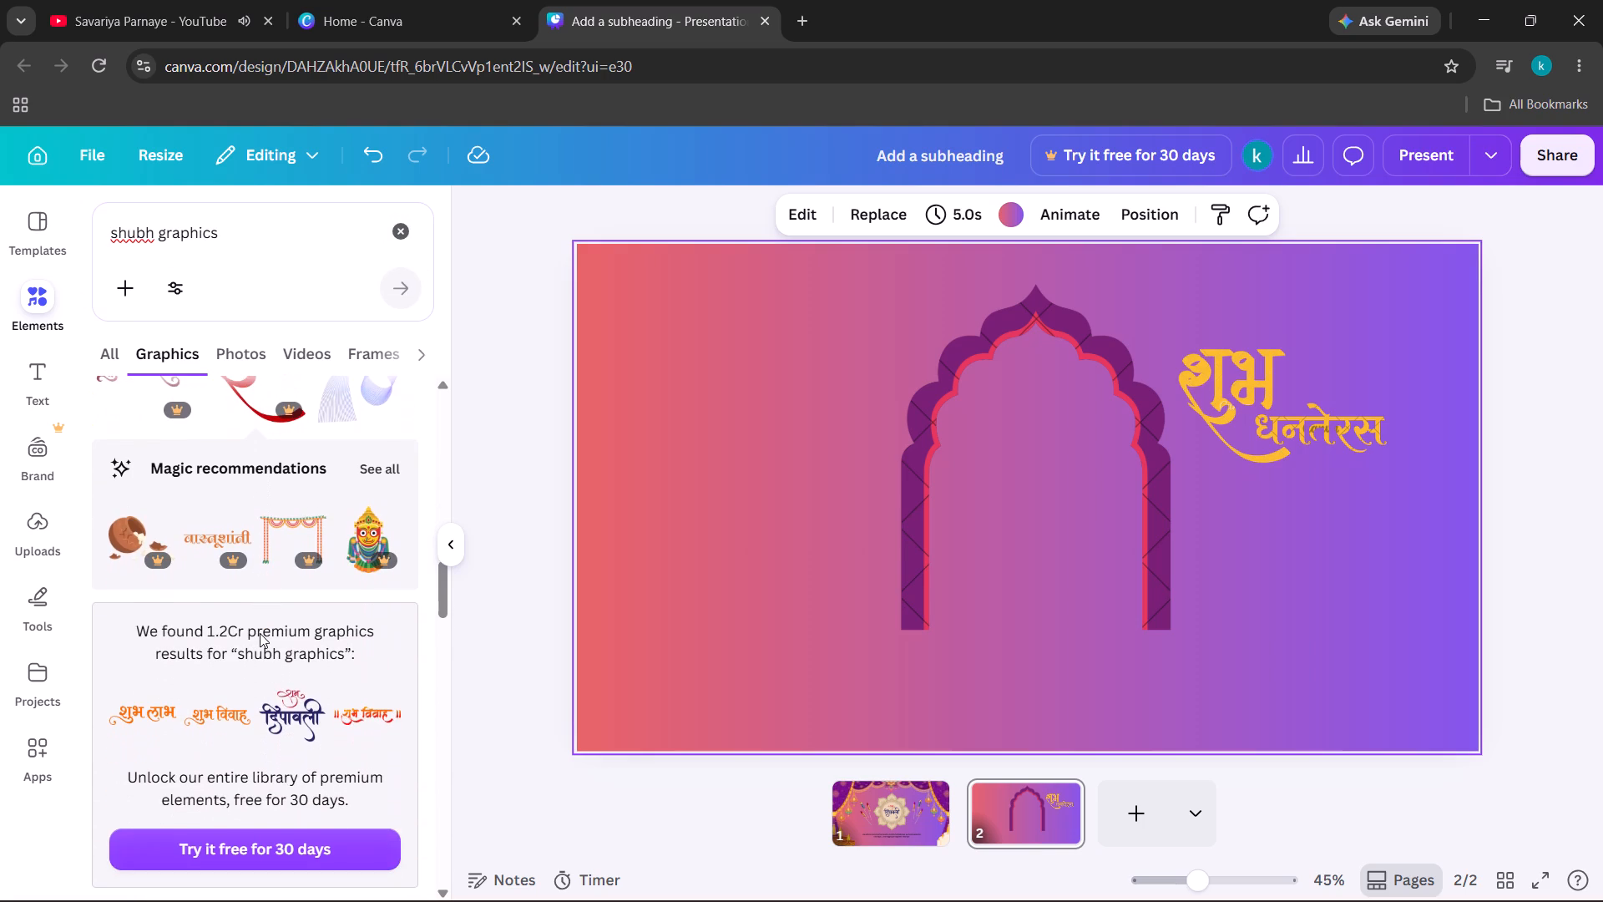
pyautogui.scroll(-1, 260, 633)
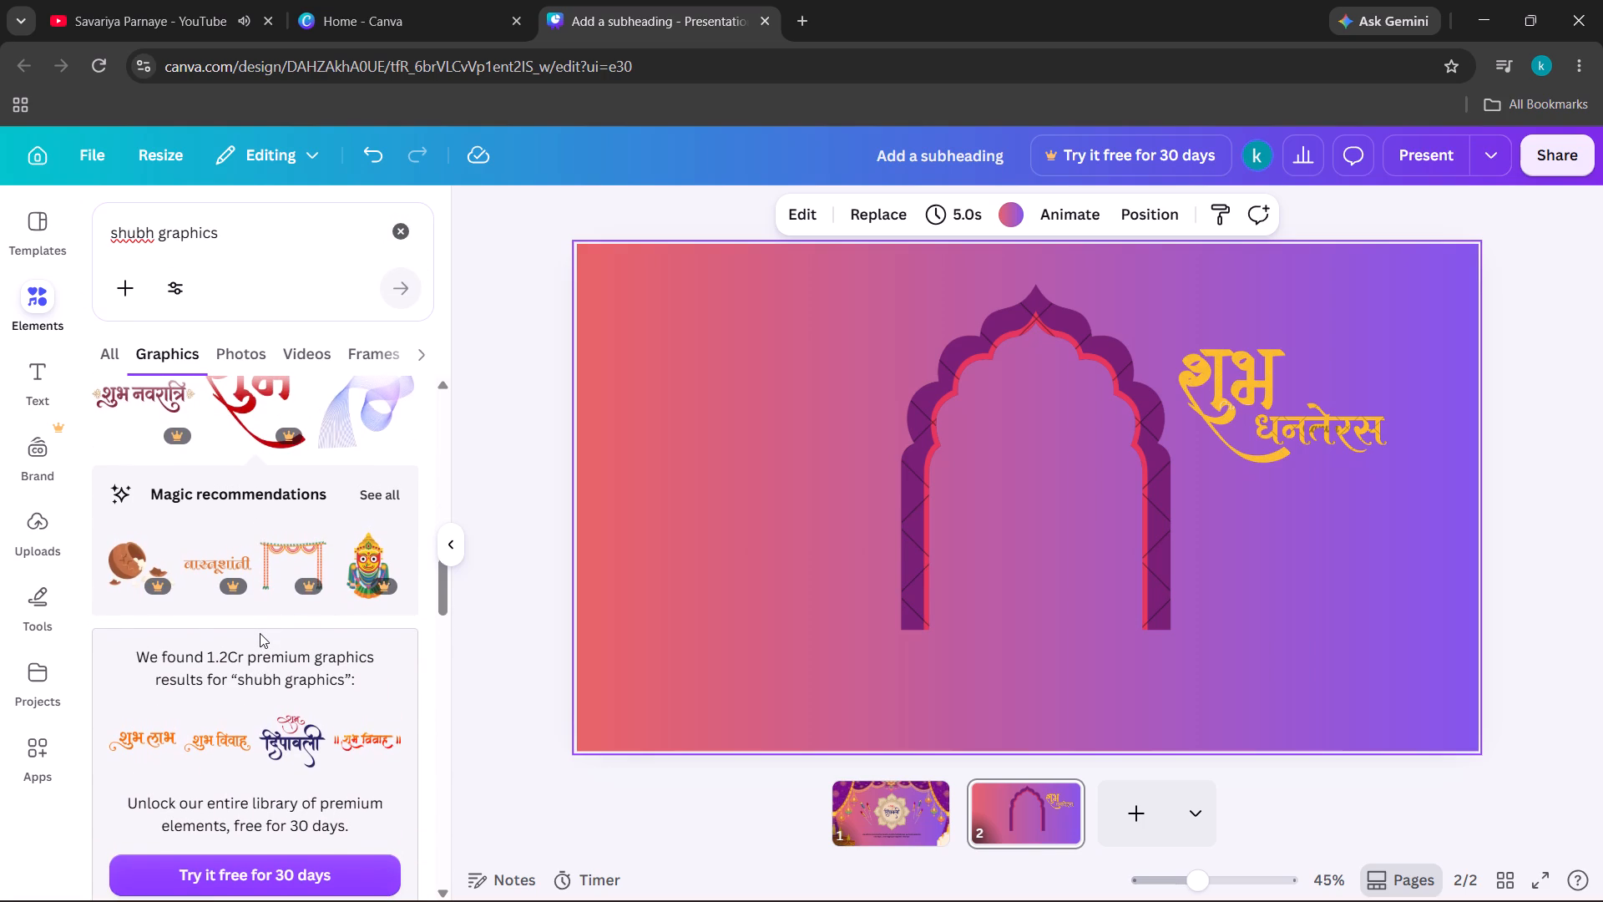
pyautogui.scroll(-2, 260, 633)
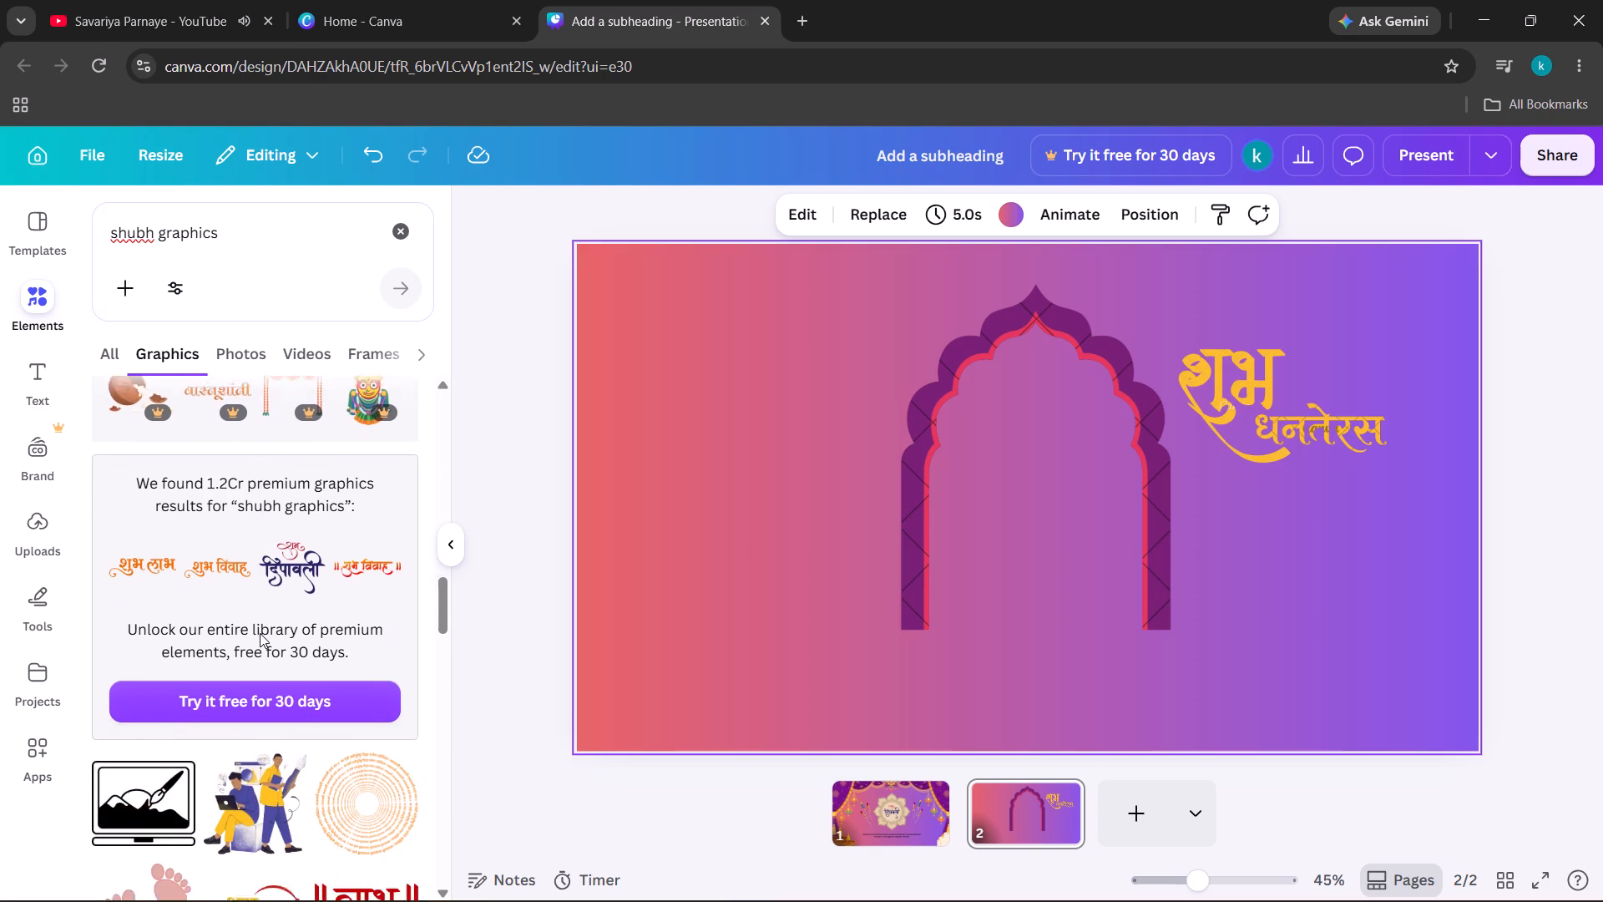
pyautogui.scroll(-3, 260, 633)
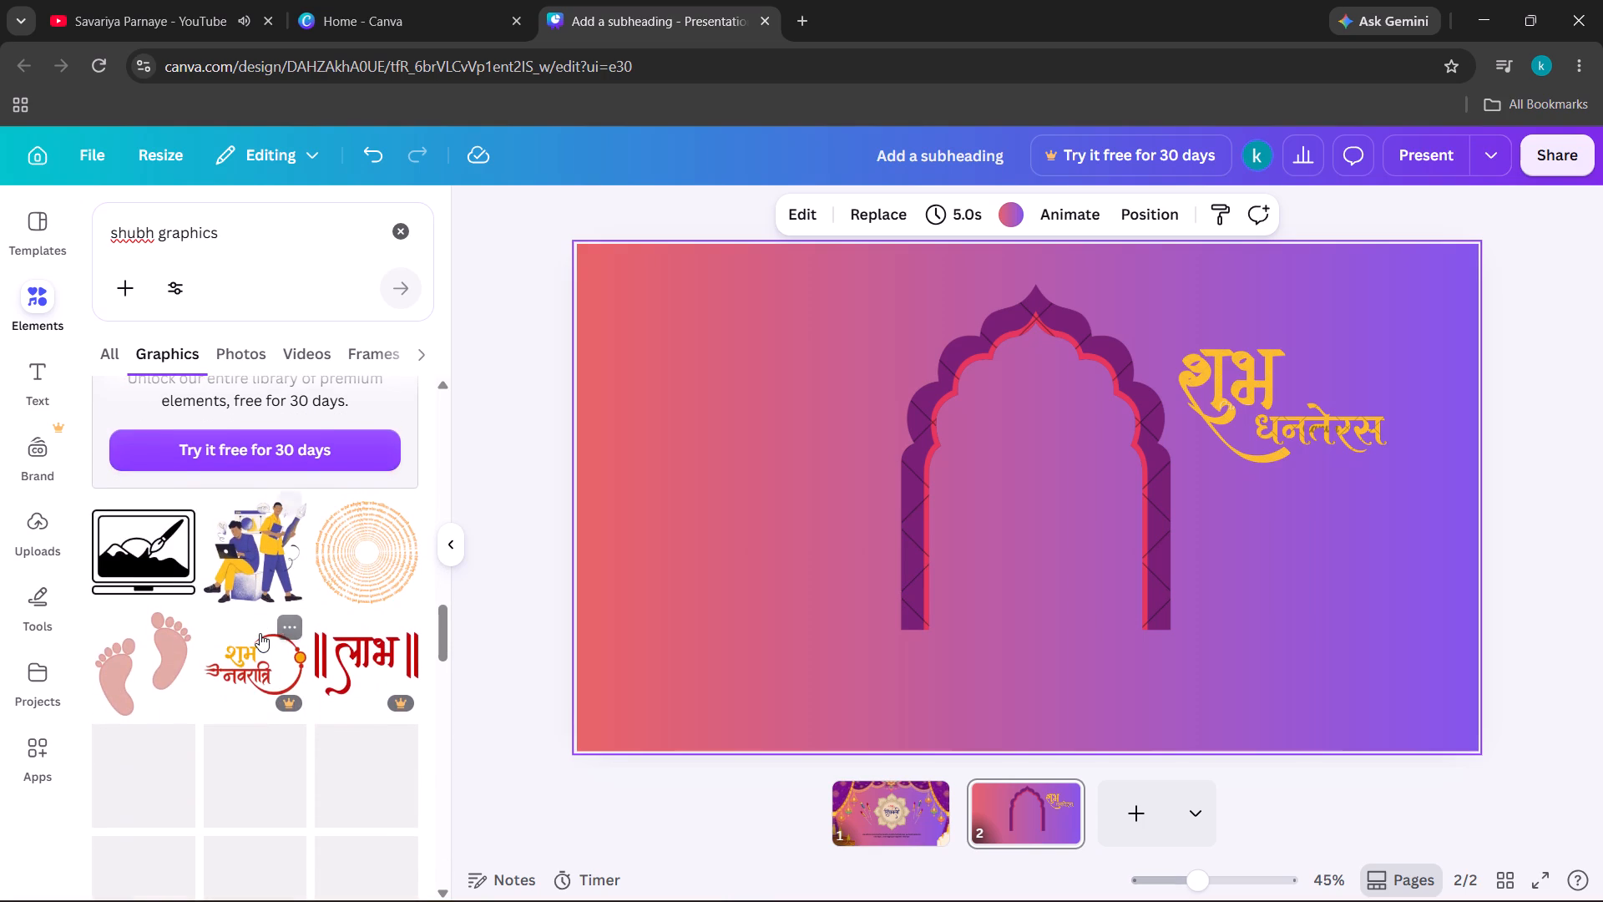
pyautogui.scroll(-4, 260, 633)
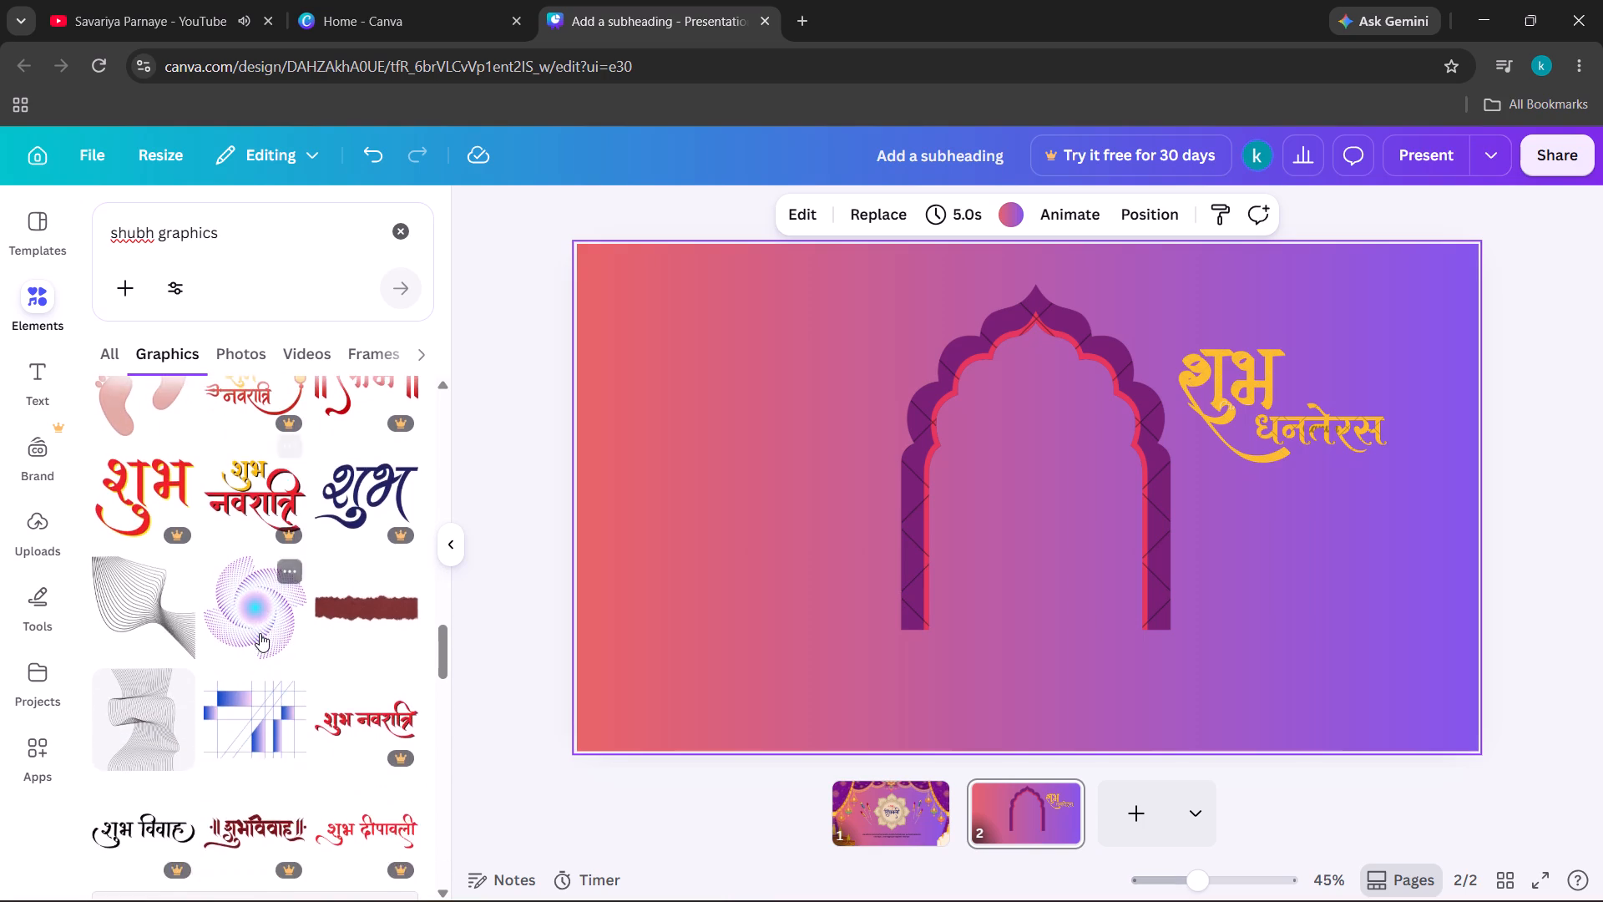
pyautogui.scroll(7, 260, 633)
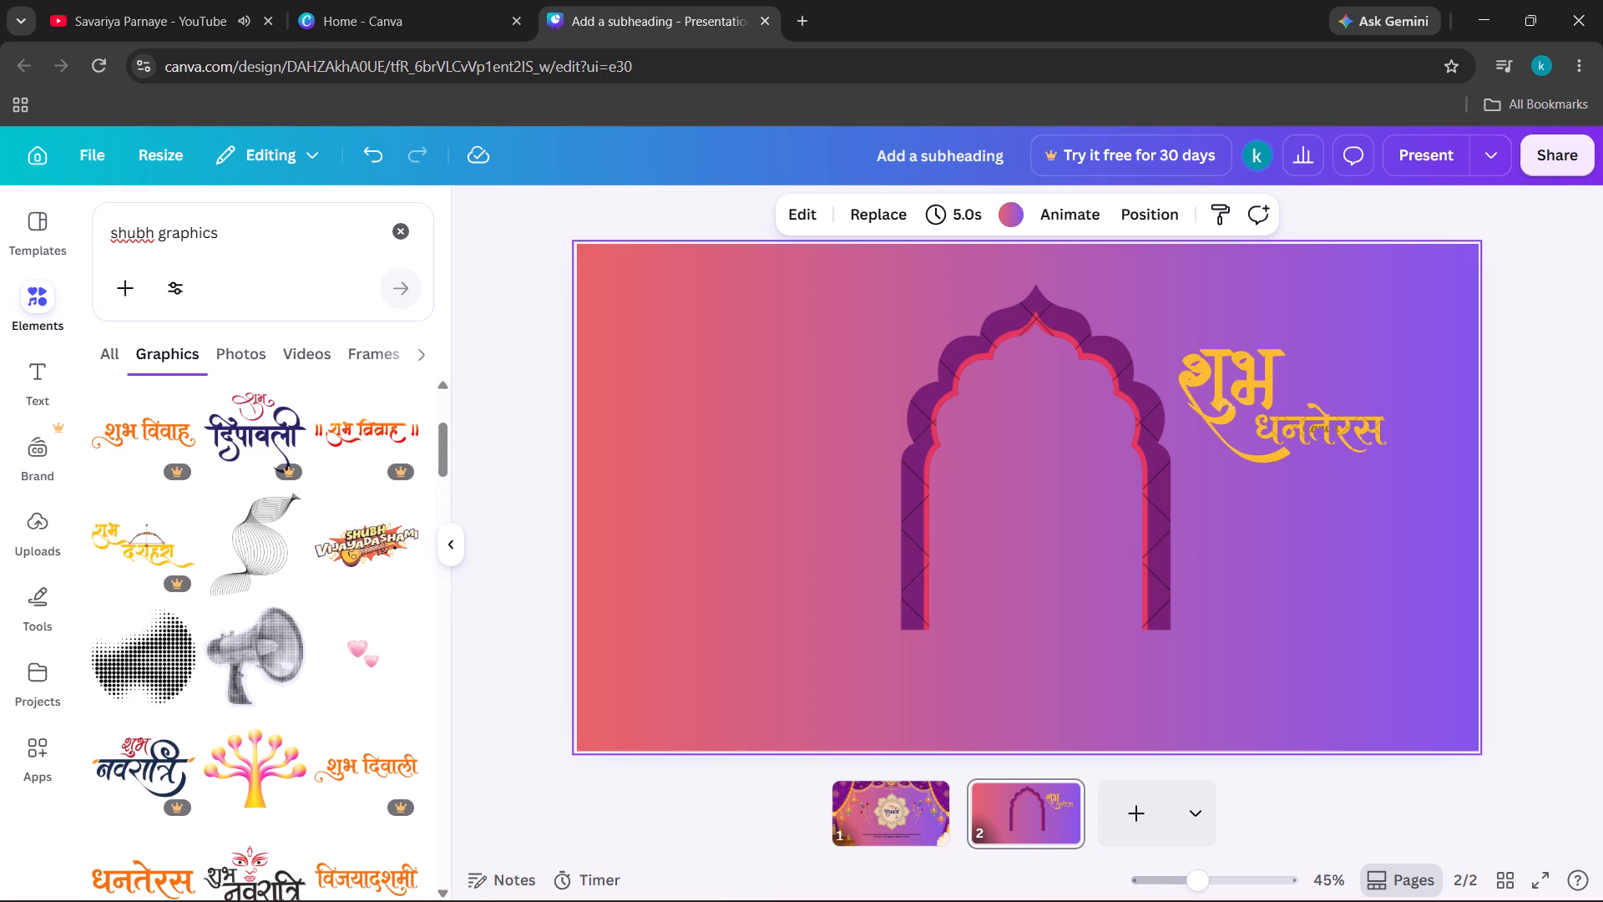
# Search the elements library for "am ji graphics".
pyautogui.click(150, 227)
pyautogui.press('BackSpace')
pyautogui.press('BackSpace')
pyautogui.press('BackSpace')
pyautogui.press('BackSpace')
pyautogui.press('BackSpace')
pyautogui.press('BackSpace')
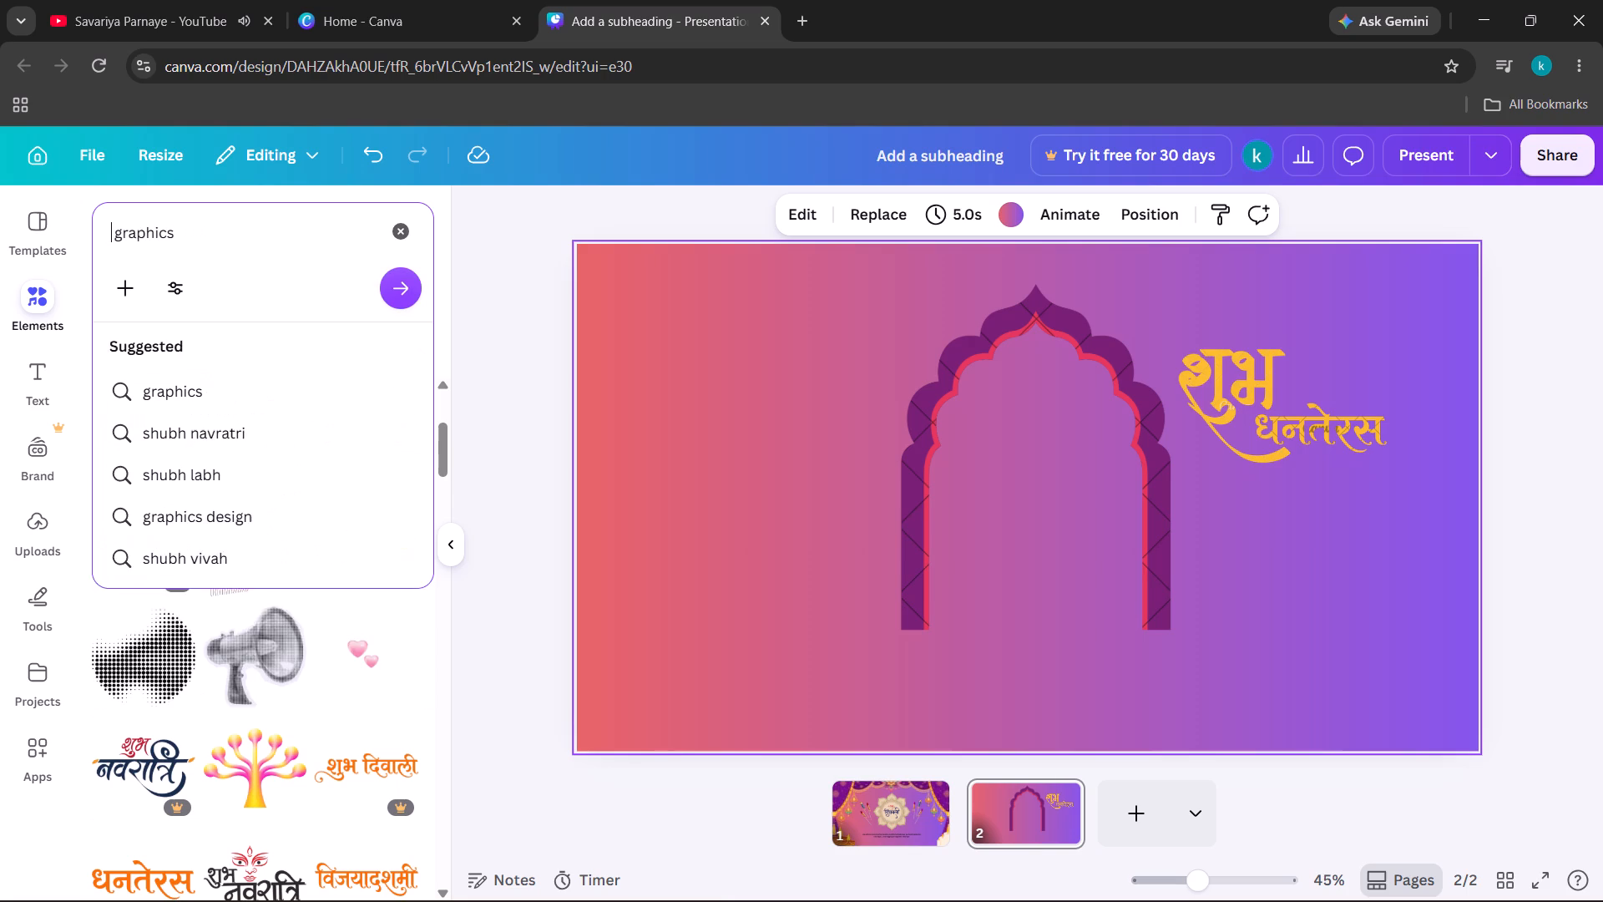
pyautogui.write('am ji')
pyautogui.press('space')
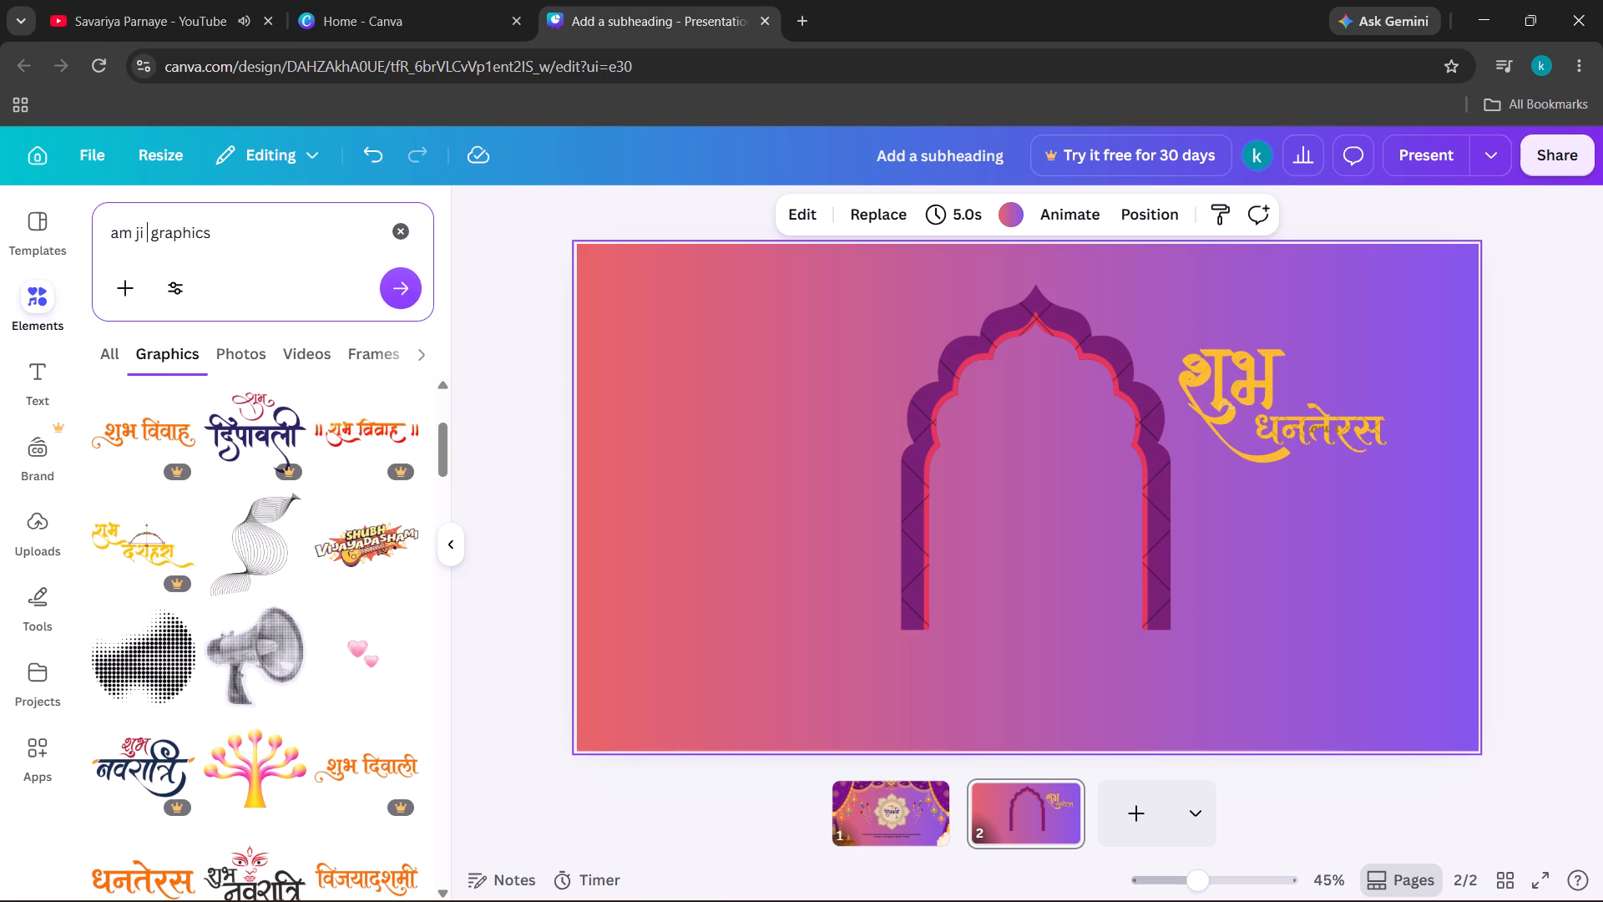
pyautogui.press('Return')
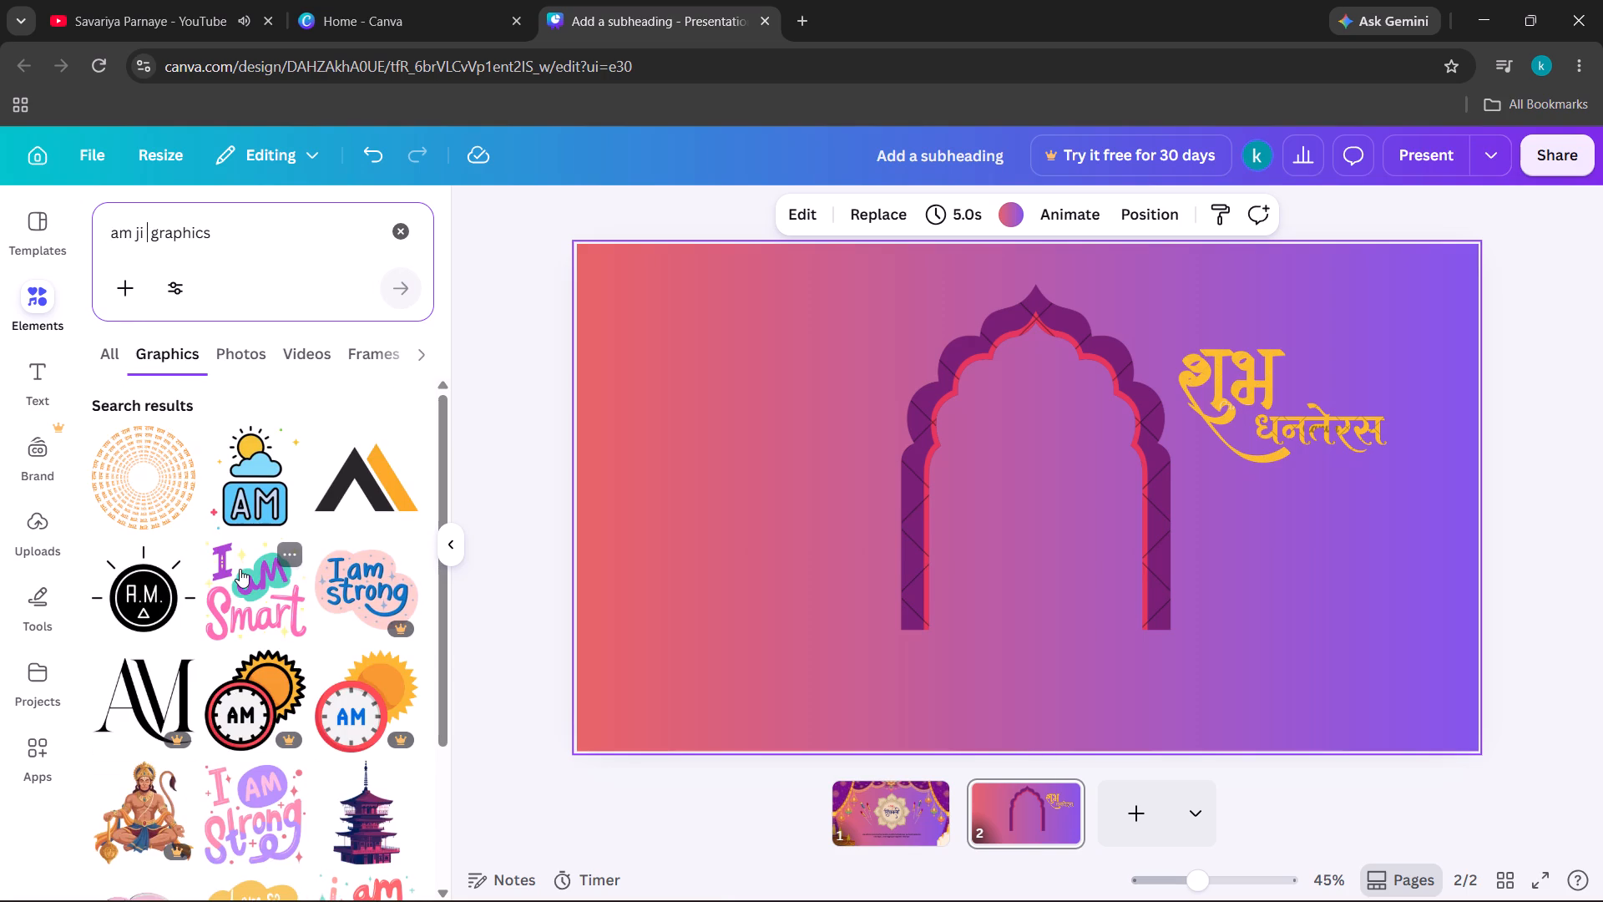
# Correct the elements search to "ram ji graphics" and run it.
pyautogui.scroll(-1, 240, 569)
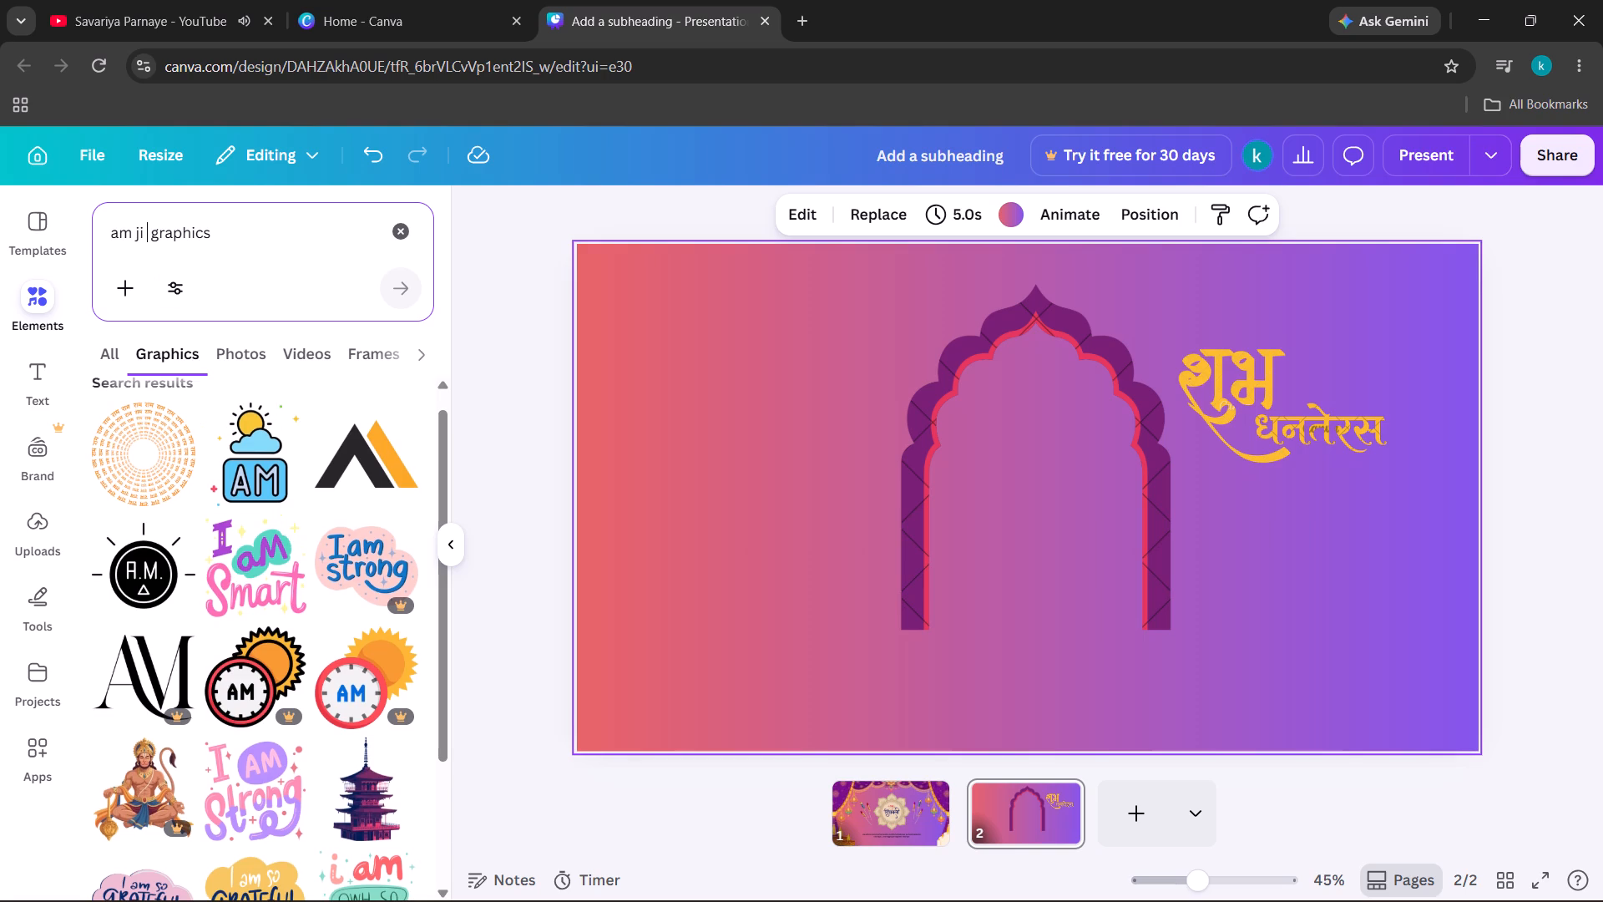
pyautogui.click(105, 227)
pyautogui.click(113, 227)
pyautogui.press('r')
pyautogui.press('Return')
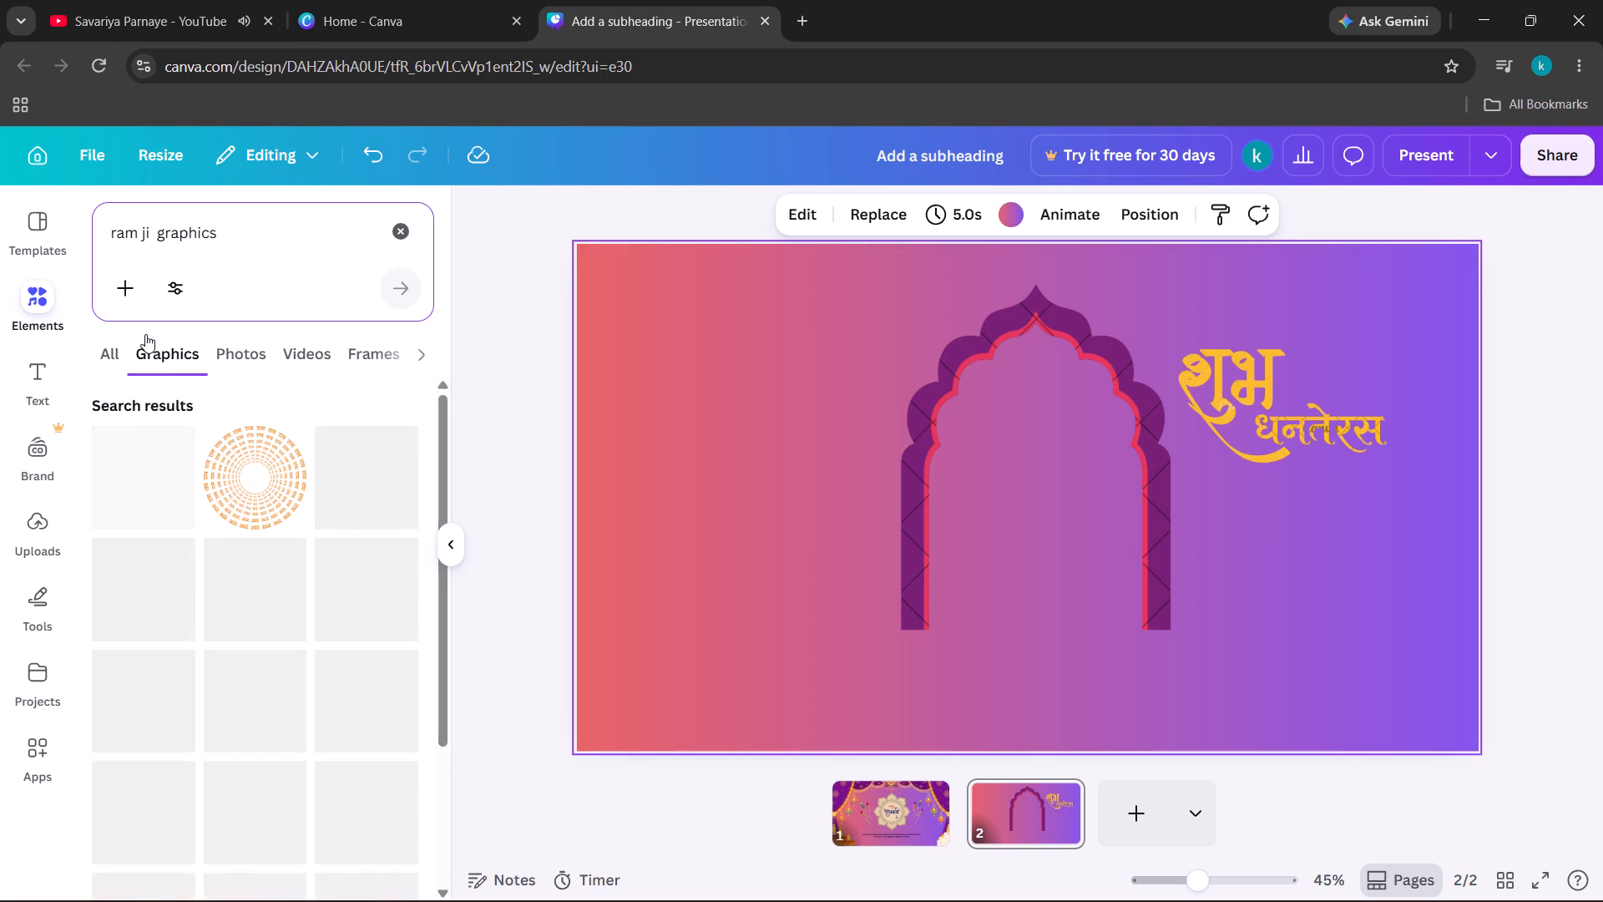
# Browse the "ram ji graphics" results for a Ram illustration suited to the purple arch.
pyautogui.hscroll(3, 253, 613)
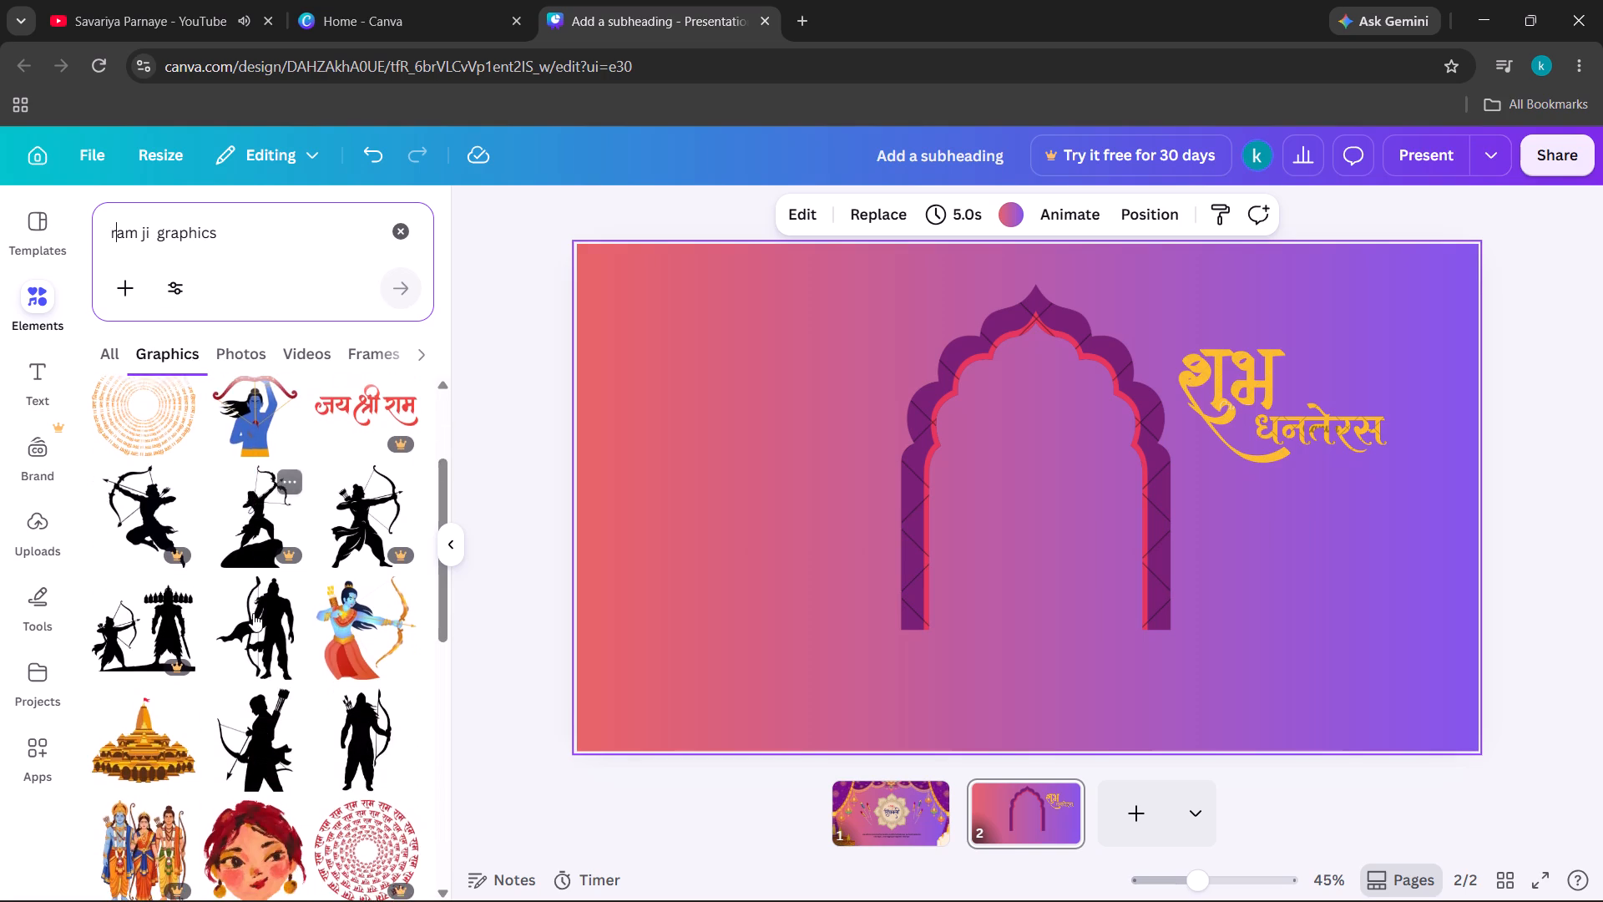
pyautogui.scroll(-1, 253, 613)
pyautogui.scroll(-1, 166, 789)
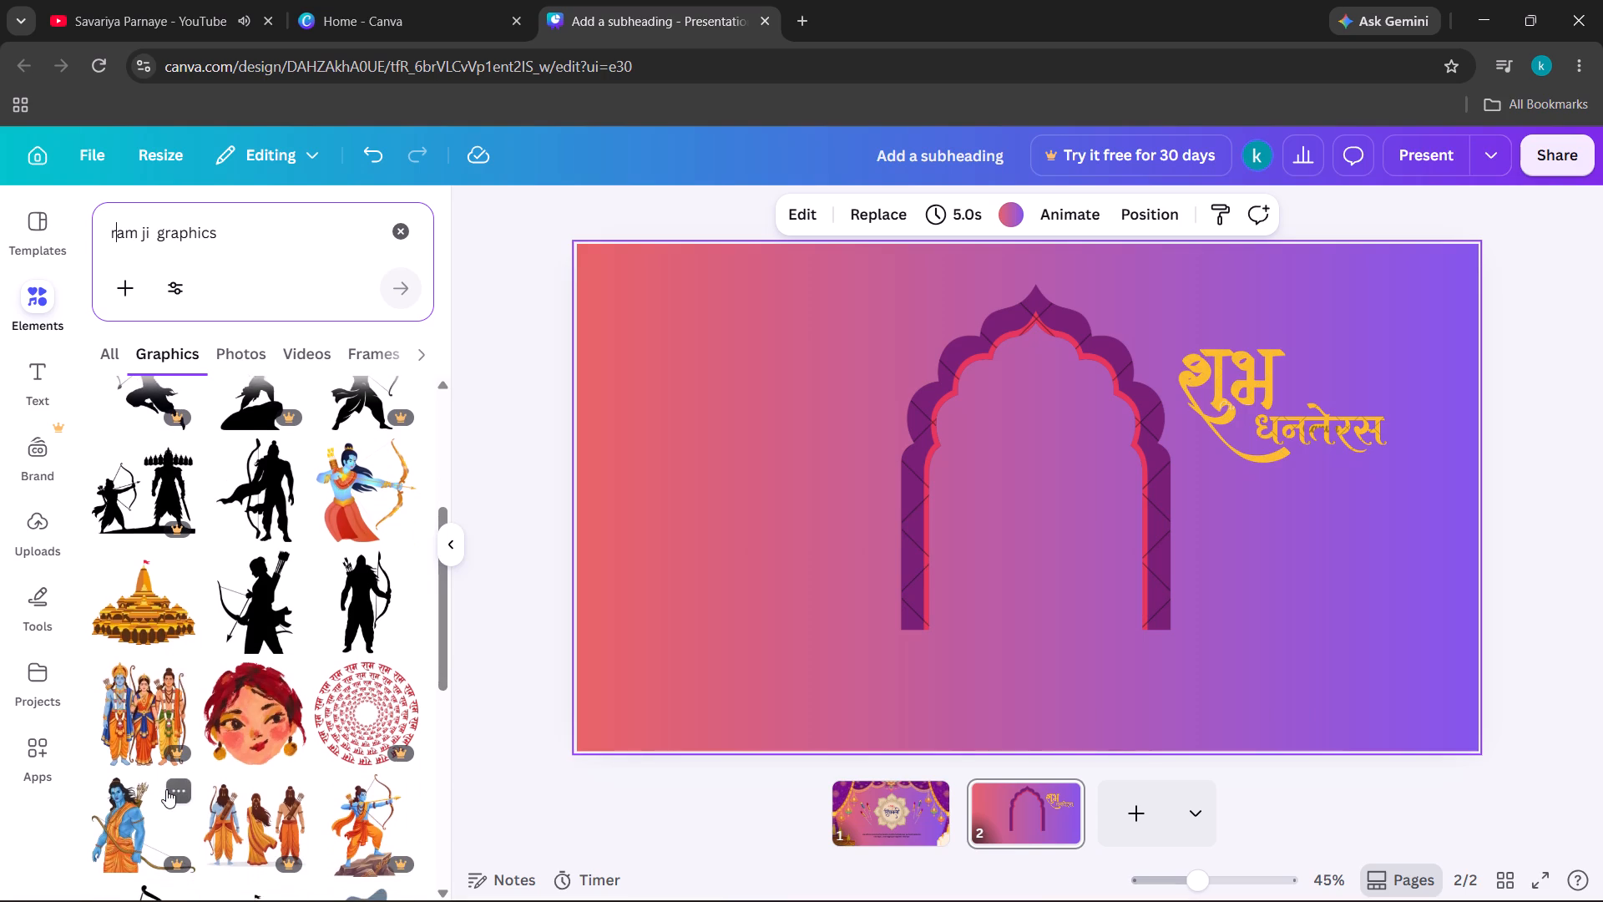
pyautogui.scroll(-3, 166, 789)
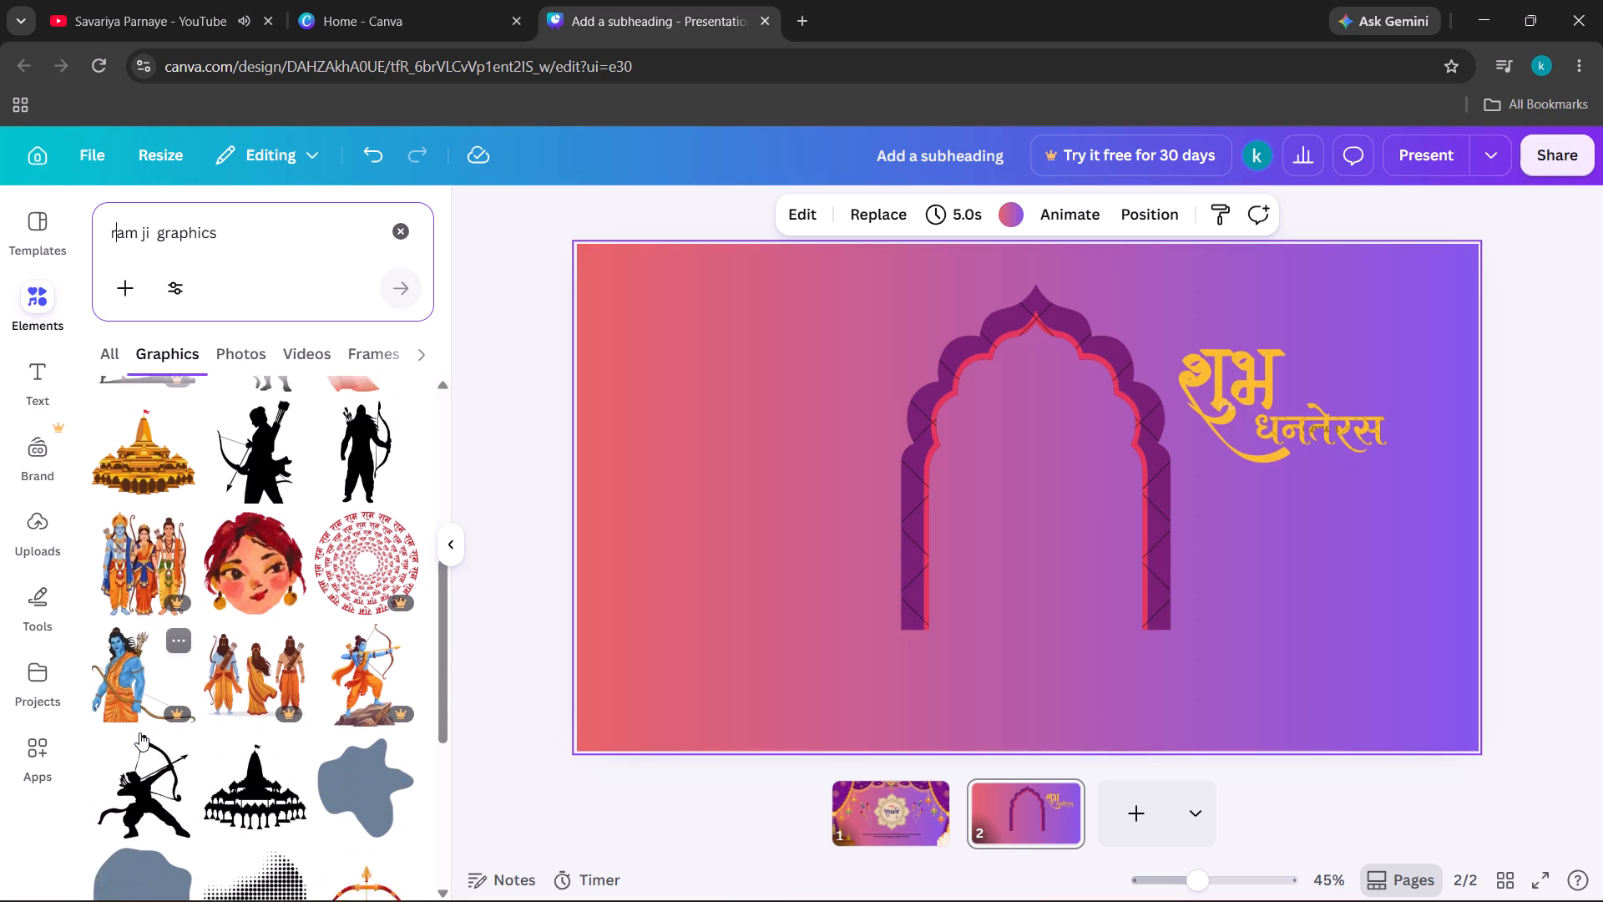
pyautogui.scroll(-3, 139, 732)
pyautogui.hscroll(4, 139, 732)
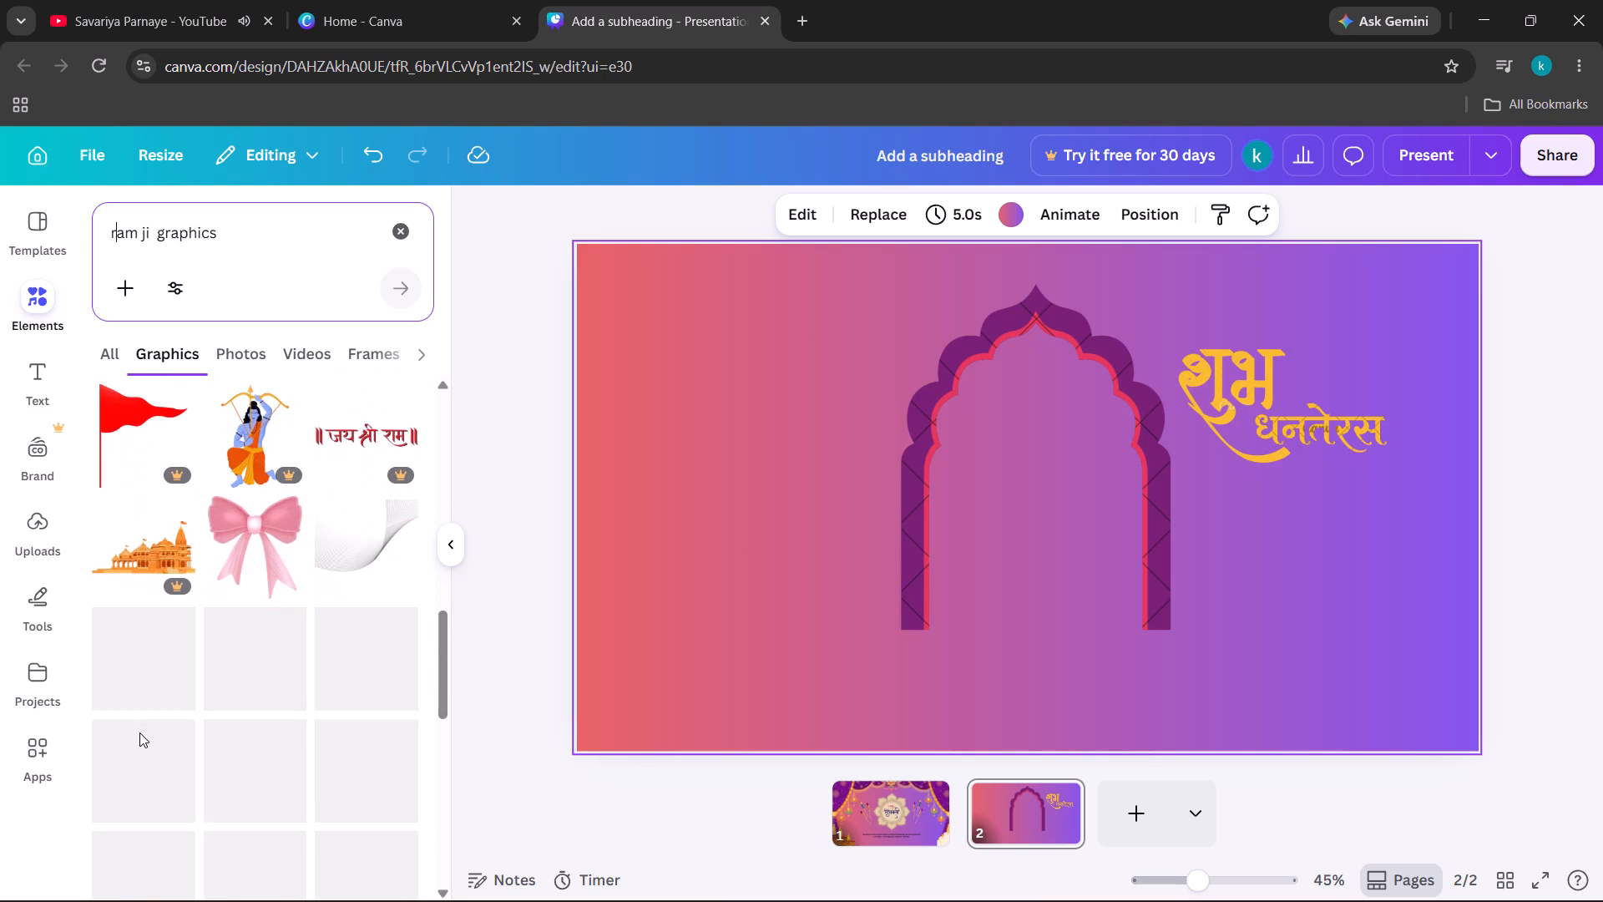
pyautogui.hscroll(5, 139, 732)
pyautogui.scroll(-1, 139, 732)
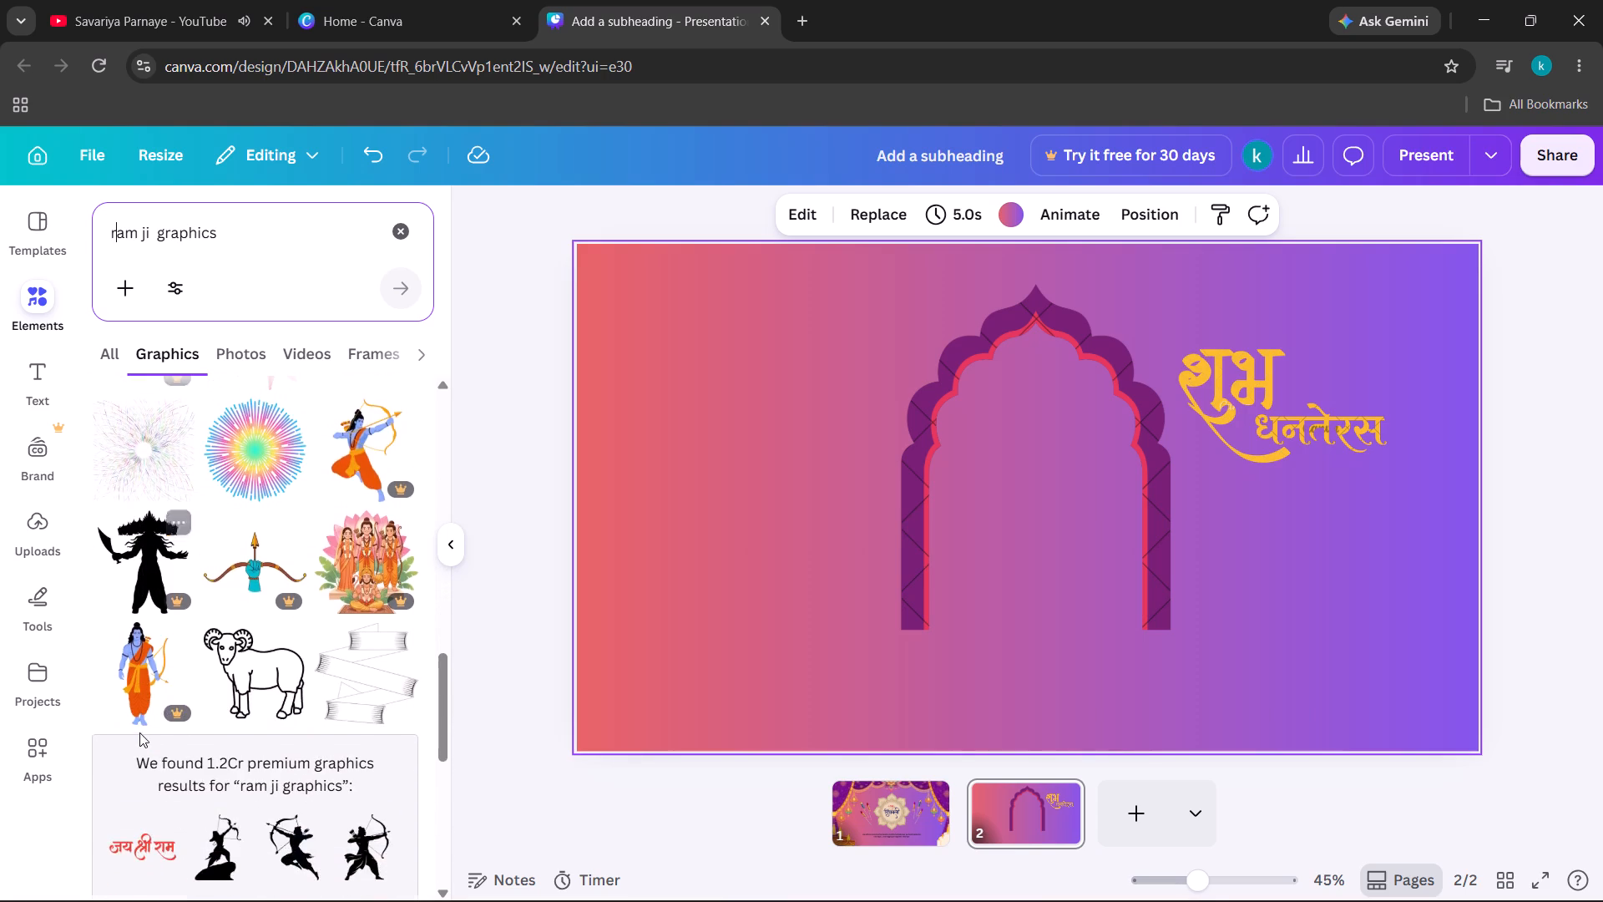
pyautogui.scroll(-3, 139, 732)
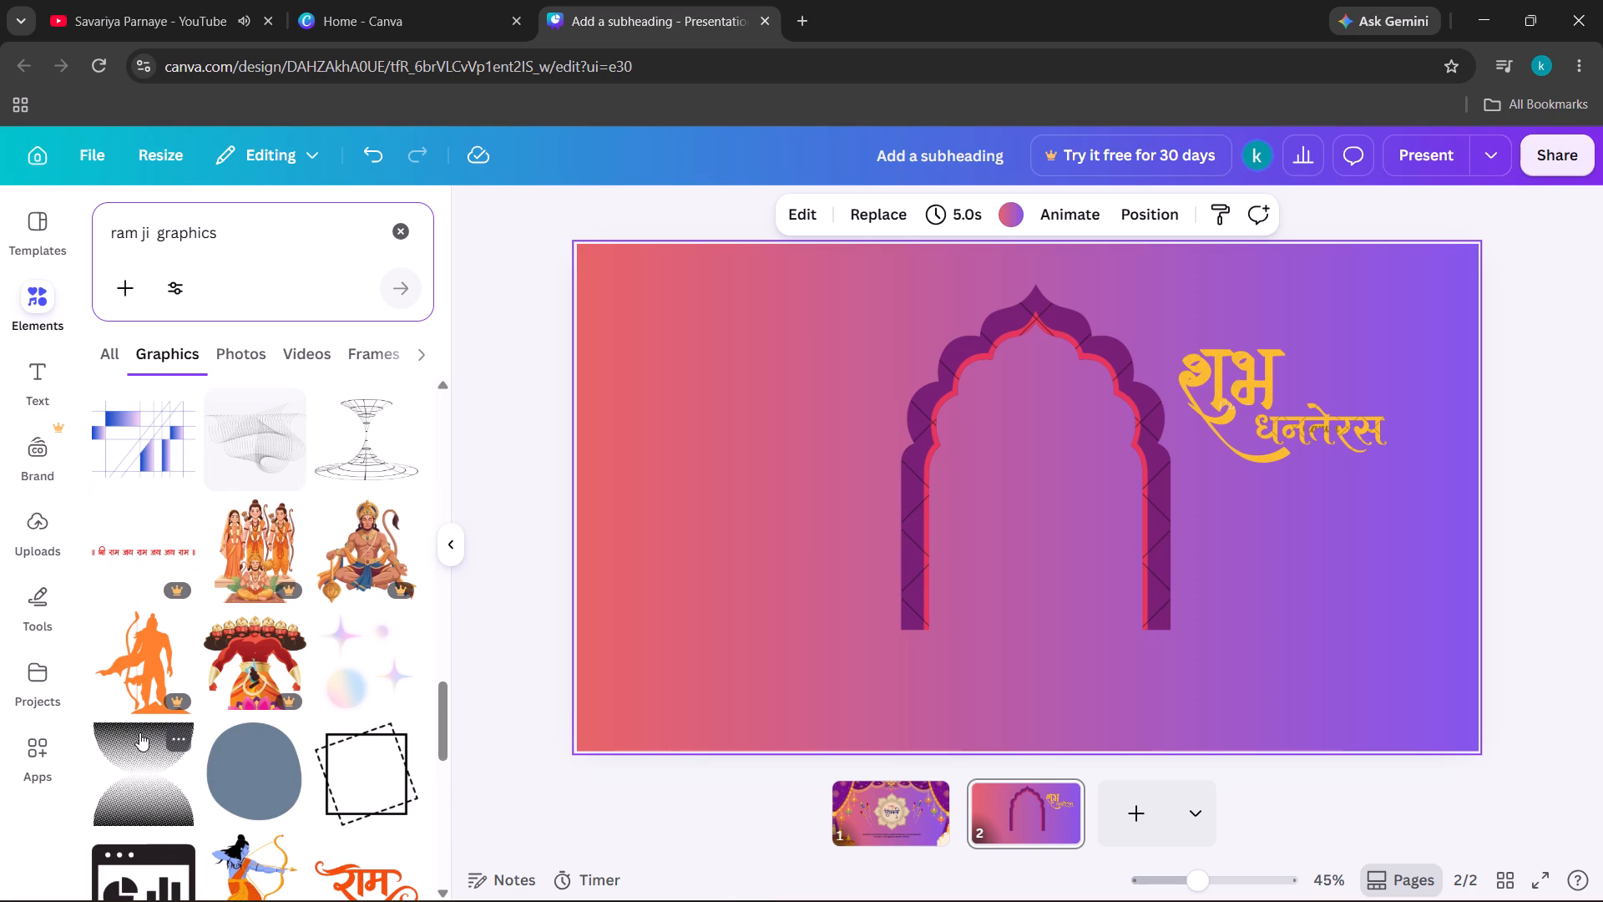
pyautogui.hscroll(6, 139, 732)
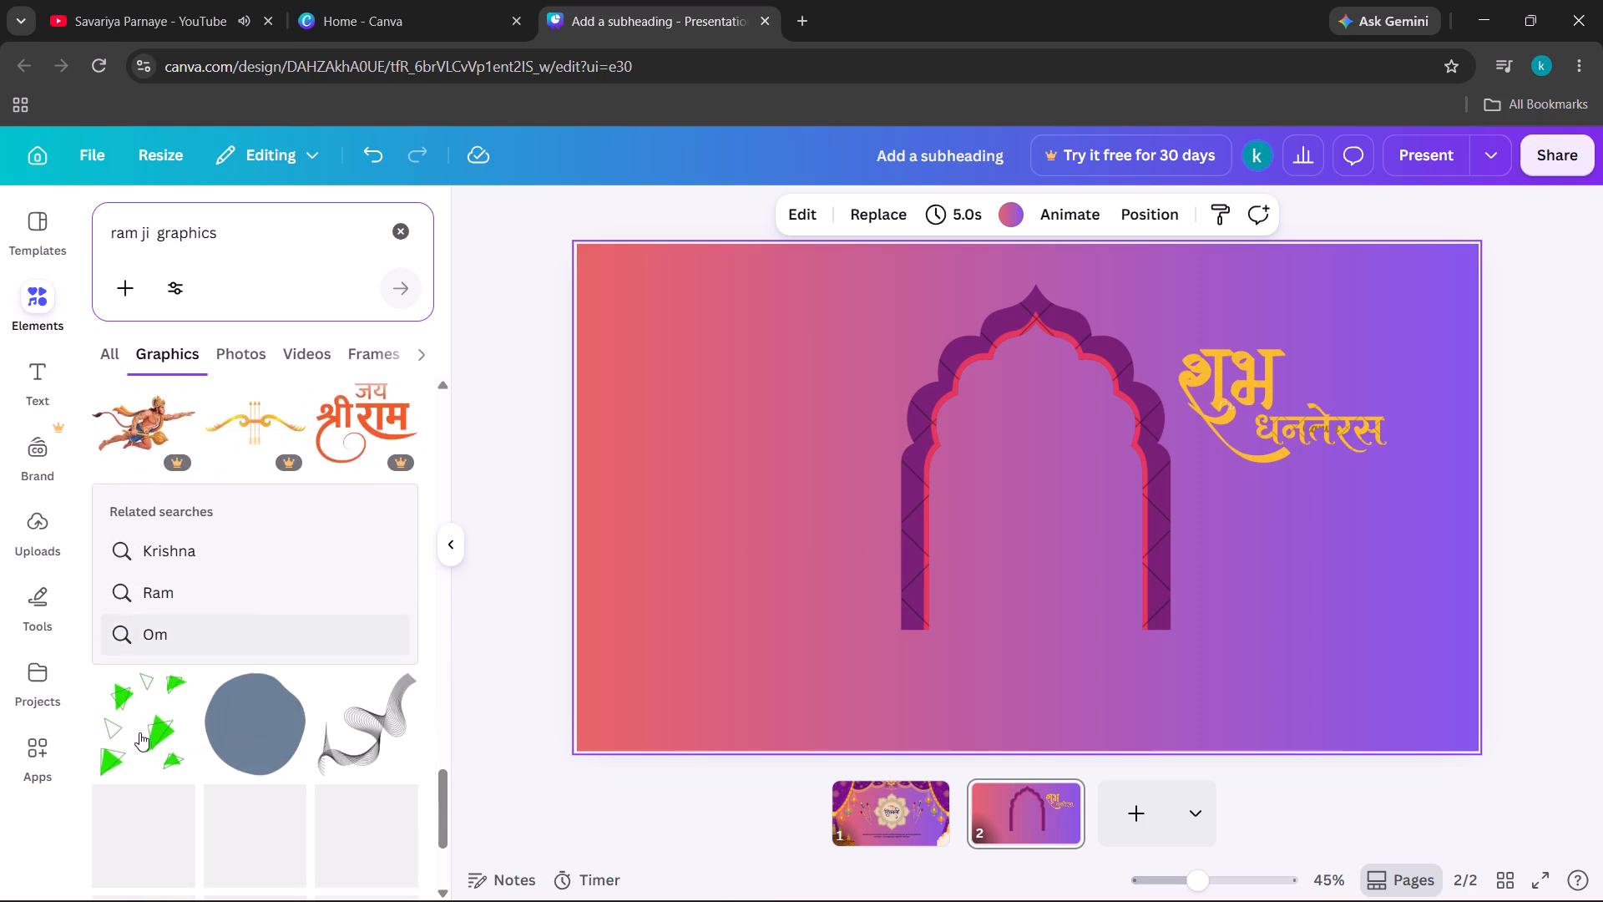
pyautogui.hscroll(5, 139, 732)
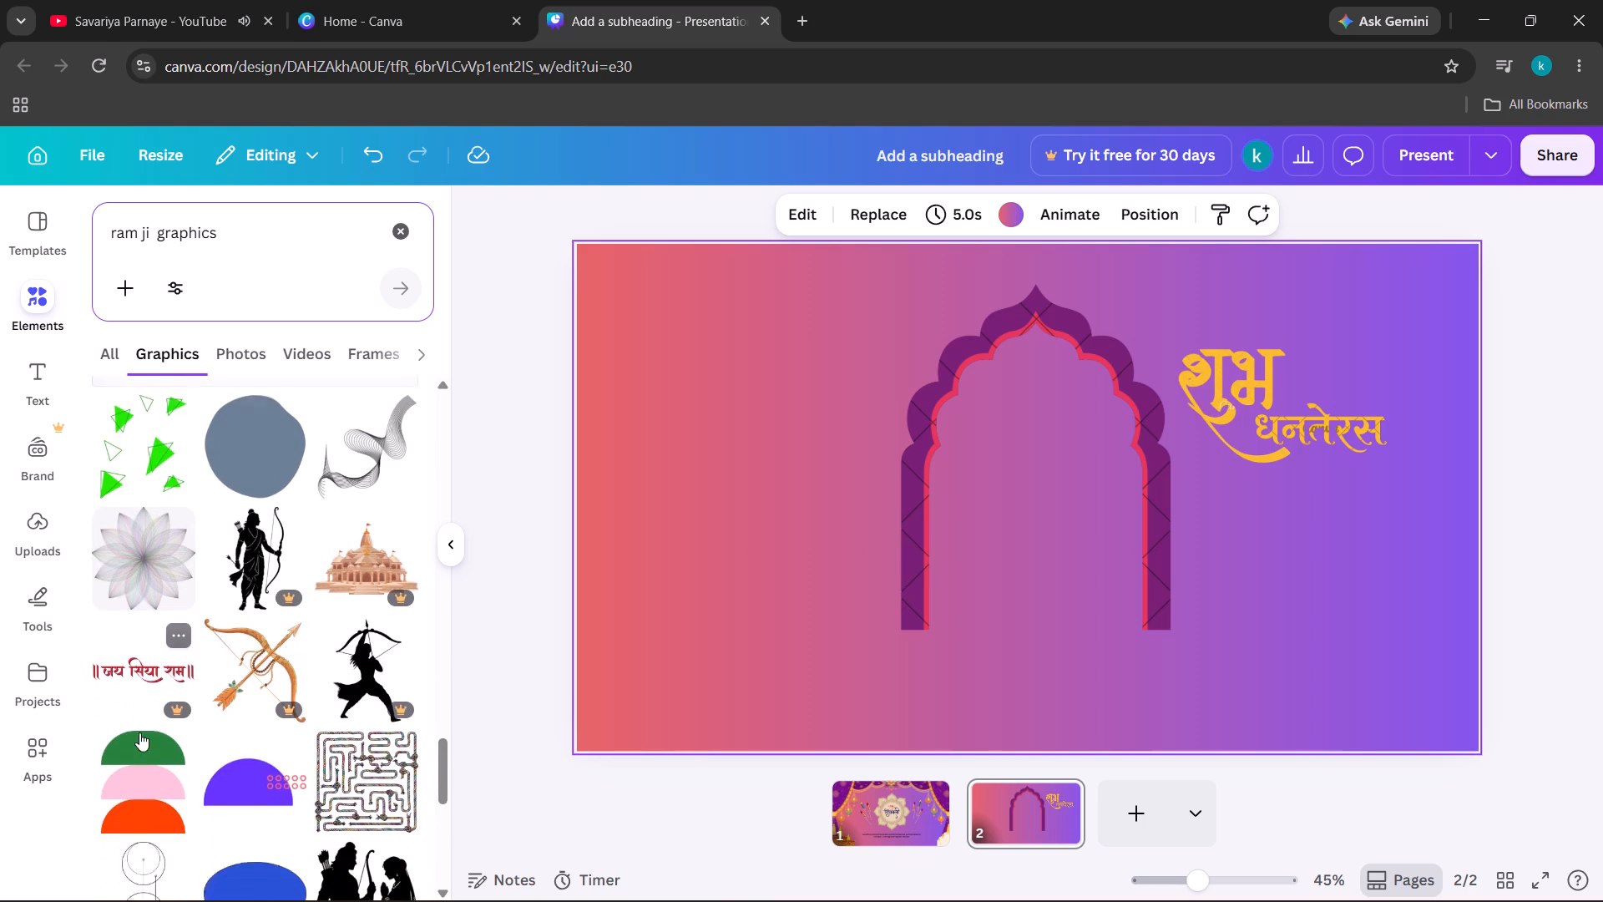
pyautogui.hscroll(8, 139, 732)
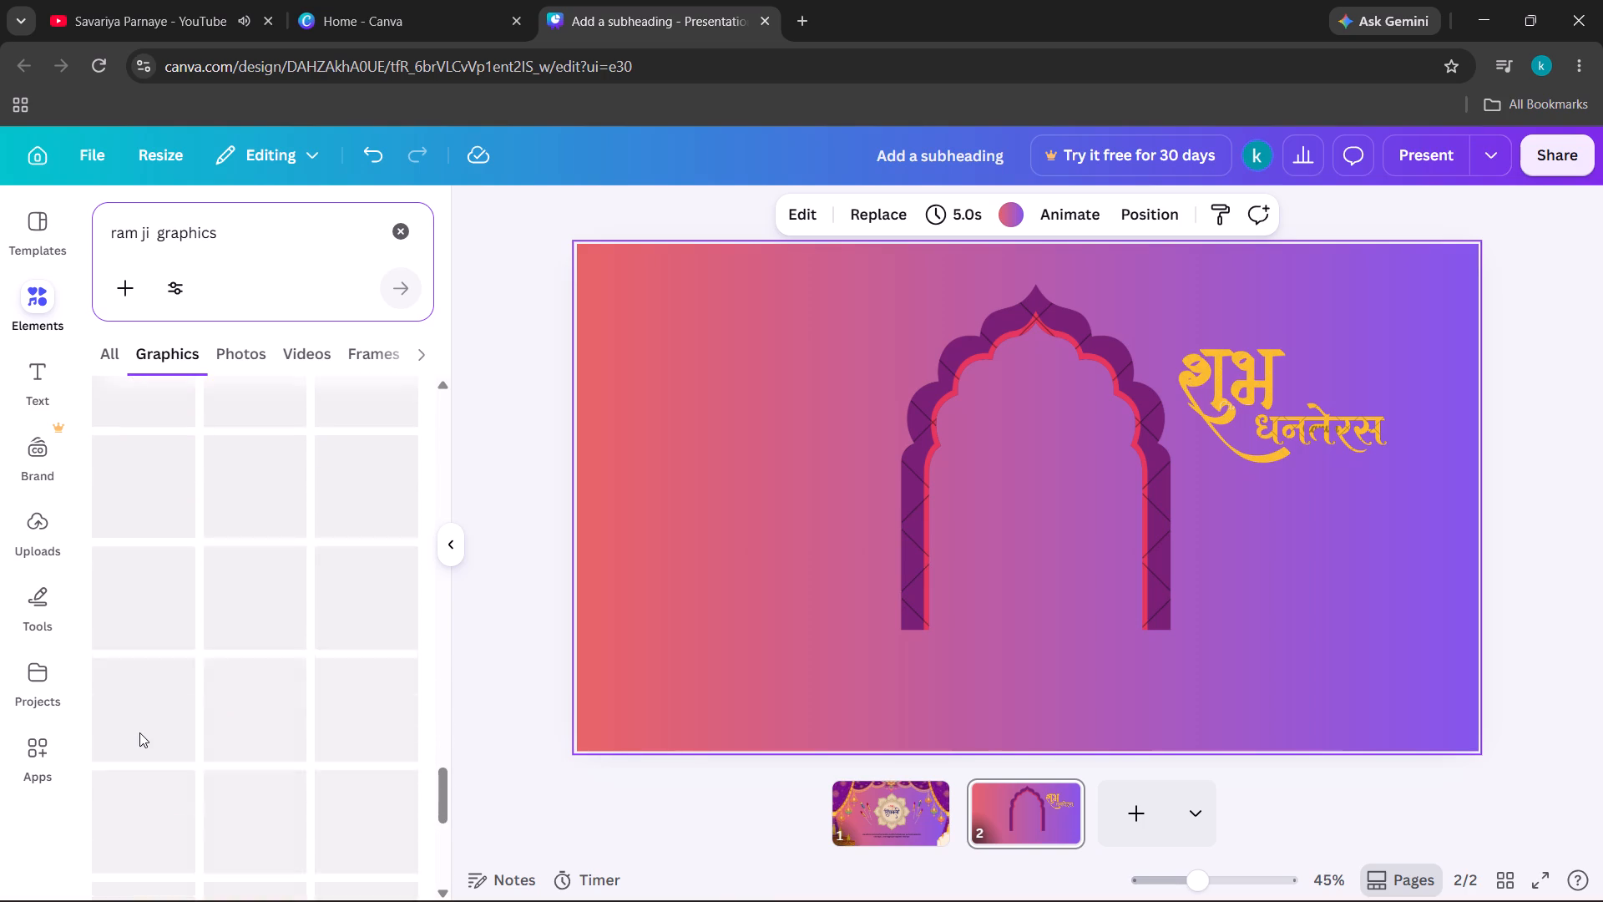
pyautogui.hscroll(6, 139, 732)
pyautogui.scroll(6, 139, 732)
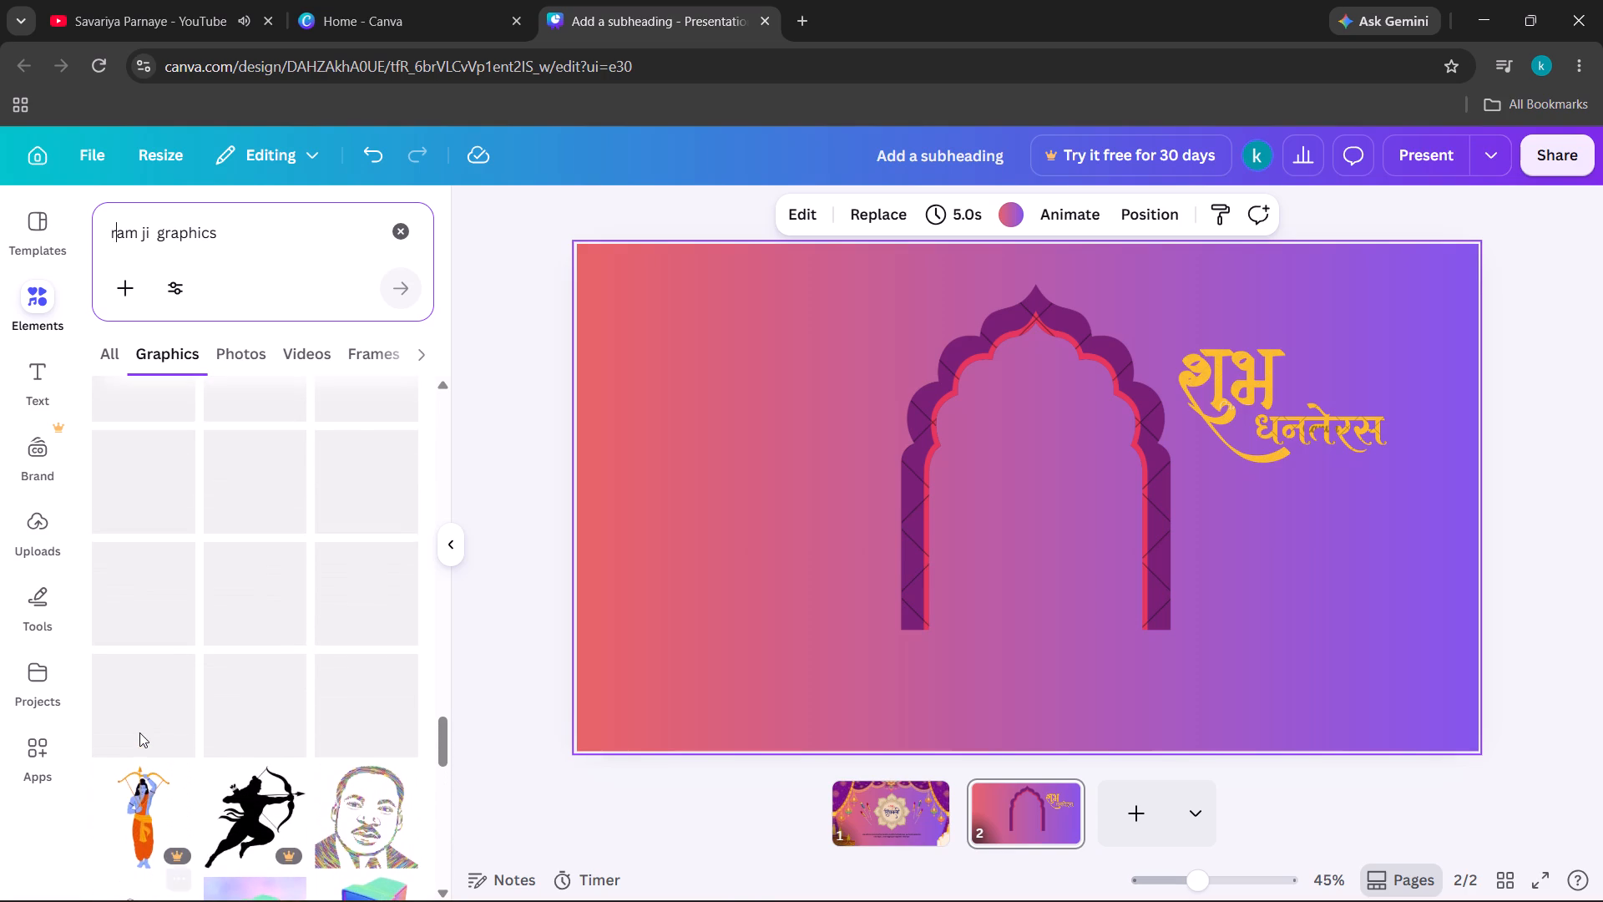
pyautogui.scroll(3, 139, 732)
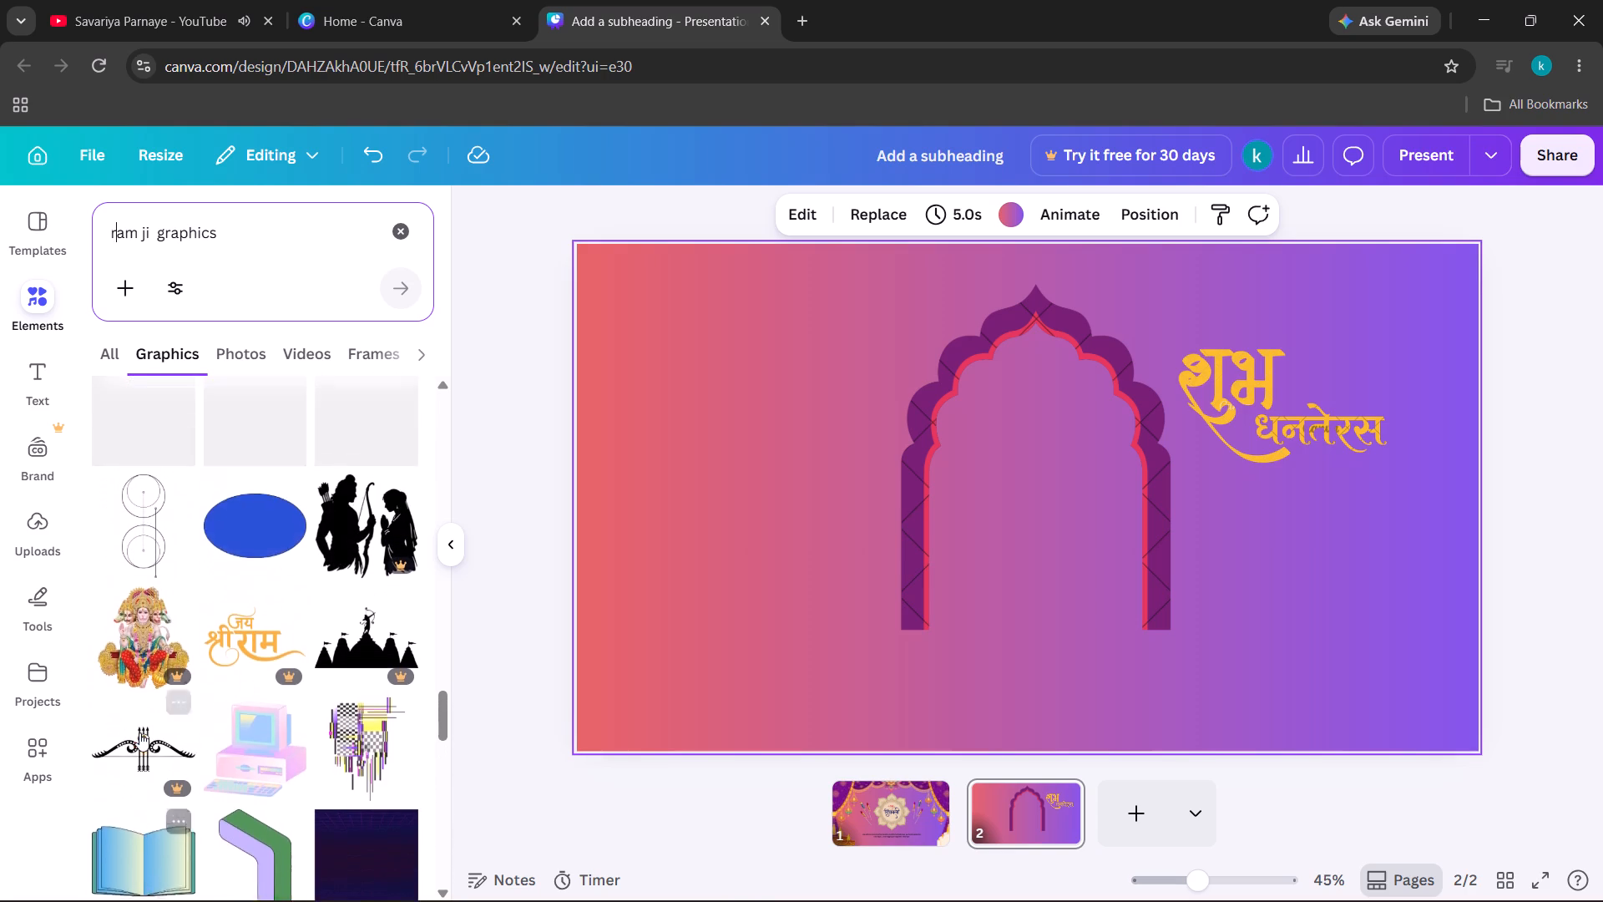
pyautogui.scroll(5, 139, 732)
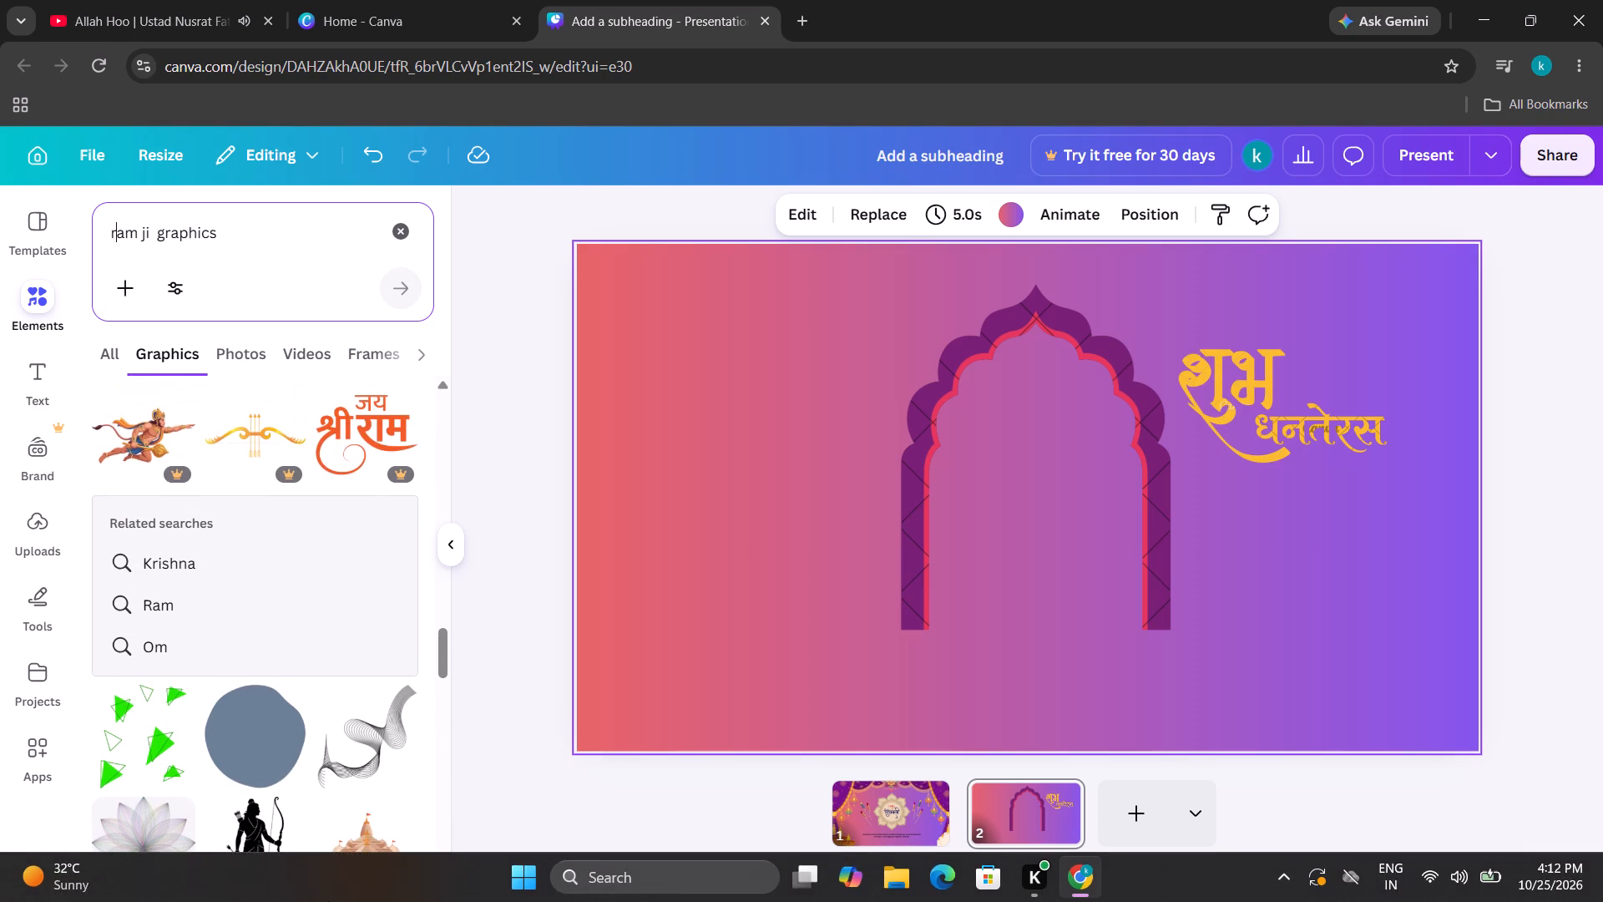
pyautogui.scroll(6, 217, 609)
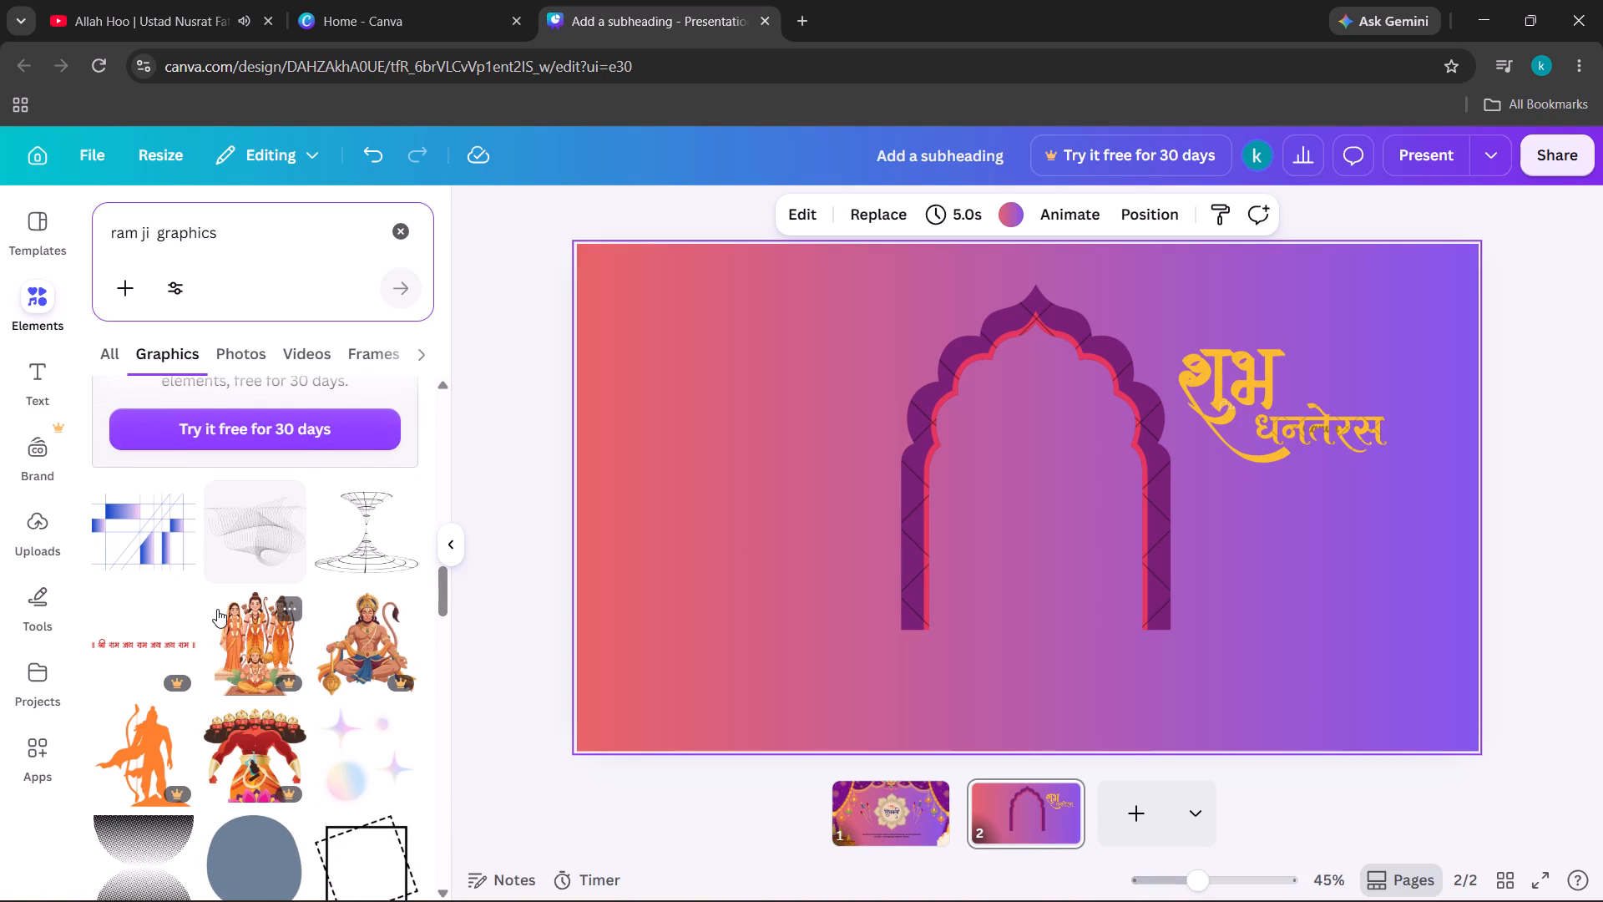
# Add the graphic of Ram, Sita and Lakshman with seated Hanuman, shrink it and centre it horizontally on the page, inside the purple arch.
pyautogui.click(248, 661)
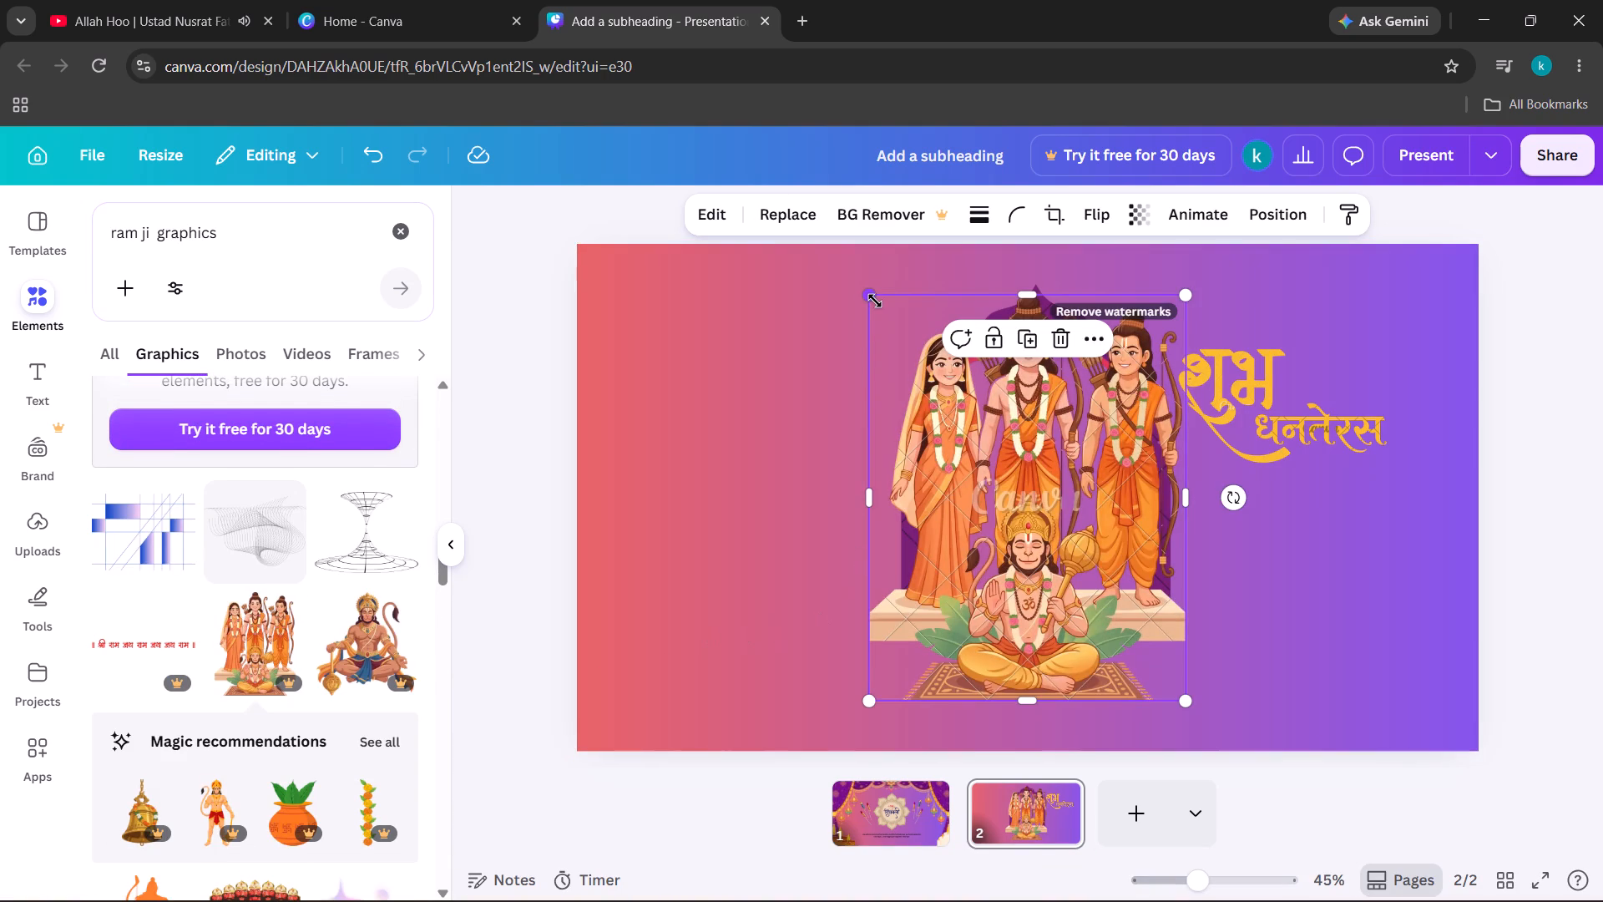
pyautogui.moveTo(875, 301); pyautogui.dragTo(994, 471)
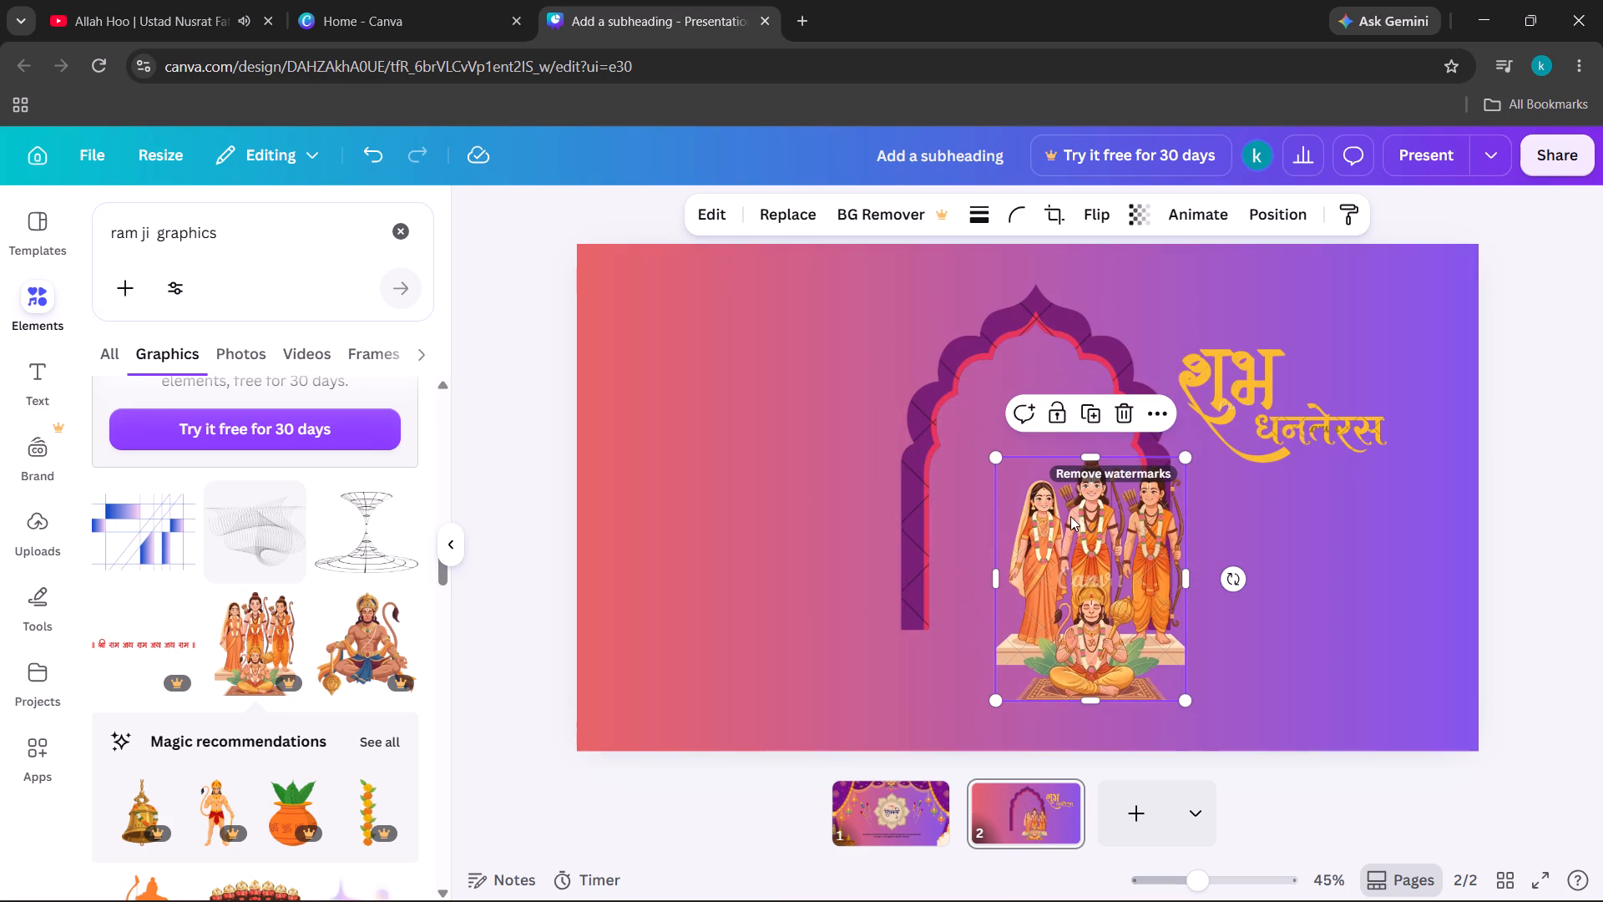
pyautogui.moveTo(1075, 524); pyautogui.dragTo(1016, 487)
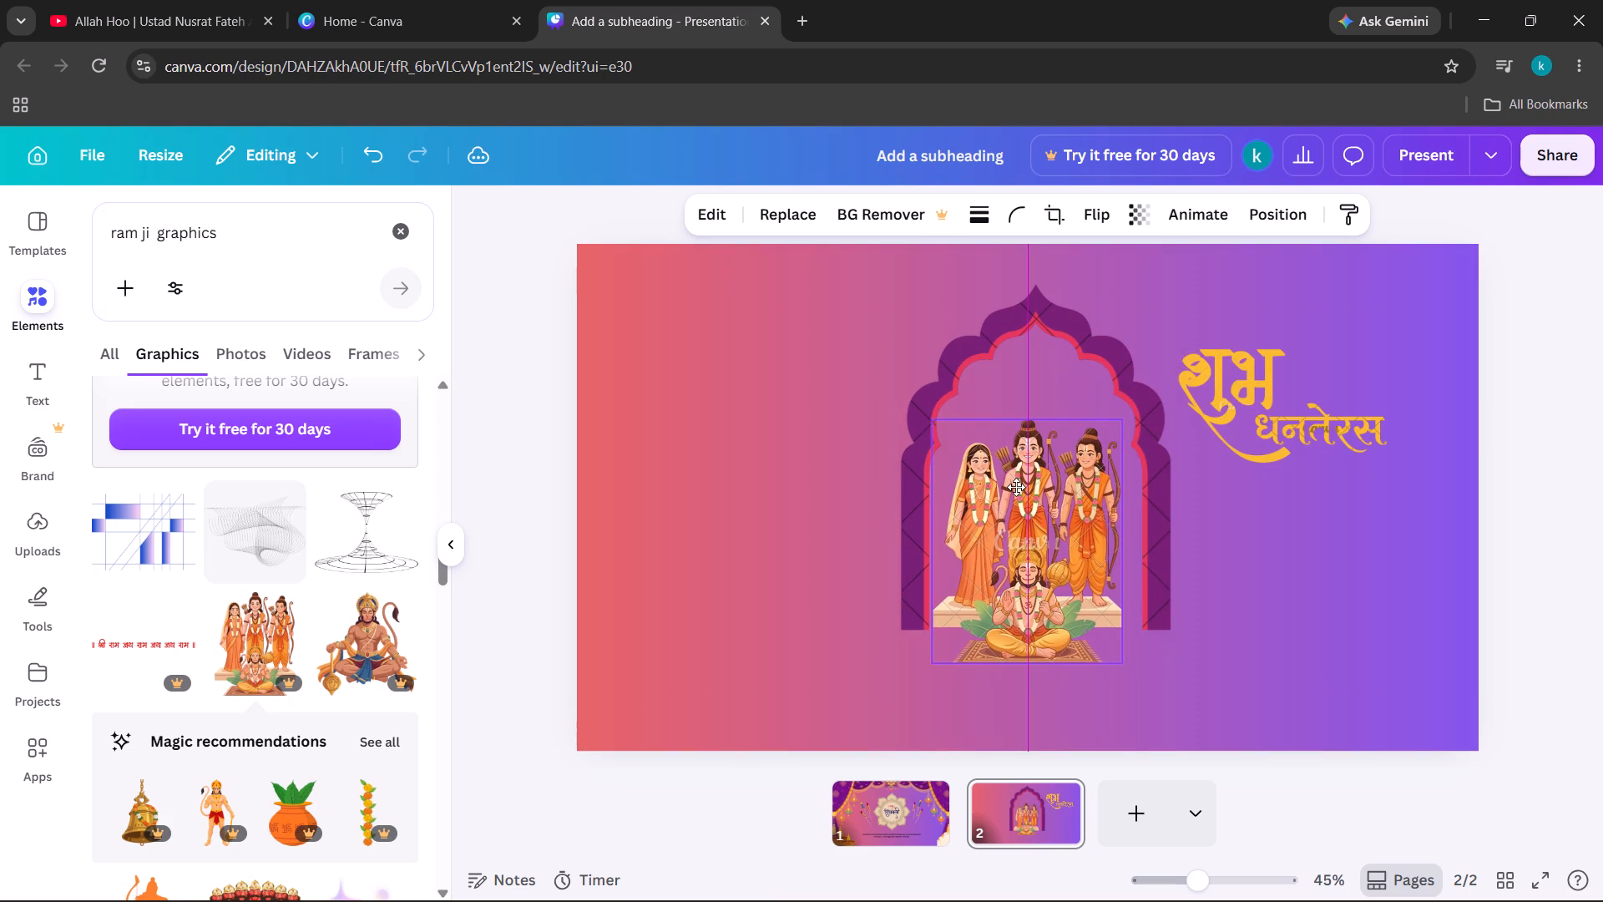
pyautogui.moveTo(1016, 487); pyautogui.dragTo(1014, 487)
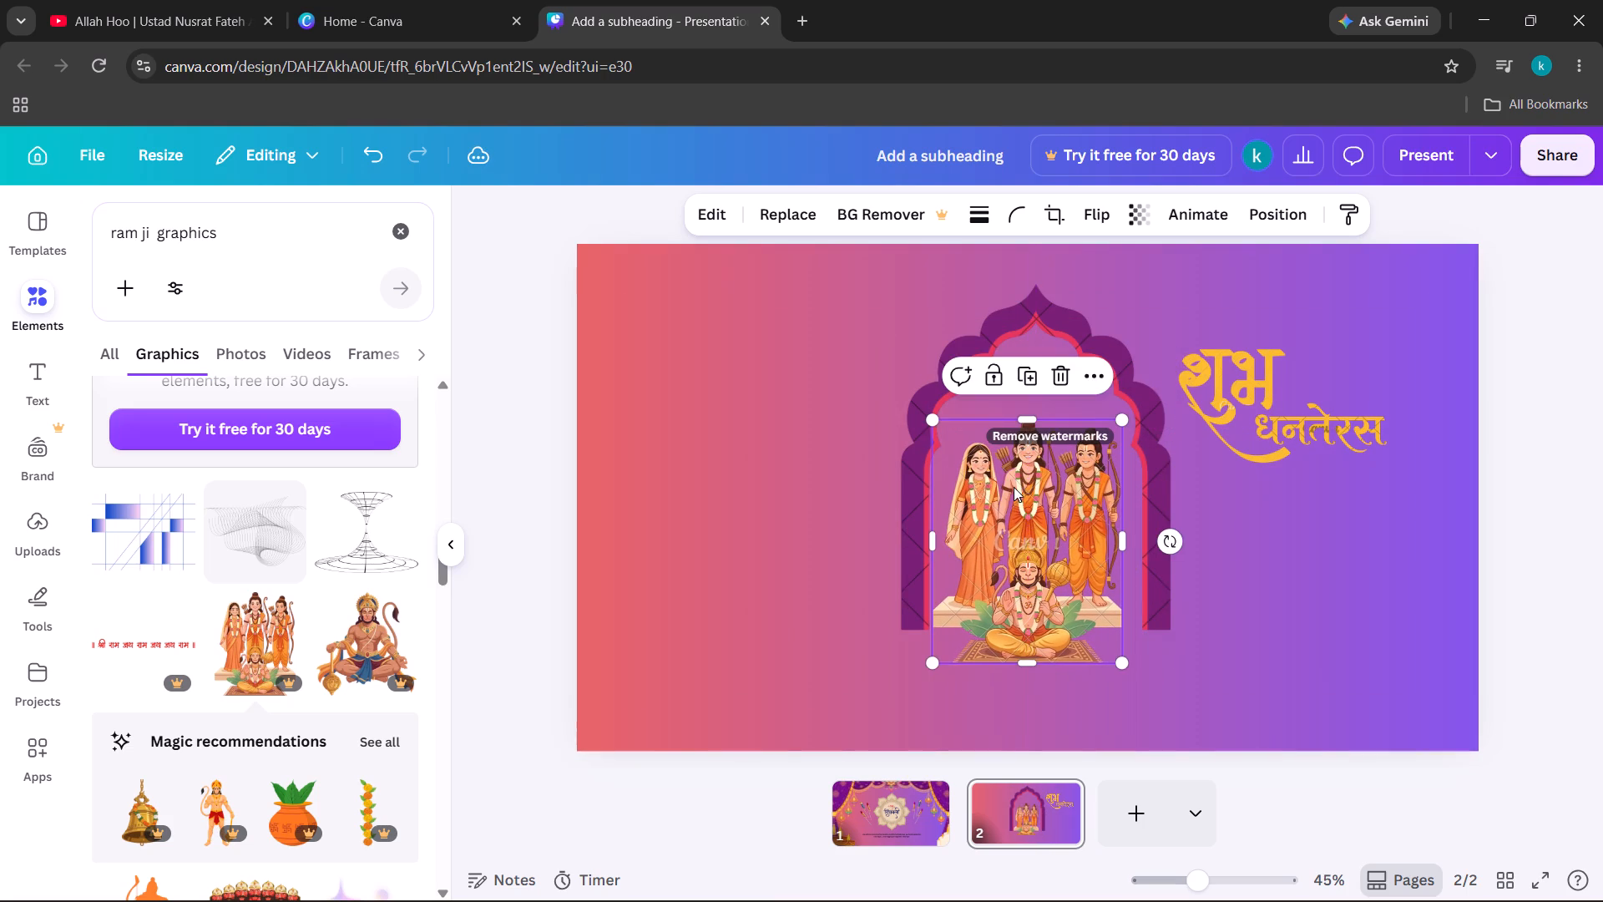
pyautogui.click(784, 457)
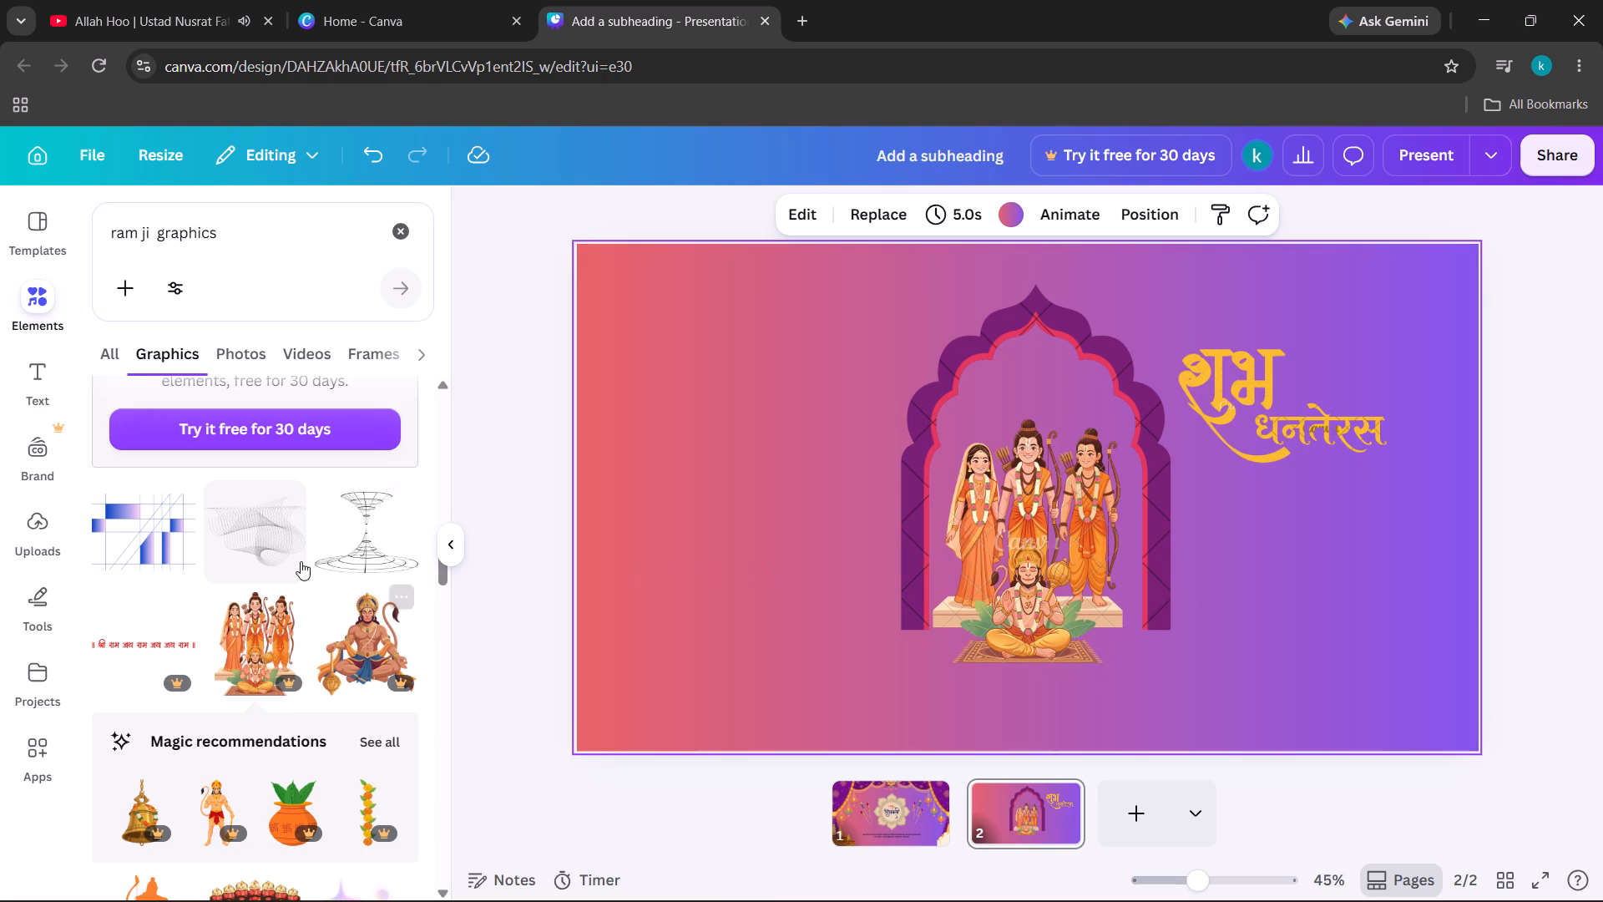
# Search the elements library for "diwali graphics".
pyautogui.click(144, 229)
pyautogui.press('Right')
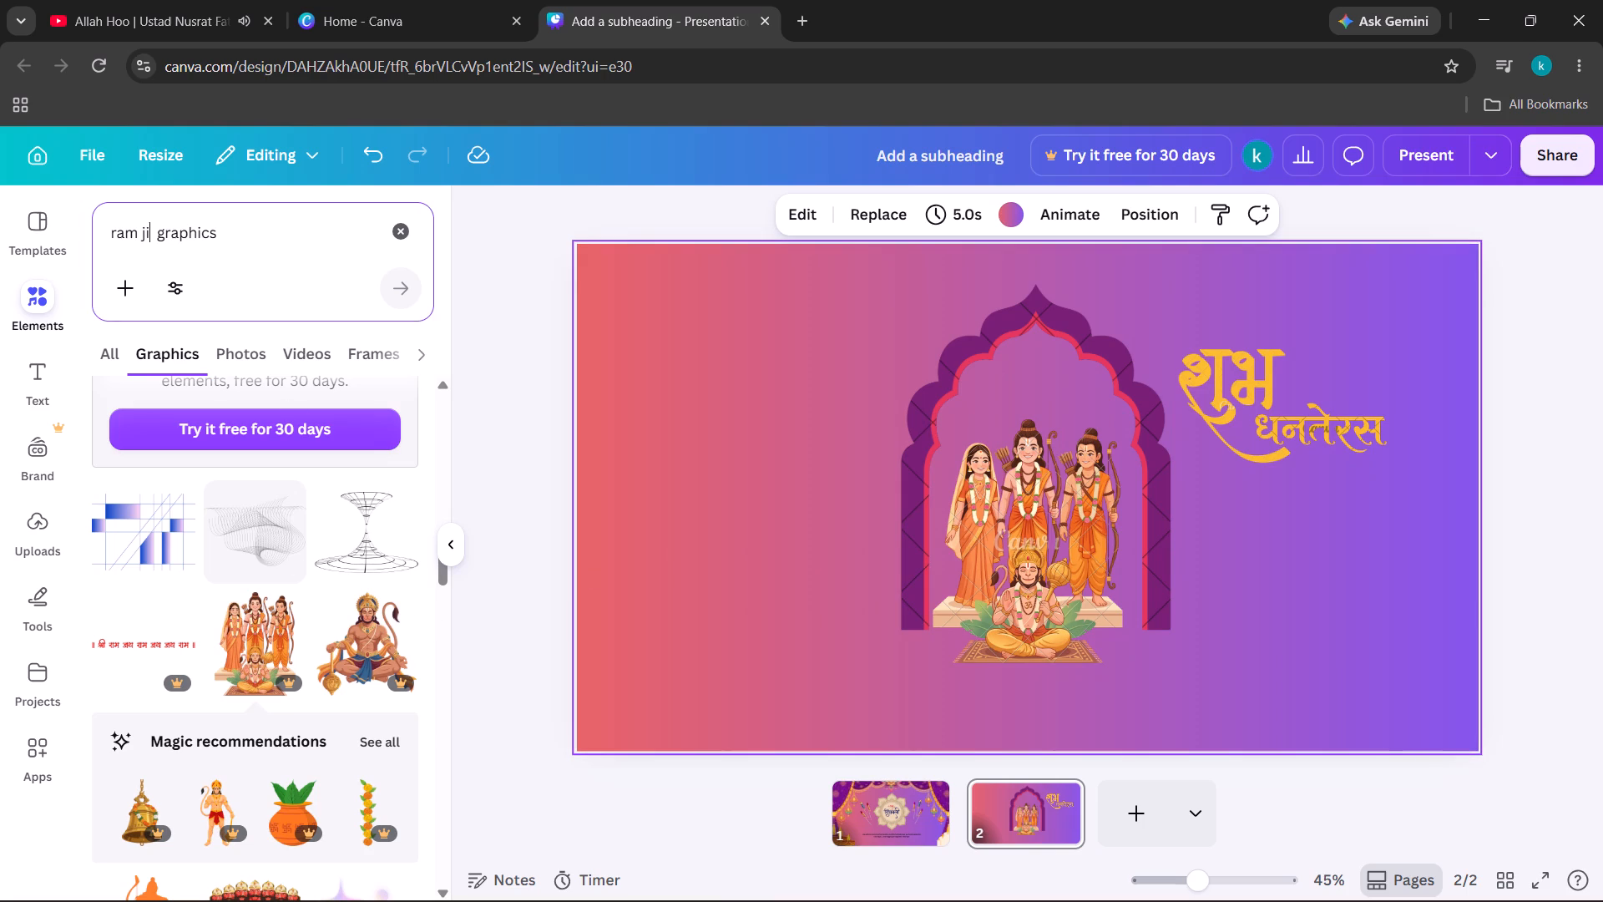
pyautogui.press('BackSpace')
pyautogui.press('BackSpace')
pyautogui.press('BackSpace')
pyautogui.press('BackSpace')
pyautogui.press('BackSpace')
pyautogui.press('BackSpace')
pyautogui.press('BackSpace')
pyautogui.press('BackSpace')
pyautogui.press('BackSpace')
pyautogui.press('BackSpace')
pyautogui.press('BackSpace')
pyautogui.press('BackSpace')
pyautogui.press('BackSpace')
pyautogui.press('BackSpace')
pyautogui.press('BackSpace')
pyautogui.press('BackSpace')
pyautogui.press('BackSpace')
pyautogui.press('BackSpace')
pyautogui.press('BackSpace')
pyautogui.press('BackSpace')
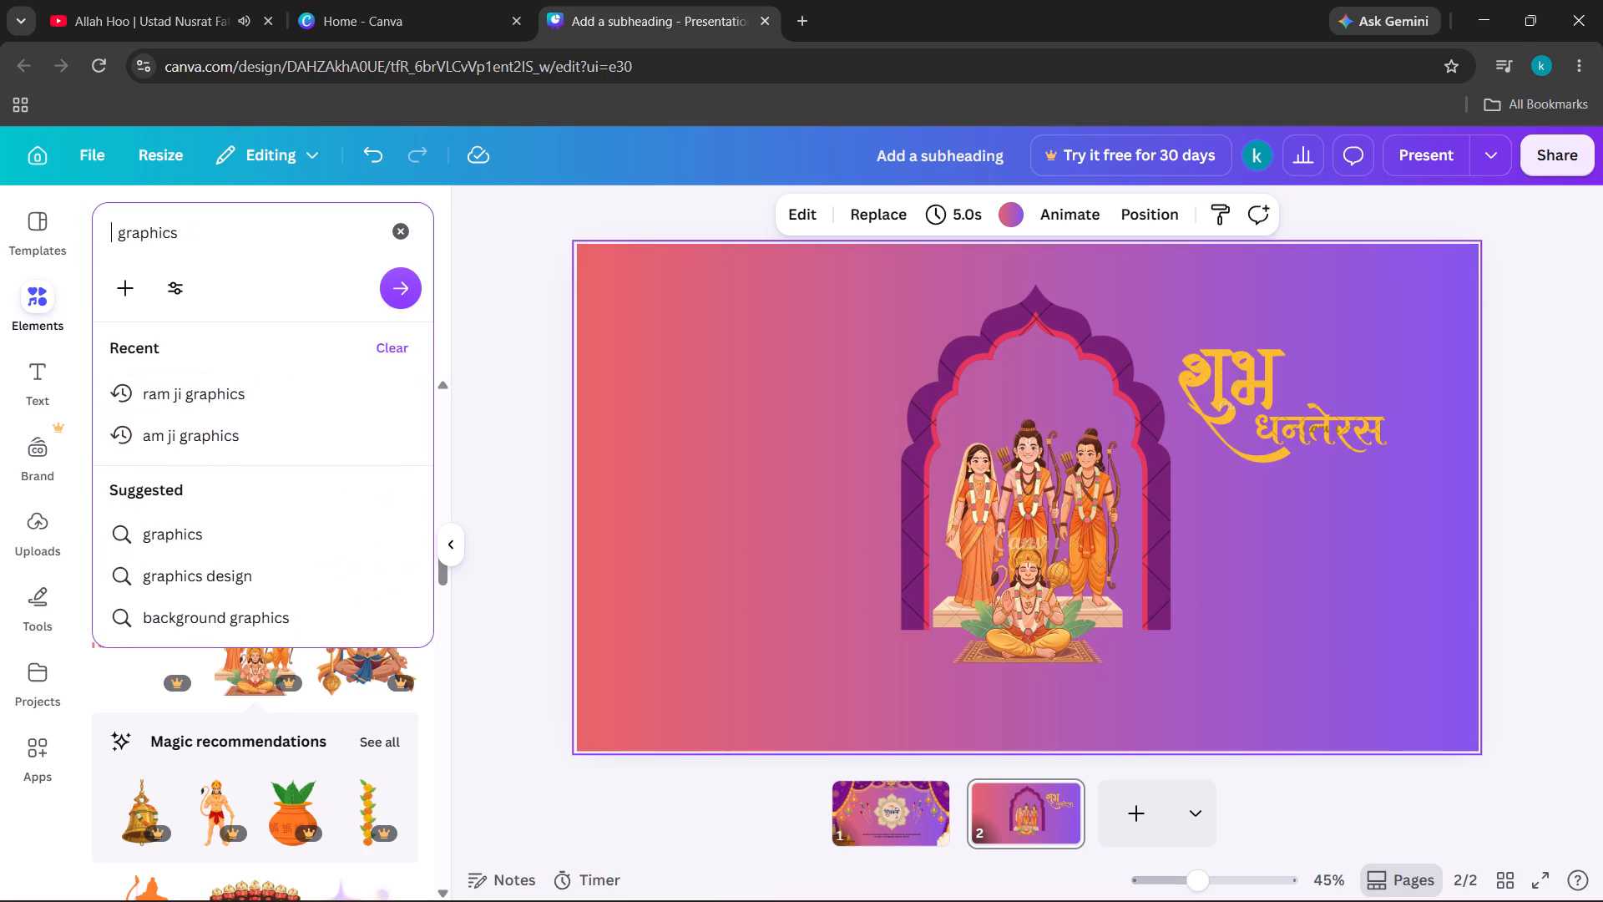
pyautogui.write('diwali')
pyautogui.press('space')
pyautogui.press('Return')
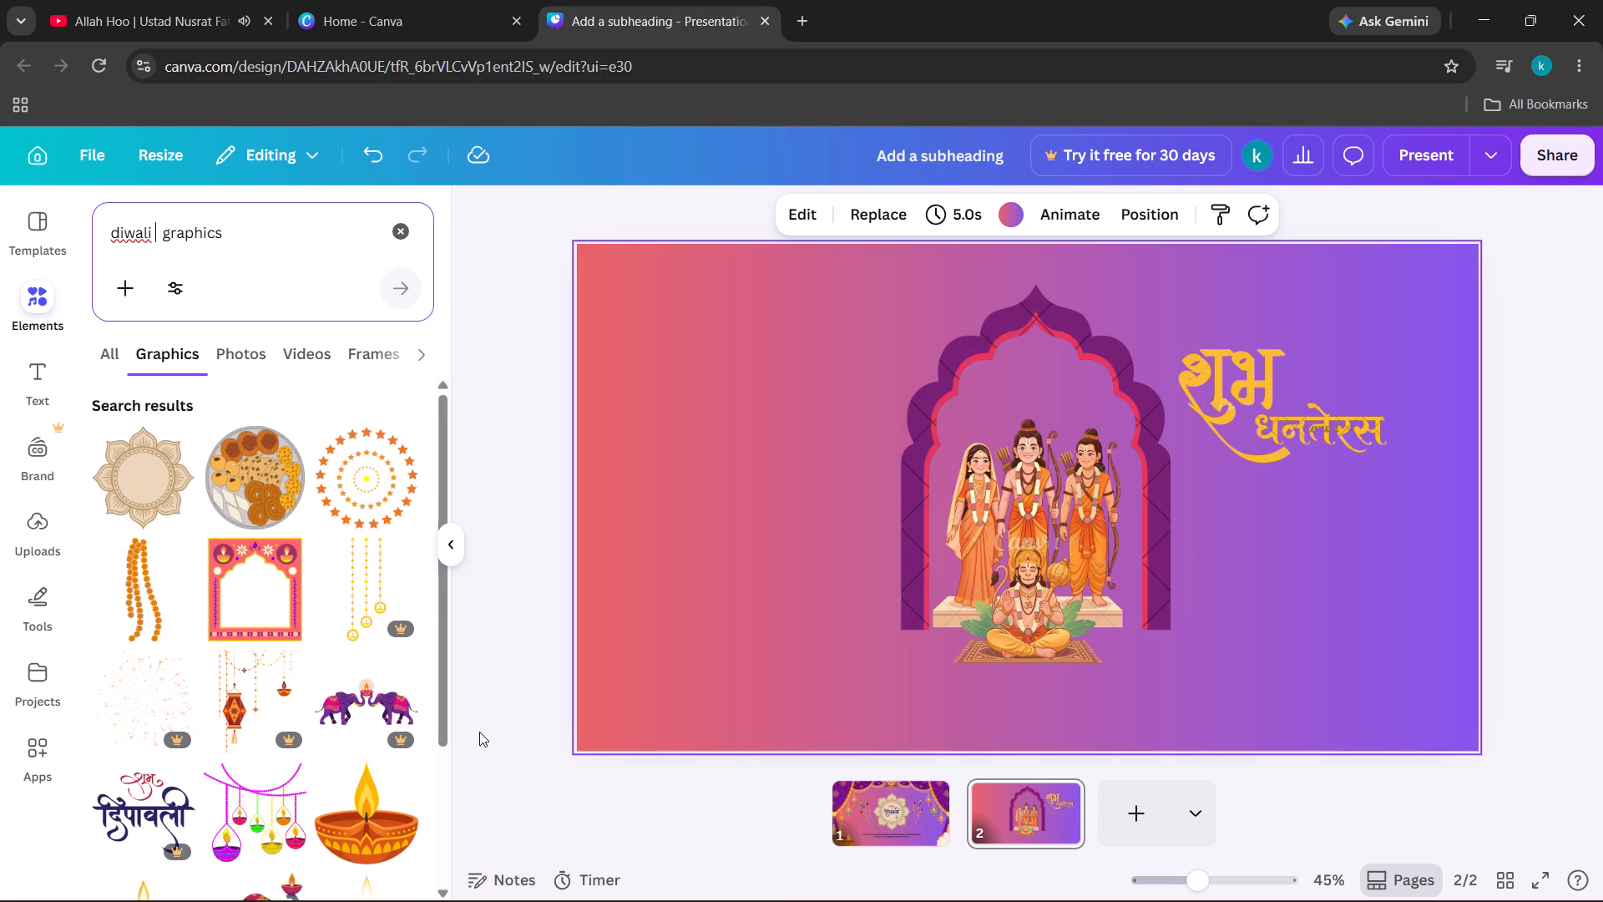
# Browse the "diwali graphics" results for decorative artwork suited to the second page.
pyautogui.scroll(-2, 479, 732)
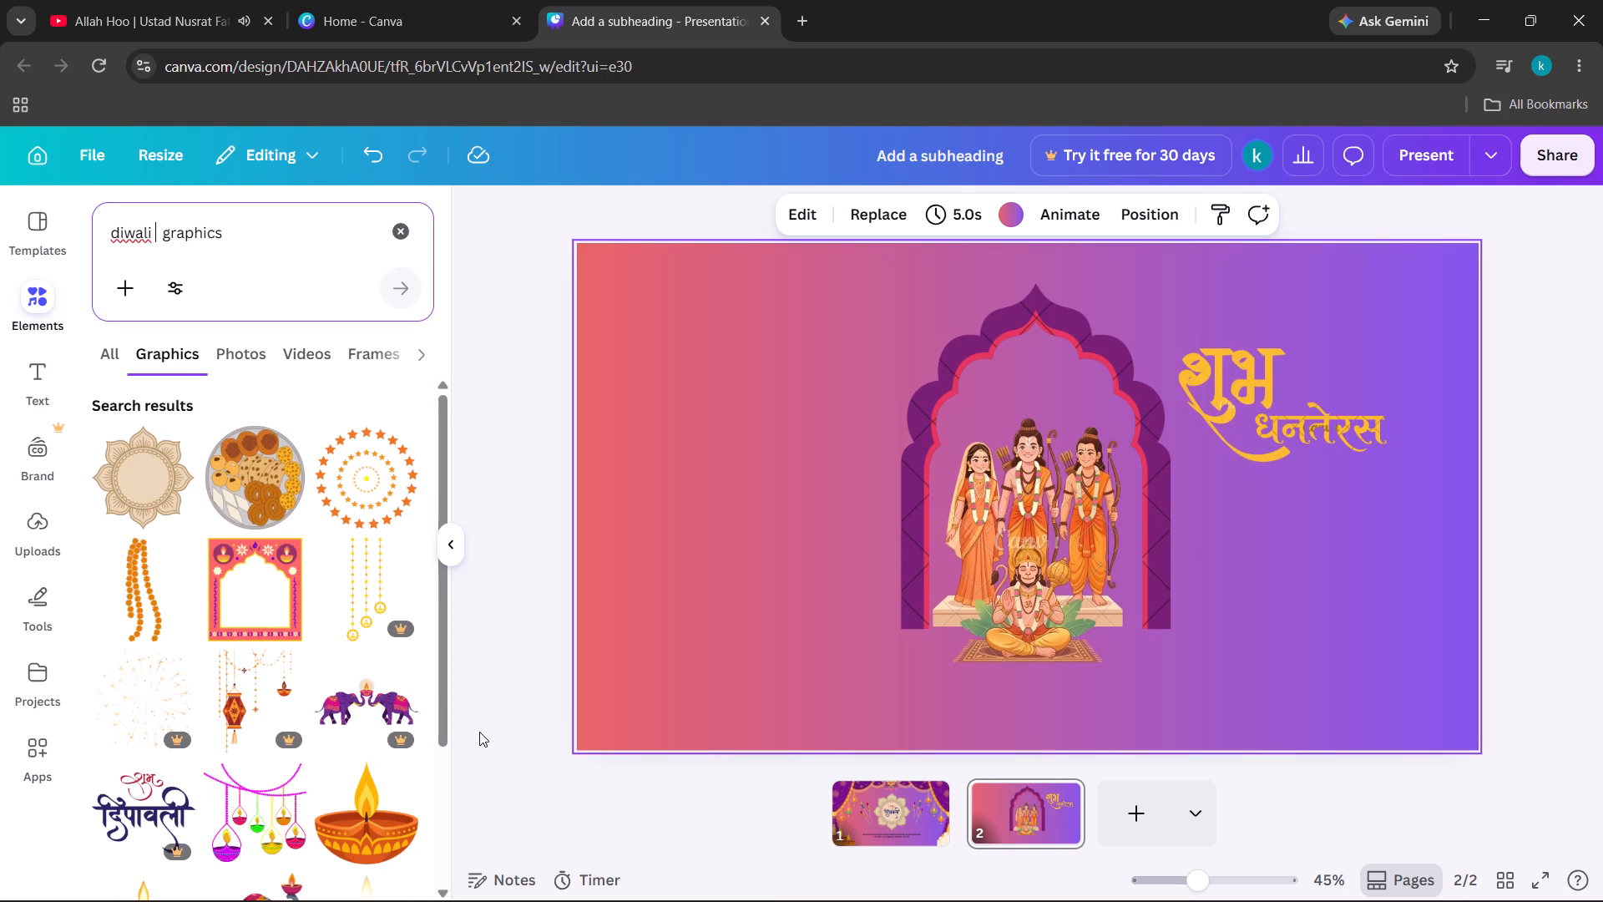
pyautogui.scroll(-1, 310, 689)
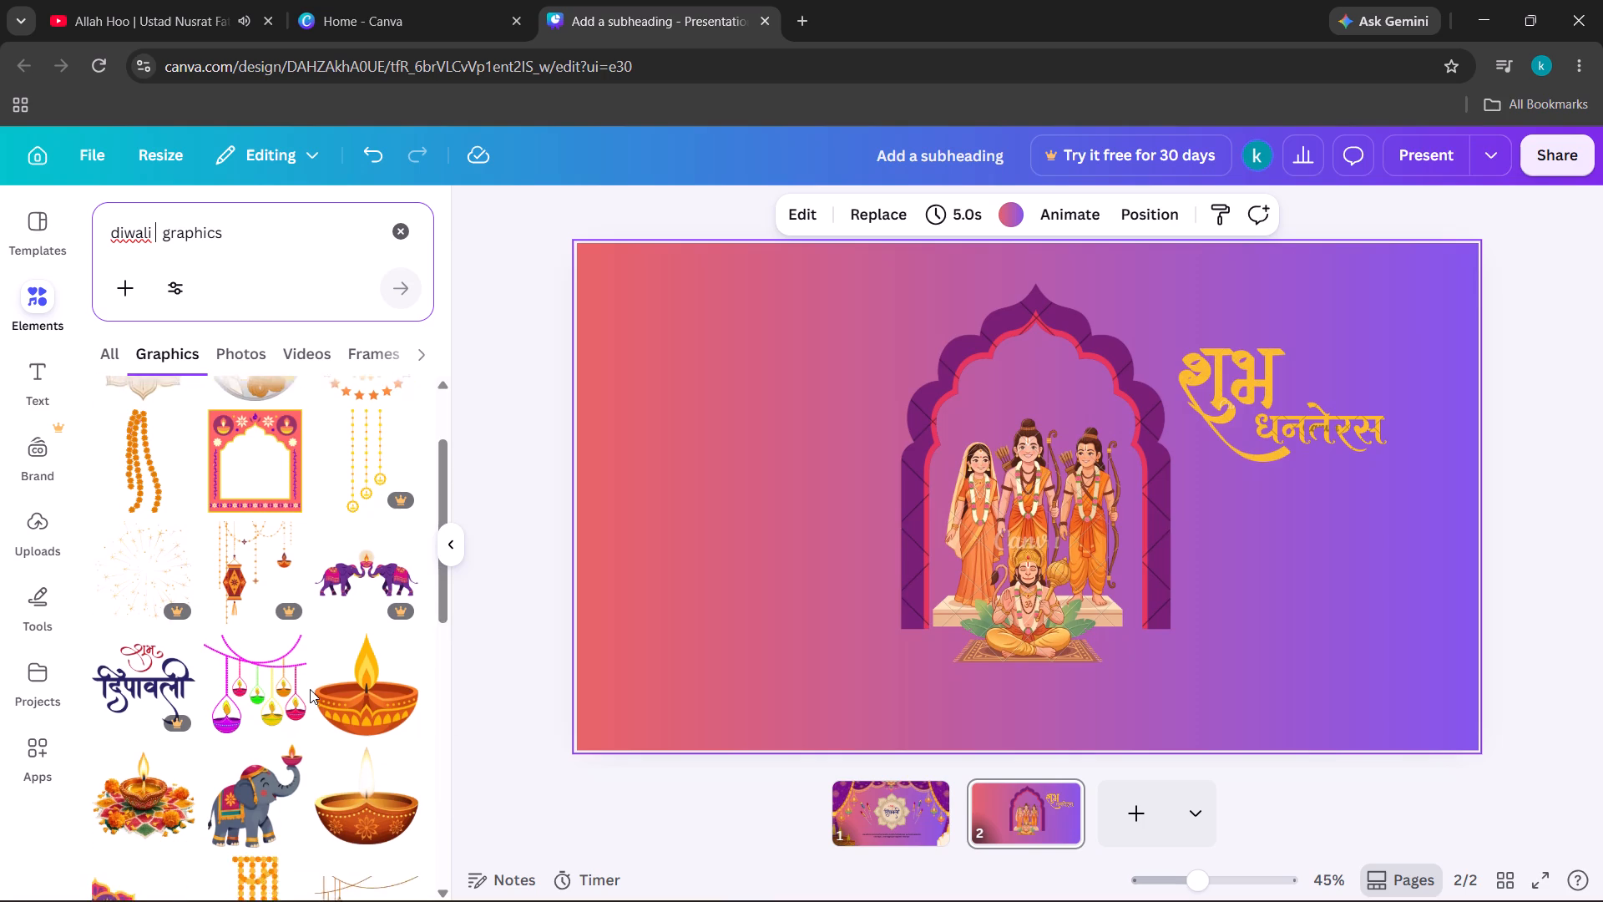
pyautogui.scroll(-2, 310, 689)
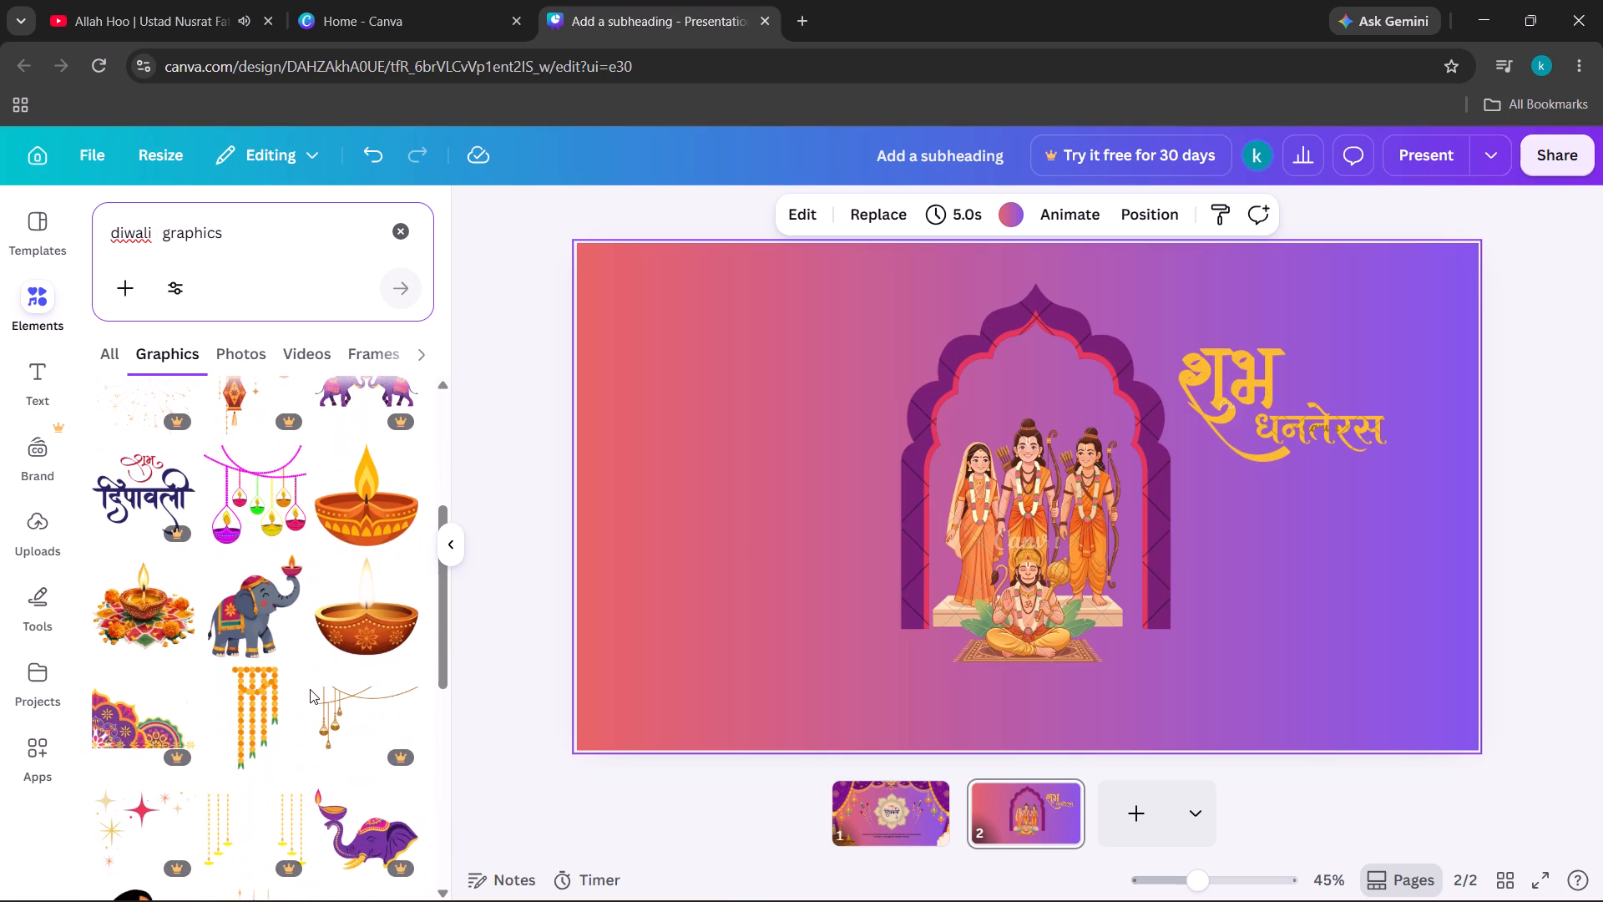
pyautogui.scroll(-1, 292, 708)
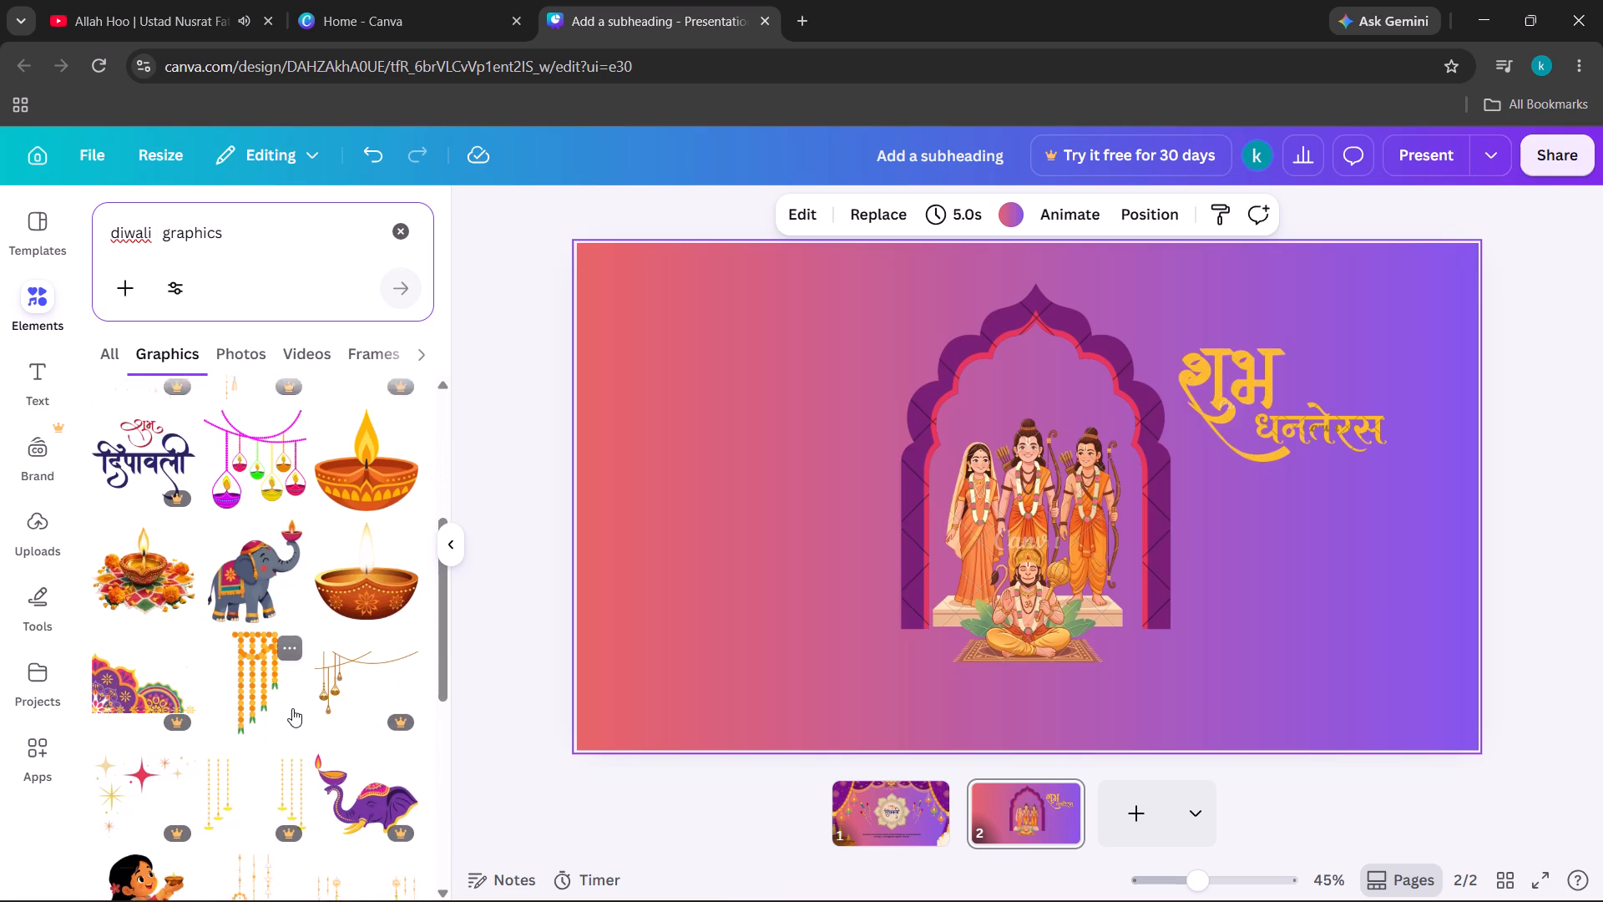
pyautogui.scroll(-2, 292, 708)
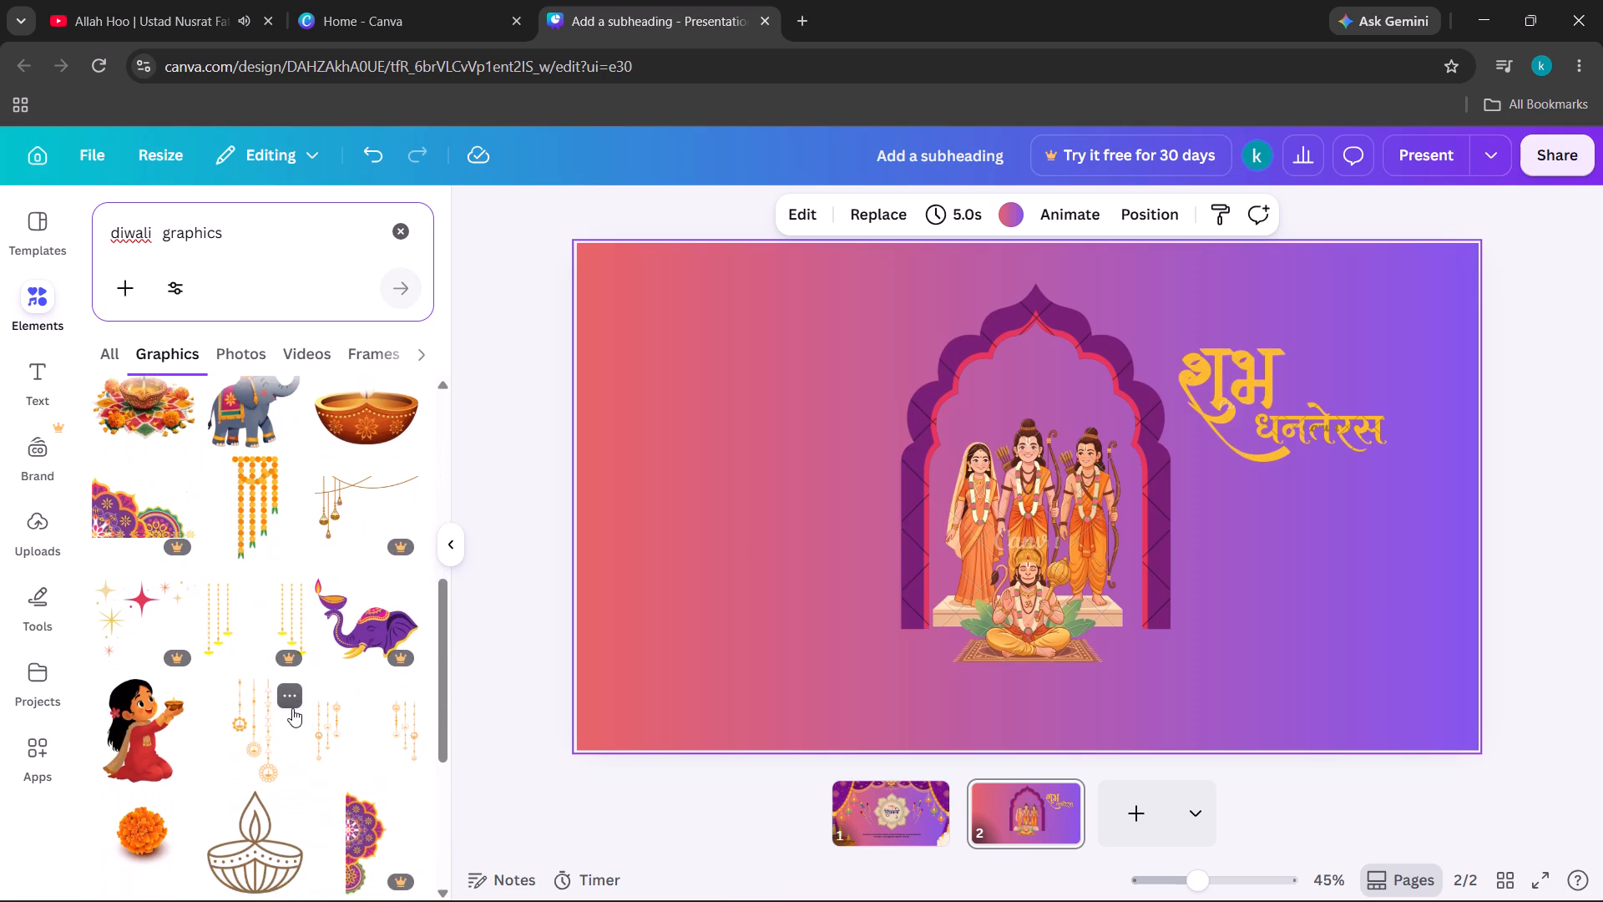
pyautogui.scroll(-2, 292, 708)
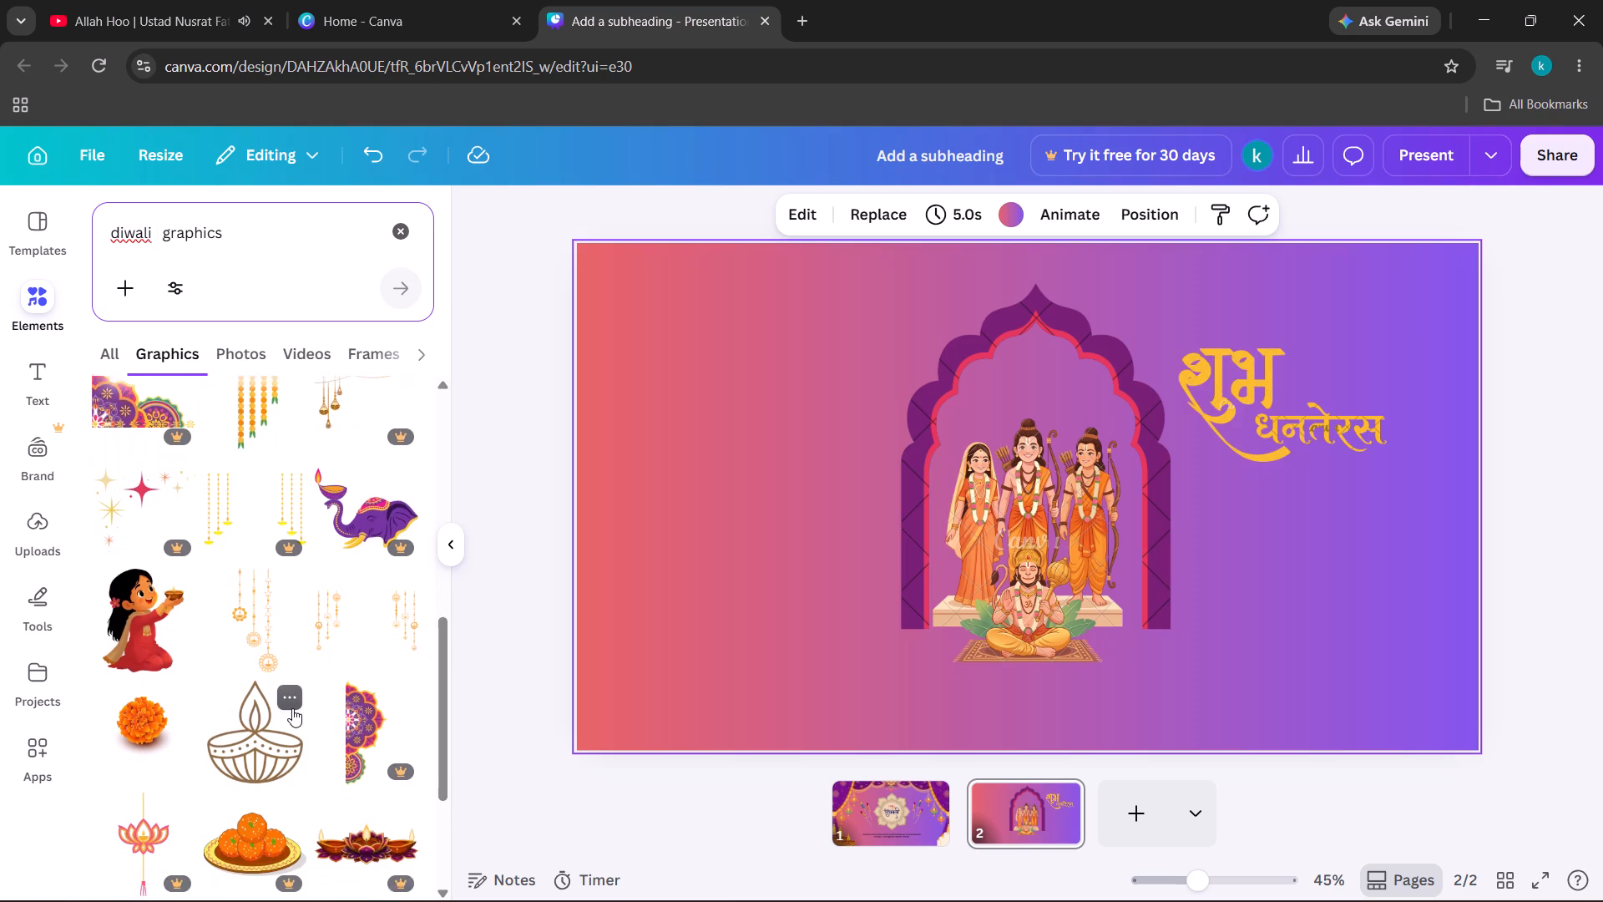
pyautogui.scroll(-2, 292, 708)
pyautogui.scroll(1, 292, 708)
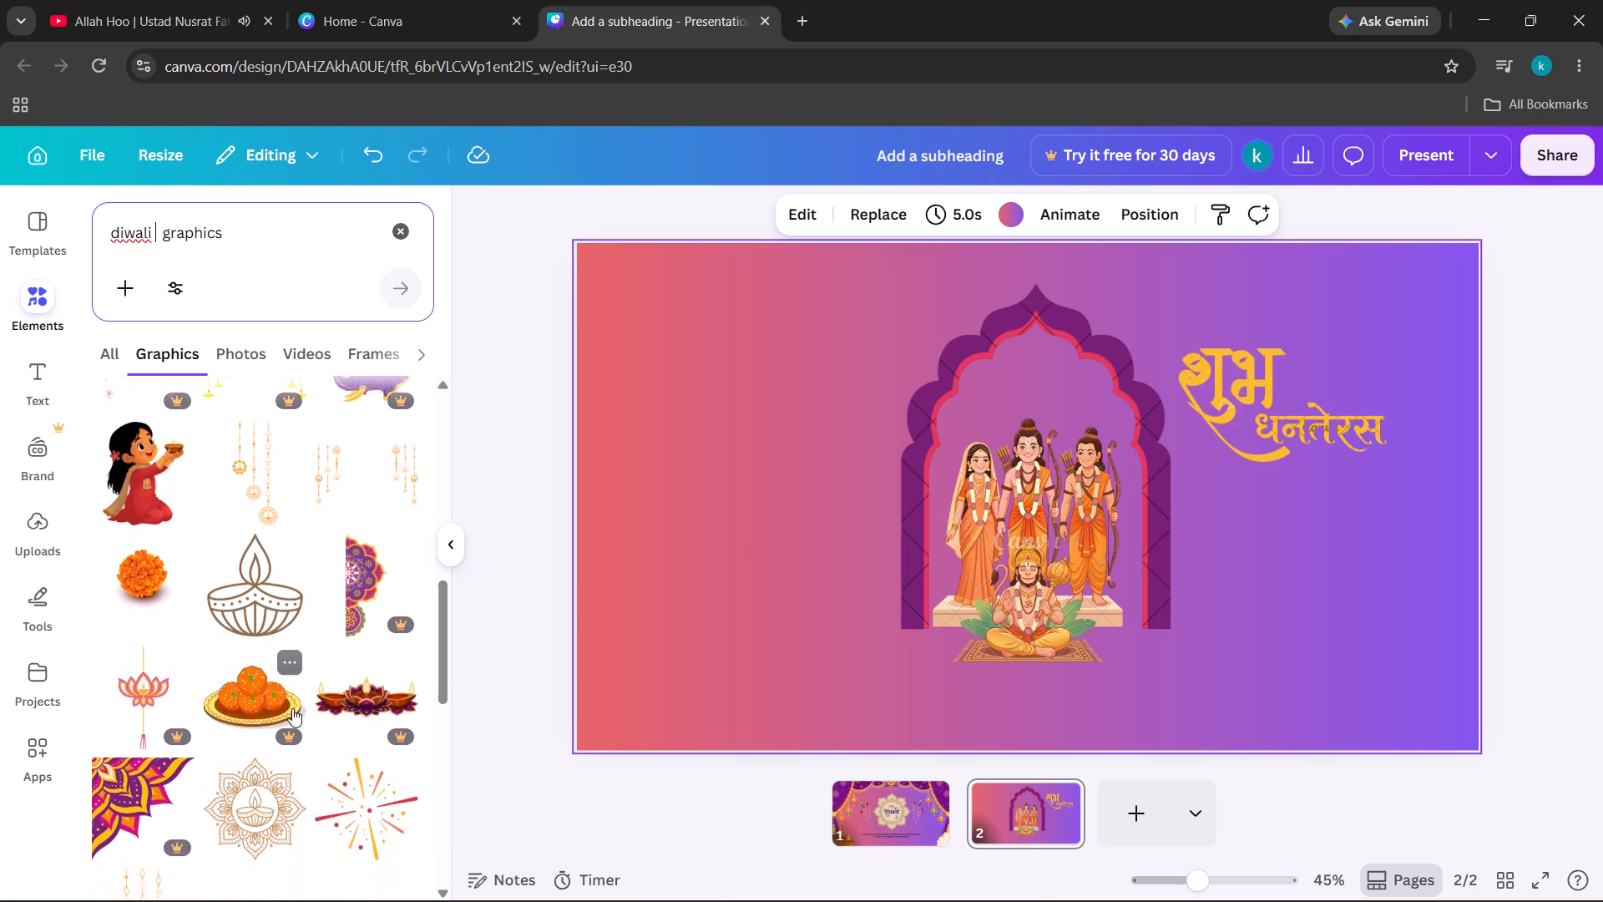
pyautogui.scroll(1, 292, 708)
pyautogui.scroll(-1, 292, 708)
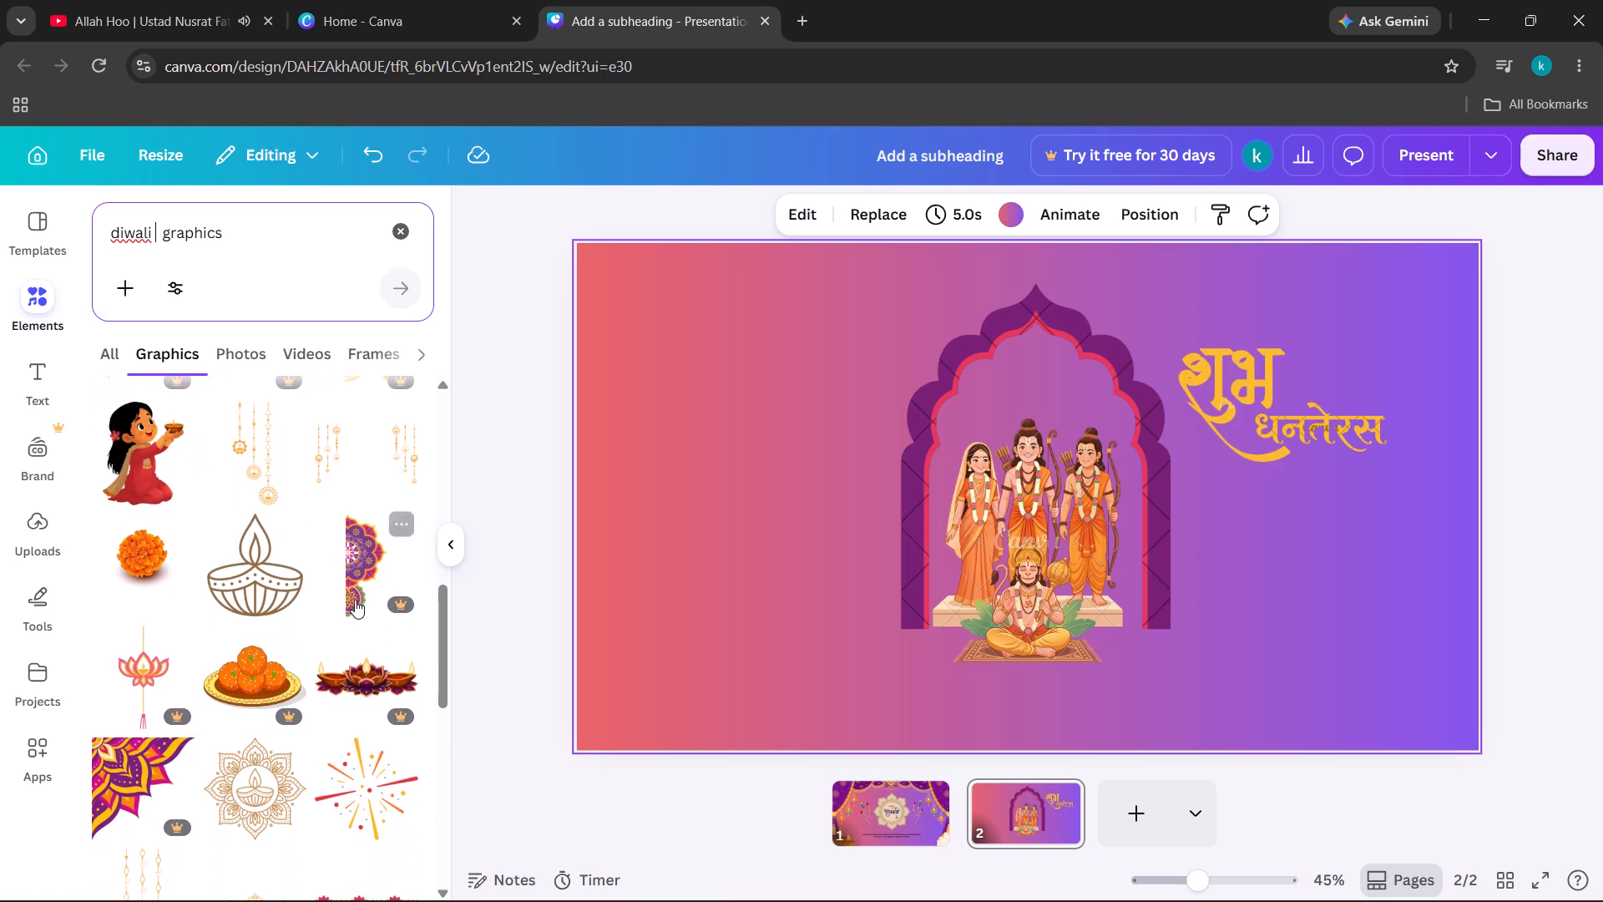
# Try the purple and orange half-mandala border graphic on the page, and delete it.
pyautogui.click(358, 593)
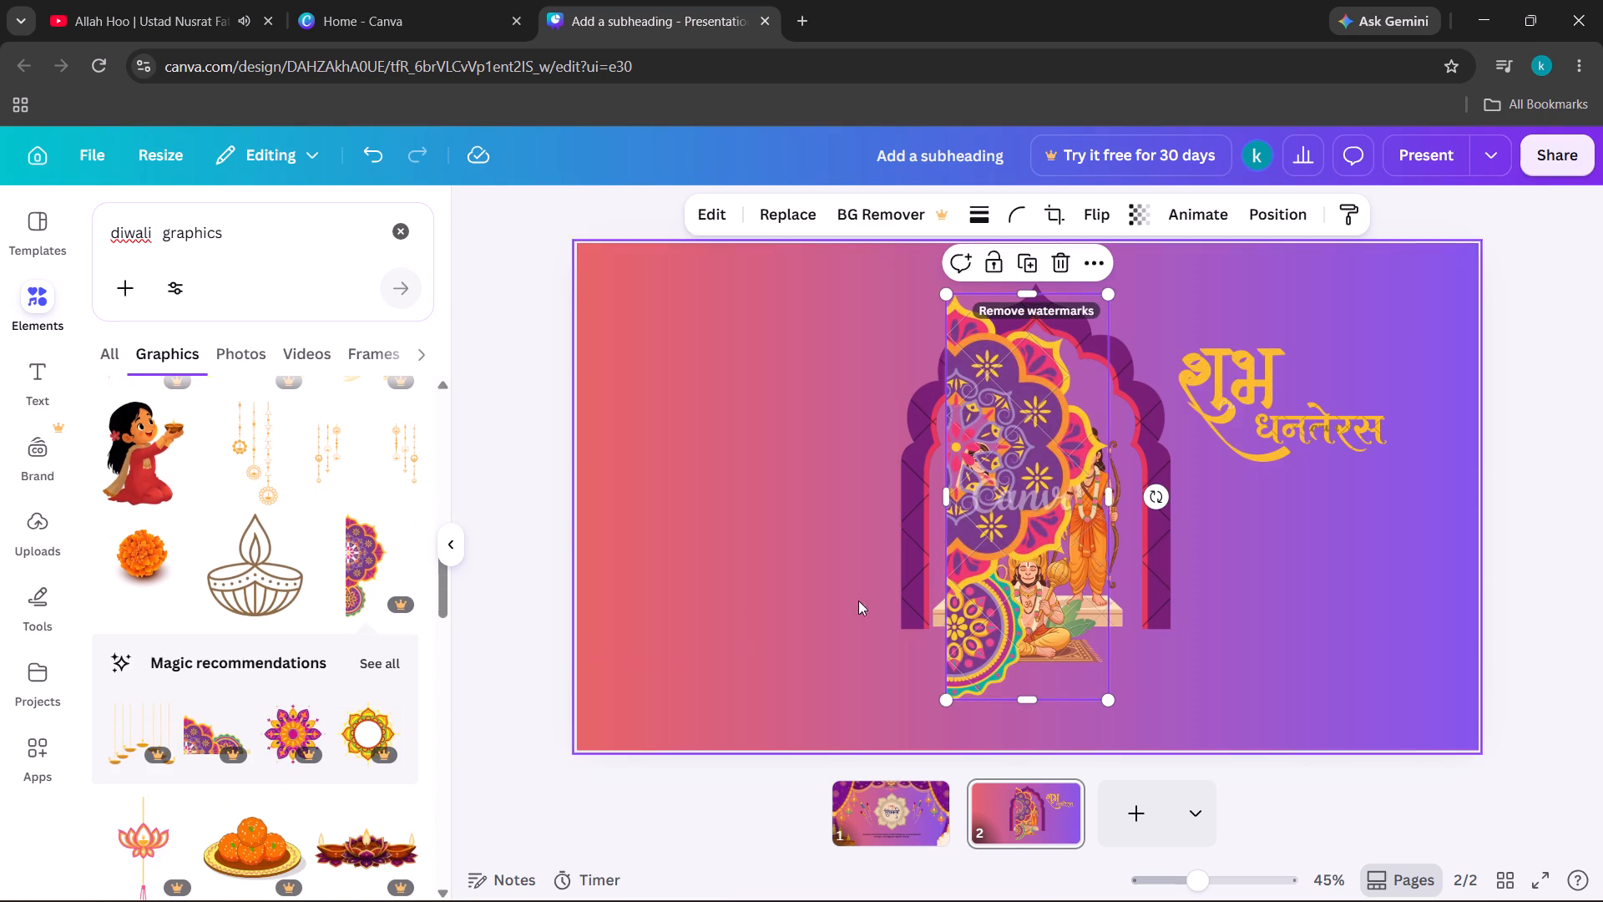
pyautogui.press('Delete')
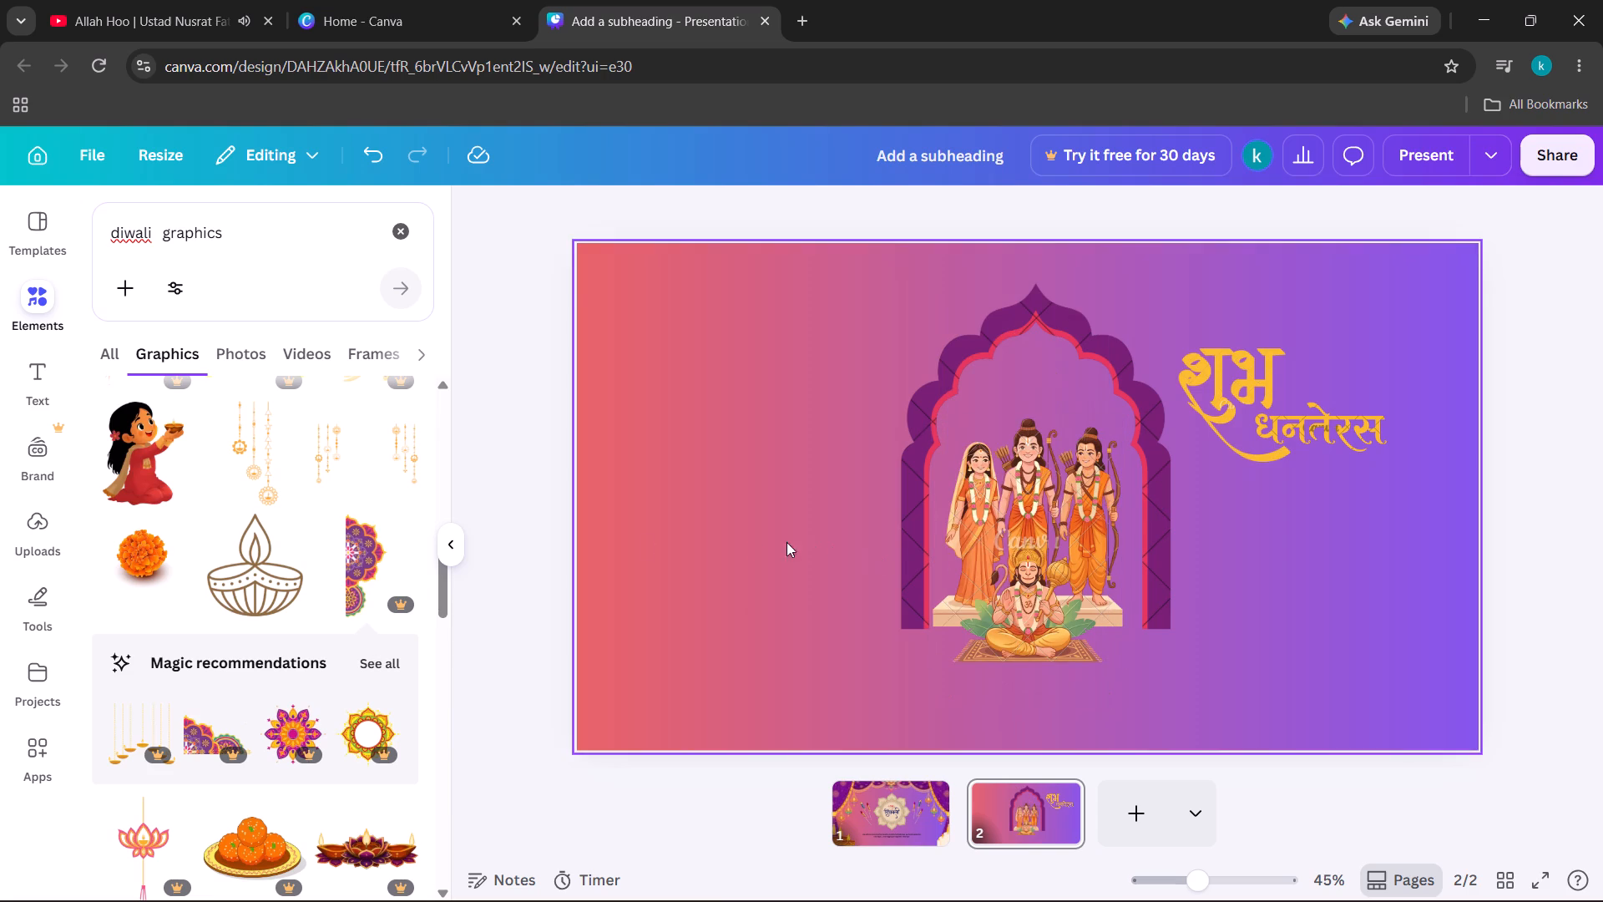
# Add the flat golden rangoli graphic, shrink it and centre it horizontally on the page, just beneath Hanuman's mat.
pyautogui.scroll(-1, 272, 639)
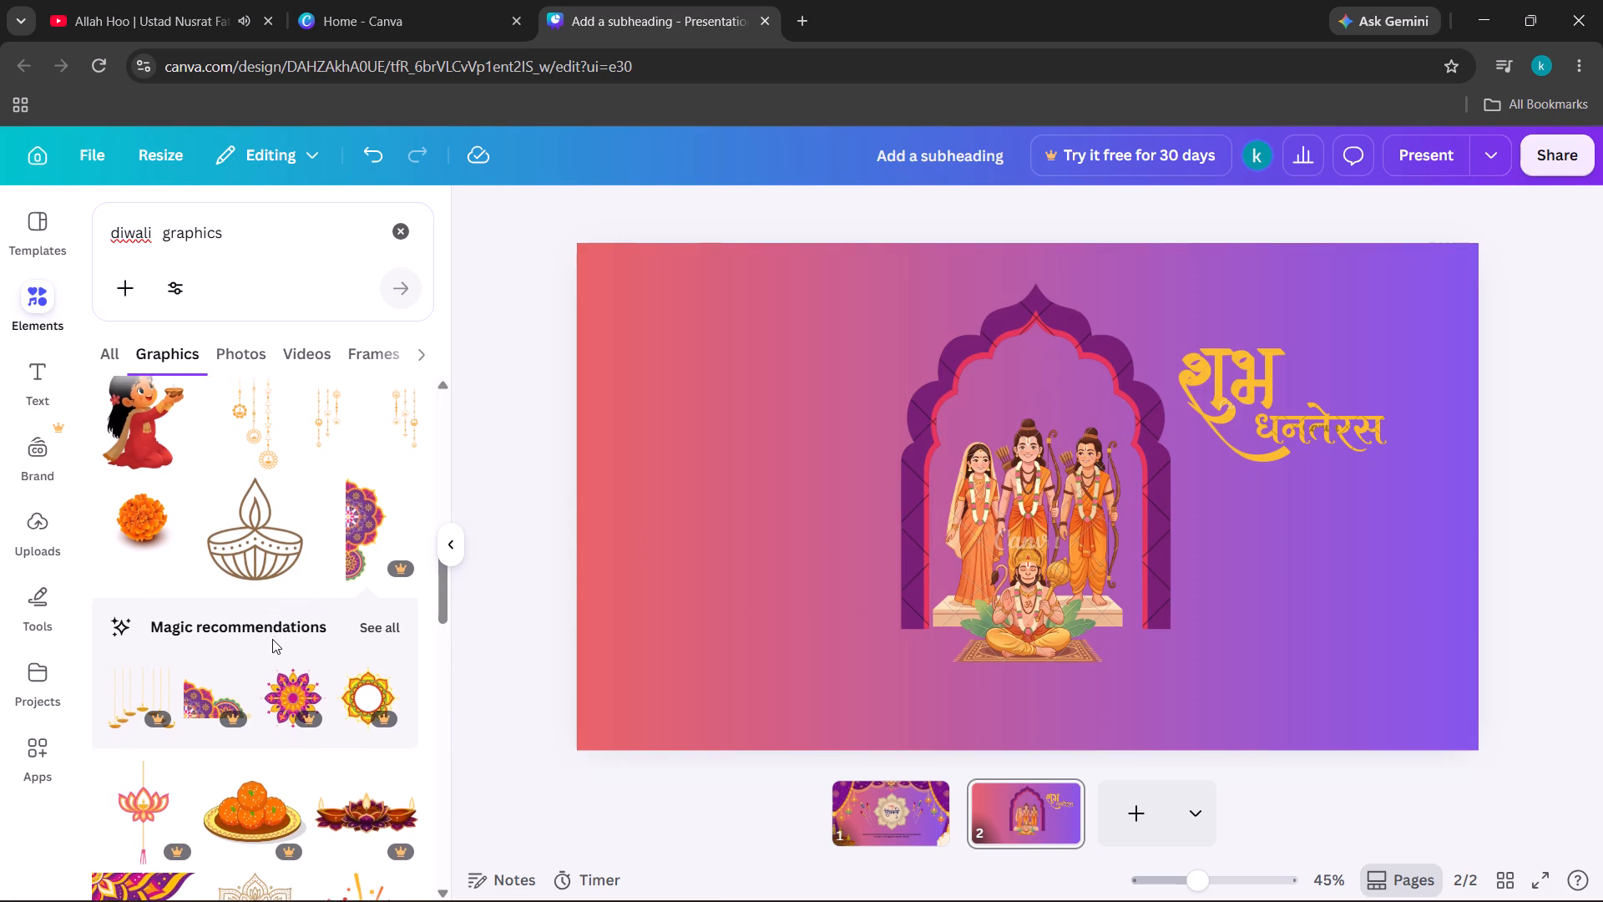
pyautogui.scroll(-1, 272, 639)
pyautogui.hscroll(2, 272, 639)
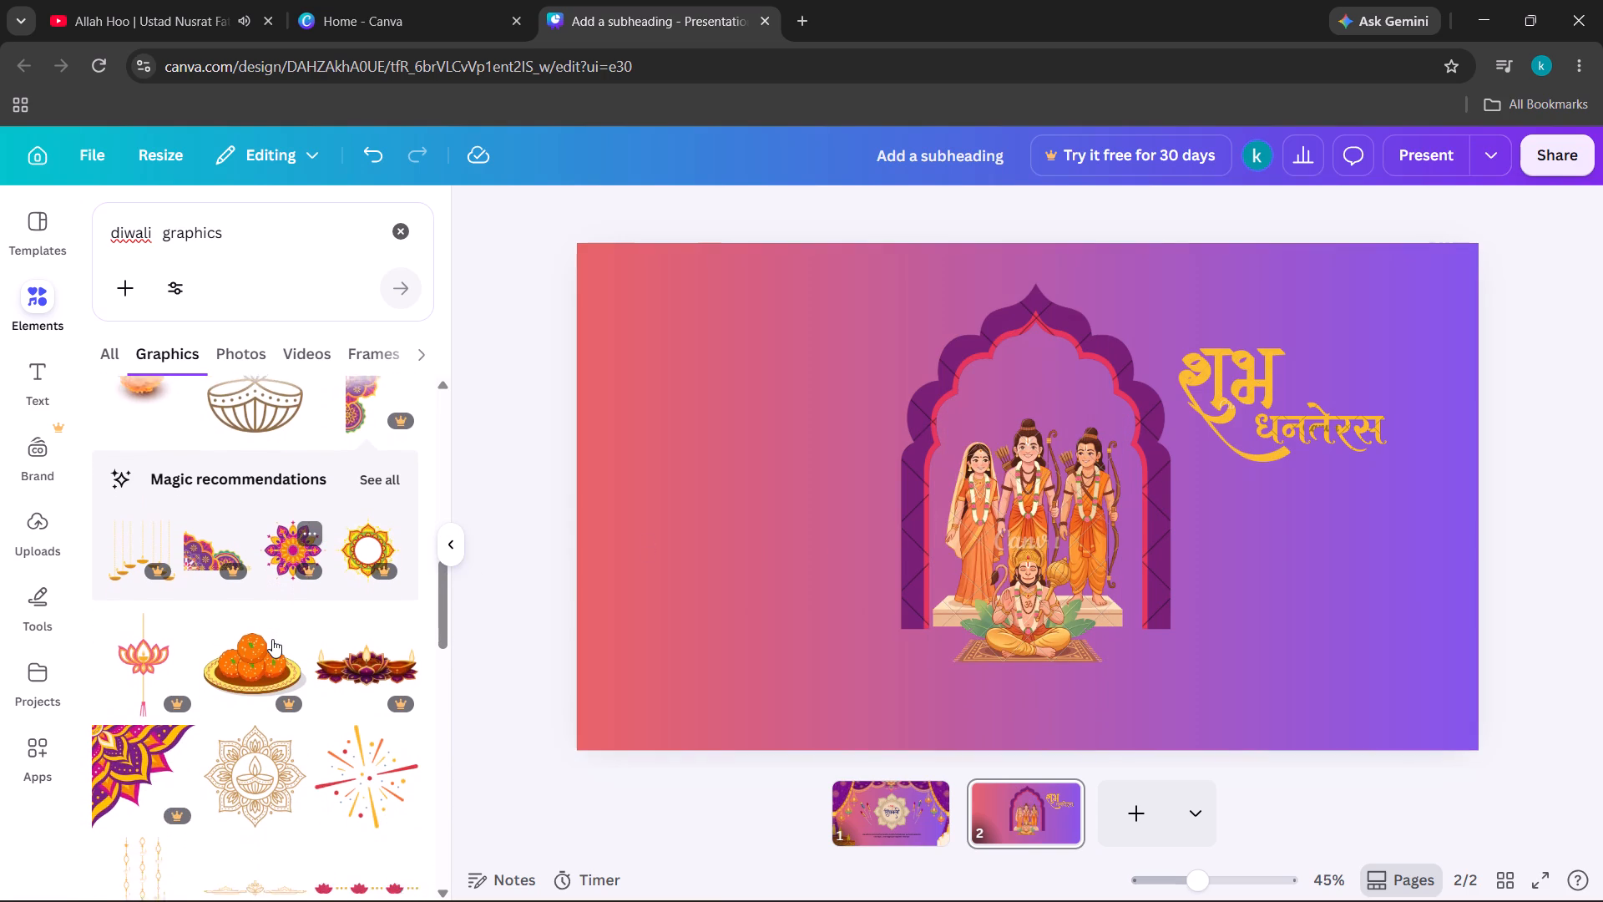
pyautogui.hscroll(2, 272, 639)
pyautogui.scroll(-2, 272, 639)
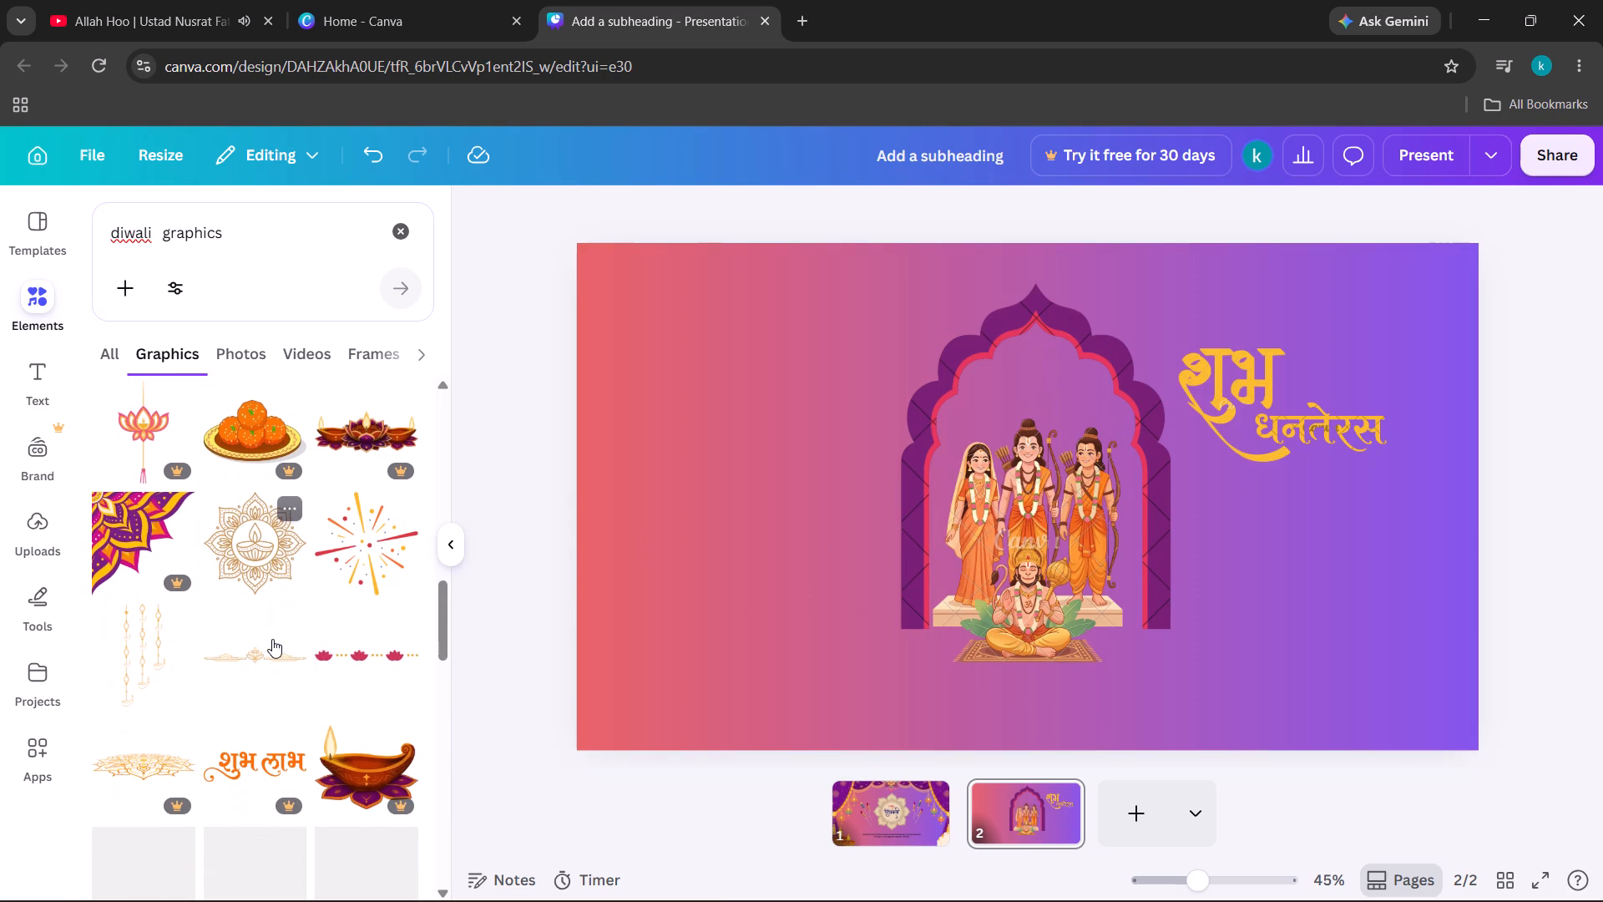
pyautogui.scroll(-2, 272, 639)
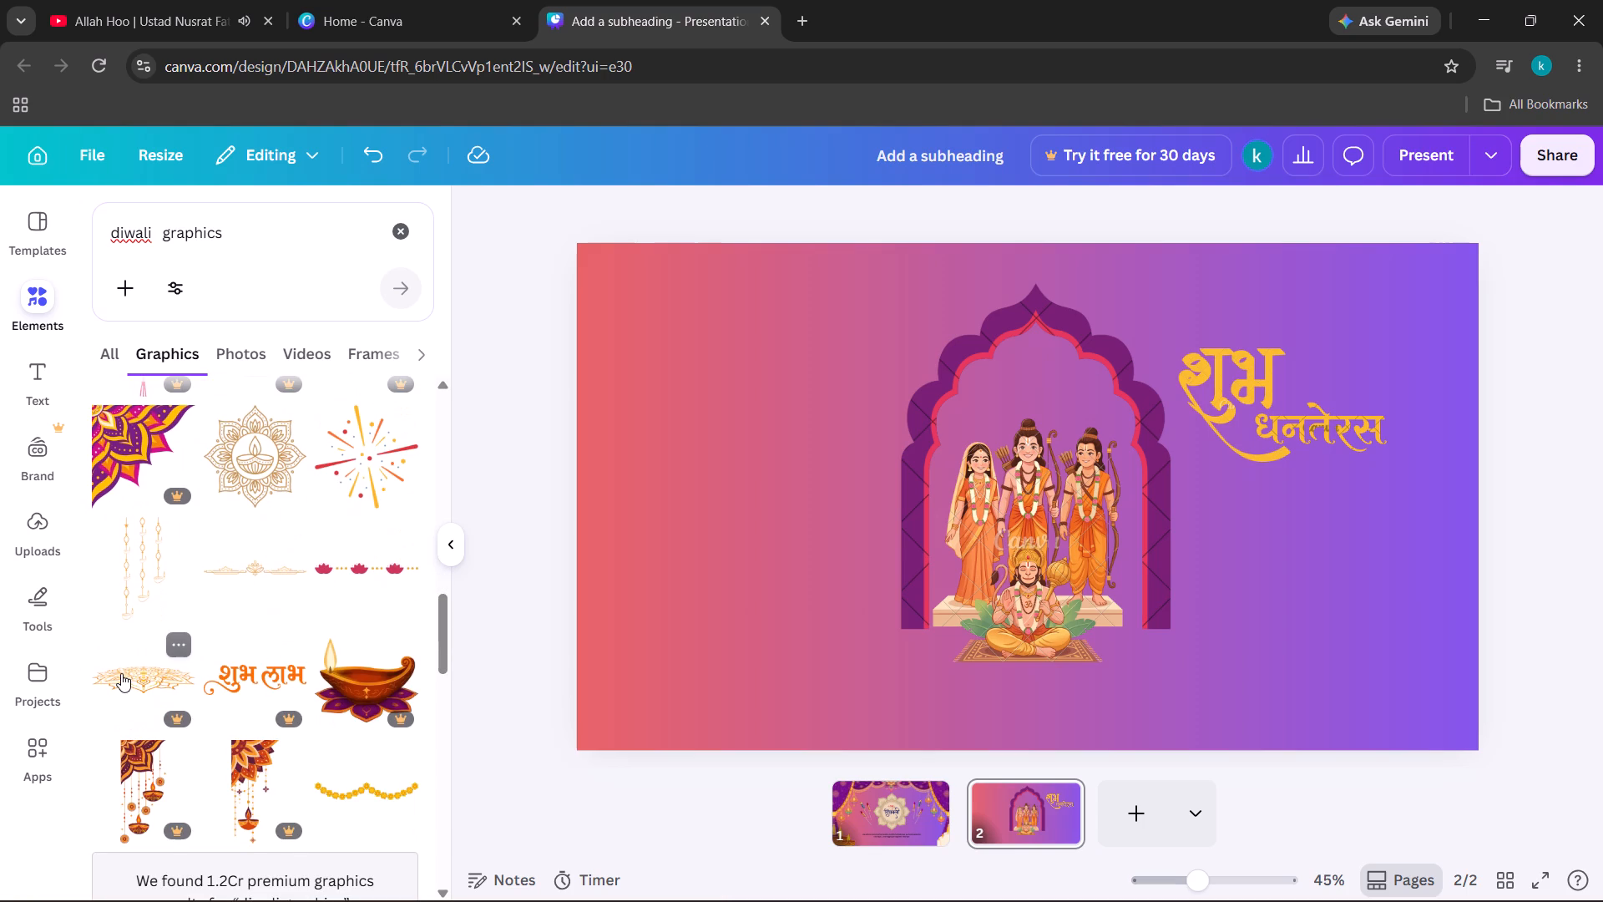
pyautogui.click(121, 673)
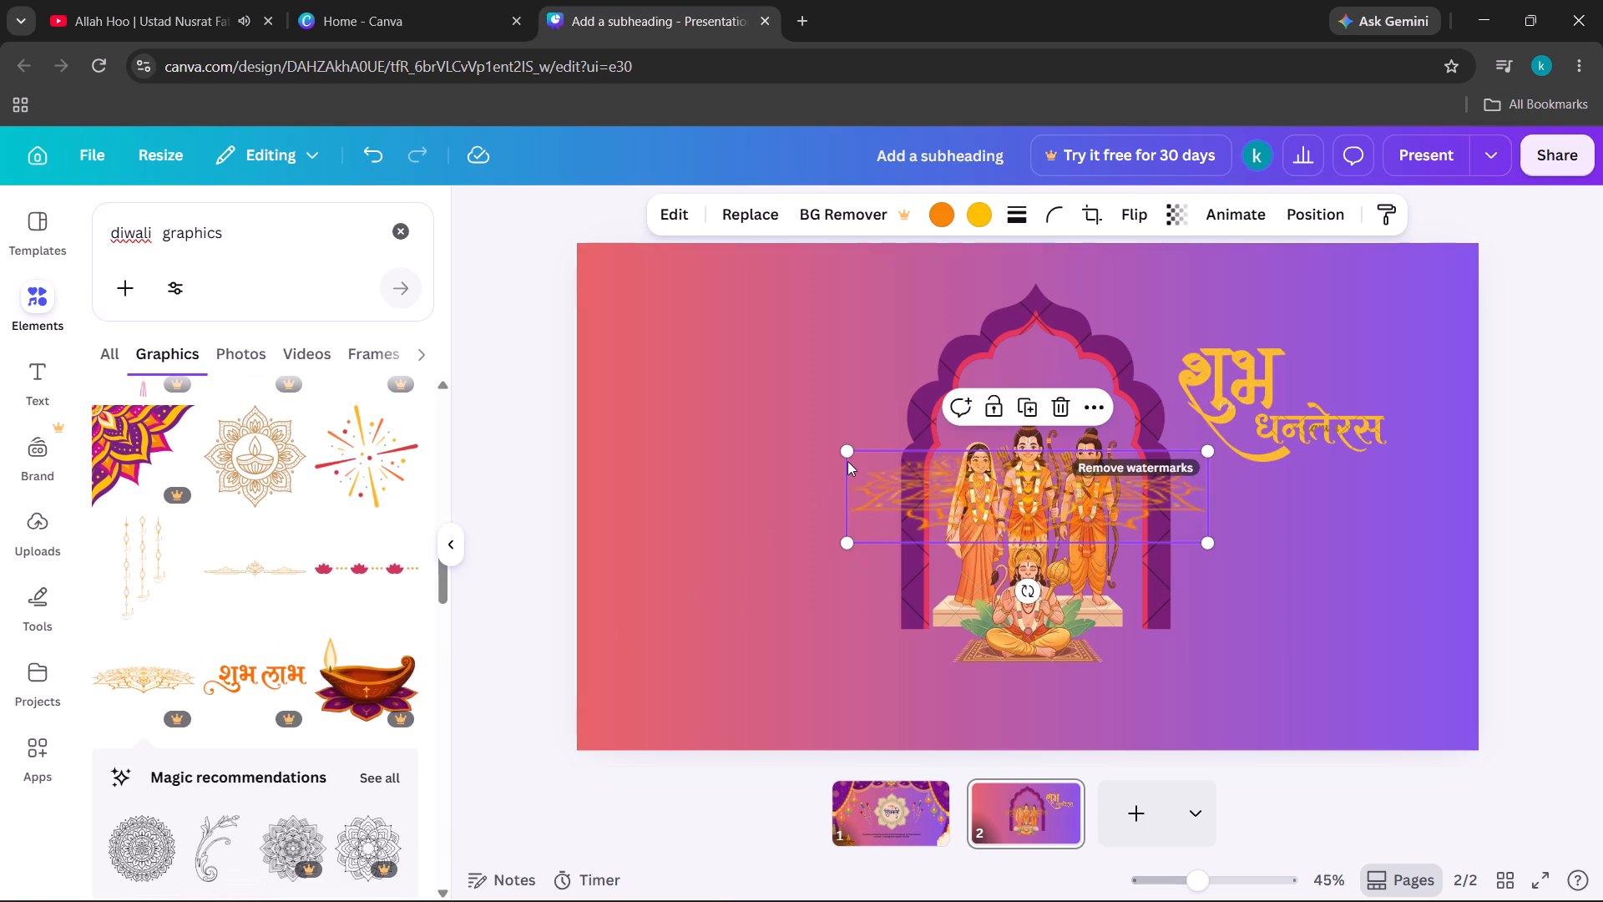
pyautogui.moveTo(849, 450); pyautogui.dragTo(998, 506)
pyautogui.moveTo(1108, 505); pyautogui.dragTo(1024, 676)
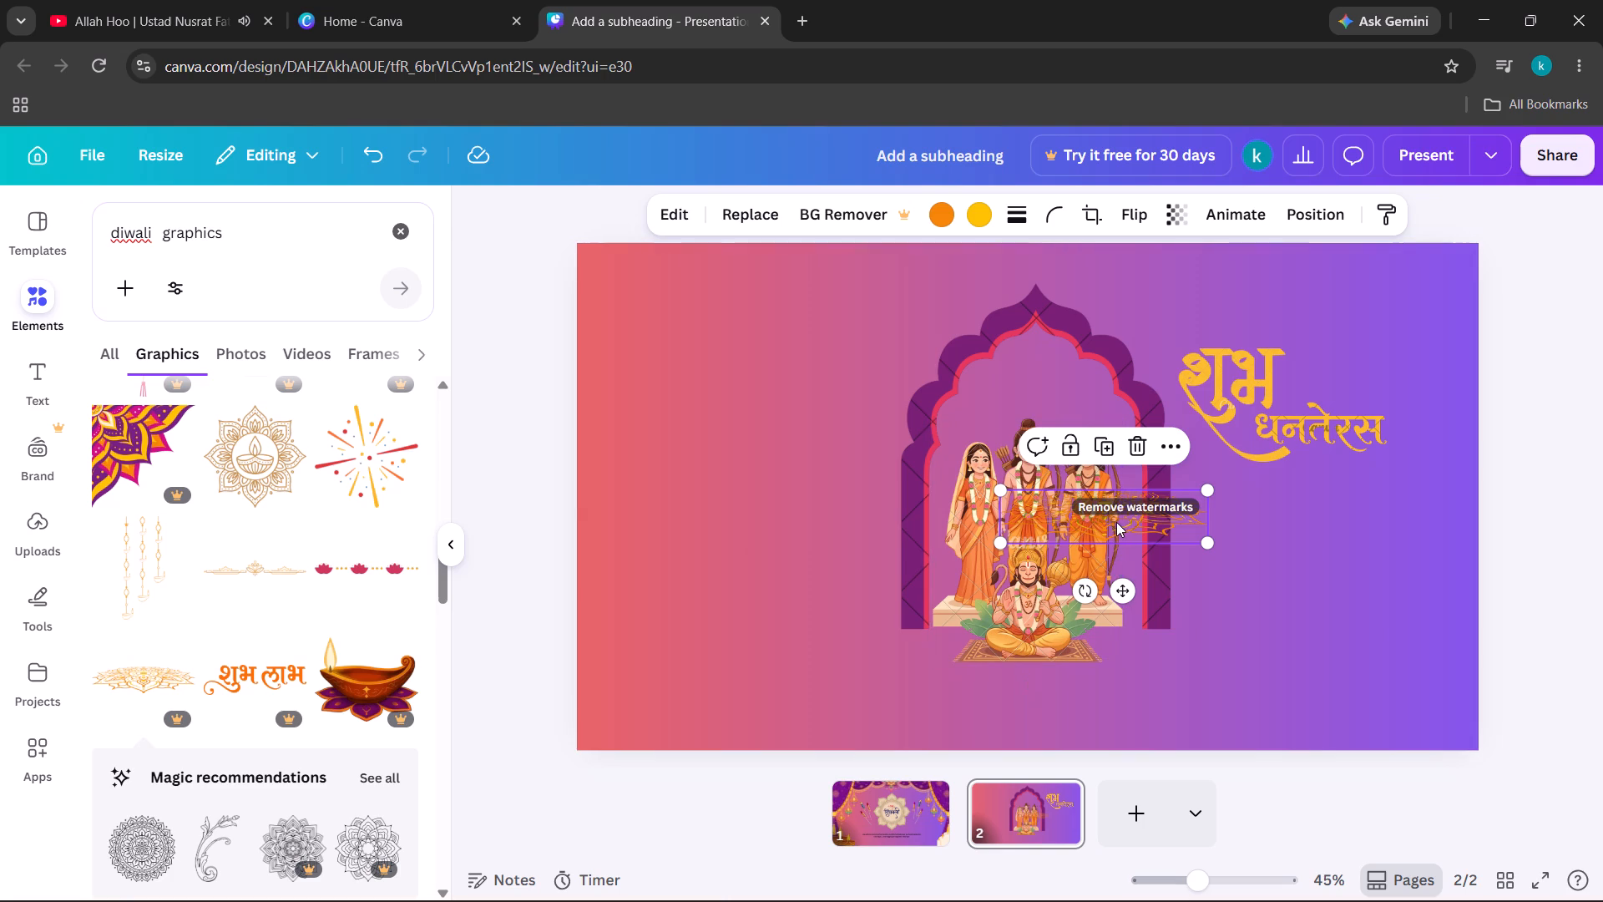
pyautogui.moveTo(1116, 522); pyautogui.dragTo(1046, 697)
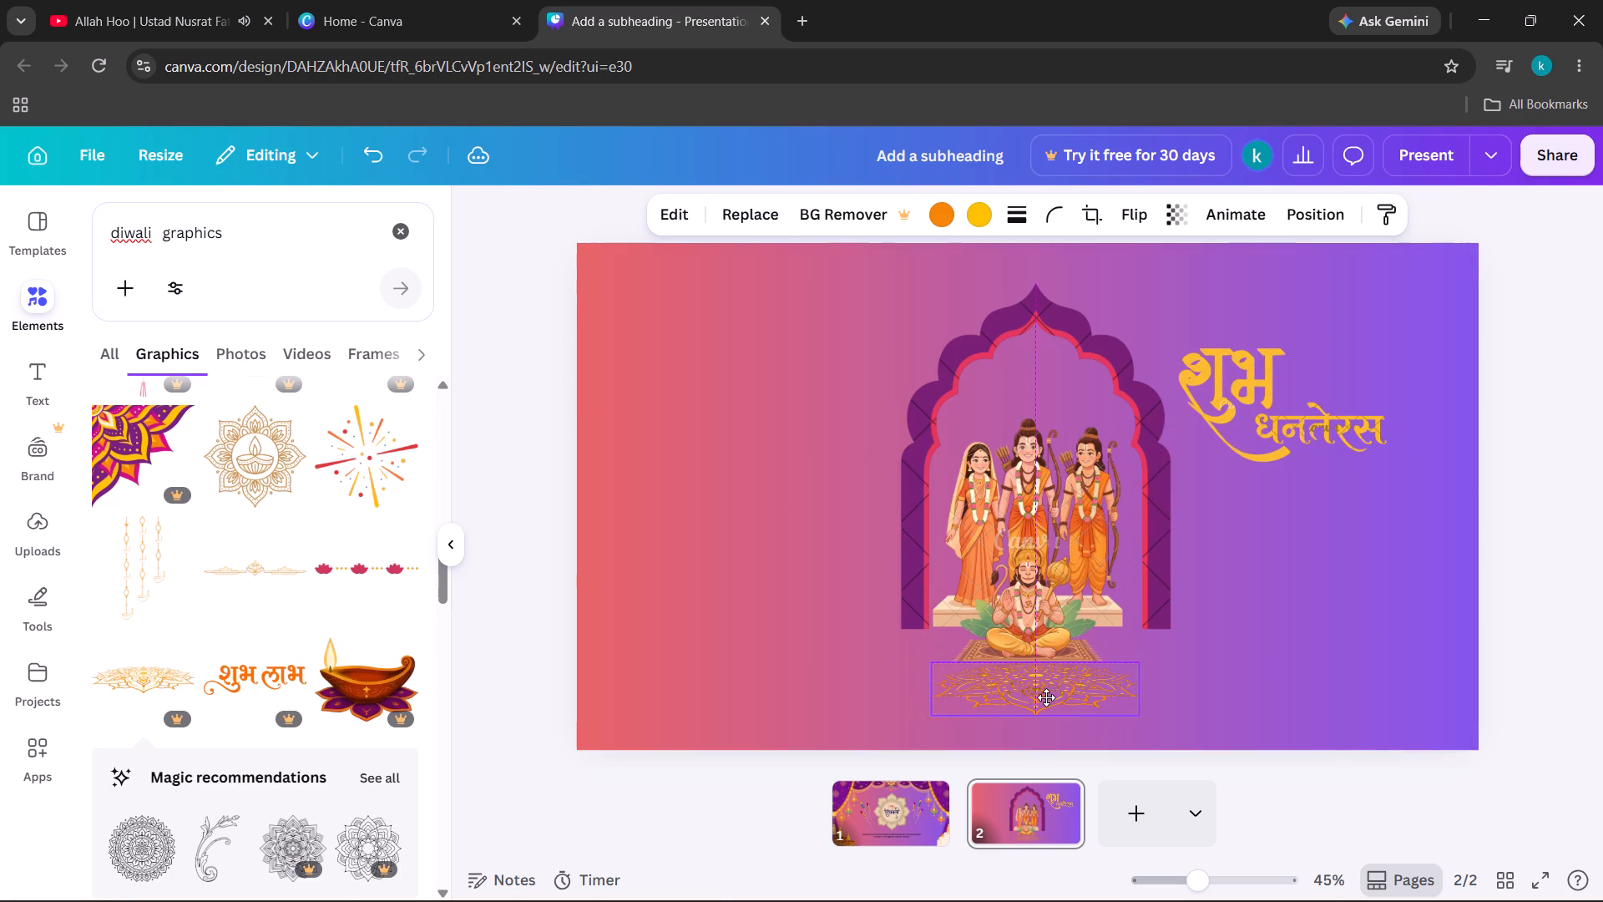
pyautogui.moveTo(1046, 697); pyautogui.dragTo(1042, 692)
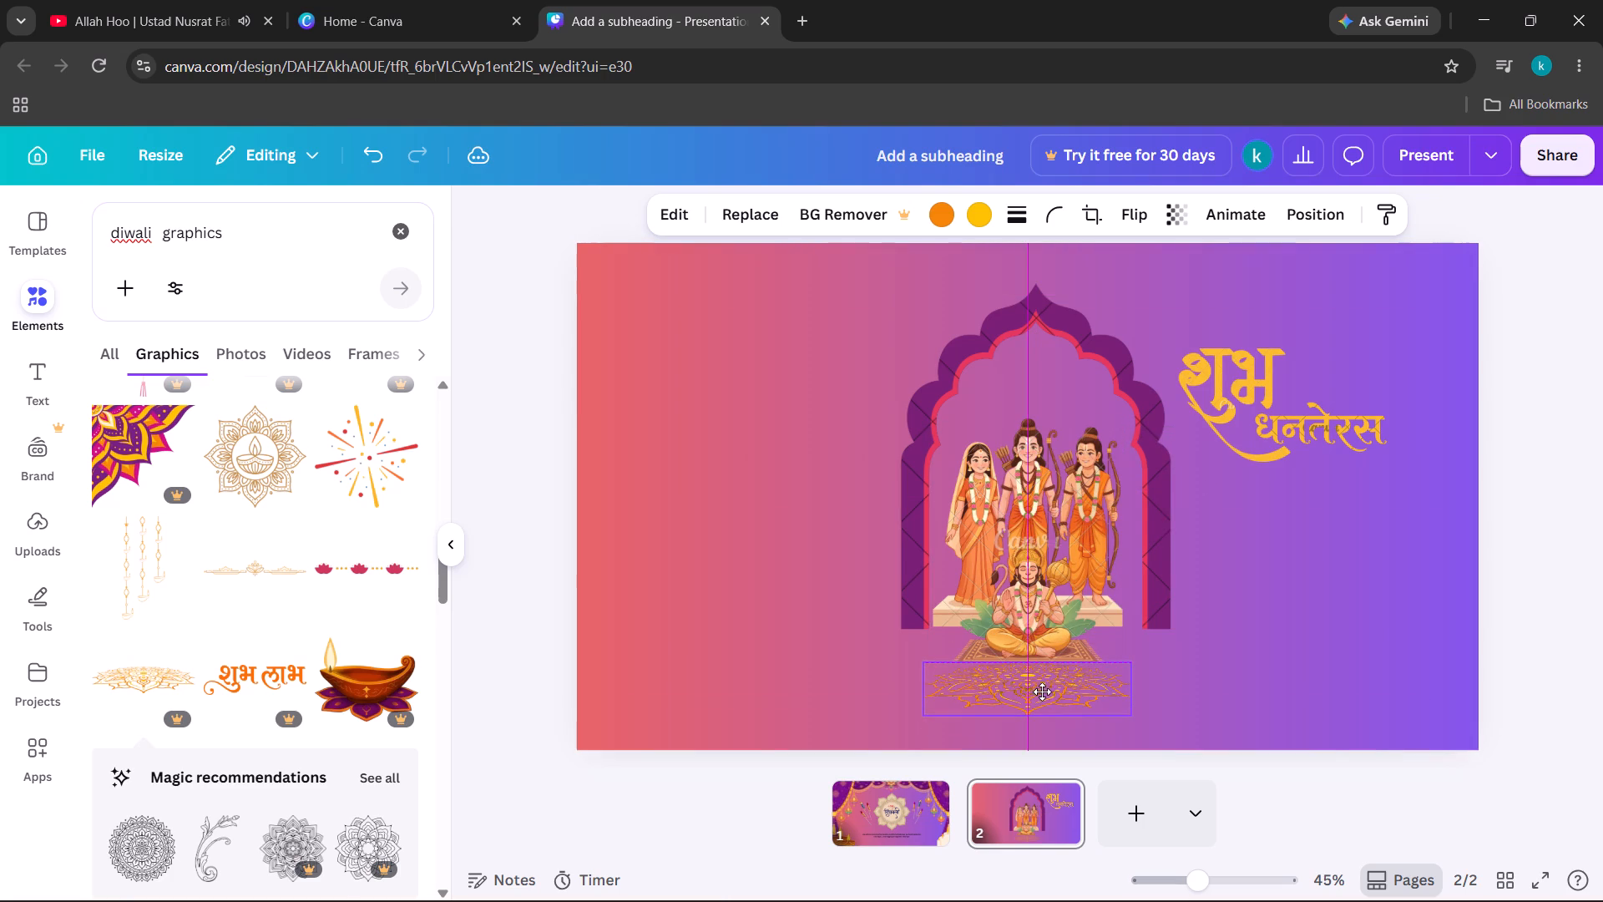
pyautogui.moveTo(1042, 692); pyautogui.dragTo(1043, 692)
pyautogui.click(781, 560)
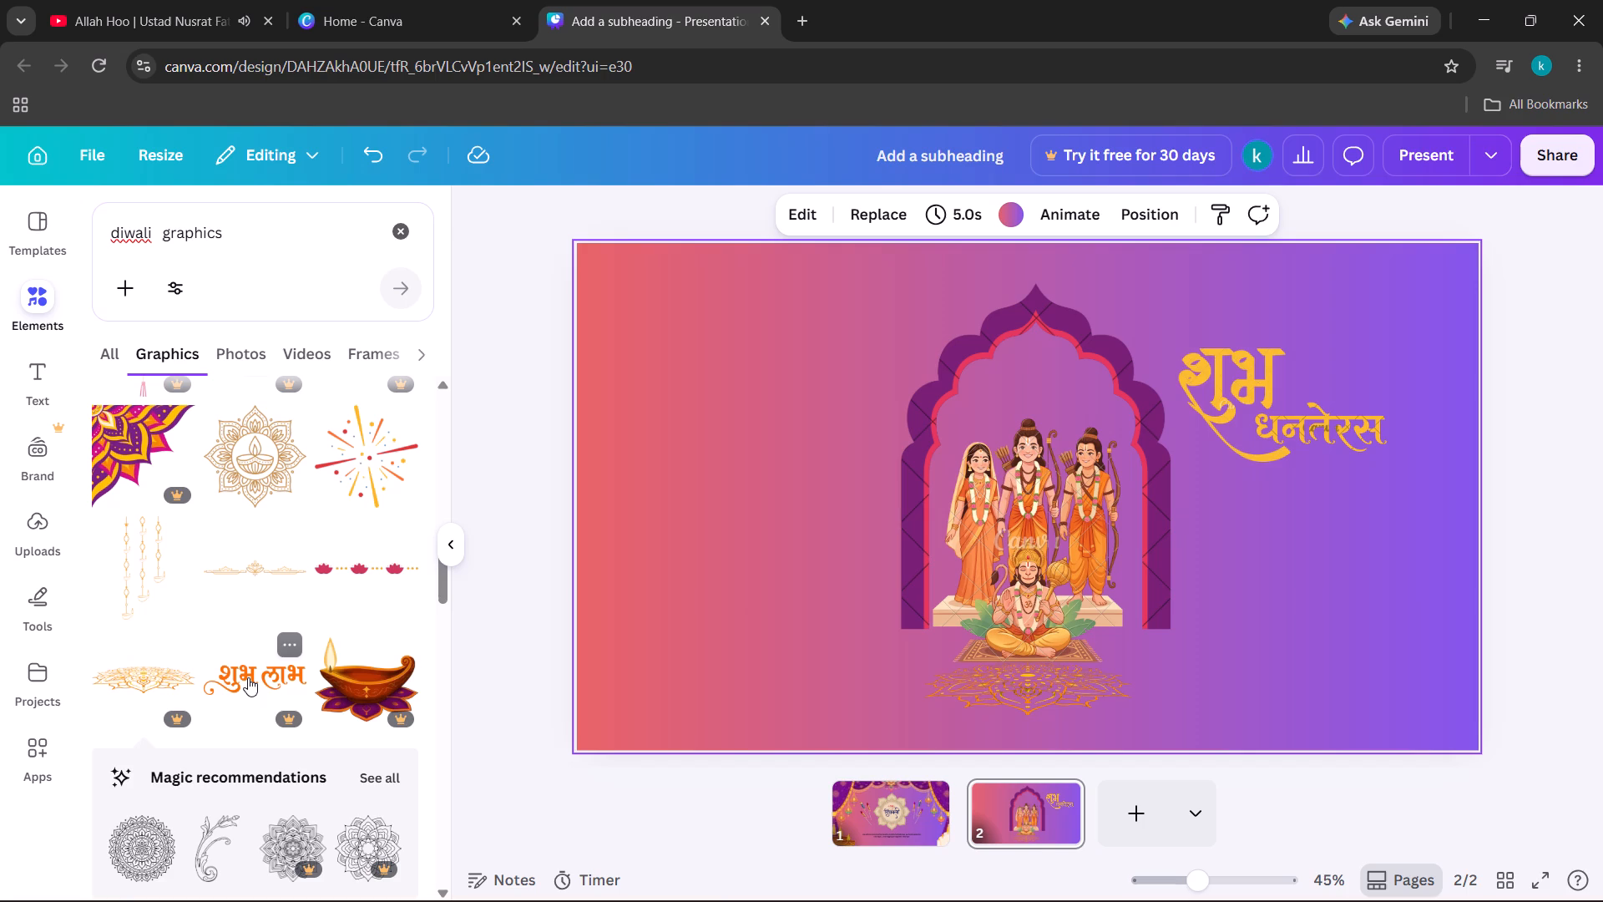
# Add the lit diya on purple lotus petals, shrink it to a small lamp and place it beside the mat, below the arch's right base.
pyautogui.moveTo(248, 677); pyautogui.dragTo(311, 568)
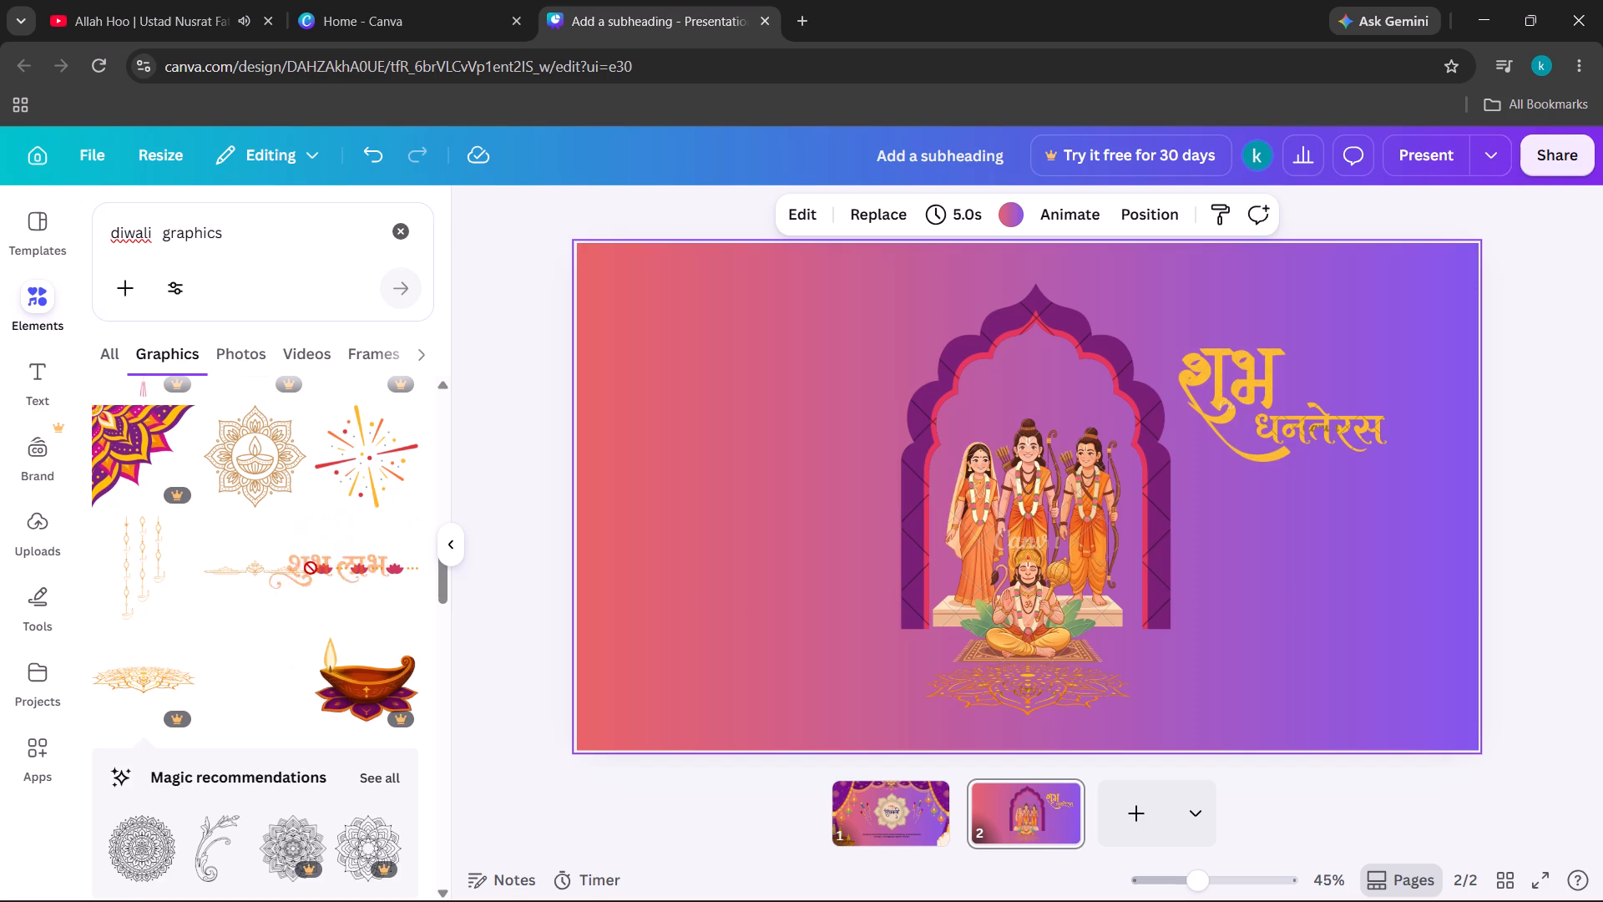
pyautogui.moveTo(311, 568); pyautogui.dragTo(264, 667)
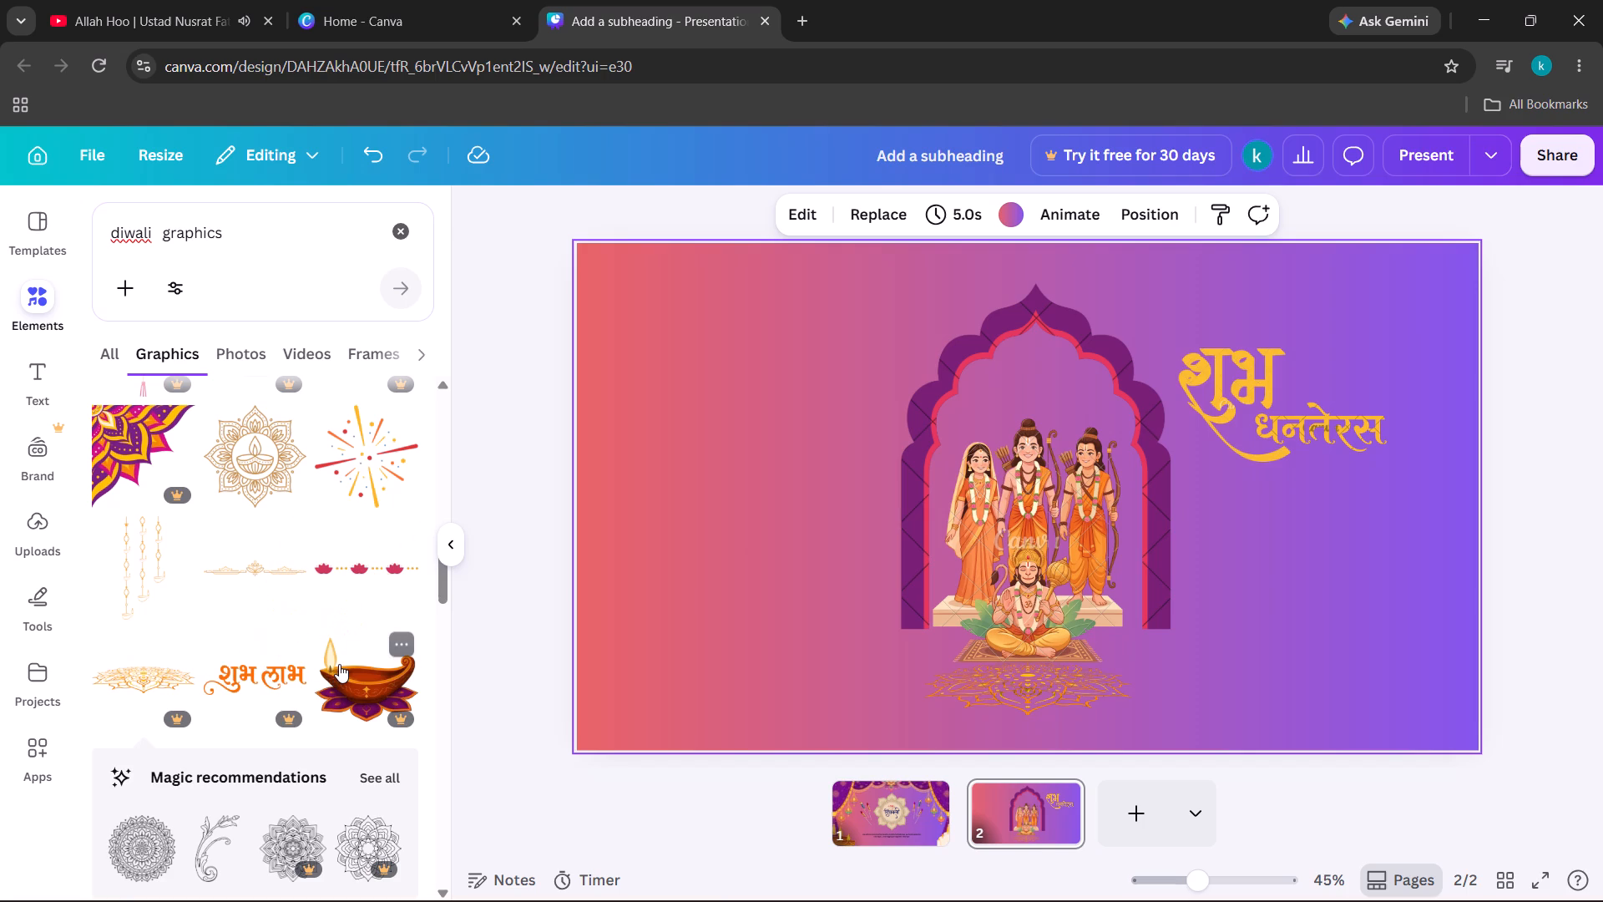
pyautogui.click(339, 664)
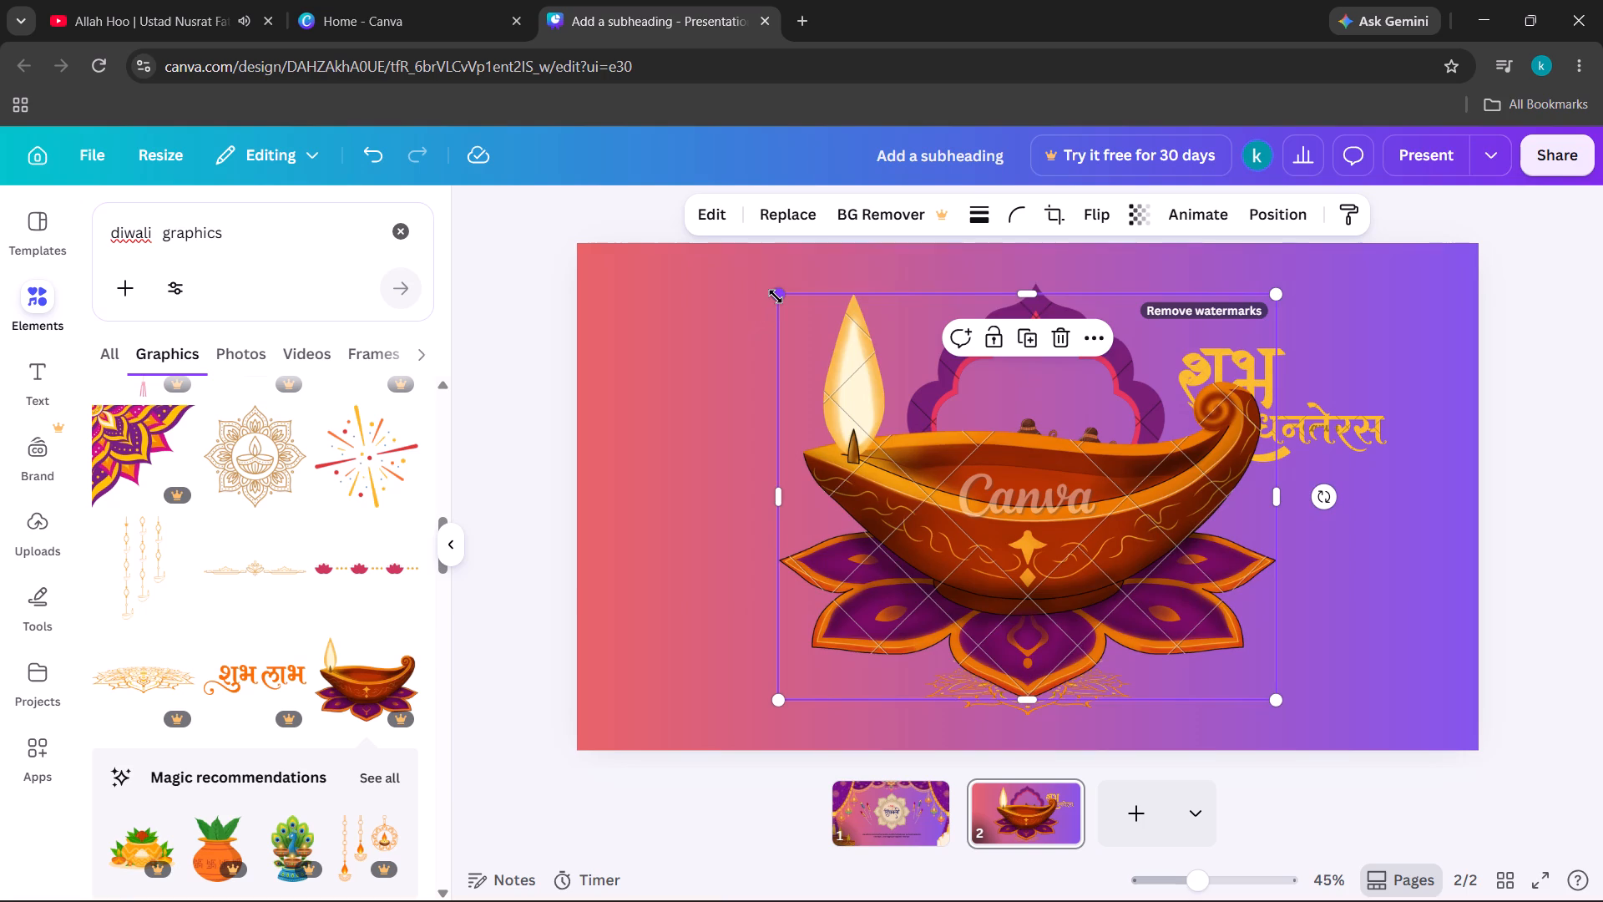
pyautogui.moveTo(776, 296); pyautogui.dragTo(1173, 572)
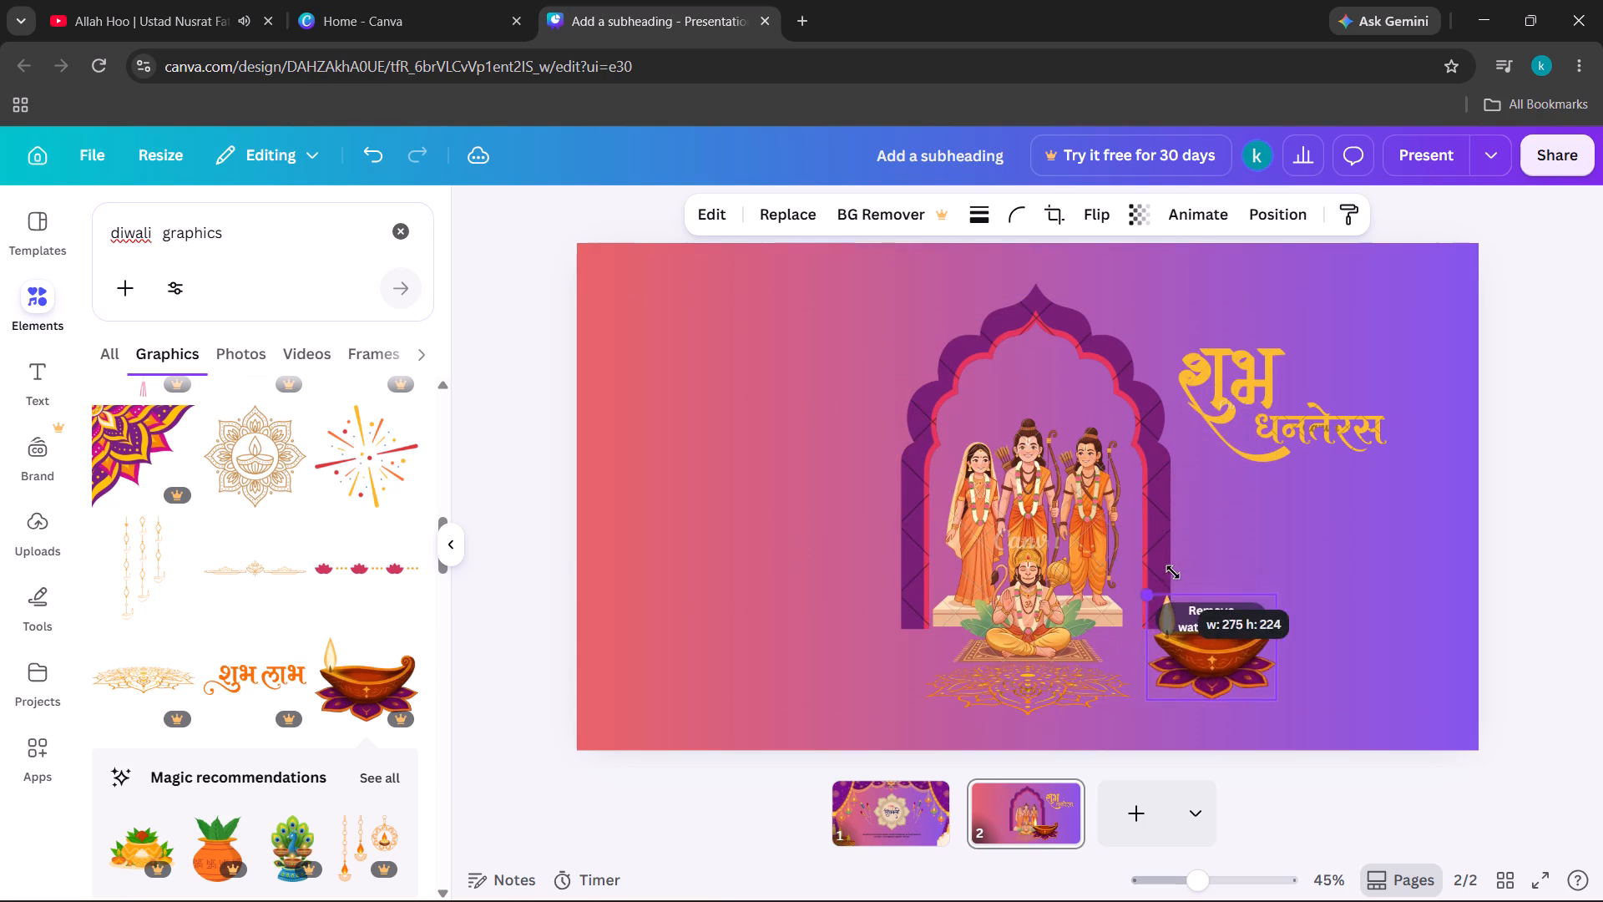
pyautogui.moveTo(1173, 572); pyautogui.dragTo(1234, 626)
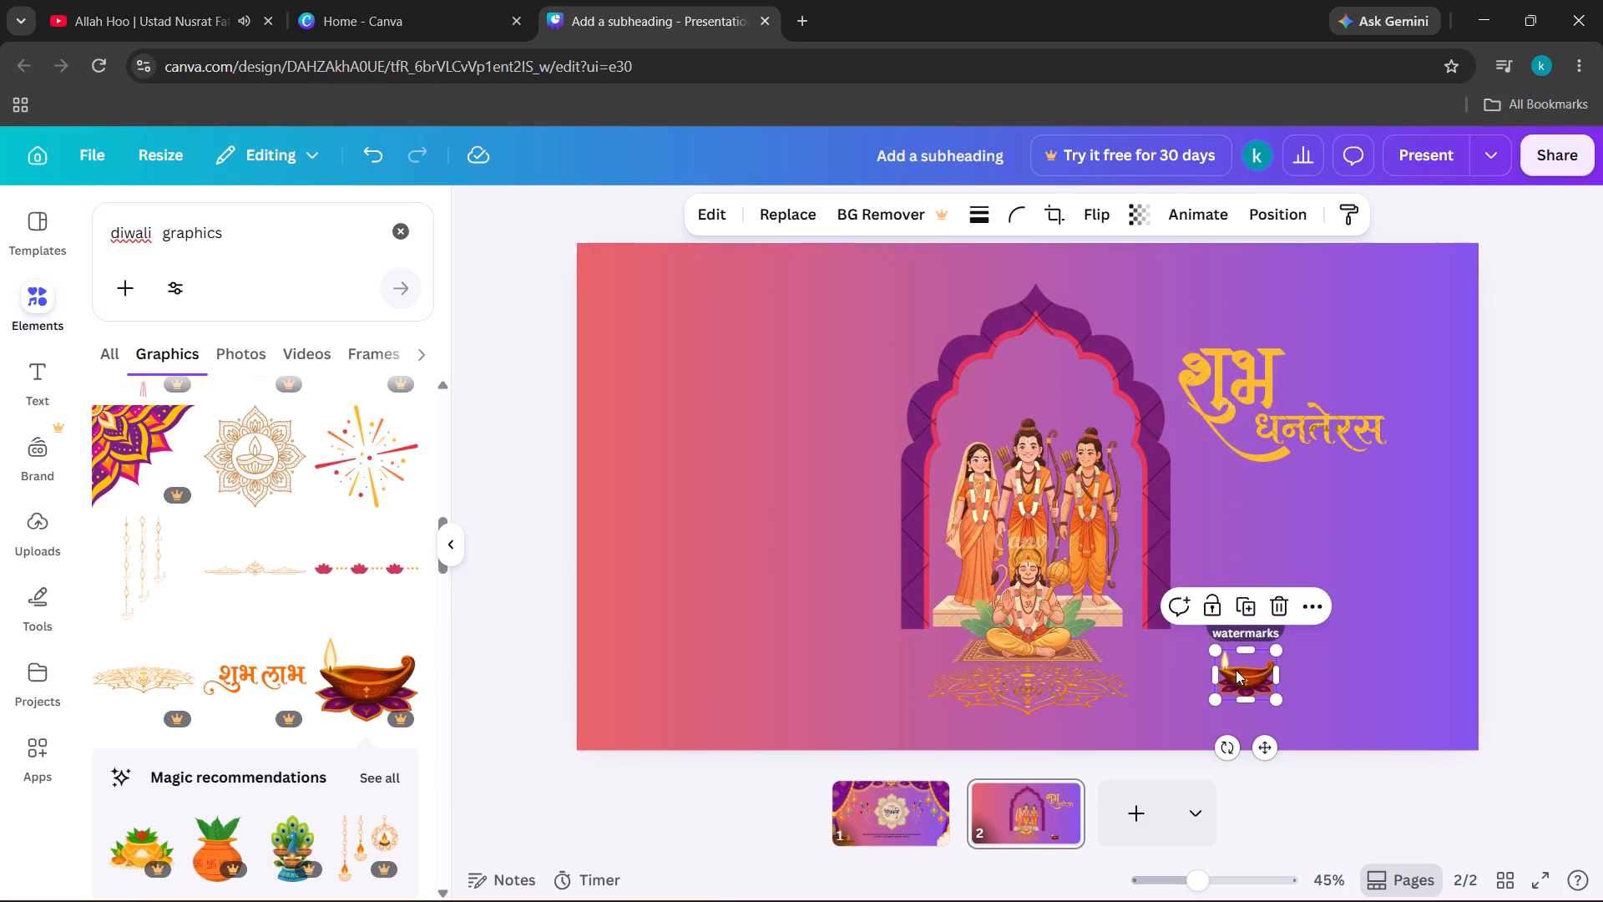
pyautogui.moveTo(1236, 670); pyautogui.dragTo(1190, 651)
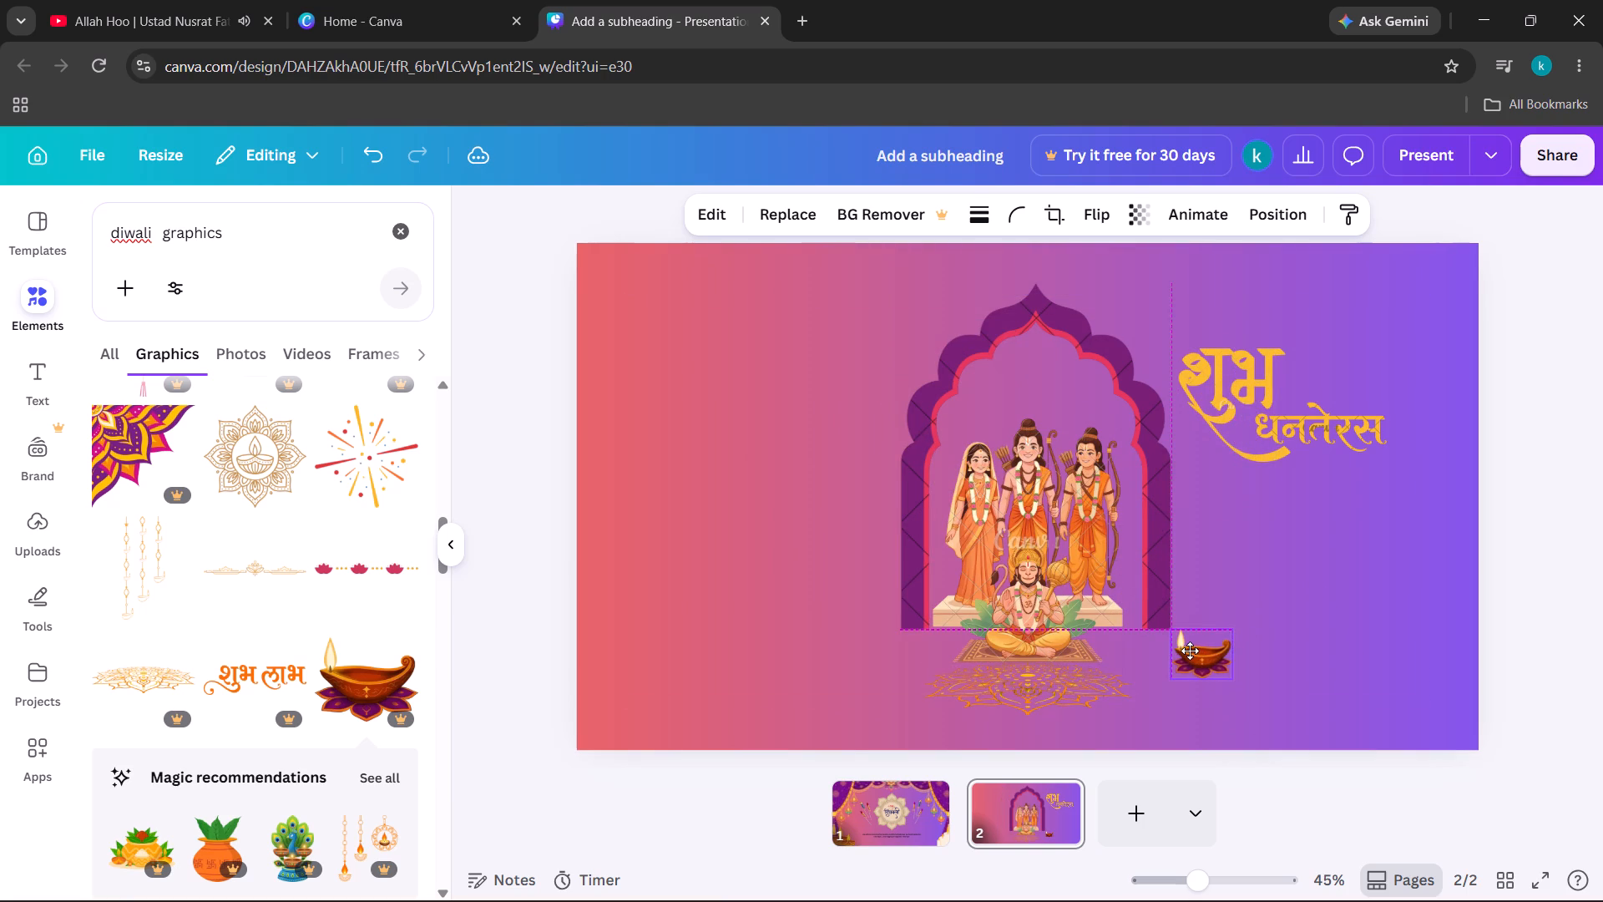
pyautogui.moveTo(1190, 651); pyautogui.dragTo(1148, 644)
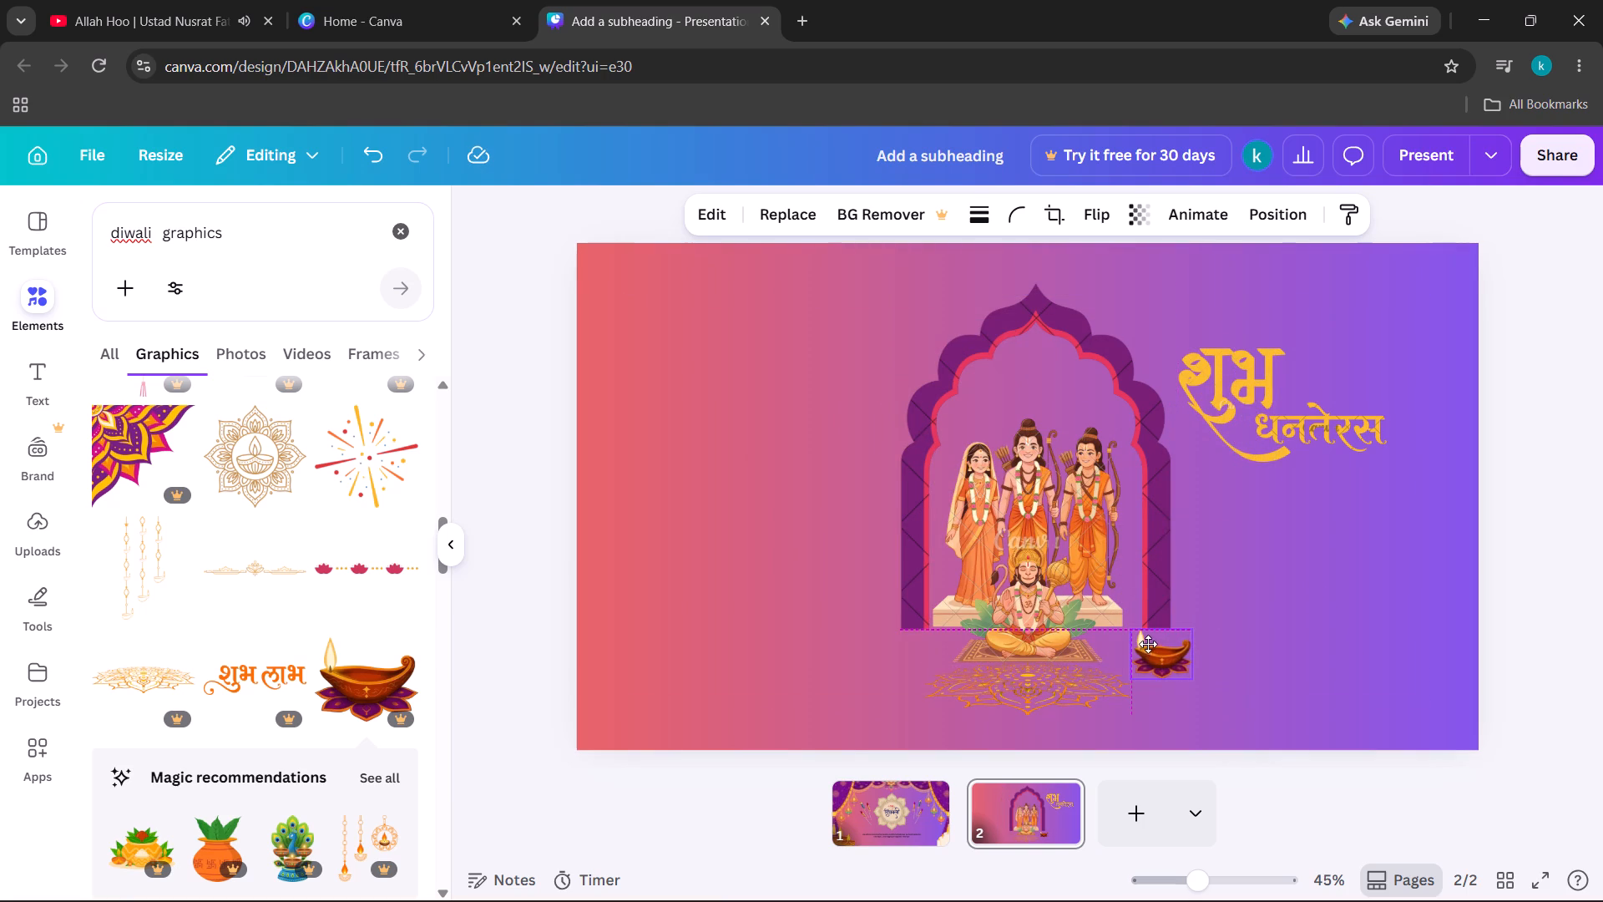
pyautogui.moveTo(1148, 644); pyautogui.dragTo(1141, 636)
pyautogui.moveTo(1119, 608); pyautogui.dragTo(1135, 621)
pyautogui.moveTo(1164, 642); pyautogui.dragTo(1149, 650)
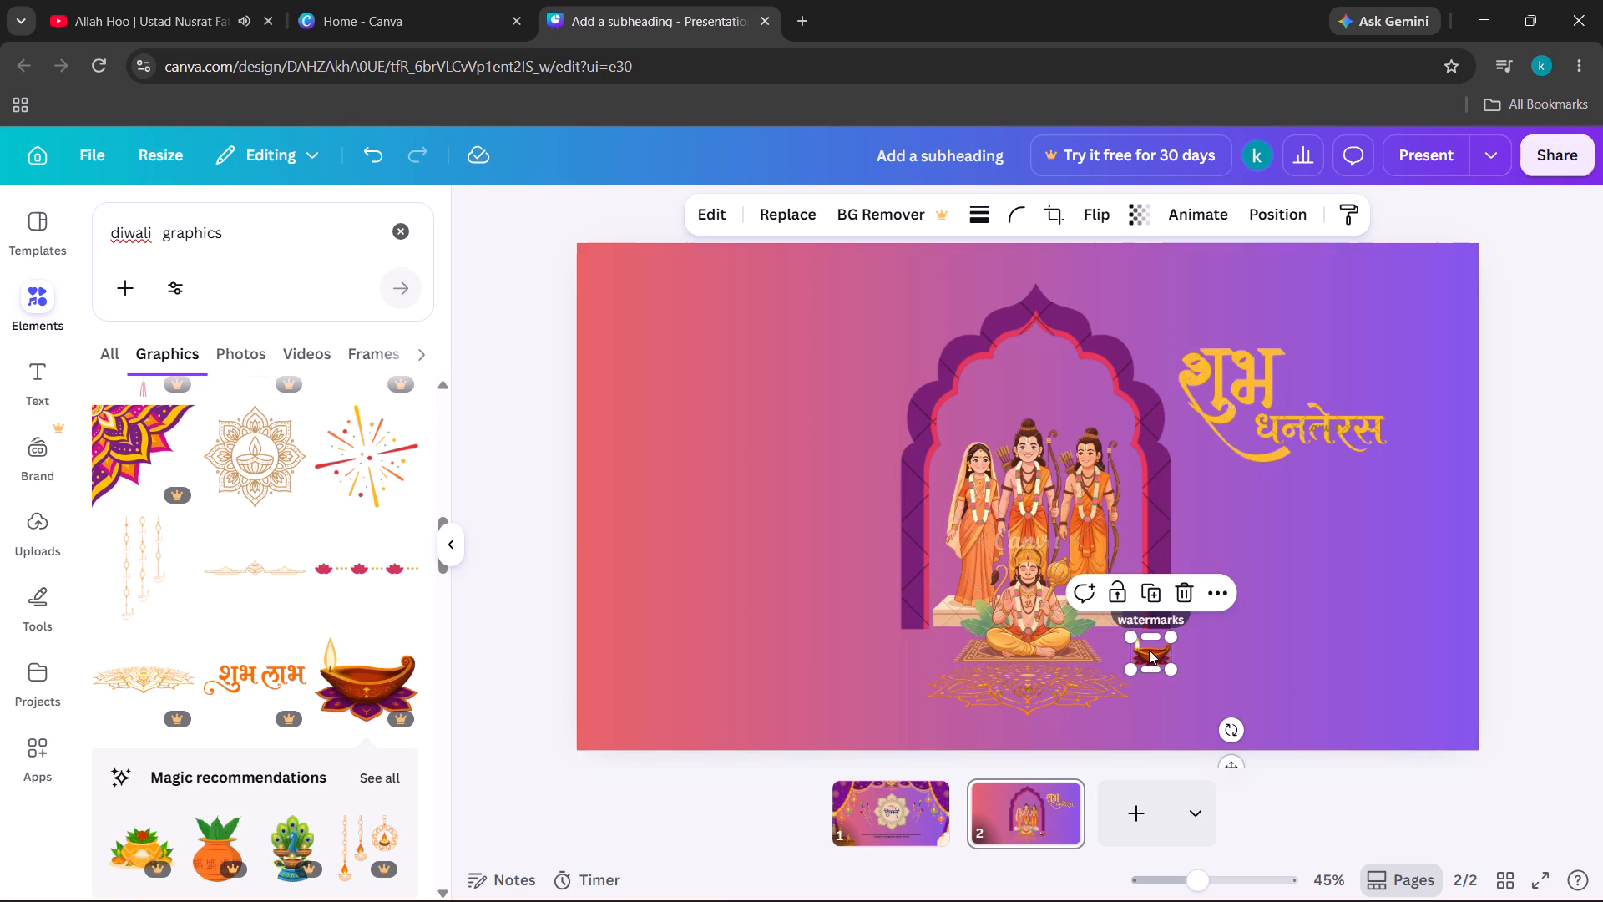
# Duplicate the small diya three times.
pyautogui.click(1161, 583)
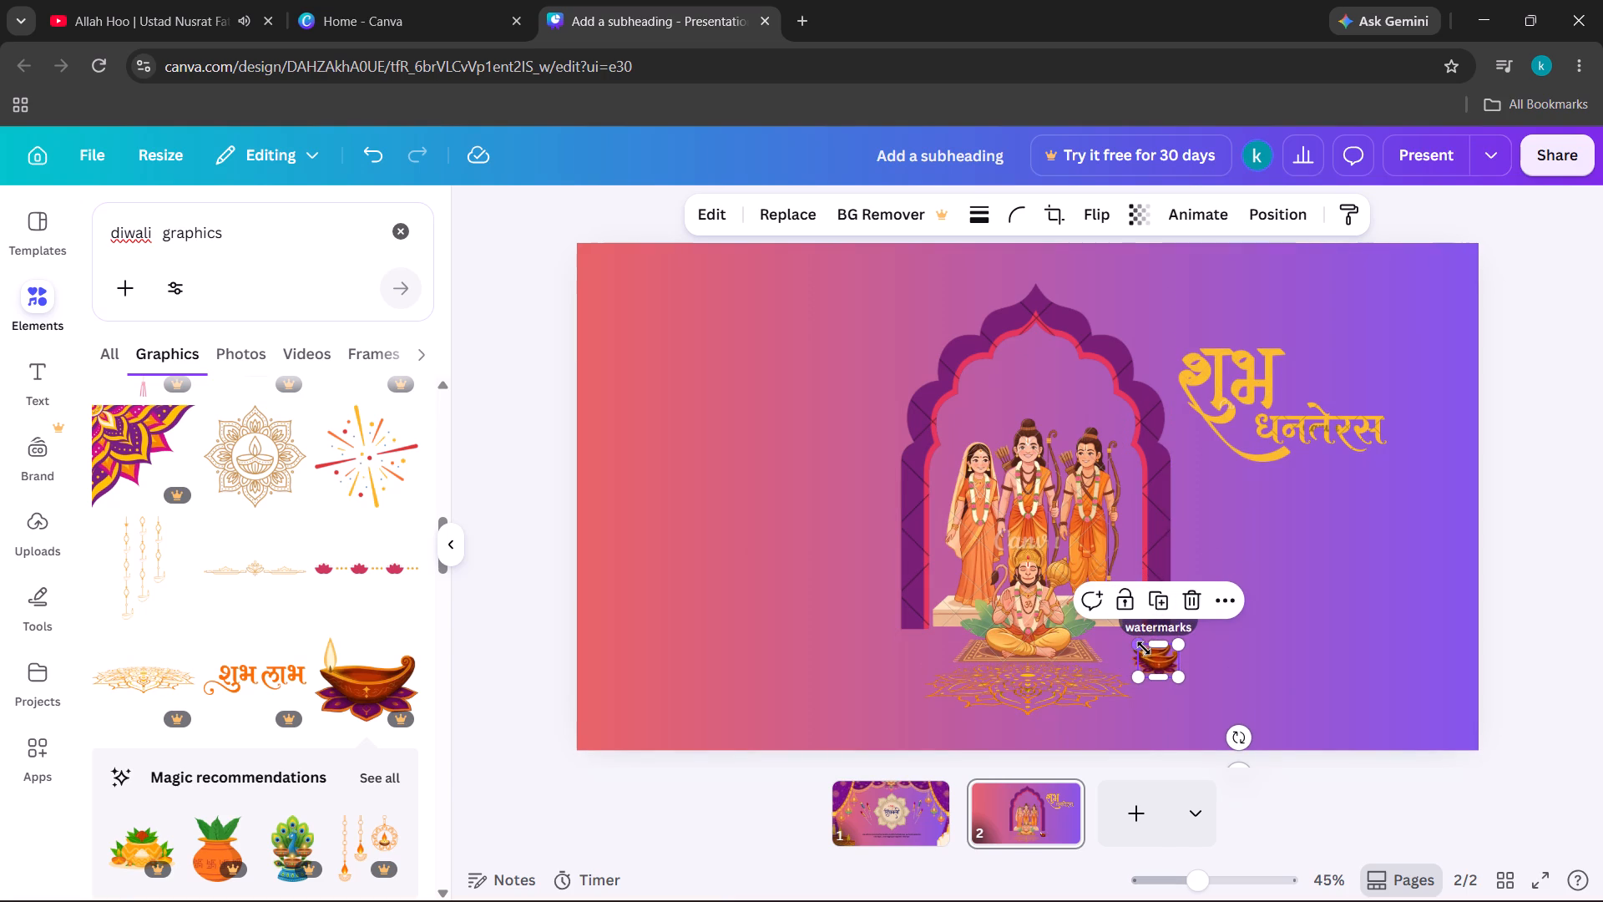
pyautogui.click(1166, 590)
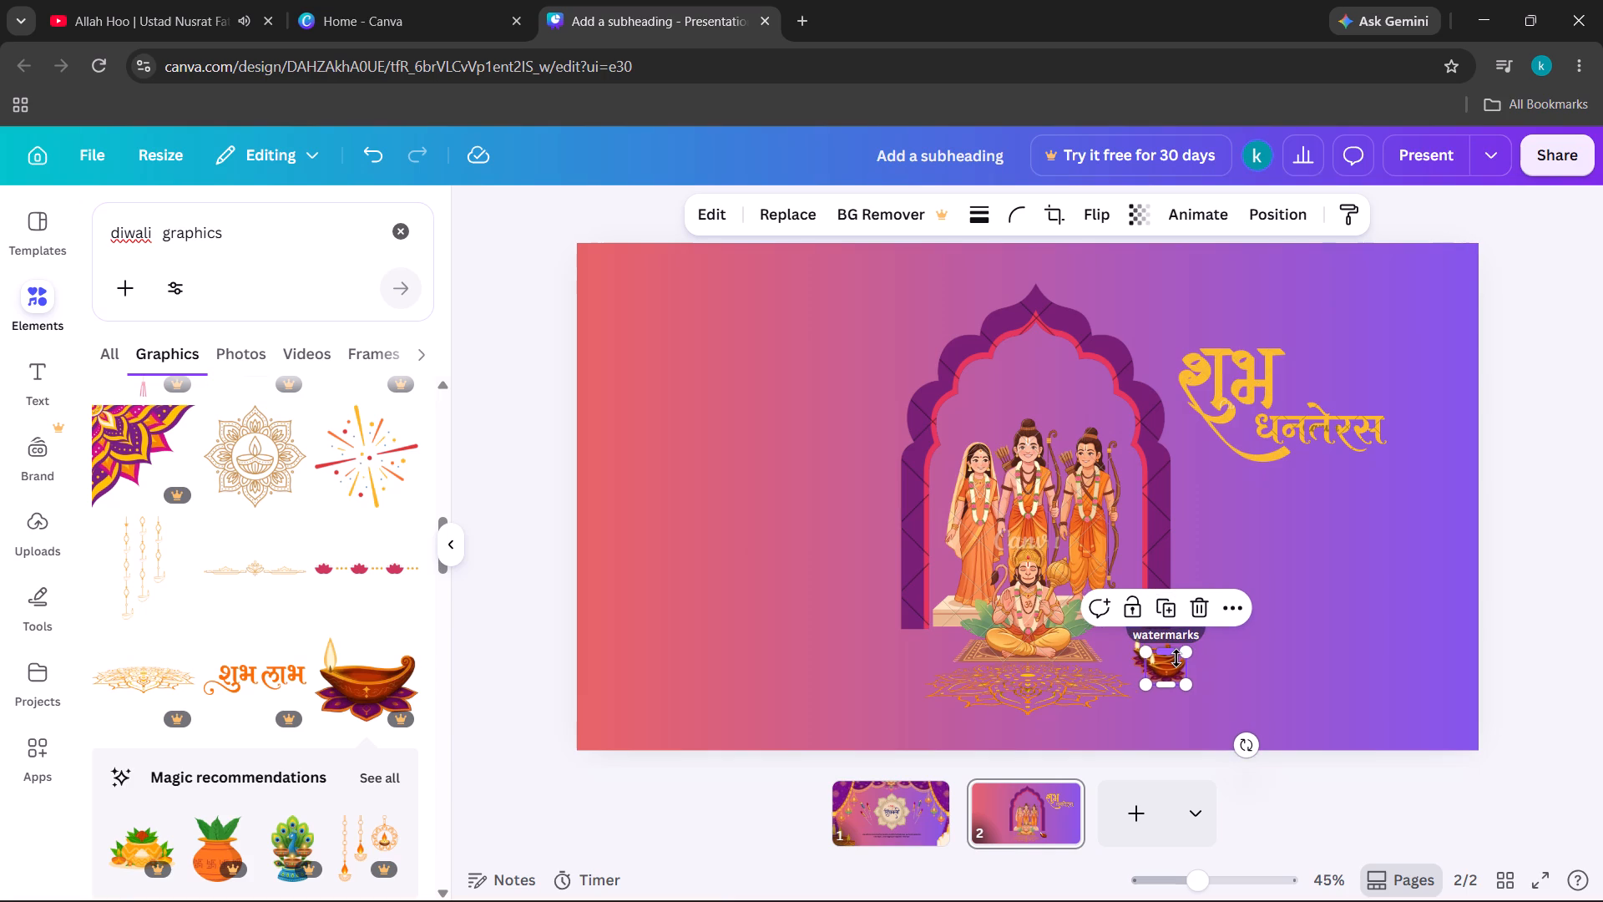
pyautogui.click(1170, 606)
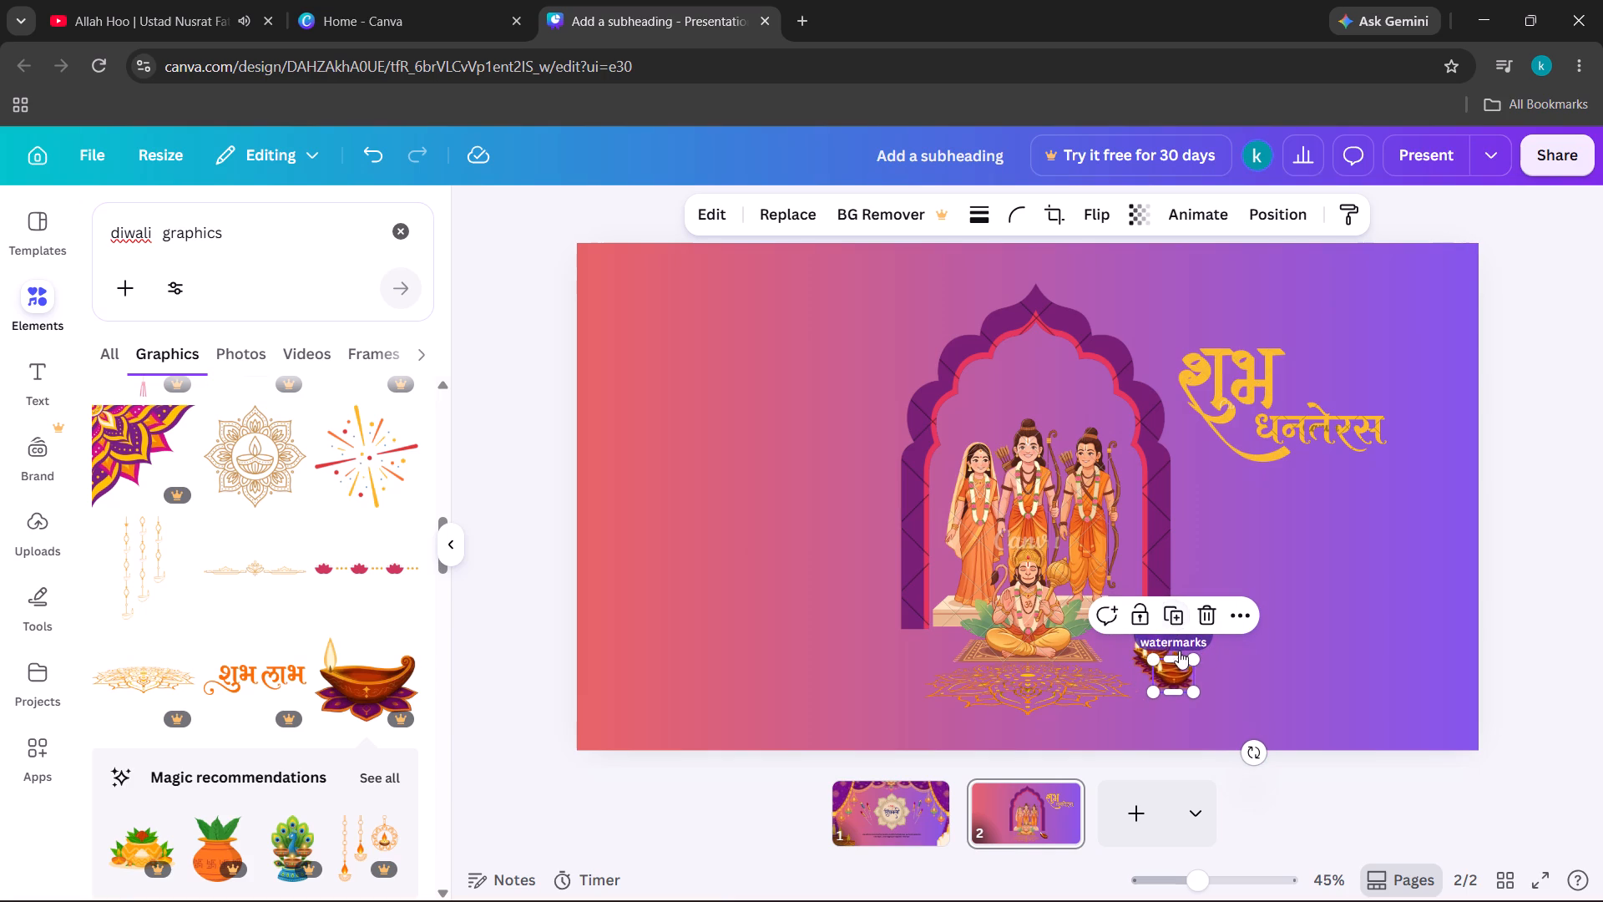
# Spread the diya copies into a slanting column running from the arch's right base down to the page's bottom edge.
pyautogui.moveTo(1172, 673); pyautogui.dragTo(1153, 697)
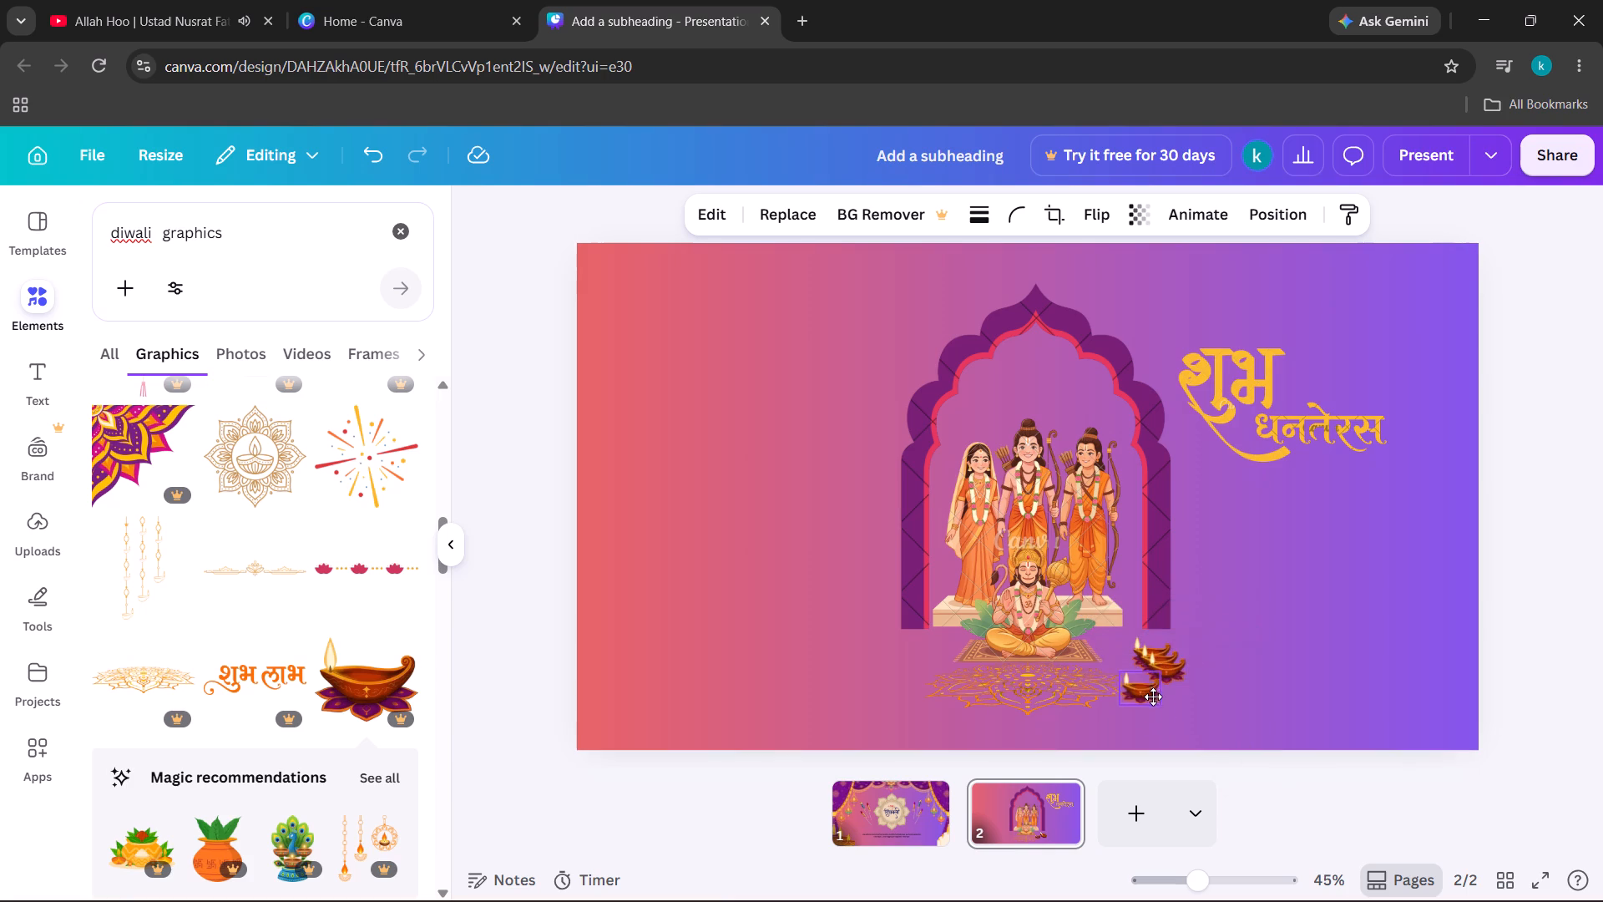
pyautogui.moveTo(1153, 697); pyautogui.dragTo(1183, 727)
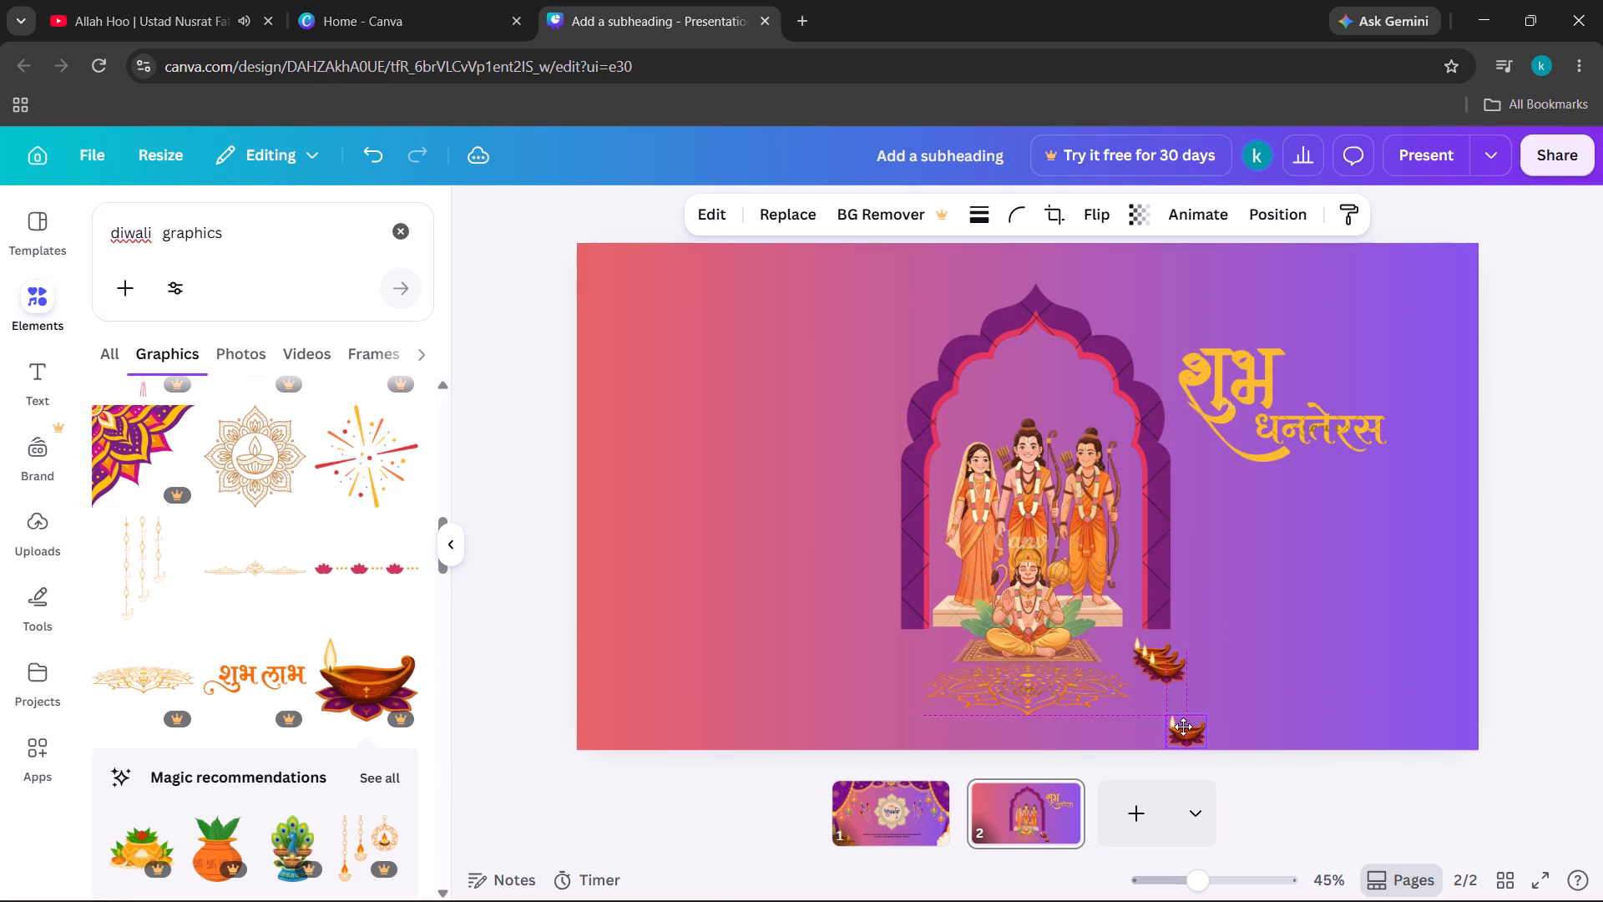
pyautogui.moveTo(1183, 727); pyautogui.dragTo(1179, 726)
pyautogui.moveTo(1219, 599); pyautogui.dragTo(1249, 570)
pyautogui.click(1249, 570)
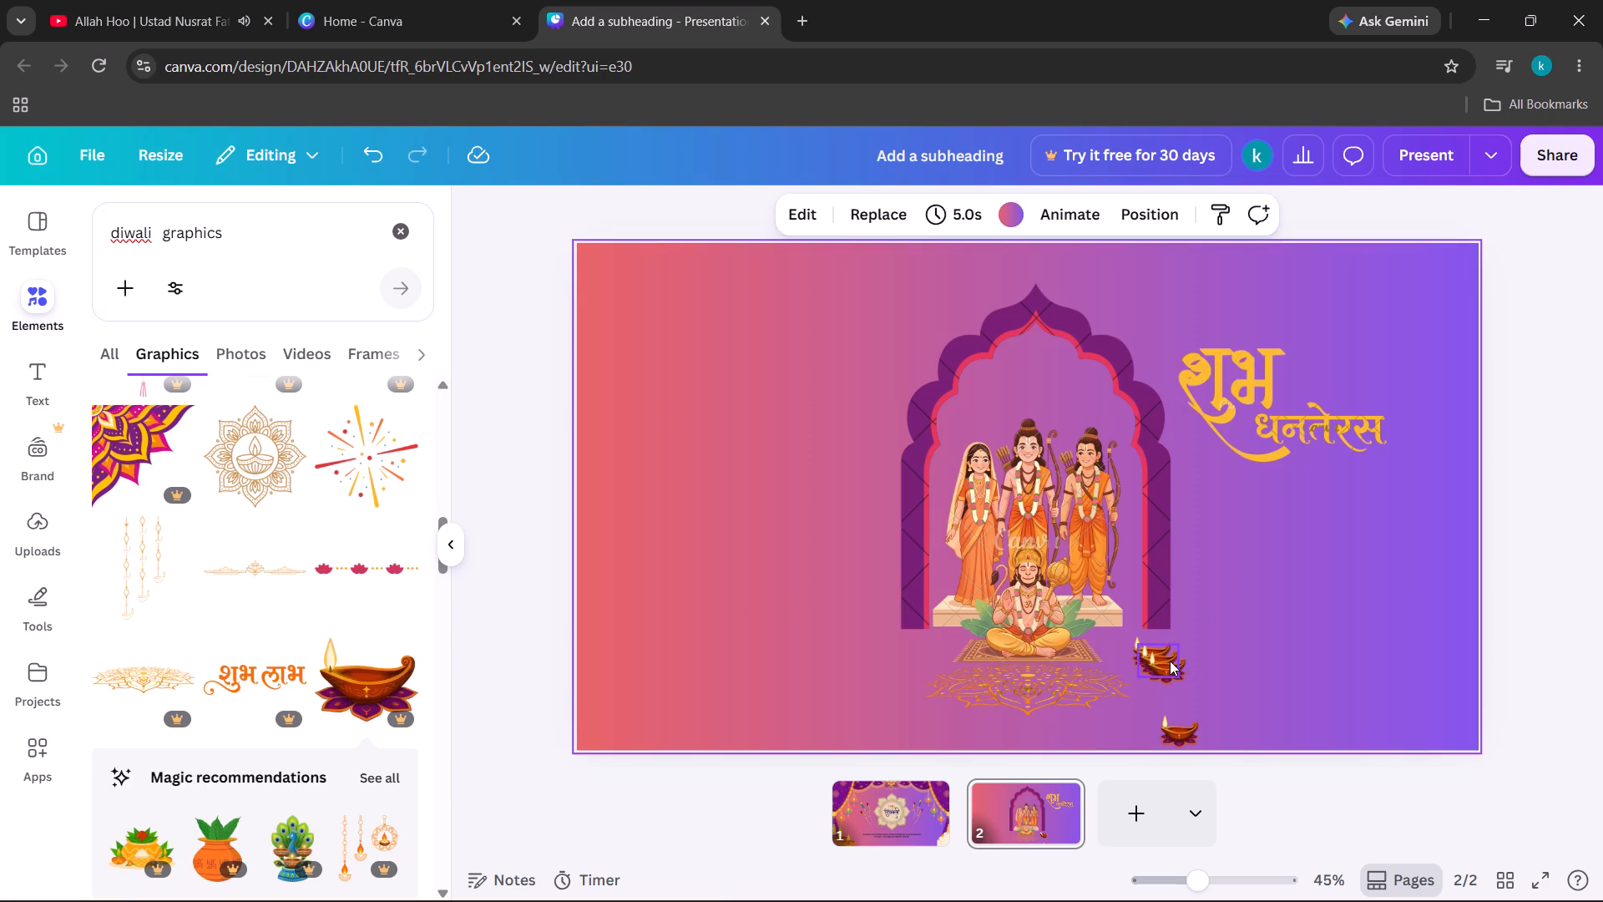
pyautogui.moveTo(1170, 661); pyautogui.dragTo(1172, 692)
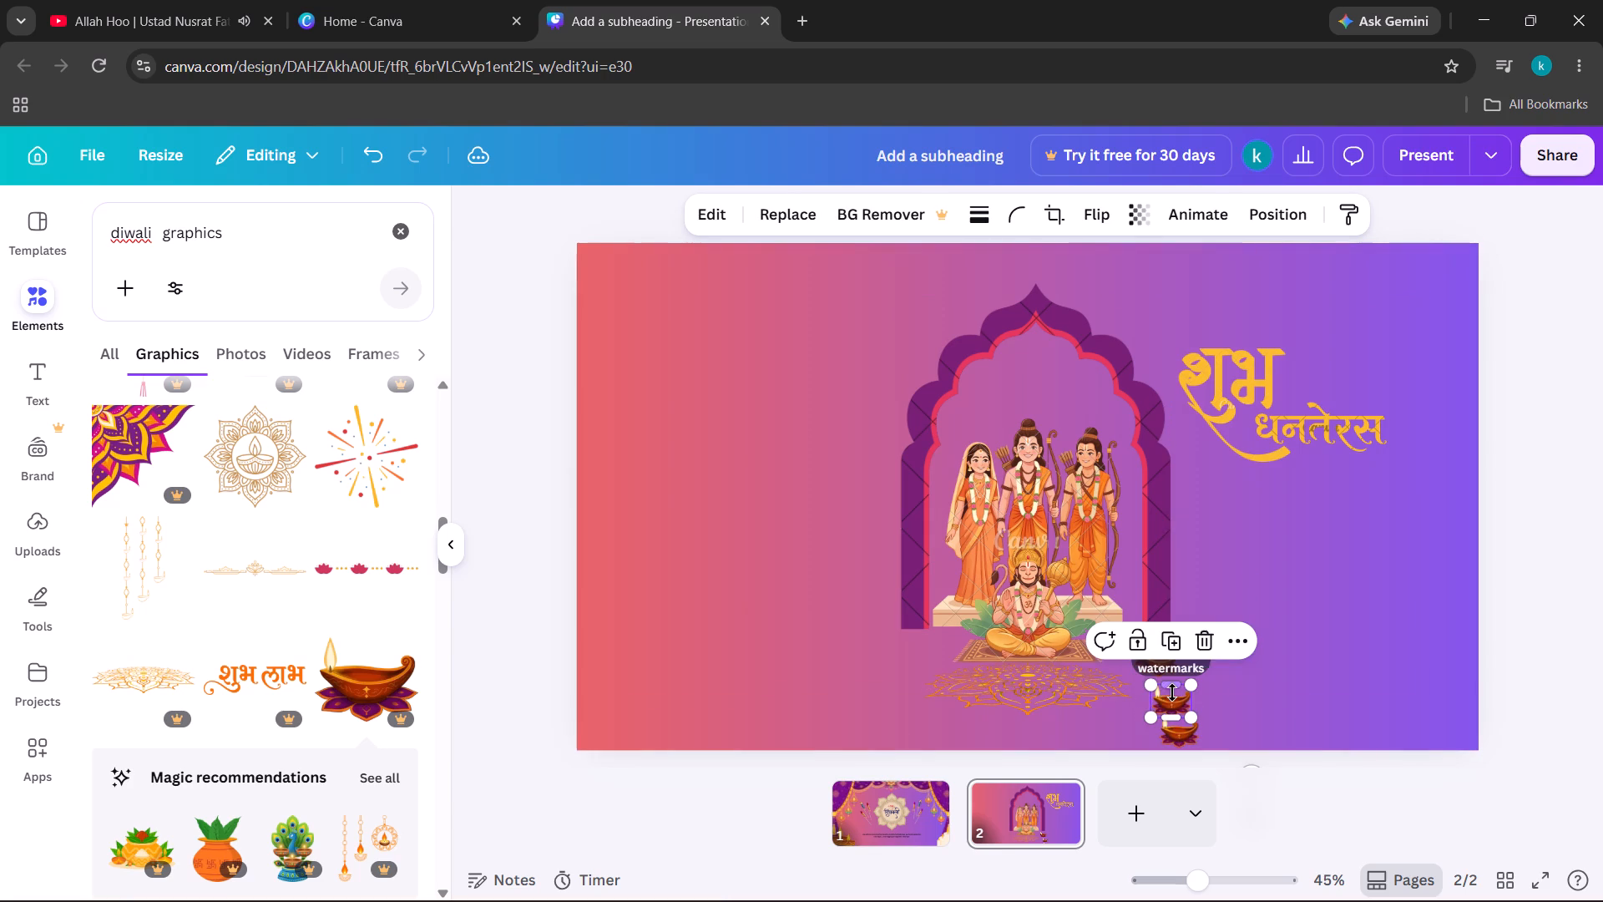
pyautogui.click(1254, 588)
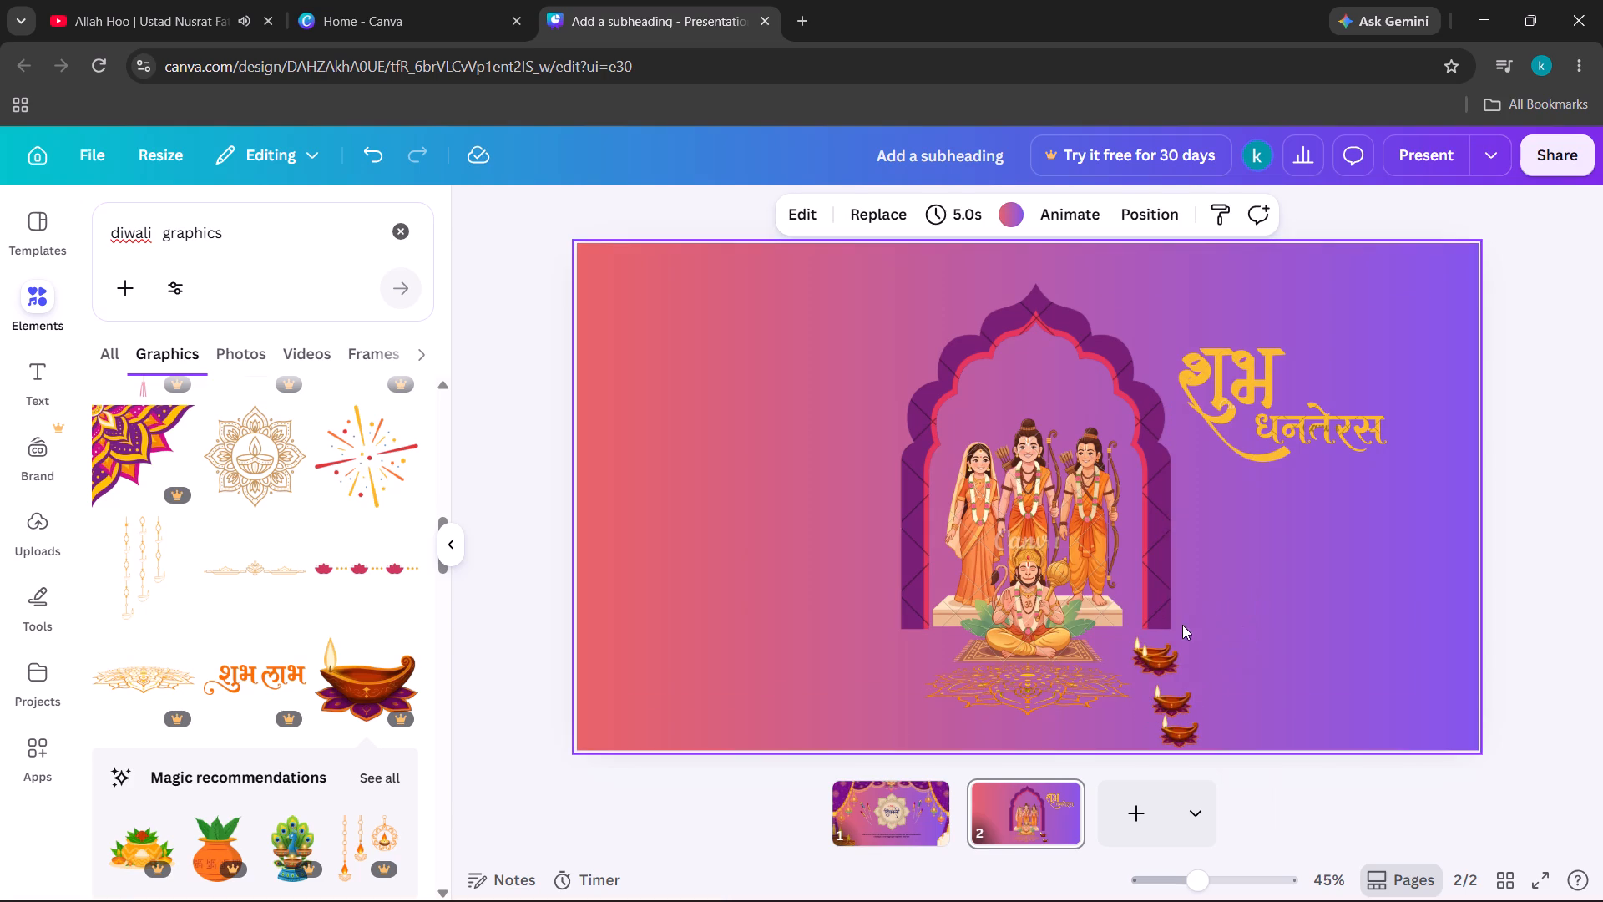
pyautogui.moveTo(1165, 660); pyautogui.dragTo(1164, 671)
pyautogui.click(1325, 600)
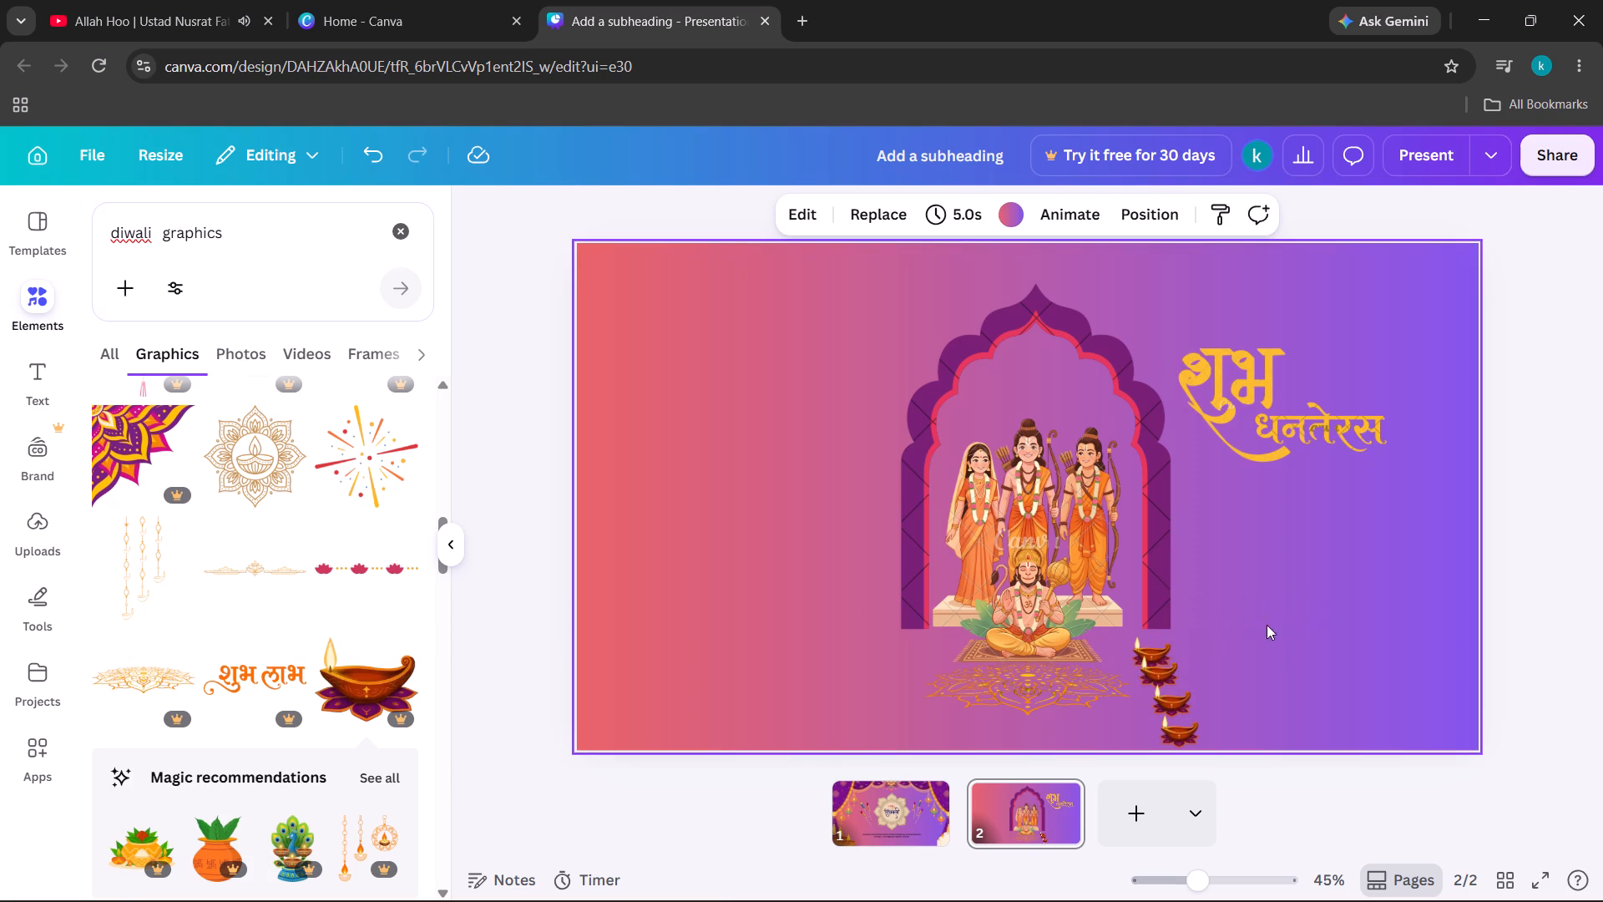
# Fine-tune the upper three diyas' positions to space the slanting column of four lamps evenly.
pyautogui.click(1155, 645)
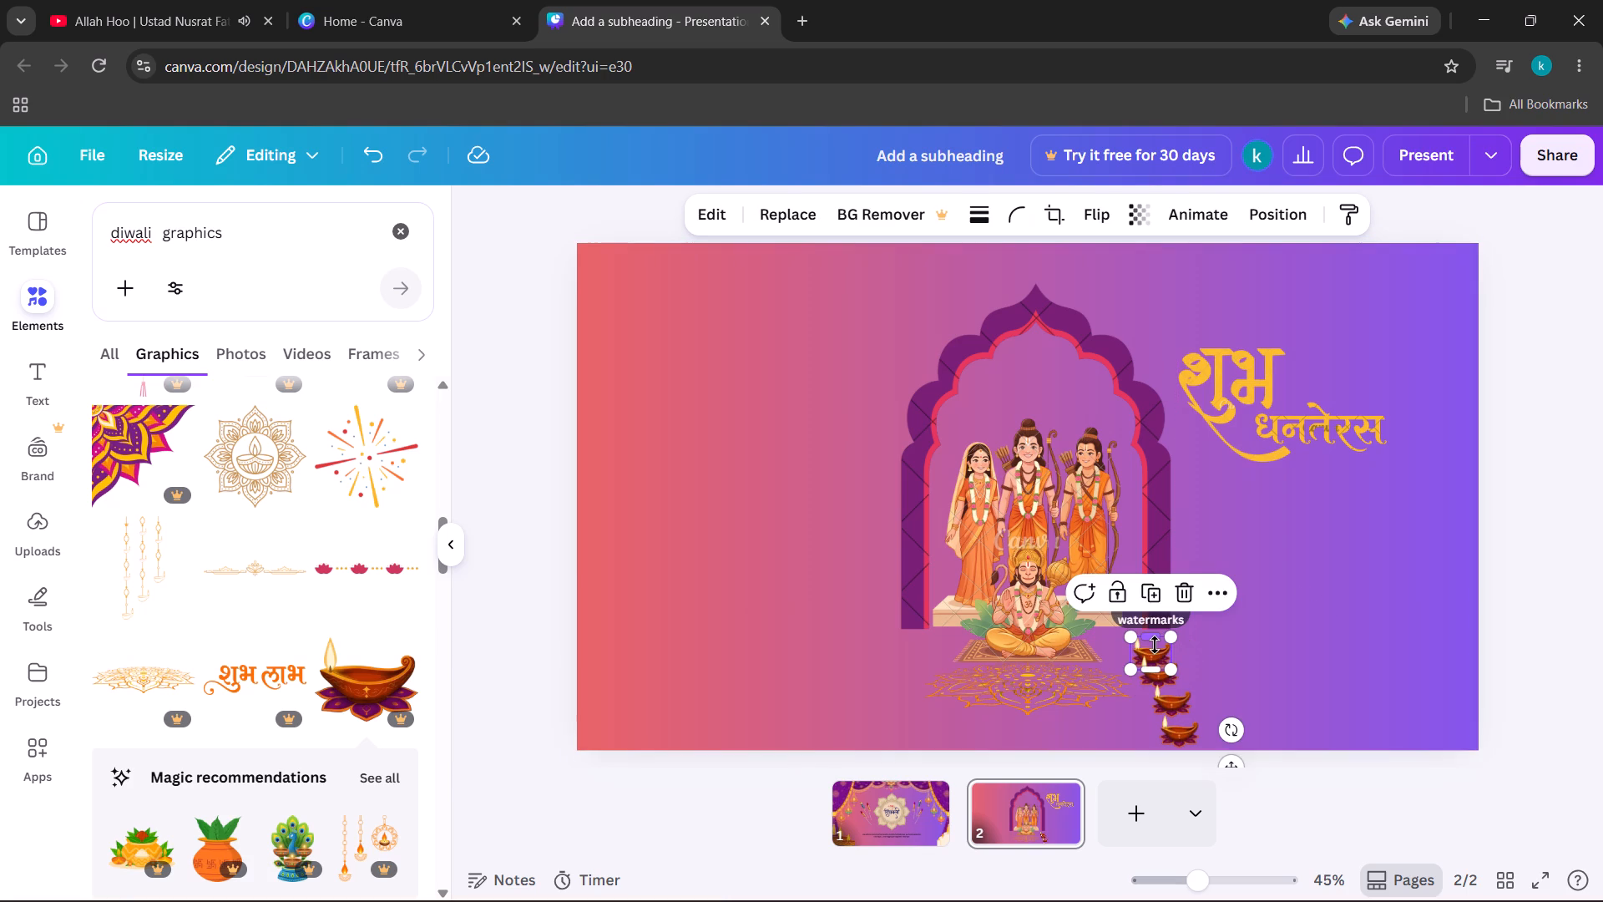
pyautogui.click(1312, 604)
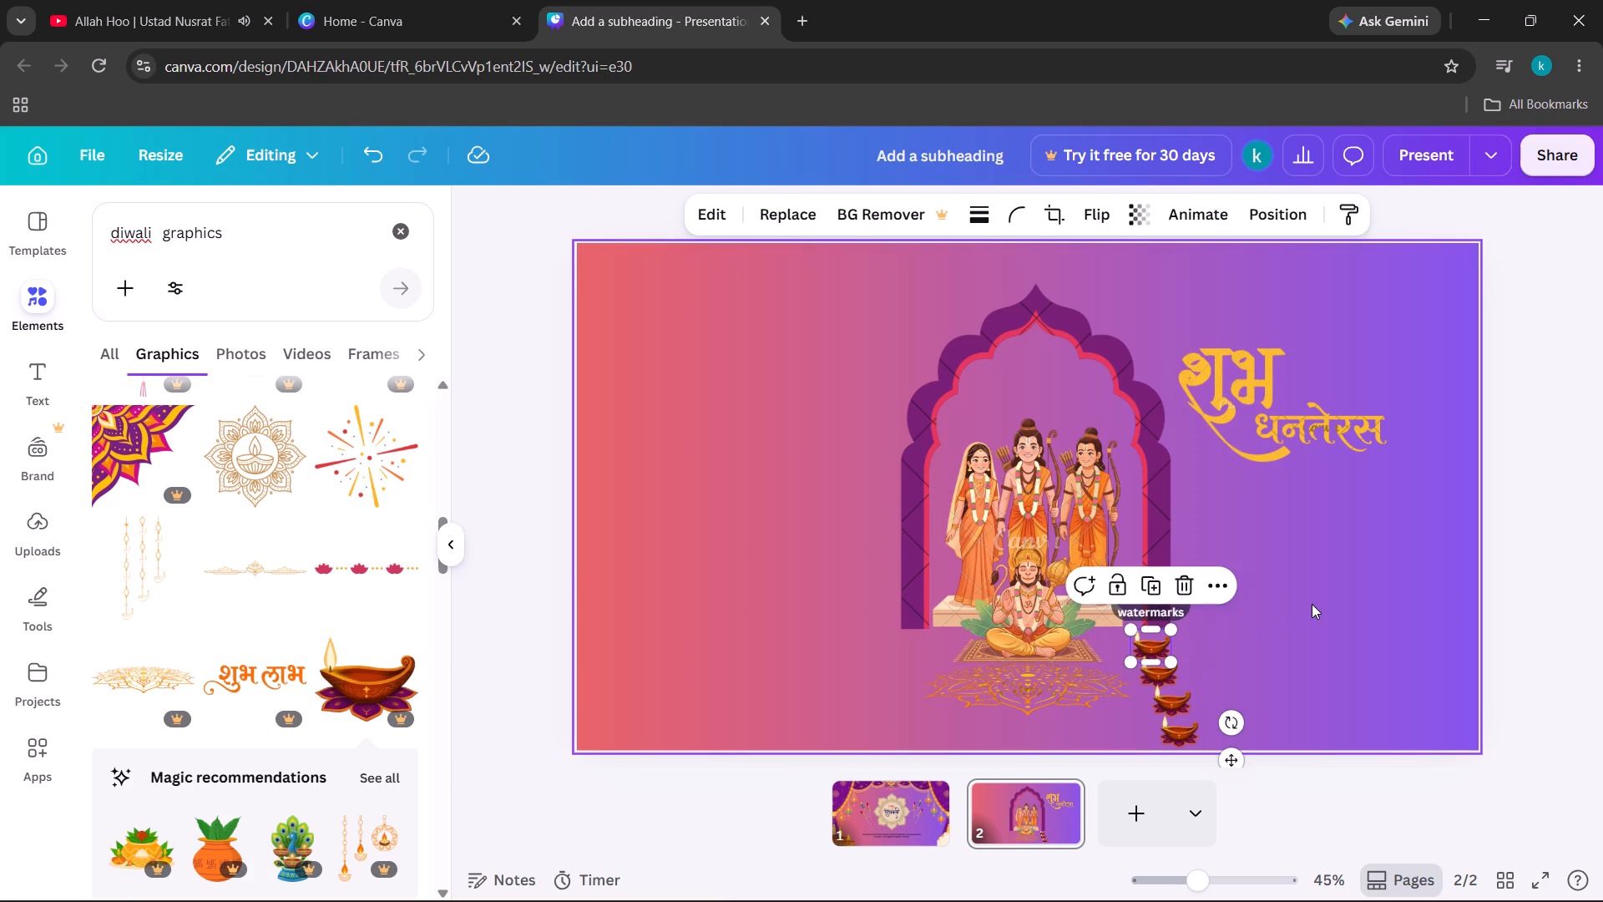
pyautogui.click(1171, 671)
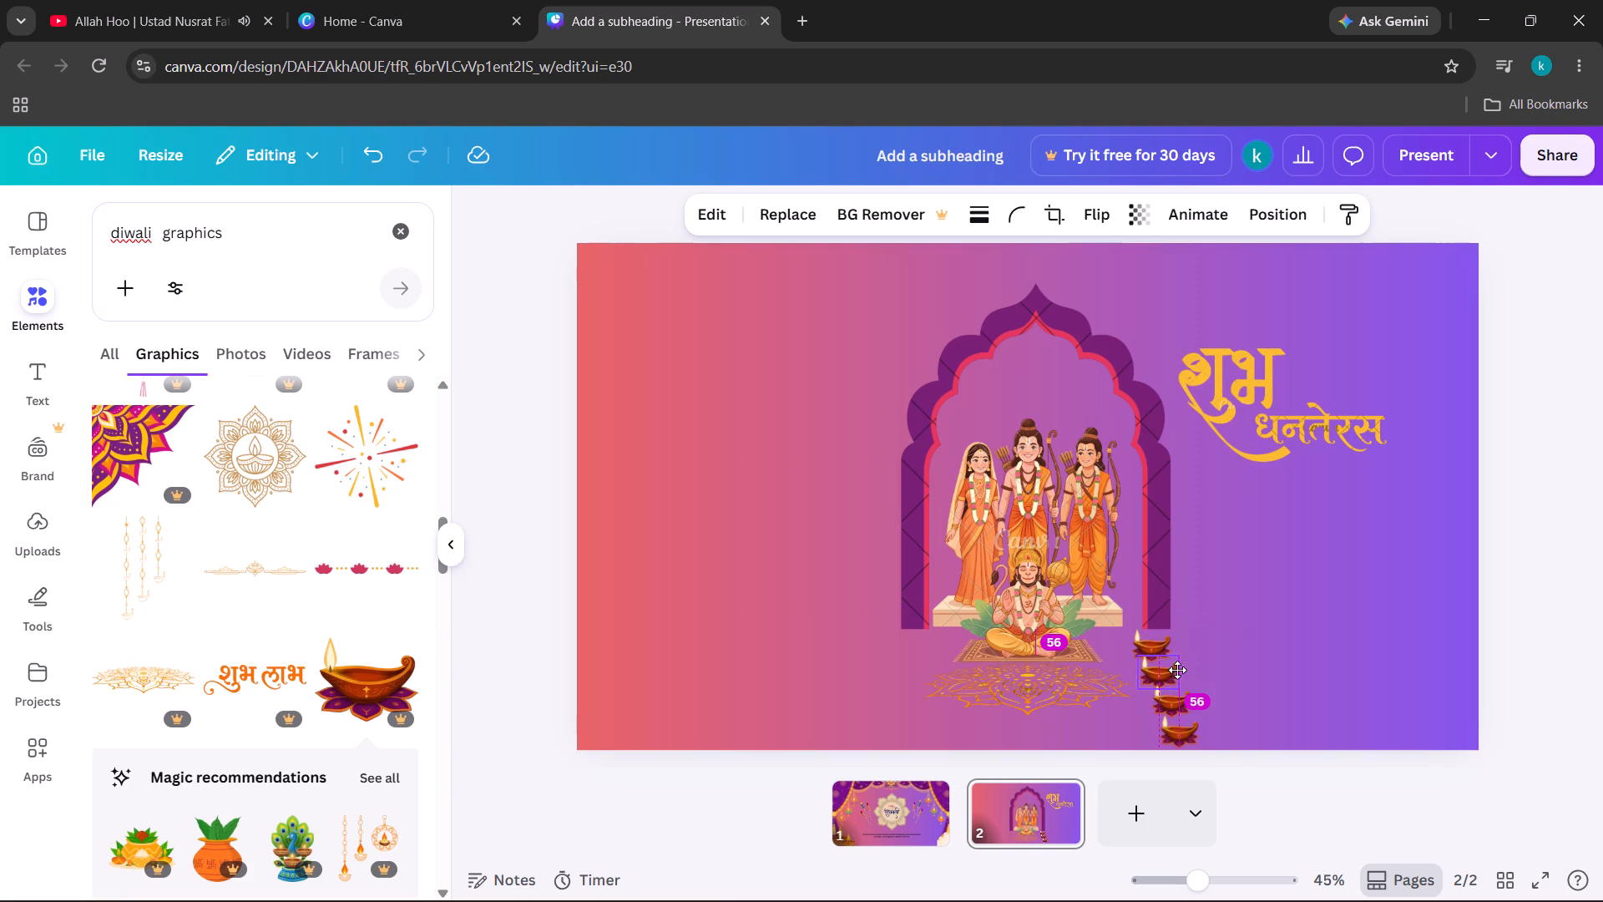
pyautogui.click(1280, 594)
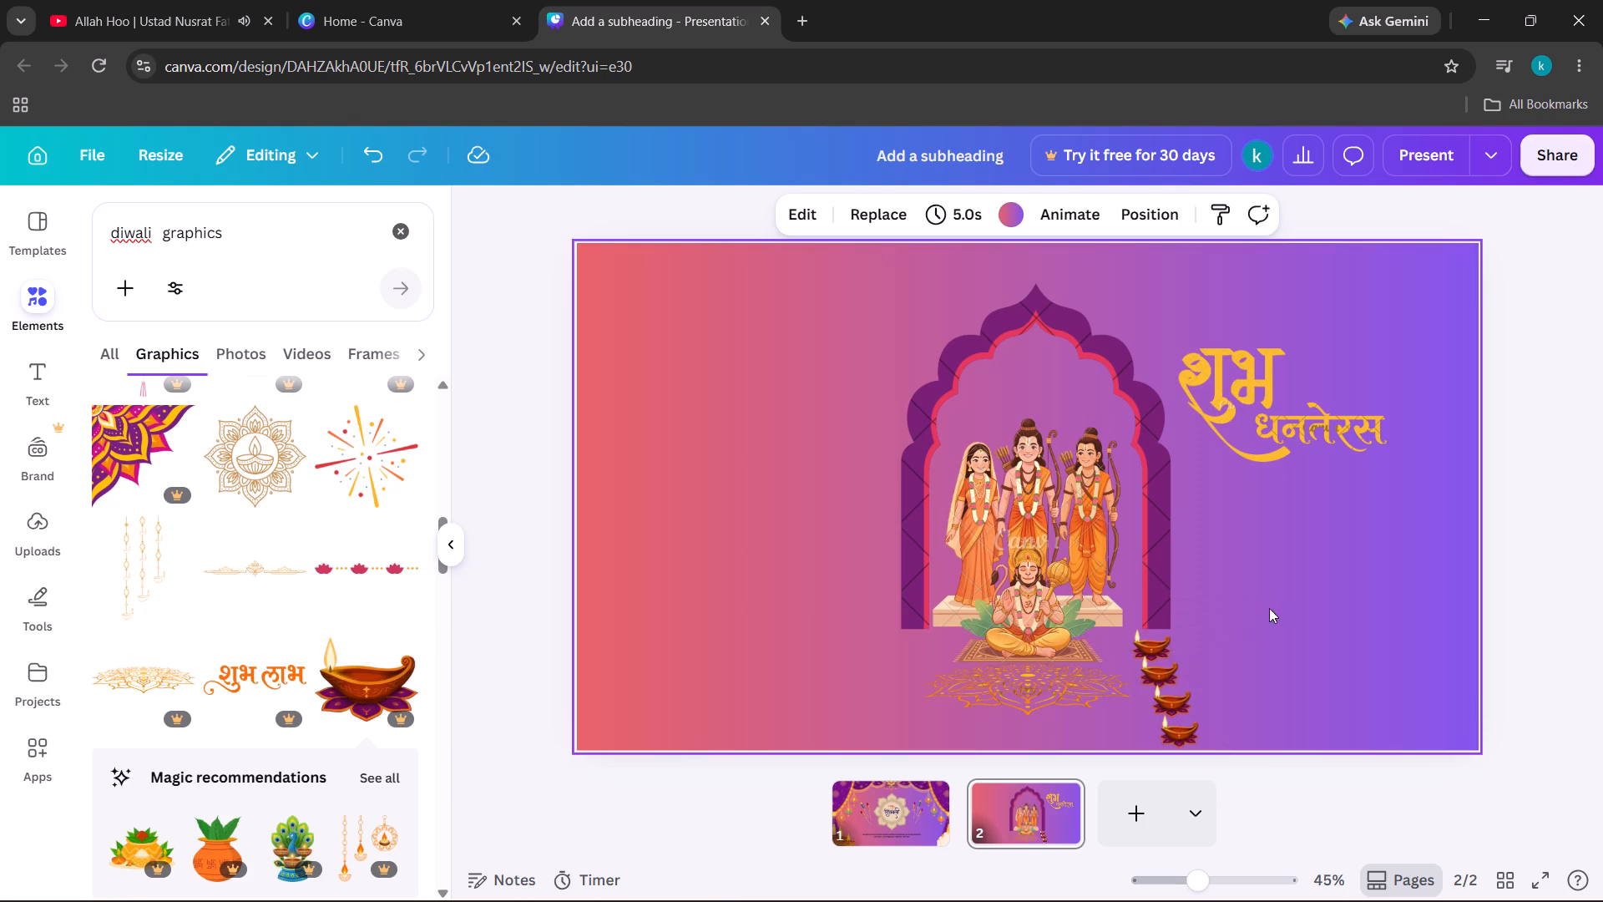
pyautogui.click(1179, 696)
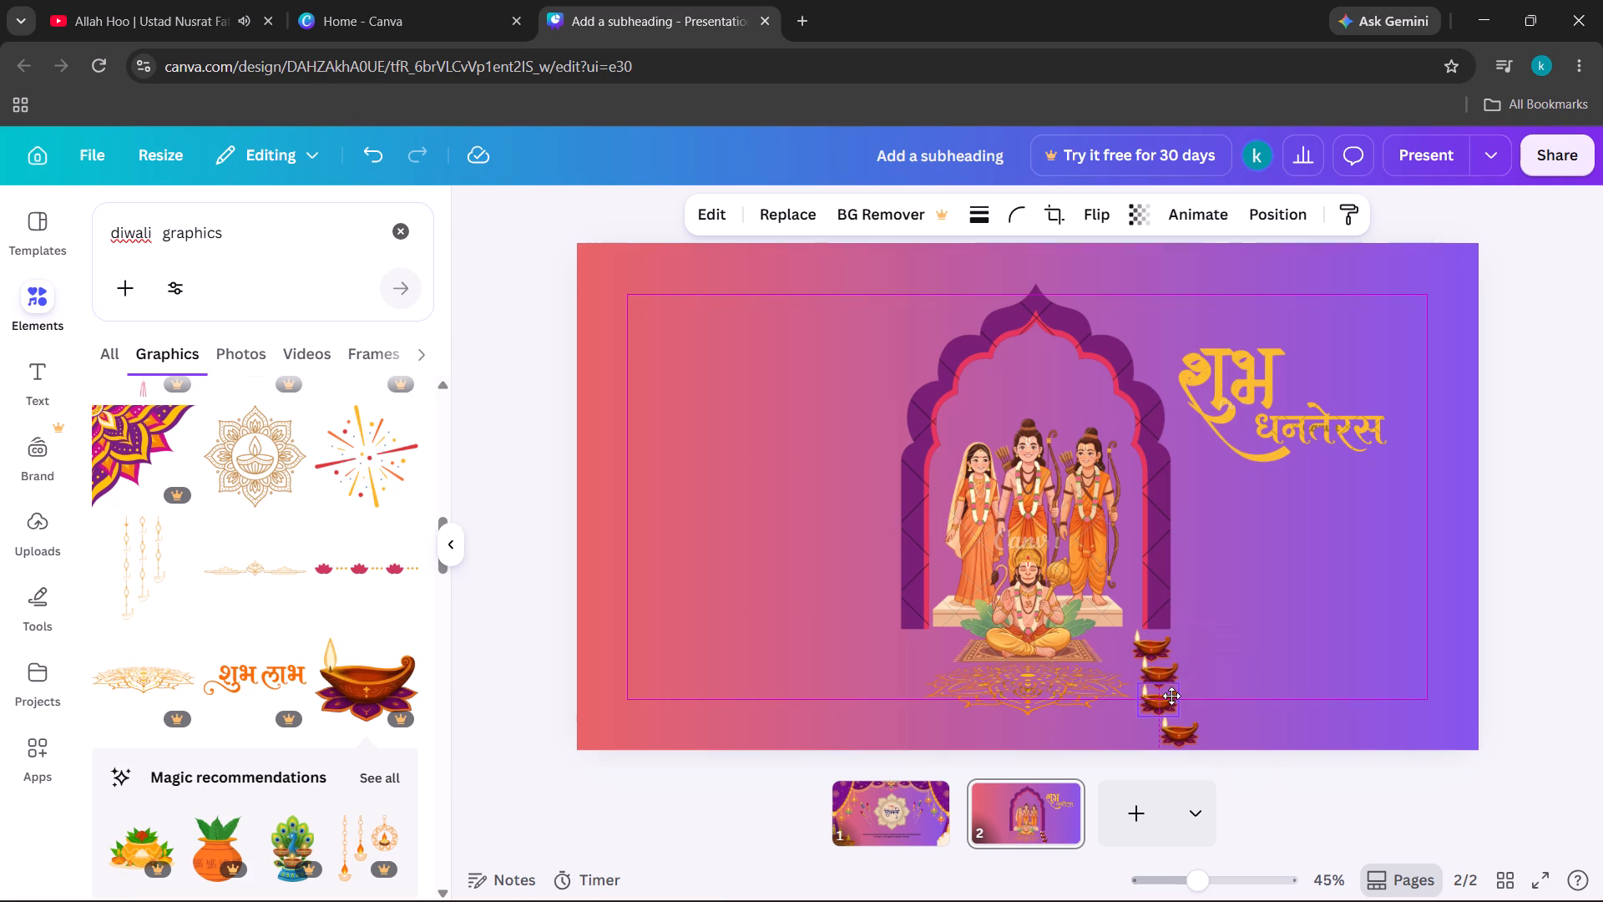
pyautogui.click(1306, 625)
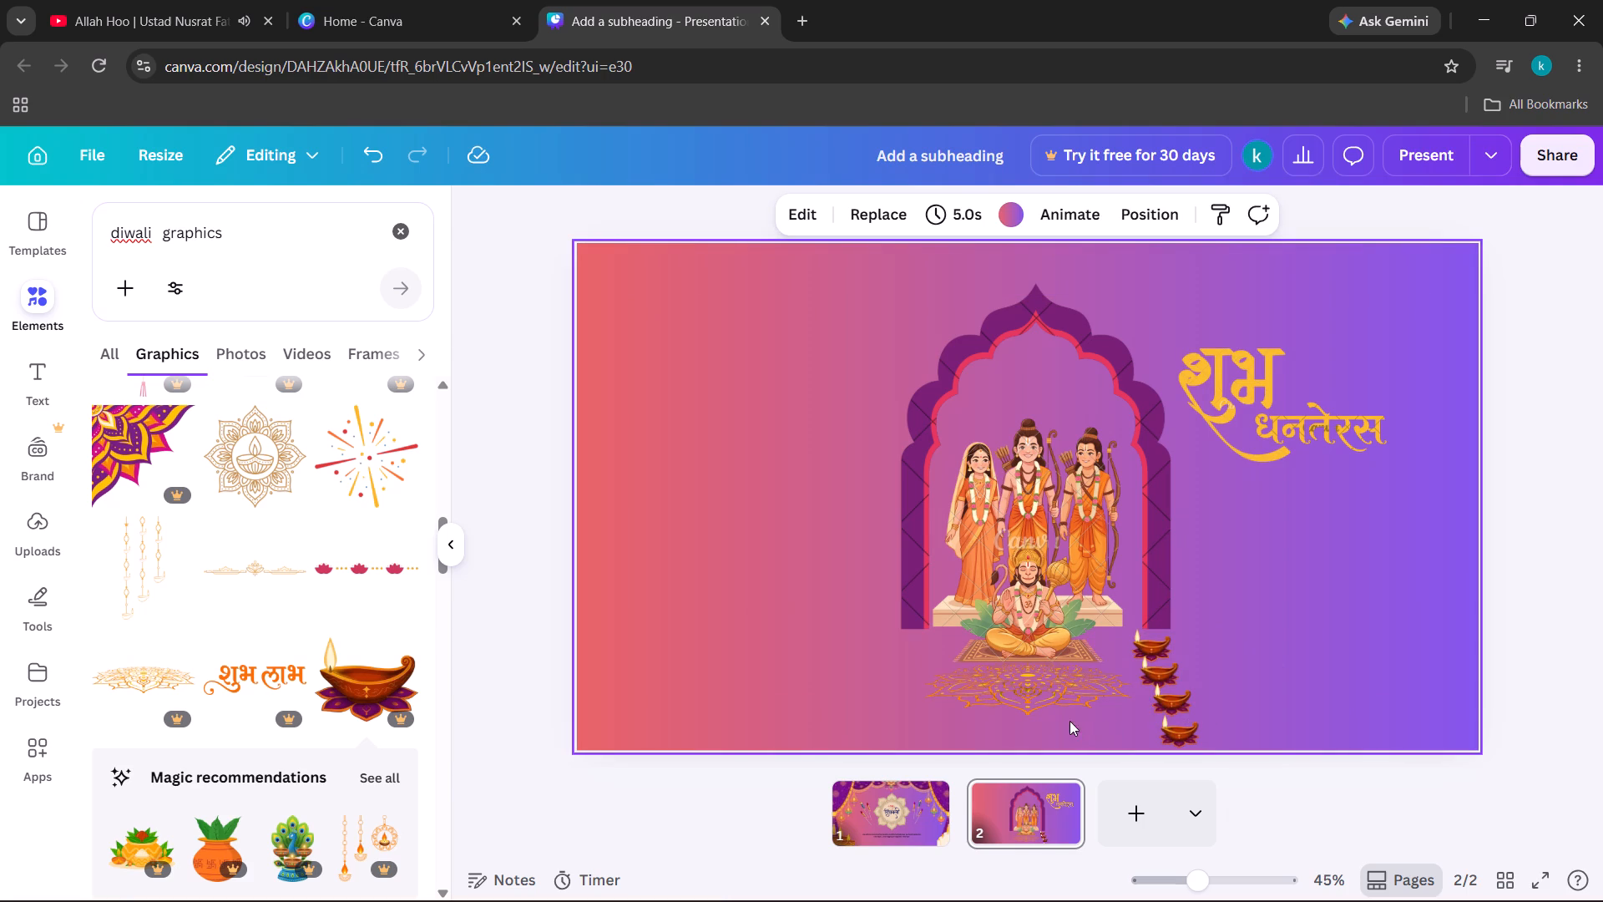
# Look through the Diwali graphics results for another hanging decoration to add to the second page.
pyautogui.scroll(-2, 226, 697)
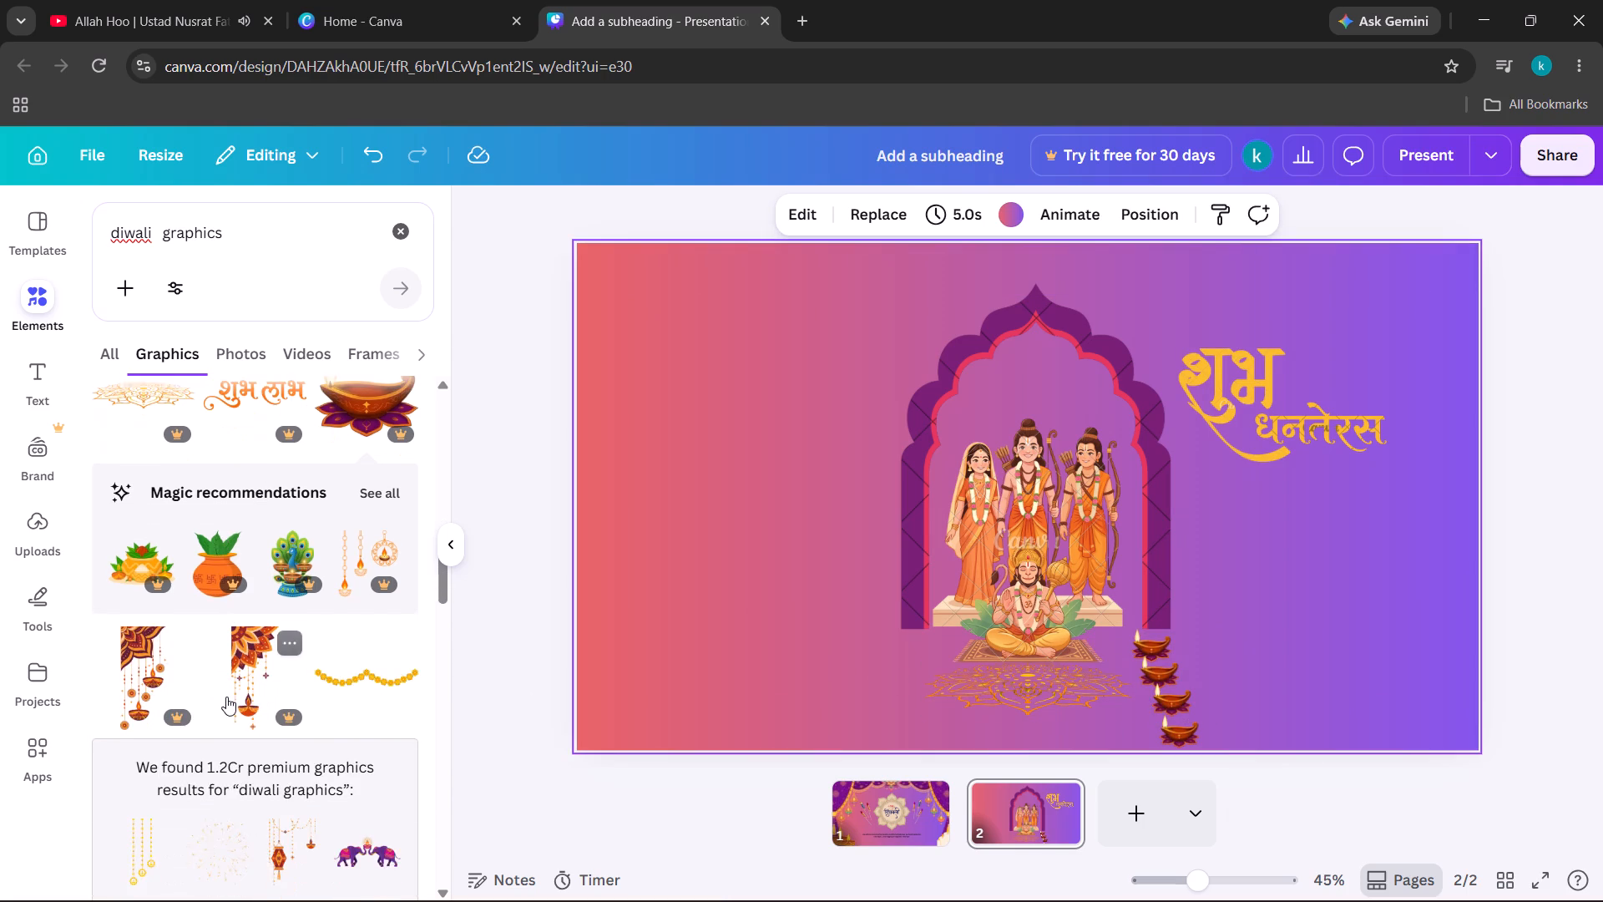
pyautogui.scroll(-5, 226, 697)
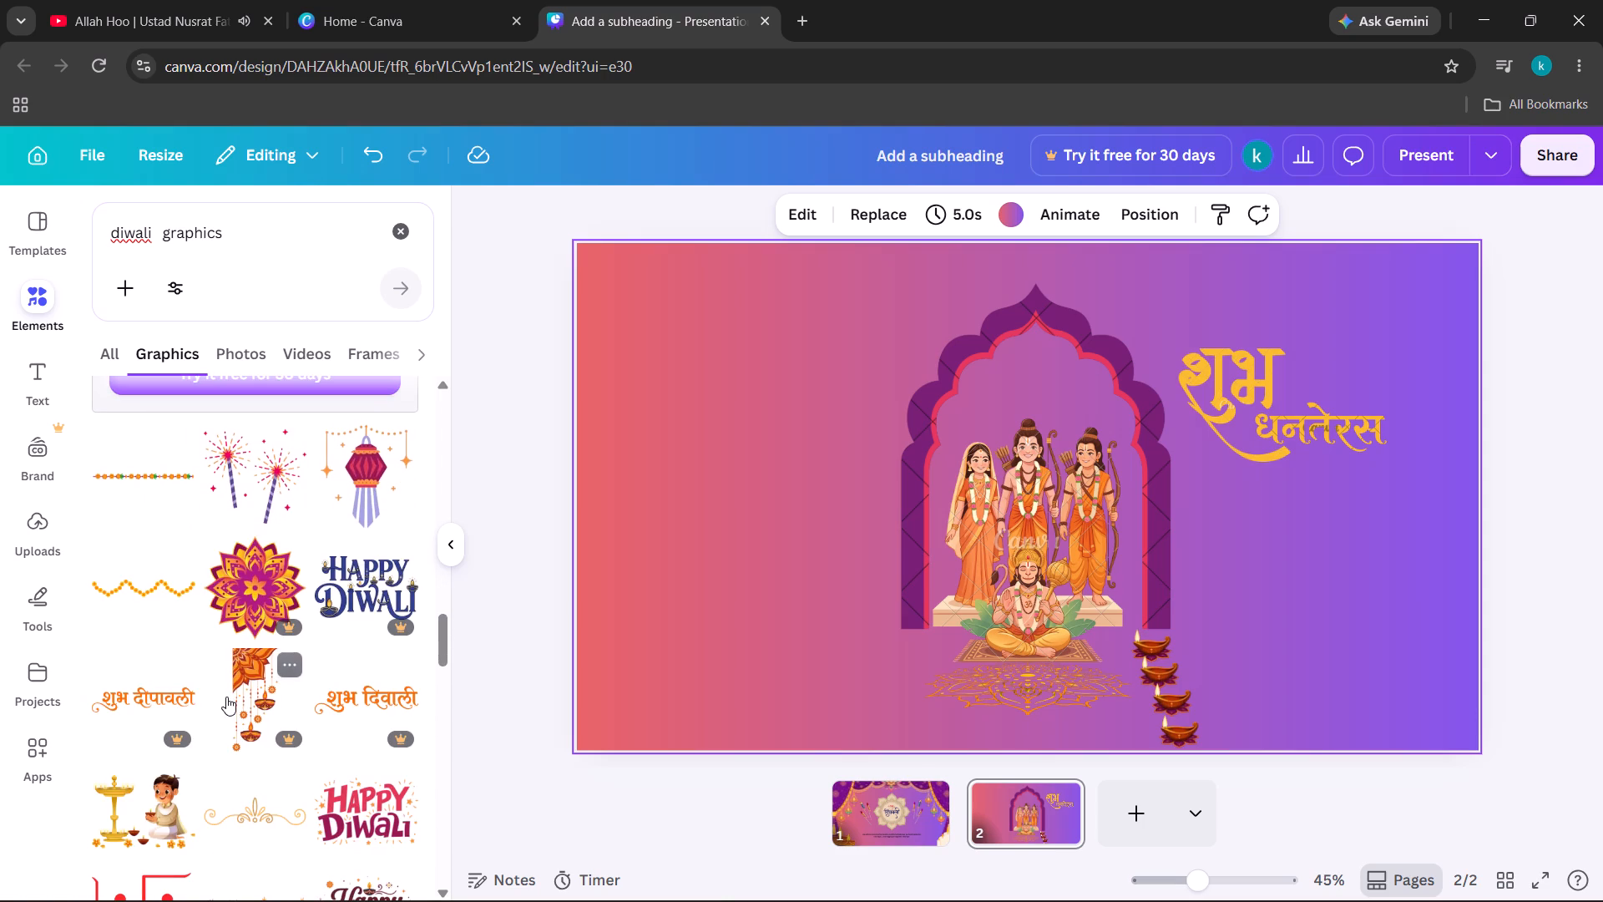
pyautogui.scroll(-4, 226, 697)
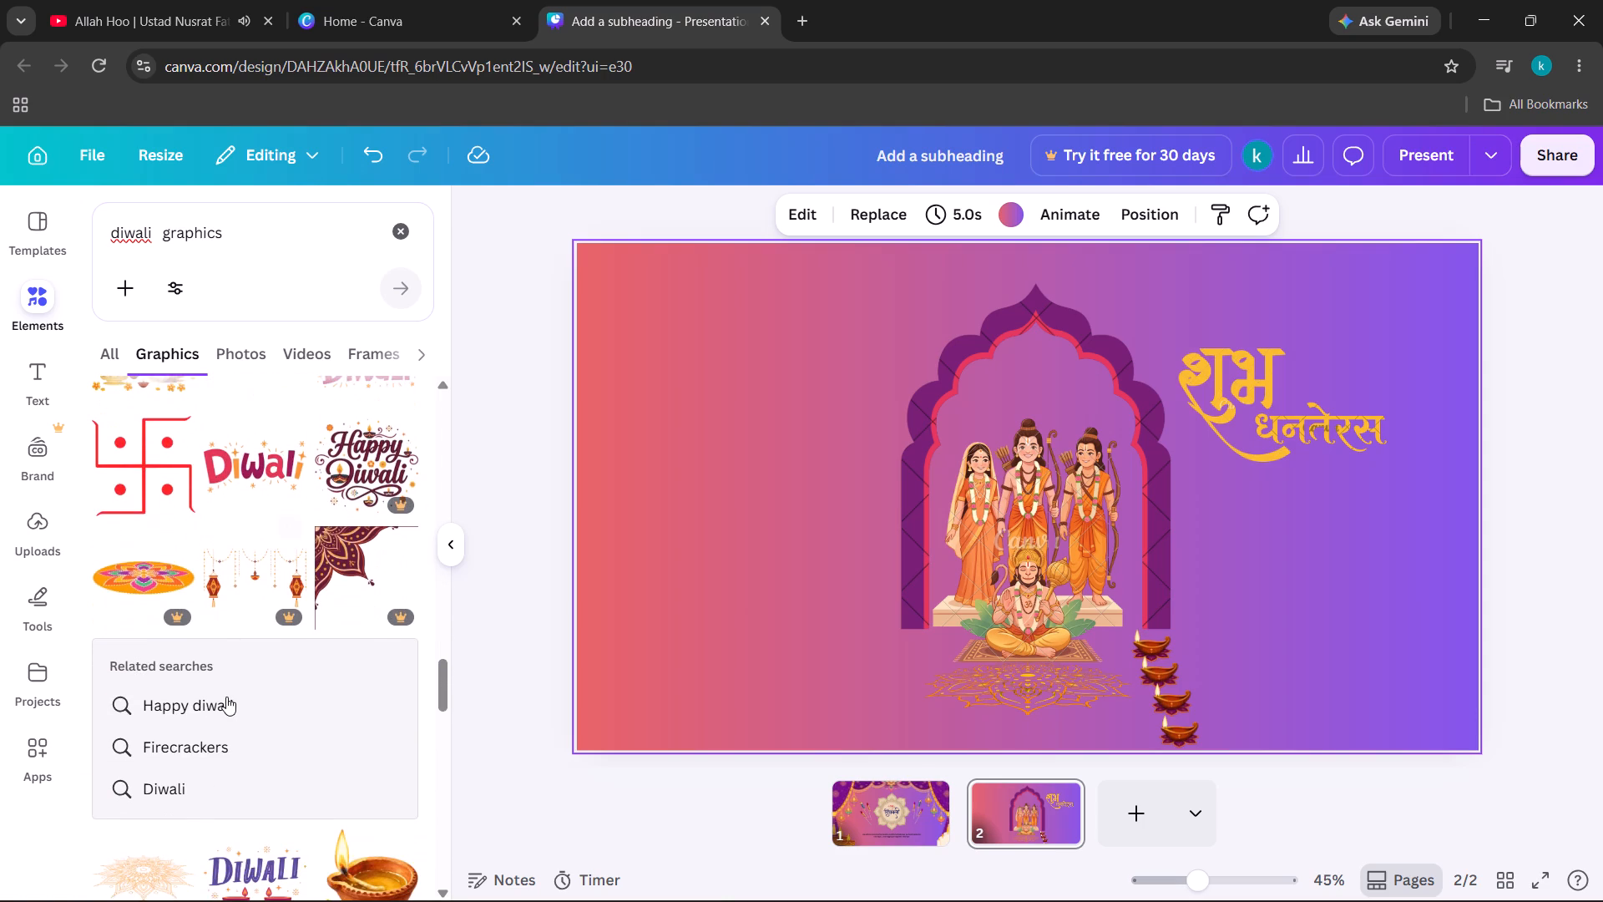
pyautogui.scroll(-5, 226, 697)
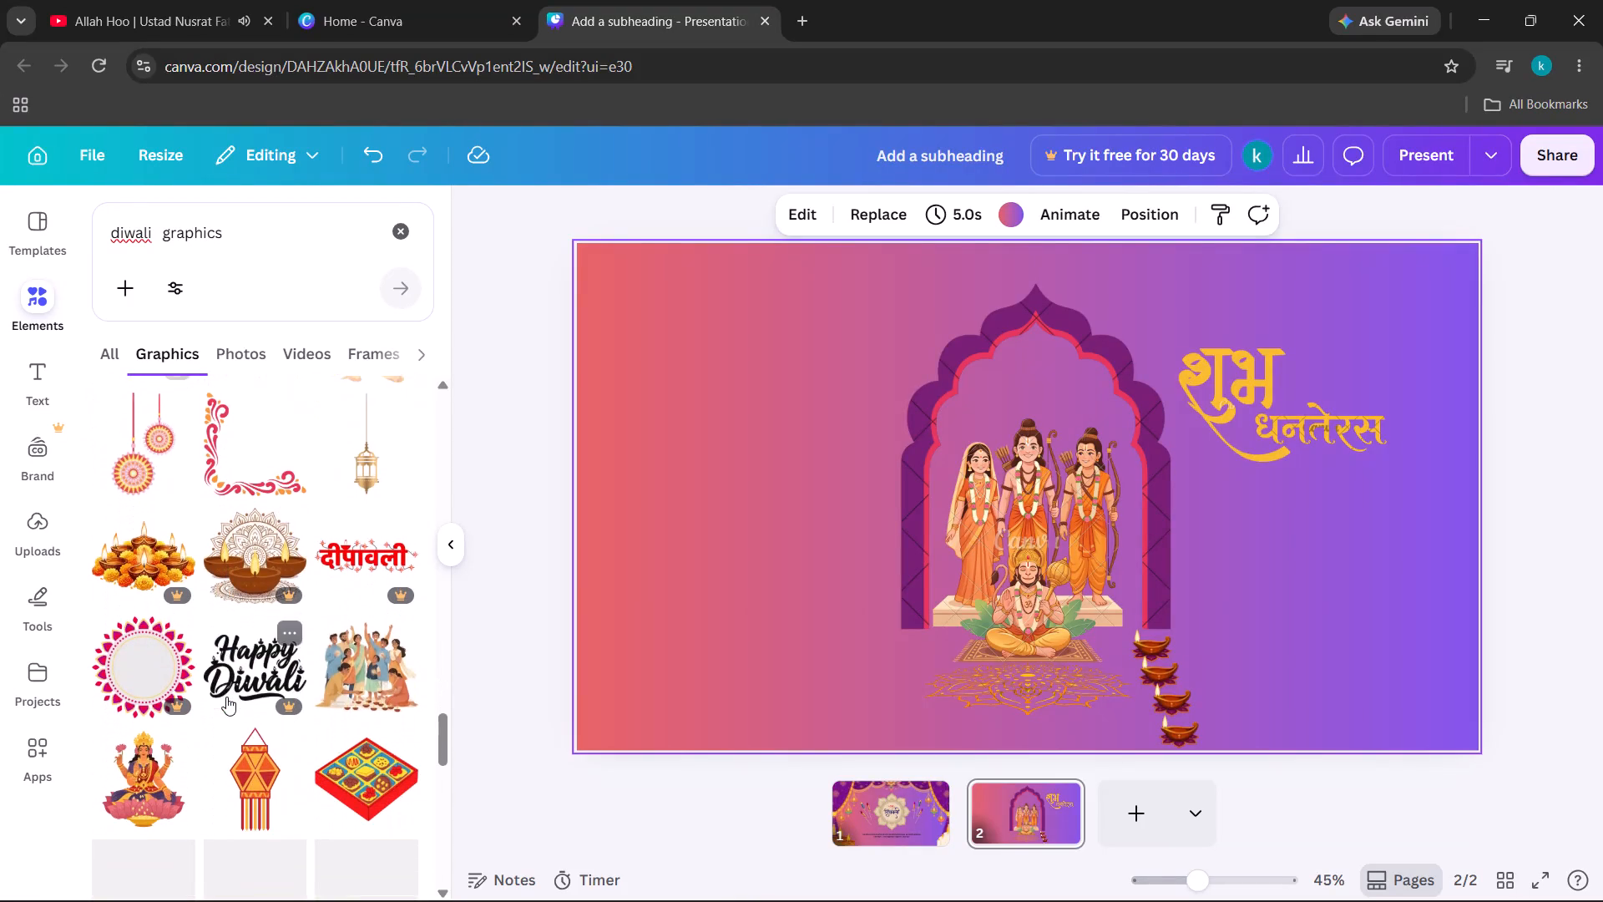
pyautogui.scroll(-2, 226, 697)
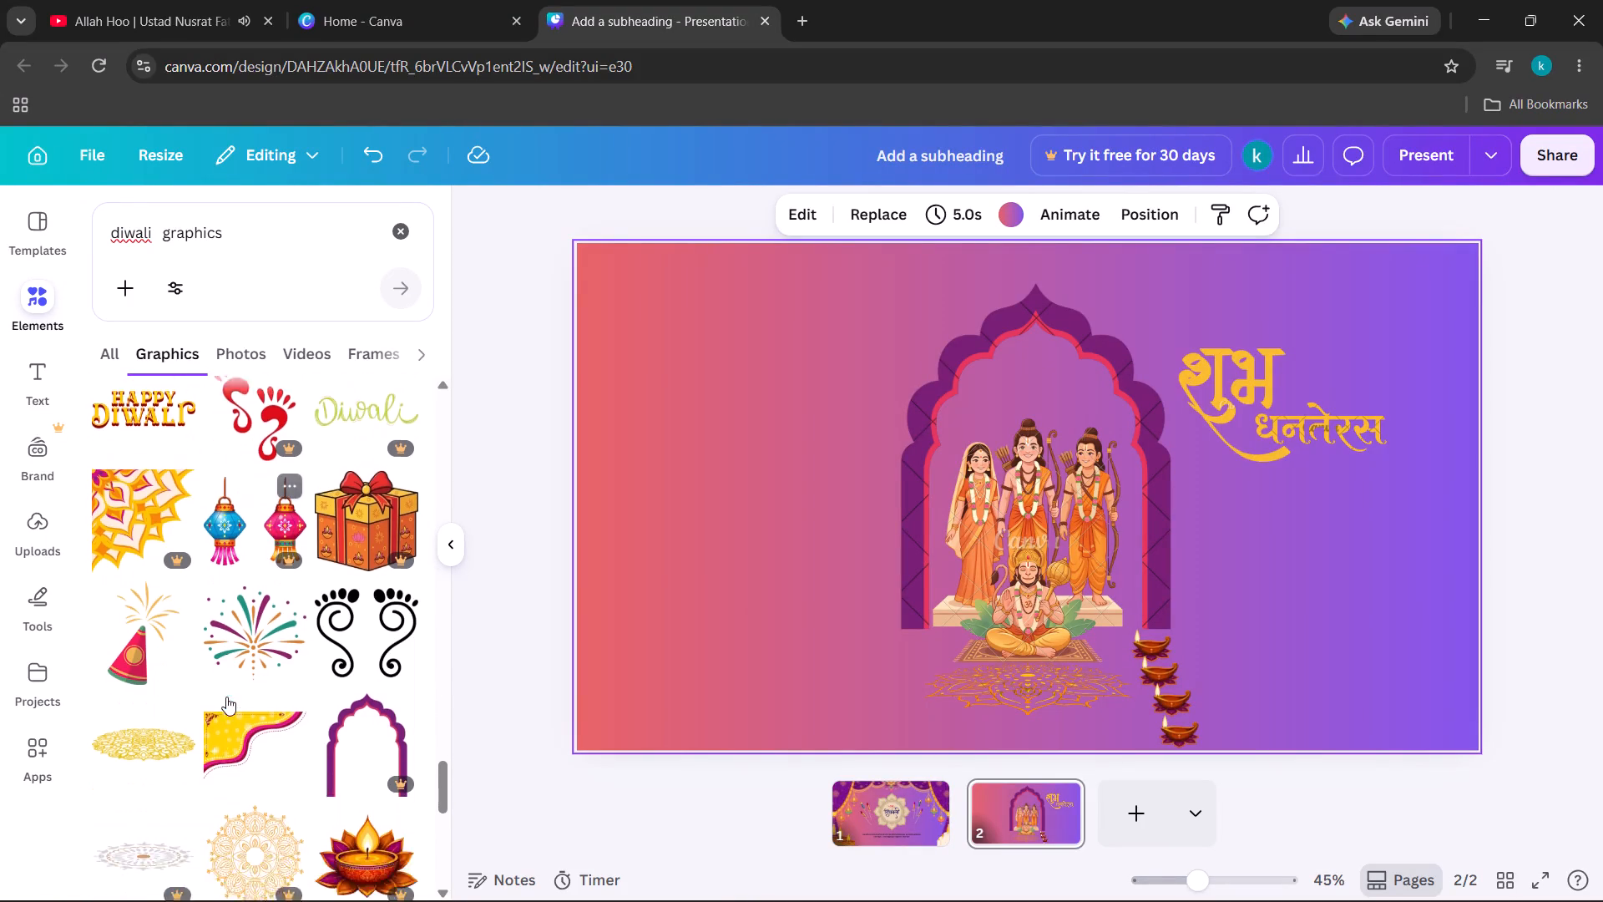
pyautogui.scroll(-3, 226, 697)
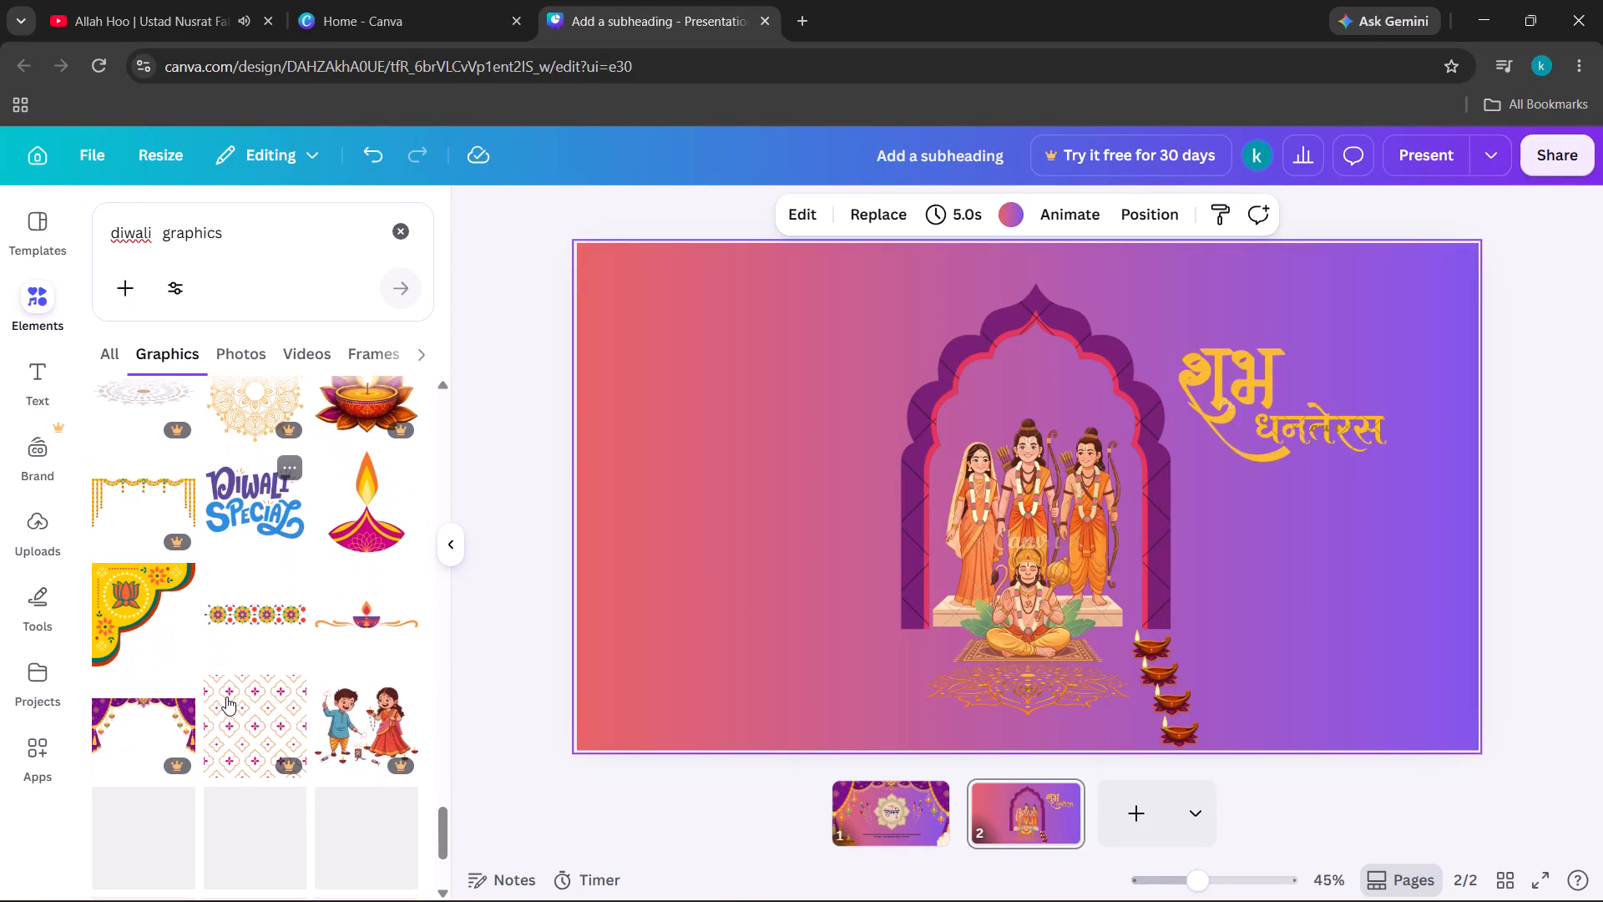
pyautogui.scroll(-2, 226, 697)
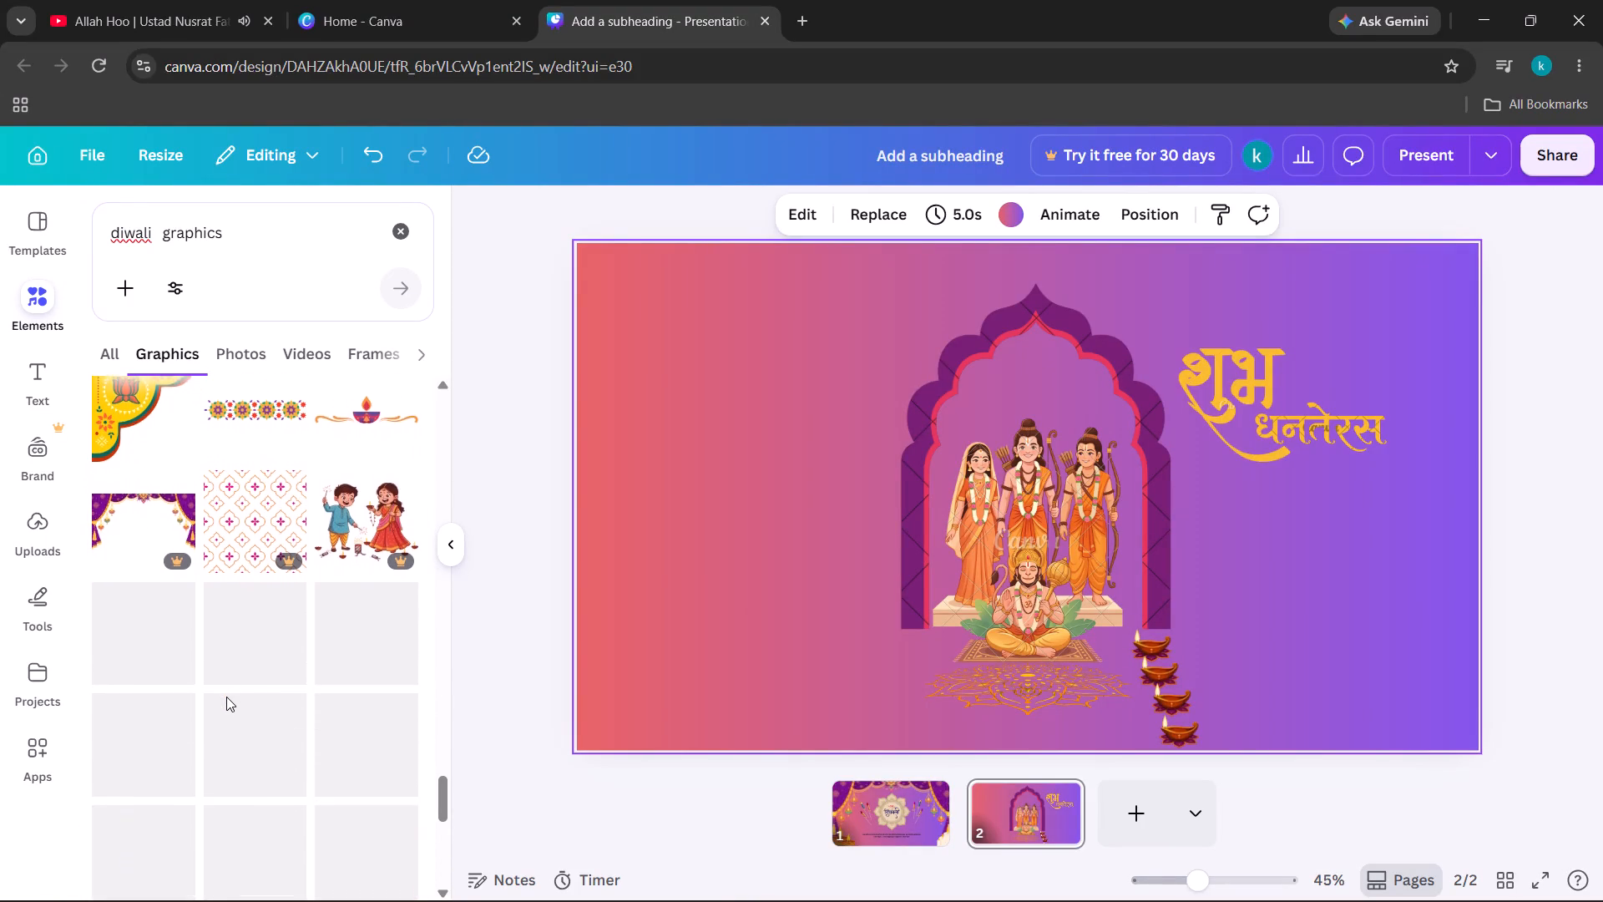
pyautogui.scroll(-2, 226, 697)
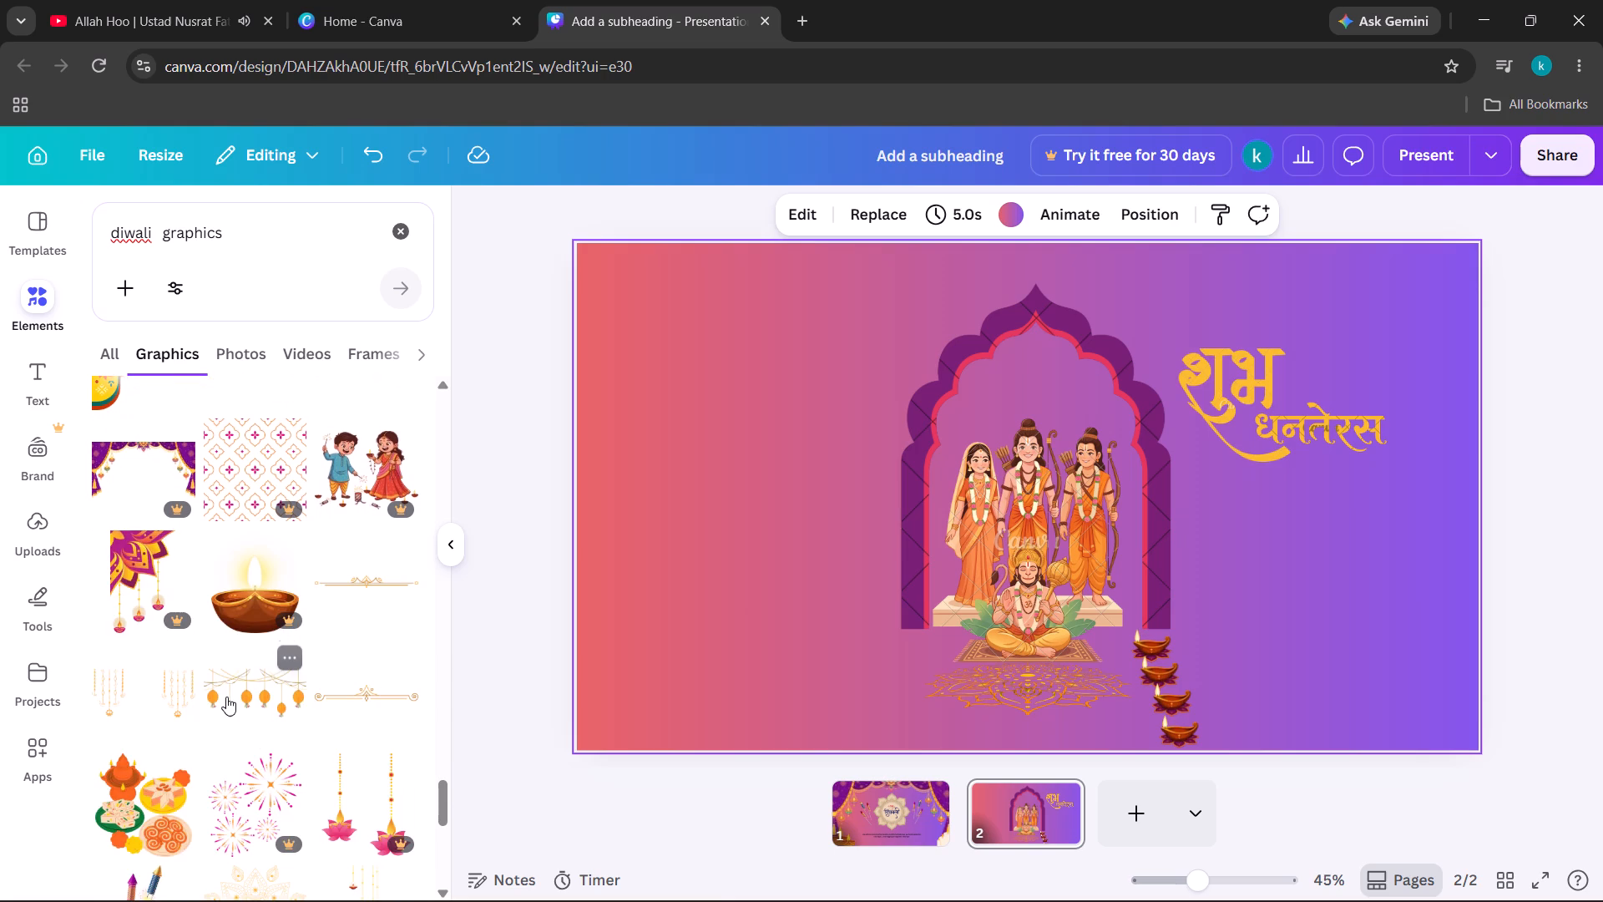
pyautogui.scroll(-1, 226, 697)
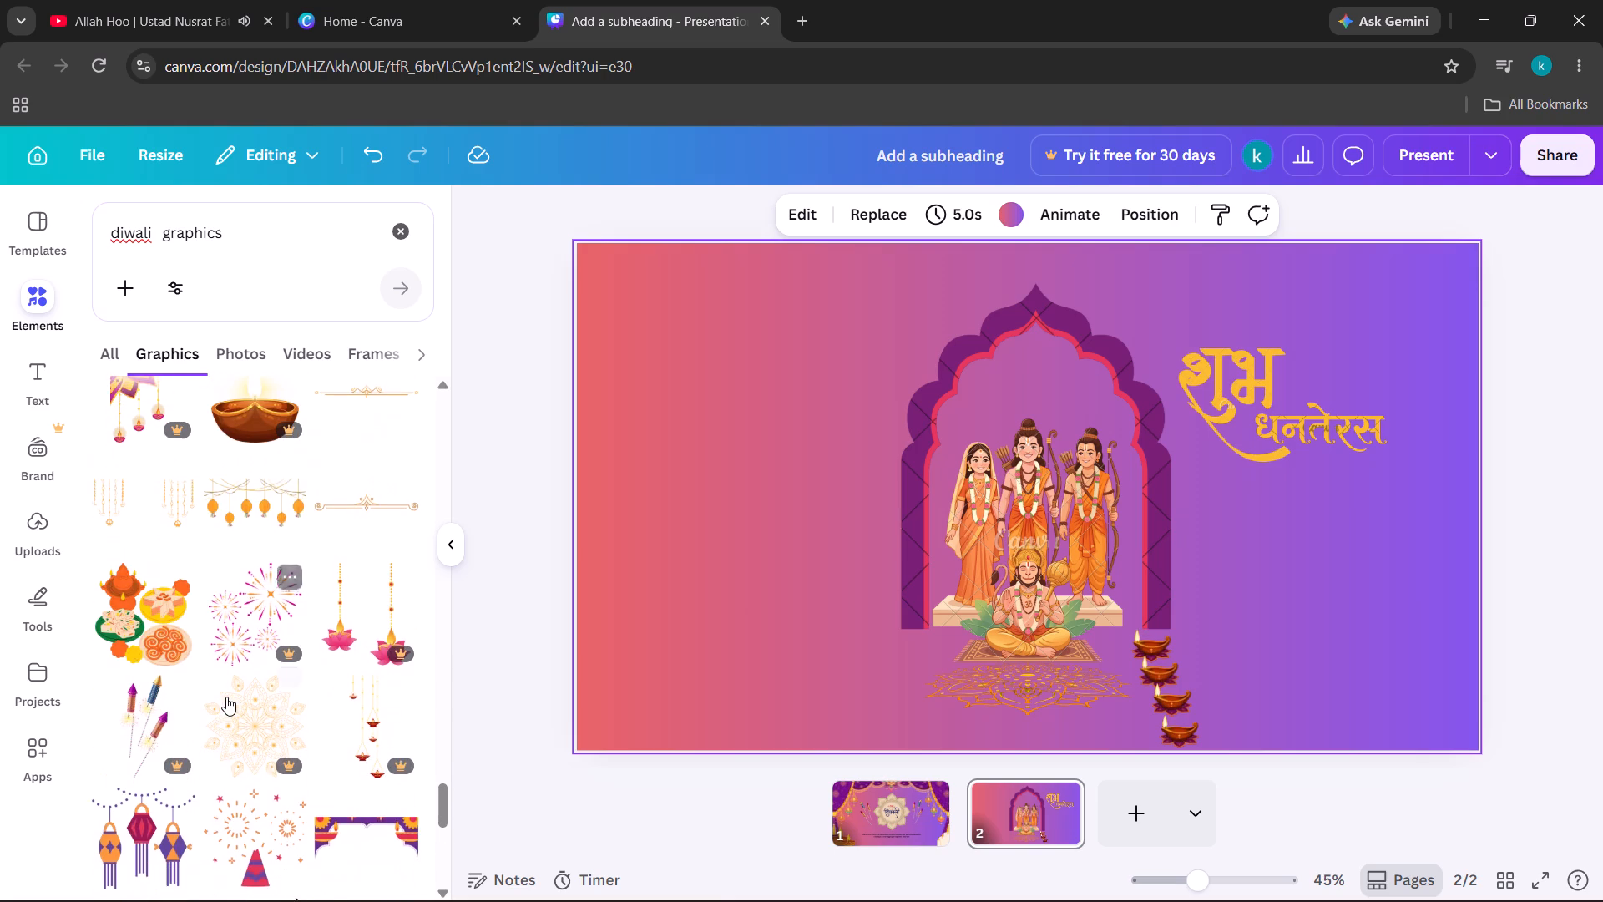
pyautogui.scroll(-3, 226, 697)
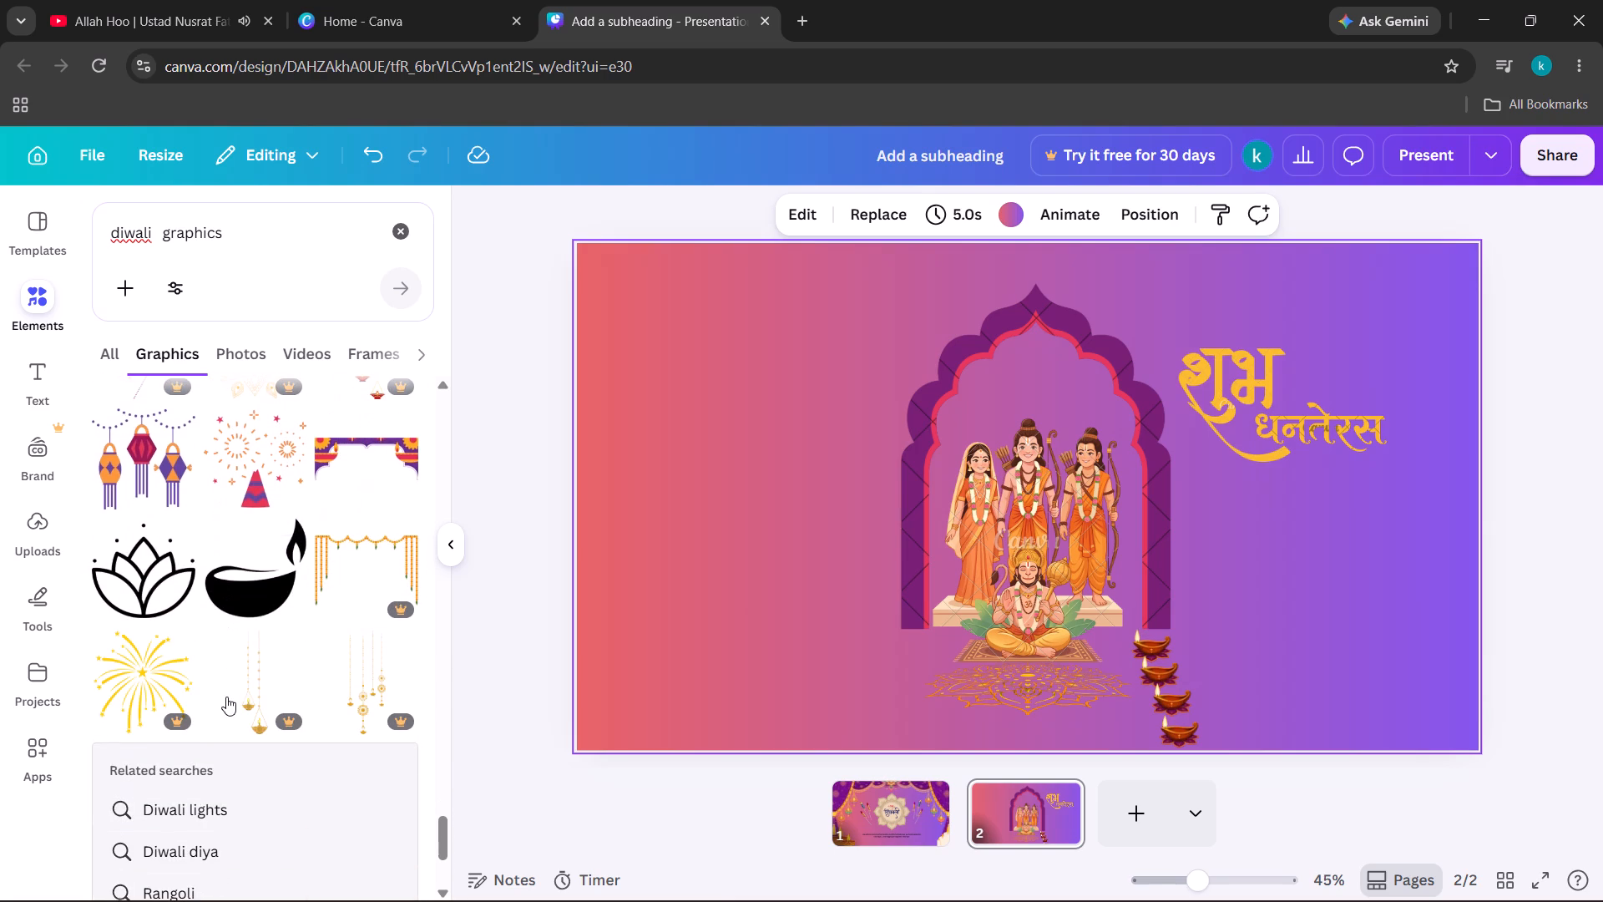
pyautogui.scroll(-5, 226, 697)
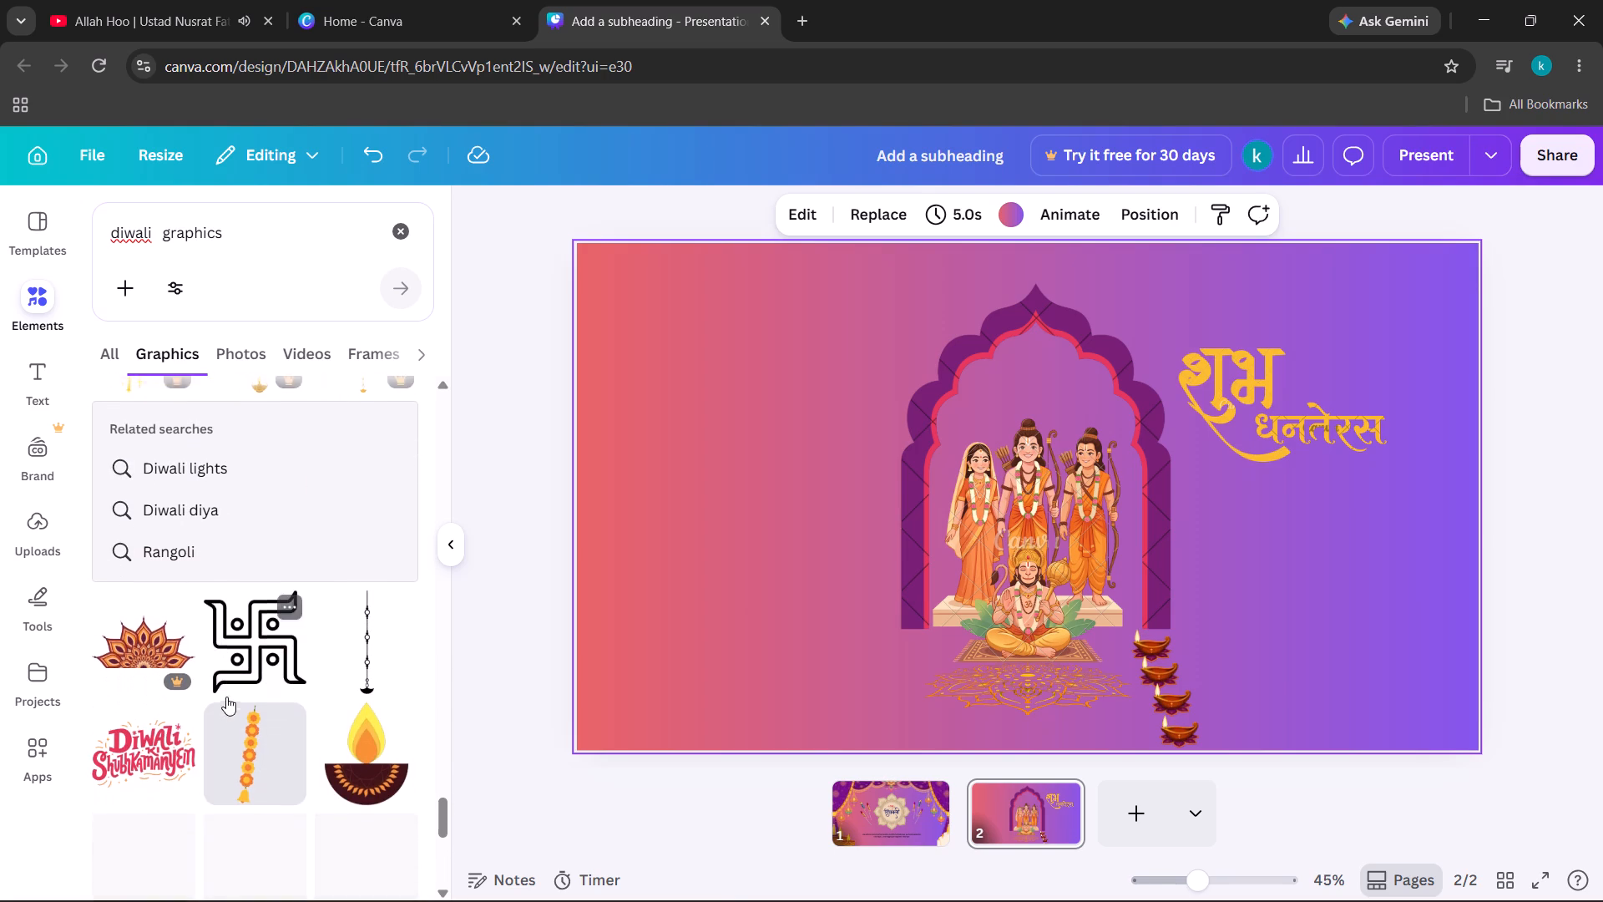
pyautogui.hscroll(6, 226, 697)
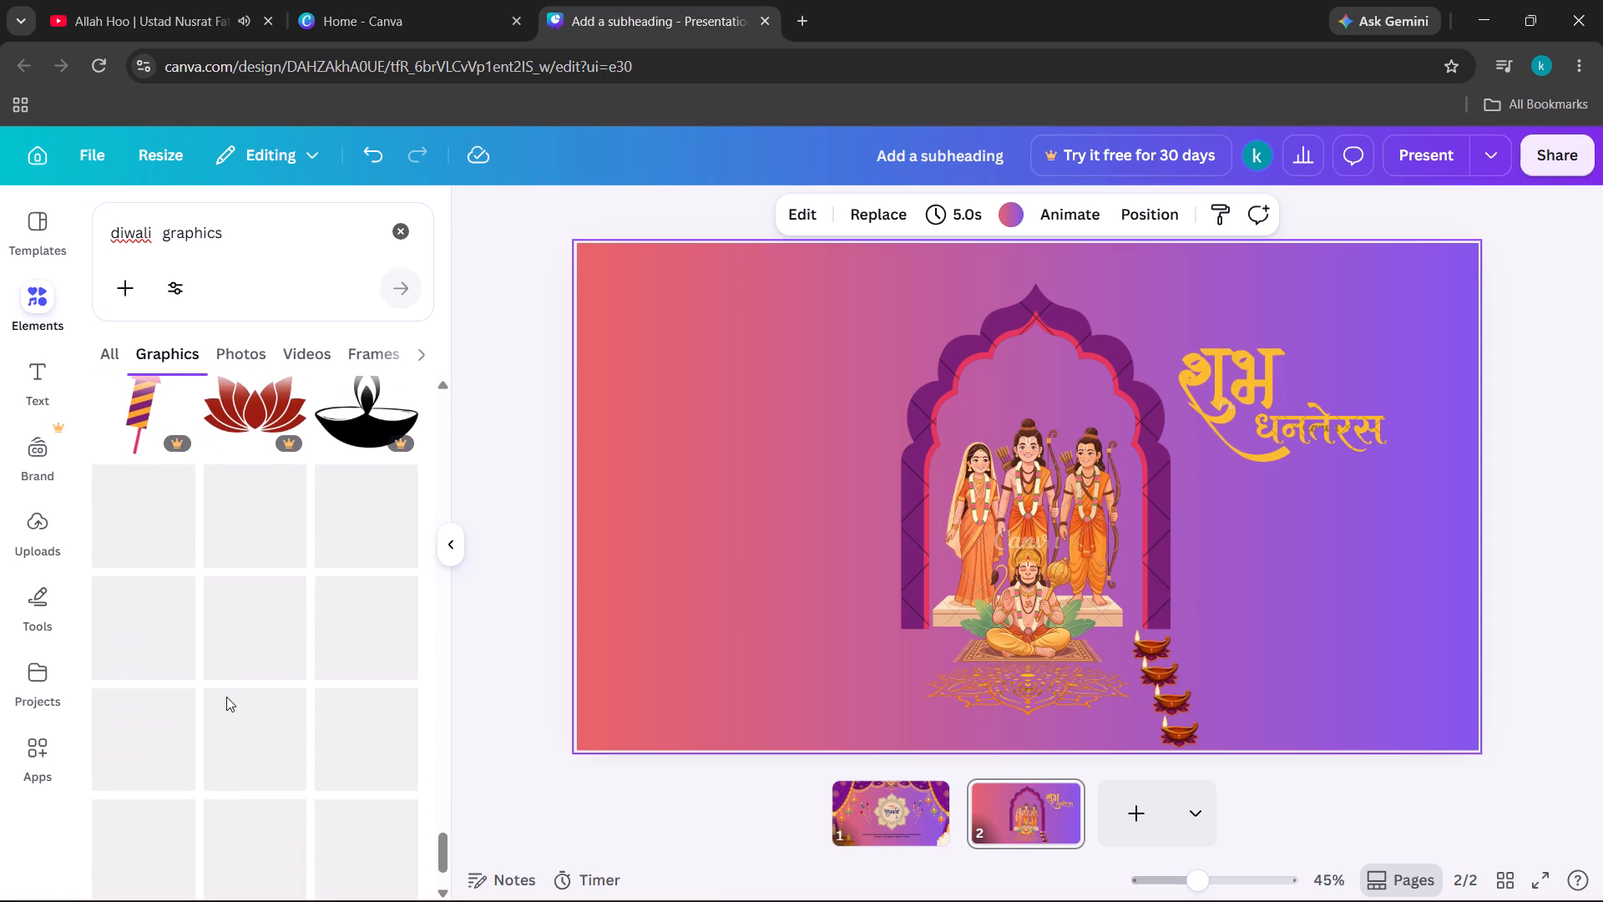
pyautogui.hscroll(1, 226, 697)
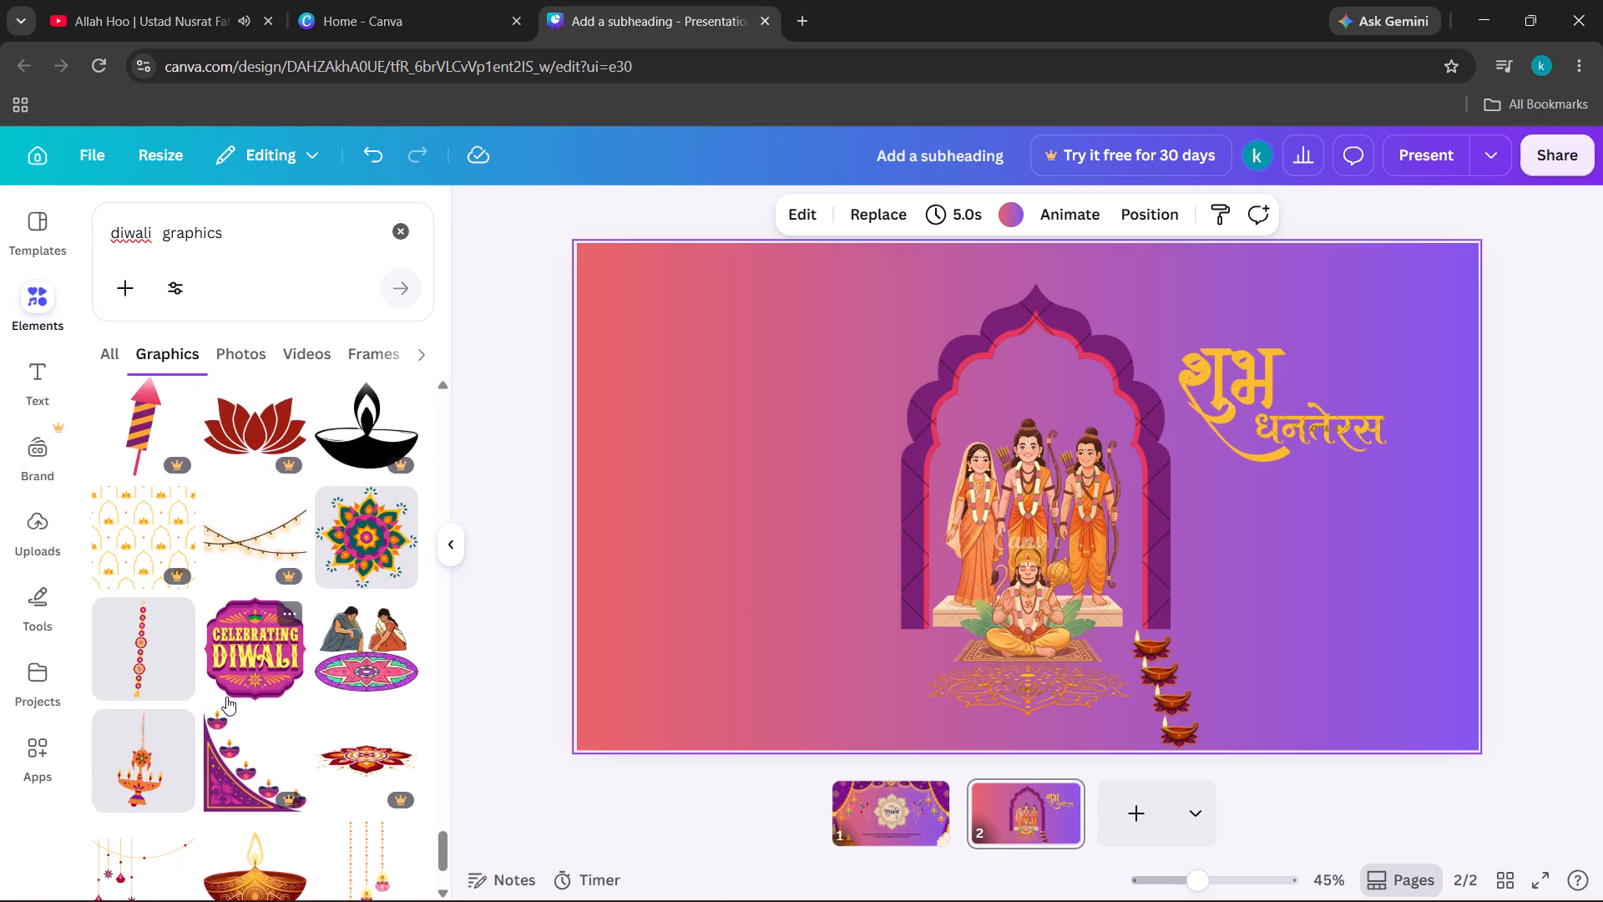
pyautogui.scroll(-4, 226, 697)
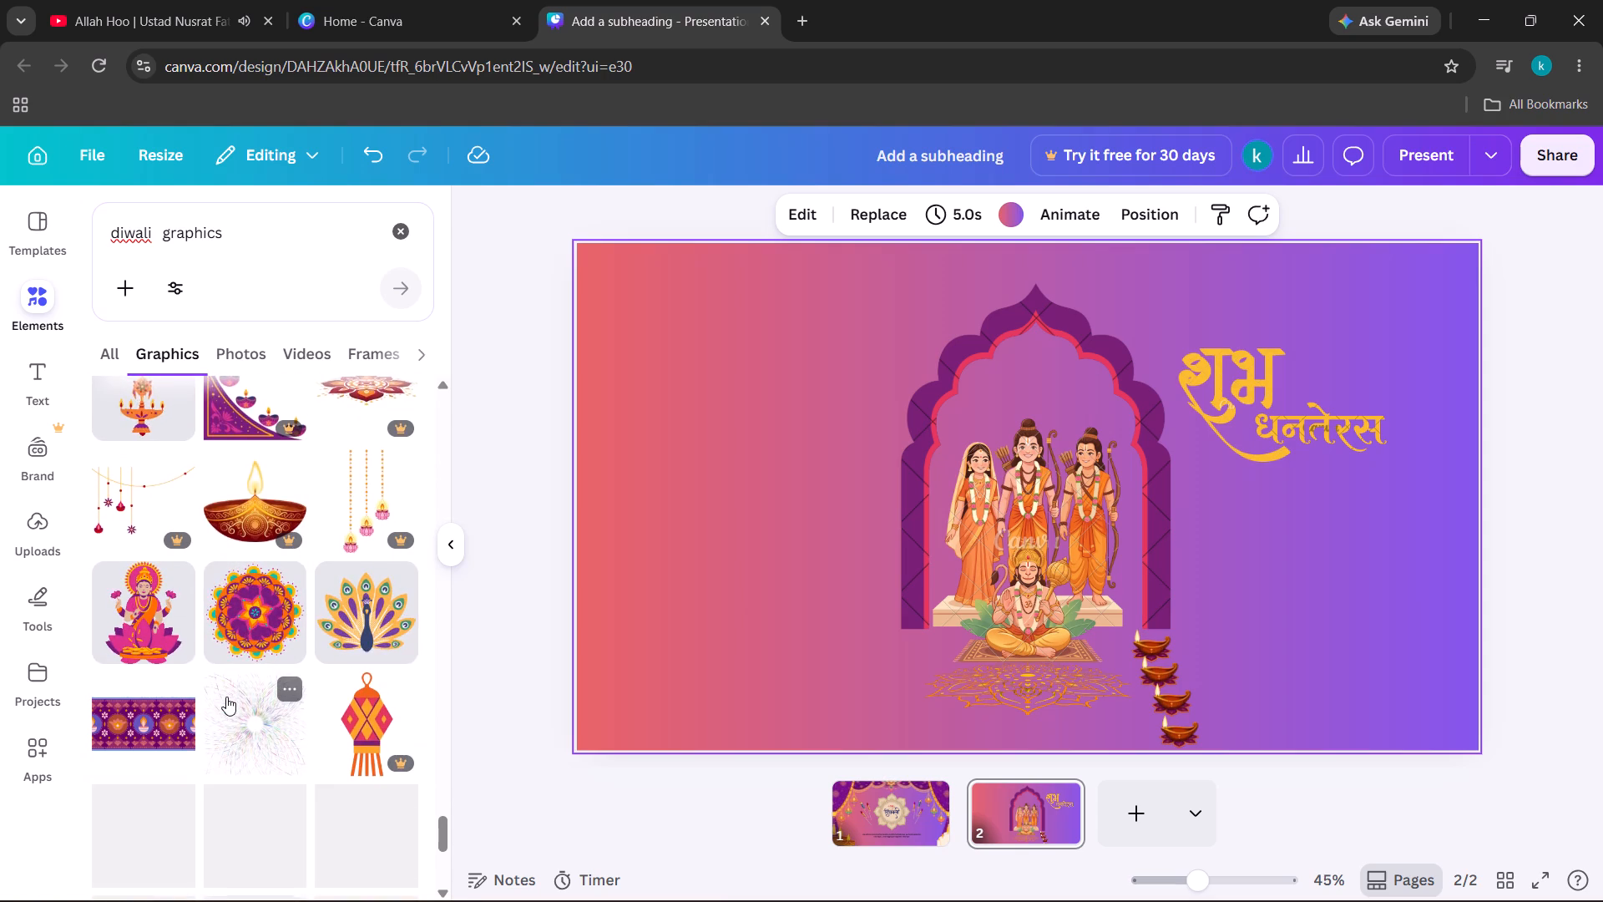
pyautogui.scroll(-3, 226, 697)
pyautogui.scroll(1, 226, 697)
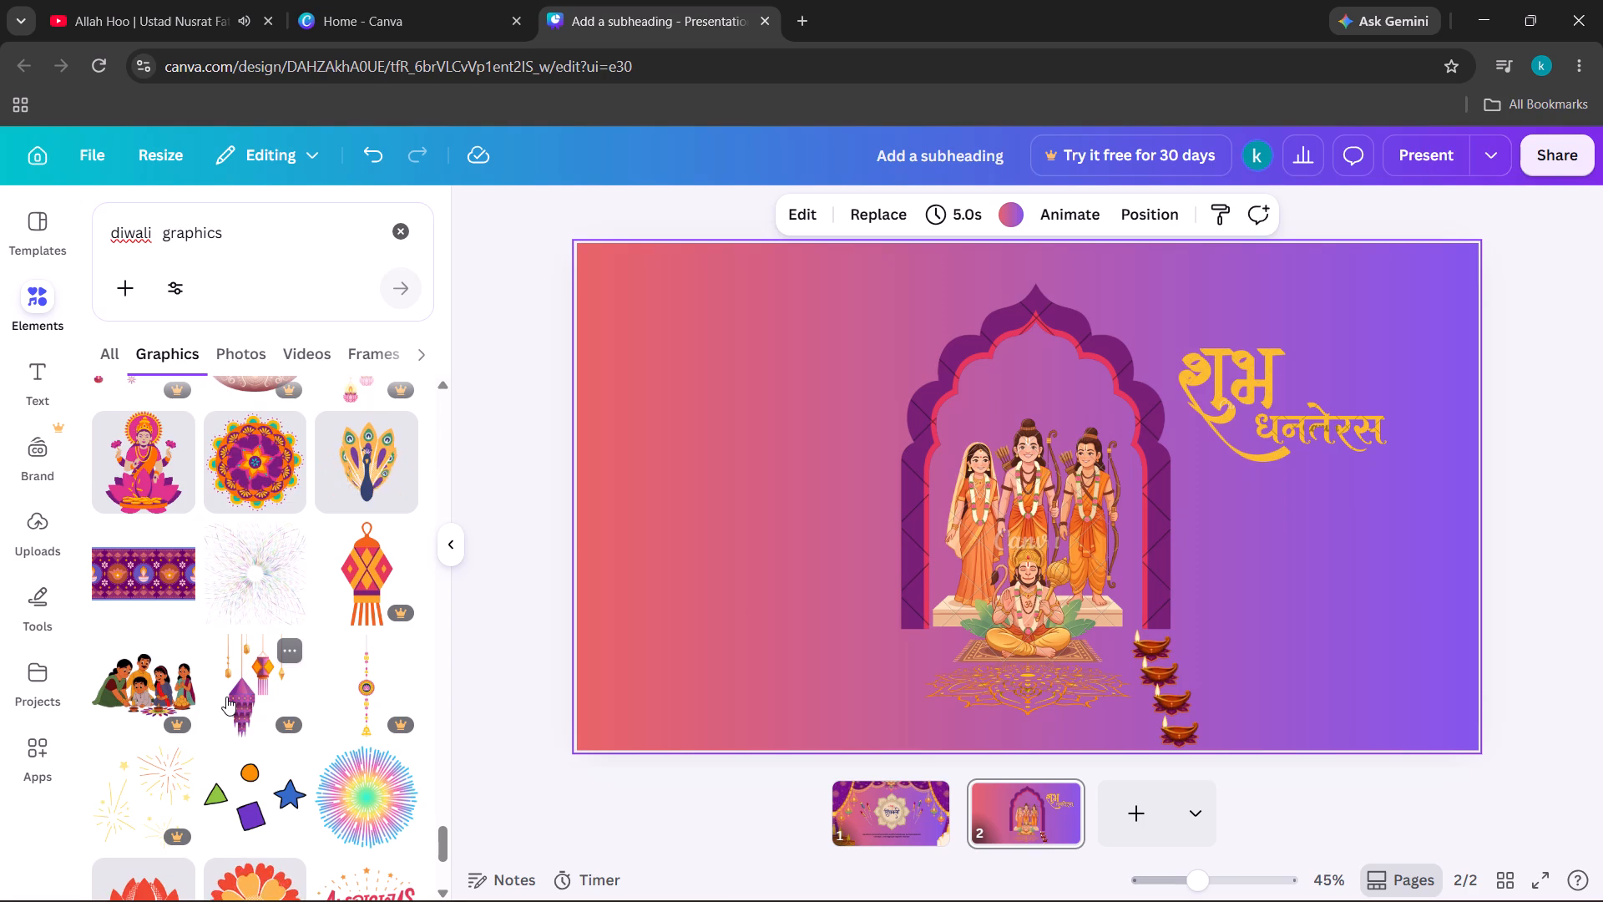
pyautogui.scroll(-2, 226, 697)
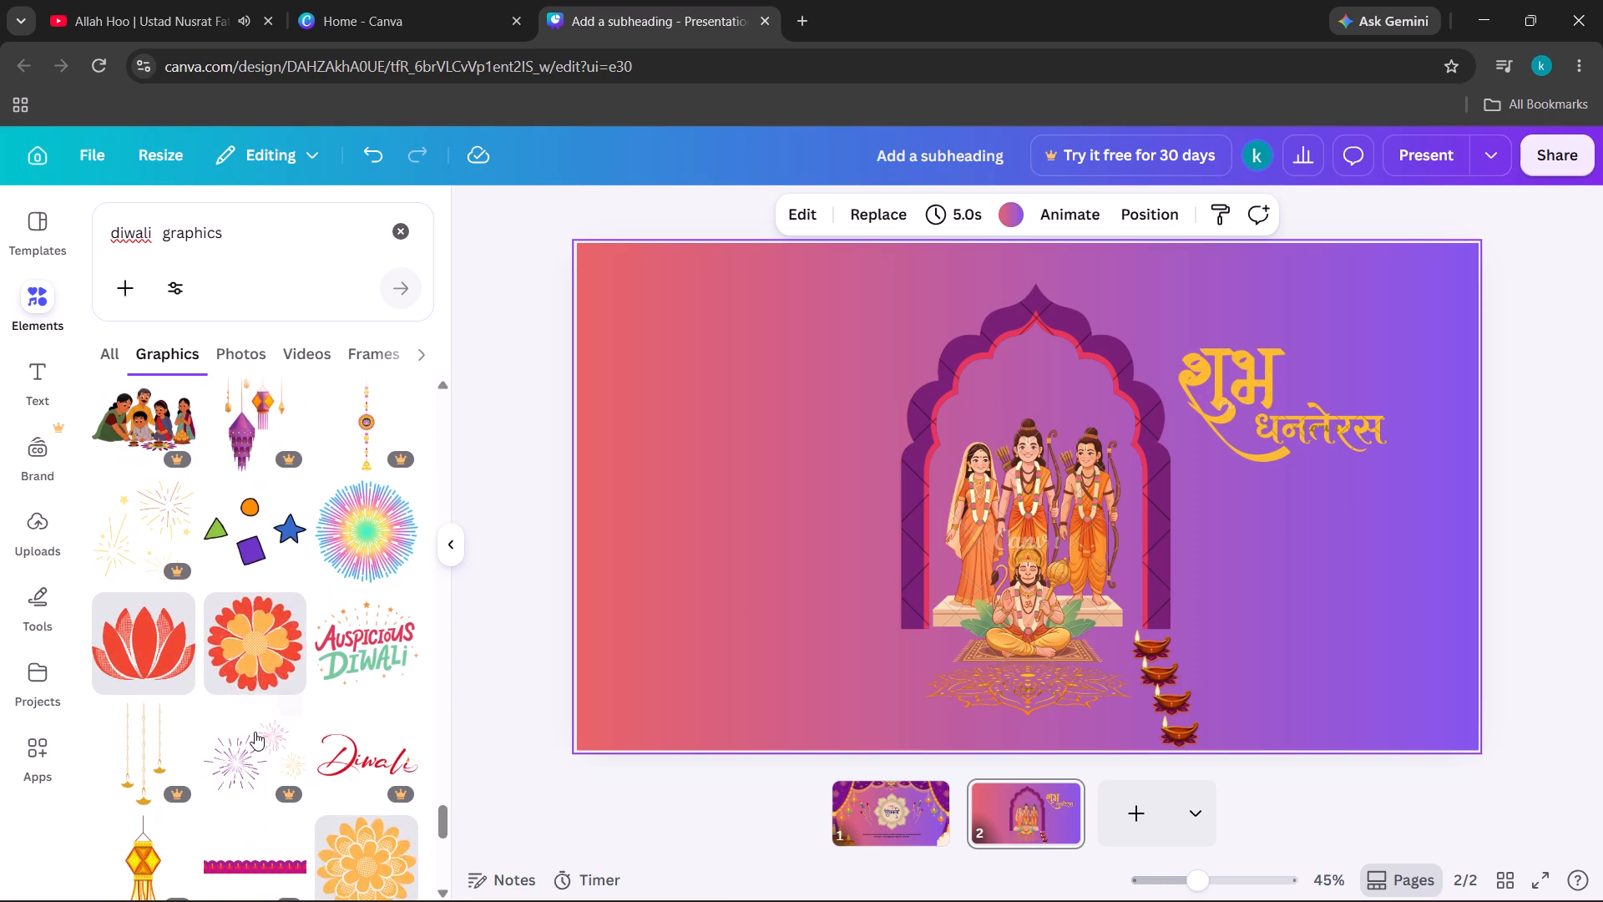
pyautogui.scroll(-1, 255, 732)
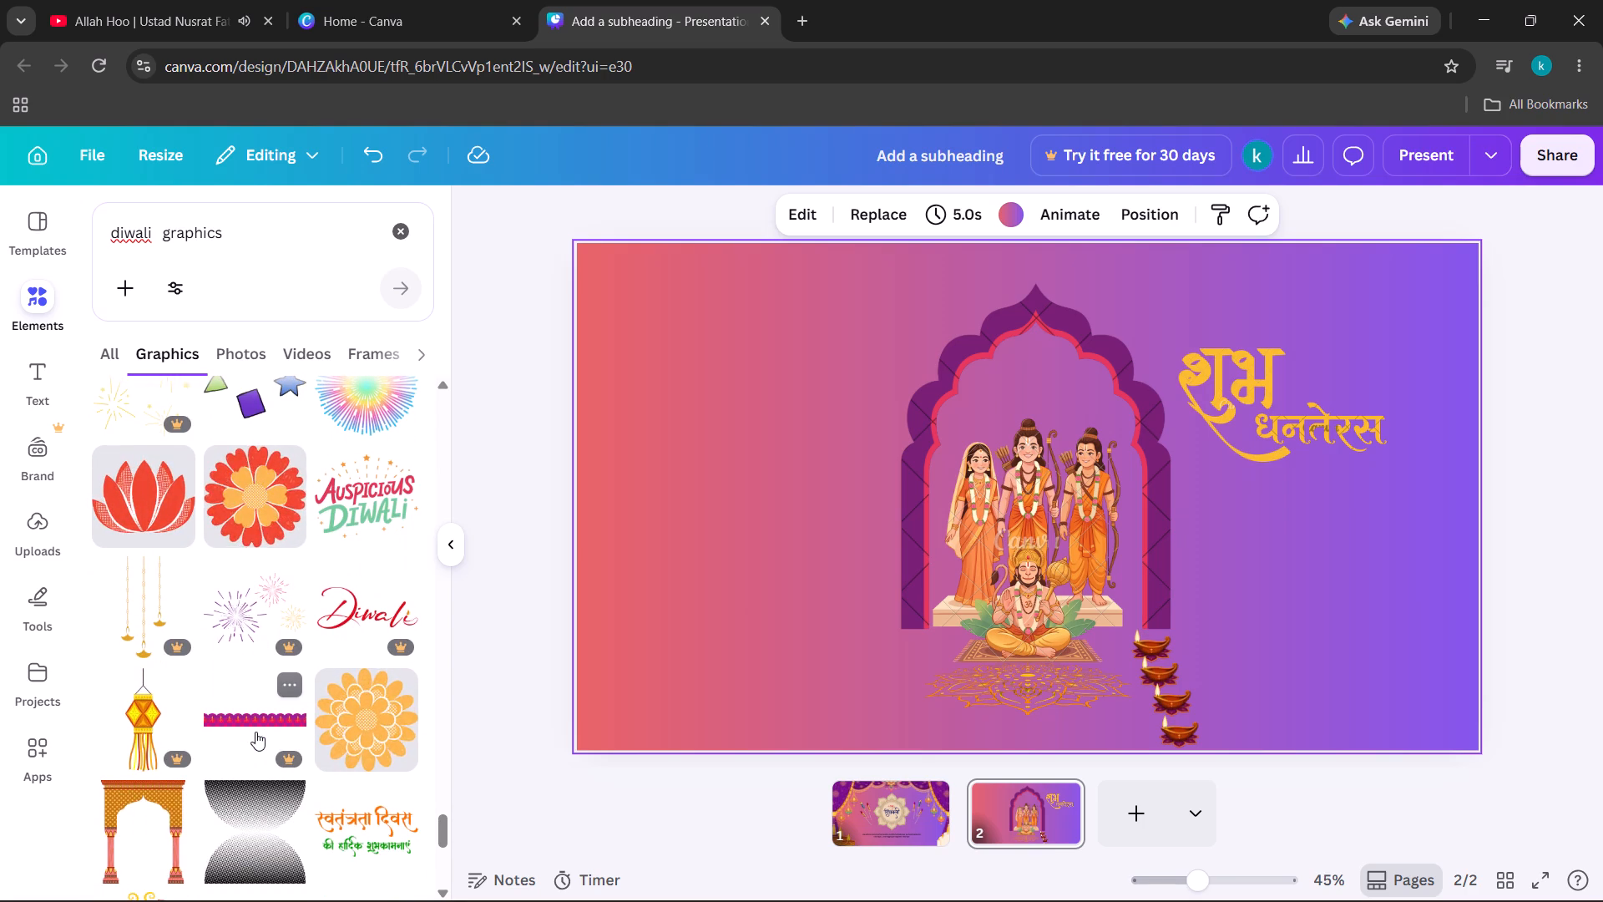
pyautogui.scroll(-1, 255, 732)
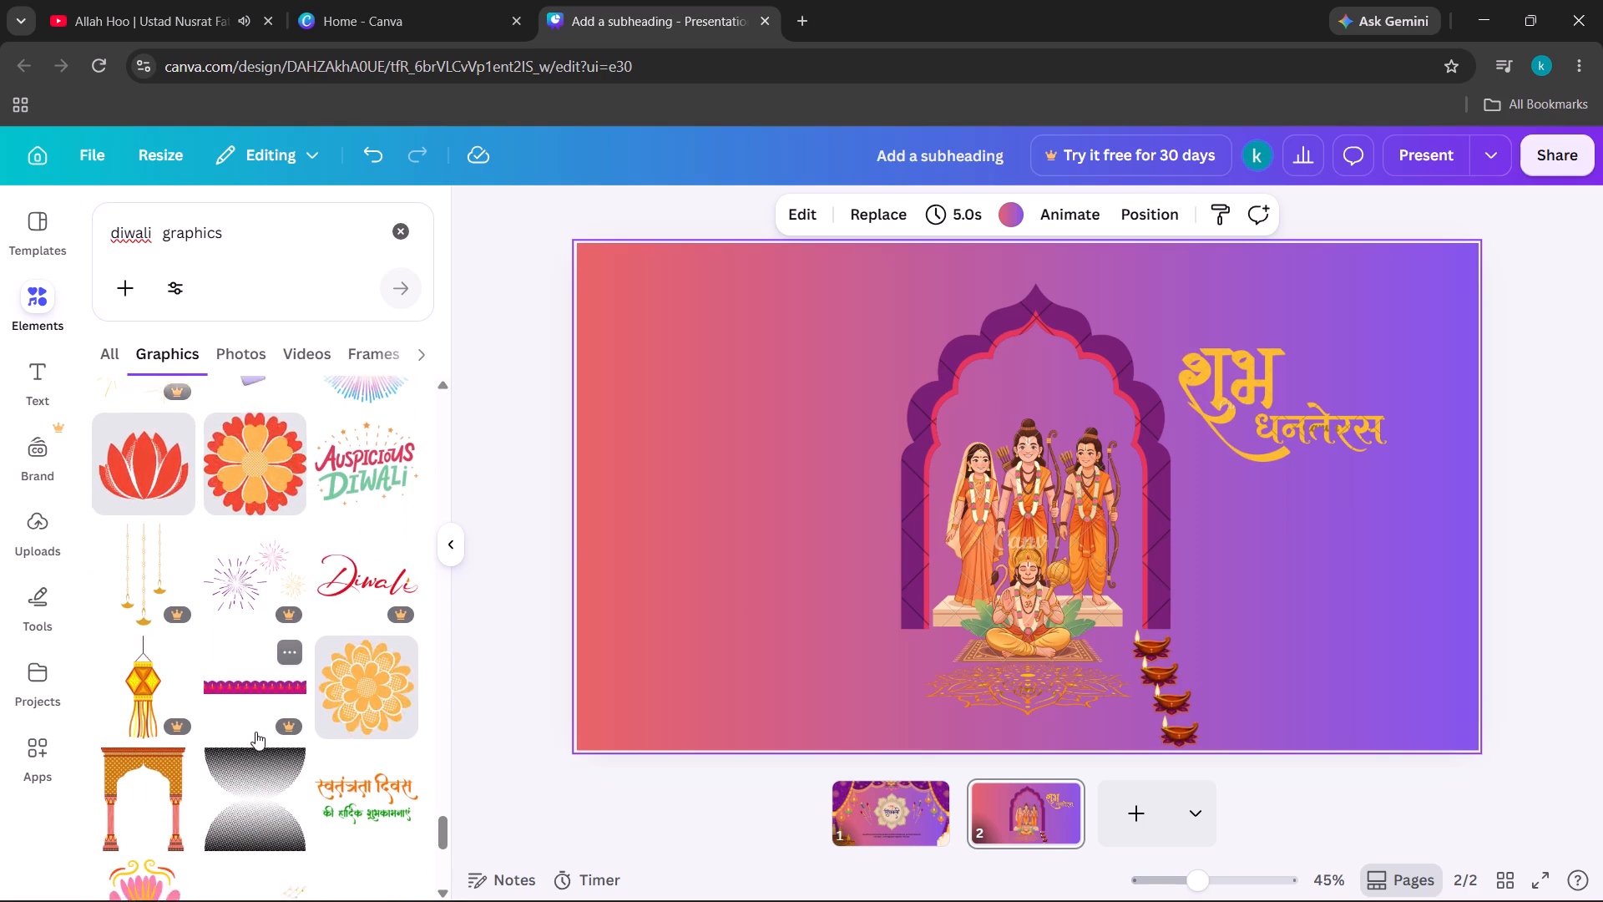
pyautogui.scroll(-3, 255, 732)
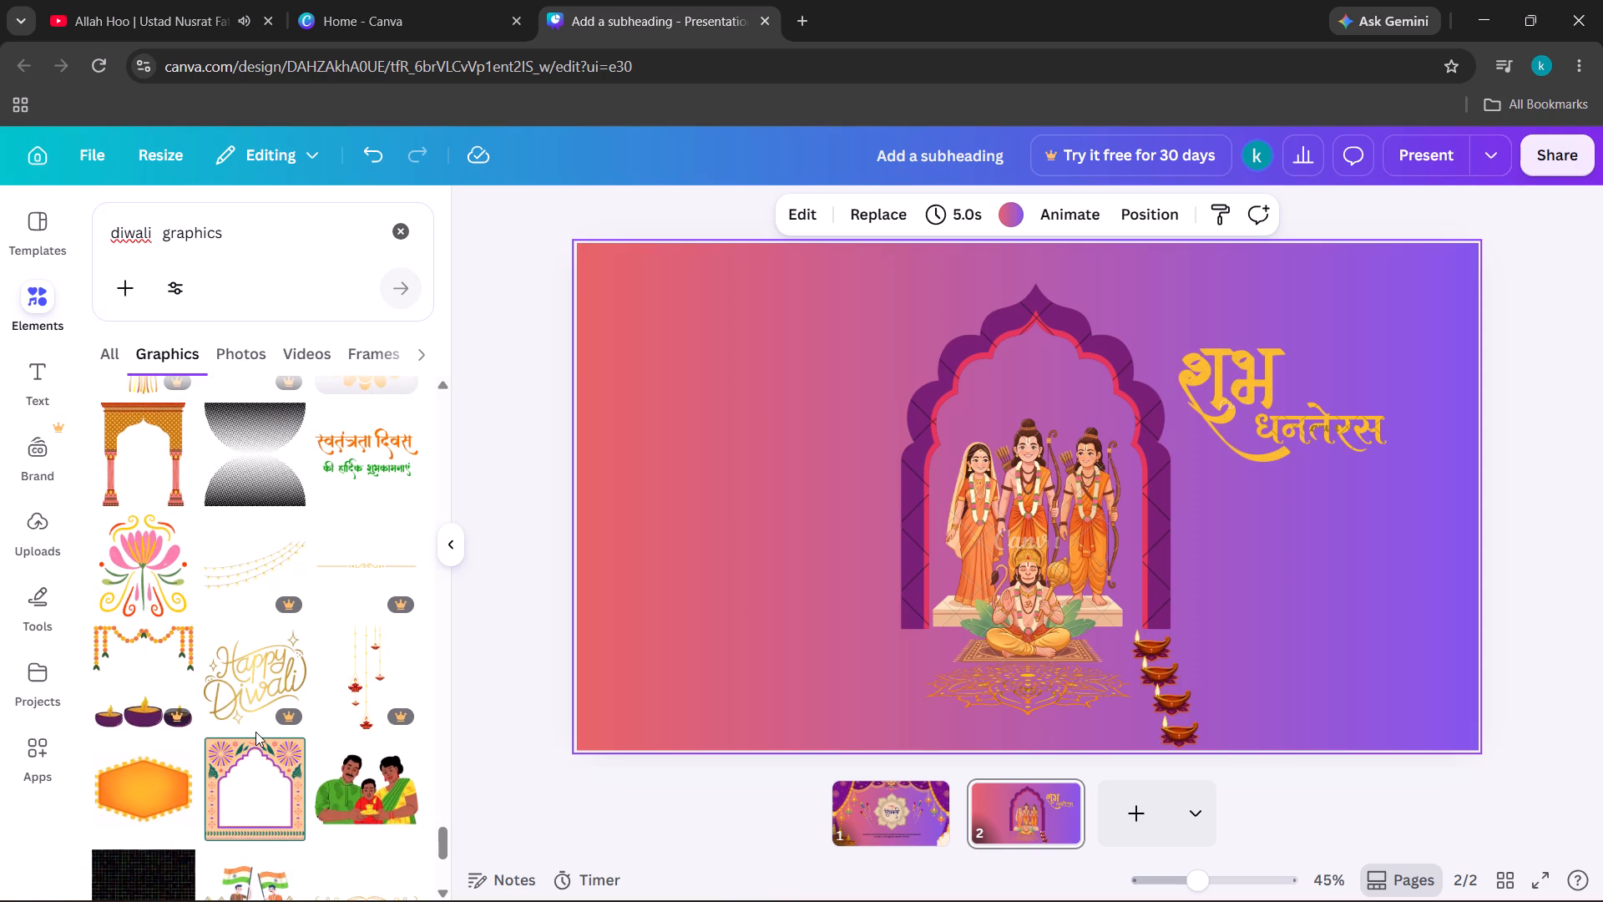
pyautogui.scroll(-3, 255, 732)
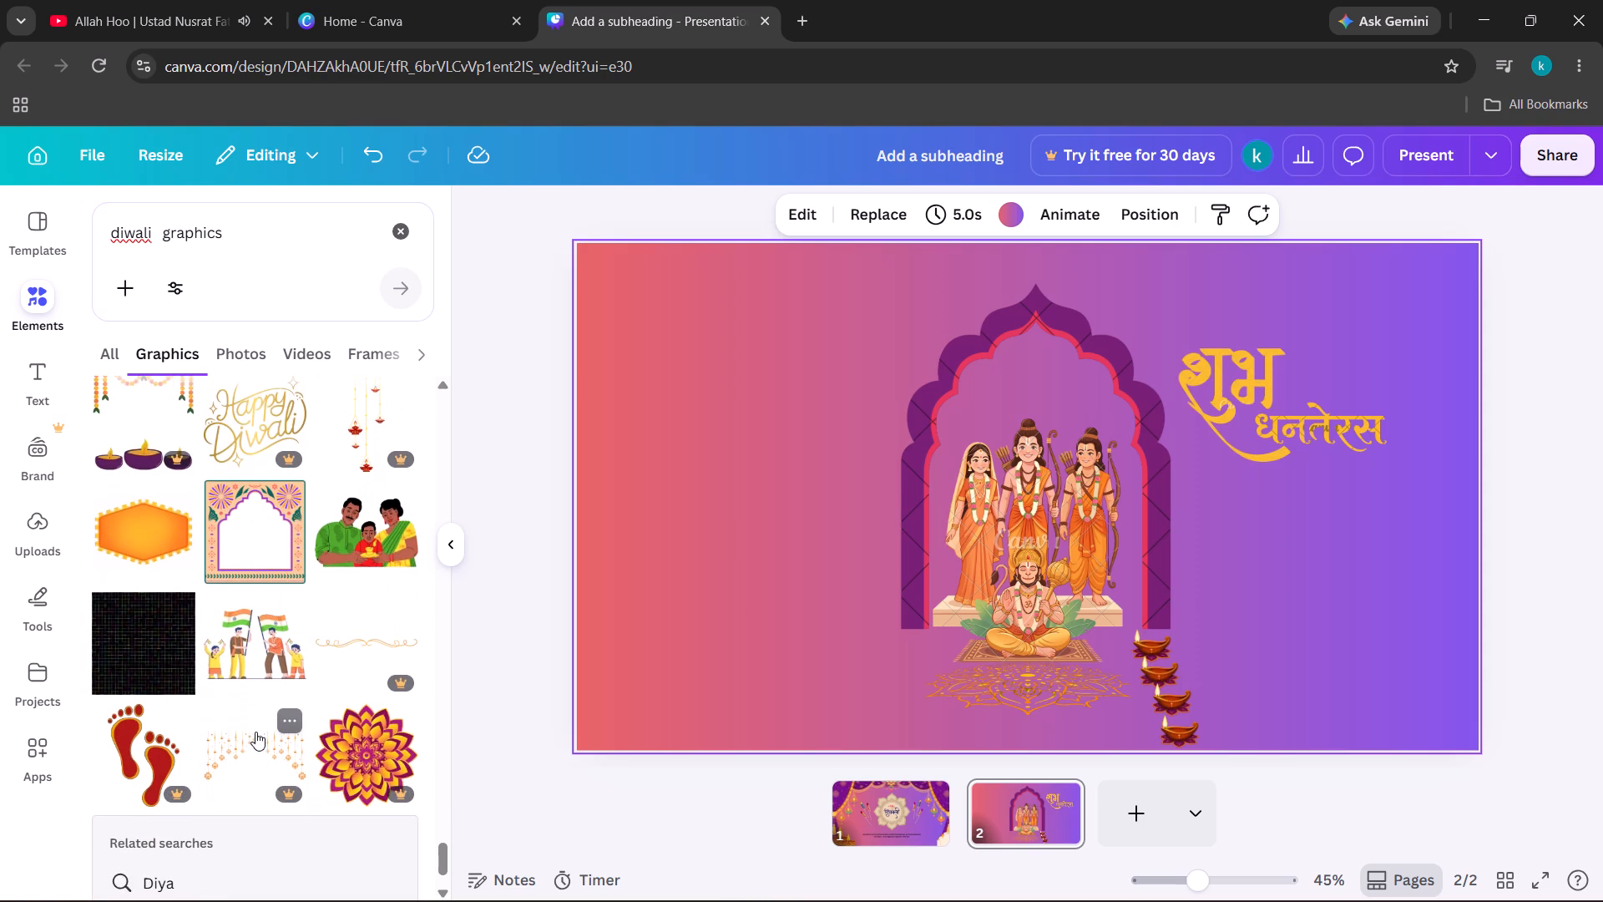
pyautogui.scroll(-1, 255, 732)
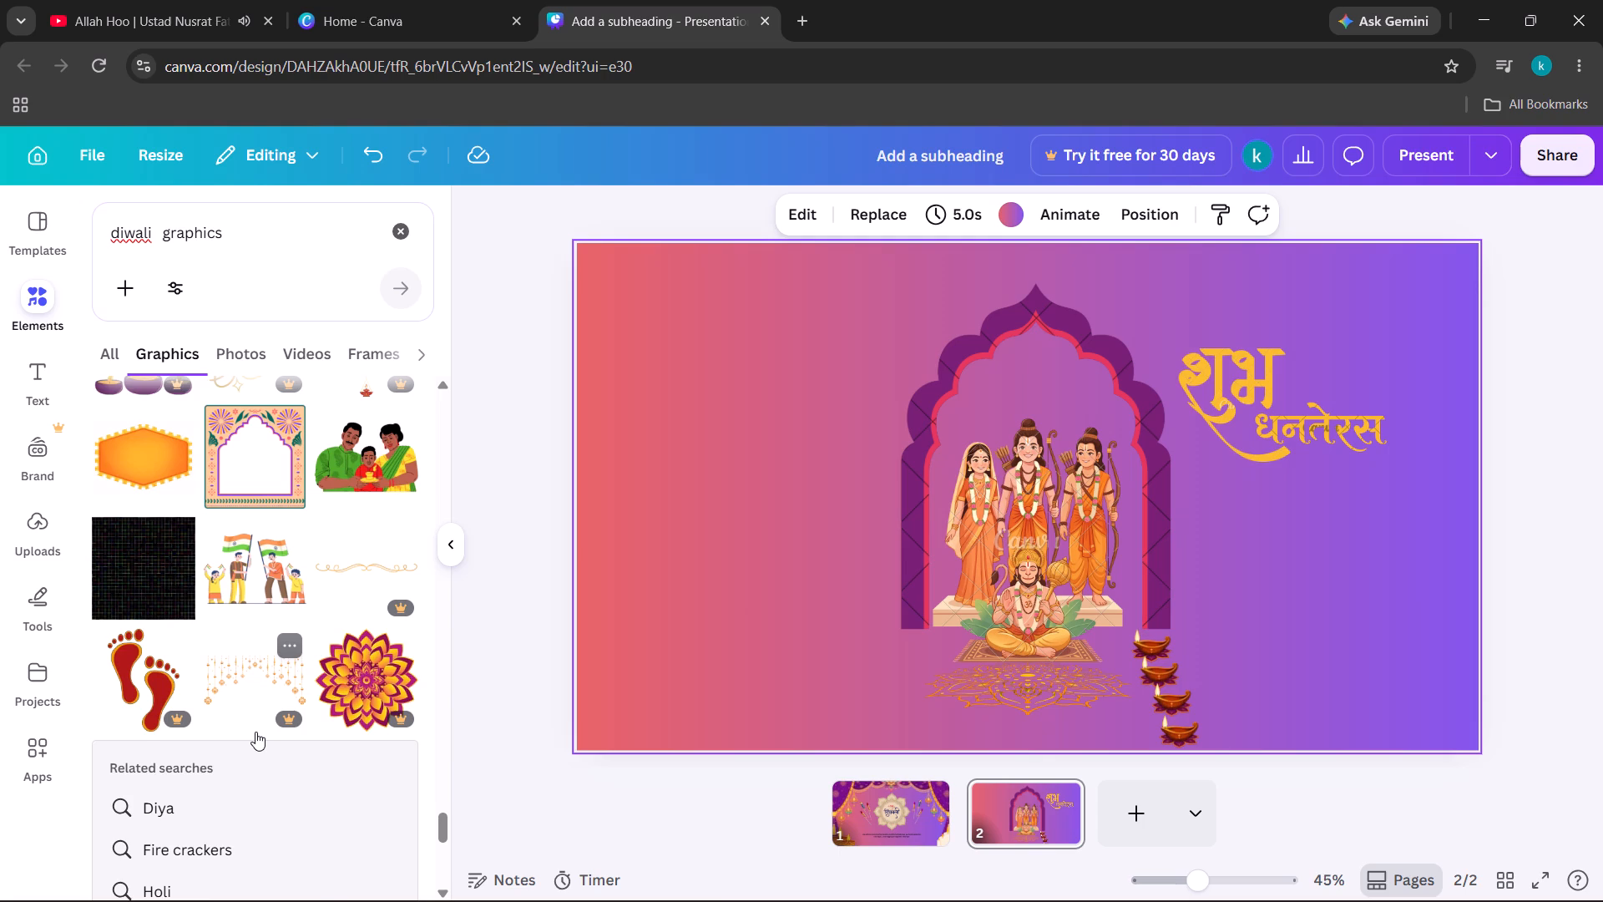
pyautogui.scroll(-6, 255, 732)
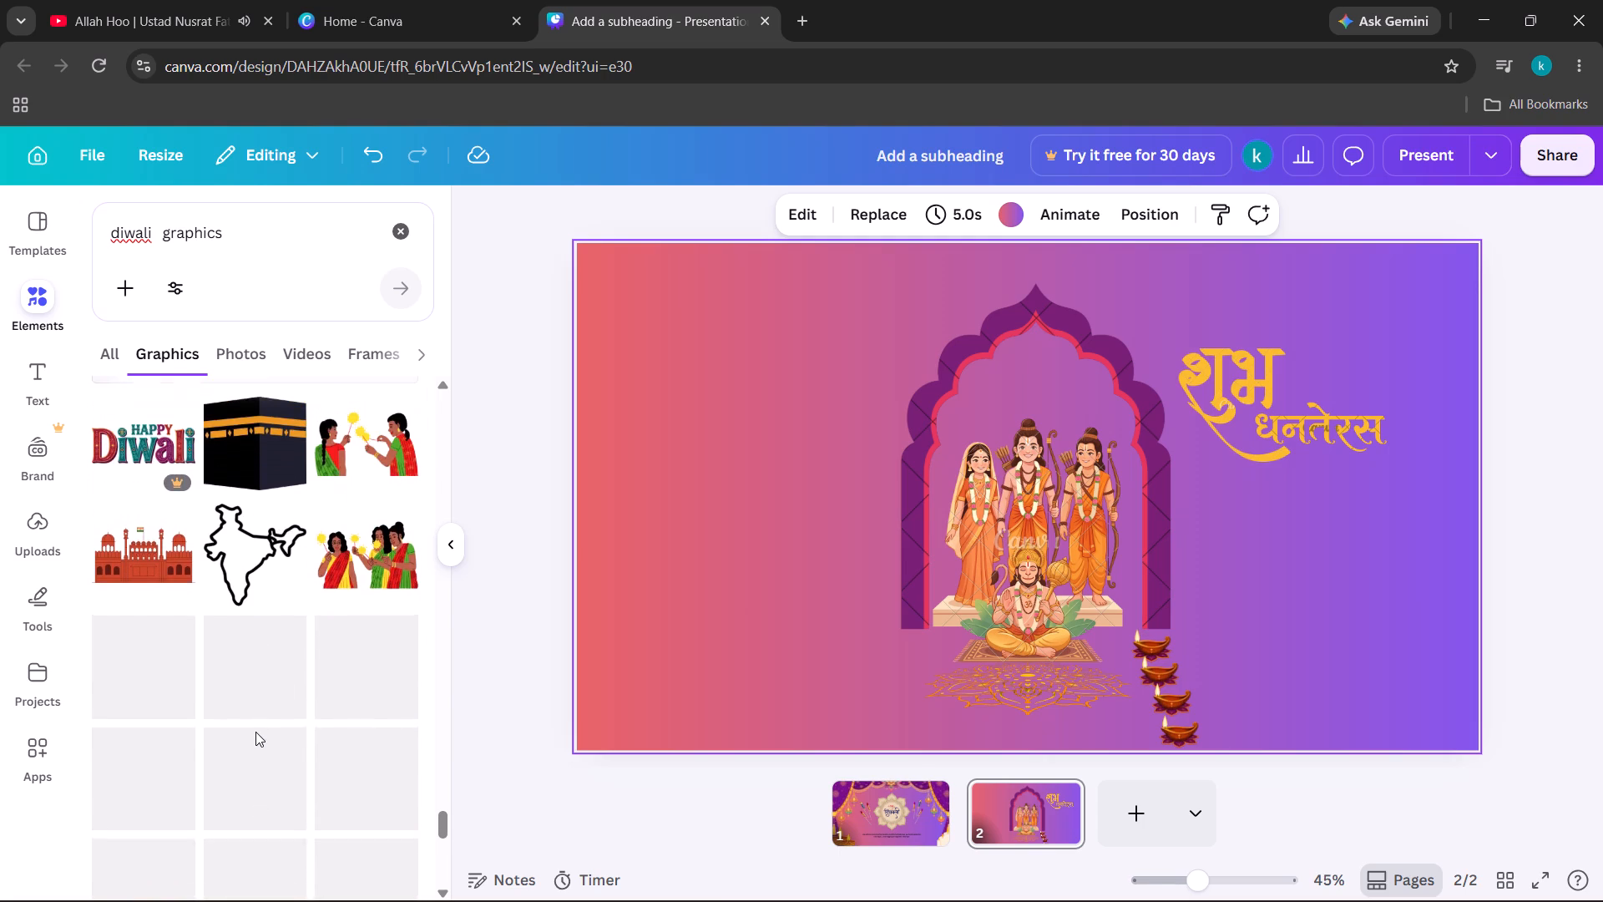
pyautogui.scroll(-1, 255, 732)
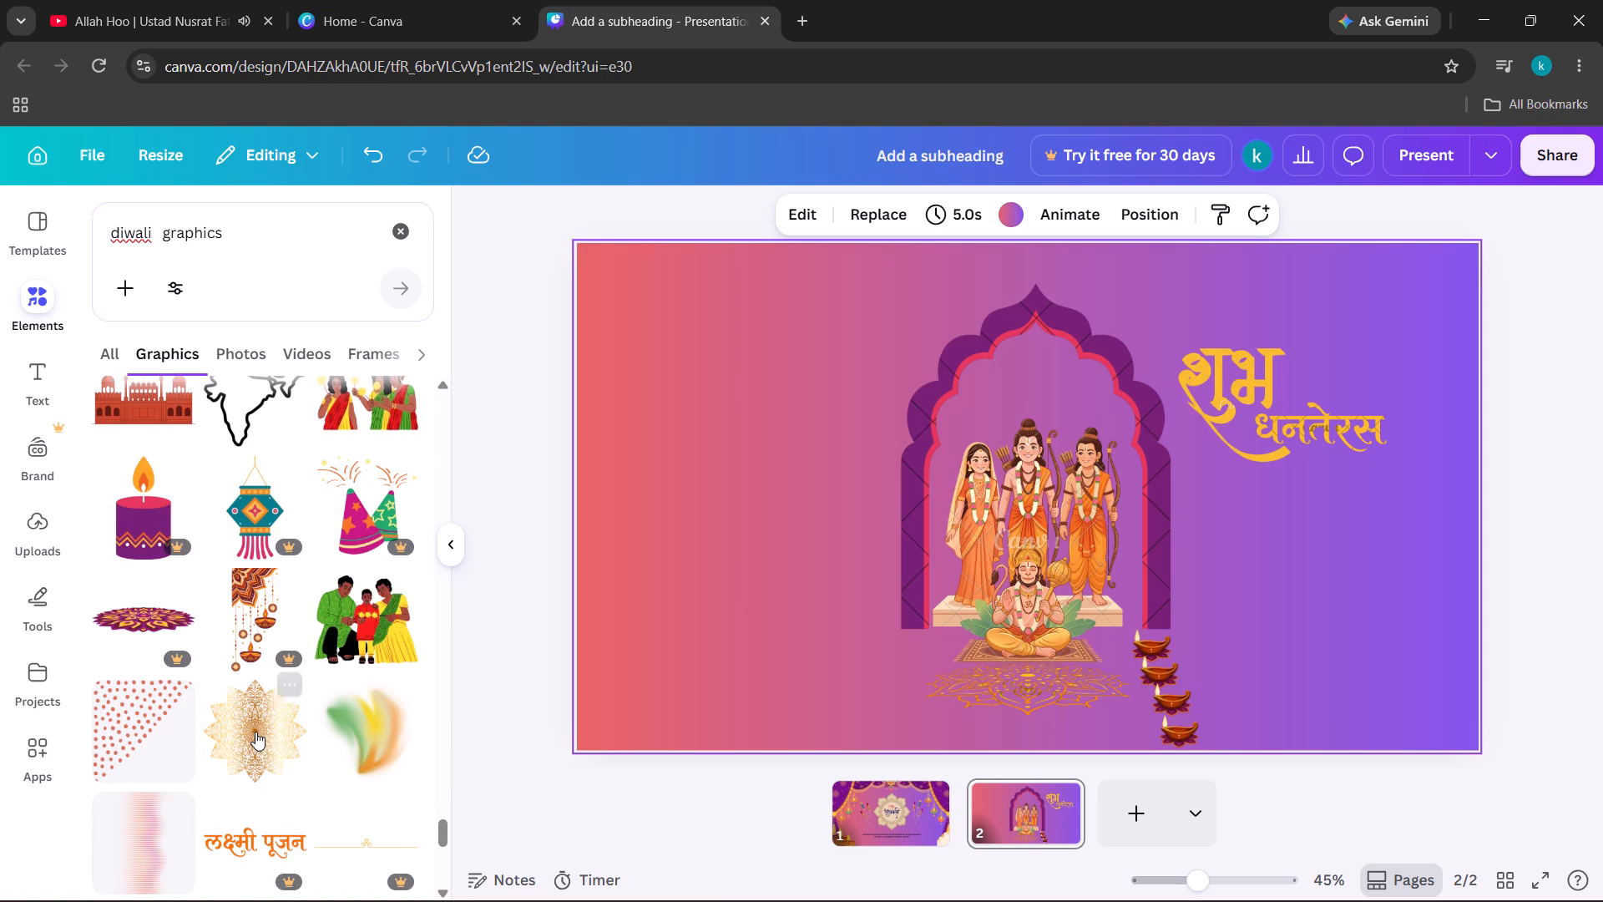
pyautogui.scroll(-2, 255, 732)
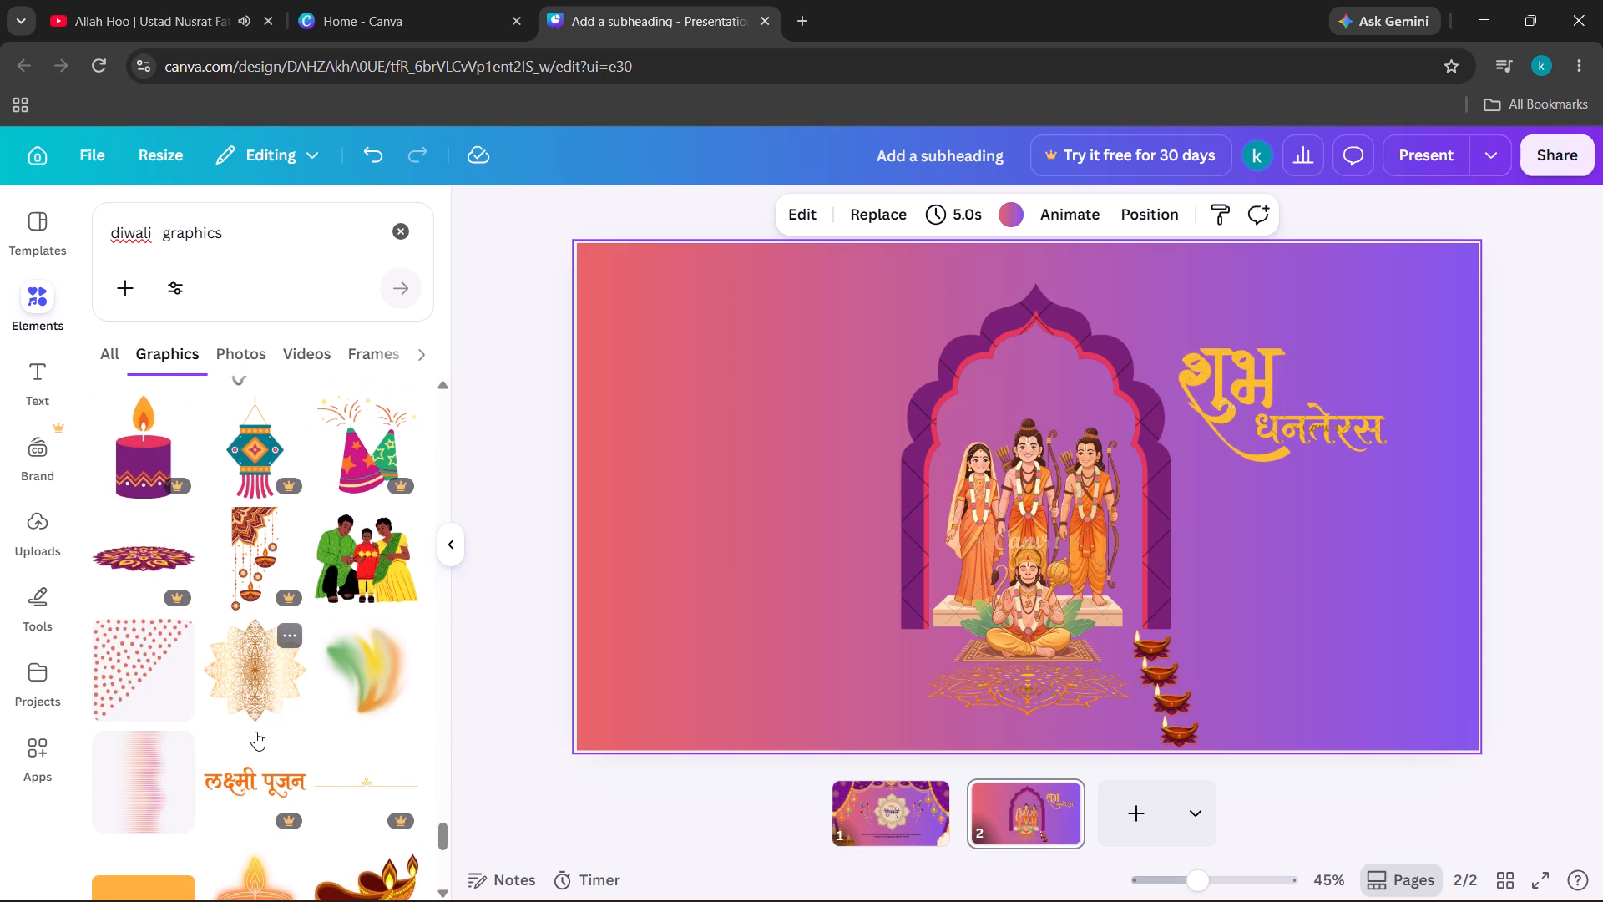
pyautogui.scroll(-2, 255, 732)
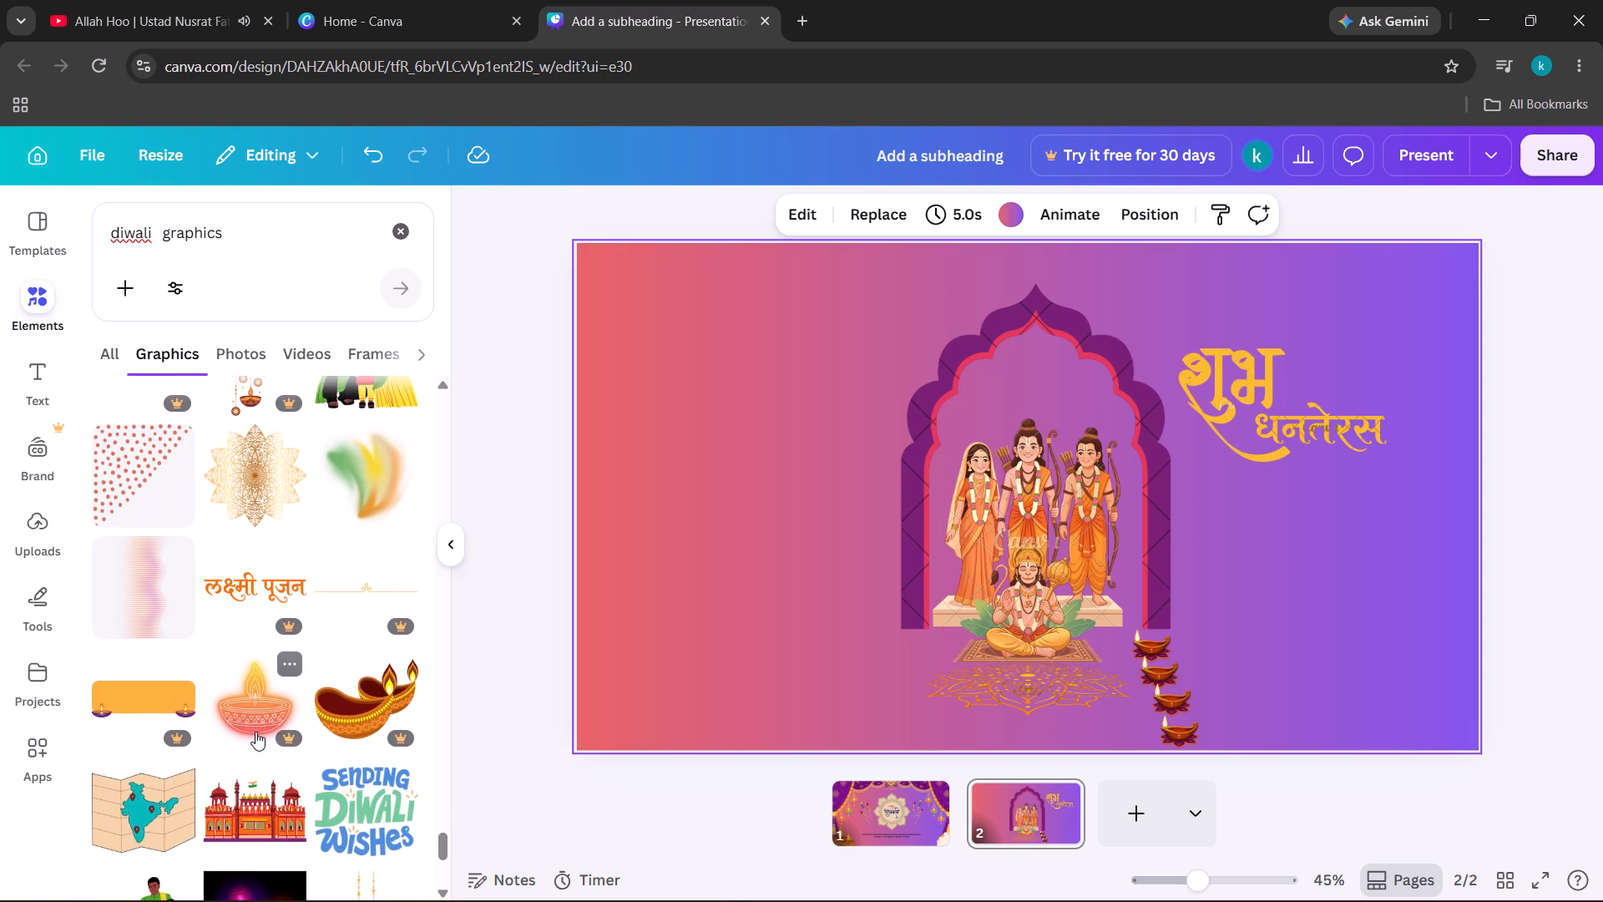
pyautogui.scroll(-5, 255, 732)
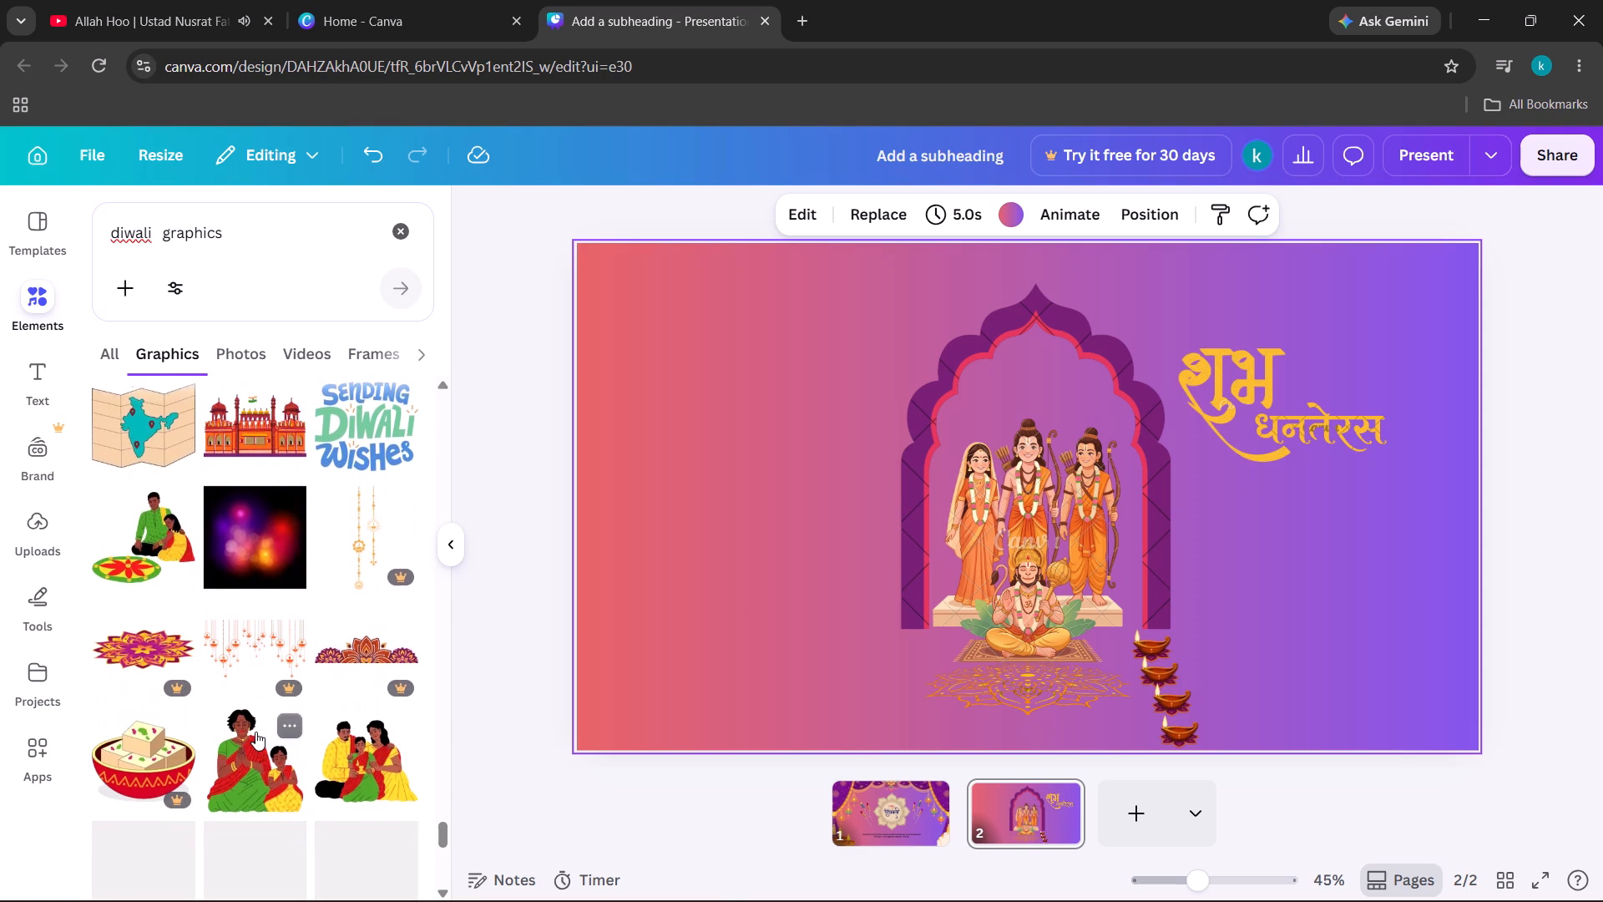
pyautogui.scroll(-3, 255, 732)
pyautogui.scroll(3, 255, 732)
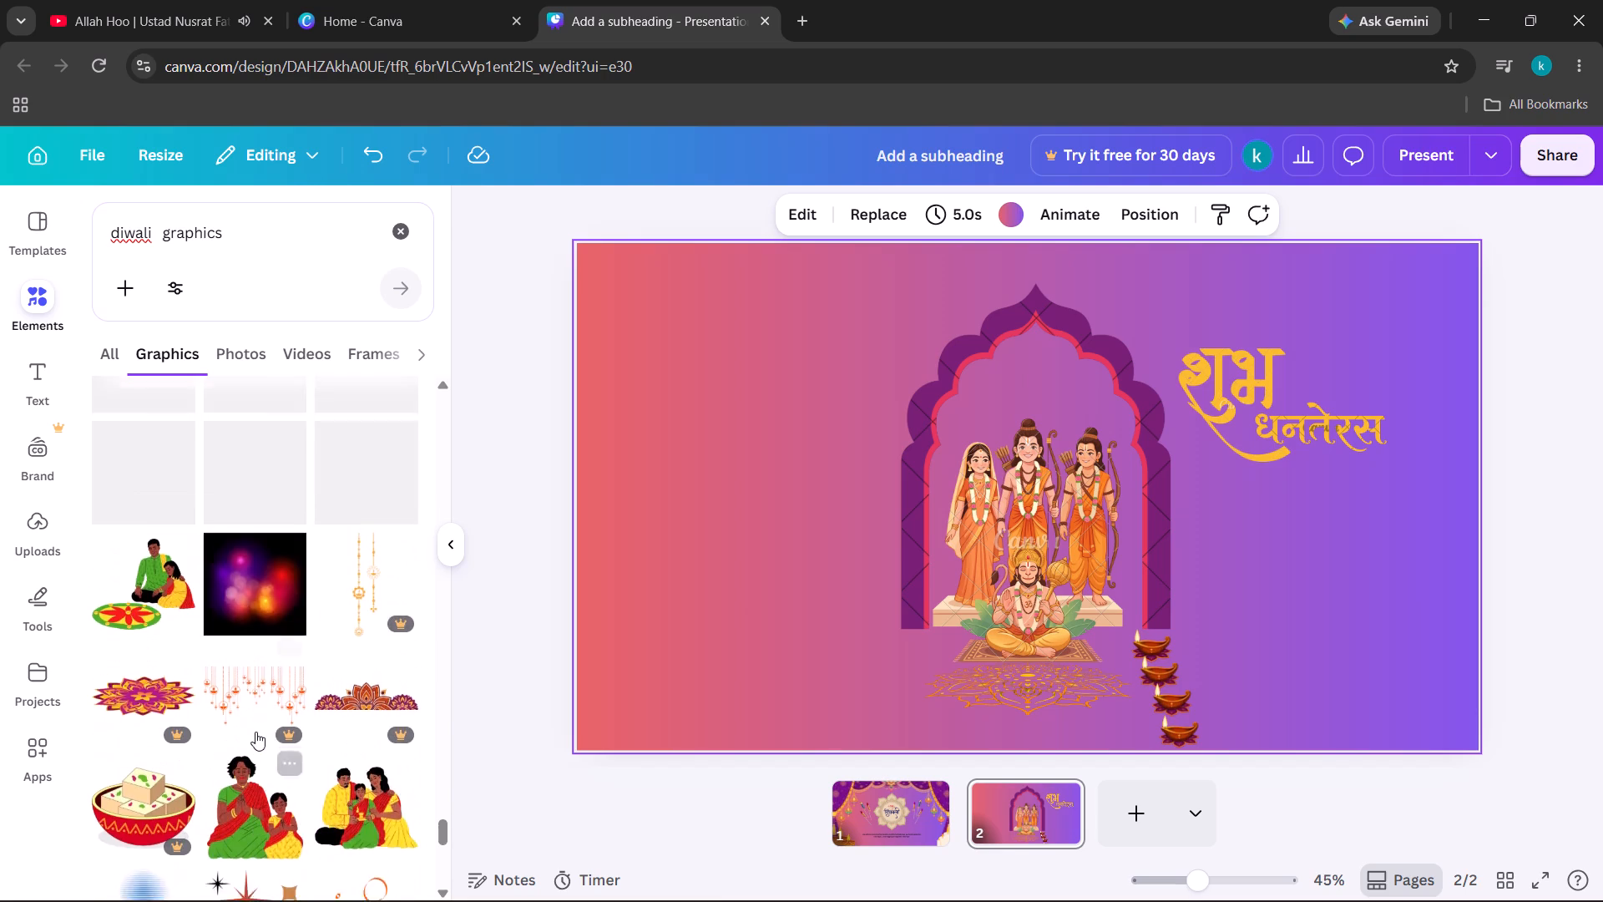
pyautogui.scroll(1, 255, 732)
pyautogui.hscroll(1, 255, 732)
pyautogui.scroll(-1, 255, 732)
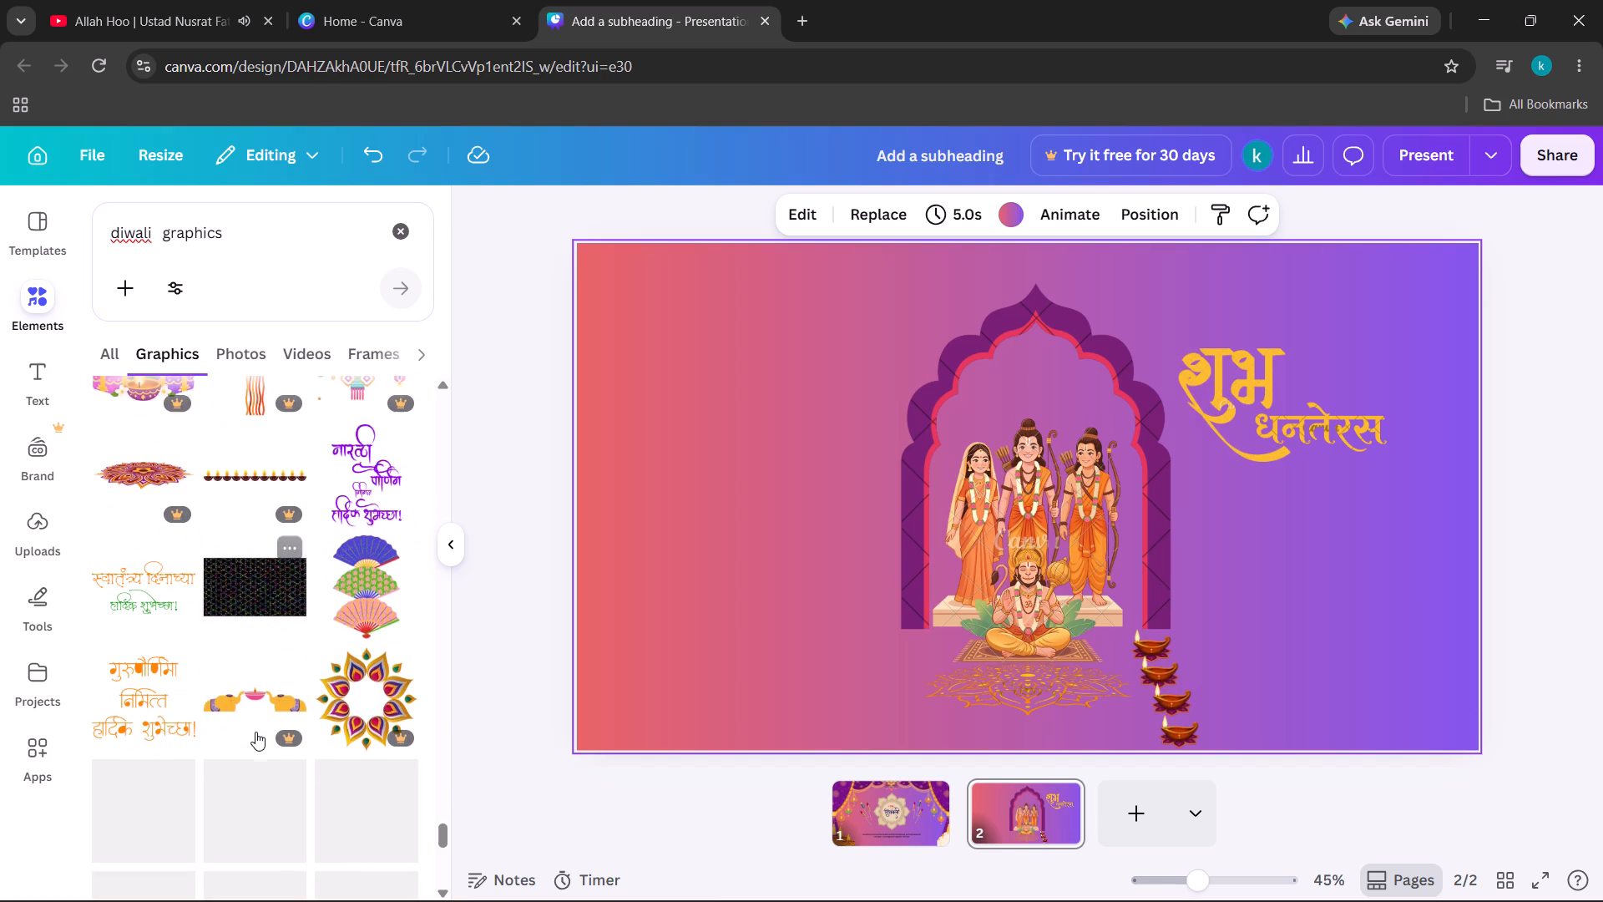
pyautogui.scroll(-3, 255, 732)
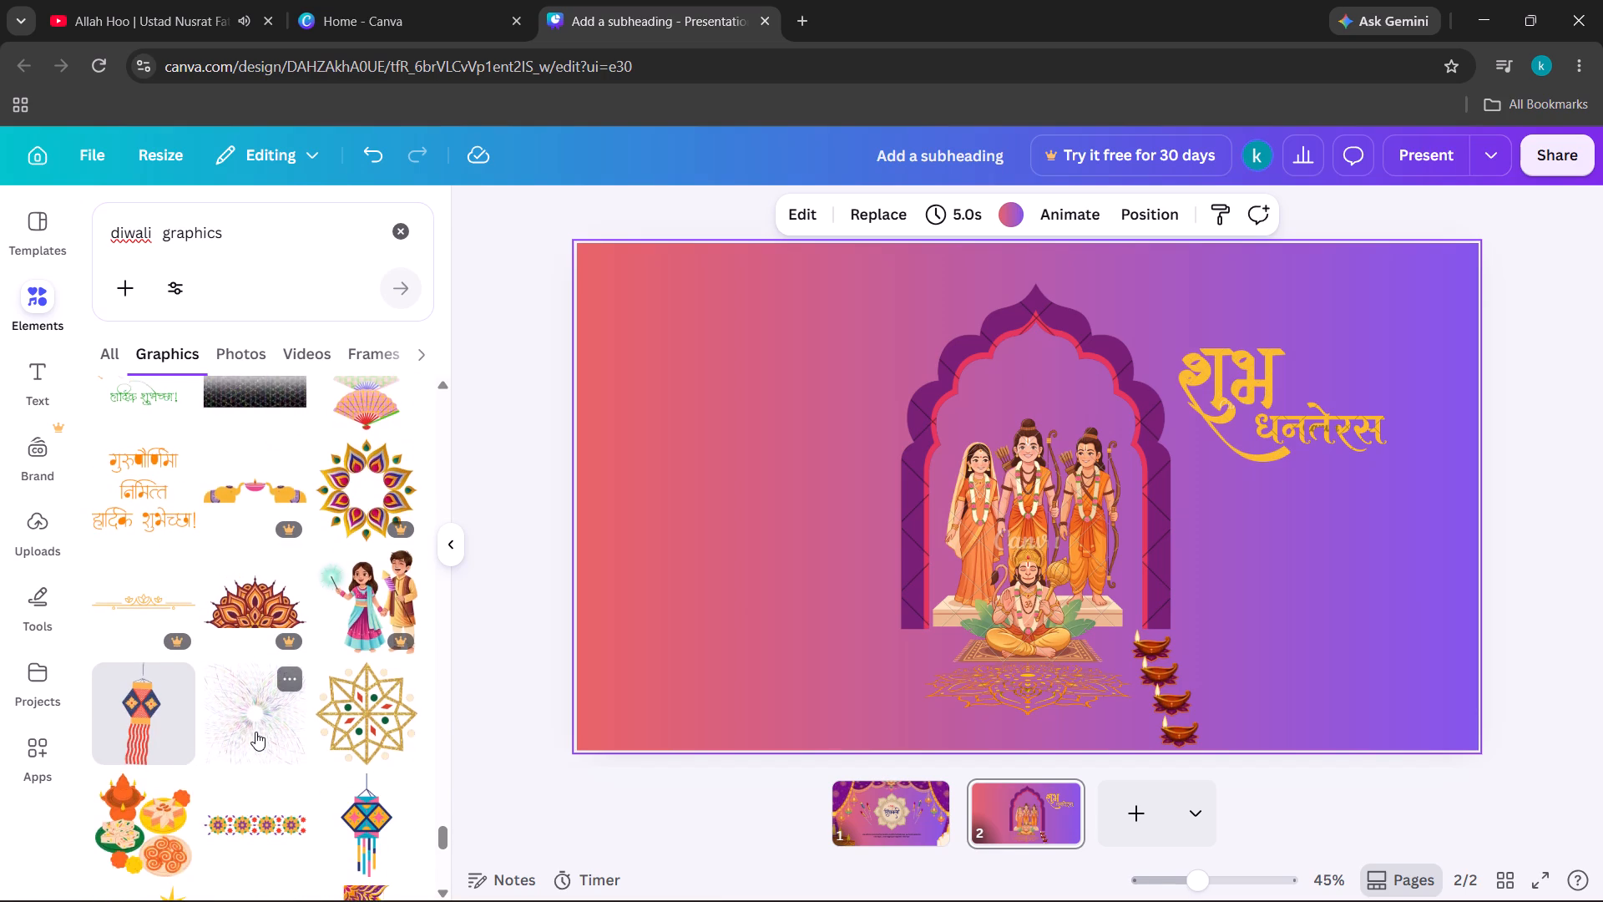
pyautogui.scroll(-6, 255, 732)
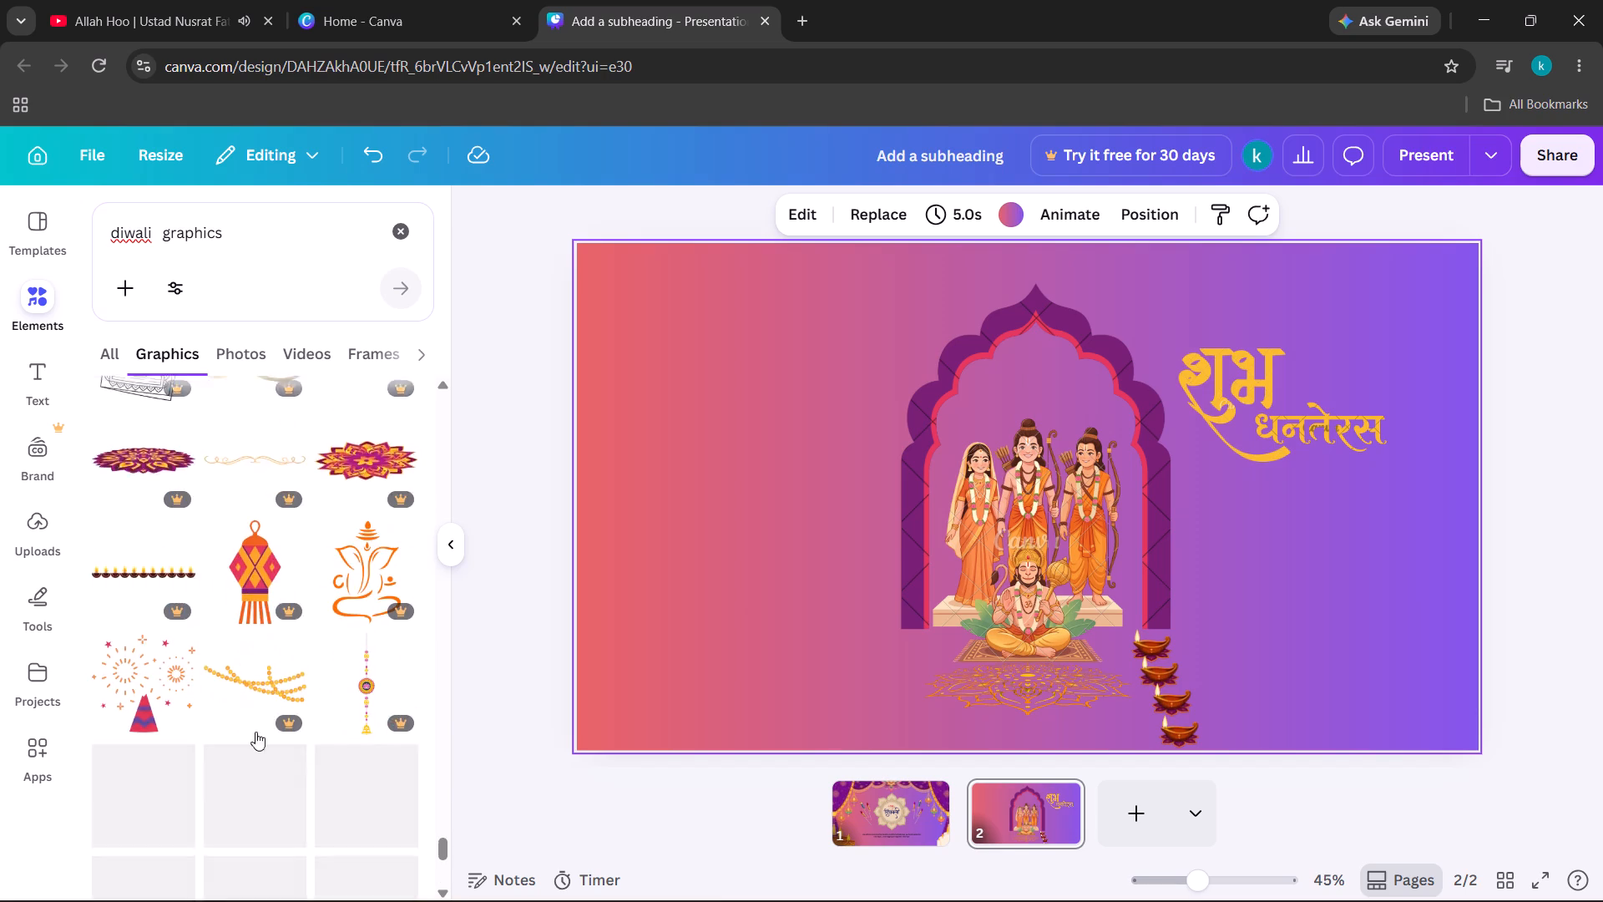
pyautogui.scroll(-2, 255, 732)
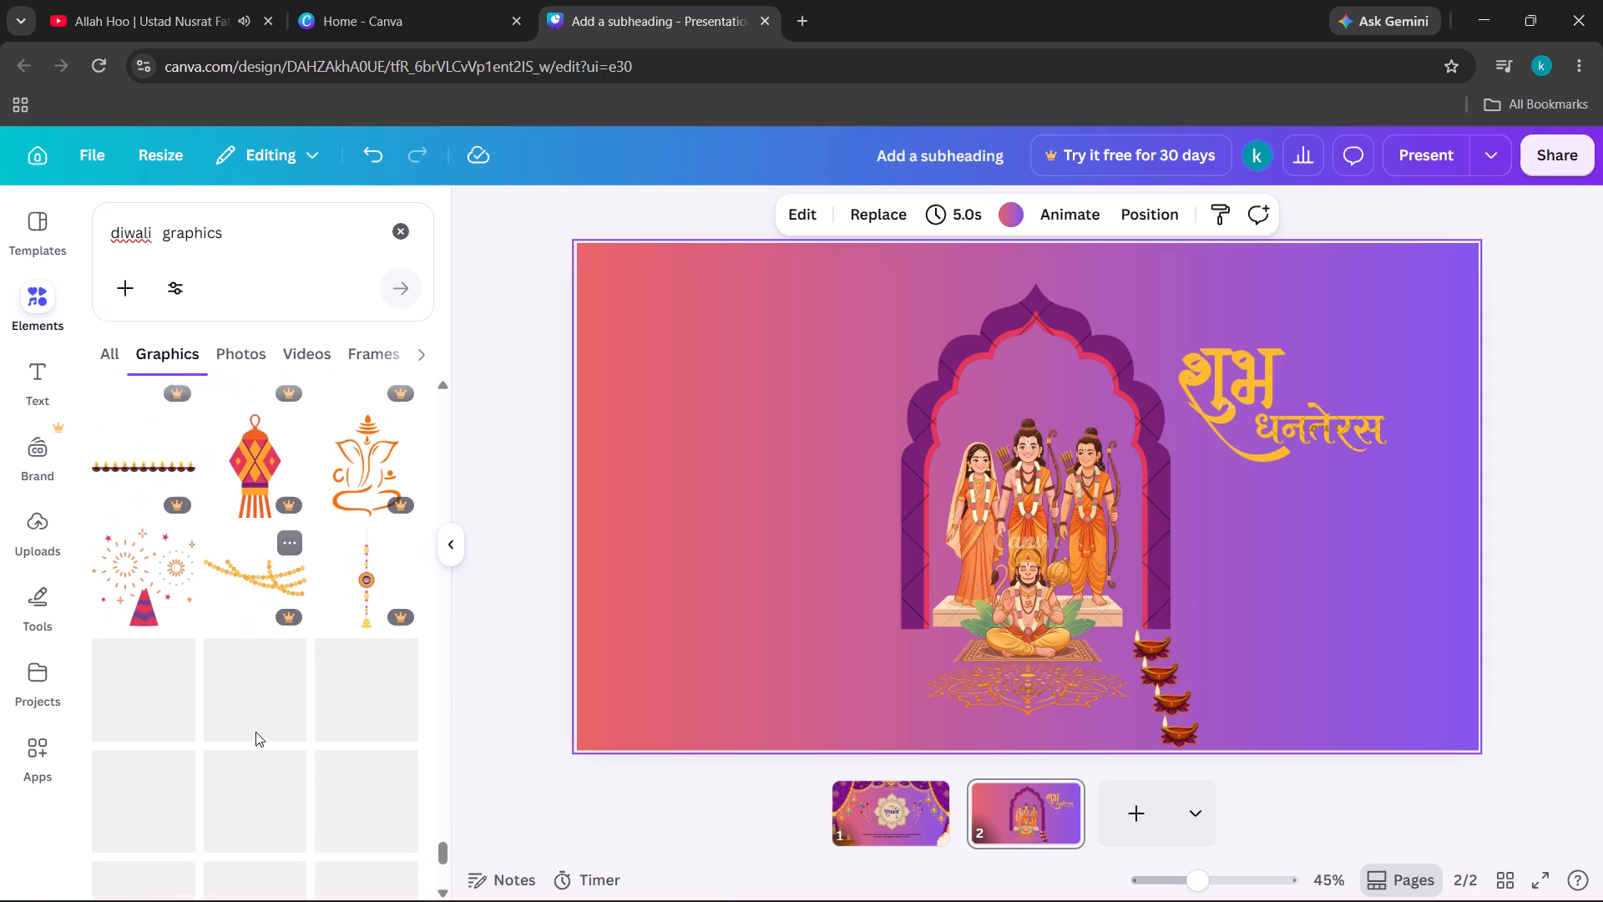
pyautogui.scroll(-2, 255, 732)
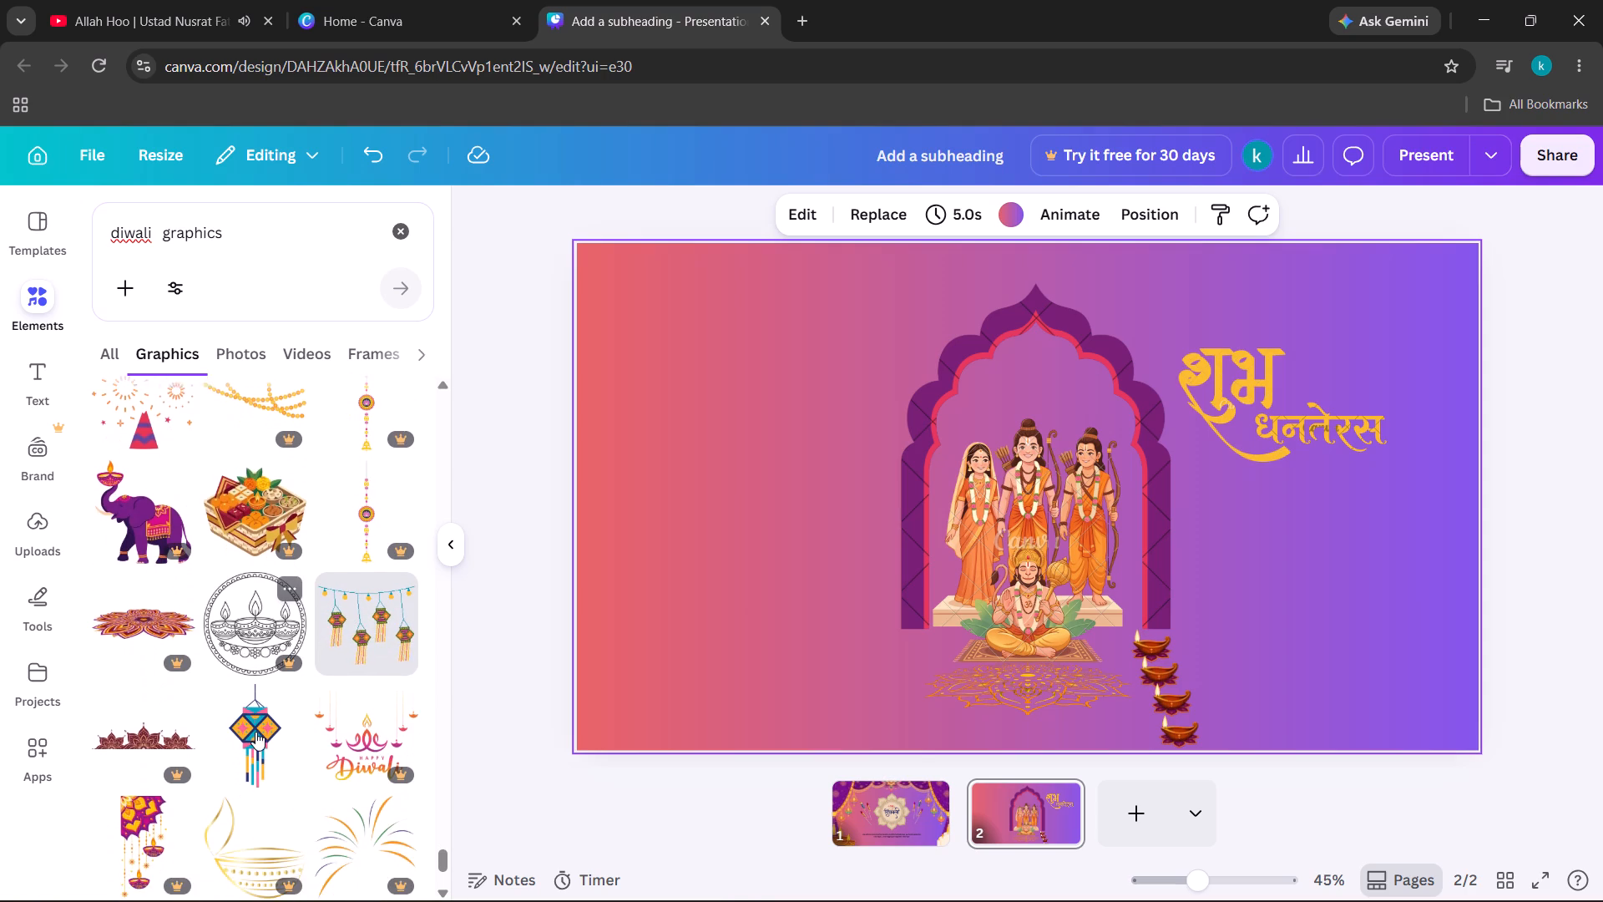
# Add the string of lights with four hanging lanterns, shrink it to about half size and place it in the empty upper area left of the arch.
pyautogui.scroll(-1, 255, 732)
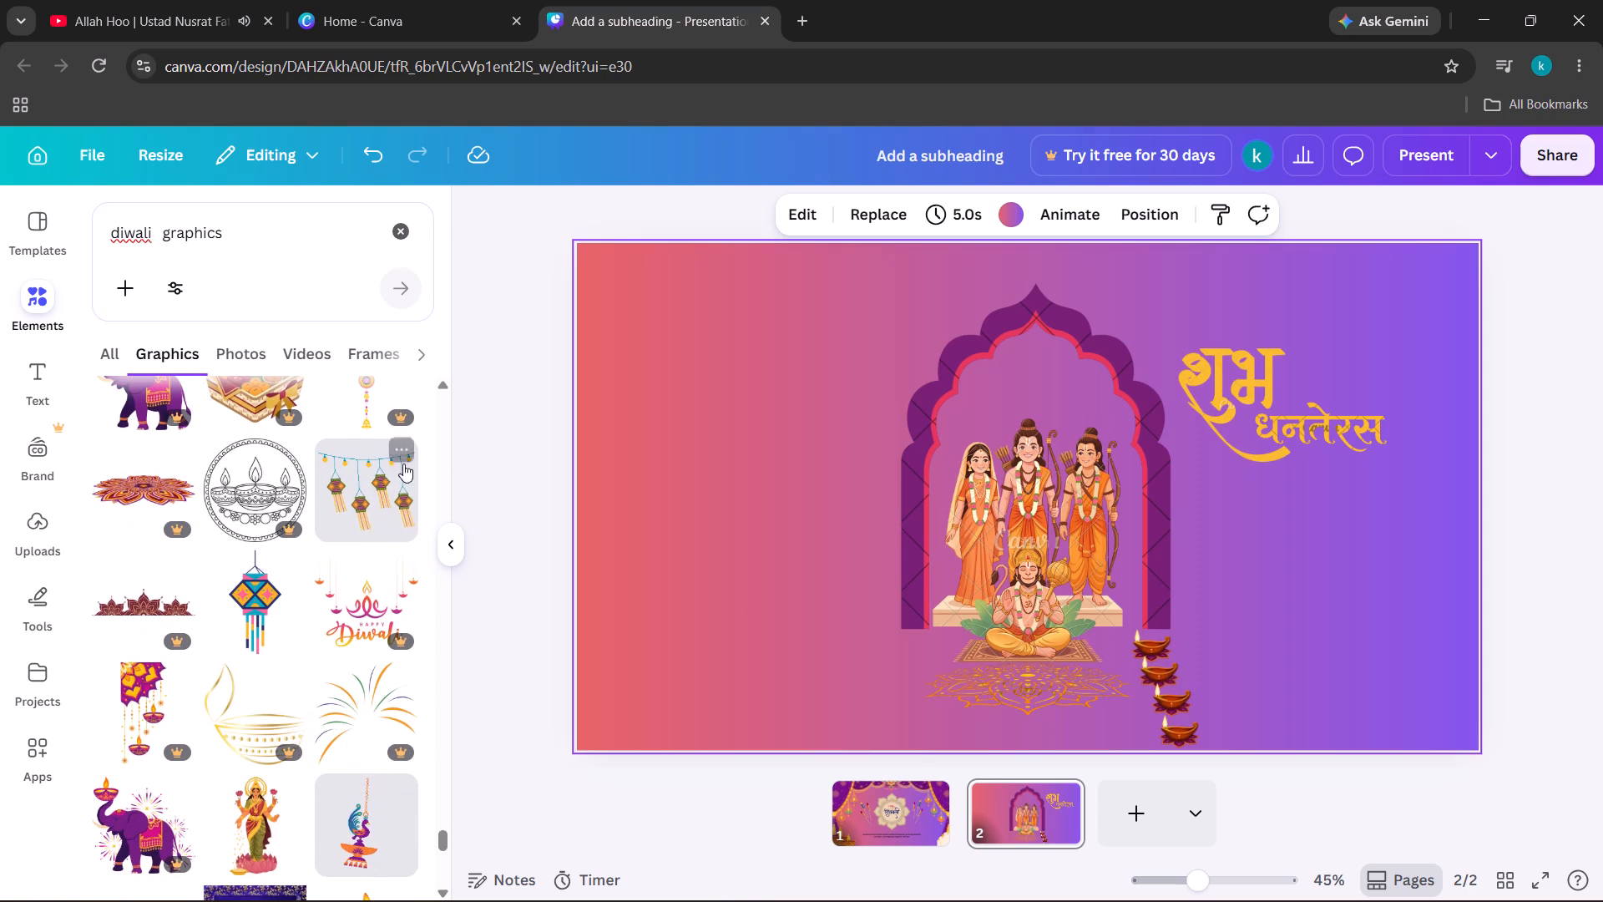
pyautogui.click(362, 483)
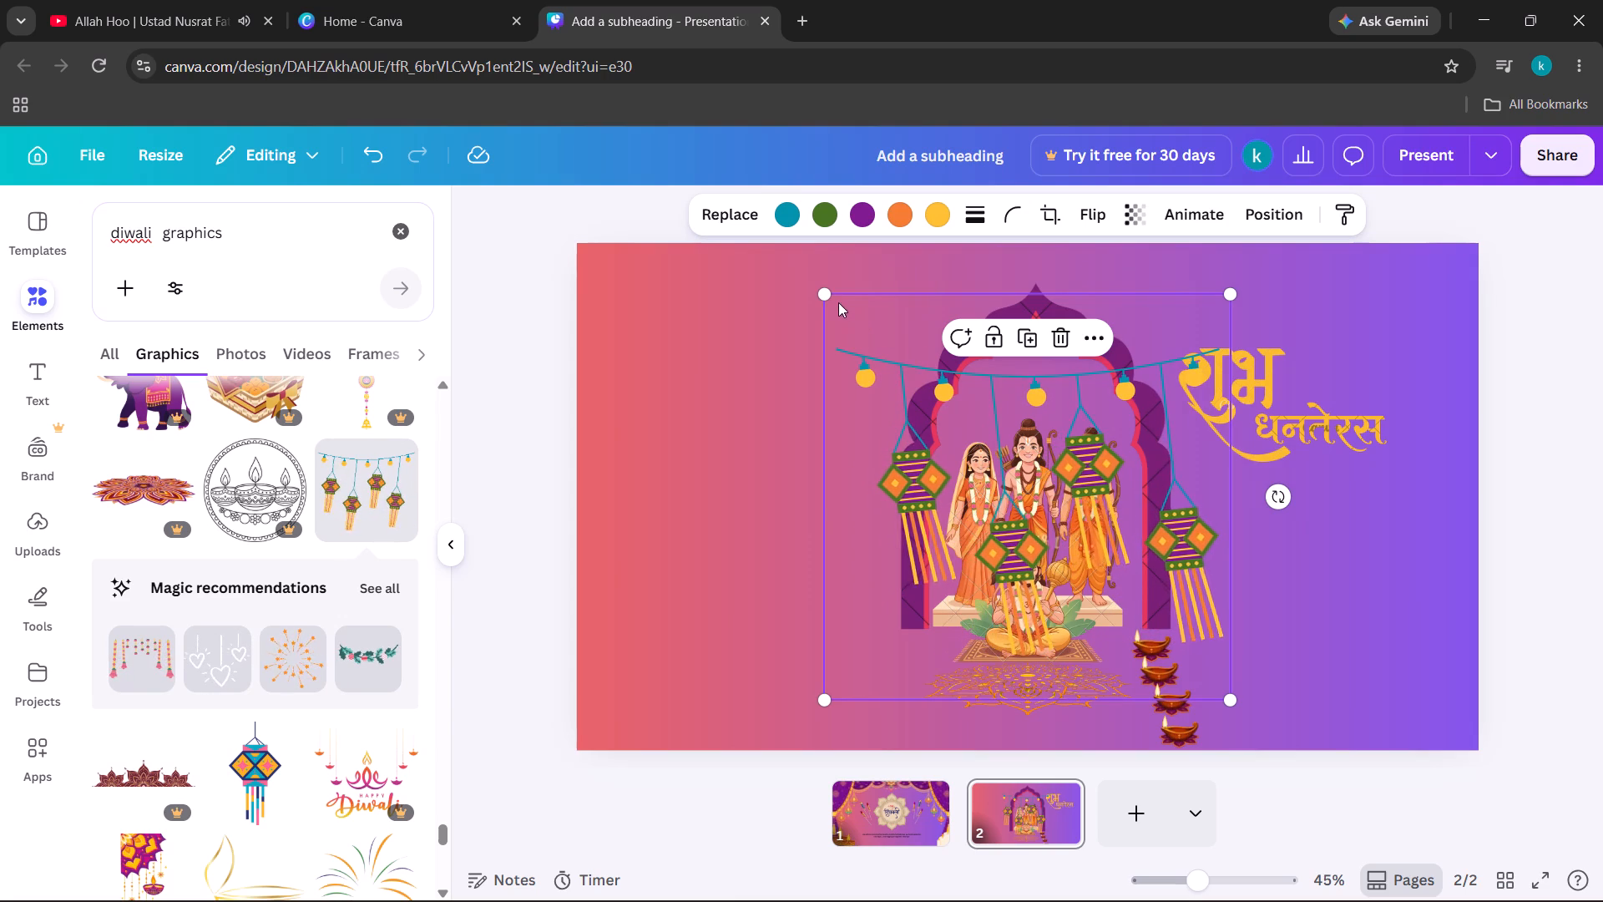
pyautogui.moveTo(830, 290); pyautogui.dragTo(1005, 510)
pyautogui.moveTo(1108, 616); pyautogui.dragTo(756, 416)
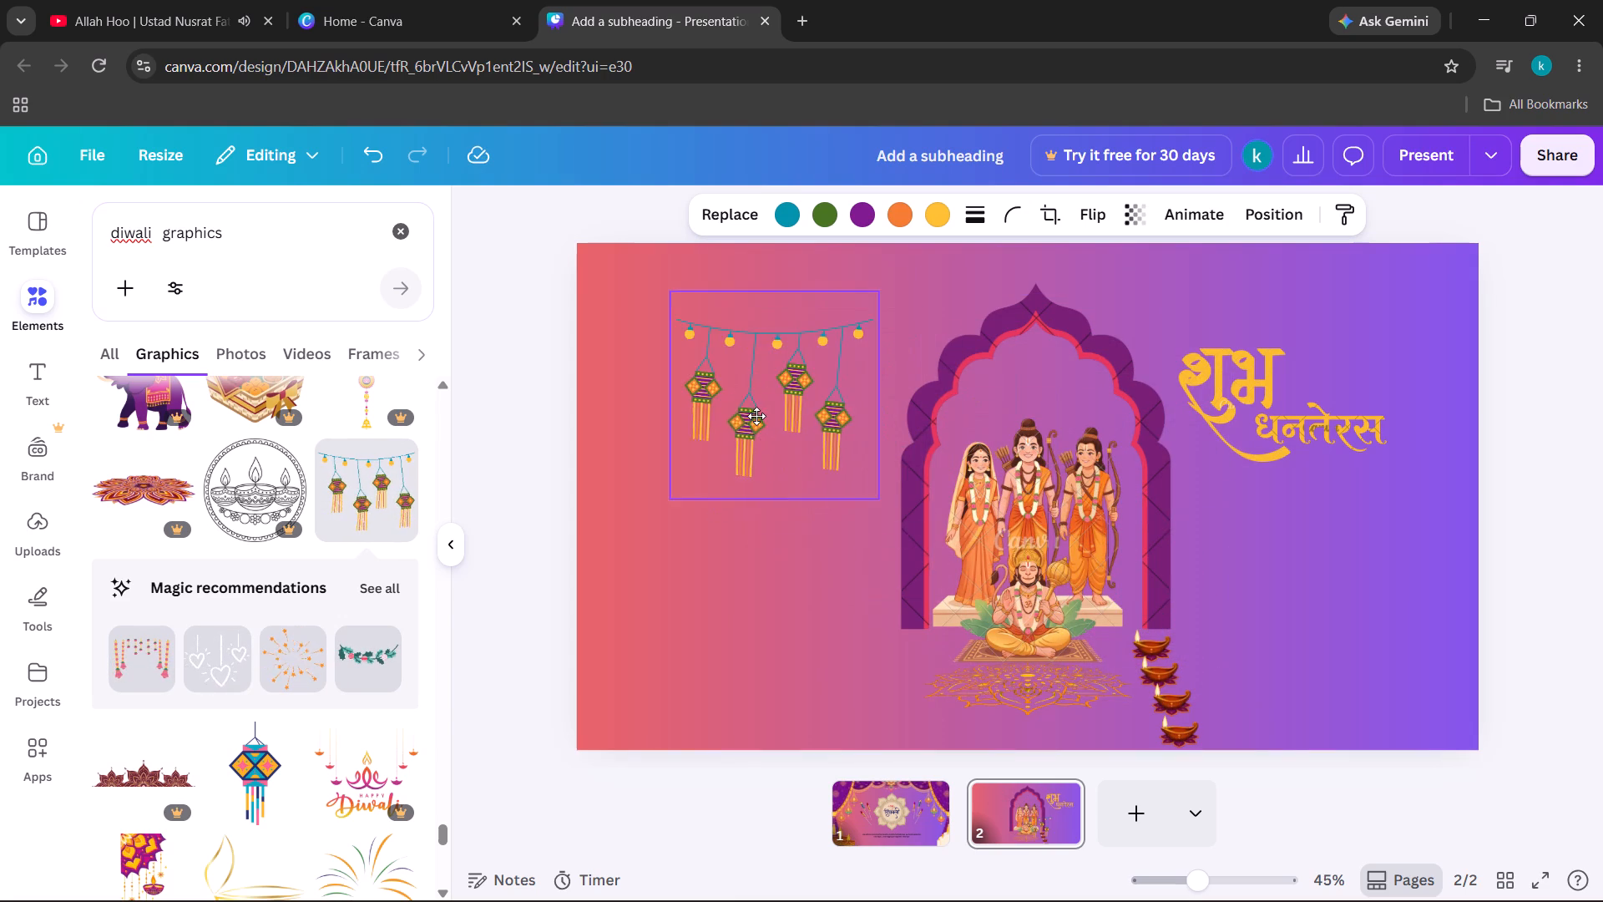
# Move the string of four lanterns up into the second page's top-left corner so its lights run along the top edge.
pyautogui.moveTo(756, 416); pyautogui.dragTo(650, 337)
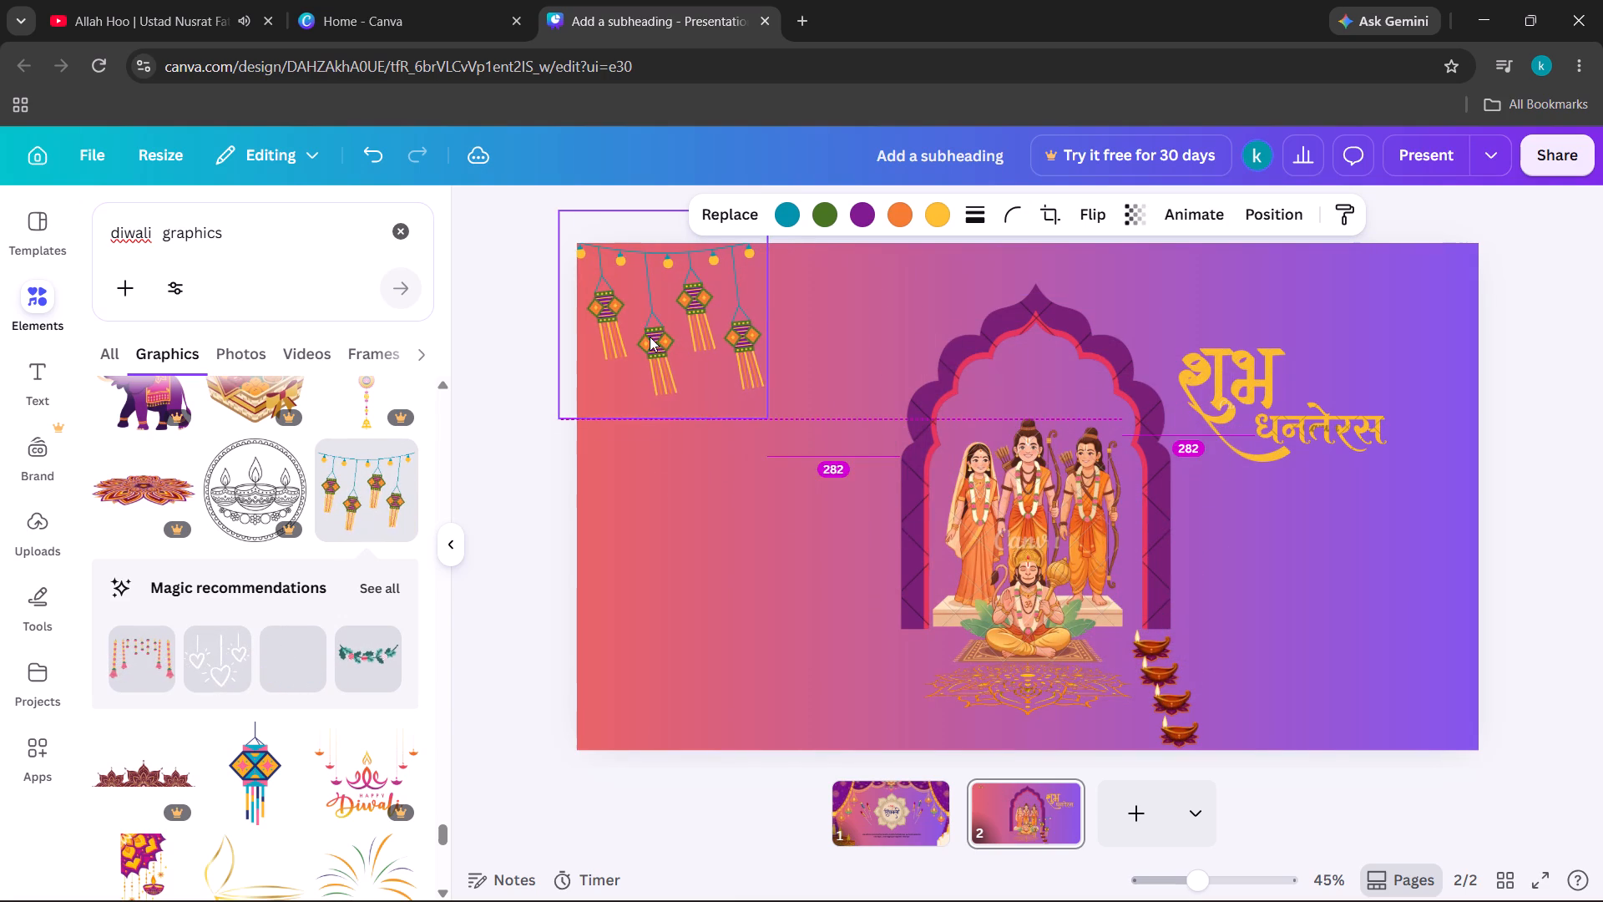
pyautogui.click(700, 546)
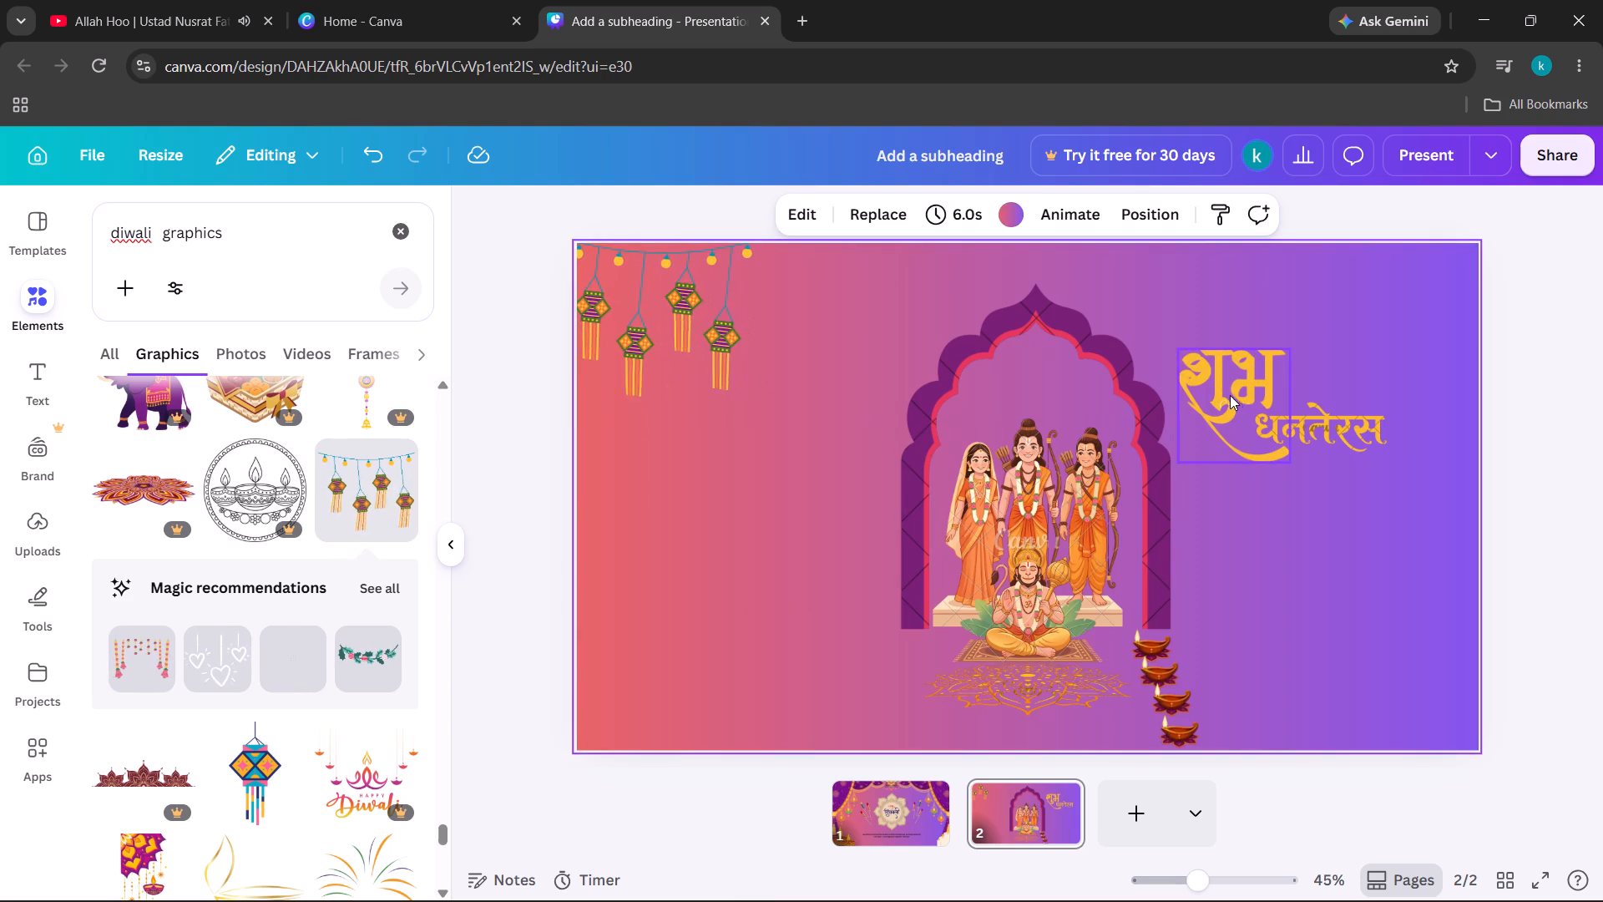
# Move both parts of the "शुभ धनतेरस" lettering lower beside the arch, keeping "धनतेरस" tucked under "शुभ".
pyautogui.moveTo(1230, 394); pyautogui.dragTo(1234, 487)
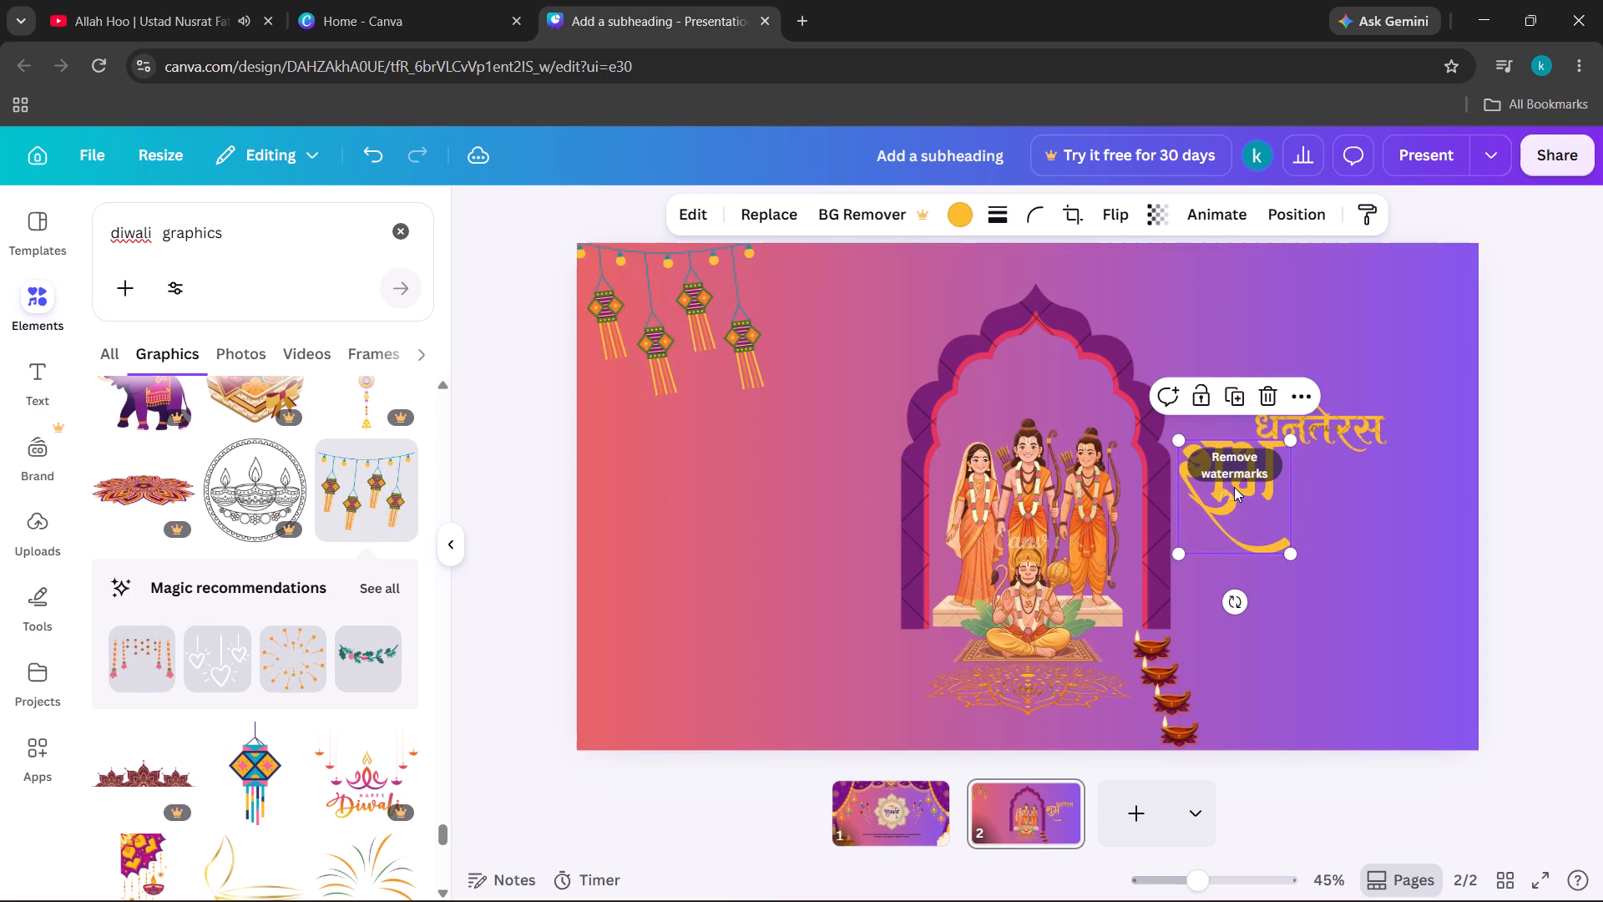
pyautogui.moveTo(1343, 426); pyautogui.dragTo(1337, 532)
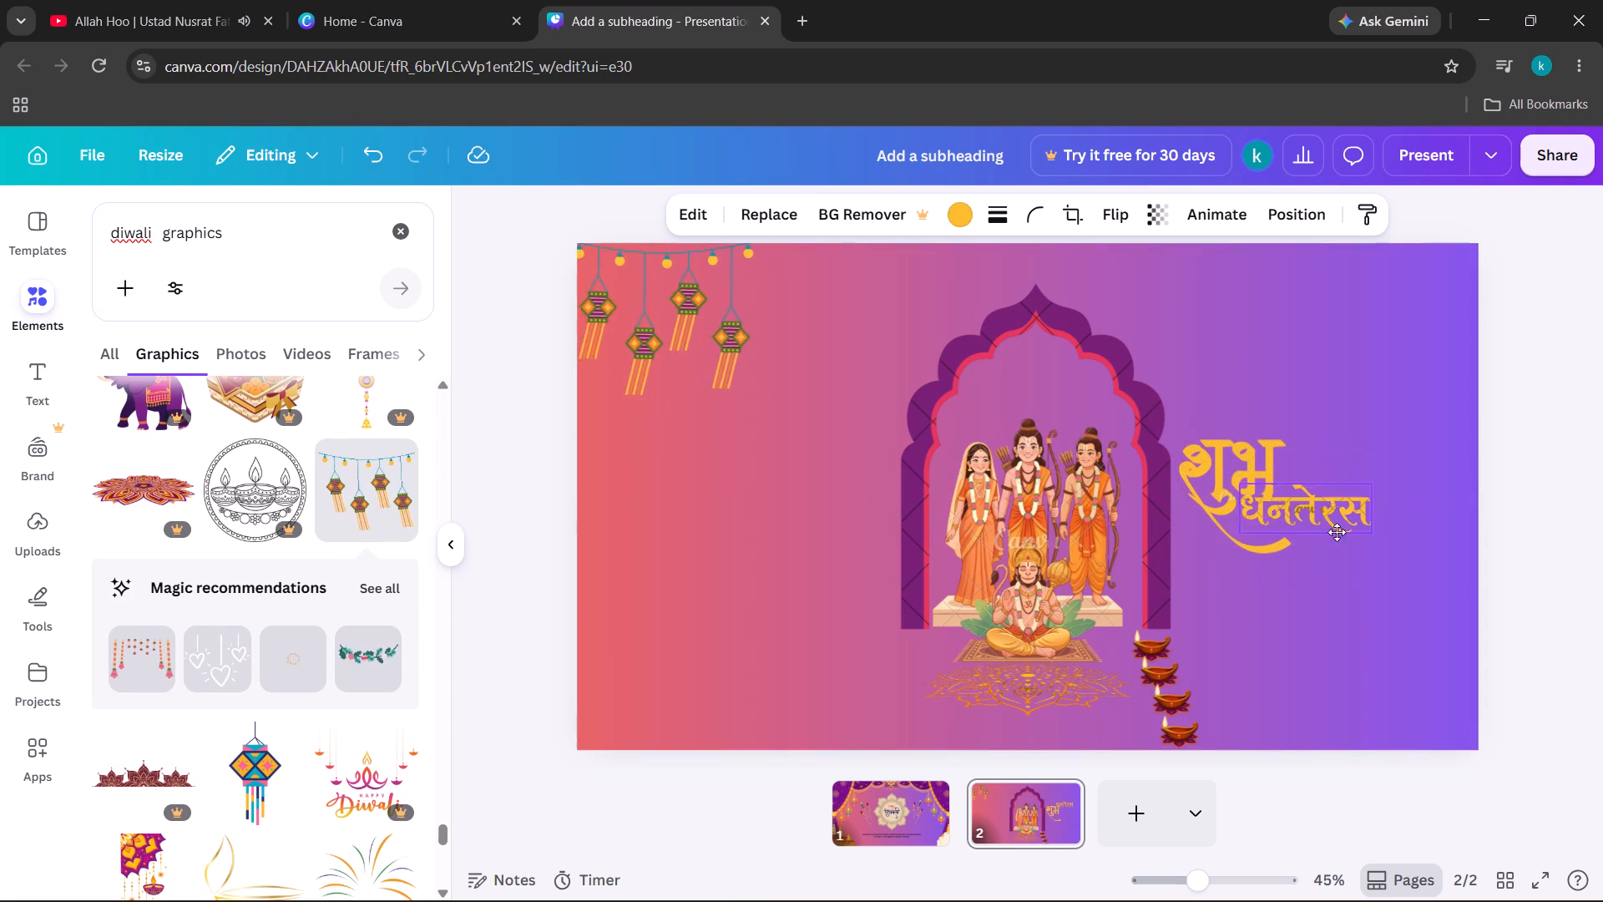
pyautogui.moveTo(1337, 532); pyautogui.dragTo(1348, 516)
pyautogui.click(1384, 641)
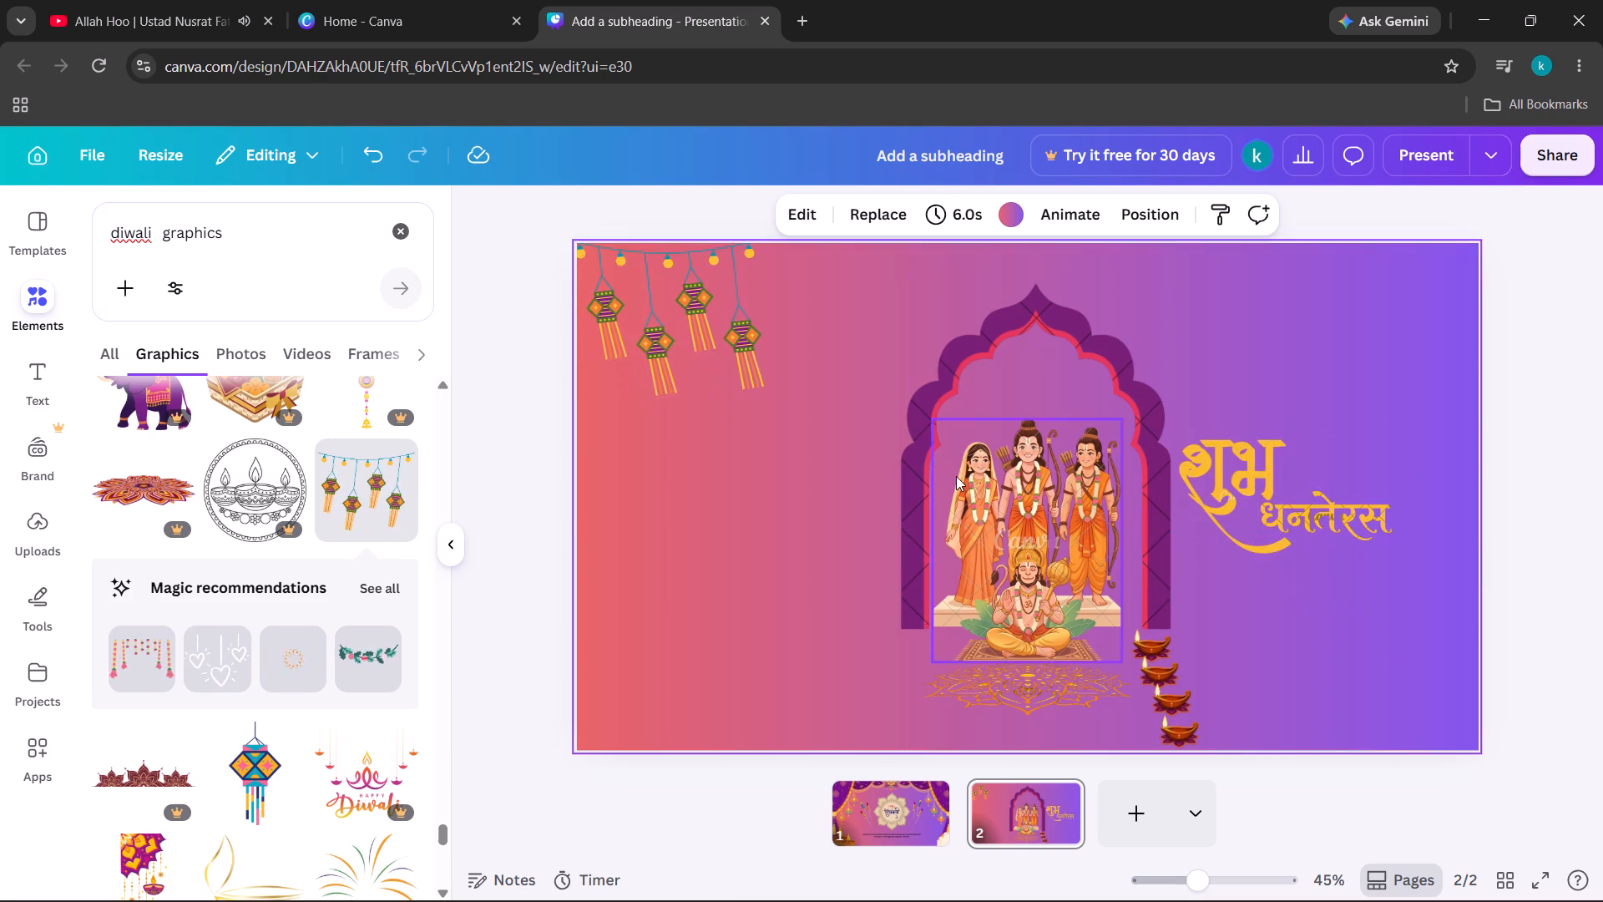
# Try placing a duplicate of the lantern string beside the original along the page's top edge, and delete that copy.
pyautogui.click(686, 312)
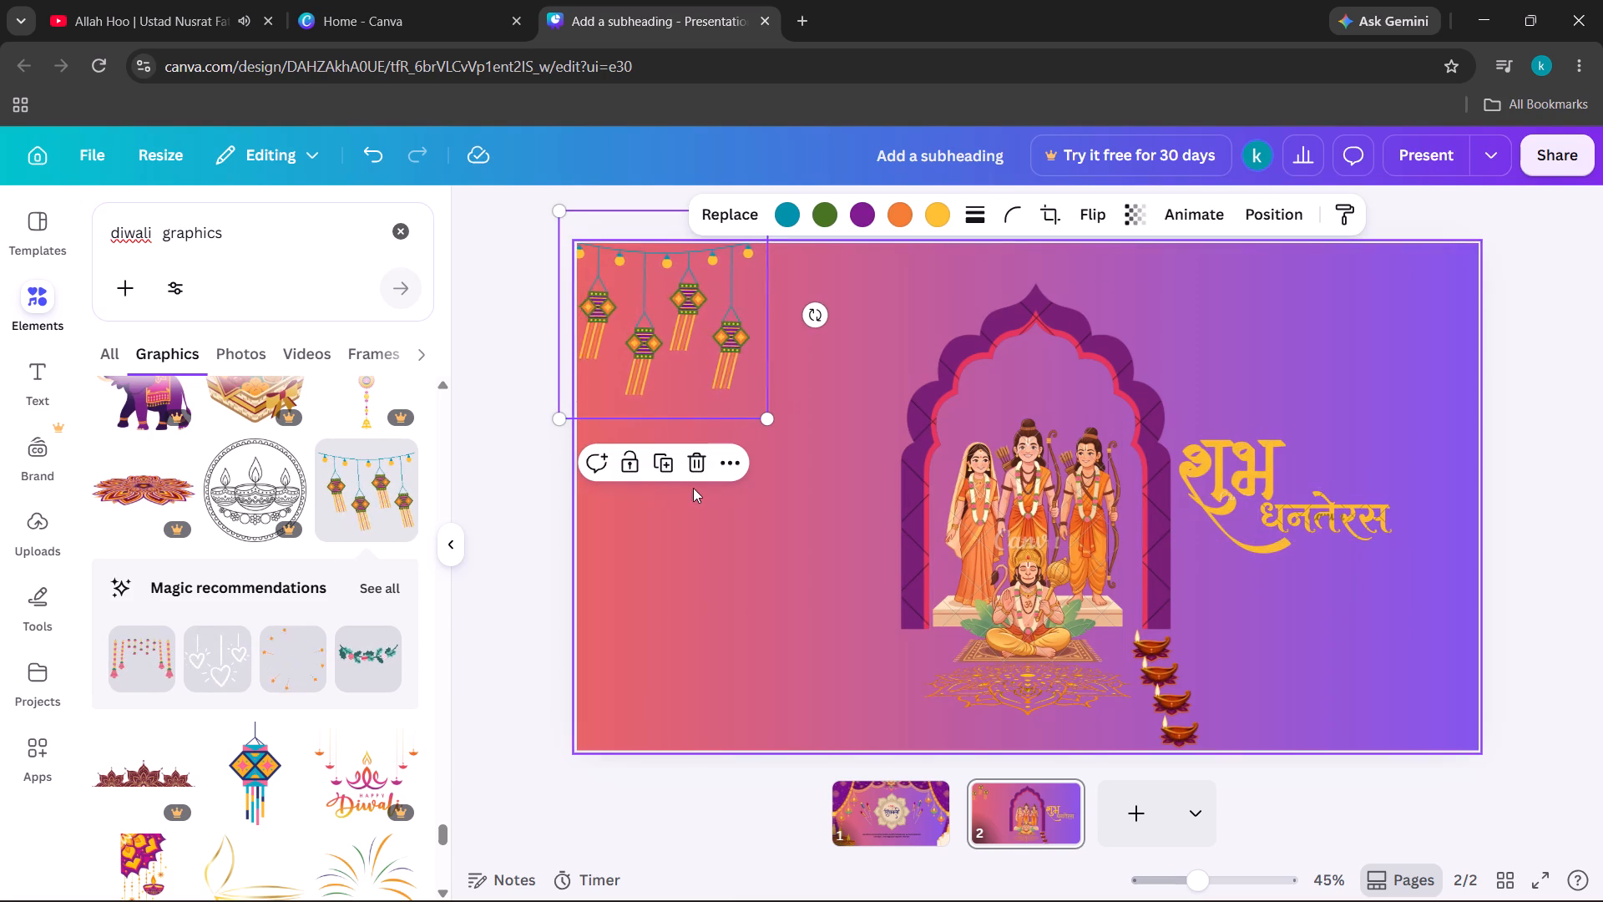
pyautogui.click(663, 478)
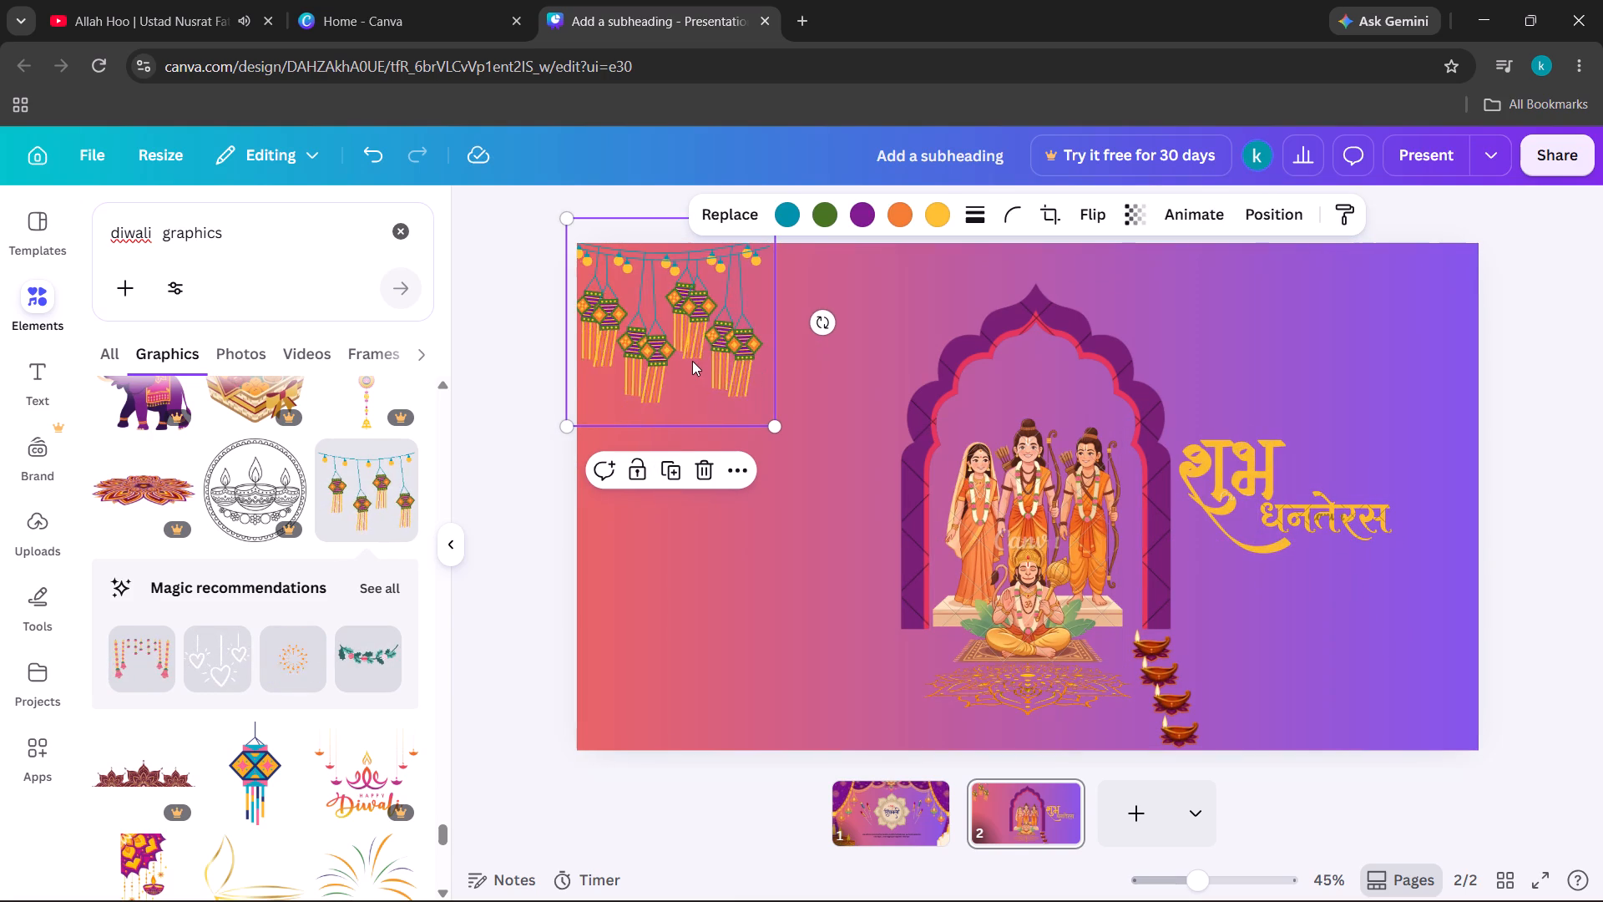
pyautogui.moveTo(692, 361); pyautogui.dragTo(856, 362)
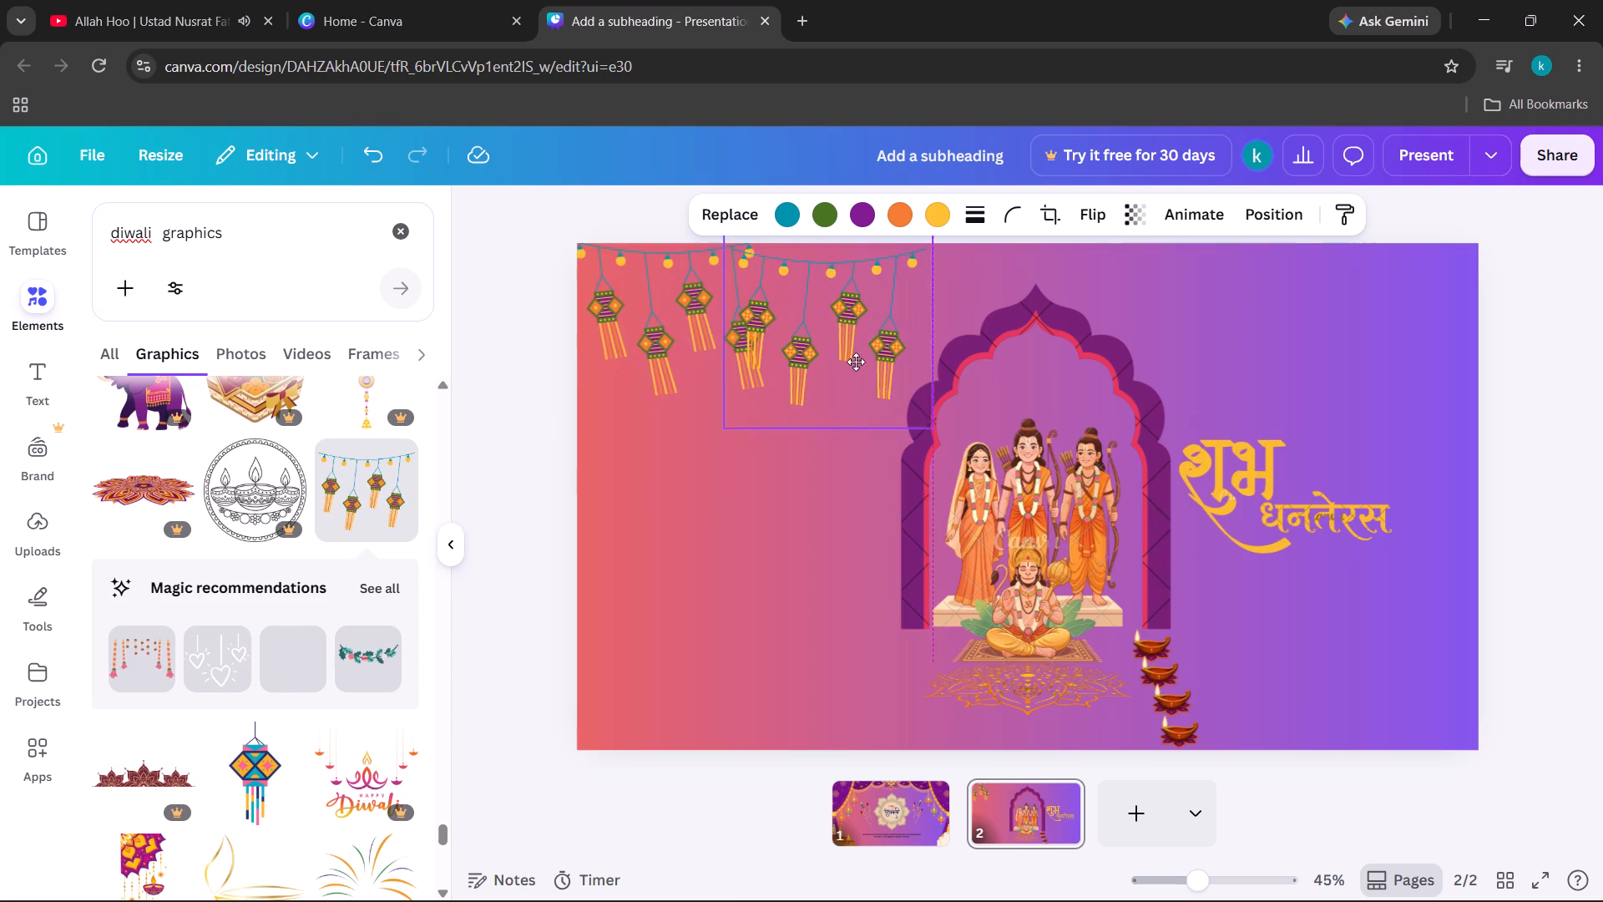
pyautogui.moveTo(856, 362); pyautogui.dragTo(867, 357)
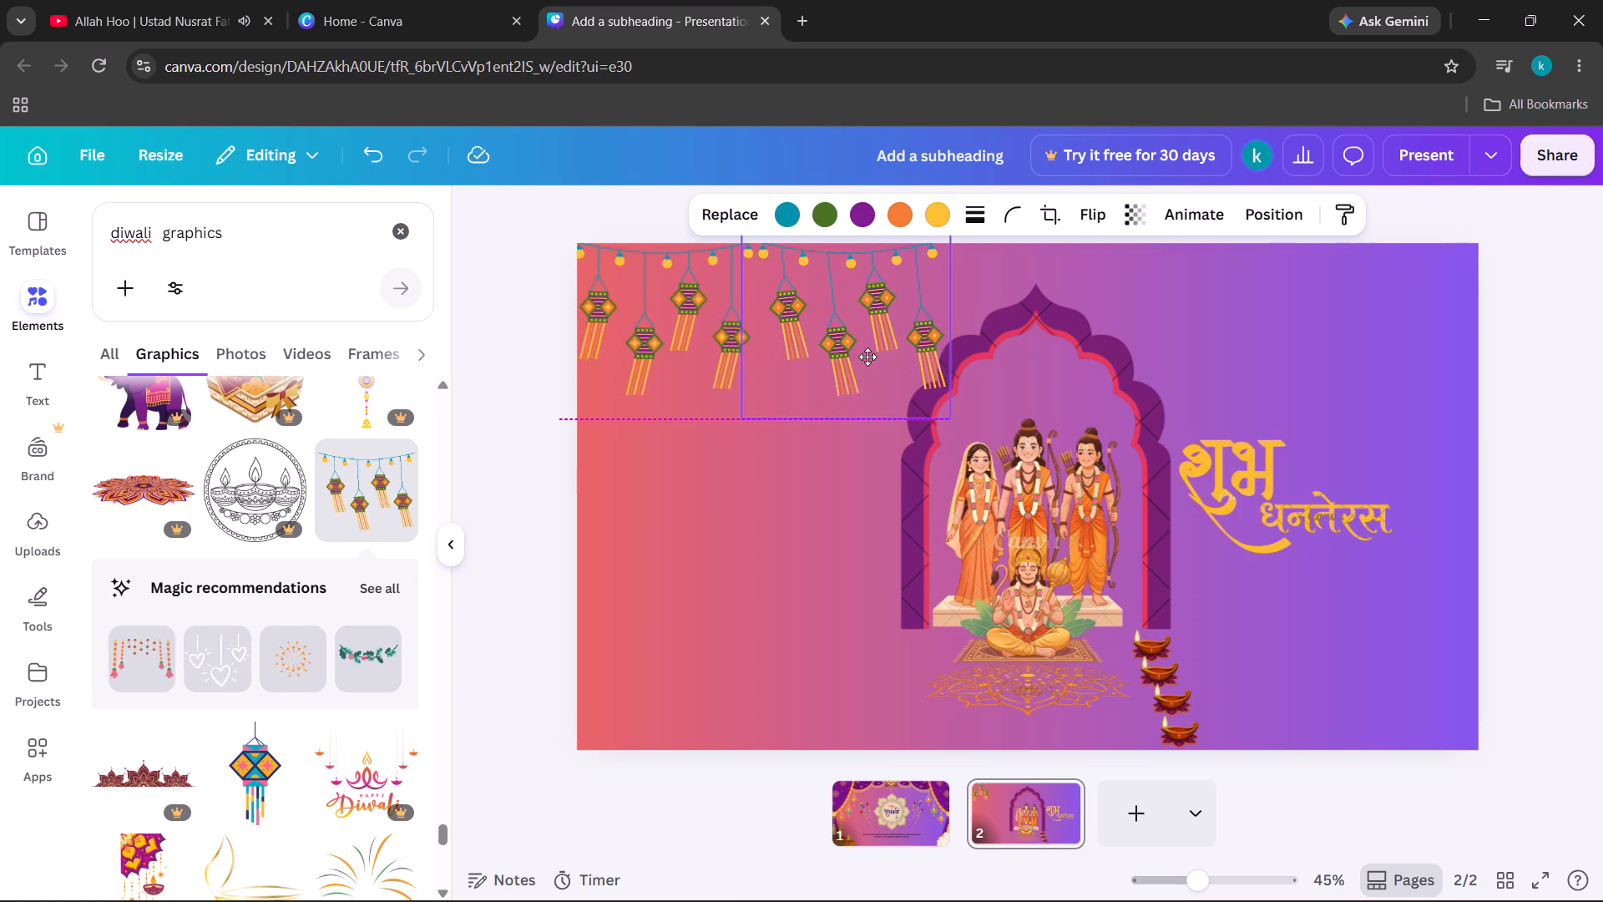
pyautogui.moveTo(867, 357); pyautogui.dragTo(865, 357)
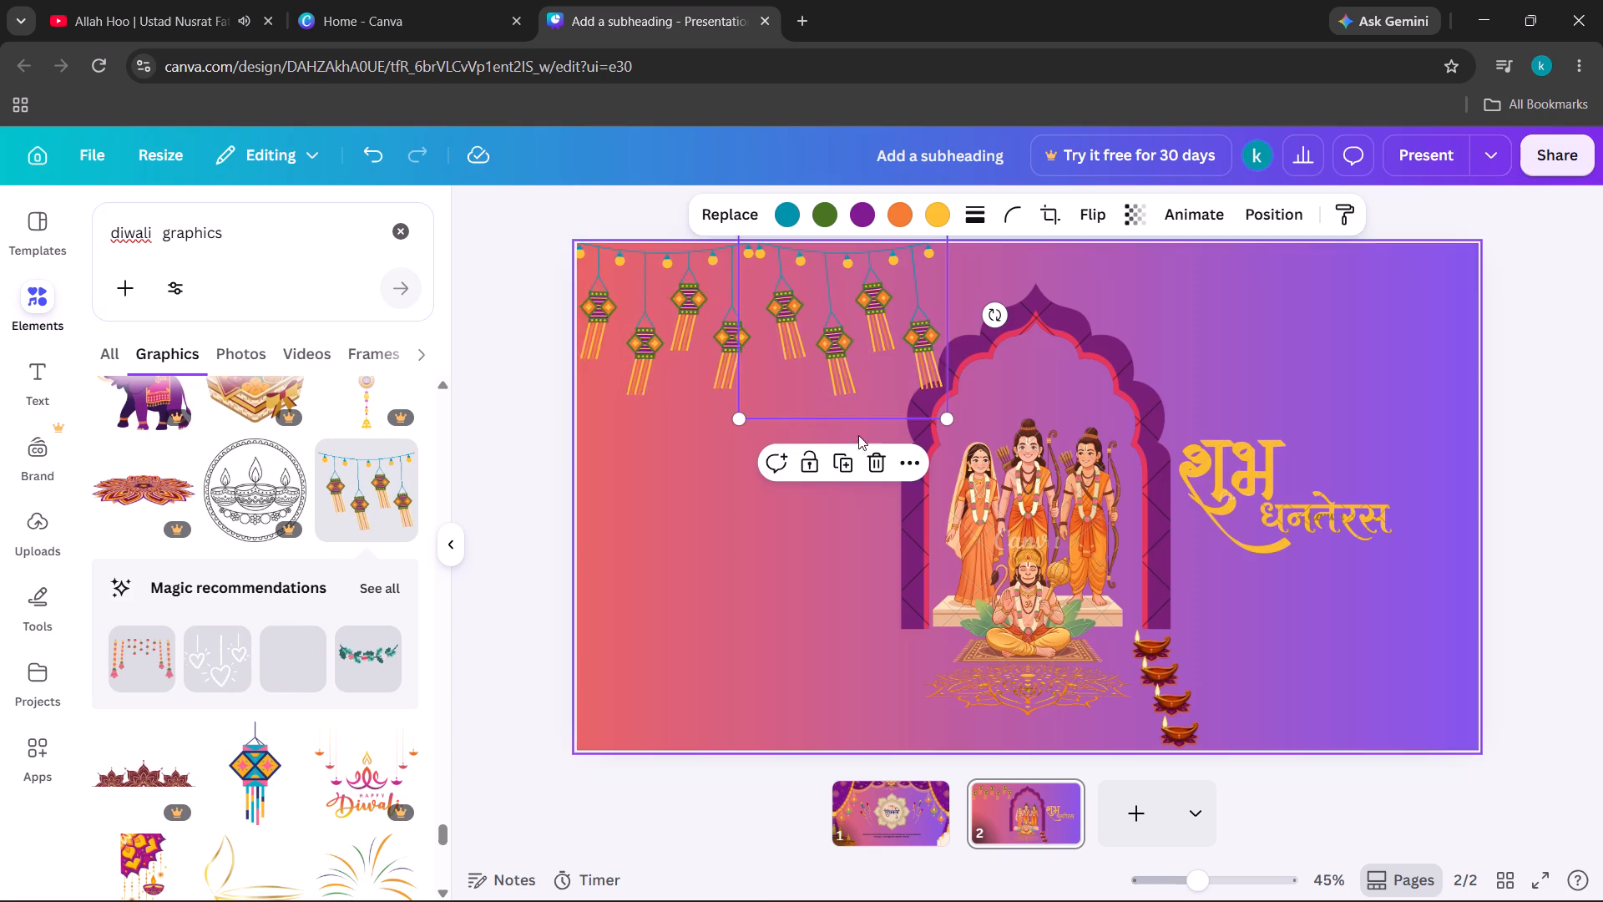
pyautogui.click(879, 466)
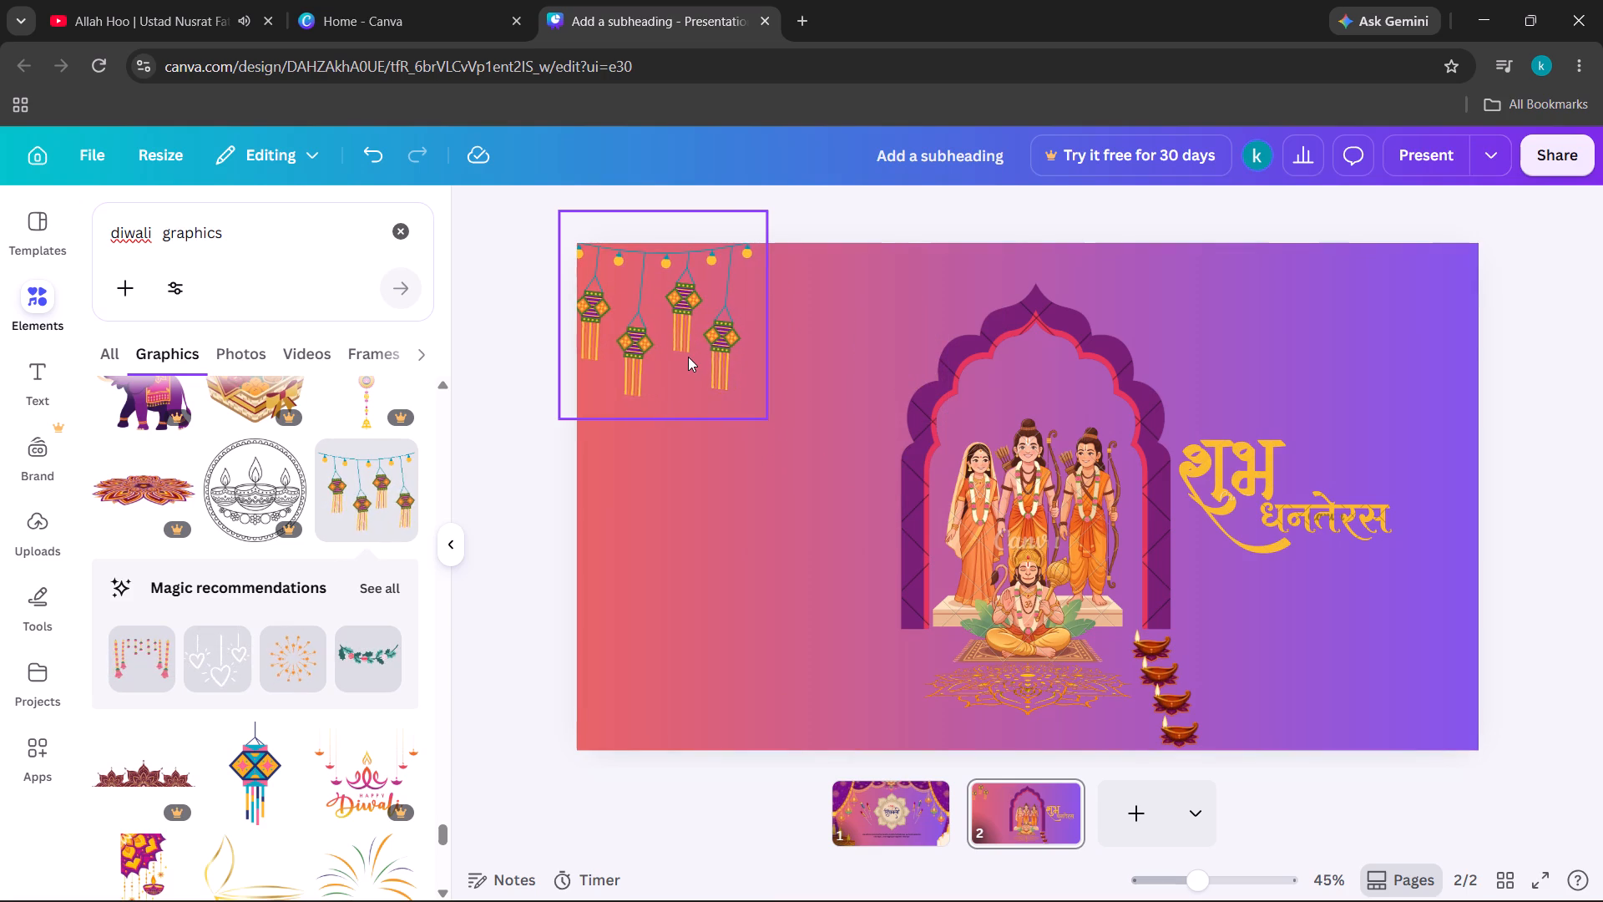
# Duplicate the lantern string four times, placing the copies side by side to form a continuous garland across the page's top edge.
pyautogui.click(688, 357)
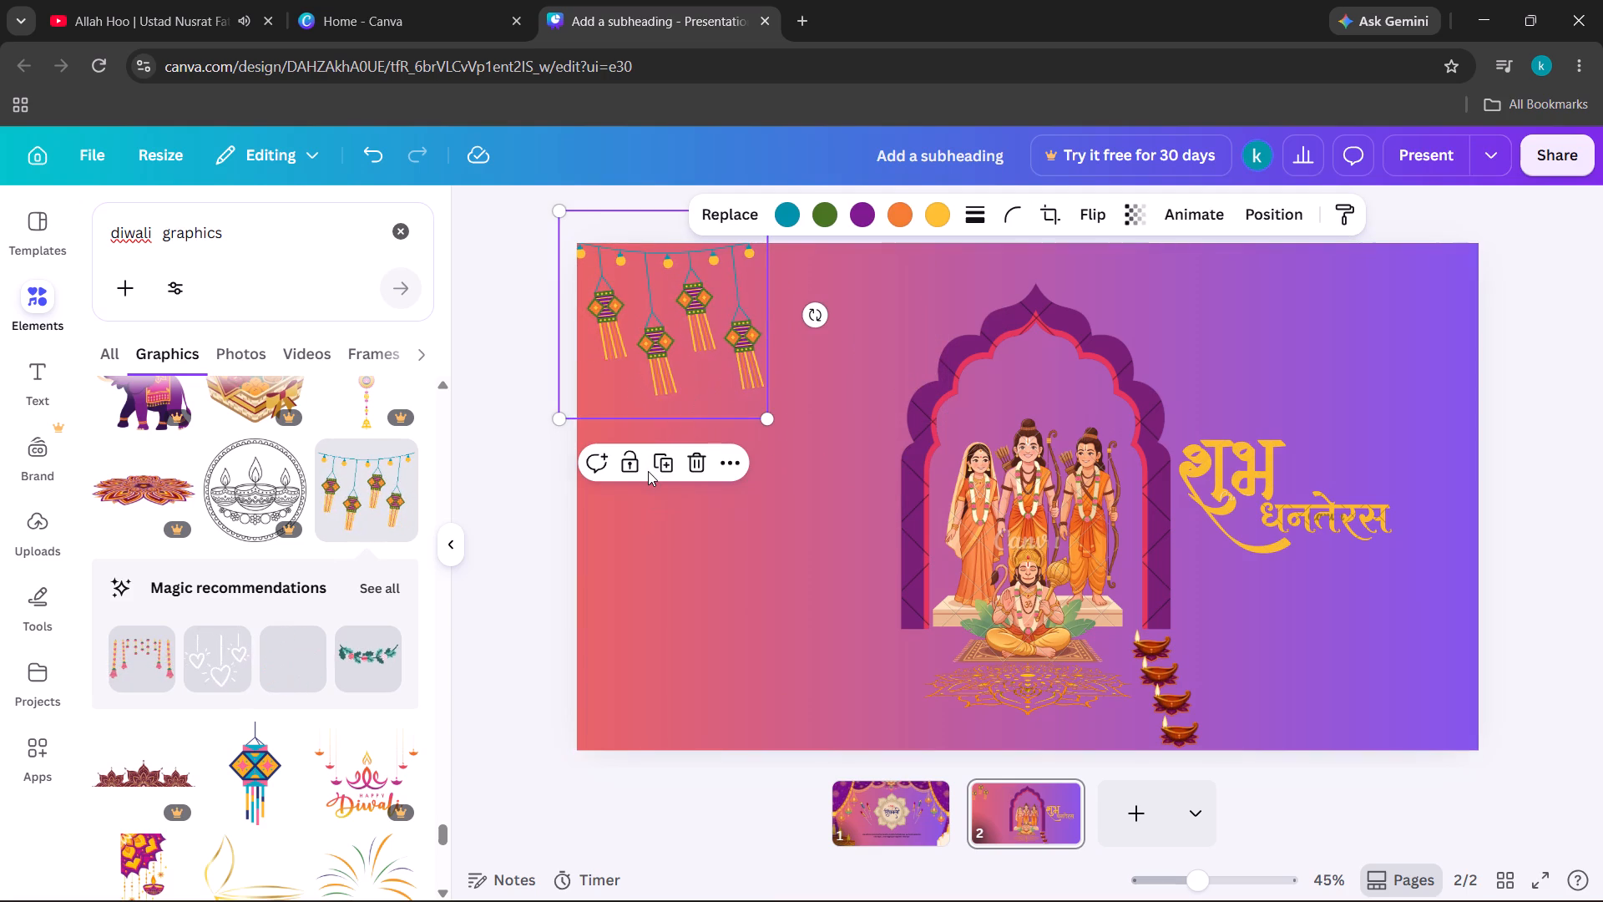
pyautogui.click(657, 469)
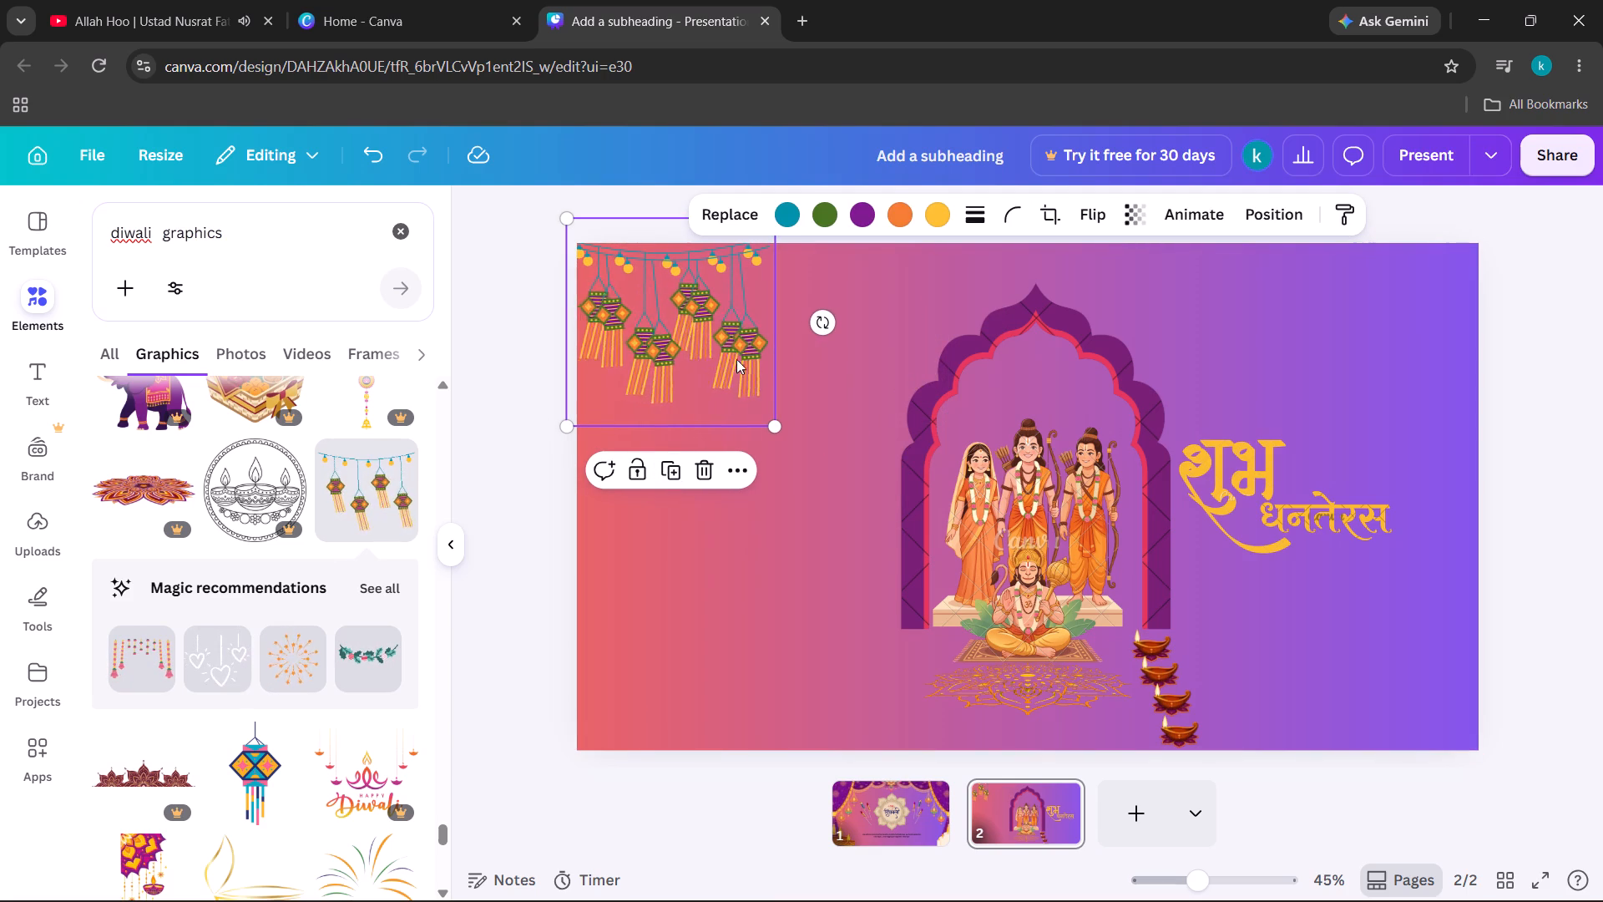
pyautogui.moveTo(712, 359); pyautogui.dragTo(843, 345)
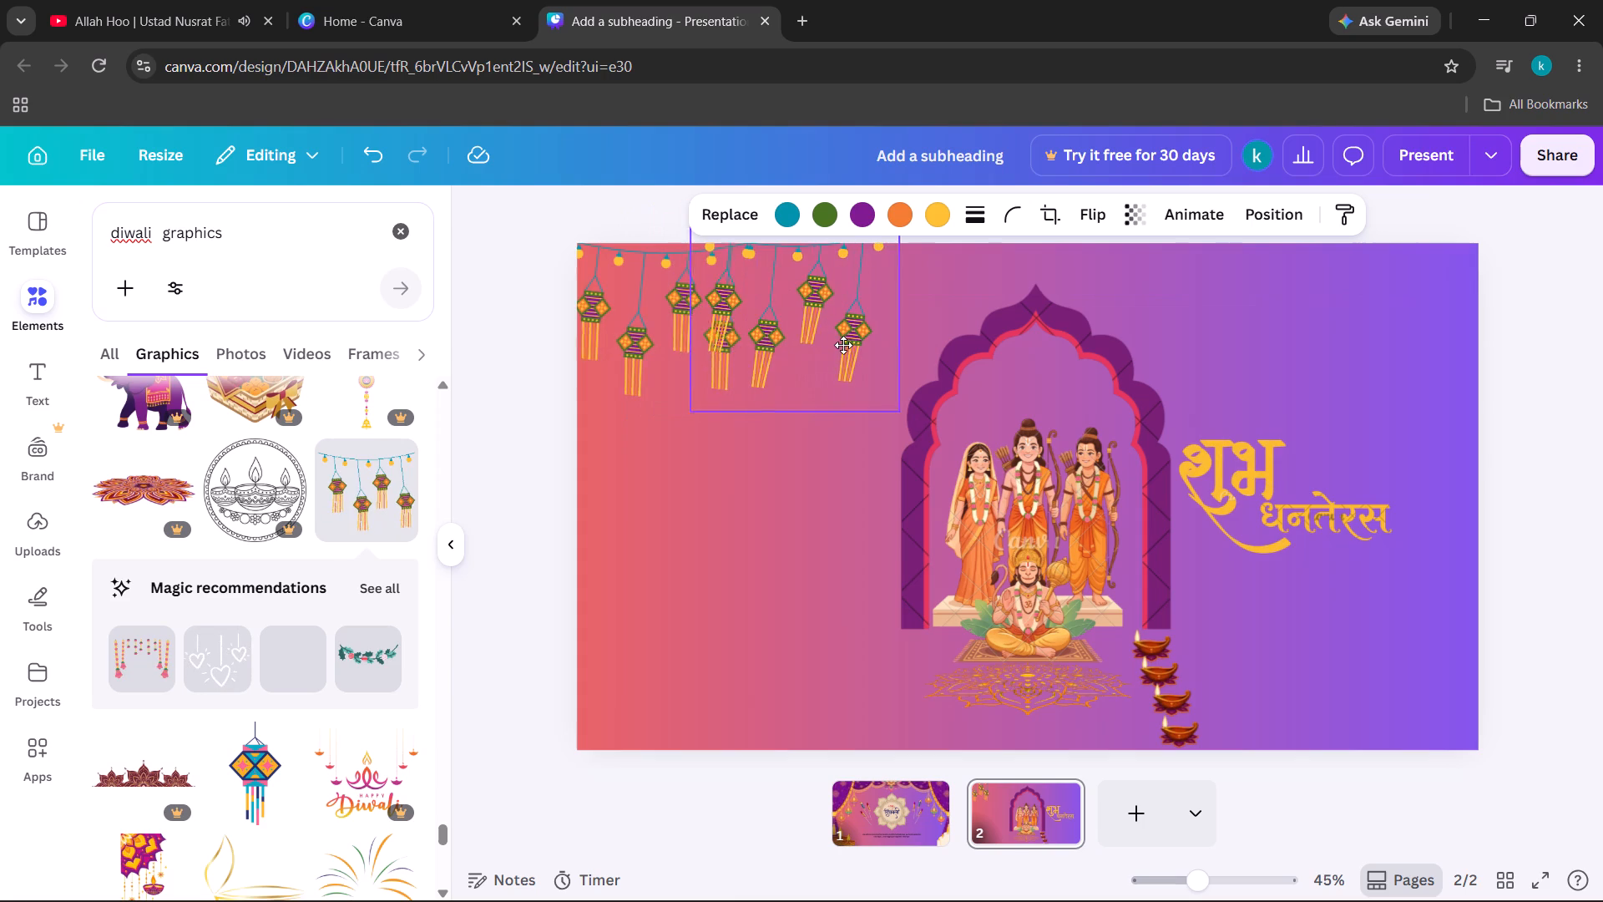
pyautogui.moveTo(843, 345); pyautogui.dragTo(879, 349)
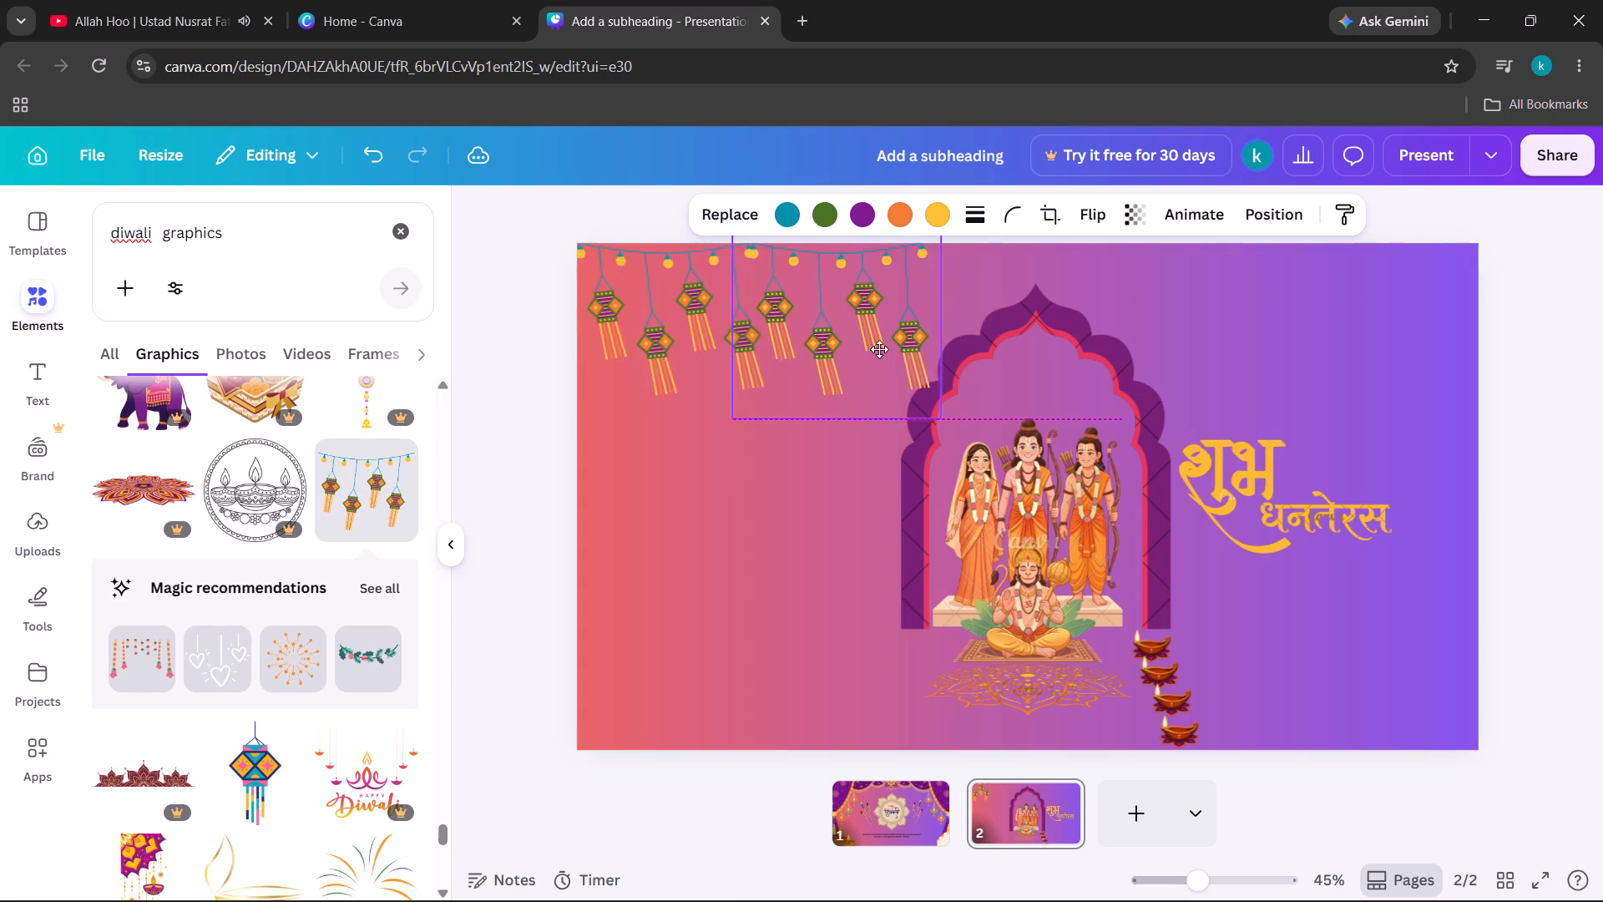
pyautogui.moveTo(879, 349); pyautogui.dragTo(878, 349)
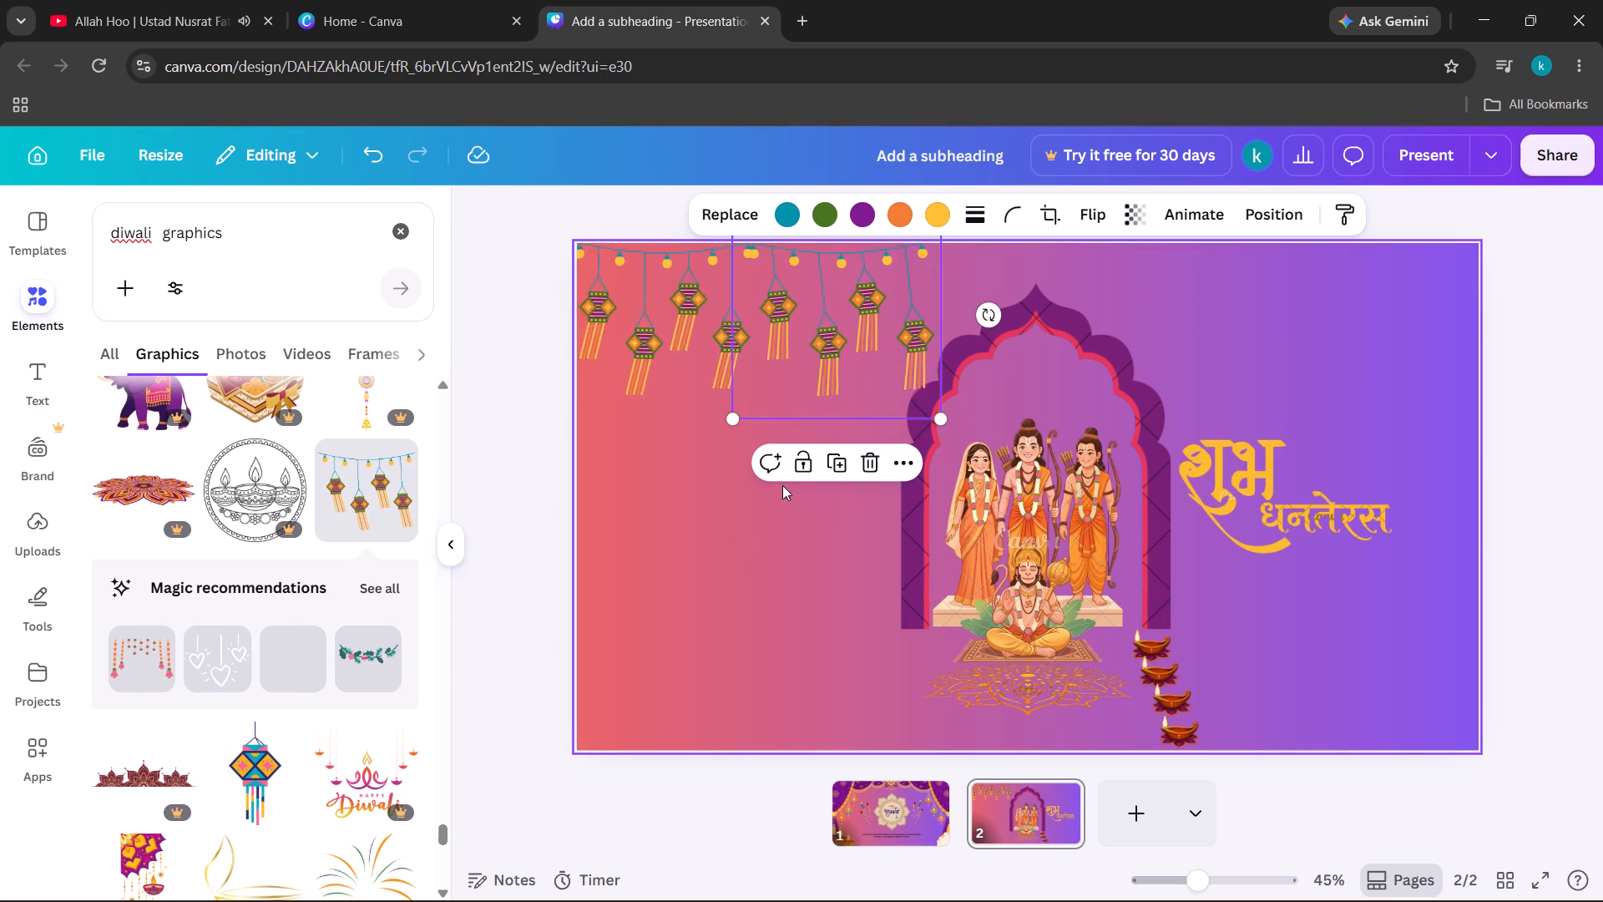
pyautogui.click(837, 459)
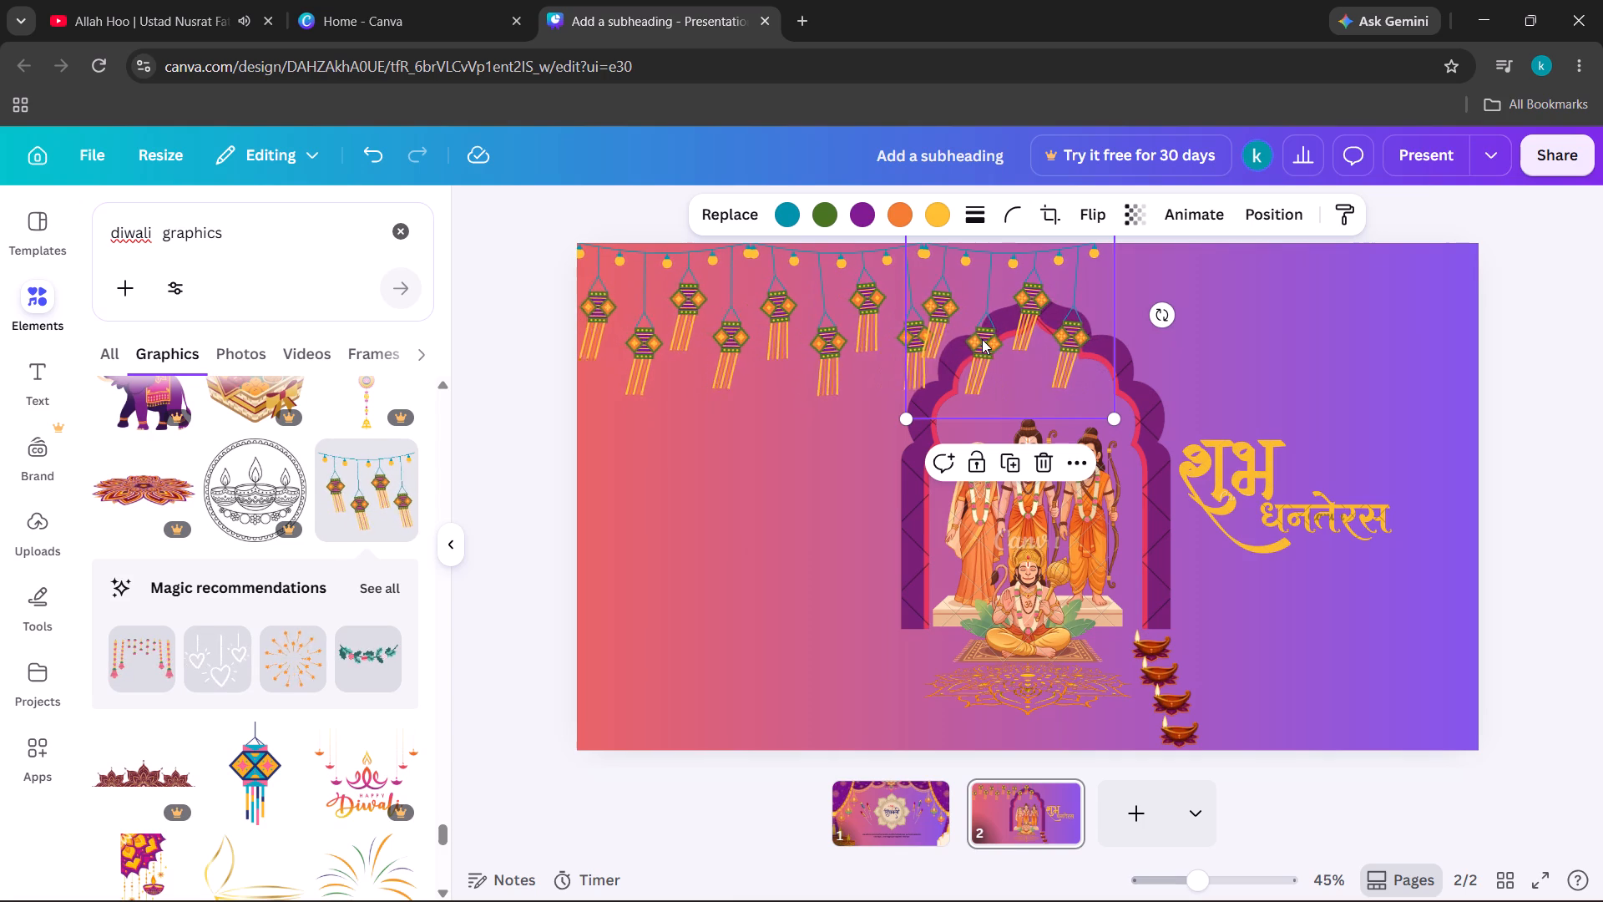
pyautogui.click(1009, 457)
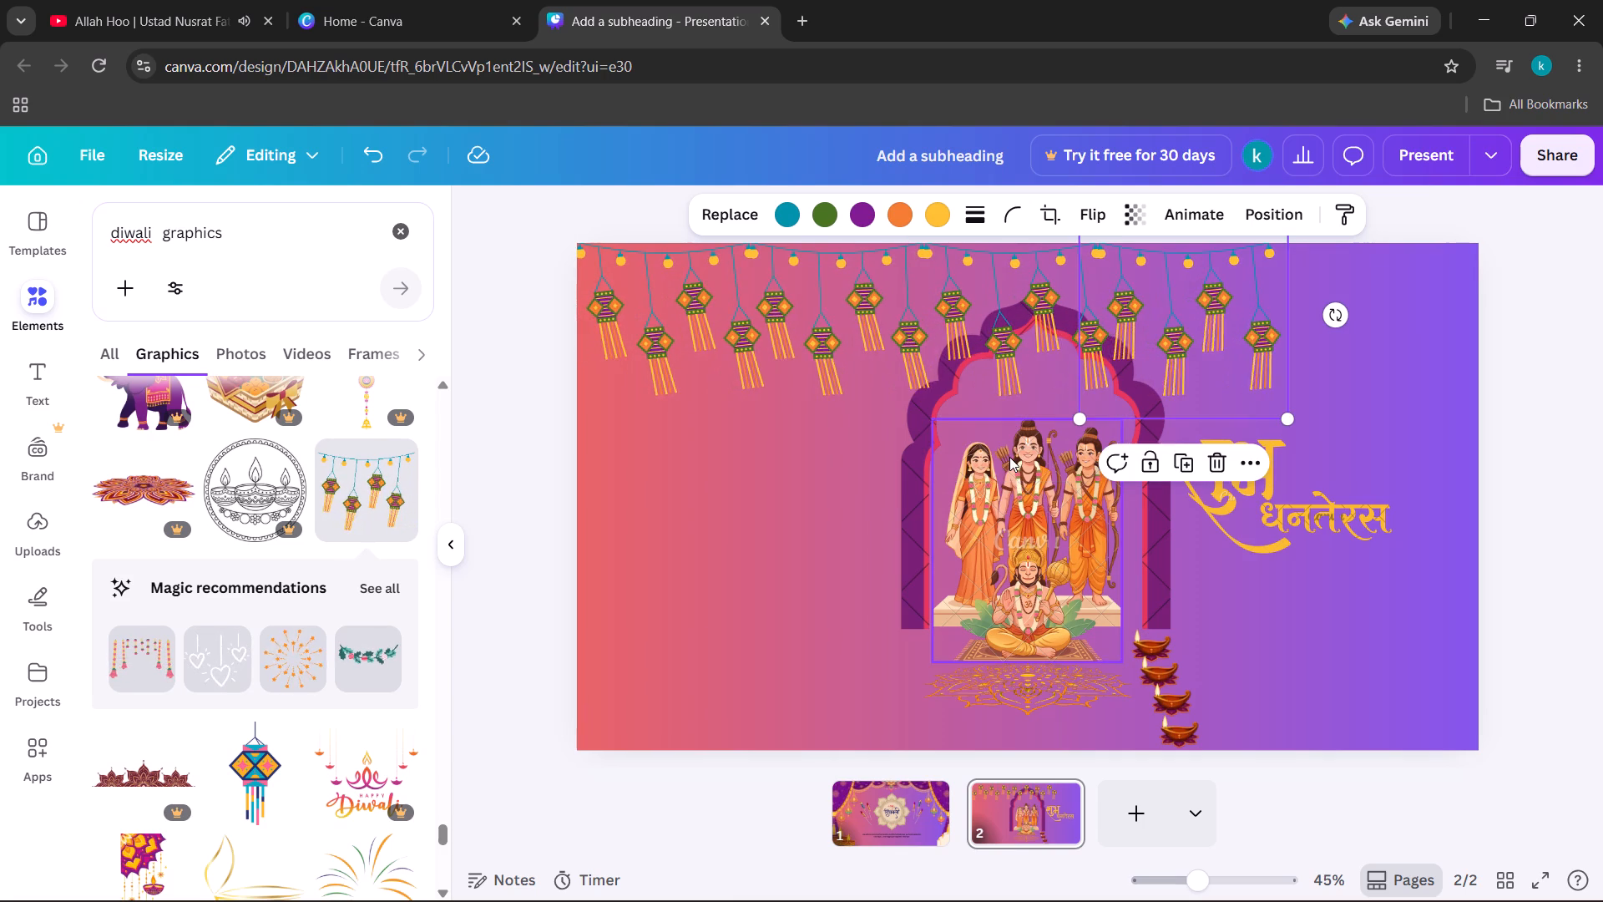
pyautogui.click(1186, 459)
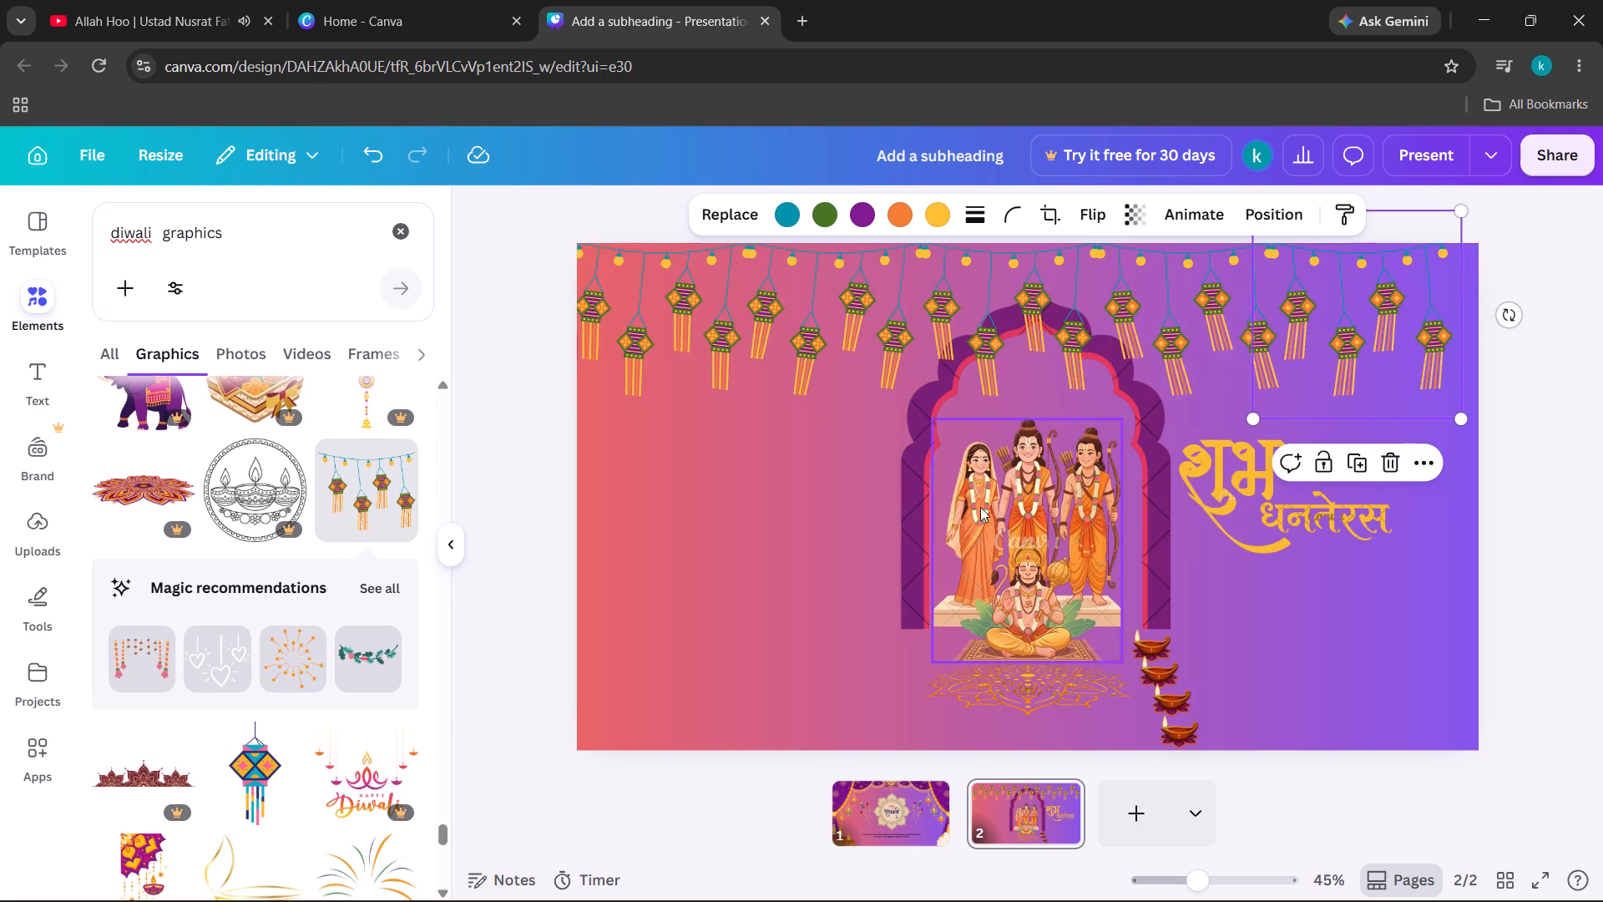
pyautogui.click(772, 478)
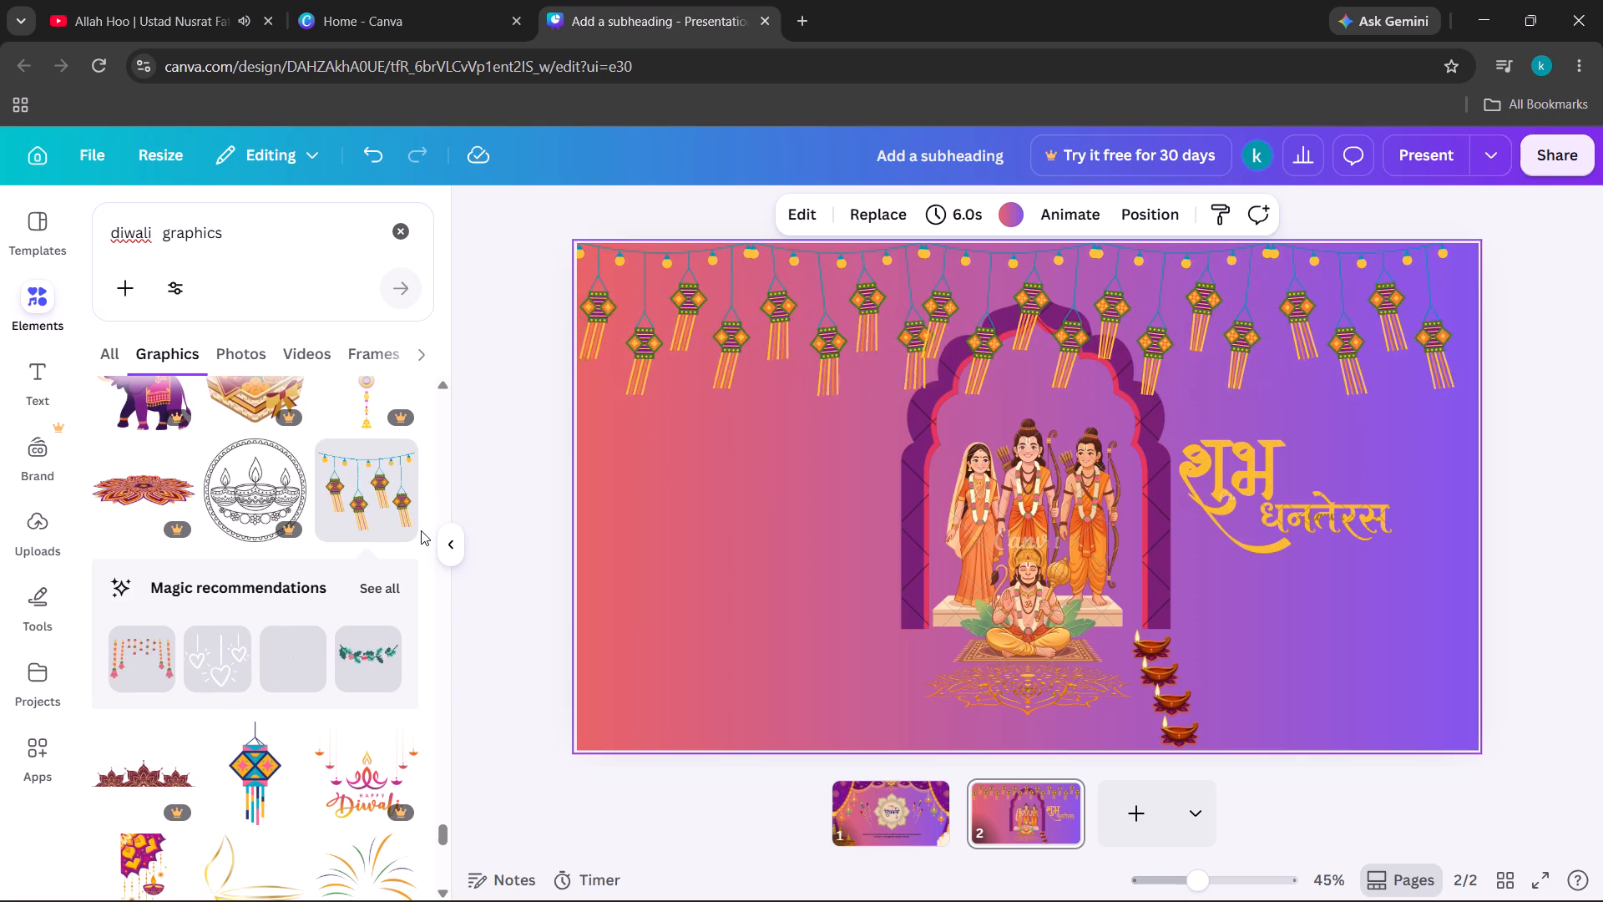
# Delete all four diyas in the slanting column beside the arch's right base.
pyautogui.hscroll(4, 210, 601)
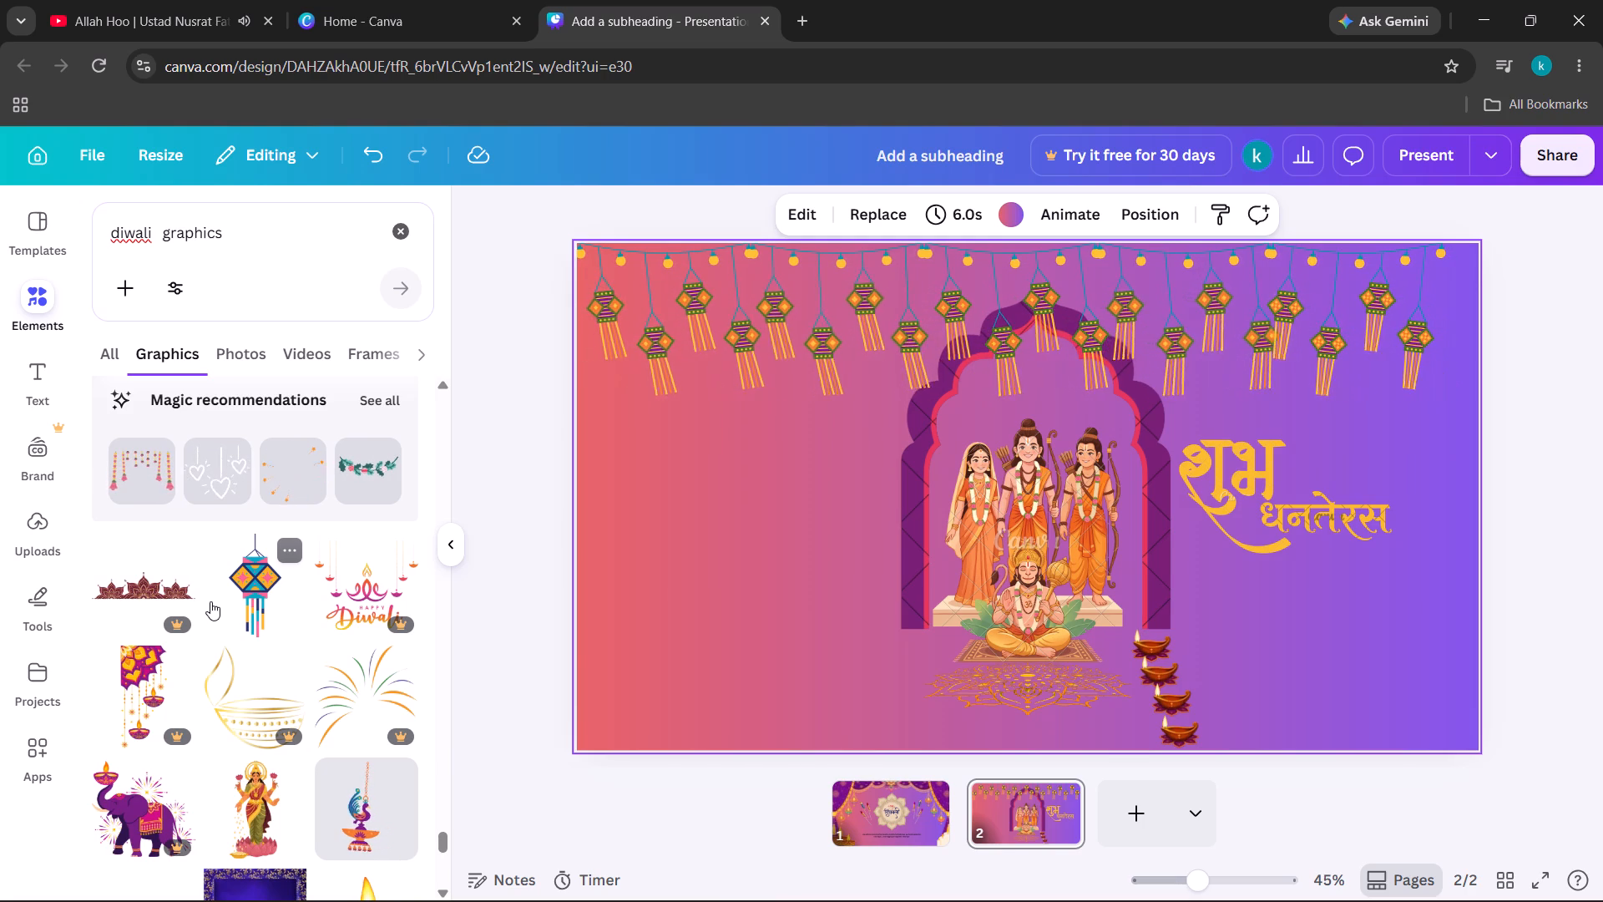
pyautogui.click(1146, 656)
pyautogui.press('BackSpace')
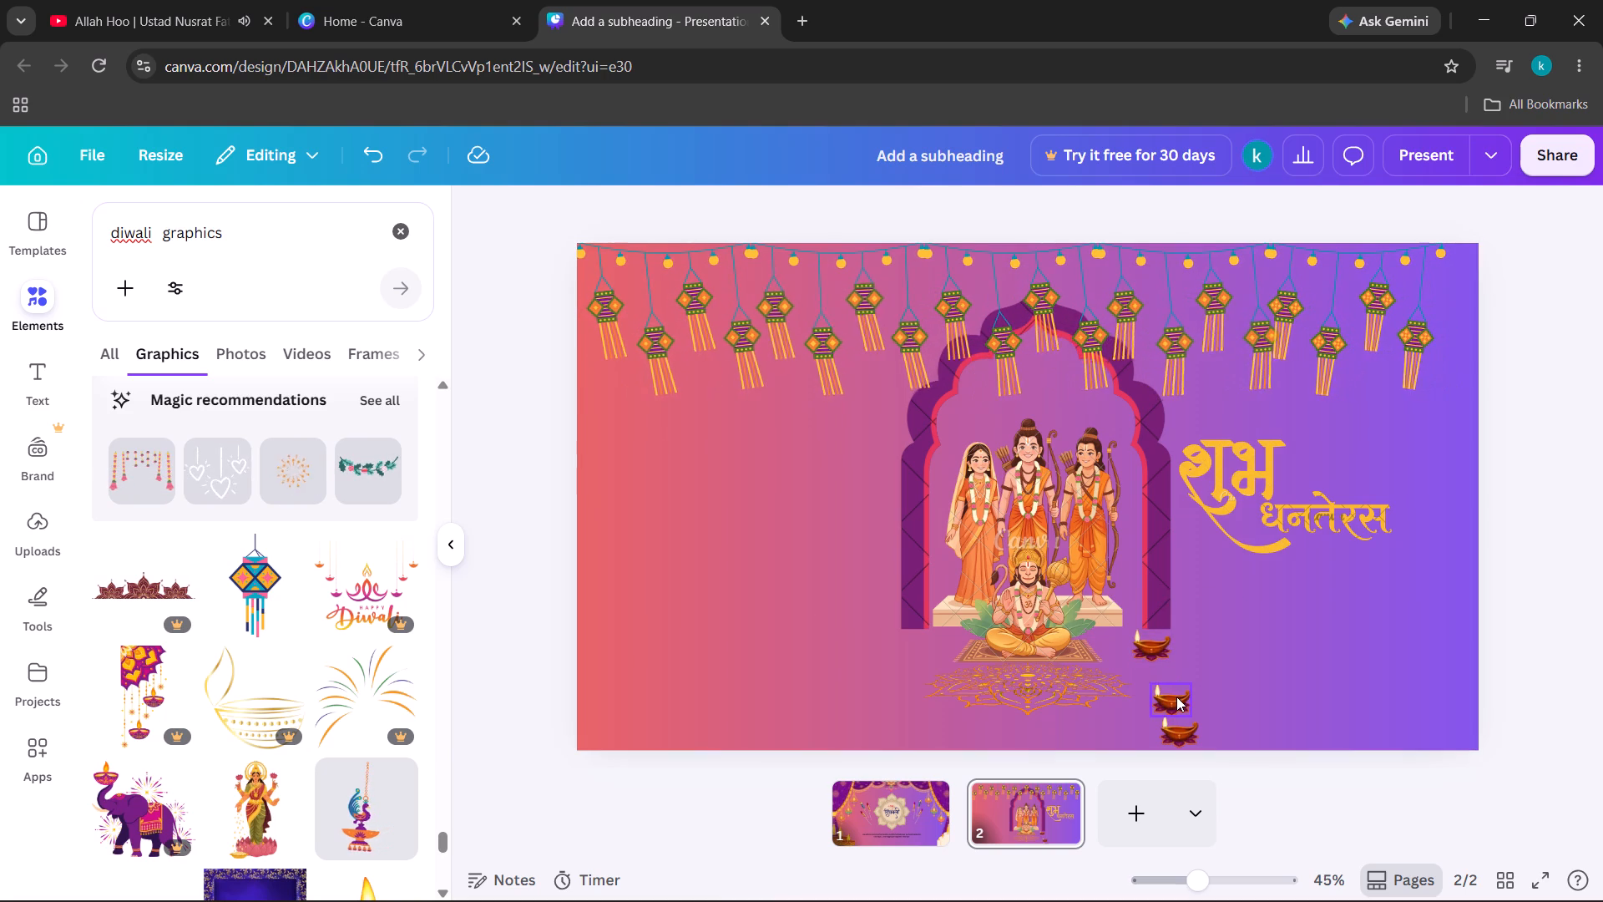
pyautogui.moveTo(1176, 697); pyautogui.dragTo(1169, 689)
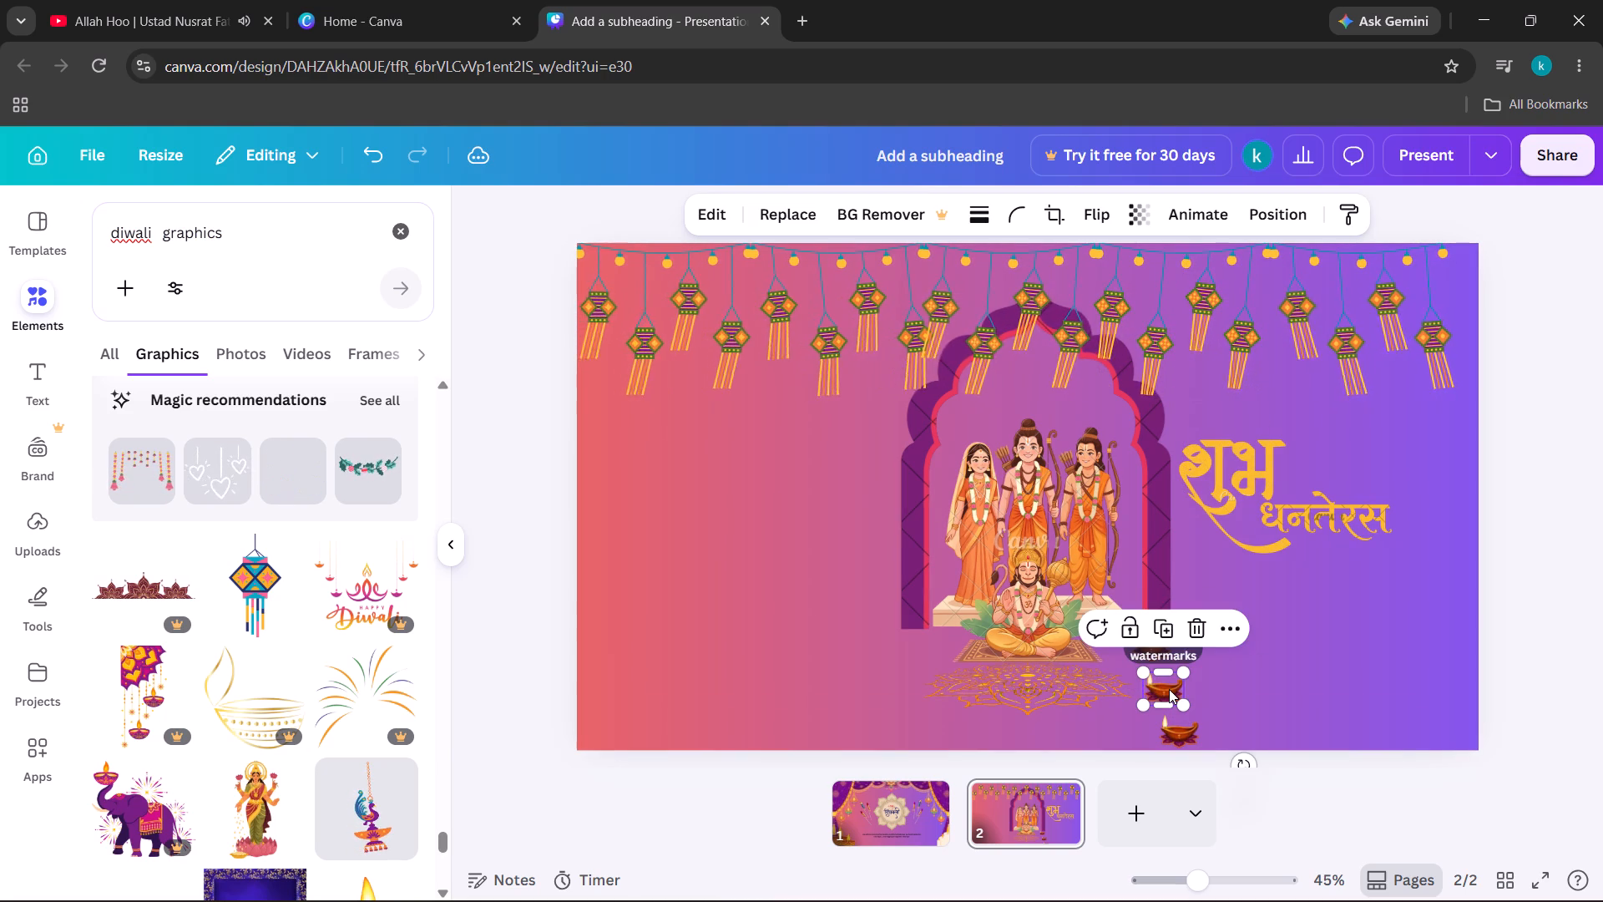
pyautogui.press('Delete')
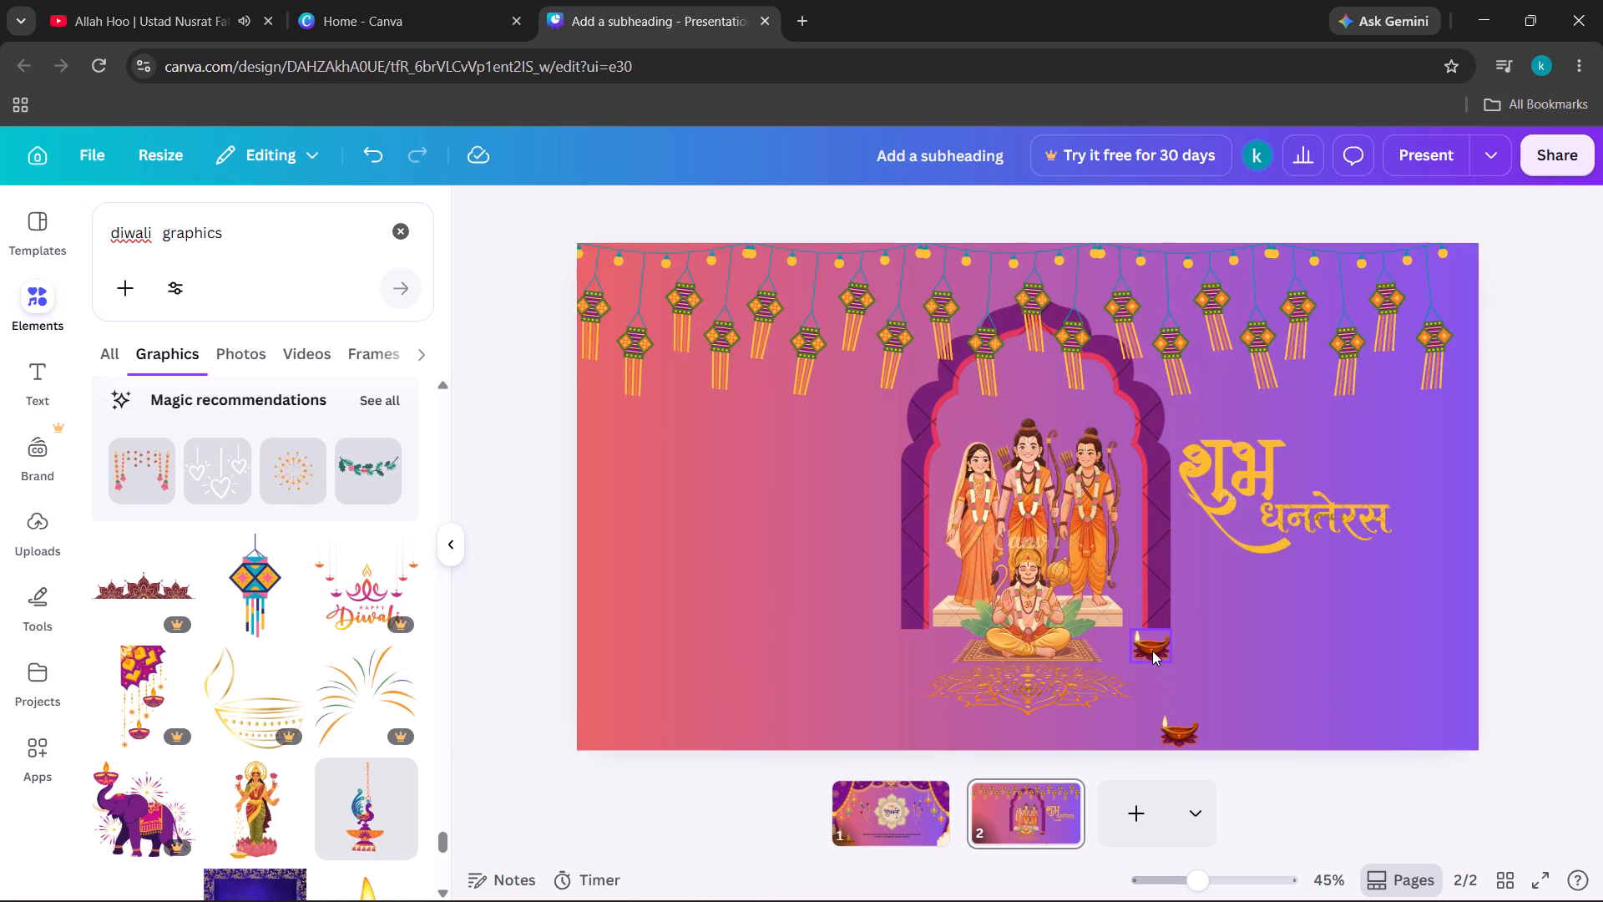
pyautogui.click(1170, 722)
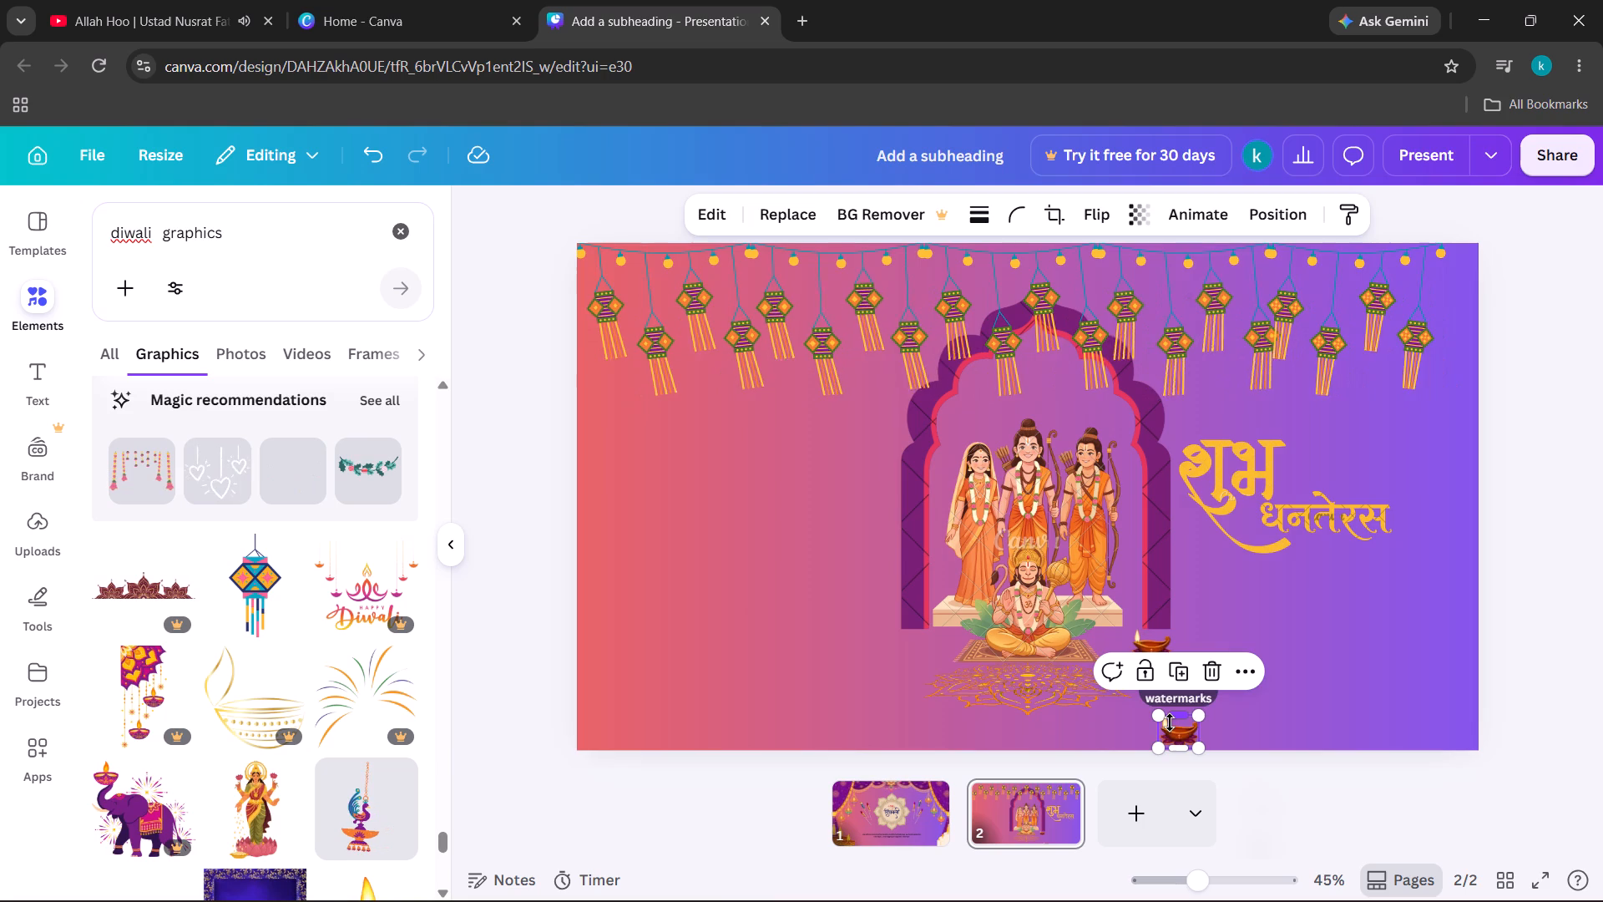
pyautogui.click(1161, 648)
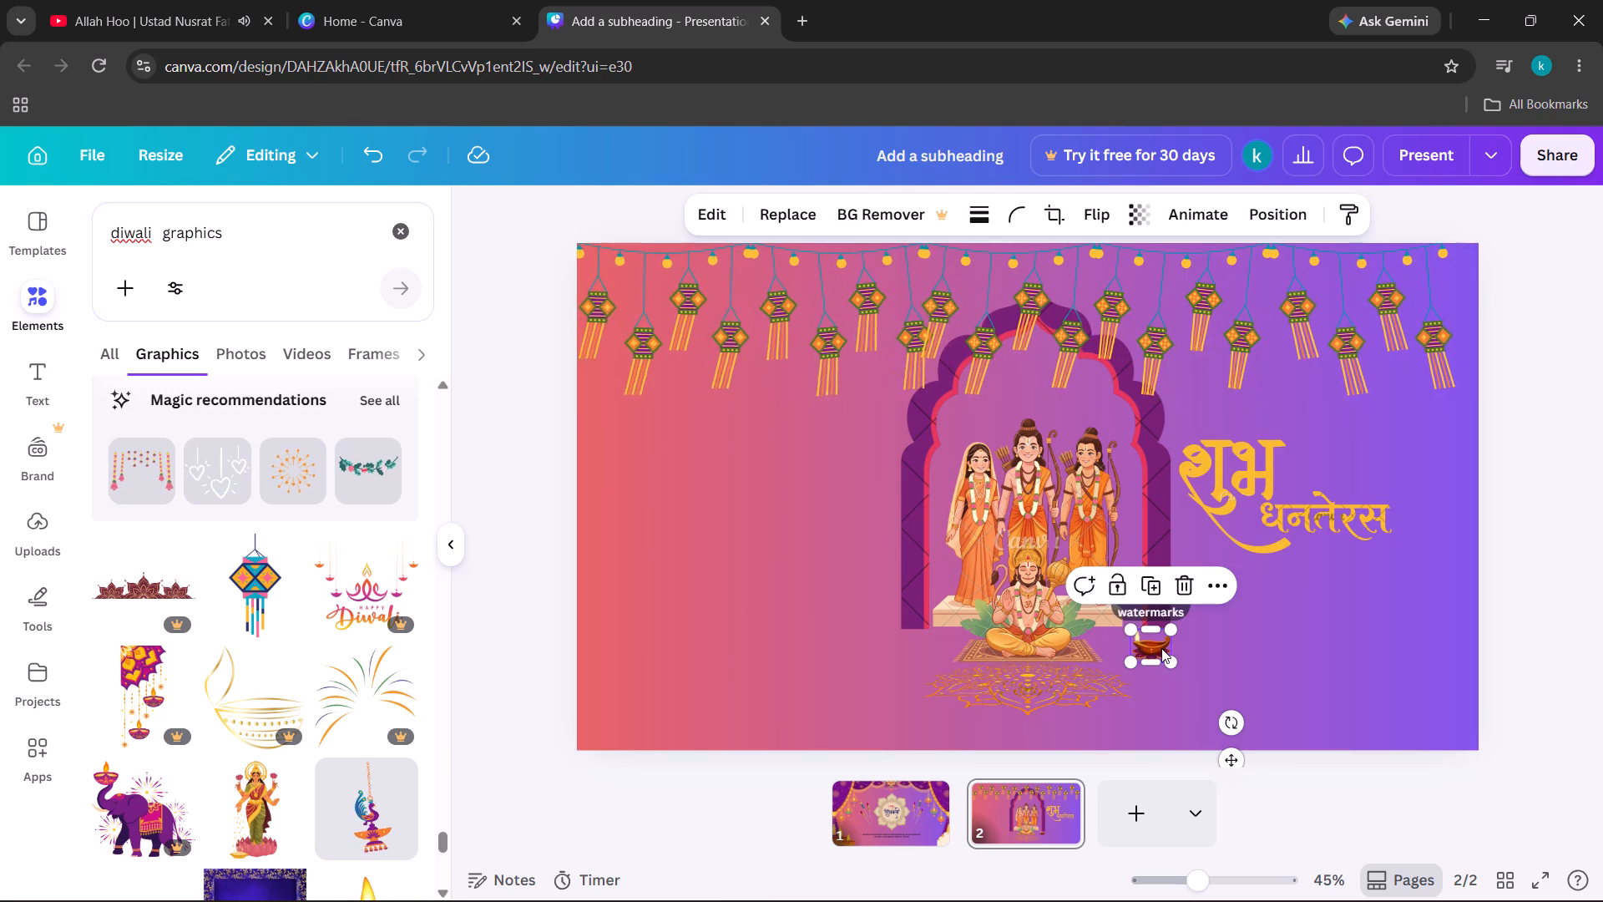
pyautogui.press('Delete')
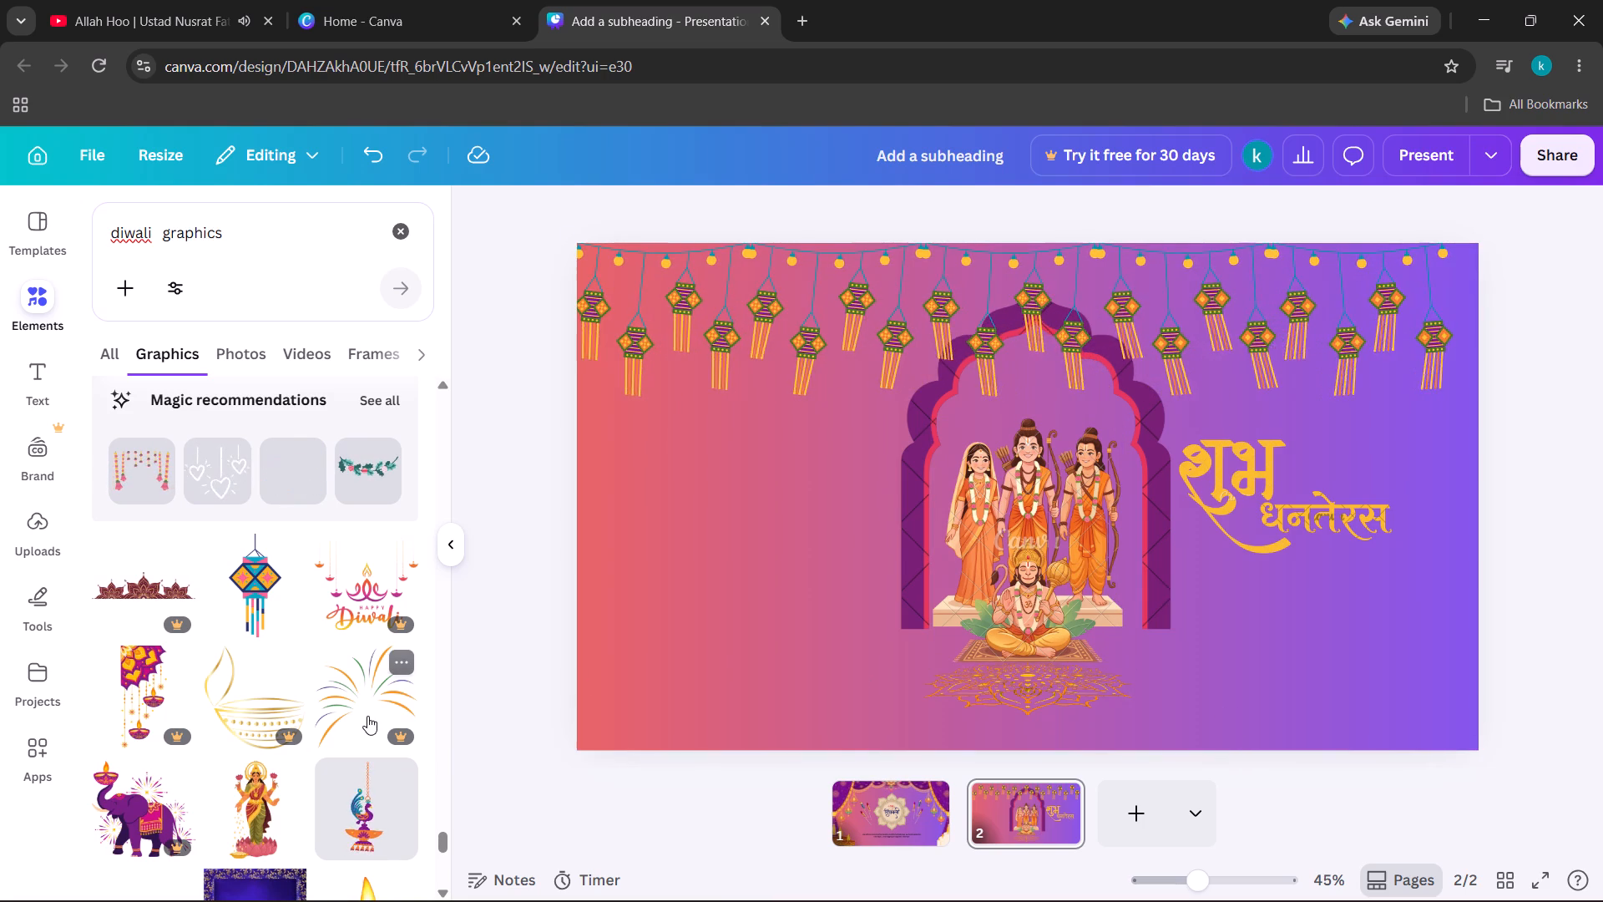
# Add the orange clay diya with a tall flame from the Diwali graphics and shrink it to about 67 × 57 below the lettering.
pyautogui.scroll(-2, 367, 716)
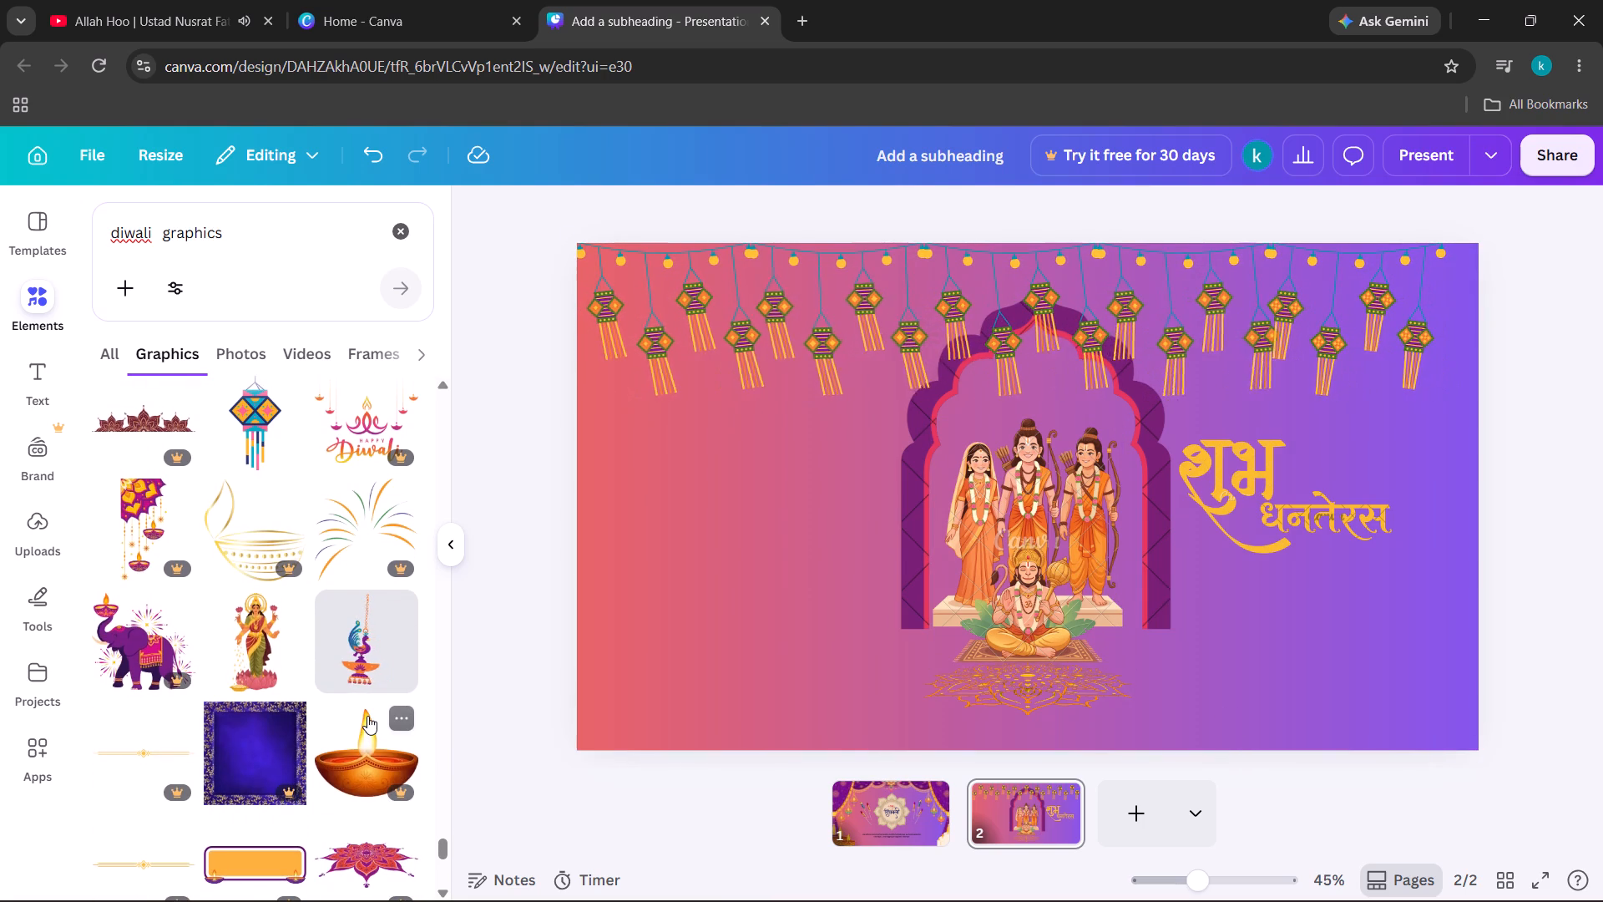
pyautogui.hscroll(2, 367, 716)
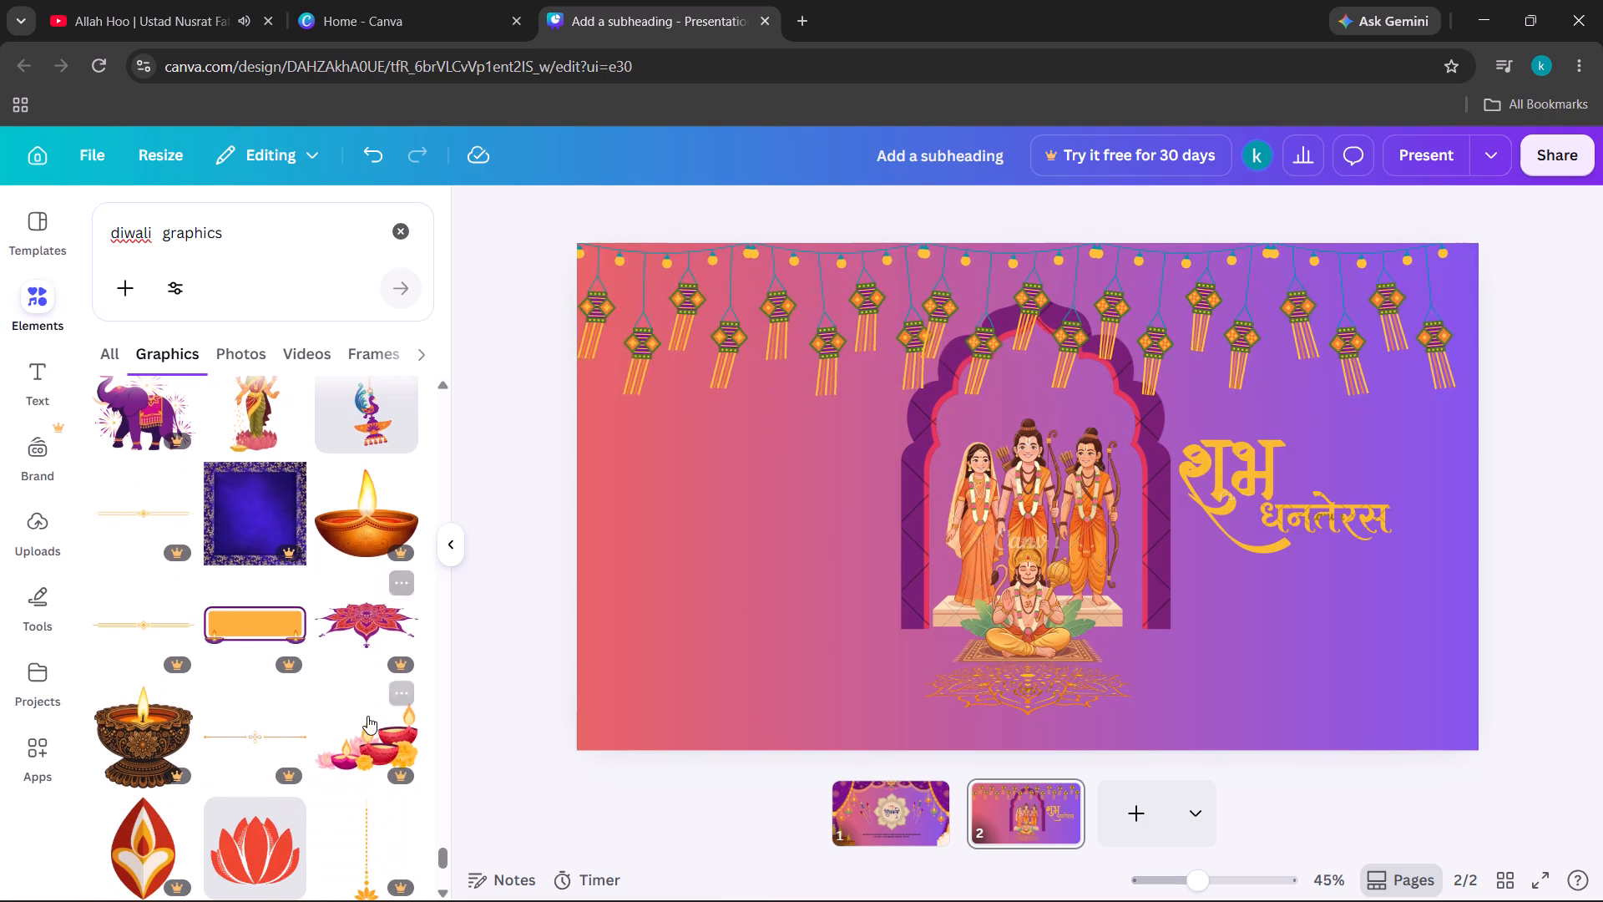
pyautogui.scroll(-2, 367, 716)
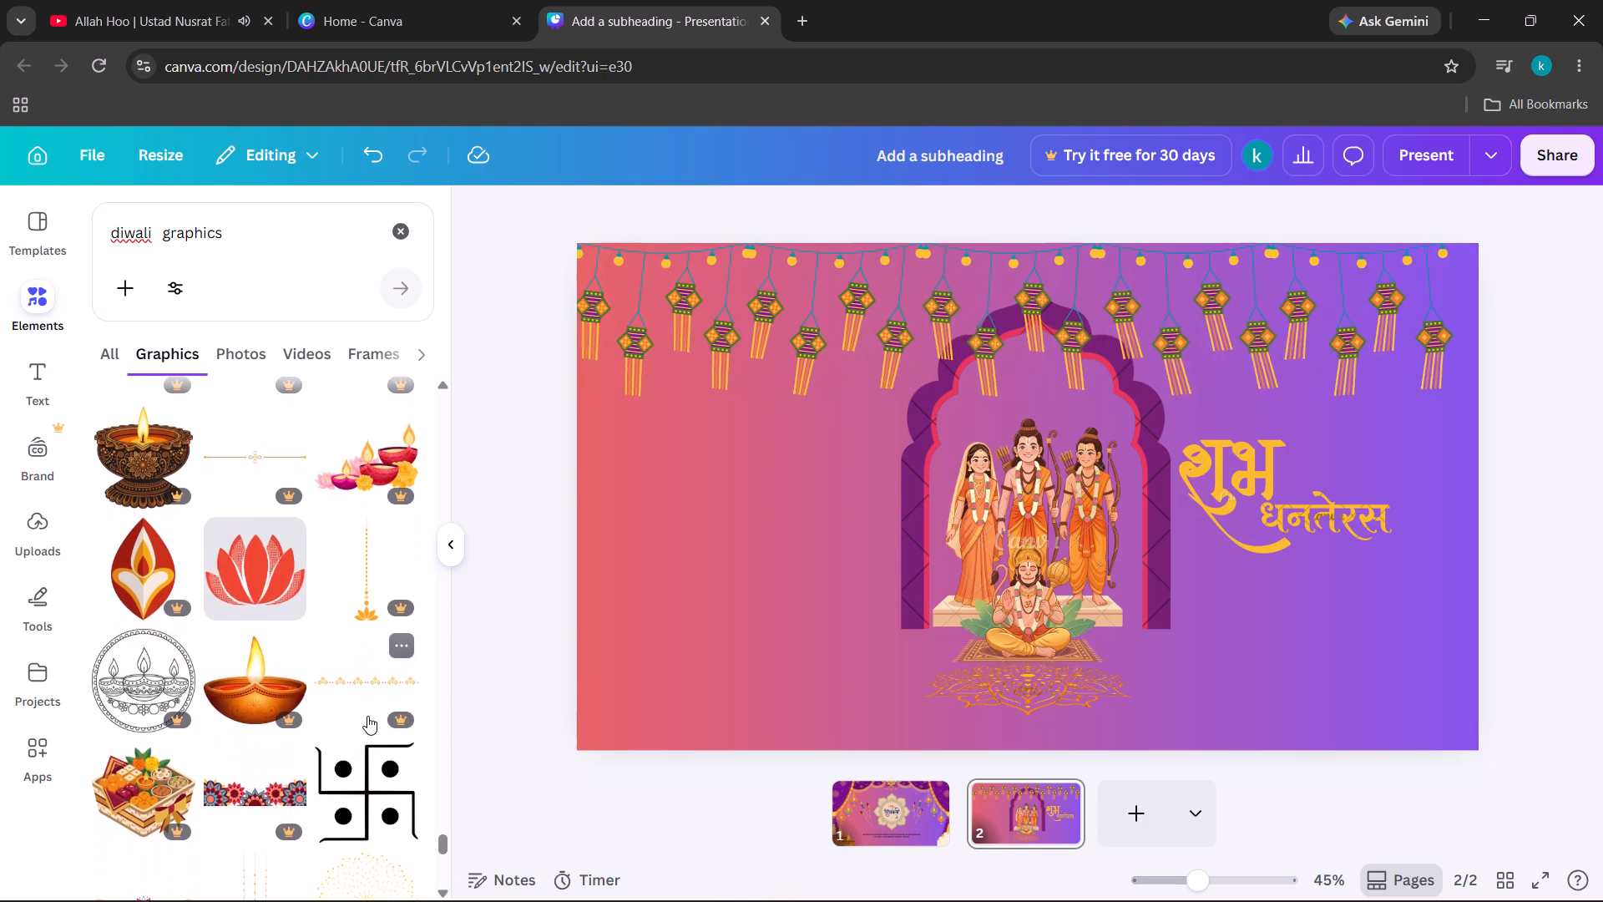
pyautogui.scroll(-1, 367, 716)
pyautogui.click(200, 669)
pyautogui.click(246, 683)
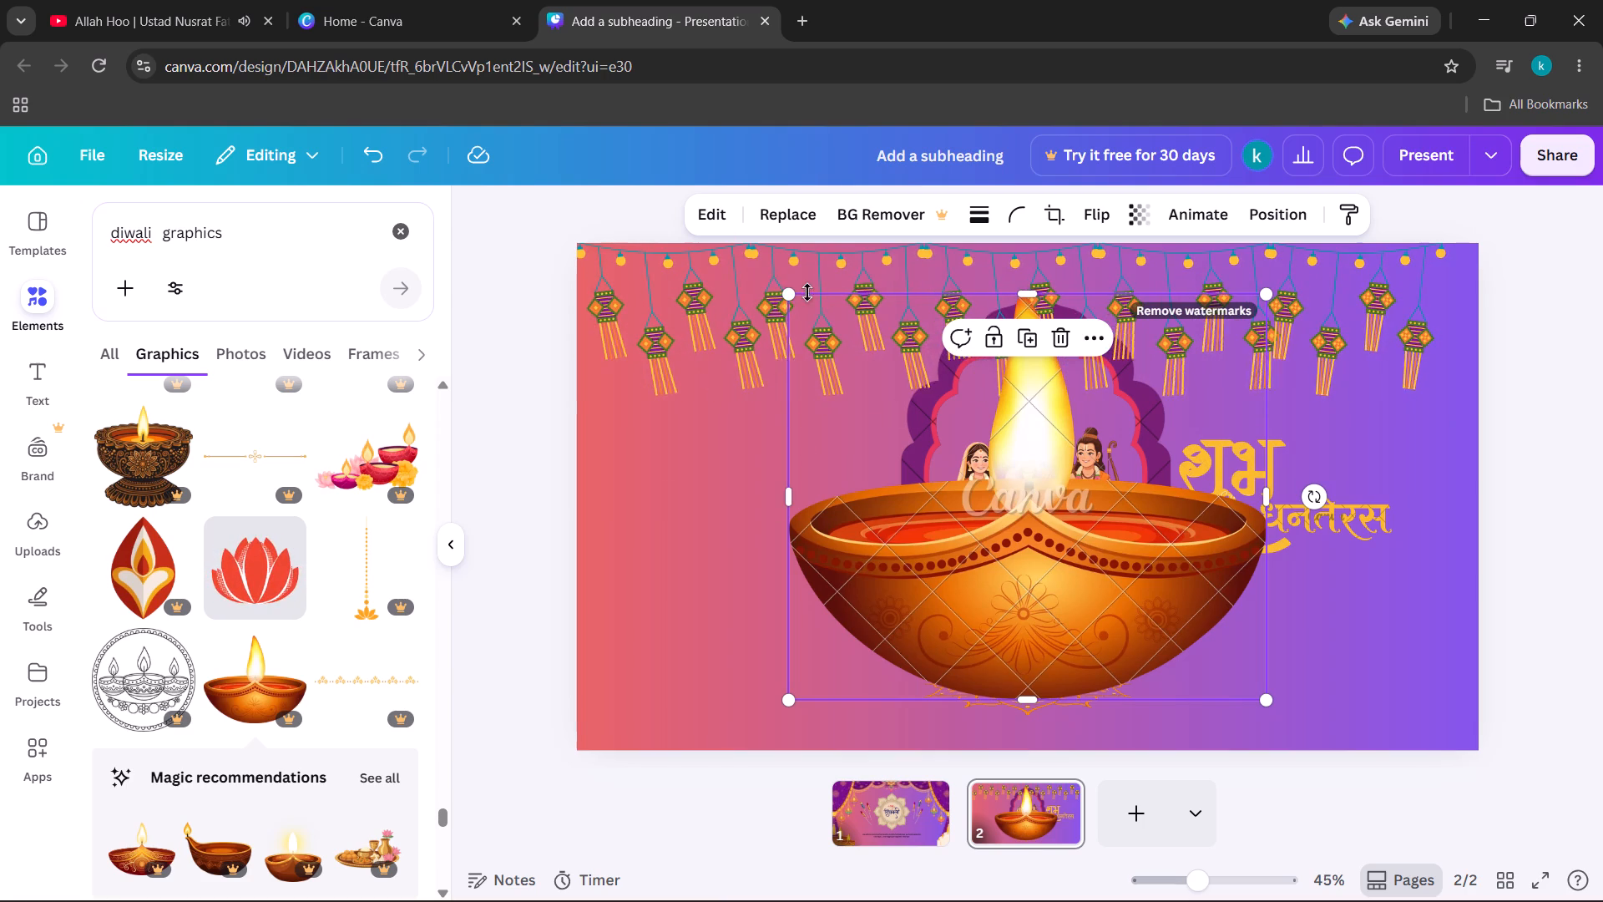
pyautogui.moveTo(790, 299); pyautogui.dragTo(997, 499)
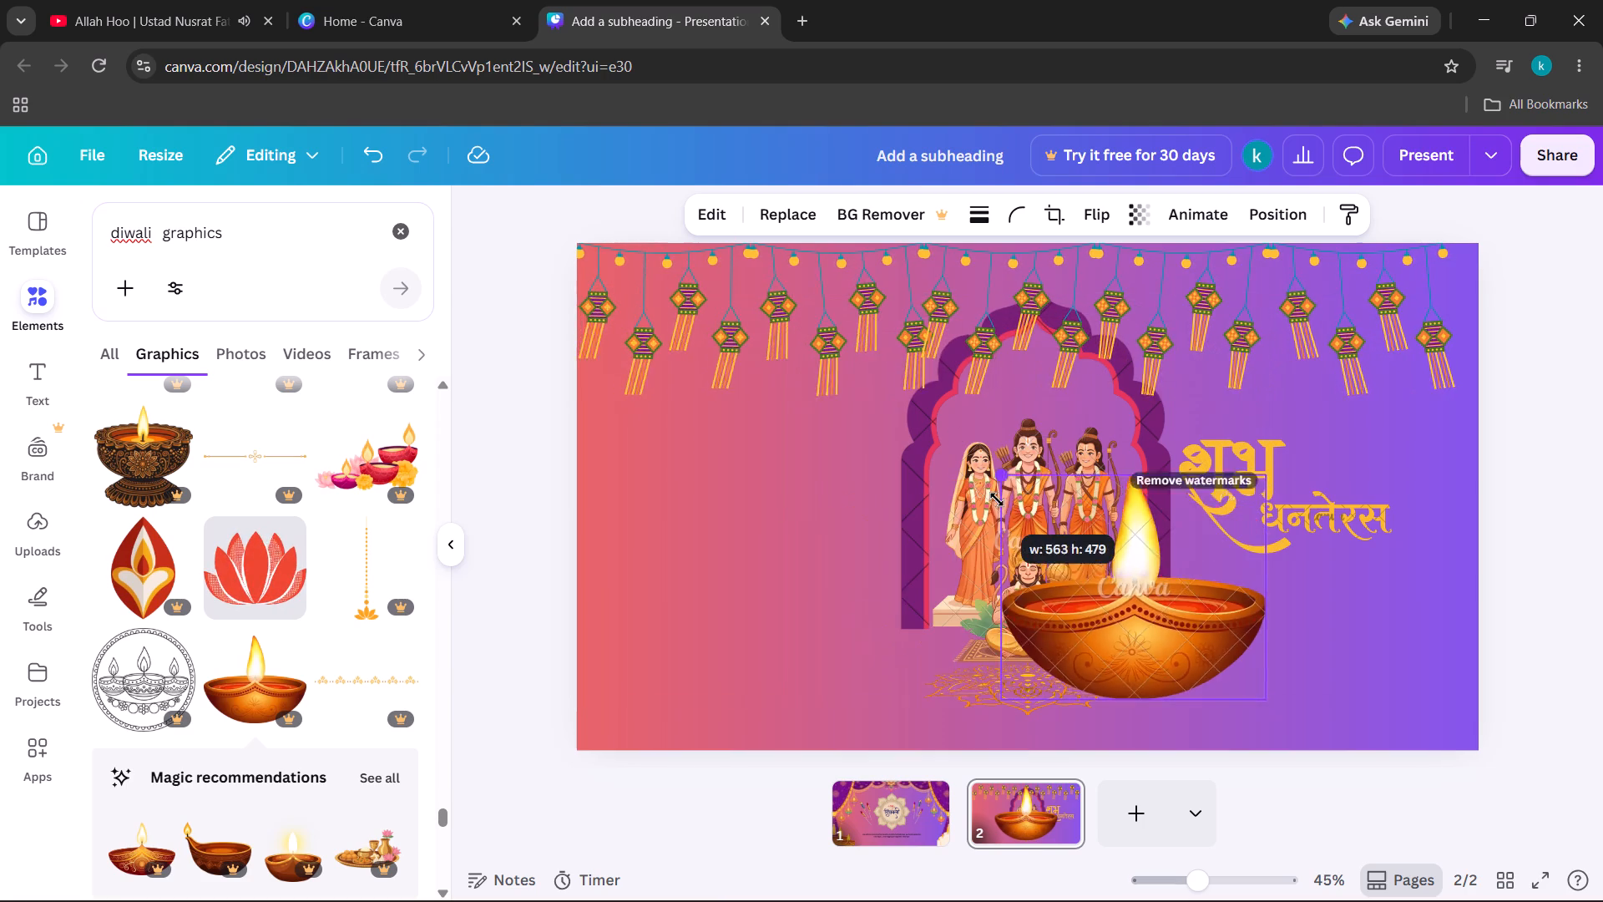
pyautogui.moveTo(997, 499); pyautogui.dragTo(1219, 640)
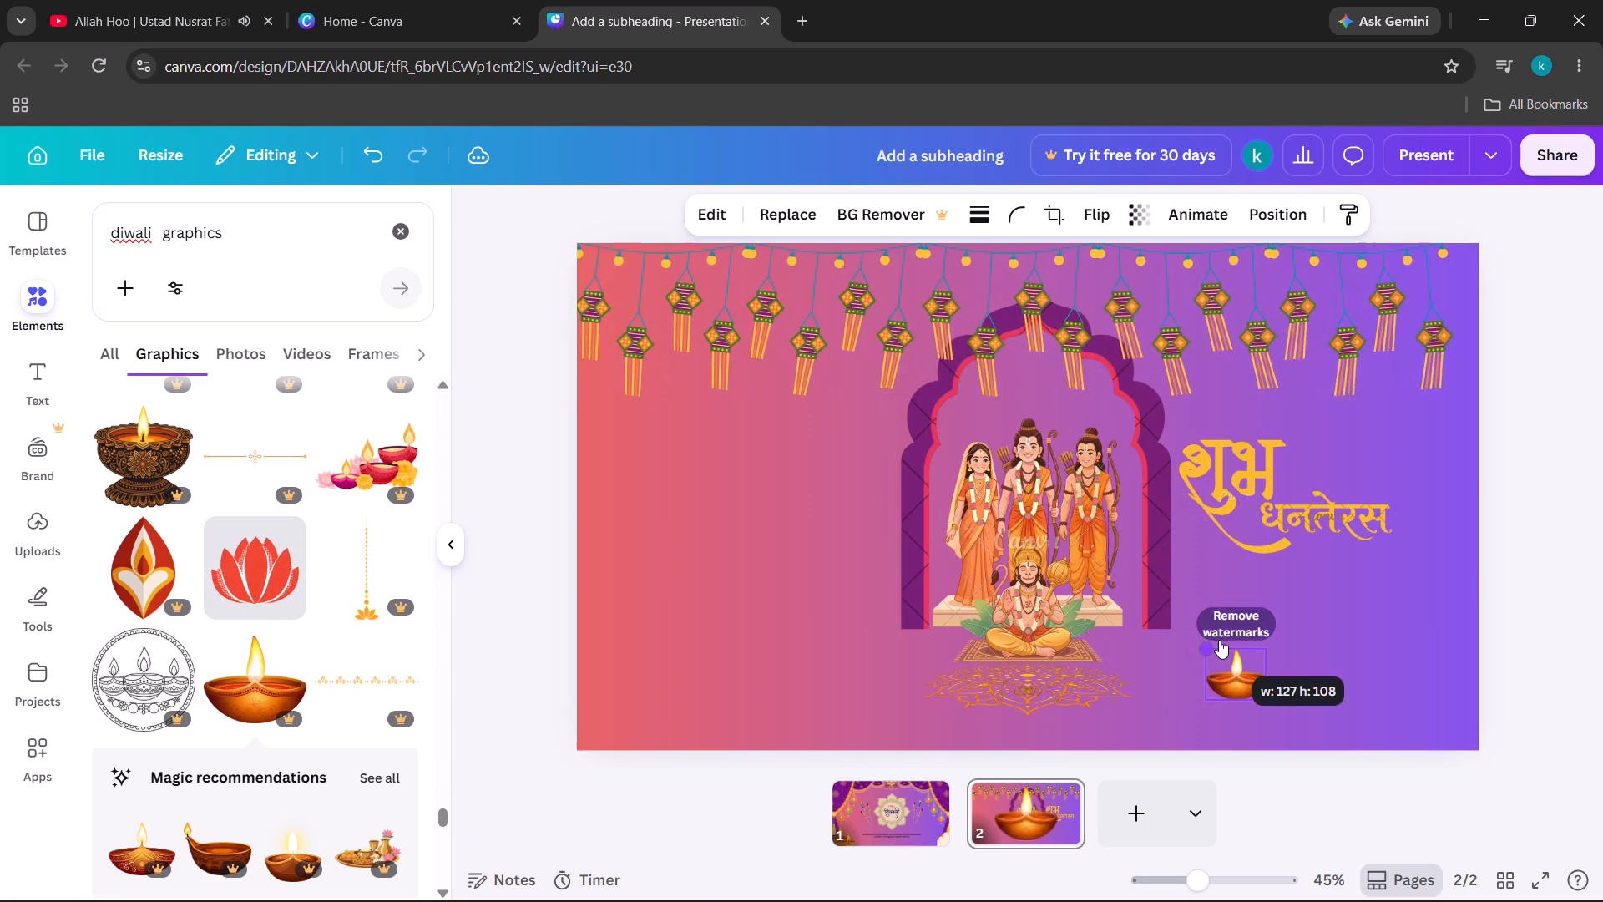
pyautogui.moveTo(1219, 640); pyautogui.dragTo(1246, 669)
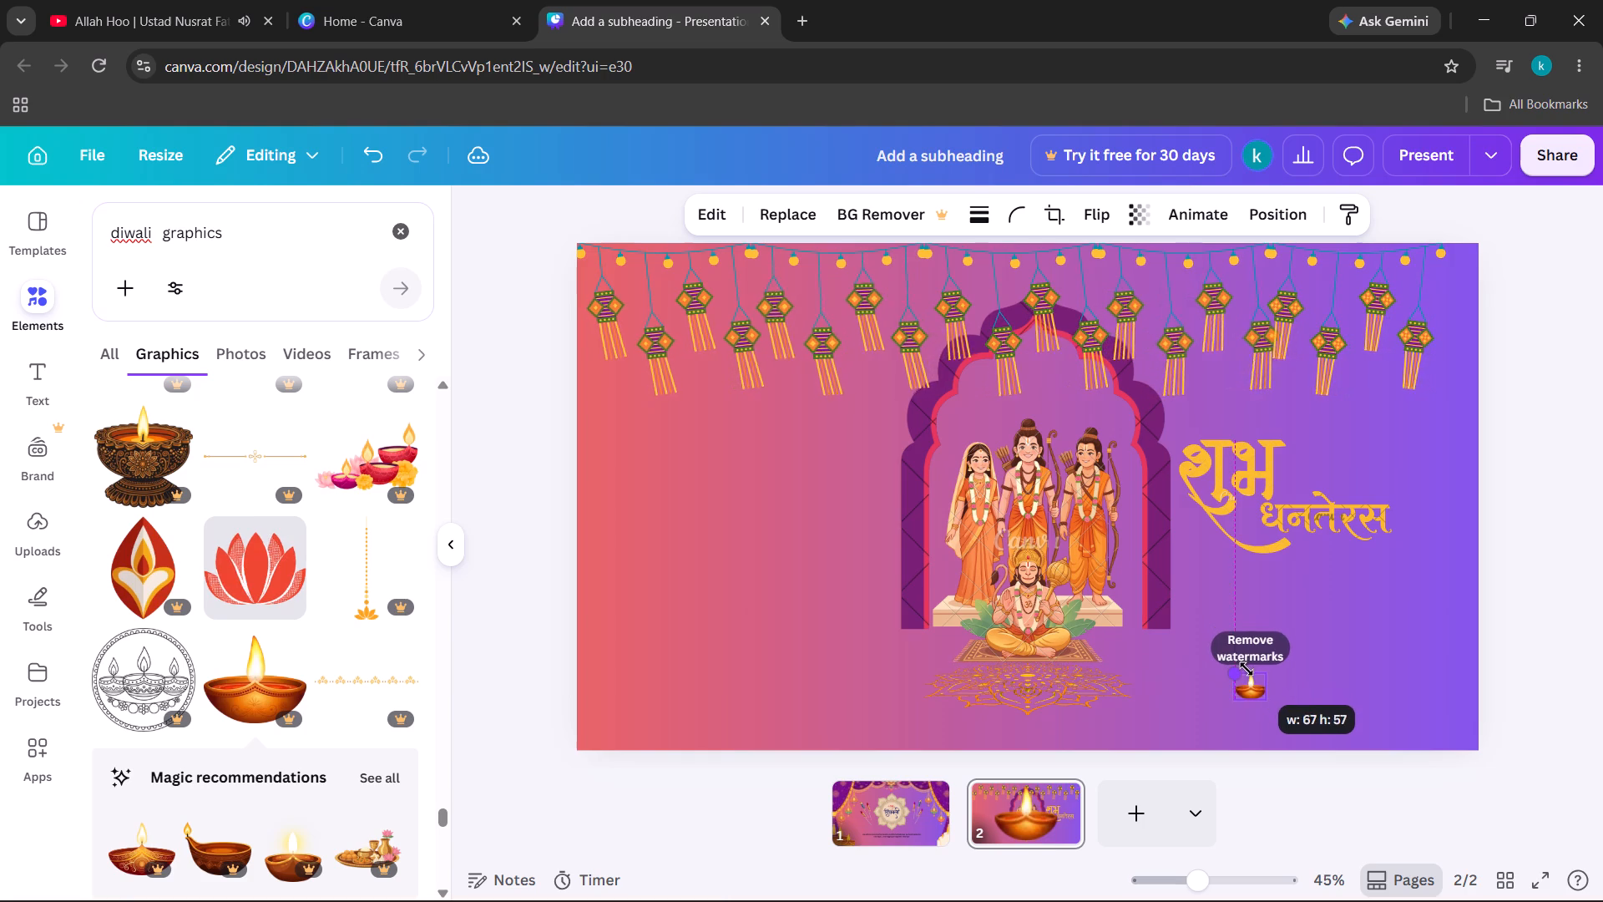
pyautogui.moveTo(1246, 669); pyautogui.dragTo(1248, 669)
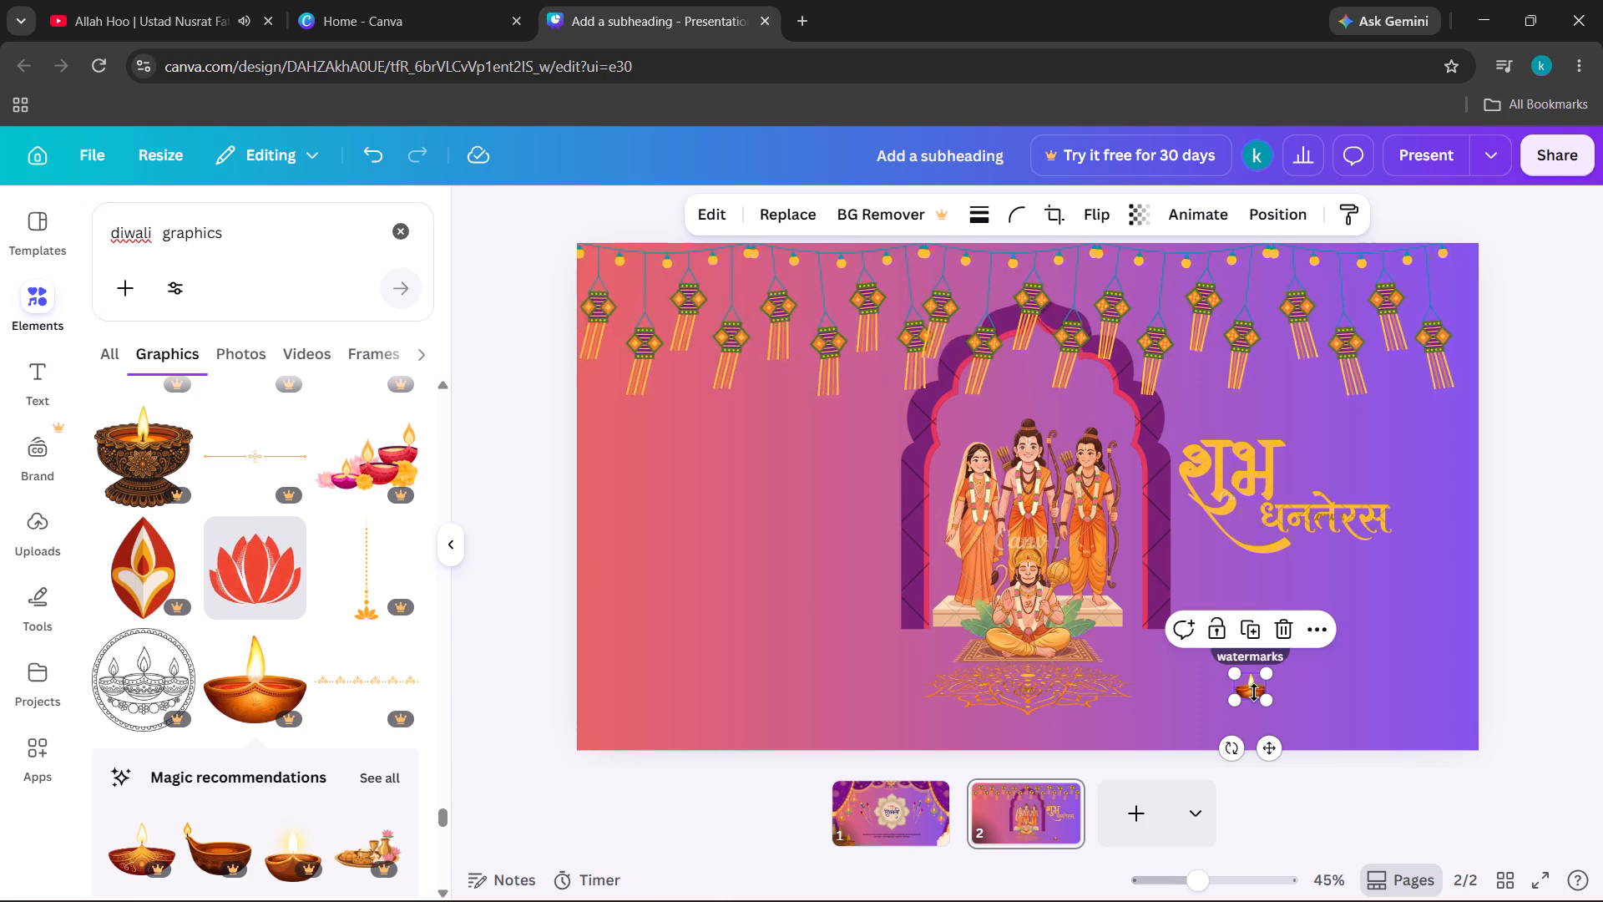
# Move the clay diya to the arch's right base and place two duplicates below it in a column slanting outward.
pyautogui.moveTo(1253, 687); pyautogui.dragTo(1186, 661)
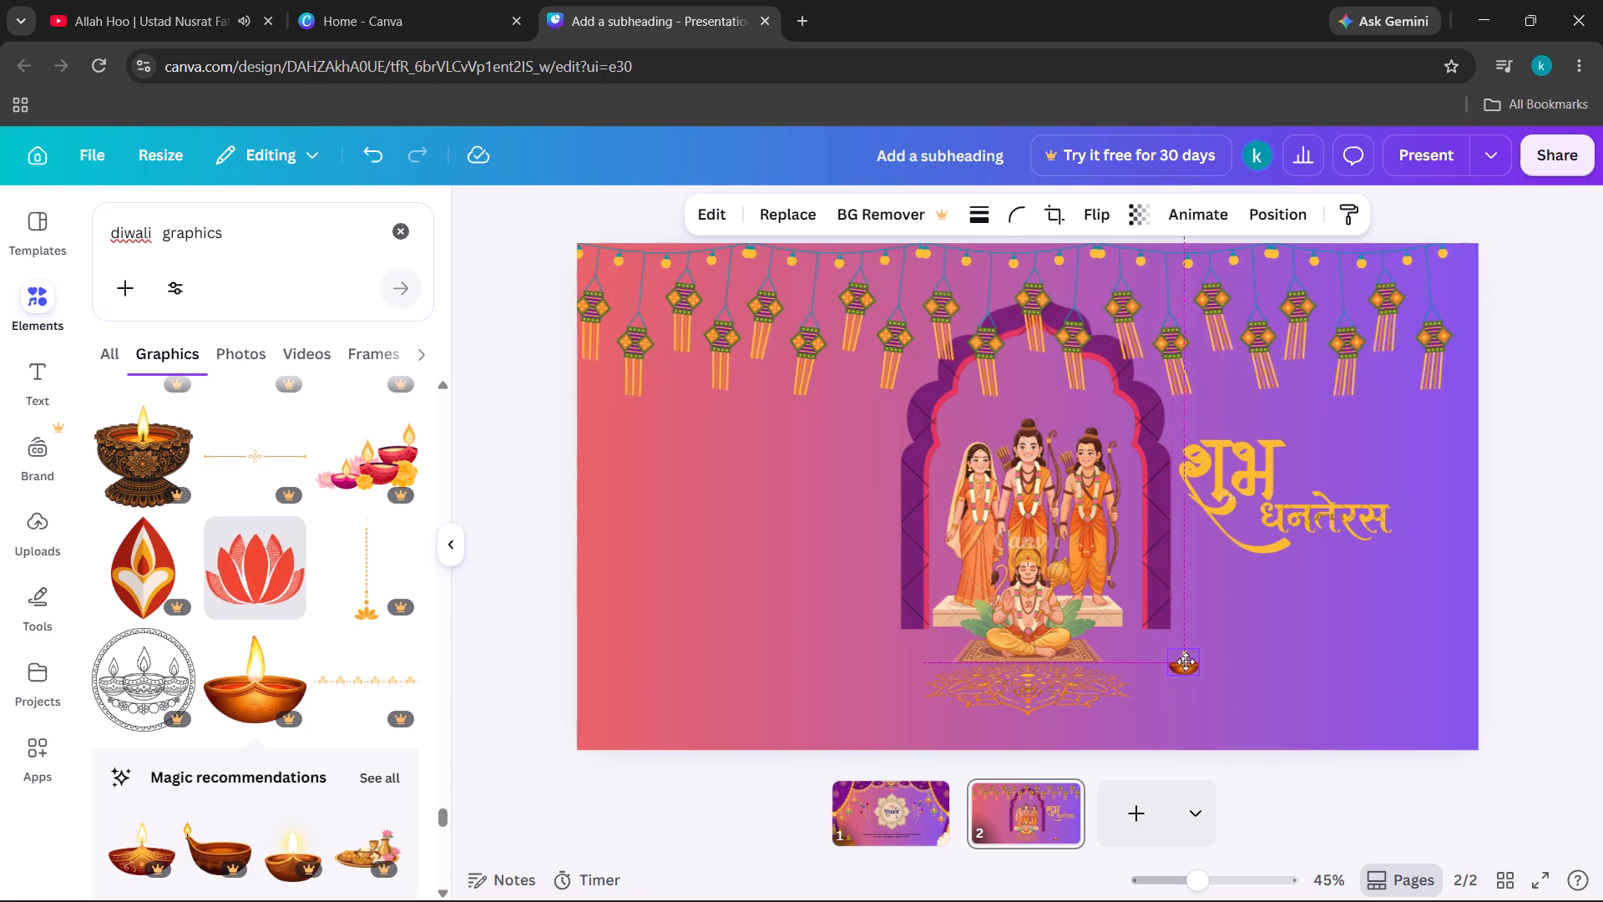
pyautogui.moveTo(1186, 661); pyautogui.dragTo(1168, 655)
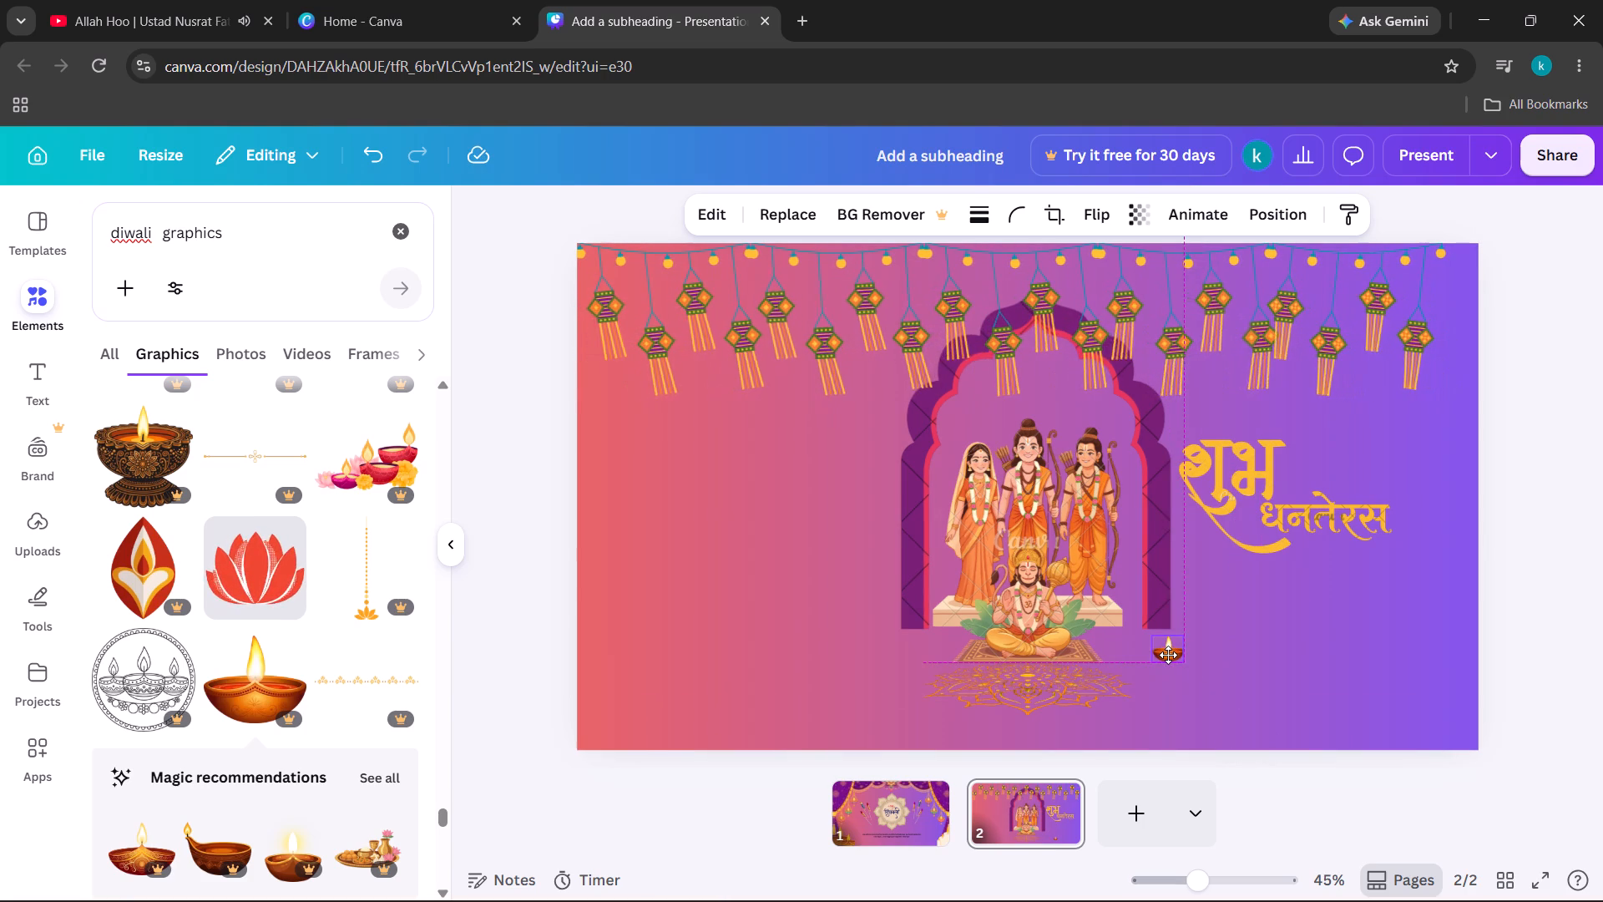
pyautogui.moveTo(1168, 655); pyautogui.dragTo(1164, 656)
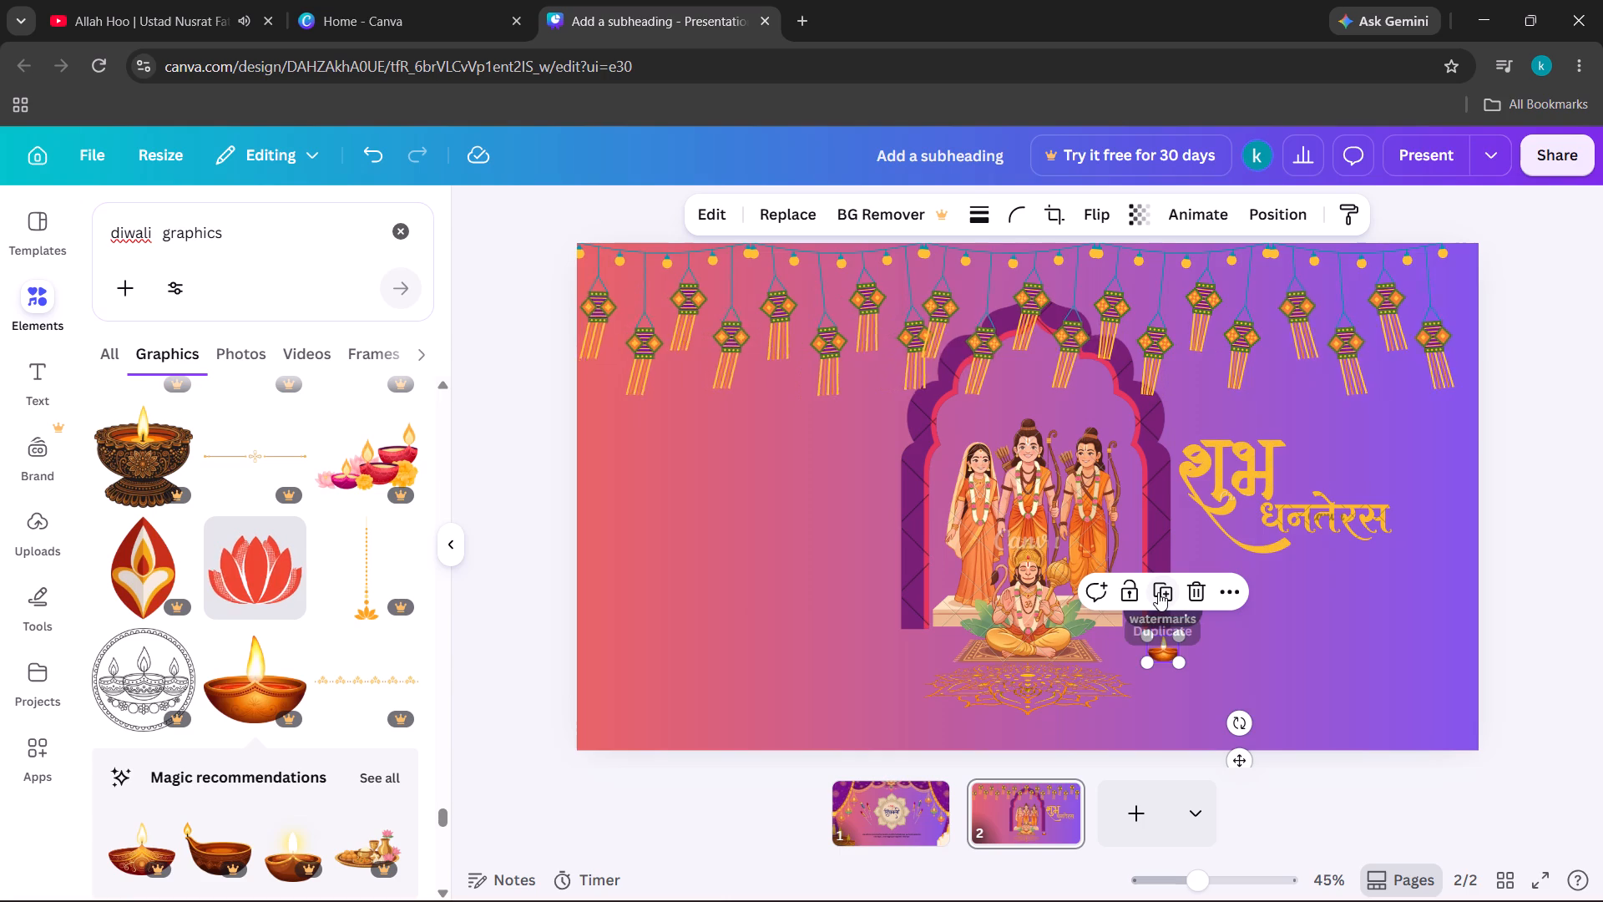
pyautogui.click(1158, 592)
pyautogui.click(1158, 592)
pyautogui.click(1158, 592)
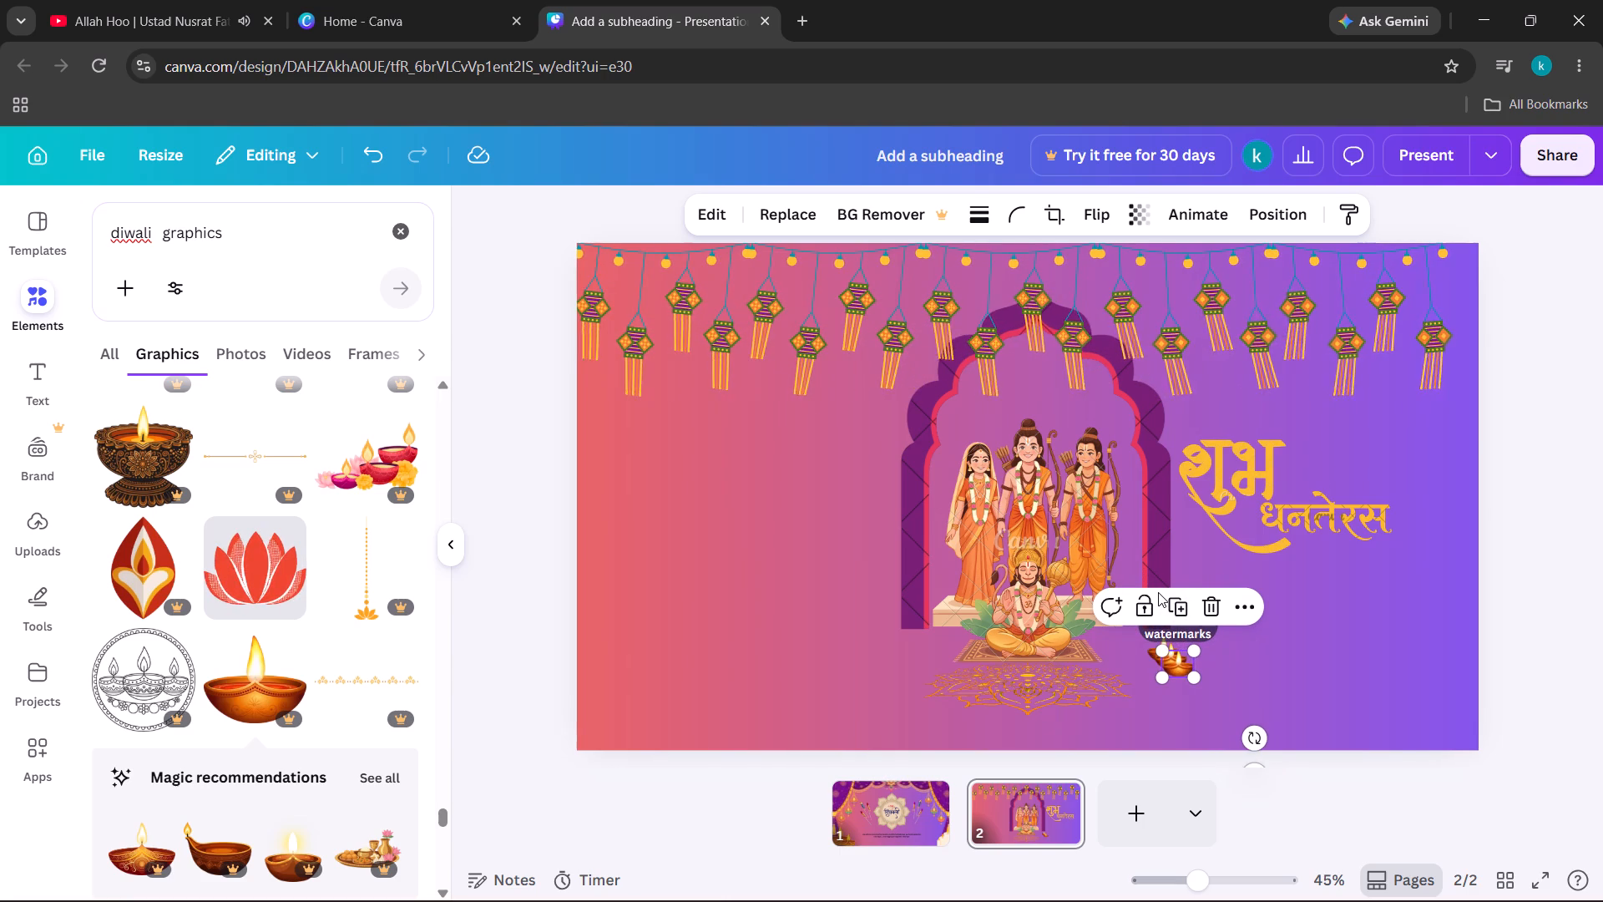
pyautogui.moveTo(1183, 662); pyautogui.dragTo(1183, 727)
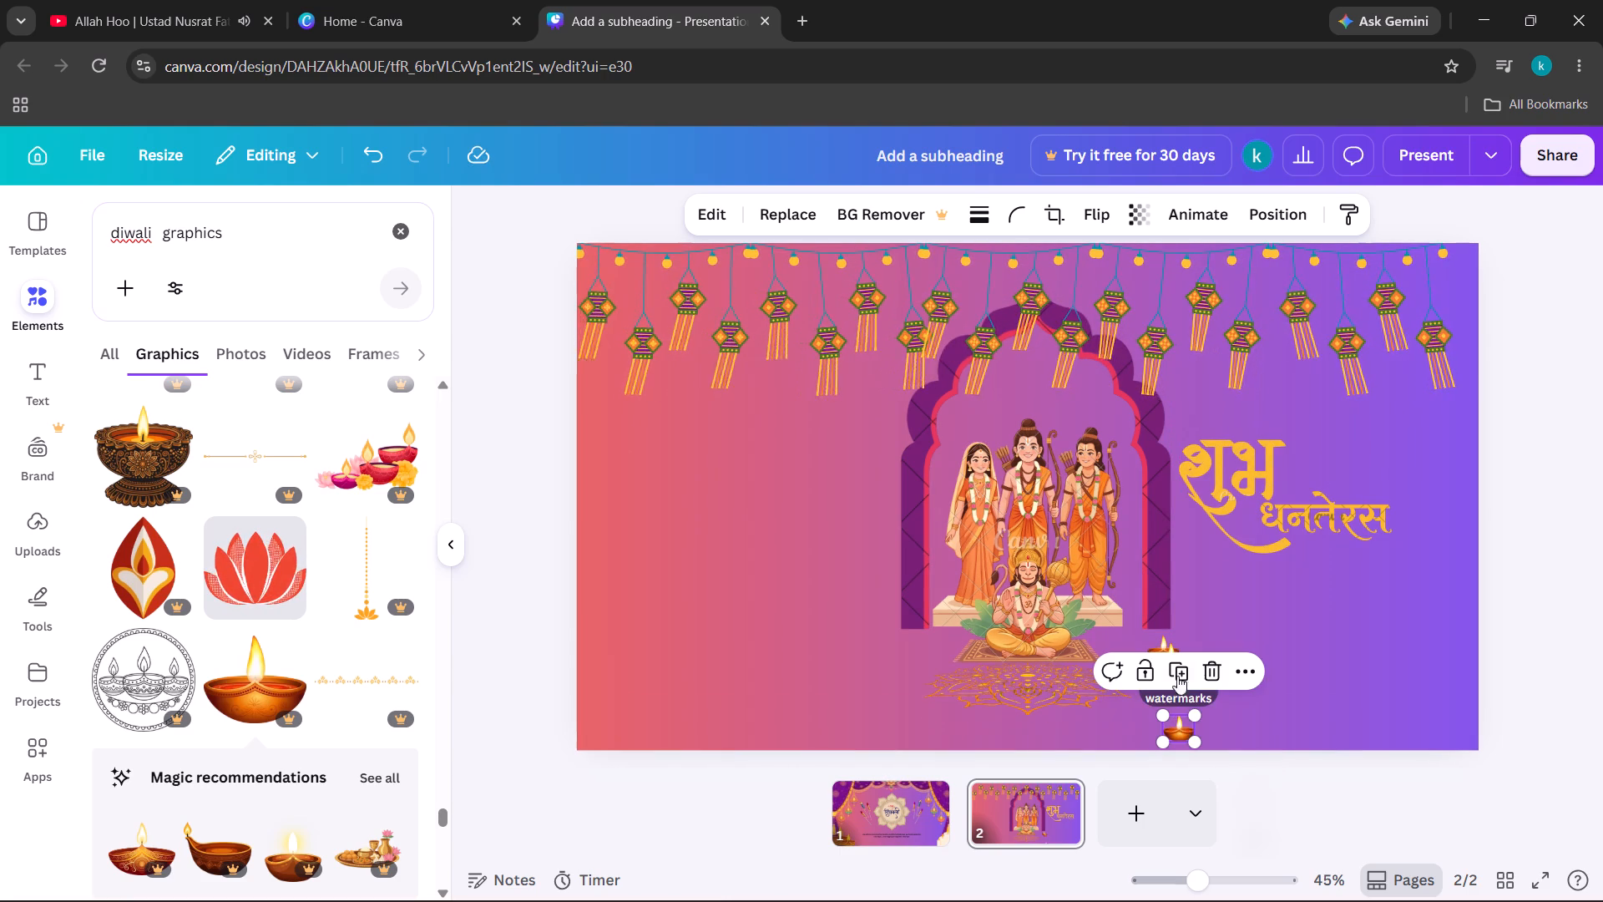
pyautogui.click(1227, 629)
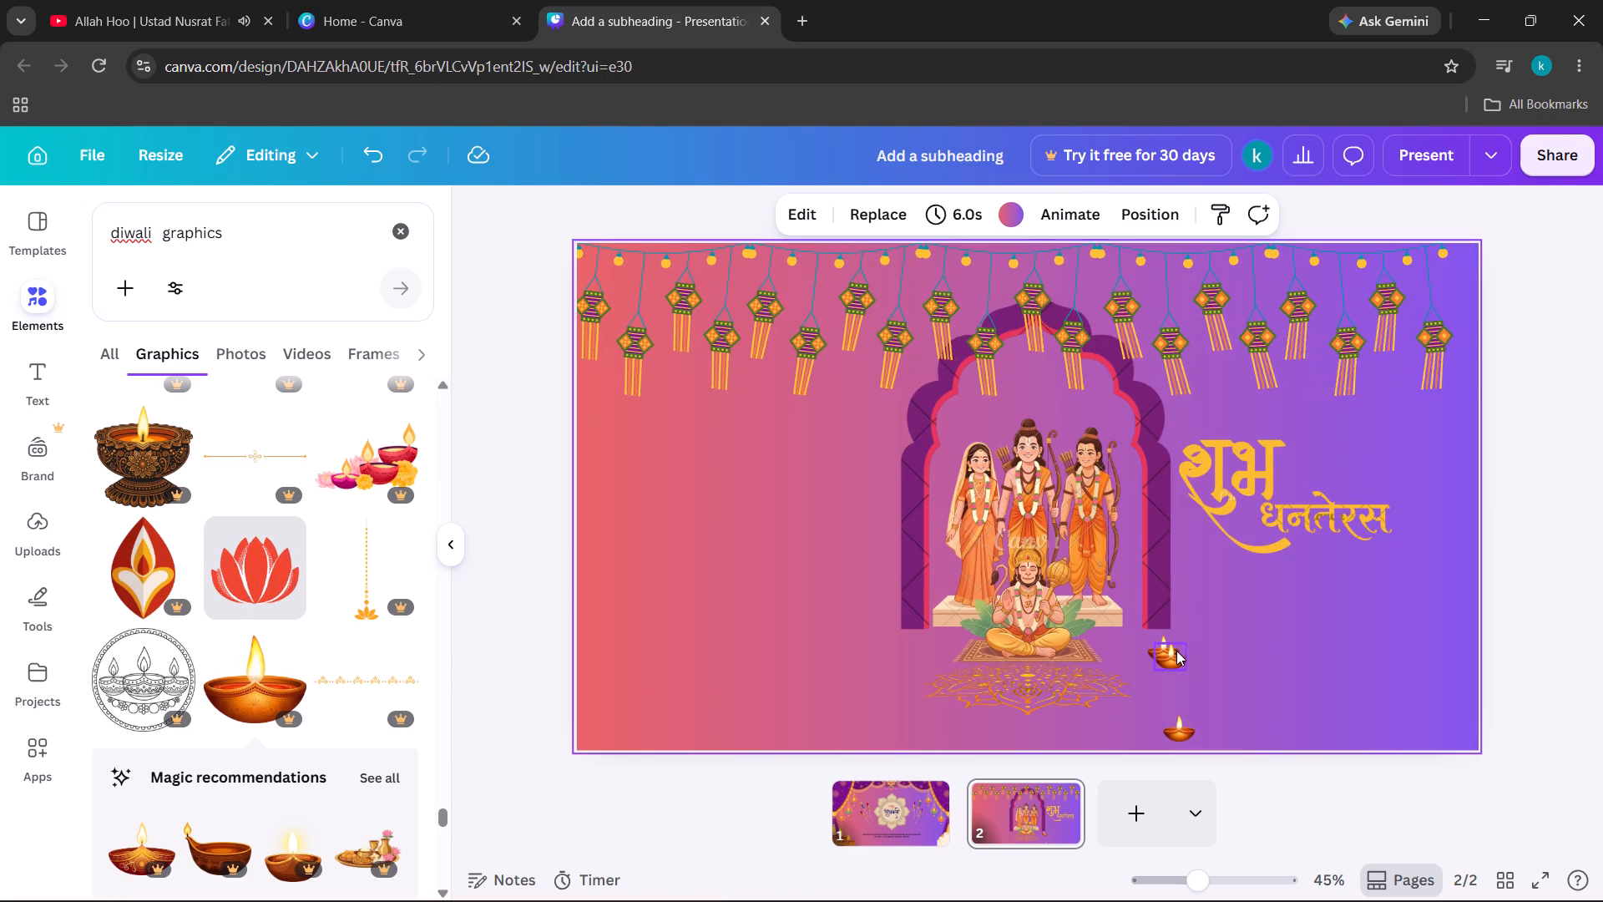
pyautogui.moveTo(1176, 651); pyautogui.dragTo(1176, 683)
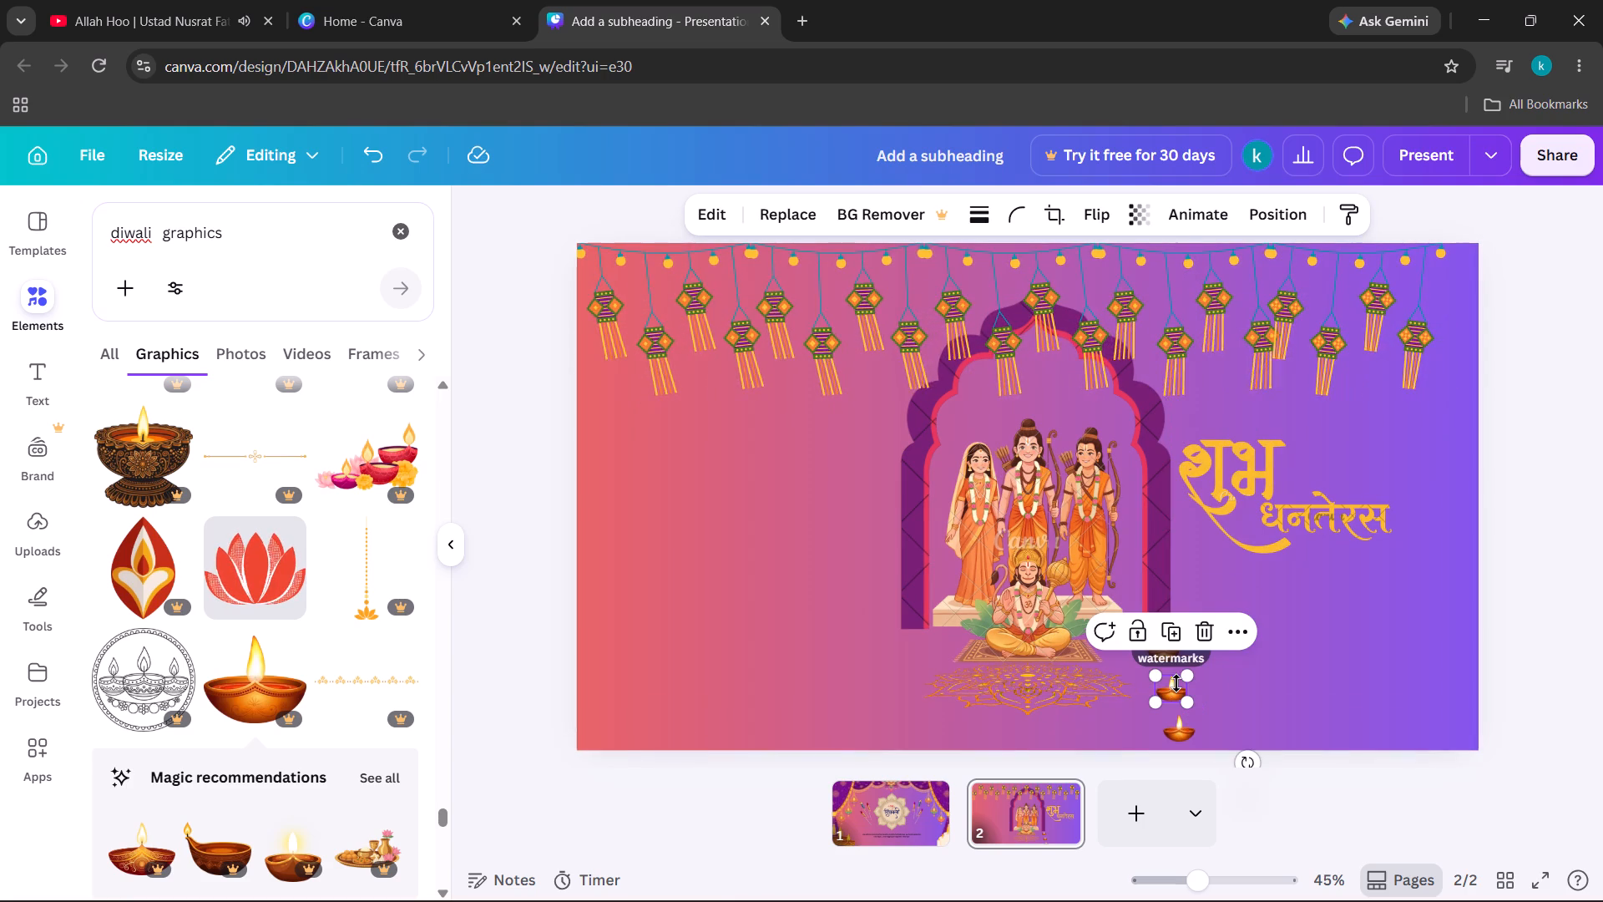
pyautogui.click(1275, 659)
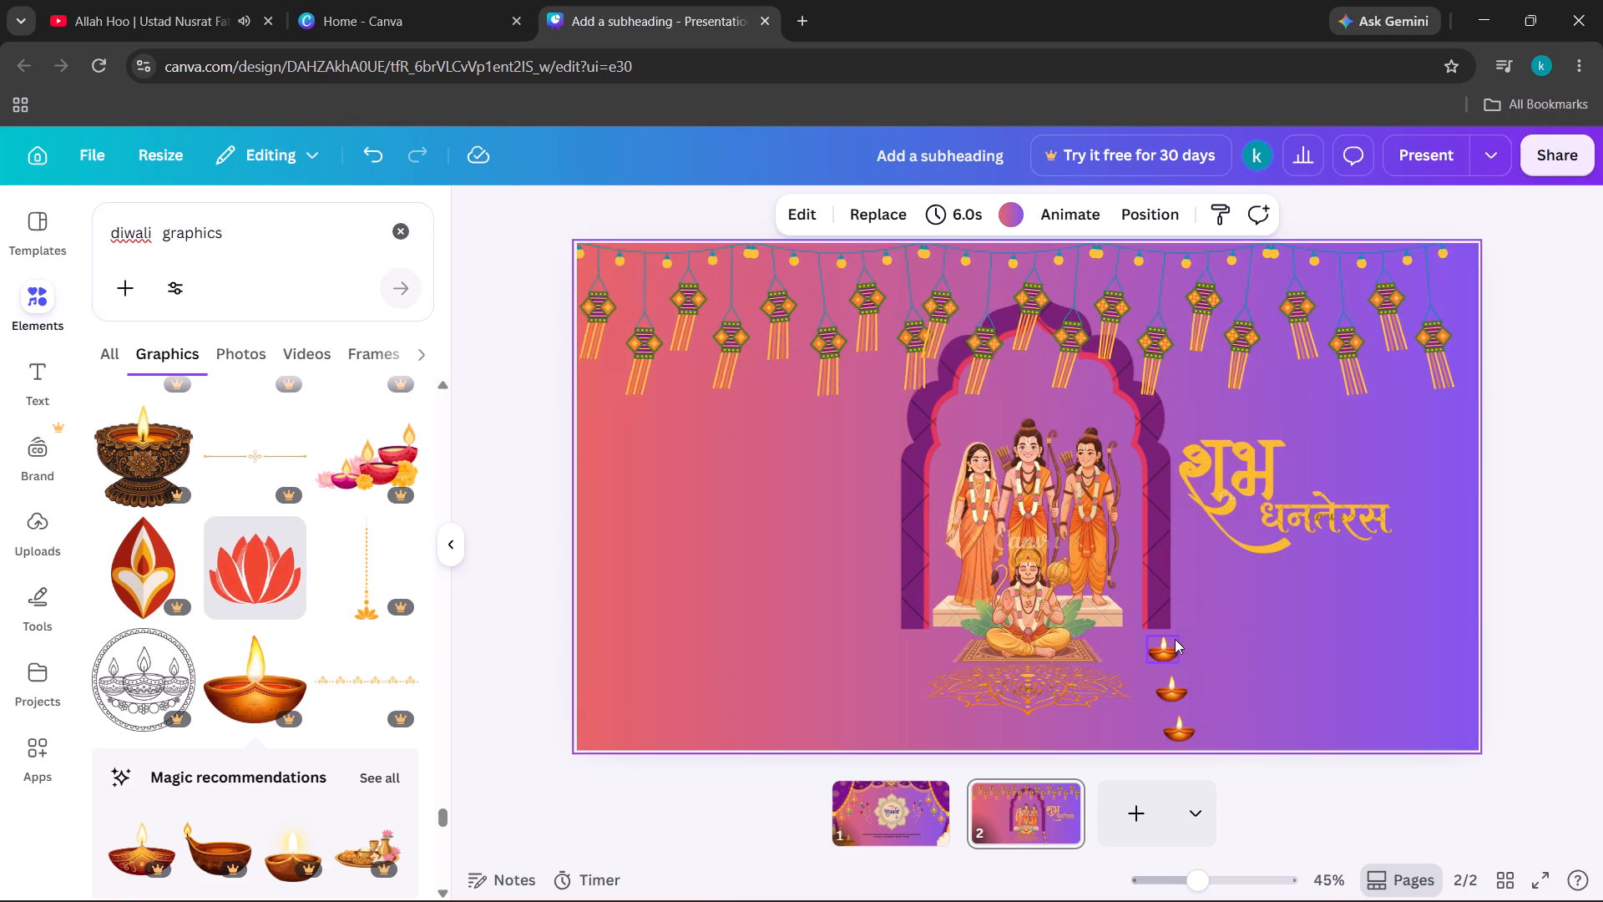
# Duplicate the top right-hand diya twice, placing one copy beneath the arch's left base and the other lower and further outward.
pyautogui.click(1175, 639)
pyautogui.click(1169, 585)
pyautogui.click(1169, 585)
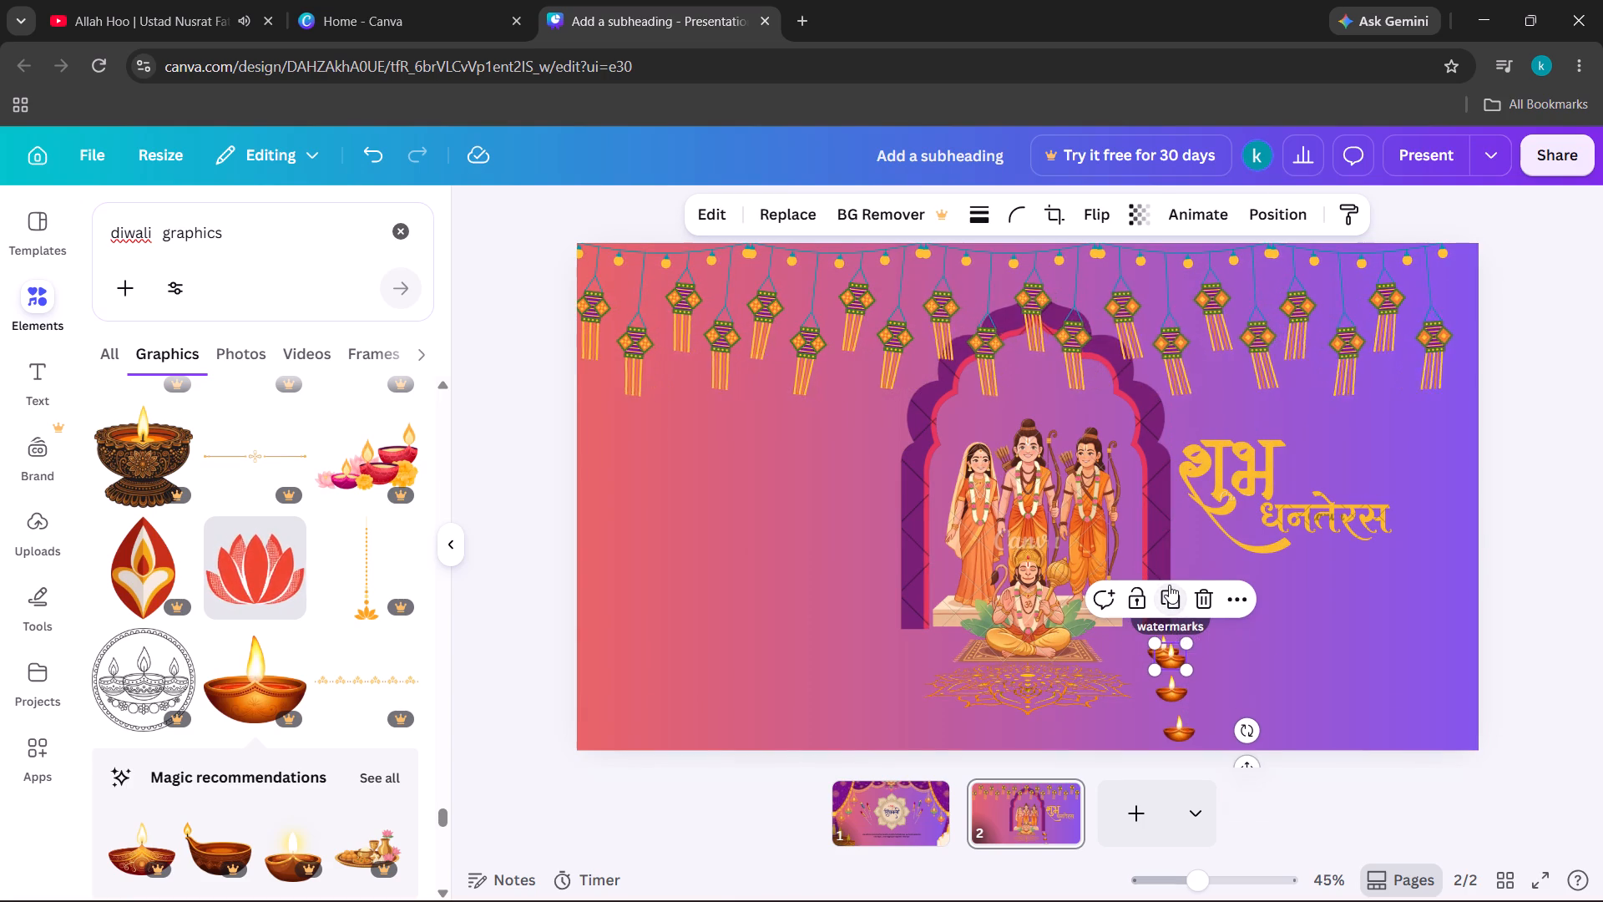
pyautogui.click(1169, 585)
pyautogui.moveTo(1242, 663); pyautogui.dragTo(1185, 666)
pyautogui.moveTo(1185, 666); pyautogui.dragTo(933, 660)
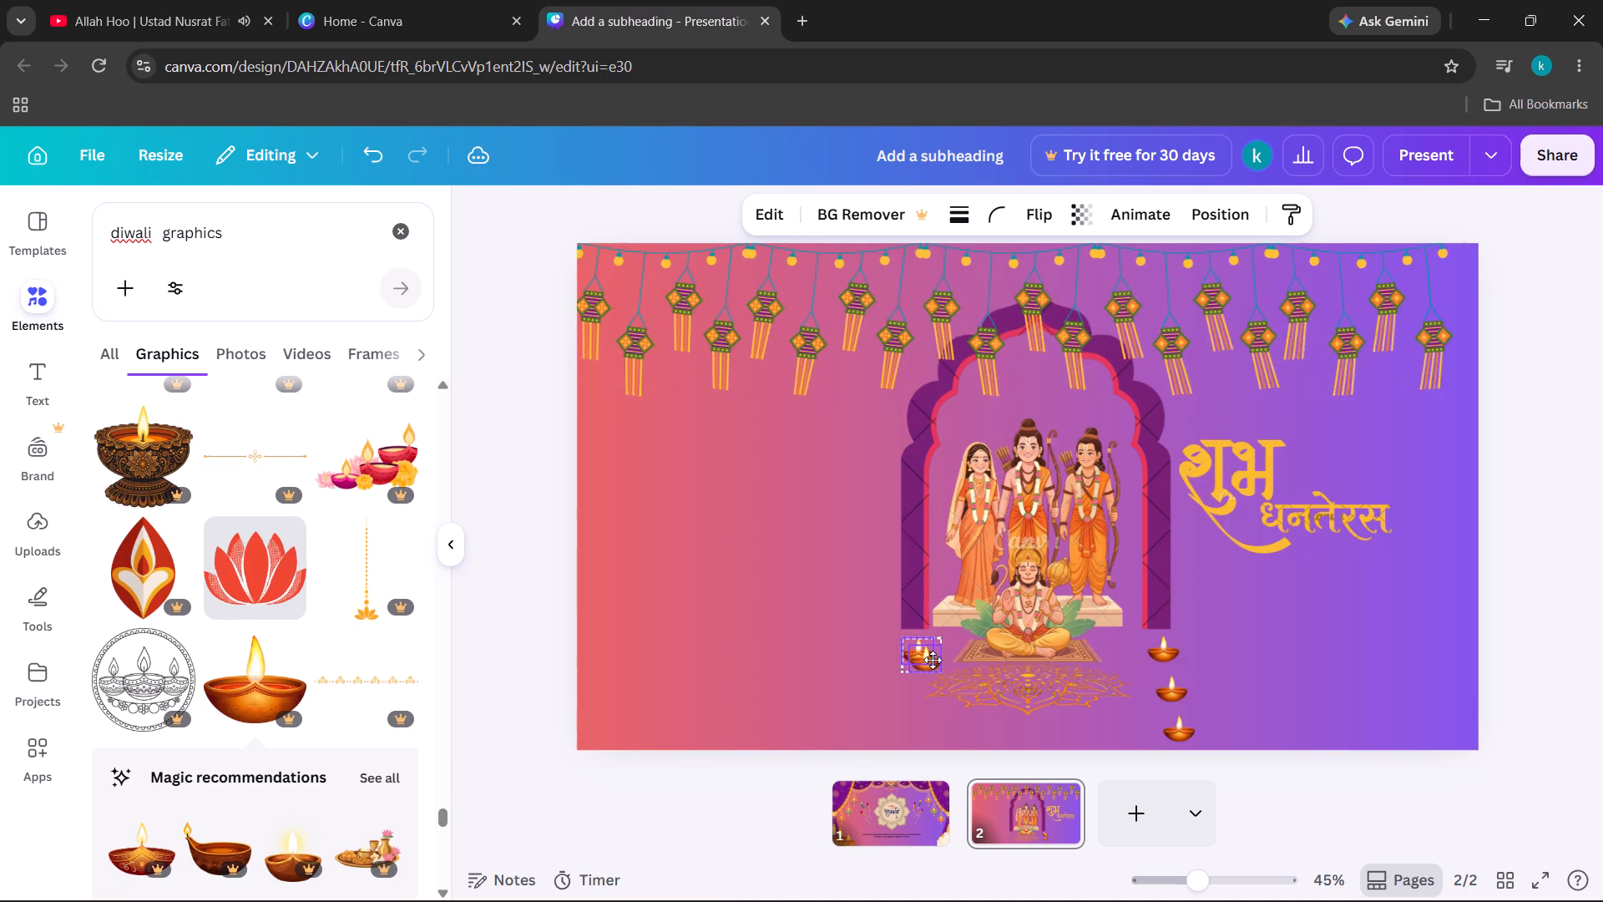
pyautogui.moveTo(933, 660); pyautogui.dragTo(923, 656)
pyautogui.click(802, 602)
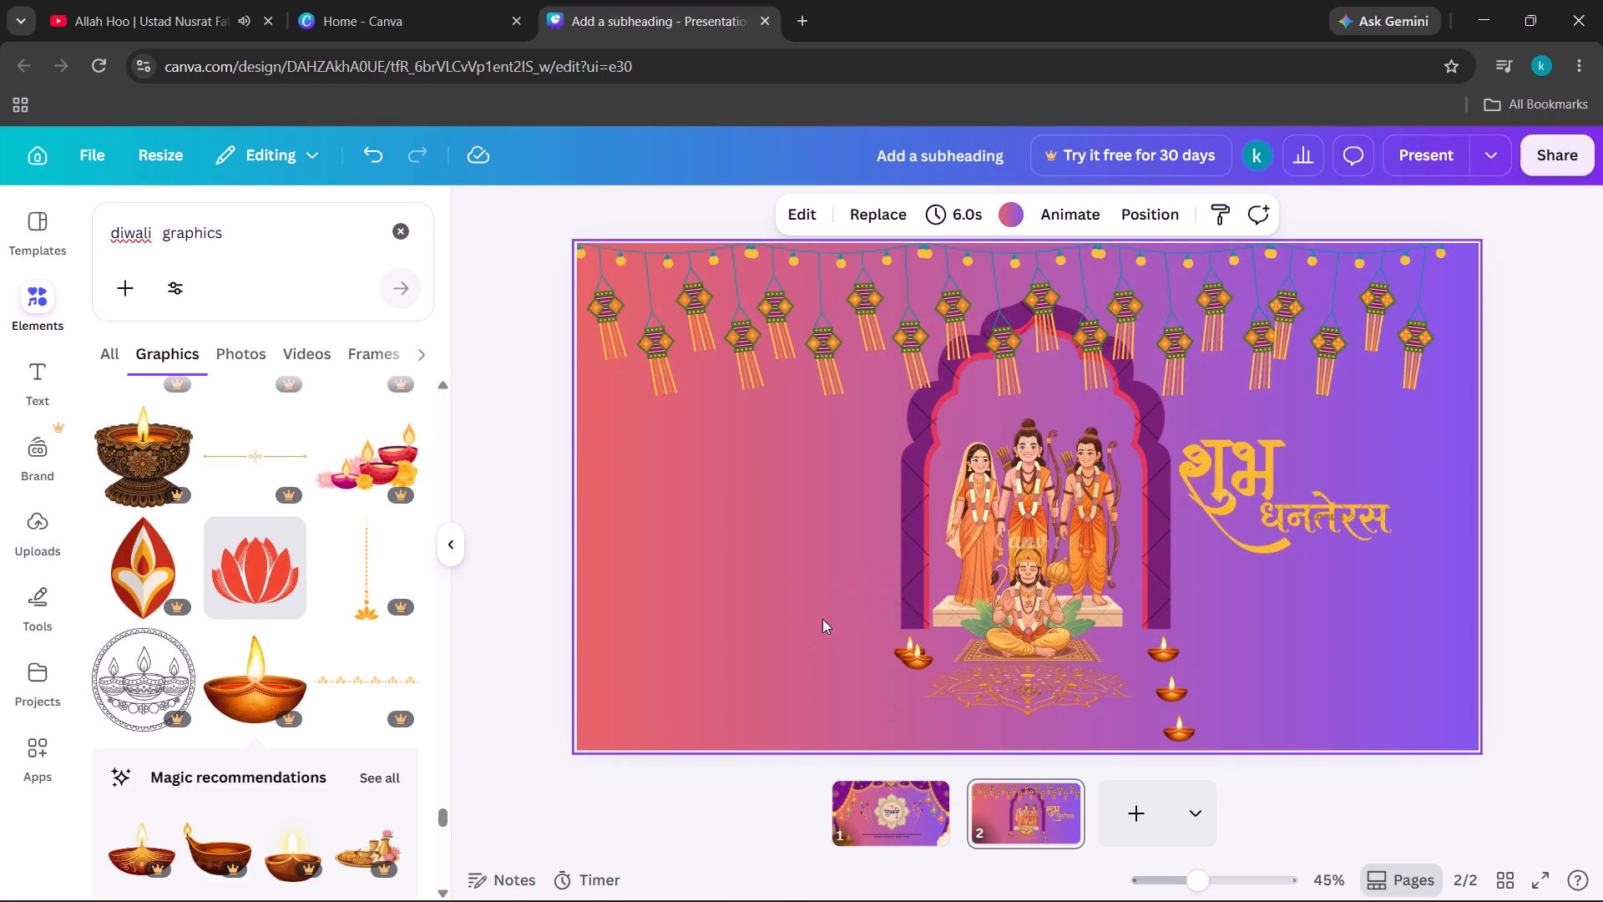
pyautogui.moveTo(909, 651); pyautogui.dragTo(887, 682)
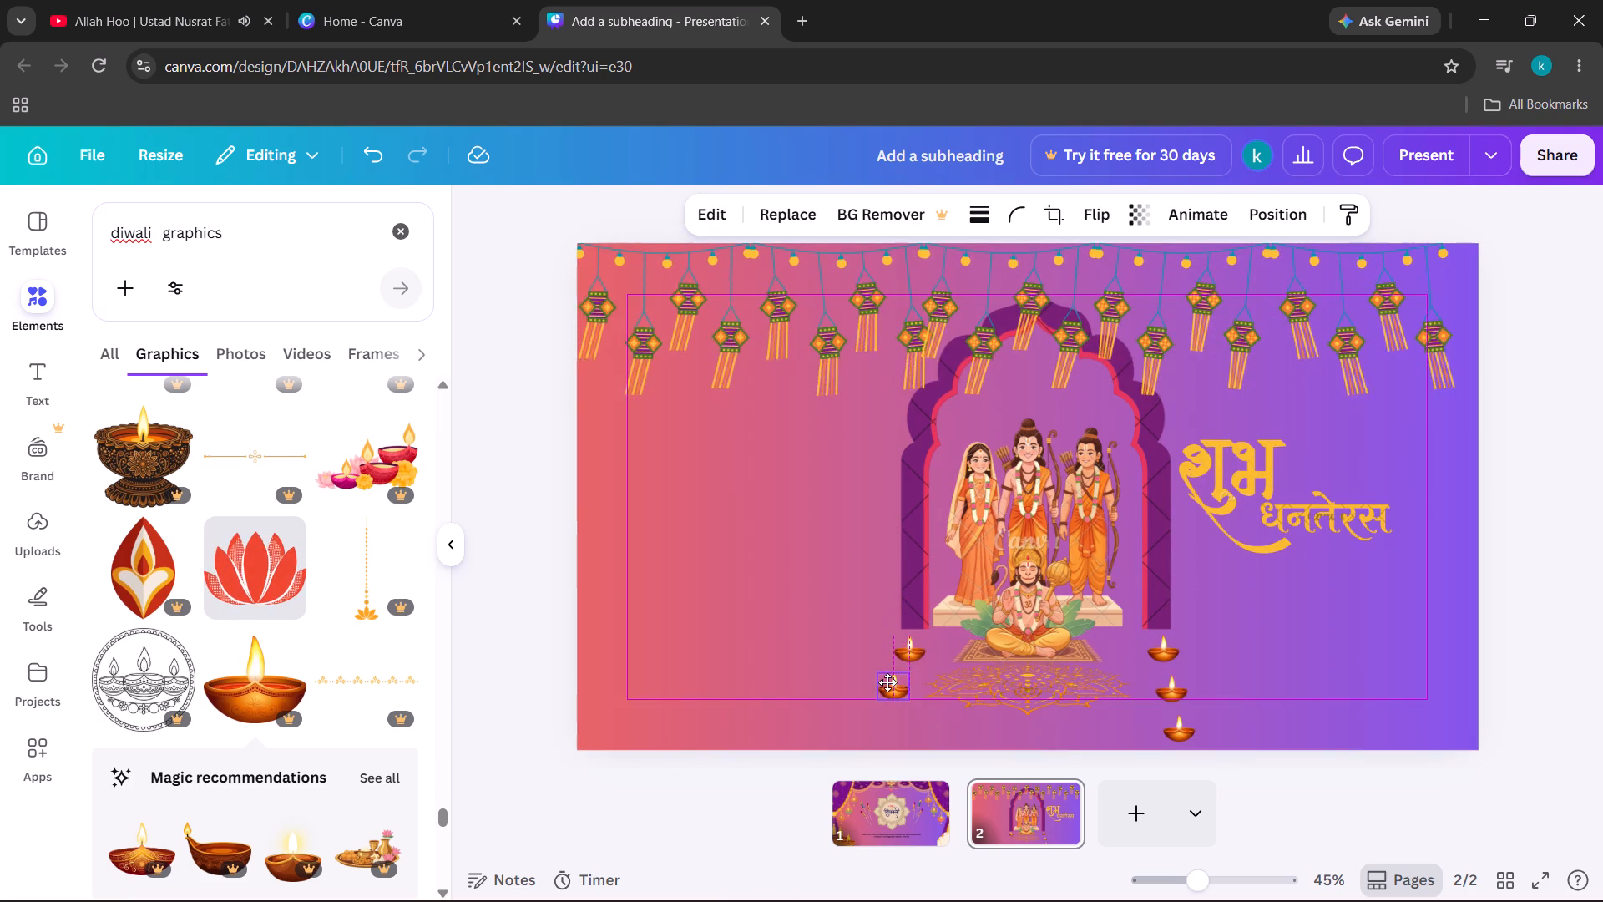
pyautogui.moveTo(887, 682); pyautogui.dragTo(883, 682)
pyautogui.click(751, 641)
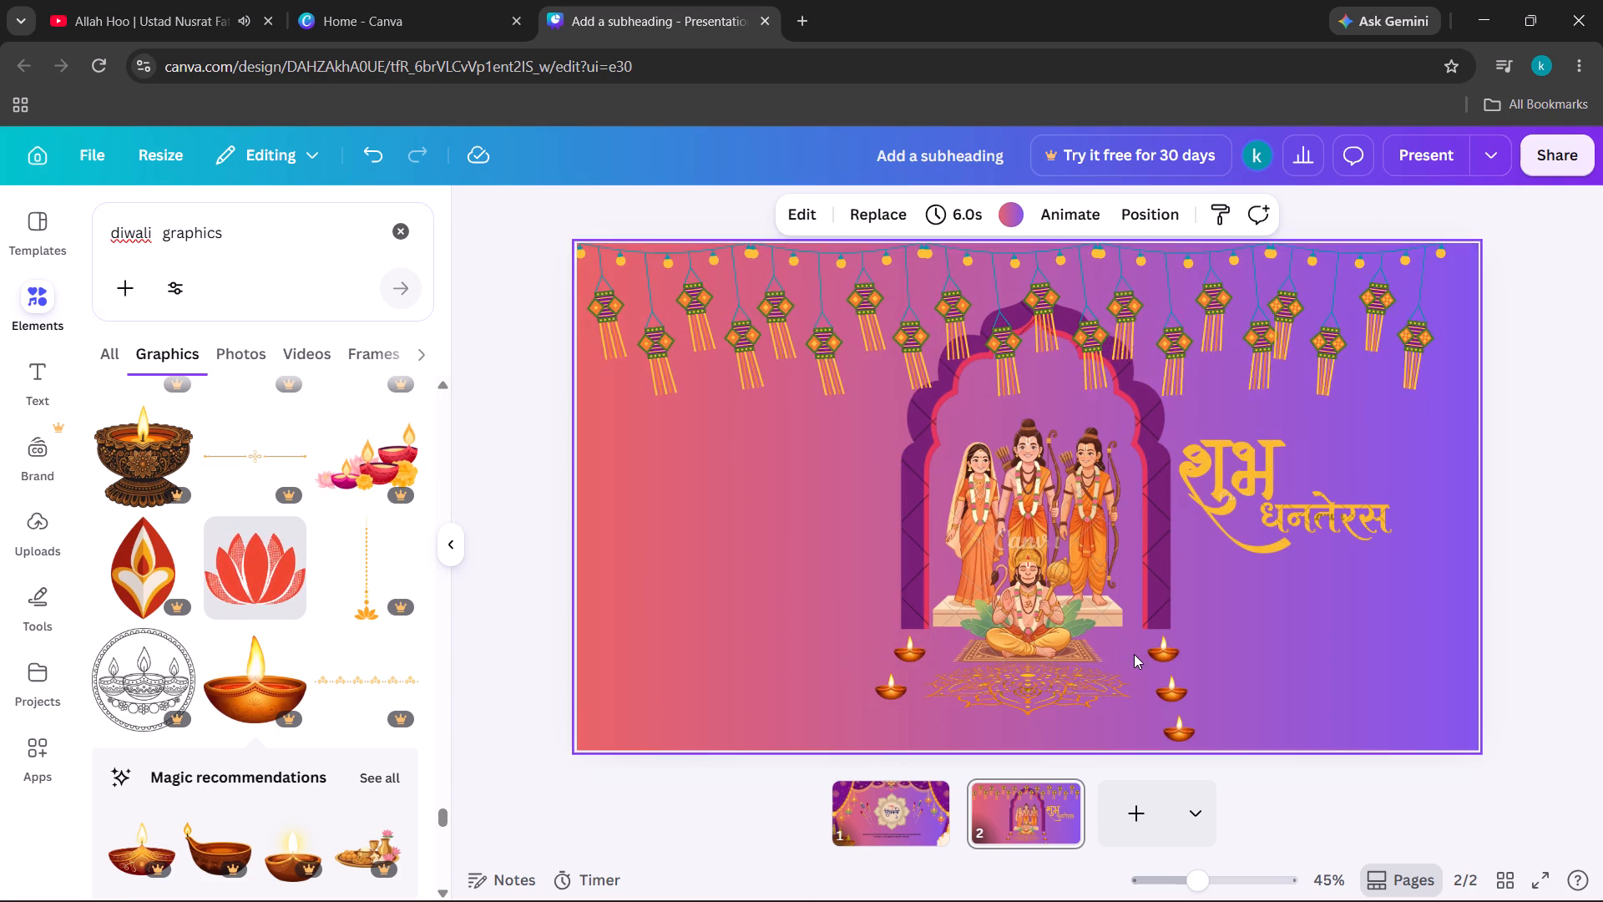
# Add a third diya copy at the bottom of the left column and shift the middle diya inward to form a slant.
pyautogui.click(1157, 647)
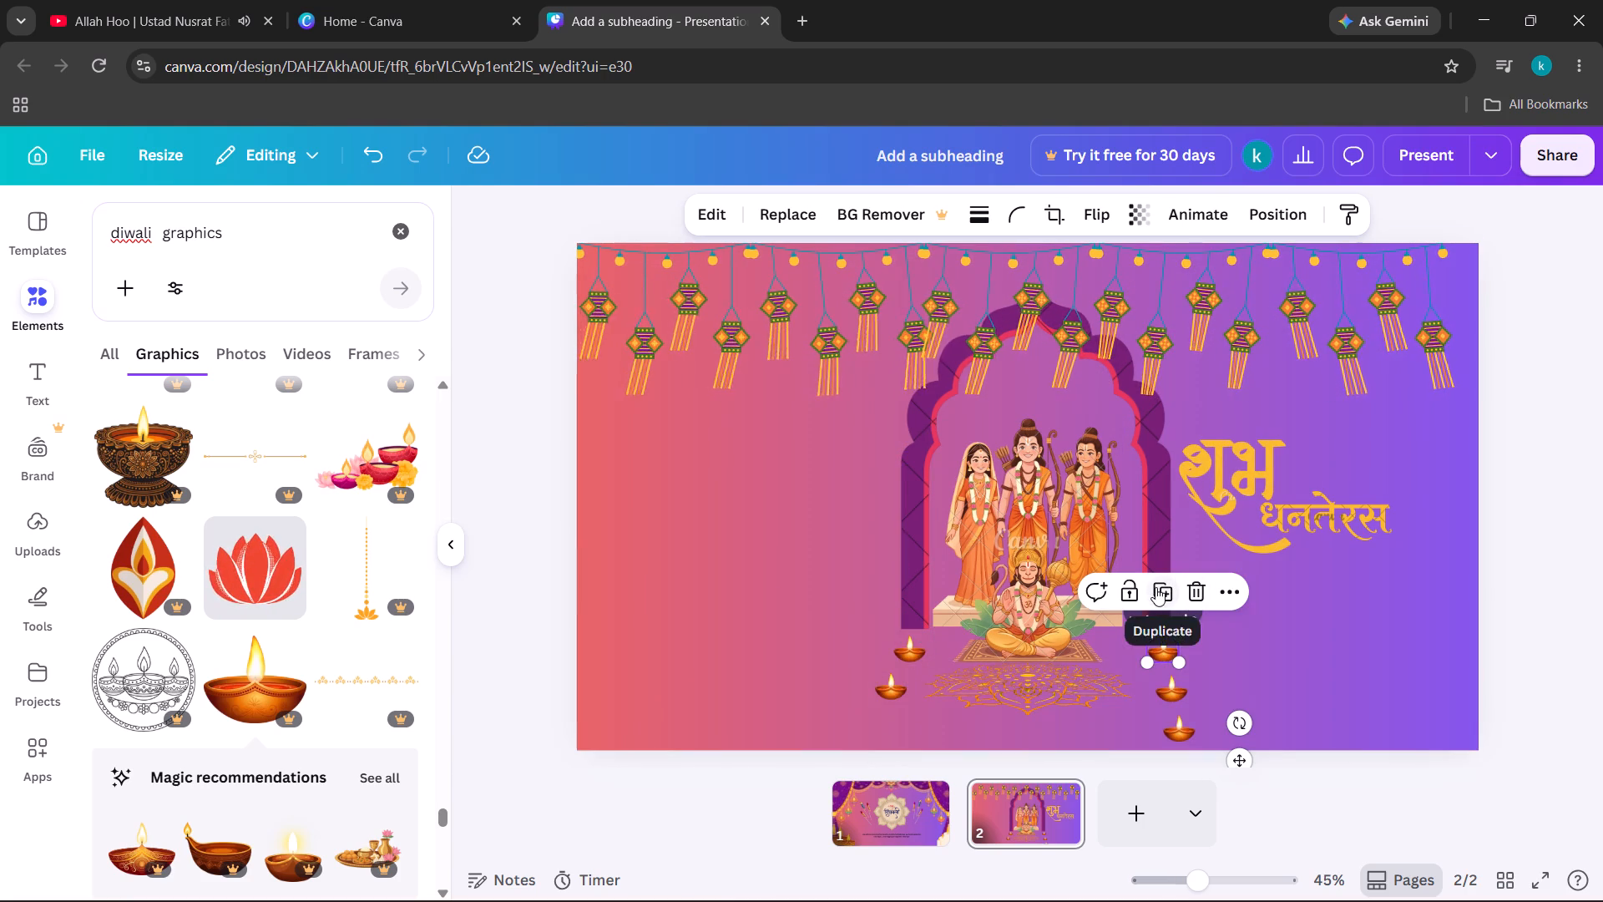
pyautogui.click(1155, 587)
pyautogui.moveTo(1171, 658); pyautogui.dragTo(888, 729)
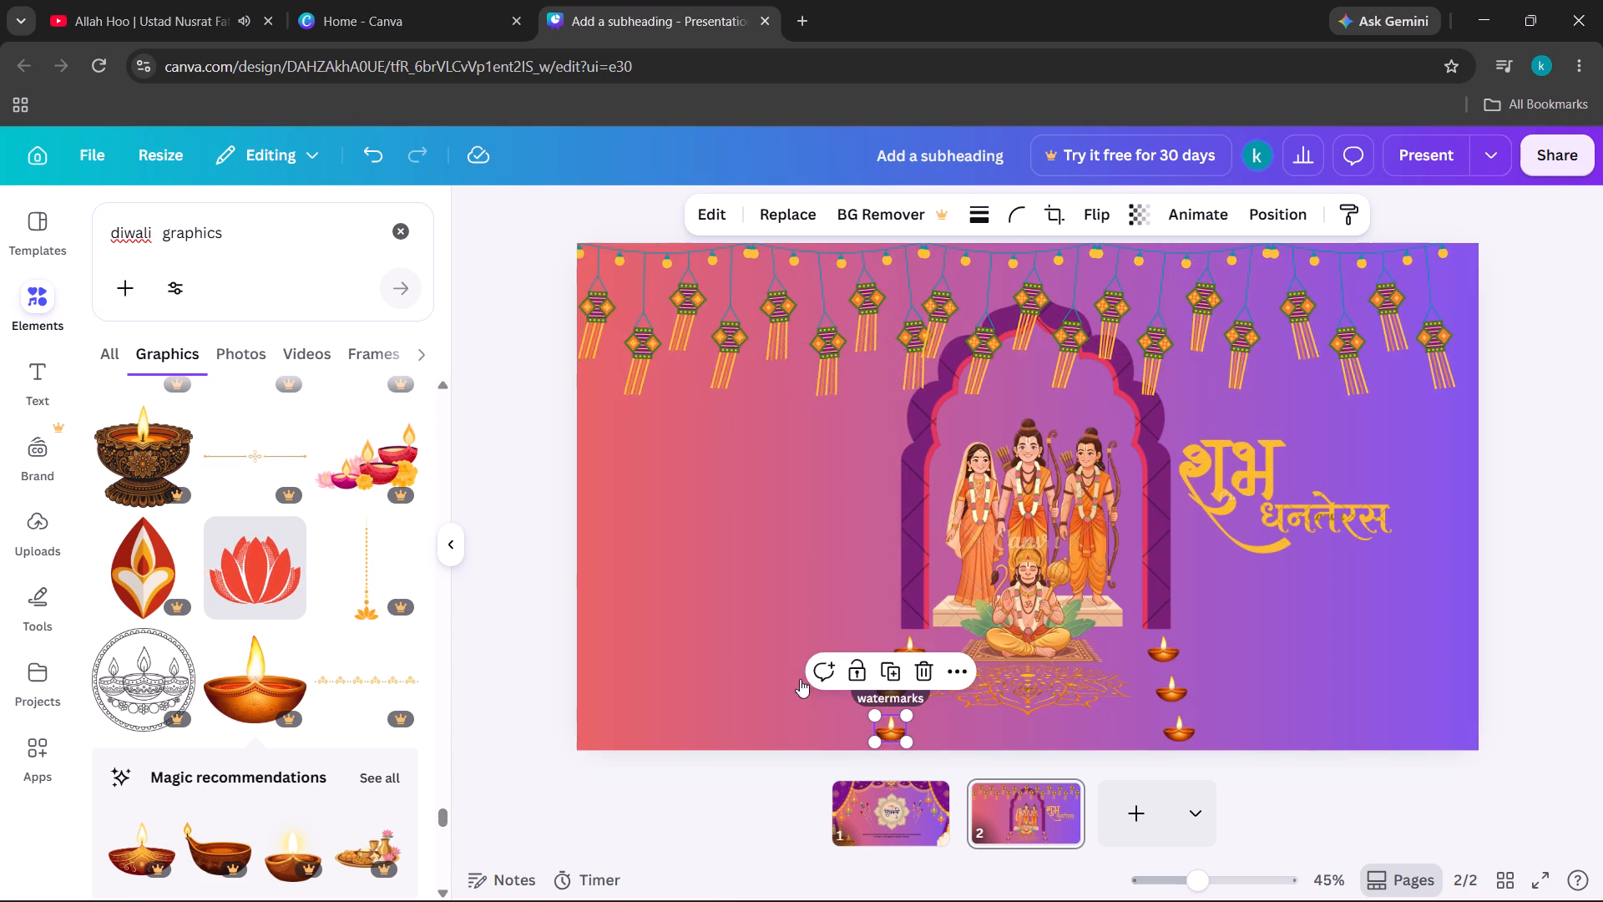
pyautogui.click(729, 638)
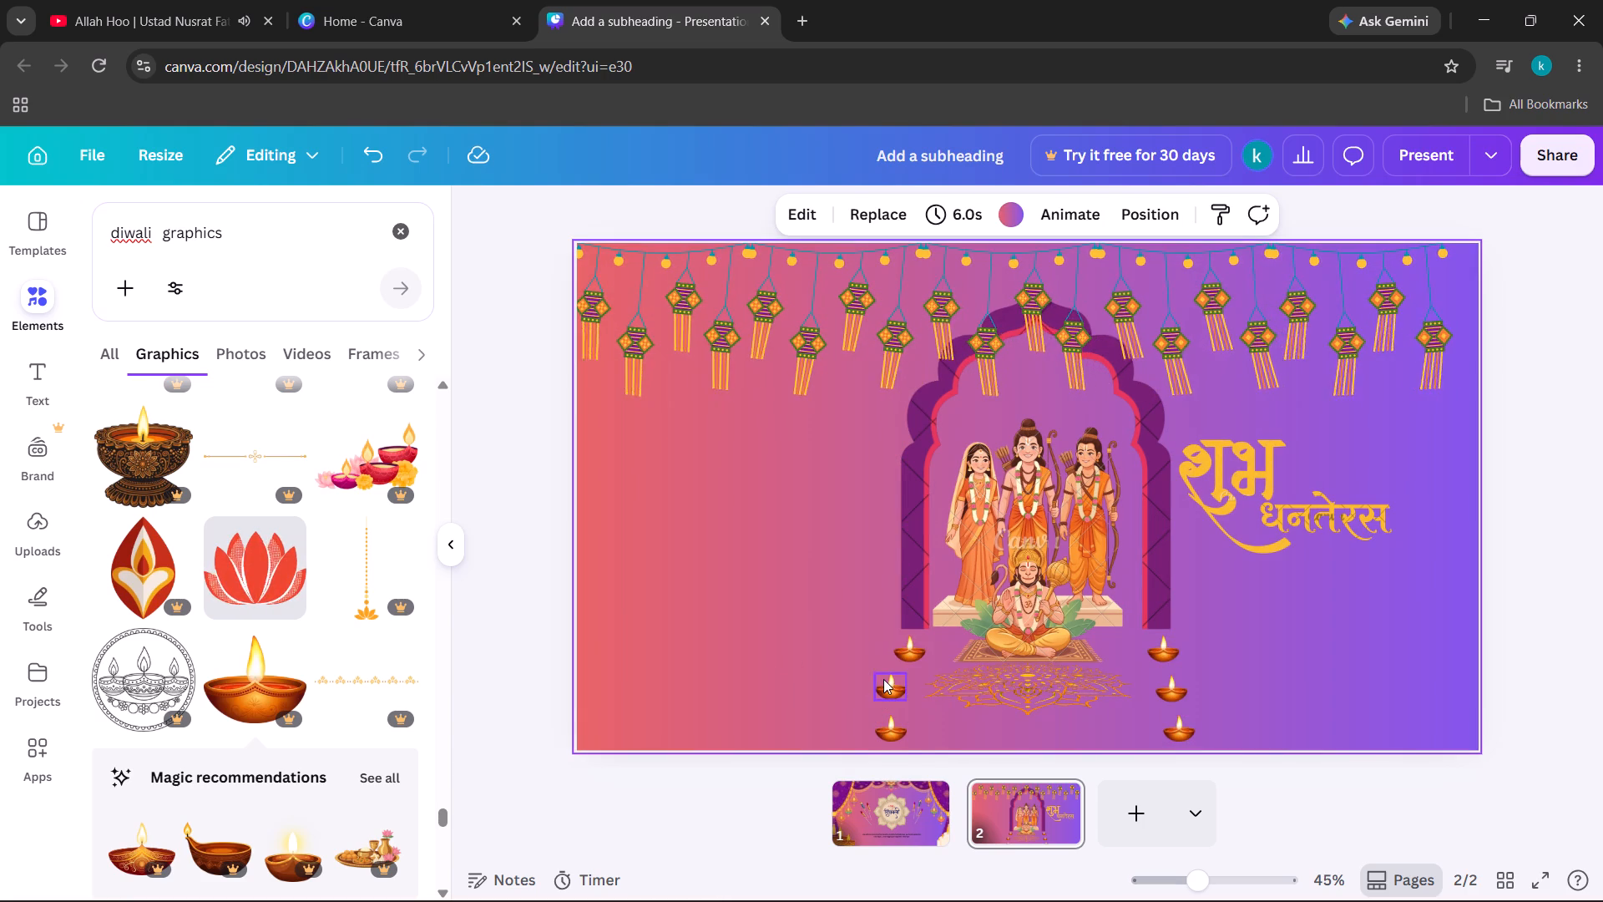
pyautogui.moveTo(883, 679); pyautogui.dragTo(892, 681)
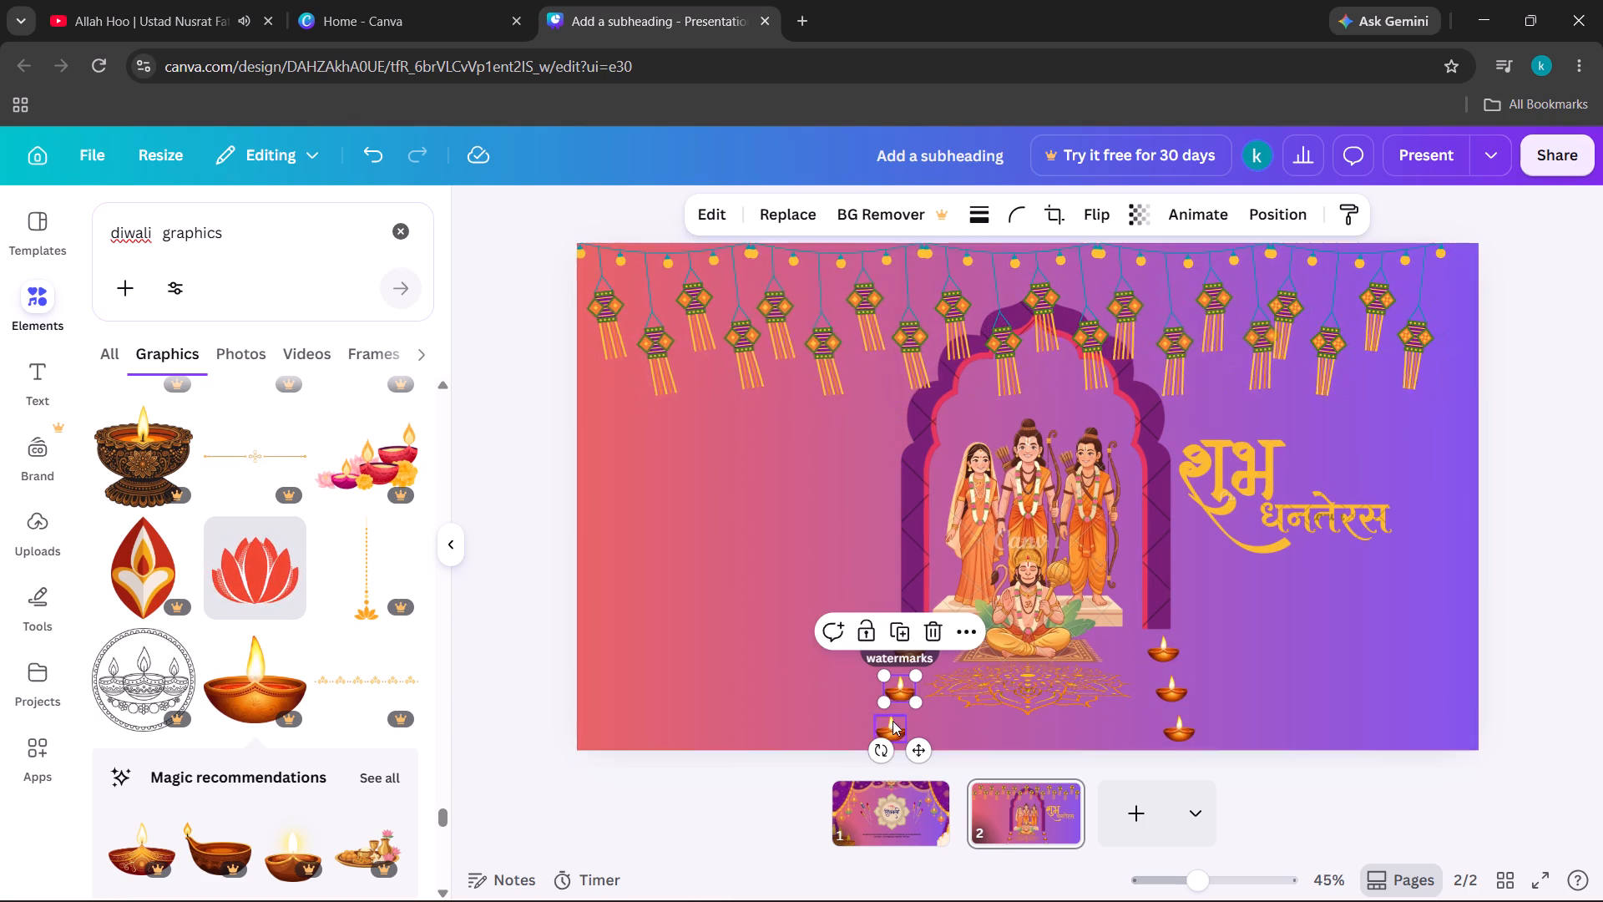
pyautogui.click(791, 694)
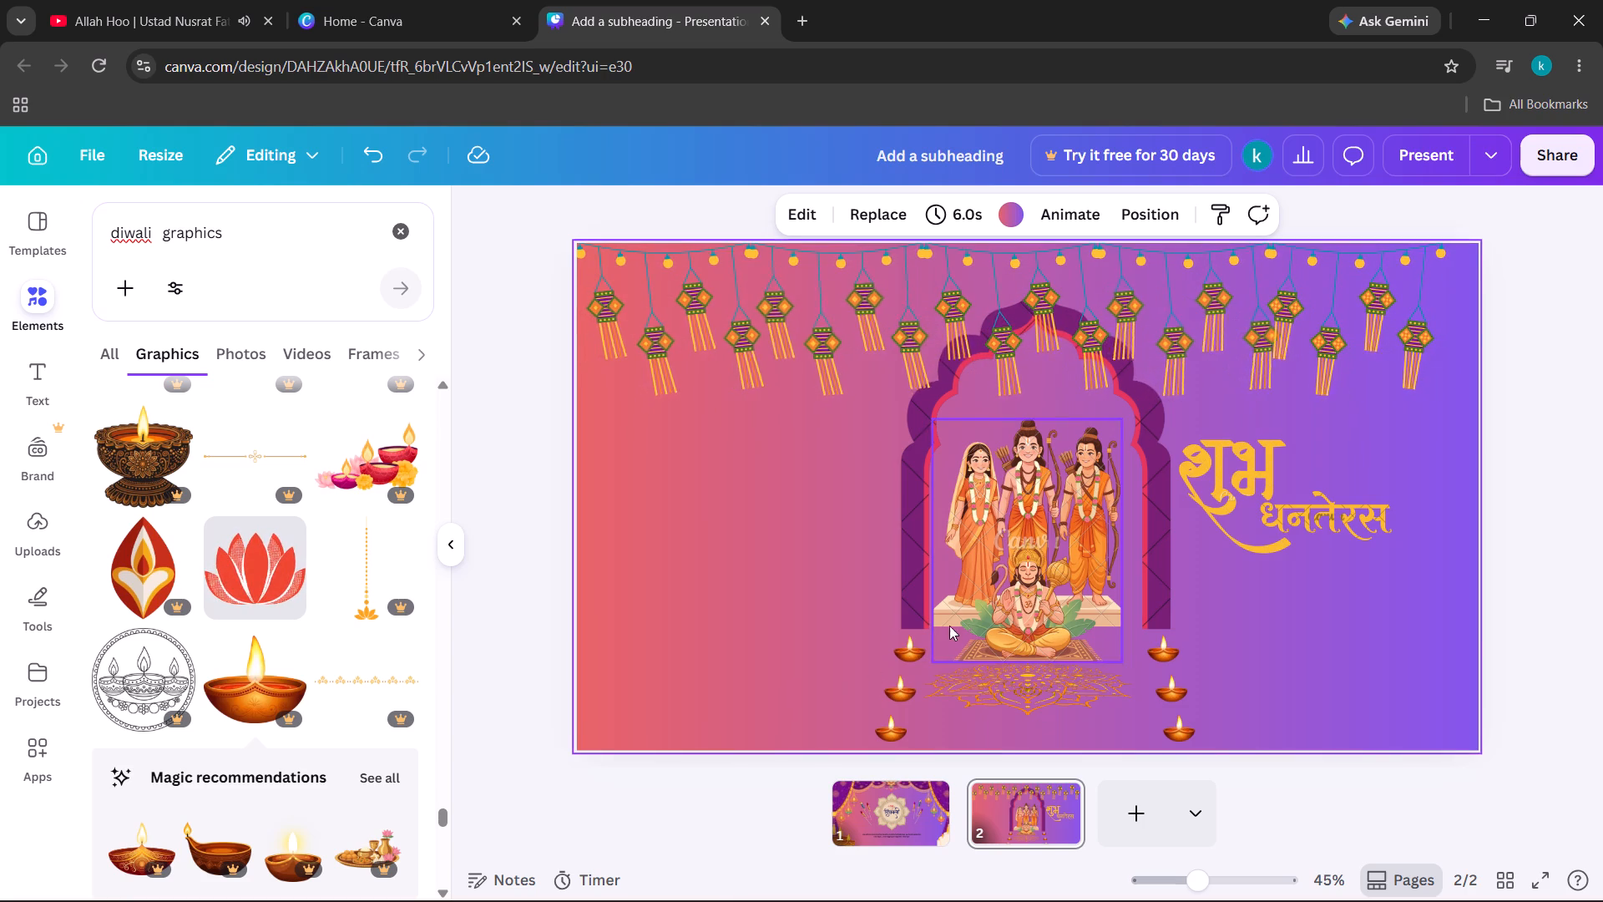
# Shift the Ram artwork and the rangoli beneath it slightly right so that they share the same centre.
pyautogui.moveTo(971, 604); pyautogui.dragTo(973, 604)
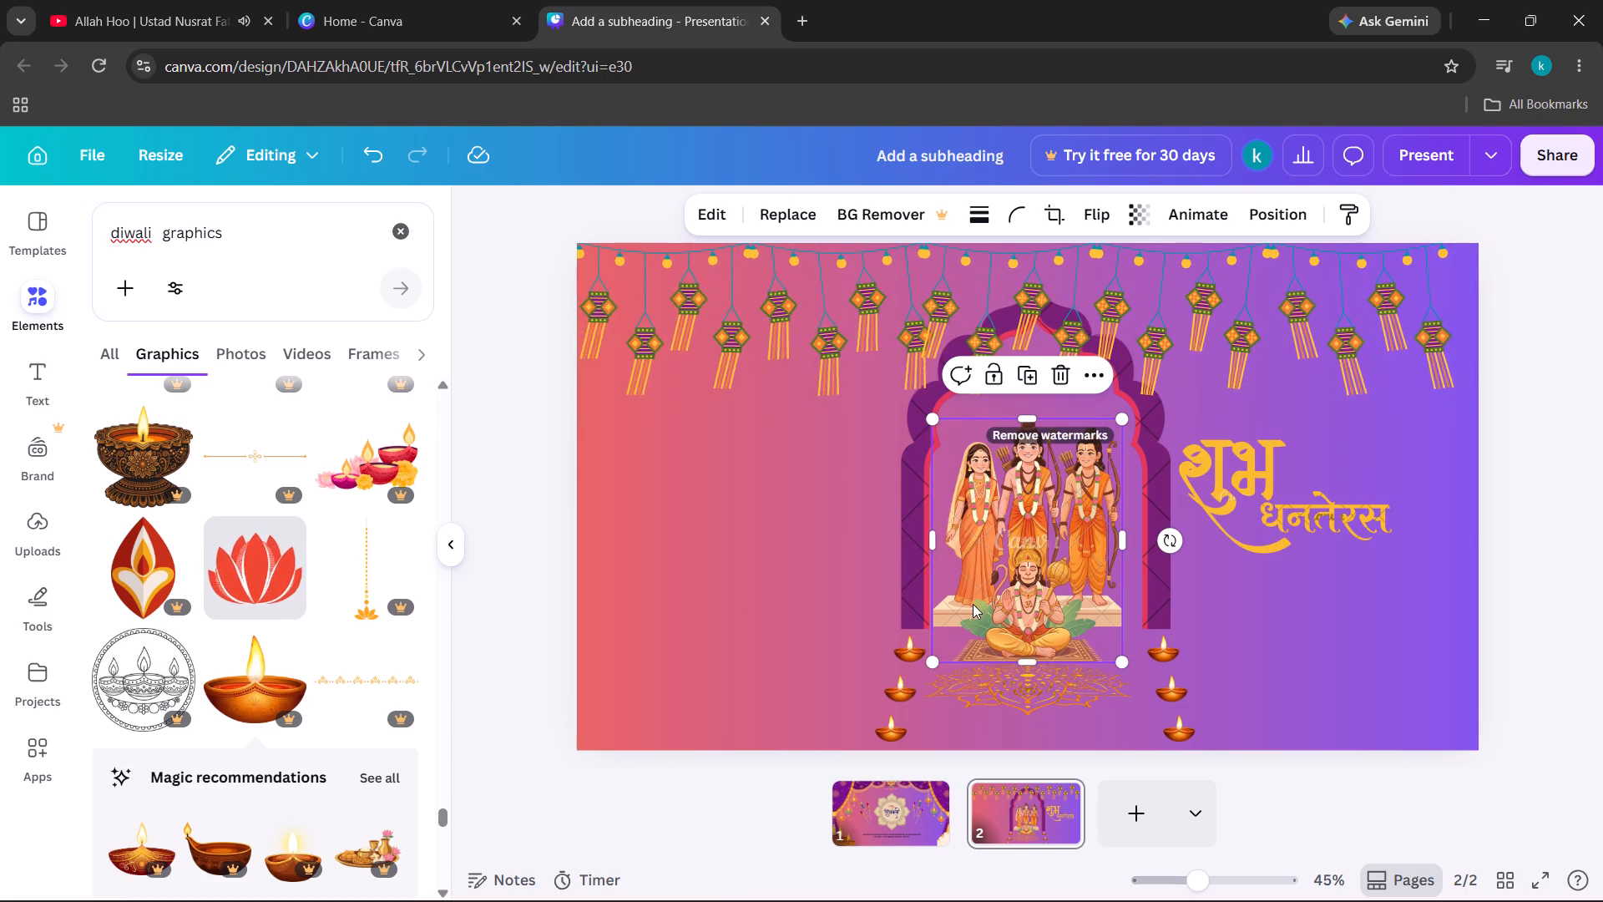
pyautogui.moveTo(973, 604); pyautogui.dragTo(980, 604)
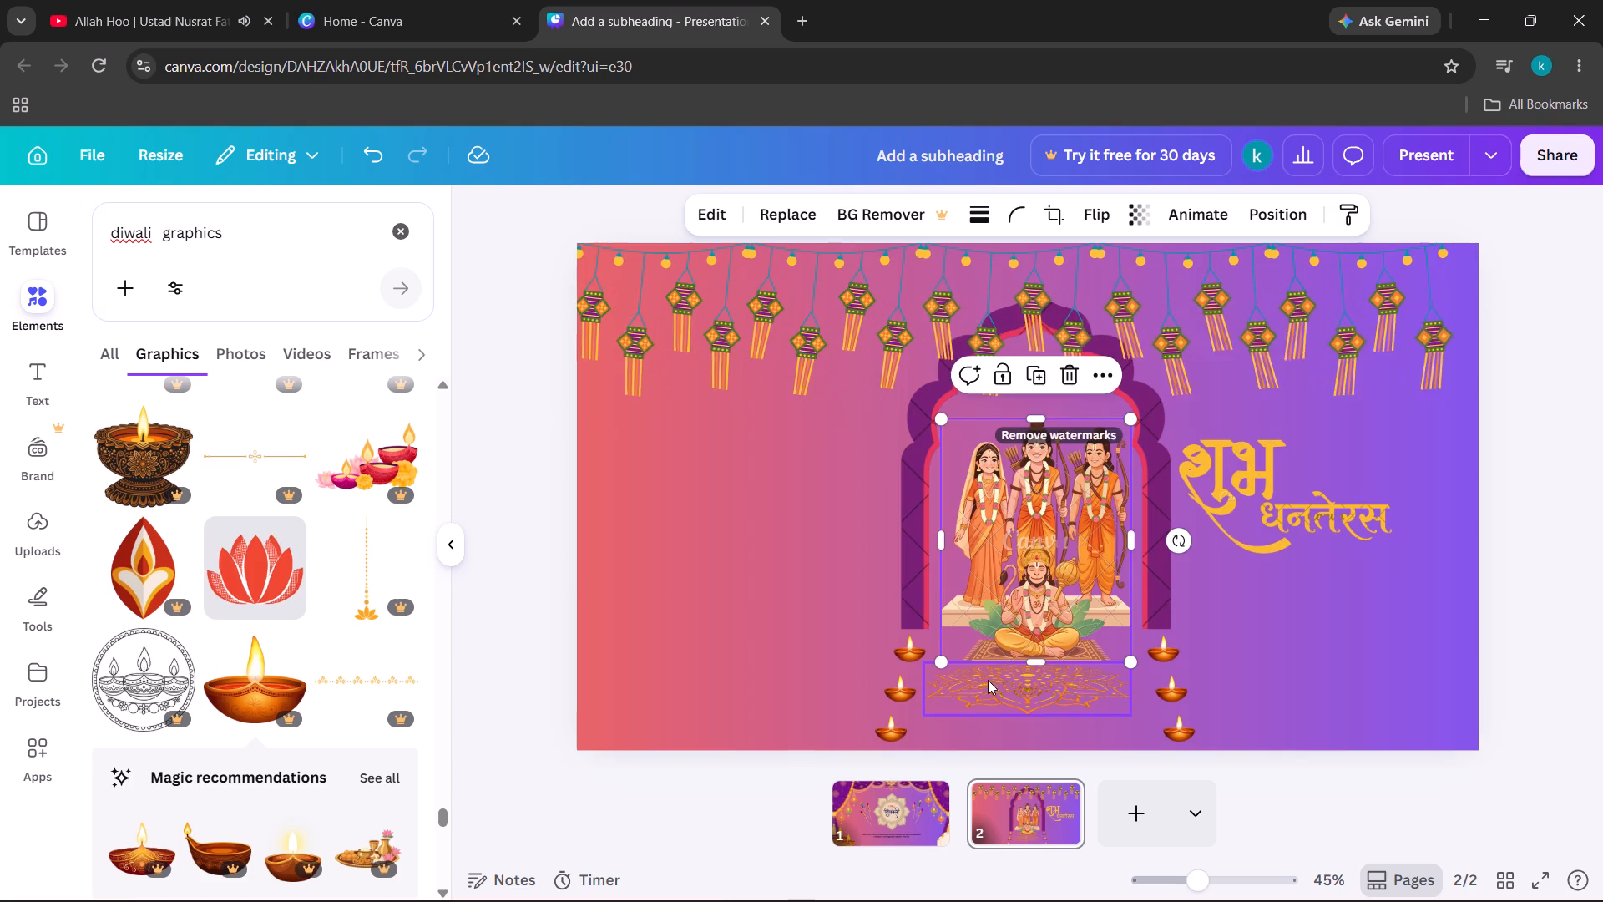
pyautogui.click(988, 680)
pyautogui.click(992, 680)
pyautogui.moveTo(994, 680); pyautogui.dragTo(1000, 680)
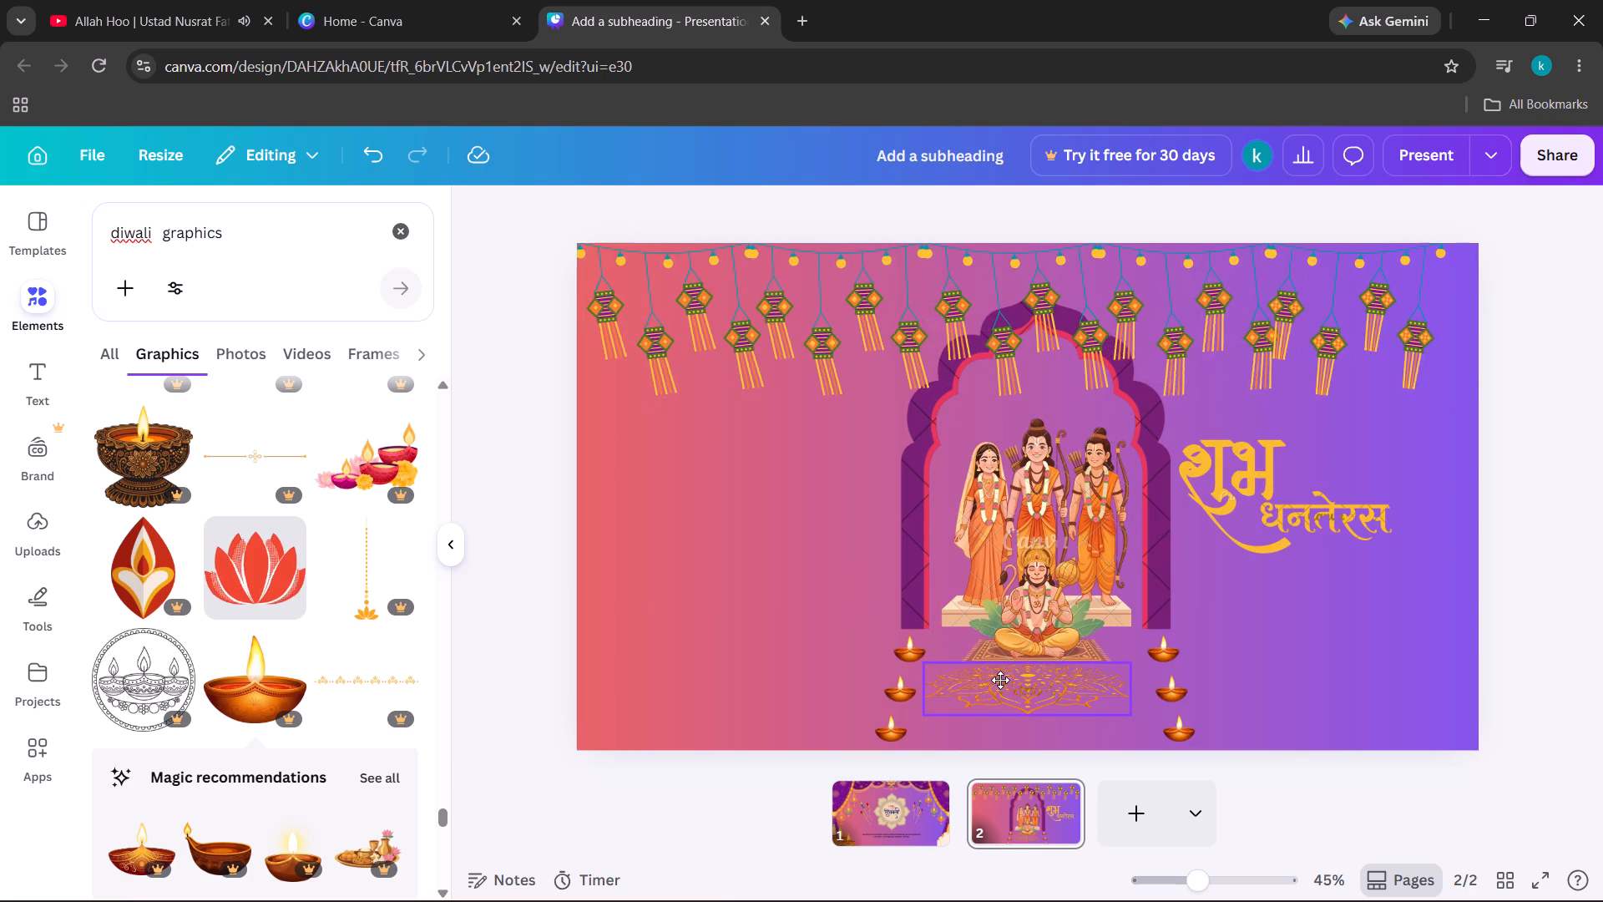
pyautogui.moveTo(1000, 680); pyautogui.dragTo(1005, 680)
pyautogui.moveTo(1005, 680); pyautogui.dragTo(1009, 680)
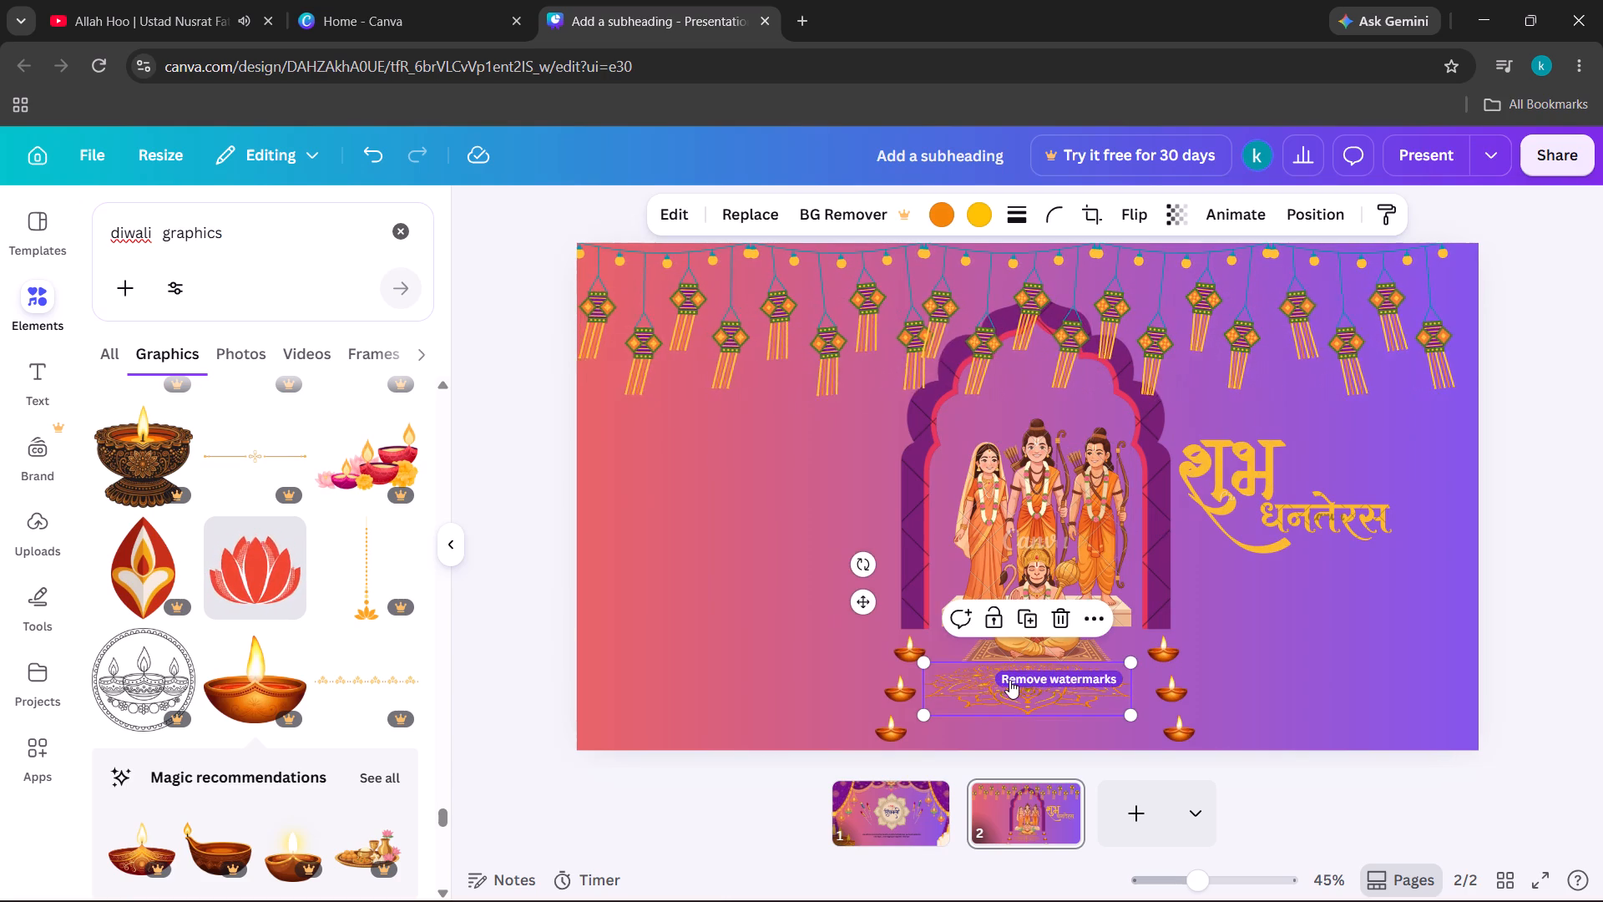
pyautogui.moveTo(1009, 680); pyautogui.dragTo(1015, 680)
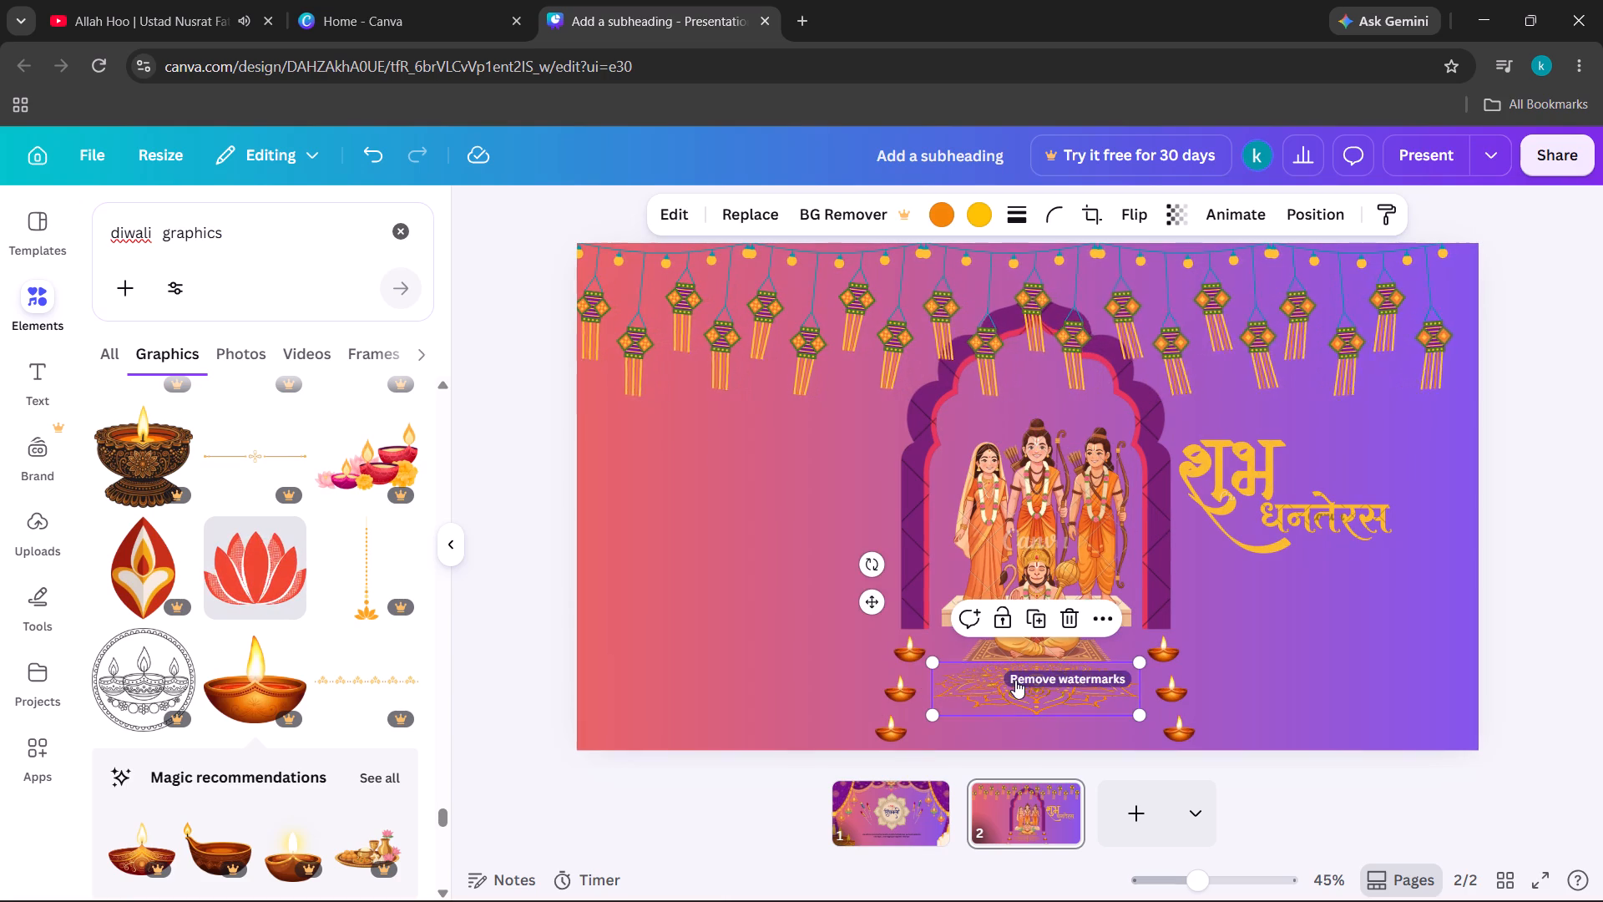
pyautogui.click(710, 640)
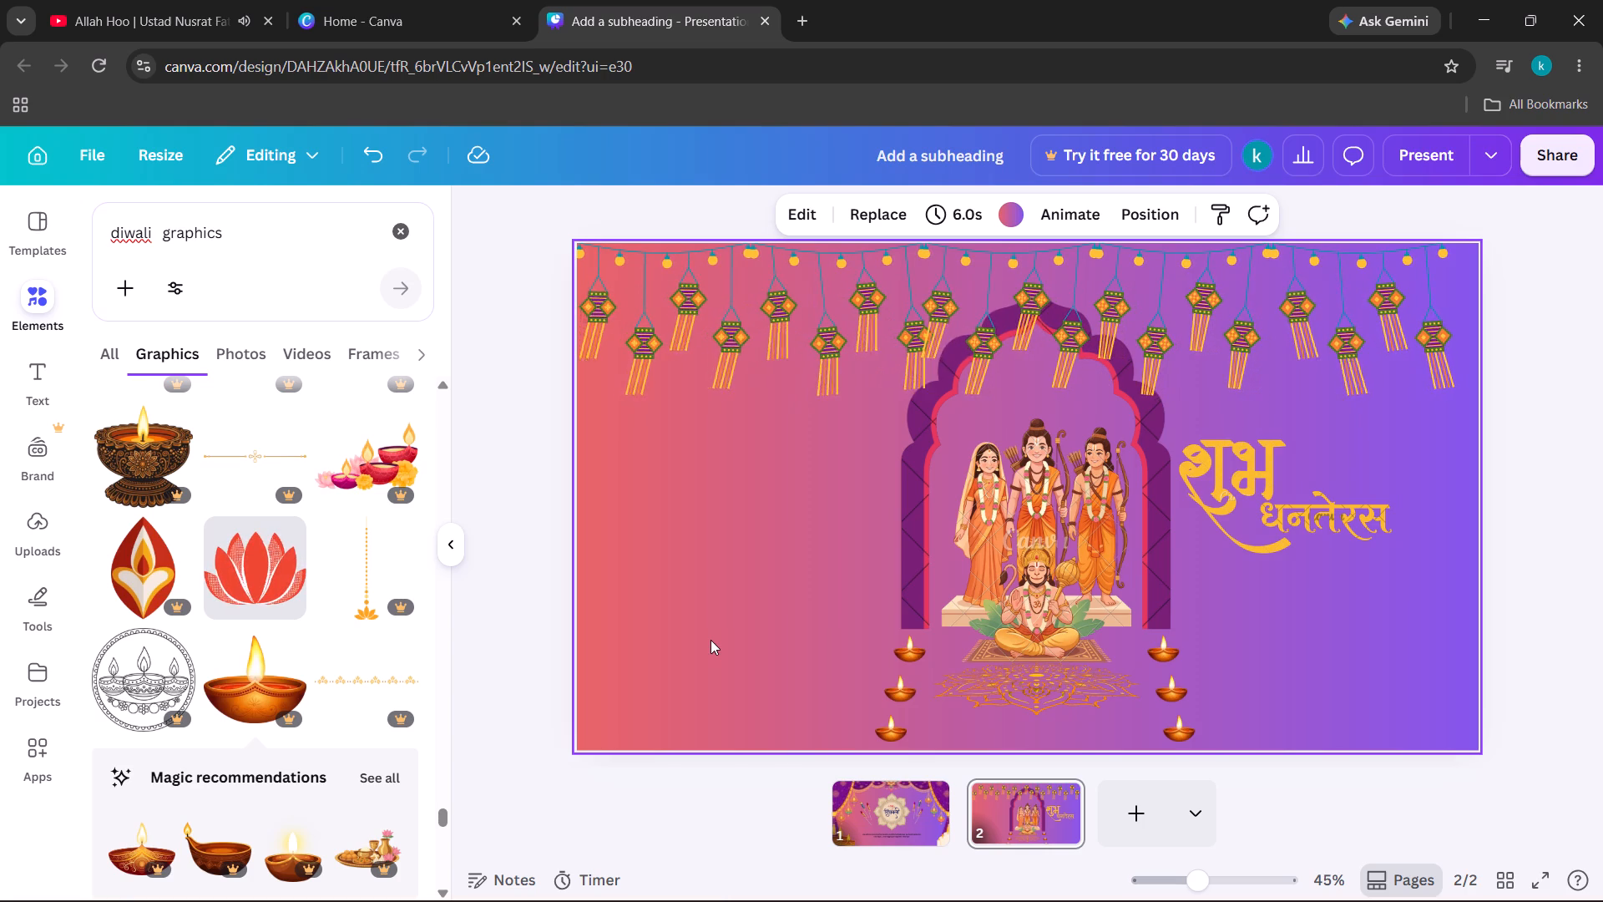
# Nudge the bottom and middle diyas of the left column slightly inward to mirror the right column's slant.
pyautogui.click(894, 725)
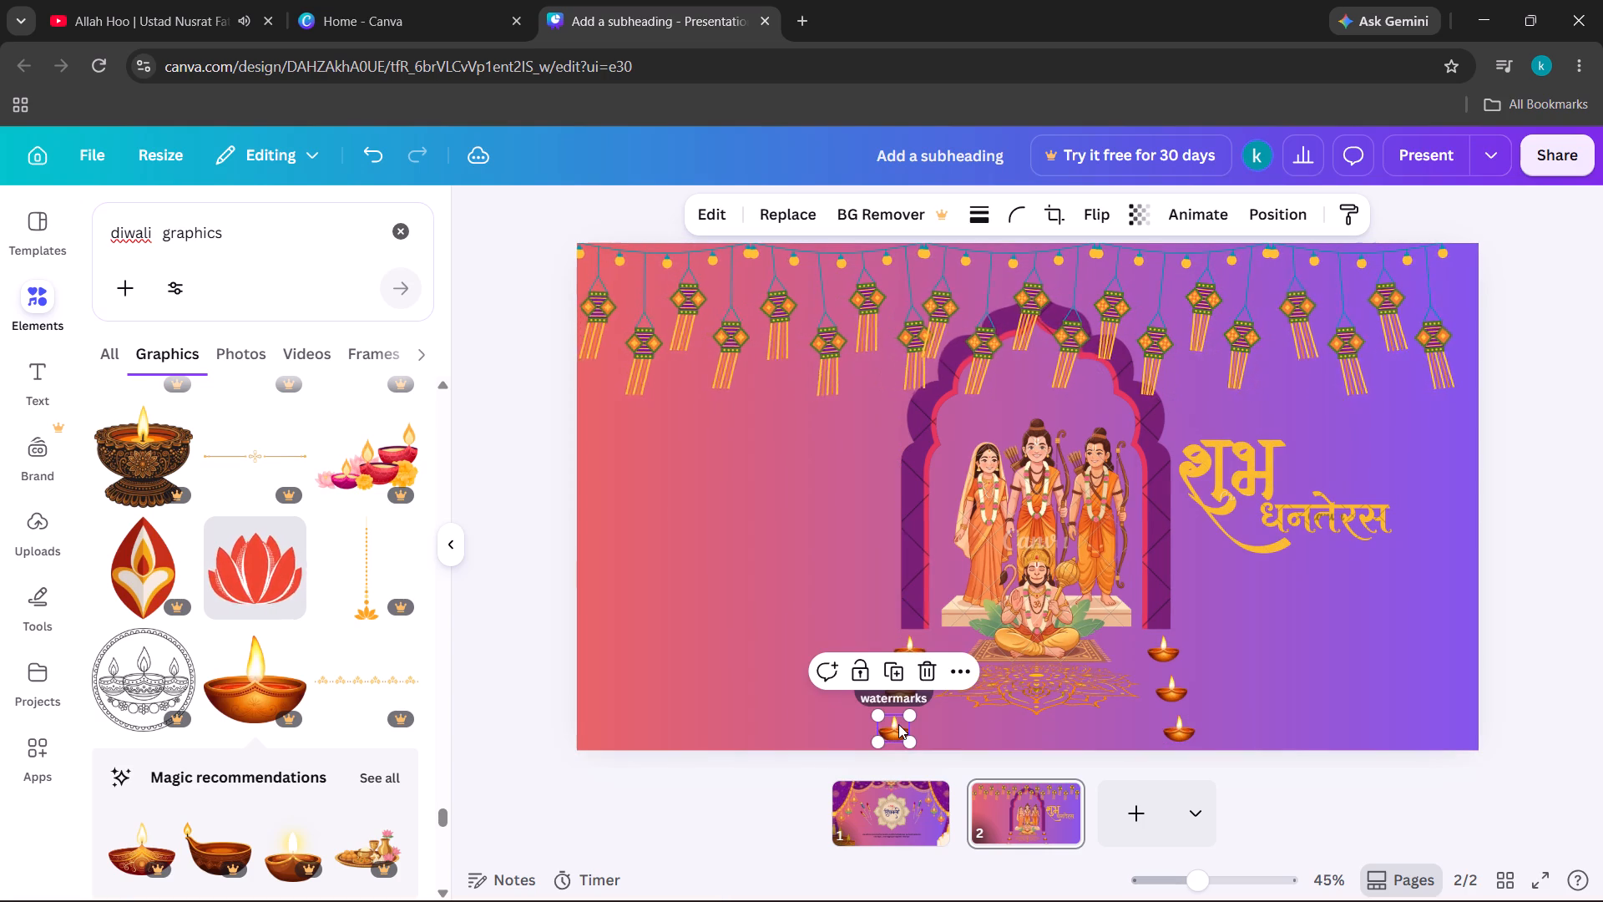
pyautogui.click(816, 707)
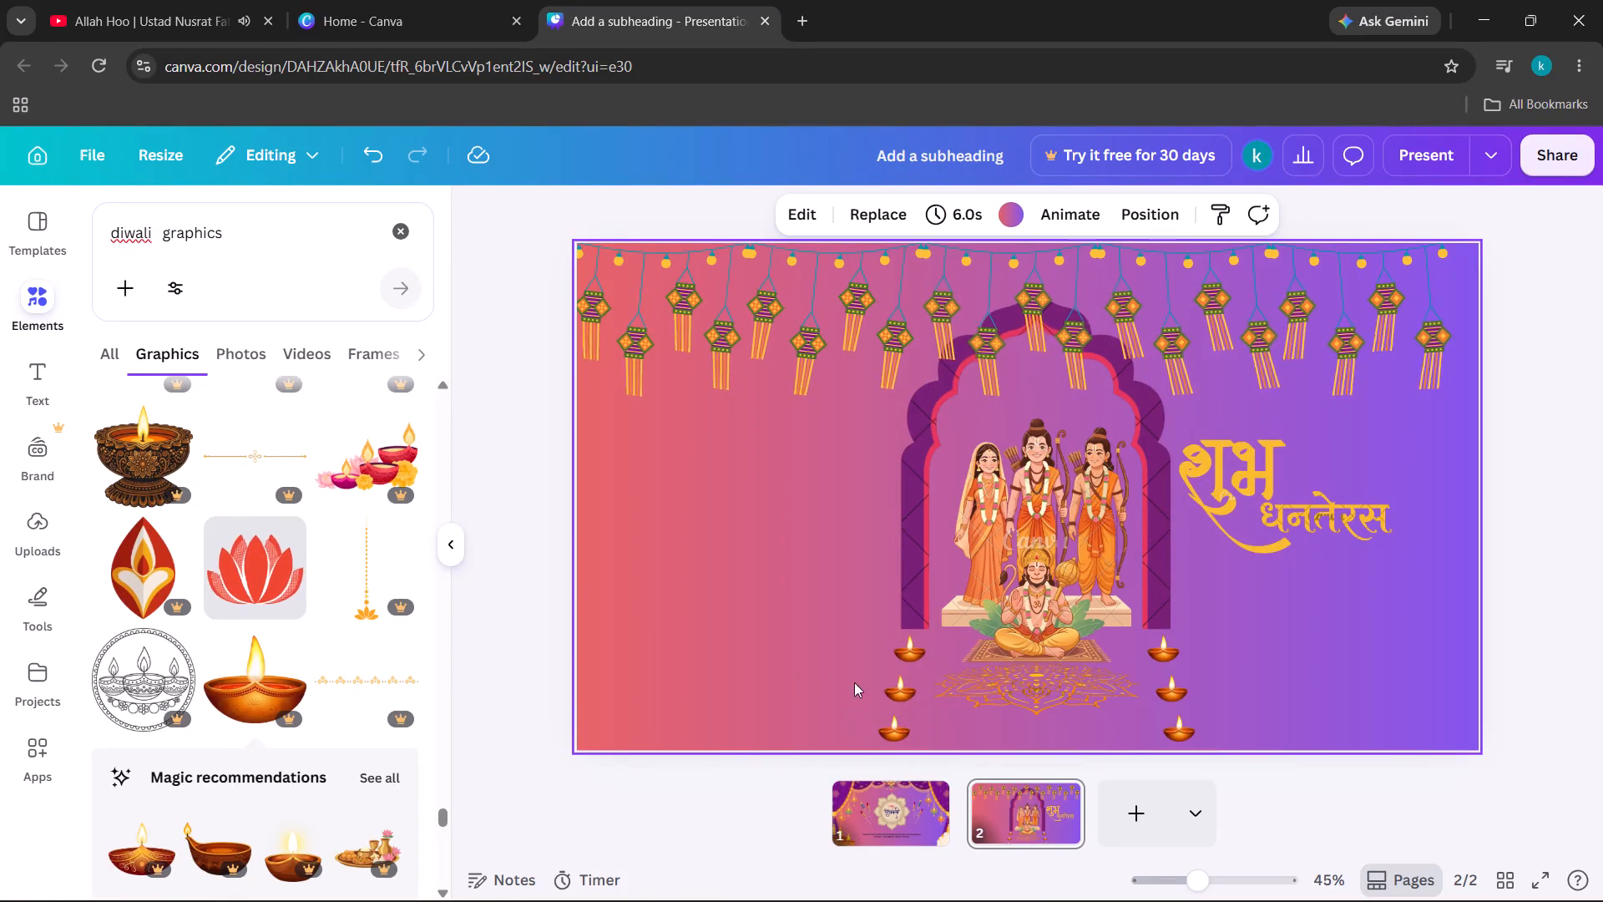
pyautogui.click(887, 684)
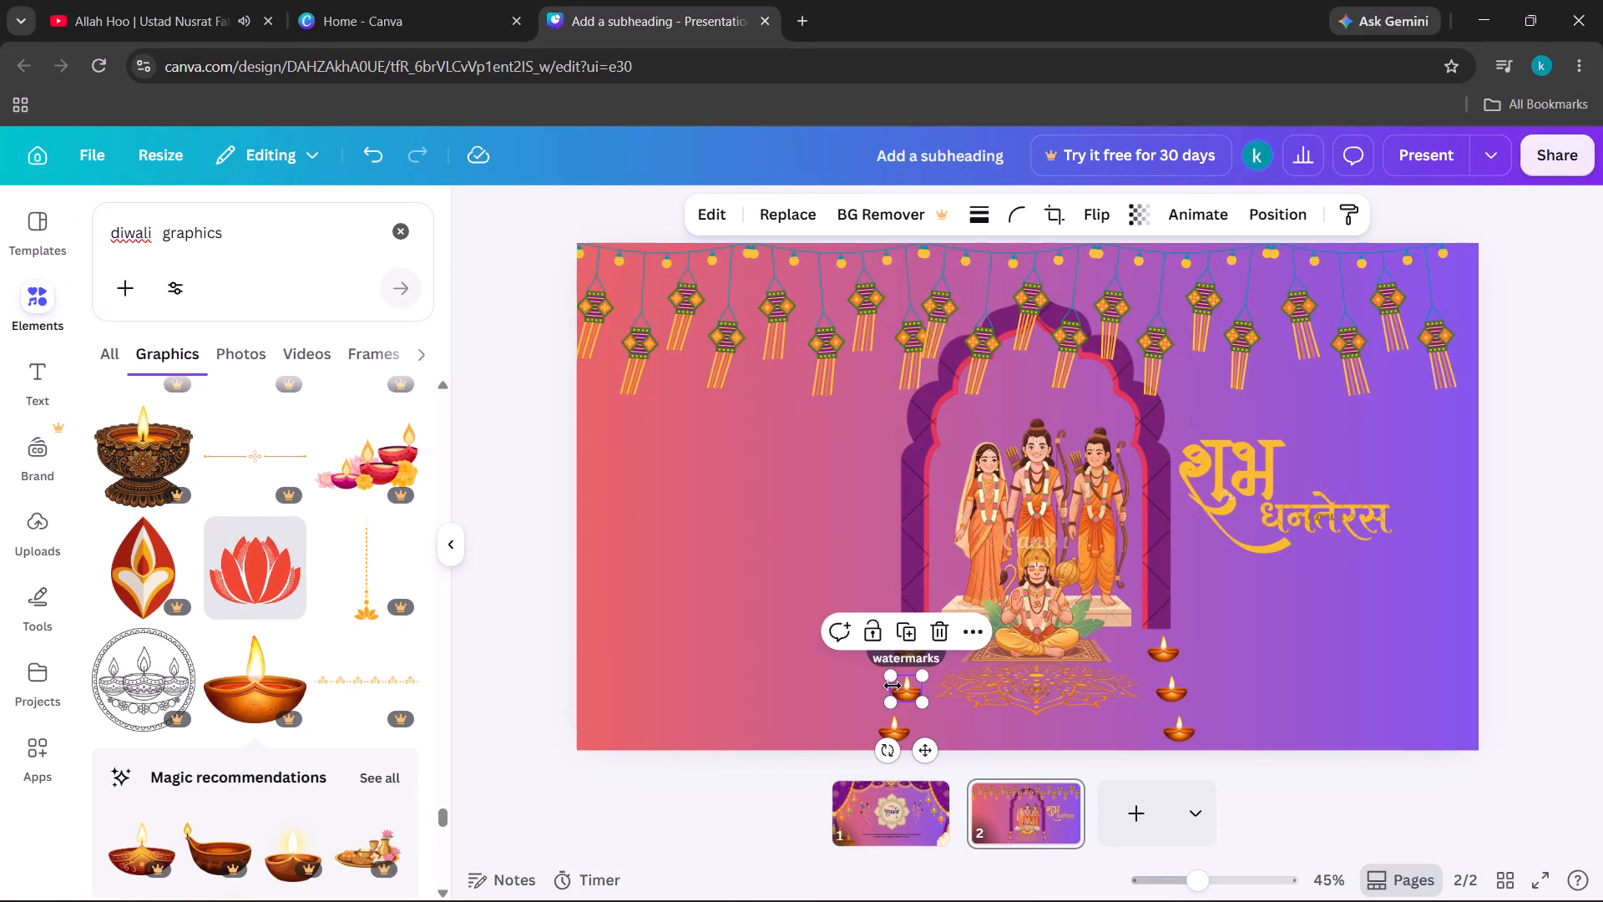
pyautogui.click(808, 655)
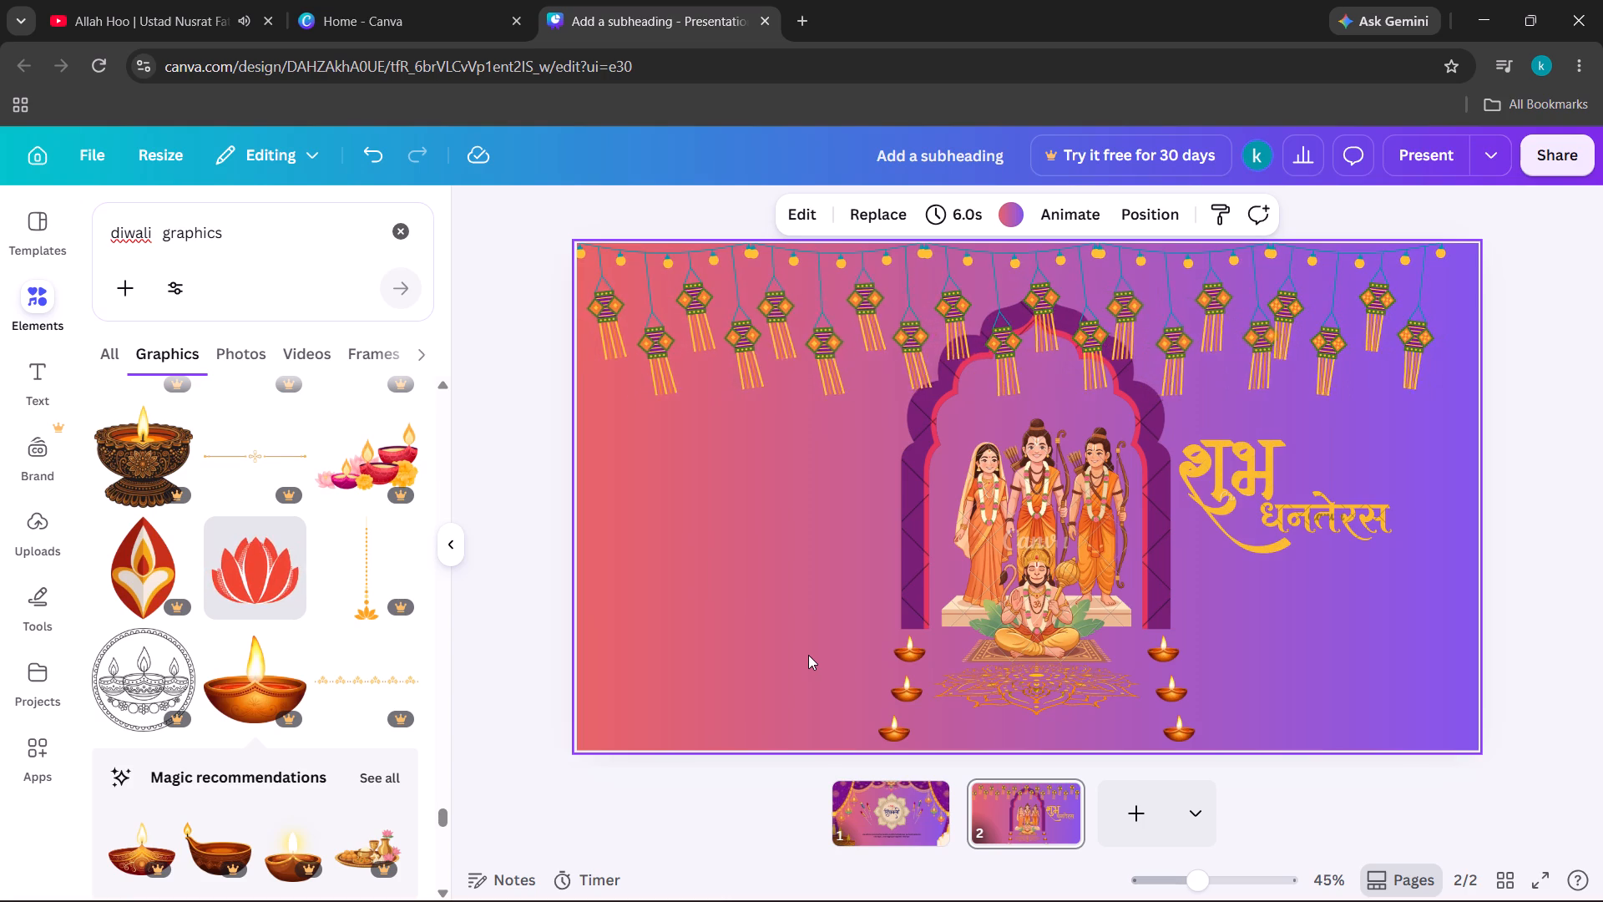
pyautogui.click(905, 685)
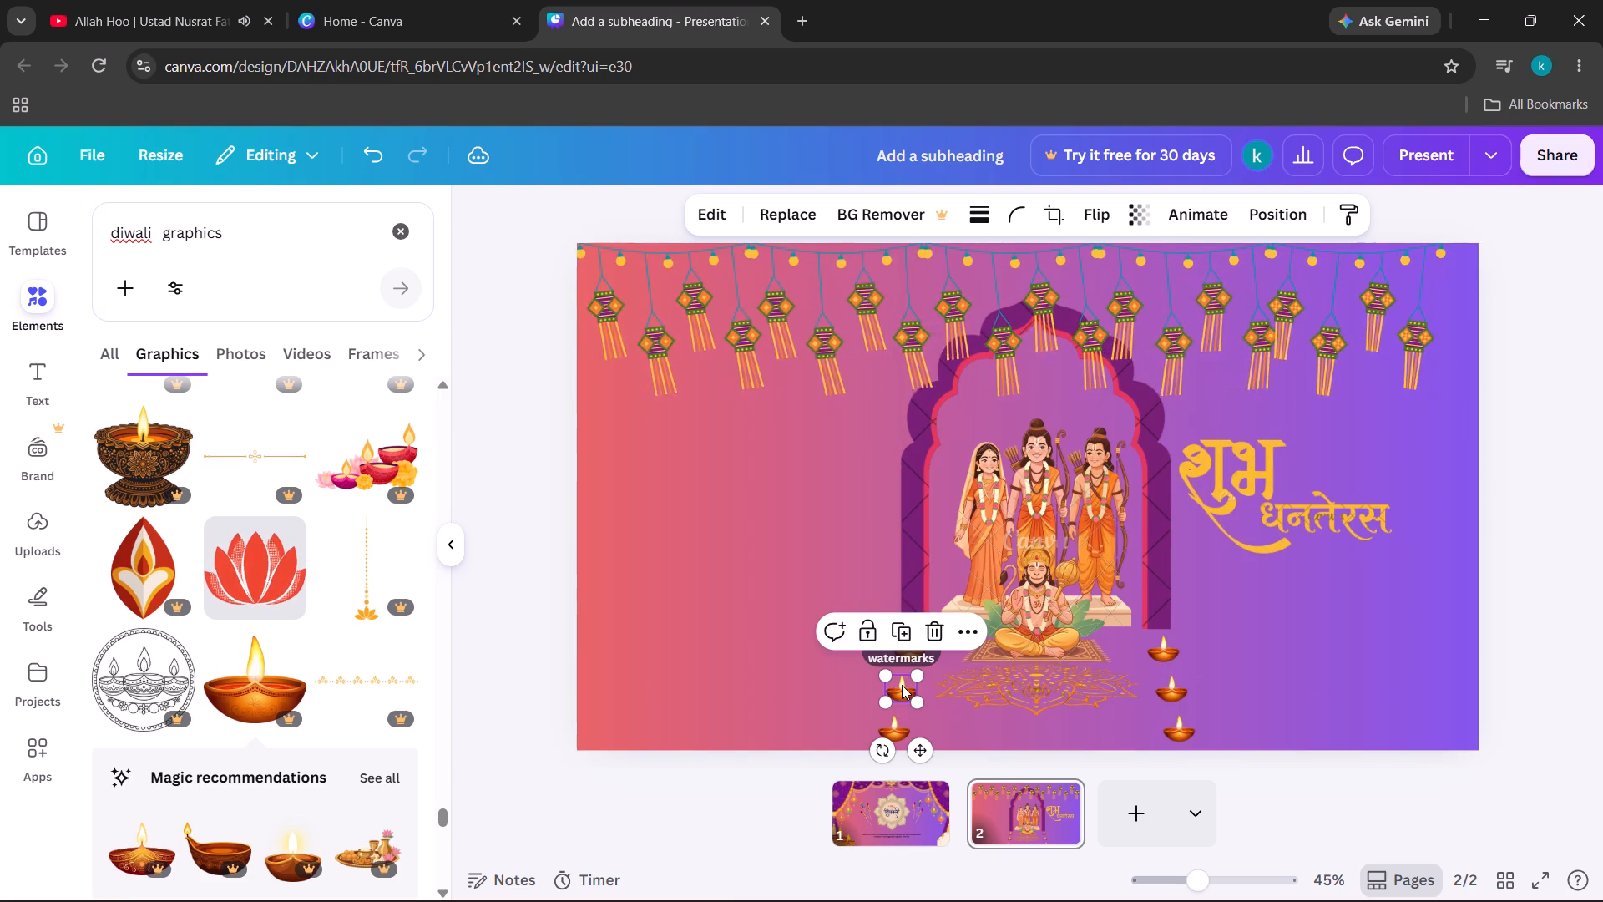
pyautogui.click(851, 686)
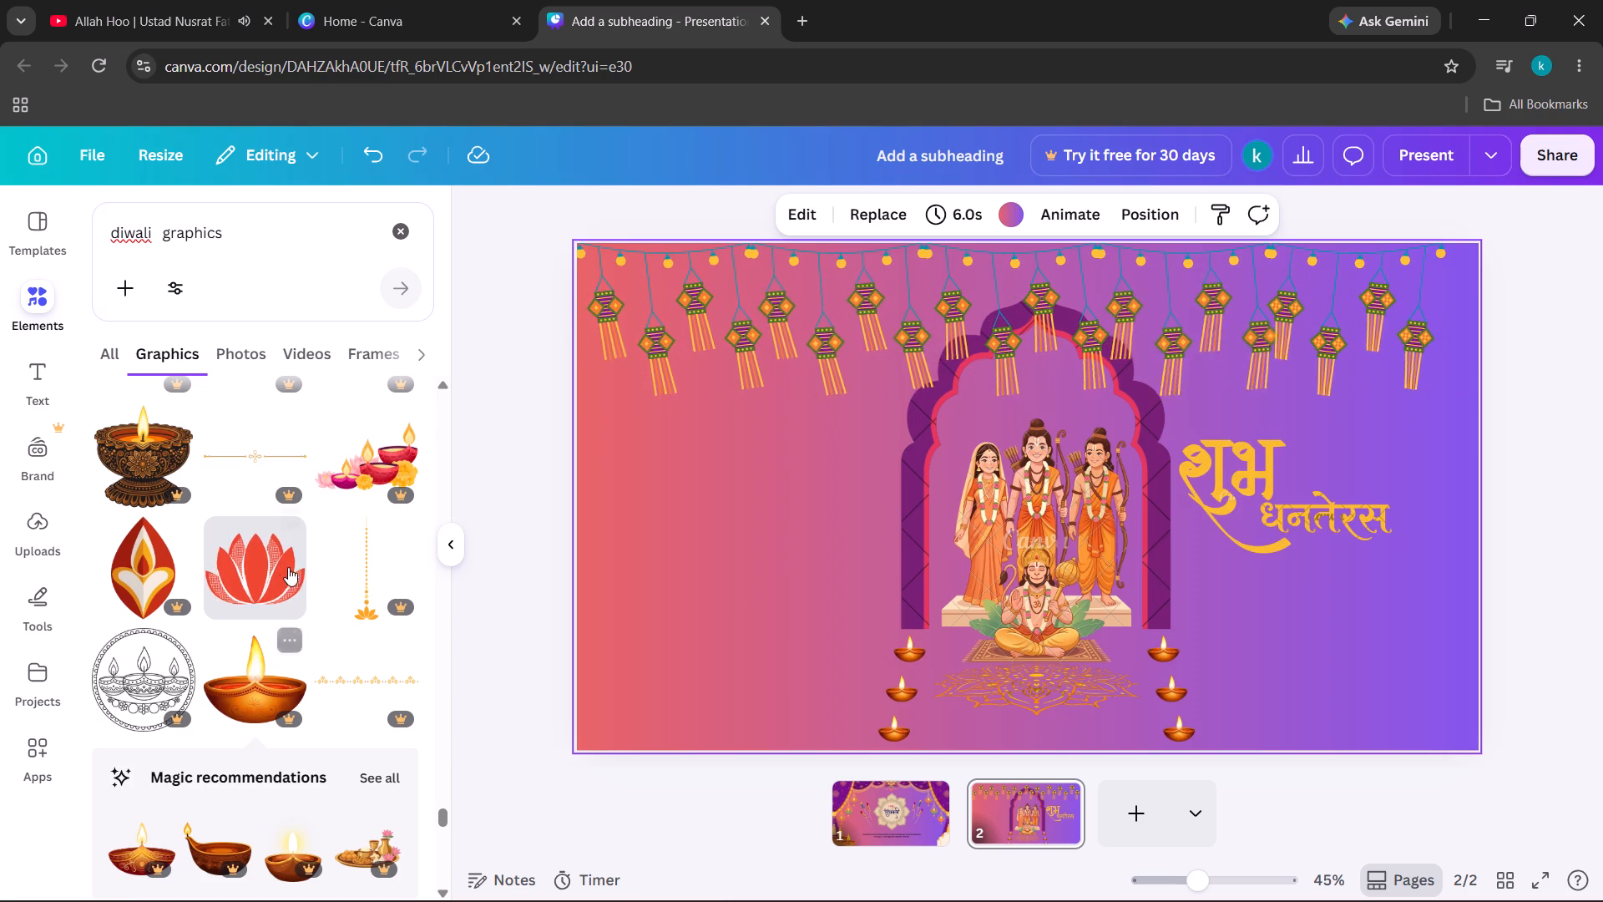
# Browse the Diwali graphics results for another decoration to use on the second page.
pyautogui.scroll(6, 283, 561)
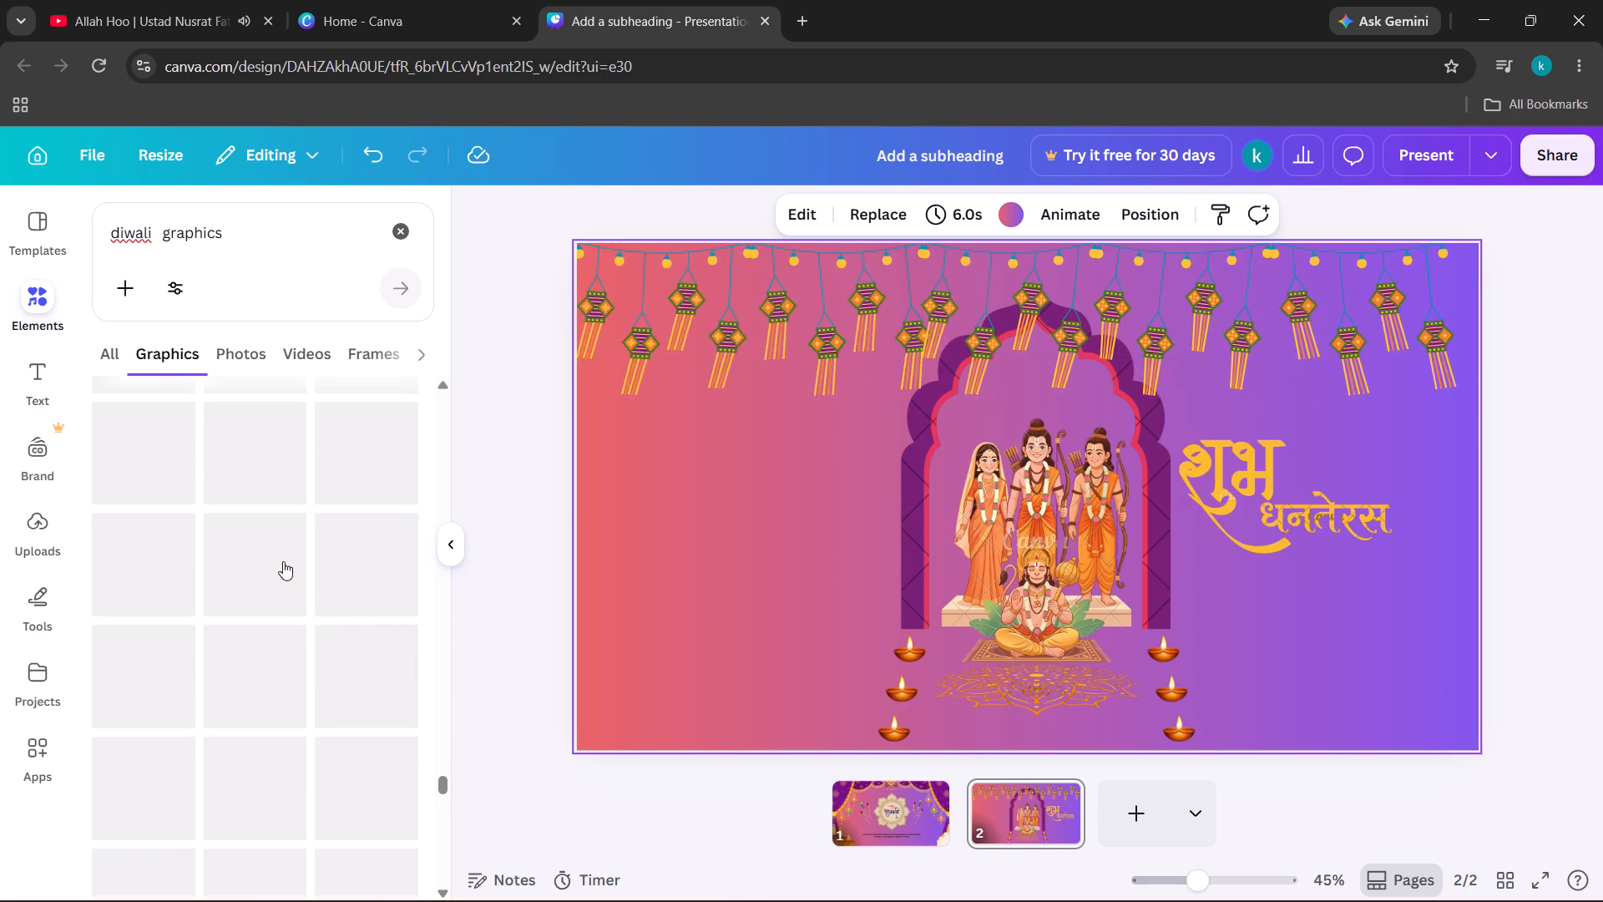
pyautogui.scroll(7, 283, 561)
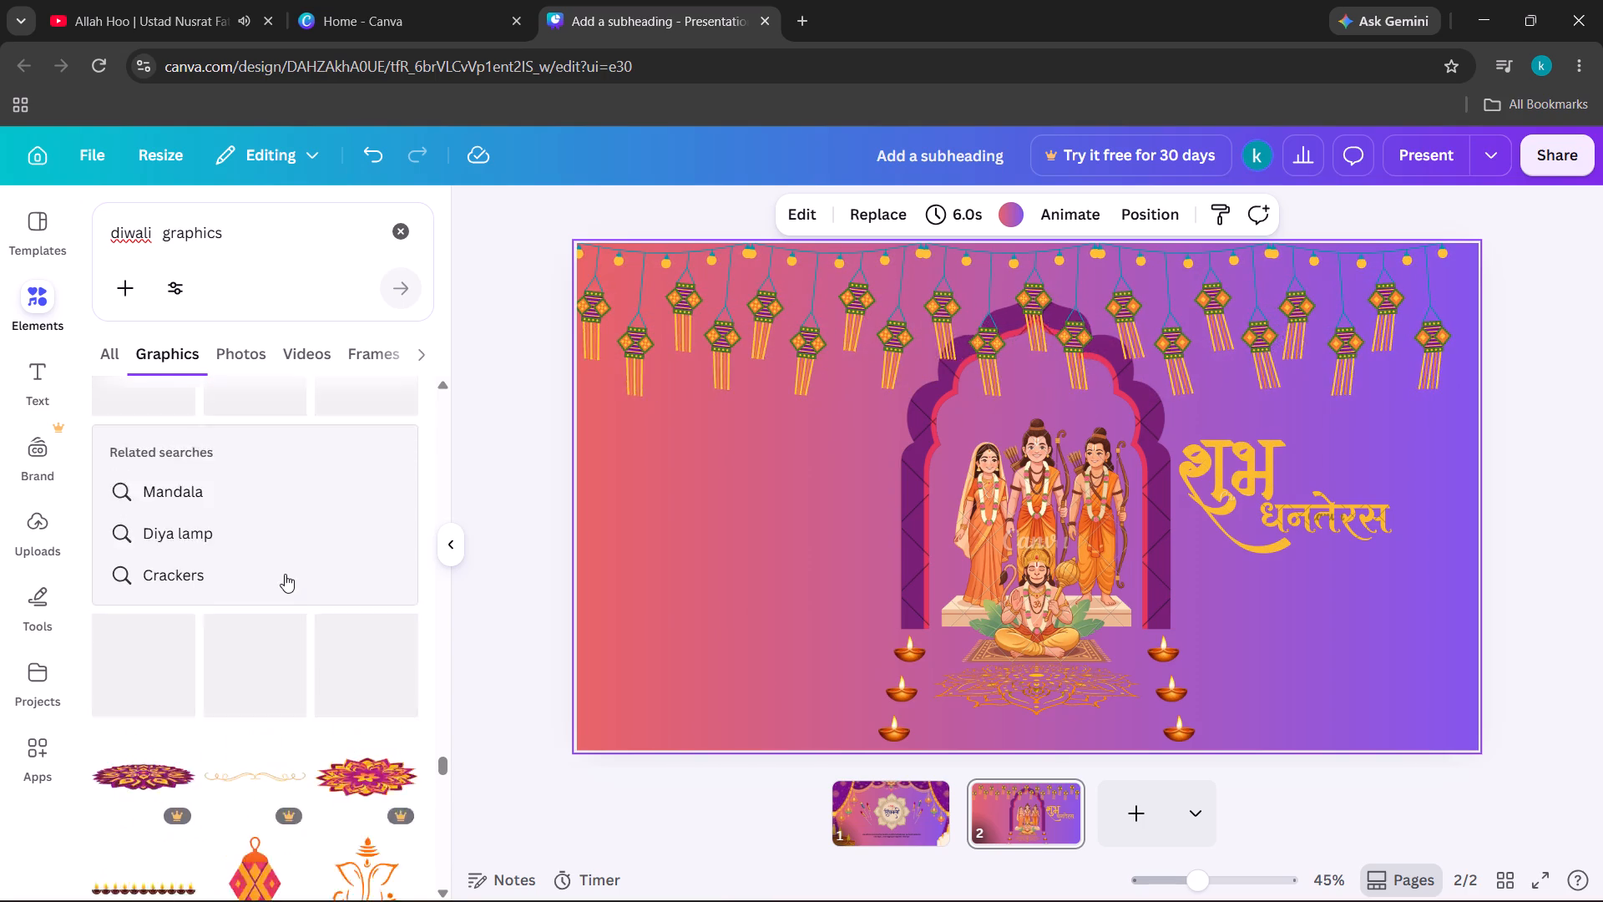
pyautogui.scroll(3, 285, 574)
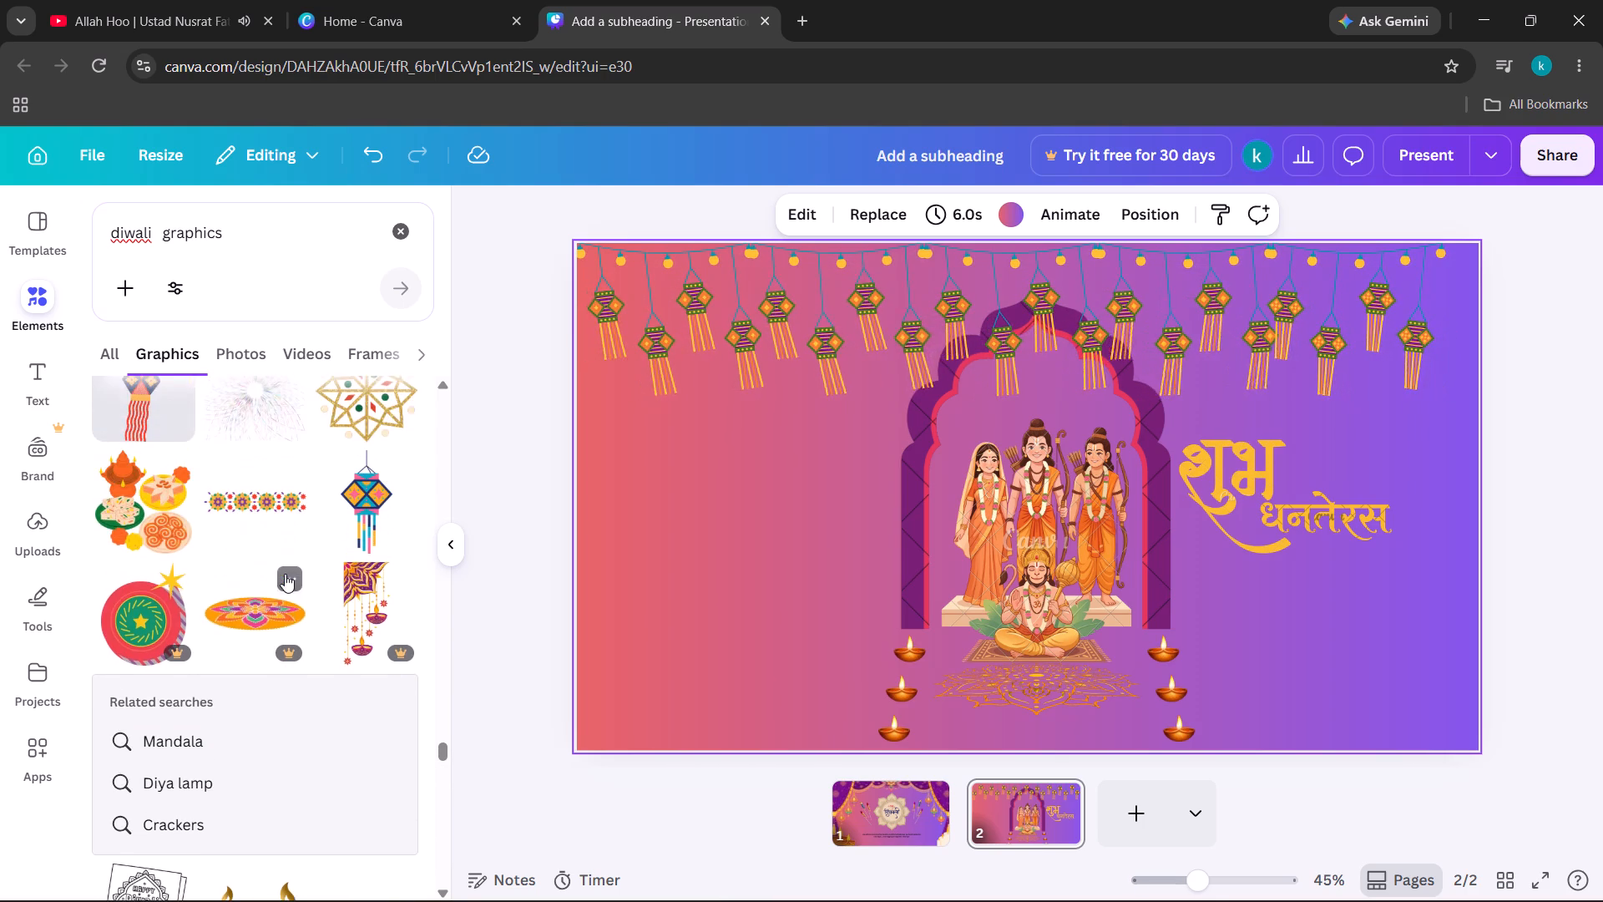
pyautogui.scroll(3, 285, 574)
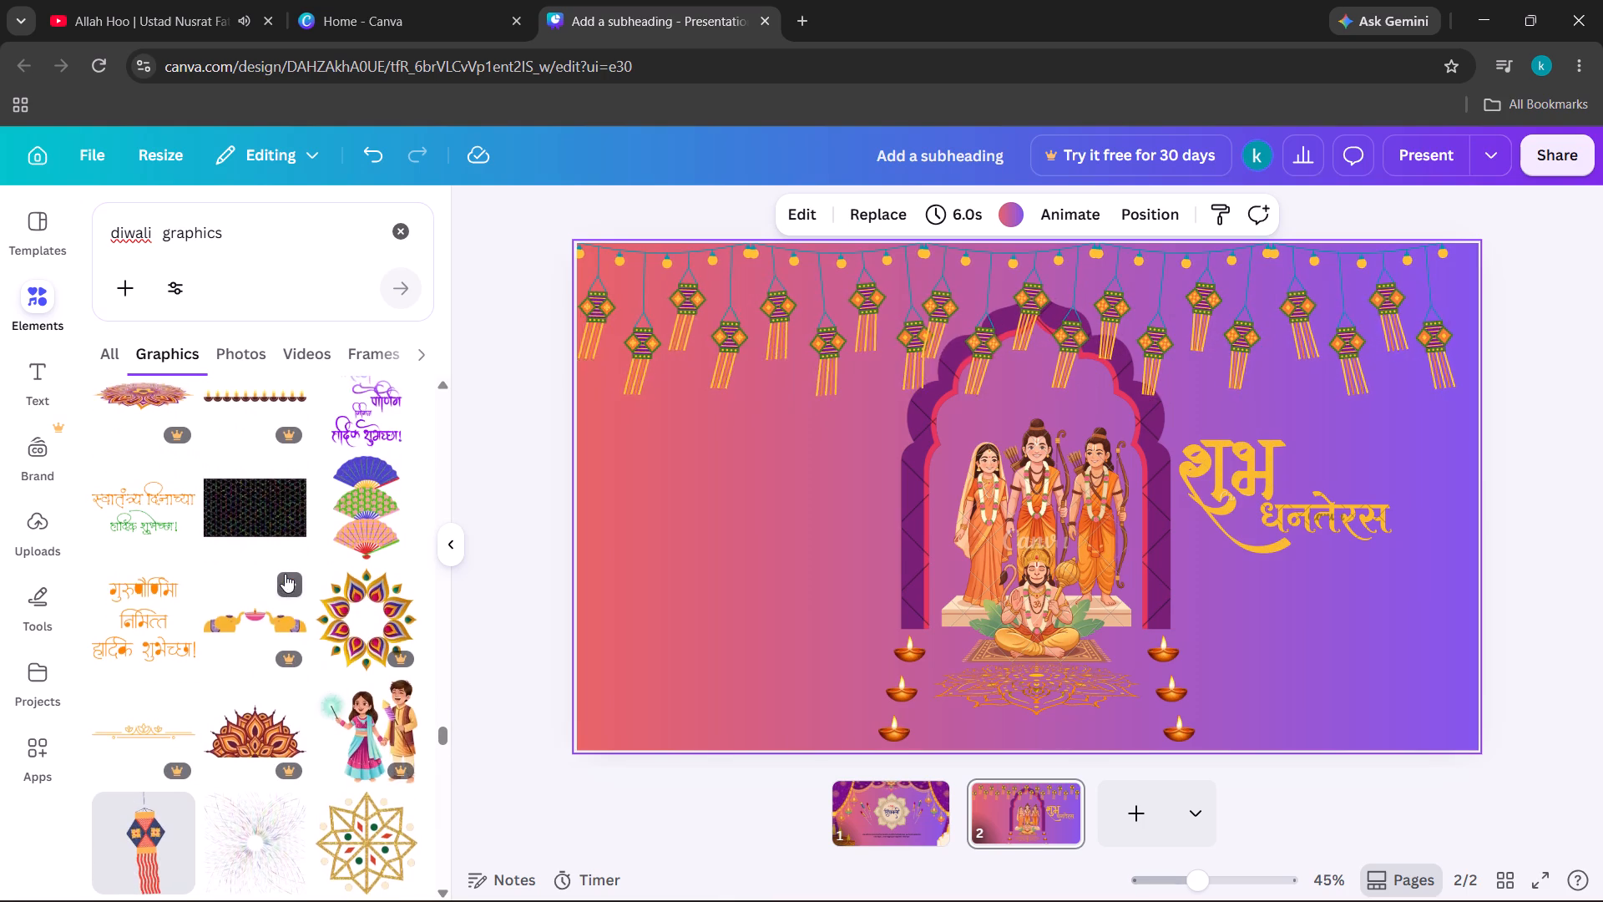
pyautogui.scroll(5, 285, 574)
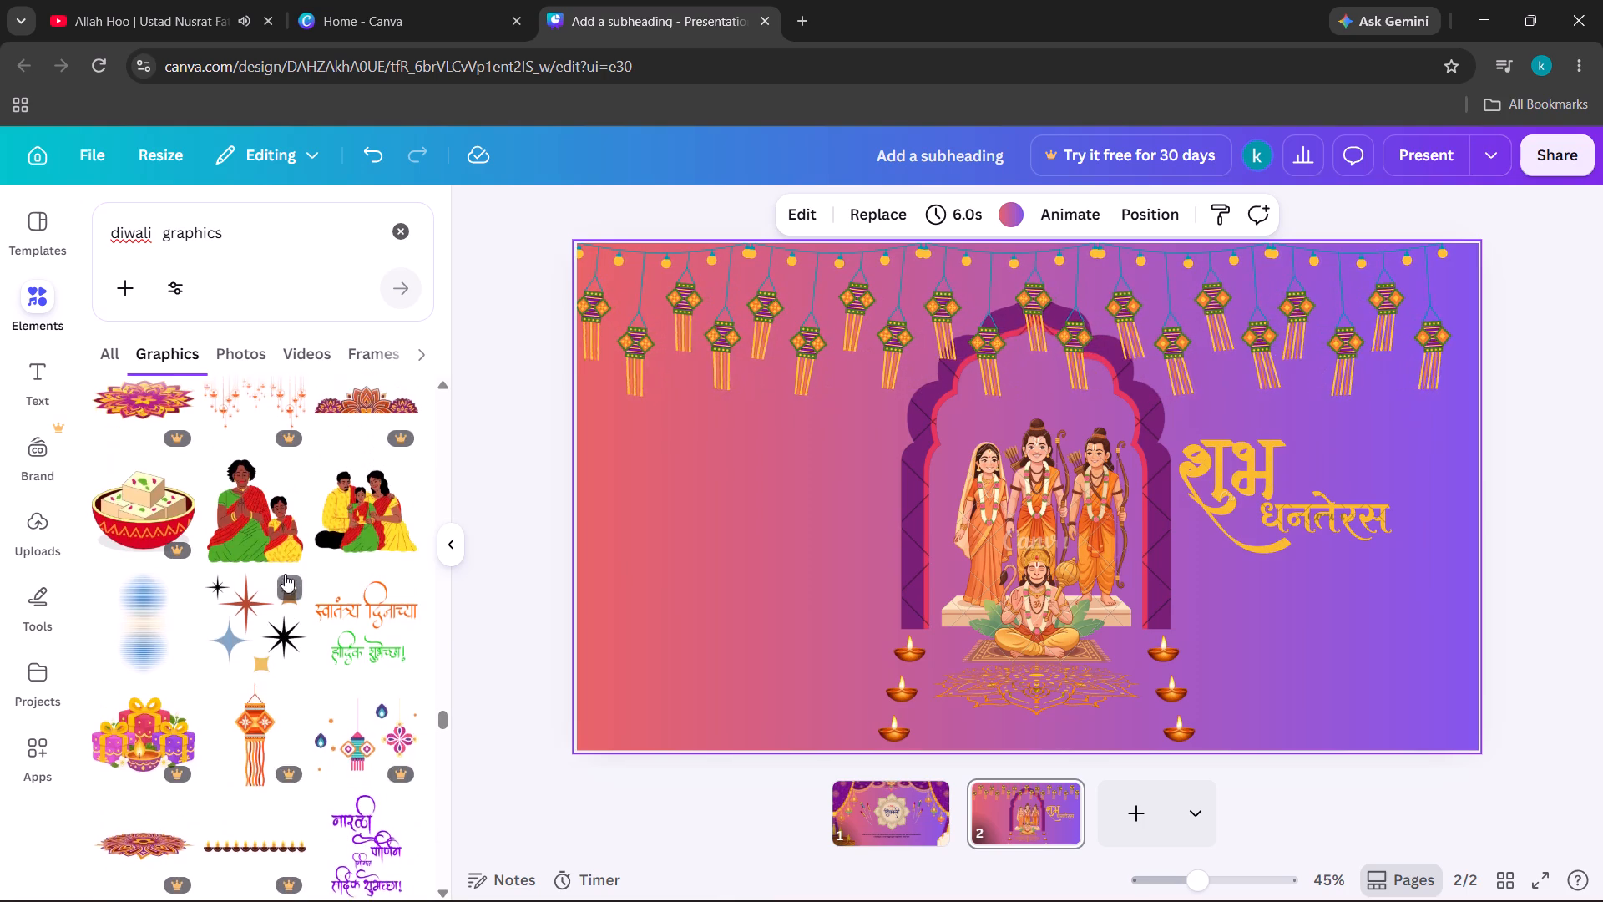
pyautogui.scroll(5, 285, 574)
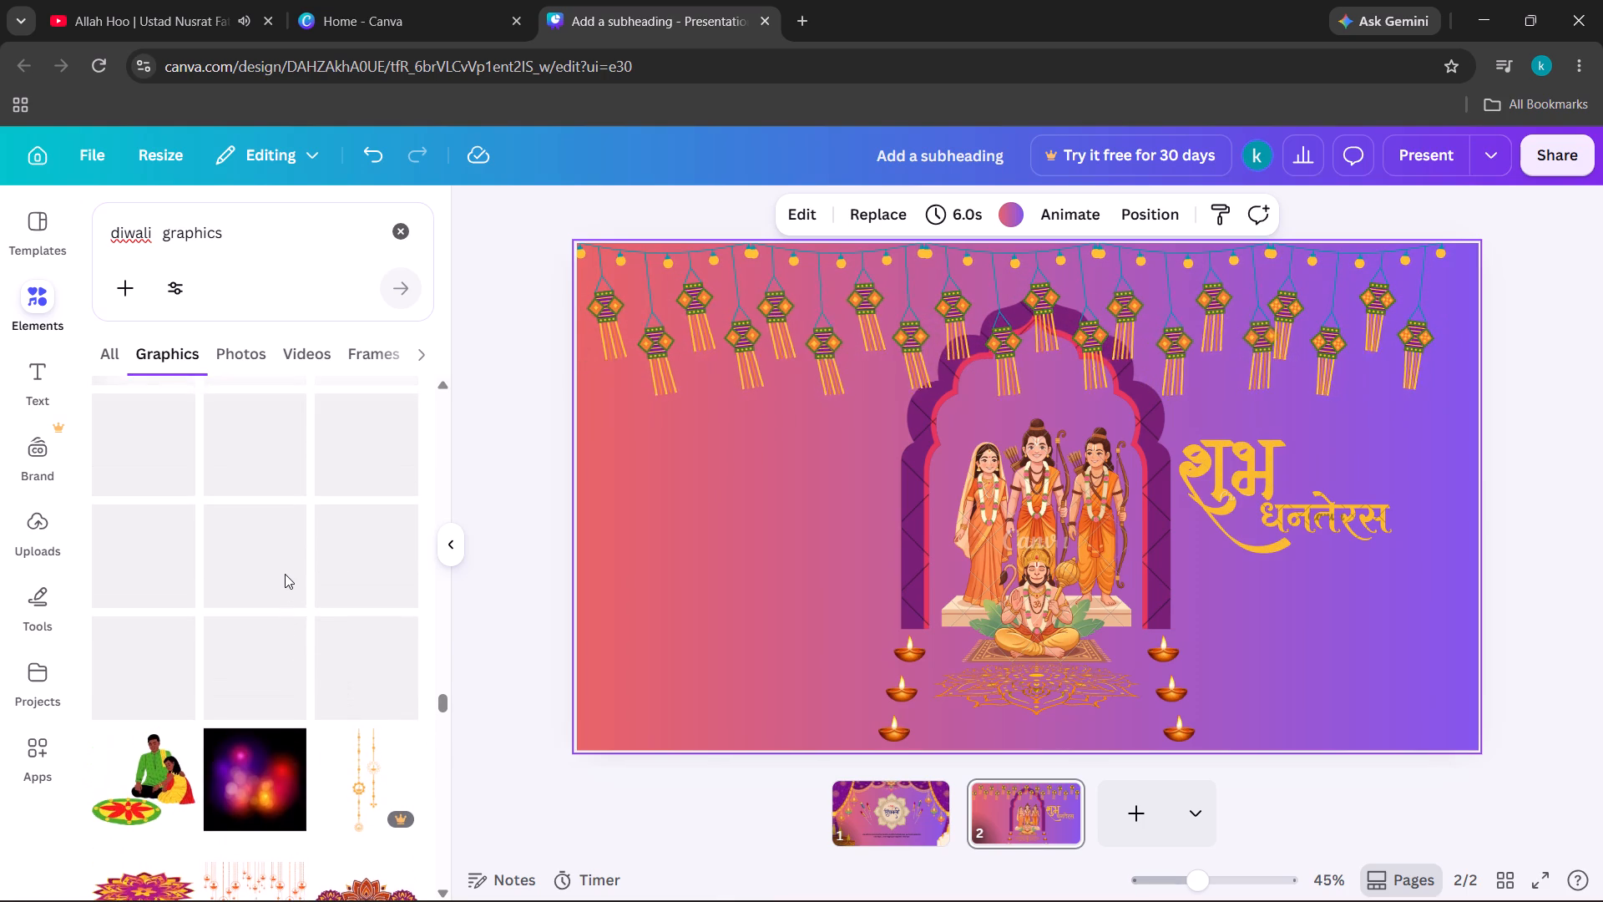
pyautogui.scroll(2, 285, 574)
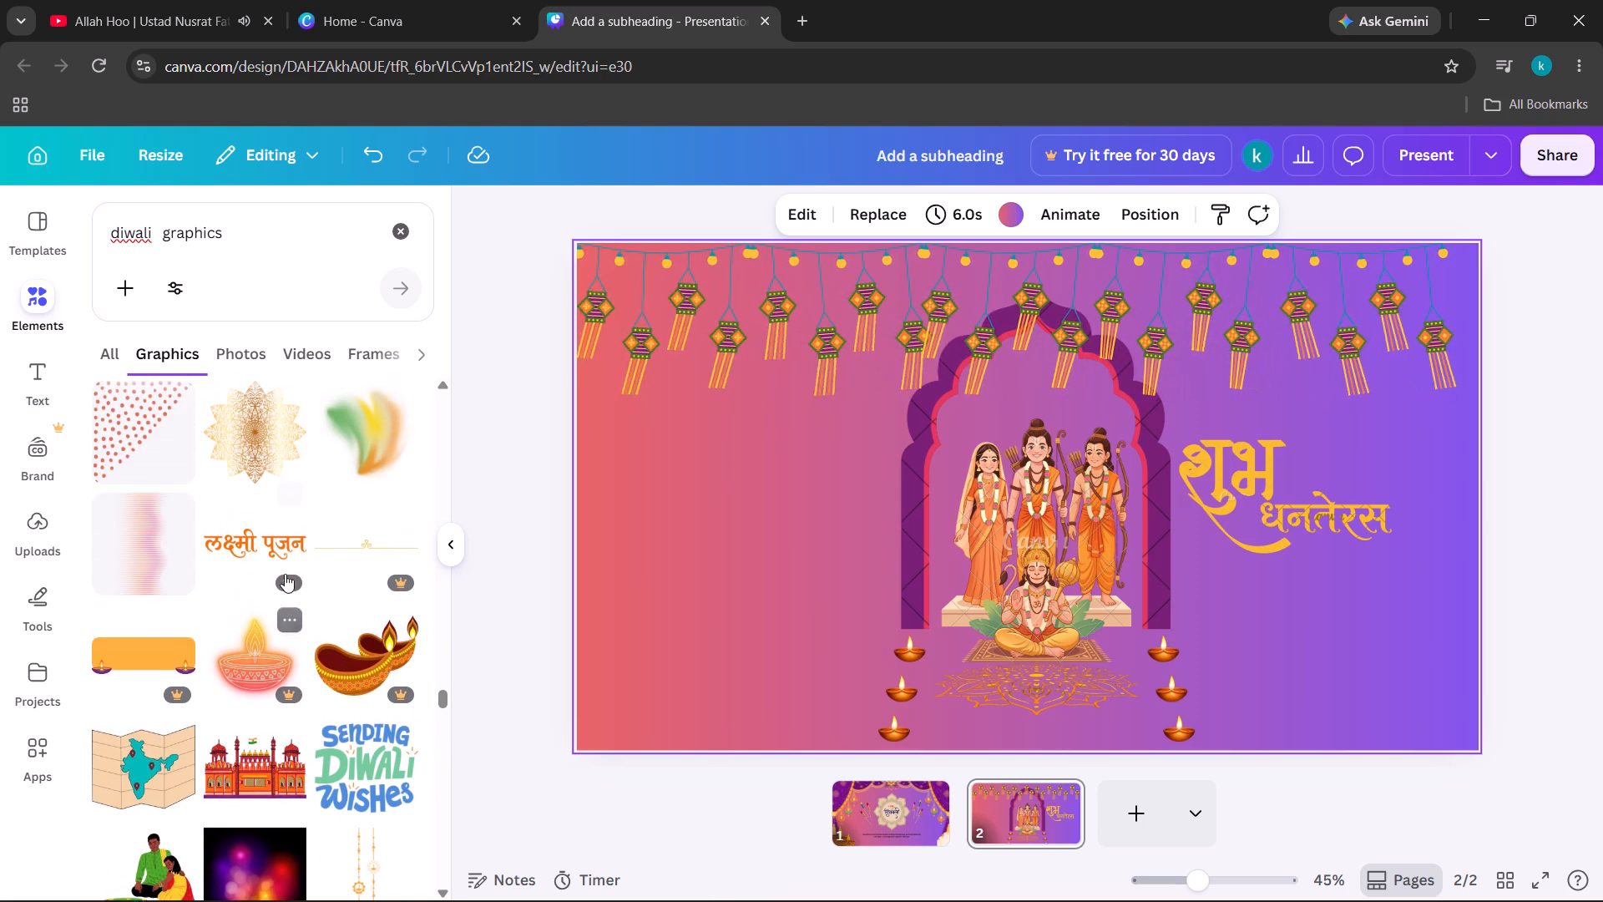
pyautogui.scroll(2, 285, 574)
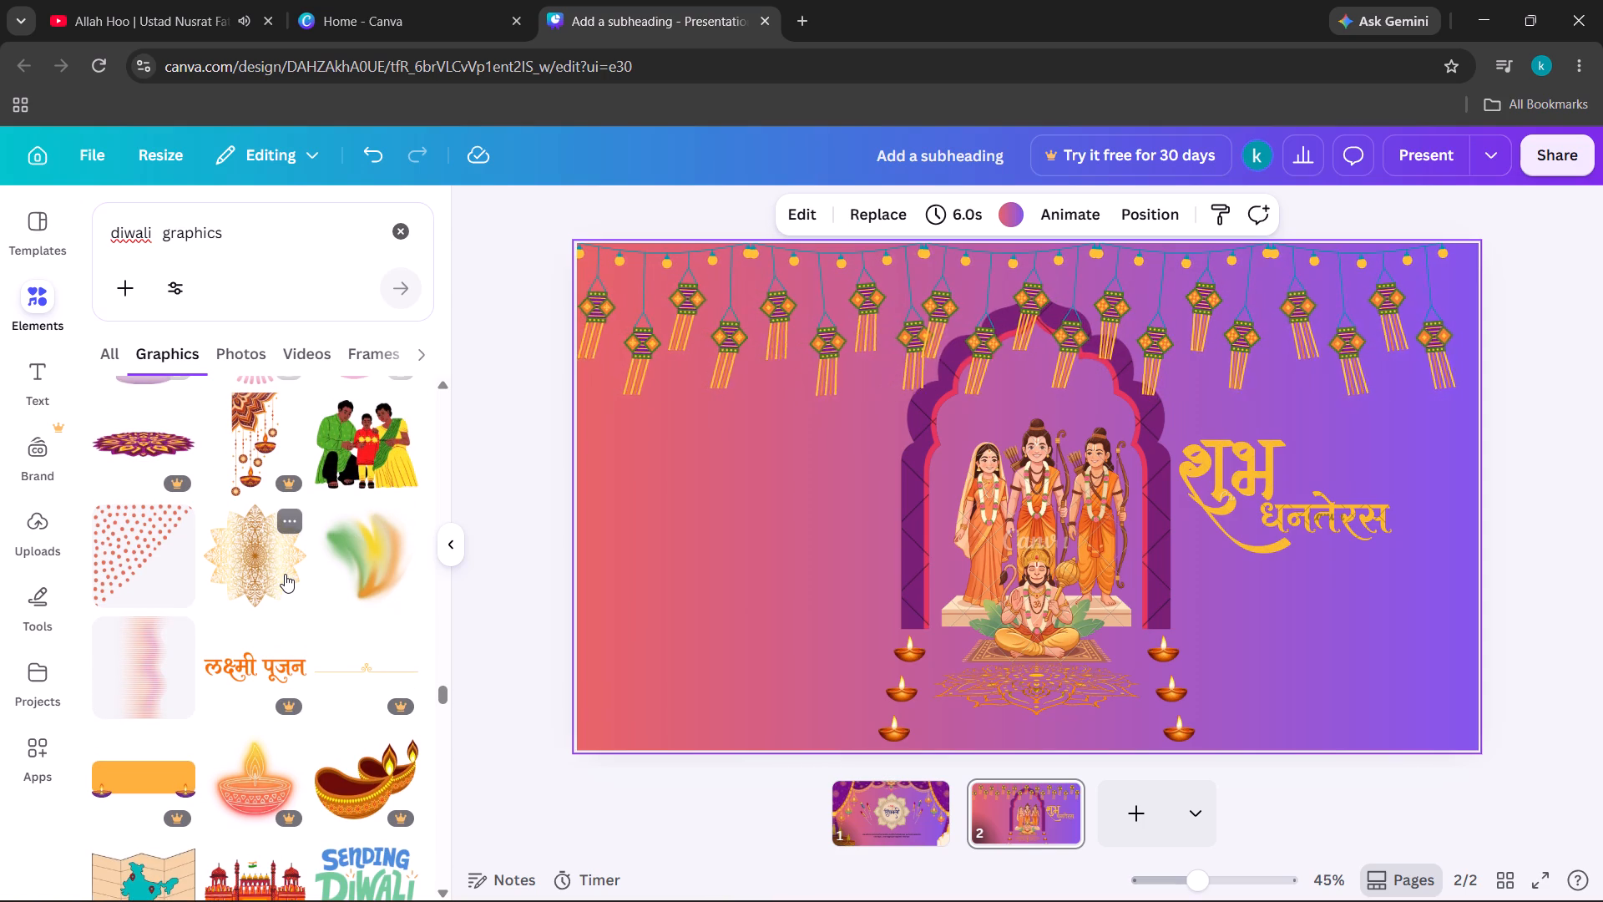
pyautogui.scroll(1, 285, 574)
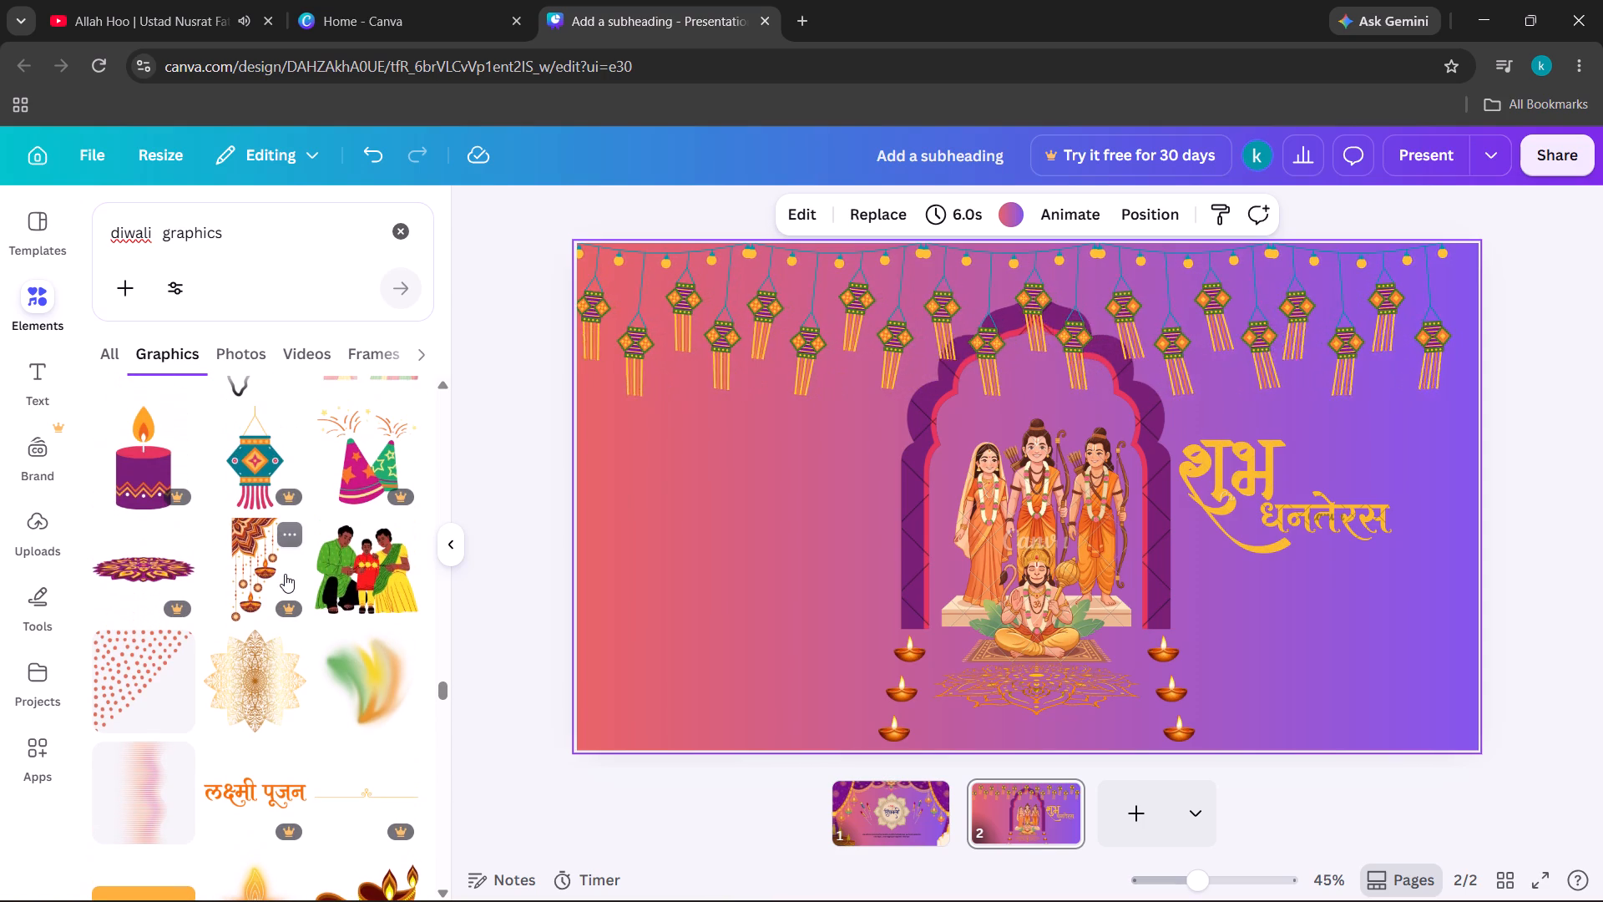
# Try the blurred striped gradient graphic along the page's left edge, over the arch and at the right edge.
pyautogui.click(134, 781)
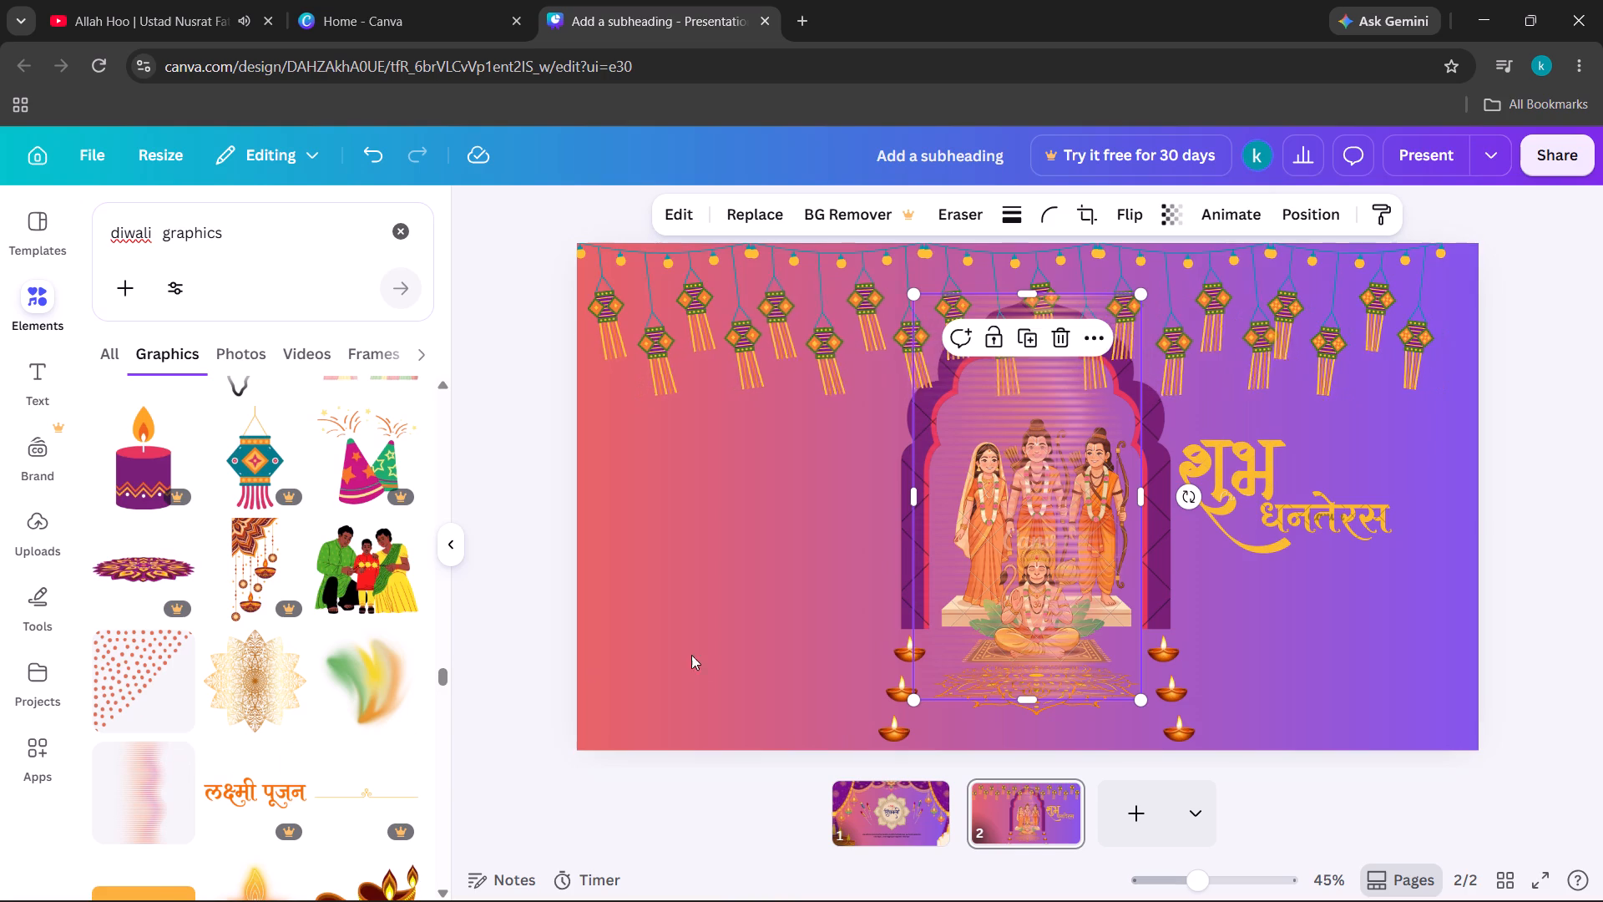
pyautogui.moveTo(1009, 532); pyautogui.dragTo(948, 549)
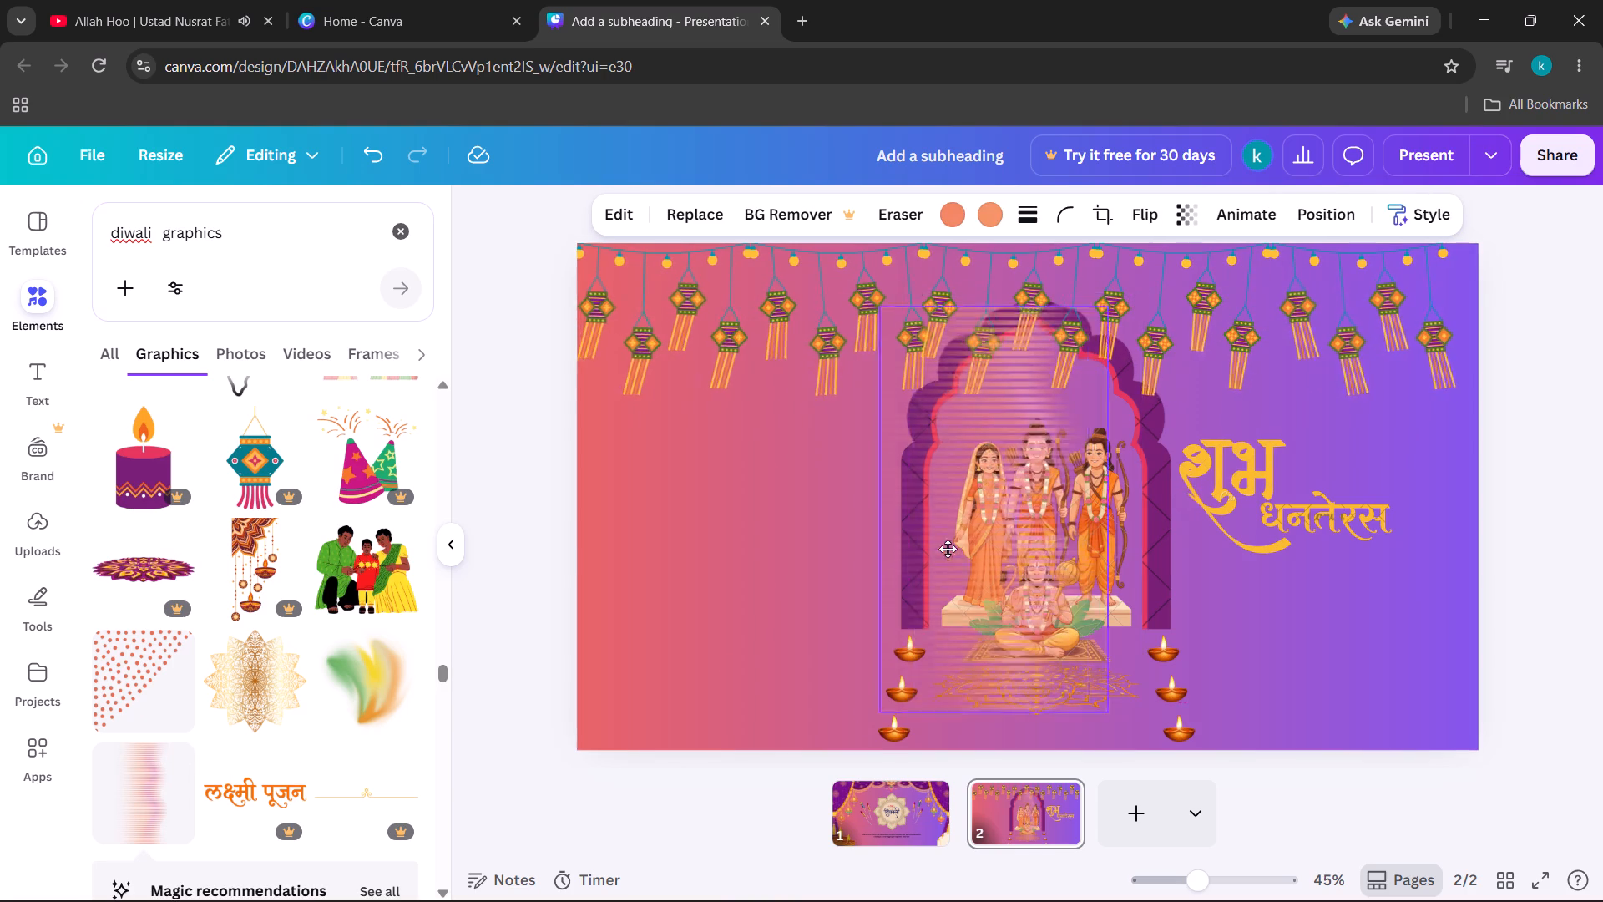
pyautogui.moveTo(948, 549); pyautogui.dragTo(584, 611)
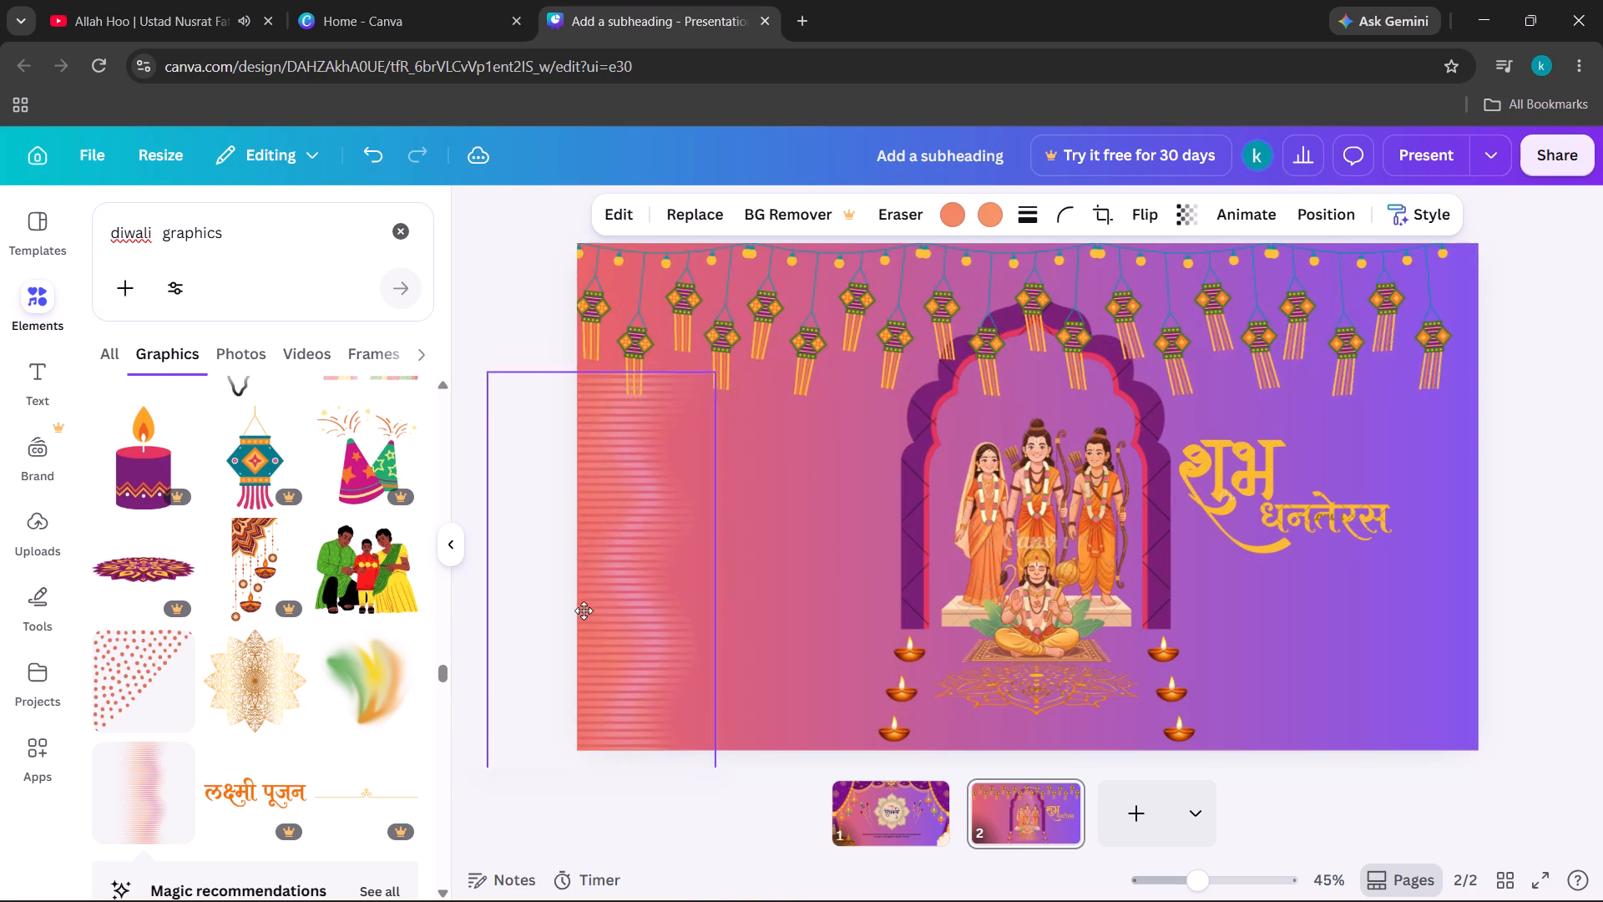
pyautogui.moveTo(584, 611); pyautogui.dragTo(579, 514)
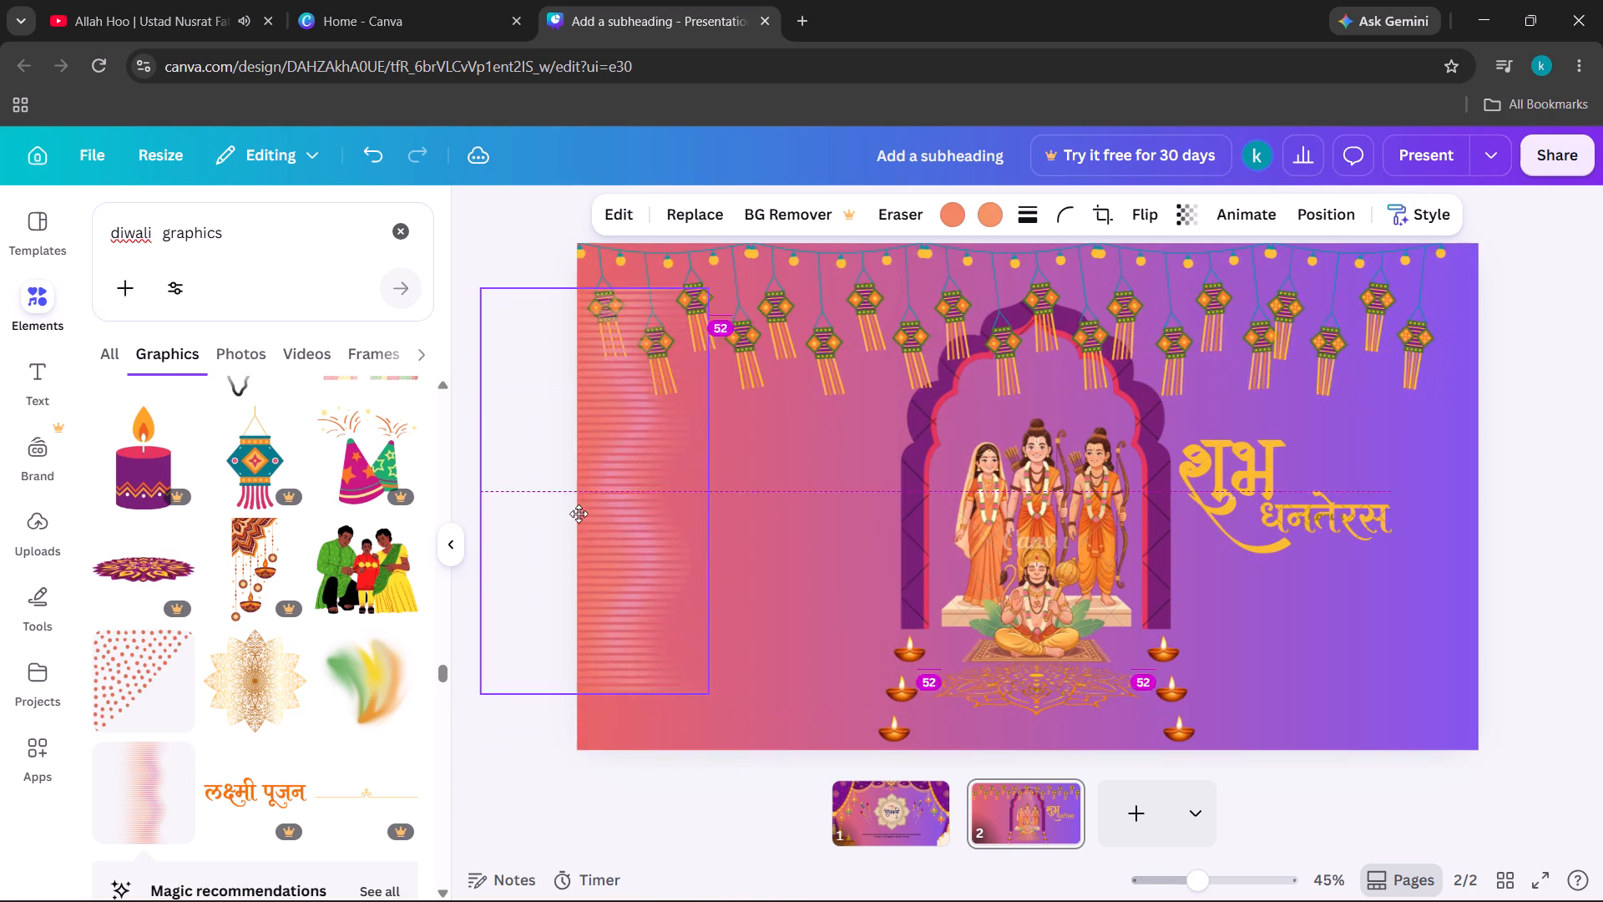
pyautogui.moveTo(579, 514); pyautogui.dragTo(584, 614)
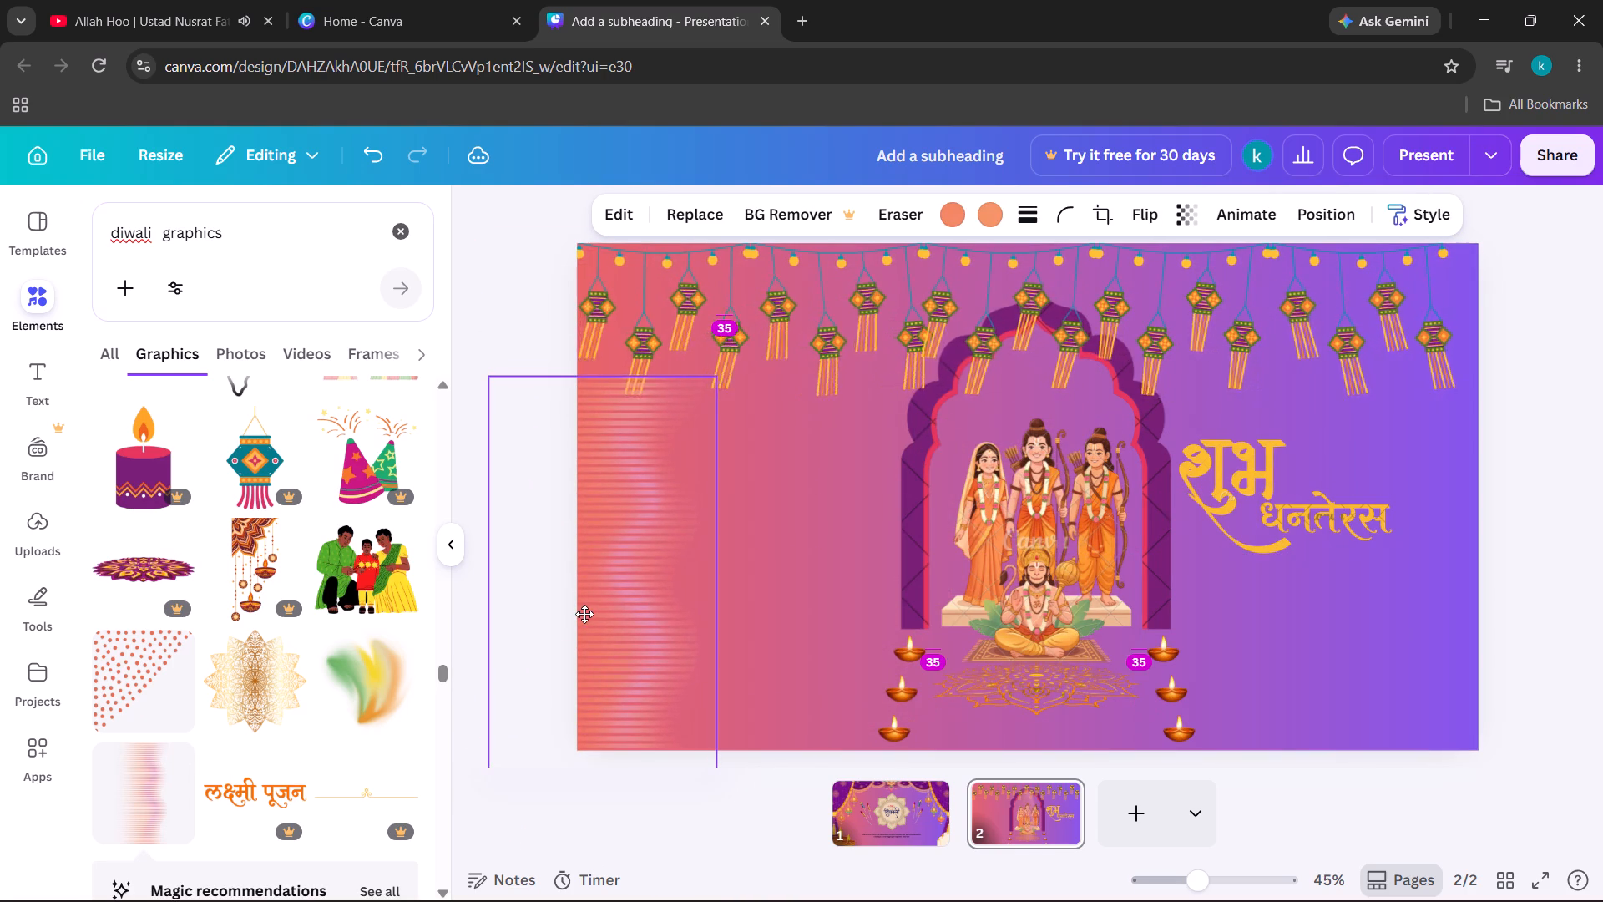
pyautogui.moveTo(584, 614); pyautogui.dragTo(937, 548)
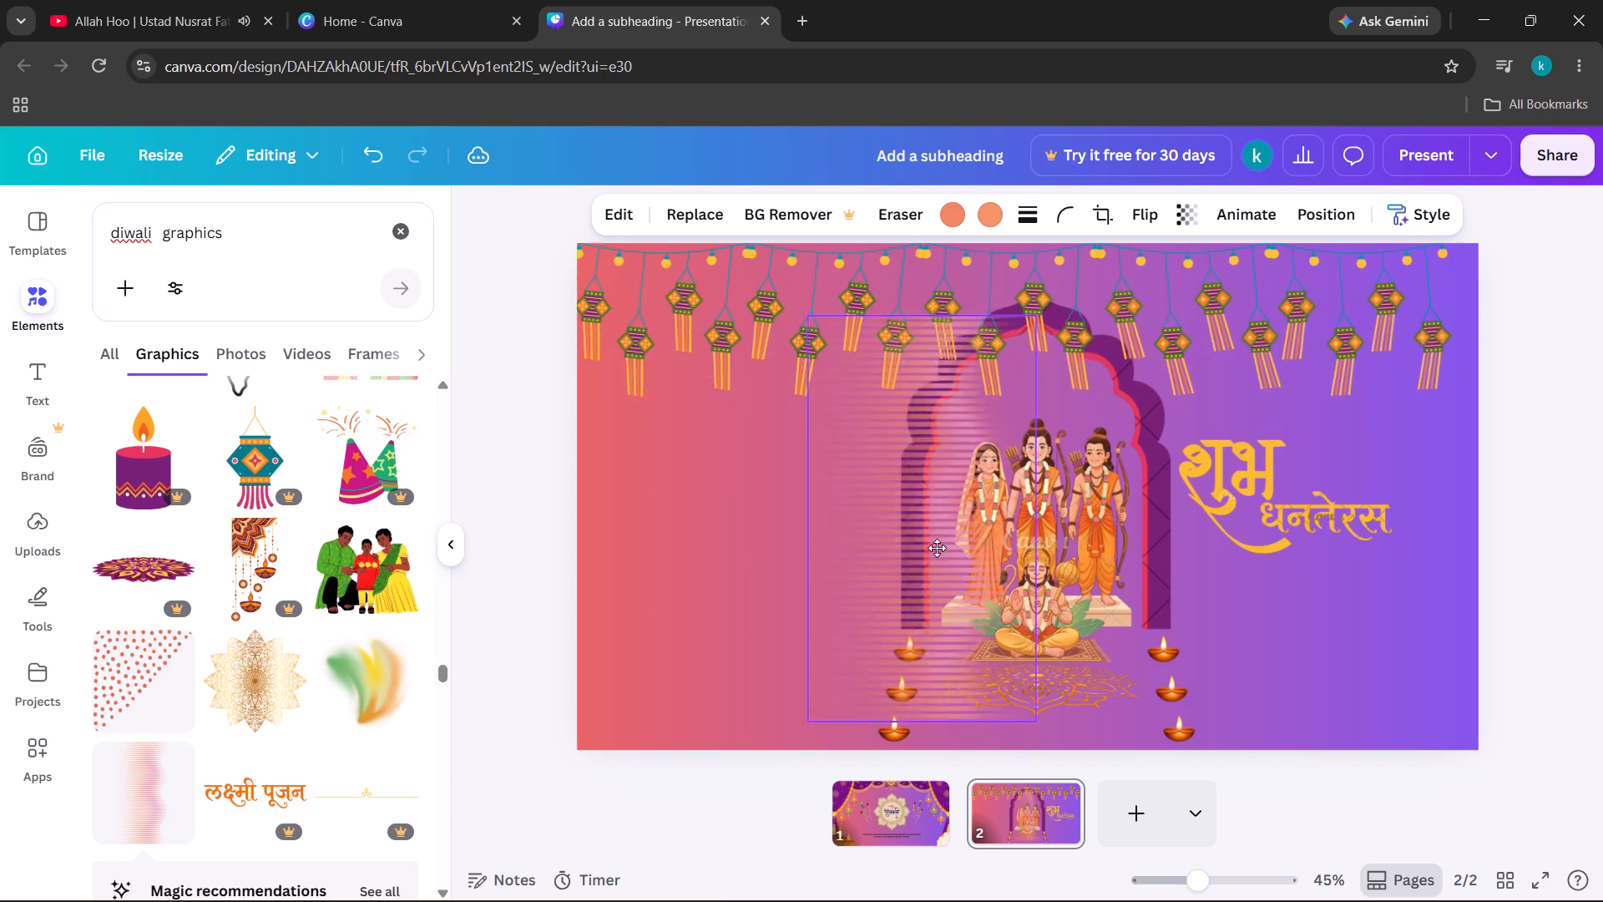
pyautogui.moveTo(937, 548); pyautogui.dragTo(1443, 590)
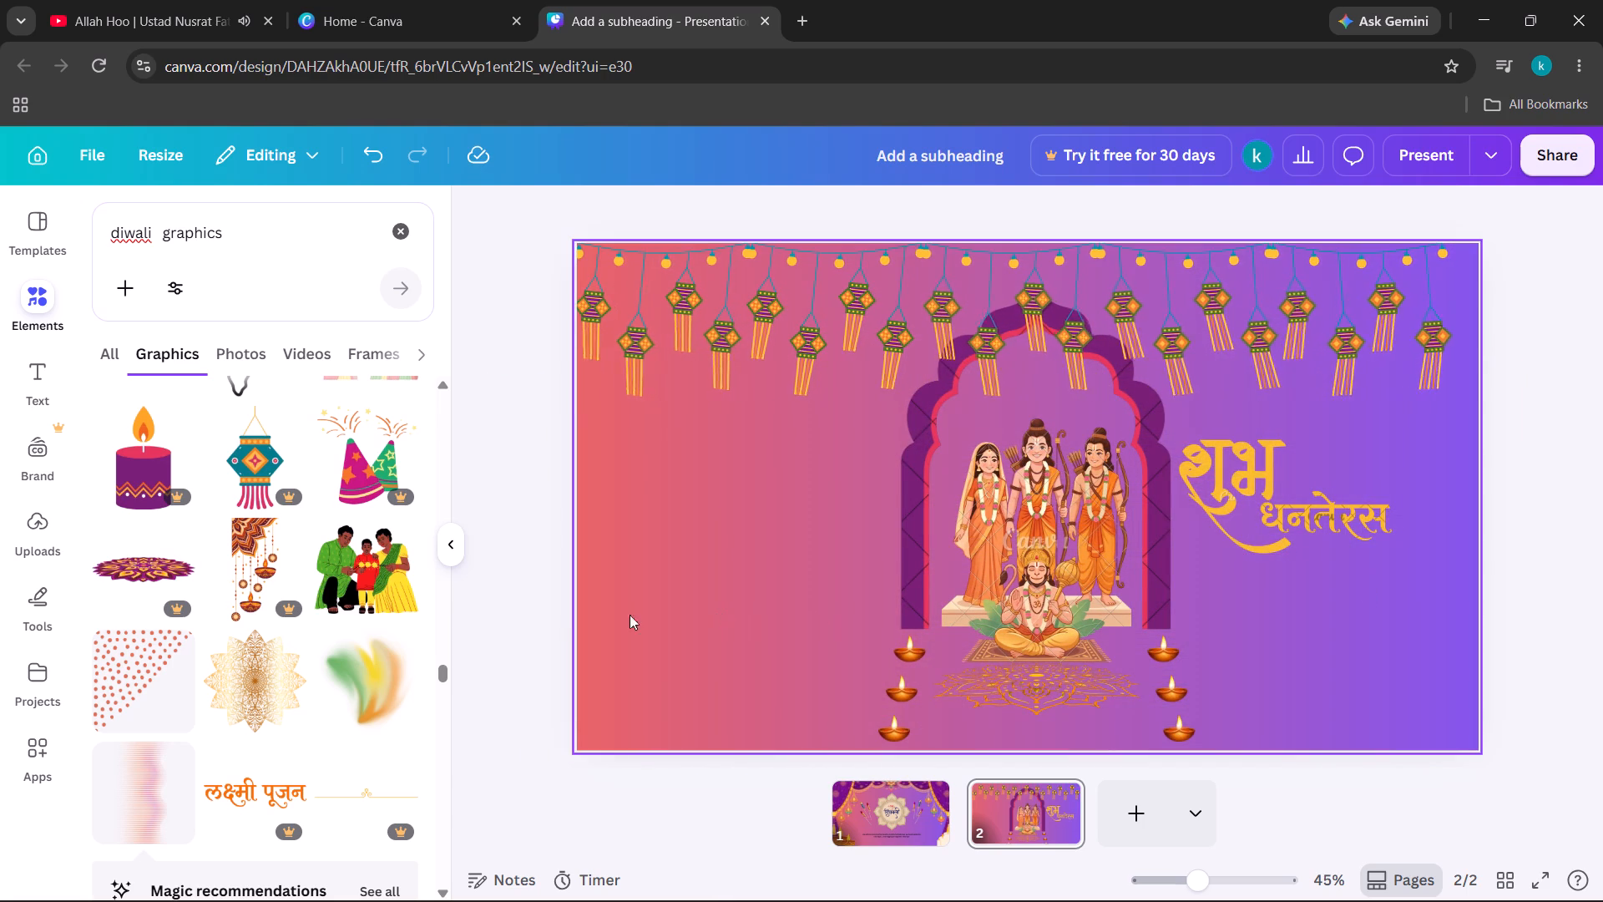
# Look through the Diwali graphics results for a decoration suited to the page's lower corners.
pyautogui.hscroll(3, 276, 697)
pyautogui.scroll(-1, 276, 697)
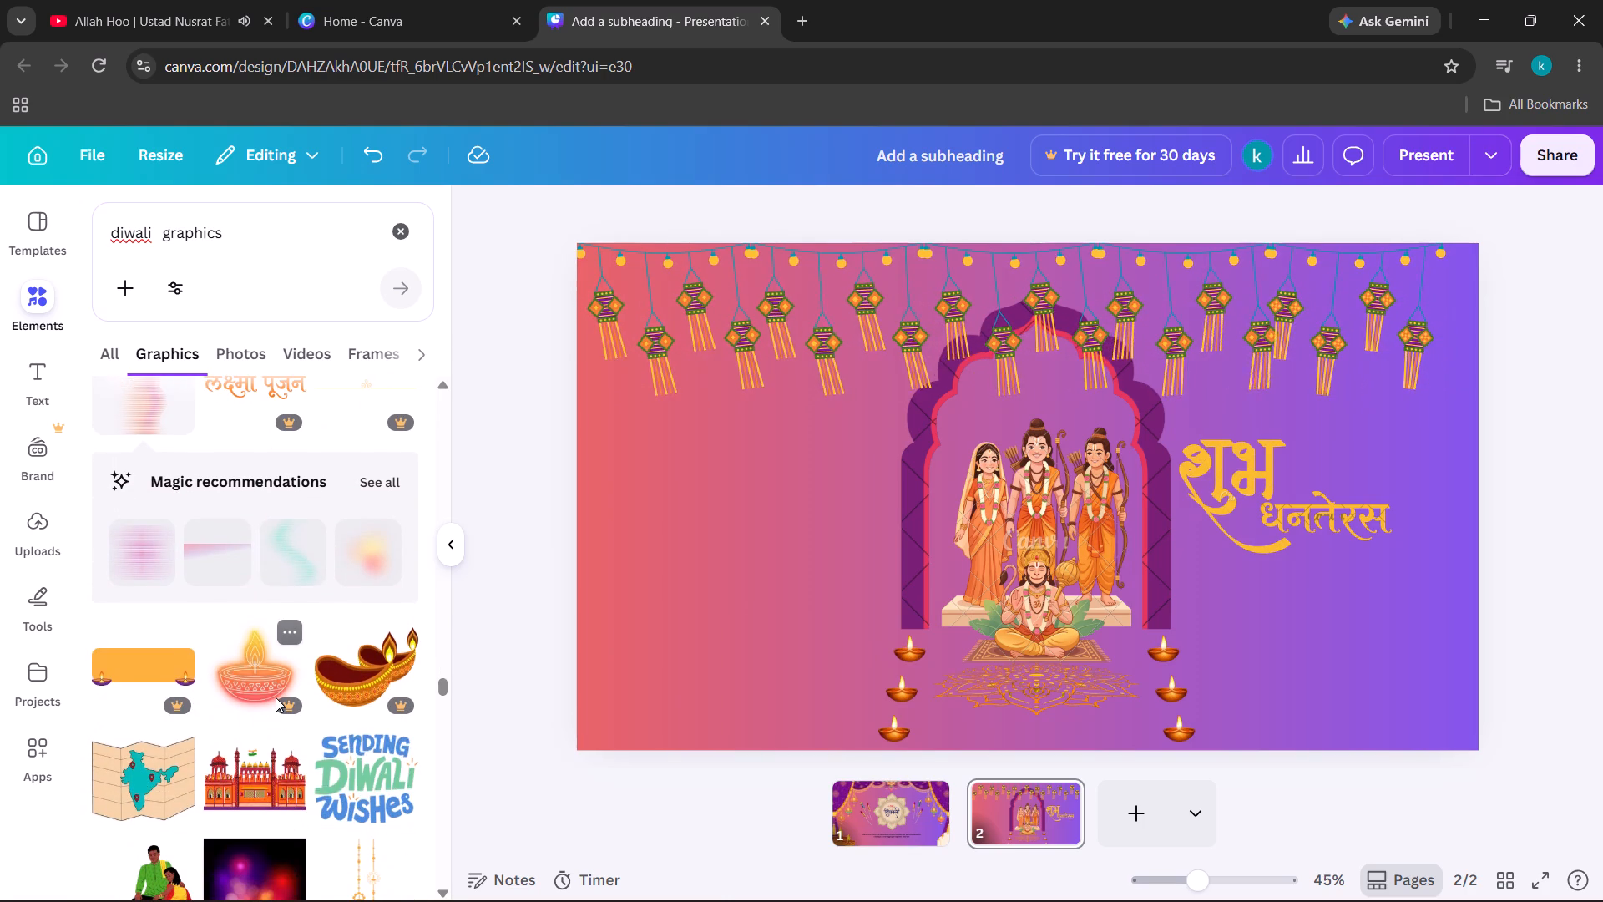
pyautogui.scroll(-1, 276, 697)
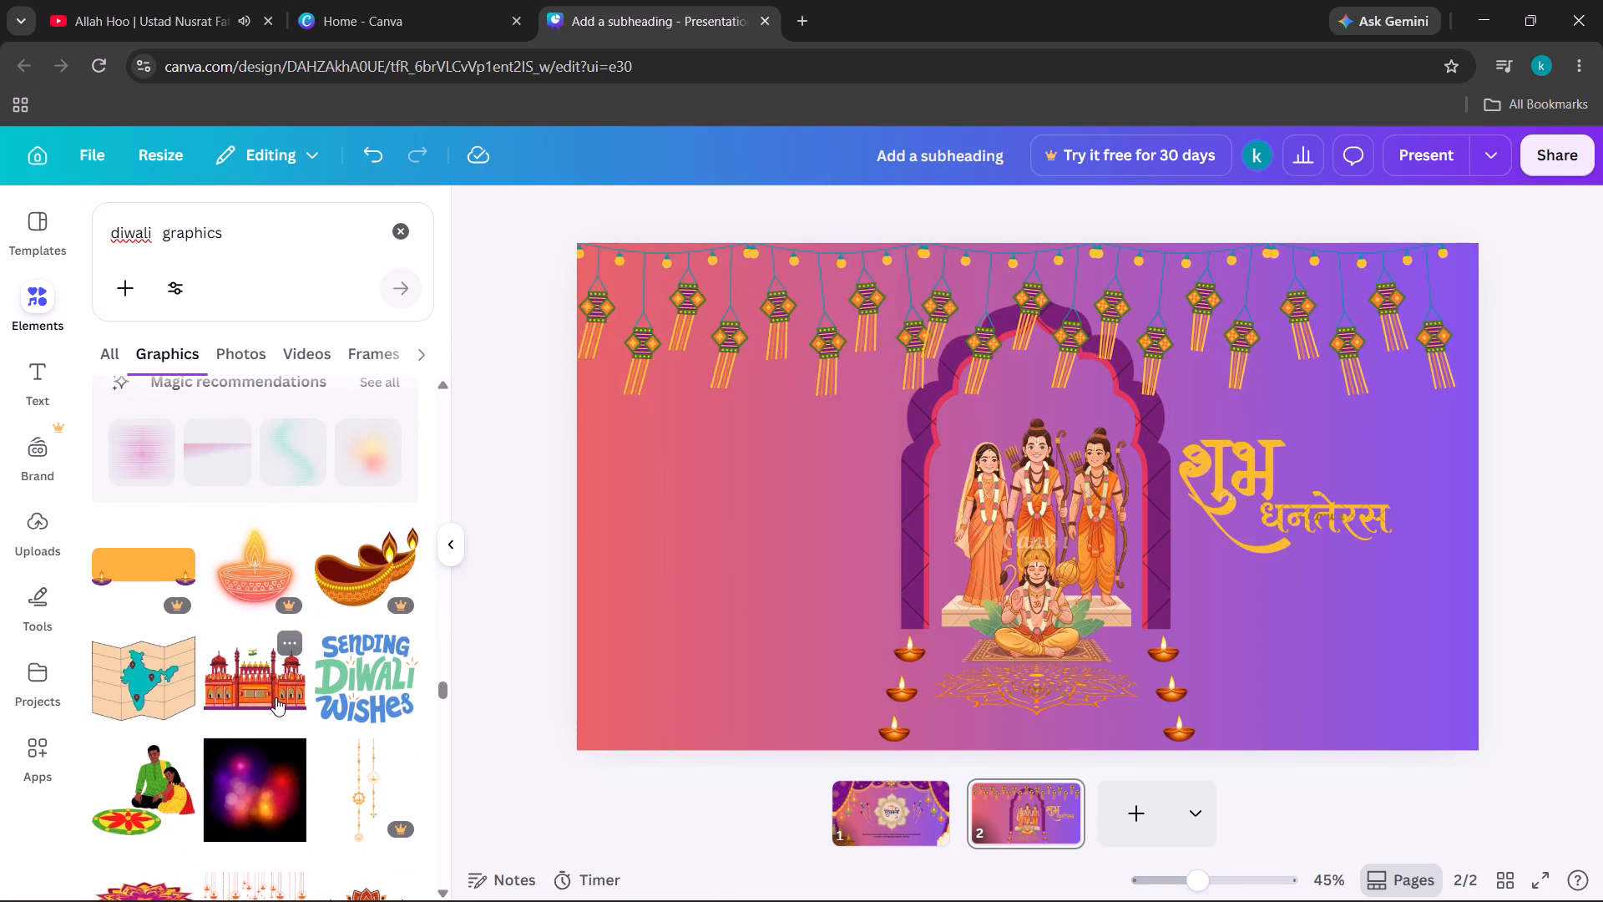
pyautogui.scroll(-1, 276, 697)
pyautogui.hscroll(2, 276, 697)
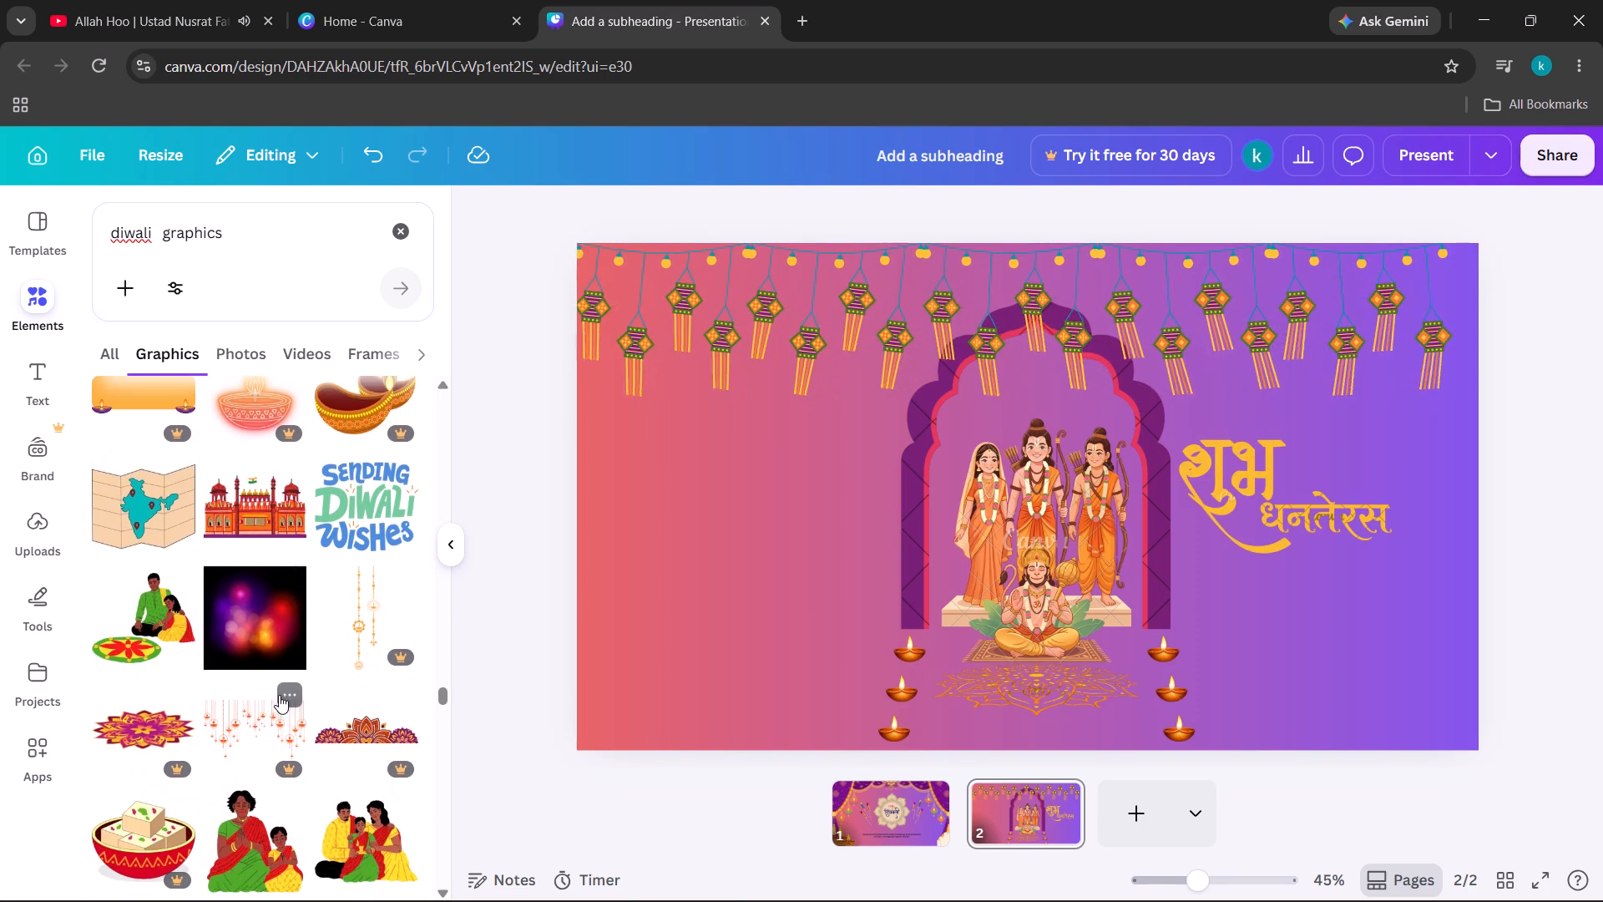
pyautogui.hscroll(1, 279, 695)
pyautogui.scroll(-4, 279, 695)
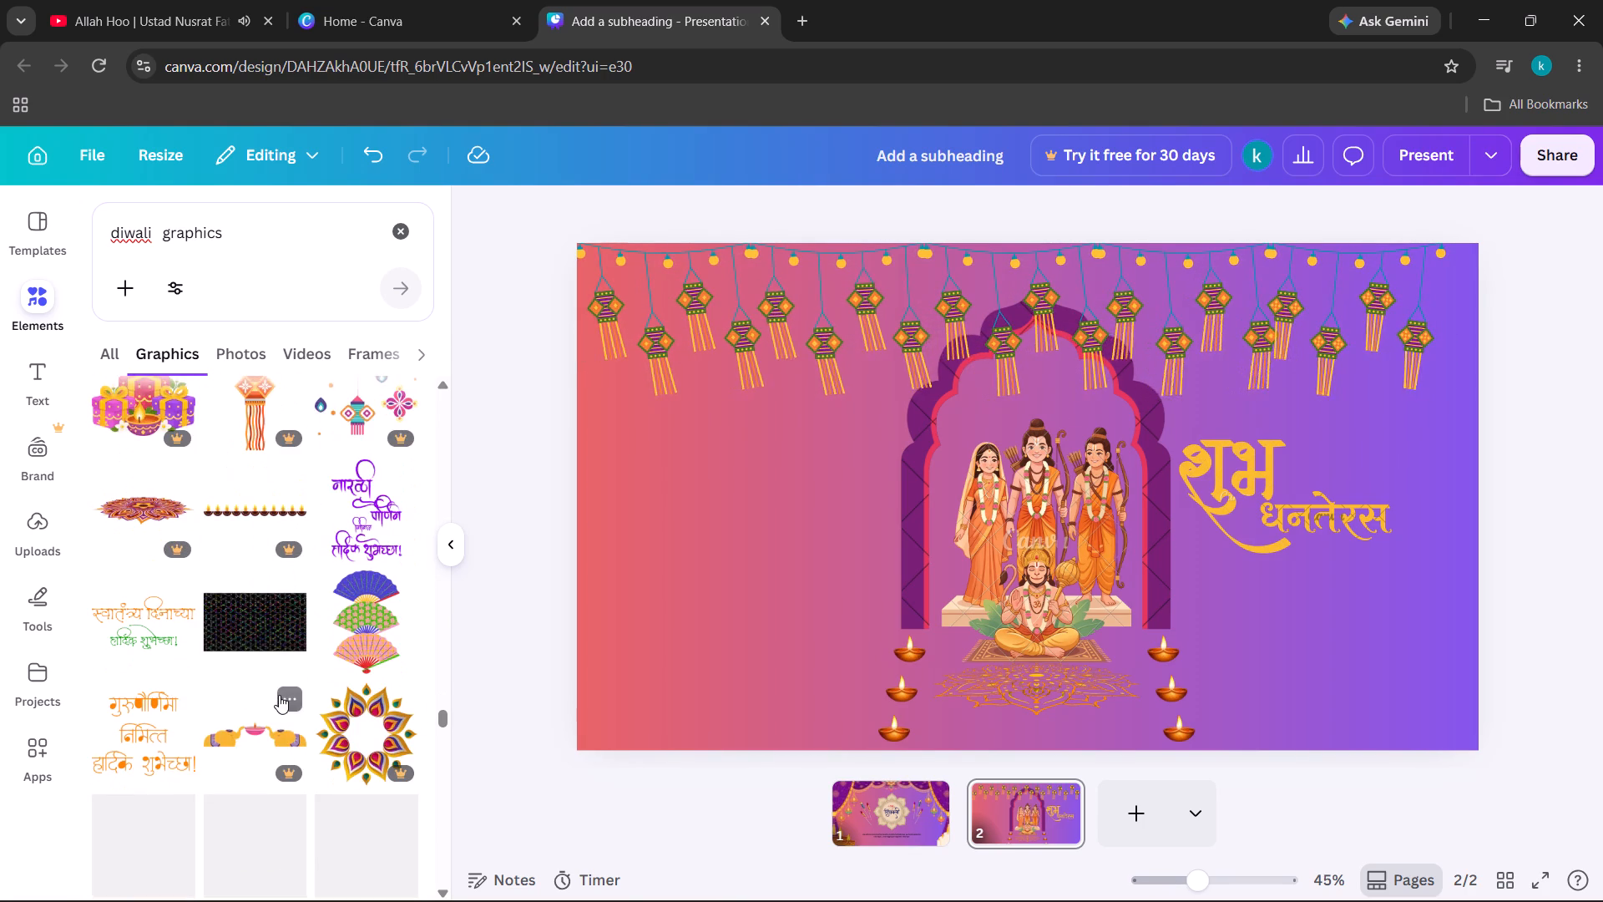
pyautogui.scroll(-3, 279, 695)
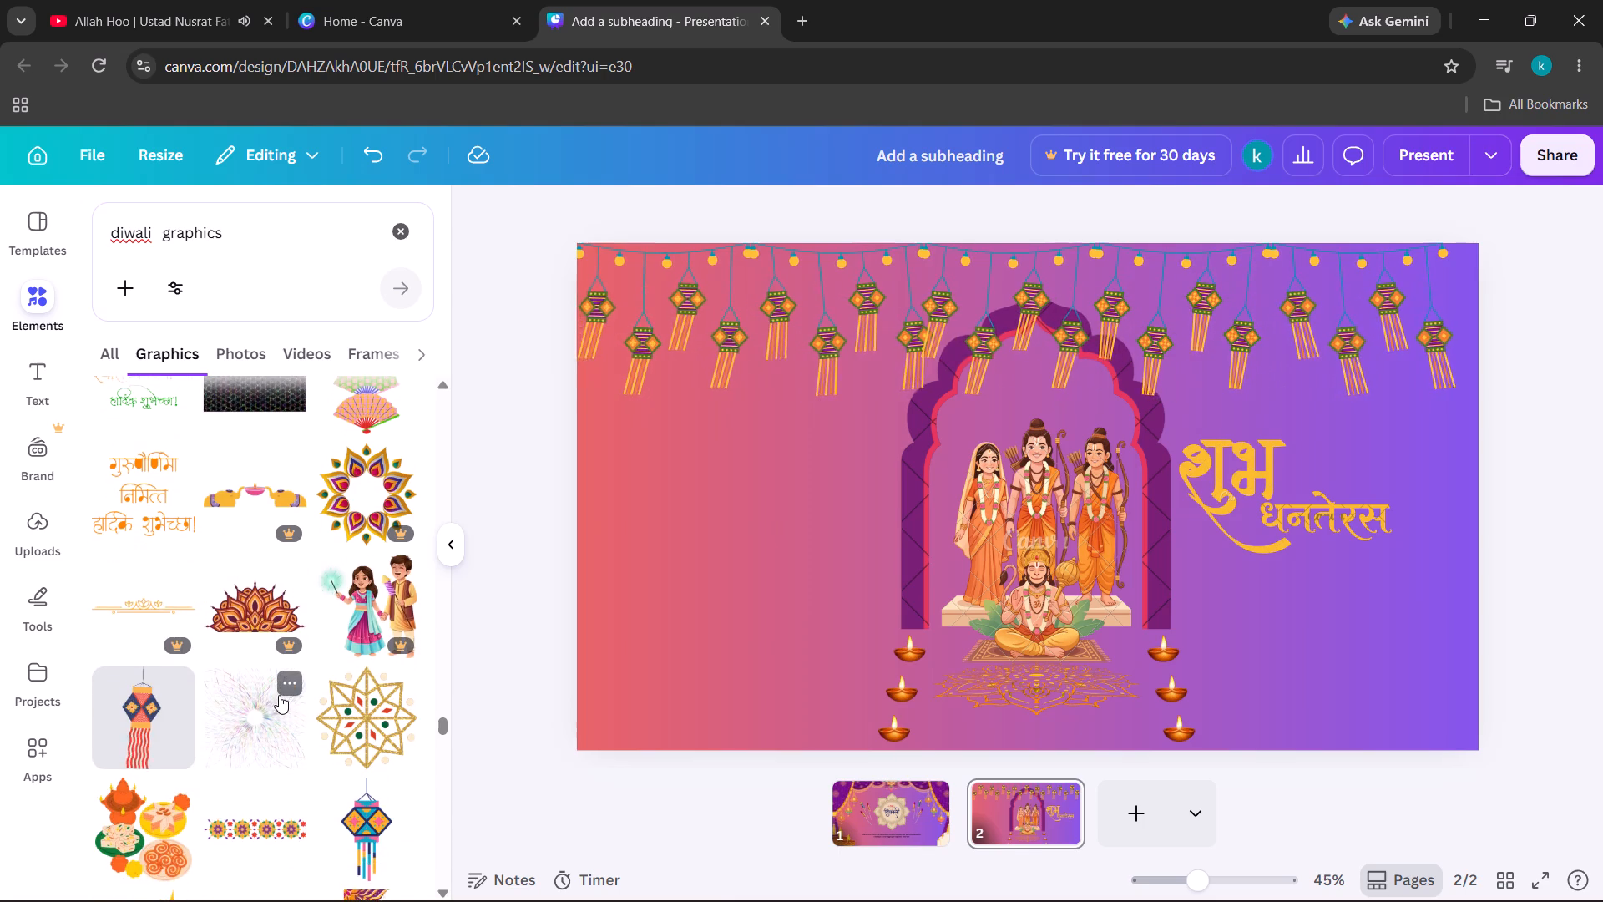
pyautogui.scroll(-3, 279, 695)
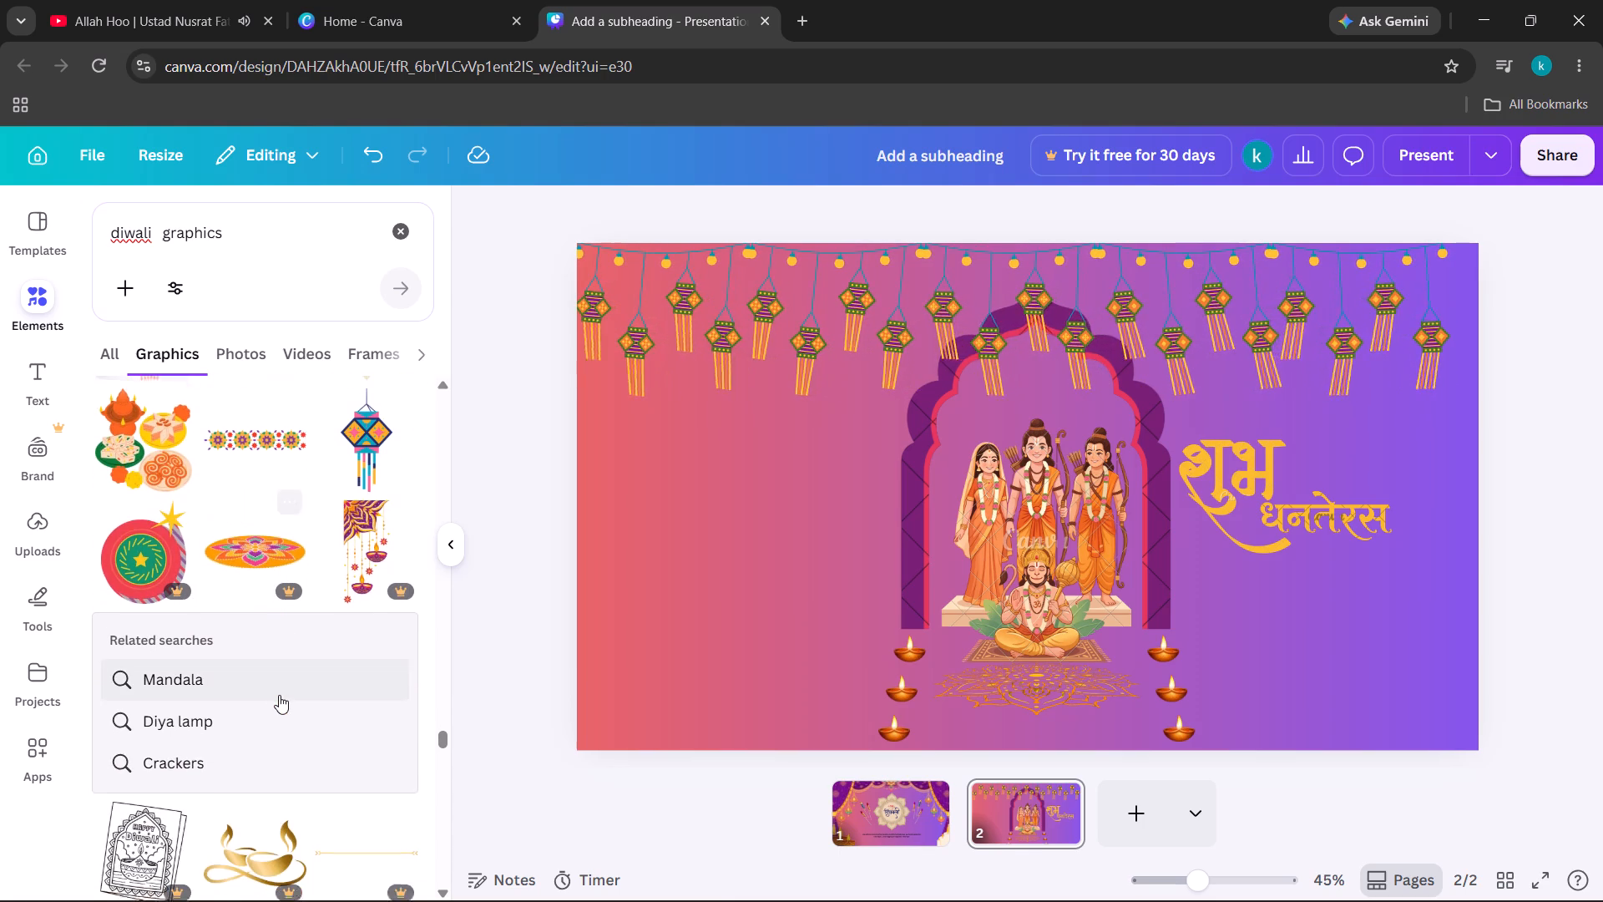
pyautogui.scroll(-3, 279, 695)
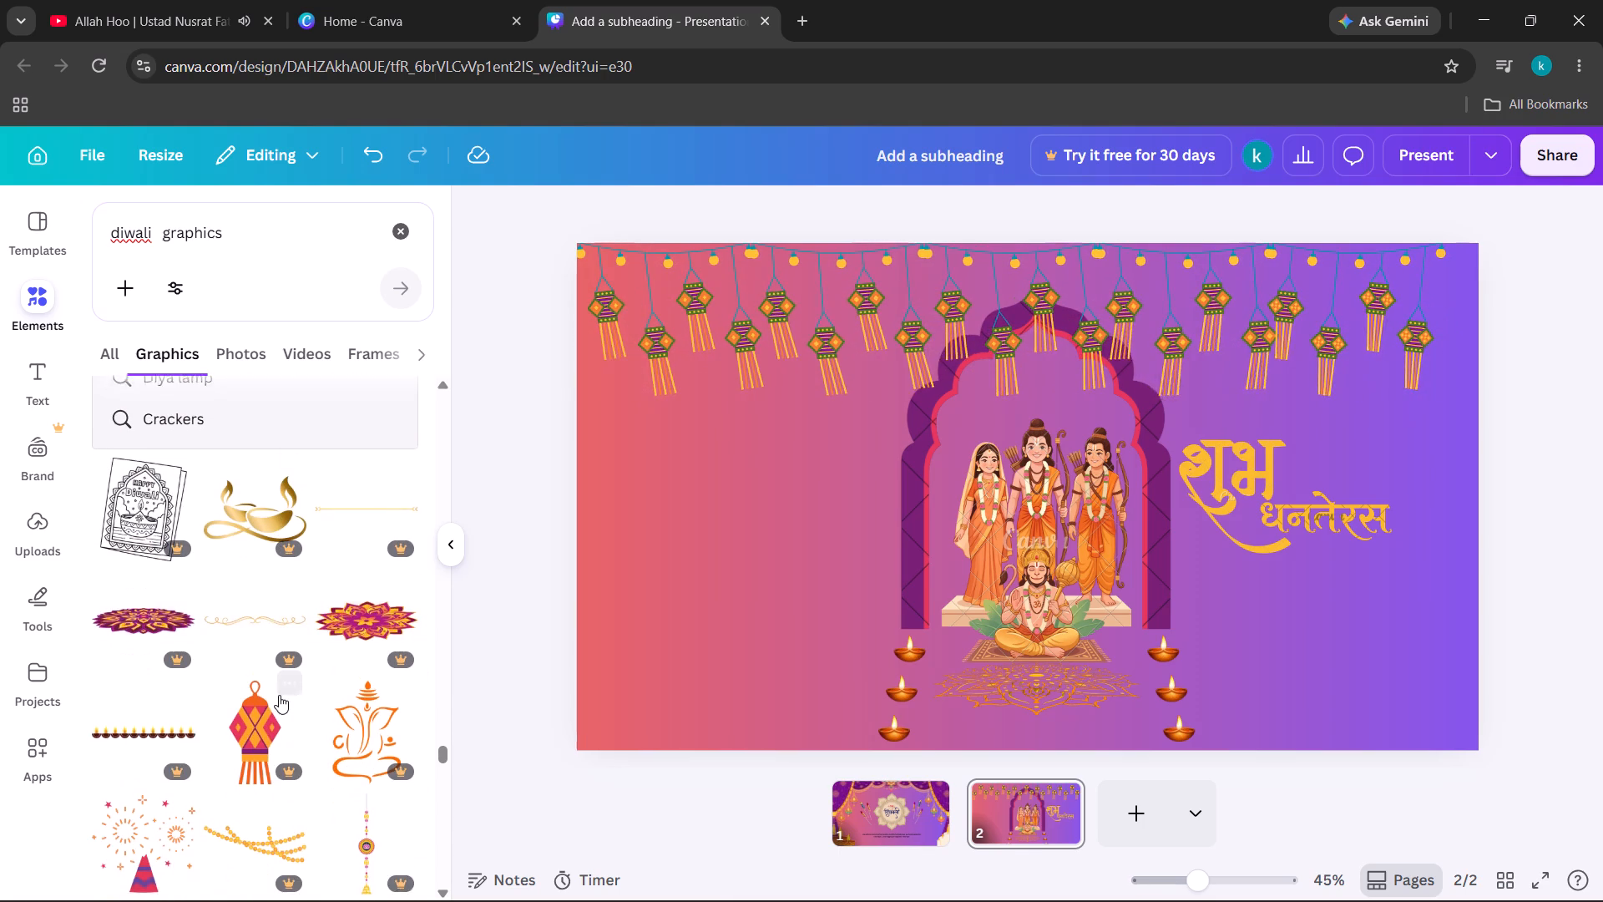
pyautogui.scroll(-3, 279, 695)
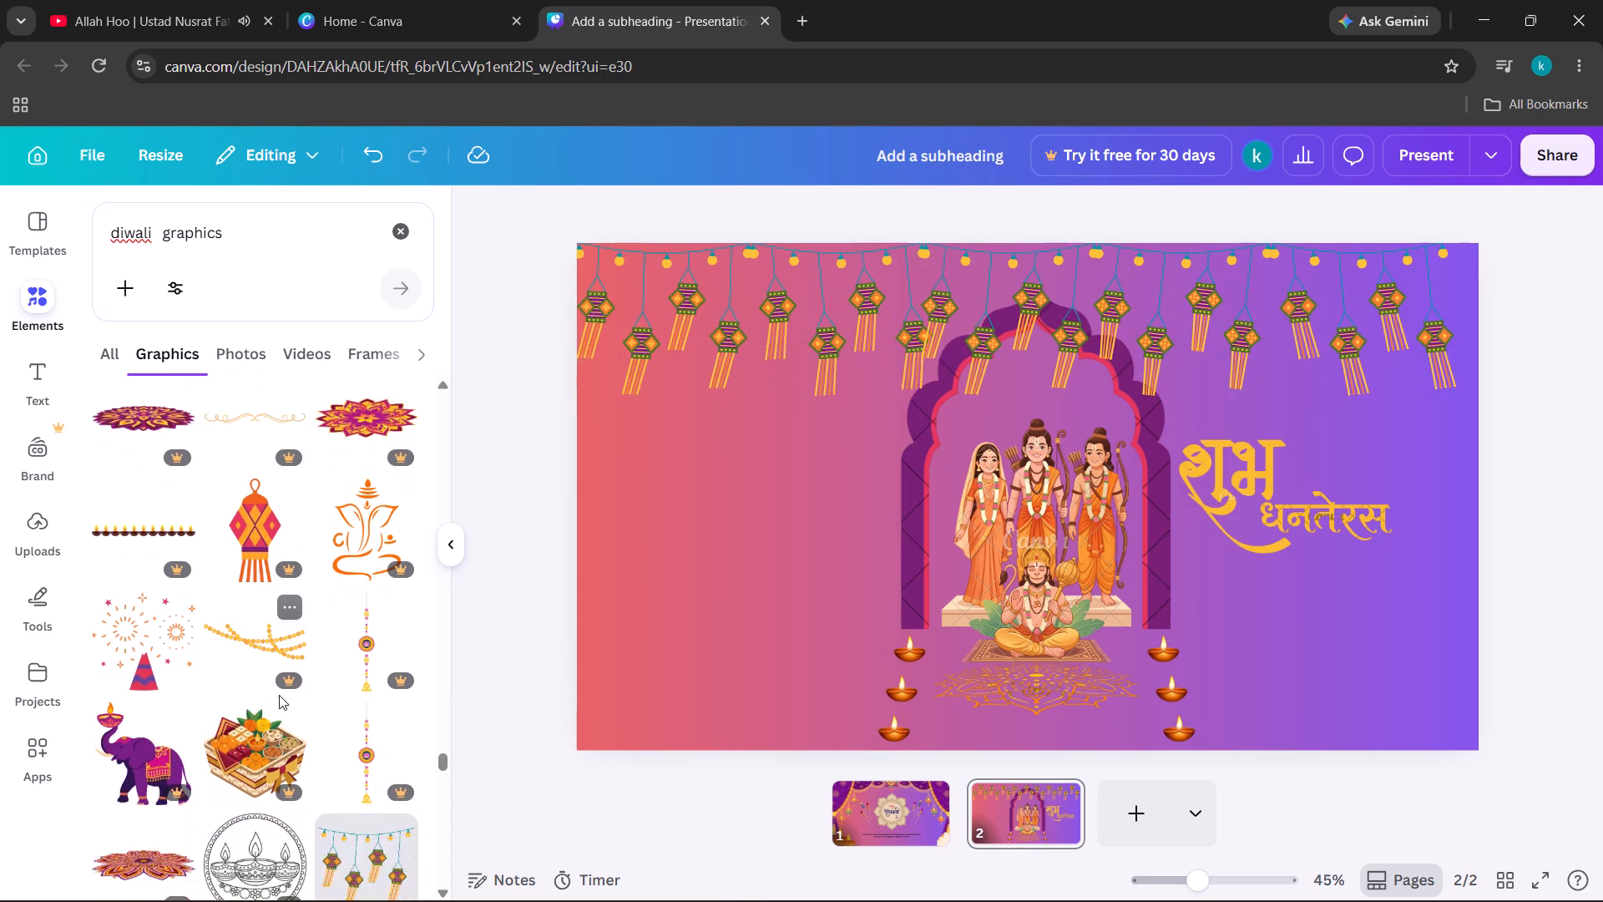
pyautogui.scroll(-3, 279, 695)
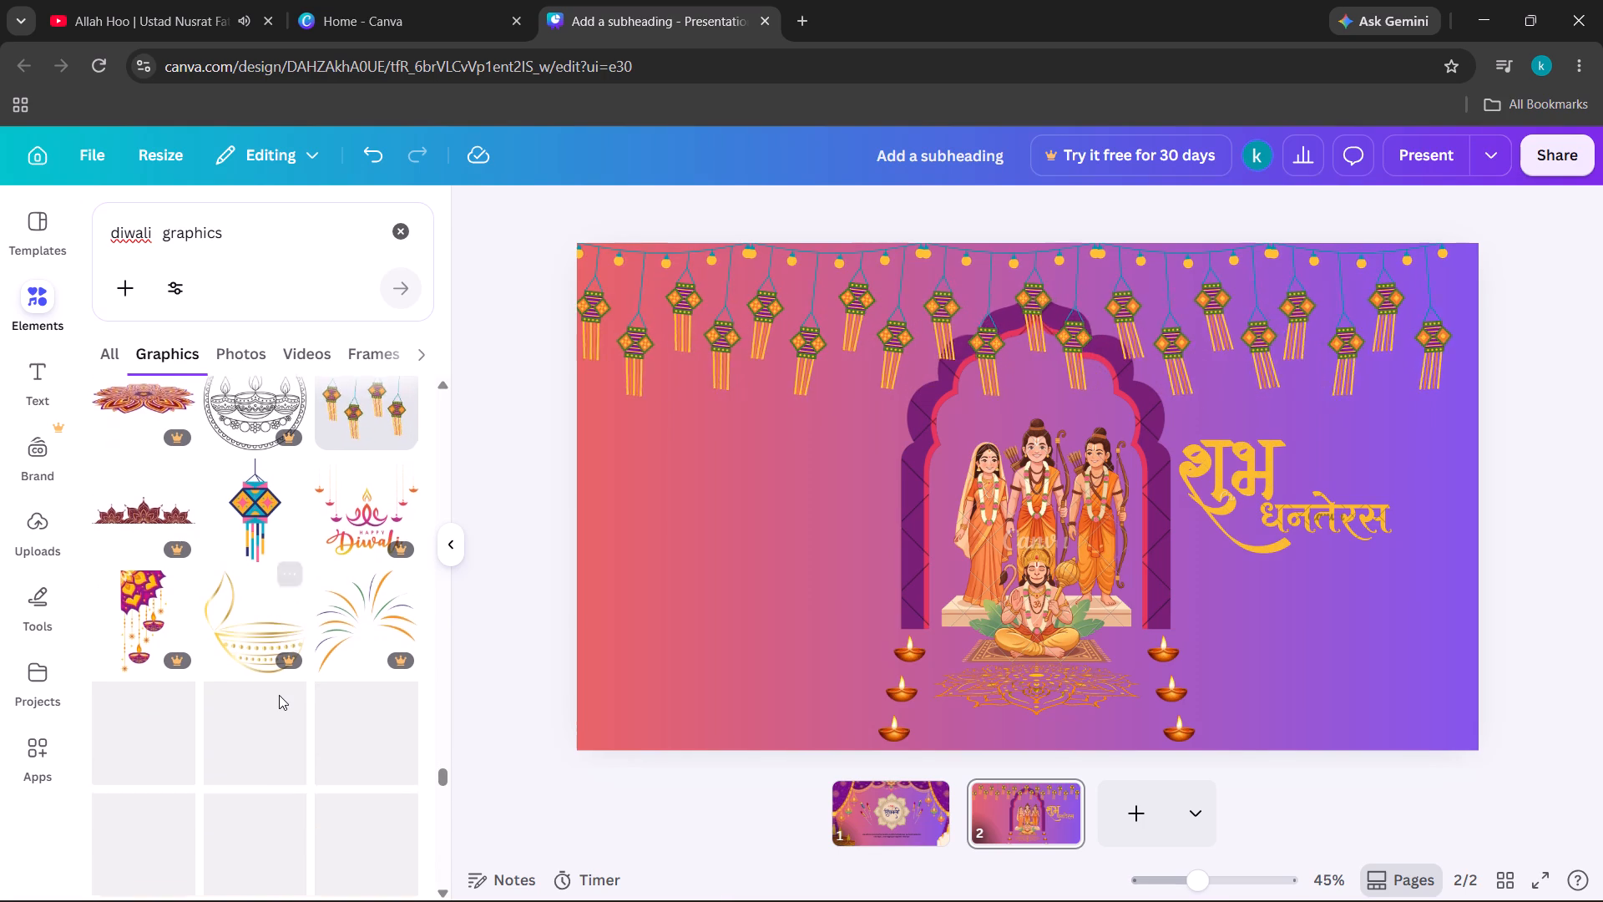
pyautogui.scroll(-5, 279, 695)
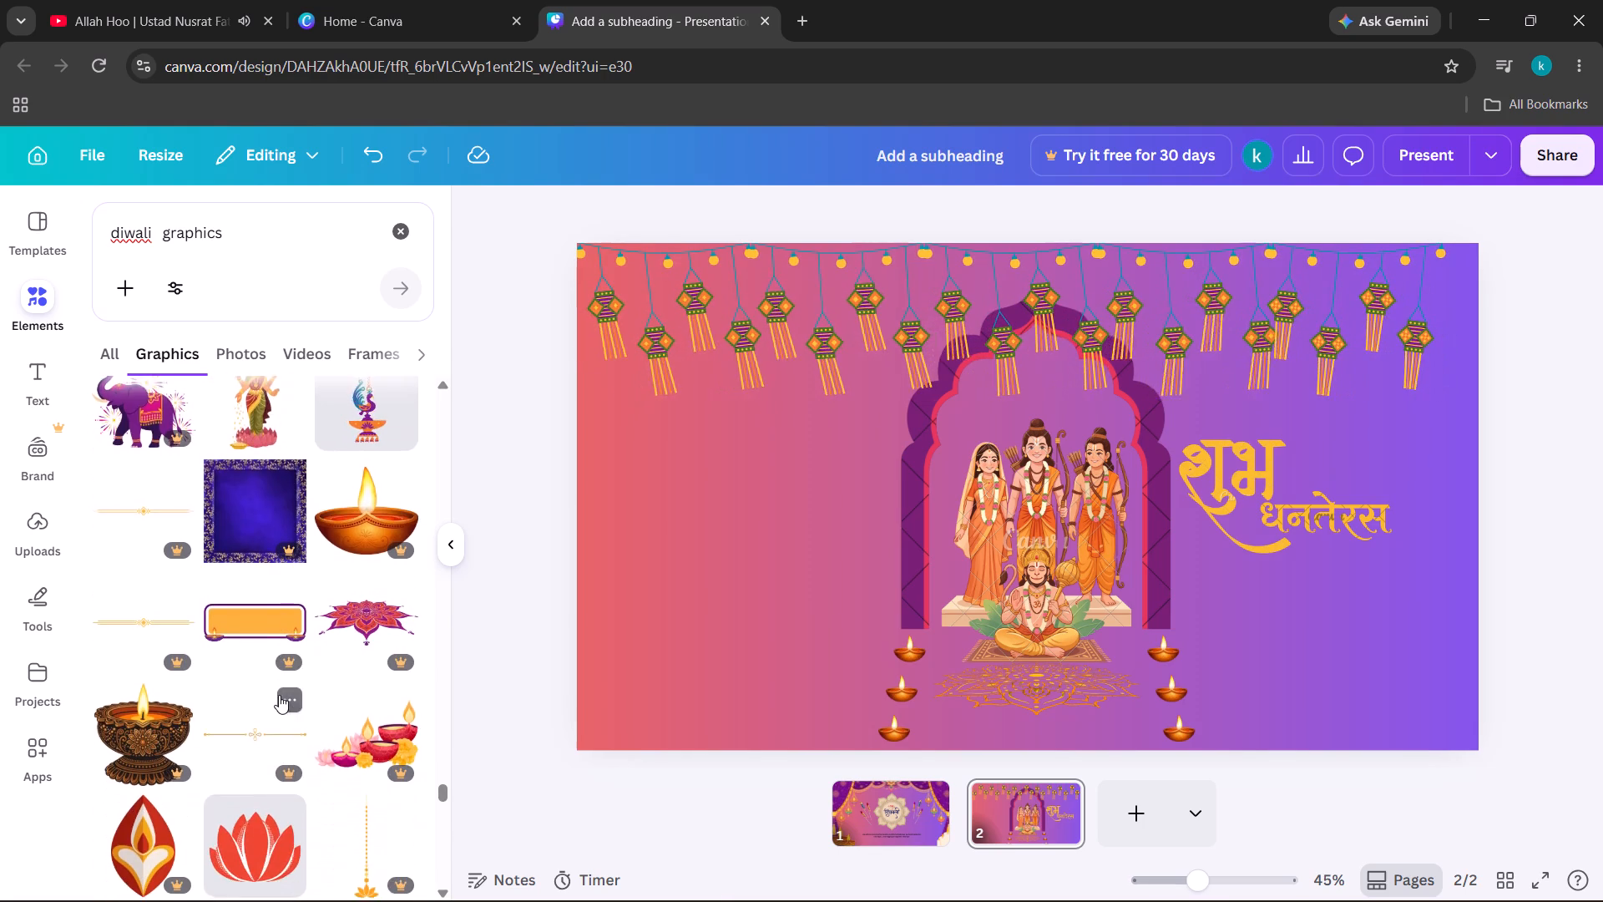
pyautogui.scroll(-3, 279, 695)
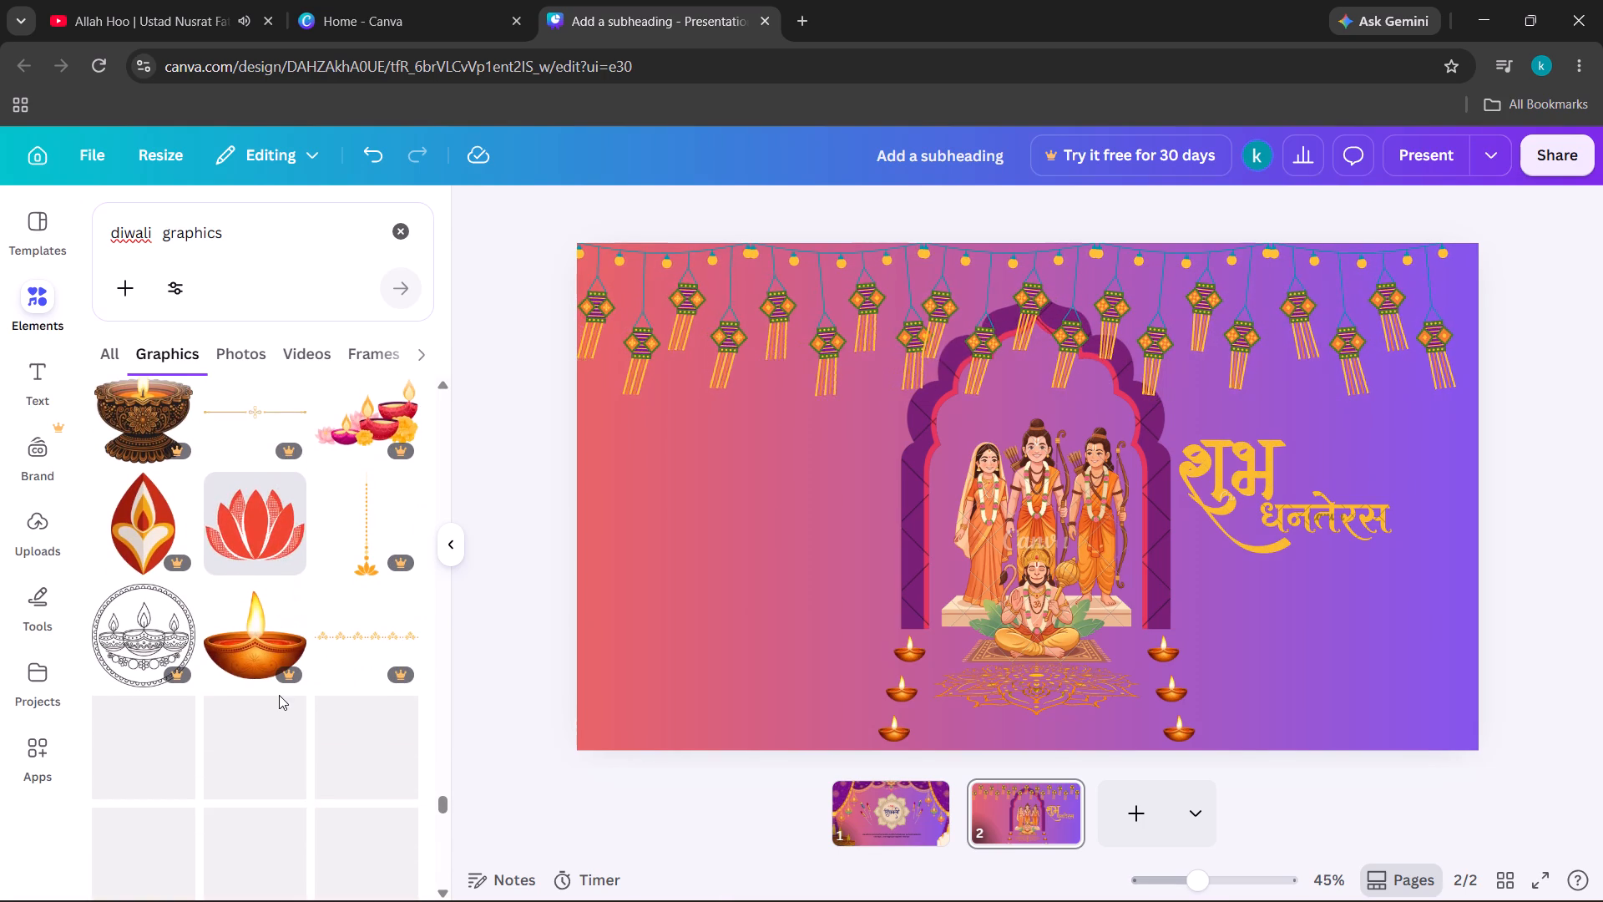
pyautogui.scroll(-3, 279, 695)
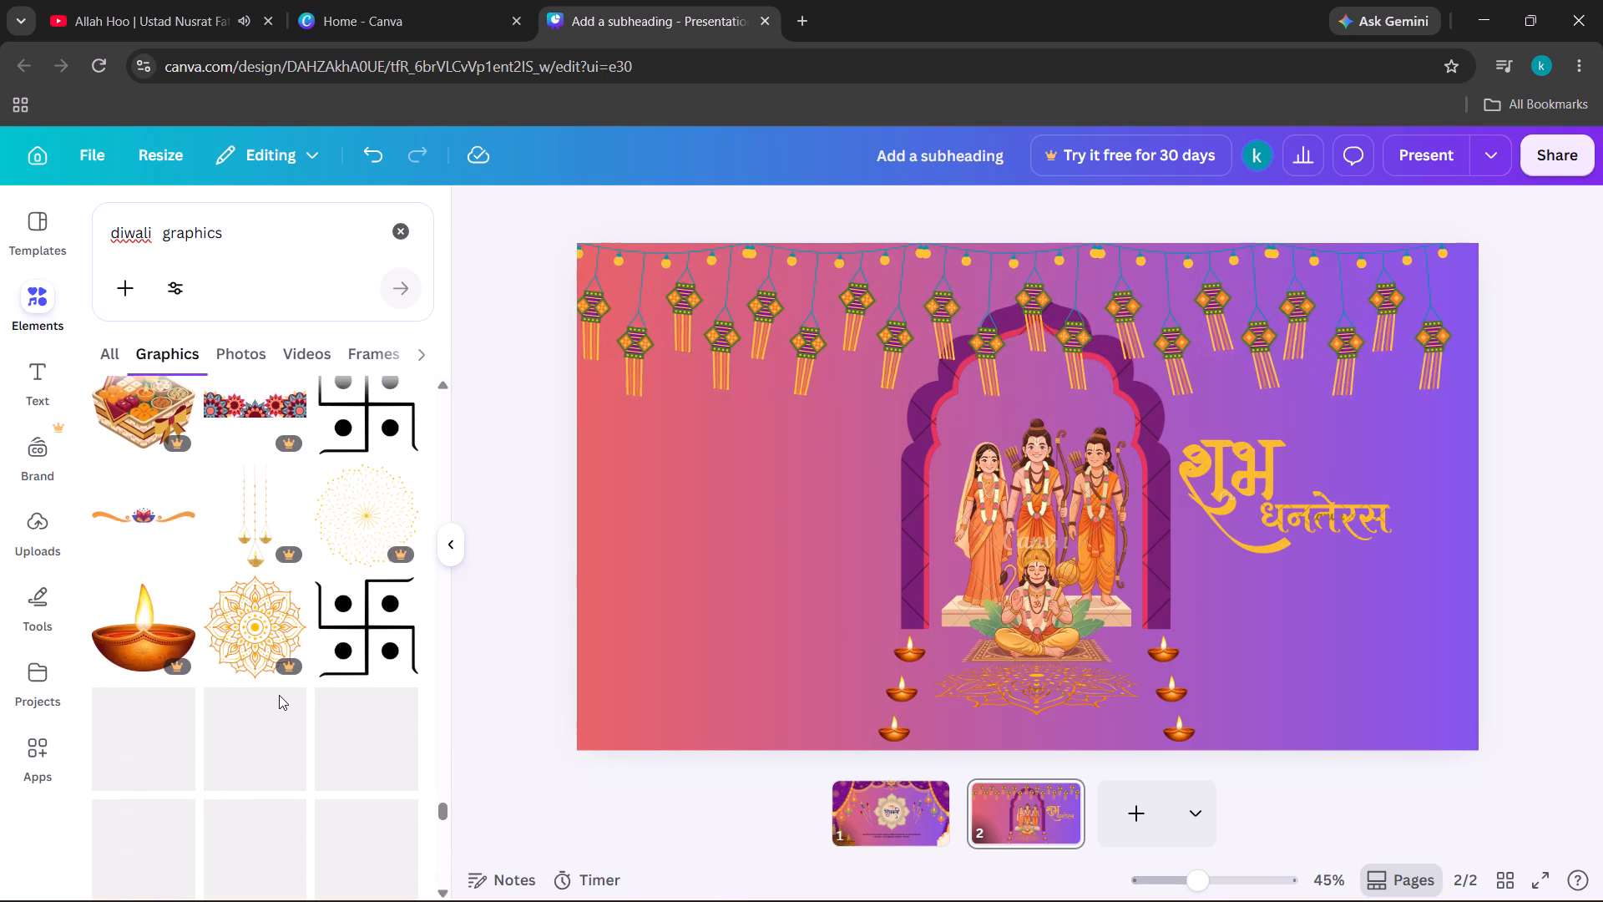
pyautogui.scroll(-1, 279, 695)
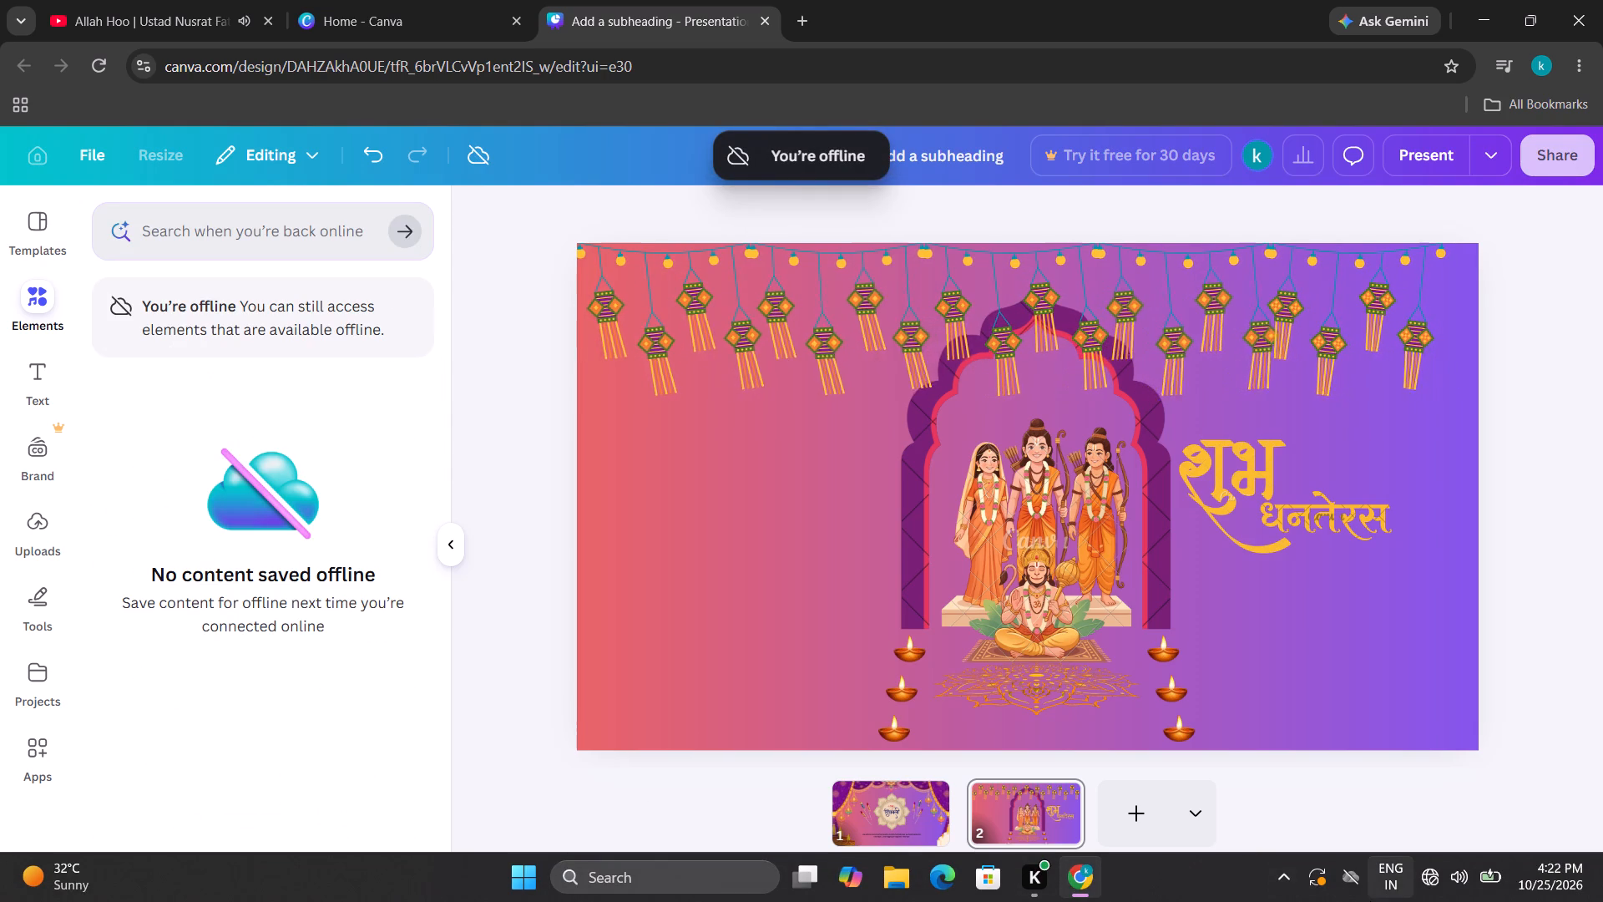
# Reconnect the computer to the Nothing Phone (3a) Lite Wi-Fi network and return to the design.
pyautogui.click(1467, 874)
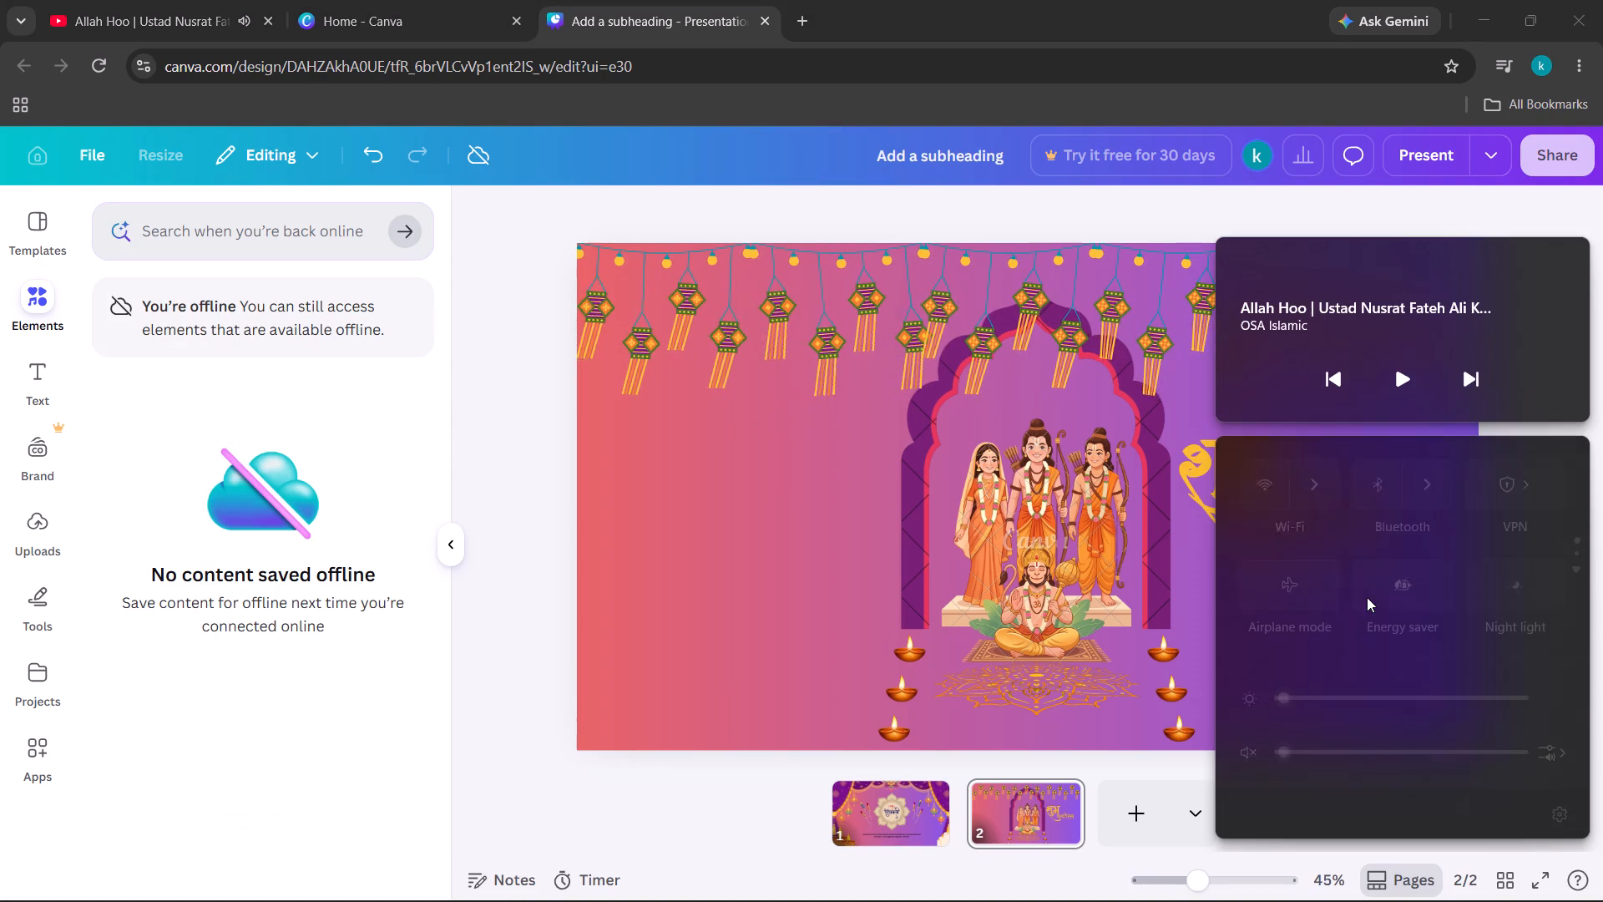
pyautogui.click(1326, 500)
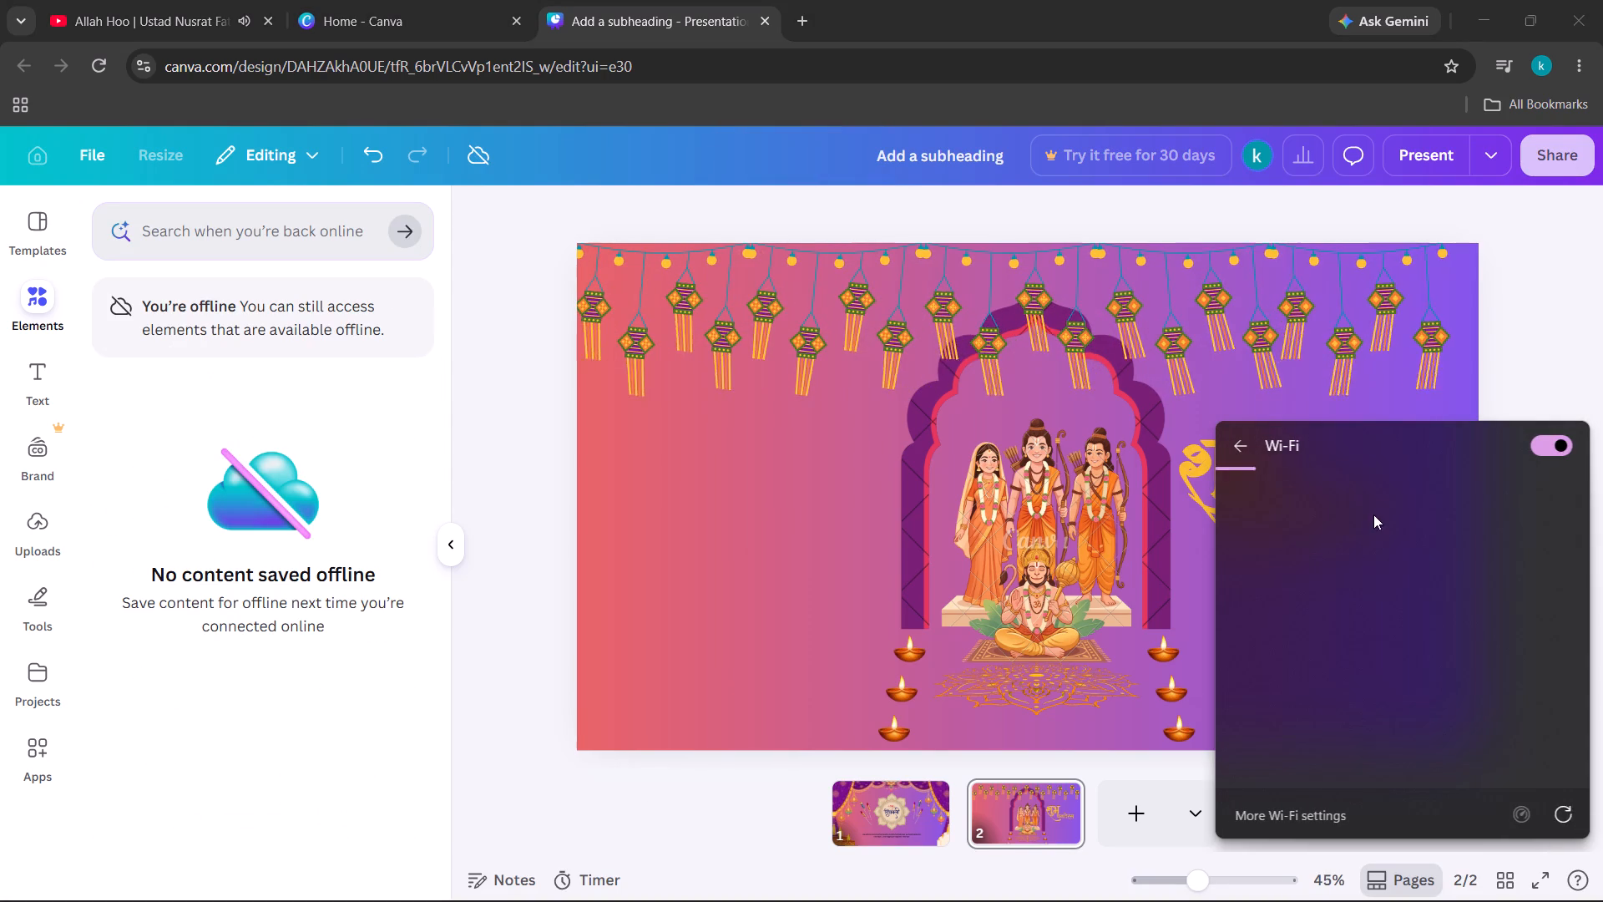
pyautogui.moveTo(1380, 512); pyautogui.dragTo(1365, 485)
pyautogui.click(1365, 485)
pyautogui.click(1454, 597)
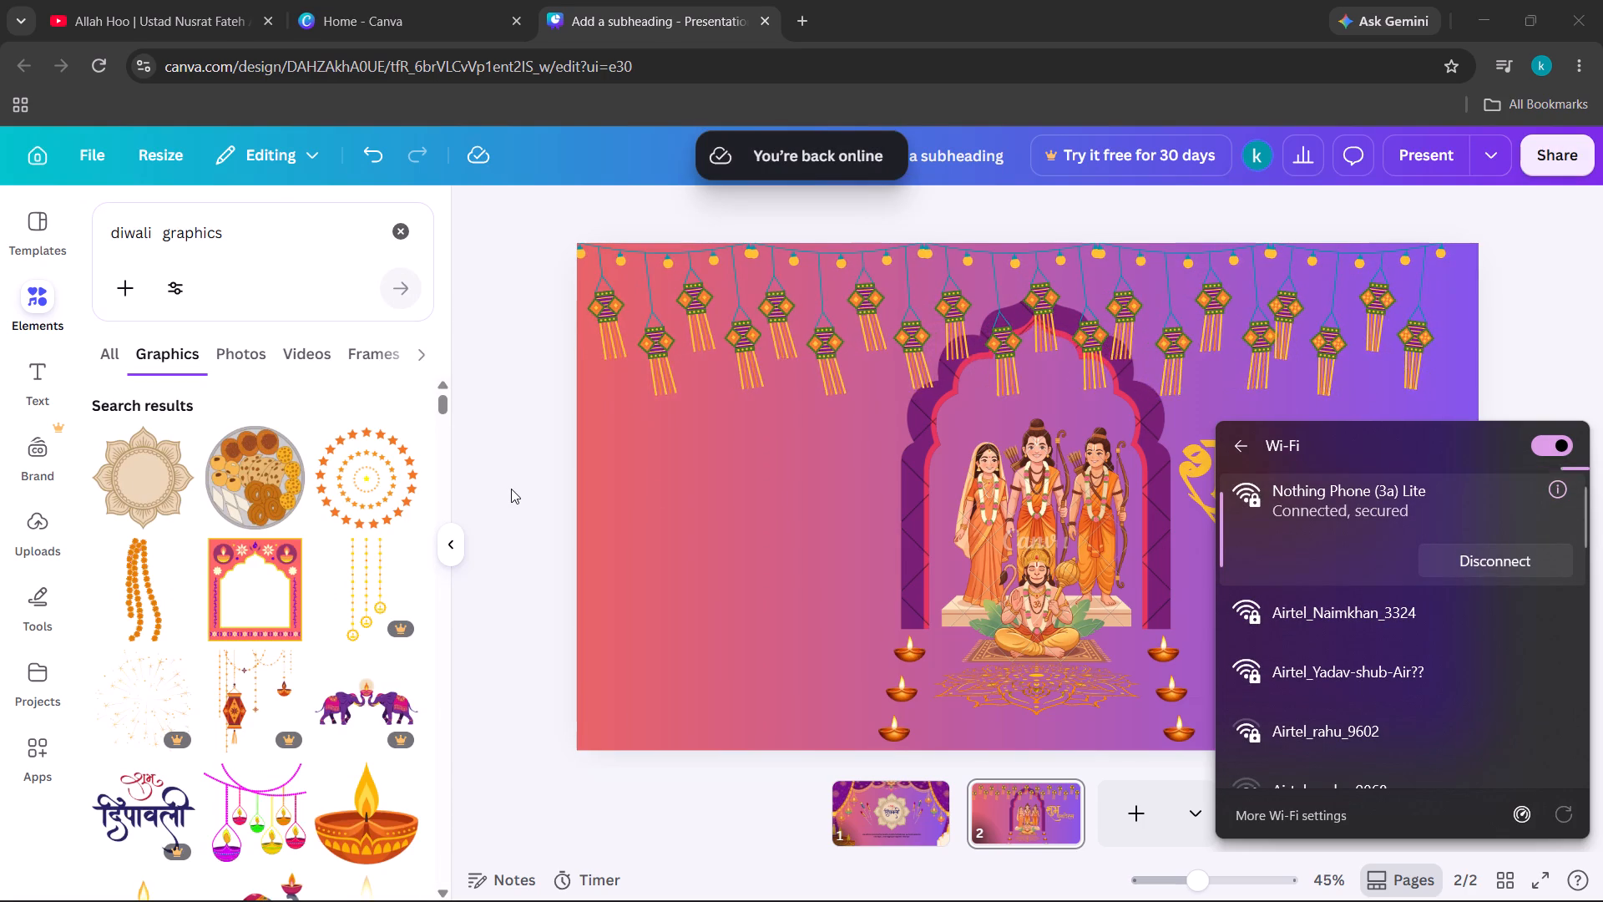
pyautogui.click(511, 489)
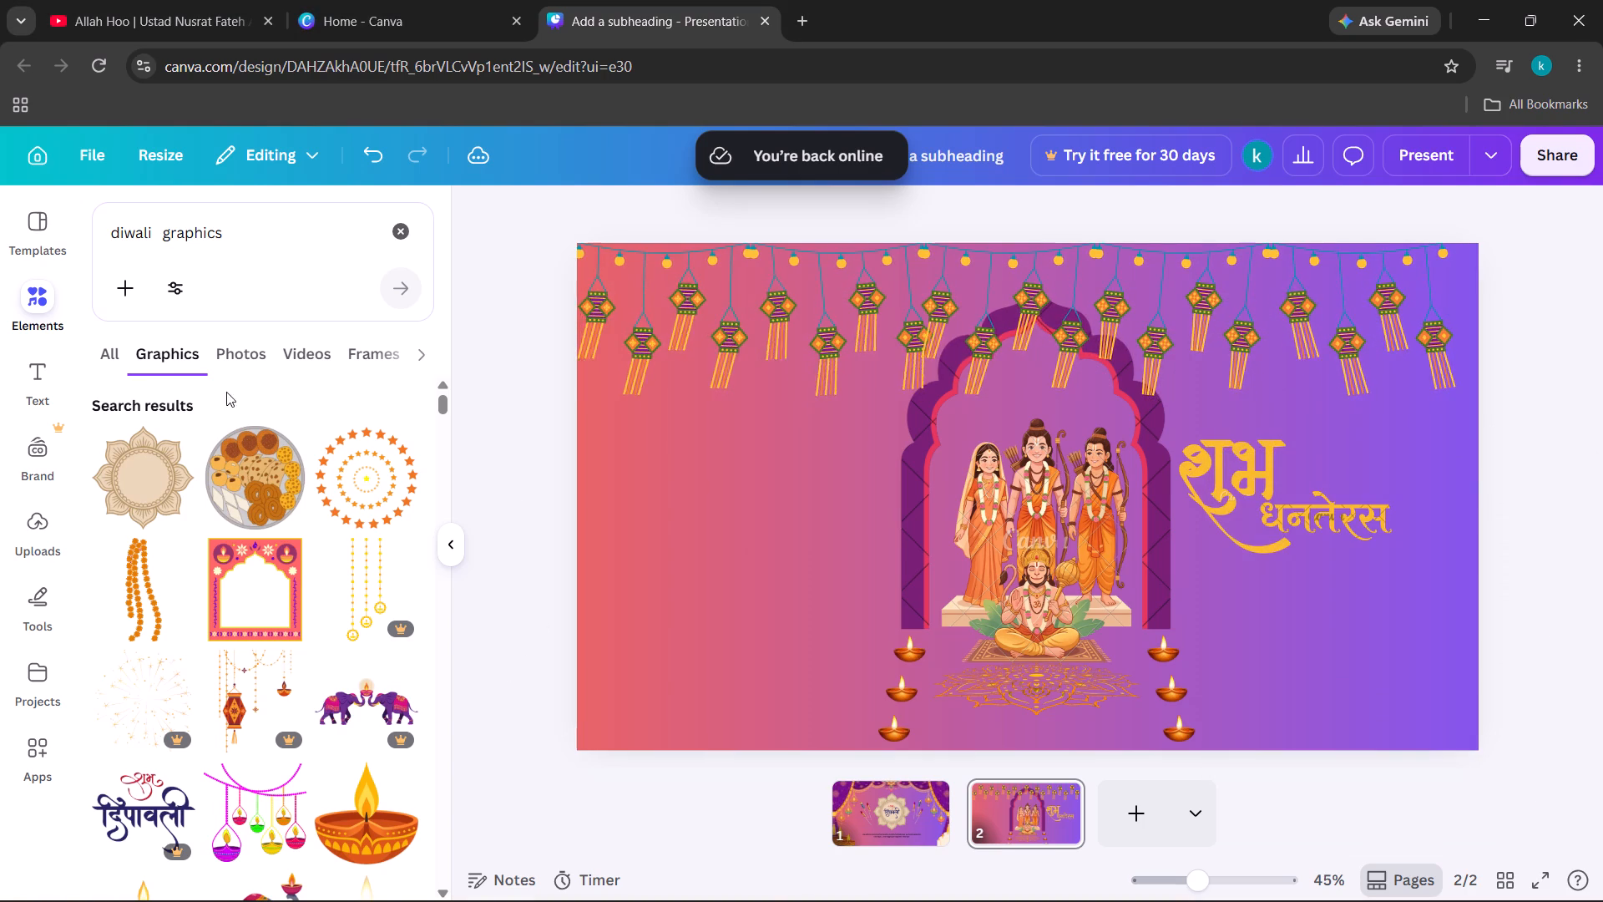
# Look through the Diwali graphics results for another decoration to use on the second page.
pyautogui.scroll(-1, 259, 674)
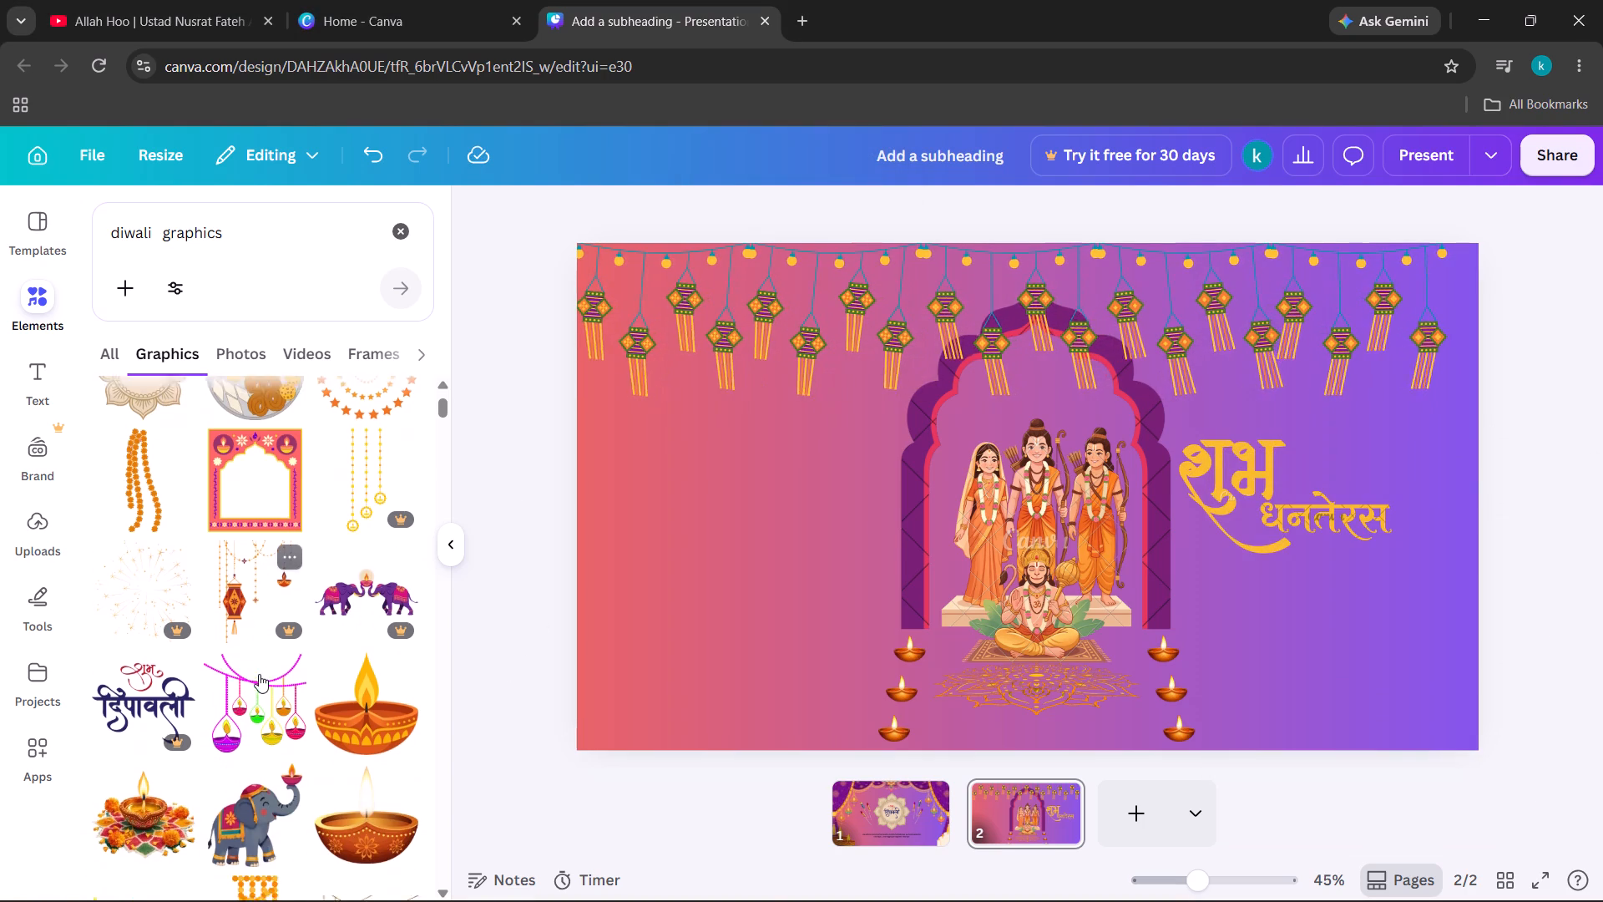
pyautogui.scroll(-1, 259, 674)
pyautogui.hscroll(1, 259, 674)
pyautogui.scroll(-1, 259, 674)
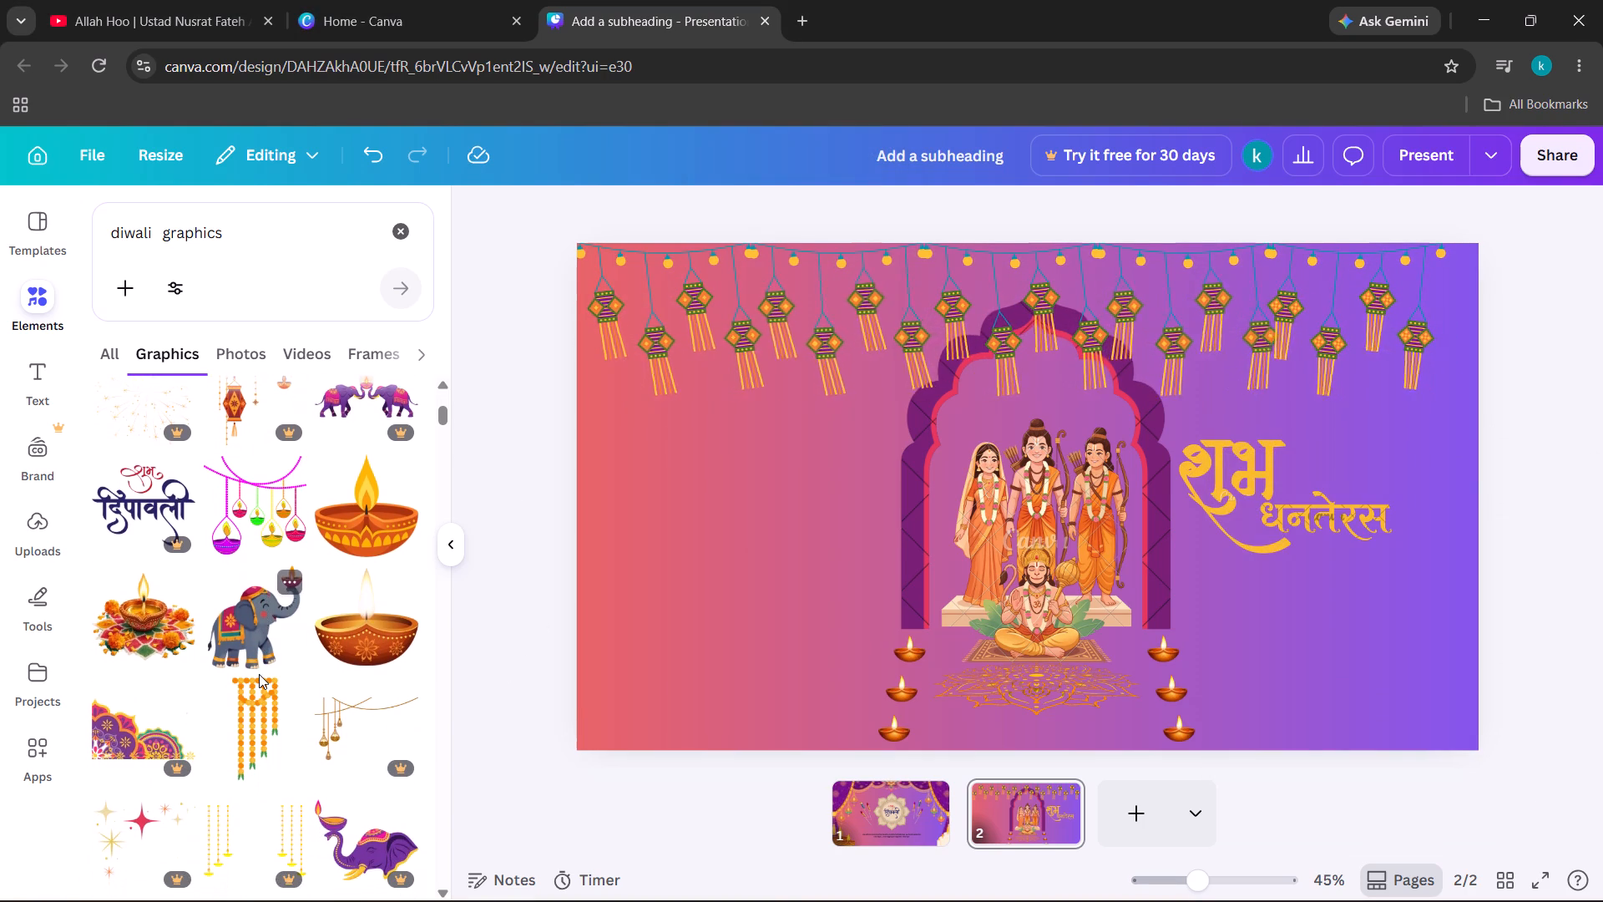
pyautogui.scroll(-1, 259, 674)
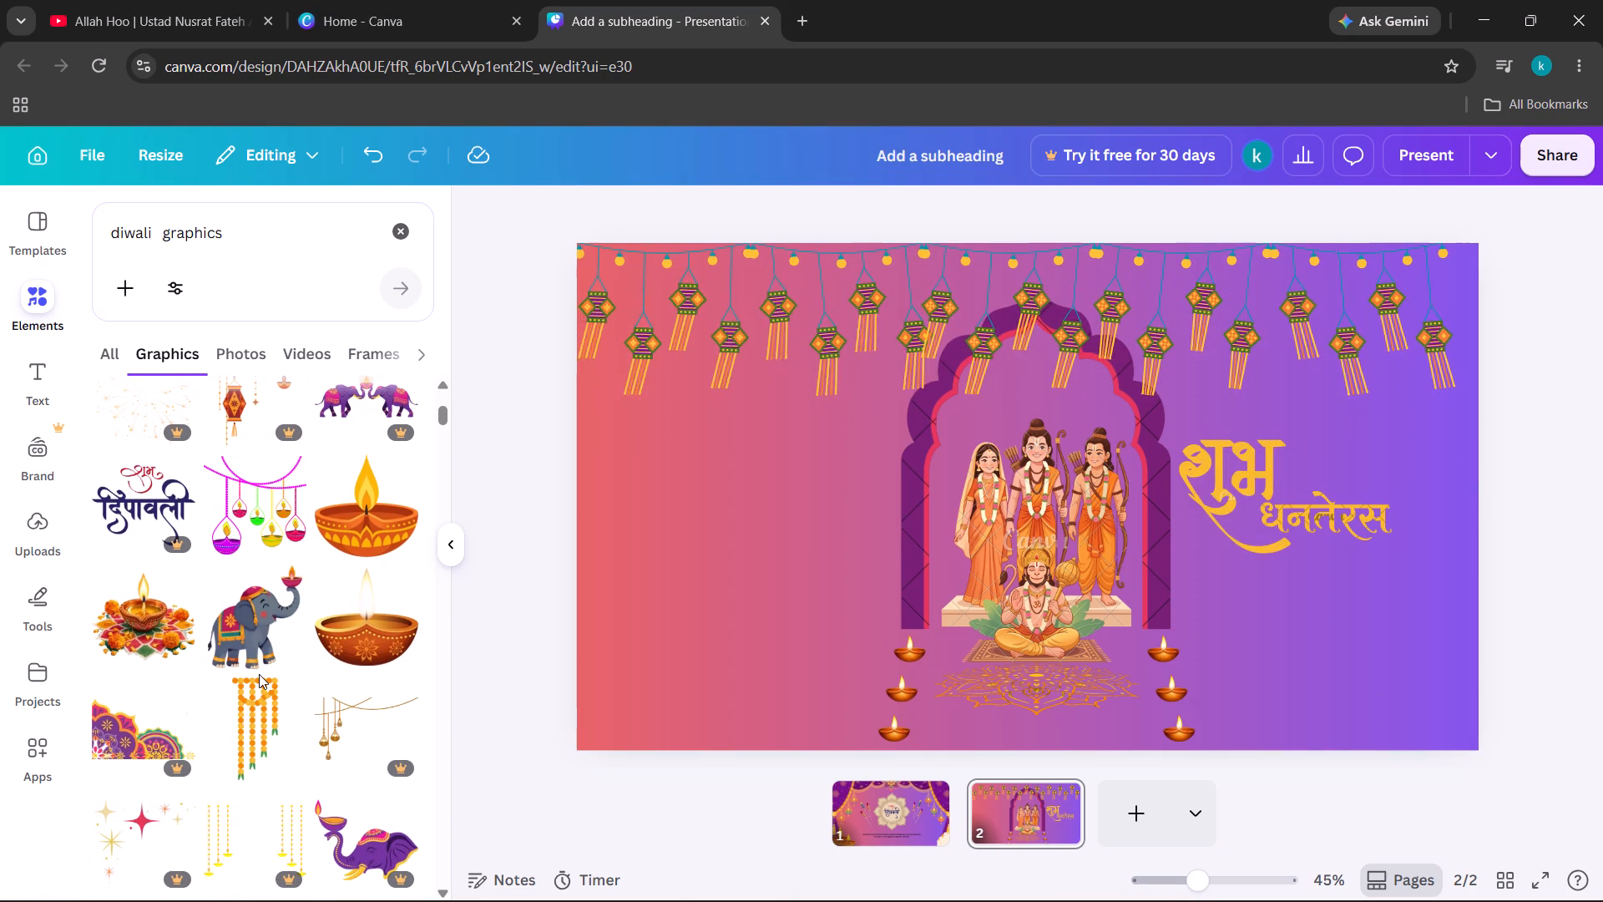
pyautogui.scroll(-1, 259, 674)
pyautogui.hscroll(1, 259, 674)
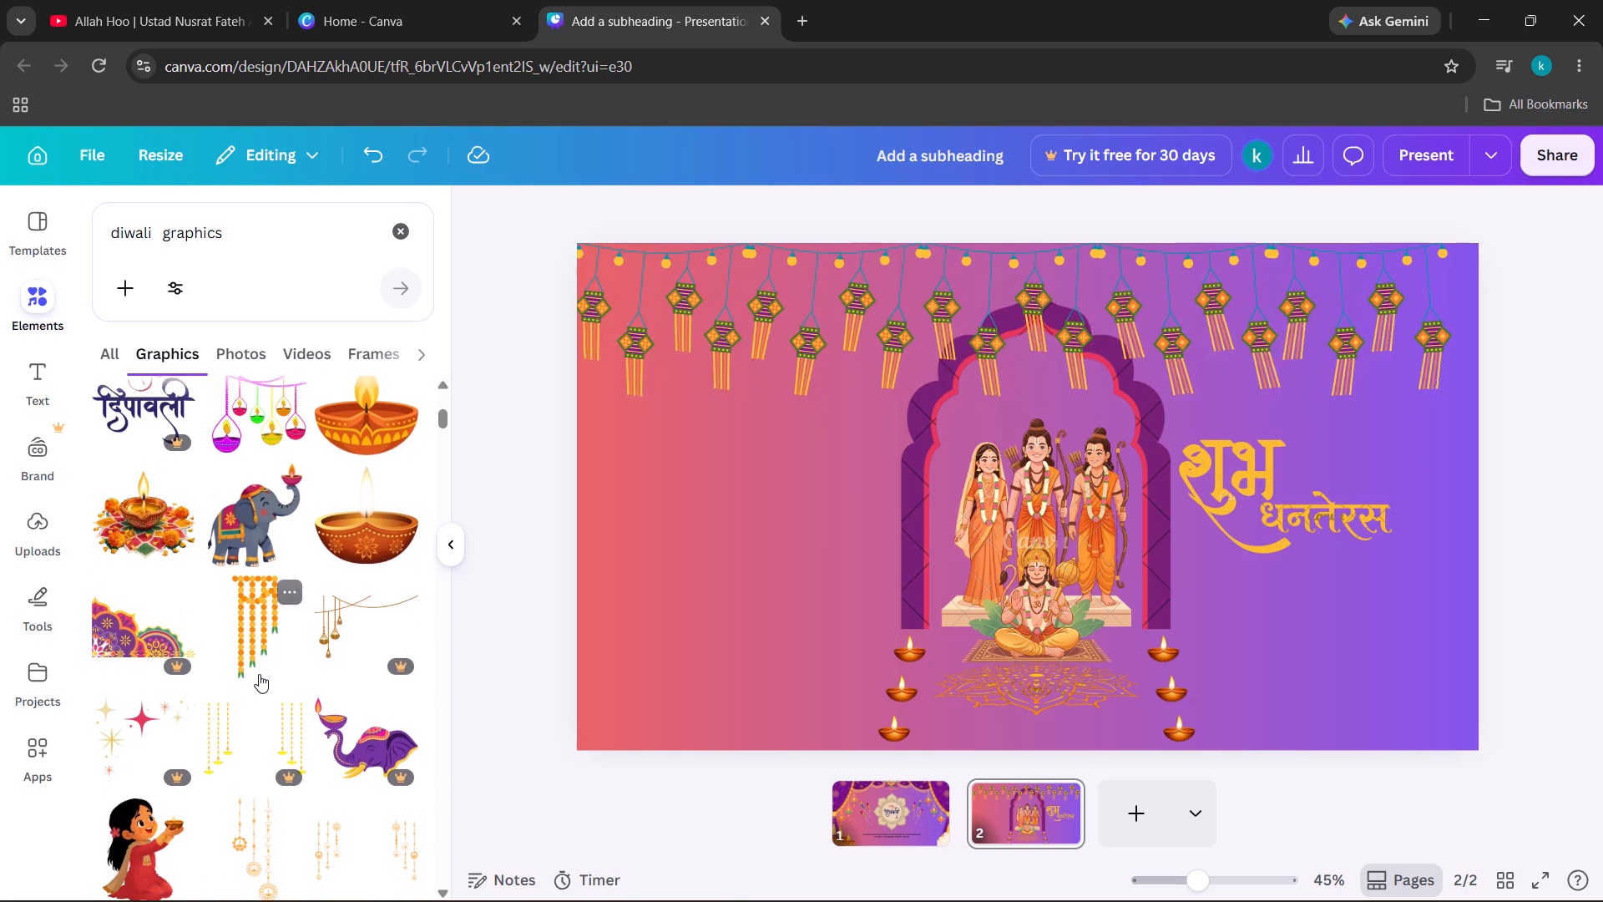
pyautogui.hscroll(1, 259, 674)
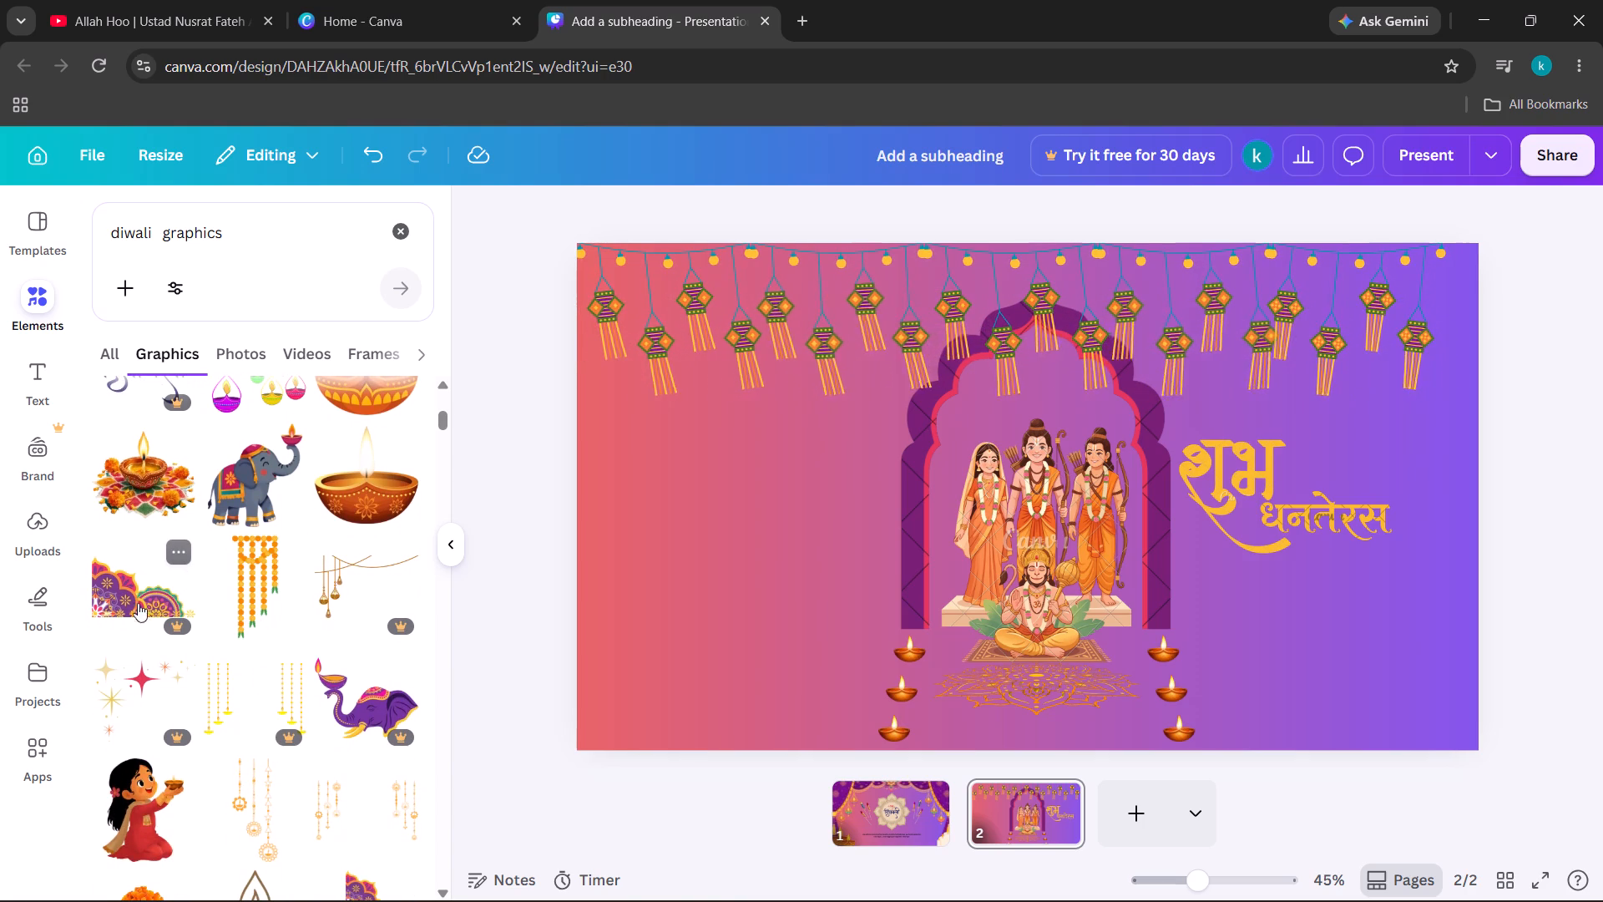
# Add the purple-and-yellow corner mandala graphic, shrink it to about a third of the page's width and place it in the bottom-left corner.
pyautogui.click(122, 600)
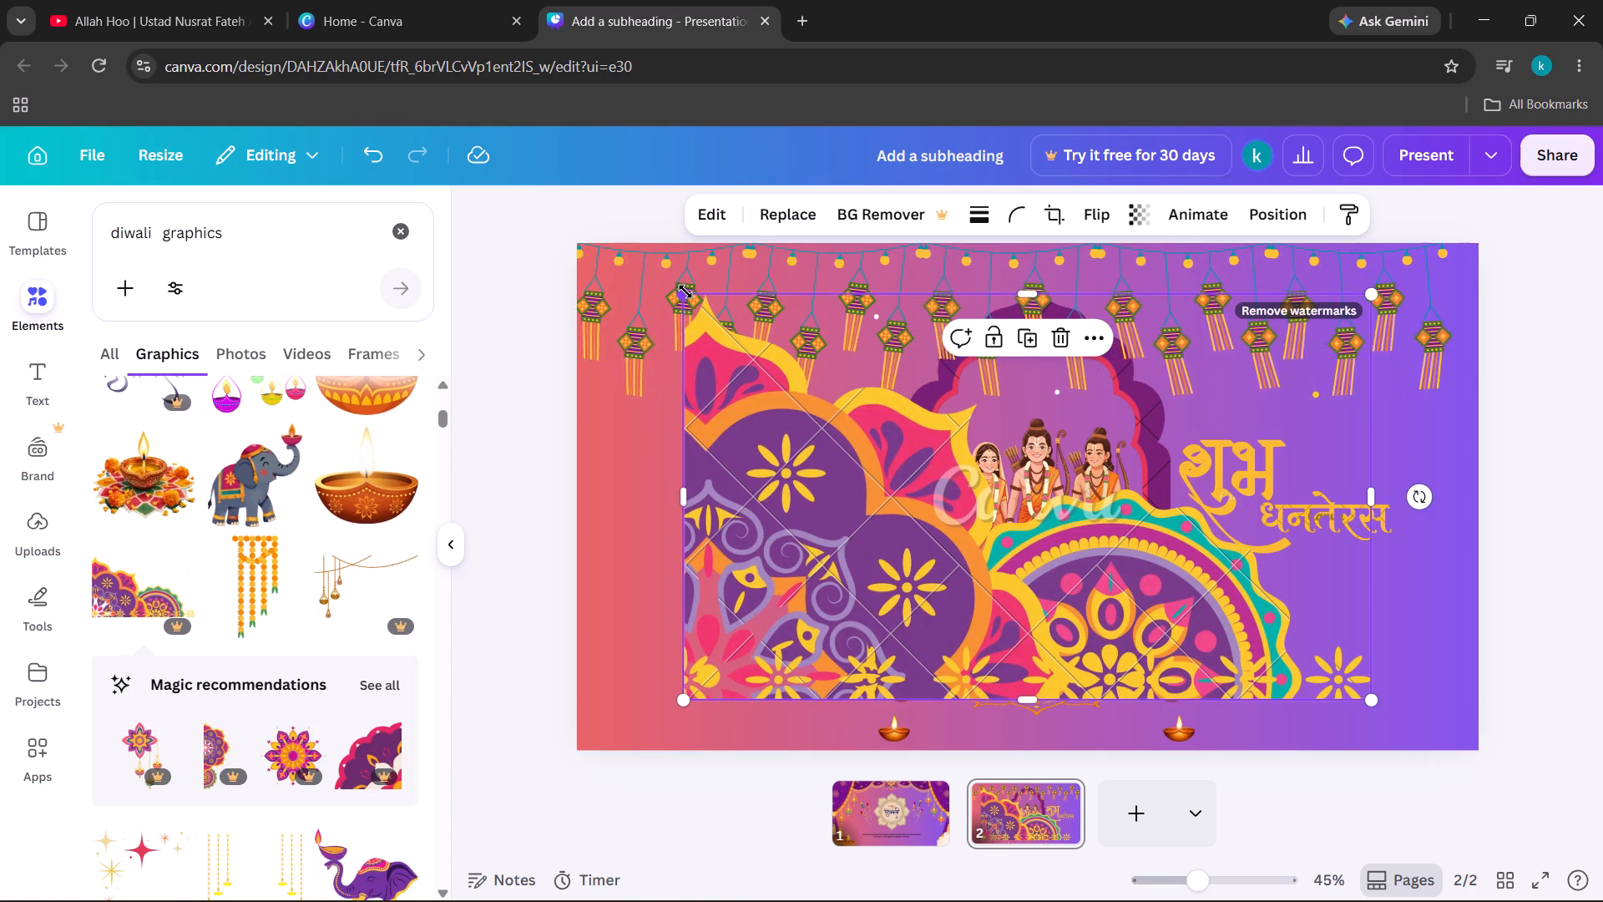
pyautogui.moveTo(685, 291); pyautogui.dragTo(1065, 540)
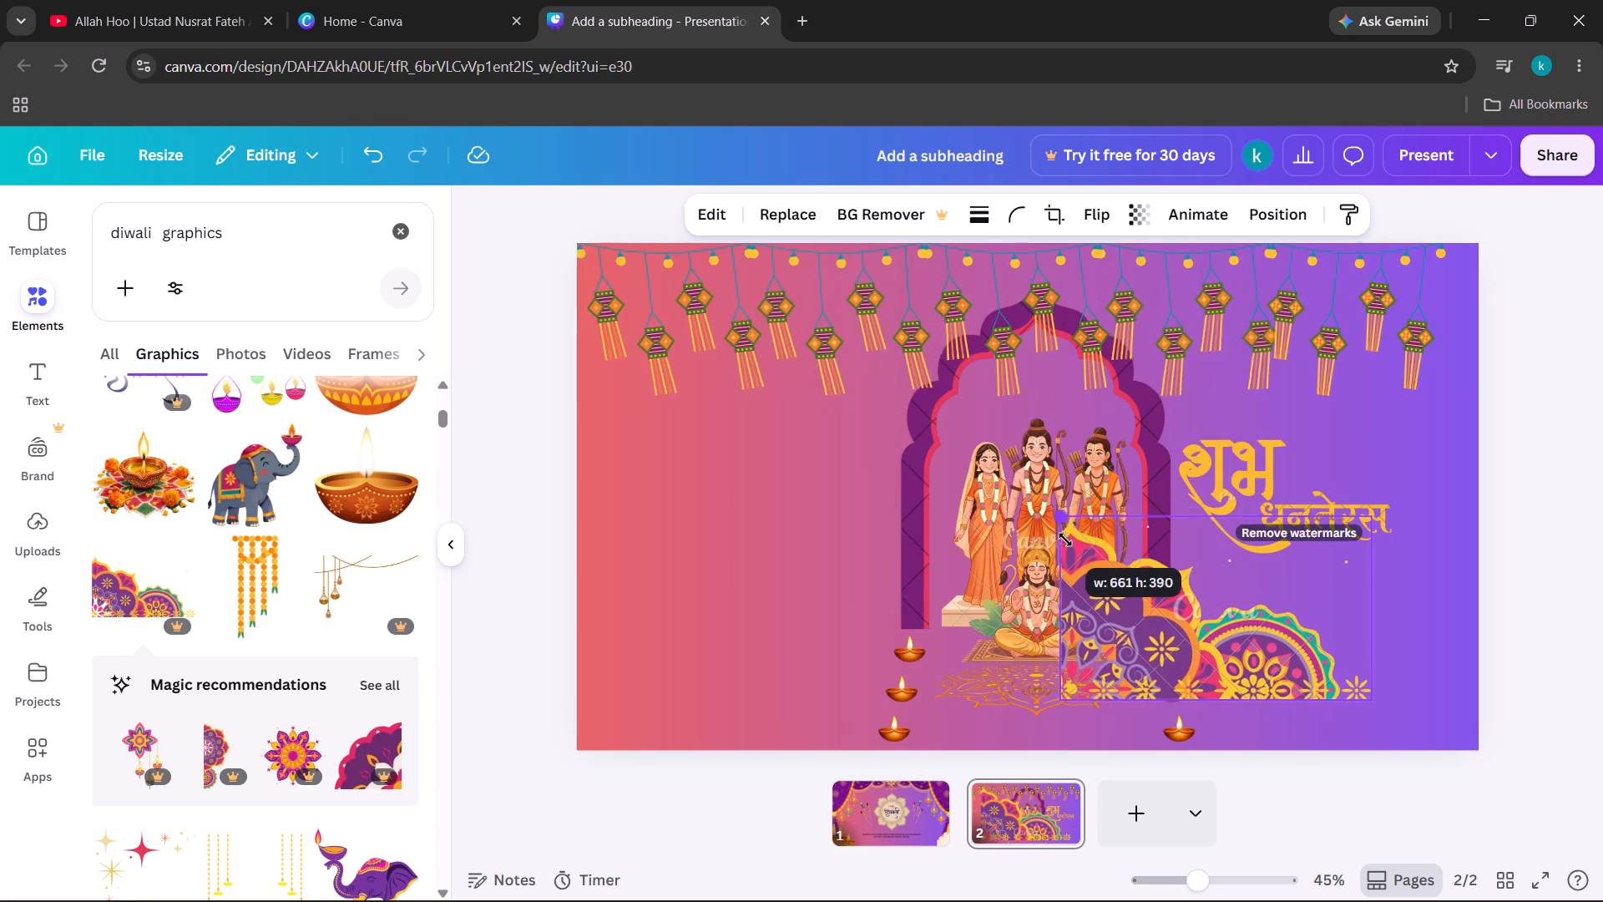
pyautogui.moveTo(1065, 540); pyautogui.dragTo(1073, 544)
pyautogui.moveTo(1158, 595); pyautogui.dragTo(687, 671)
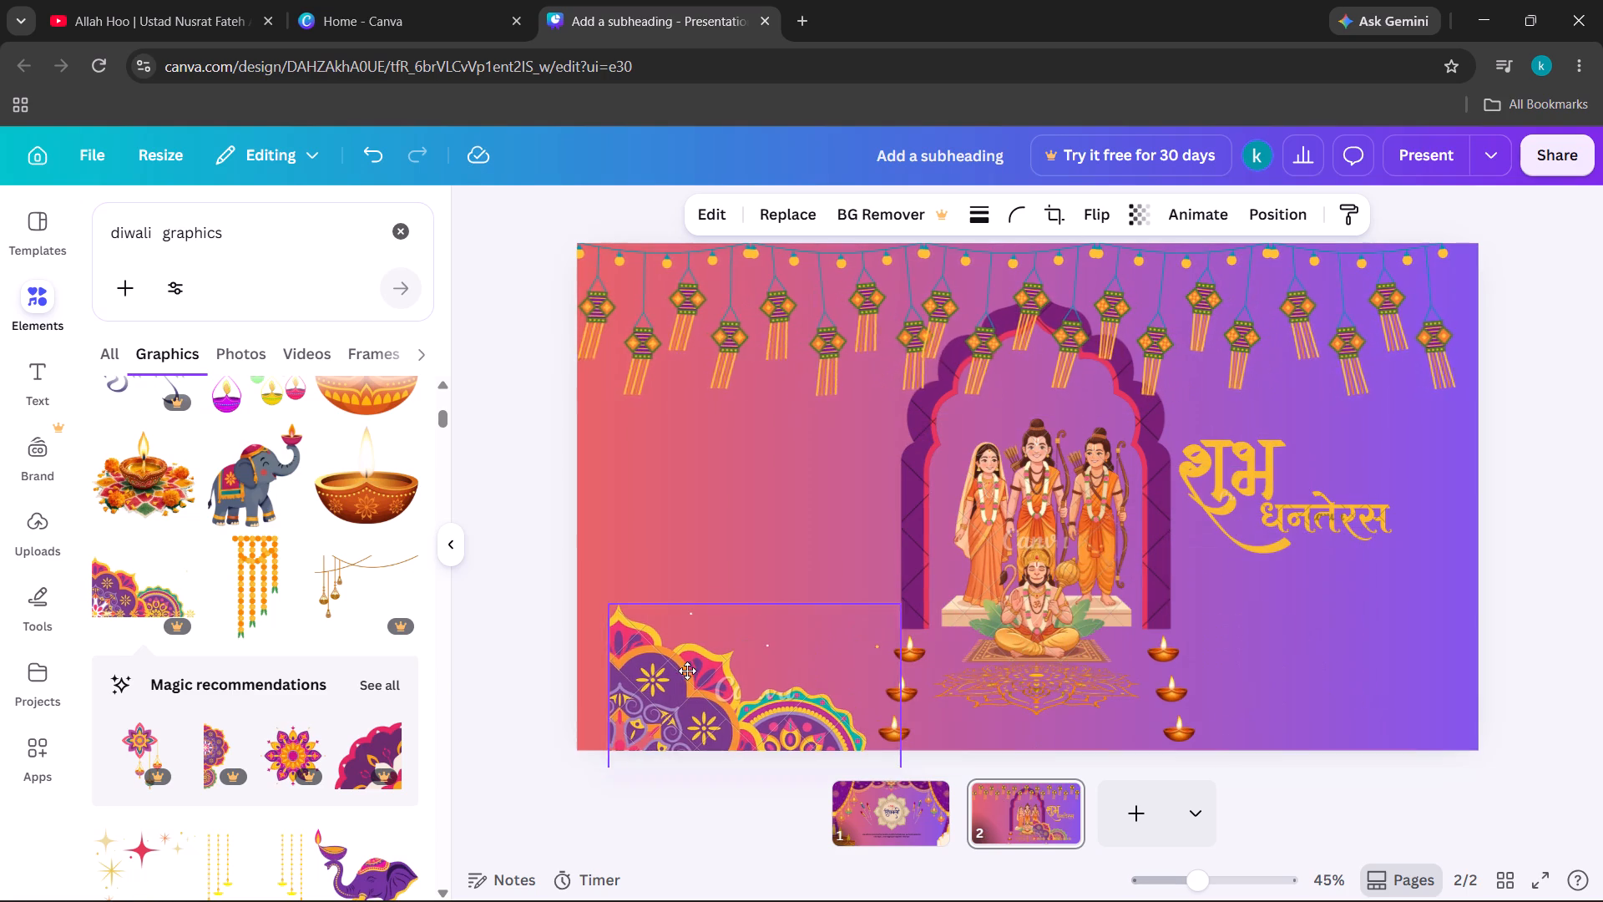
pyautogui.moveTo(687, 671); pyautogui.dragTo(645, 662)
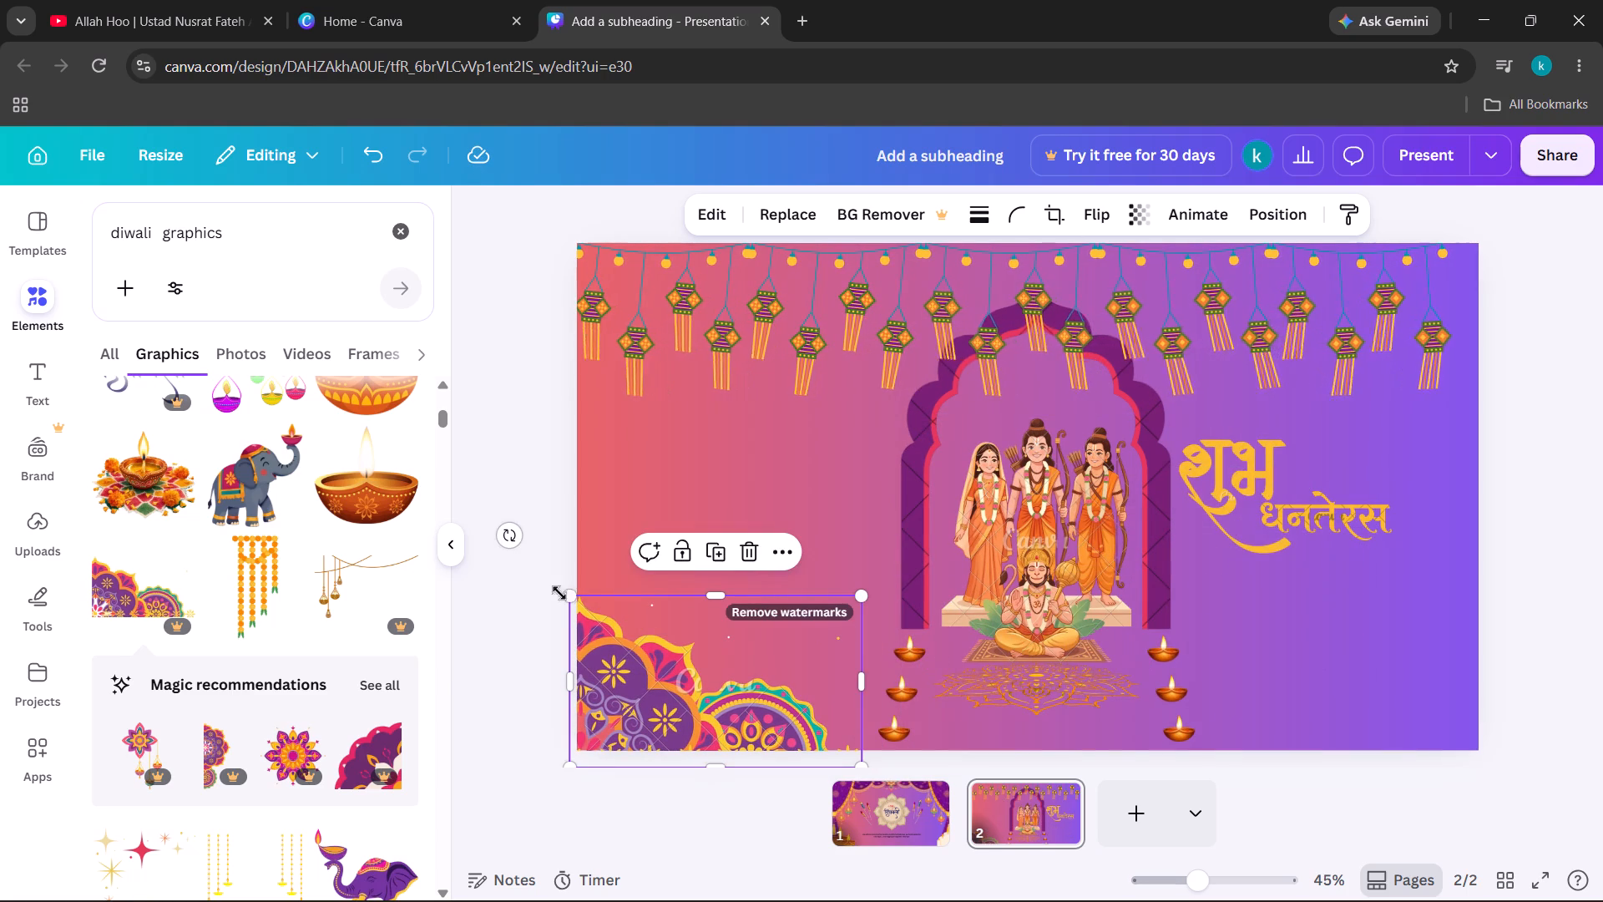
pyautogui.click(559, 594)
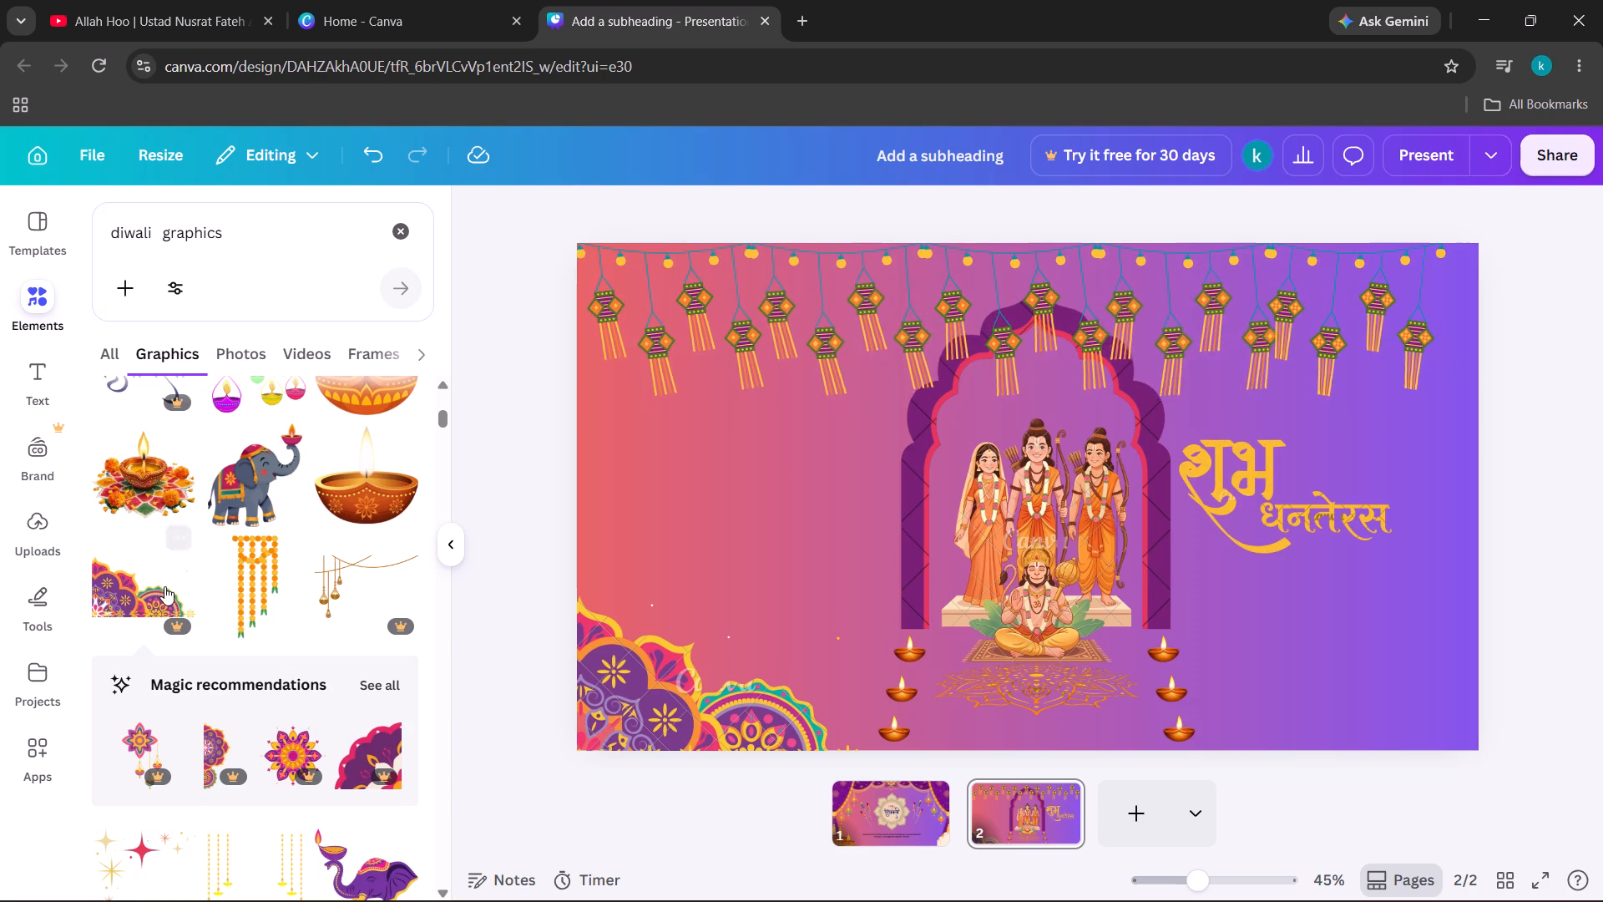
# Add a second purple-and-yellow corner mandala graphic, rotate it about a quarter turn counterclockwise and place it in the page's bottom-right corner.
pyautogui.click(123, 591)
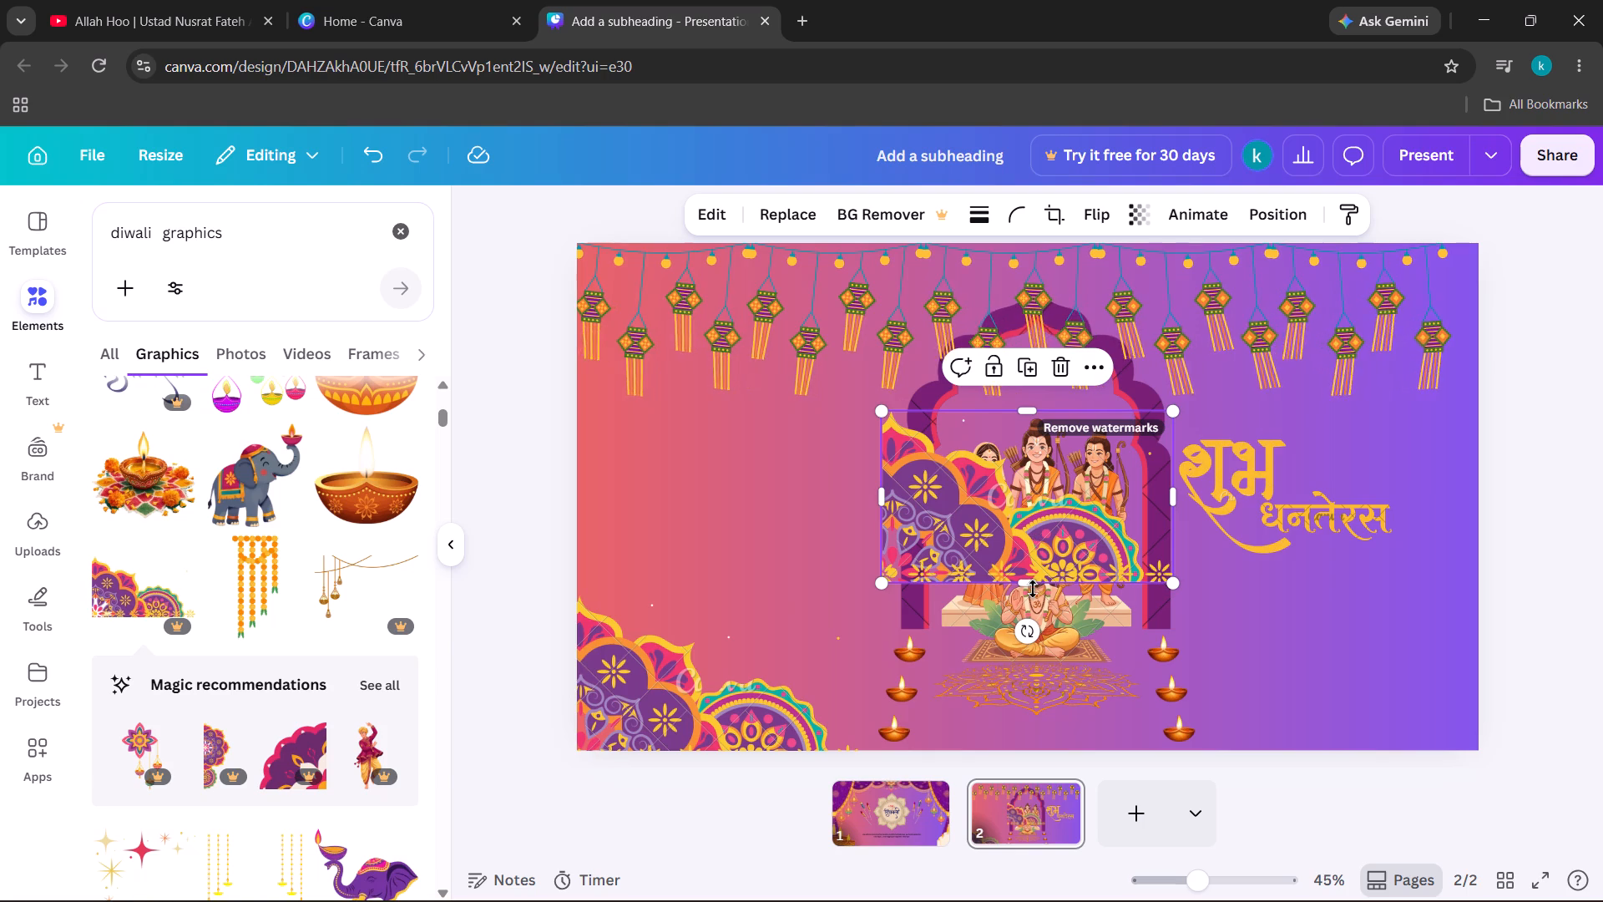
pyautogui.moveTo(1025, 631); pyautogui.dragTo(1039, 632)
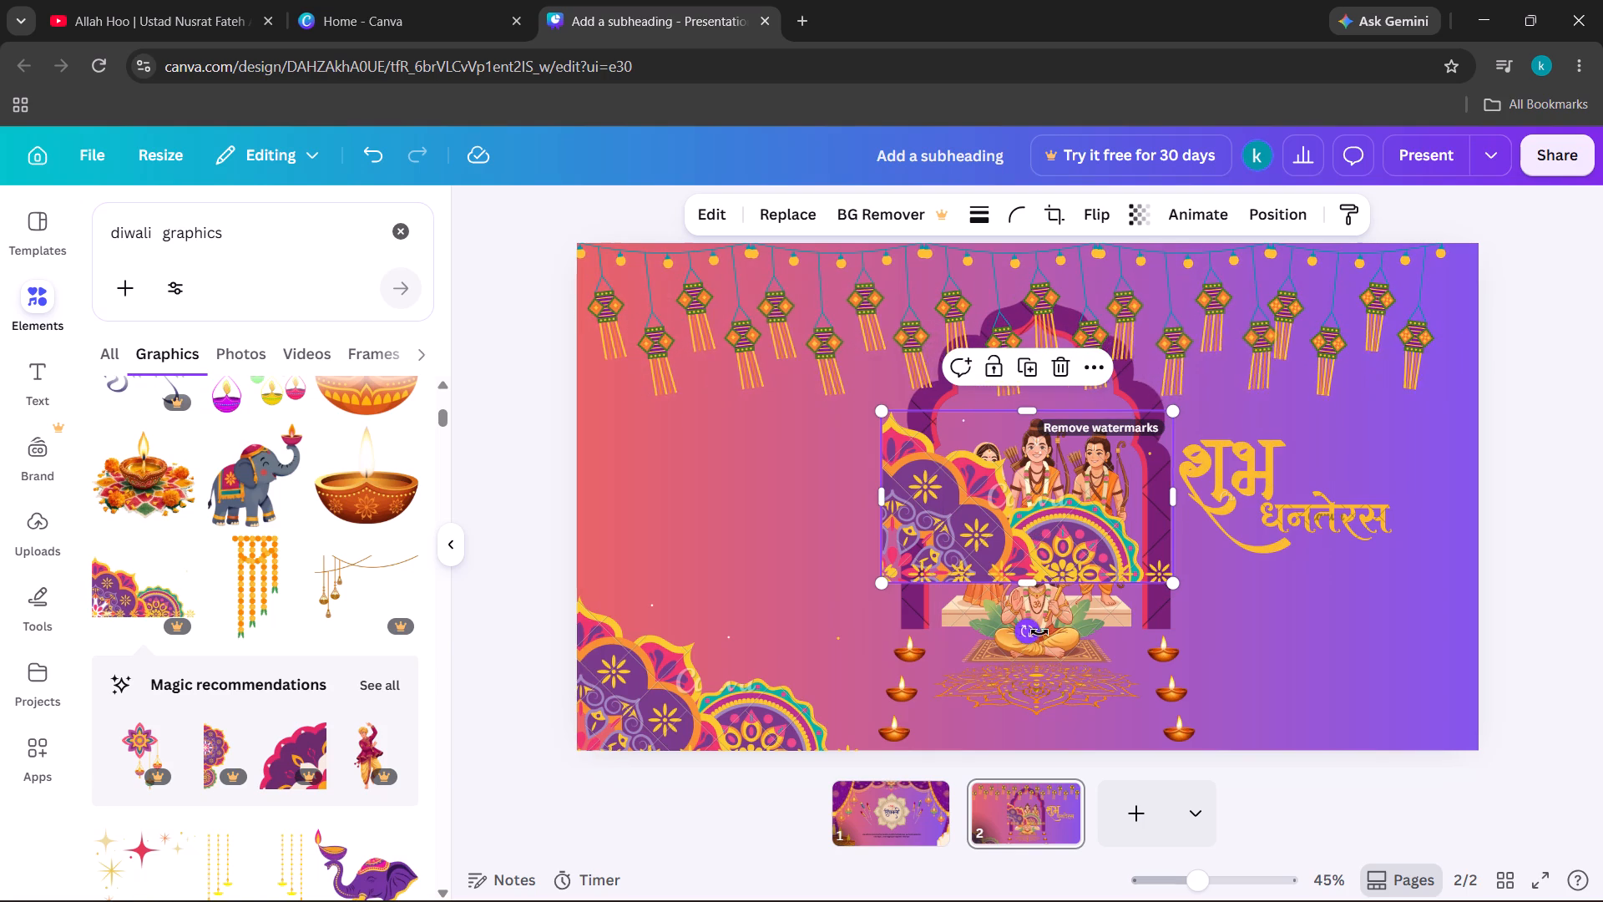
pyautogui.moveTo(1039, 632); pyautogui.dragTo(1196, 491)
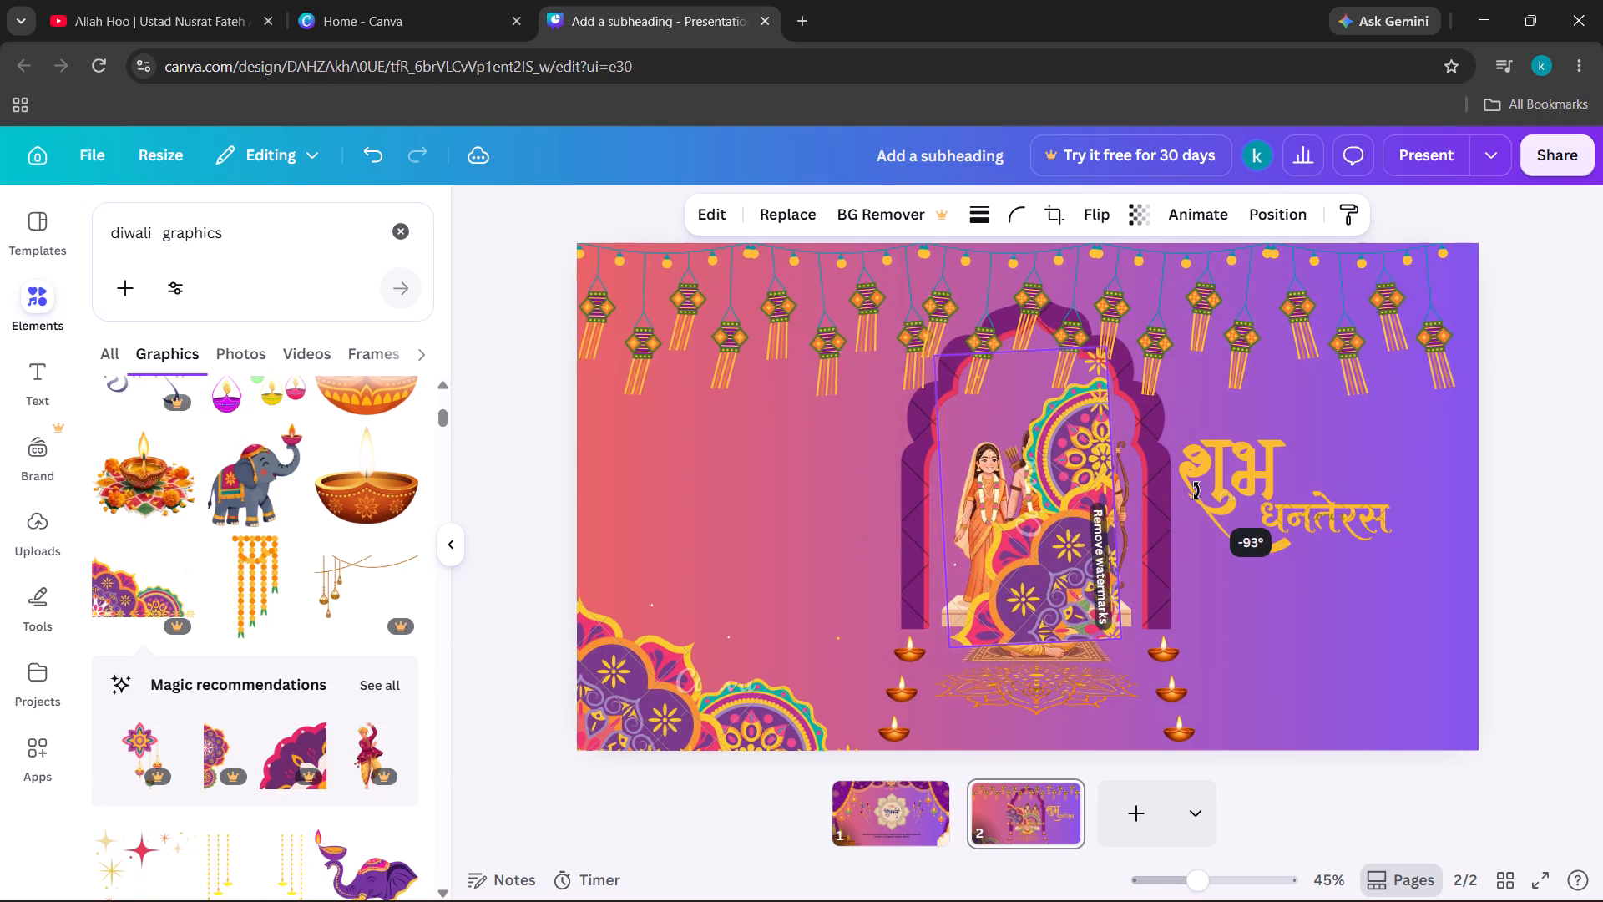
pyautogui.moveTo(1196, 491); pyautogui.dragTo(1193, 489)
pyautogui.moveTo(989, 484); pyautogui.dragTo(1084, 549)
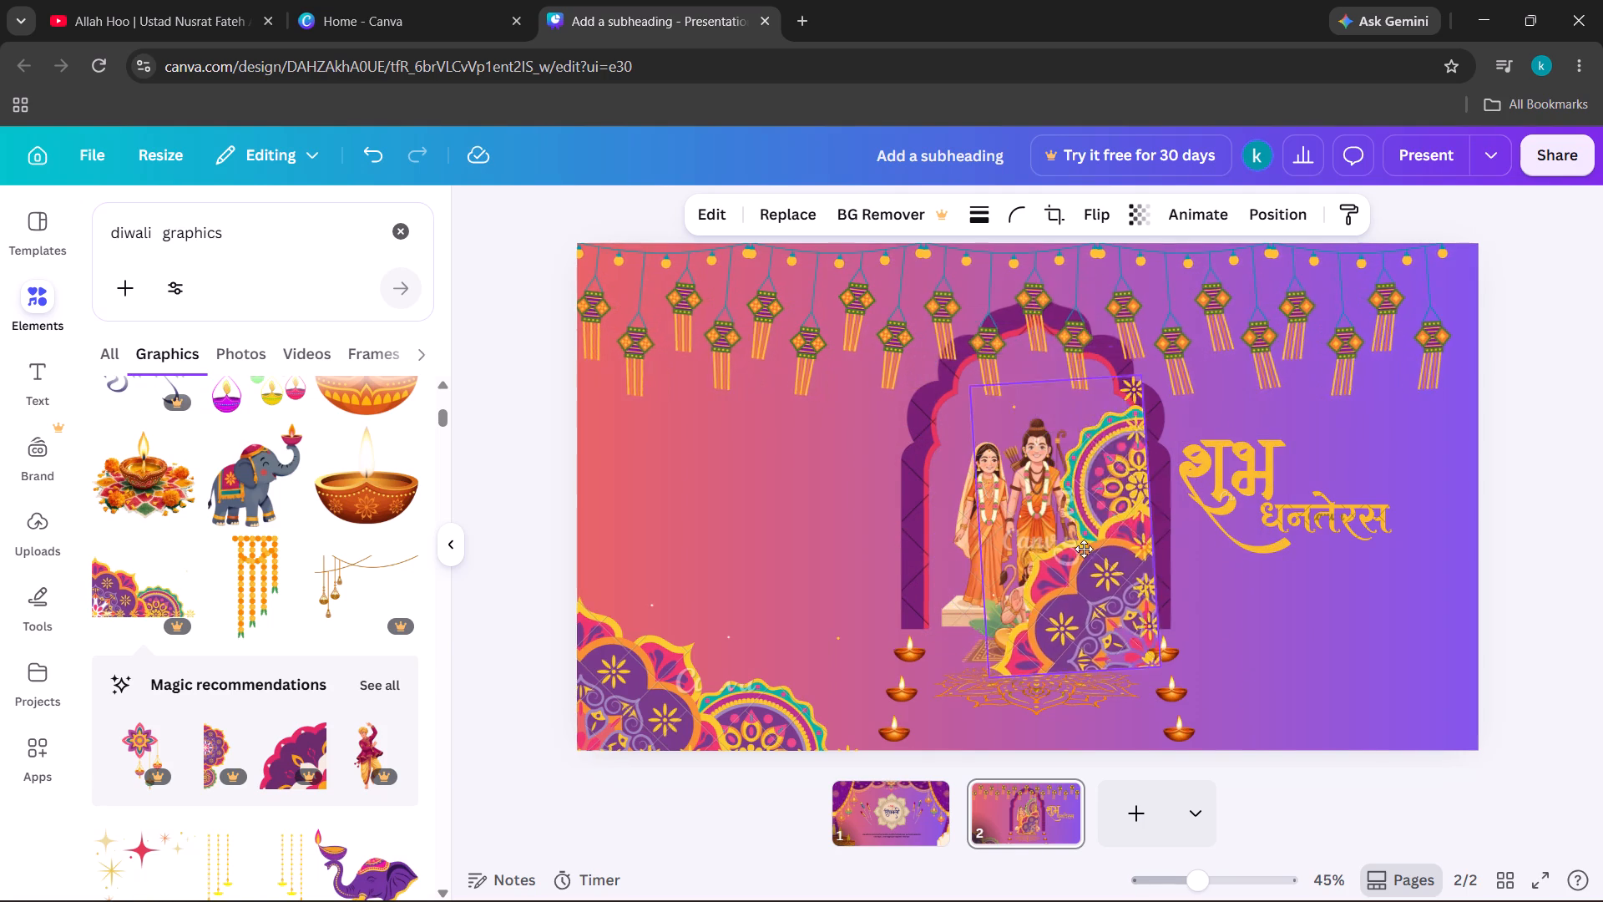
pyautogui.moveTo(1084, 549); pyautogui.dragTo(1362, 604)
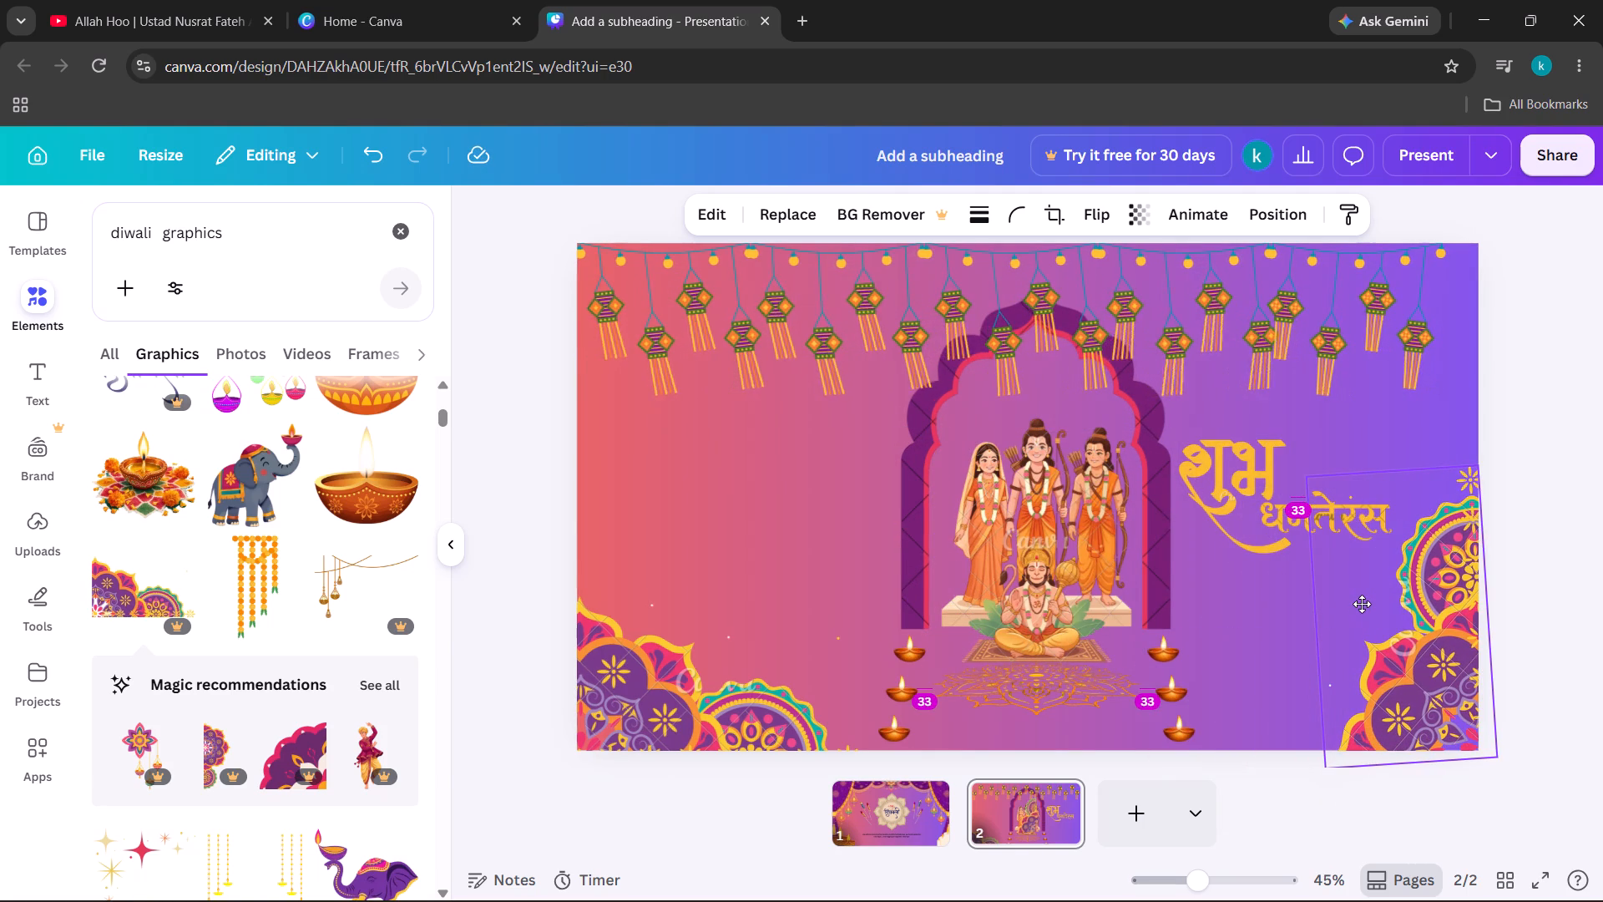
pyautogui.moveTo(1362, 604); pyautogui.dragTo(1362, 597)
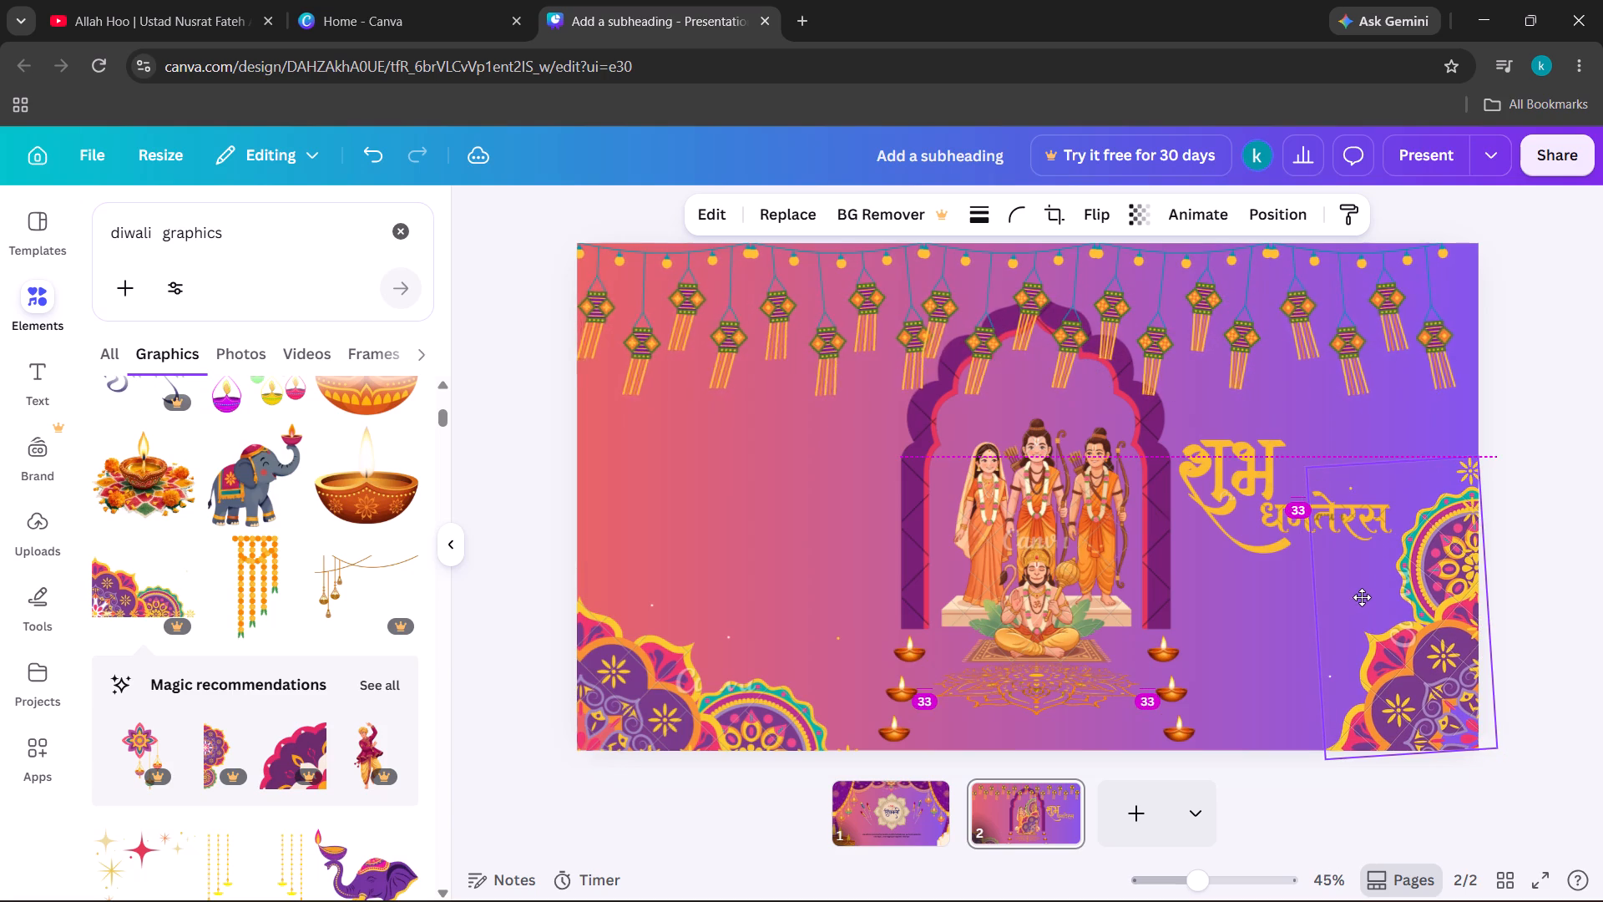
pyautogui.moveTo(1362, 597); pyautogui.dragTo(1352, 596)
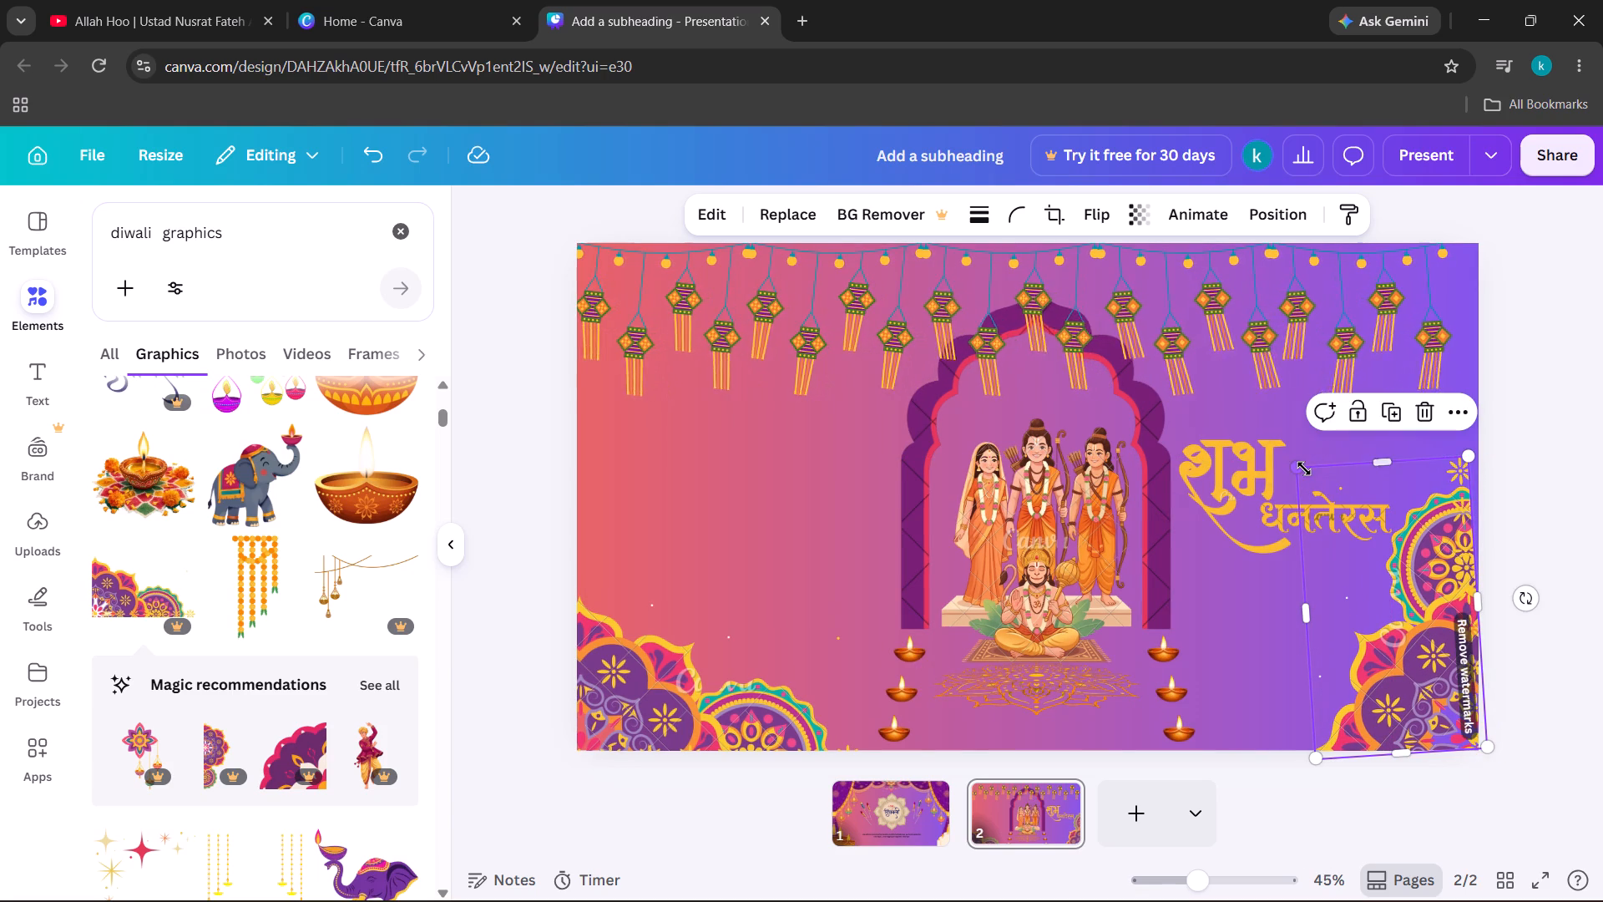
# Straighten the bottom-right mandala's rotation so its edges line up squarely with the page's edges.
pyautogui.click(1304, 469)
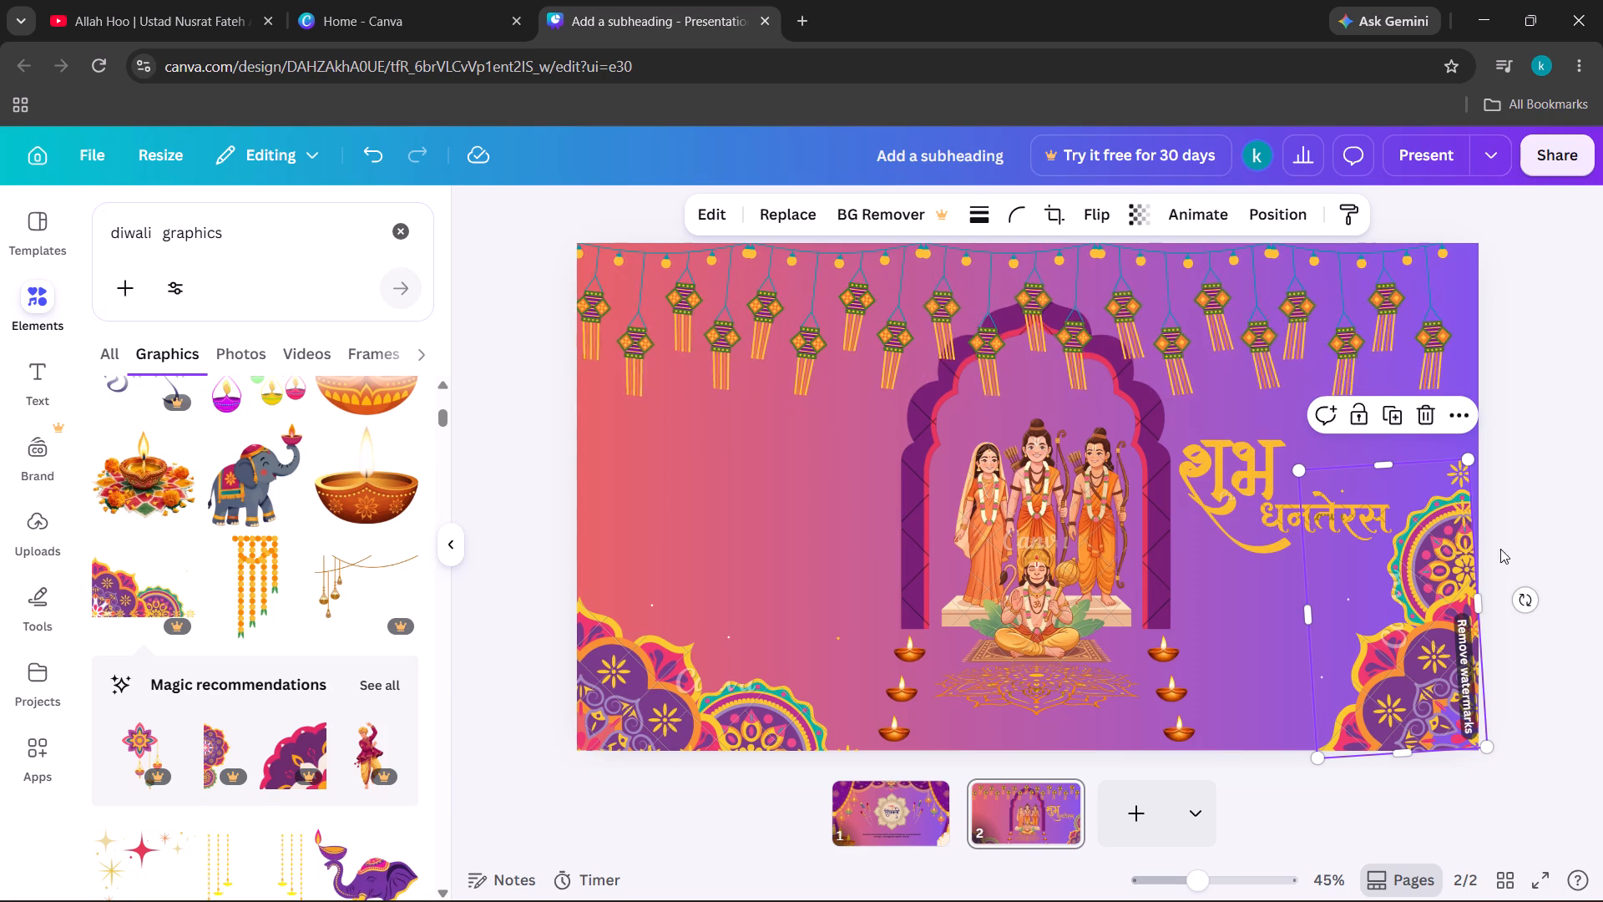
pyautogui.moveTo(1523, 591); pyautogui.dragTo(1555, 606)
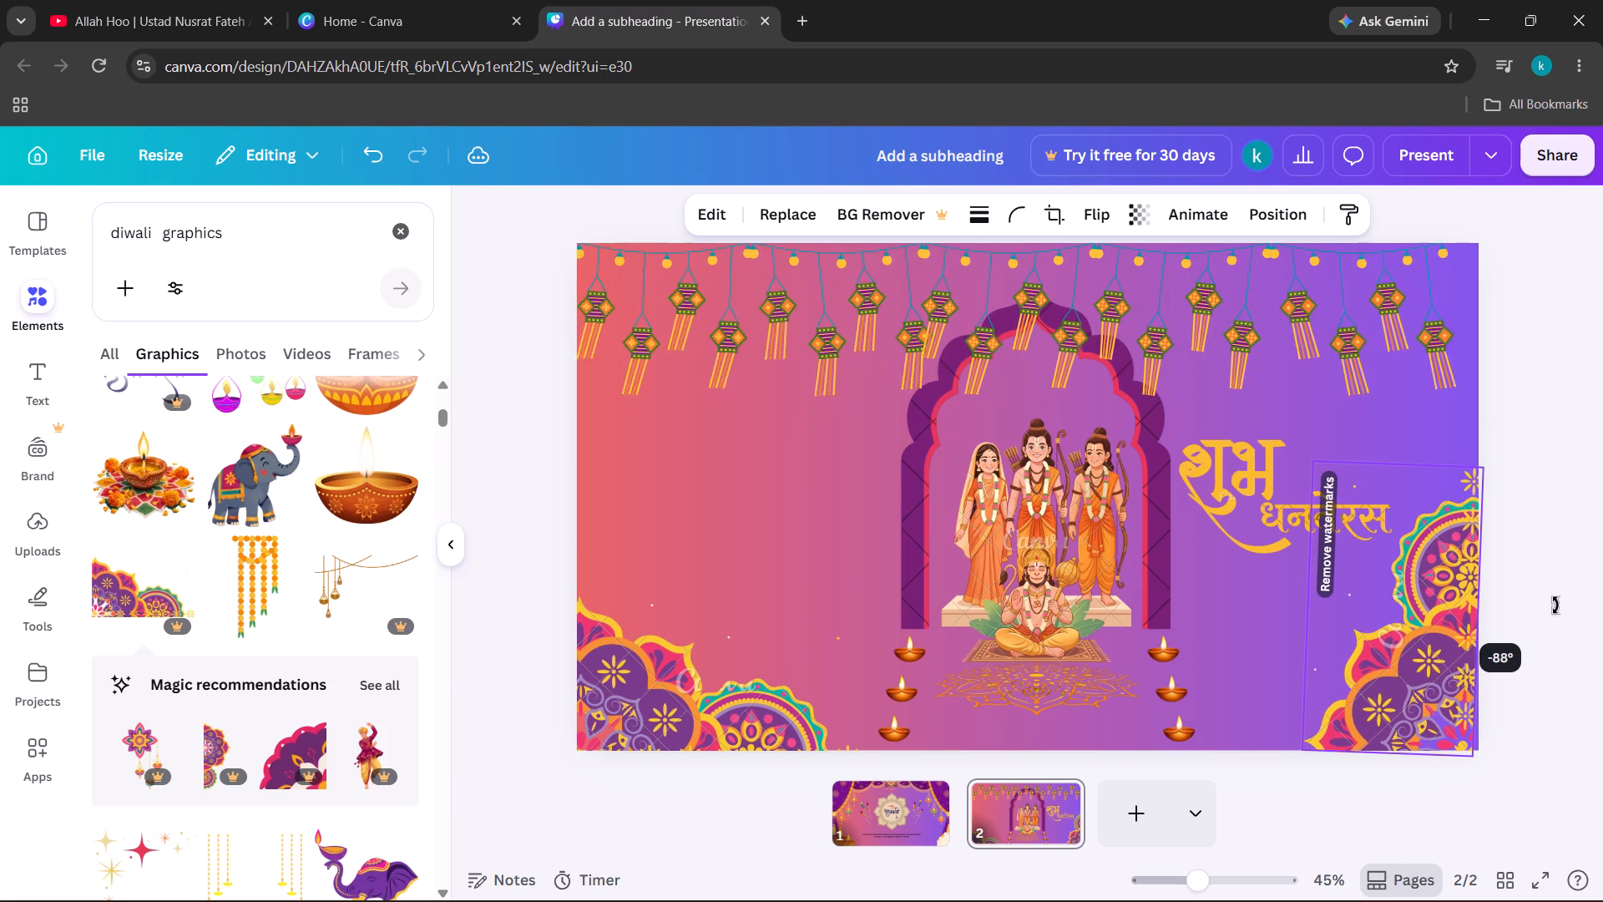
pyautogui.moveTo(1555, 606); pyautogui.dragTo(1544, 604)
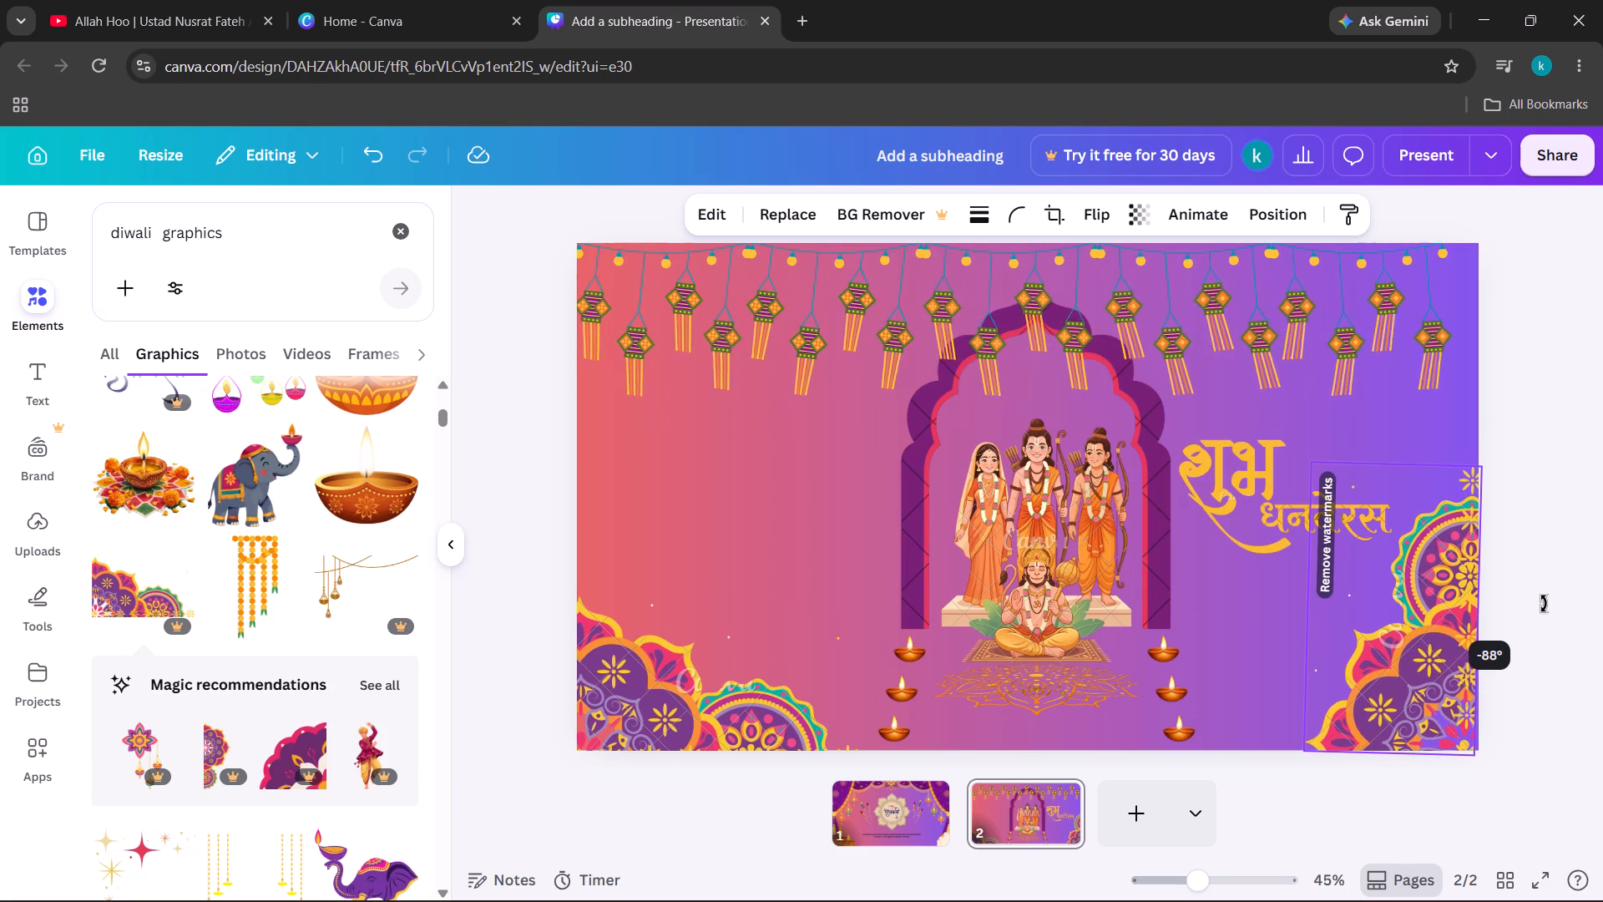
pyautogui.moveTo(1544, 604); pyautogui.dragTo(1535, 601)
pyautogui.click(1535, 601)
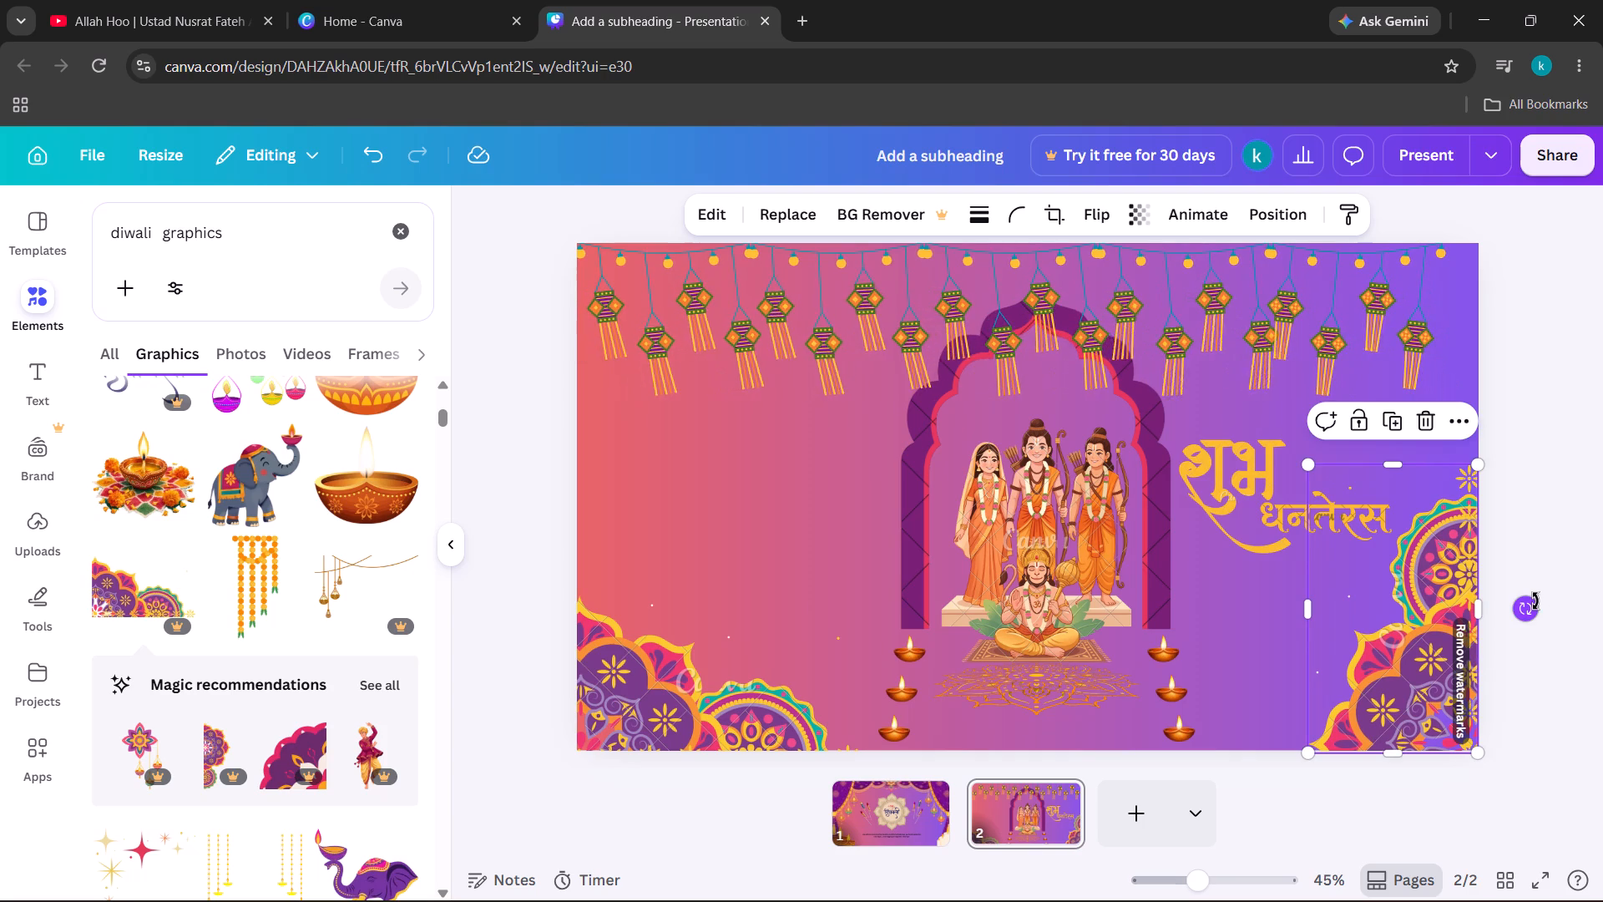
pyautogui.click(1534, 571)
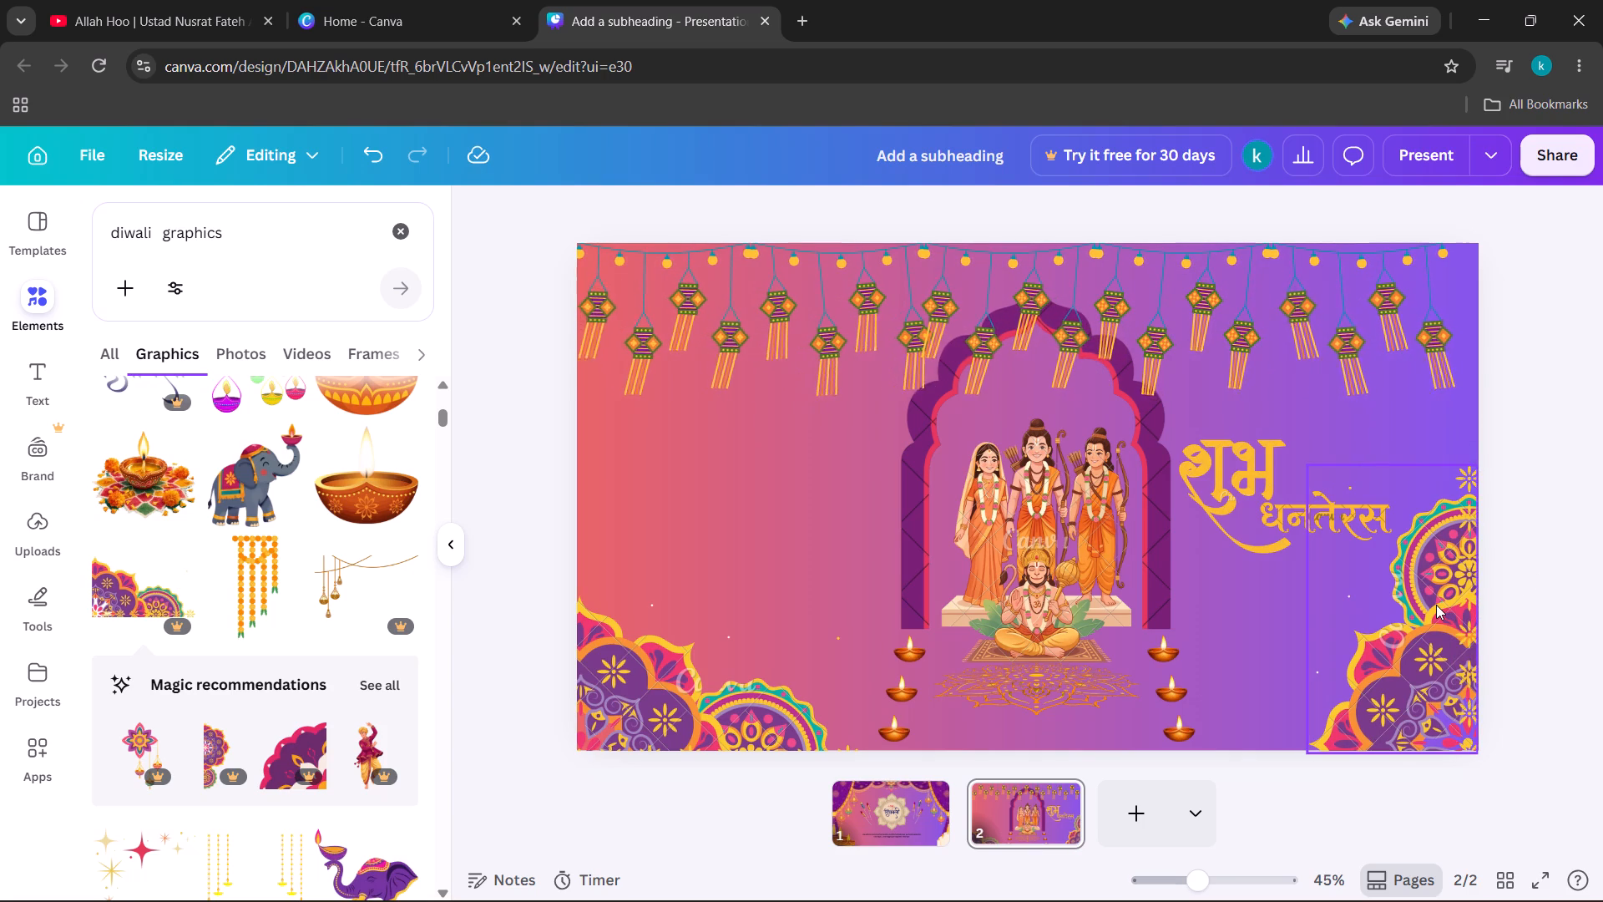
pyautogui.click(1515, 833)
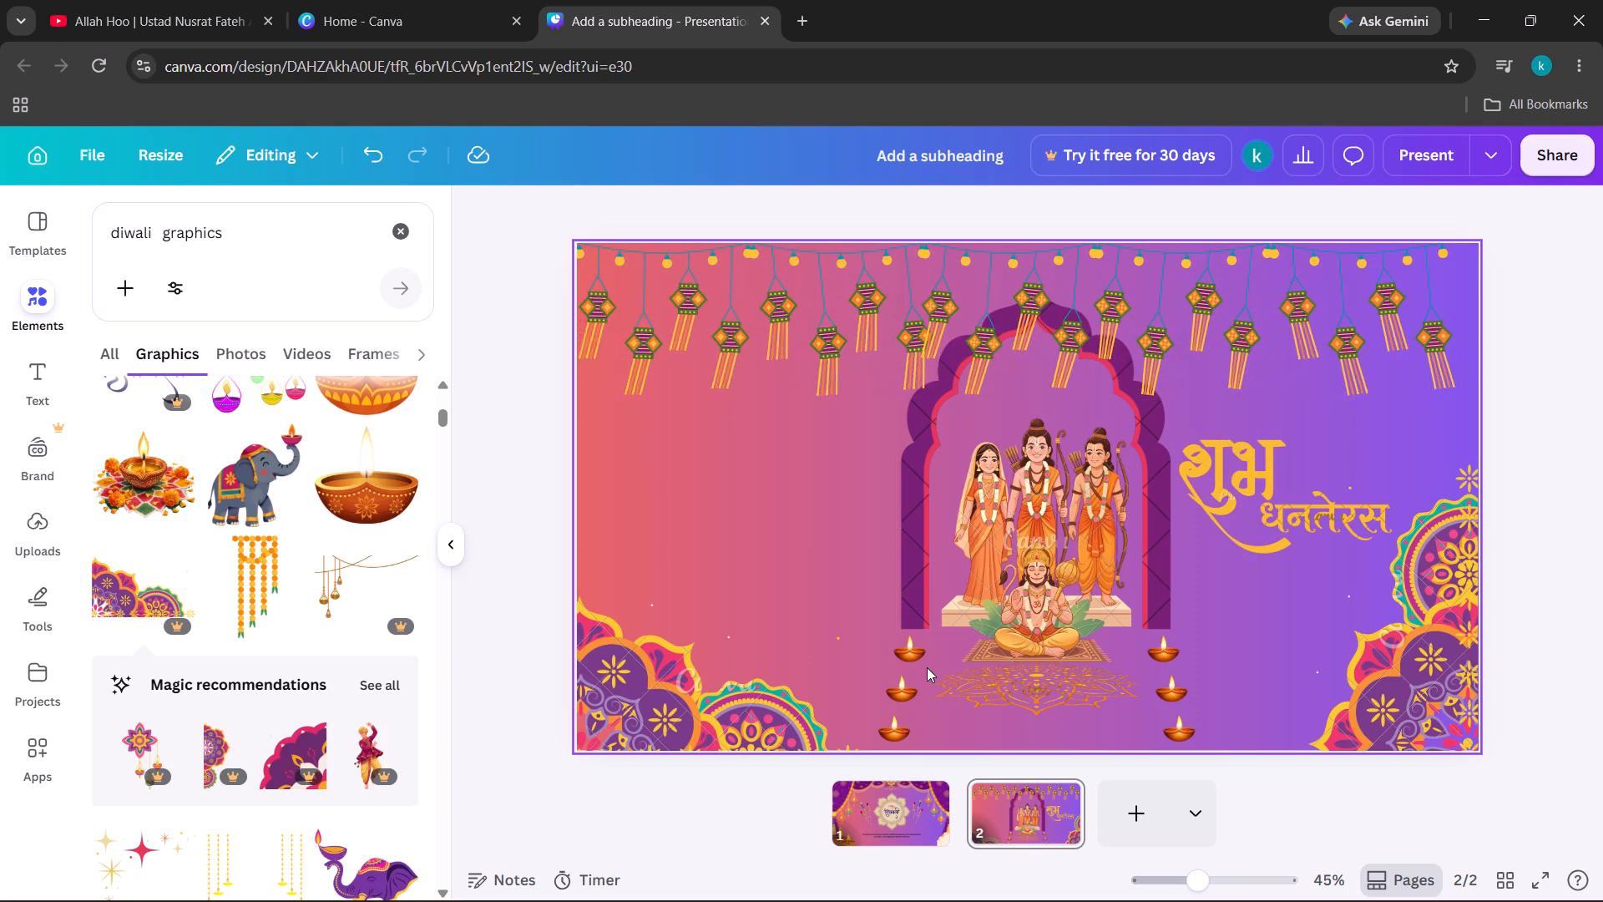
# Browse the Diwali graphics results for further decorations that would suit the second page.
pyautogui.hscroll(2, 927, 667)
pyautogui.scroll(-1, 927, 667)
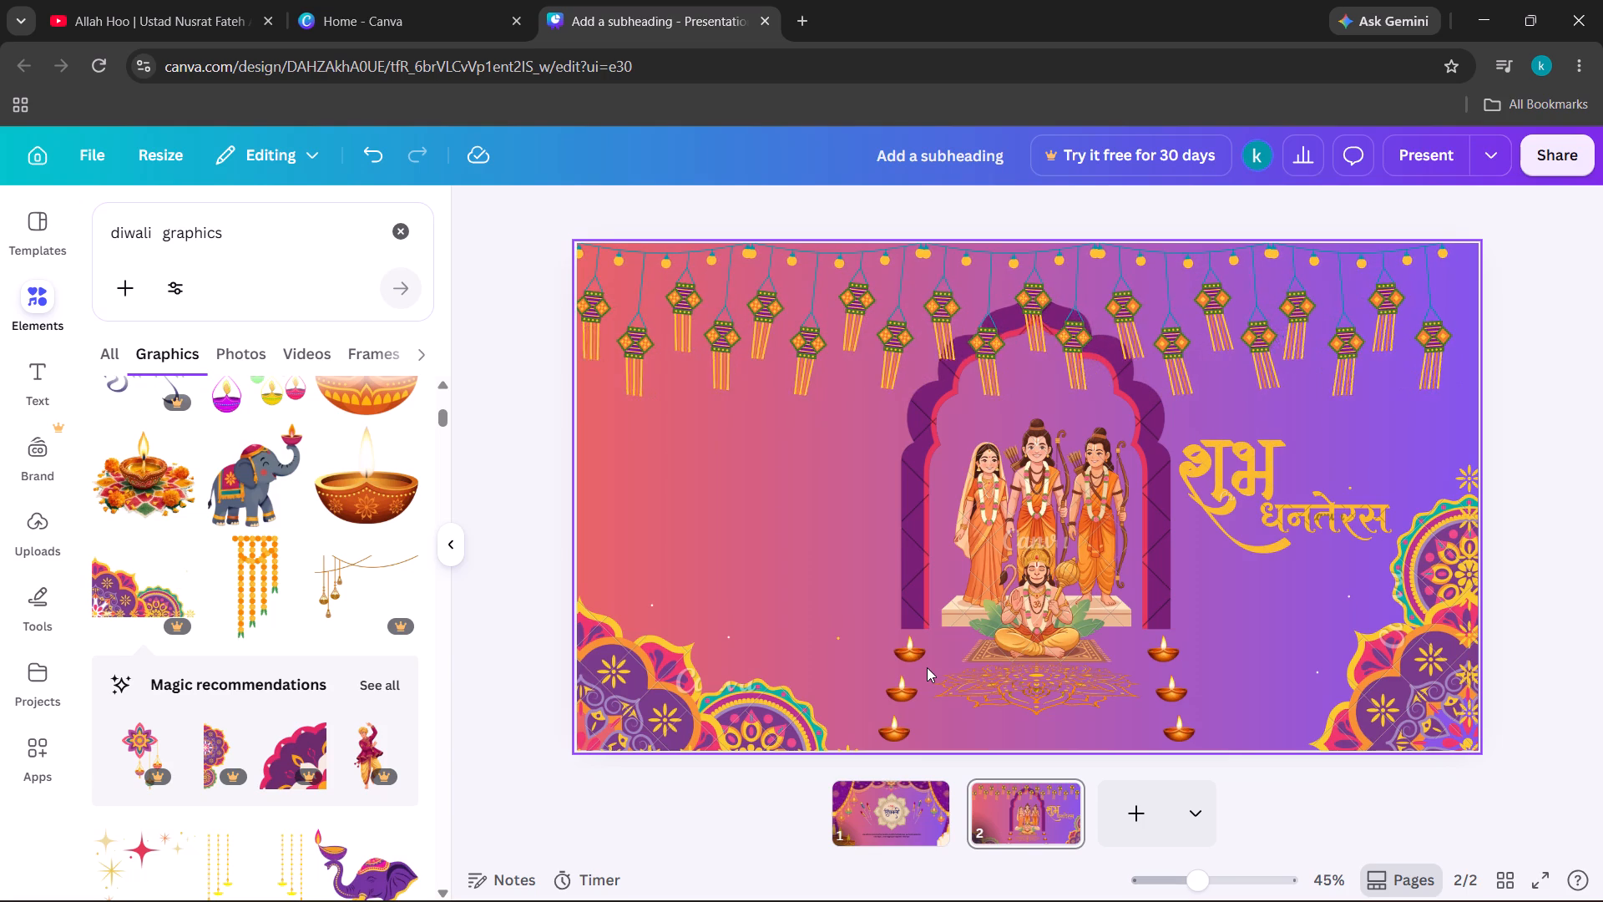
pyautogui.hscroll(2, 295, 743)
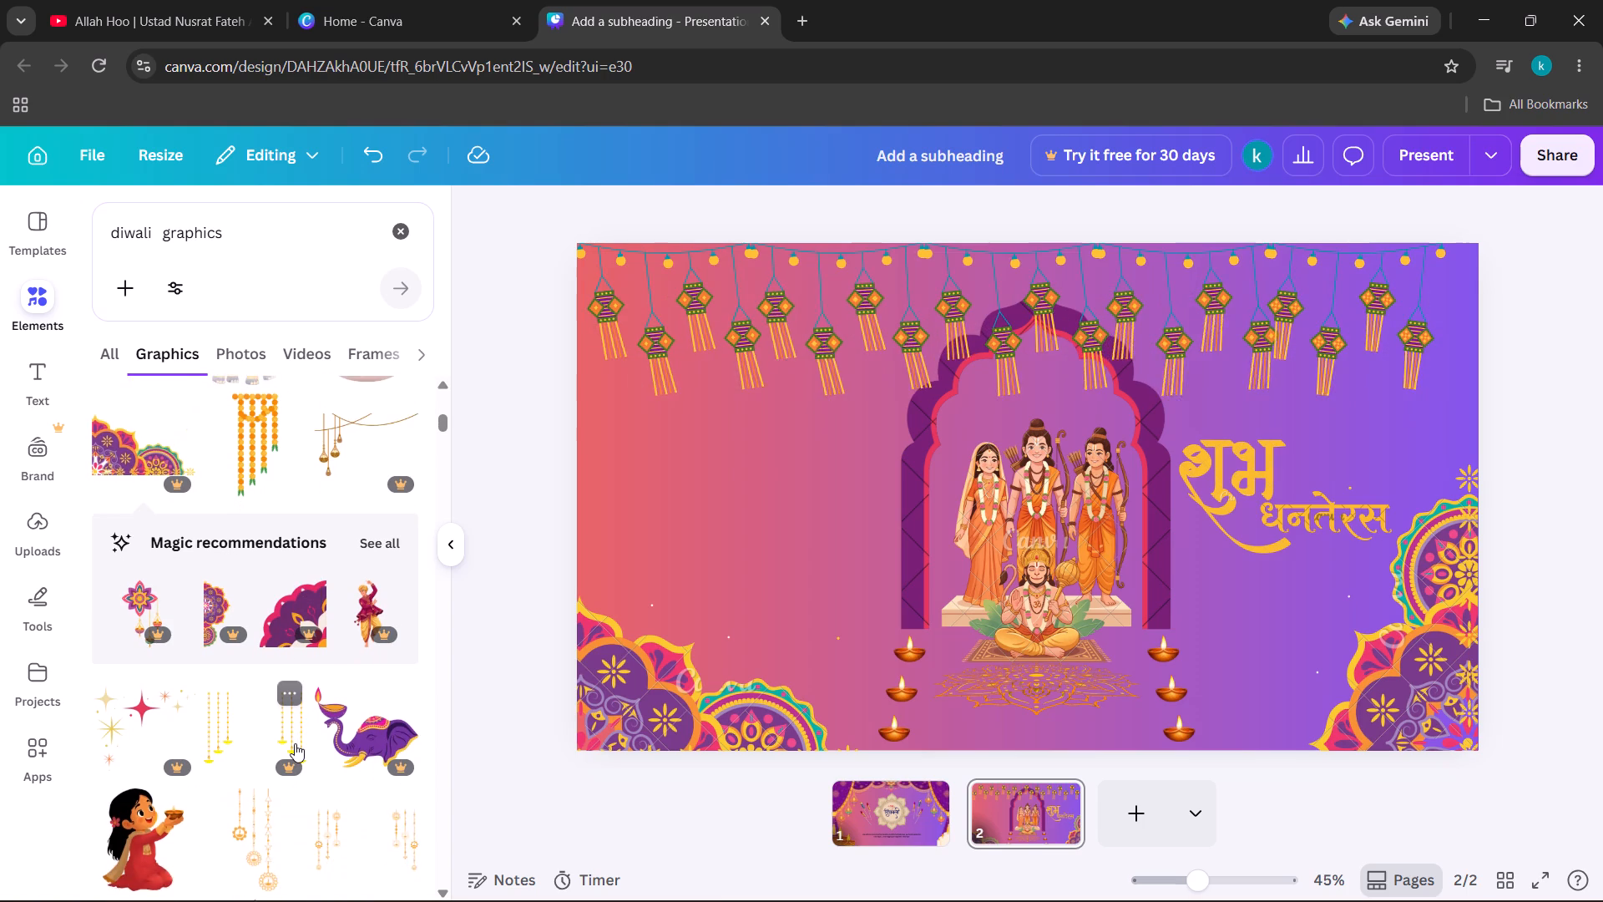
pyautogui.hscroll(5, 295, 743)
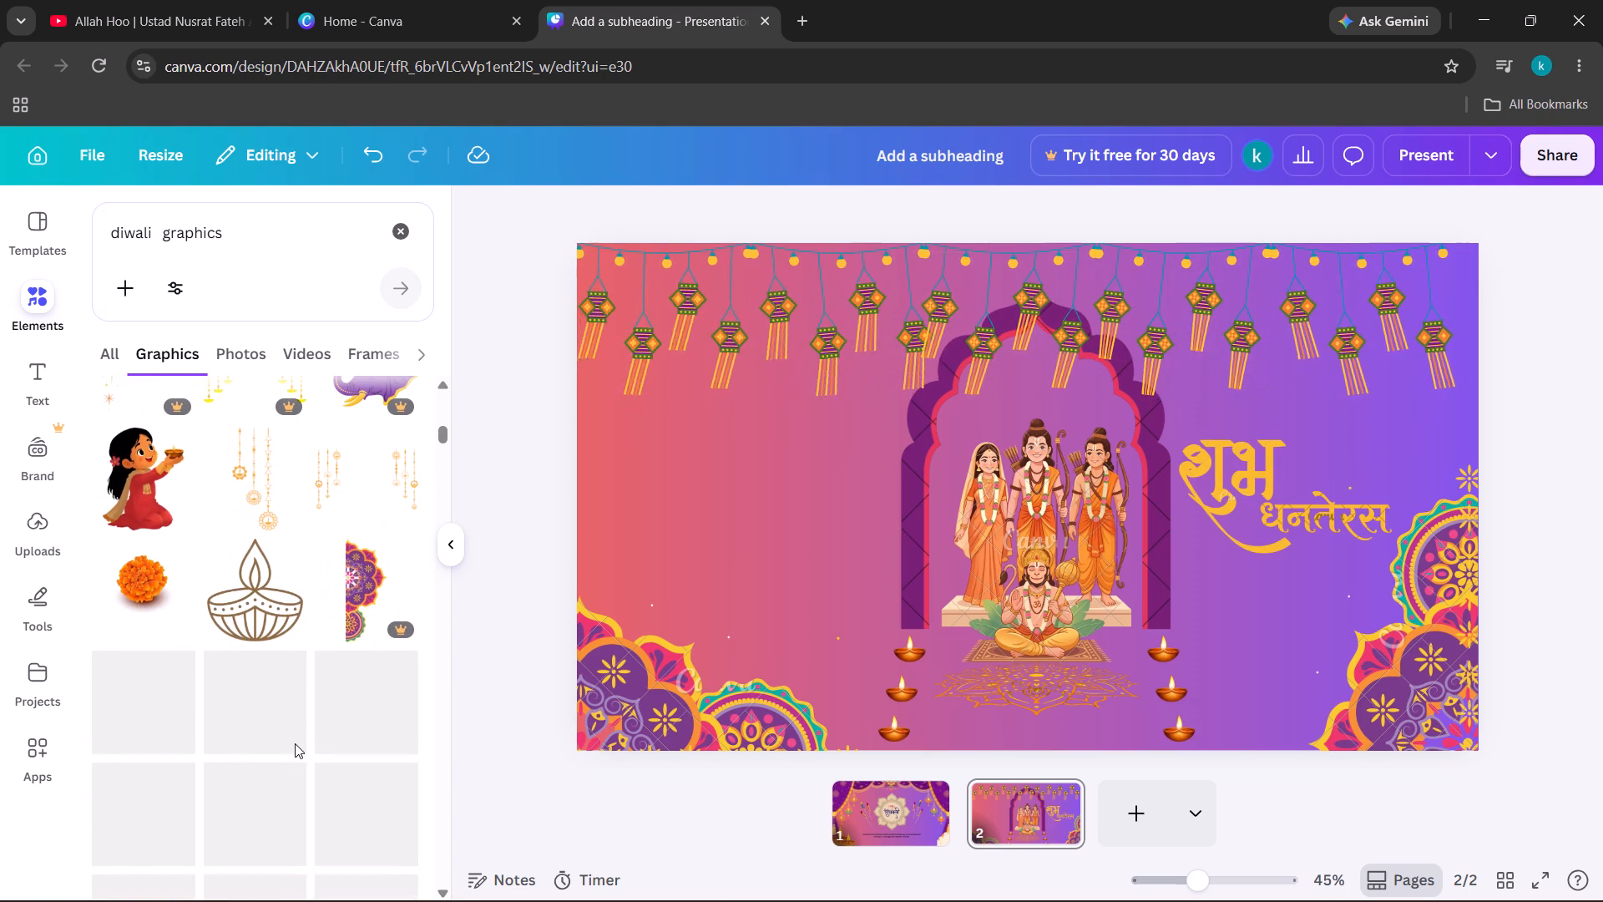
pyautogui.hscroll(4, 295, 743)
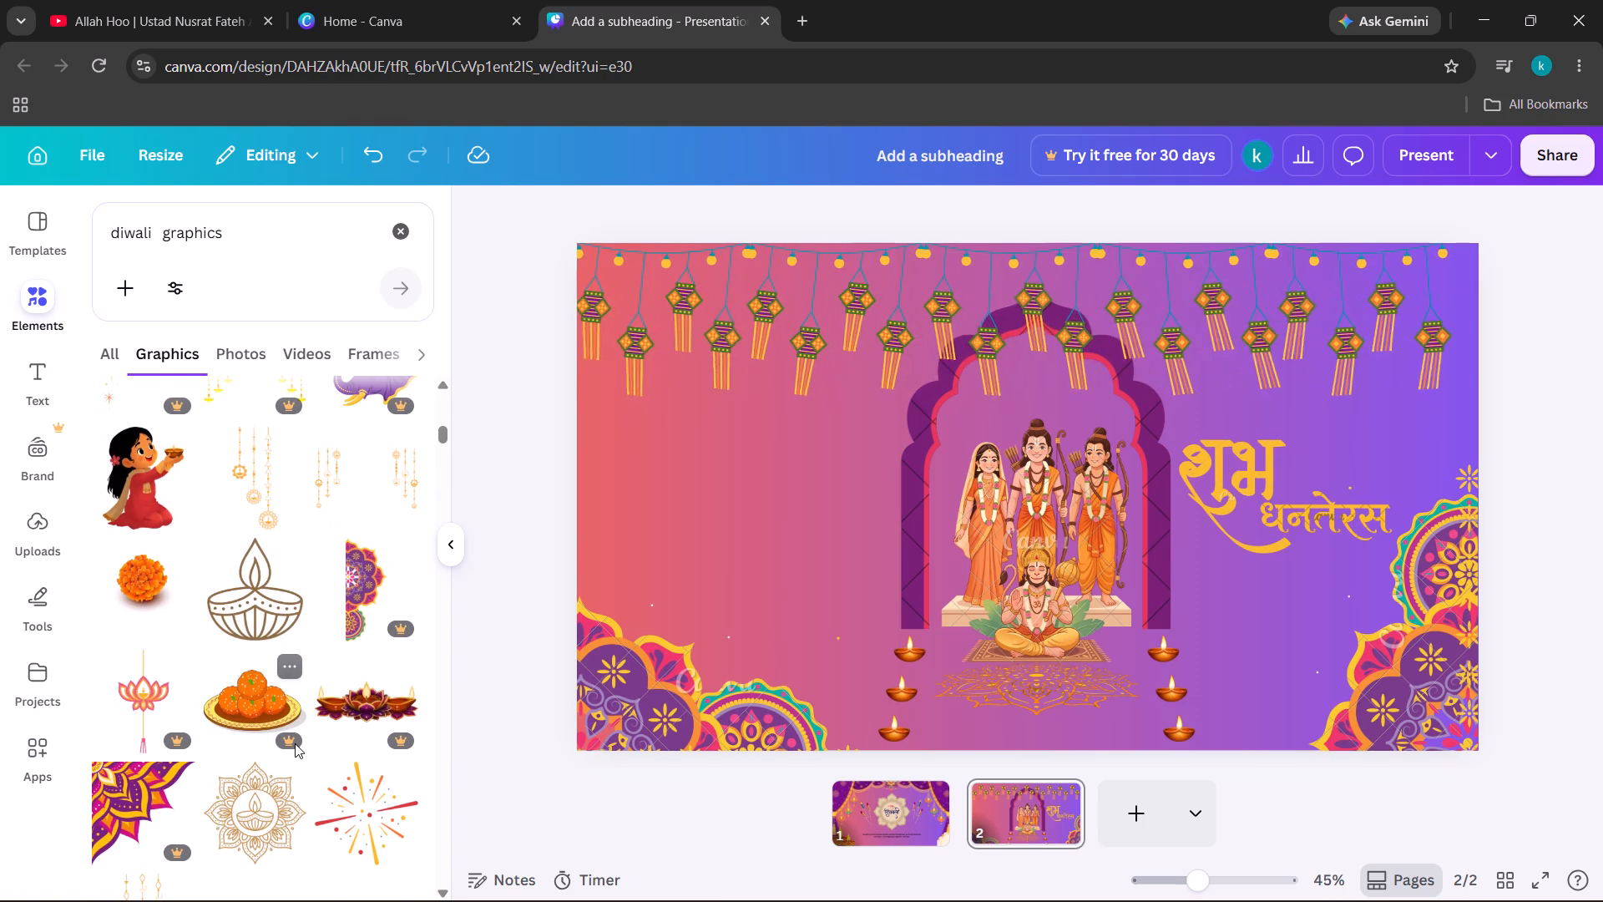
pyautogui.hscroll(3, 295, 743)
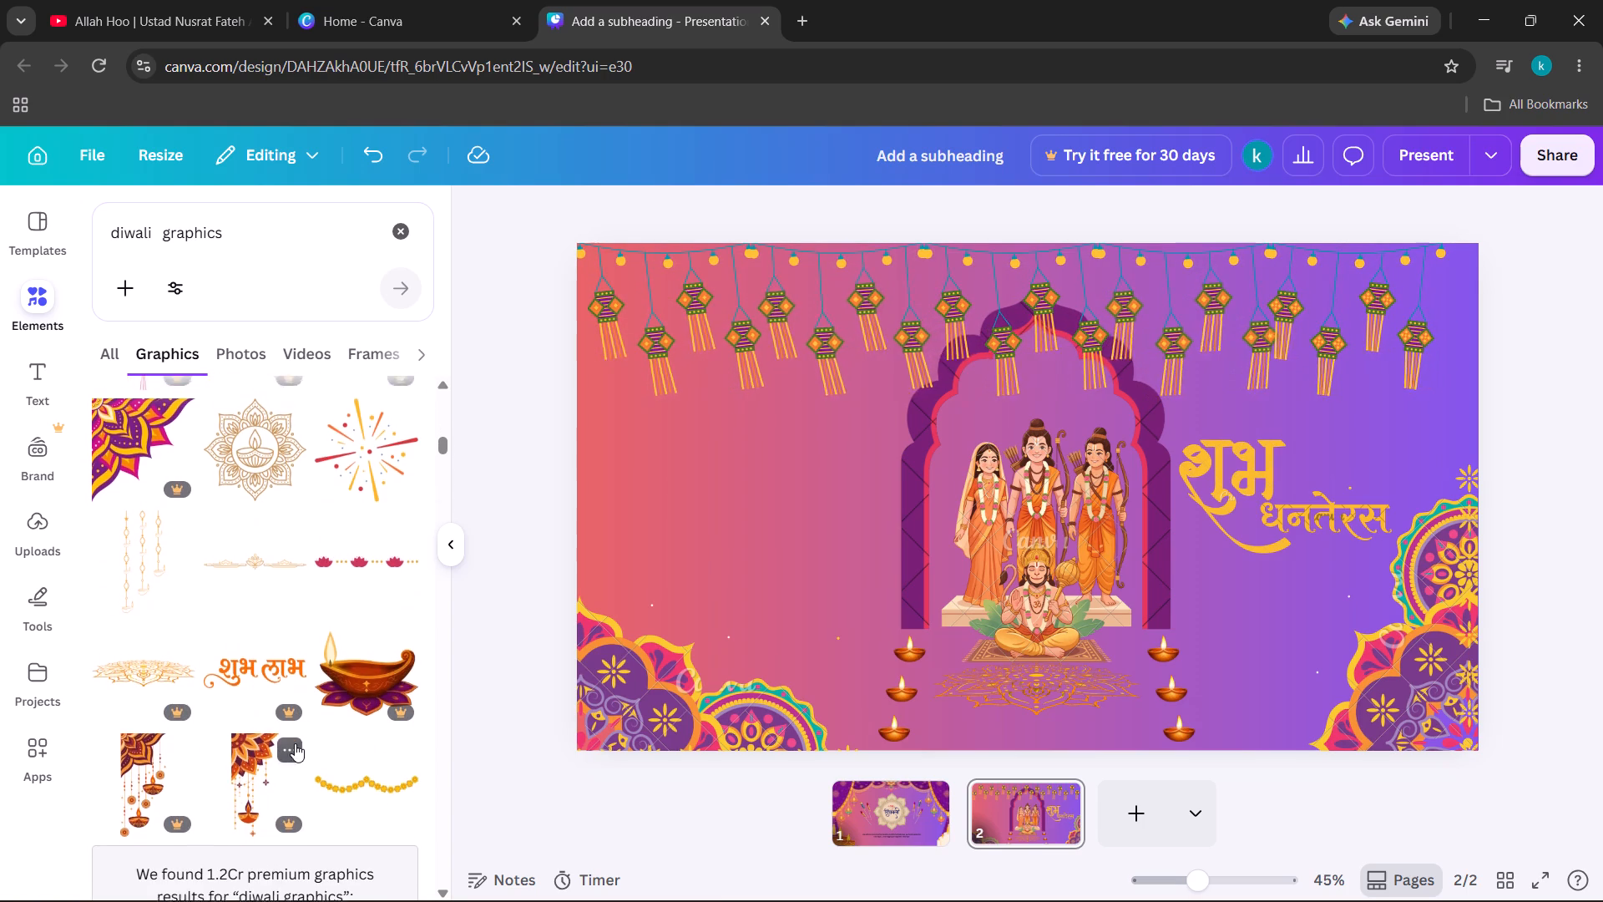
pyautogui.hscroll(3, 295, 743)
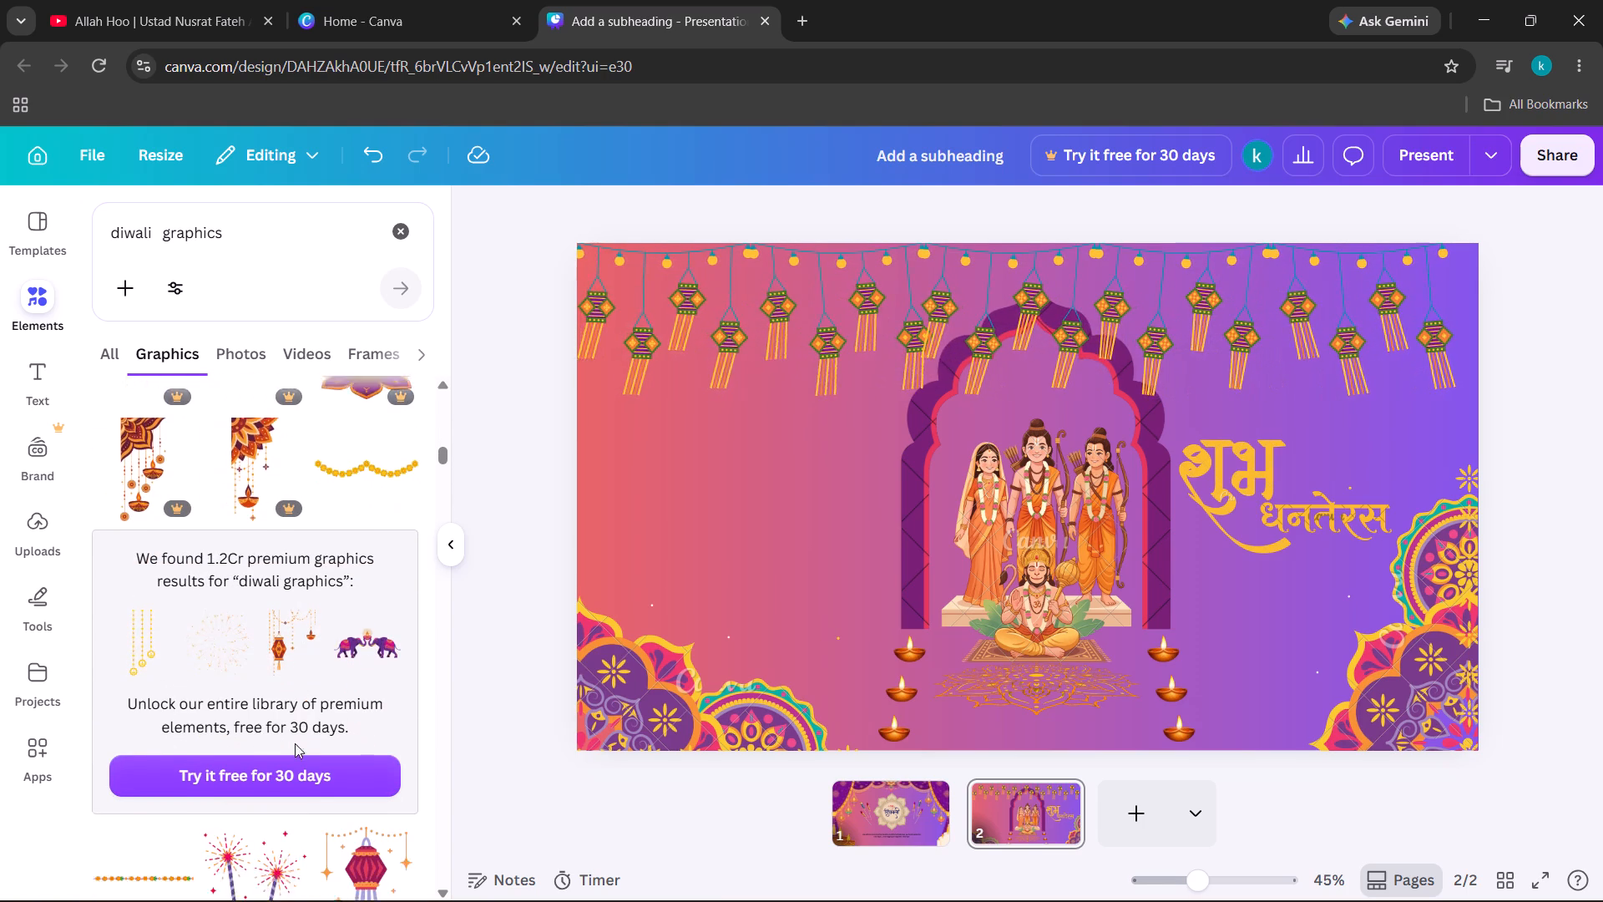
pyautogui.hscroll(4, 295, 743)
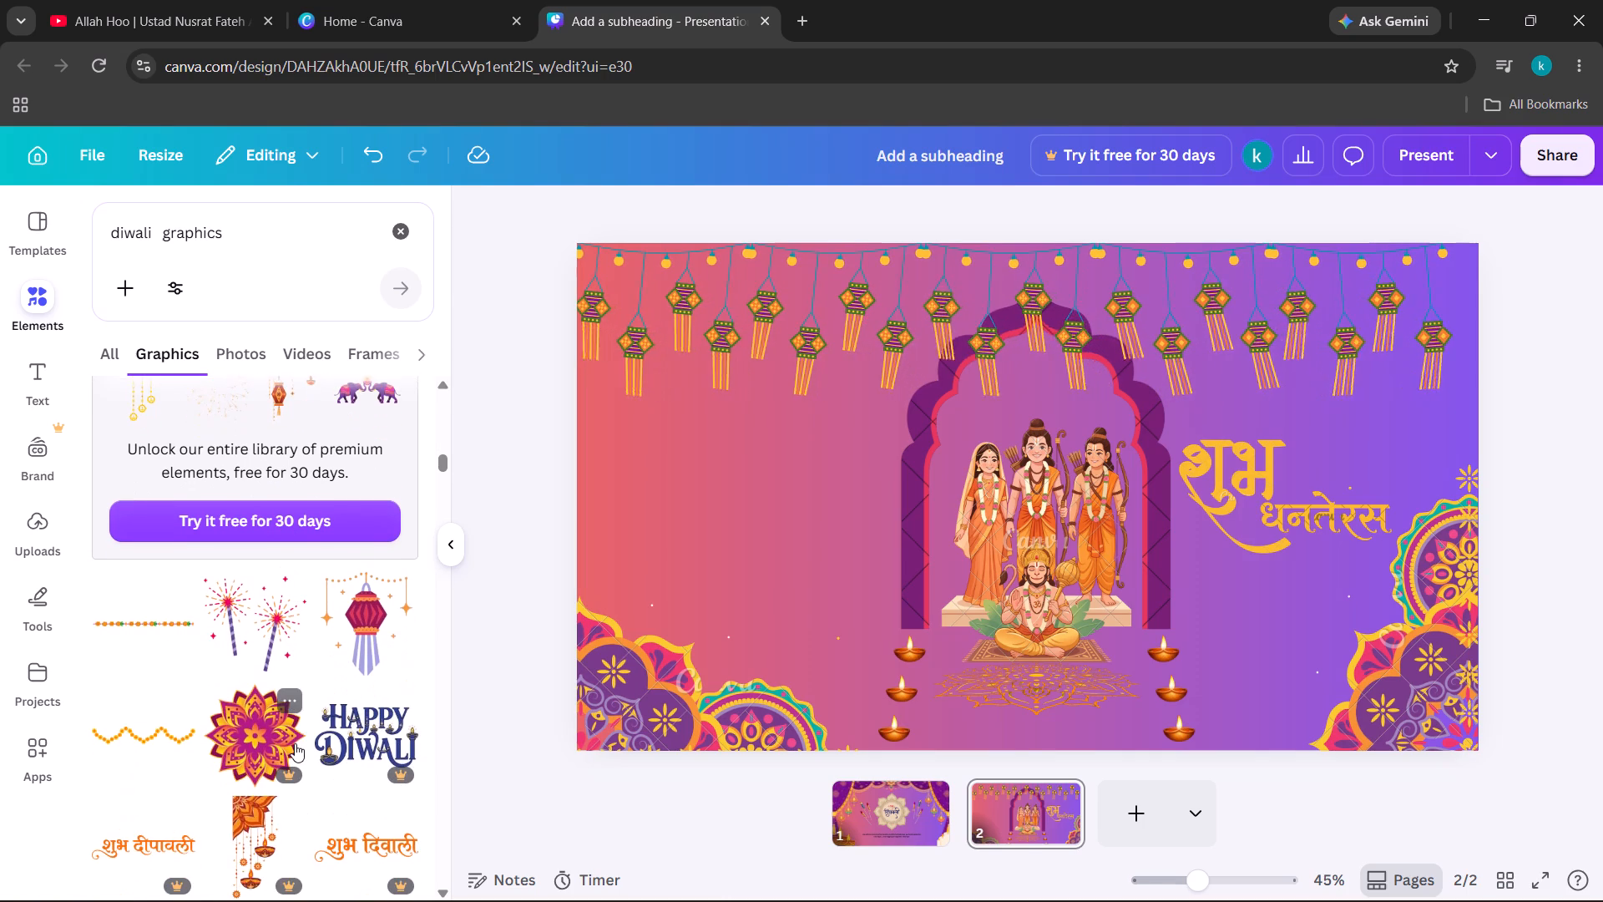
pyautogui.scroll(-1, 295, 743)
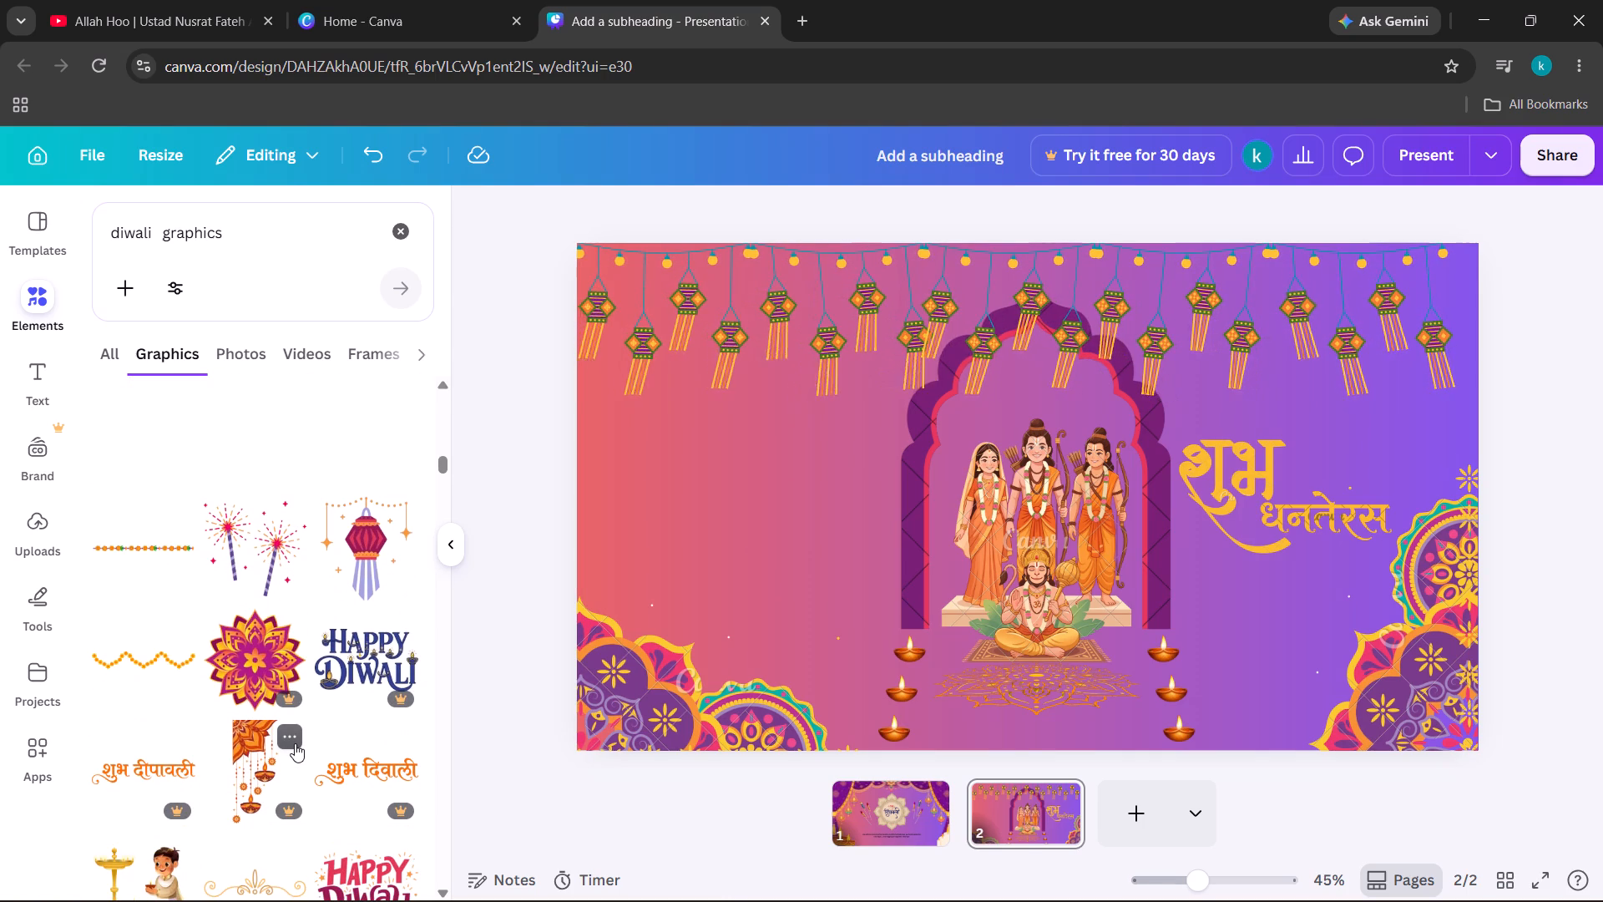
pyautogui.scroll(-1, 295, 743)
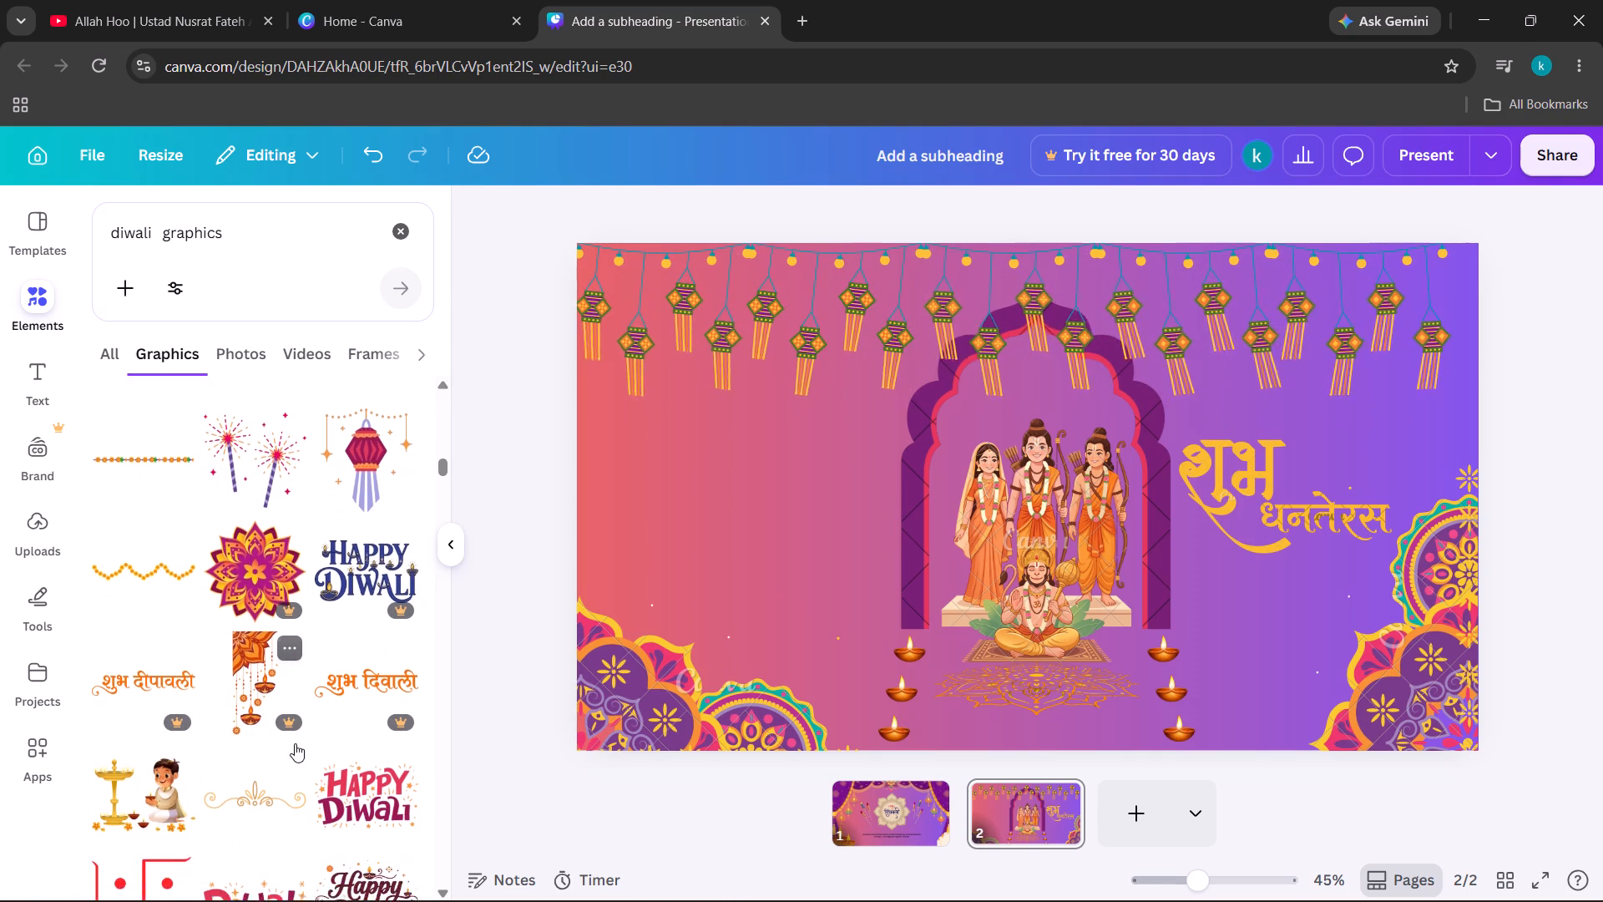
pyautogui.scroll(-4, 295, 743)
pyautogui.hscroll(1, 295, 743)
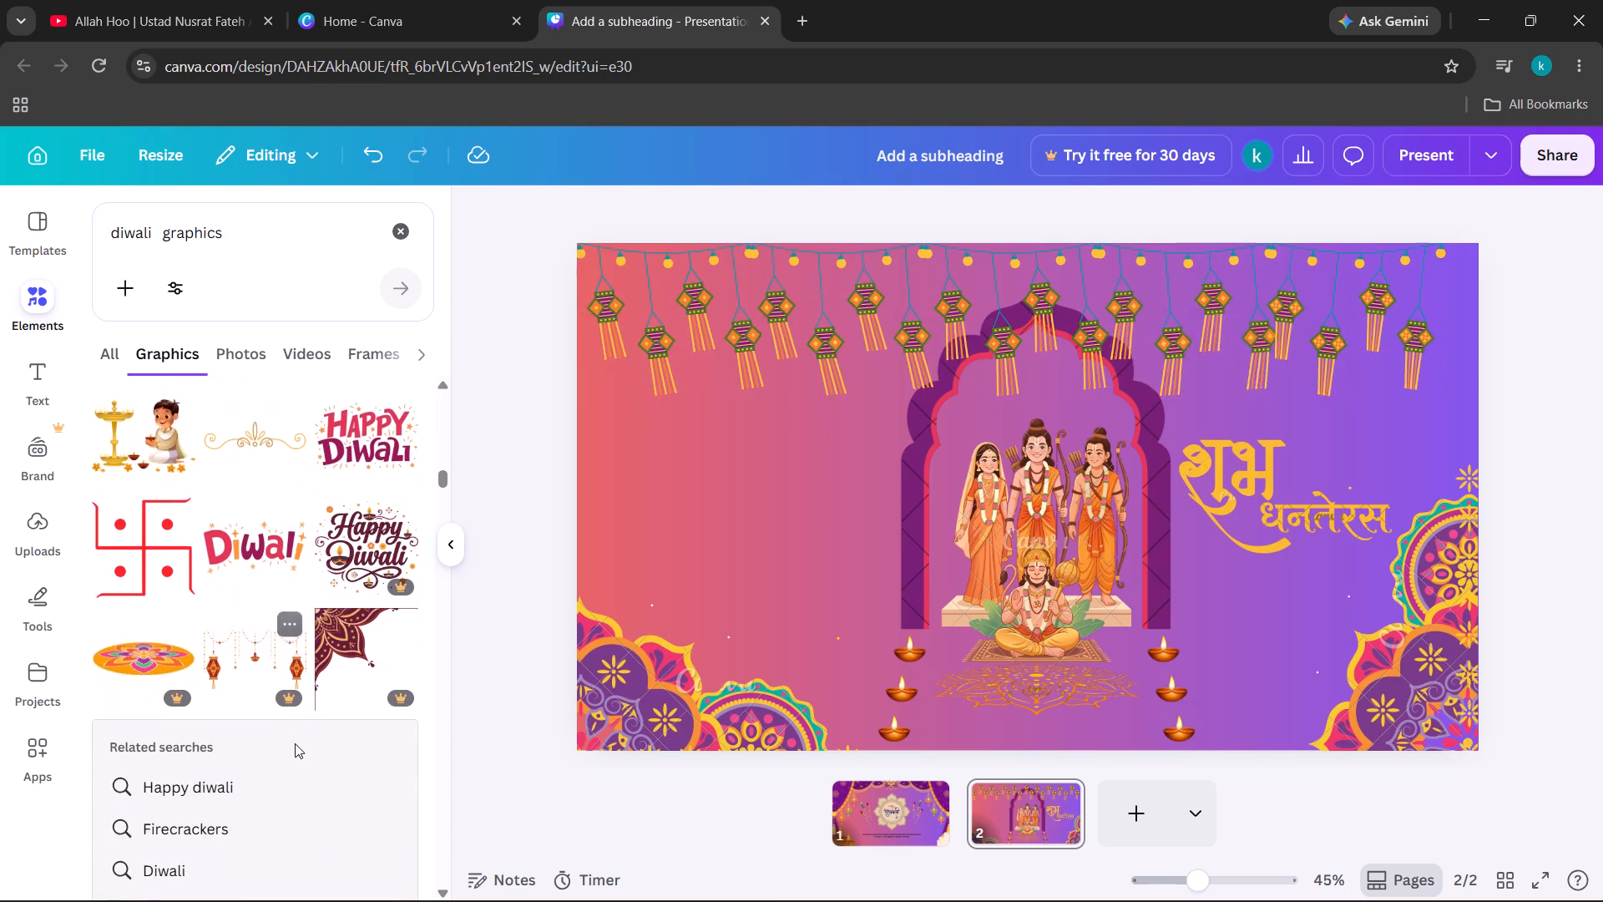
pyautogui.hscroll(2, 295, 743)
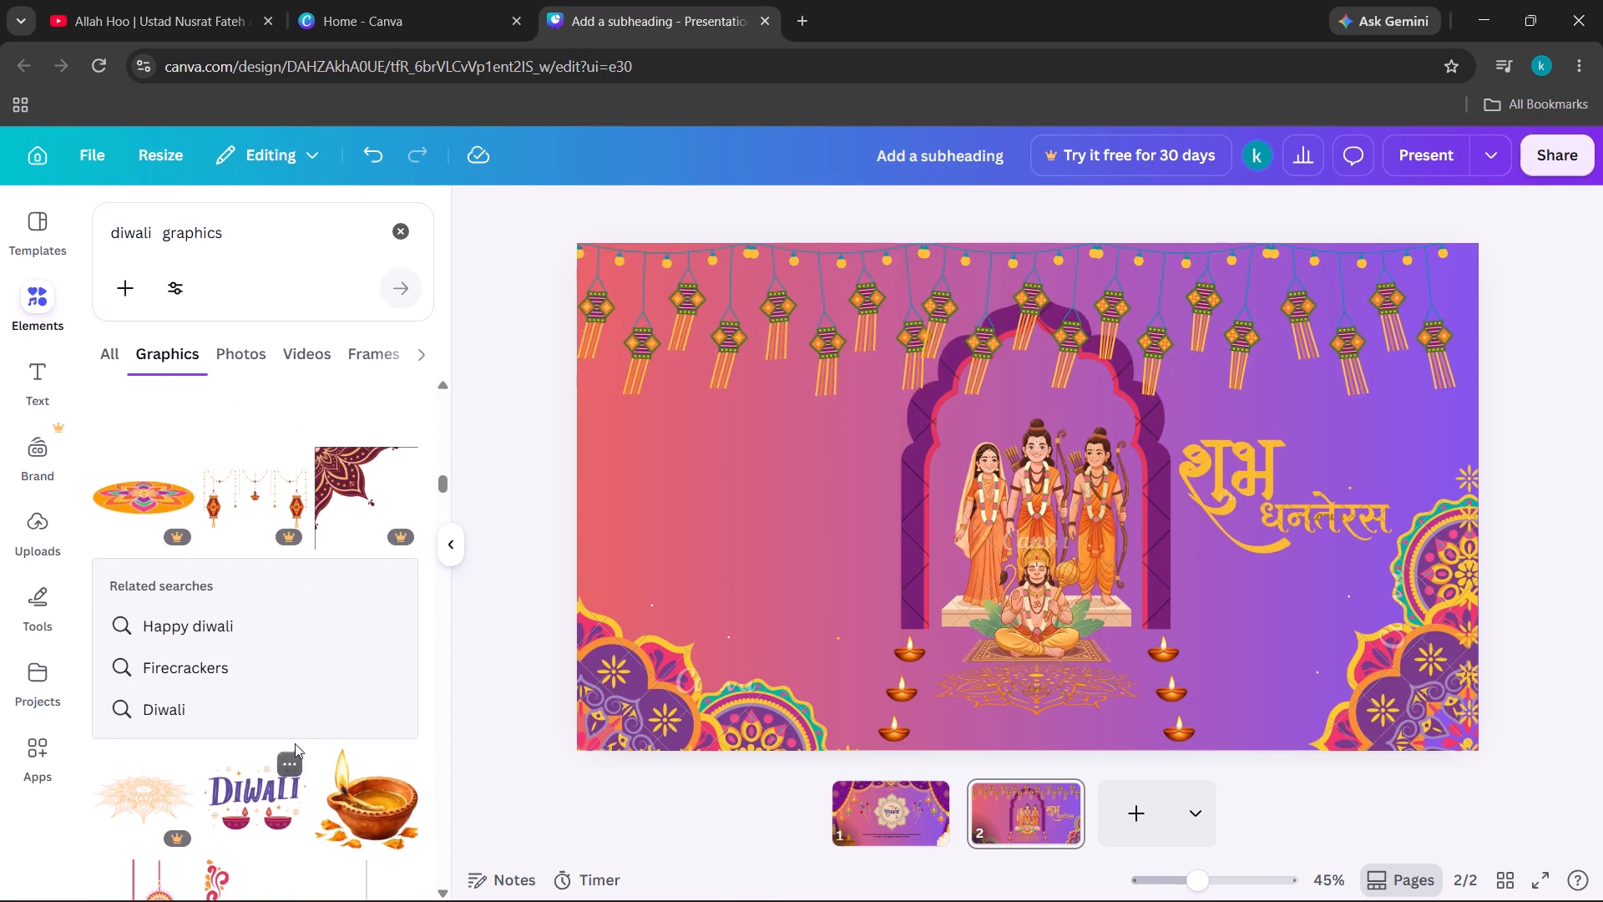
pyautogui.hscroll(4, 295, 743)
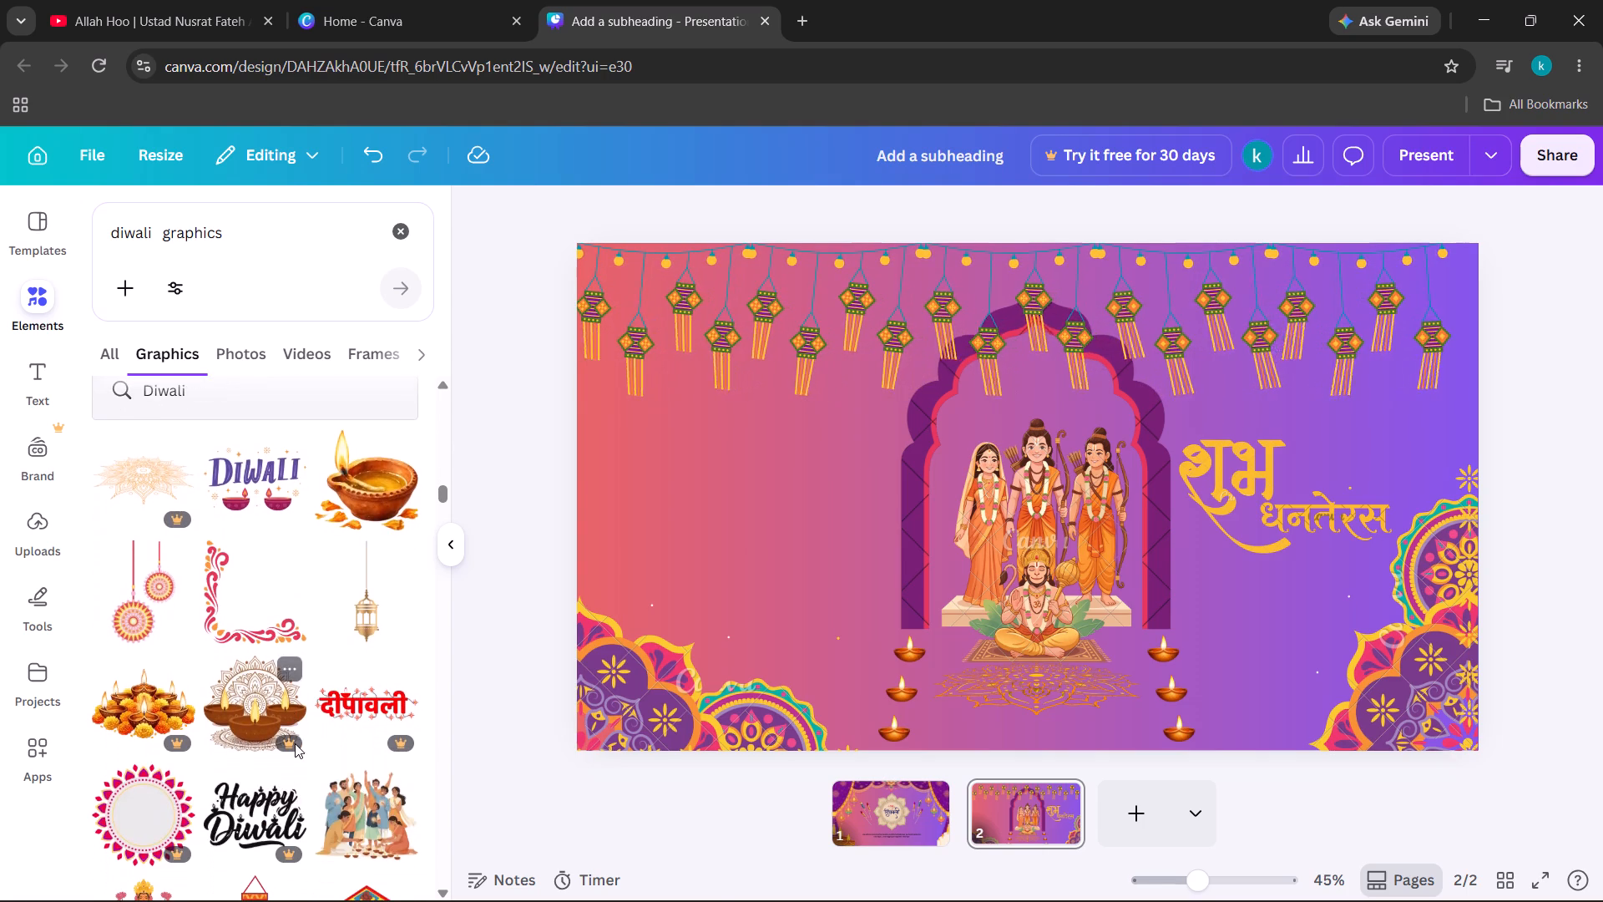
pyautogui.hscroll(1, 295, 743)
# Delete the mandala graphics from the second page's bottom-left and bottom-right corners.
pyautogui.click(621, 690)
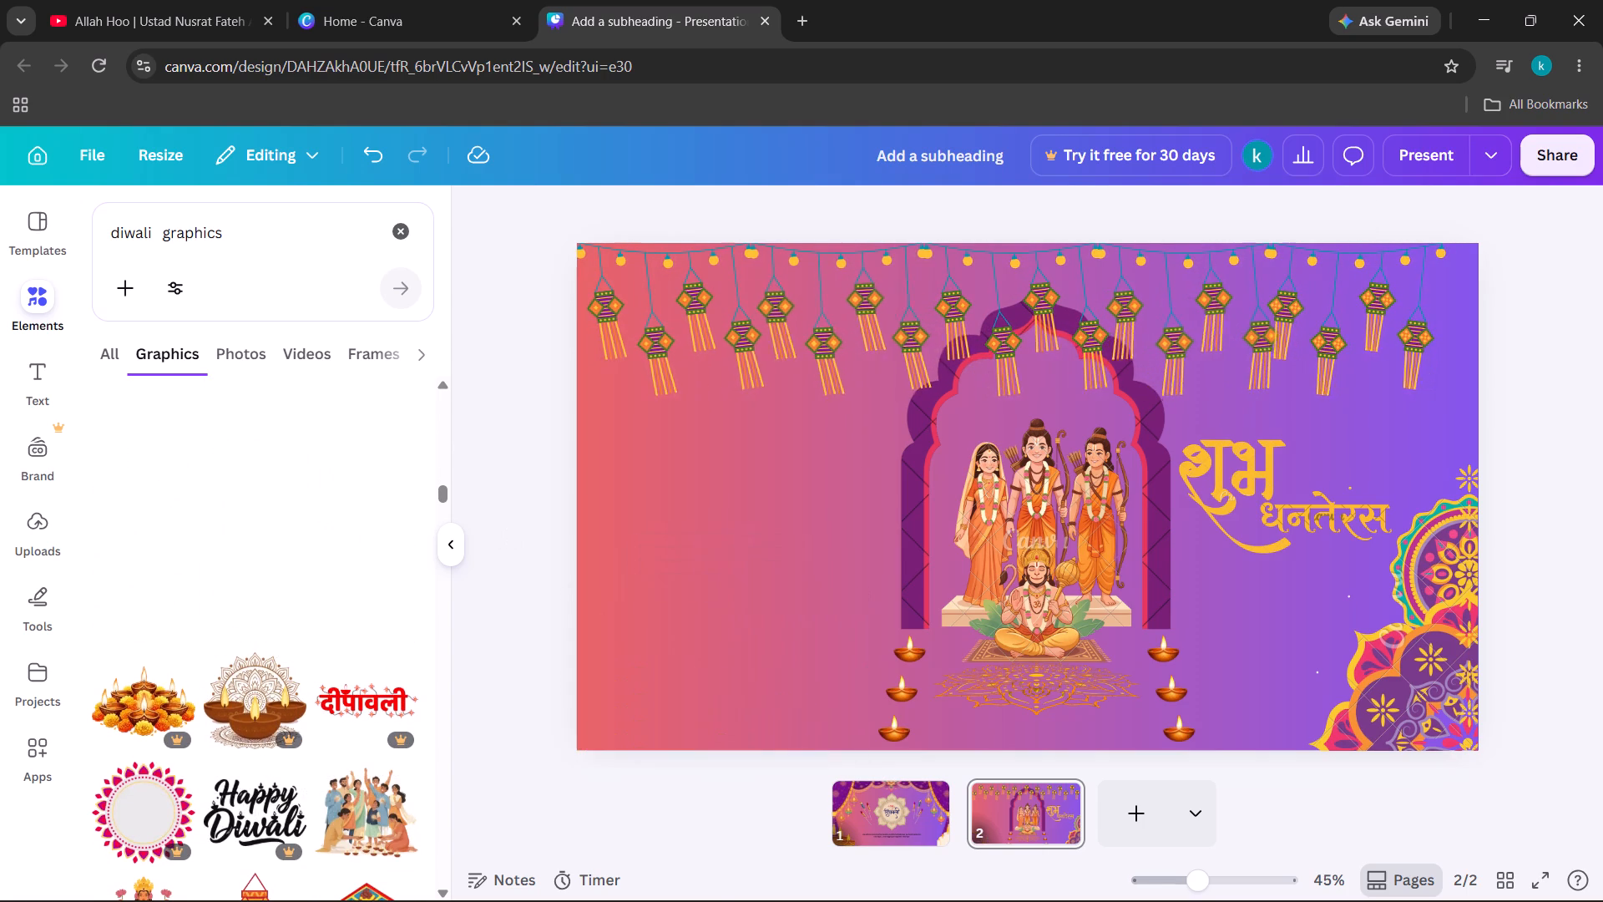
pyautogui.click(1423, 692)
pyautogui.press('Delete')
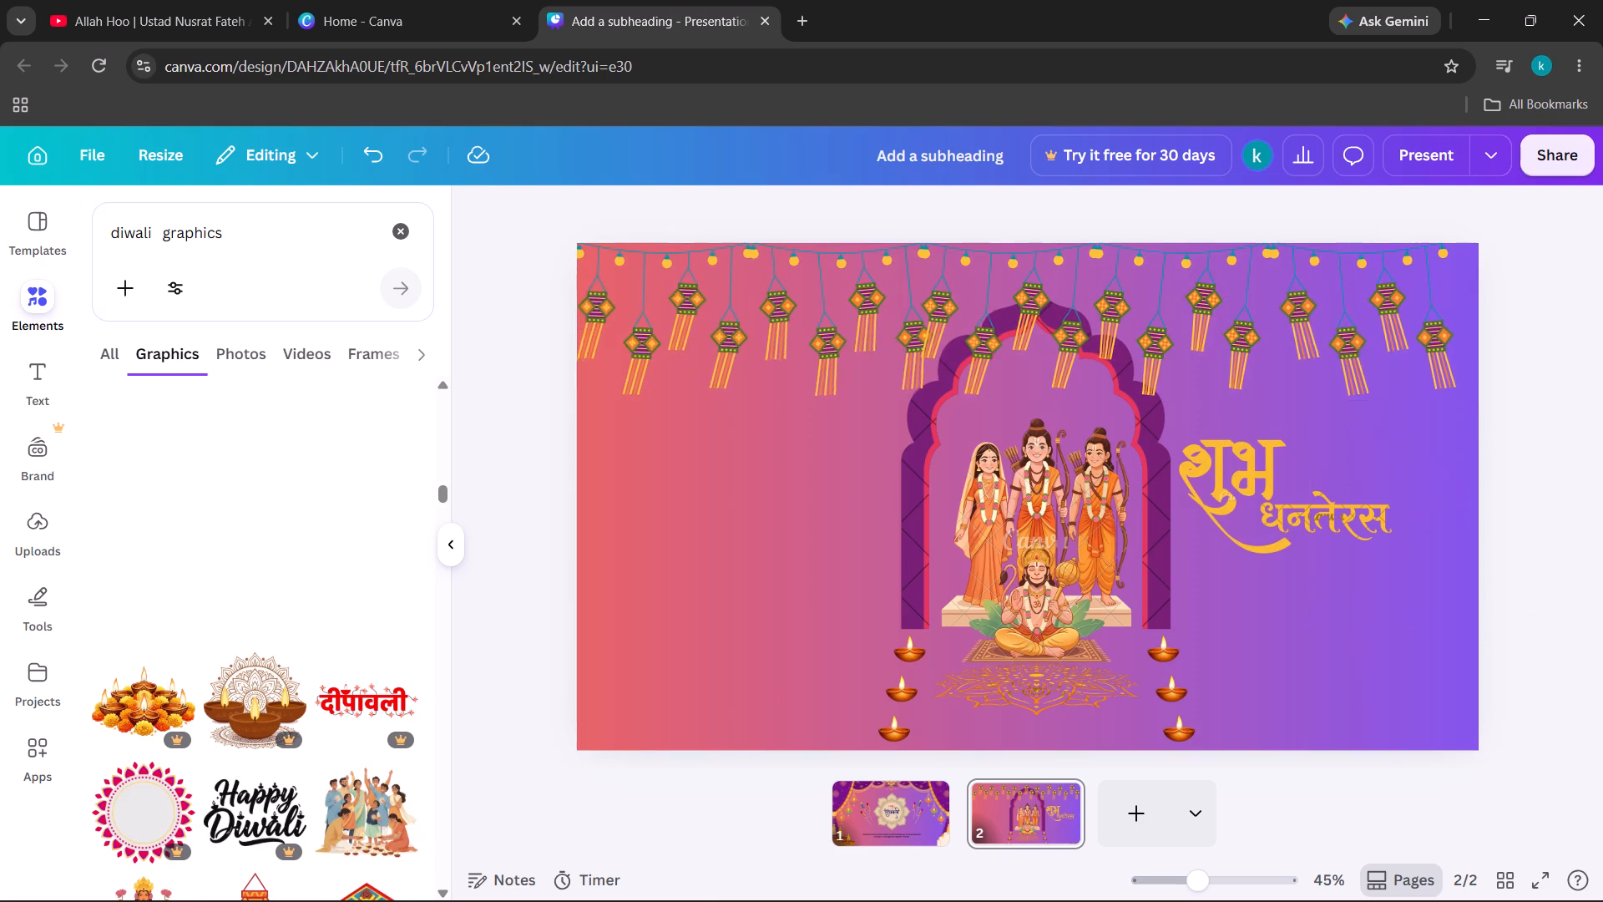
# Browse further through the Diwali graphics results for another decoration that would suit the second page.
pyautogui.scroll(-1, 212, 788)
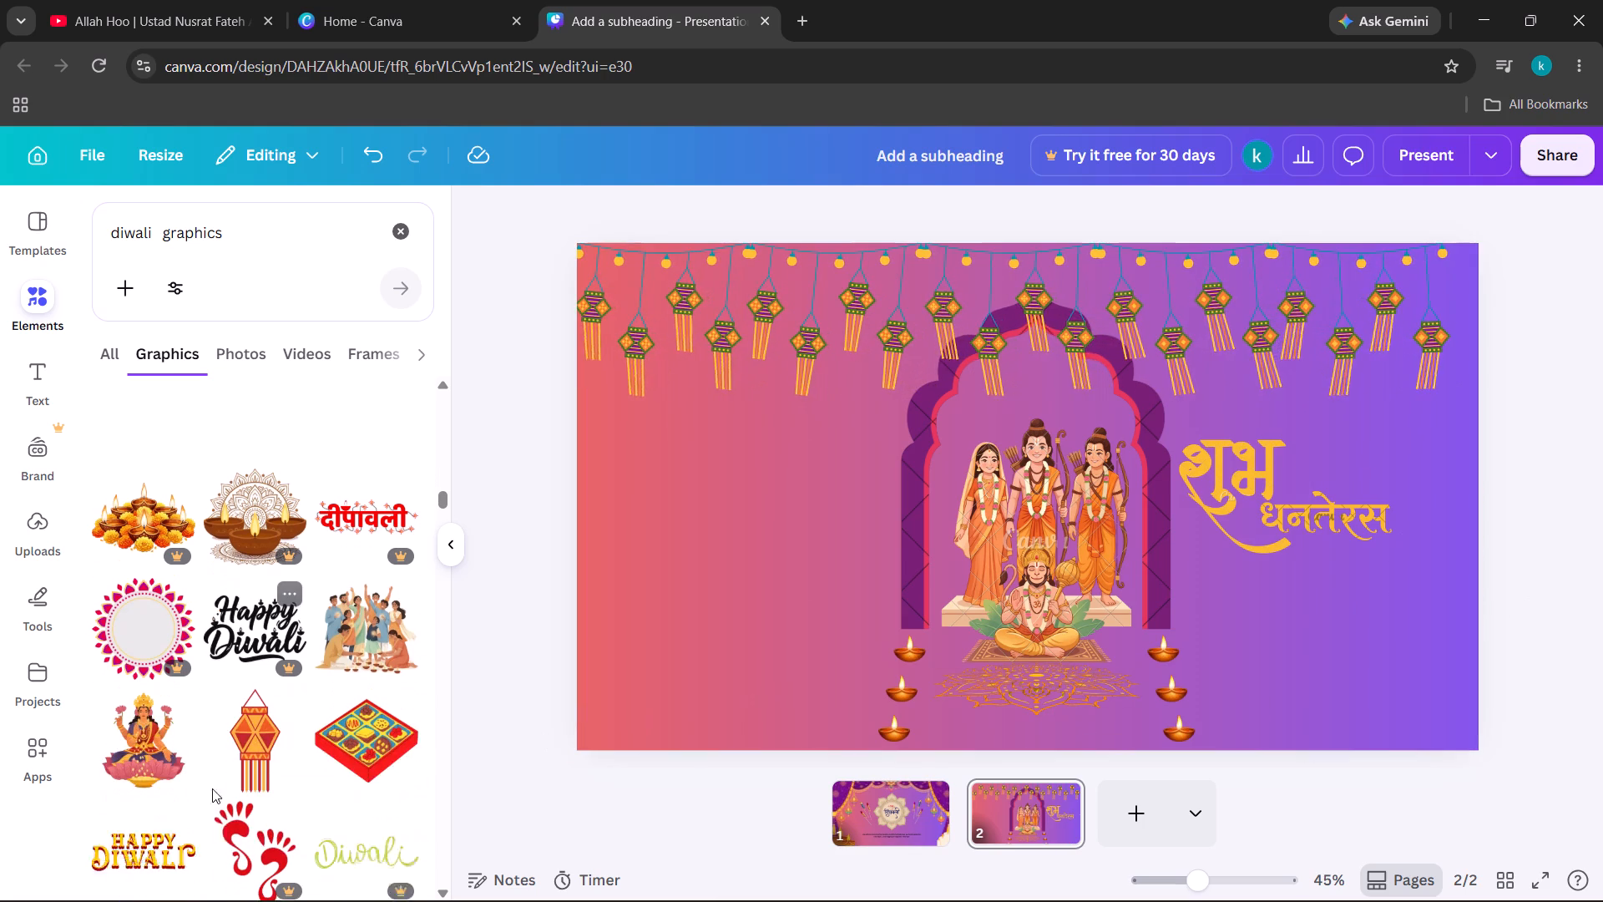
pyautogui.scroll(-3, 212, 788)
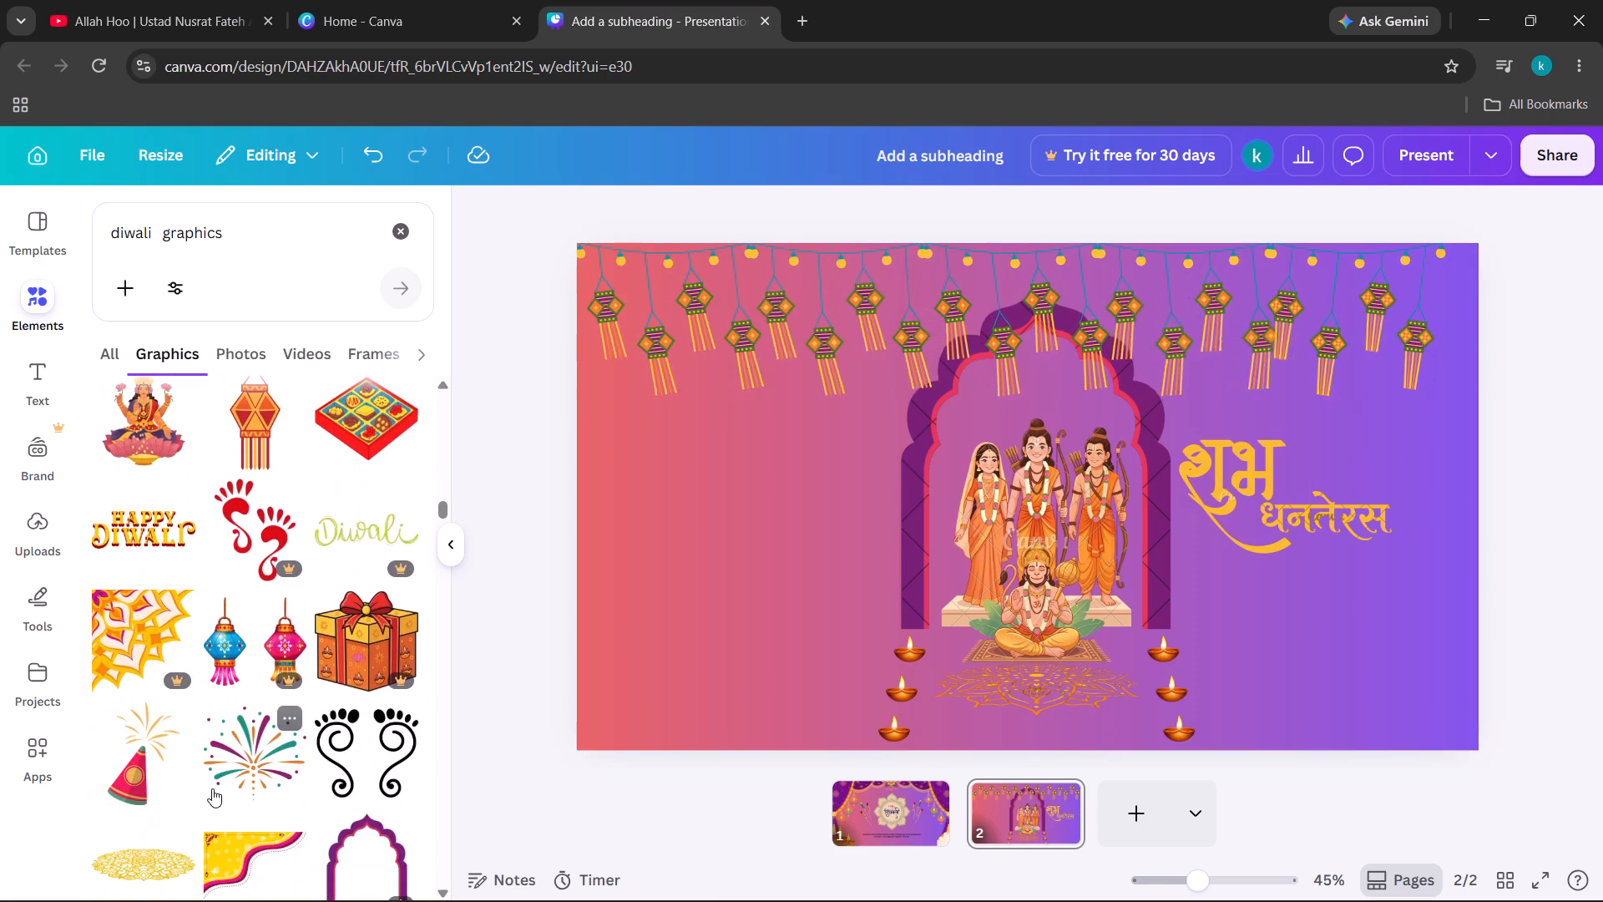
pyautogui.scroll(-2, 212, 788)
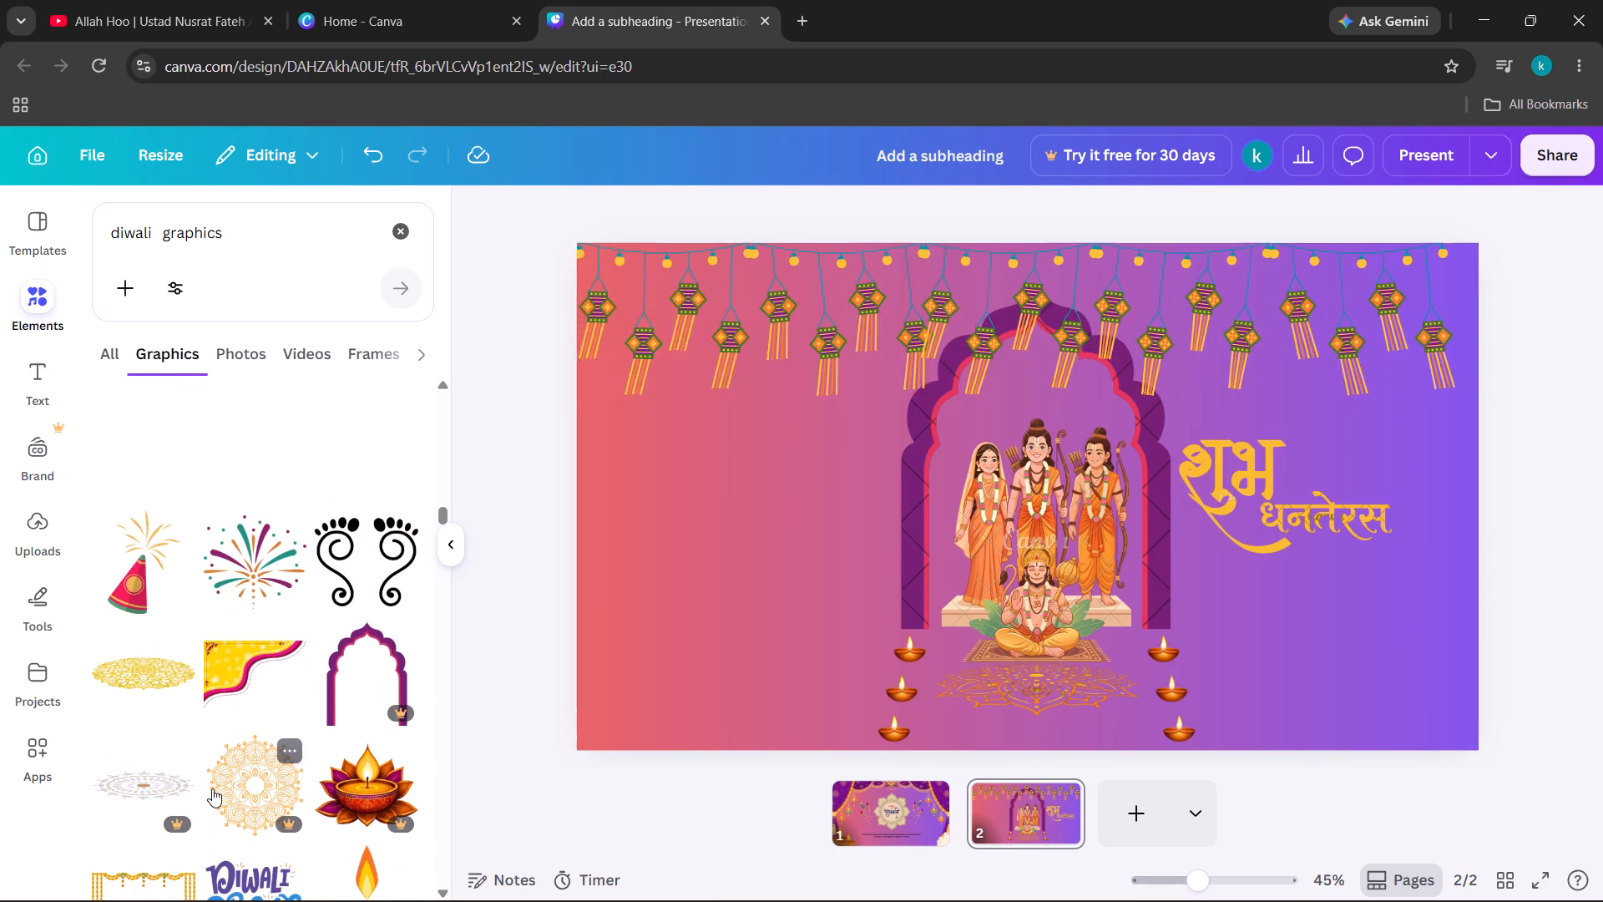
pyautogui.scroll(-2, 212, 788)
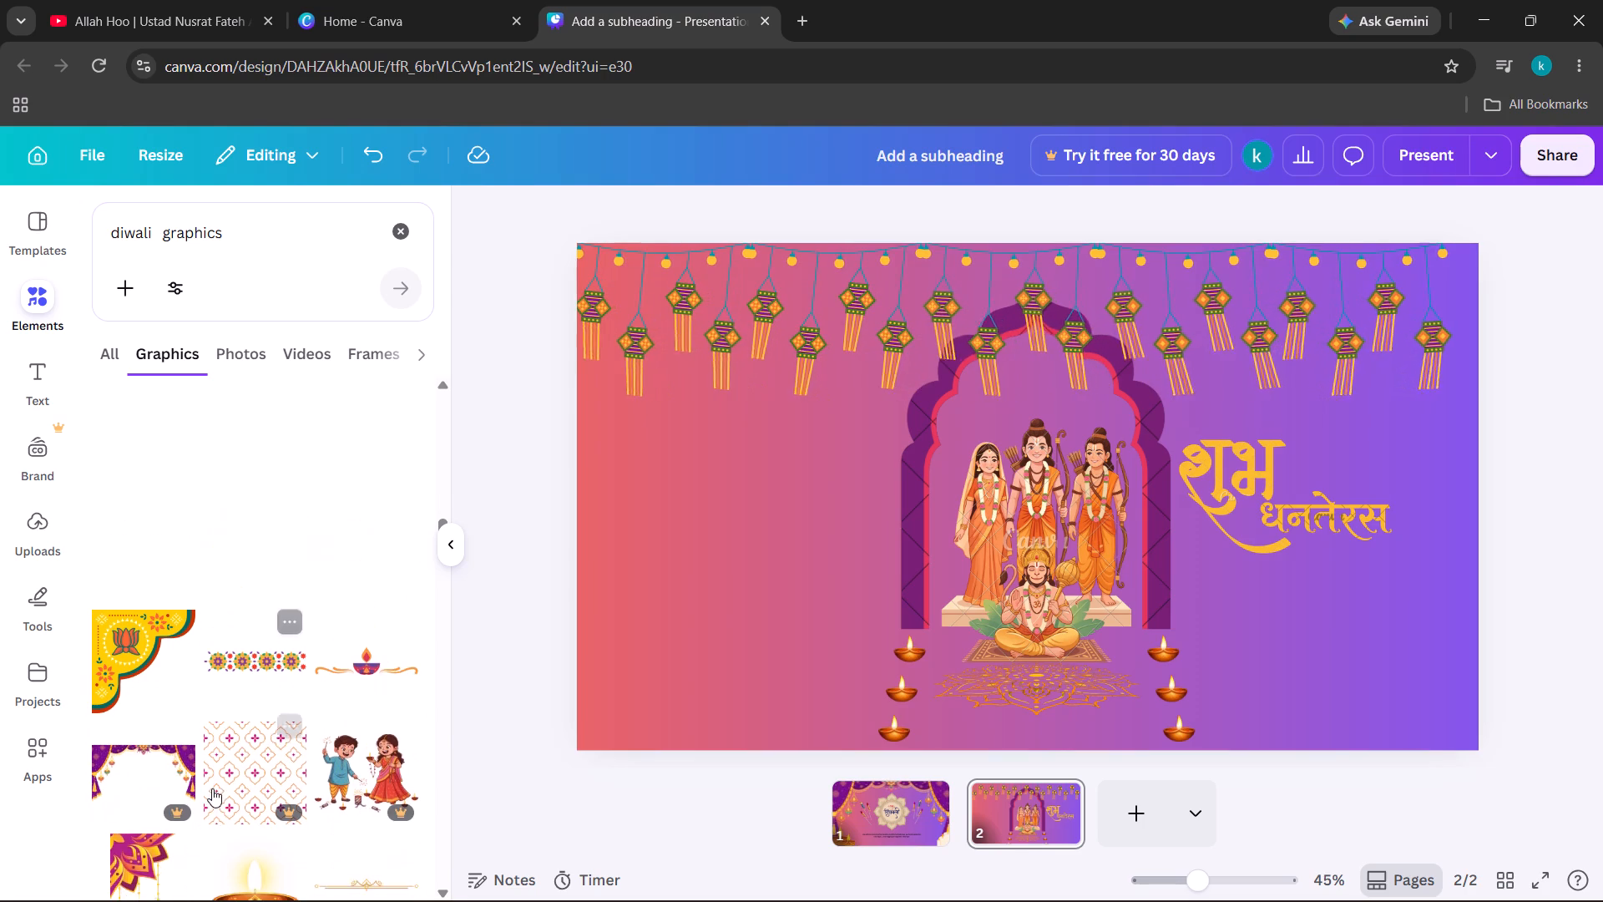
pyautogui.scroll(-5, 212, 788)
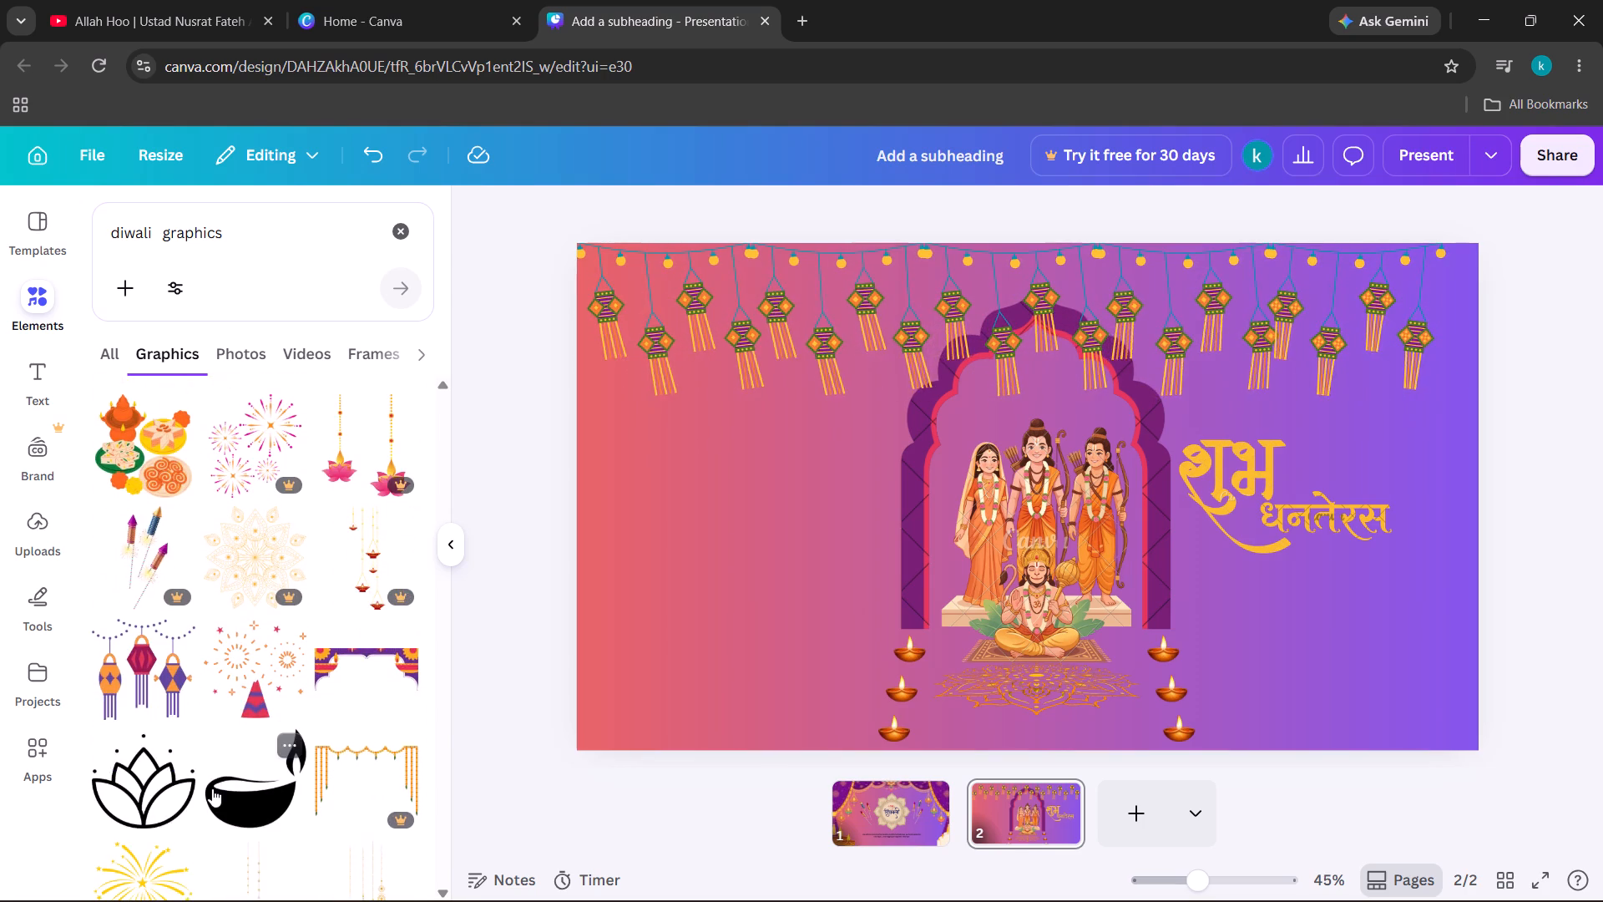
pyautogui.scroll(-5, 212, 788)
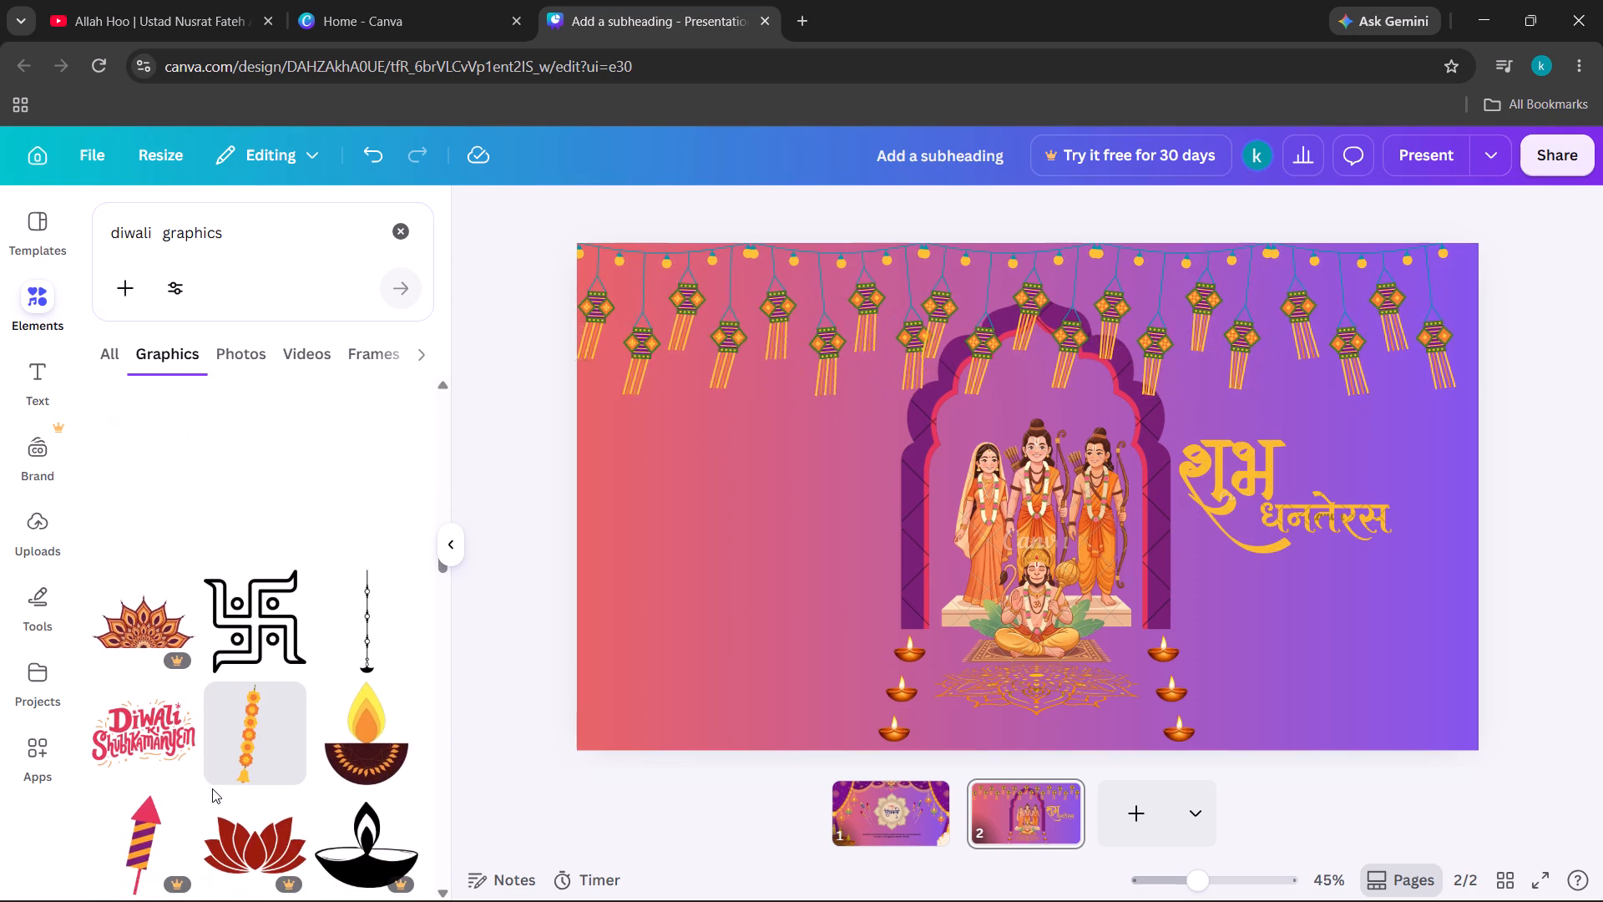
pyautogui.scroll(-6, 212, 788)
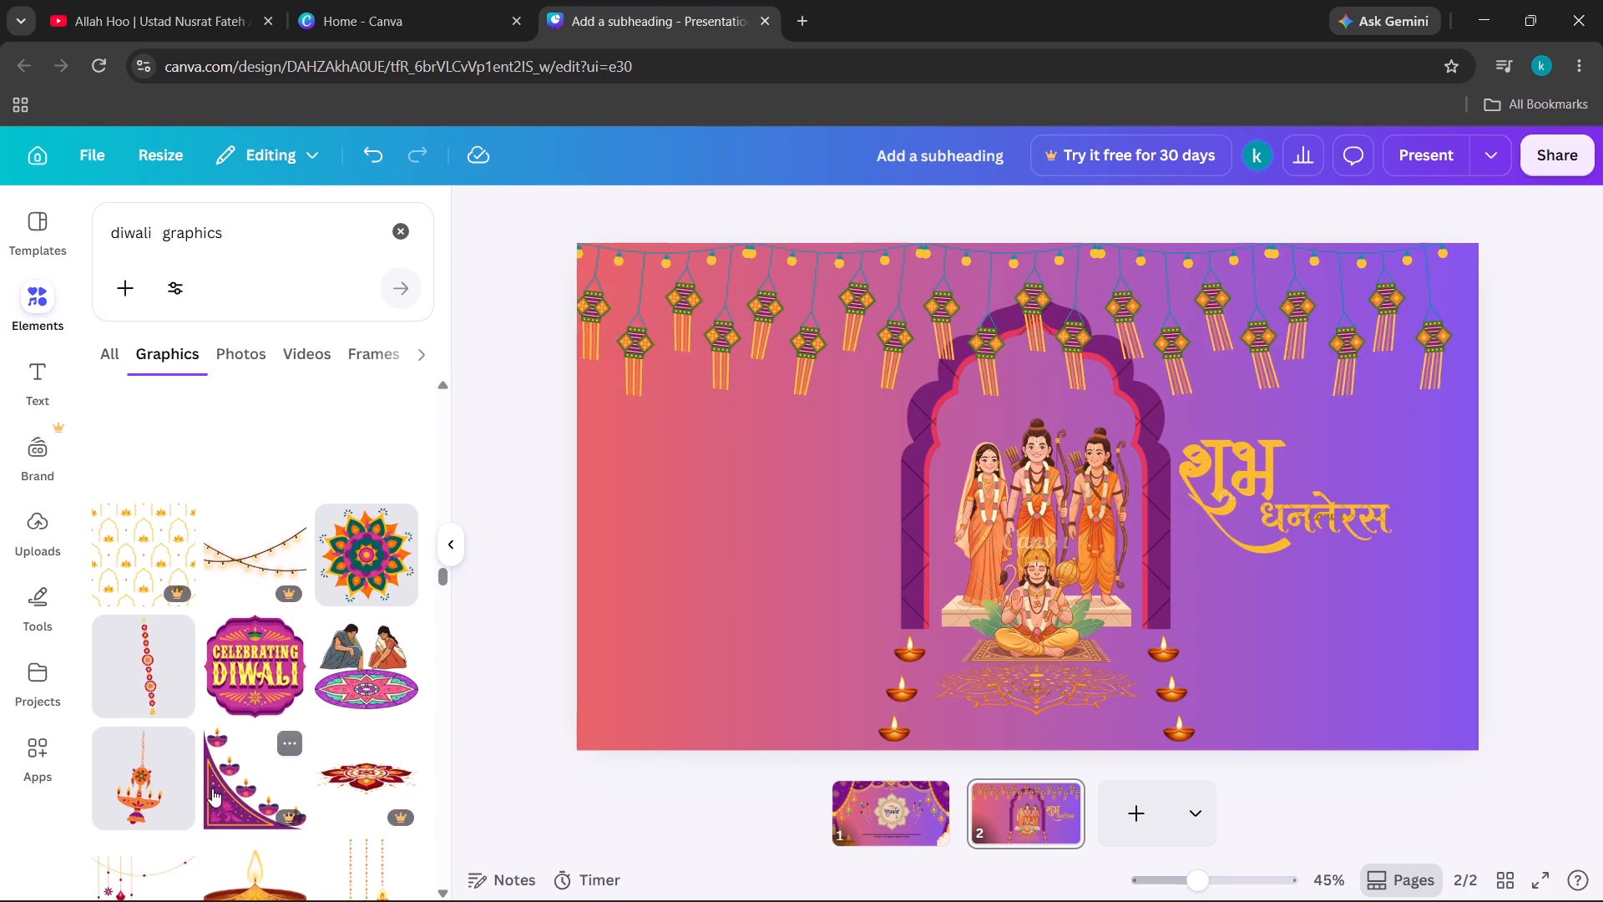
pyautogui.scroll(-4, 212, 788)
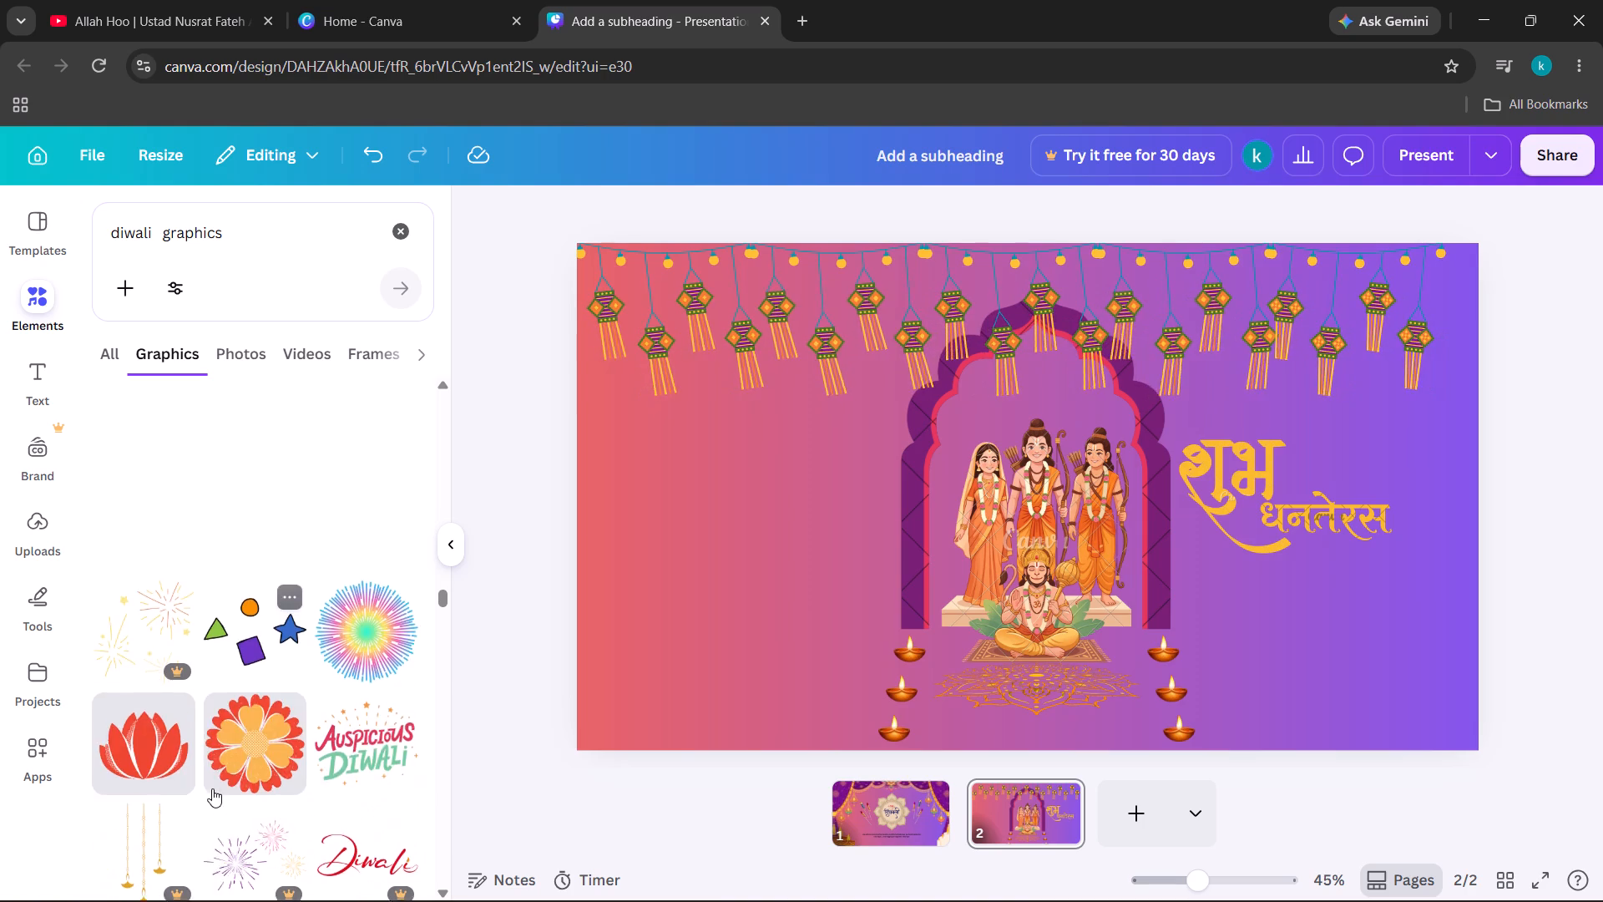
pyautogui.scroll(-4, 212, 788)
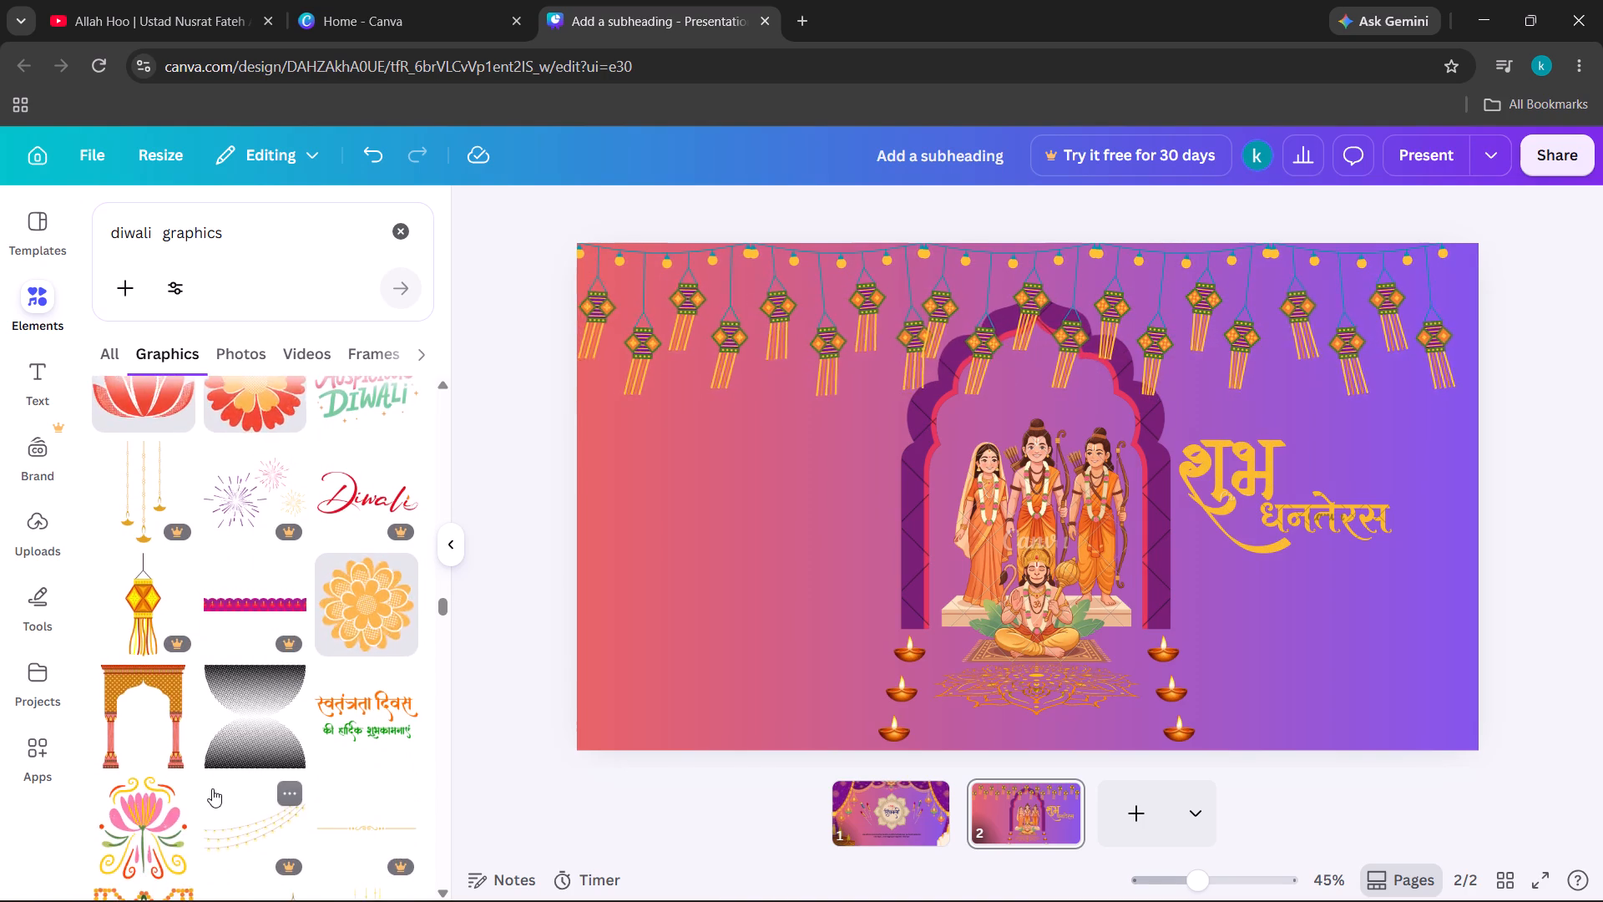
pyautogui.scroll(-2, 212, 788)
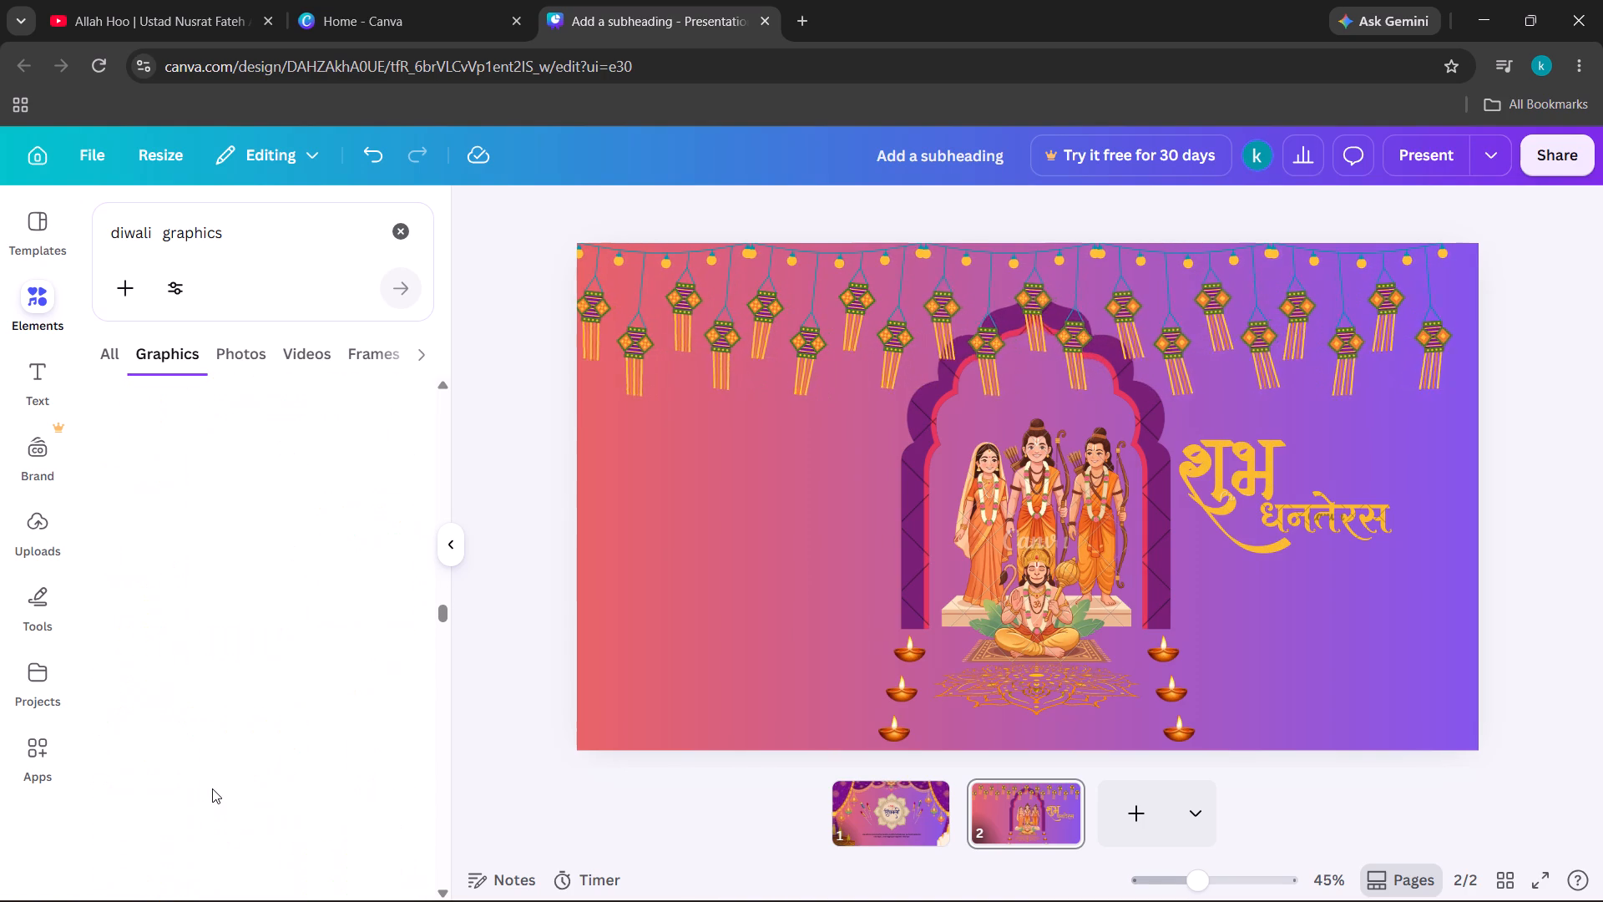
pyautogui.scroll(1, 212, 788)
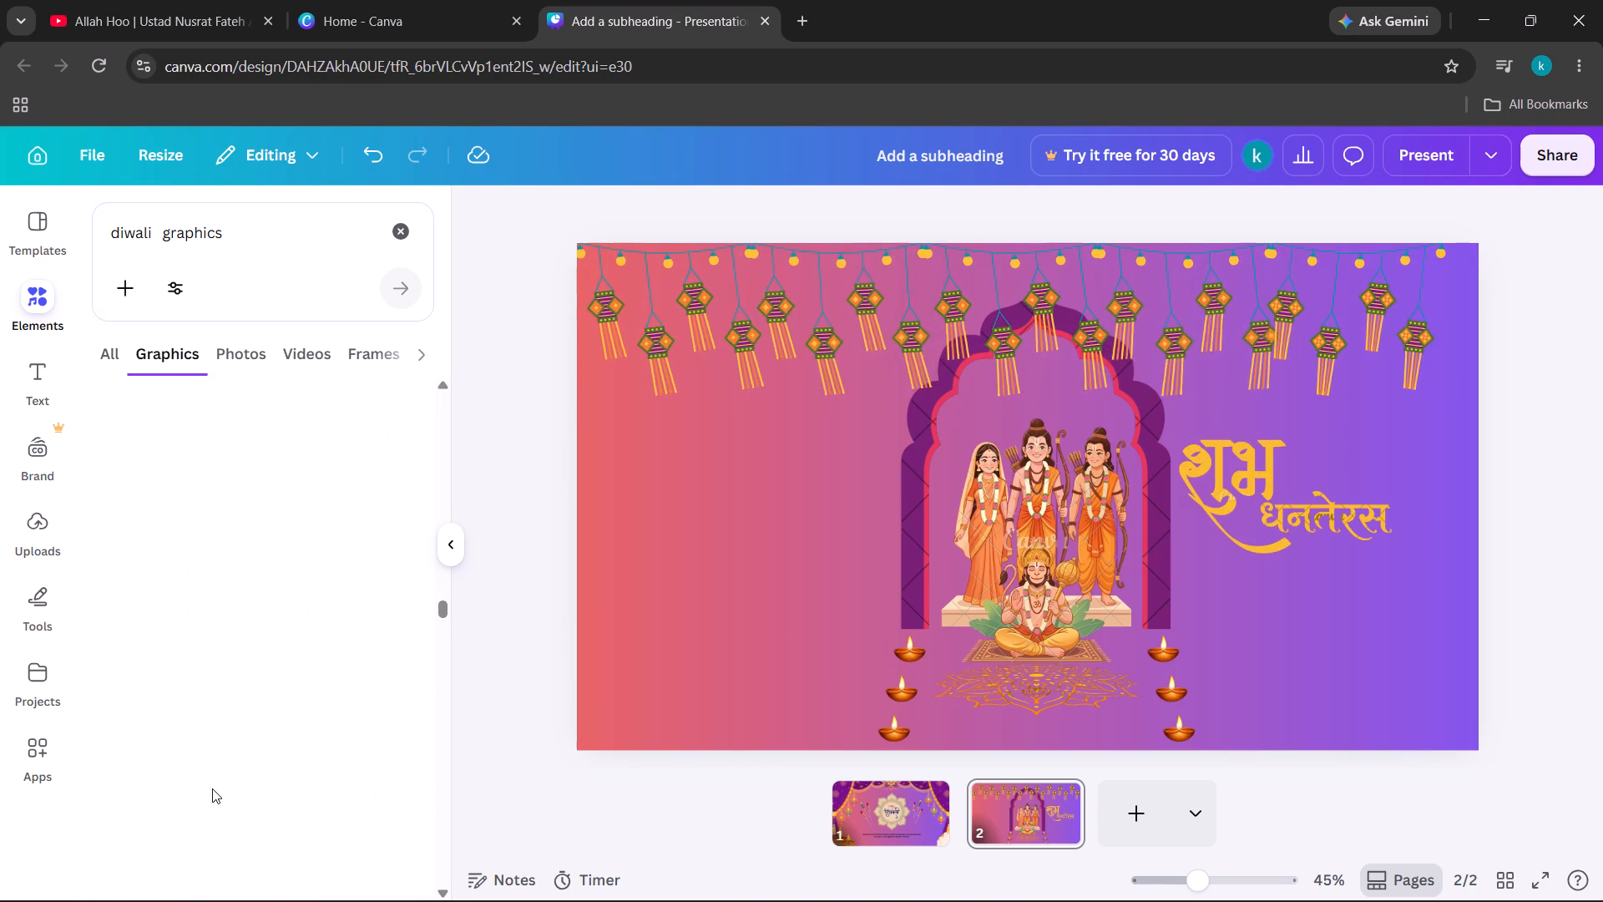
pyautogui.scroll(4, 212, 788)
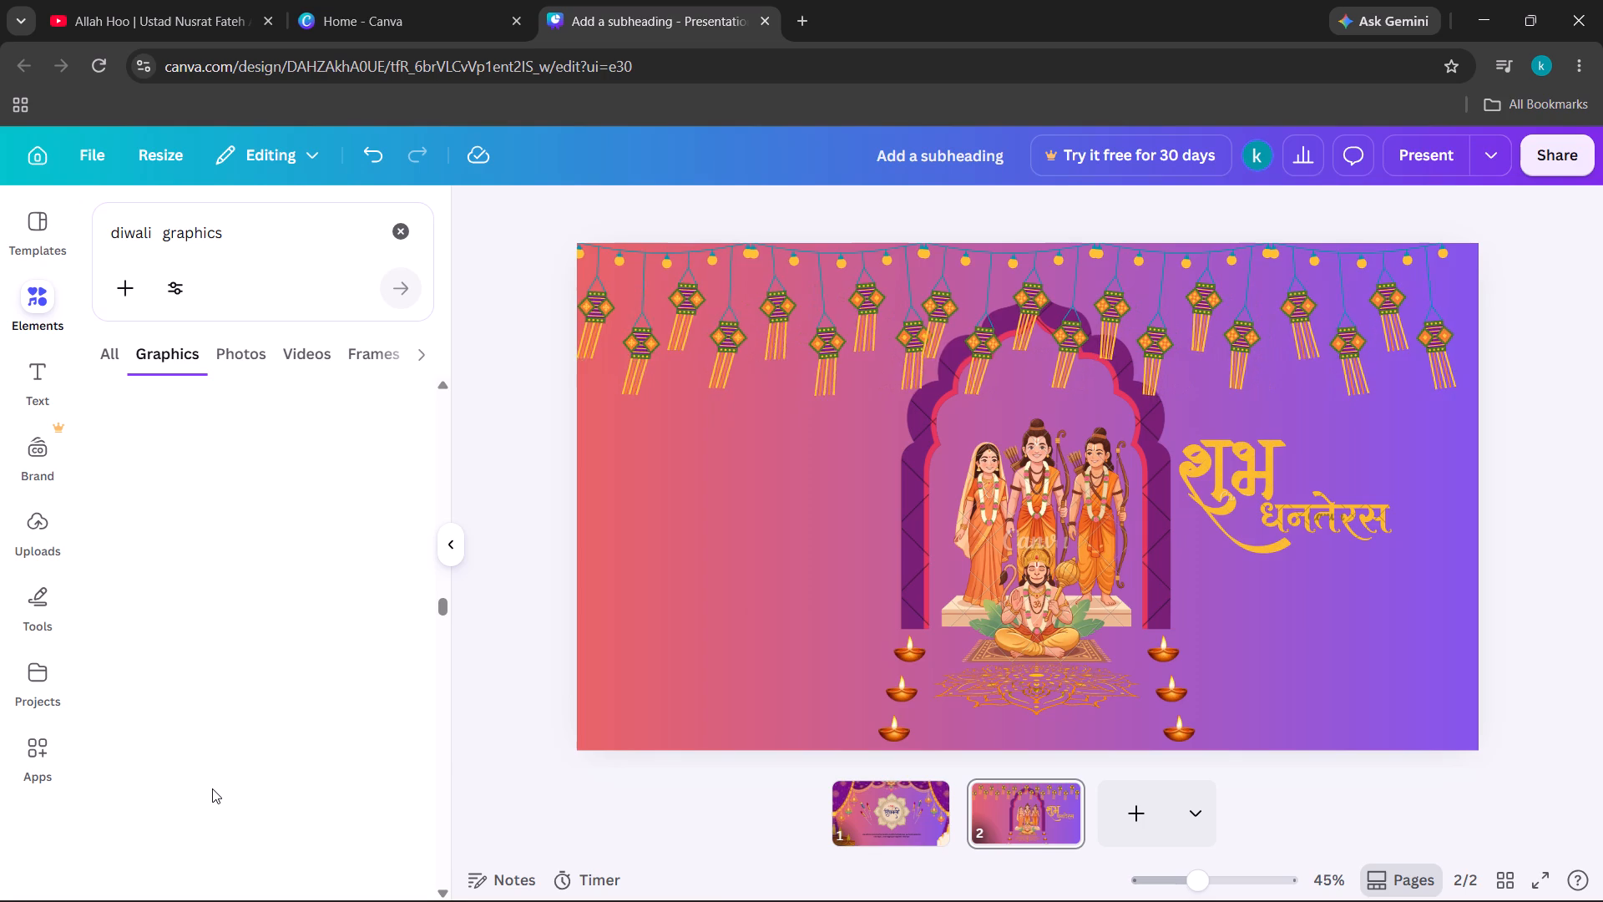
pyautogui.scroll(1, 212, 788)
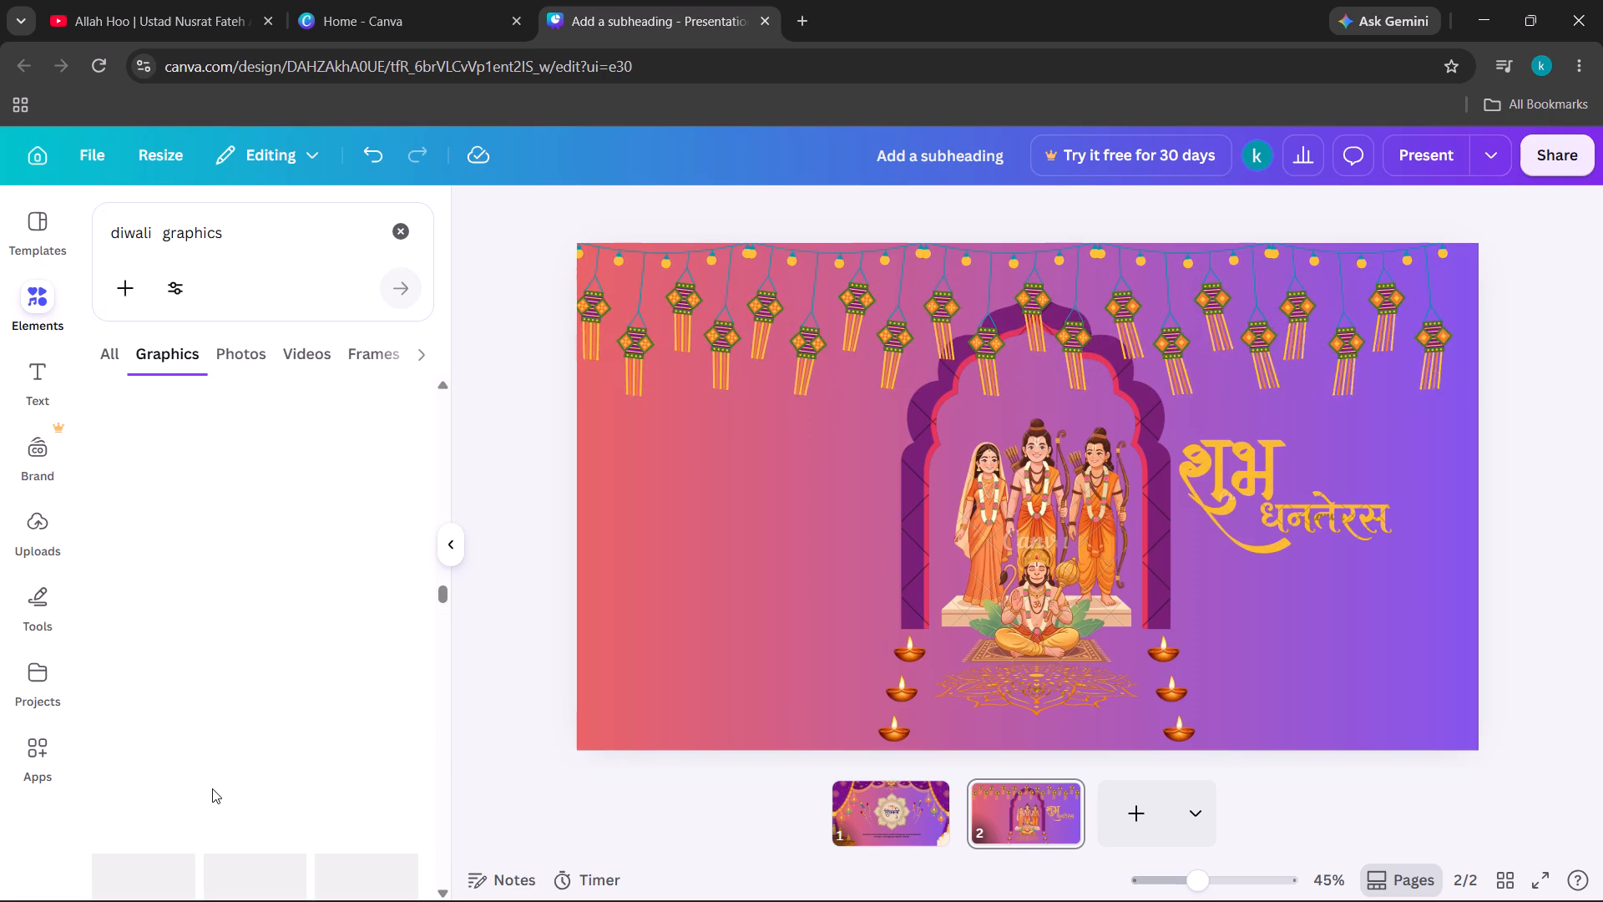
pyautogui.scroll(1, 212, 788)
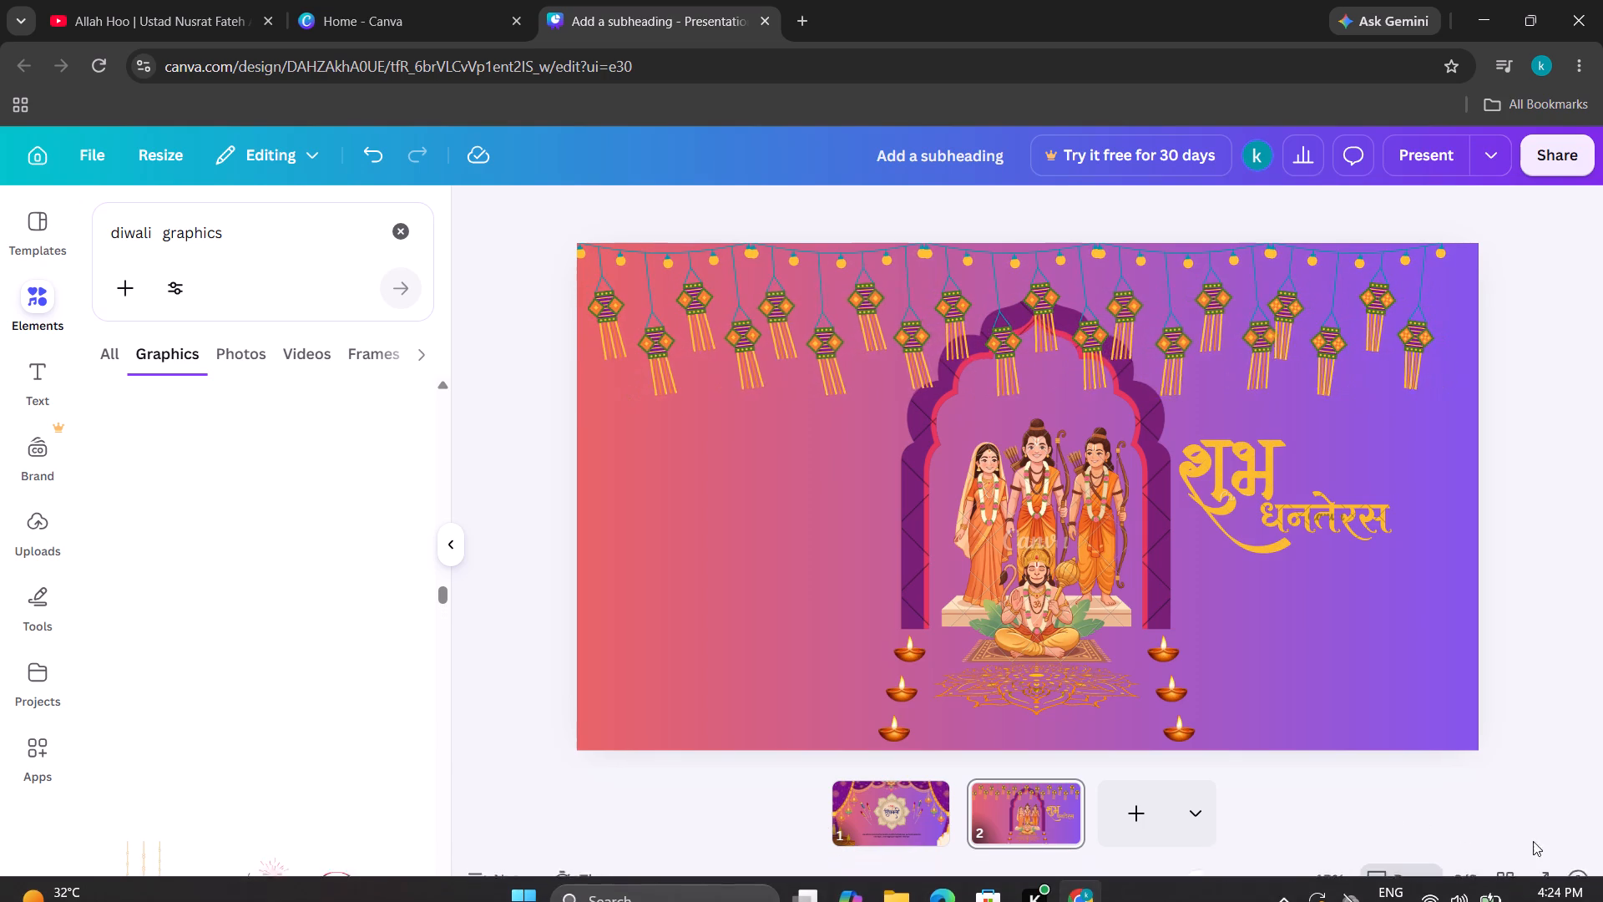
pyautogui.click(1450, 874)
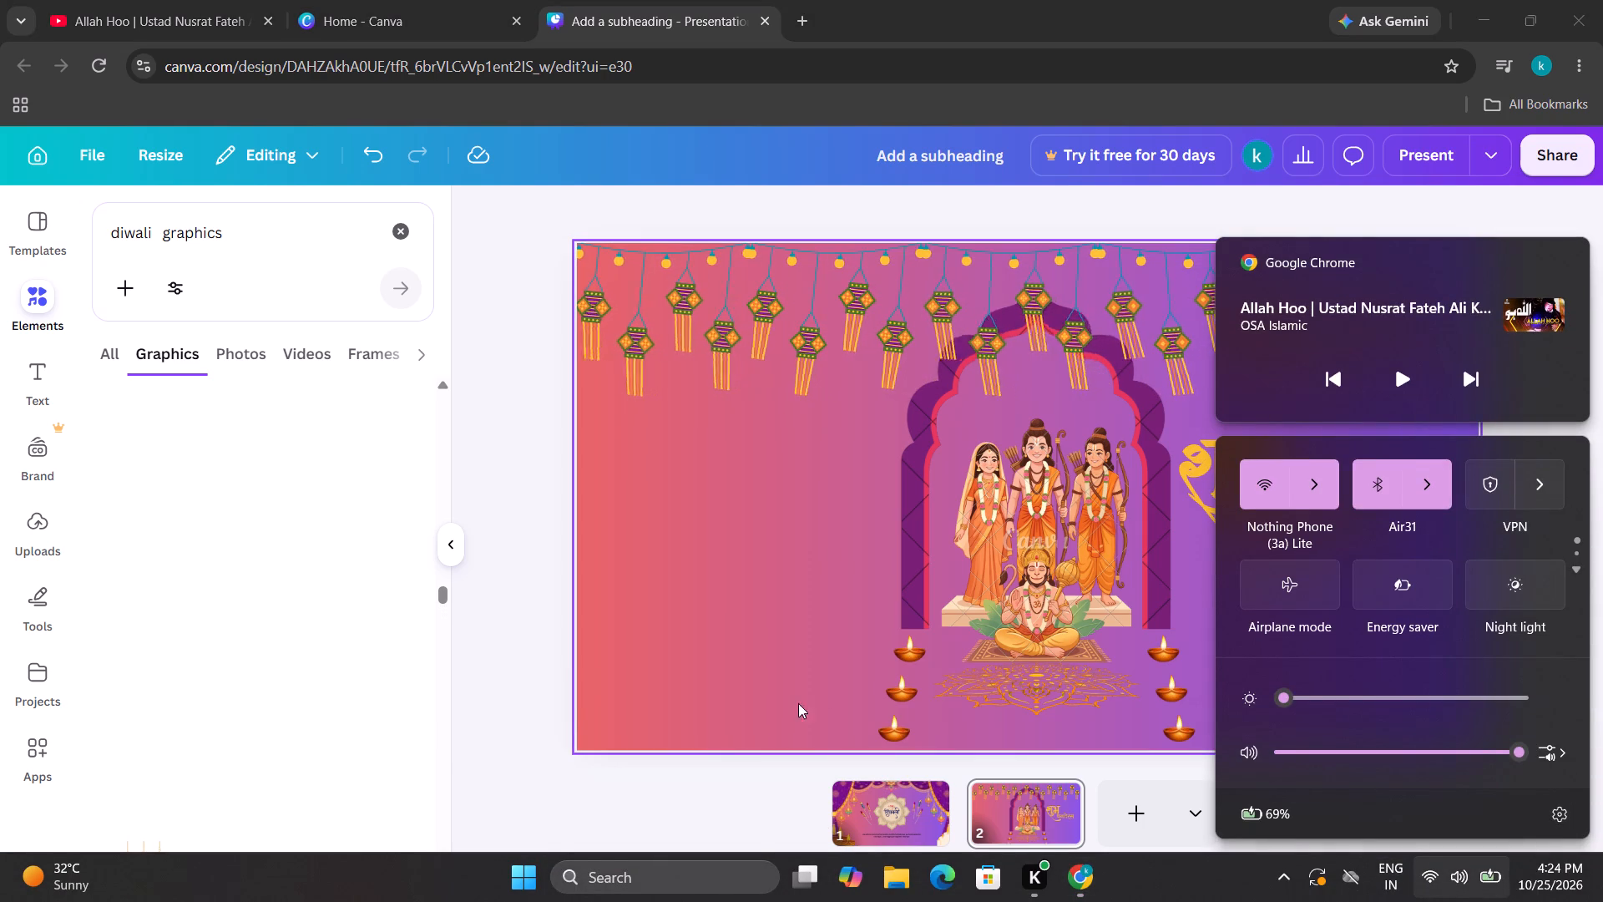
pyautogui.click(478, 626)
# Go through the Diwali graphics results again from the start, looking for a decoration to fill the second page's empty areas.
pyautogui.scroll(4, 239, 601)
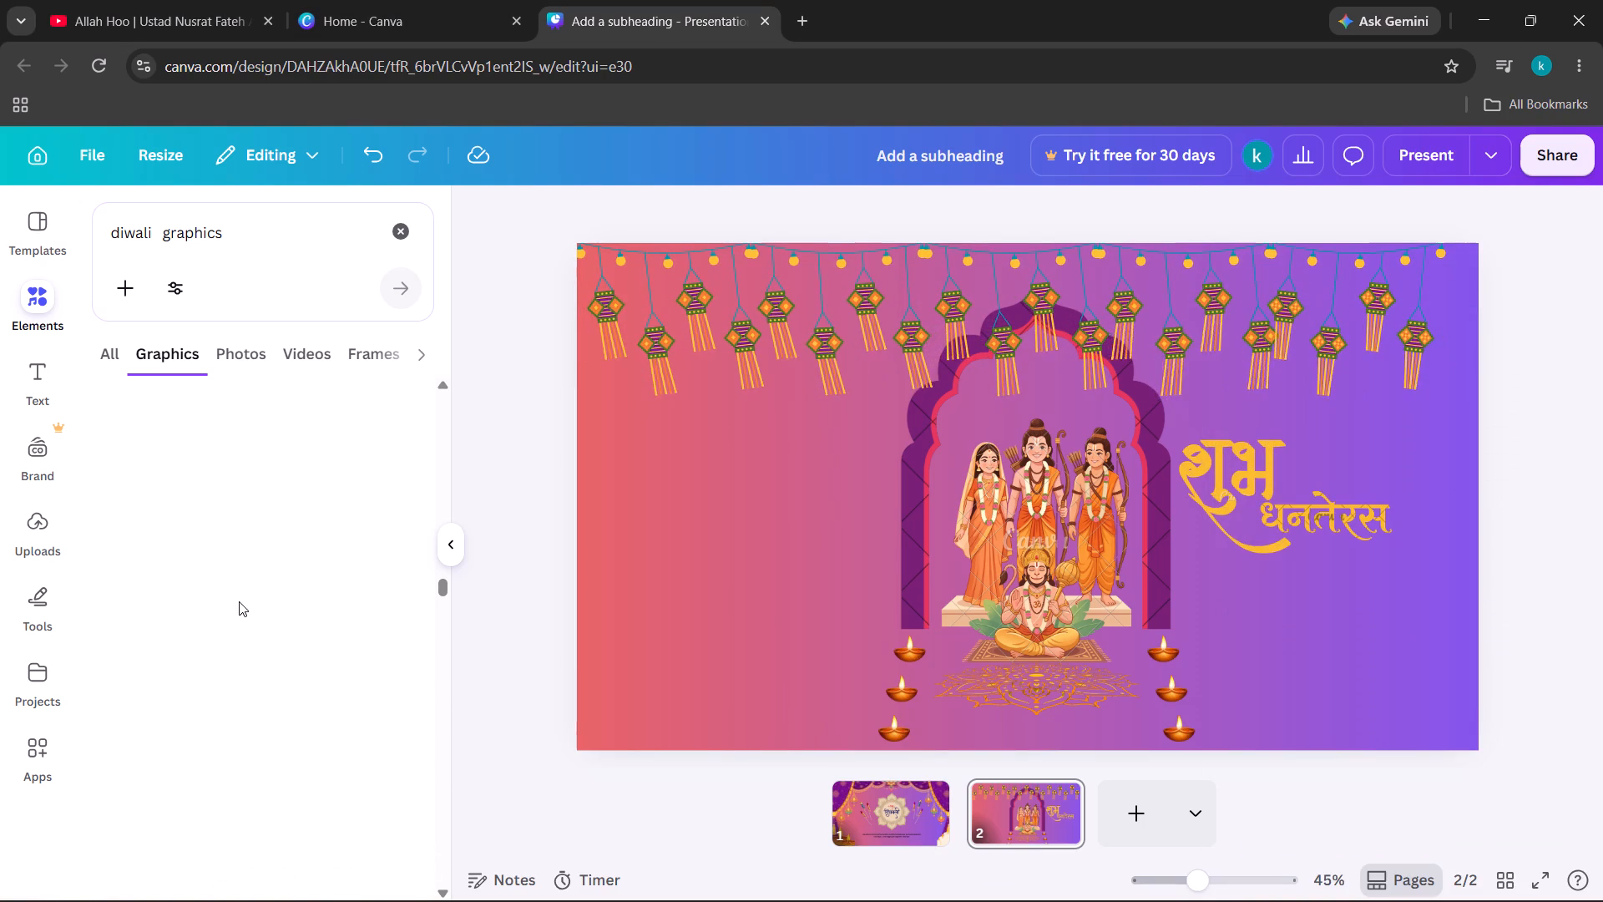
pyautogui.scroll(19, 239, 601)
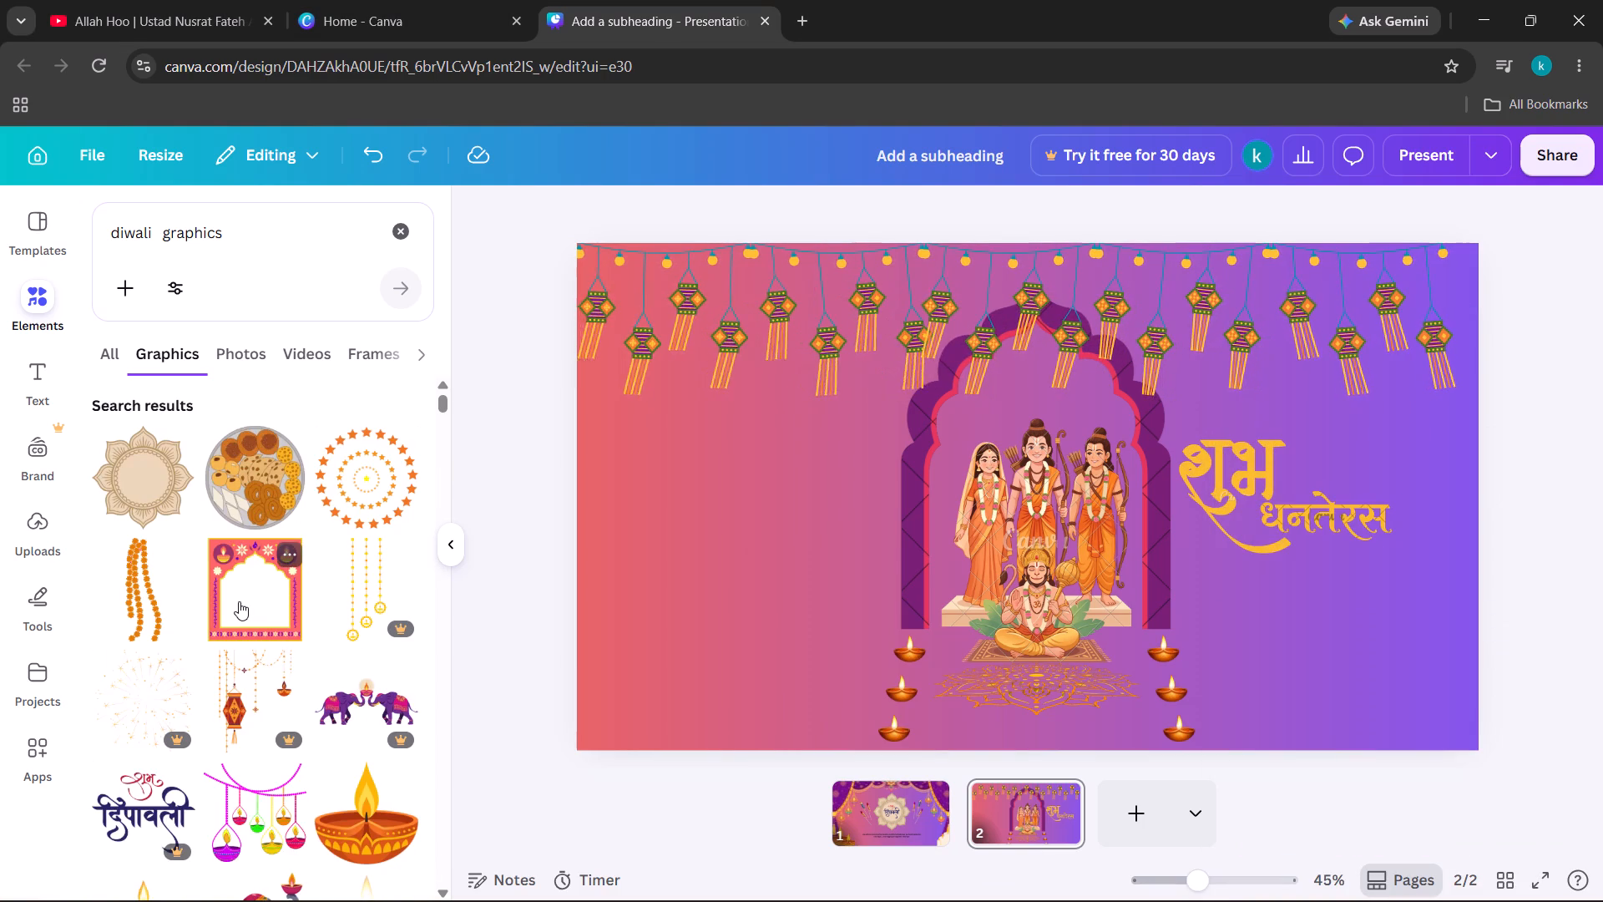
pyautogui.scroll(-15, 239, 601)
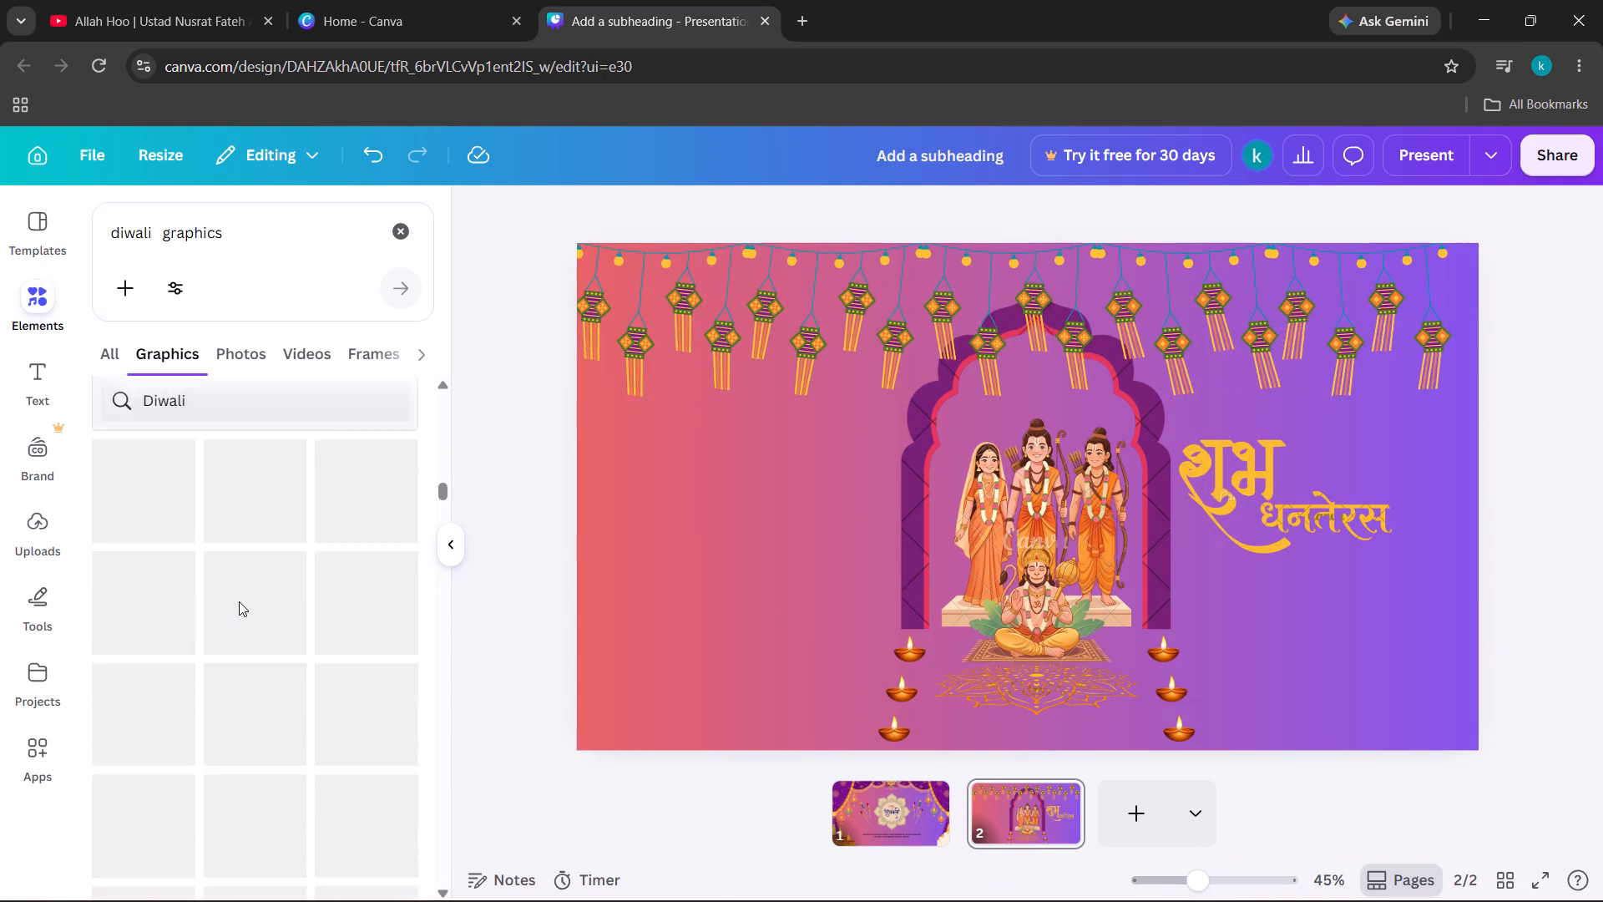
pyautogui.scroll(-4, 239, 601)
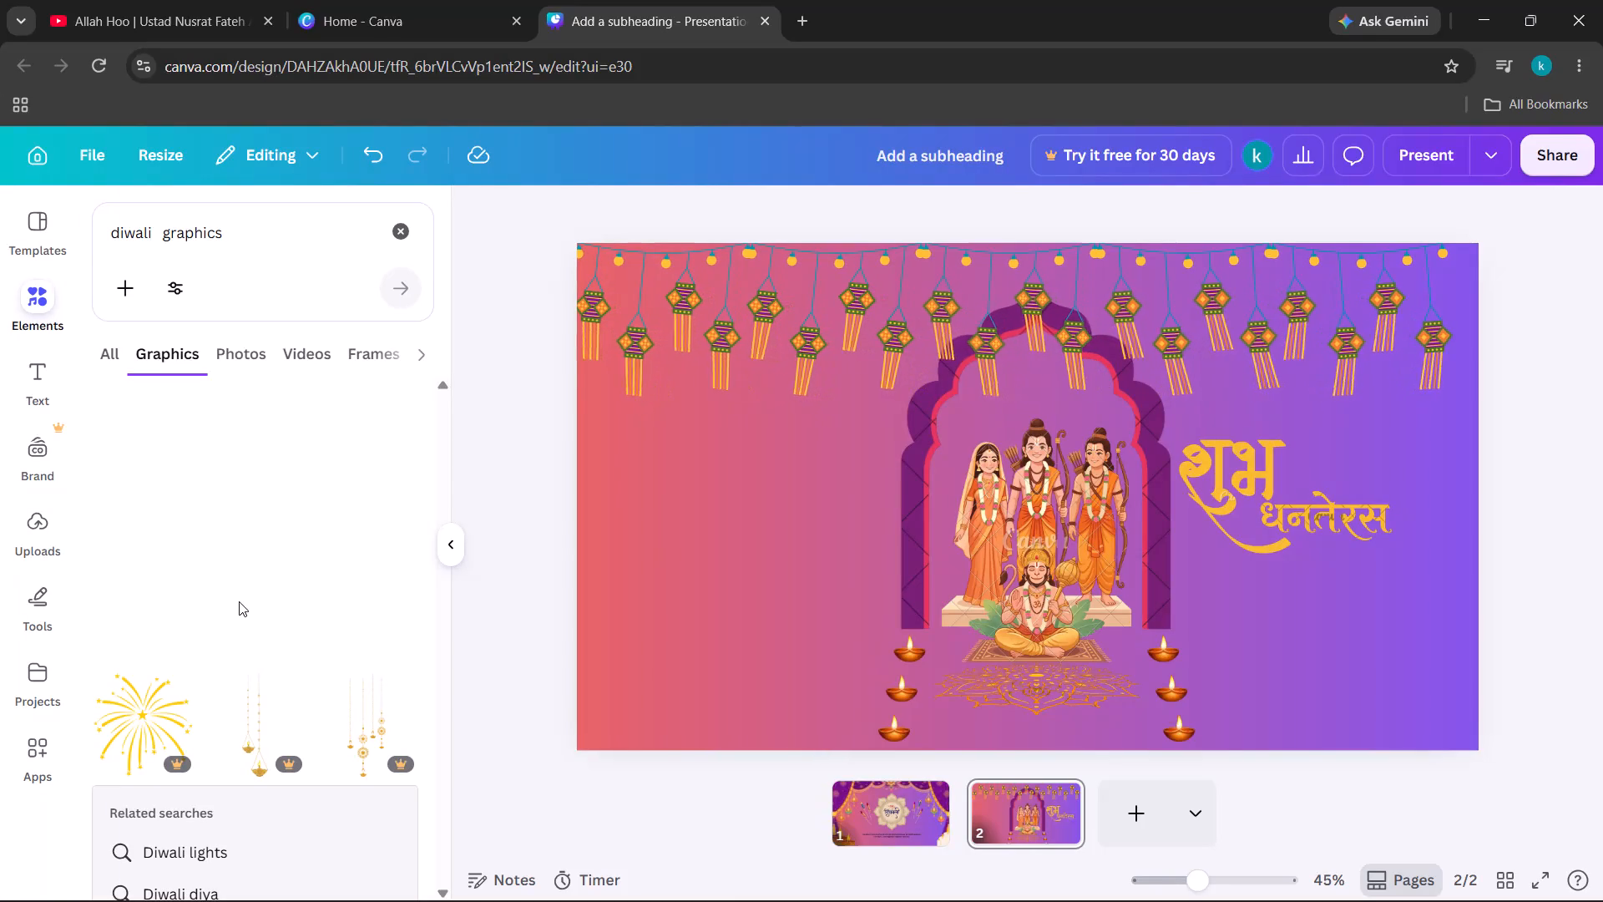
pyautogui.scroll(-7, 239, 601)
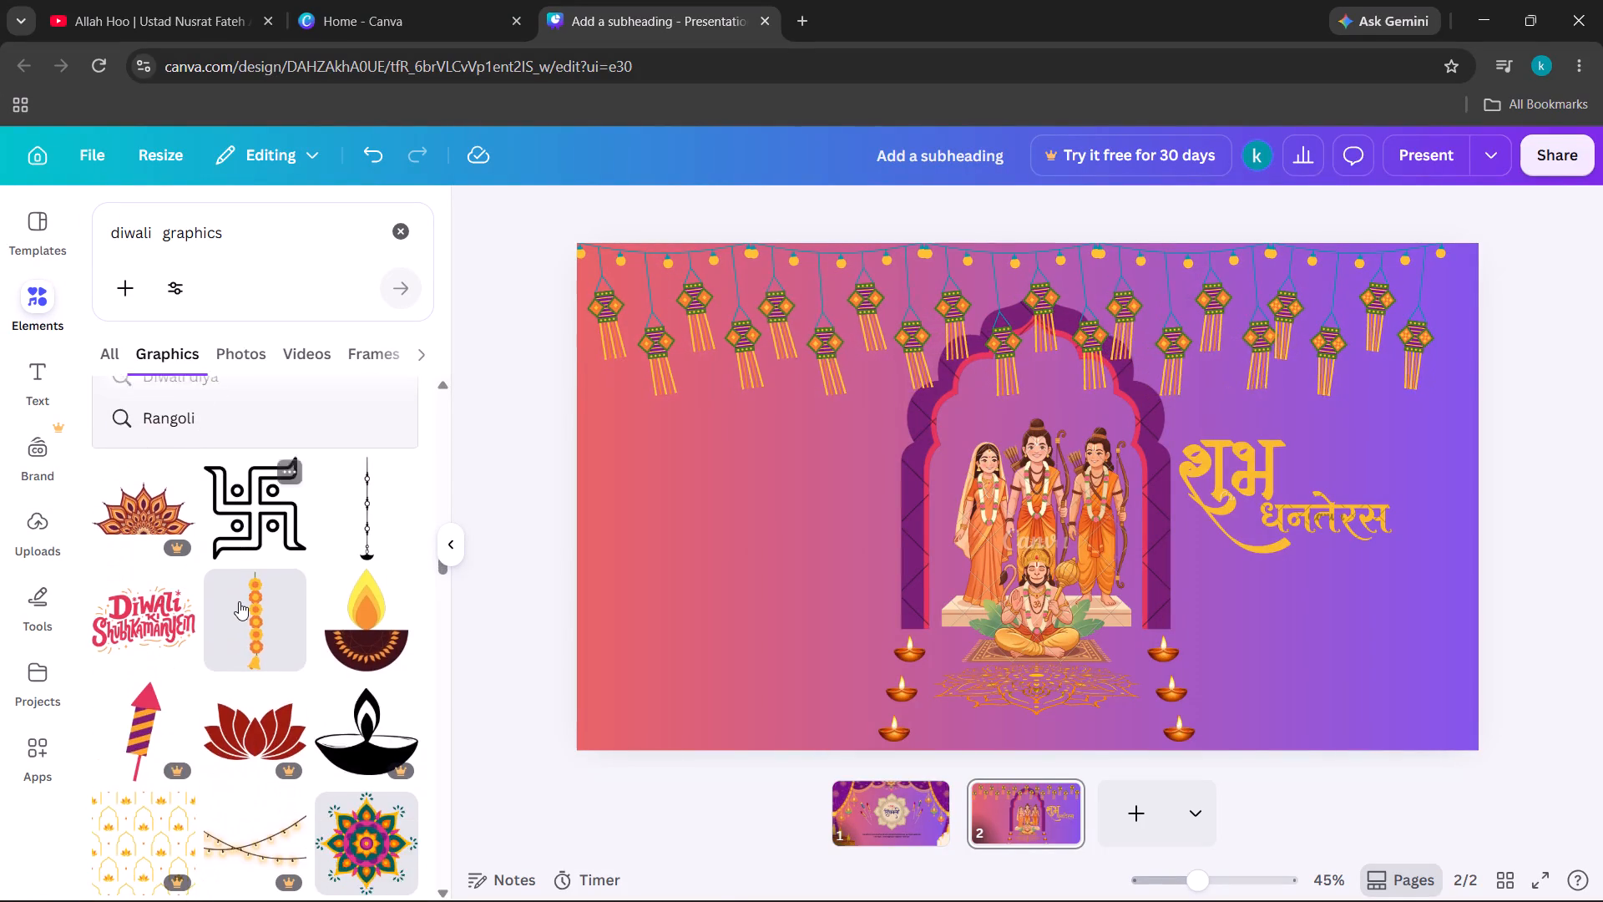
pyautogui.scroll(-6, 239, 601)
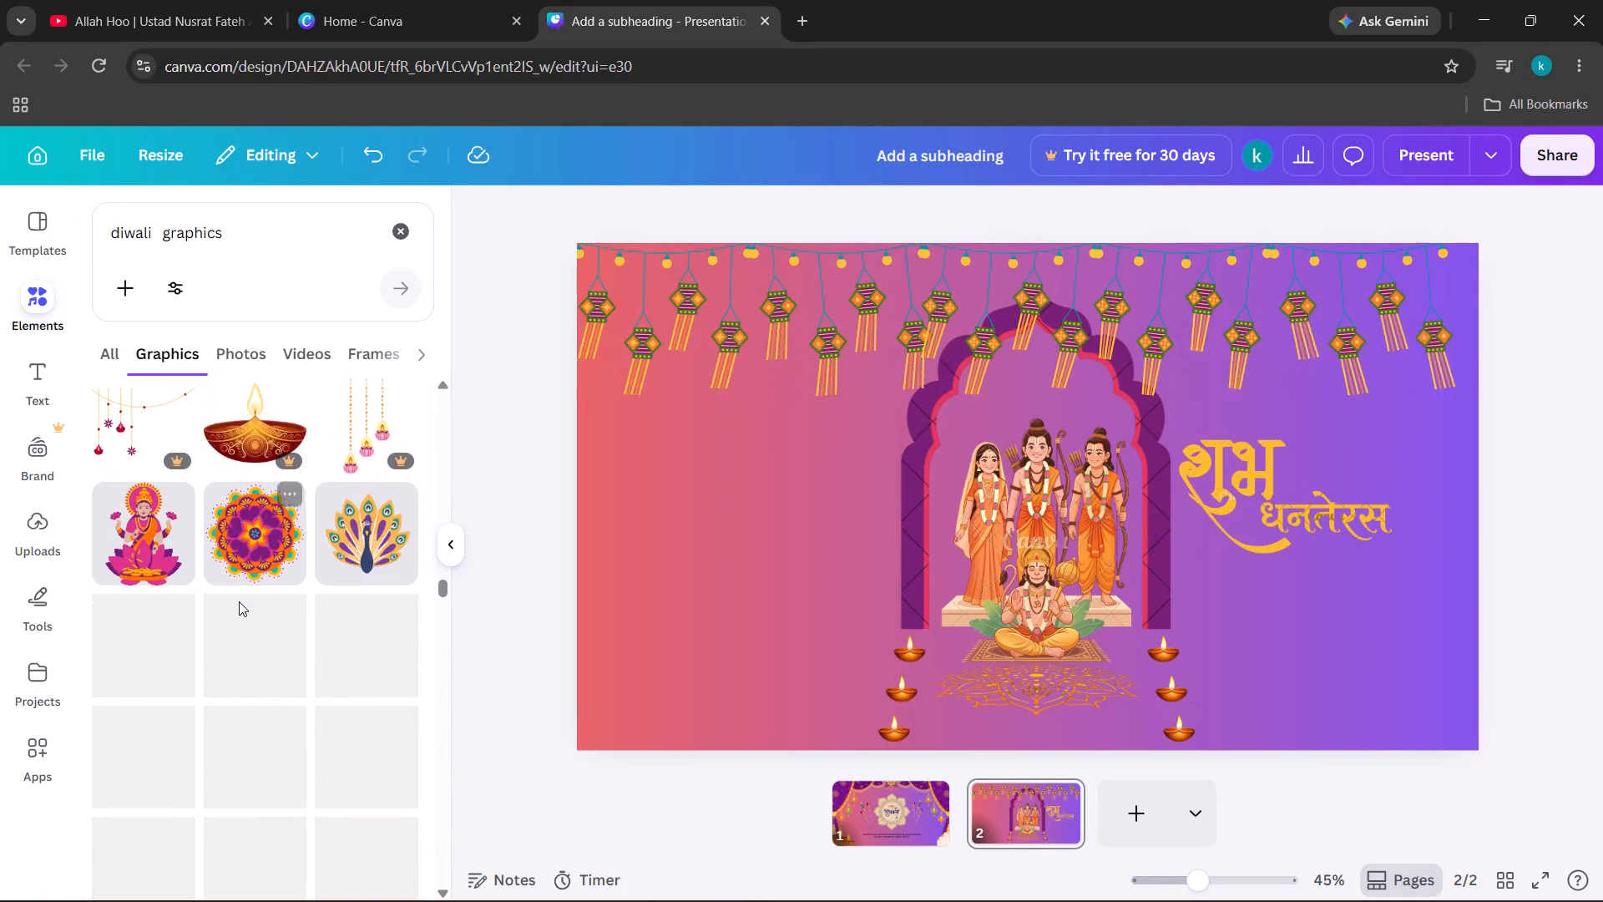
pyautogui.scroll(-1, 239, 601)
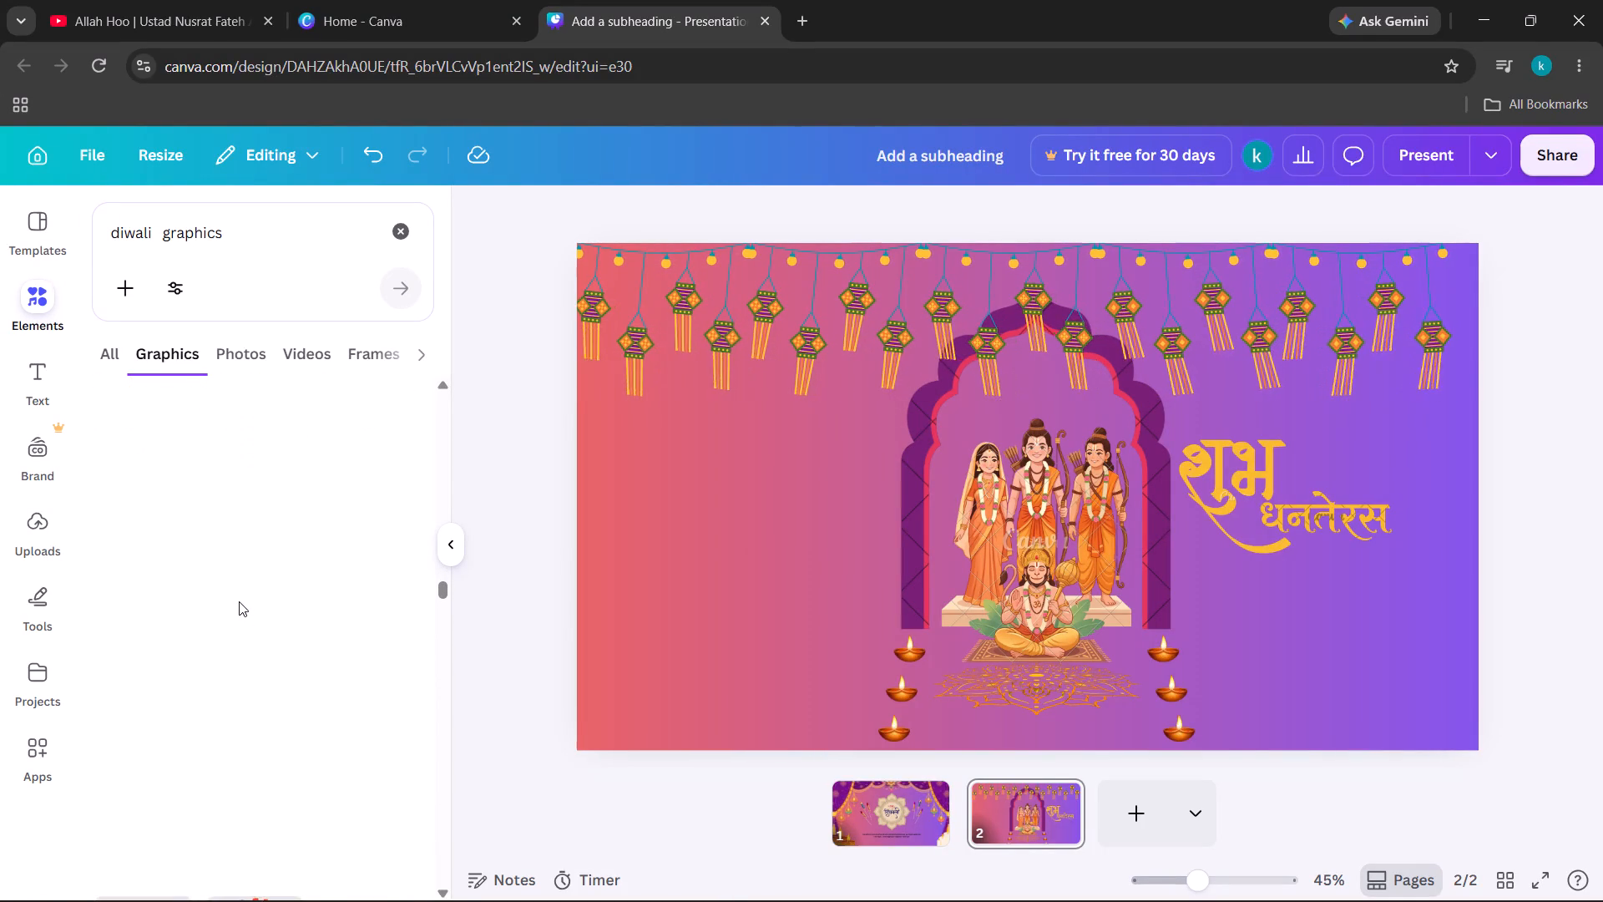
pyautogui.scroll(-6, 239, 601)
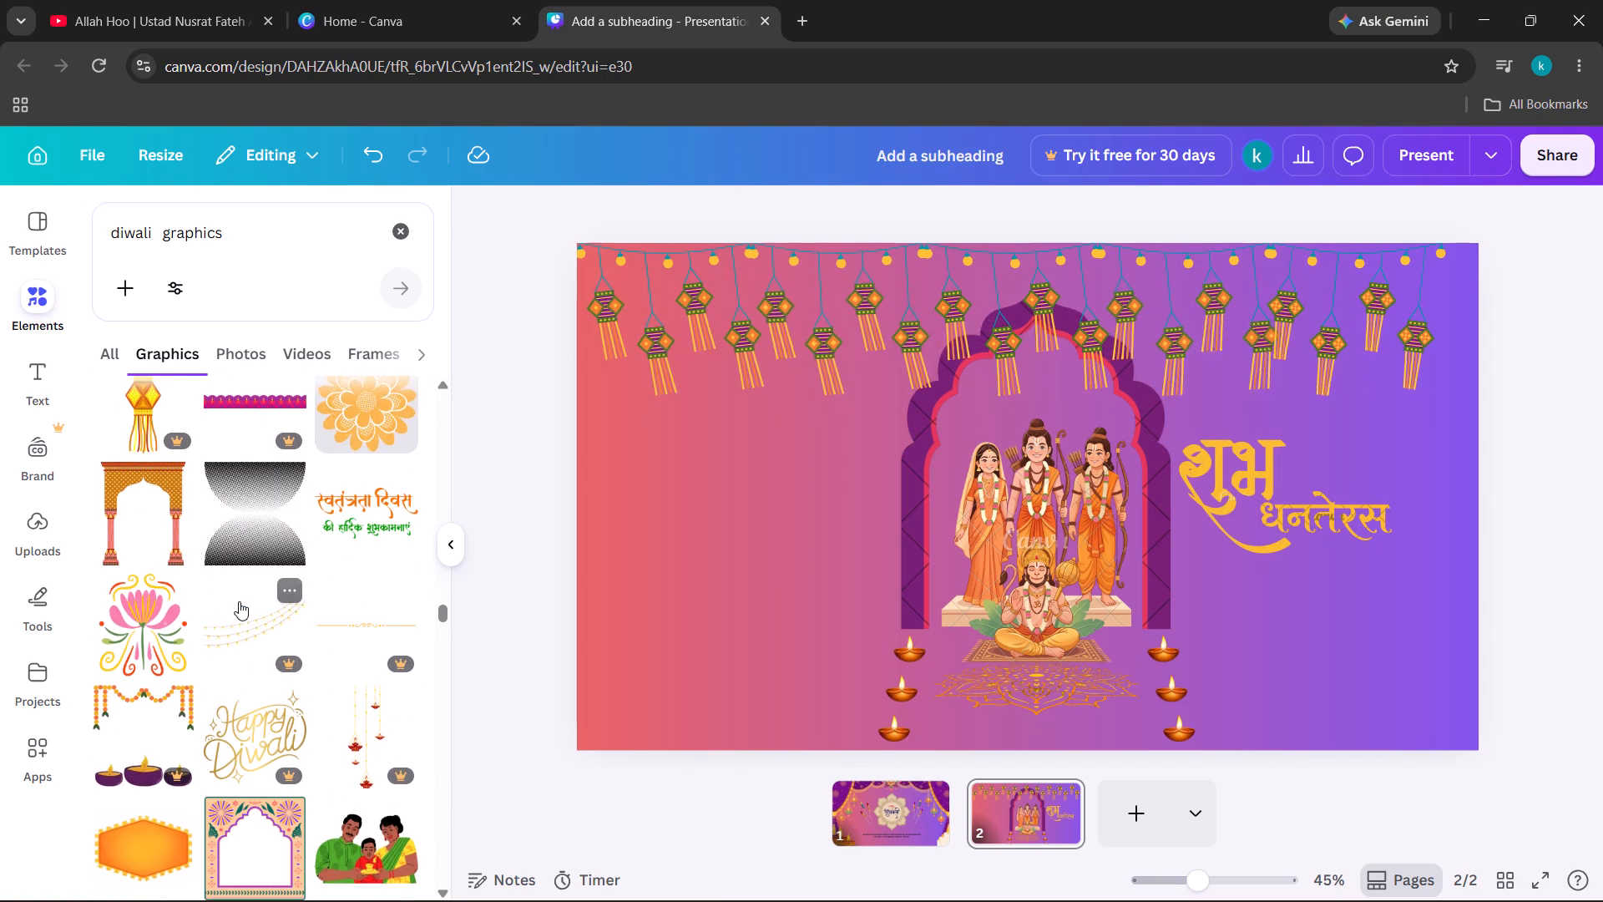
pyautogui.scroll(1, 239, 601)
pyautogui.click(121, 569)
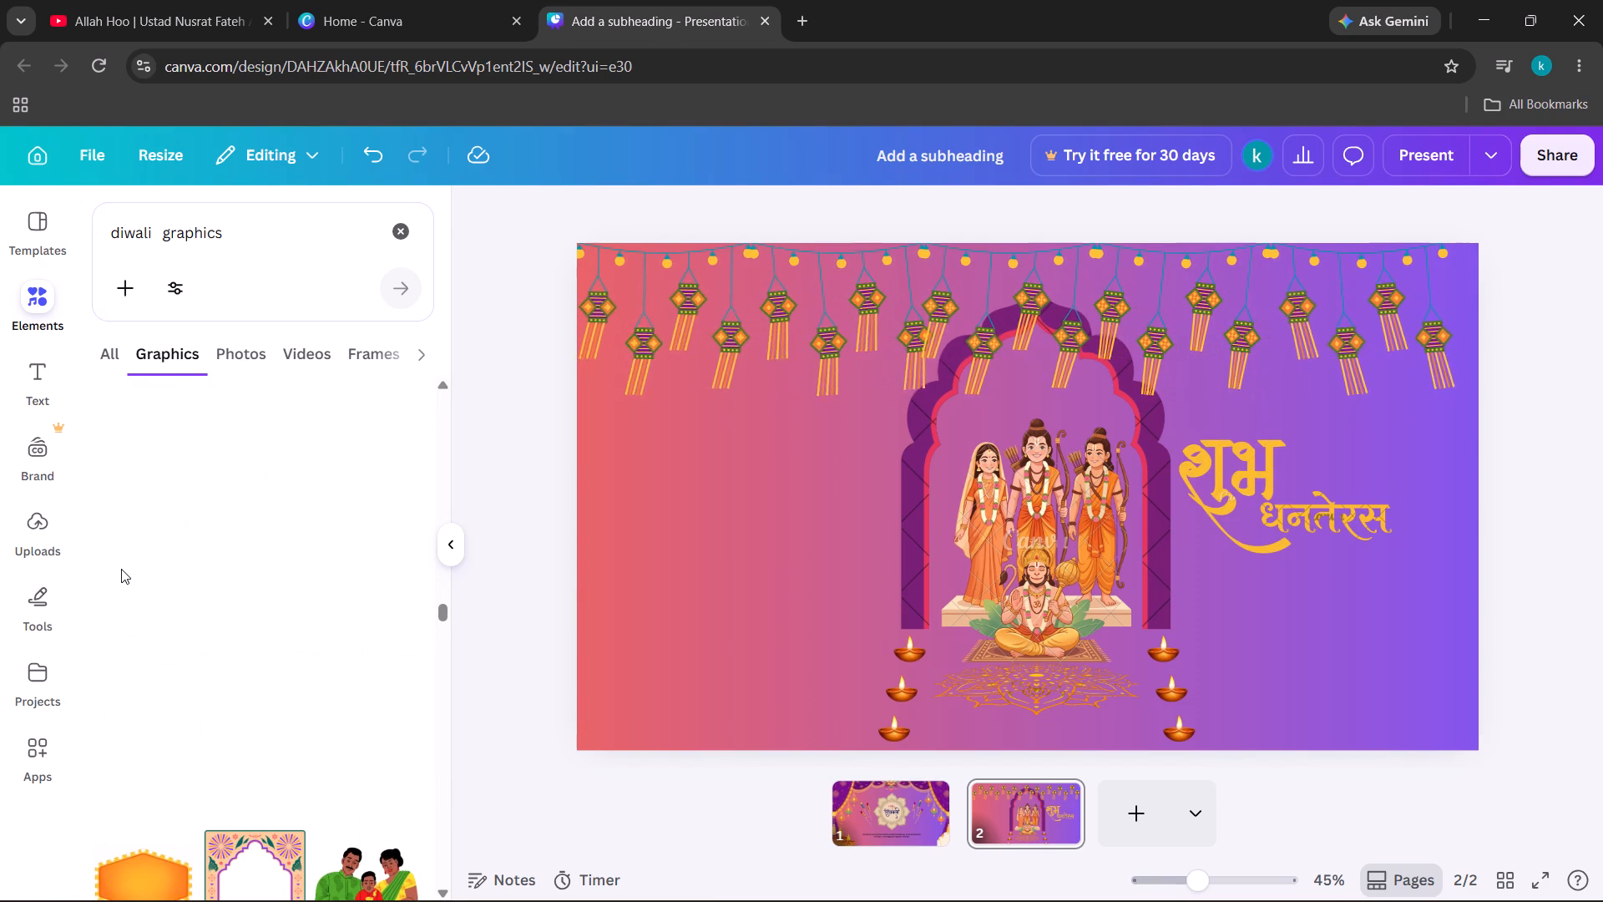
pyautogui.scroll(-1, 186, 569)
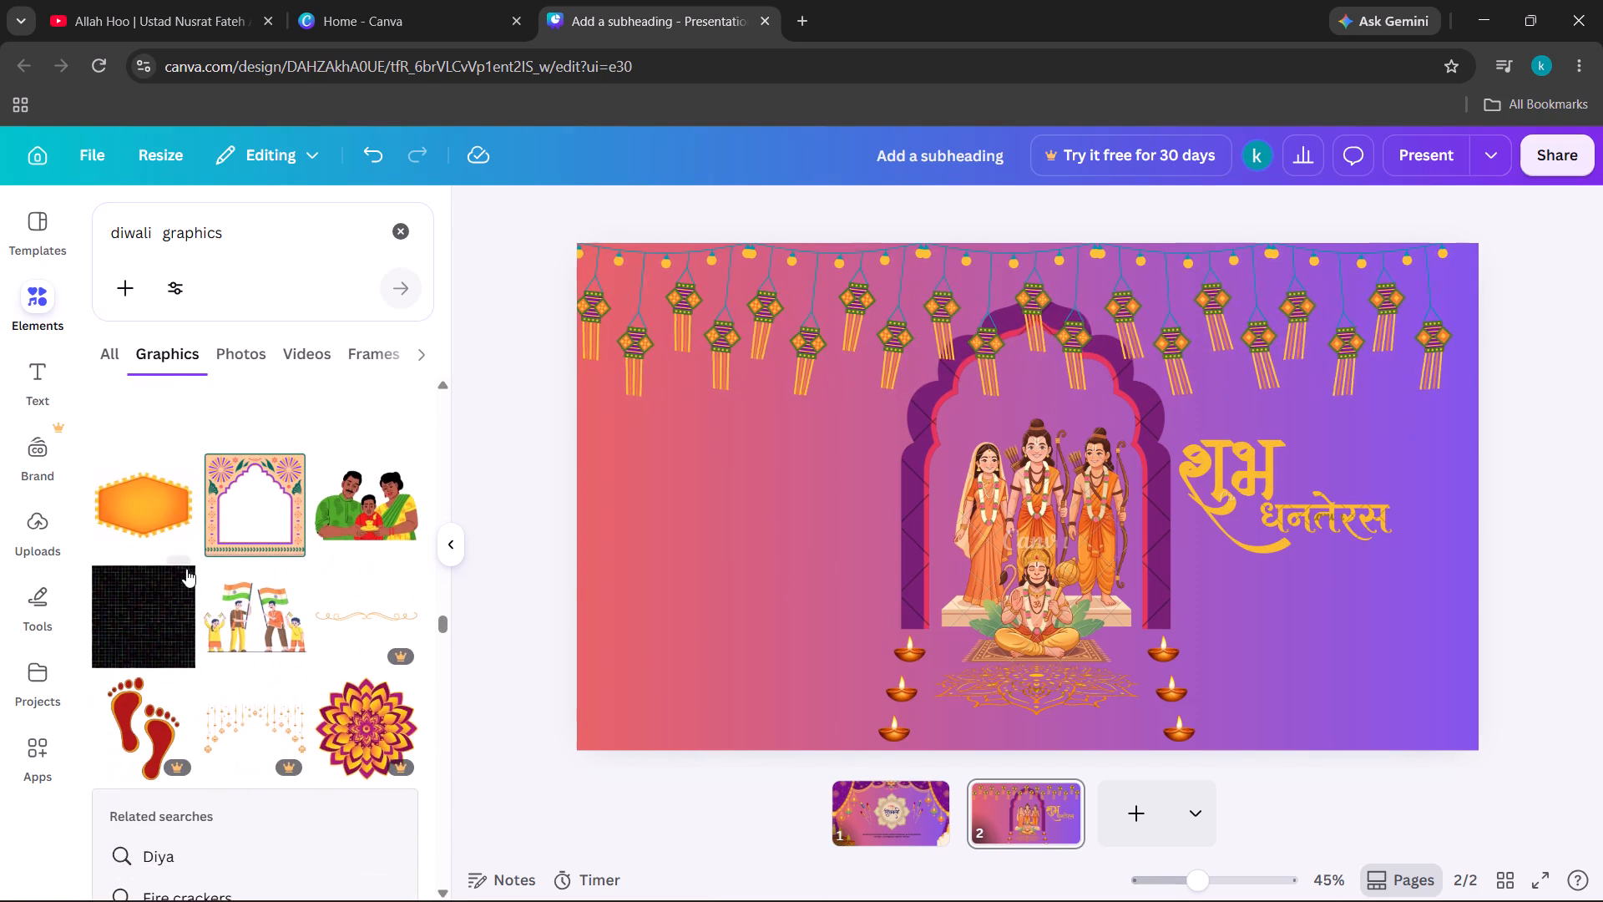
pyautogui.scroll(-4, 186, 569)
pyautogui.scroll(3, 186, 569)
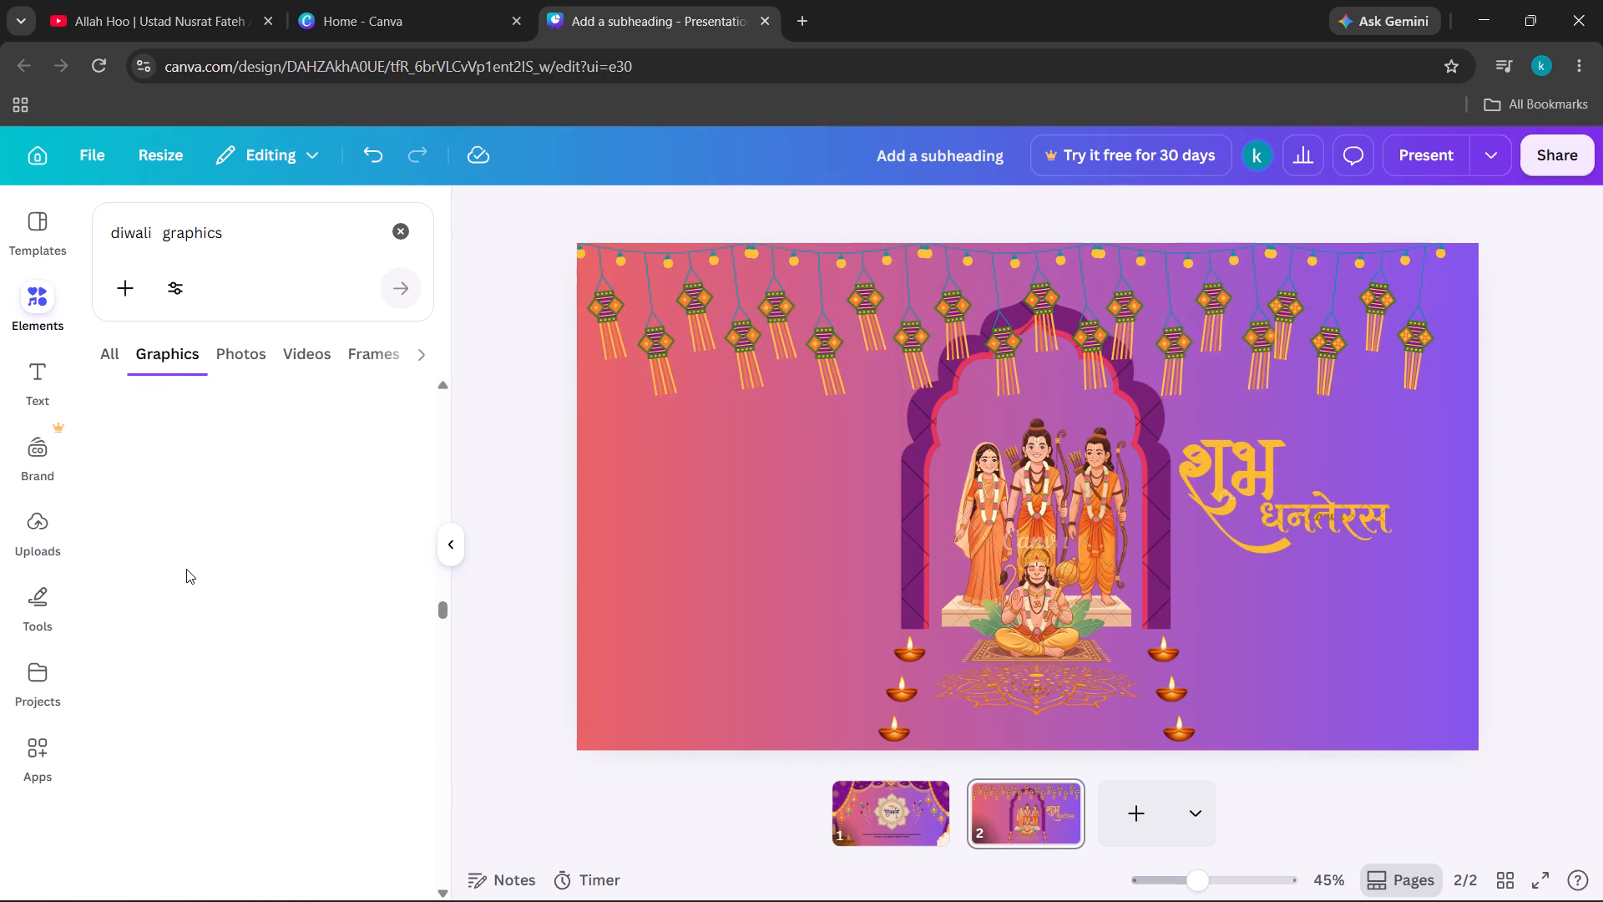
pyautogui.scroll(3, 186, 569)
pyautogui.scroll(-4, 186, 569)
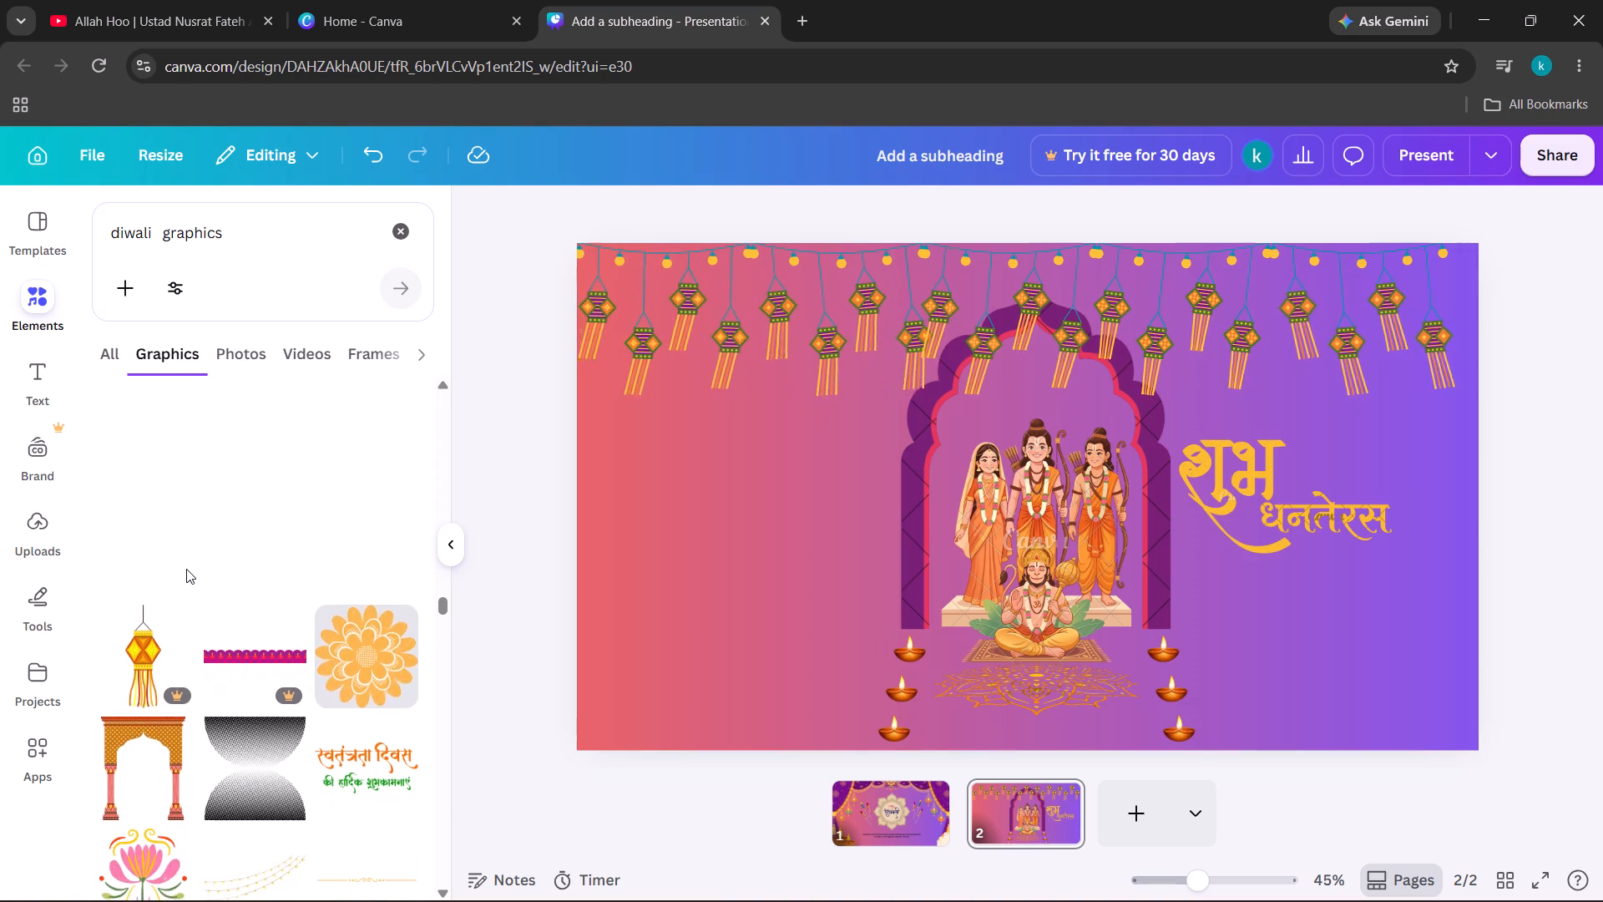
pyautogui.scroll(-1, 186, 569)
pyautogui.click(120, 687)
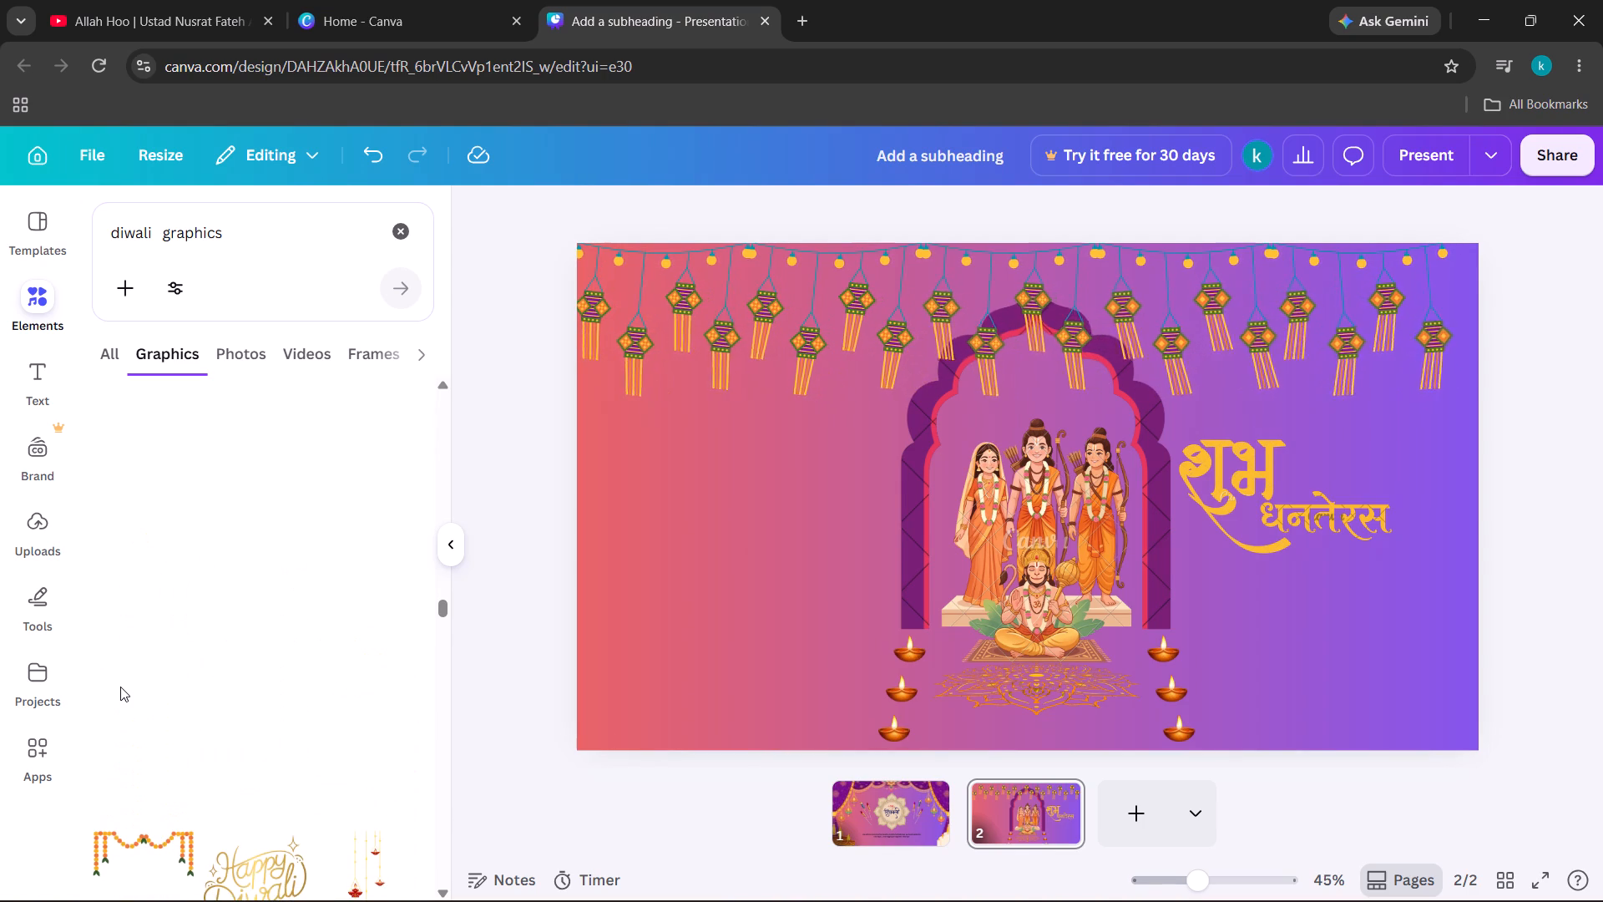
pyautogui.scroll(-1, 120, 687)
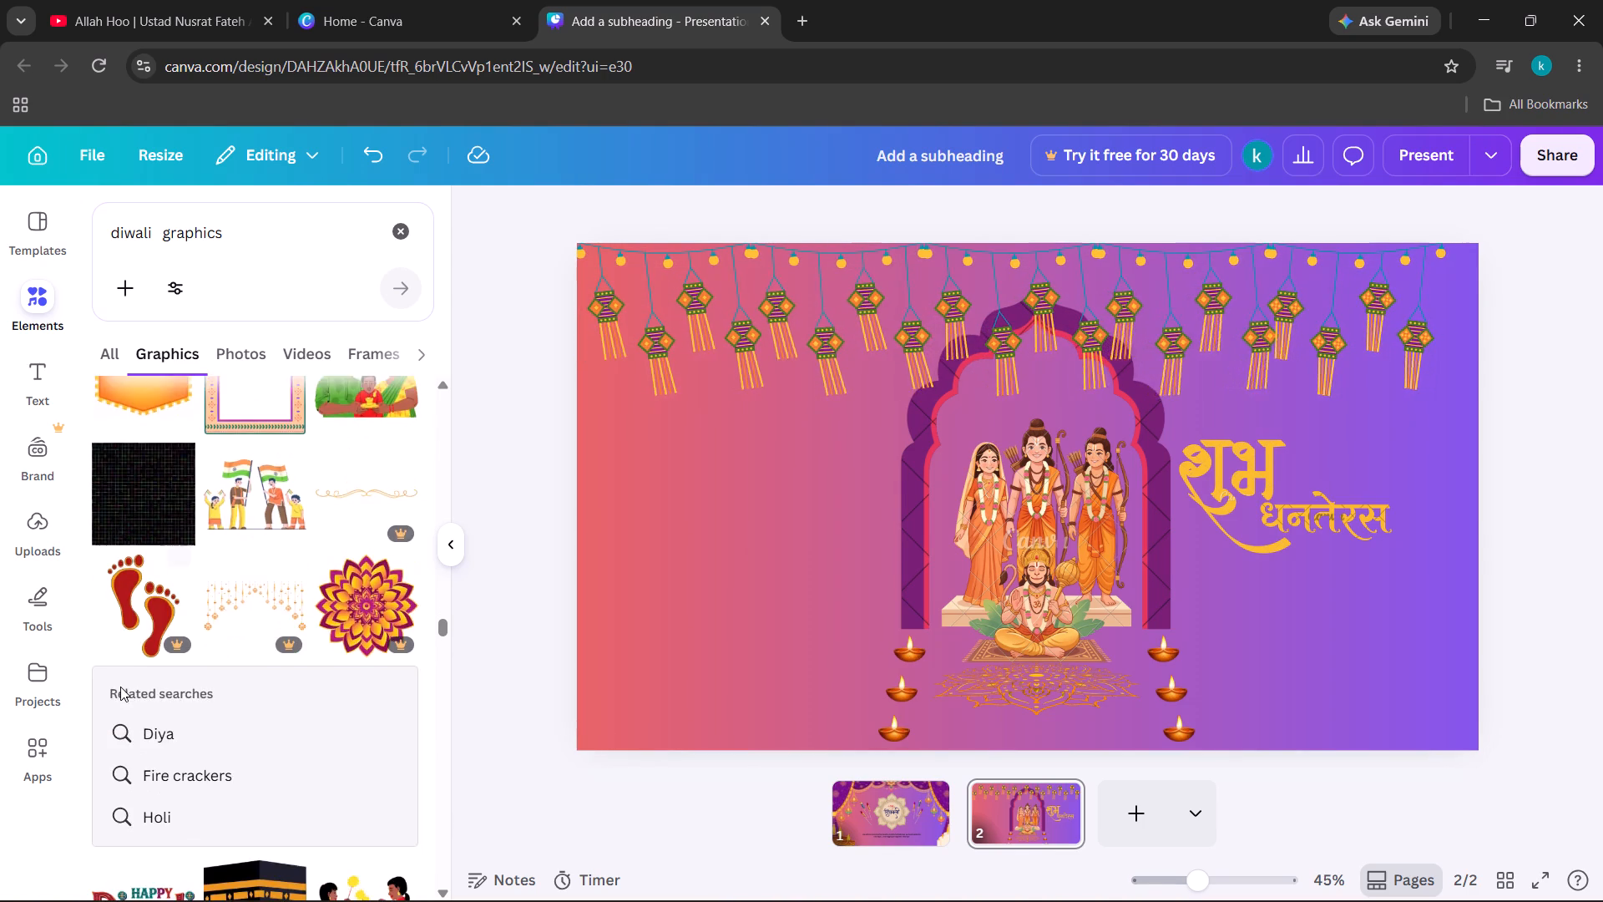
pyautogui.scroll(-1, 120, 687)
pyautogui.scroll(8, 120, 687)
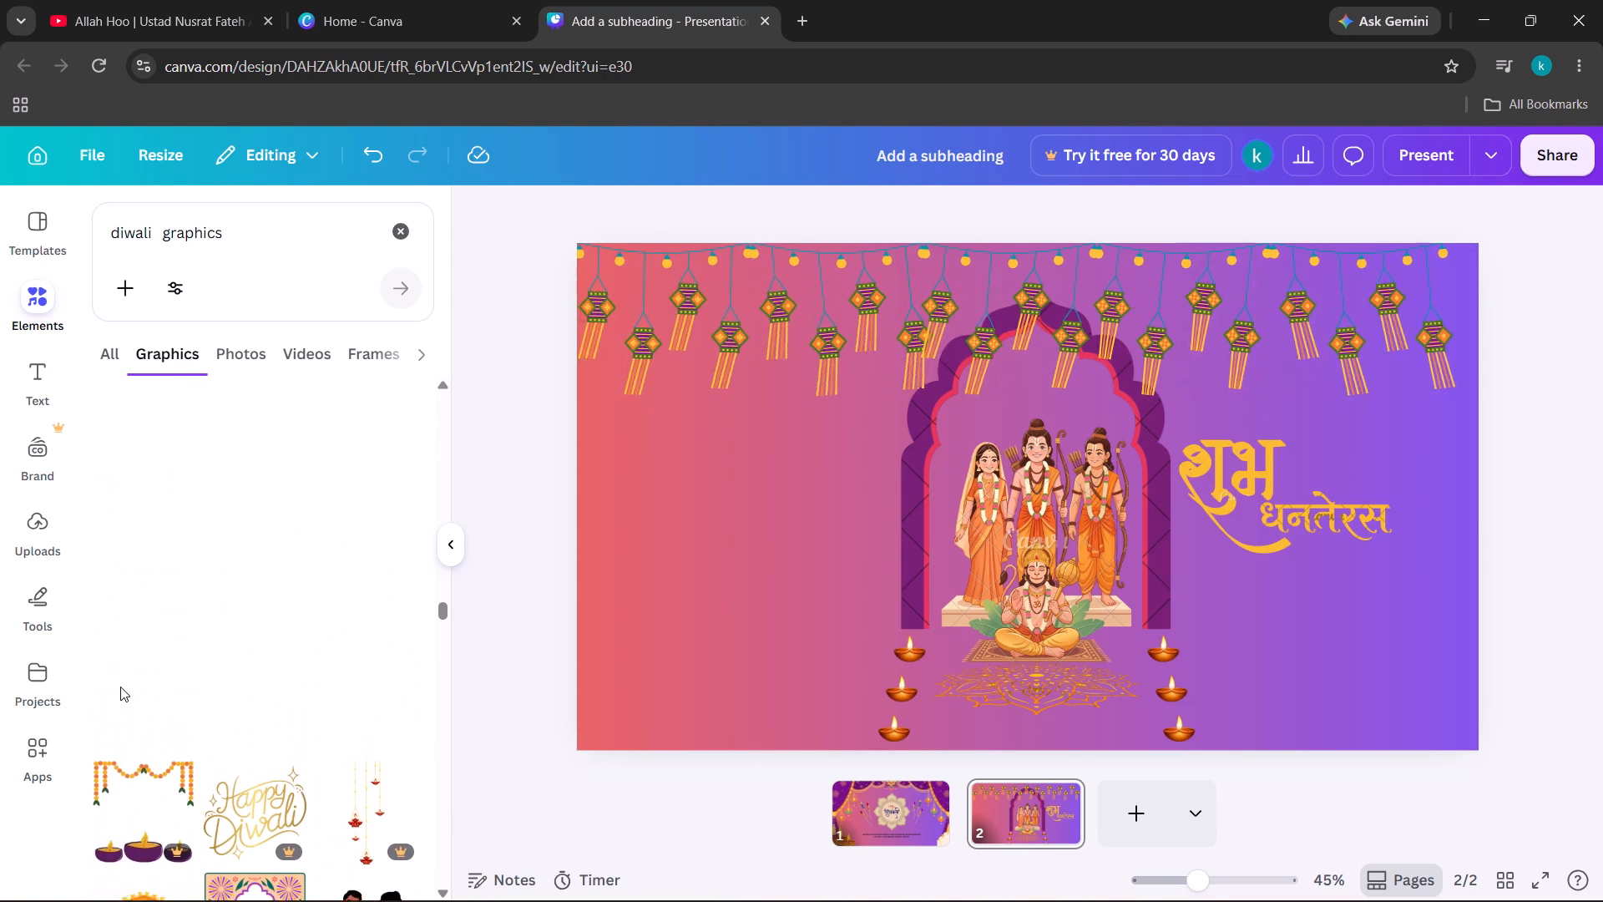
pyautogui.scroll(5, 120, 687)
pyautogui.scroll(-2, 120, 687)
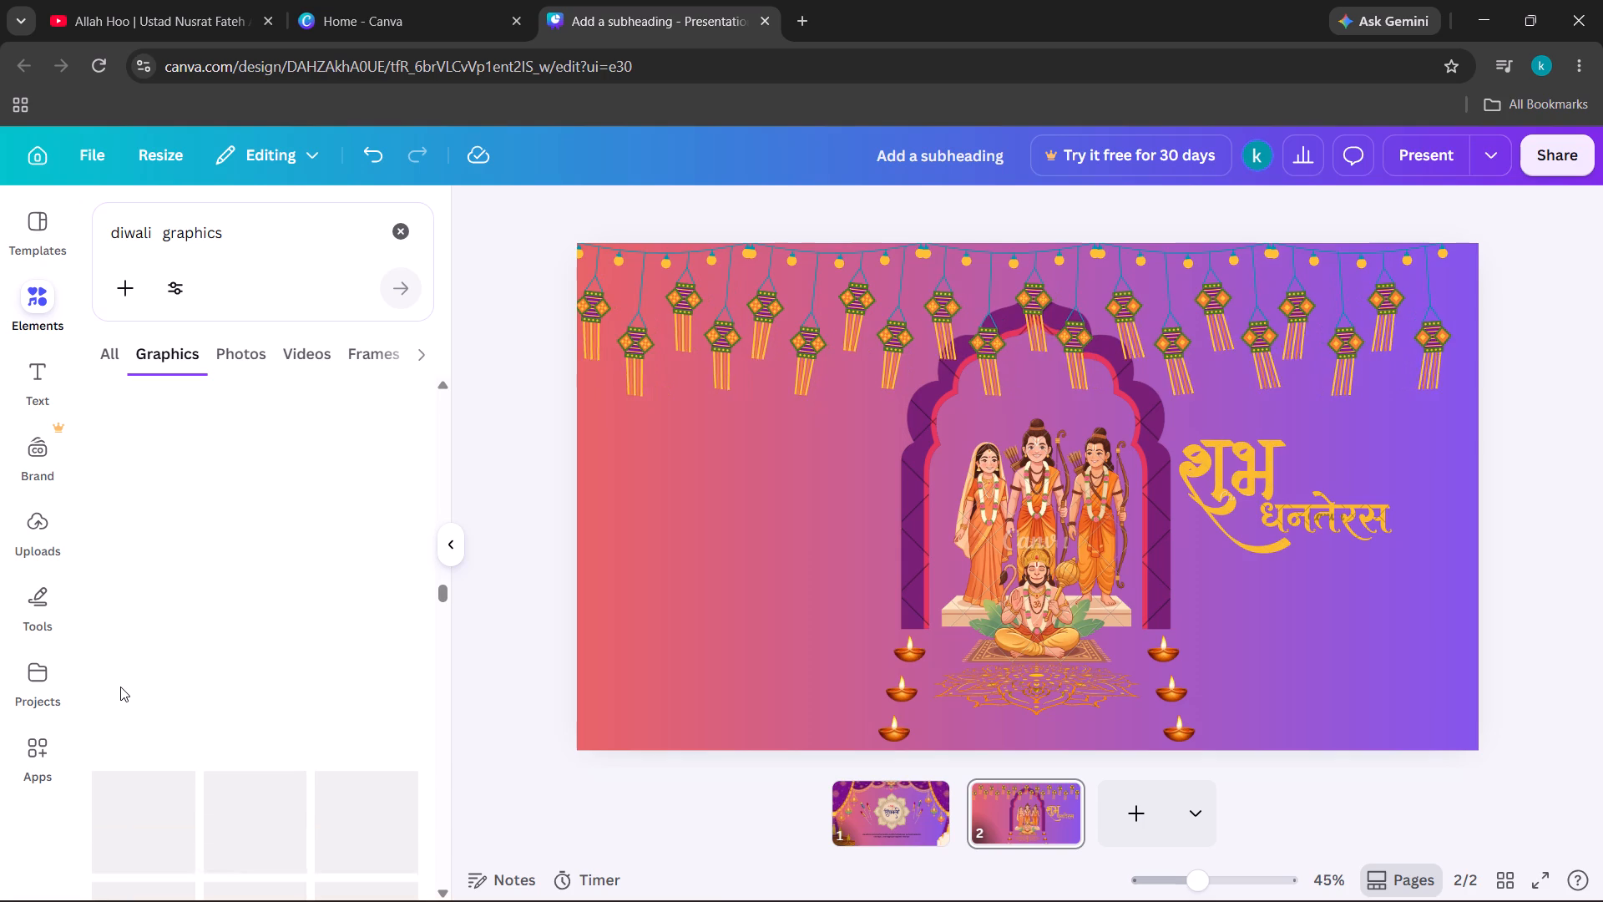
pyautogui.scroll(-4, 120, 687)
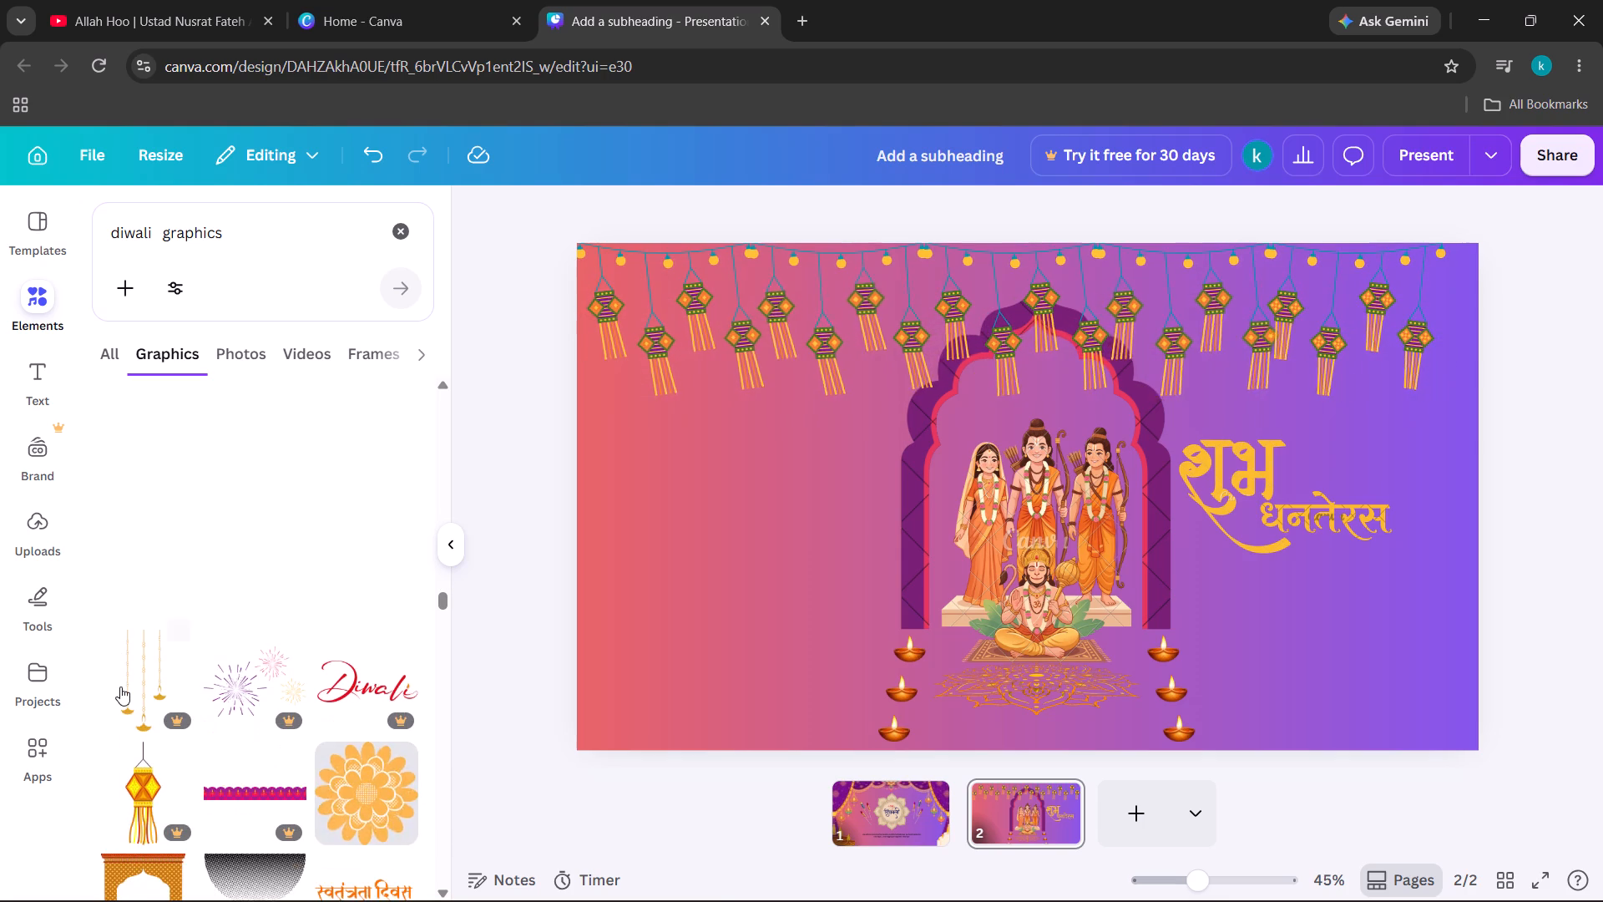
pyautogui.scroll(-3, 120, 687)
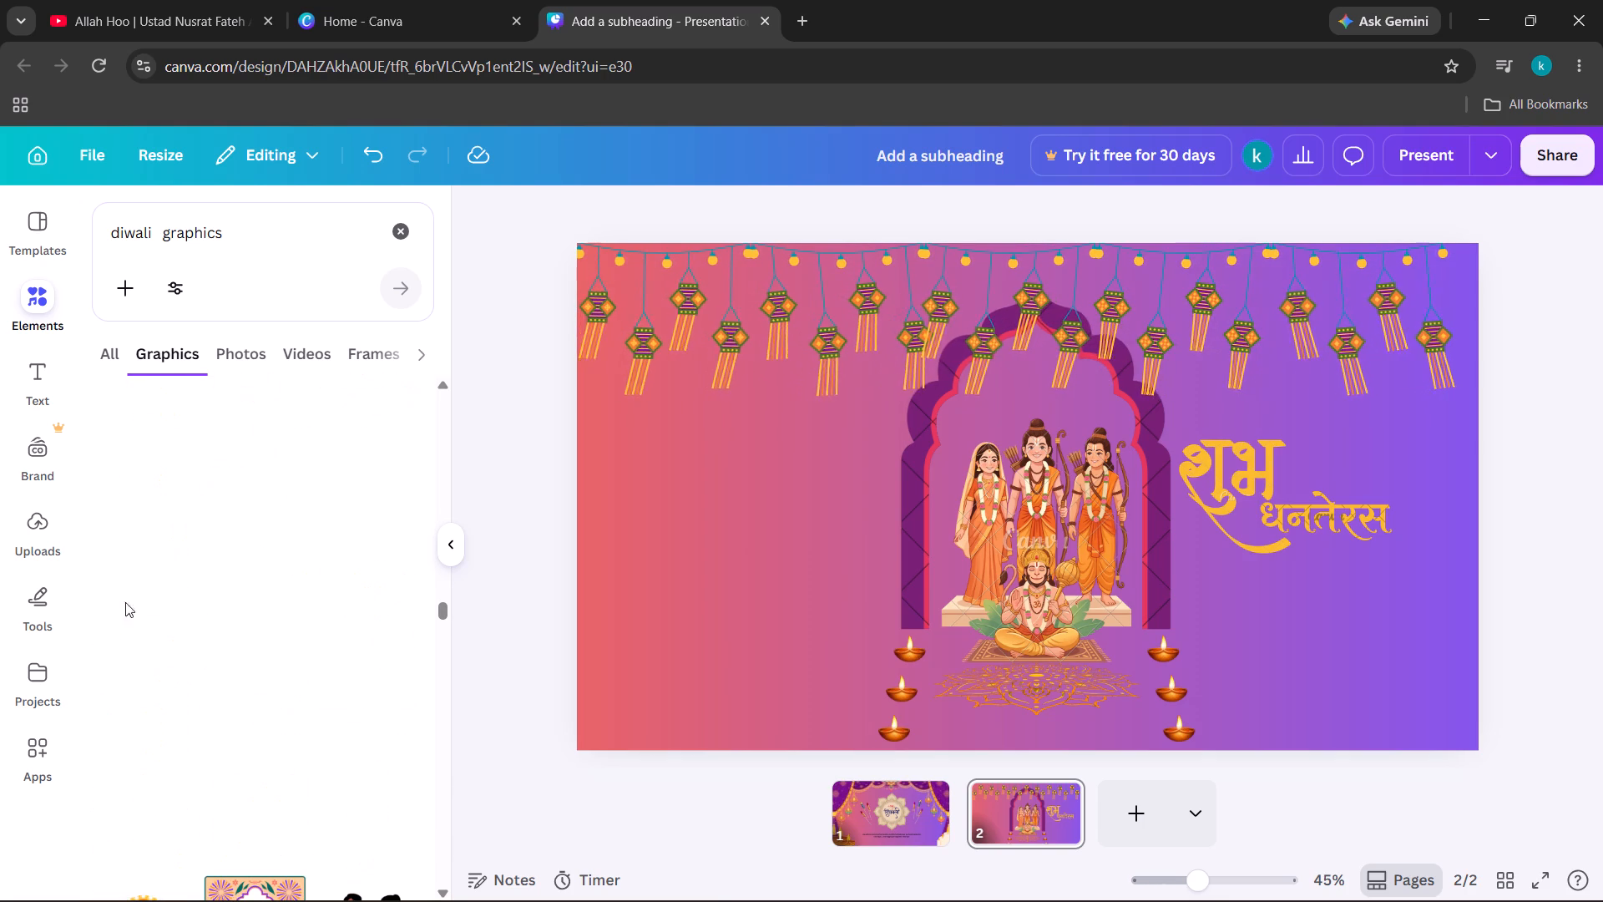
pyautogui.scroll(-2, 182, 587)
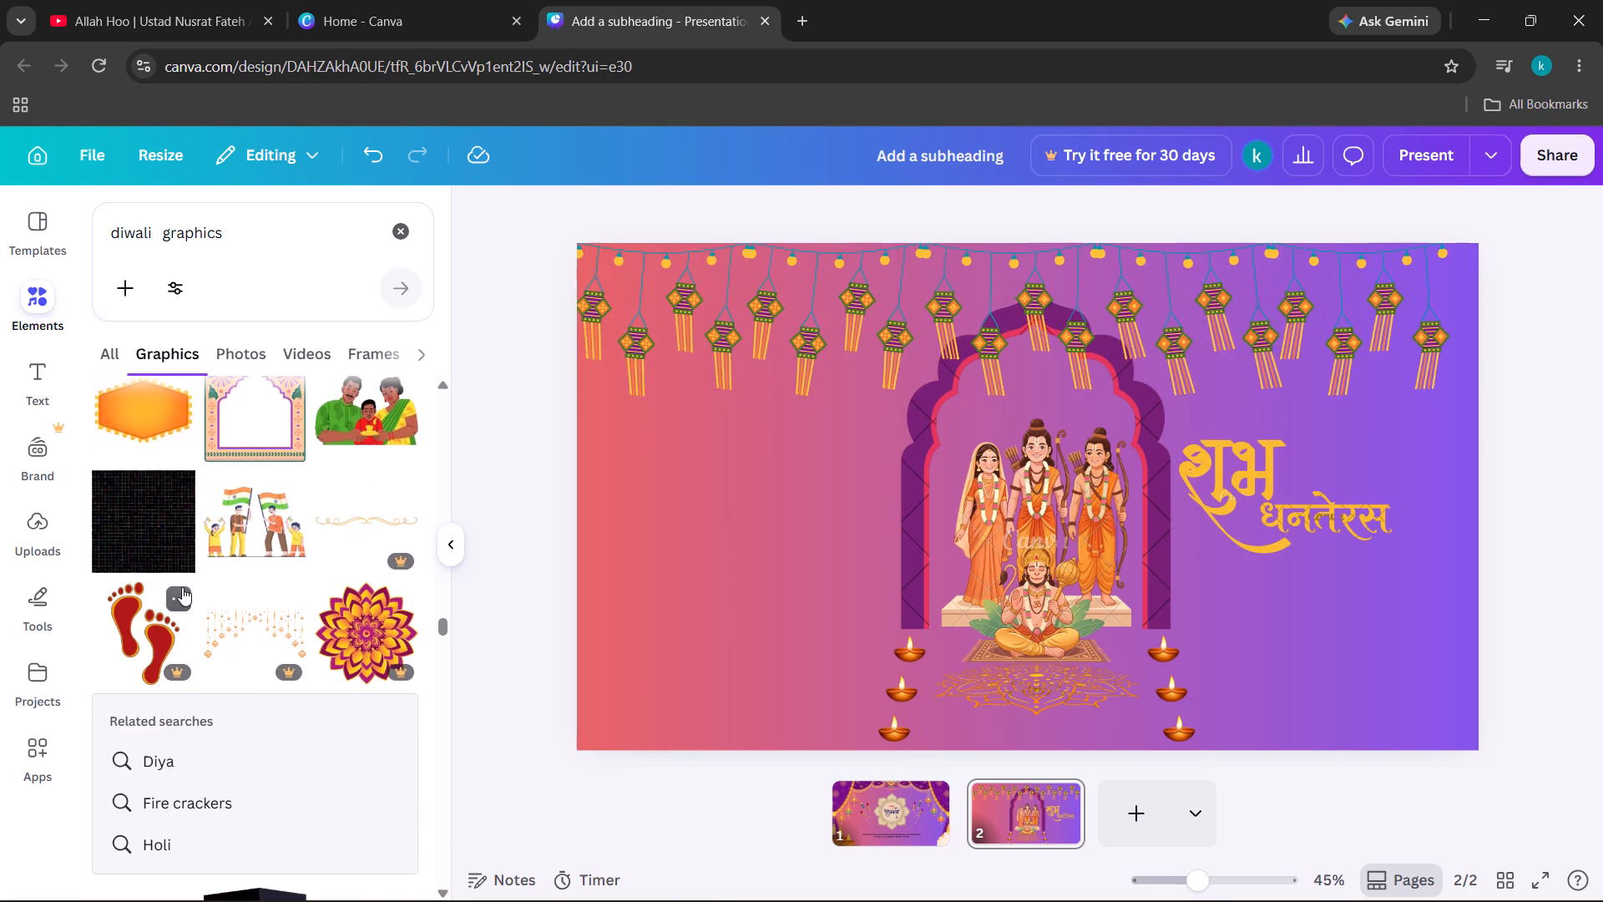
pyautogui.scroll(-7, 182, 587)
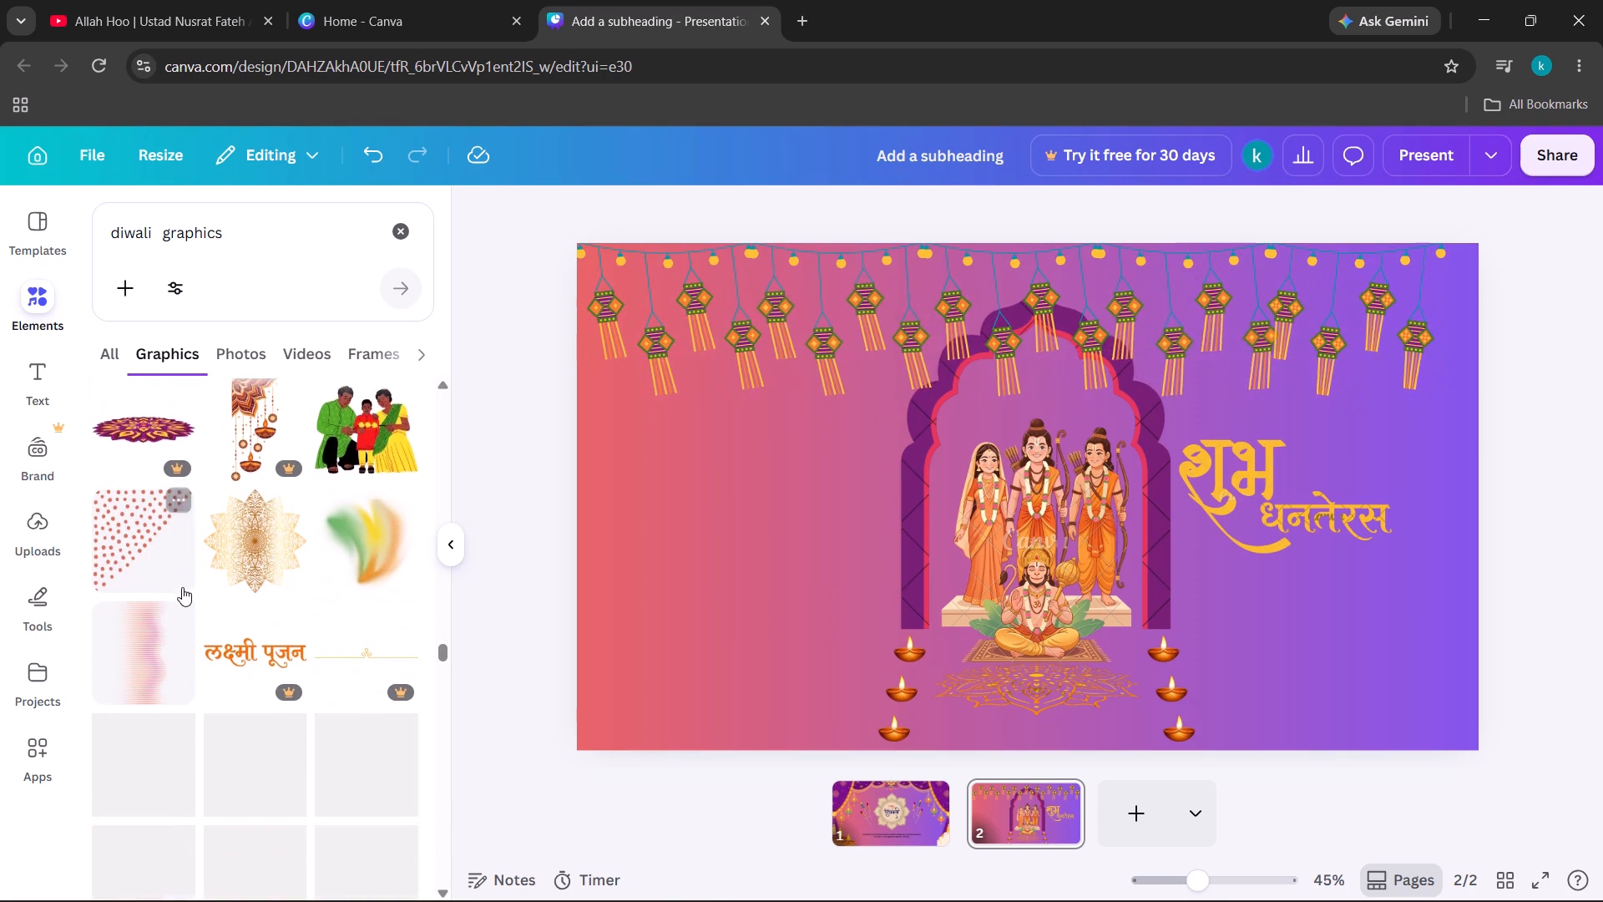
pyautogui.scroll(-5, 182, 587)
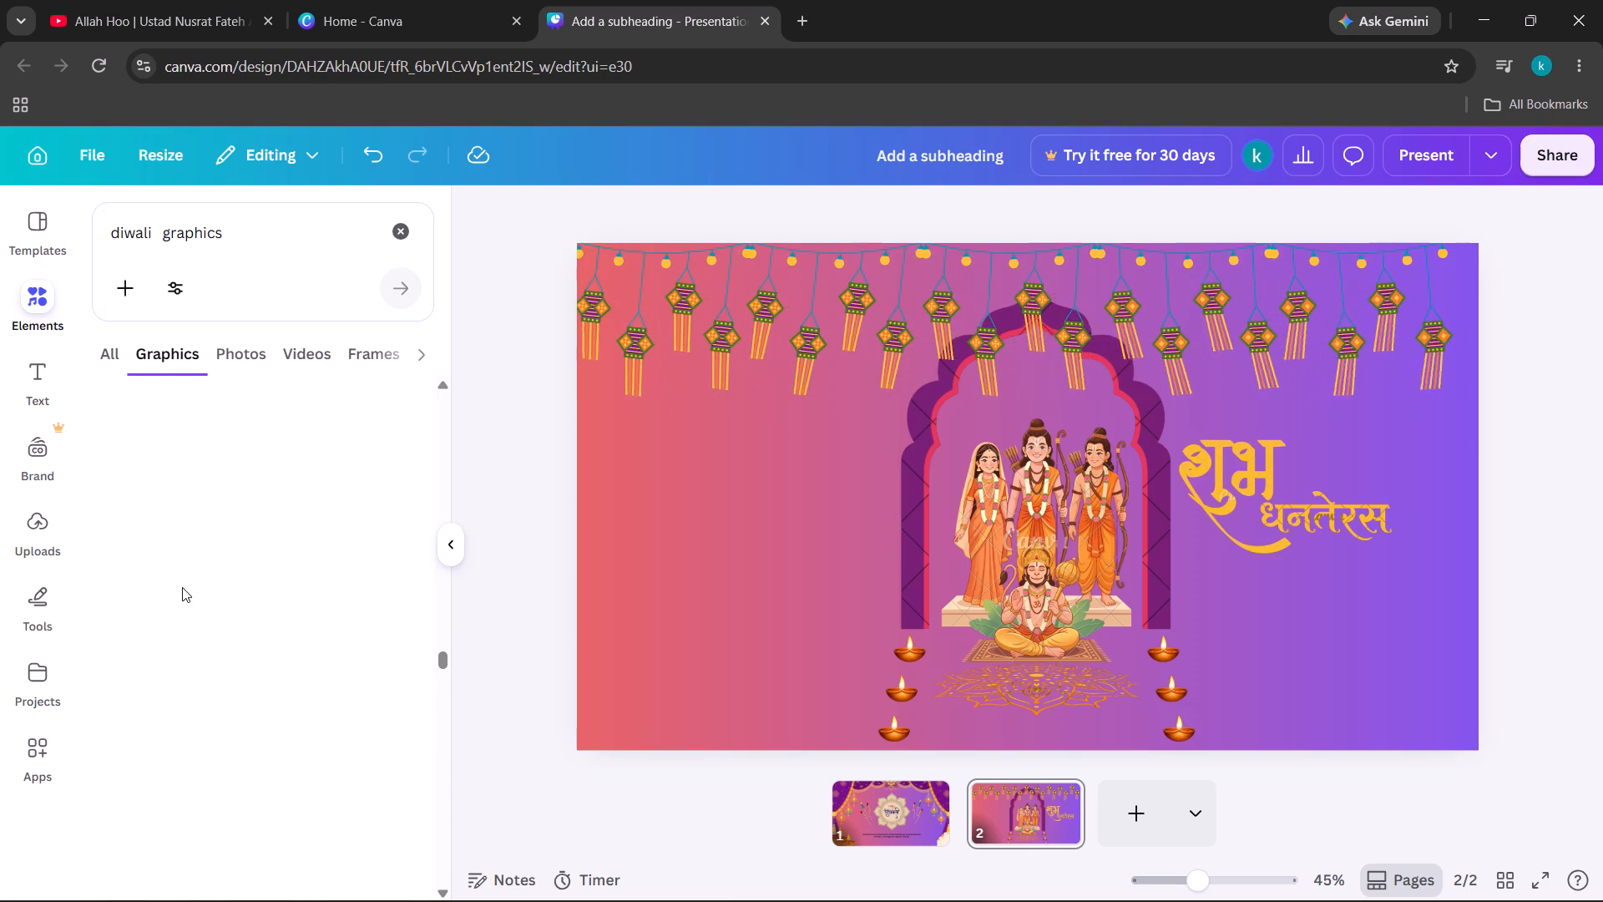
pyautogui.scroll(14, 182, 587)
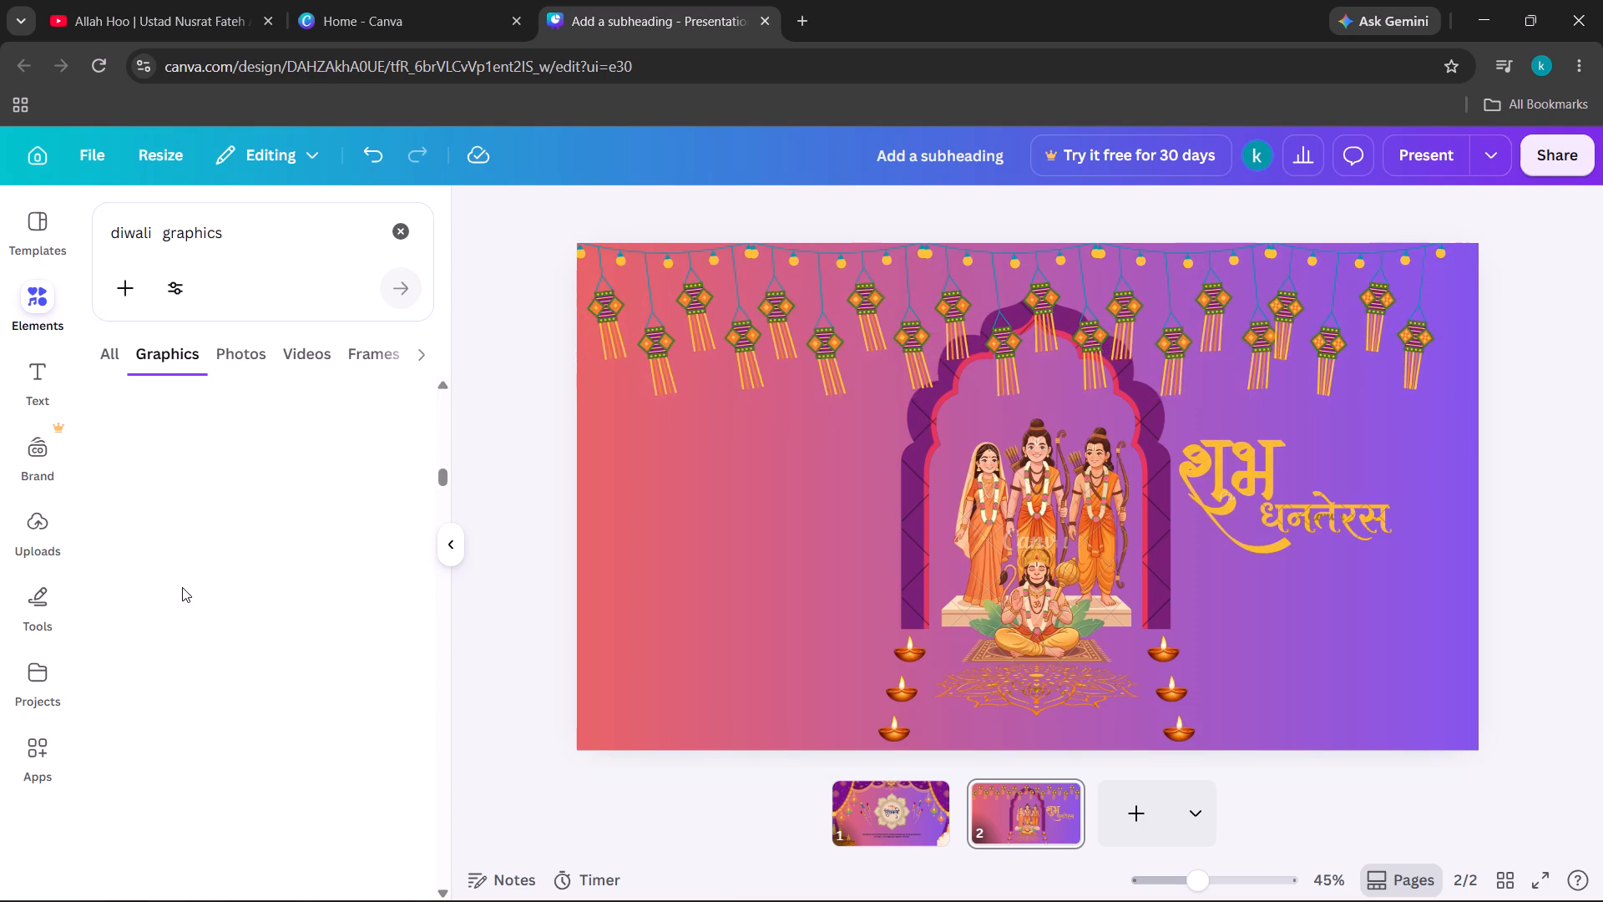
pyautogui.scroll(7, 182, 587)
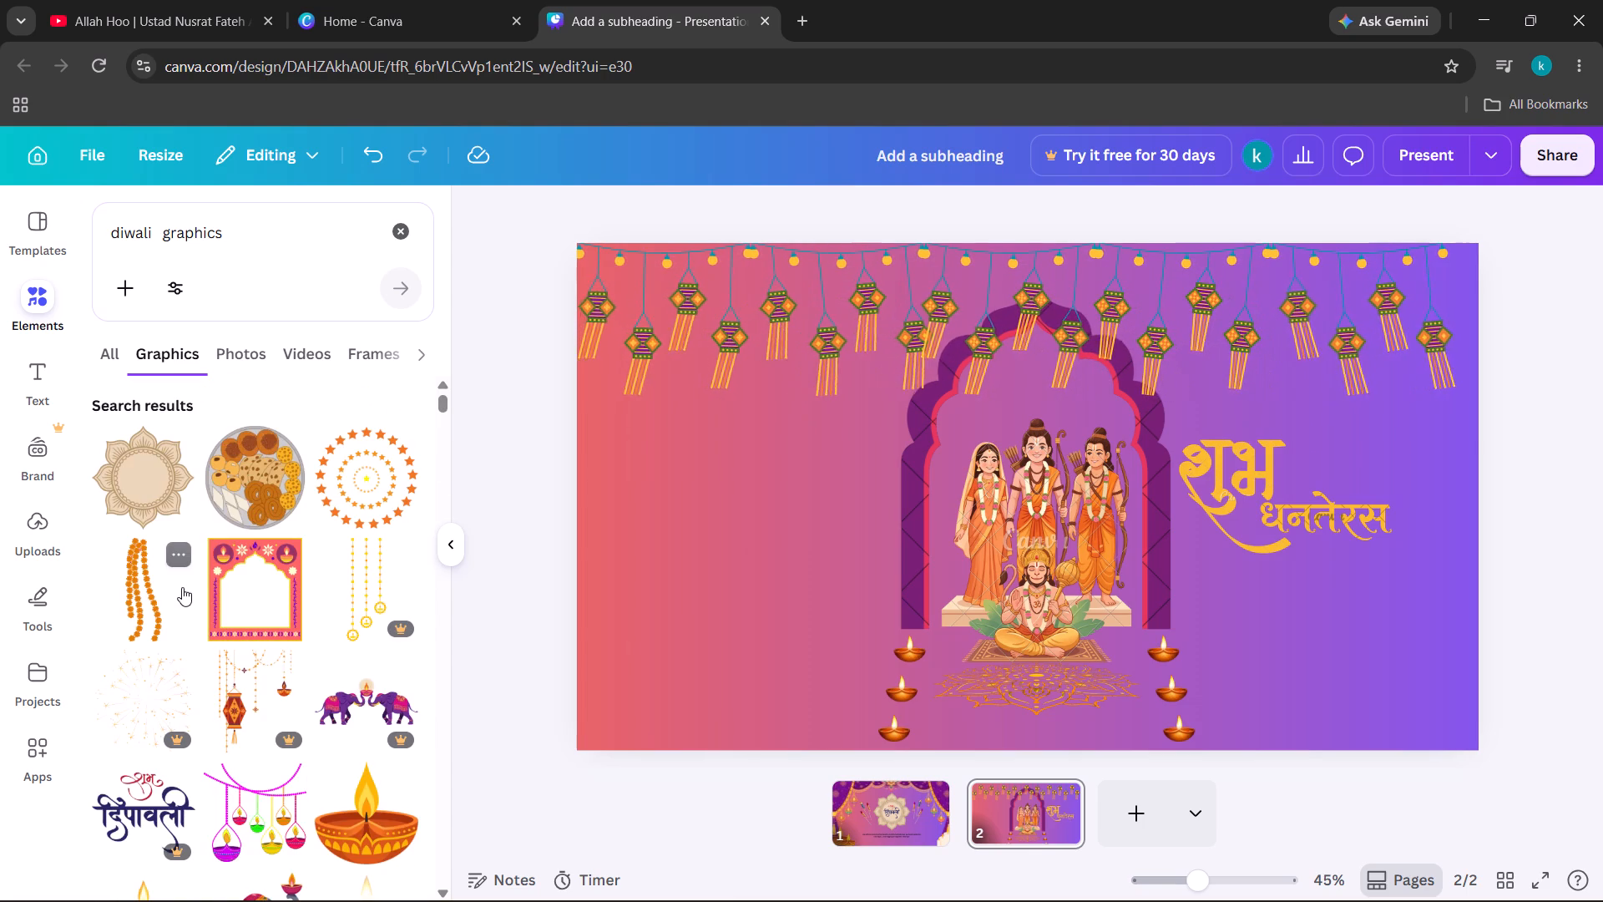
# Replace the elements search text with "jharoka graphics" and run the search.
pyautogui.click(300, 220)
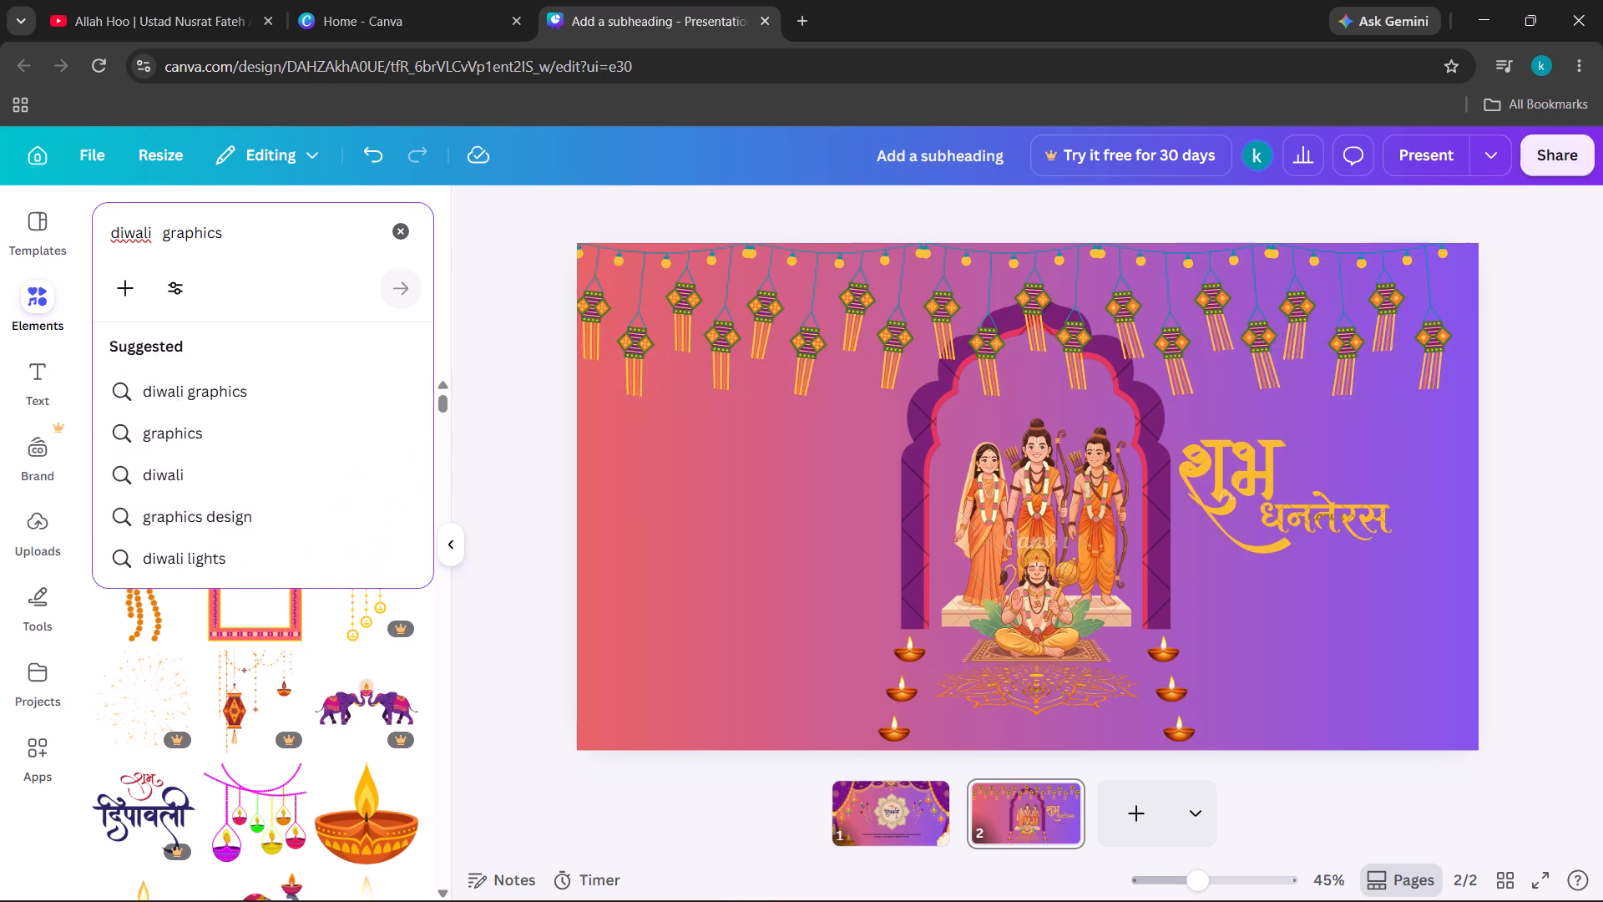
pyautogui.click(151, 231)
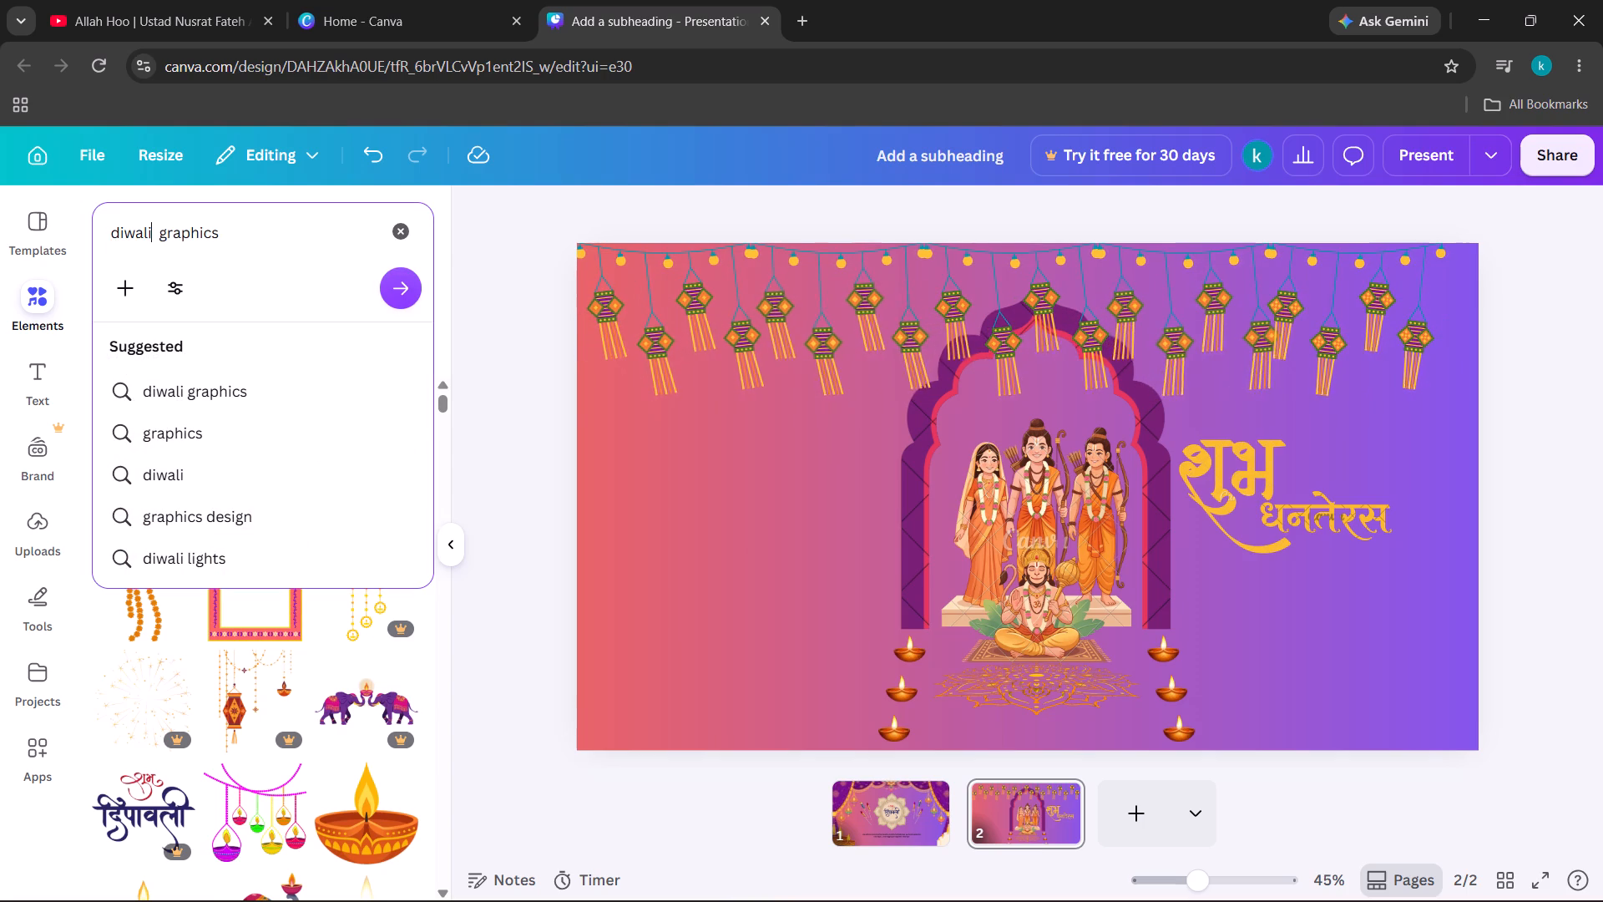
pyautogui.press('Delete')
pyautogui.press('Delete')
pyautogui.press('Delete')
pyautogui.press('Delete')
pyautogui.press('Delete')
pyautogui.press('Delete')
pyautogui.press('Delete')
pyautogui.press('Delete')
pyautogui.press('Delete')
pyautogui.press('Delete')
pyautogui.press('Delete')
pyautogui.press('Delete')
pyautogui.press('Delete')
pyautogui.press('Delete')
pyautogui.press('Delete')
pyautogui.press('Delete')
pyautogui.press('Delete')
pyautogui.press('Delete')
pyautogui.press('Delete')
pyautogui.press('Delete')
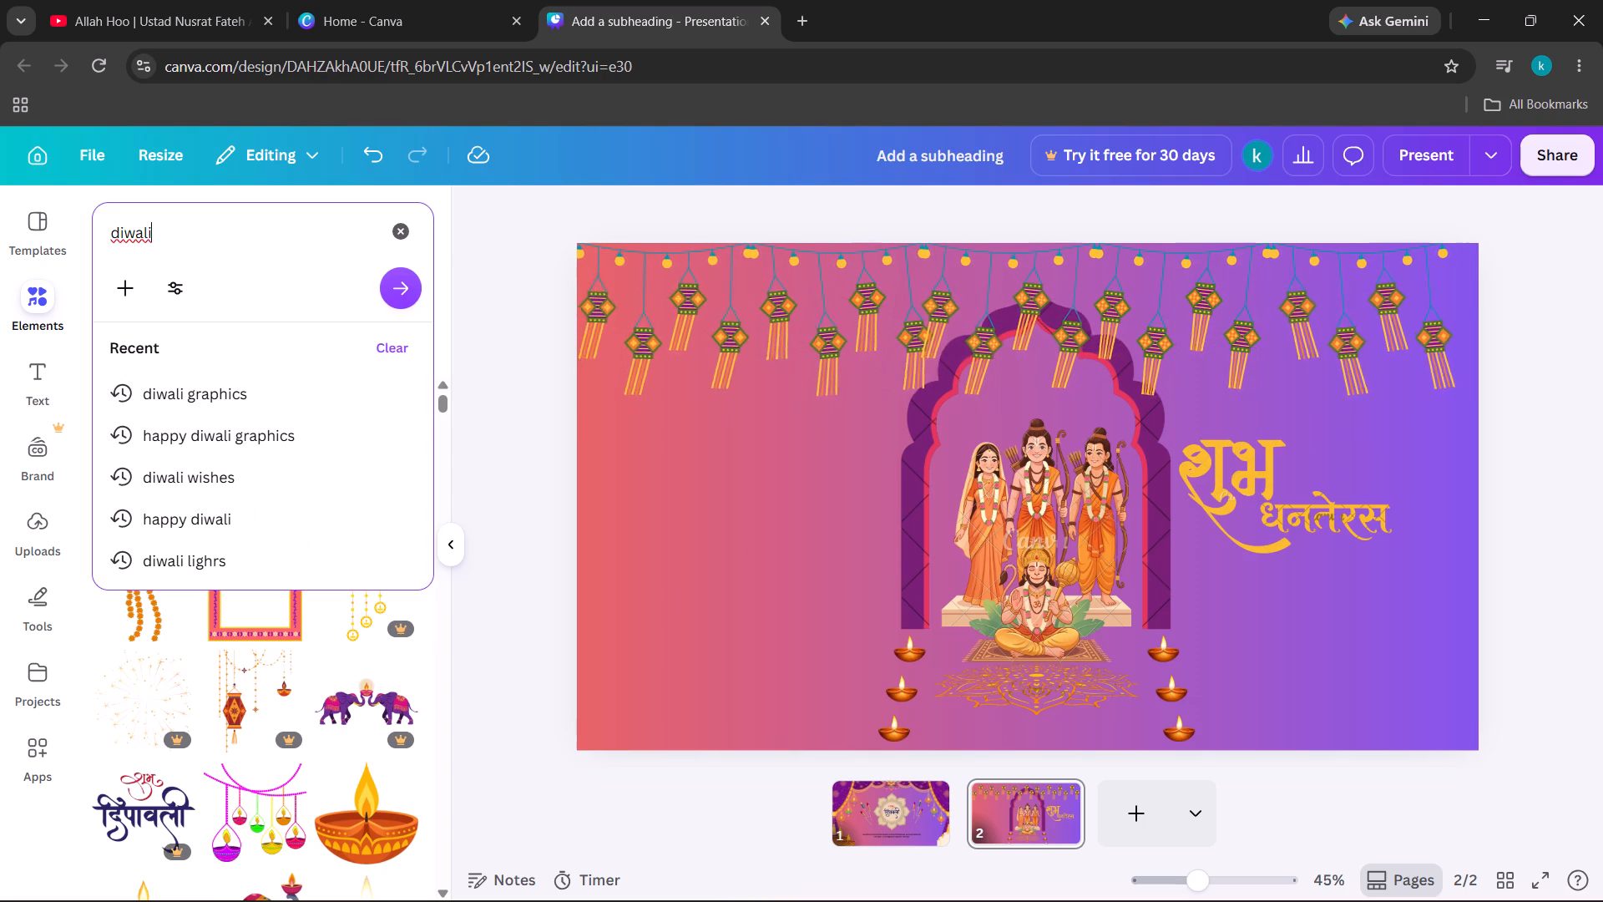
pyautogui.click(164, 232)
pyautogui.press('Delete')
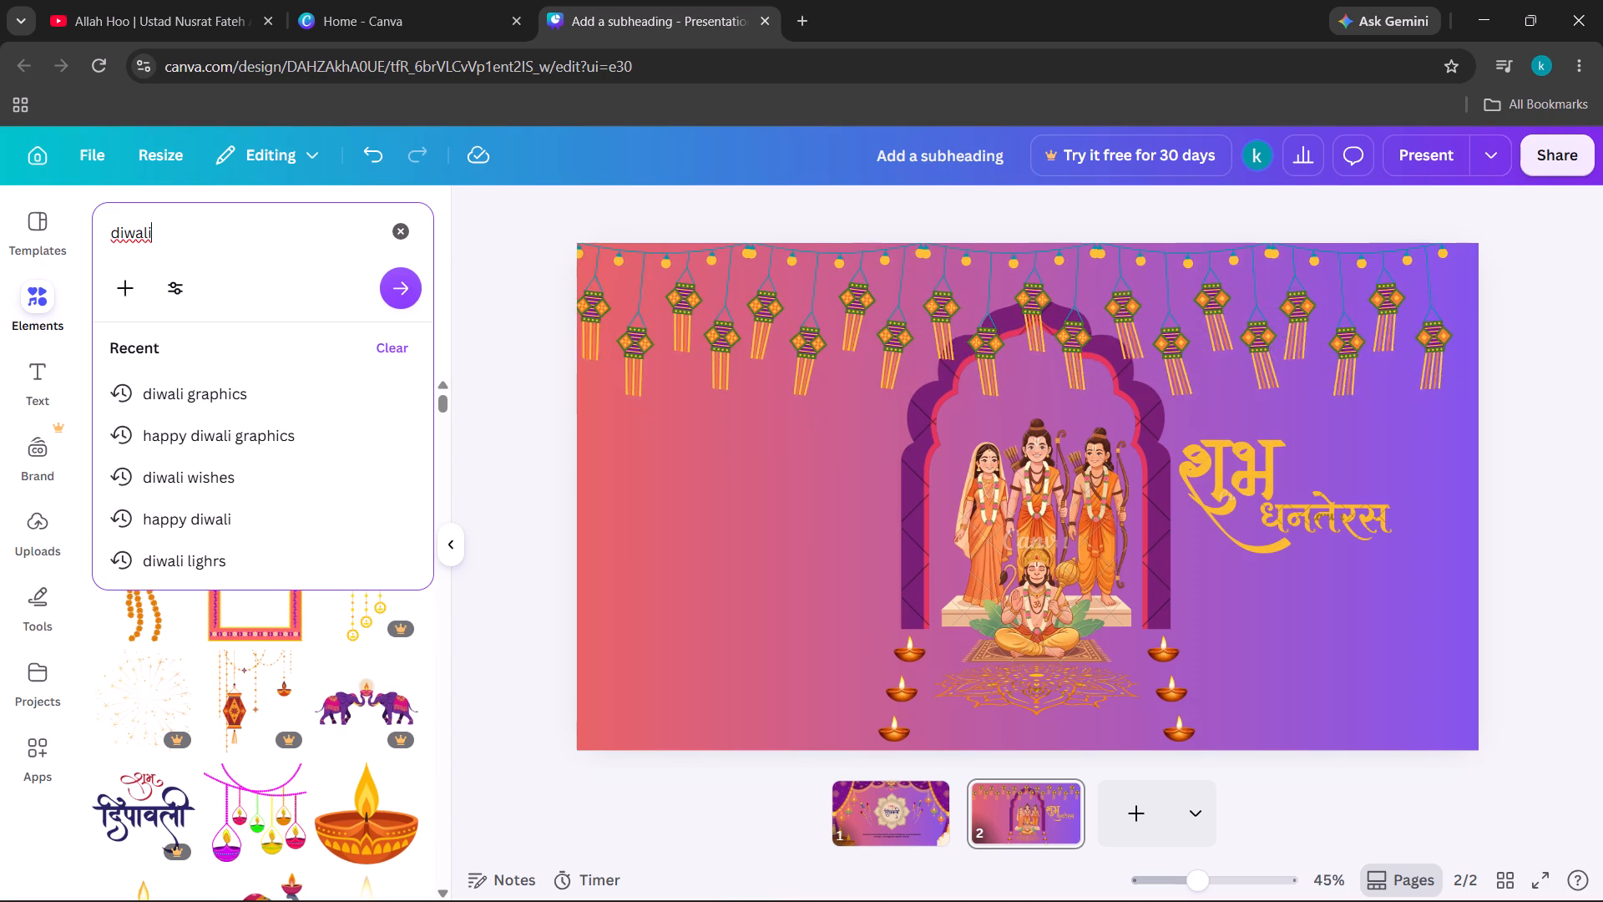
pyautogui.press('BackSpace')
pyautogui.press('BackSpace')
pyautogui.press('BackSpace')
pyautogui.press('BackSpace')
pyautogui.press('BackSpace')
pyautogui.press('BackSpace')
pyautogui.press('BackSpace')
pyautogui.press('BackSpace')
pyautogui.press('BackSpace')
pyautogui.press('BackSpace')
pyautogui.press('BackSpace')
pyautogui.press('BackSpace')
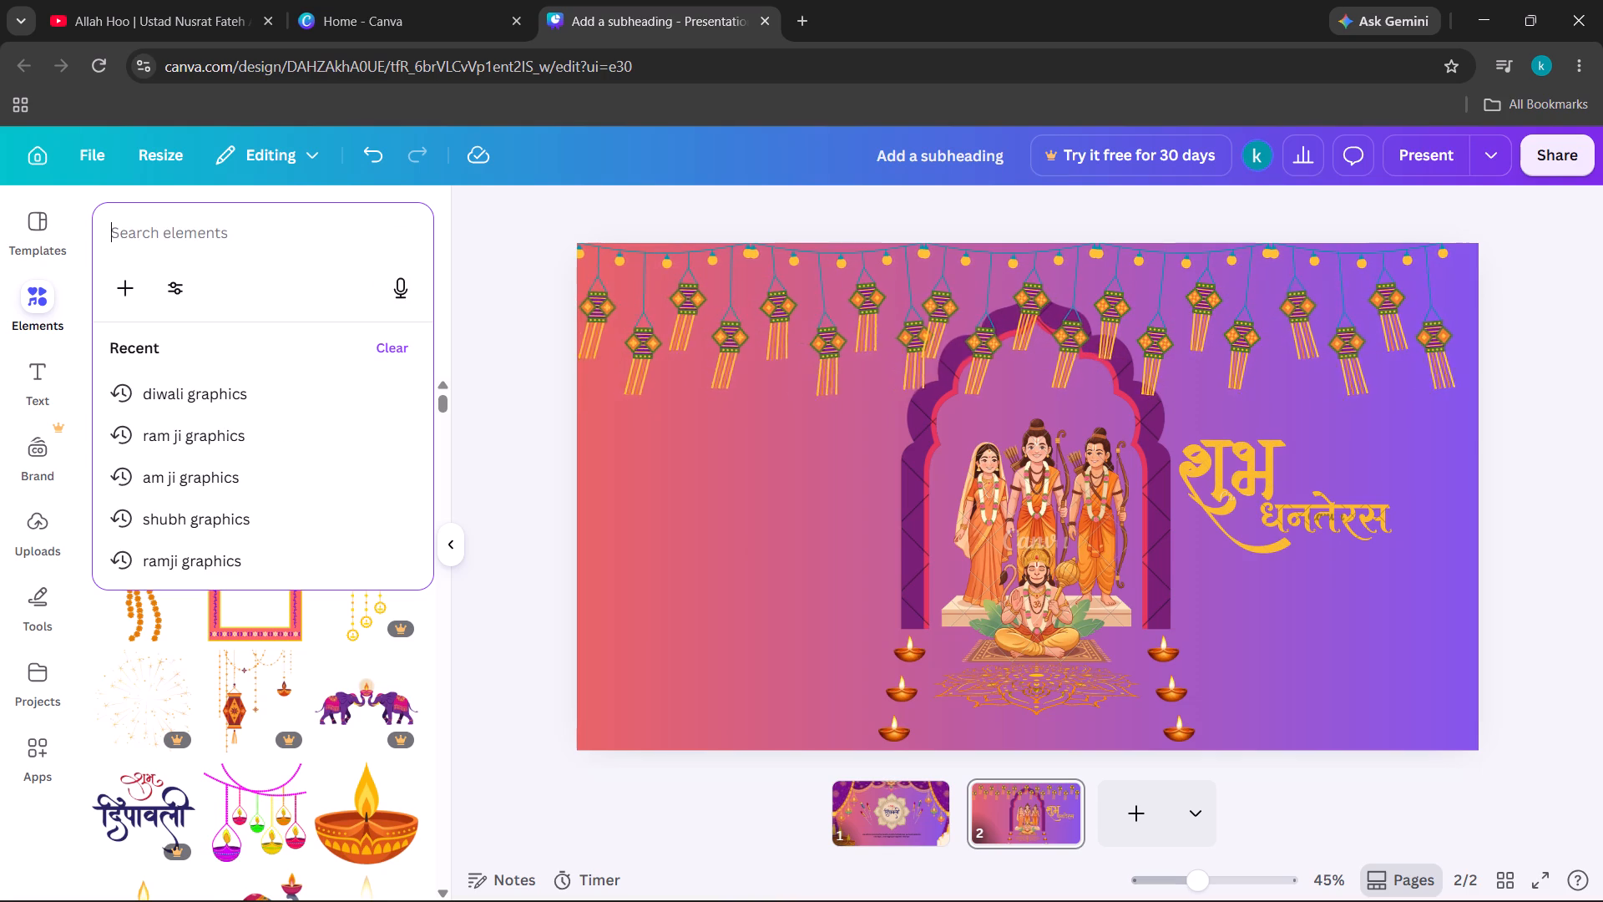
pyautogui.write('jhar')
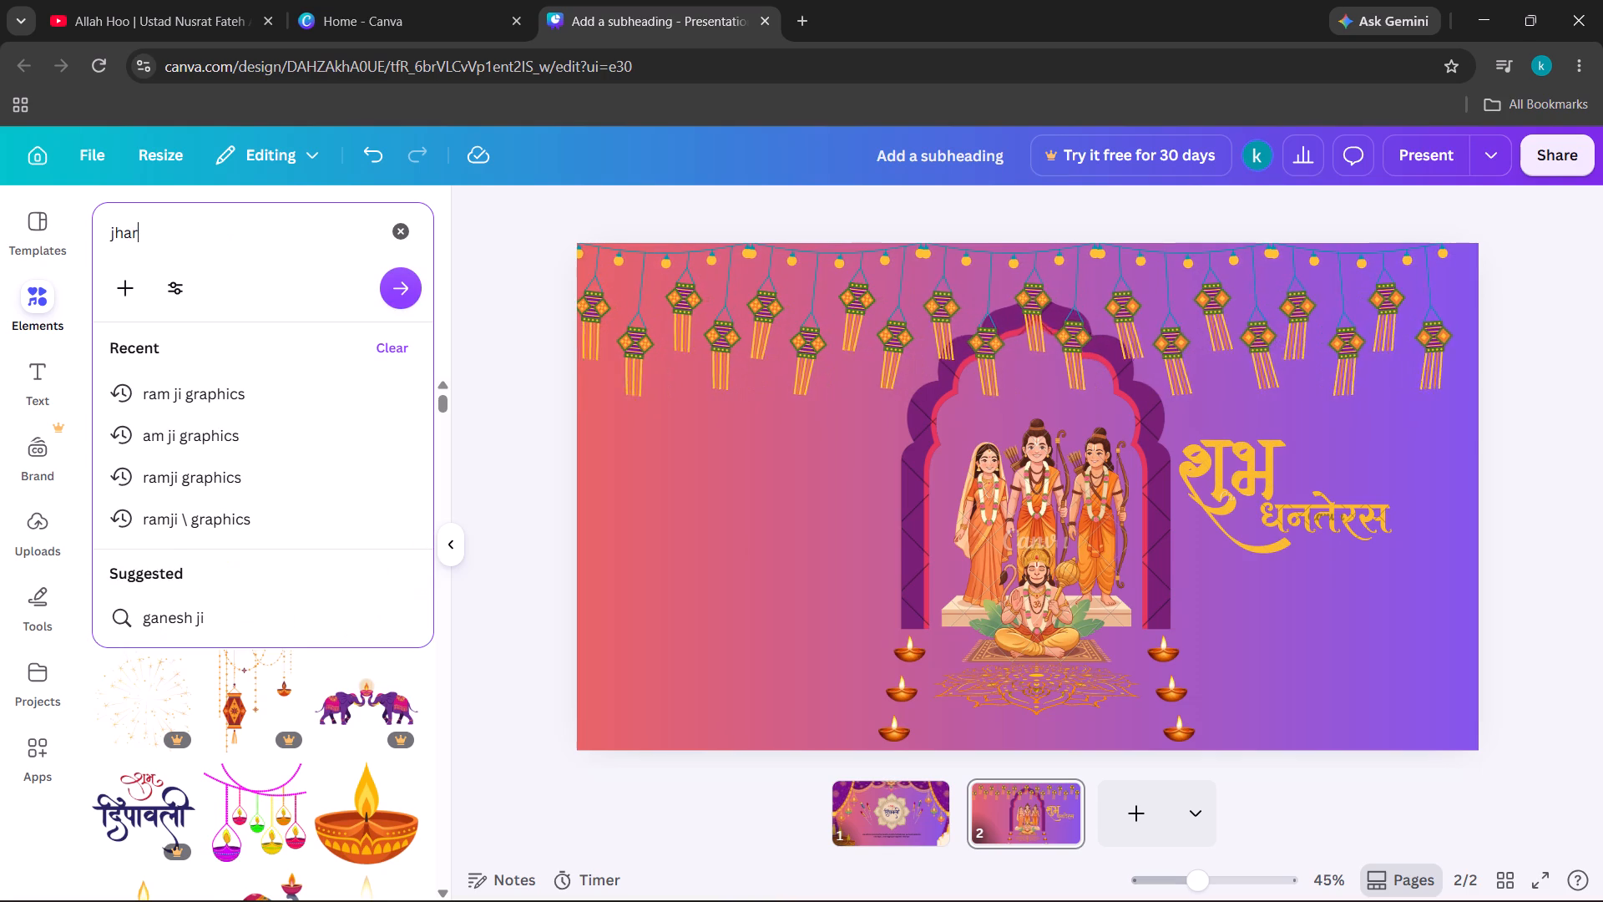
pyautogui.write('oka')
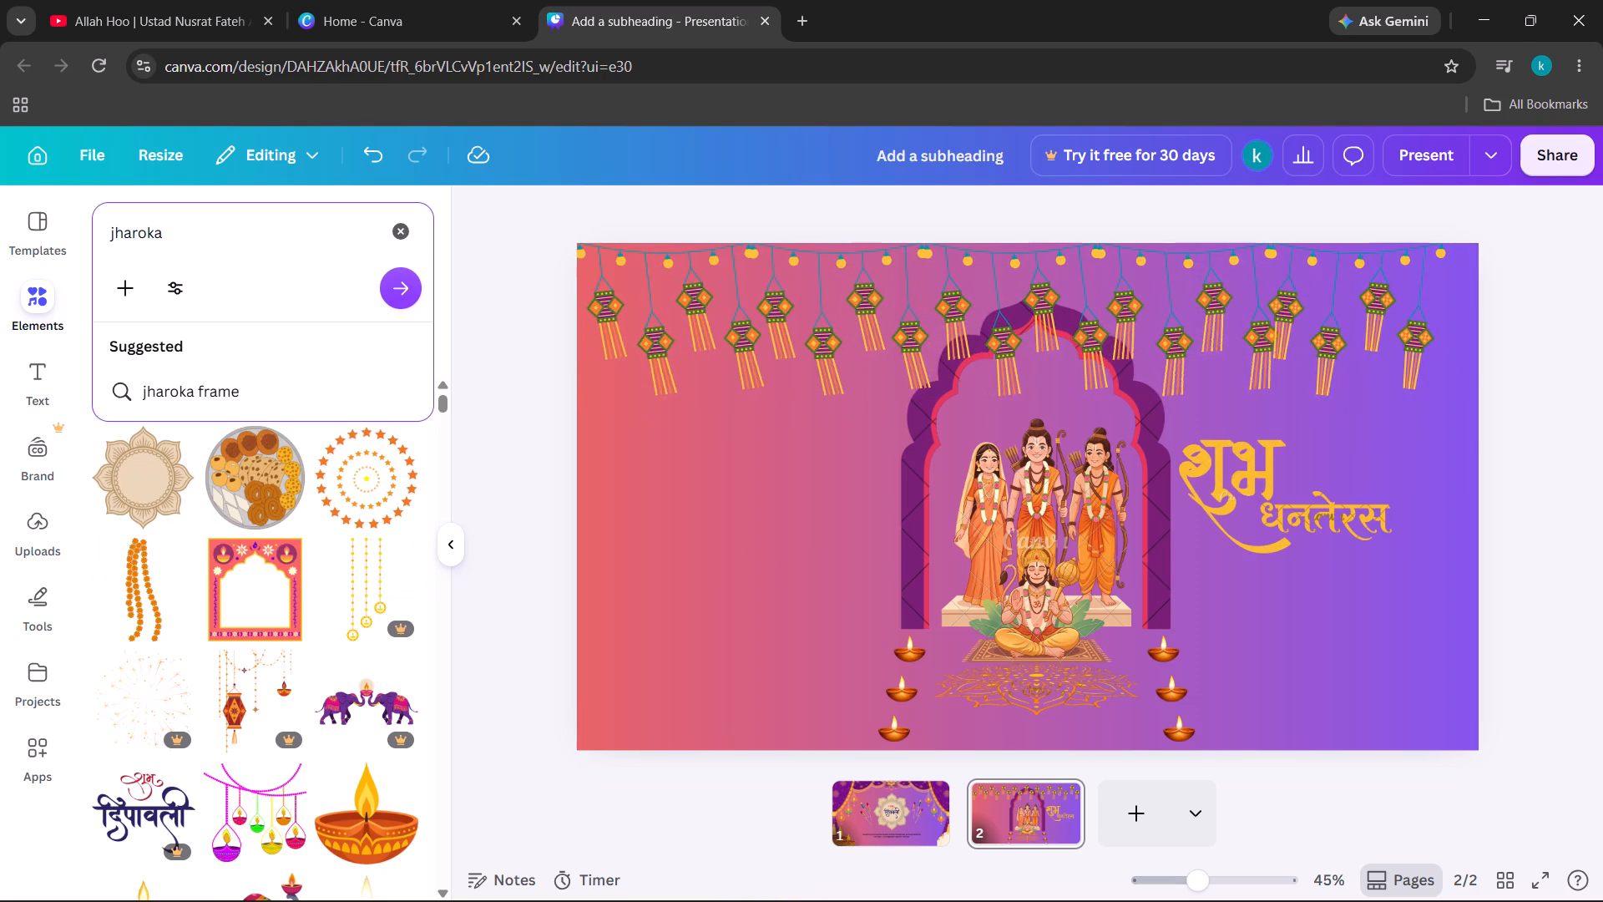
pyautogui.press('space')
pyautogui.write('graphics')
pyautogui.press('Return')
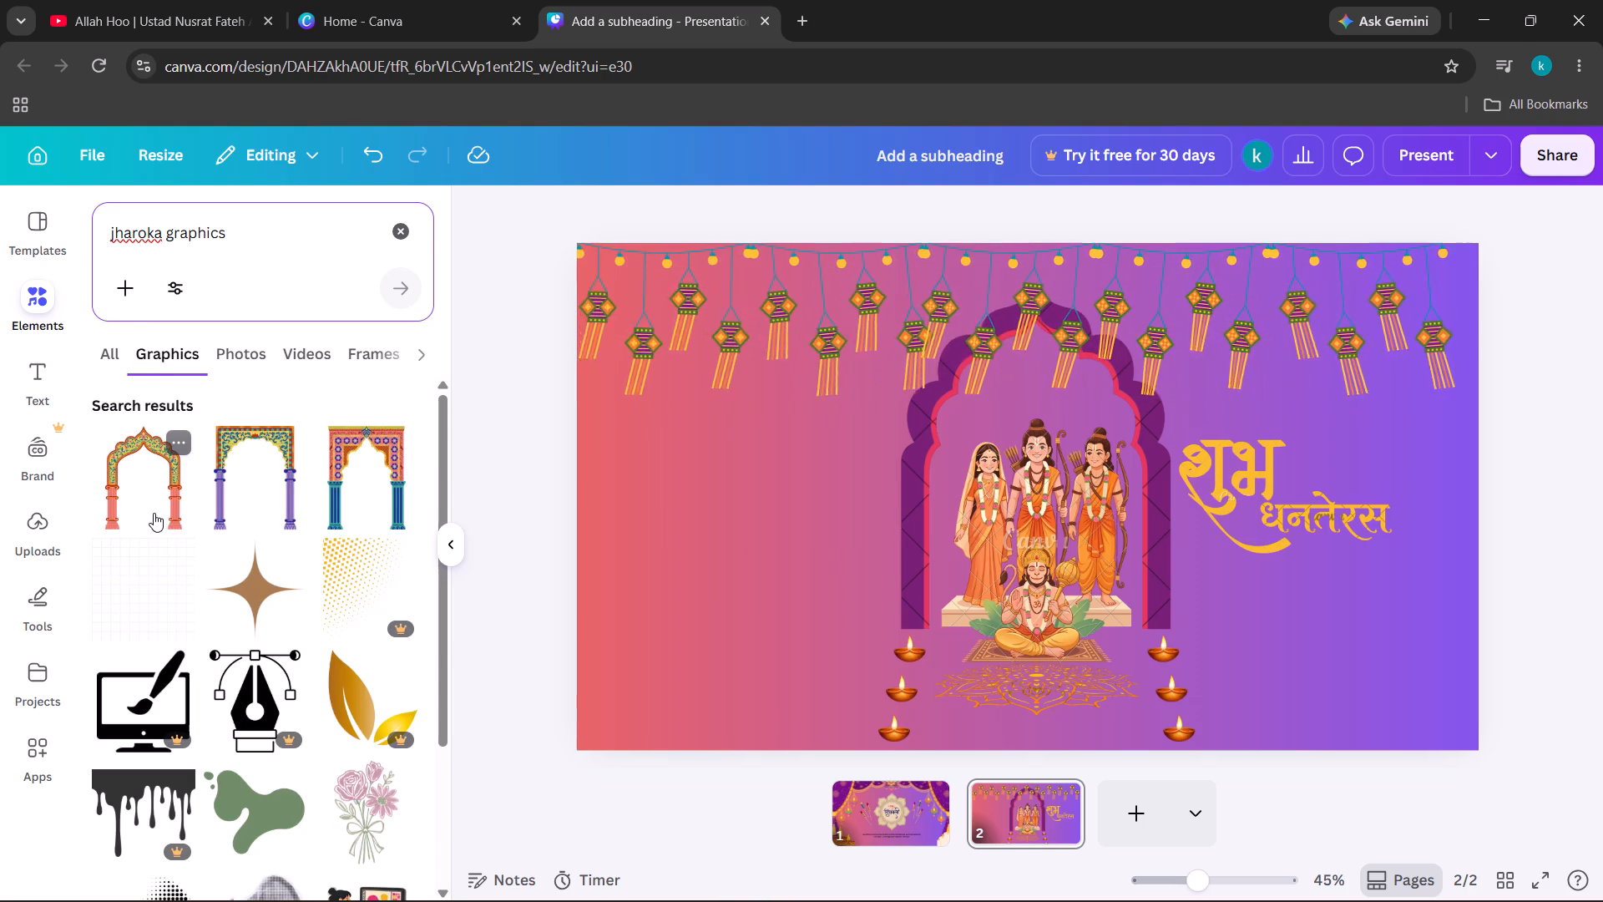
# Add the pointed floral arch with pink pillars to the second page, shrink it and place it just left of the central purple arch.
pyautogui.click(161, 497)
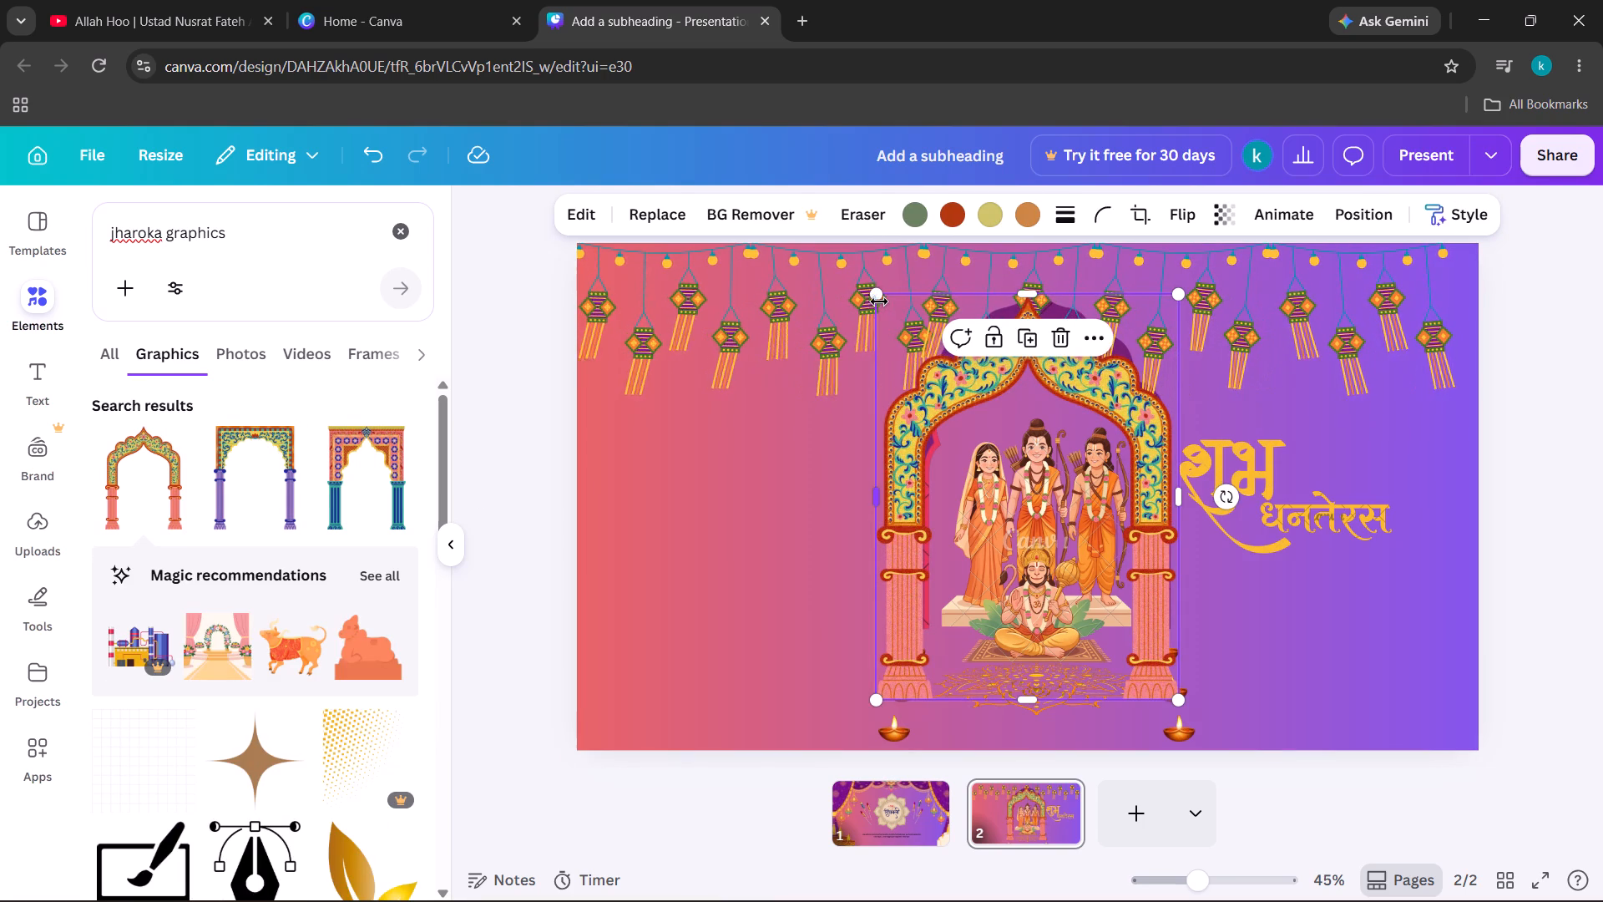
pyautogui.moveTo(879, 302); pyautogui.dragTo(975, 452)
pyautogui.moveTo(1088, 570); pyautogui.dragTo(973, 554)
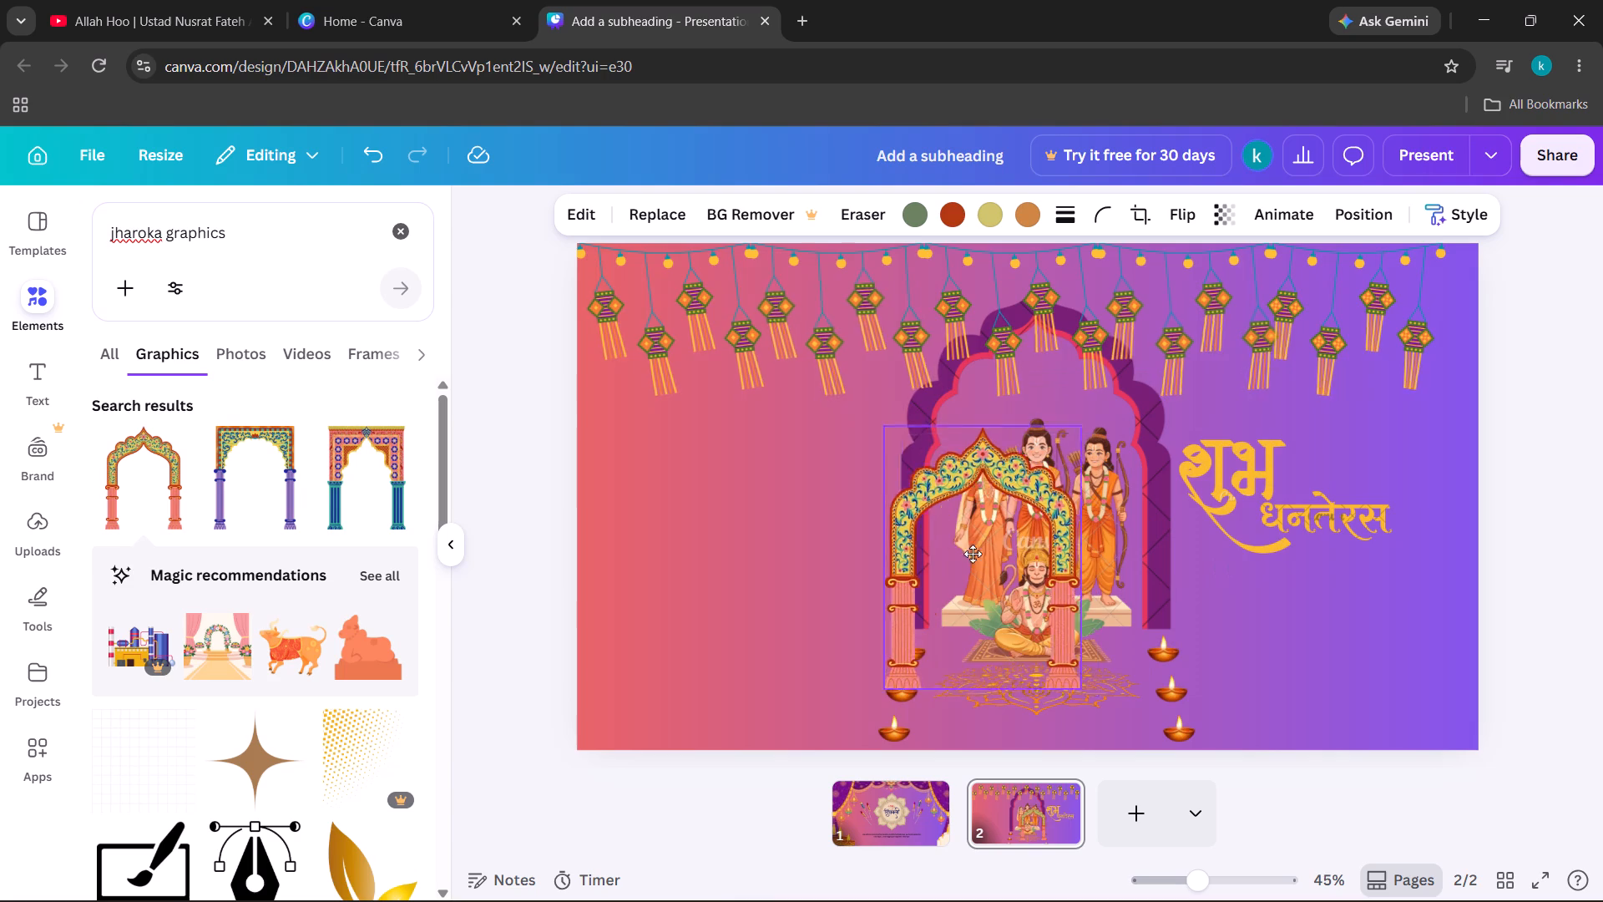
pyautogui.moveTo(973, 554); pyautogui.dragTo(837, 508)
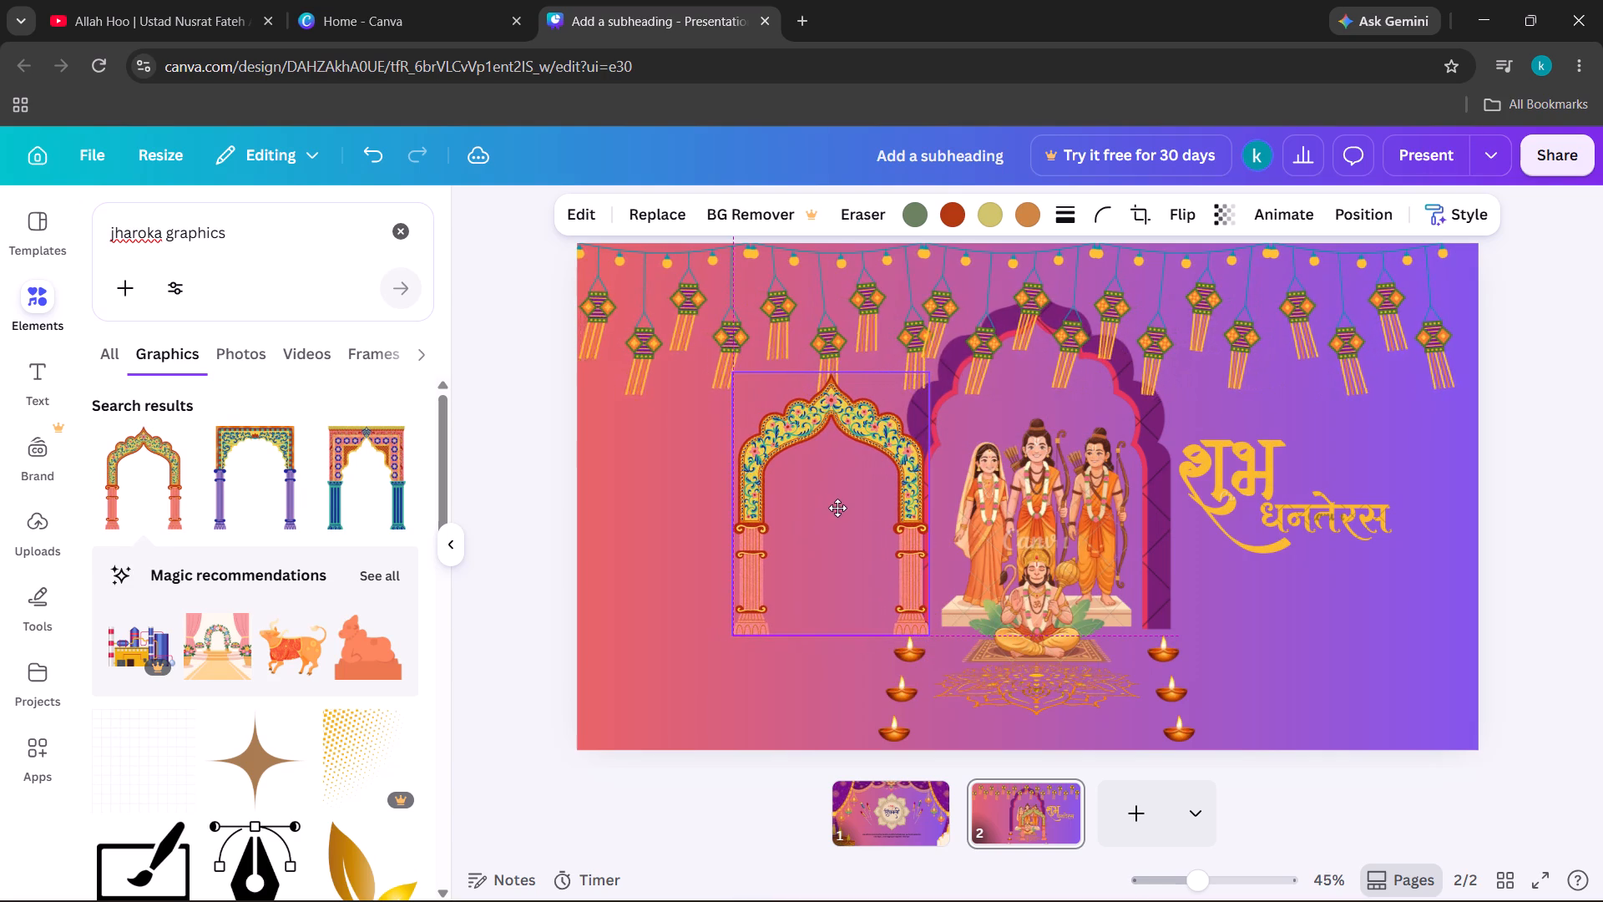
pyautogui.moveTo(837, 508); pyautogui.dragTo(838, 511)
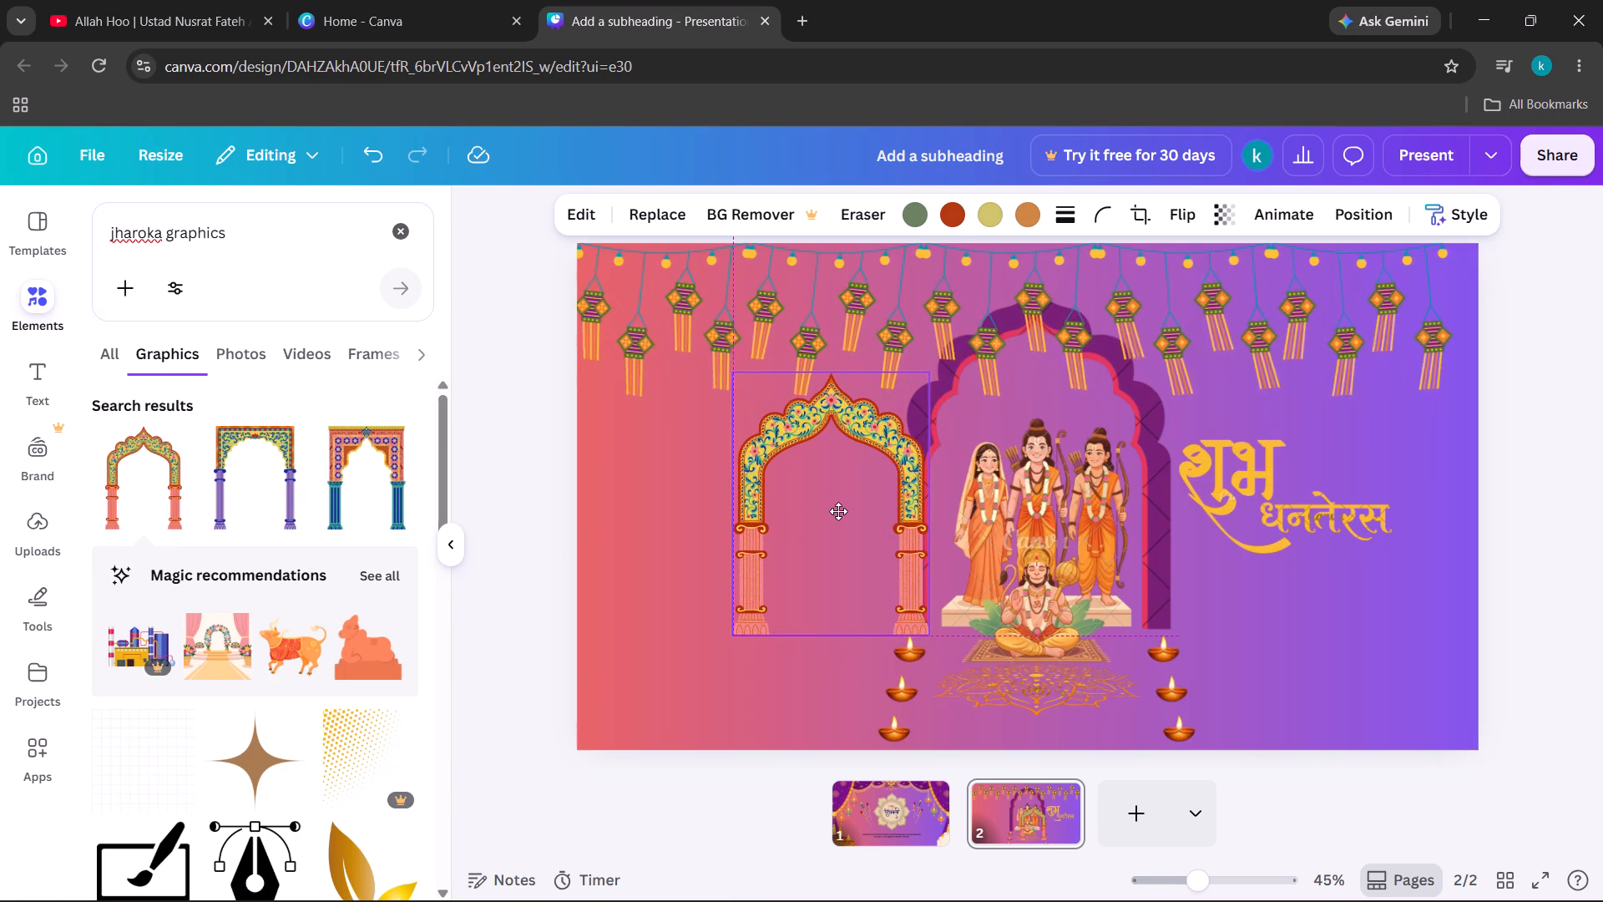
pyautogui.moveTo(838, 511); pyautogui.dragTo(843, 511)
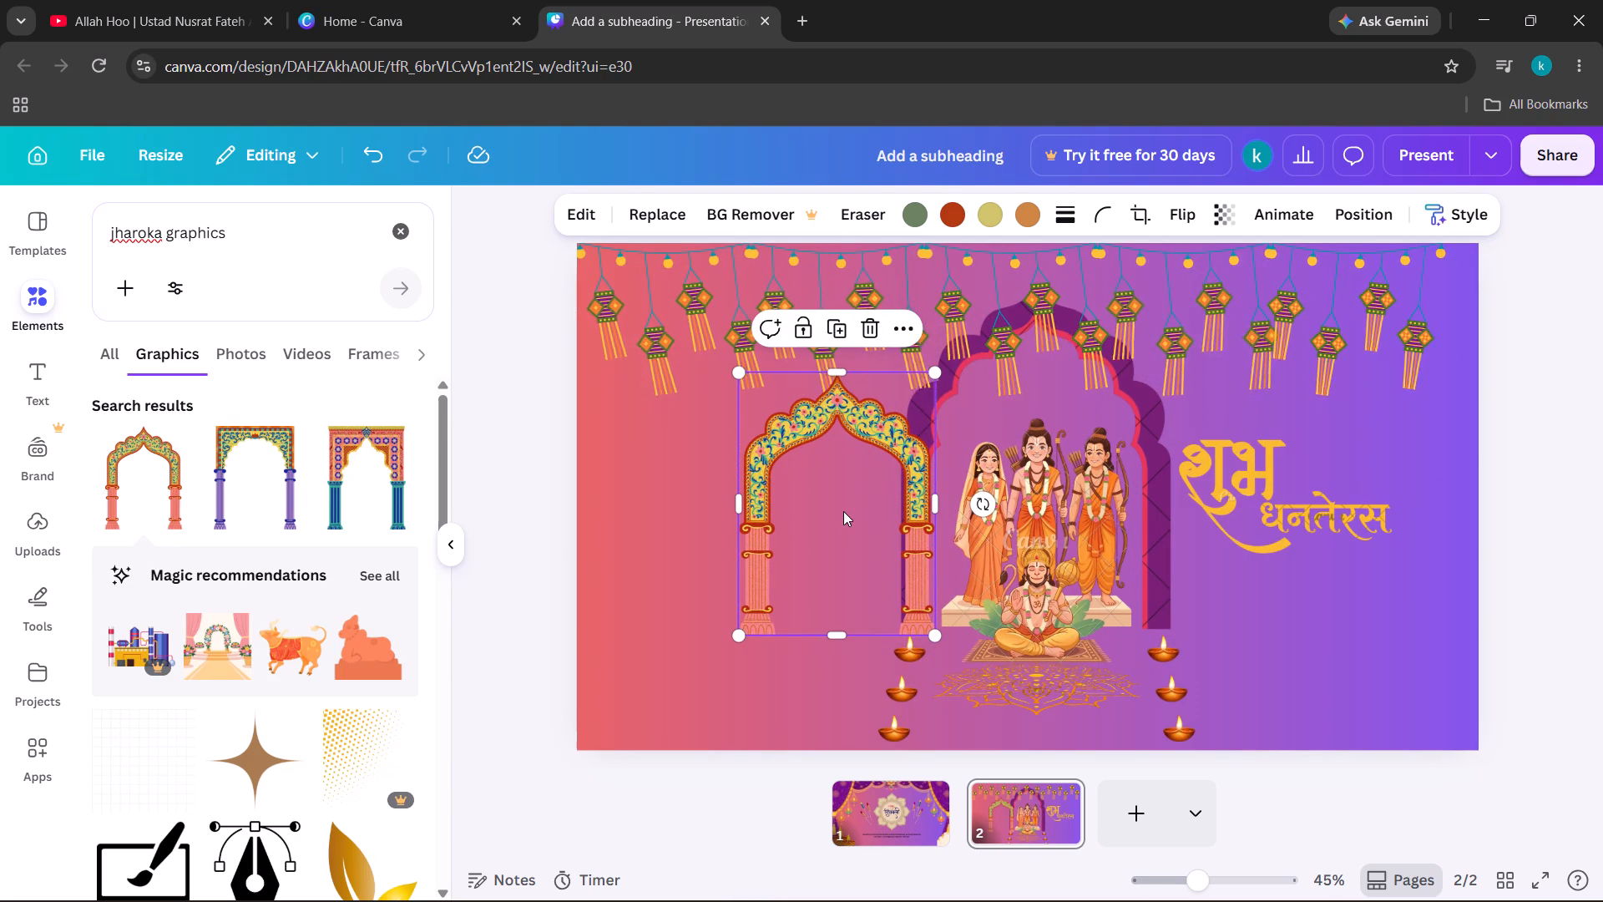
# Duplicate the floral arch and place the copy just right of the central purple arch, level with the first one.
pyautogui.click(835, 323)
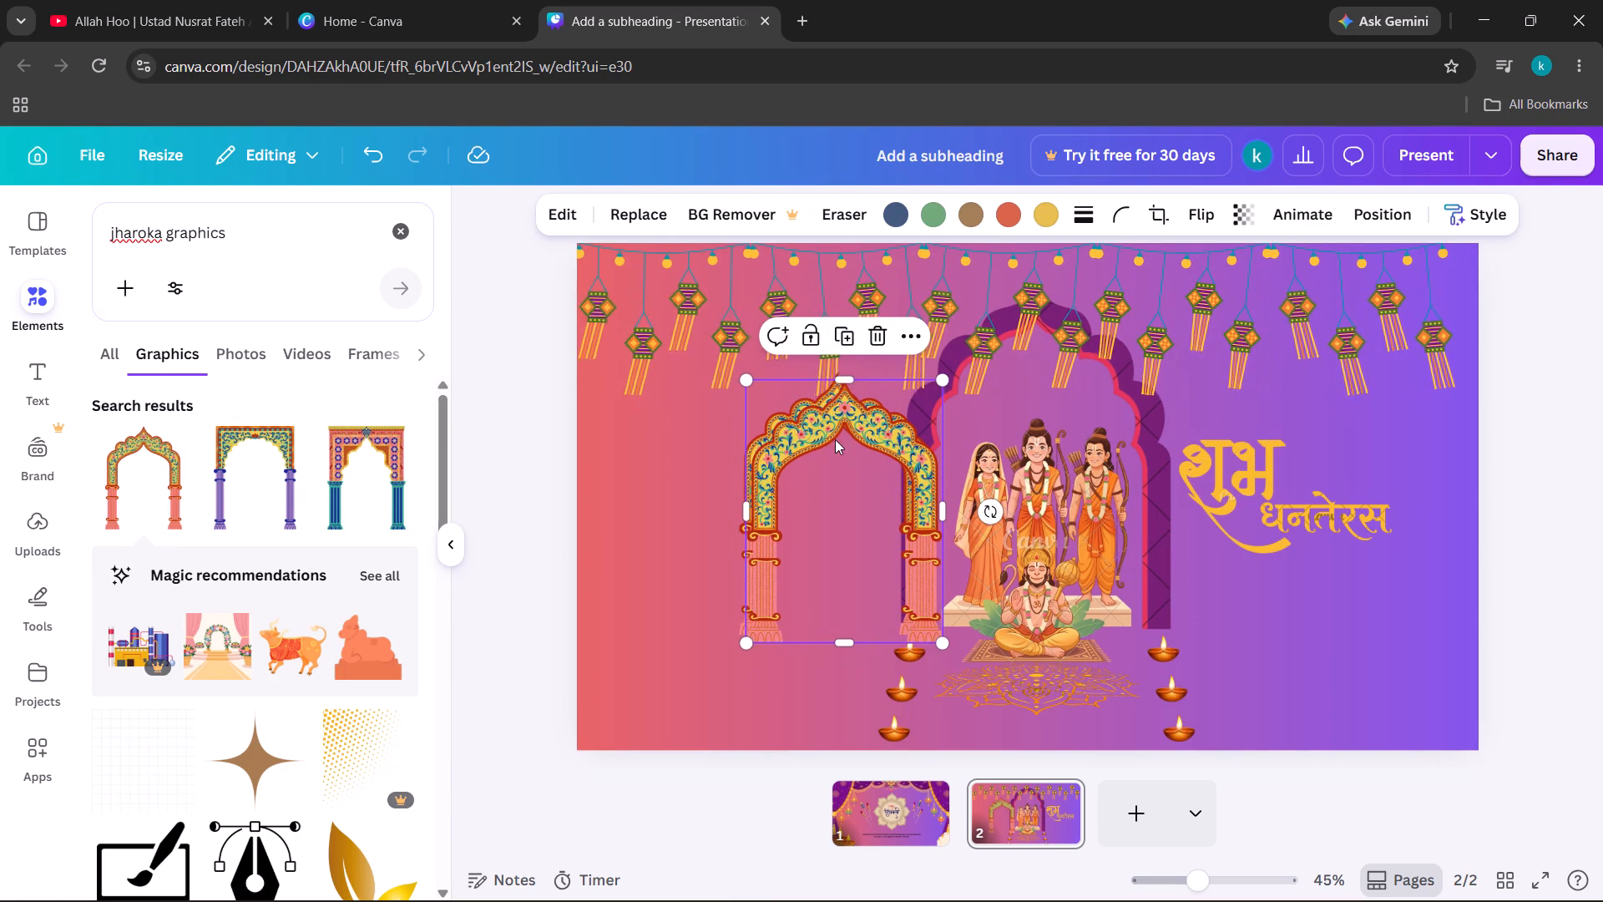
pyautogui.moveTo(820, 431); pyautogui.dragTo(1127, 383)
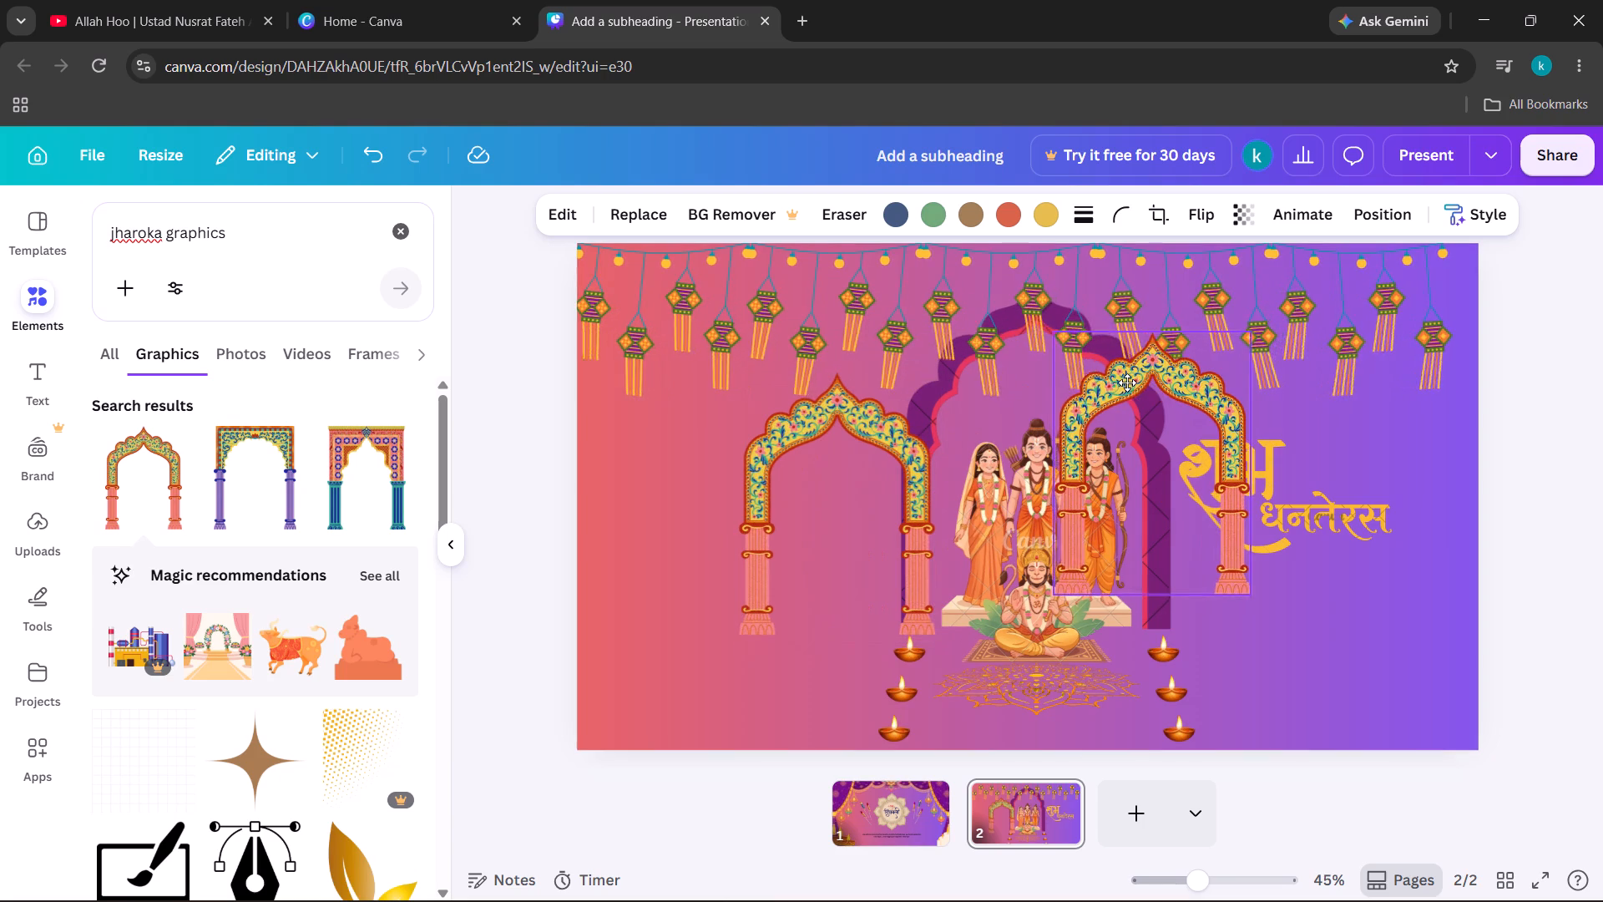
pyautogui.moveTo(1127, 383); pyautogui.dragTo(1214, 418)
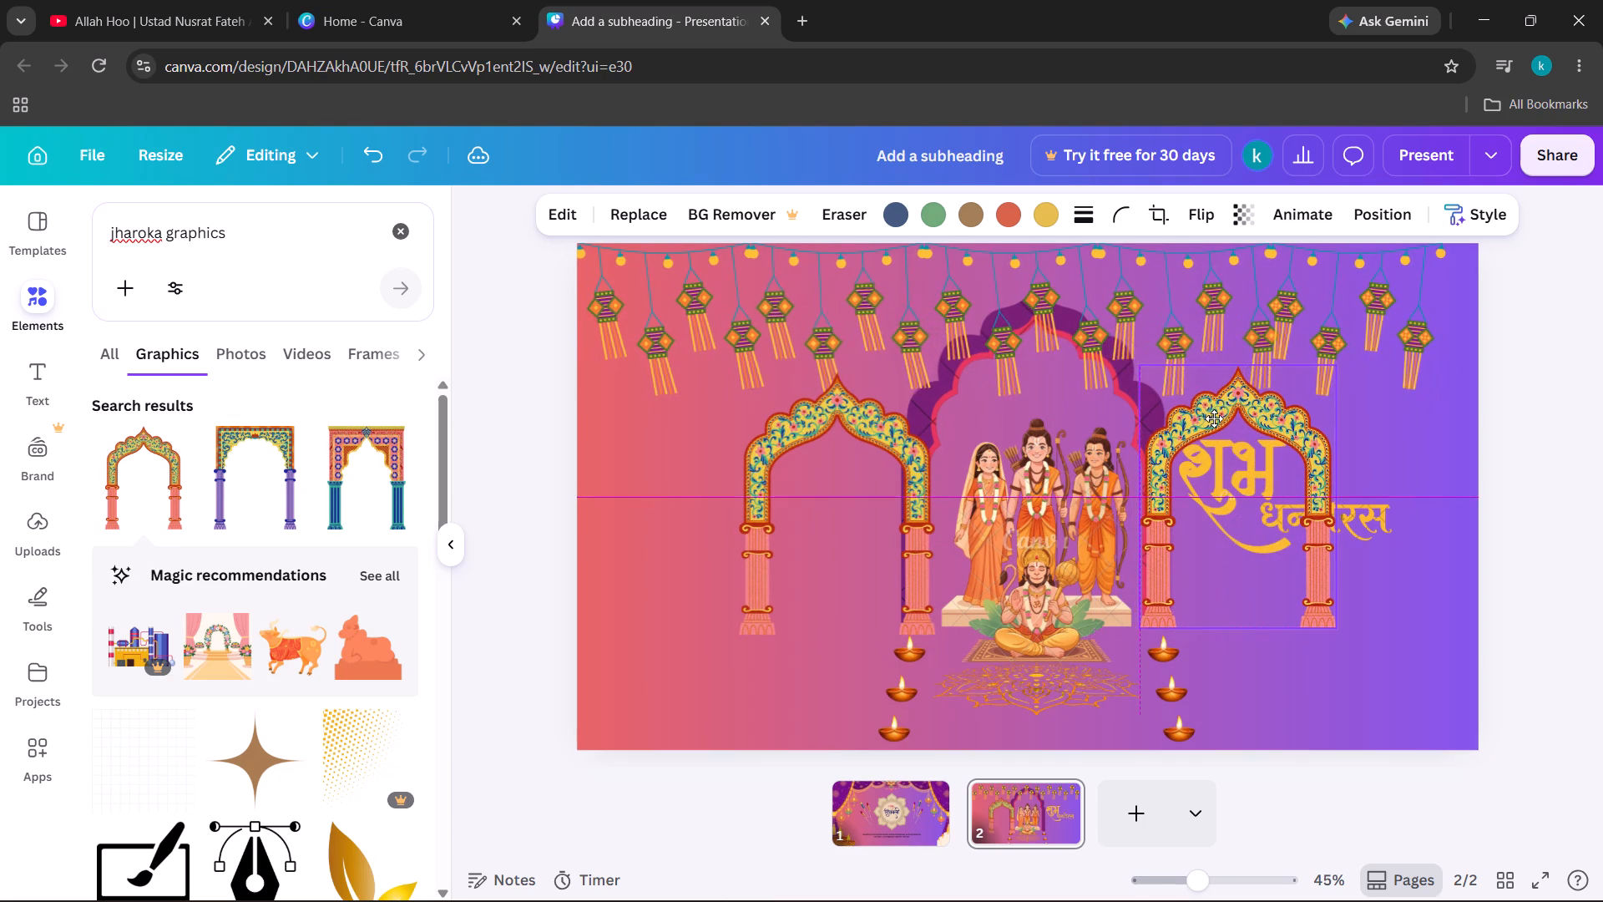
pyautogui.moveTo(1214, 418); pyautogui.dragTo(1211, 419)
pyautogui.click(1415, 683)
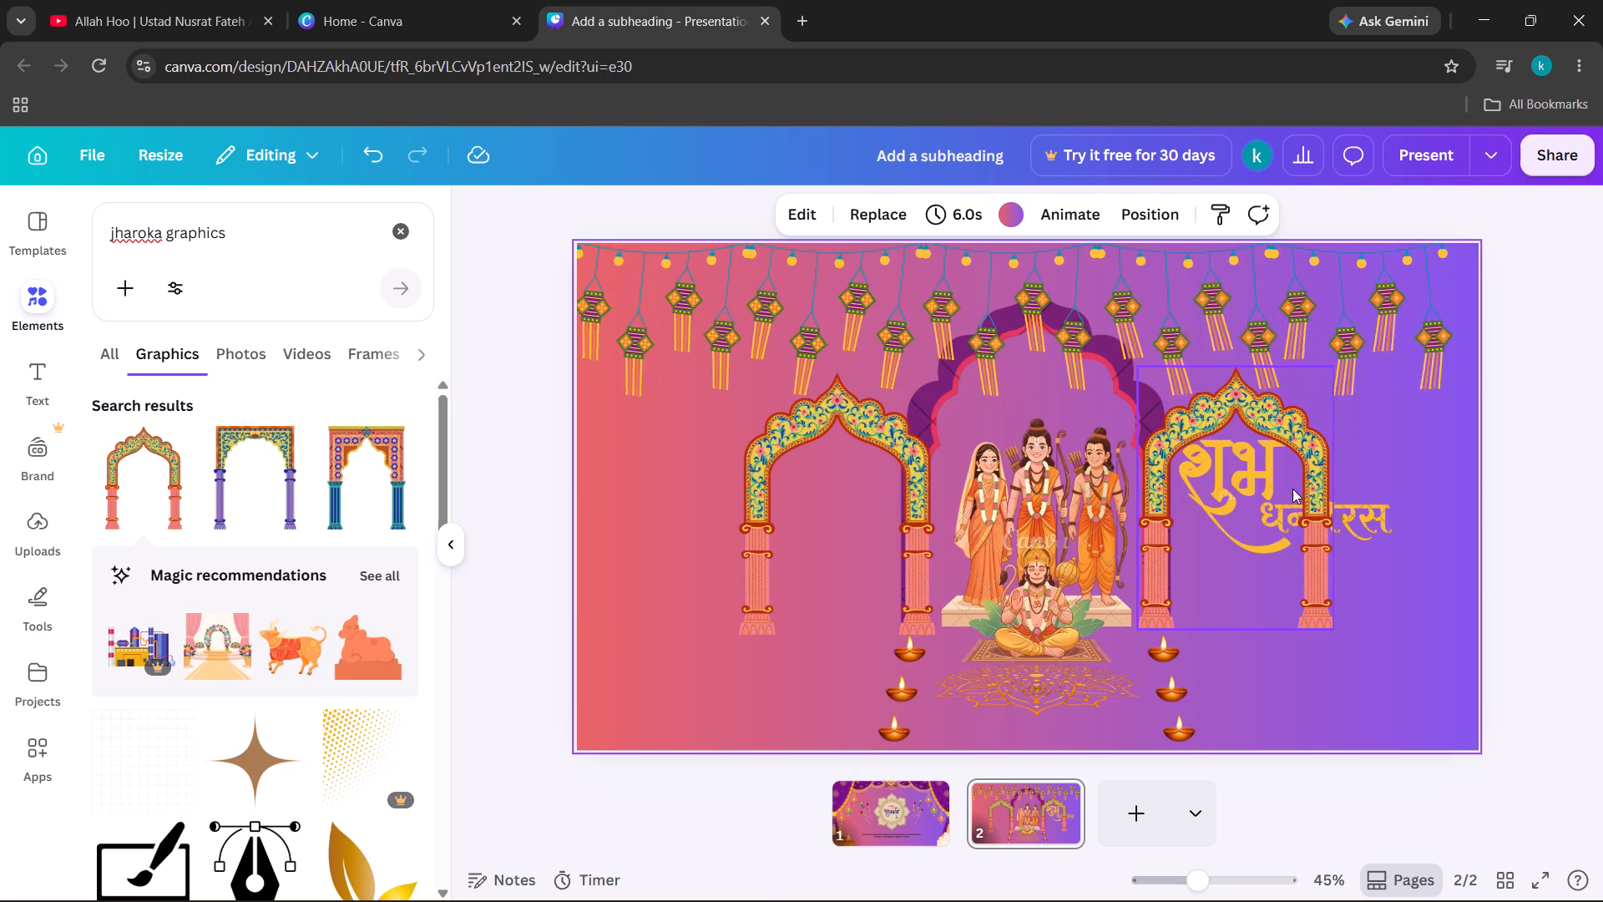
# Move the "धनतेरस" and "शुभ" lettering out to the page's right edge, clear of the right floral arch.
pyautogui.click(1240, 473)
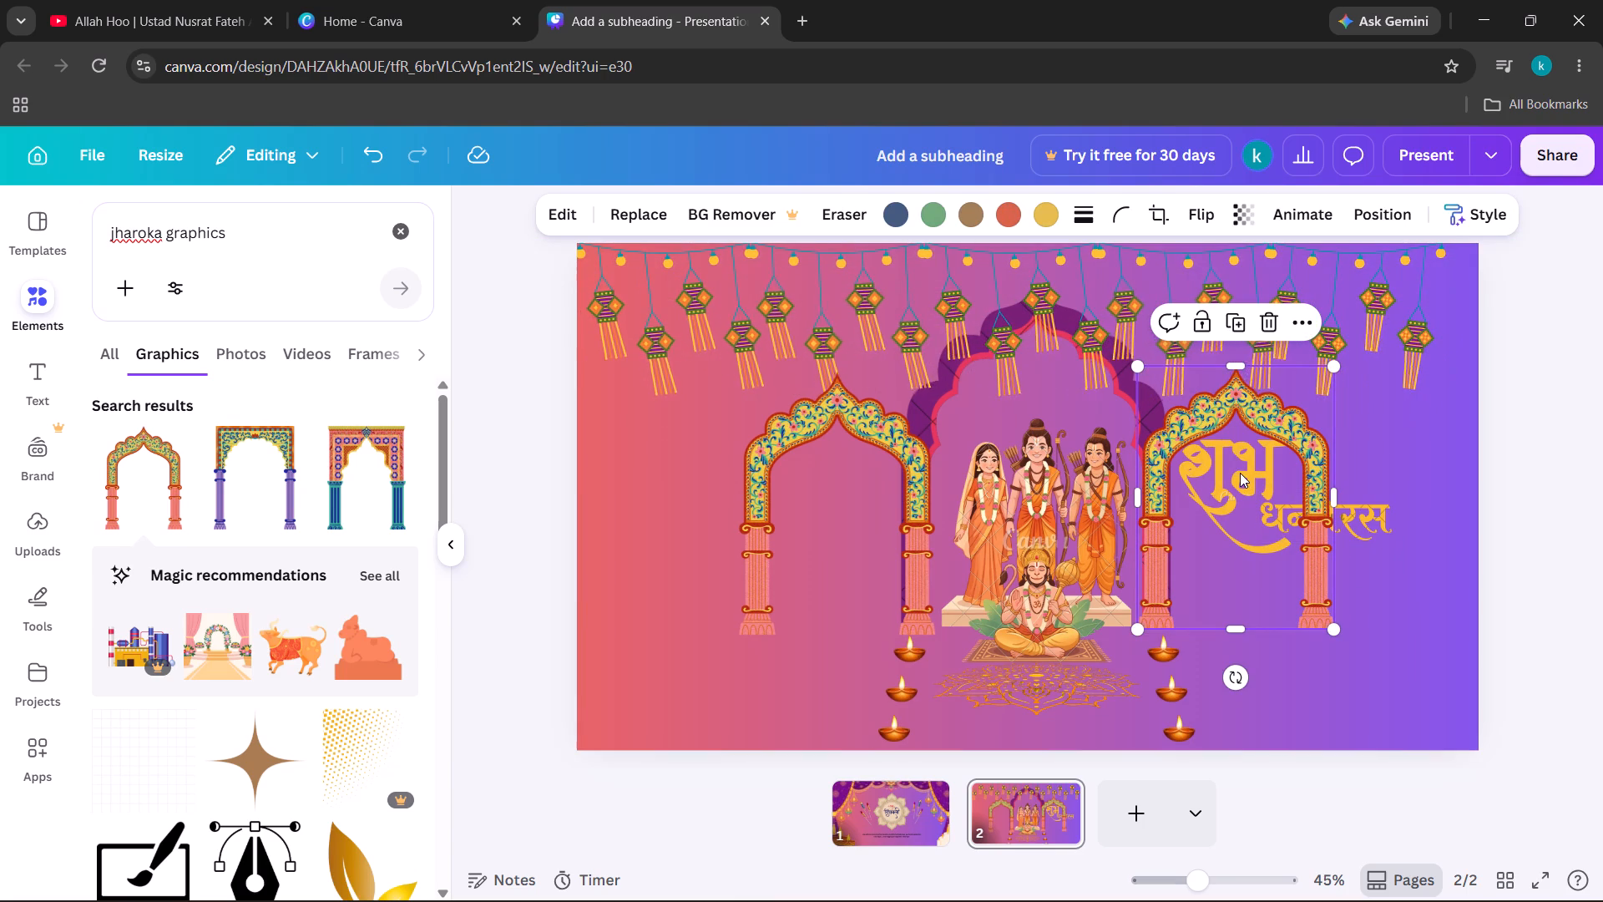
pyautogui.click(1240, 473)
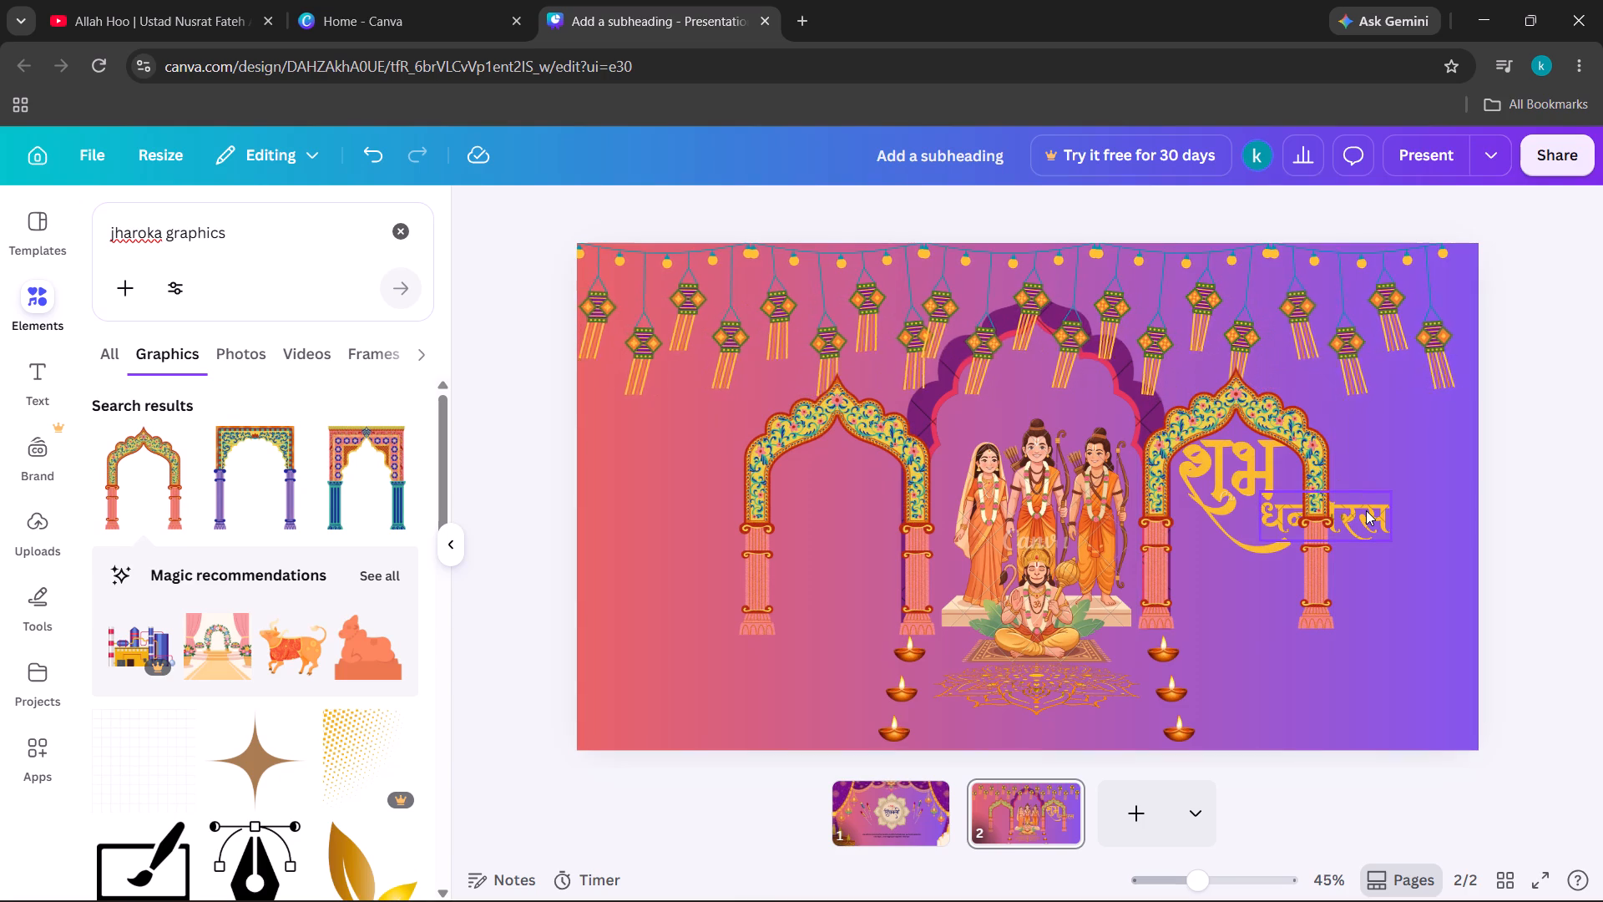
pyautogui.moveTo(1366, 510); pyautogui.dragTo(1484, 616)
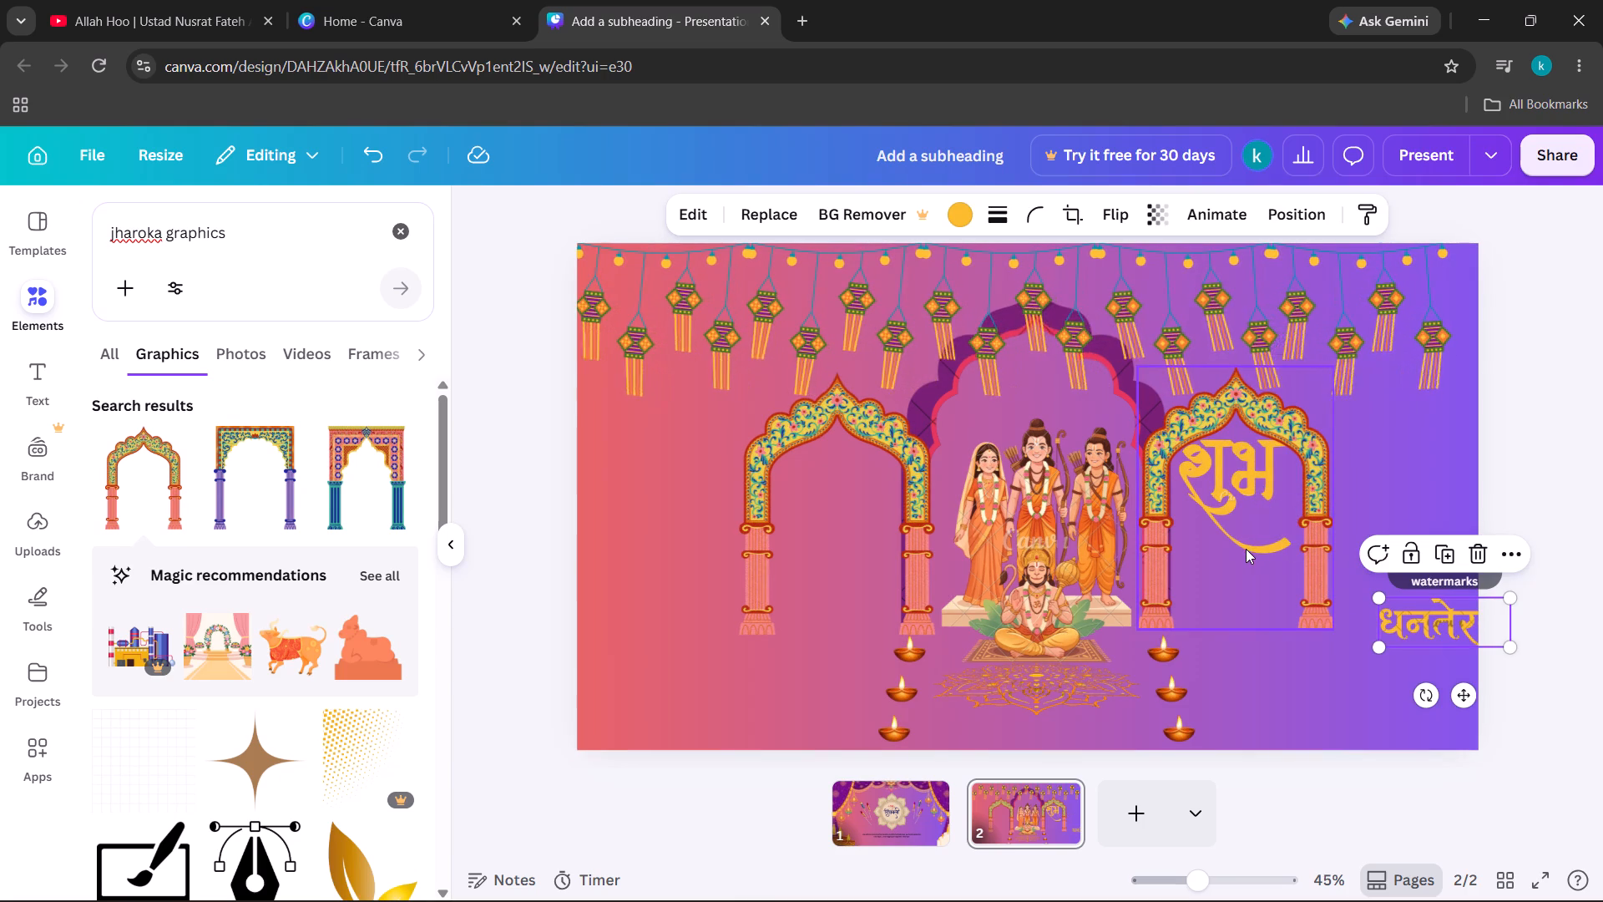
pyautogui.moveTo(1246, 549); pyautogui.dragTo(1282, 654)
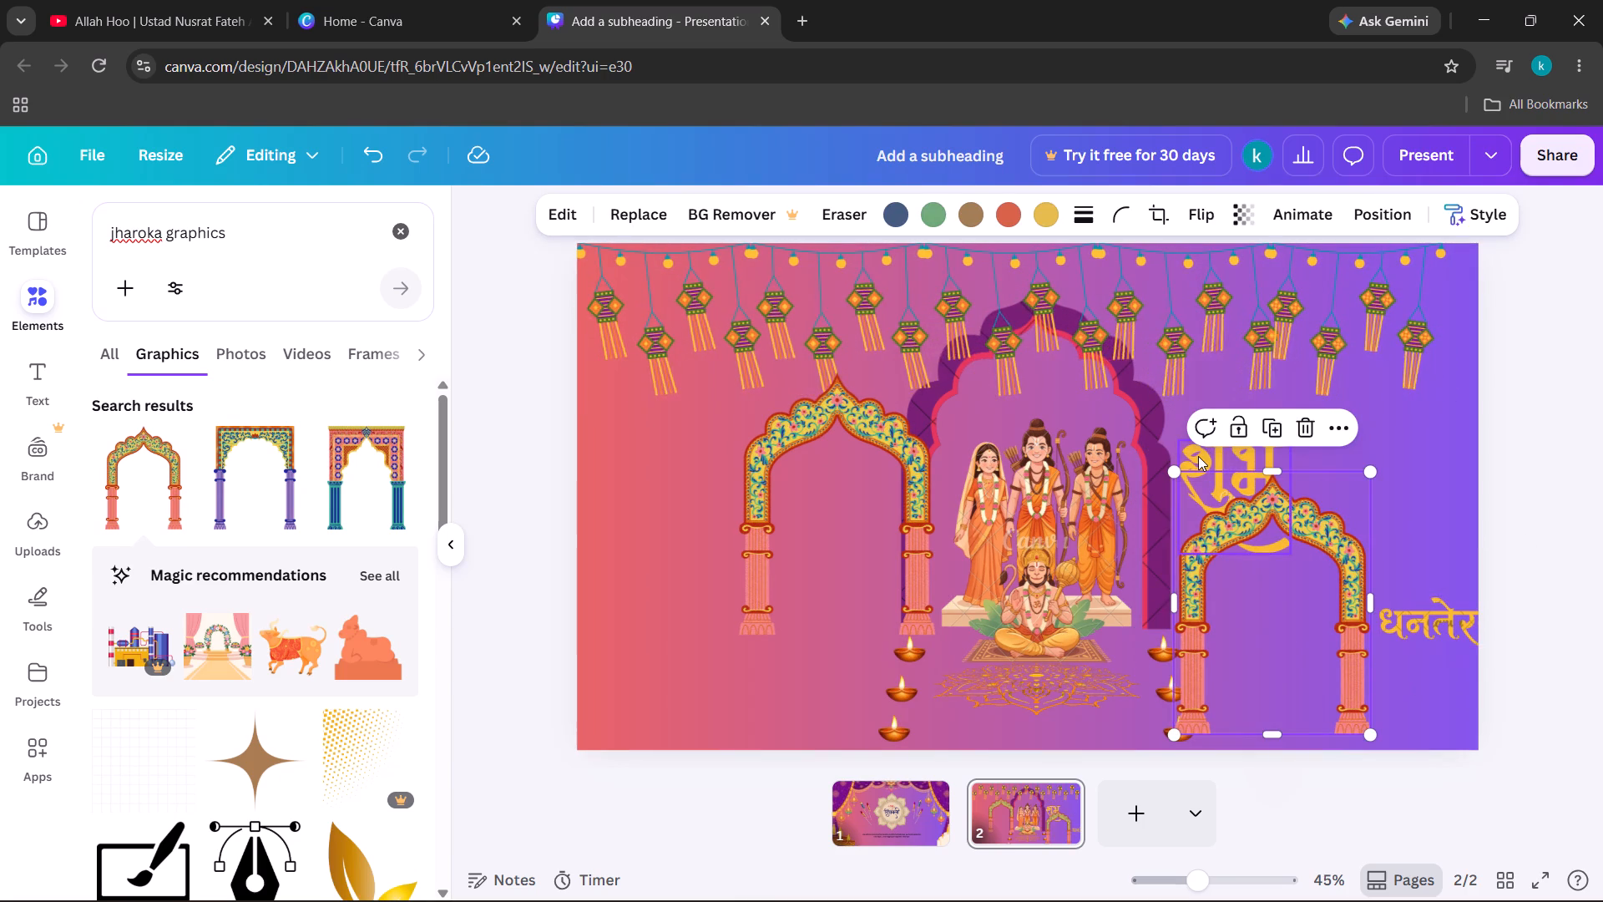
pyautogui.click(1198, 456)
pyautogui.moveTo(1198, 456); pyautogui.dragTo(1282, 434)
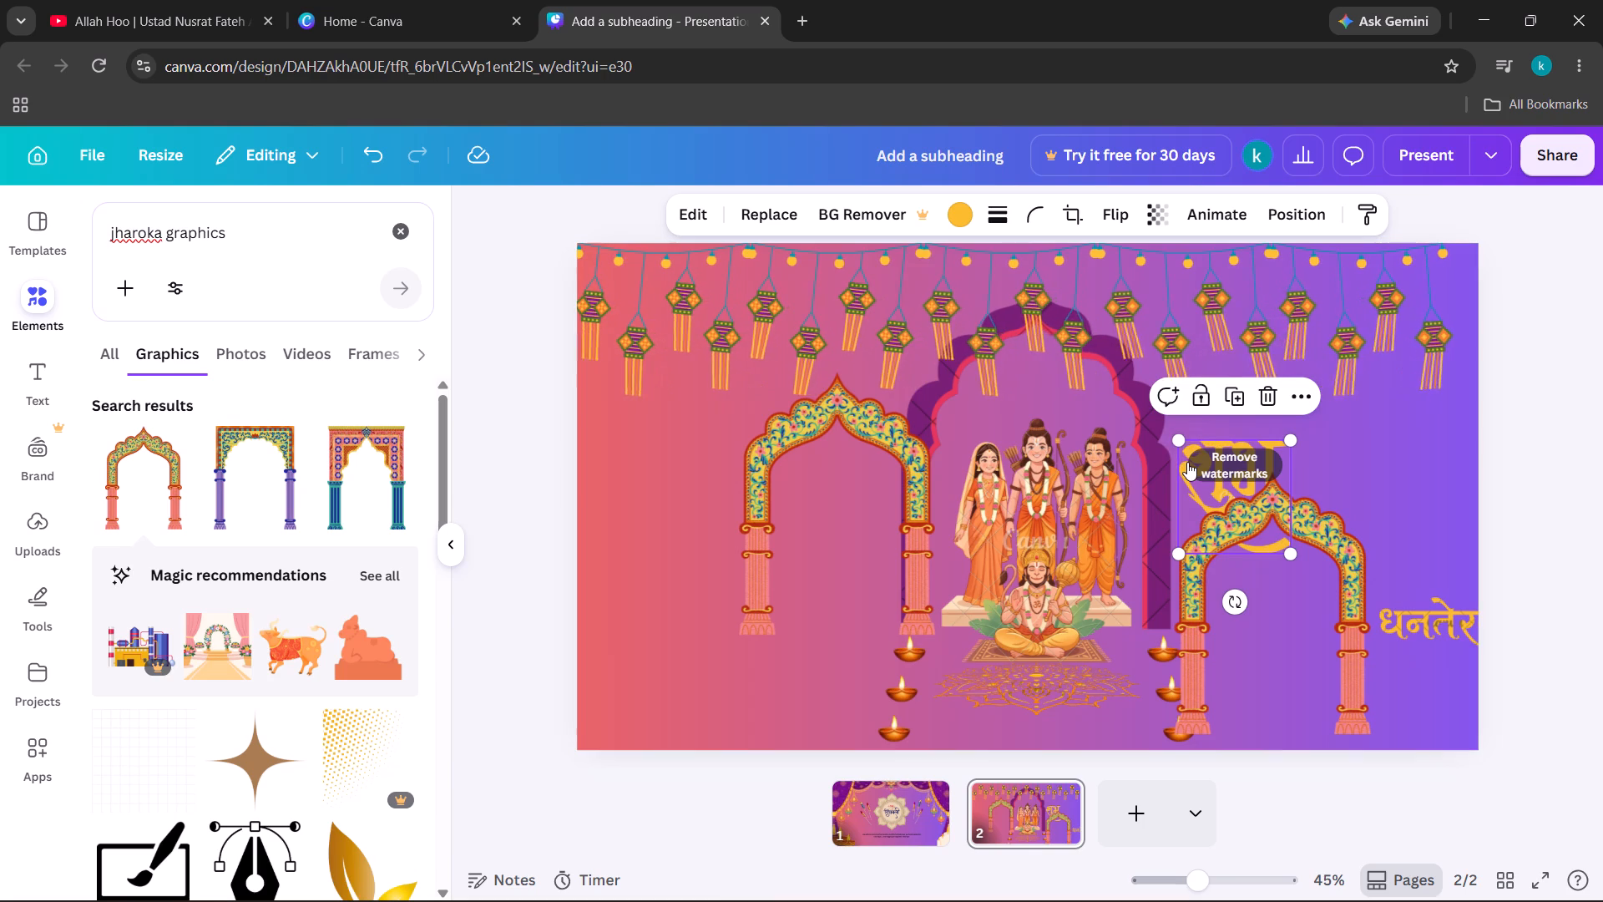
pyautogui.moveTo(1184, 460); pyautogui.dragTo(1319, 421)
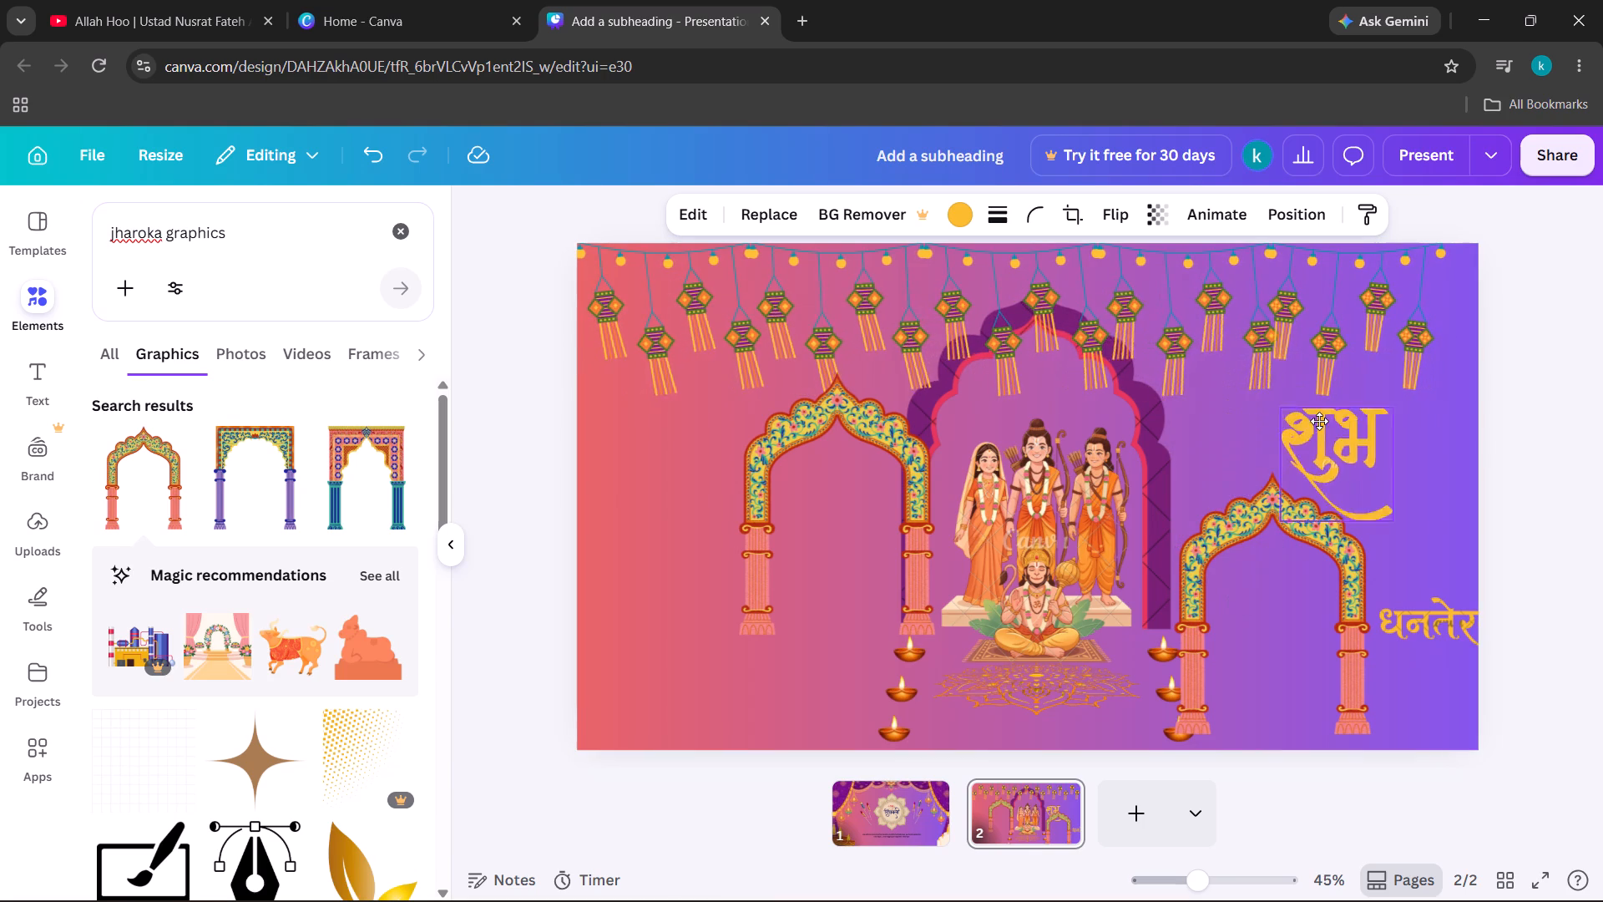
pyautogui.moveTo(1319, 421); pyautogui.dragTo(1441, 414)
# Reposition the right floral arch against the central purple arch and align the left floral arch level with it at equal spacing.
pyautogui.moveTo(1272, 507); pyautogui.dragTo(1270, 495)
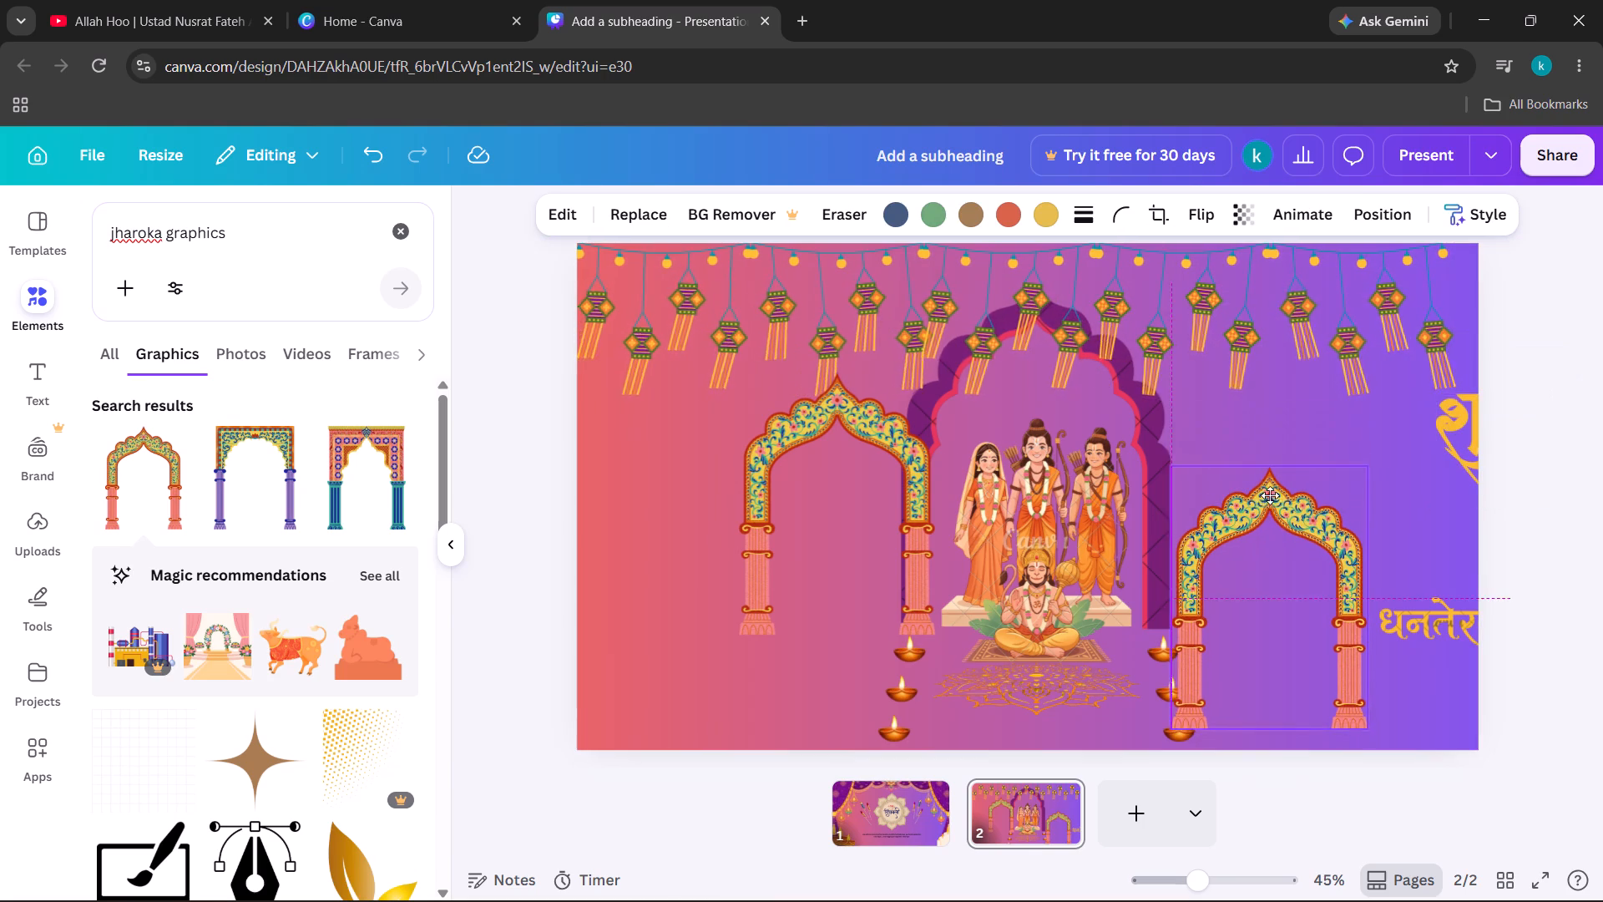
pyautogui.moveTo(1270, 495); pyautogui.dragTo(1240, 398)
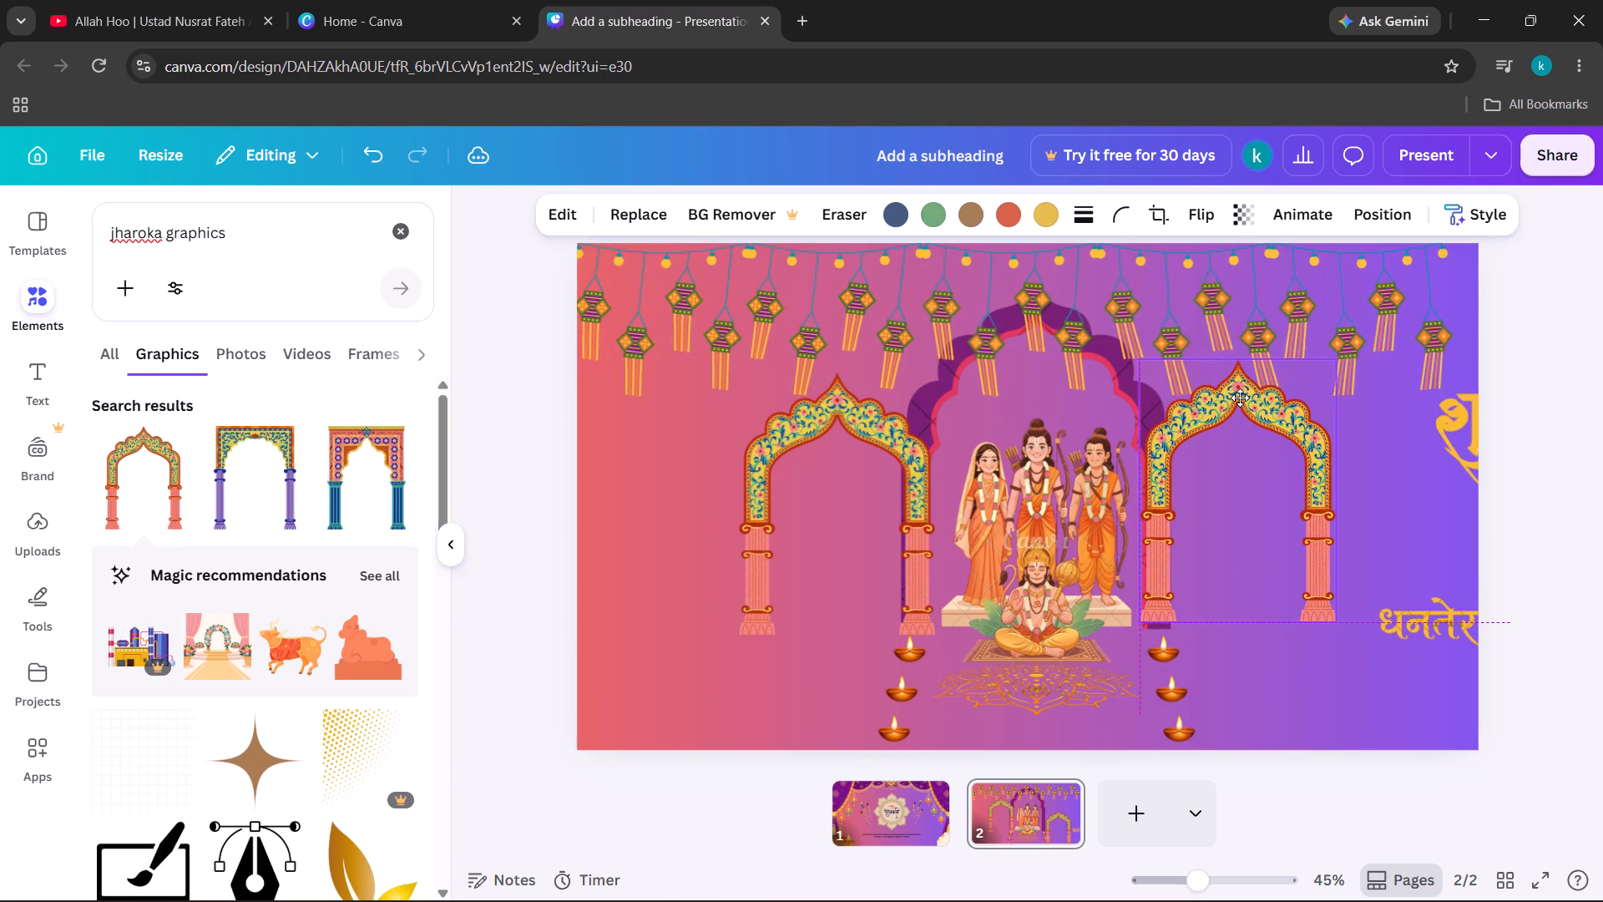
pyautogui.moveTo(1240, 398); pyautogui.dragTo(1241, 402)
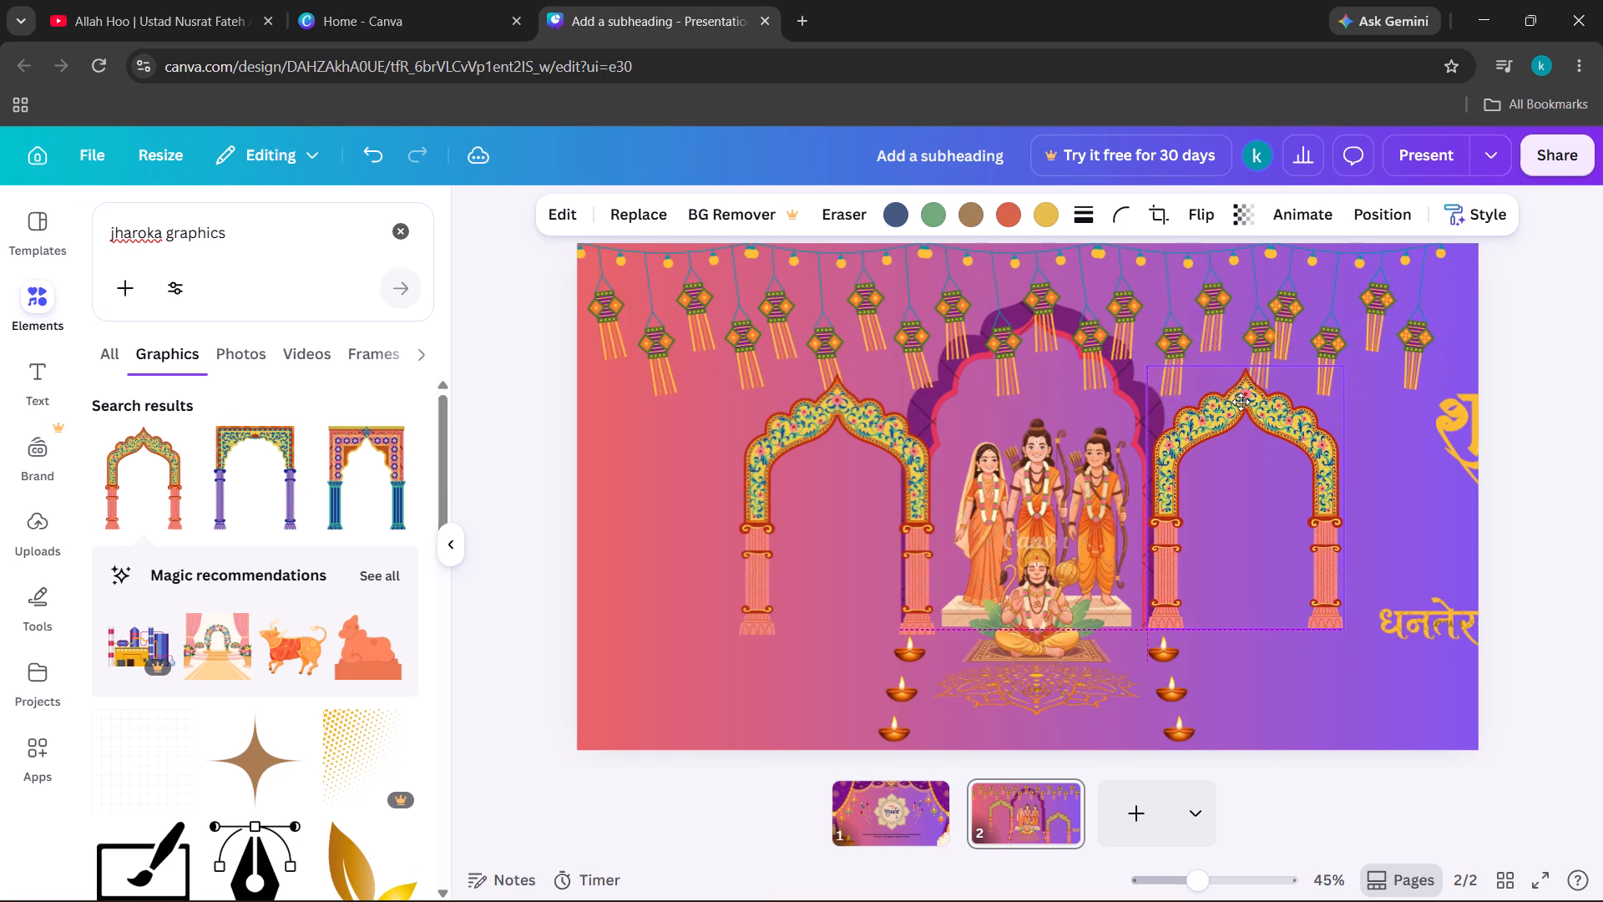
pyautogui.moveTo(1241, 402); pyautogui.dragTo(1238, 403)
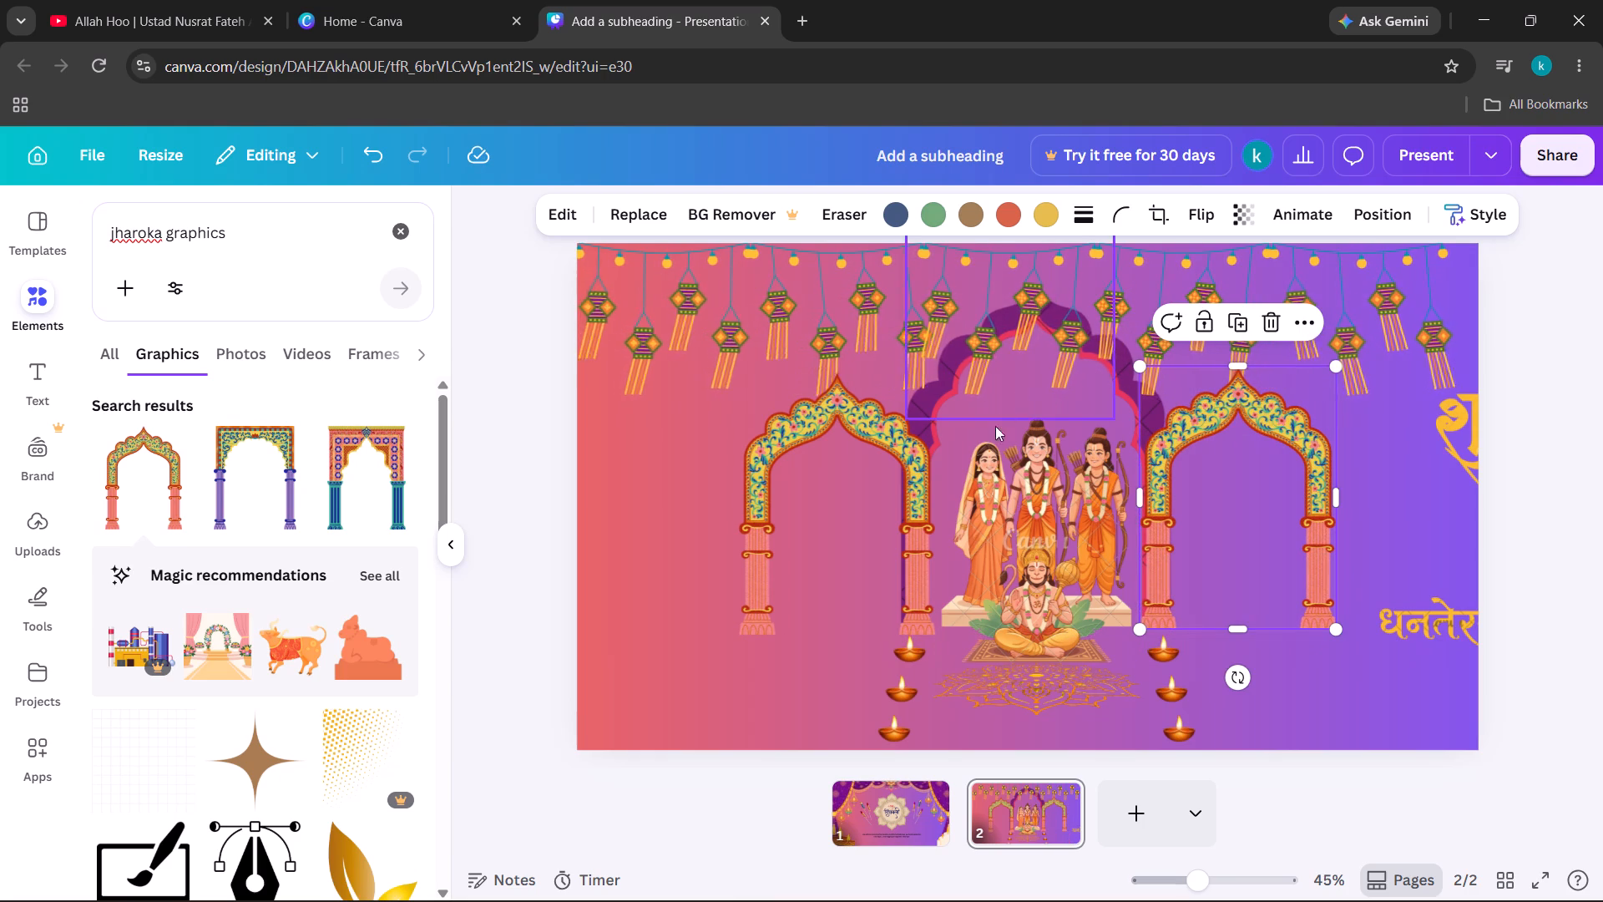
pyautogui.click(921, 489)
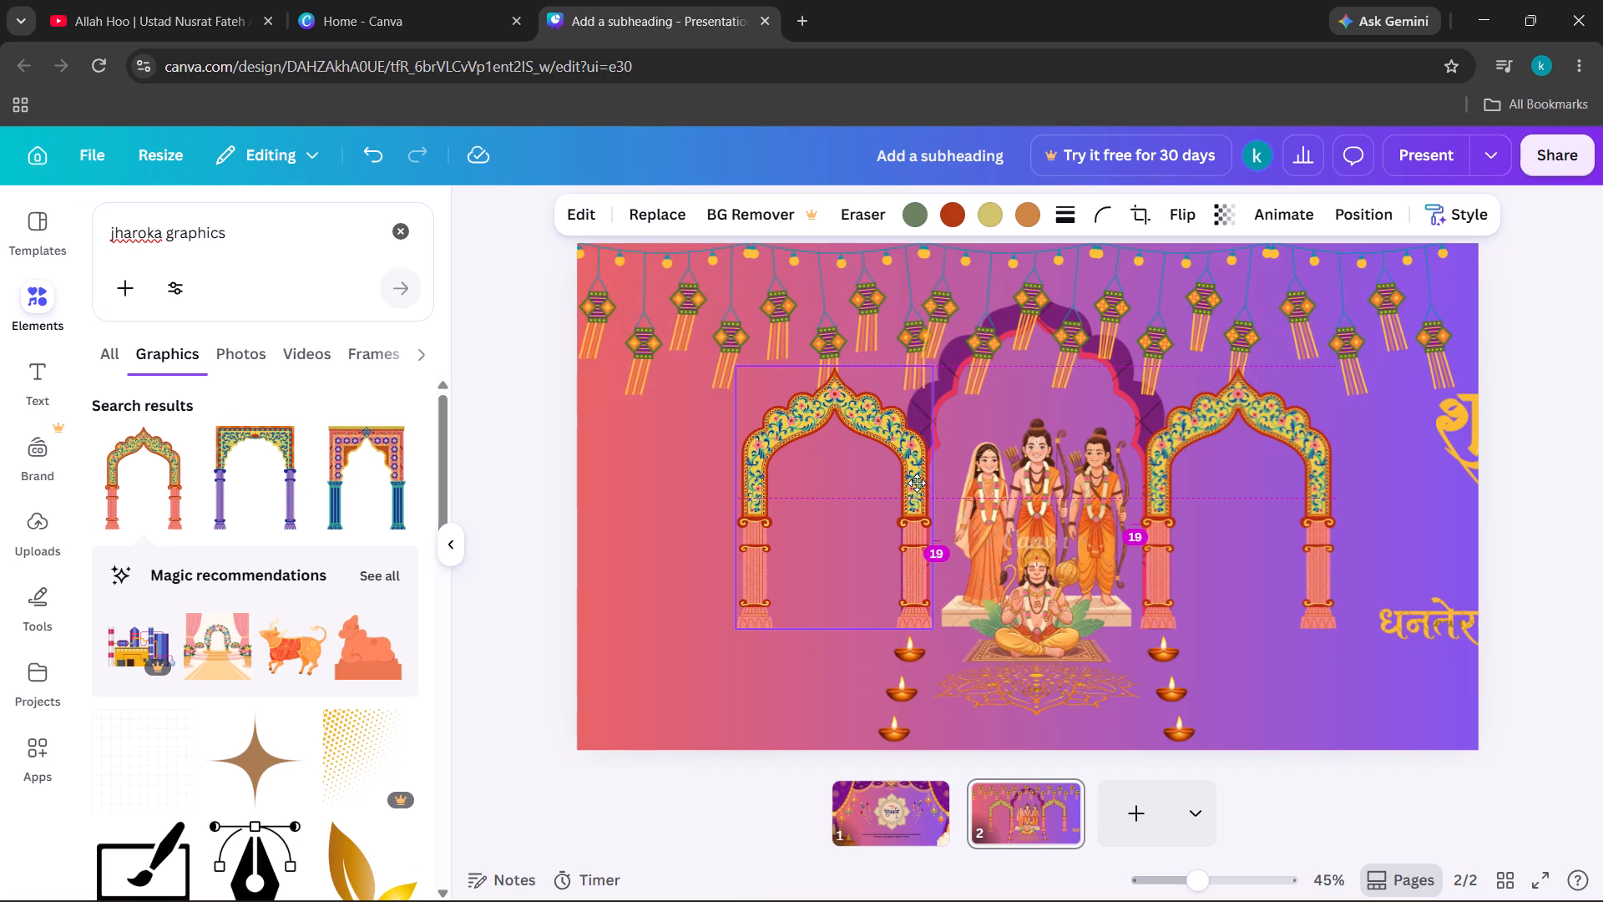
pyautogui.click(640, 550)
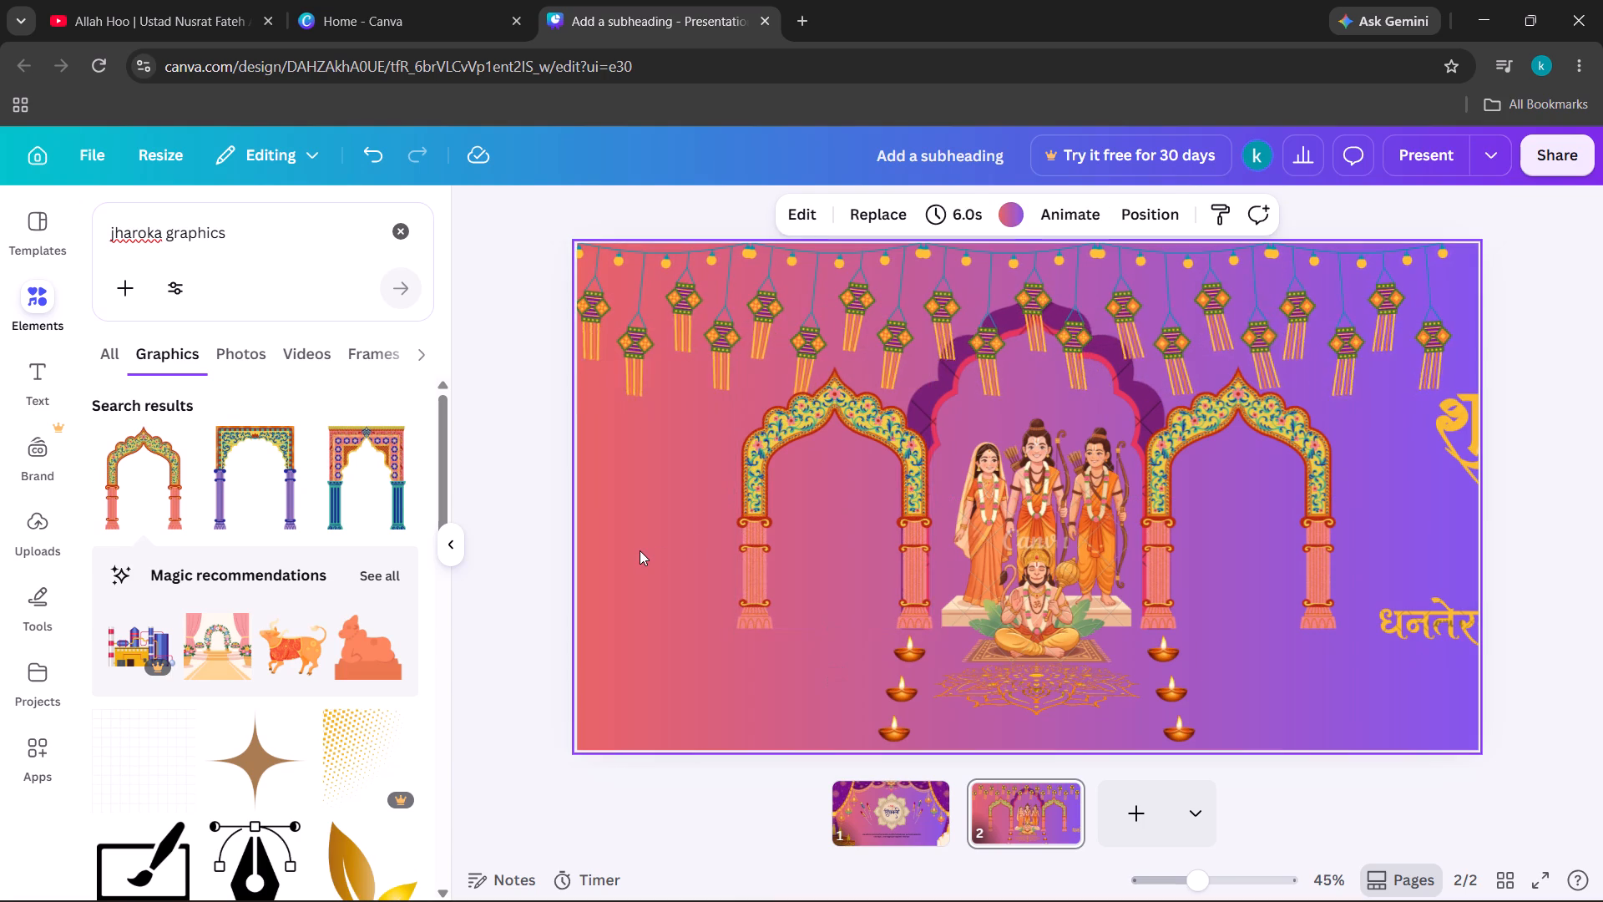
# Adjust the Ram artwork's side crop and place it higher, centred between the pillars of the central purple arch.
pyautogui.moveTo(1126, 535); pyautogui.dragTo(1231, 546)
pyautogui.moveTo(1231, 546); pyautogui.dragTo(1181, 538)
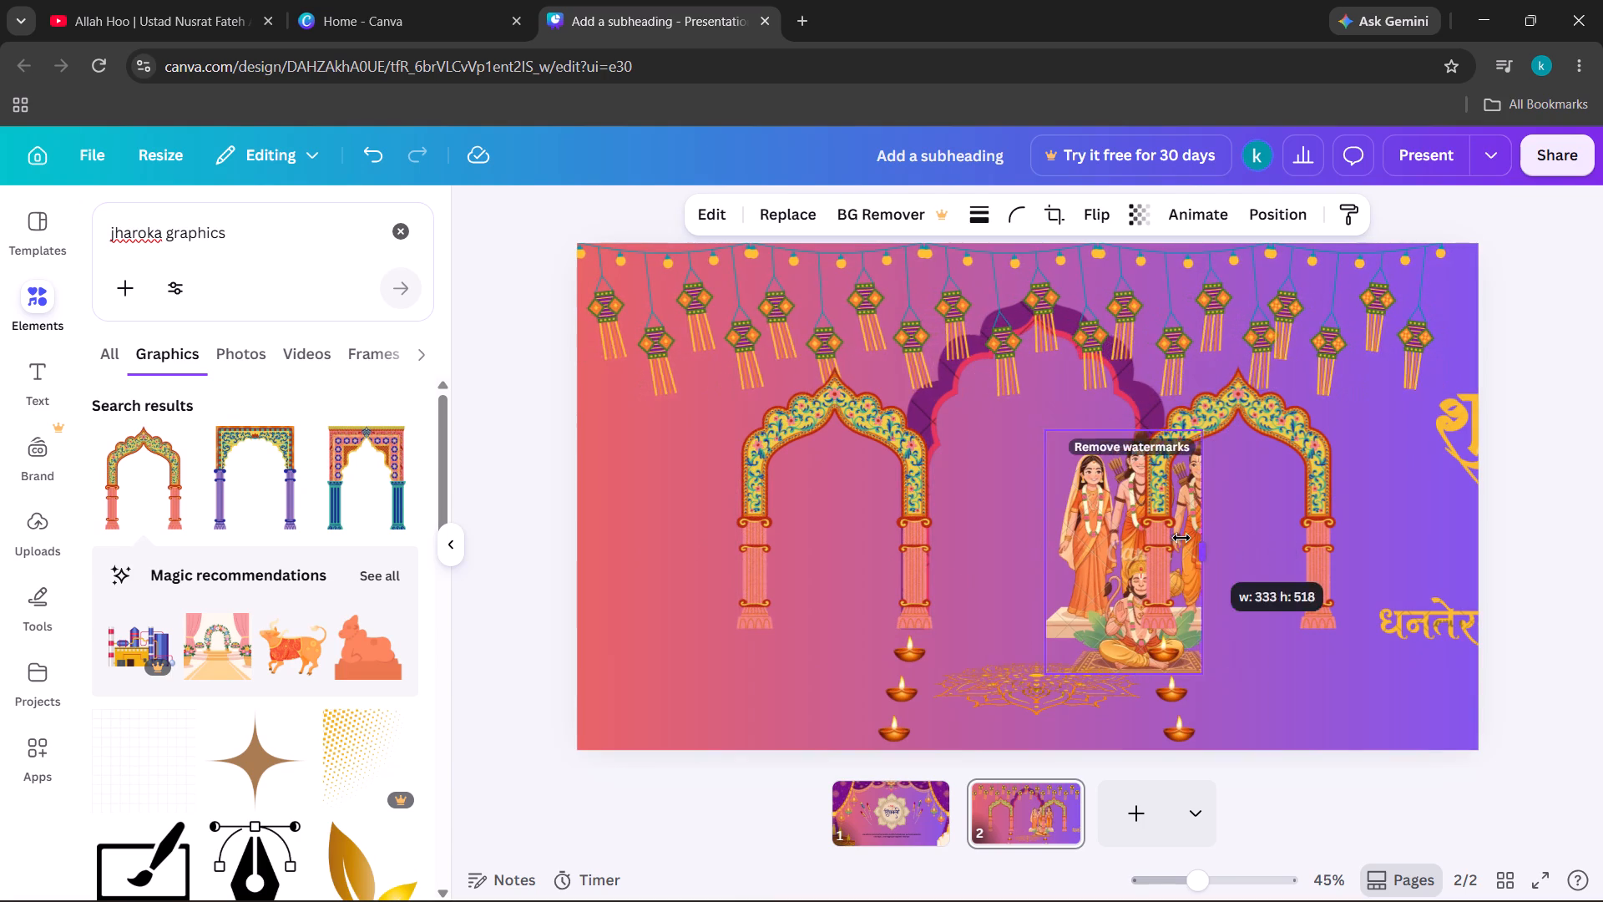
pyautogui.moveTo(1181, 538); pyautogui.dragTo(1245, 528)
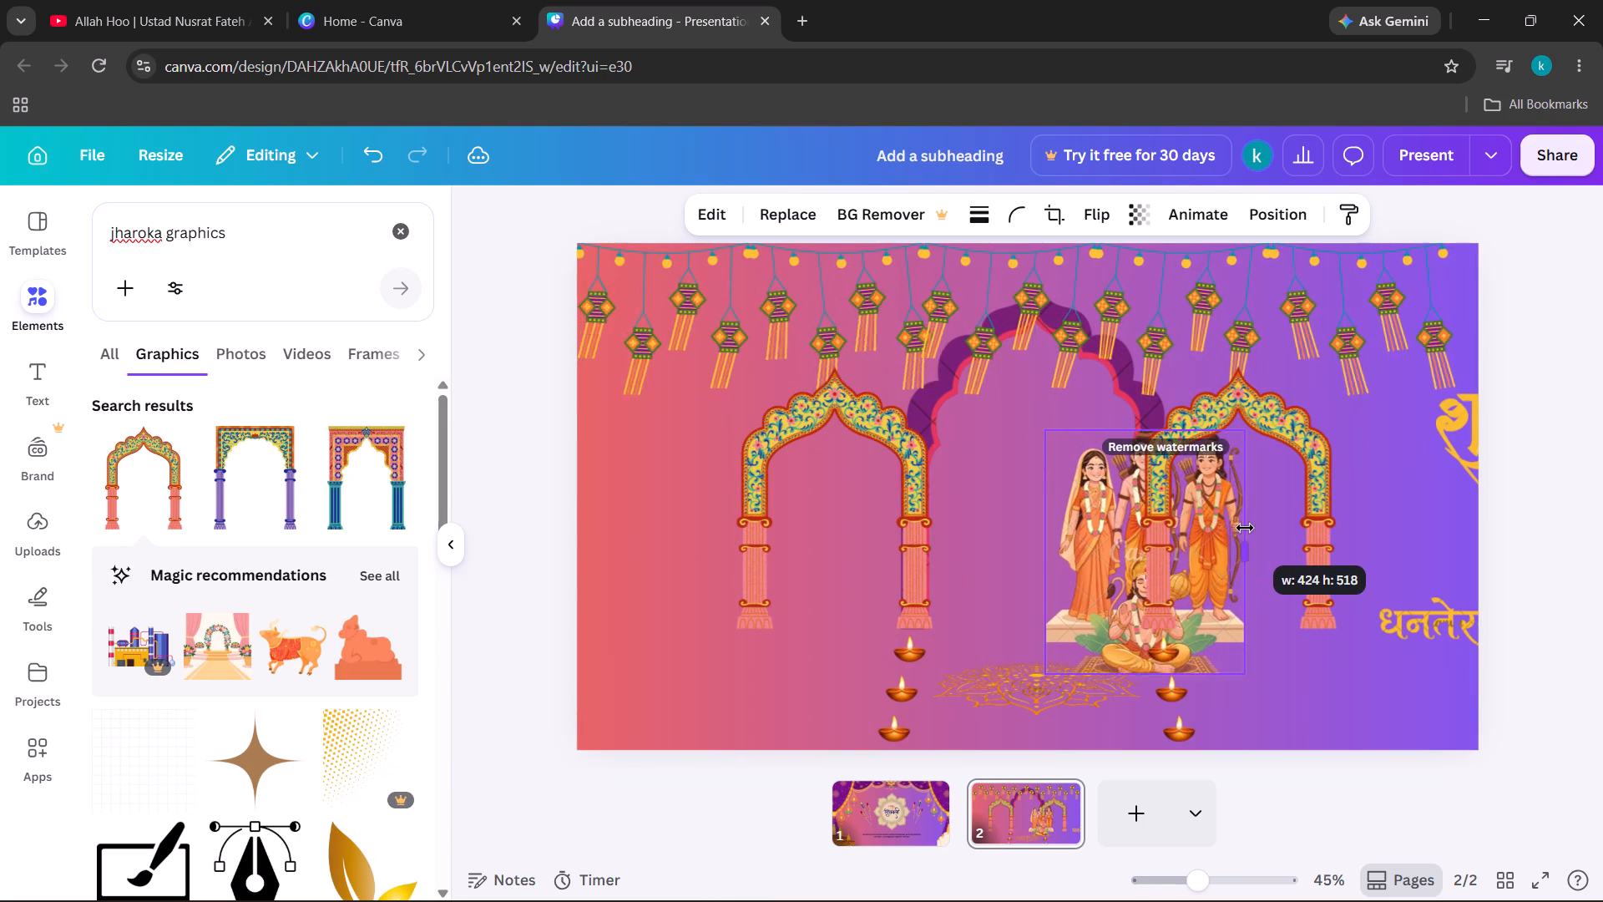
pyautogui.moveTo(1245, 528); pyautogui.dragTo(1230, 534)
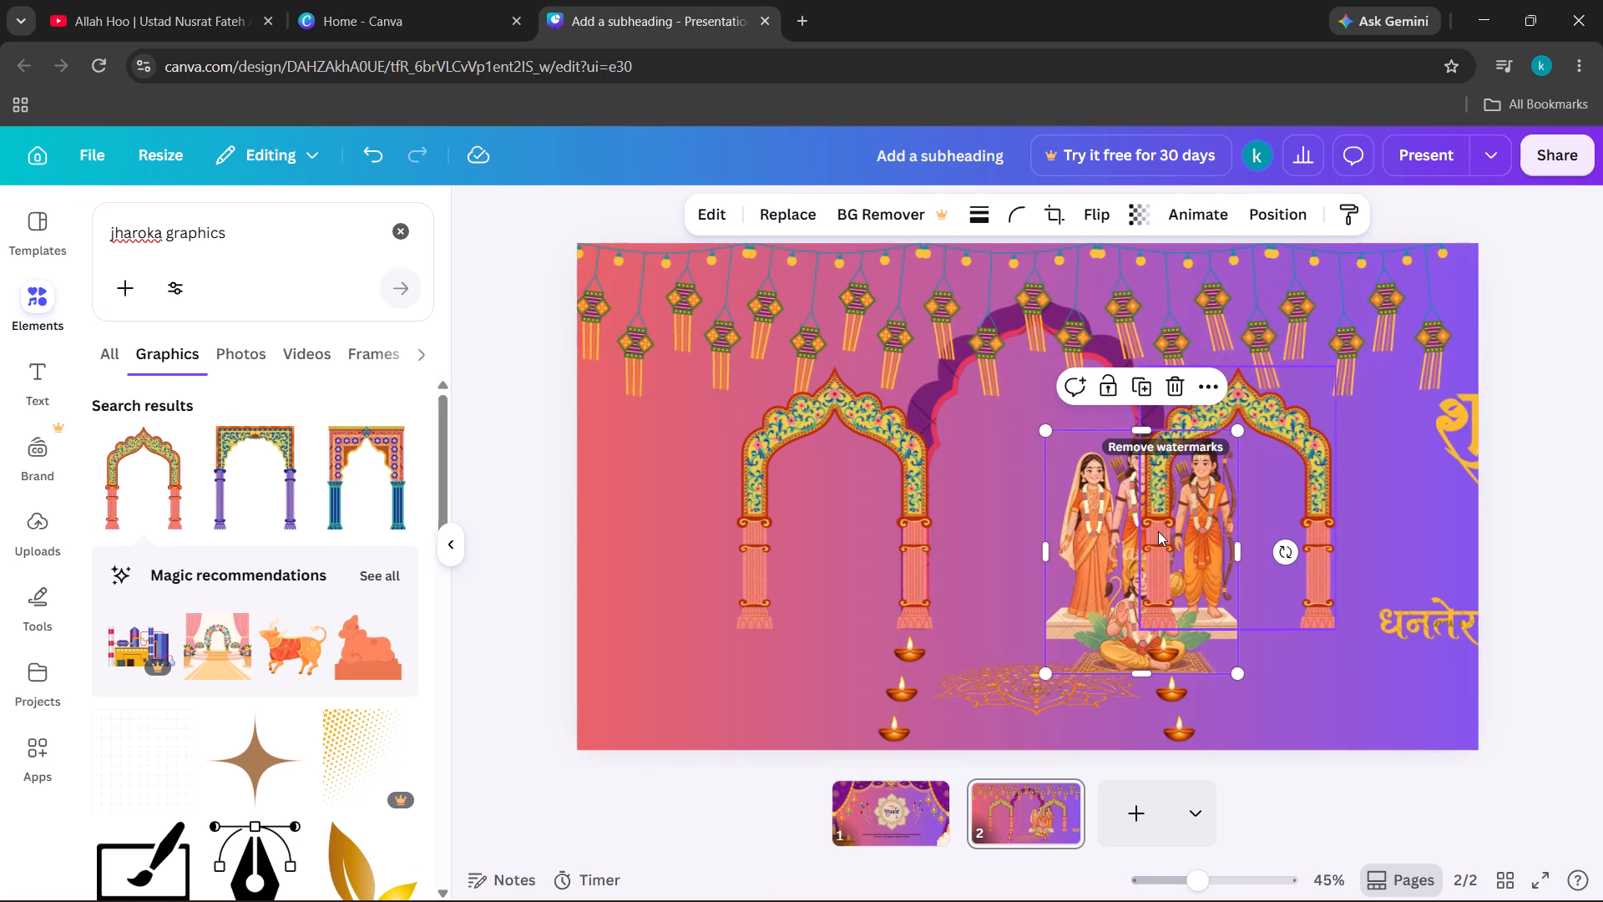
pyautogui.moveTo(1115, 533); pyautogui.dragTo(1034, 507)
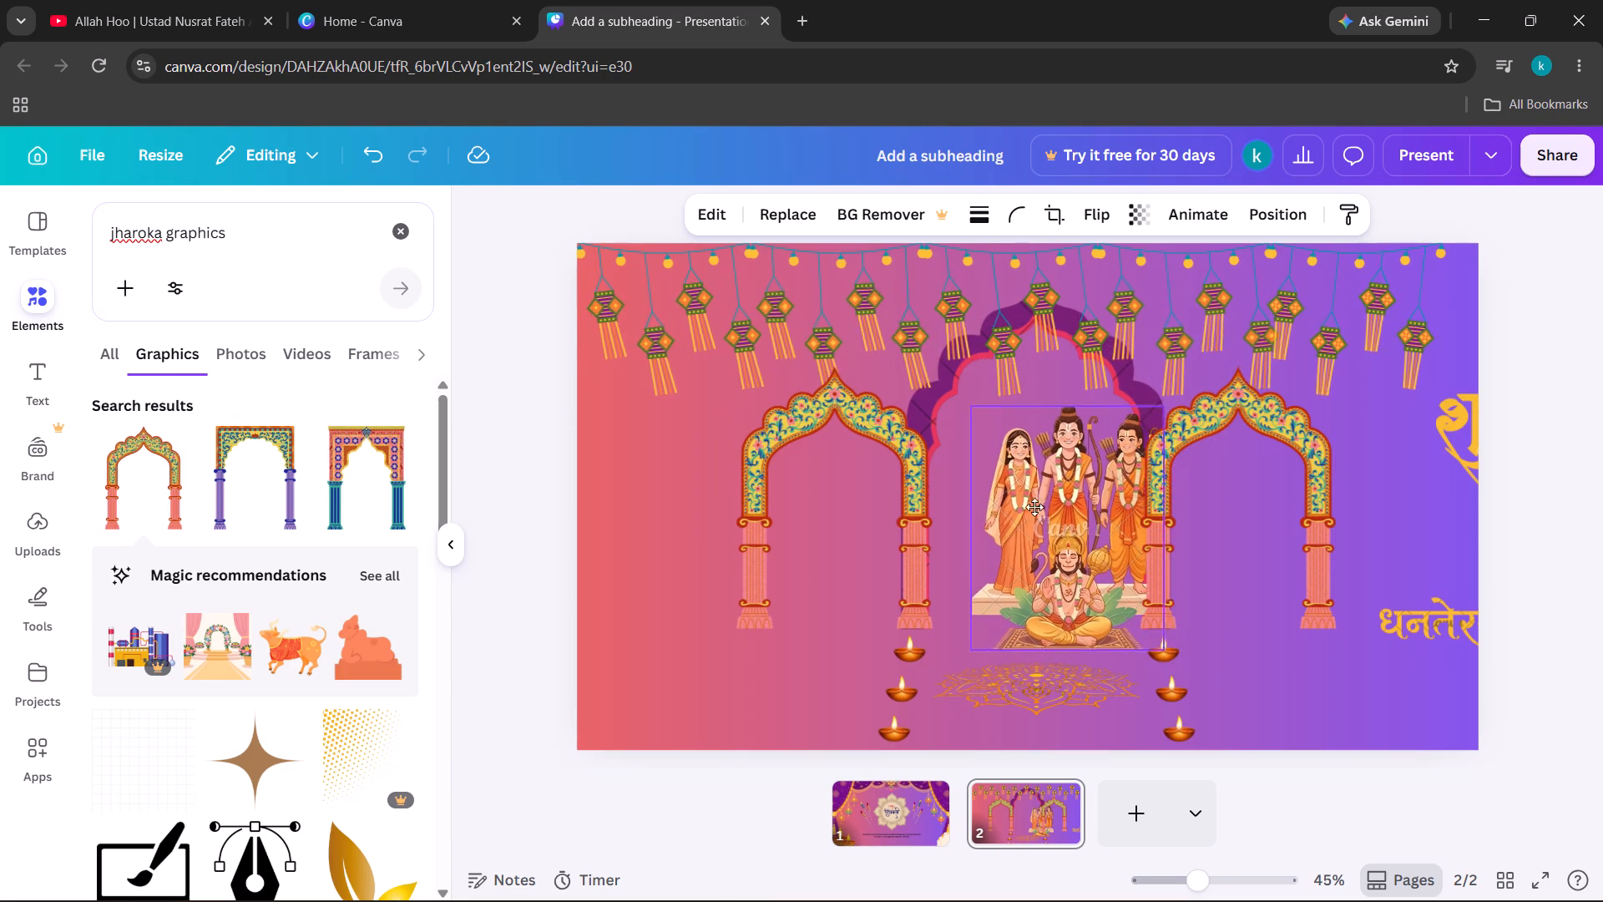
pyautogui.moveTo(1034, 507); pyautogui.dragTo(1014, 498)
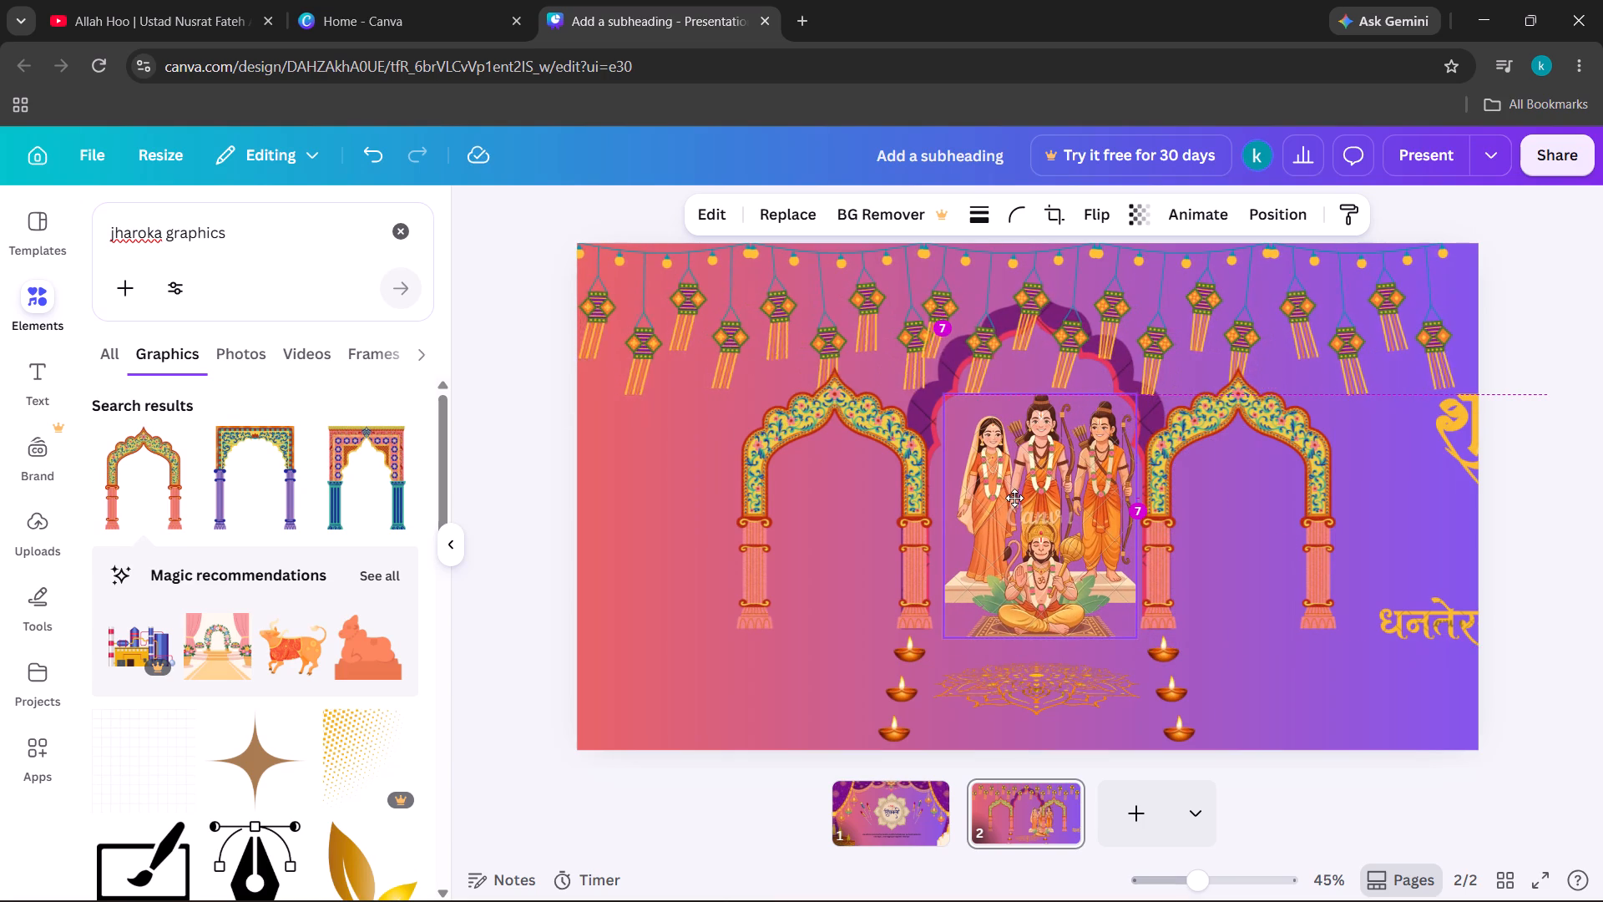
pyautogui.moveTo(1014, 498); pyautogui.dragTo(1013, 500)
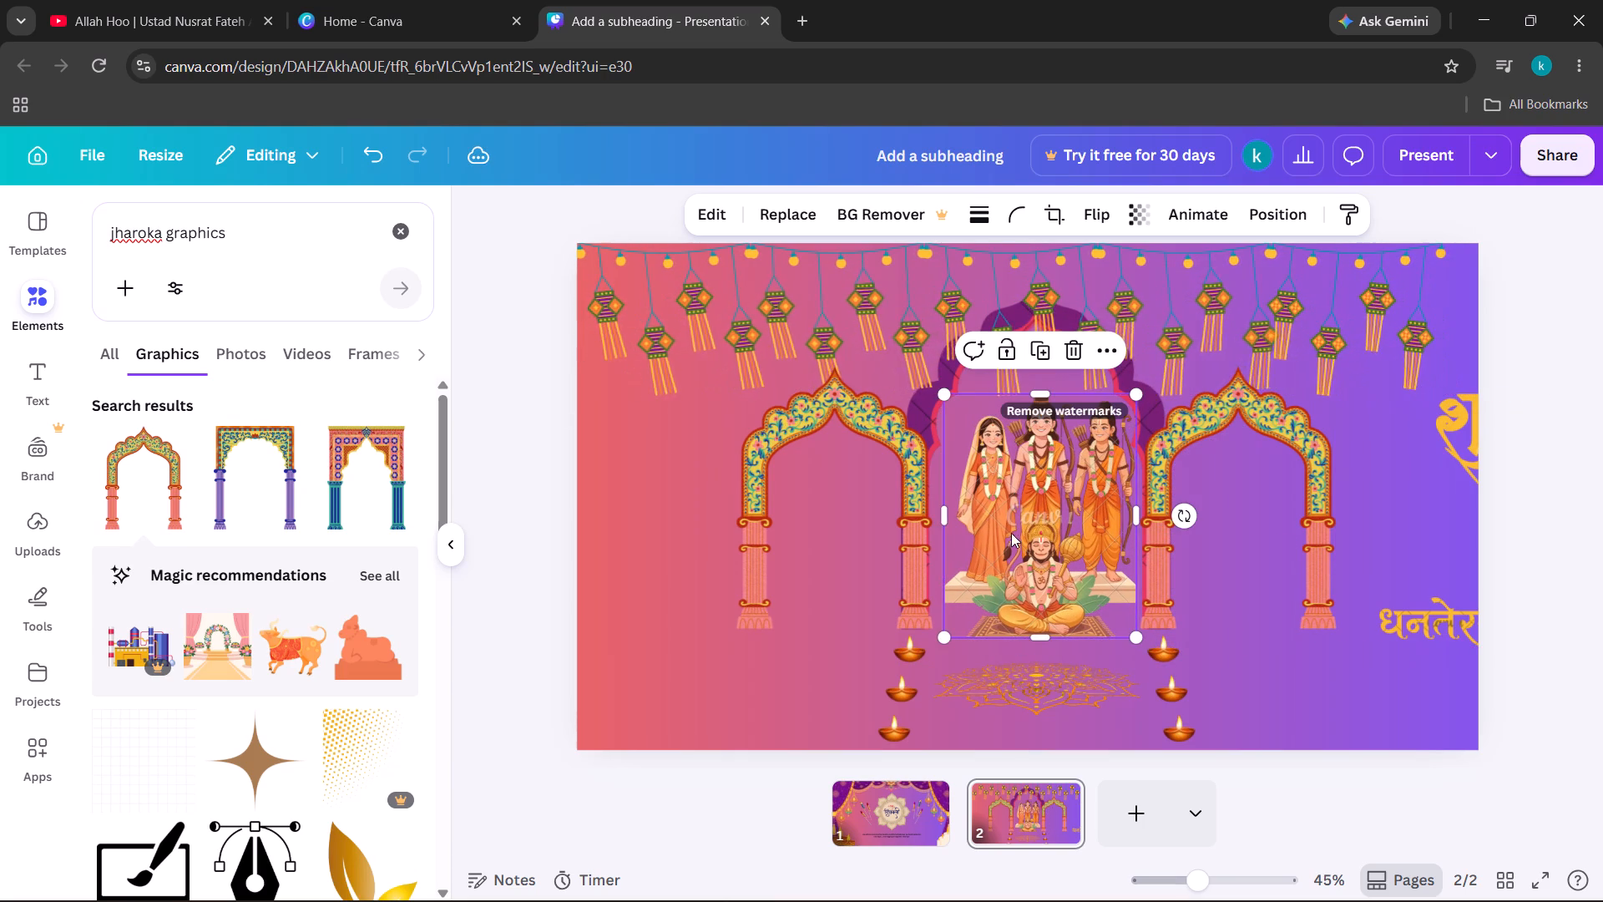
pyautogui.click(1242, 631)
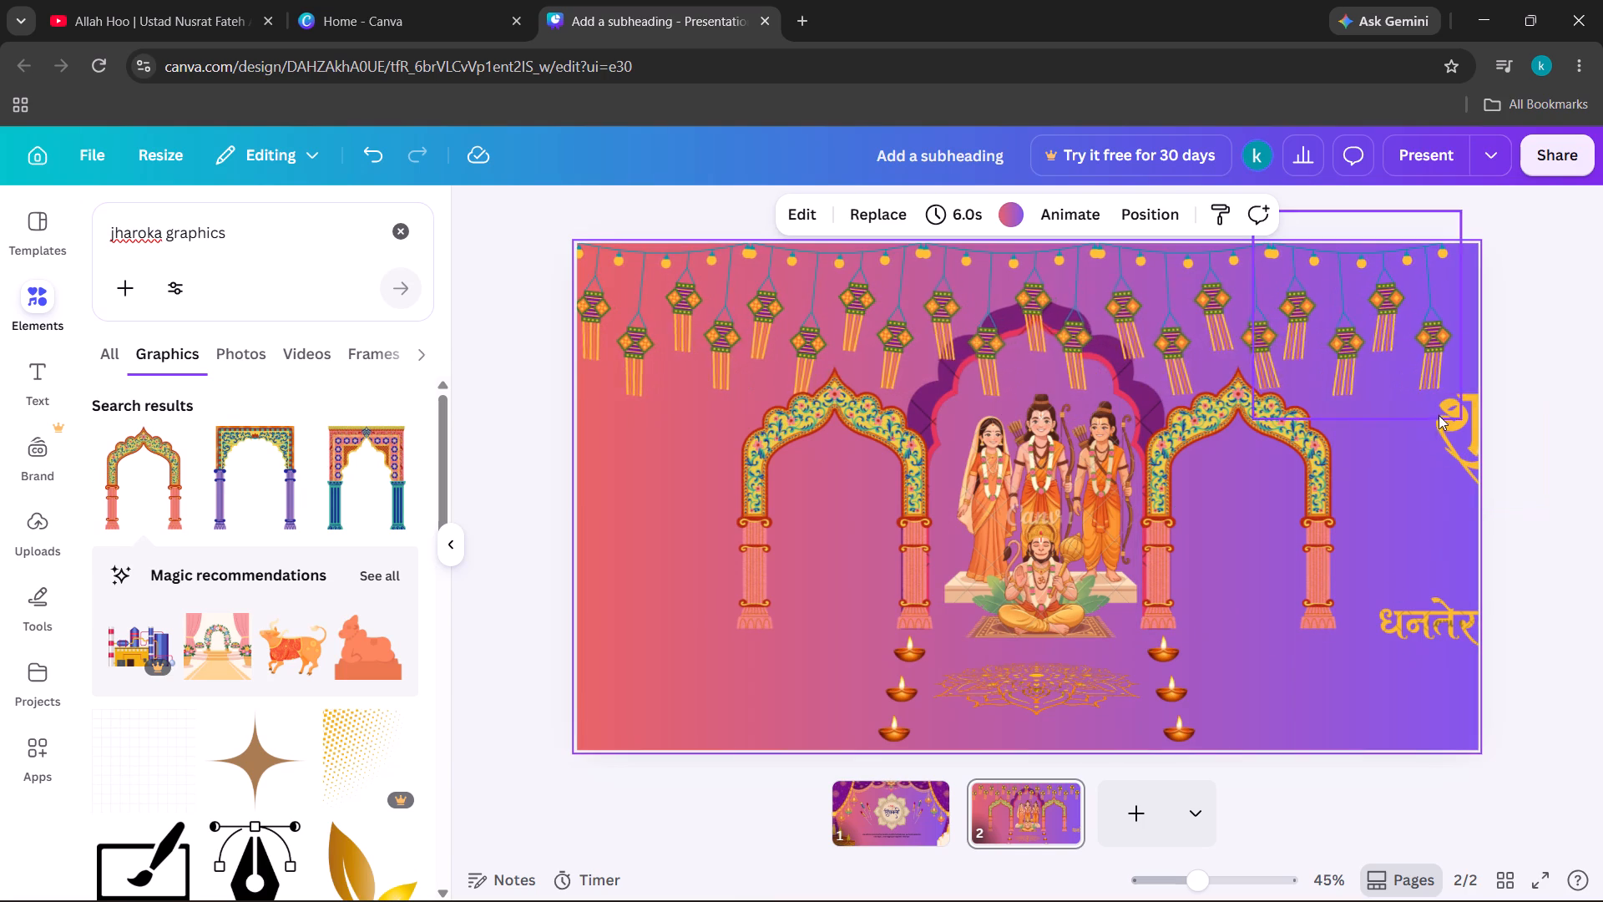
# Shrink the "शुभ" lettering and place it in the upper-left part of the right floral arch's opening.
pyautogui.click(1452, 443)
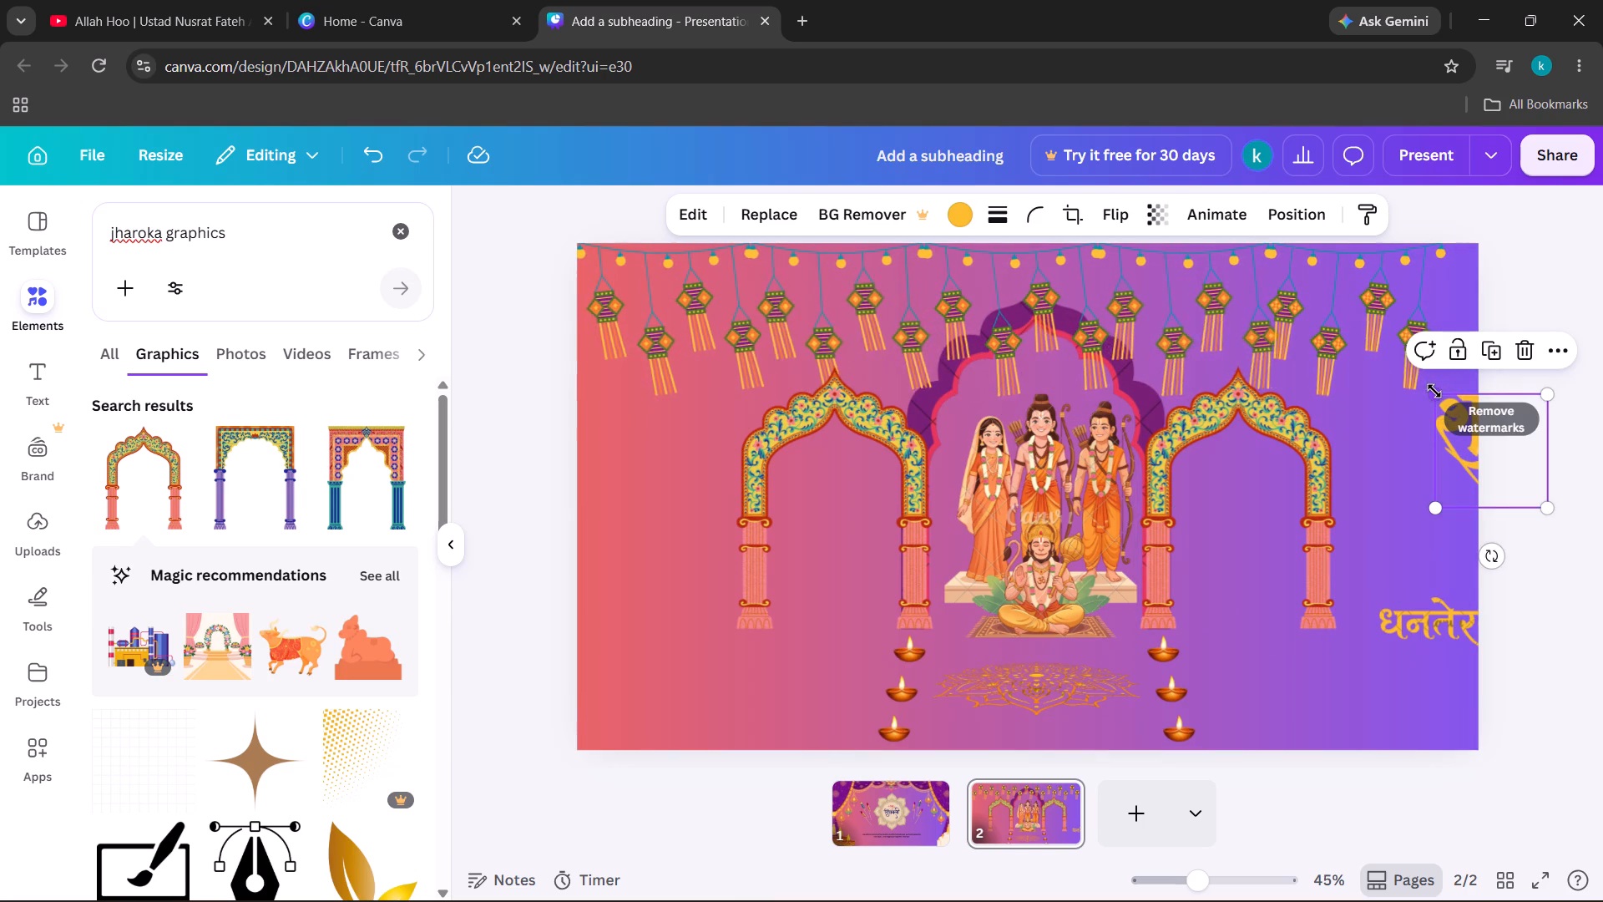
pyautogui.moveTo(1434, 391); pyautogui.dragTo(1480, 443)
pyautogui.moveTo(1504, 463); pyautogui.dragTo(1451, 461)
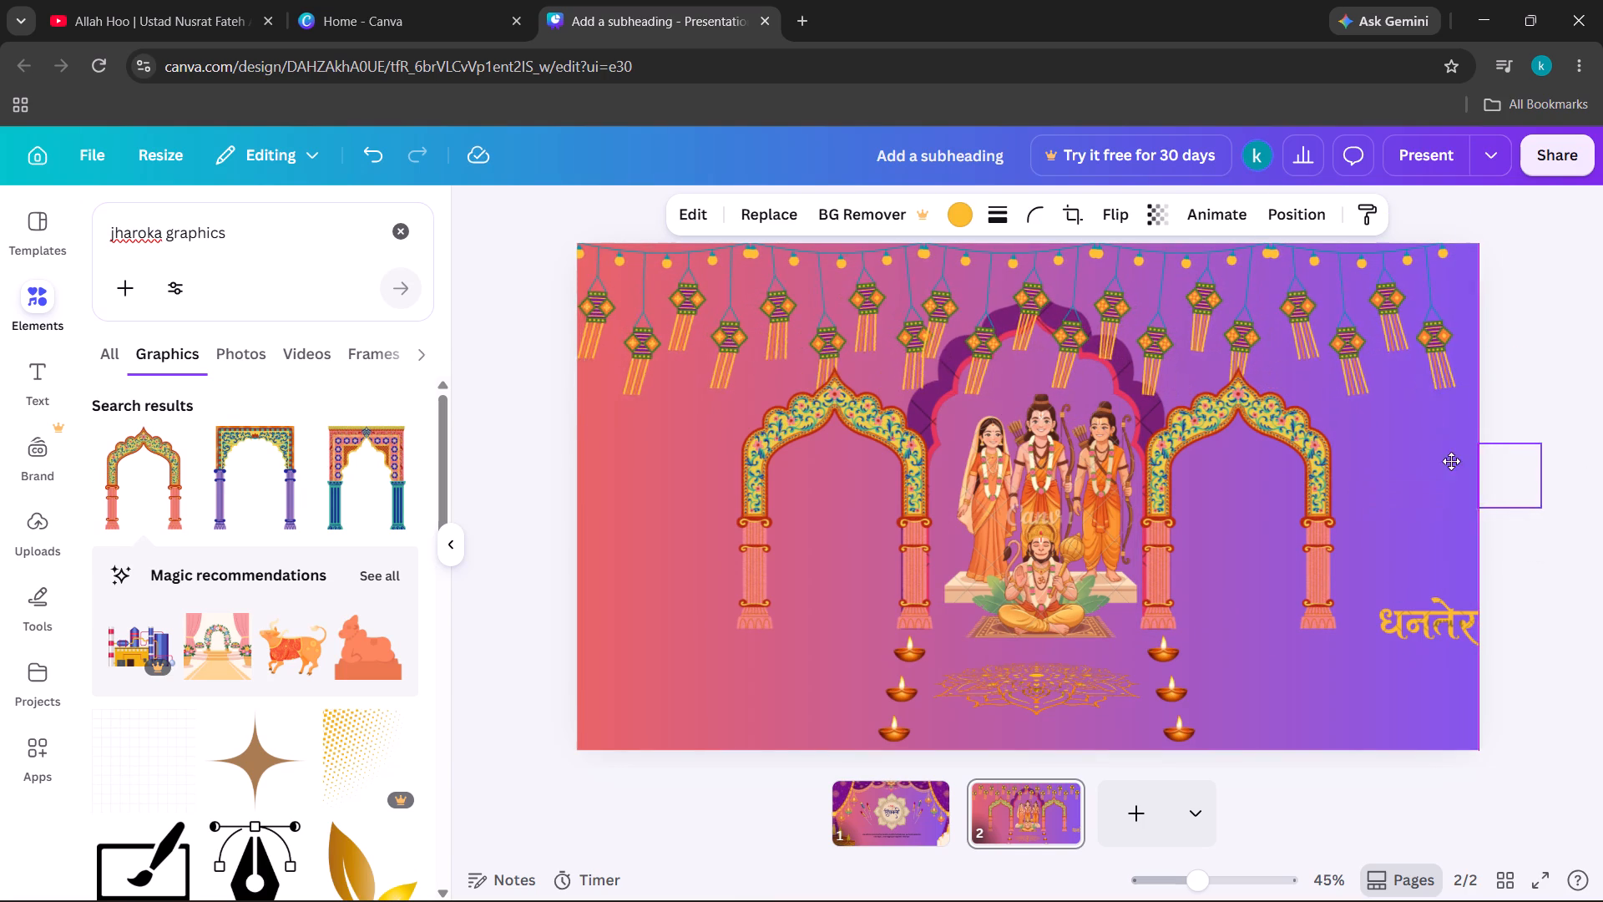
pyautogui.moveTo(1451, 461); pyautogui.dragTo(1195, 477)
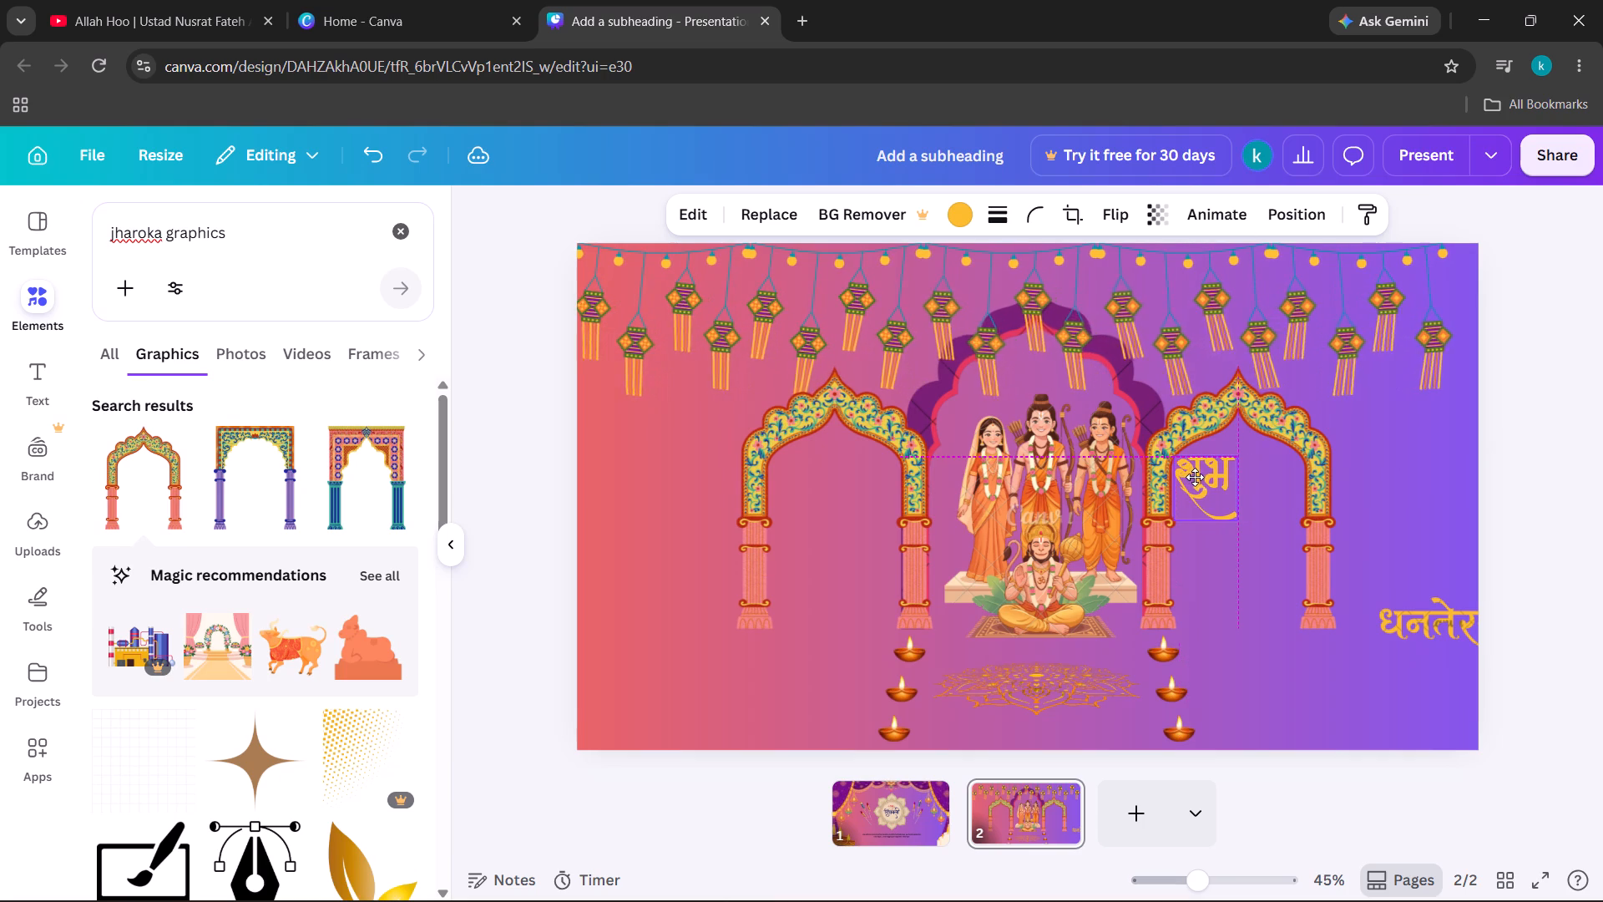
pyautogui.moveTo(1195, 477); pyautogui.dragTo(1196, 477)
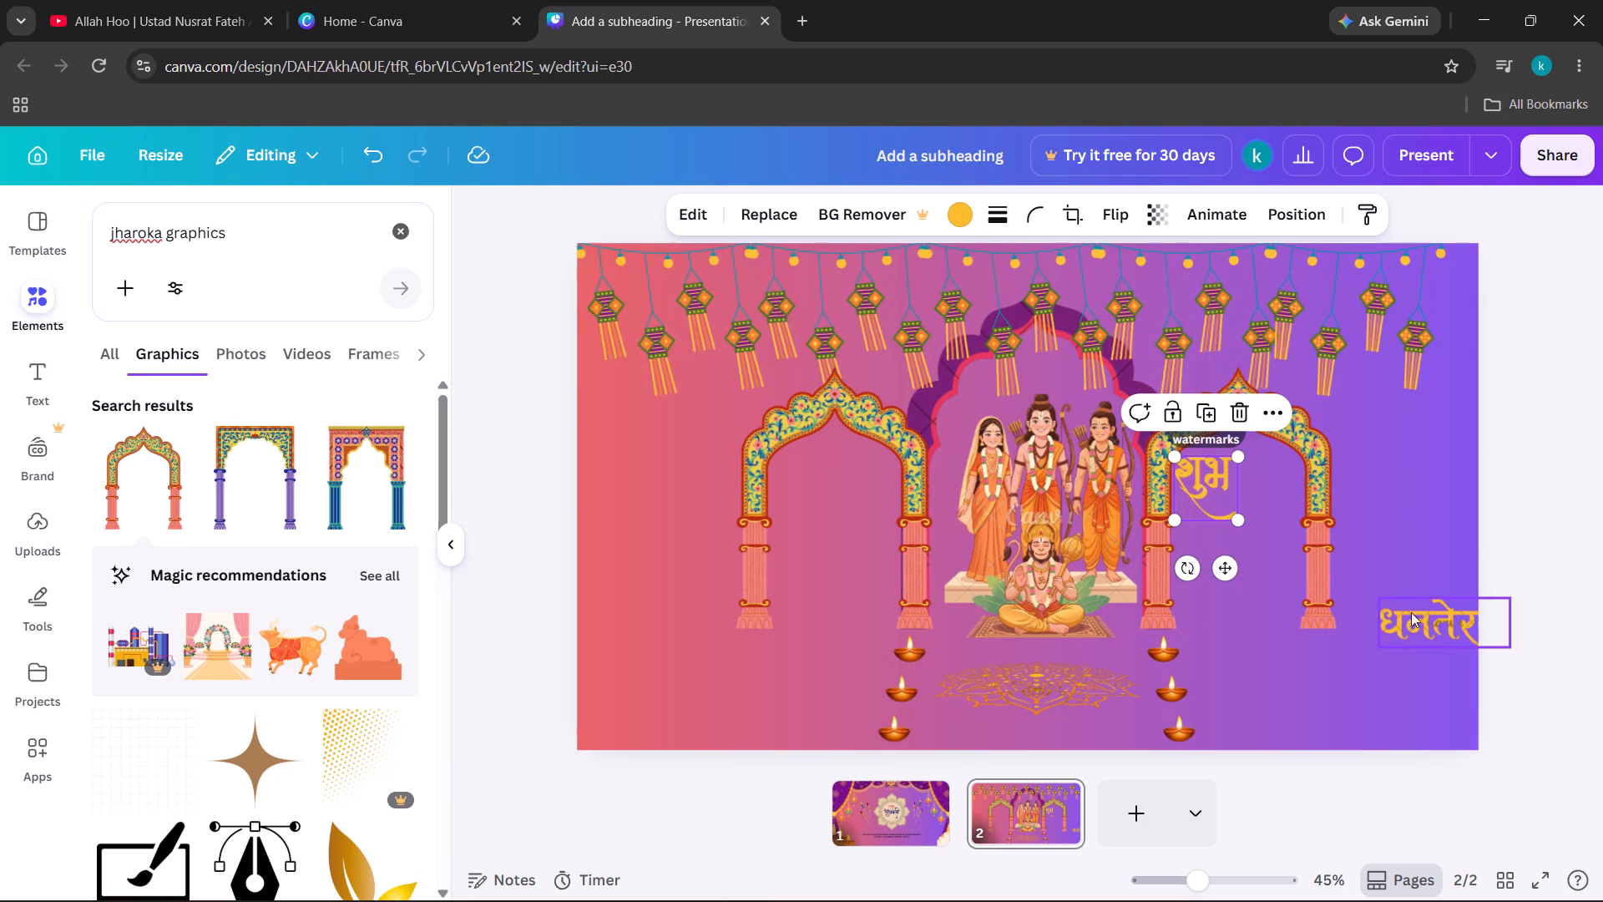
# Shrink the "धनतेरस" lettering and tuck it just below and right of "शुभ" inside the right floral arch.
pyautogui.click(1397, 608)
pyautogui.moveTo(1383, 600); pyautogui.dragTo(1409, 607)
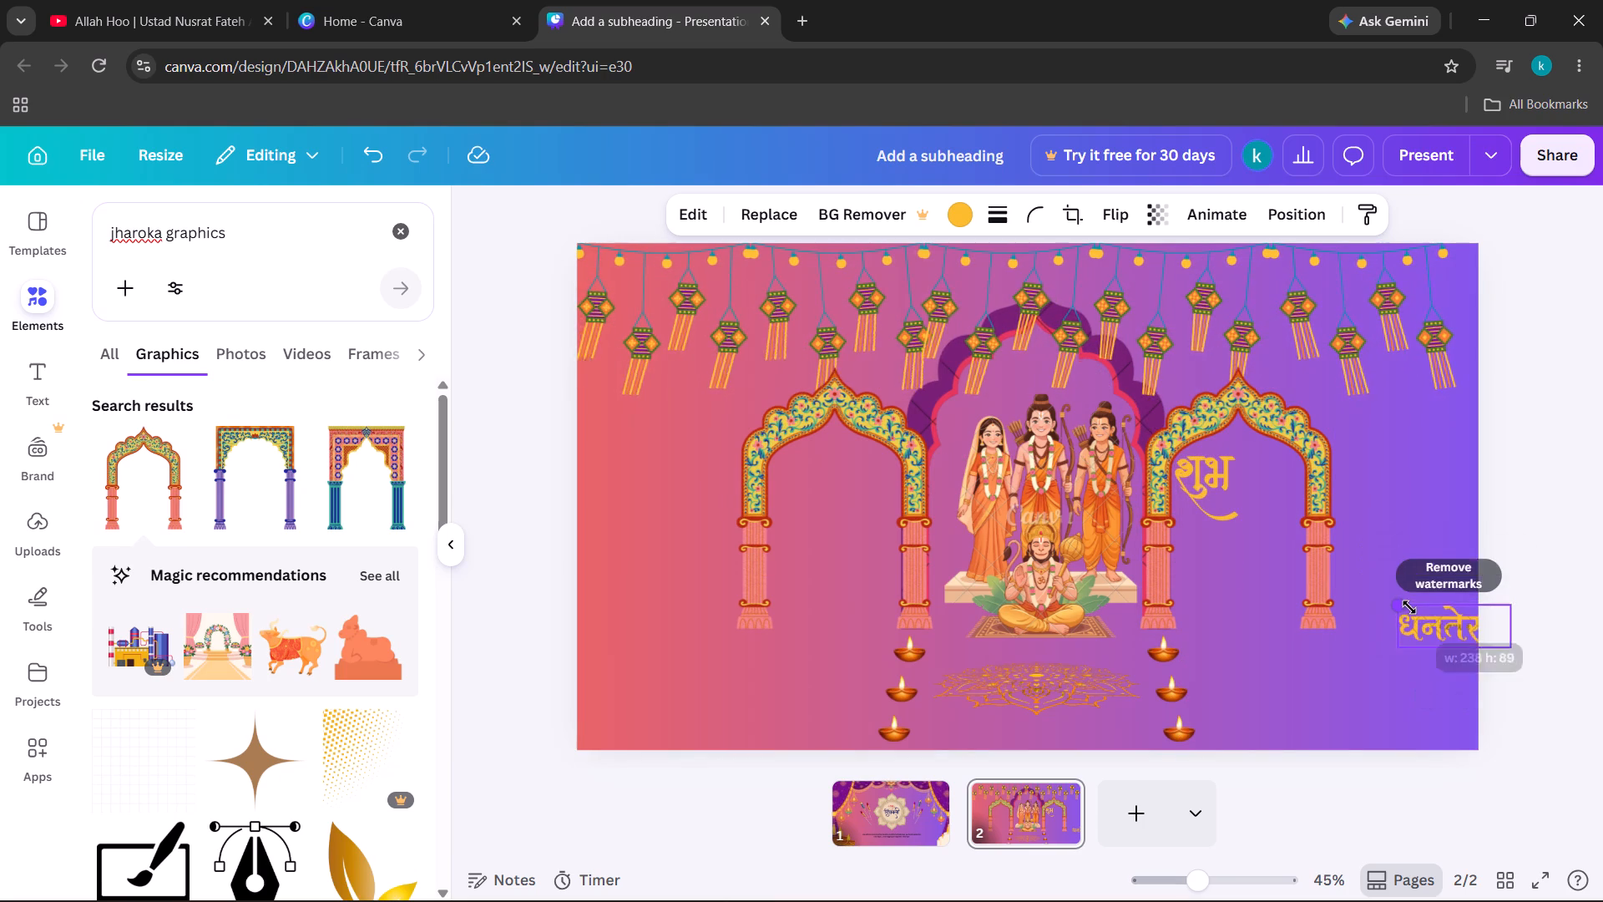
pyautogui.moveTo(1409, 607); pyautogui.dragTo(1434, 621)
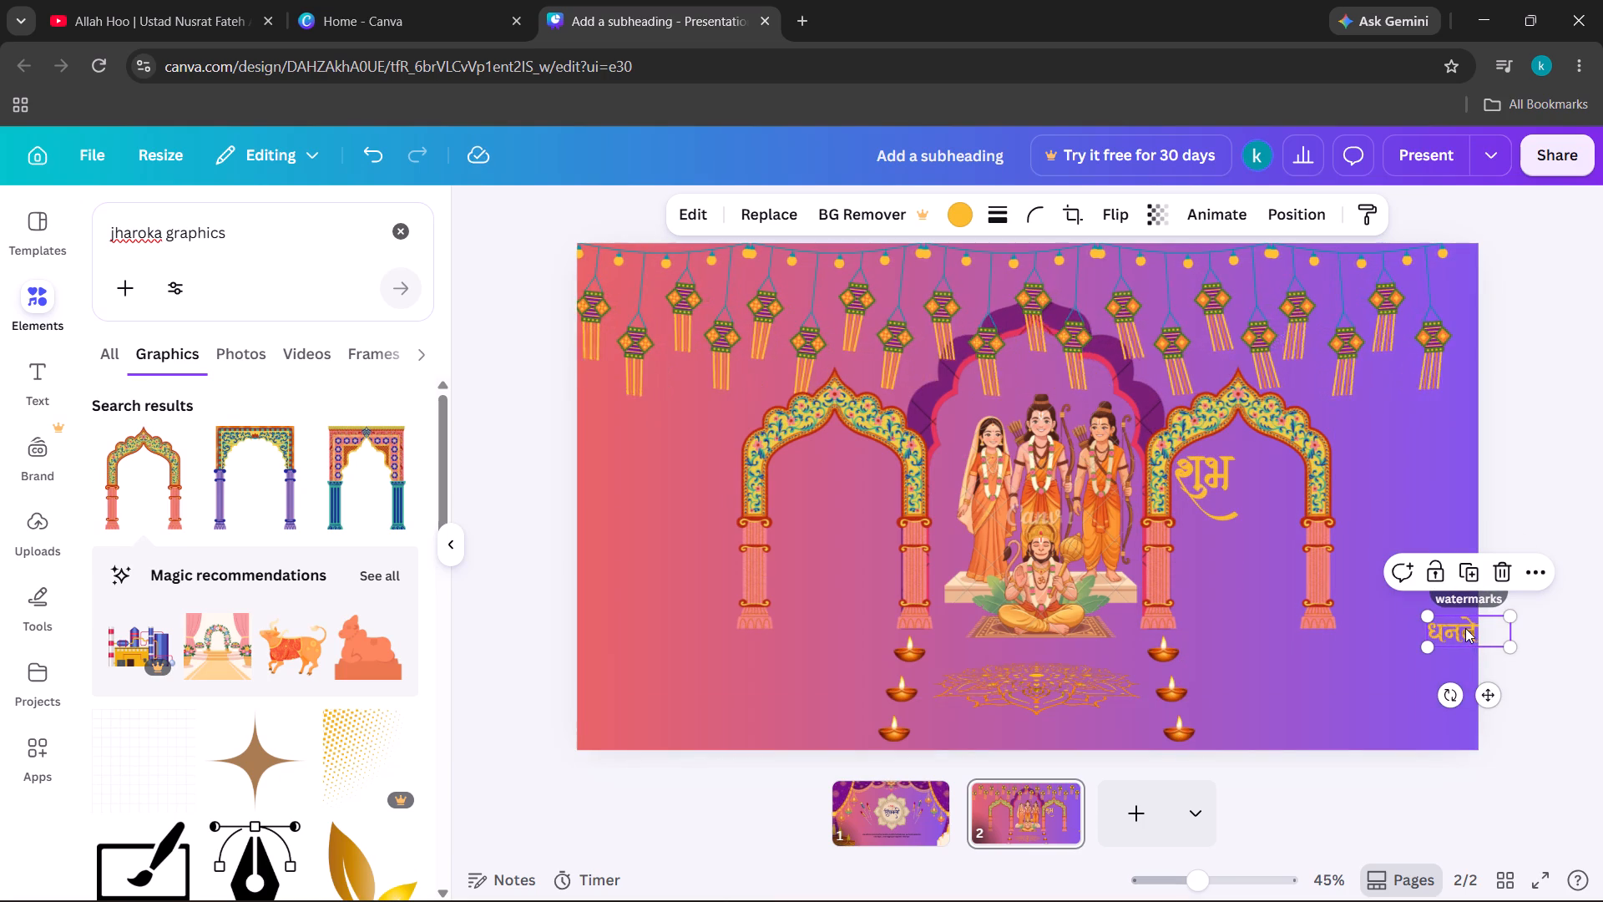
pyautogui.moveTo(1465, 627); pyautogui.dragTo(1262, 519)
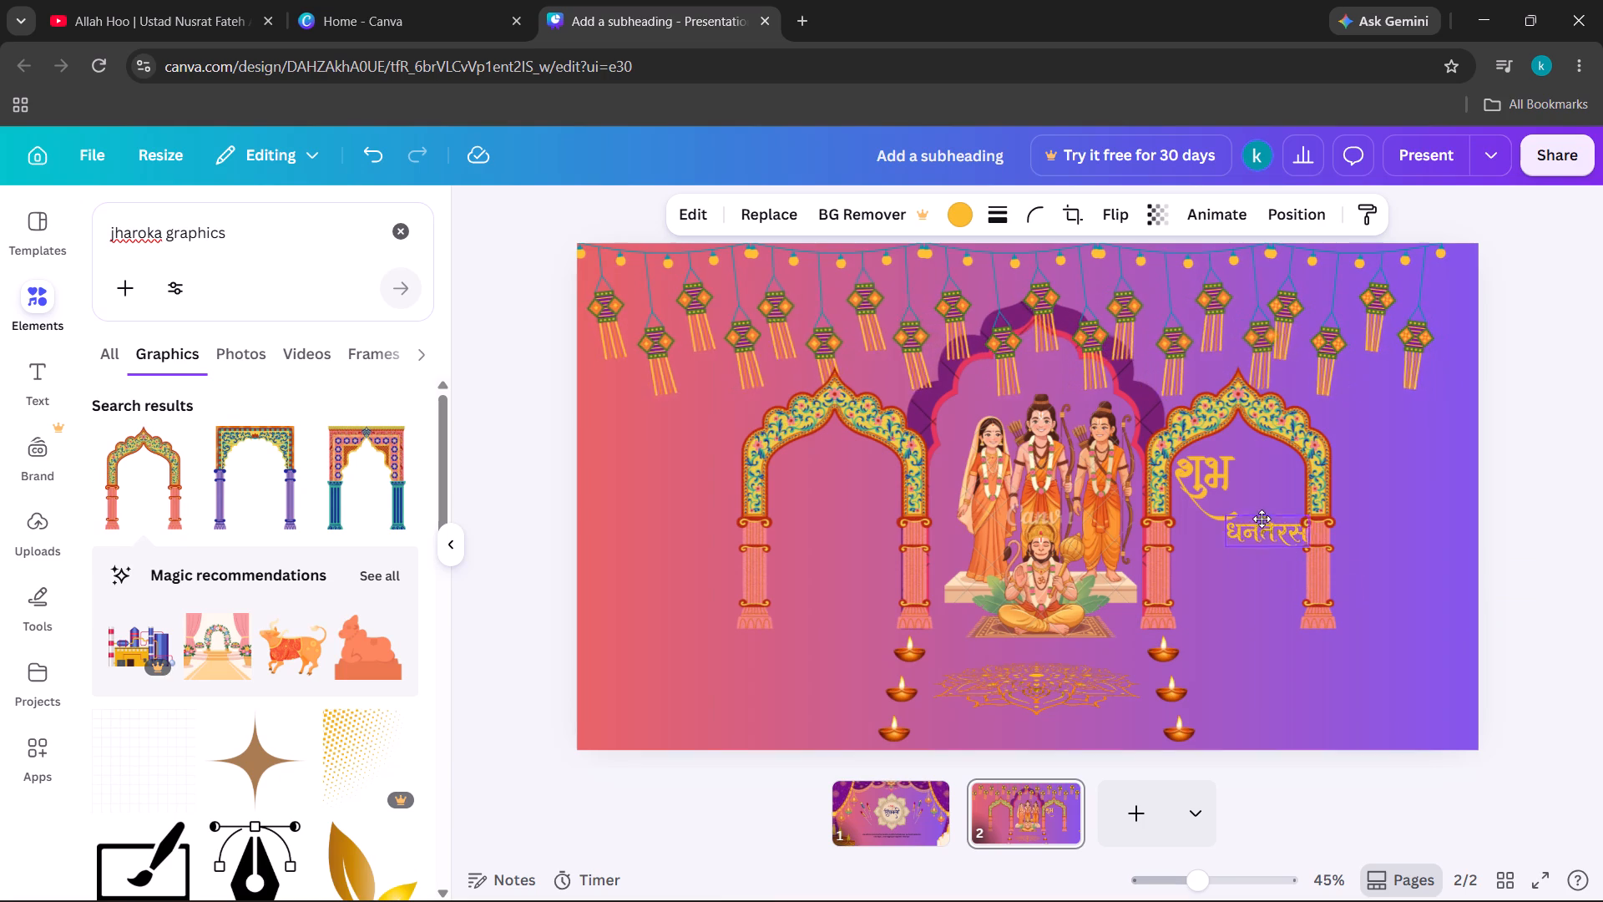
pyautogui.moveTo(1262, 519); pyautogui.dragTo(1248, 496)
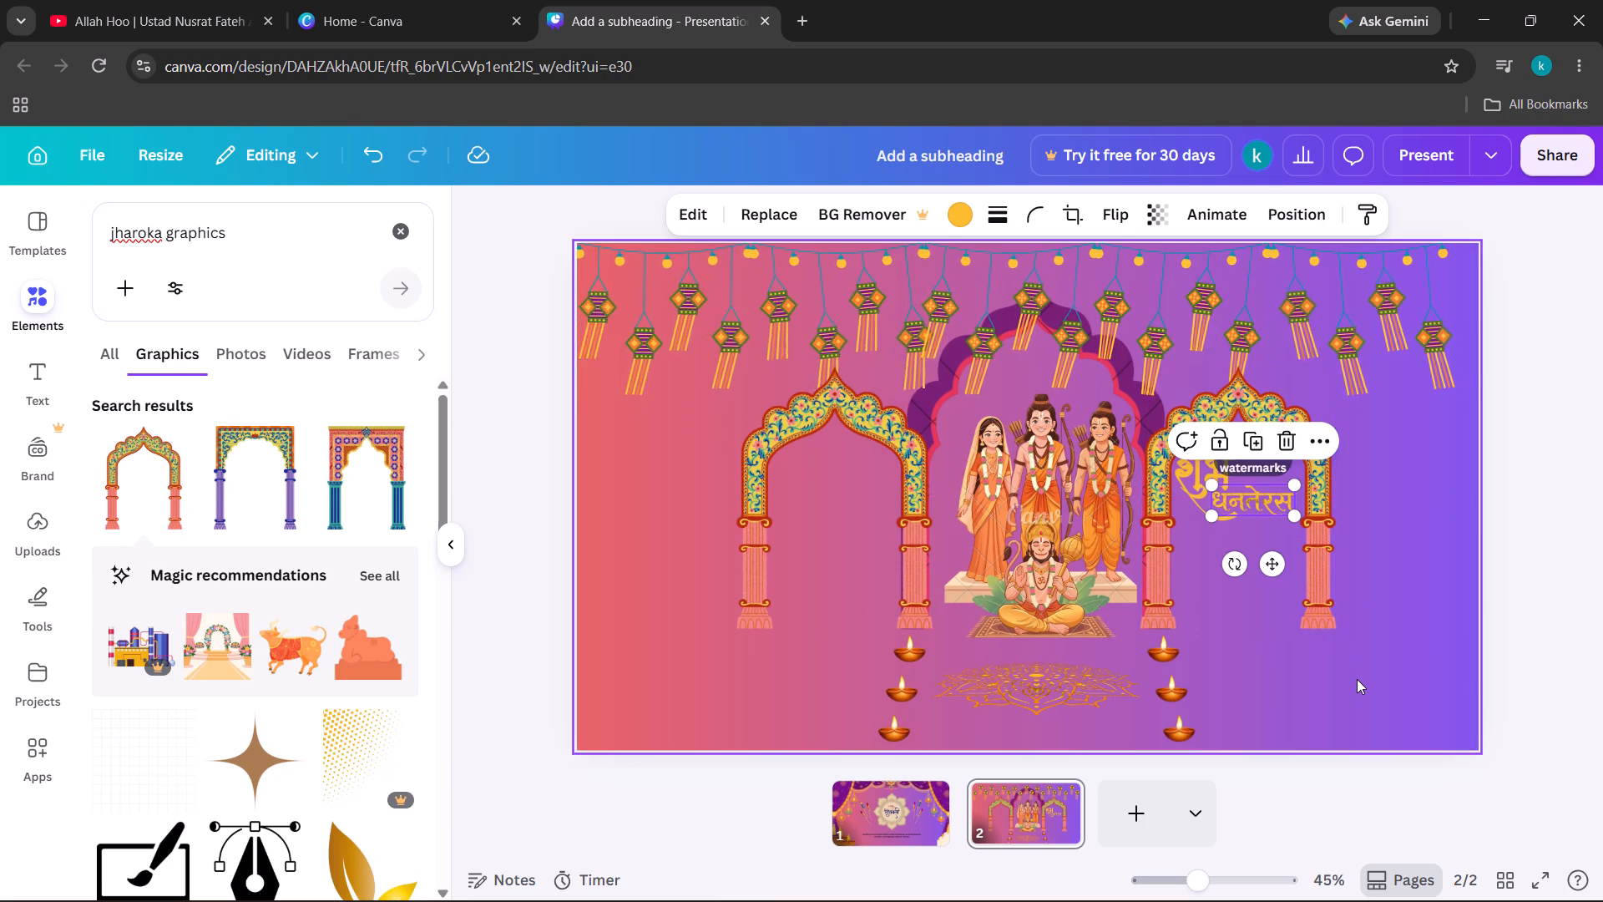
pyautogui.click(1357, 679)
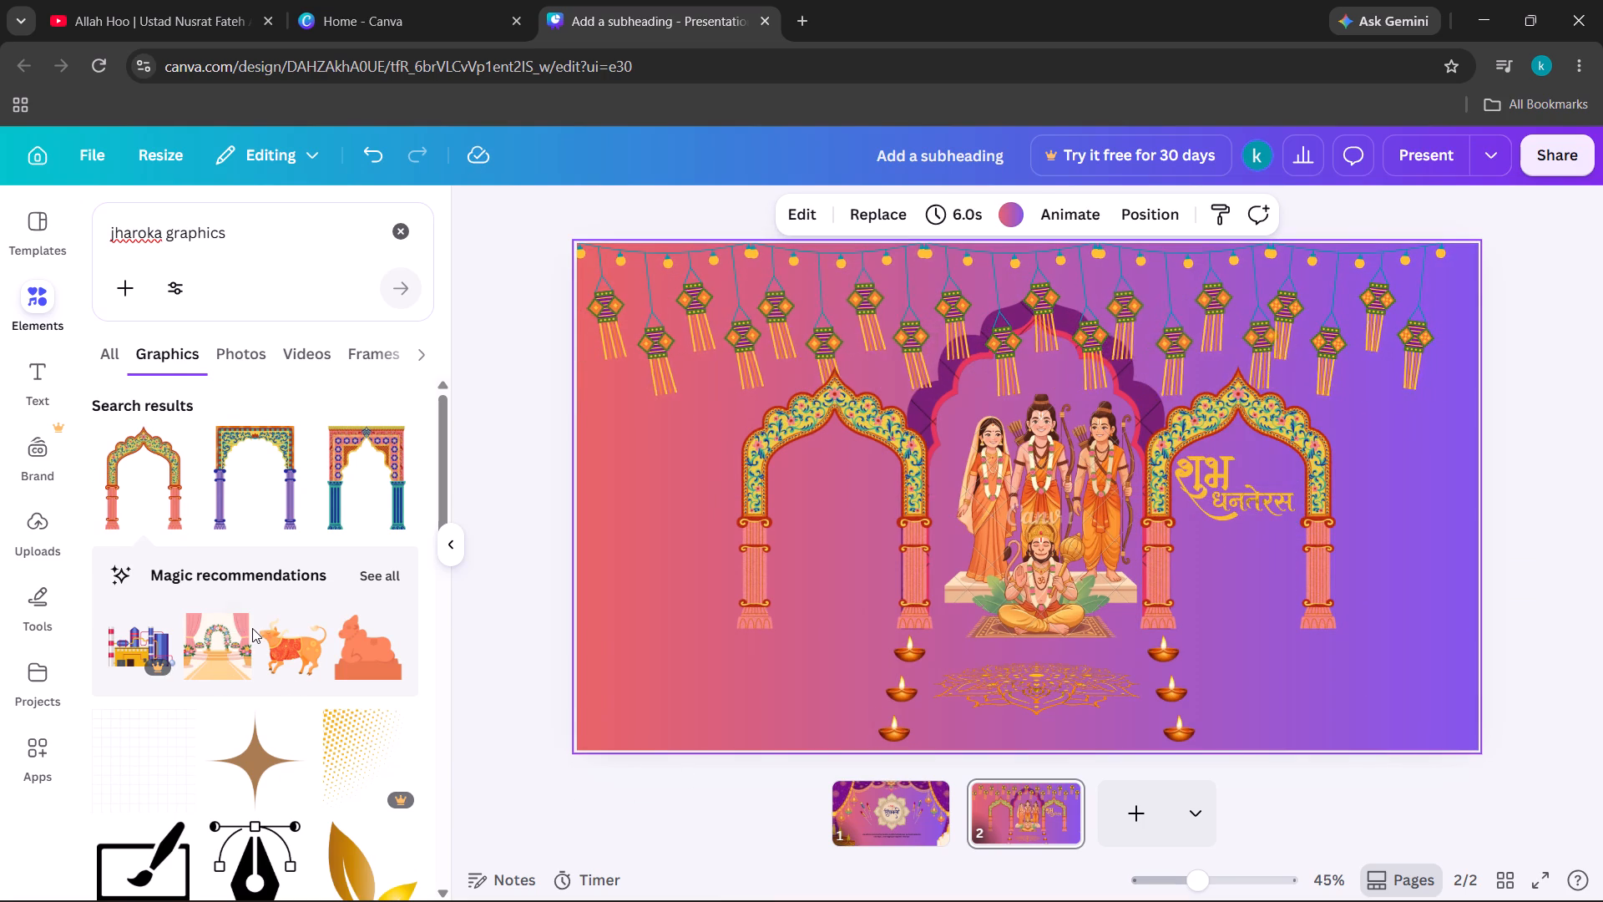
# Look further through the jharoka graphics, then search the elements for "diwali graphics" instead.
pyautogui.scroll(-5, 252, 628)
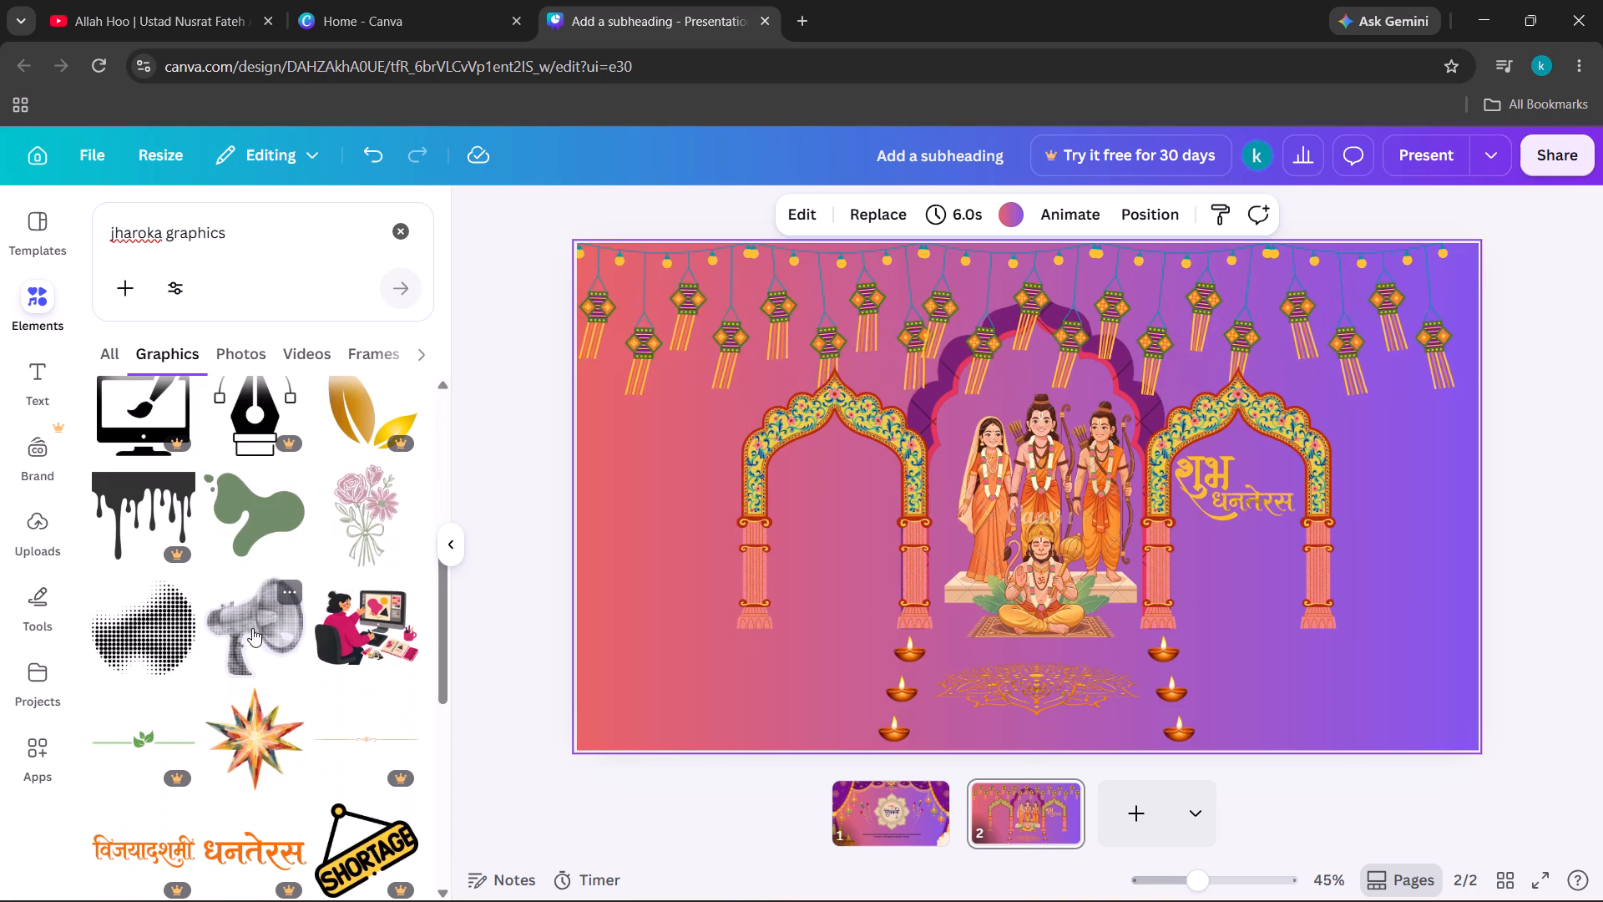
pyautogui.scroll(-5, 252, 628)
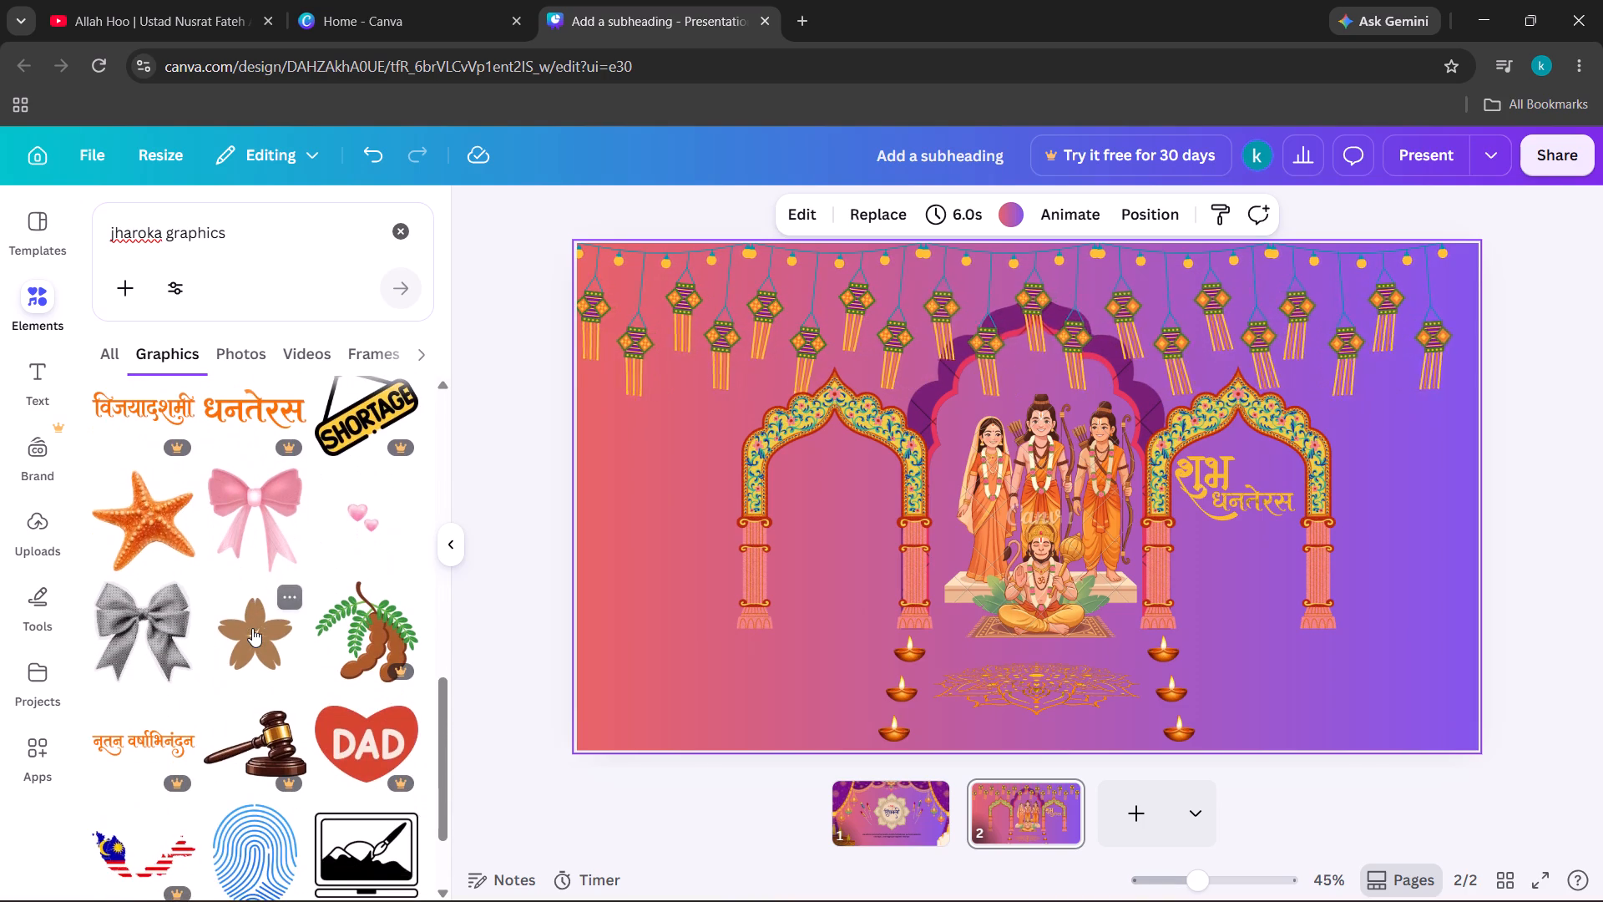
pyautogui.scroll(-2, 252, 628)
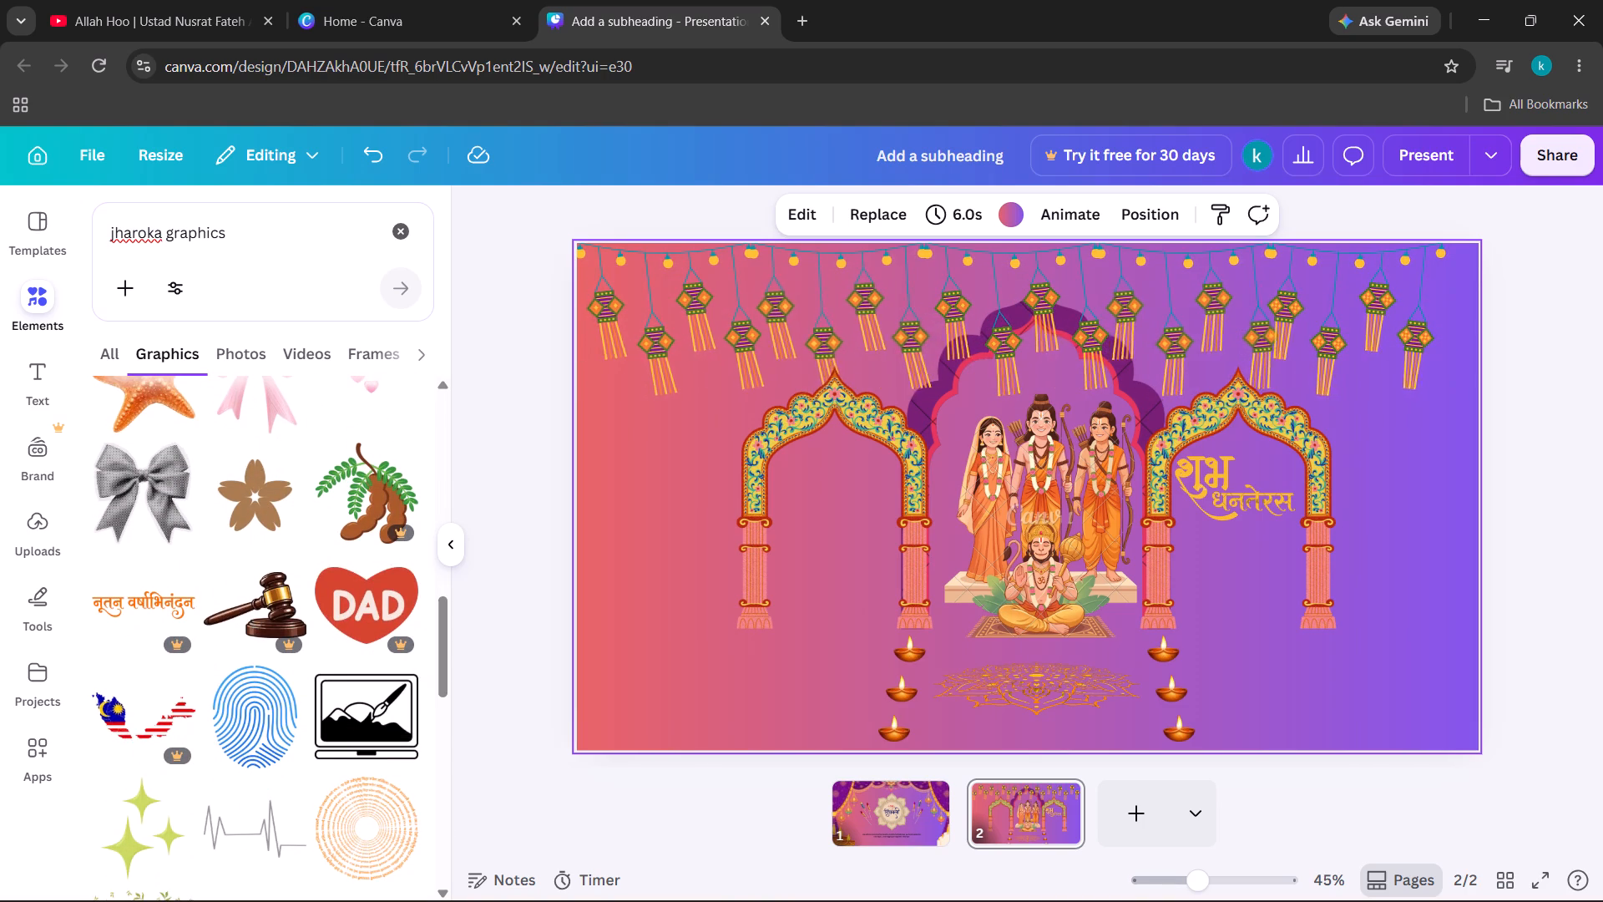
pyautogui.click(162, 232)
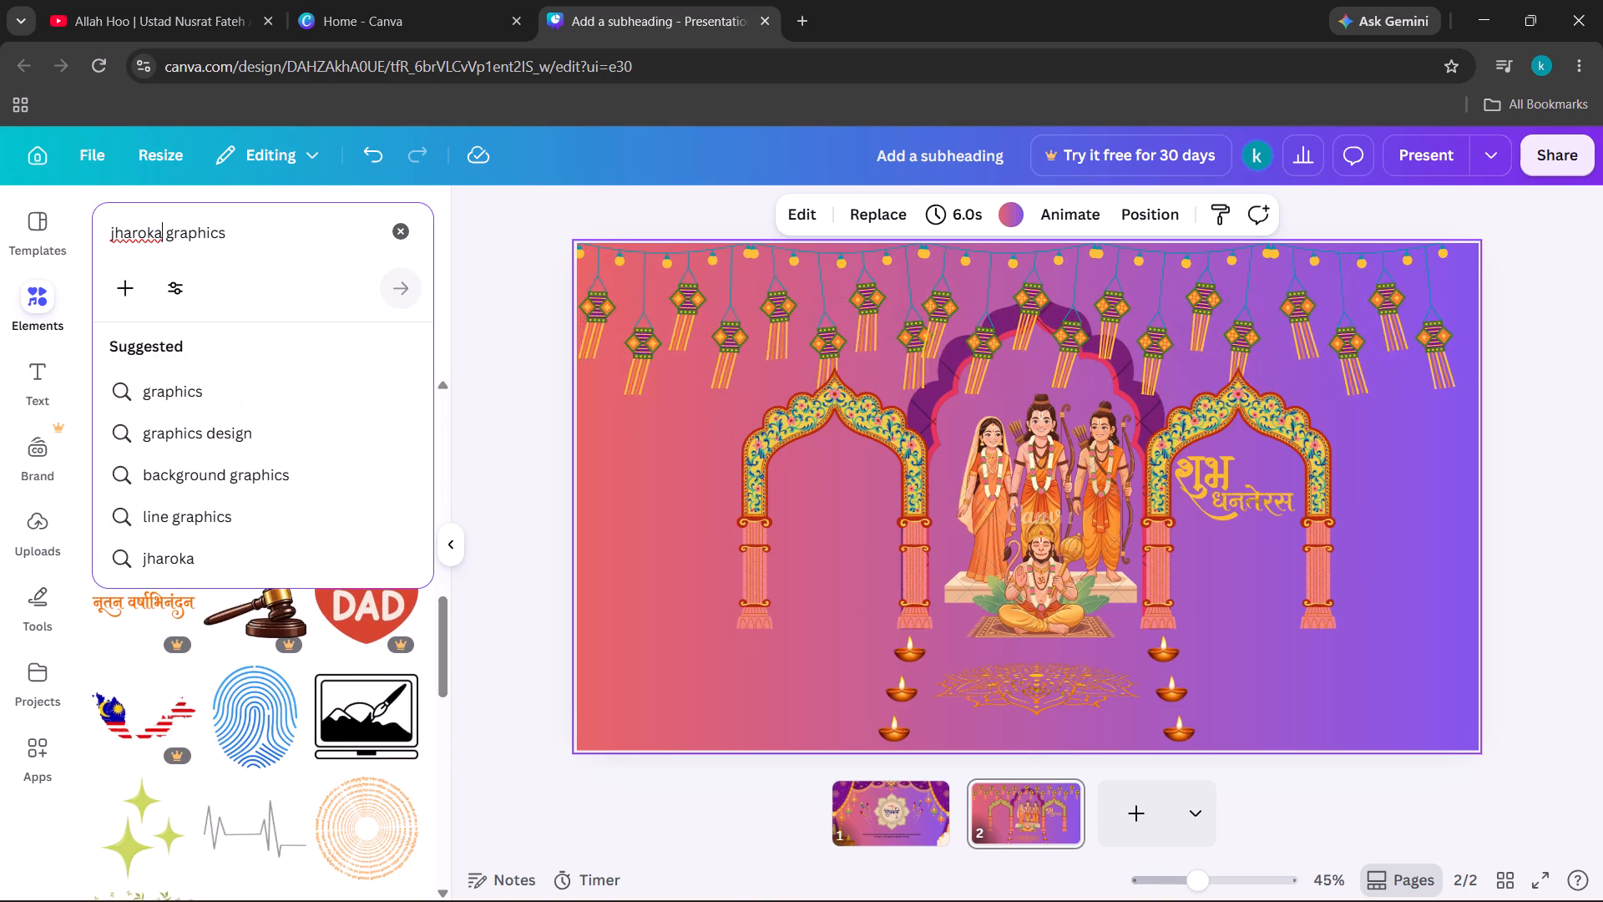
pyautogui.press('BackSpace')
pyautogui.press('BackSpace')
pyautogui.press('BackSpace')
pyautogui.press('BackSpace')
pyautogui.press('BackSpace')
pyautogui.press('BackSpace')
pyautogui.press('BackSpace')
pyautogui.press('BackSpace')
pyautogui.press('BackSpace')
pyautogui.press('BackSpace')
pyautogui.press('BackSpace')
pyautogui.press('BackSpace')
pyautogui.press('BackSpace')
pyautogui.press('BackSpace')
pyautogui.press('BackSpace')
pyautogui.press('BackSpace')
pyautogui.press('BackSpace')
pyautogui.press('BackSpace')
pyautogui.press('BackSpace')
pyautogui.press('BackSpace')
pyautogui.write('diwali')
pyautogui.press('space')
pyautogui.press('Return')
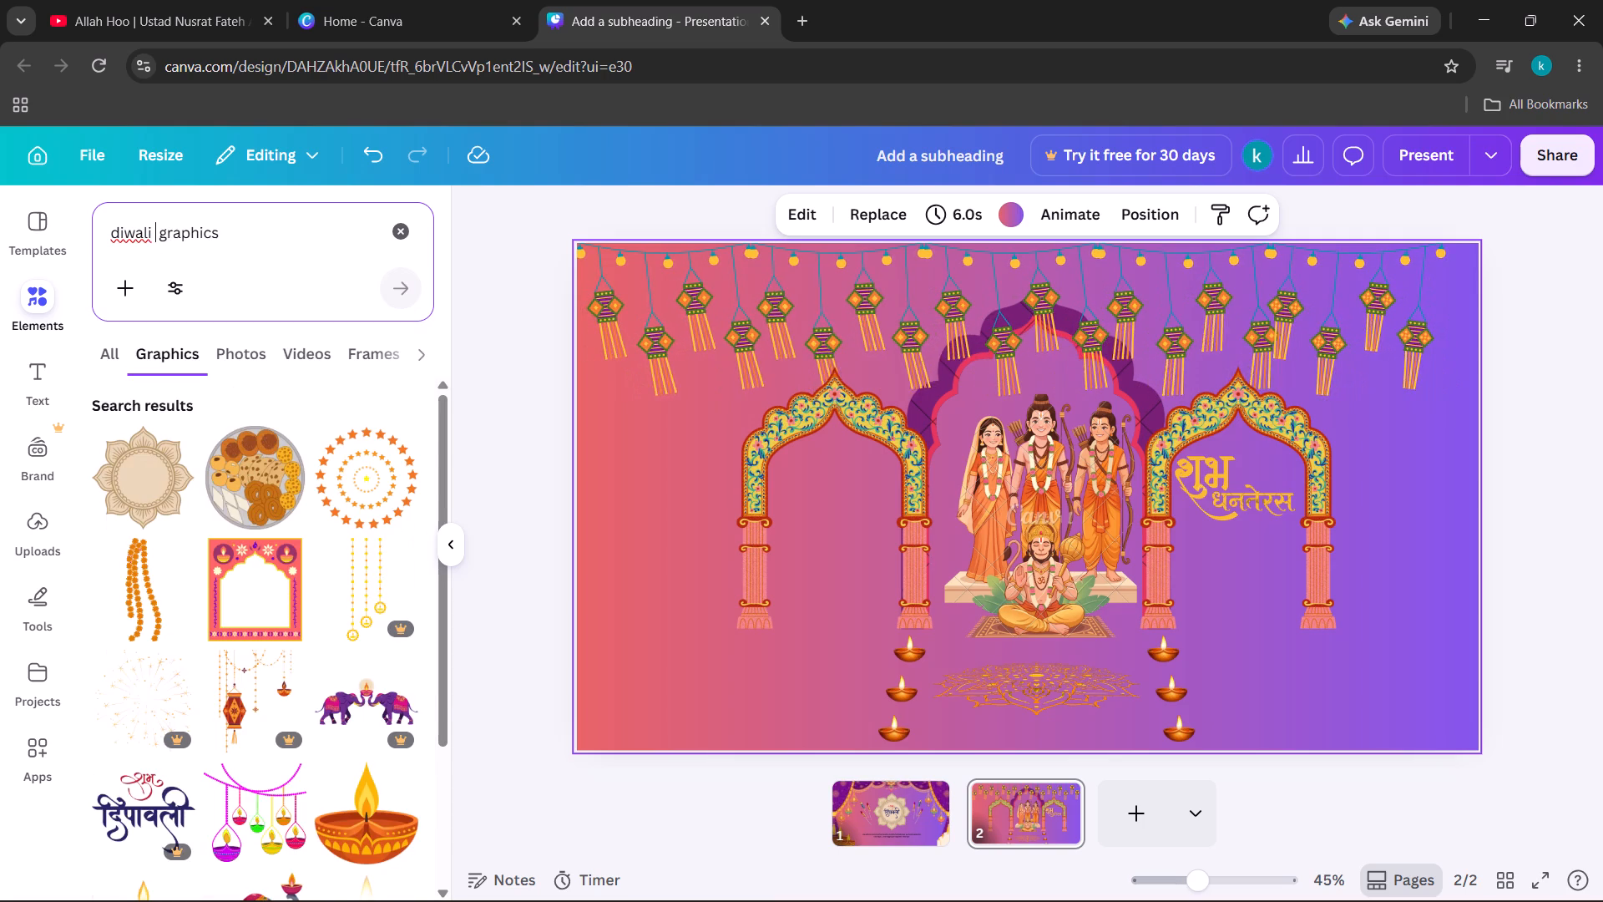
# Look through the "diwali graphics" results for a figure to fill the empty left floral arch.
pyautogui.scroll(-3, 130, 636)
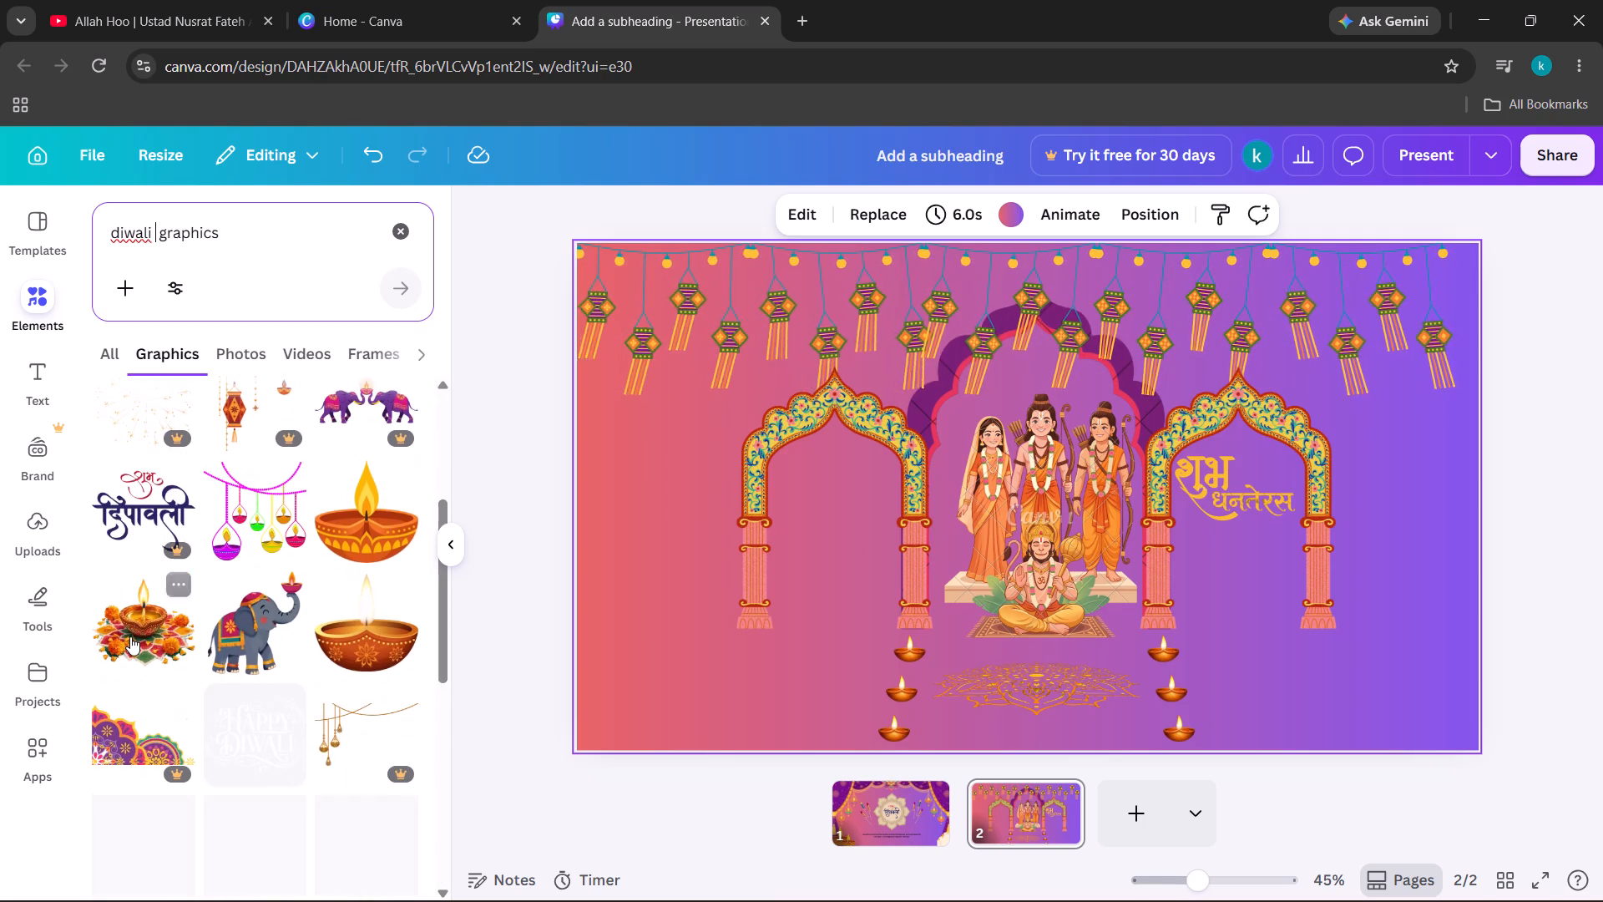
pyautogui.scroll(-4, 130, 636)
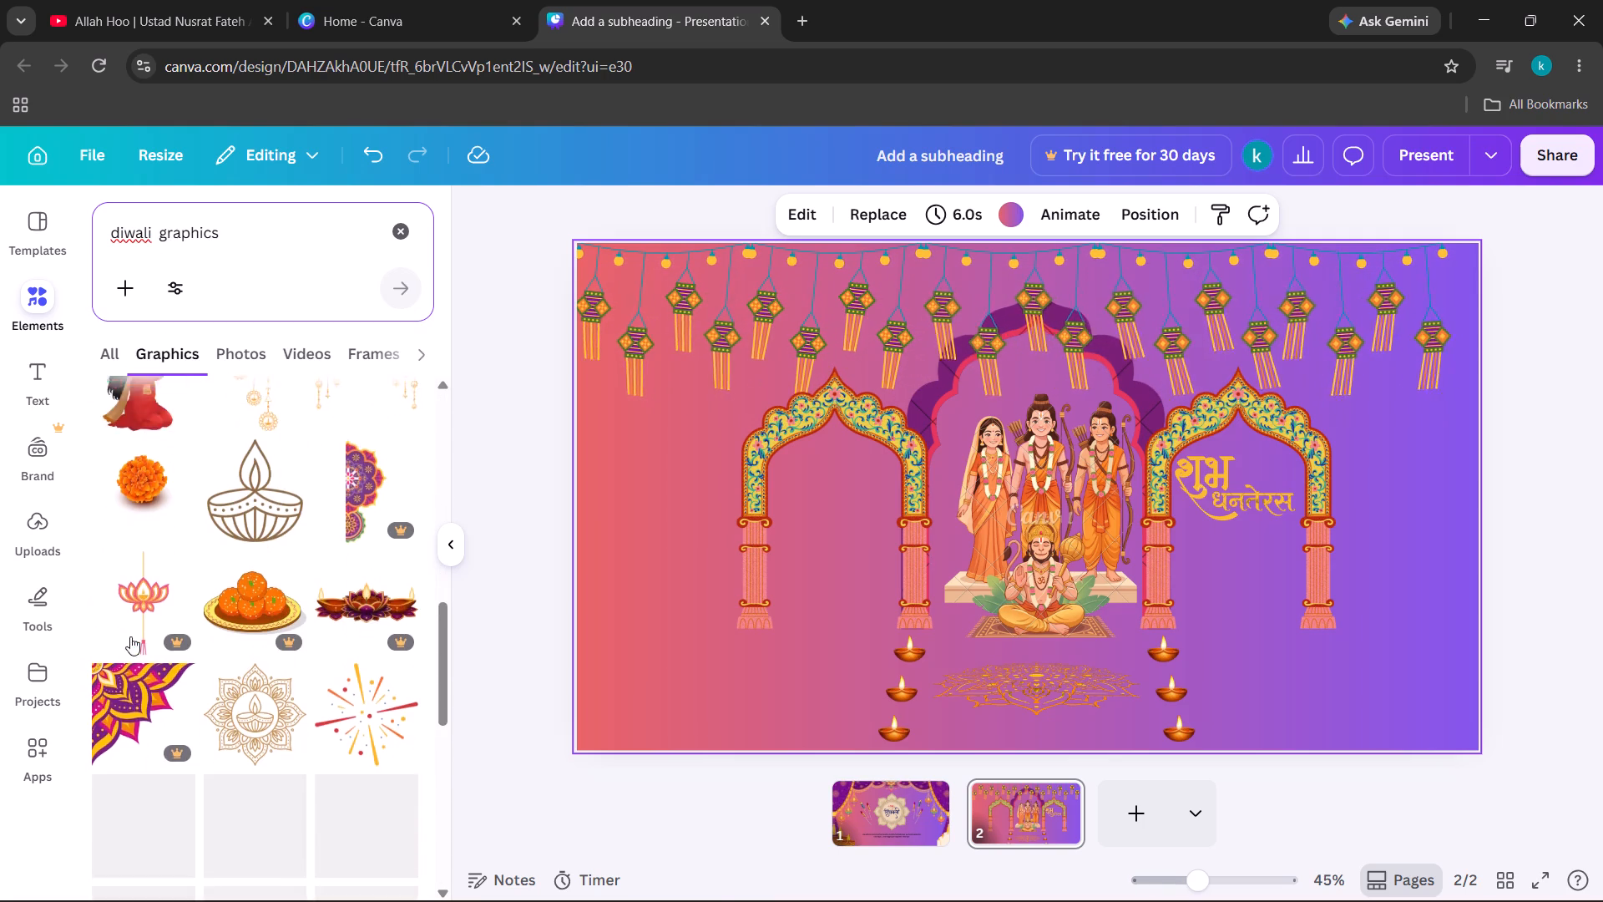
pyautogui.scroll(-8, 130, 636)
pyautogui.hscroll(1, 130, 636)
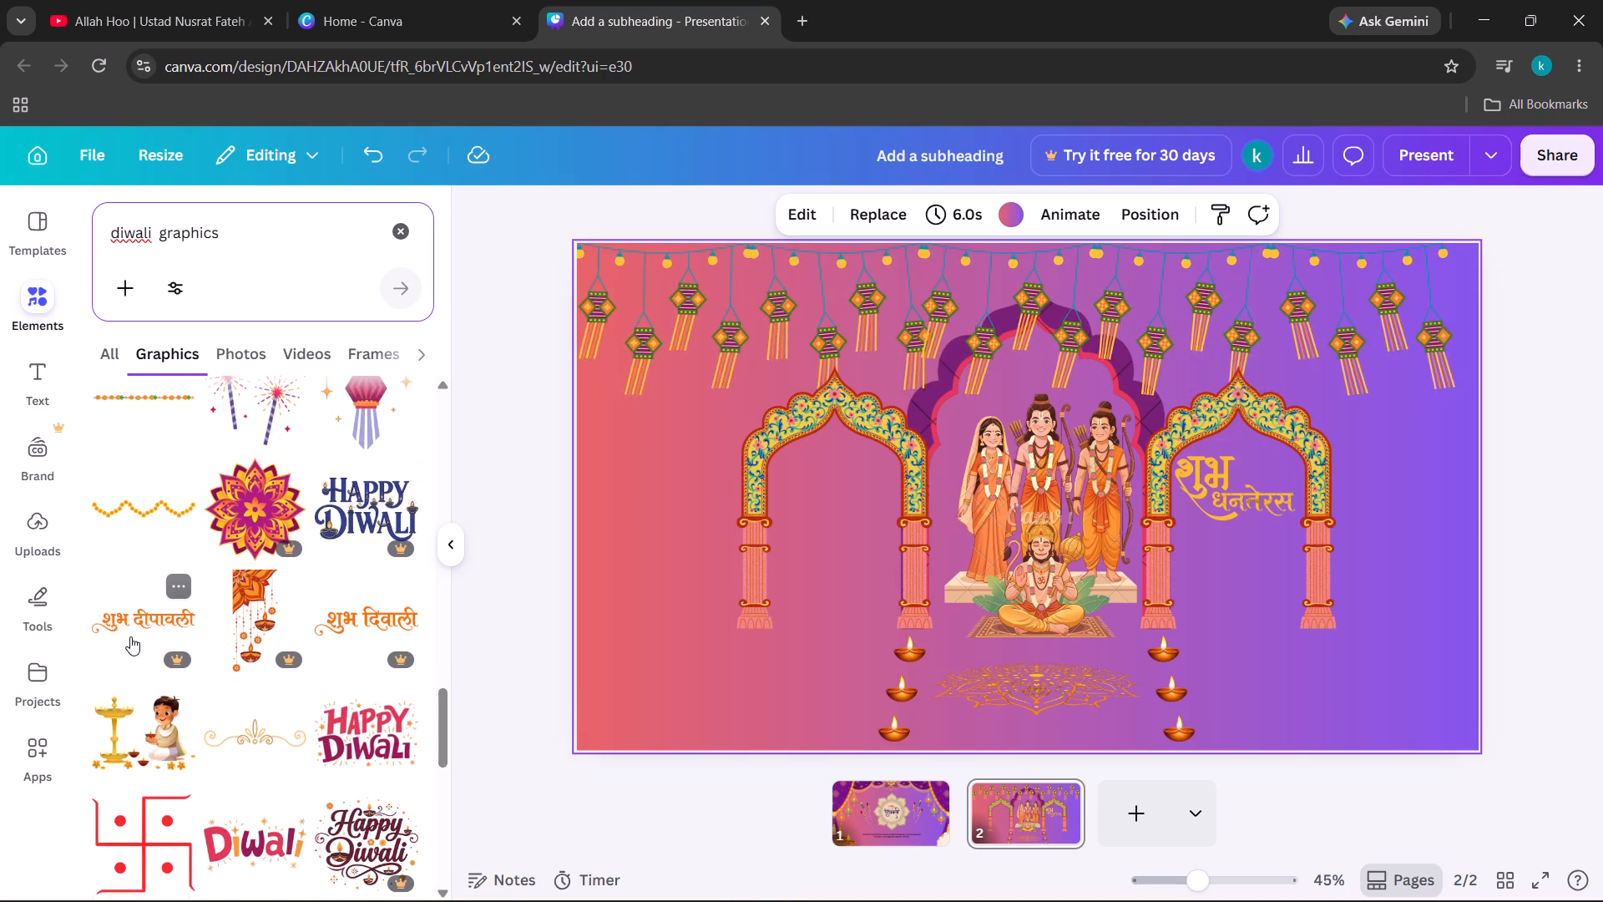
pyautogui.hscroll(1, 130, 636)
pyautogui.scroll(-1, 130, 636)
pyautogui.hscroll(1, 130, 636)
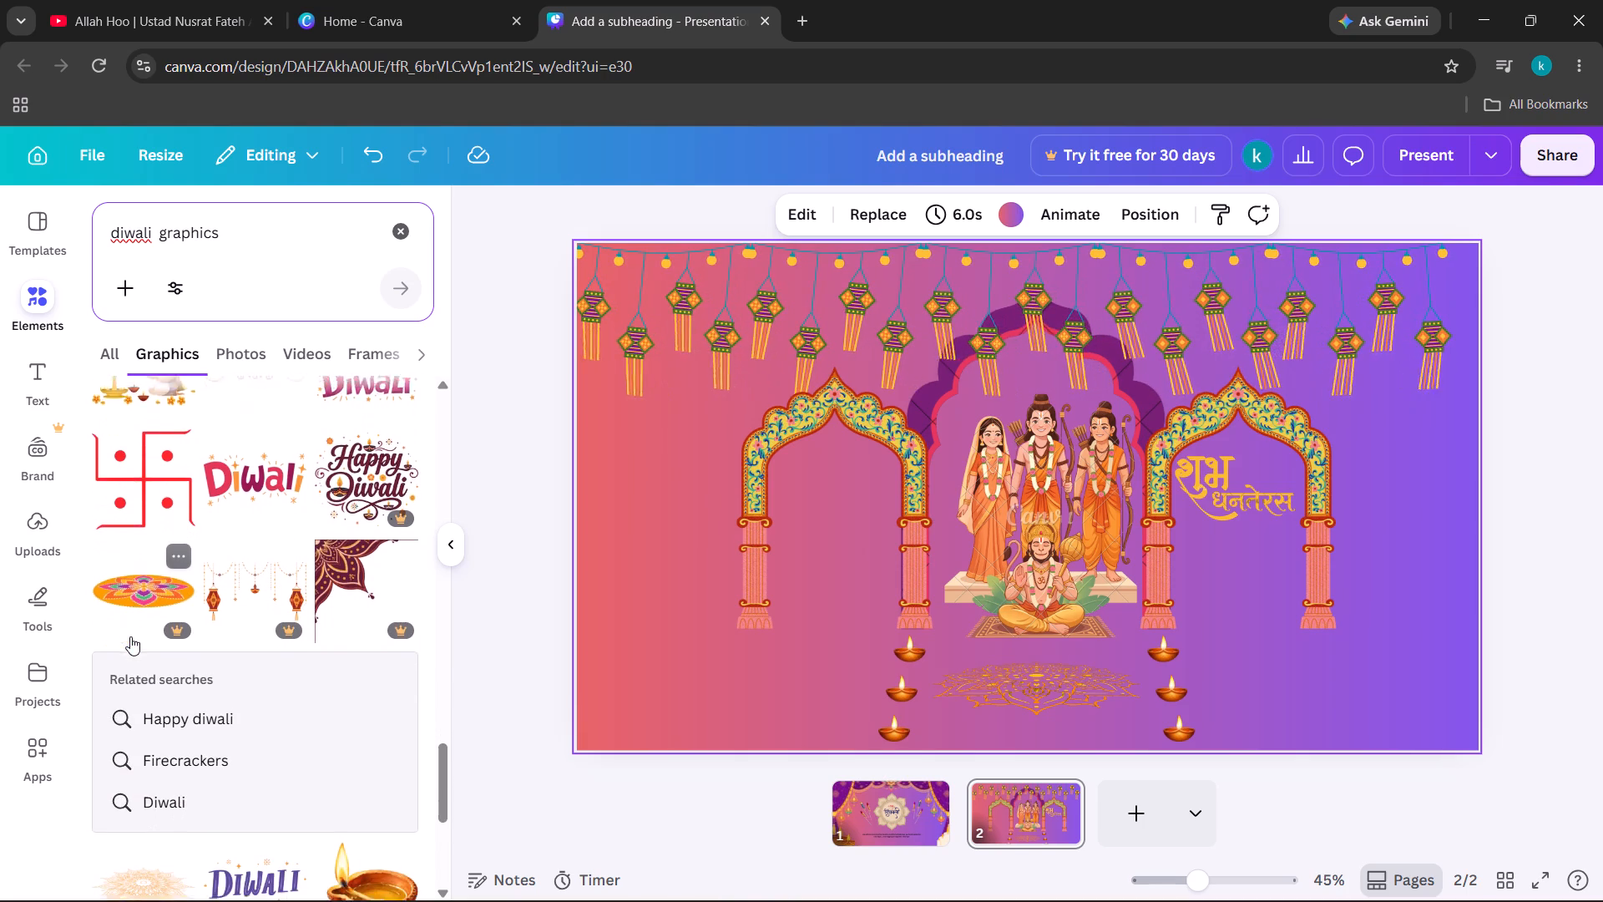
pyautogui.hscroll(6, 130, 636)
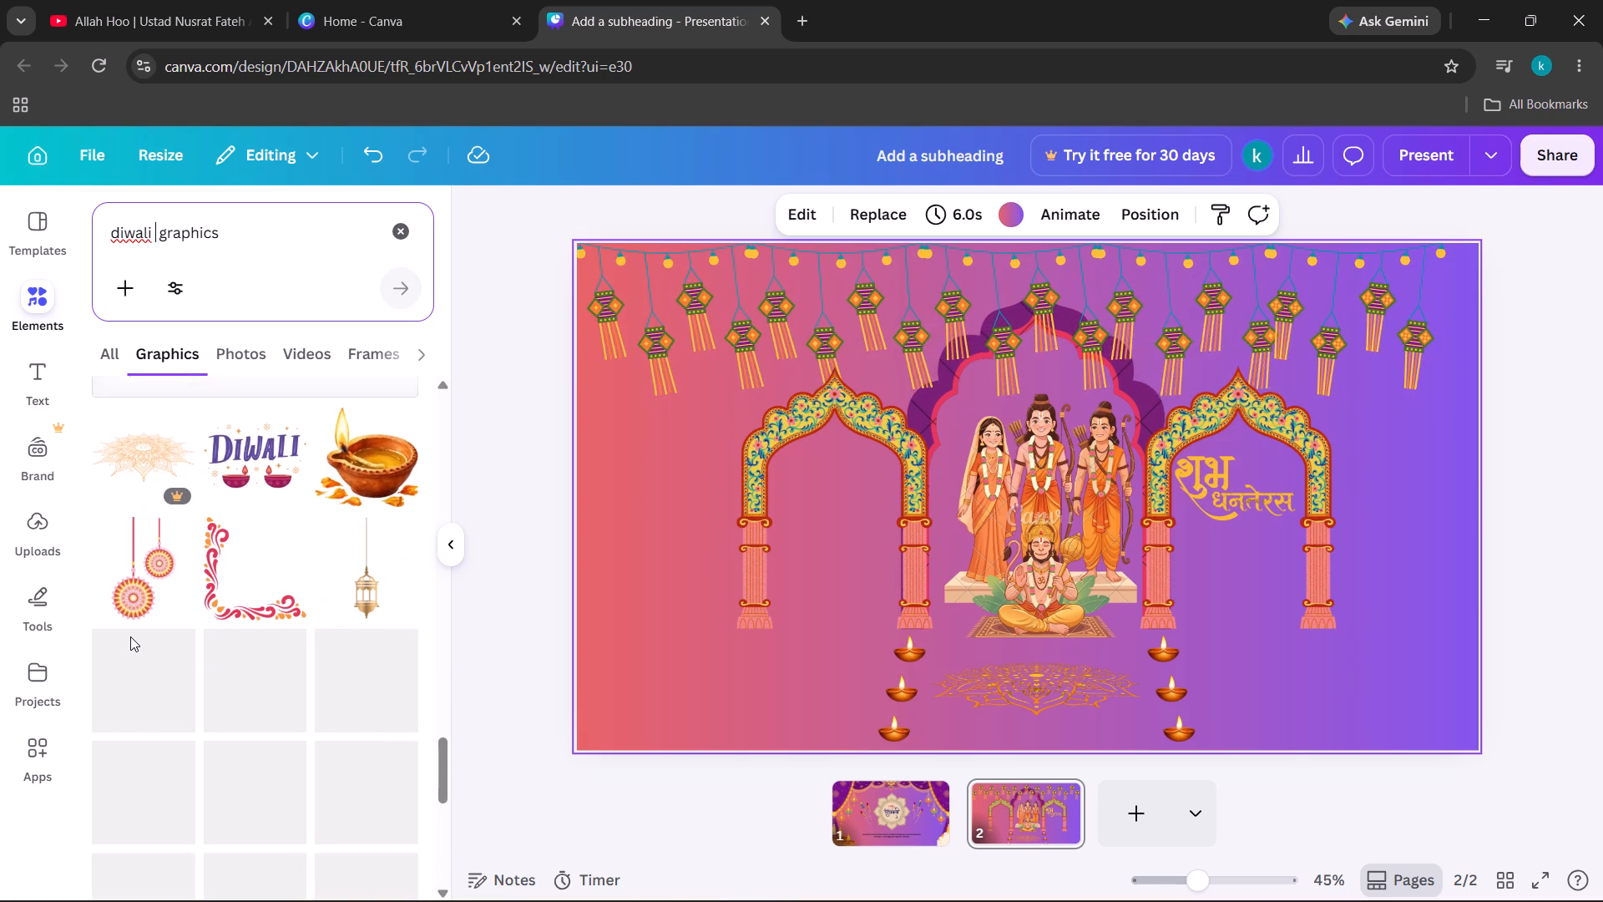
pyautogui.hscroll(1, 130, 636)
pyautogui.scroll(-1, 130, 636)
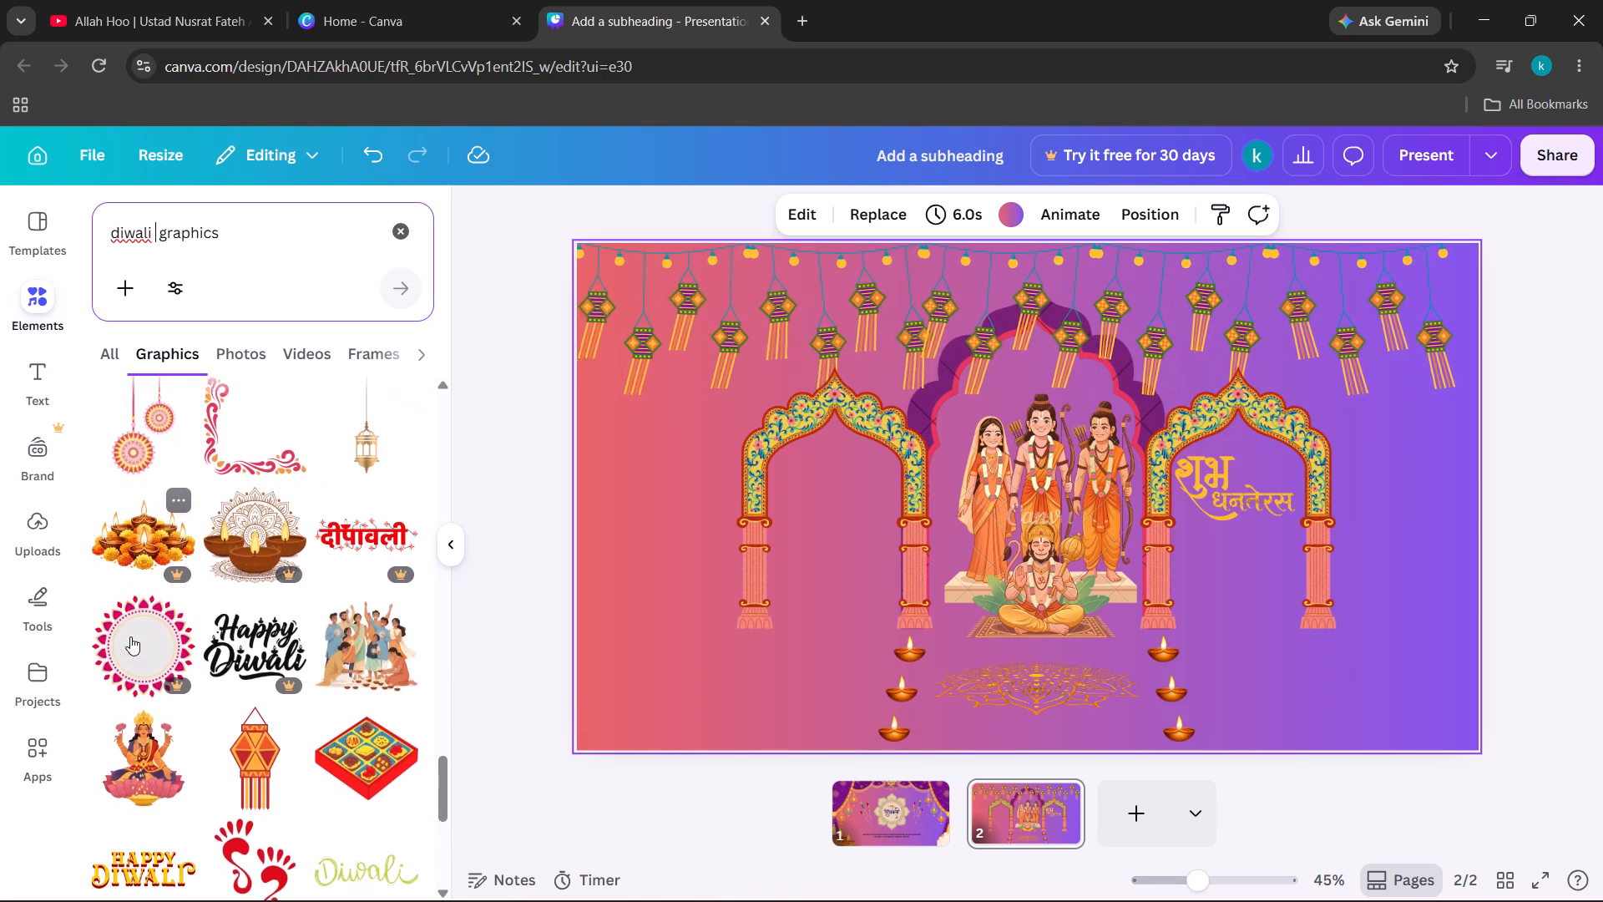
pyautogui.scroll(-7, 130, 636)
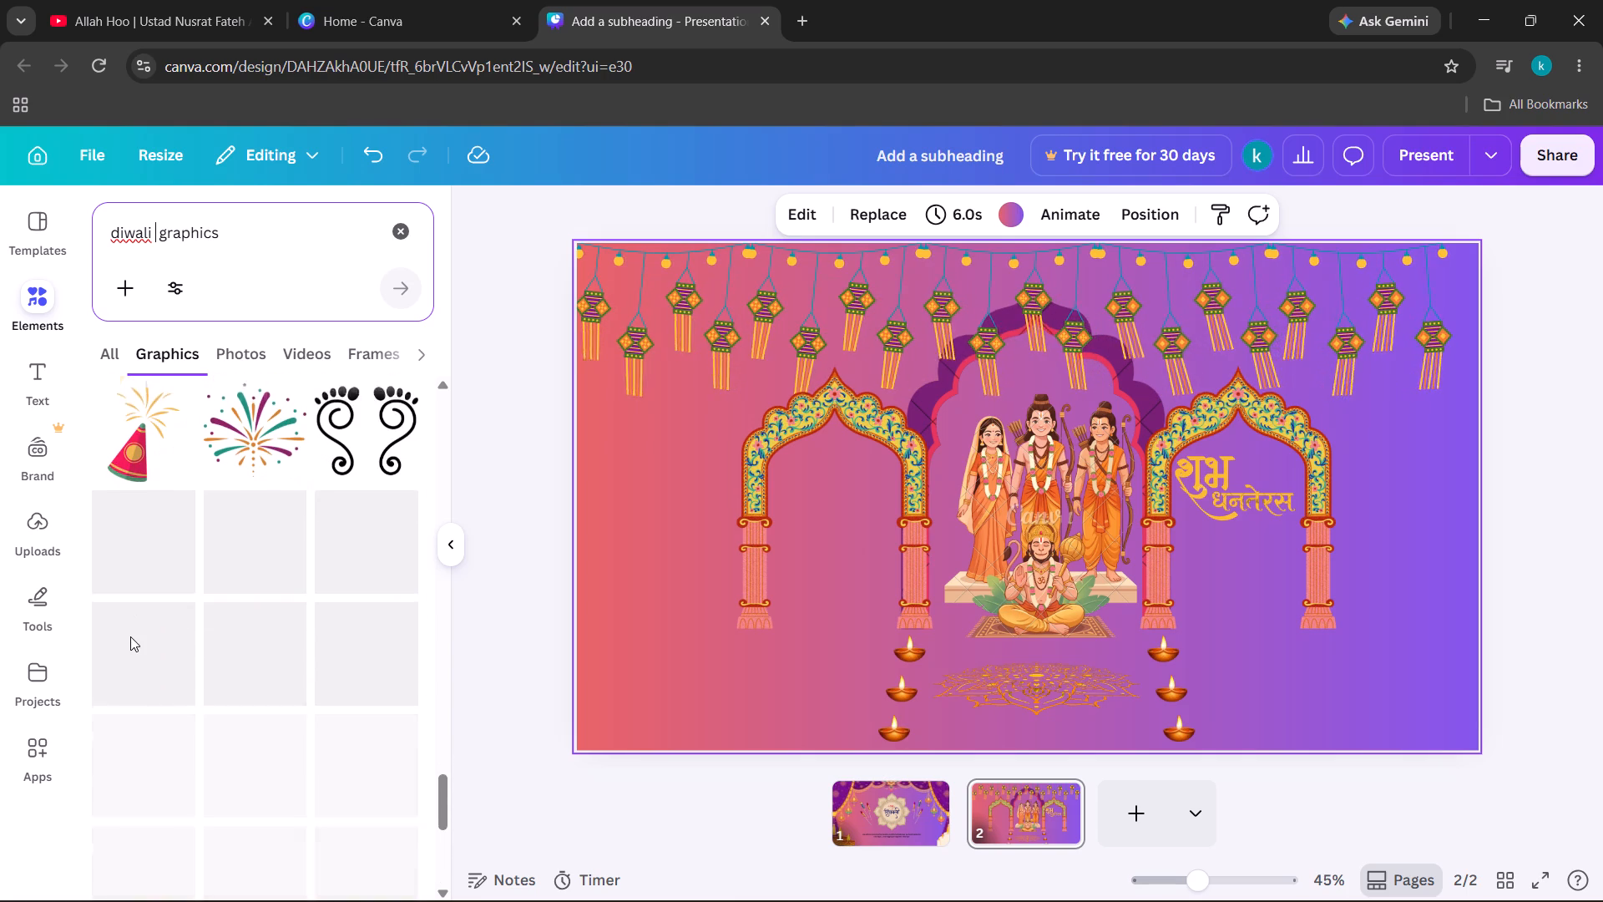
pyautogui.scroll(-4, 130, 636)
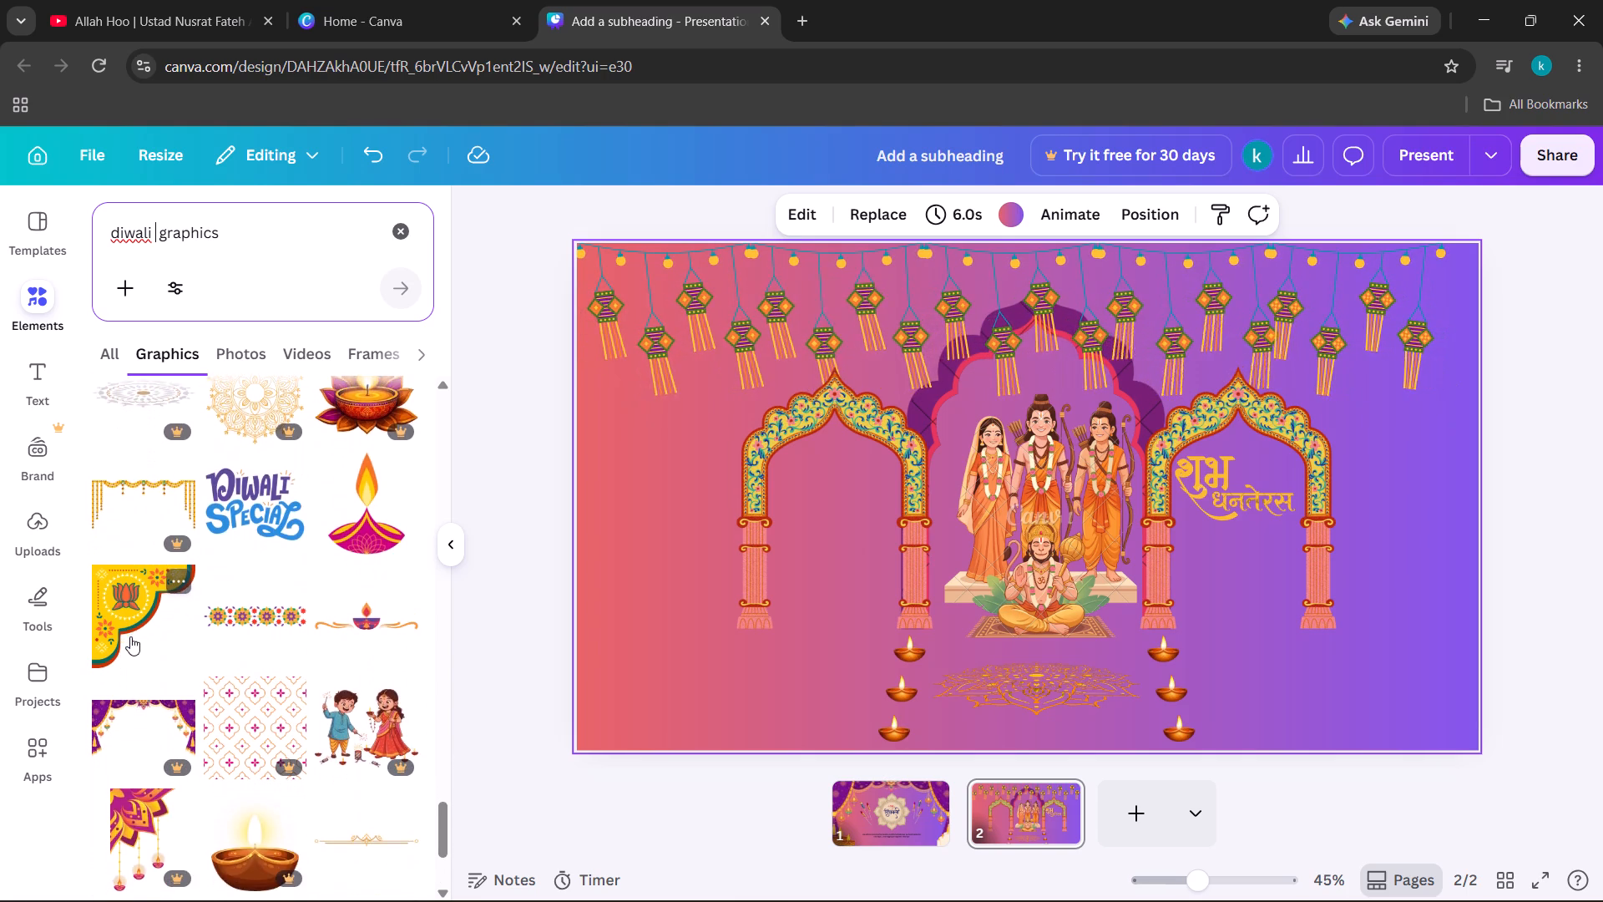
pyautogui.scroll(-4, 130, 636)
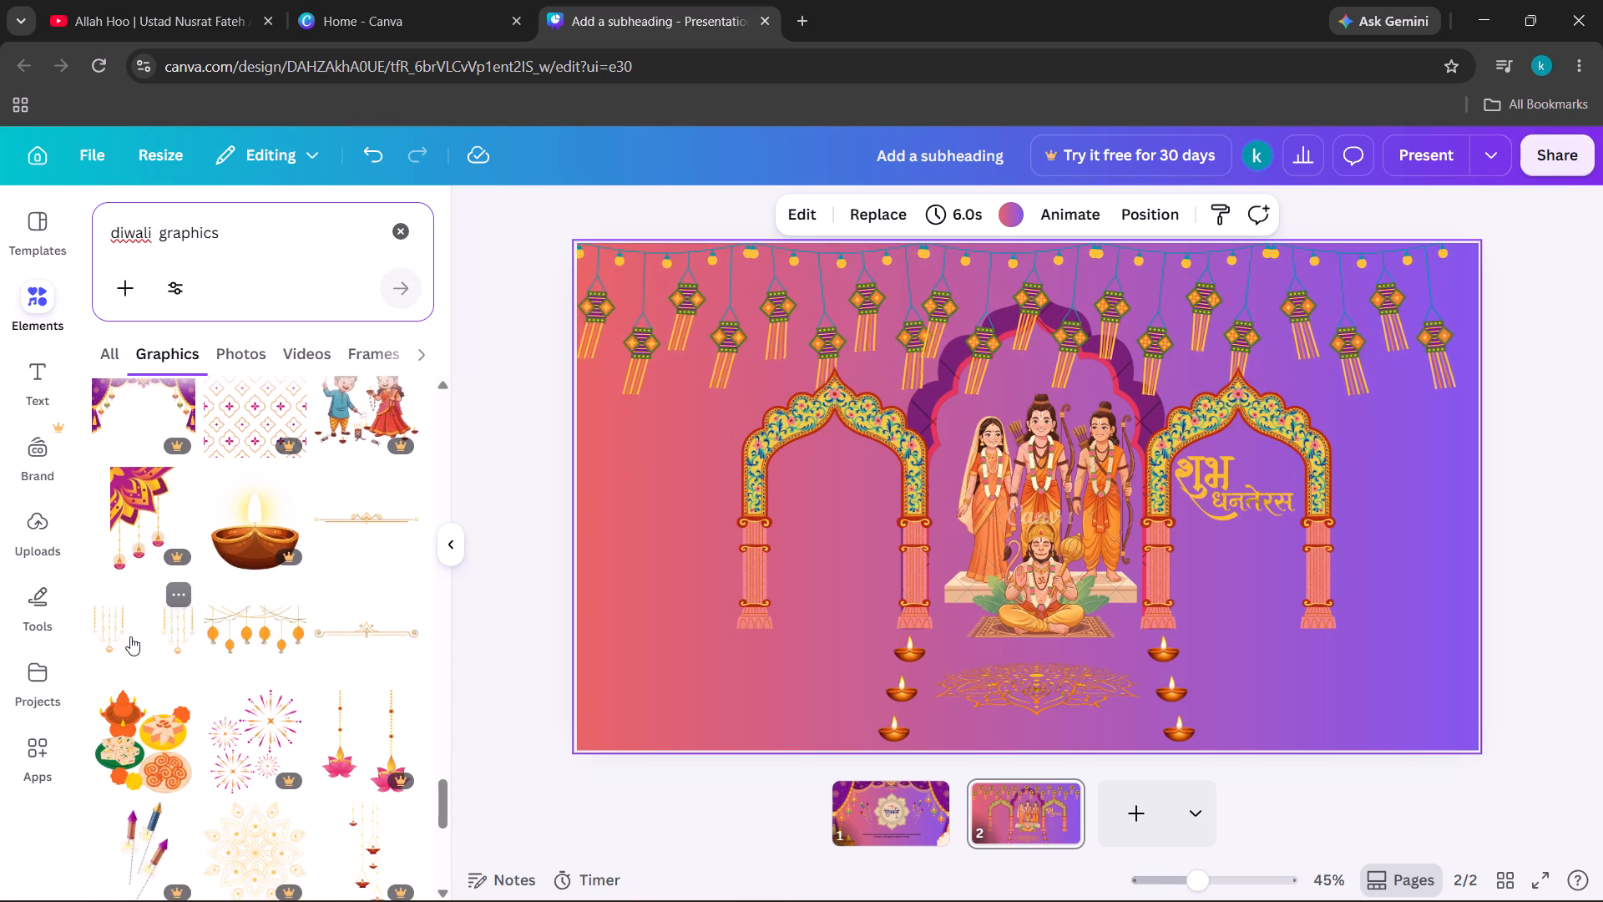
pyautogui.scroll(-7, 130, 636)
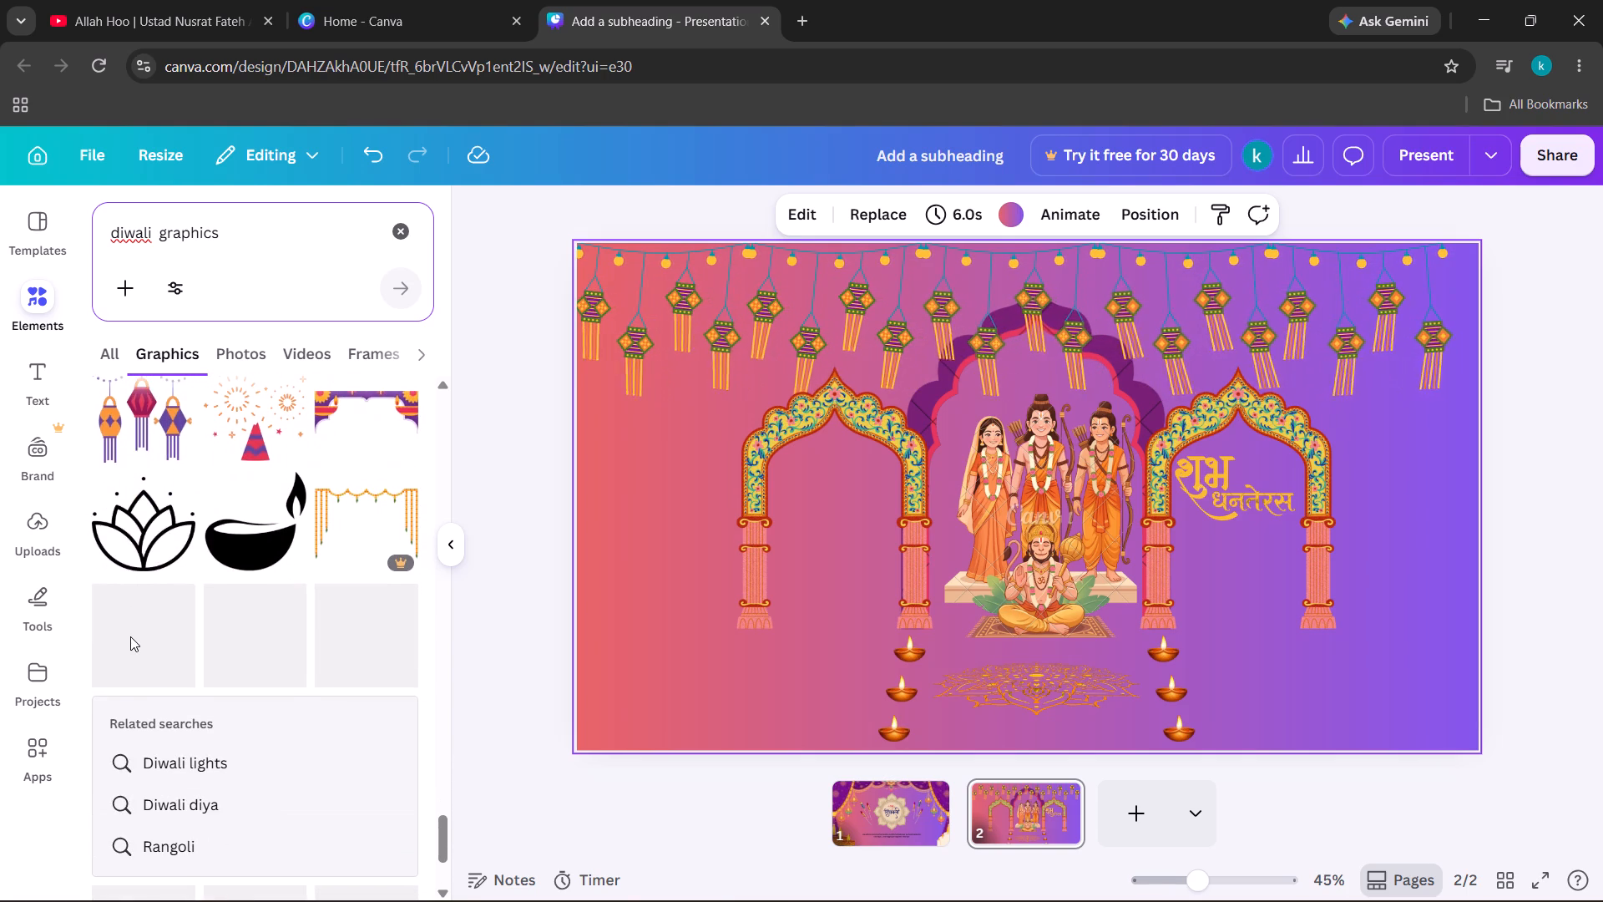
pyautogui.scroll(-6, 130, 636)
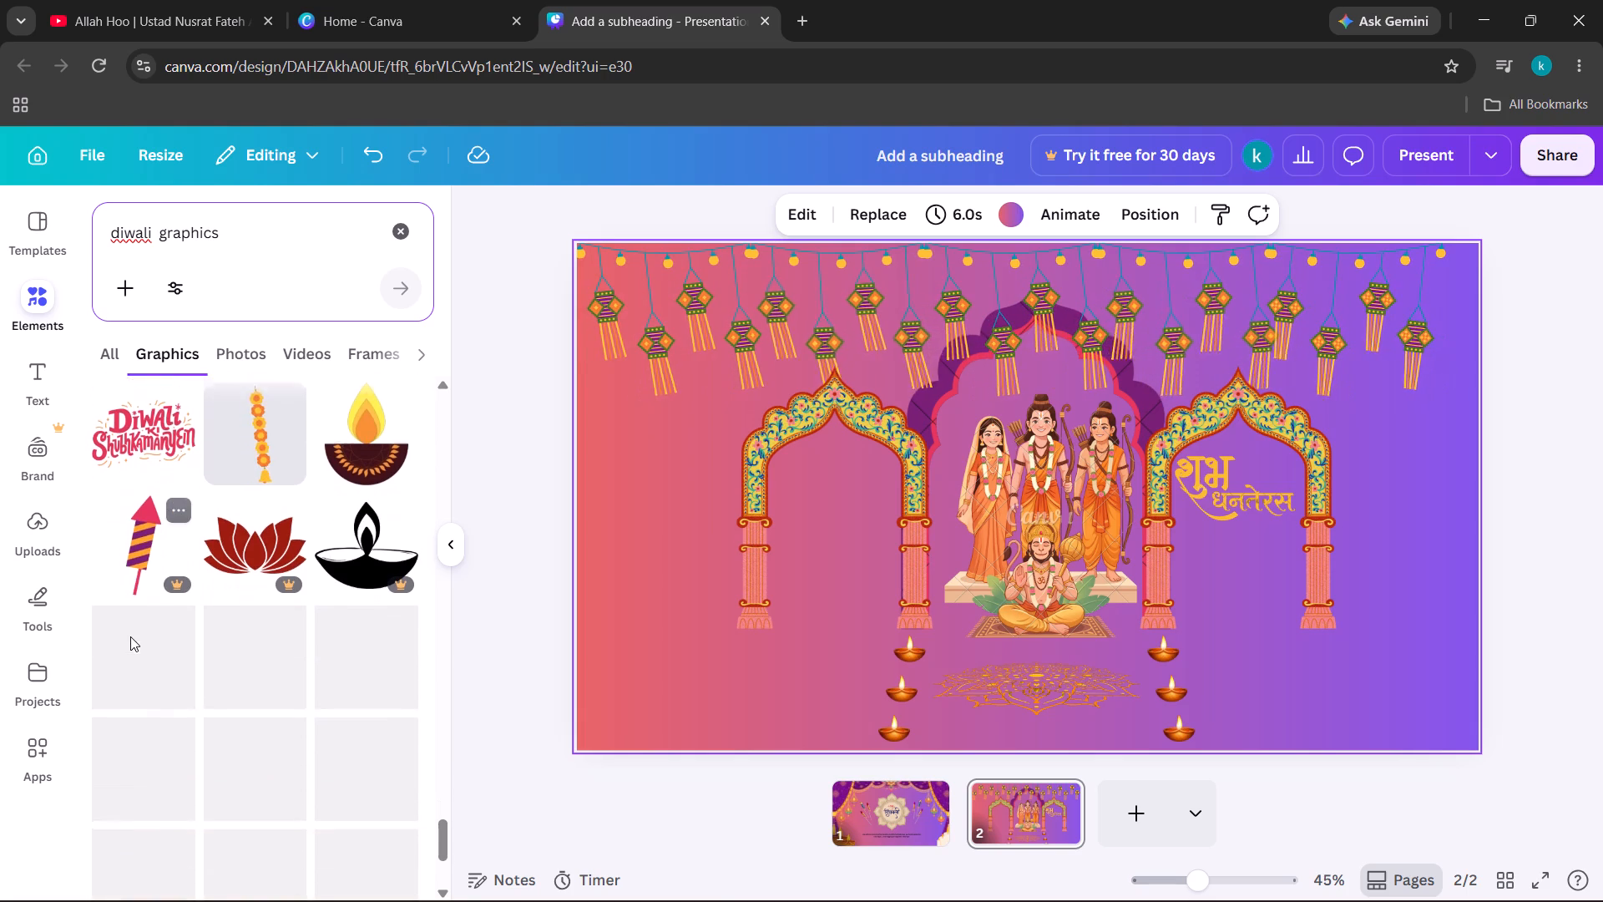
pyautogui.scroll(-1, 130, 636)
pyautogui.scroll(-1, 180, 575)
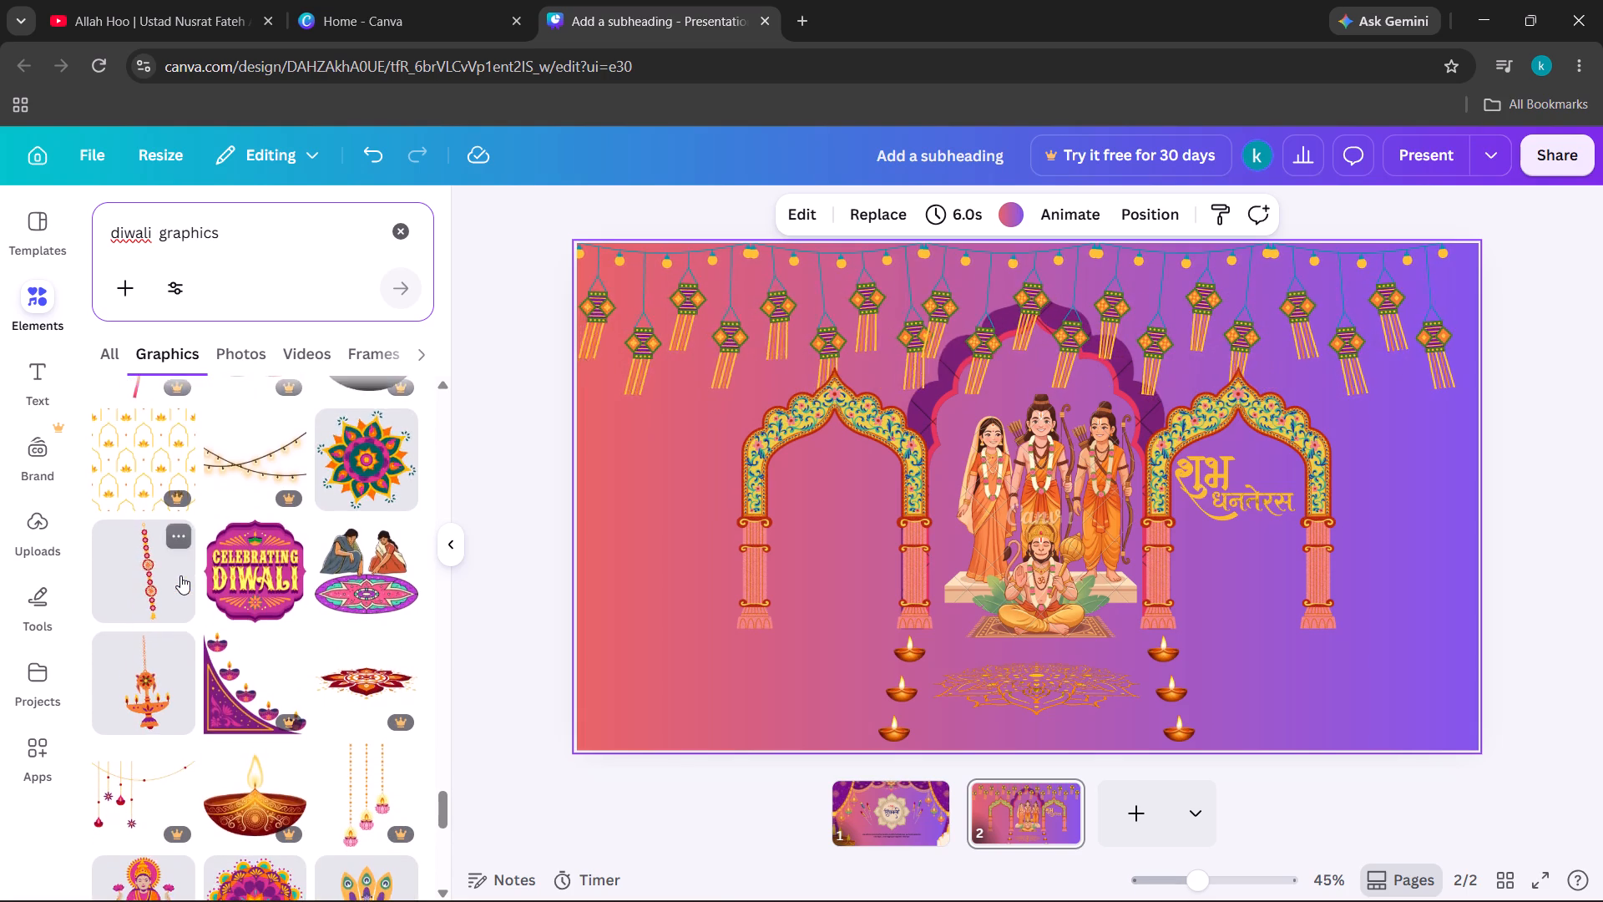
pyautogui.scroll(-2, 180, 575)
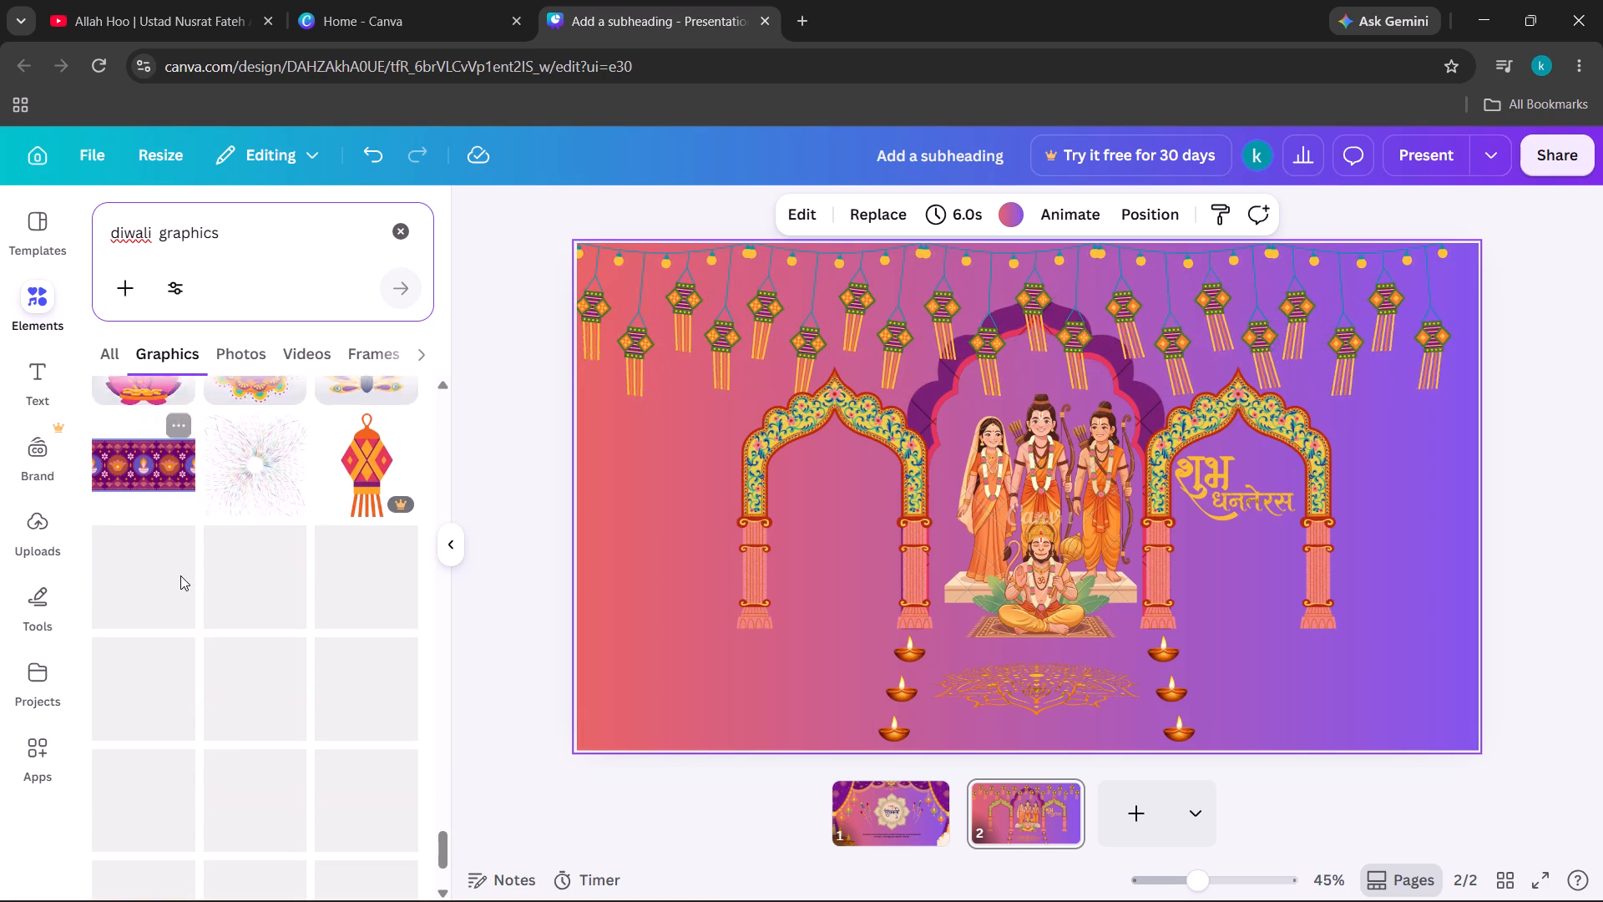
pyautogui.scroll(-3, 180, 575)
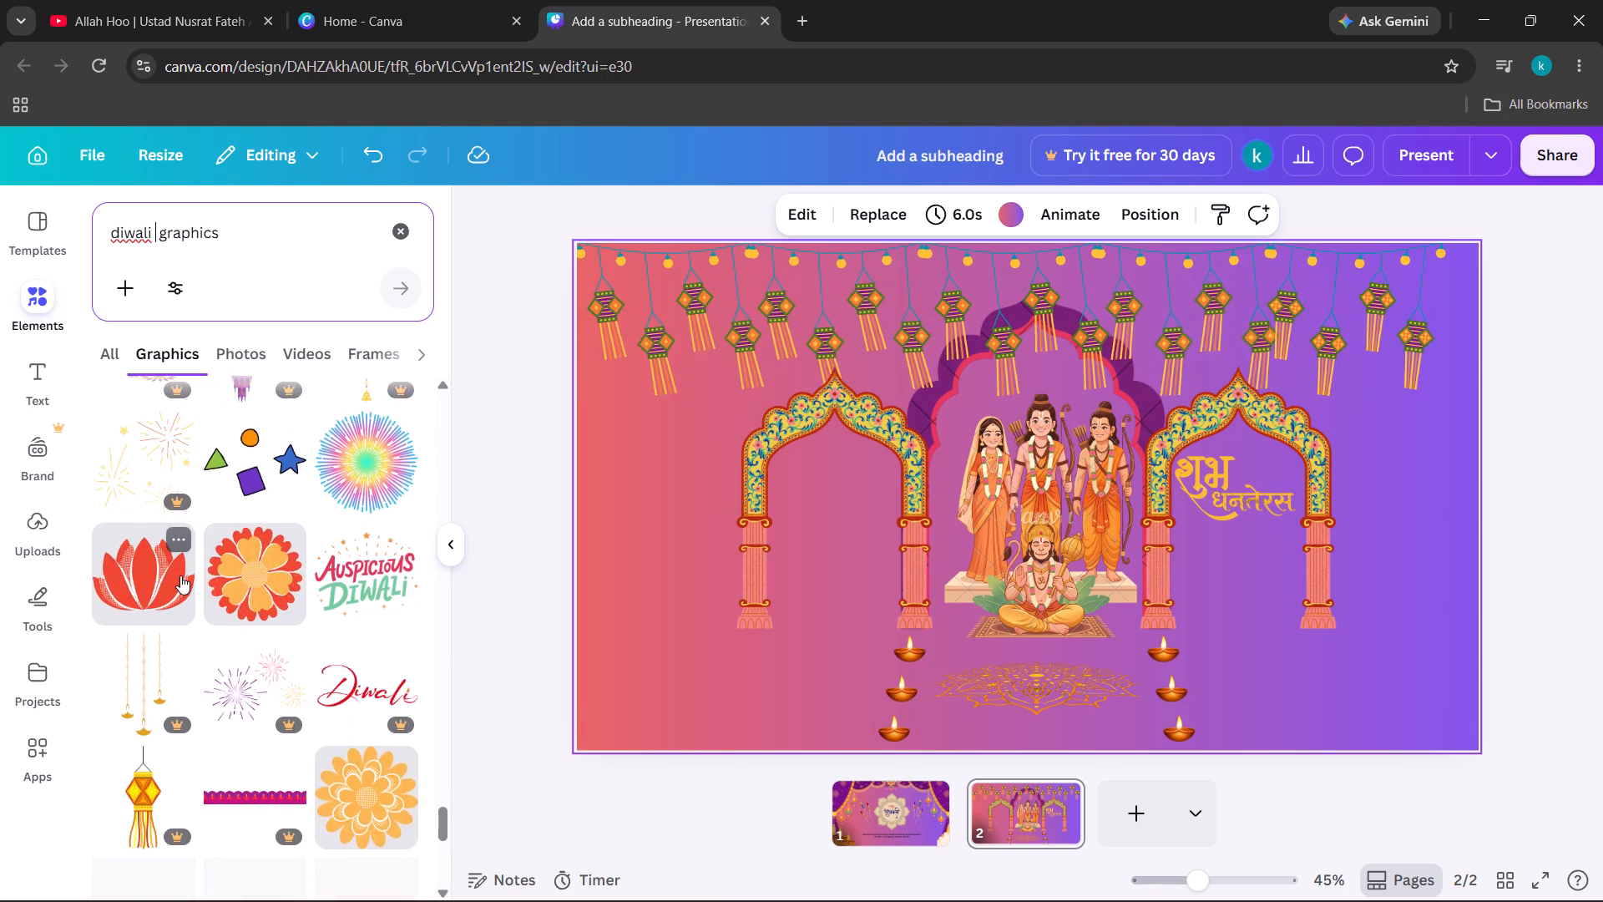
pyautogui.scroll(-4, 180, 575)
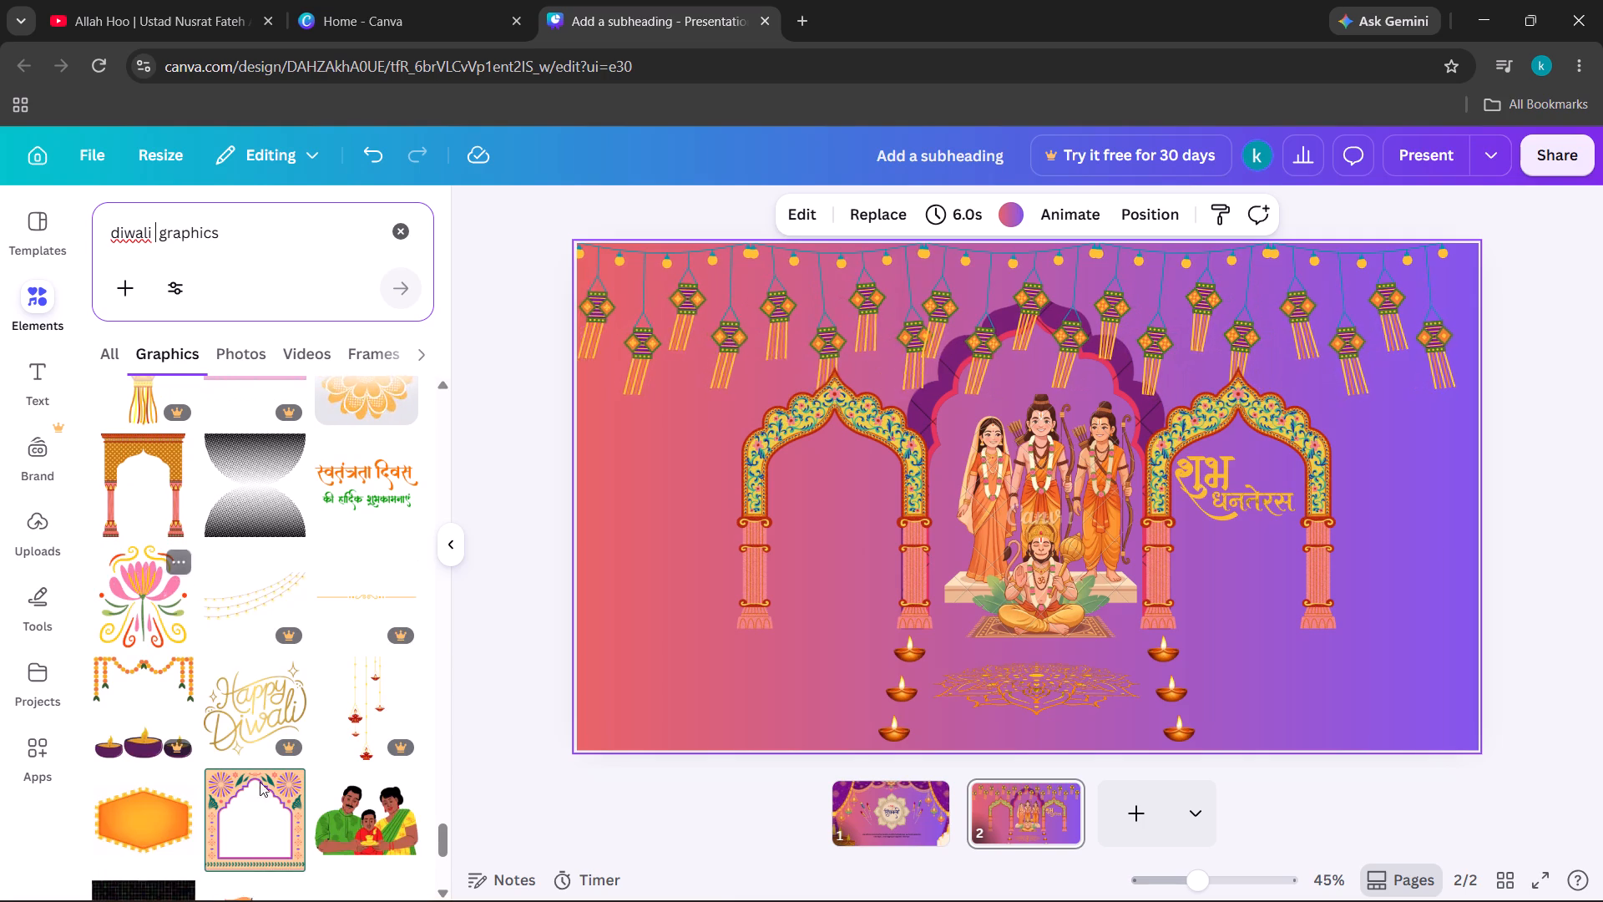
pyautogui.hscroll(3, 222, 694)
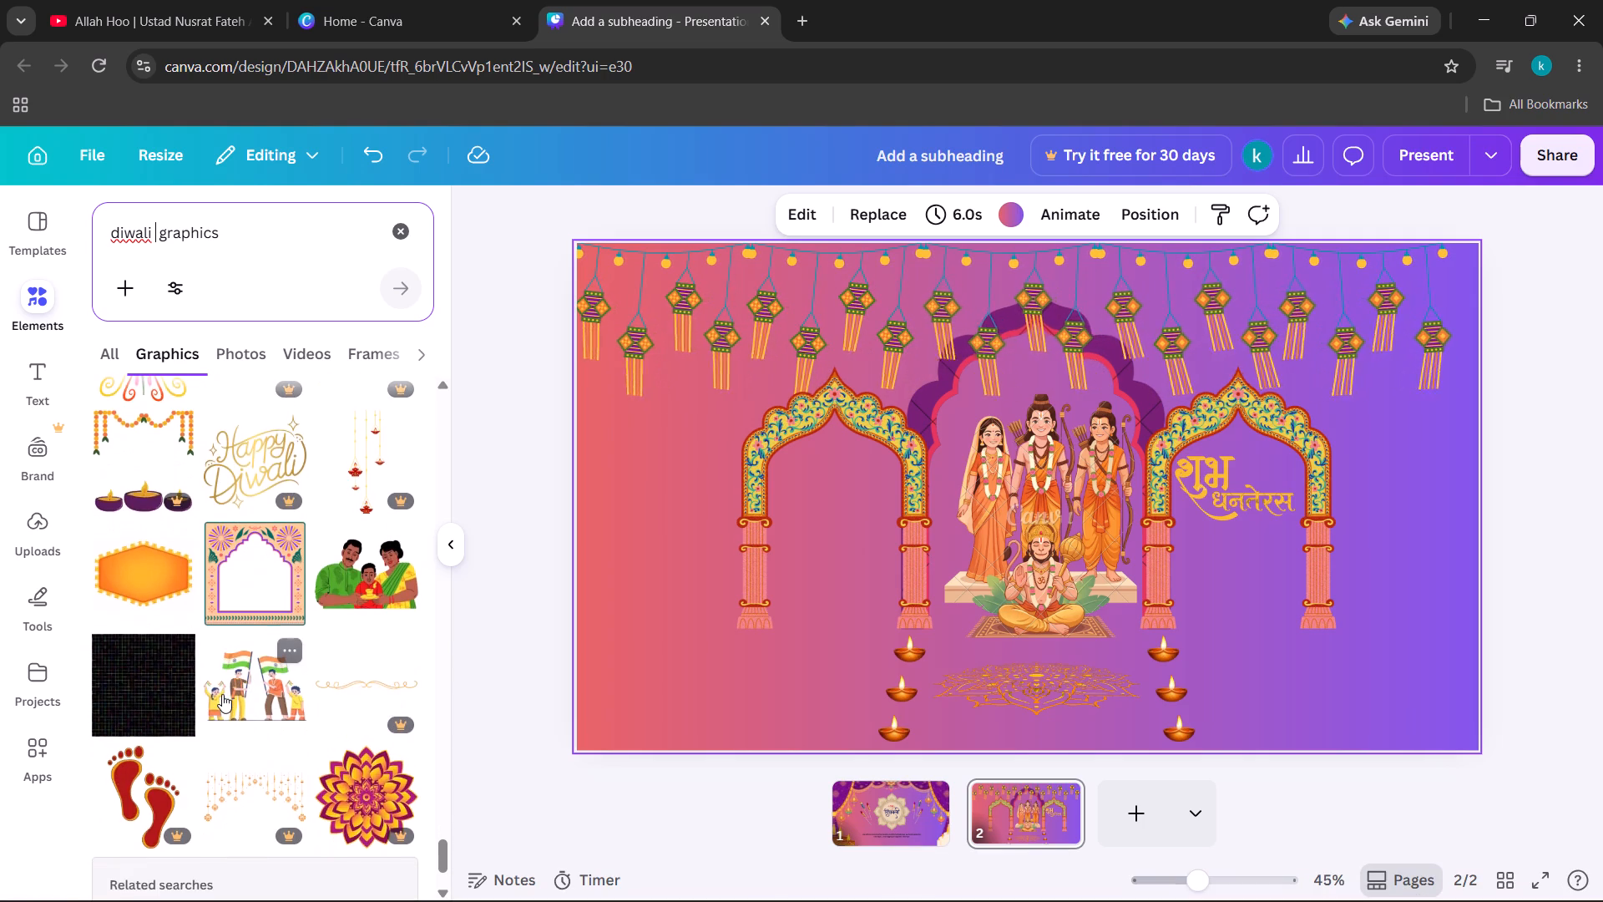
pyautogui.scroll(-5, 222, 694)
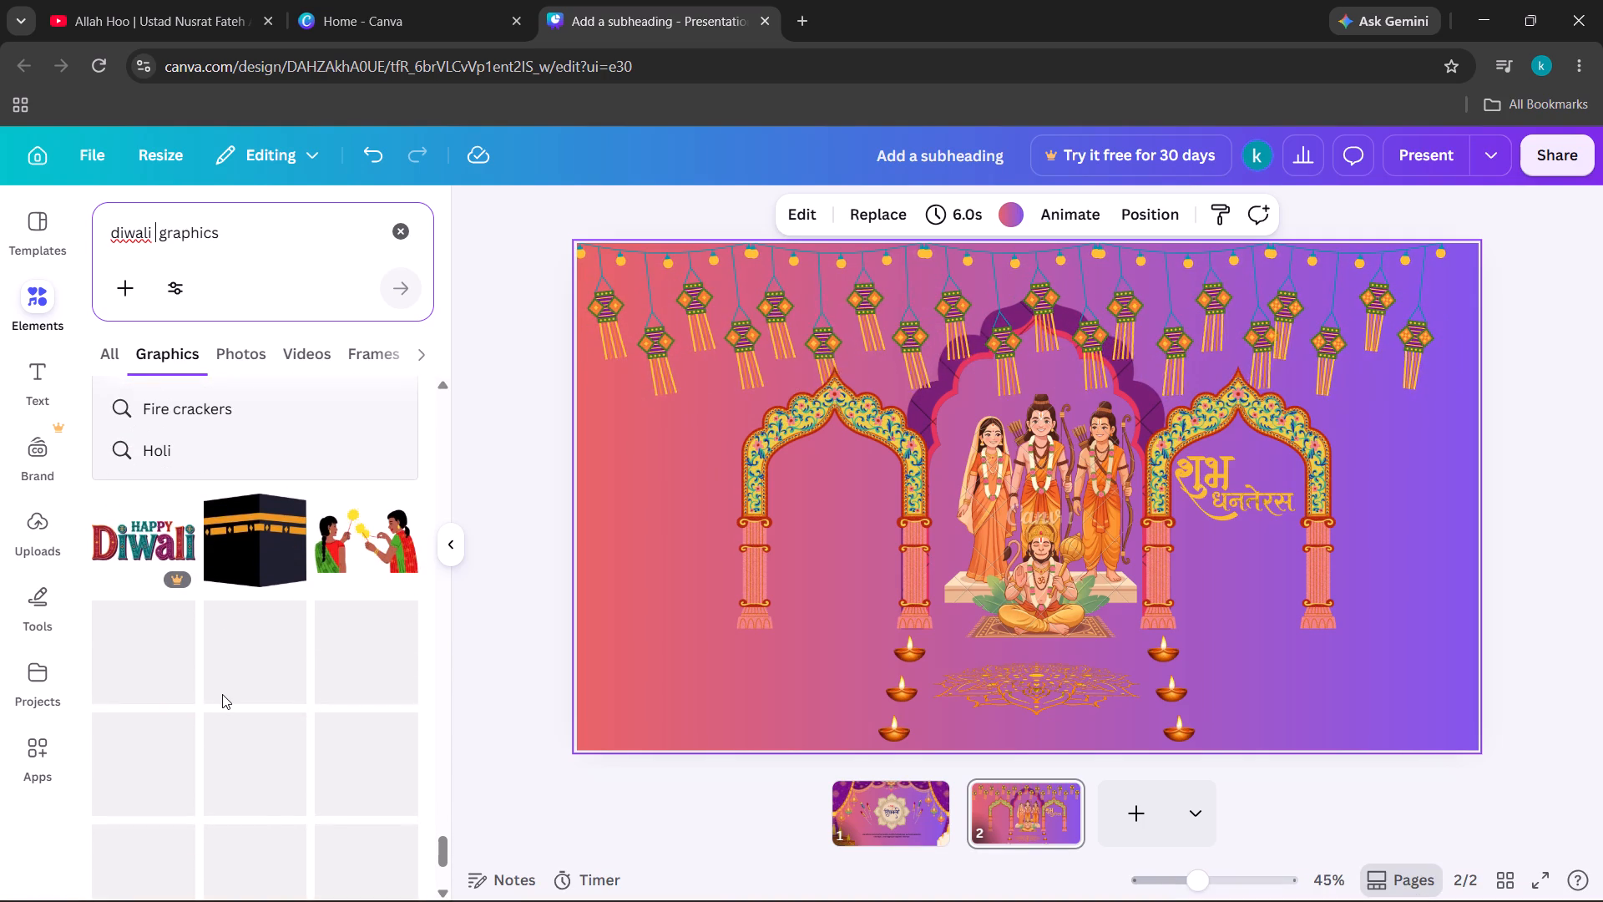
pyautogui.scroll(-3, 222, 694)
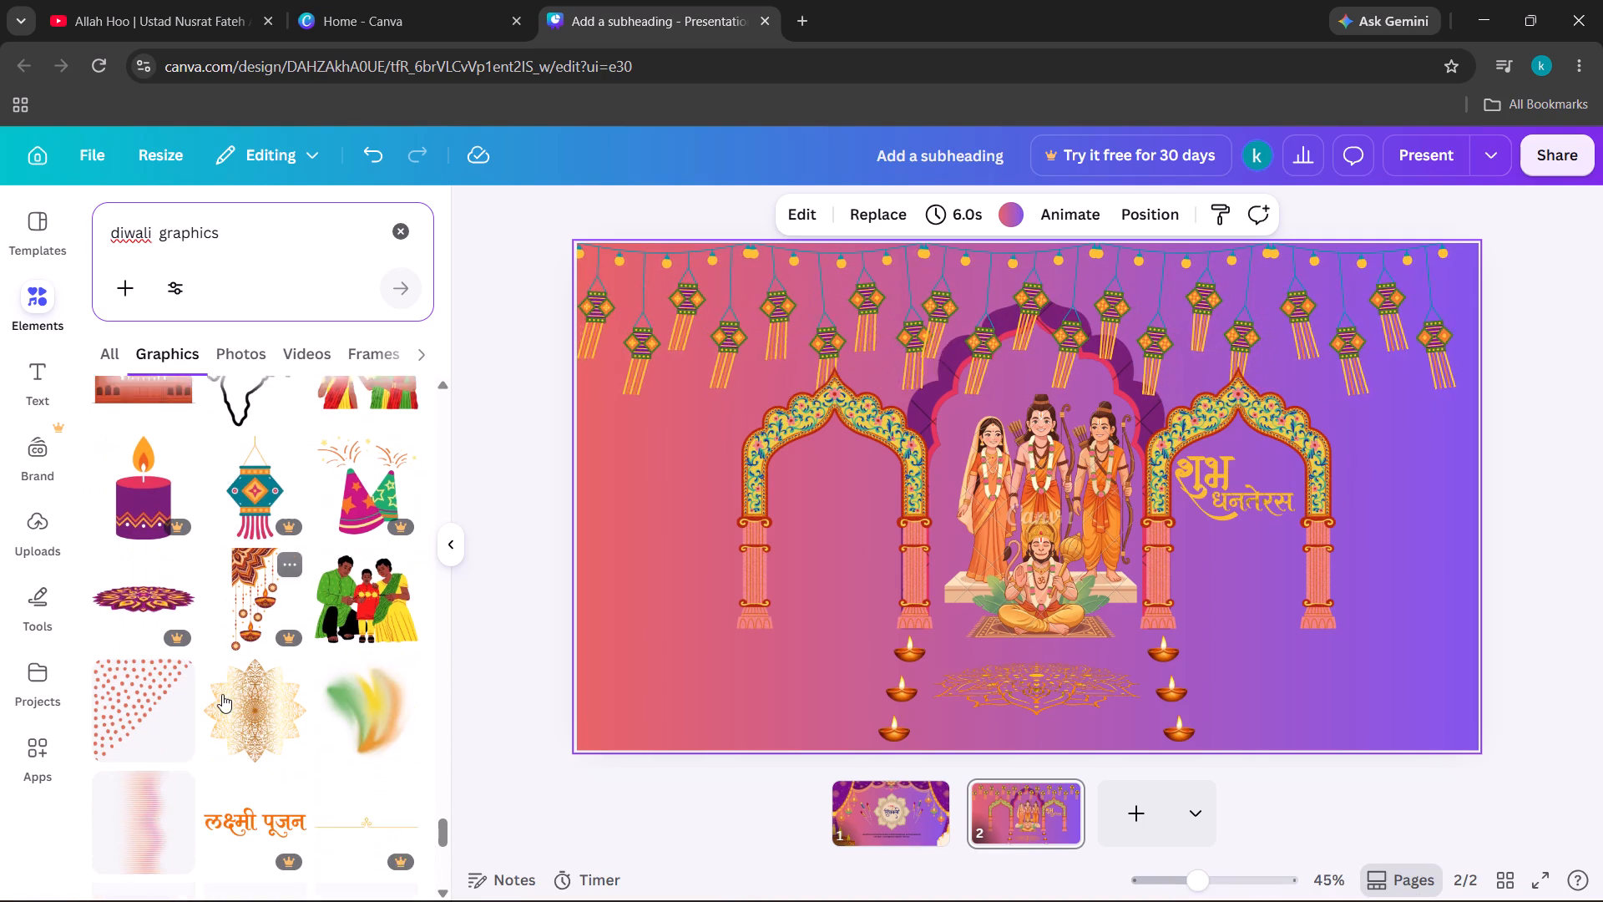
pyautogui.scroll(-1, 222, 694)
pyautogui.hscroll(6, 222, 694)
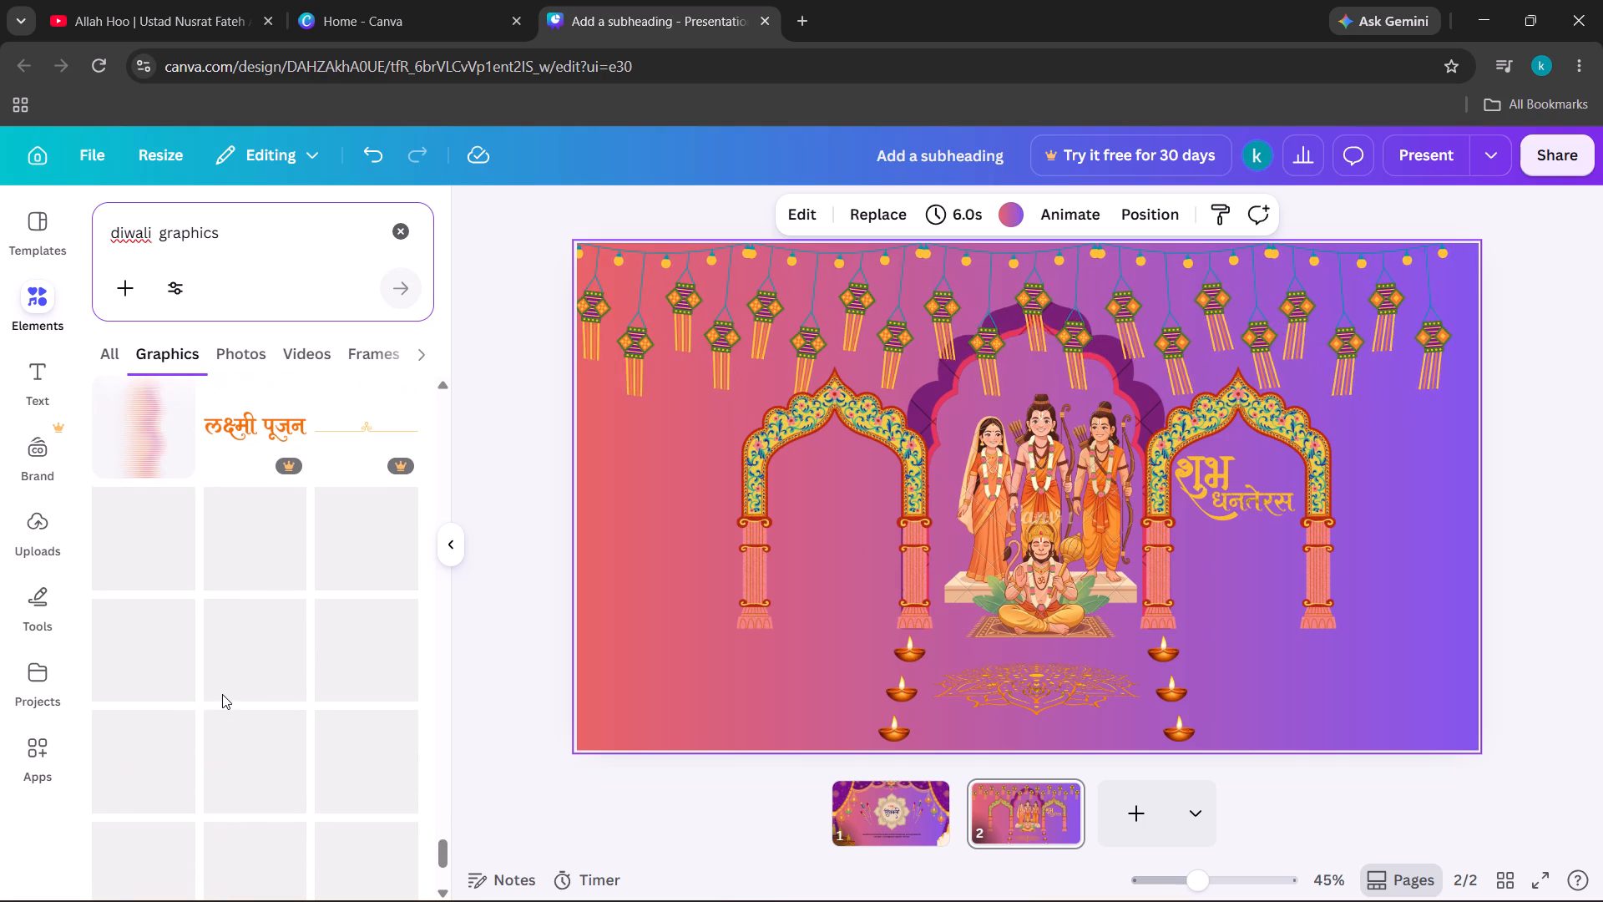
pyautogui.scroll(-1, 222, 694)
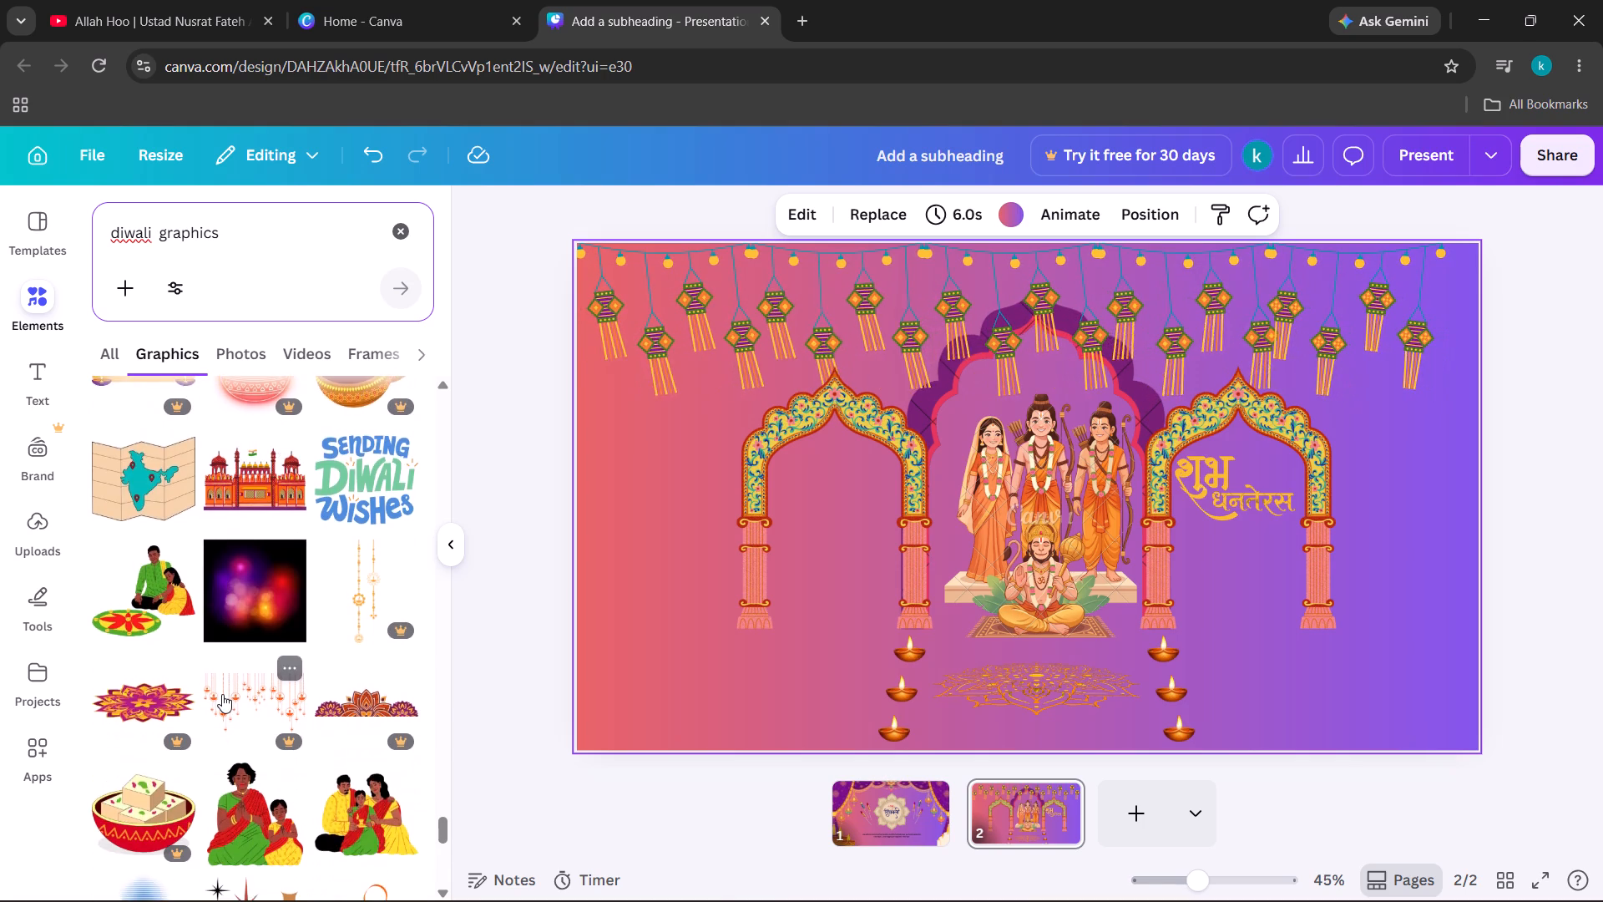
pyautogui.scroll(-5, 222, 694)
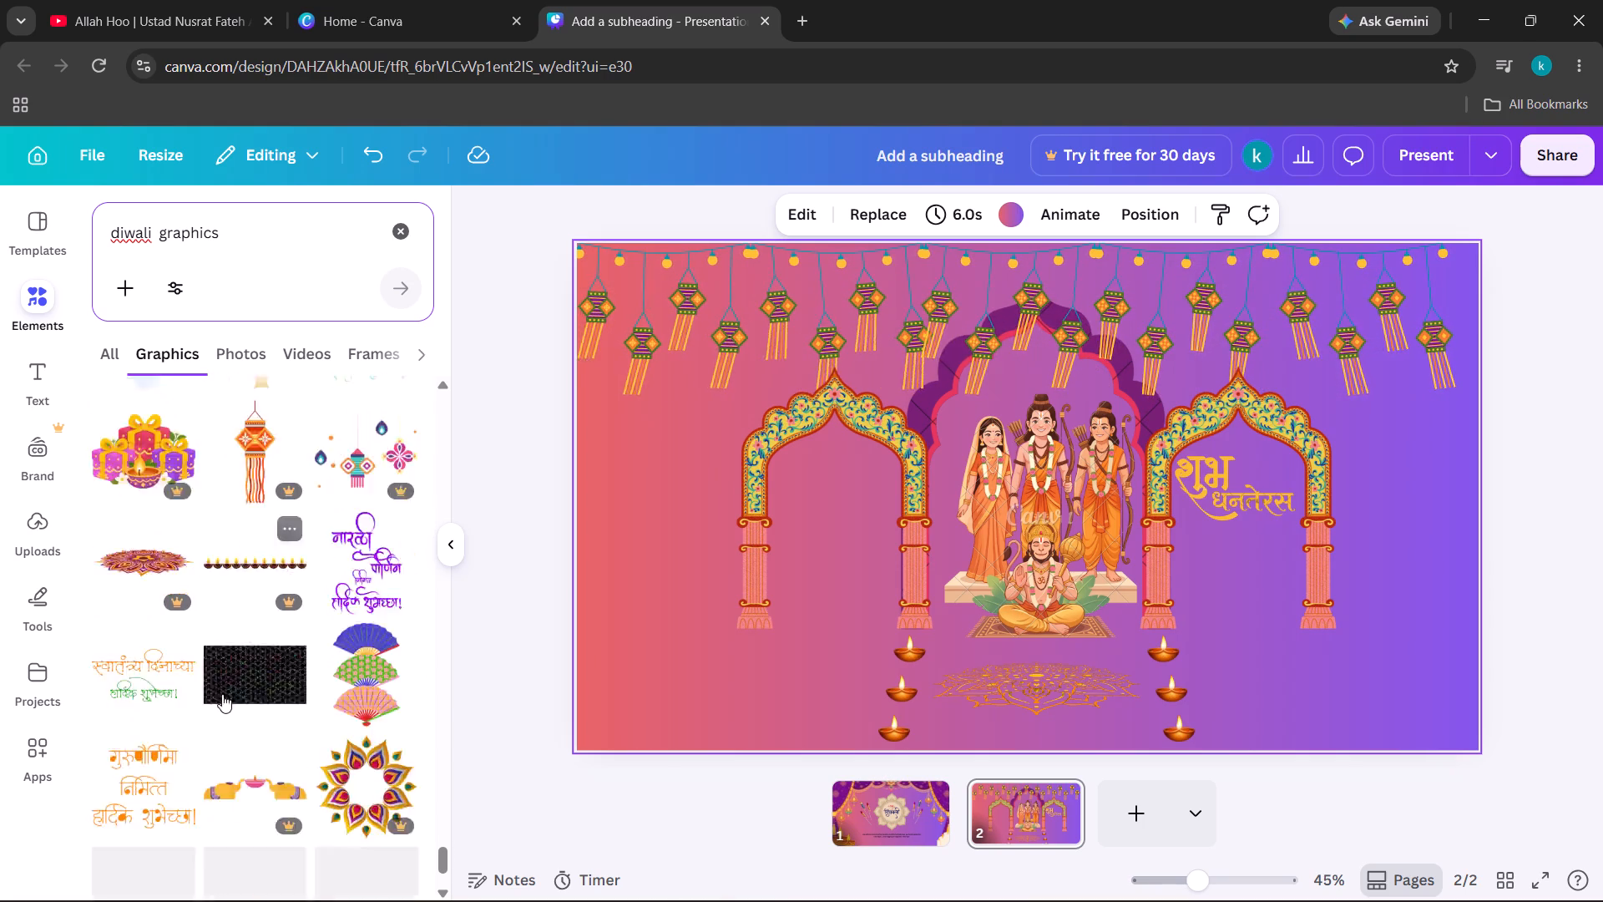
pyautogui.scroll(-1, 222, 694)
pyautogui.hscroll(4, 222, 694)
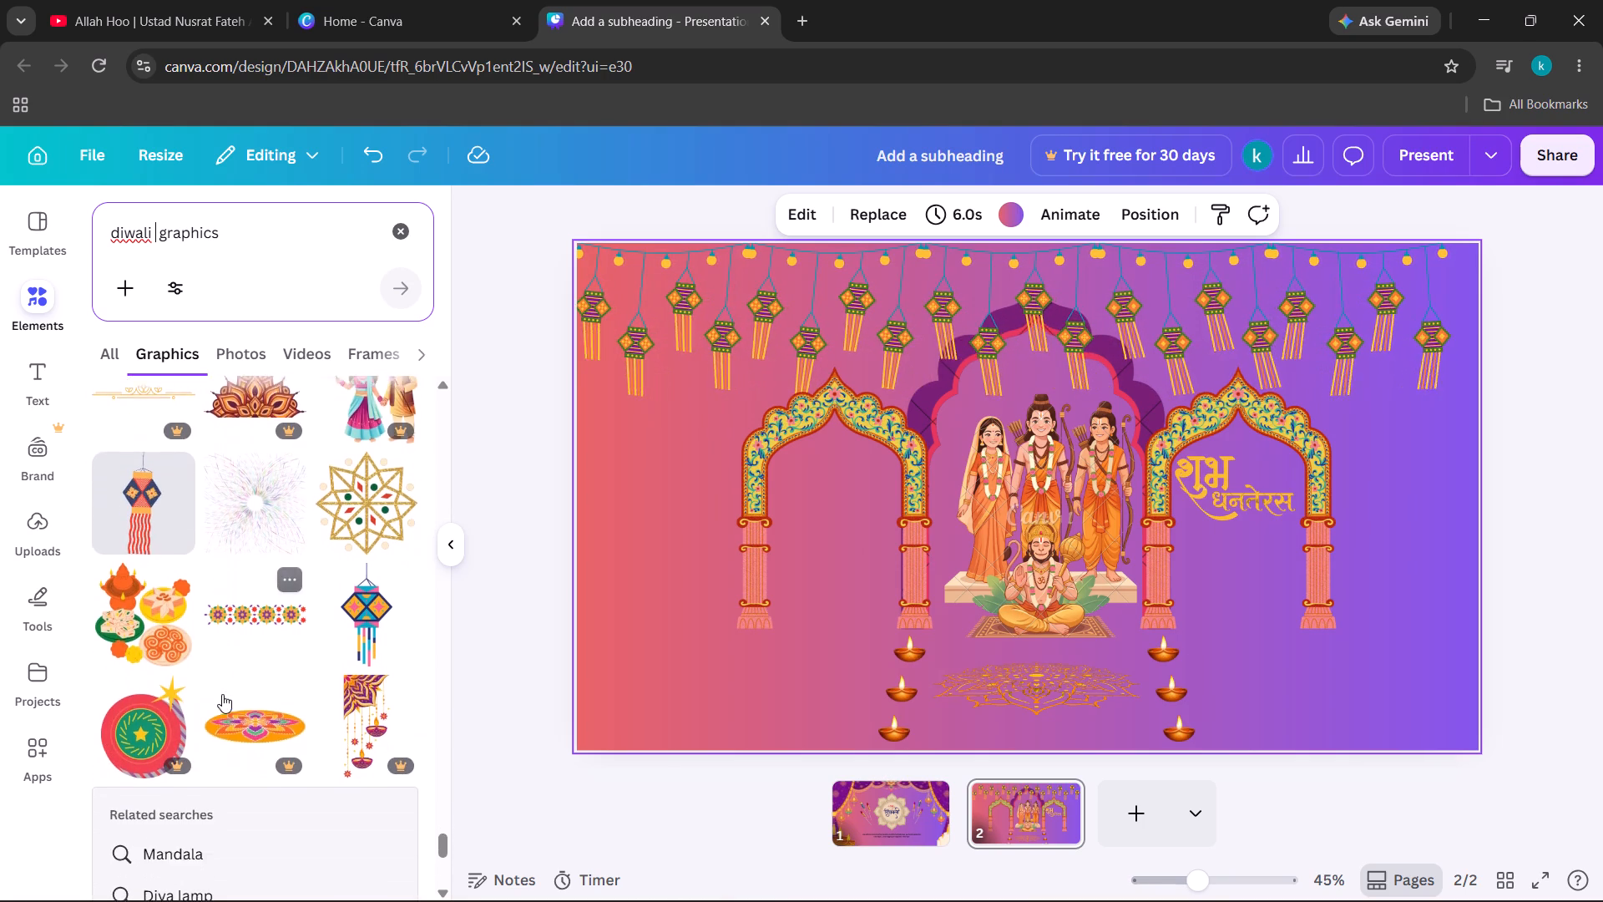
pyautogui.scroll(-3, 222, 694)
pyautogui.hscroll(5, 222, 694)
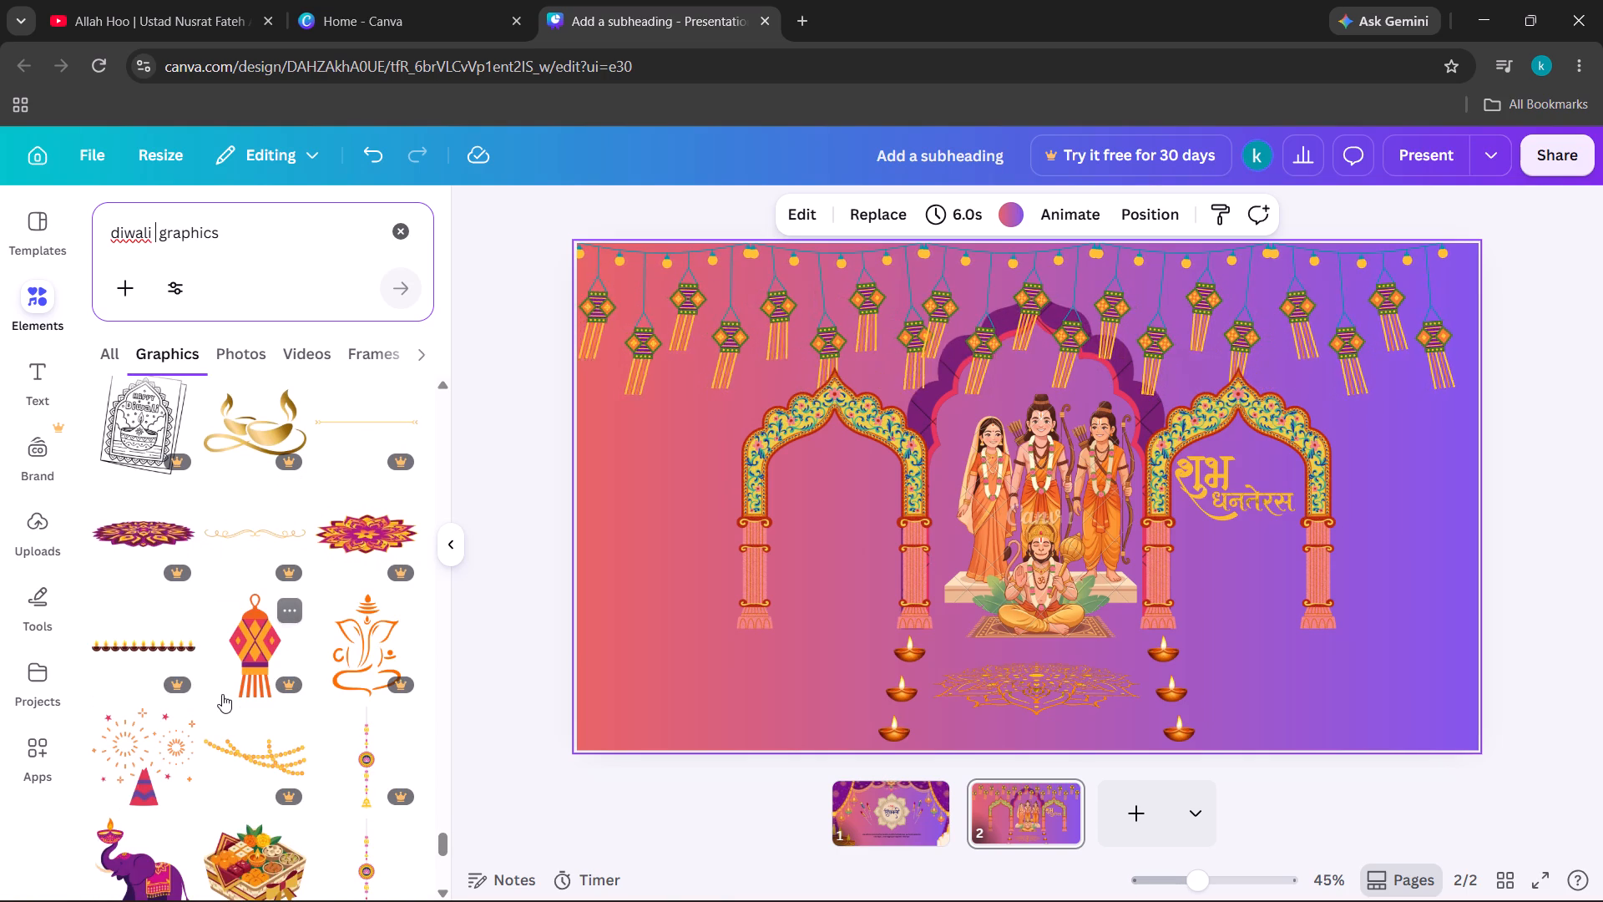
pyautogui.scroll(-5, 222, 694)
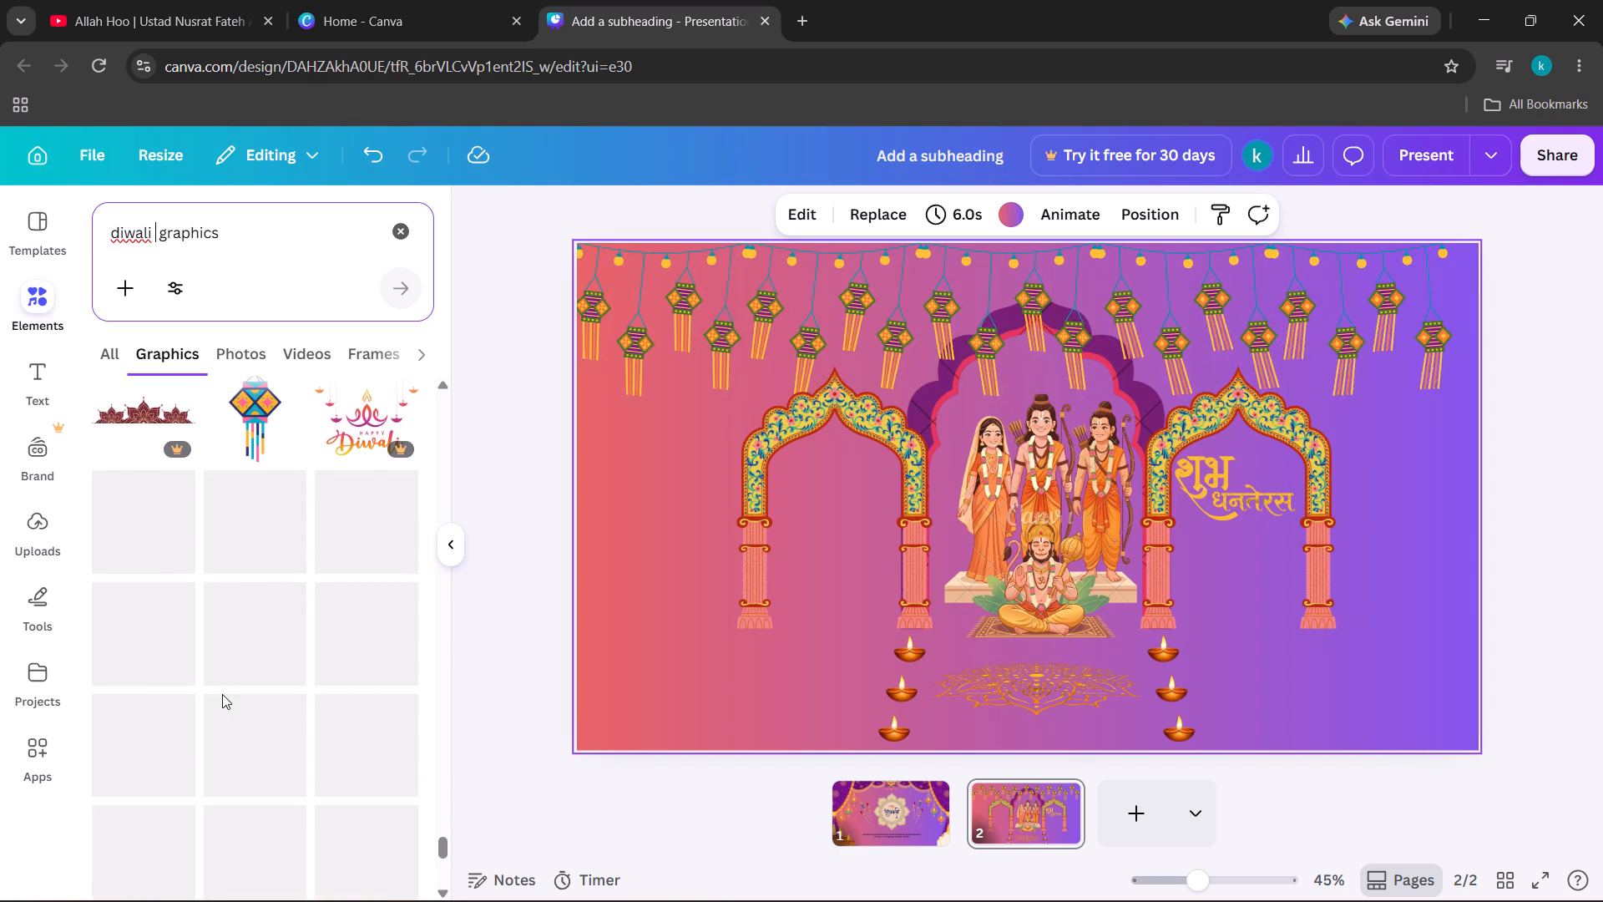
pyautogui.scroll(-1, 222, 694)
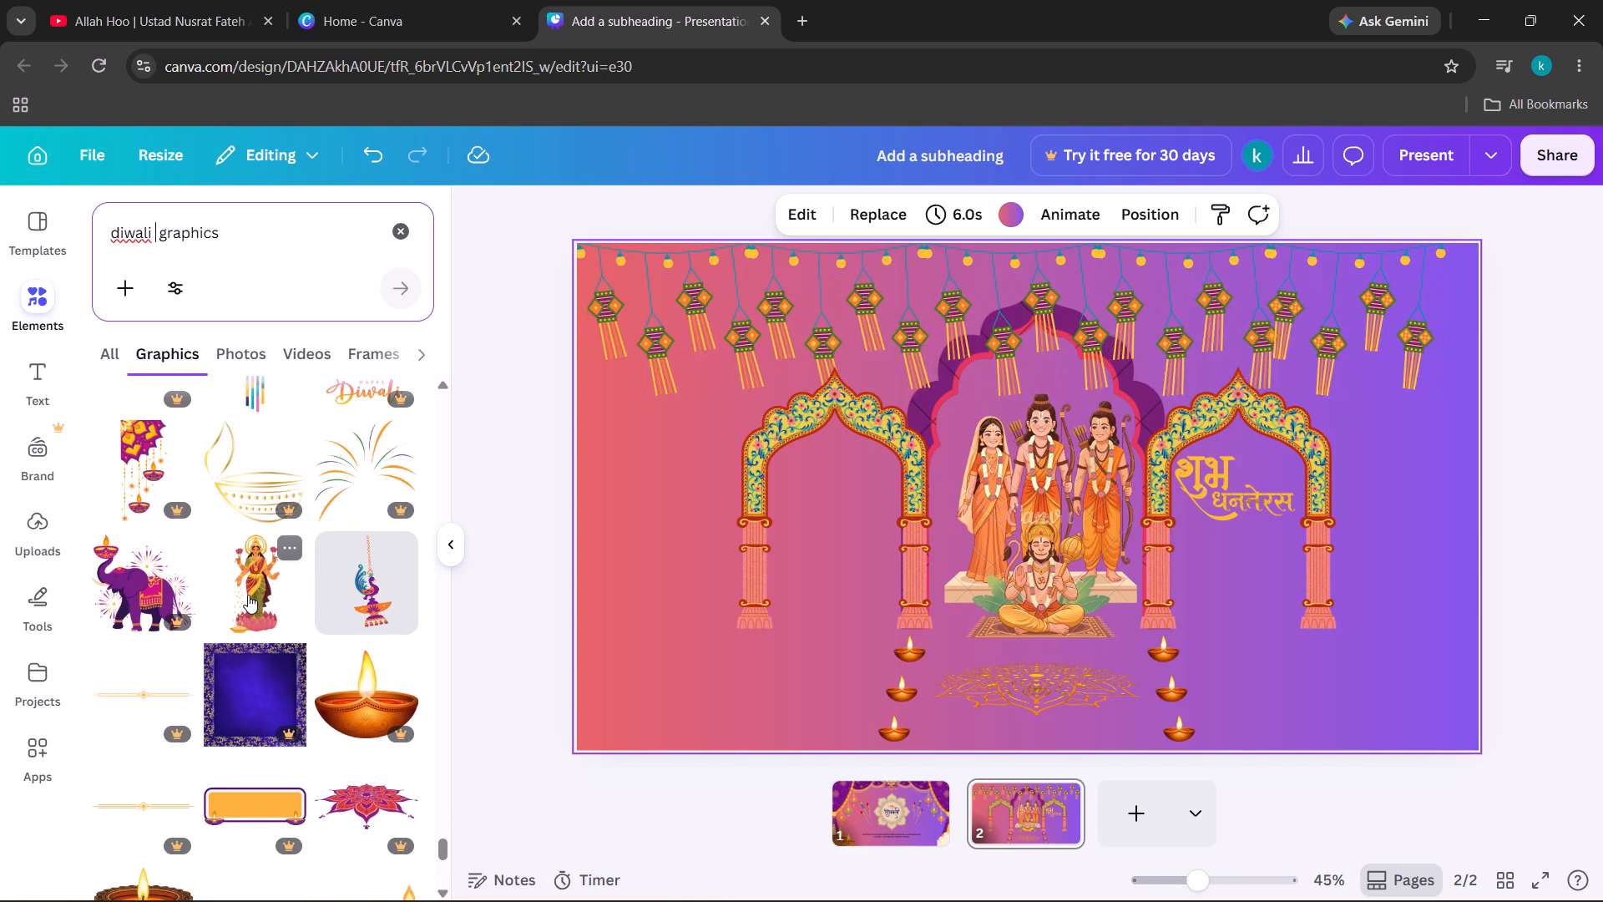
# Add the standing goddess Lakshmi graphic with falling coins and centre it inside the left floral arch.
pyautogui.click(248, 595)
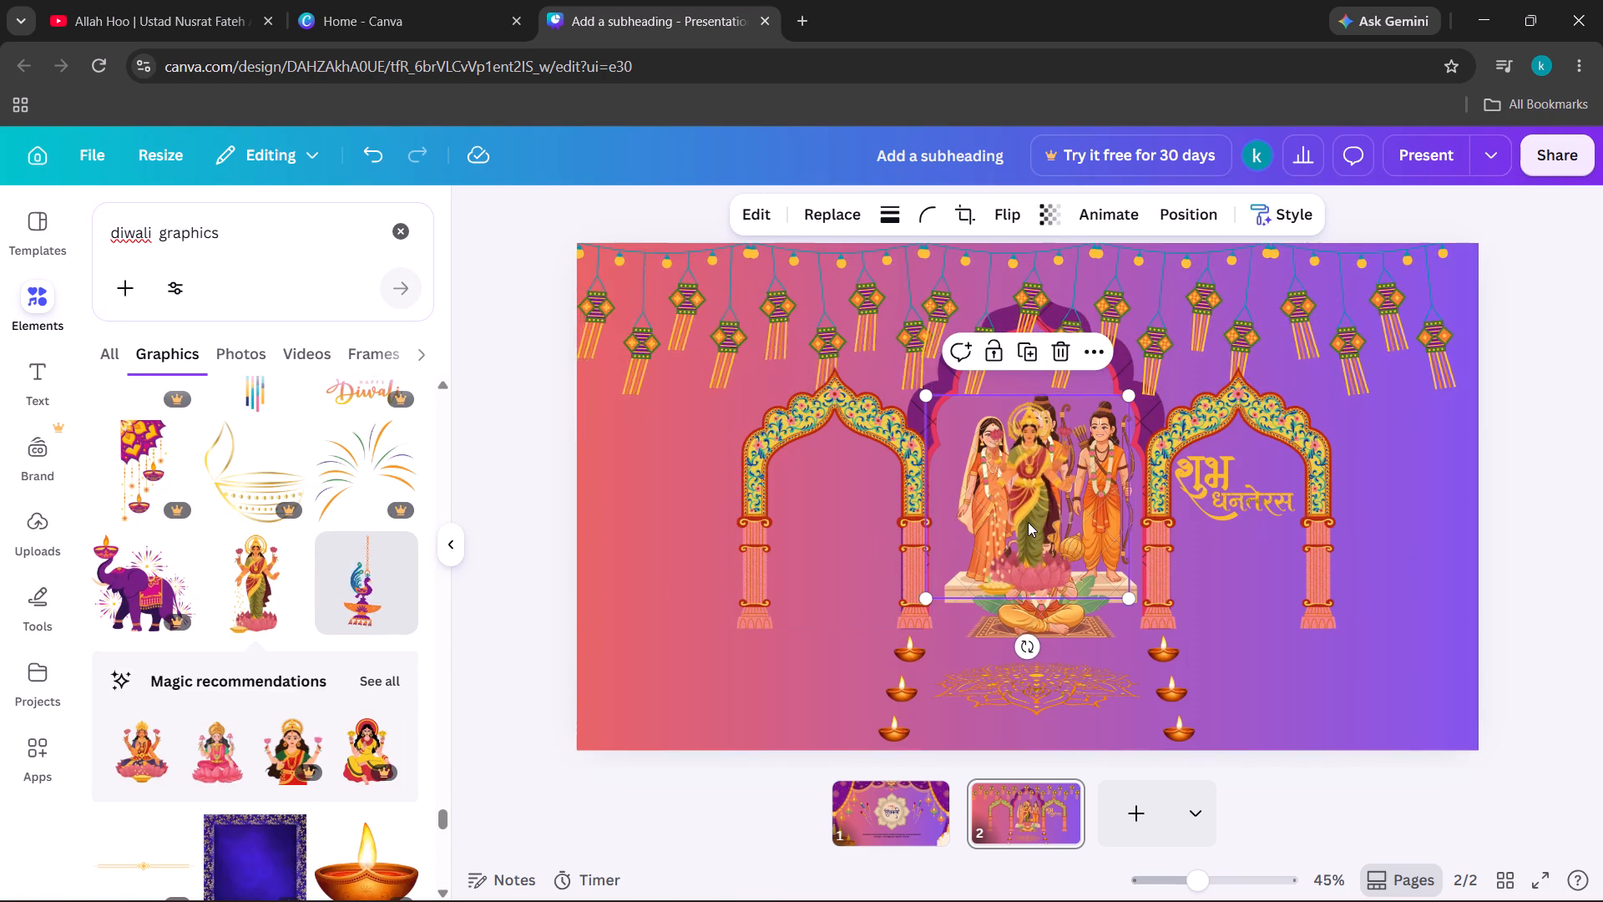
pyautogui.moveTo(1028, 522); pyautogui.dragTo(835, 574)
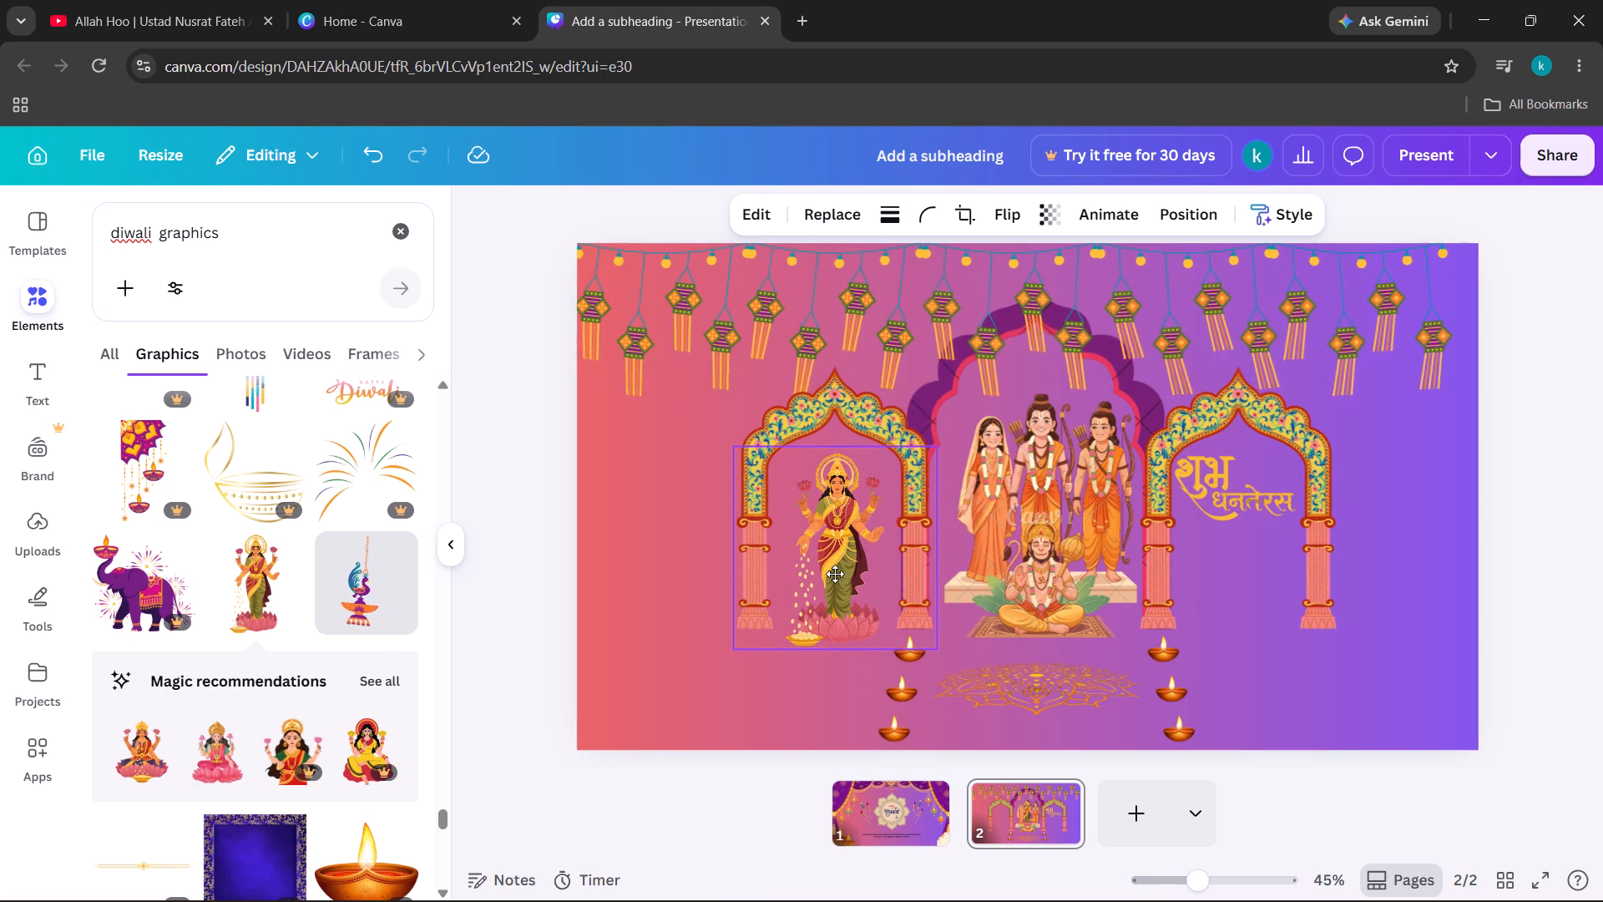
pyautogui.moveTo(835, 574); pyautogui.dragTo(827, 574)
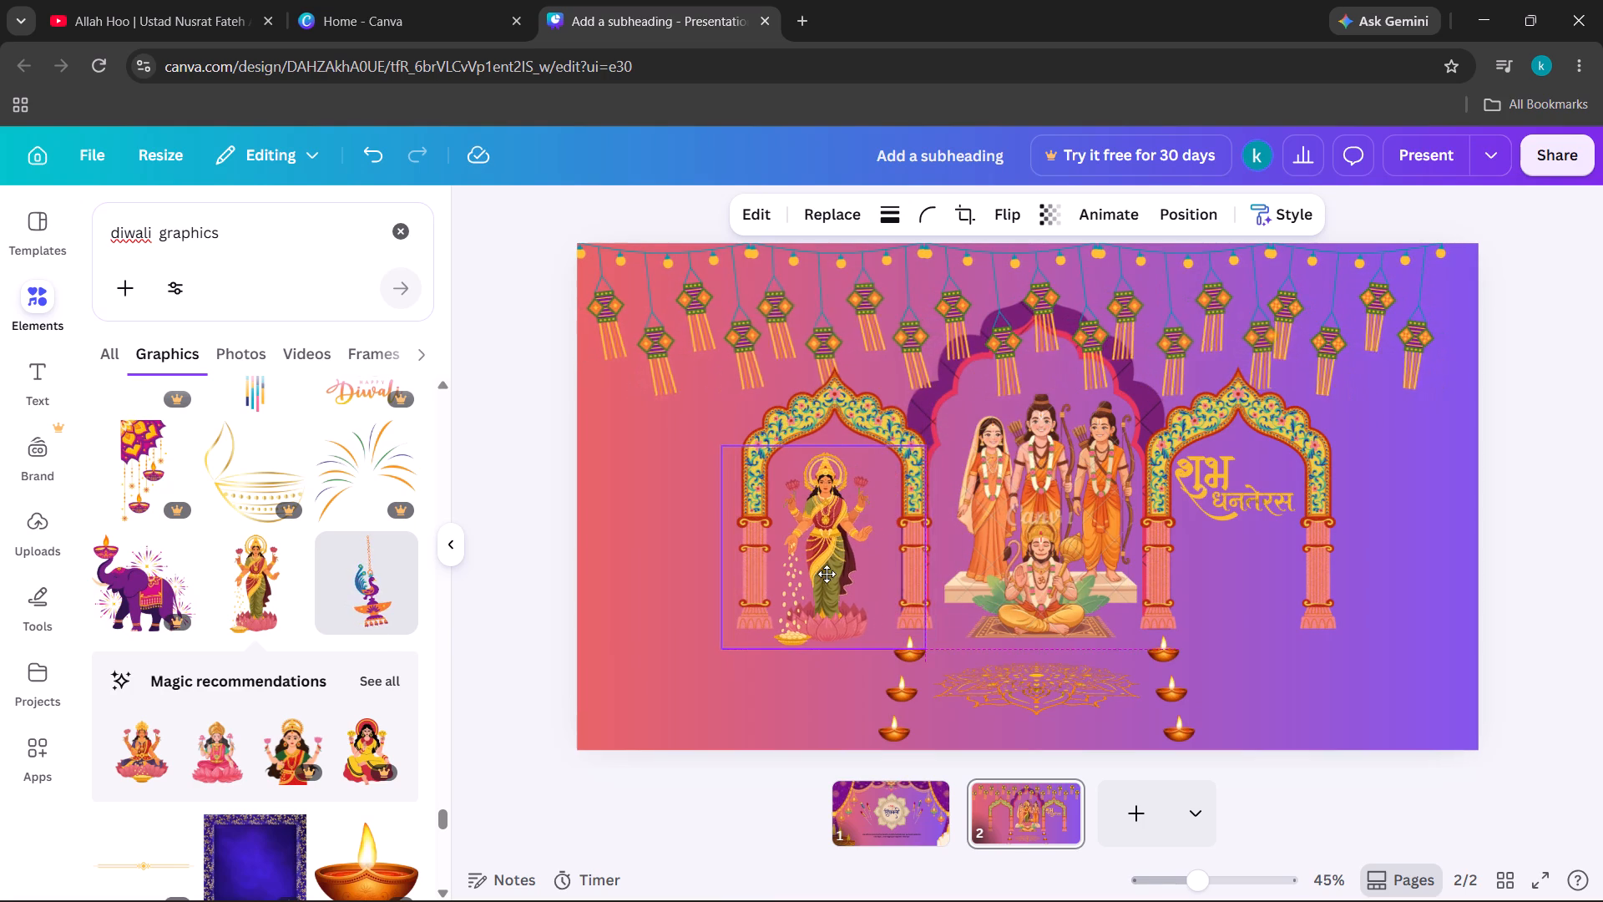
pyautogui.moveTo(827, 574); pyautogui.dragTo(830, 576)
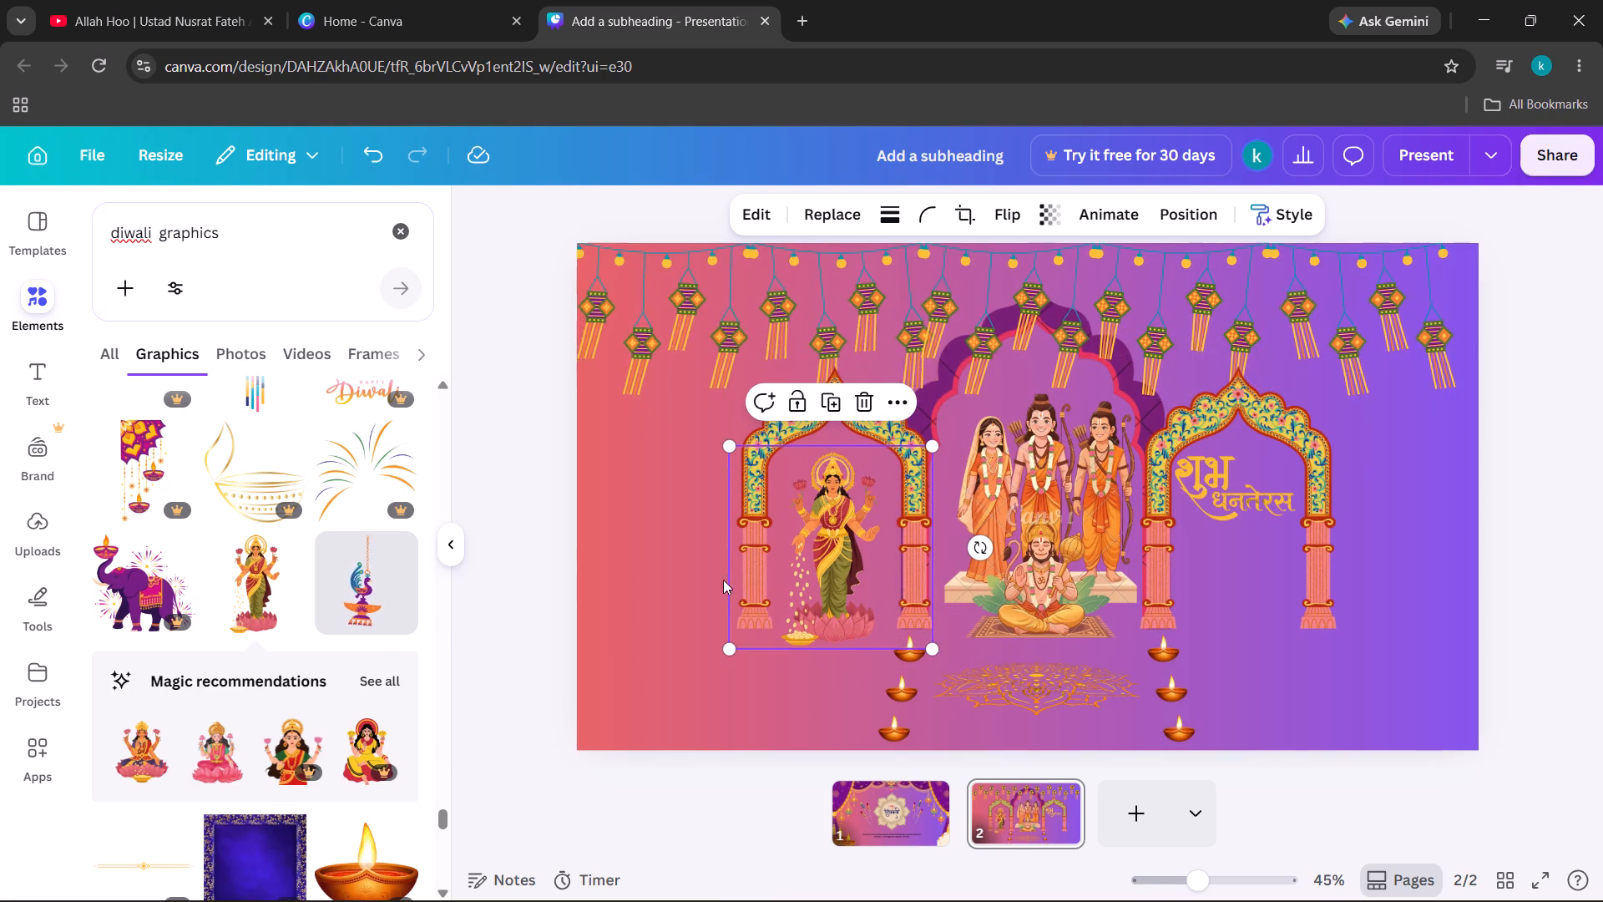
pyautogui.click(675, 585)
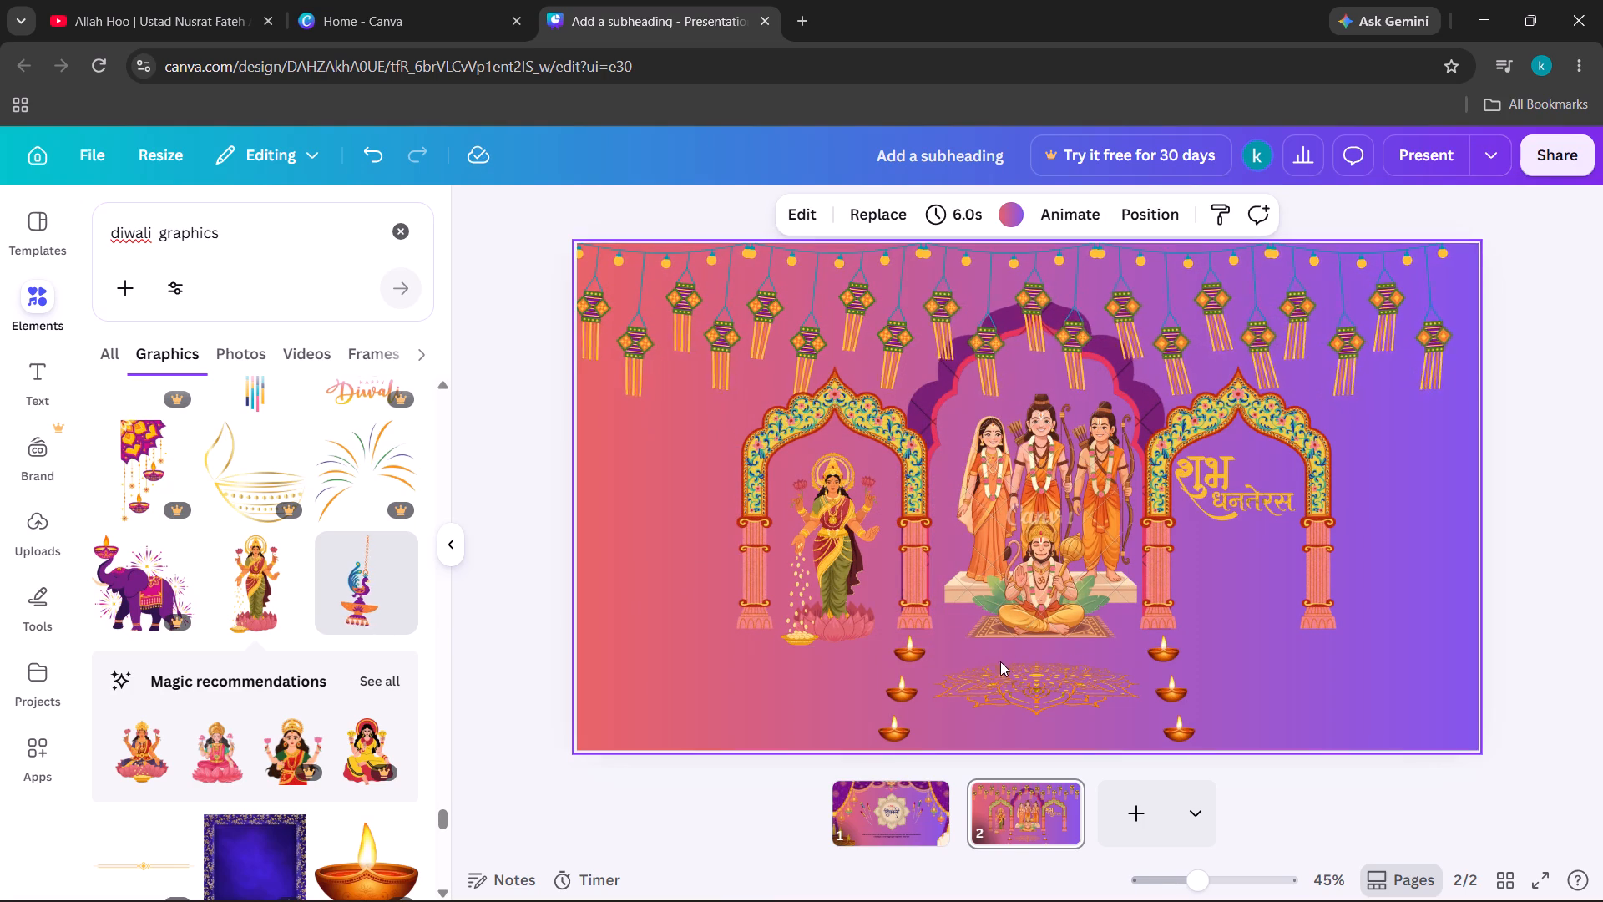
# Duplicate the golden rangoli, shrink the copy to about 283 by 72, and centre it just below the Lakshmi figure.
pyautogui.click(1004, 671)
pyautogui.click(1039, 620)
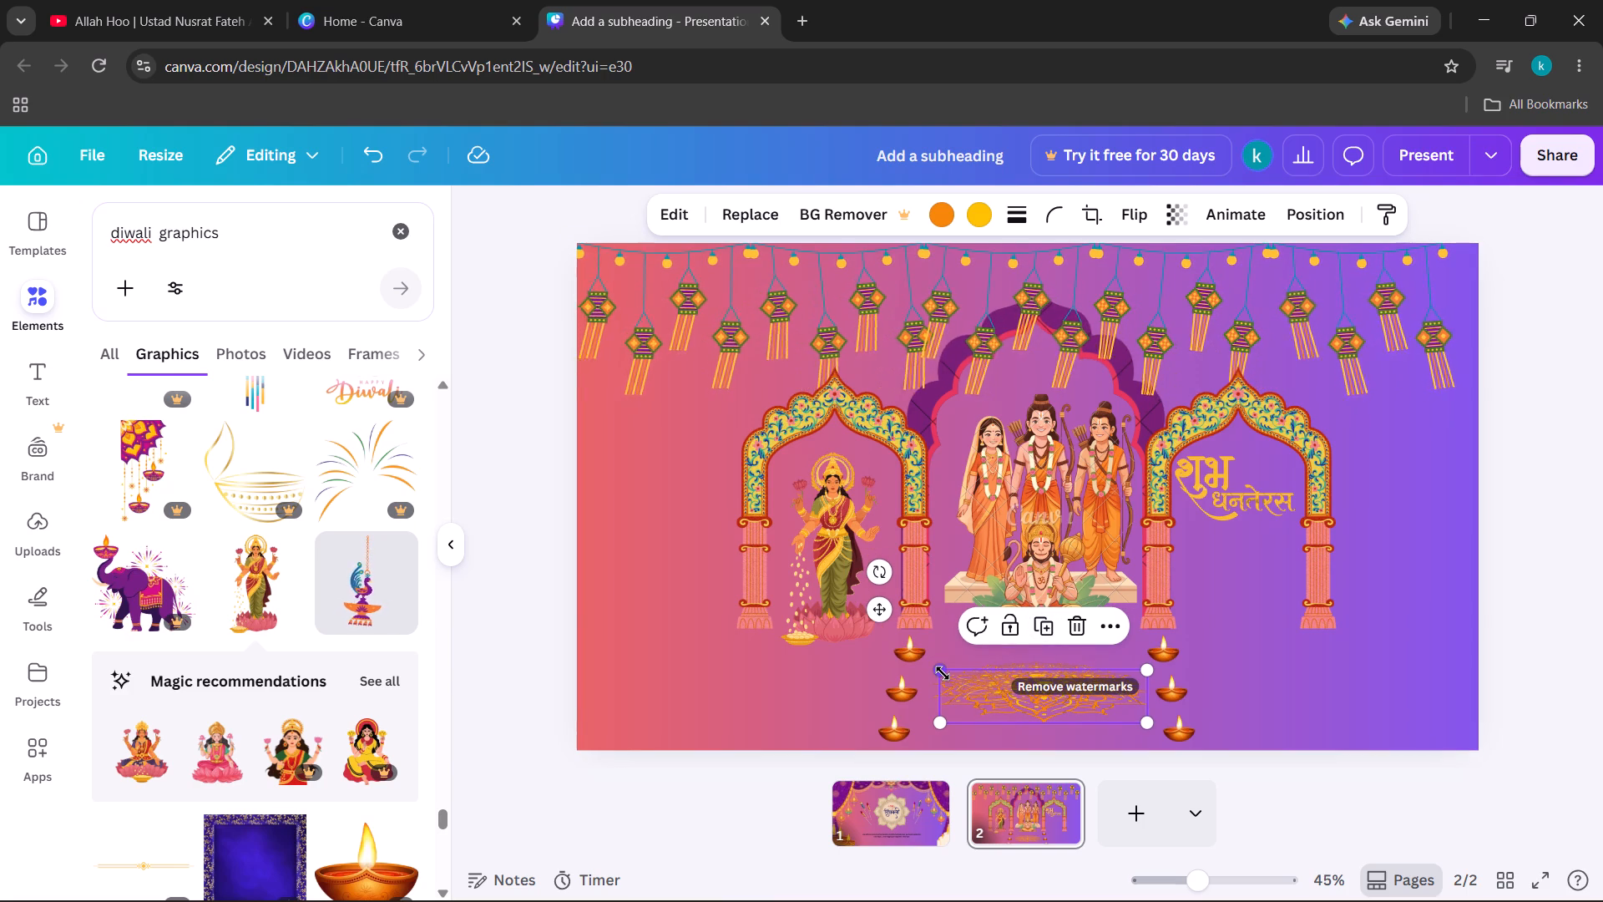
pyautogui.moveTo(943, 673); pyautogui.dragTo(1015, 702)
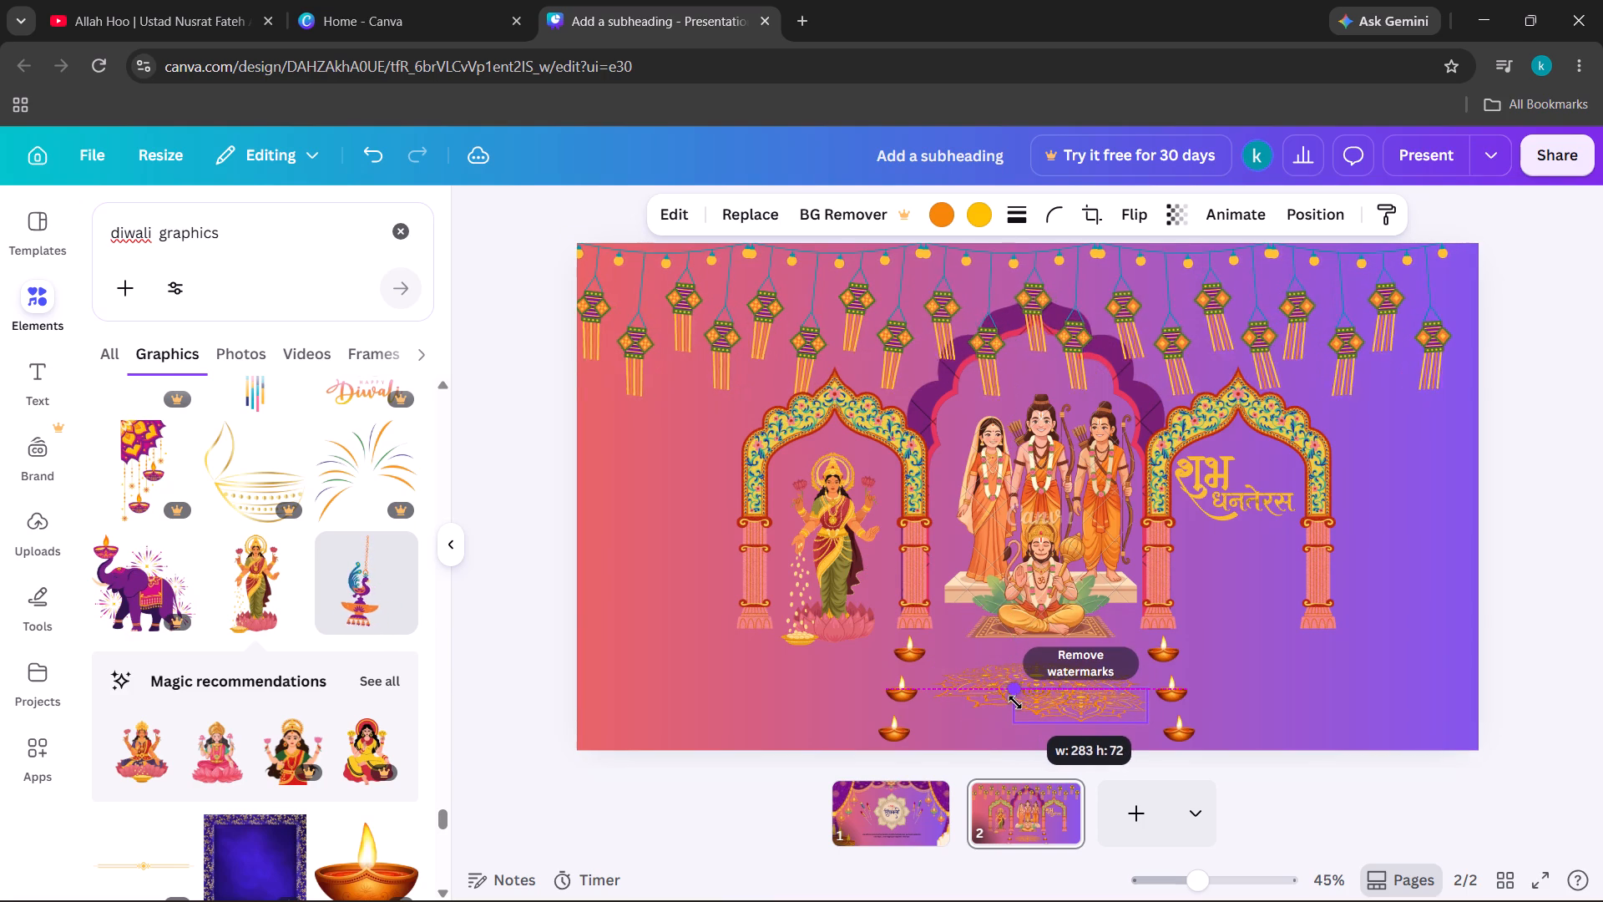
pyautogui.moveTo(1015, 702); pyautogui.dragTo(1015, 703)
pyautogui.moveTo(1064, 702); pyautogui.dragTo(944, 696)
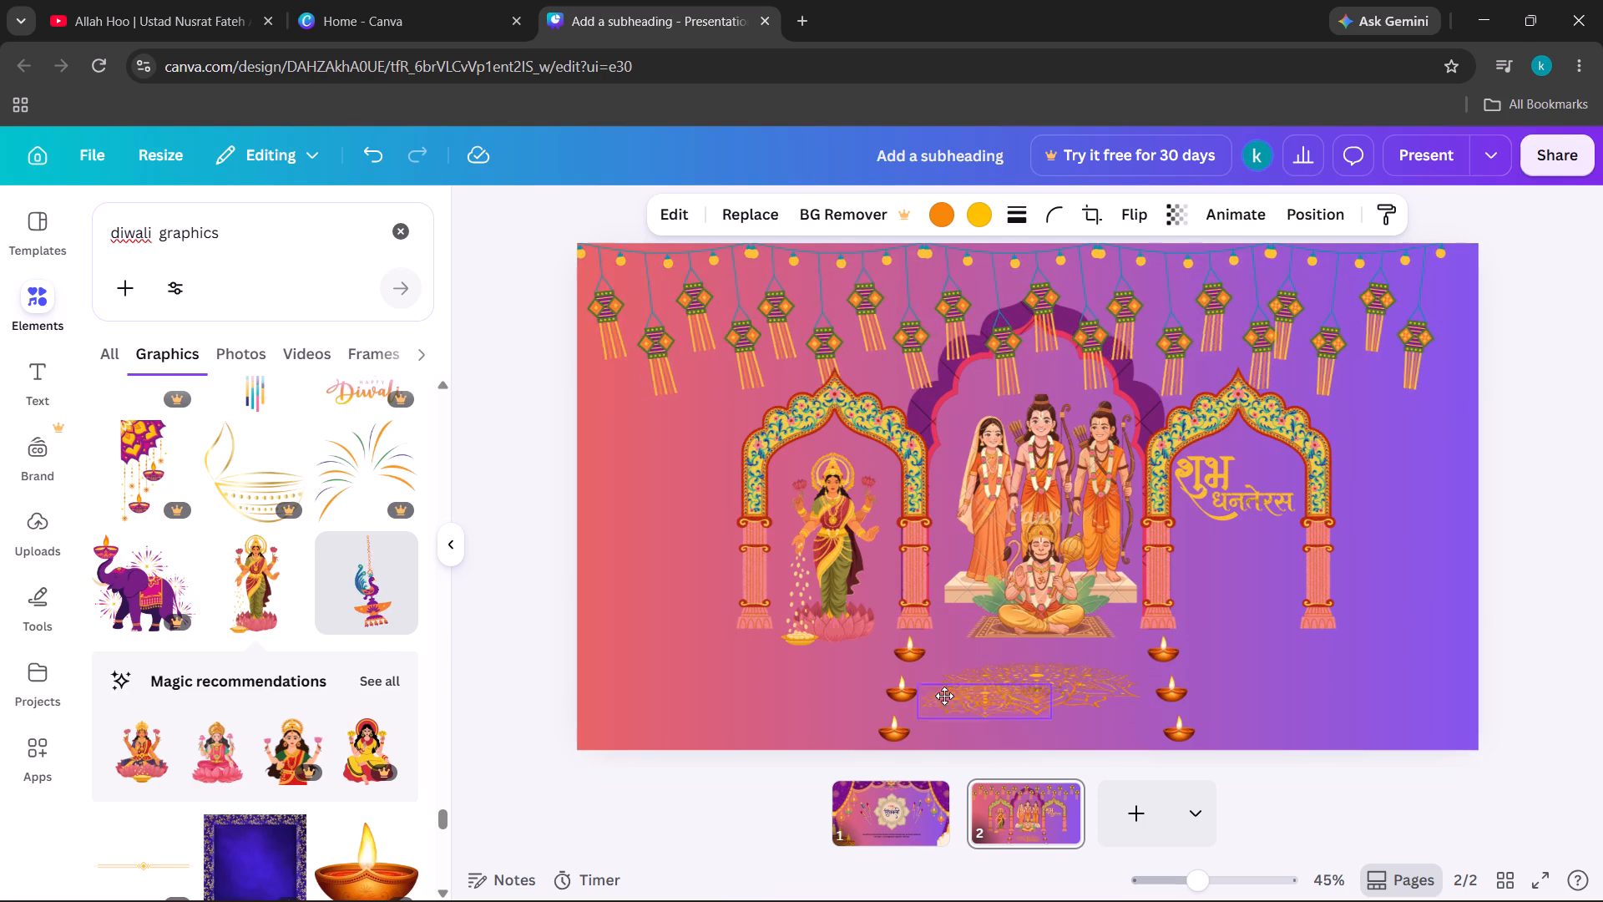
pyautogui.moveTo(944, 696); pyautogui.dragTo(808, 671)
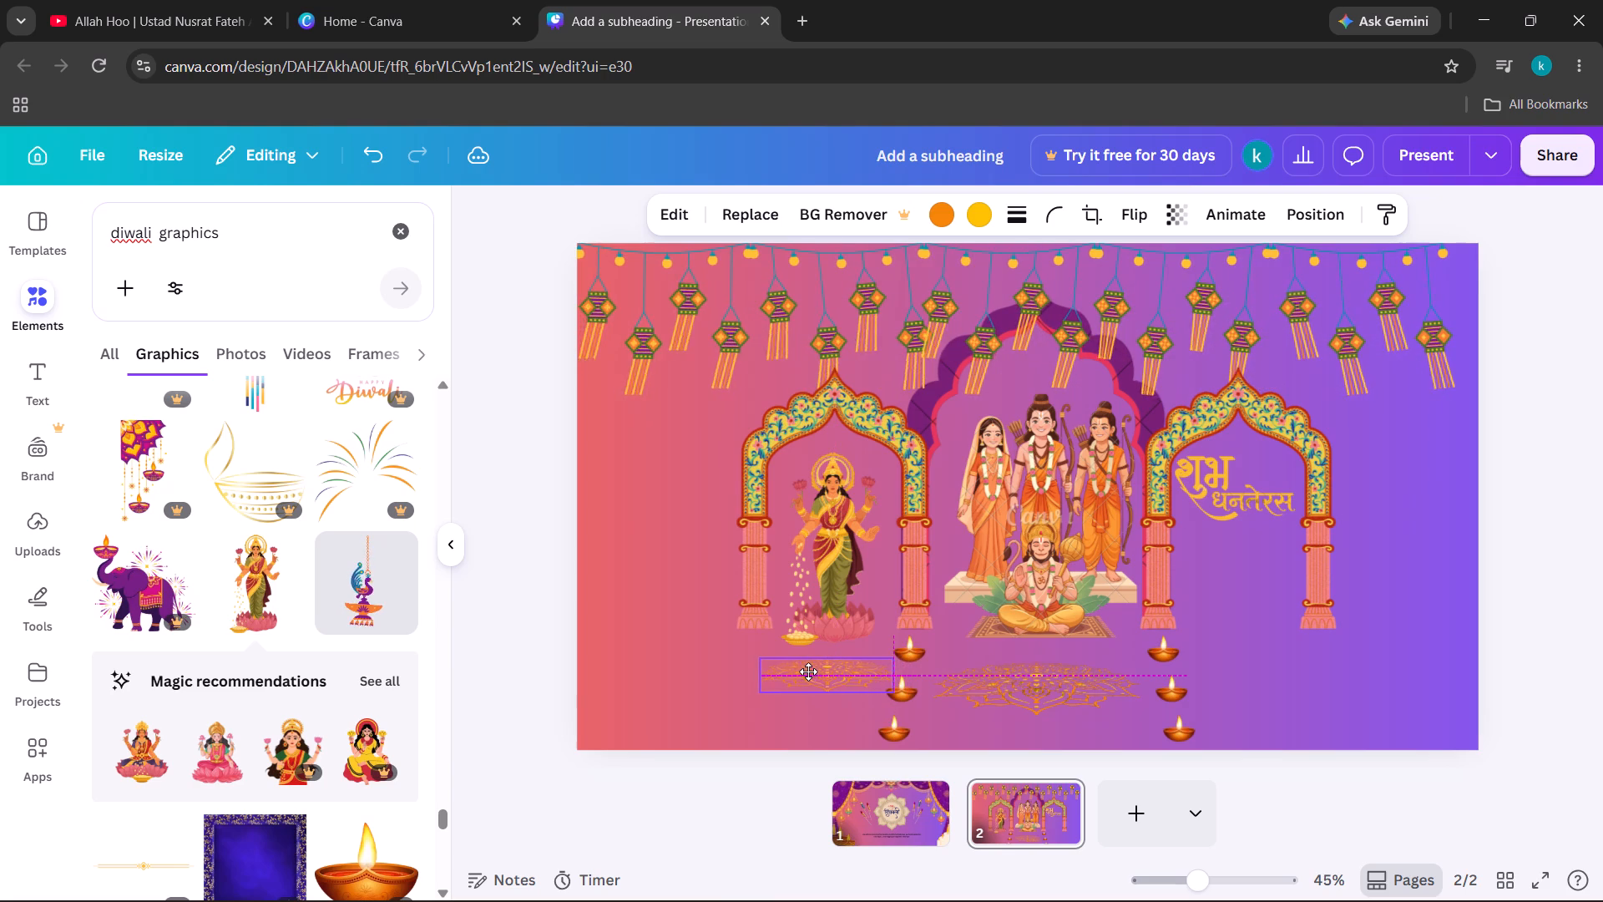
pyautogui.moveTo(808, 671); pyautogui.dragTo(807, 667)
pyautogui.click(647, 648)
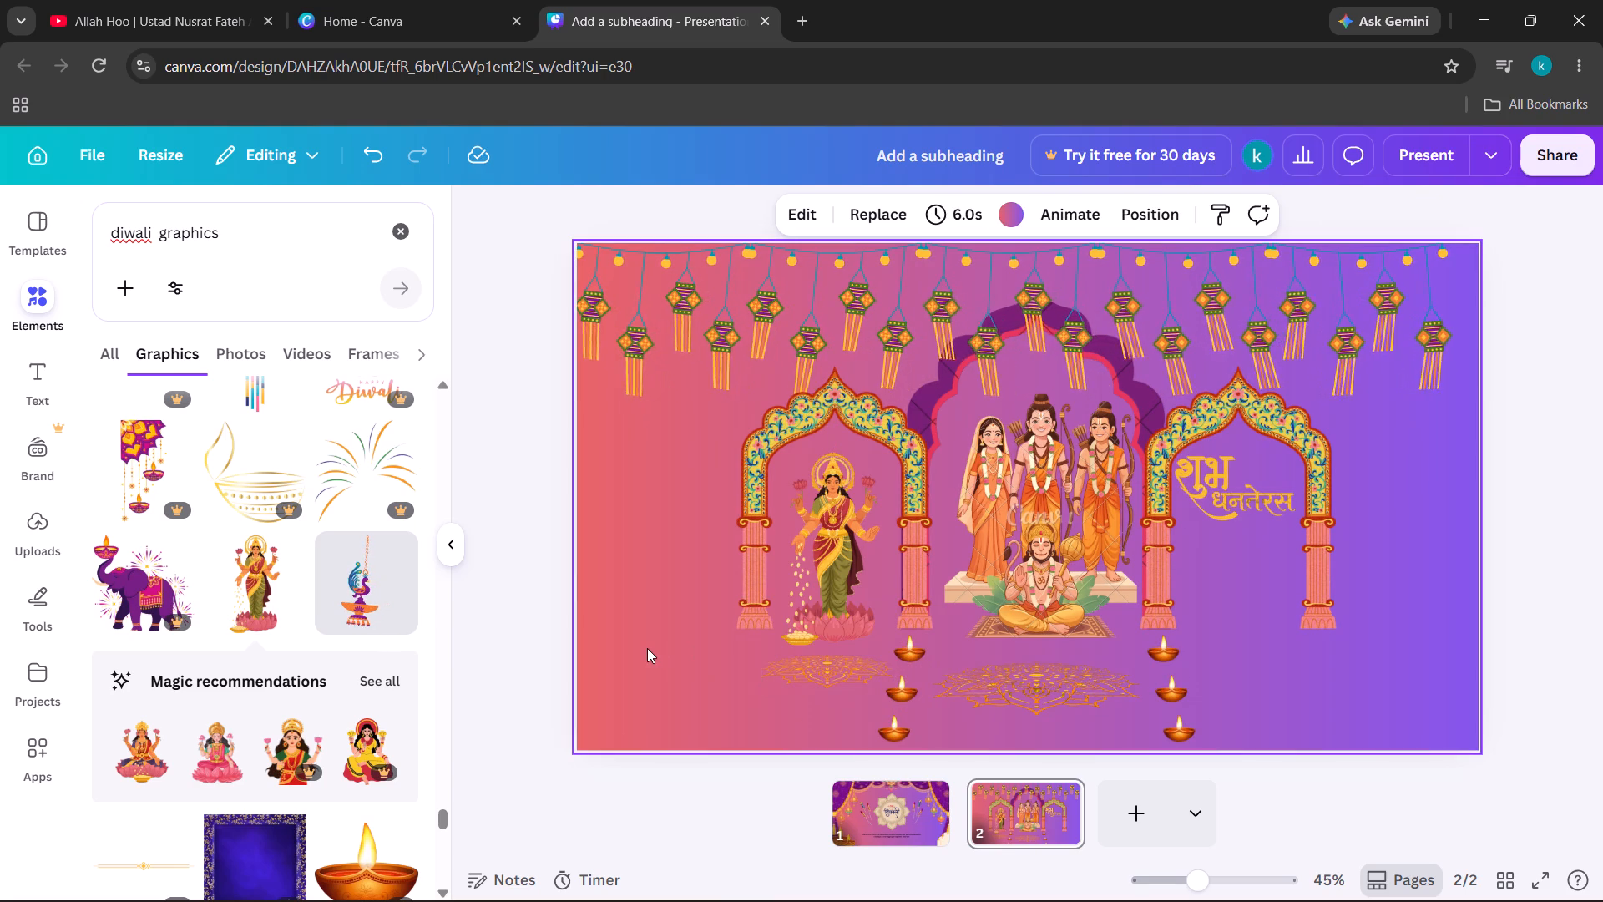
# Duplicate the small golden rangoli below Lakshmi and place the copy just beneath the right floral arch.
pyautogui.click(819, 664)
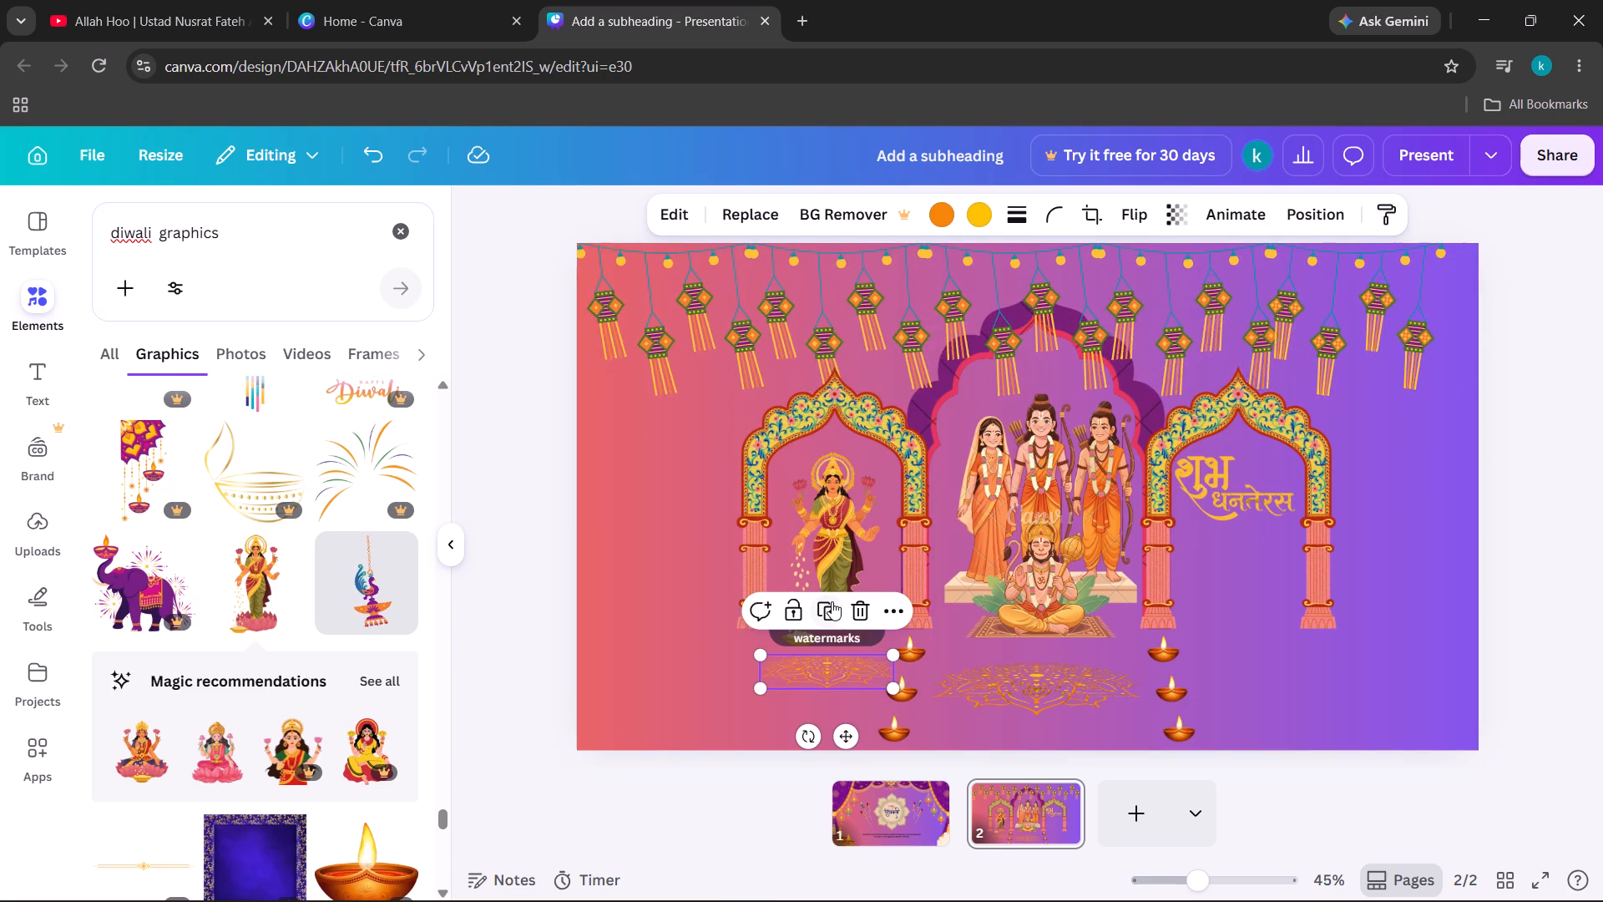
pyautogui.click(827, 598)
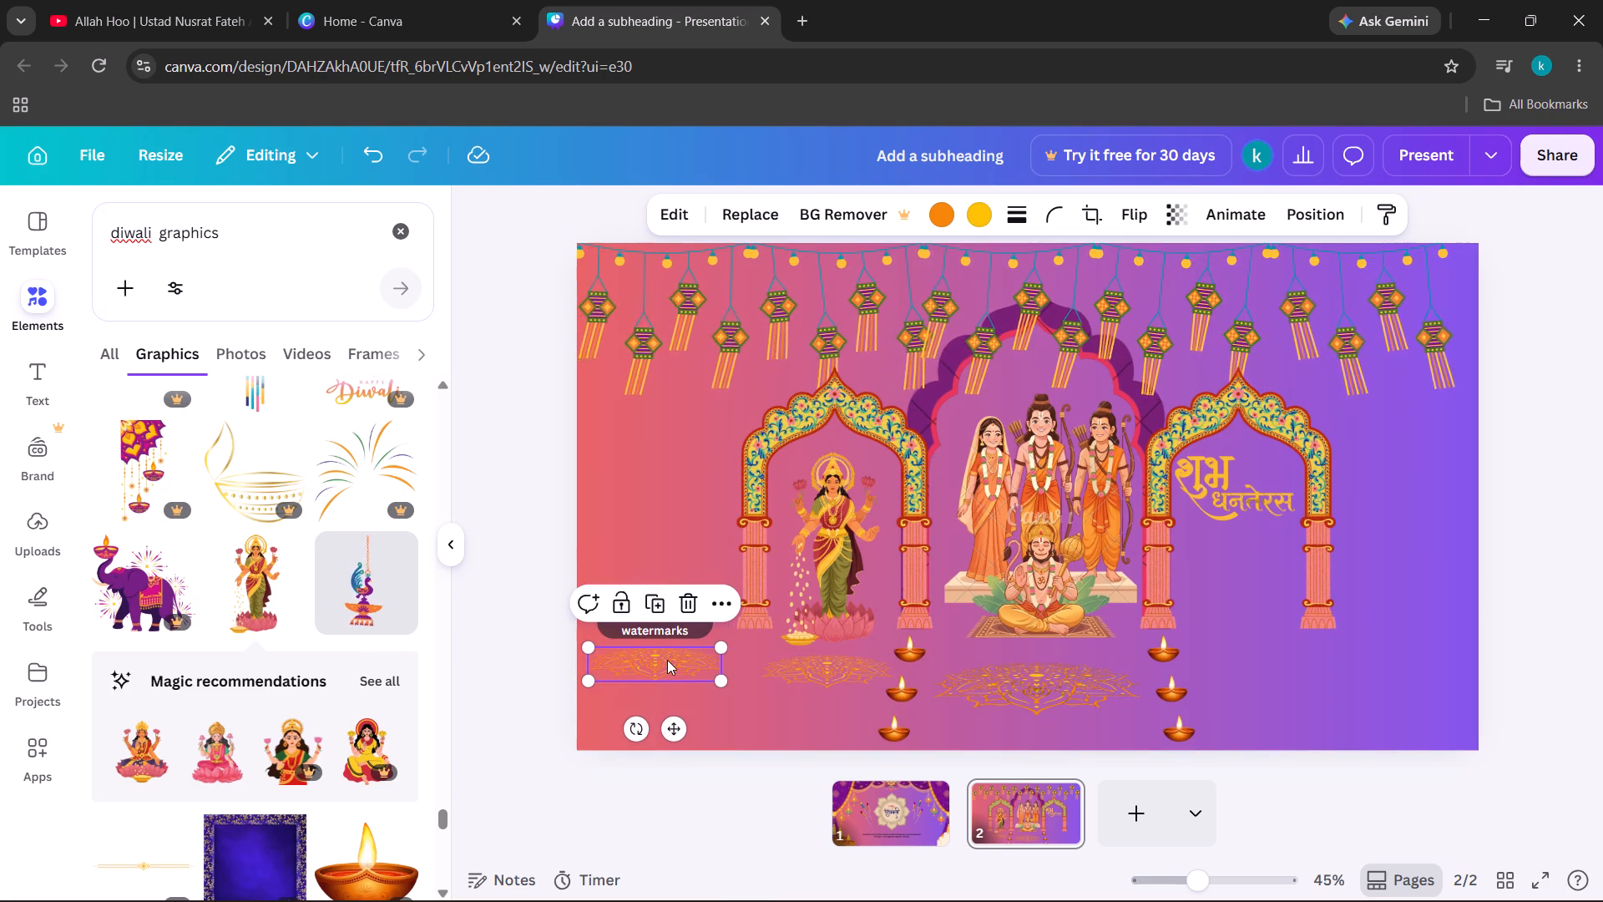
pyautogui.moveTo(667, 660); pyautogui.dragTo(1192, 676)
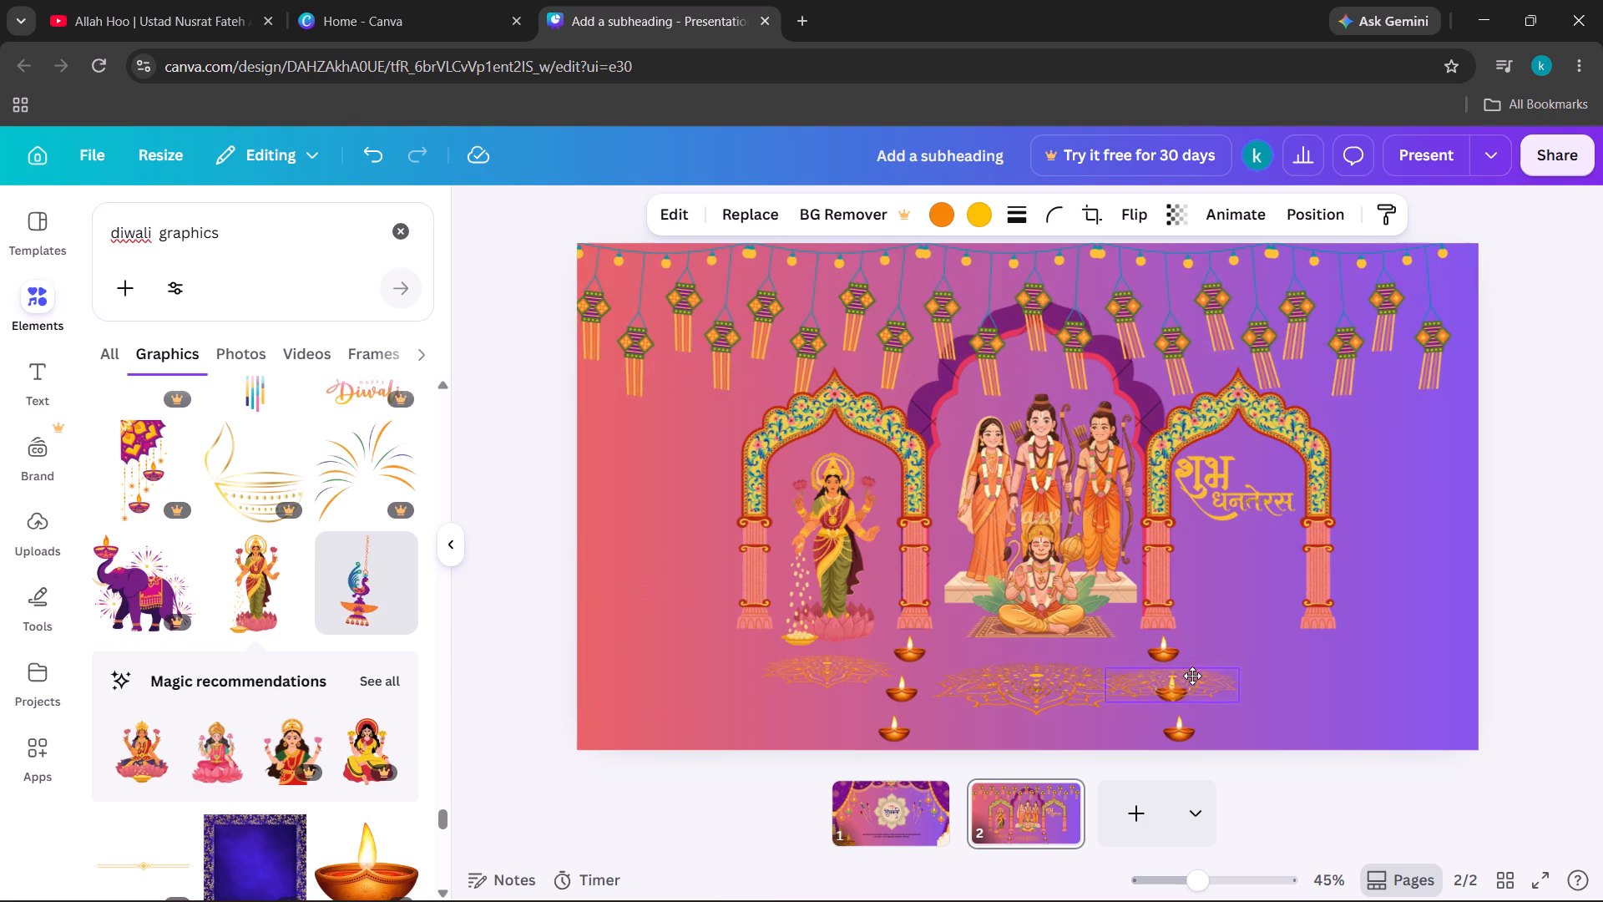
pyautogui.moveTo(1192, 676); pyautogui.dragTo(1260, 651)
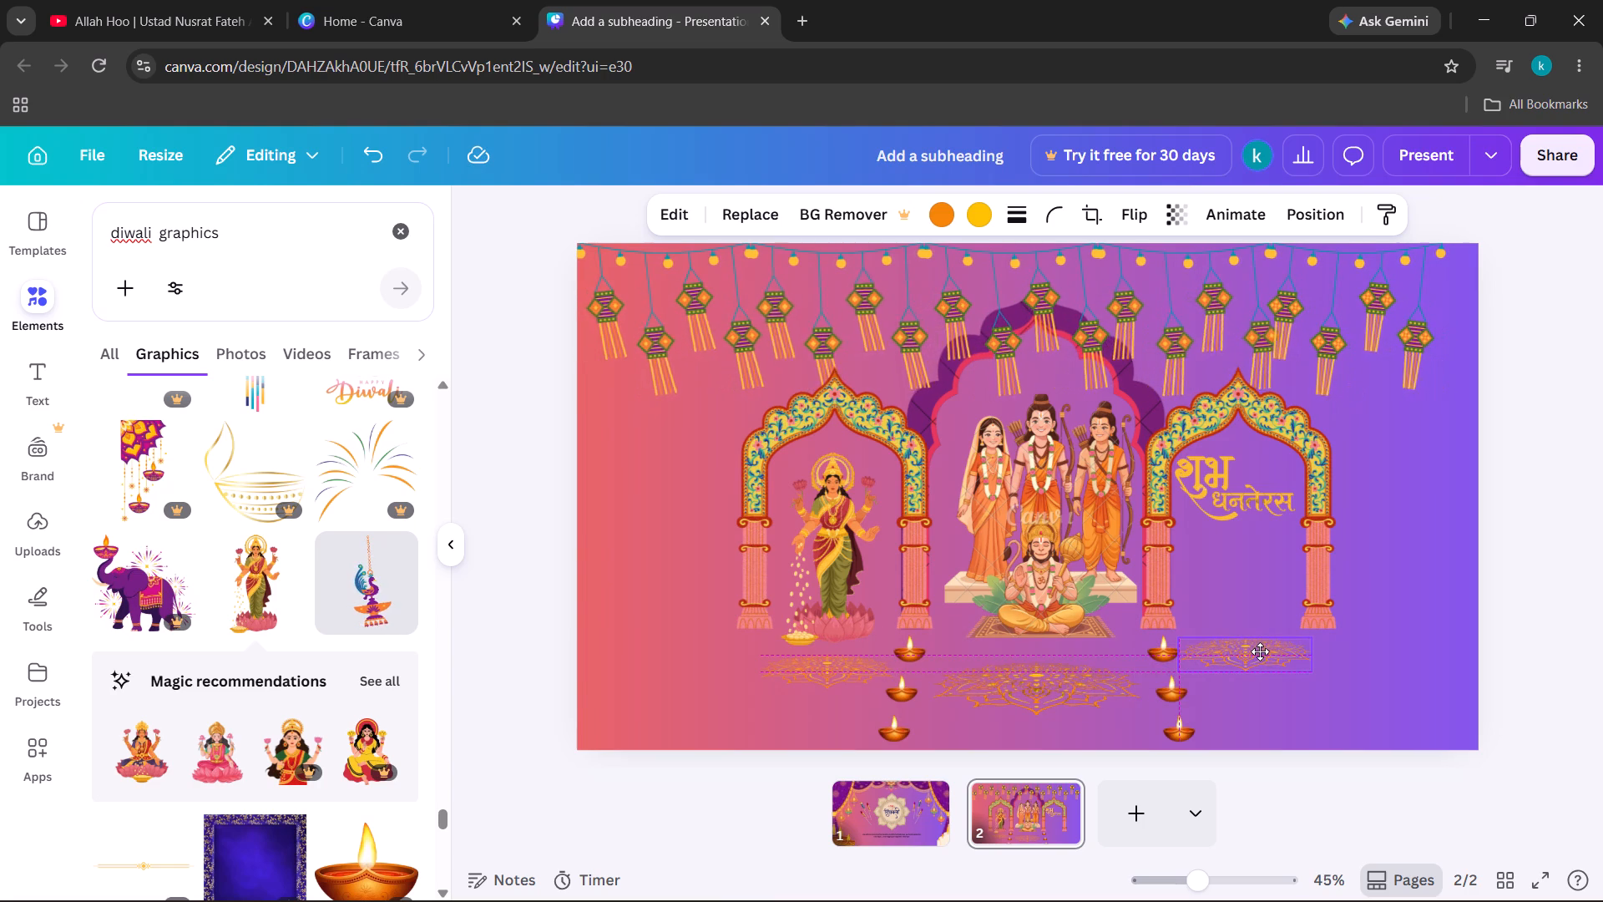
pyautogui.moveTo(1260, 651); pyautogui.dragTo(1265, 661)
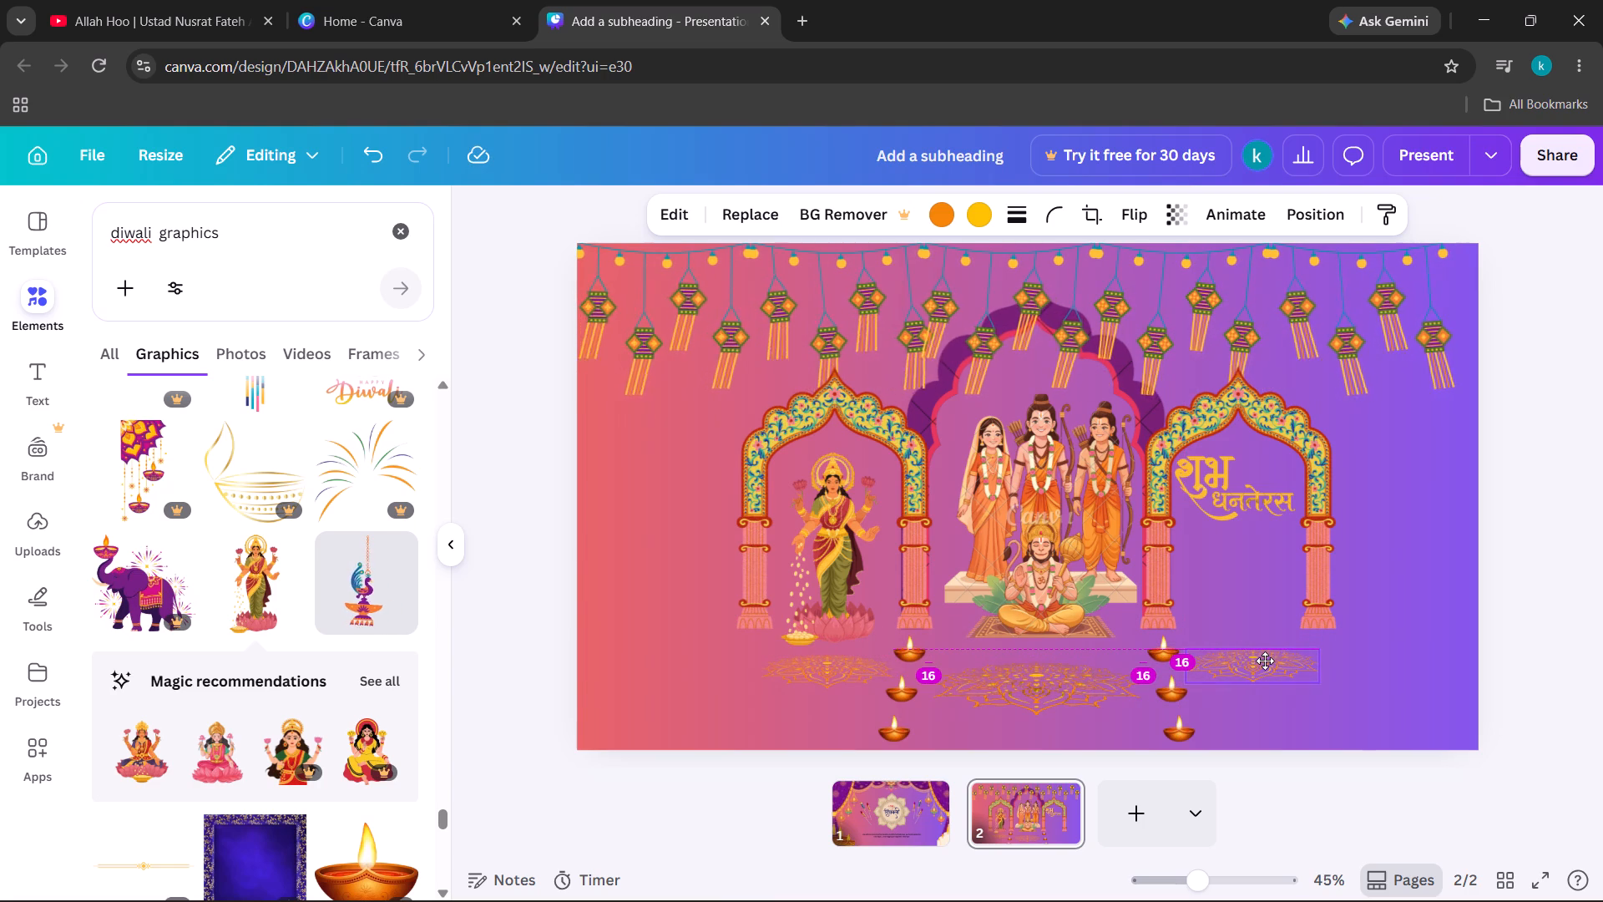
pyautogui.moveTo(1265, 661); pyautogui.dragTo(1266, 661)
pyautogui.click(1406, 655)
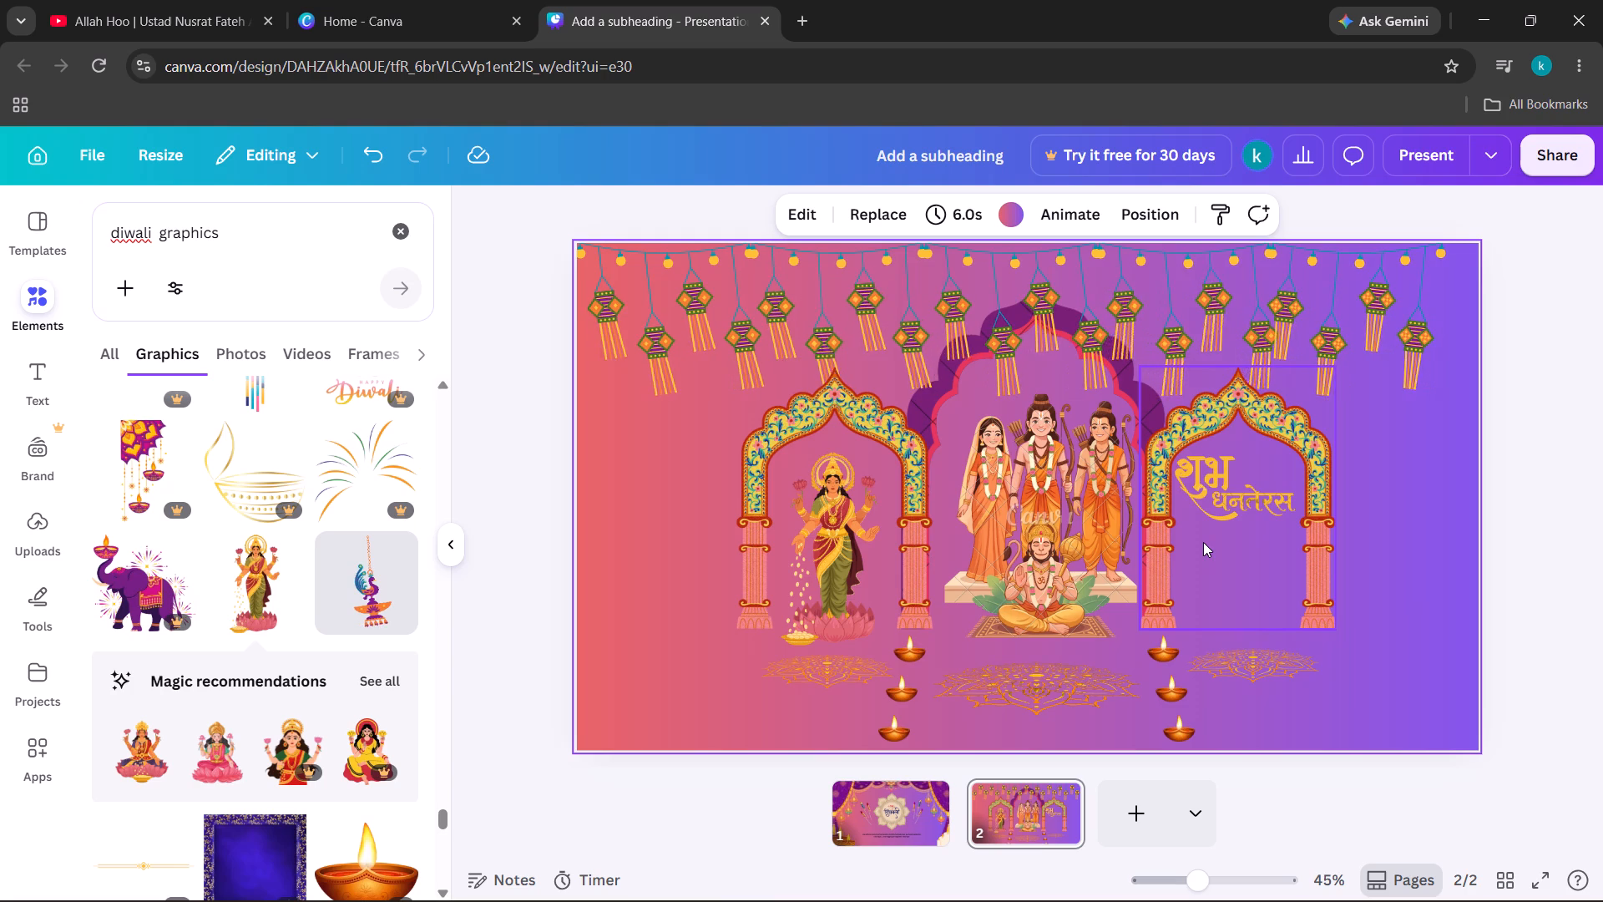
# Move the right floral arch aside and delete both parts of the "शुभ धनतेरस" lettering it covered.
pyautogui.click(1252, 508)
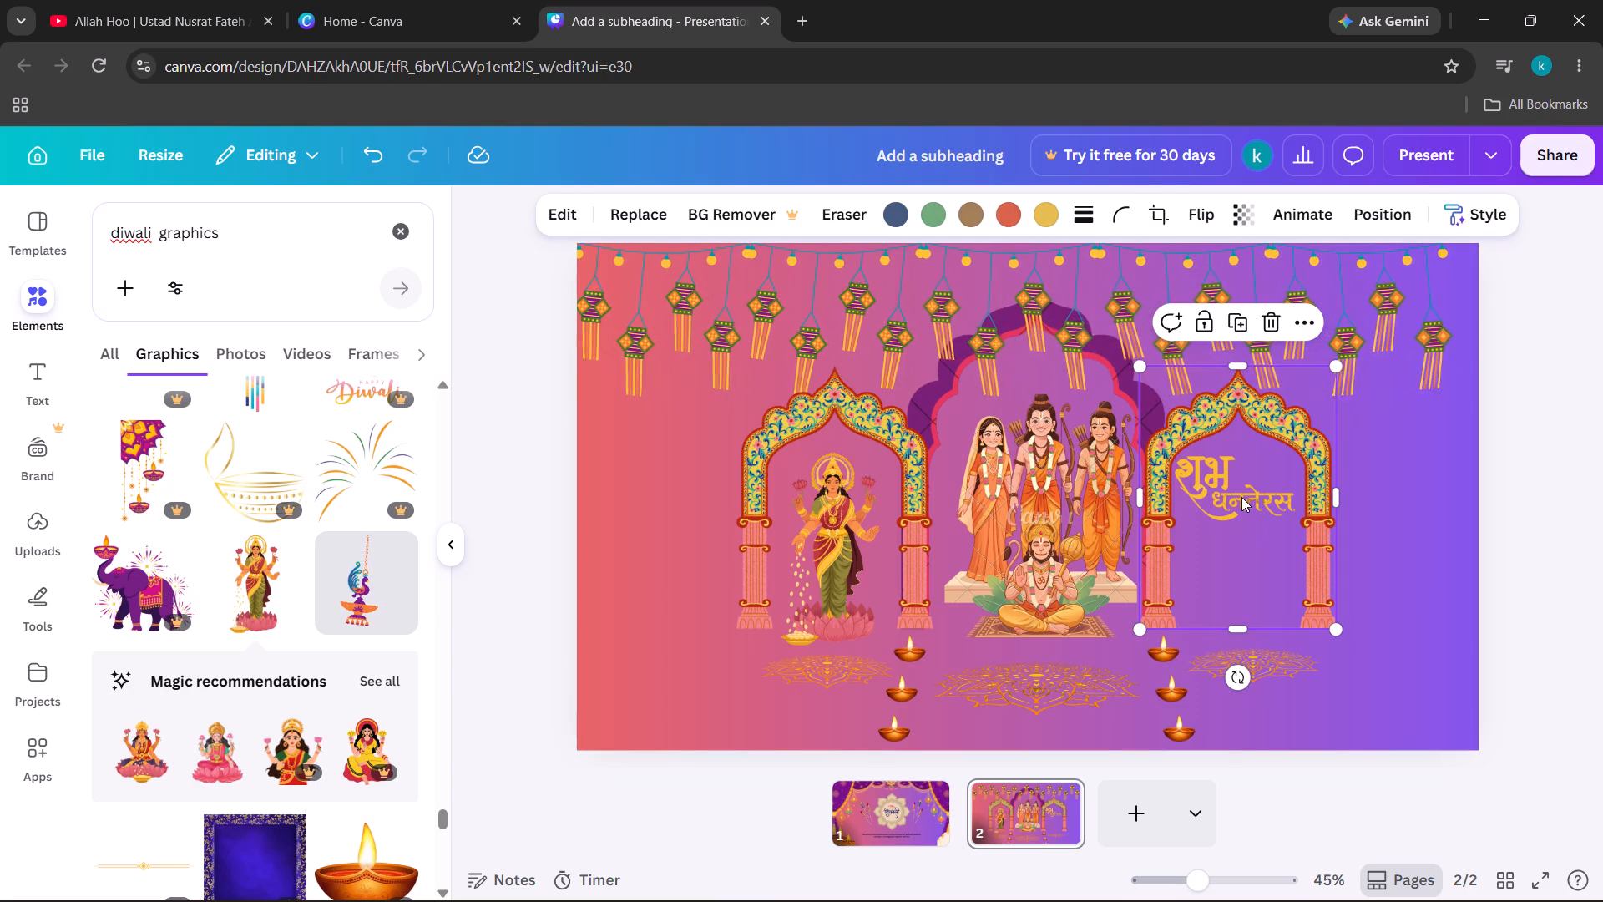
pyautogui.moveTo(1241, 497); pyautogui.dragTo(1431, 516)
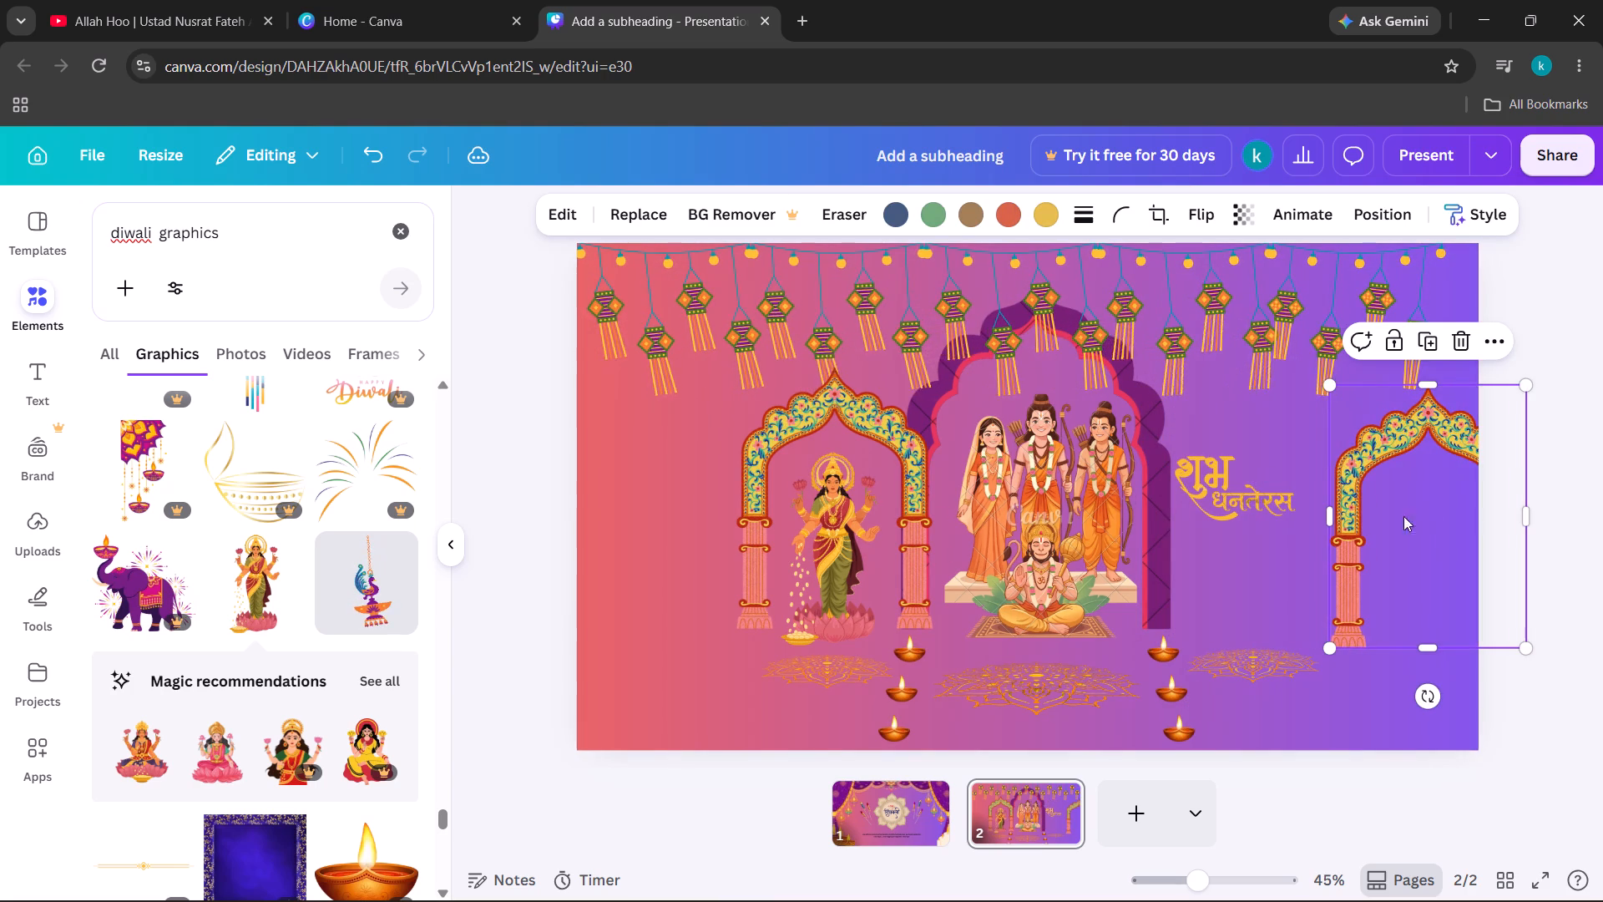
pyautogui.click(1248, 518)
pyautogui.click(1257, 494)
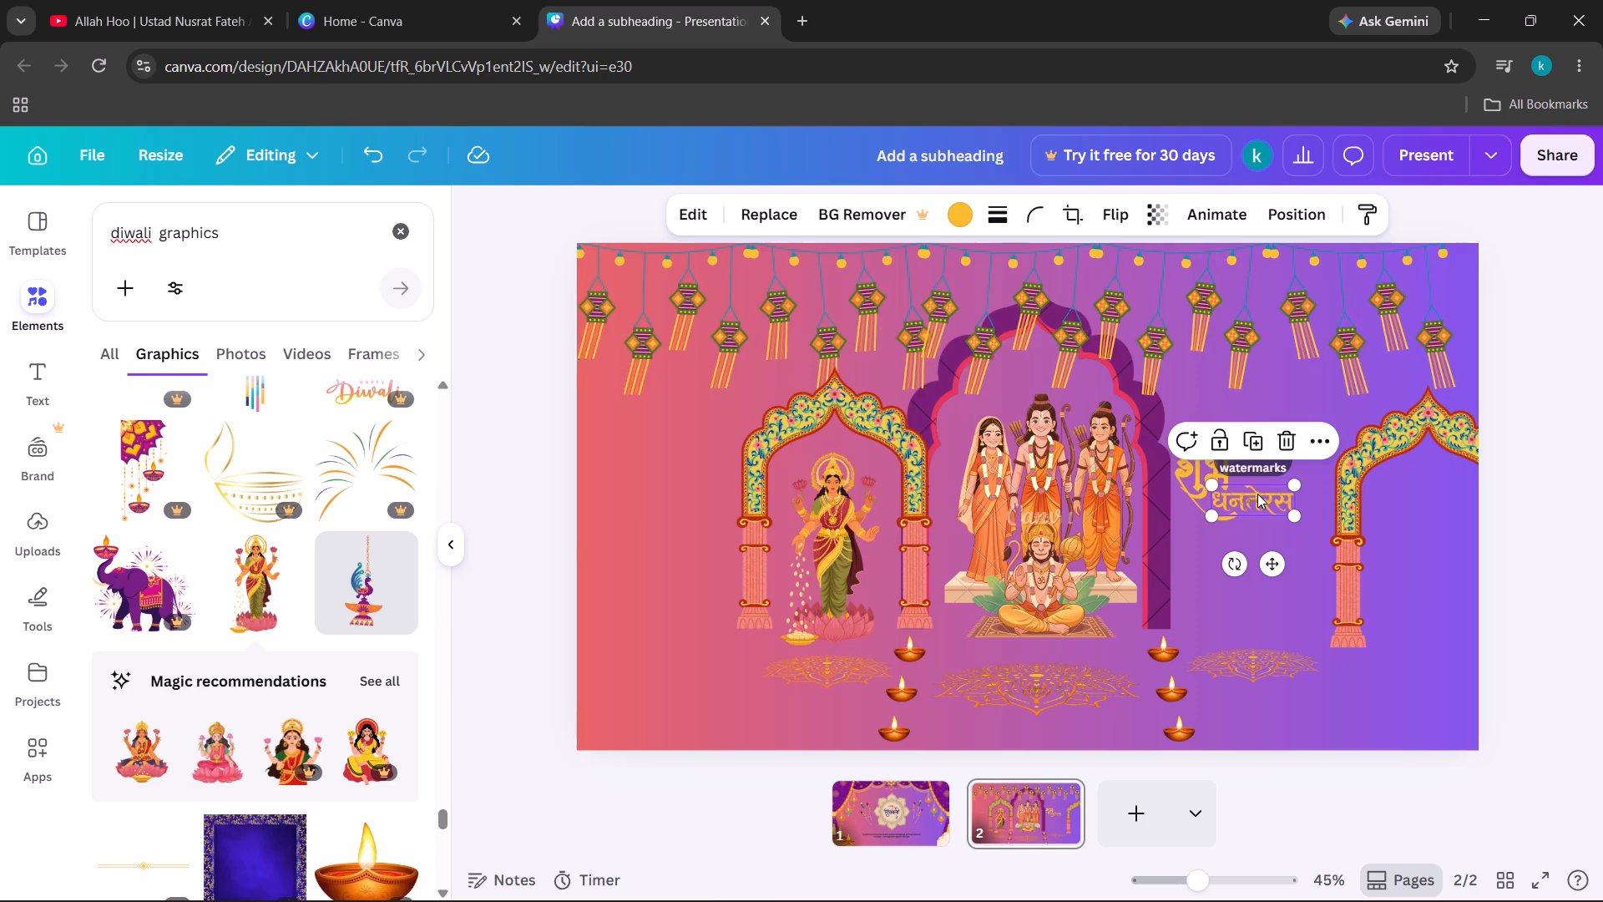
pyautogui.press('Delete')
pyautogui.click(1216, 477)
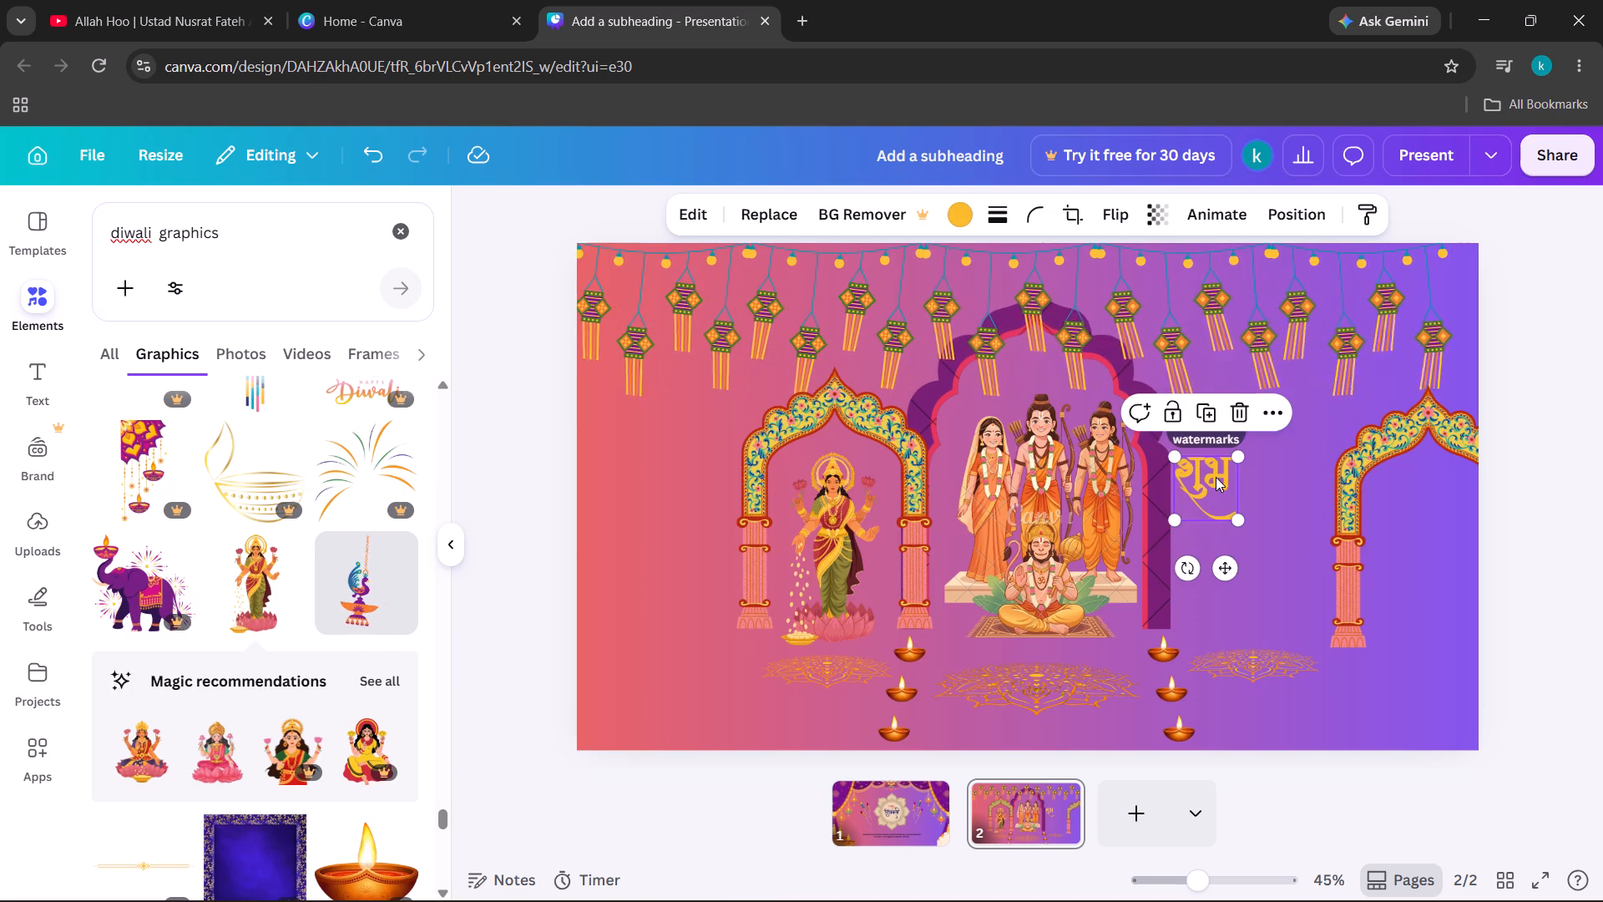
pyautogui.press('Delete')
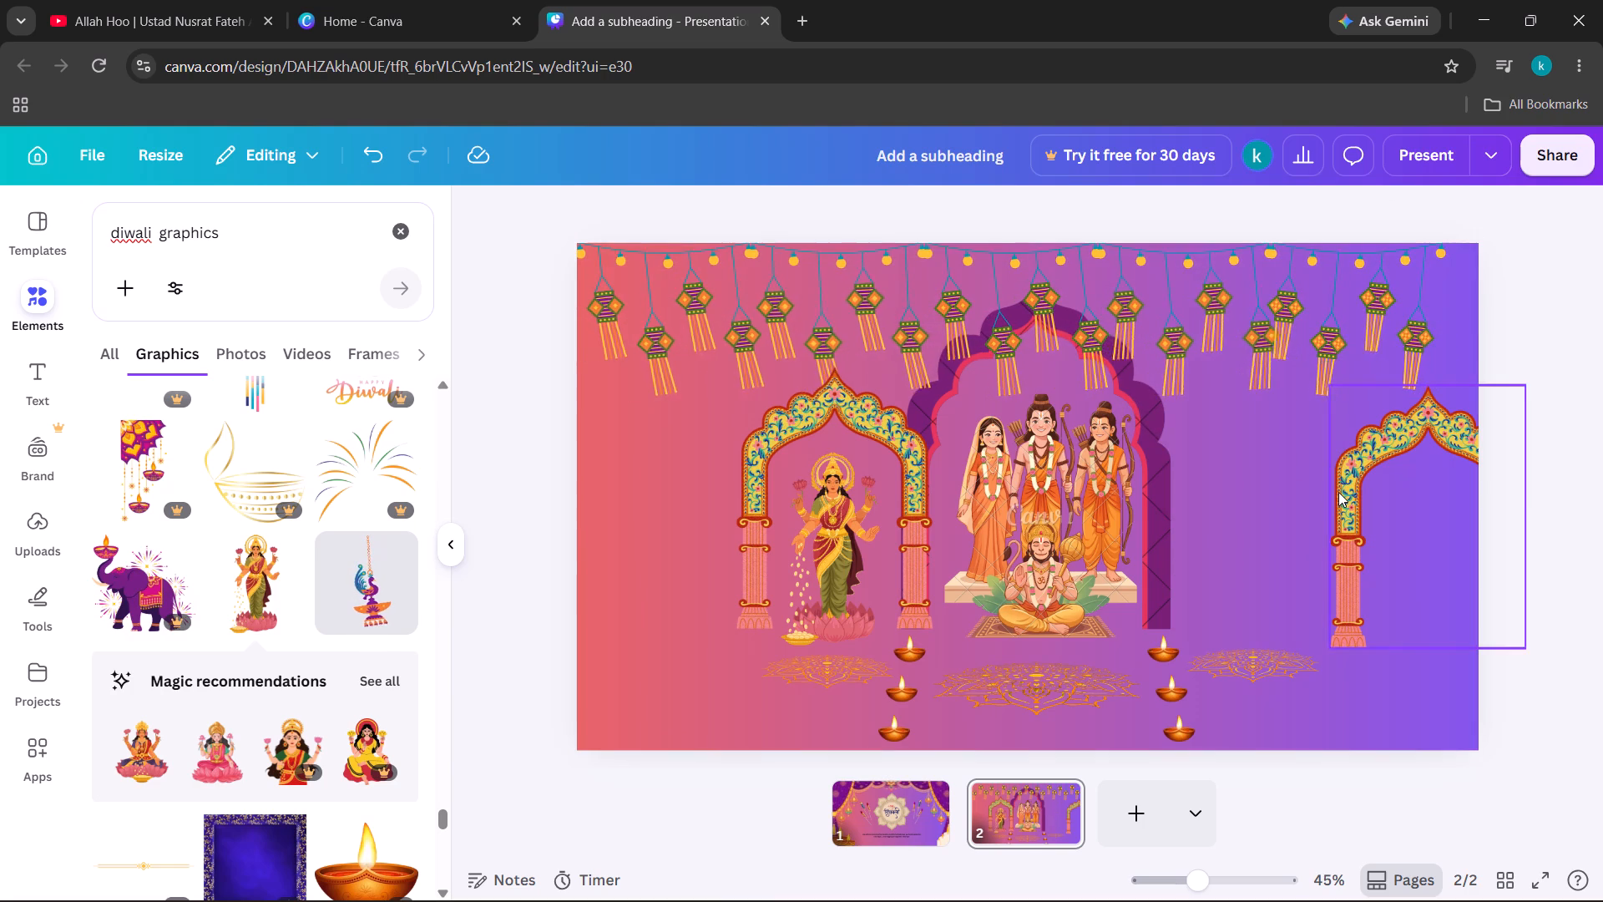
# Move the floral arch back beside the central arch, level with the left floral arch and above its rangoli.
pyautogui.click(1338, 492)
pyautogui.moveTo(1338, 492); pyautogui.dragTo(1195, 479)
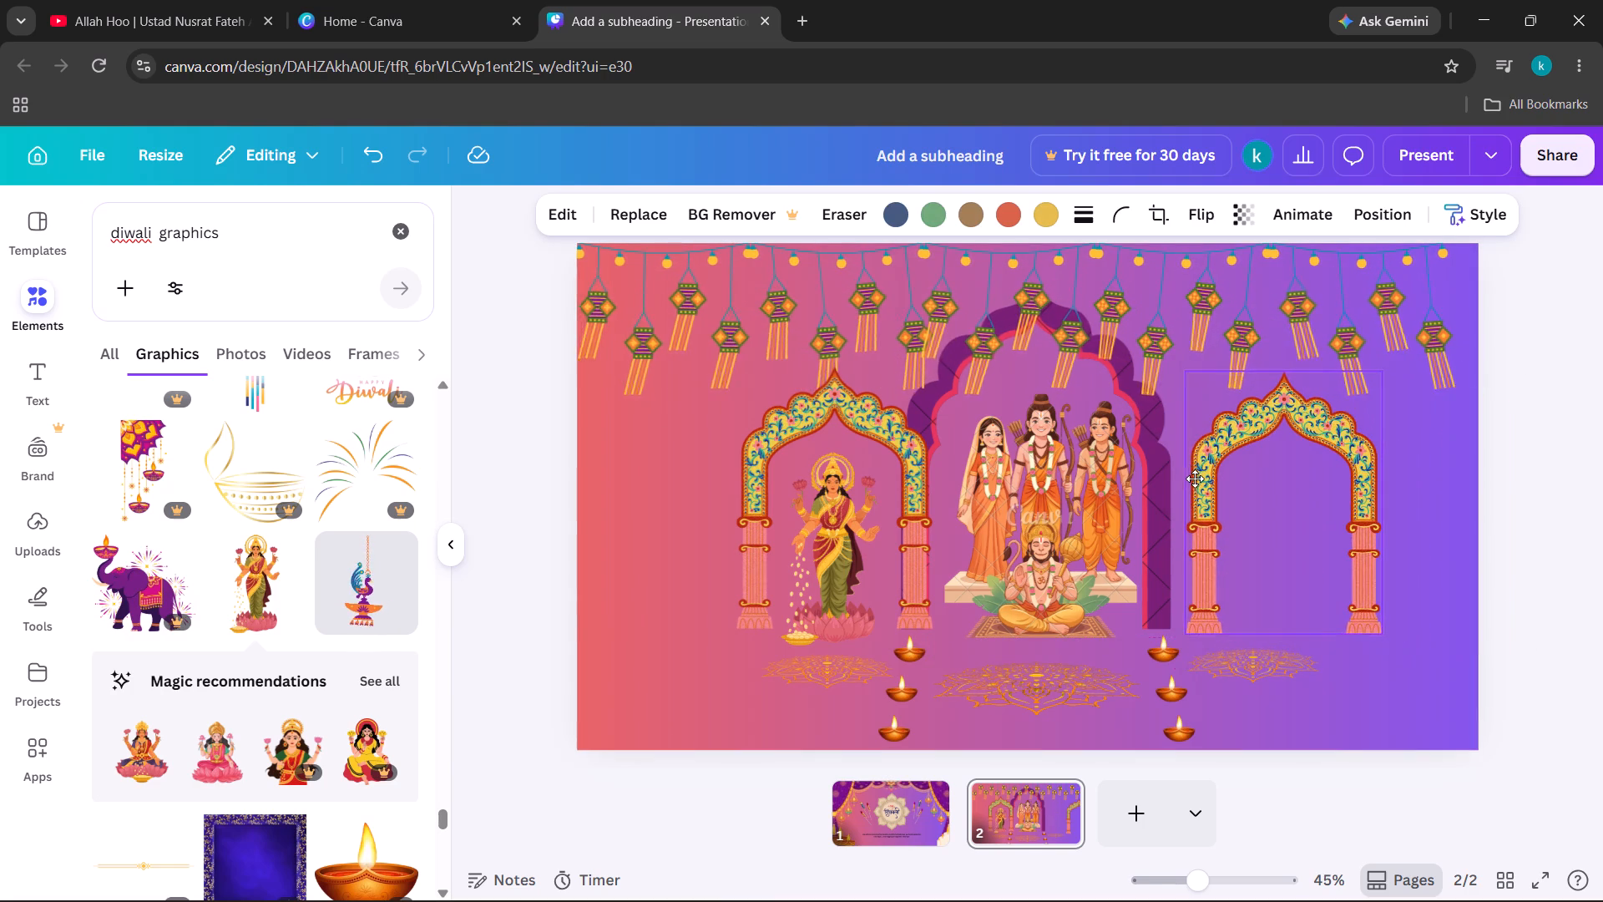
pyautogui.moveTo(1195, 479); pyautogui.dragTo(1145, 470)
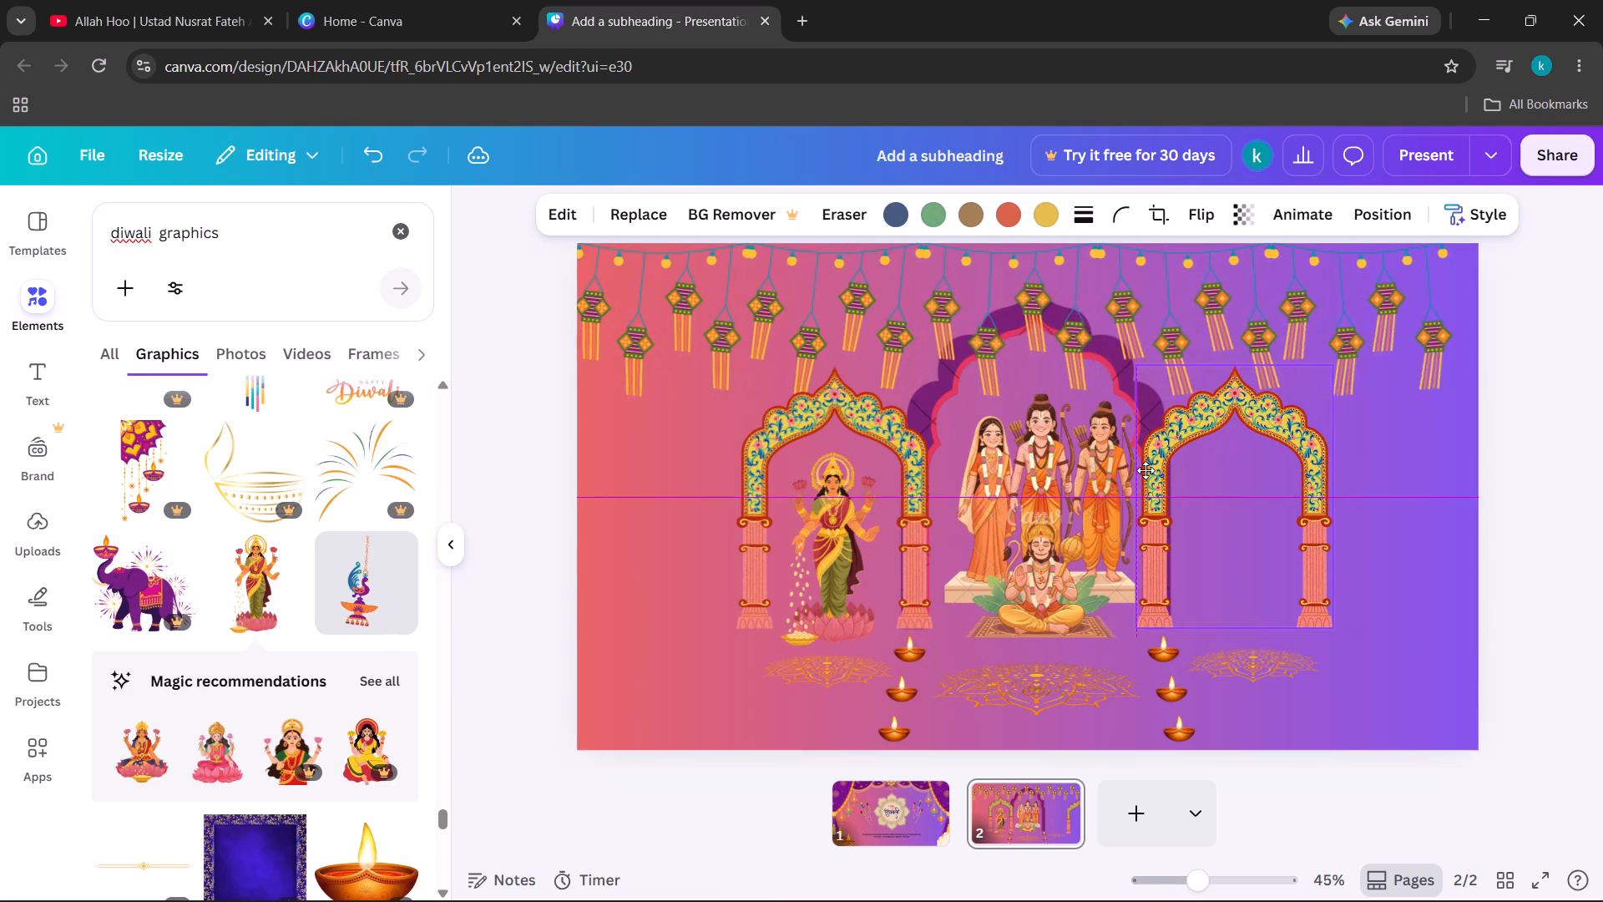
pyautogui.moveTo(1145, 470); pyautogui.dragTo(1151, 470)
pyautogui.click(1401, 526)
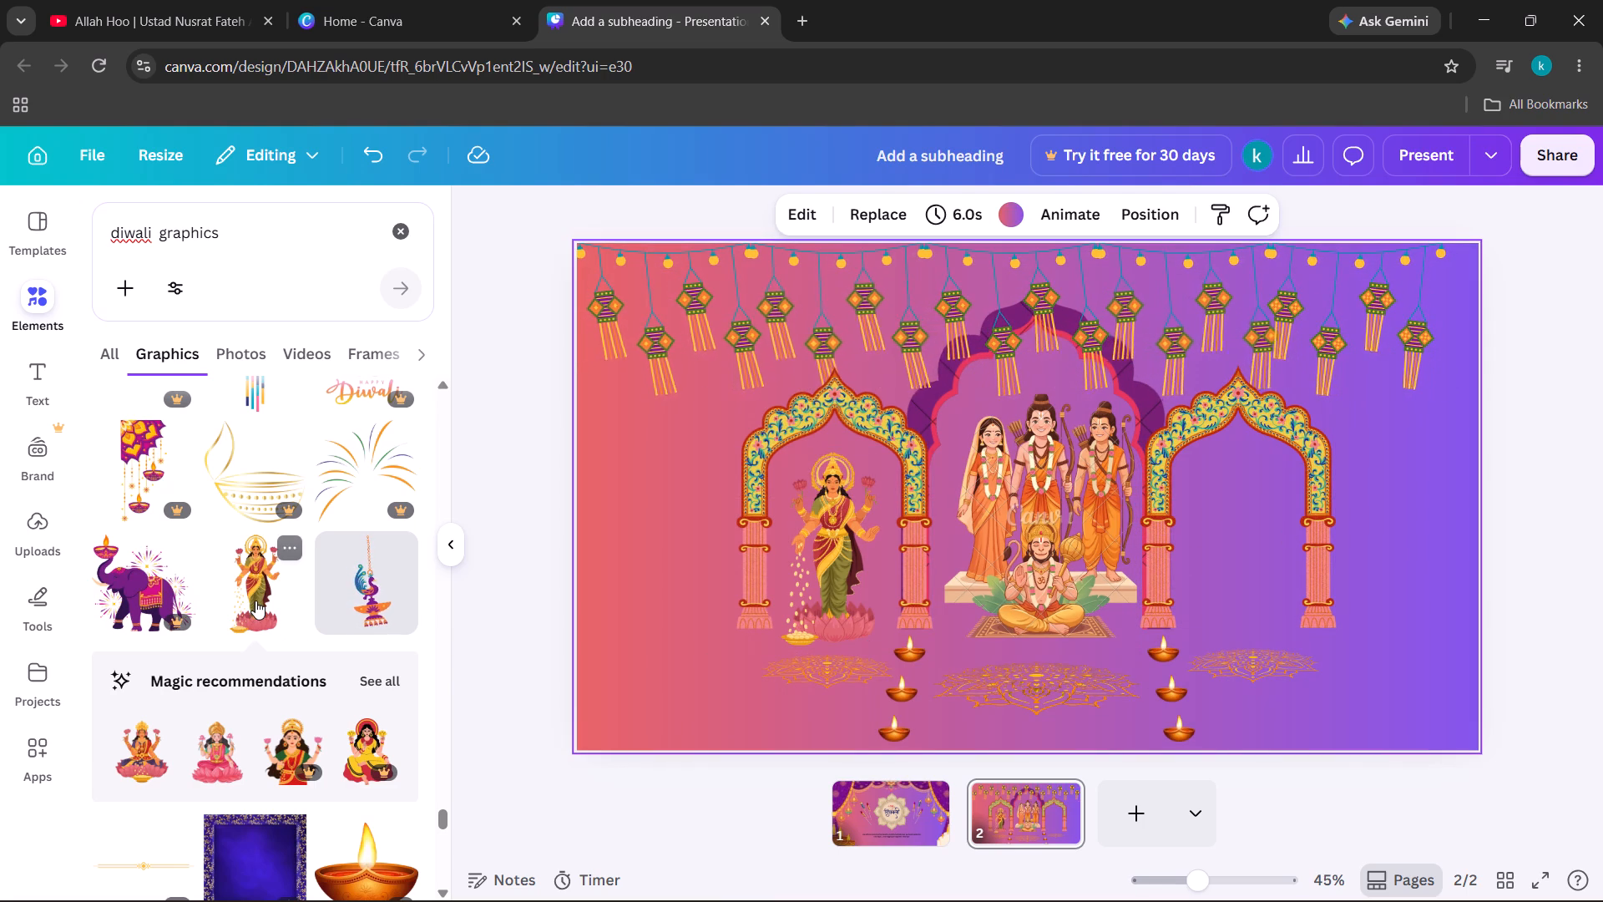
# Look further through the "diwali graphics" results for a figure to fill the empty right floral arch.
pyautogui.scroll(-3, 255, 600)
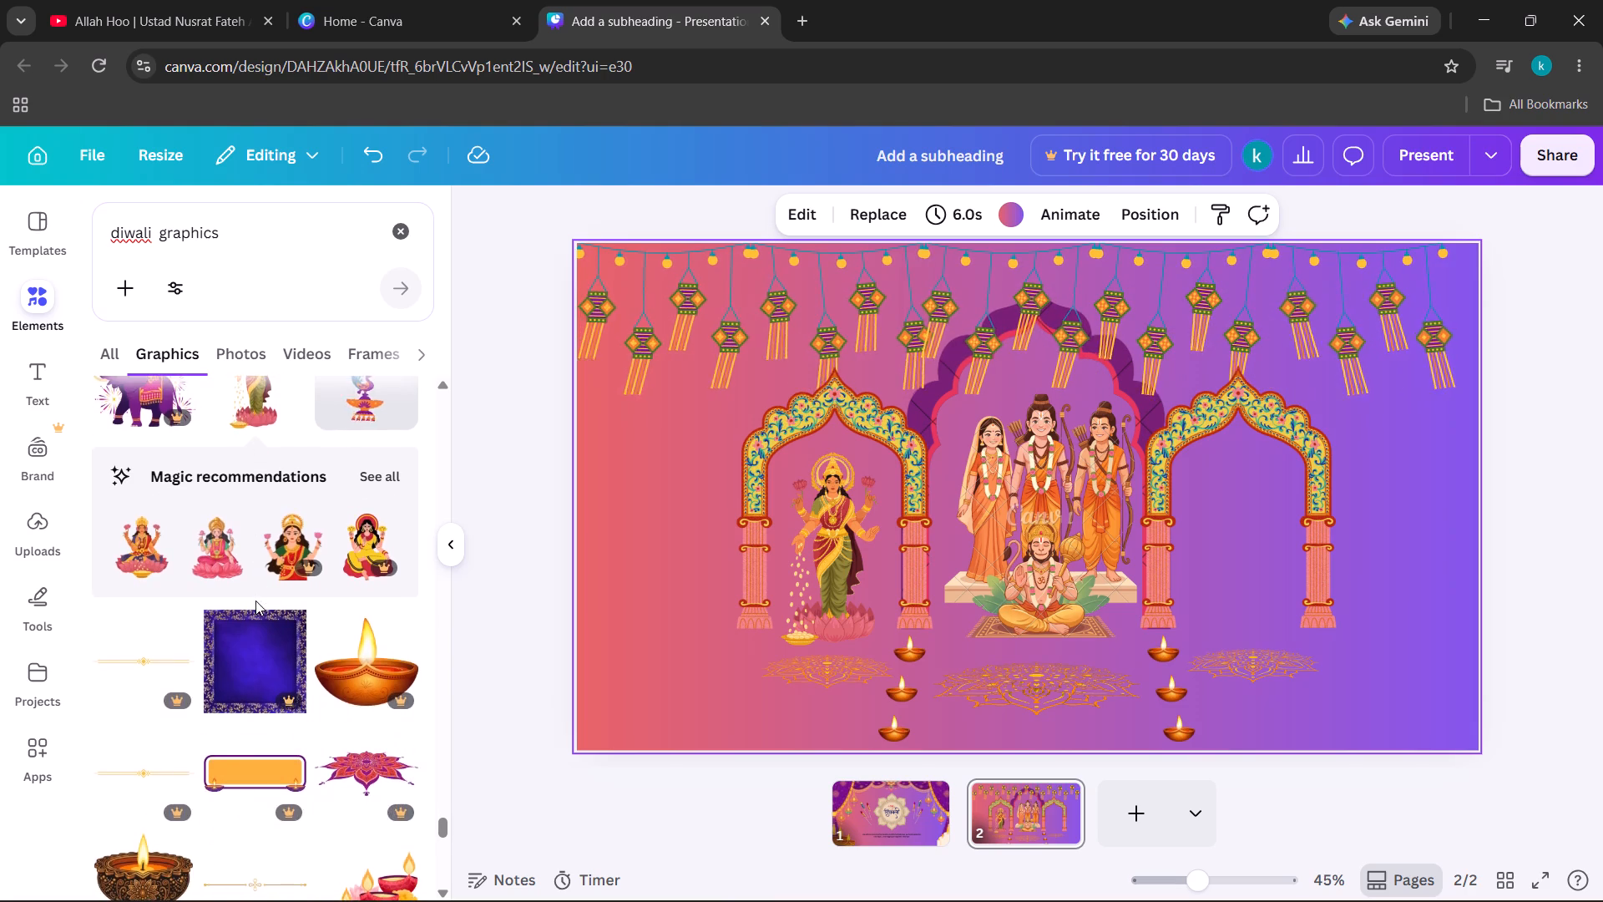
pyautogui.scroll(-5, 255, 600)
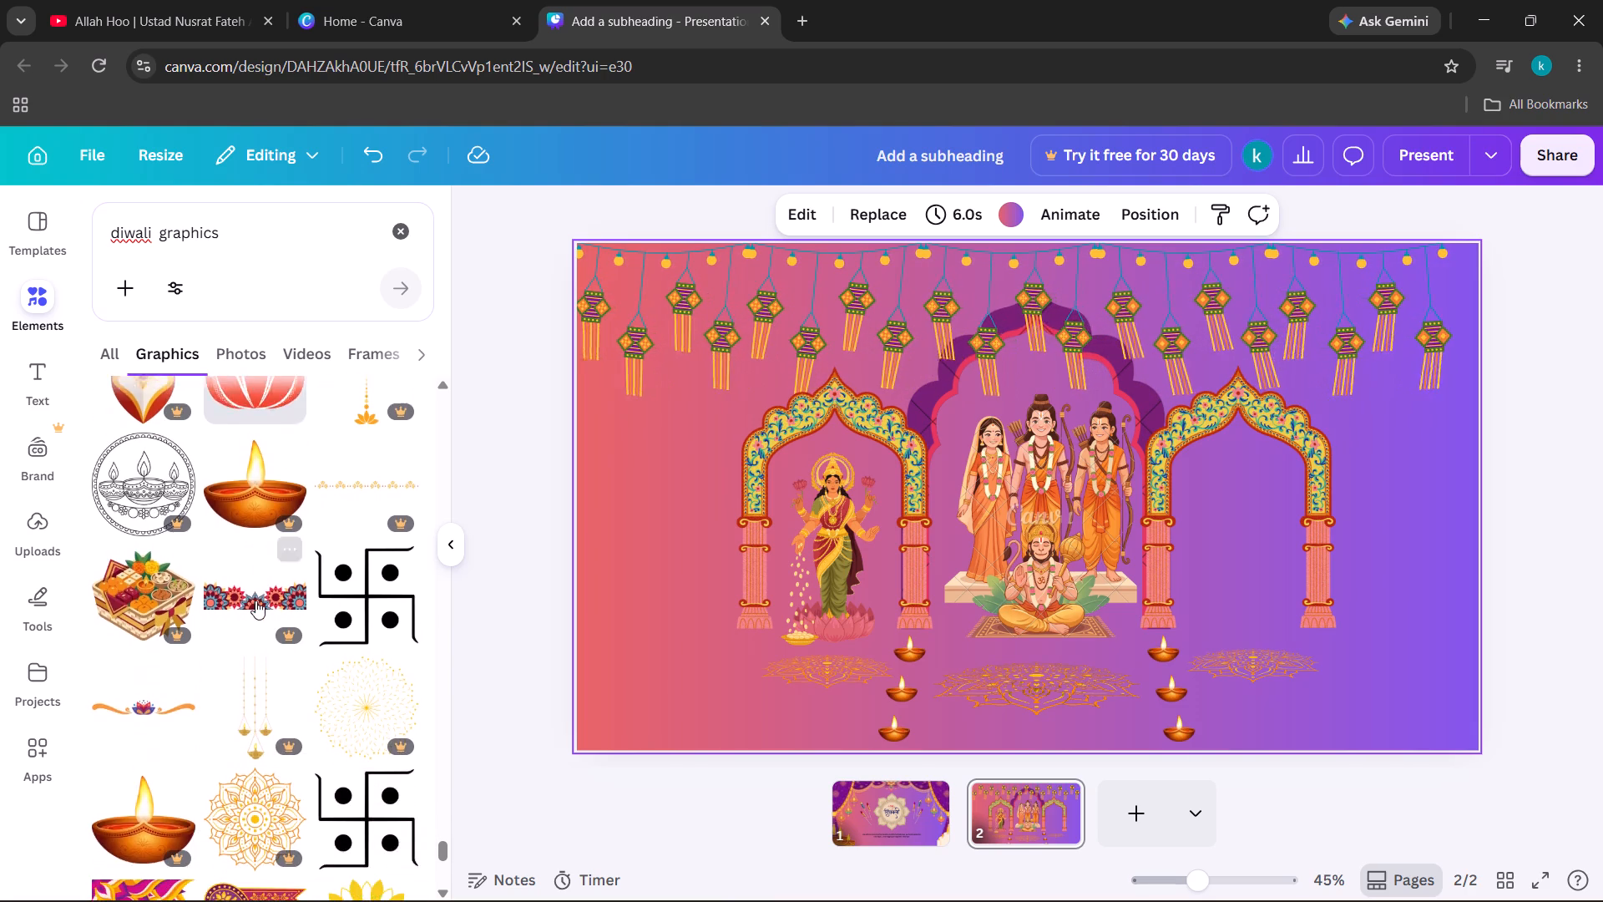
pyautogui.scroll(-3, 255, 600)
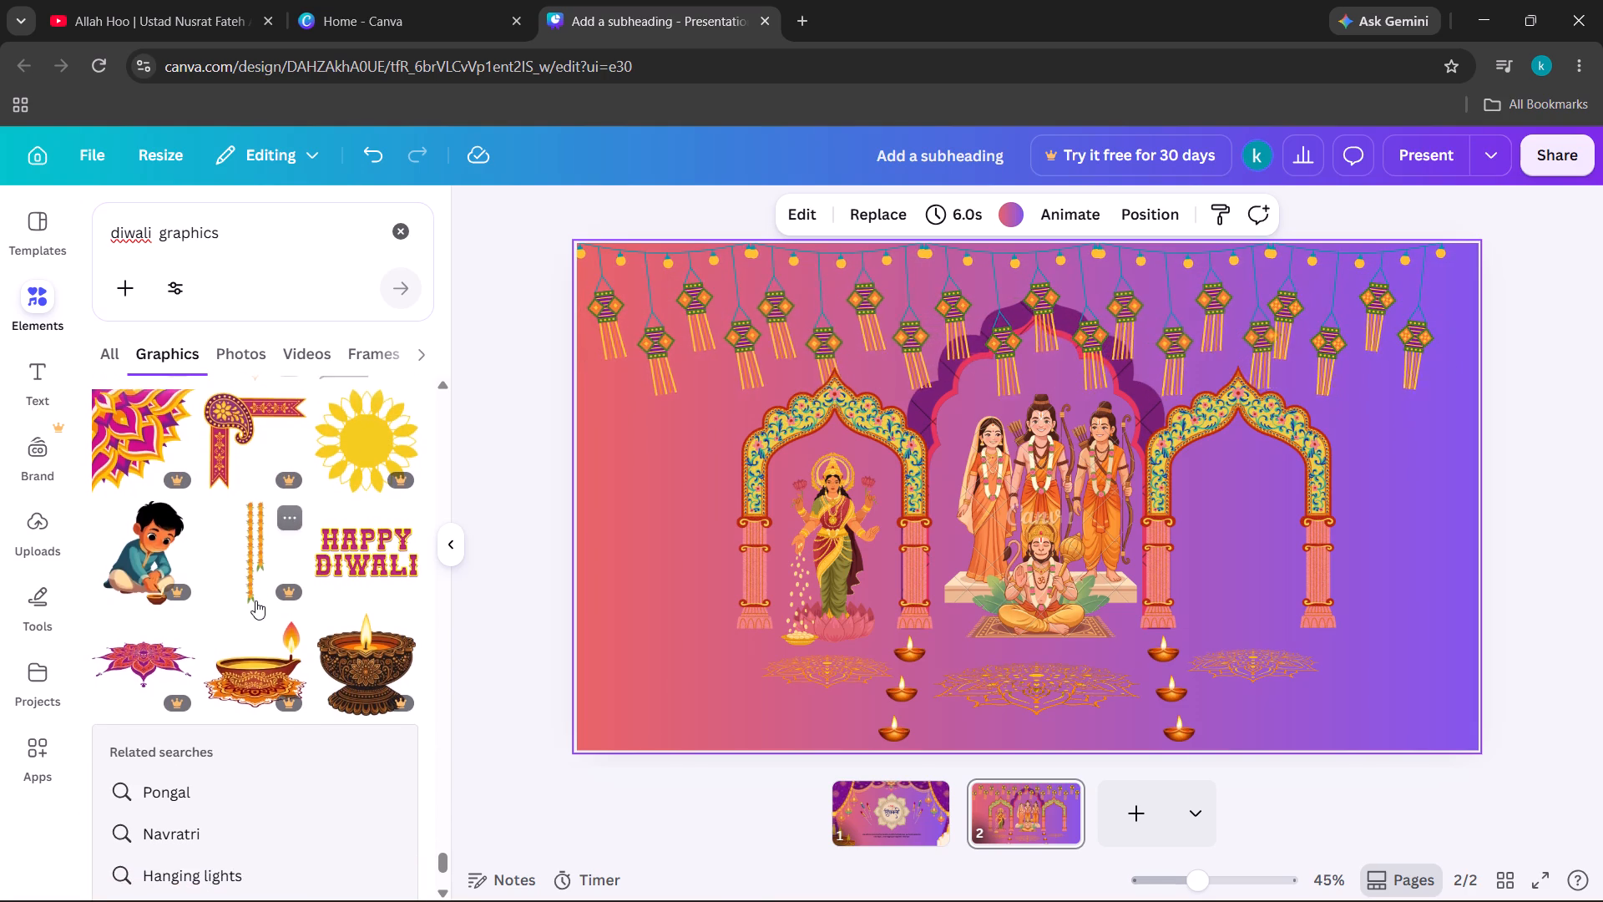
pyautogui.scroll(-3, 255, 600)
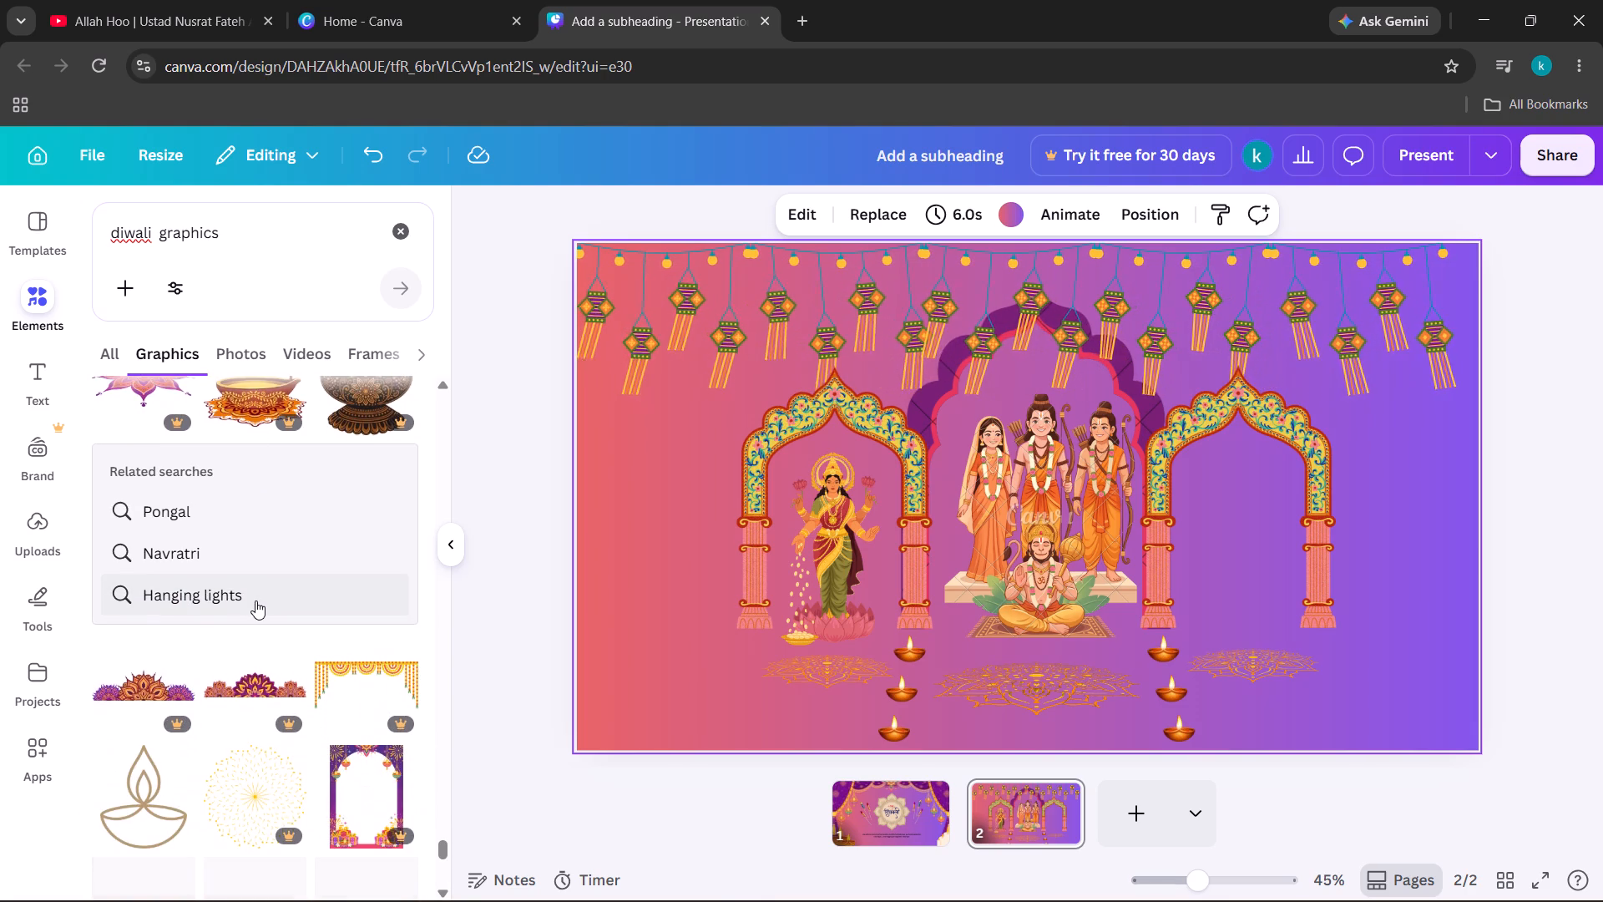
pyautogui.scroll(-3, 255, 600)
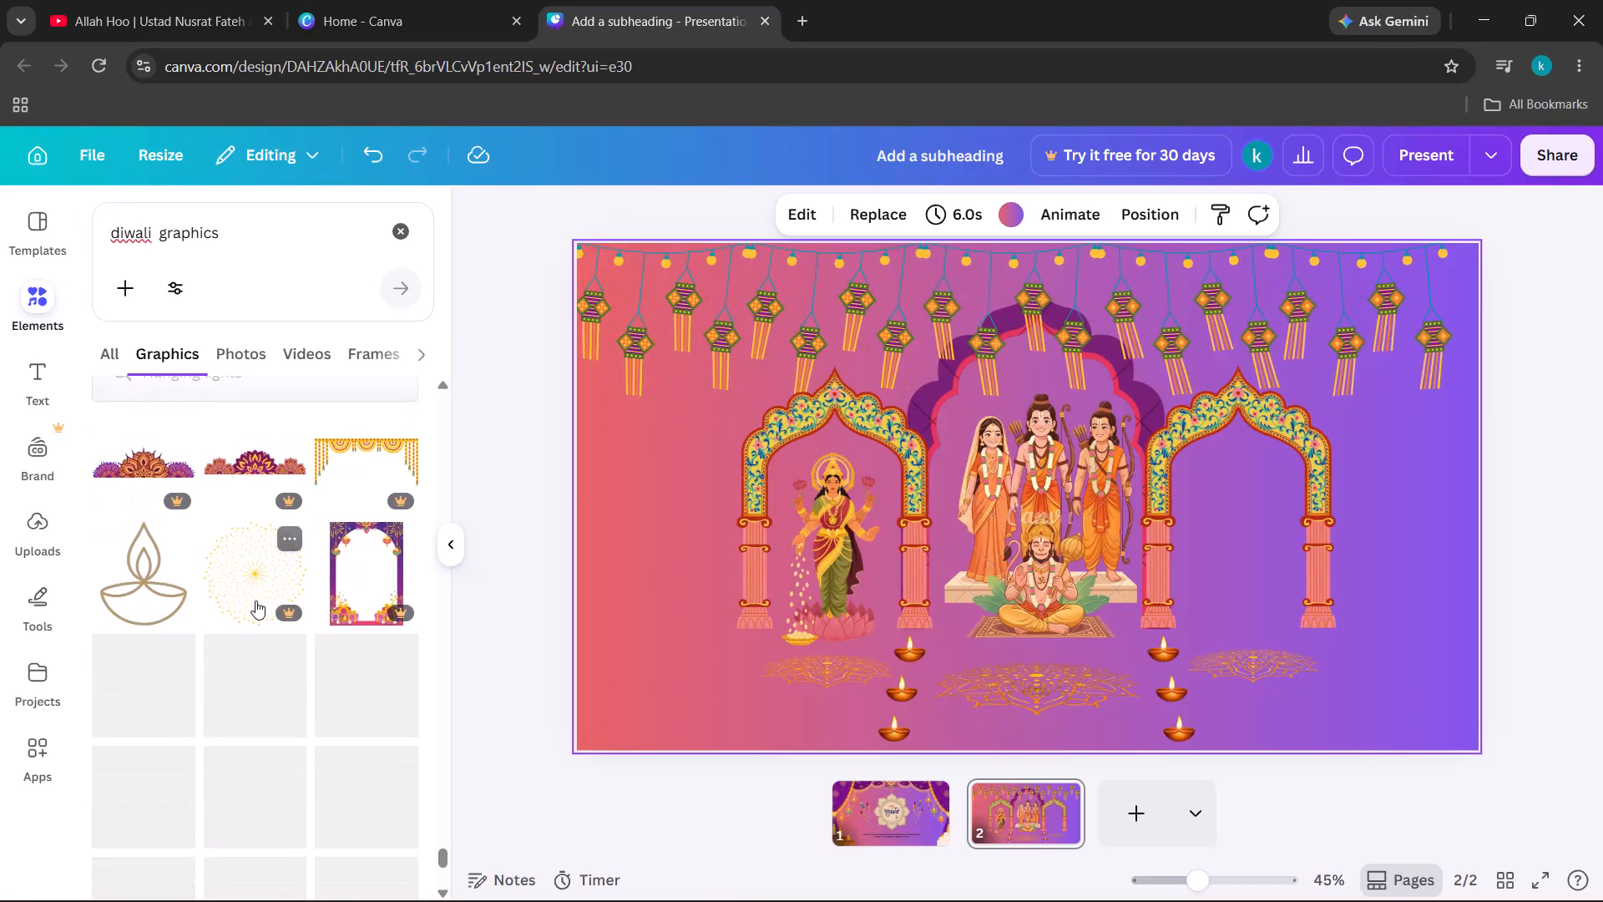
pyautogui.scroll(-4, 255, 600)
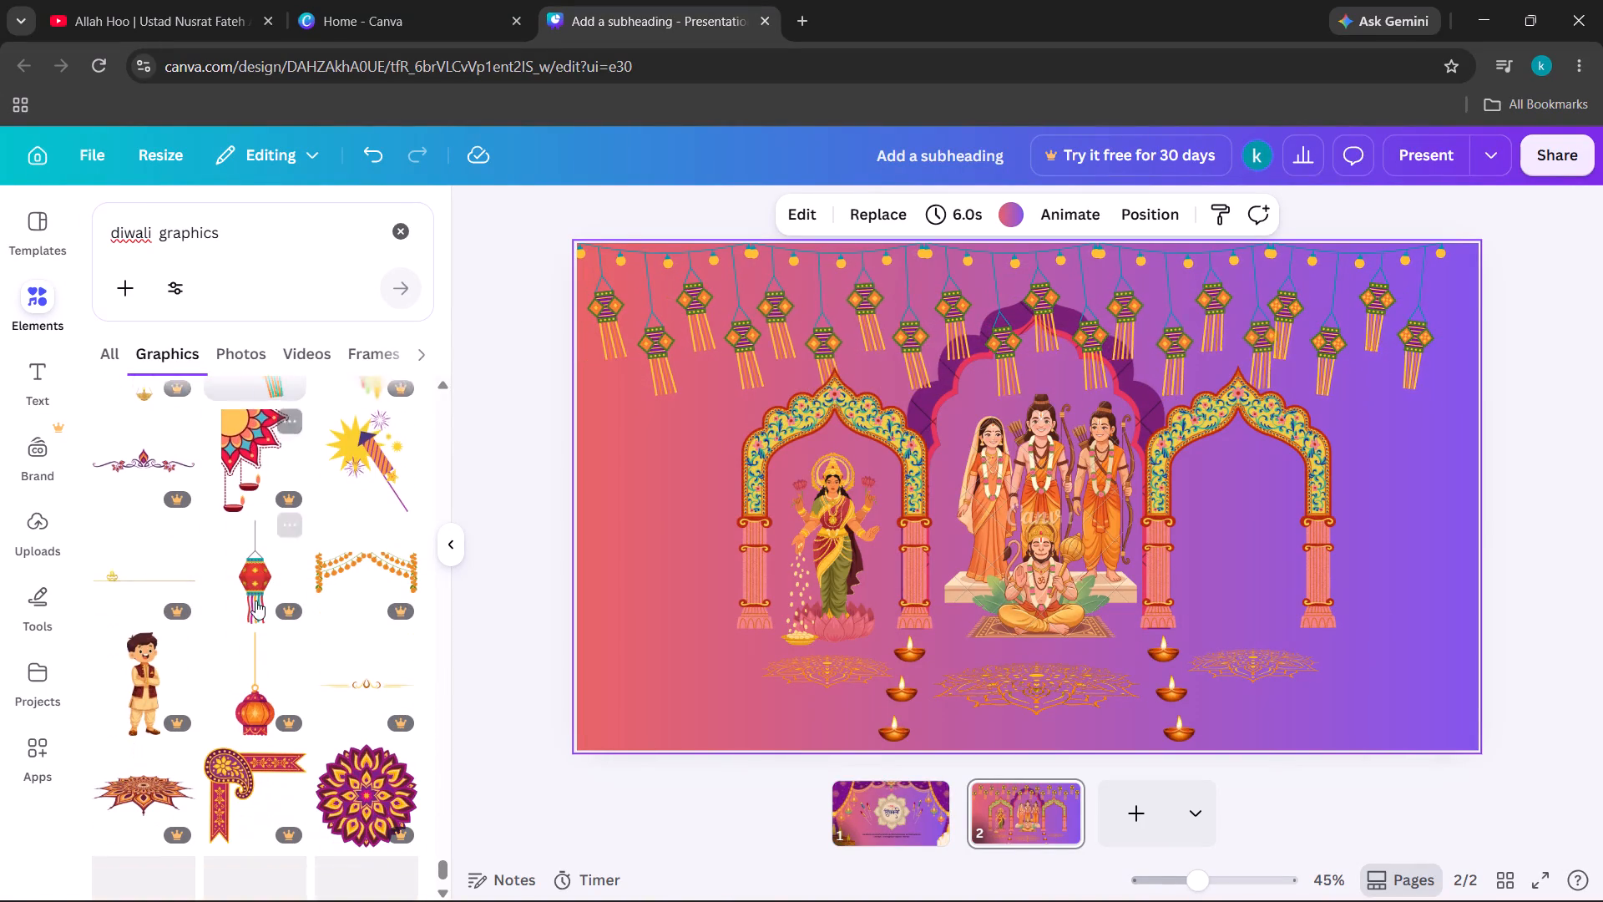
pyautogui.scroll(-4, 255, 600)
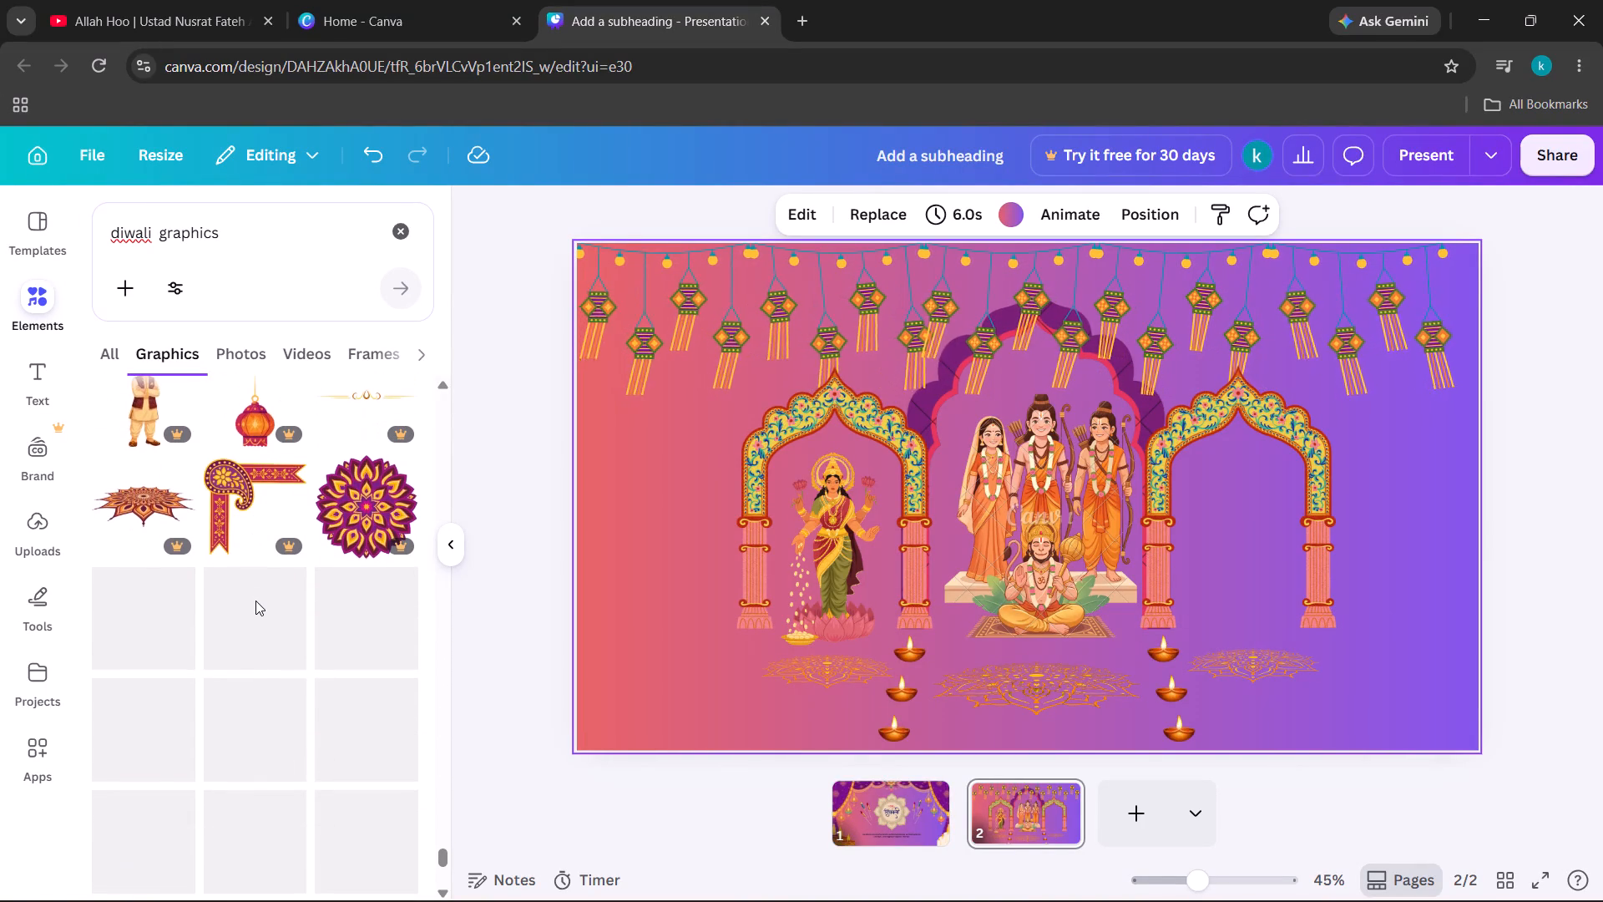
pyautogui.hscroll(2, 255, 600)
pyautogui.scroll(-1, 255, 600)
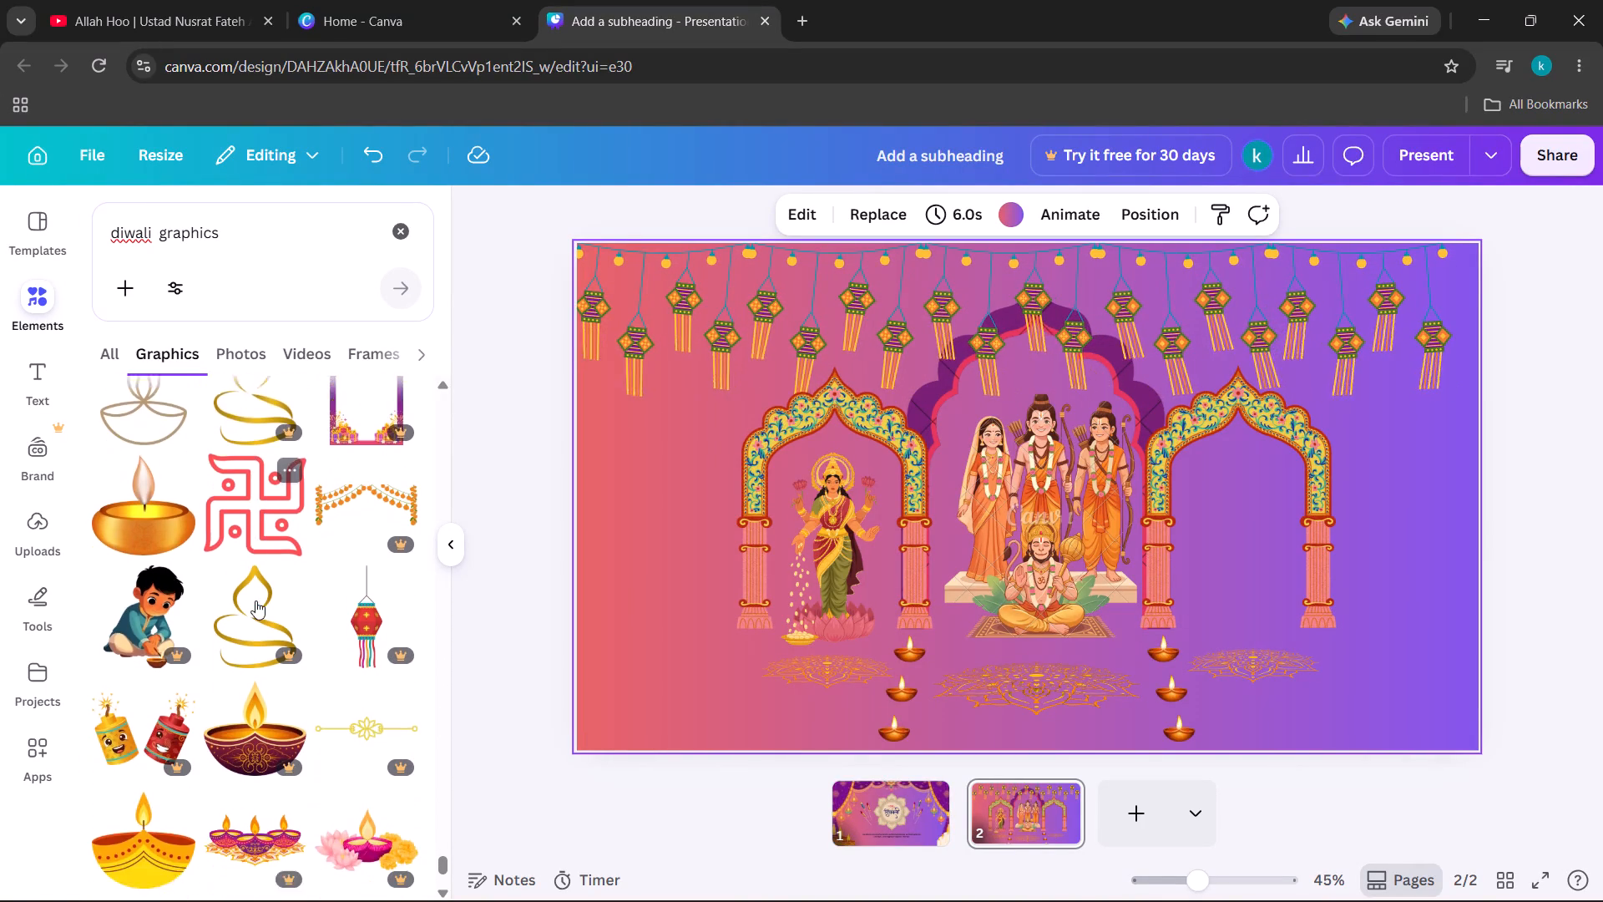
pyautogui.scroll(-4, 255, 600)
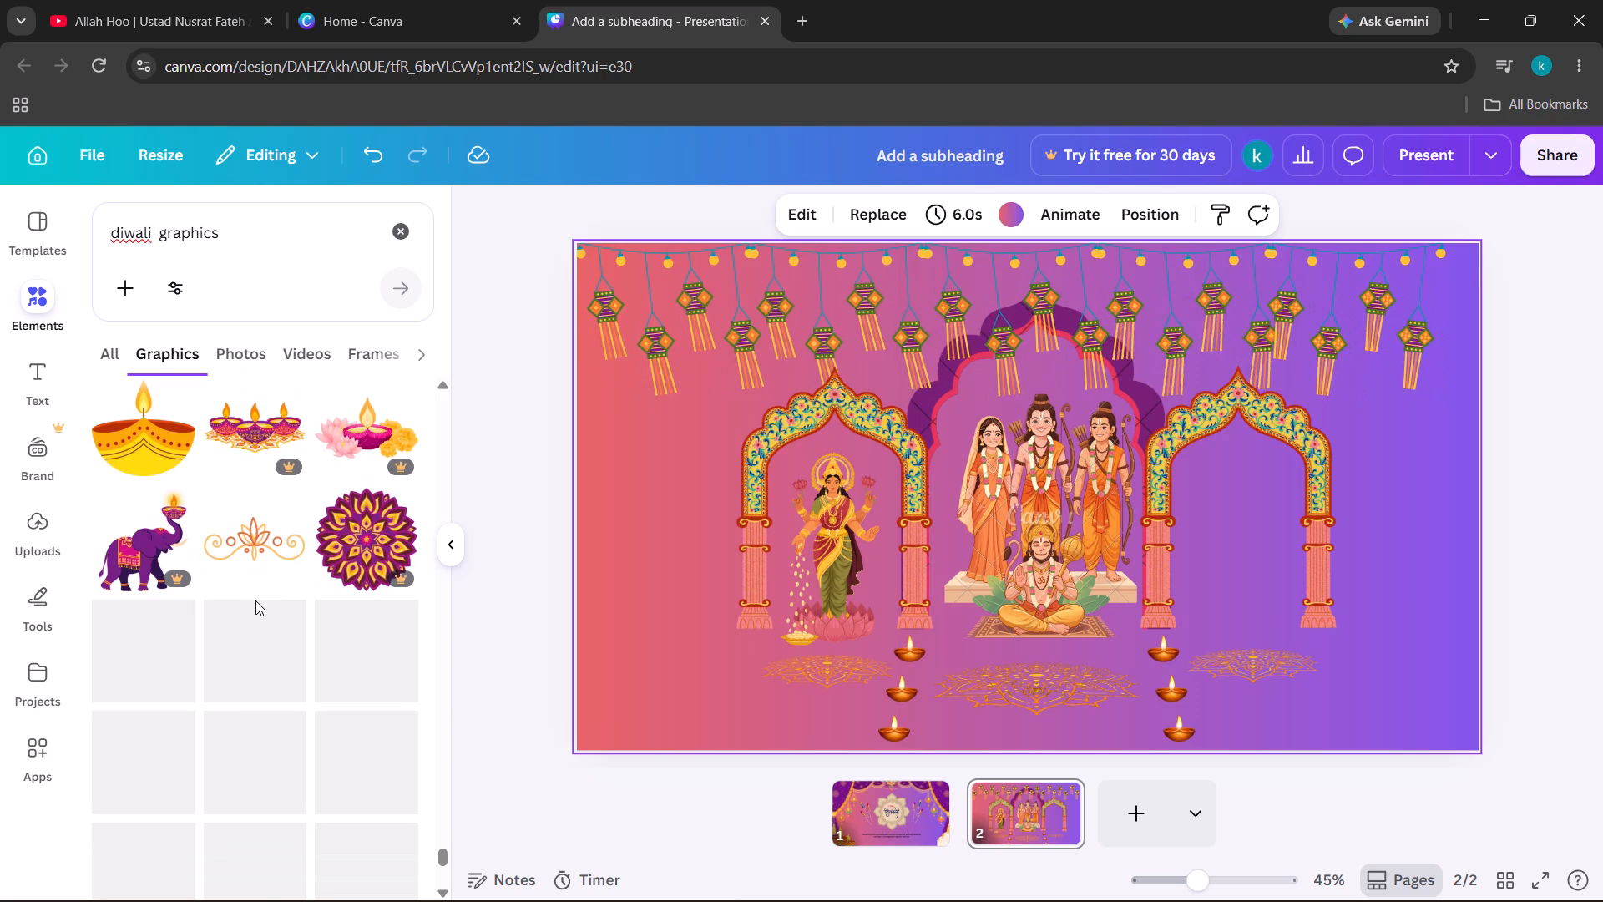
pyautogui.scroll(-3, 255, 600)
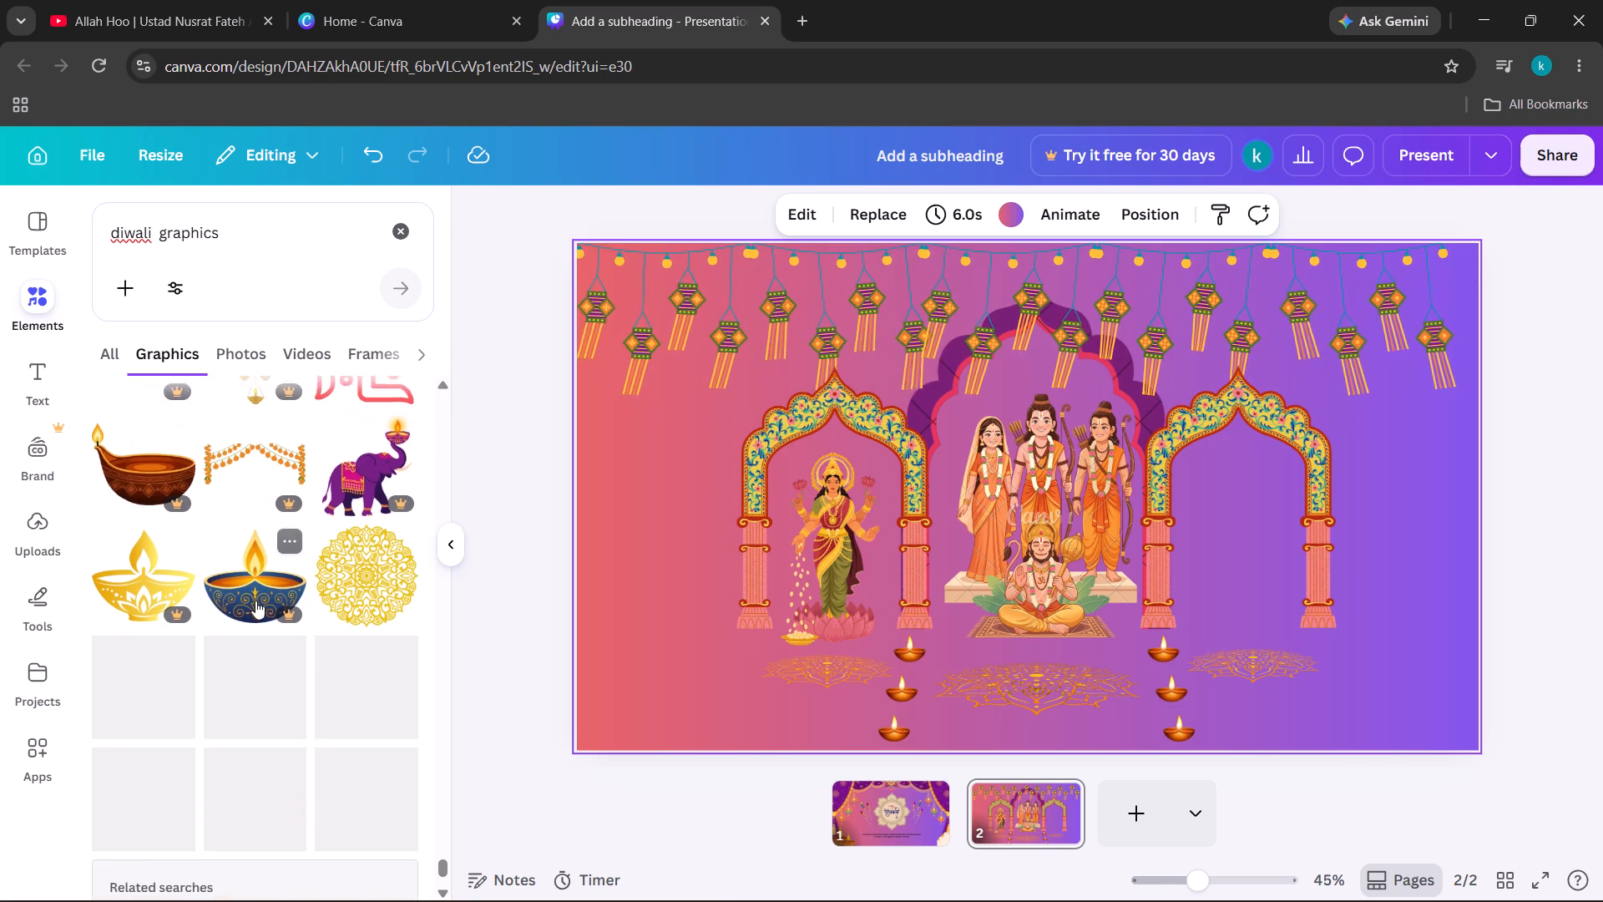
pyautogui.scroll(-3, 255, 600)
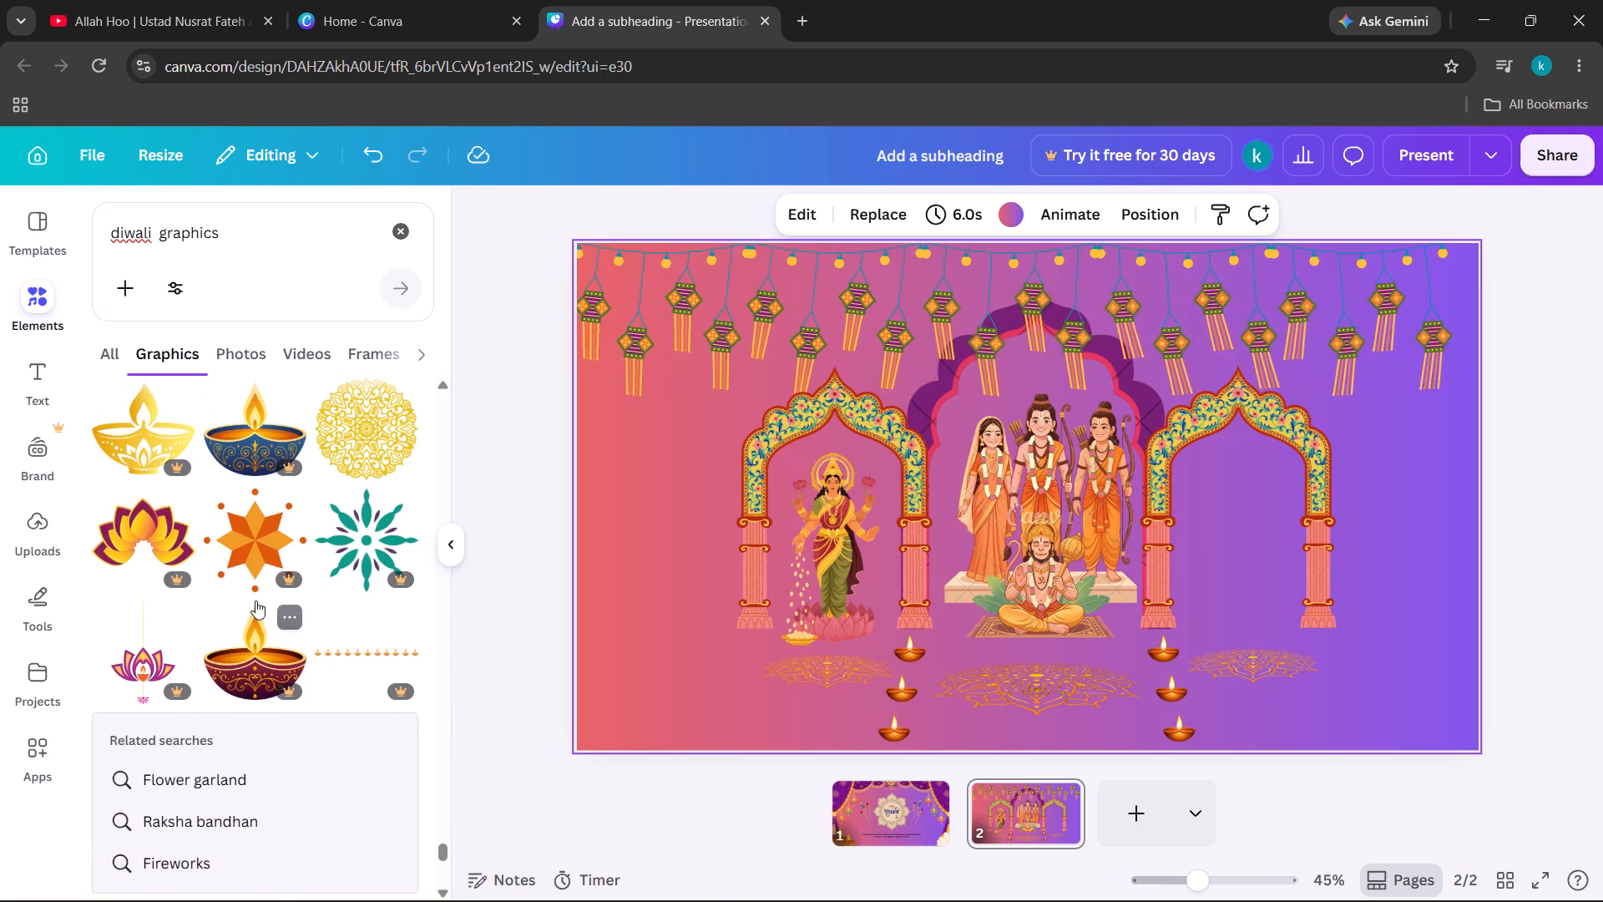
pyautogui.scroll(-4, 255, 600)
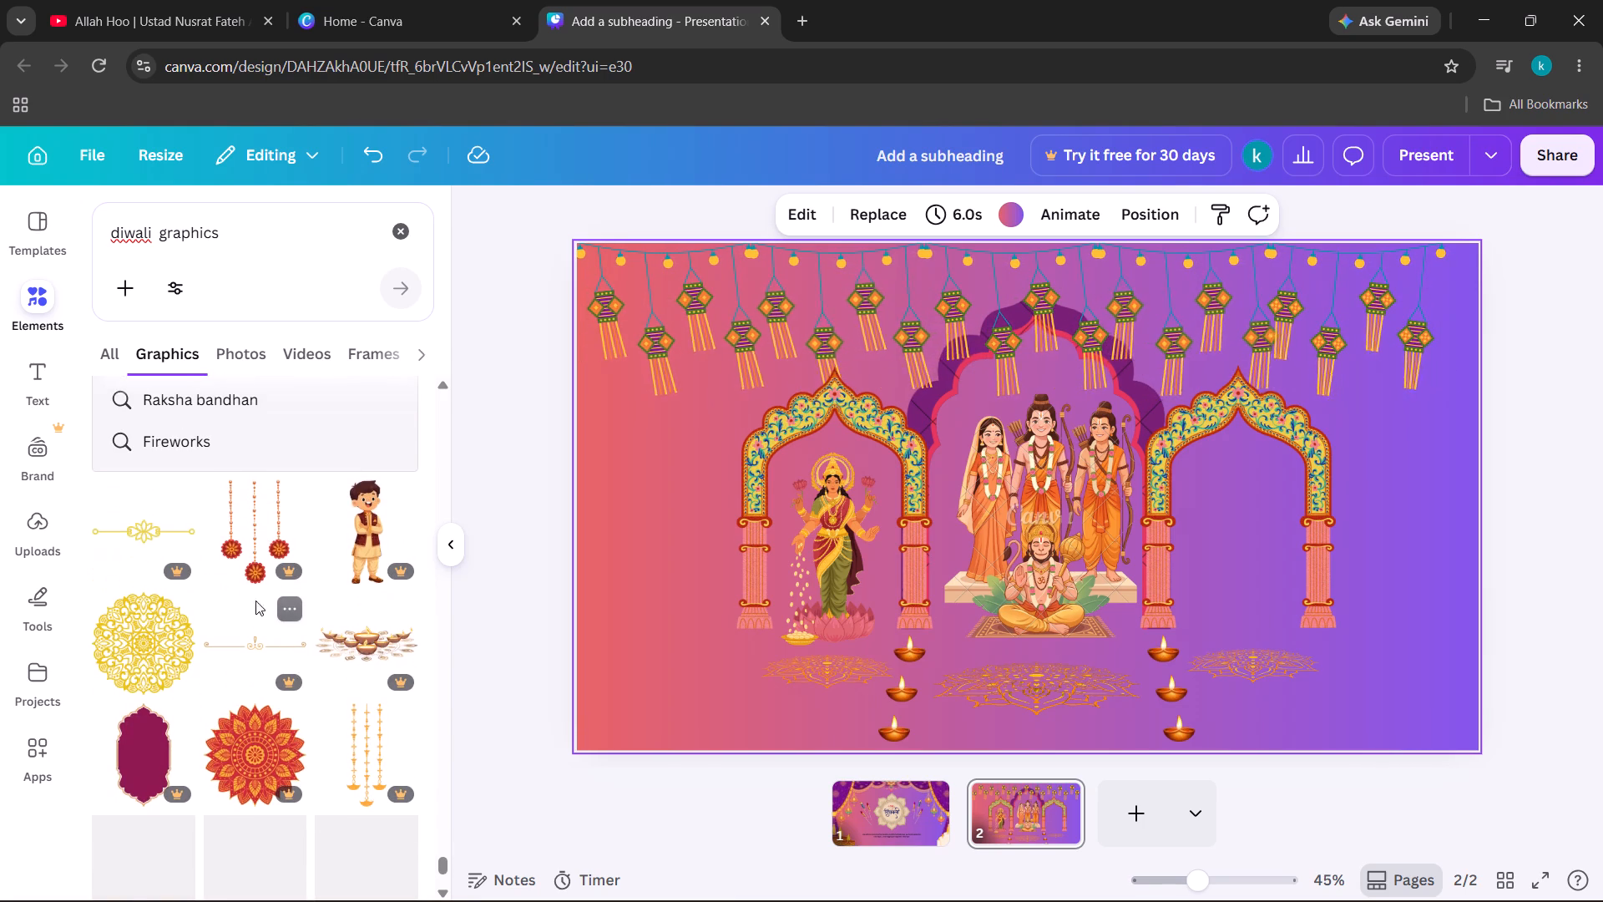
pyautogui.scroll(-1, 255, 600)
# Add the standing boy graphic with folded arms and brown vest, shrink it, and centre it inside the right floral arch.
pyautogui.click(331, 547)
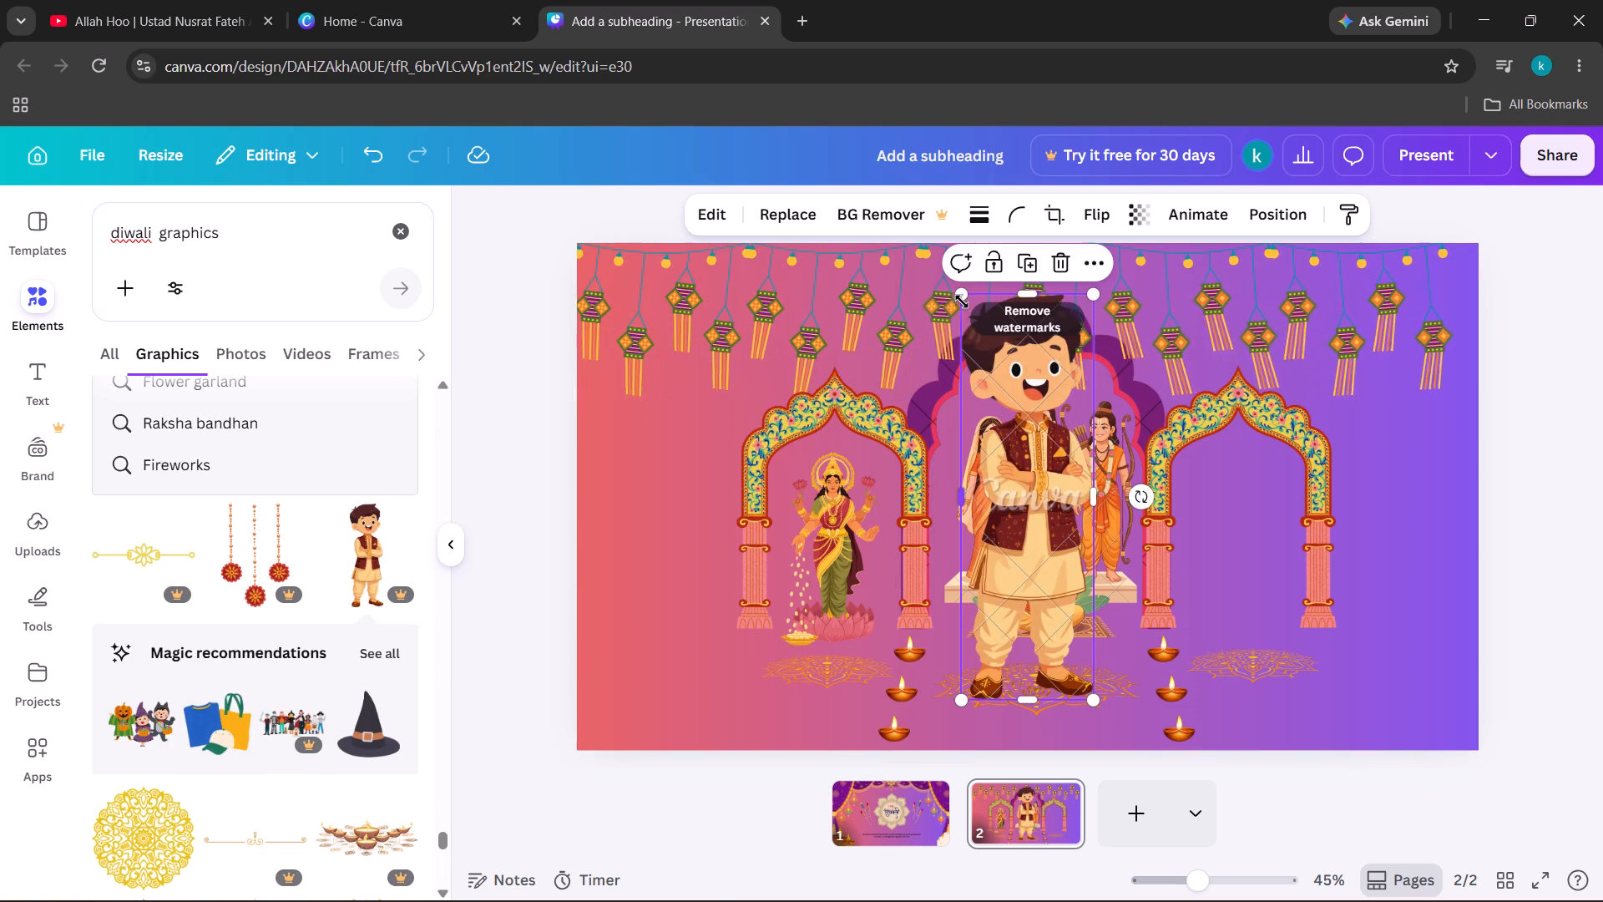
pyautogui.moveTo(962, 298); pyautogui.dragTo(1026, 467)
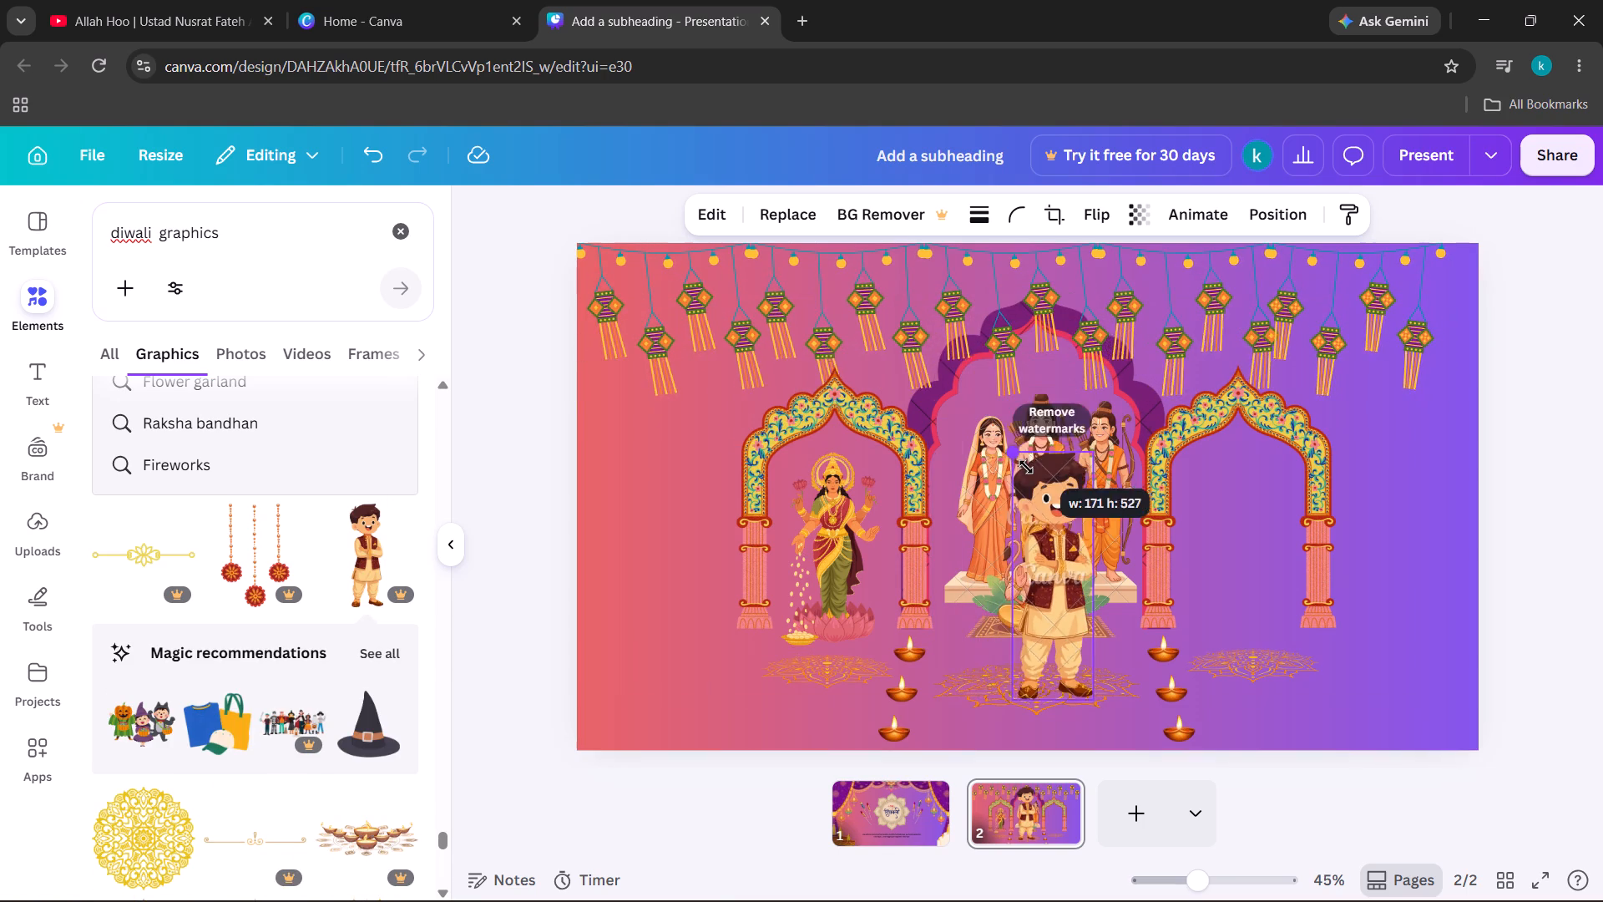
pyautogui.moveTo(1026, 467); pyautogui.dragTo(1034, 509)
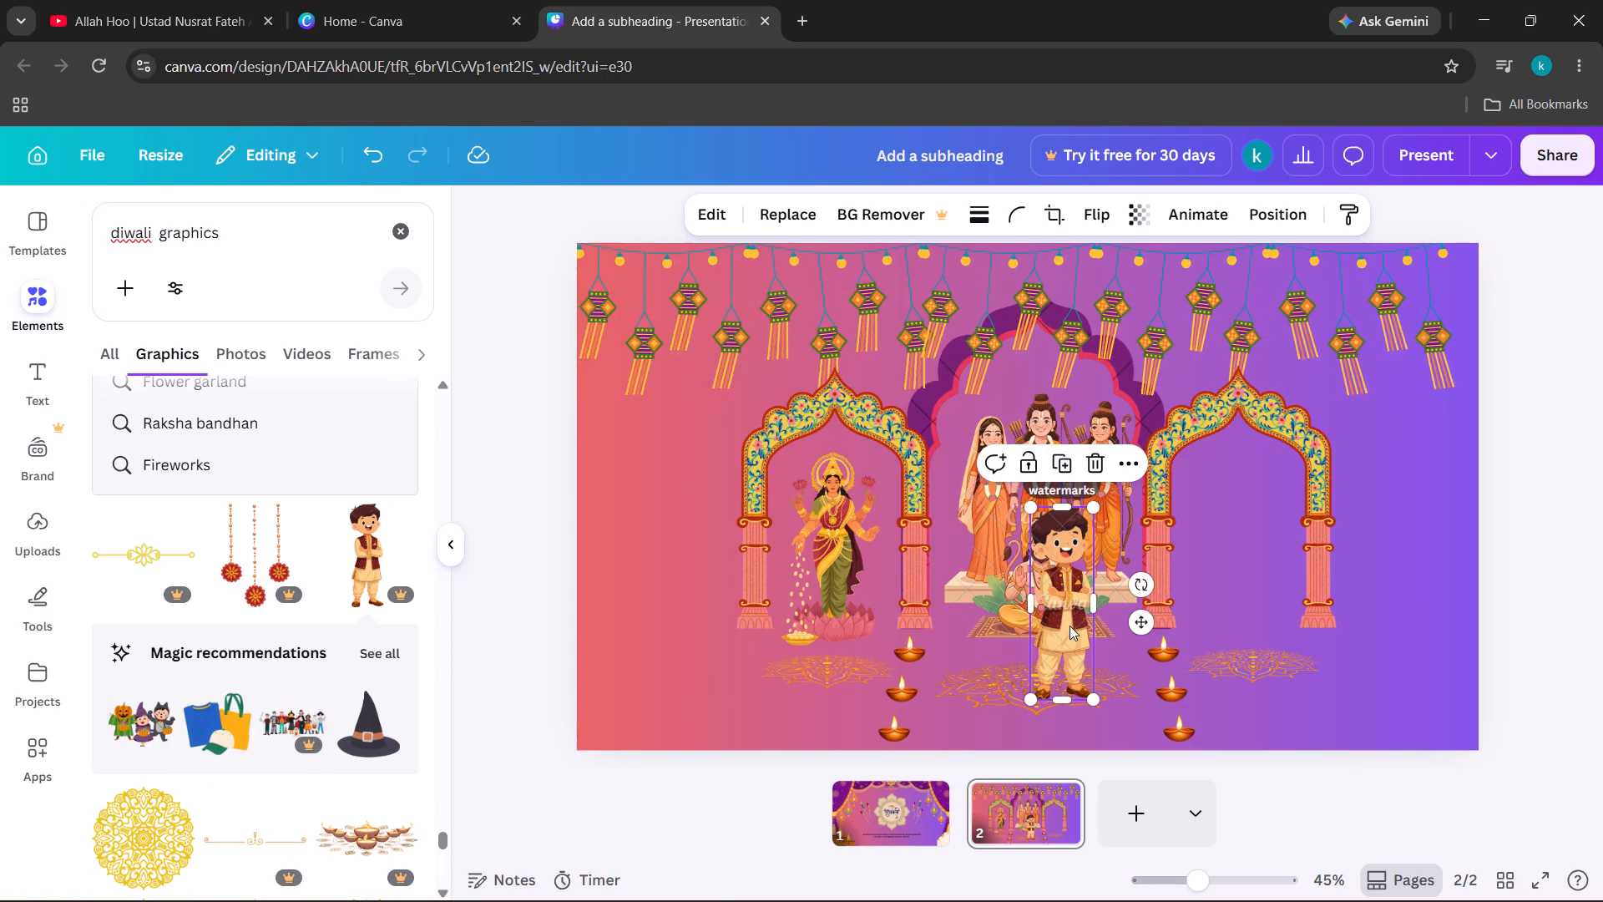
pyautogui.moveTo(1070, 625); pyautogui.dragTo(1242, 564)
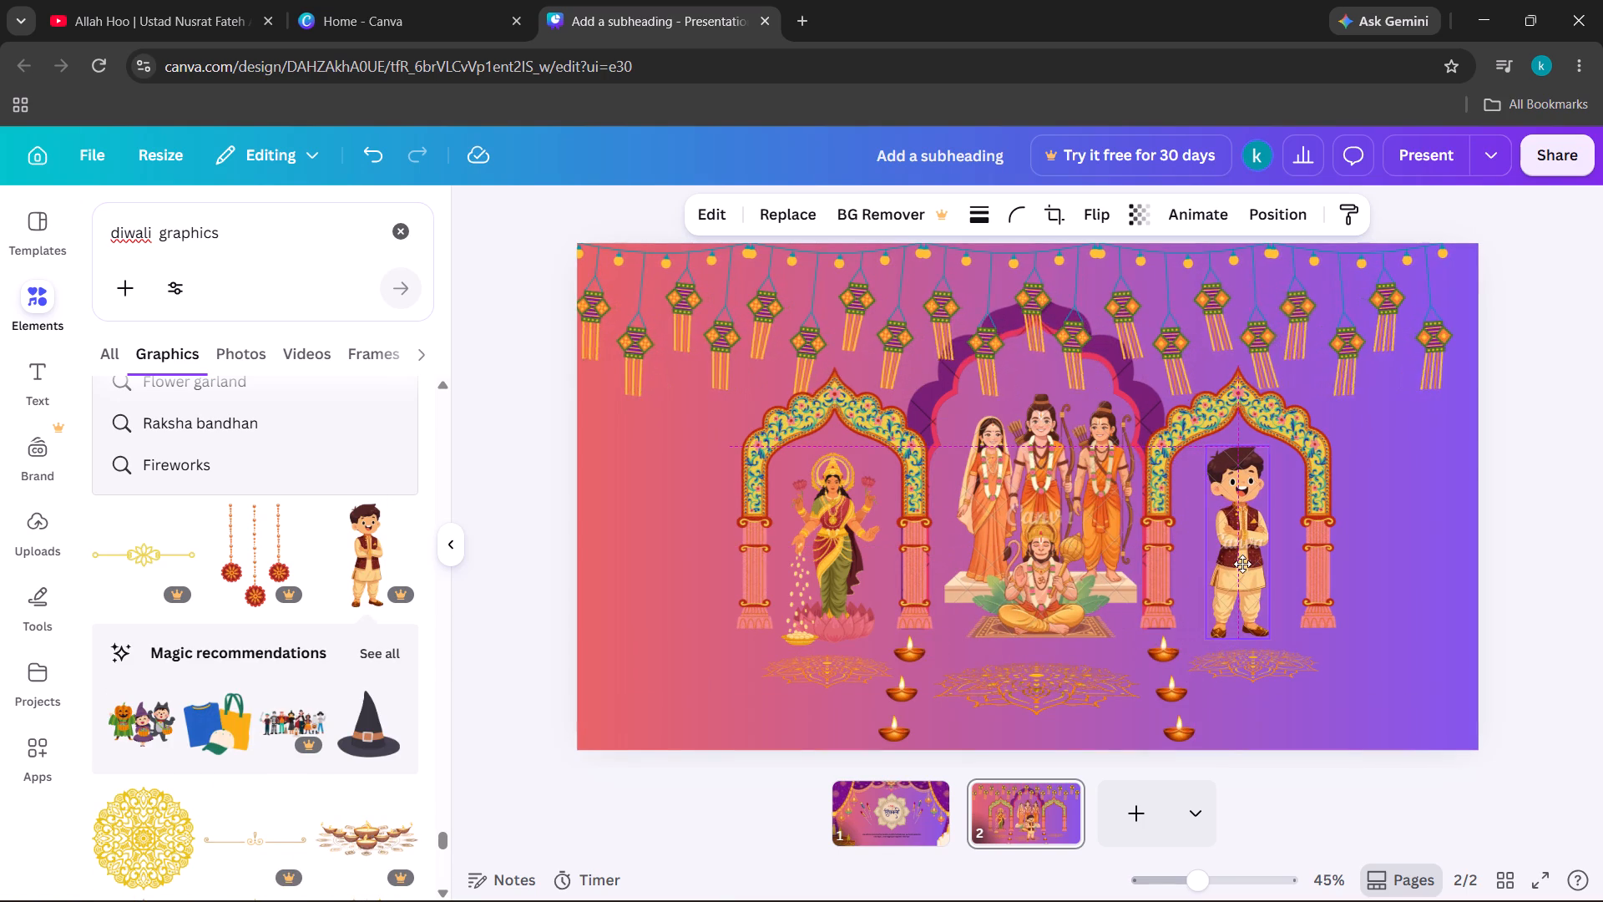
pyautogui.moveTo(1242, 564); pyautogui.dragTo(1238, 561)
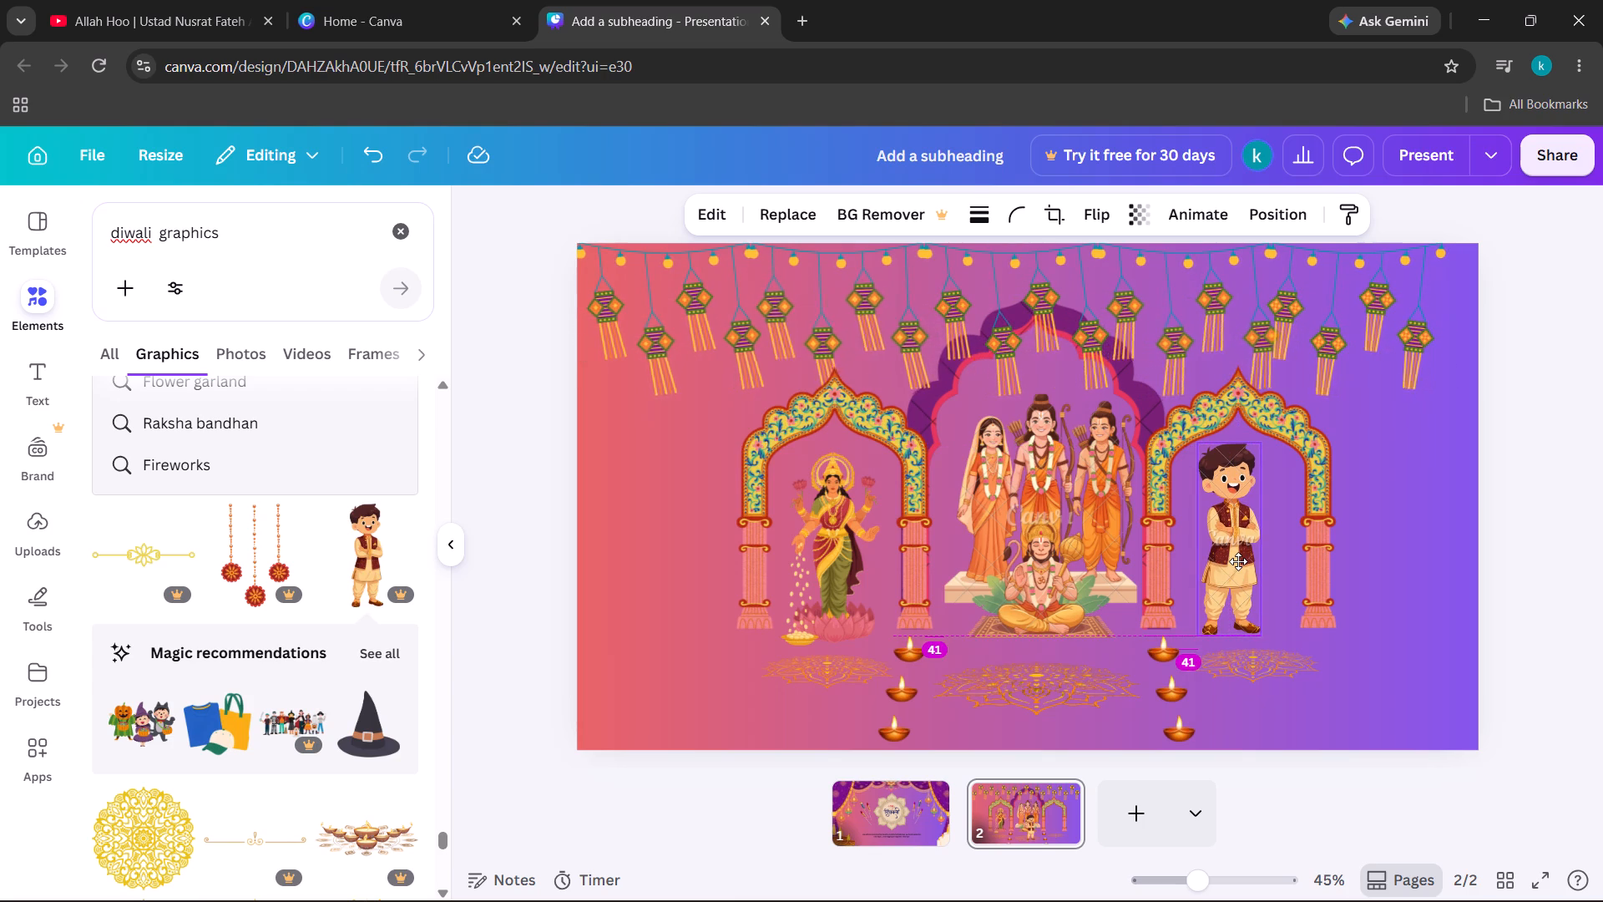
pyautogui.moveTo(1238, 561); pyautogui.dragTo(1238, 558)
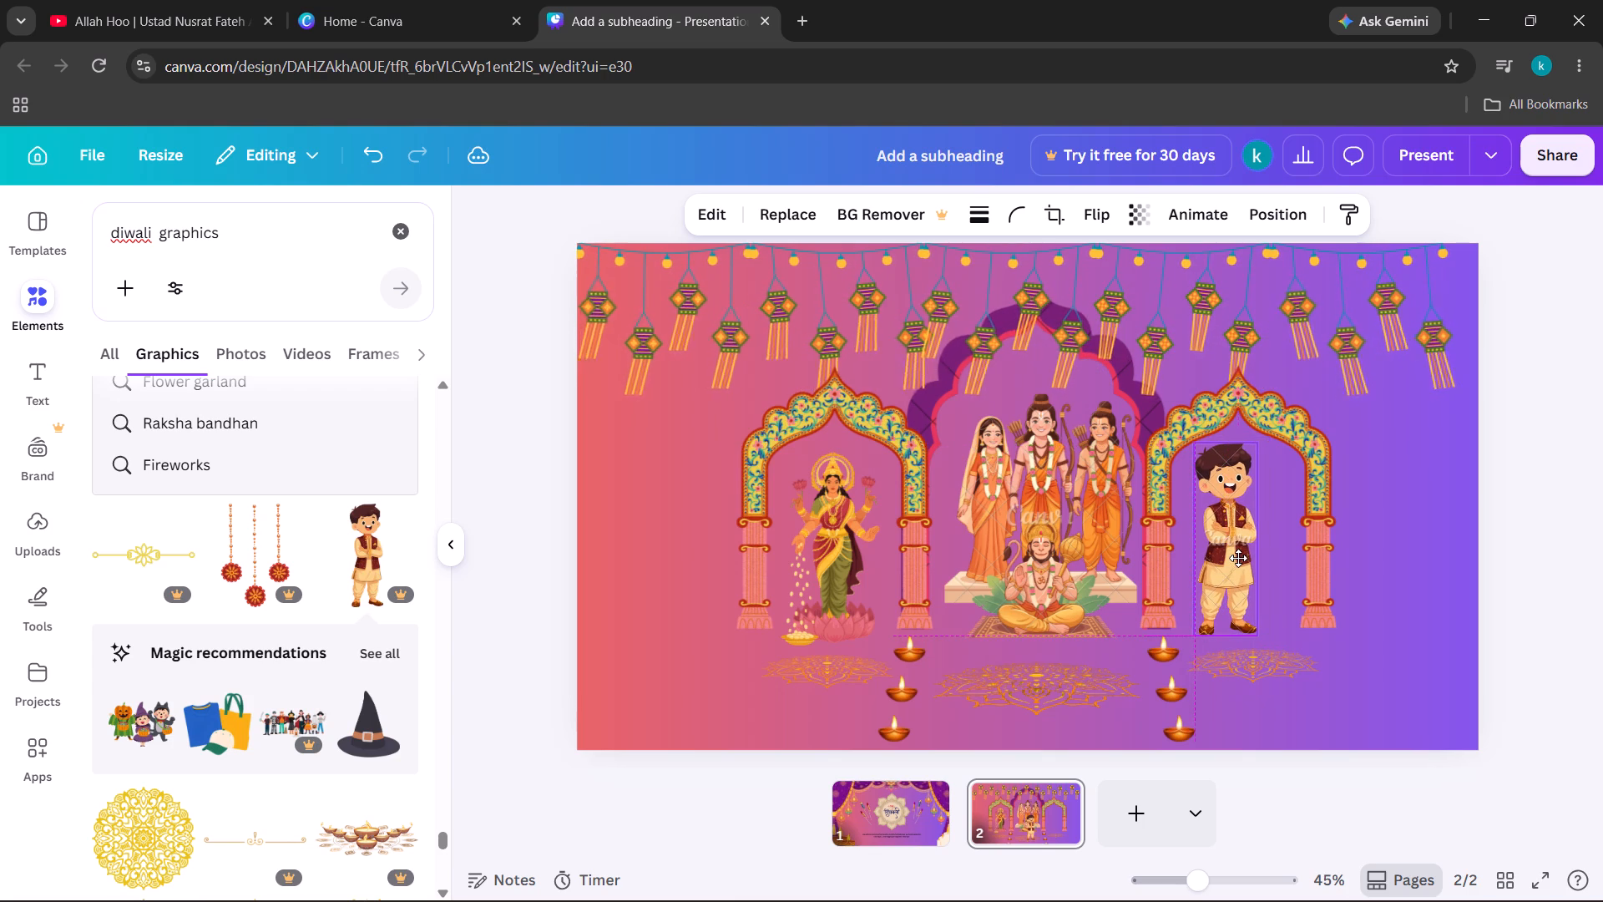
pyautogui.moveTo(1238, 558); pyautogui.dragTo(1239, 556)
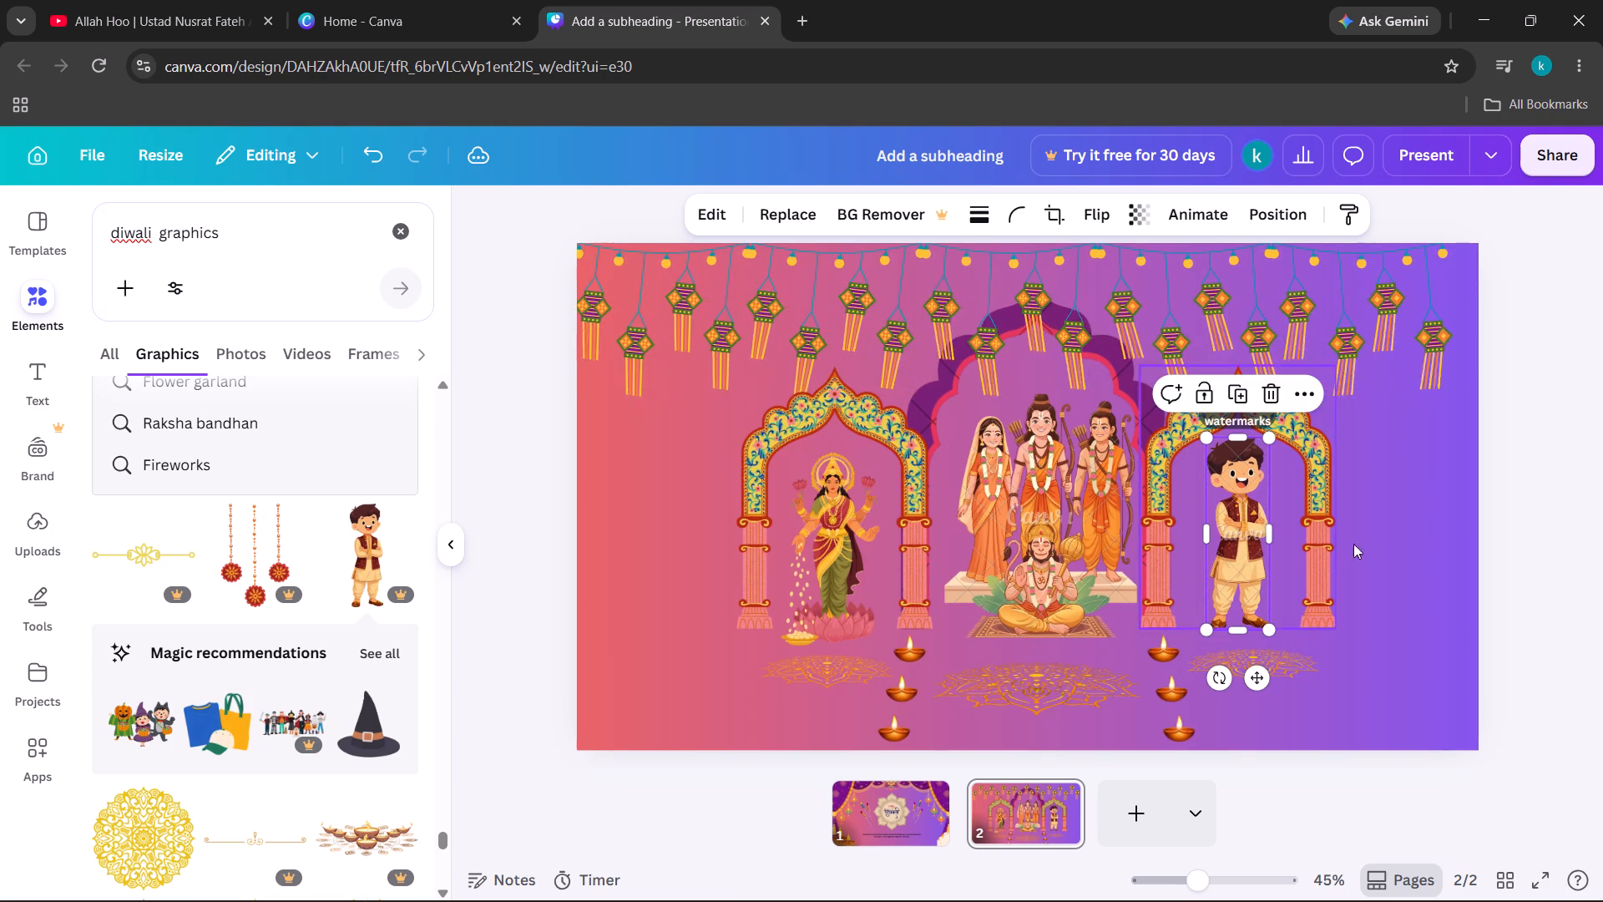
pyautogui.click(1400, 542)
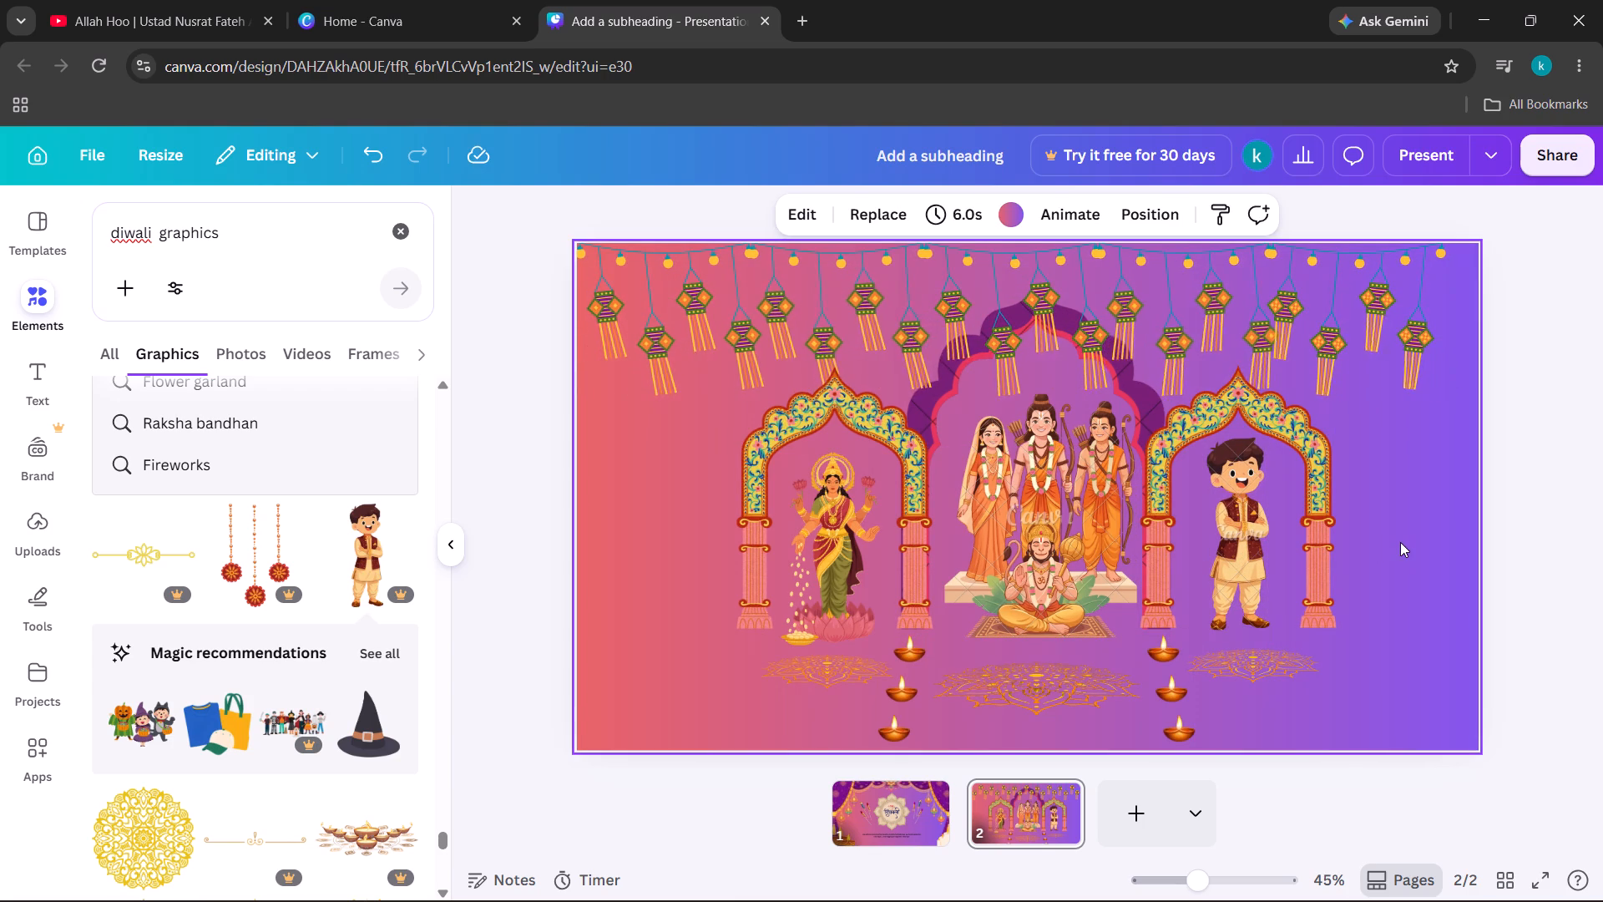
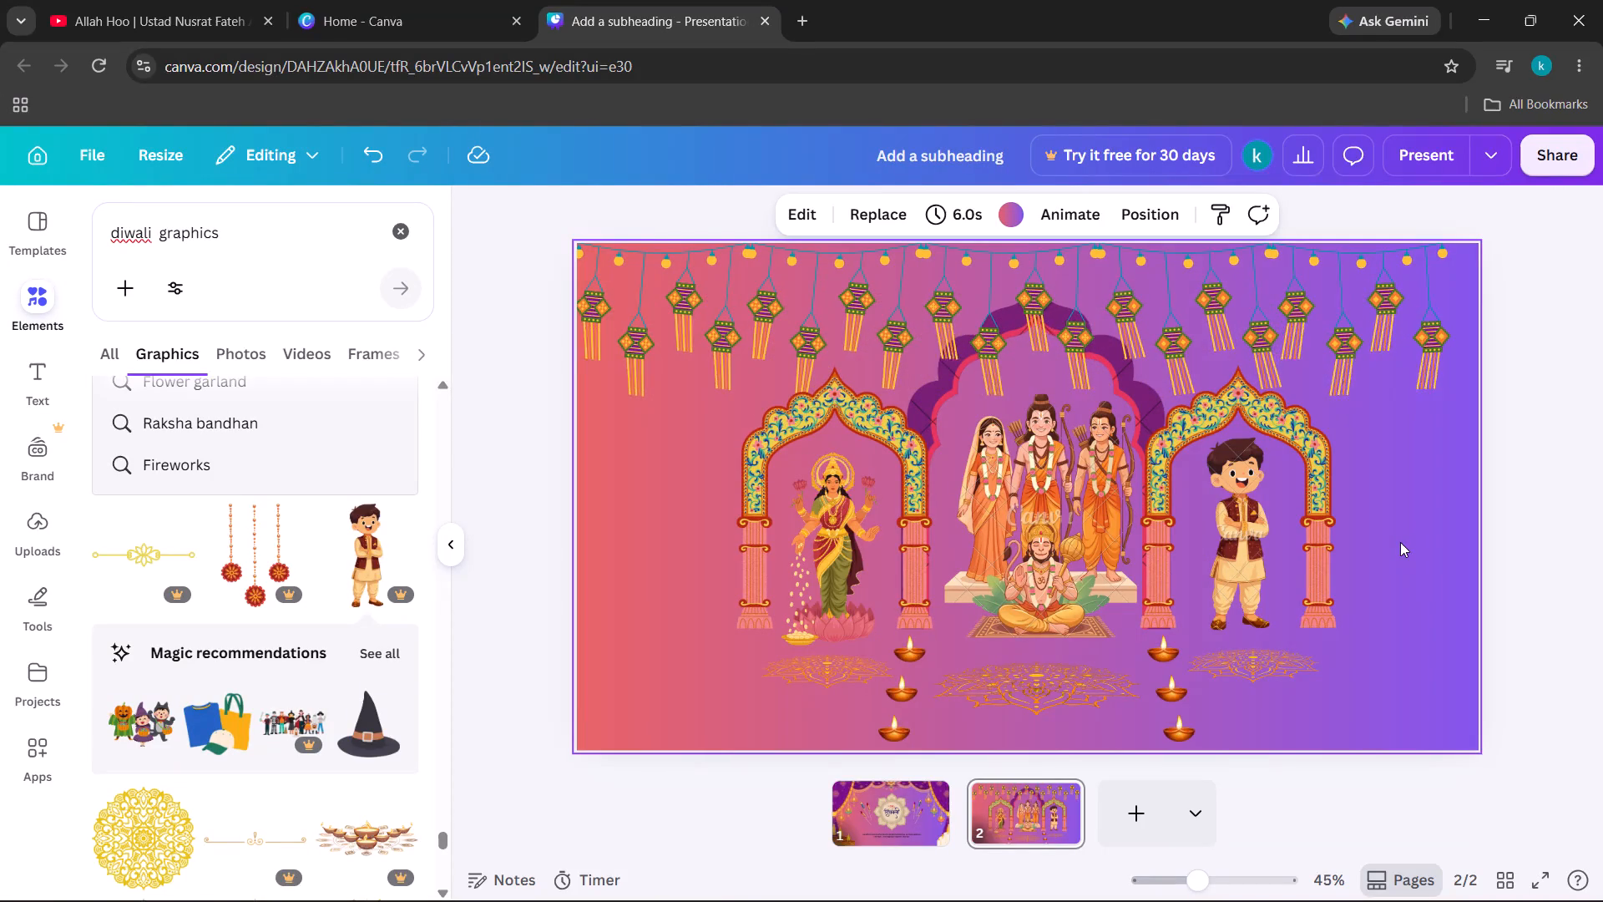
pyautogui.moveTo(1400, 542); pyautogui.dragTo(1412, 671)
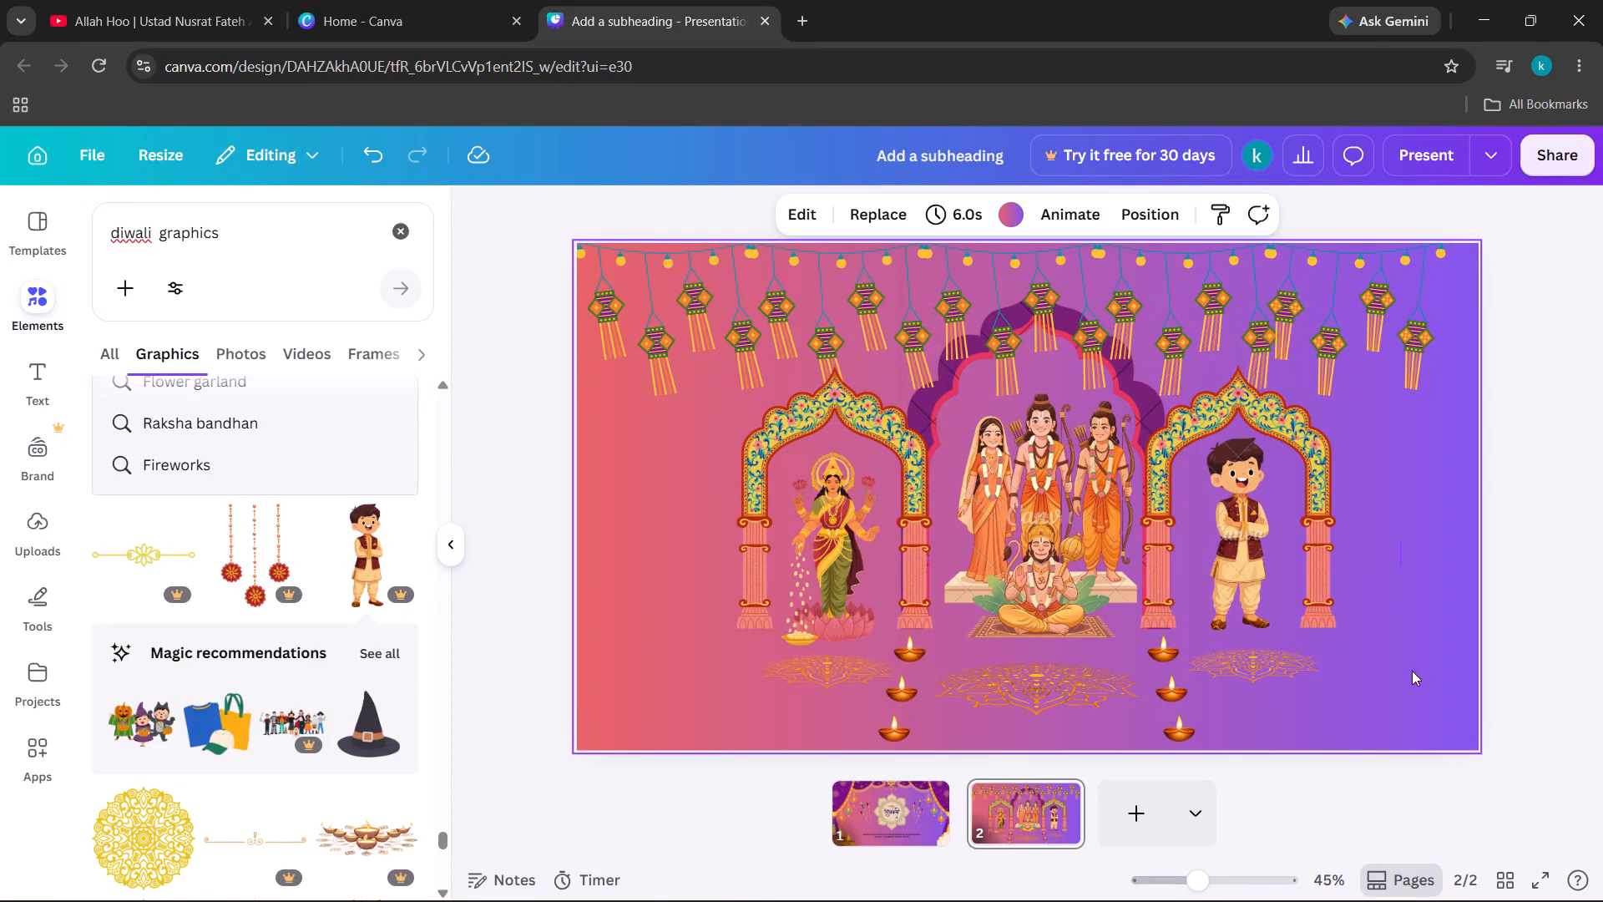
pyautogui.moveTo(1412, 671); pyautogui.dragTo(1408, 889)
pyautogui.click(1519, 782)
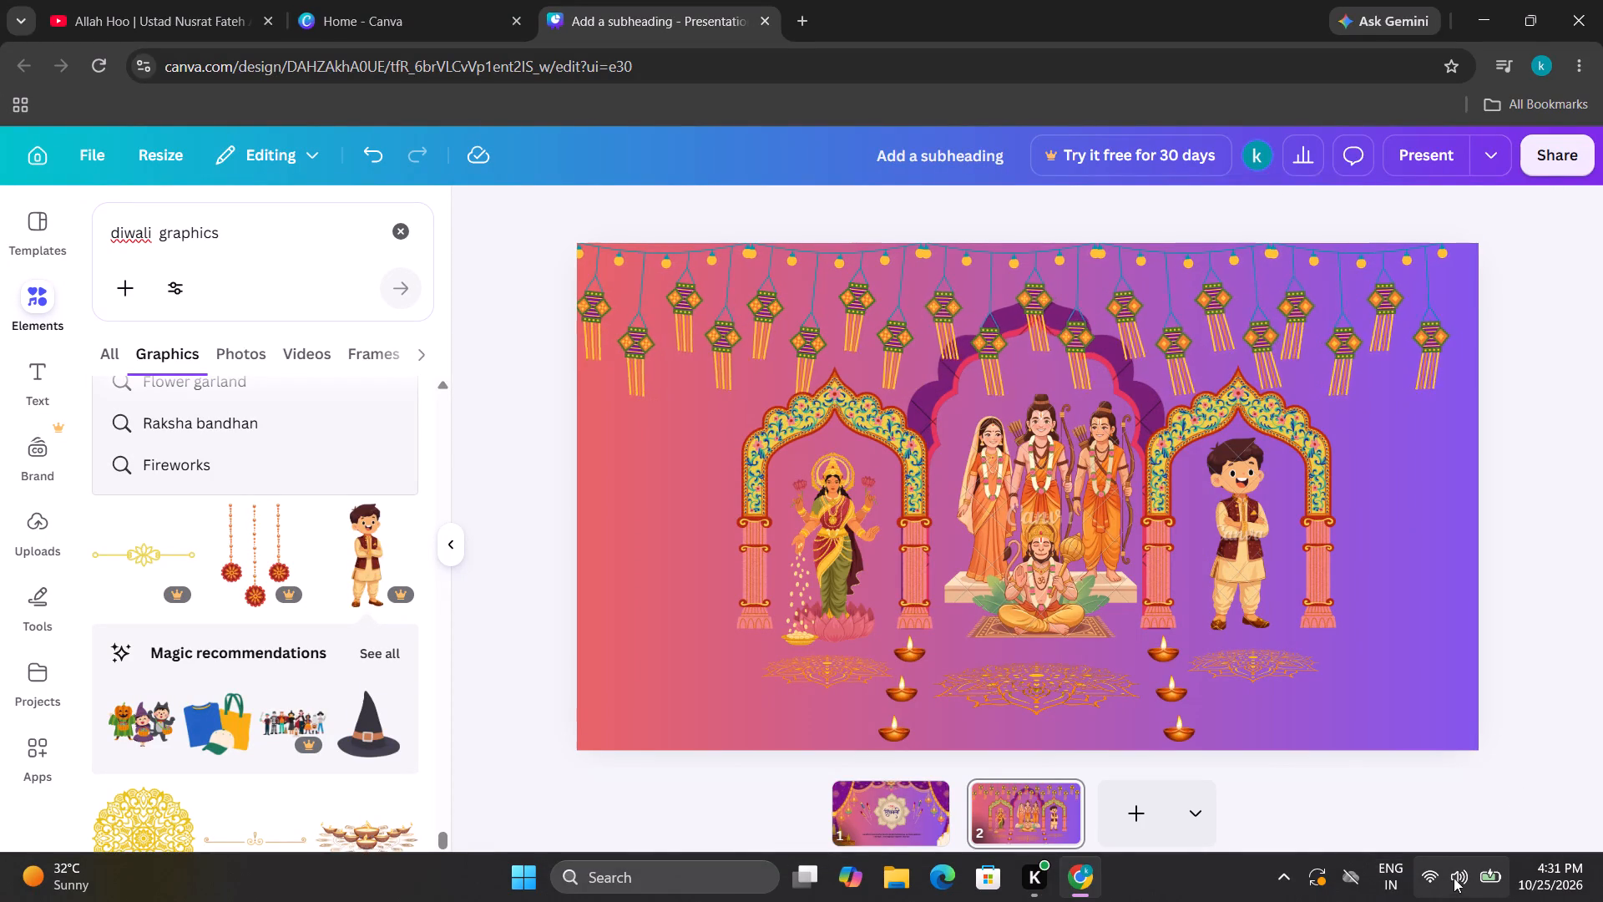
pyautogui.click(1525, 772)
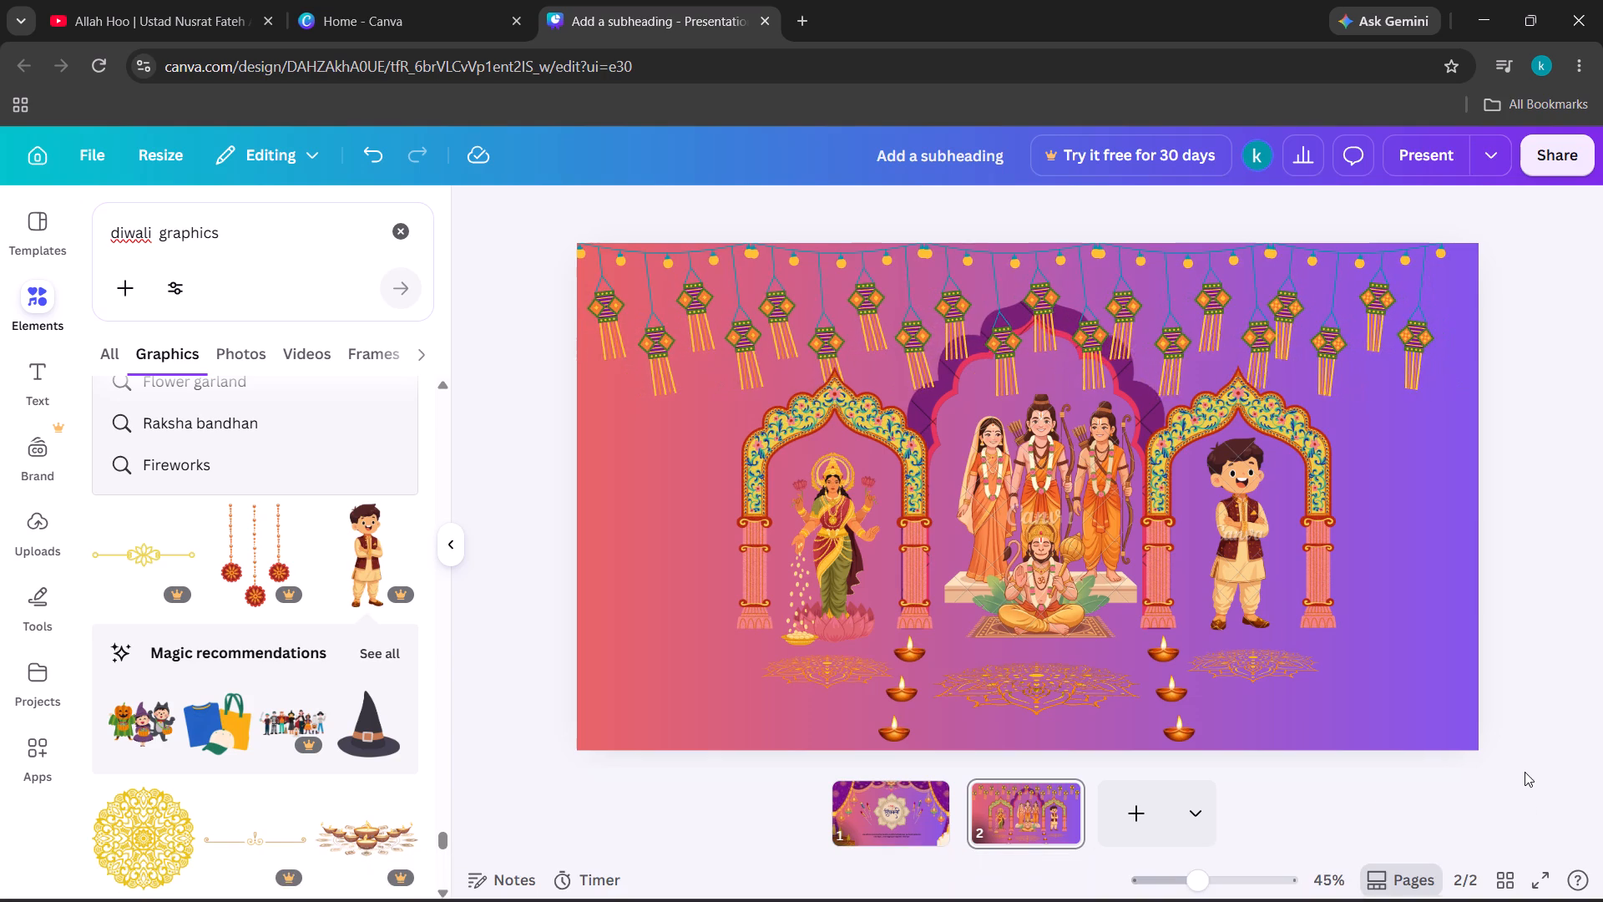
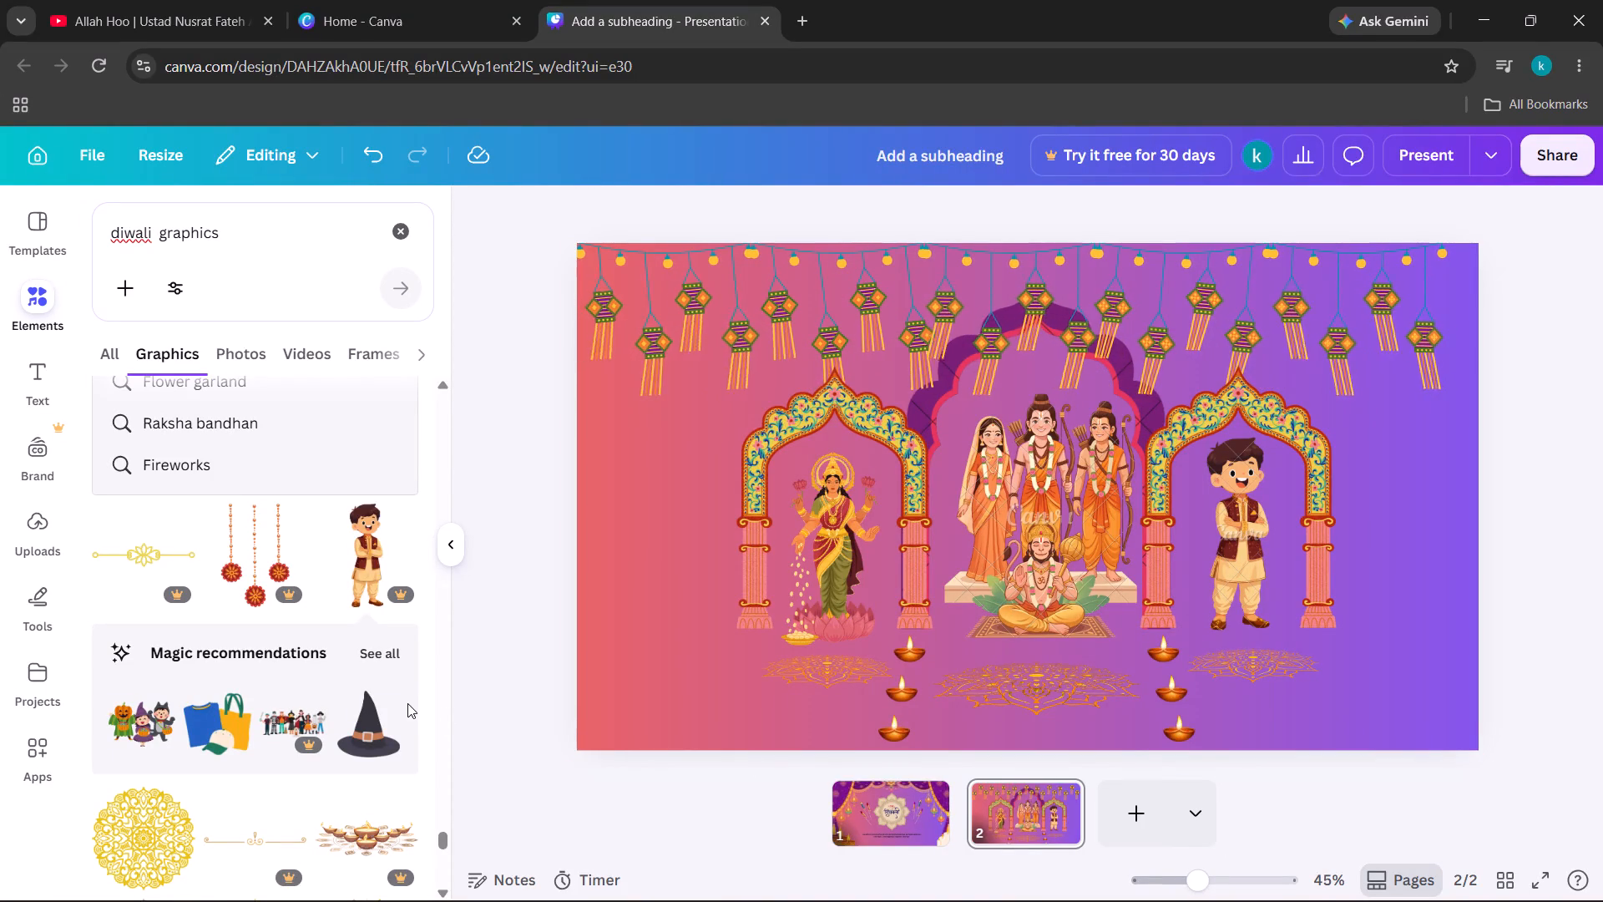
# Nudge the small gold rangoli beneath the goddess's arch slightly to the left.
pyautogui.click(796, 673)
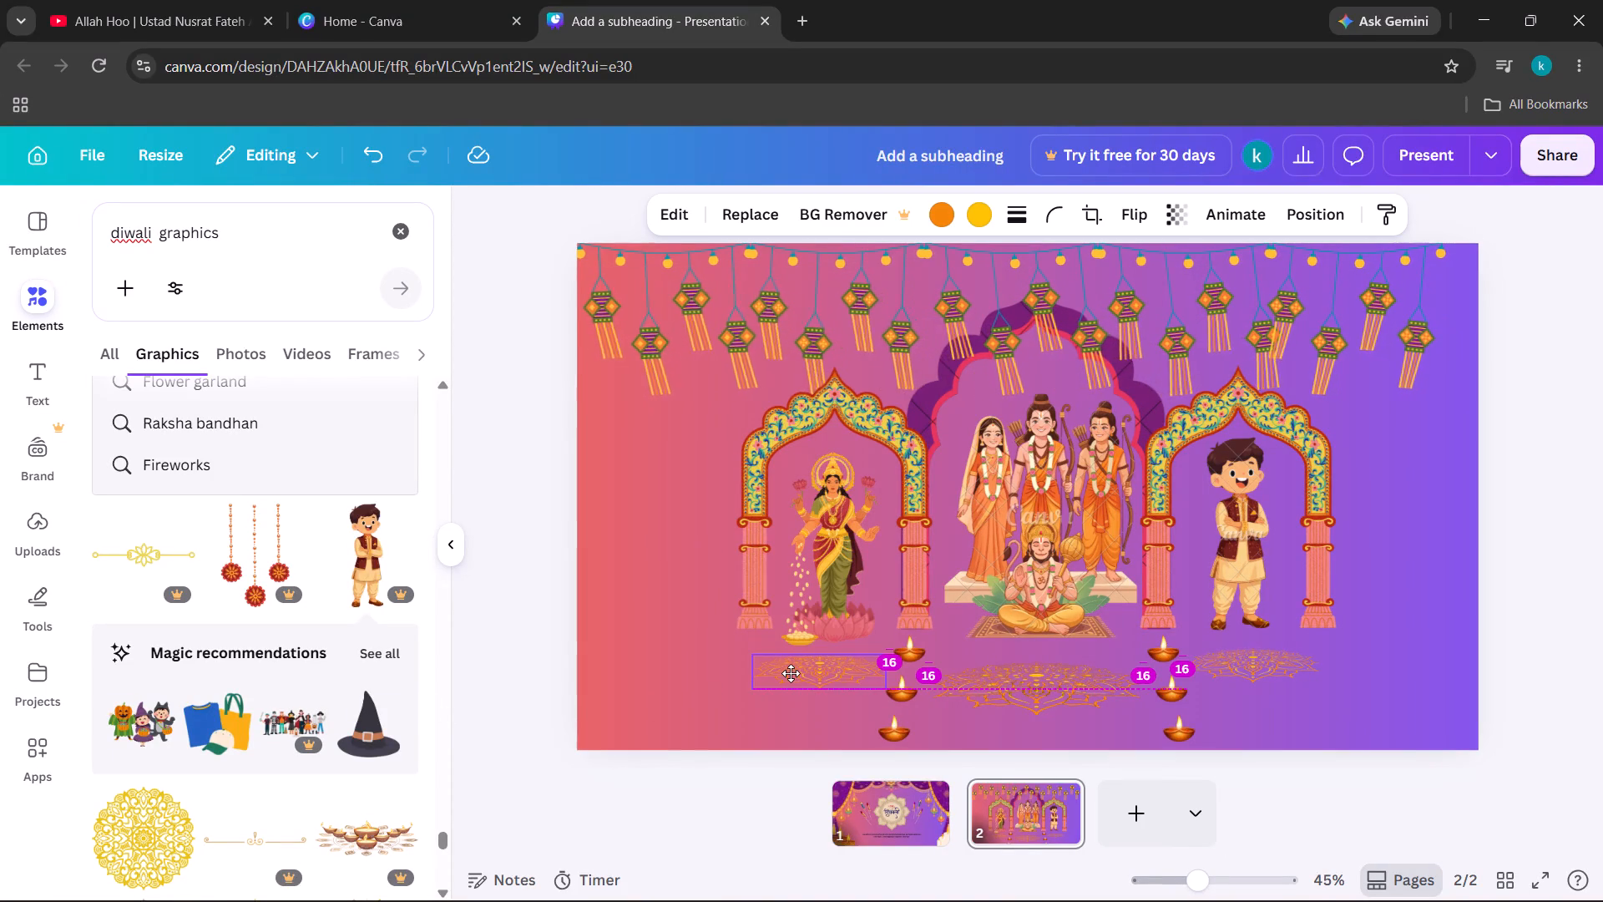
pyautogui.click(518, 661)
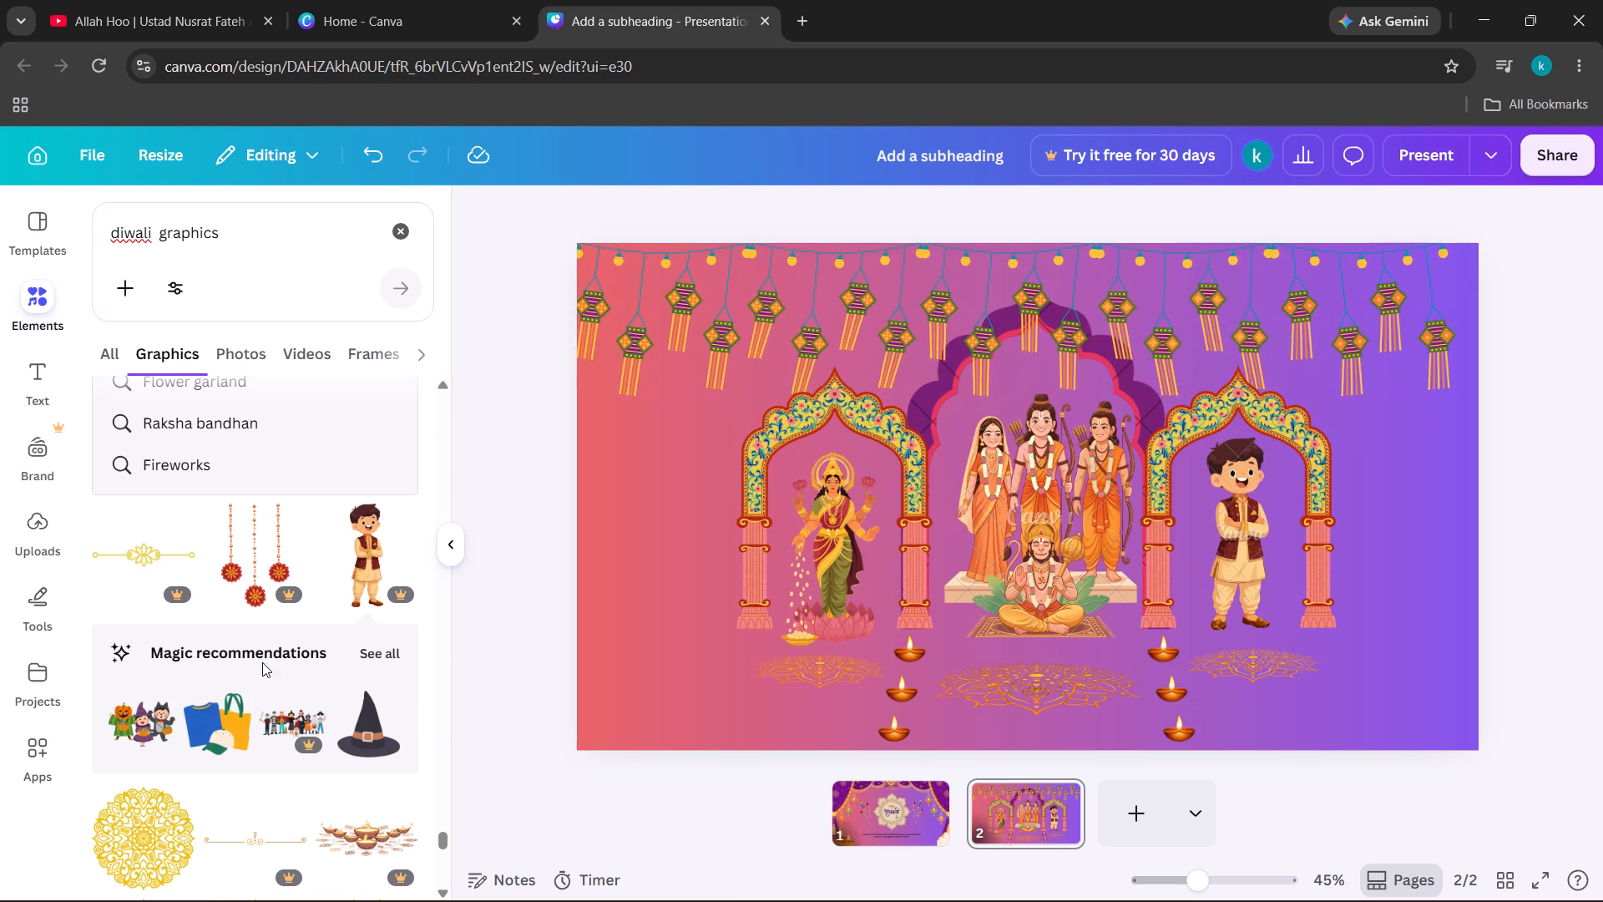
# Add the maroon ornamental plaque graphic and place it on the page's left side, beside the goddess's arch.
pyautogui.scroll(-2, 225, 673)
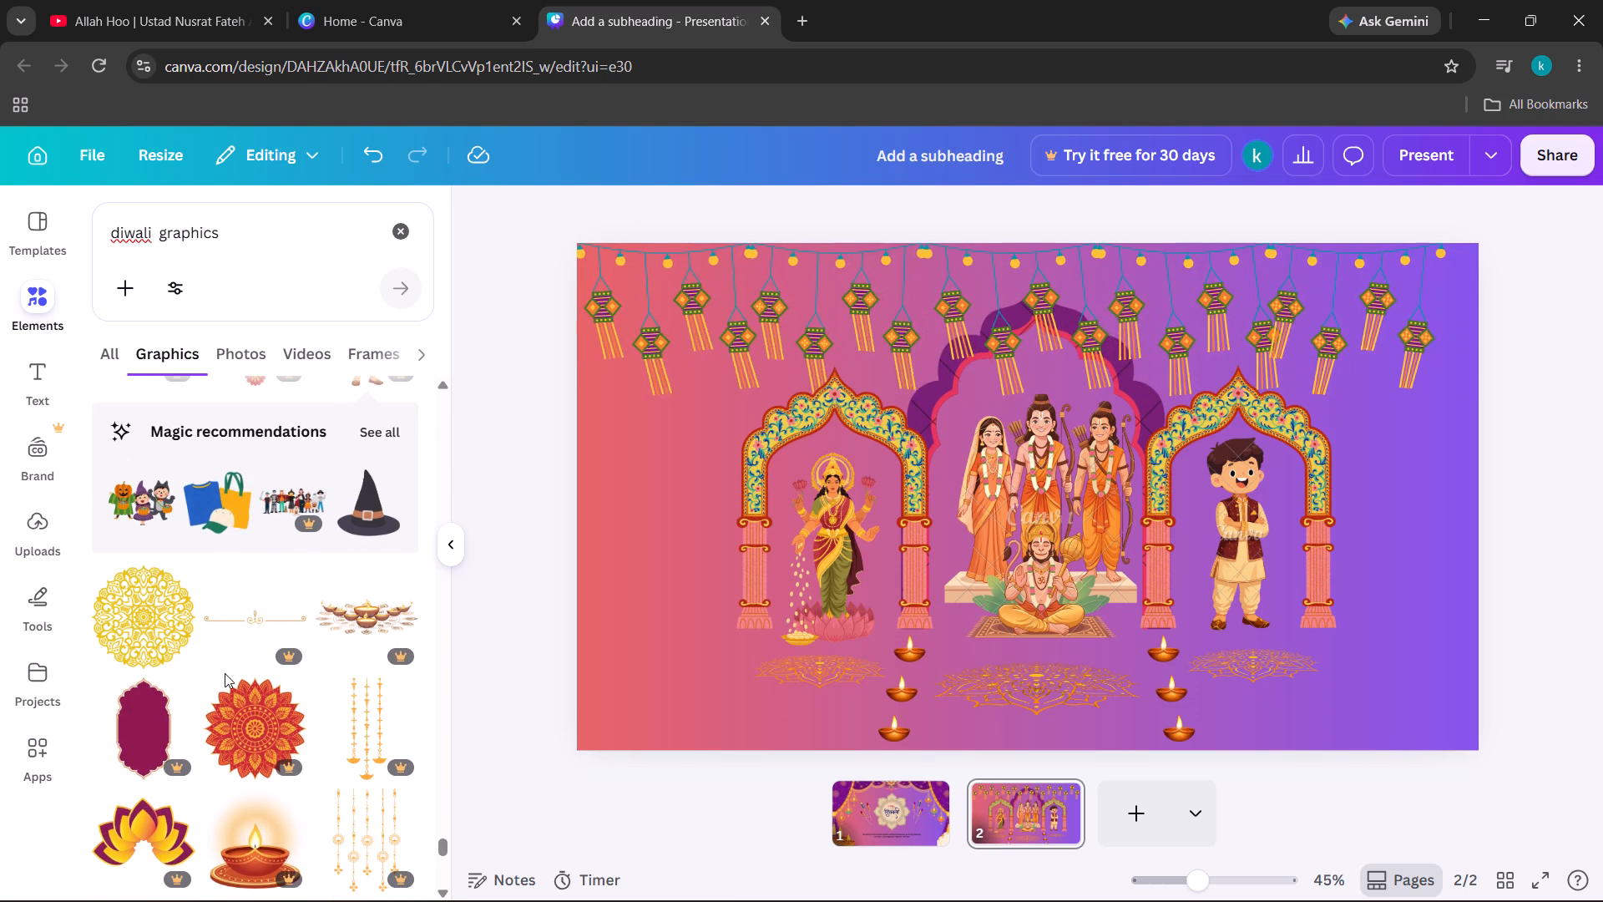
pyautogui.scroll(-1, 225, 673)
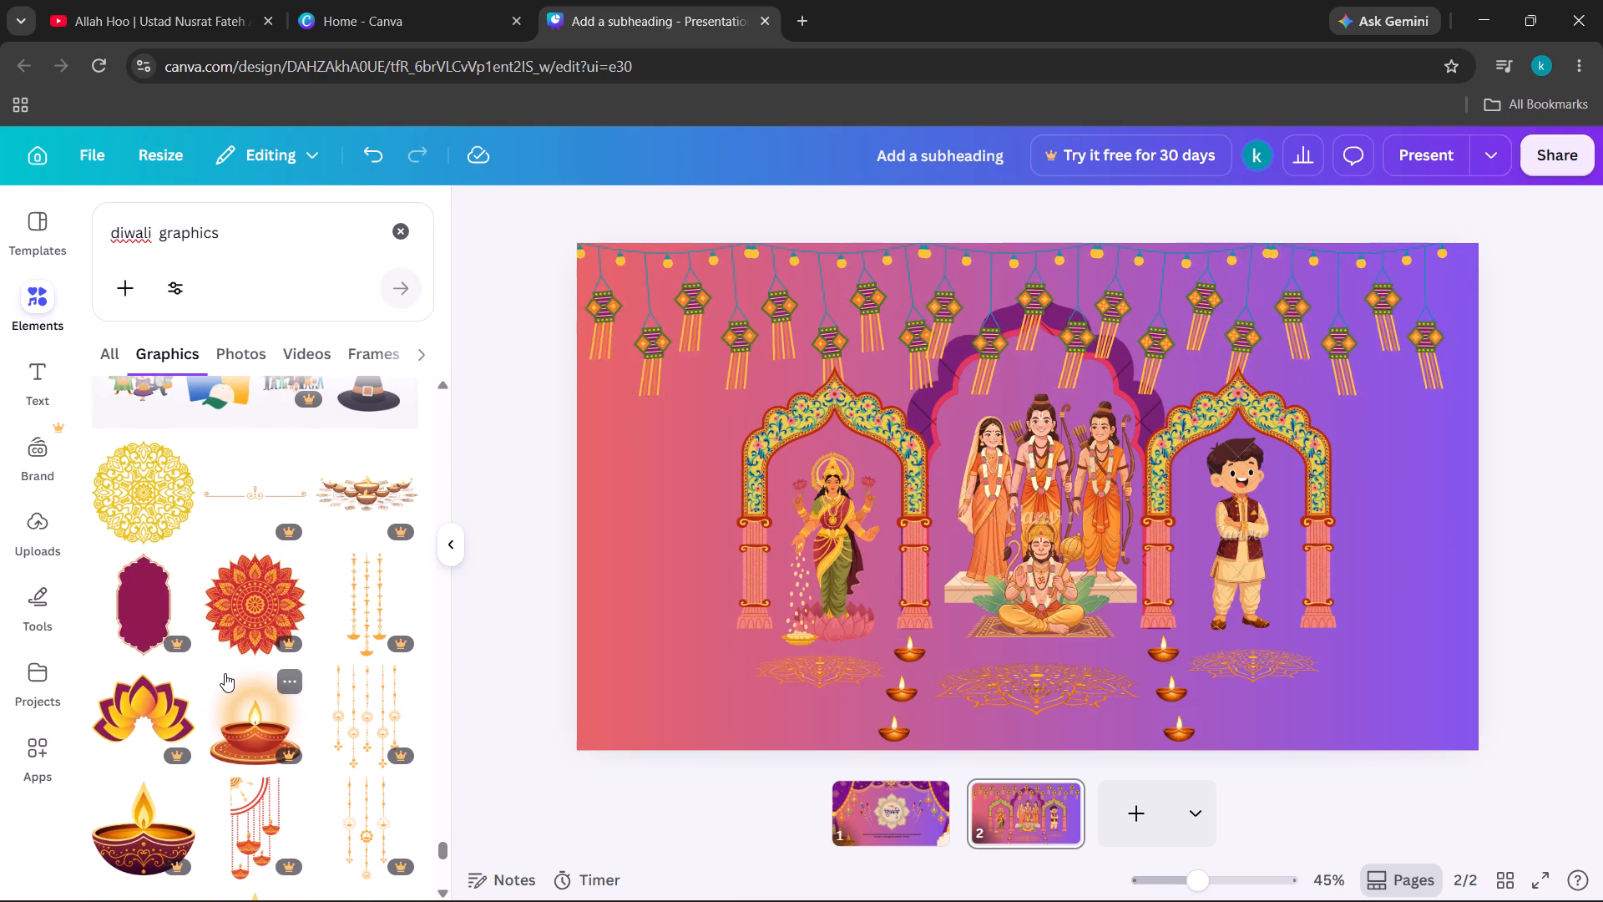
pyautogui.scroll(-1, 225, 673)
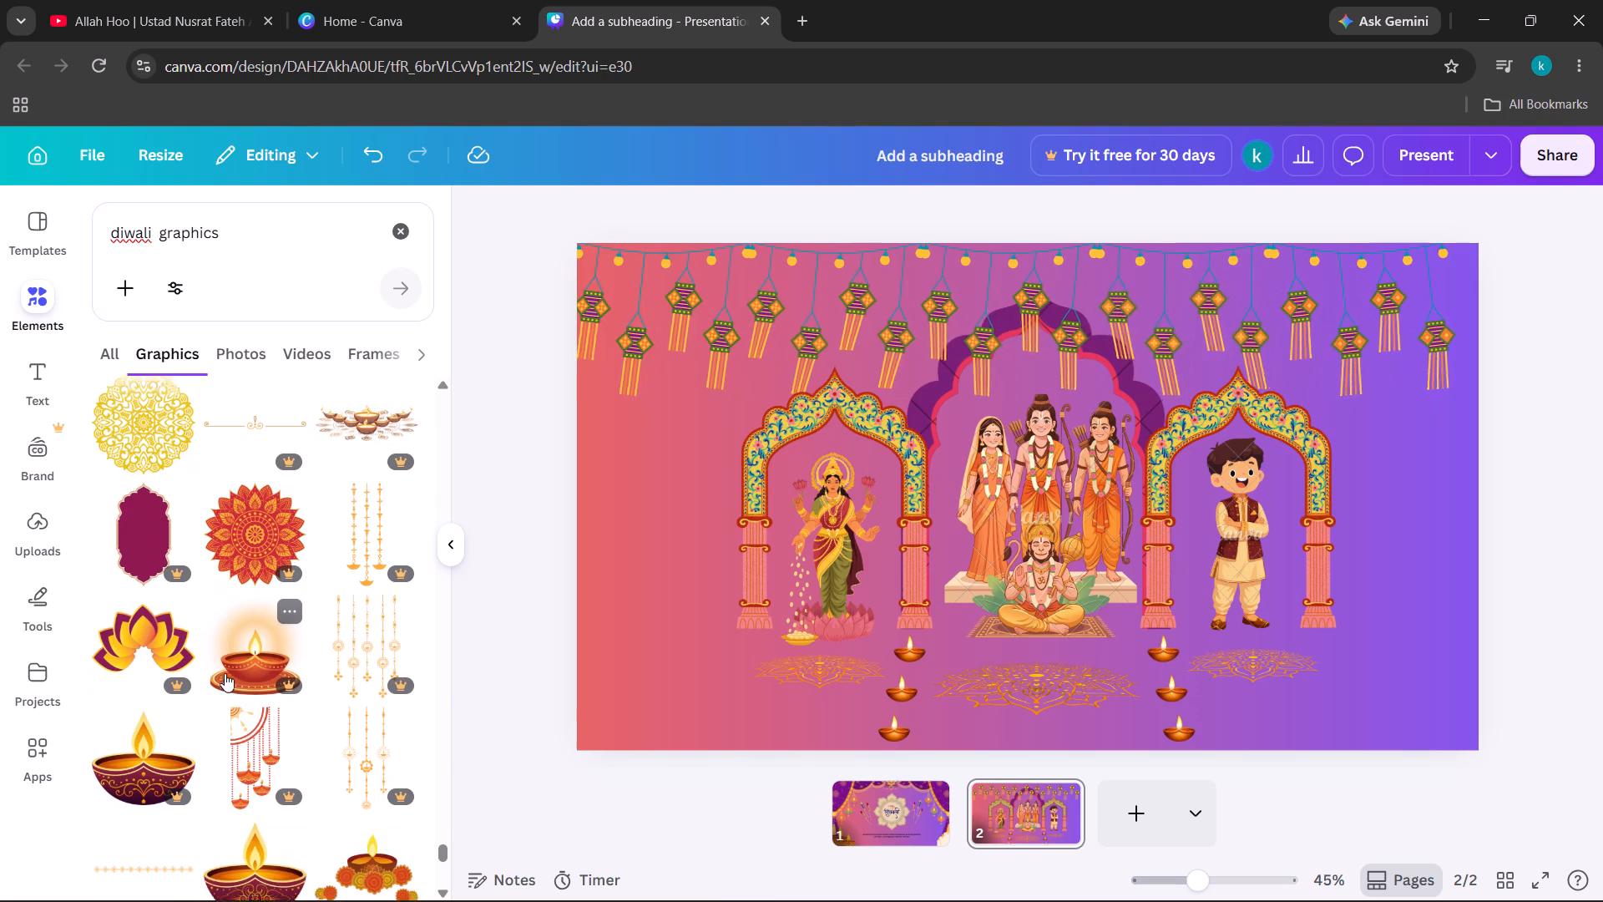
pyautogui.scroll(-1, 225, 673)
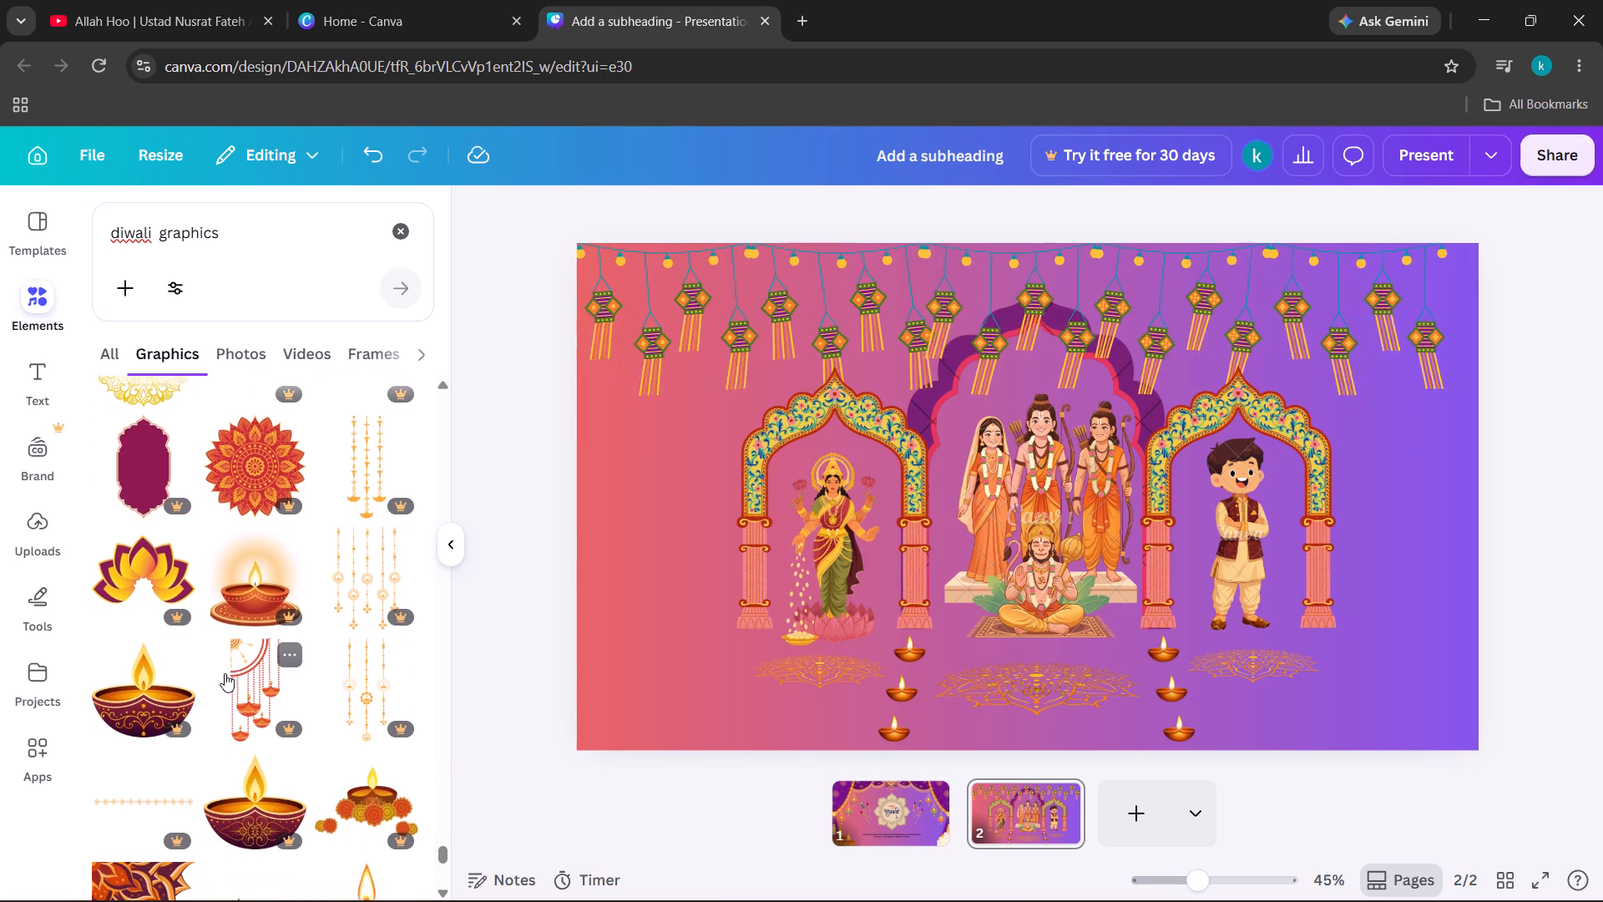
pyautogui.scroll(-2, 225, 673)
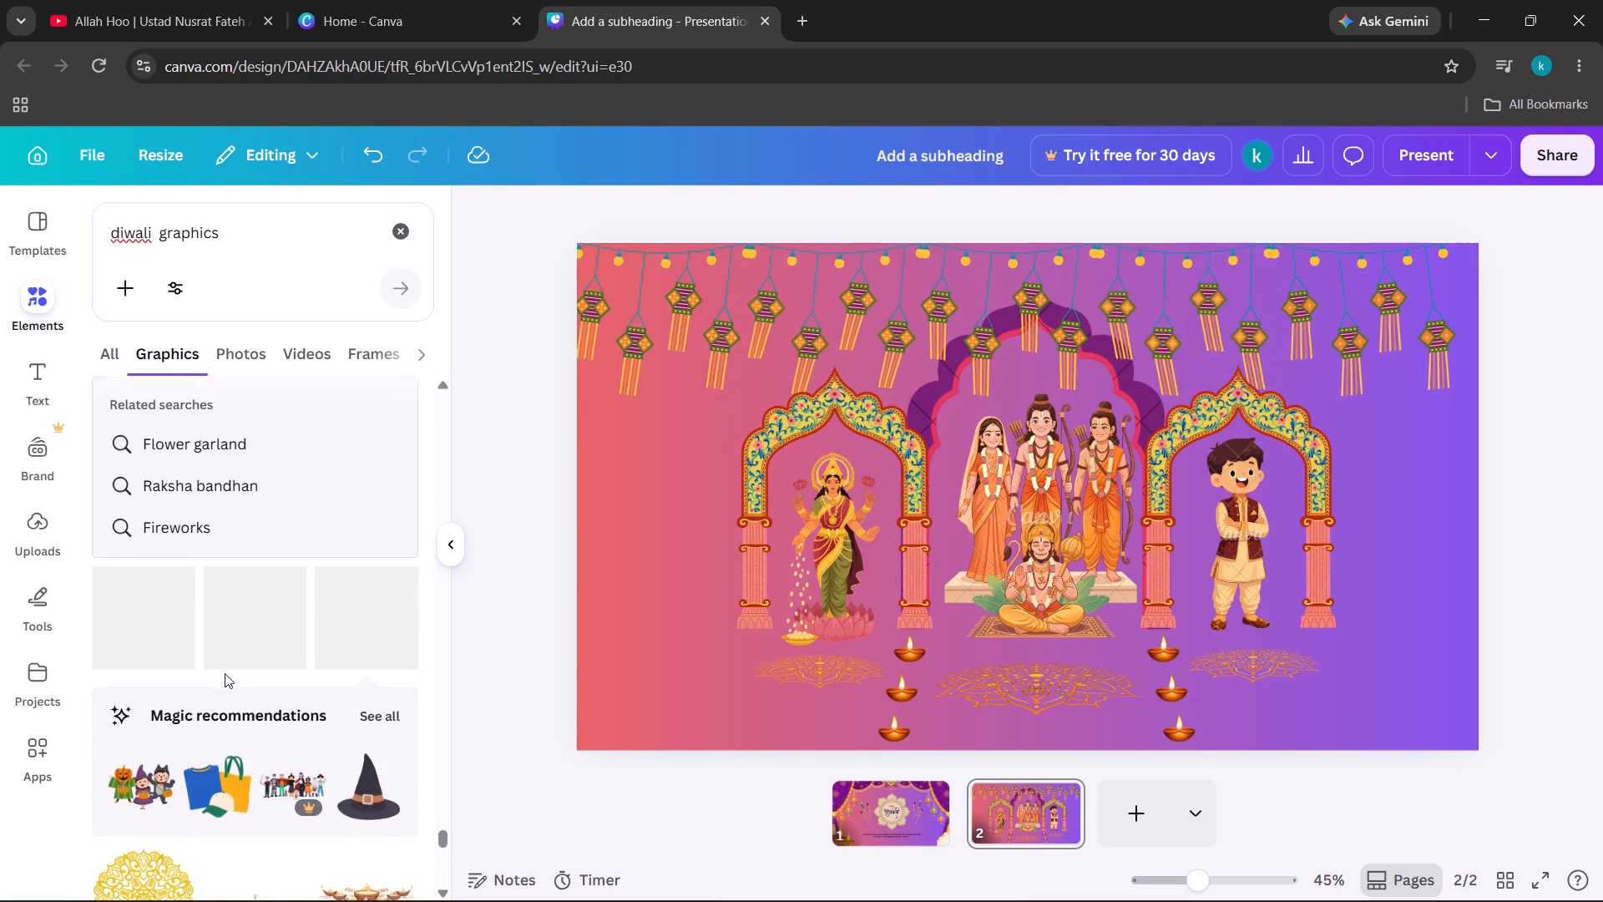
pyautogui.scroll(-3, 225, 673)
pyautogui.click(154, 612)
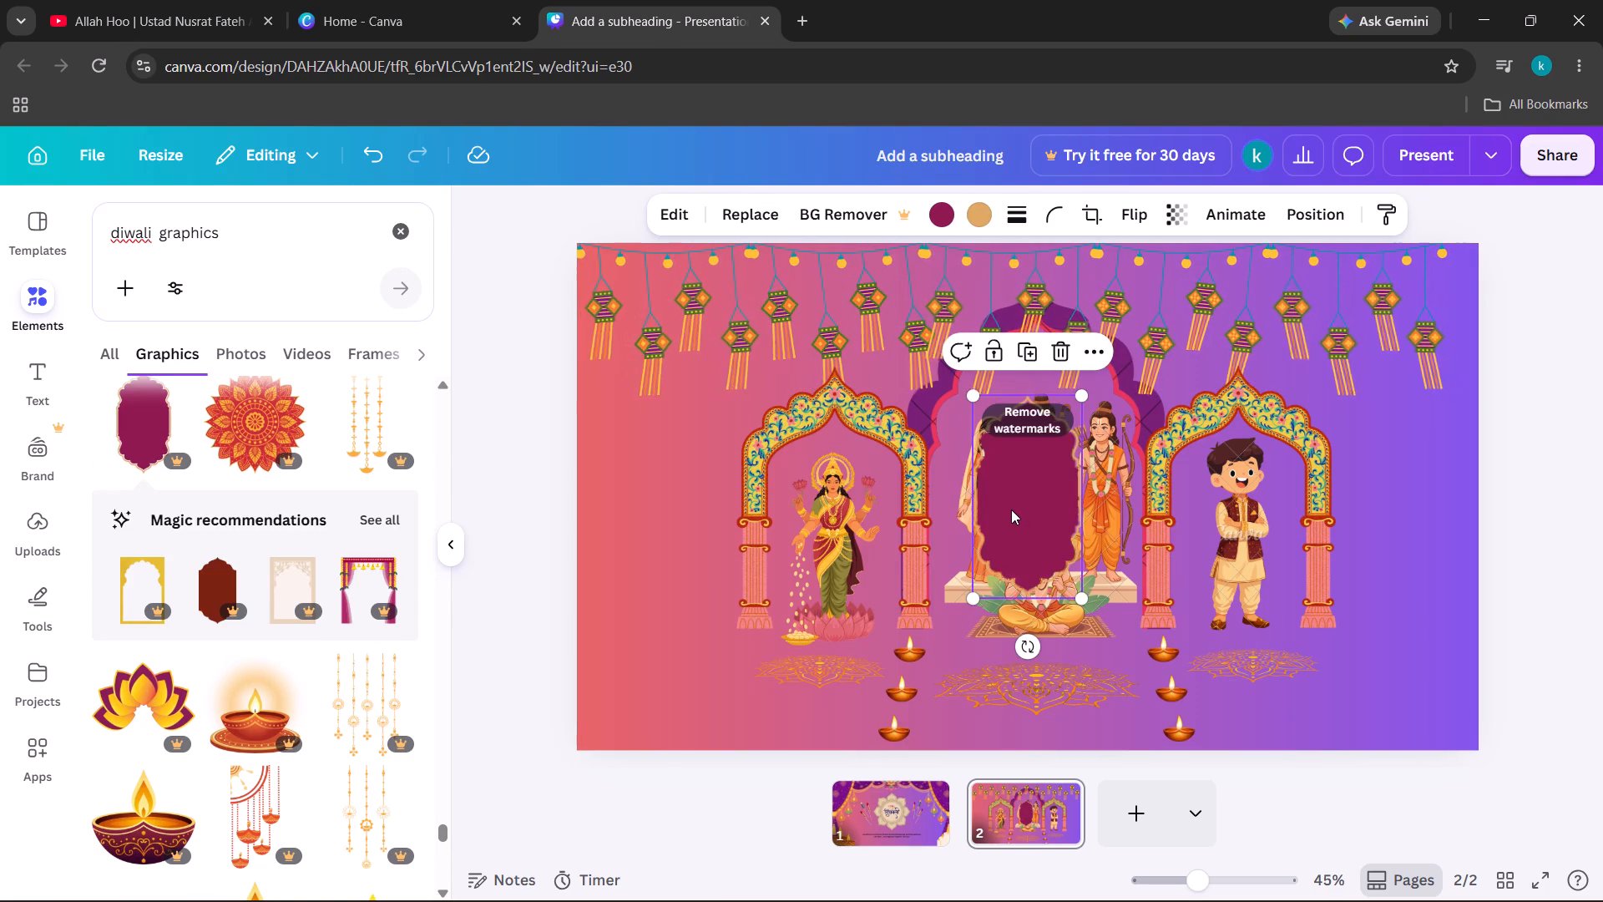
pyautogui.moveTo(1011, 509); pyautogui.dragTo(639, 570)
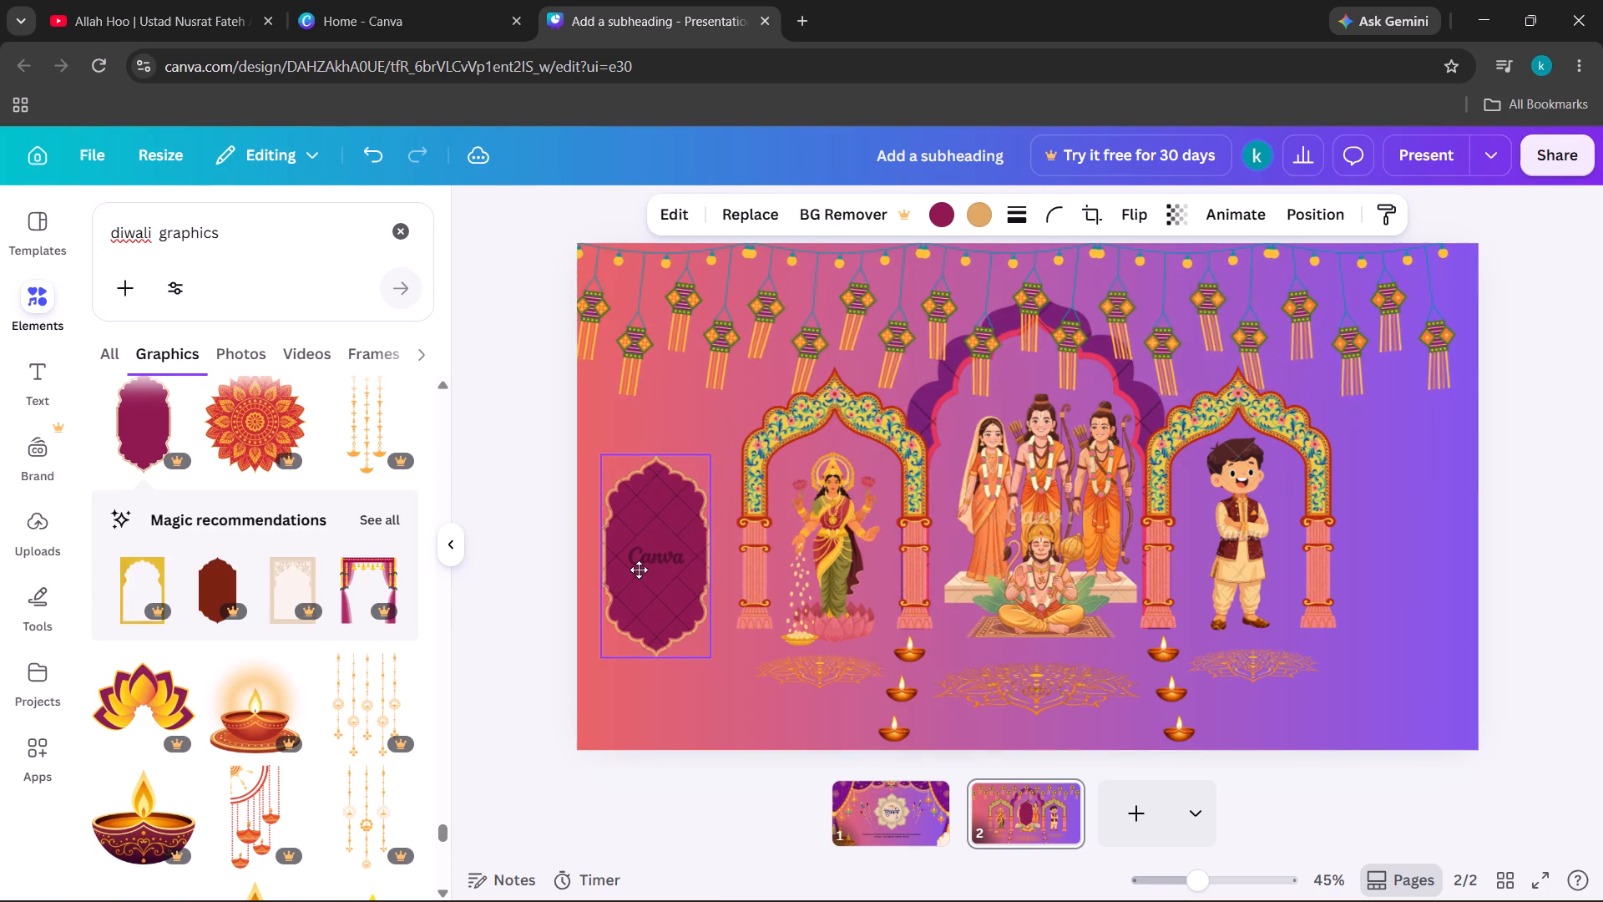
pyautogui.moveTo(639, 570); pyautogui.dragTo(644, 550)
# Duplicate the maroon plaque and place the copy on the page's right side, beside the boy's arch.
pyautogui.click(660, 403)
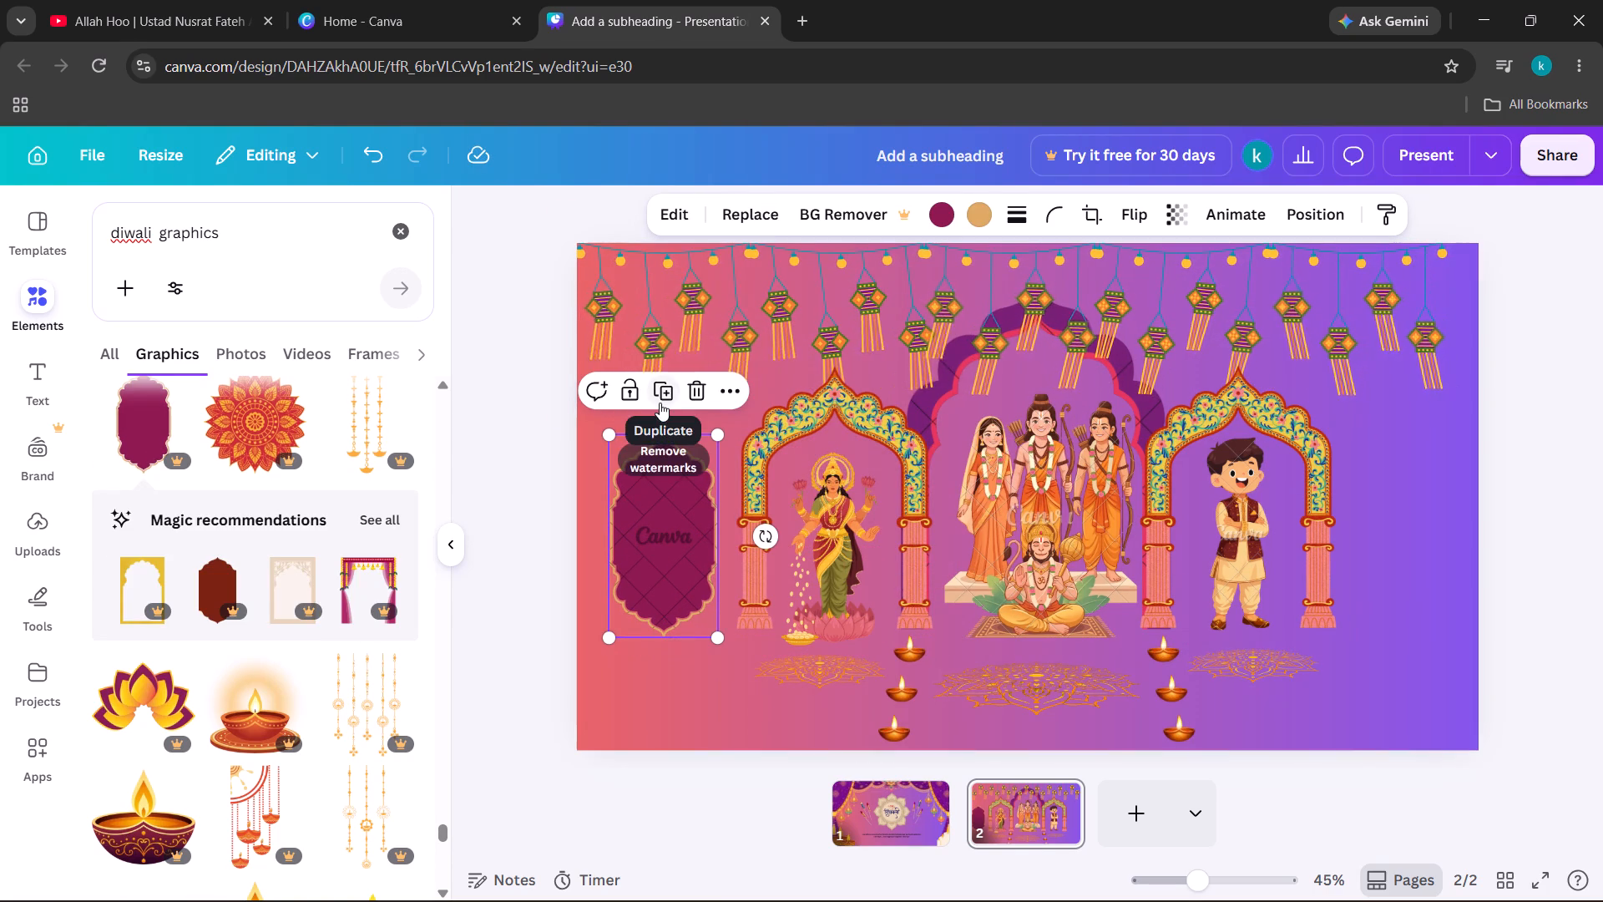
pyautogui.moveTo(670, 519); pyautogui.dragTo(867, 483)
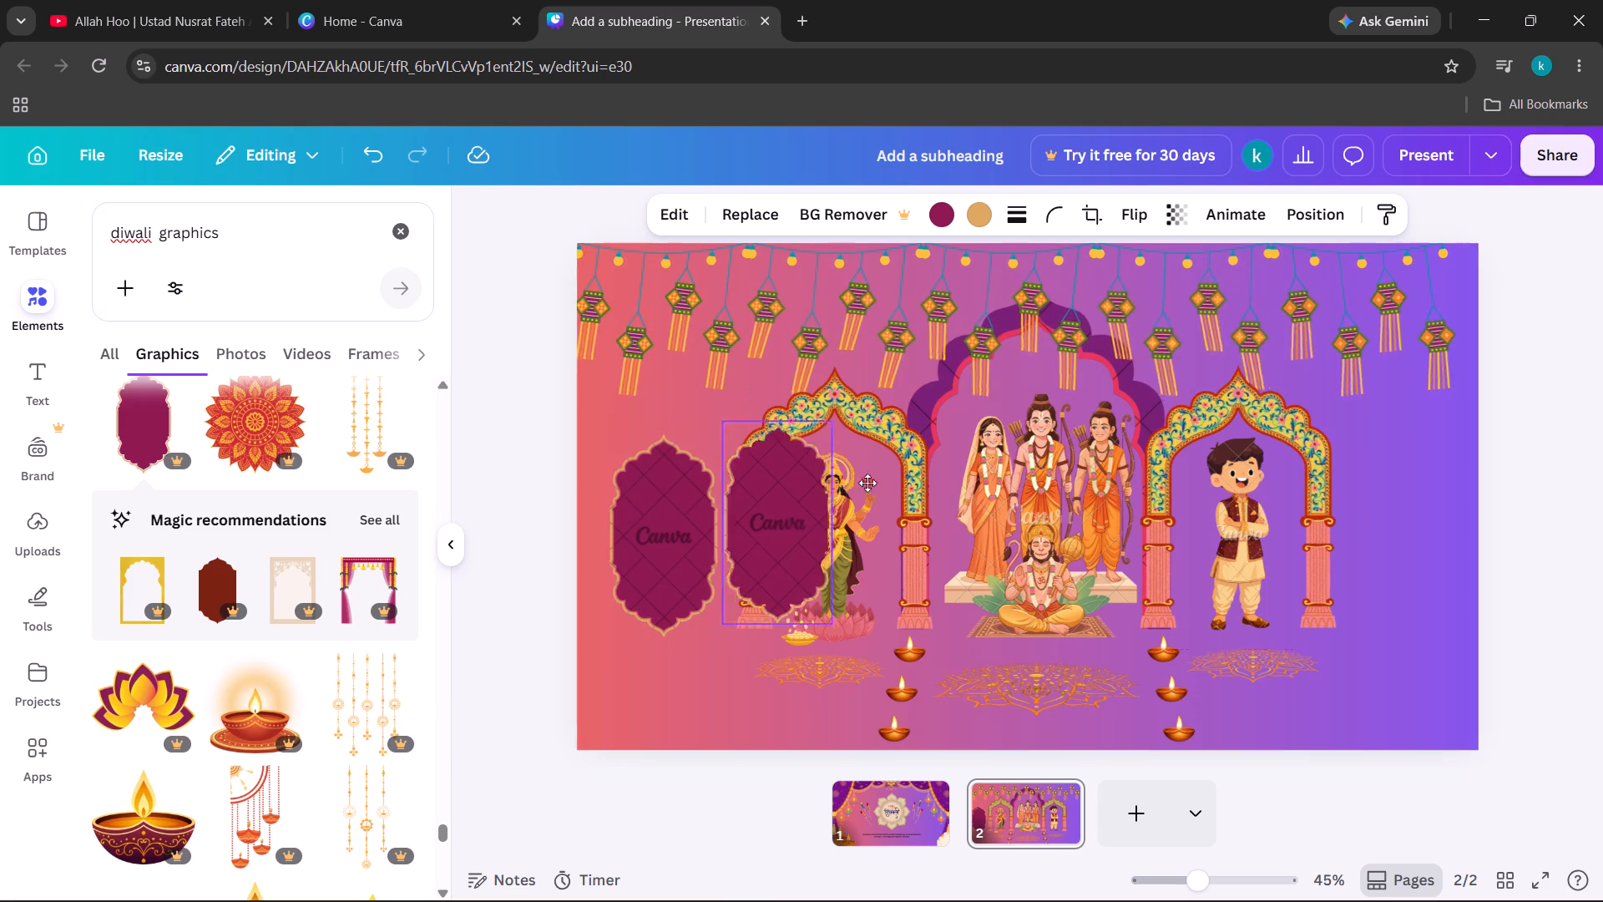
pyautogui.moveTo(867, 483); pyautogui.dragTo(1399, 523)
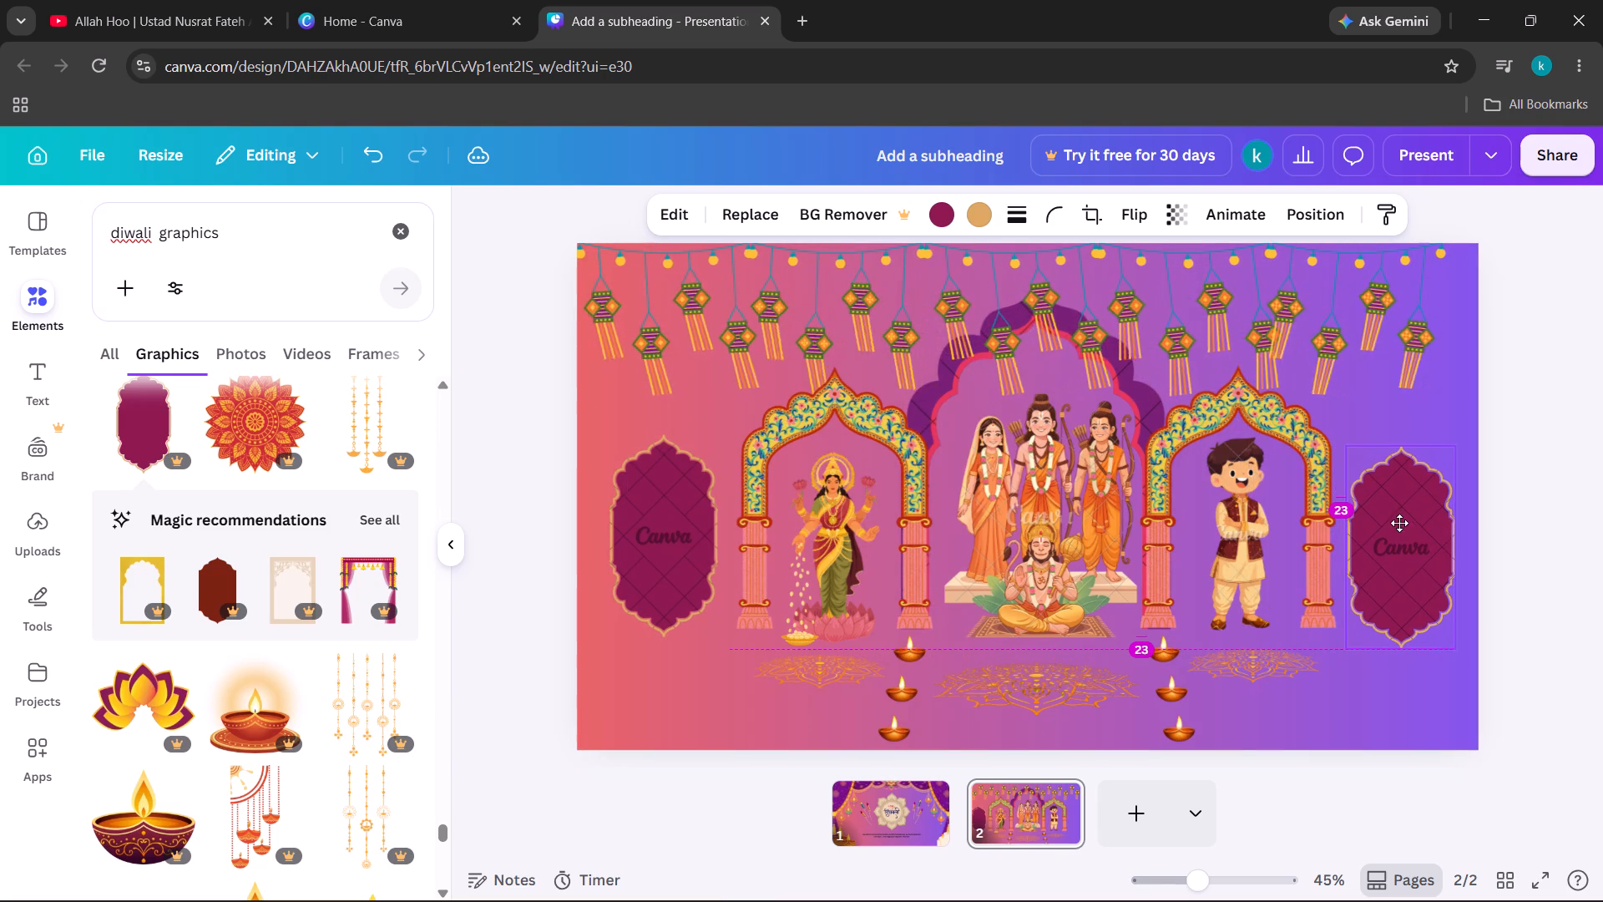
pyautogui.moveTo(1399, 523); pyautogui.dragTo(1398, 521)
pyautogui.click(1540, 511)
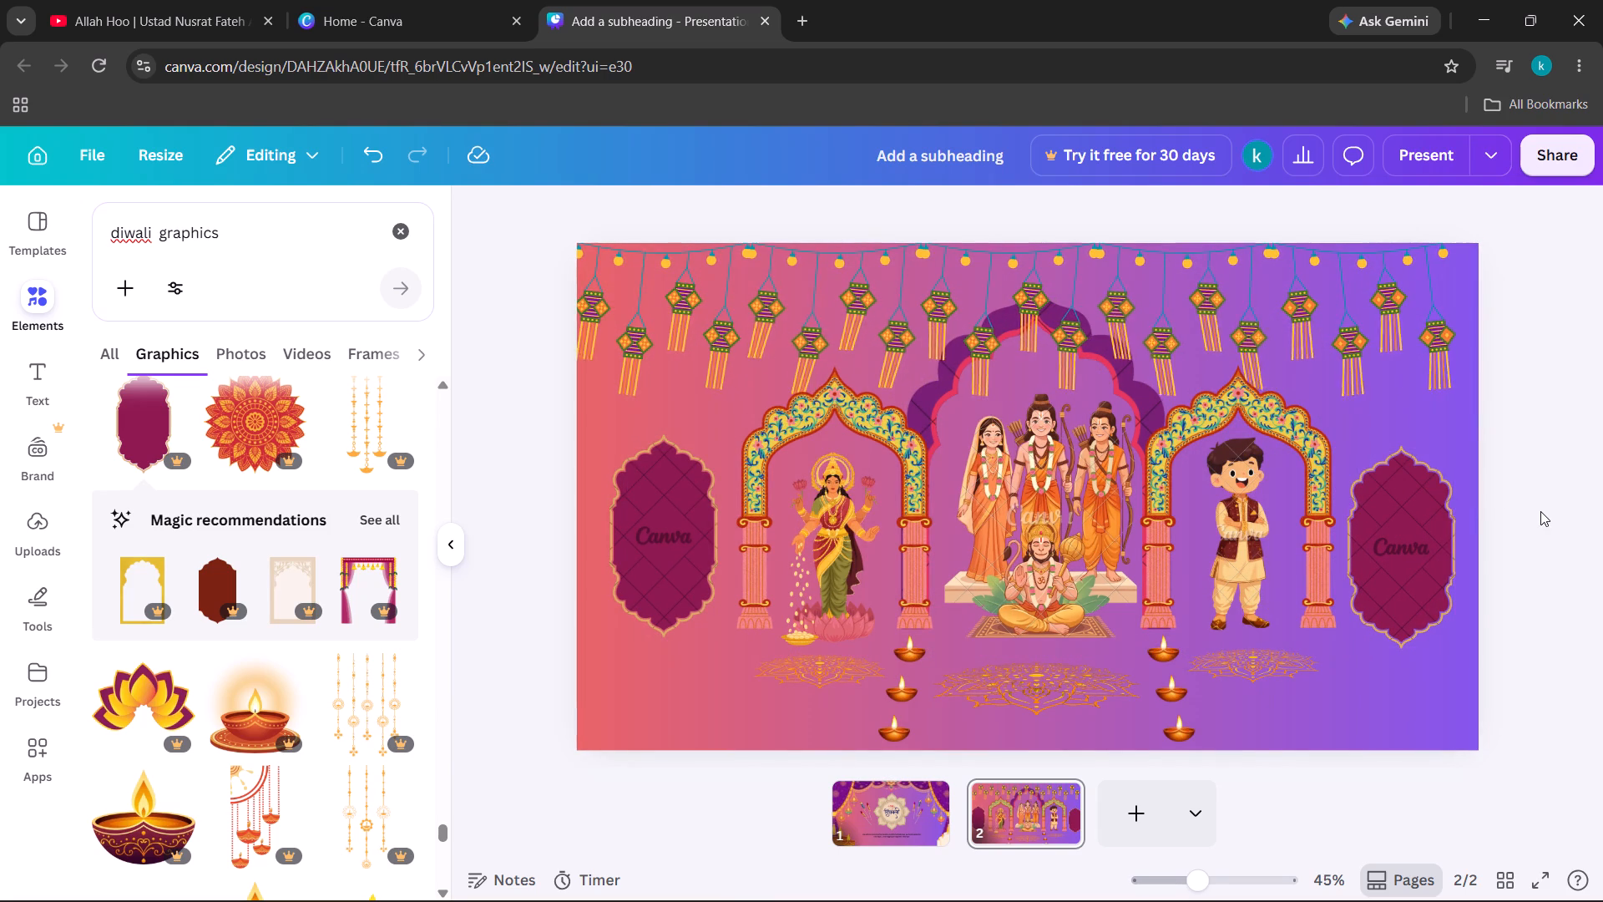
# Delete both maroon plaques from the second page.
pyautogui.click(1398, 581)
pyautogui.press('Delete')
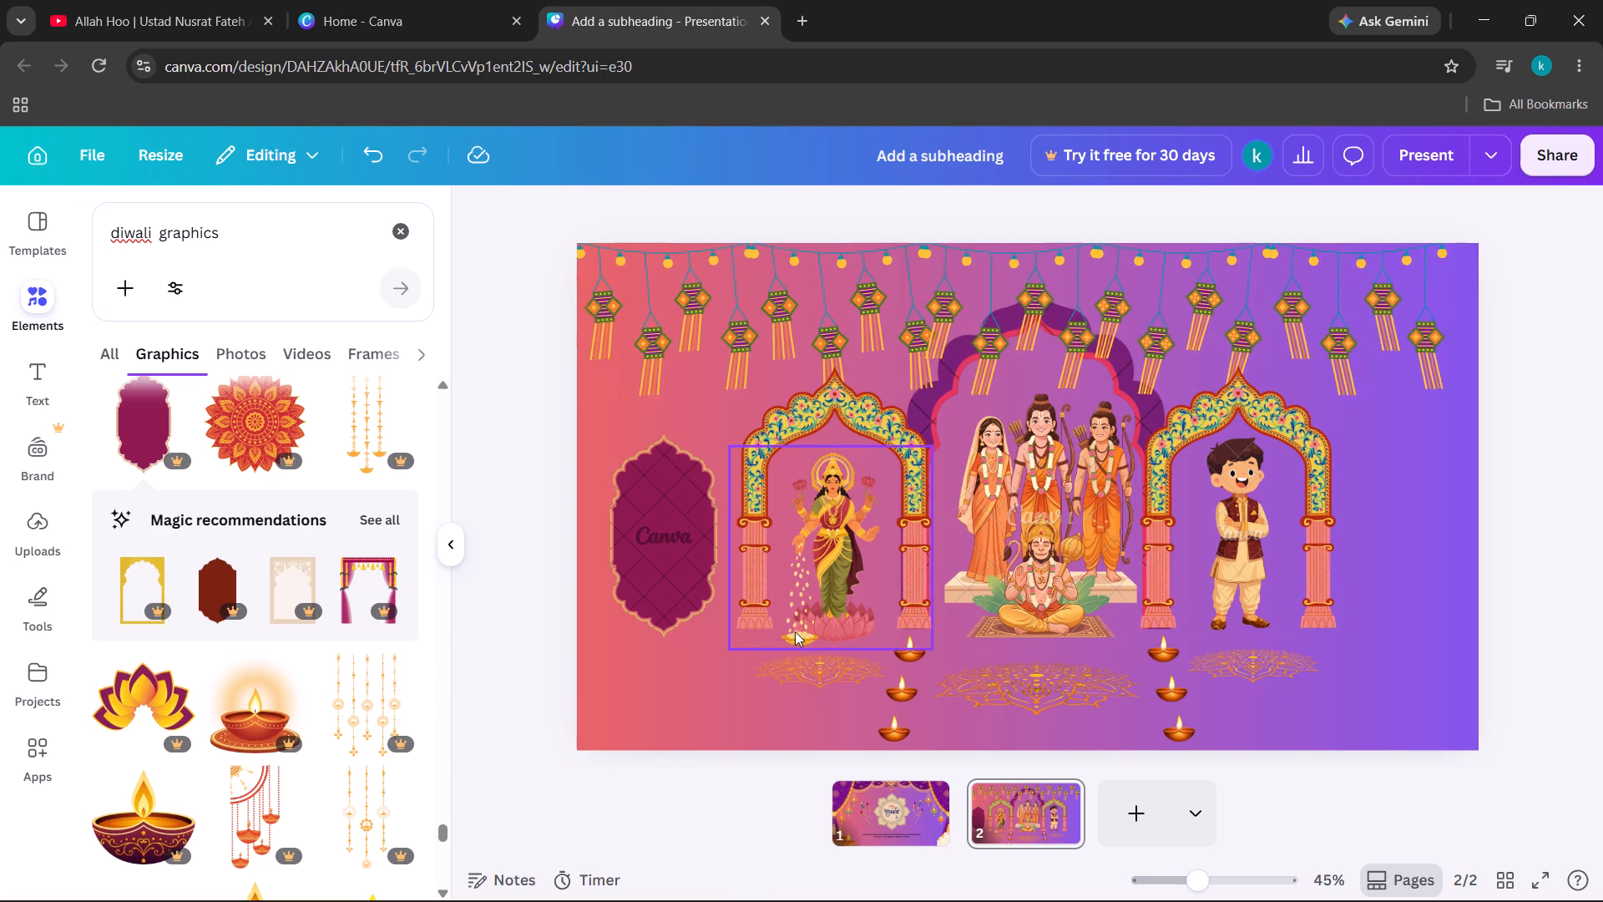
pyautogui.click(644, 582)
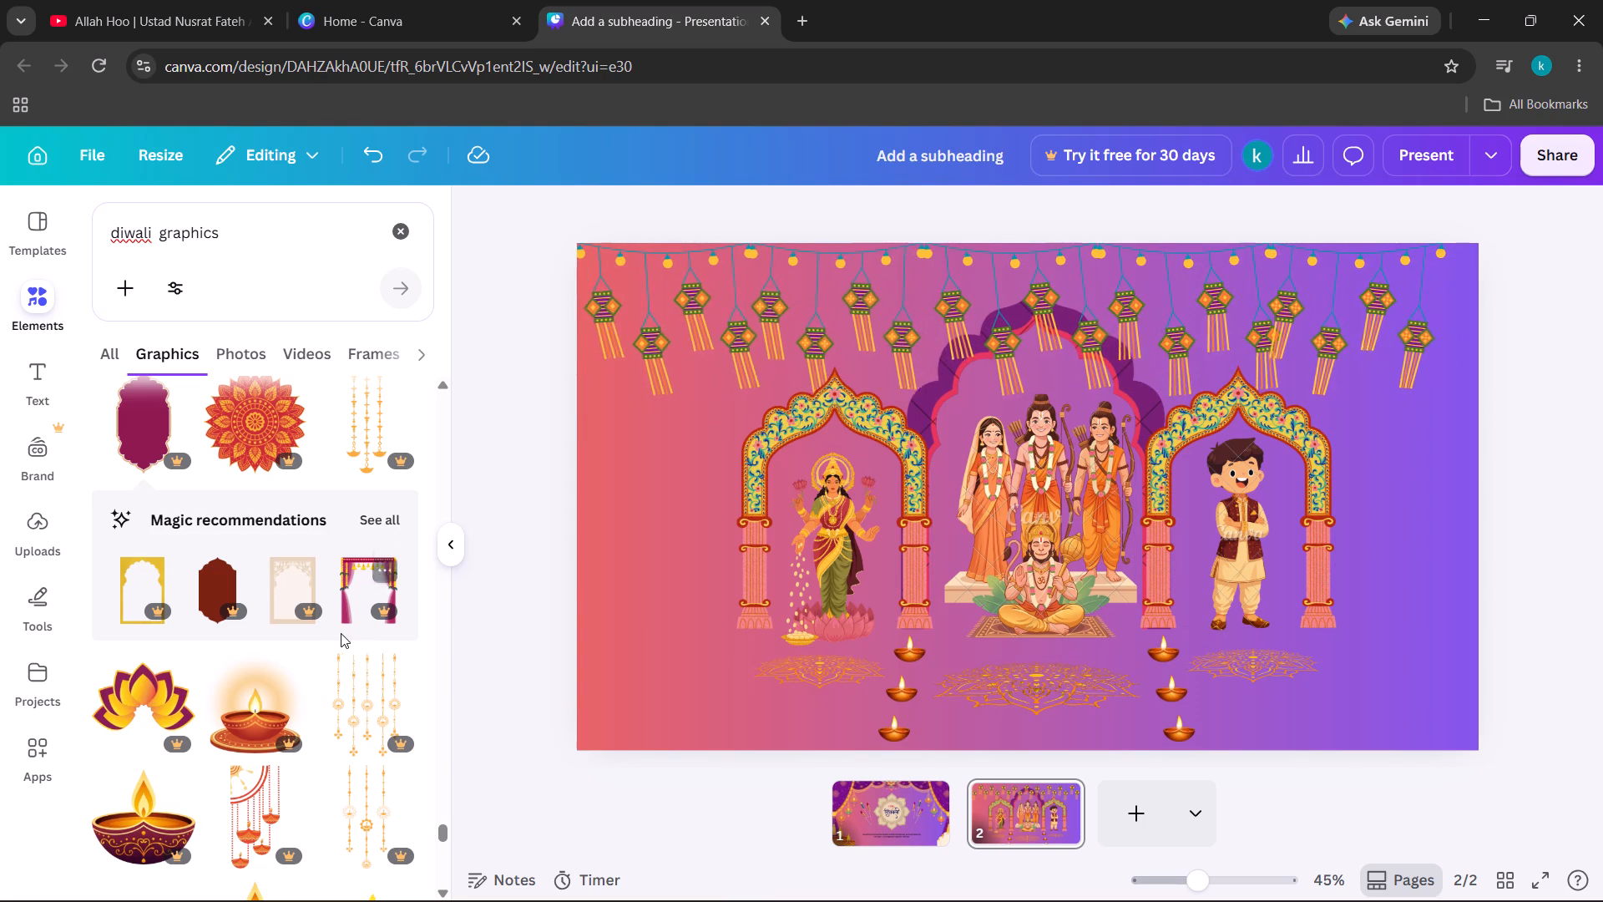
# Add the red and orange mandala from the Diwali graphics and place it at the page's bottom-right corner, partly beyond the page edges.
pyautogui.scroll(-1, 348, 612)
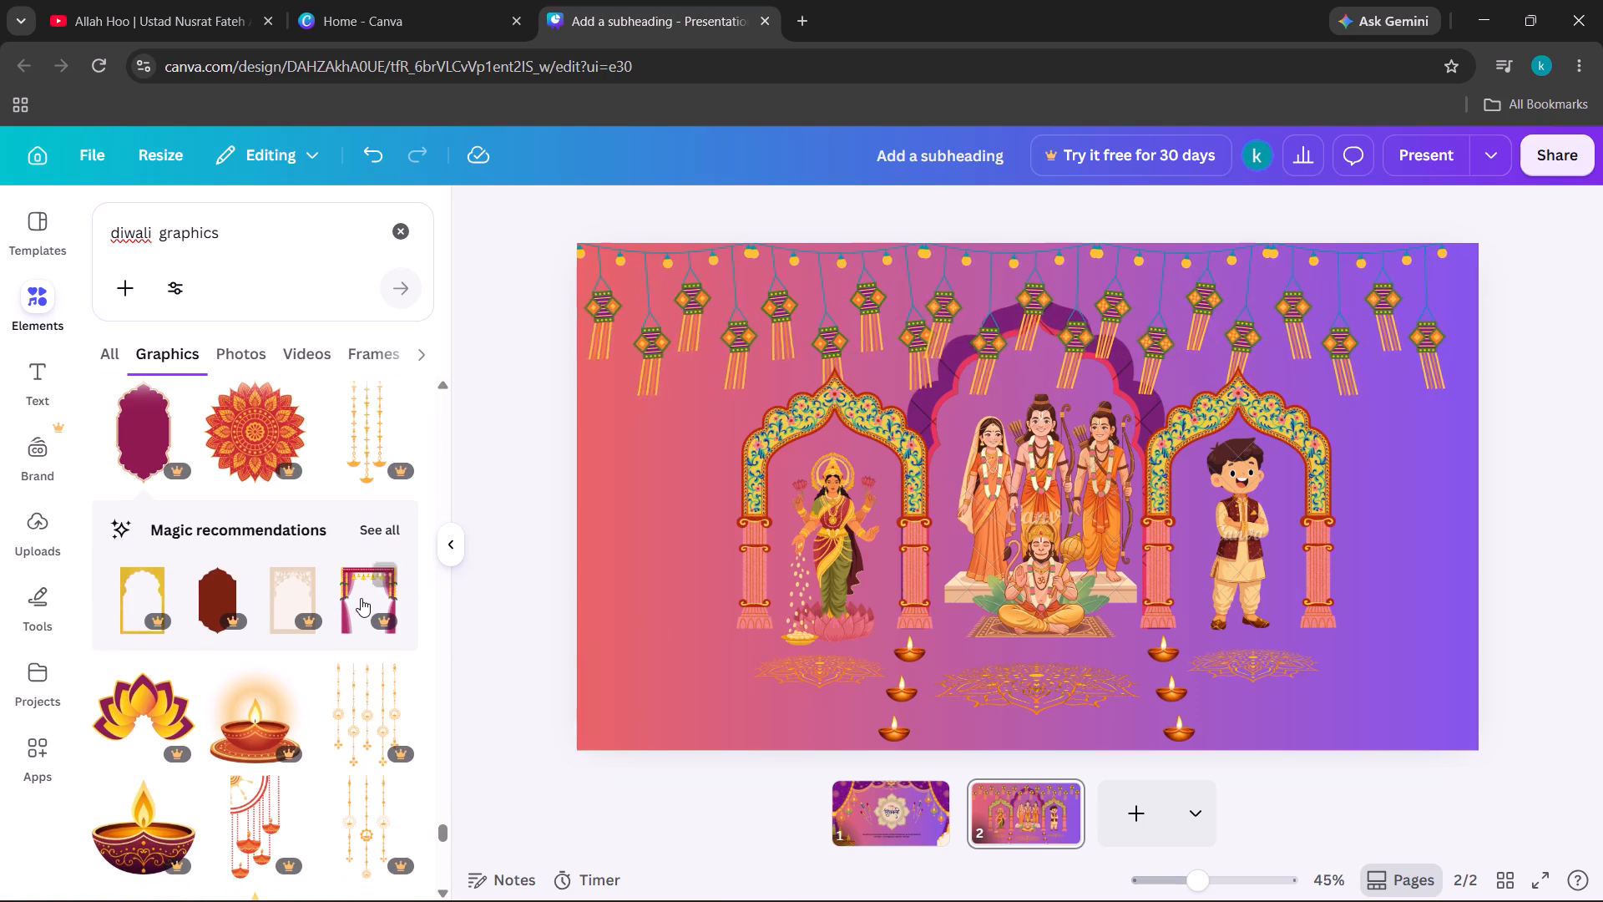
pyautogui.scroll(-2, 361, 598)
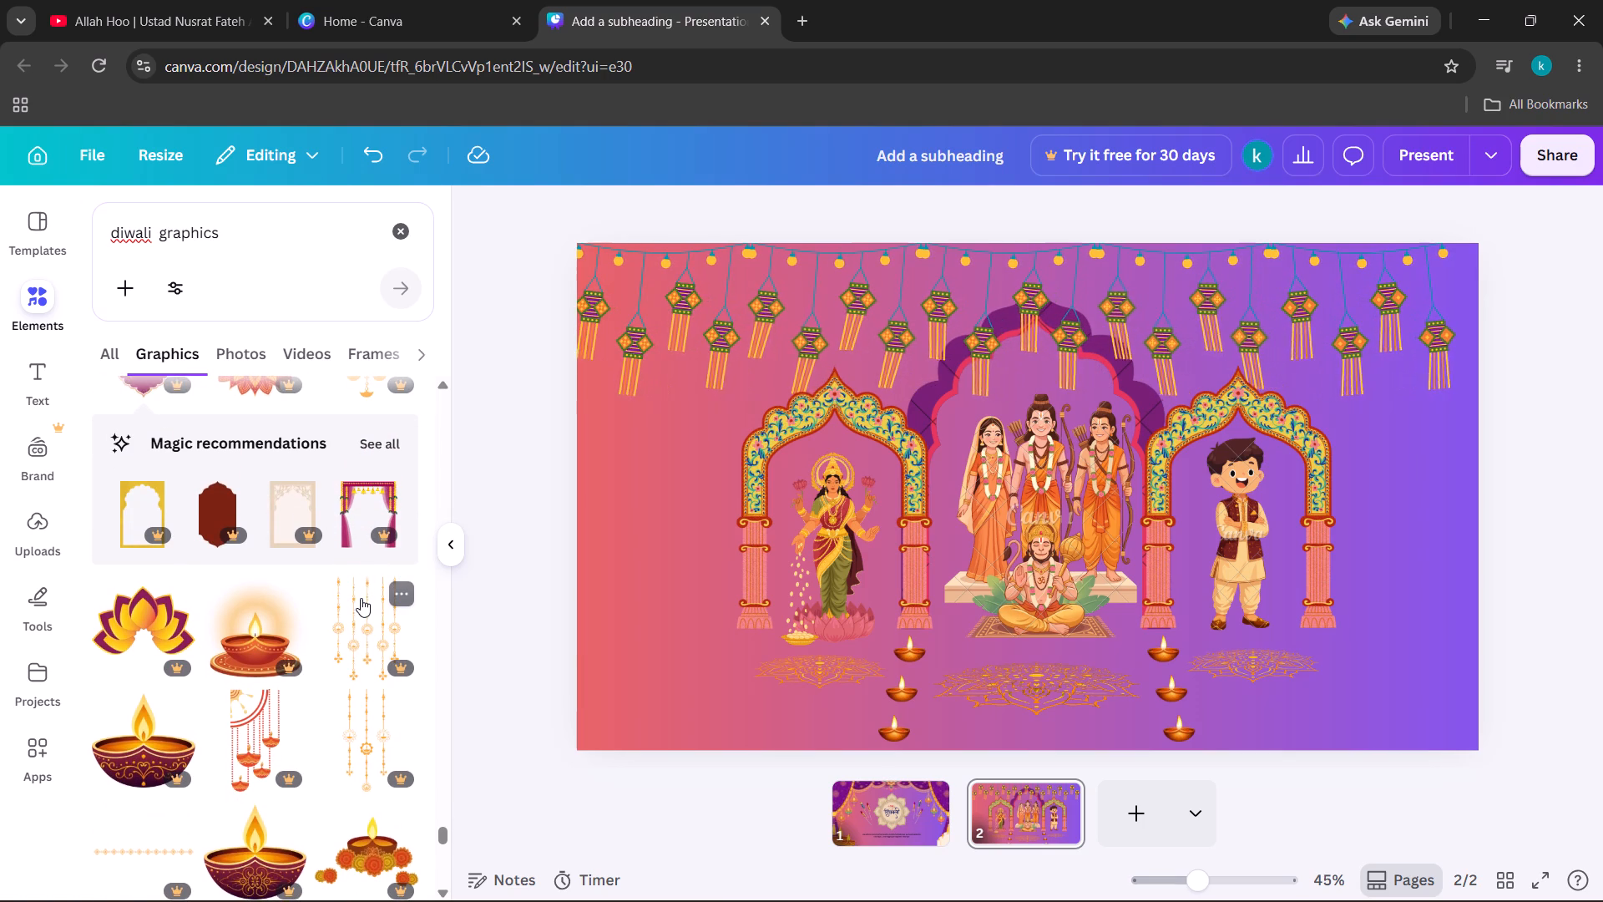
pyautogui.scroll(-2, 361, 598)
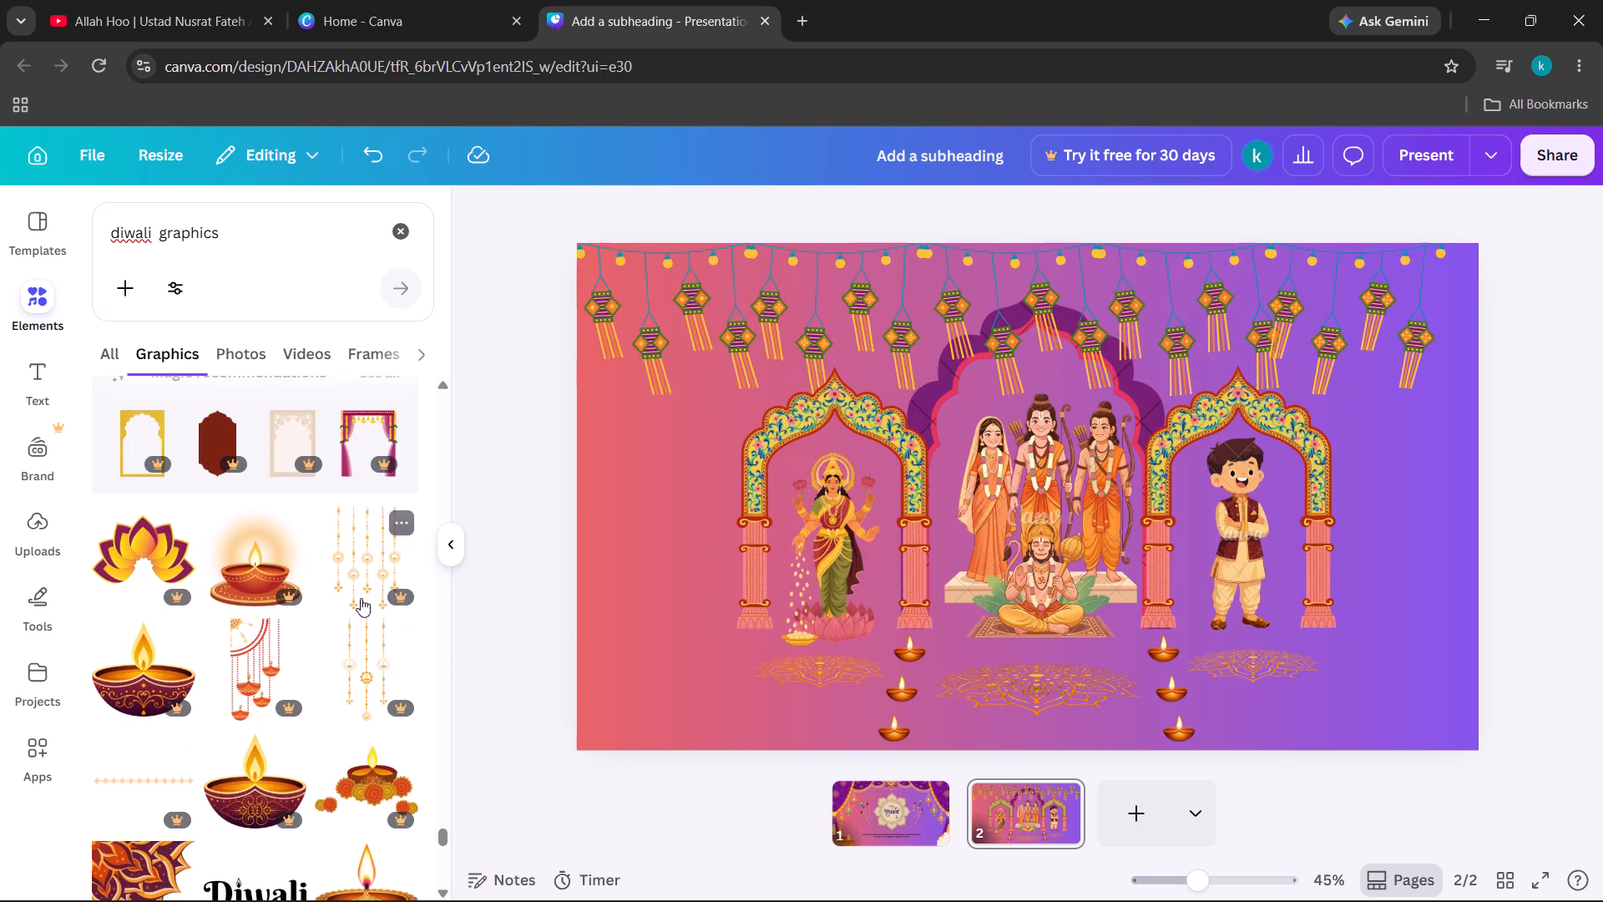
pyautogui.scroll(-3, 361, 598)
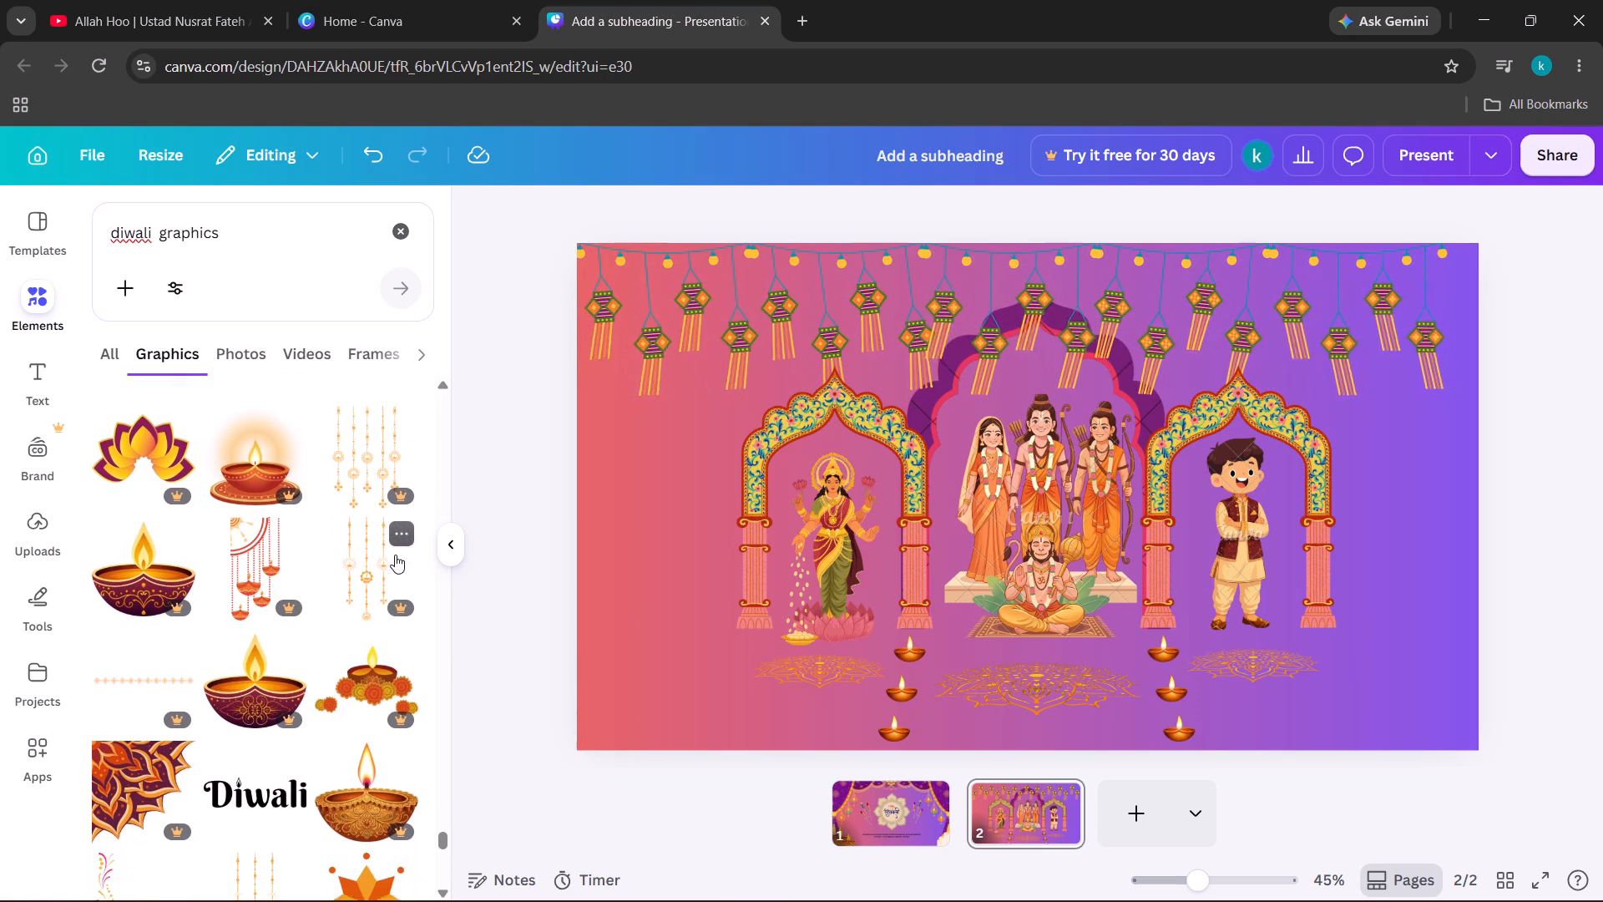
pyautogui.scroll(-1, 395, 555)
pyautogui.scroll(-2, 301, 662)
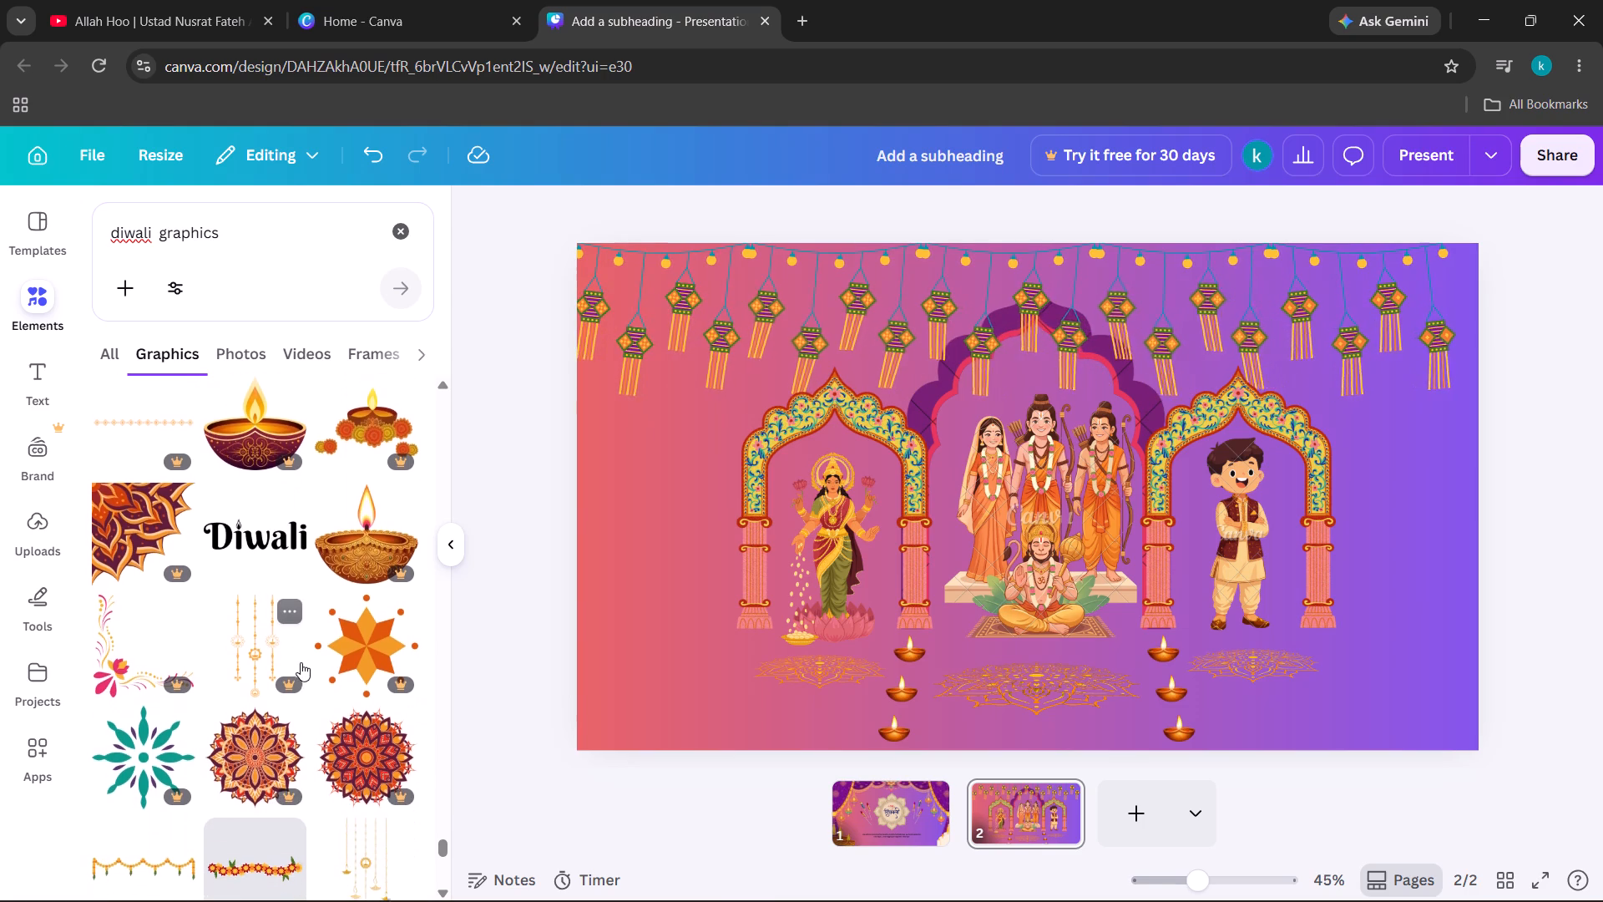
pyautogui.scroll(-4, 301, 662)
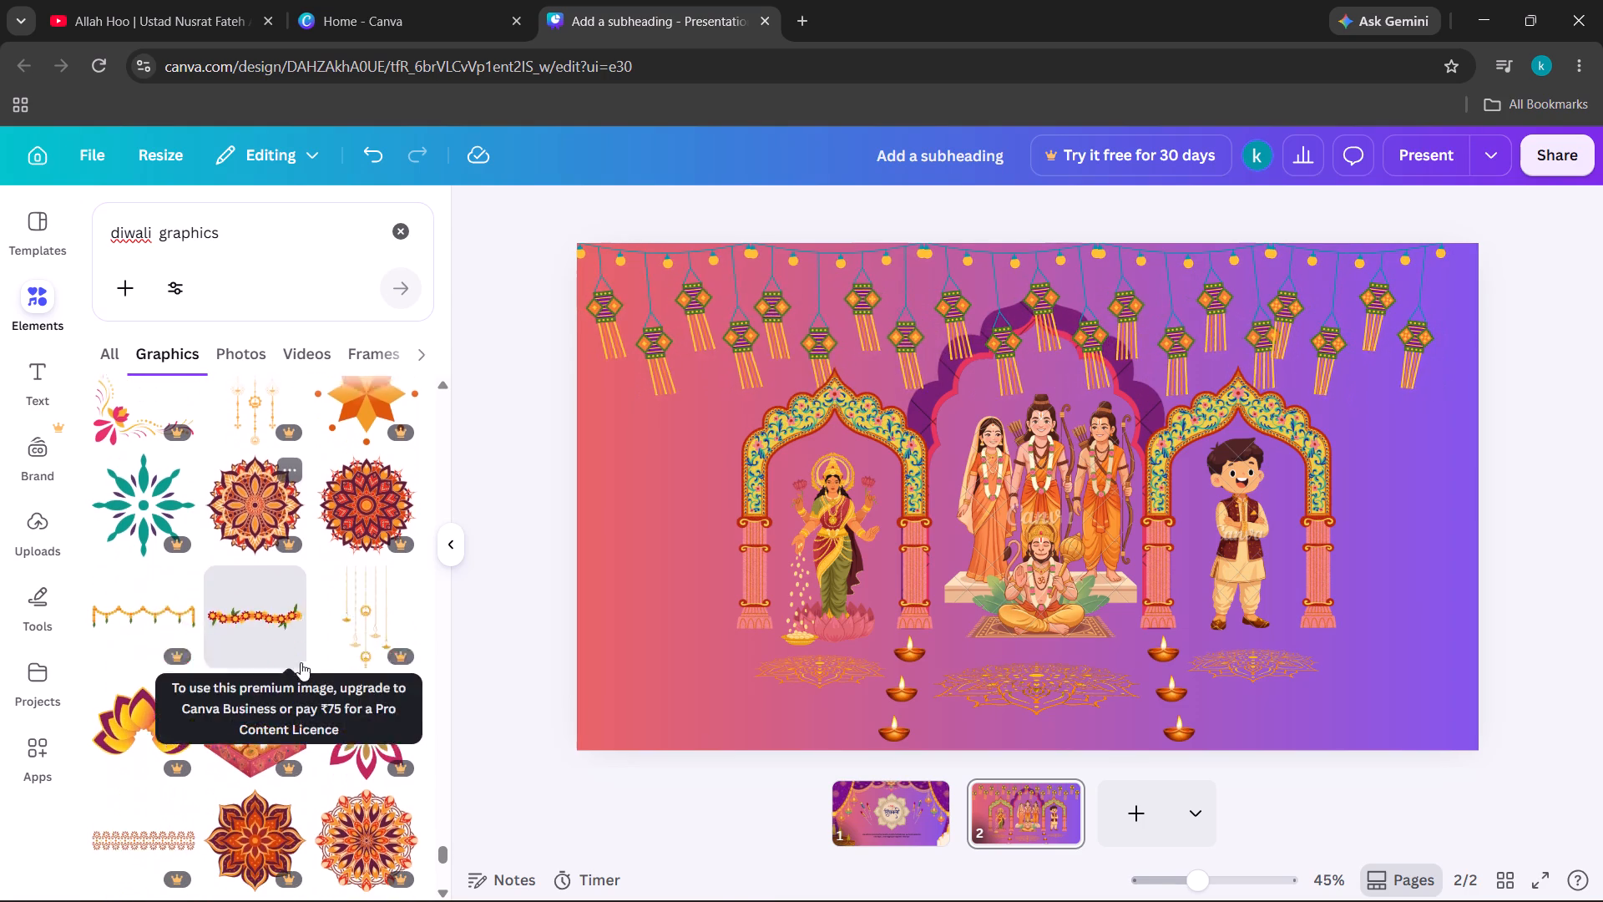
pyautogui.scroll(-3, 301, 662)
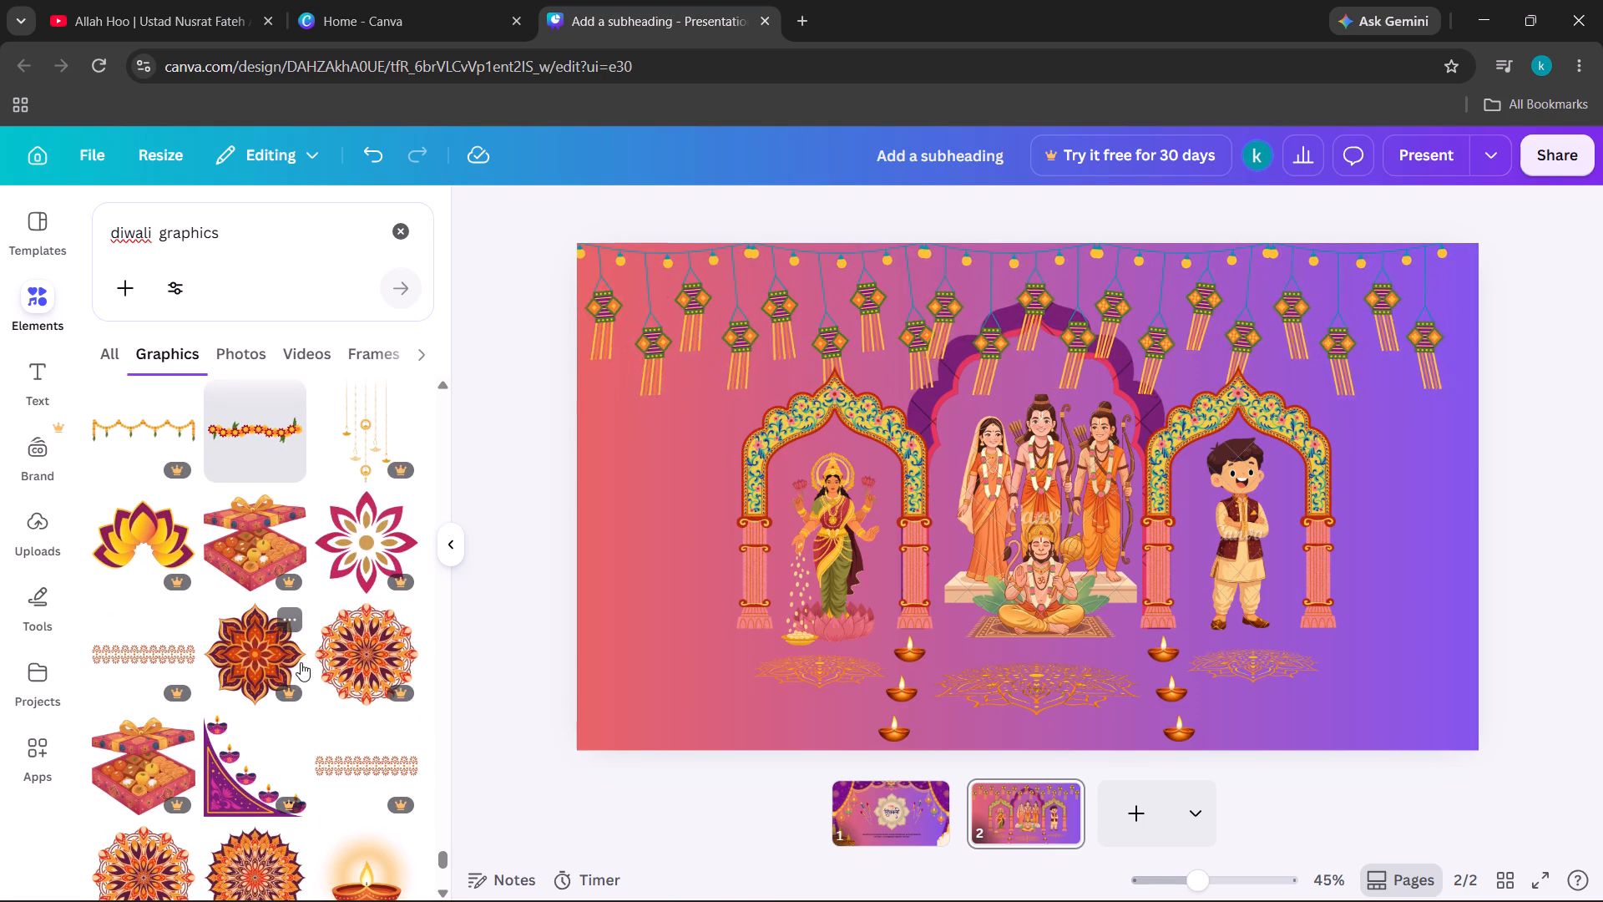
pyautogui.scroll(-1, 301, 662)
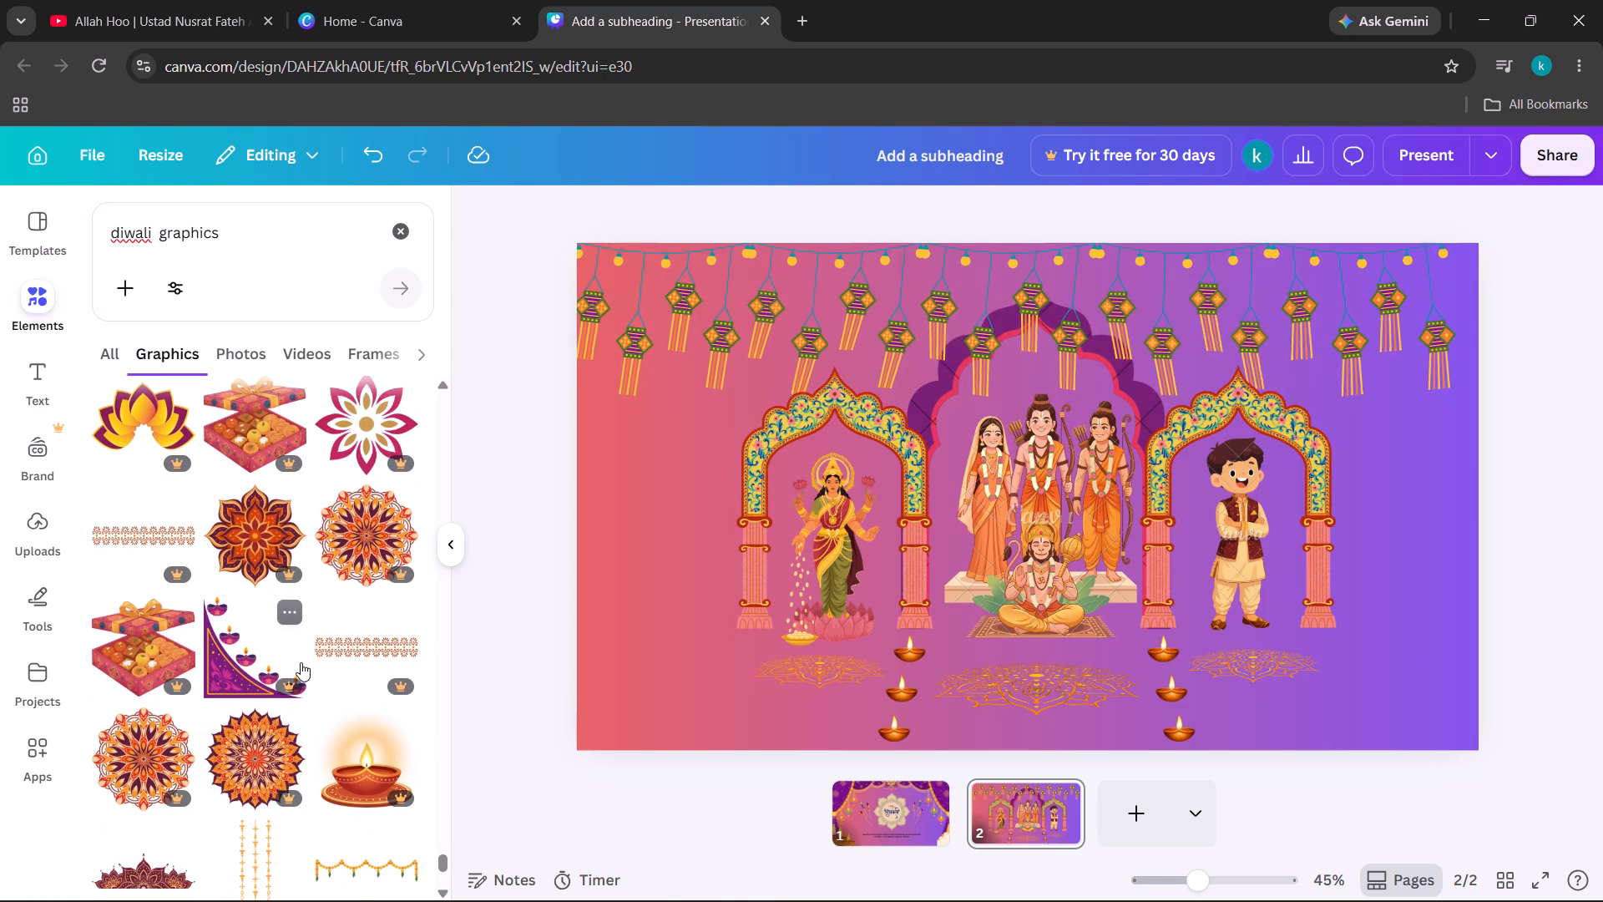
pyautogui.scroll(-4, 301, 662)
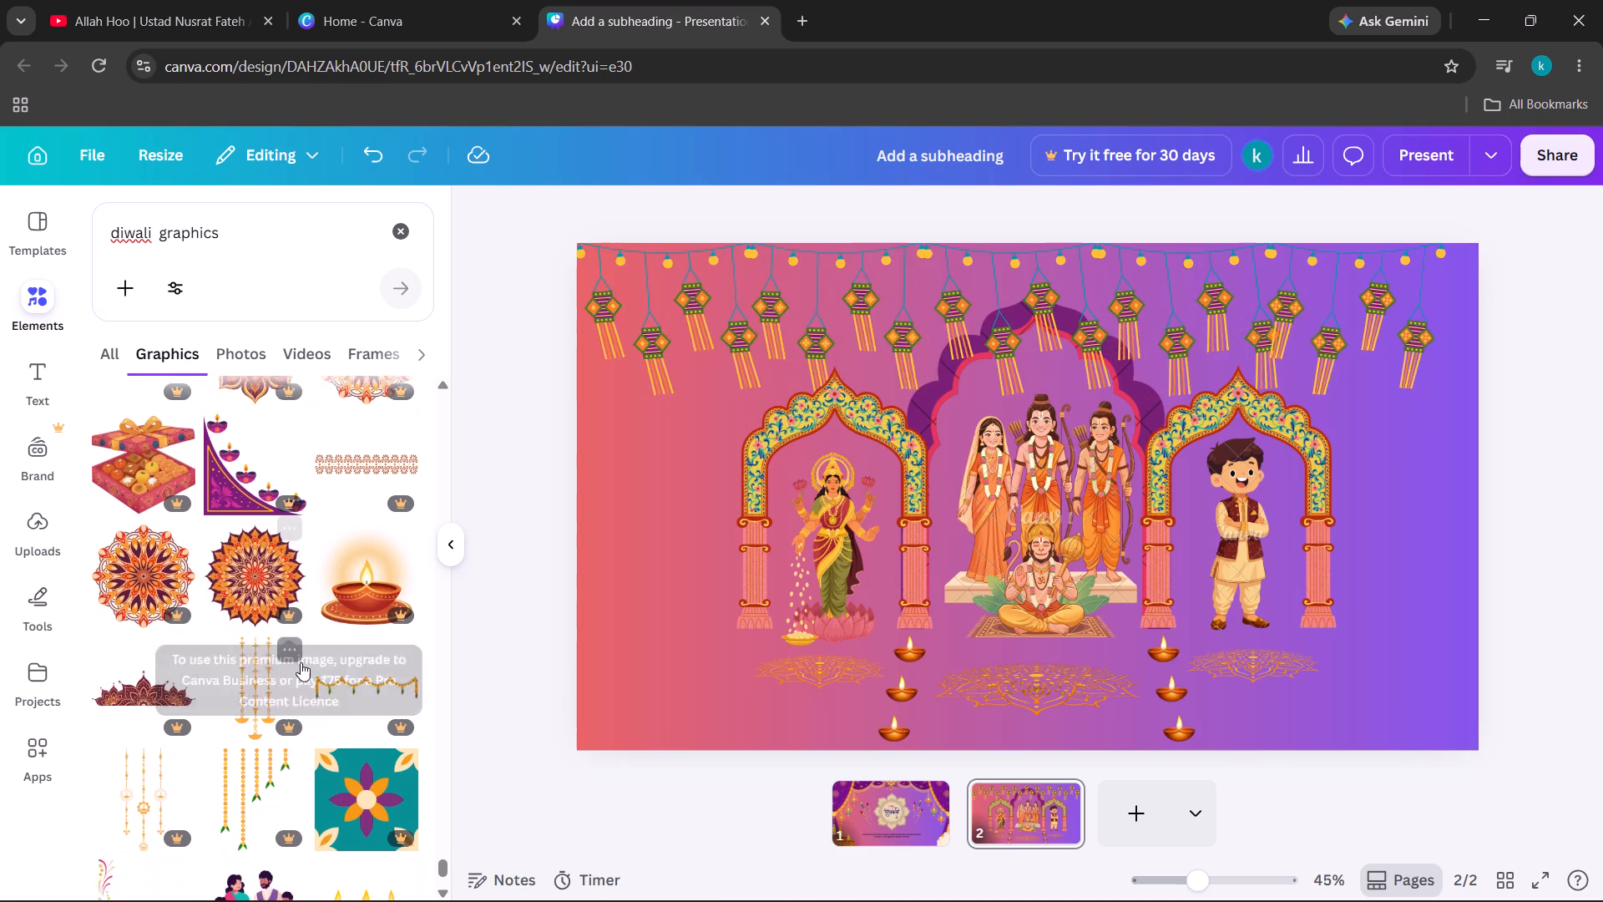
pyautogui.scroll(-1, 301, 662)
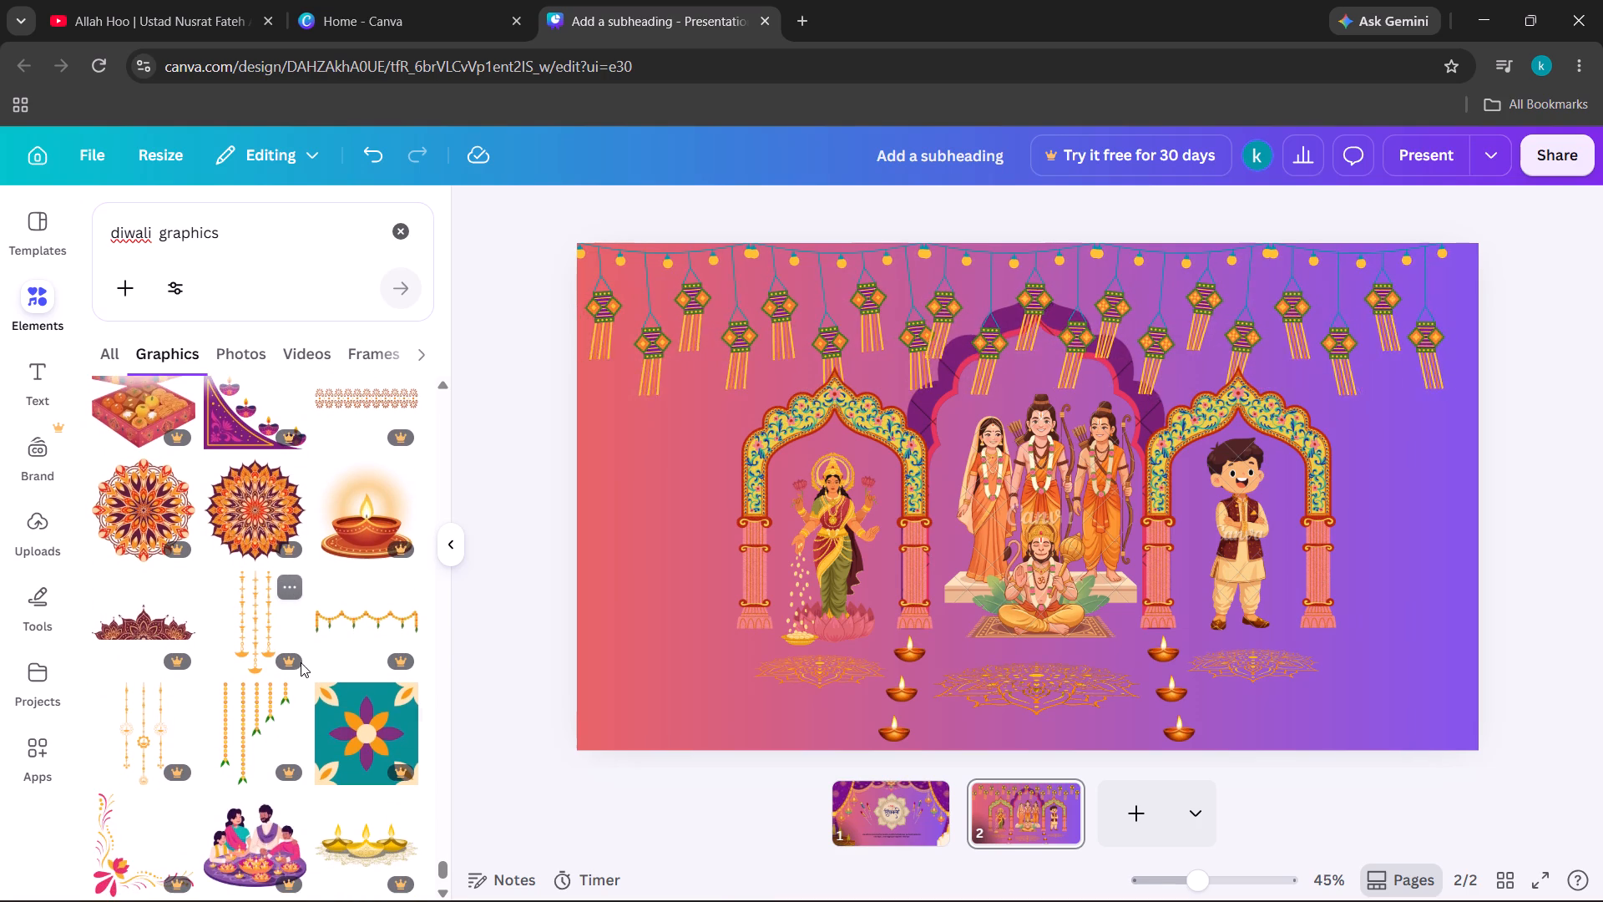
pyautogui.scroll(-2, 301, 662)
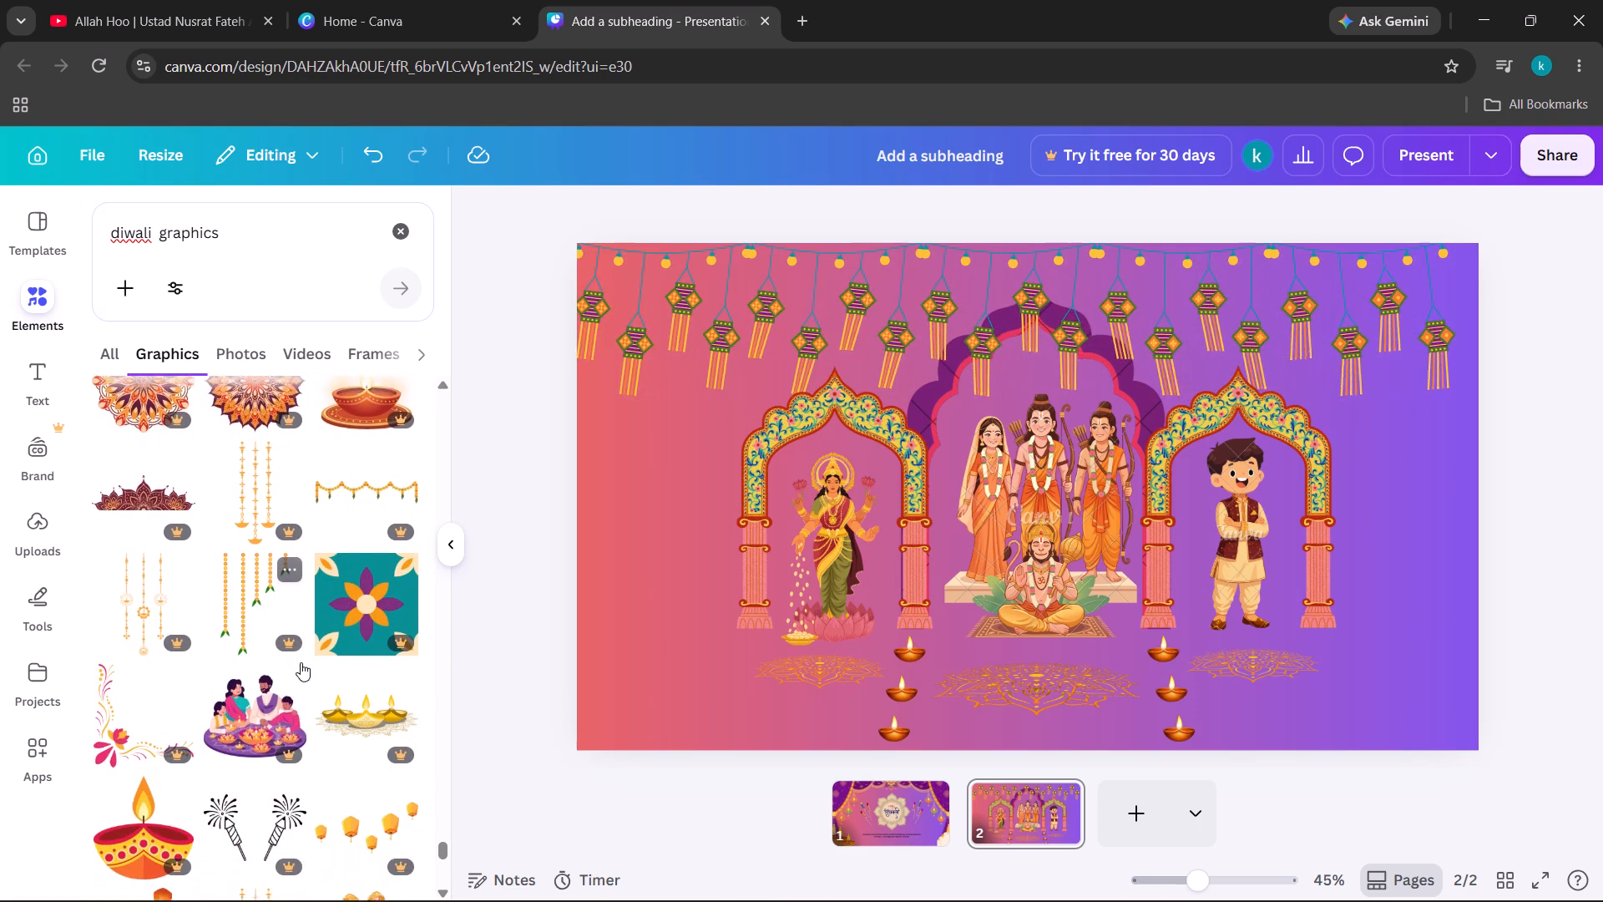
pyautogui.scroll(-7, 301, 662)
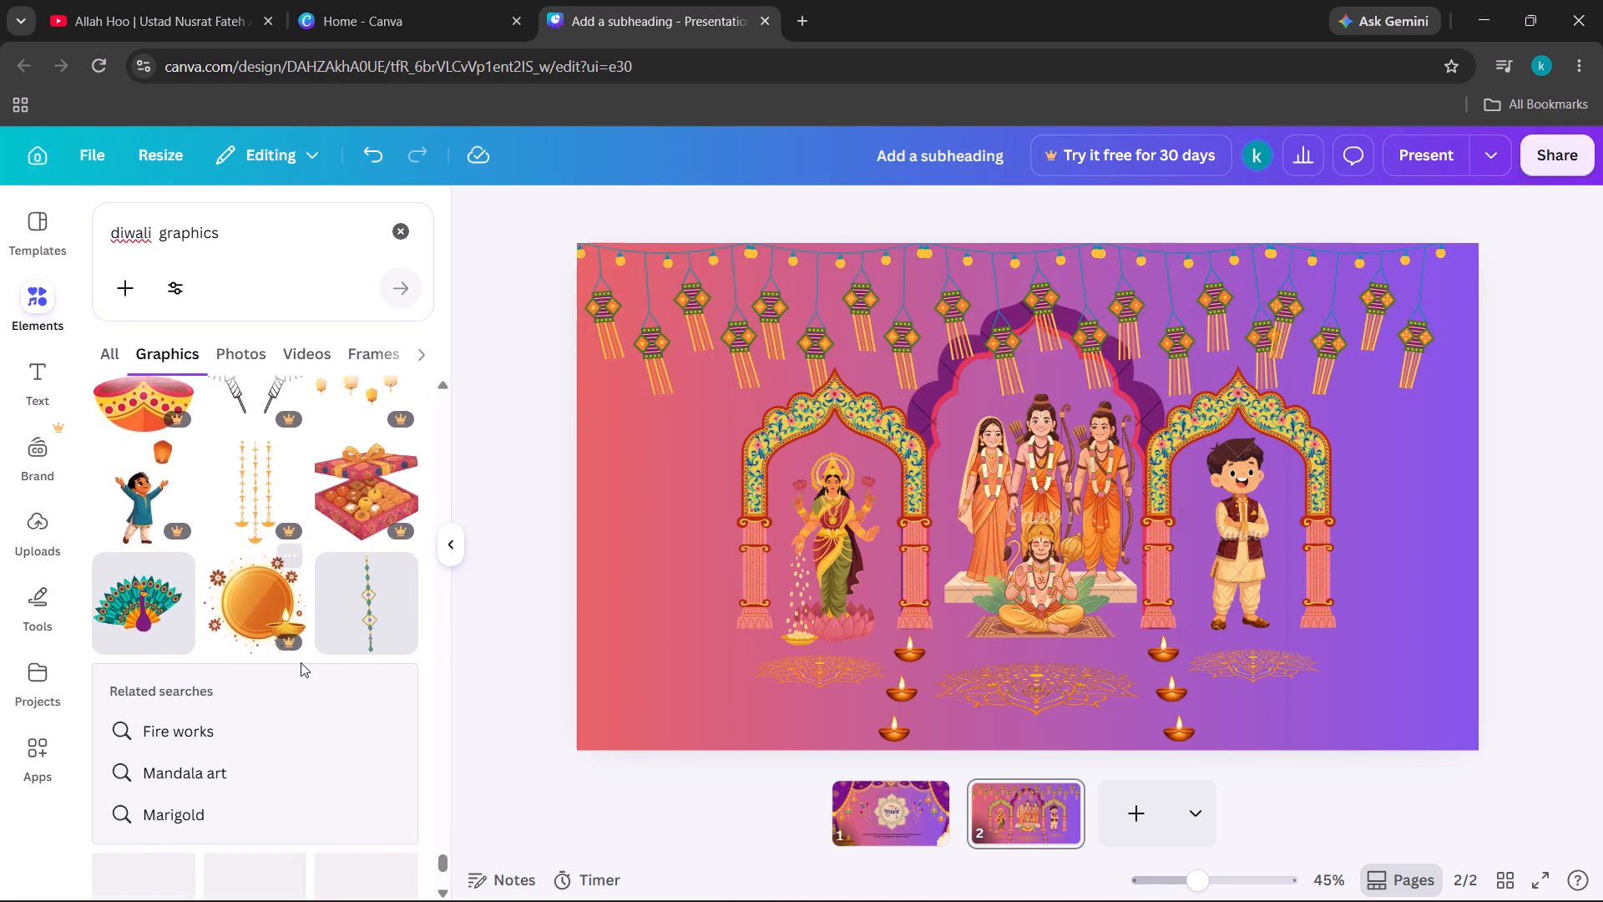
pyautogui.scroll(-3, 301, 662)
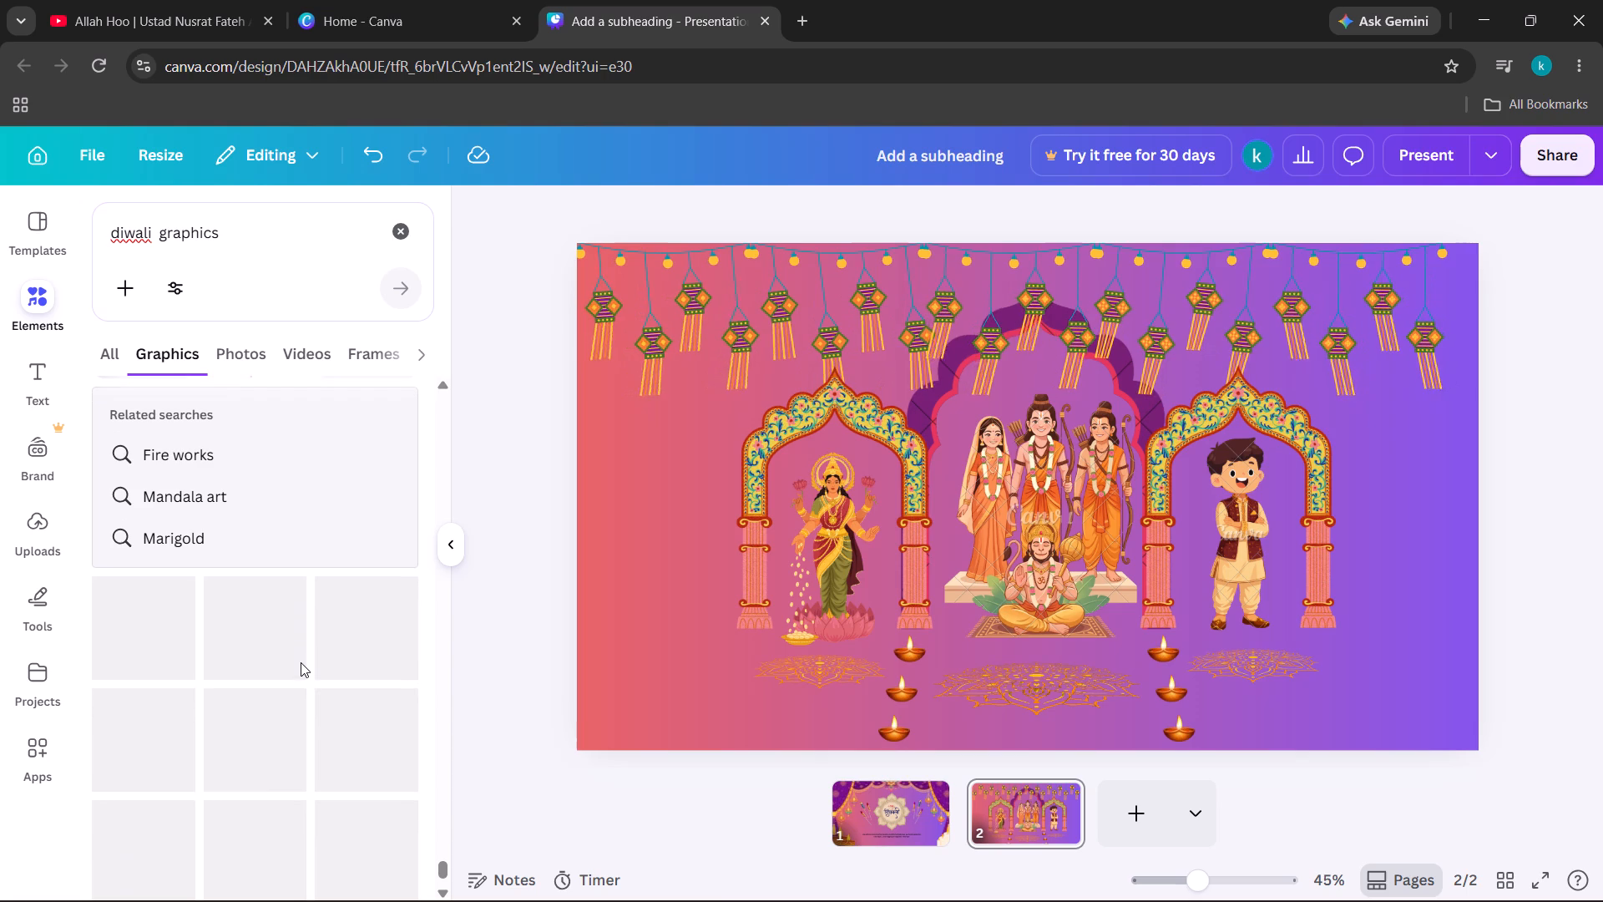
pyautogui.scroll(-2, 301, 662)
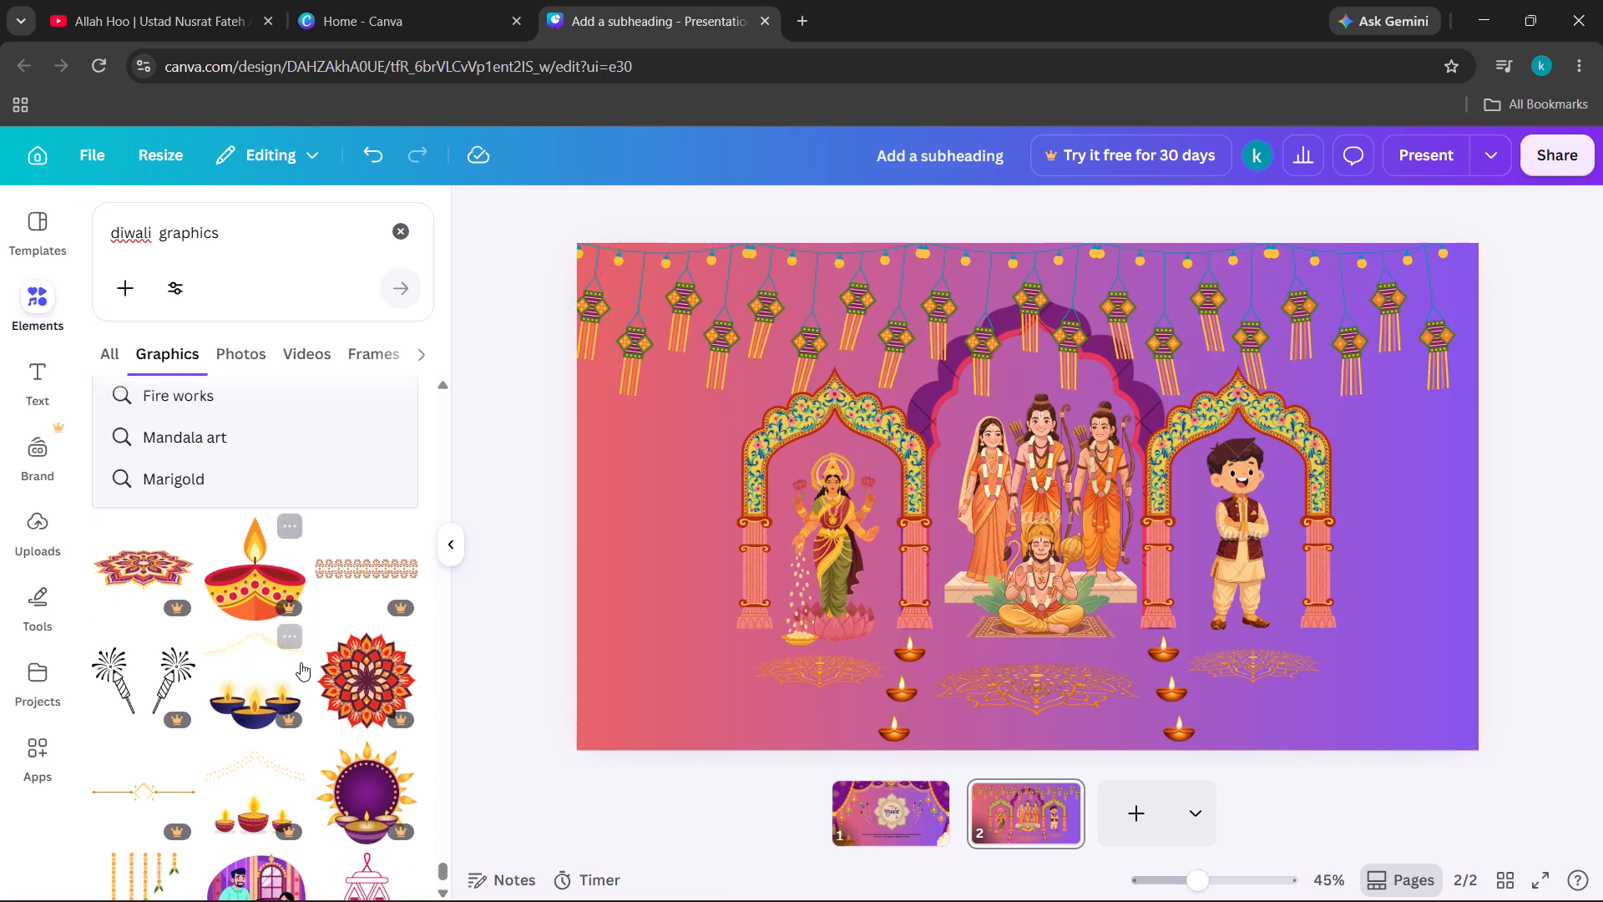
pyautogui.scroll(-2, 301, 662)
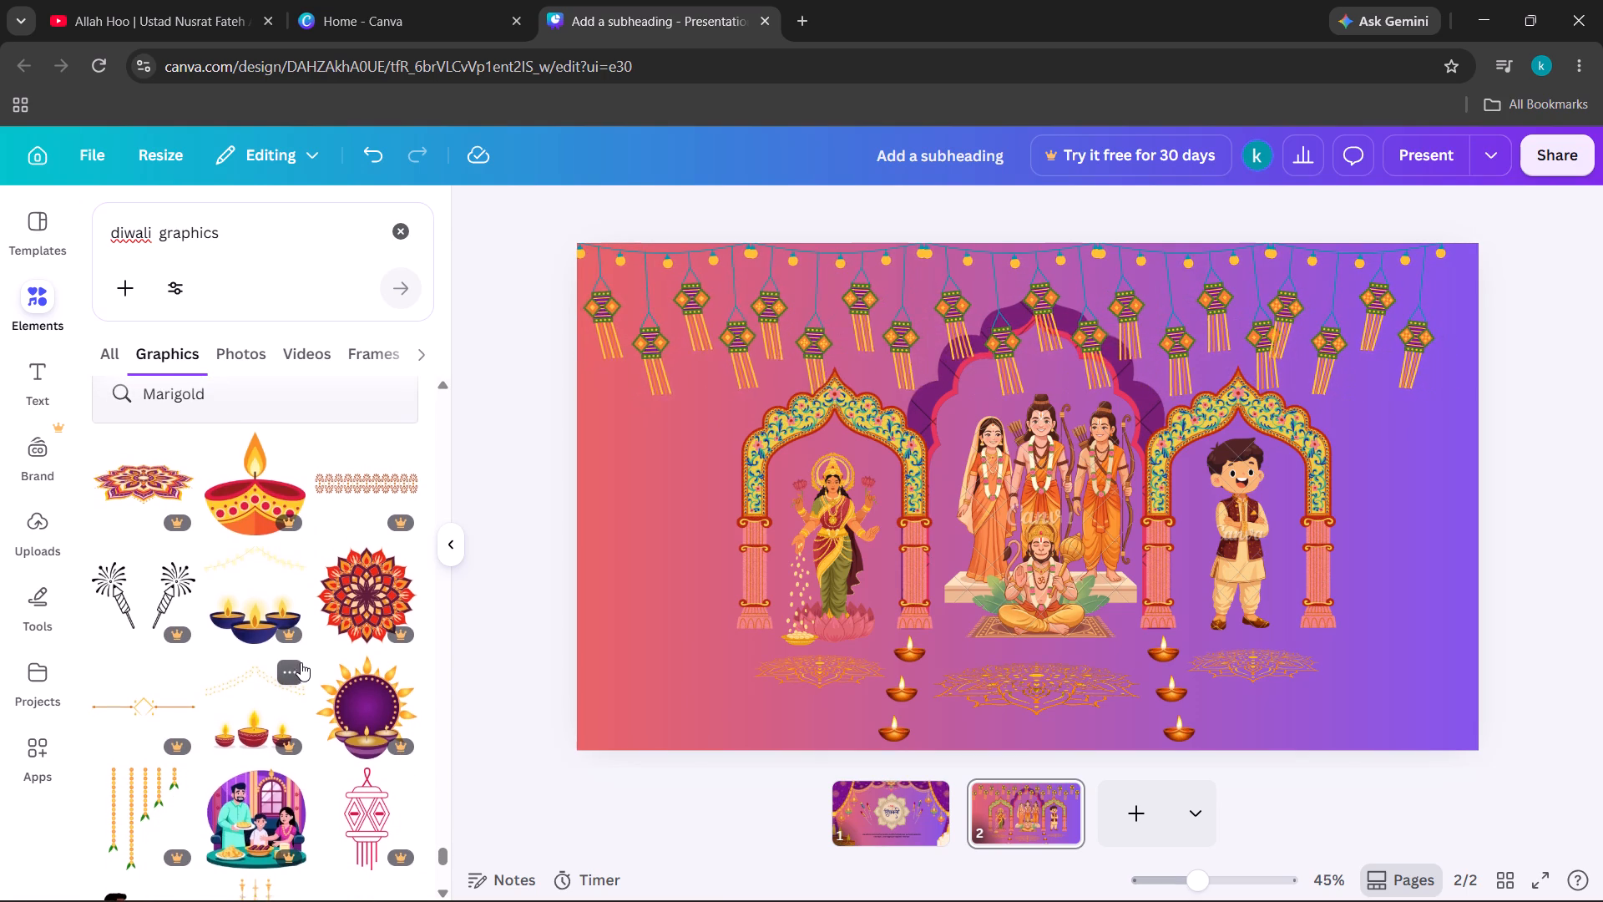
pyautogui.scroll(-1, 301, 662)
pyautogui.click(349, 599)
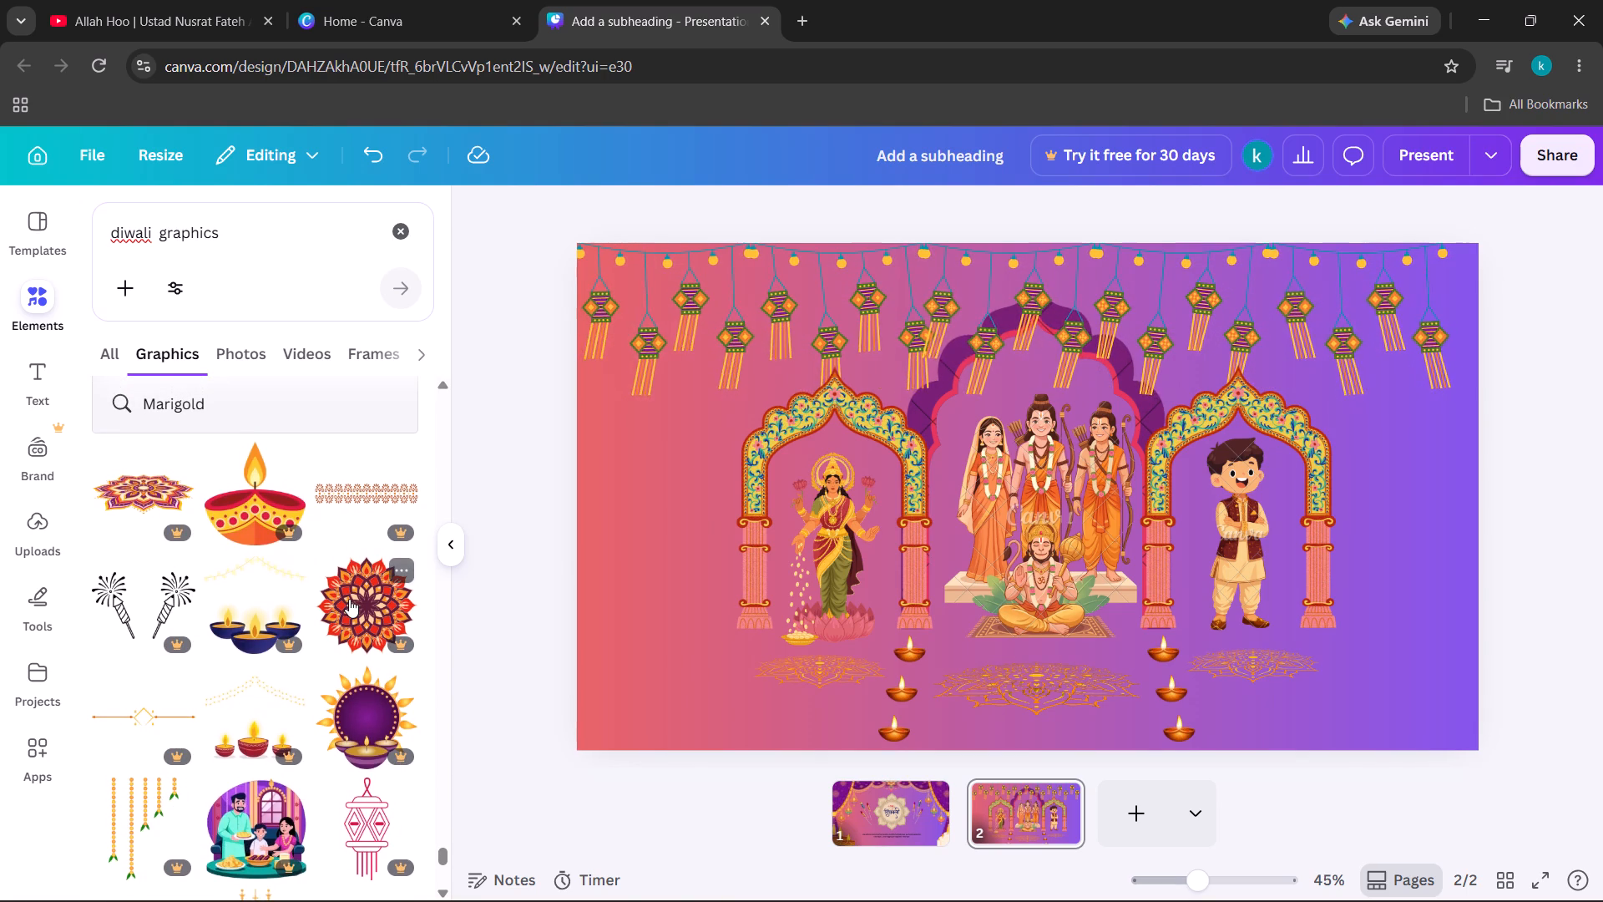
pyautogui.moveTo(1010, 520); pyautogui.dragTo(1484, 506)
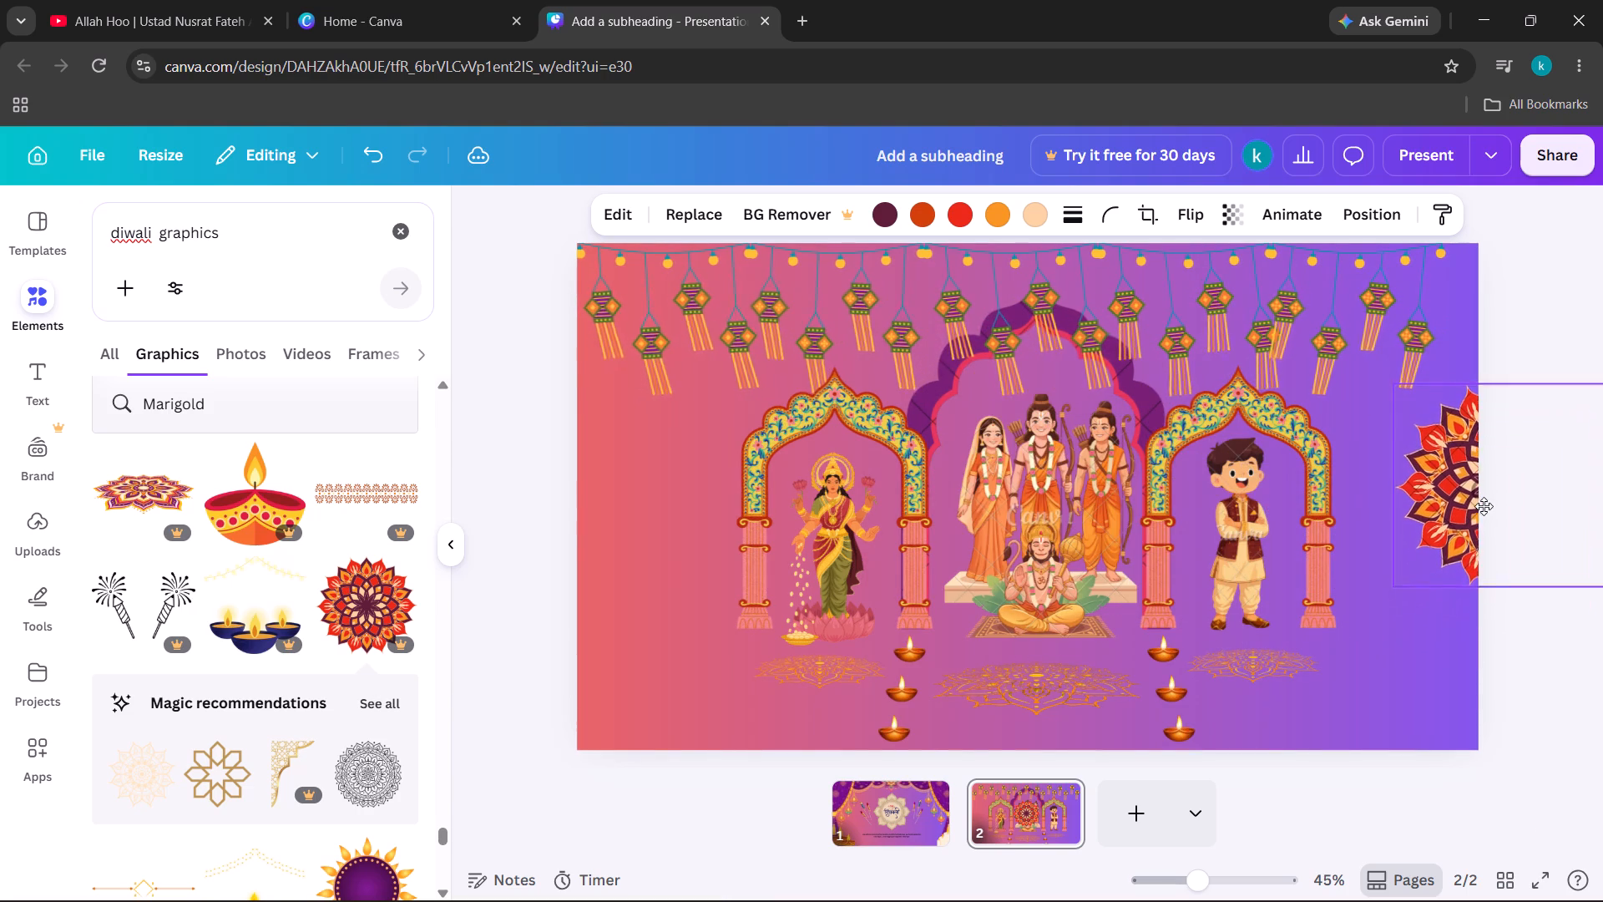
pyautogui.moveTo(1484, 506); pyautogui.dragTo(1435, 725)
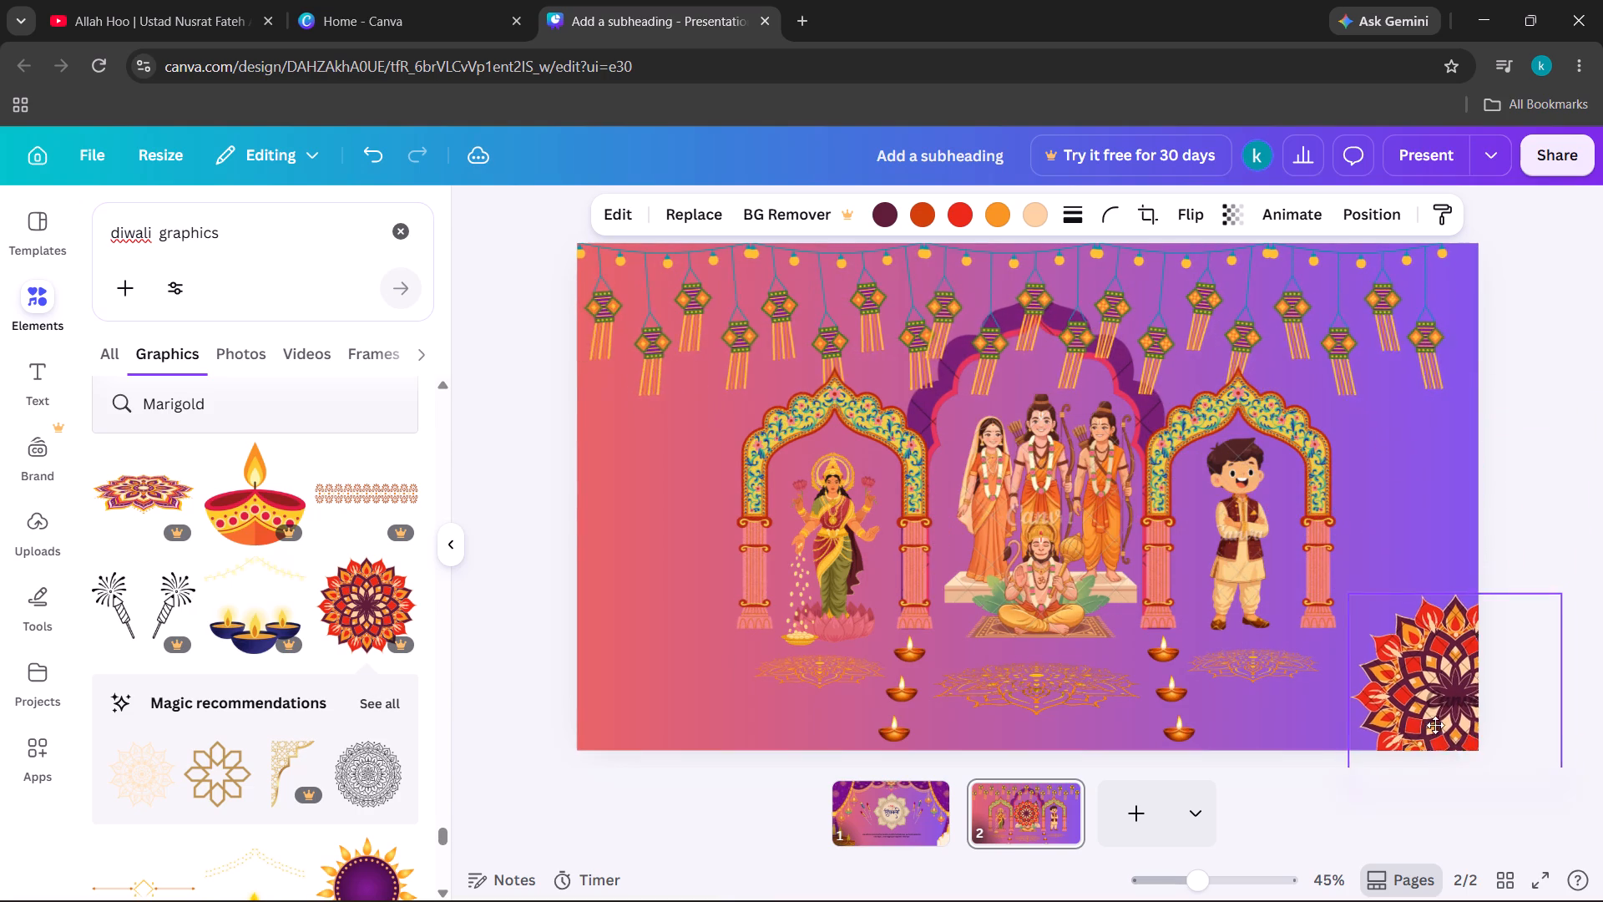
pyautogui.moveTo(1435, 725); pyautogui.dragTo(1434, 748)
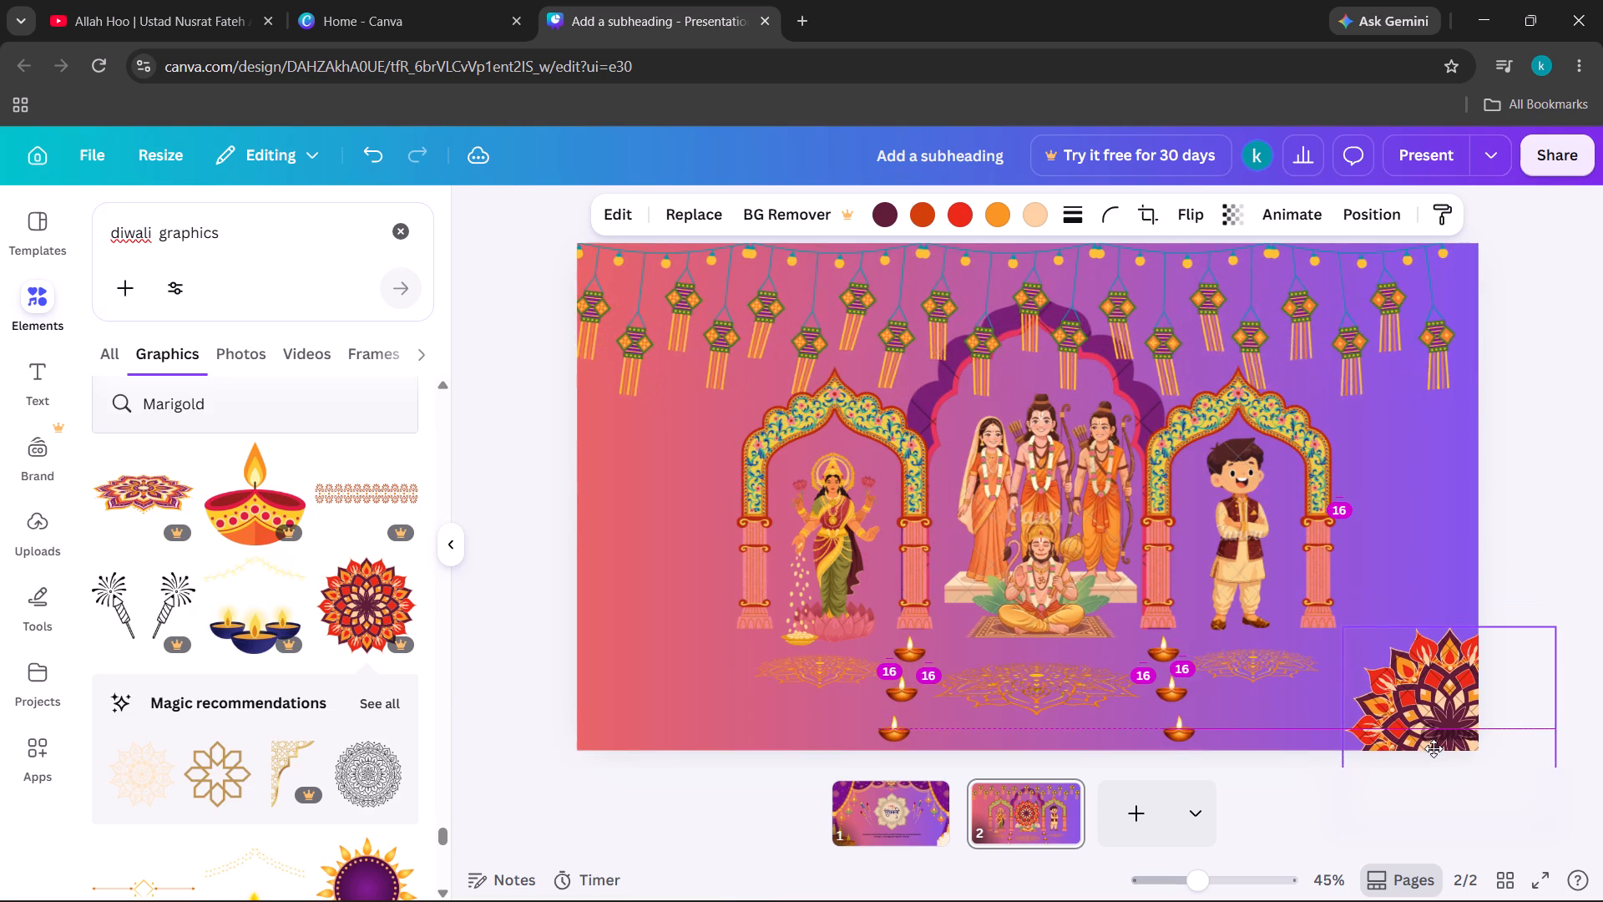
pyautogui.moveTo(1434, 748); pyautogui.dragTo(1434, 747)
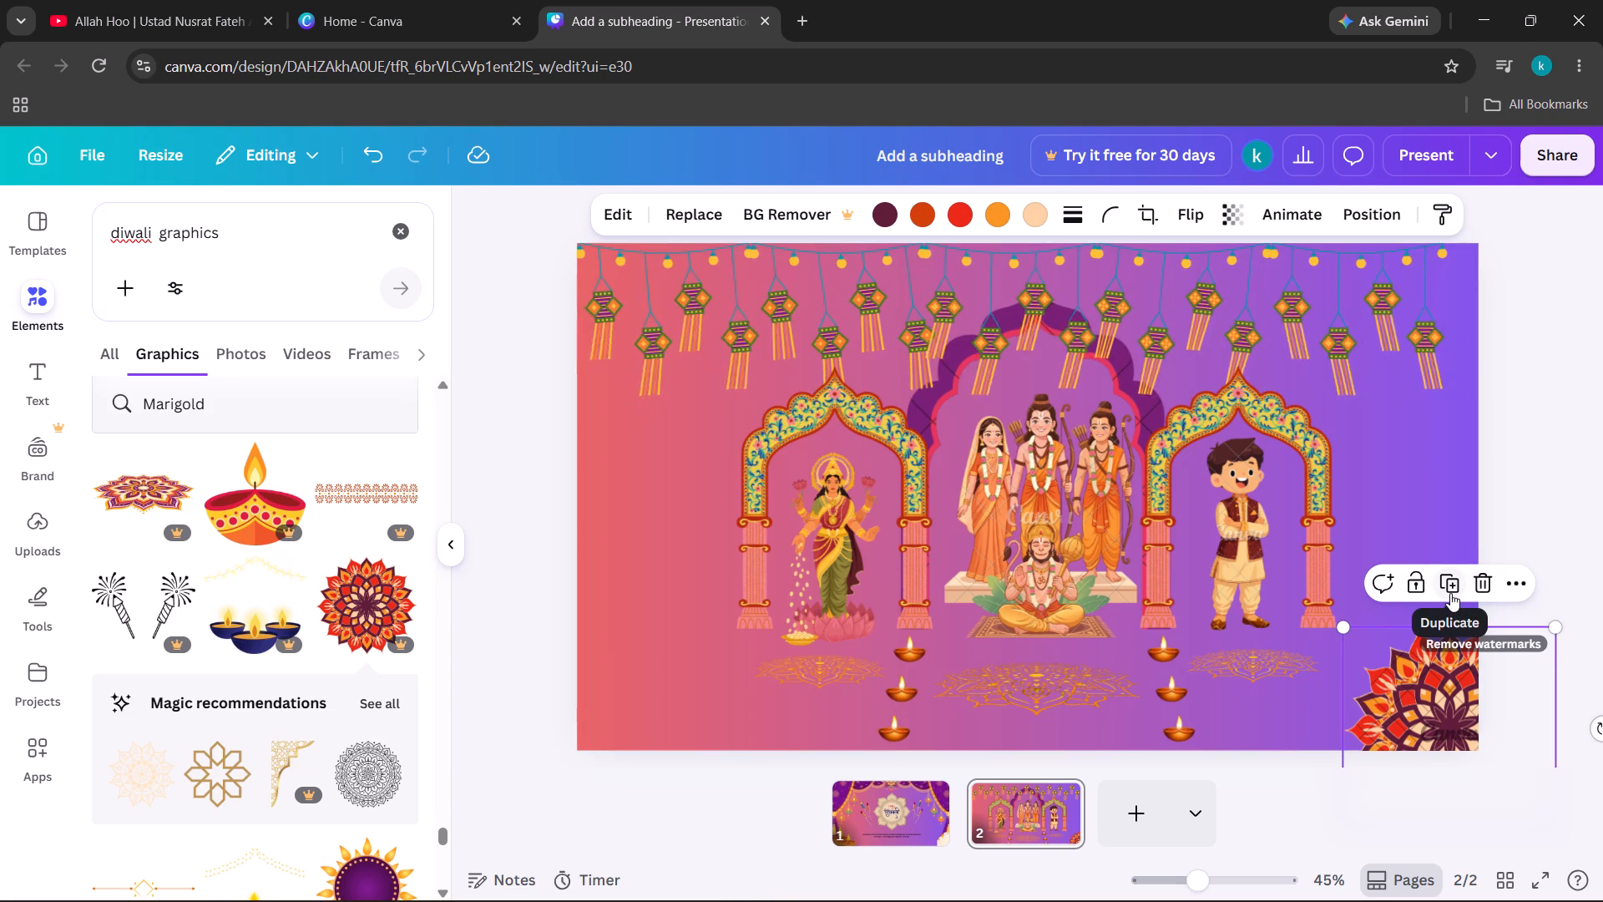
# Duplicate the bottom-right corner mandala and place the copy at the page's bottom-left corner, partly beyond the page edges.
pyautogui.click(1450, 593)
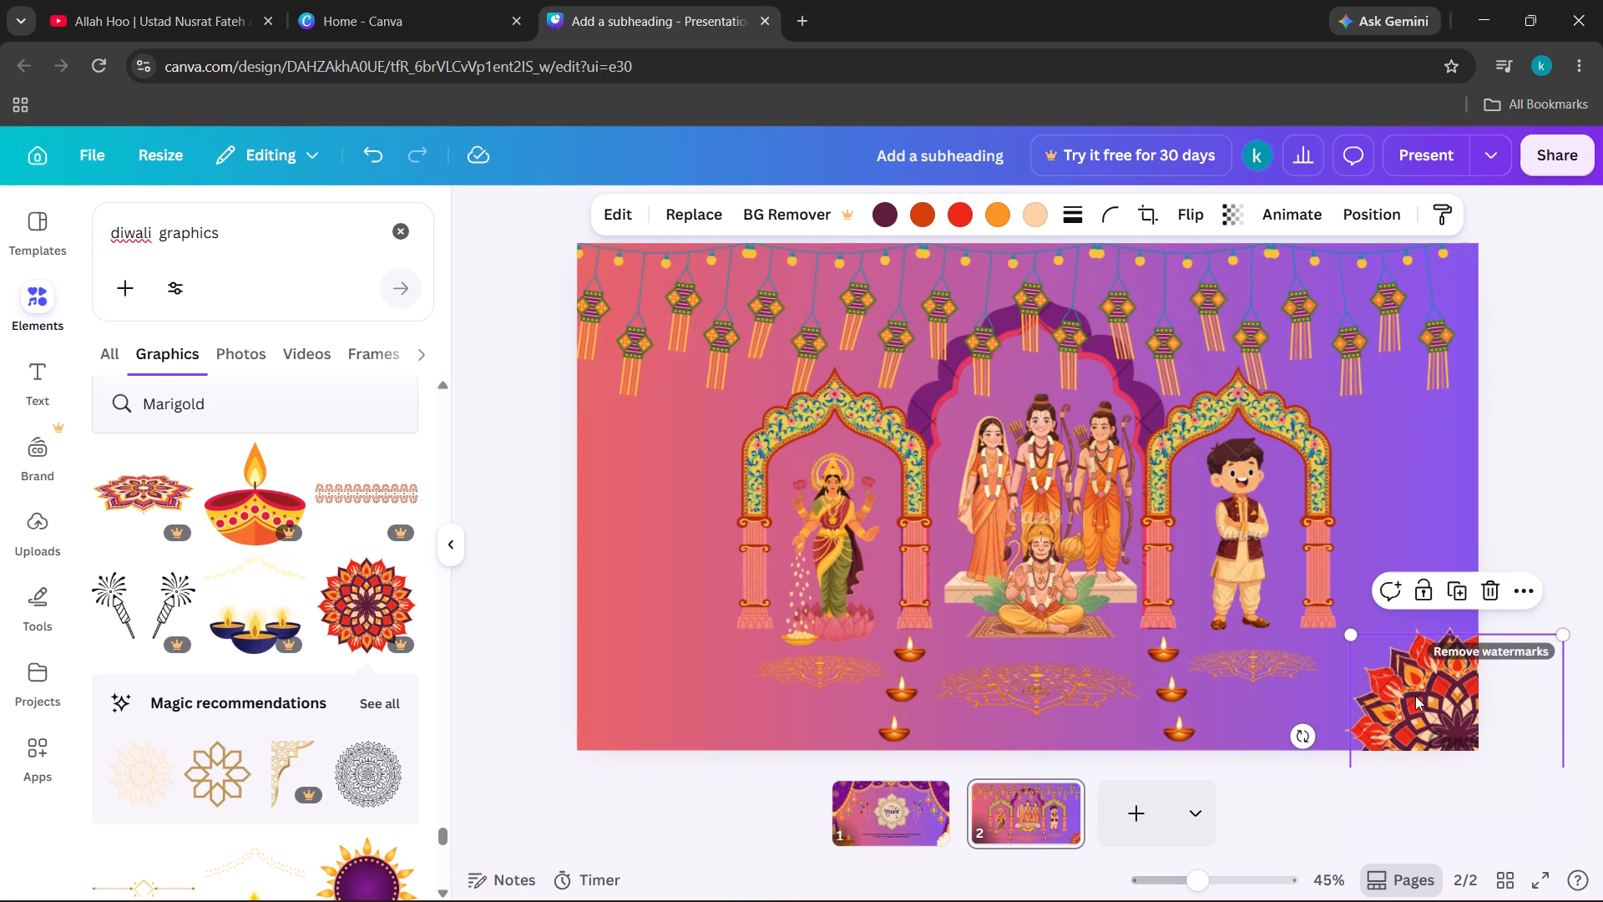
pyautogui.moveTo(1415, 696); pyautogui.dragTo(619, 674)
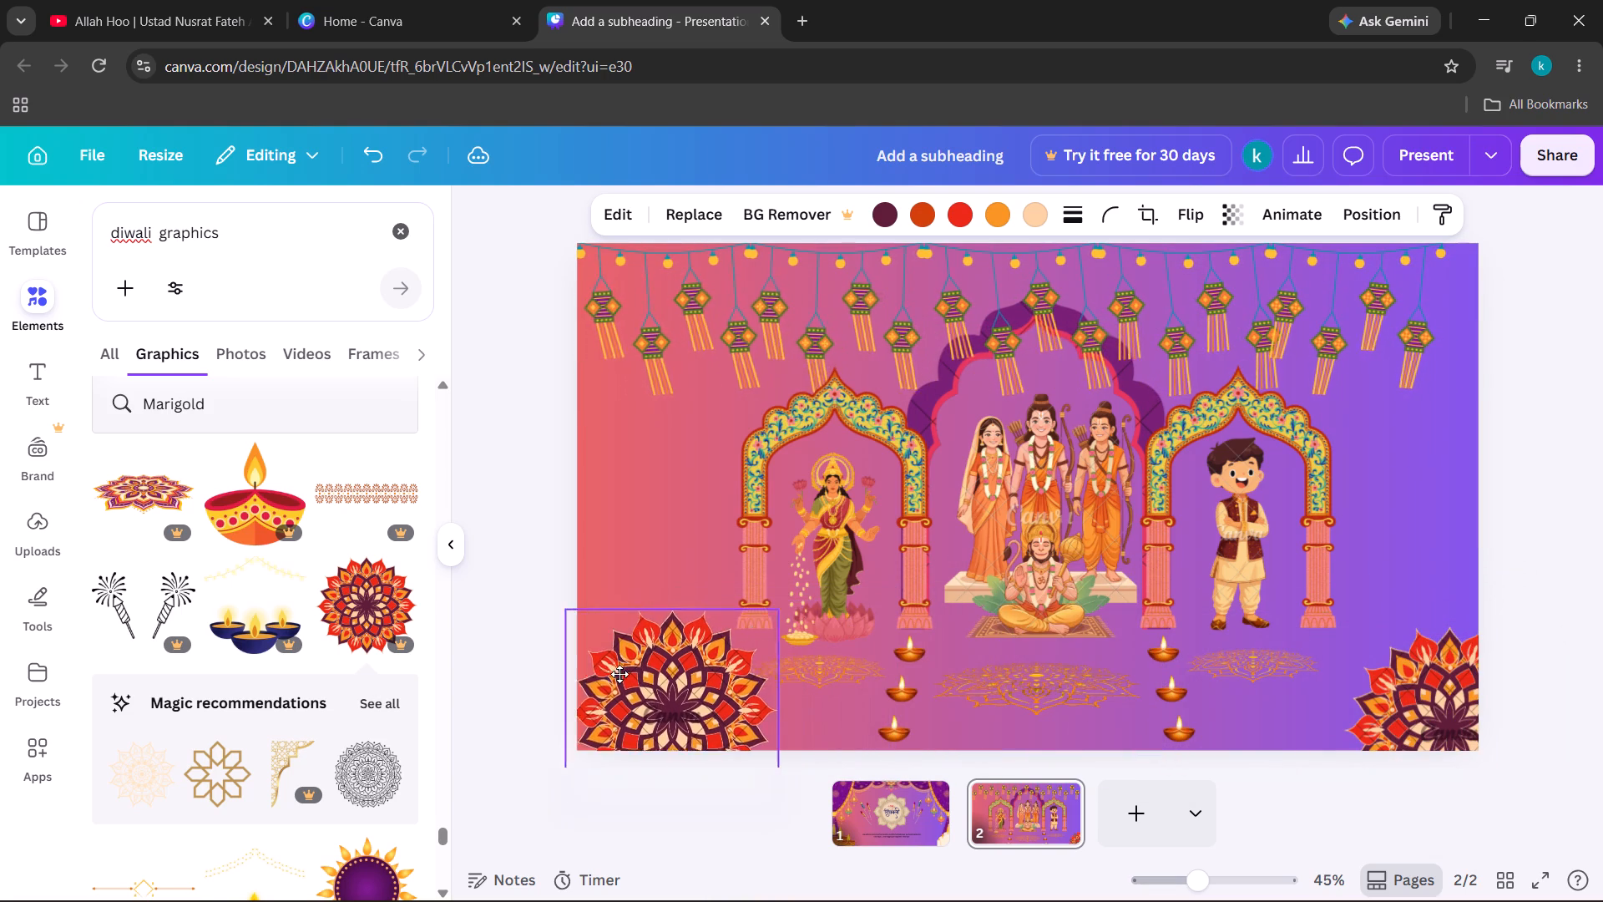
pyautogui.moveTo(619, 674); pyautogui.dragTo(546, 709)
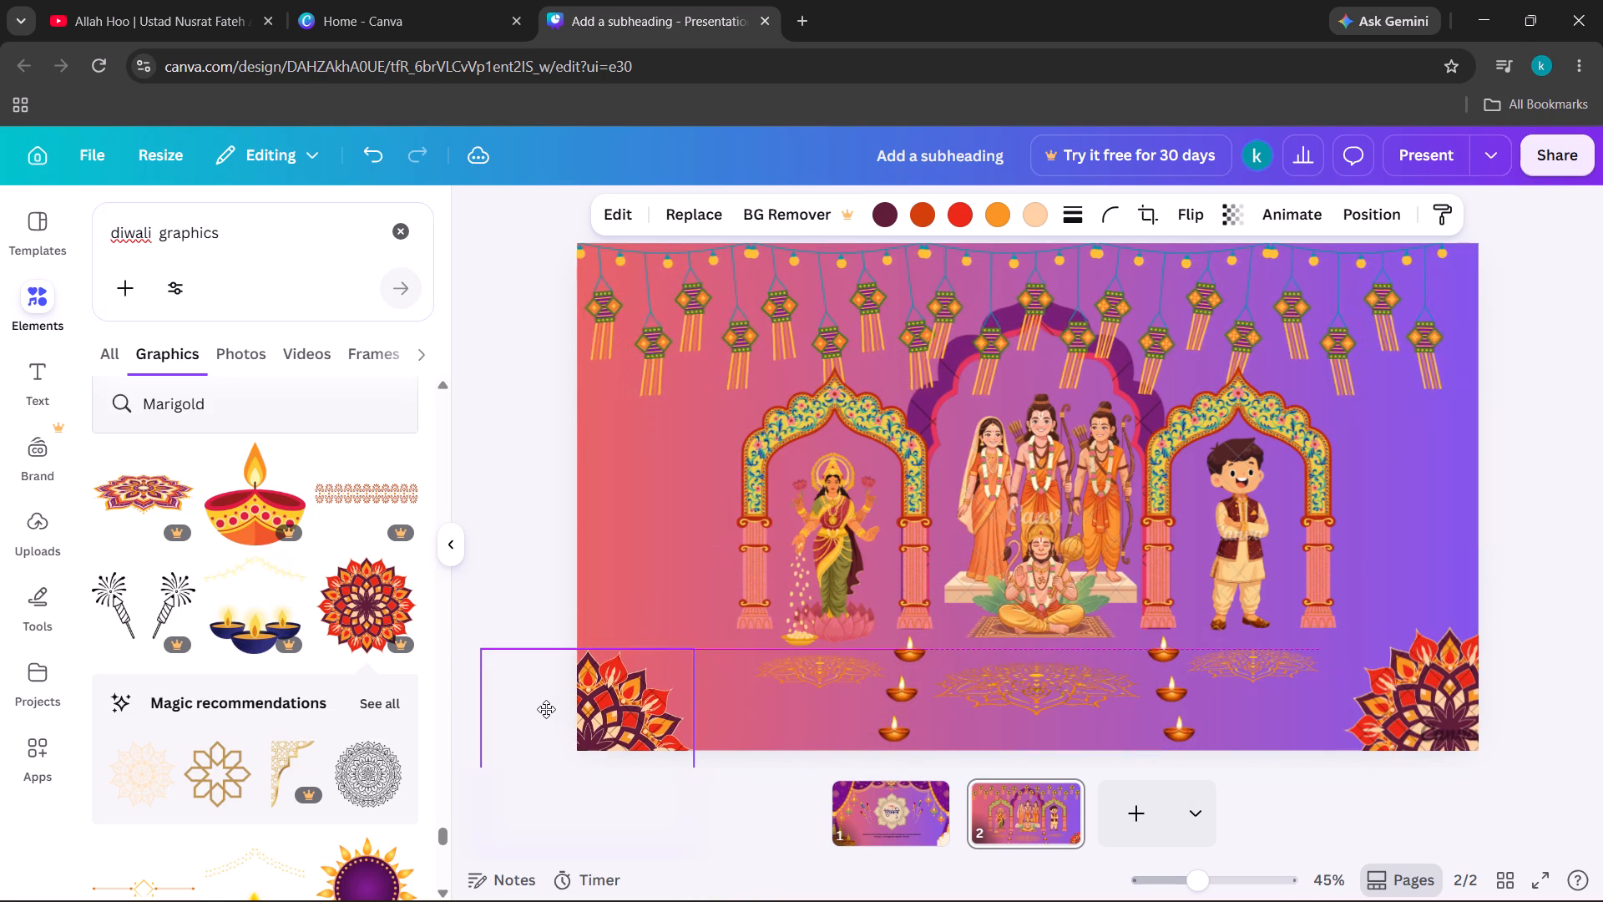
pyautogui.moveTo(546, 709); pyautogui.dragTo(560, 692)
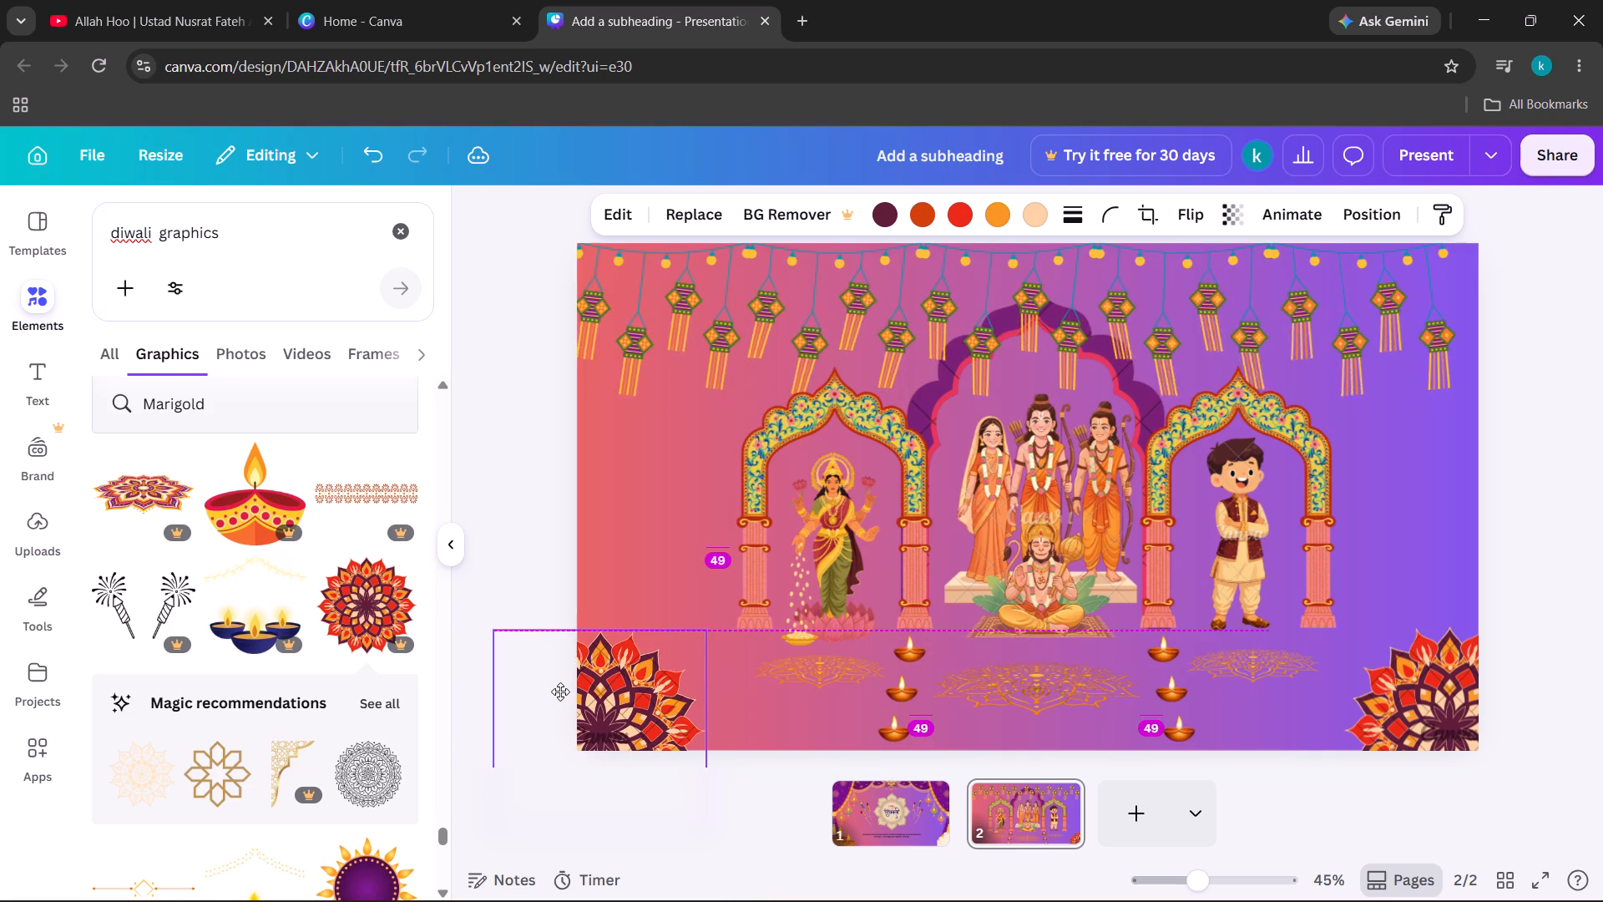
pyautogui.moveTo(560, 692); pyautogui.dragTo(563, 692)
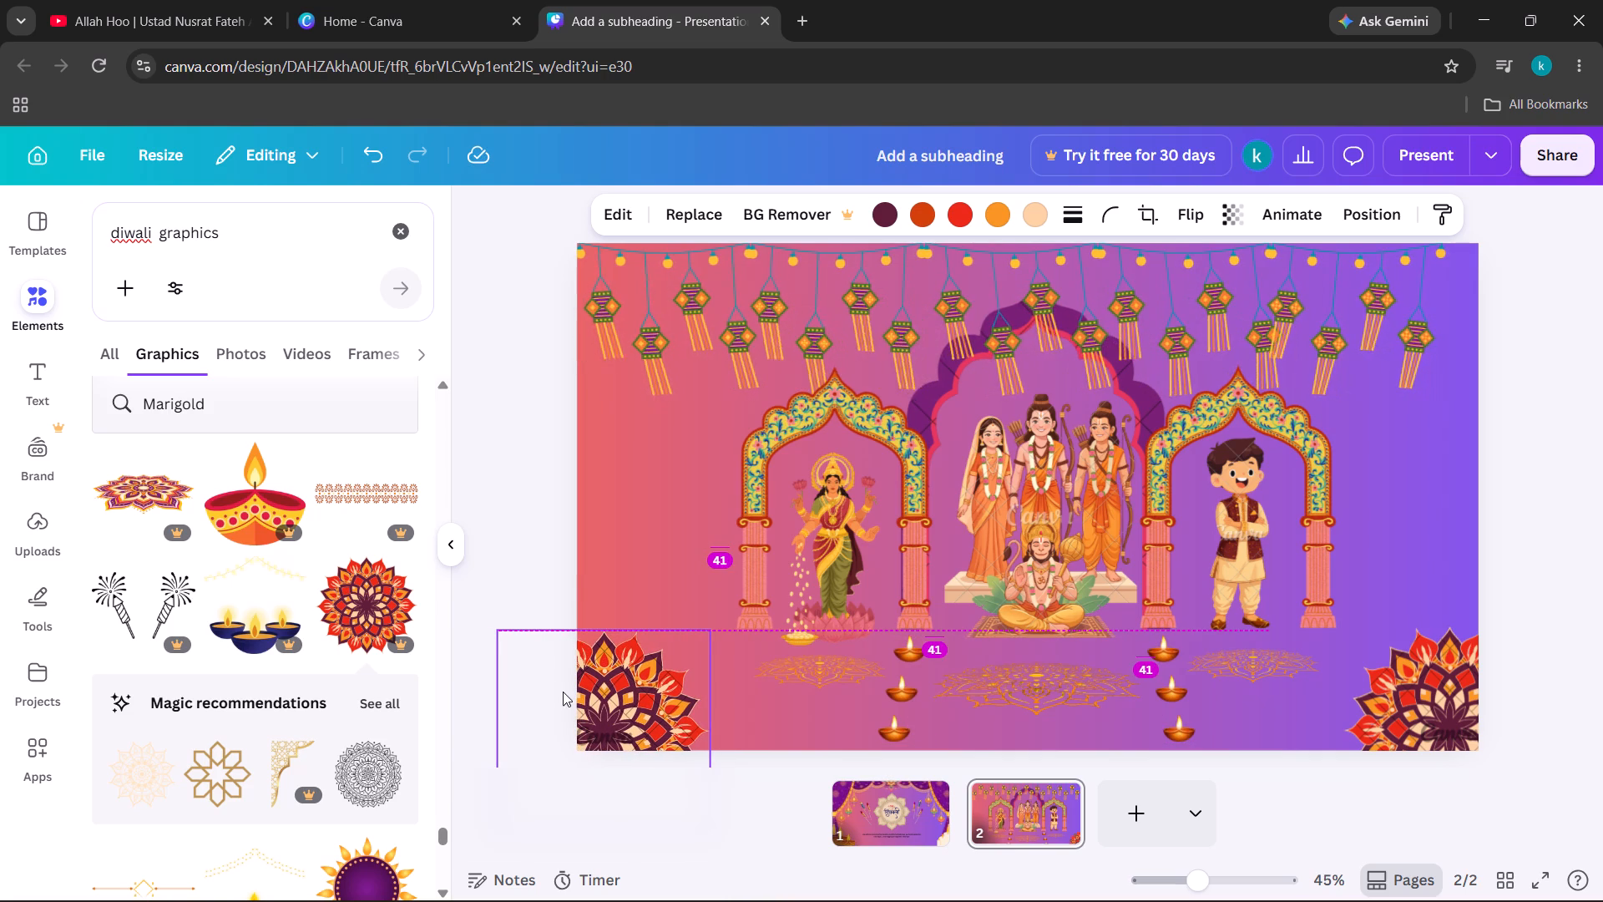
# Duplicate the bottom-left mandala, shrink the copy to about two-thirds size and place it on the page's left edge, just above the original.
pyautogui.click(604, 577)
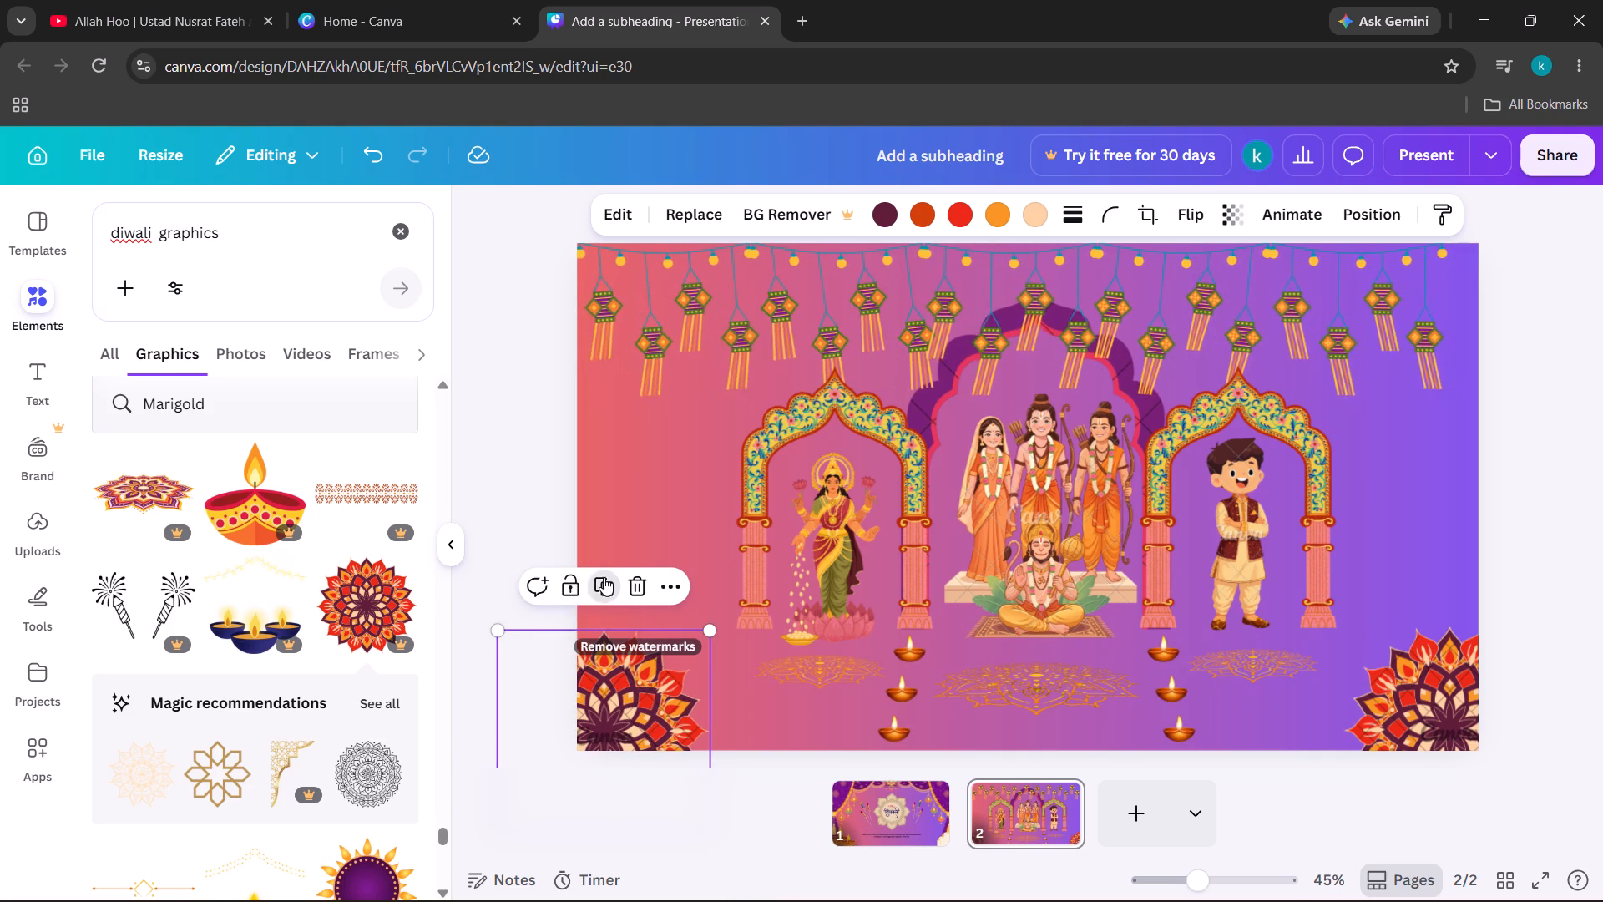
pyautogui.moveTo(602, 679); pyautogui.dragTo(606, 572)
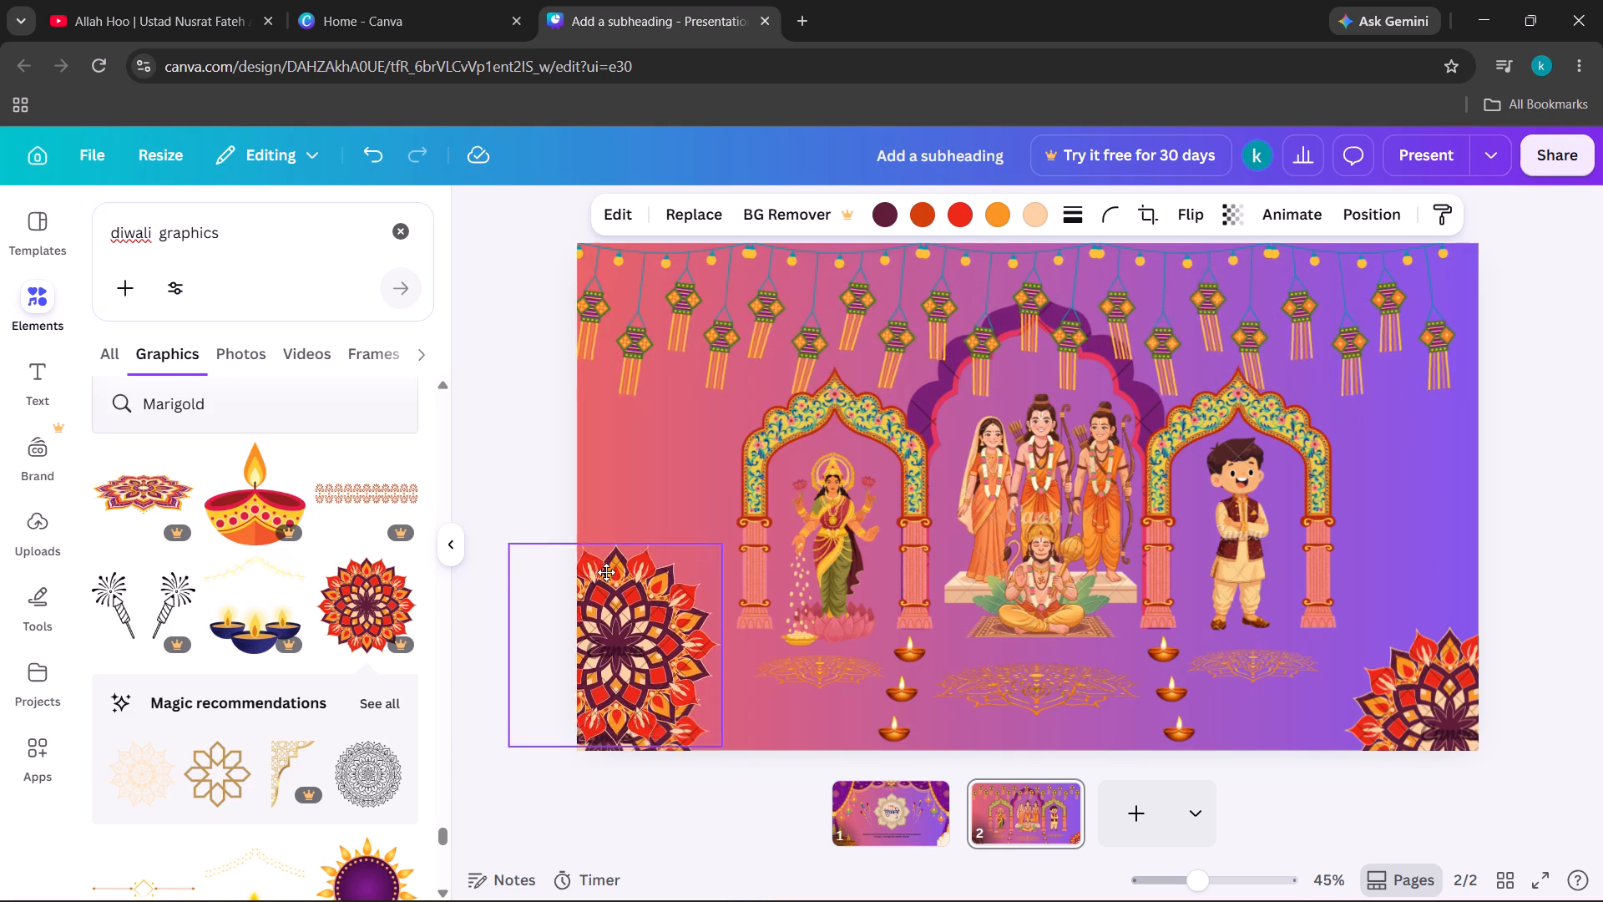
pyautogui.moveTo(606, 572); pyautogui.dragTo(620, 496)
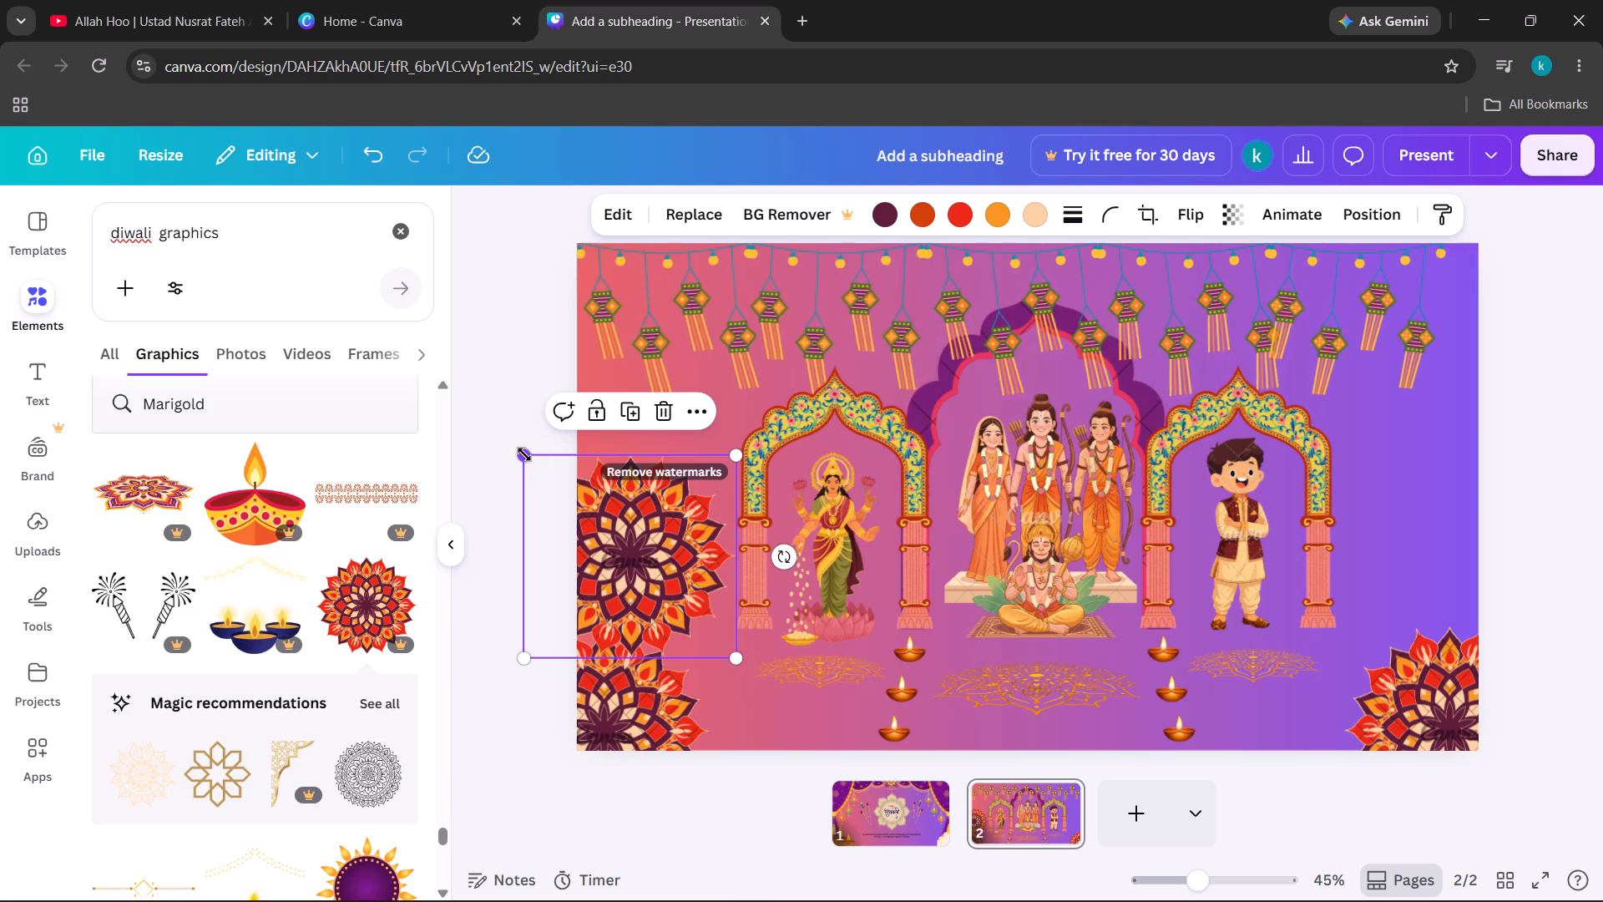
pyautogui.moveTo(524, 454); pyautogui.dragTo(597, 529)
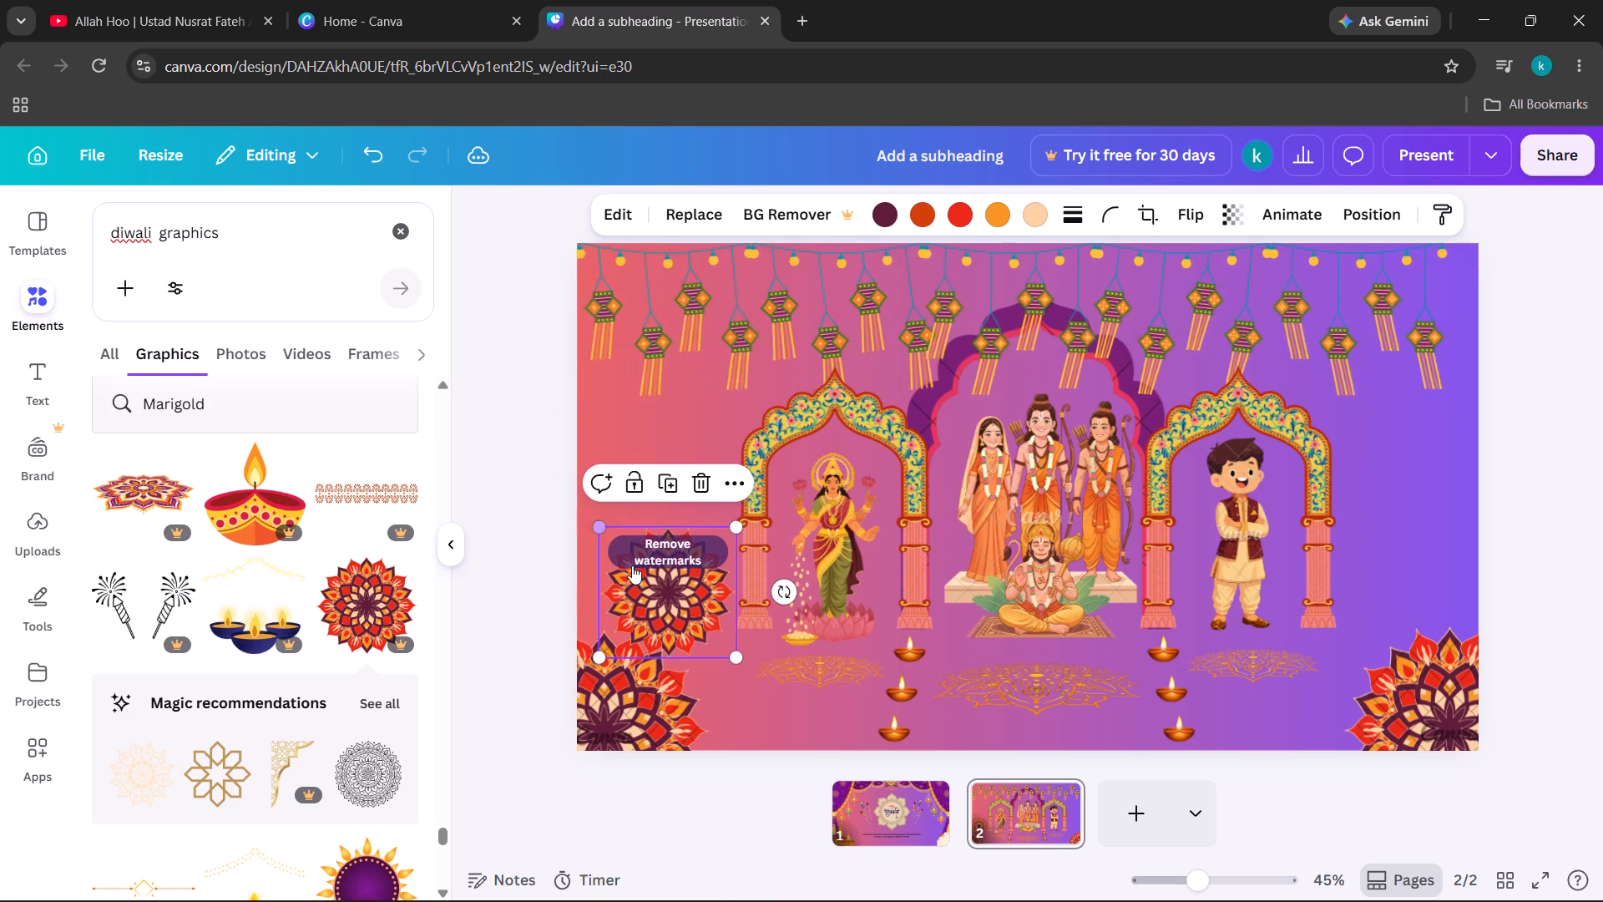
pyautogui.moveTo(660, 595); pyautogui.dragTo(556, 641)
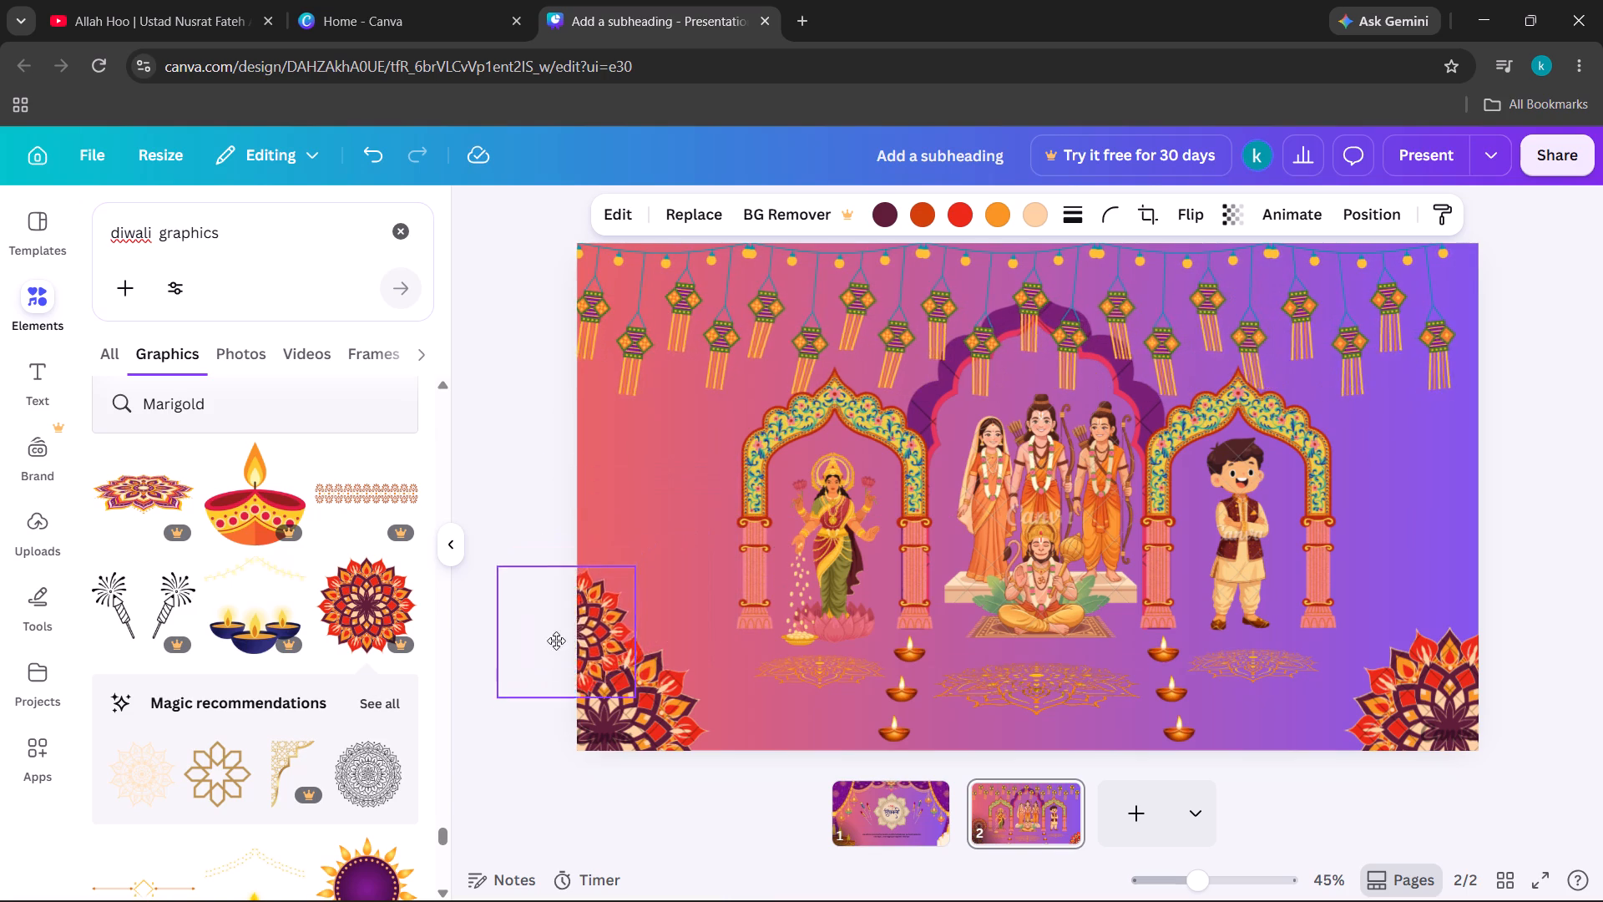
pyautogui.moveTo(556, 641); pyautogui.dragTo(551, 641)
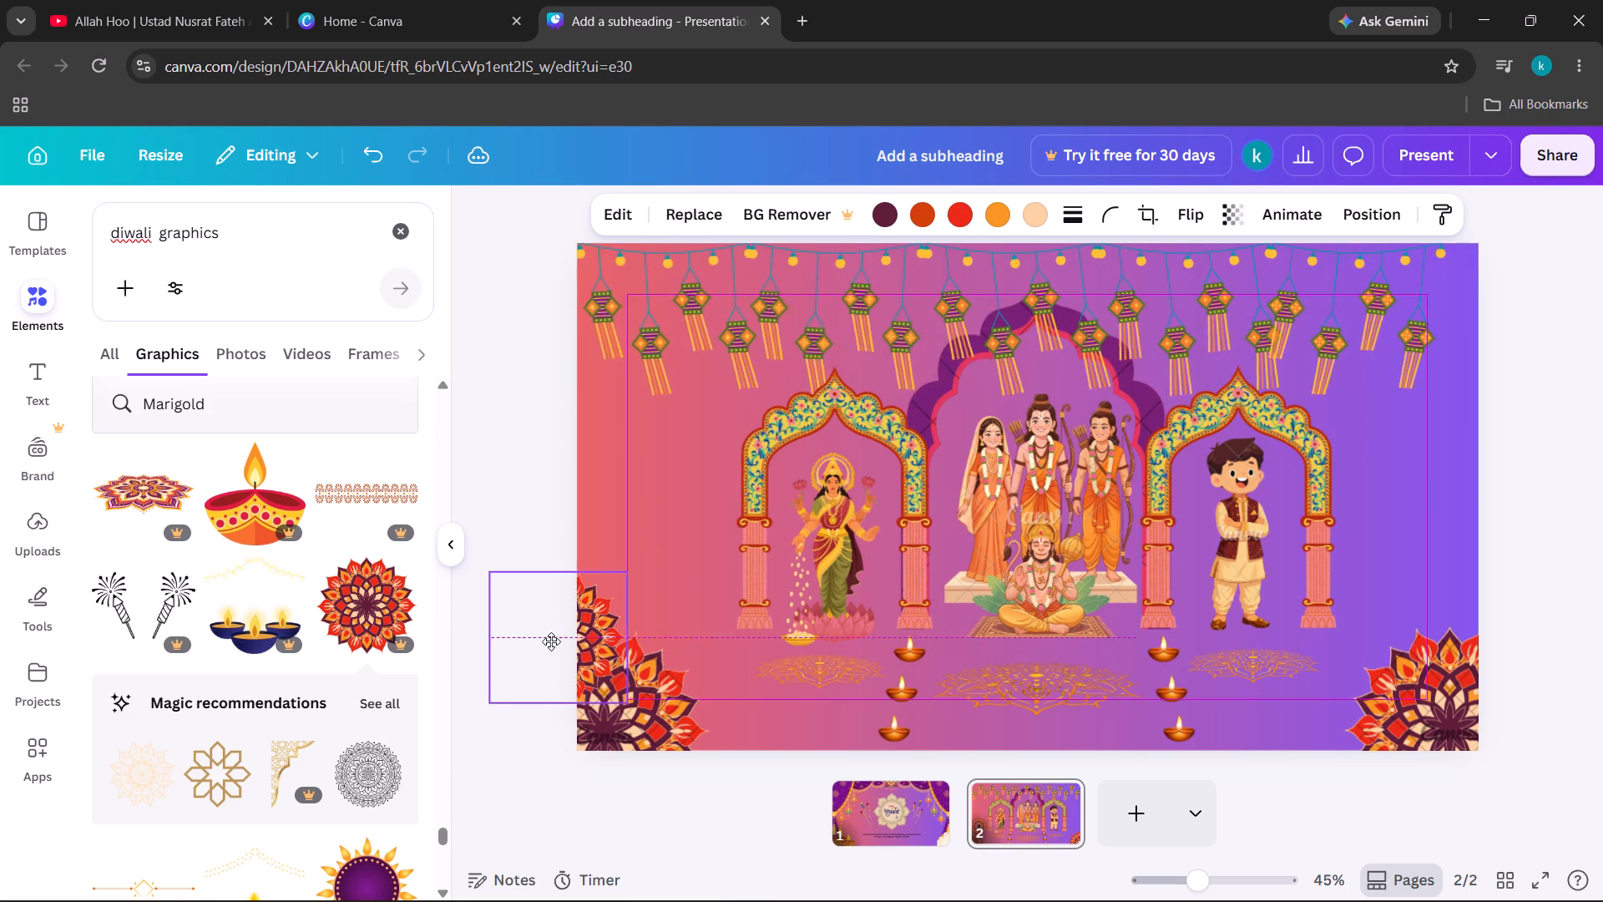
pyautogui.moveTo(551, 641); pyautogui.dragTo(569, 632)
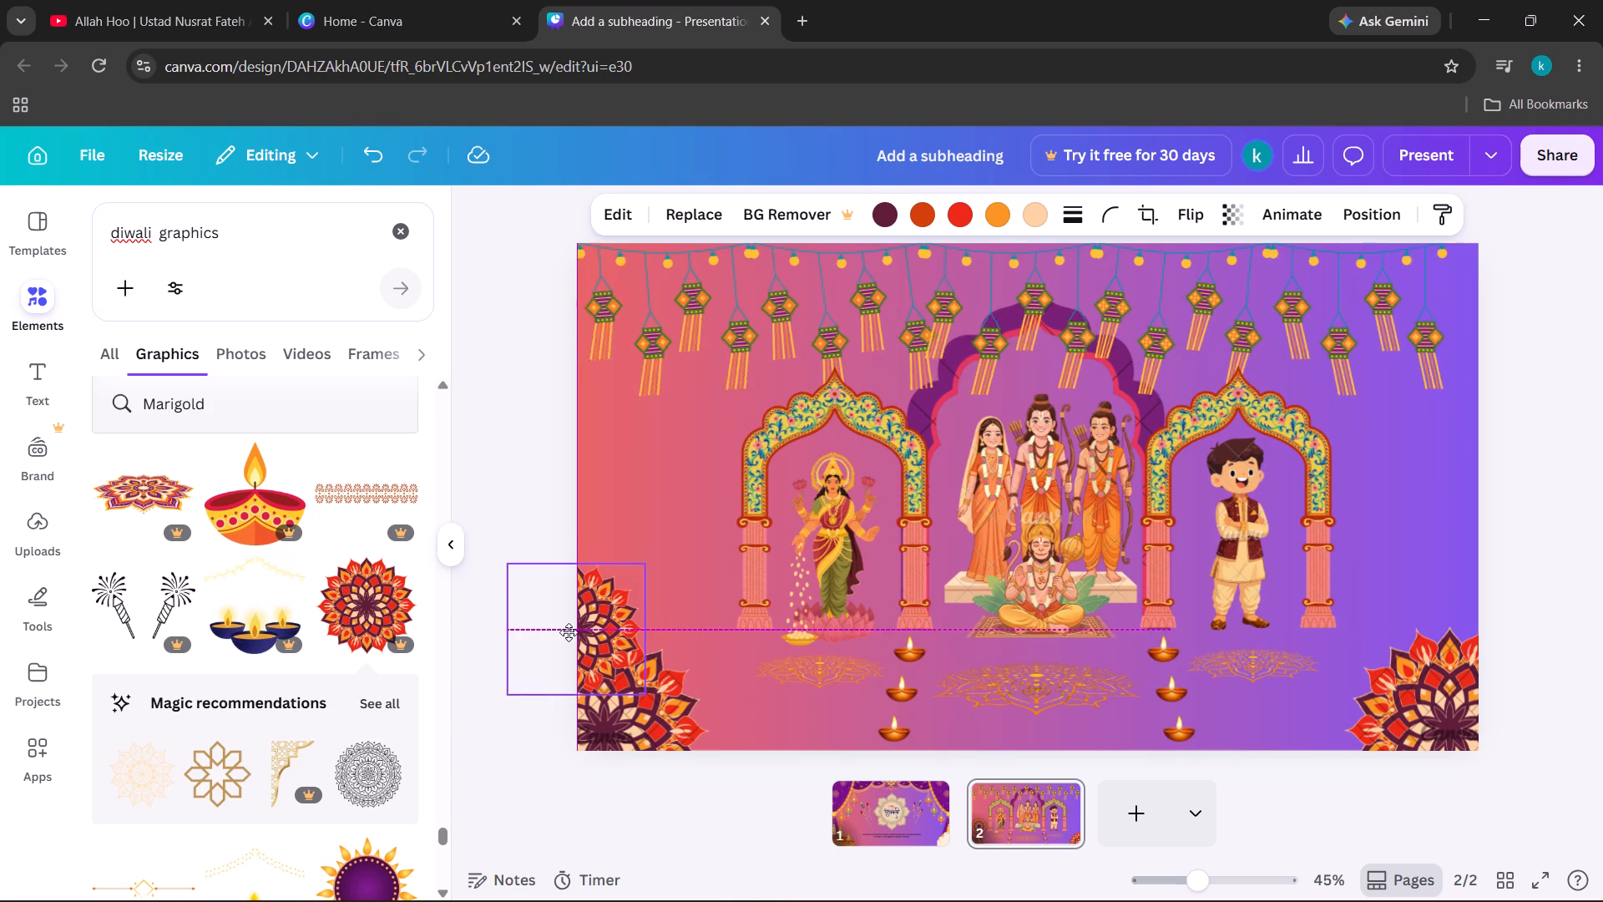
pyautogui.moveTo(569, 632); pyautogui.dragTo(571, 635)
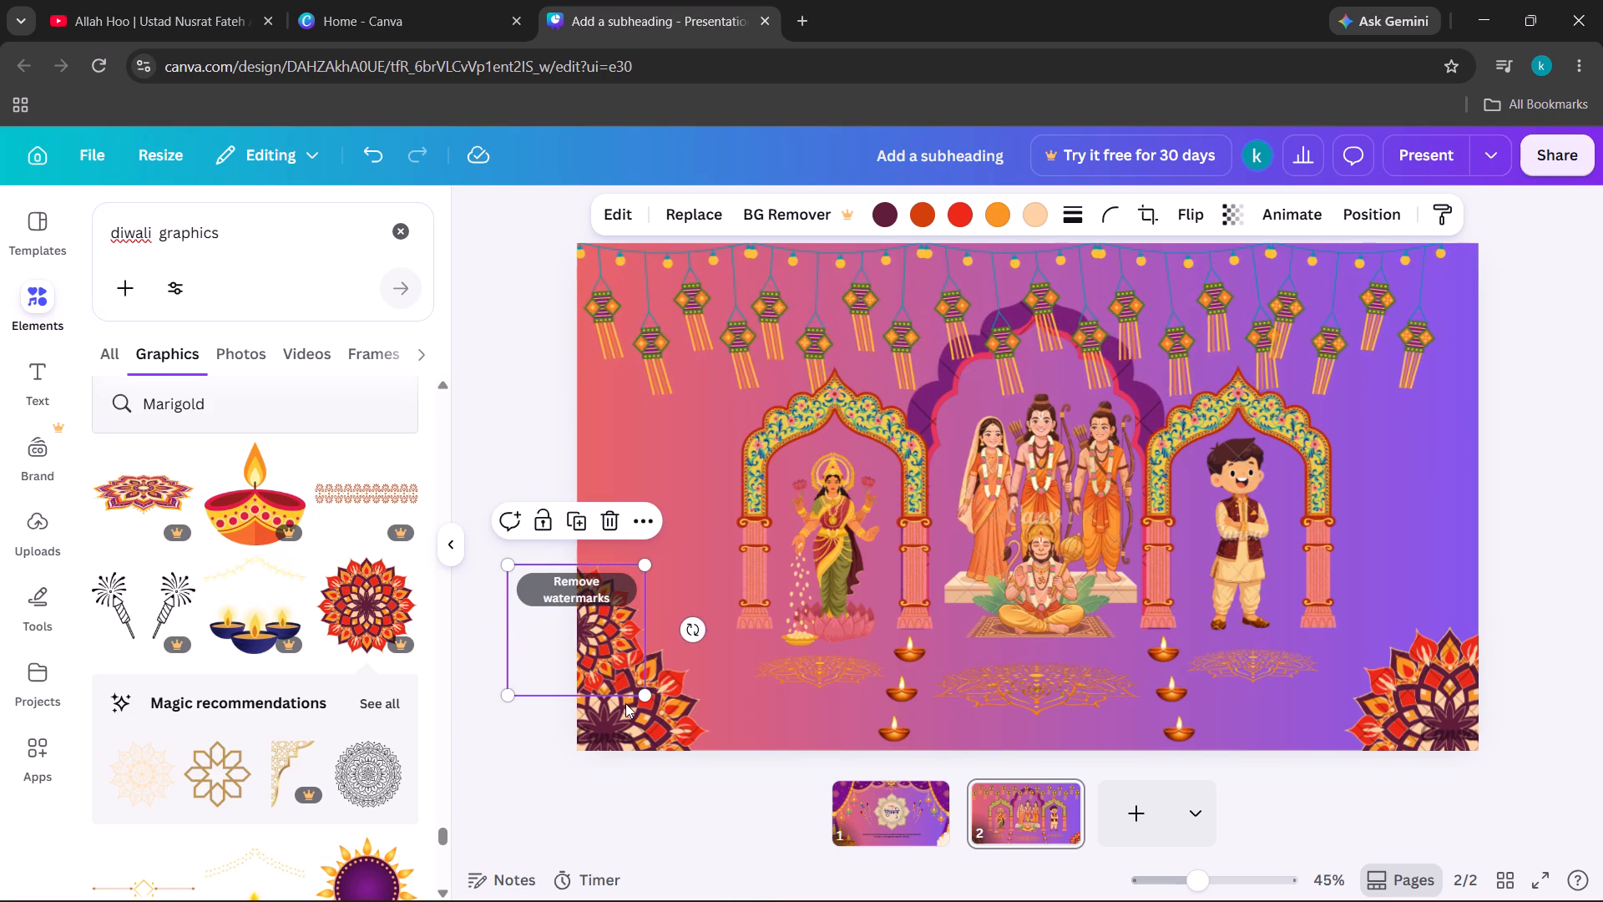
# Move the smaller mandala out of the way and shift the large mandala further into the page's bottom-left corner.
pyautogui.moveTo(625, 705); pyautogui.dragTo(667, 687)
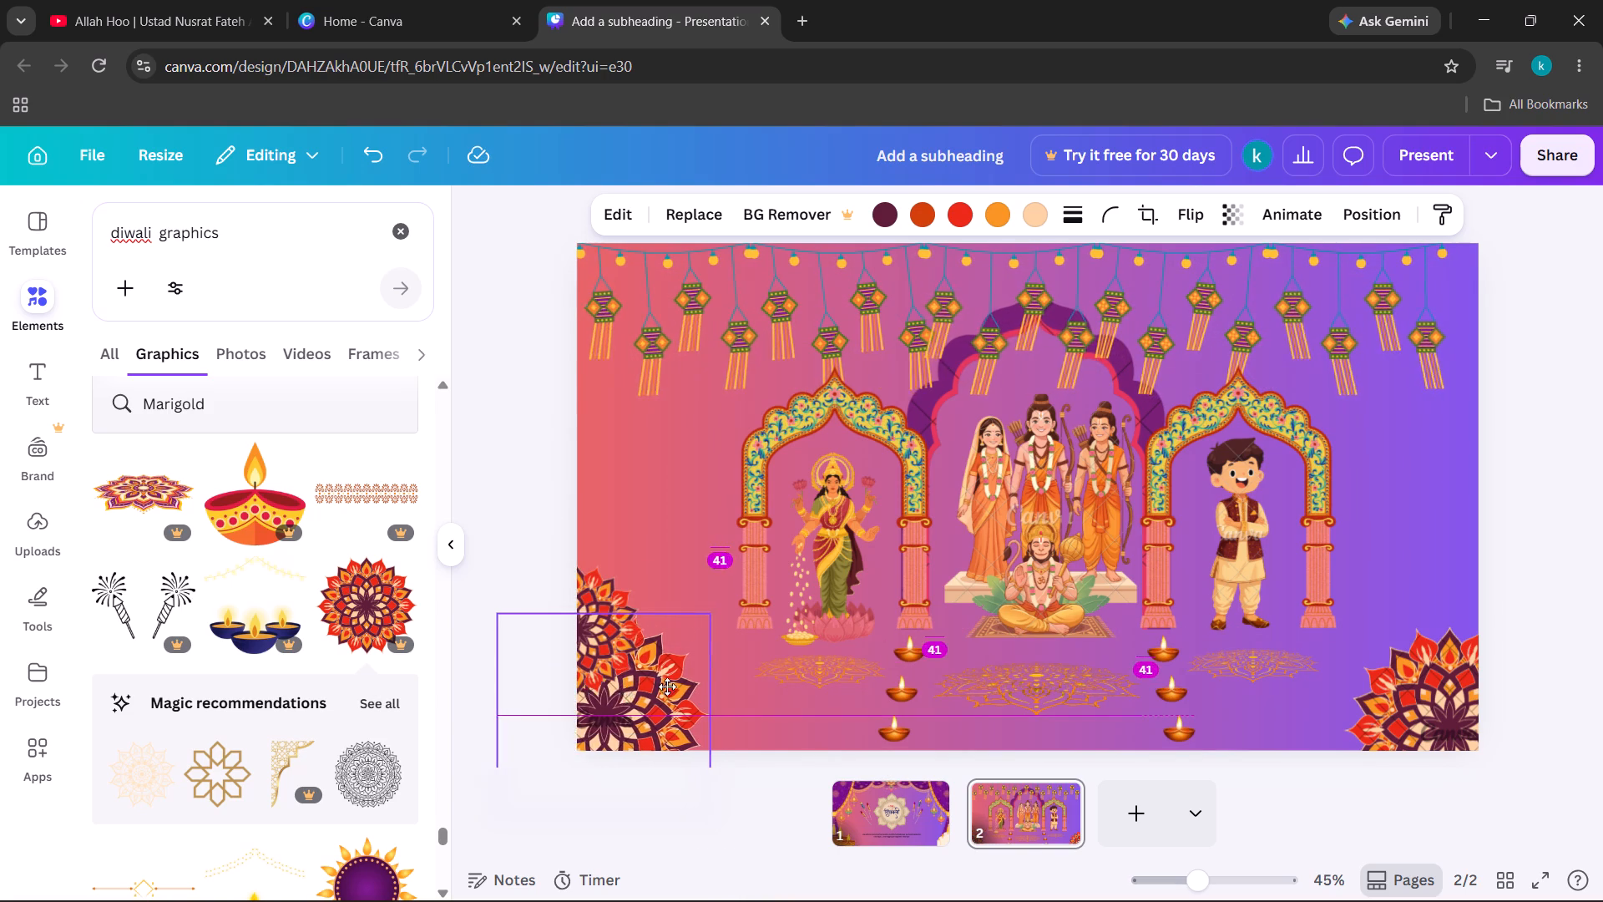
pyautogui.moveTo(667, 687); pyautogui.dragTo(627, 710)
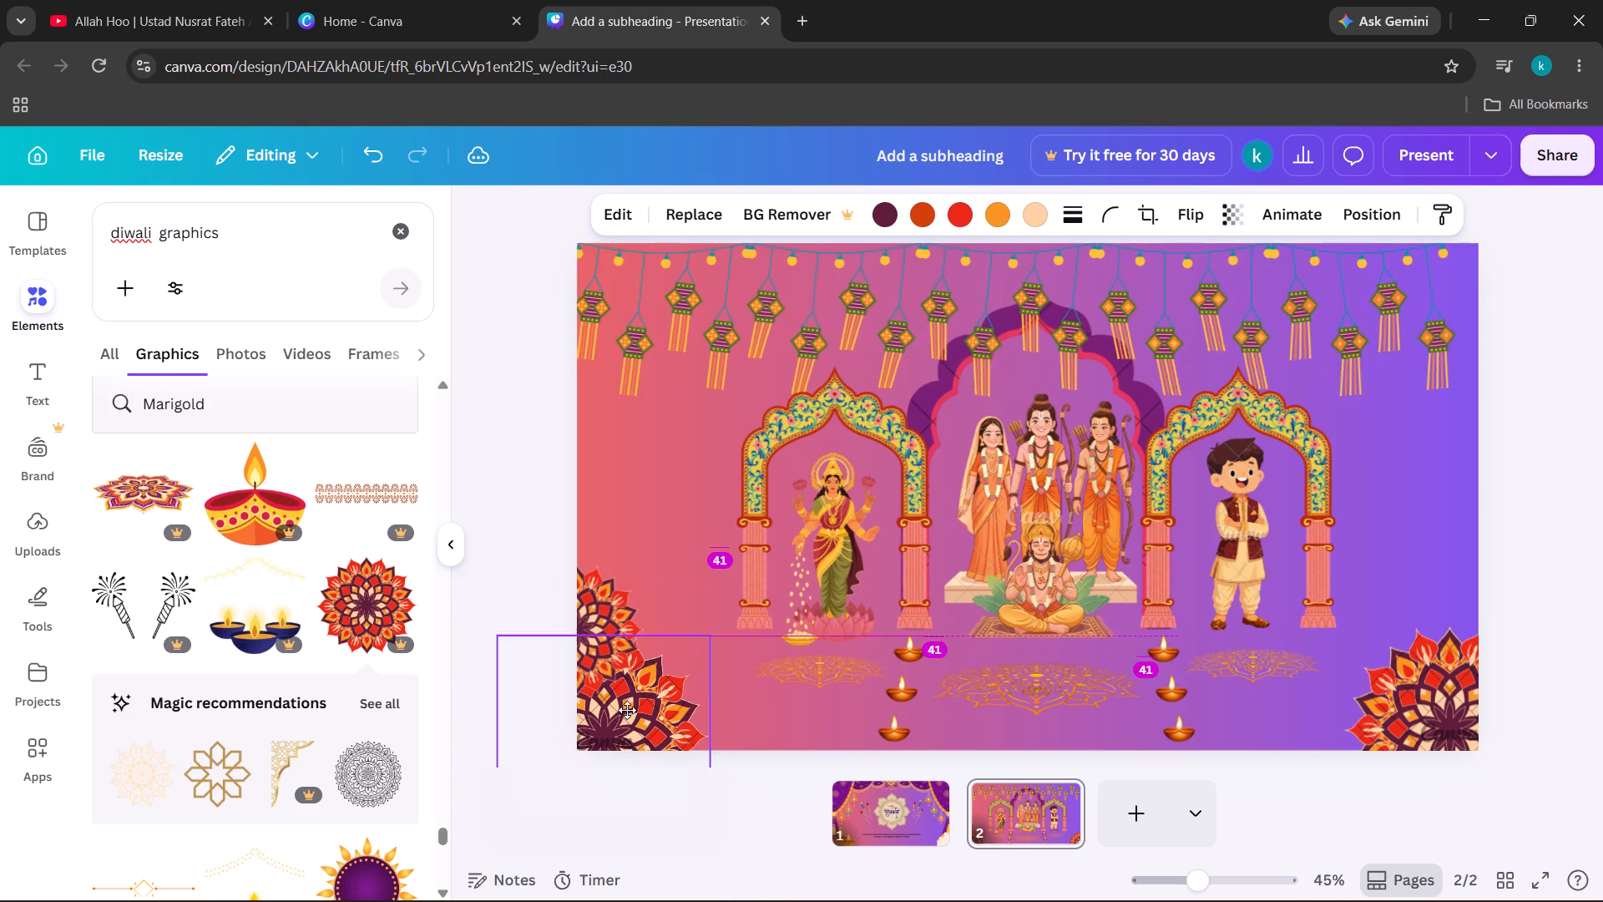
pyautogui.moveTo(627, 710); pyautogui.dragTo(644, 697)
pyautogui.click(566, 607)
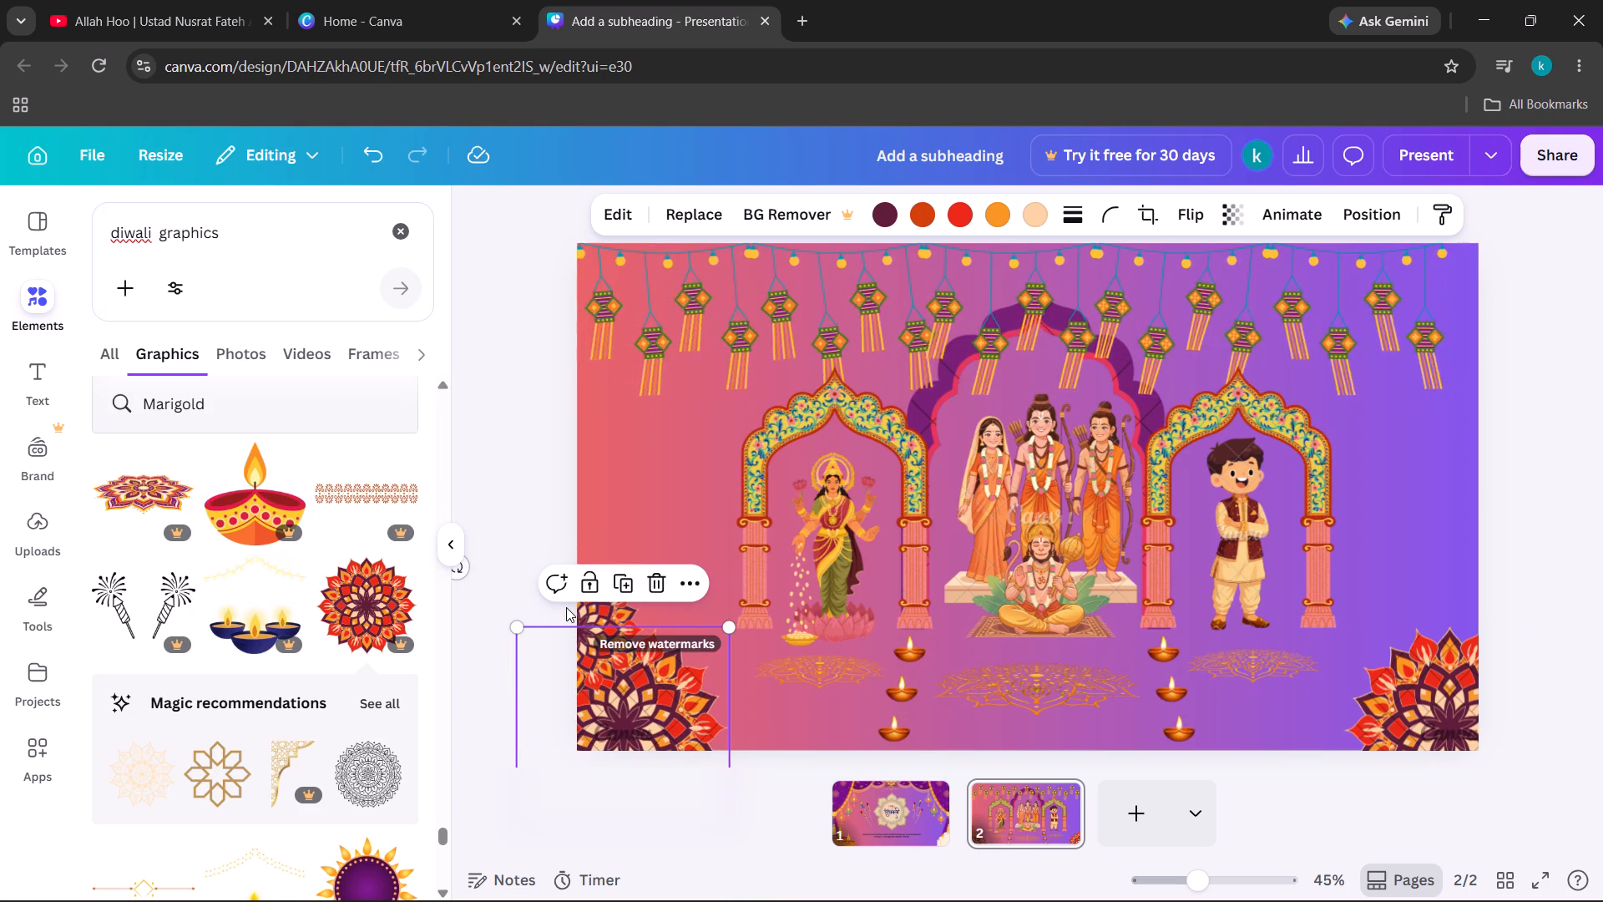
pyautogui.click(566, 607)
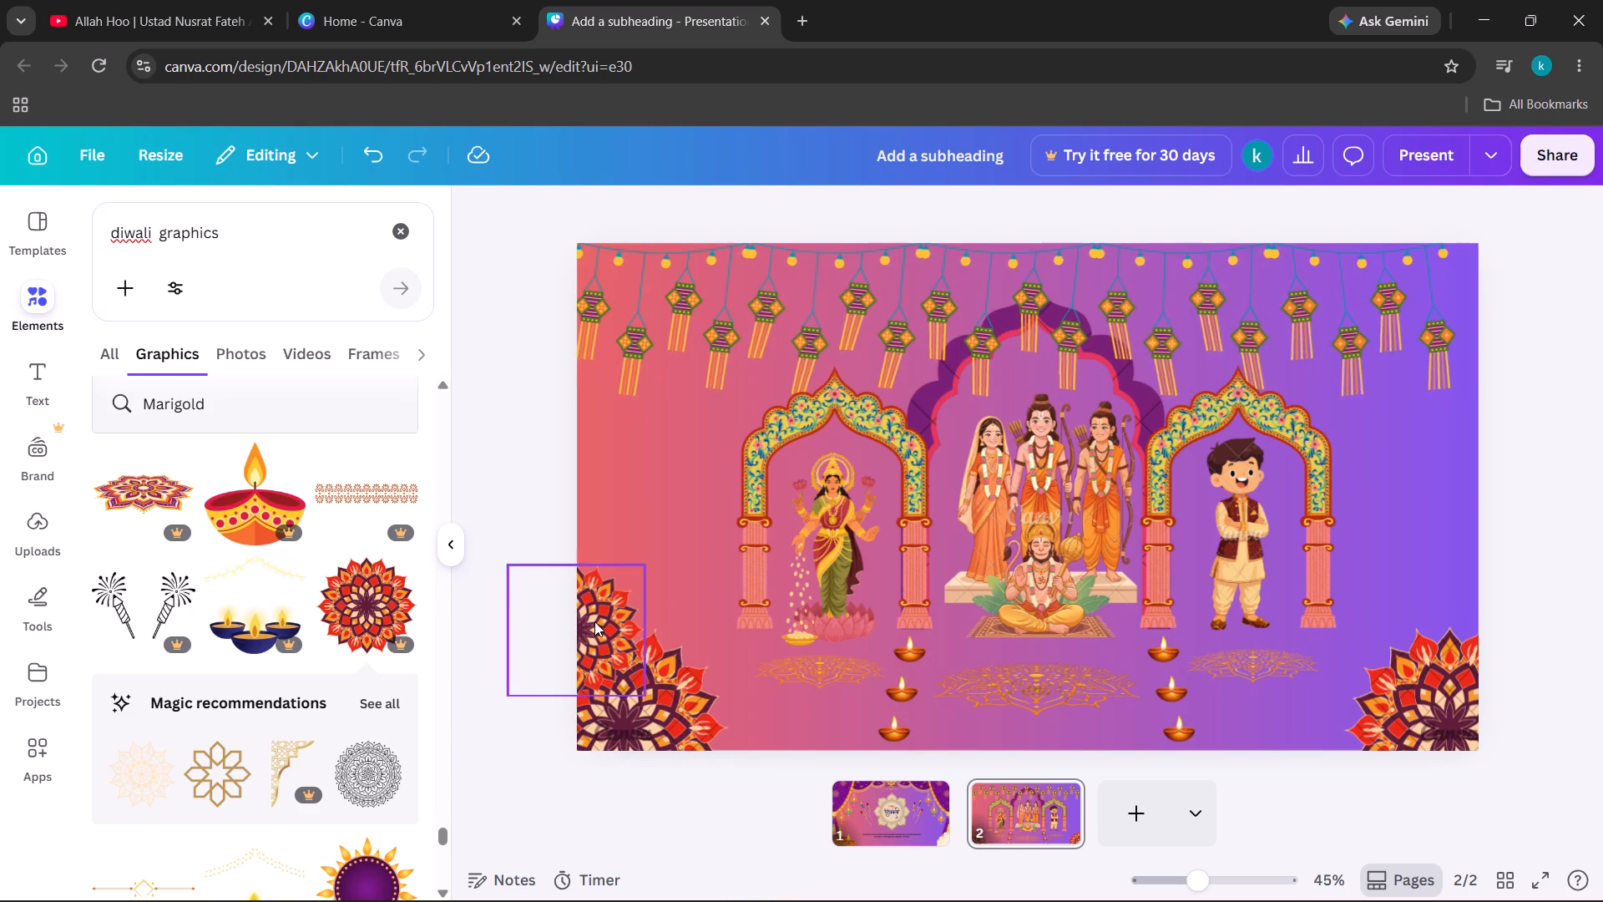
pyautogui.moveTo(595, 621); pyautogui.dragTo(635, 681)
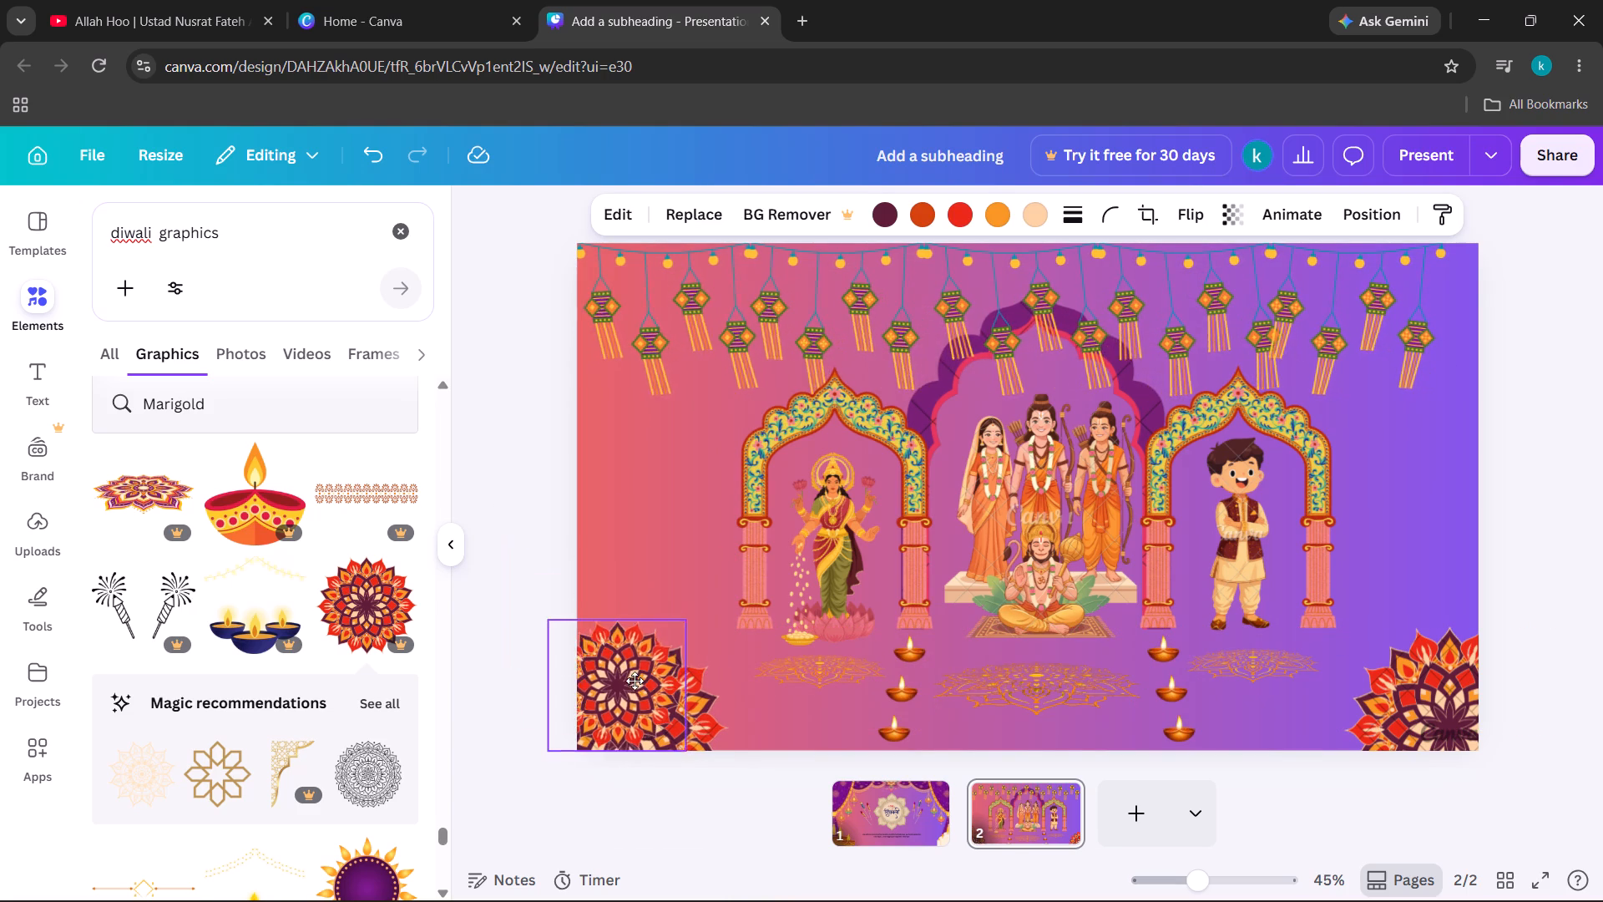
pyautogui.moveTo(635, 681); pyautogui.dragTo(635, 679)
pyautogui.moveTo(634, 692); pyautogui.dragTo(544, 525)
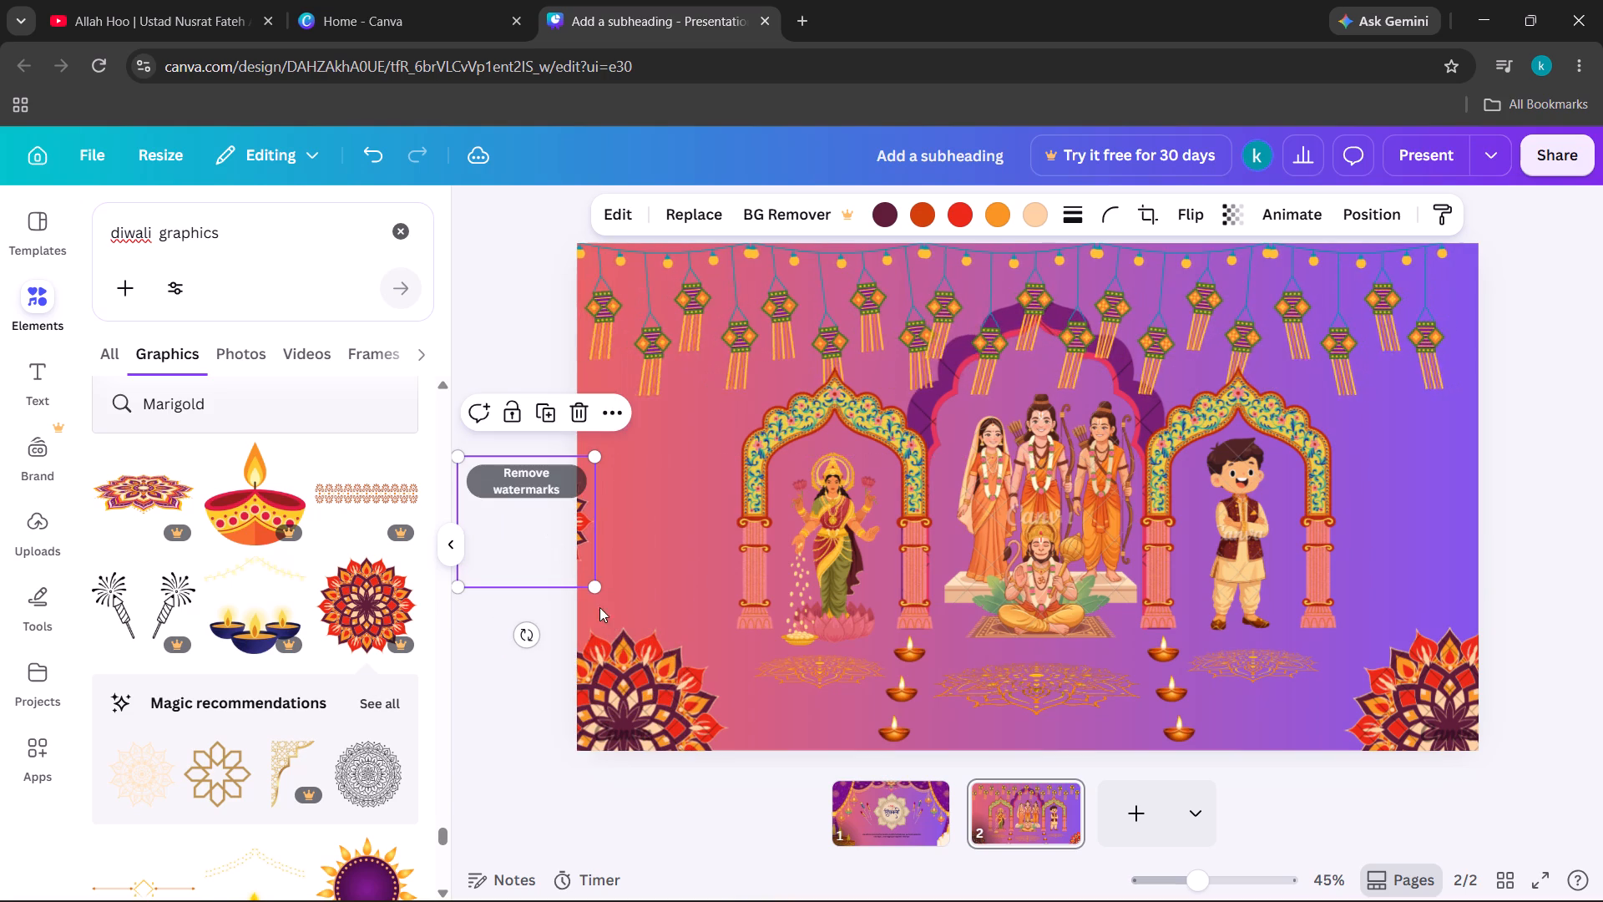
pyautogui.moveTo(631, 692); pyautogui.dragTo(611, 681)
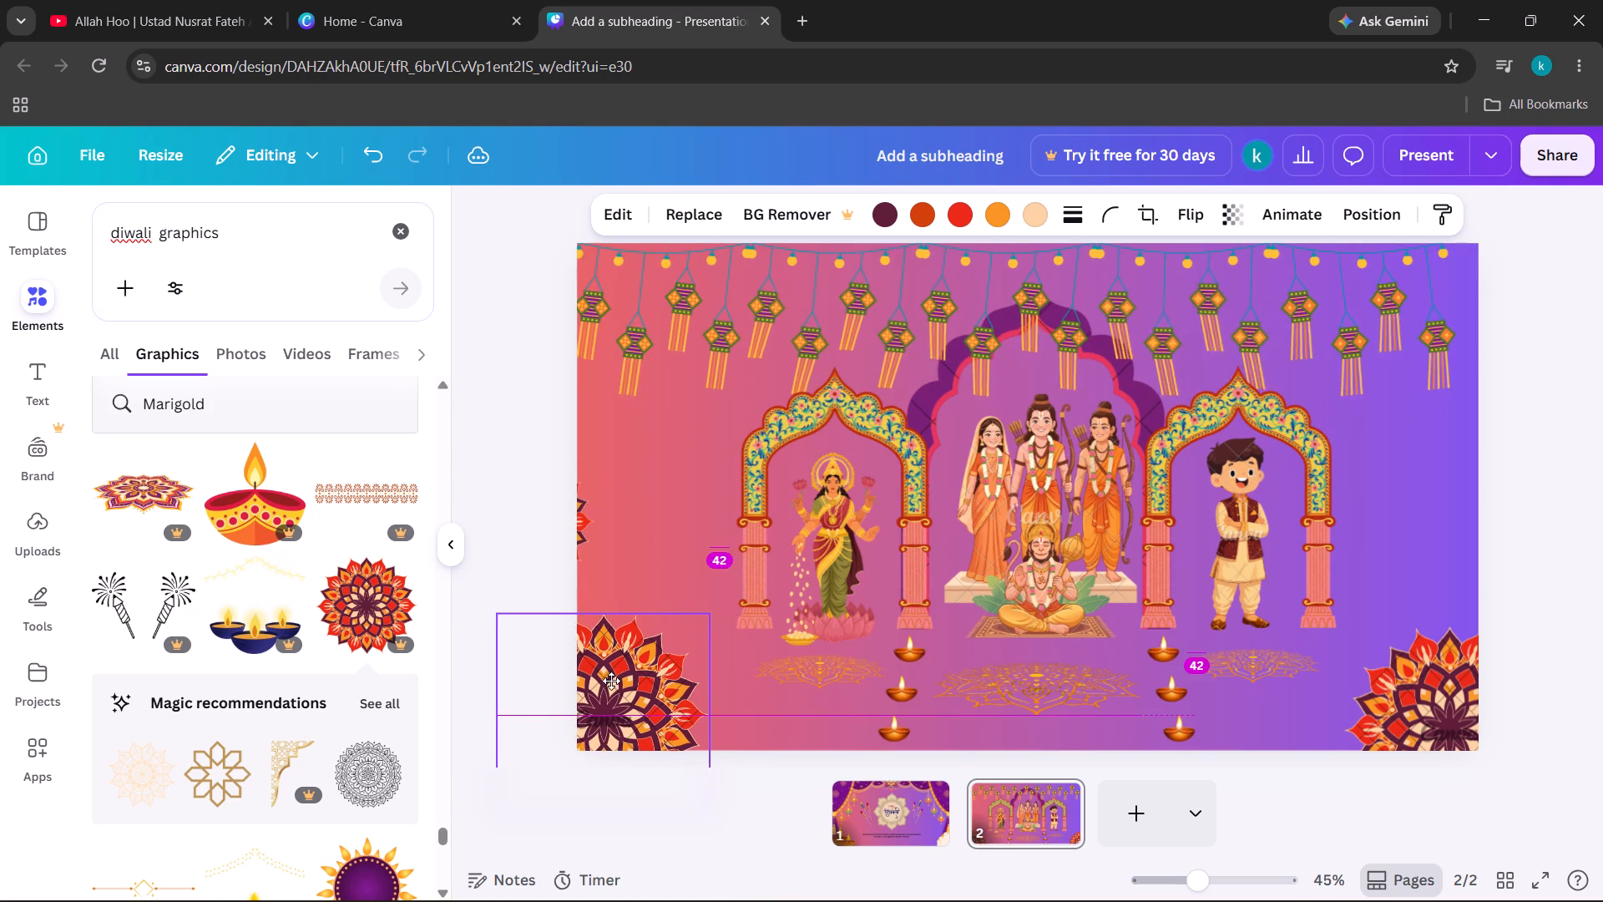
pyautogui.moveTo(611, 681); pyautogui.dragTo(602, 695)
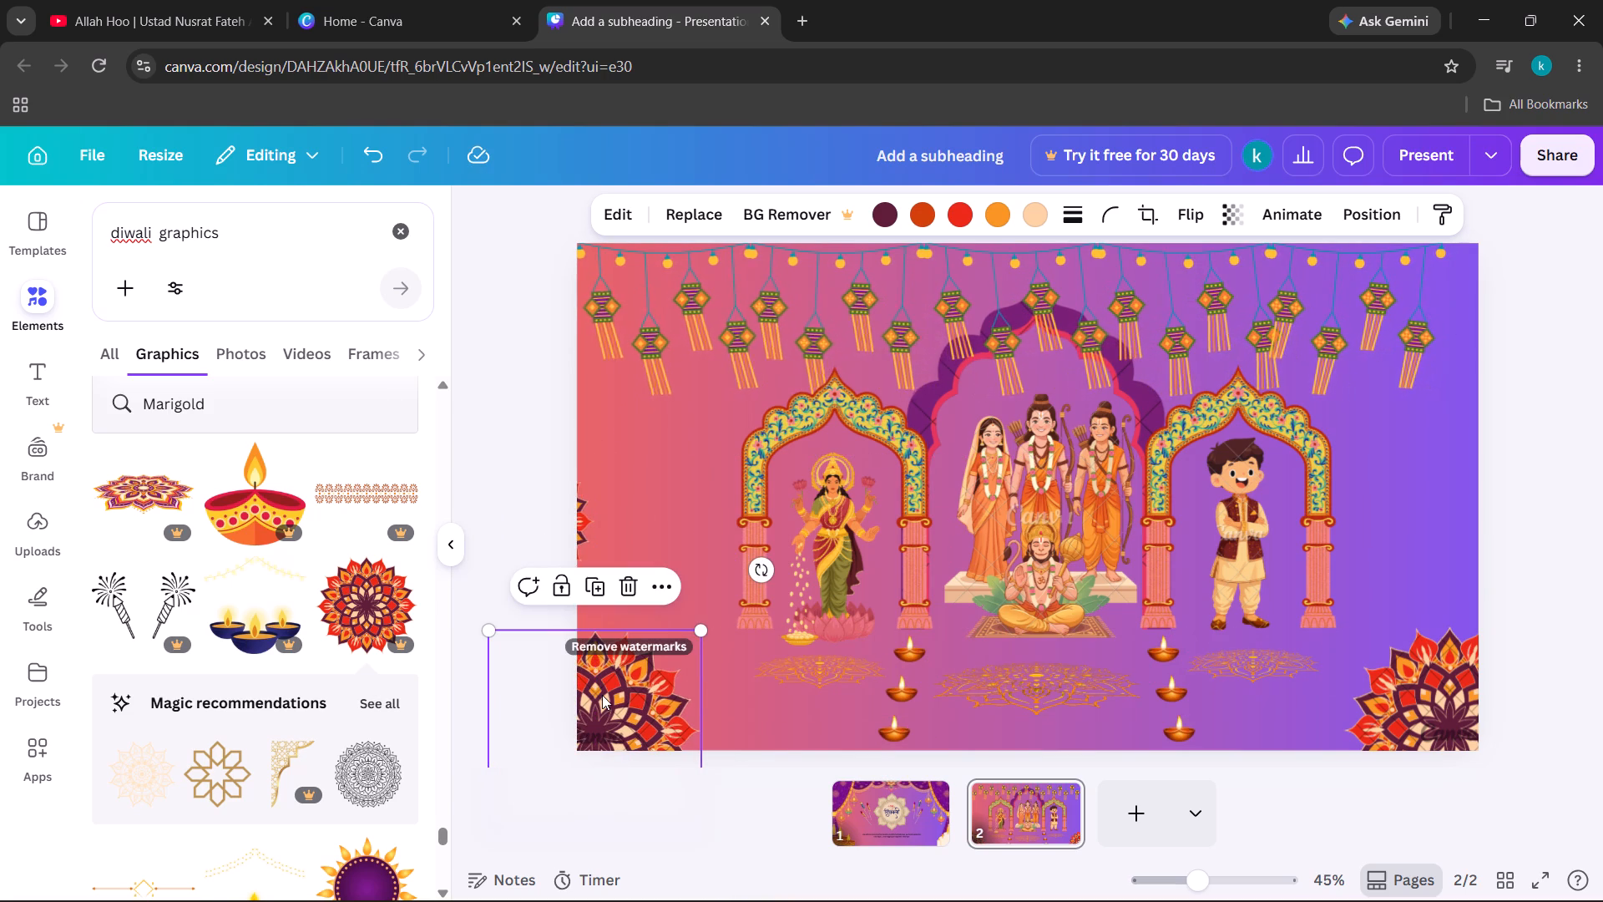
# Place the smaller mandala back on the page's left edge, half beyond it and just above the large corner mandala.
pyautogui.click(578, 541)
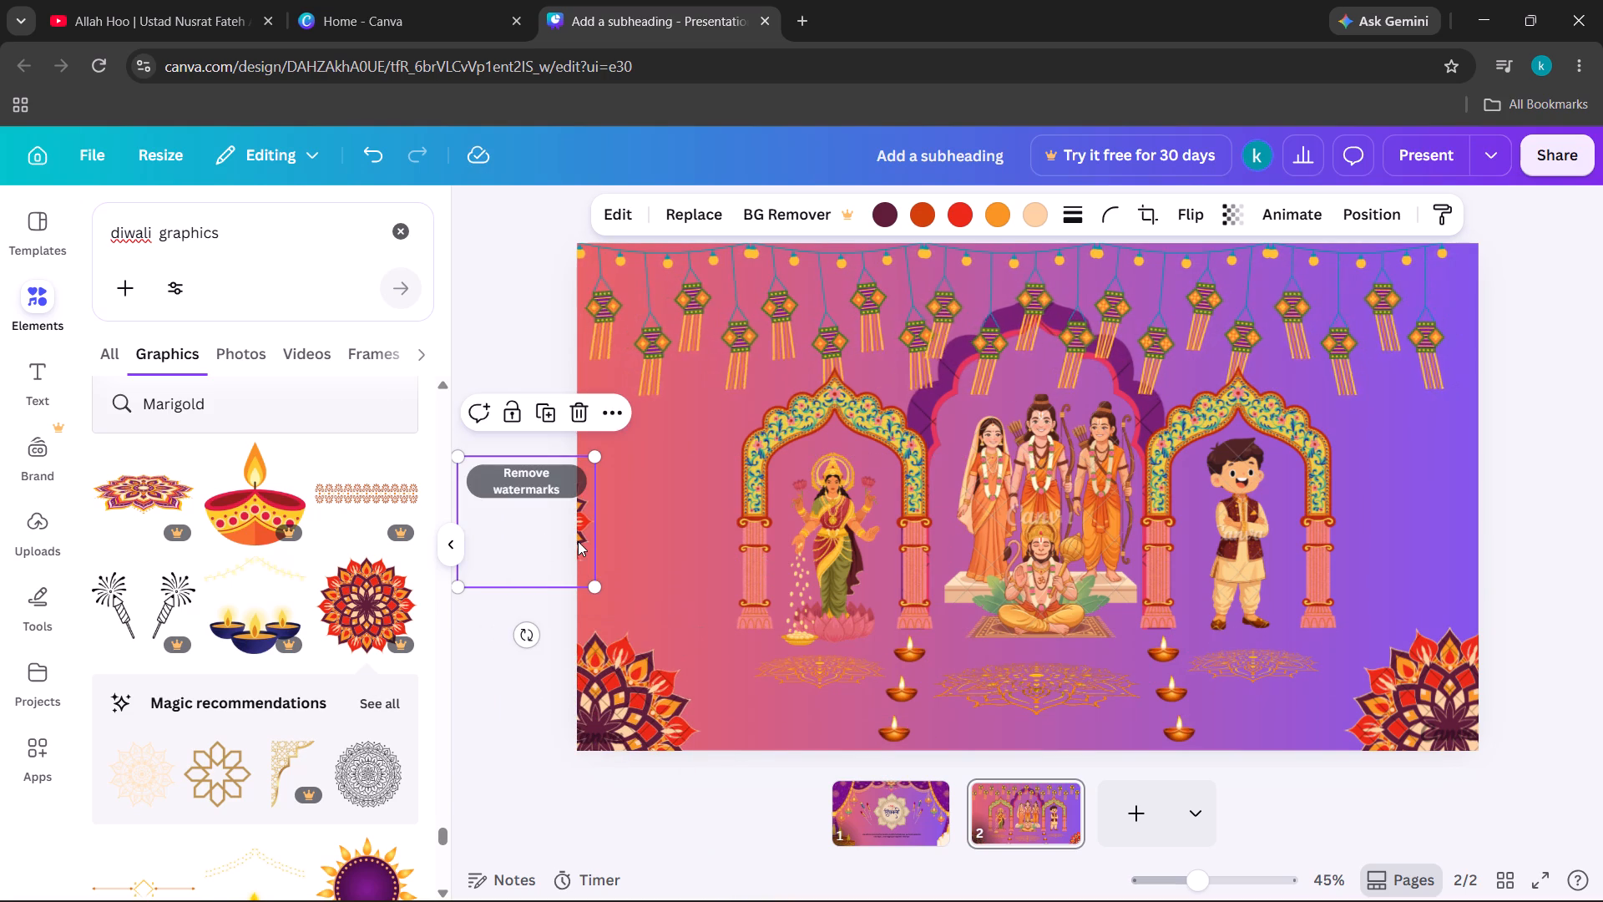
pyautogui.moveTo(578, 541); pyautogui.dragTo(626, 602)
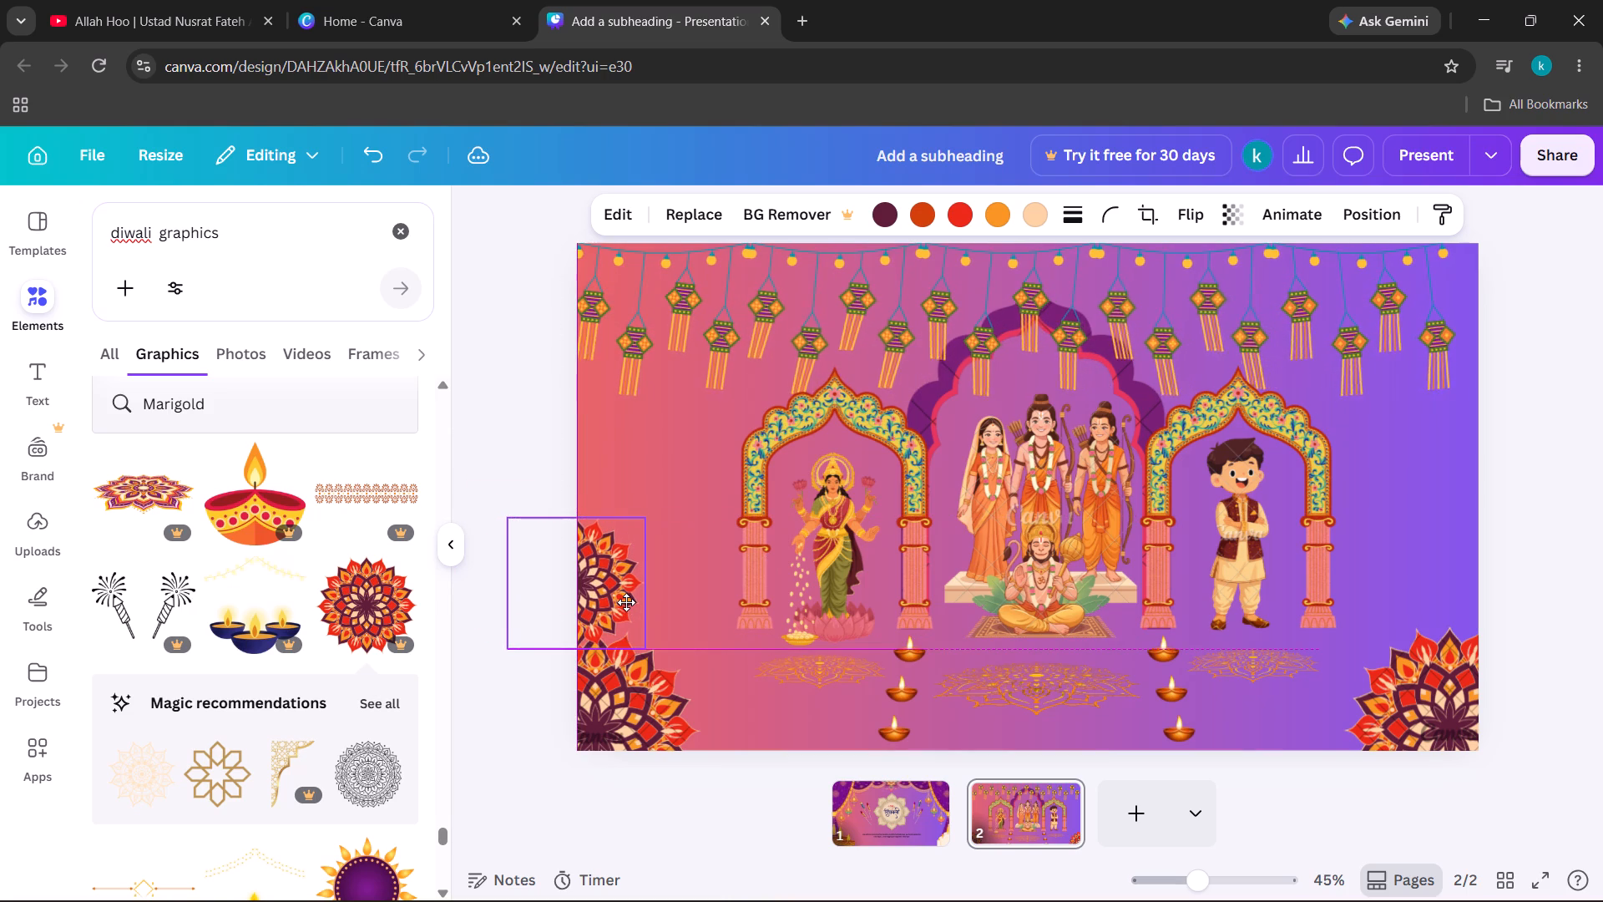
pyautogui.moveTo(626, 602); pyautogui.dragTo(615, 613)
pyautogui.moveTo(615, 613); pyautogui.dragTo(617, 613)
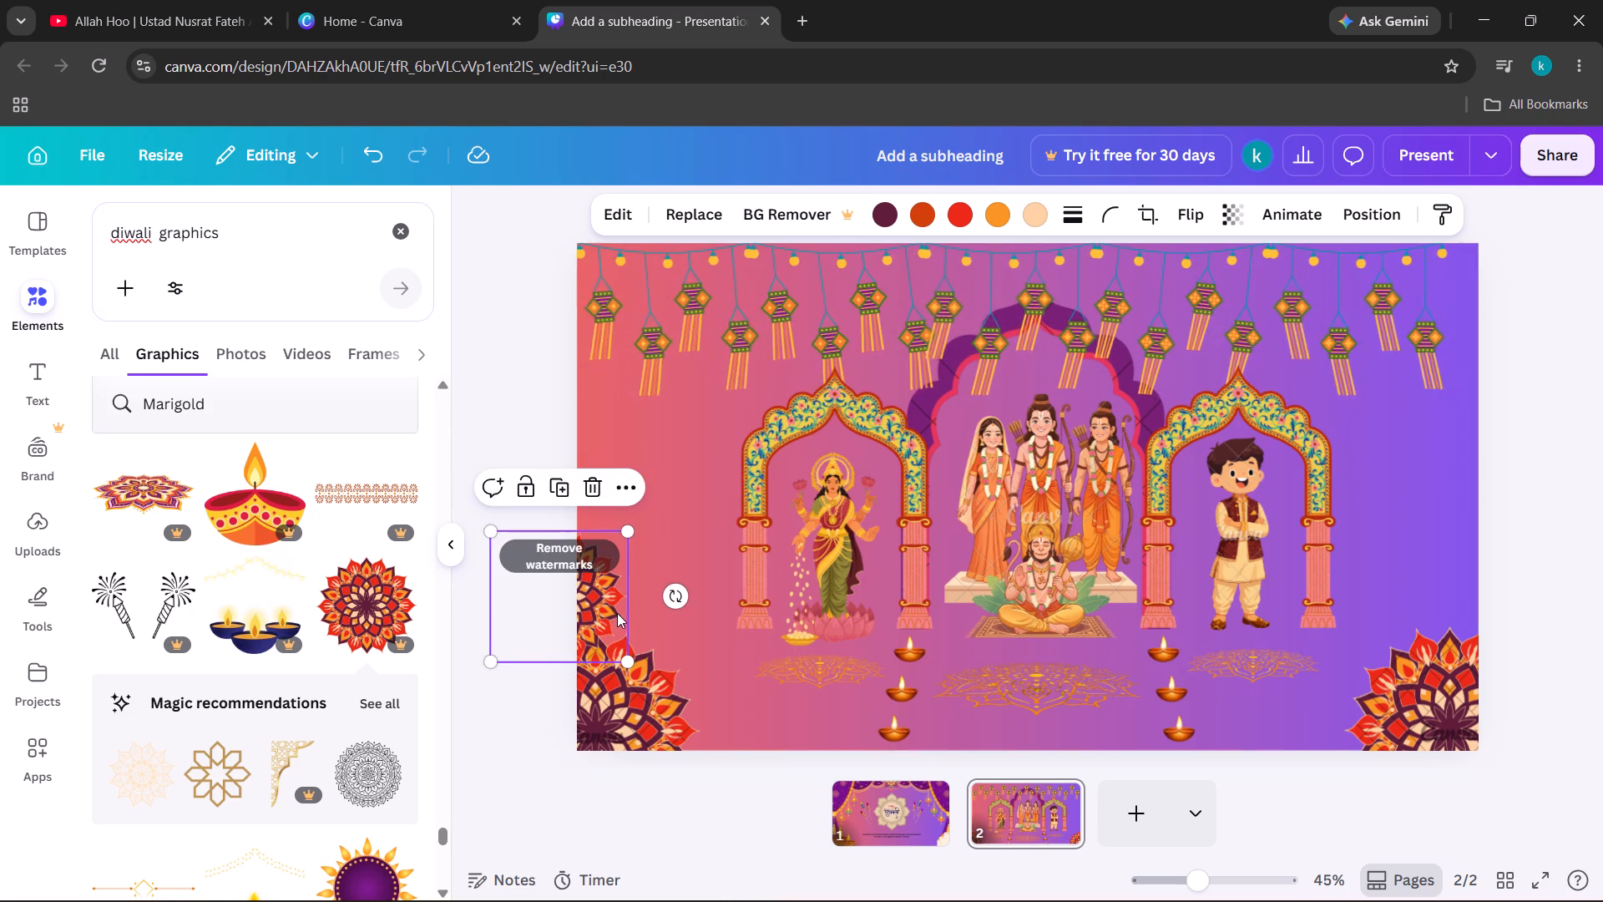
pyautogui.moveTo(617, 613); pyautogui.dragTo(628, 615)
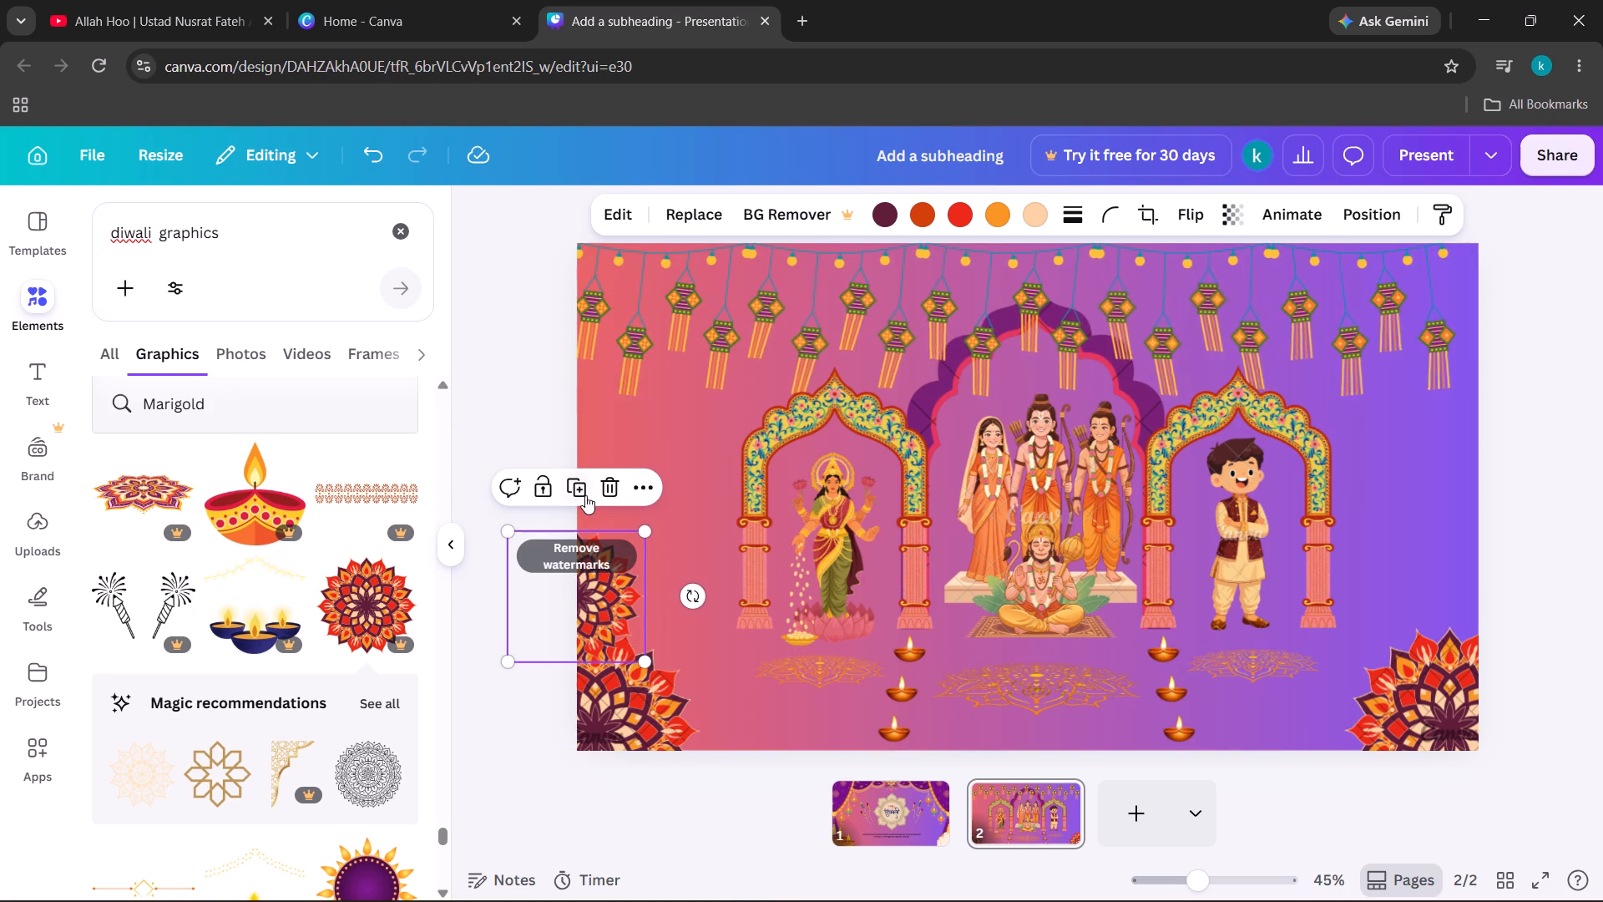
# Duplicate the smaller mandala and place the copy on the page's bottom edge, beside the large bottom-left corner mandala.
pyautogui.click(584, 493)
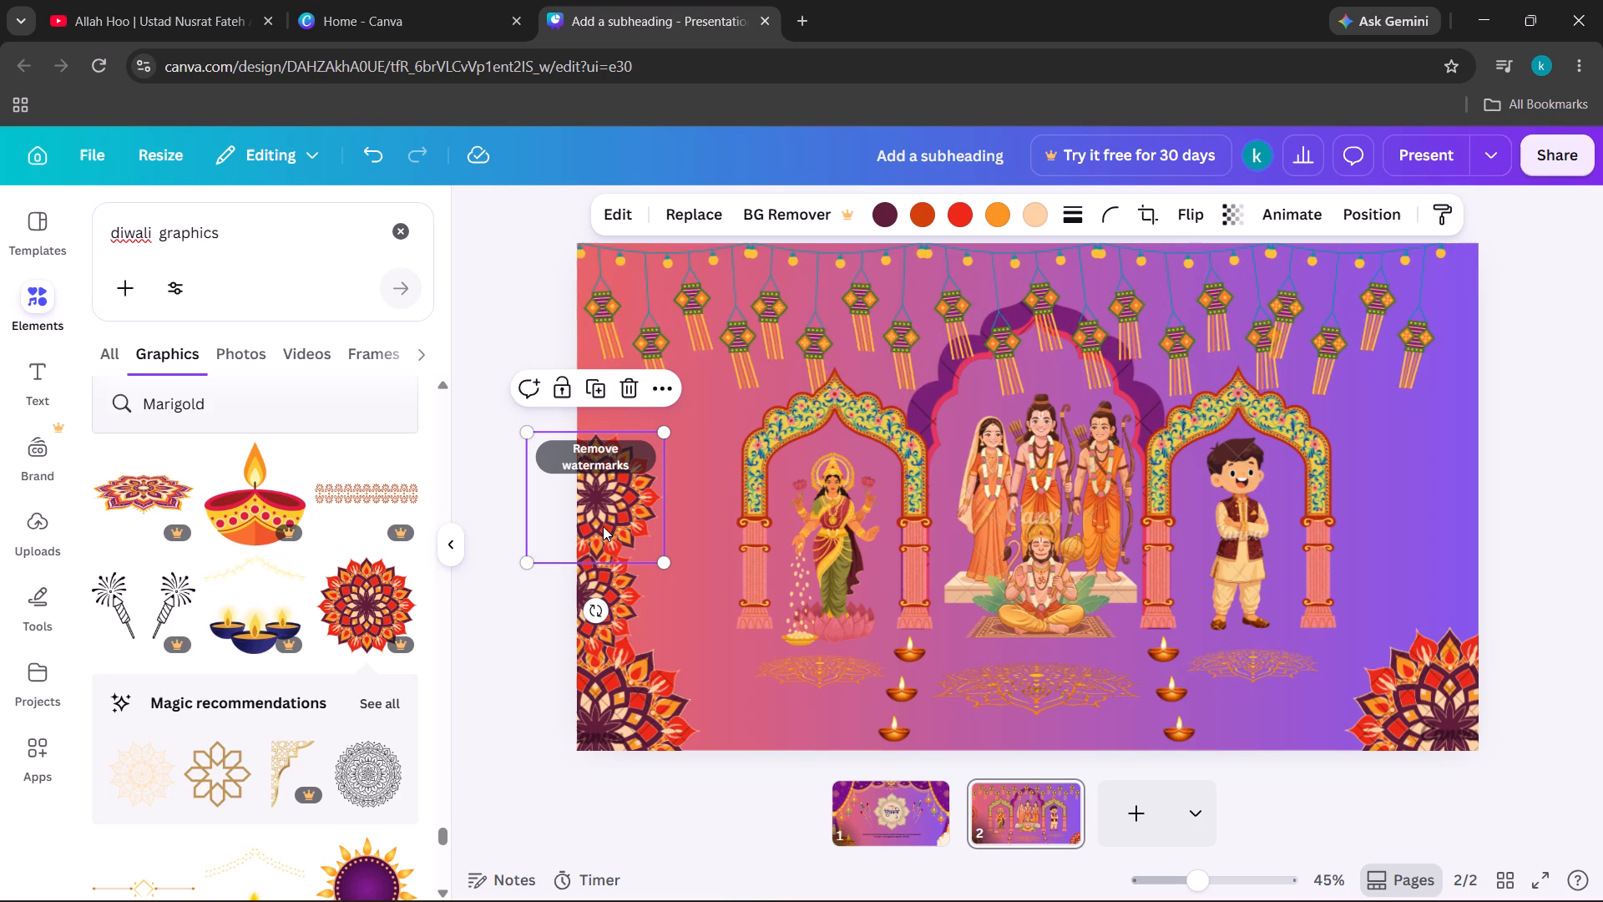
pyautogui.moveTo(603, 526); pyautogui.dragTo(738, 784)
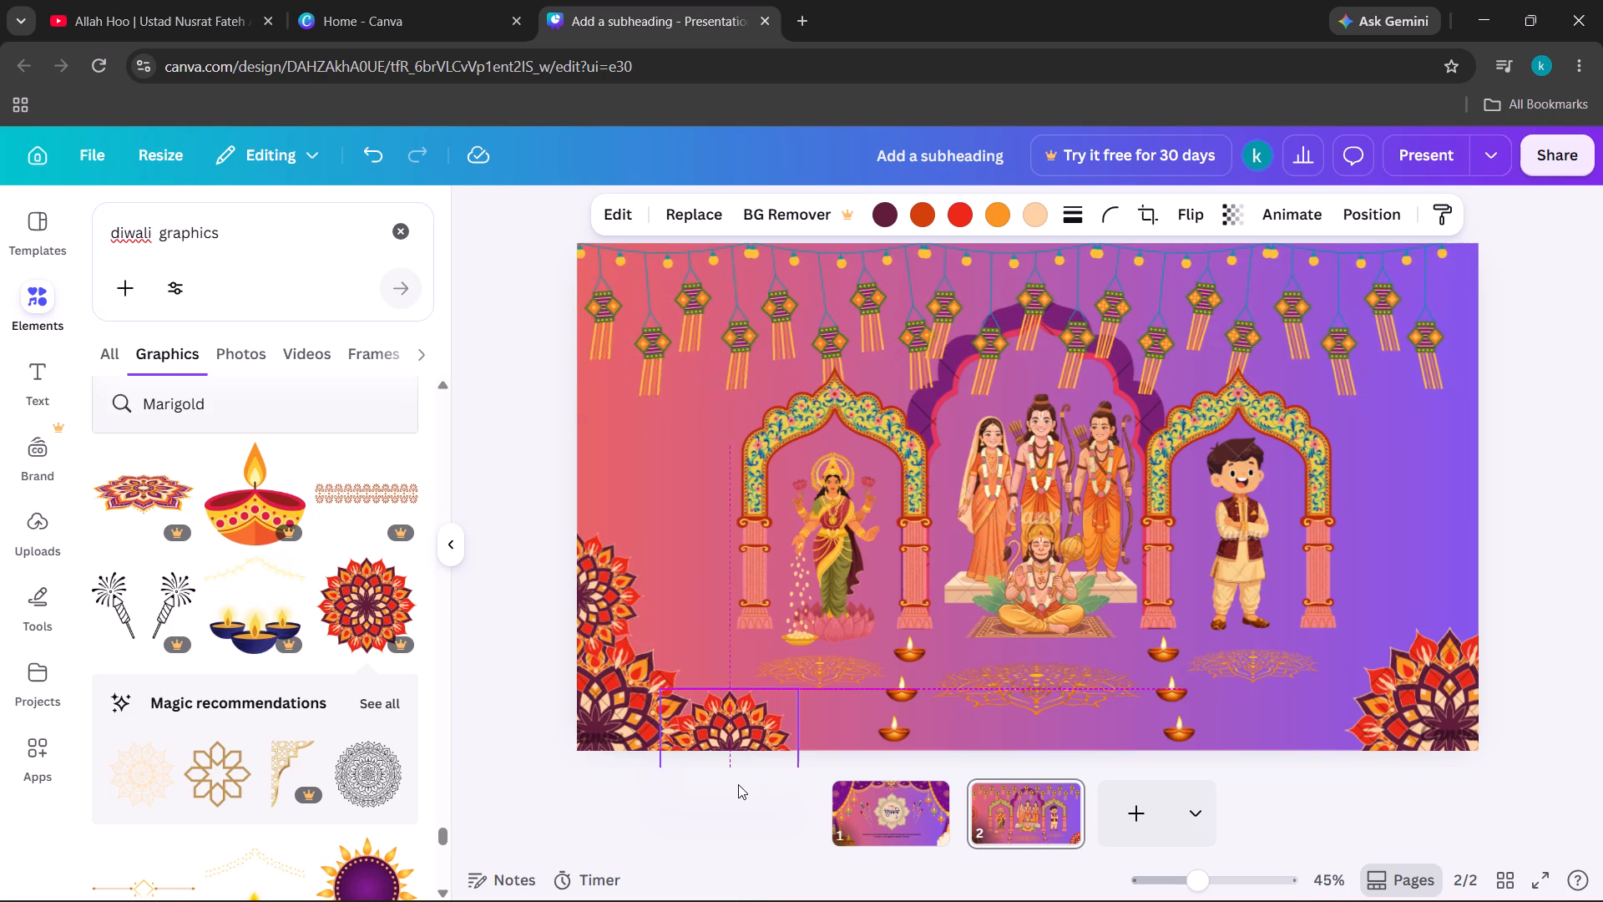
pyautogui.moveTo(738, 784); pyautogui.dragTo(751, 782)
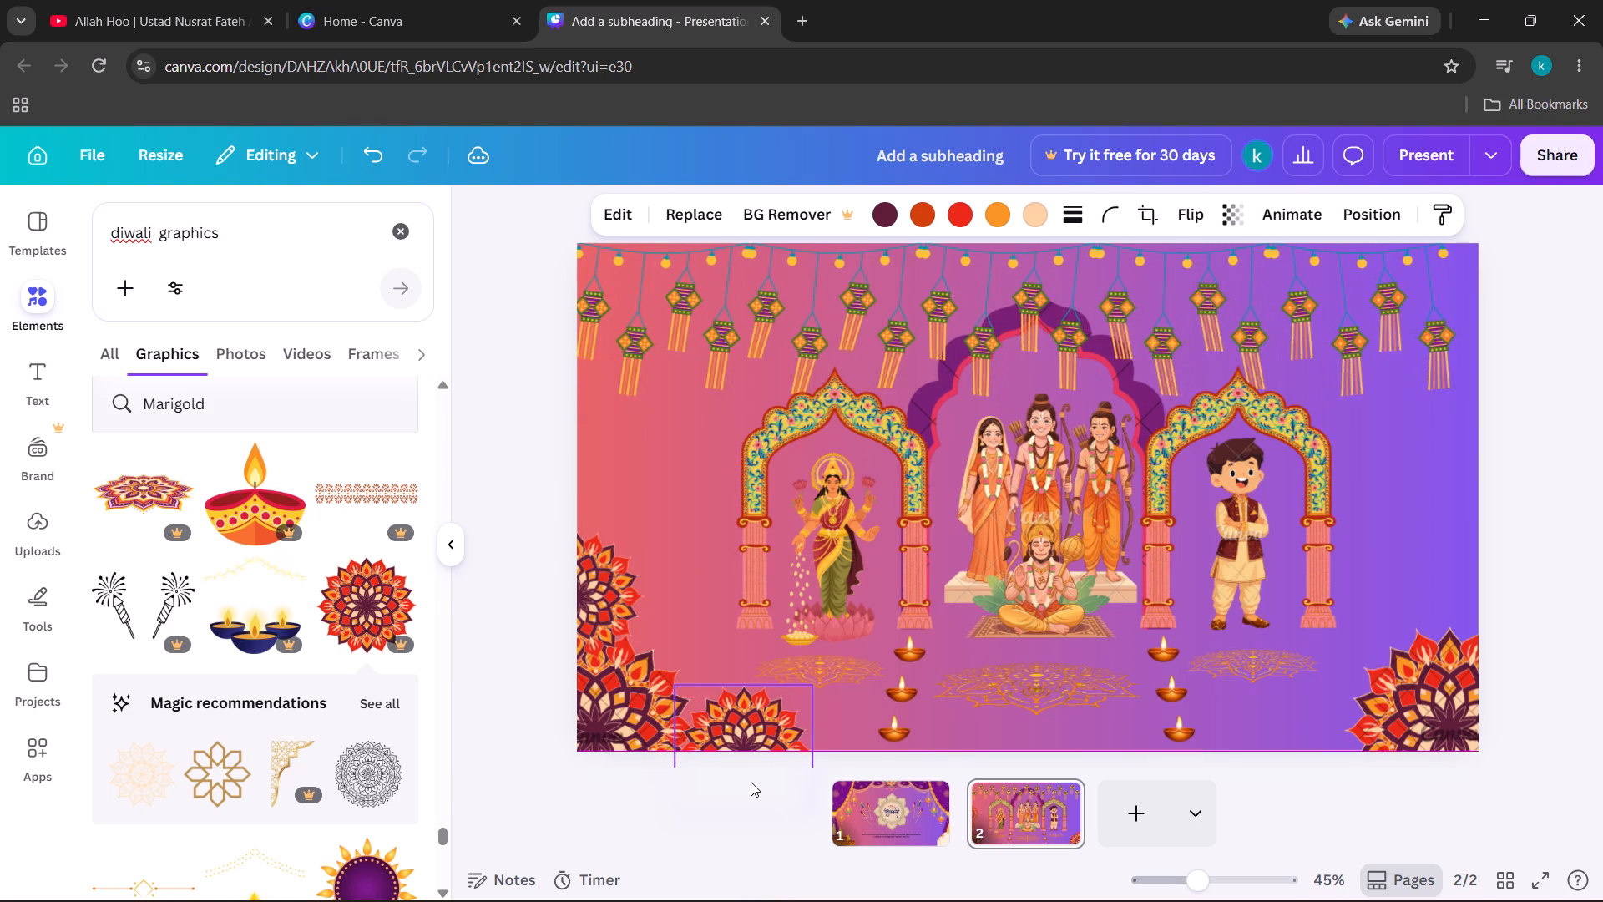
pyautogui.moveTo(751, 782); pyautogui.dragTo(751, 783)
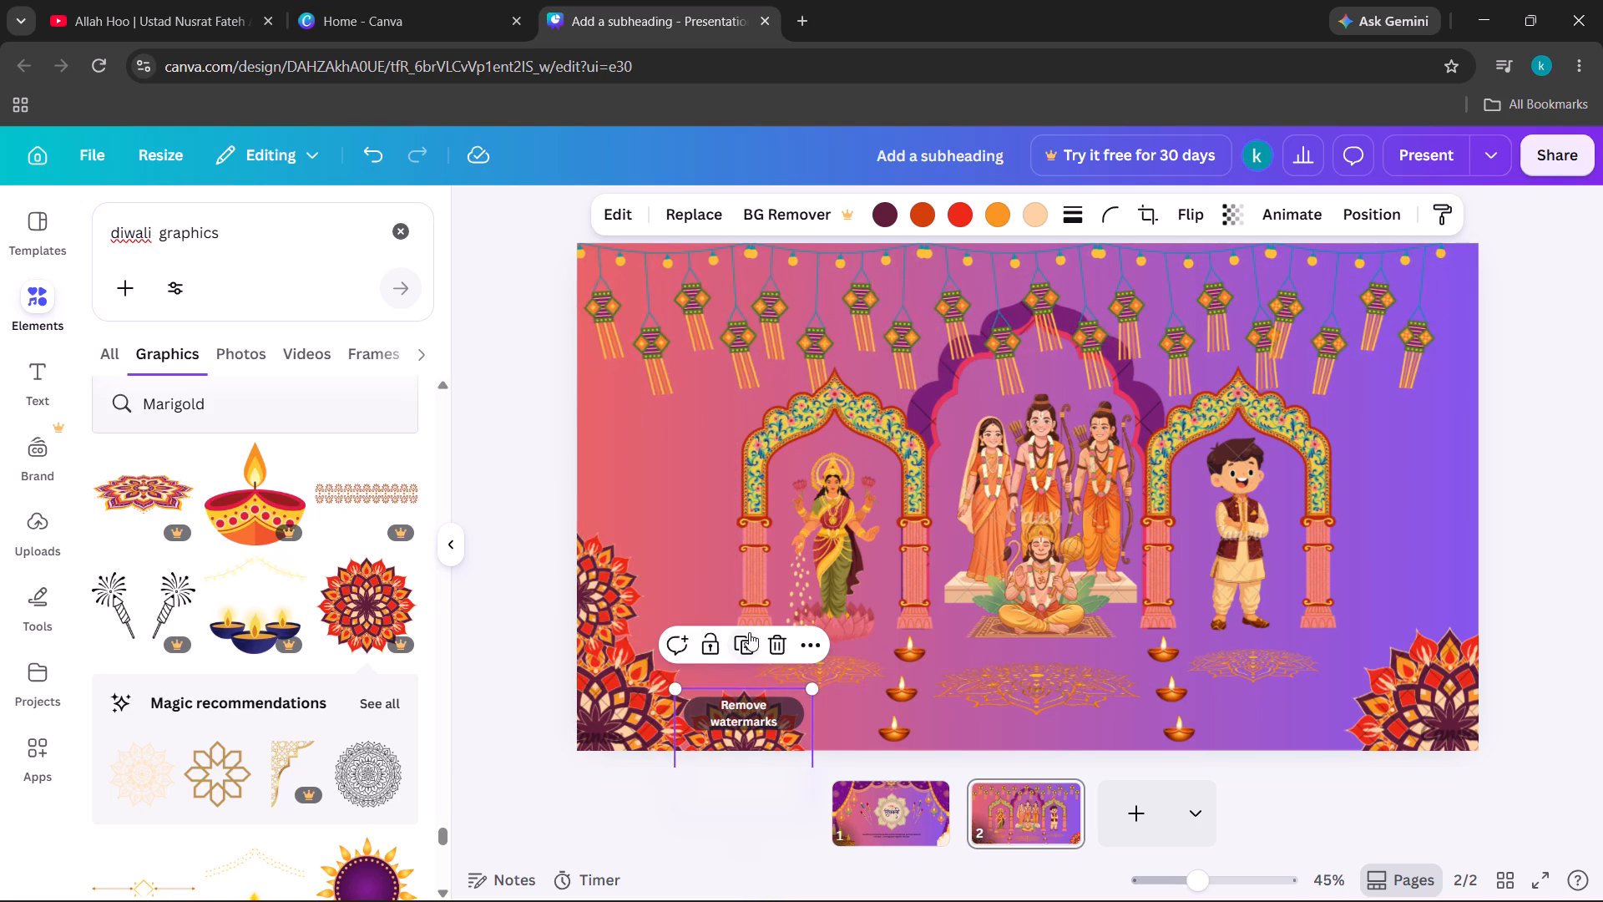
pyautogui.click(753, 730)
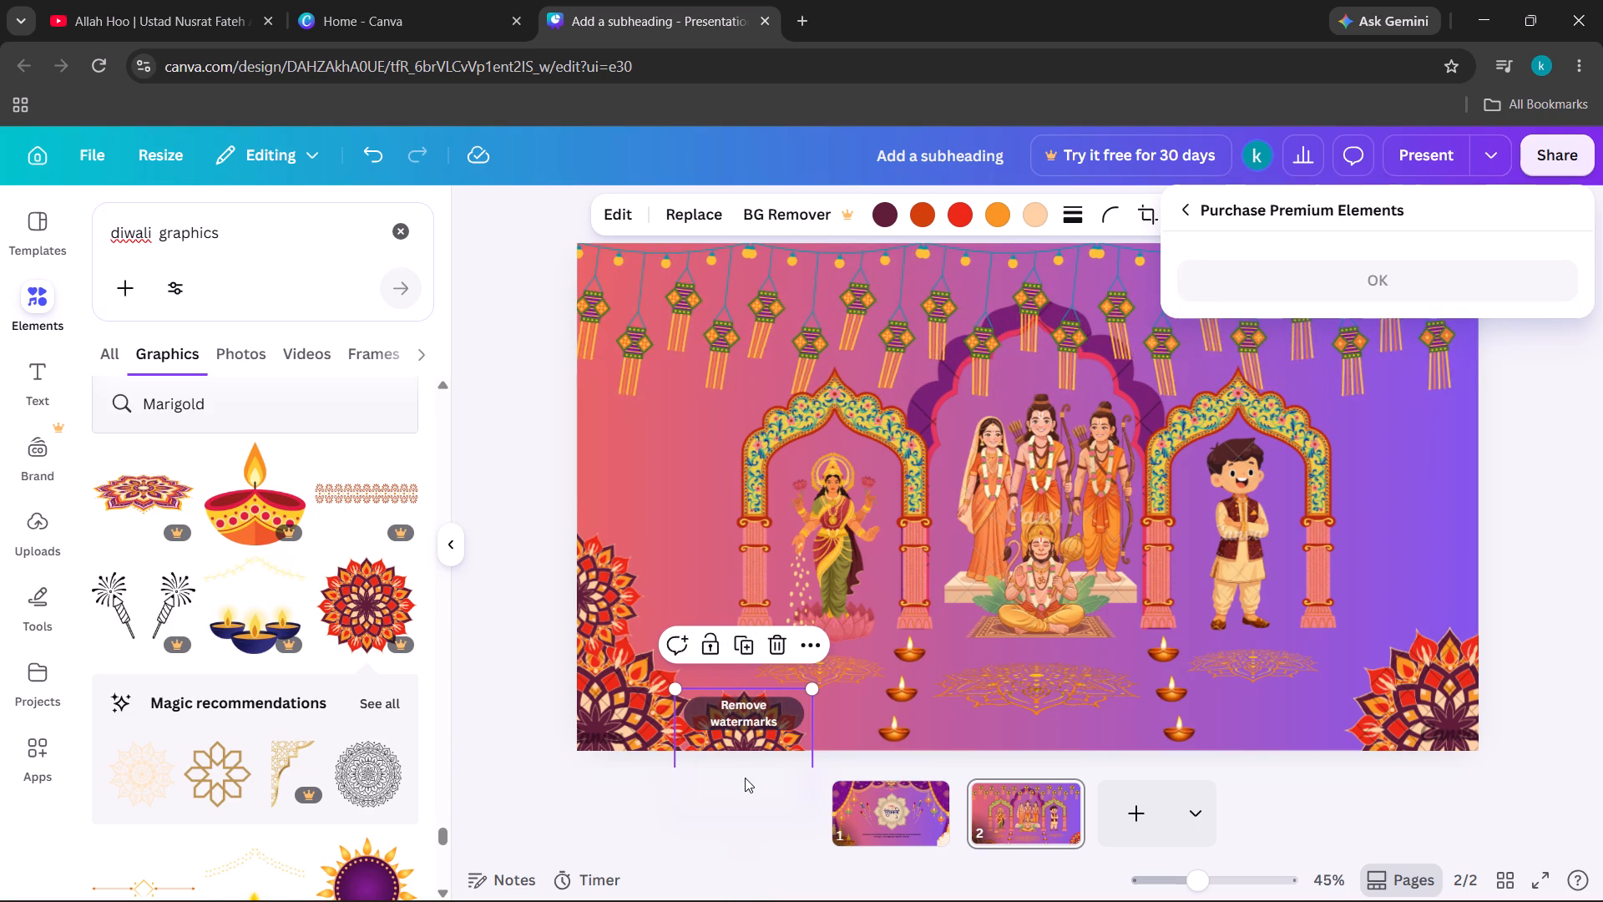
pyautogui.click(745, 778)
pyautogui.click(751, 737)
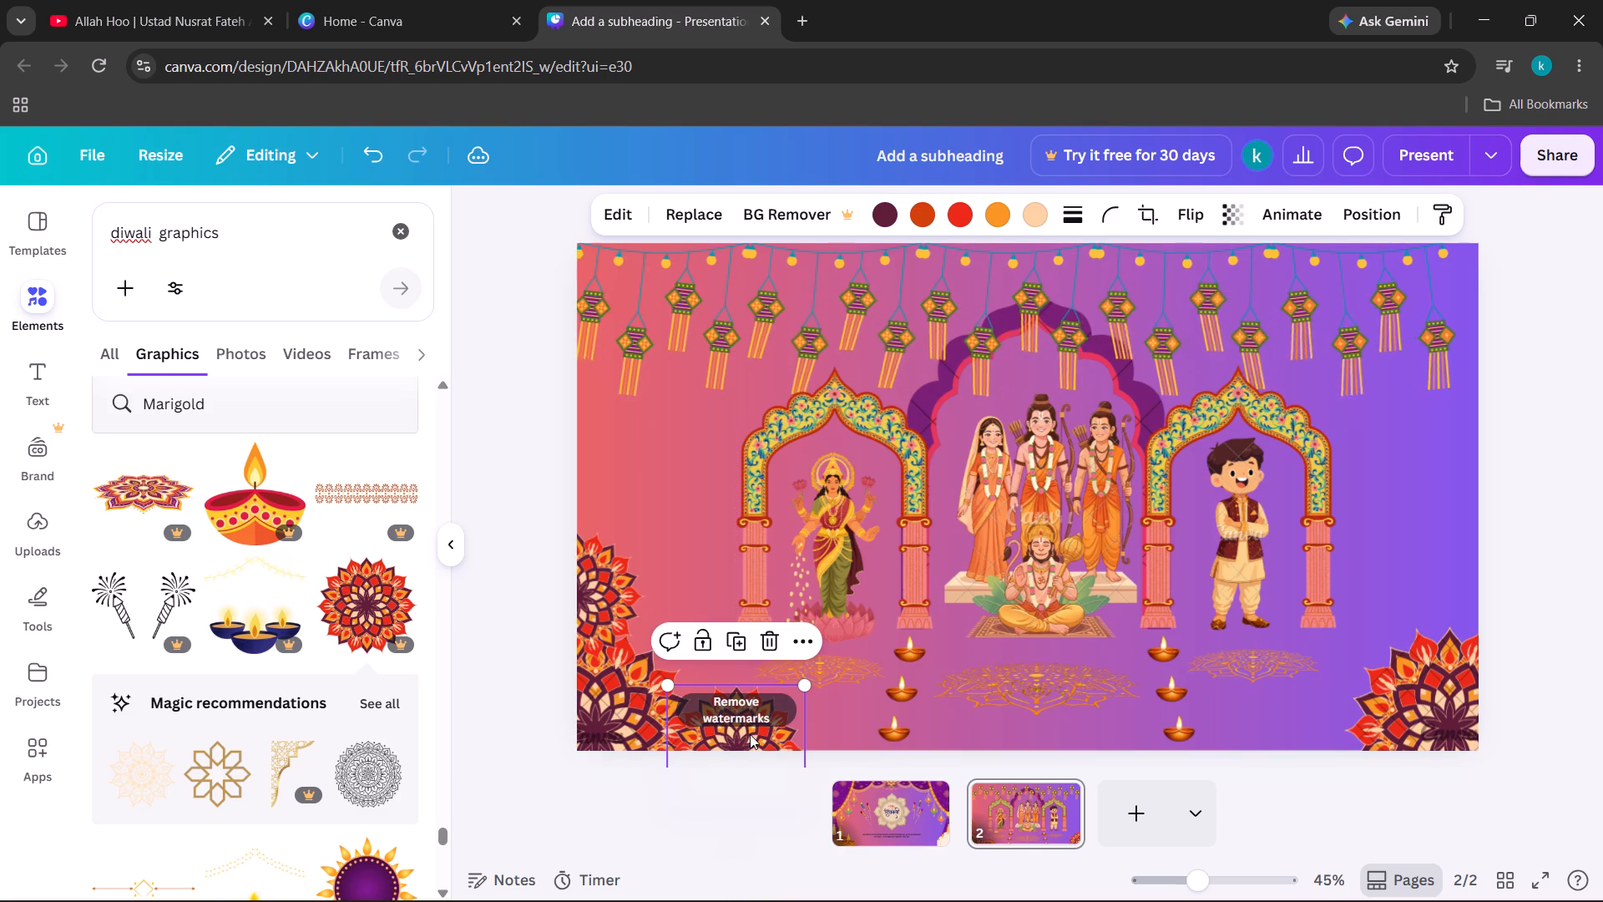
# Duplicate the small bottom-edge mandala and place the copy on the page's right edge, above the large bottom-right corner mandala.
pyautogui.click(737, 653)
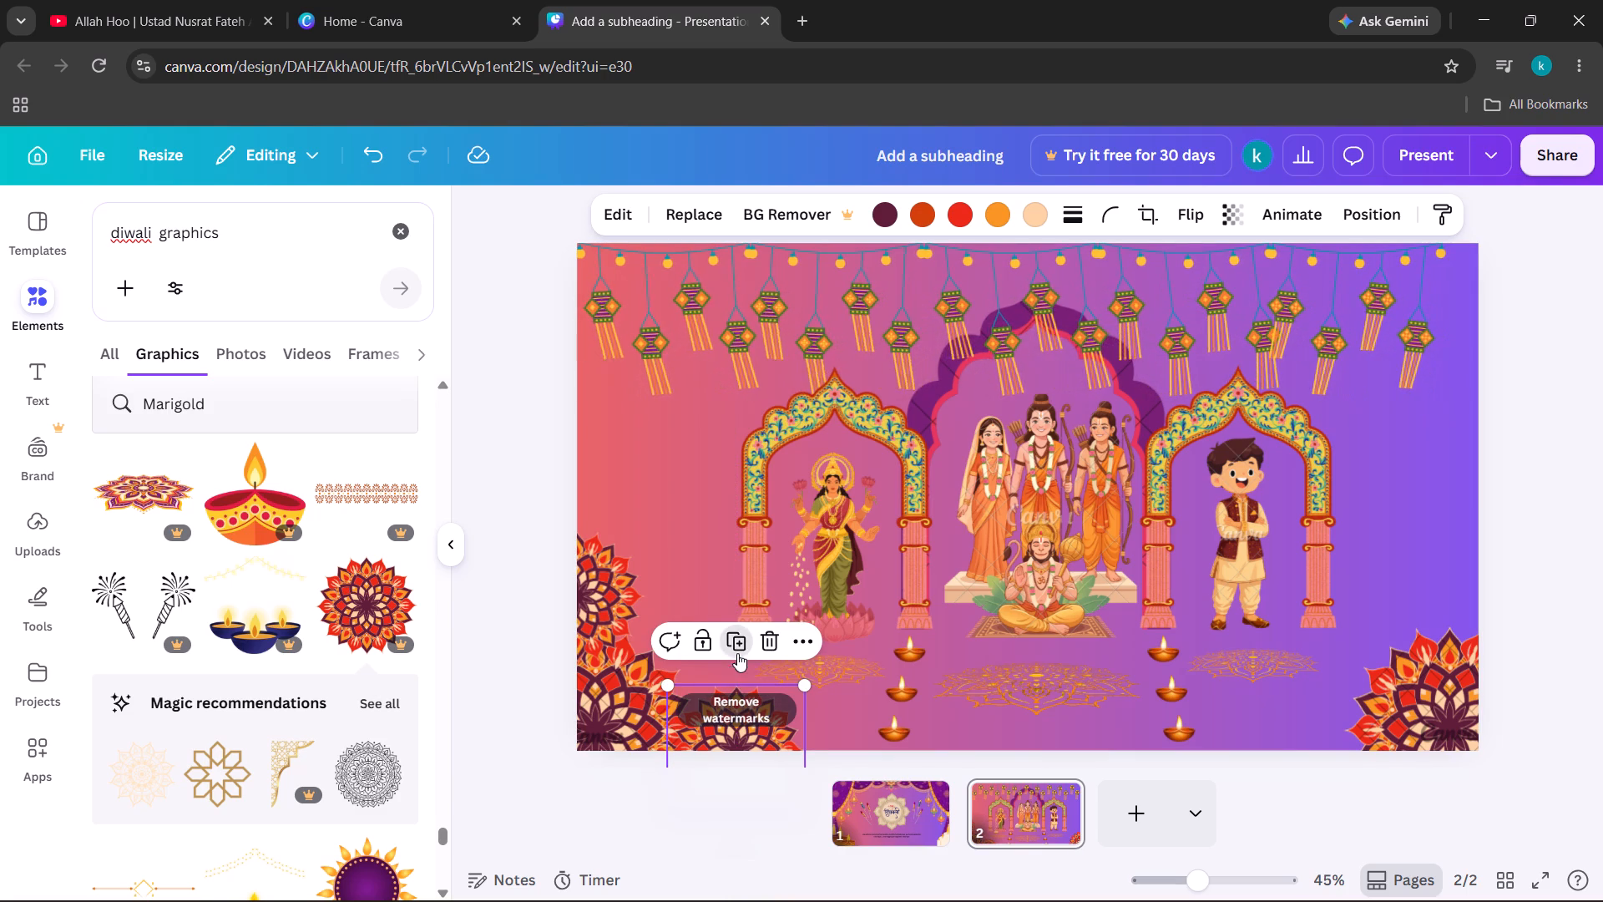
pyautogui.moveTo(739, 740); pyautogui.dragTo(1497, 593)
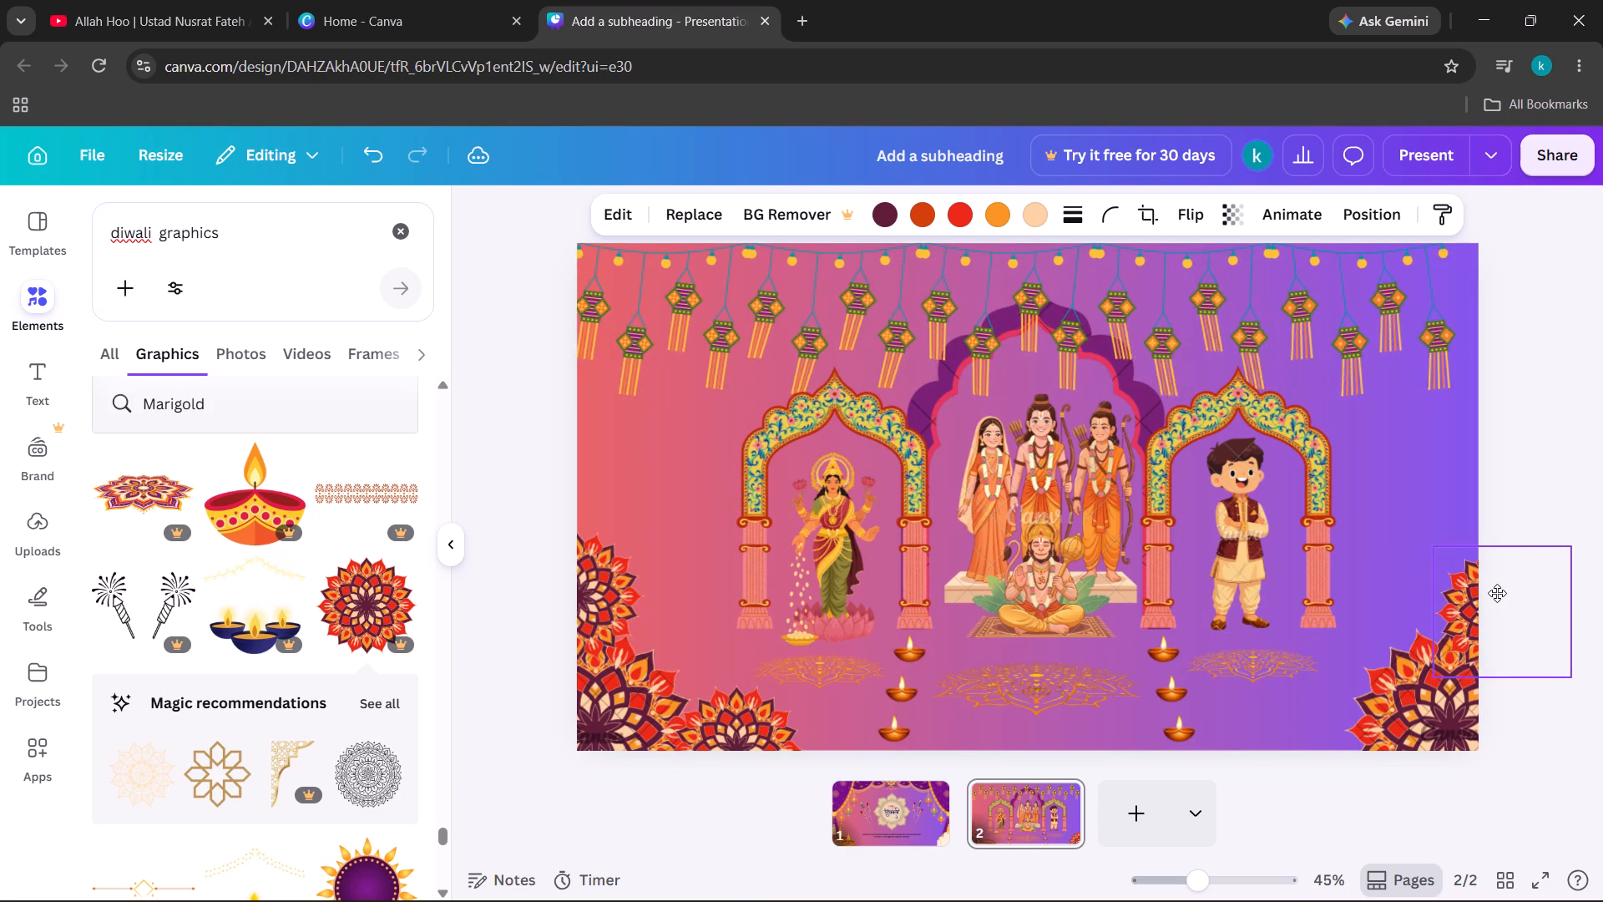
pyautogui.moveTo(1497, 593); pyautogui.dragTo(1479, 597)
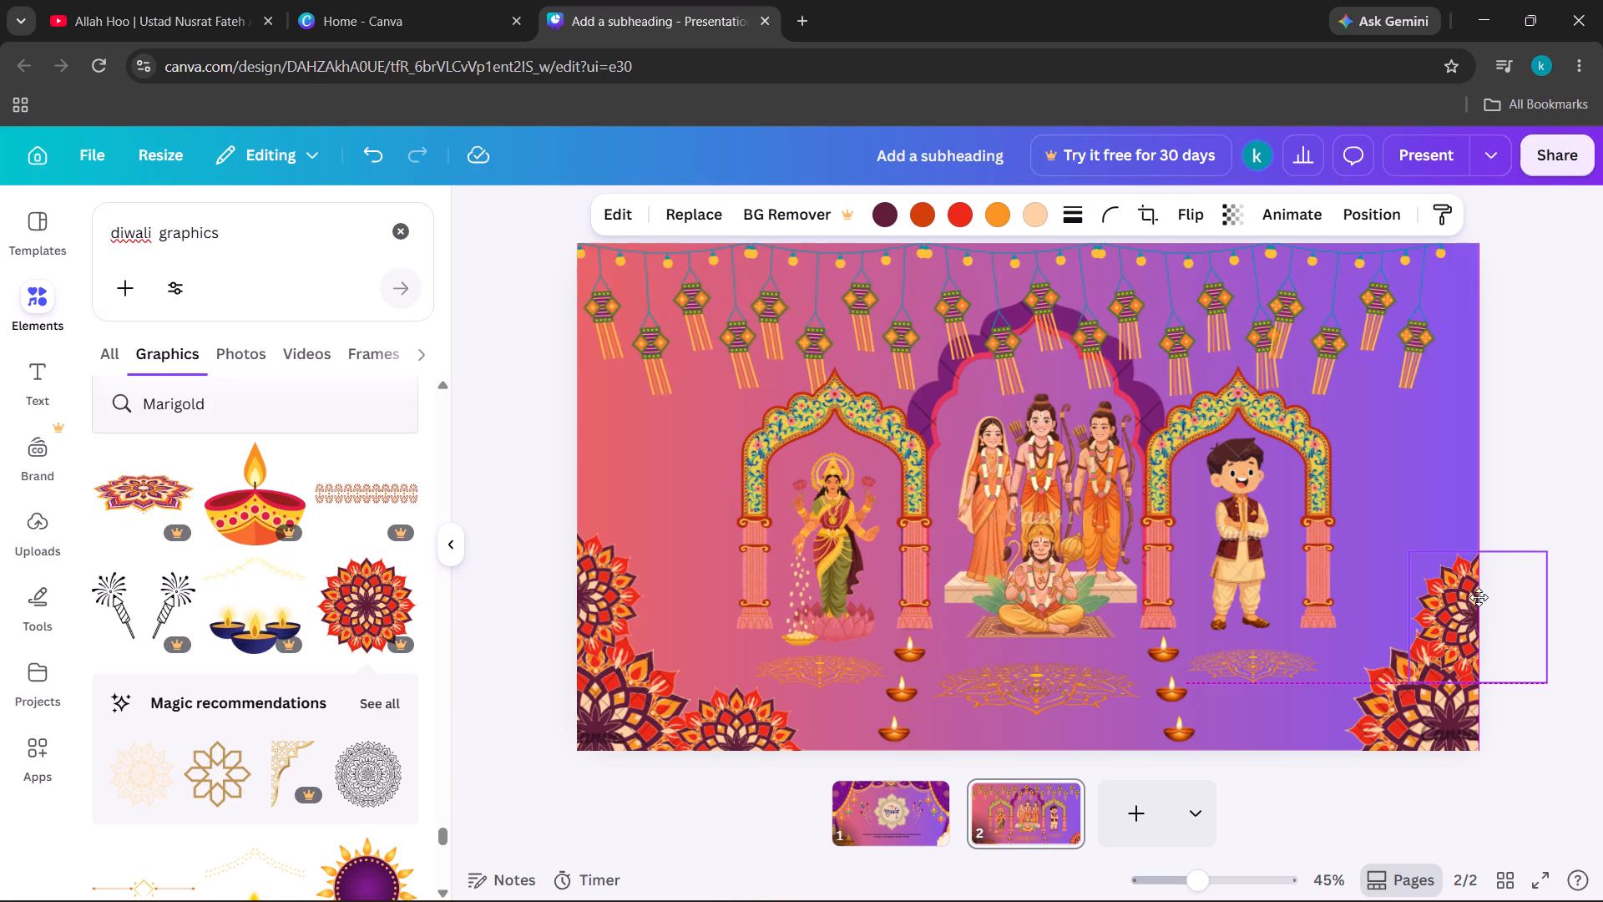
pyautogui.moveTo(1479, 597); pyautogui.dragTo(1481, 593)
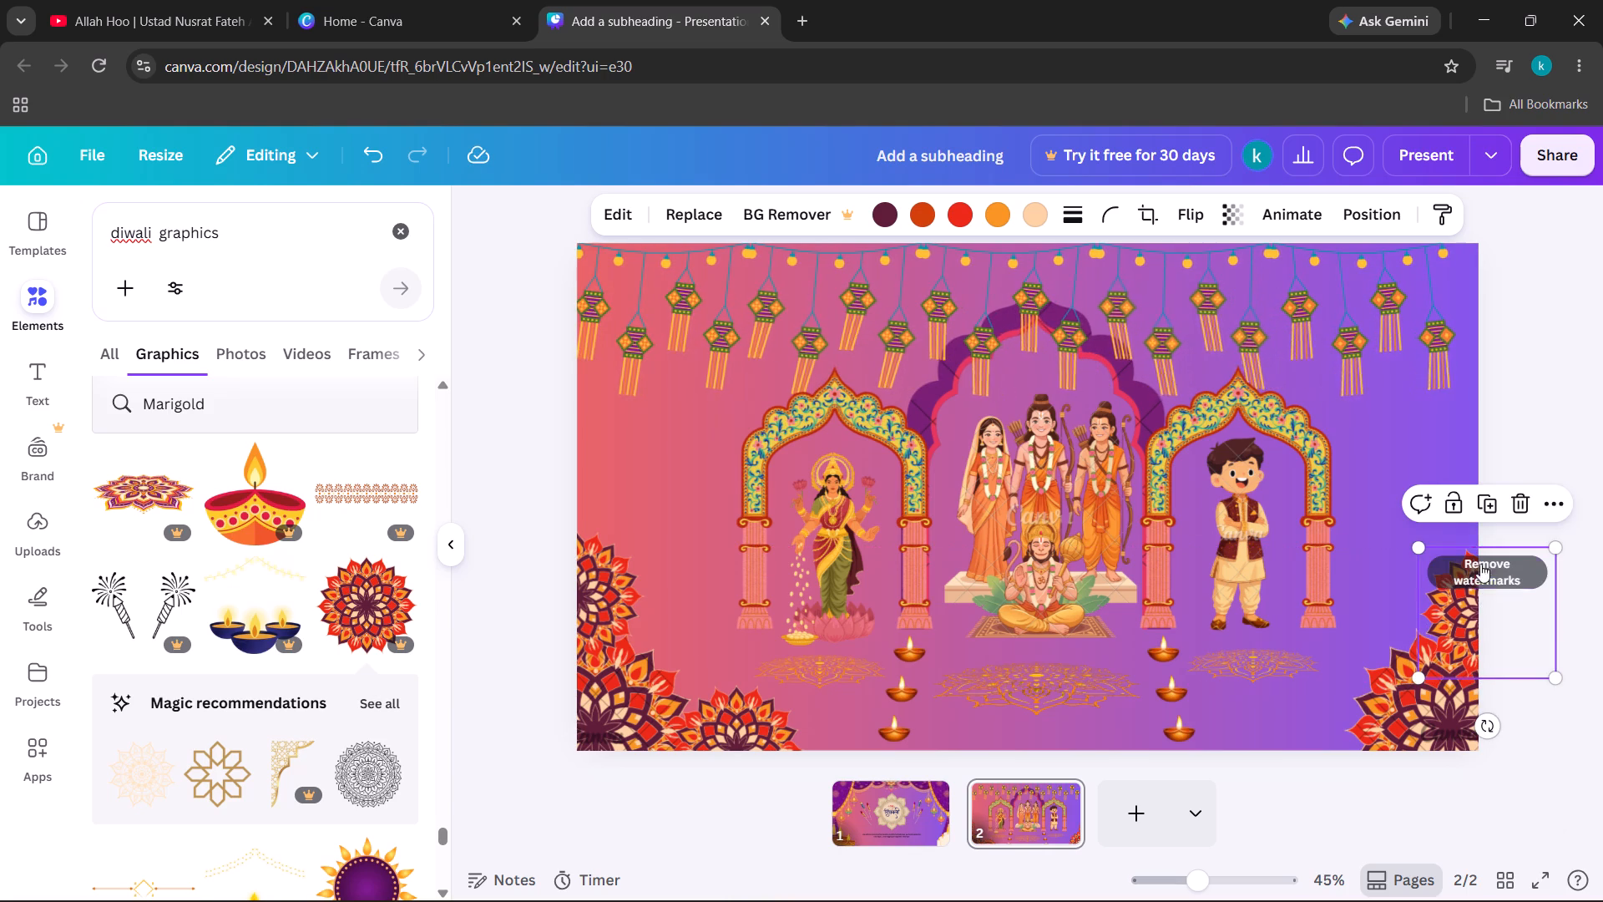
# Duplicate the small right-edge mandala and place the copy on the page's bottom edge beside the large bottom-right mandala, nudging the right-edge one slightly inward.
pyautogui.click(1485, 501)
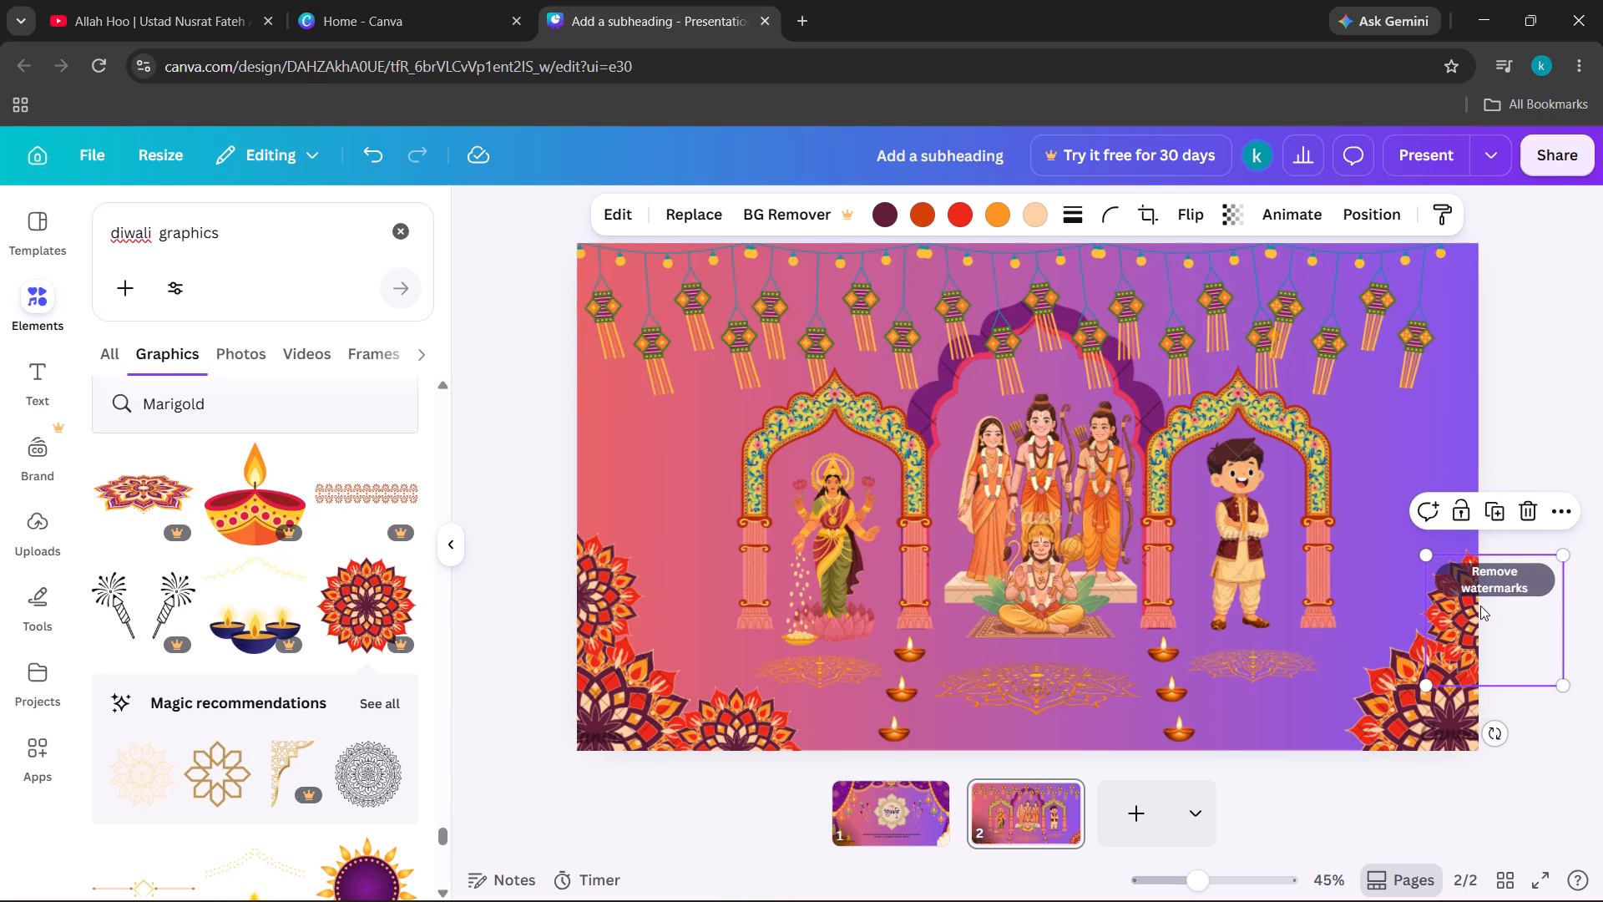
pyautogui.moveTo(1470, 624); pyautogui.dragTo(1317, 766)
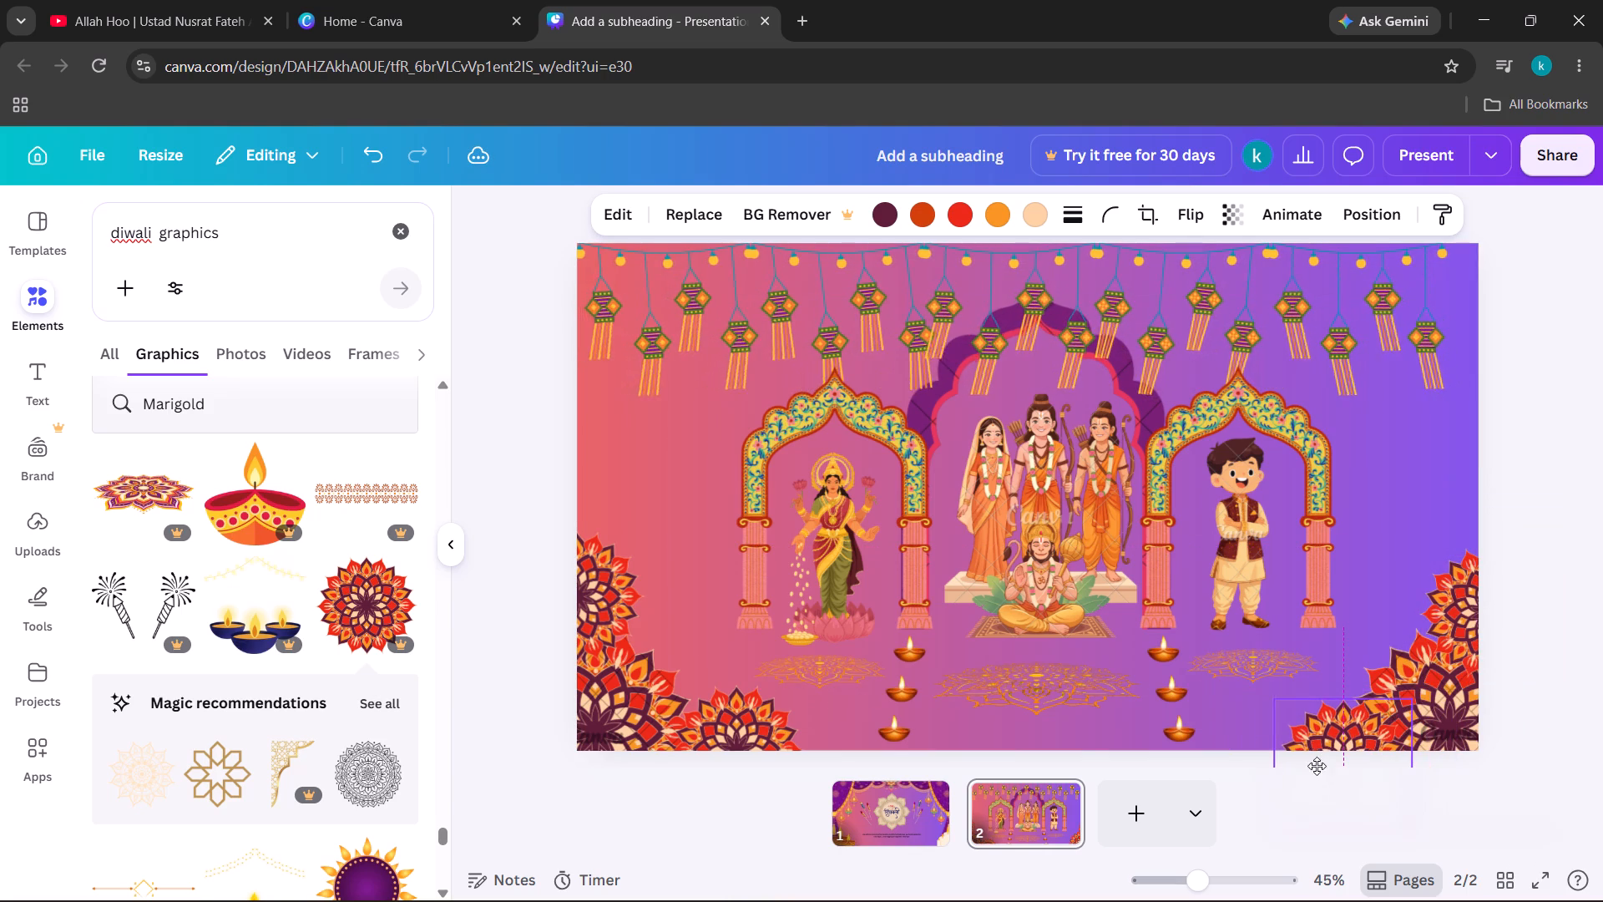
pyautogui.moveTo(1317, 766); pyautogui.dragTo(1313, 753)
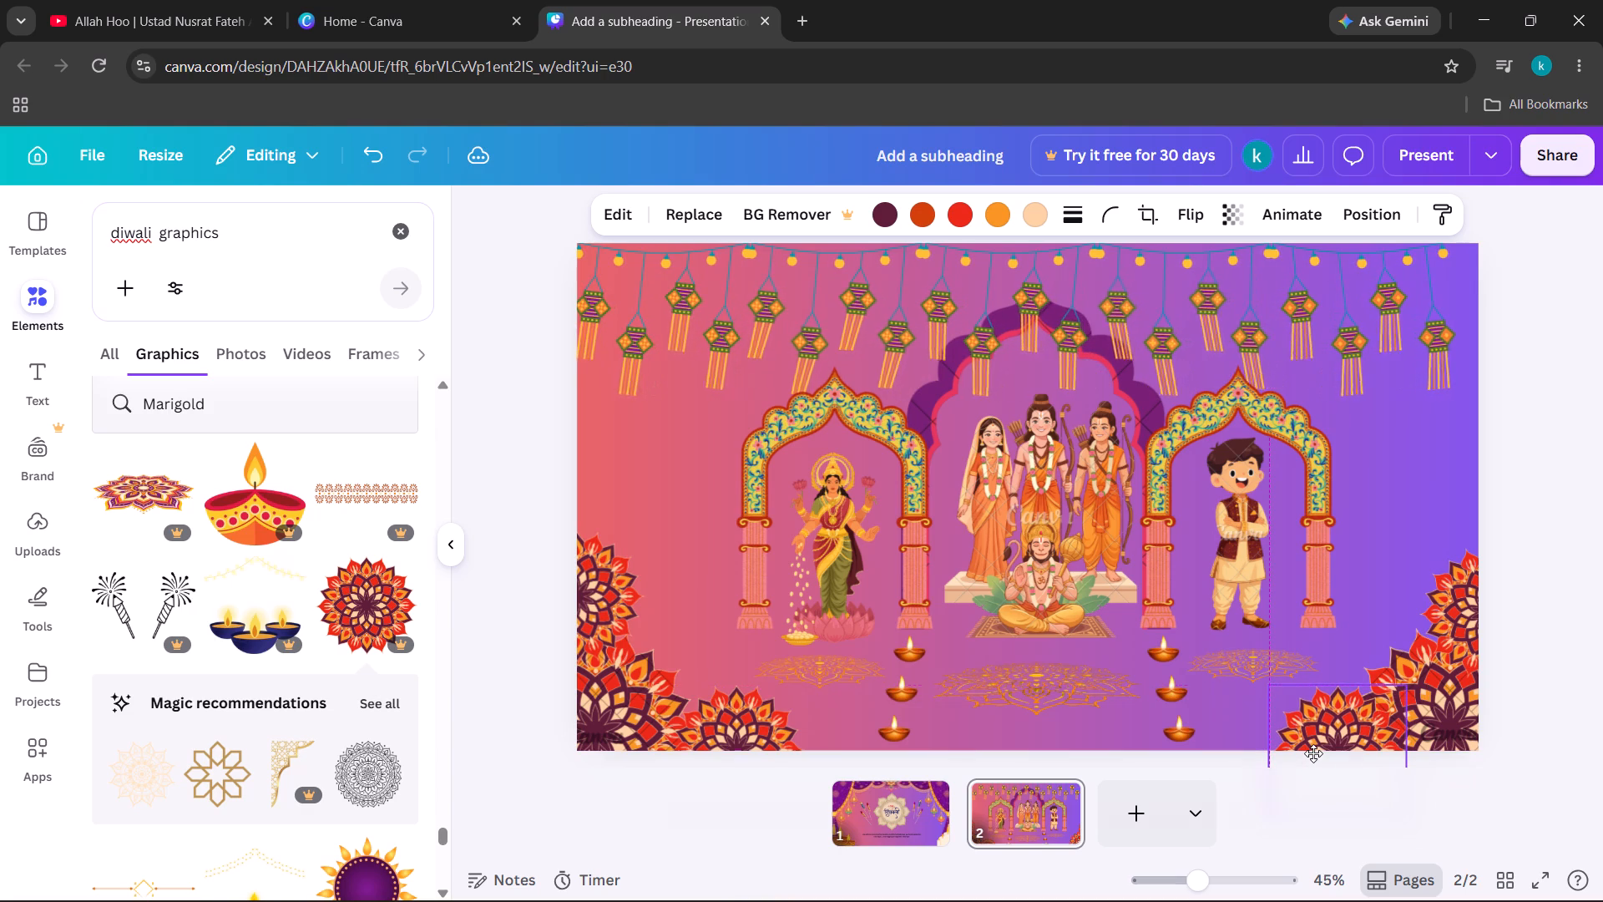
pyautogui.moveTo(1313, 753); pyautogui.dragTo(1313, 755)
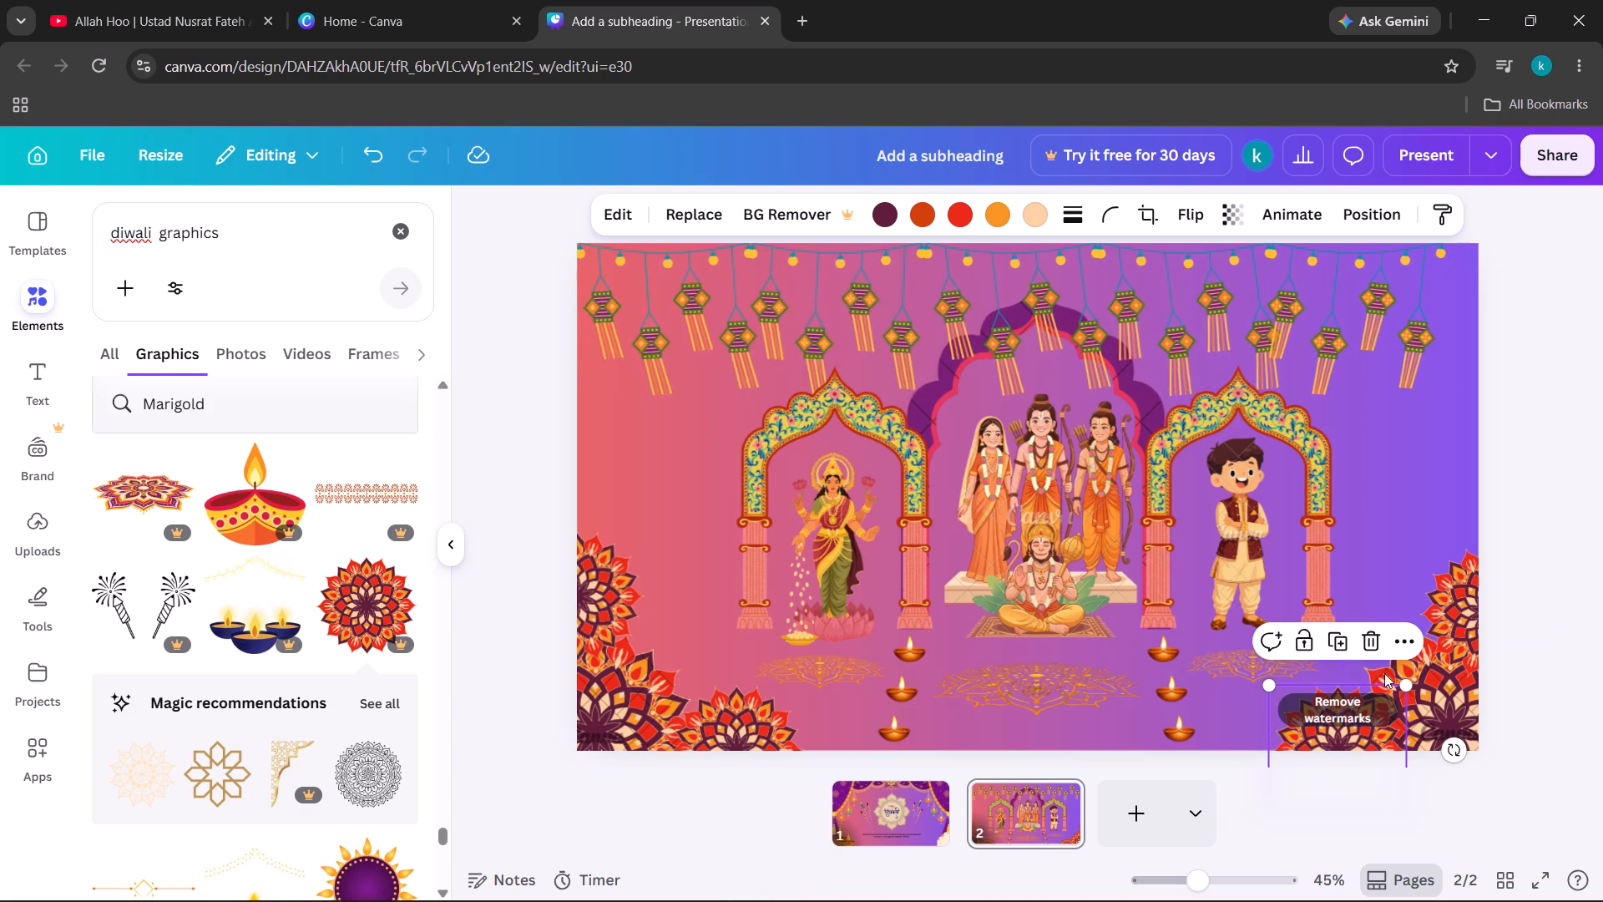
pyautogui.moveTo(1451, 605); pyautogui.dragTo(1444, 603)
pyautogui.click(1511, 419)
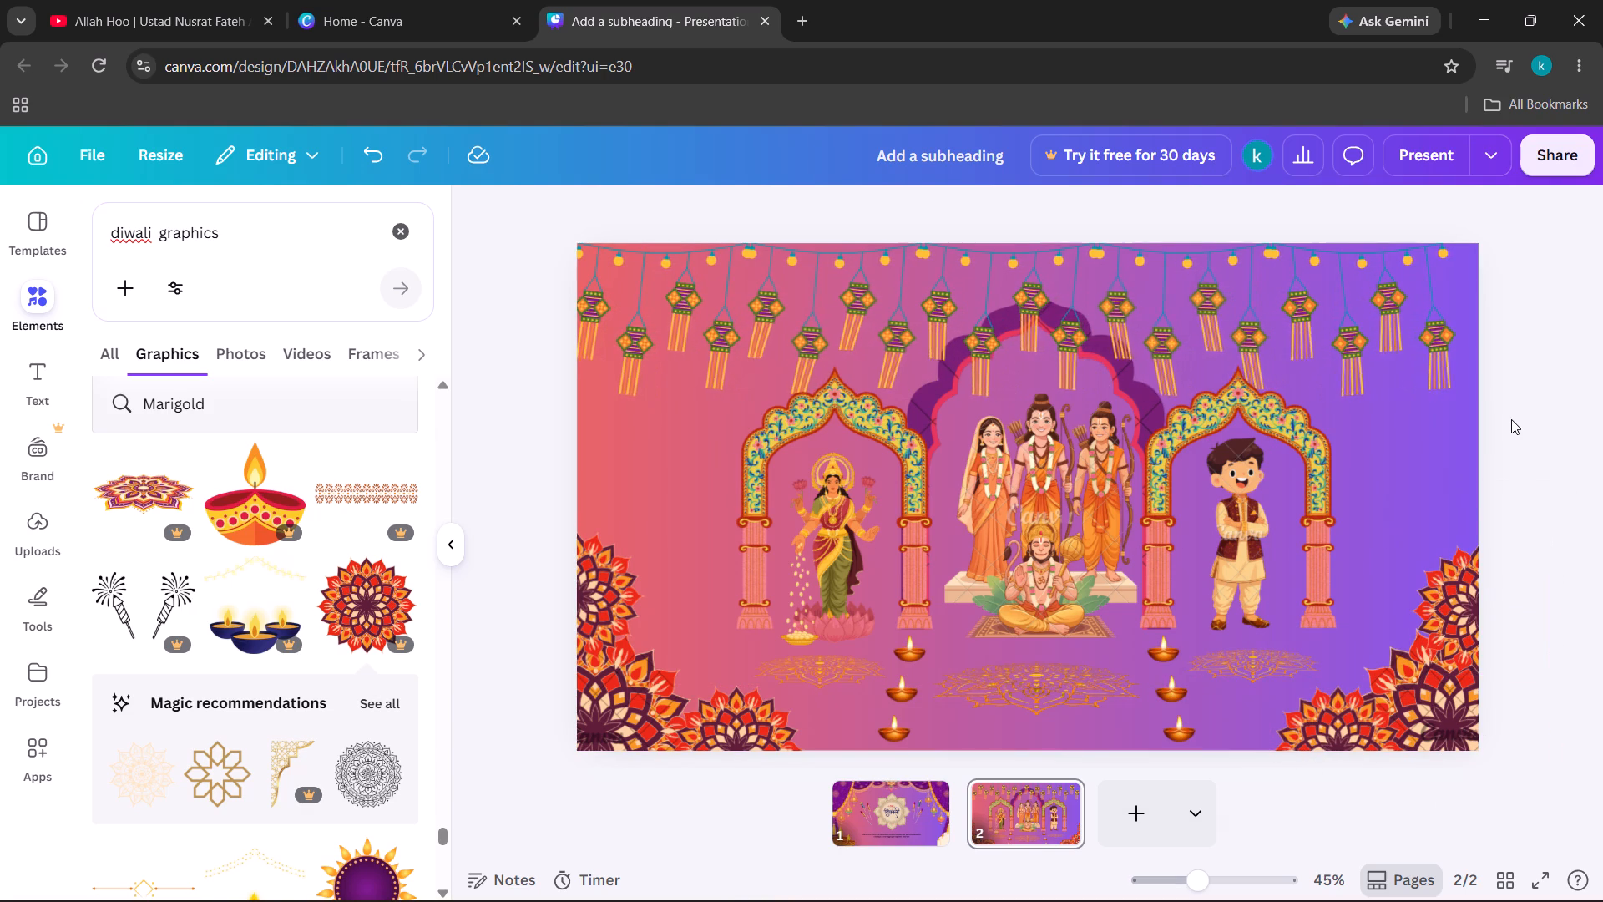
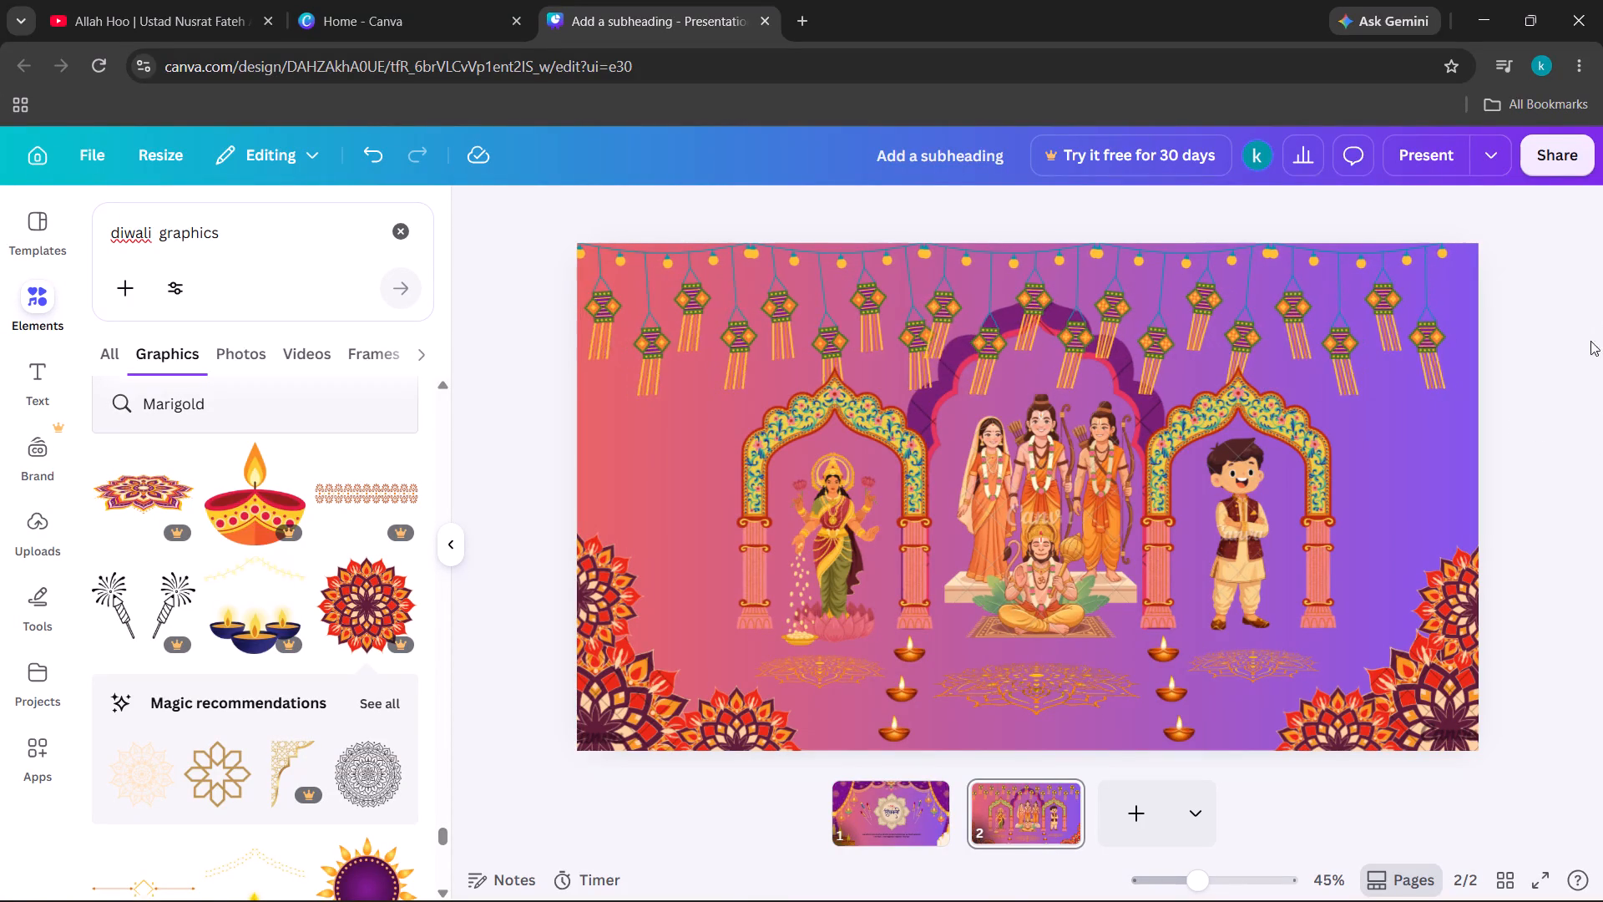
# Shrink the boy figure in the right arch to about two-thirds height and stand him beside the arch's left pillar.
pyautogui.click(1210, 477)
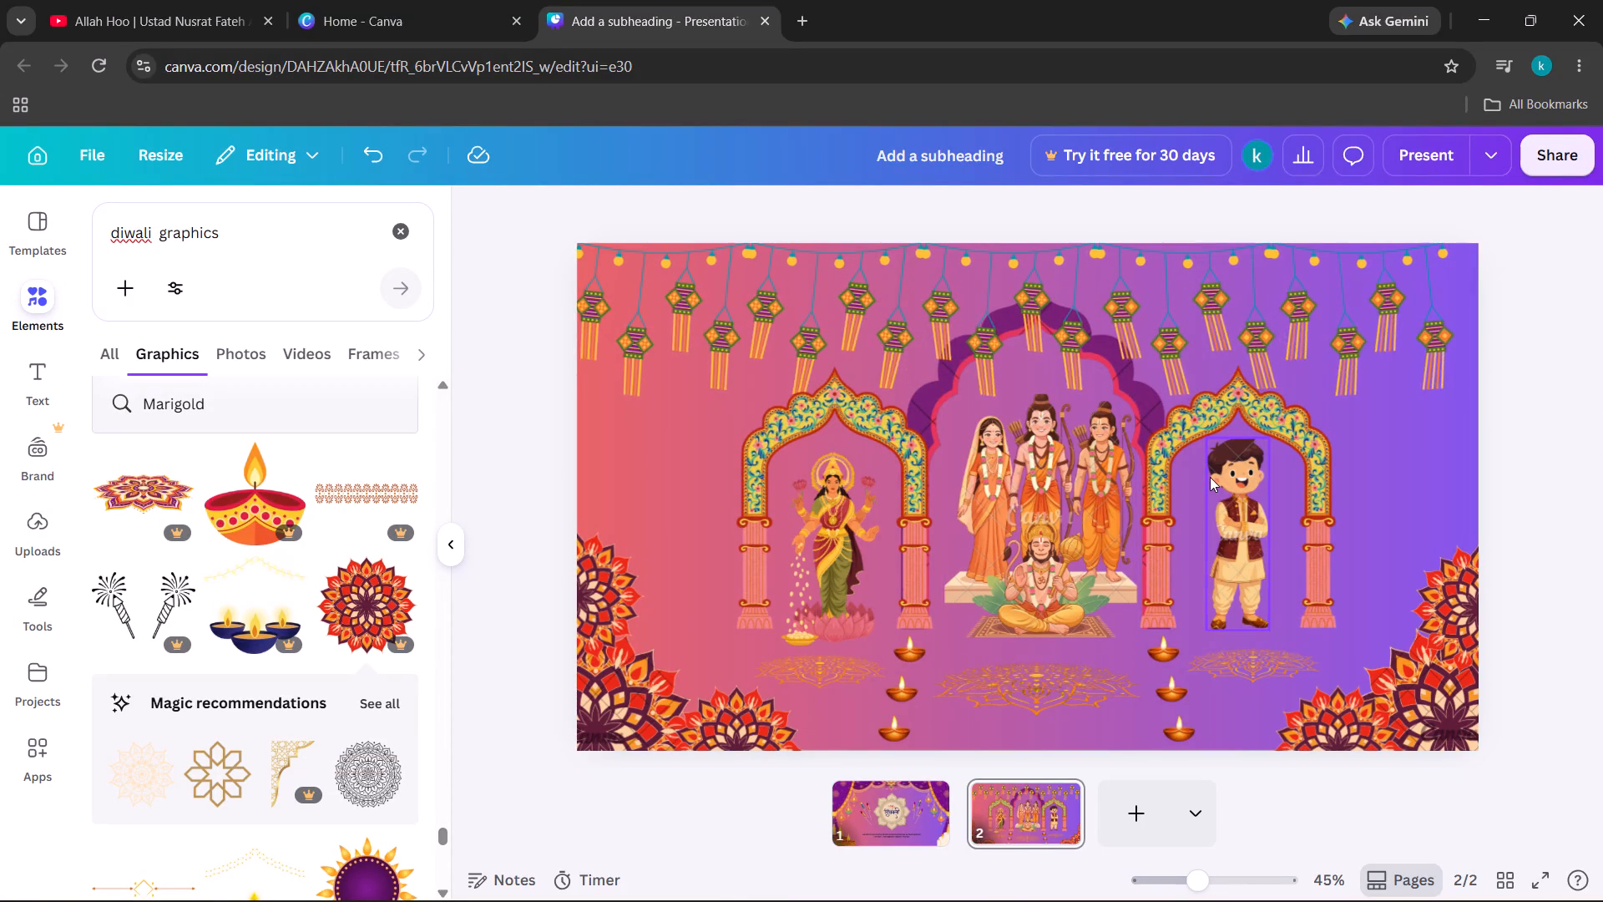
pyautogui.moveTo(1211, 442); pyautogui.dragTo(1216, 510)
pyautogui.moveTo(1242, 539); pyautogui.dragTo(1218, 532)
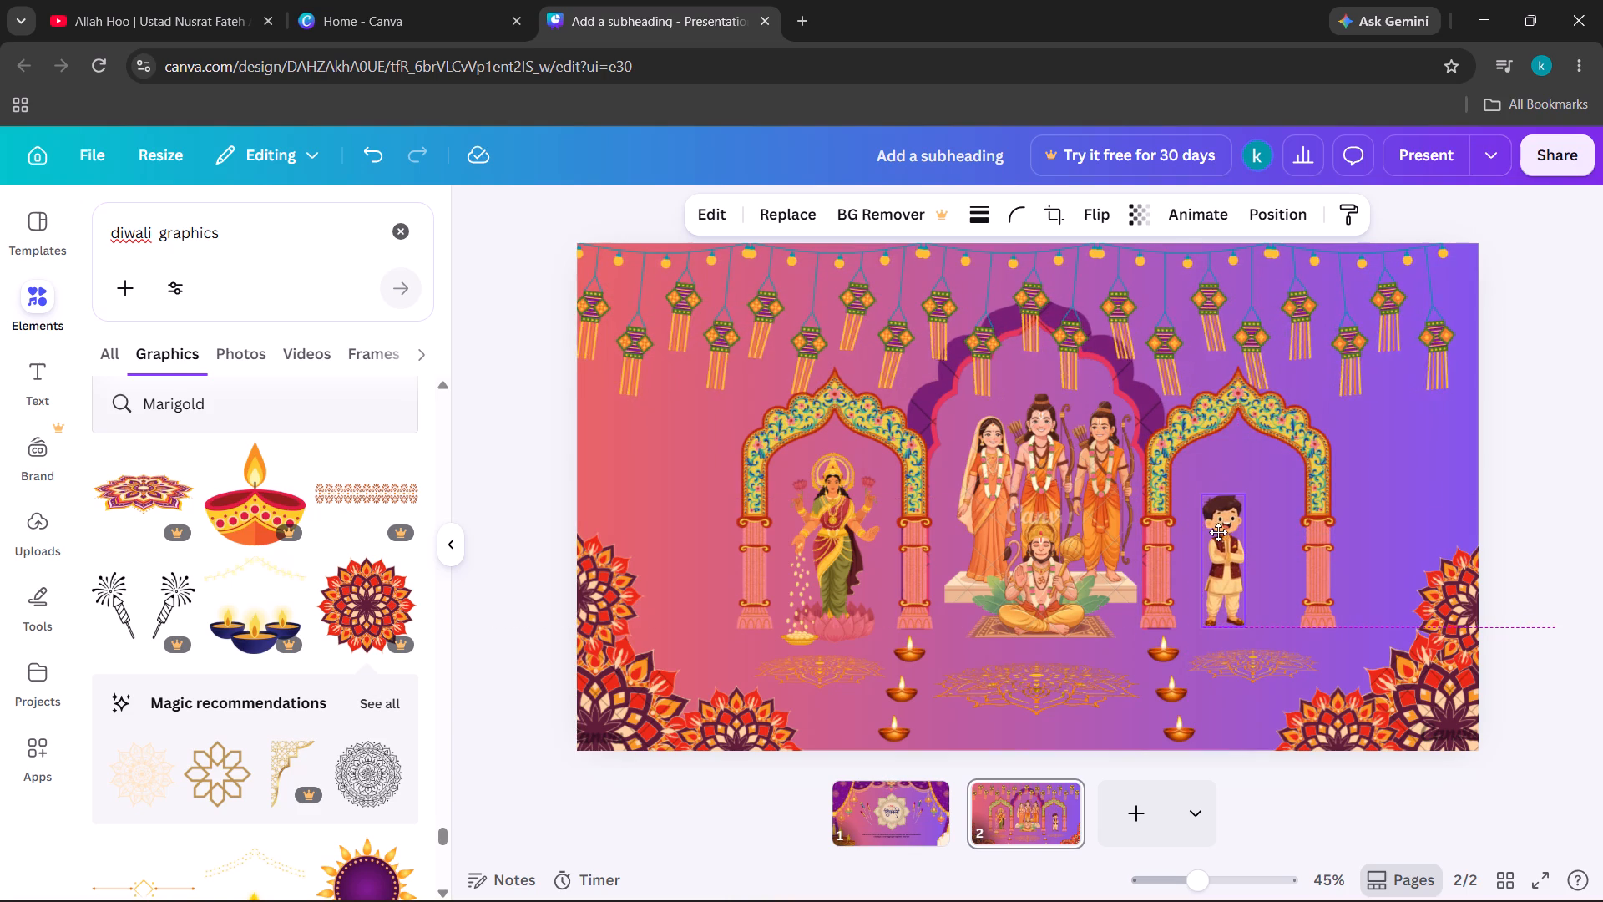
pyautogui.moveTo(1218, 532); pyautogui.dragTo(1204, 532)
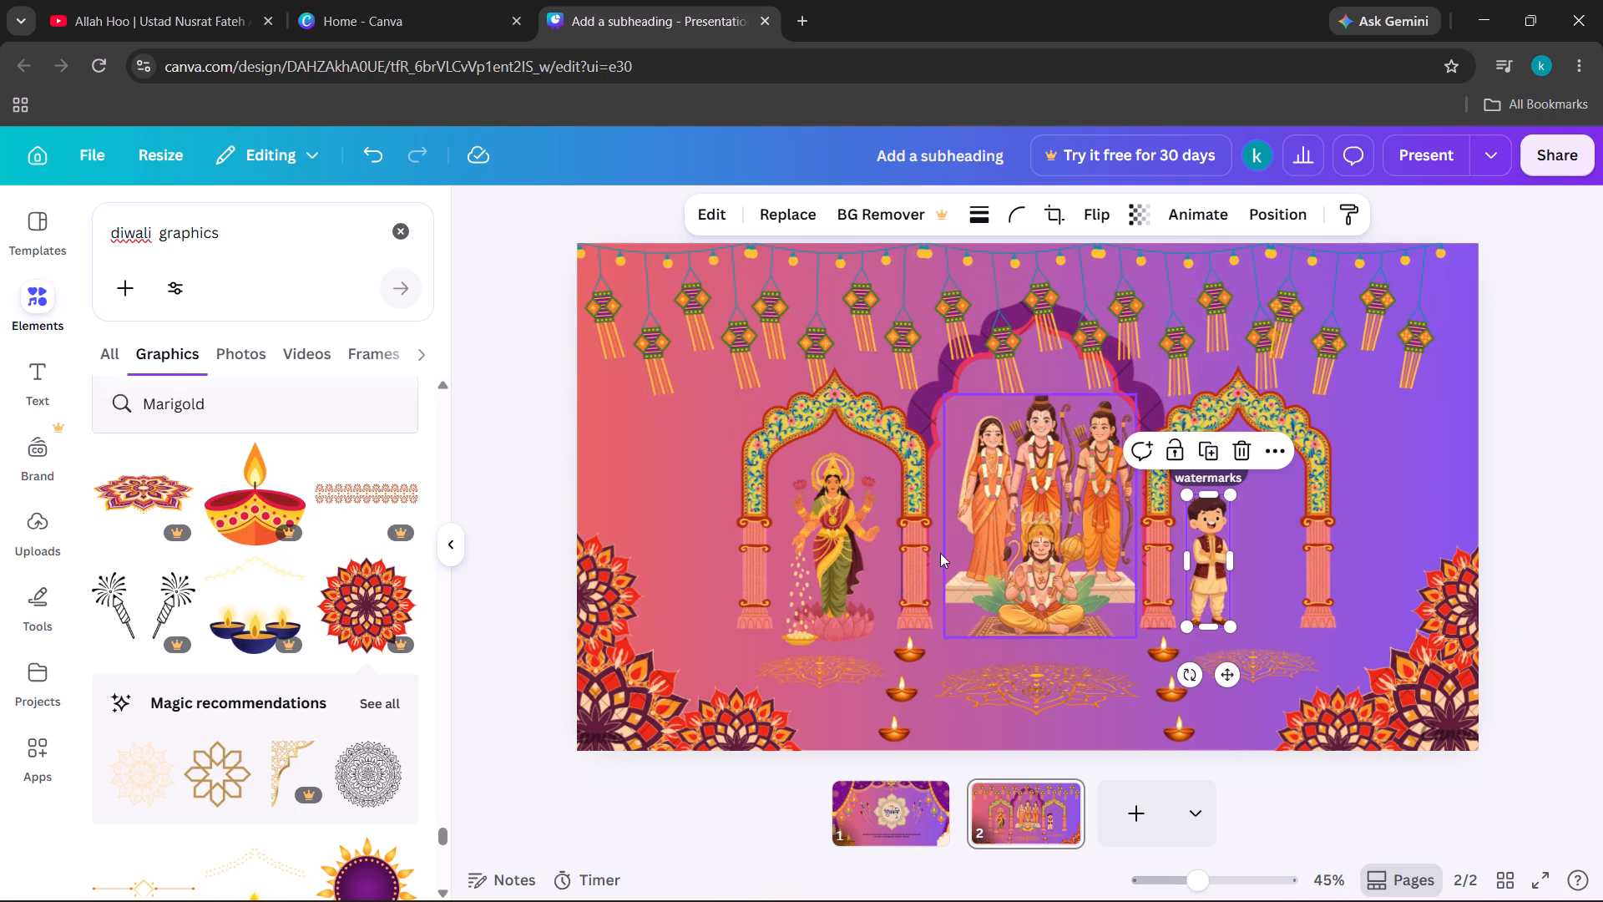
# Browse the Diwali graphics results for further figures and decorations for the second page.
pyautogui.click(644, 505)
pyautogui.scroll(-6, 281, 636)
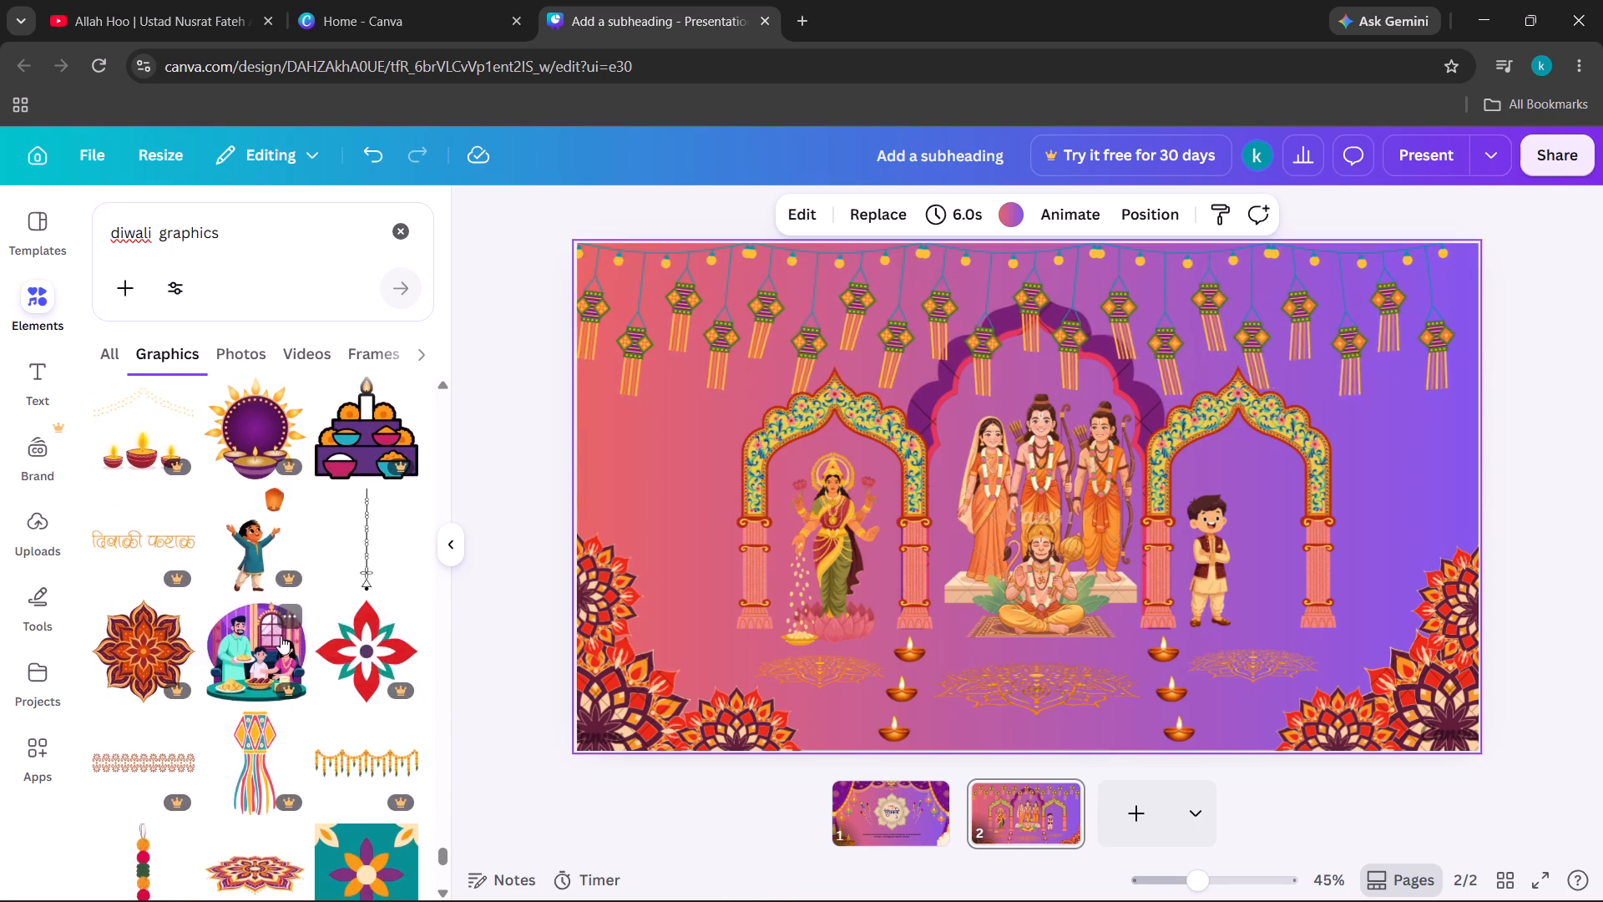
pyautogui.scroll(-6, 281, 636)
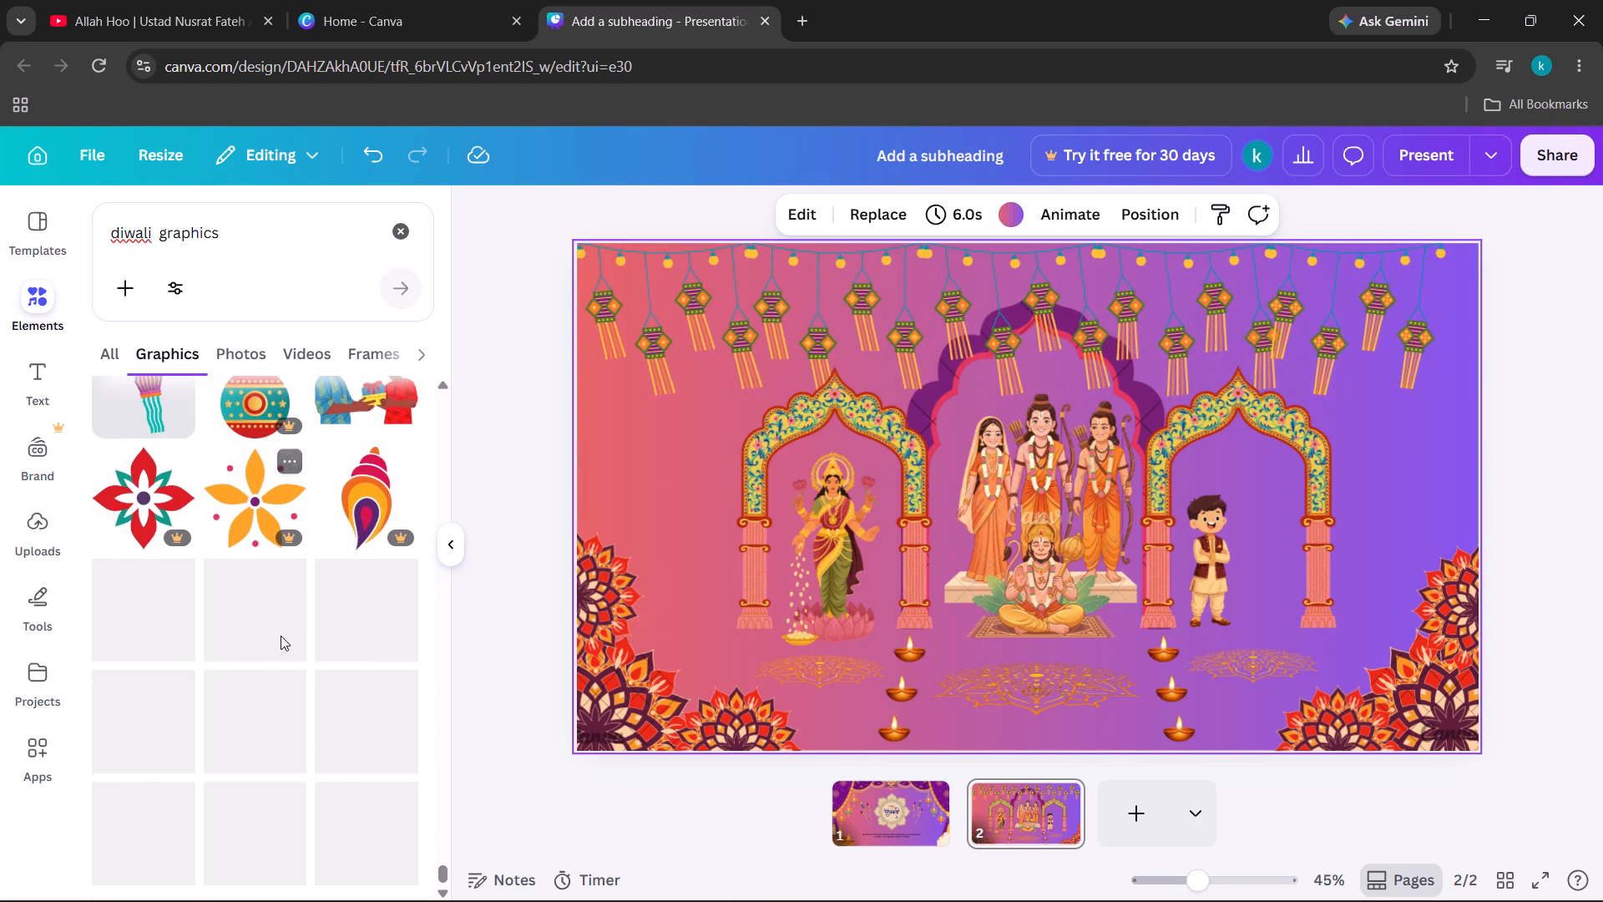
pyautogui.scroll(-5, 281, 636)
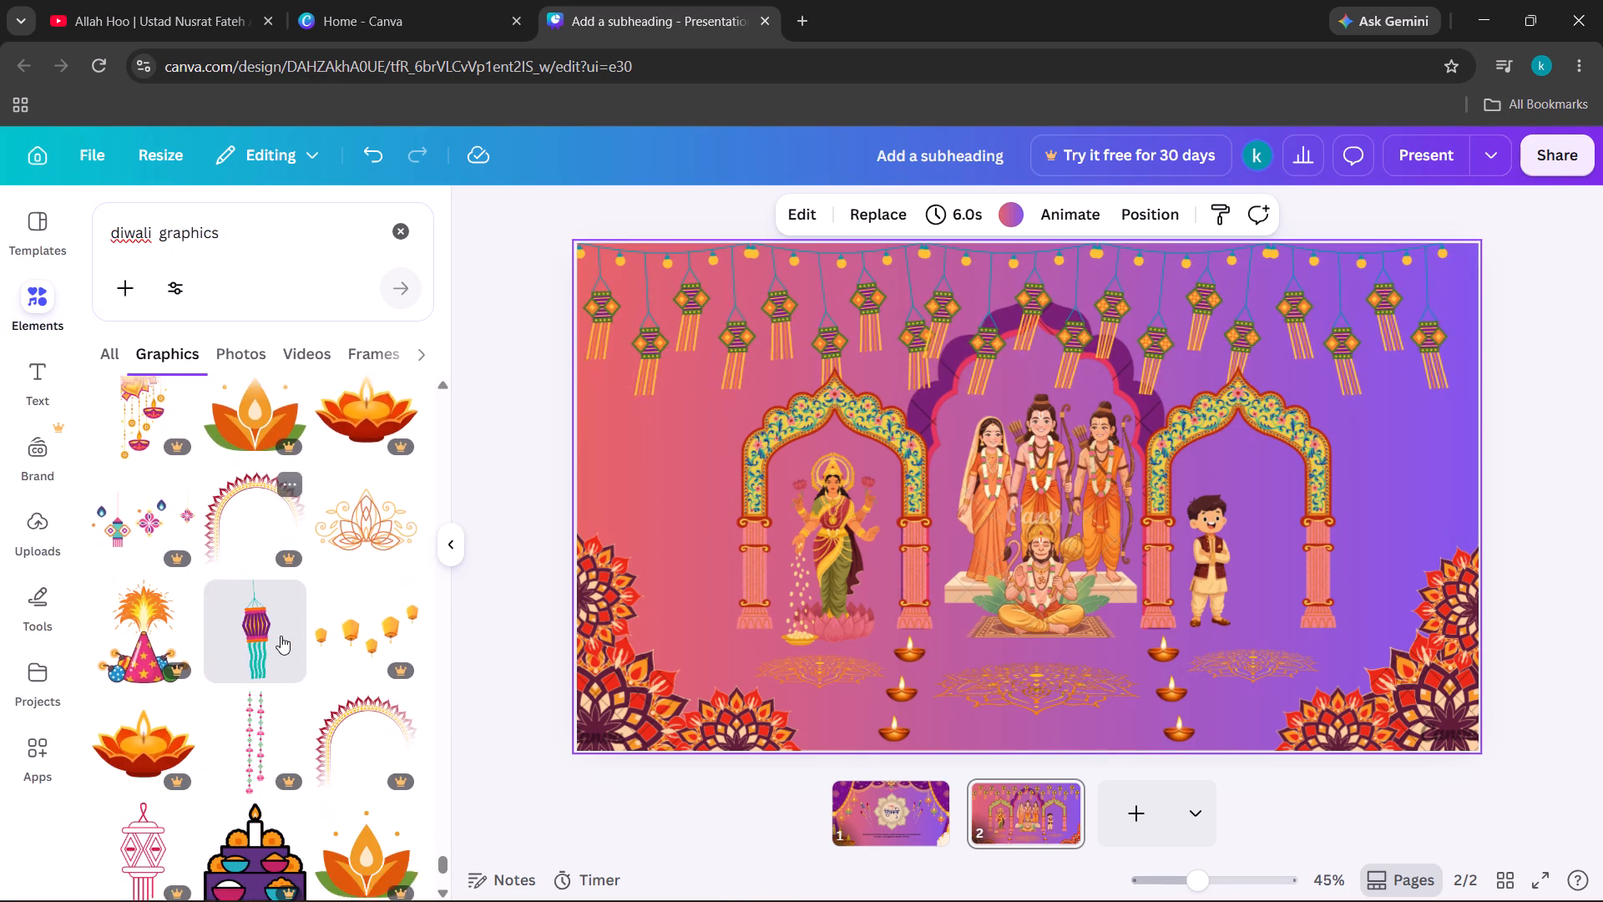
pyautogui.scroll(-4, 281, 636)
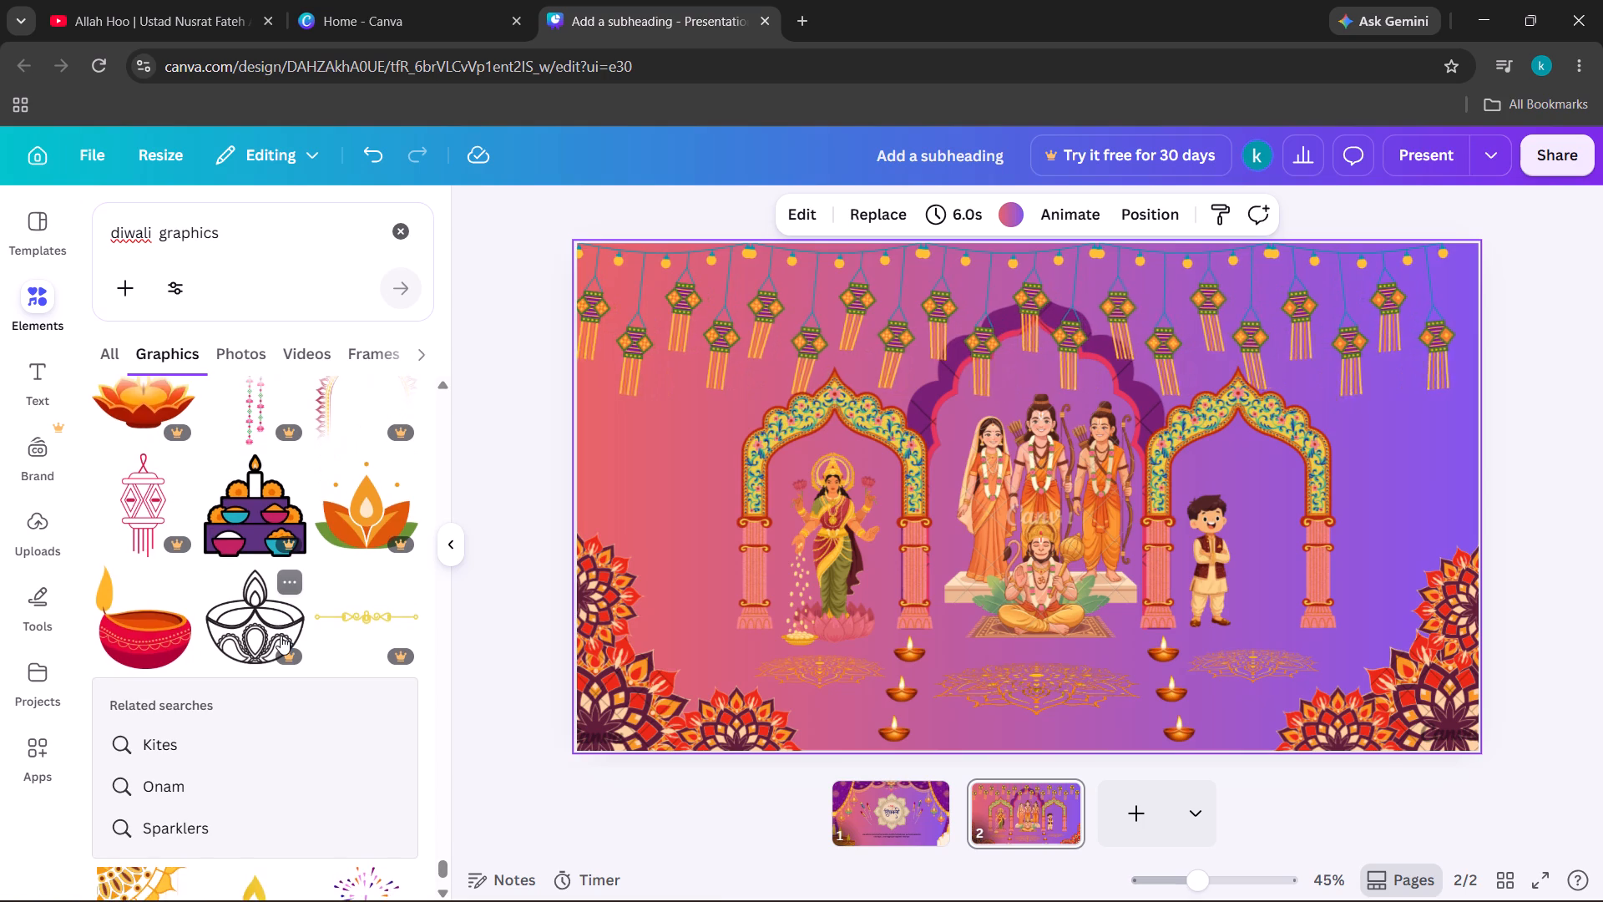
pyautogui.scroll(-4, 281, 636)
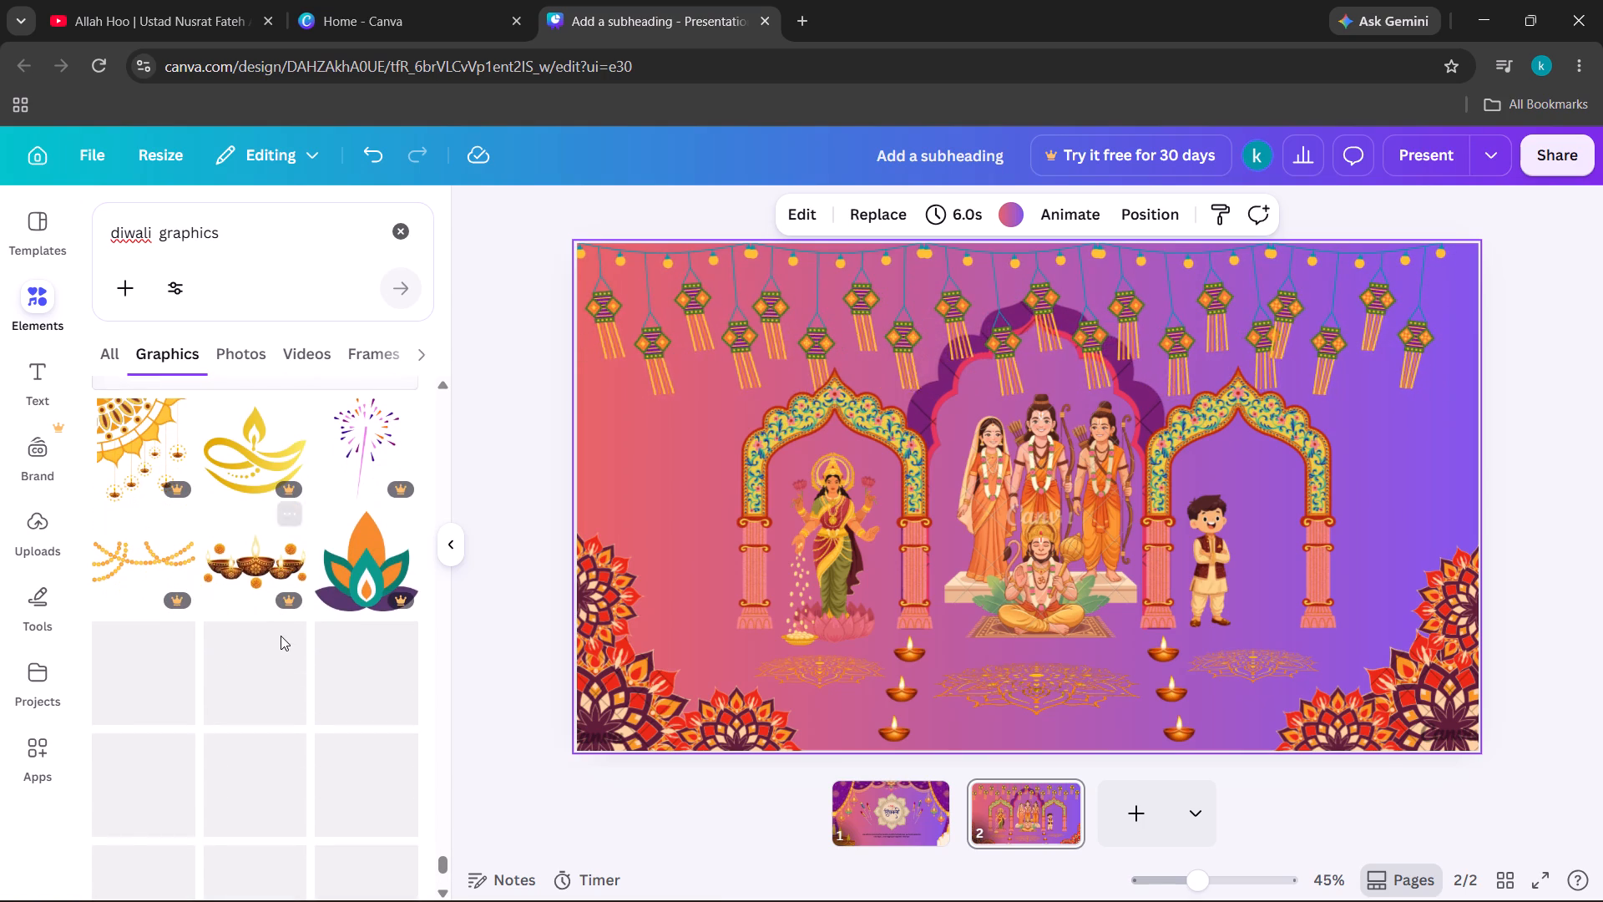
pyautogui.scroll(-2, 281, 636)
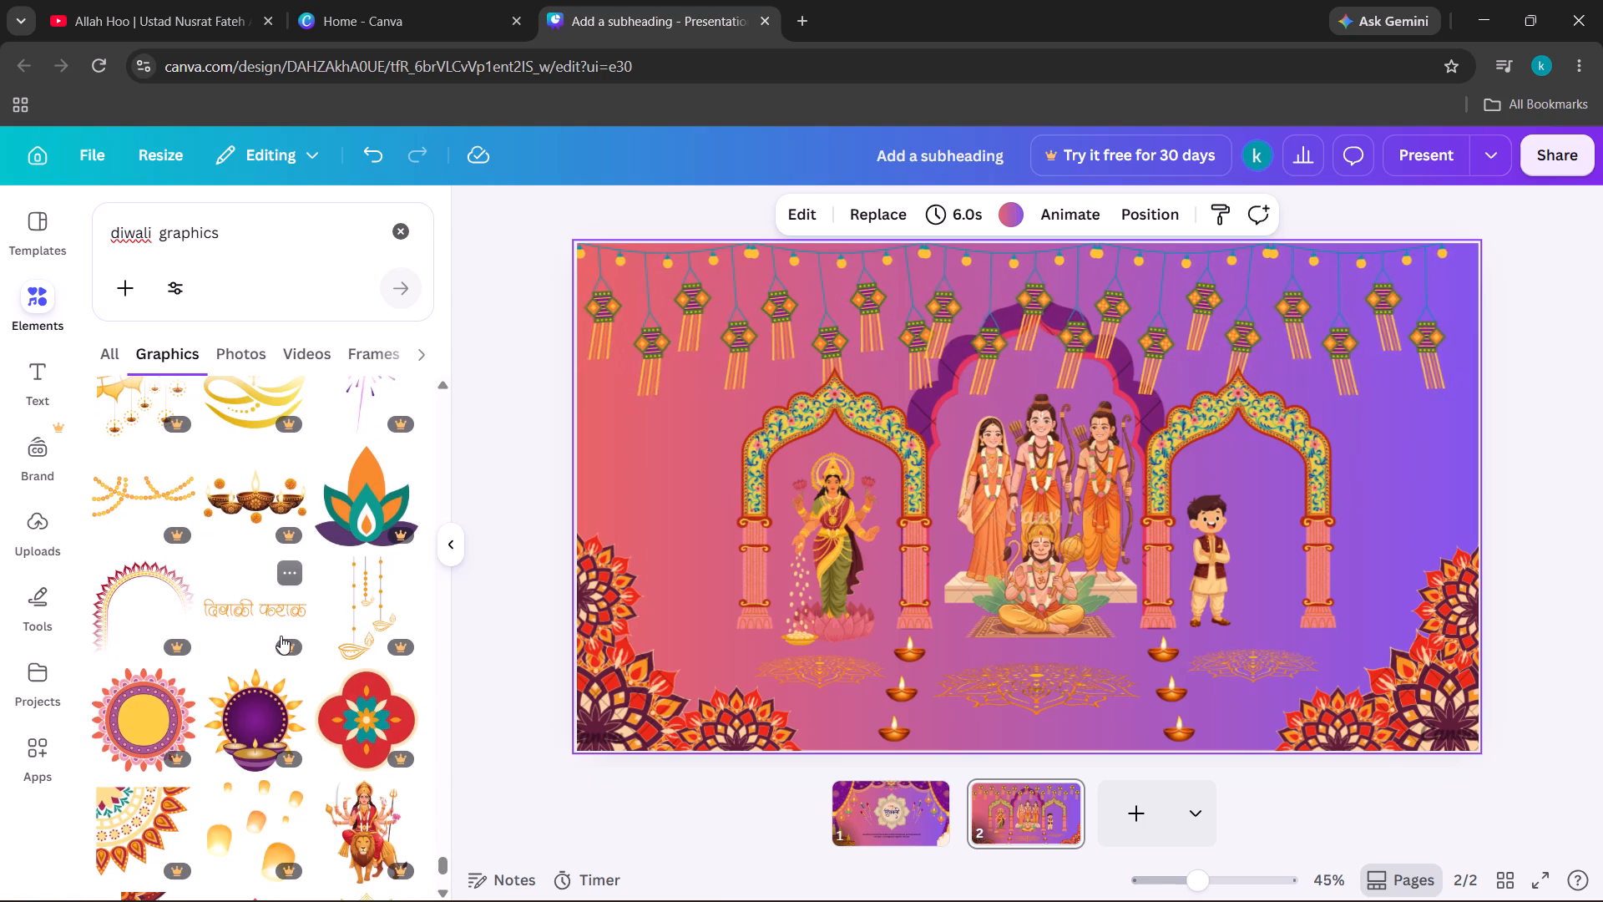
pyautogui.scroll(-2, 281, 636)
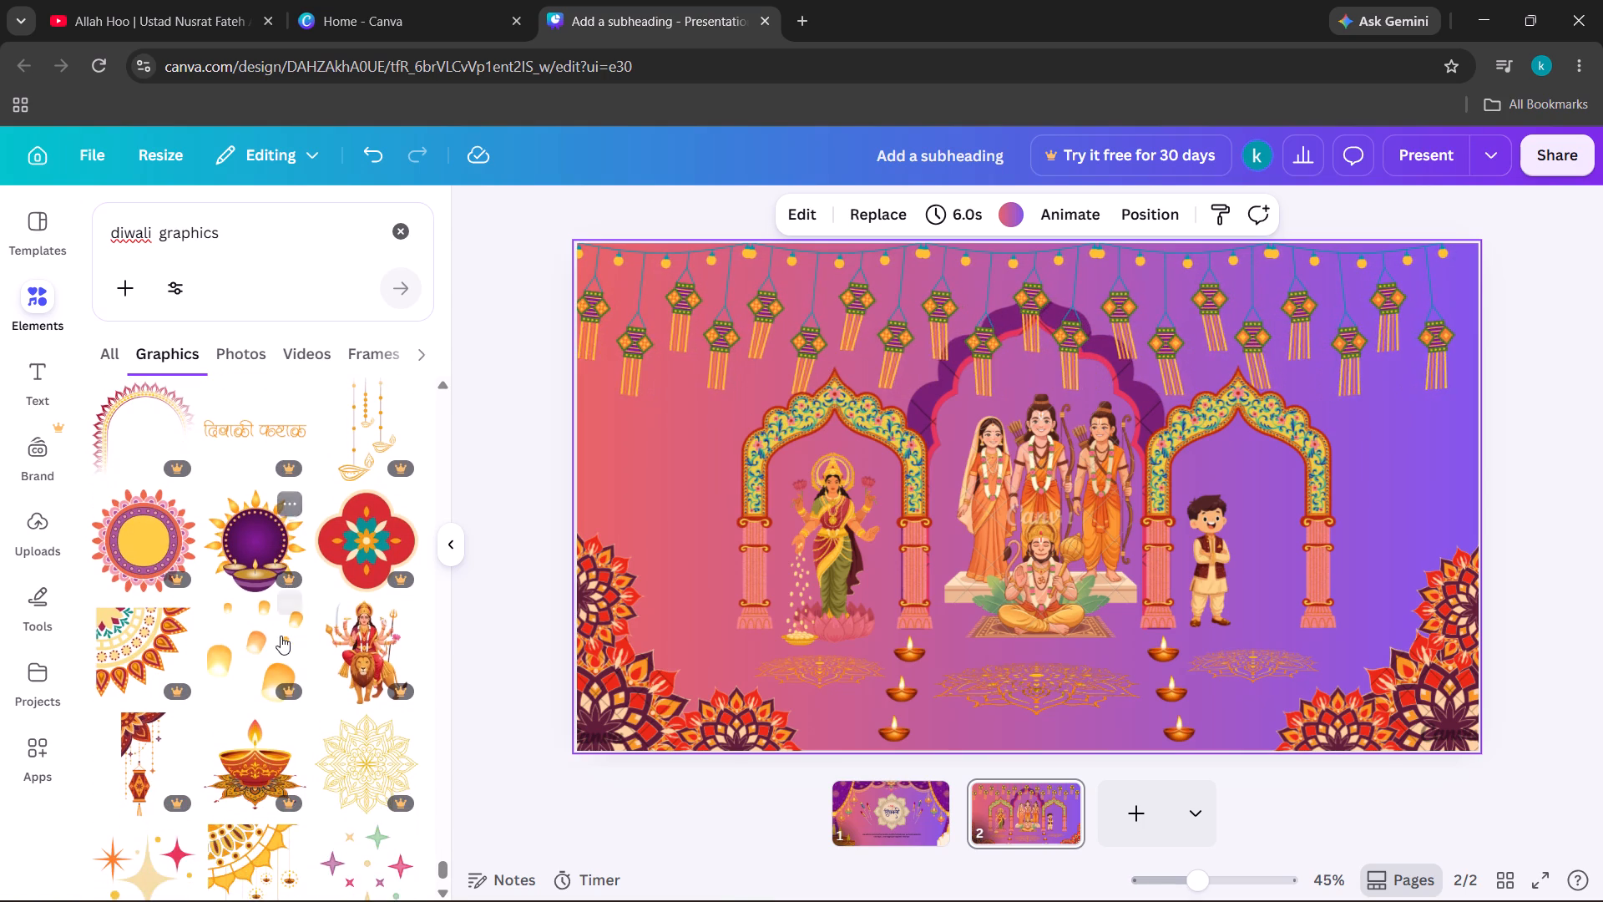
pyautogui.scroll(-3, 281, 636)
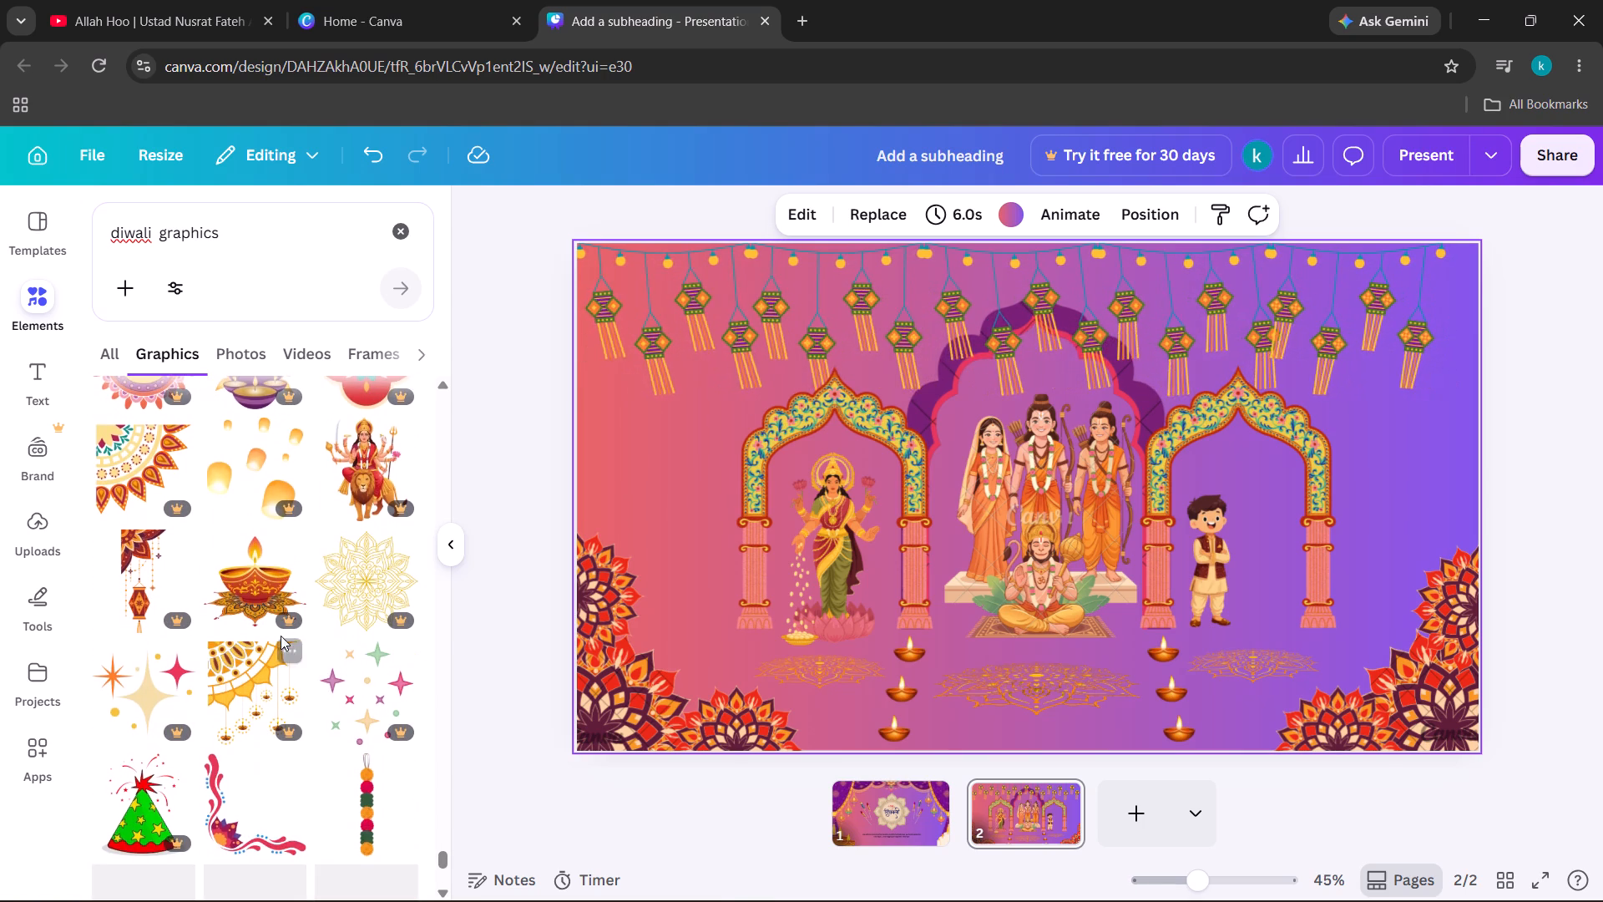
pyautogui.scroll(-2, 281, 636)
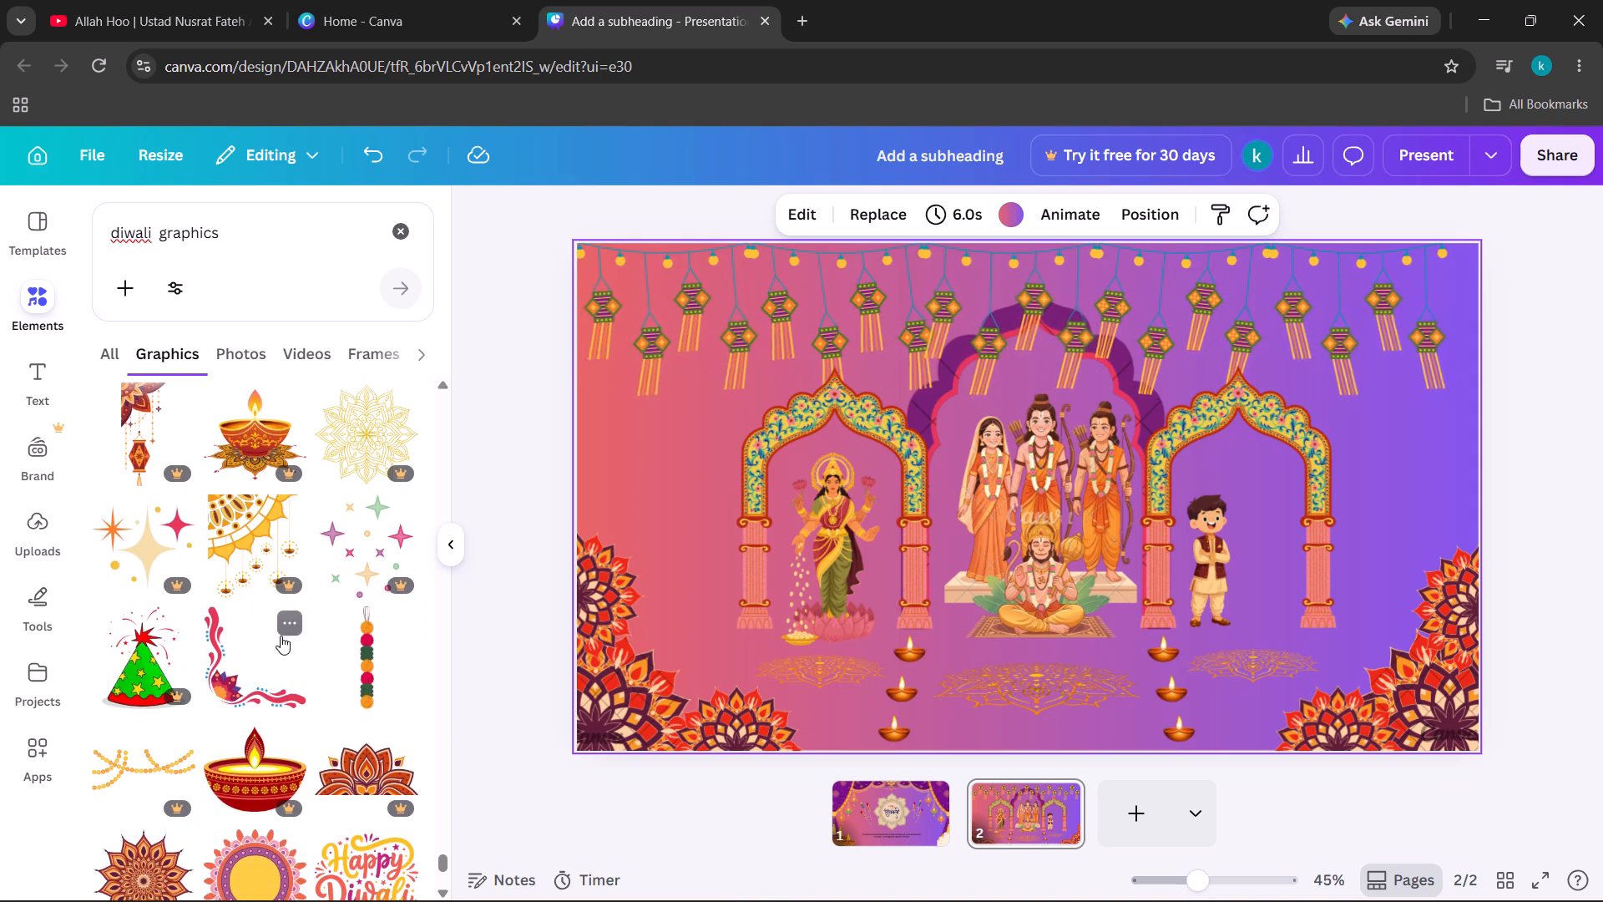
pyautogui.scroll(-4, 281, 636)
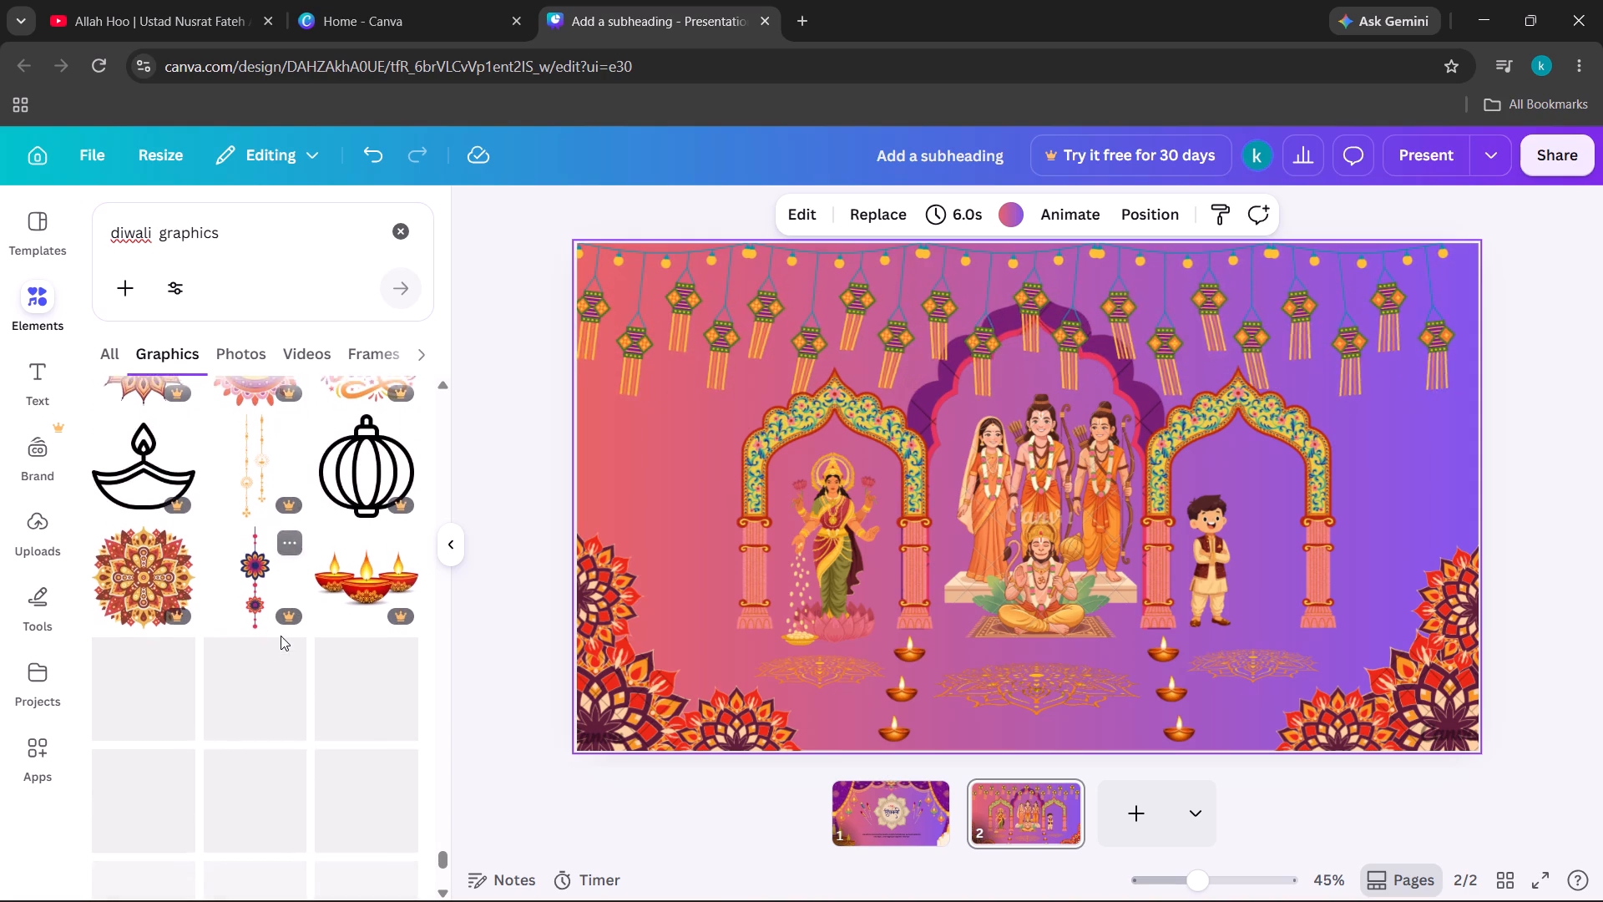
pyautogui.scroll(-2, 281, 636)
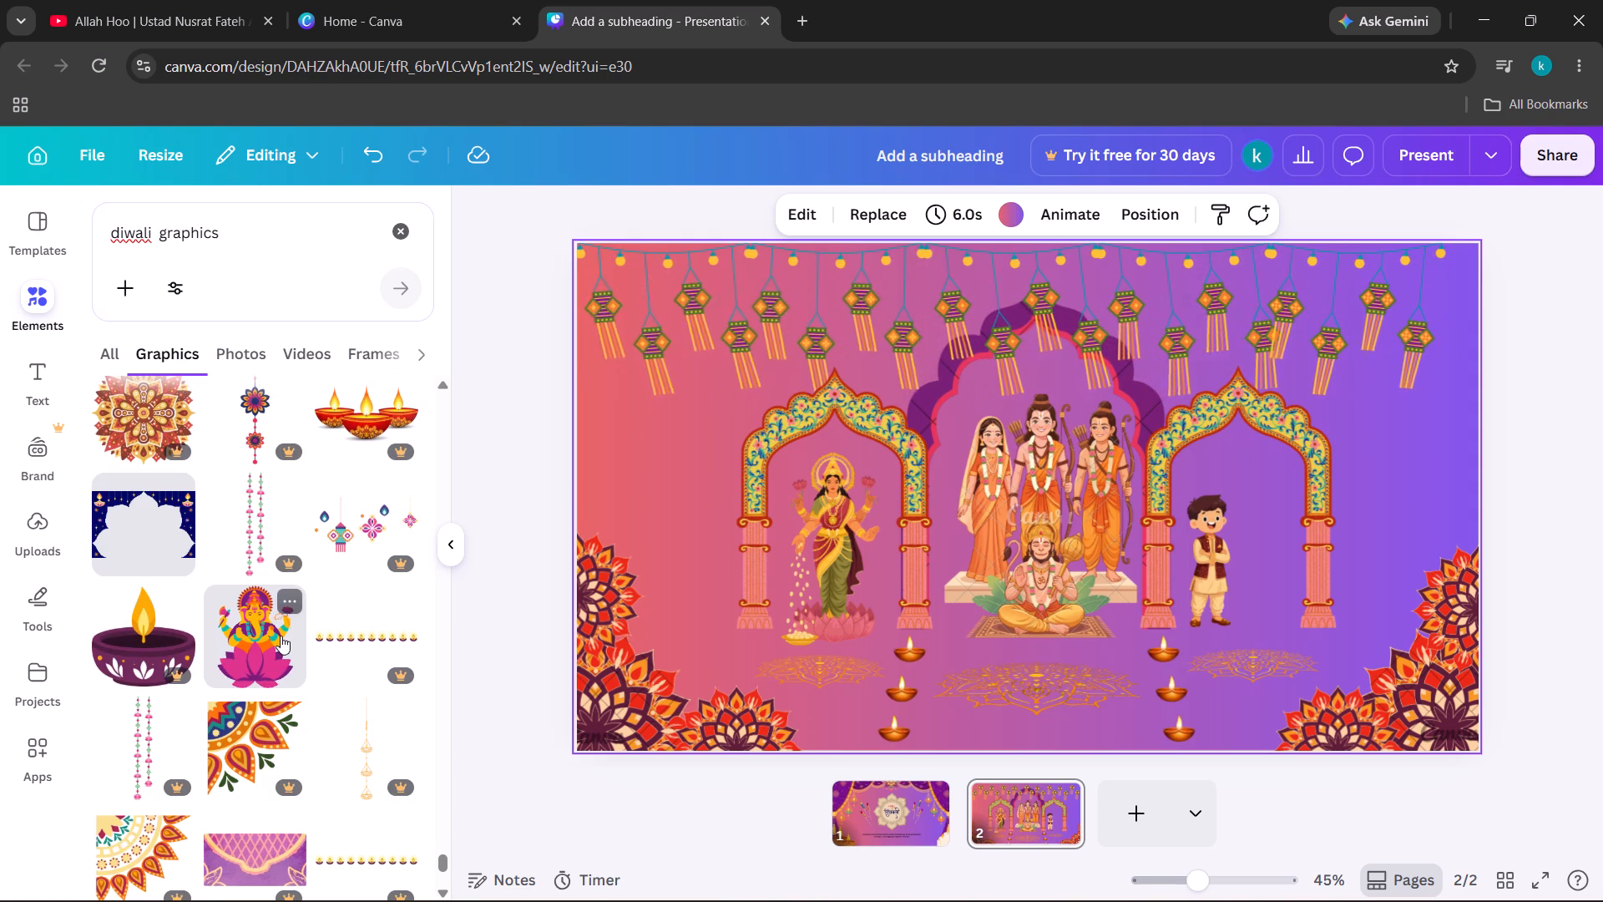
pyautogui.scroll(-2, 281, 636)
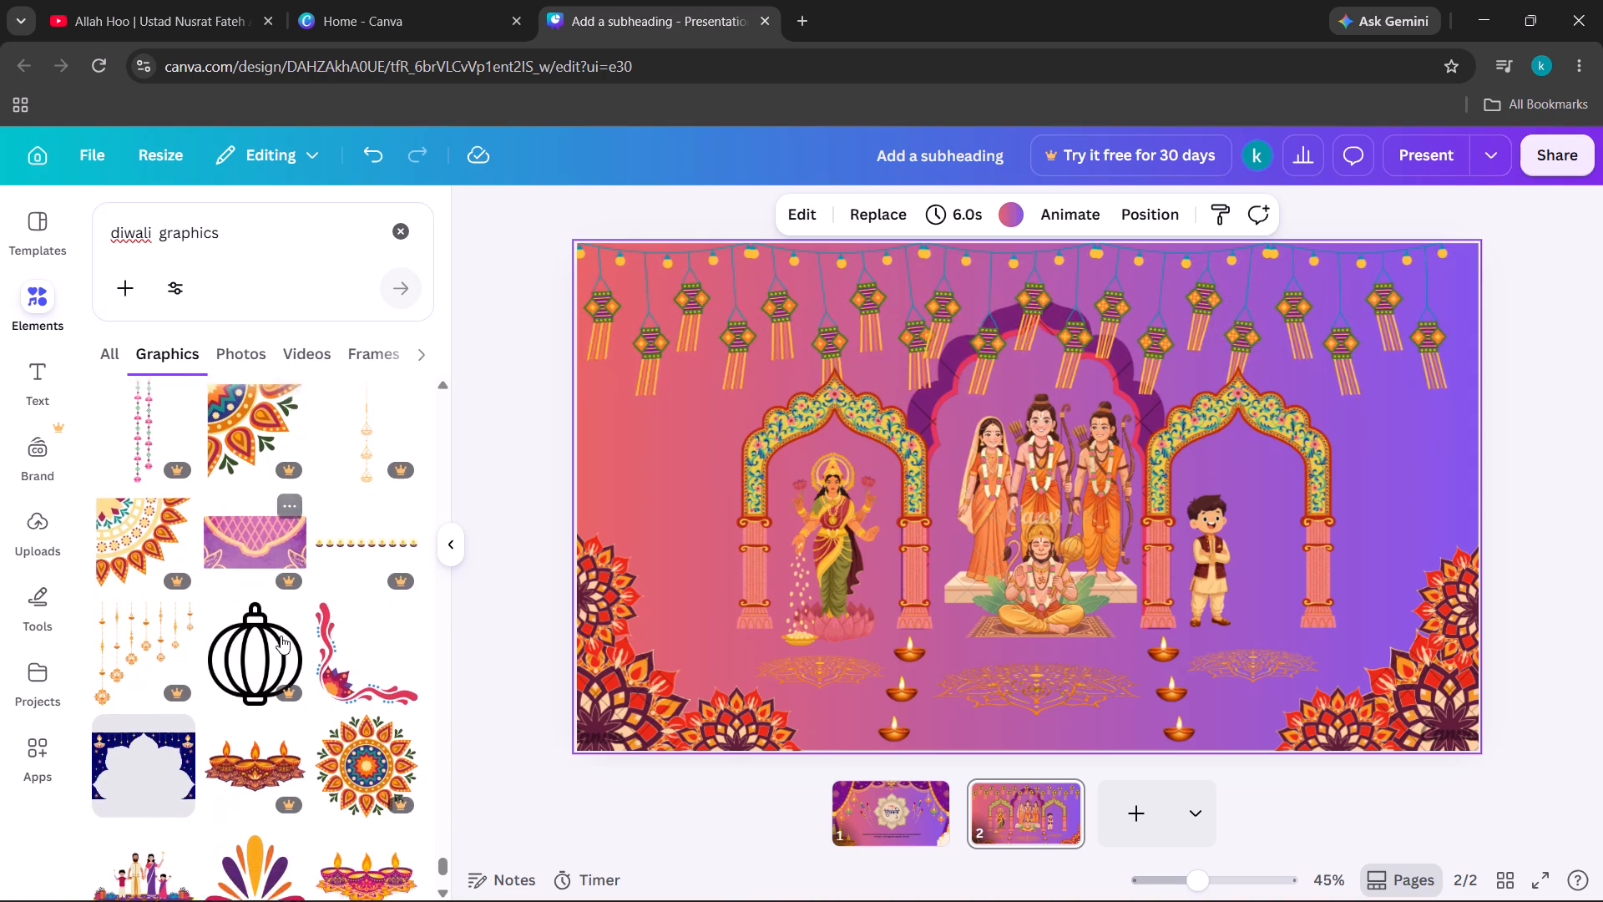
pyautogui.scroll(-5, 281, 636)
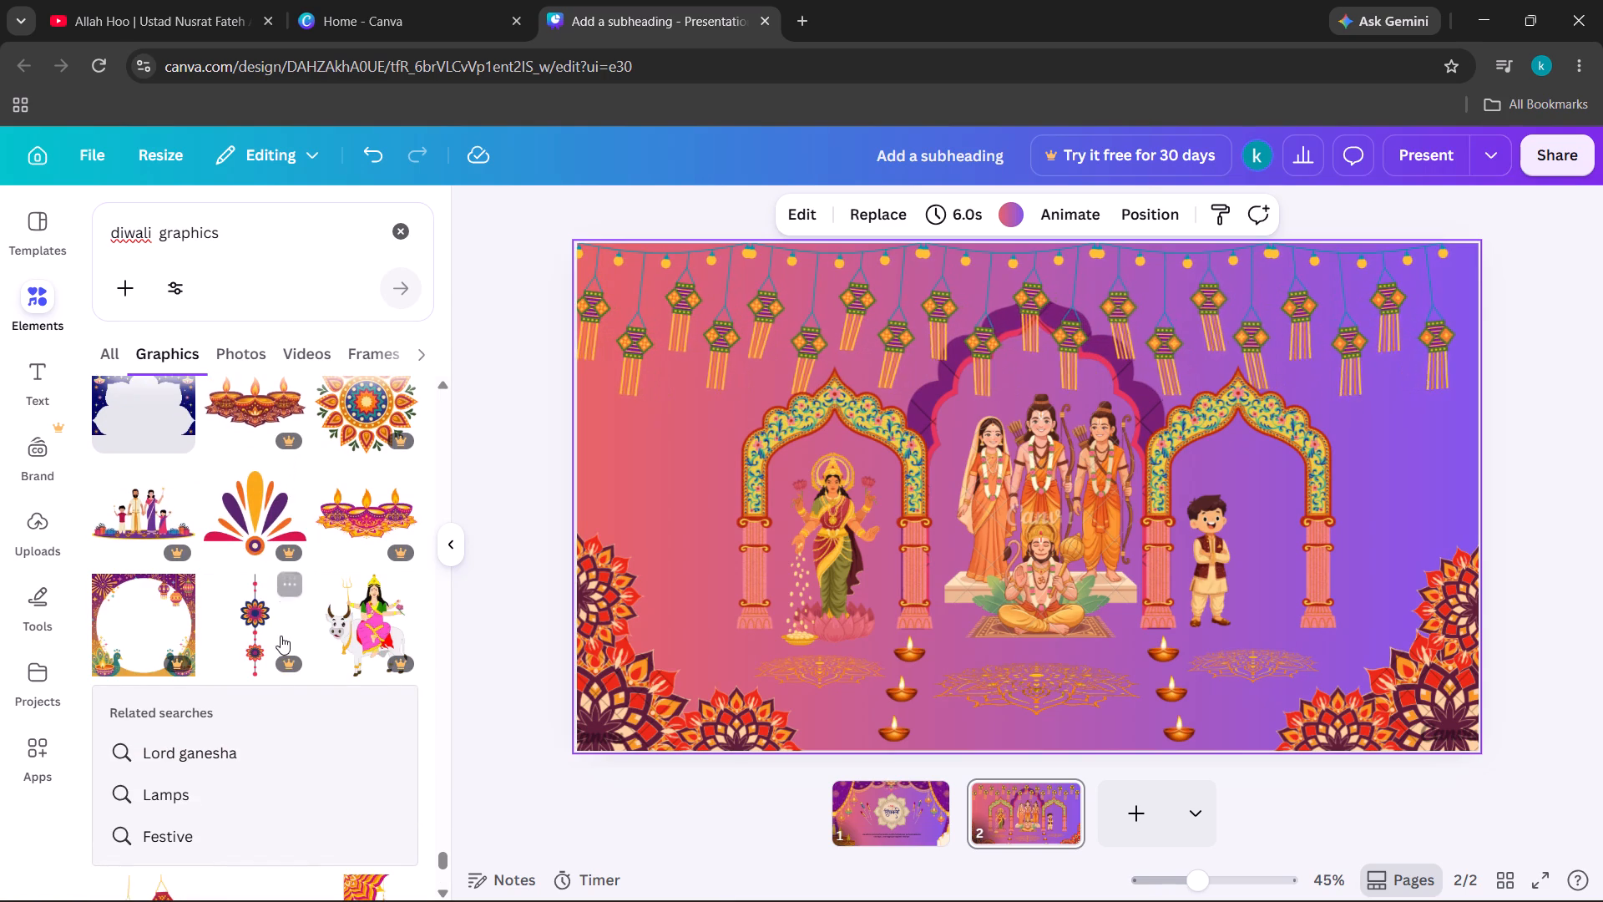
pyautogui.scroll(-3, 281, 636)
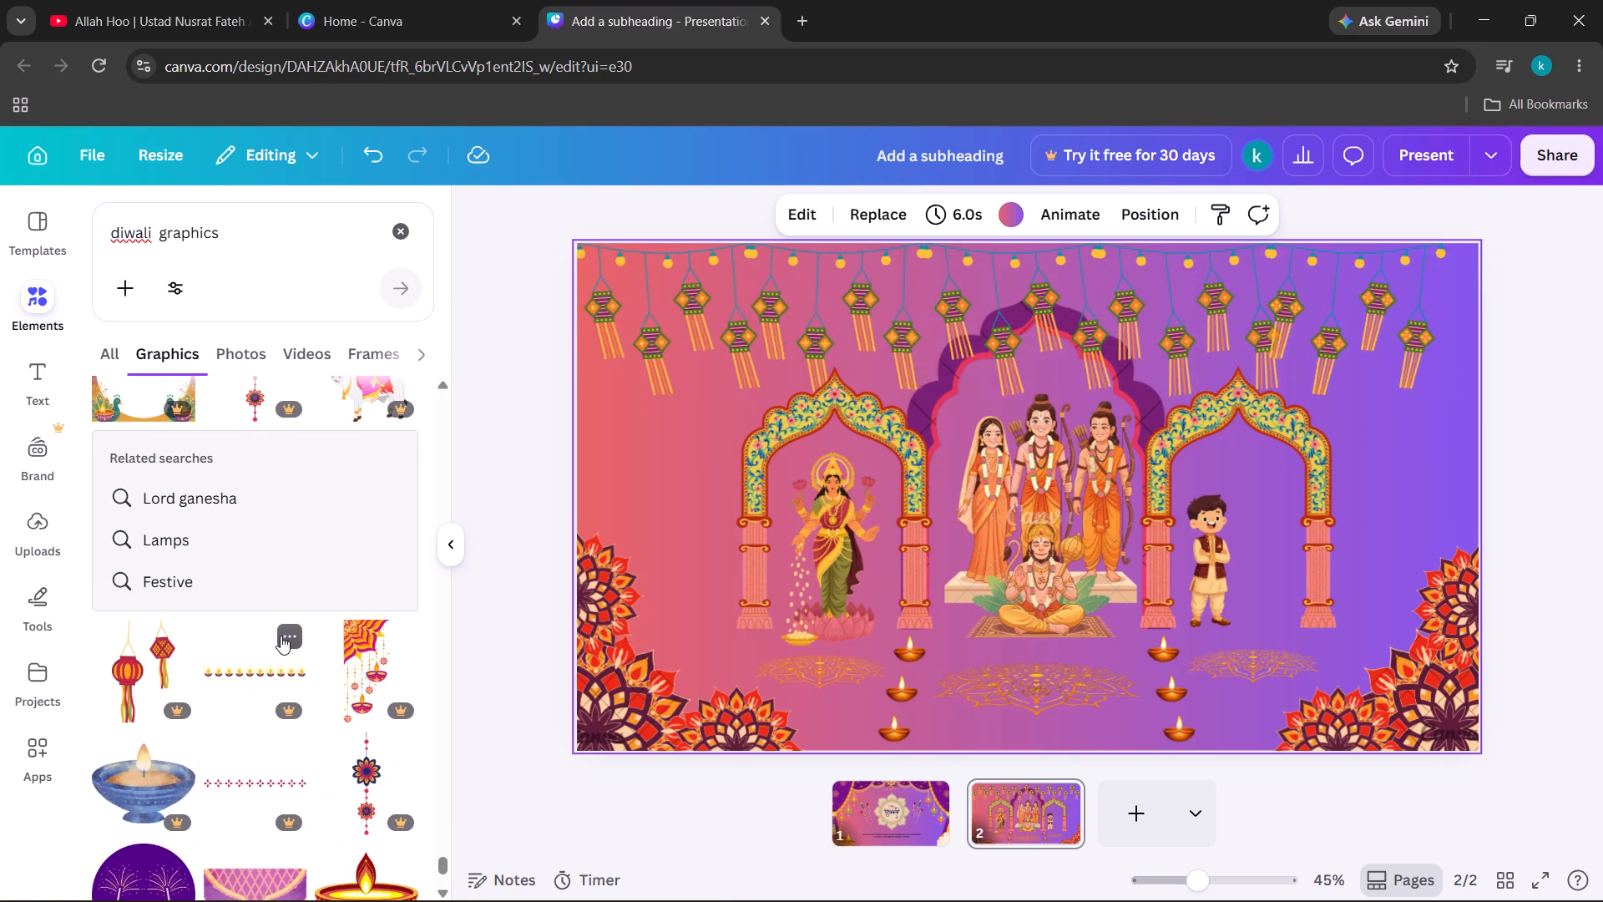
pyautogui.hscroll(2, 281, 636)
pyautogui.scroll(-3, 281, 636)
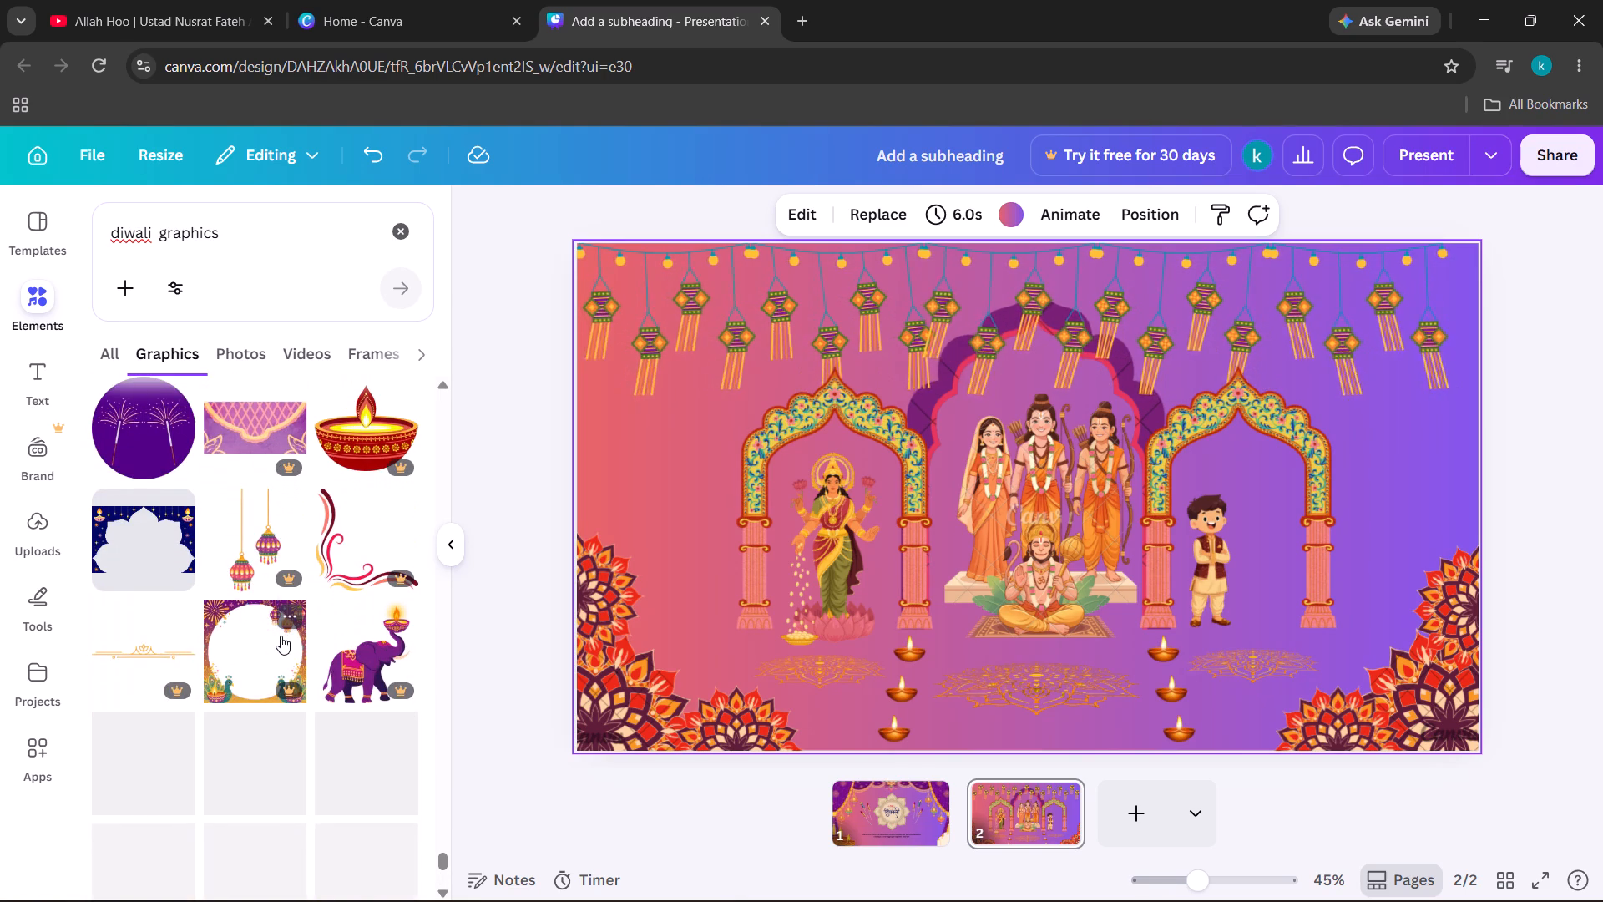
pyautogui.scroll(9, 281, 636)
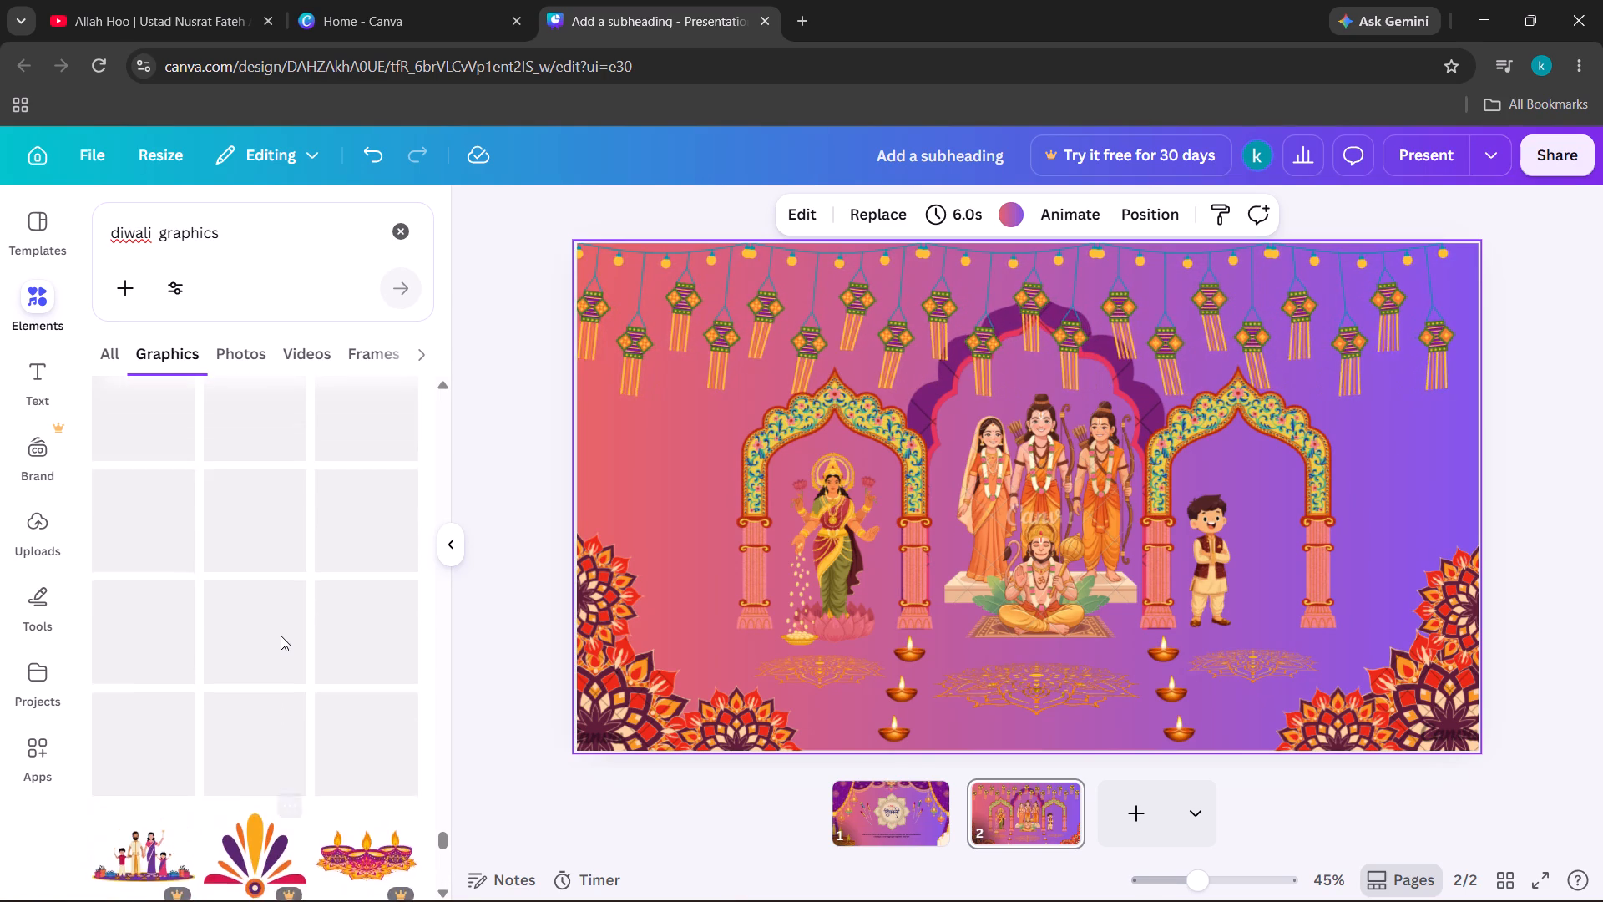
pyautogui.scroll(1, 281, 636)
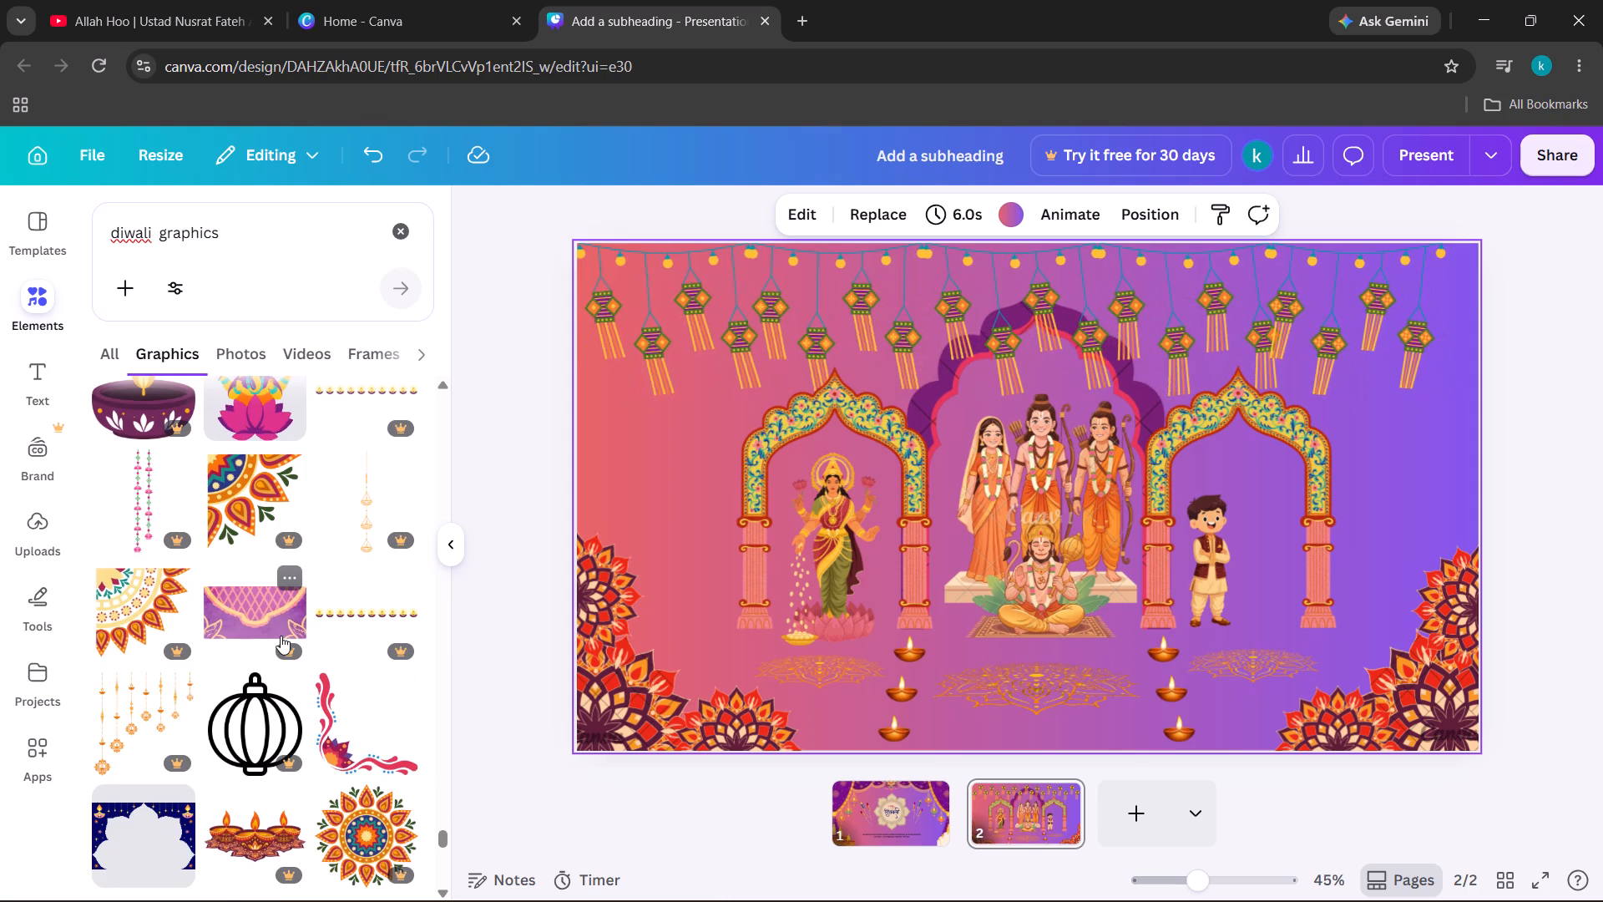
pyautogui.scroll(2, 281, 636)
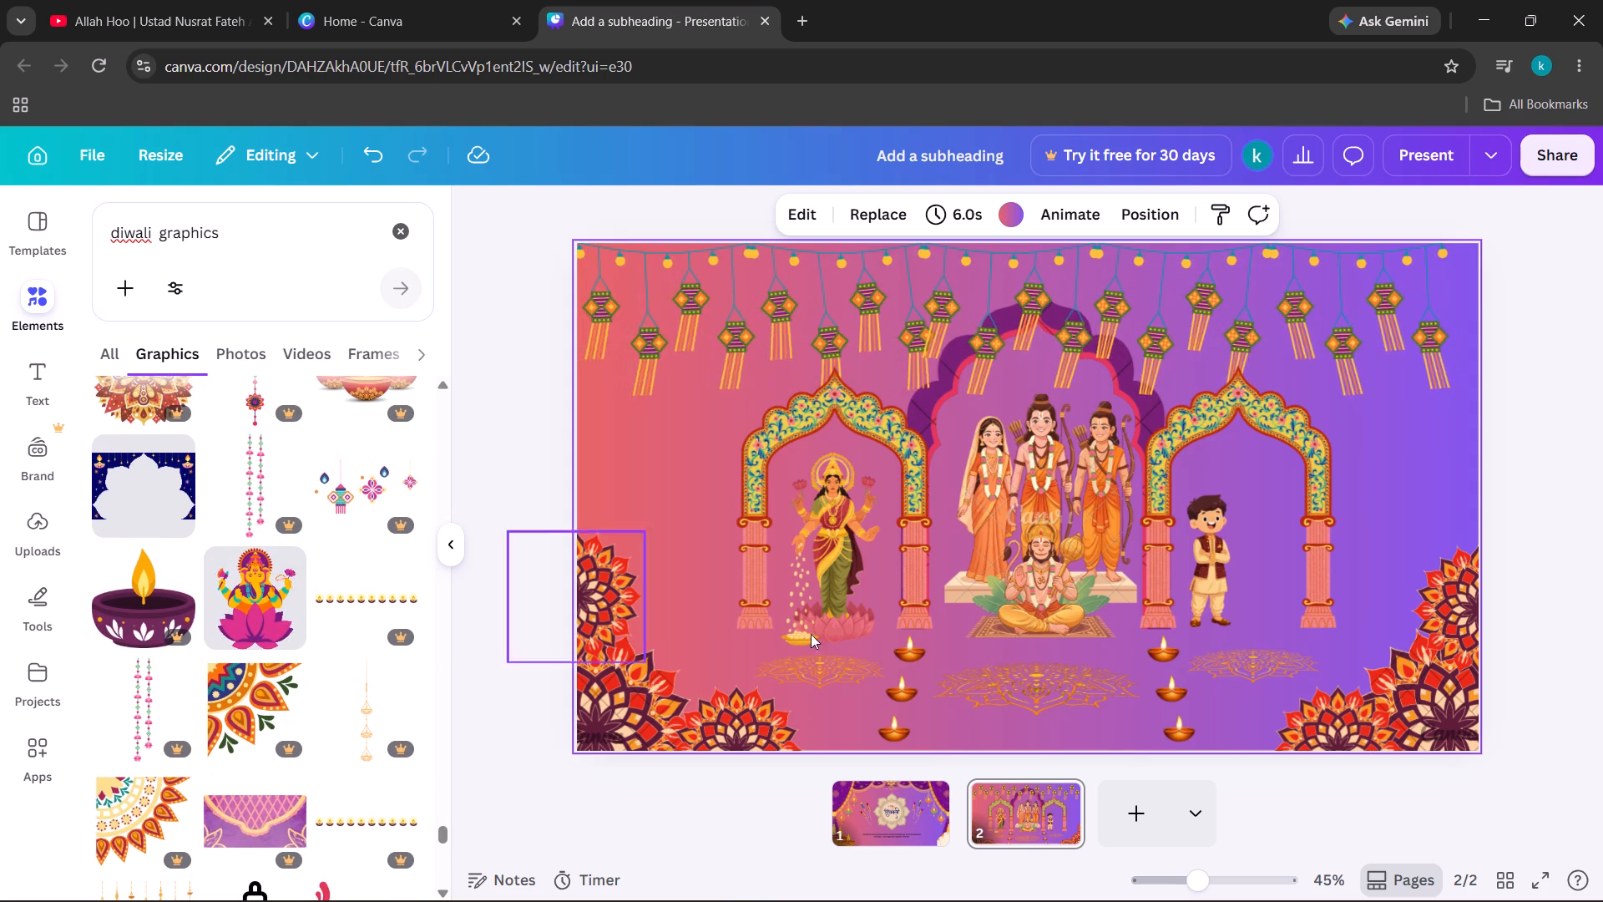
# Delete the boy figure from the right arch.
pyautogui.click(1211, 577)
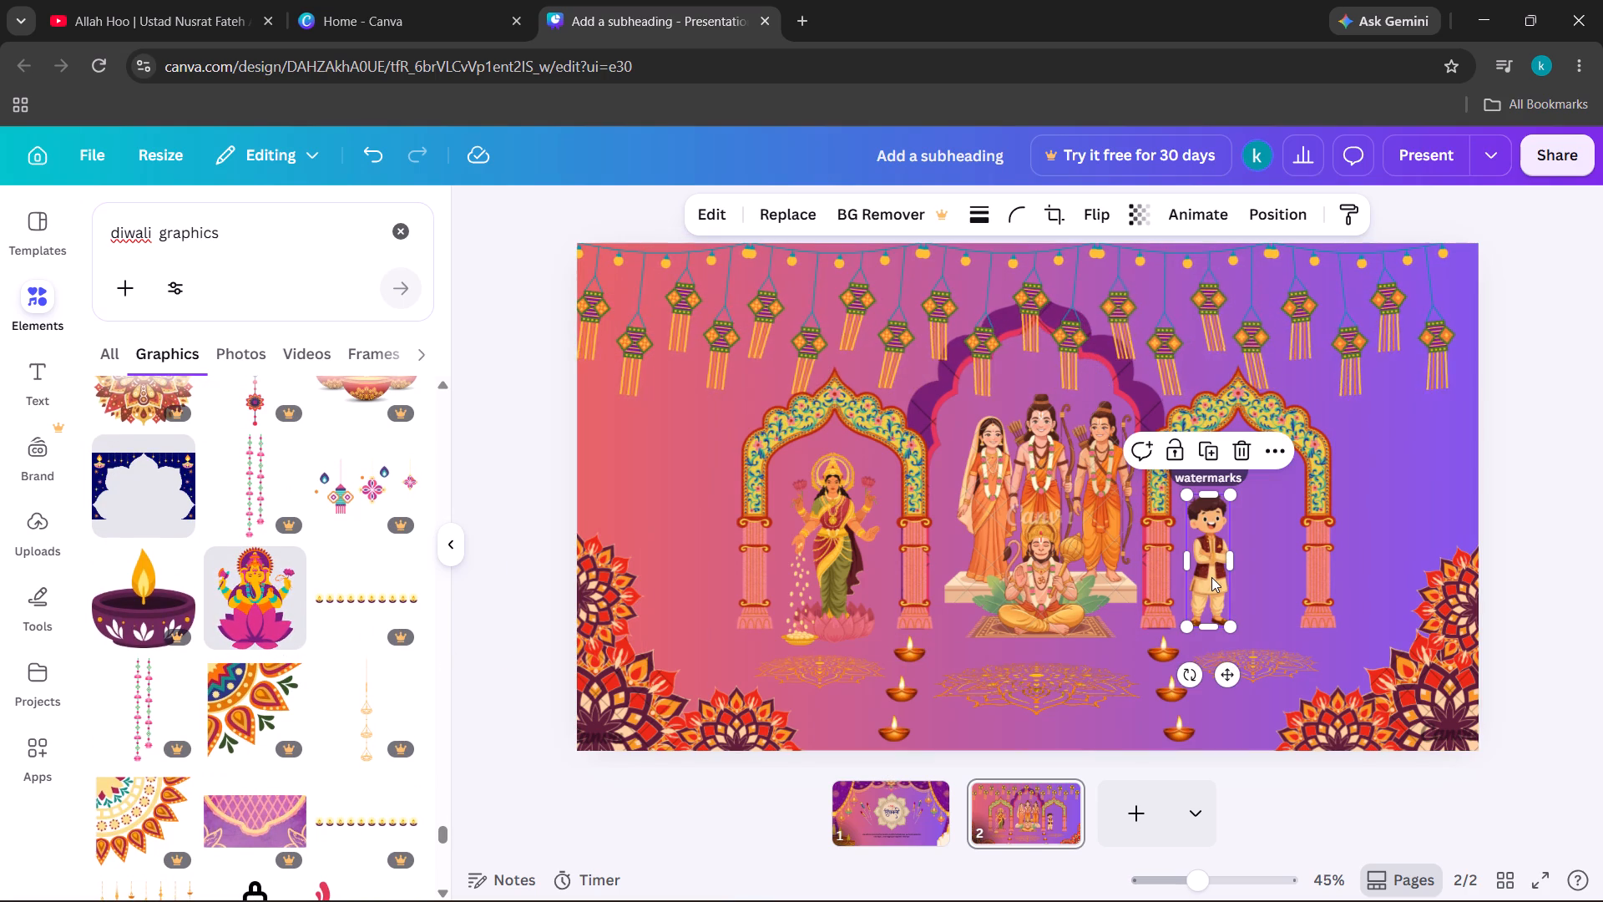
pyautogui.press('Delete')
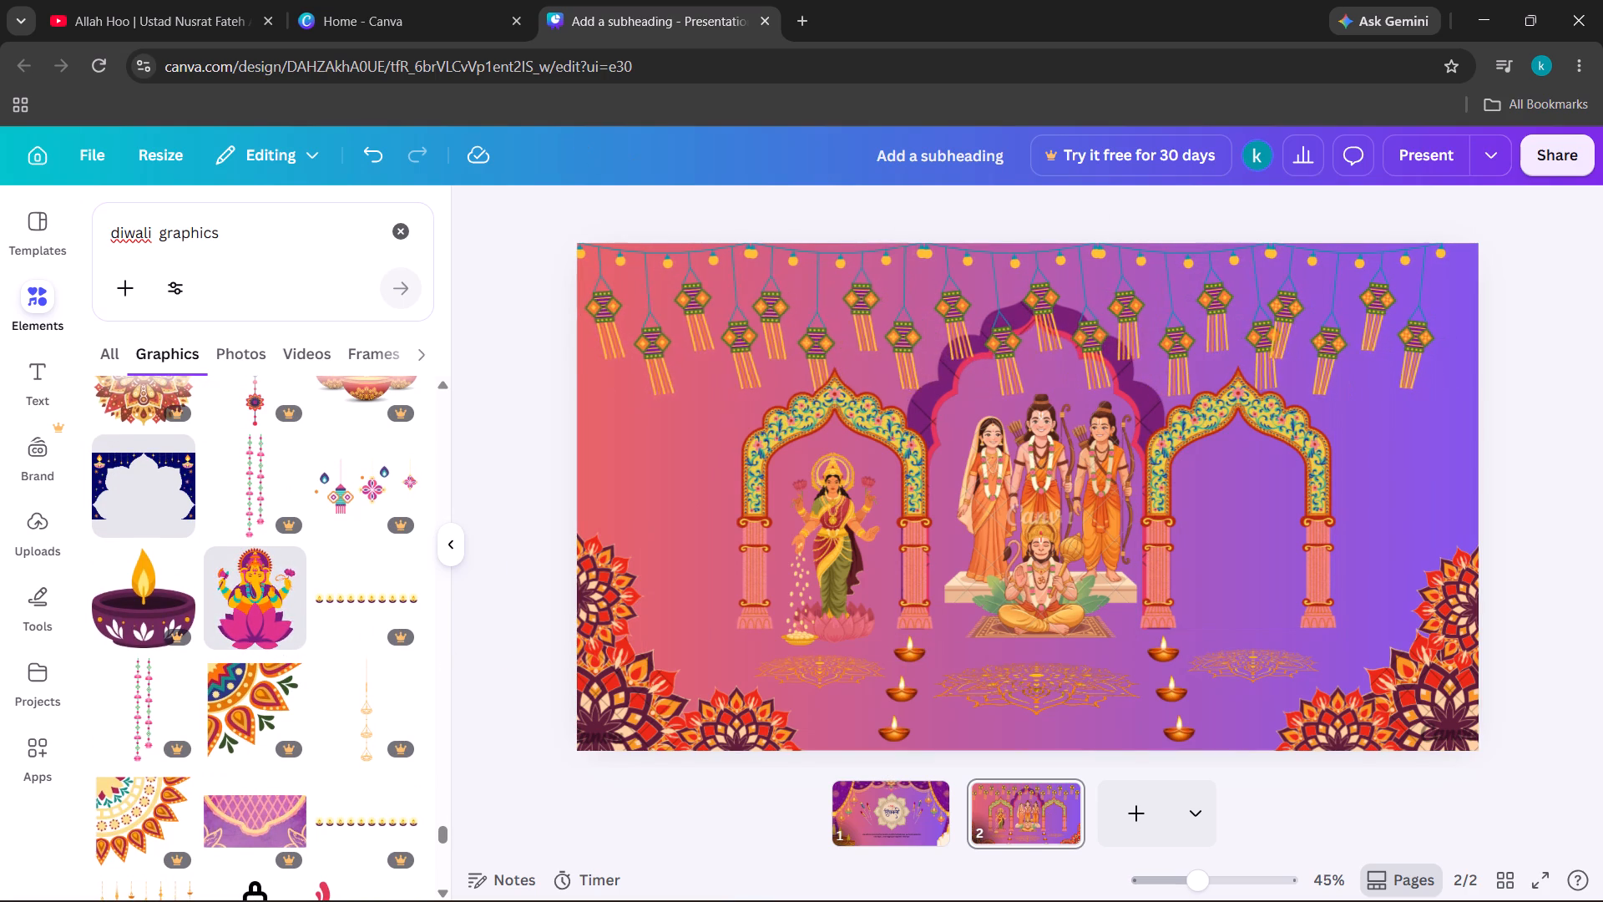
# Search the graphics for "ganesh ji graphics" in place of the Diwali search.
pyautogui.click(153, 236)
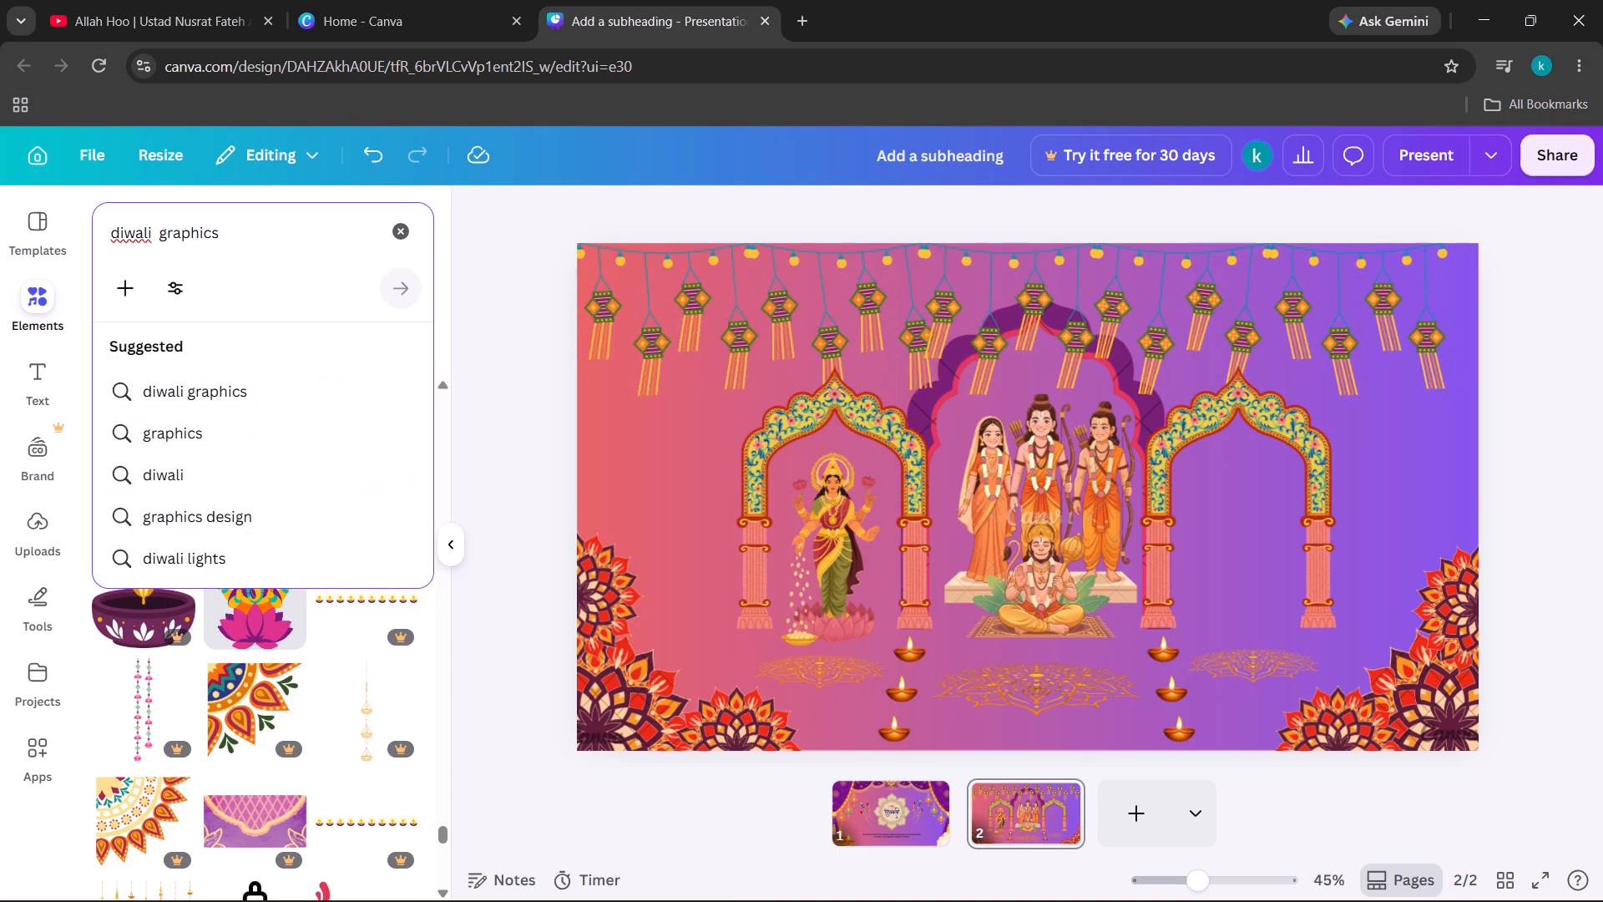
pyautogui.press('BackSpace')
pyautogui.press('BackSpace')
pyautogui.press('BackSpace')
pyautogui.press('BackSpace')
pyautogui.press('BackSpace')
pyautogui.press('BackSpace')
pyautogui.press('BackSpace')
pyautogui.press('BackSpace')
pyautogui.press('BackSpace')
pyautogui.press('BackSpace')
pyautogui.press('BackSpace')
pyautogui.press('BackSpace')
pyautogui.press('BackSpace')
pyautogui.press('BackSpace')
pyautogui.press('BackSpace')
pyautogui.press('BackSpace')
pyautogui.press('BackSpace')
pyautogui.press('BackSpace')
pyautogui.press('BackSpace')
pyautogui.press('BackSpace')
pyautogui.write('ganesh ji')
pyautogui.press('space')
pyautogui.press('Return')
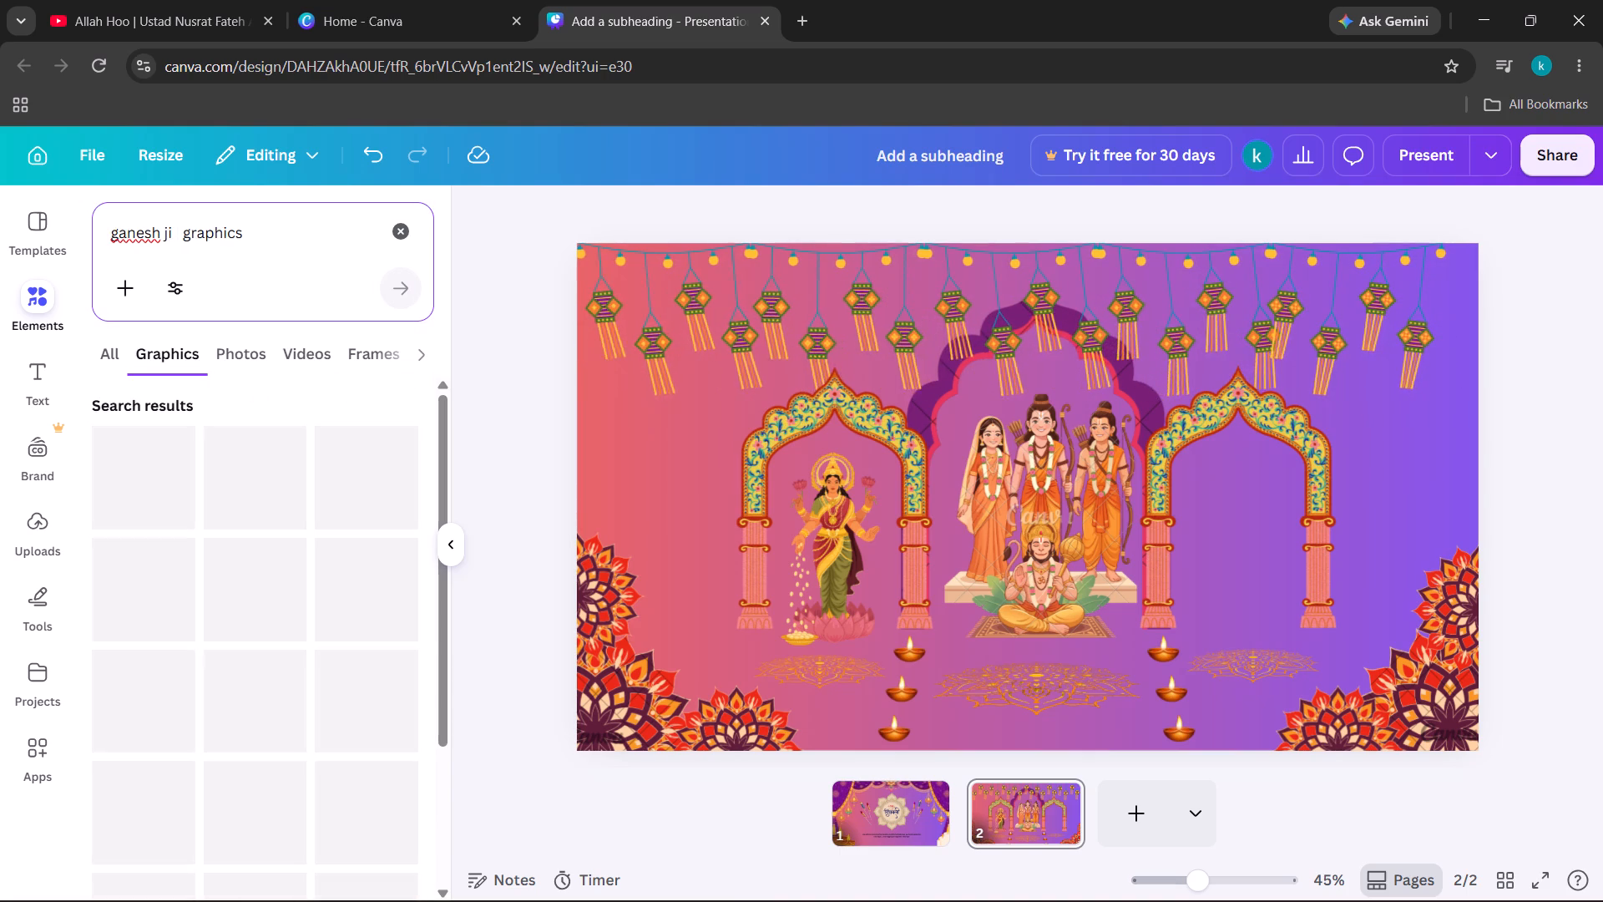
pyautogui.press('Return')
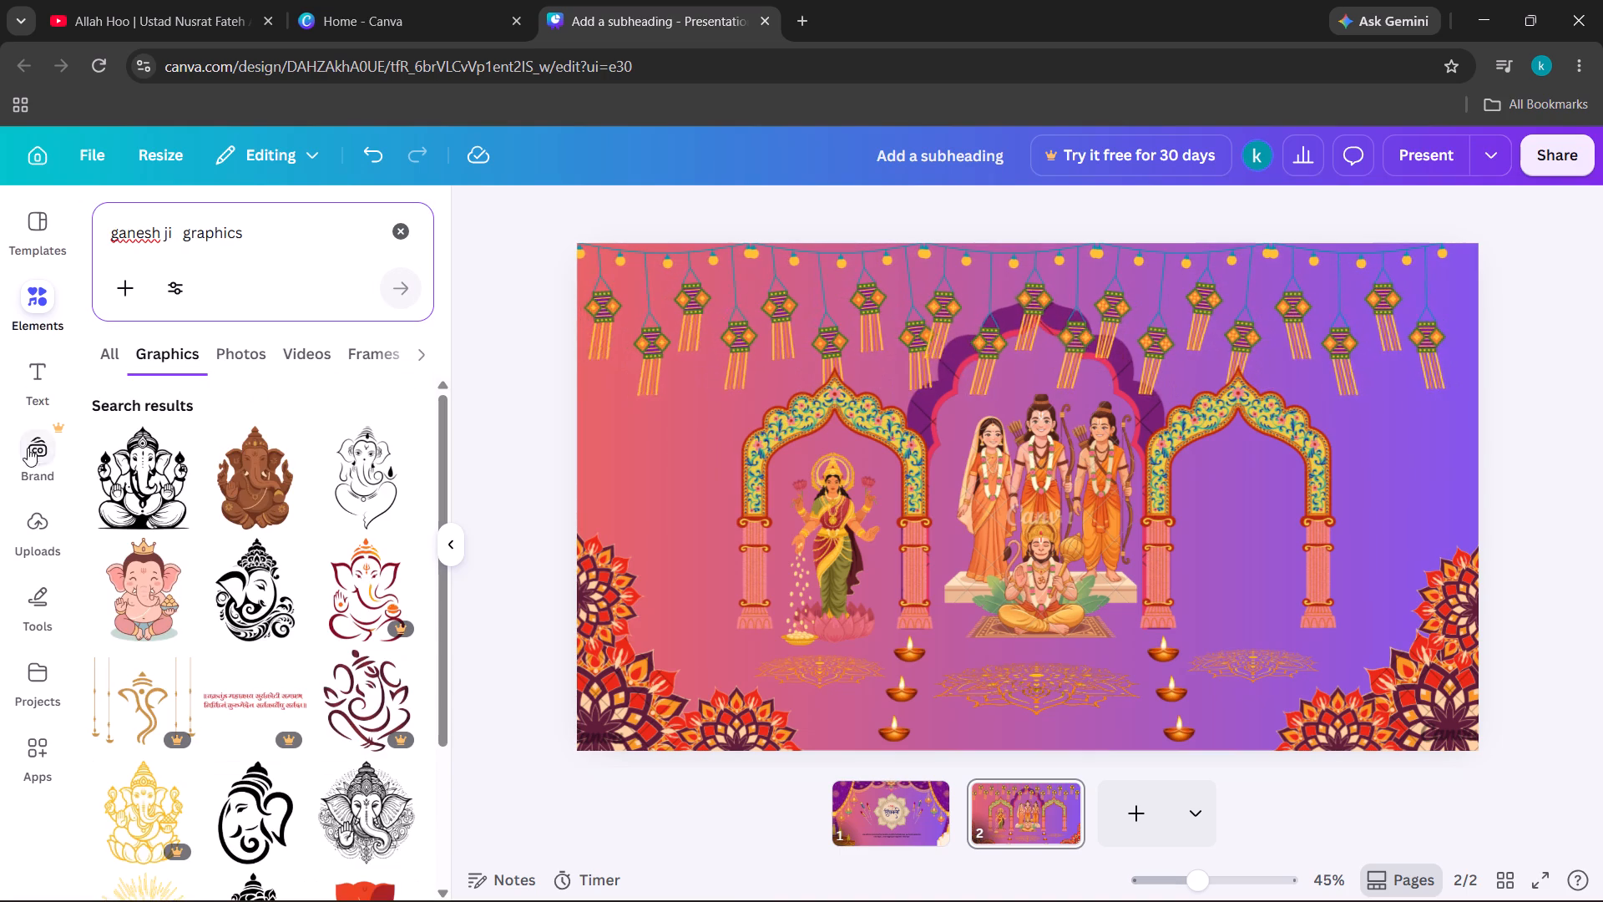
# Add the seated Ganesha with the maroon turban, shrink it to under a third, and centre it between the right arch's pillars.
pyautogui.scroll(-4, 241, 526)
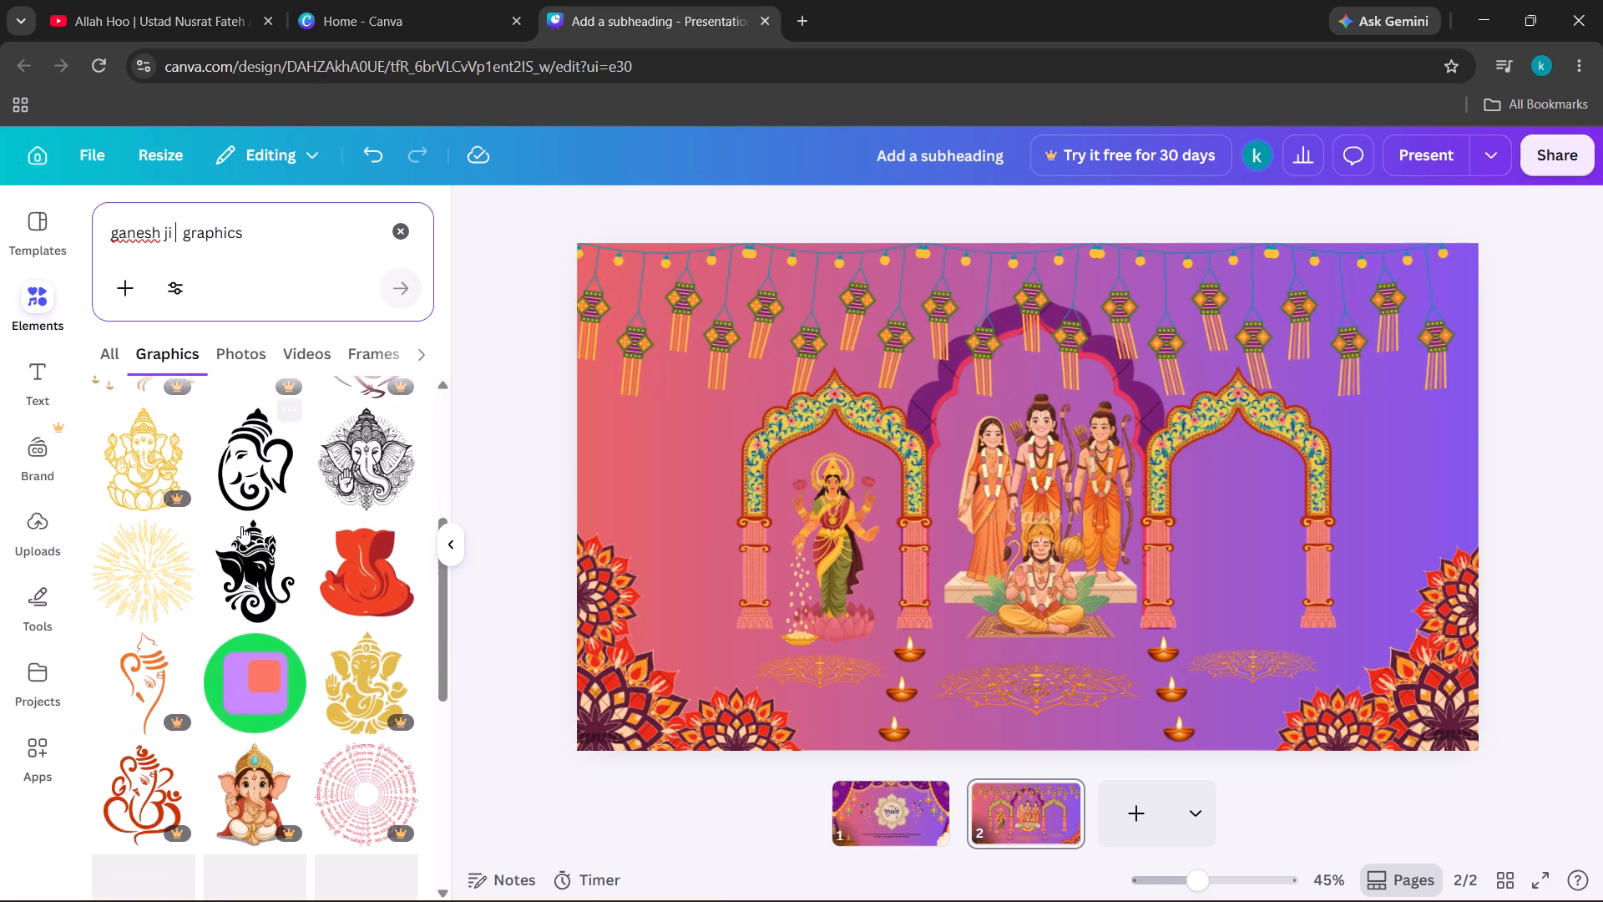
pyautogui.scroll(-4, 241, 526)
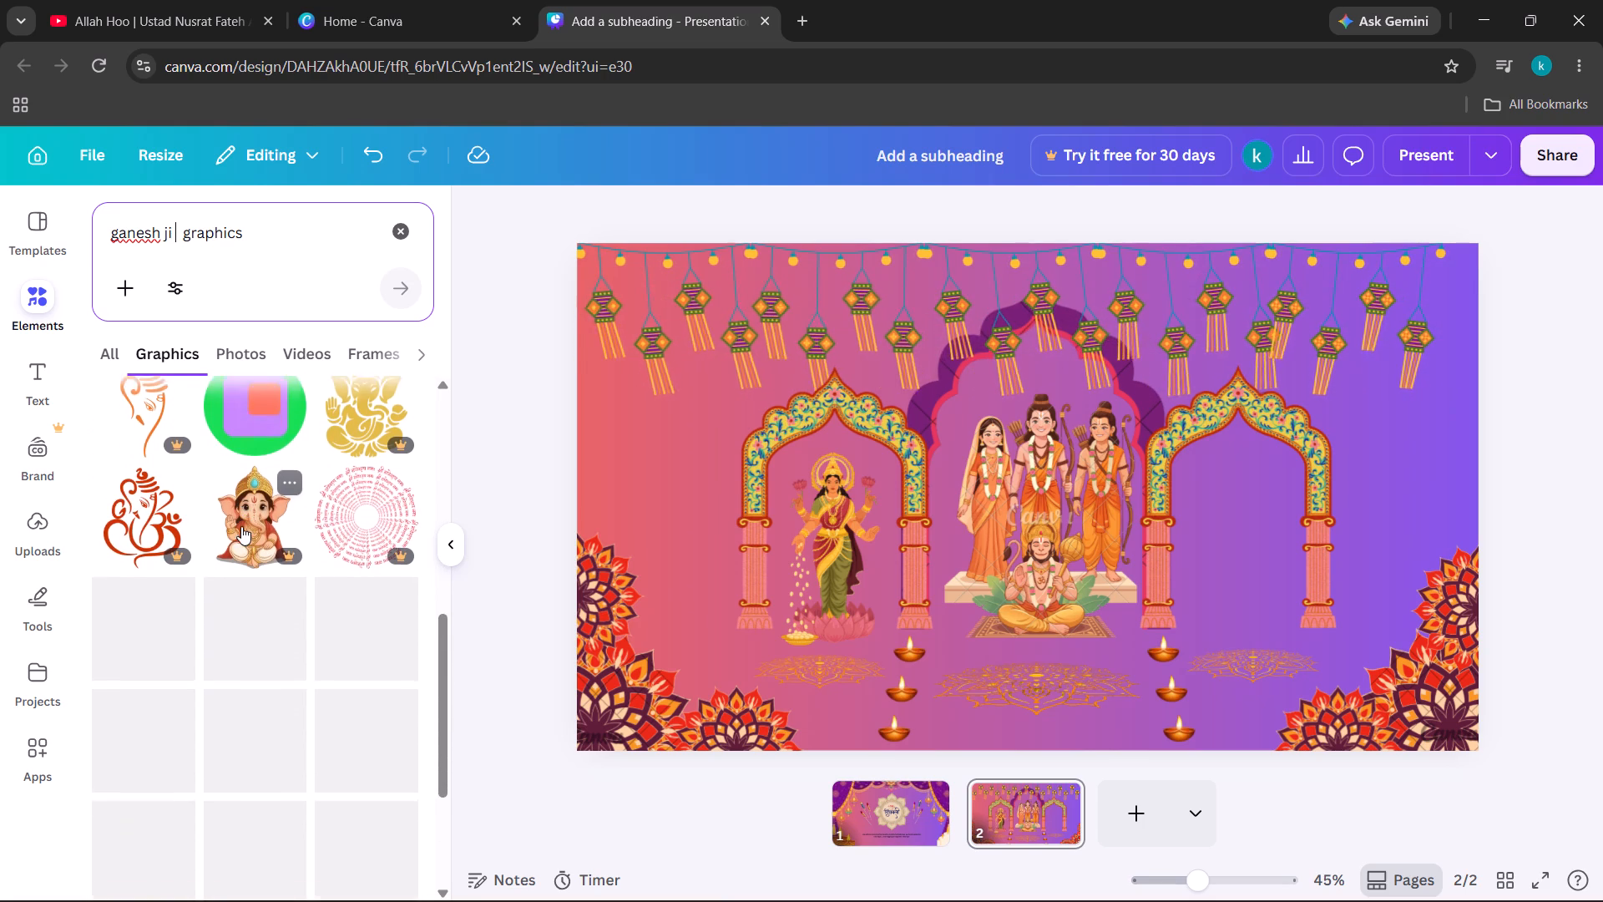
pyautogui.scroll(-2, 241, 526)
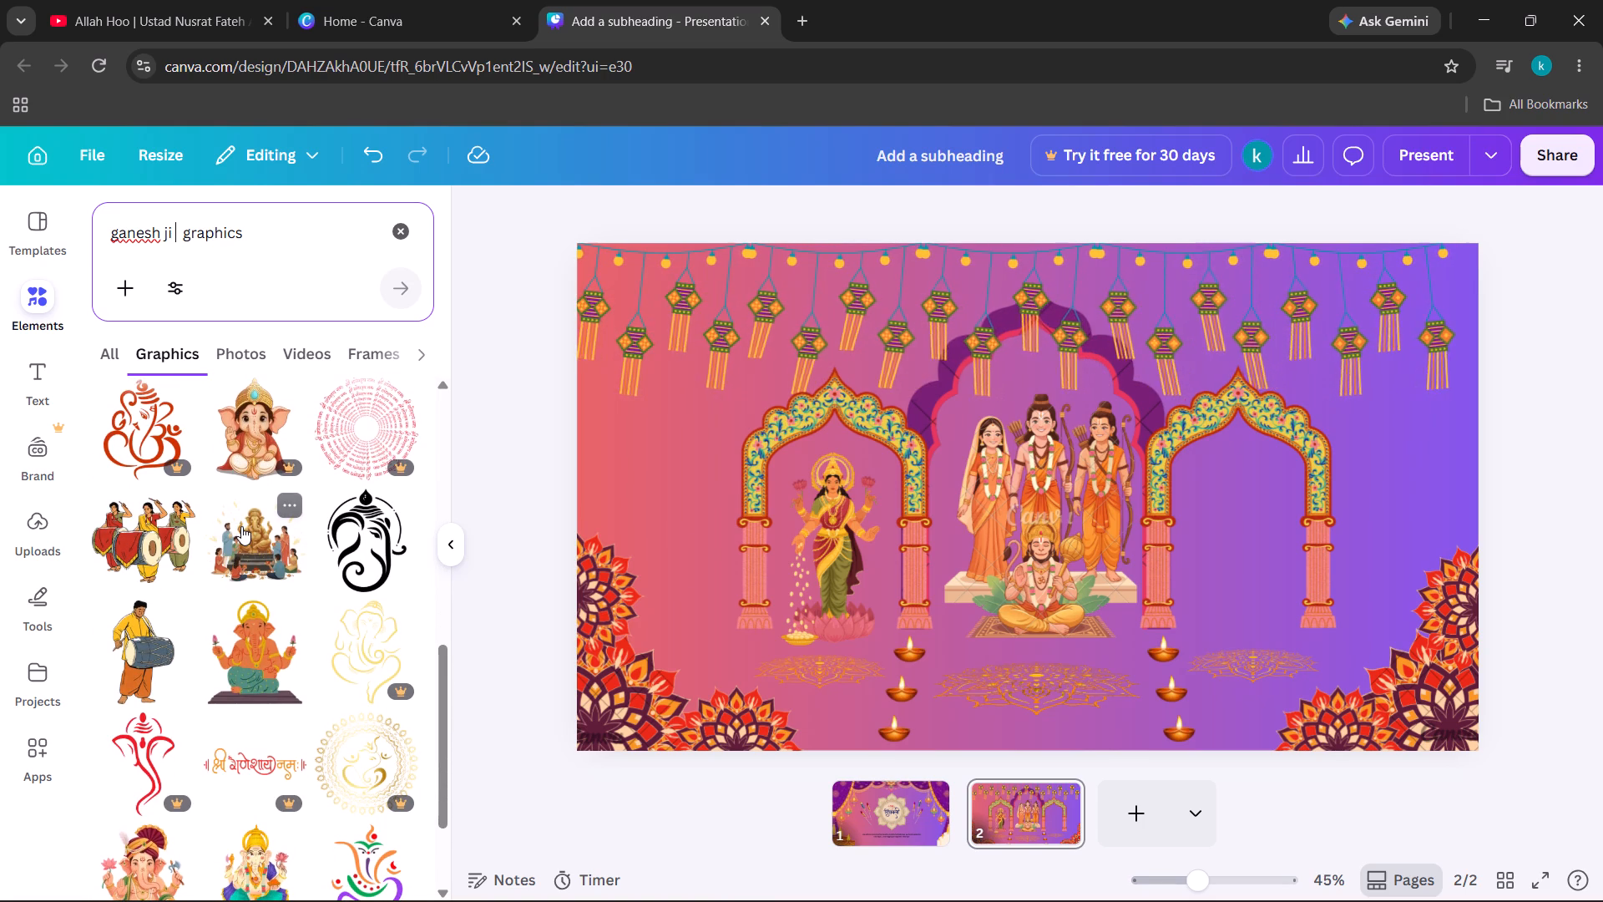
pyautogui.scroll(-3, 241, 526)
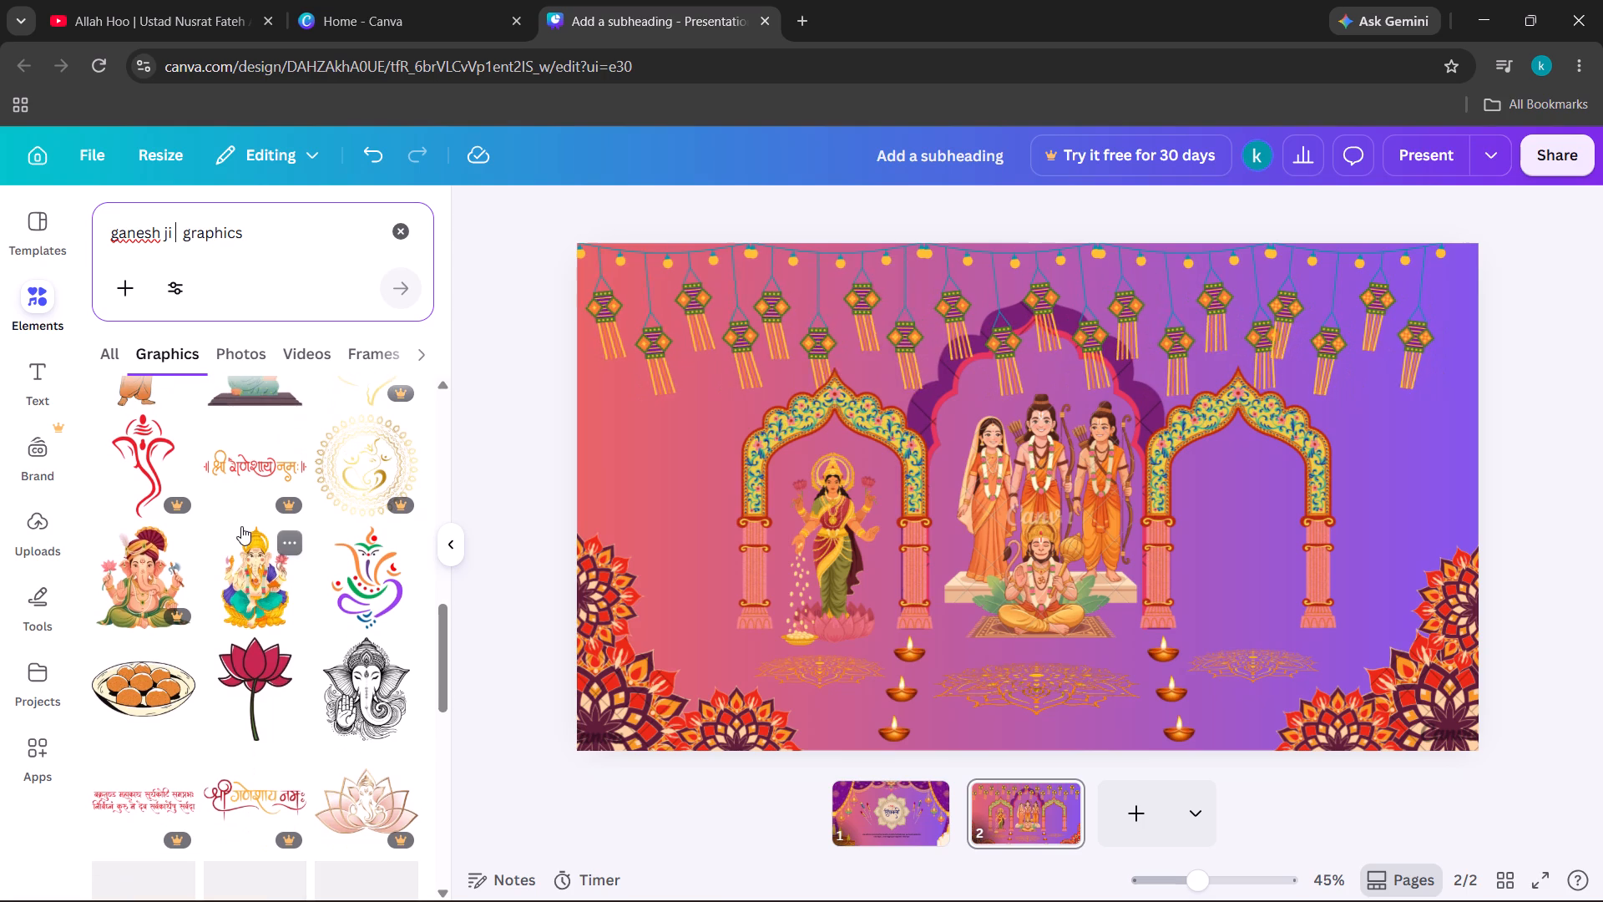
pyautogui.click(164, 587)
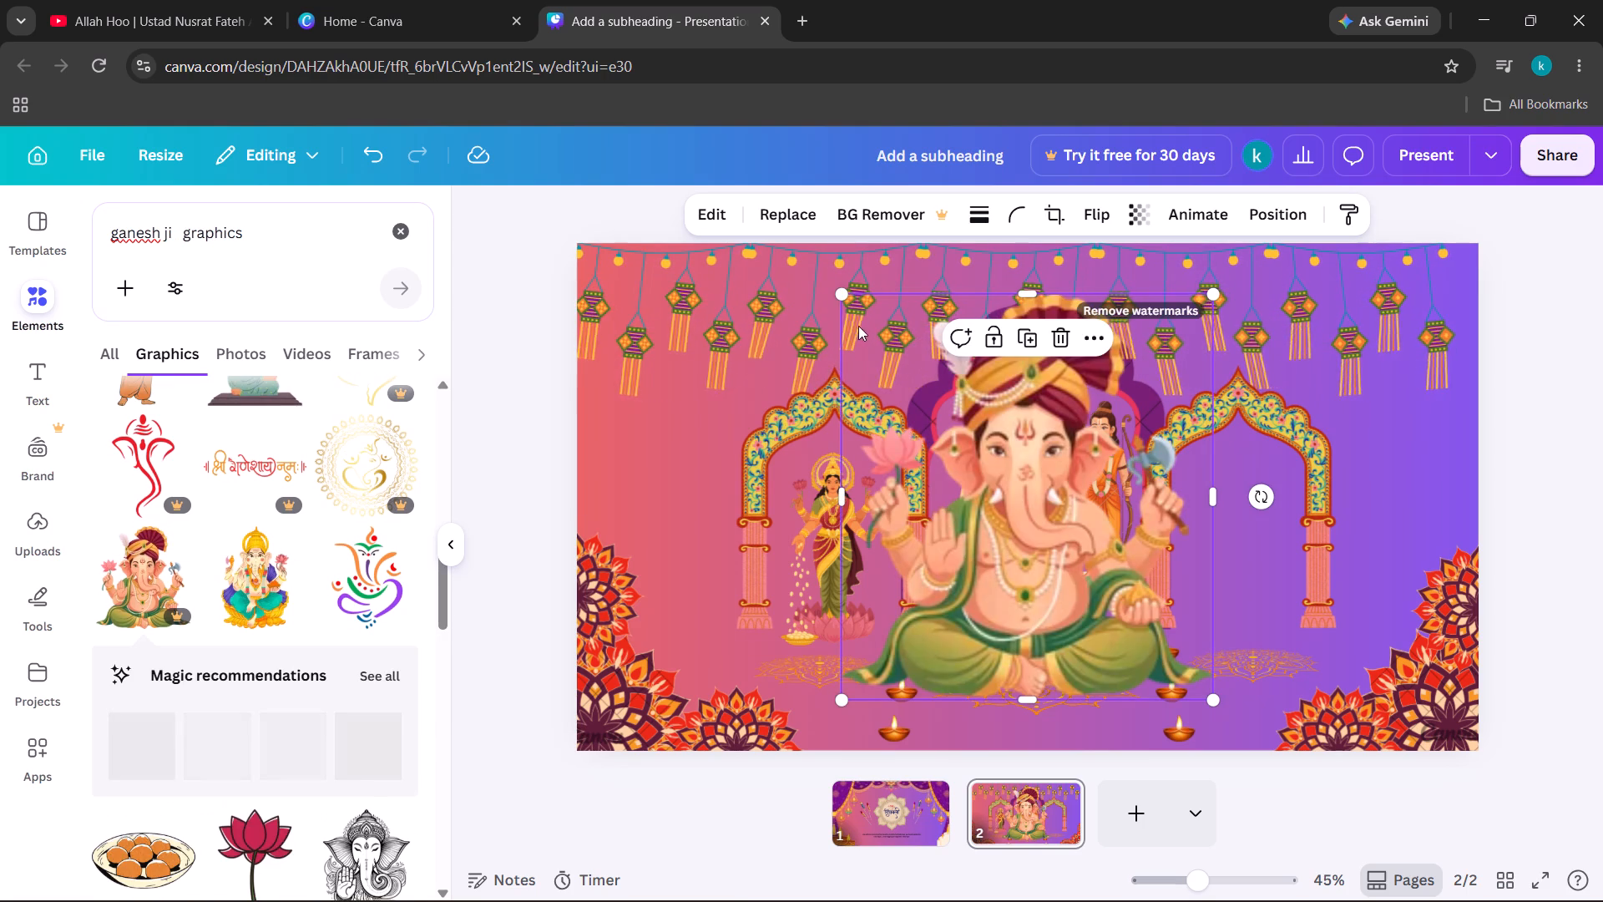
pyautogui.moveTo(844, 296); pyautogui.dragTo(877, 332)
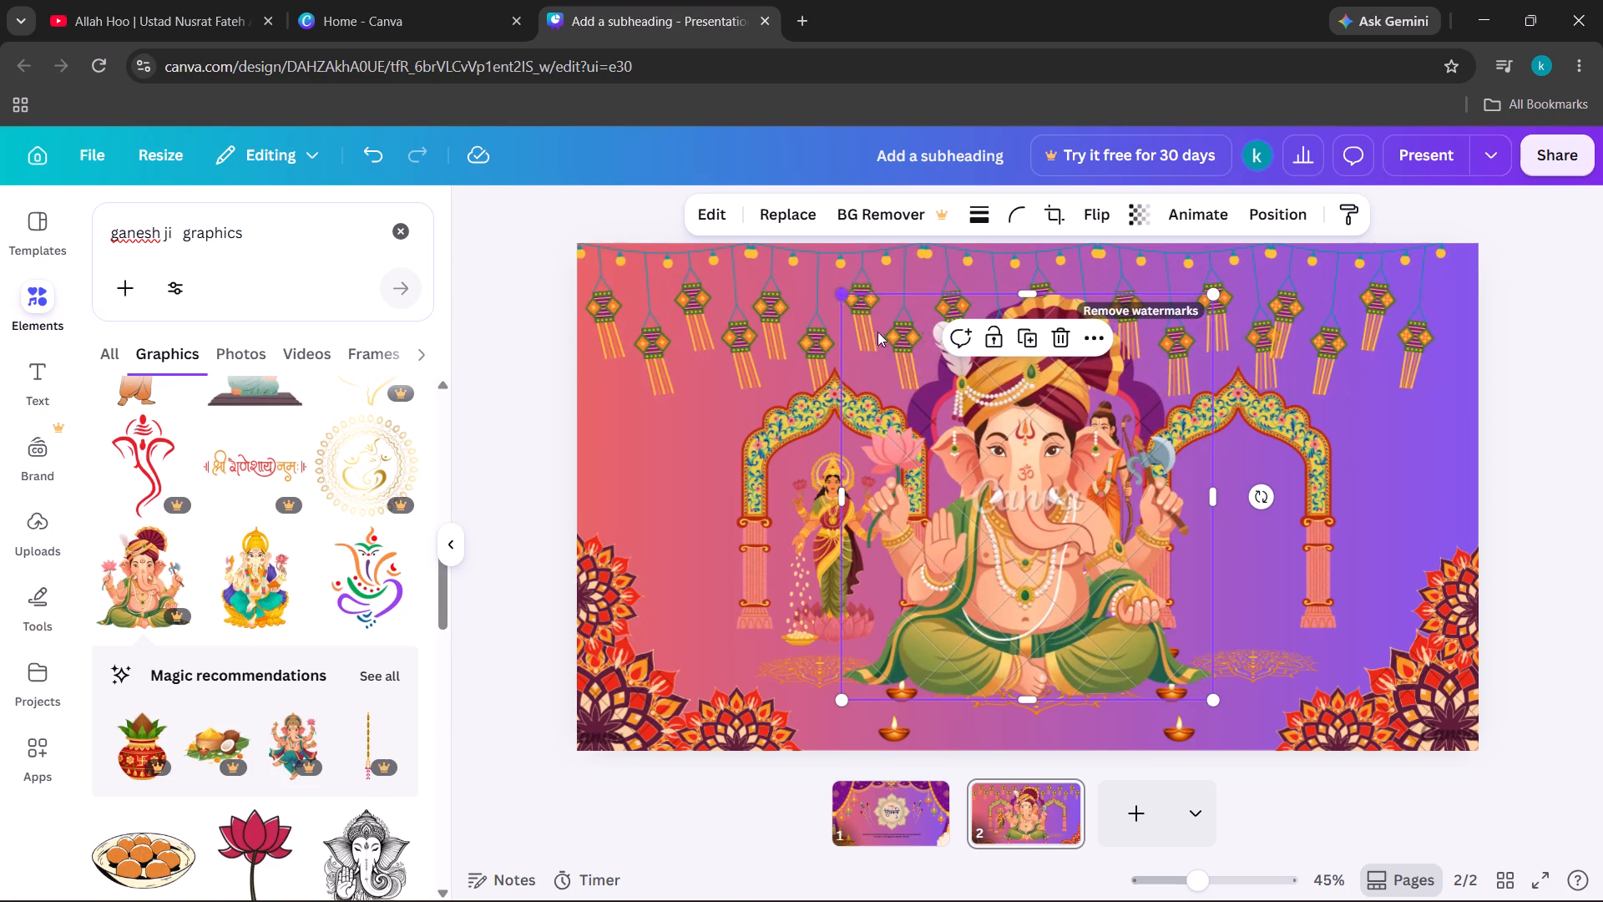
pyautogui.moveTo(877, 332); pyautogui.dragTo(1089, 595)
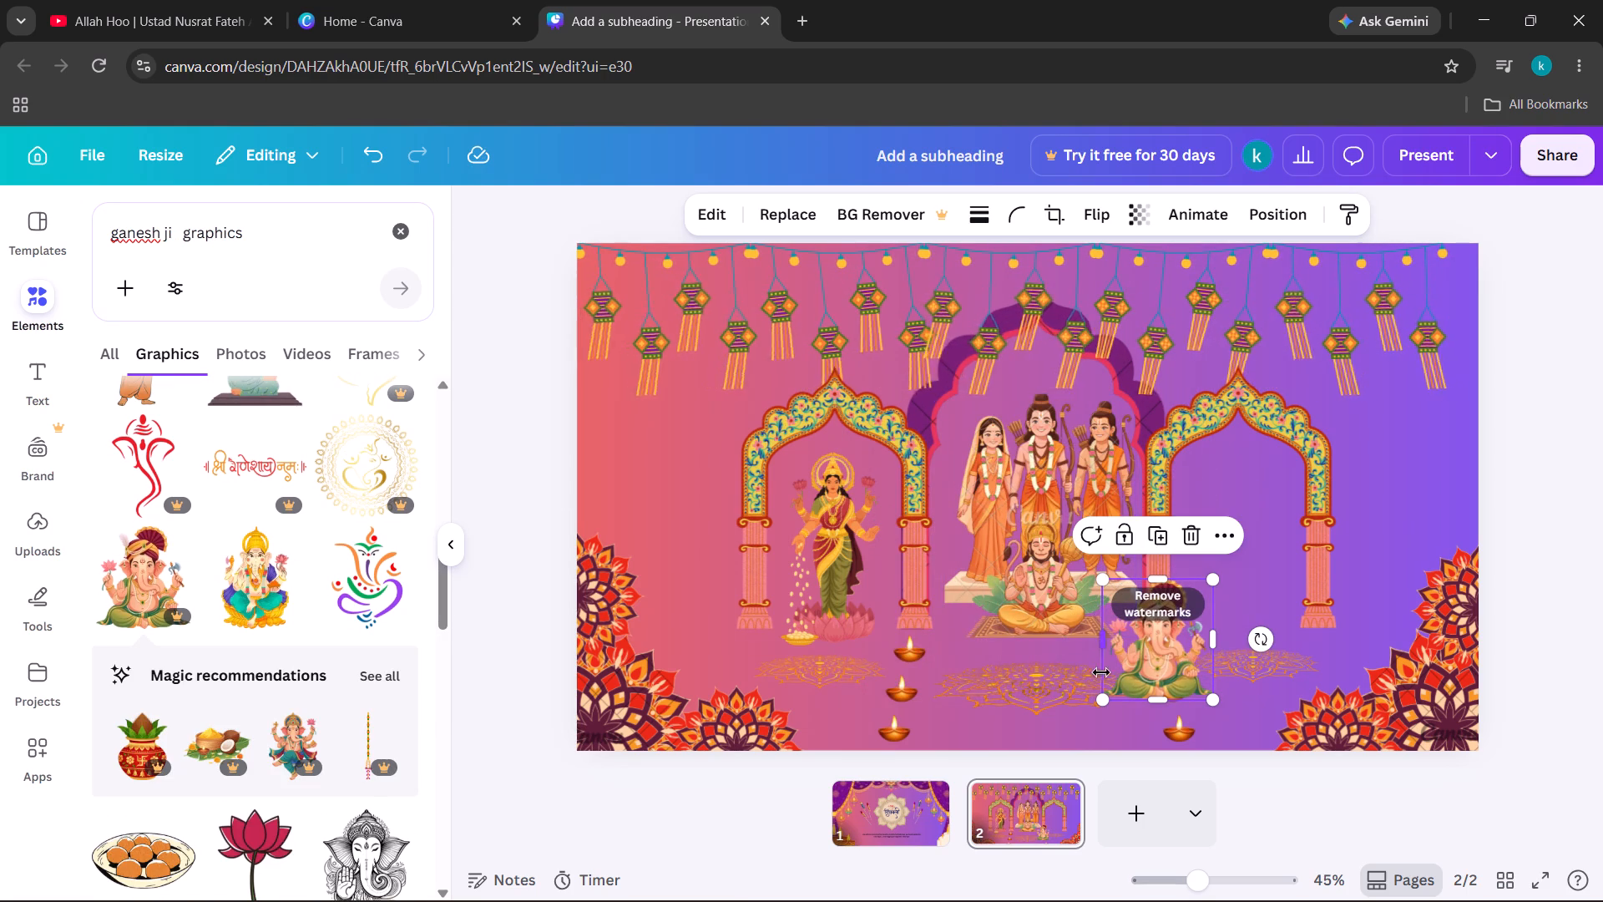
pyautogui.moveTo(1148, 662); pyautogui.dragTo(1226, 585)
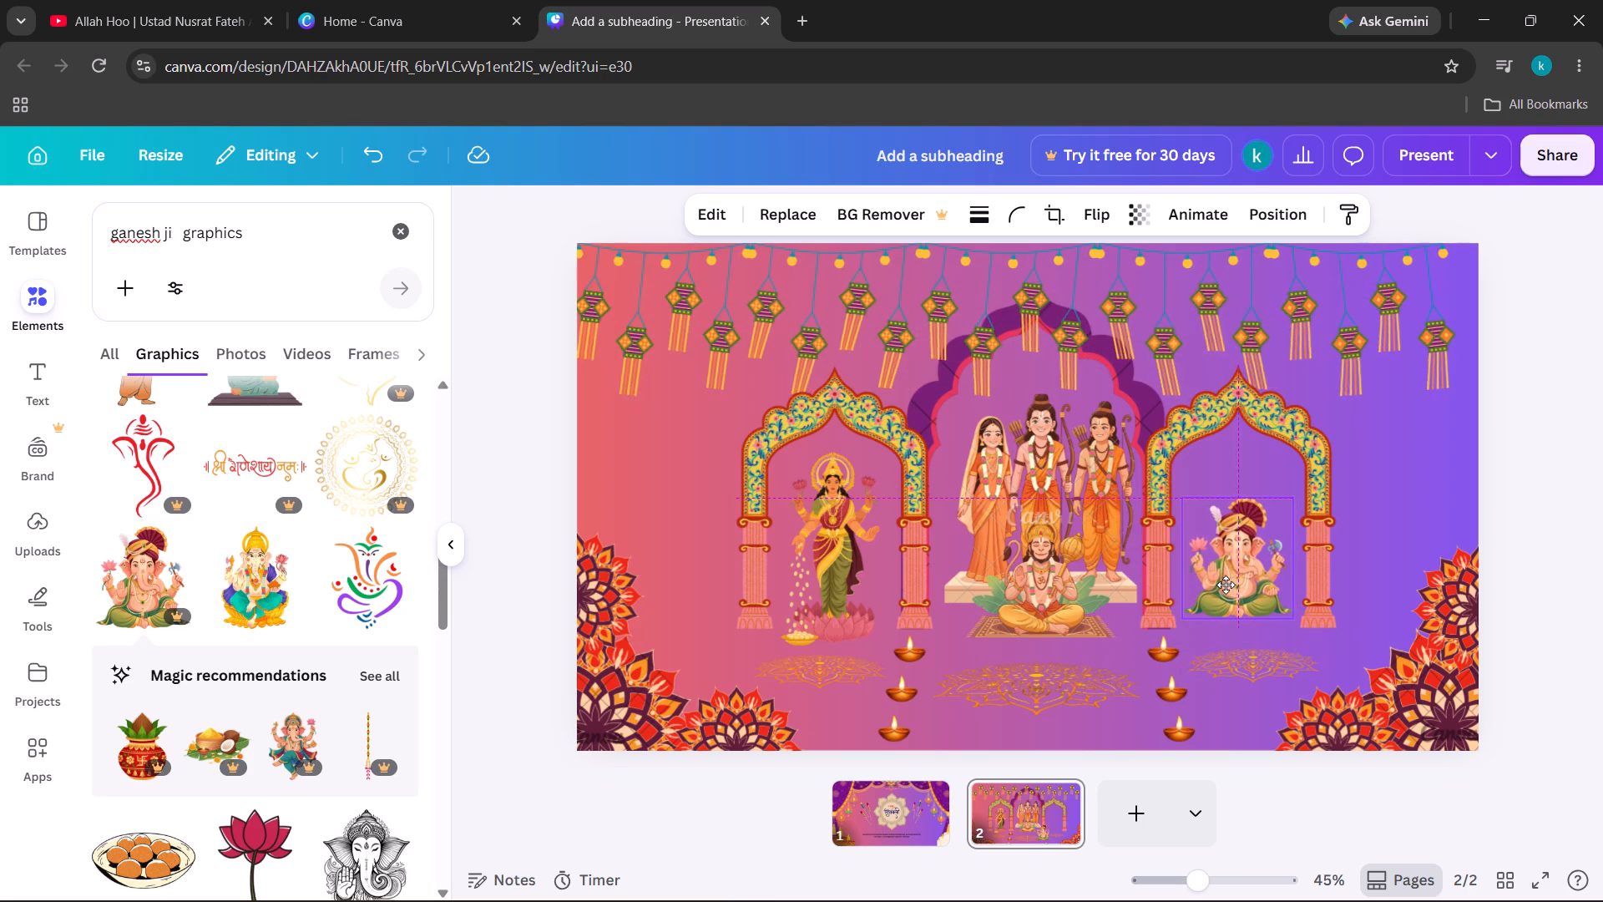
pyautogui.moveTo(1226, 585); pyautogui.dragTo(1228, 594)
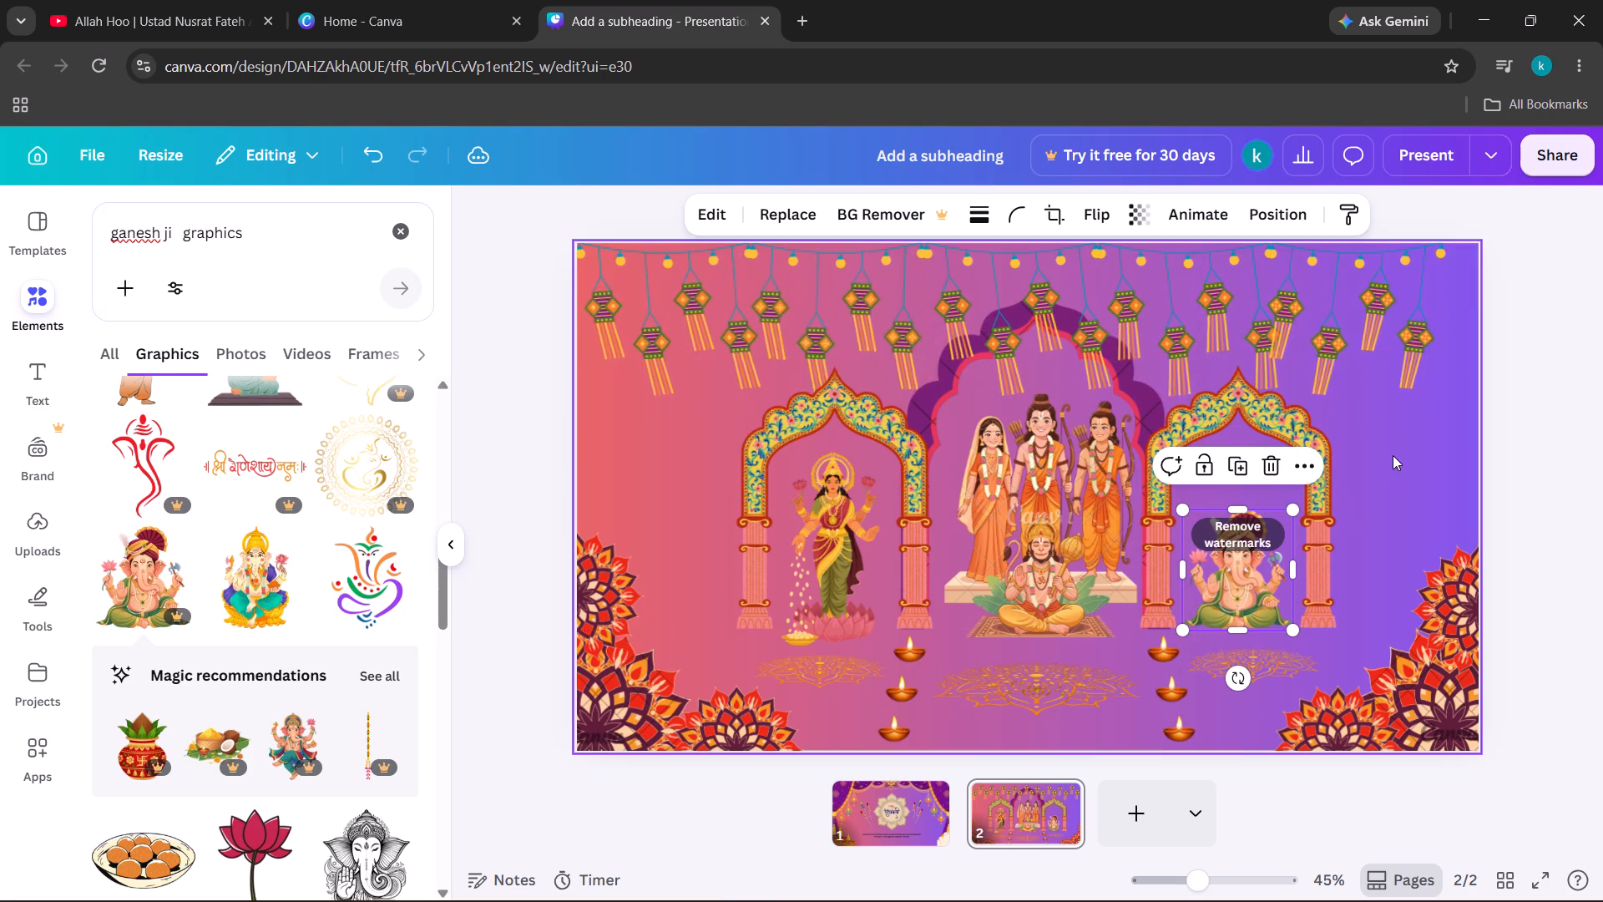
# Add the dancing Ganesha in the teal dhoti to the second page and shrink it to under half its size.
pyautogui.click(1393, 455)
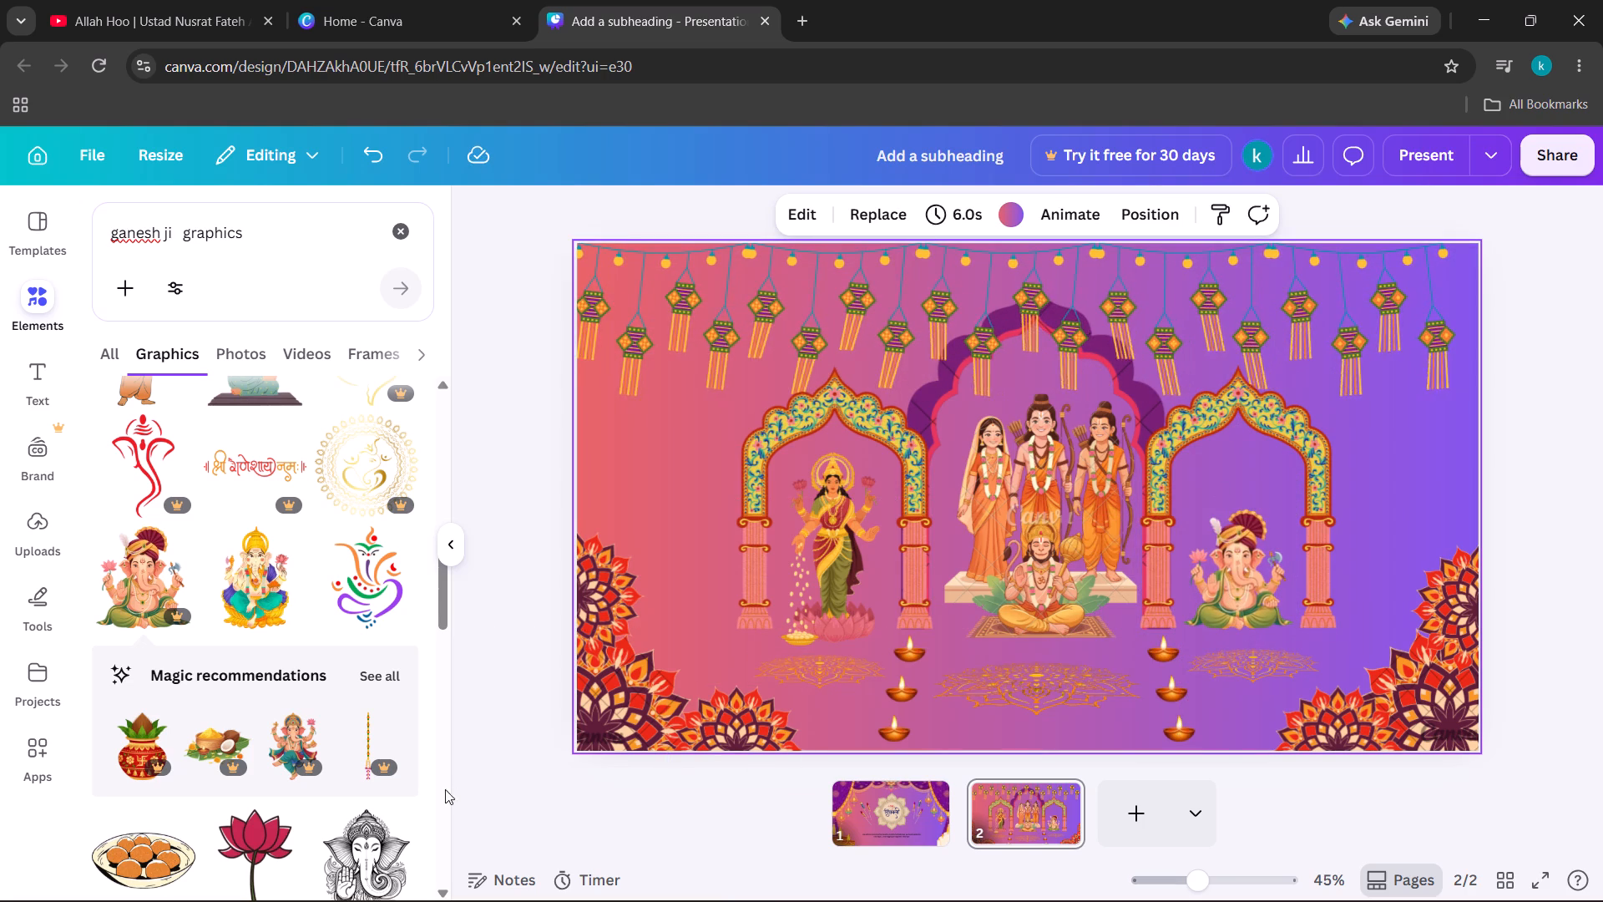
pyautogui.click(284, 729)
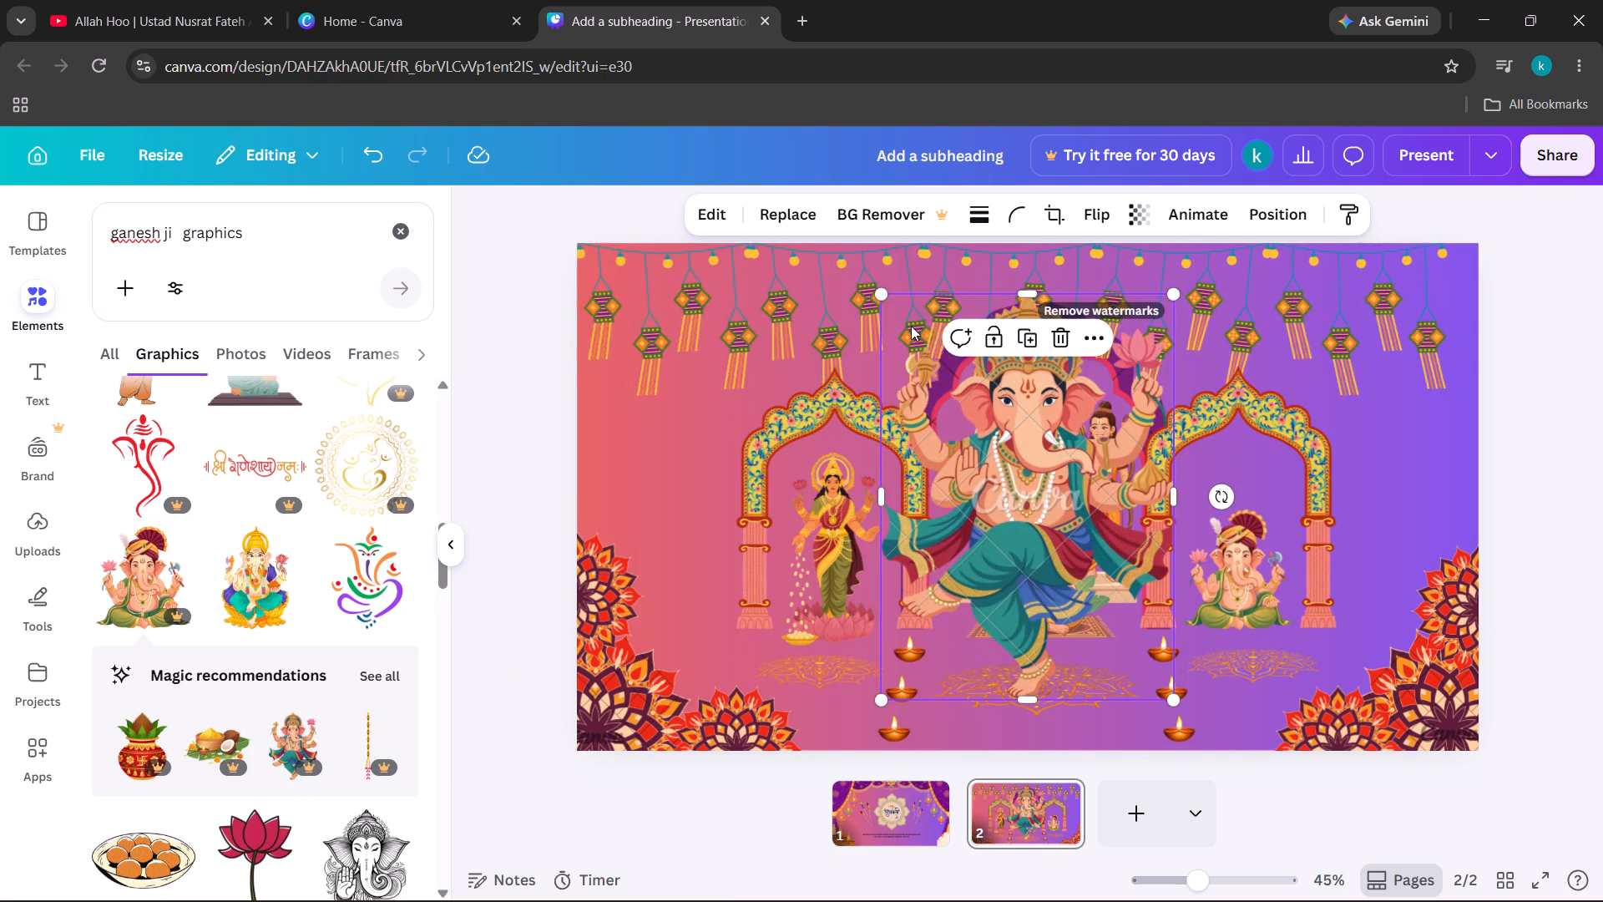
pyautogui.moveTo(885, 293); pyautogui.dragTo(903, 317)
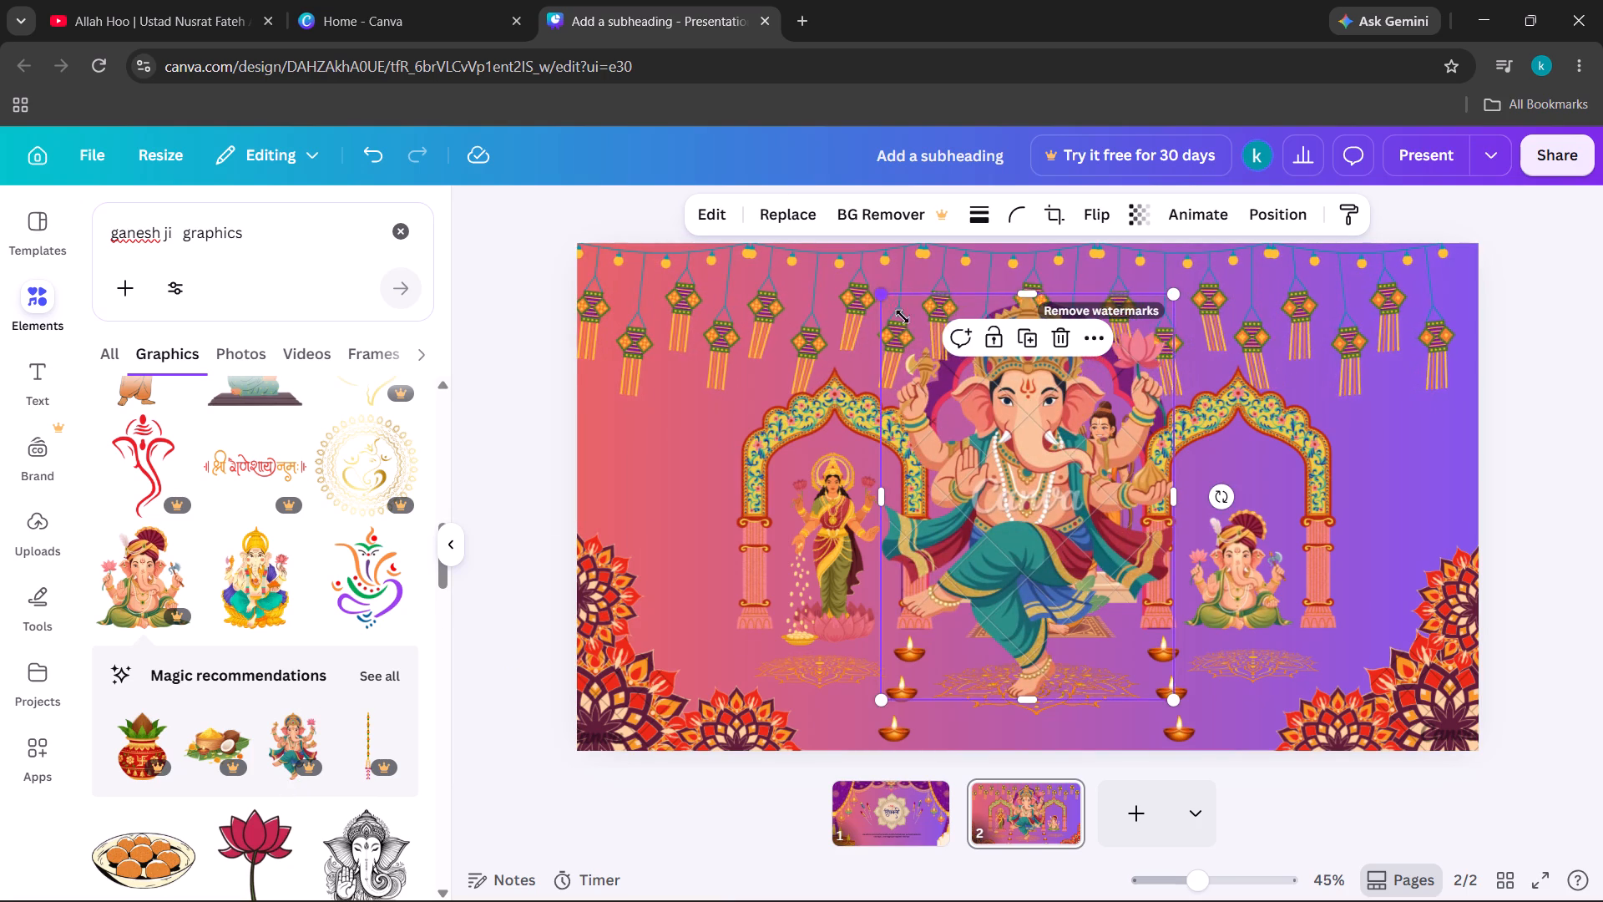
pyautogui.moveTo(903, 317); pyautogui.dragTo(1036, 517)
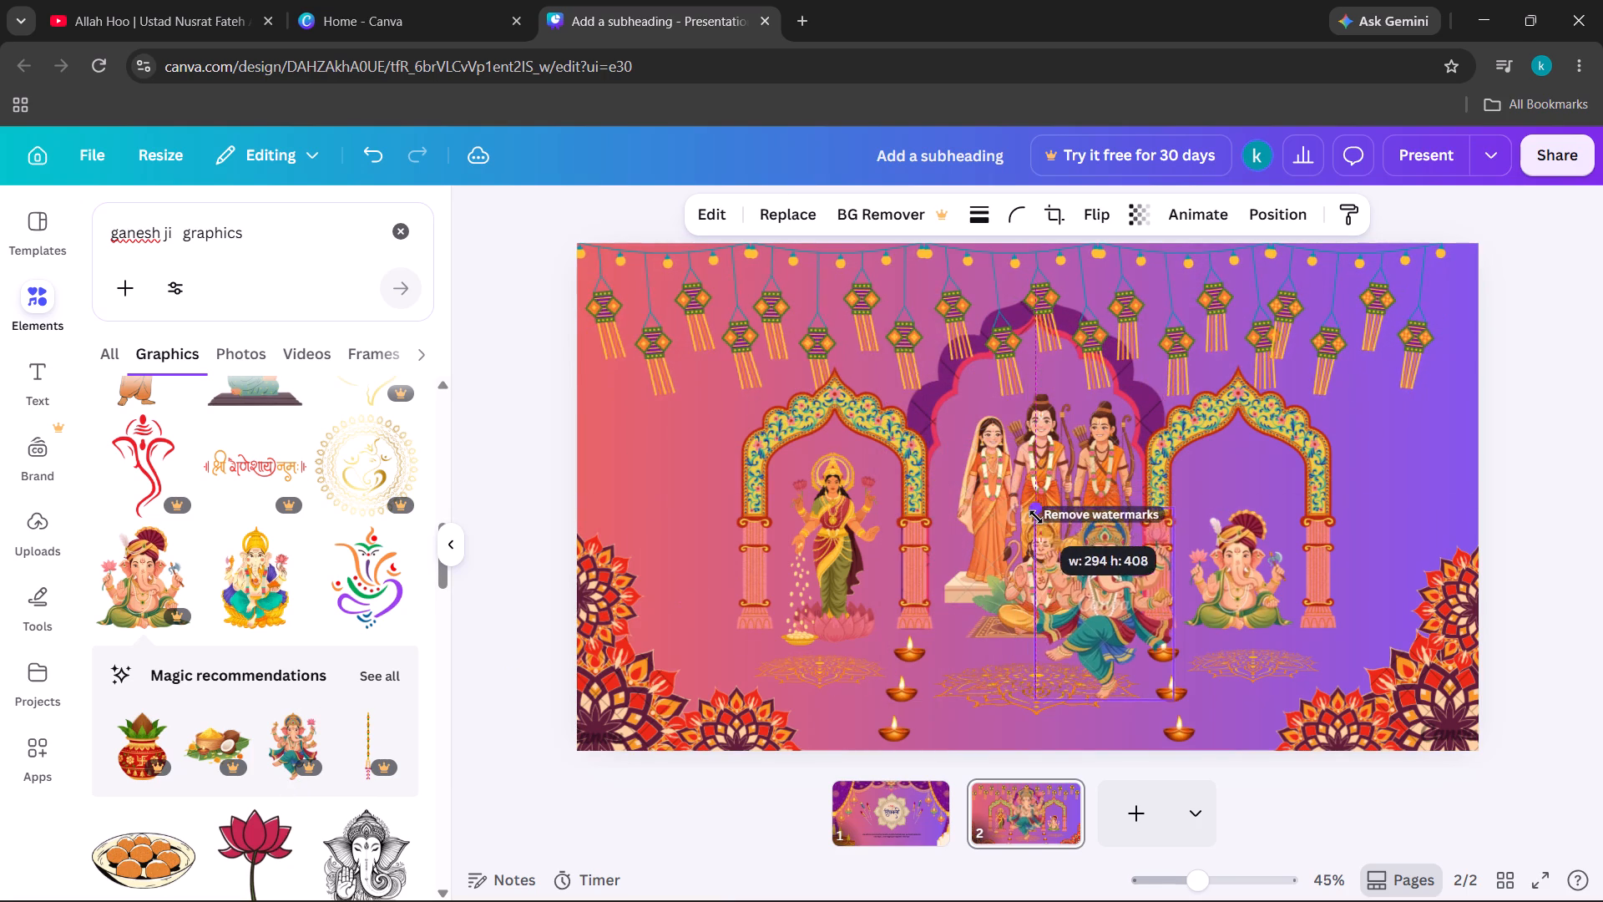
pyautogui.moveTo(1036, 517); pyautogui.dragTo(1038, 518)
# Delete the seated Ganesha with the maroon turban from the right arch.
pyautogui.click(1239, 525)
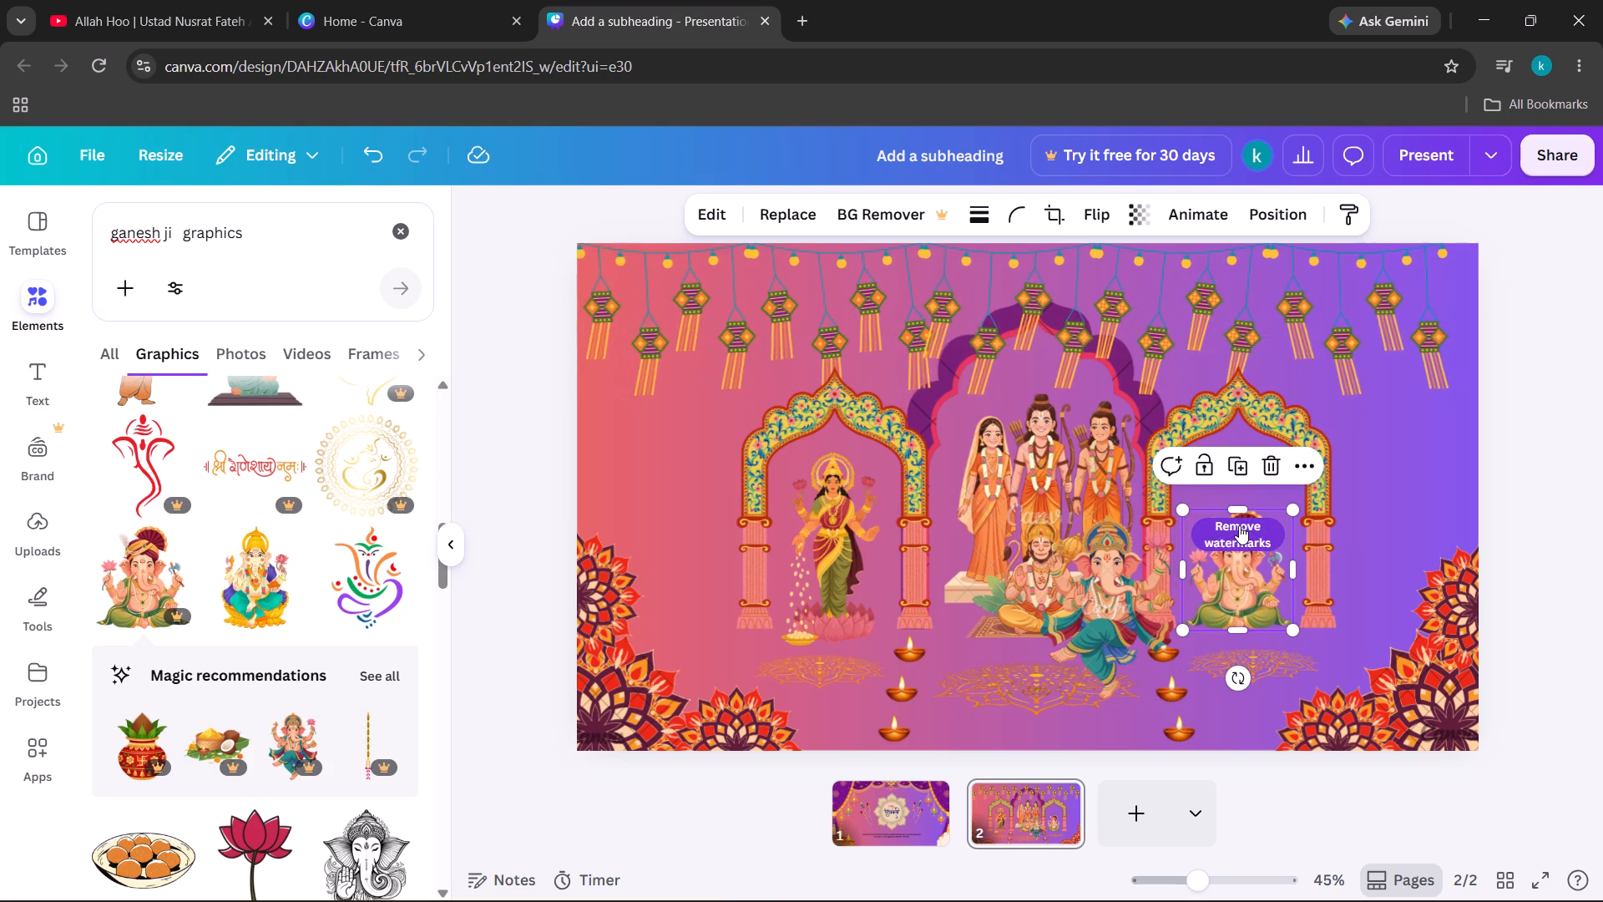
pyautogui.press('Delete')
# Move the dancing Ganesha into the right arch, centred between its pillars.
pyautogui.moveTo(1081, 629); pyautogui.dragTo(1090, 628)
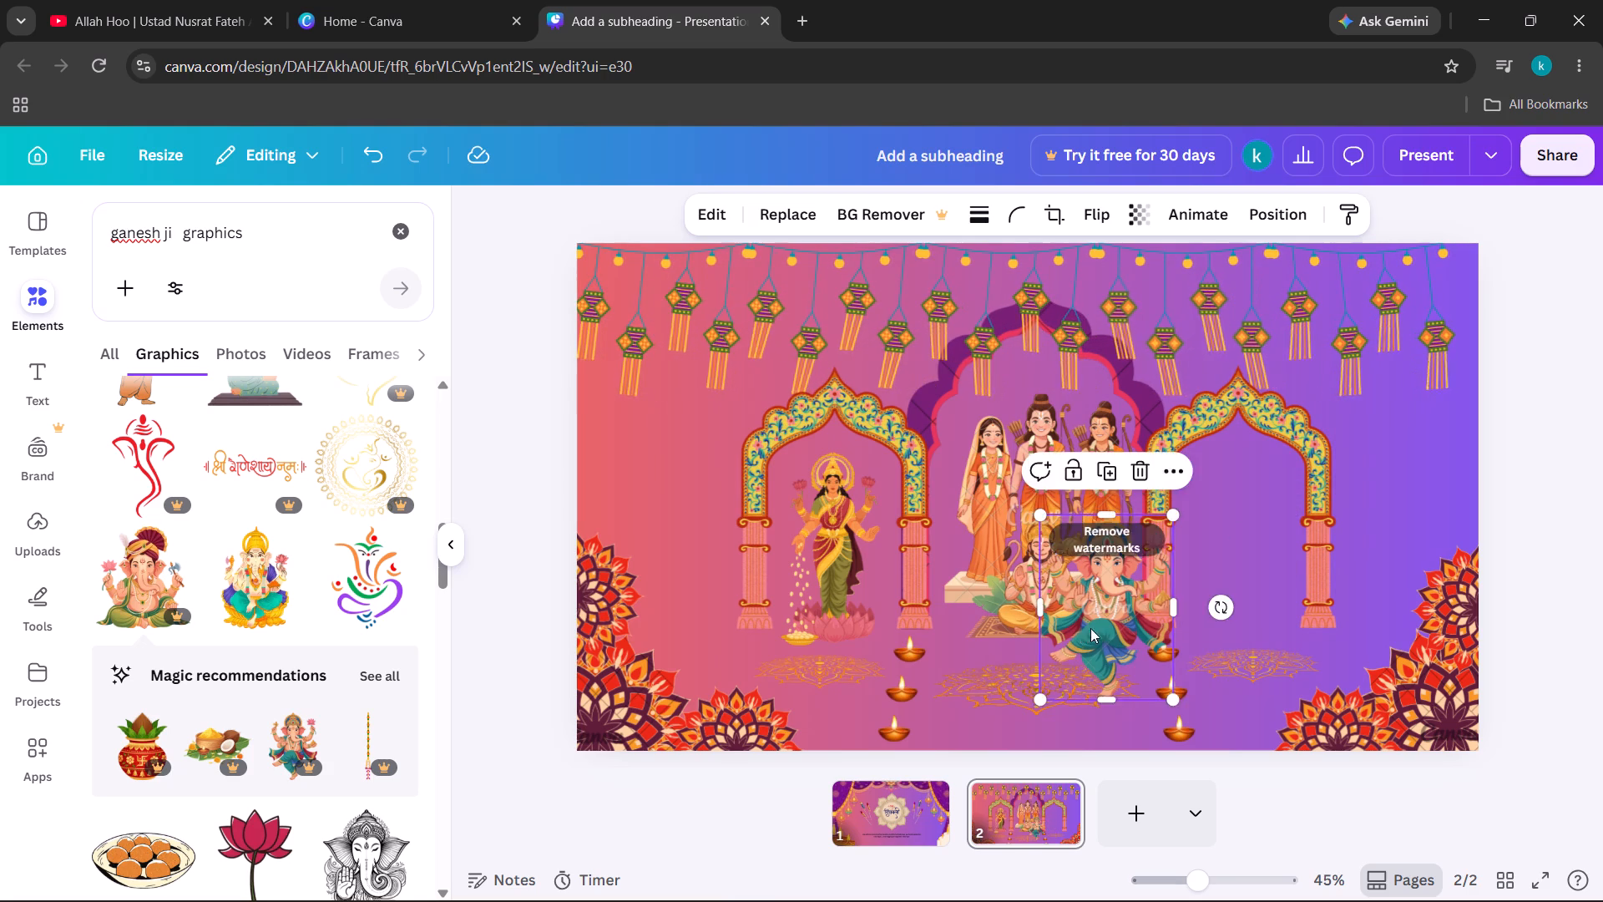
pyautogui.moveTo(1090, 628); pyautogui.dragTo(1213, 559)
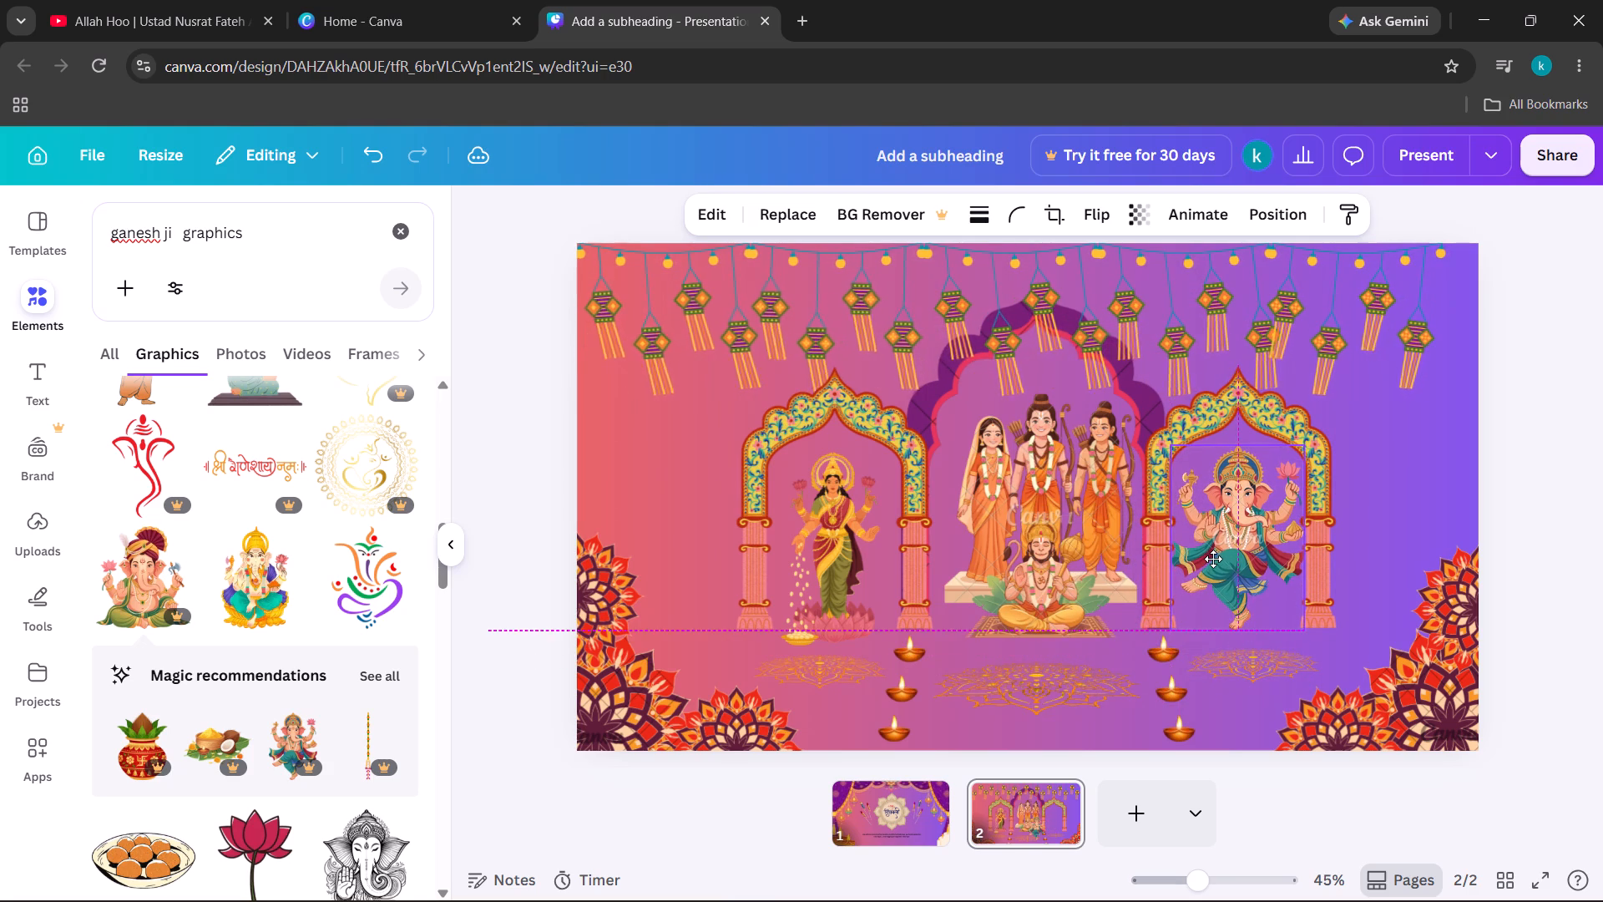
pyautogui.moveTo(1213, 559); pyautogui.dragTo(1211, 557)
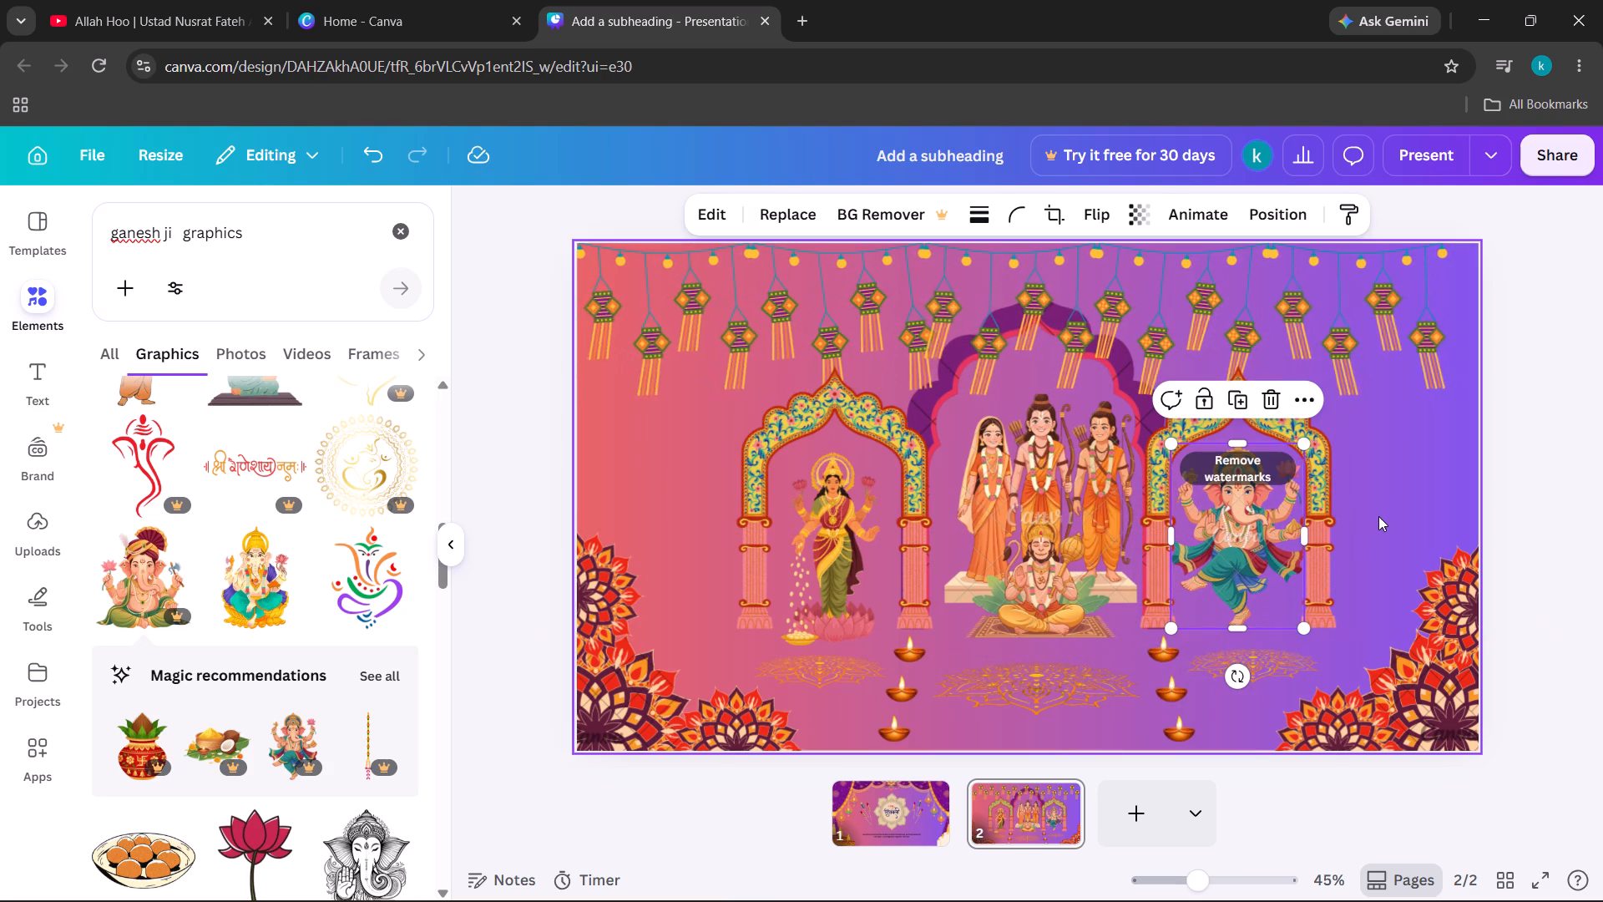
pyautogui.click(1379, 515)
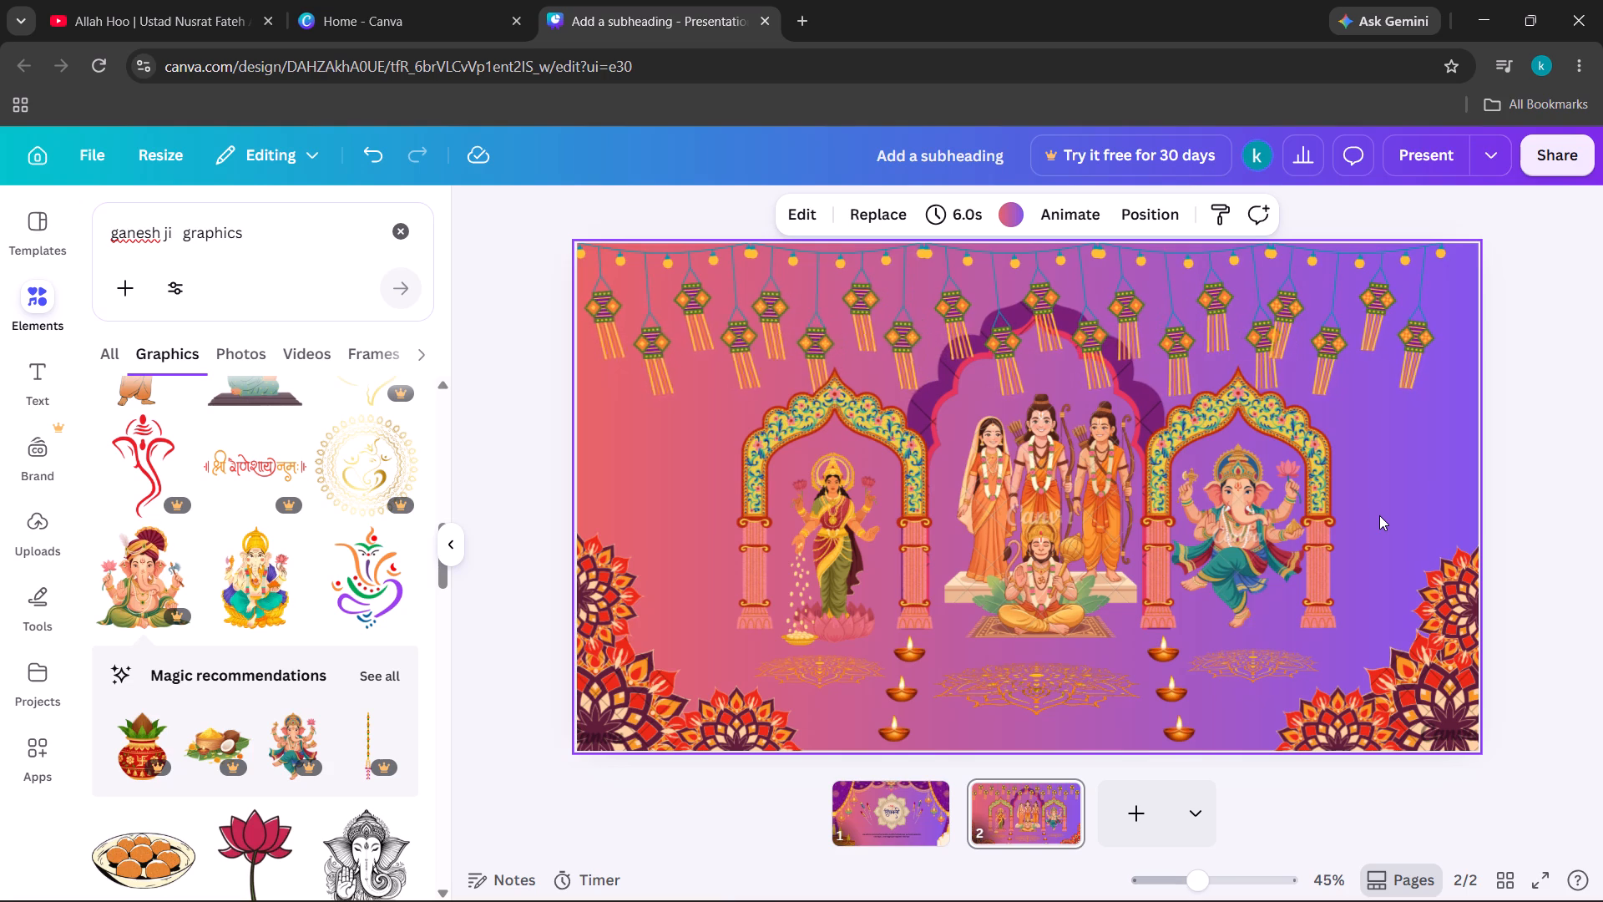
# Add the red kalash pot with coconut and leaves, shrink it to about a seventh, and place it below the seated Hanuman.
pyautogui.click(130, 753)
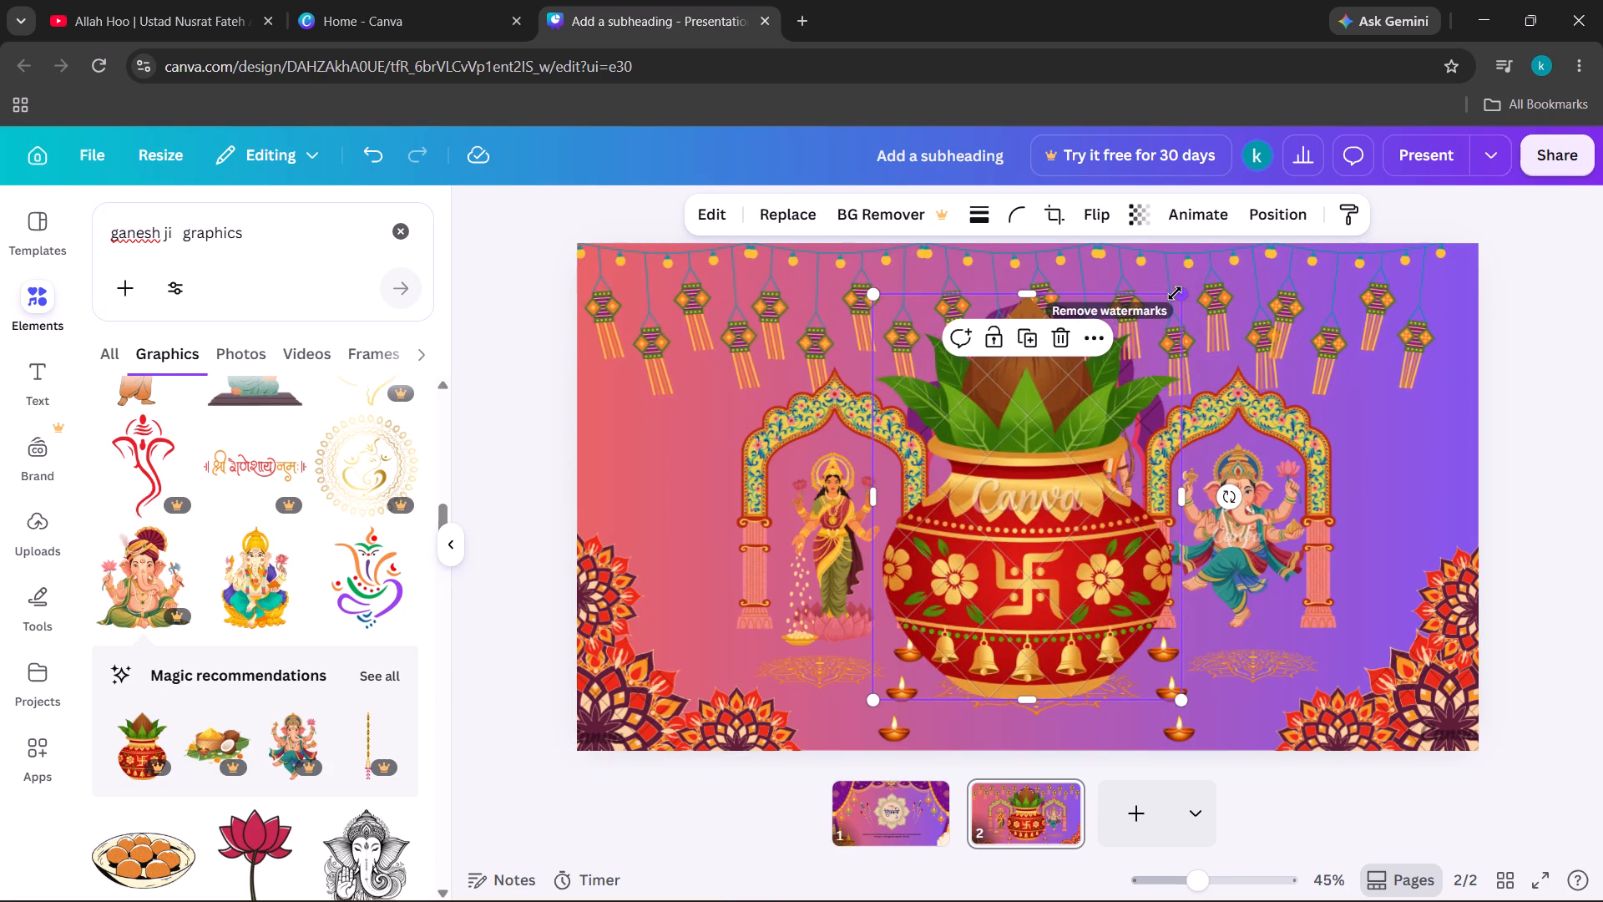
pyautogui.moveTo(1175, 293); pyautogui.dragTo(891, 629)
pyautogui.moveTo(888, 667); pyautogui.dragTo(948, 657)
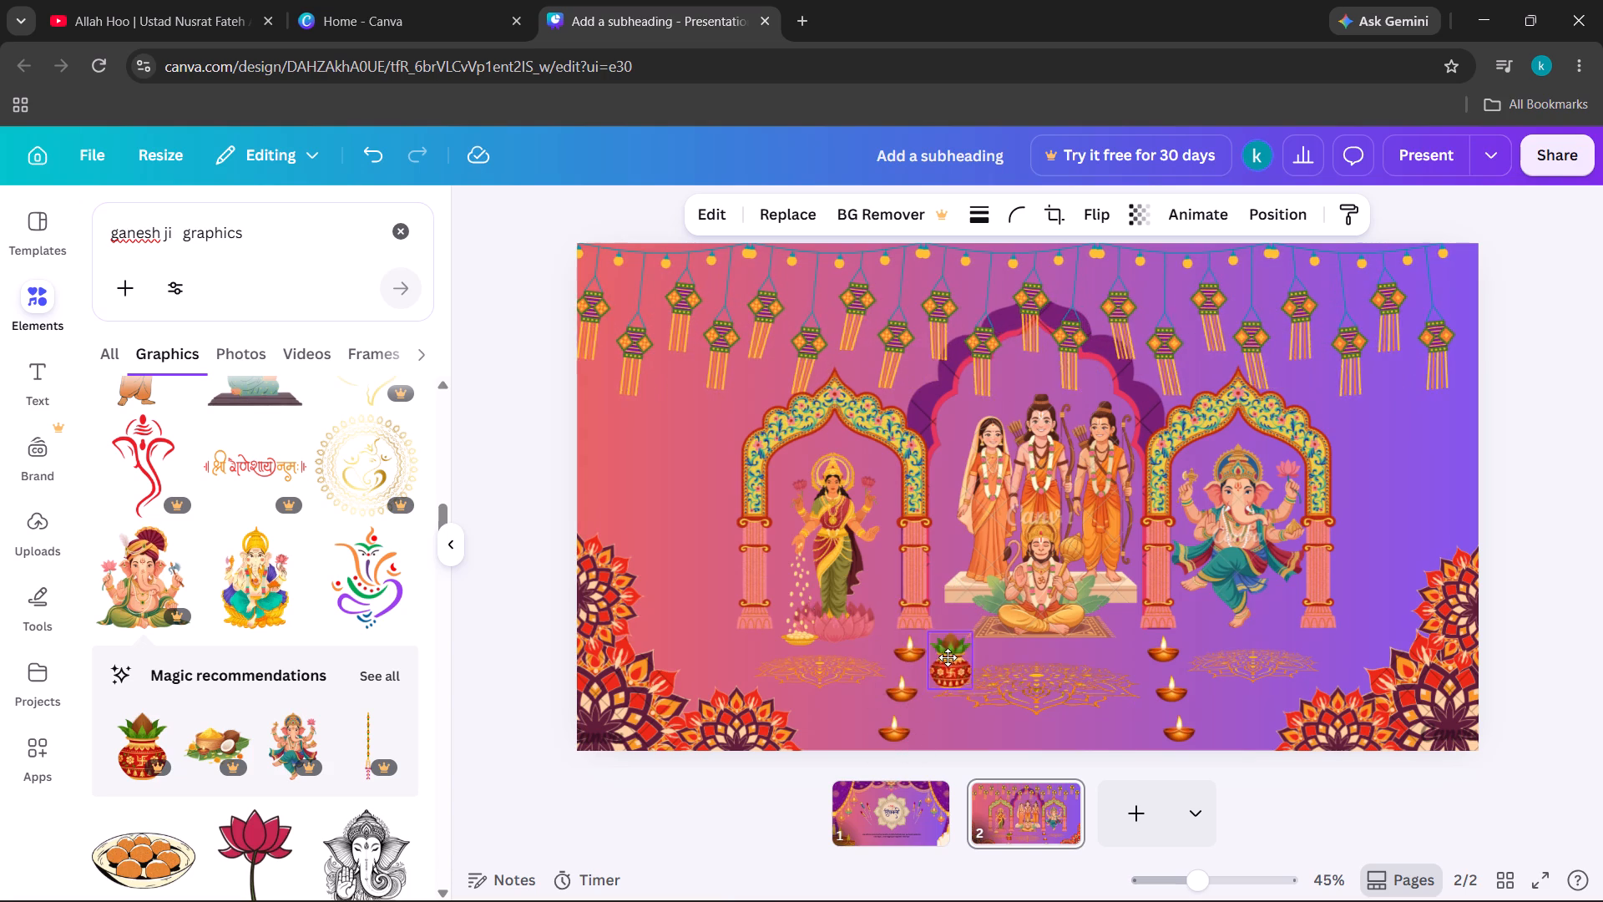
pyautogui.moveTo(948, 657); pyautogui.dragTo(975, 640)
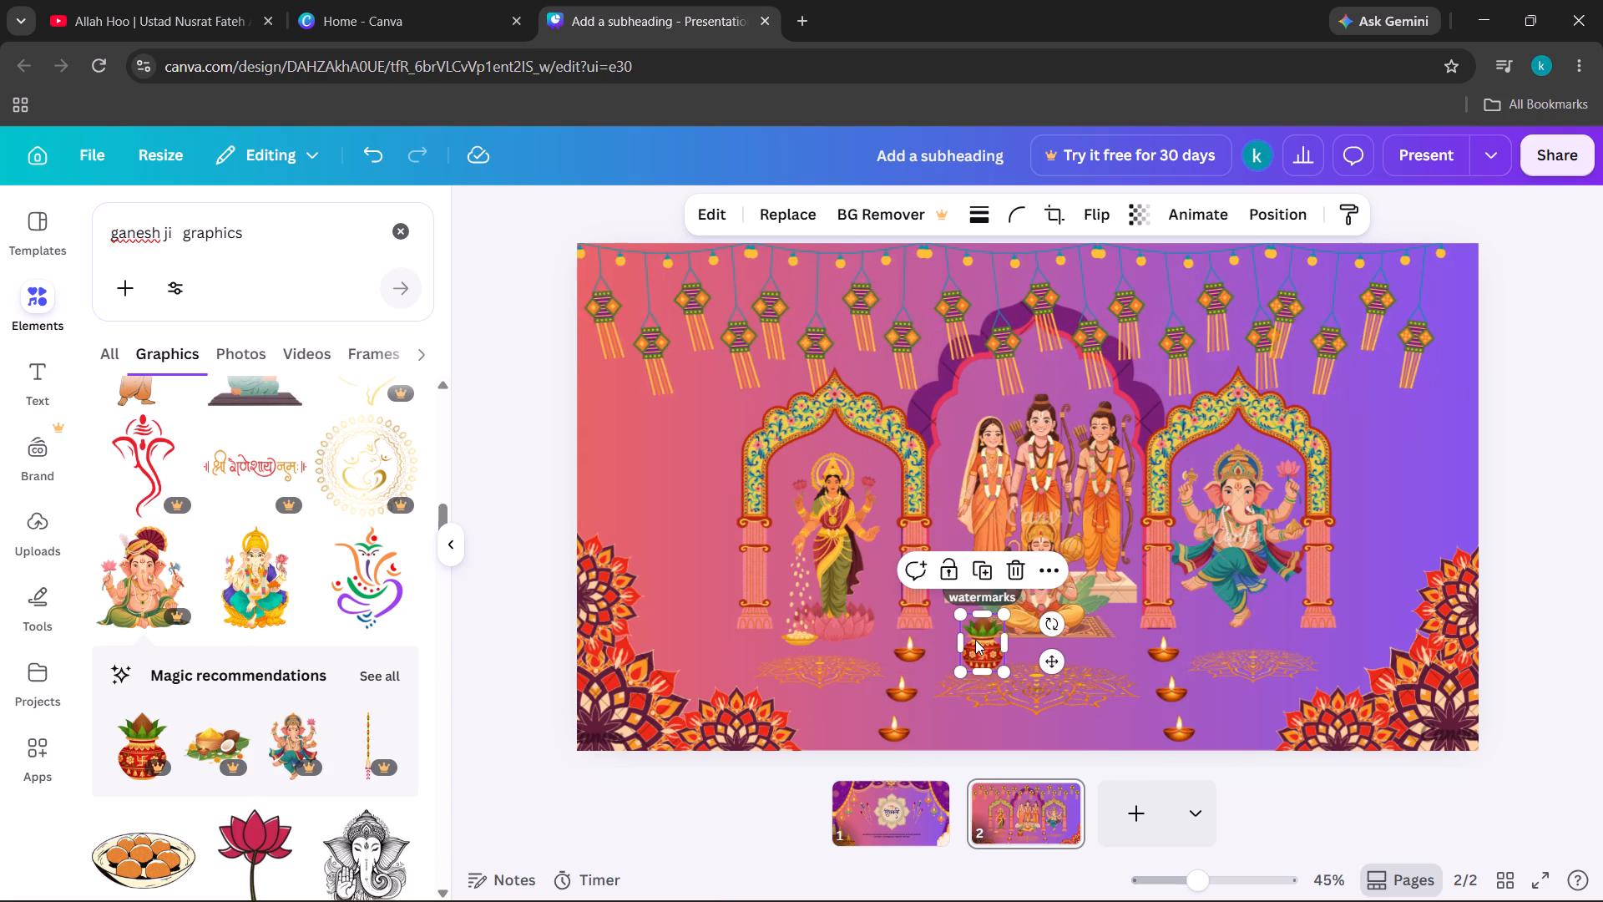
# Duplicate the kalash and place the copy beside Lakshmi, near the foot of the left arch's inner pillar.
pyautogui.click(984, 571)
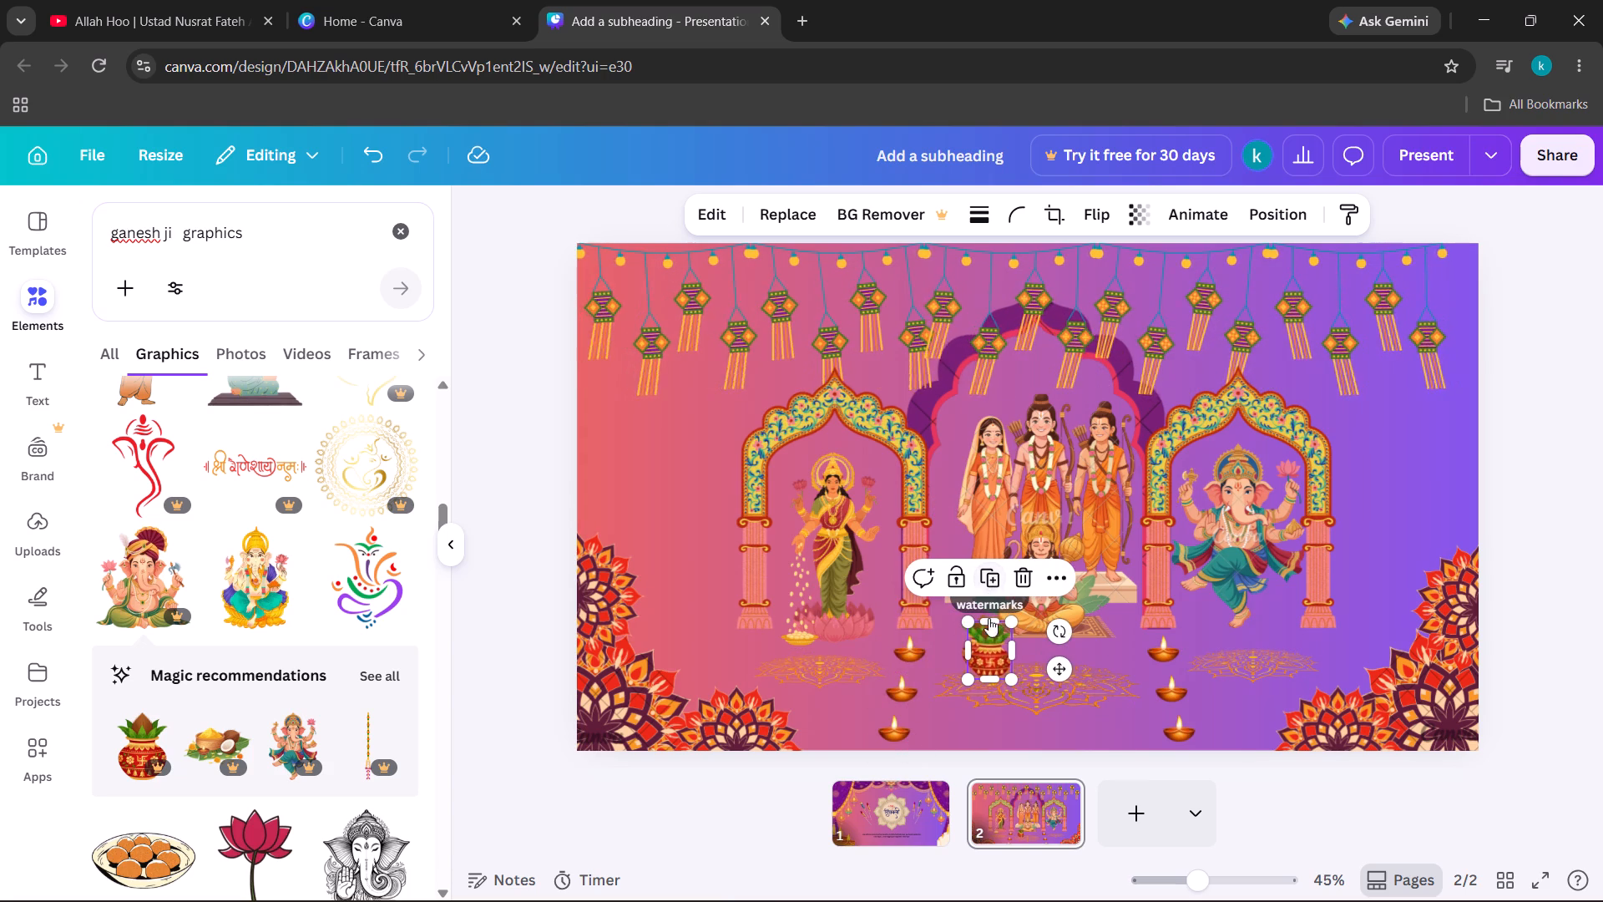
pyautogui.moveTo(997, 646); pyautogui.dragTo(881, 648)
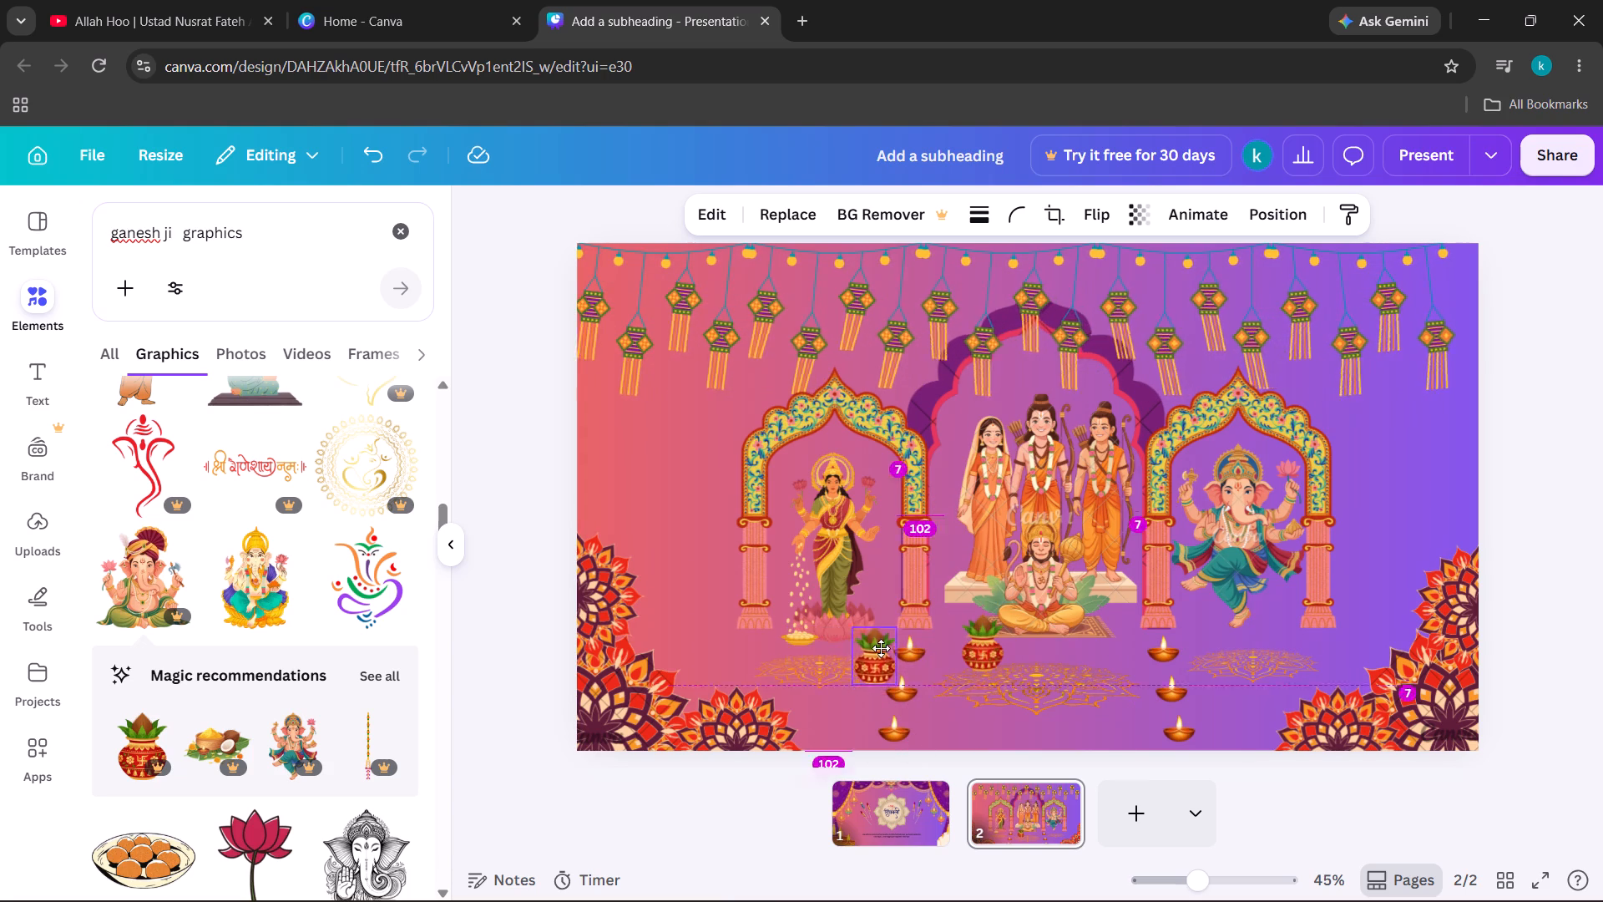
pyautogui.moveTo(881, 648); pyautogui.dragTo(877, 626)
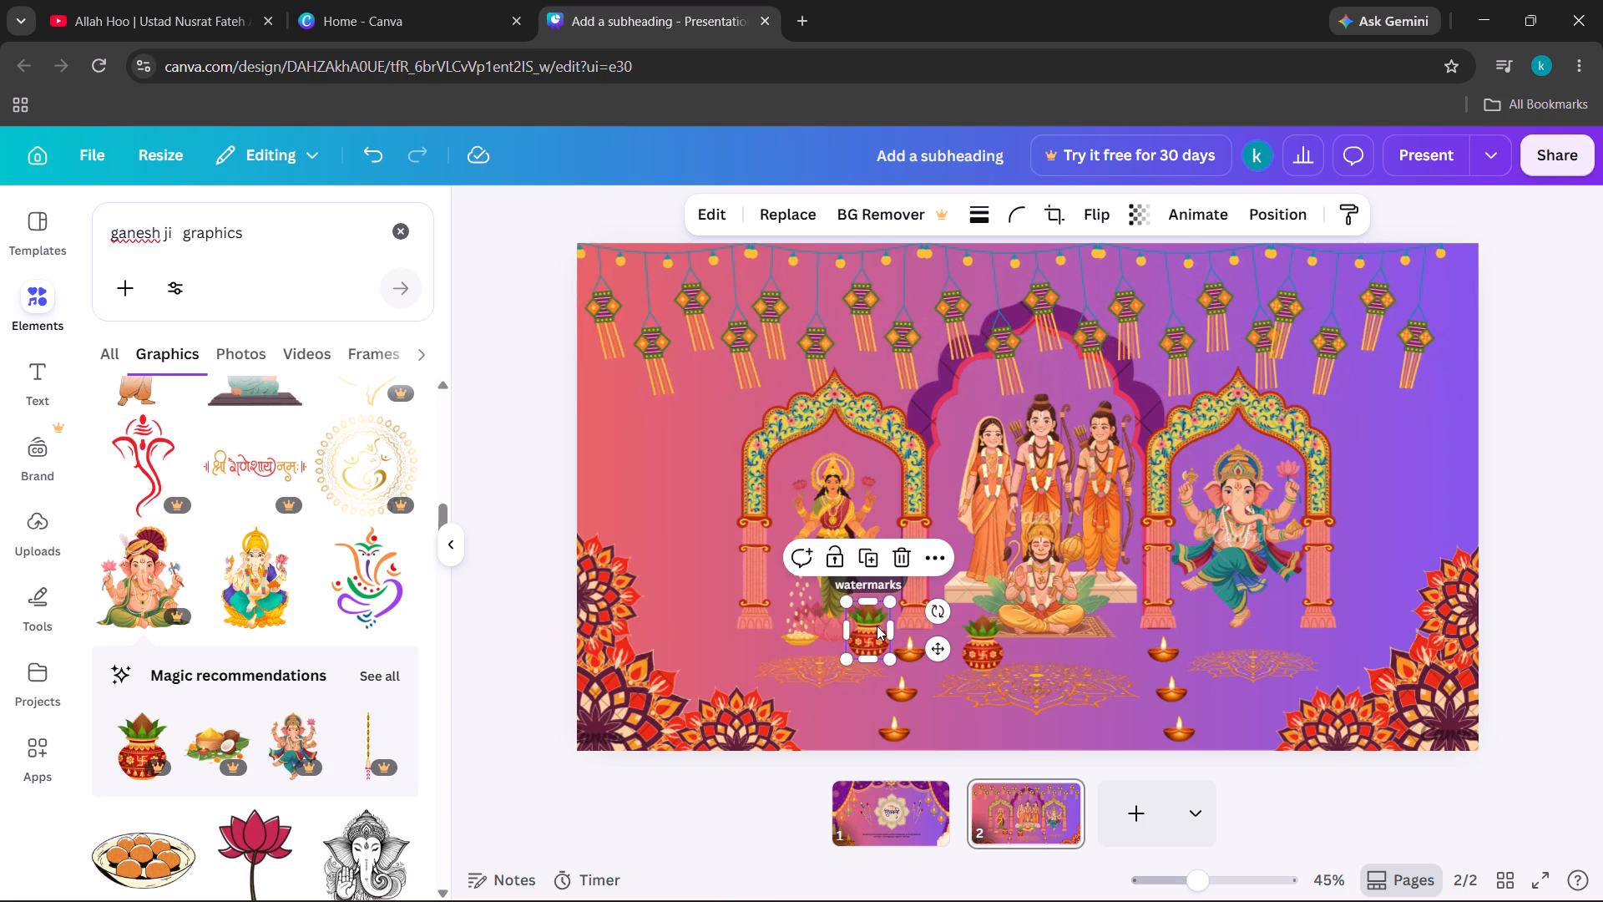
# Duplicate the kalash again and place the copy below Ganesha, near the foot of the right arch's inner pillar.
pyautogui.click(862, 560)
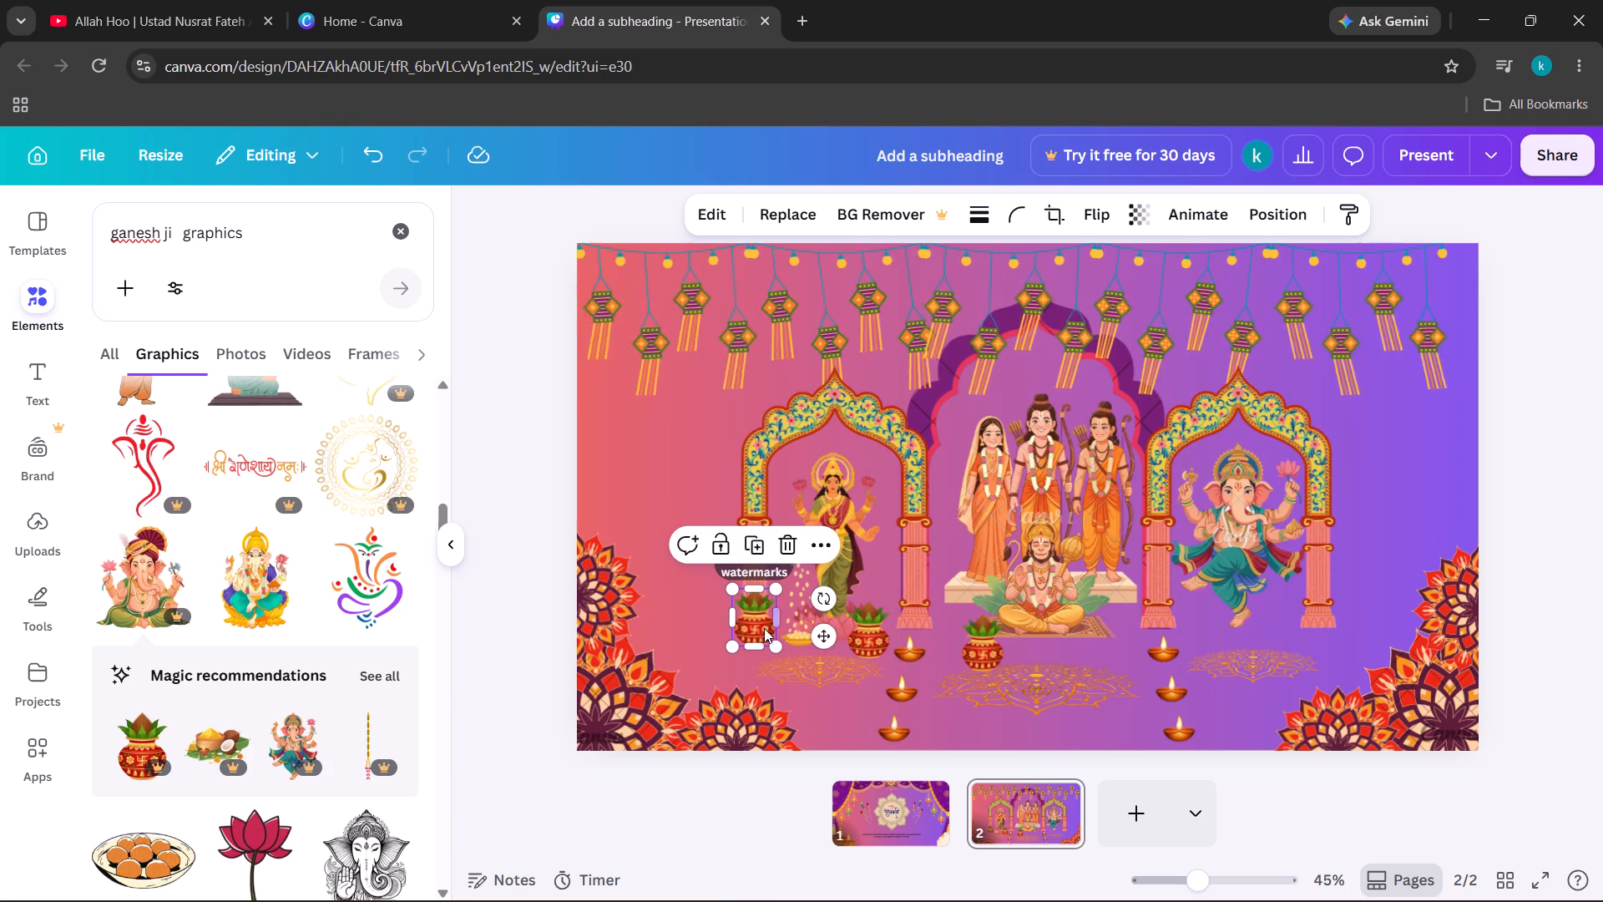
pyautogui.click(741, 620)
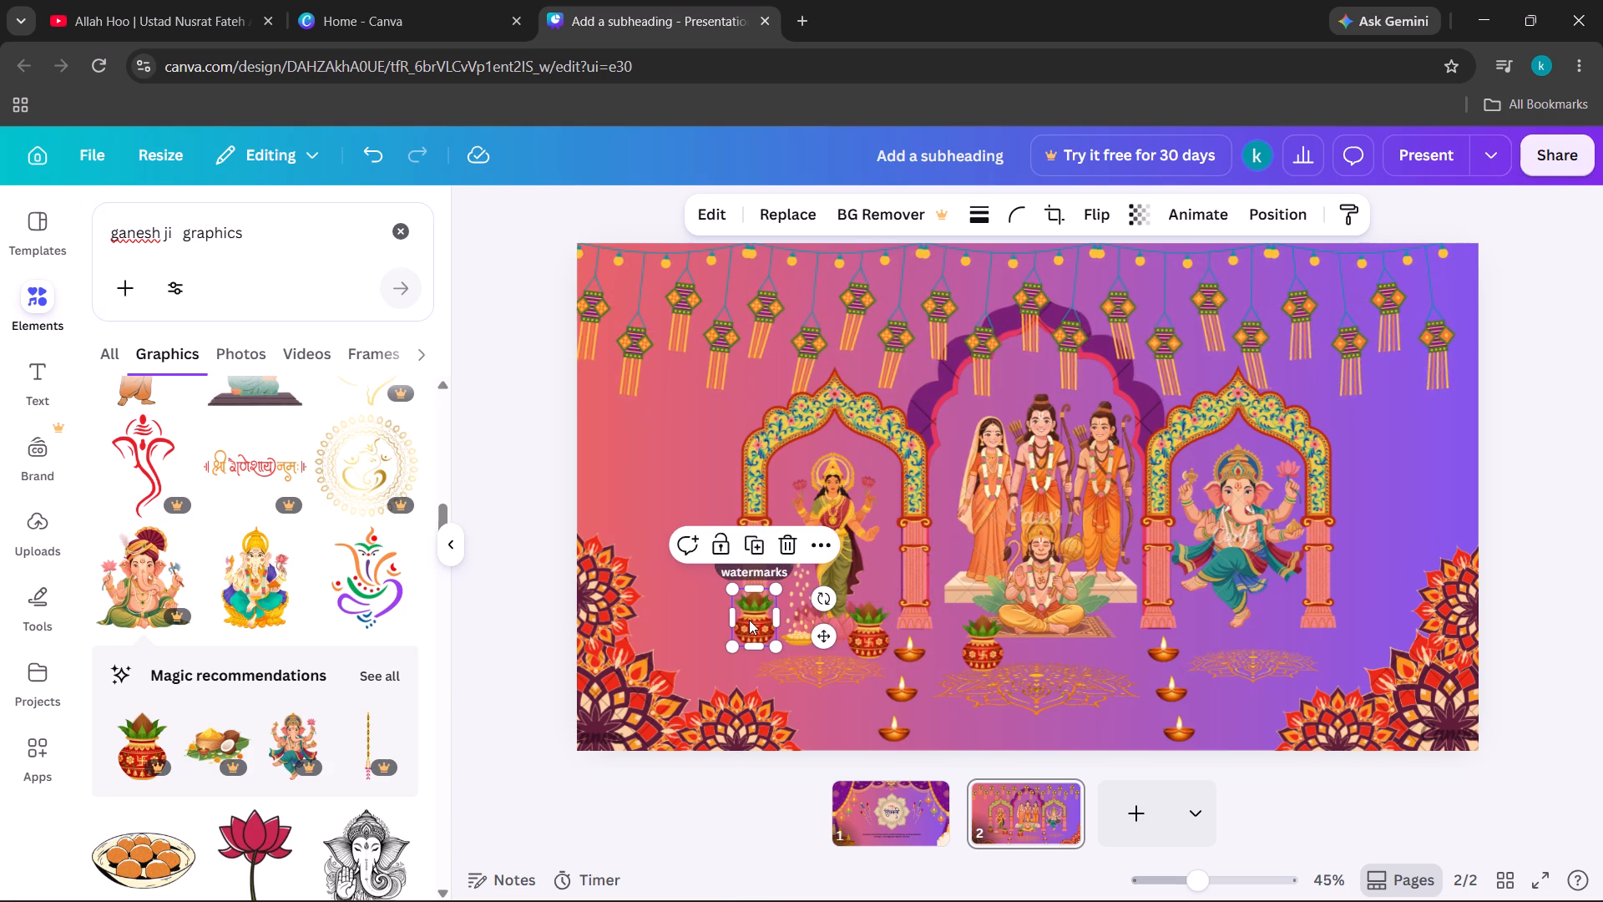
pyautogui.moveTo(749, 620); pyautogui.dragTo(1206, 636)
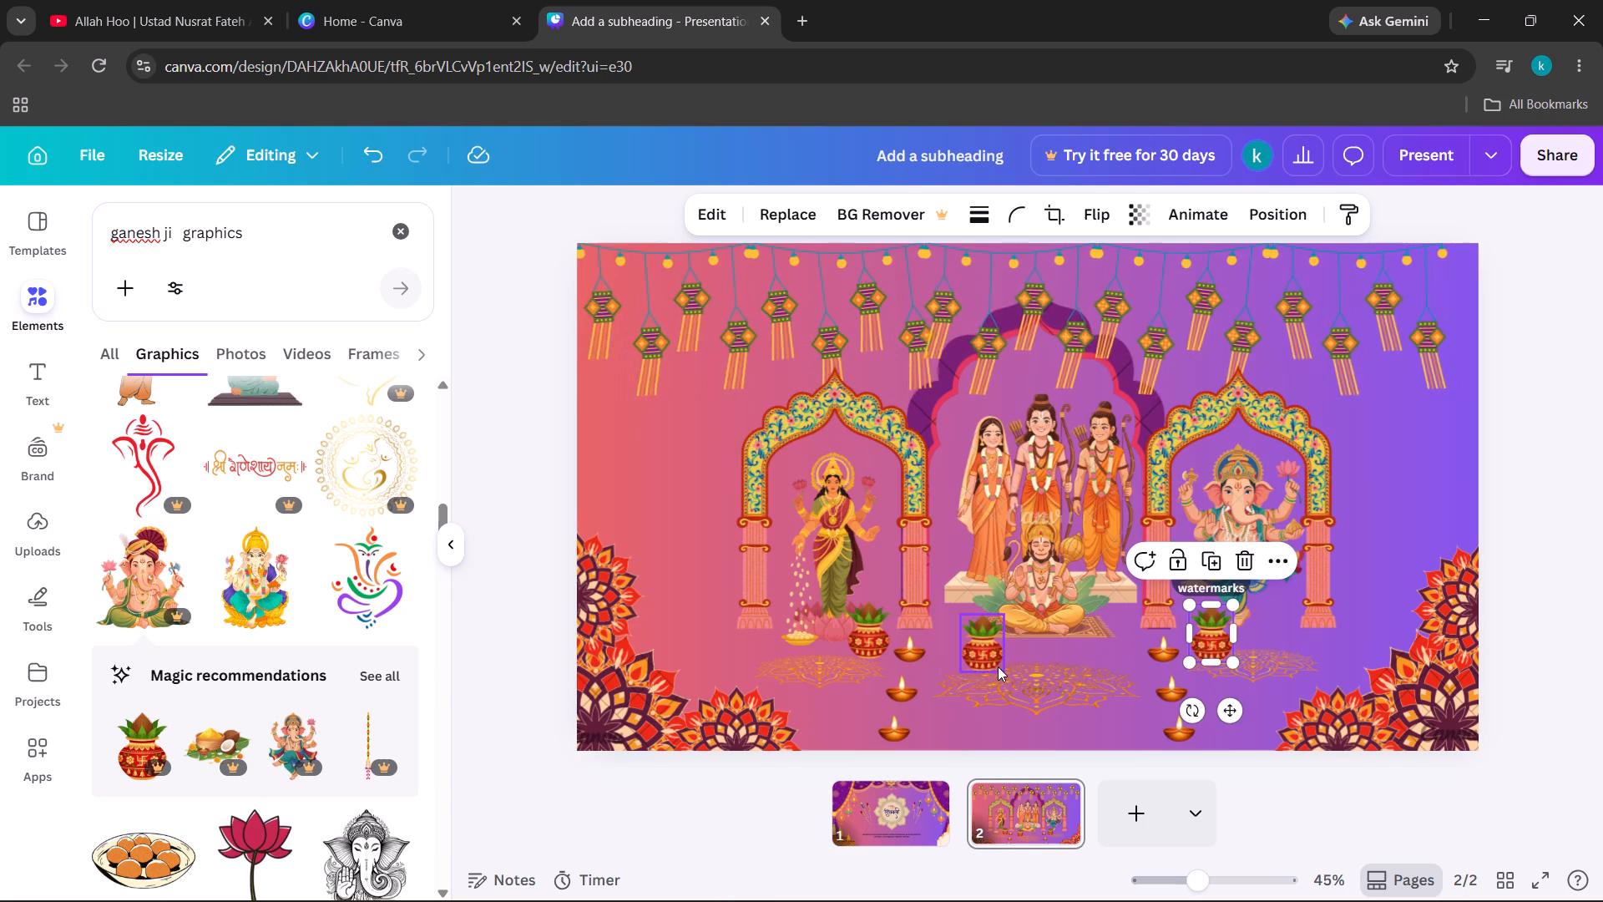
# Centre the original kalash on the middle rangoli below Hanuman.
pyautogui.moveTo(984, 659); pyautogui.dragTo(1045, 682)
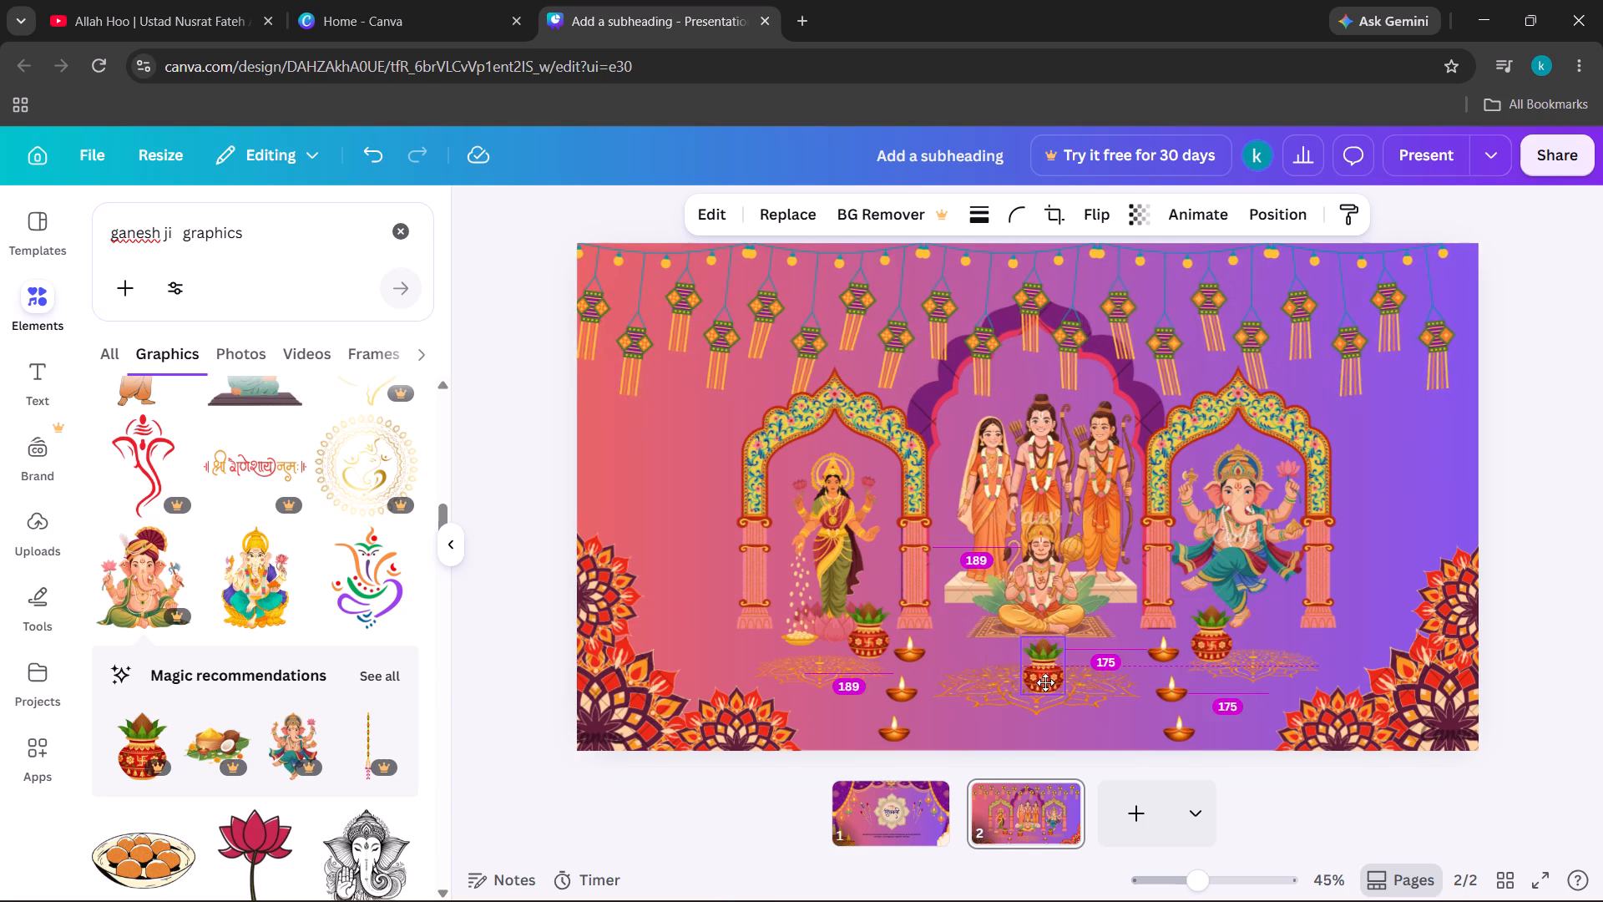
pyautogui.moveTo(1045, 682); pyautogui.dragTo(1041, 680)
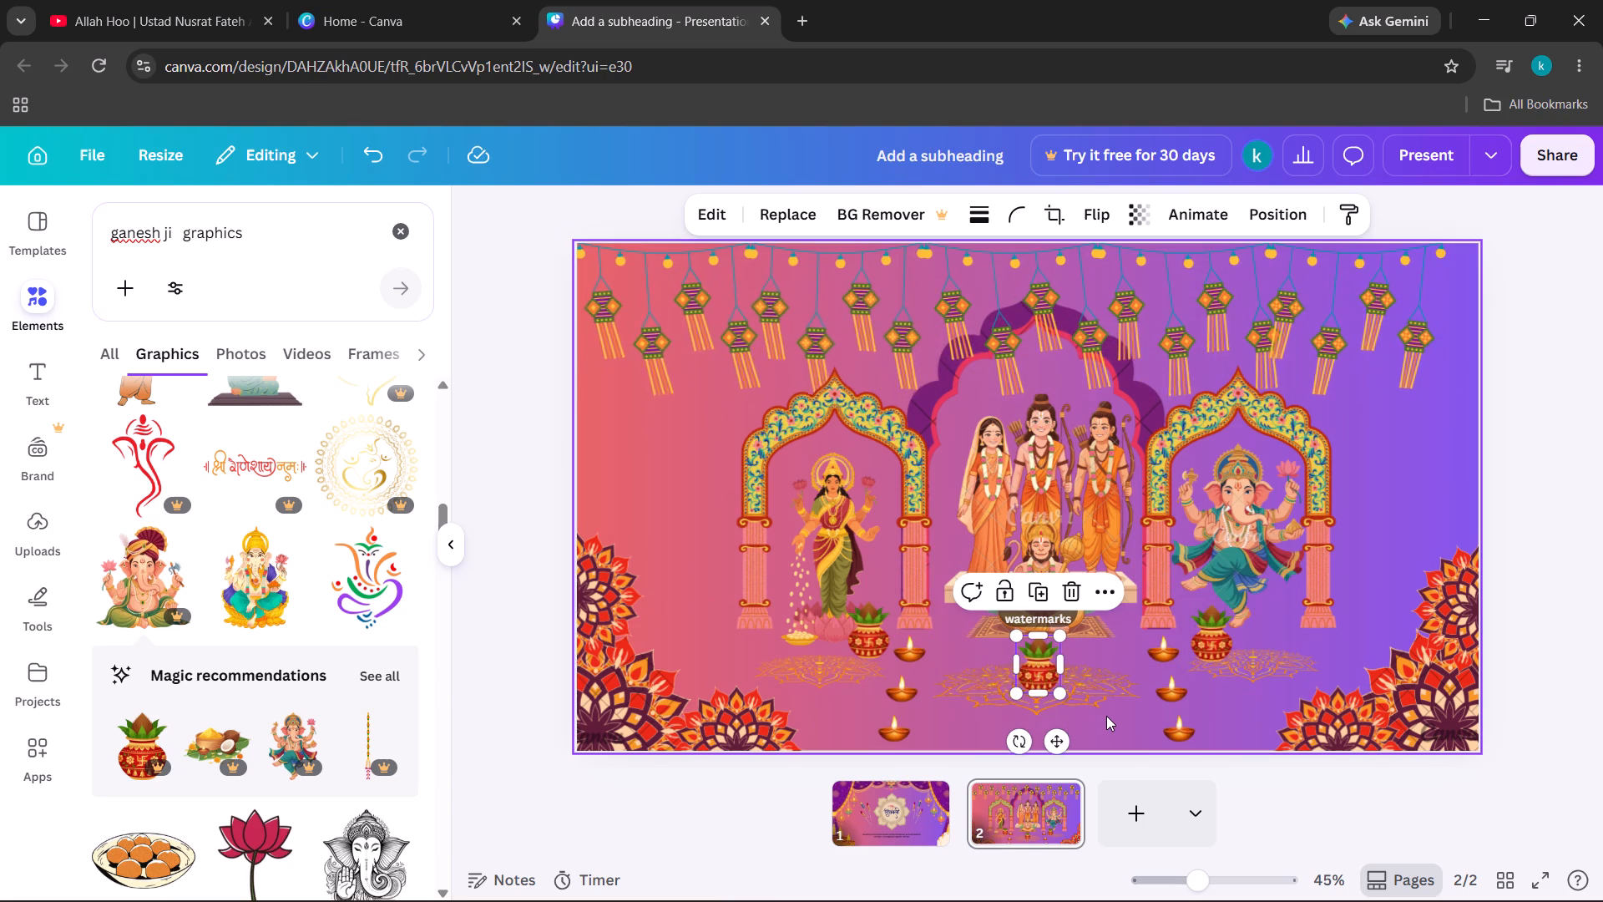
pyautogui.click(1106, 716)
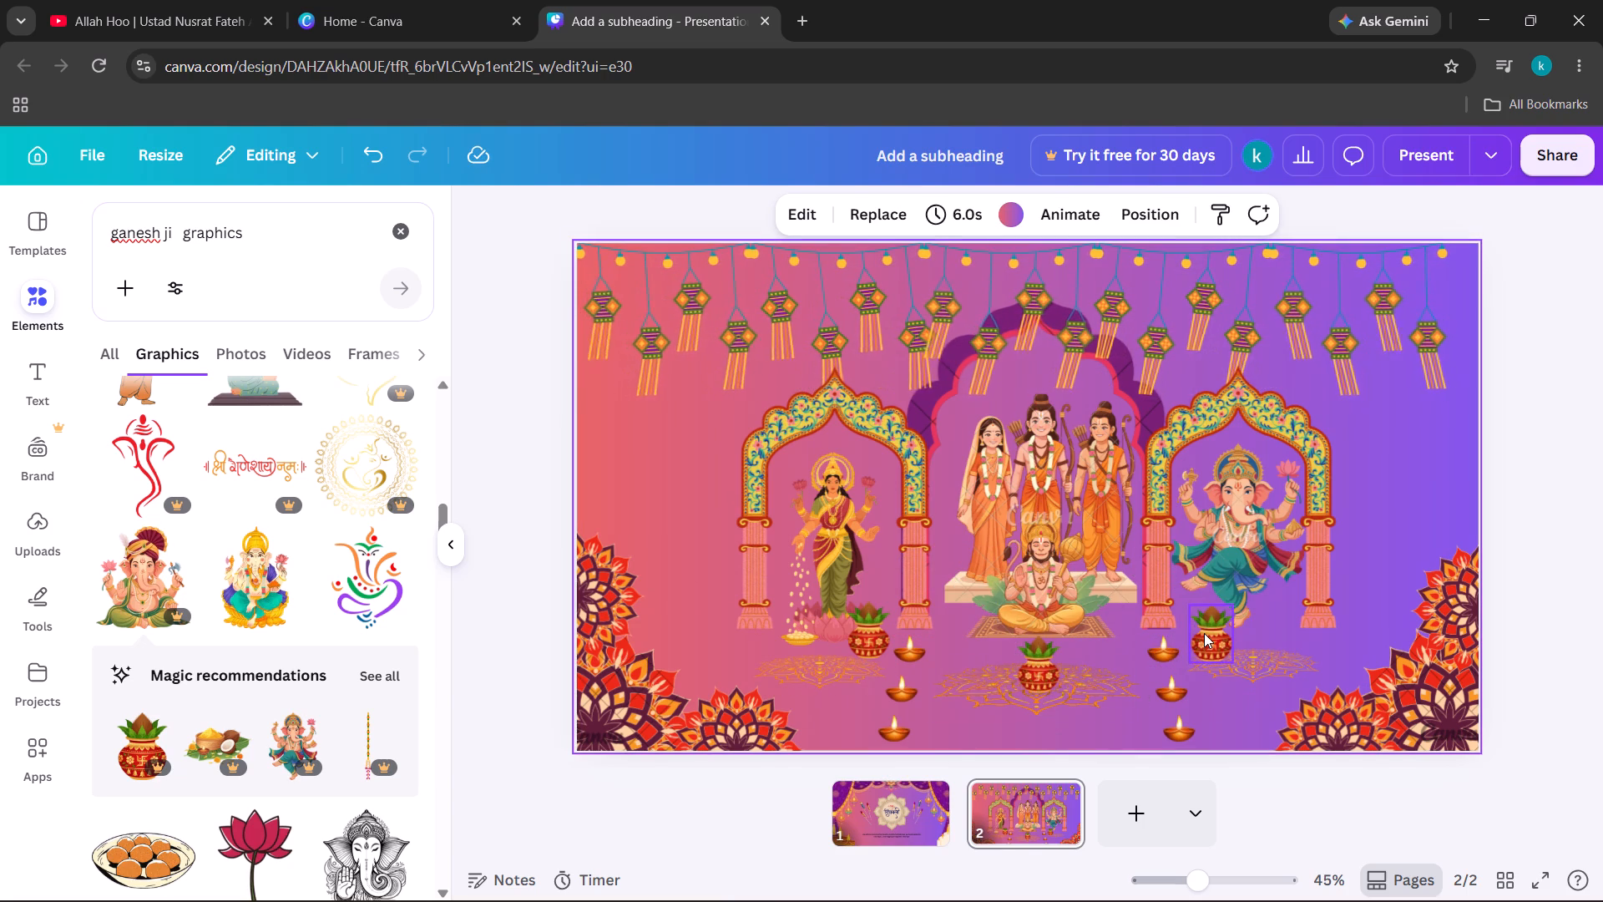
# Nudge the kalash below Ganesha slightly up and towards the right arch's inner pillar.
pyautogui.moveTo(1204, 633); pyautogui.dragTo(1199, 626)
pyautogui.click(1256, 707)
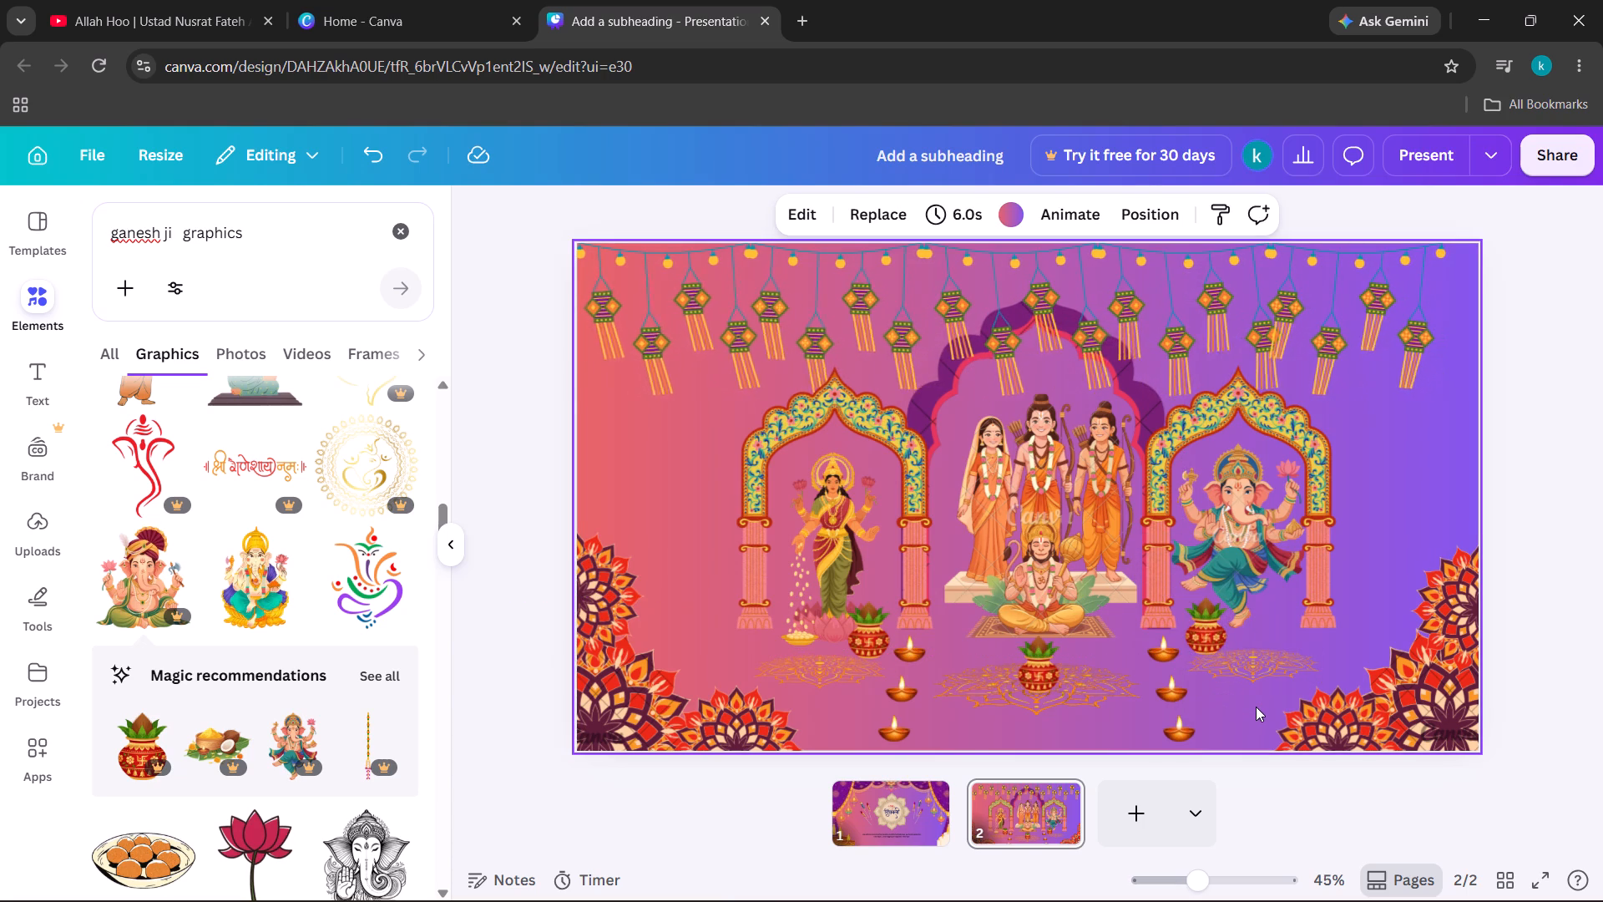
# Add the bowl of orange laddus, shrink it to under a tenth, and place it beside the kalash below Ganesha.
pyautogui.click(137, 862)
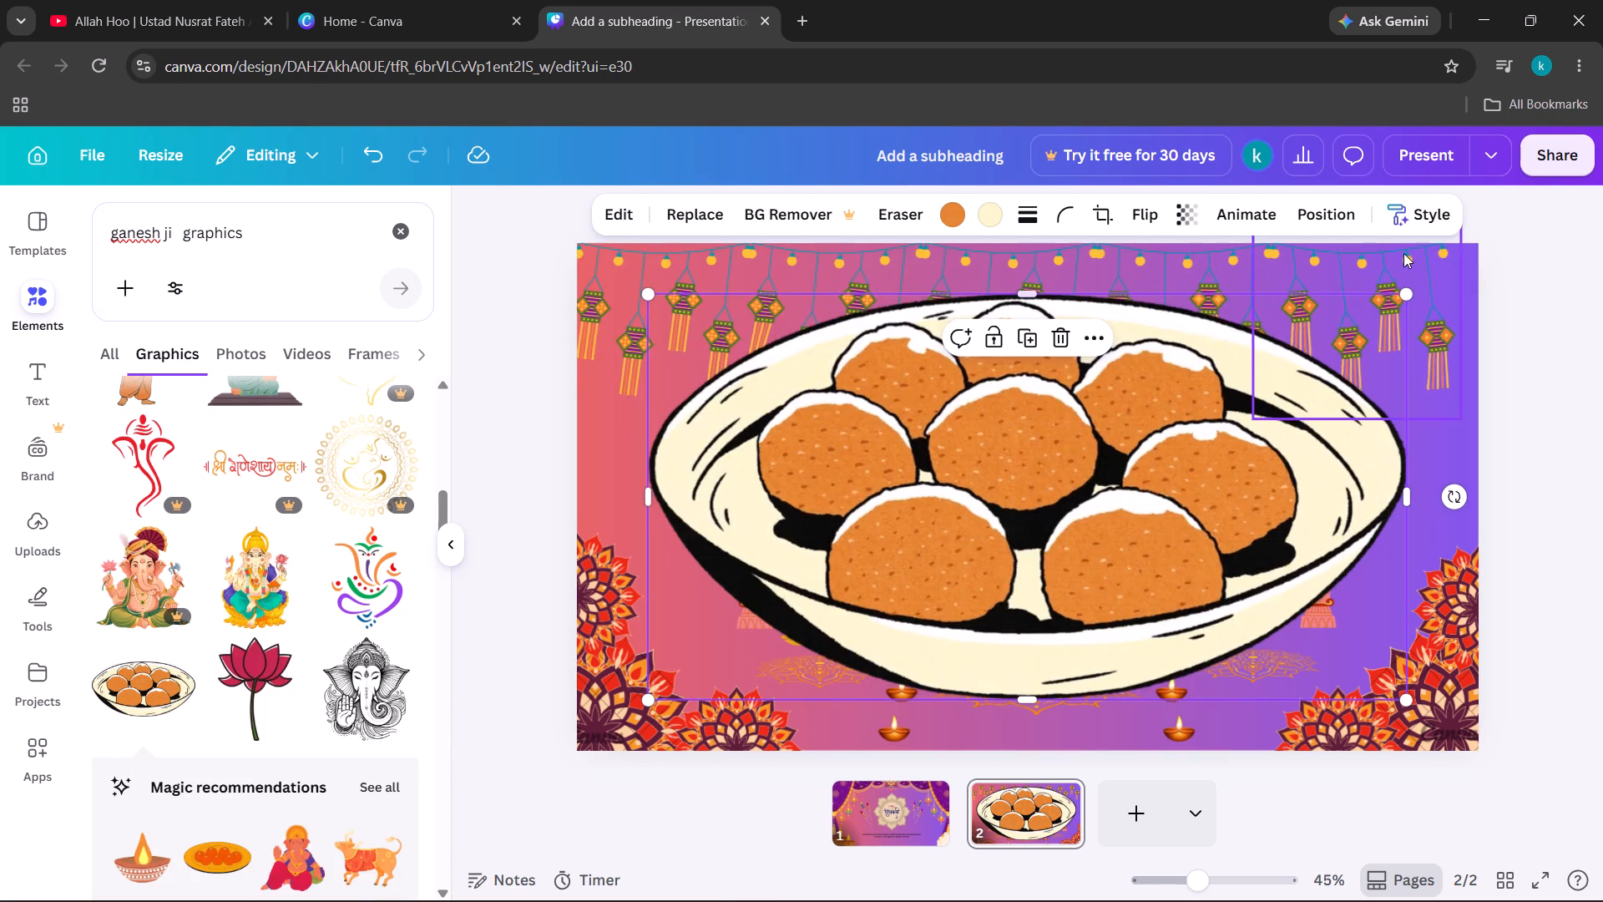
pyautogui.moveTo(1403, 289); pyautogui.dragTo(1241, 372)
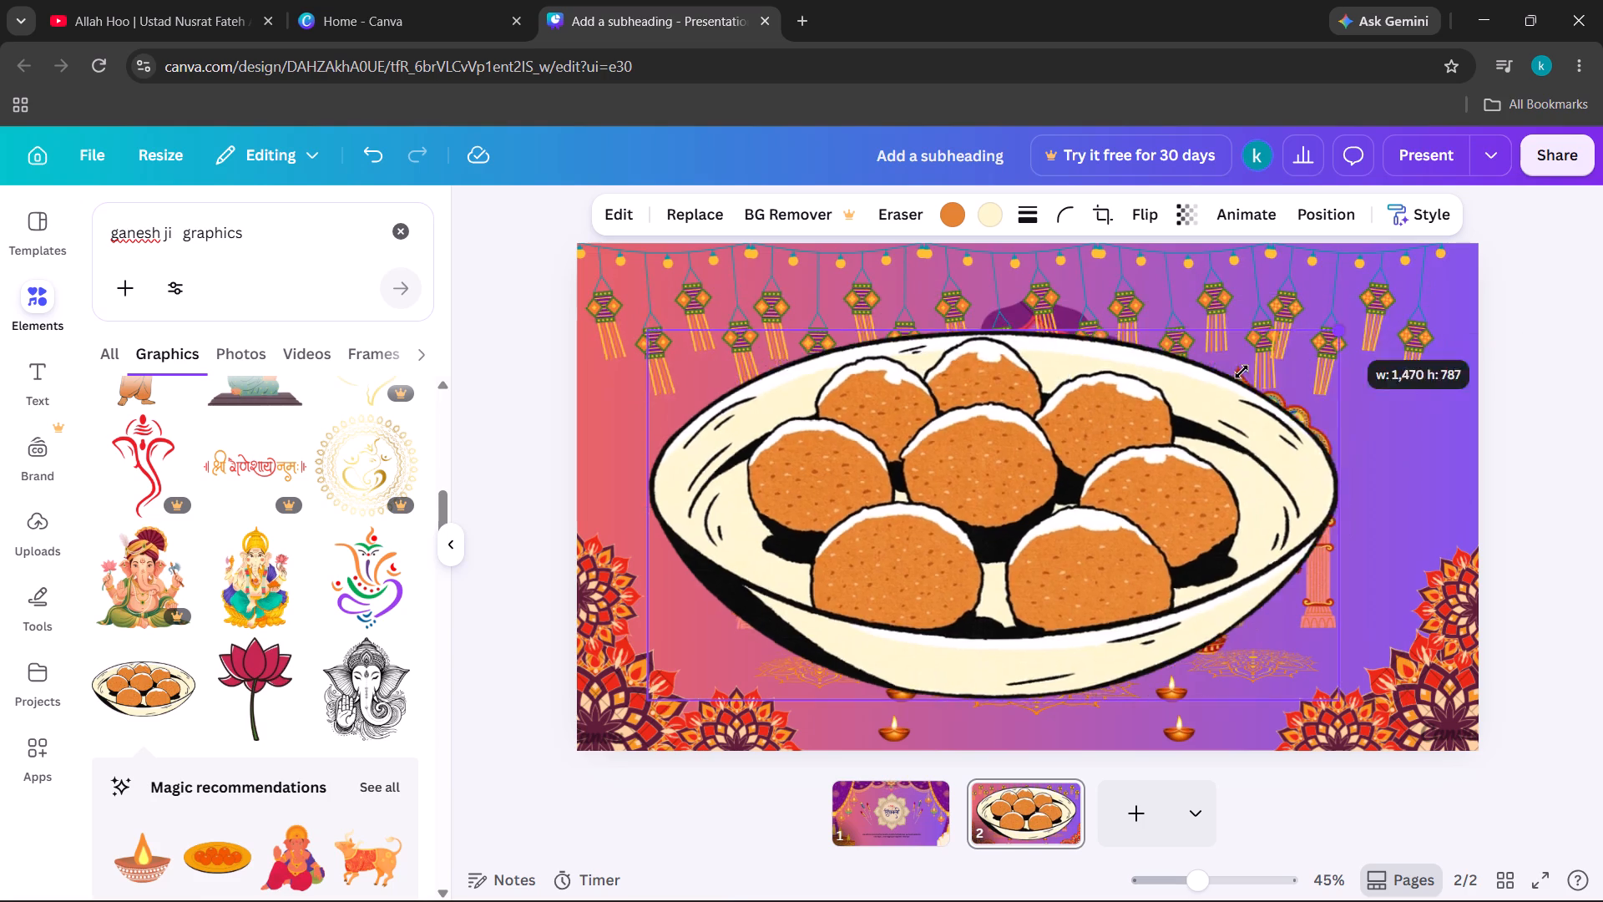
pyautogui.moveTo(1241, 372); pyautogui.dragTo(686, 601)
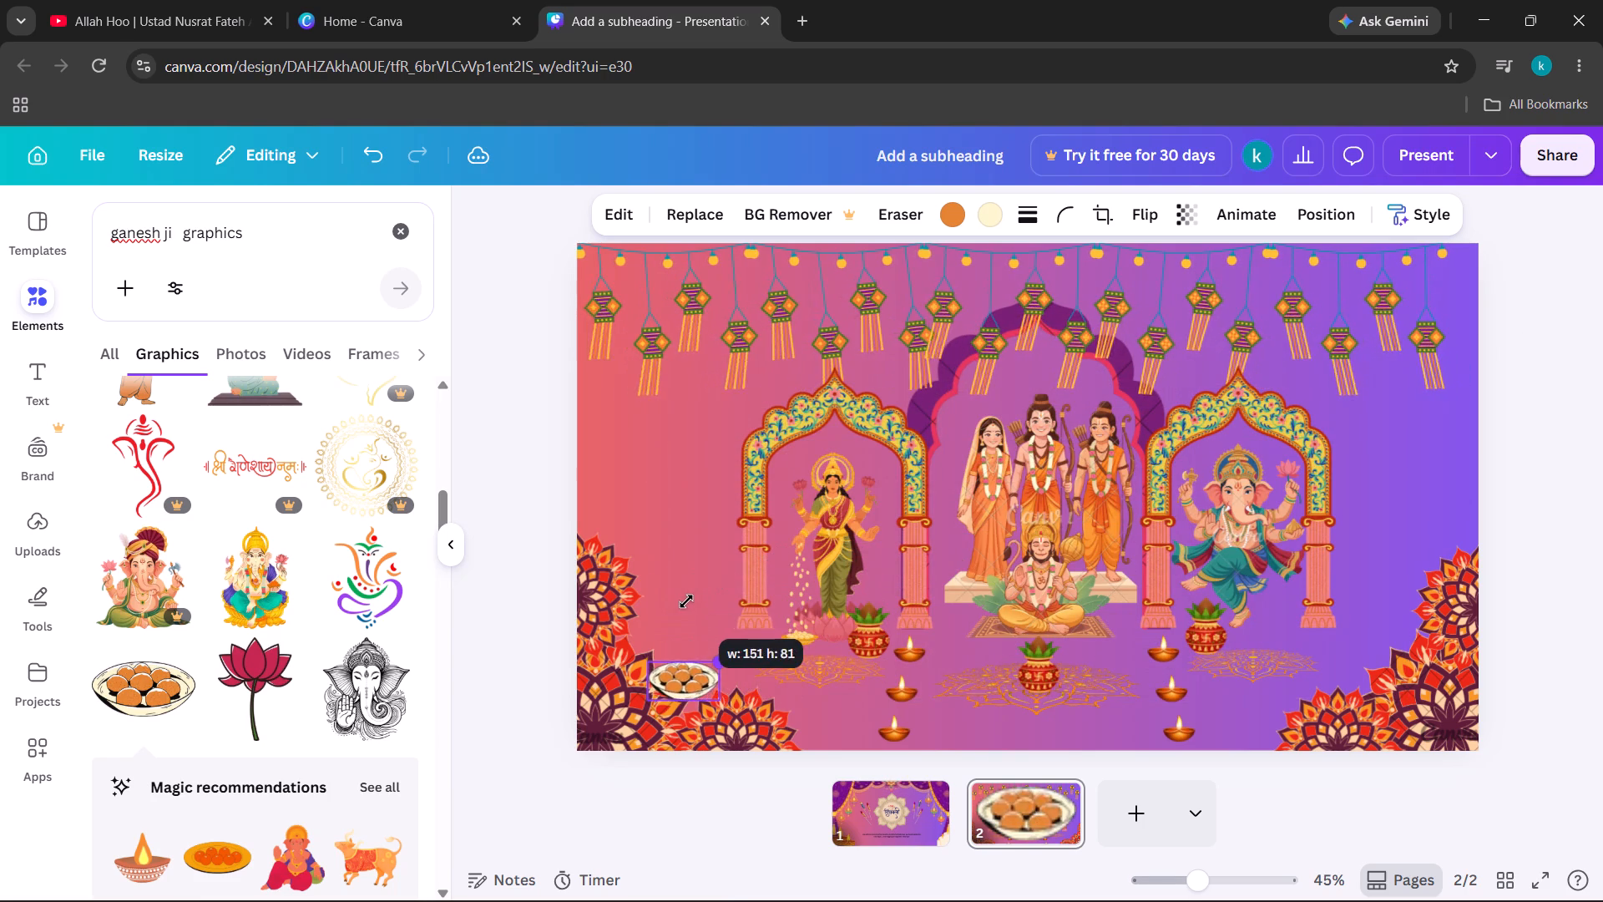
pyautogui.moveTo(686, 601); pyautogui.dragTo(671, 620)
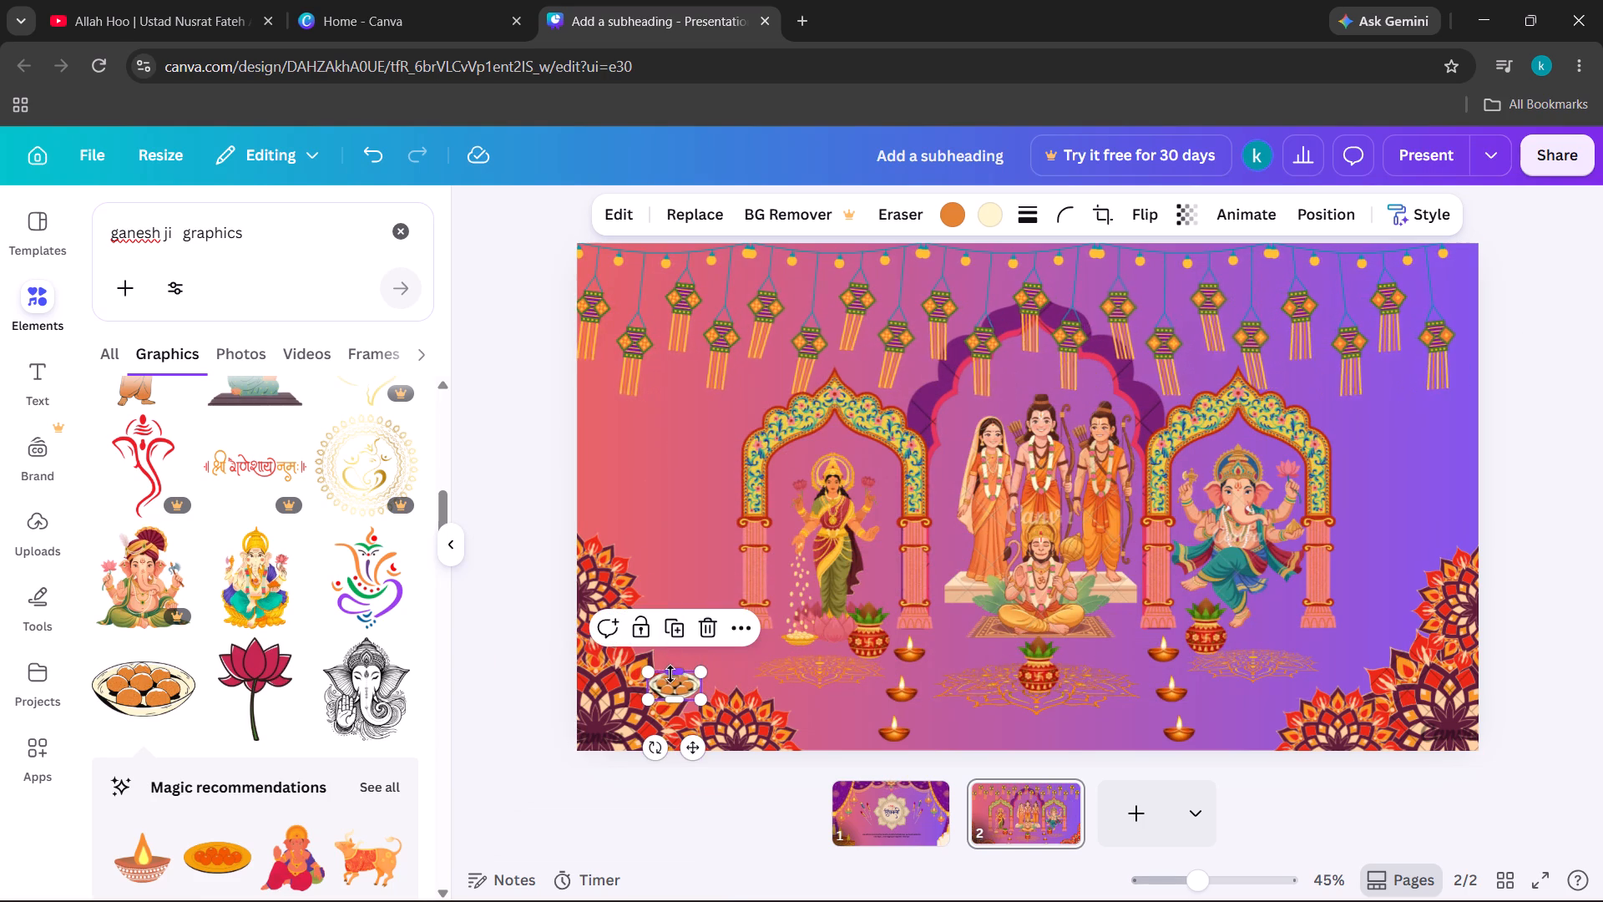
pyautogui.moveTo(673, 686); pyautogui.dragTo(1256, 640)
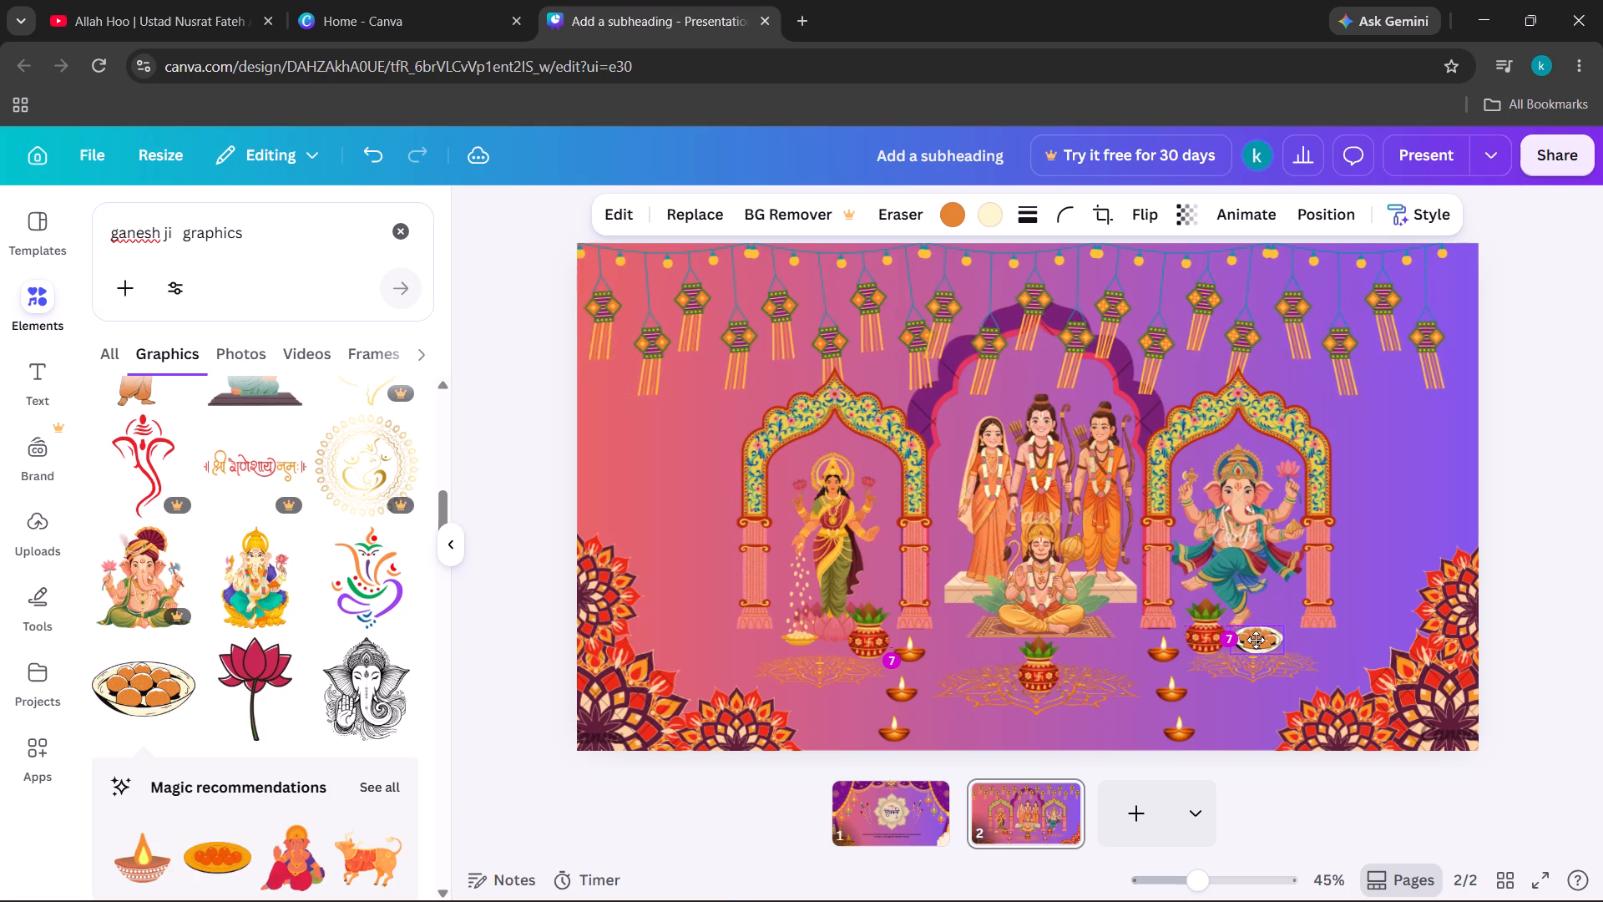
pyautogui.moveTo(1256, 640); pyautogui.dragTo(1262, 646)
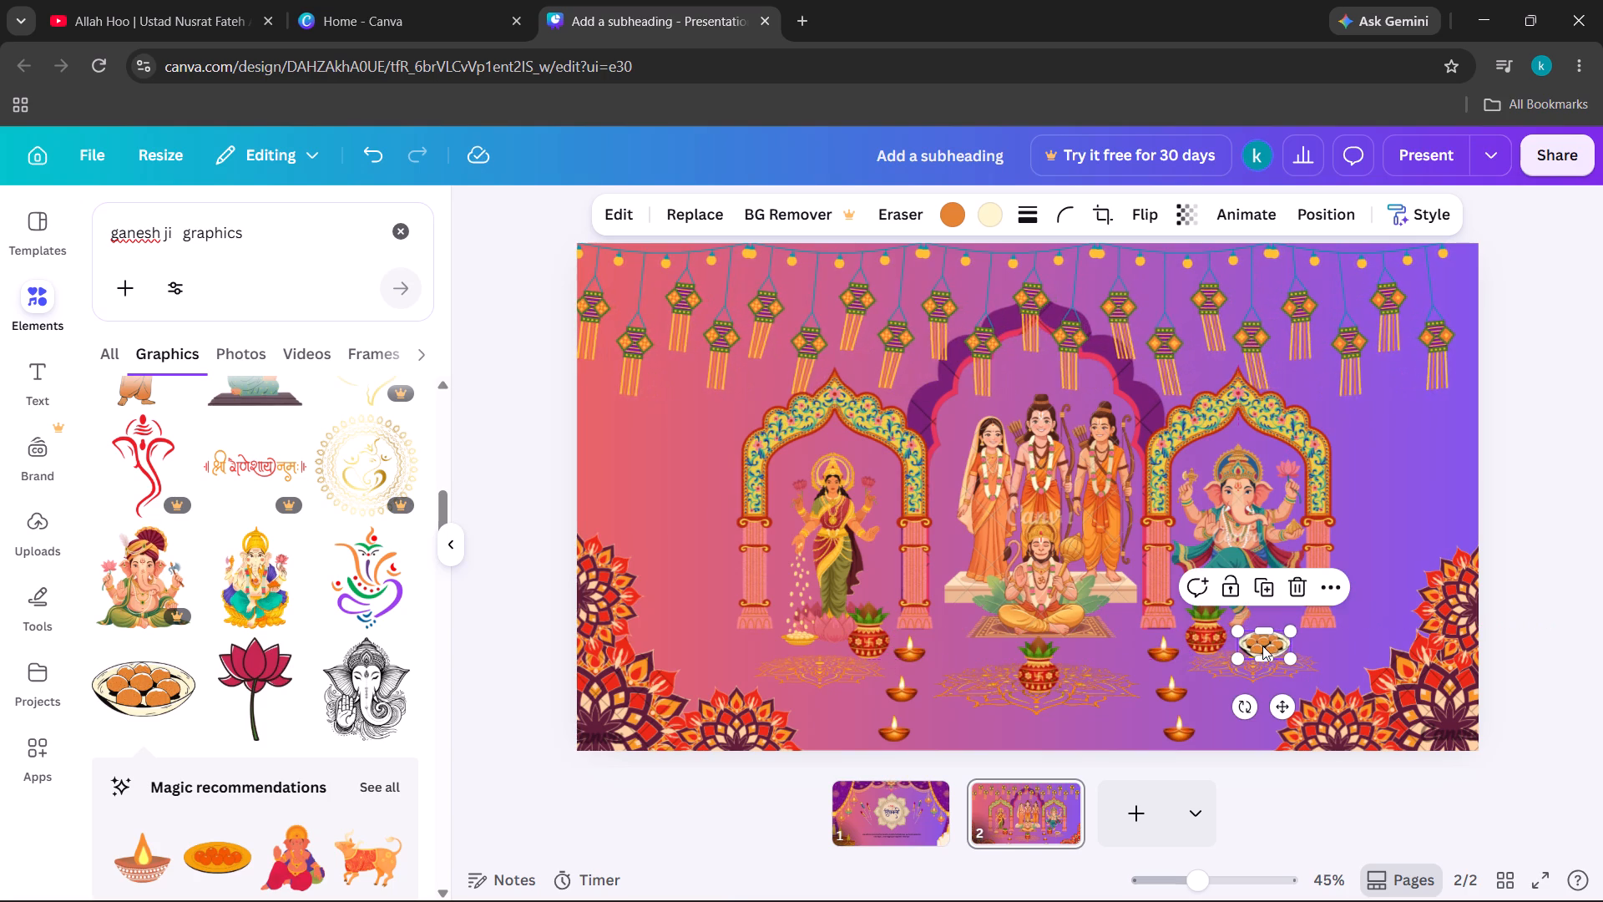
pyautogui.click(1444, 470)
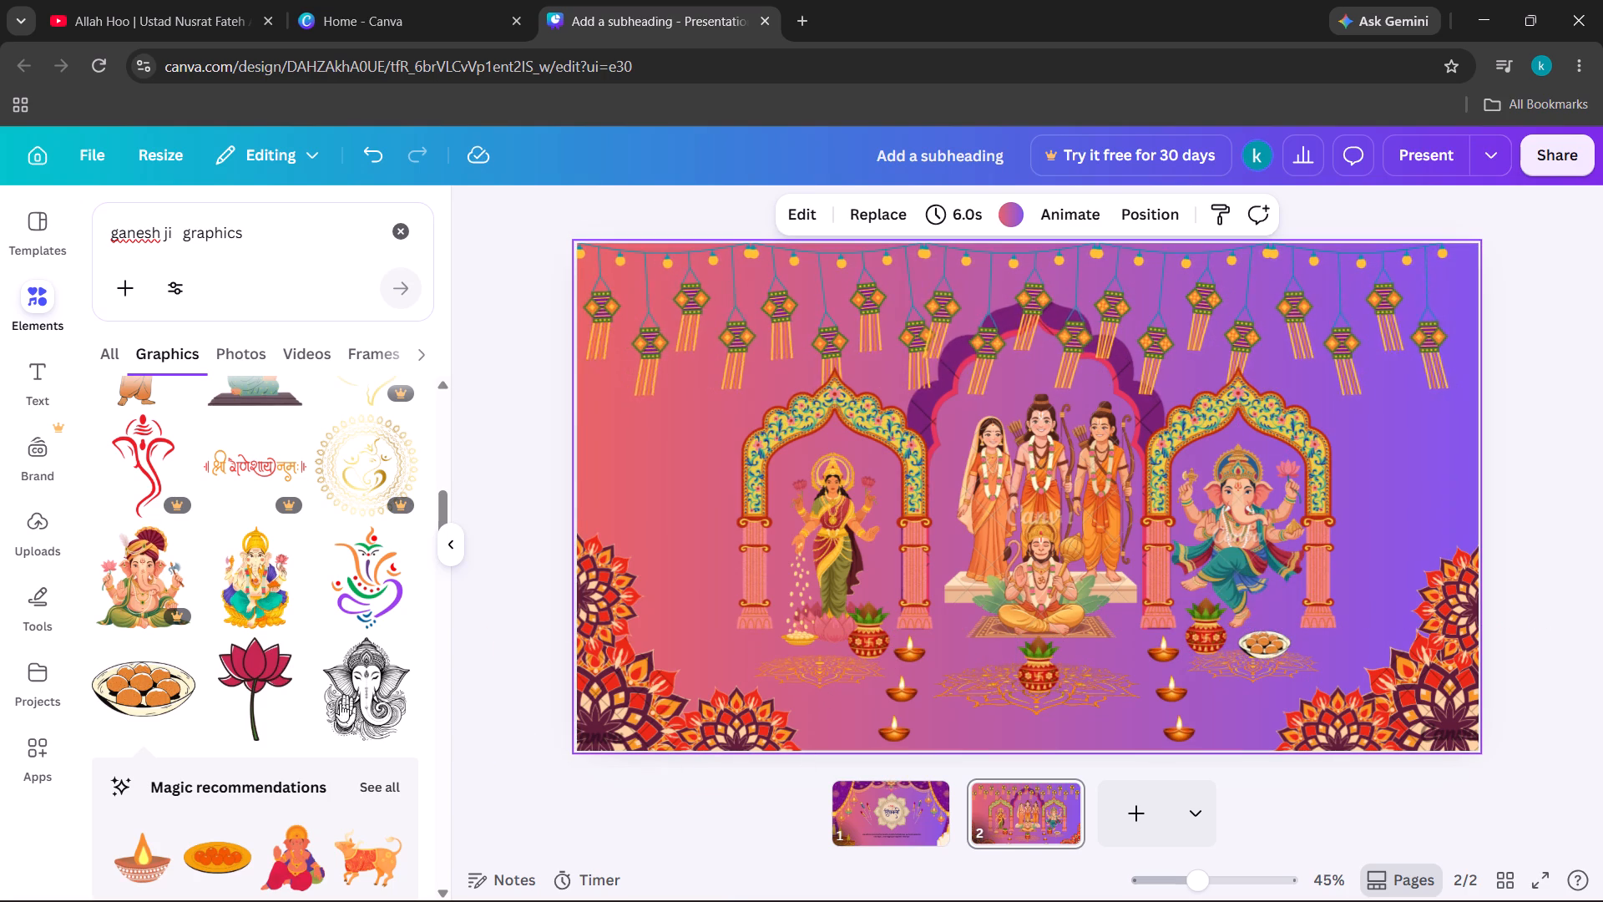
# Add the brown bowl of modaks, shrink it to about a ninth, and place it over the laddu bowl below Ganesha.
pyautogui.scroll(-3, 250, 706)
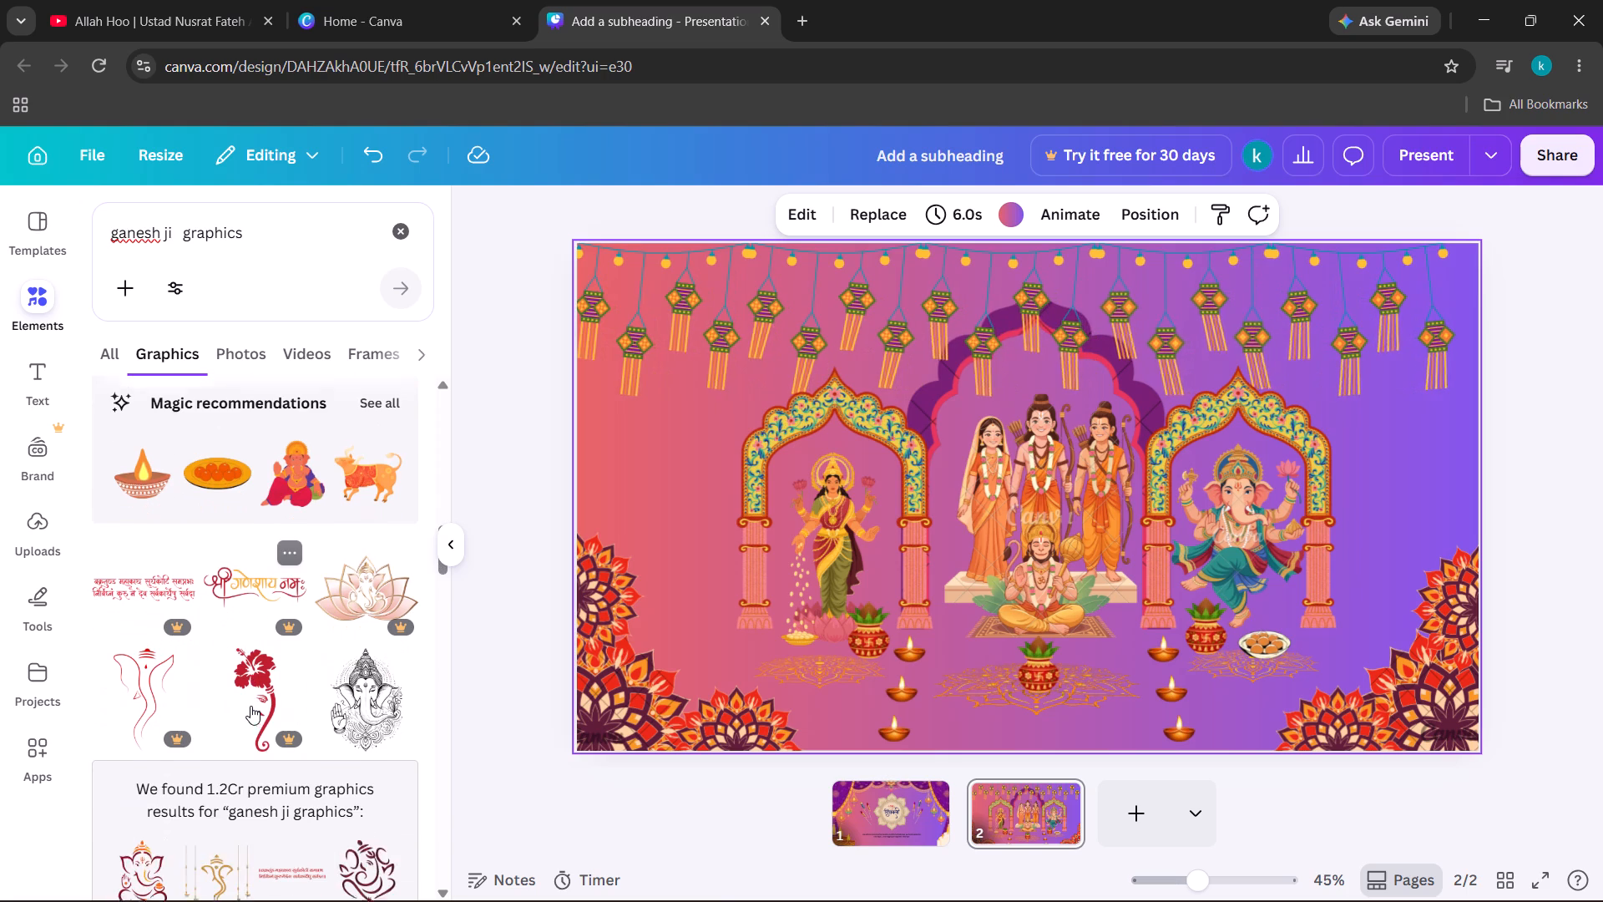
pyautogui.scroll(-6, 250, 706)
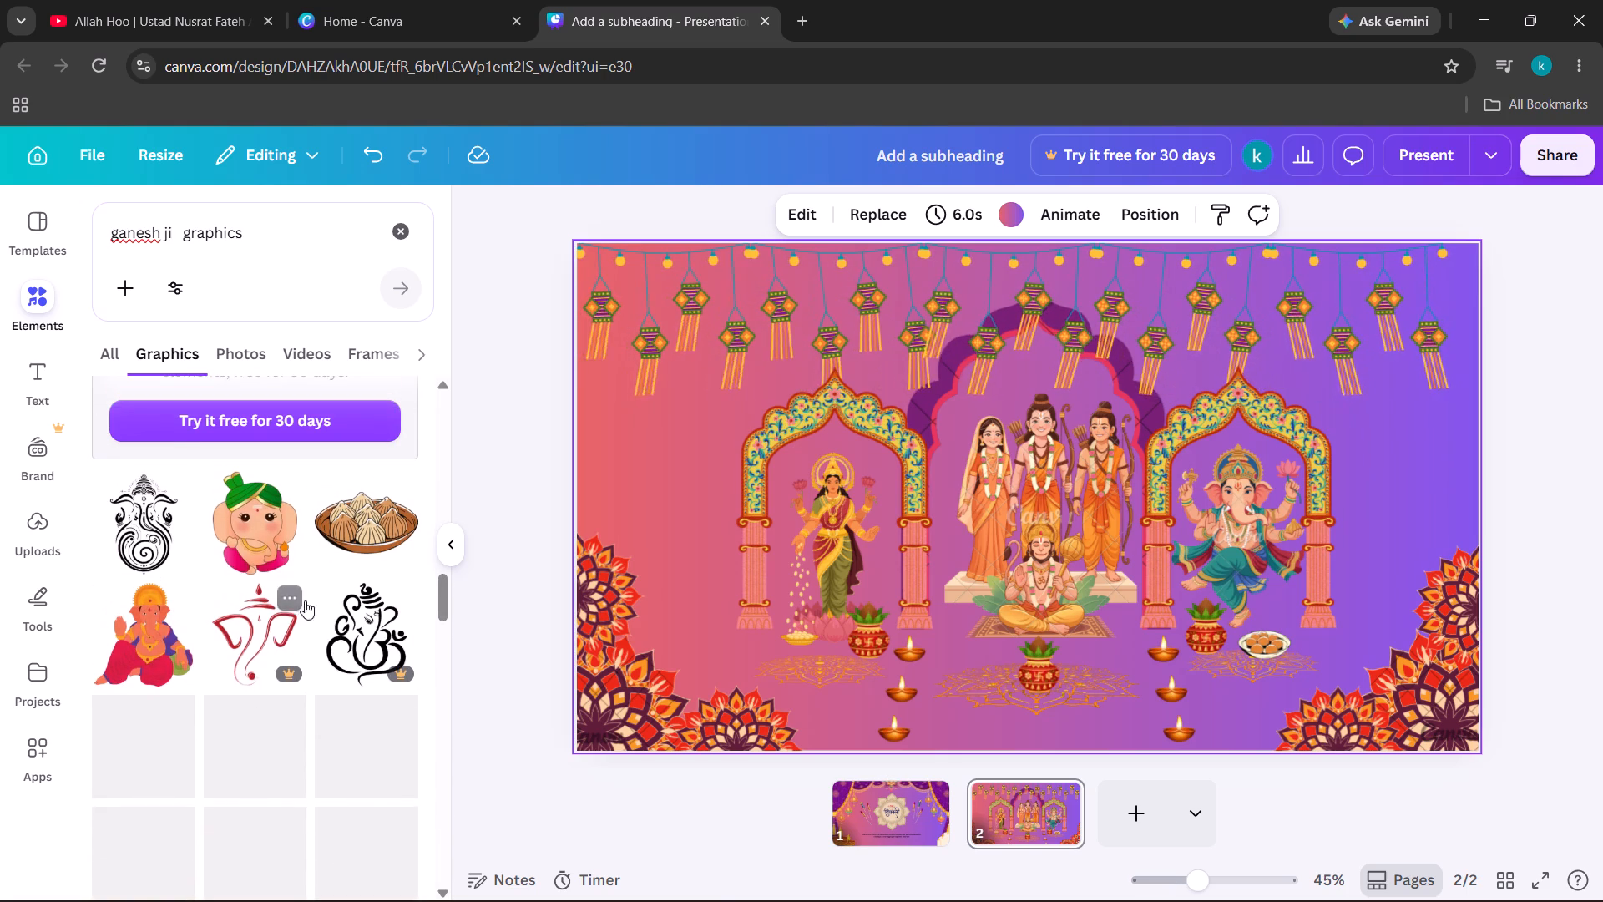
pyautogui.click(340, 539)
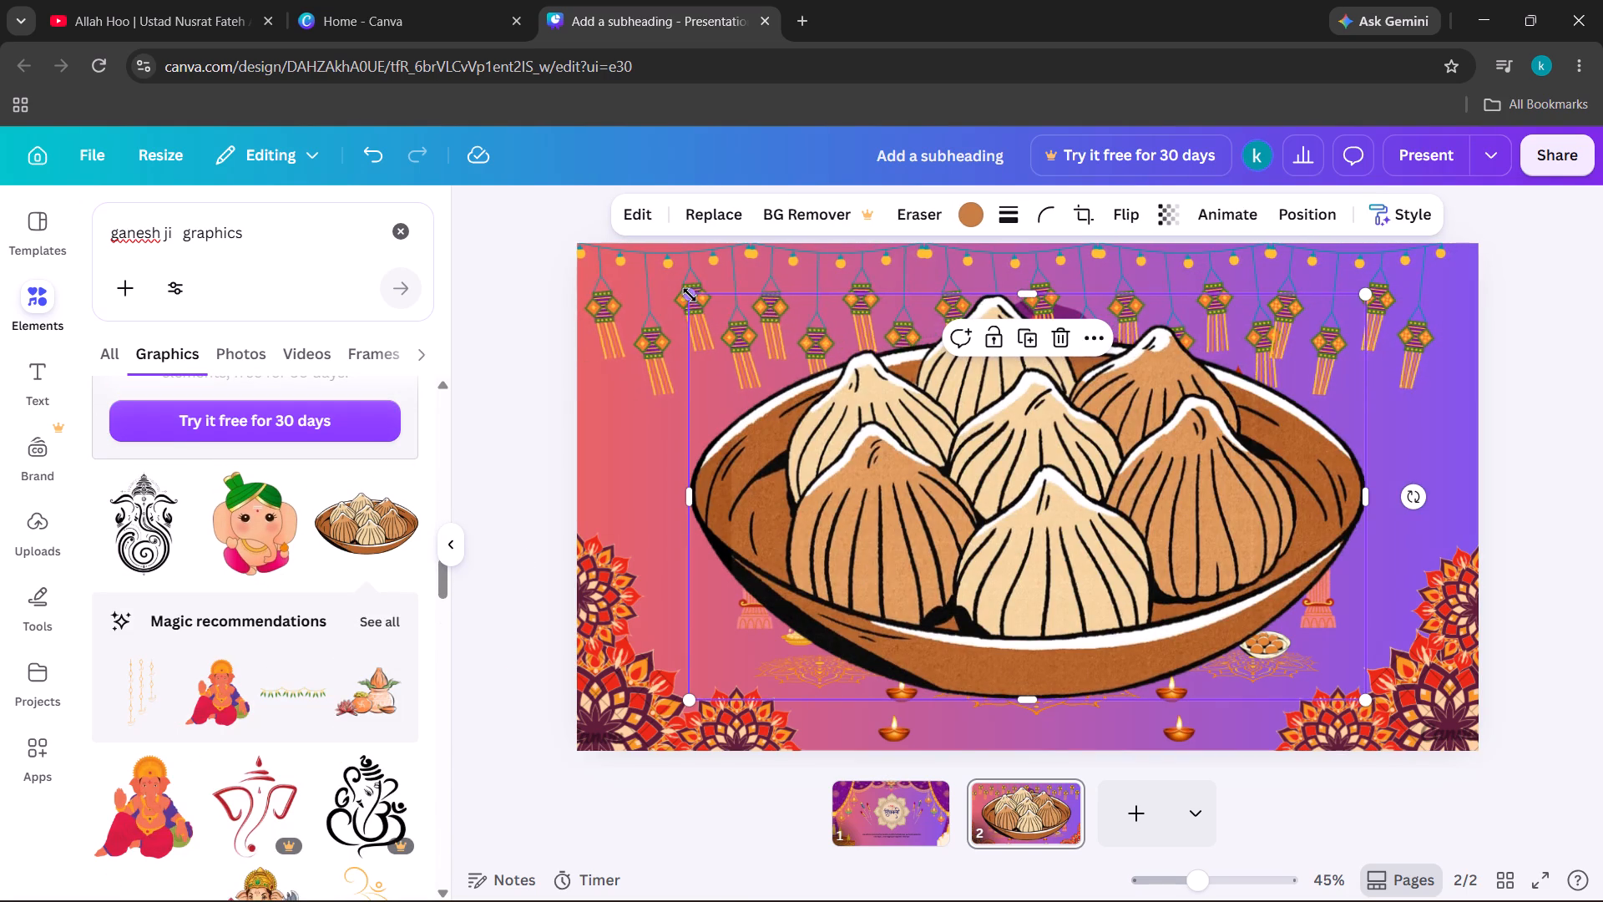
pyautogui.moveTo(688, 294); pyautogui.dragTo(1198, 718)
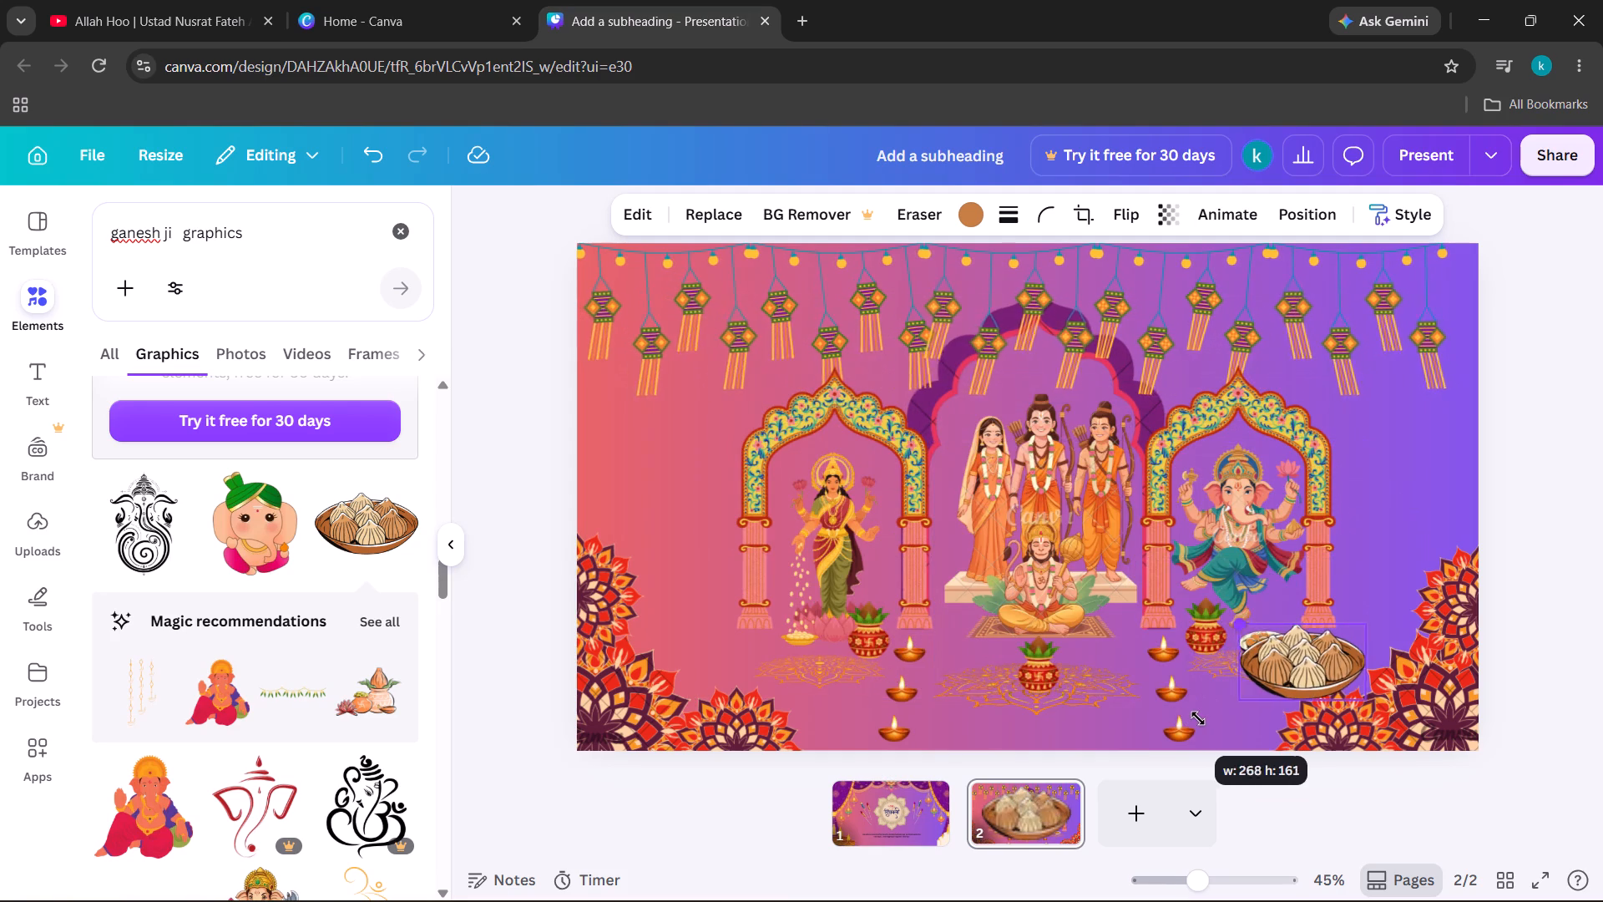
pyautogui.moveTo(1198, 718); pyautogui.dragTo(1244, 731)
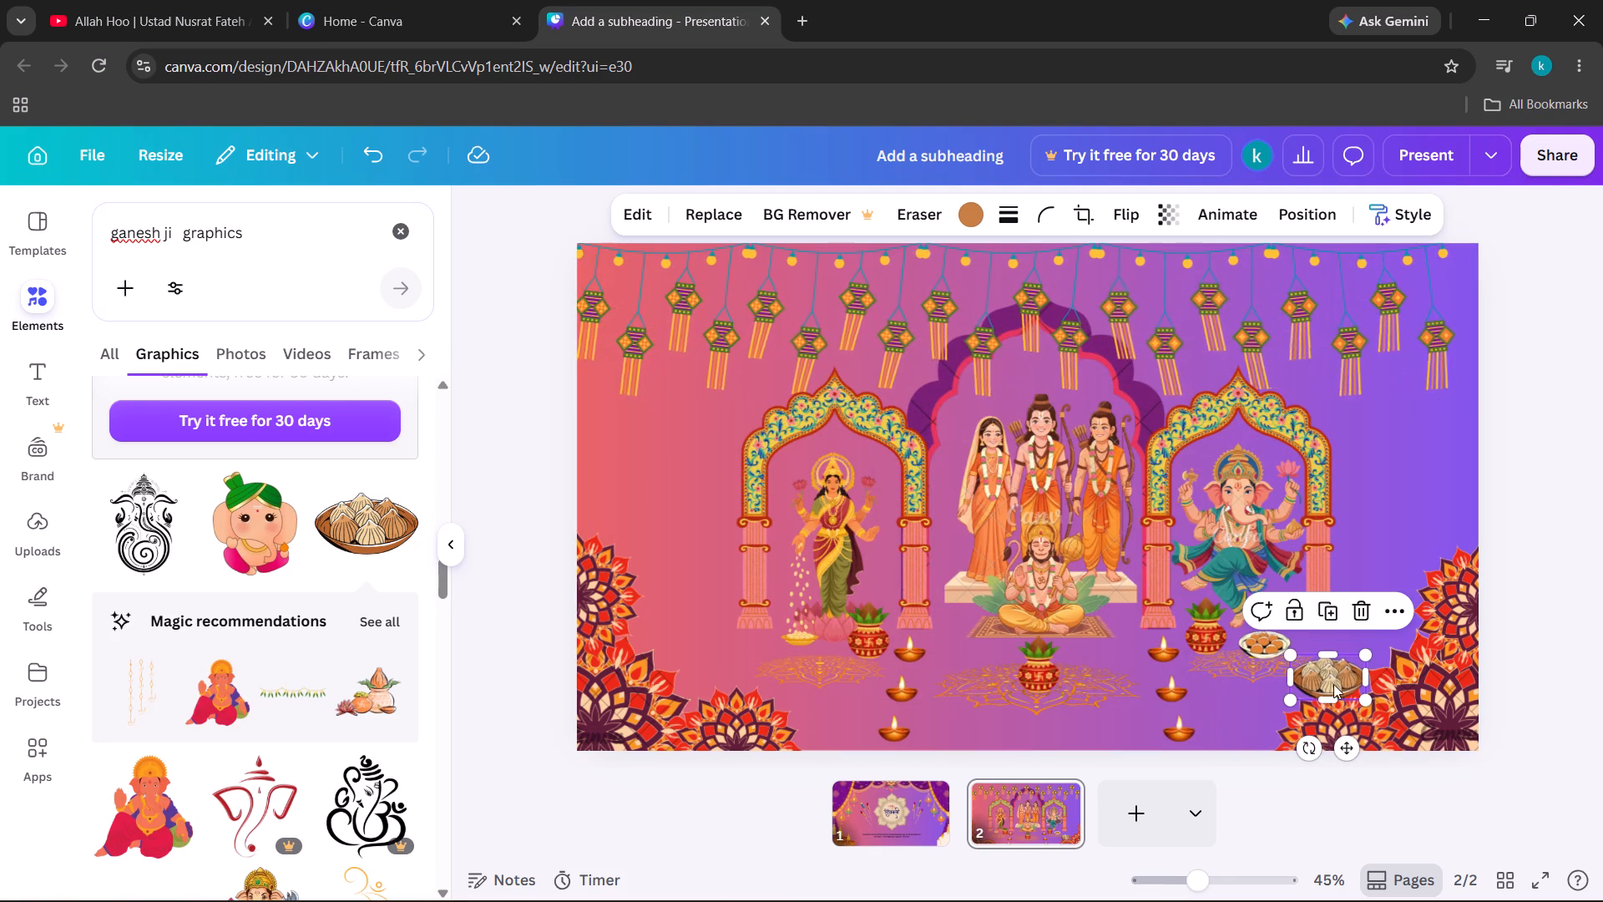
pyautogui.moveTo(1332, 674); pyautogui.dragTo(1272, 644)
pyautogui.click(1405, 542)
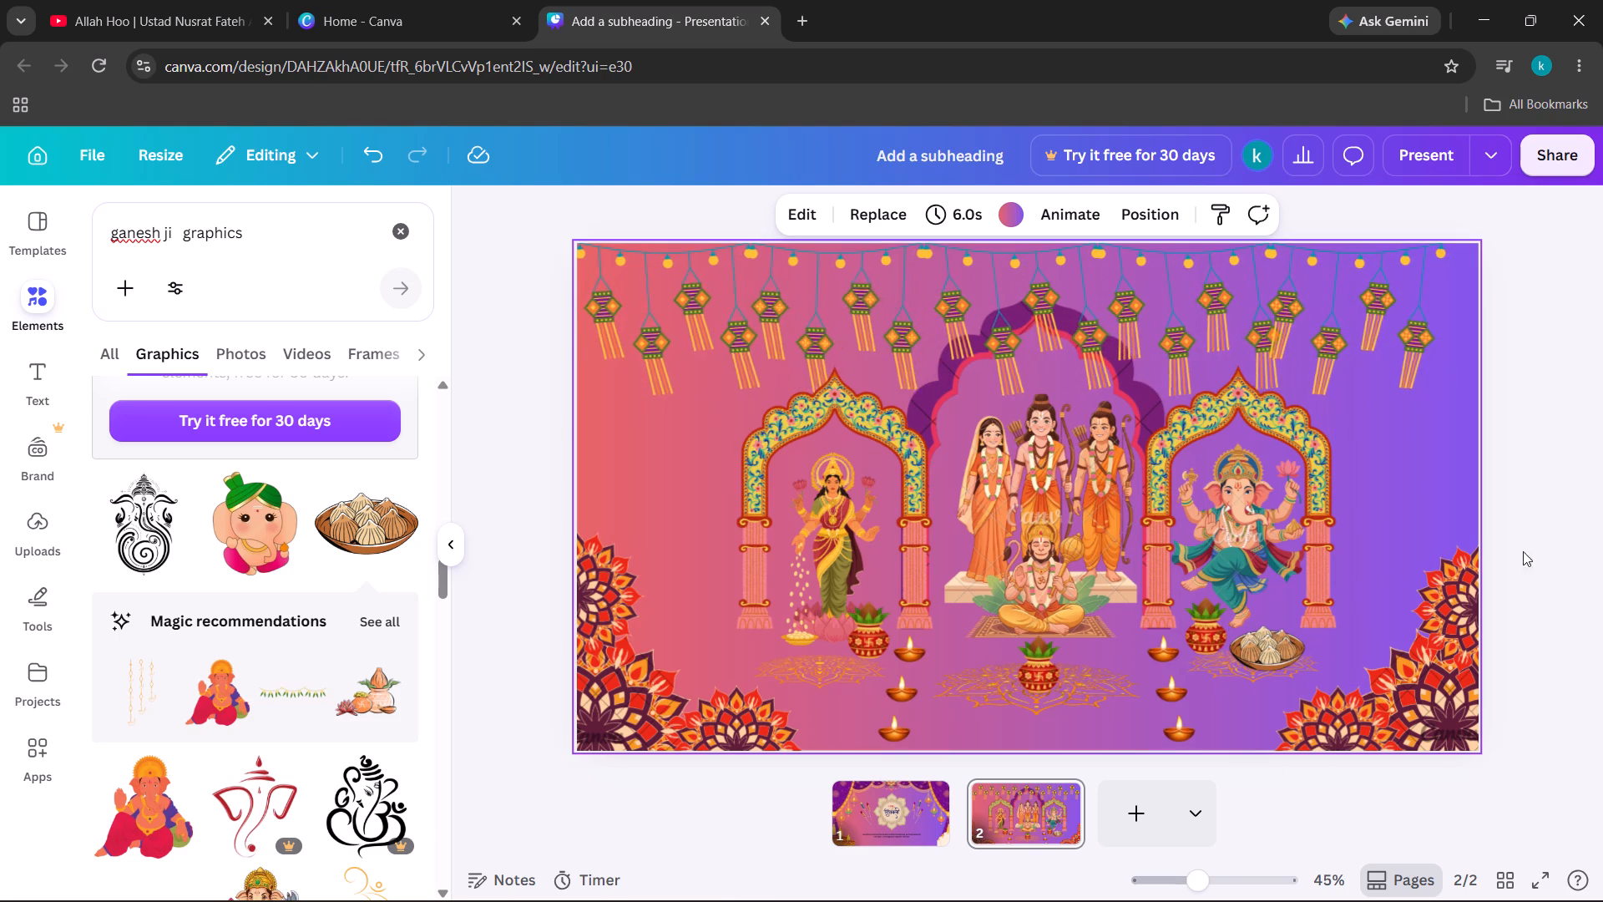
# Browse the "ganesh ji graphics" results for another festive graphic to add to the second page.
pyautogui.scroll(-1, 326, 732)
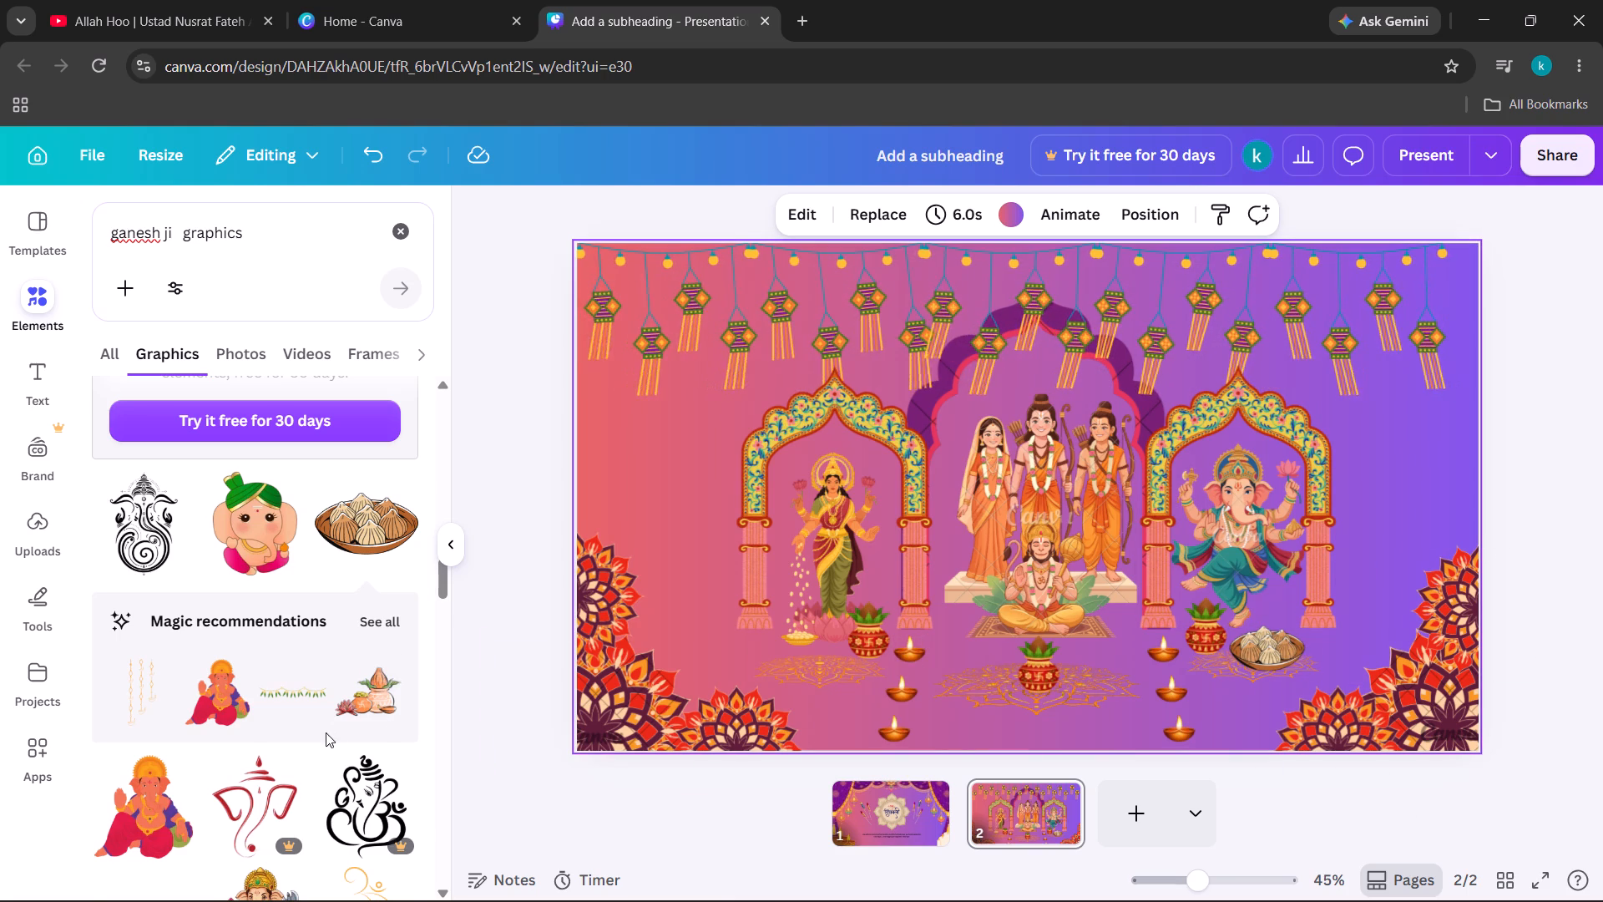
pyautogui.scroll(-3, 326, 732)
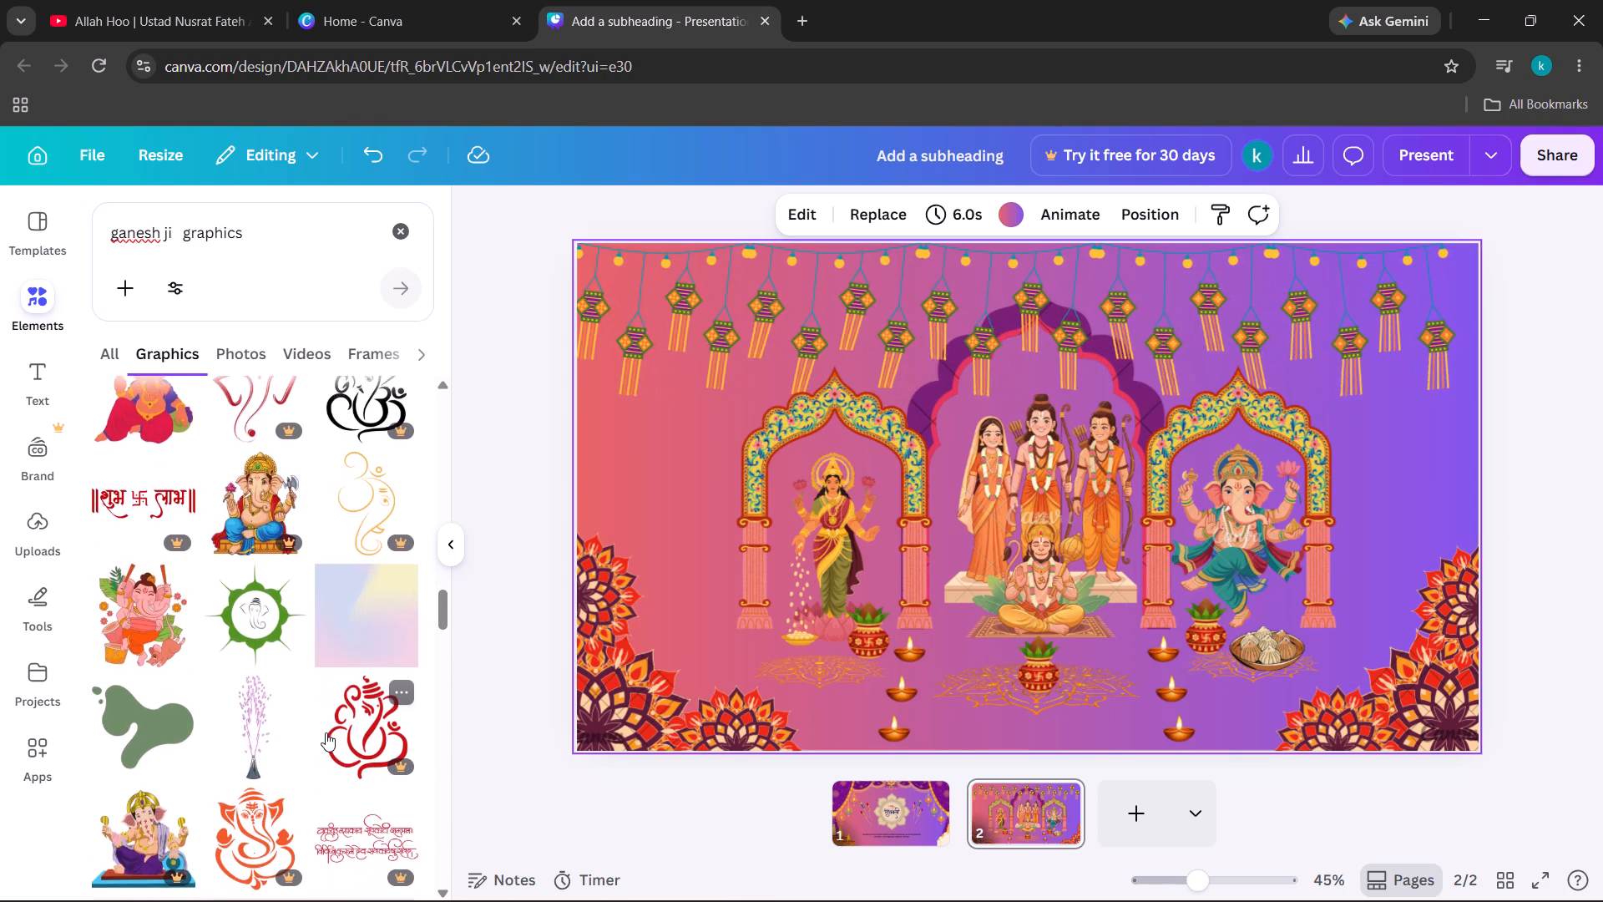
pyautogui.scroll(-5, 326, 732)
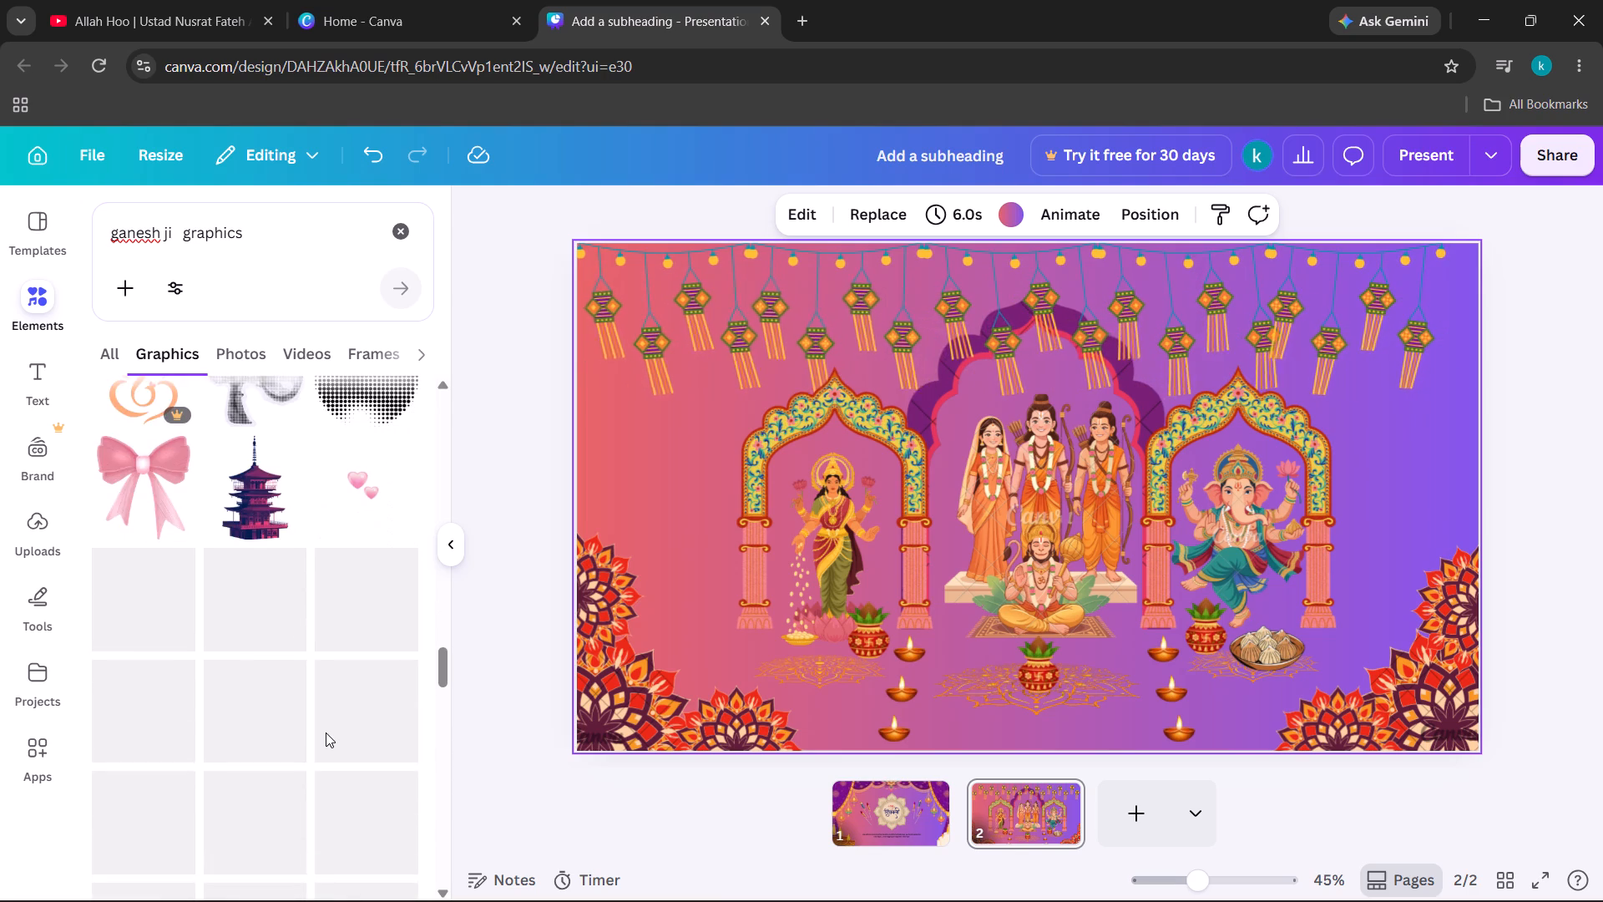
pyautogui.scroll(-3, 326, 732)
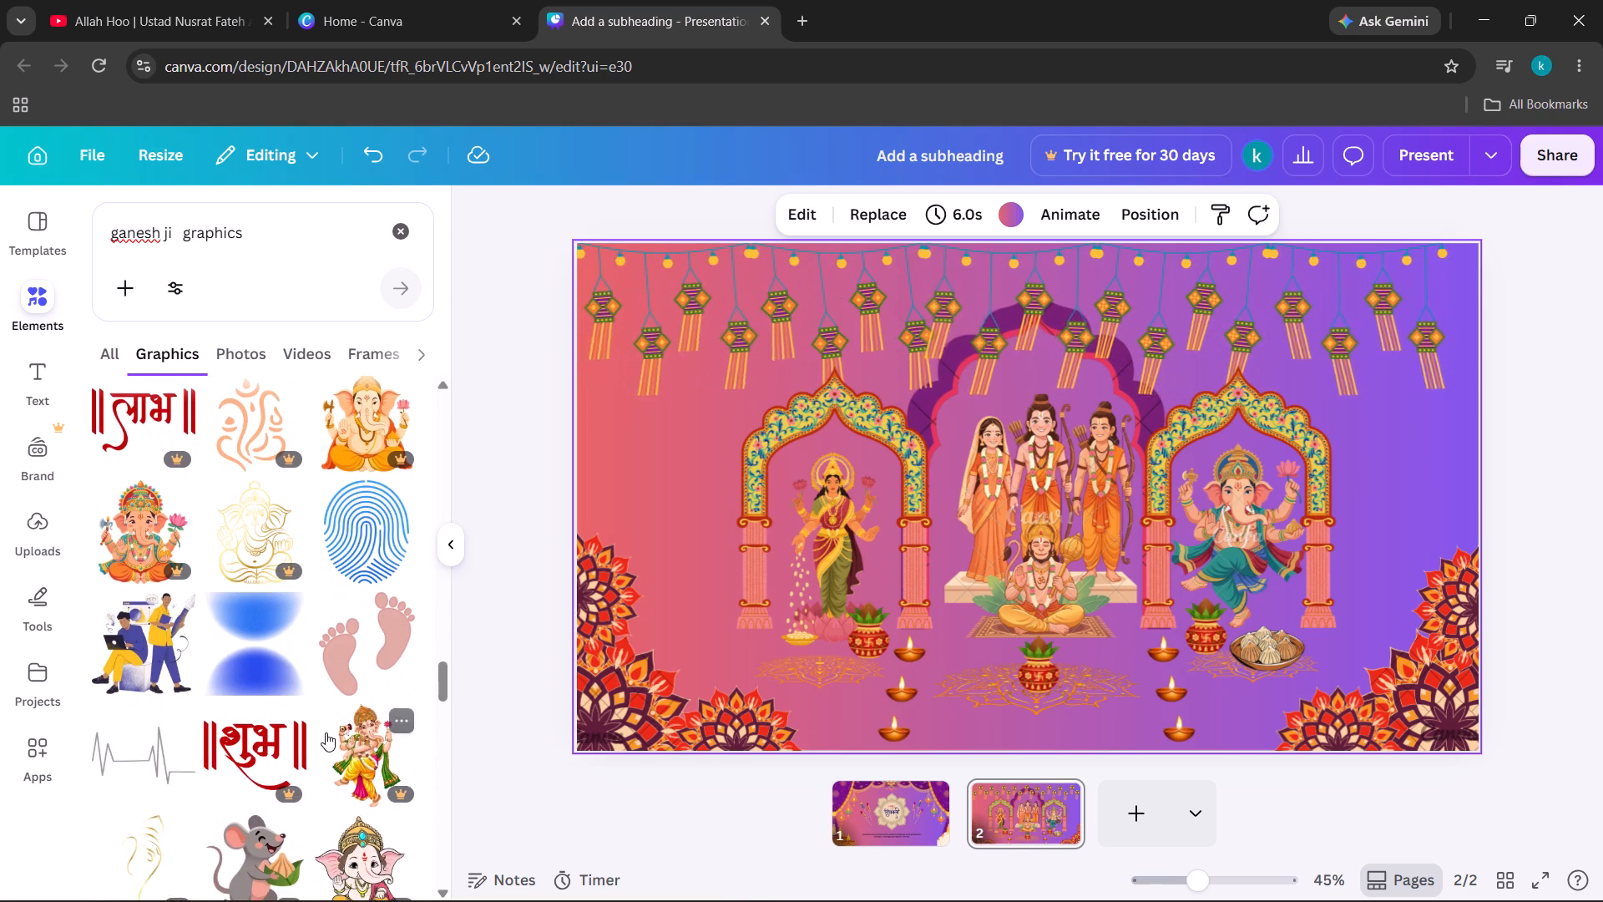
pyautogui.scroll(-4, 326, 732)
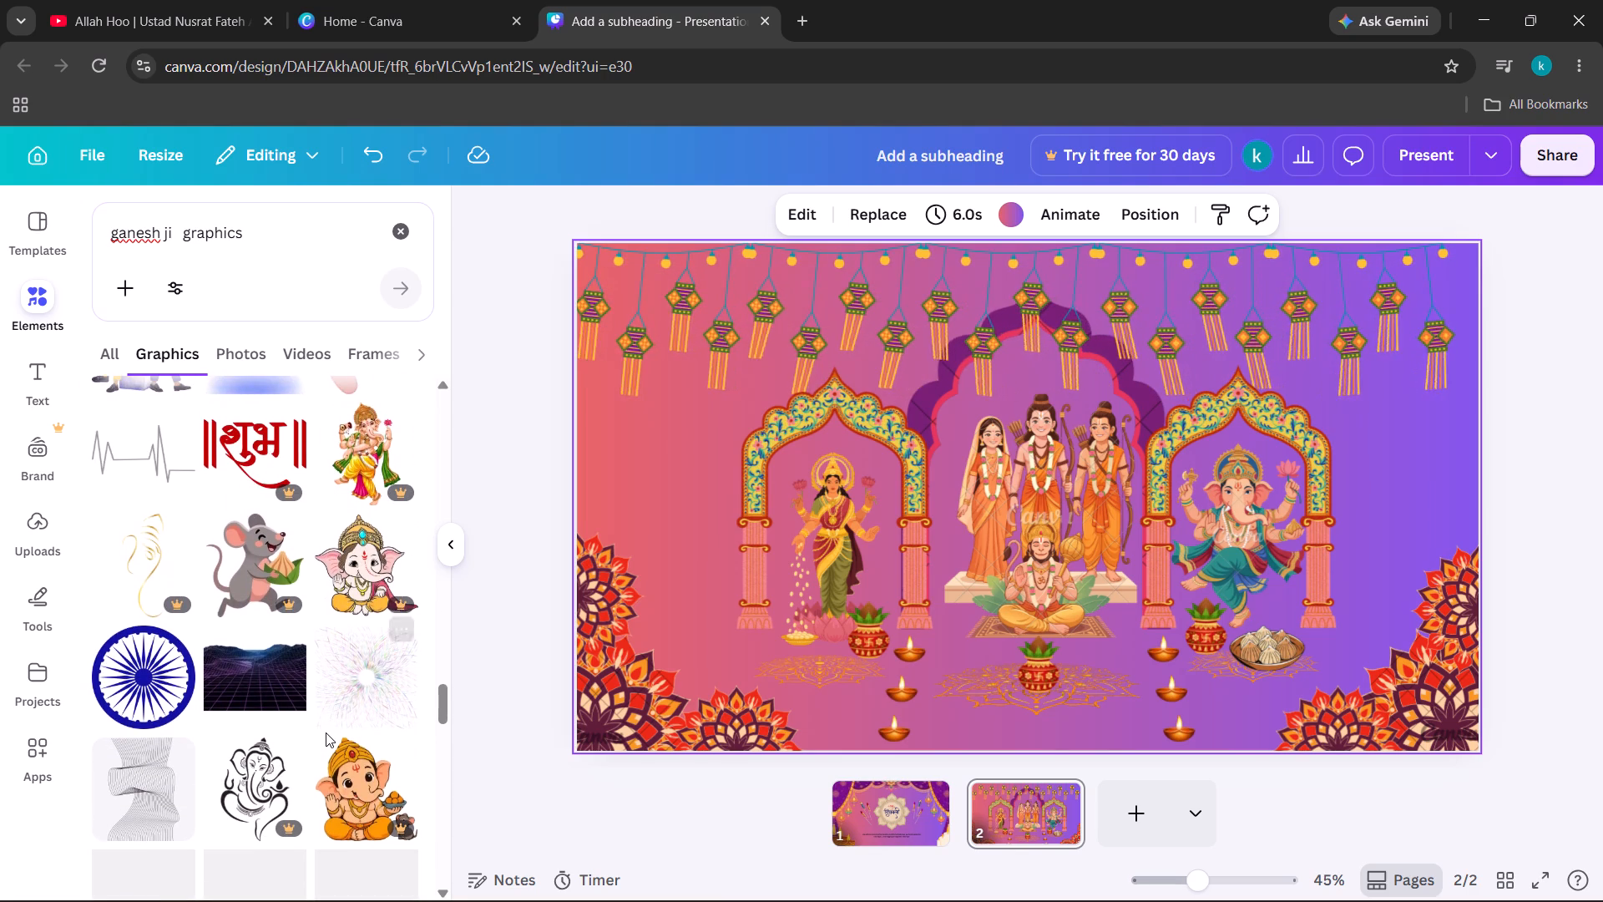
pyautogui.scroll(-3, 326, 732)
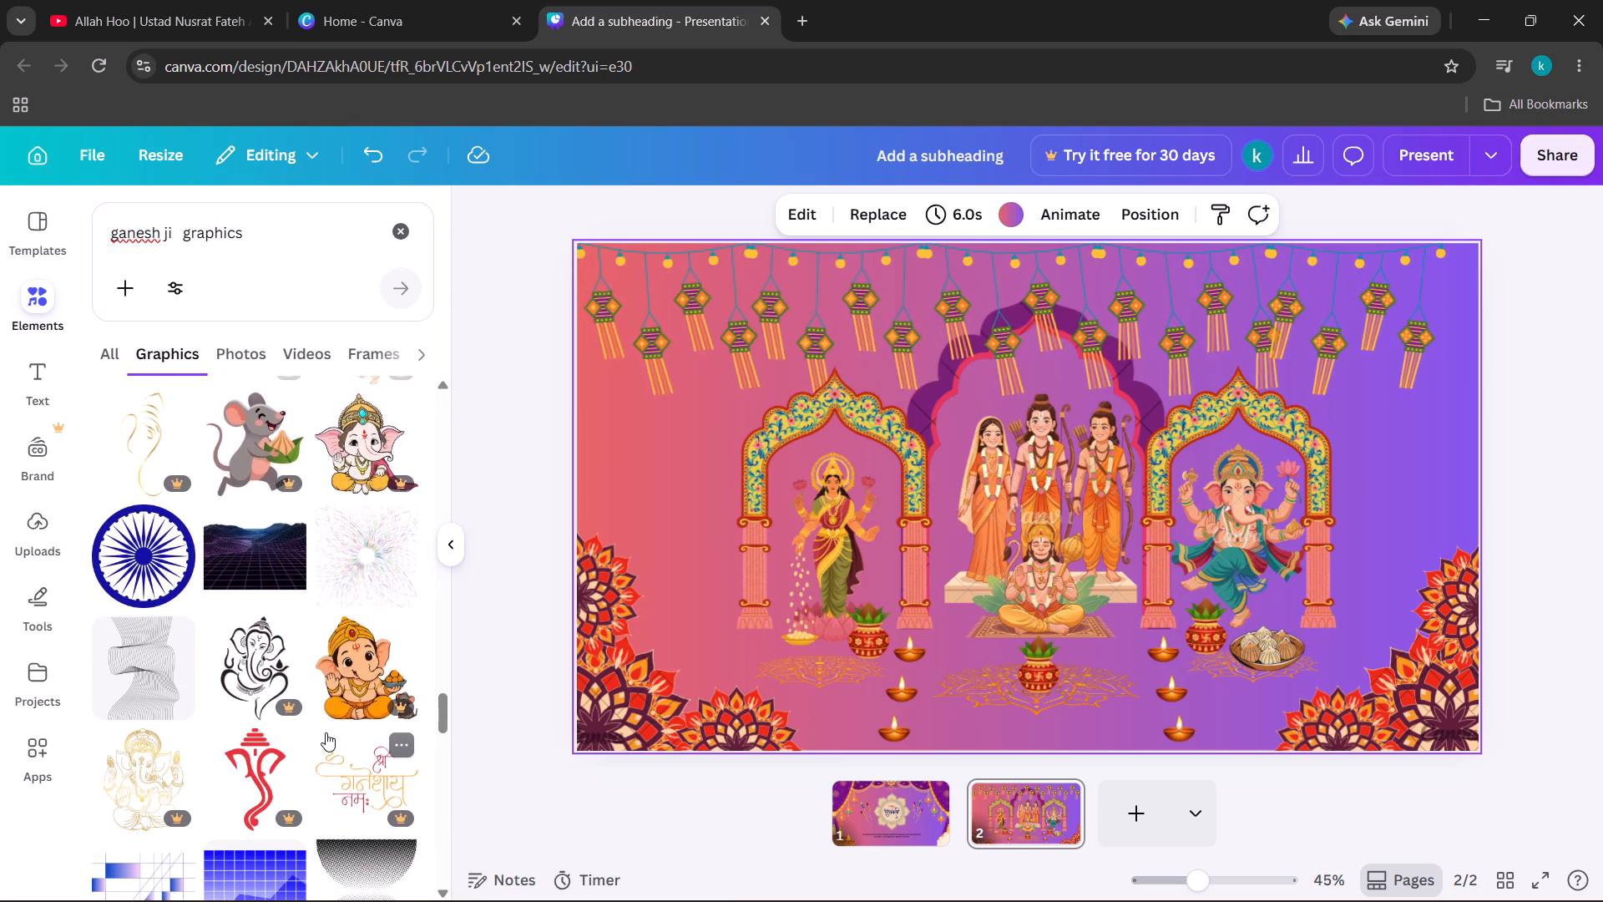
pyautogui.scroll(-3, 326, 732)
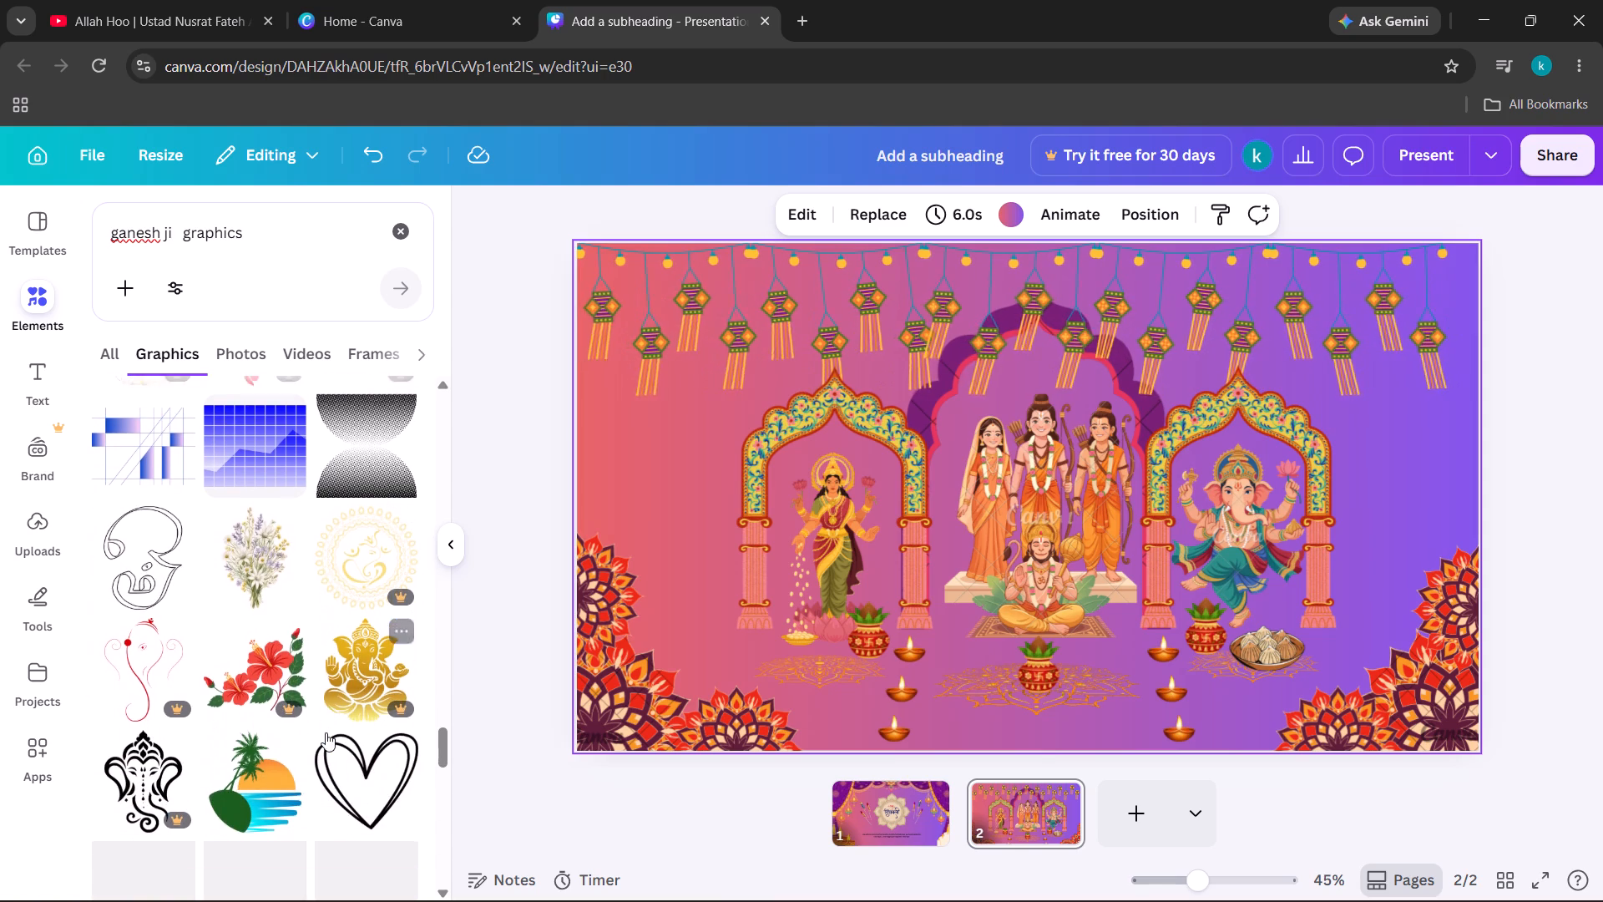
pyautogui.scroll(-5, 326, 732)
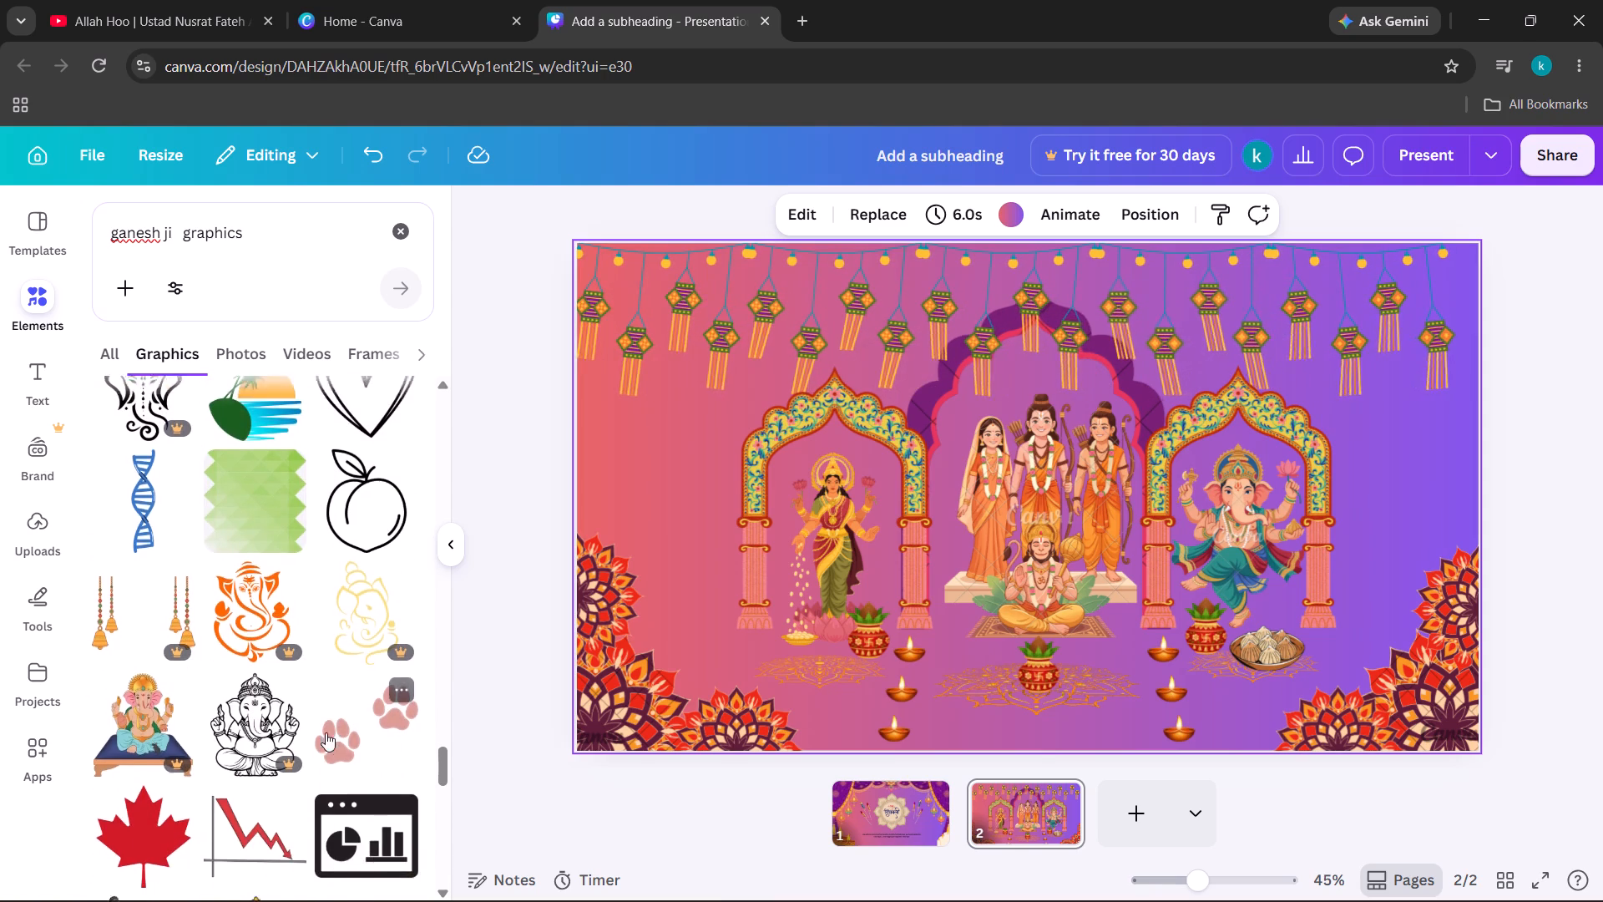
pyautogui.scroll(-5, 326, 732)
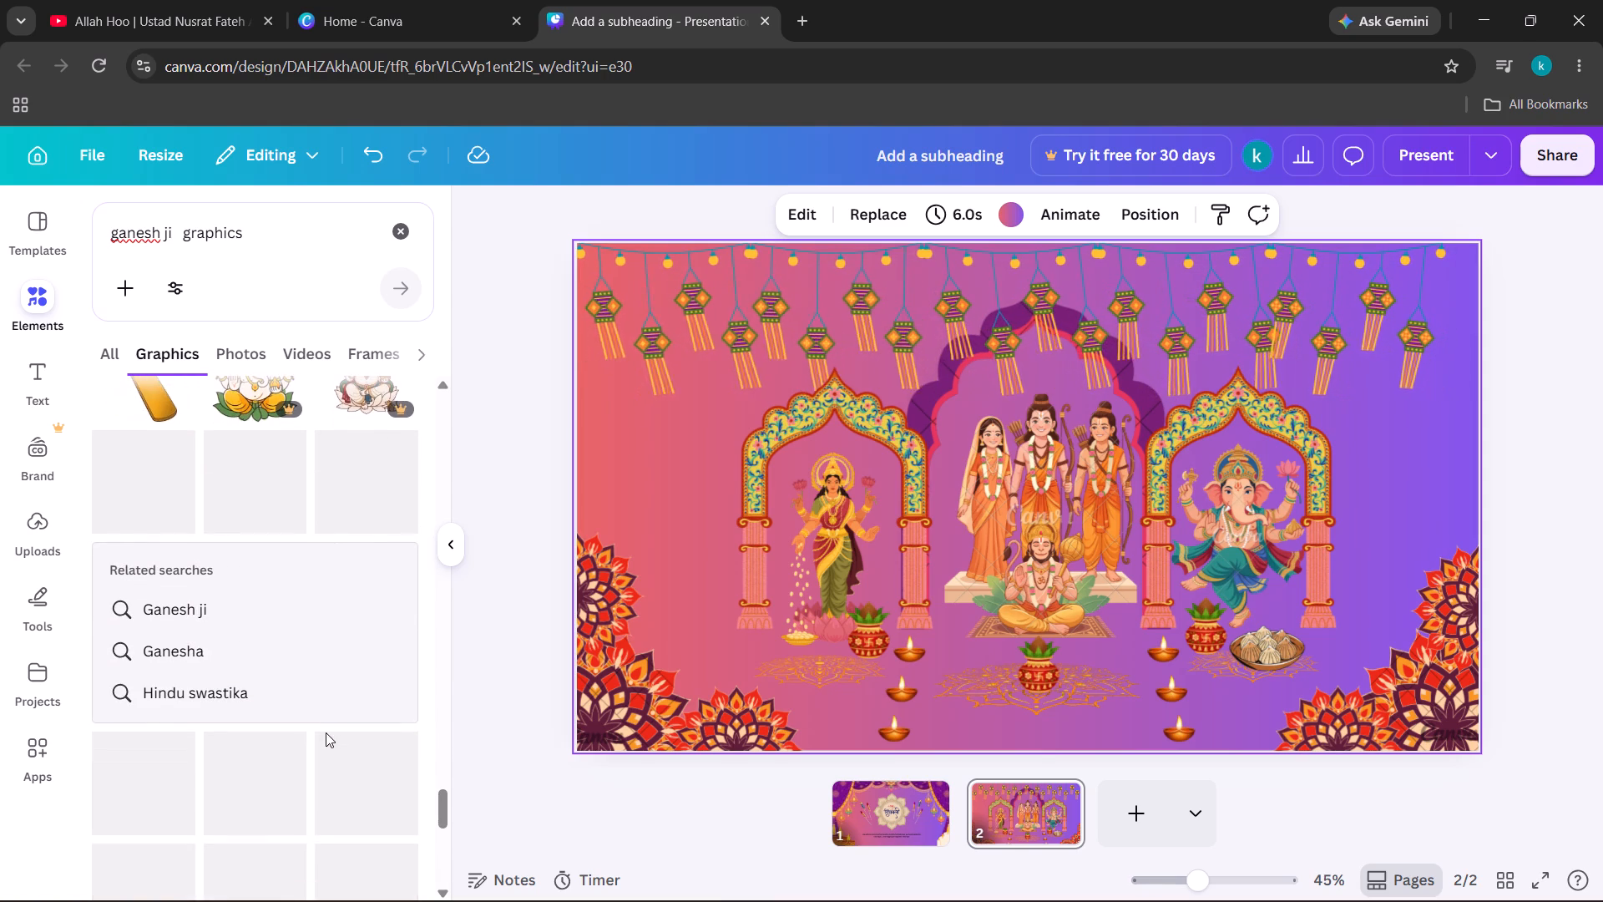
pyautogui.scroll(-5, 326, 732)
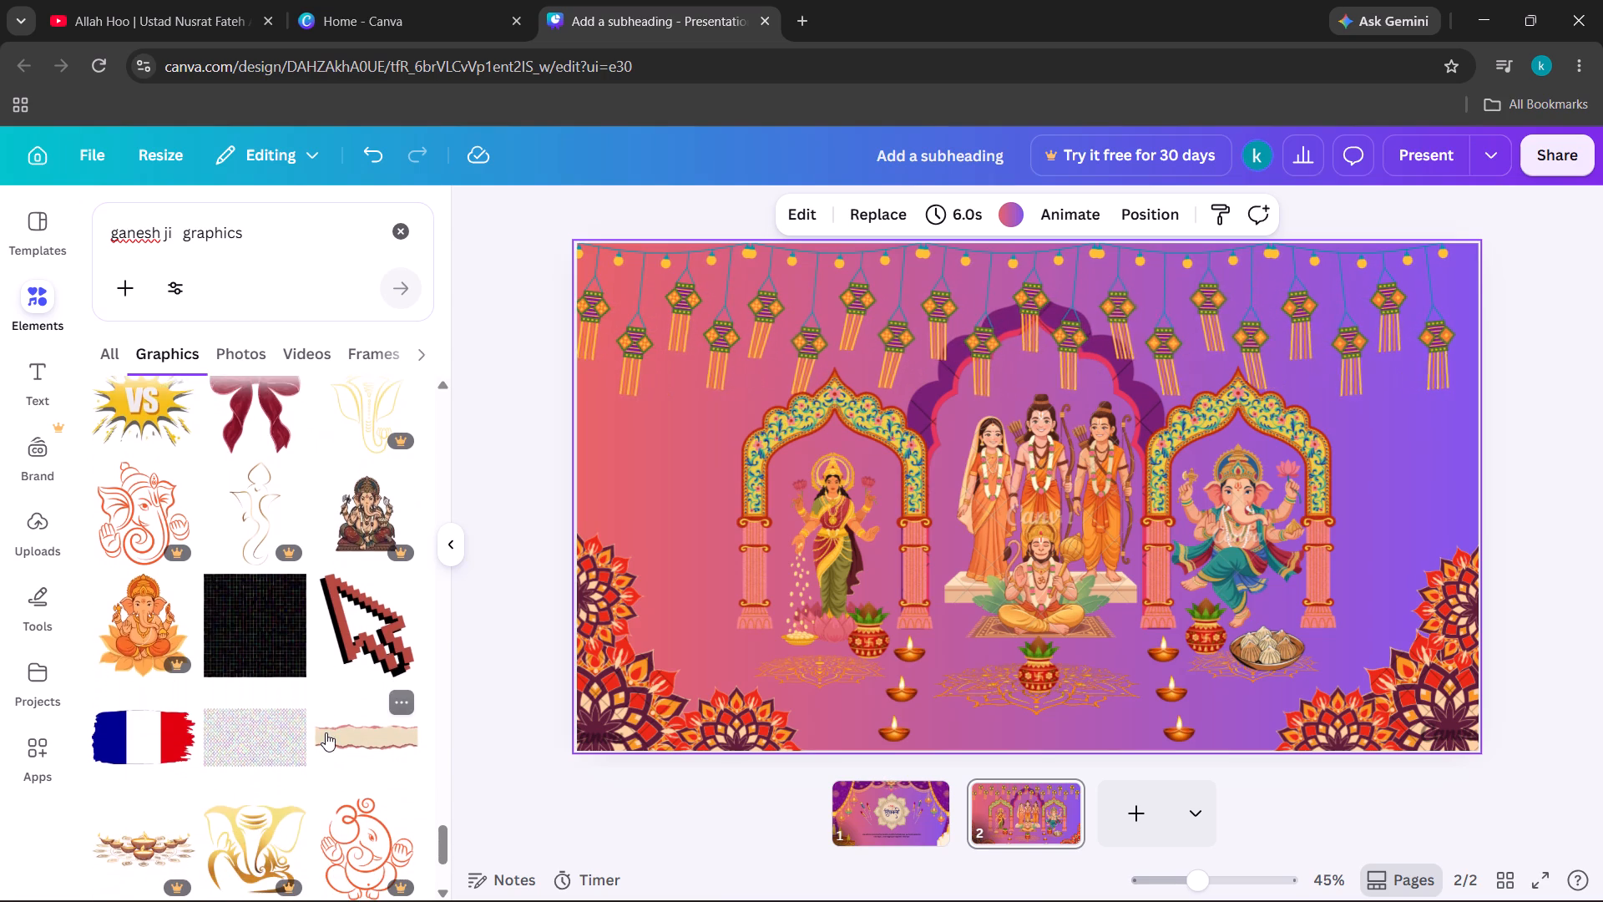
pyautogui.scroll(-4, 396, 642)
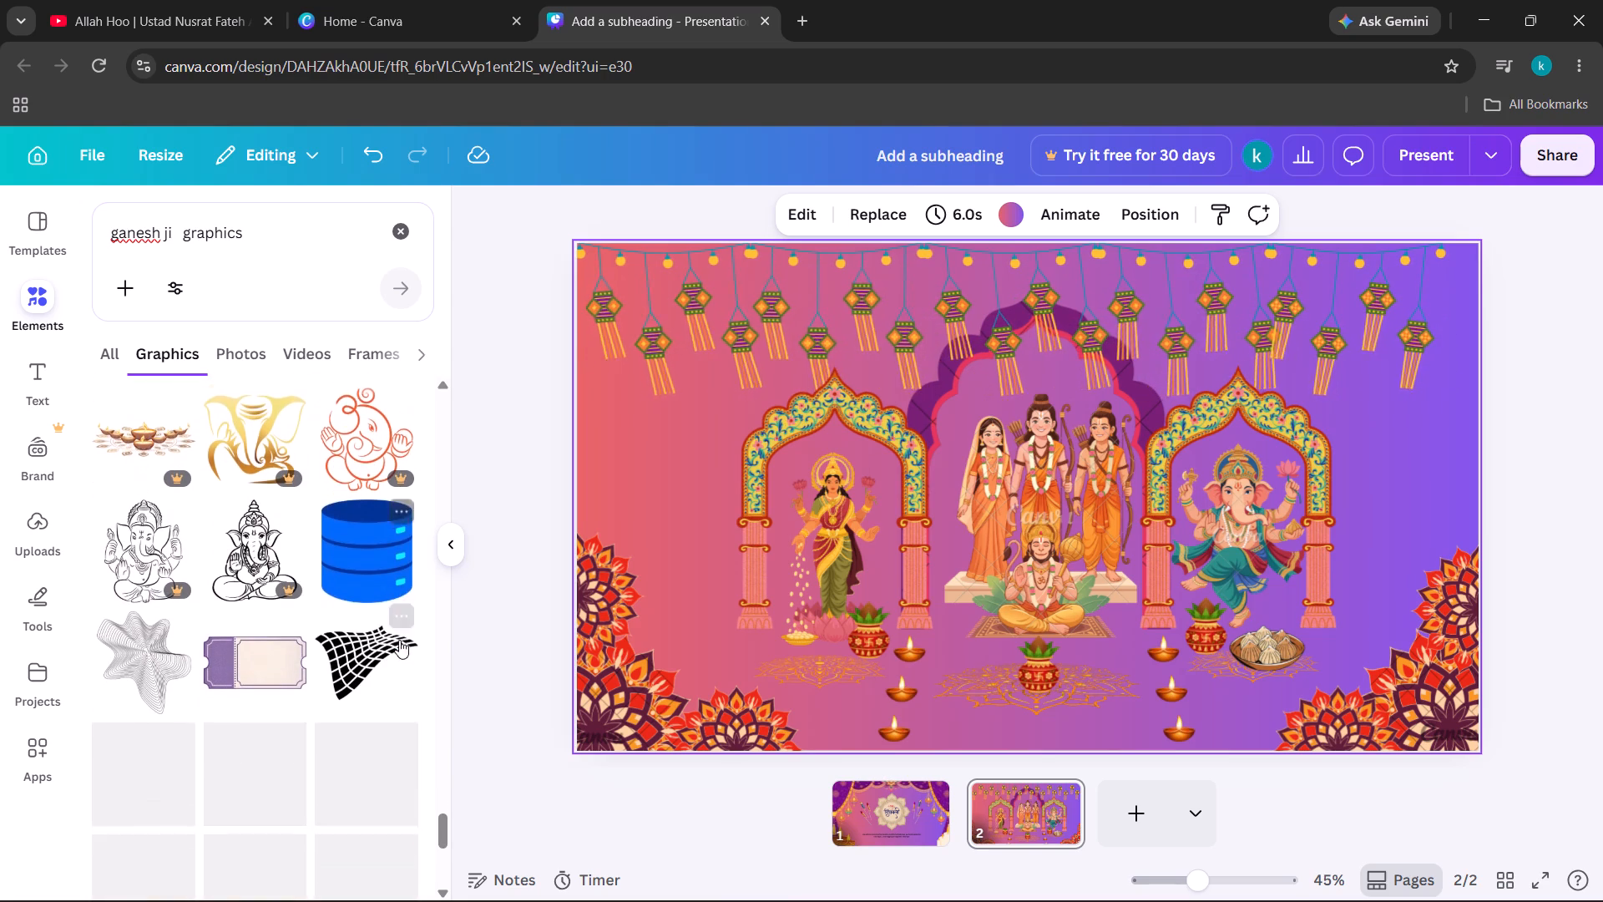
pyautogui.scroll(-3, 399, 640)
pyautogui.scroll(3, 399, 640)
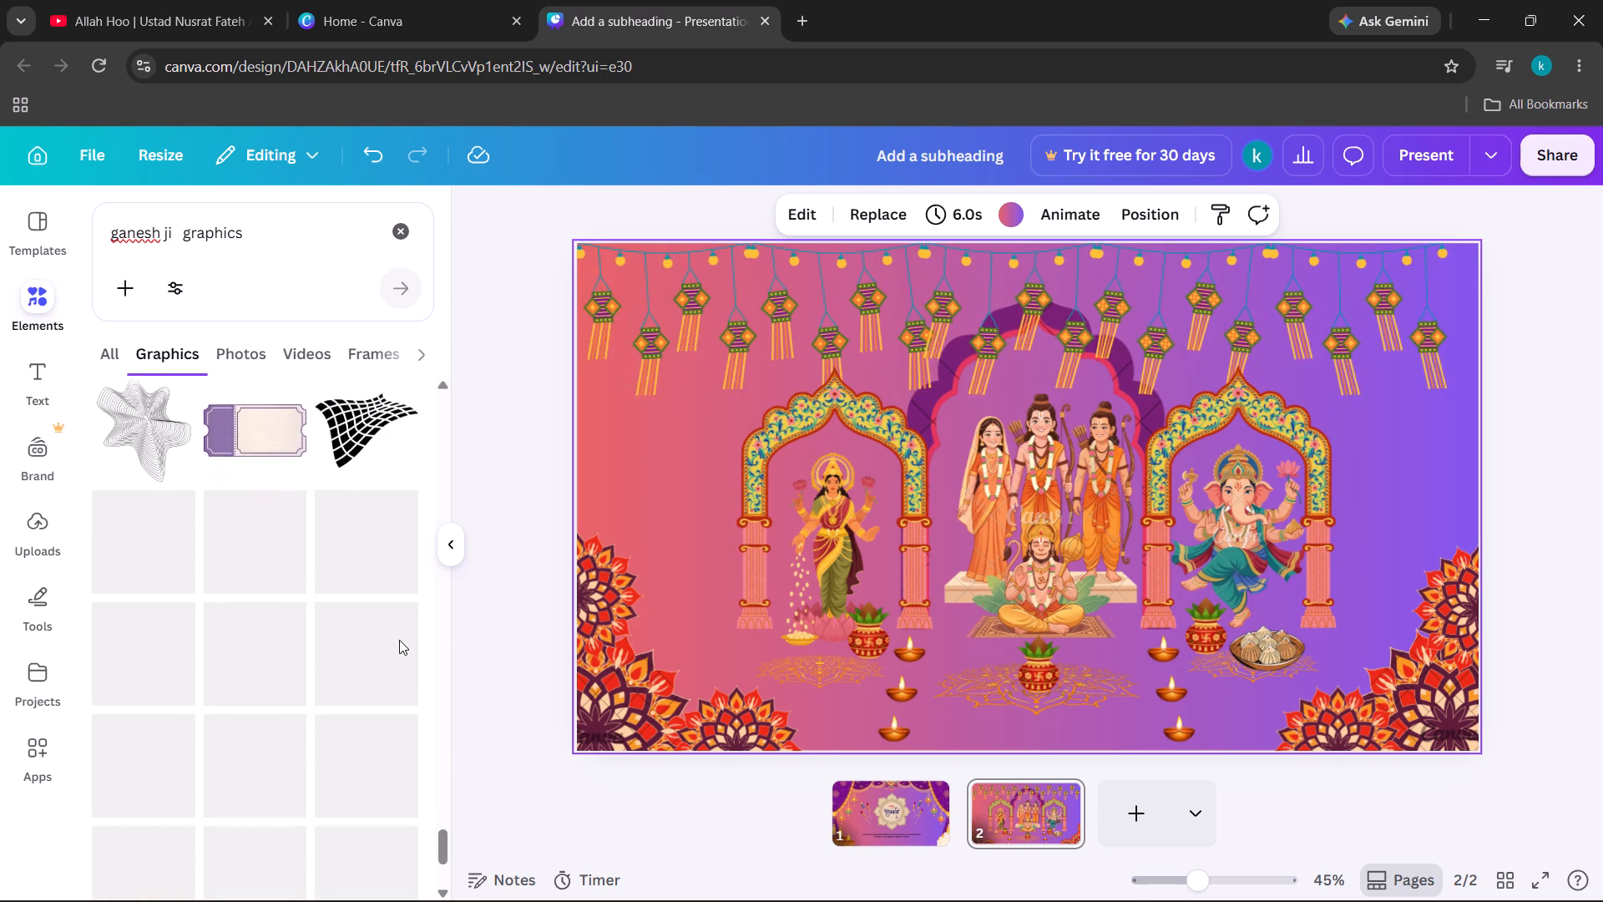
pyautogui.scroll(2, 399, 640)
pyautogui.scroll(-1, 399, 640)
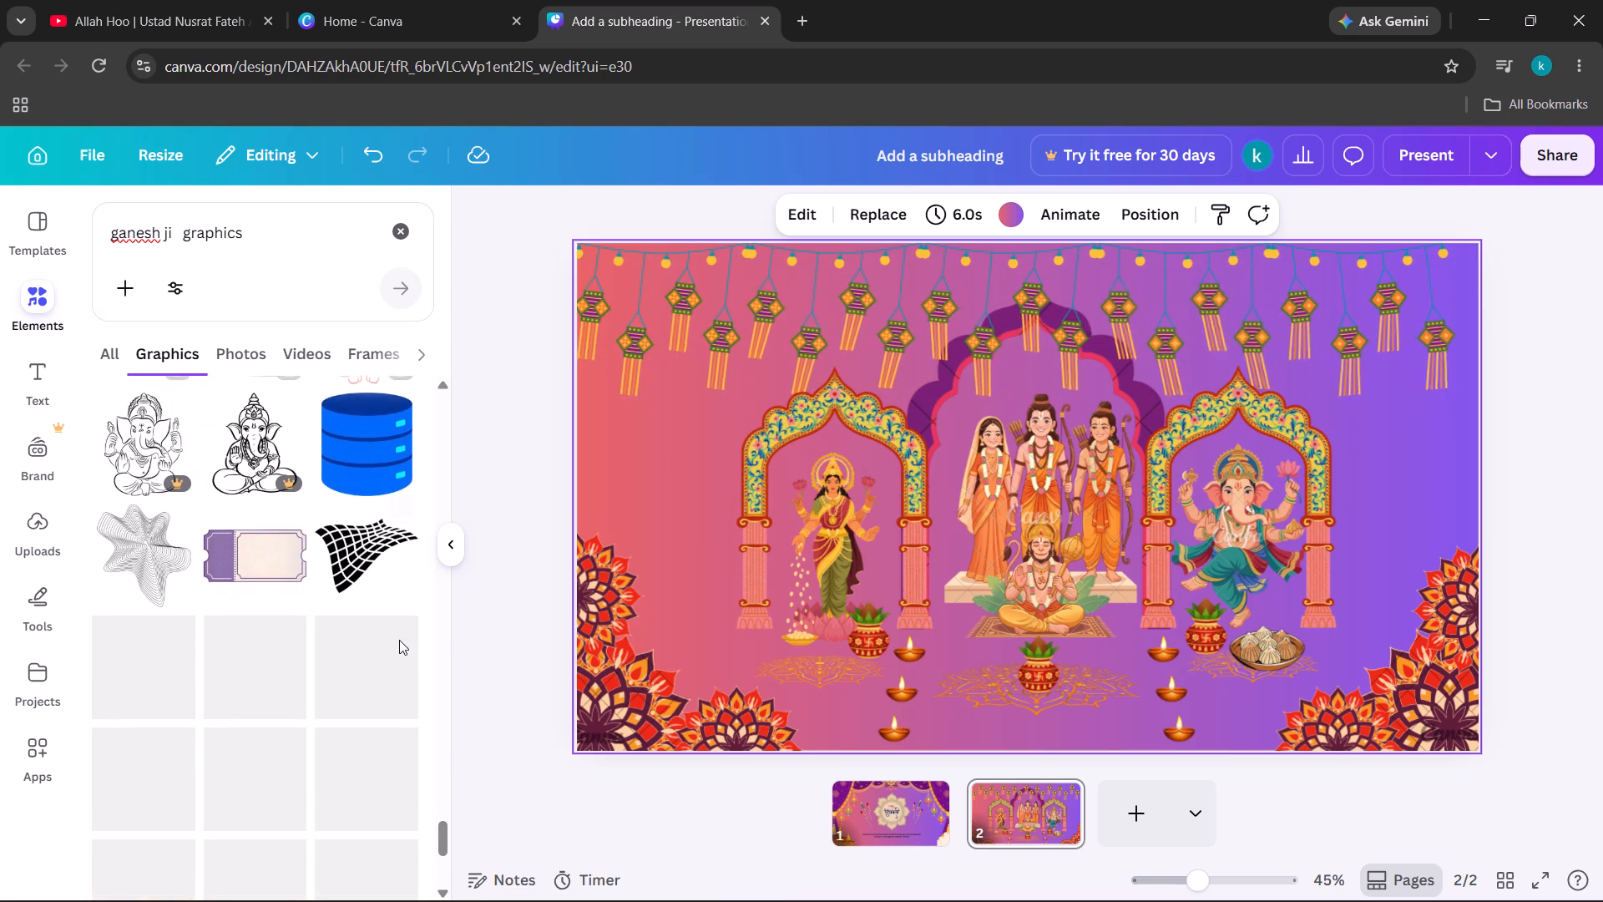
pyautogui.scroll(-2, 399, 640)
pyautogui.scroll(-1, 327, 645)
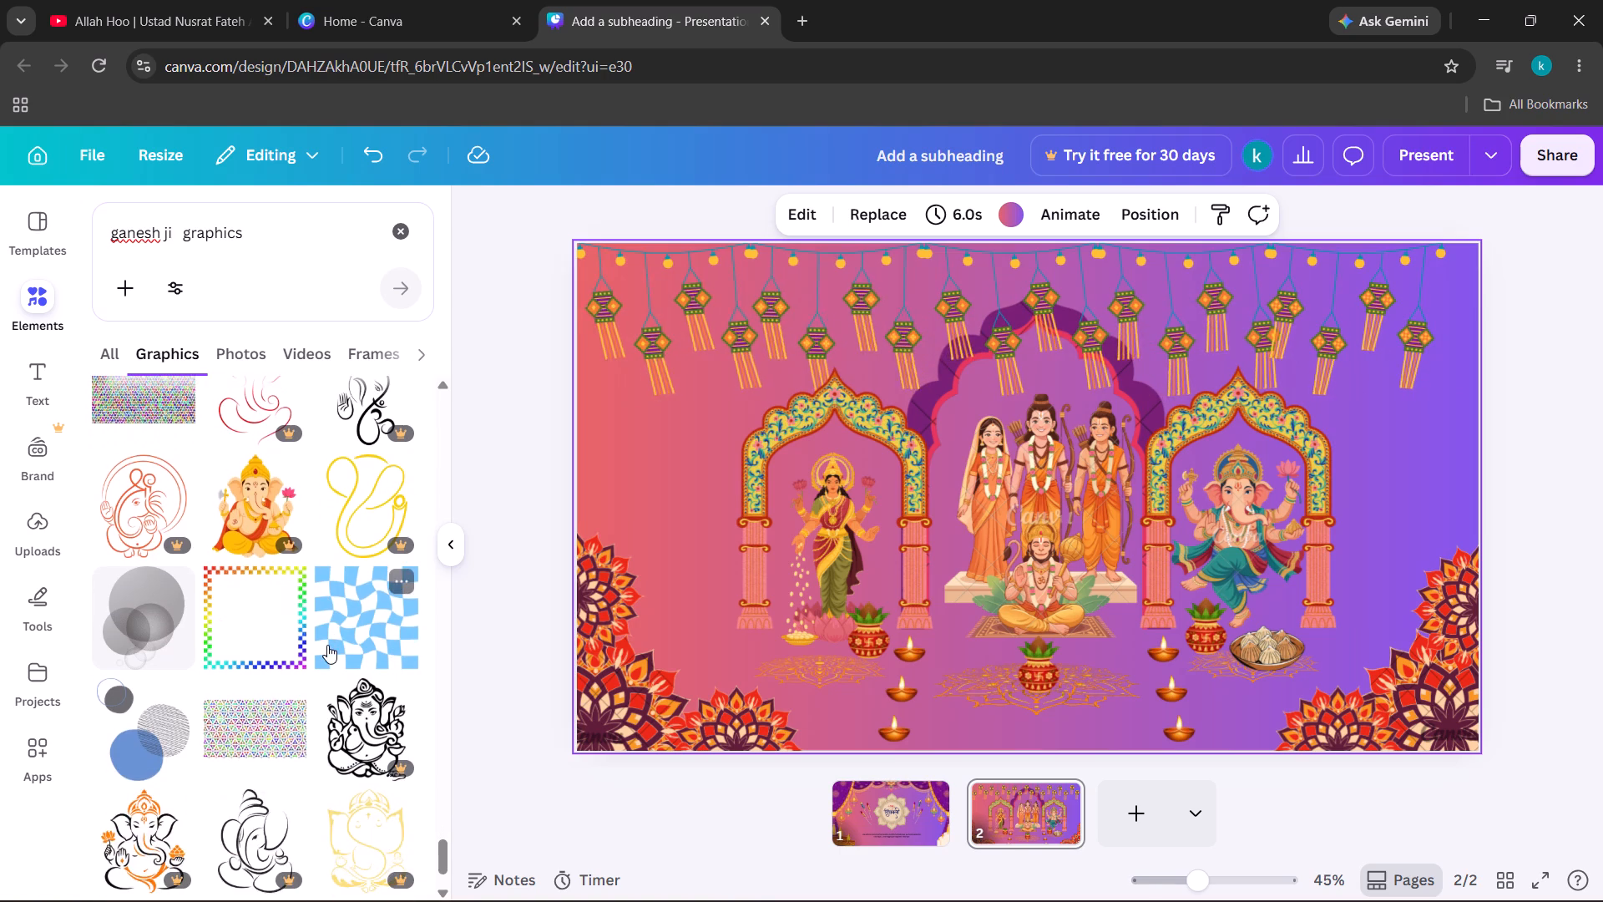
pyautogui.scroll(-3, 327, 645)
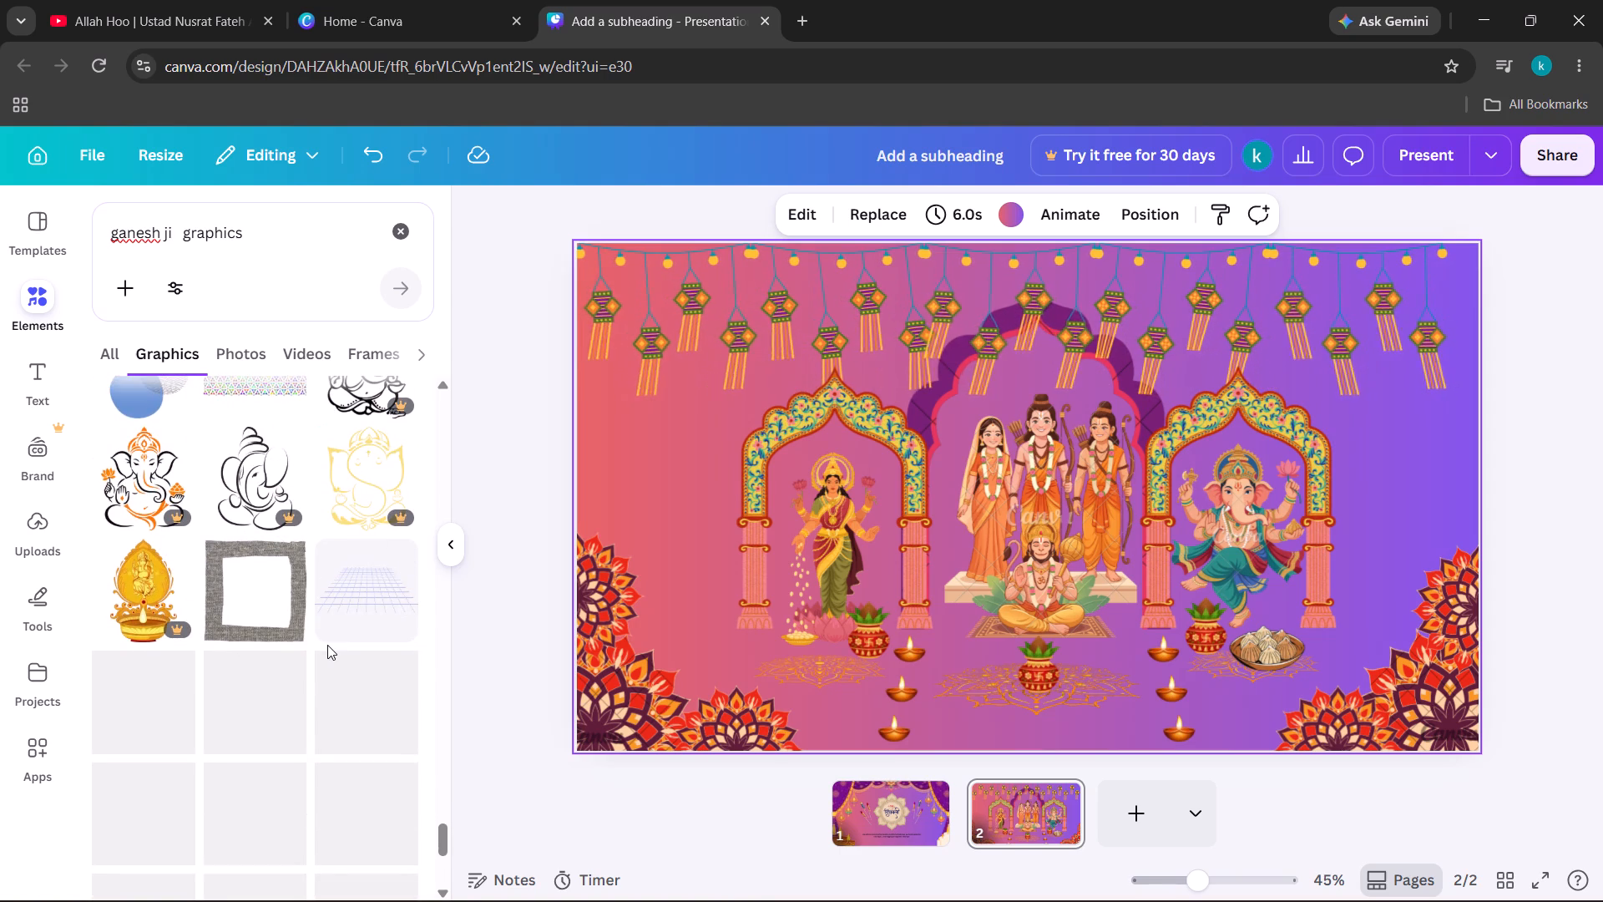
pyautogui.scroll(-2, 327, 645)
pyautogui.hscroll(1, 327, 645)
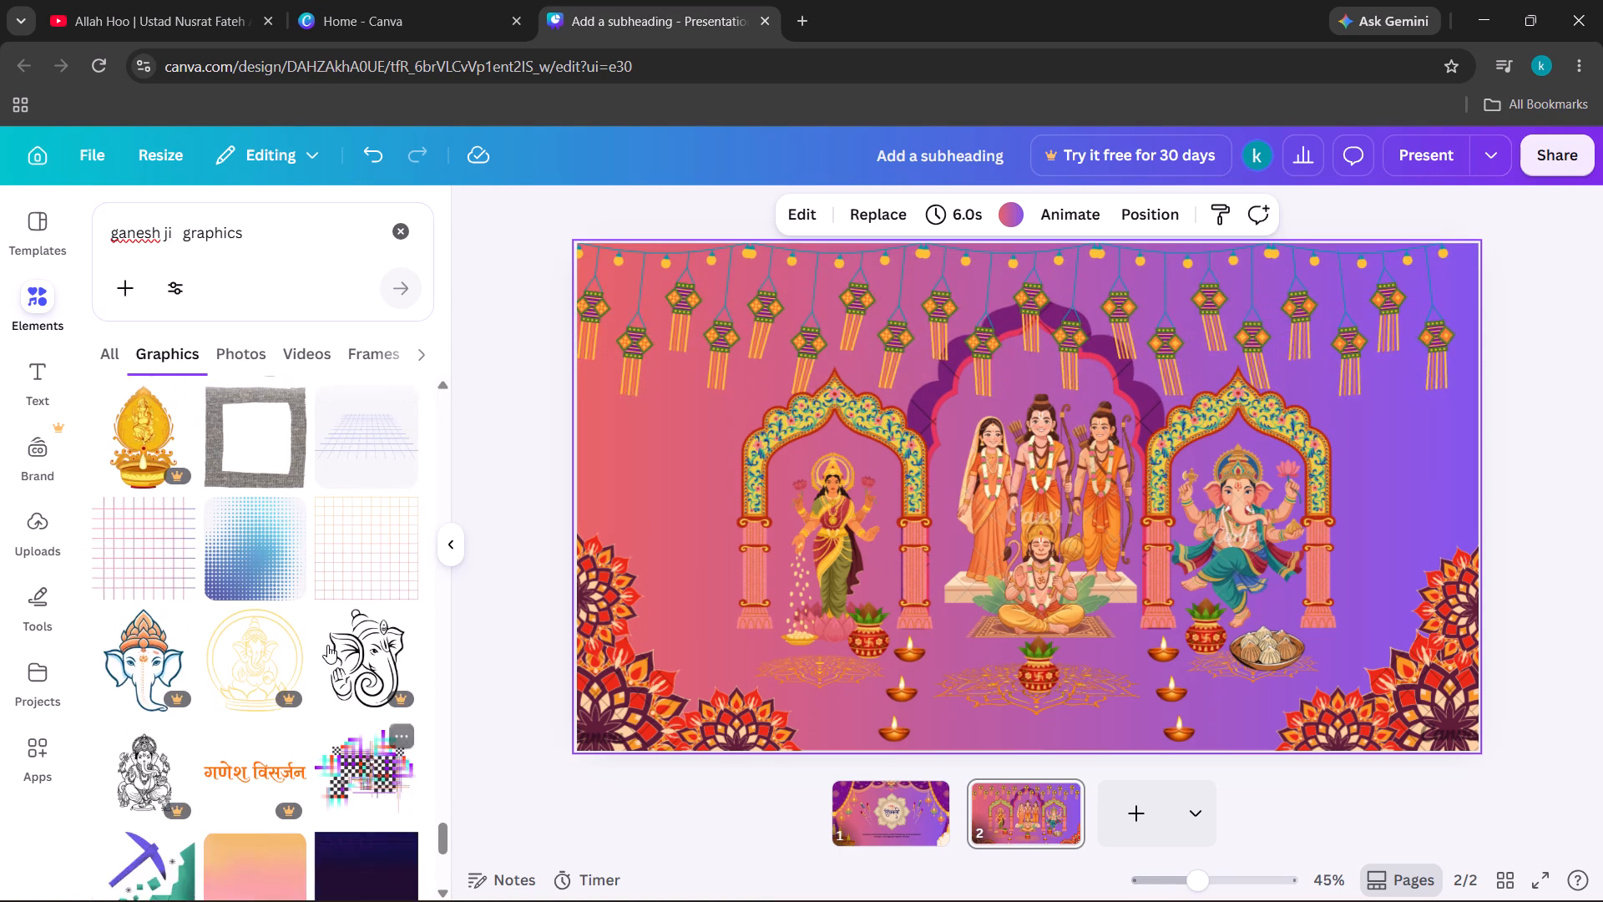
pyautogui.hscroll(1, 327, 645)
pyautogui.scroll(-3, 327, 645)
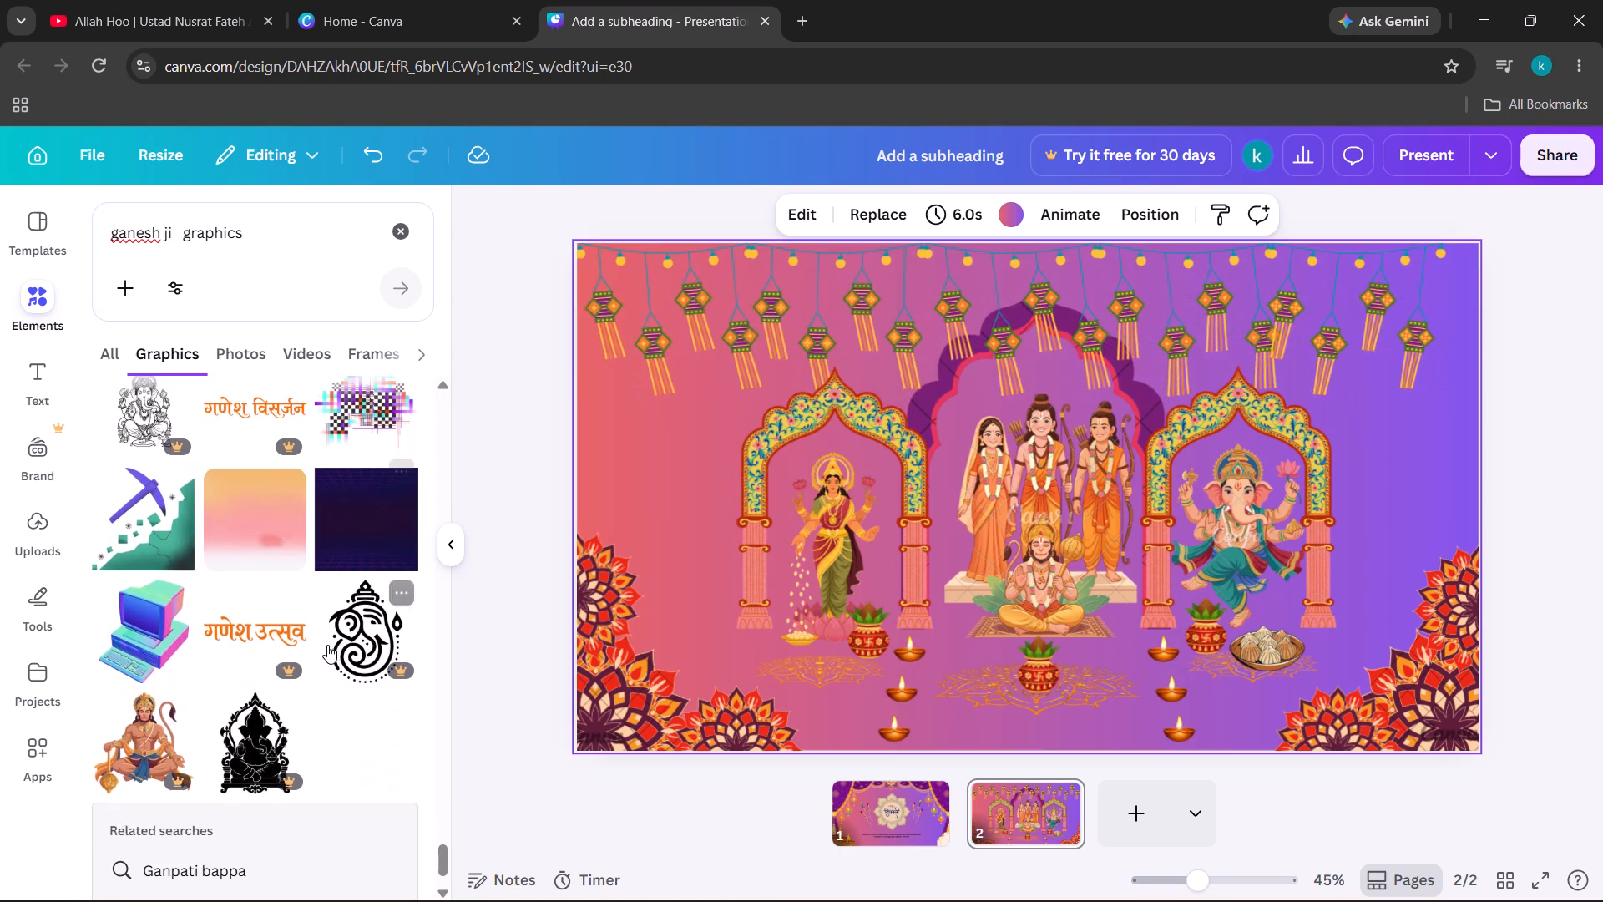
pyautogui.scroll(-4, 327, 645)
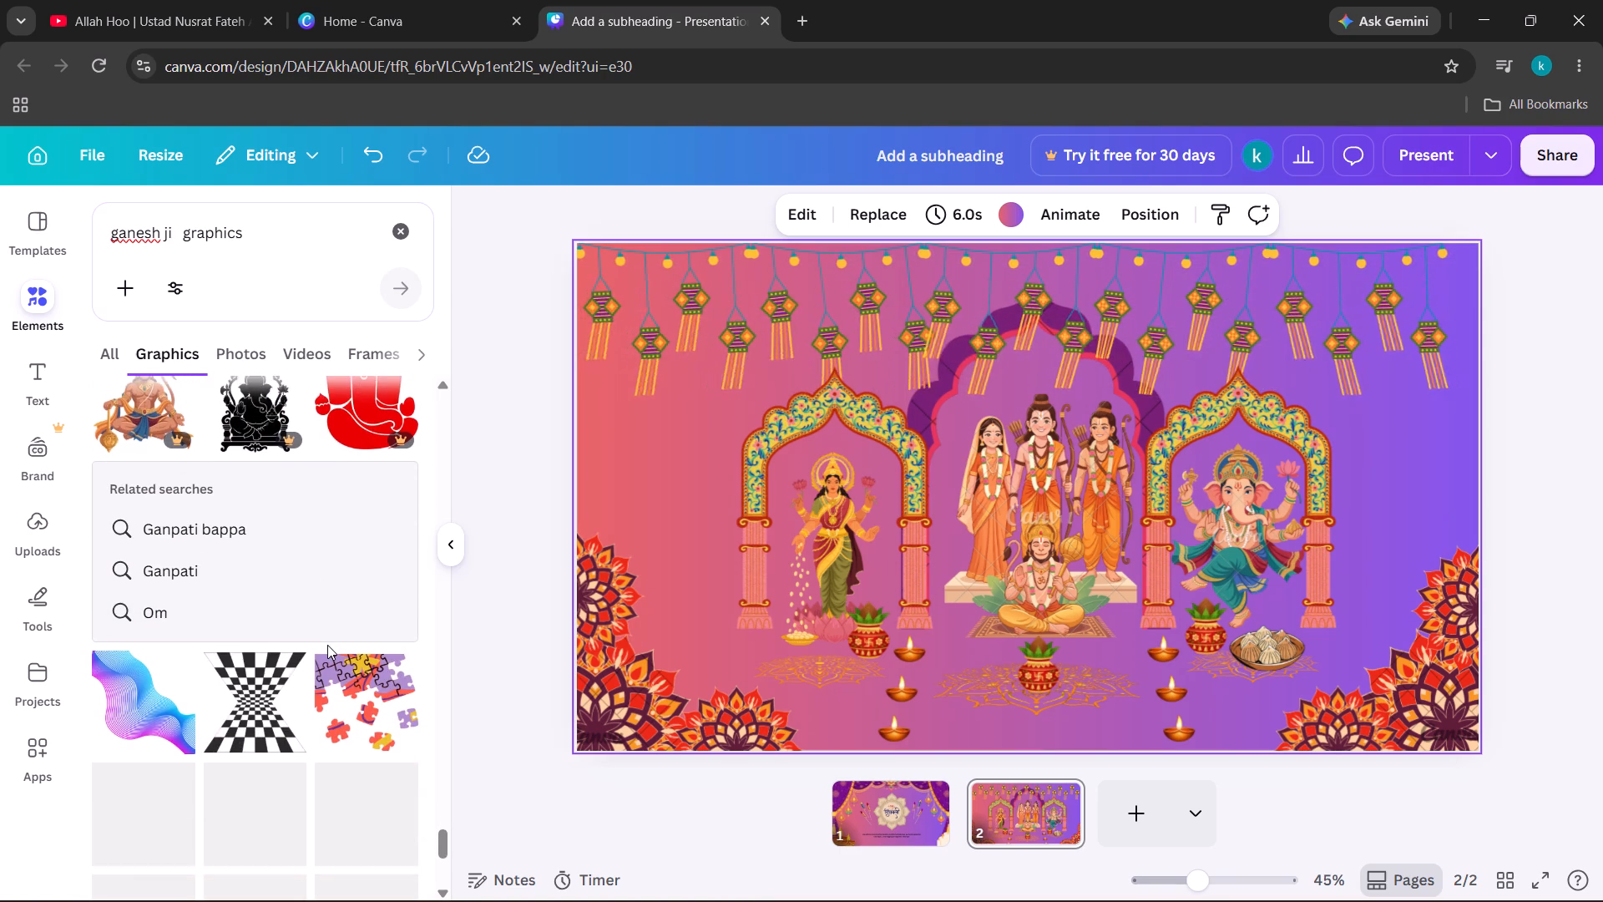
pyautogui.hscroll(-1, 327, 645)
pyautogui.scroll(-1, 327, 645)
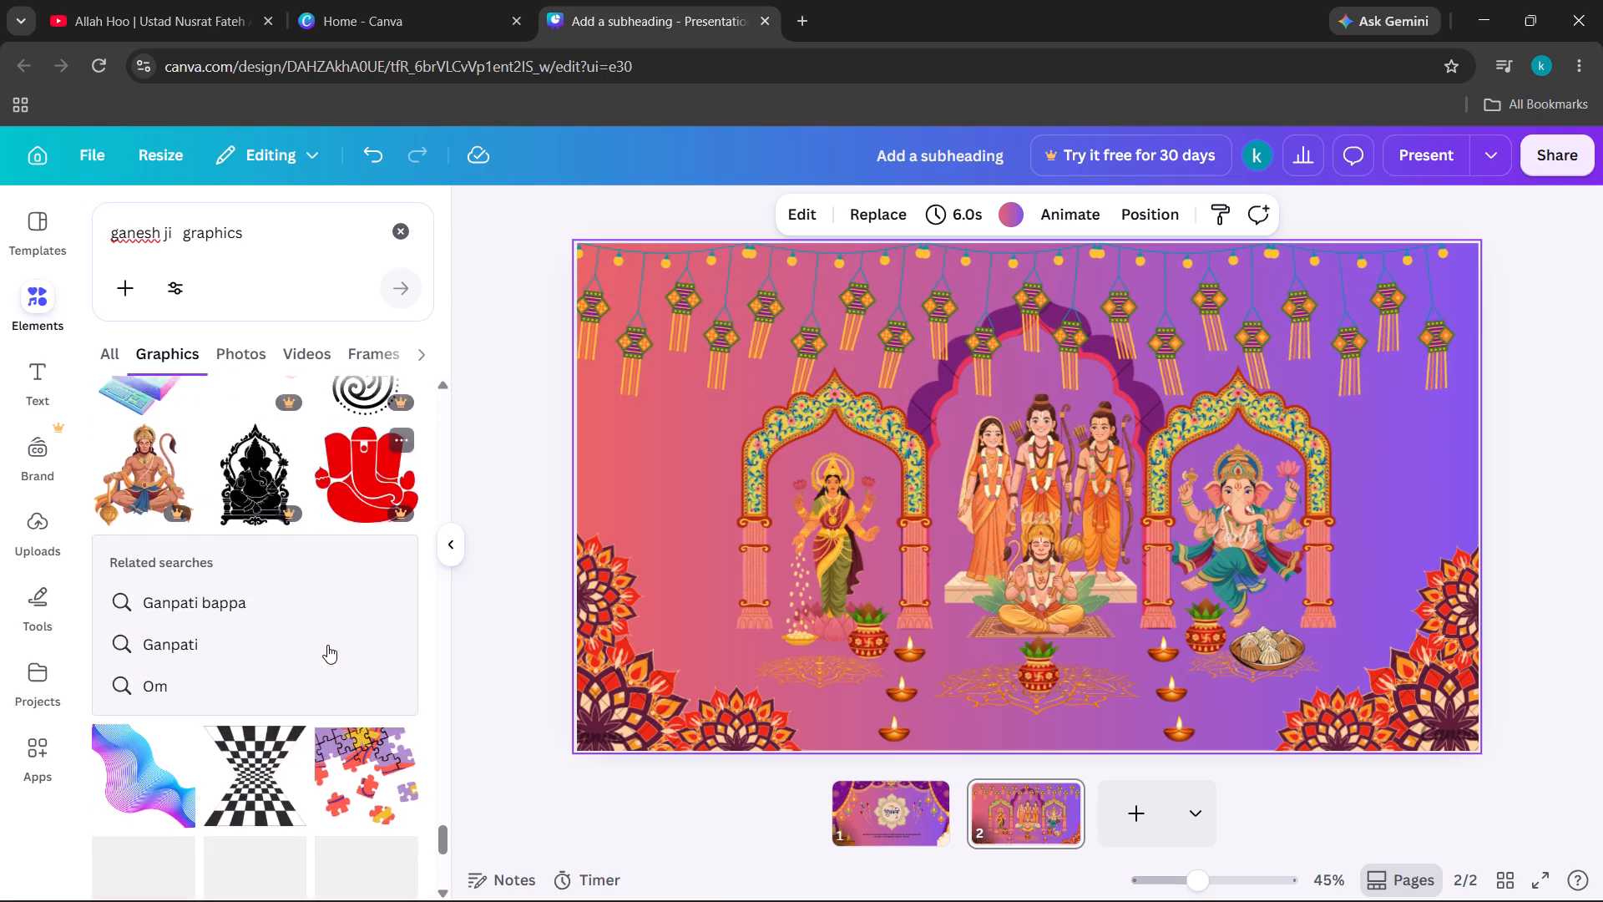
pyautogui.scroll(-1, 327, 645)
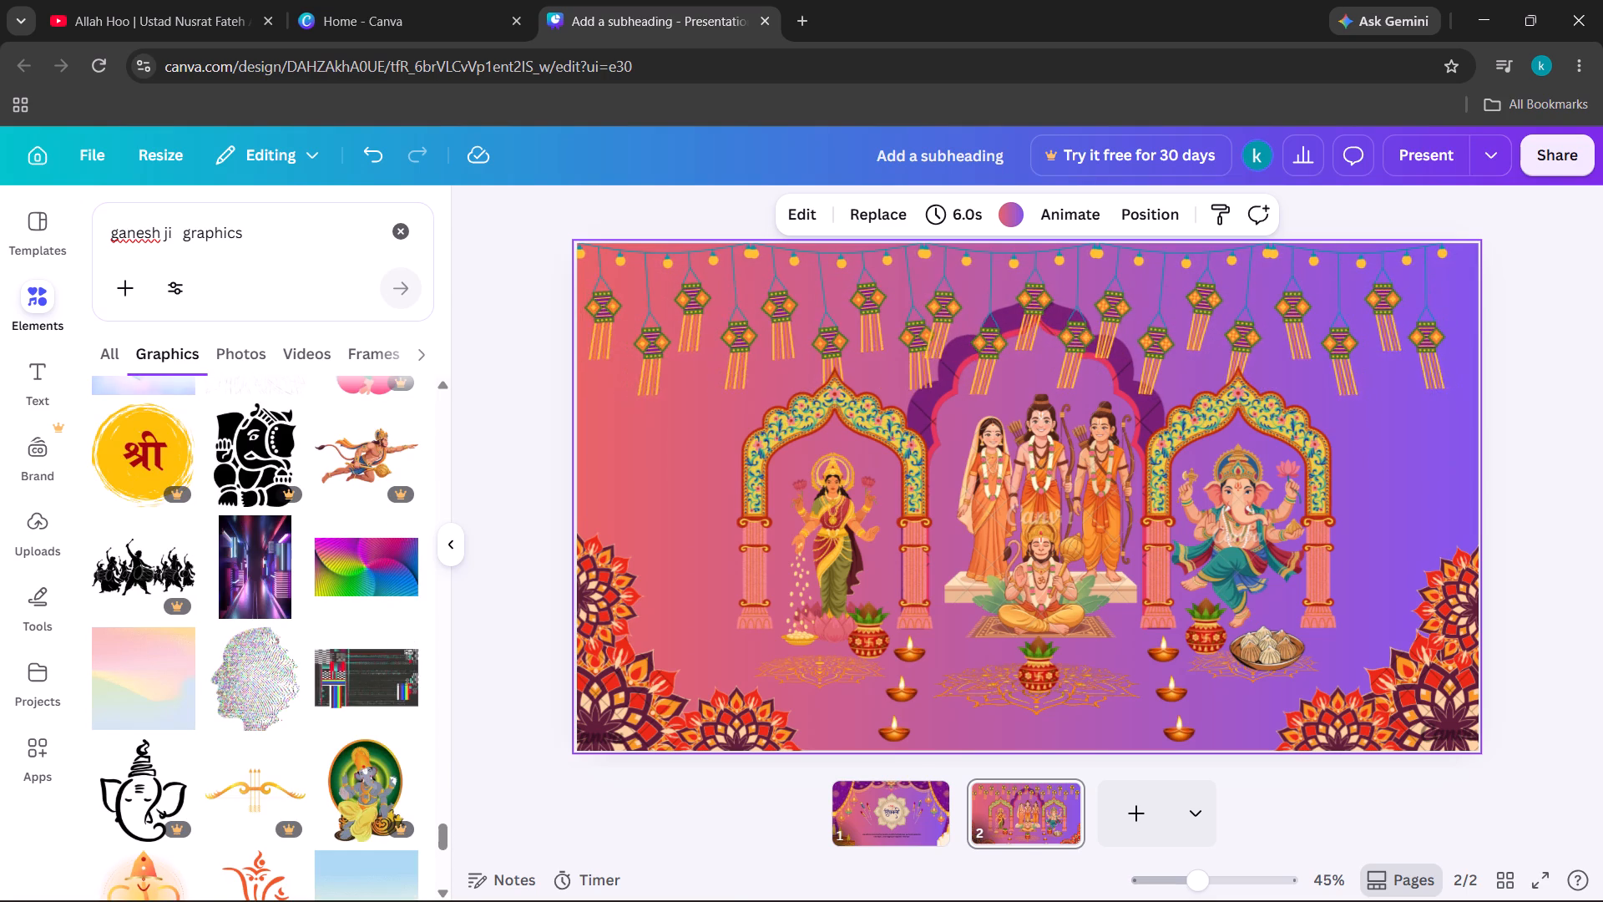
# Search the element graphics for "methai graphics".
pyautogui.click(175, 234)
pyautogui.press('BackSpace')
pyautogui.press('BackSpace')
pyautogui.press('BackSpace')
pyautogui.press('BackSpace')
pyautogui.press('BackSpace')
pyautogui.press('BackSpace')
pyautogui.press('BackSpace')
pyautogui.press('BackSpace')
pyautogui.press('BackSpace')
pyautogui.press('BackSpace')
pyautogui.press('BackSpace')
pyautogui.press('BackSpace')
pyautogui.press('BackSpace')
pyautogui.press('BackSpace')
pyautogui.press('BackSpace')
pyautogui.press('BackSpace')
pyautogui.press('BackSpace')
pyautogui.press('BackSpace')
pyautogui.press('BackSpace')
pyautogui.press('BackSpace')
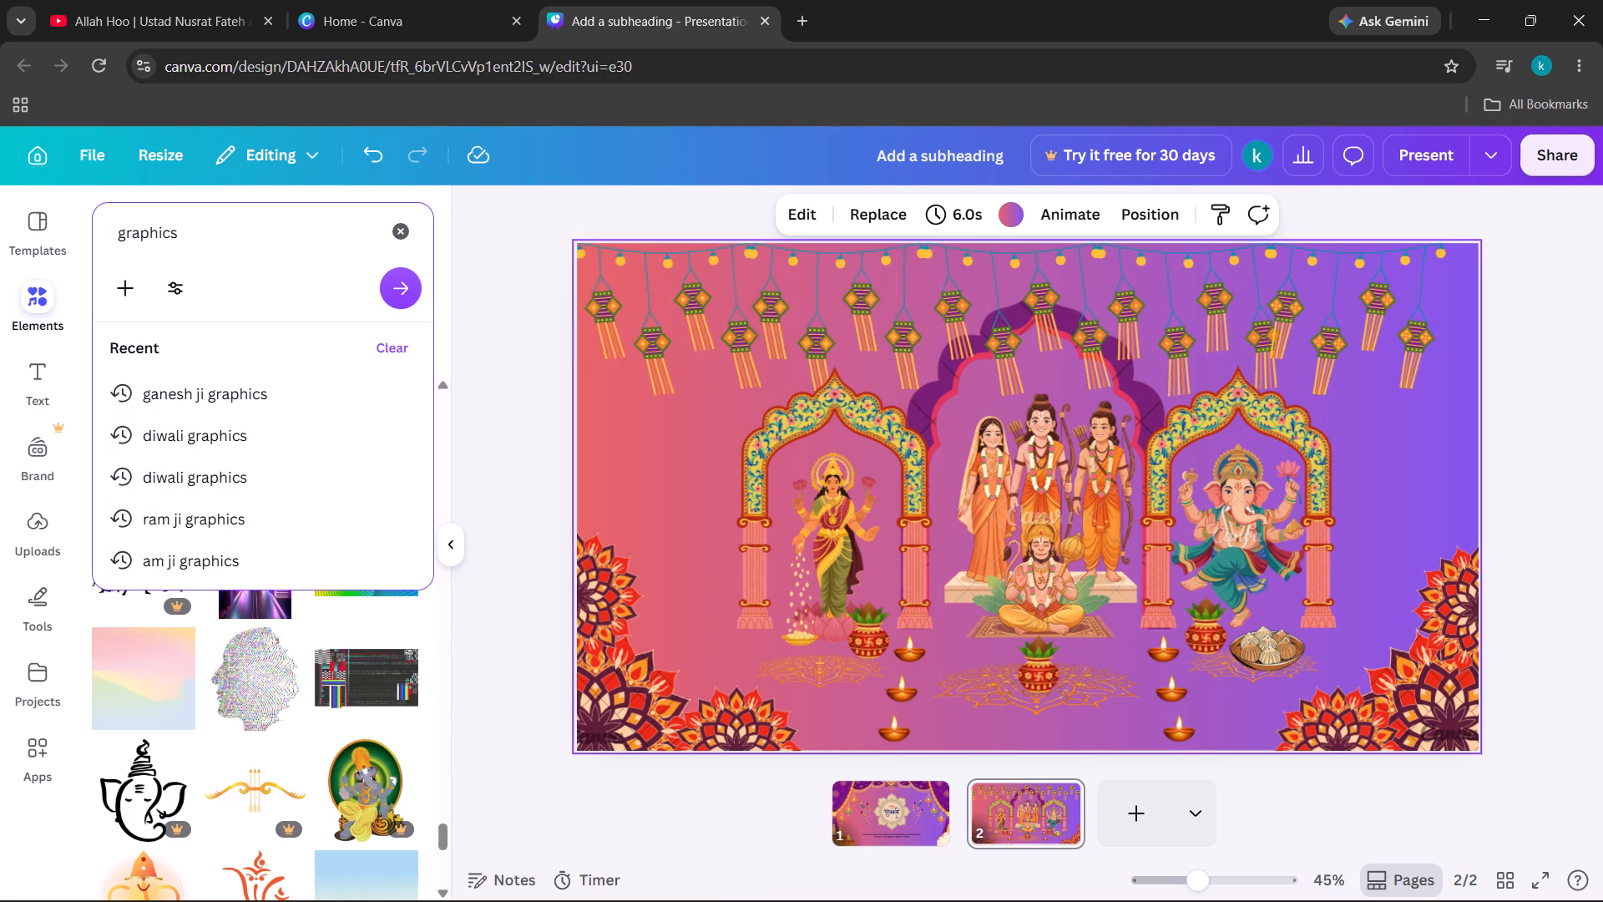
pyautogui.write('methai')
pyautogui.press('space')
pyautogui.press('Return')
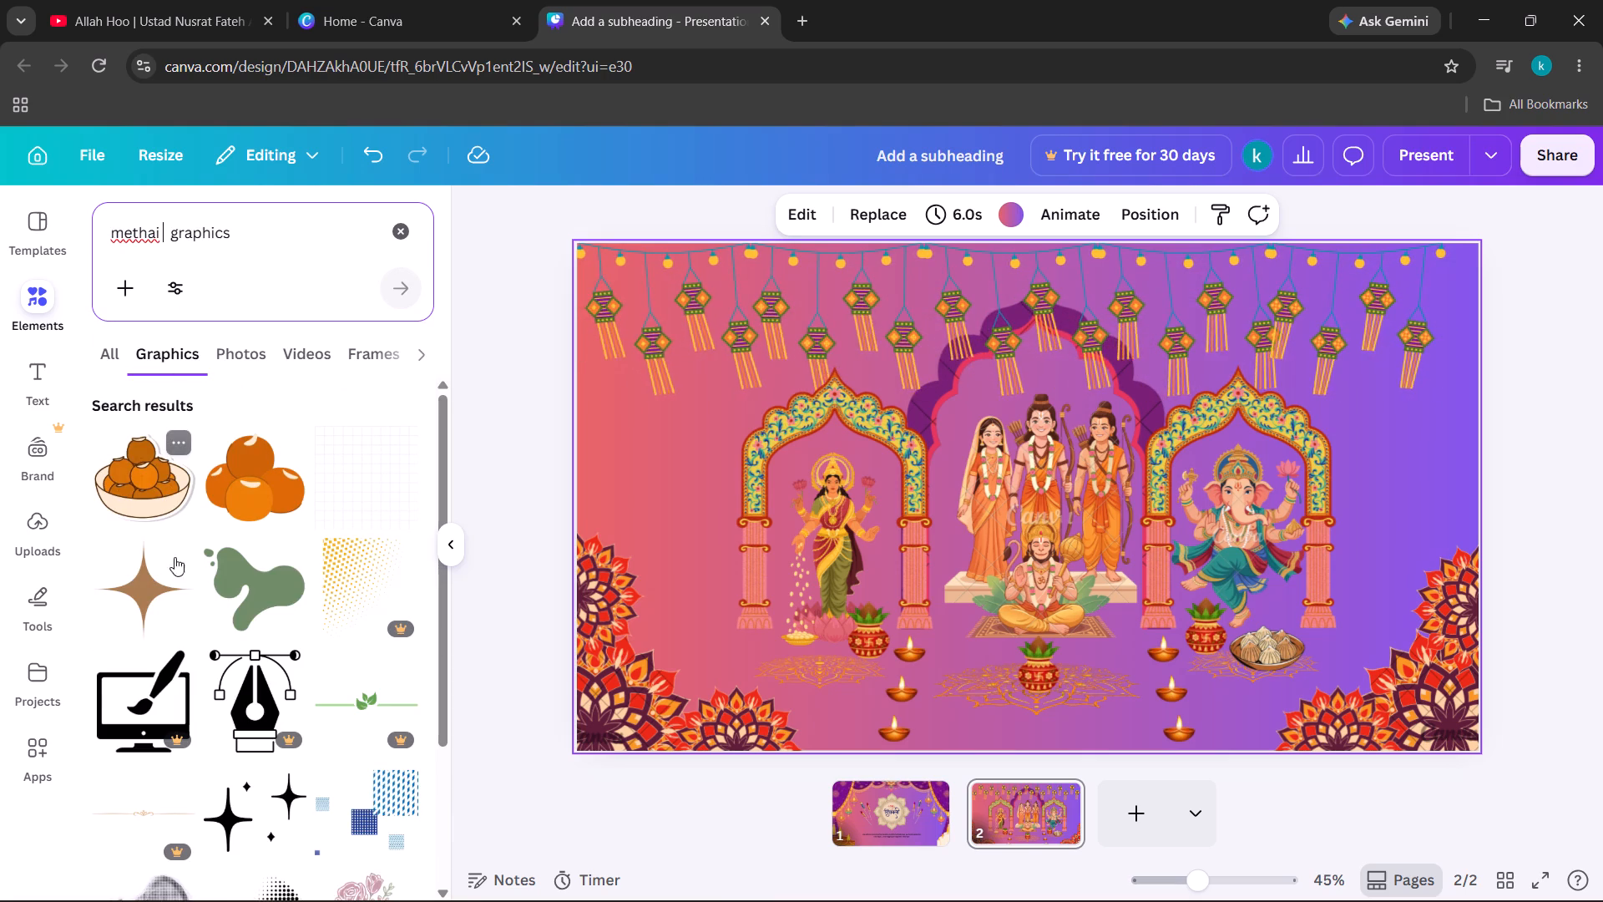
# Add the cream bowl of orange laddus, shrink it to about a quarter, and place it beside the middle kalash, on the Lakshmi side below Hanuman.
pyautogui.scroll(-5, 173, 573)
pyautogui.hscroll(1, 173, 573)
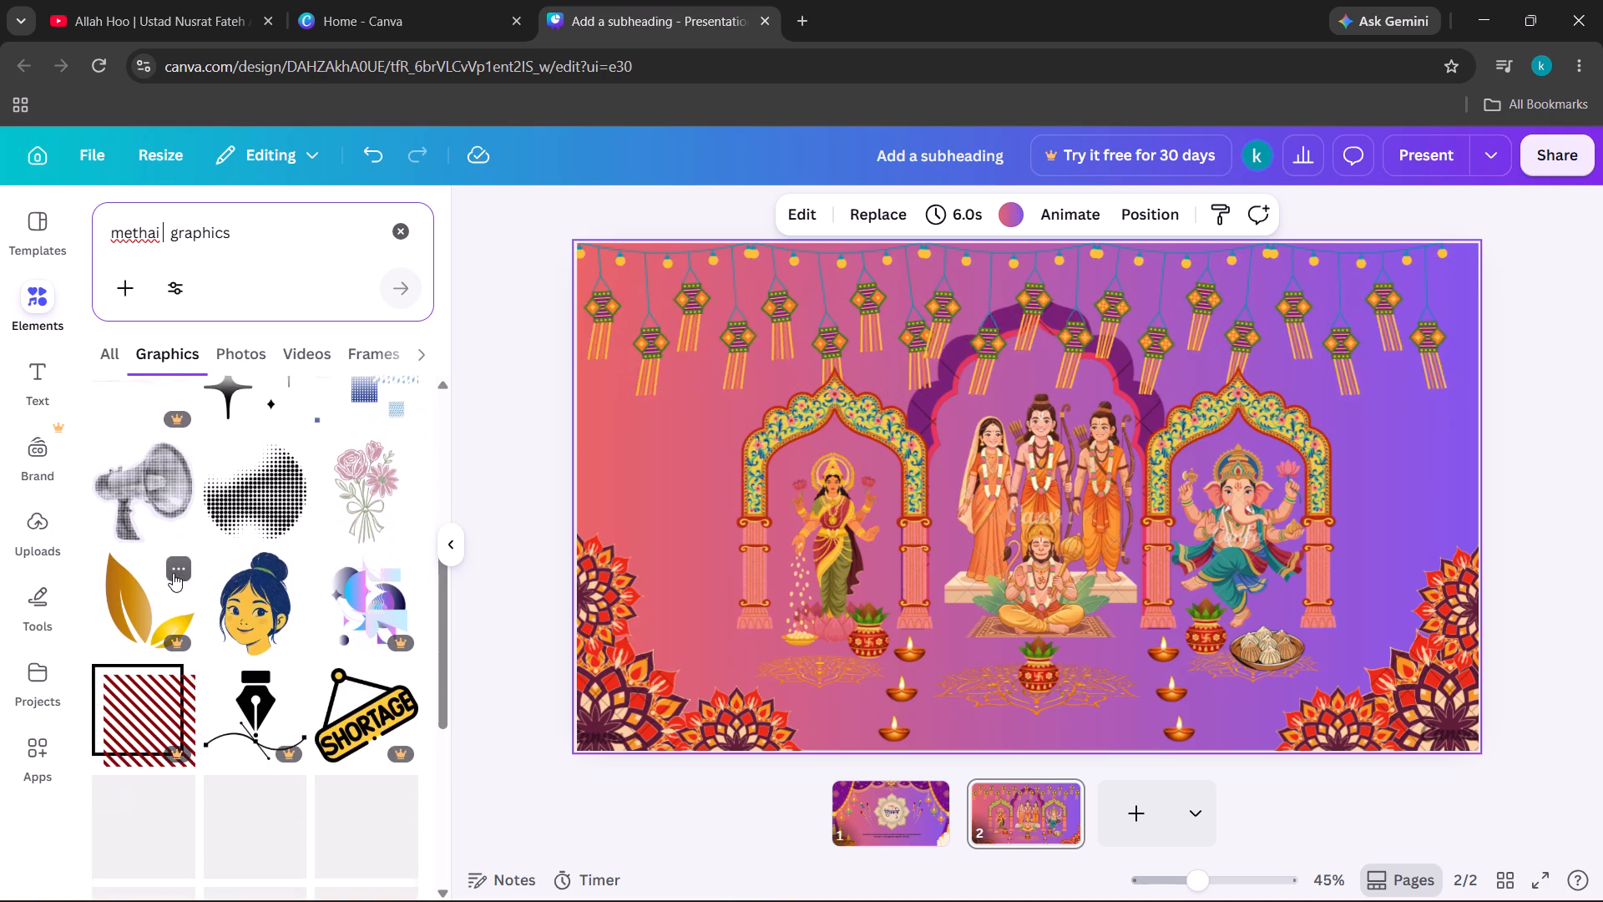
pyautogui.hscroll(1, 173, 573)
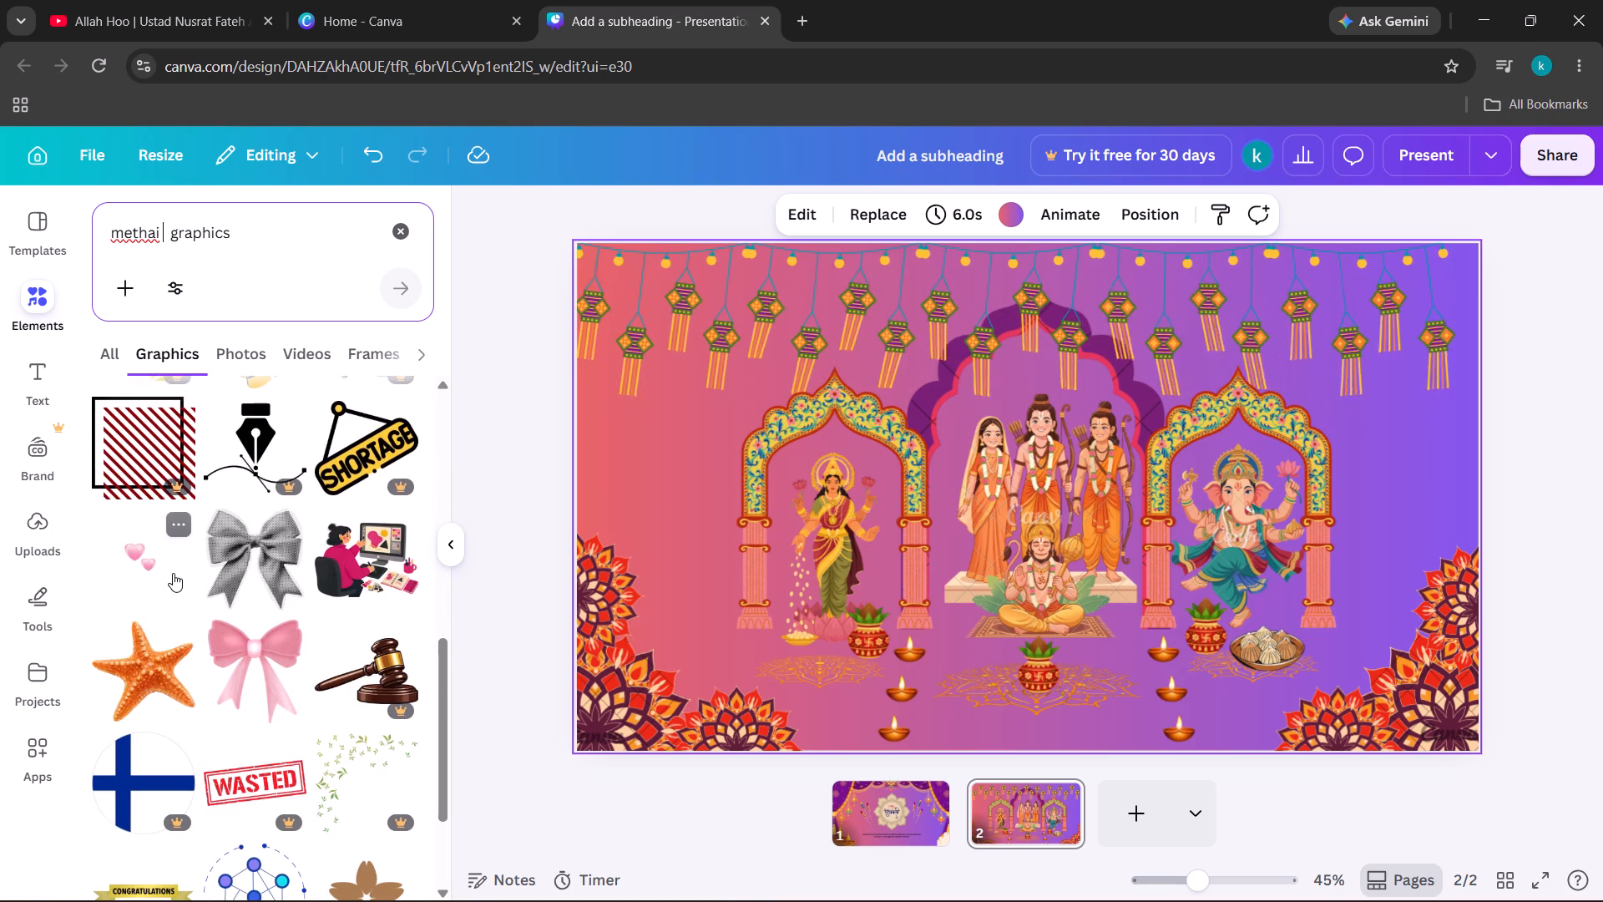
pyautogui.hscroll(2, 173, 573)
pyautogui.scroll(-2, 173, 573)
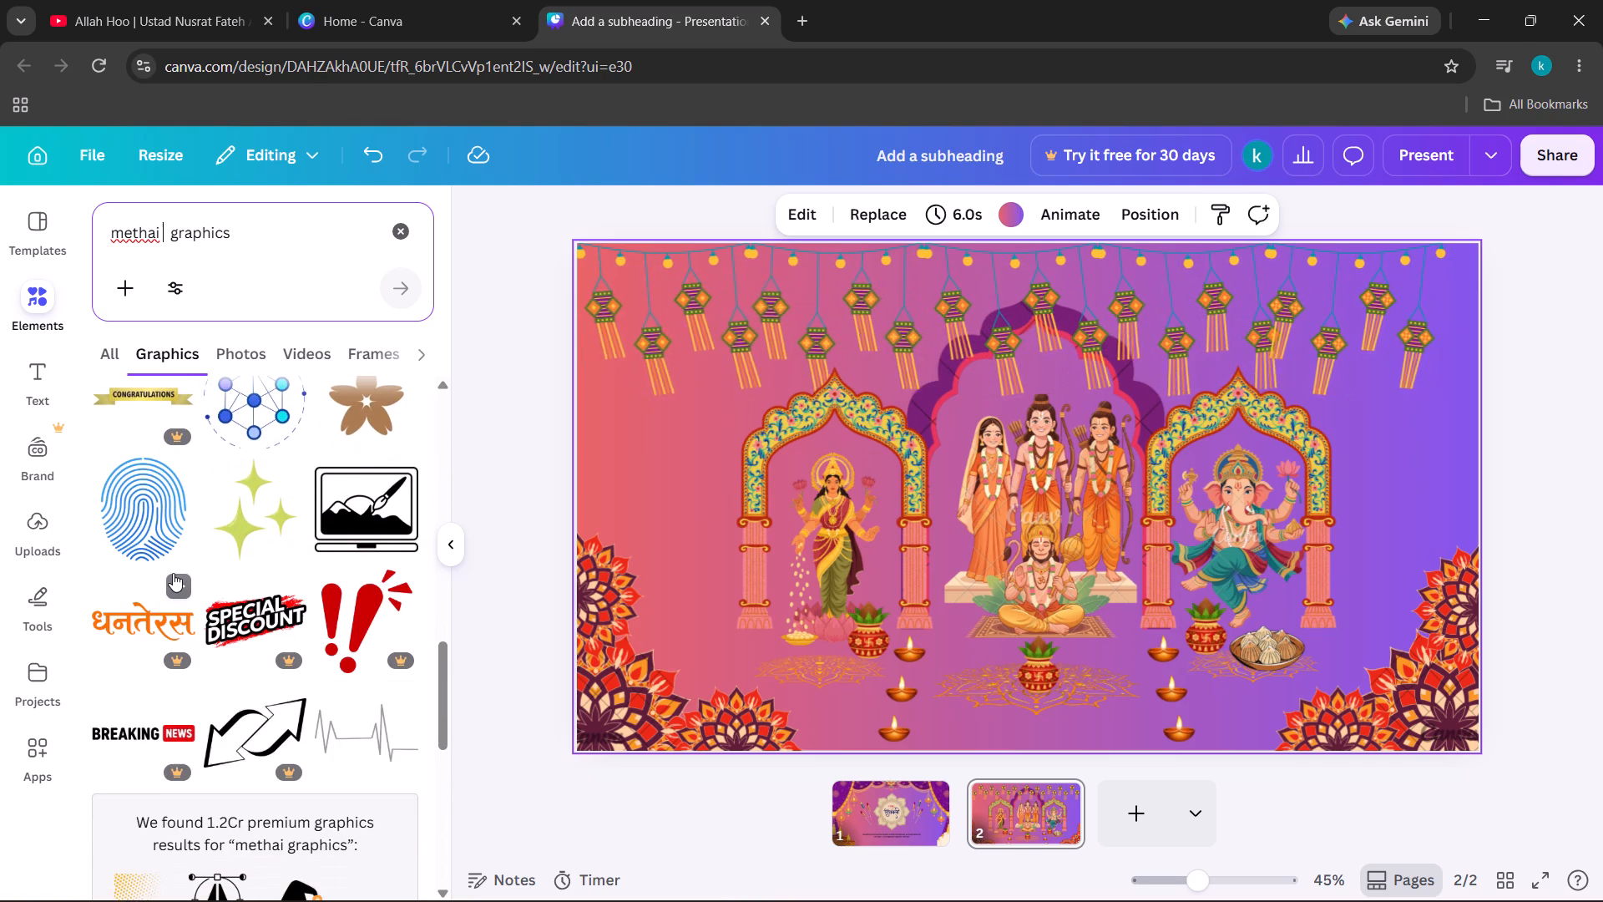
pyautogui.scroll(-6, 173, 573)
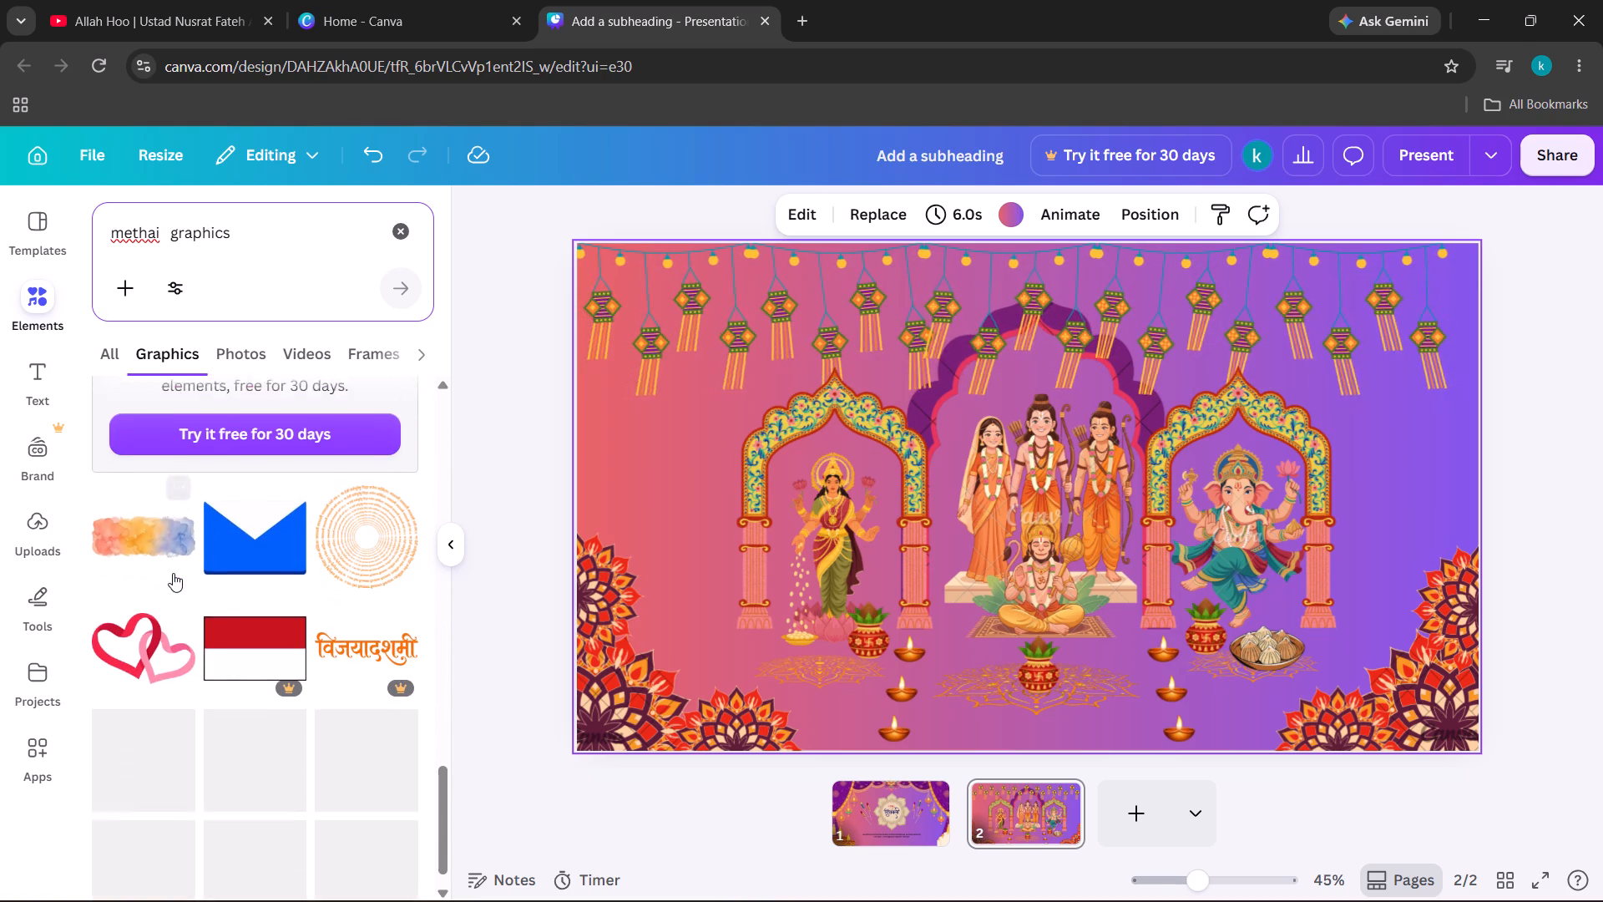
pyautogui.scroll(-1, 173, 573)
pyautogui.scroll(11, 173, 573)
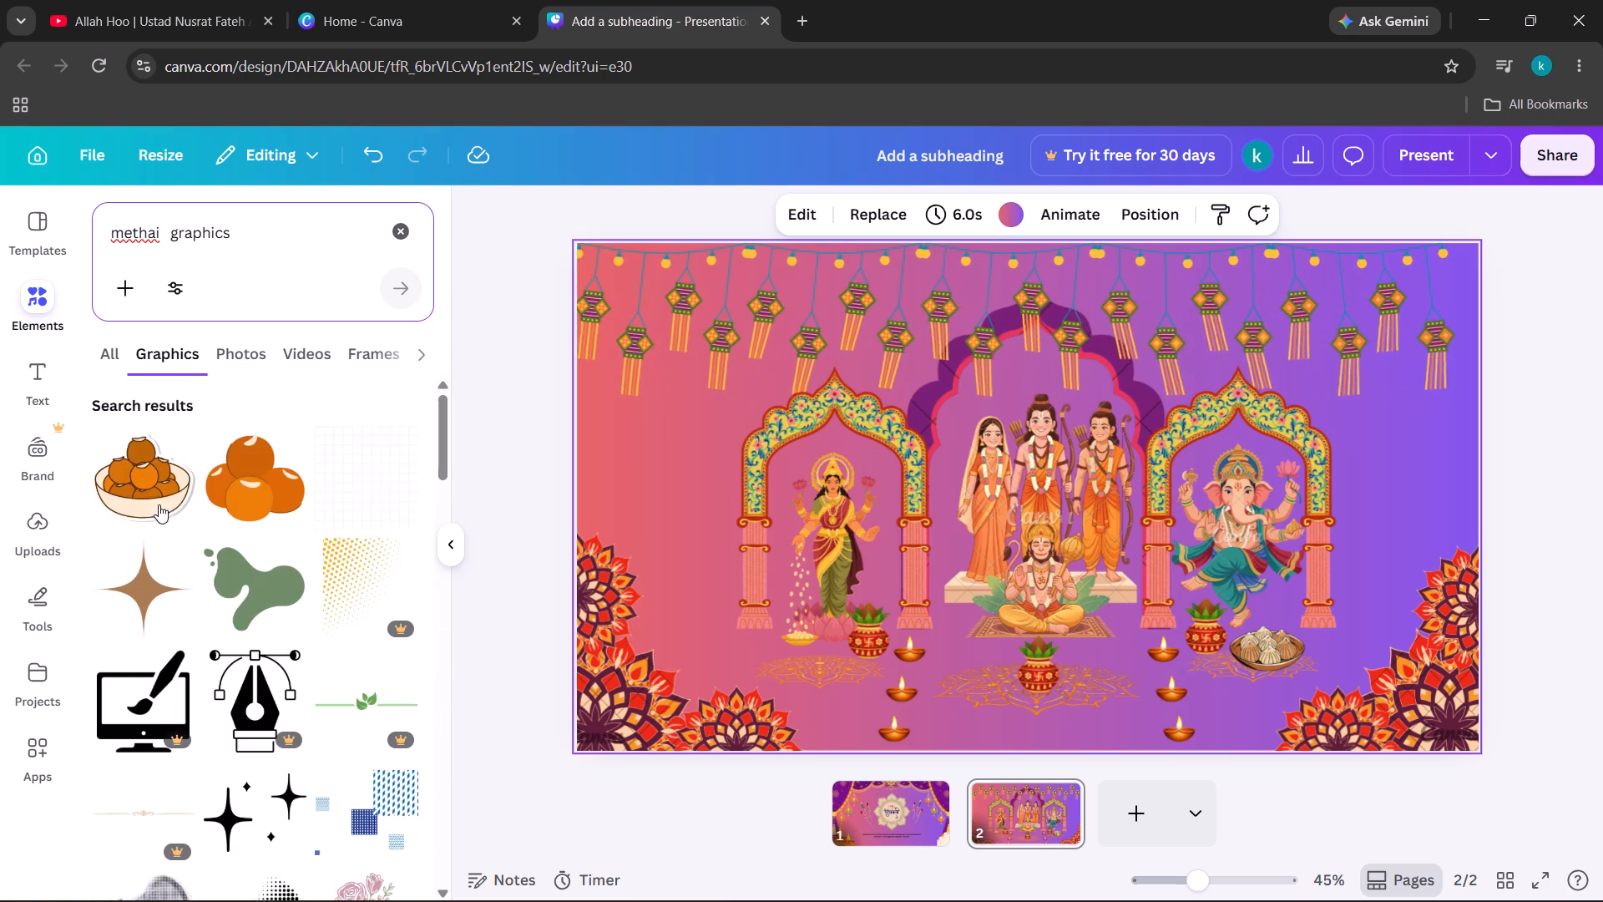
pyautogui.click(154, 495)
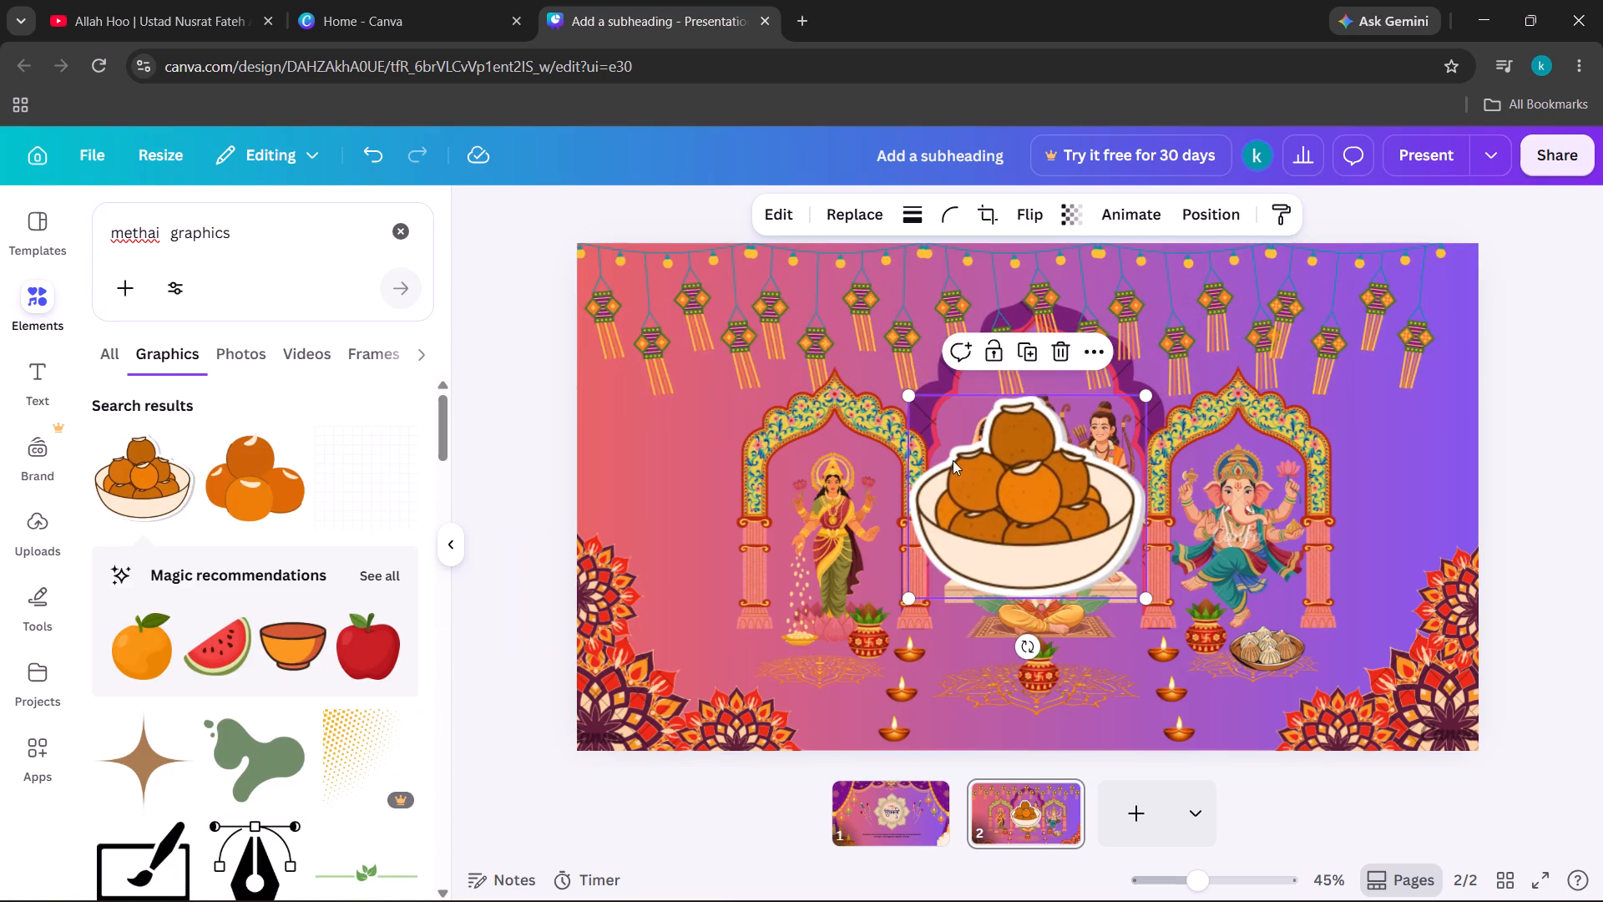
pyautogui.moveTo(913, 395); pyautogui.dragTo(1083, 549)
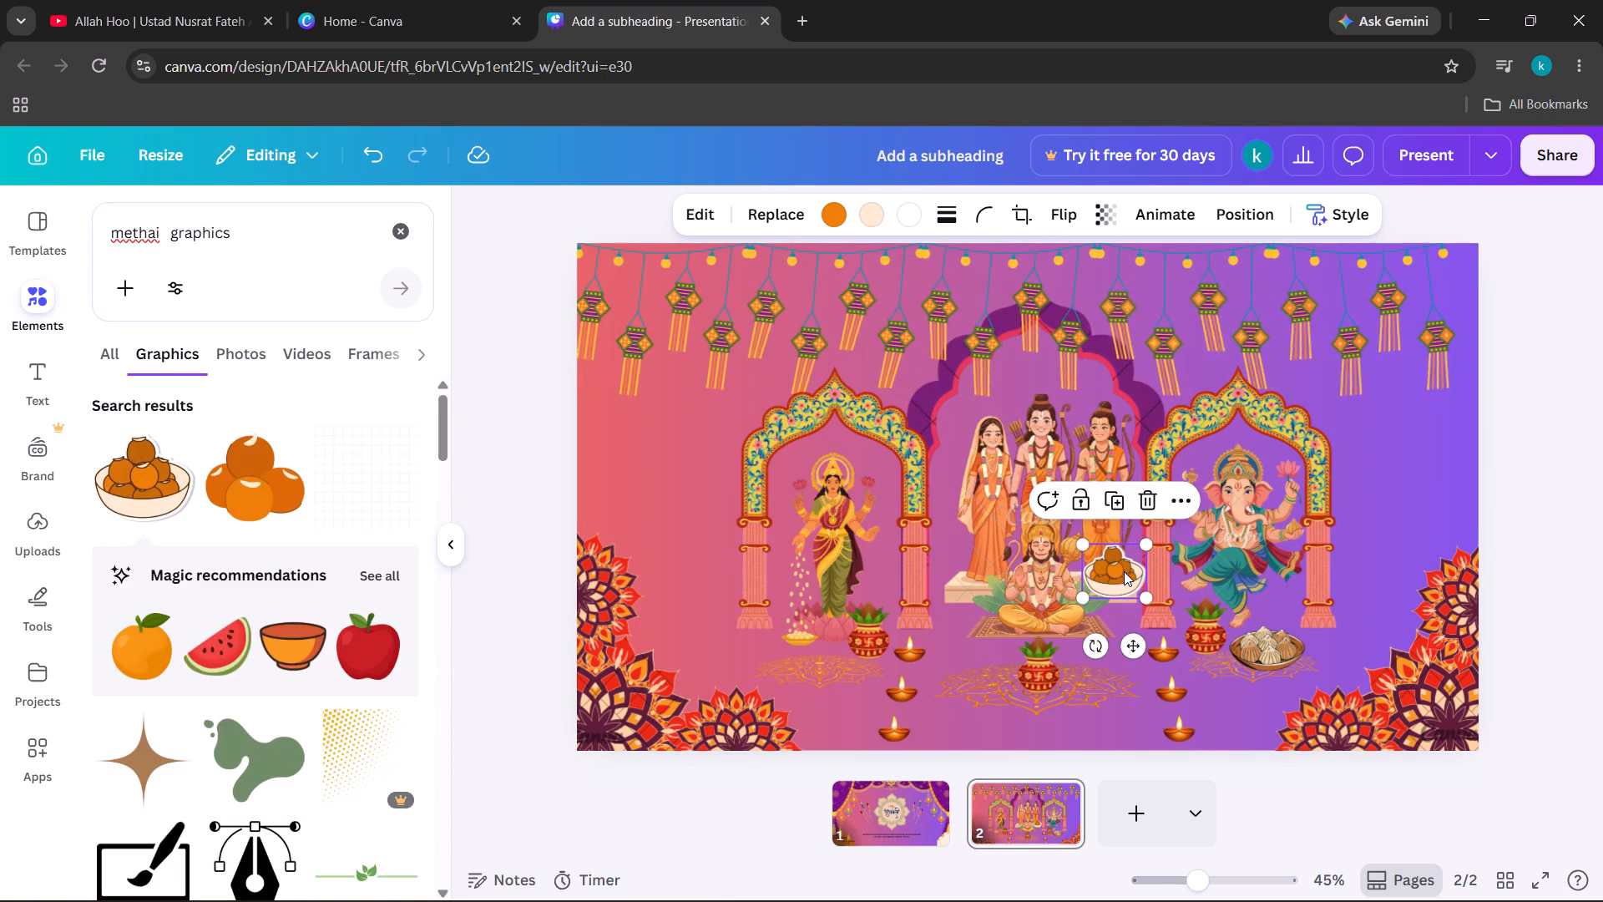
pyautogui.moveTo(1124, 571); pyautogui.dragTo(983, 659)
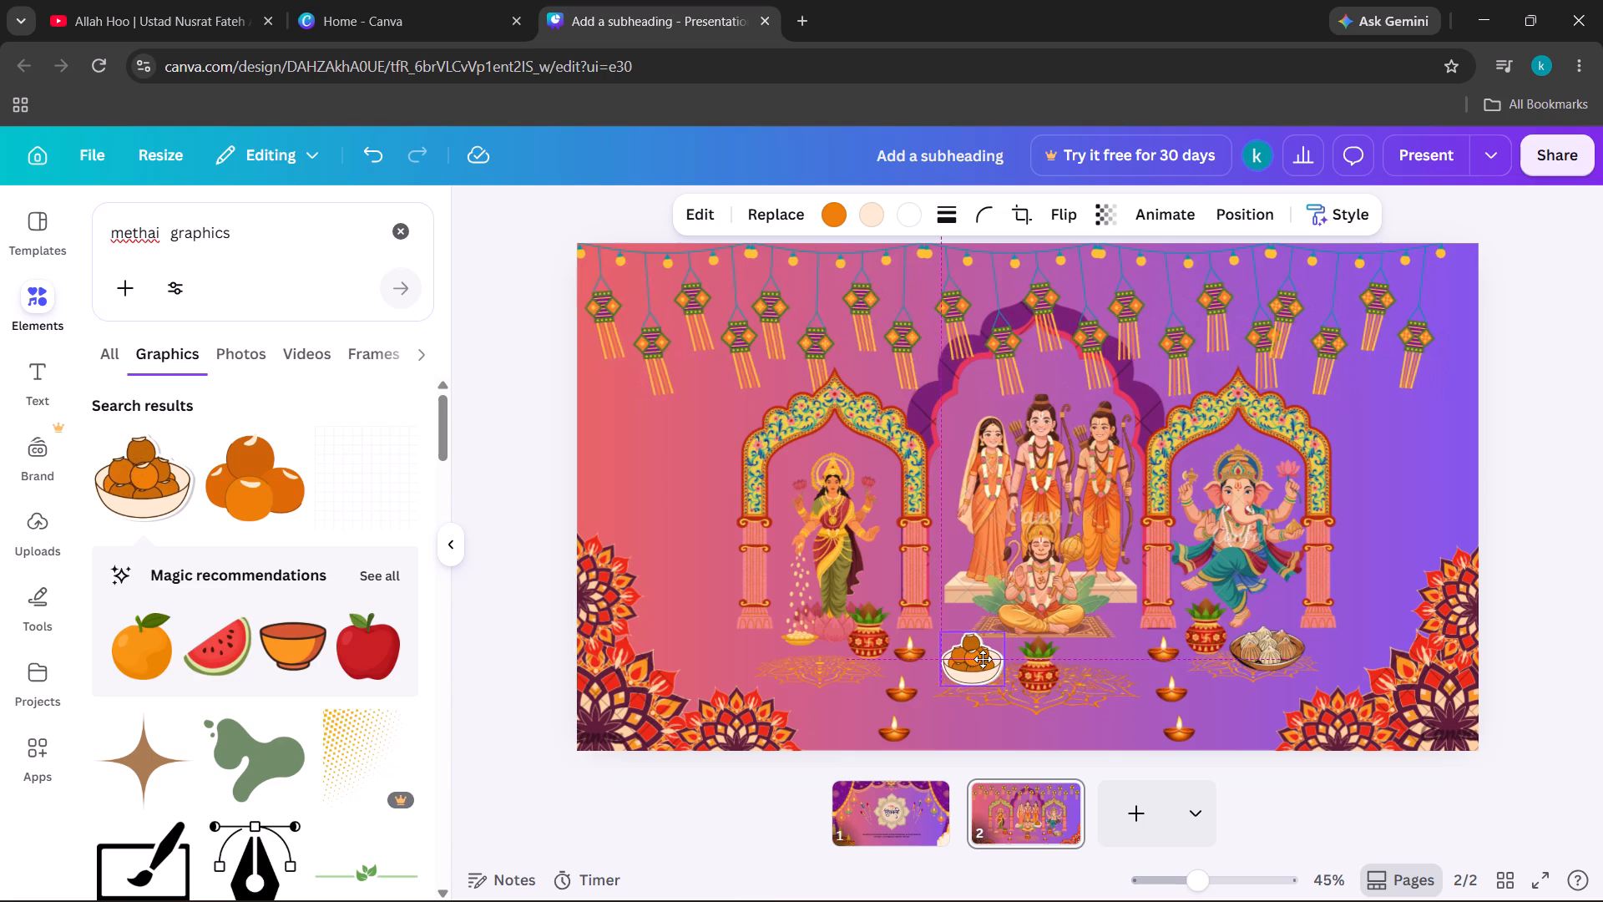
pyautogui.moveTo(983, 659); pyautogui.dragTo(986, 656)
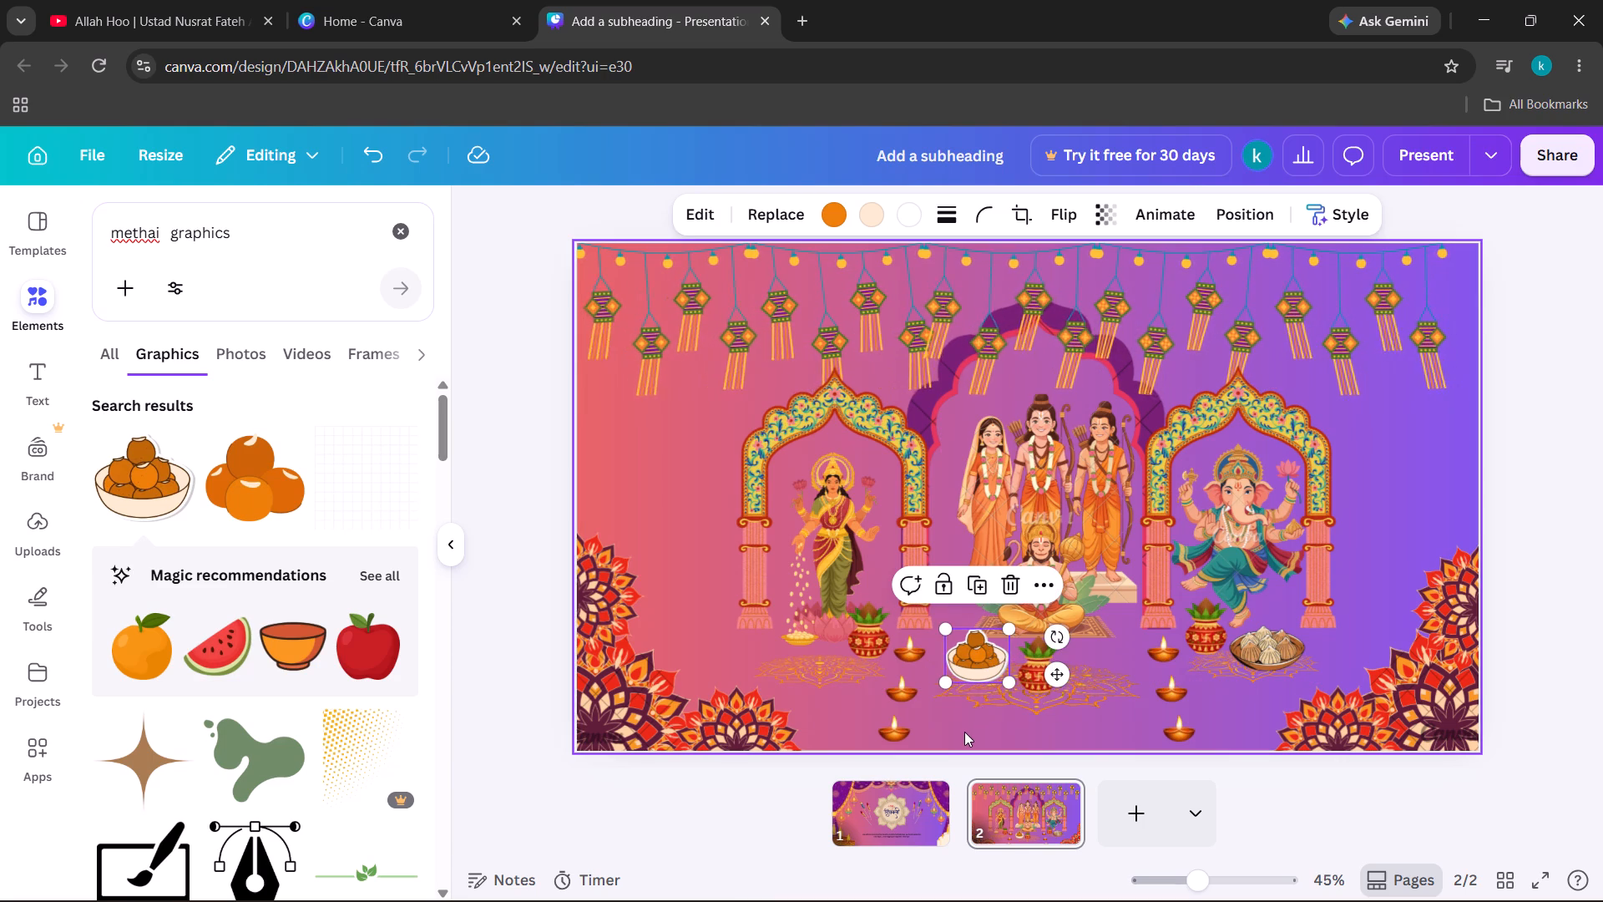
pyautogui.click(965, 732)
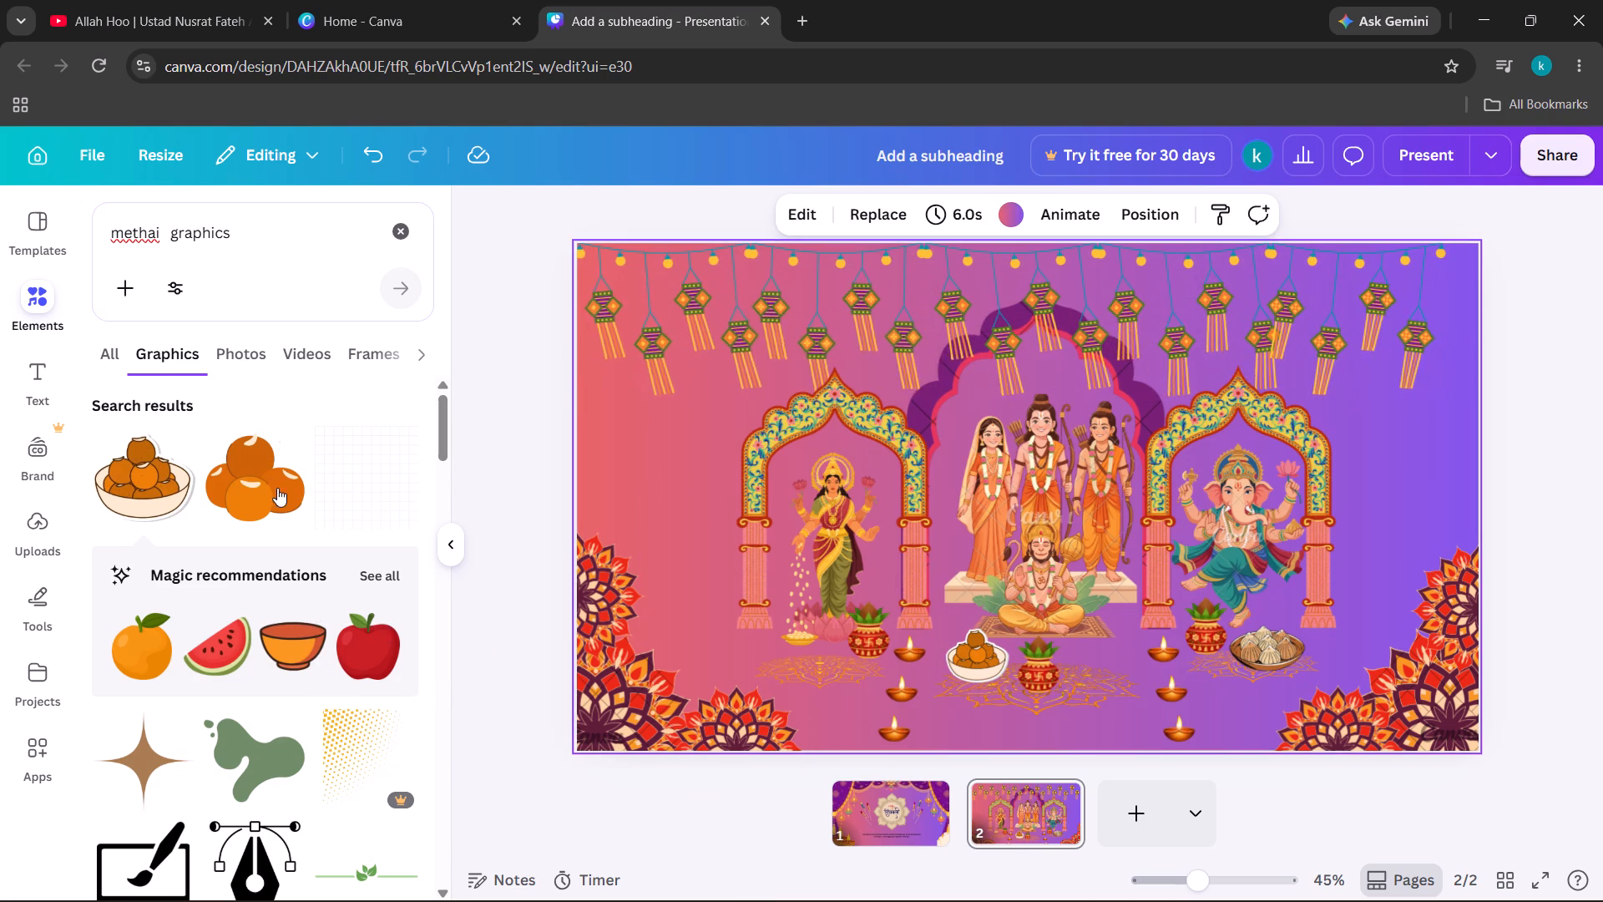
# Search the element graphics for "sweets graphics".
pyautogui.click(161, 231)
pyautogui.press('BackSpace')
pyautogui.press('BackSpace')
pyautogui.press('BackSpace')
pyautogui.press('BackSpace')
pyautogui.press('BackSpace')
pyautogui.press('BackSpace')
pyautogui.press('BackSpace')
pyautogui.press('BackSpace')
pyautogui.press('BackSpace')
pyautogui.press('BackSpace')
pyautogui.press('BackSpace')
pyautogui.press('BackSpace')
pyautogui.press('BackSpace')
pyautogui.press('BackSpace')
pyautogui.press('BackSpace')
pyautogui.press('BackSpace')
pyautogui.press('BackSpace')
pyautogui.press('BackSpace')
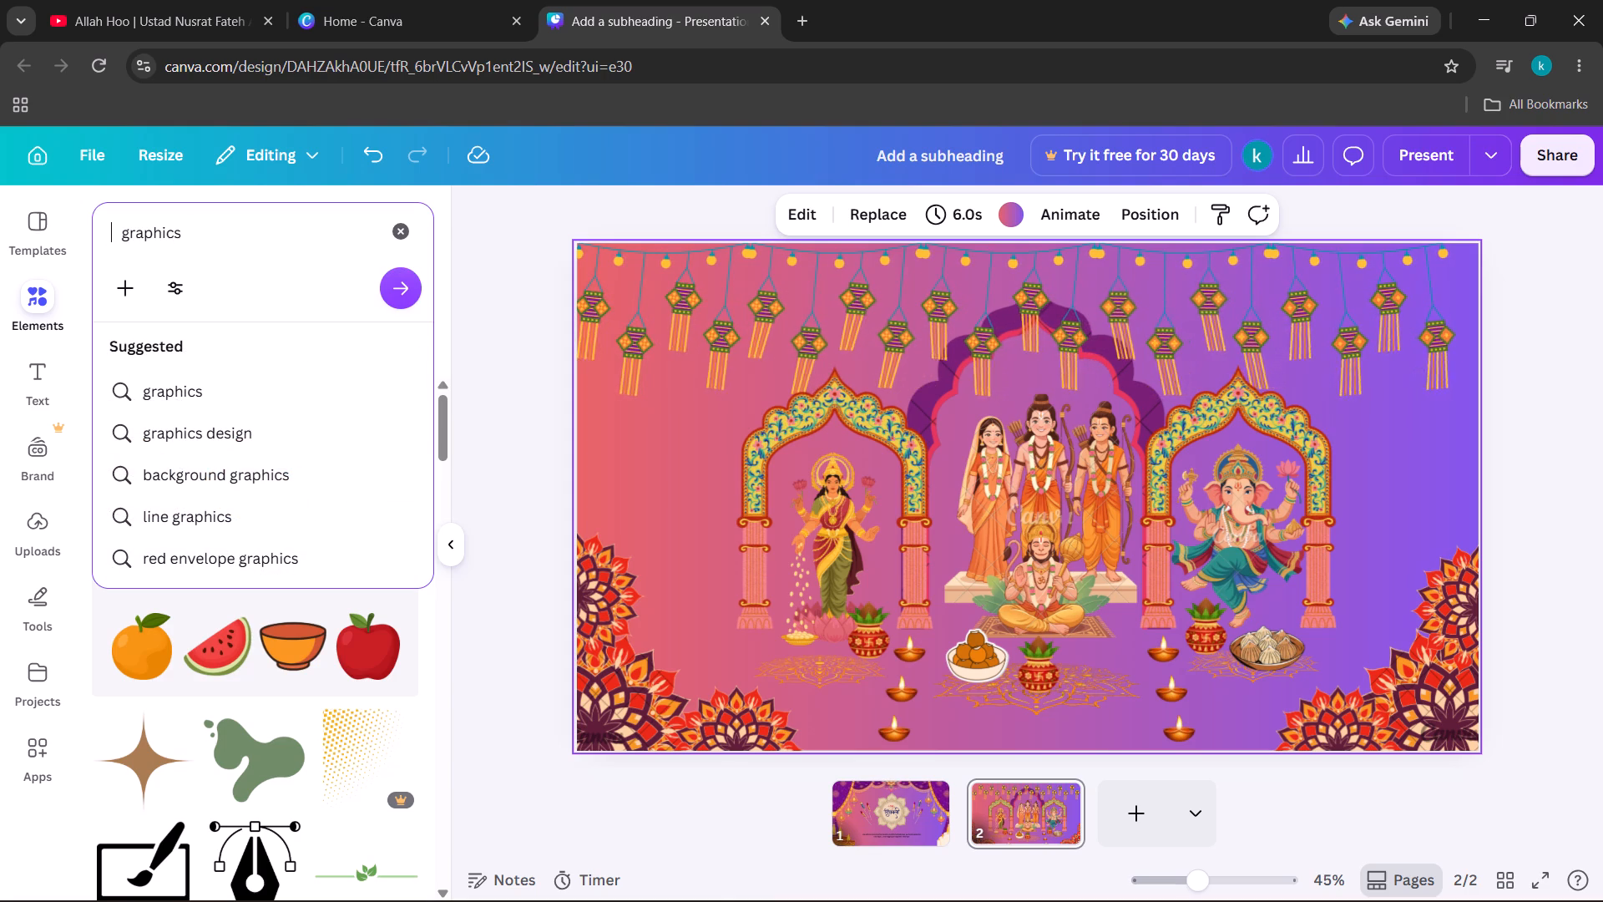
pyautogui.write('sweets')
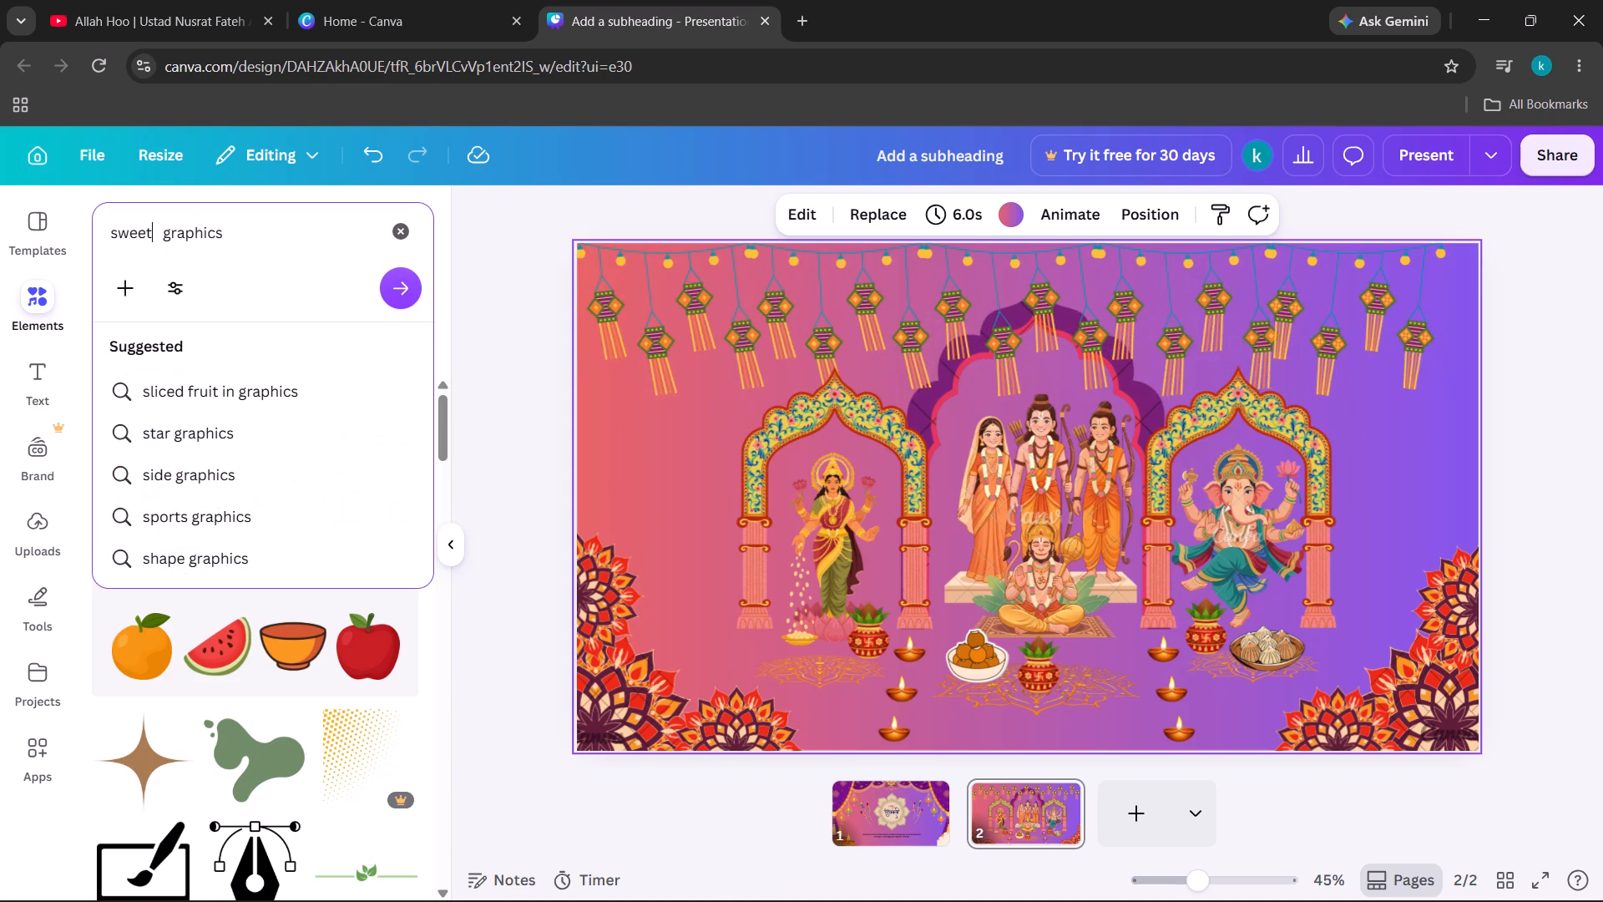
pyautogui.press('Return')
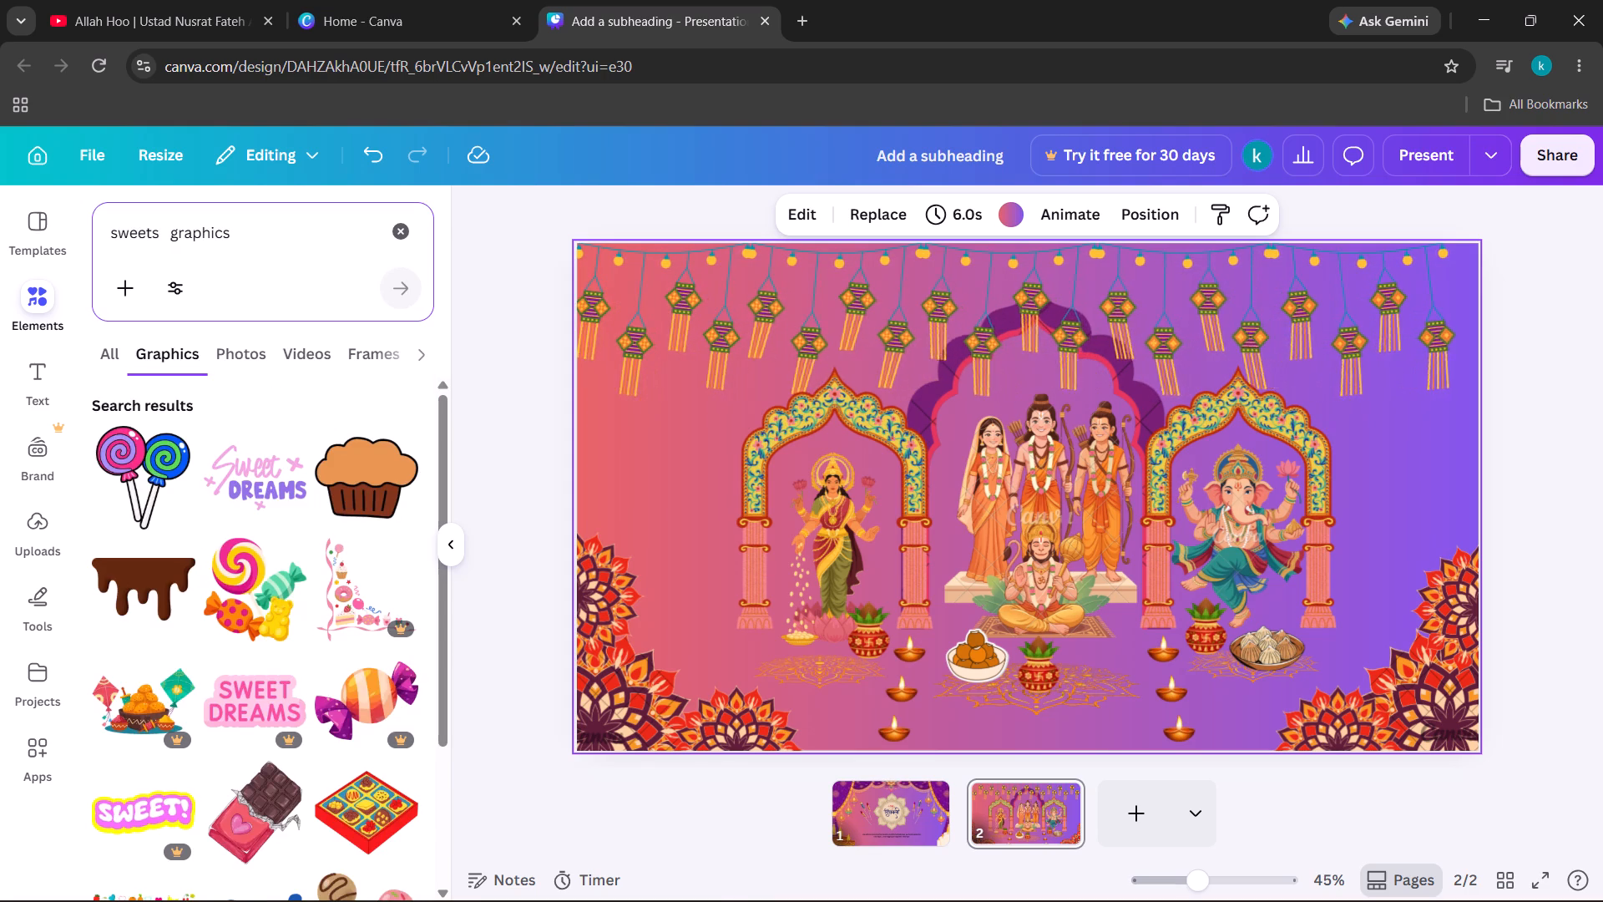
# Browse the "sweets graphics" results for an Indian sweet or similar festive offering to add to the second page.
pyautogui.scroll(-2, 161, 231)
pyautogui.scroll(-1, 251, 651)
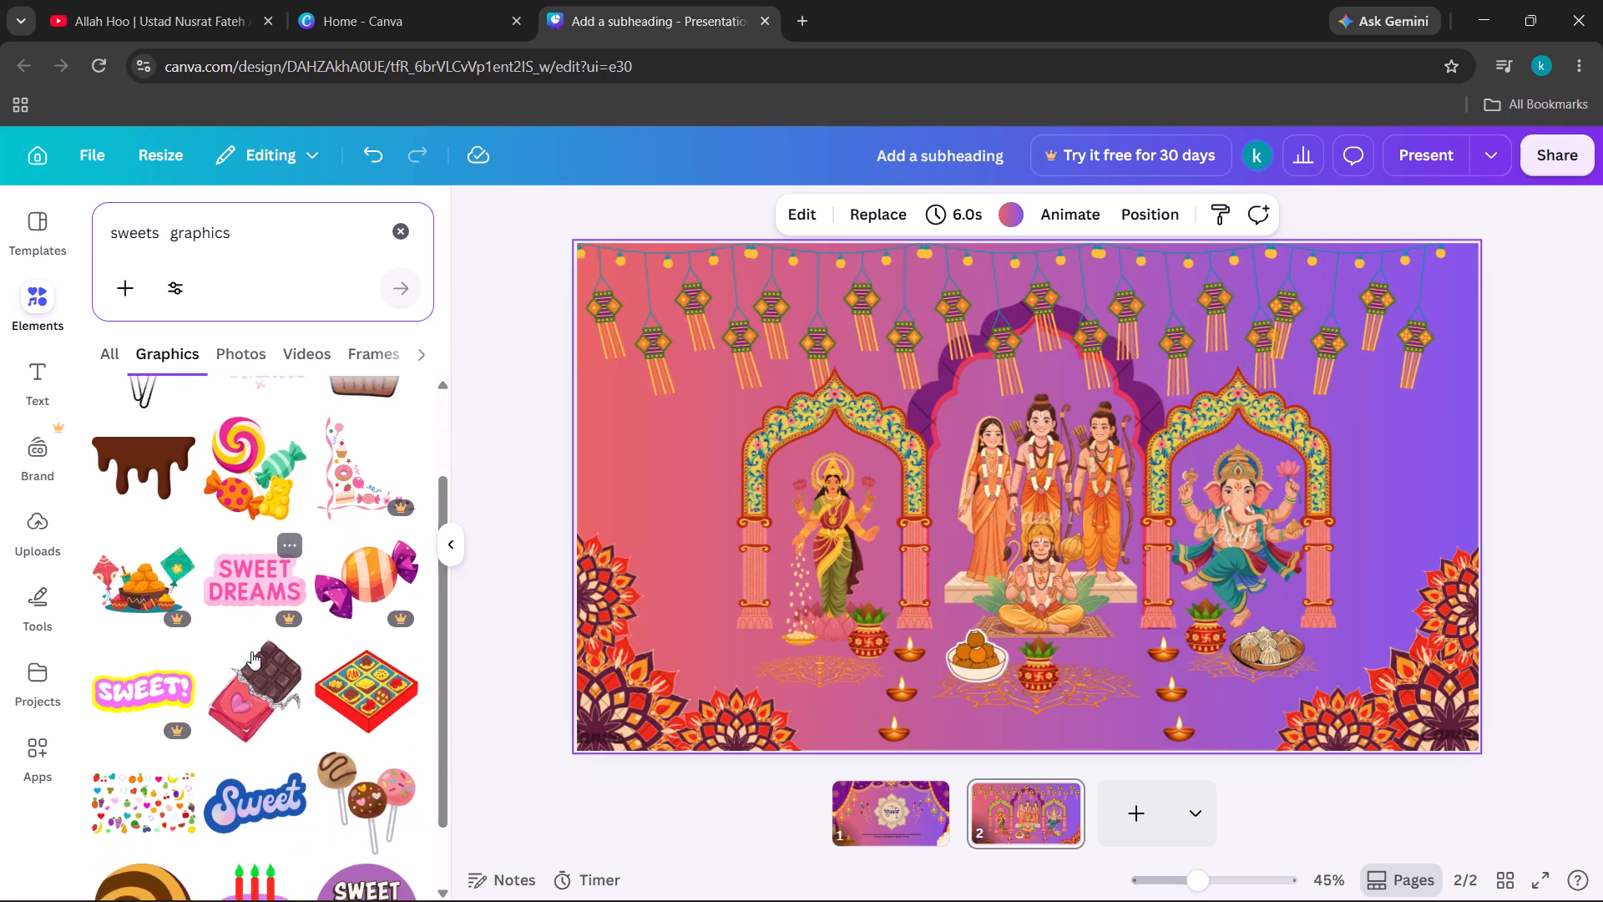
pyautogui.scroll(-4, 251, 651)
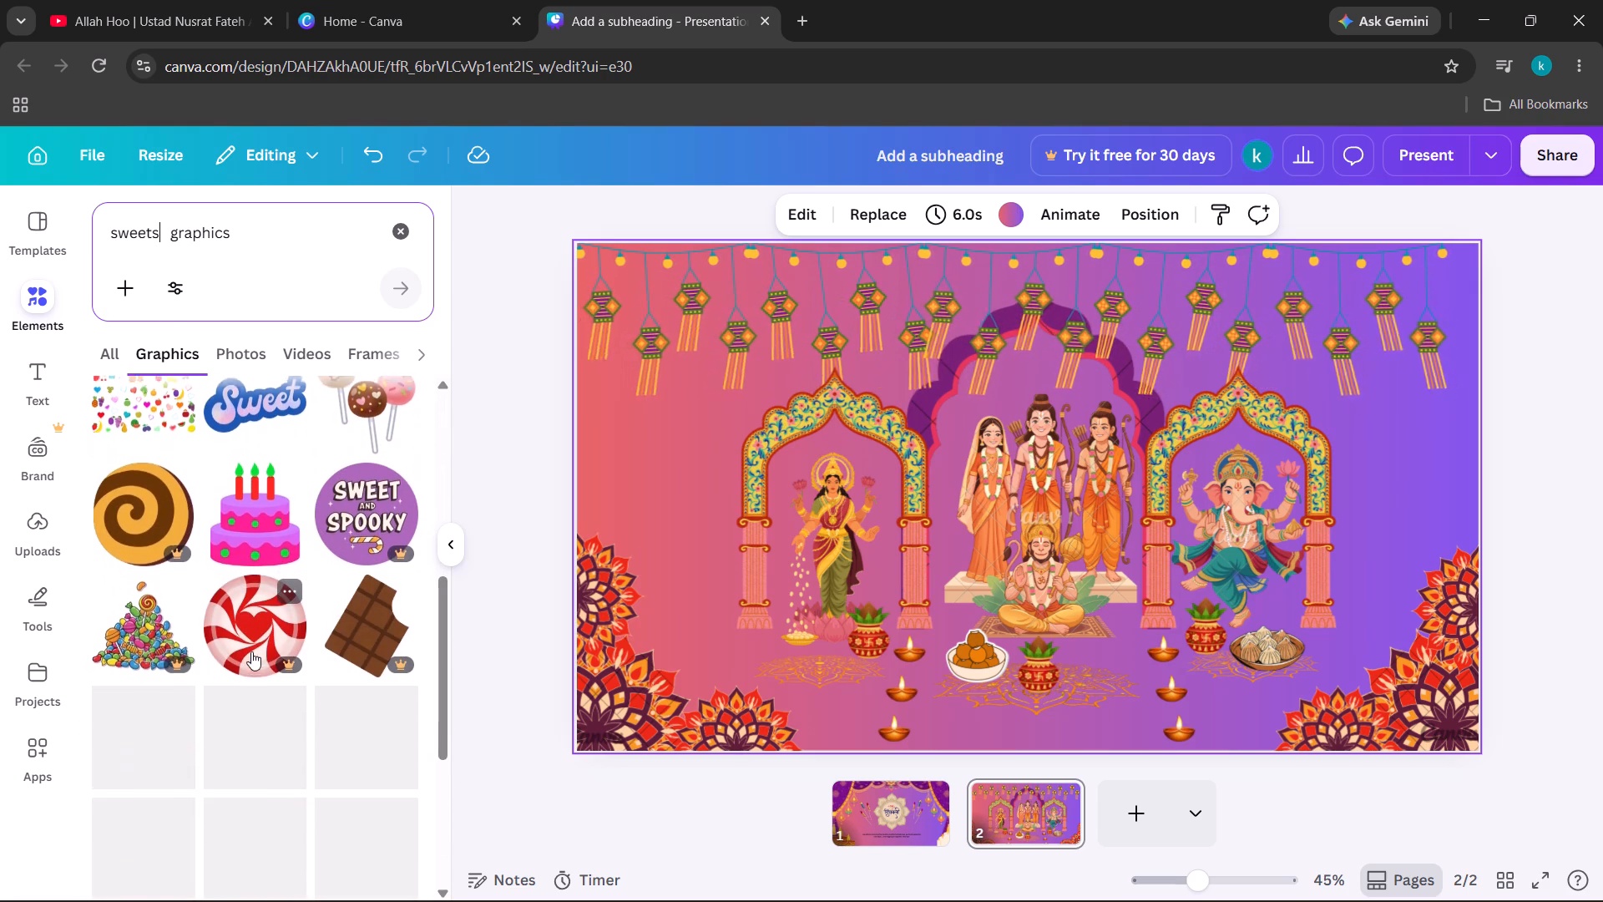
pyautogui.scroll(-3, 251, 651)
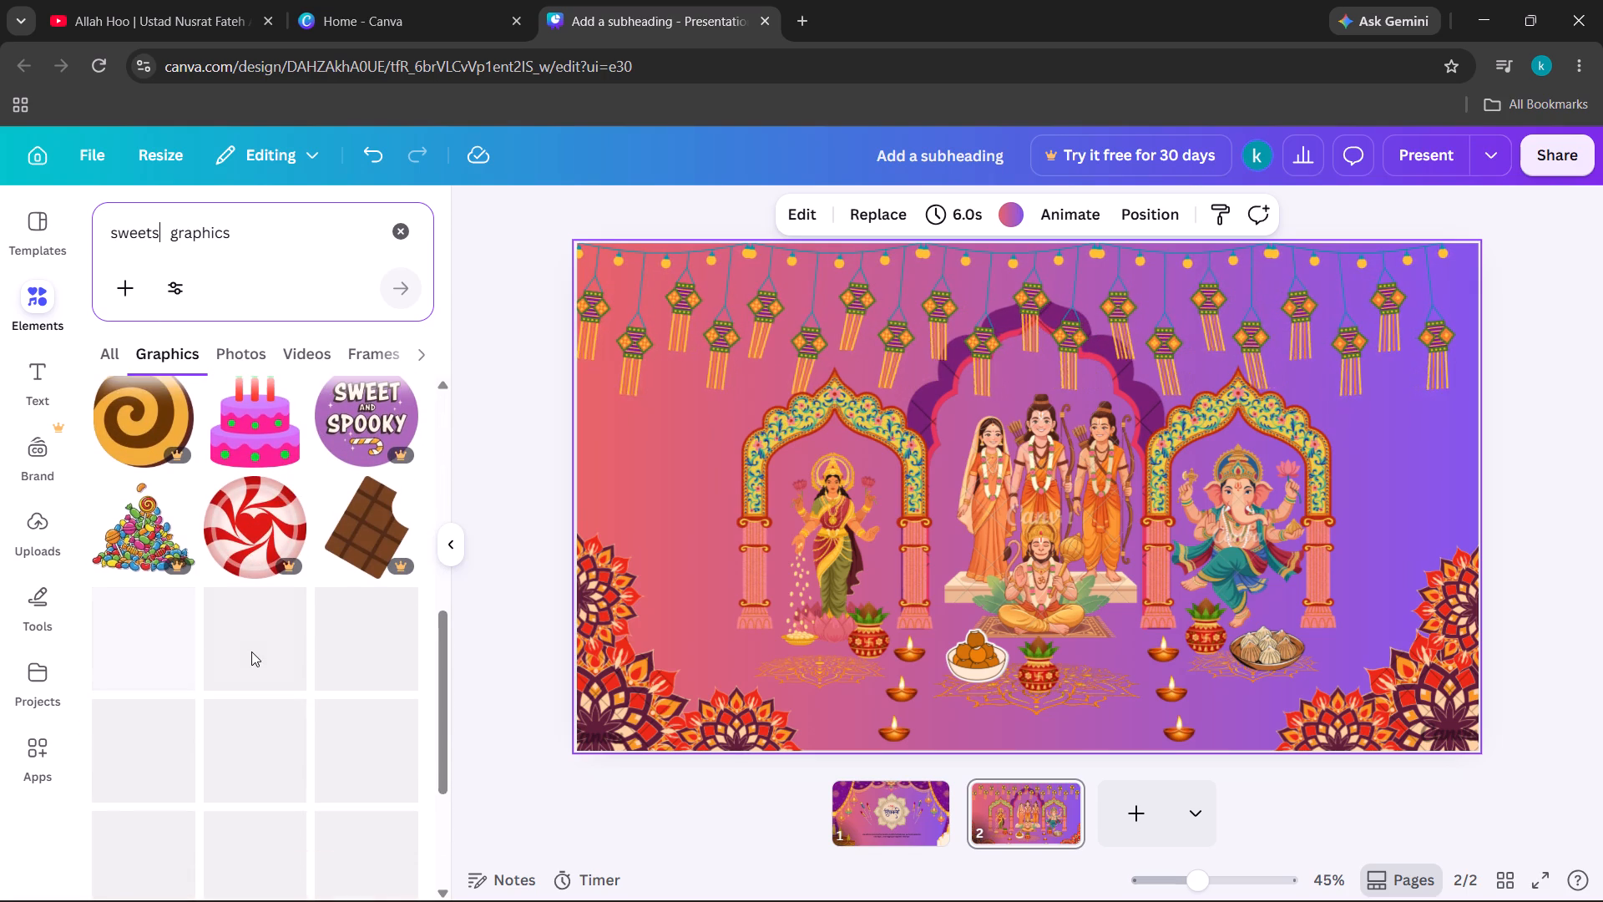
pyautogui.hscroll(1, 251, 651)
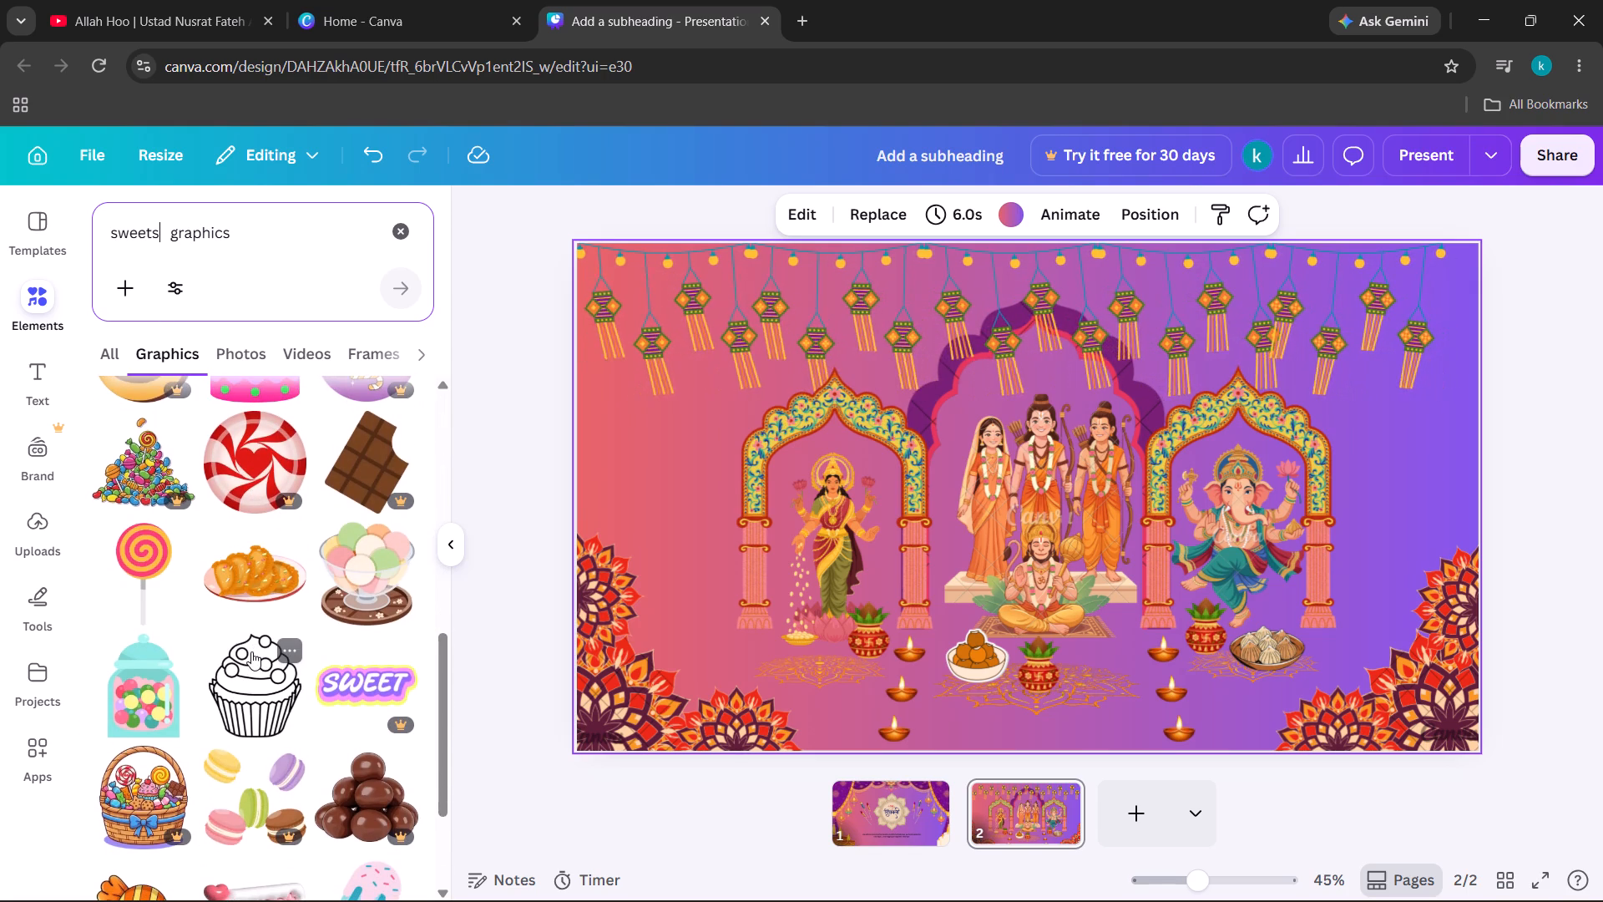
pyautogui.scroll(-6, 251, 651)
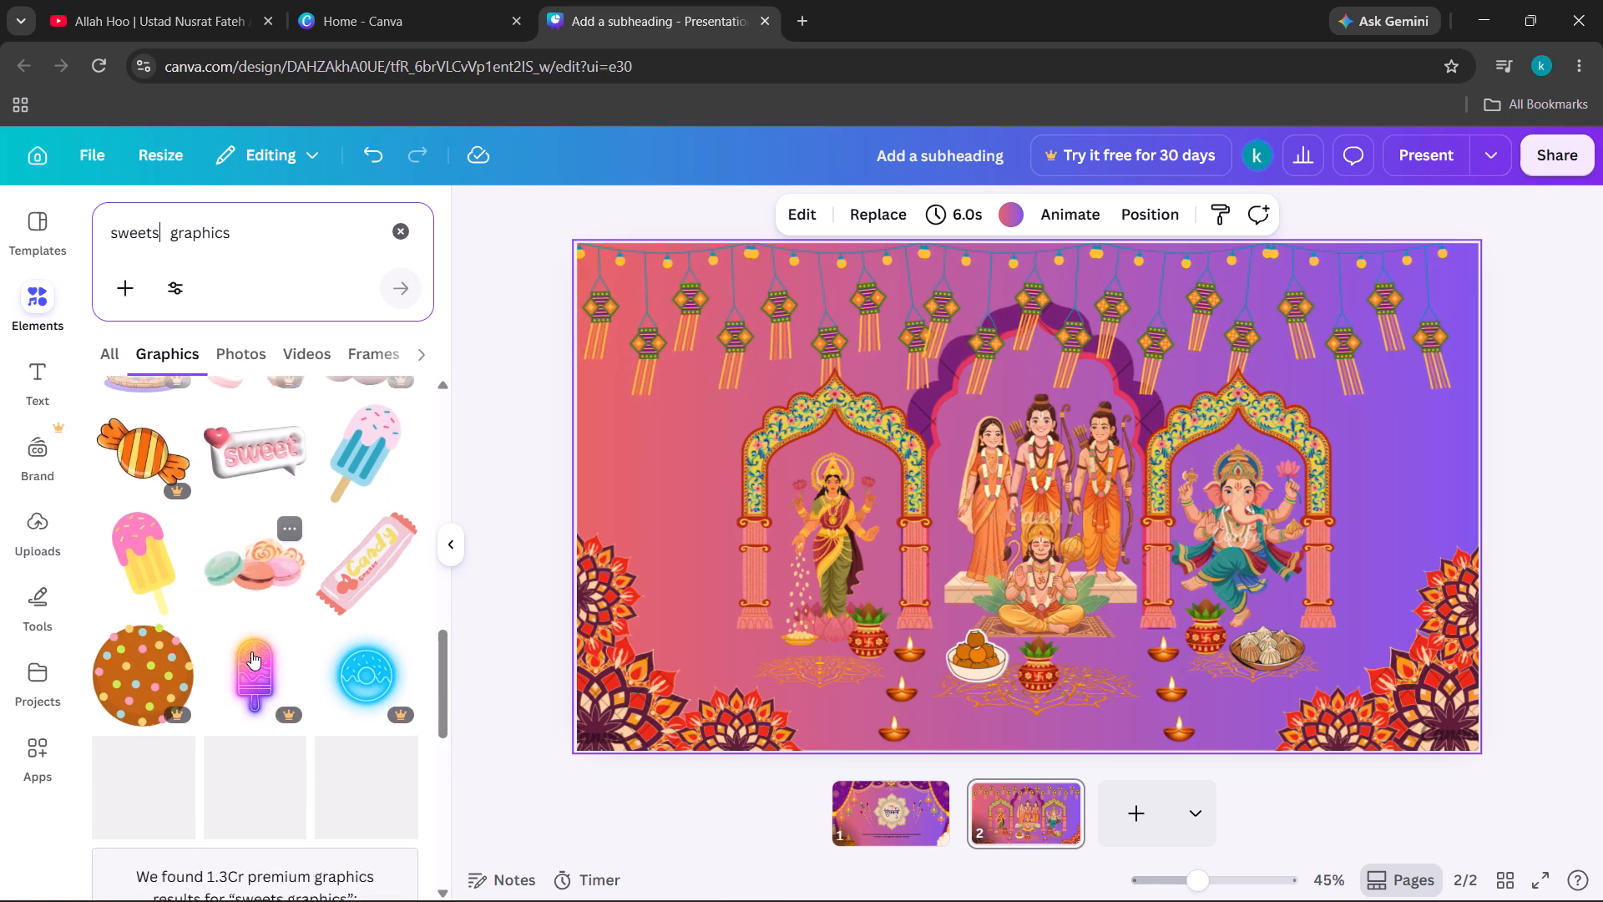
pyautogui.scroll(-3, 251, 651)
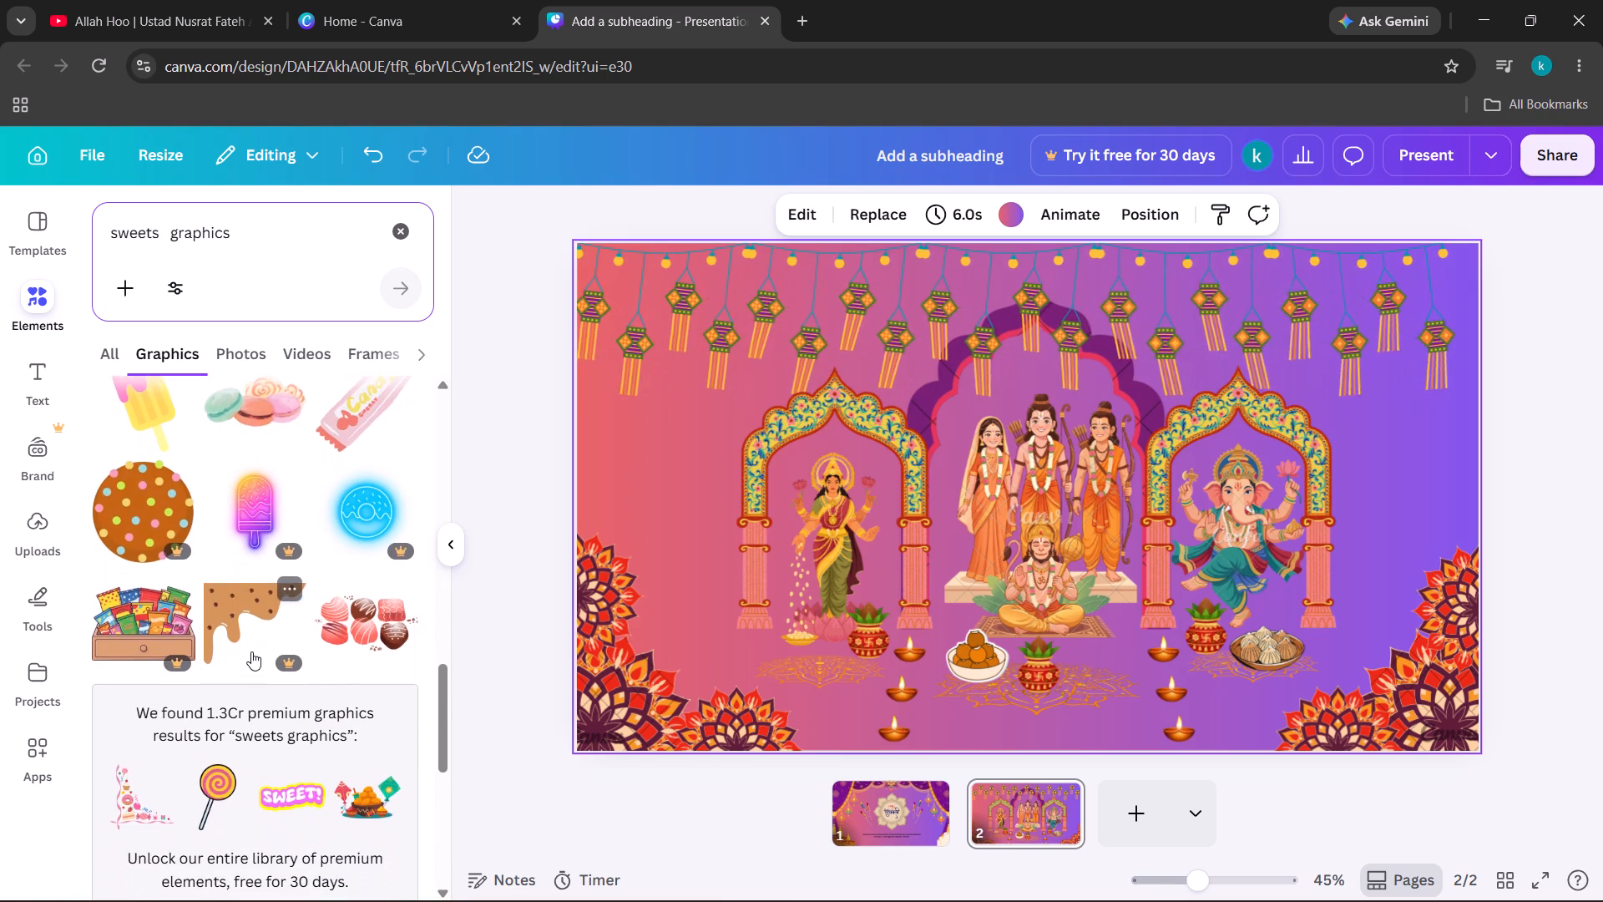
pyautogui.scroll(-3, 251, 651)
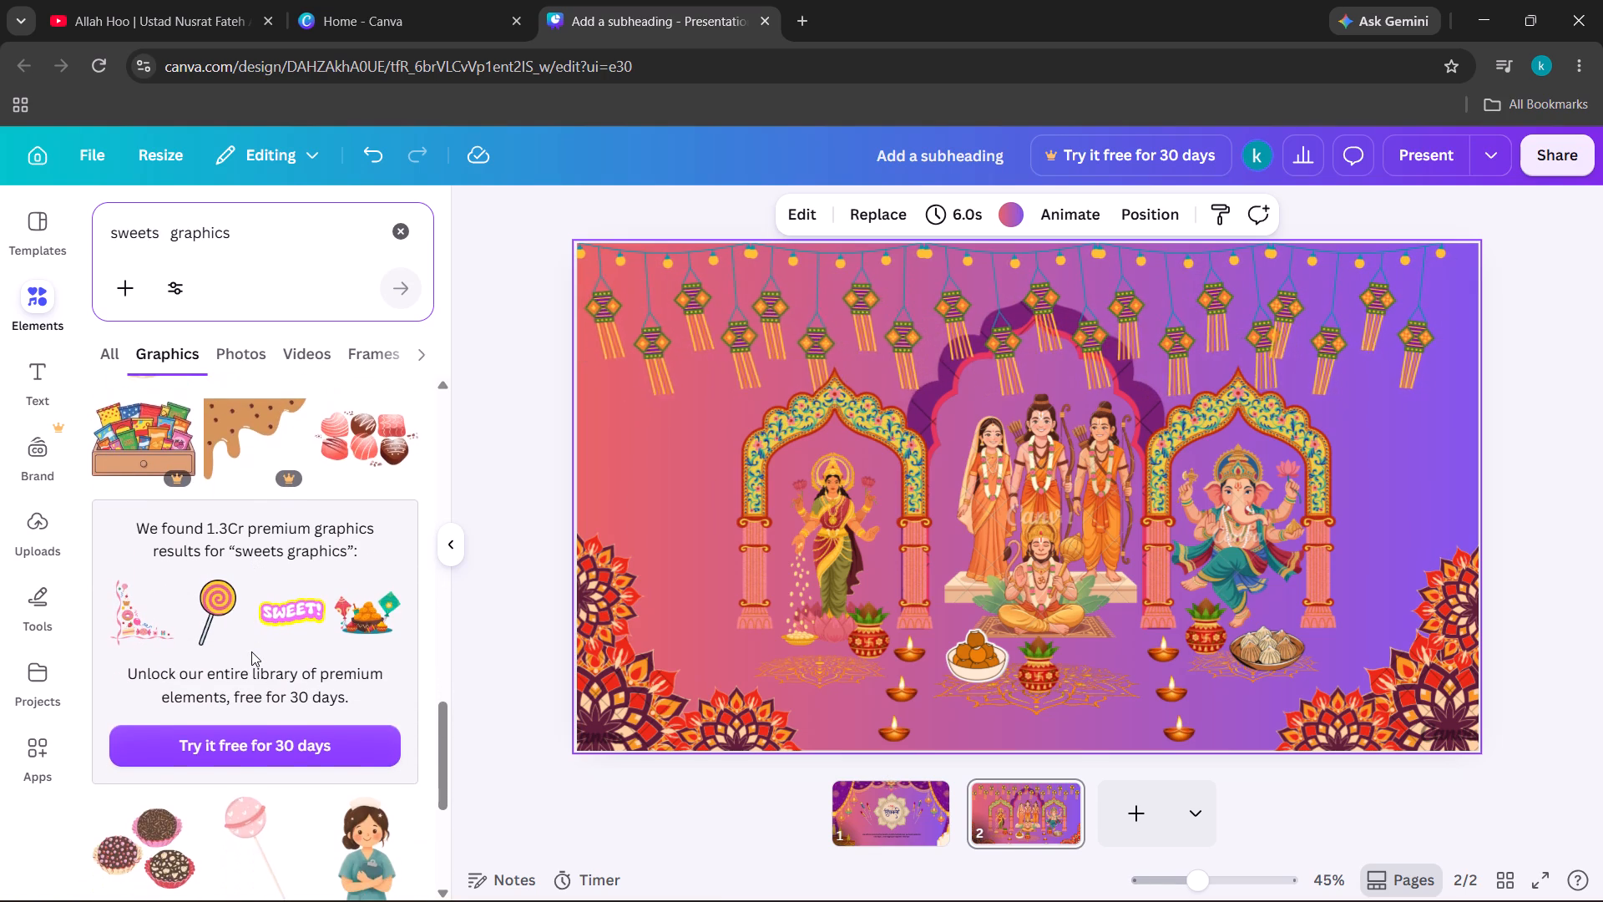
pyautogui.hscroll(1, 251, 651)
pyautogui.scroll(-2, 251, 651)
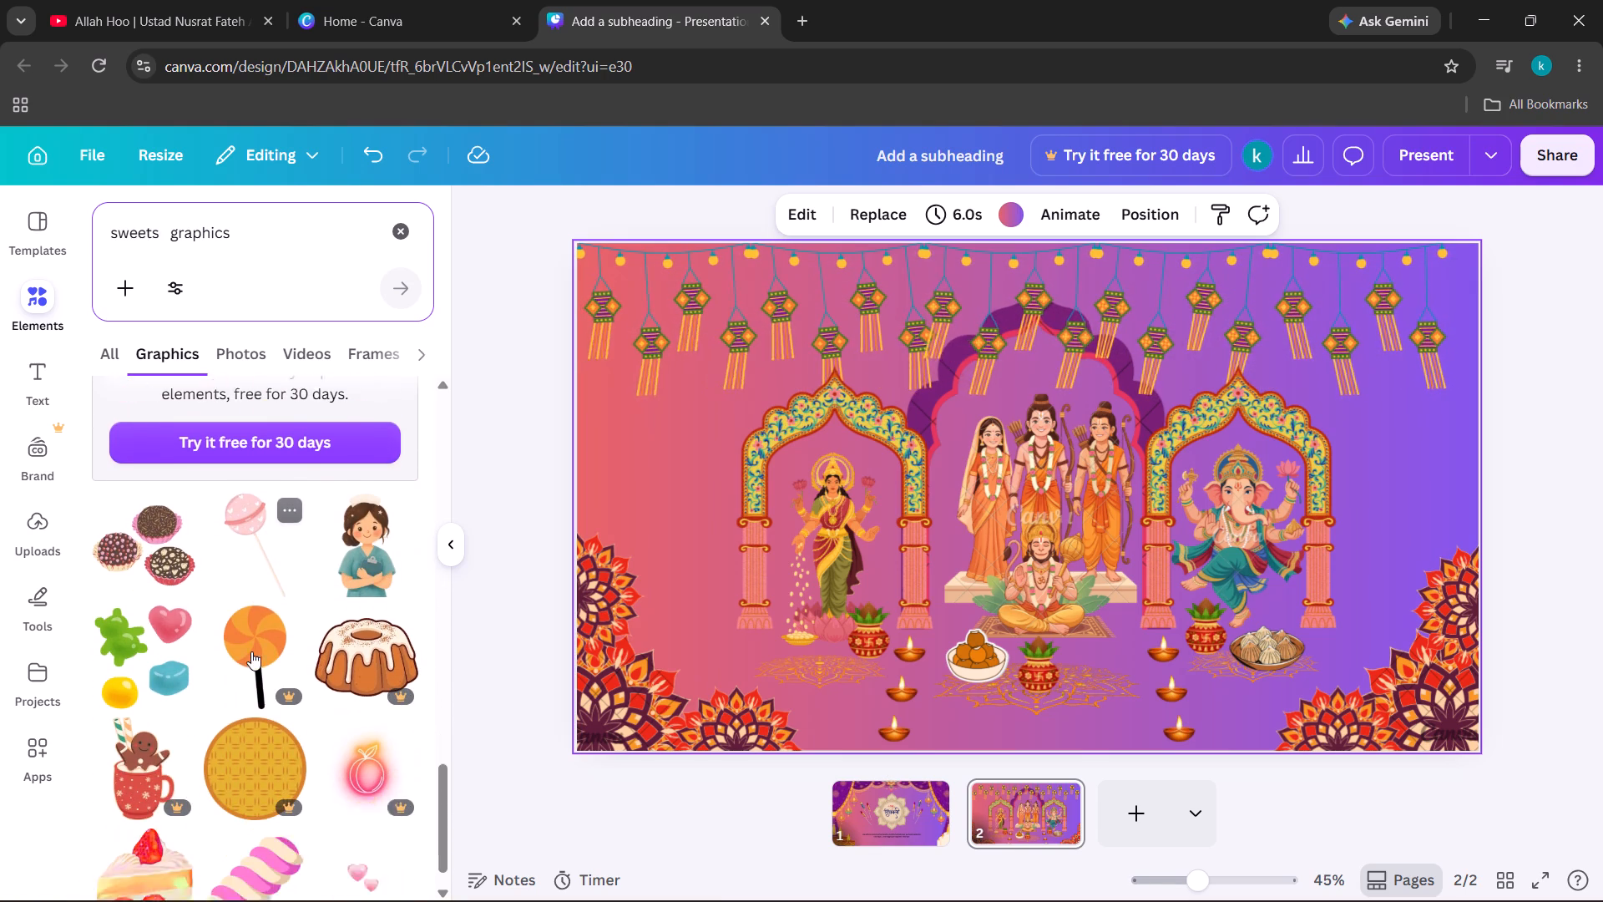
pyautogui.scroll(-3, 251, 651)
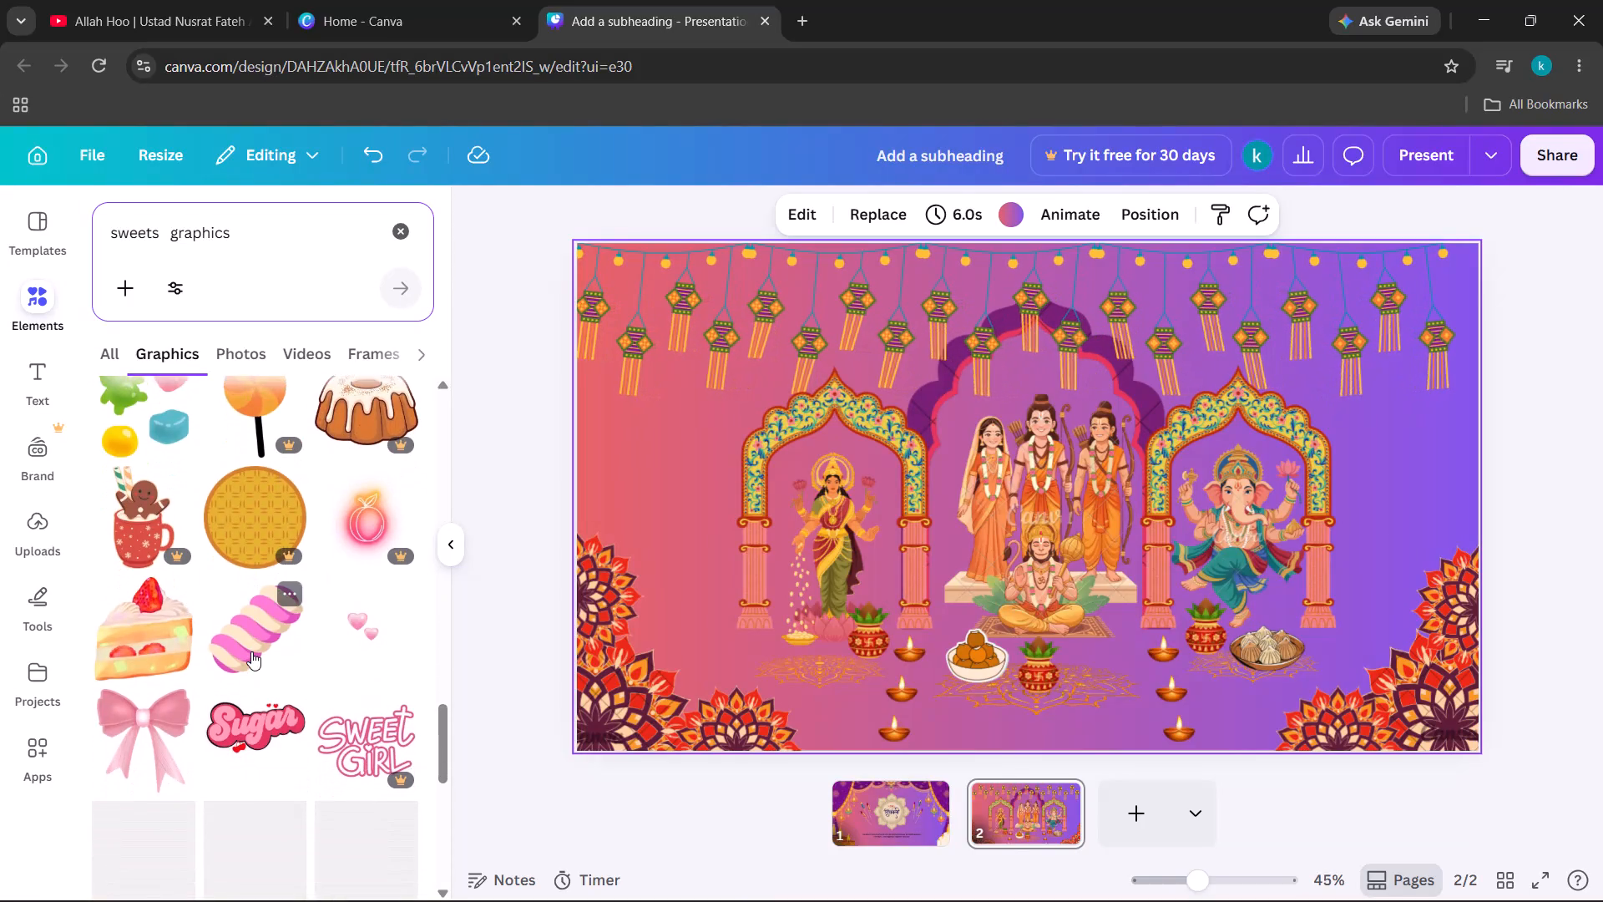
pyautogui.scroll(-4, 251, 651)
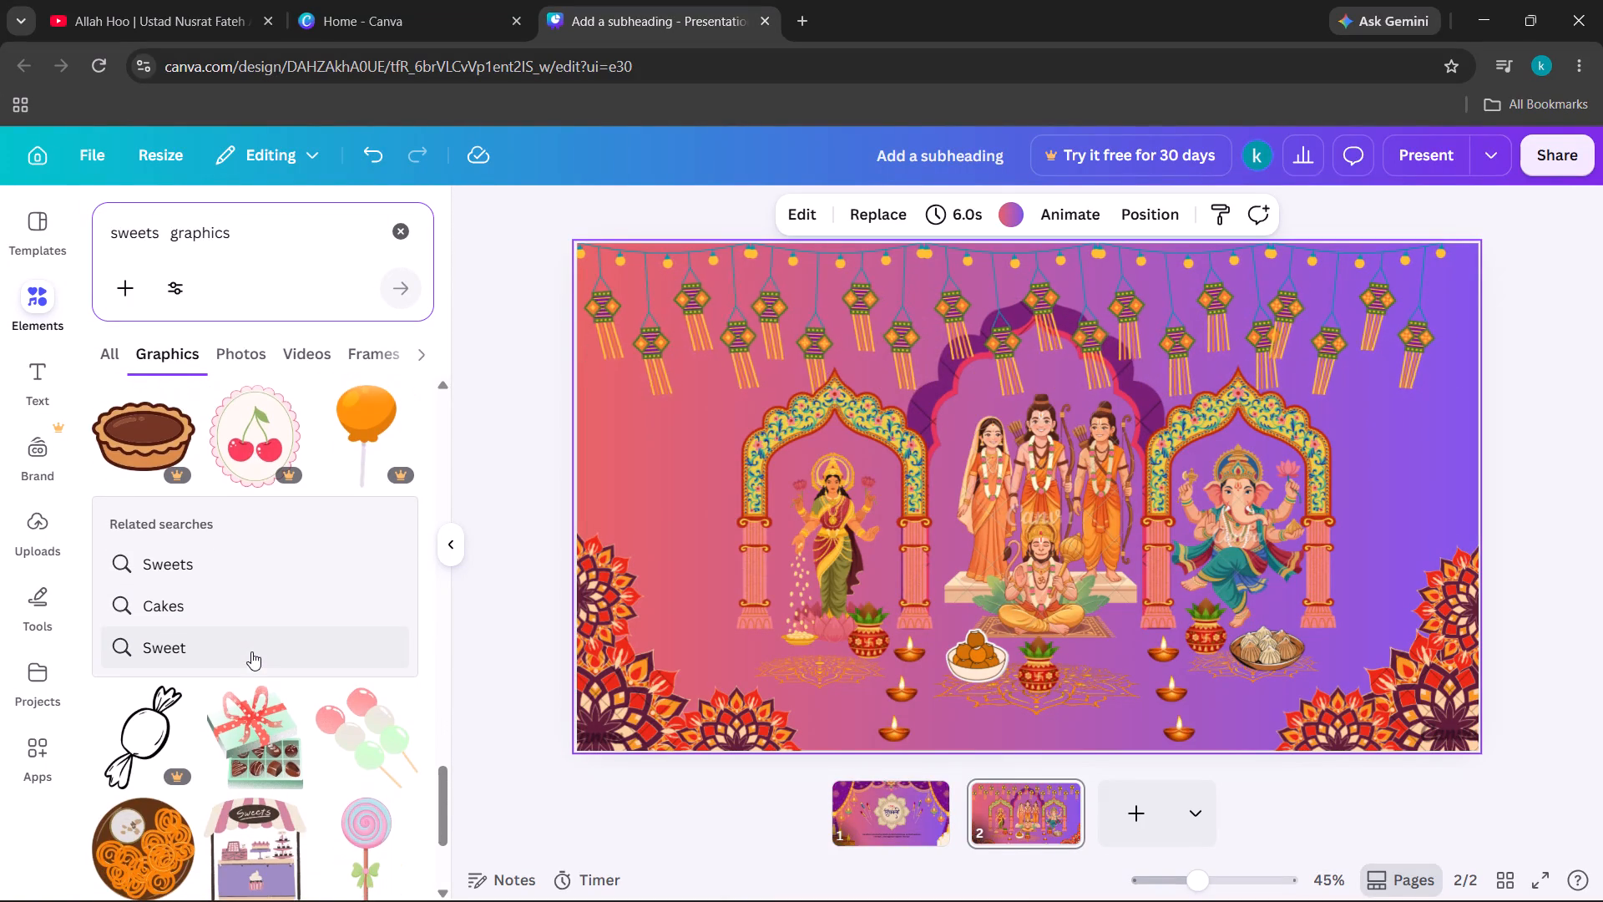
pyautogui.scroll(-3, 251, 651)
pyautogui.hscroll(1, 251, 651)
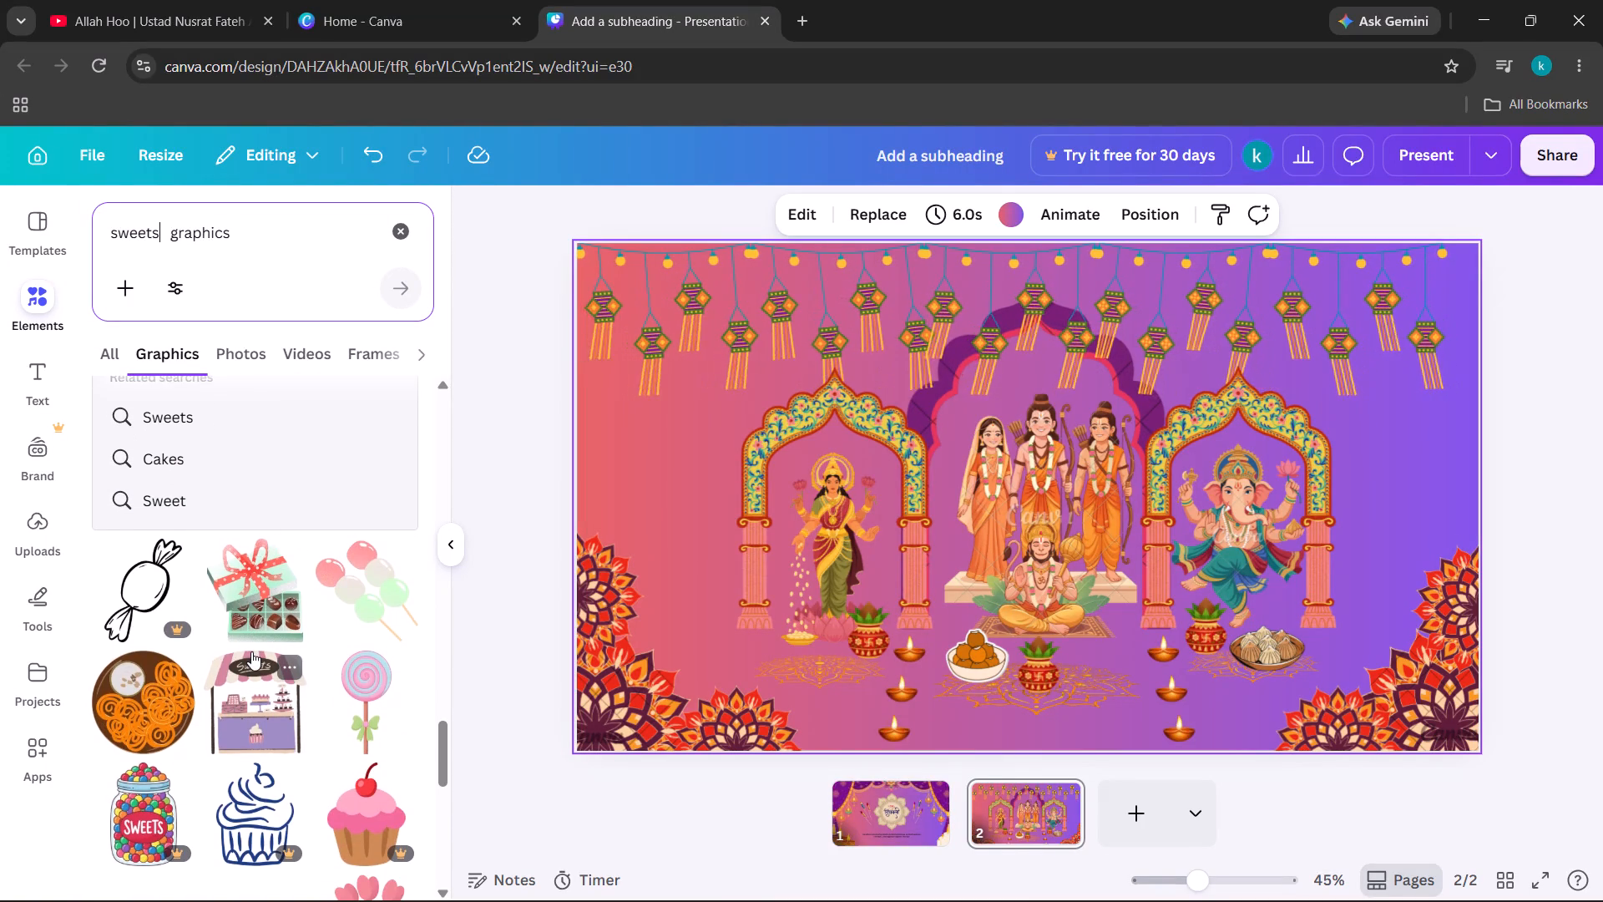
pyautogui.hscroll(1, 251, 651)
pyautogui.scroll(-5, 251, 651)
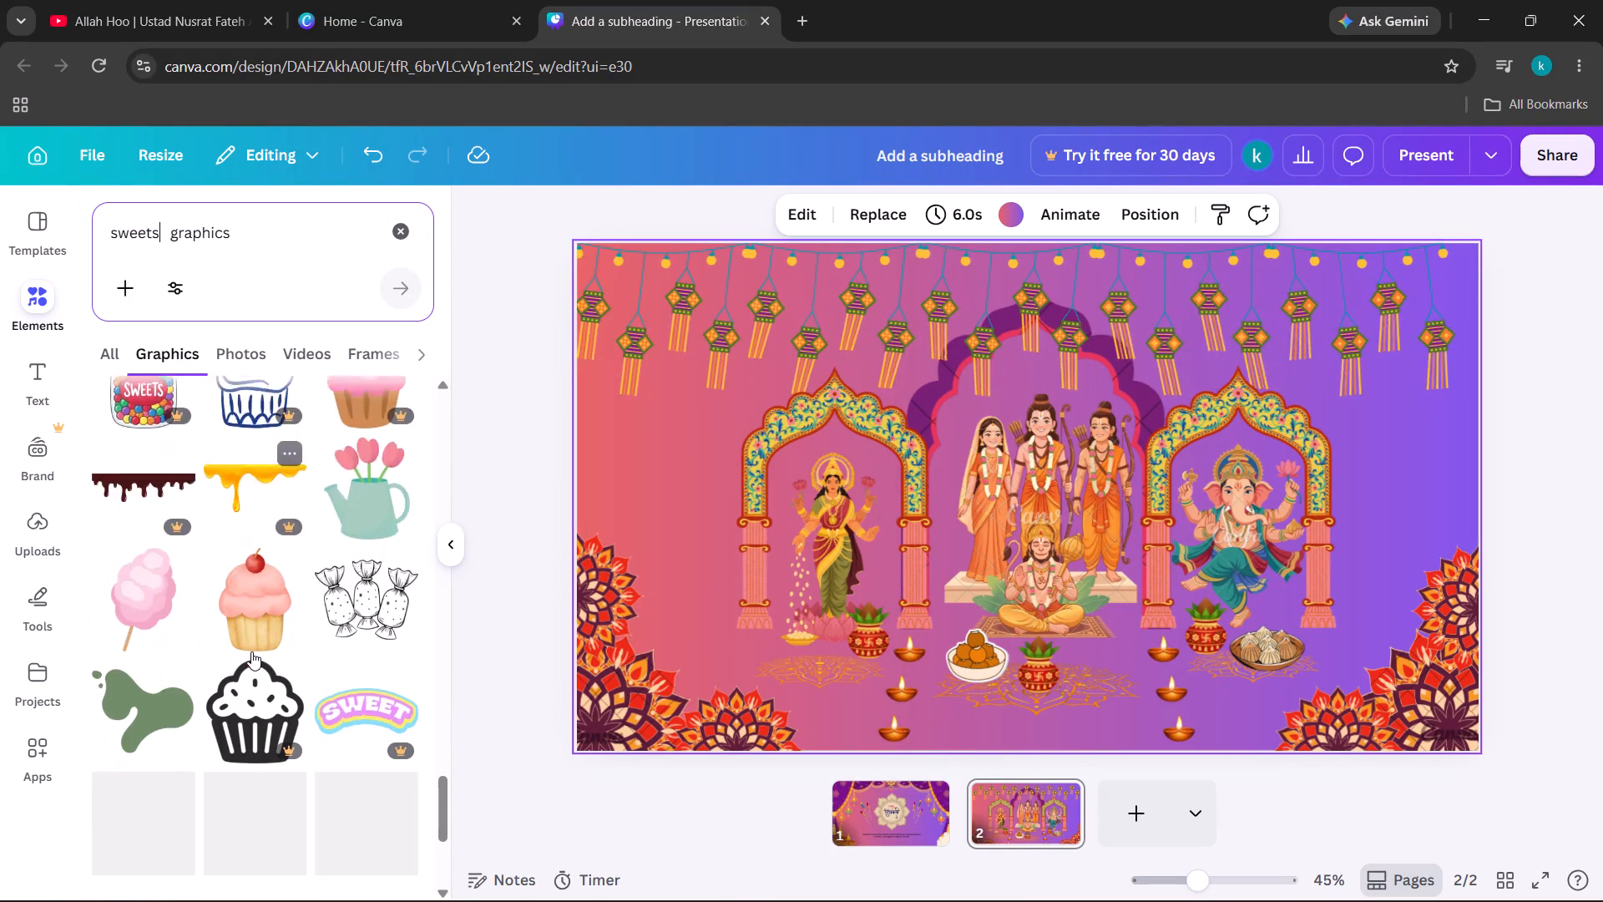
pyautogui.scroll(-6, 251, 651)
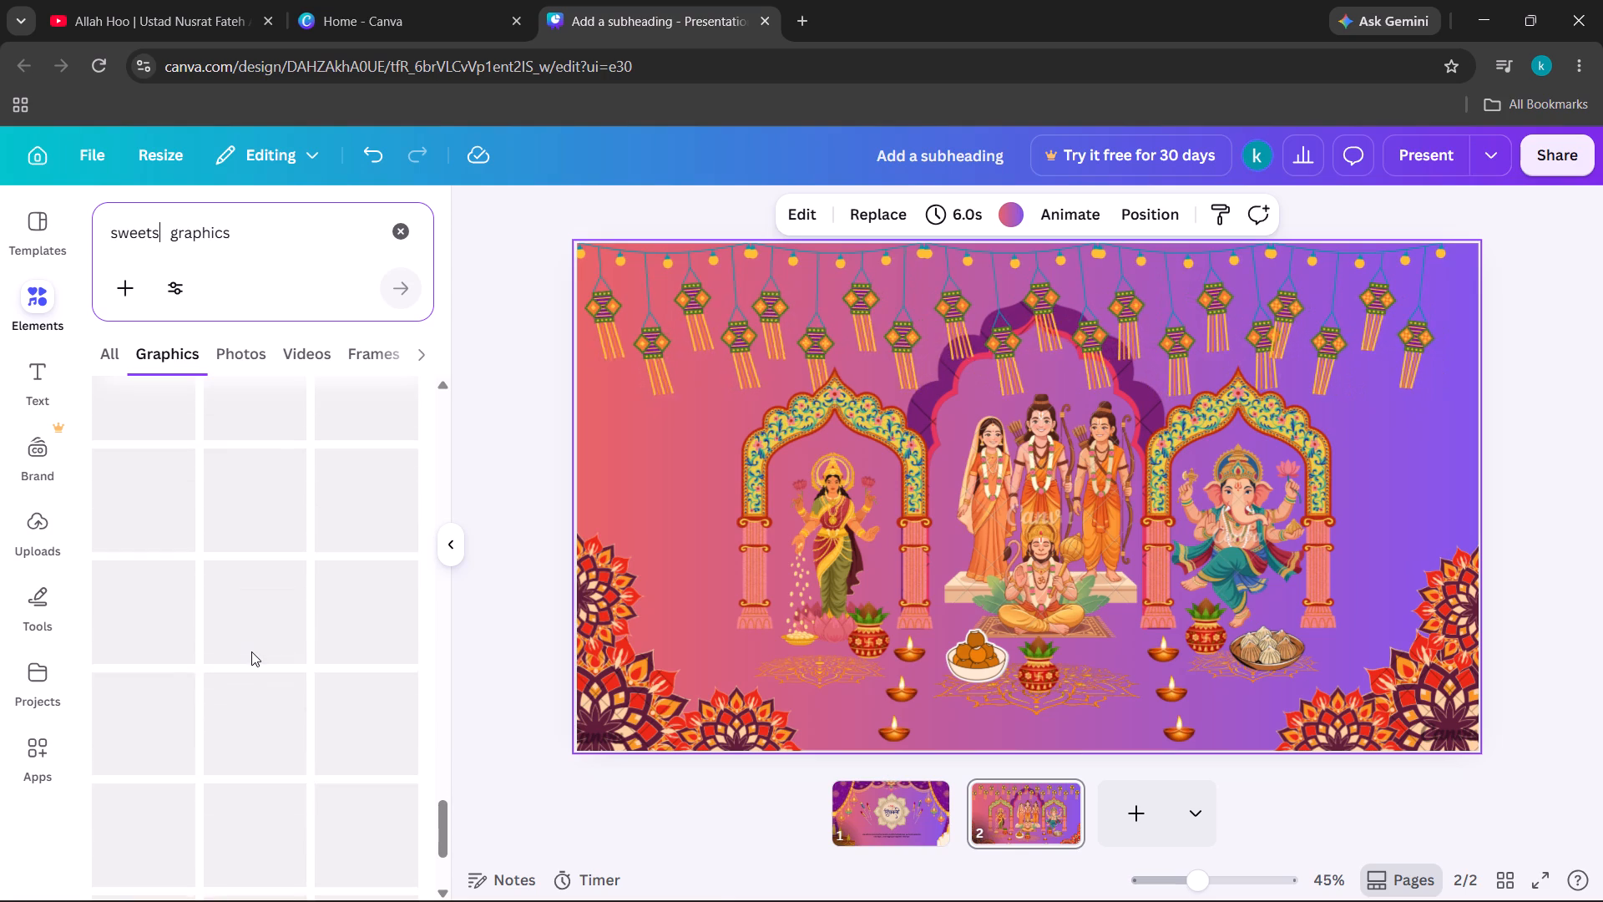
pyautogui.scroll(3, 251, 651)
pyautogui.scroll(-1, 251, 651)
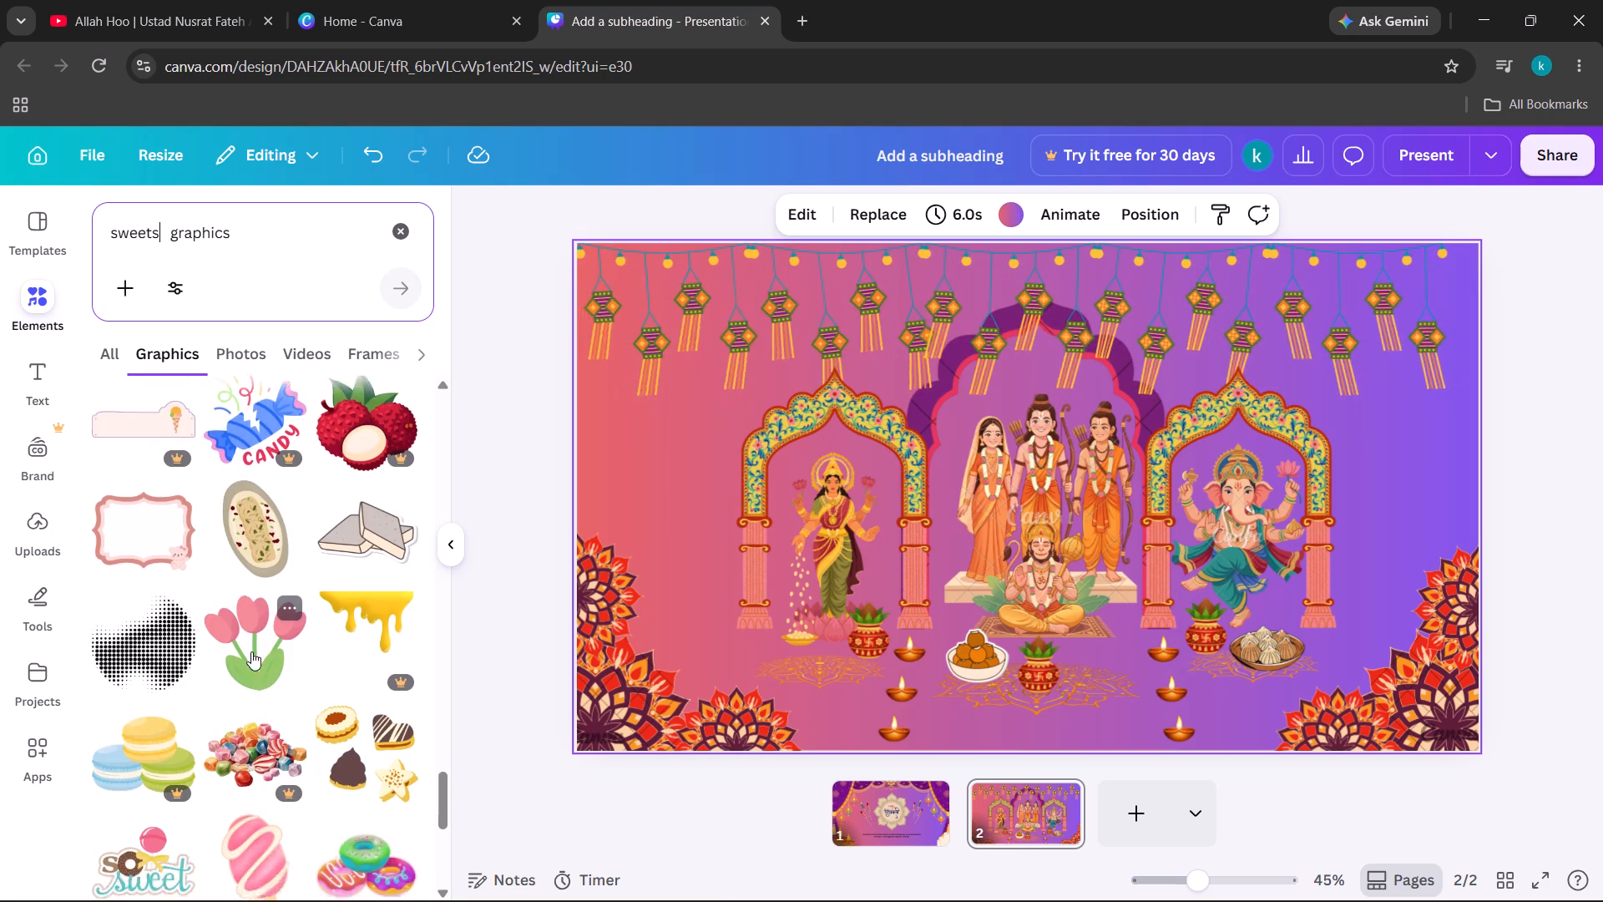
pyautogui.scroll(-5, 251, 651)
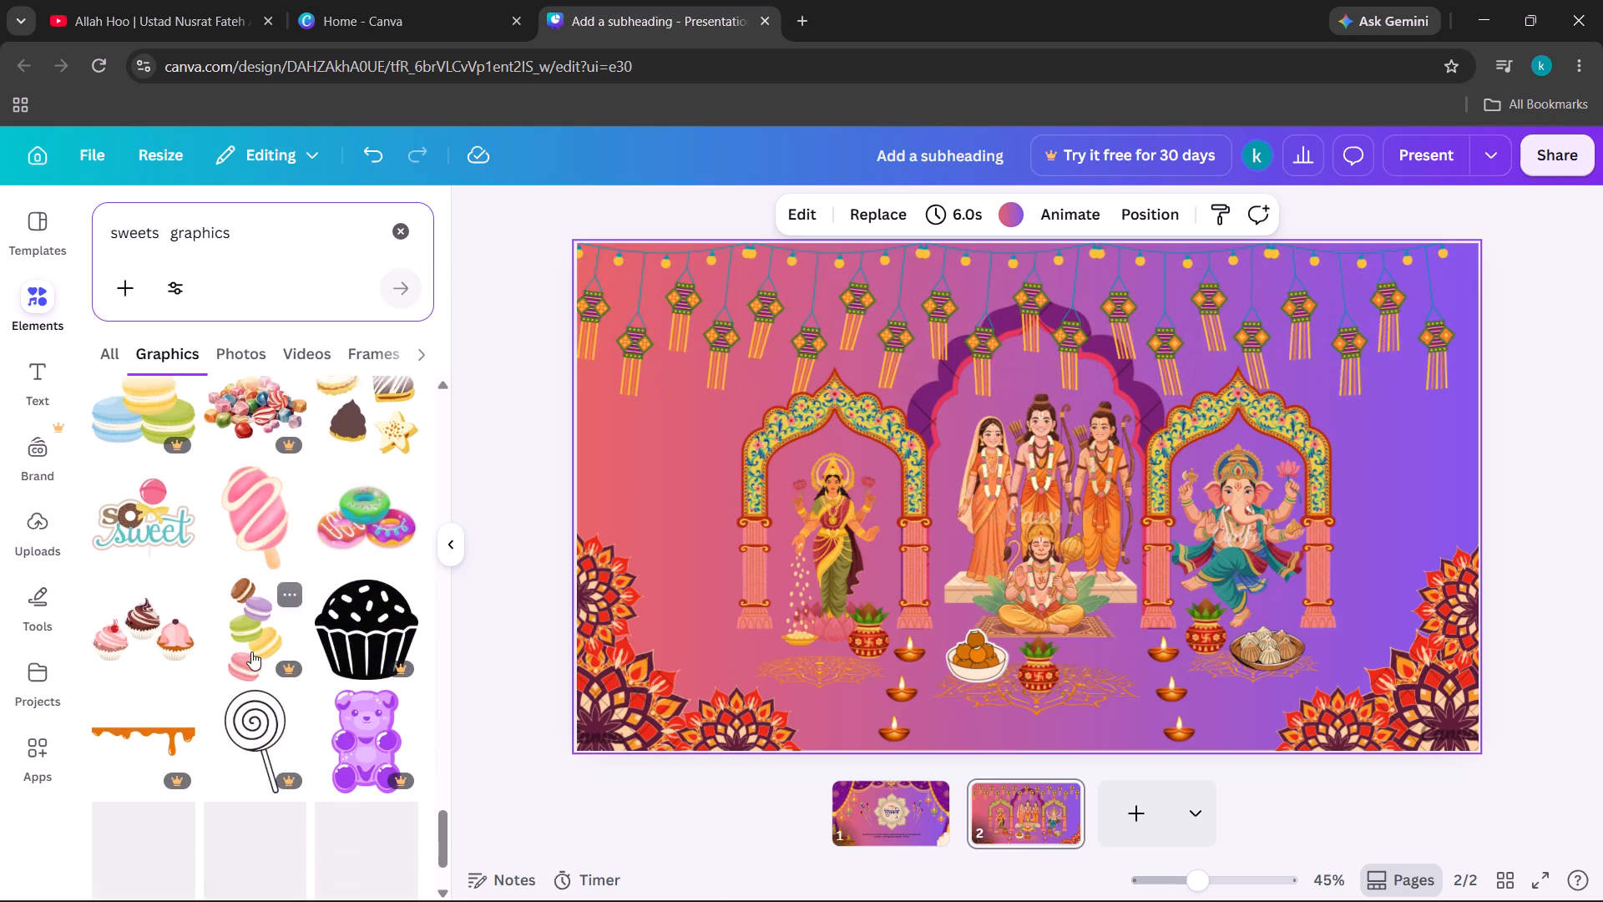
pyautogui.scroll(-4, 251, 651)
pyautogui.scroll(1, 251, 651)
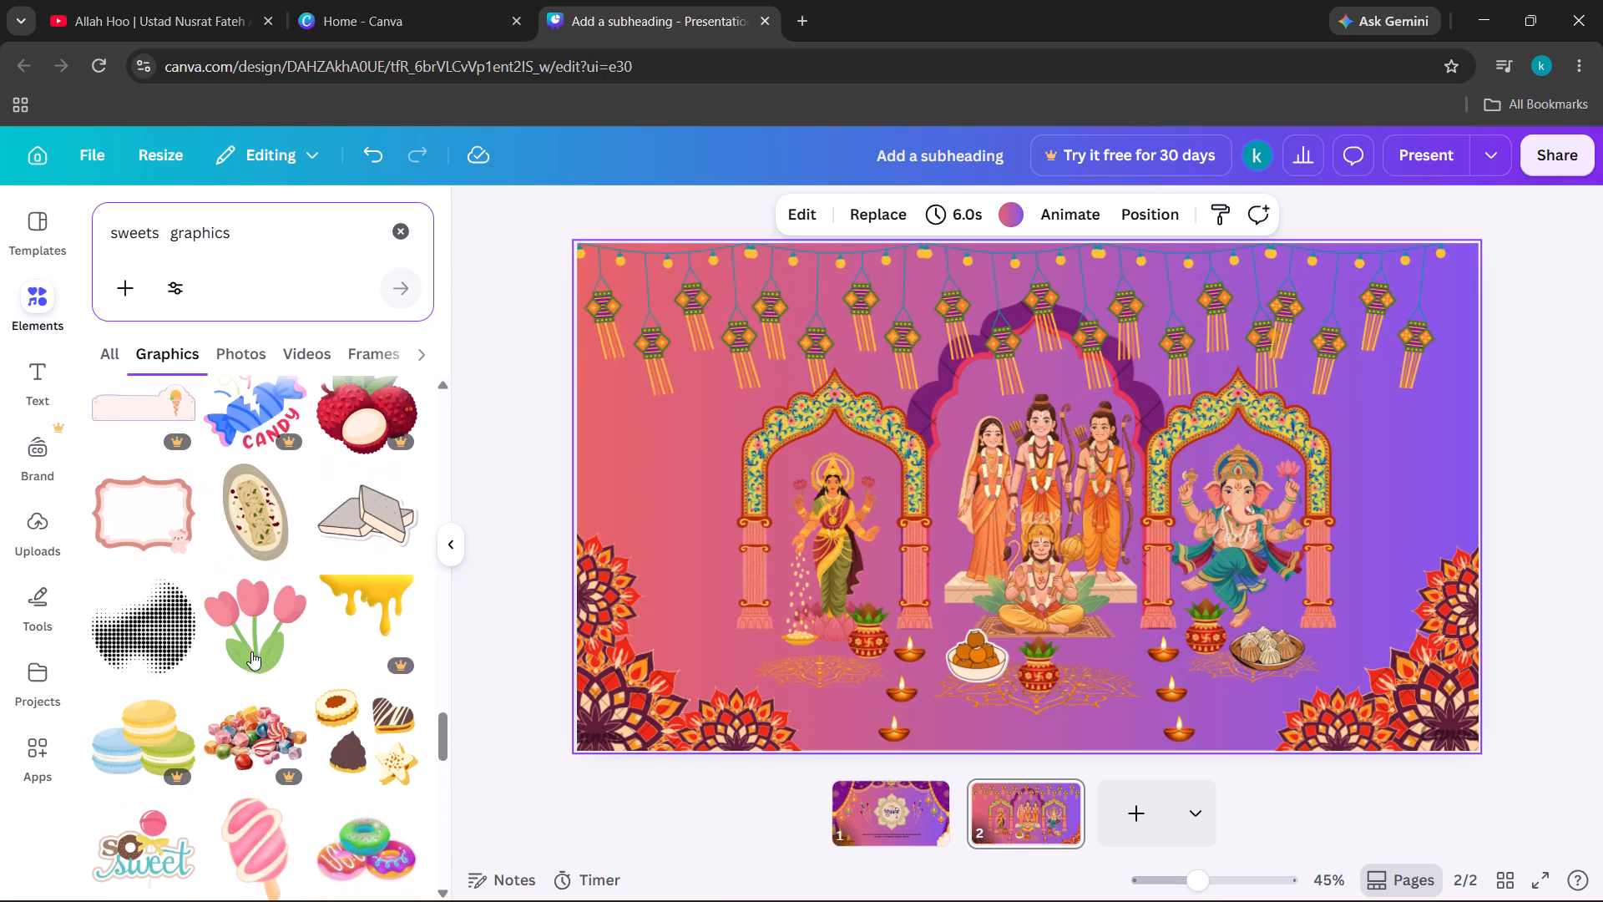
pyautogui.scroll(1, 251, 651)
pyautogui.scroll(-6, 251, 651)
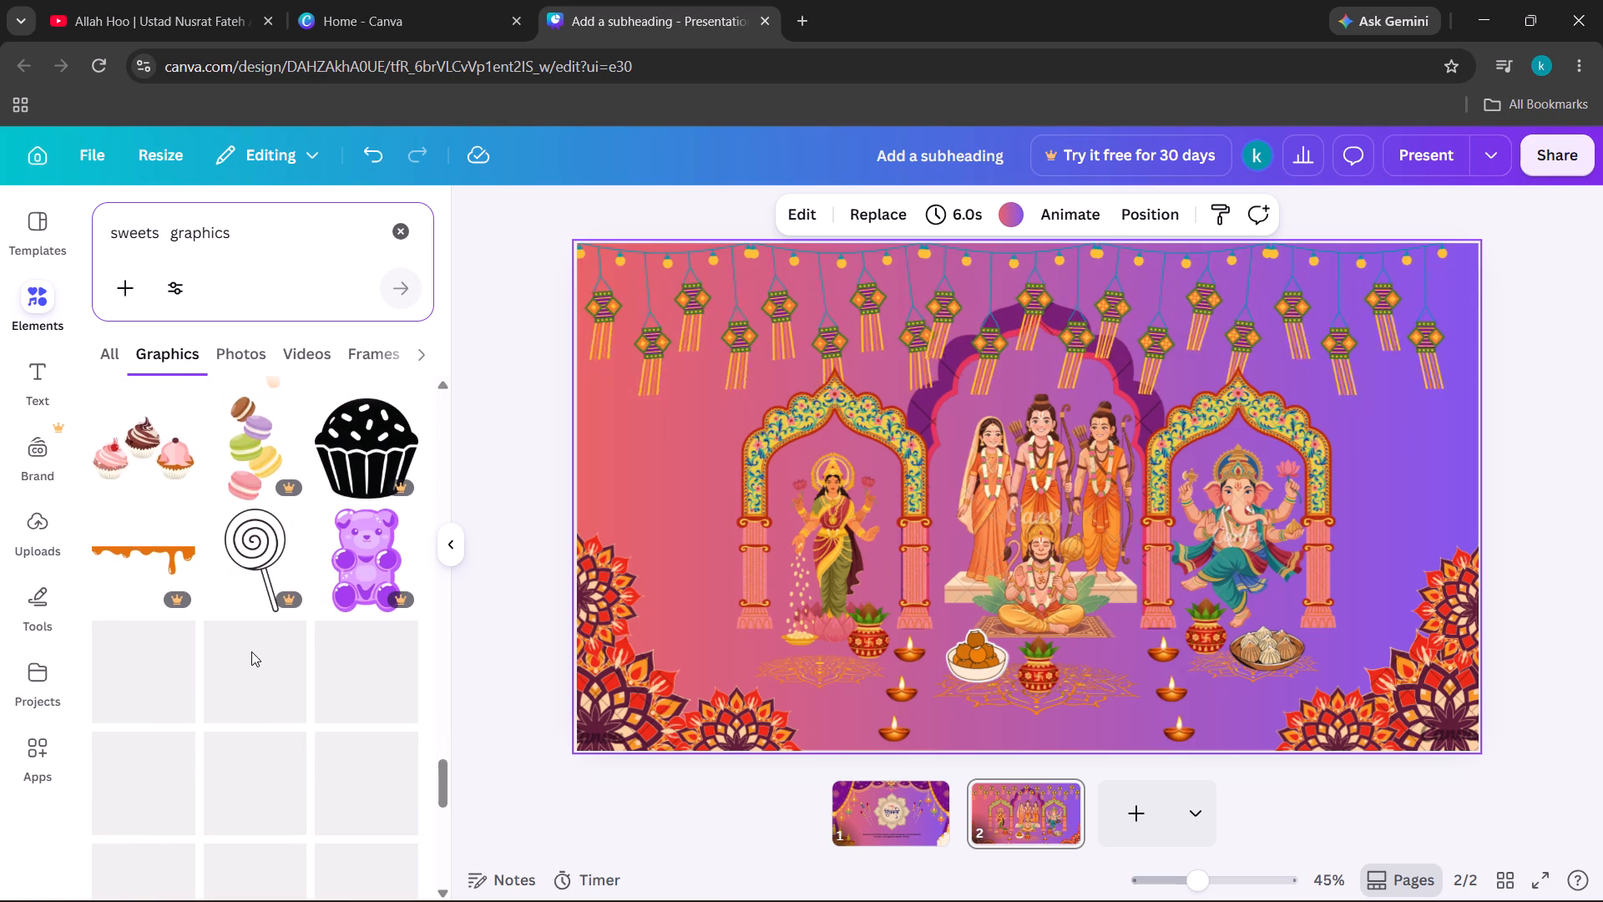
pyautogui.scroll(-1, 251, 651)
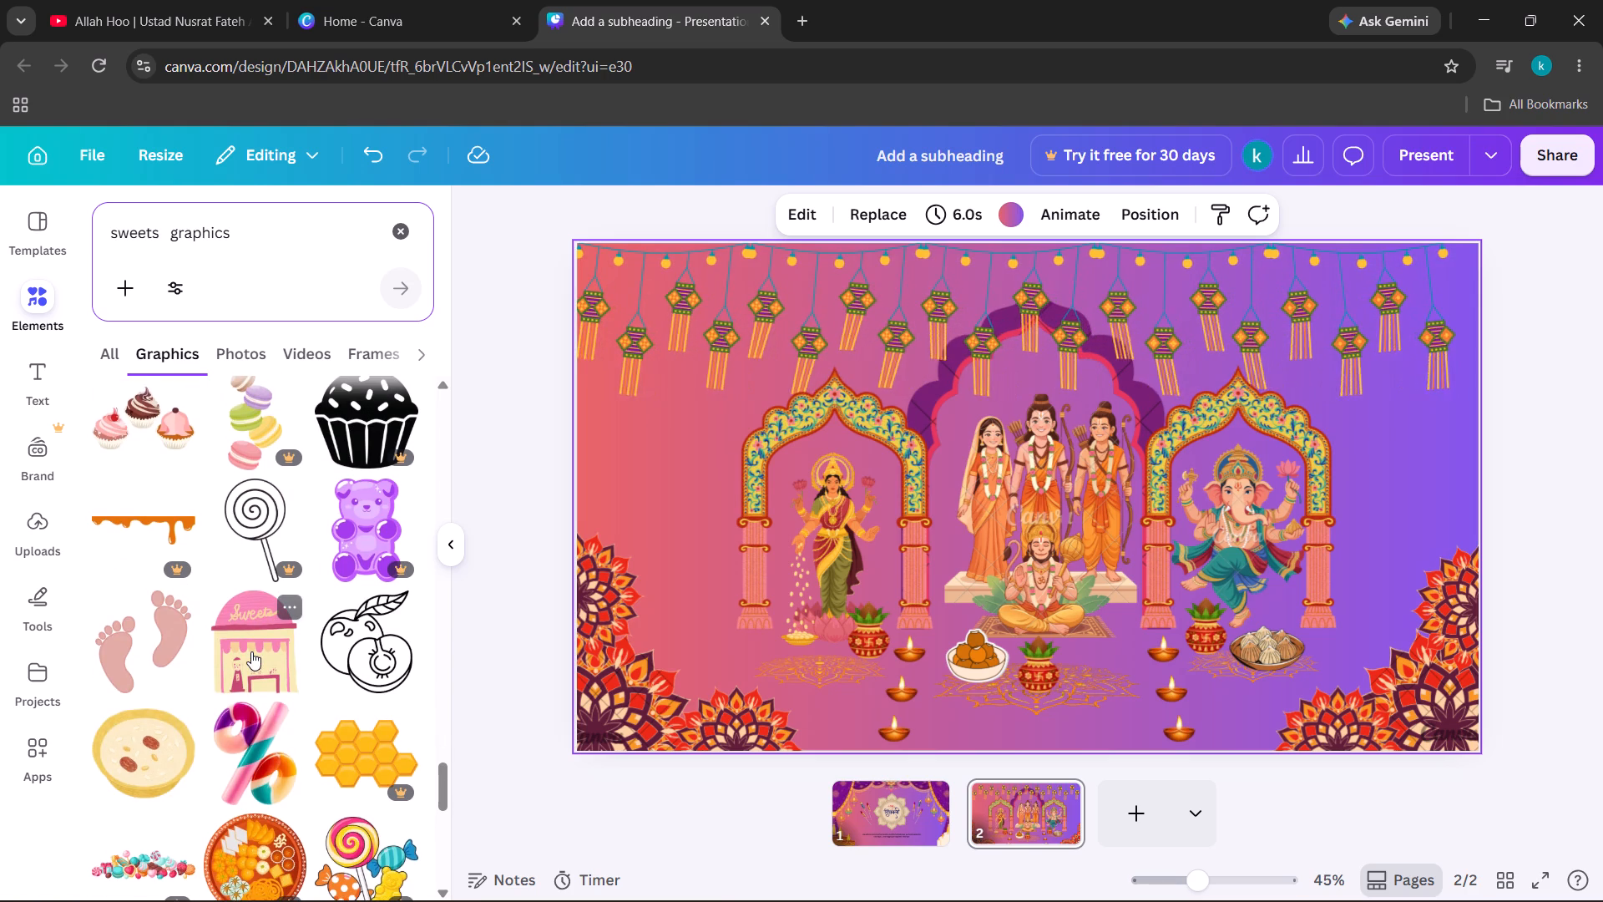
pyautogui.scroll(-3, 251, 651)
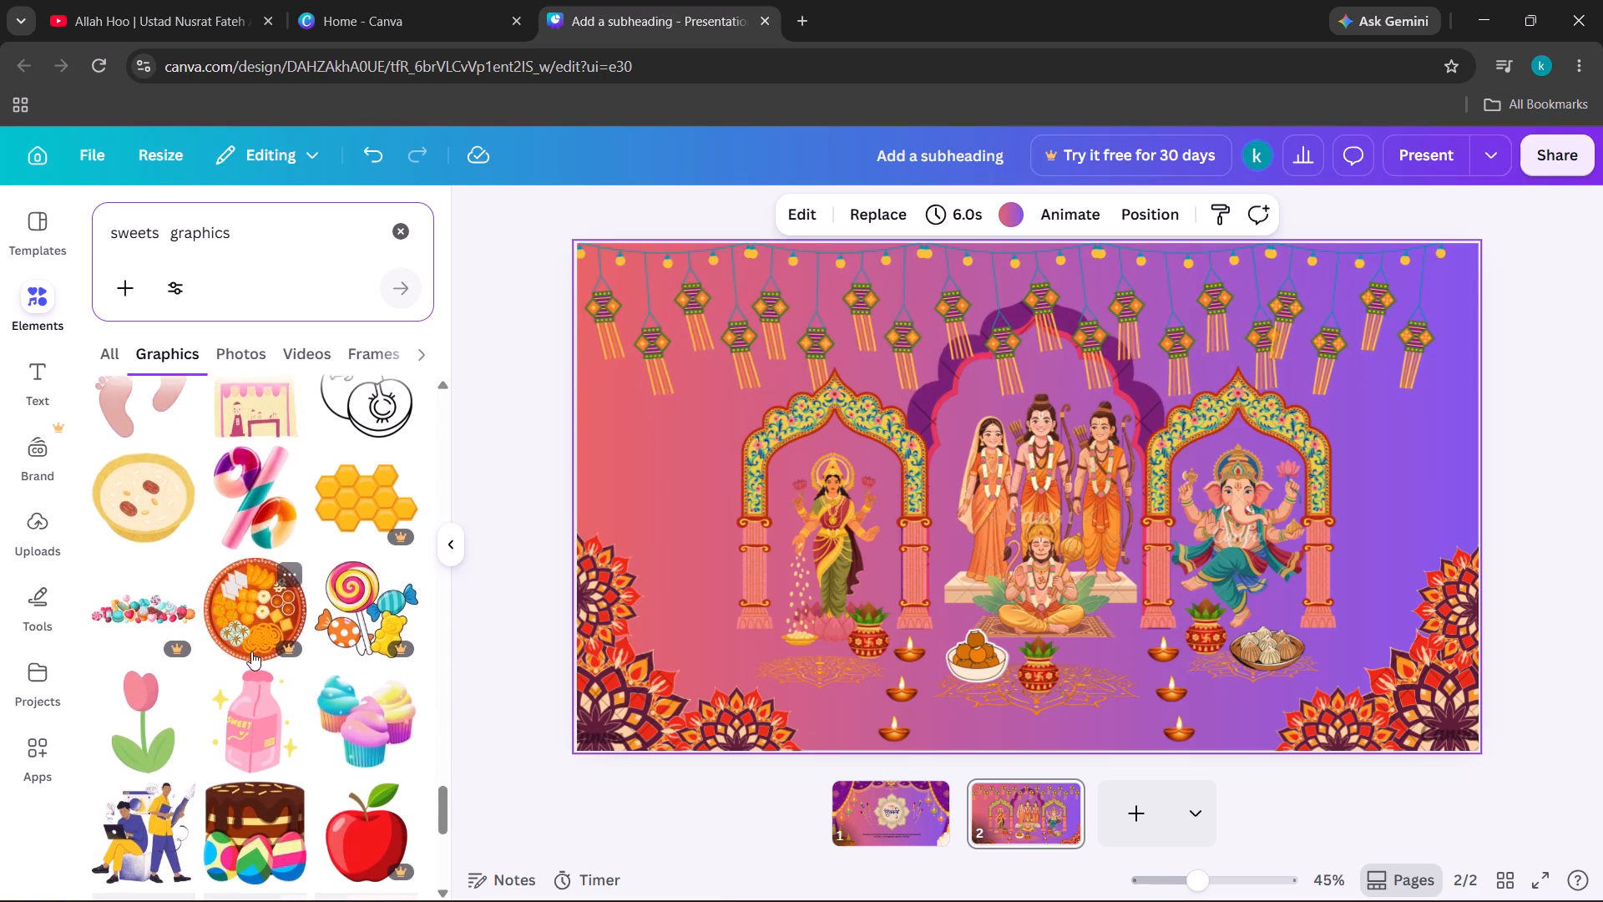
pyautogui.scroll(-3, 251, 651)
pyautogui.hscroll(1, 251, 651)
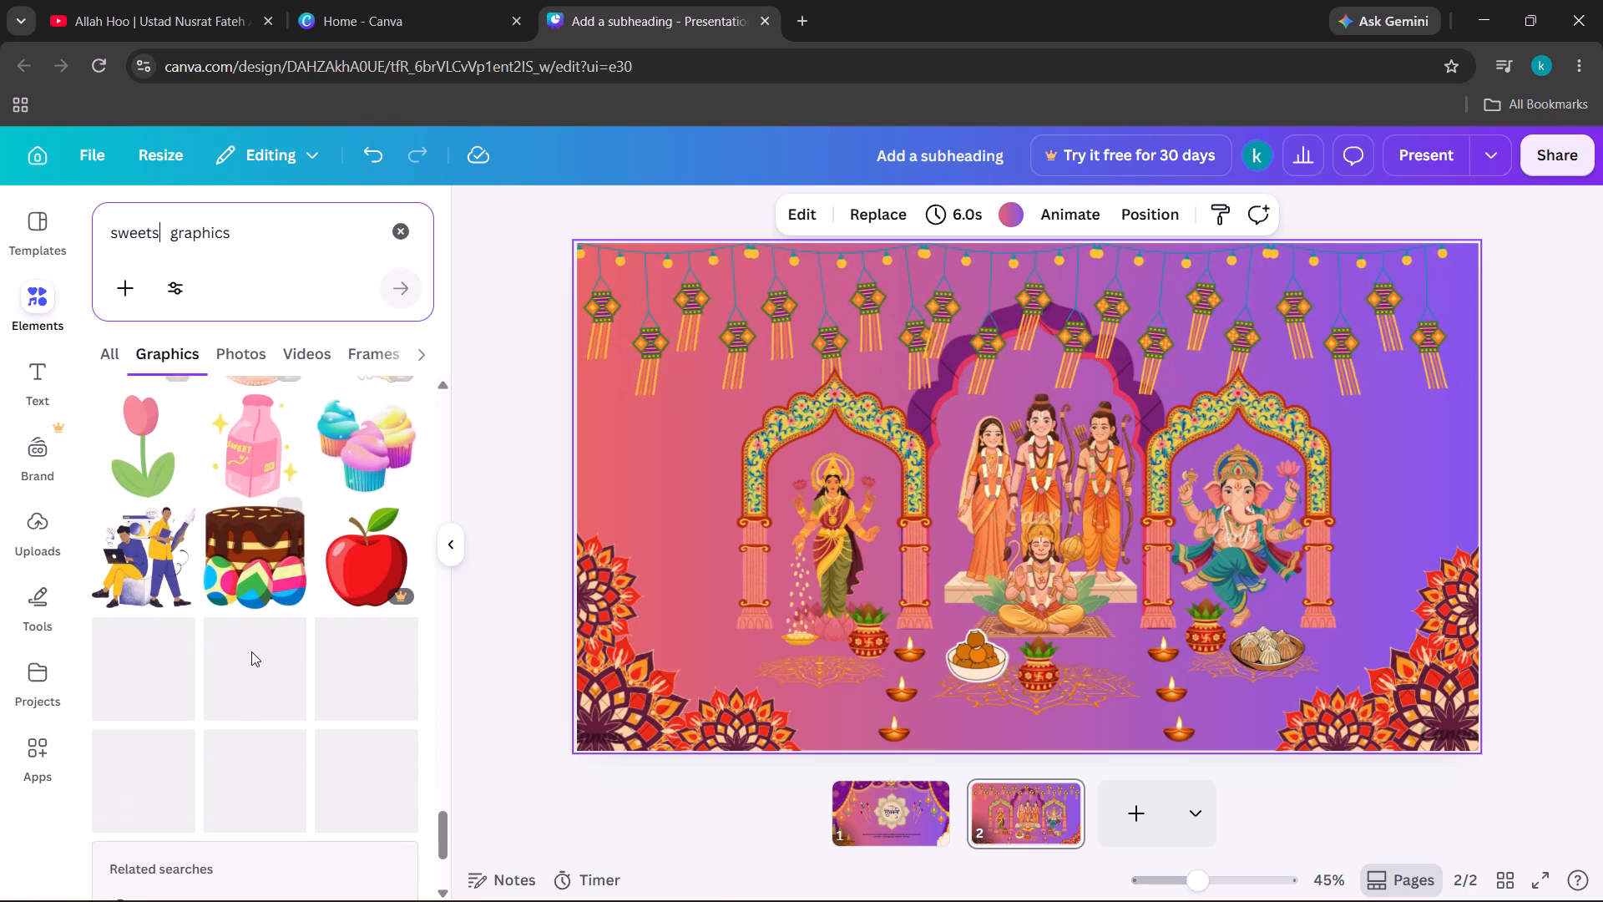
pyautogui.hscroll(4, 251, 651)
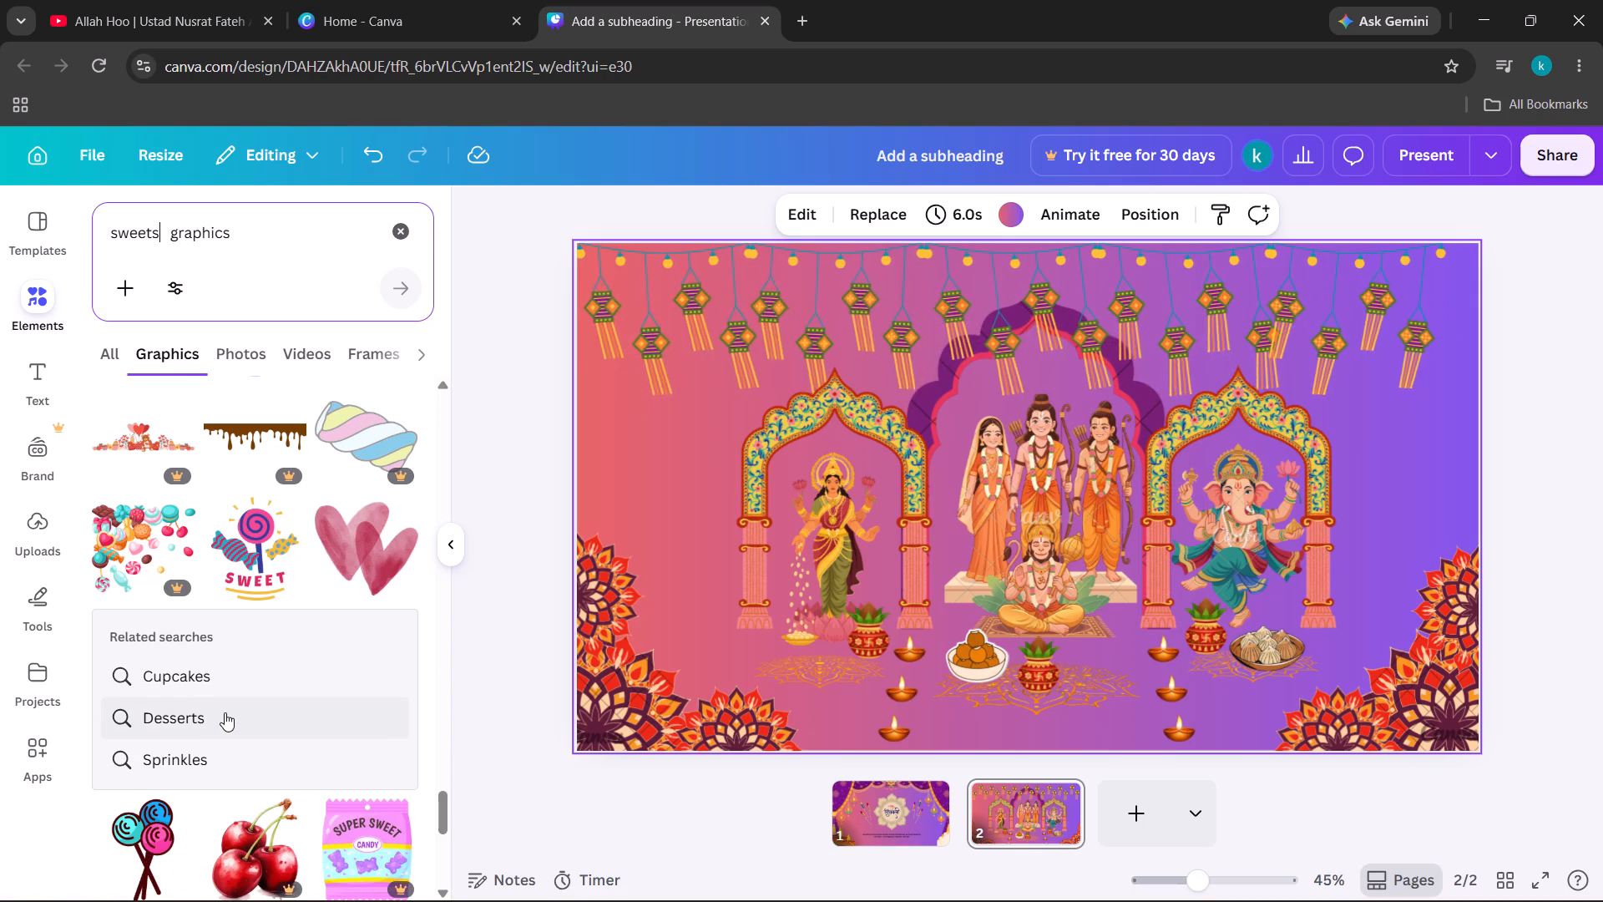
pyautogui.scroll(-4, 225, 712)
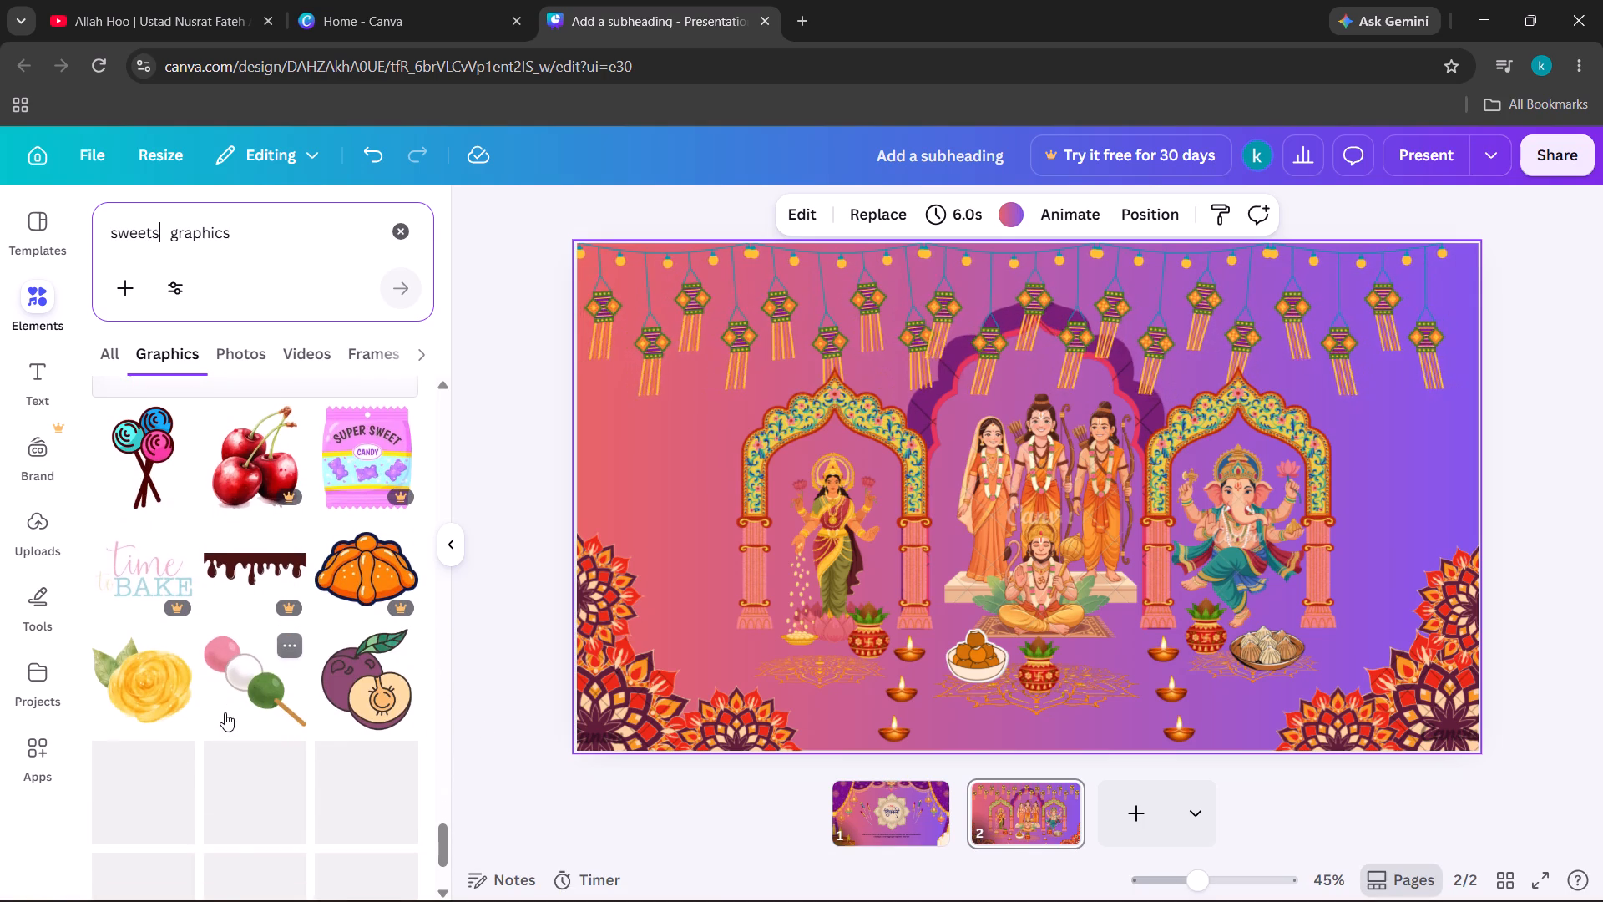
pyautogui.scroll(-4, 226, 710)
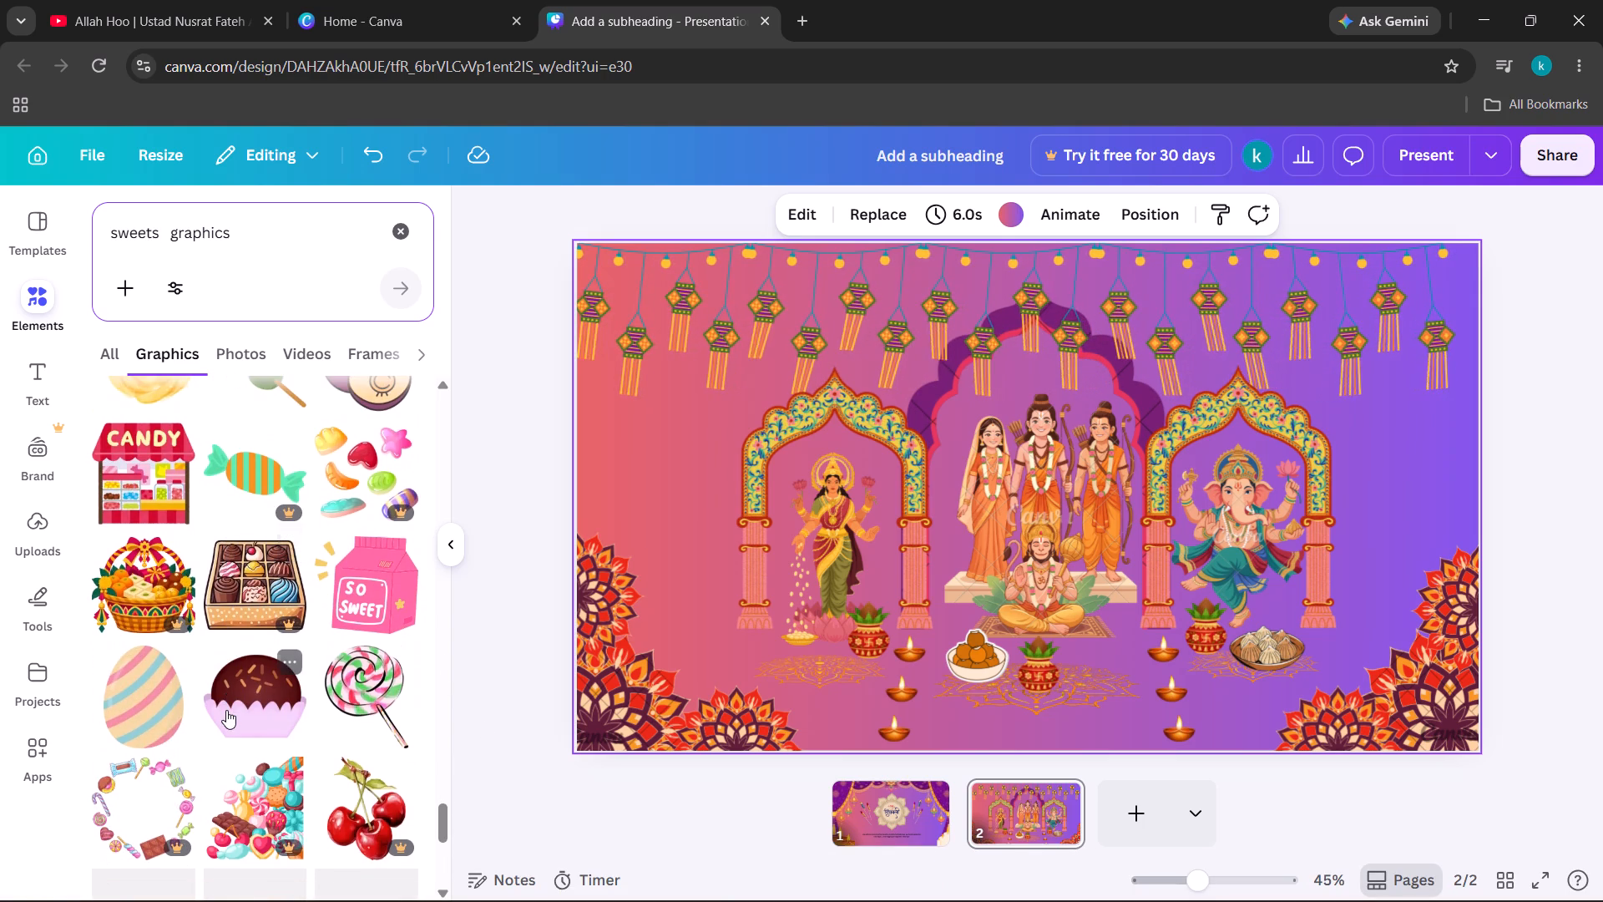
pyautogui.scroll(-4, 226, 710)
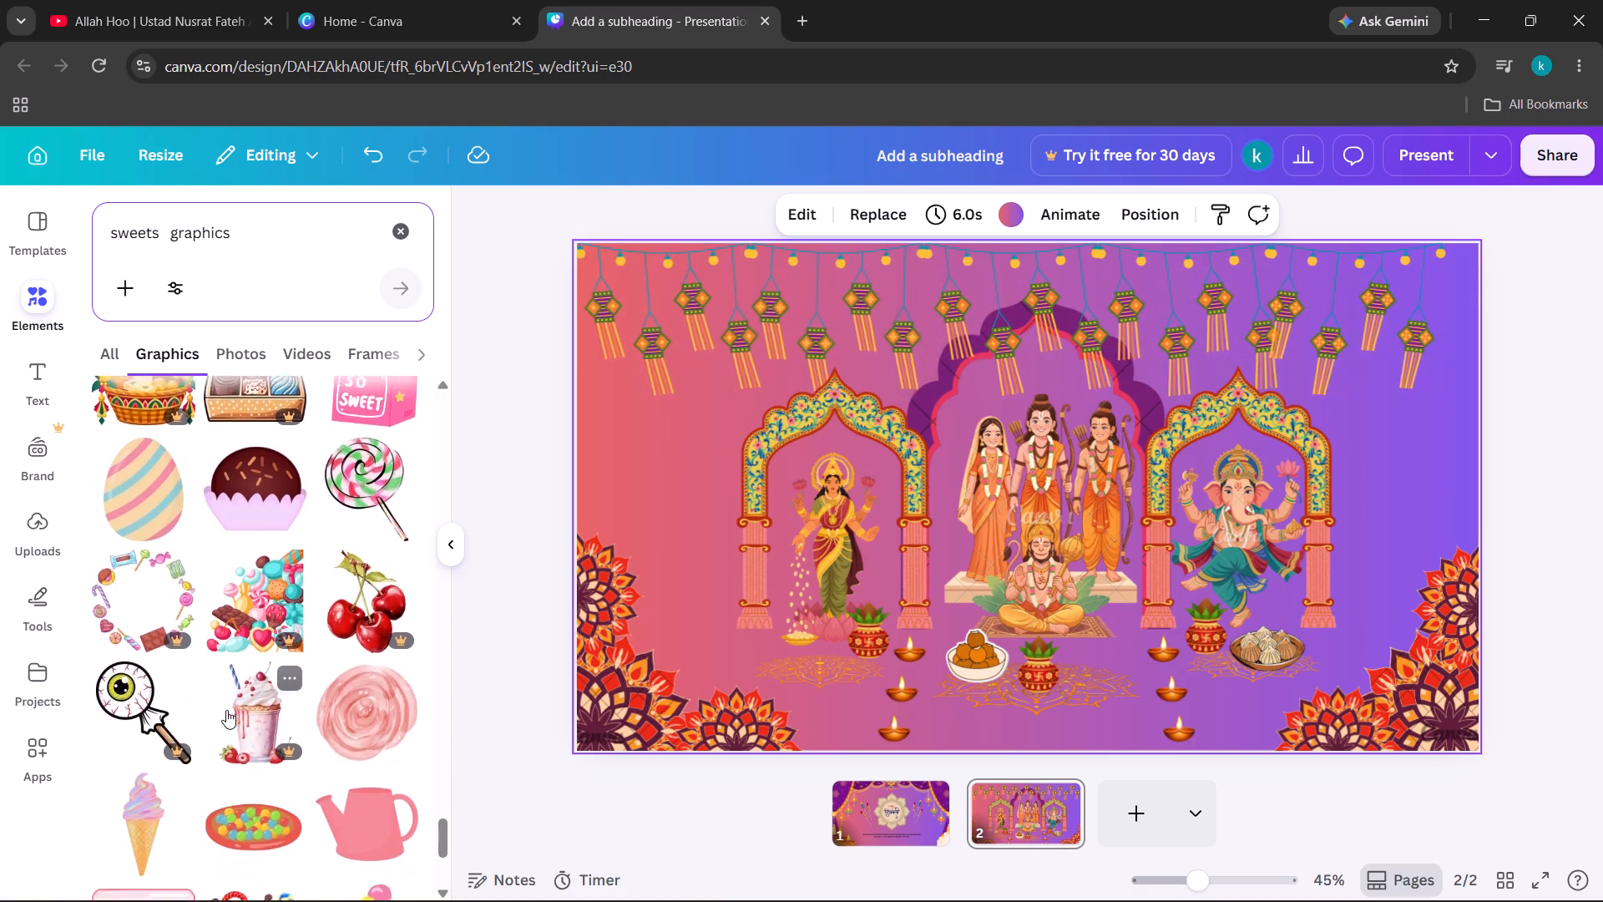
pyautogui.scroll(-6, 226, 710)
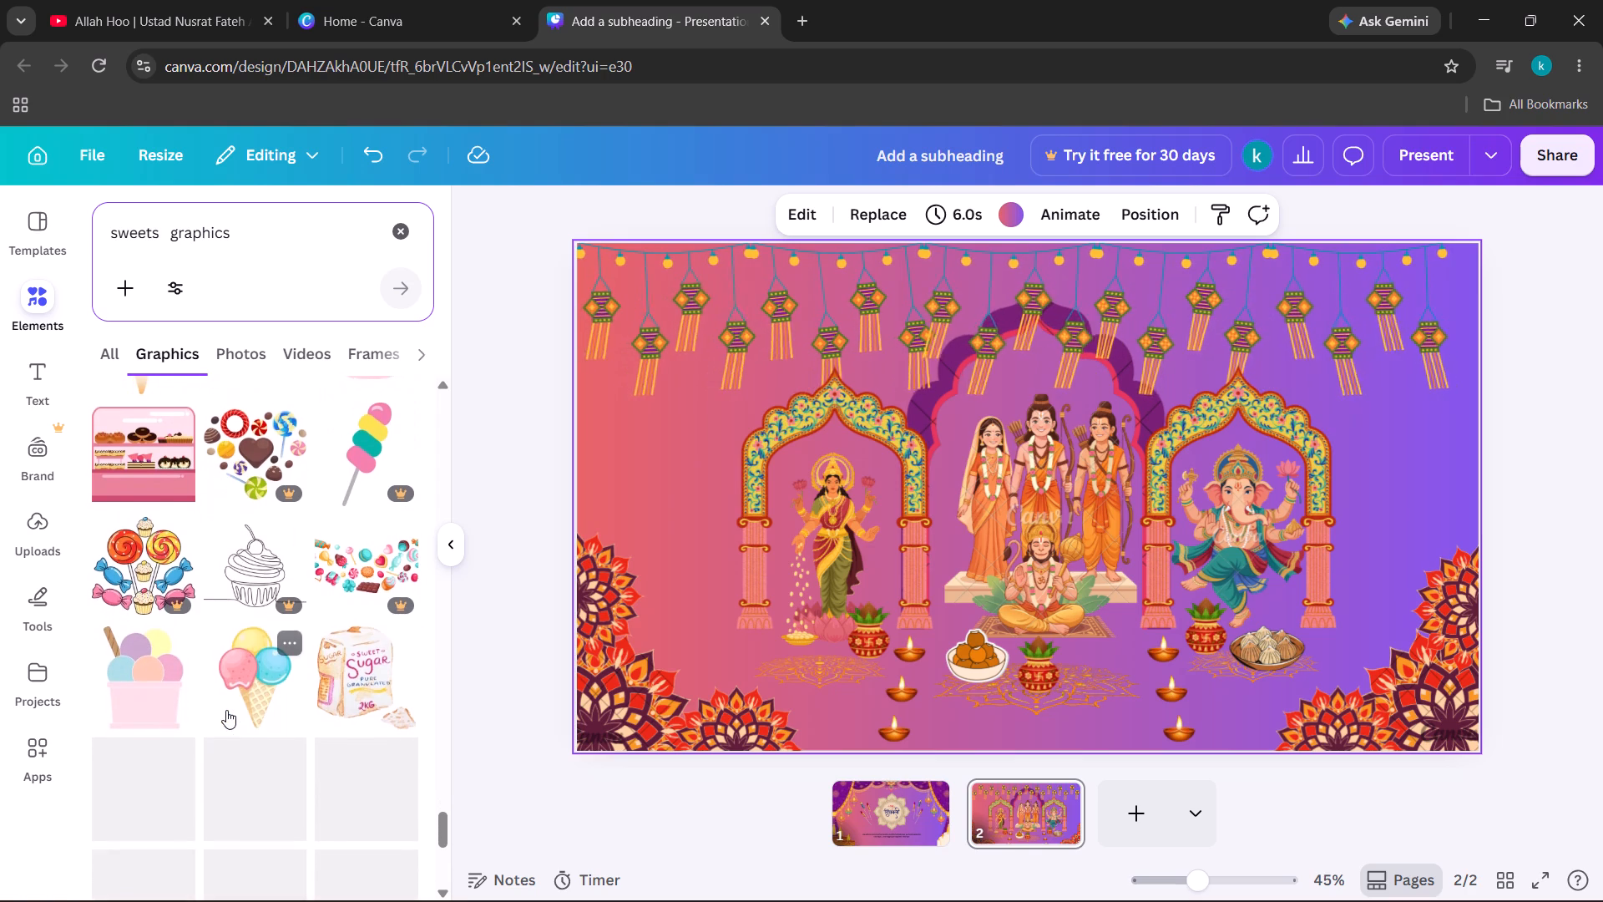
pyautogui.scroll(-6, 226, 710)
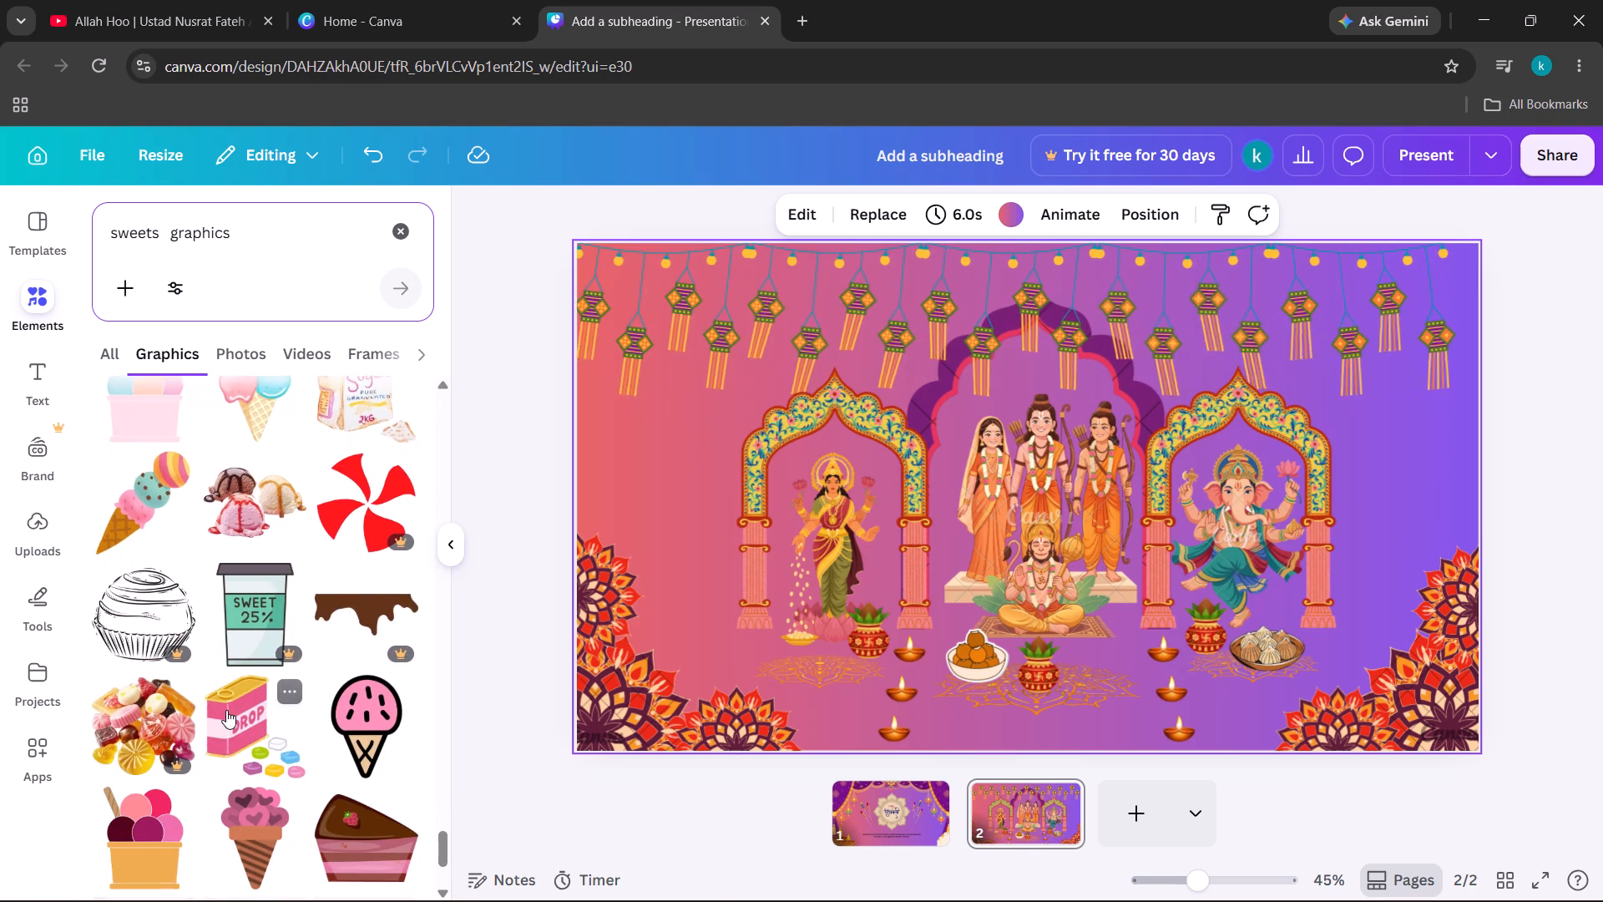
pyautogui.scroll(-4, 226, 710)
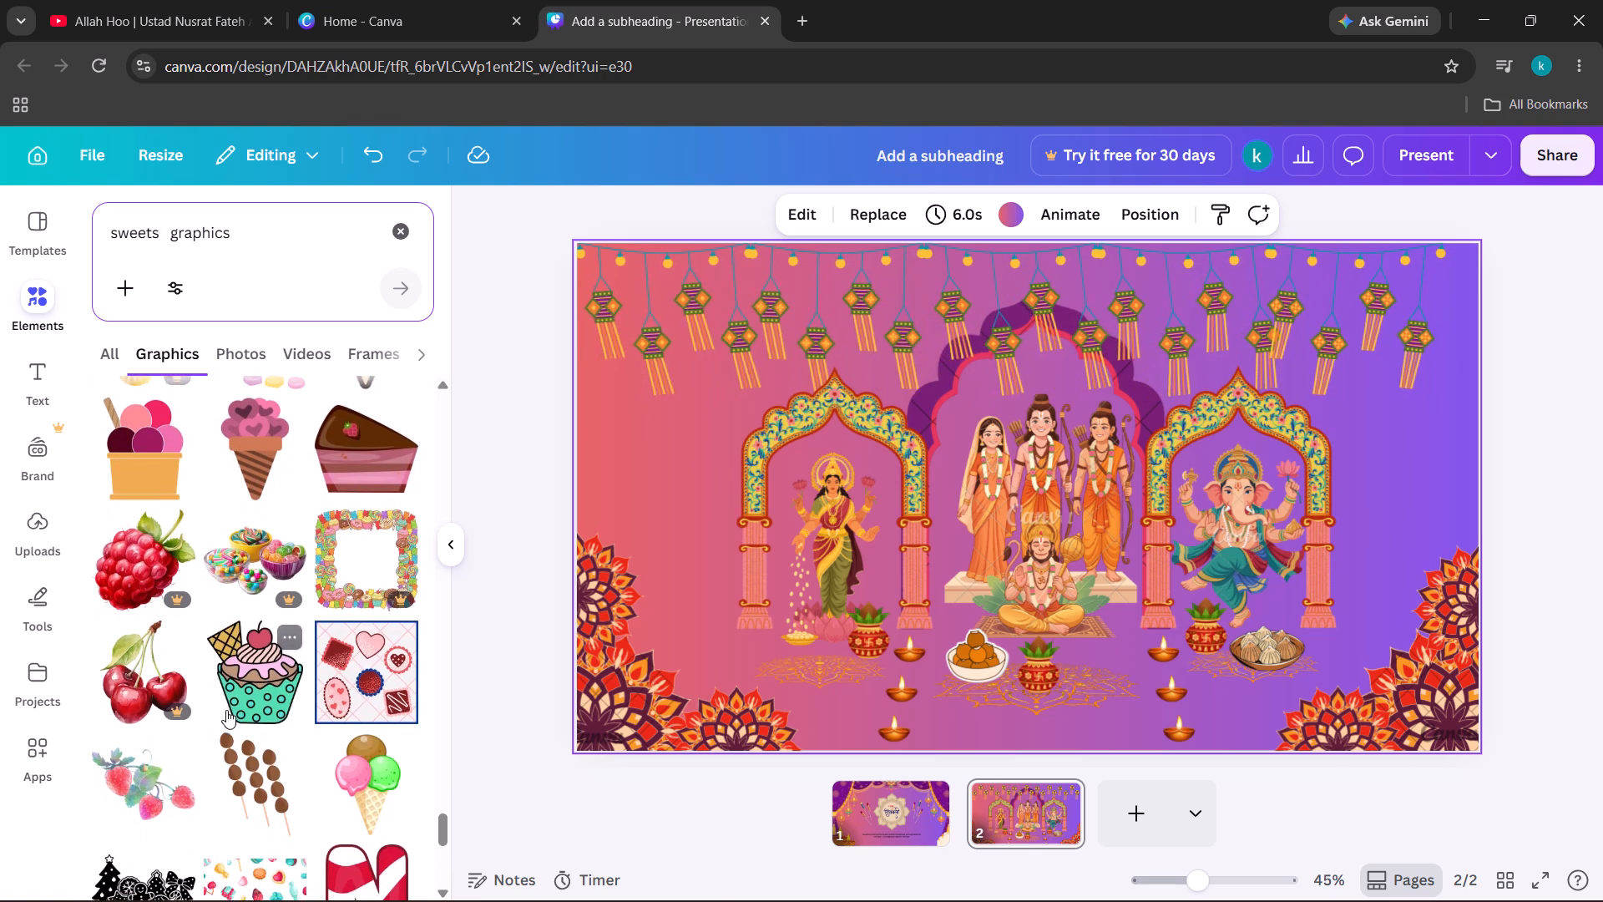
pyautogui.scroll(-3, 226, 710)
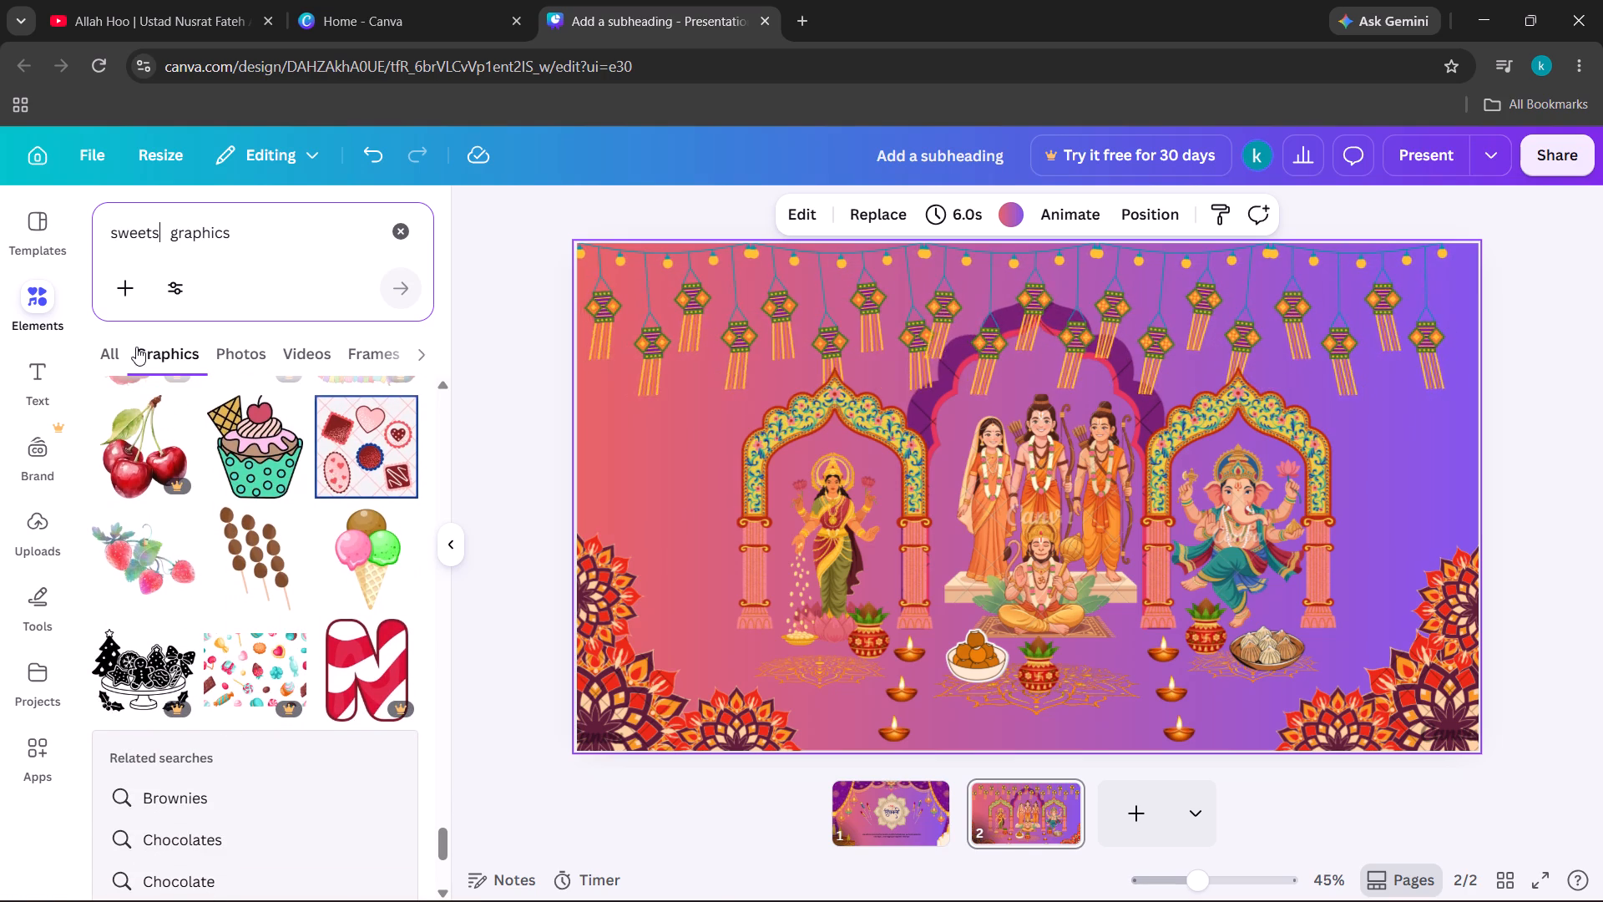
# Search the element graphics for "fruits graphics".
pyautogui.press('BackSpace')
pyautogui.press('BackSpace')
pyautogui.press('BackSpace')
pyautogui.press('BackSpace')
pyautogui.press('BackSpace')
pyautogui.press('BackSpace')
pyautogui.press('BackSpace')
pyautogui.press('BackSpace')
pyautogui.press('BackSpace')
pyautogui.press('BackSpace')
pyautogui.press('BackSpace')
pyautogui.press('BackSpace')
pyautogui.press('BackSpace')
pyautogui.press('BackSpace')
pyautogui.press('BackSpace')
pyautogui.press('BackSpace')
pyautogui.press('BackSpace')
pyautogui.press('BackSpace')
pyautogui.press('BackSpace')
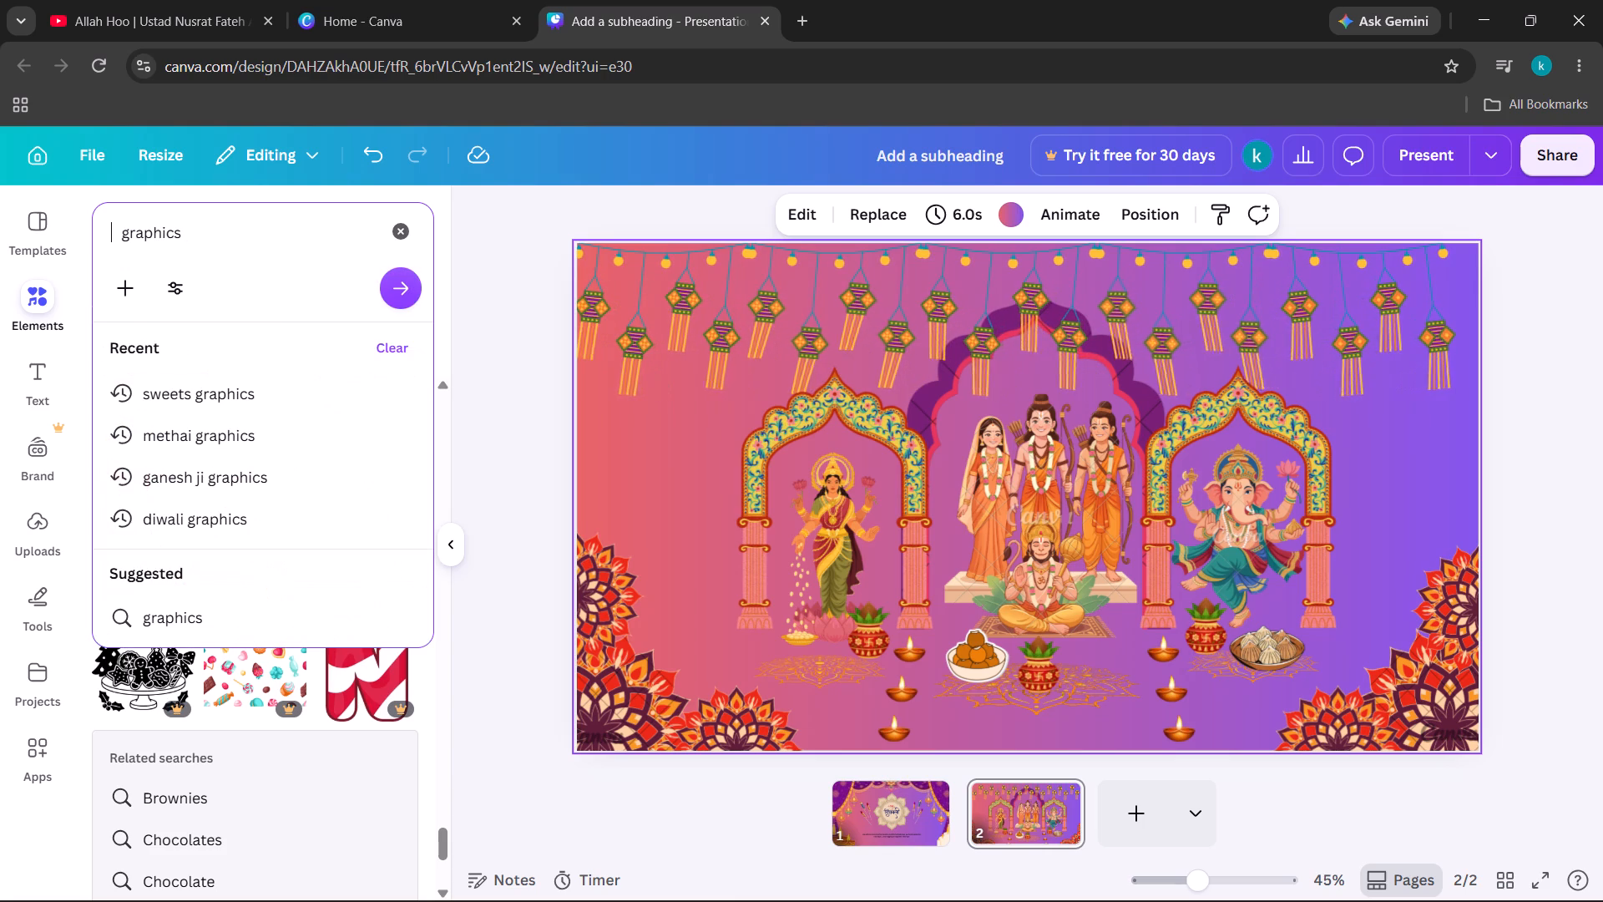
pyautogui.write('fruits')
pyautogui.press('Return')
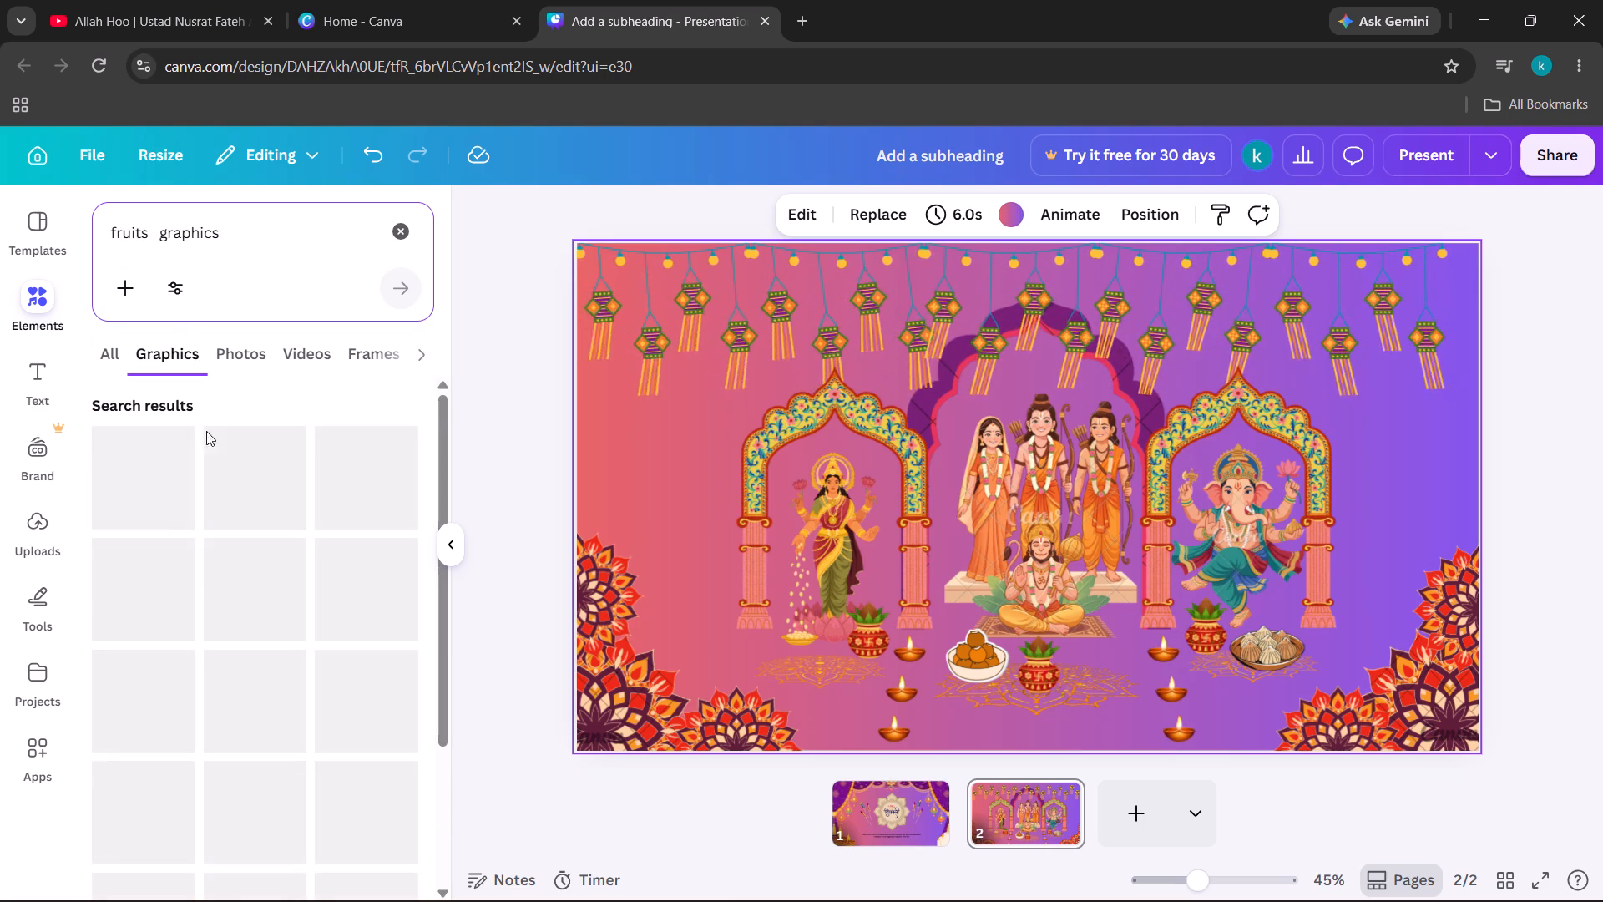
# Add the apple, banana and strawberry fruit graphic, shrink it to about 112 by 108, and place it below Lakshmi beside her kalash.
pyautogui.scroll(-5, 168, 508)
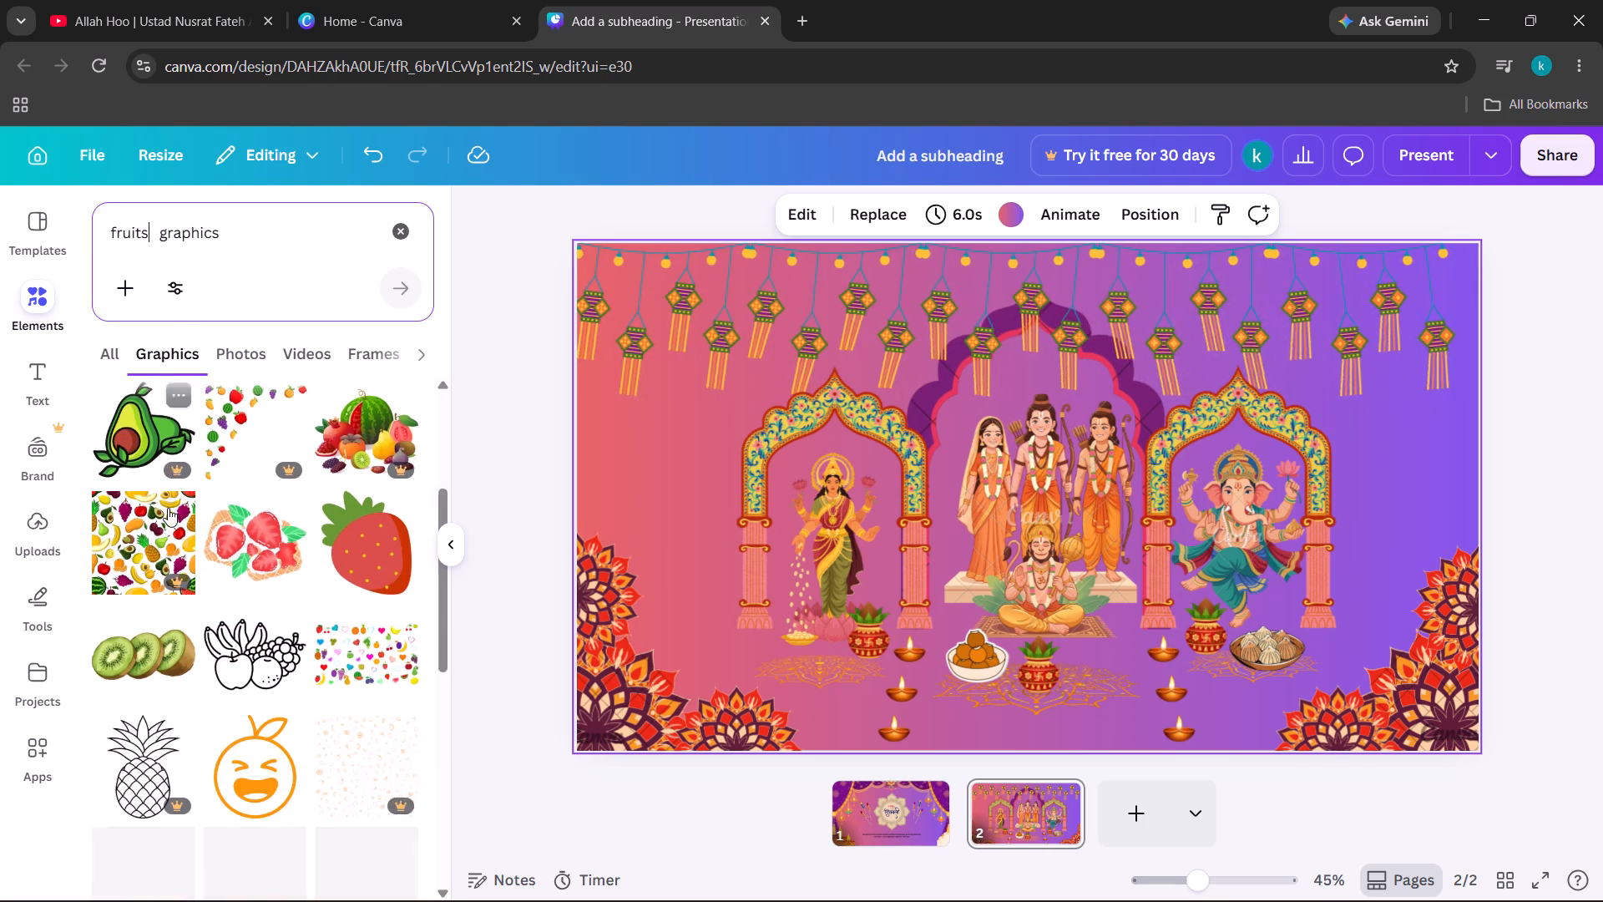
pyautogui.scroll(-3, 168, 508)
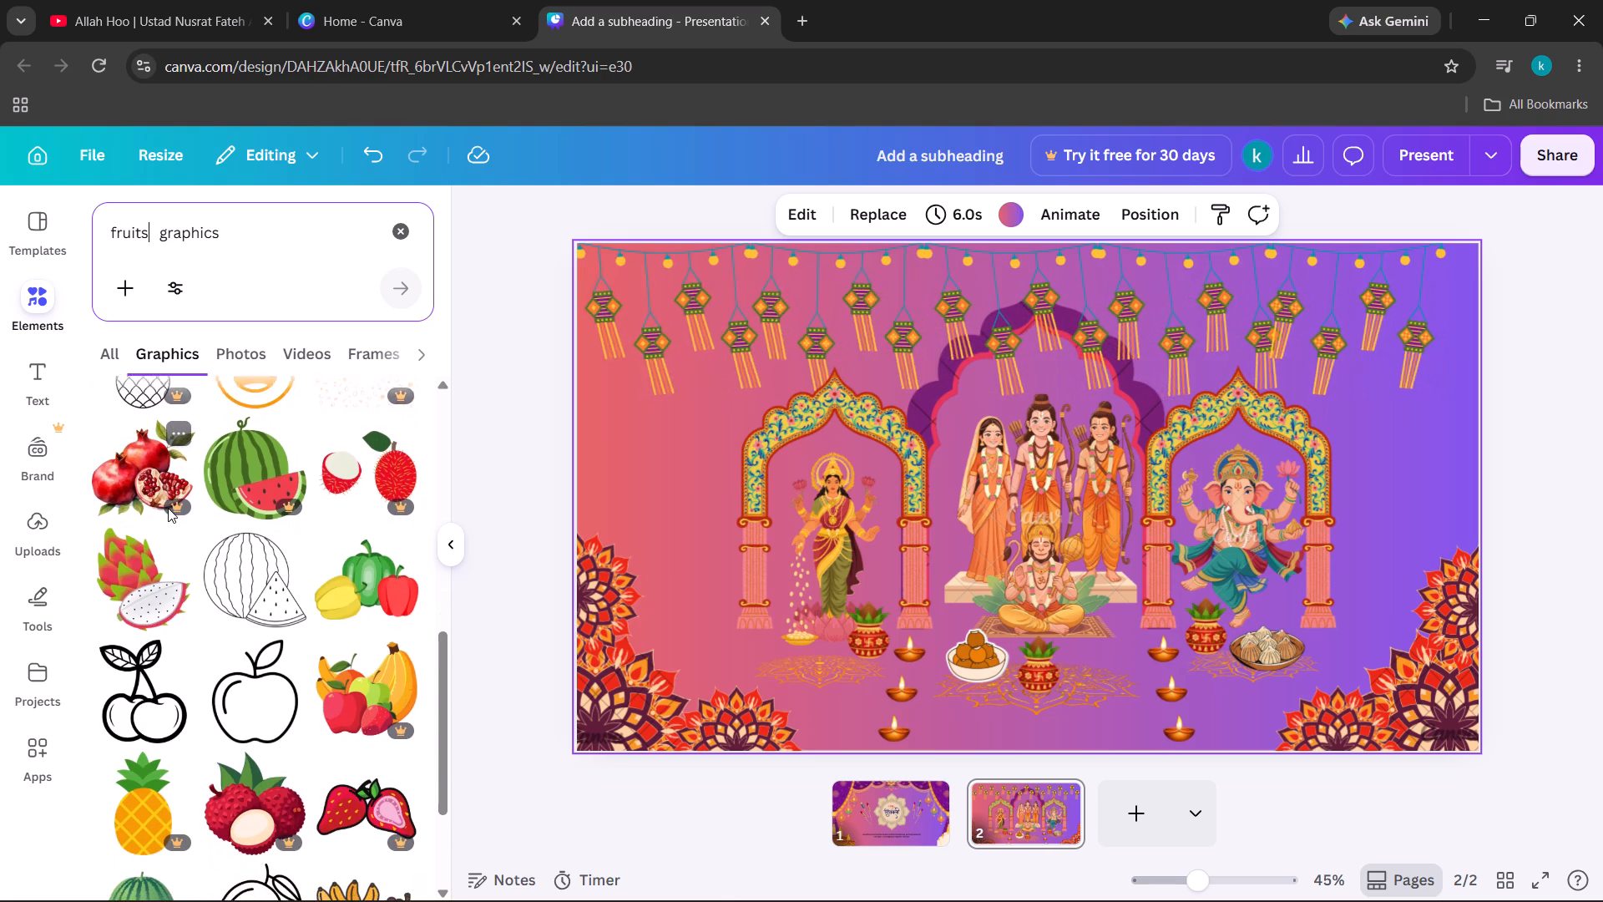
pyautogui.scroll(-1, 168, 508)
pyautogui.hscroll(1, 168, 508)
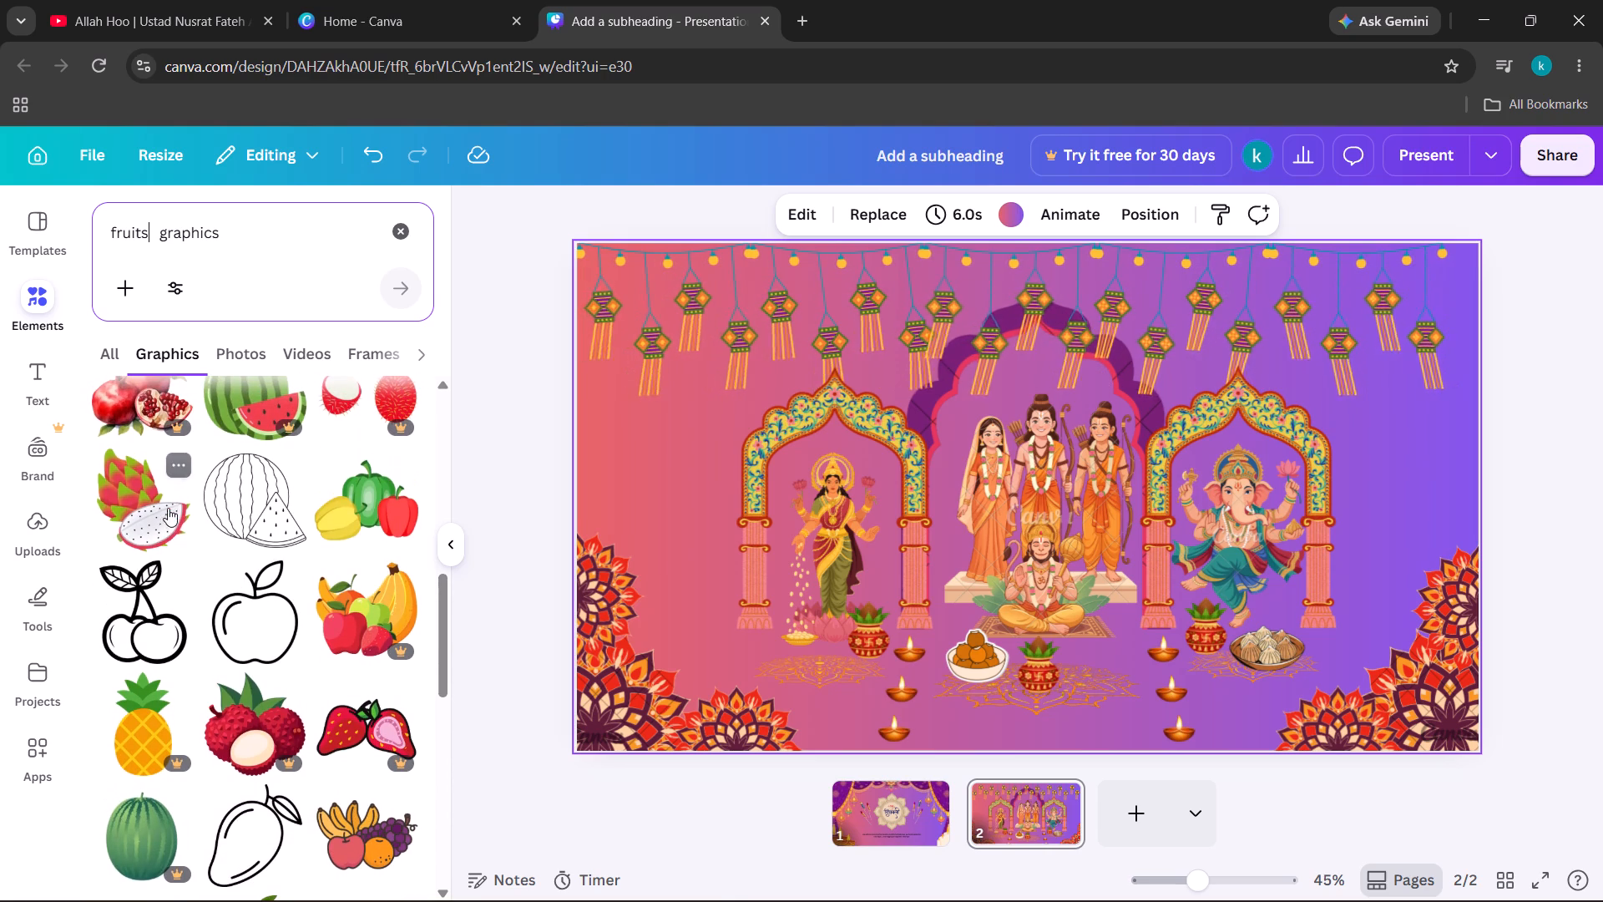
pyautogui.click(321, 610)
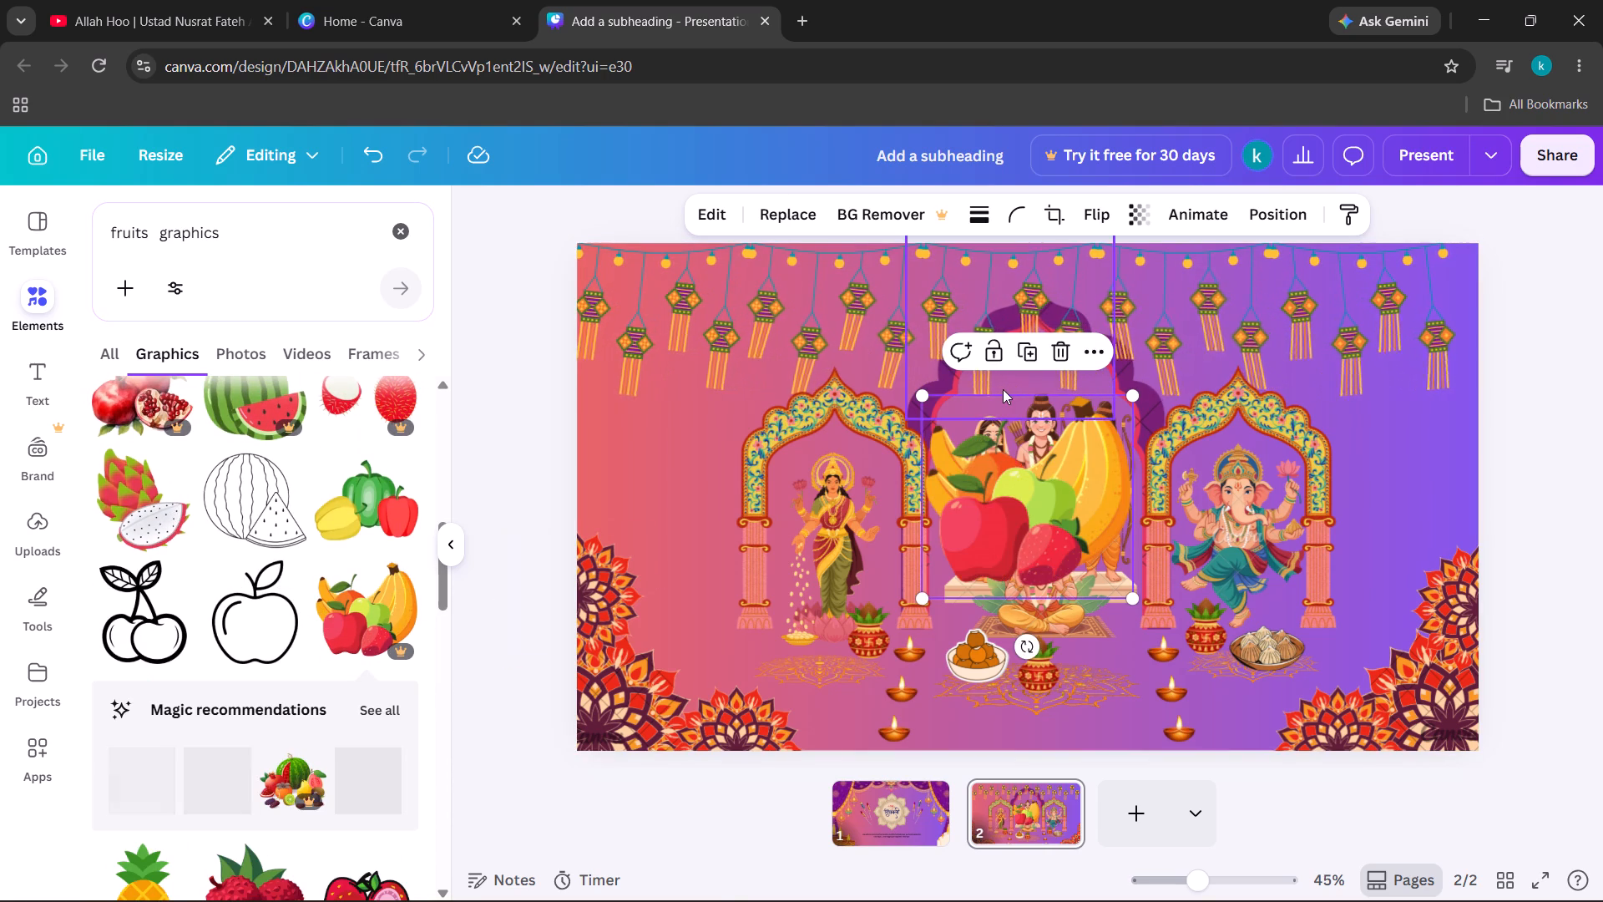
pyautogui.moveTo(924, 392); pyautogui.dragTo(1036, 582)
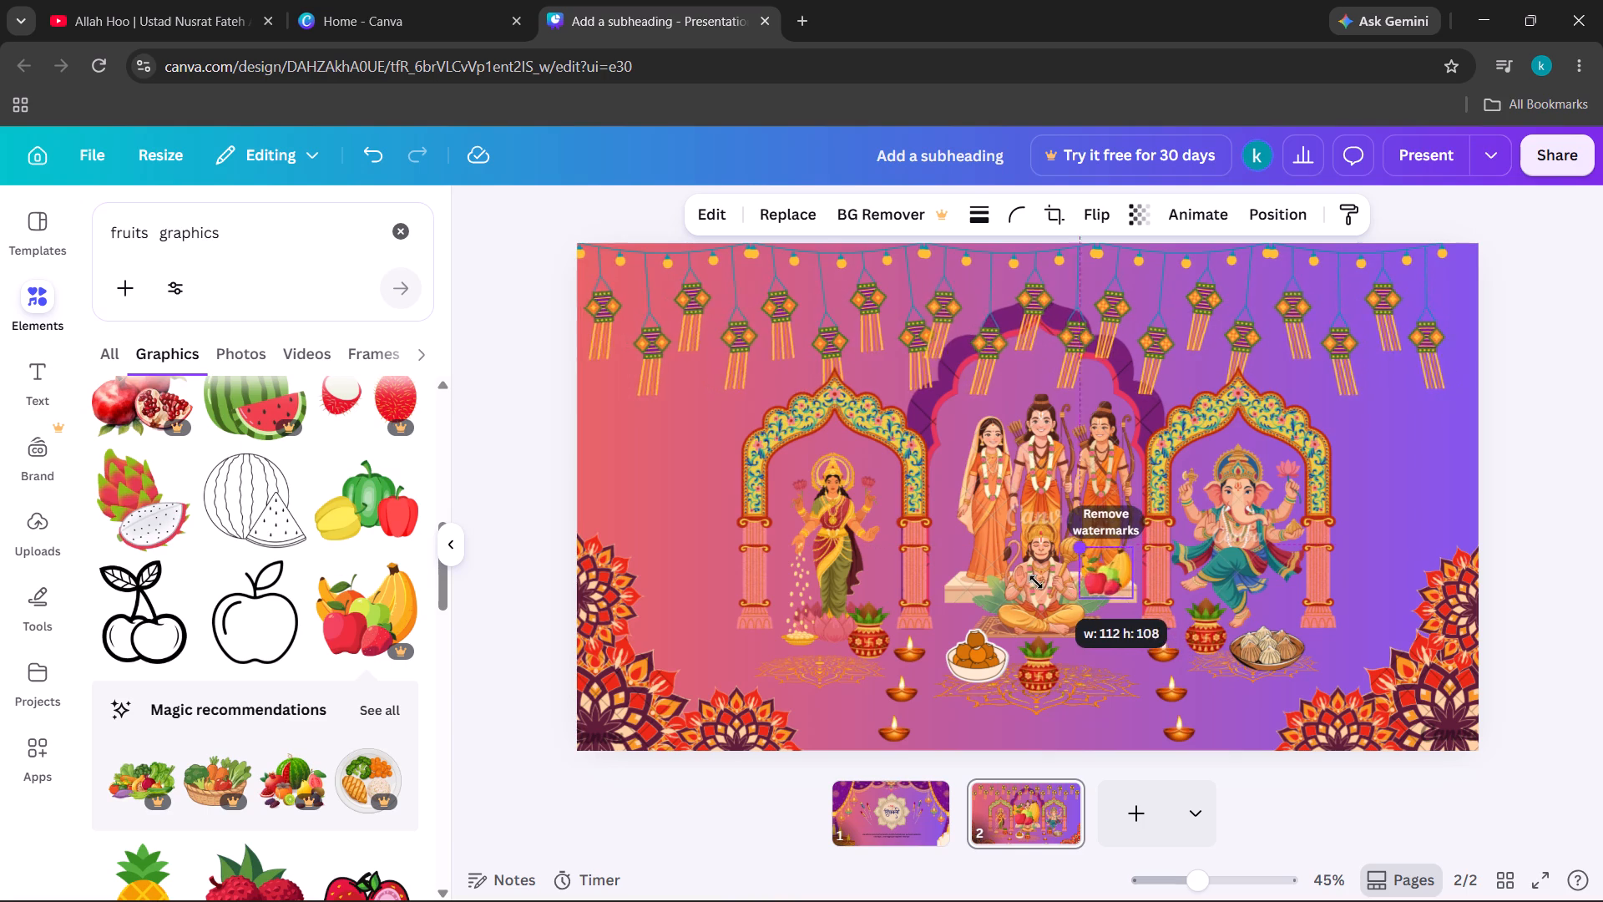
pyautogui.moveTo(1036, 582); pyautogui.dragTo(1034, 582)
pyautogui.moveTo(1101, 577); pyautogui.dragTo(857, 648)
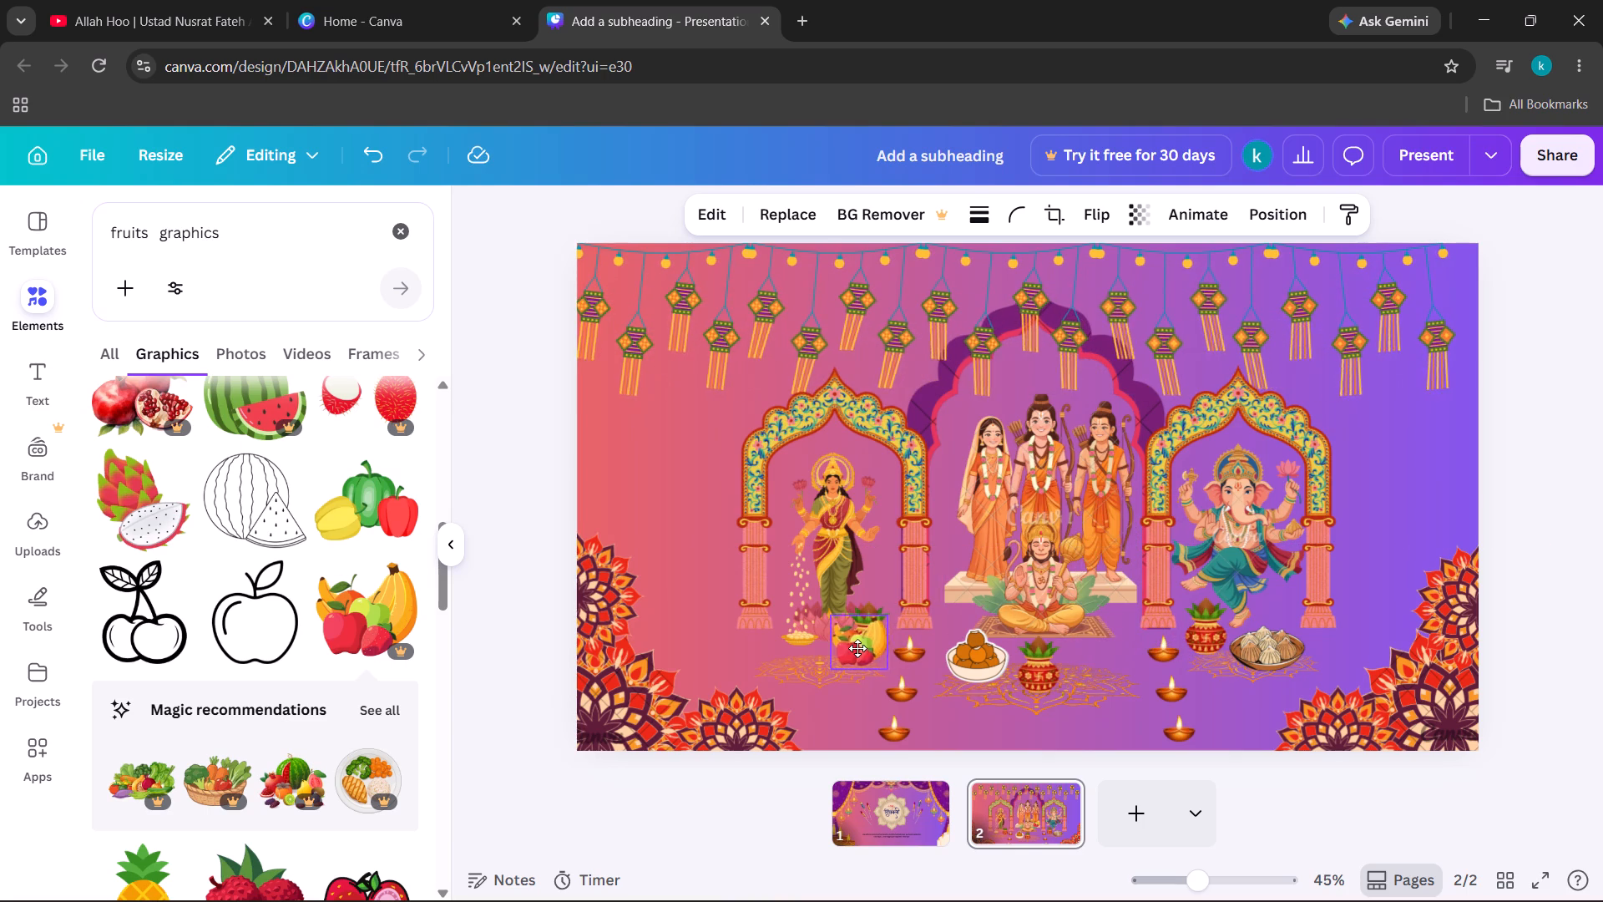
pyautogui.moveTo(857, 648); pyautogui.dragTo(841, 664)
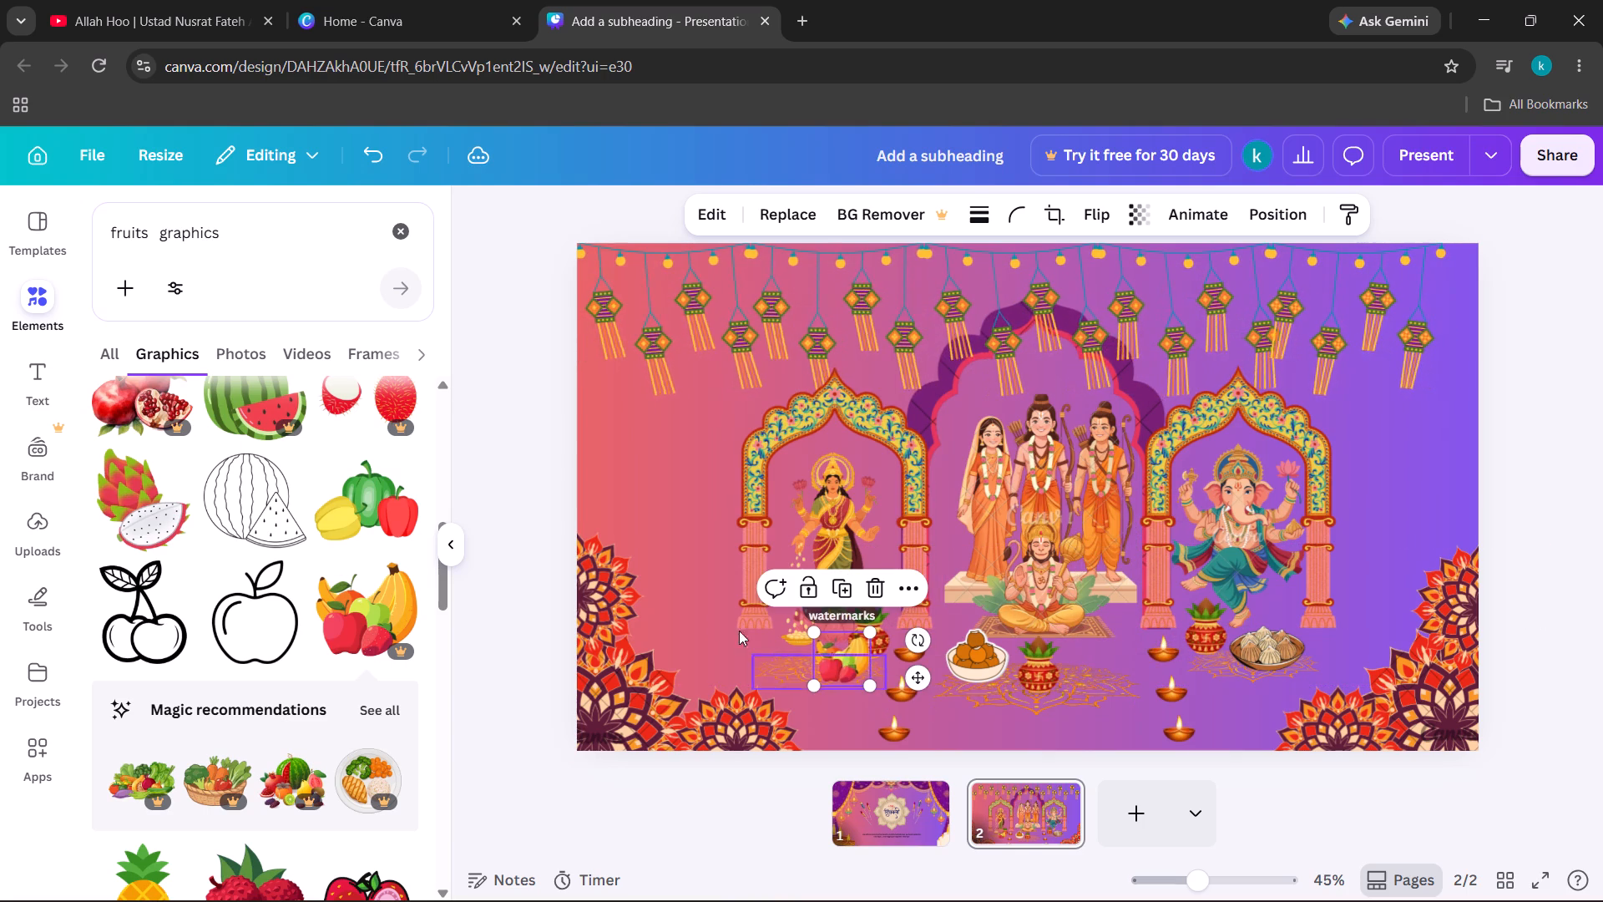
pyautogui.click(716, 622)
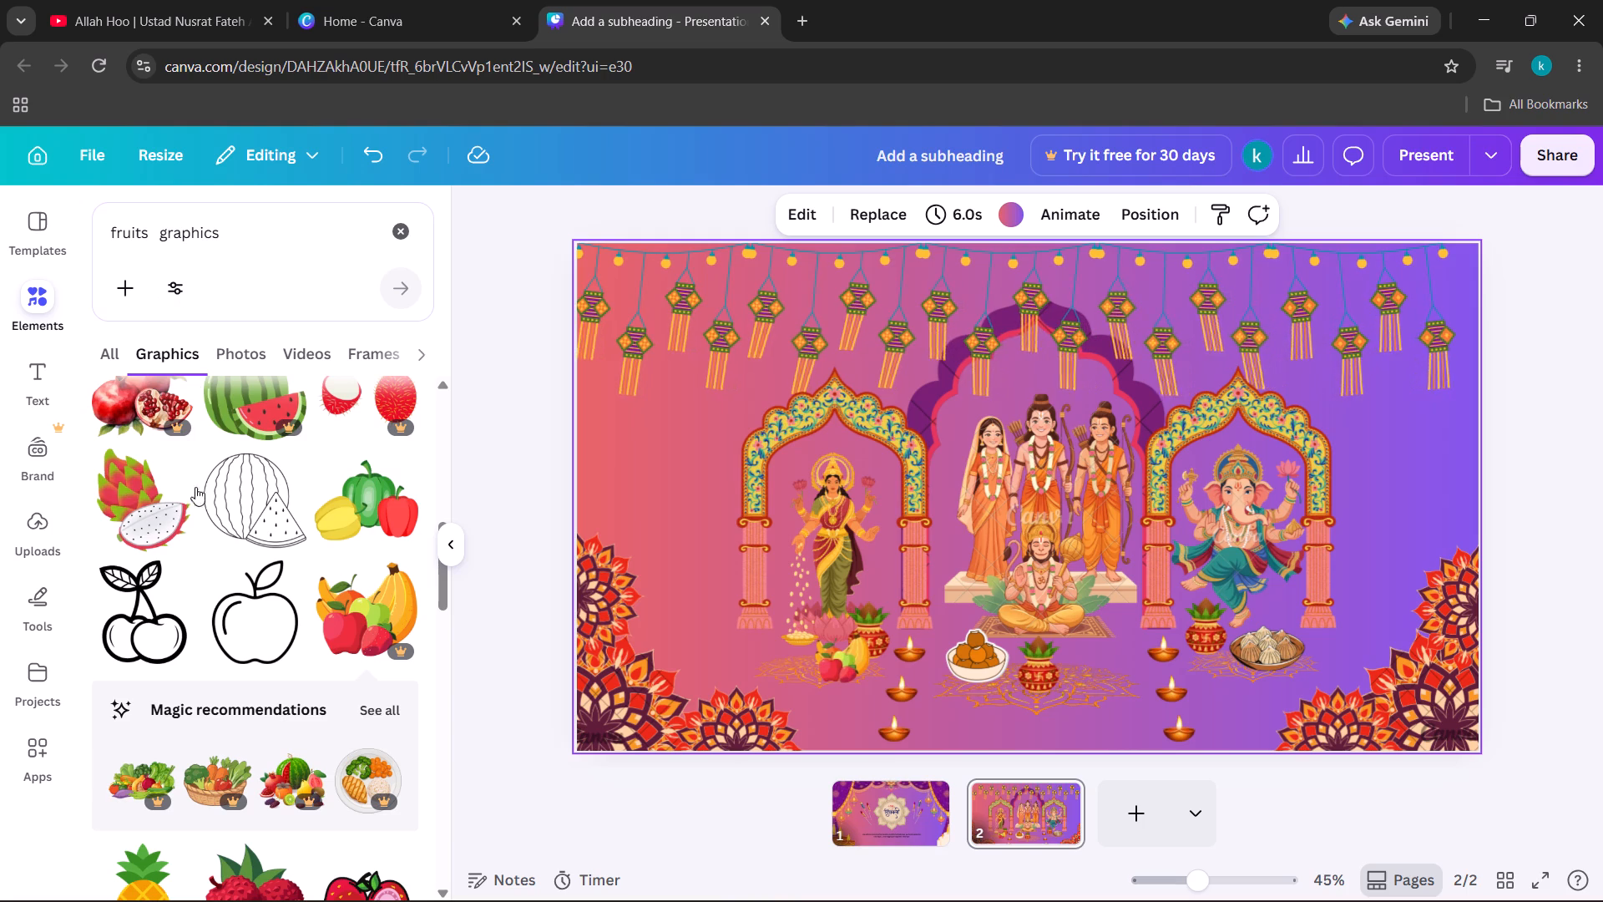
# Browse the "fruits graphics" results for another fruit offering suited to the second page.
pyautogui.scroll(-4, 199, 497)
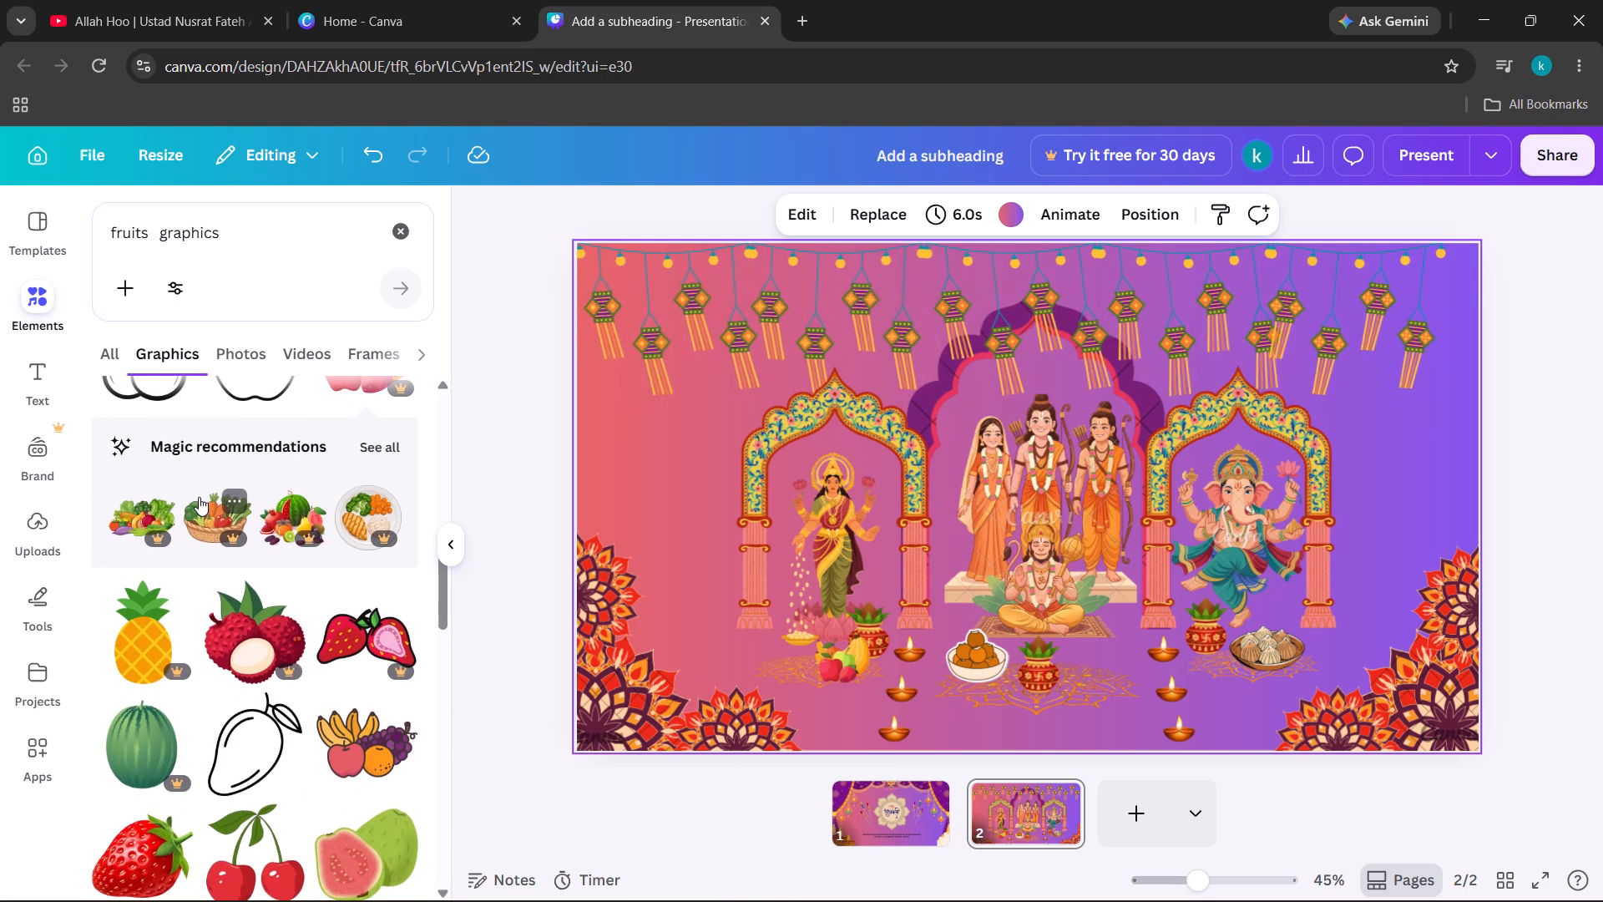
pyautogui.scroll(-1, 199, 497)
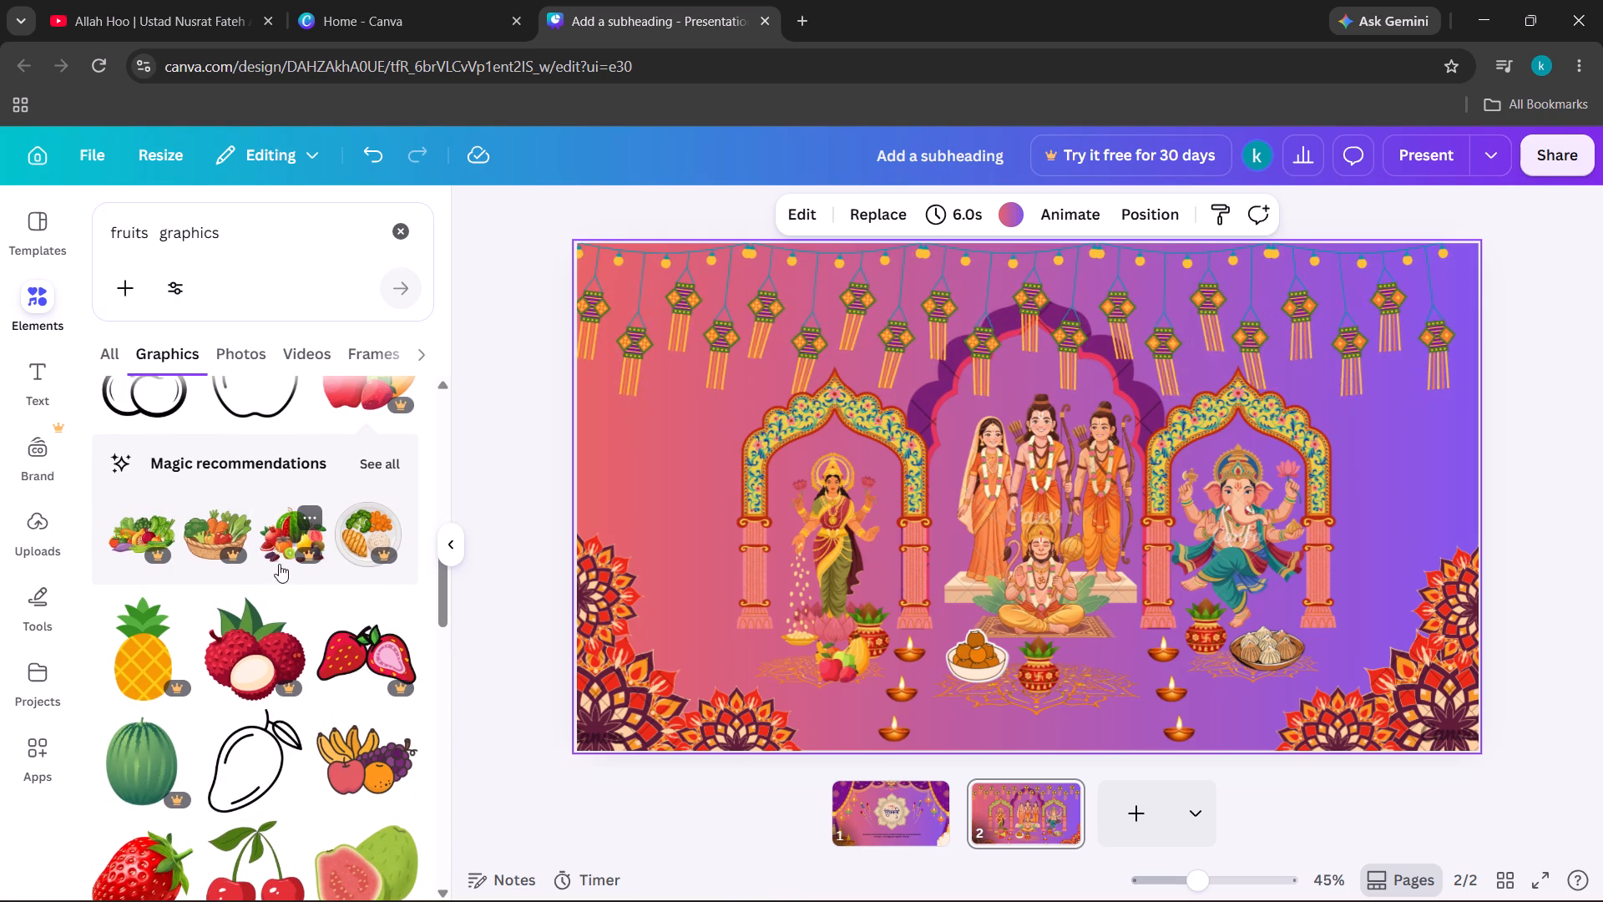
pyautogui.scroll(-3, 299, 601)
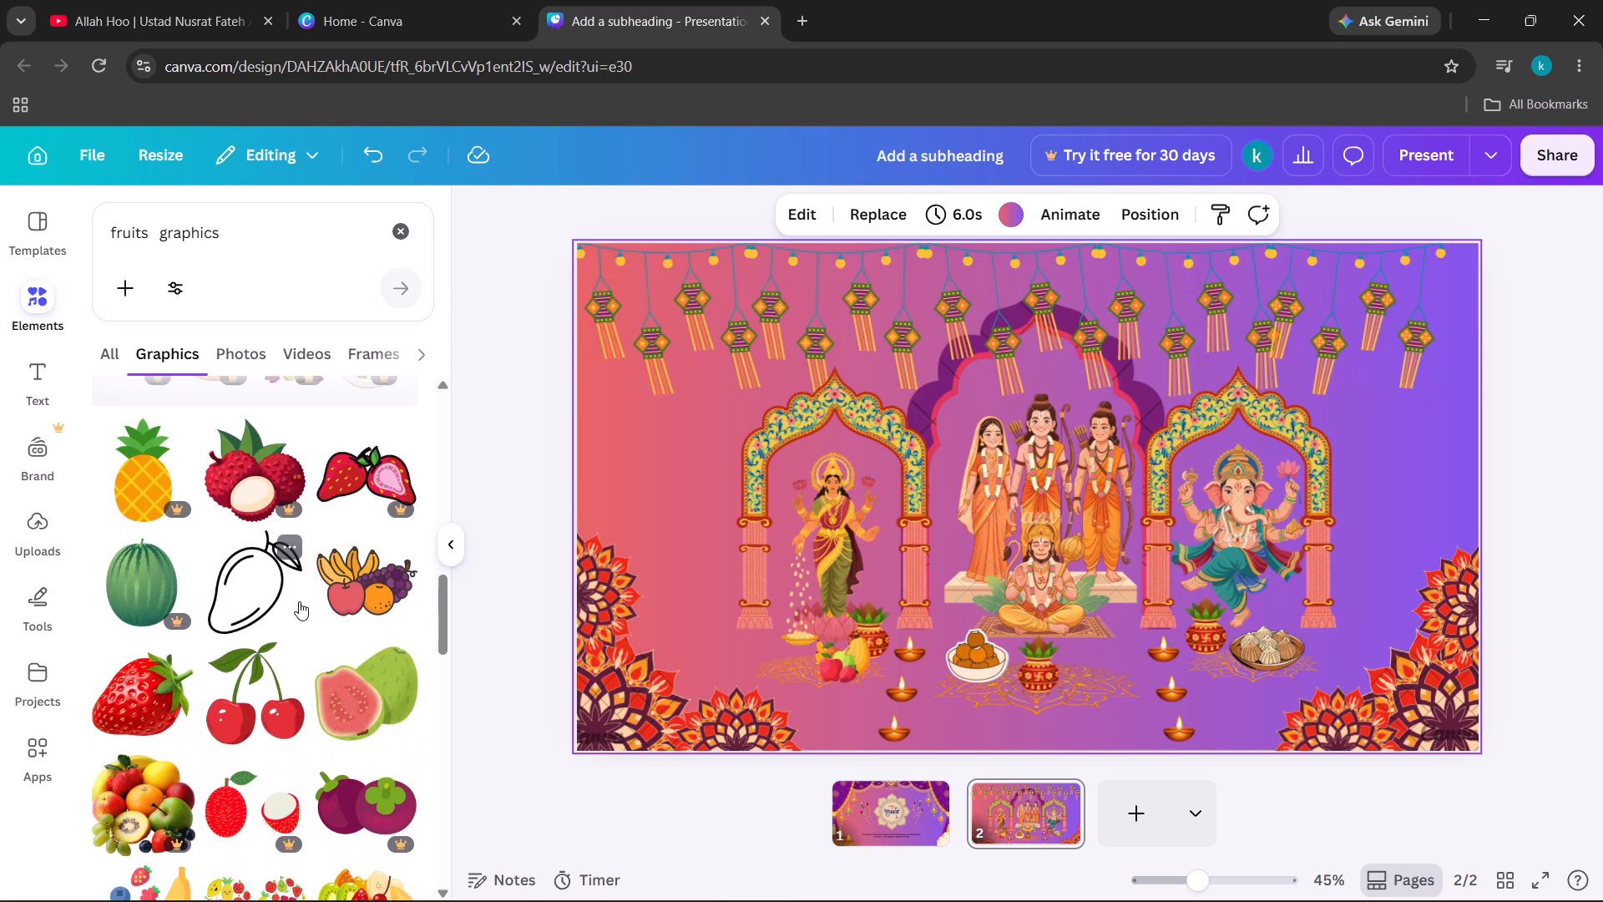
pyautogui.scroll(-2, 299, 601)
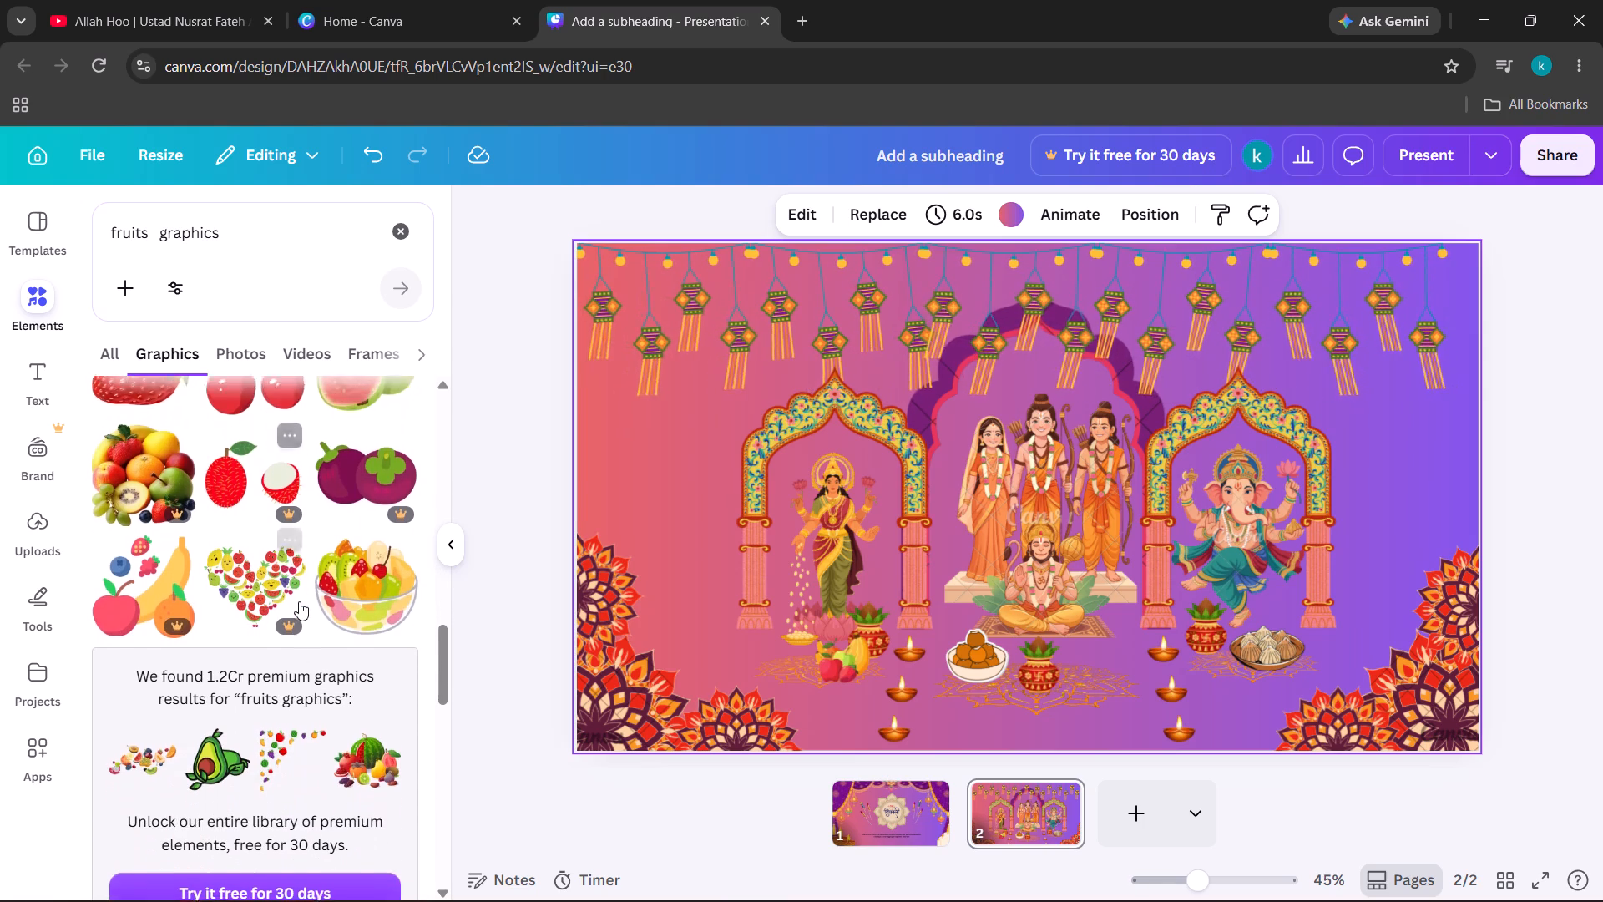
pyautogui.scroll(-2, 299, 601)
pyautogui.click(299, 601)
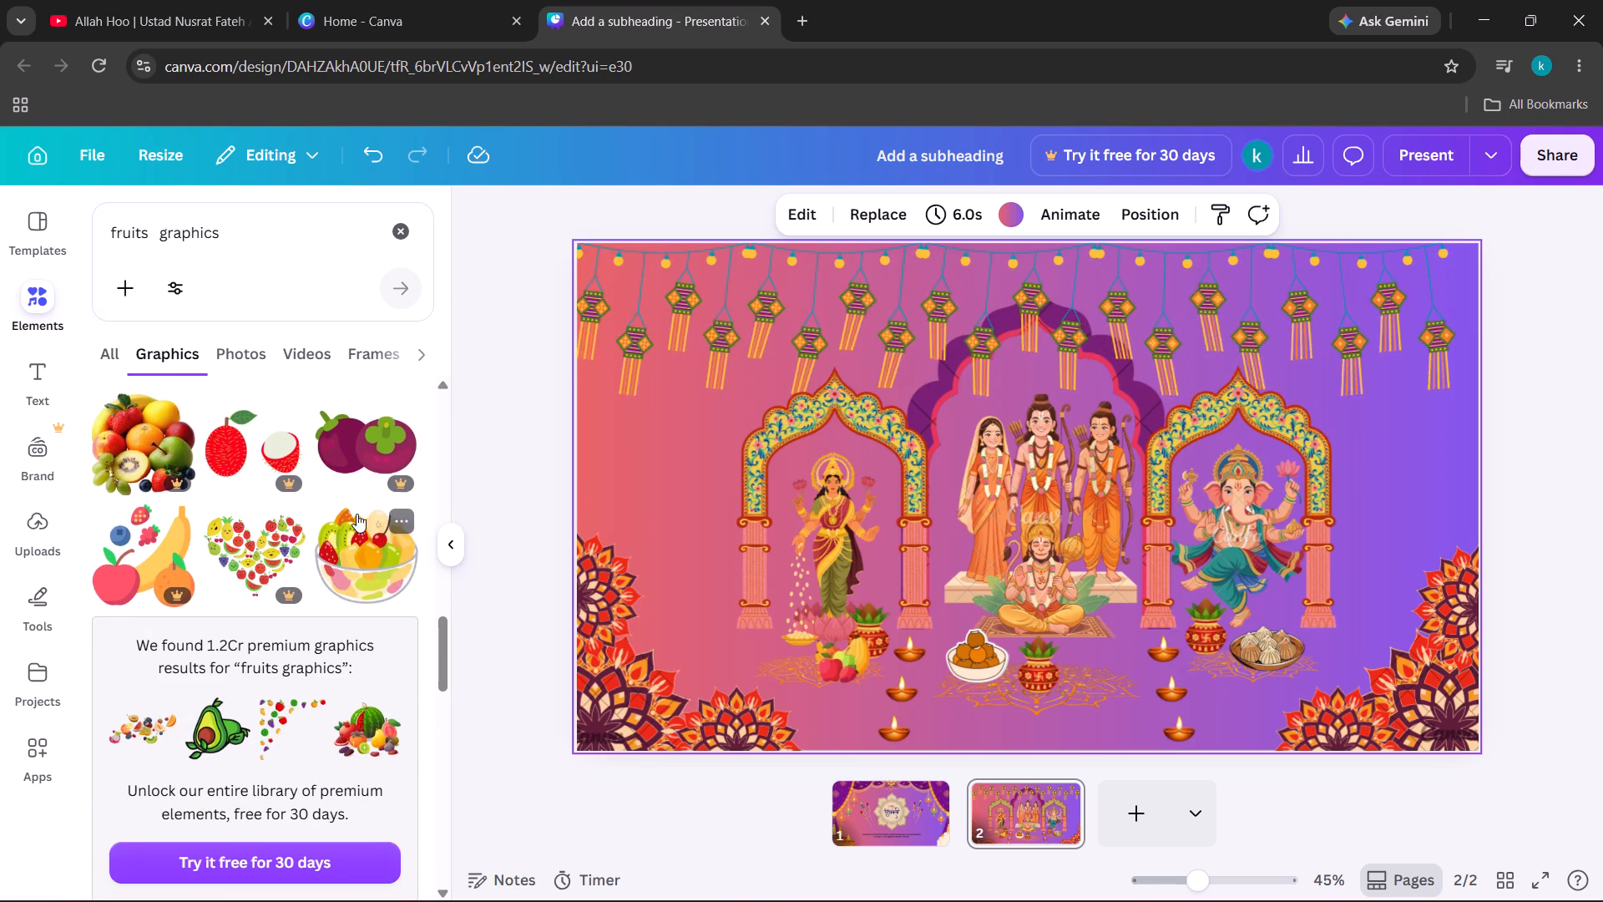
pyautogui.scroll(-6, 306, 612)
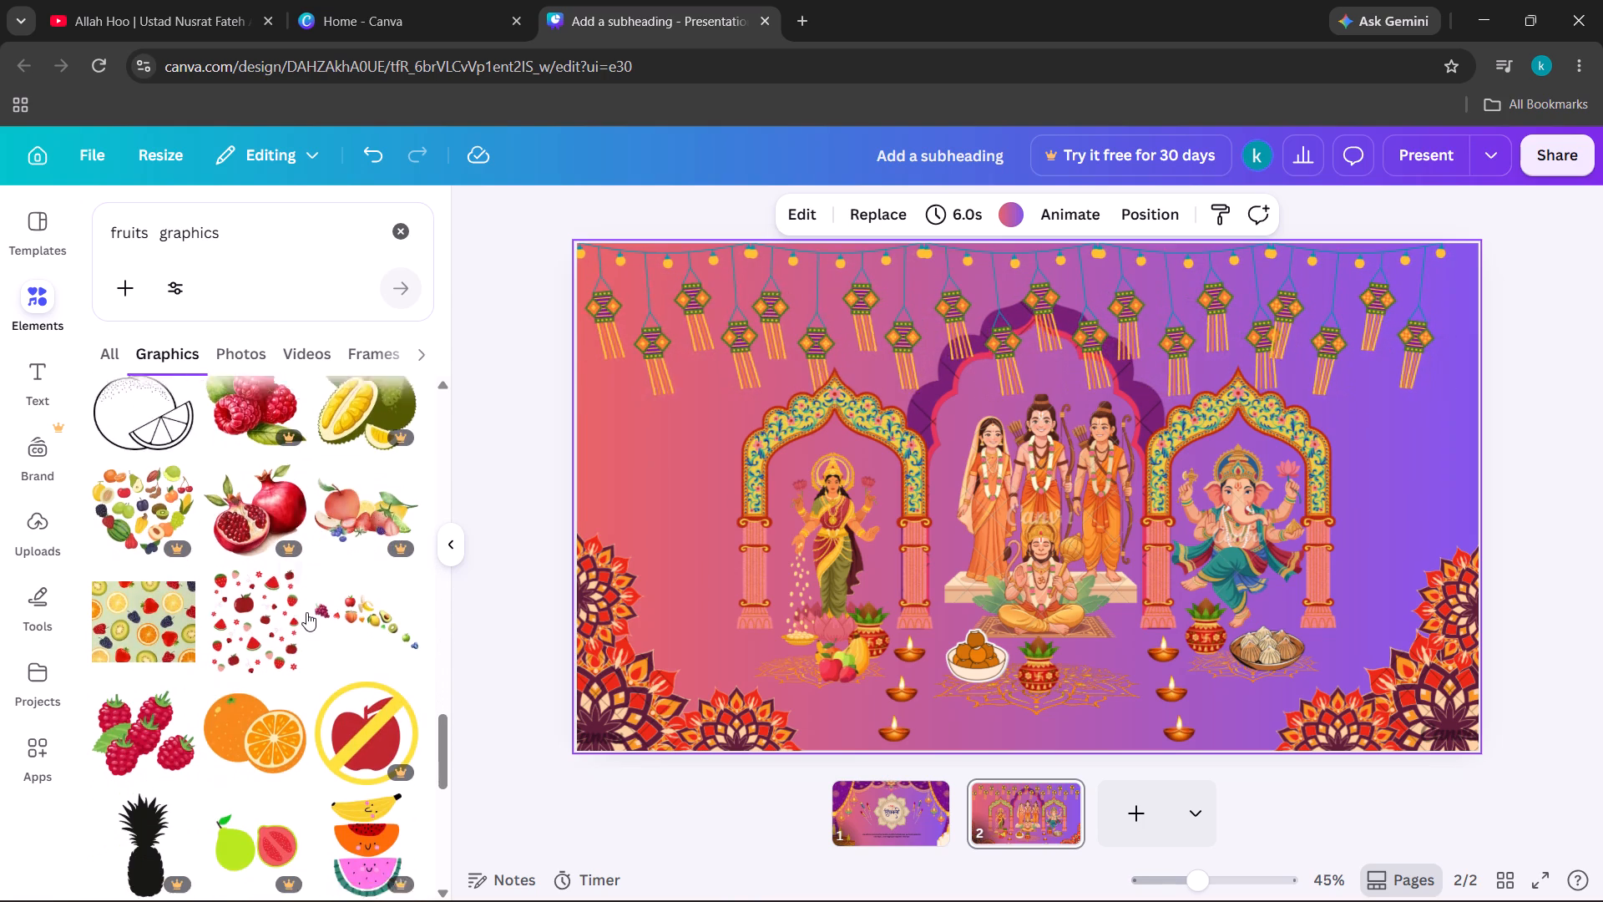
pyautogui.scroll(-7, 306, 612)
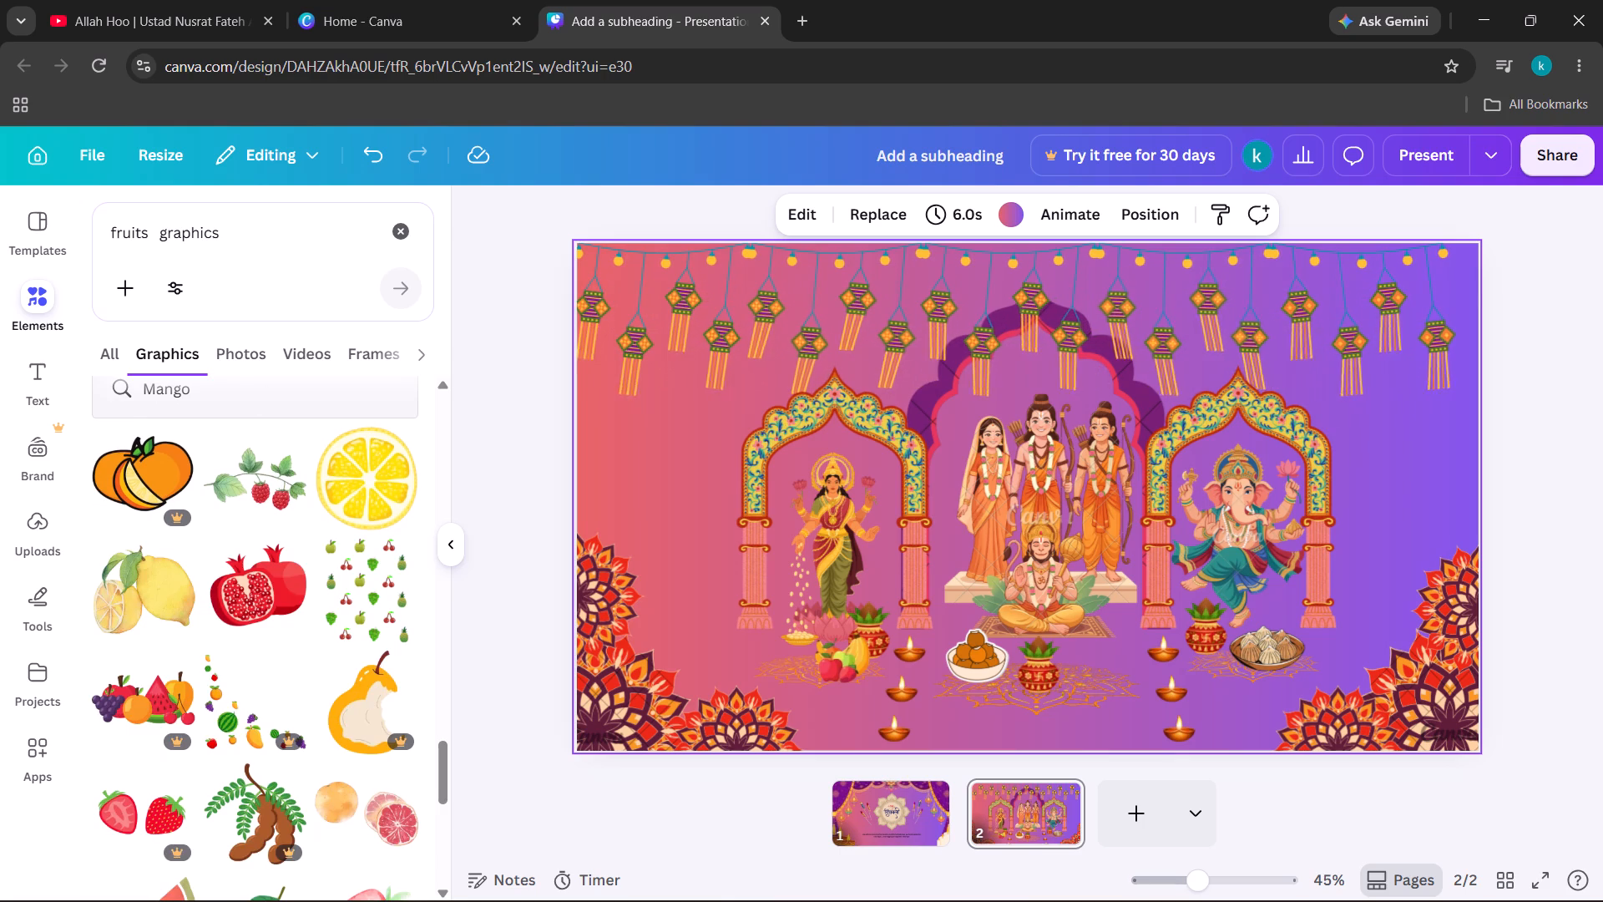
# Search the element graphics for "methai graphics".
pyautogui.click(149, 232)
pyautogui.press('BackSpace')
pyautogui.press('BackSpace')
pyautogui.press('BackSpace')
pyautogui.press('BackSpace')
pyautogui.press('BackSpace')
pyautogui.press('BackSpace')
pyautogui.press('BackSpace')
pyautogui.press('BackSpace')
pyautogui.press('BackSpace')
pyautogui.press('BackSpace')
pyautogui.press('BackSpace')
pyautogui.press('BackSpace')
pyautogui.press('BackSpace')
pyautogui.press('BackSpace')
pyautogui.press('BackSpace')
pyautogui.press('BackSpace')
pyautogui.press('BackSpace')
pyautogui.press('BackSpace')
pyautogui.press('BackSpace')
pyautogui.press('BackSpace')
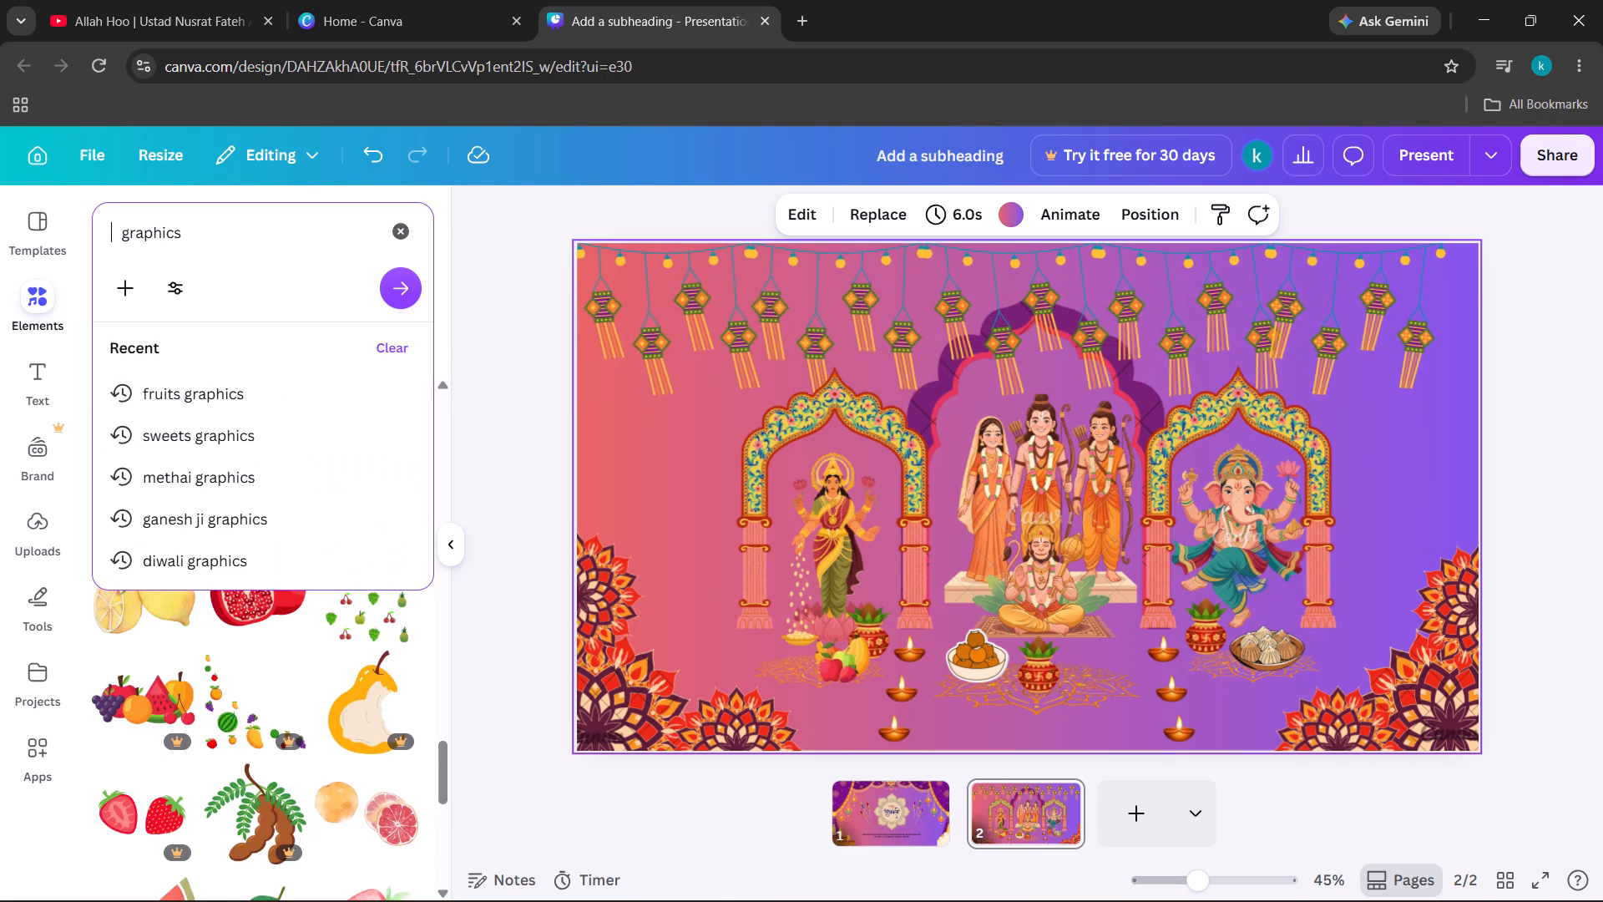
pyautogui.write('methai')
pyautogui.press('space')
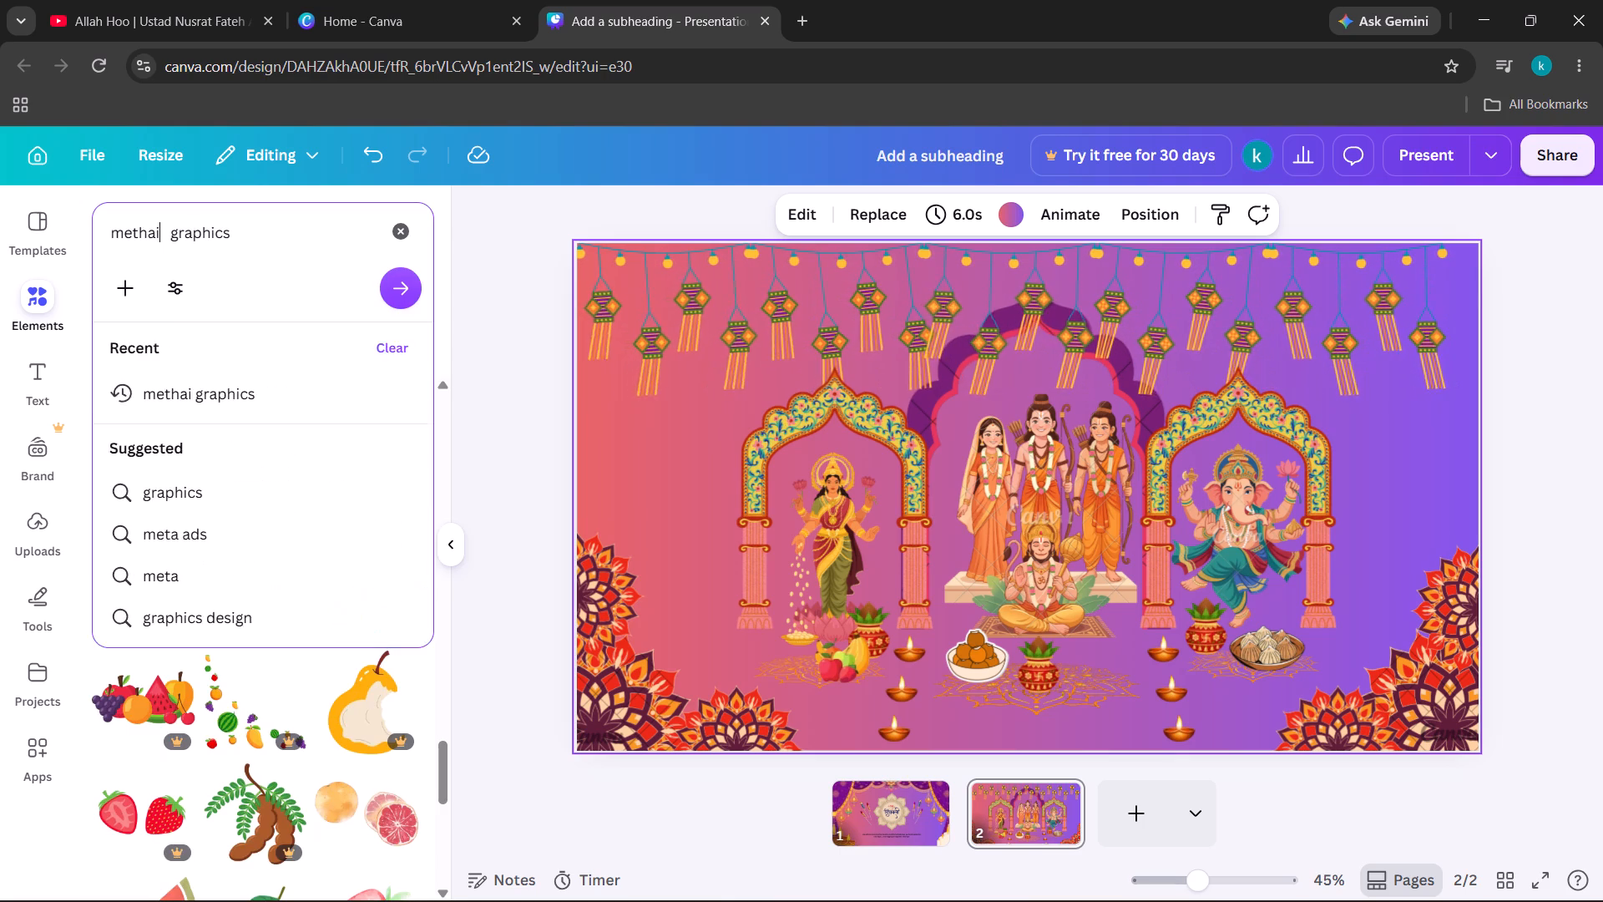
pyautogui.press('Return')
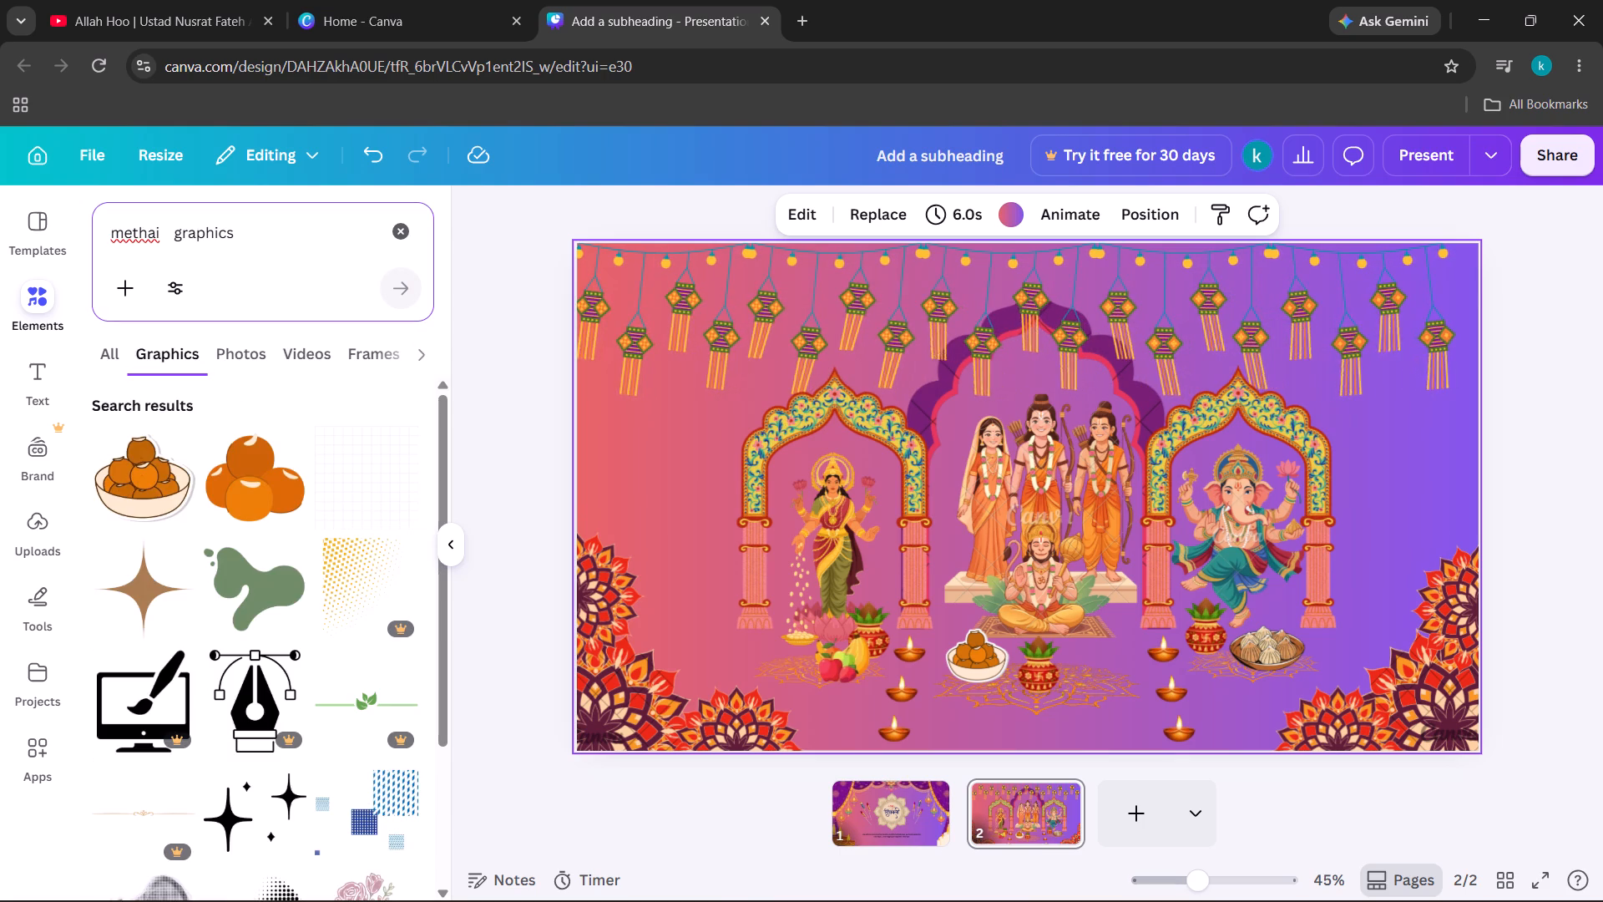
# Add another cream bowl of orange laddus and place it beside the fruits, at the outer pillar of Lakshmi's arch.
pyautogui.hscroll(1, 192, 523)
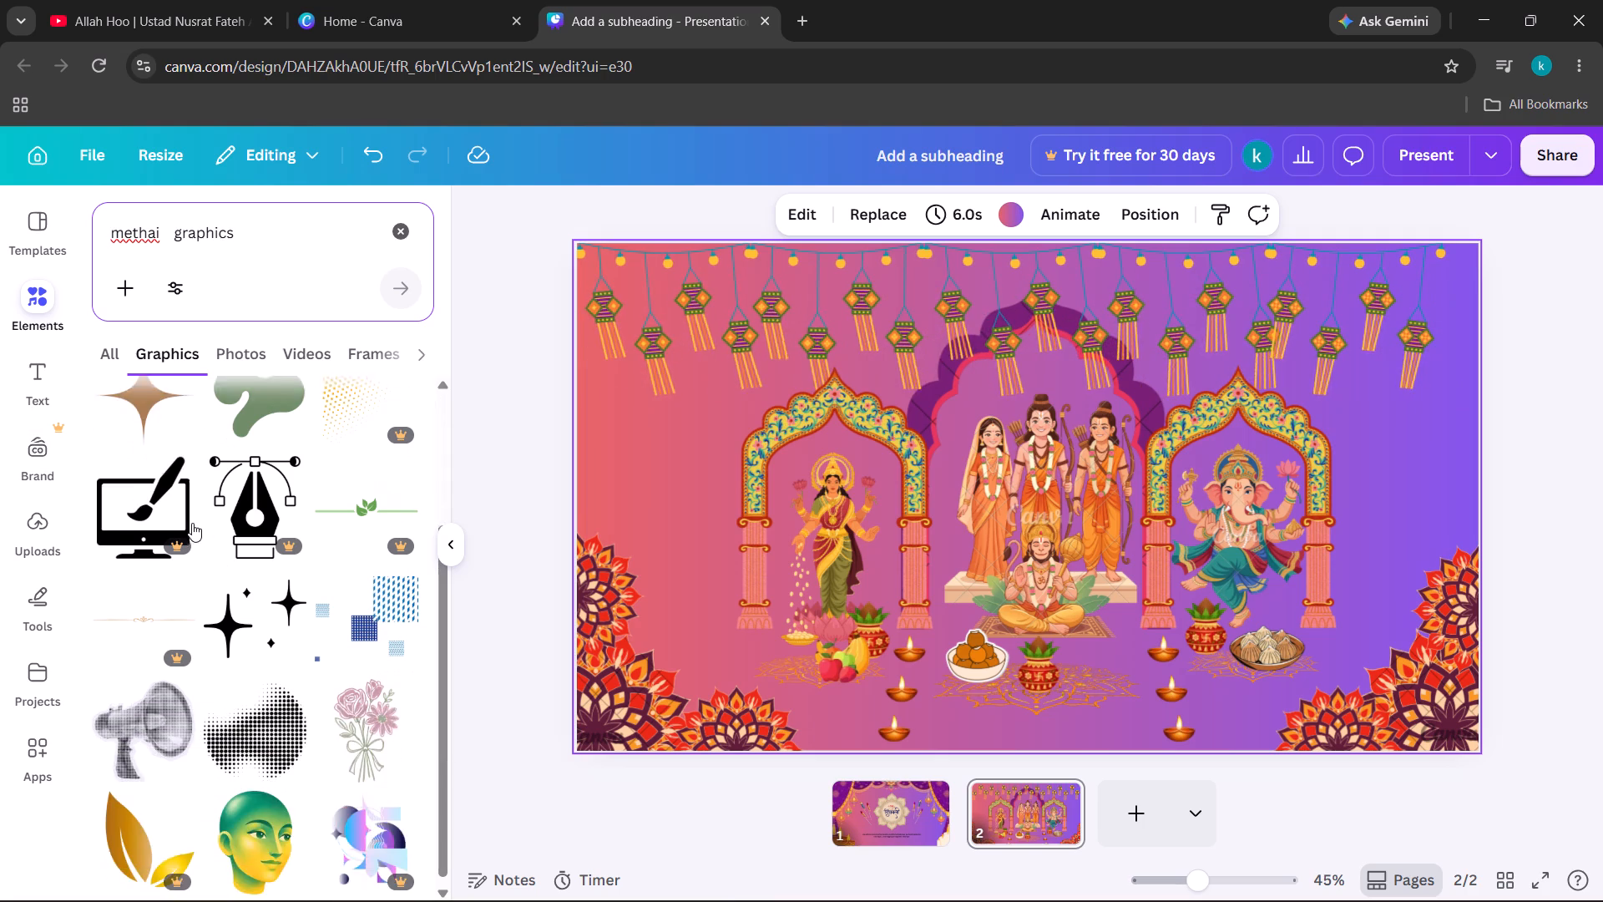
pyautogui.hscroll(1, 192, 523)
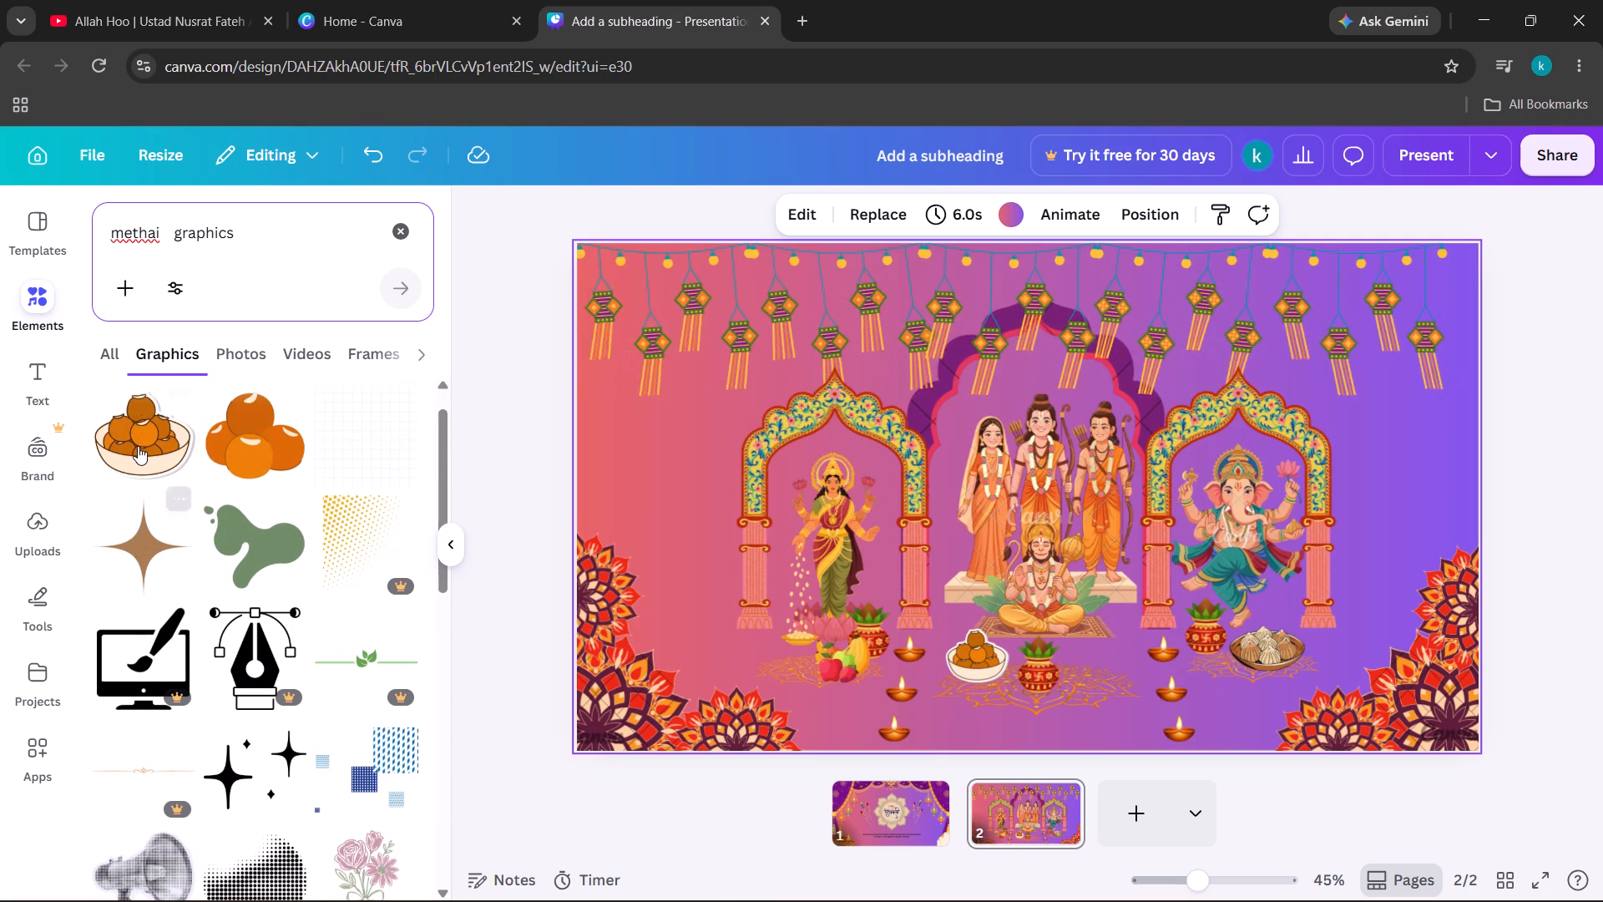
pyautogui.click(135, 447)
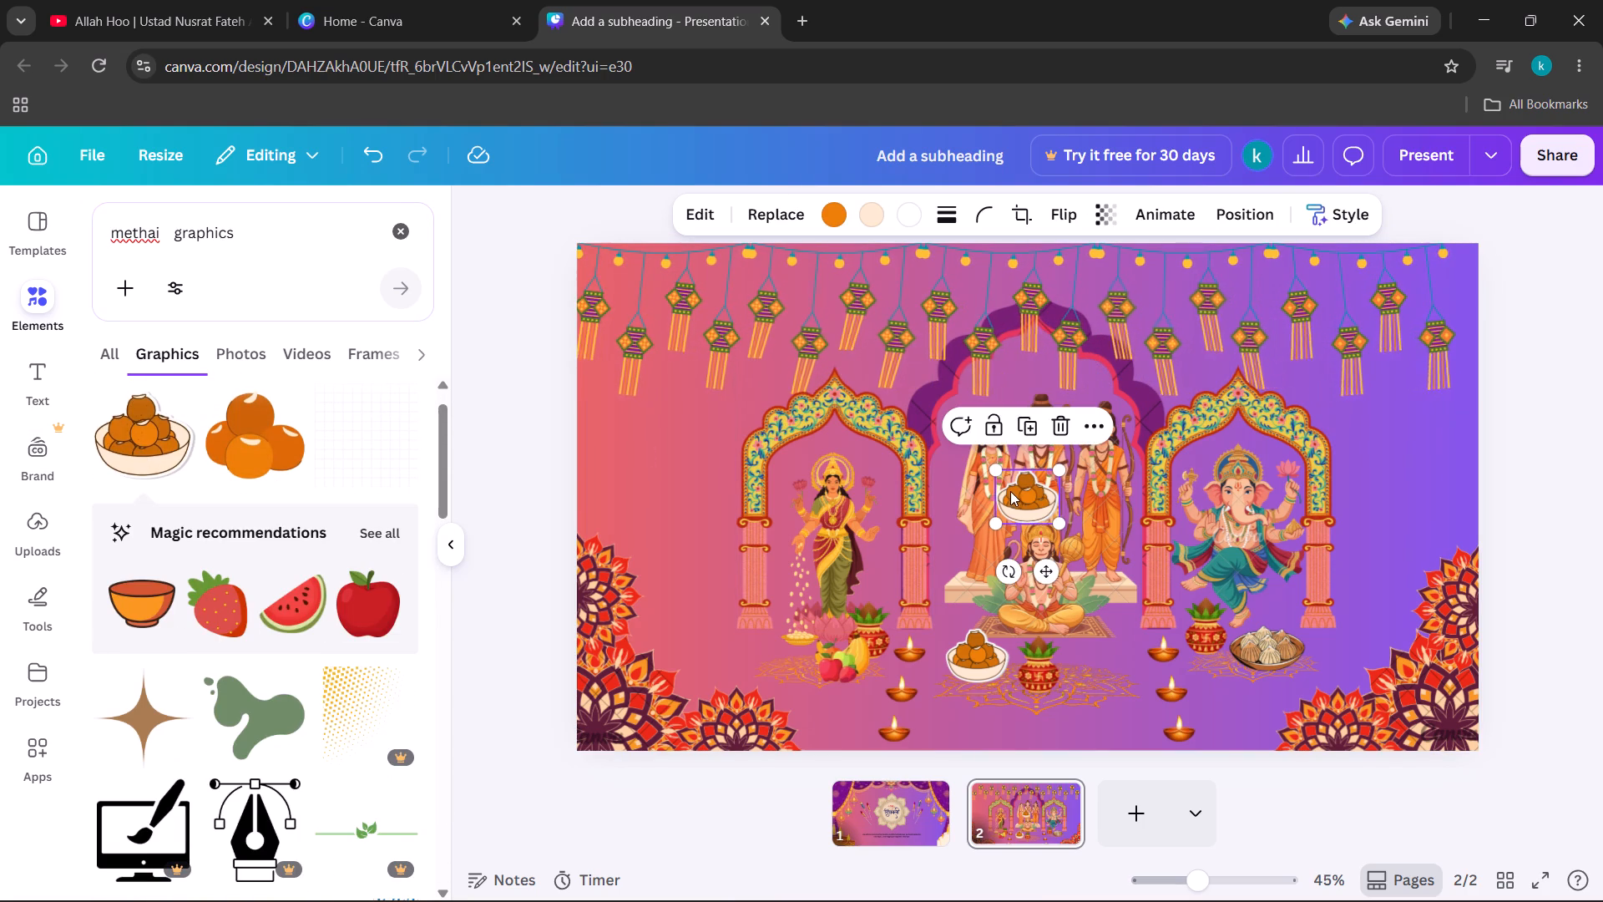
pyautogui.moveTo(1013, 493); pyautogui.dragTo(765, 656)
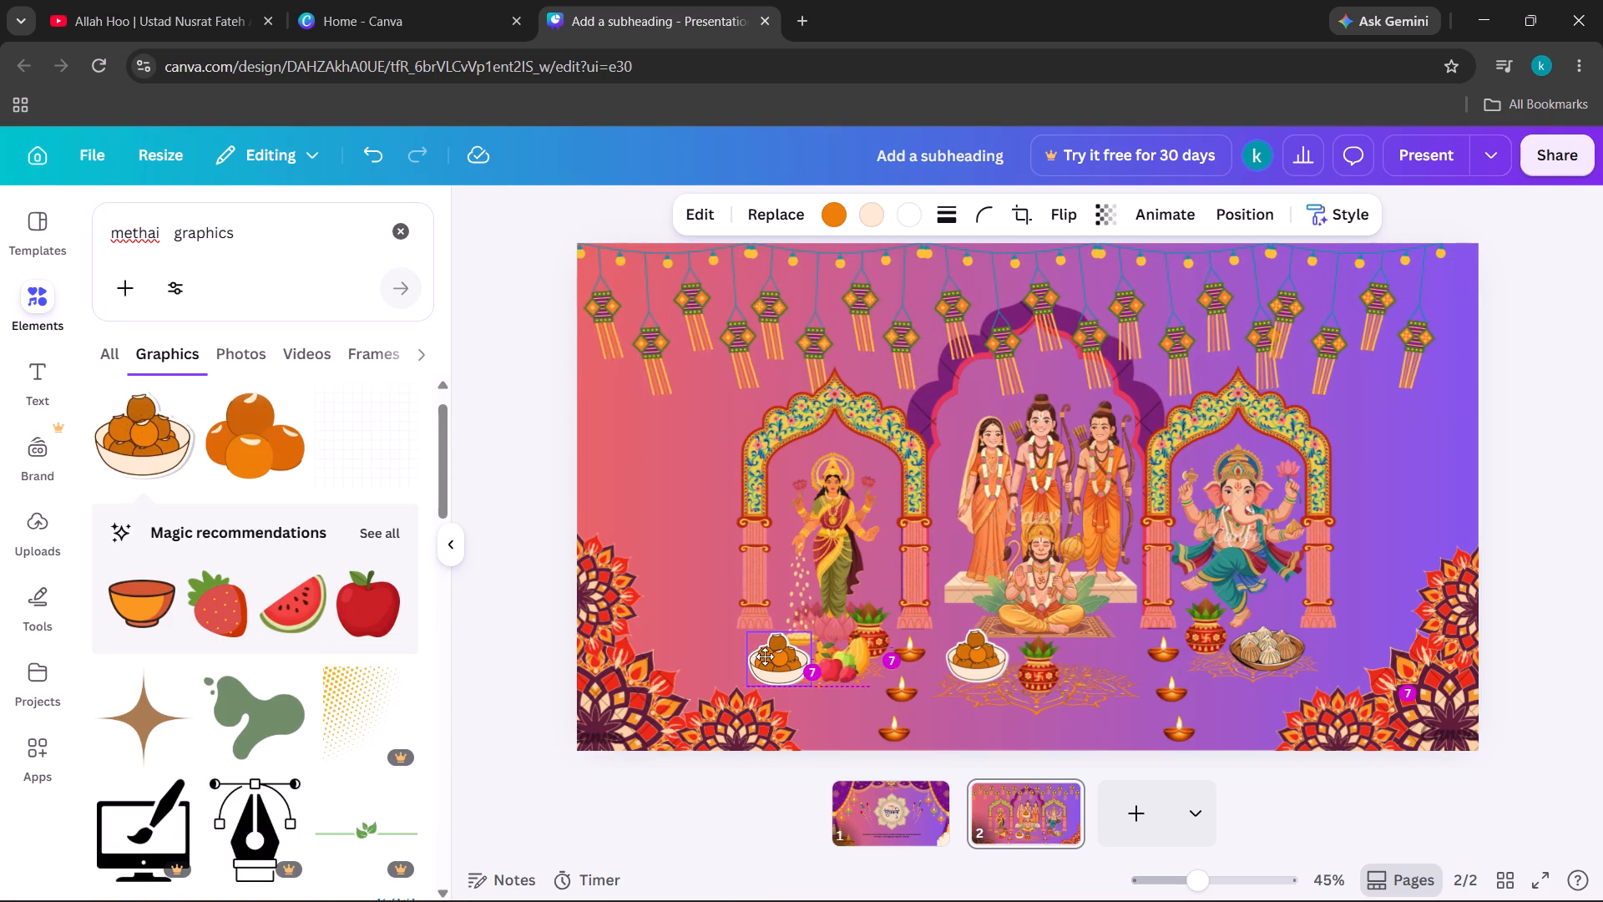
pyautogui.moveTo(765, 656); pyautogui.dragTo(756, 656)
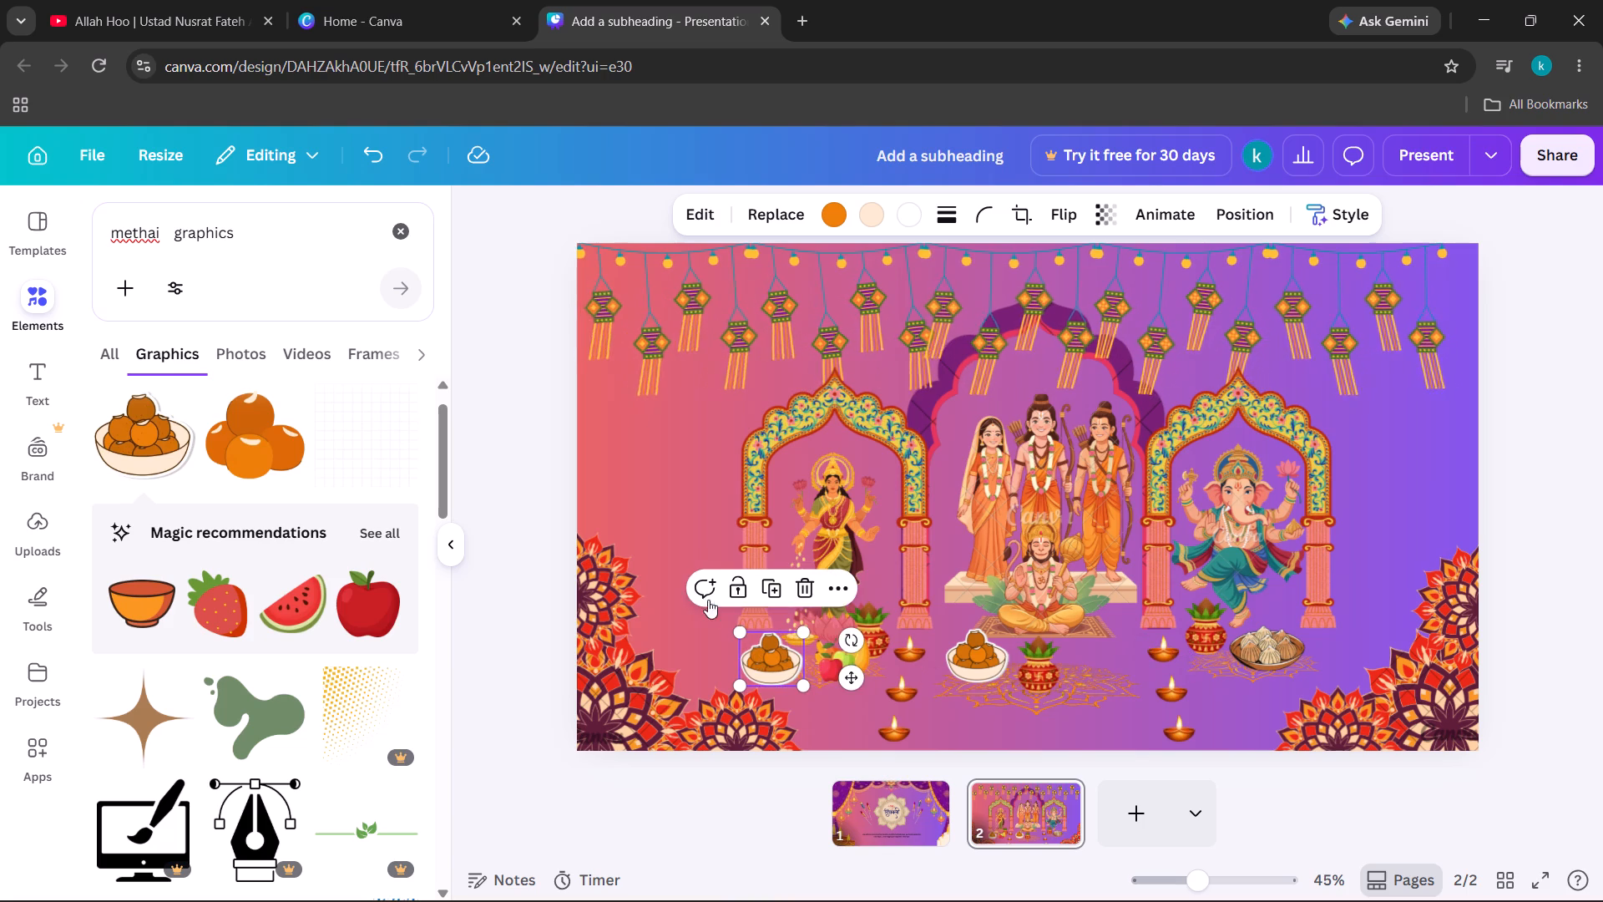
pyautogui.click(652, 519)
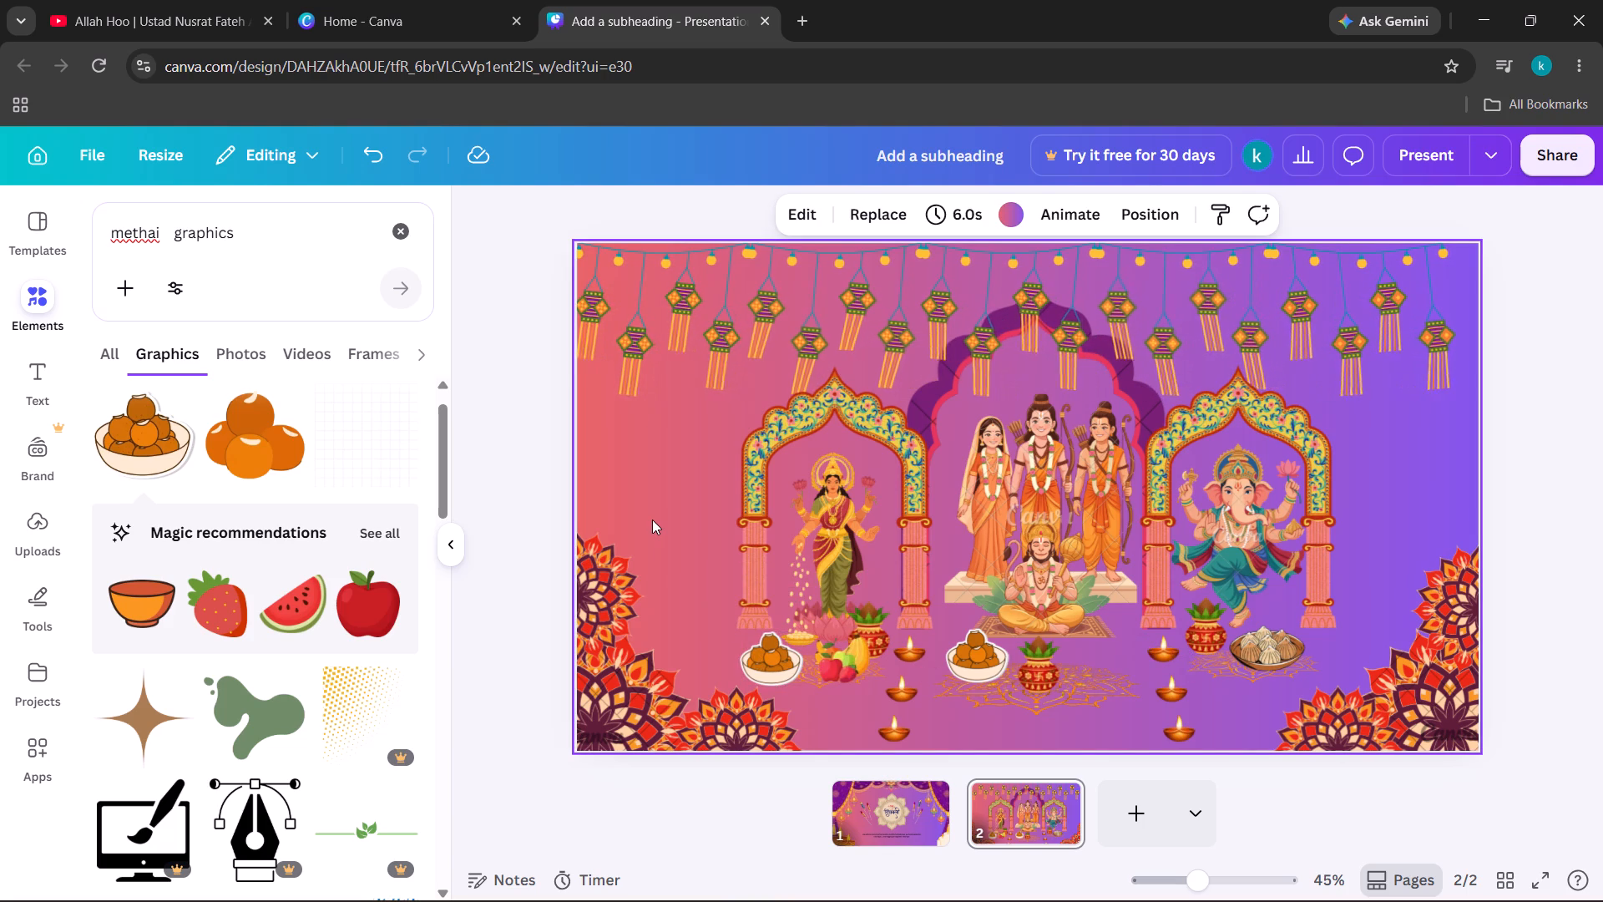
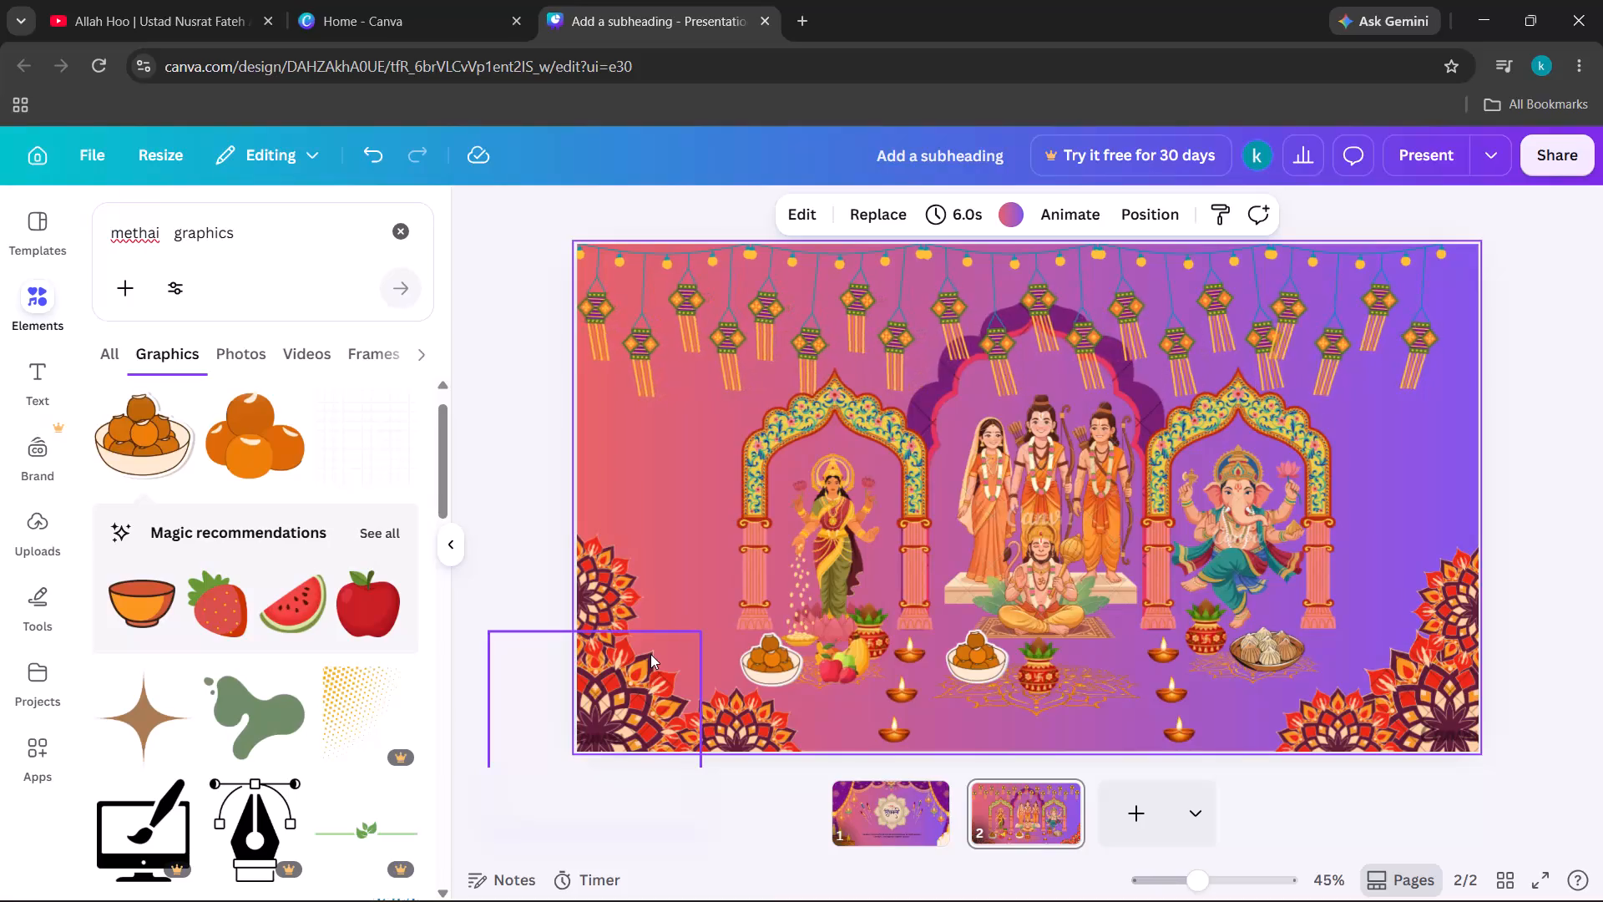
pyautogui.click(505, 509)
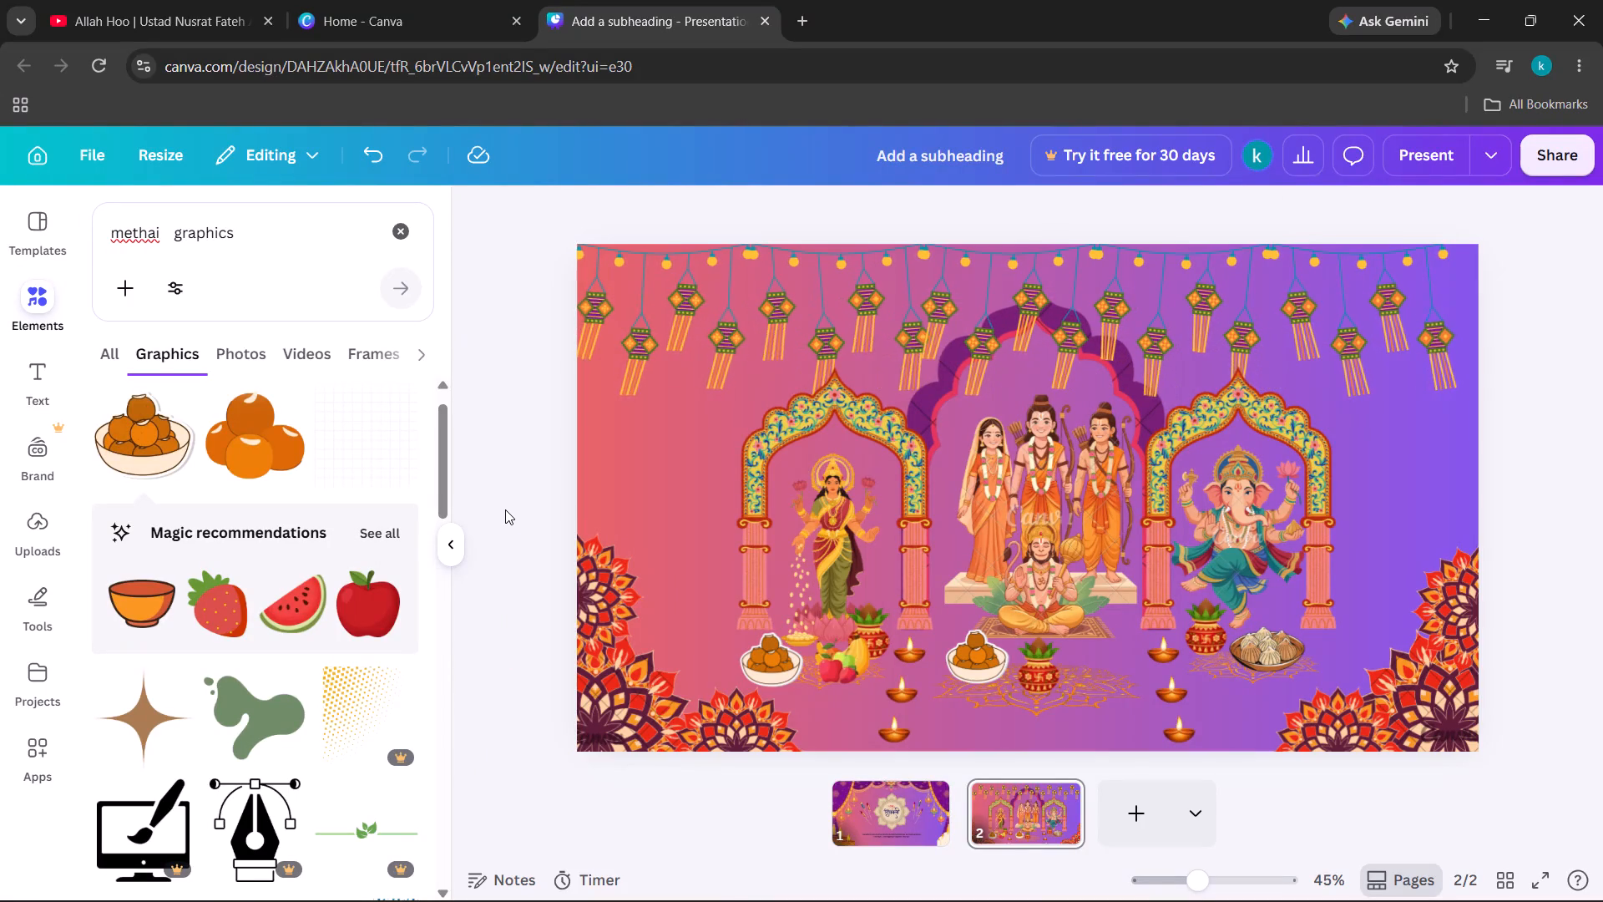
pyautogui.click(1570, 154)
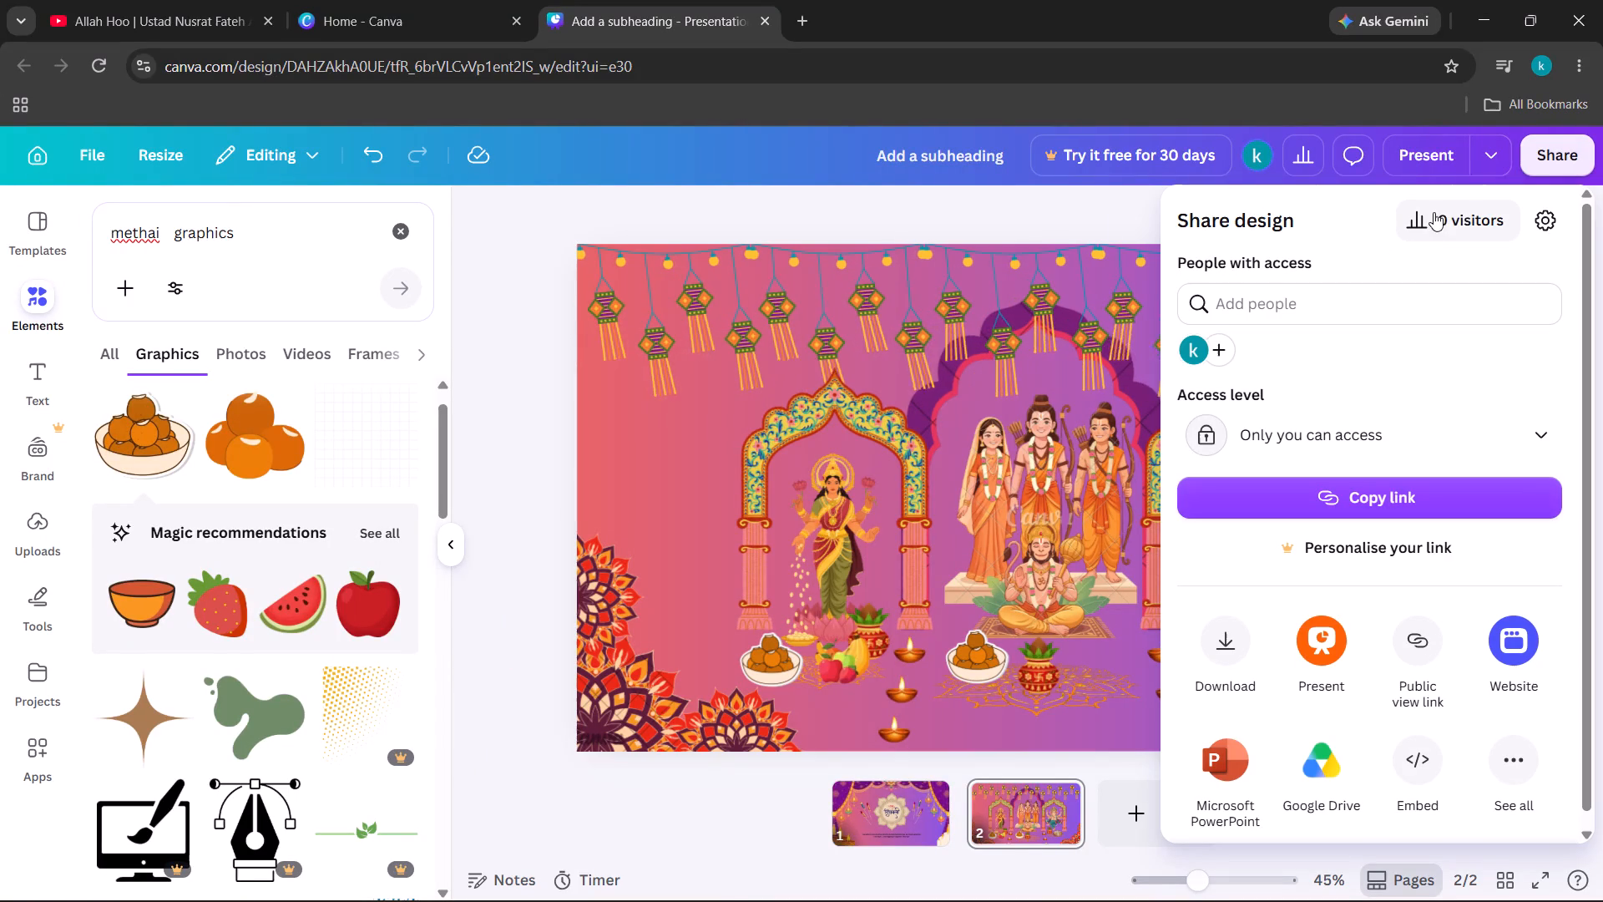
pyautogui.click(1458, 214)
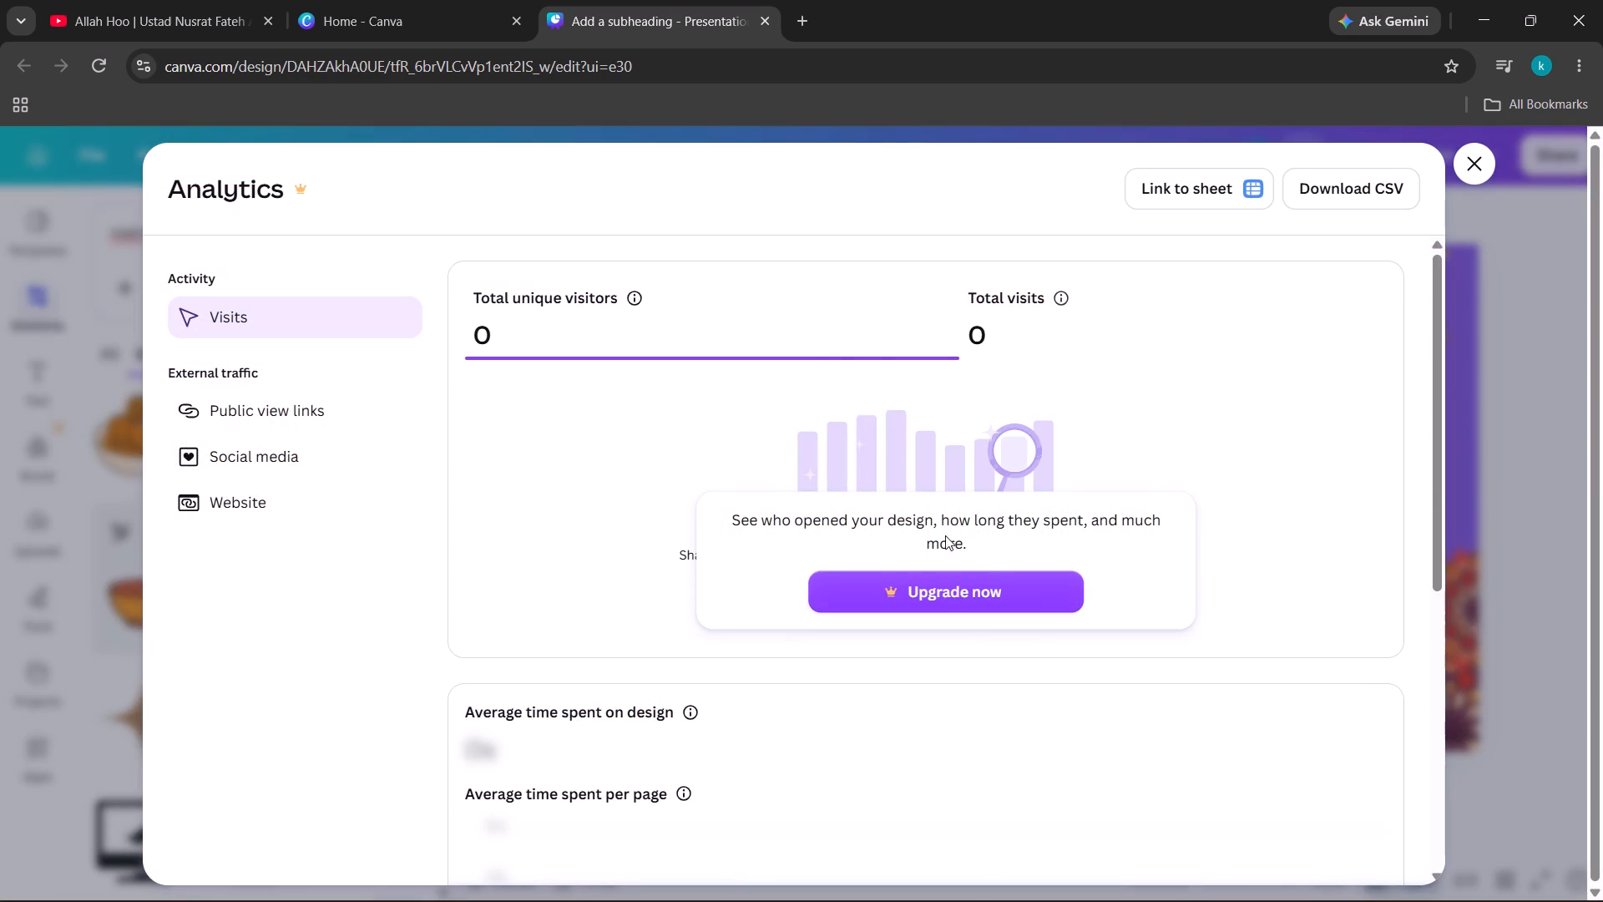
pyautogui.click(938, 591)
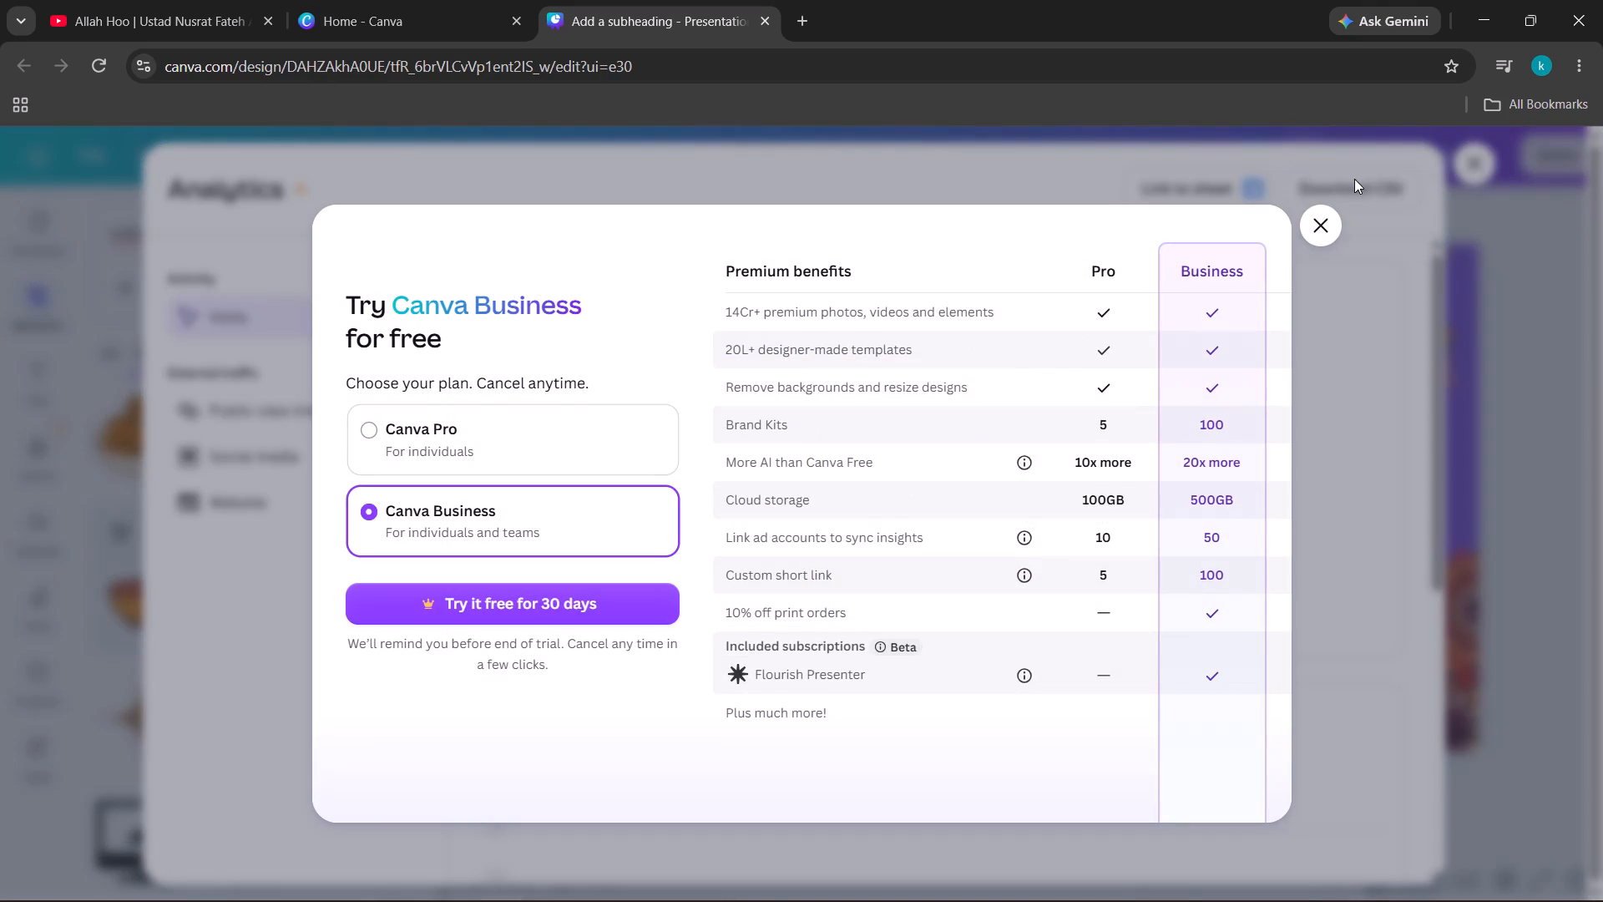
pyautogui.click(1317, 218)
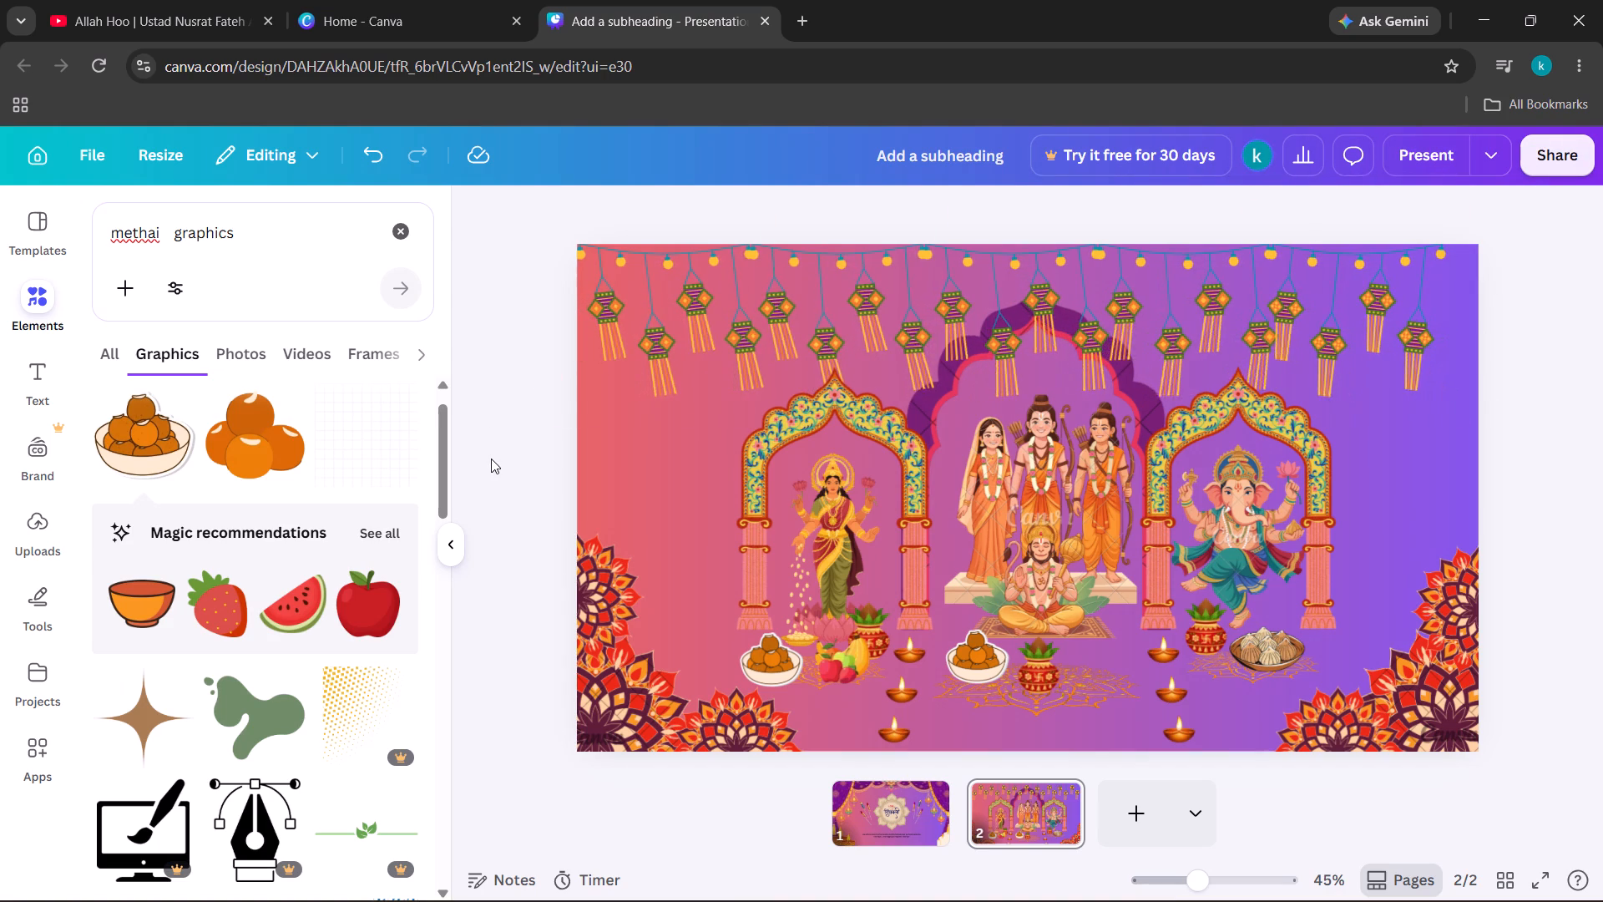
# Nudge the Ram, Sita, Lakshman and Hanuman graphic slightly towards Lakshmi's arch within the central purple arch.
pyautogui.scroll(-2, 491, 459)
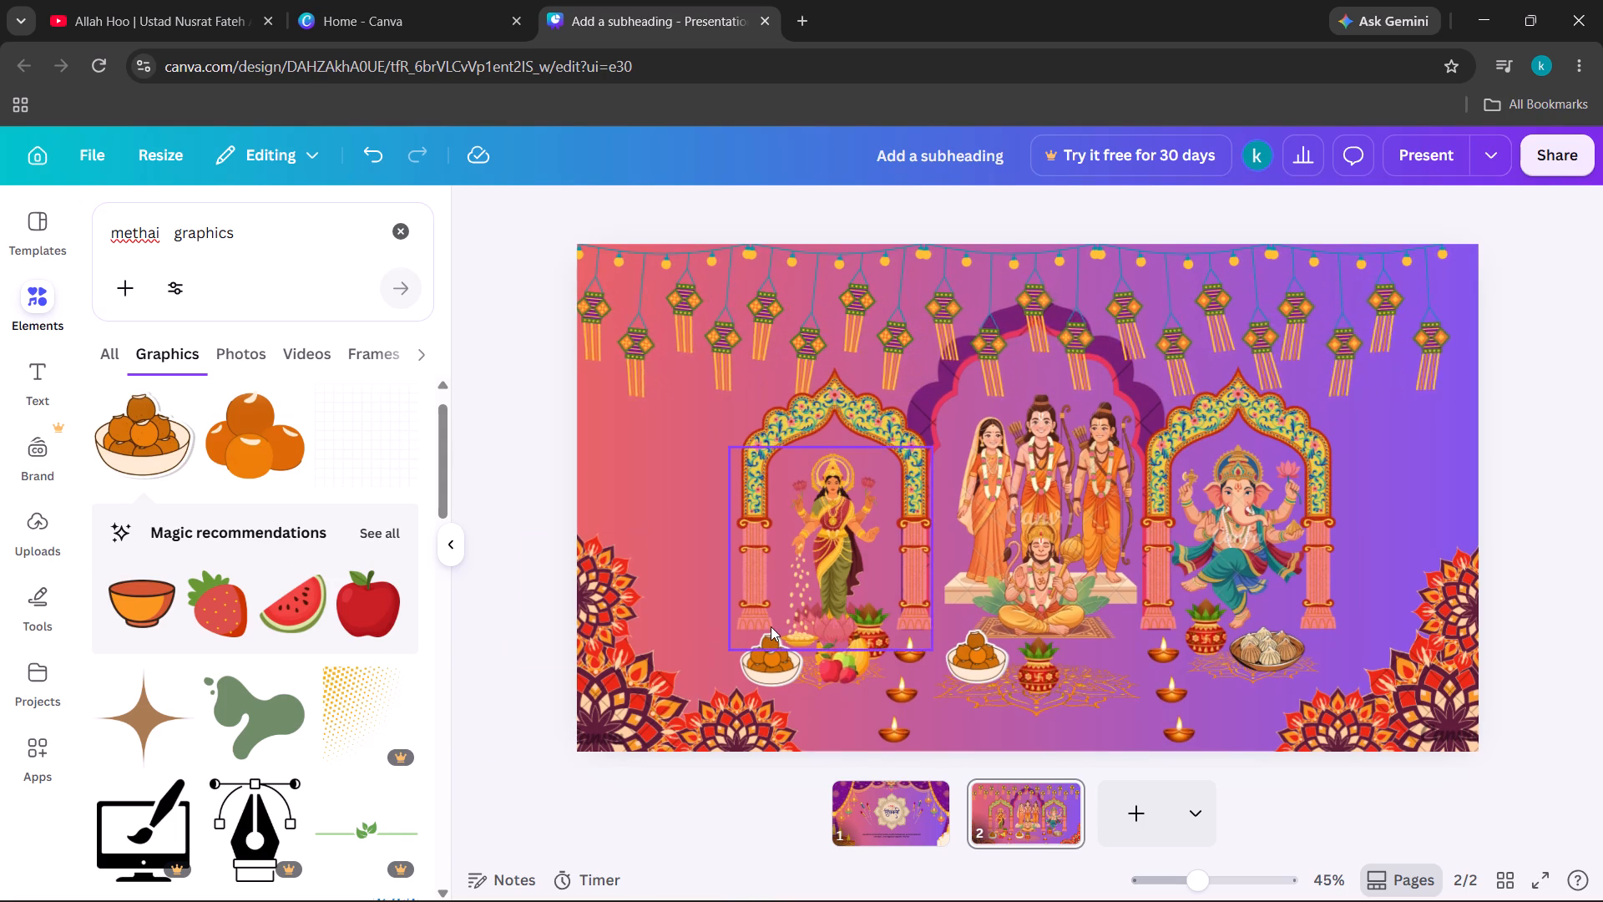
pyautogui.click(1005, 514)
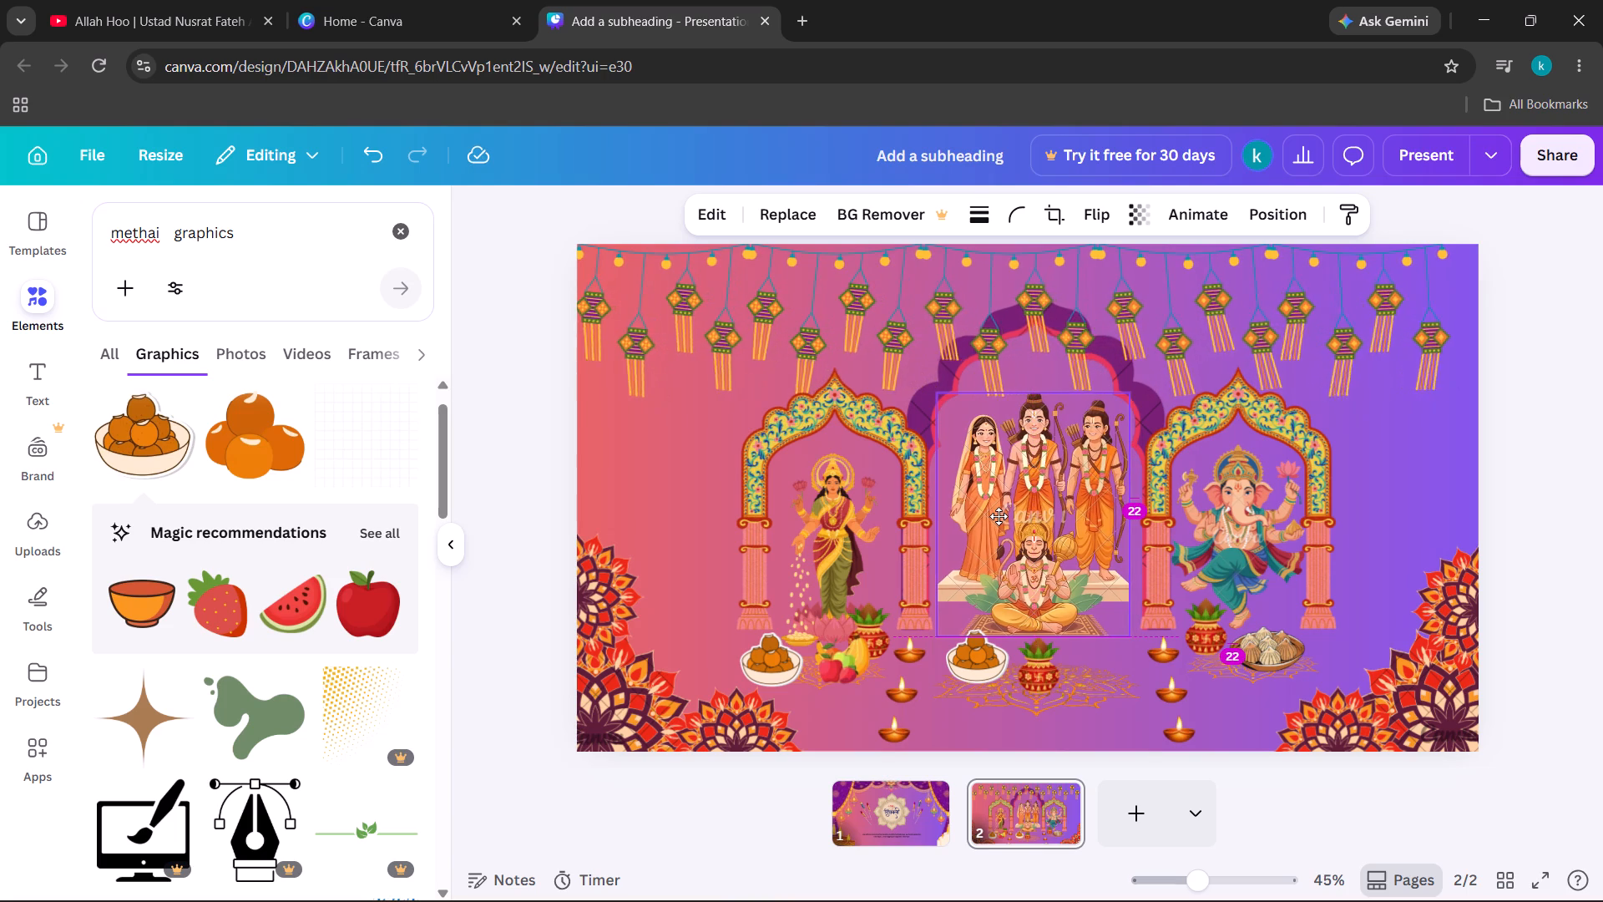
pyautogui.click(640, 514)
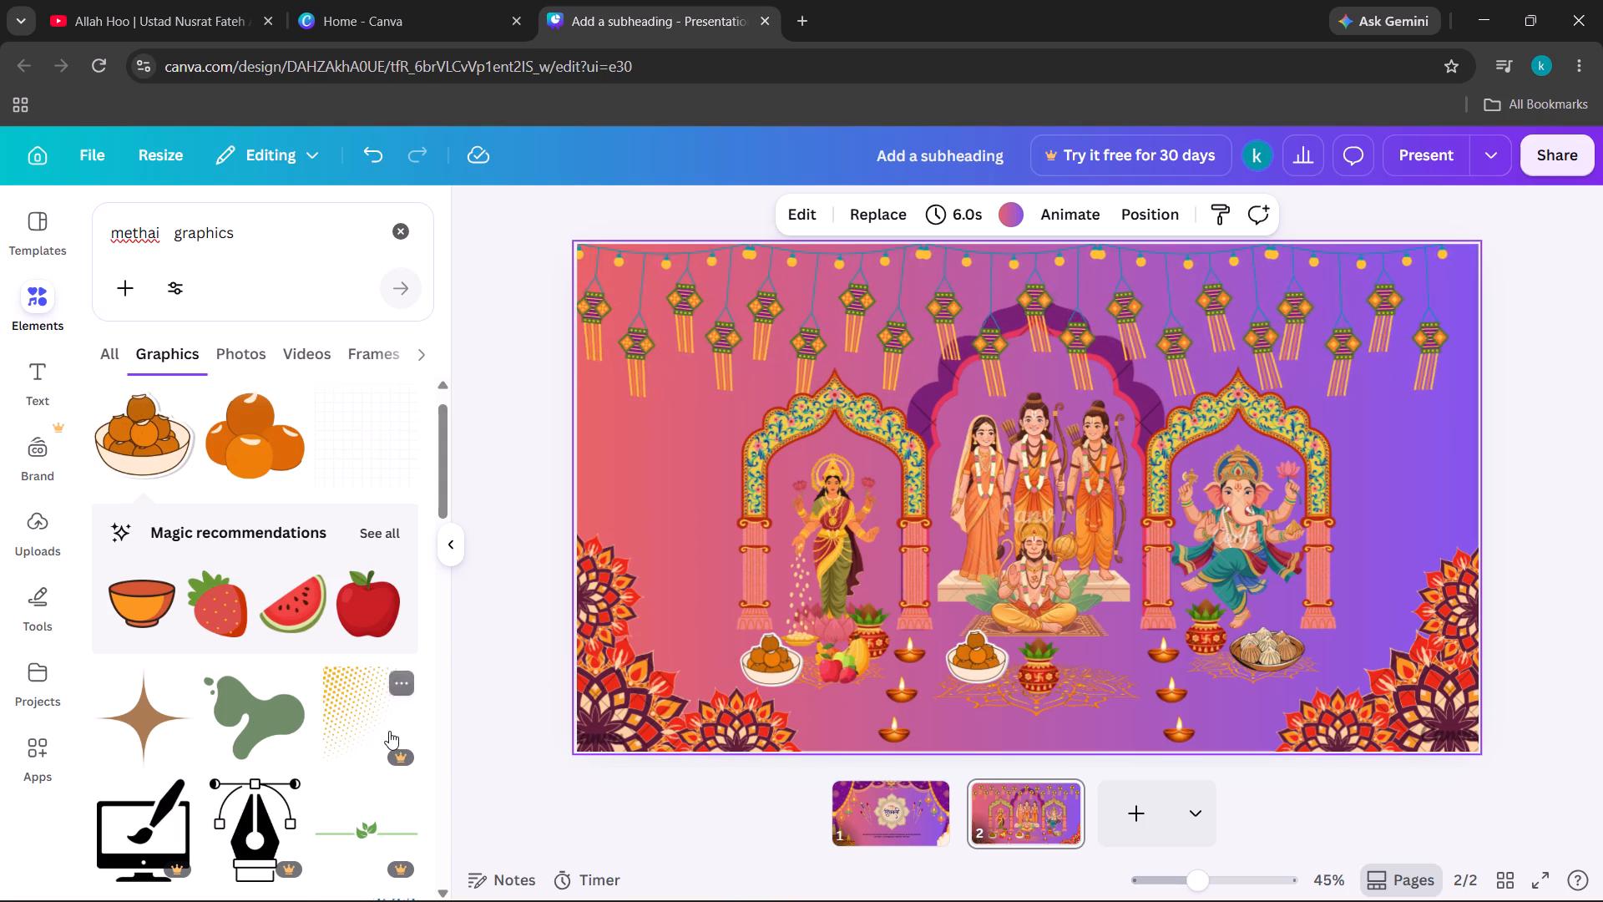
# Browse the "methai graphics" results for another sweet offering suited to the second page.
pyautogui.scroll(-11, 389, 731)
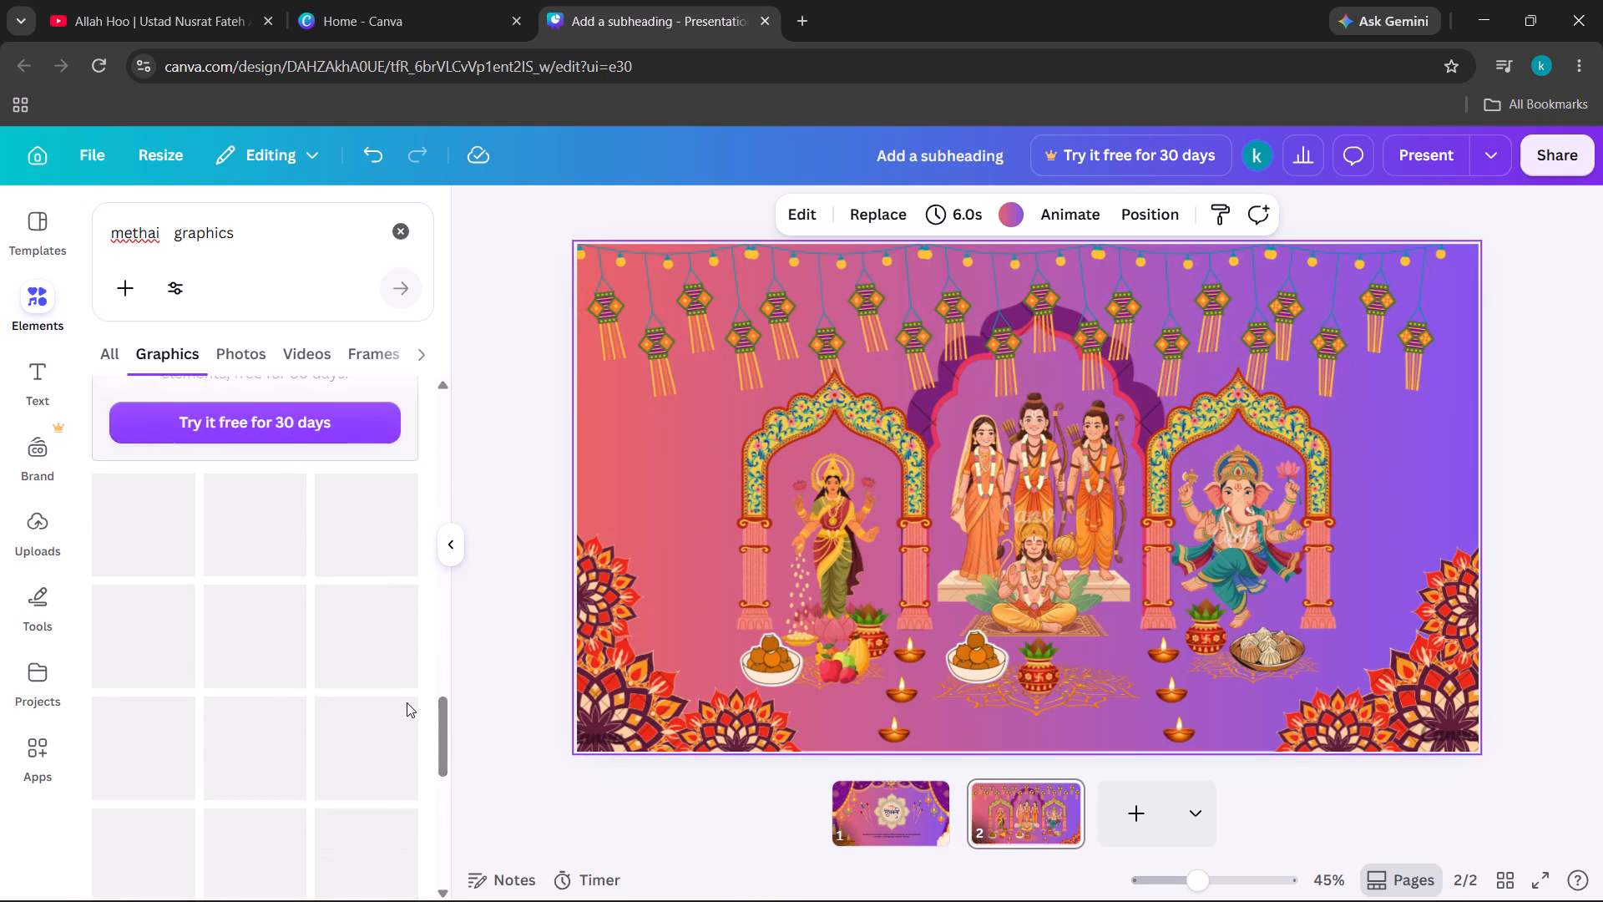
pyautogui.scroll(-5, 407, 702)
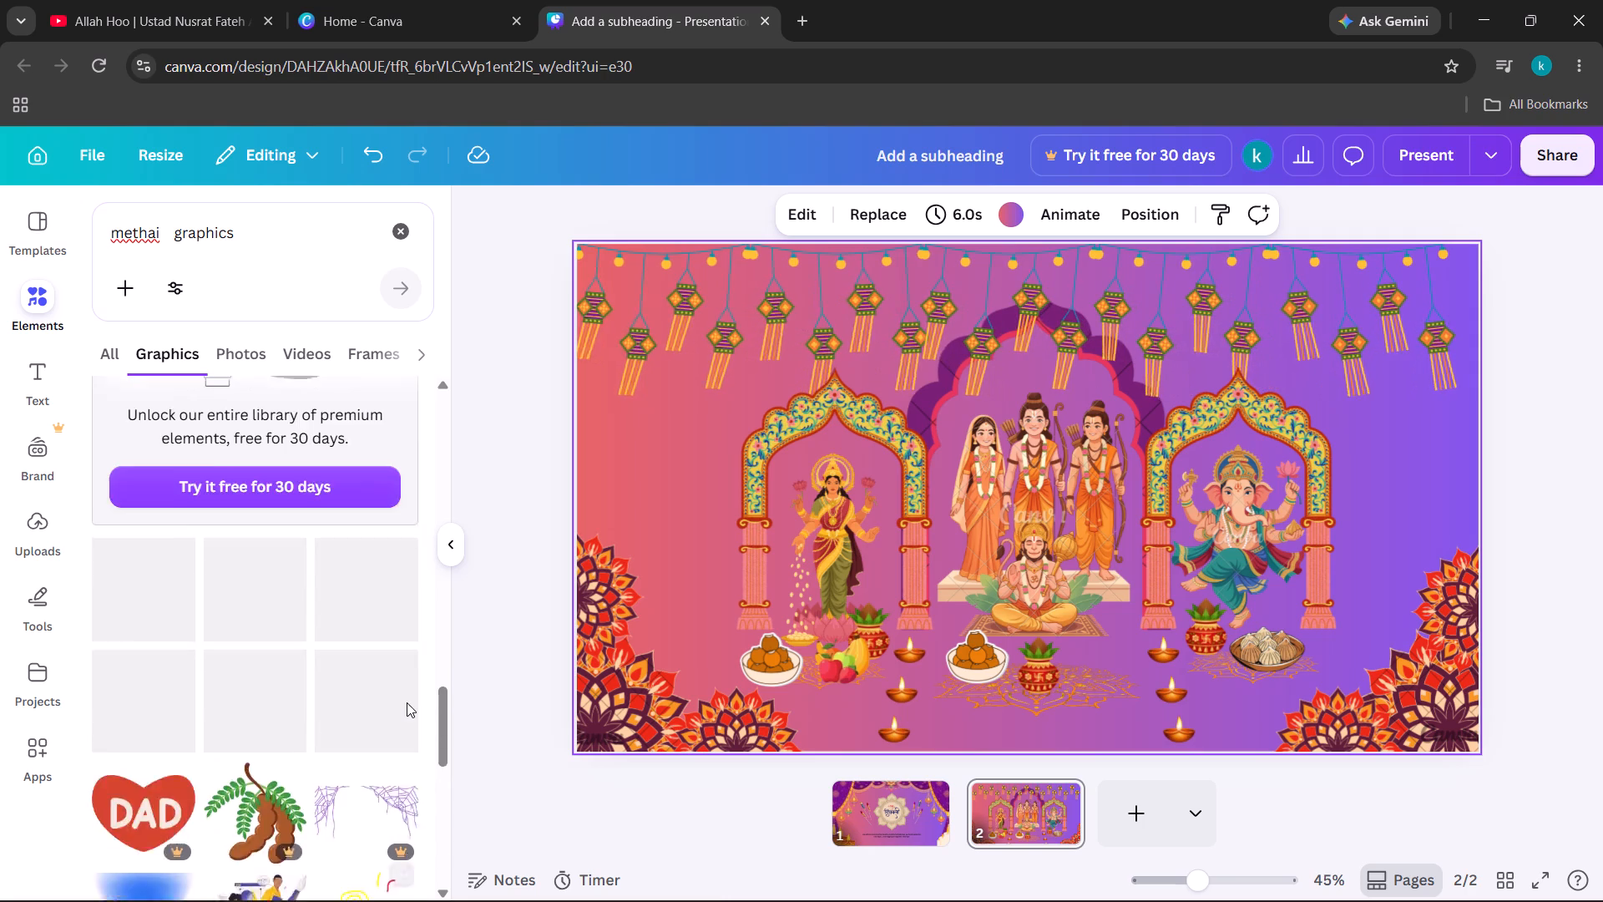
pyautogui.scroll(20, 407, 702)
pyautogui.scroll(10, 407, 702)
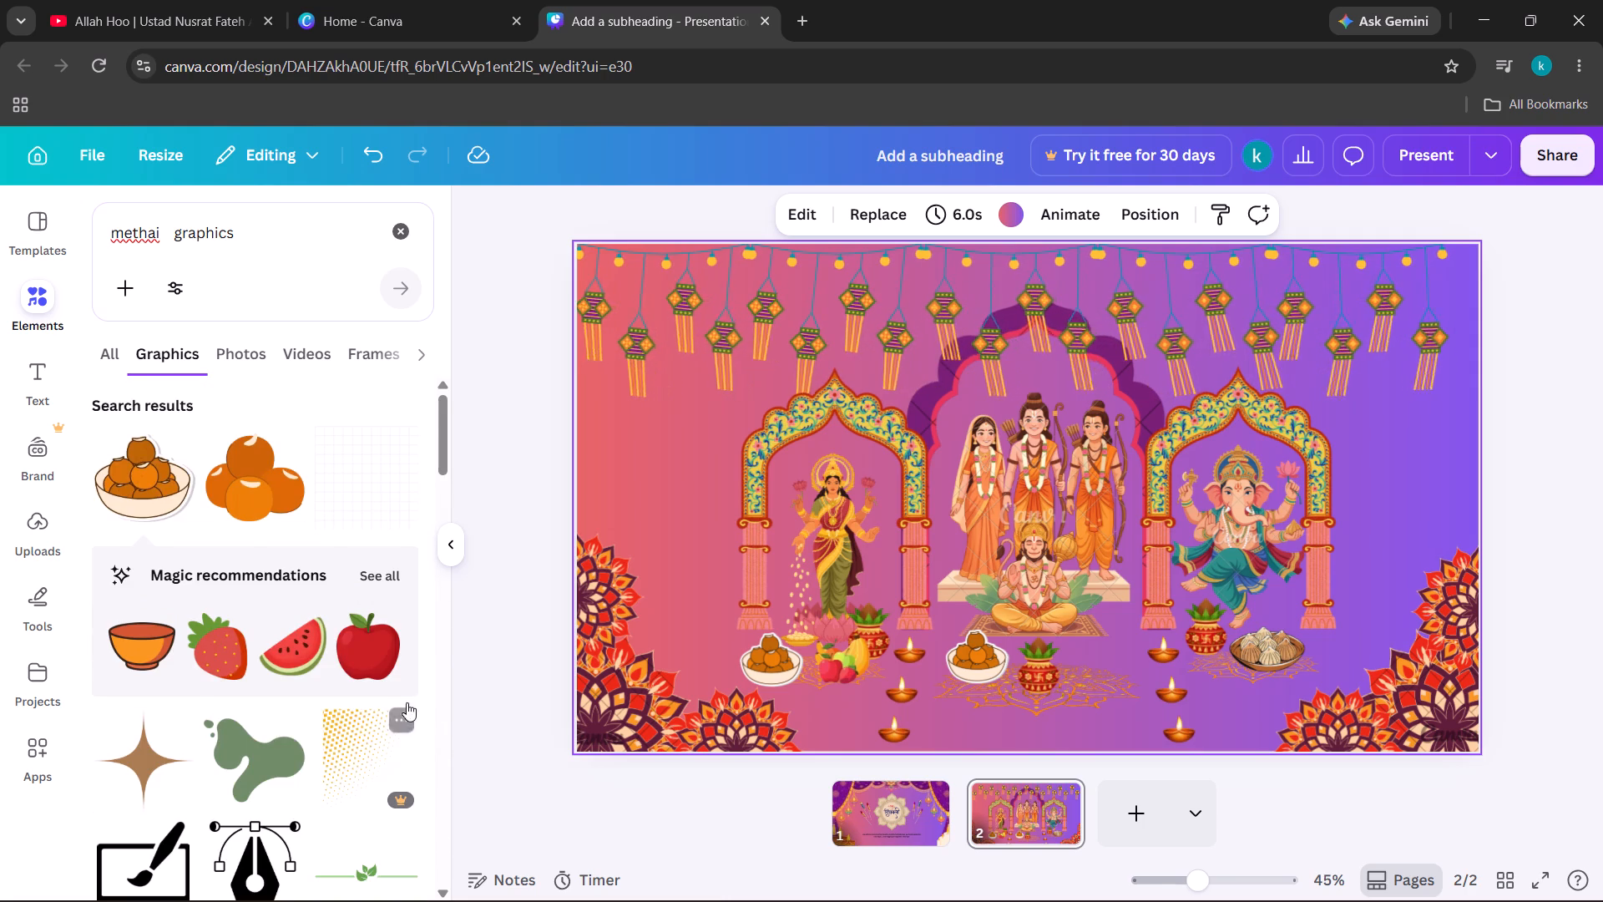
pyautogui.scroll(-1, 260, 704)
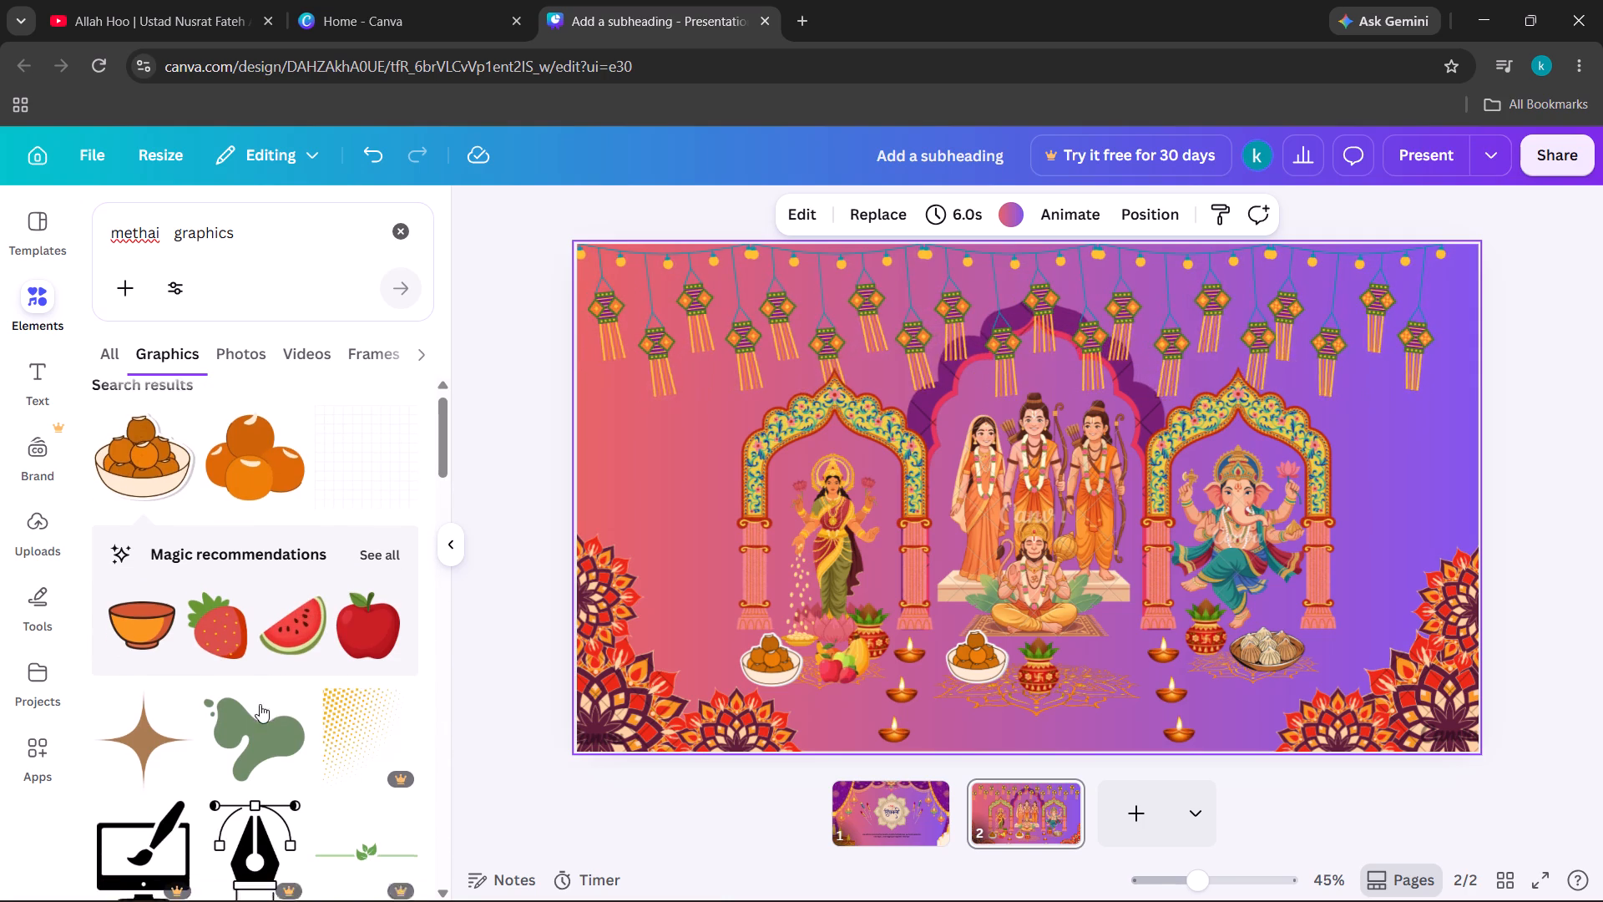
pyautogui.scroll(-7, 260, 704)
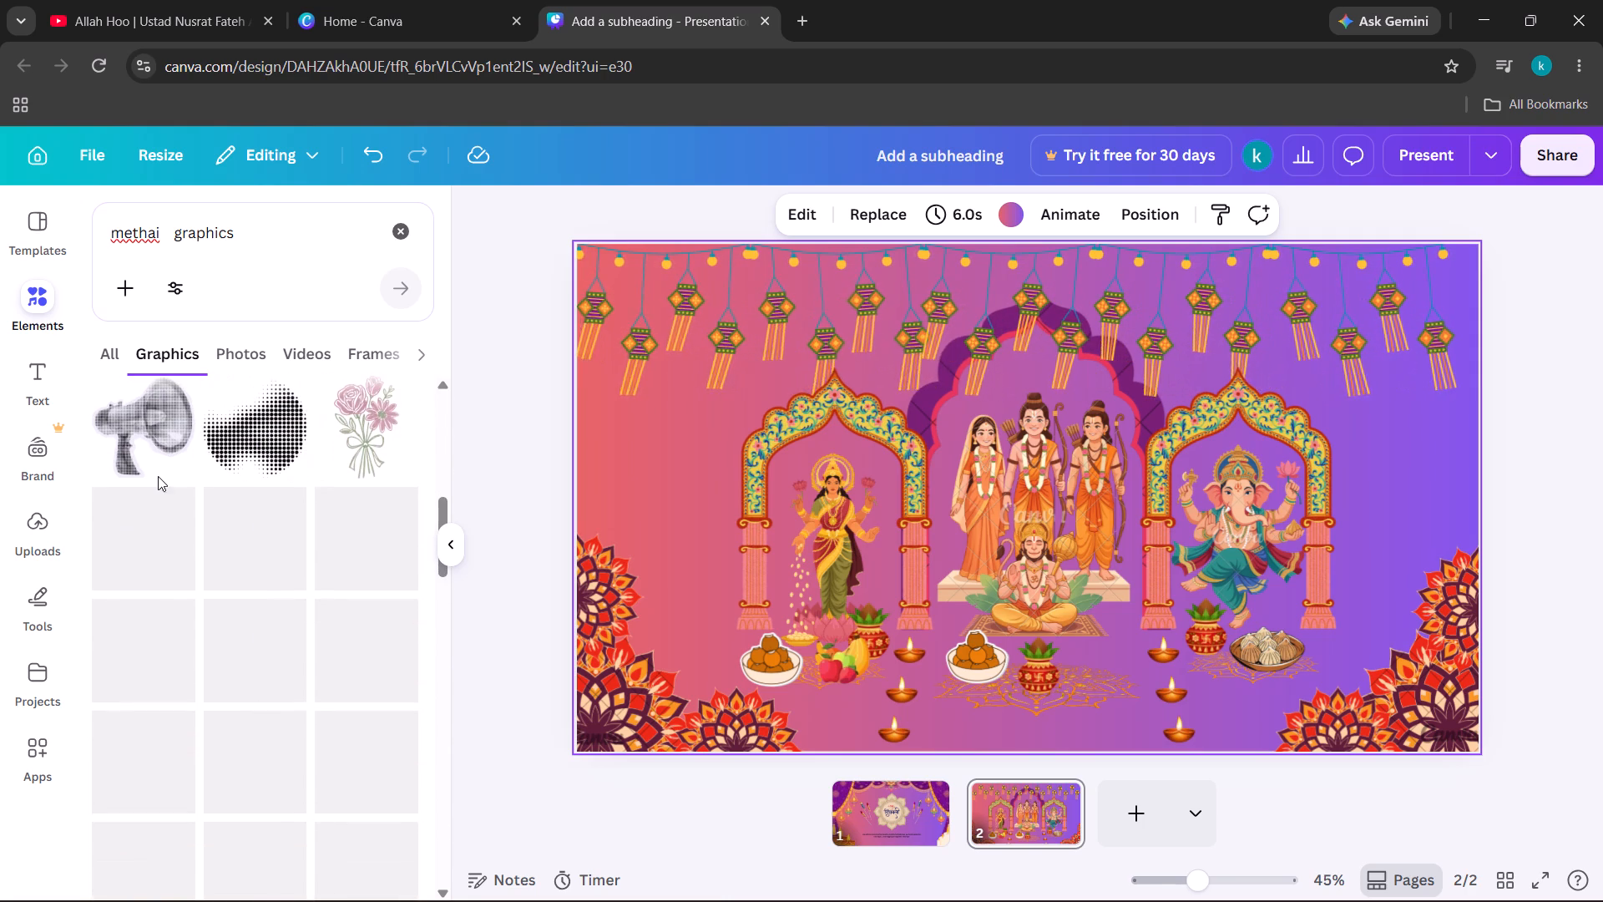
# Search the element graphics for "firecrackers graphics".
pyautogui.click(165, 234)
pyautogui.press('Delete')
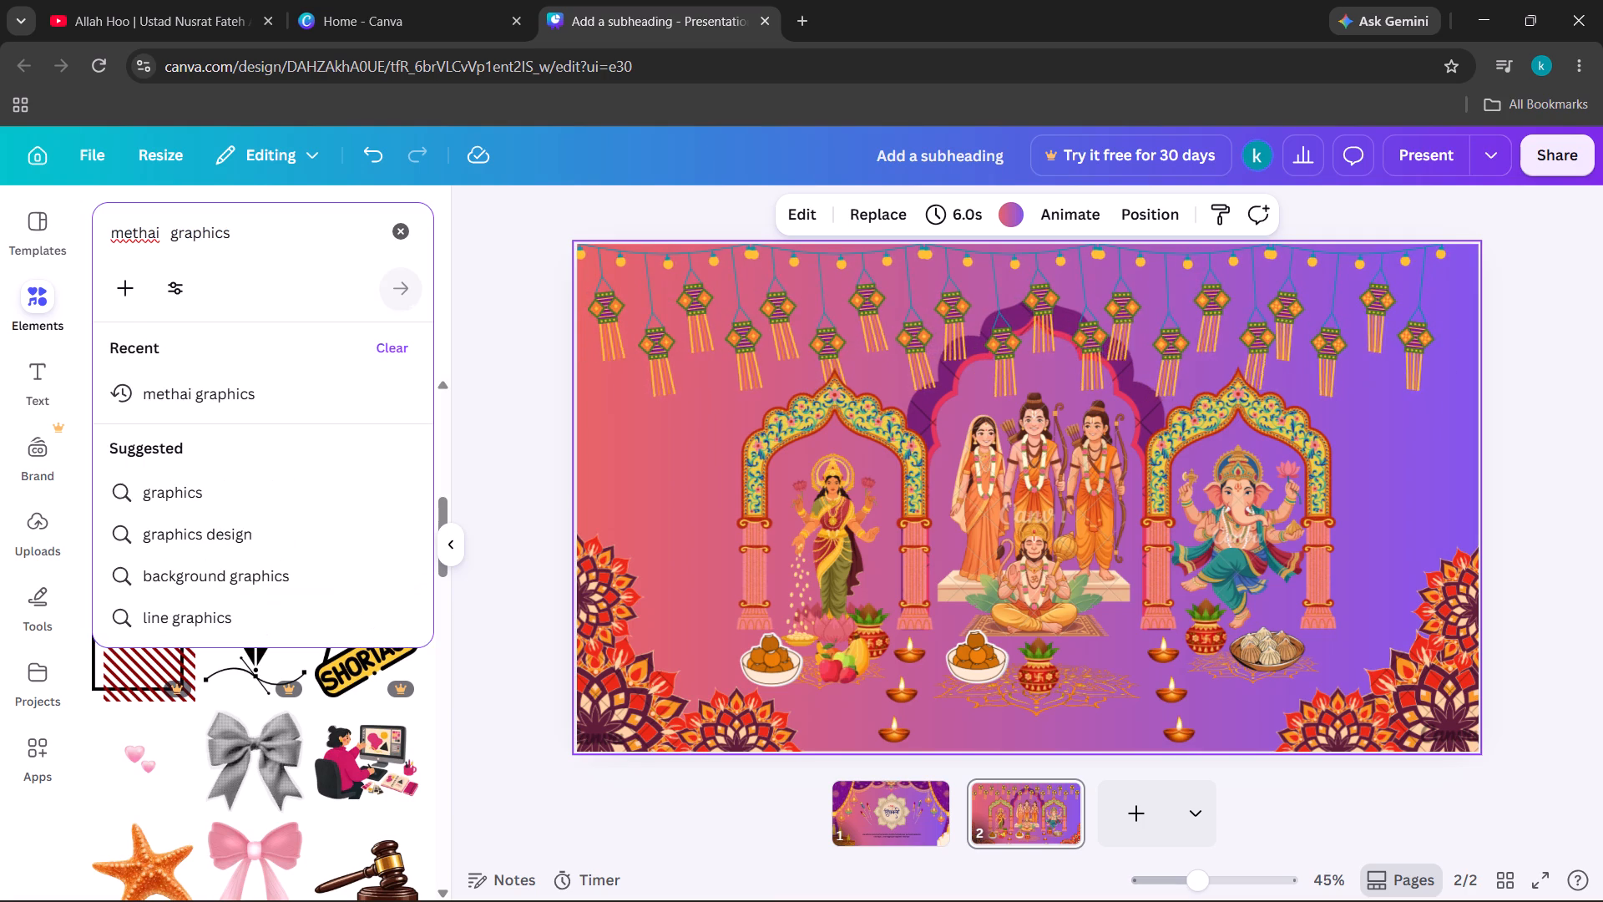
pyautogui.press('BackSpace')
pyautogui.press('BackSpace')
pyautogui.press('BackSpace')
pyautogui.press('BackSpace')
pyautogui.press('BackSpace')
pyautogui.press('BackSpace')
pyautogui.press('BackSpace')
pyautogui.press('BackSpace')
pyautogui.press('BackSpace')
pyautogui.press('BackSpace')
pyautogui.press('BackSpace')
pyautogui.press('BackSpace')
pyautogui.press('BackSpace')
pyautogui.press('BackSpace')
pyautogui.press('BackSpace')
pyautogui.press('BackSpace')
pyautogui.press('BackSpace')
pyautogui.press('BackSpace')
pyautogui.press('BackSpace')
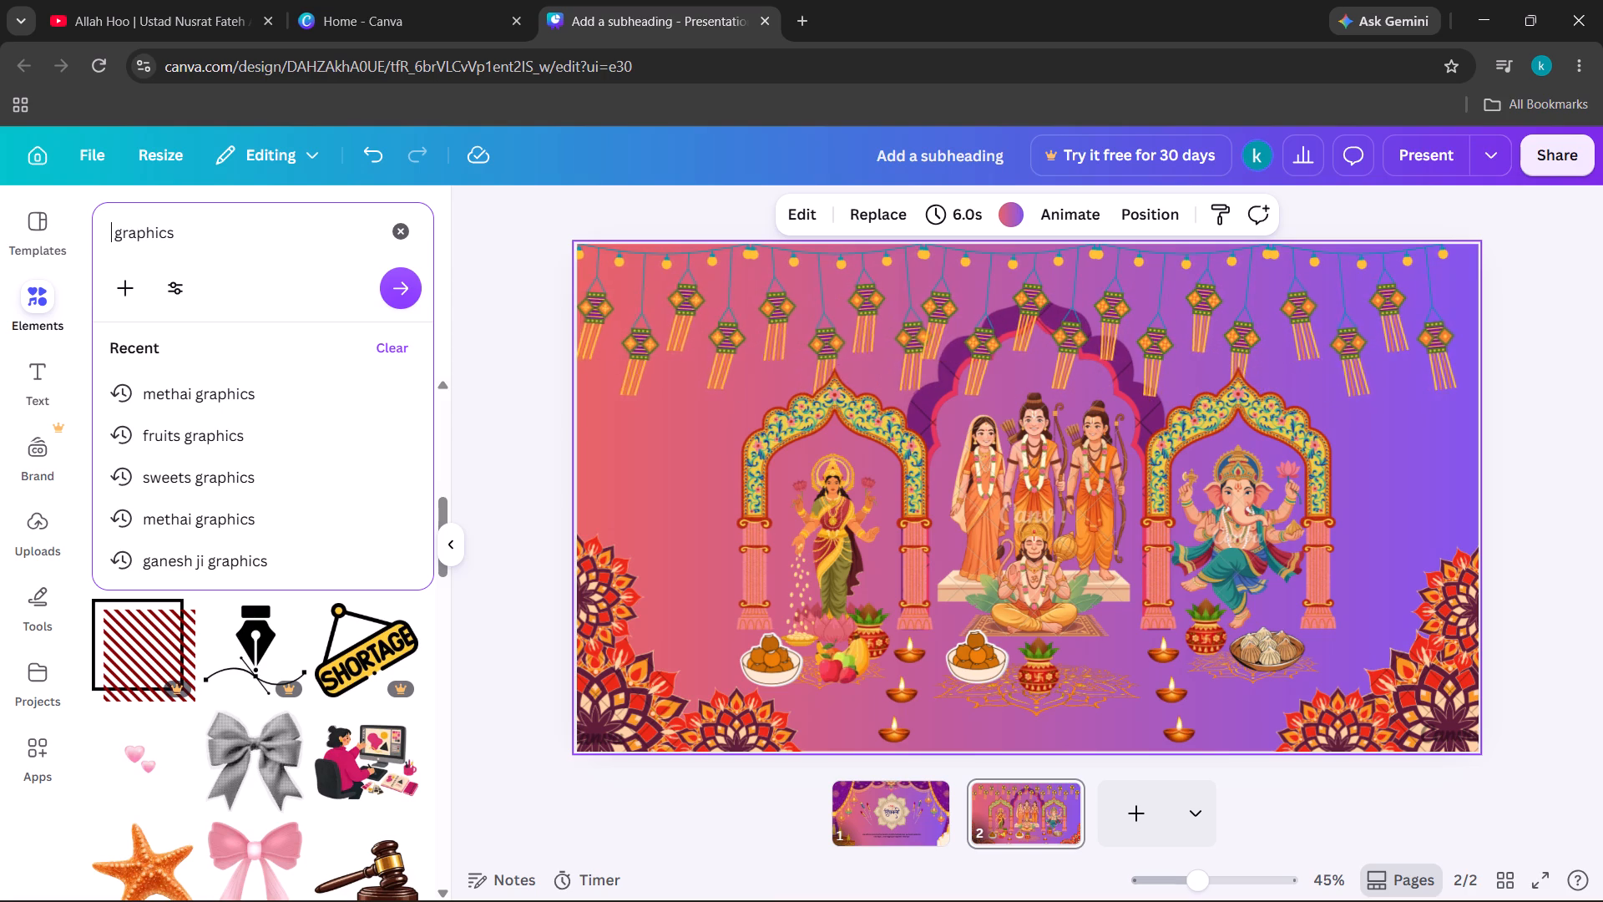
pyautogui.write('fire')
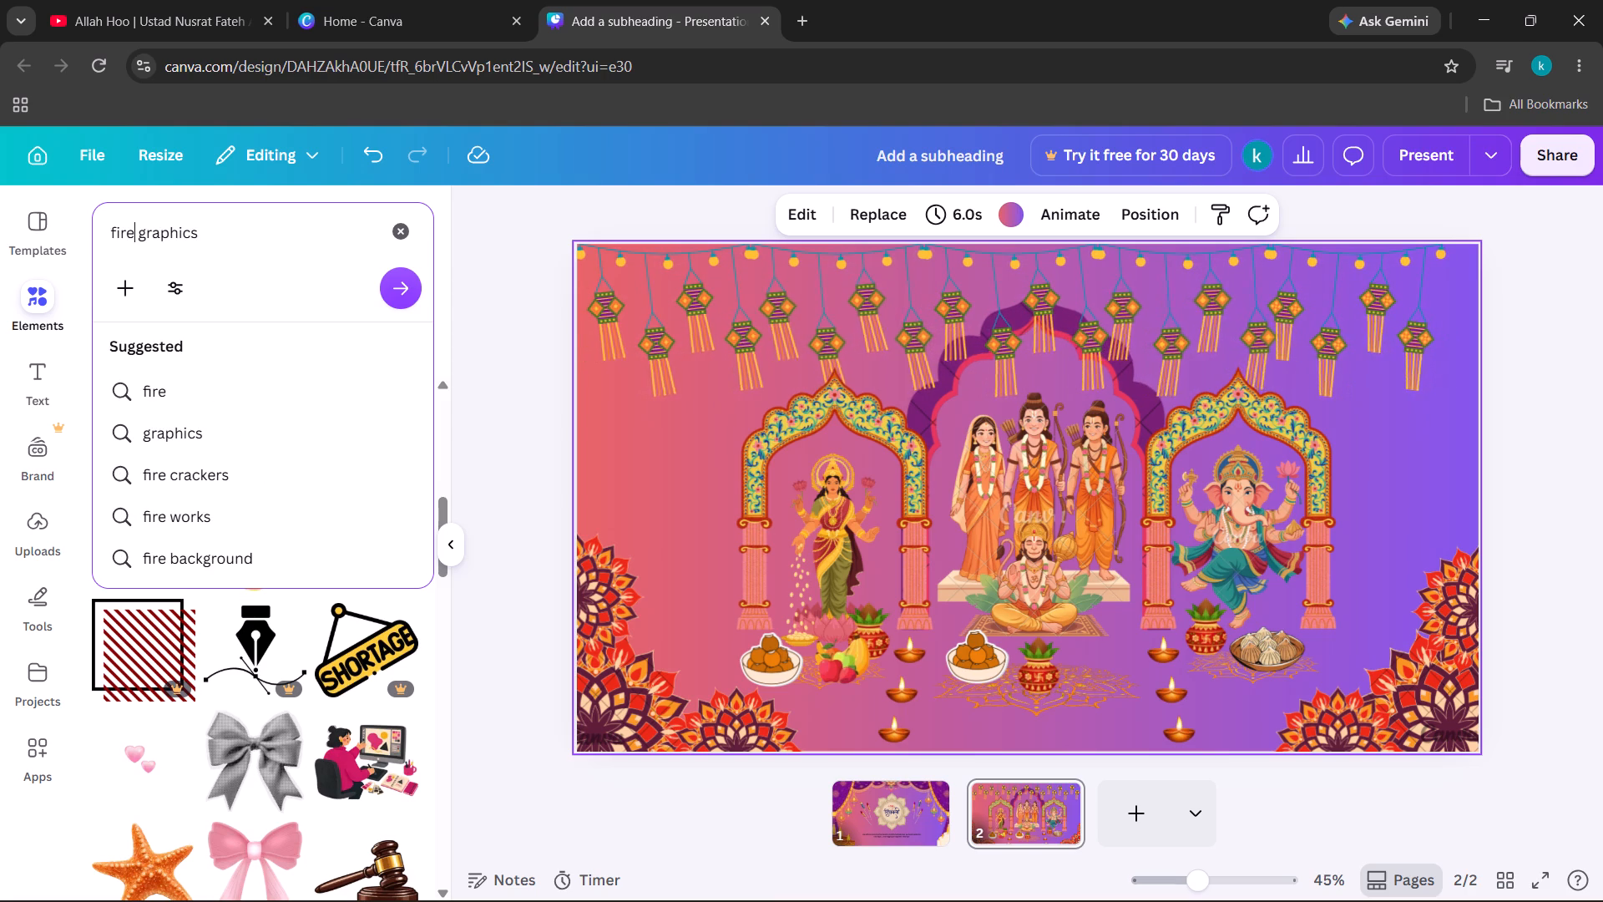
pyautogui.write('crackers')
pyautogui.press('Return')
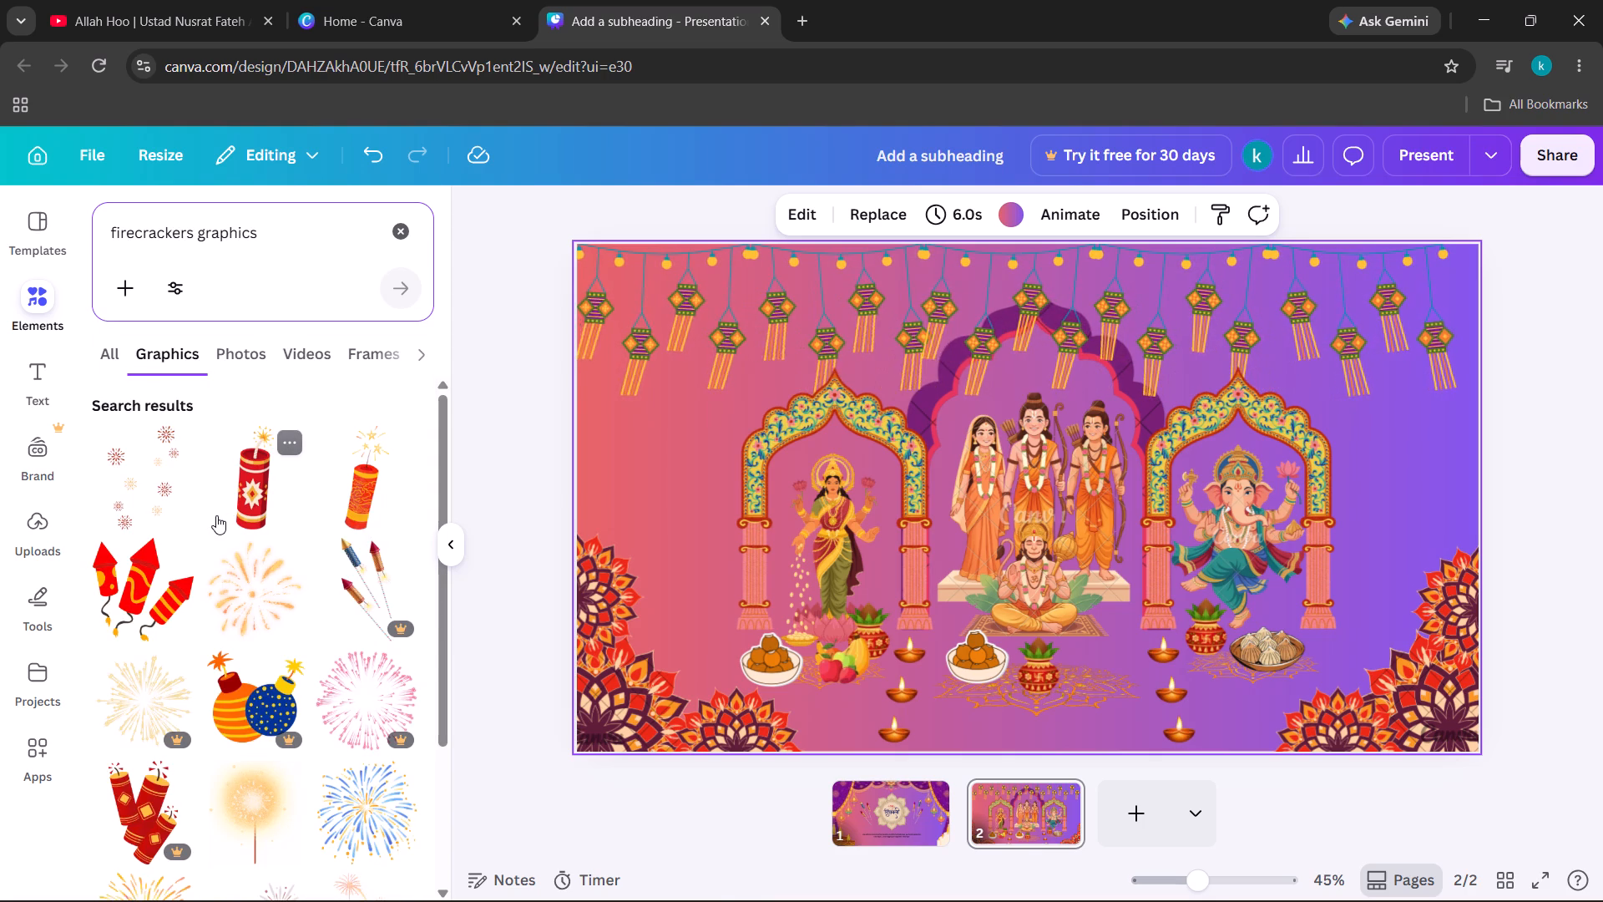
# Add the orange firework burst graphic, shrink it, and place it outside Lakshmi's arch below the hanging lanterns.
pyautogui.click(256, 597)
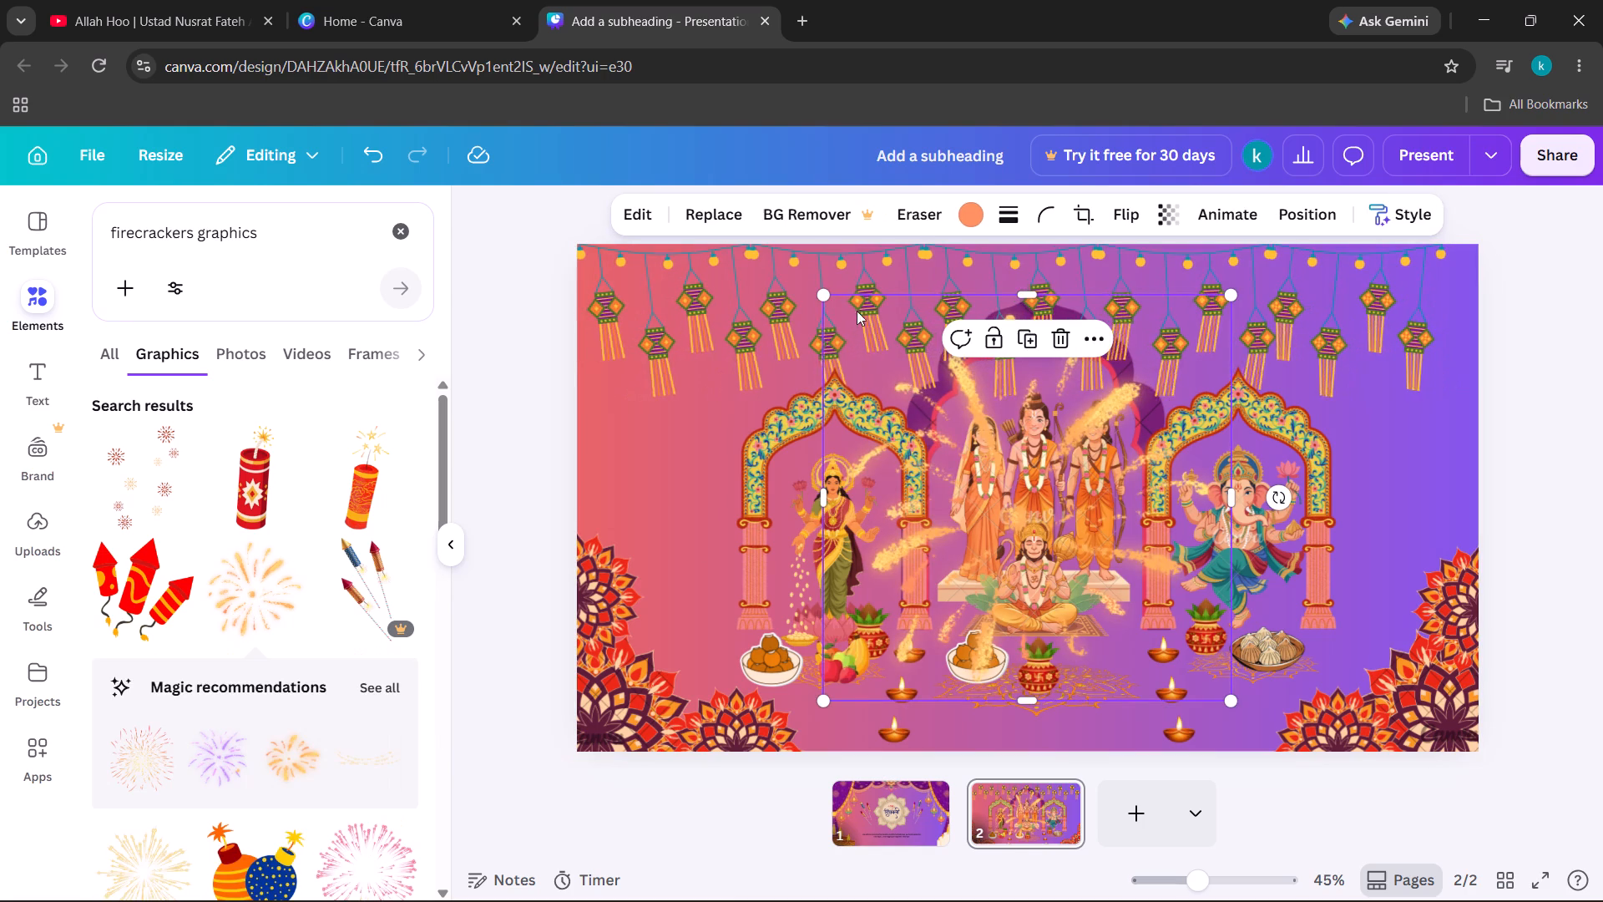
pyautogui.click(829, 296)
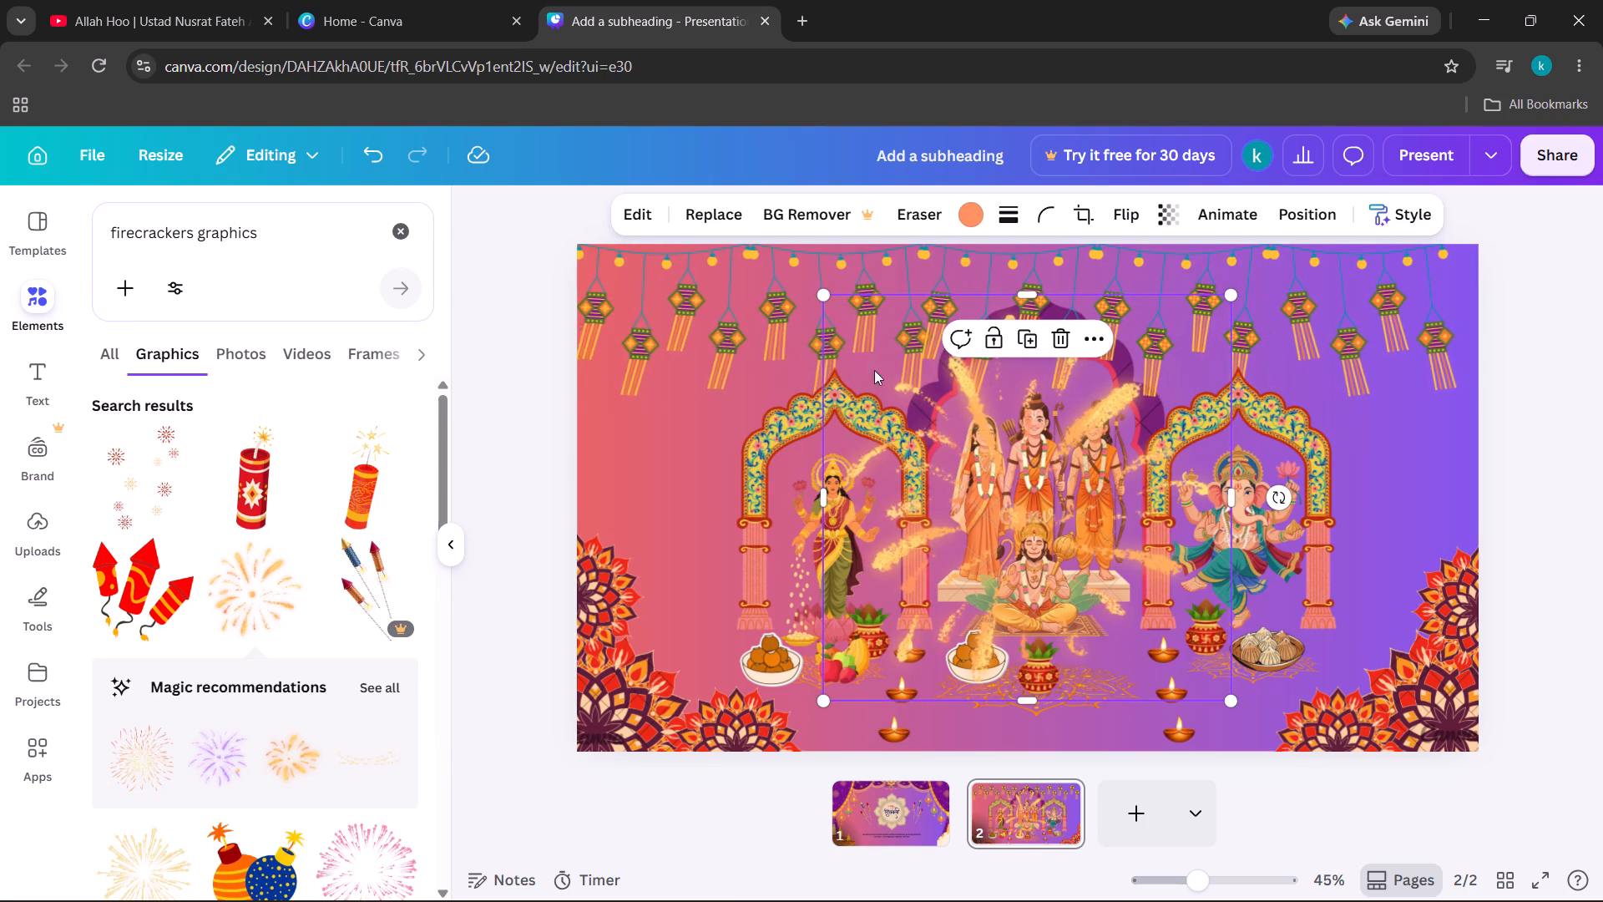
pyautogui.moveTo(826, 292); pyautogui.dragTo(827, 294)
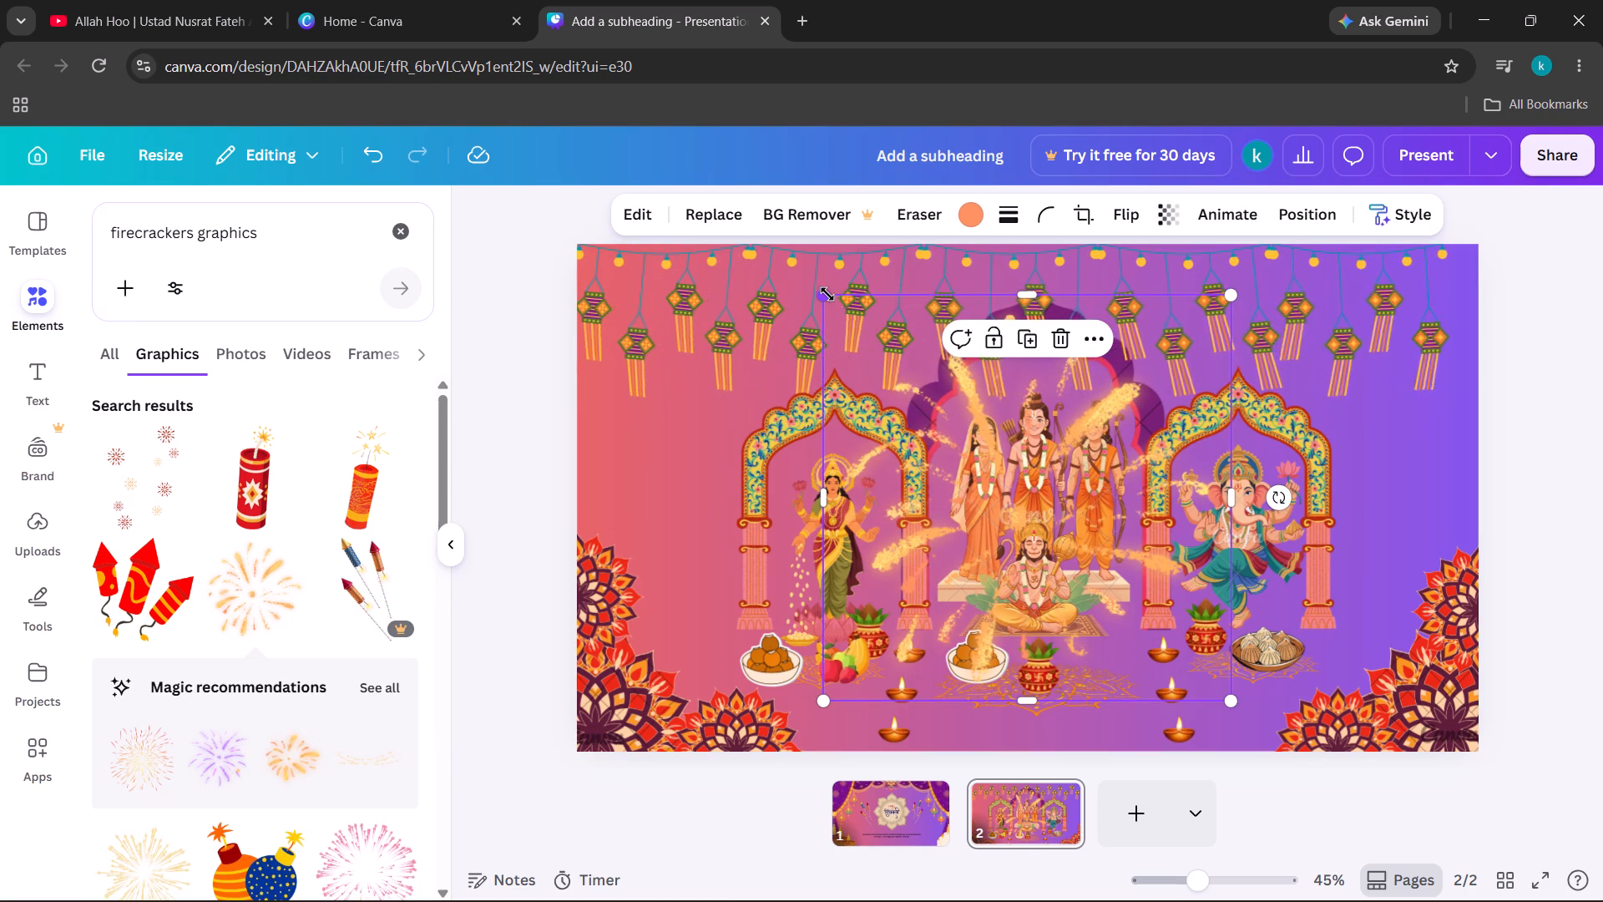
pyautogui.moveTo(827, 294); pyautogui.dragTo(1107, 602)
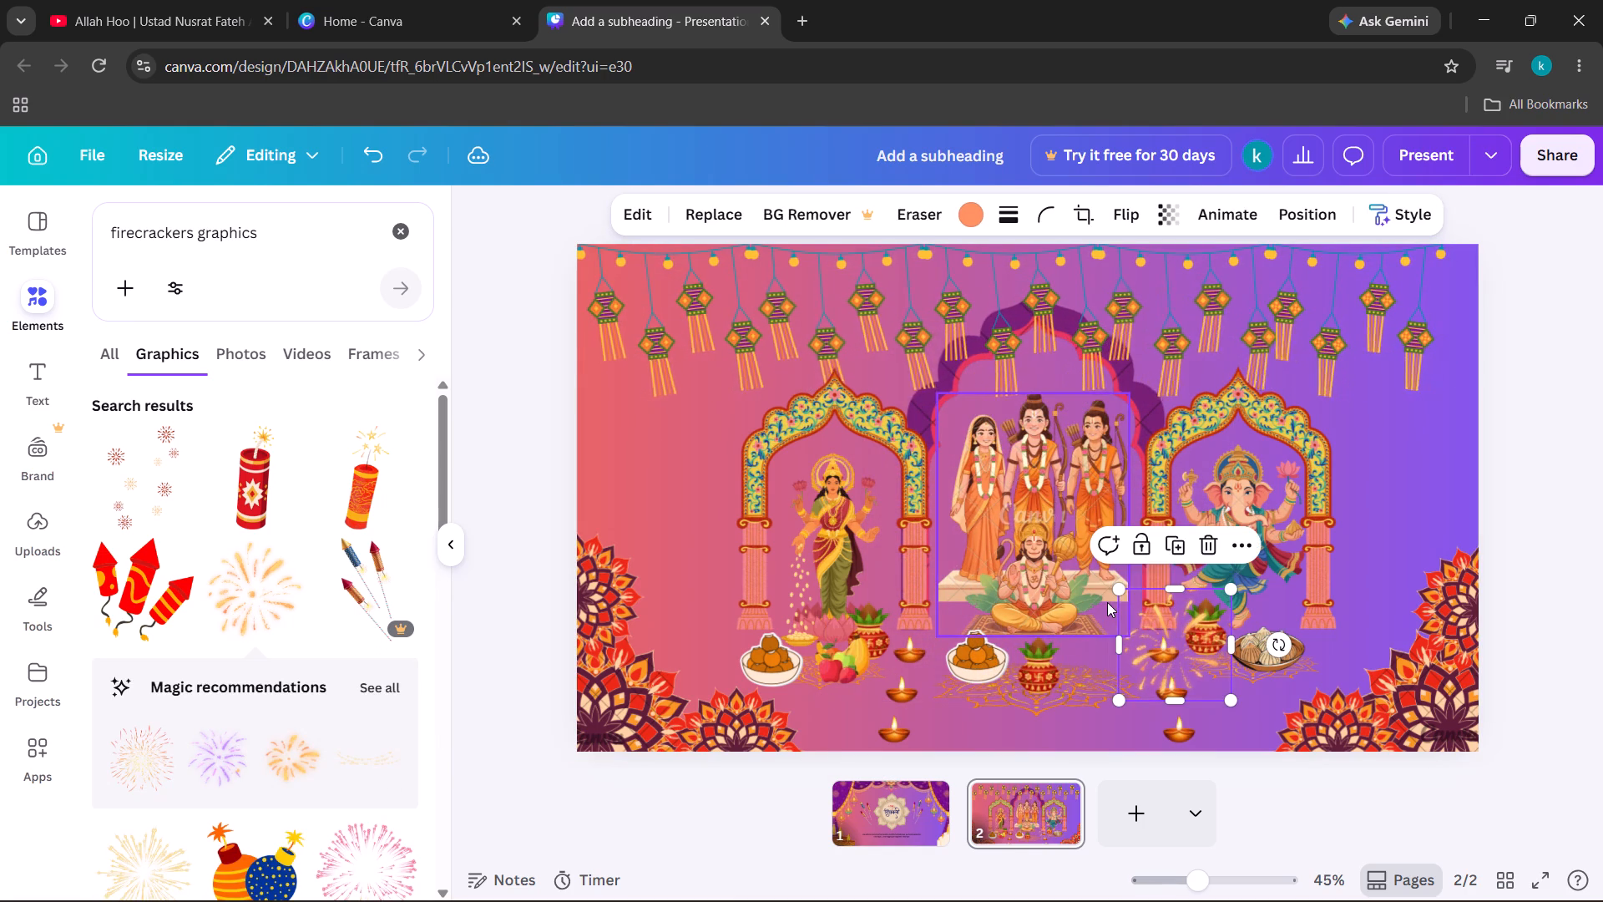
pyautogui.moveTo(1138, 633); pyautogui.dragTo(785, 457)
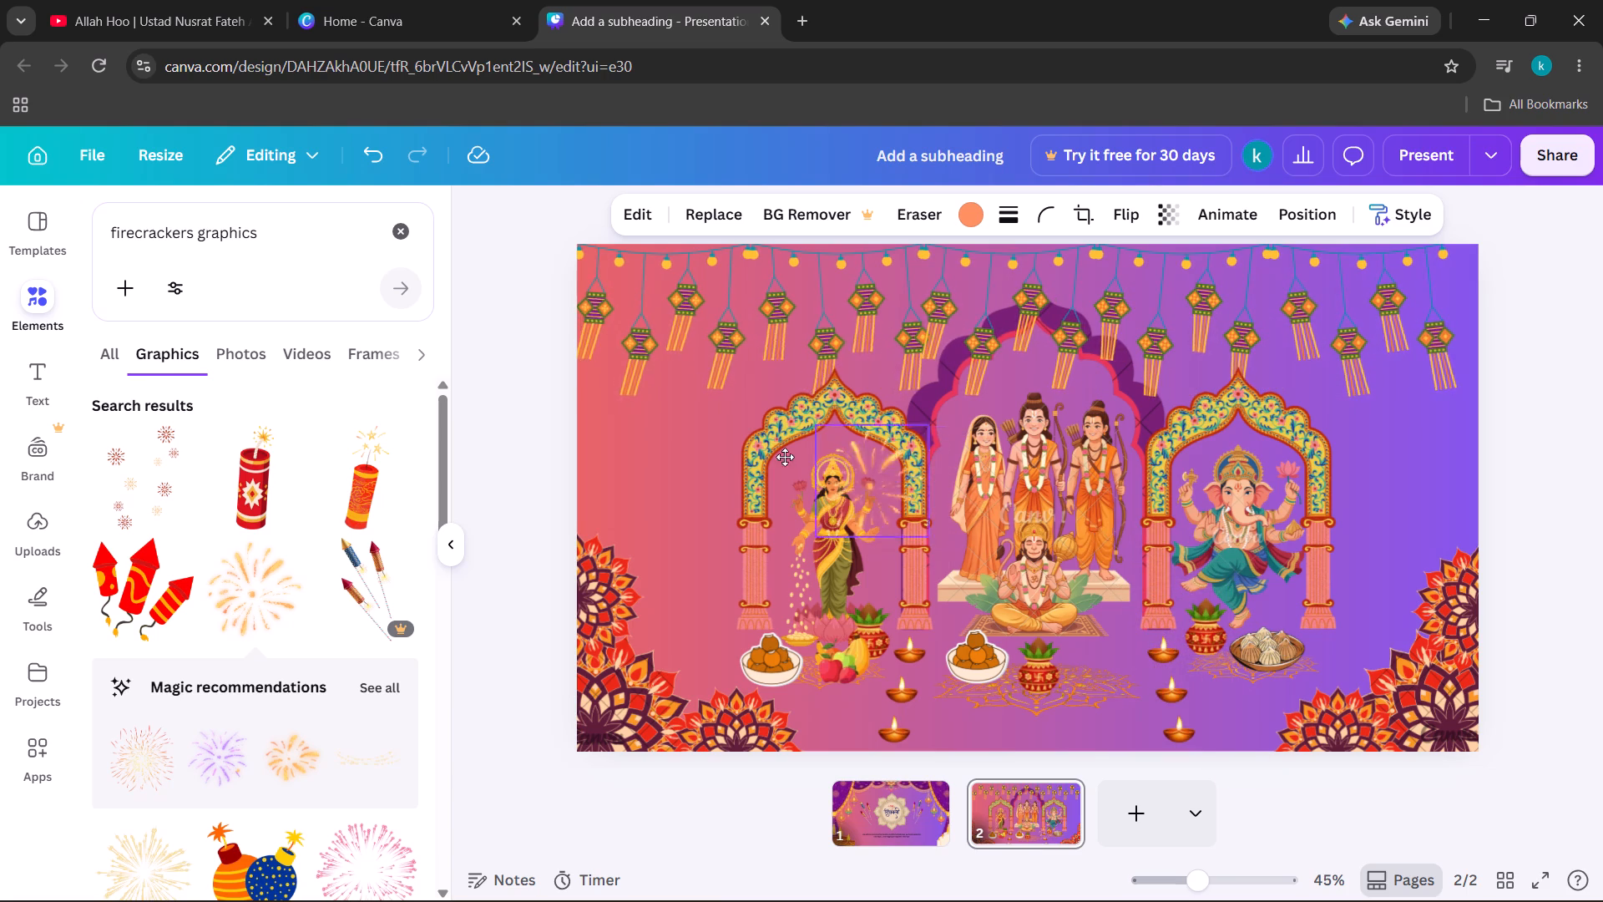
pyautogui.moveTo(785, 457); pyautogui.dragTo(608, 437)
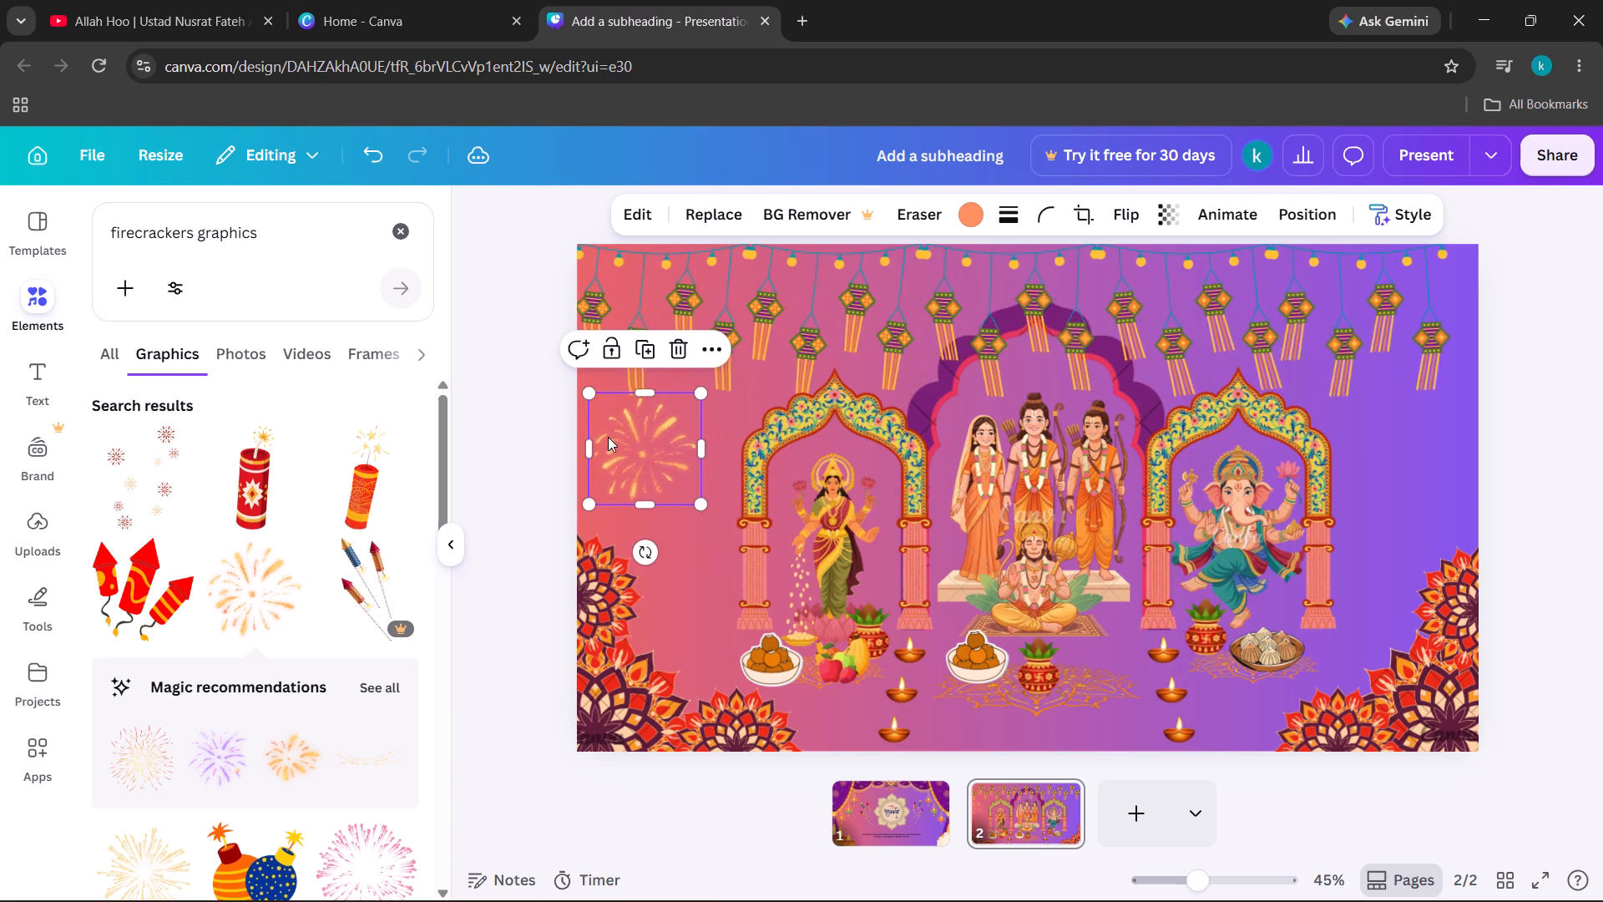
# Duplicate the firework burst and place the copy outside Ganesha's arch at about the same height.
pyautogui.click(634, 339)
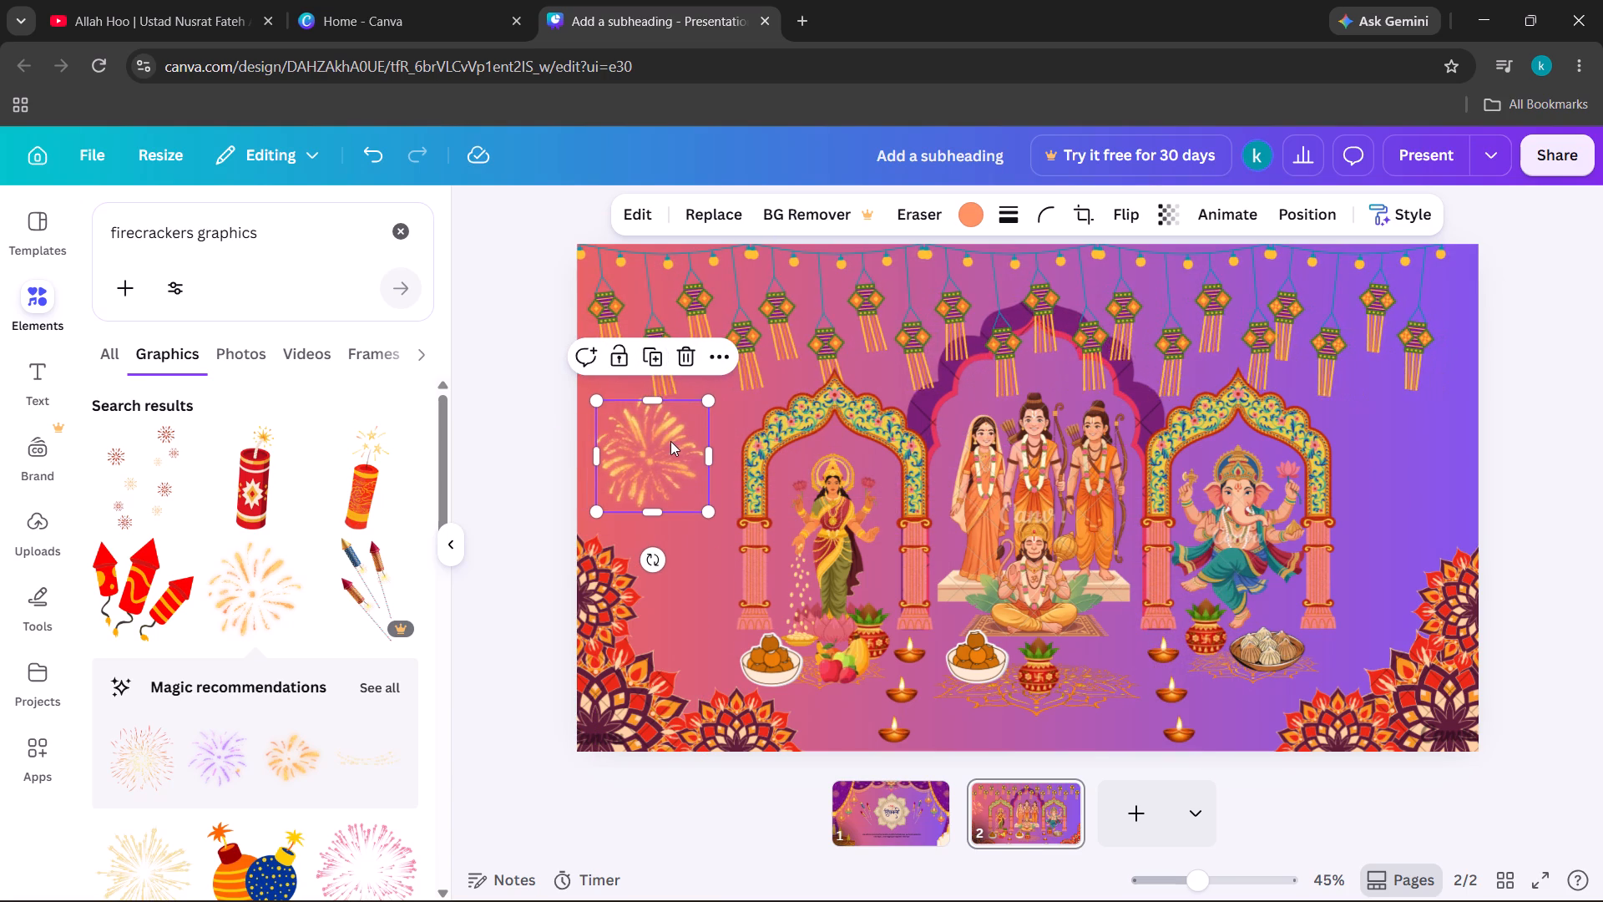
pyautogui.moveTo(670, 441); pyautogui.dragTo(1420, 428)
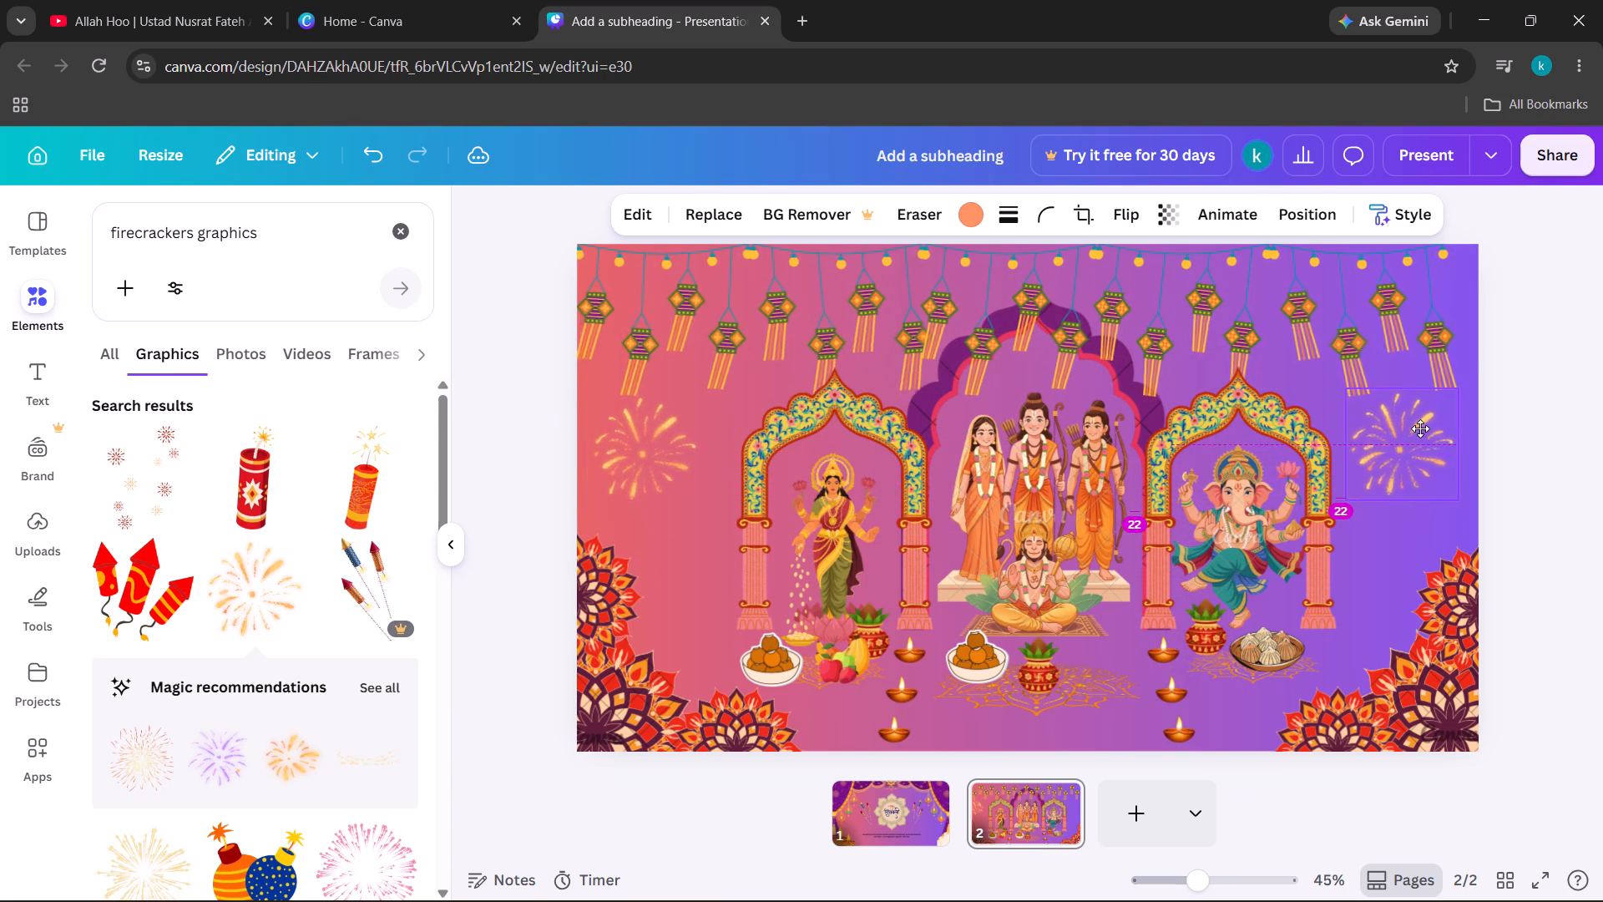
pyautogui.moveTo(1420, 428); pyautogui.dragTo(1419, 428)
# Duplicate the firework beside Ganesha's arch, shrink the copy, and place it just below the larger burst, nearer the arch.
pyautogui.click(1408, 346)
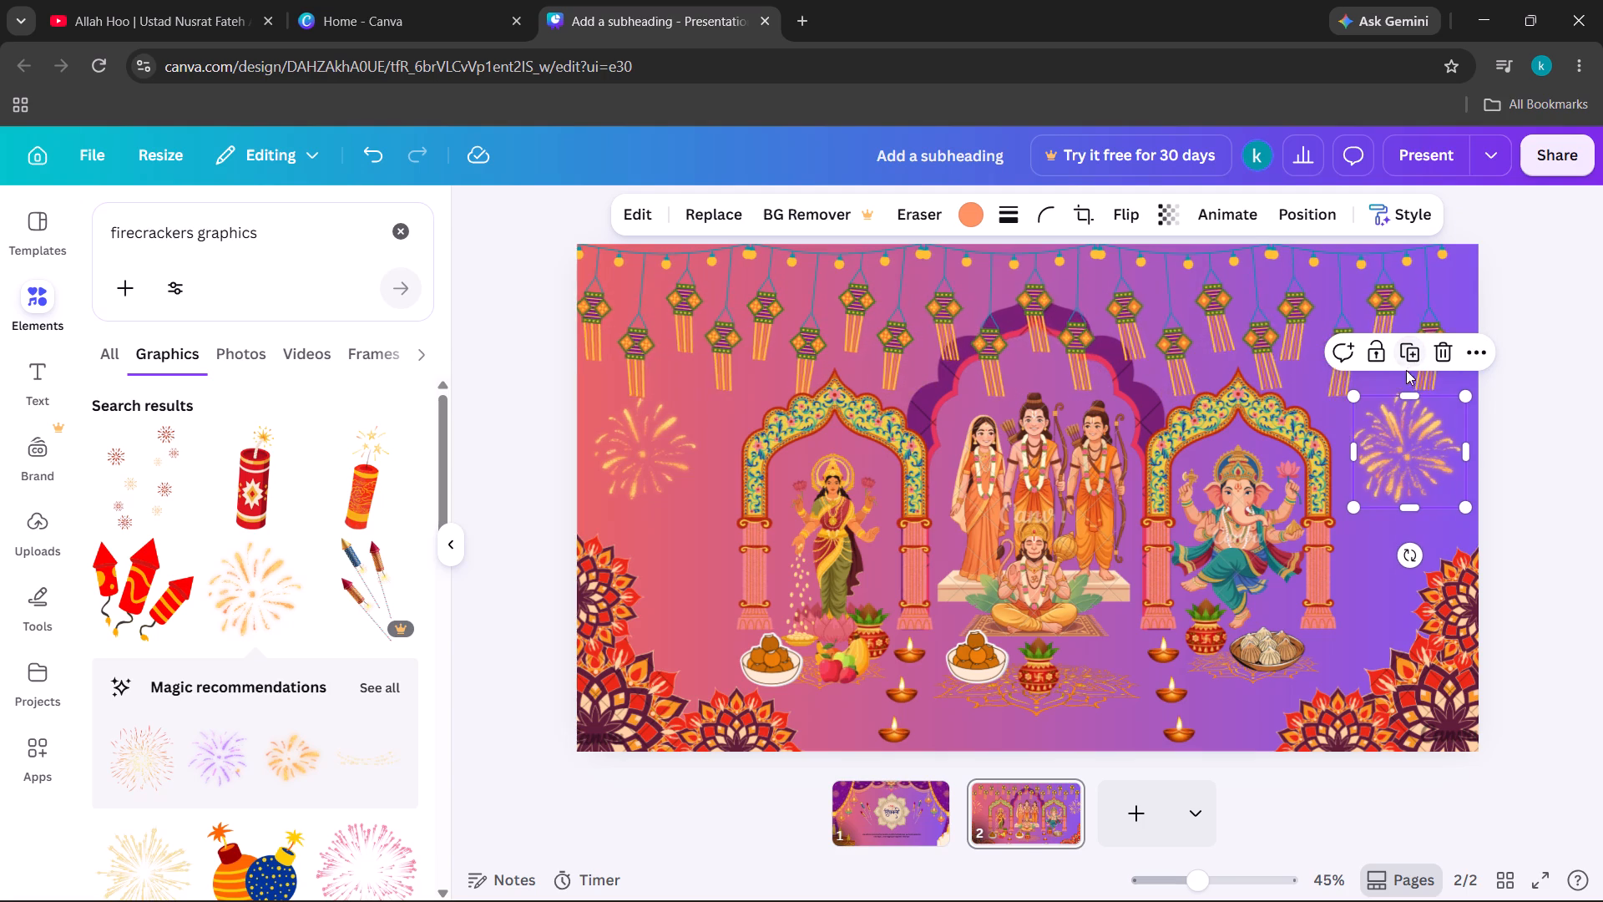
pyautogui.moveTo(1357, 397); pyautogui.dragTo(1358, 397)
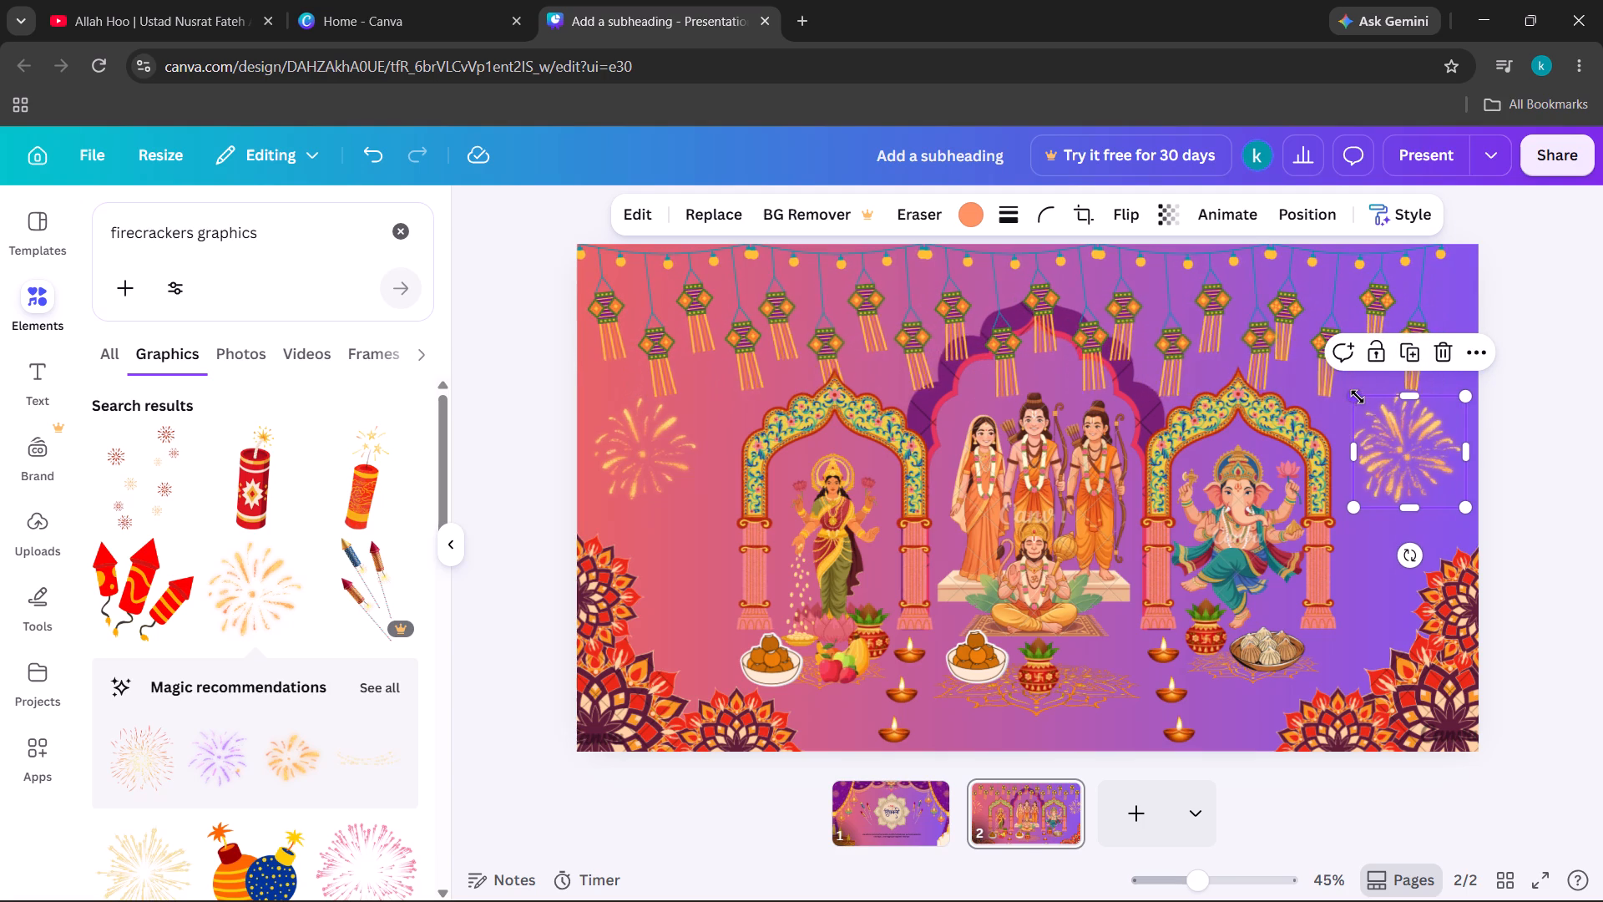
pyautogui.moveTo(1358, 397); pyautogui.dragTo(1405, 440)
pyautogui.moveTo(1438, 469); pyautogui.dragTo(1407, 509)
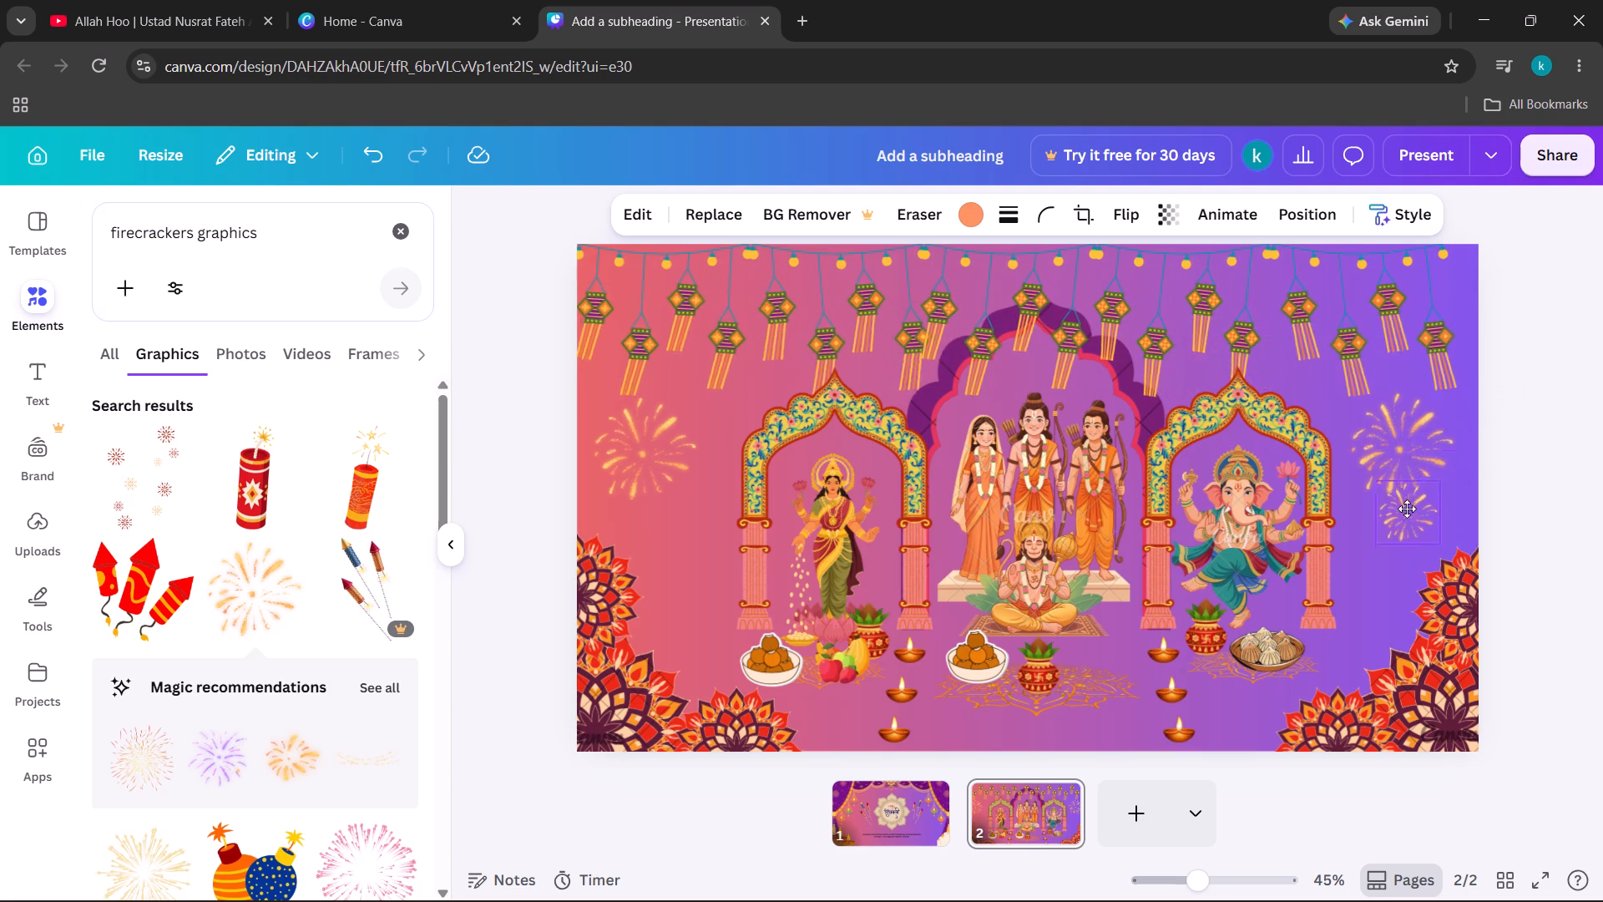
pyautogui.moveTo(1407, 509); pyautogui.dragTo(1382, 511)
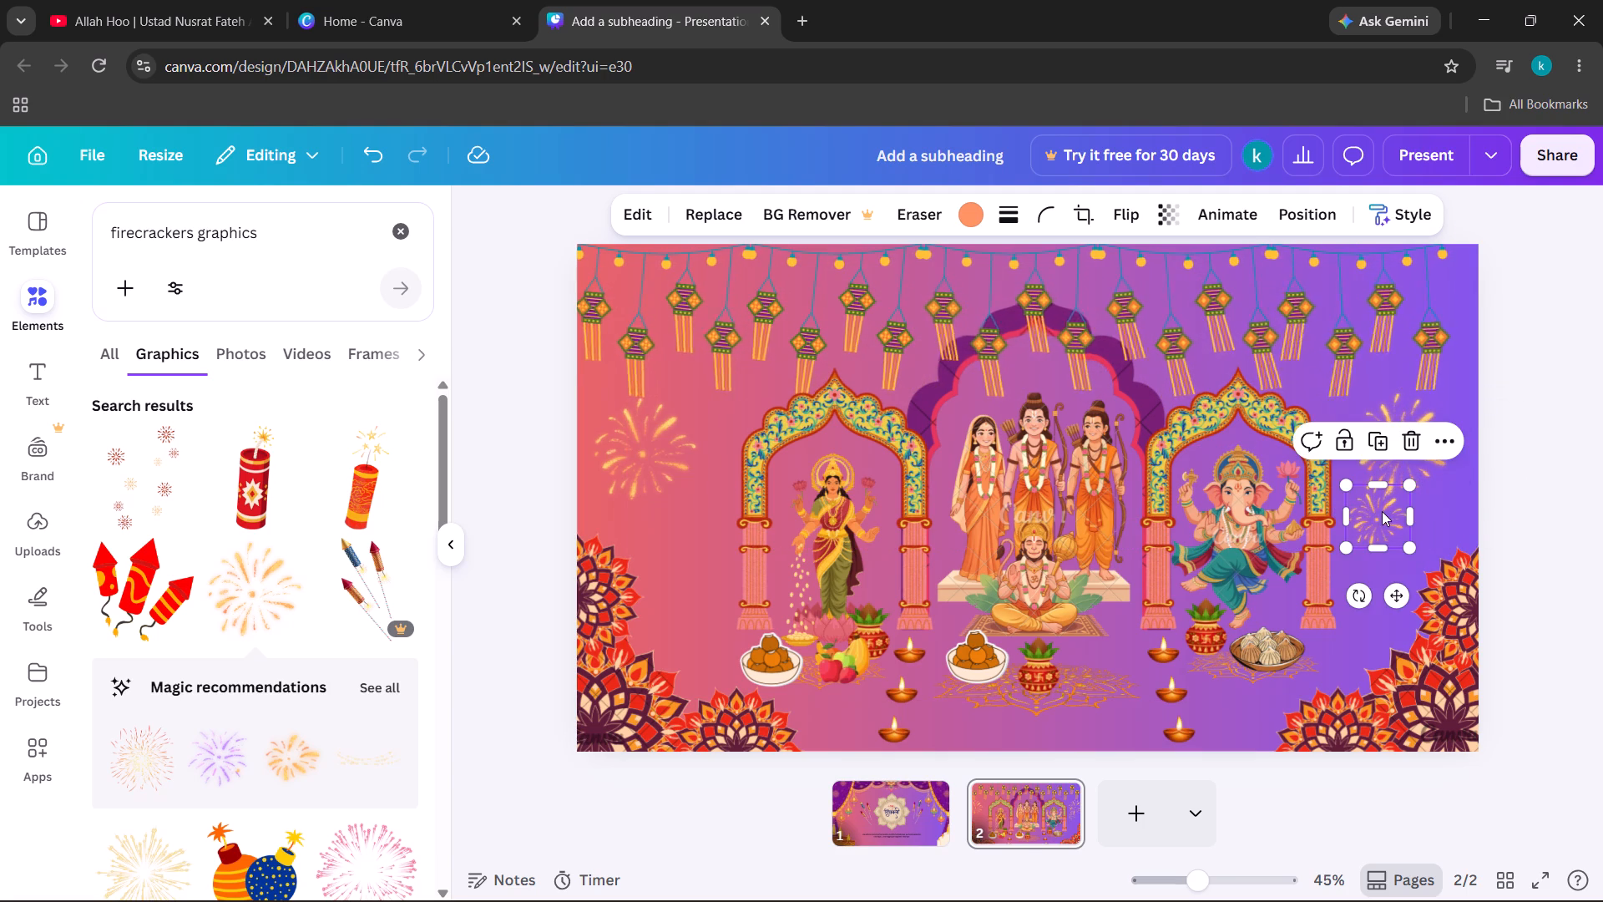
# Duplicate the small firework and place the copy next to it, below the large burst and nearer the page edge.
pyautogui.click(1381, 436)
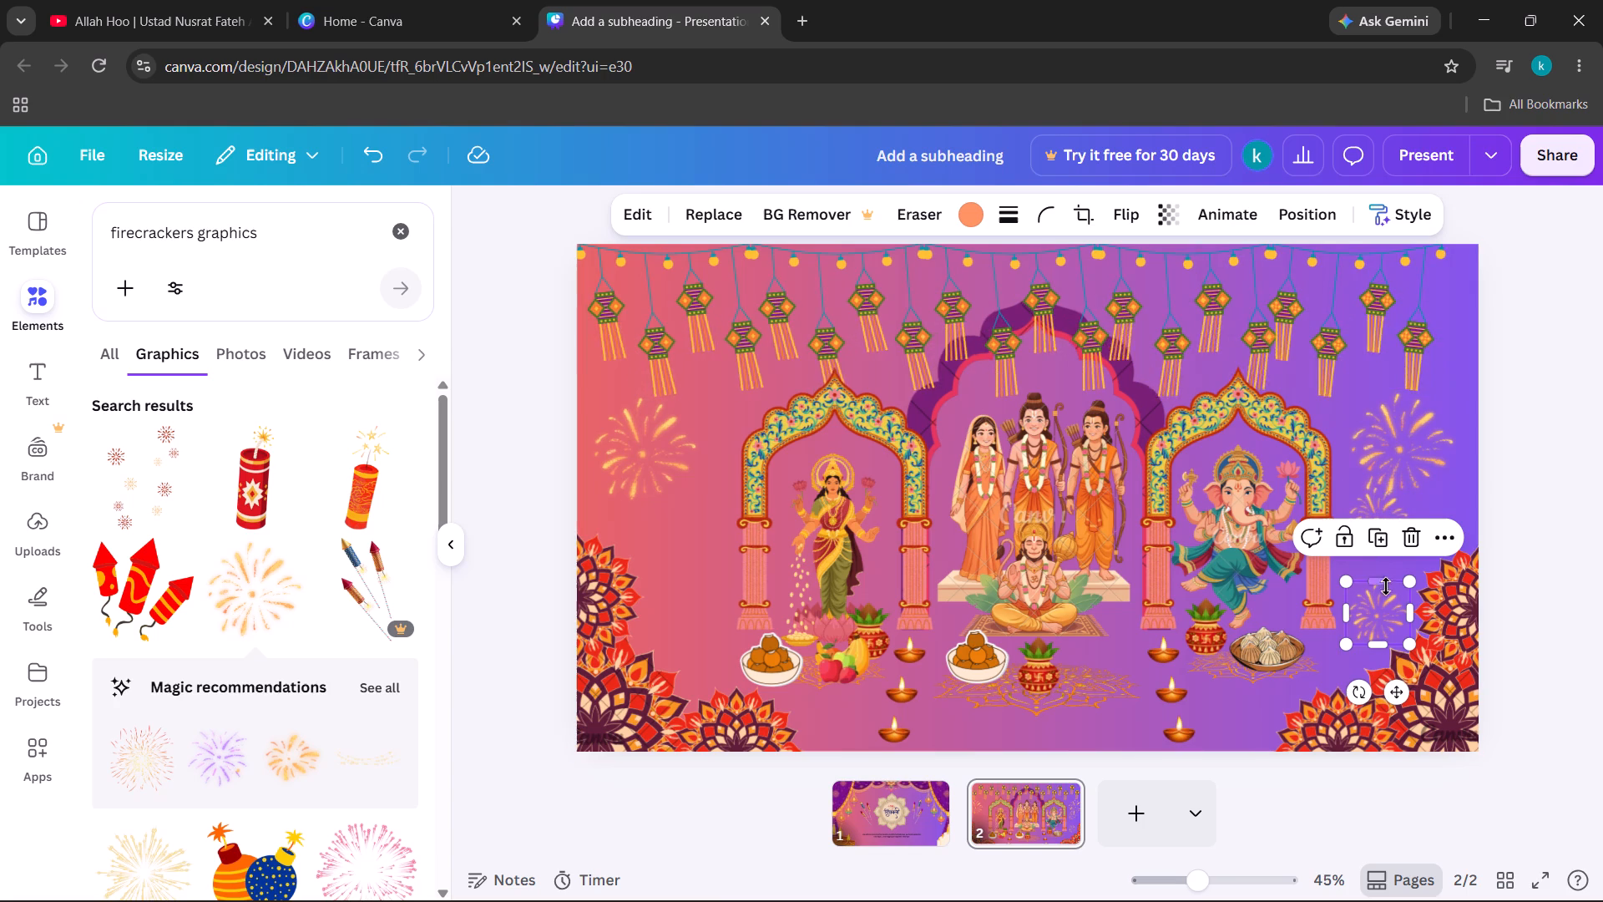
pyautogui.moveTo(1383, 609); pyautogui.dragTo(1430, 494)
pyautogui.click(1368, 600)
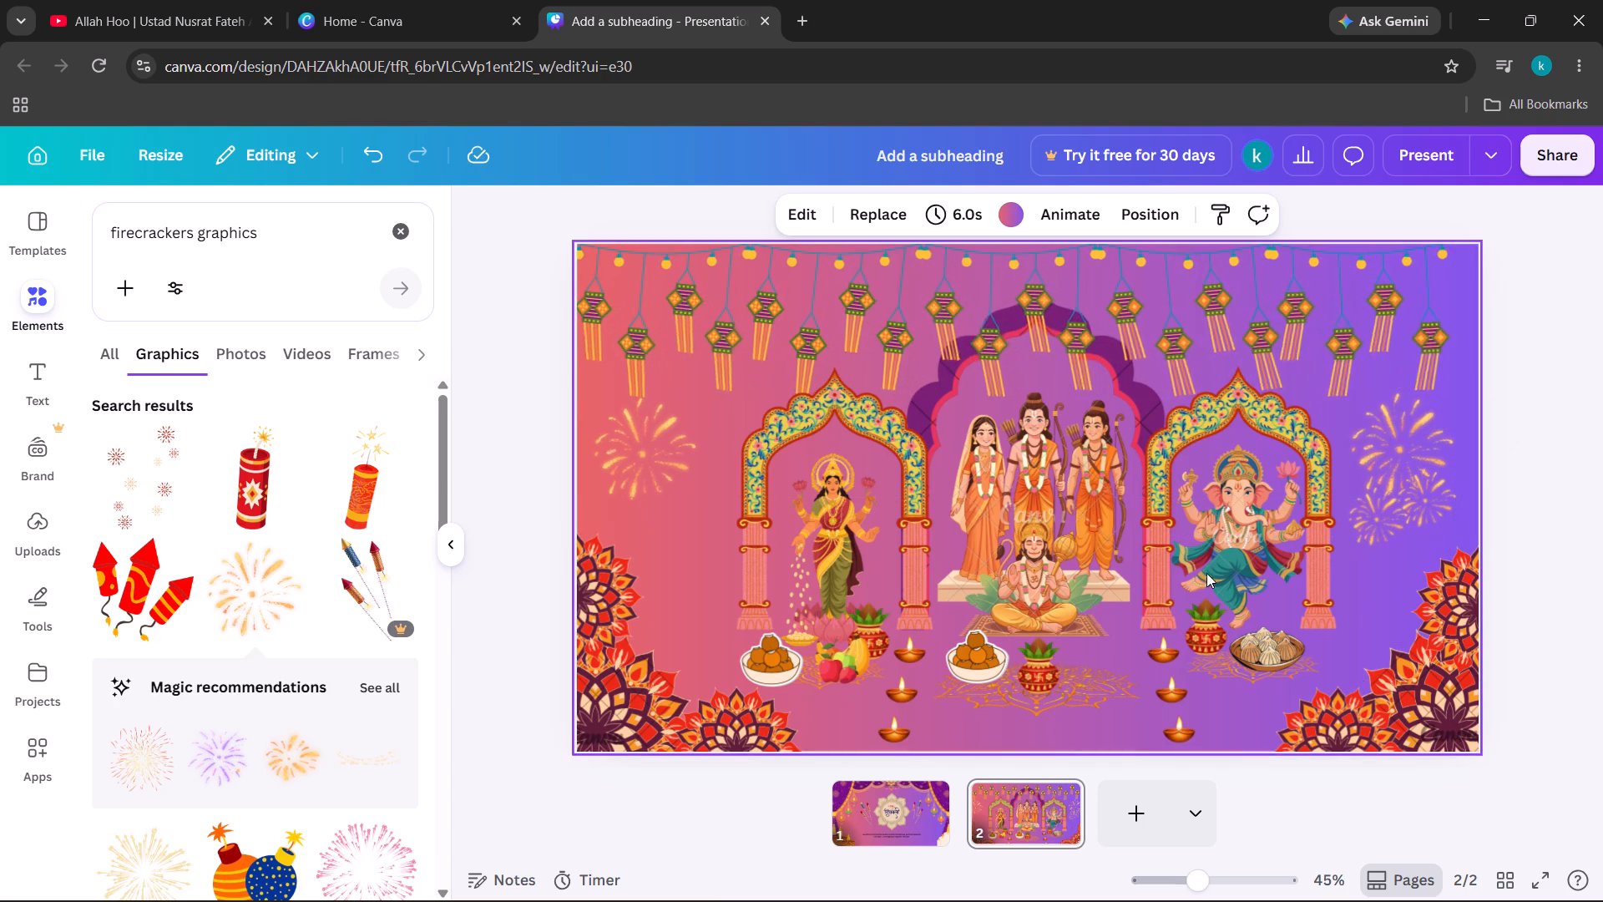
# Duplicate the firework beside Lakshmi's arch, shrink the copy to about half size, and place it below the larger burst, nearer the arch.
pyautogui.click(623, 472)
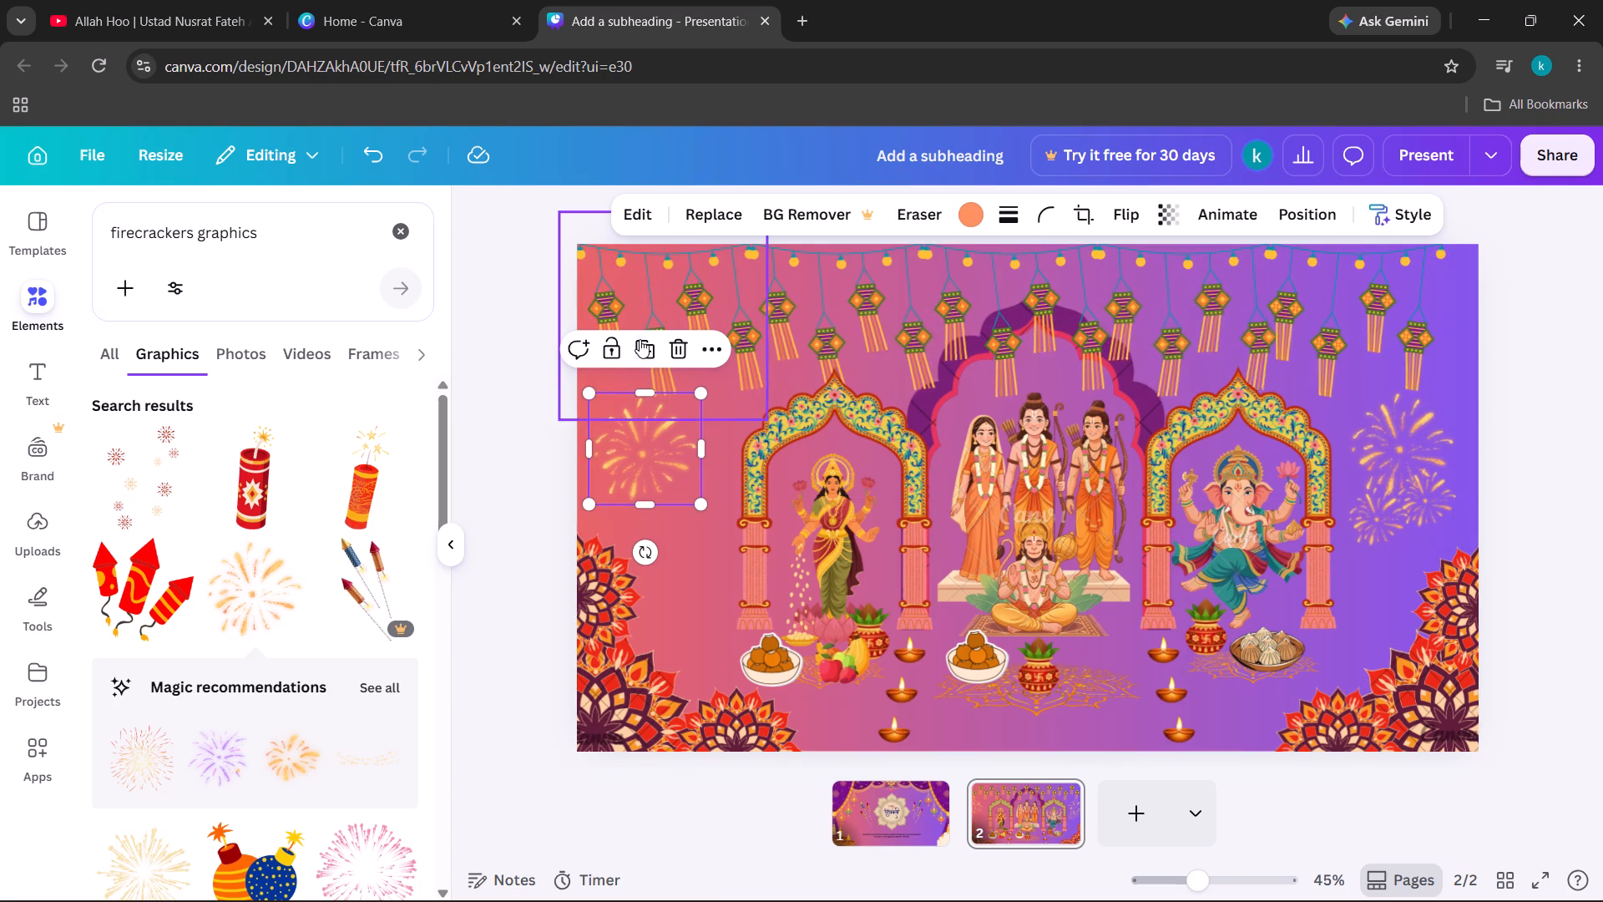
pyautogui.click(640, 340)
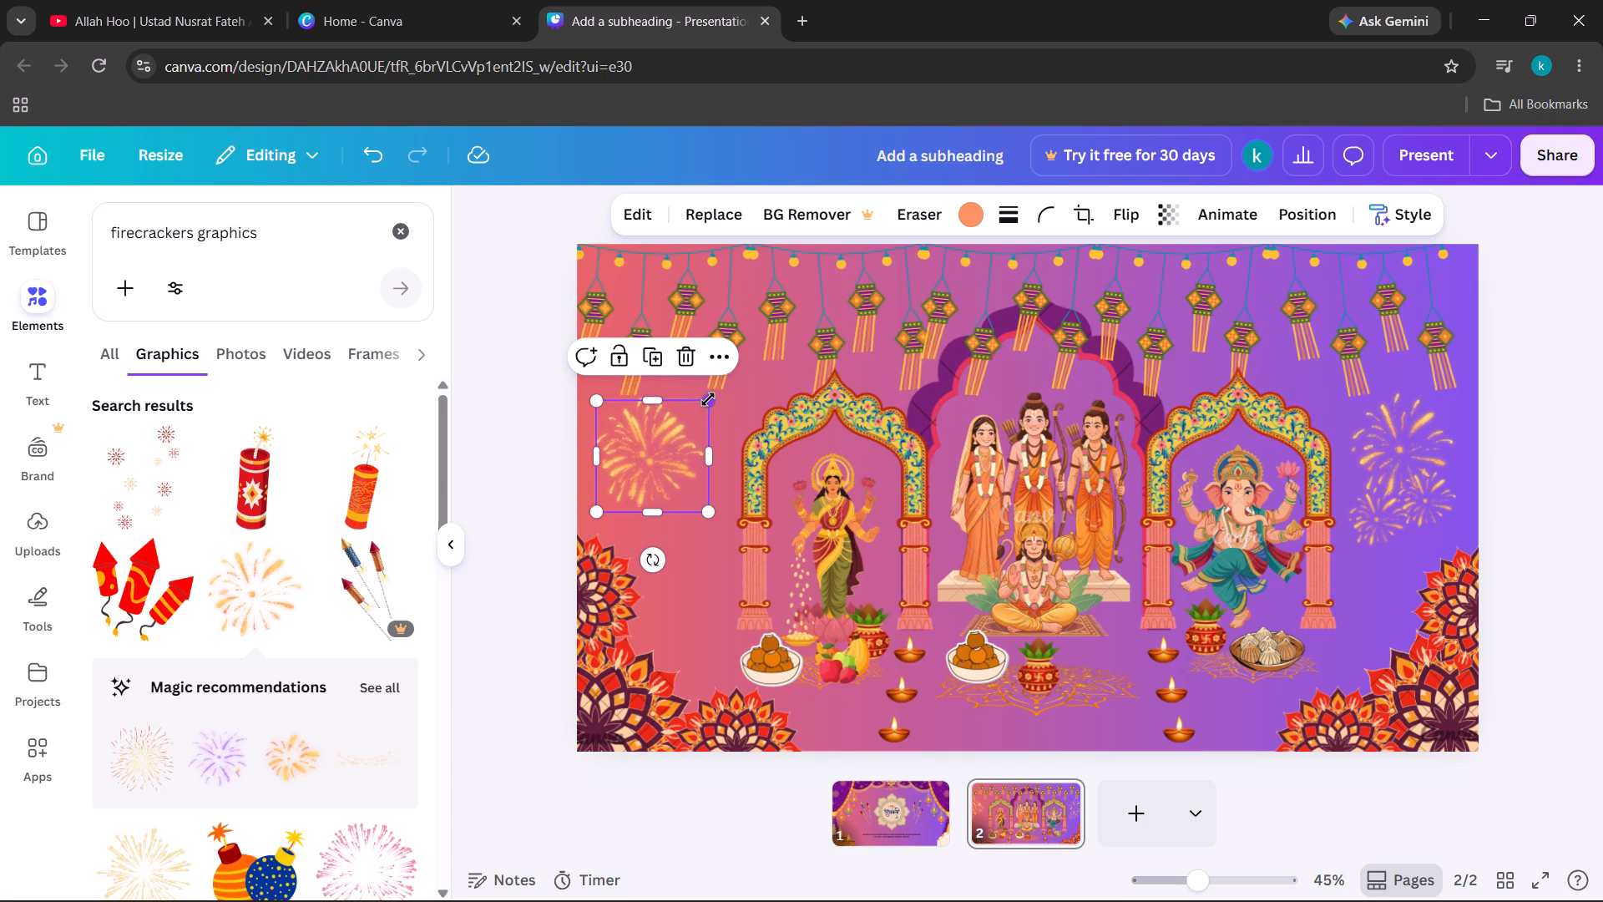
pyautogui.moveTo(708, 399); pyautogui.dragTo(653, 454)
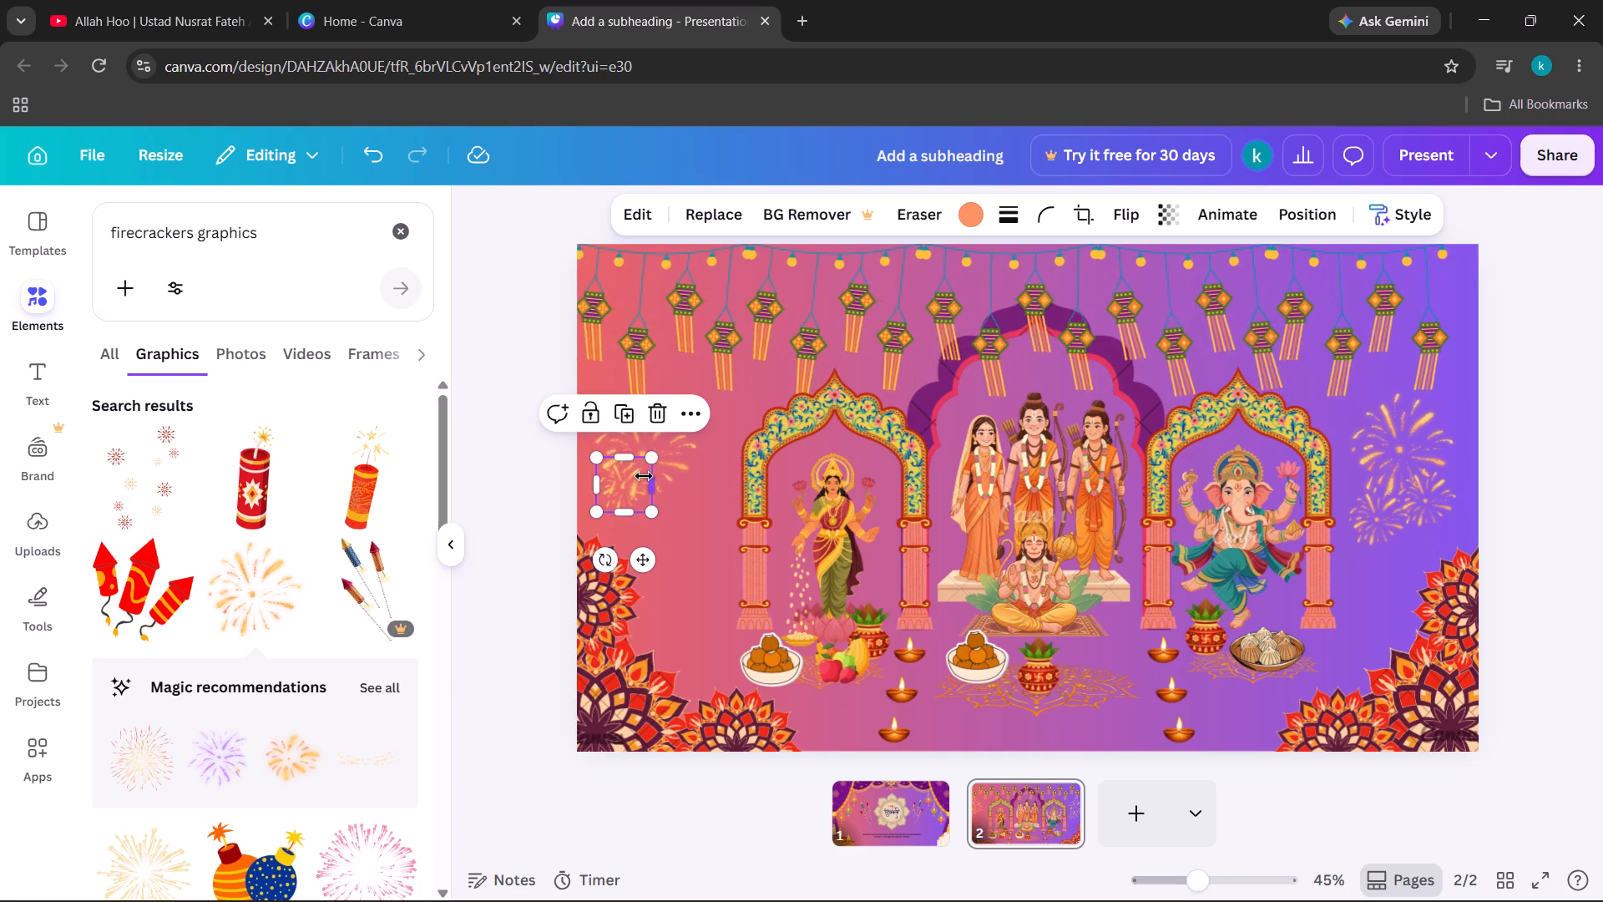
pyautogui.moveTo(635, 479); pyautogui.dragTo(694, 494)
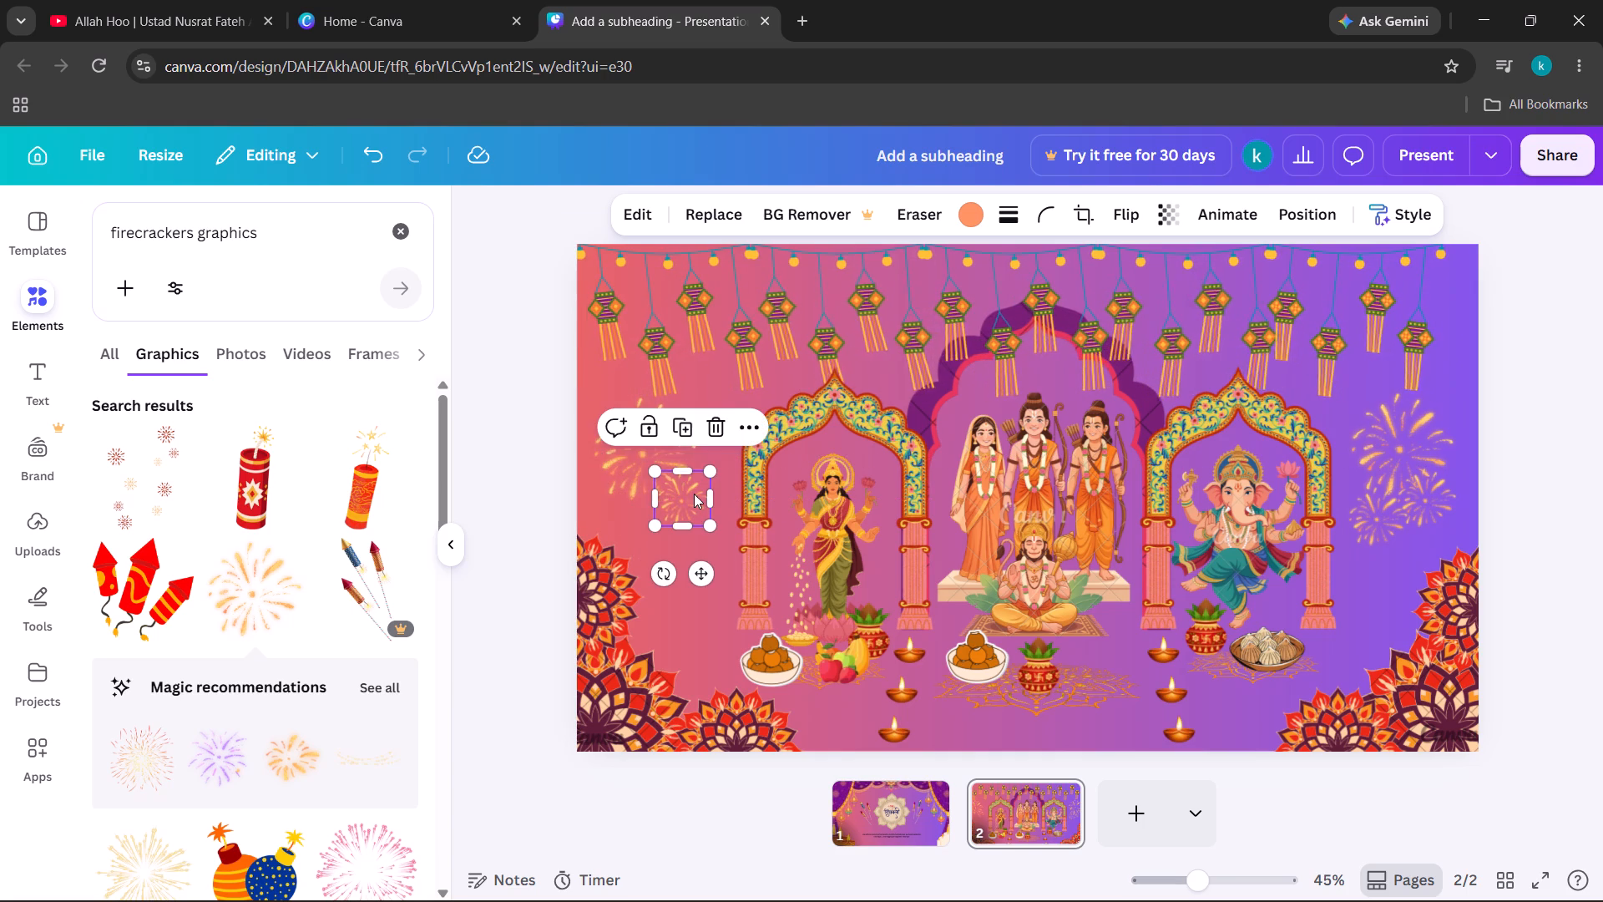
# Duplicate the small firework beside Lakshmi's arch and place the copy next to it, below the large burst and nearer the page edge.
pyautogui.click(690, 433)
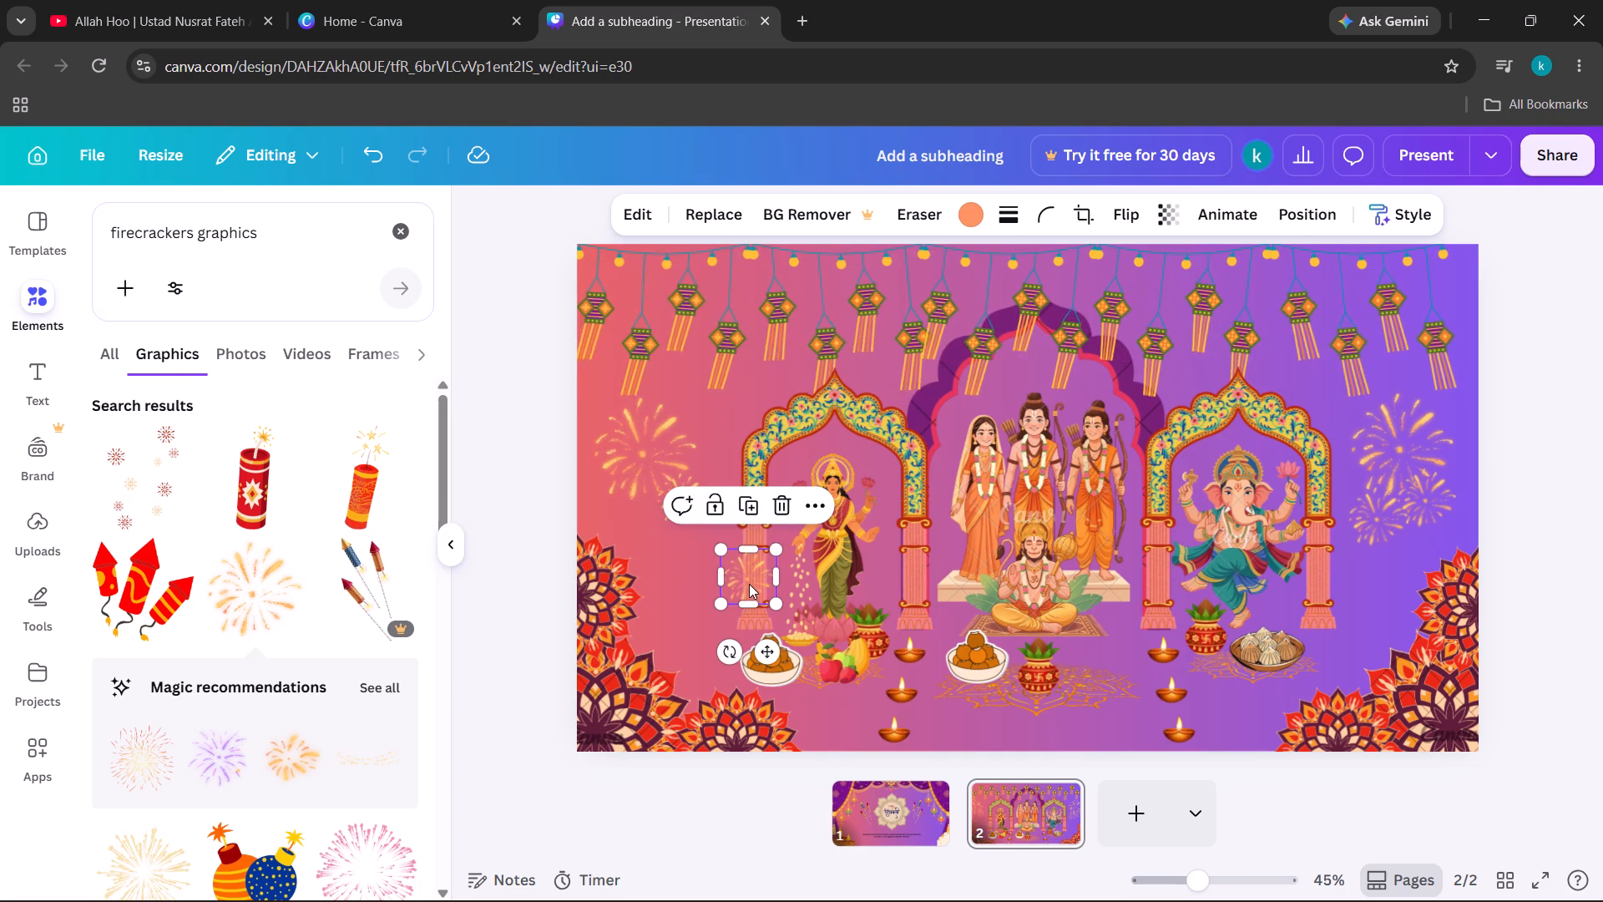
pyautogui.moveTo(749, 584); pyautogui.dragTo(639, 519)
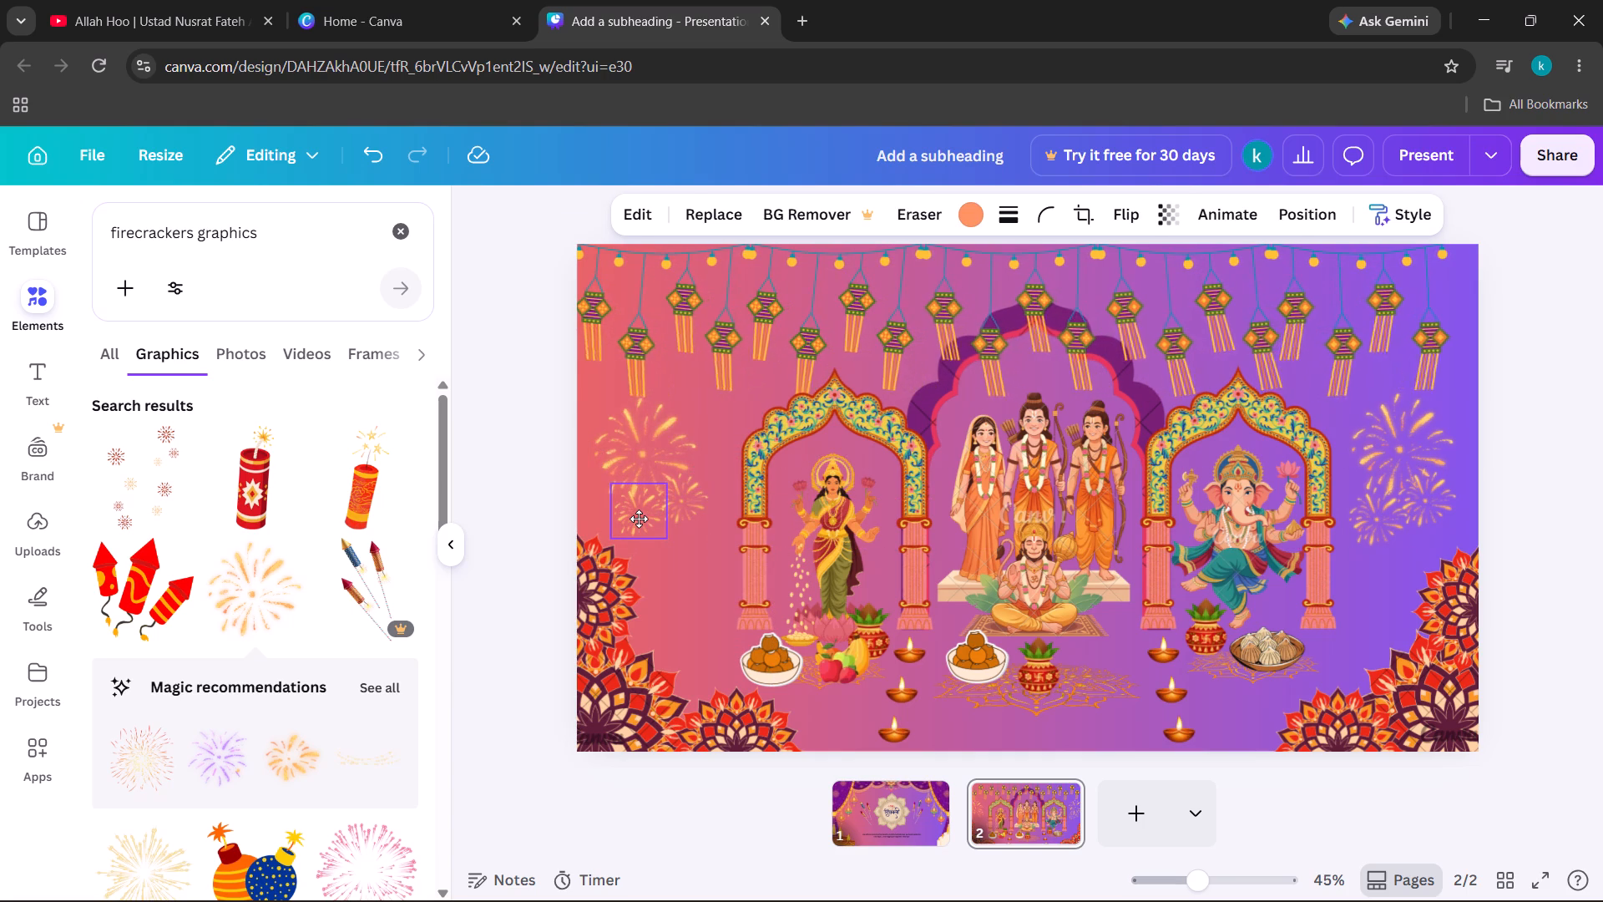
pyautogui.moveTo(639, 519); pyautogui.dragTo(632, 514)
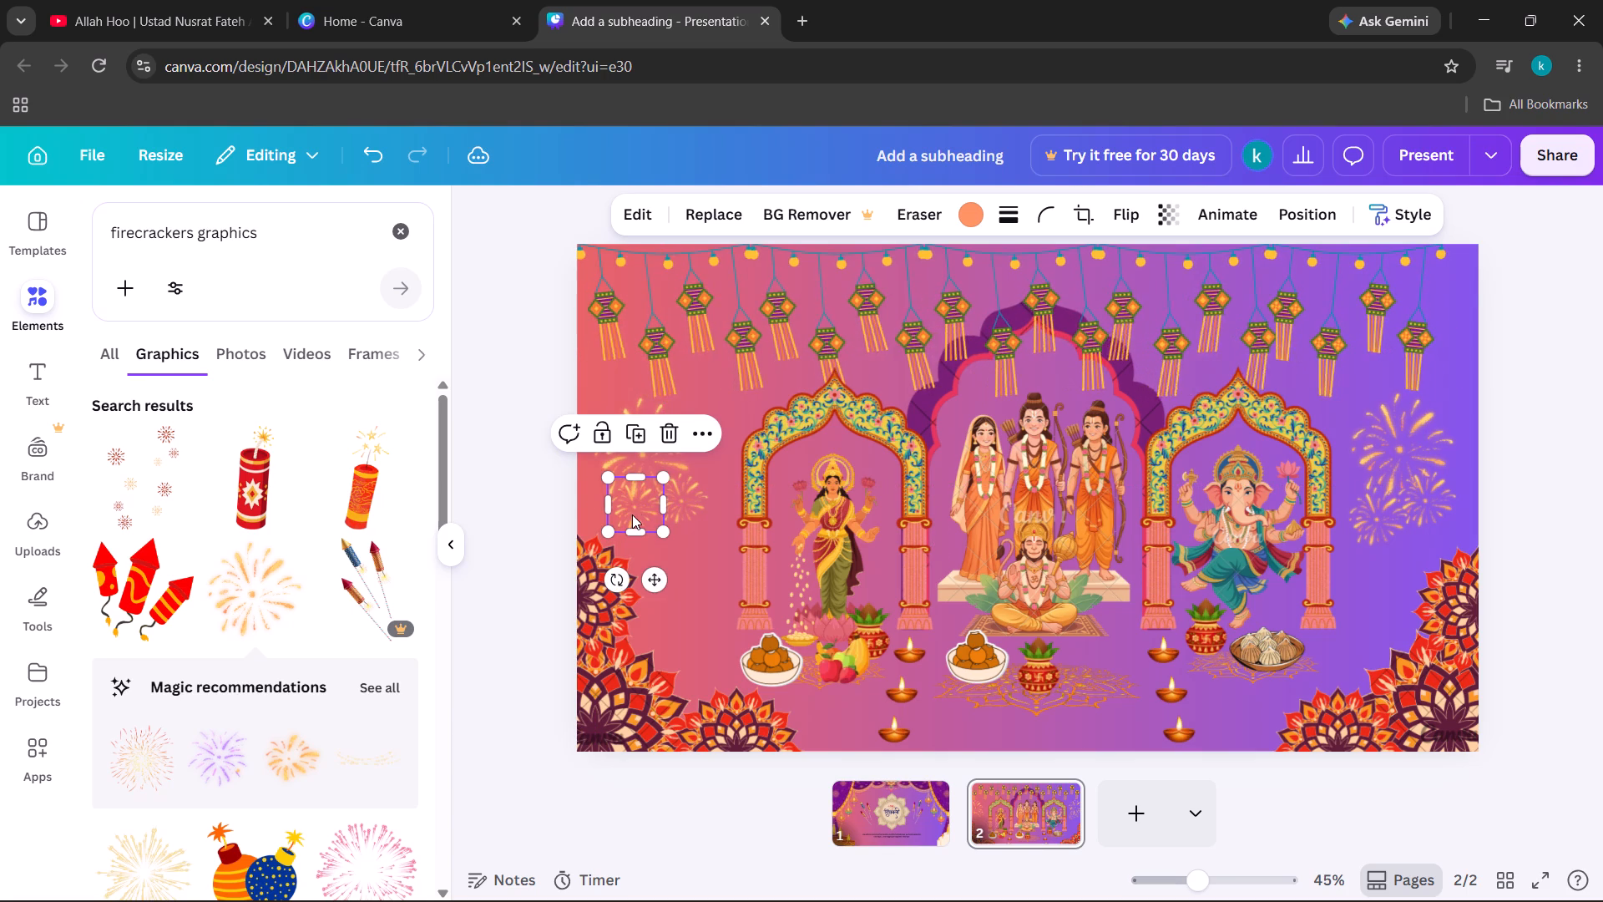
pyautogui.click(680, 585)
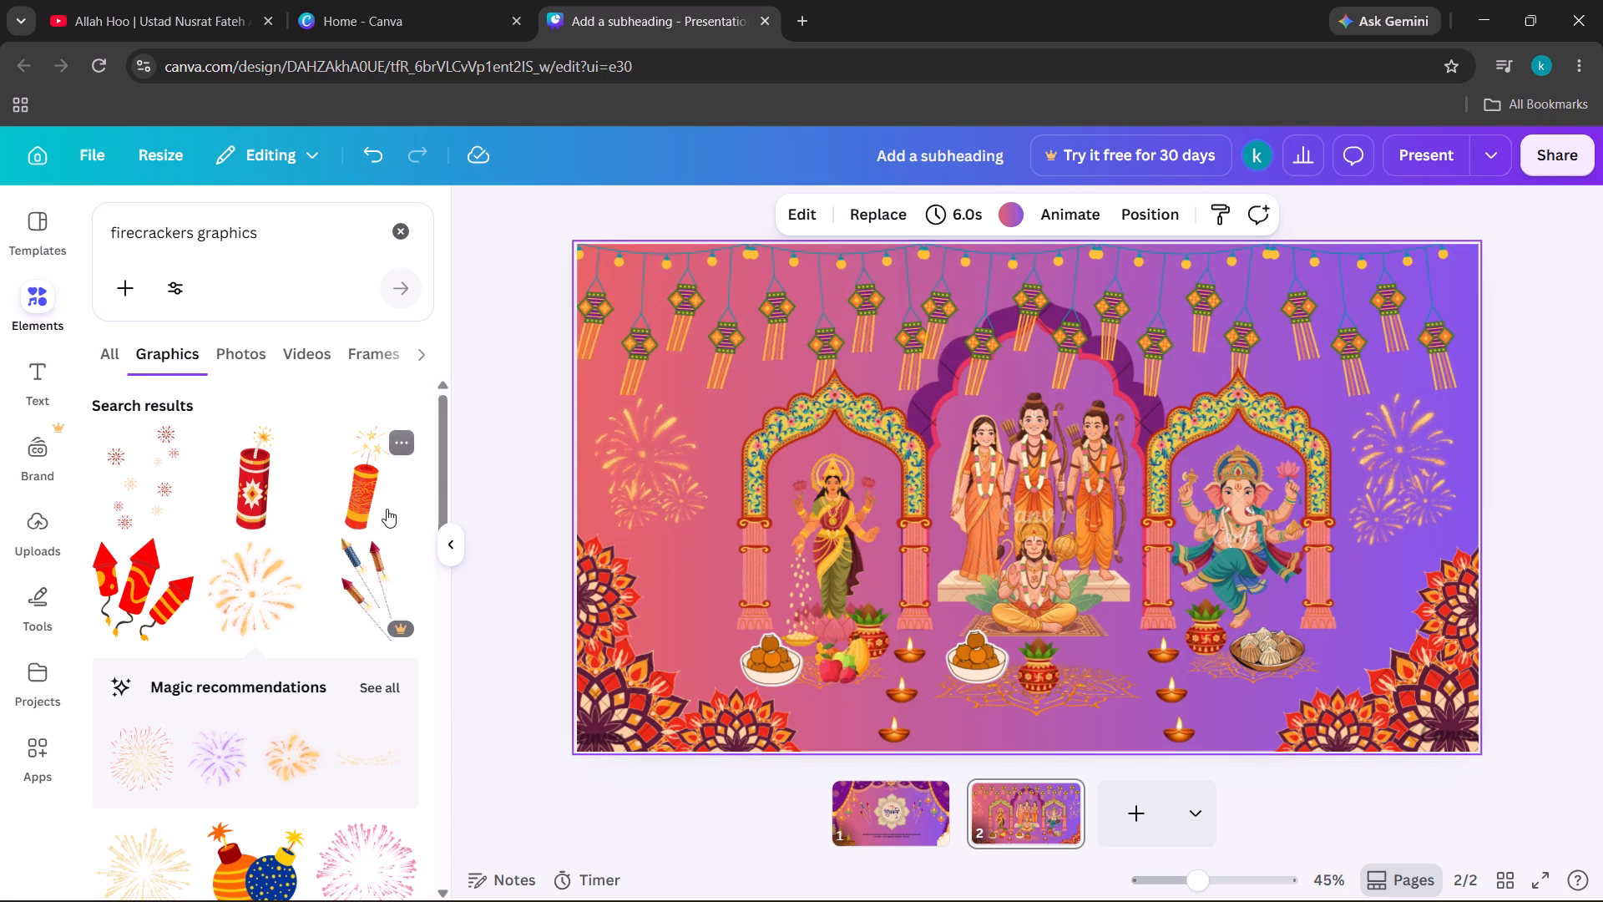
# Browse the firecrackers graphics results for another firework decoration to add to the page.
pyautogui.scroll(-2, 244, 628)
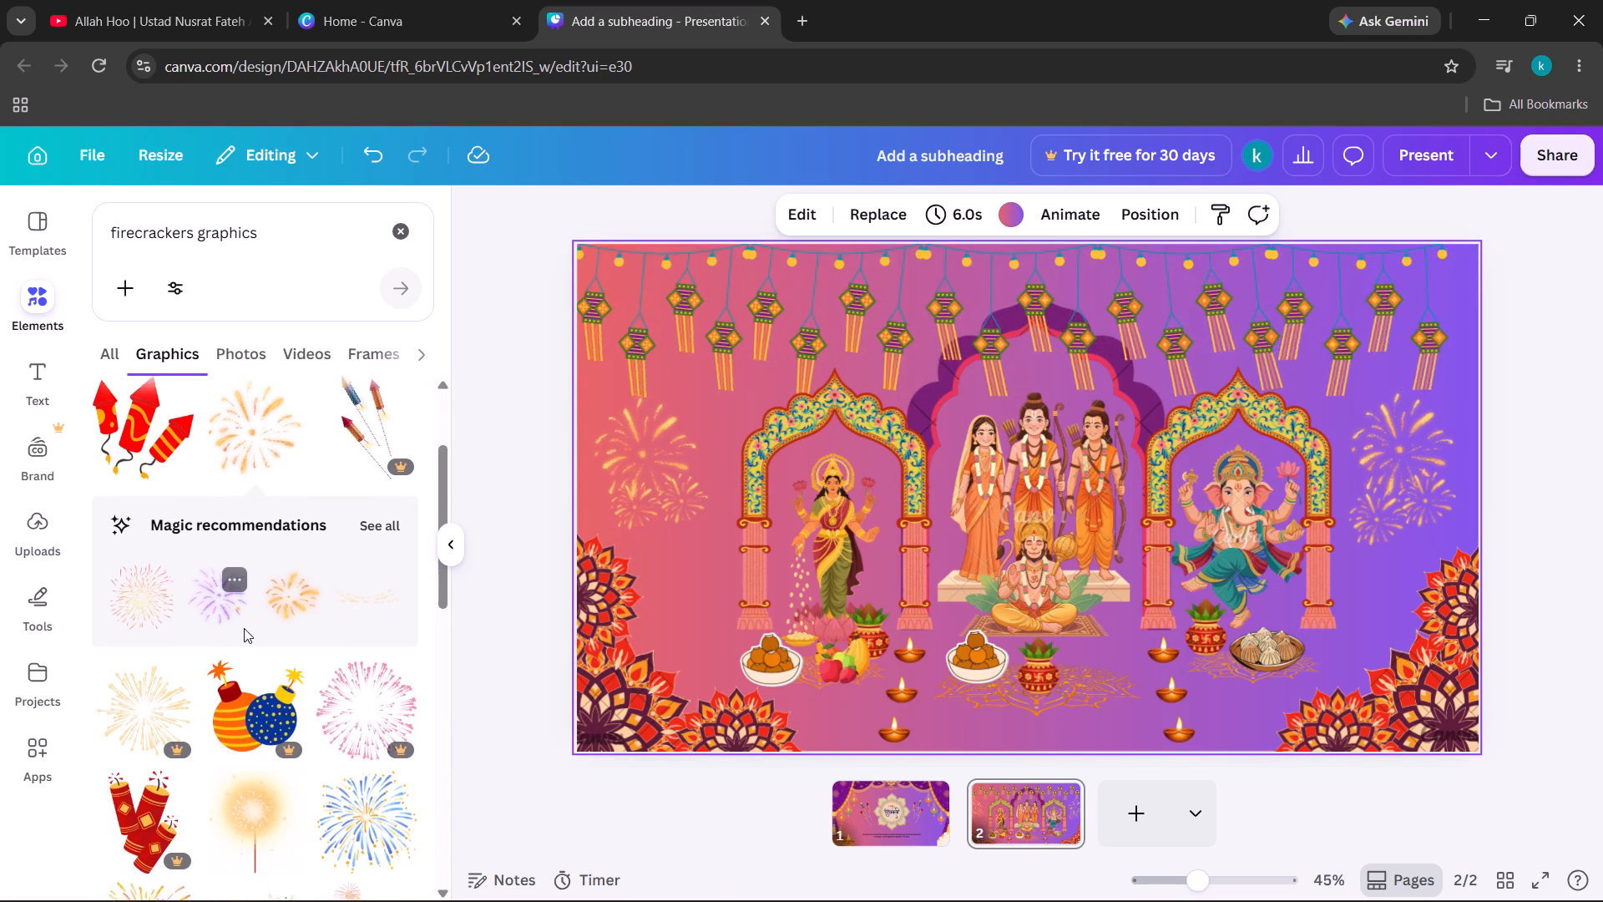
pyautogui.scroll(-2, 244, 628)
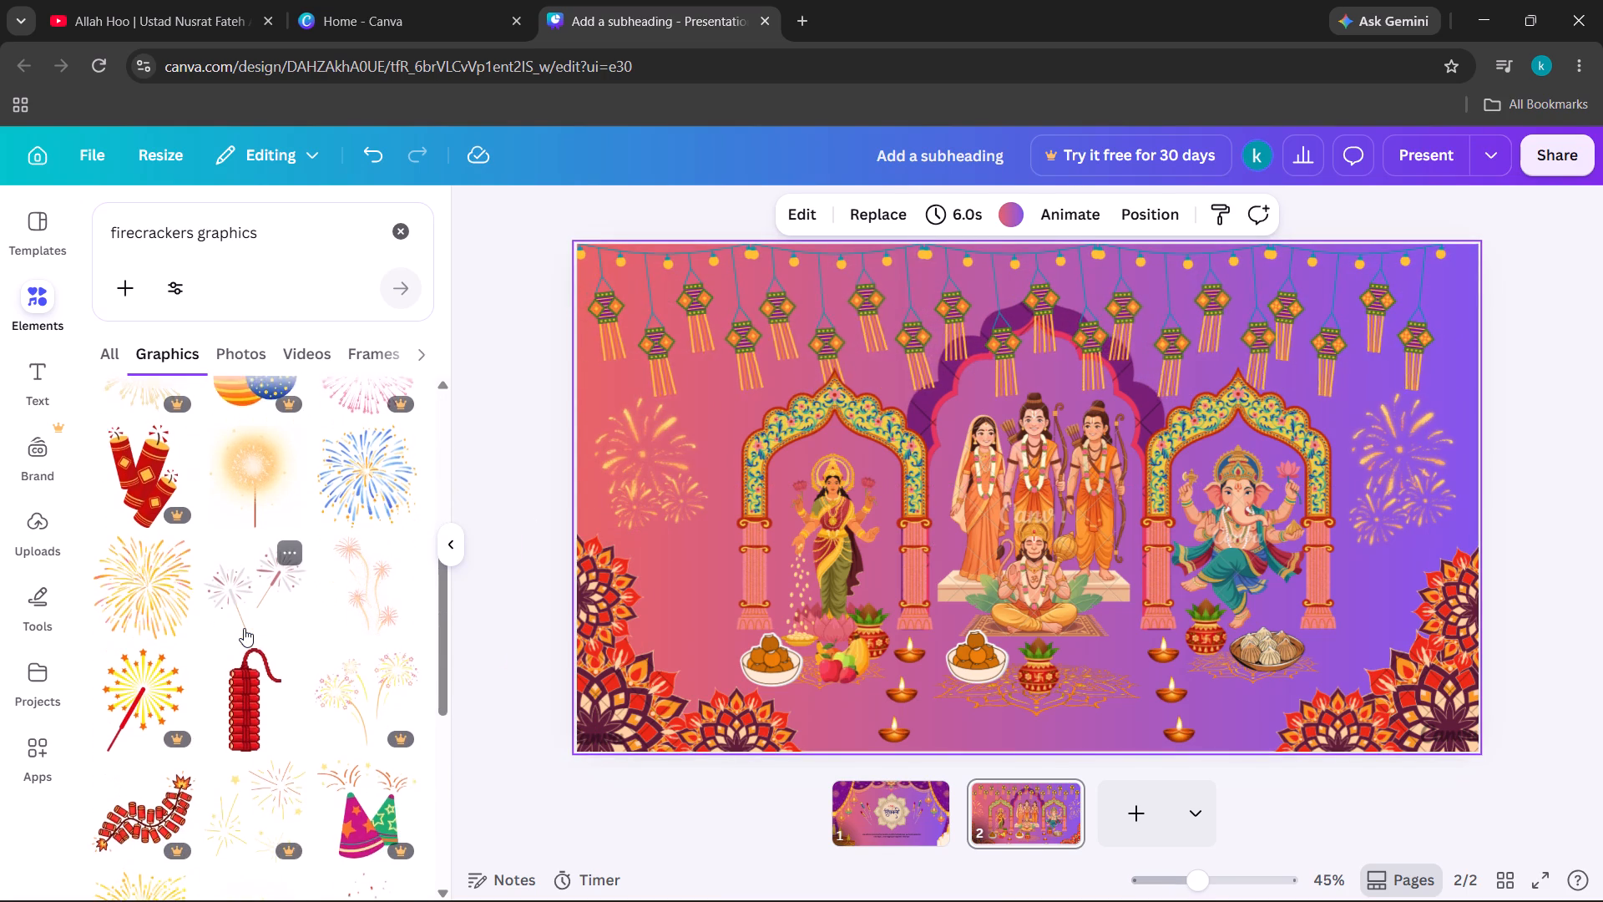
pyautogui.scroll(-4, 244, 628)
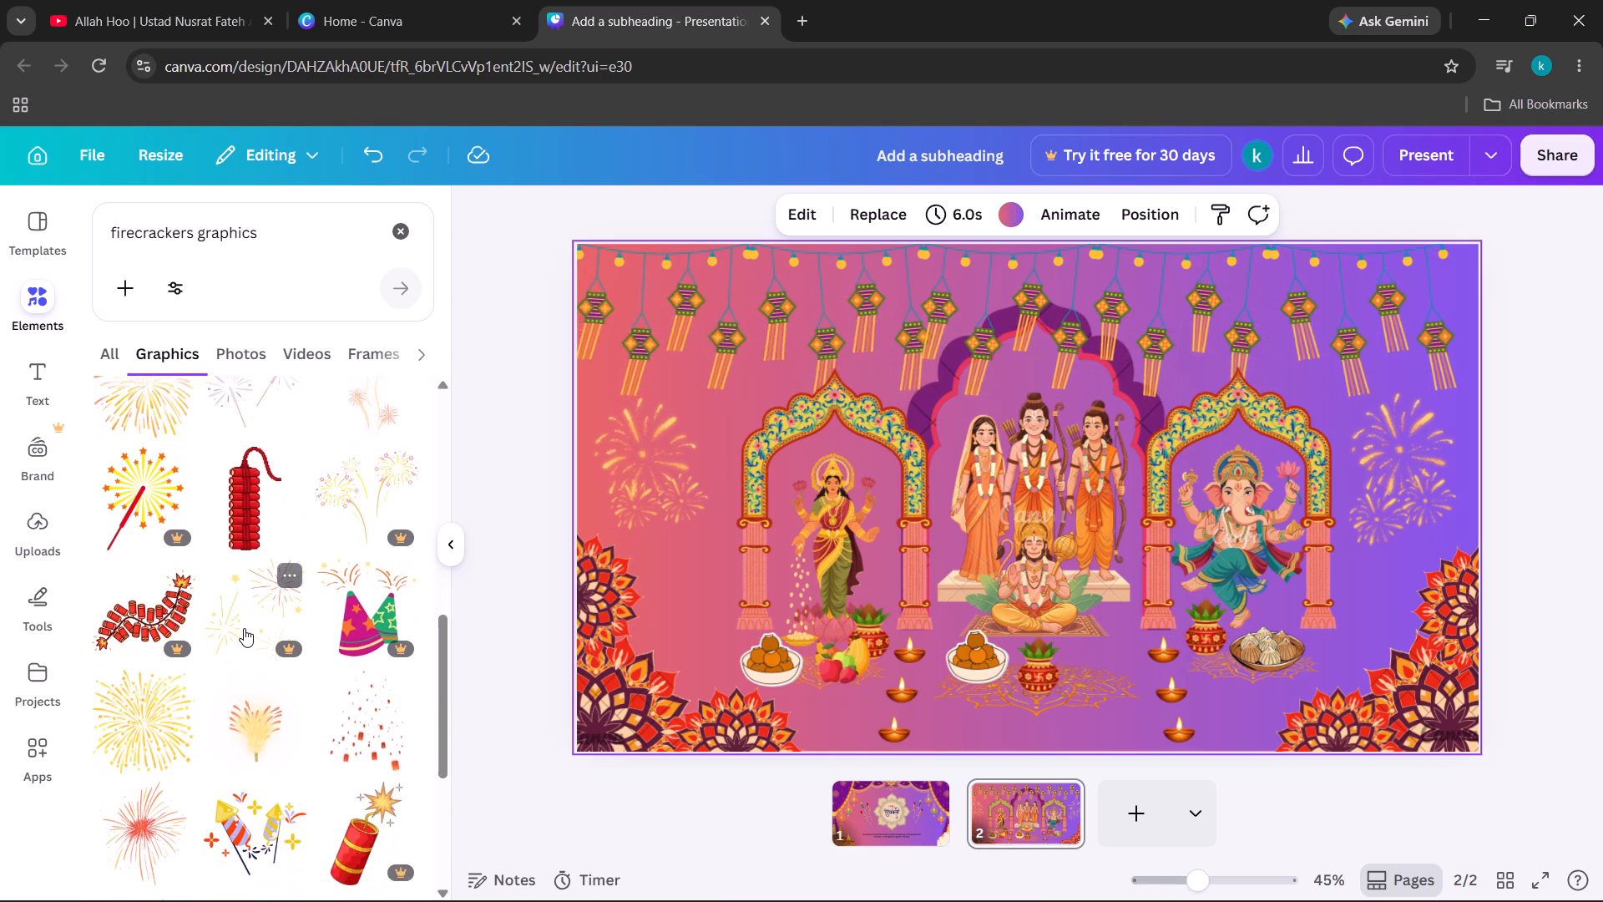
pyautogui.scroll(-4, 244, 628)
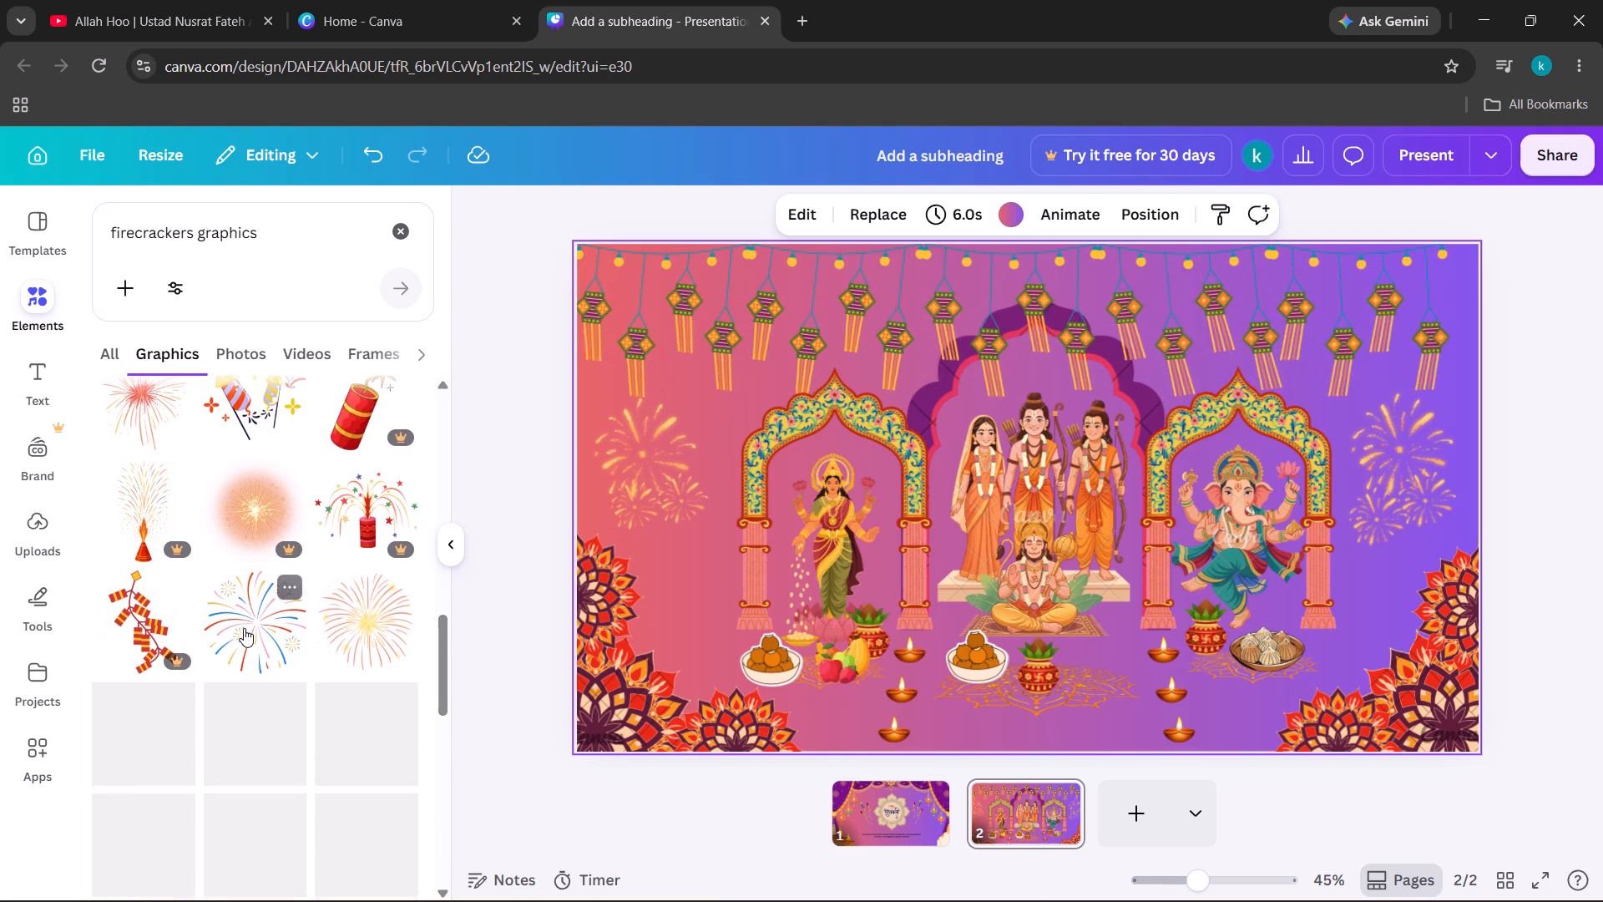
pyautogui.scroll(-2, 244, 628)
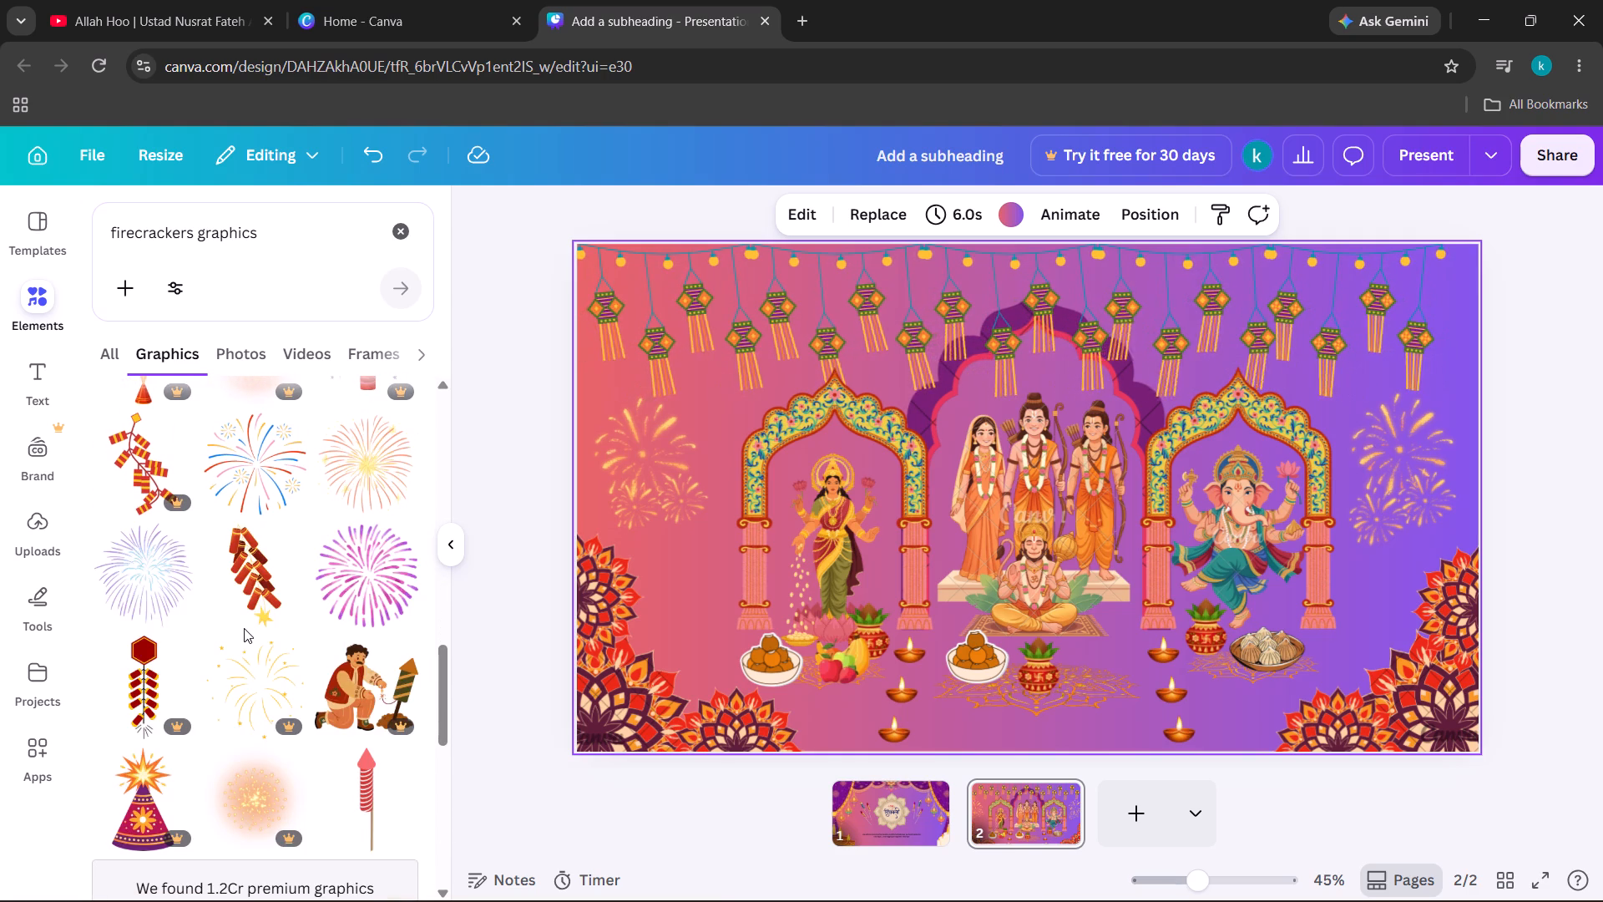
pyautogui.scroll(-4, 272, 561)
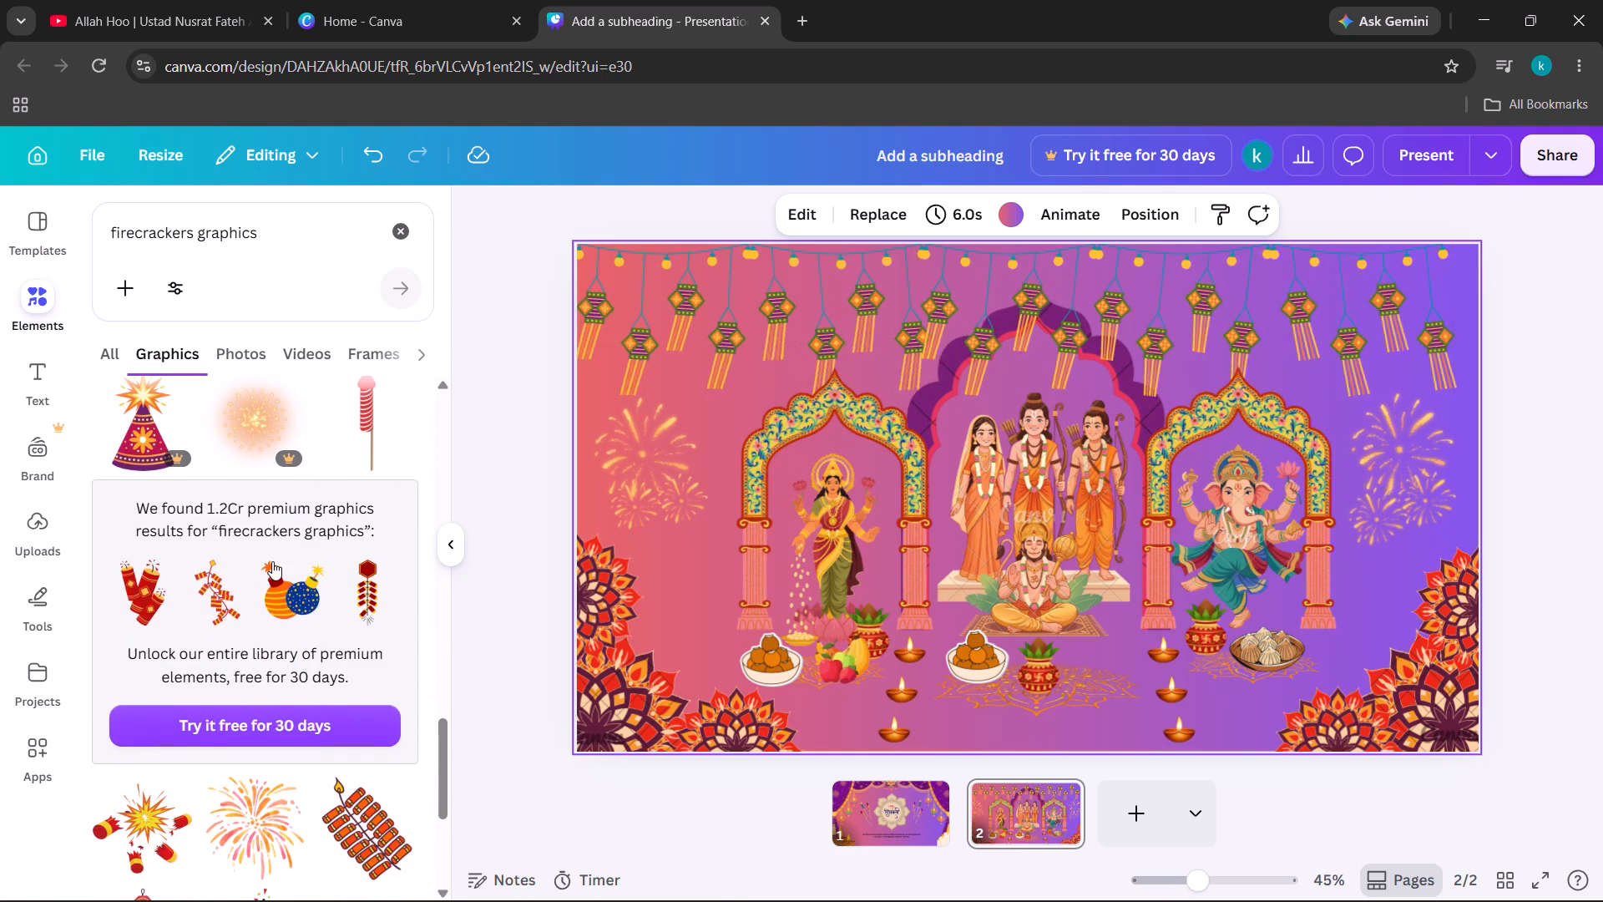
pyautogui.scroll(-3, 272, 561)
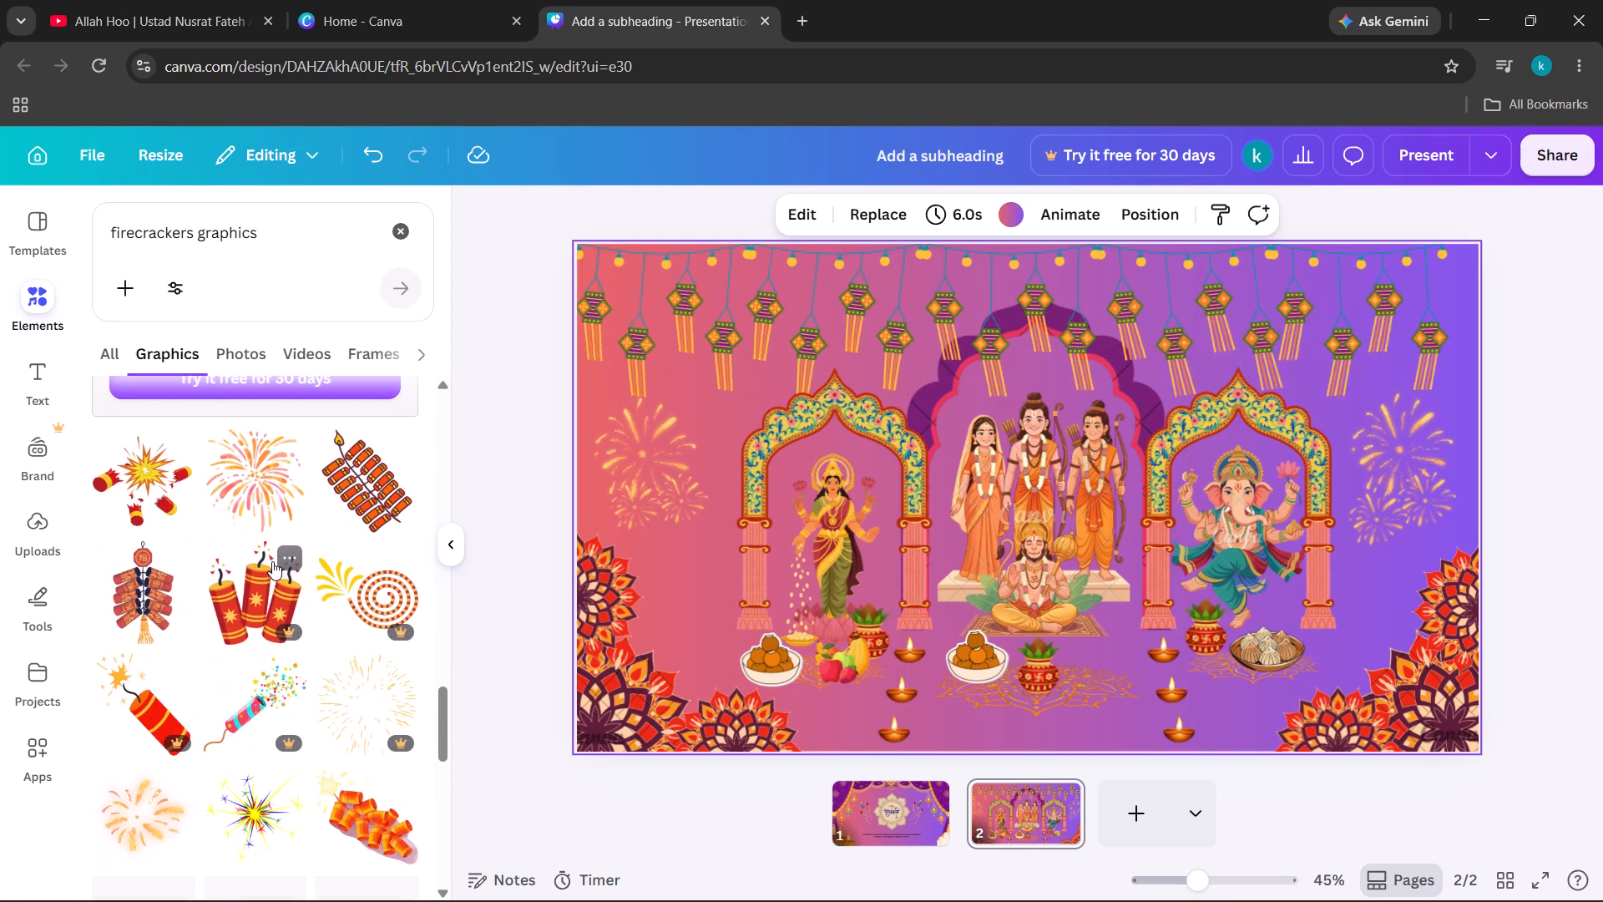
pyautogui.scroll(-2, 272, 561)
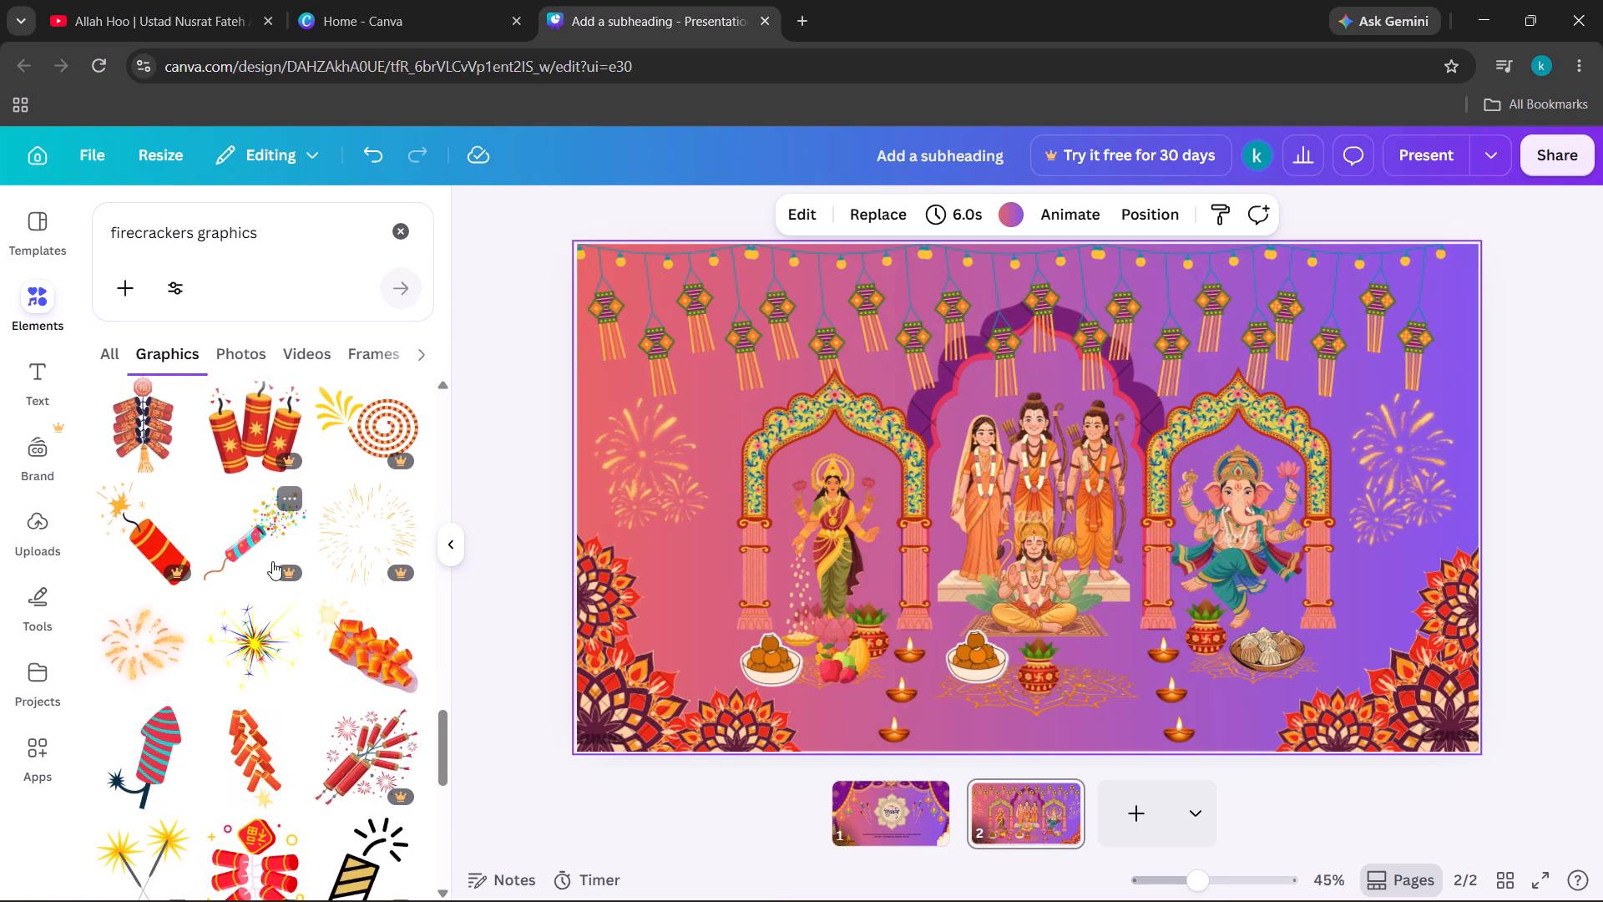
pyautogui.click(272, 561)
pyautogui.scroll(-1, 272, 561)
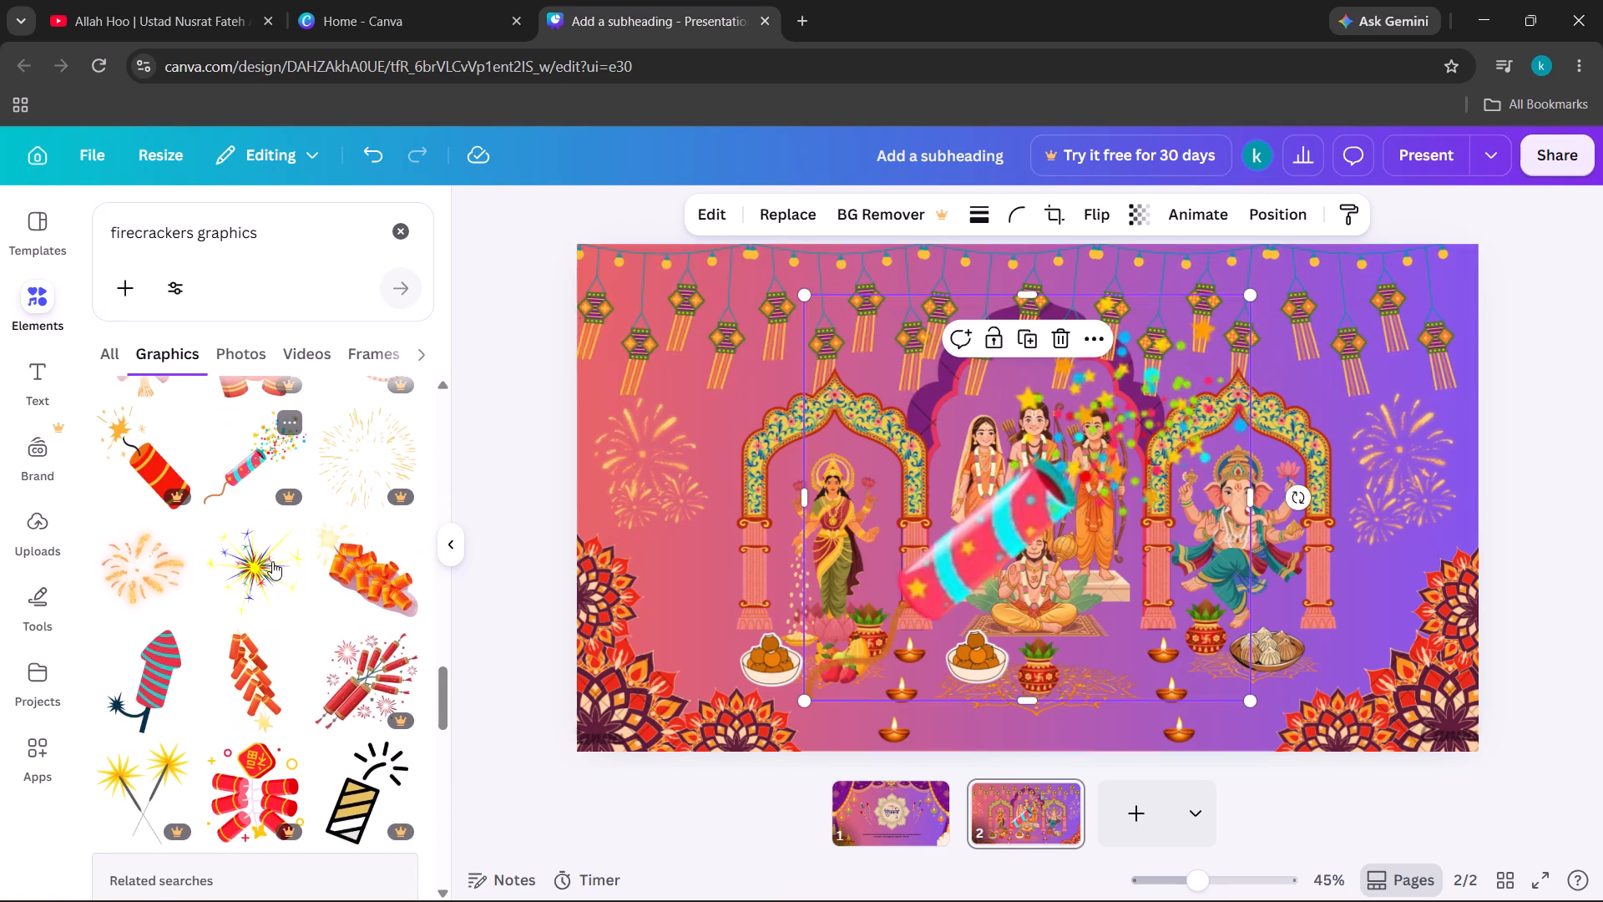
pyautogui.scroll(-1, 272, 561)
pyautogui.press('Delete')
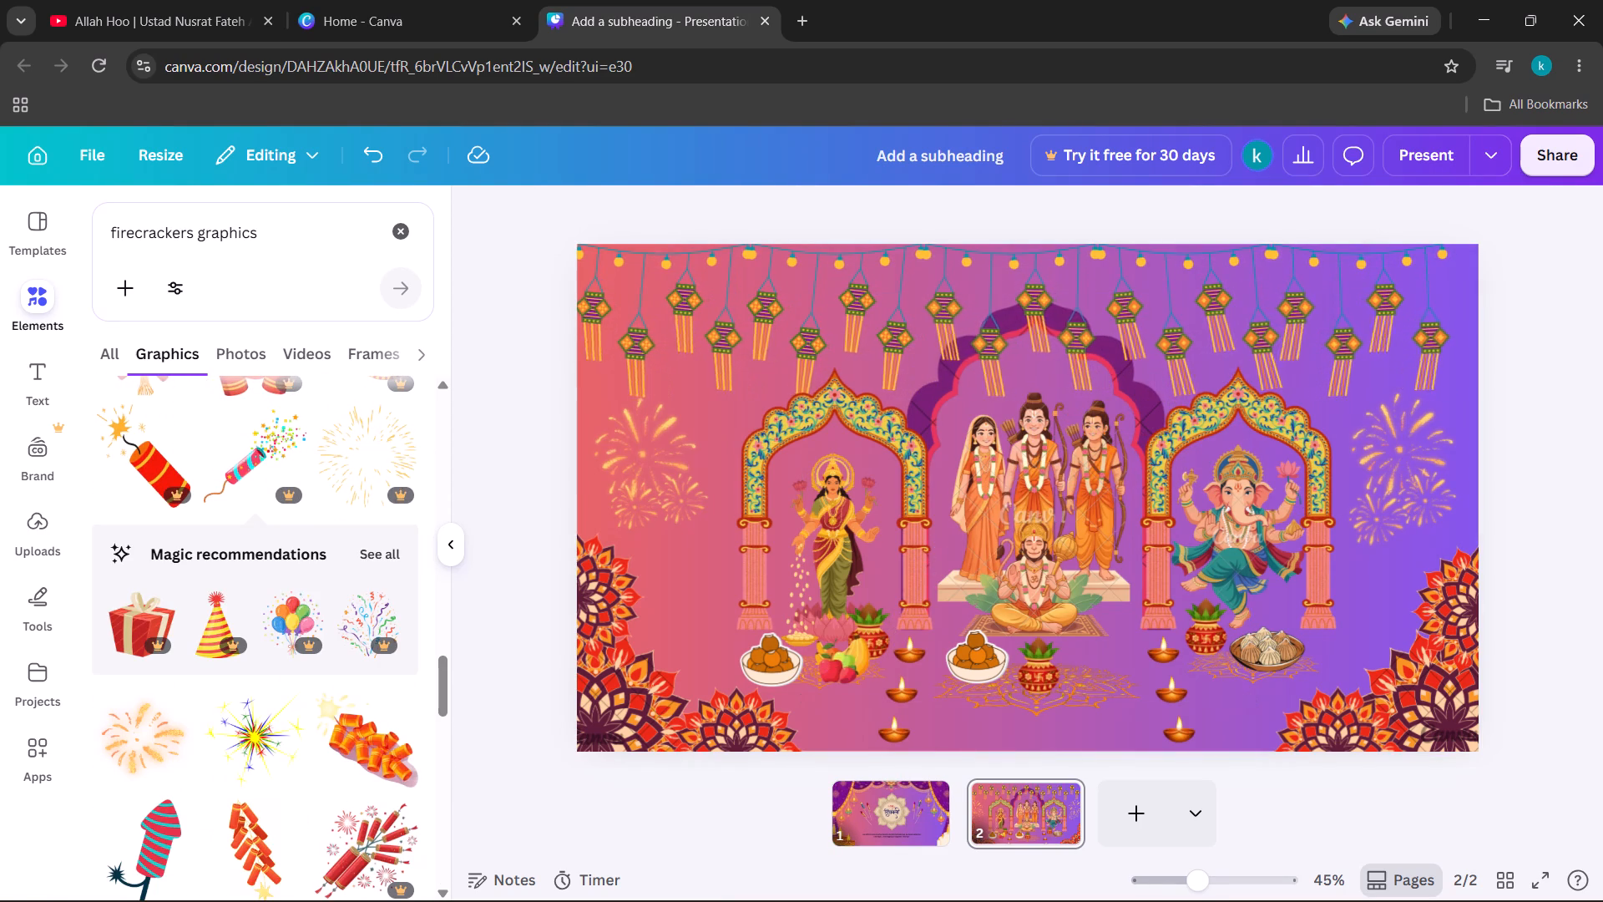
# Add the yellow-green spark fountain graphic, shrink it to about a third of its size, and place it below the small fireworks beside Lakshmi's arch.
pyautogui.scroll(-4, 252, 722)
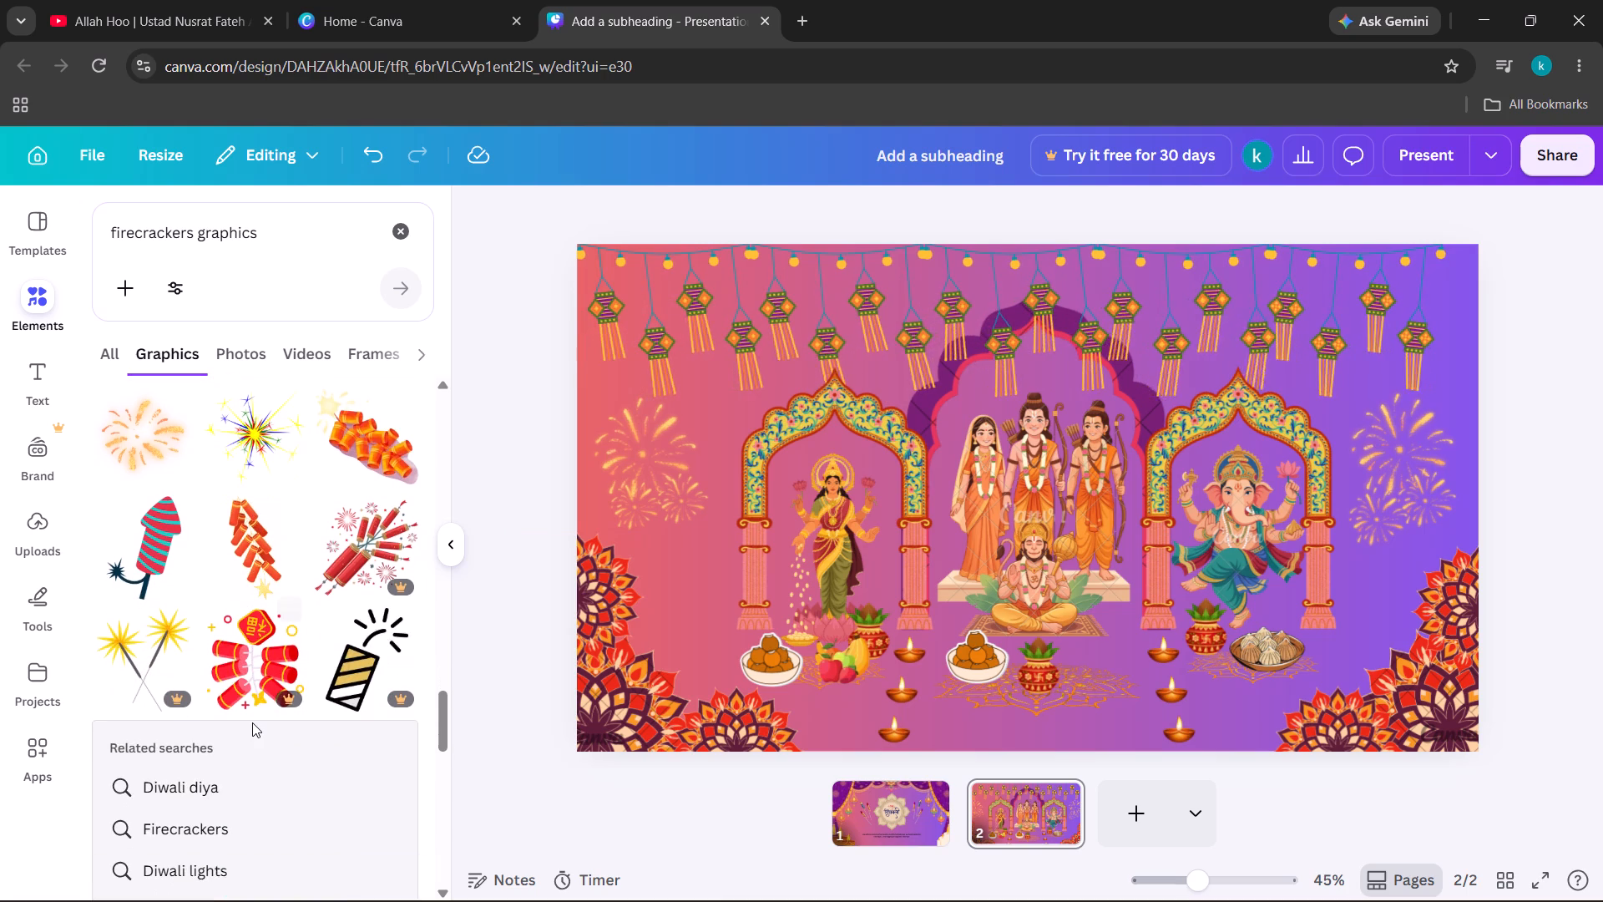
pyautogui.scroll(-7, 252, 722)
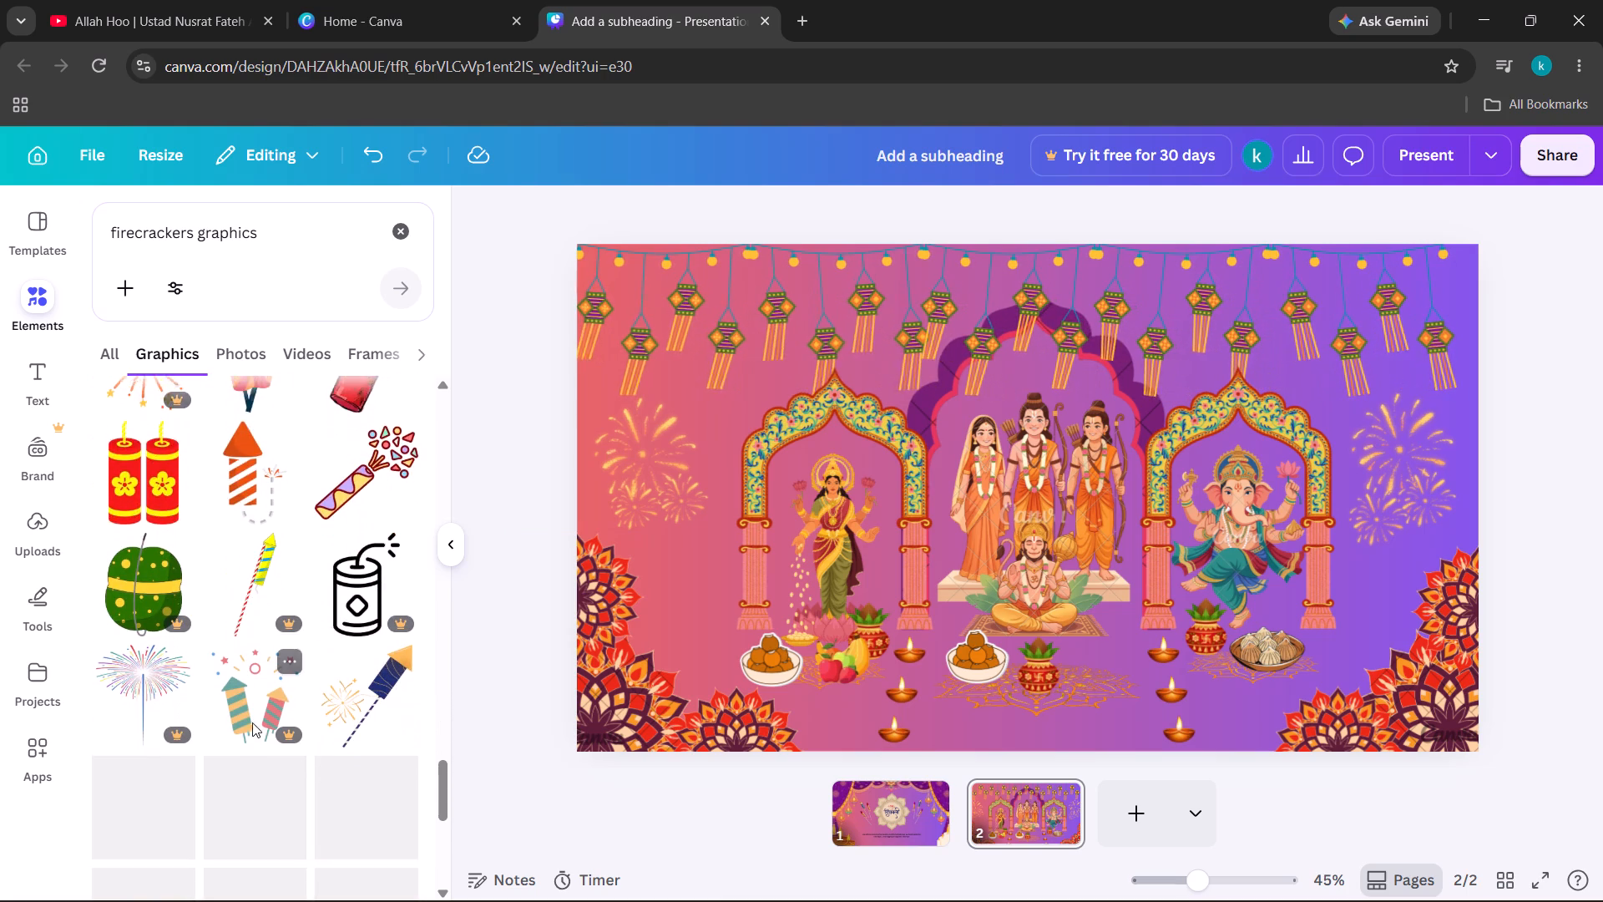
pyautogui.scroll(-3, 252, 722)
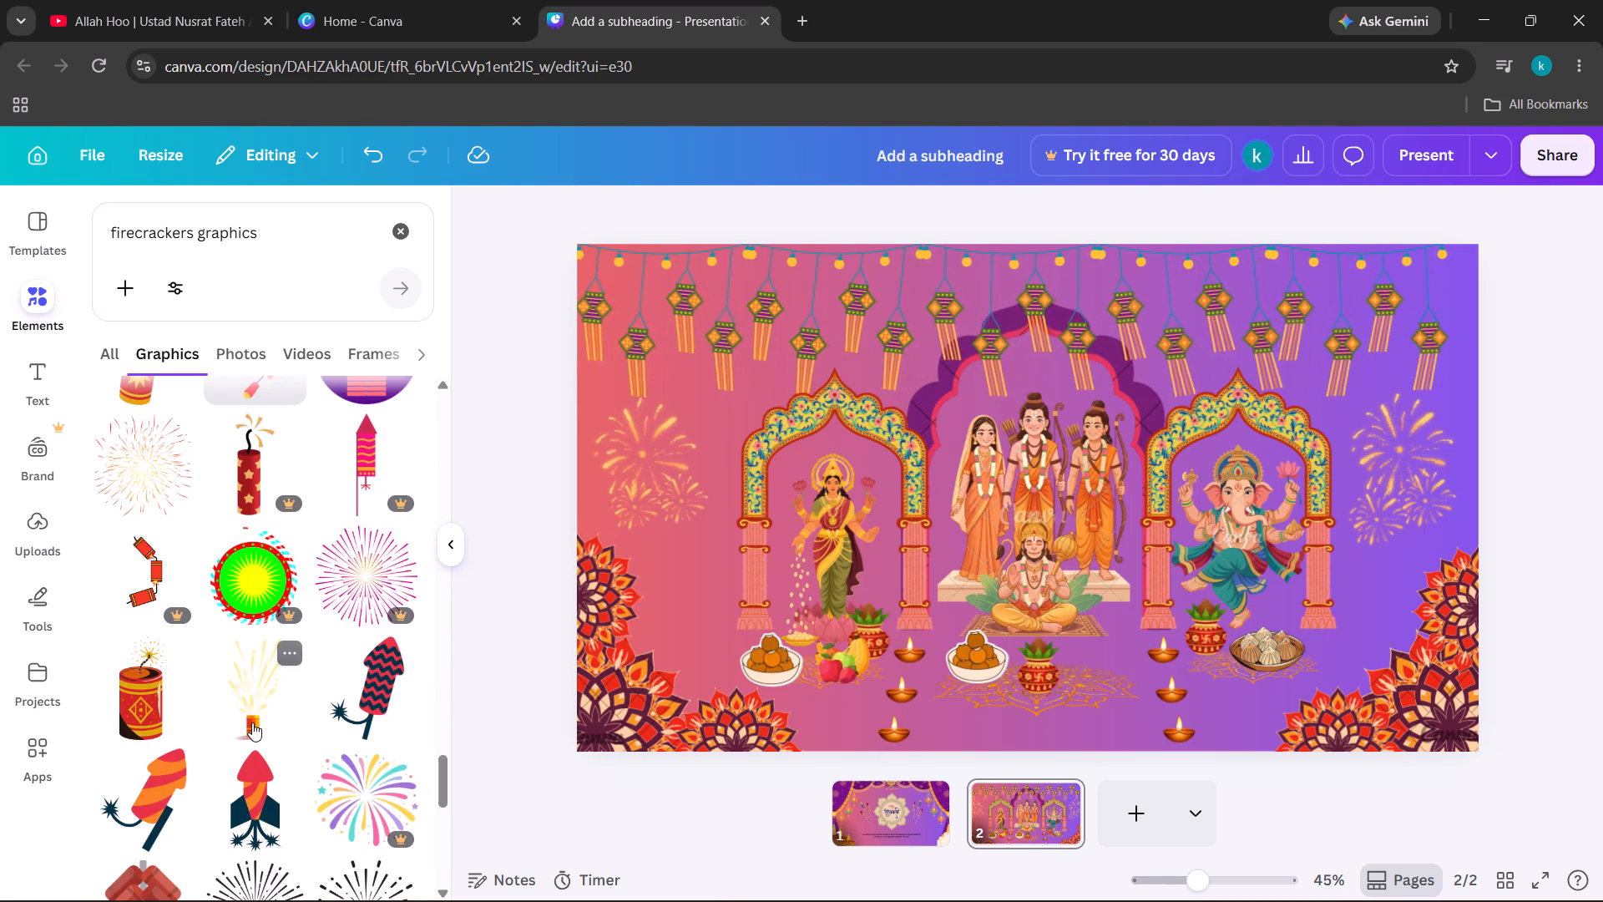
pyautogui.scroll(-6, 252, 722)
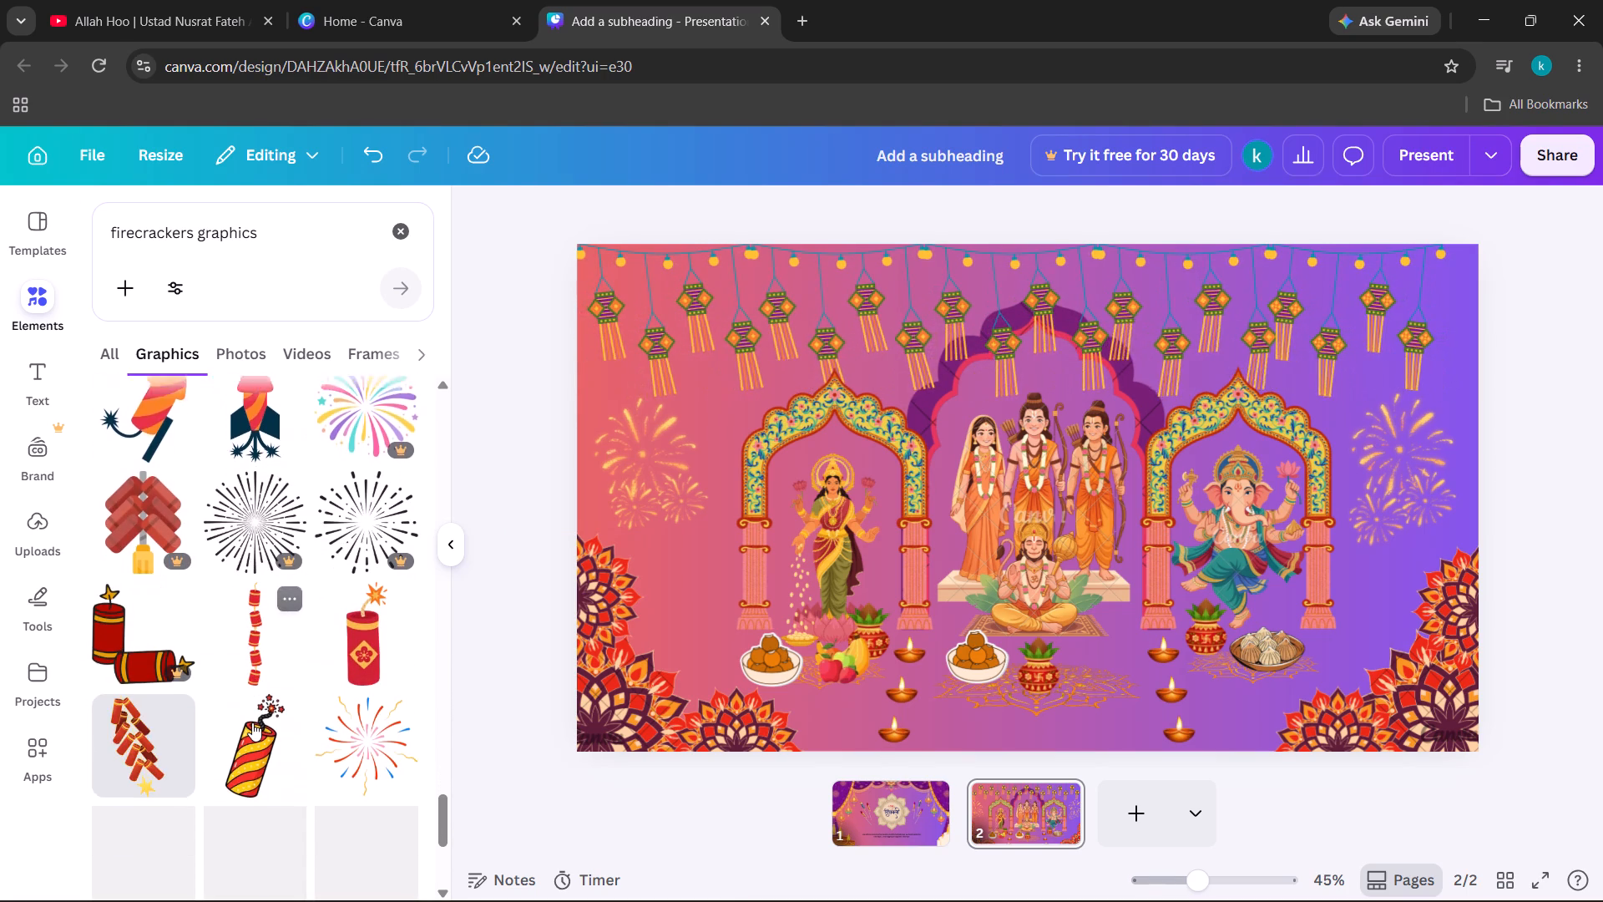
pyautogui.scroll(-3, 252, 722)
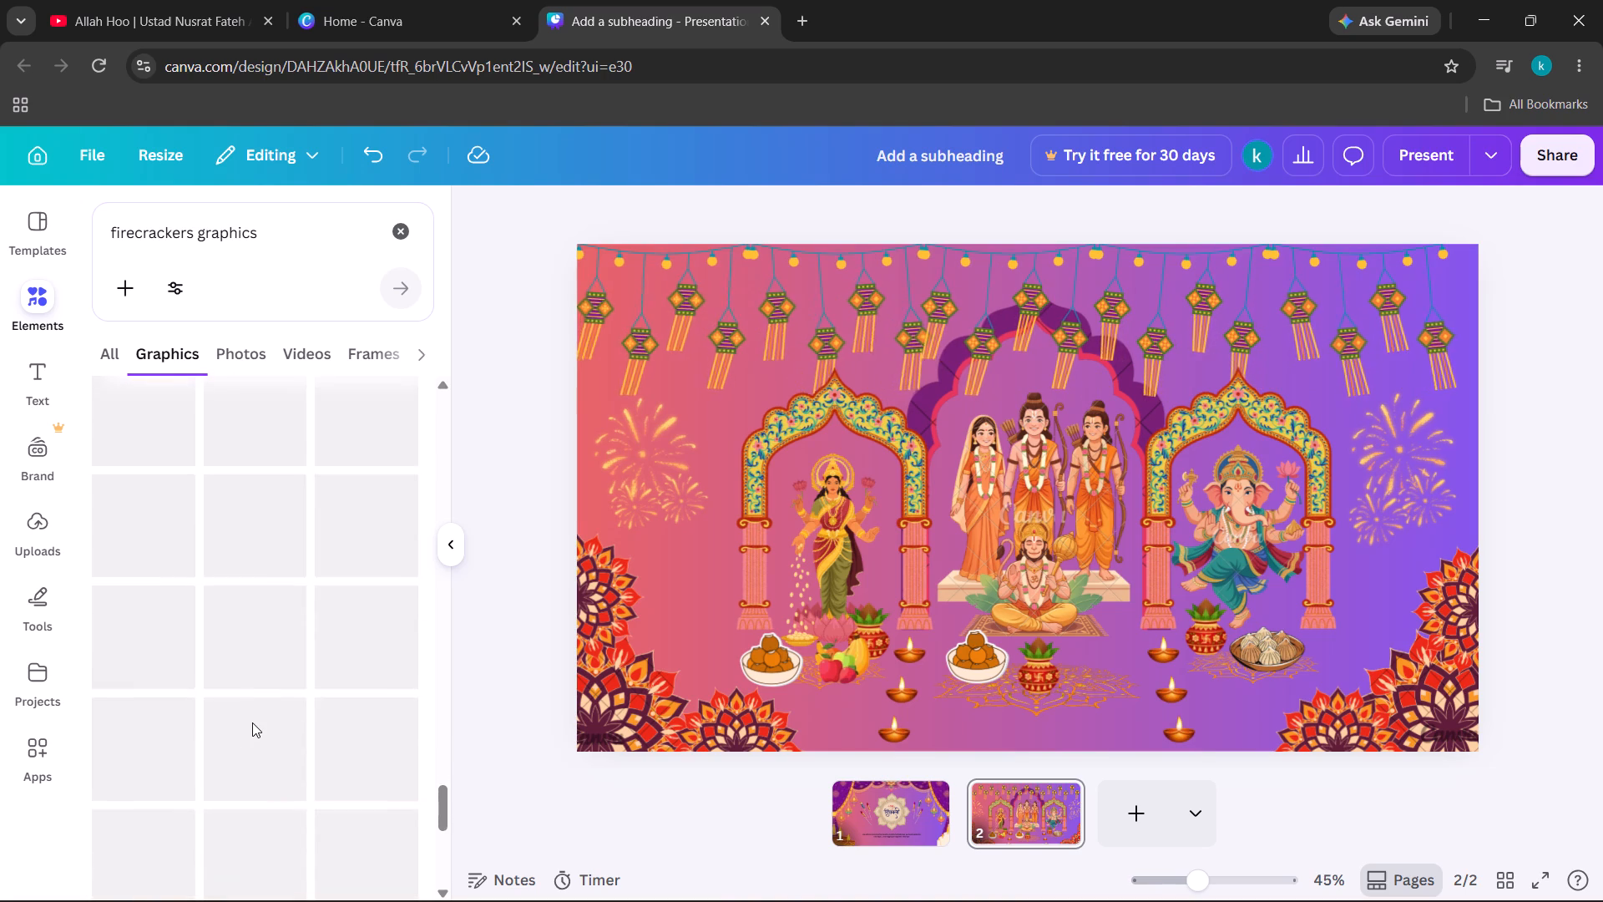
pyautogui.scroll(-1, 252, 722)
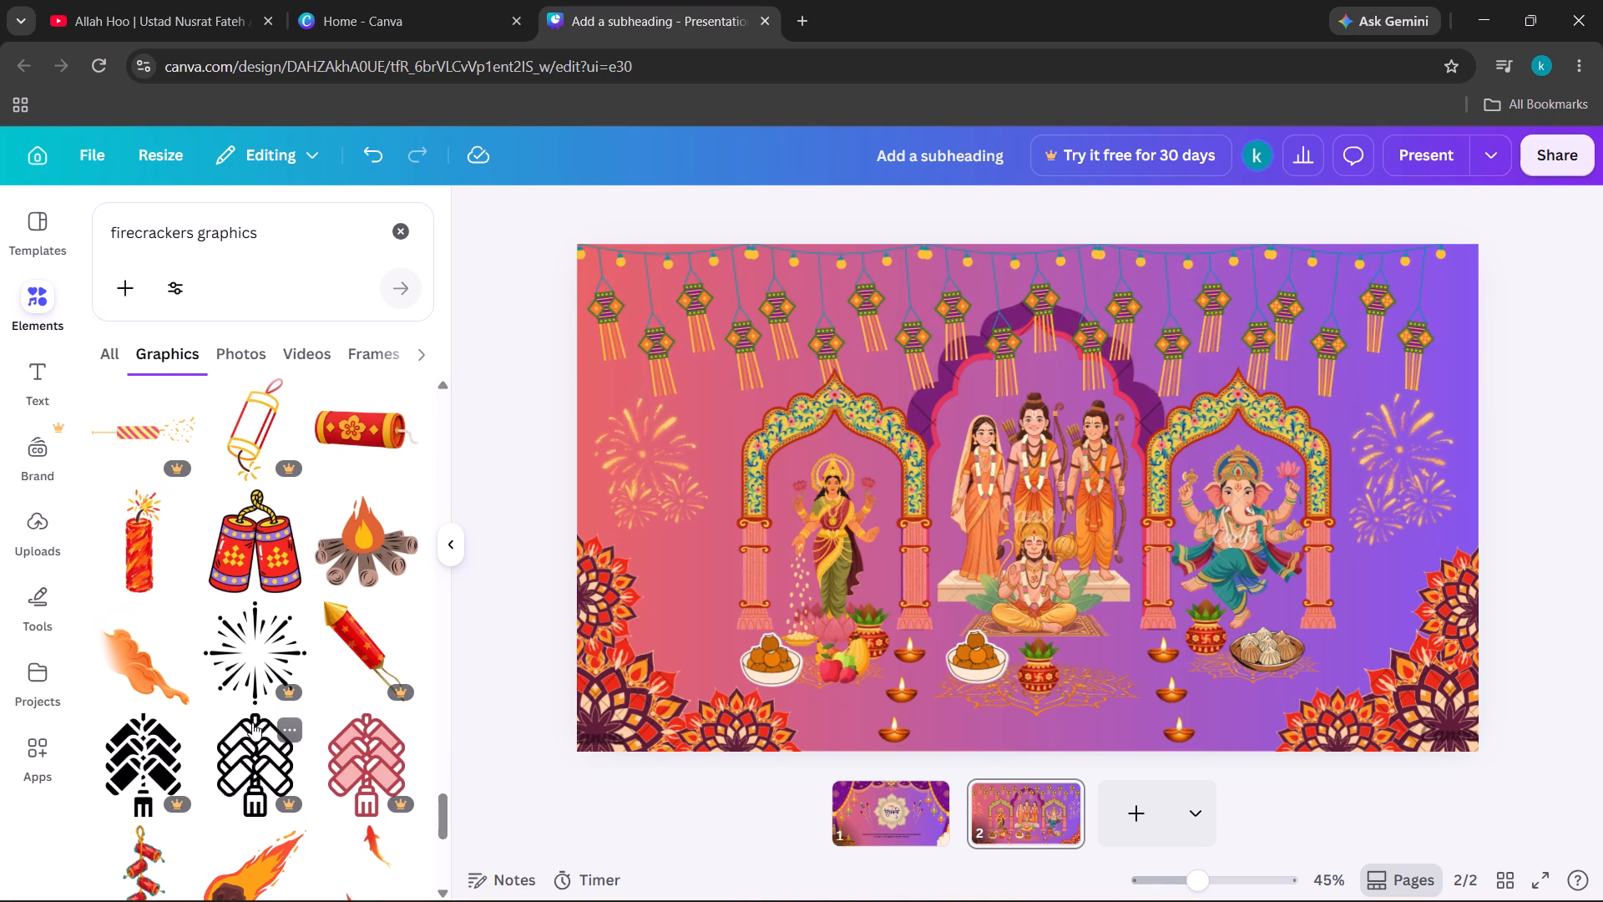
pyautogui.scroll(-6, 252, 722)
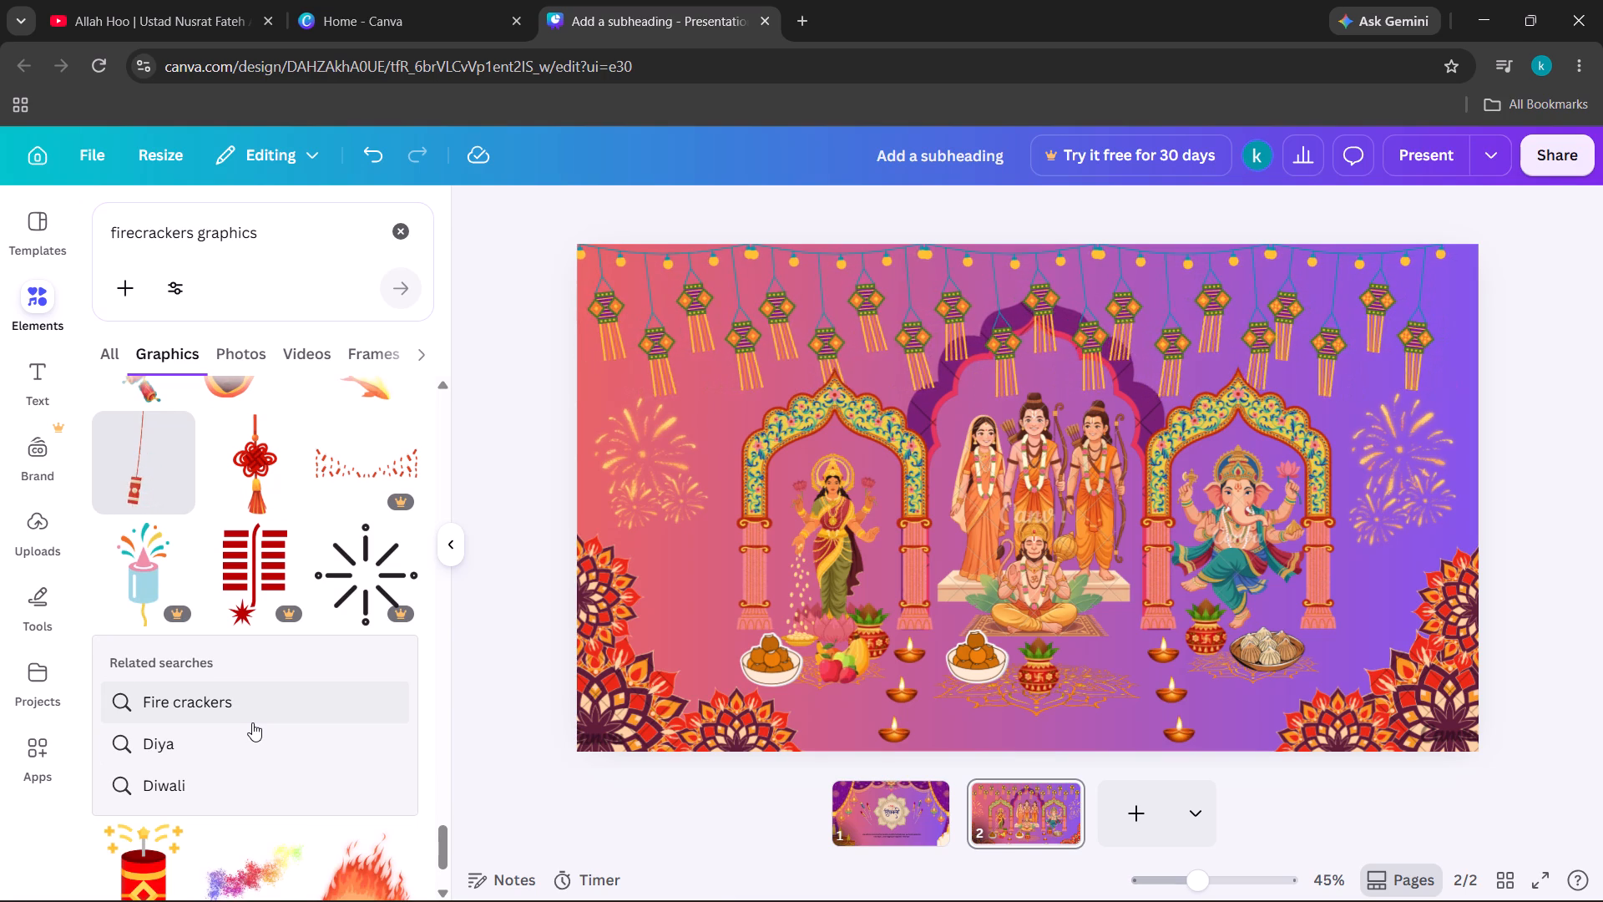
pyautogui.scroll(-6, 252, 722)
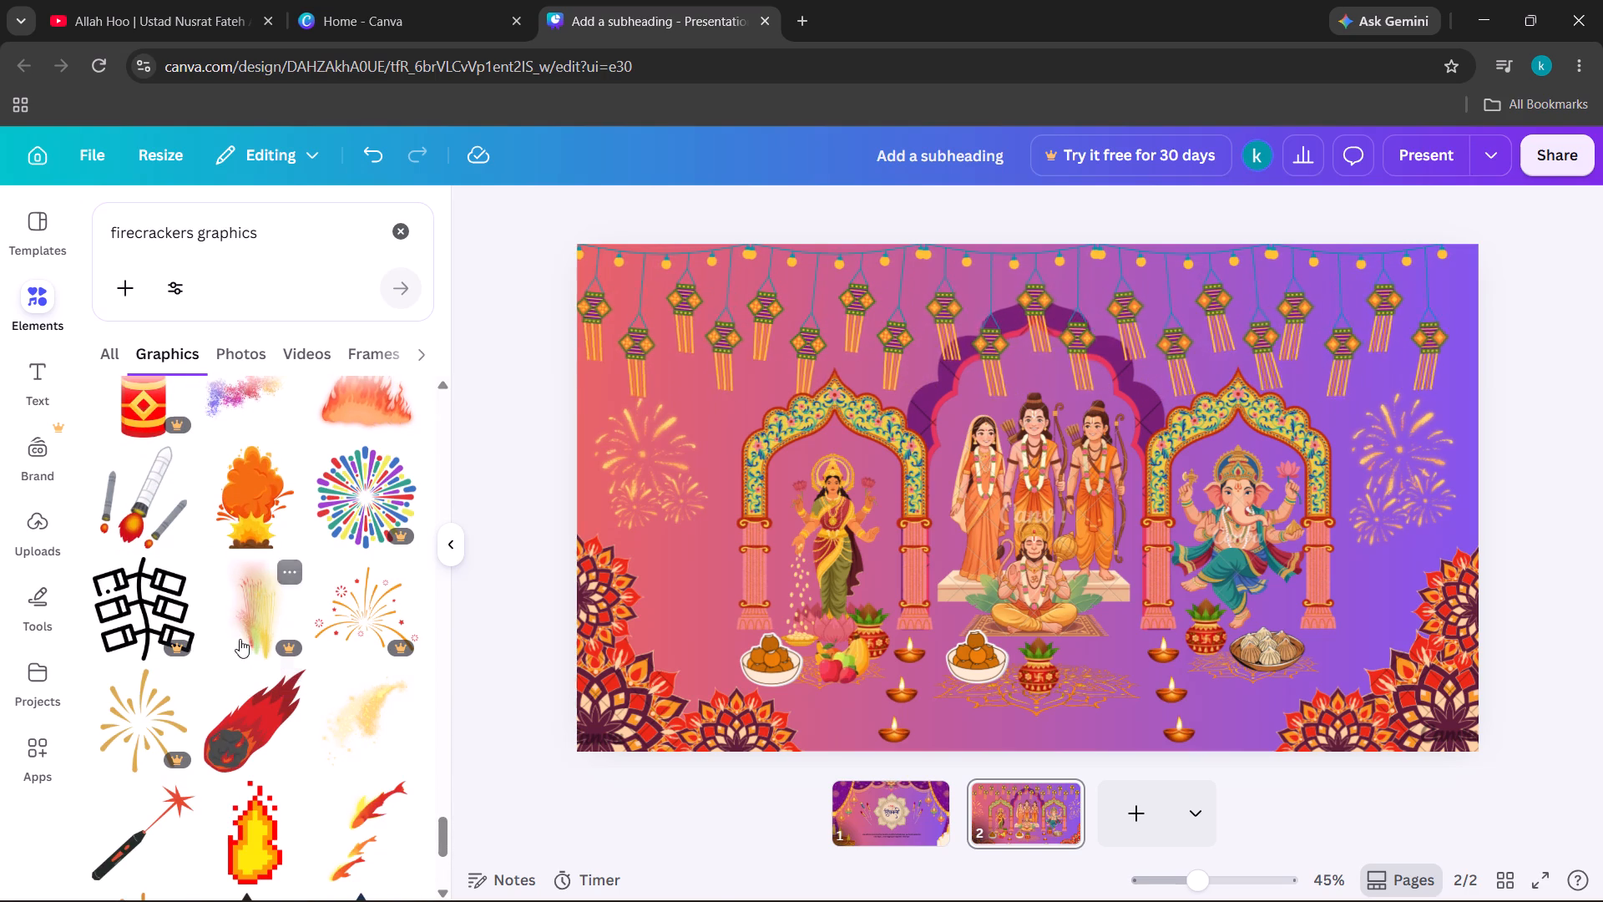
pyautogui.click(255, 616)
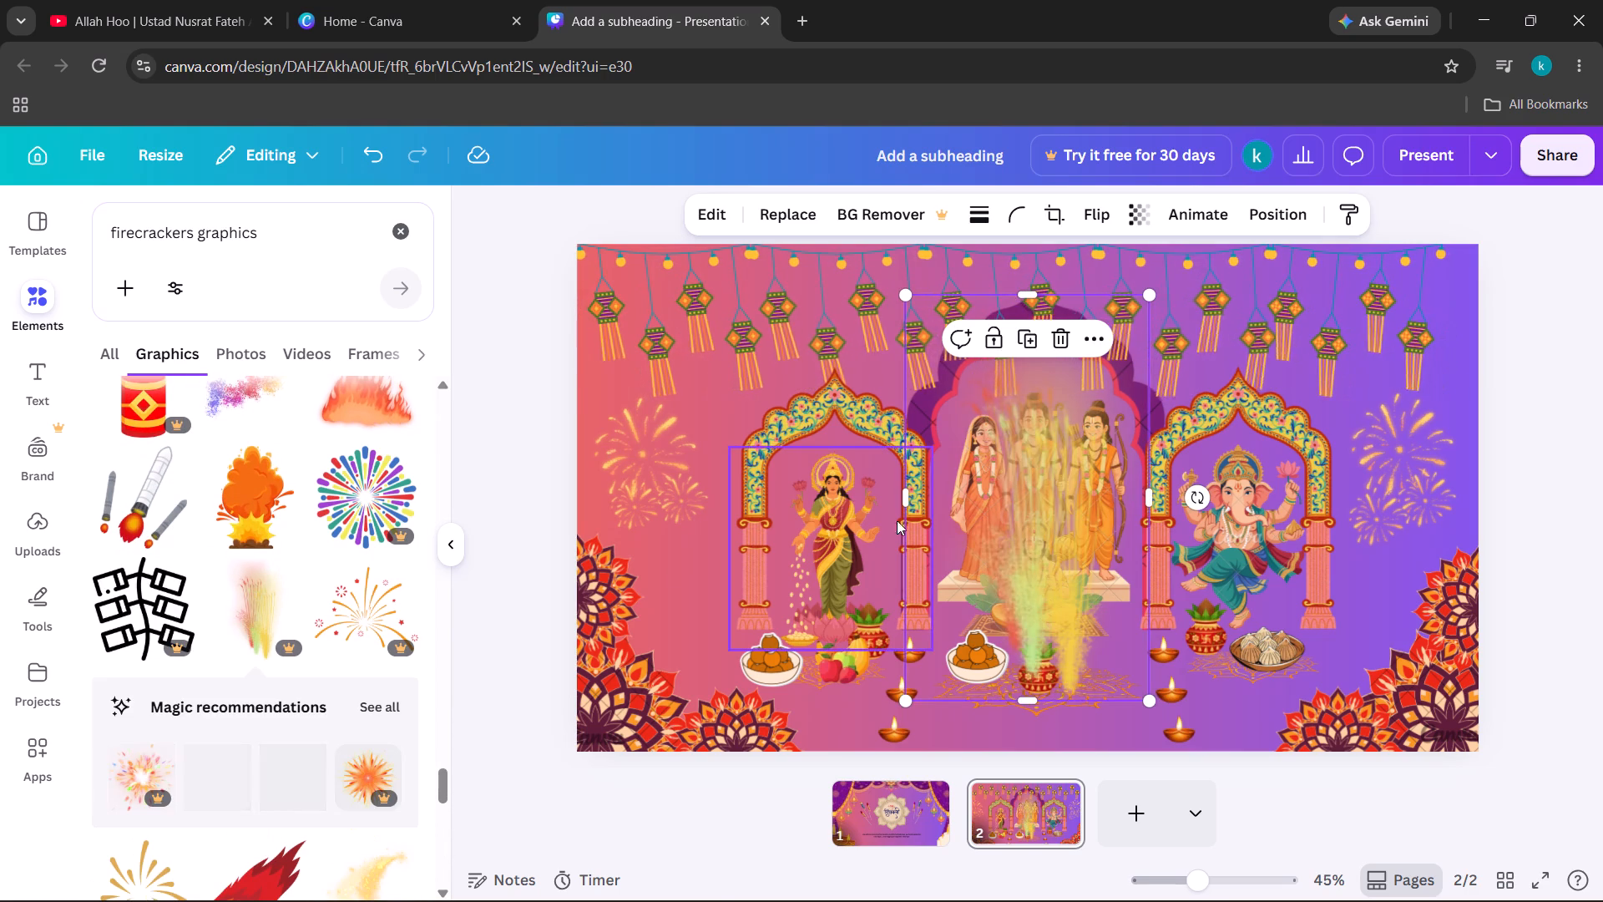
pyautogui.rightClick(907, 702)
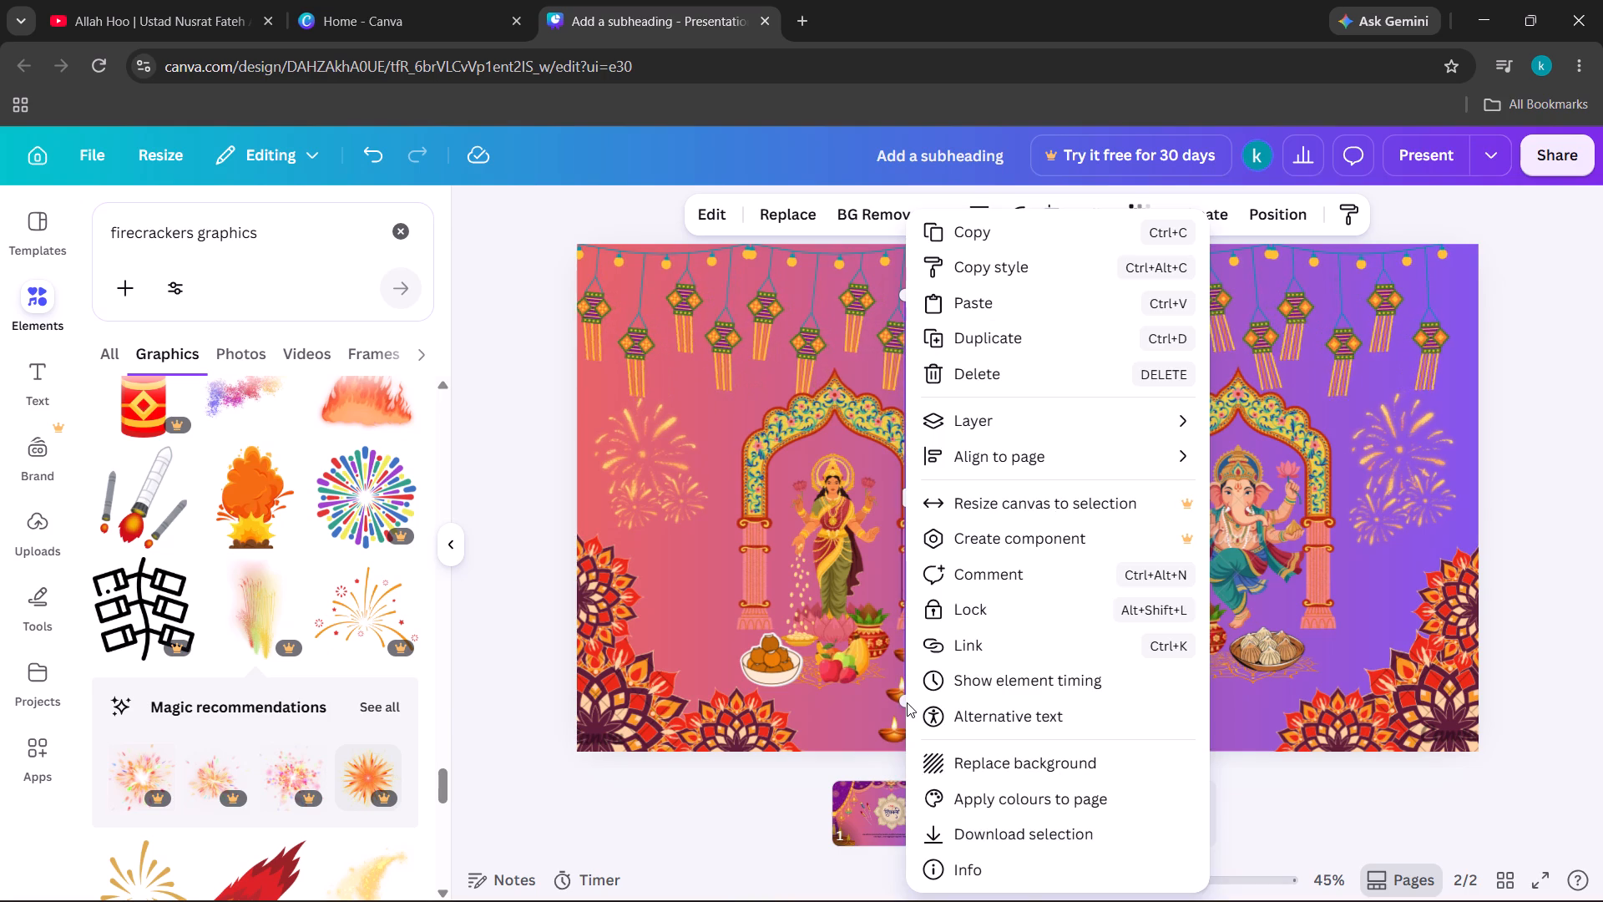
pyautogui.click(846, 711)
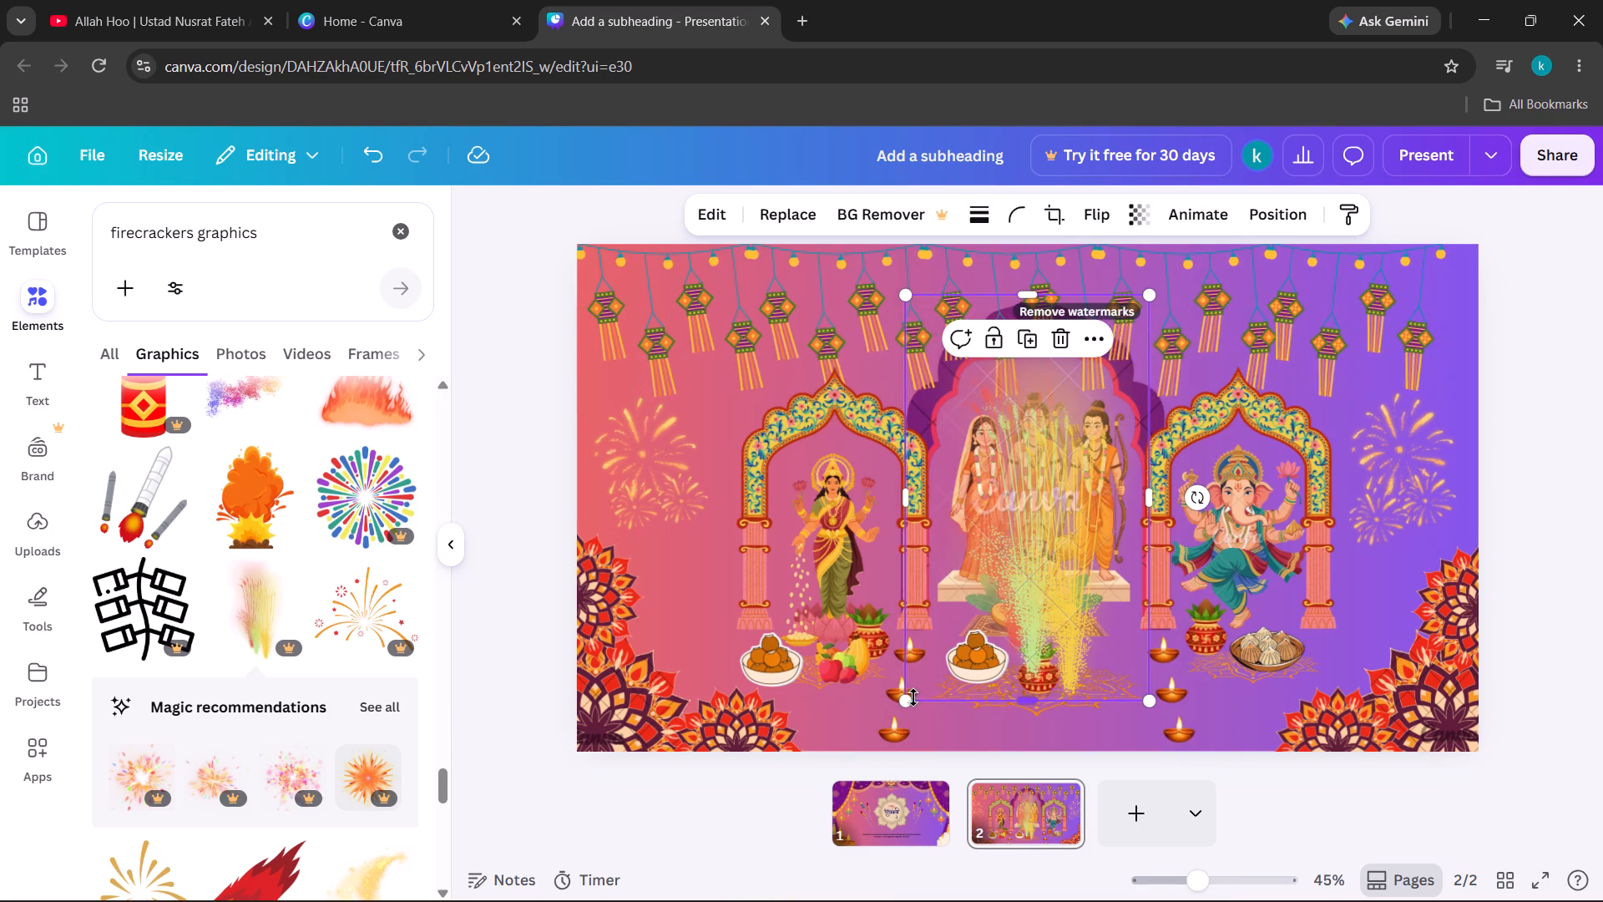
pyautogui.moveTo(908, 703); pyautogui.dragTo(1022, 575)
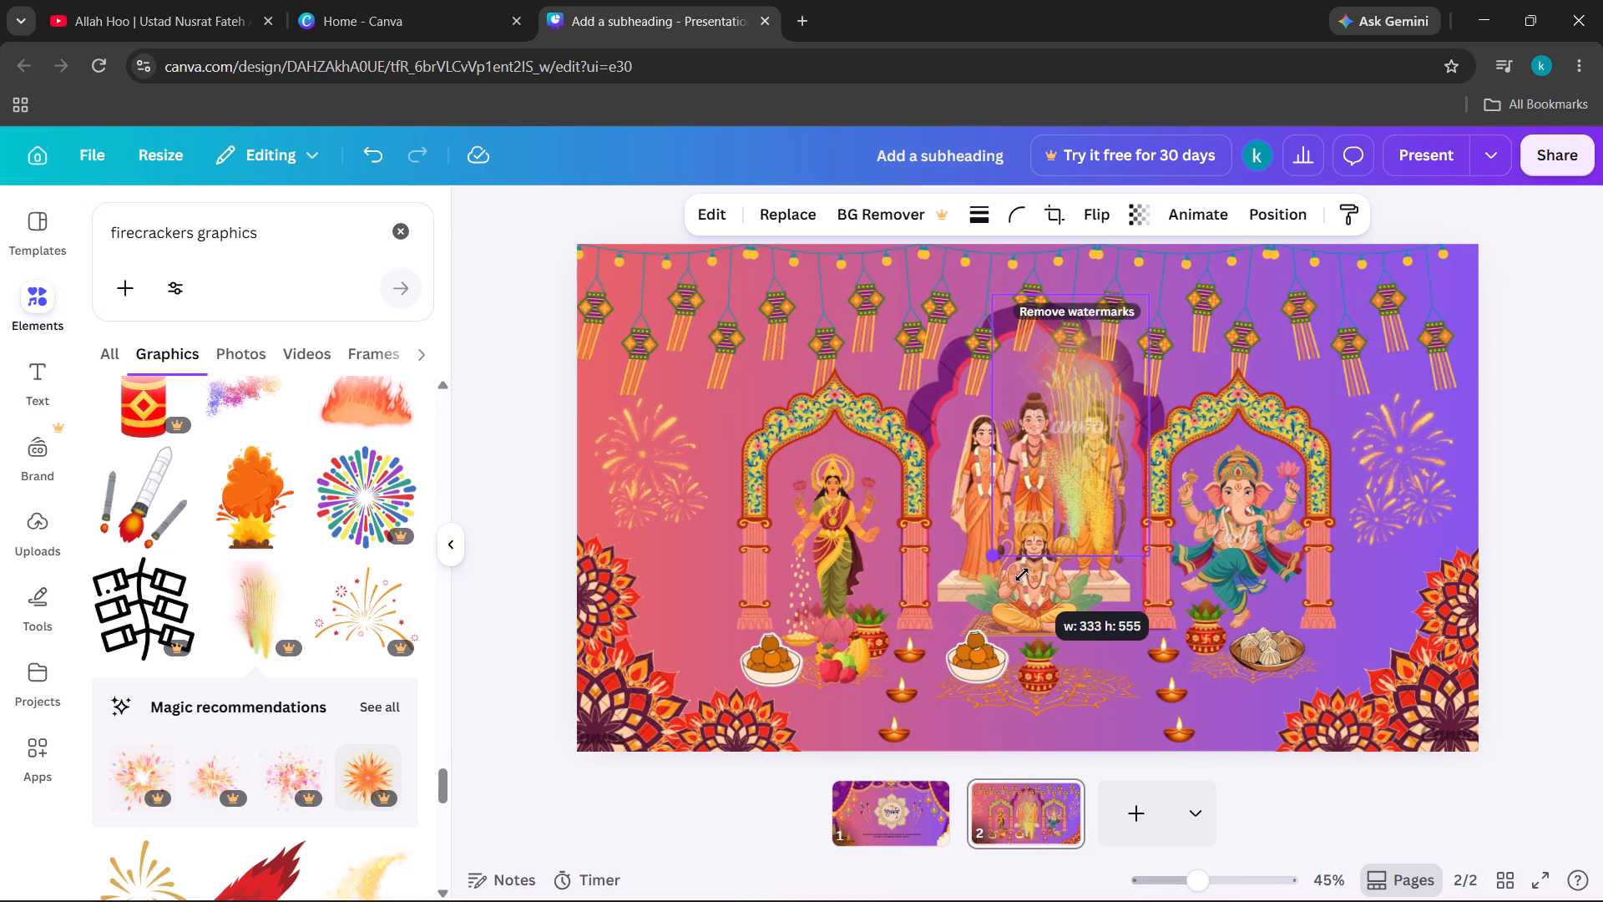
pyautogui.moveTo(1022, 575); pyautogui.dragTo(1108, 452)
pyautogui.moveTo(1130, 405); pyautogui.dragTo(921, 631)
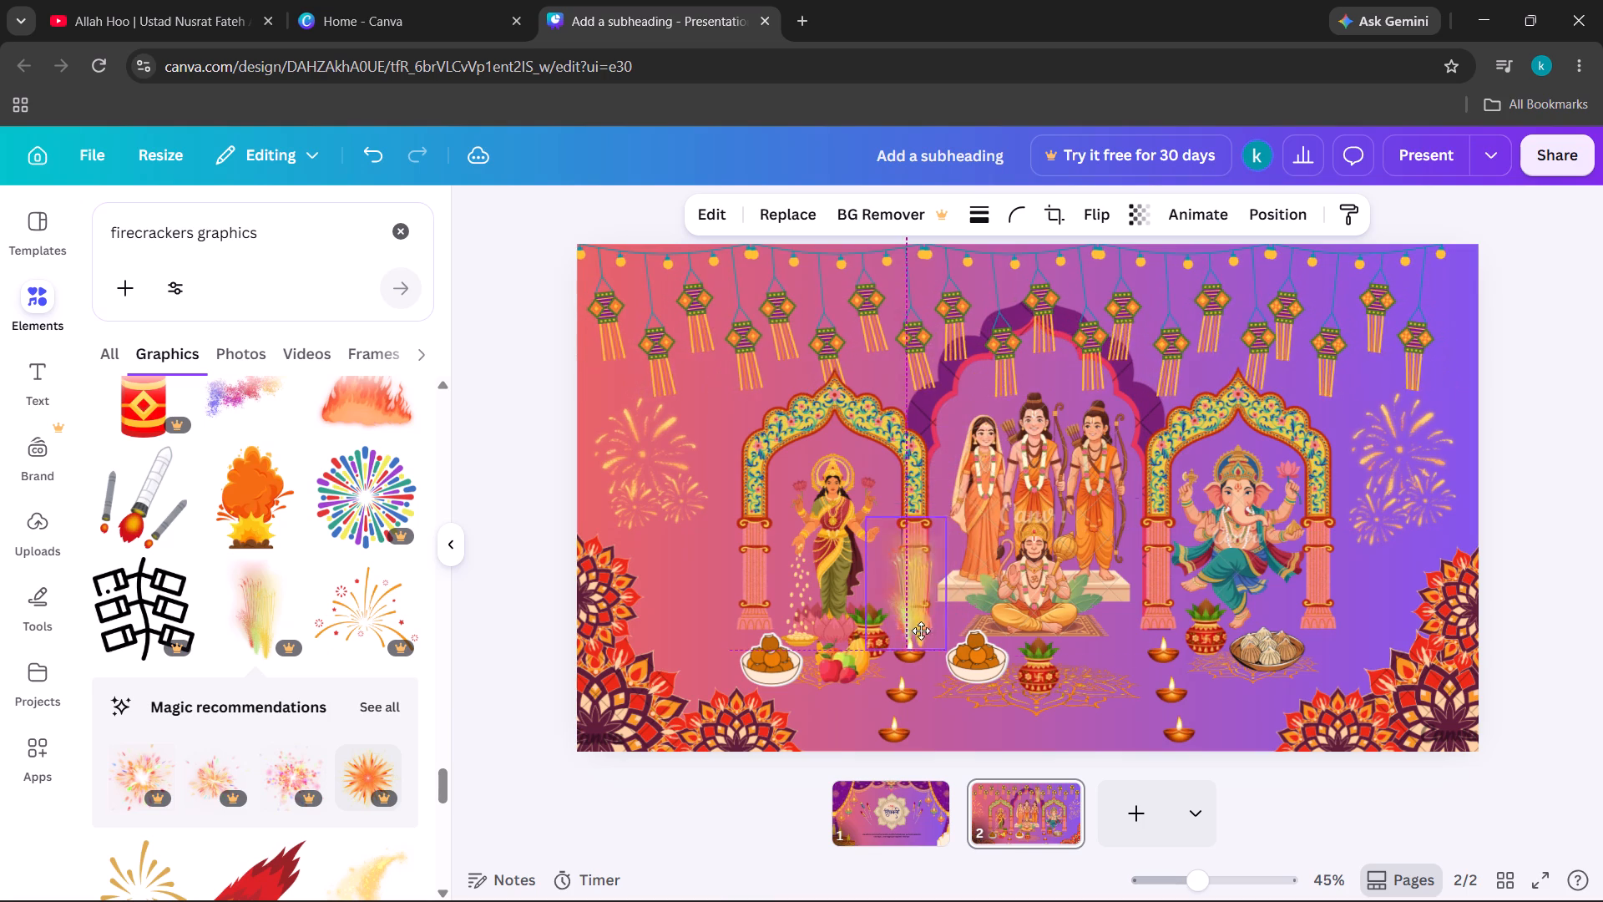
pyautogui.moveTo(921, 631); pyautogui.dragTo(719, 634)
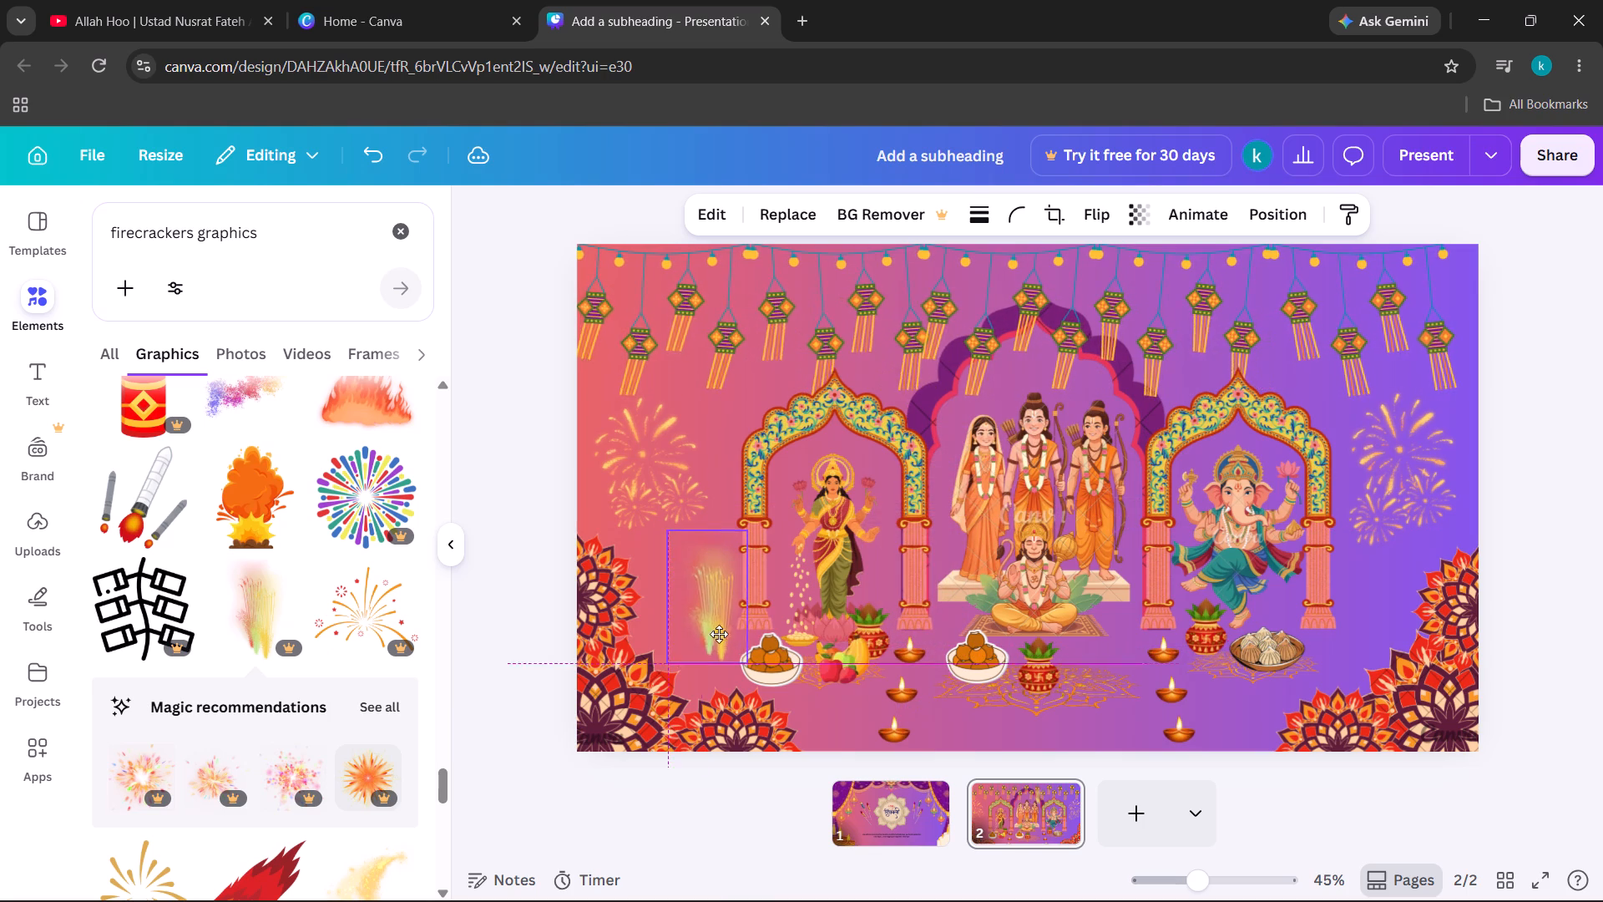
pyautogui.moveTo(719, 634); pyautogui.dragTo(671, 609)
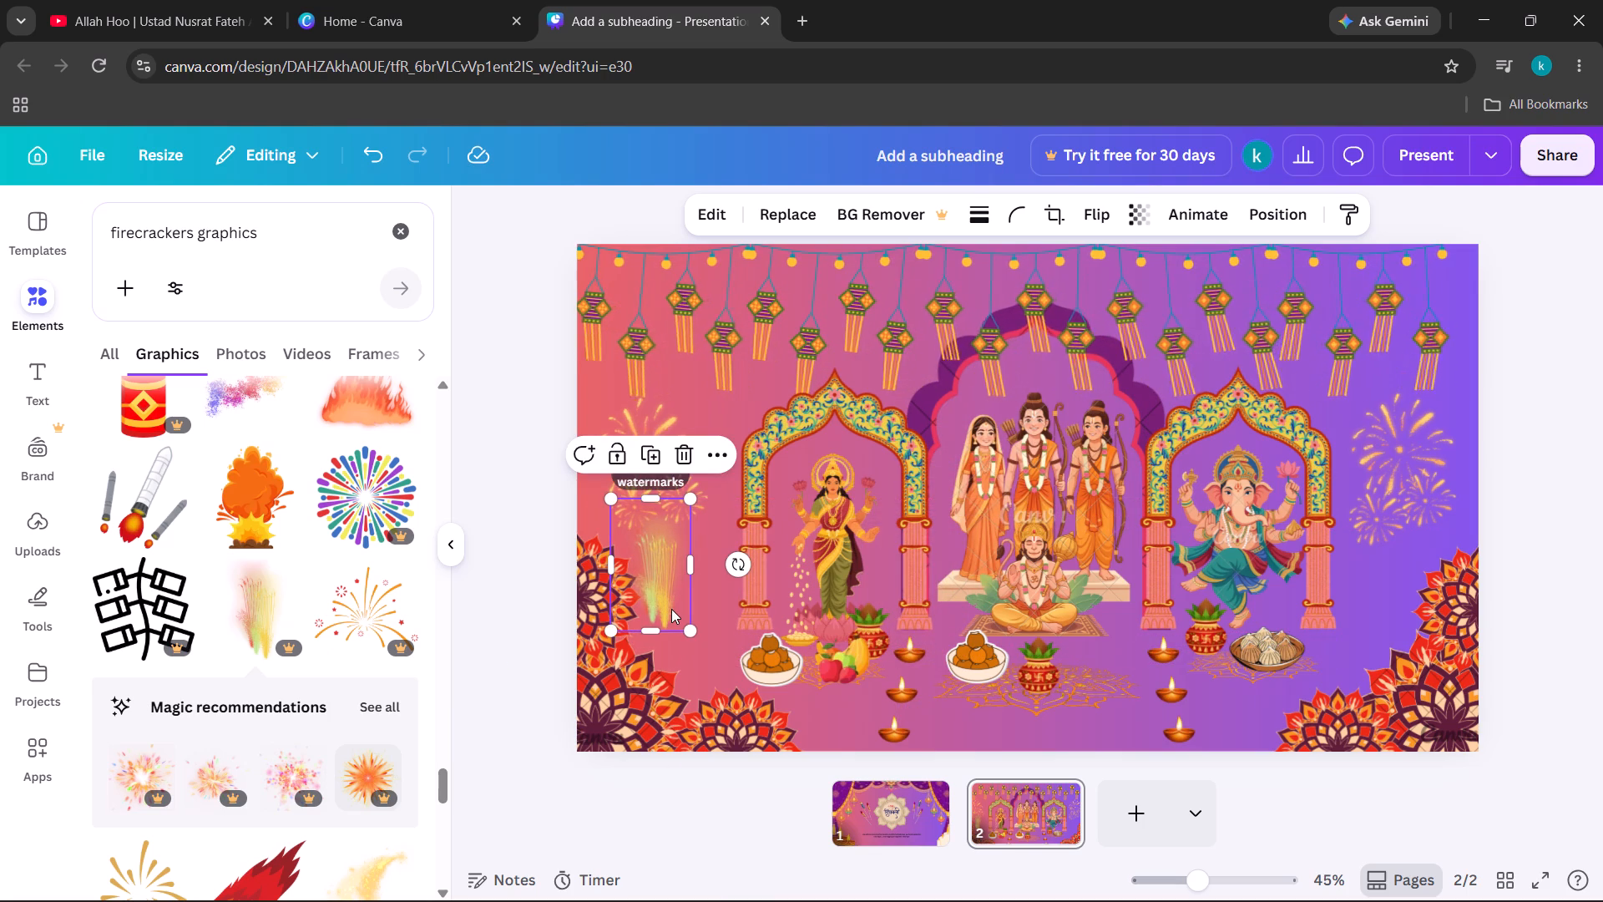
# Duplicate the spark fountain and place the copy outside Ganesha's arch, below the small fireworks at about the same height.
pyautogui.click(649, 459)
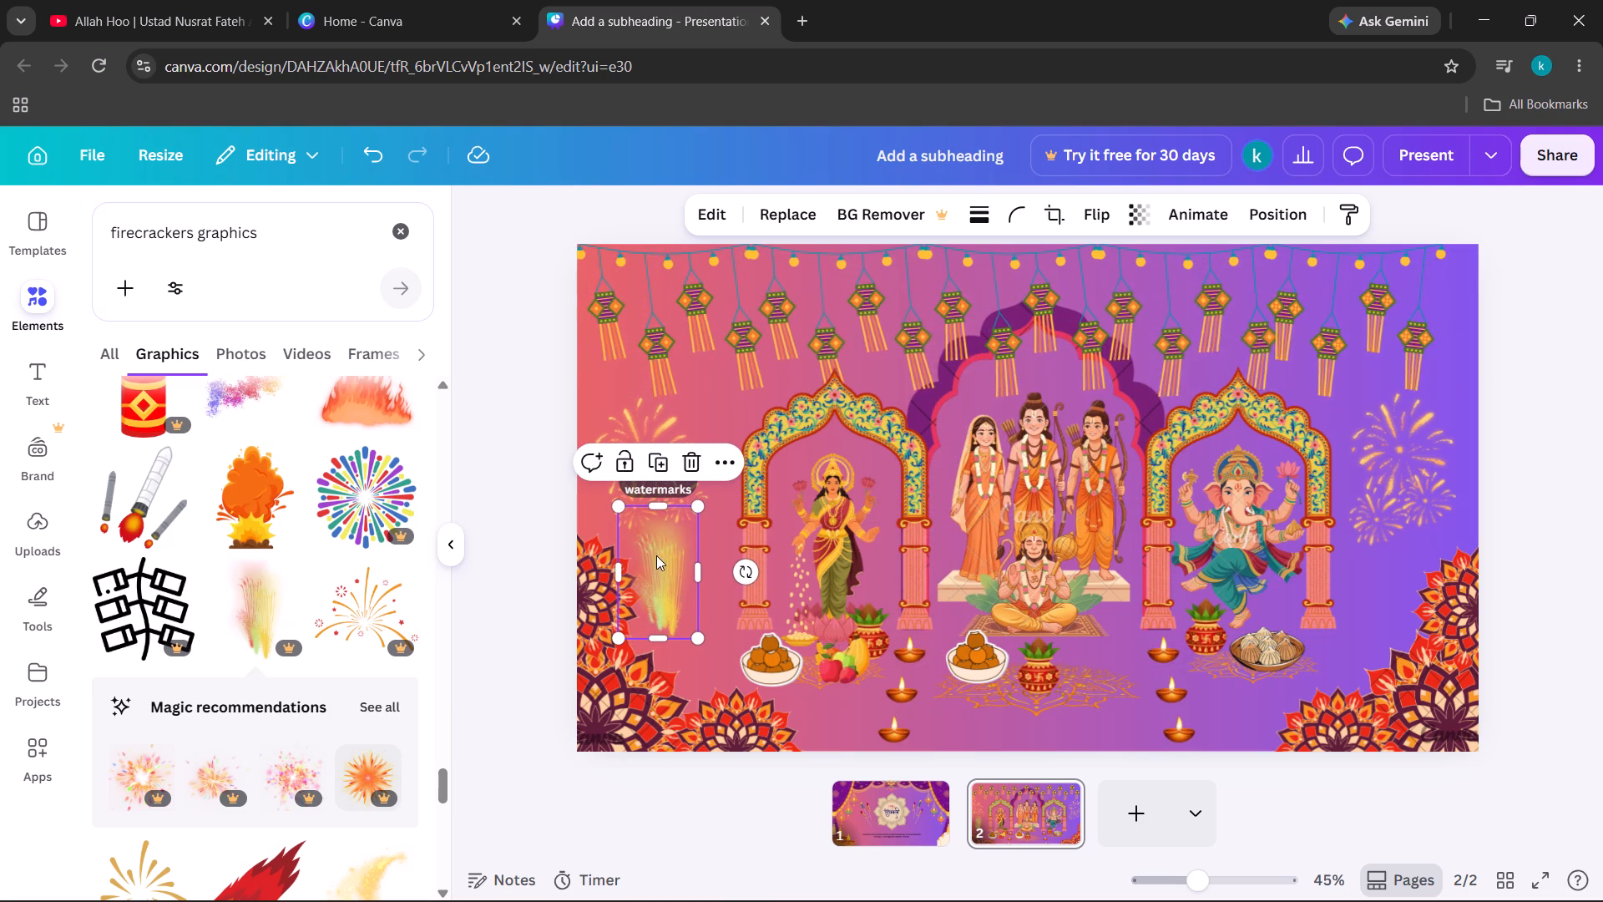
pyautogui.moveTo(655, 570); pyautogui.dragTo(1274, 570)
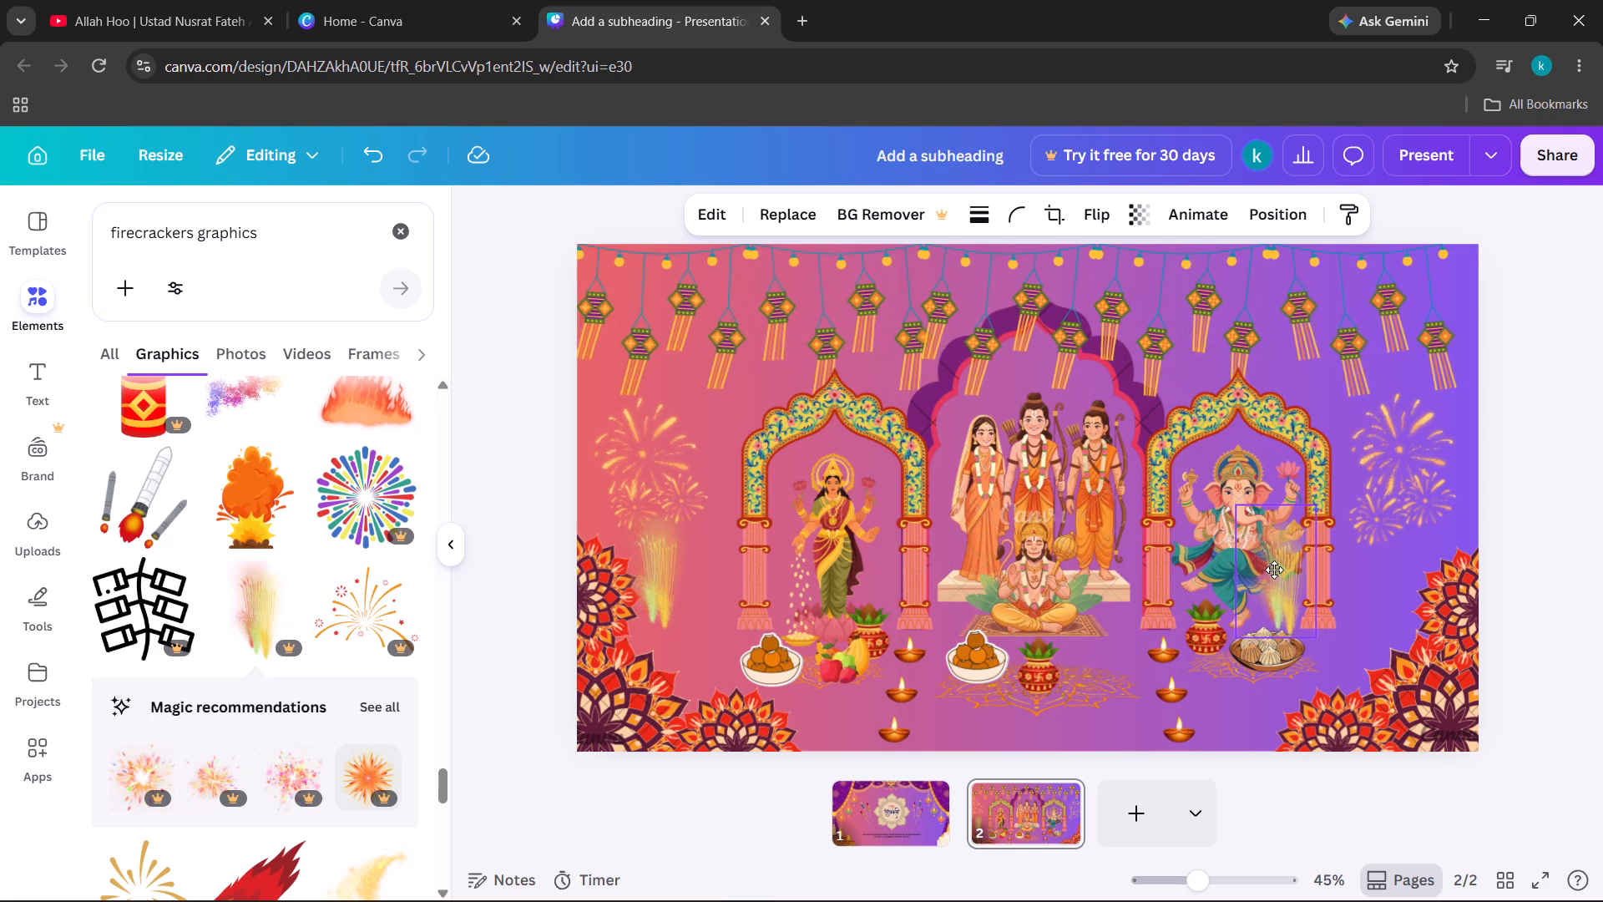
pyautogui.moveTo(1274, 570); pyautogui.dragTo(1384, 560)
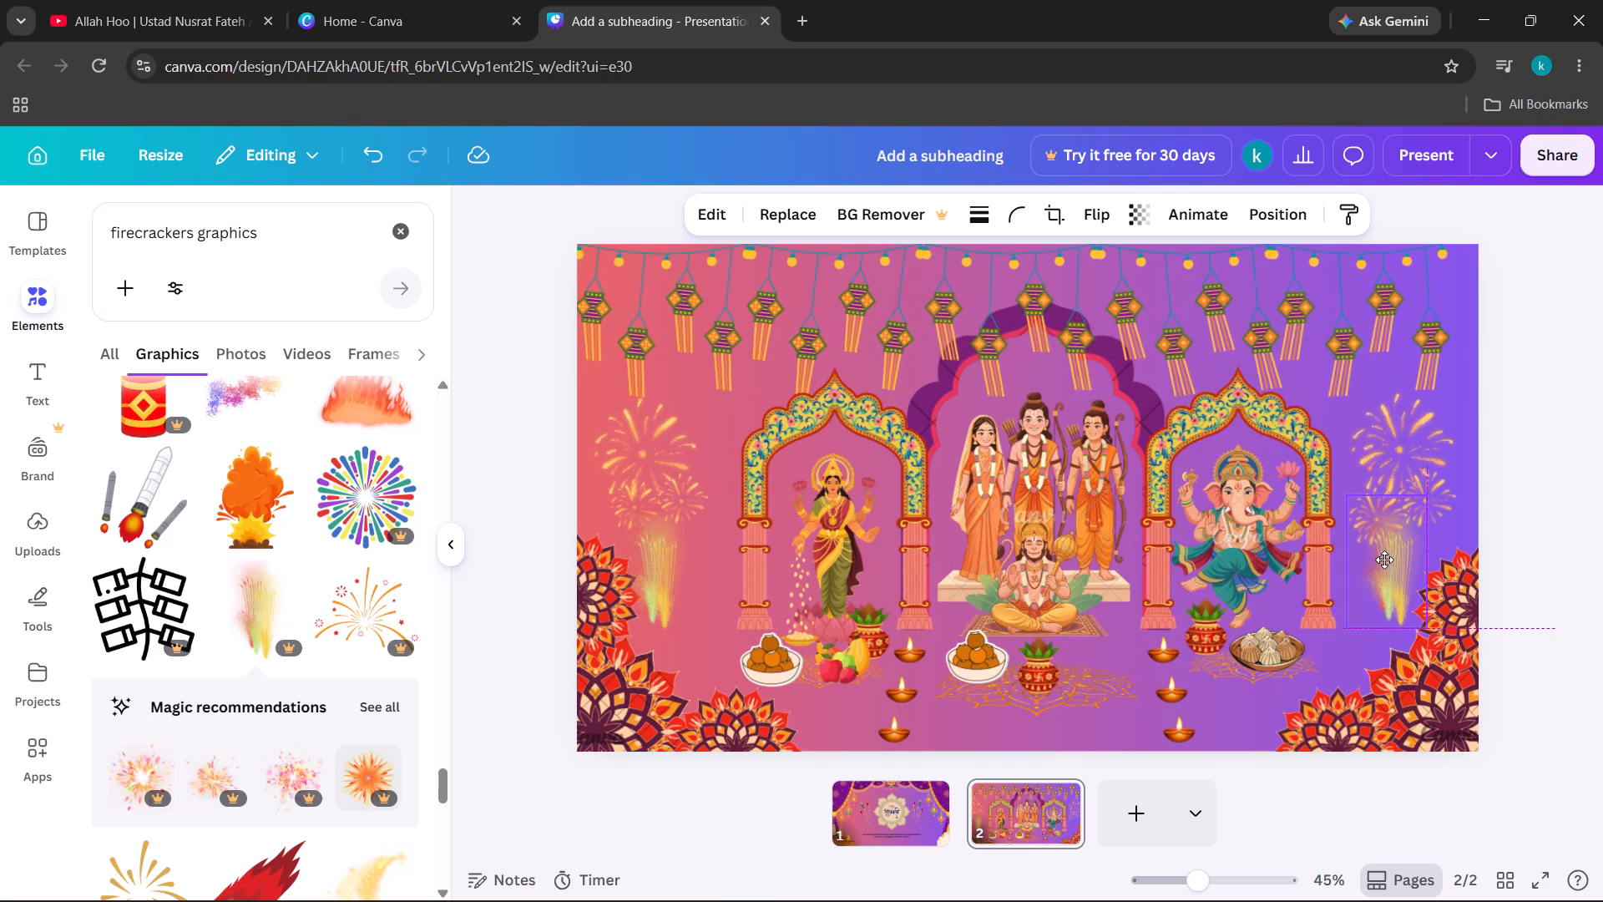
pyautogui.moveTo(1384, 560); pyautogui.dragTo(1397, 568)
pyautogui.click(1595, 536)
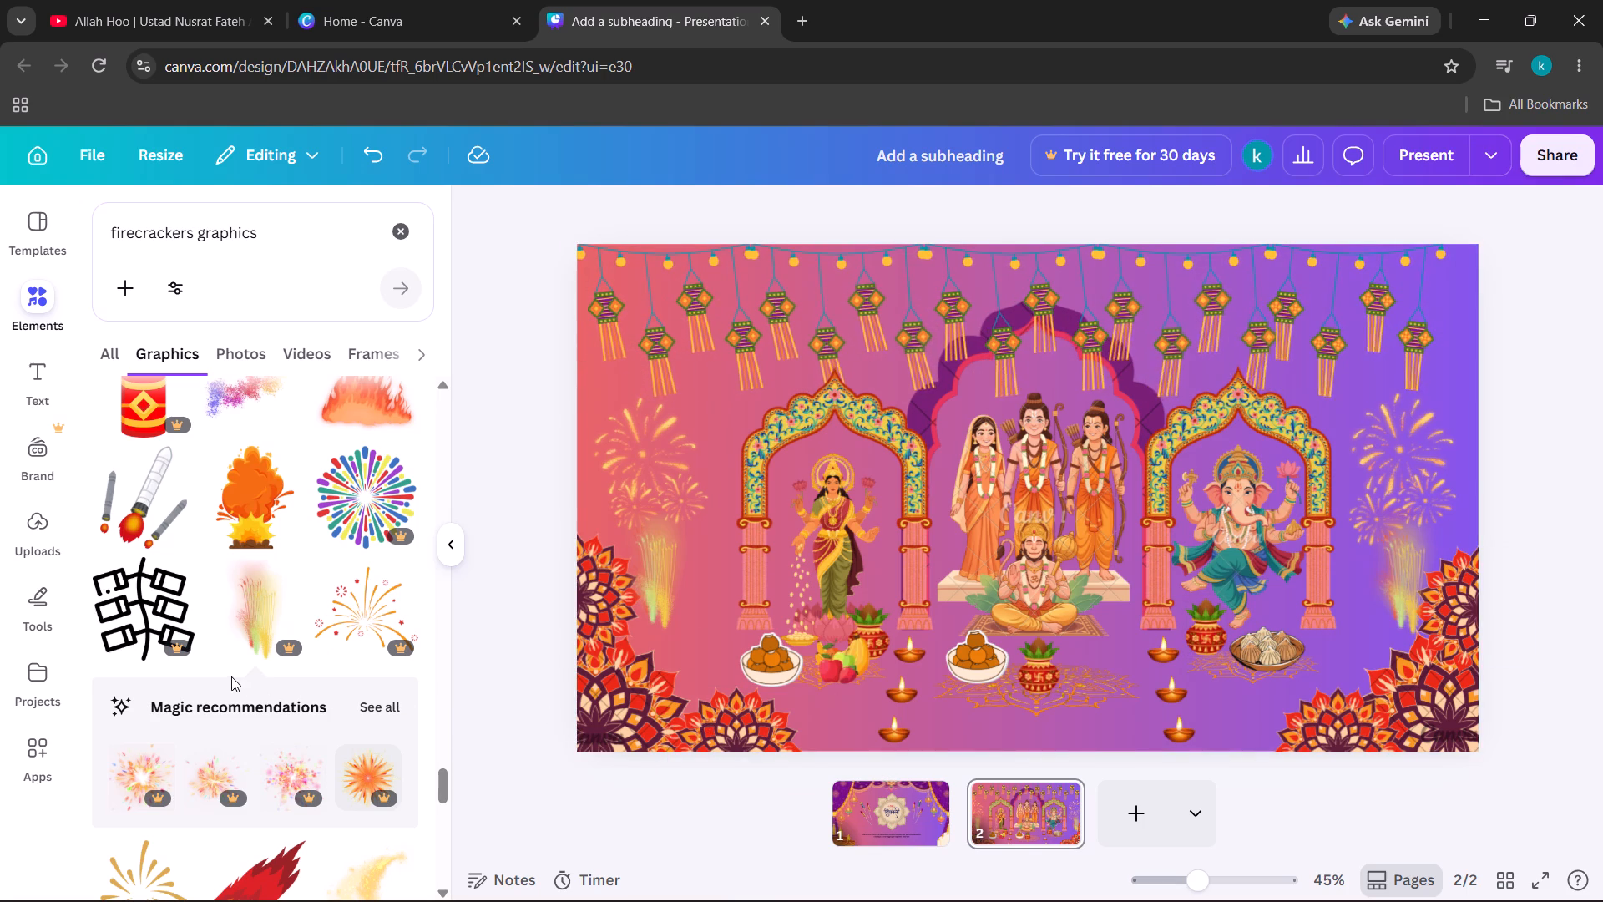
# Add the bonfire graphic with stacked logs, shrink it to about a quarter of its size, and centre it below the rangoli near the page's bottom edge.
pyautogui.scroll(-1, 269, 667)
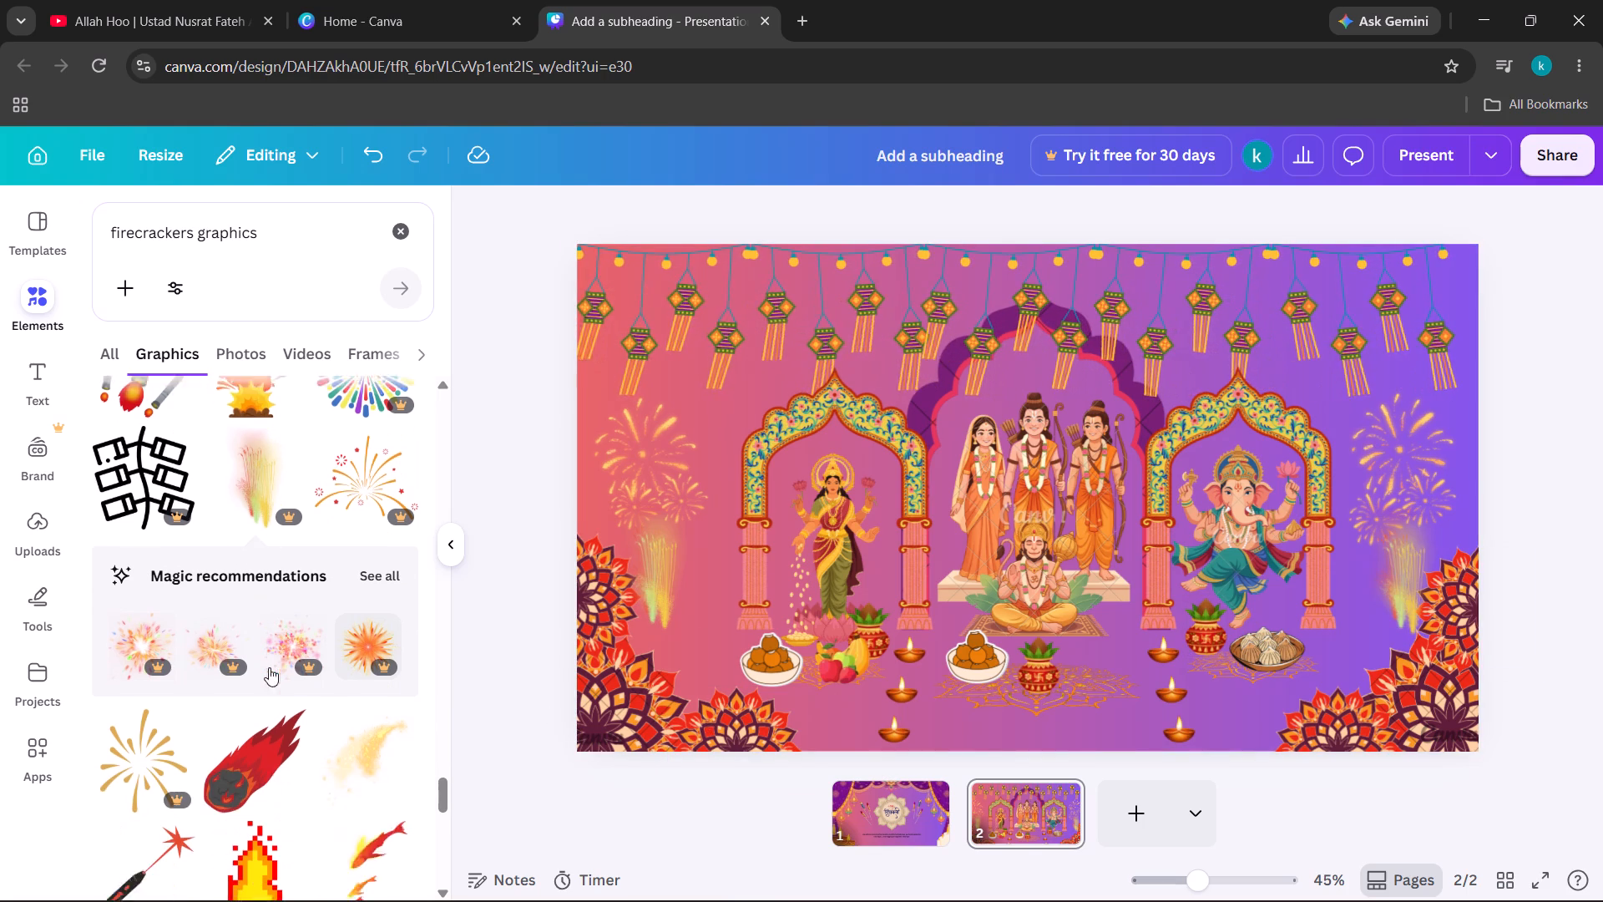
pyautogui.scroll(-5, 269, 667)
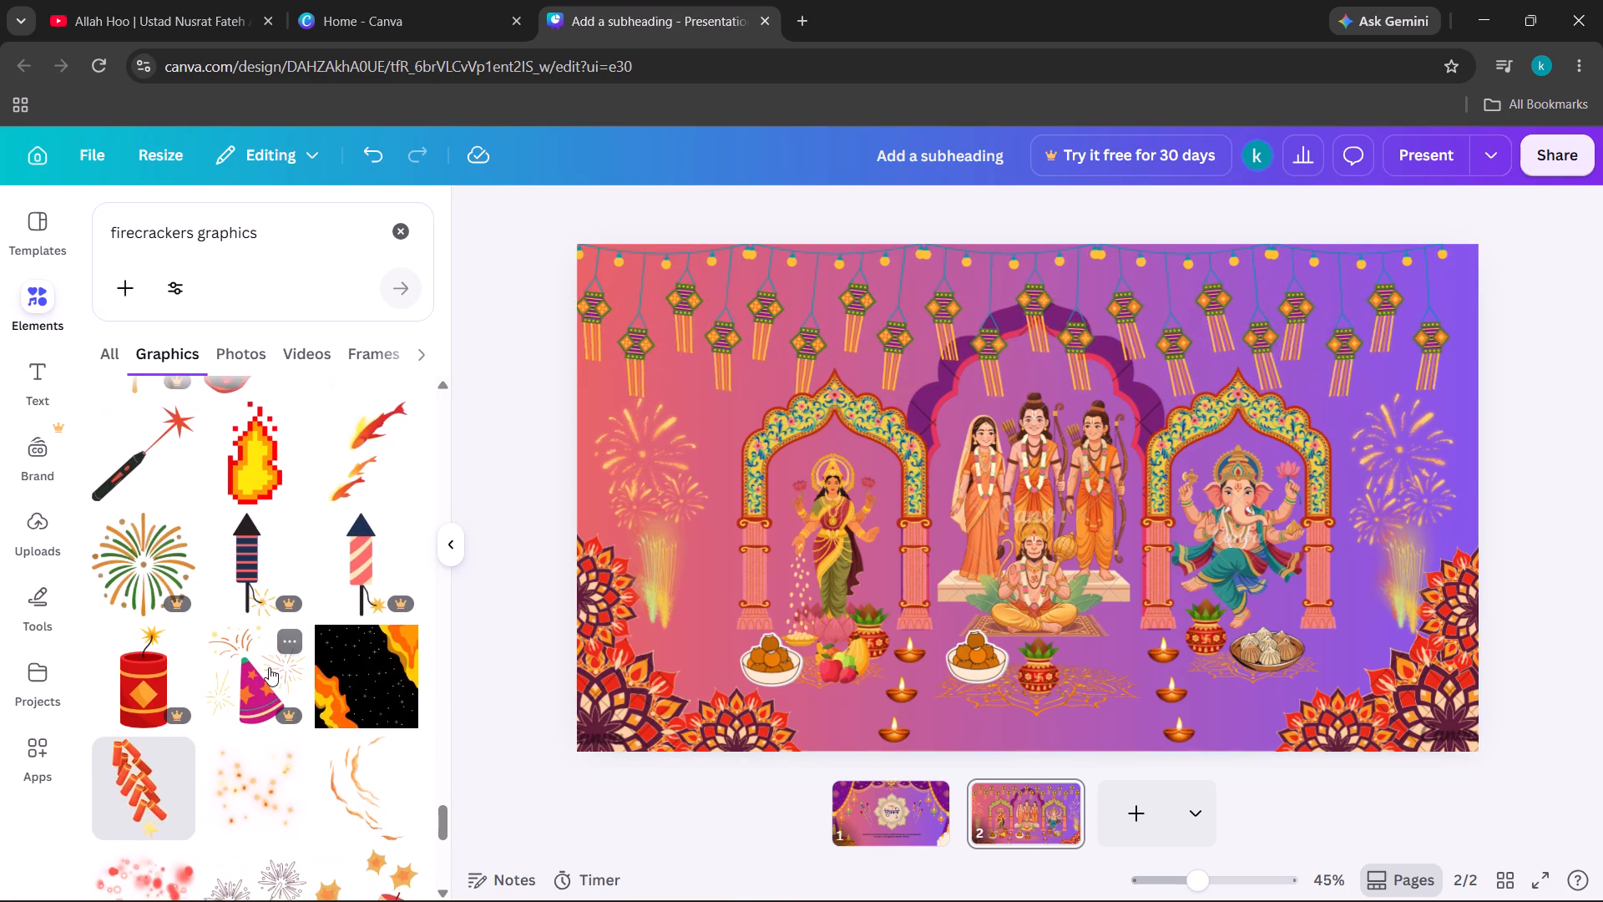
pyautogui.scroll(-5, 269, 667)
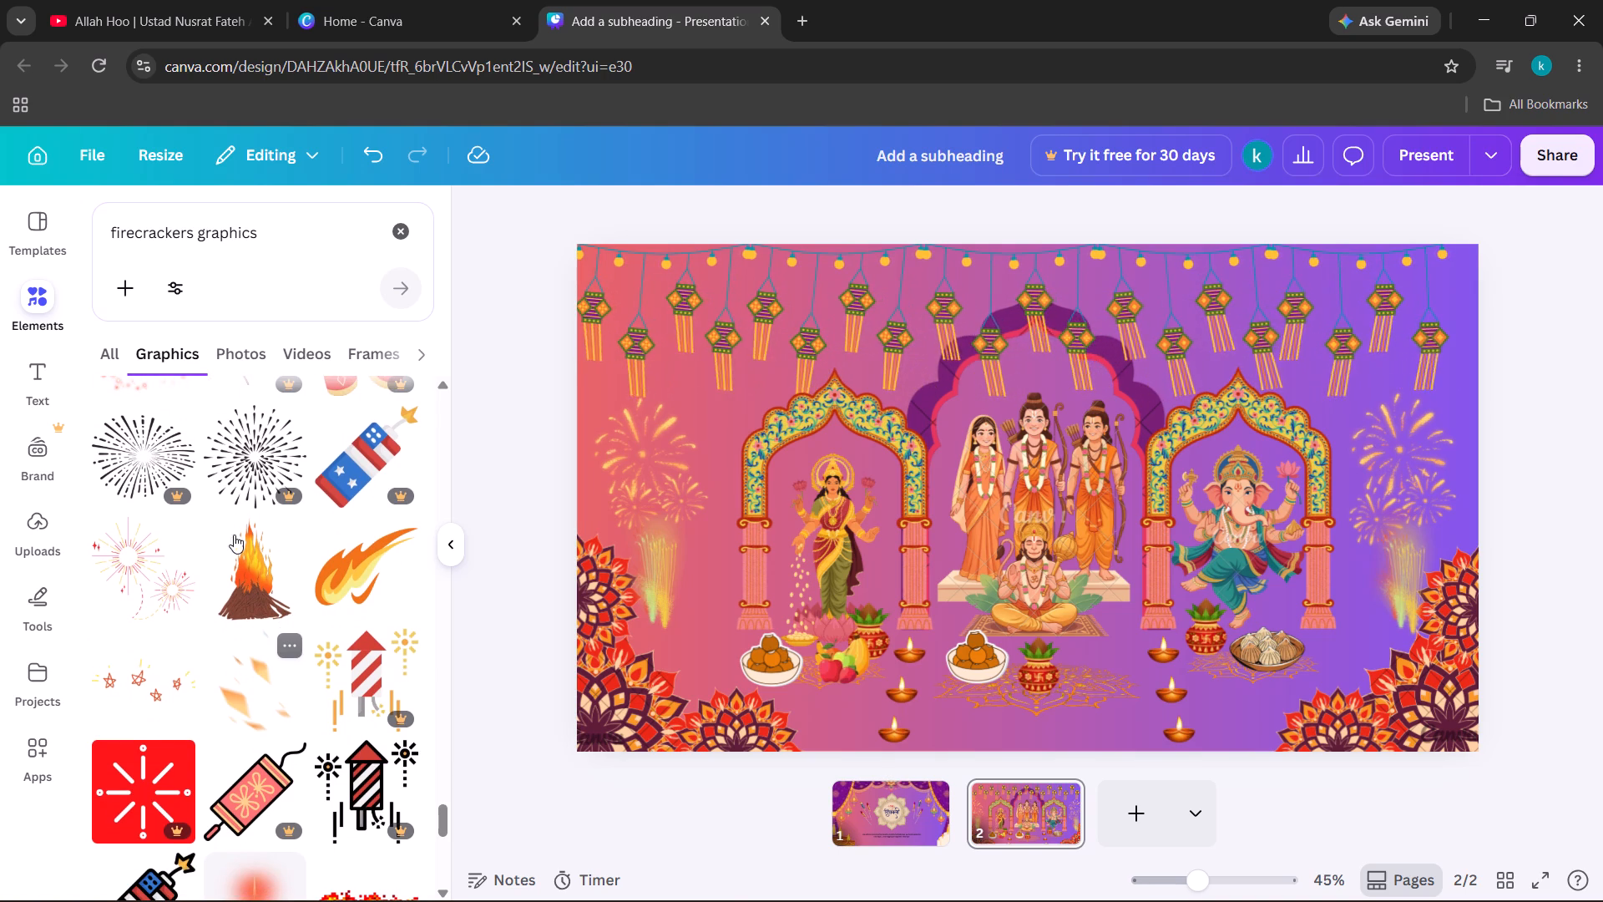
pyautogui.click(257, 598)
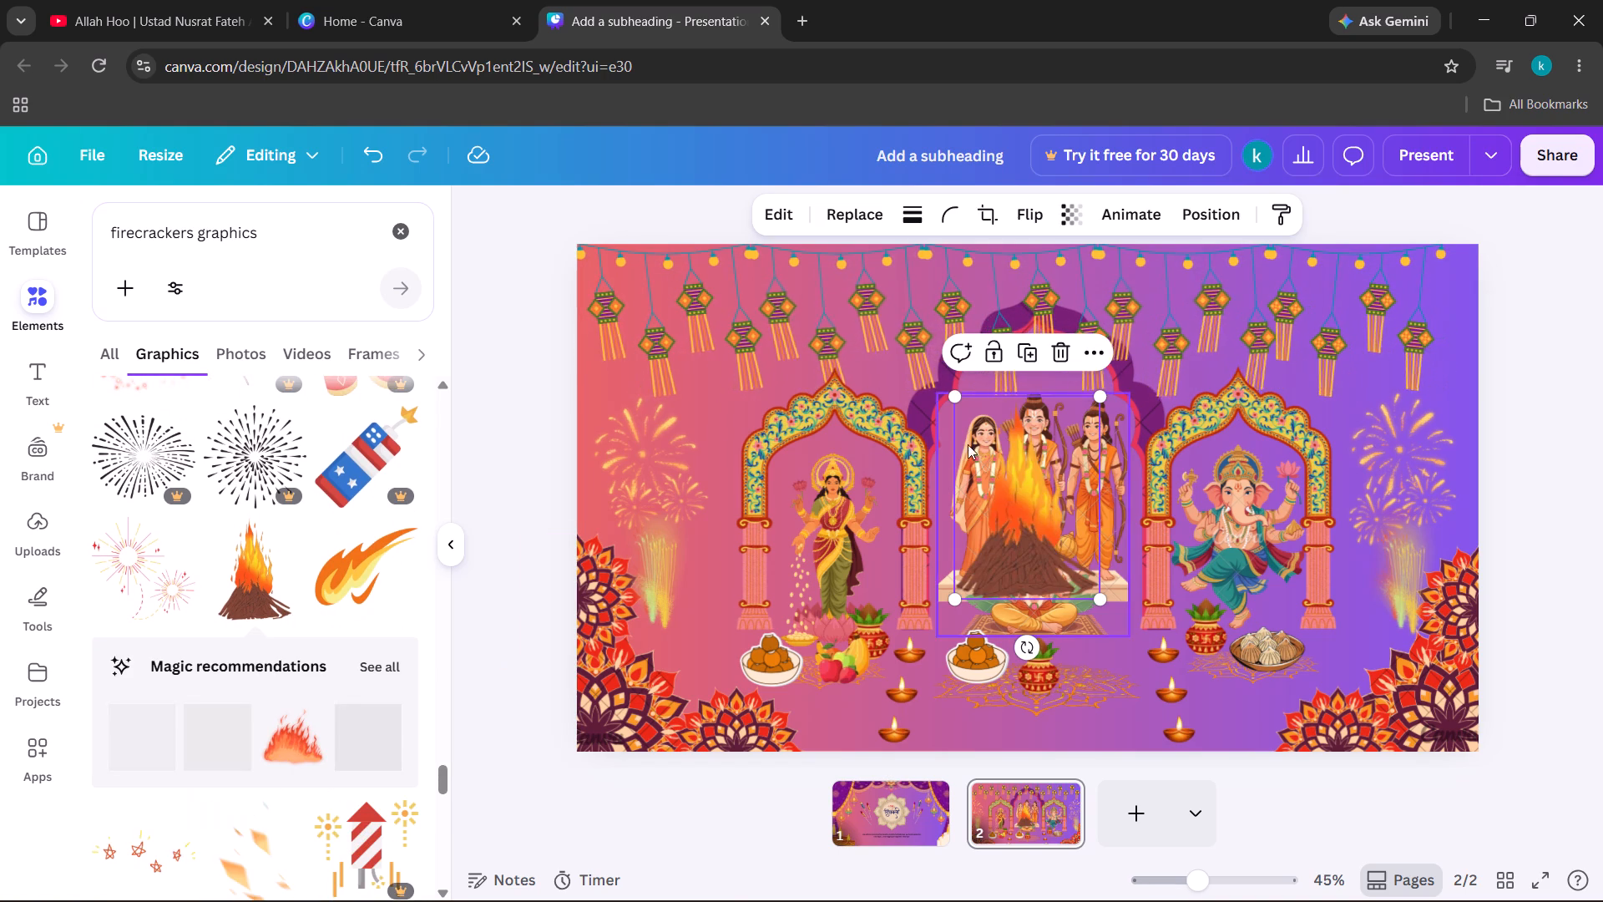
pyautogui.moveTo(1095, 403); pyautogui.dragTo(1057, 441)
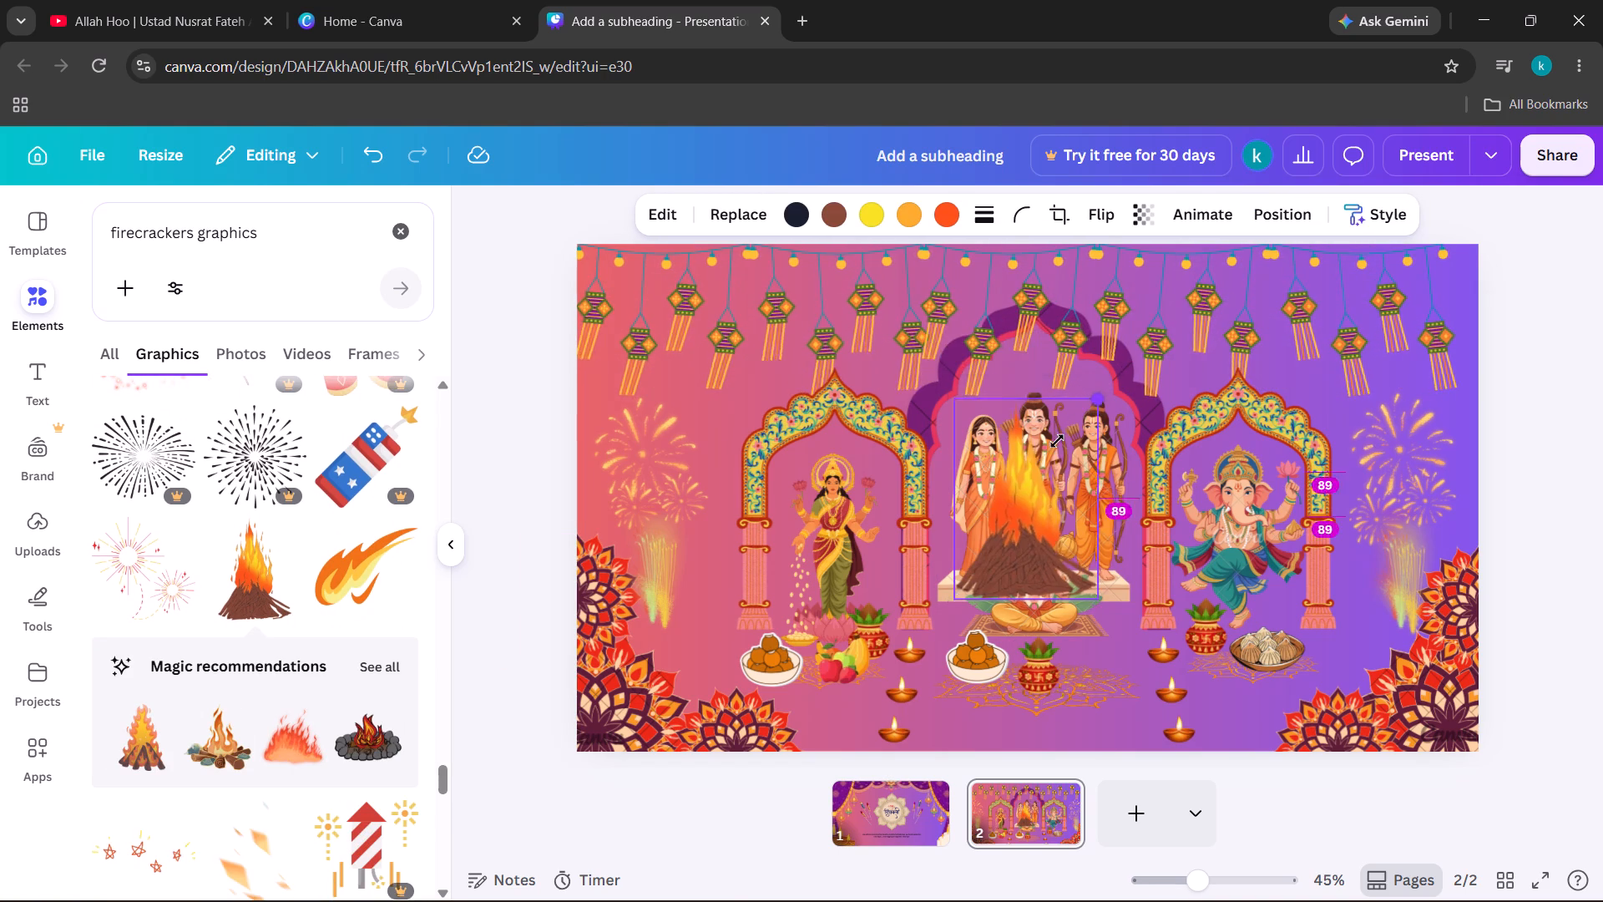
pyautogui.moveTo(1057, 441); pyautogui.dragTo(969, 550)
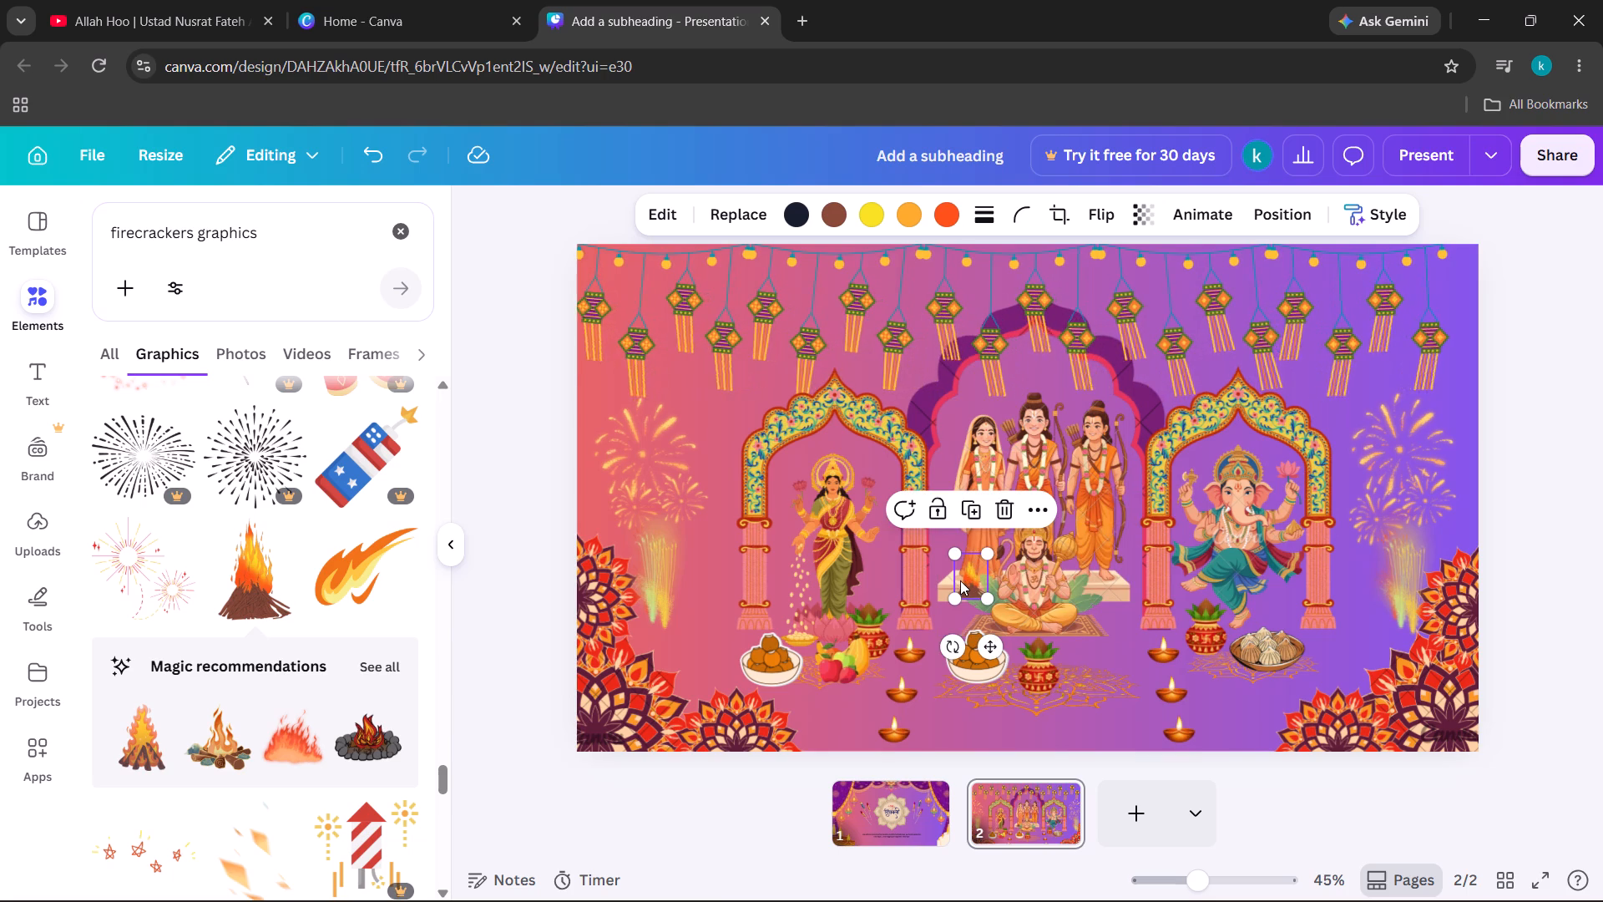
pyautogui.moveTo(967, 580); pyautogui.dragTo(1034, 732)
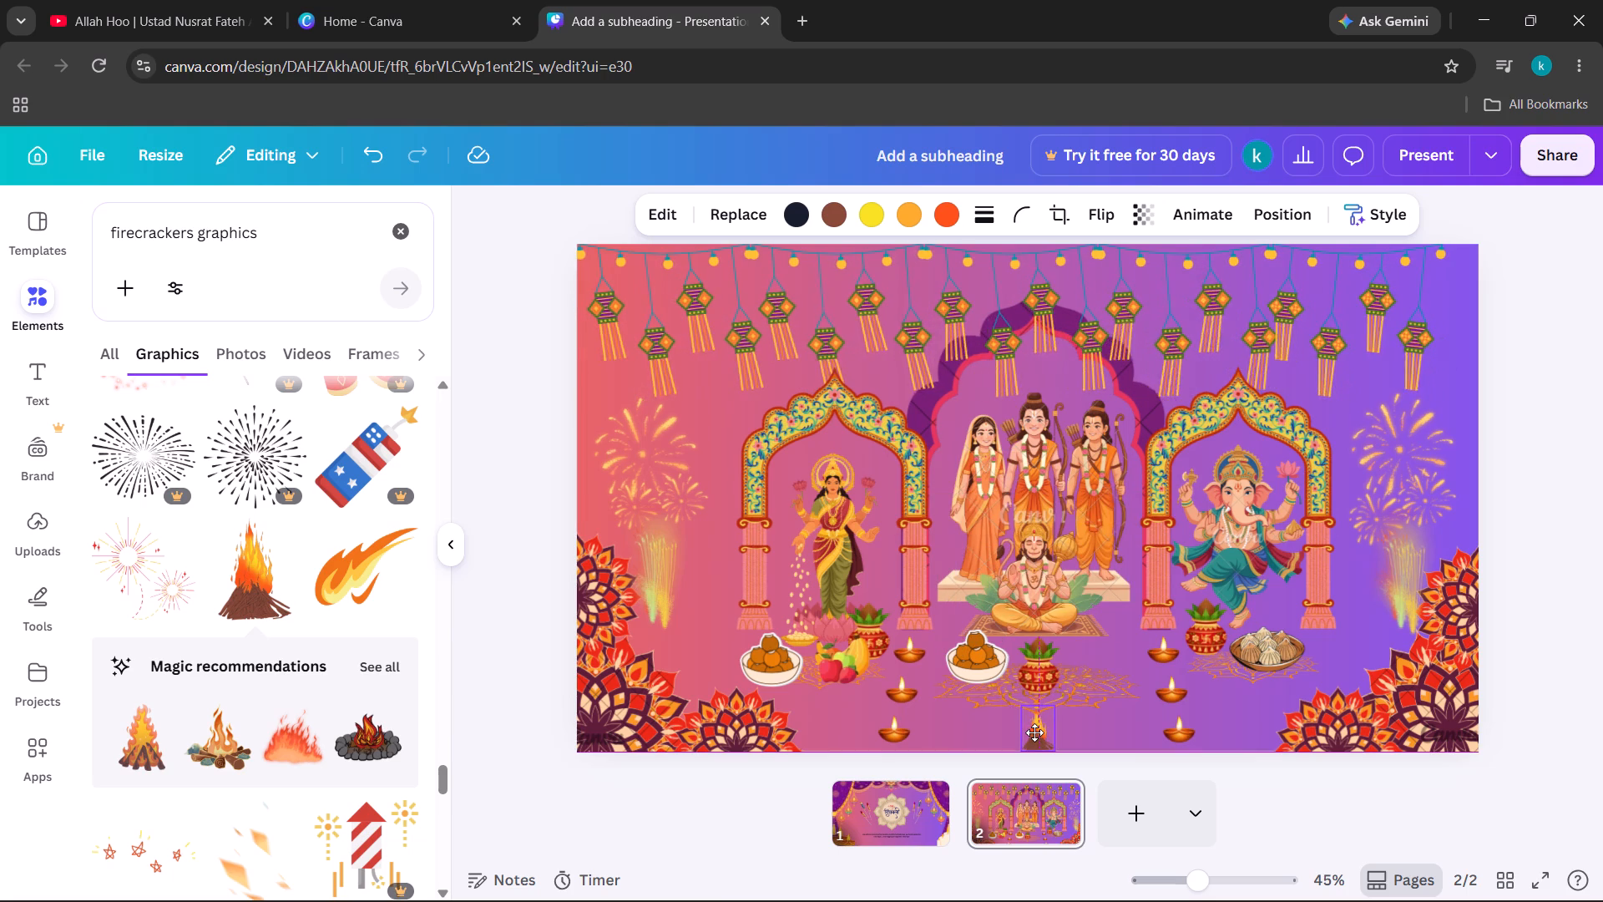
pyautogui.moveTo(1034, 732); pyautogui.dragTo(1033, 728)
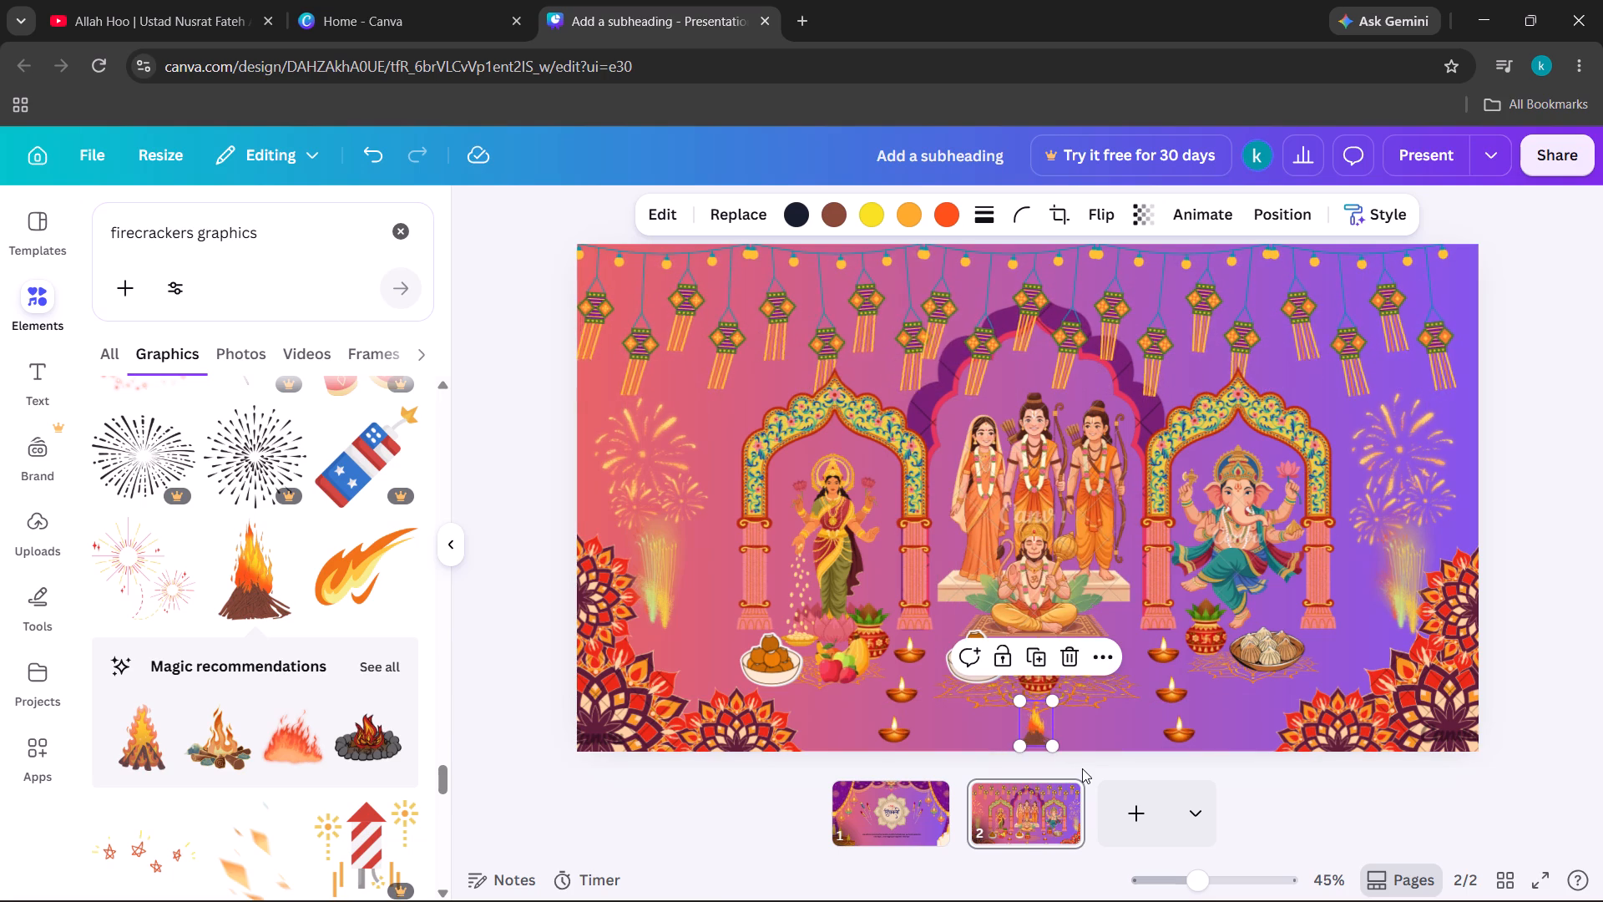
pyautogui.click(1085, 763)
pyautogui.click(491, 682)
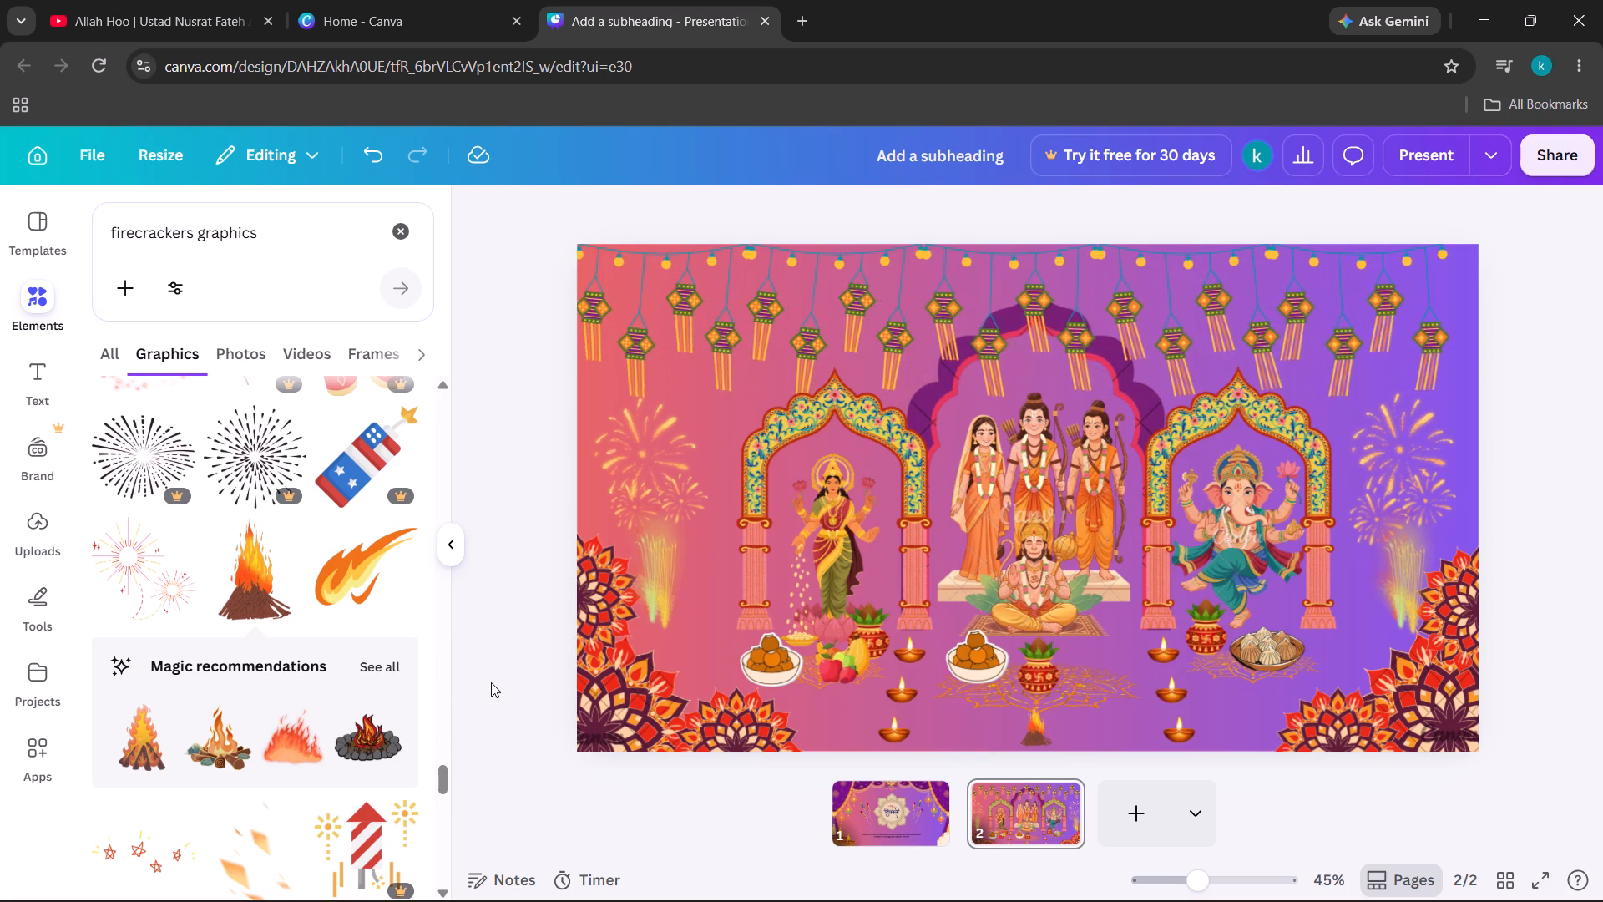
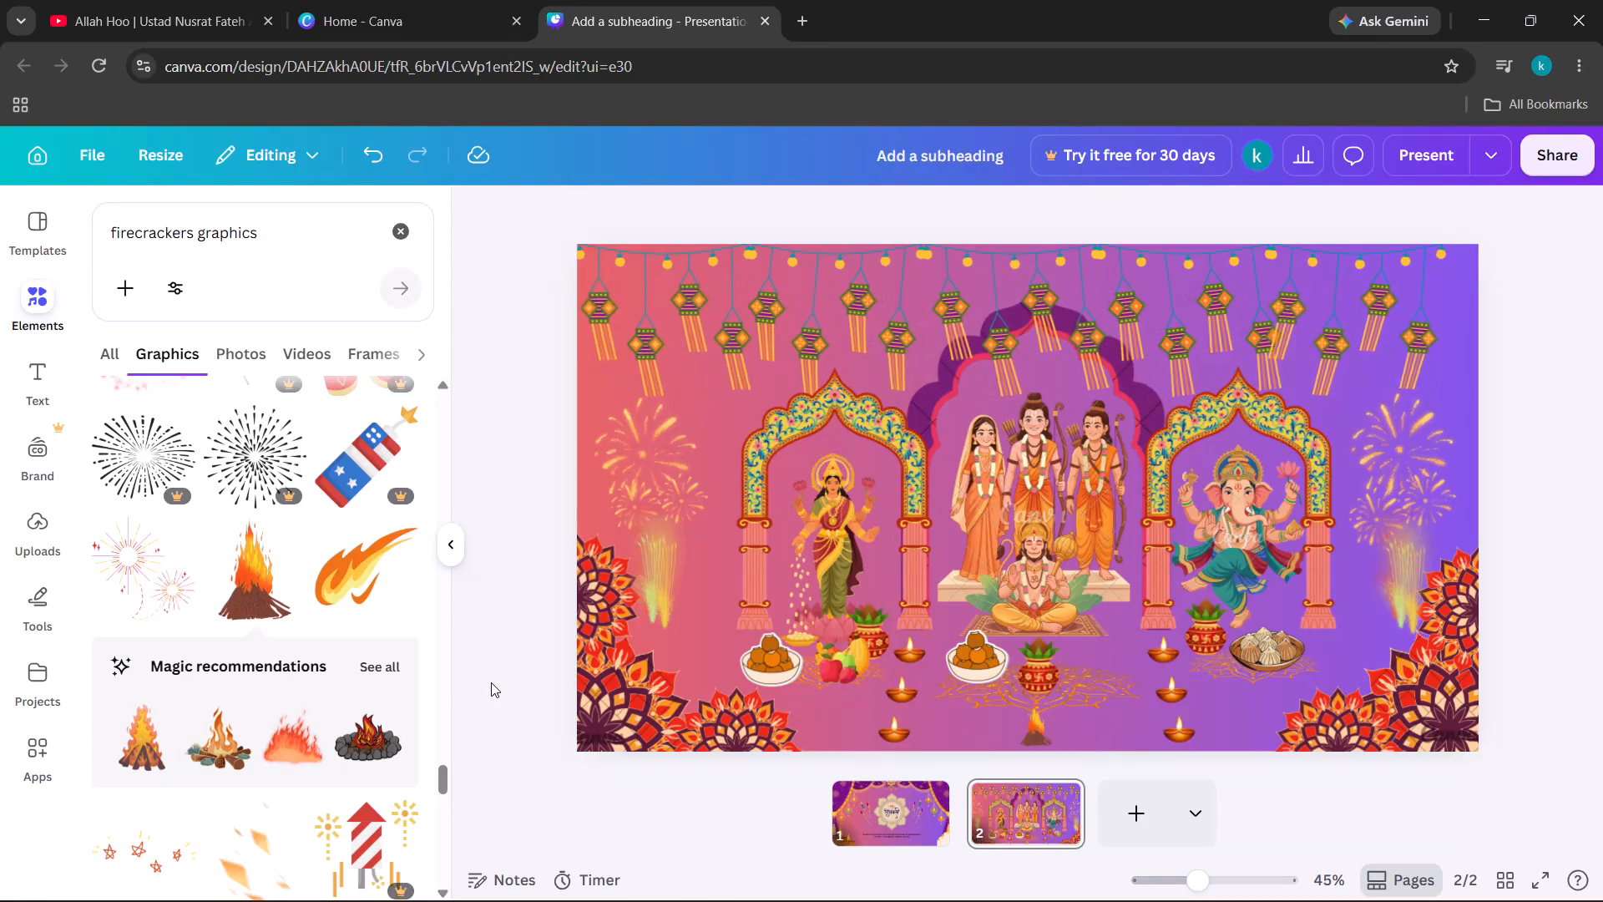
# Browse further through the firecrackers graphics results for another decoration that could suit the Diwali page.
pyautogui.scroll(-2, 307, 671)
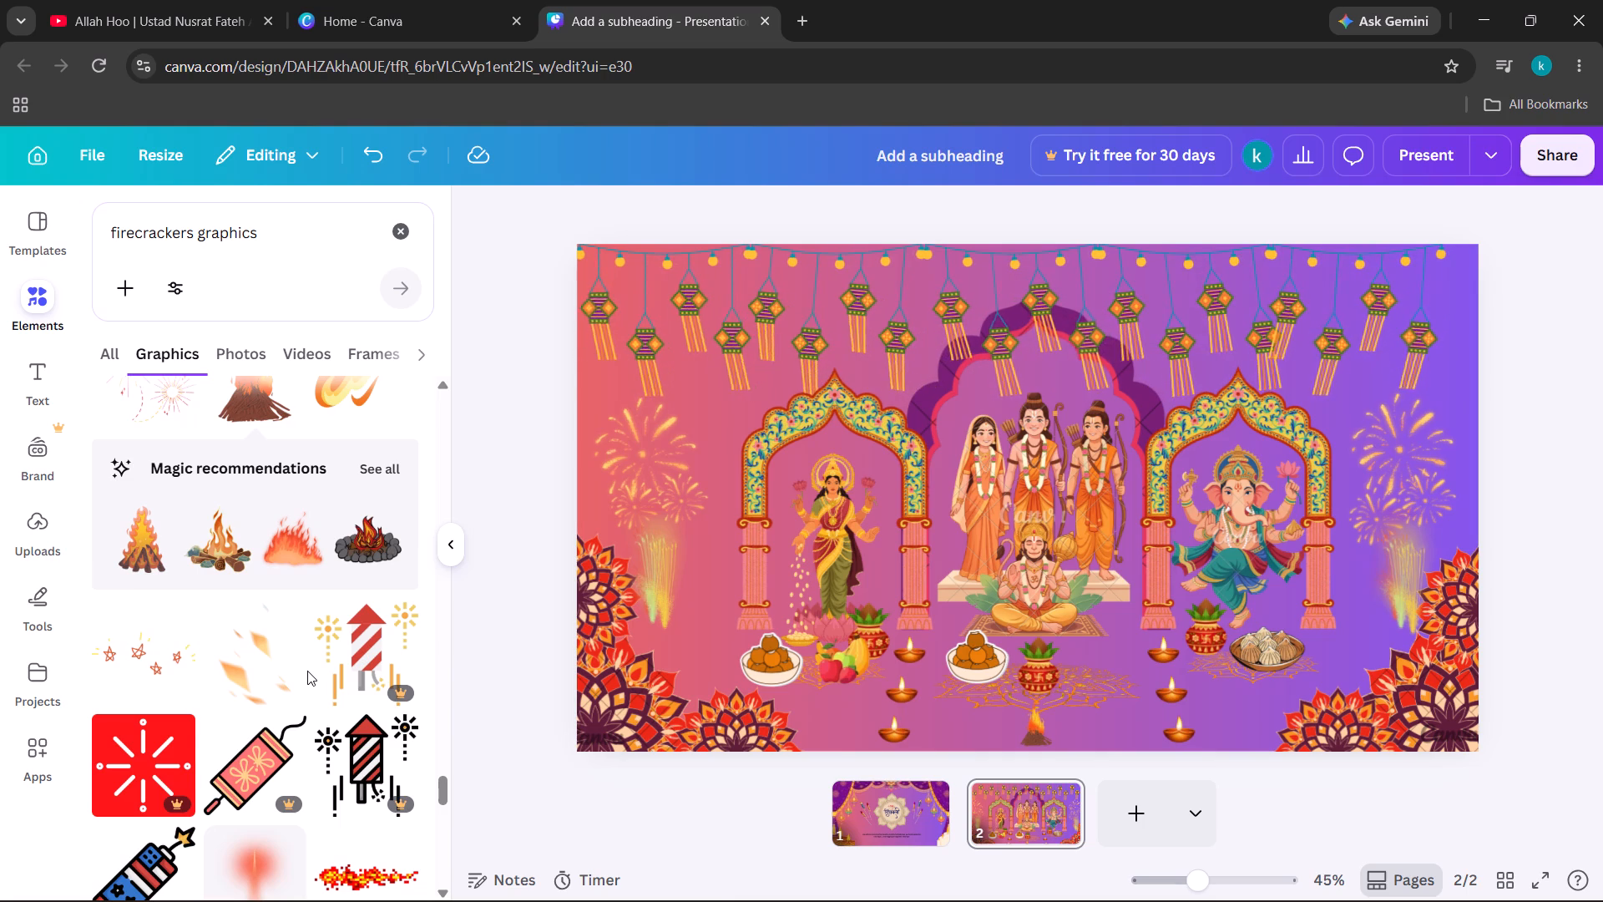
pyautogui.scroll(-3, 307, 671)
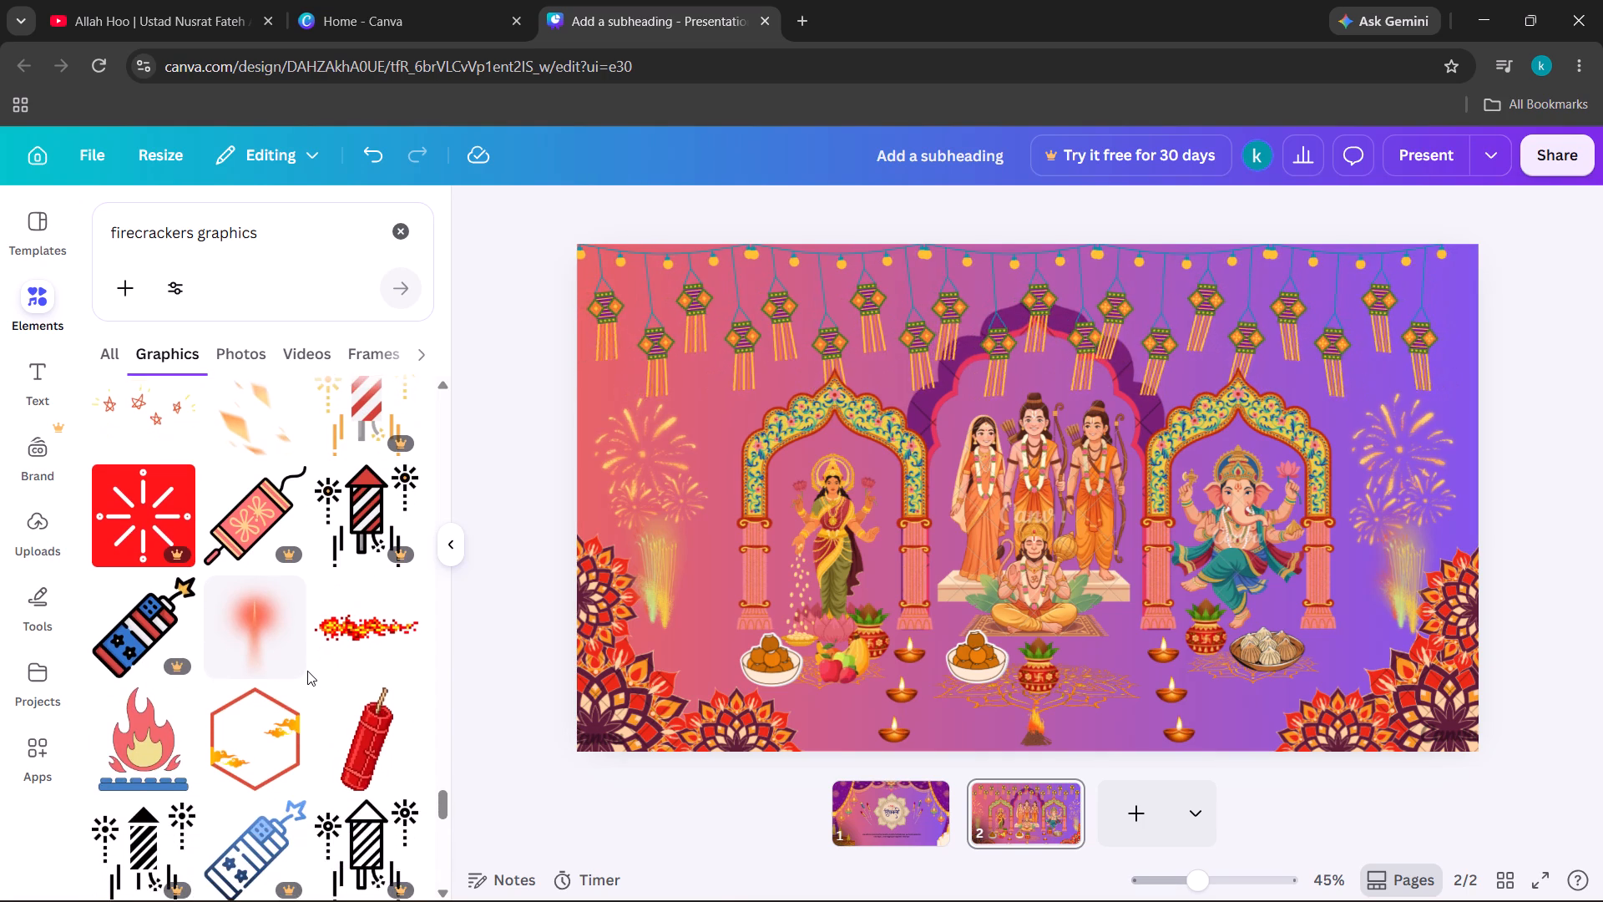
pyautogui.scroll(-4, 307, 671)
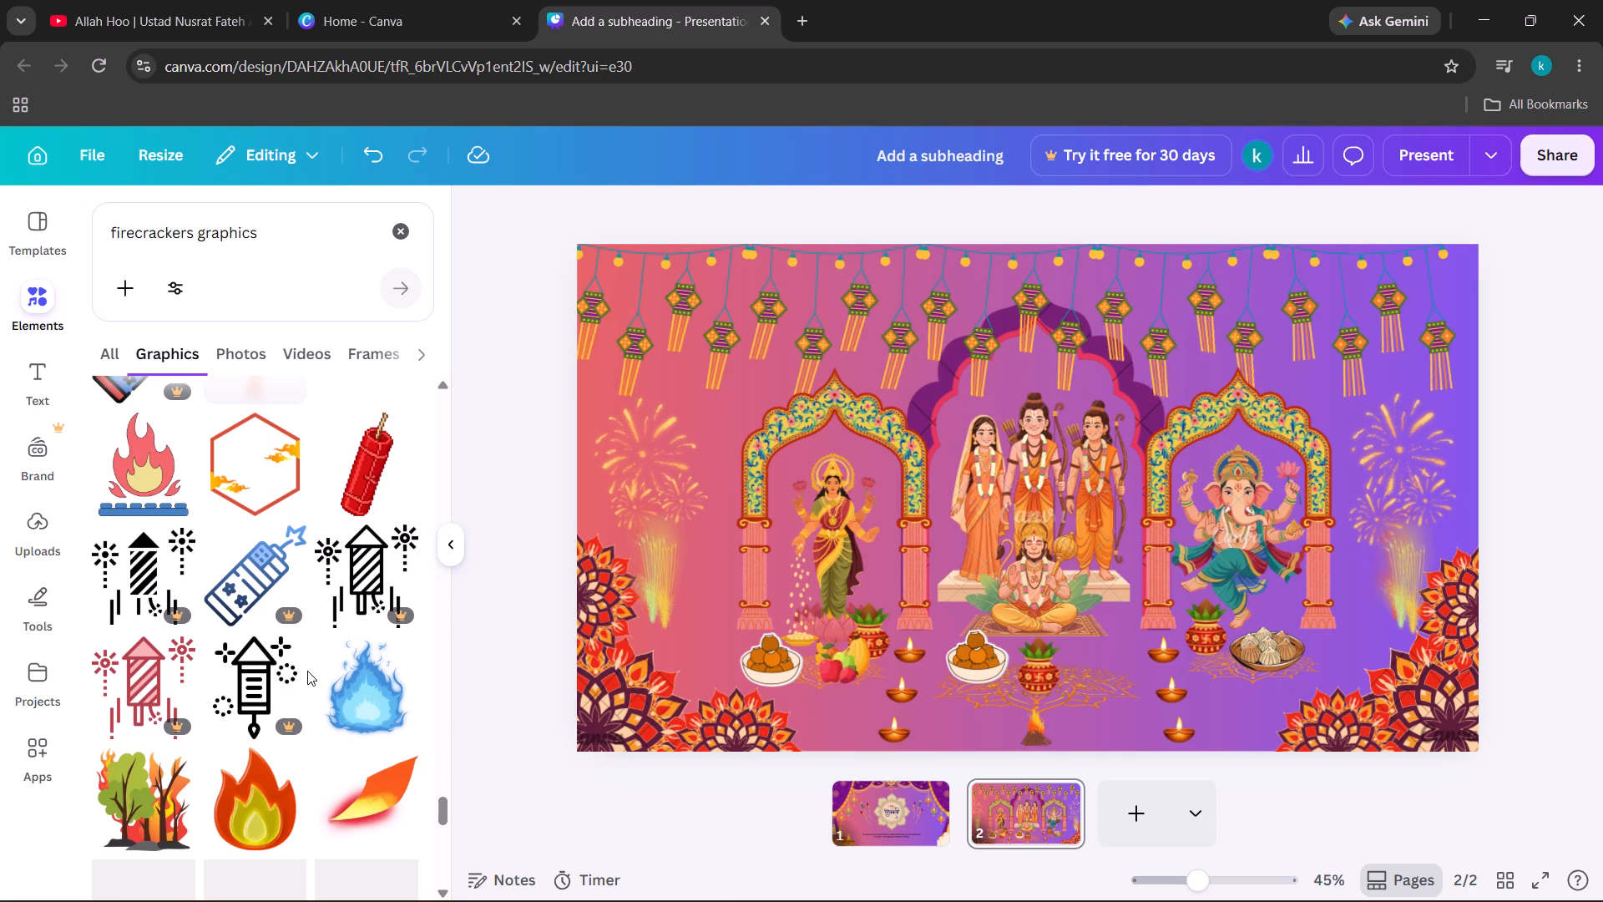
pyautogui.scroll(-2, 307, 671)
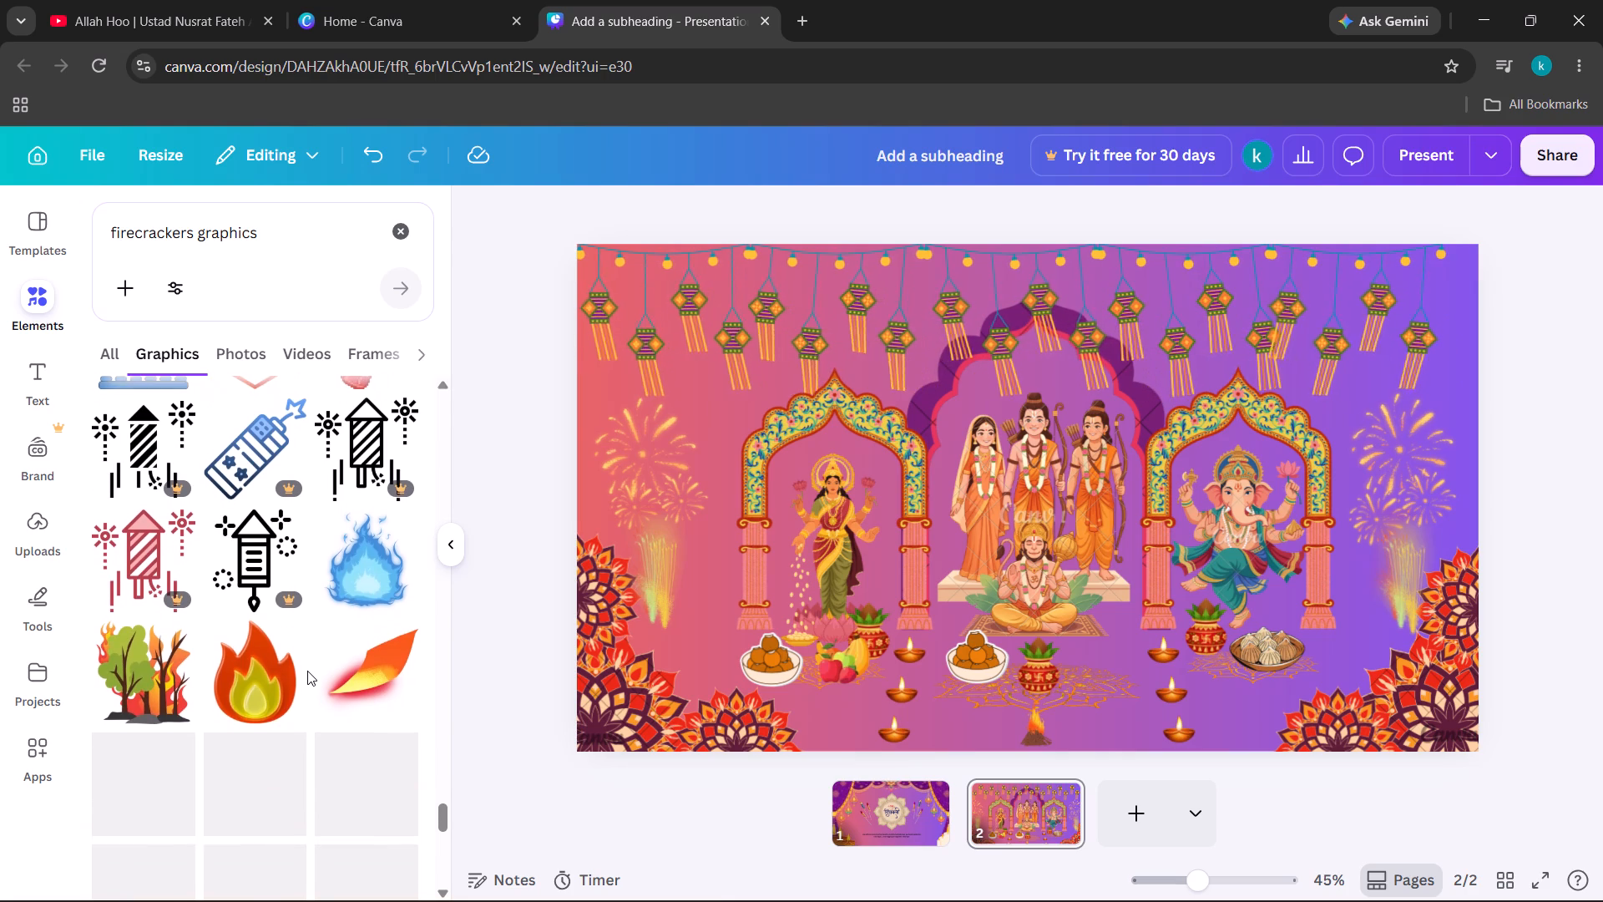
pyautogui.scroll(-1, 307, 671)
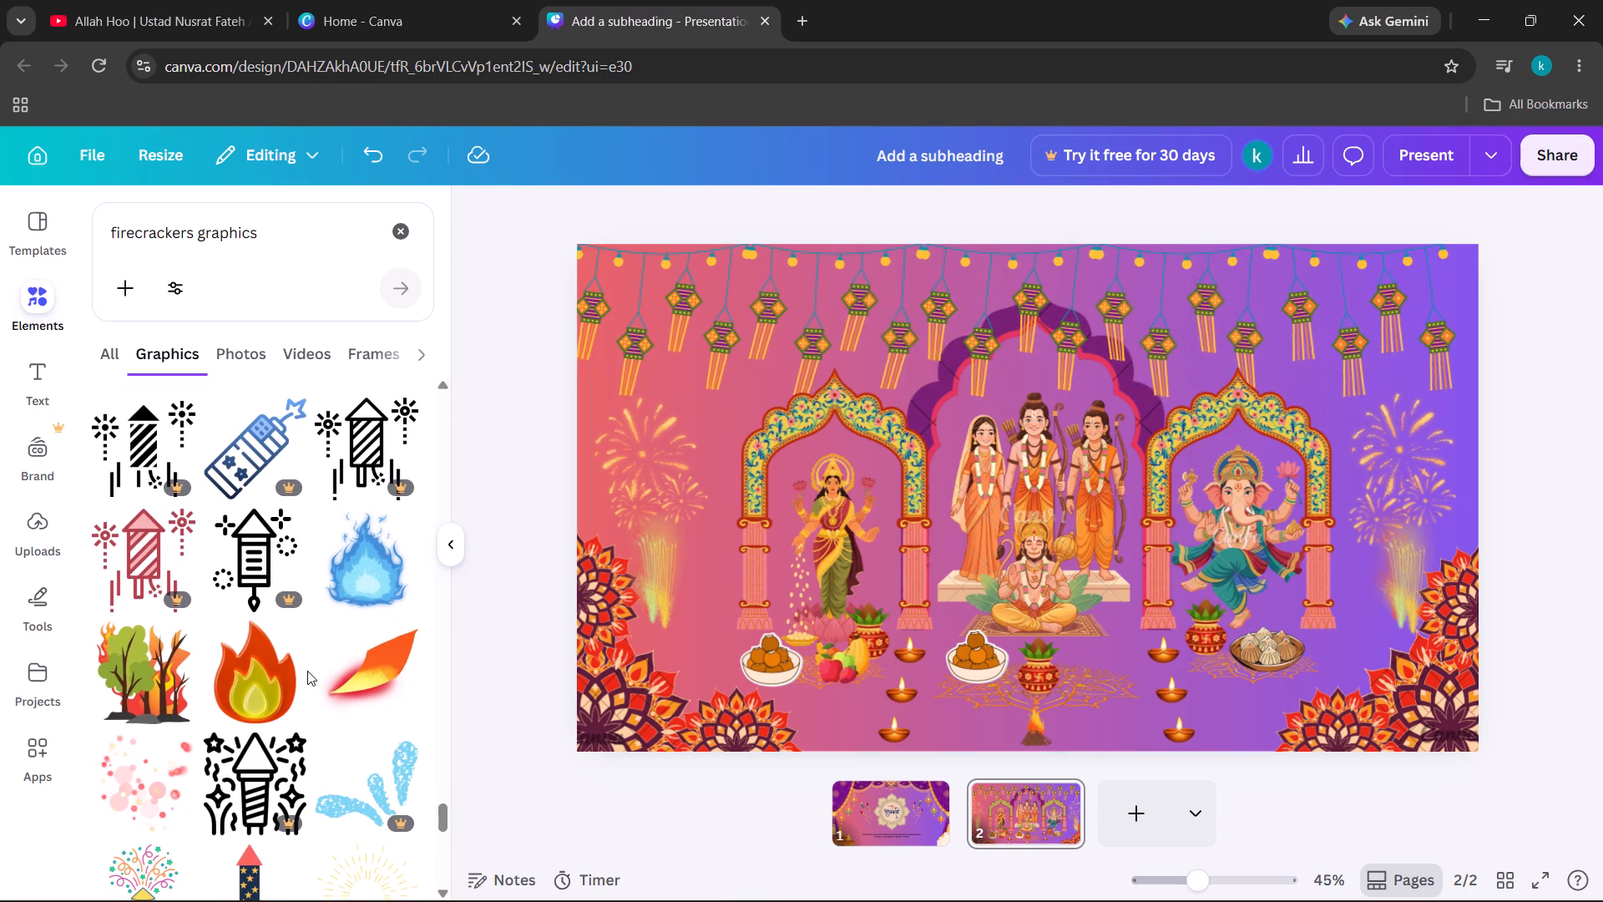
pyautogui.scroll(-2, 307, 671)
pyautogui.hscroll(2, 307, 671)
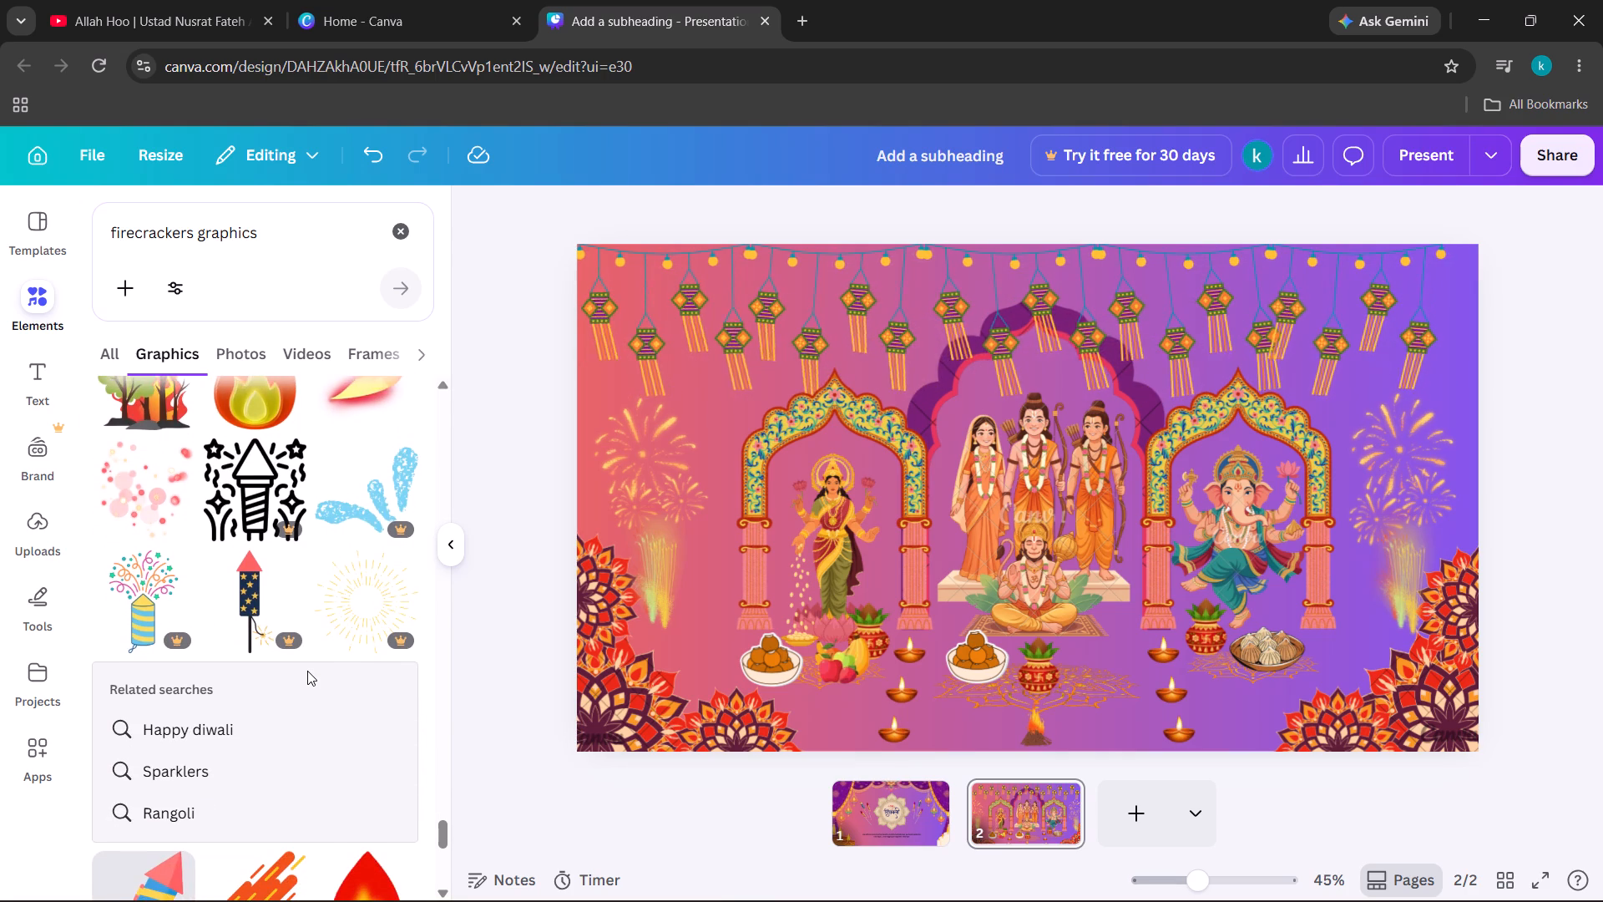
pyautogui.hscroll(2, 307, 671)
pyautogui.scroll(-4, 307, 671)
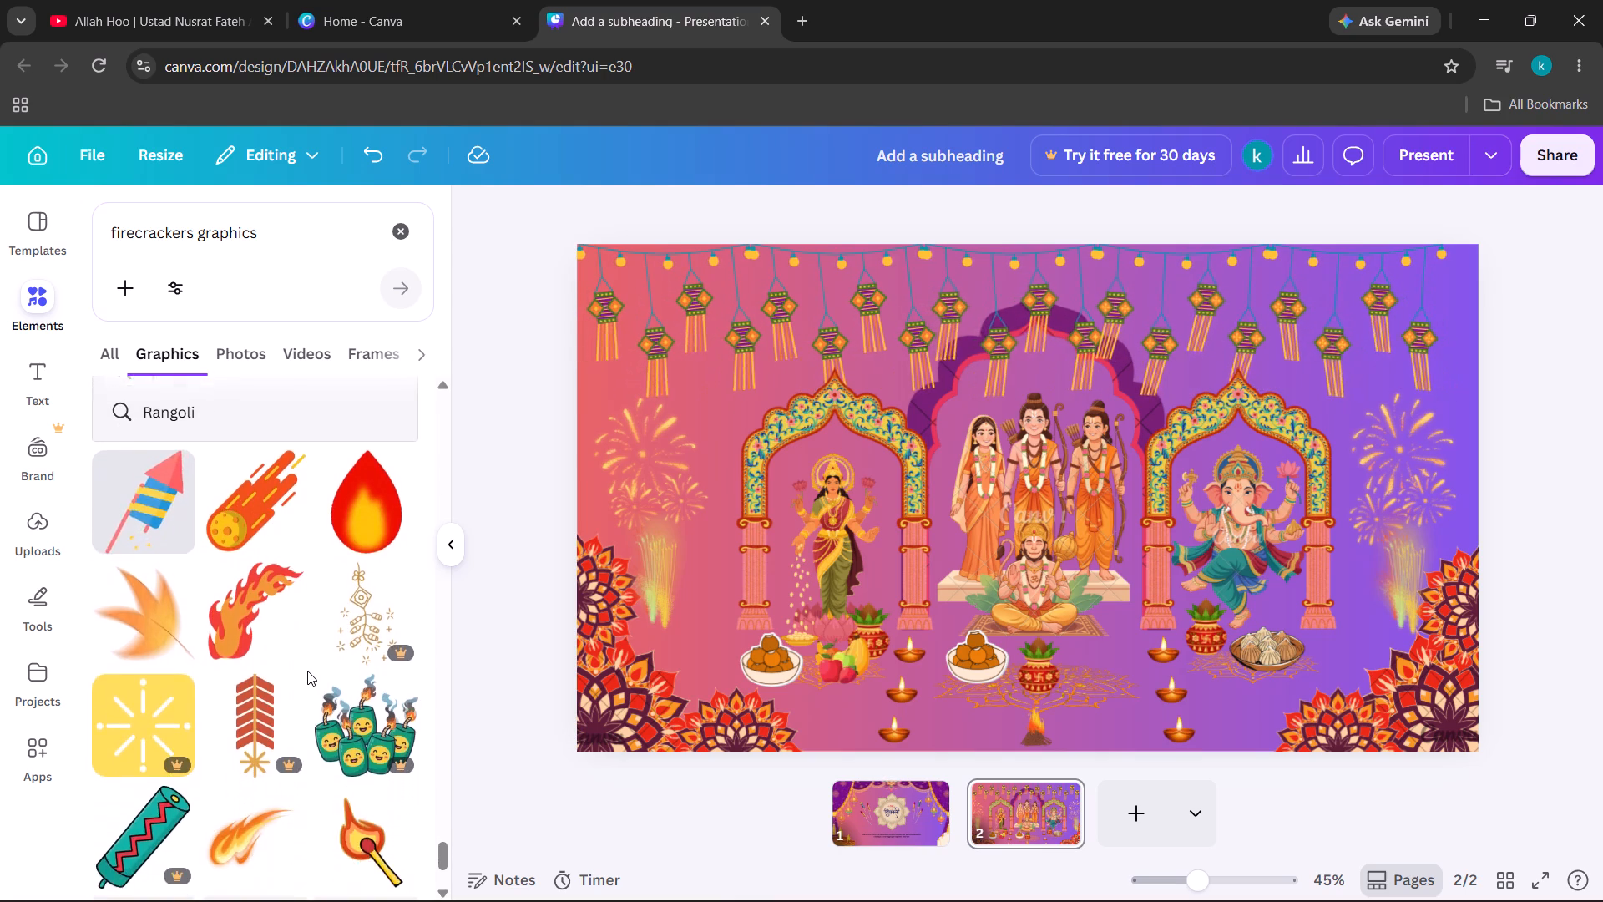
pyautogui.scroll(-4, 307, 671)
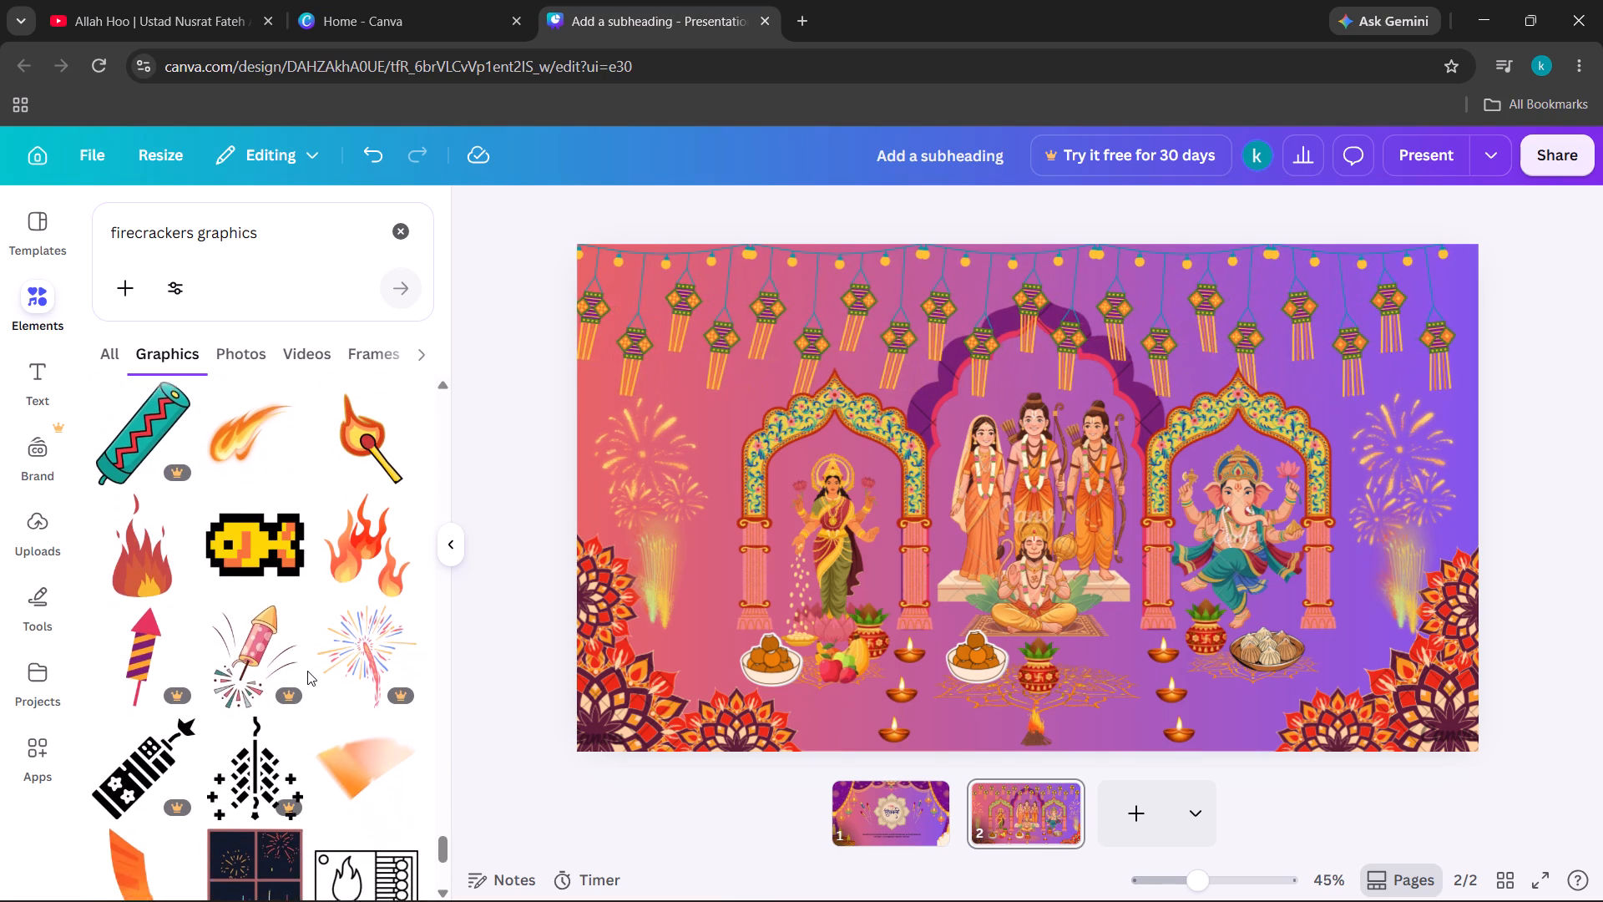
pyautogui.scroll(-3, 307, 671)
pyautogui.hscroll(1, 307, 671)
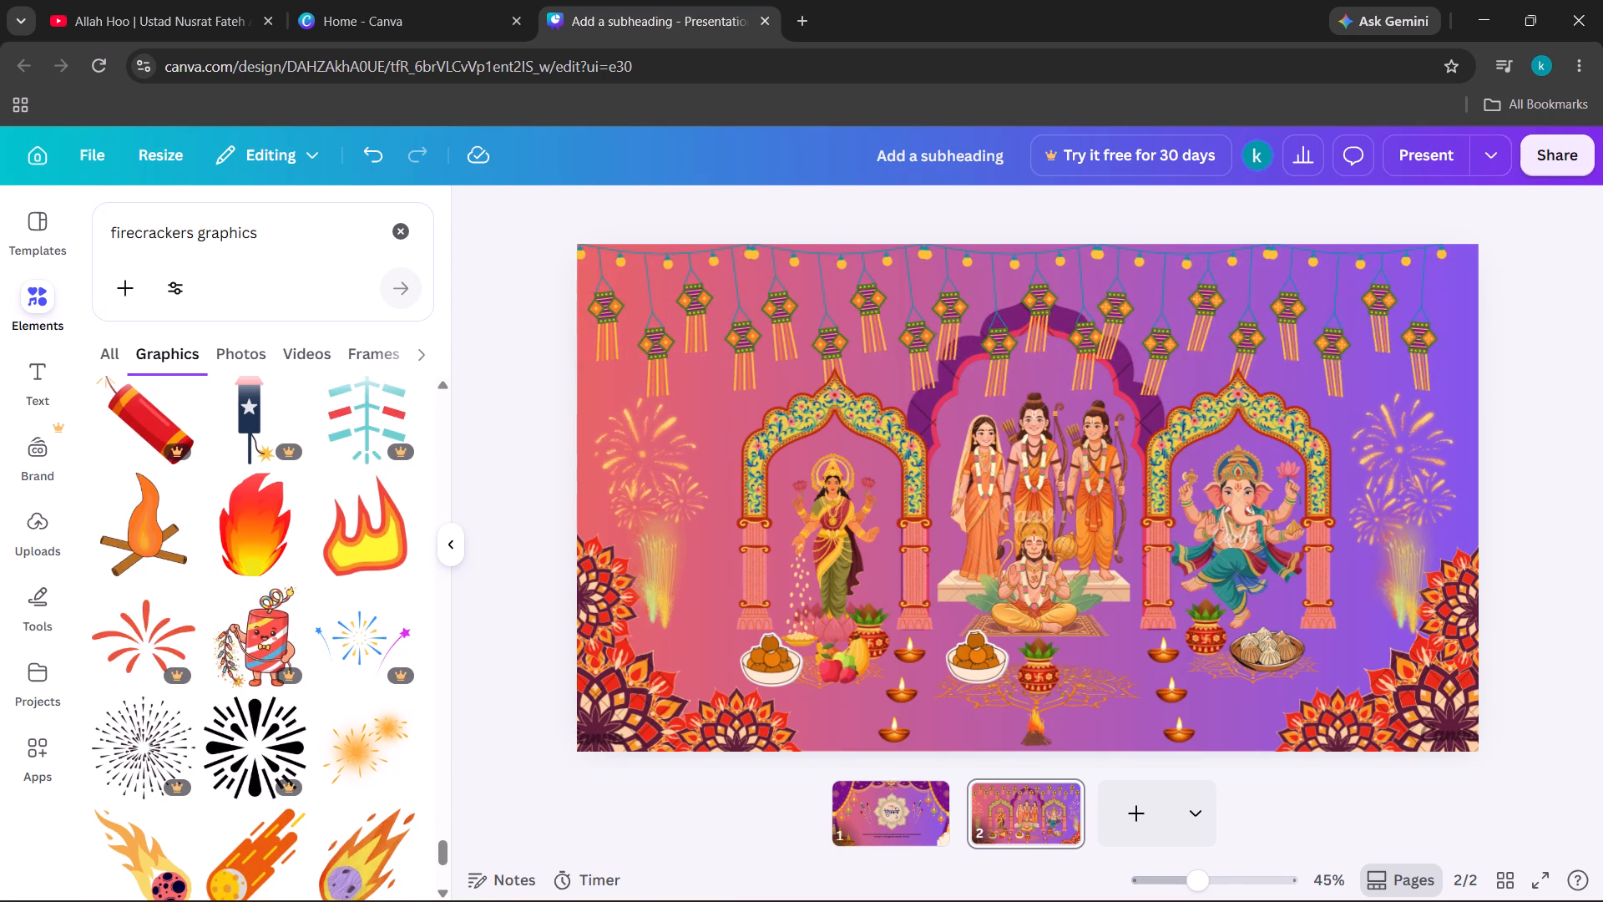
# Search the graphics library for "rangoli graphics" in place of the firecrackers search.
pyautogui.click(195, 231)
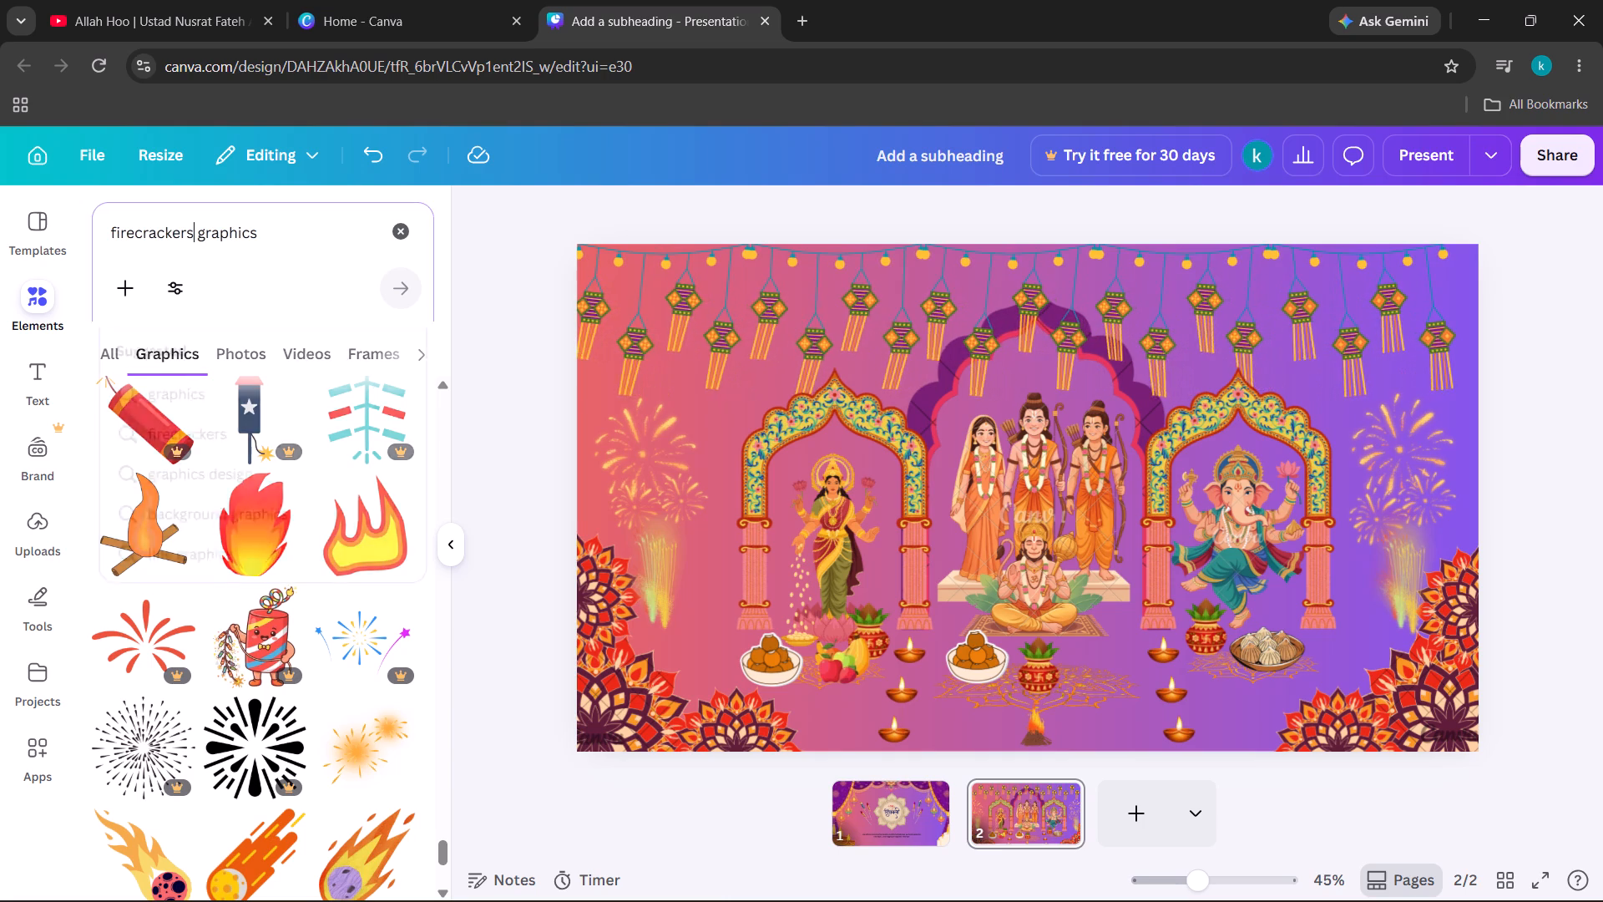
pyautogui.press('Delete')
pyautogui.press('BackSpace')
pyautogui.press('BackSpace')
pyautogui.press('BackSpace')
pyautogui.press('BackSpace')
pyautogui.press('BackSpace')
pyautogui.press('BackSpace')
pyautogui.press('BackSpace')
pyautogui.press('BackSpace')
pyautogui.press('BackSpace')
pyautogui.press('BackSpace')
pyautogui.press('BackSpace')
pyautogui.press('BackSpace')
pyautogui.press('BackSpace')
pyautogui.press('BackSpace')
pyautogui.press('BackSpace')
pyautogui.press('BackSpace')
pyautogui.press('BackSpace')
pyautogui.press('BackSpace')
pyautogui.press('BackSpace')
pyautogui.press('BackSpace')
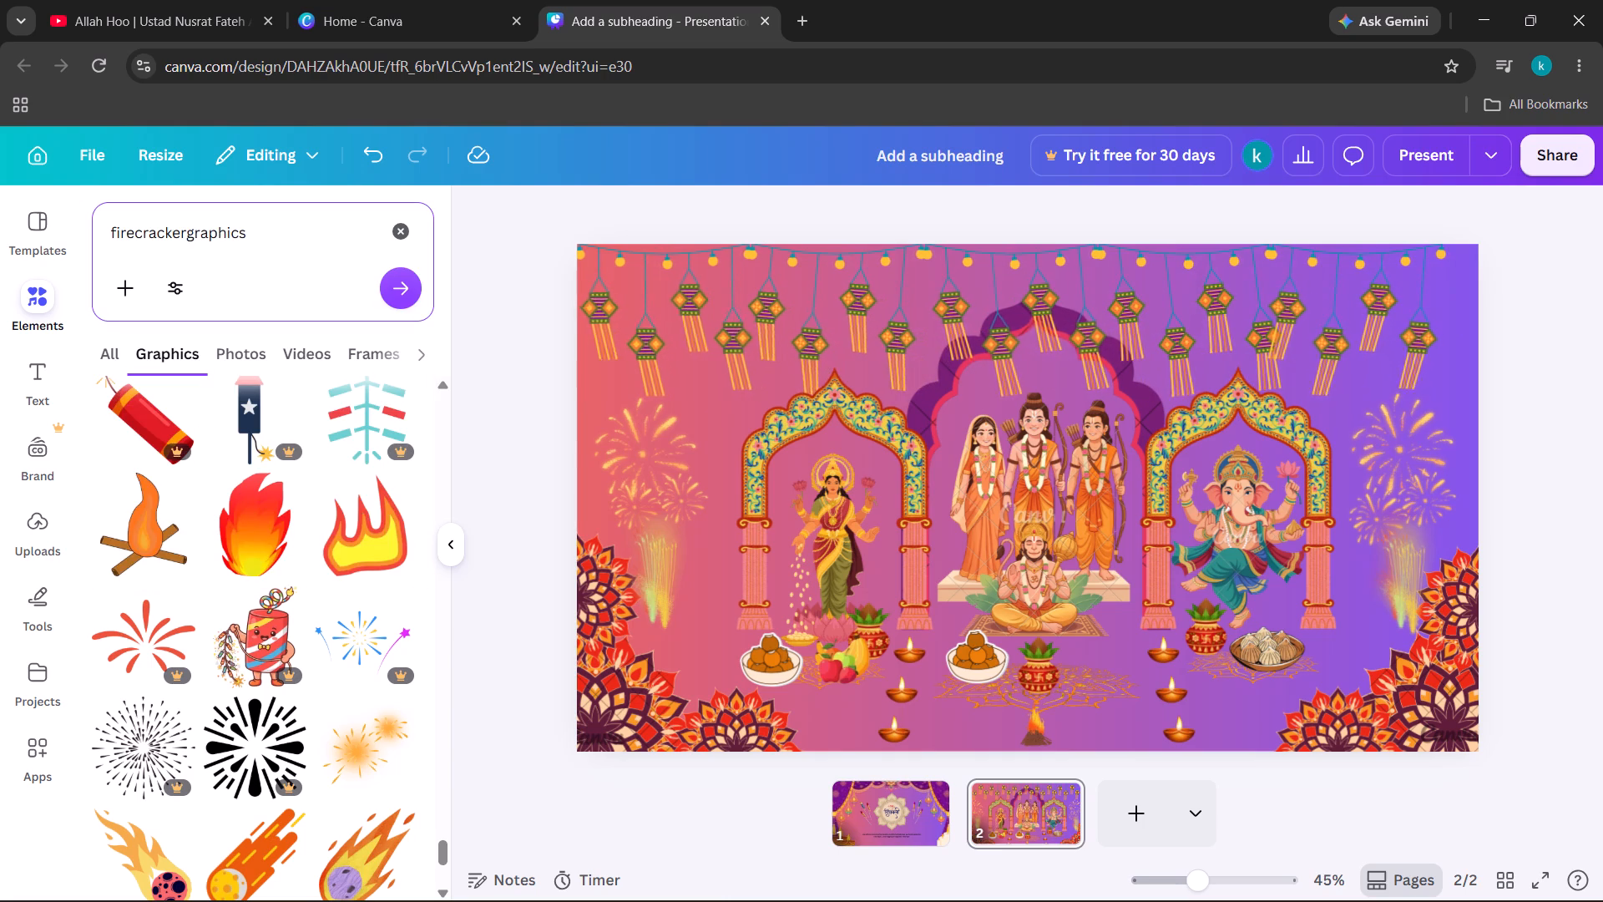
pyautogui.press('space')
pyautogui.write('rangoli')
pyautogui.press('space')
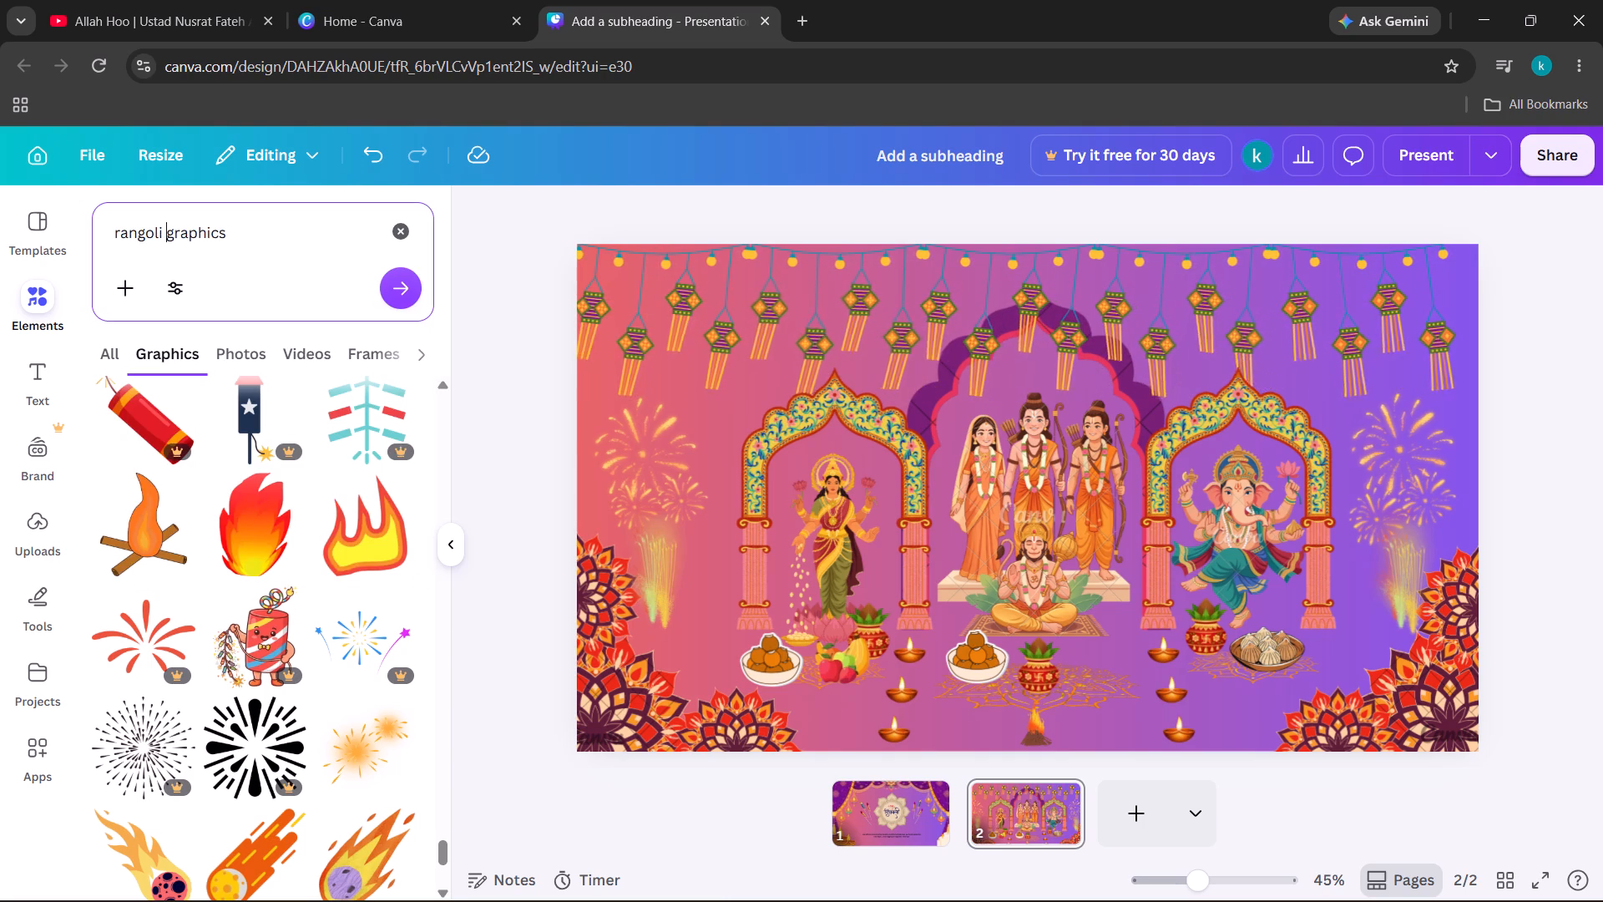
pyautogui.press('Return')
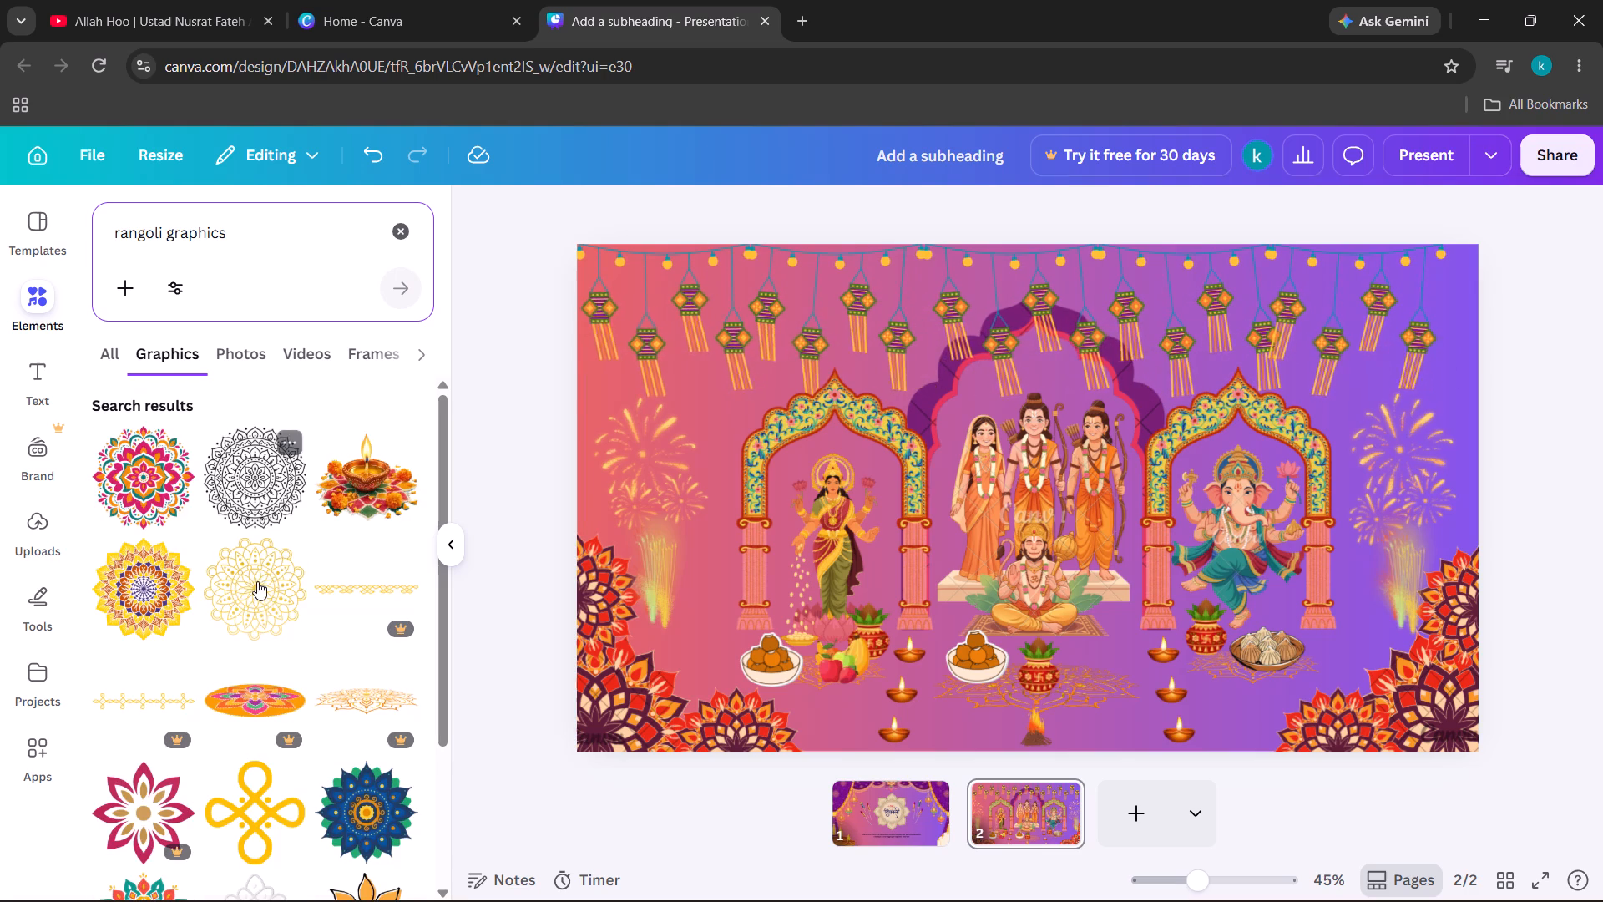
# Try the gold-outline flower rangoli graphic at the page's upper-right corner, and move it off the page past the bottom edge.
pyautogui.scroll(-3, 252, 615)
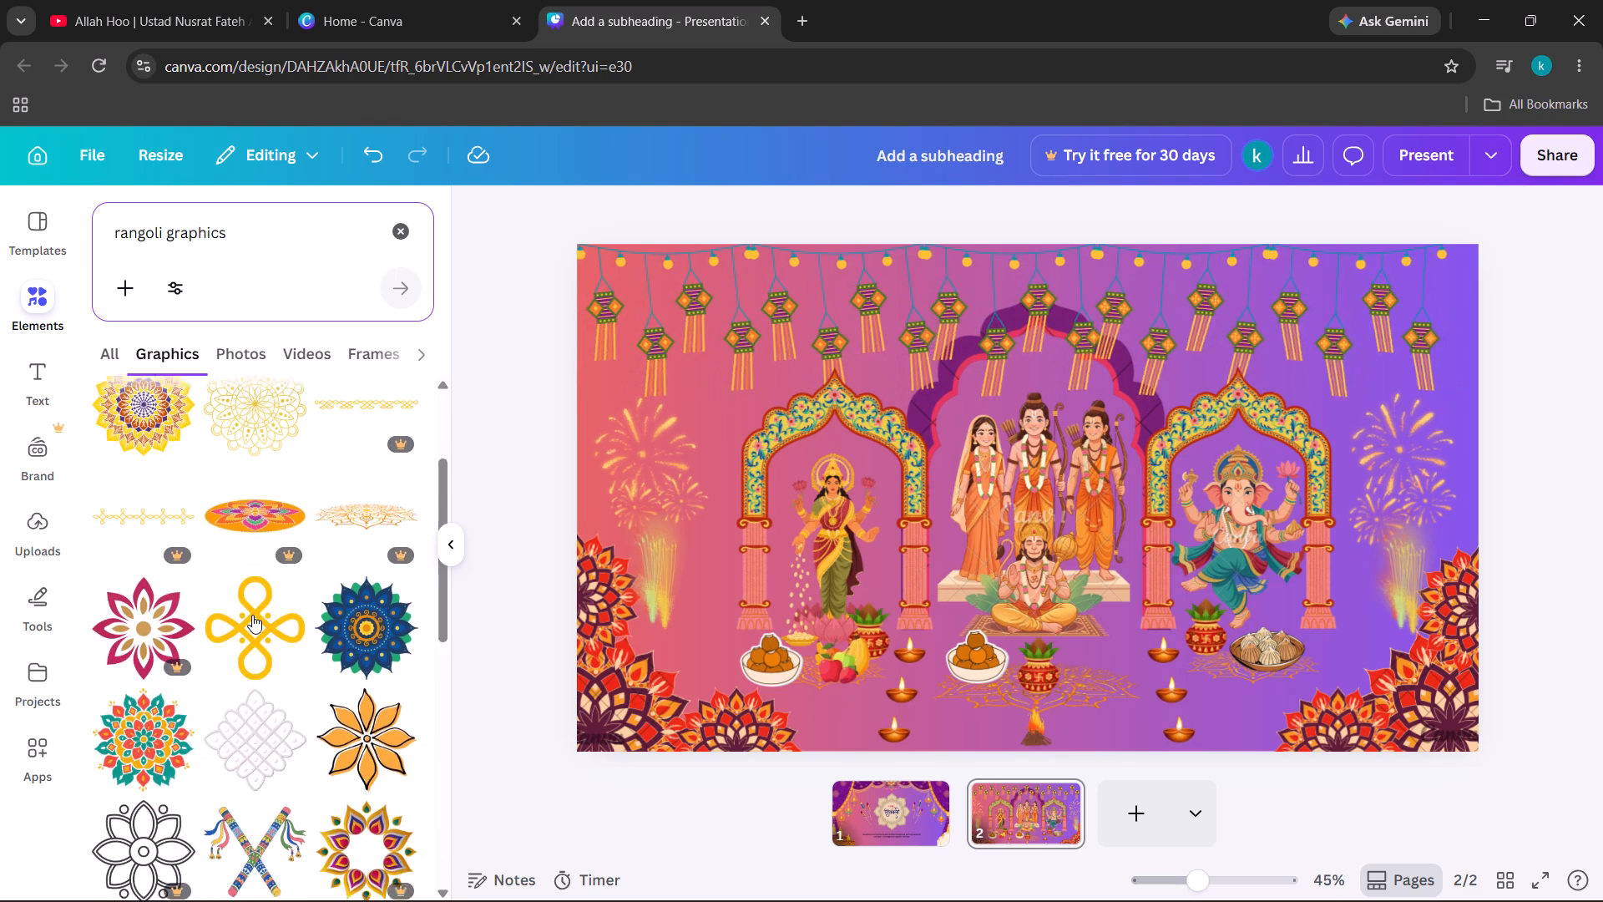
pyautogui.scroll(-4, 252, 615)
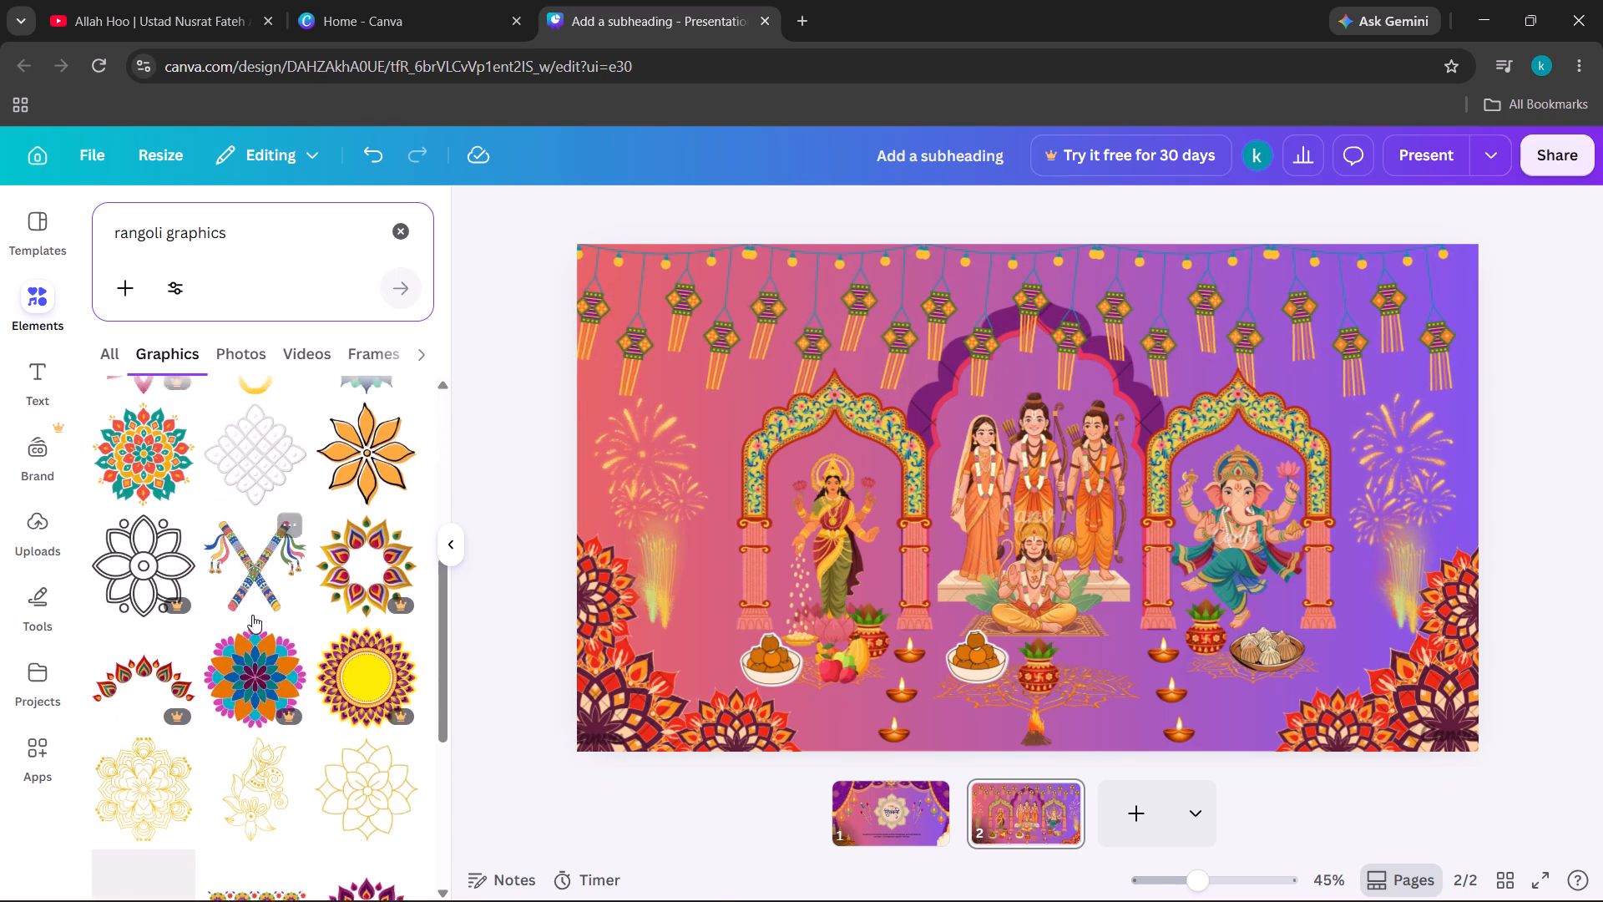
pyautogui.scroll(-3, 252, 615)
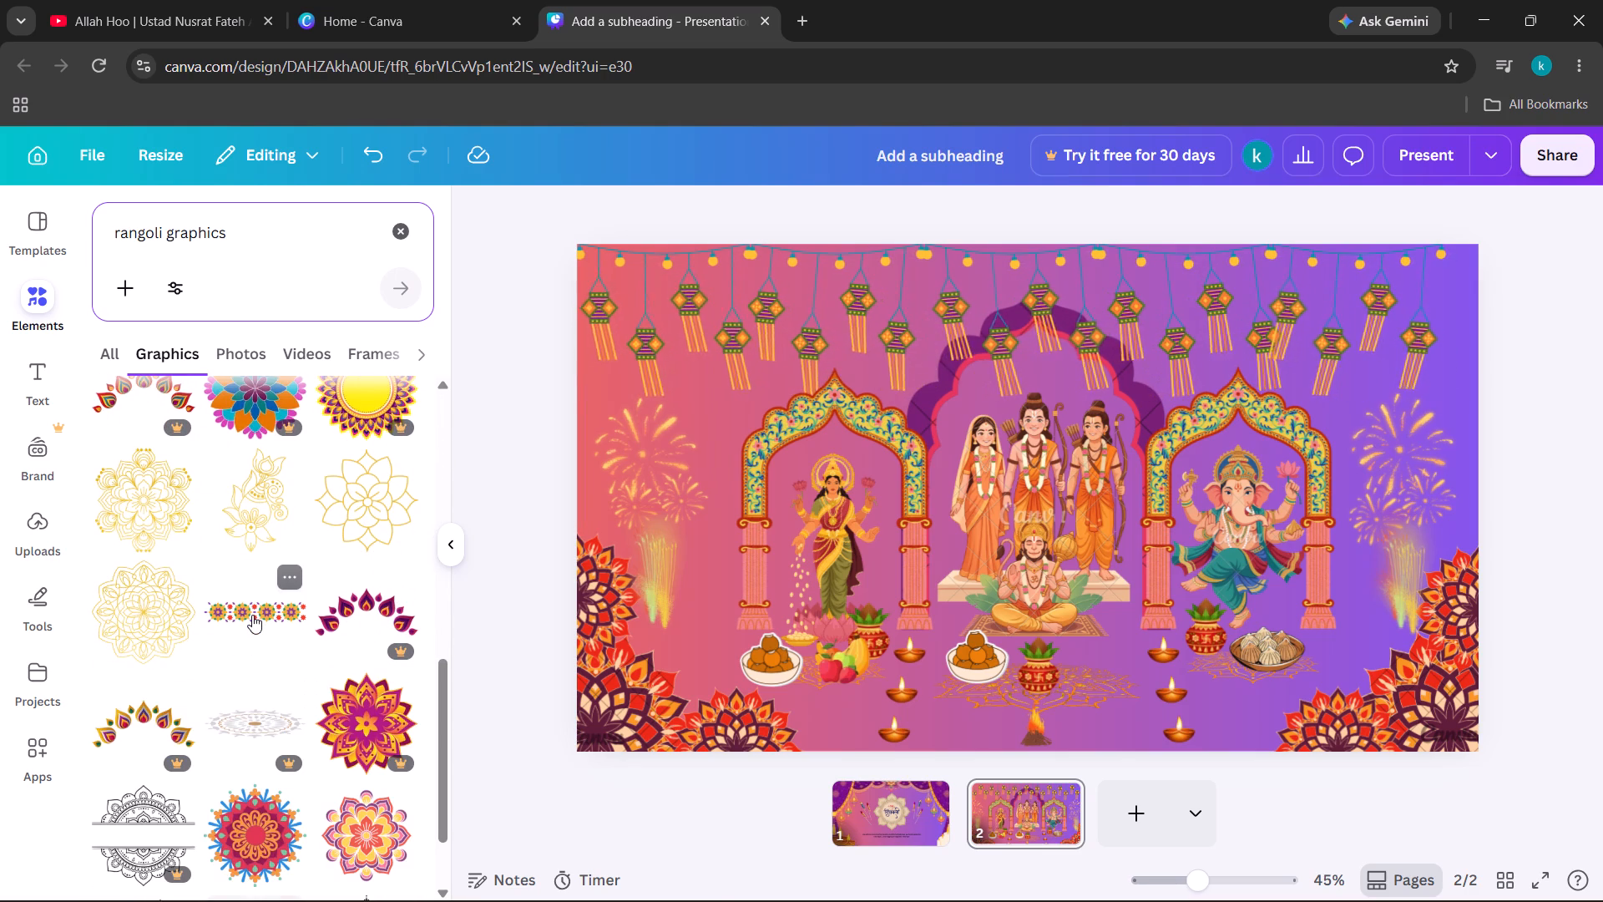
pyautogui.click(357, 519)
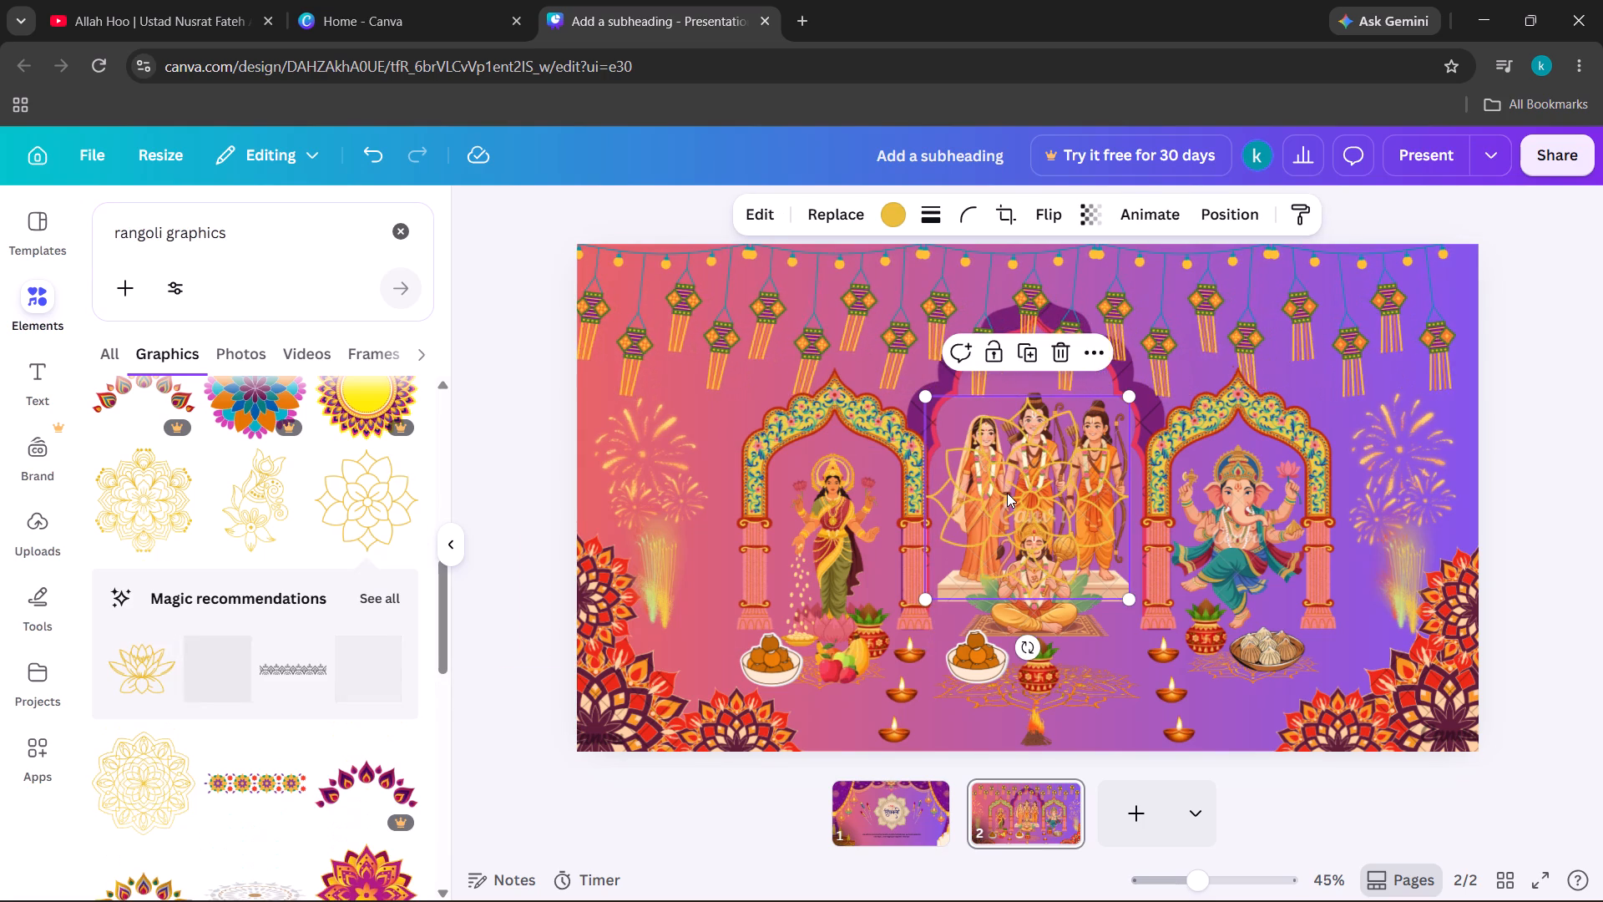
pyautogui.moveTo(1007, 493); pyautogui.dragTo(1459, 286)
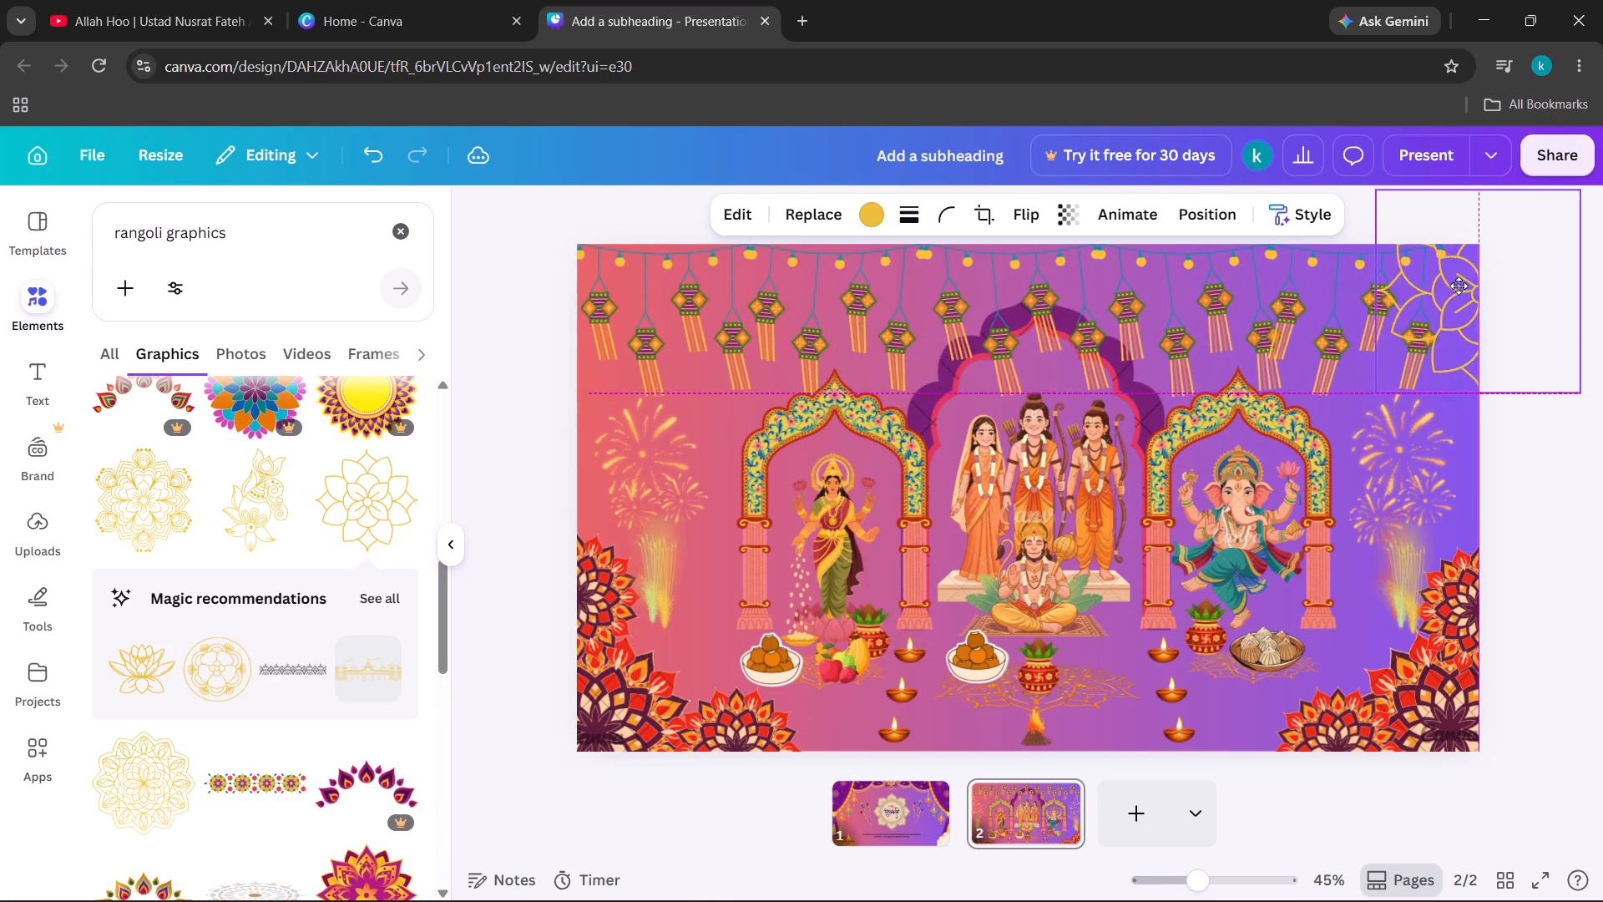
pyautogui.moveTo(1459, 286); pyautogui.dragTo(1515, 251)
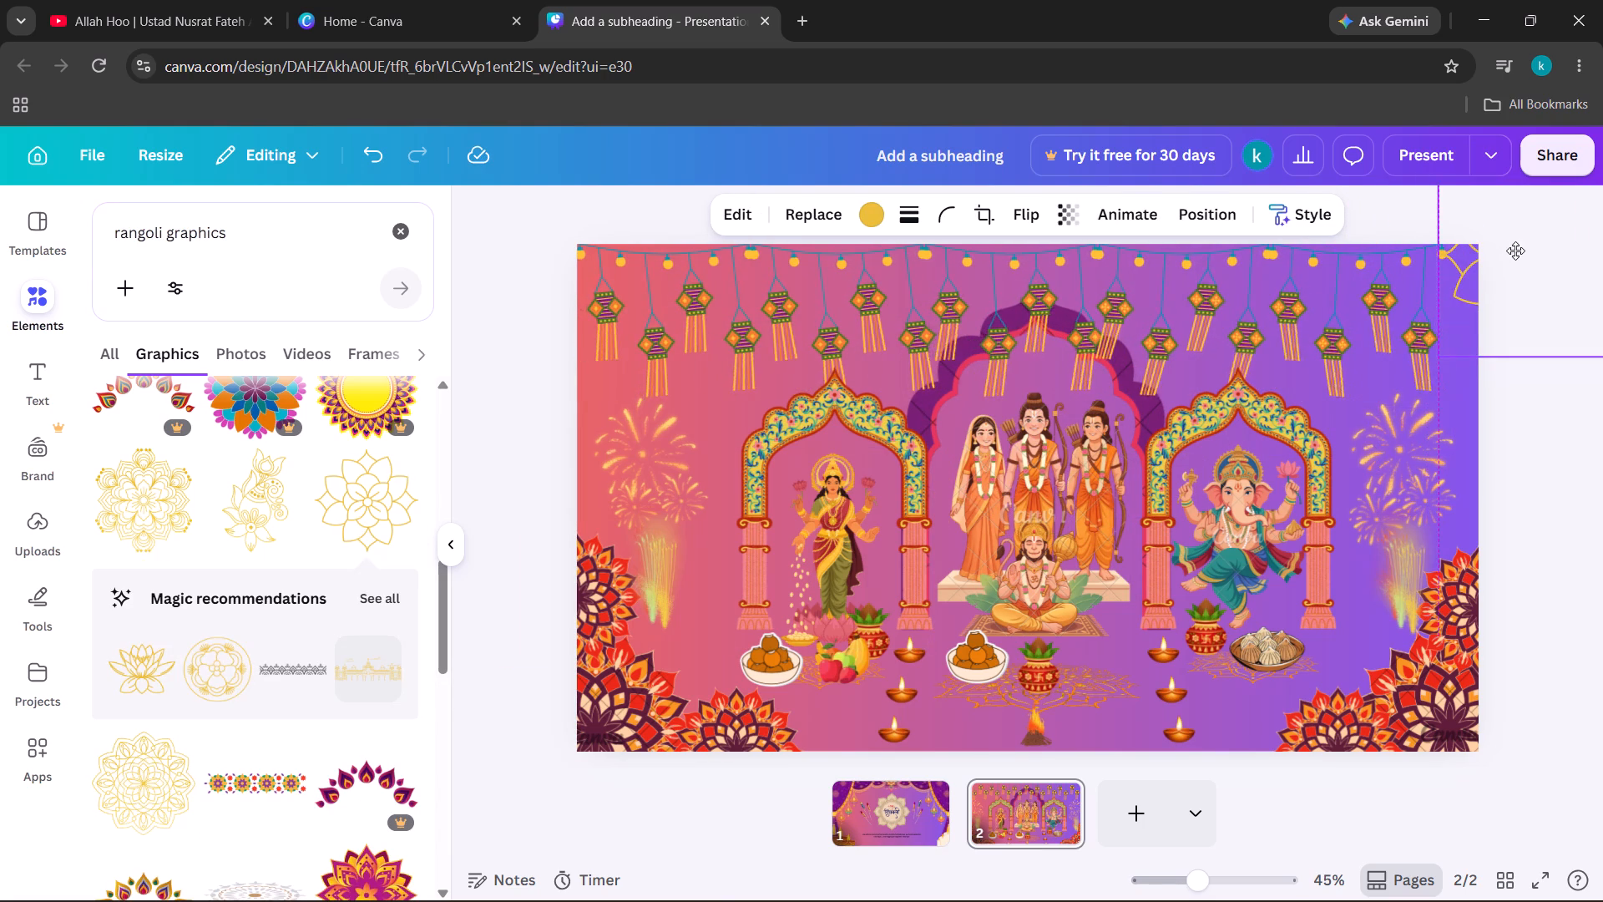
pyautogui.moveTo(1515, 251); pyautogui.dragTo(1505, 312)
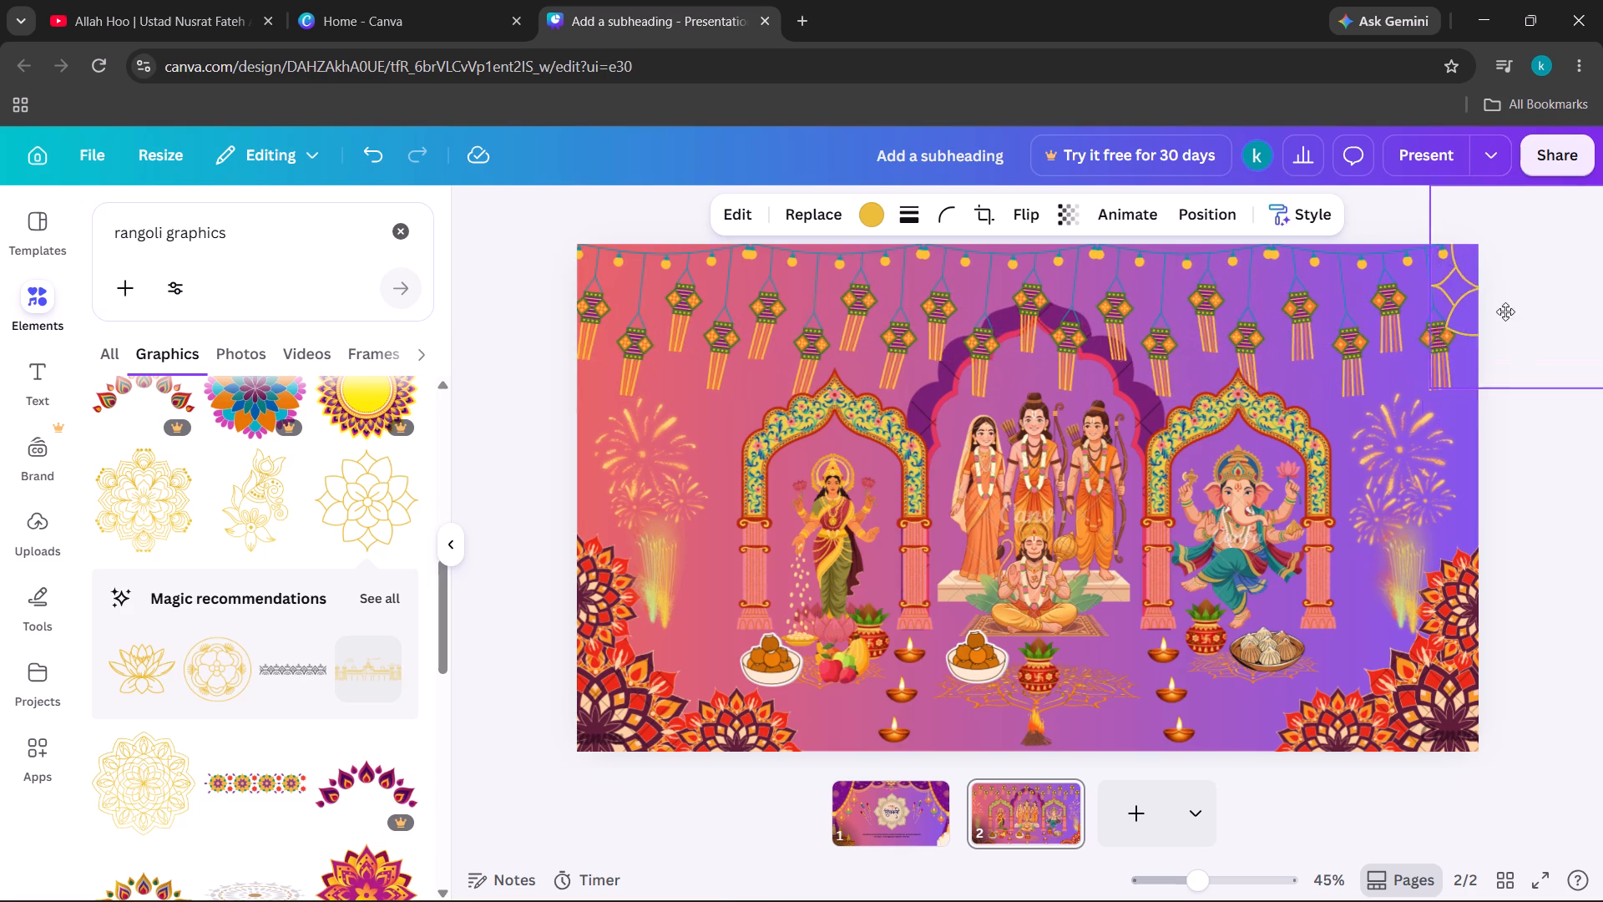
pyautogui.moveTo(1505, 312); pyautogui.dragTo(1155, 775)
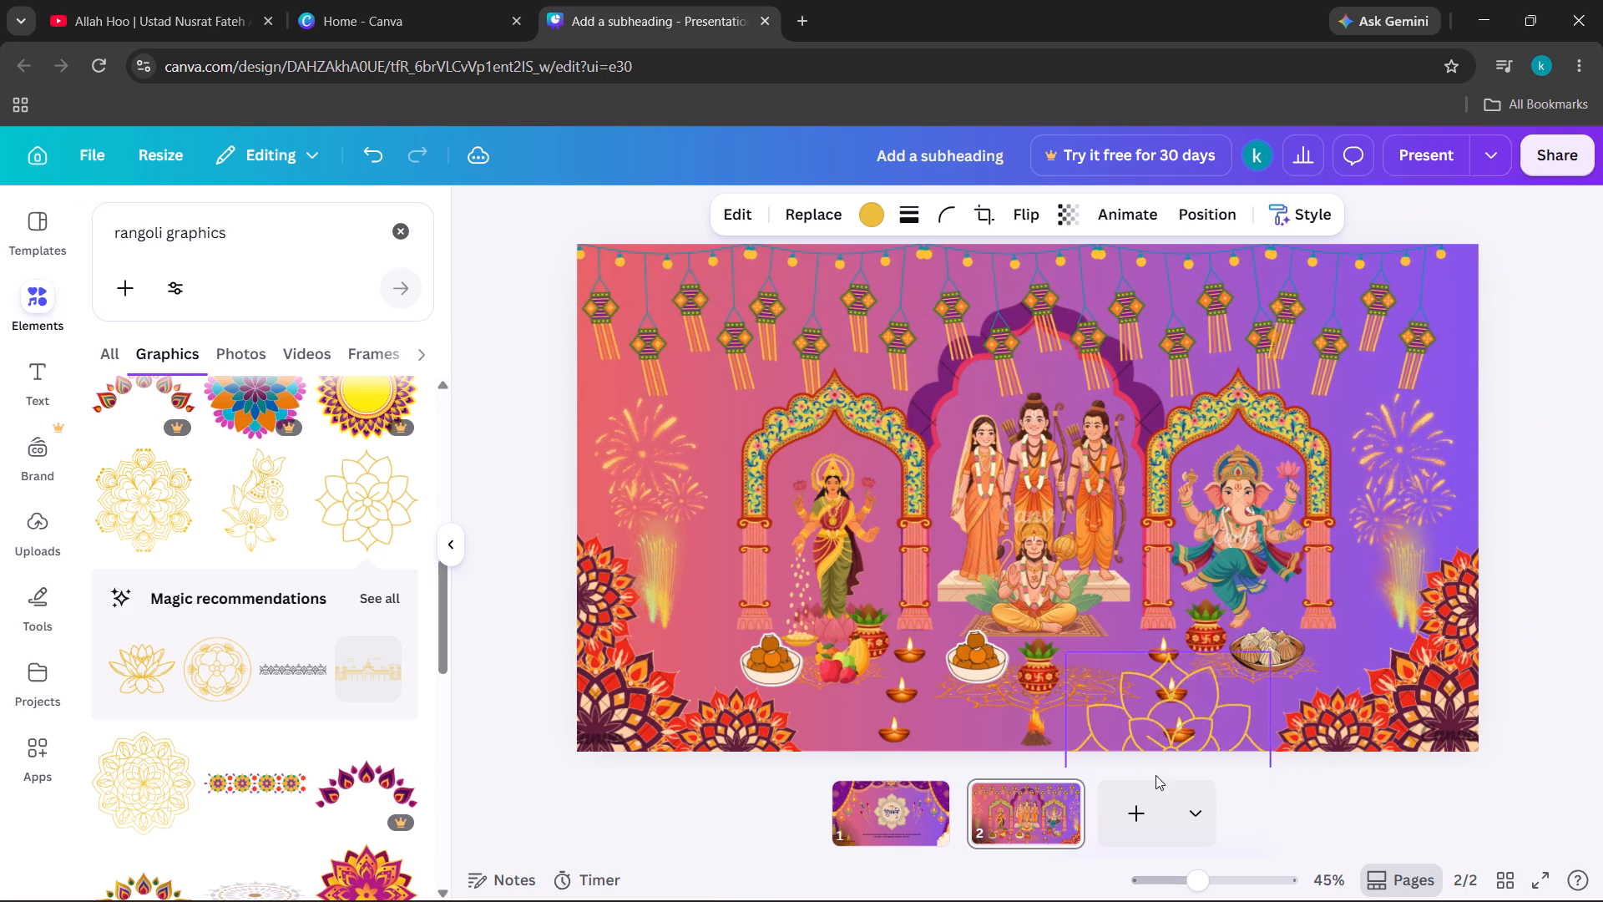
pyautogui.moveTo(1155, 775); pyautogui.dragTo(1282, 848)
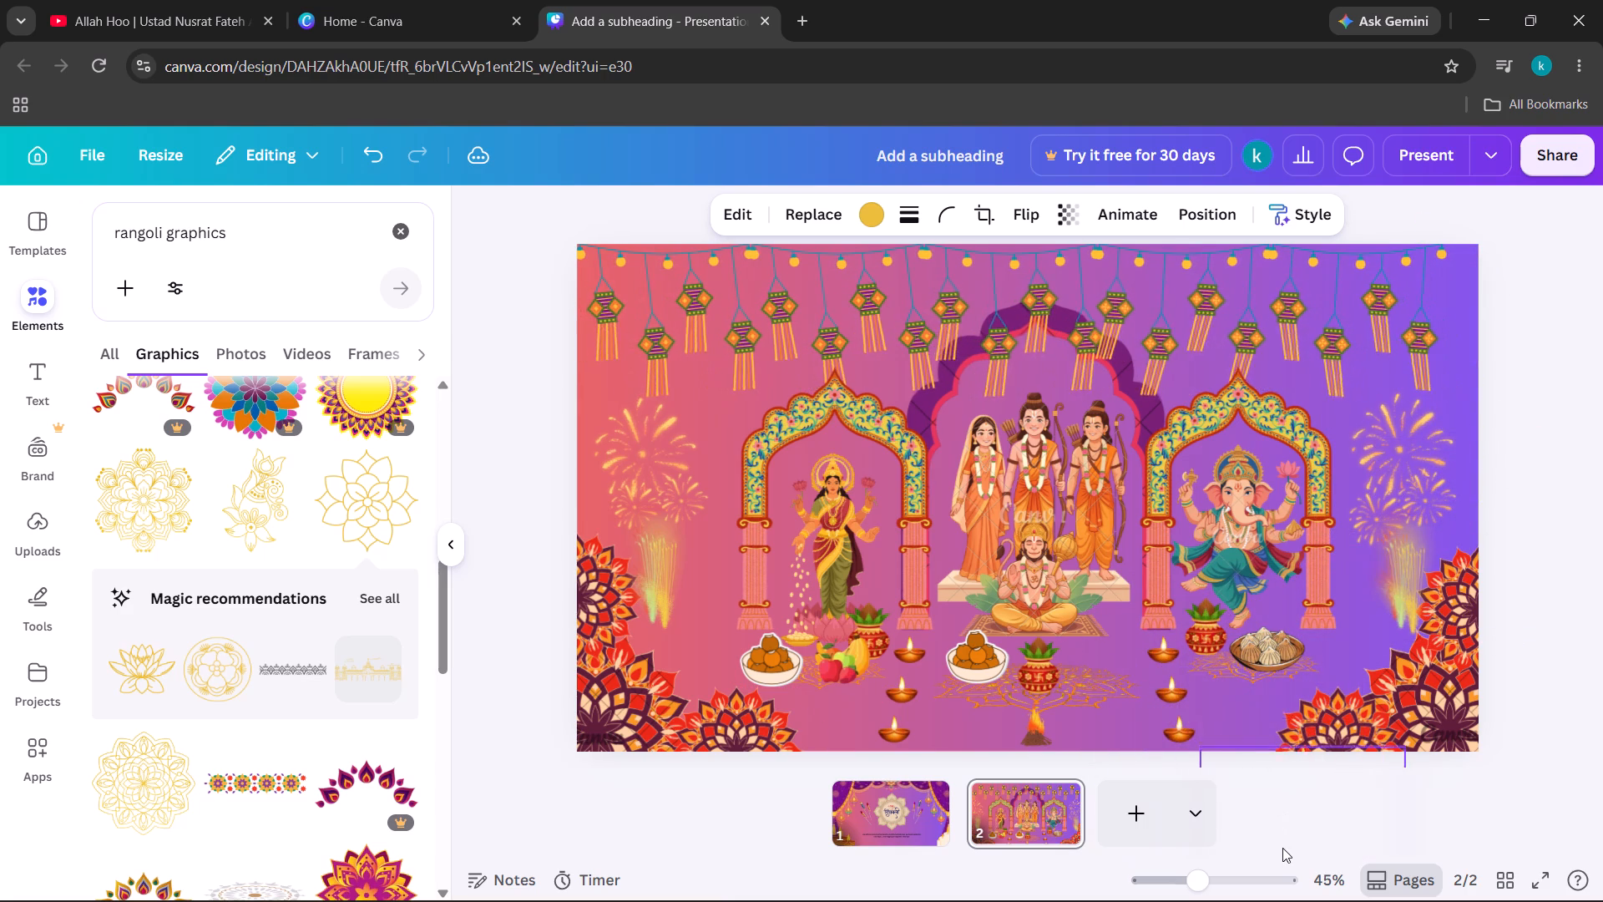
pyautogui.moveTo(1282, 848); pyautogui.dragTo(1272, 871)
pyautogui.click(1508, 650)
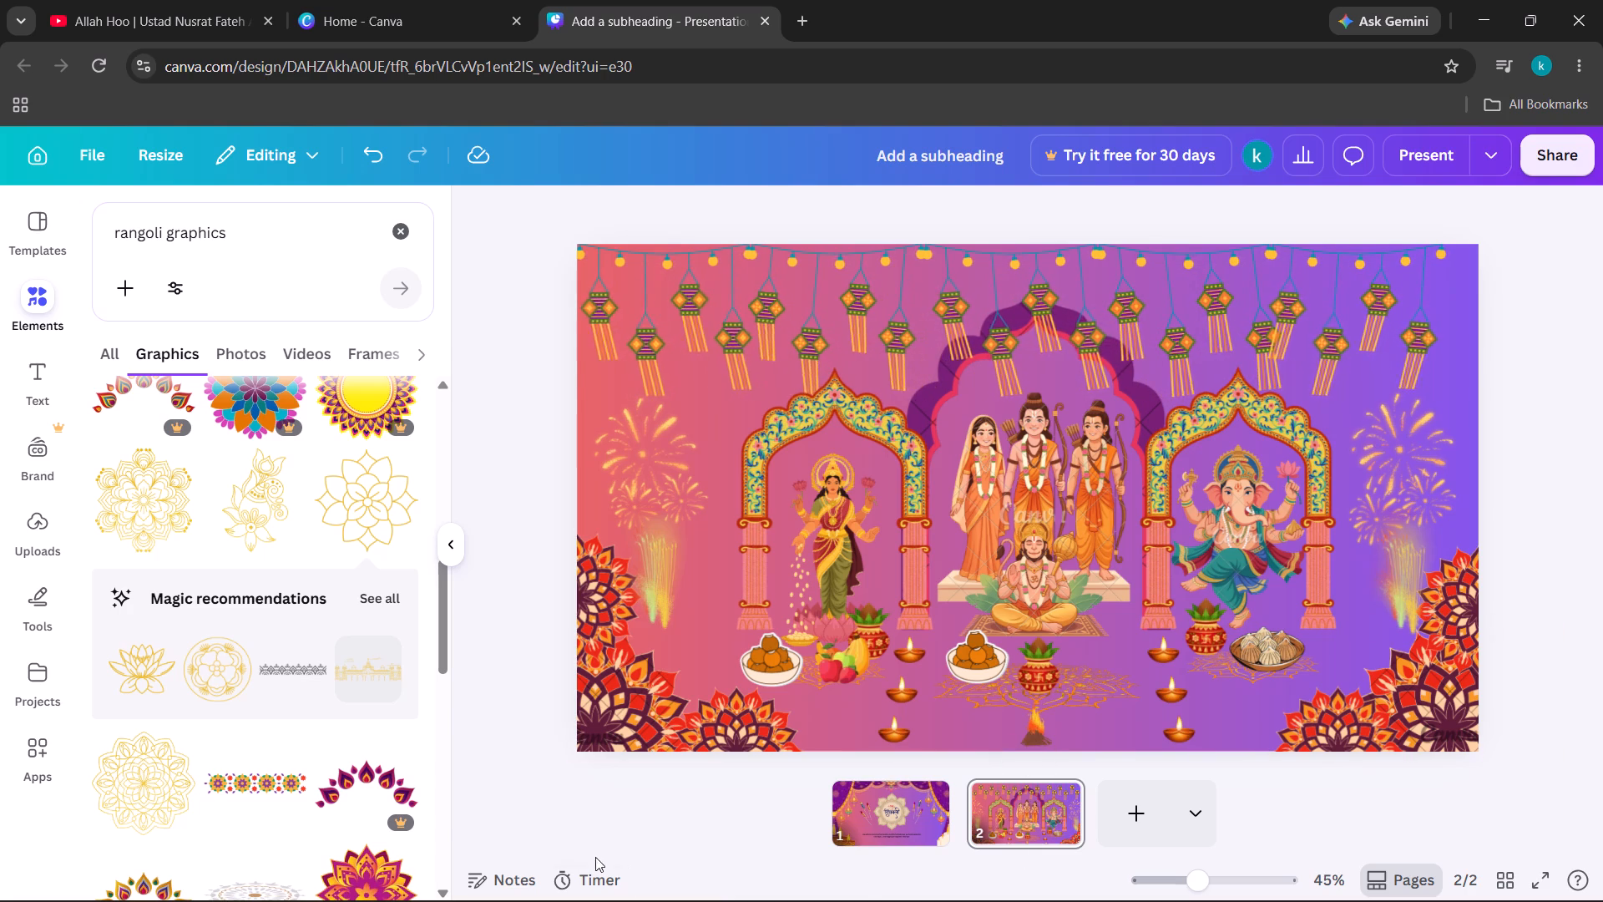
# Browse further through the rangoli graphics results for another rangoli or festive decoration that could suit the Diwali page.
pyautogui.scroll(-3, 465, 802)
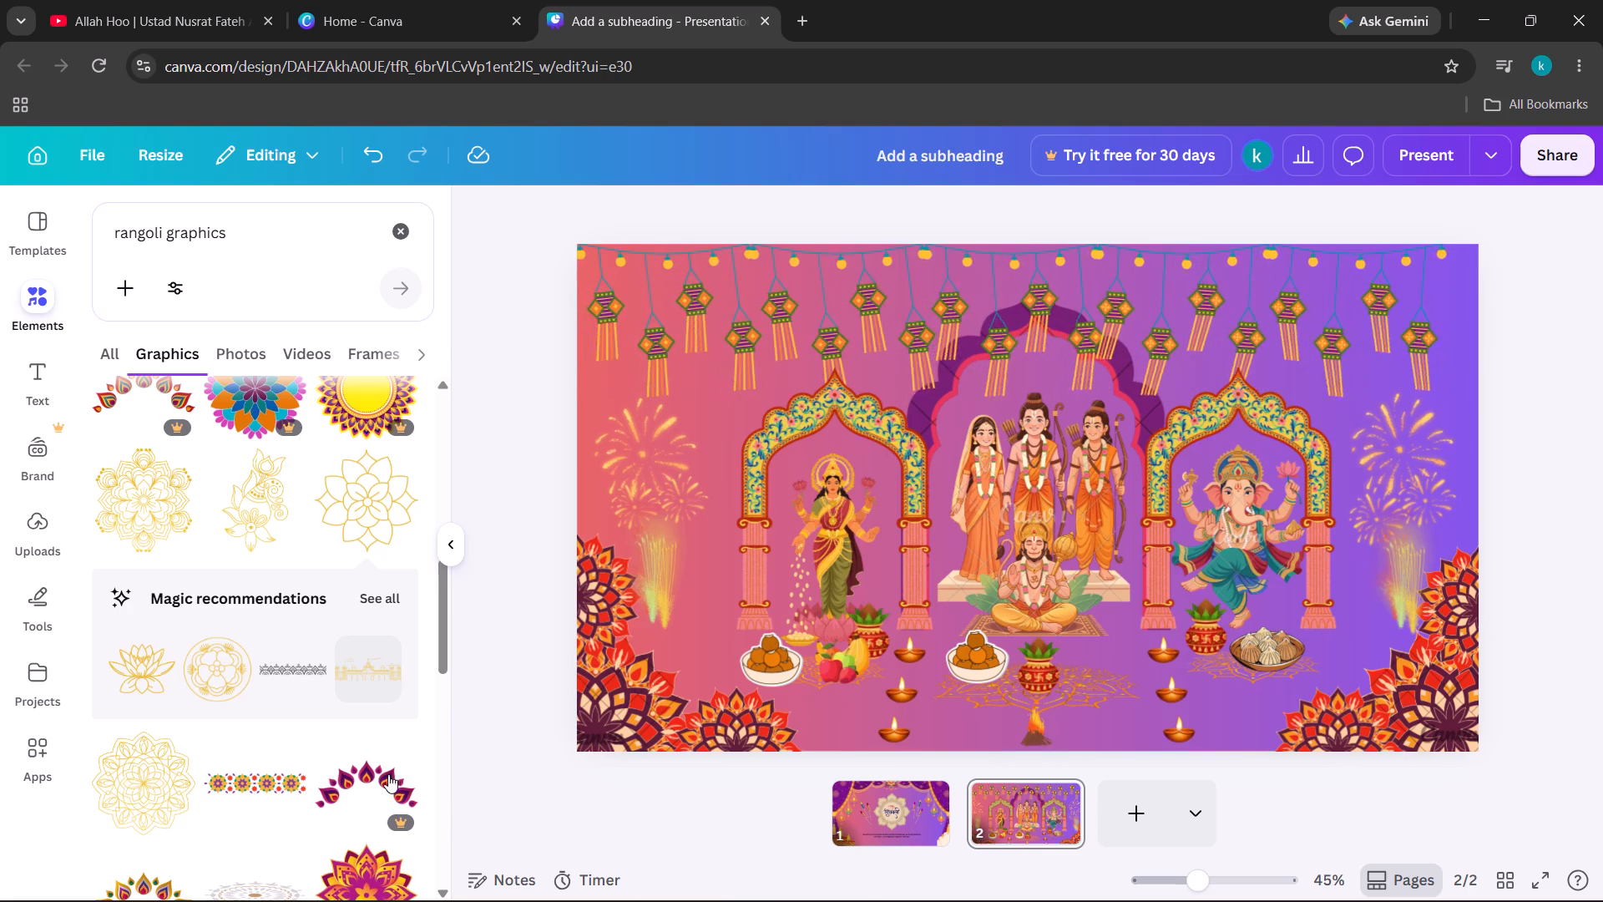
pyautogui.scroll(-4, 308, 768)
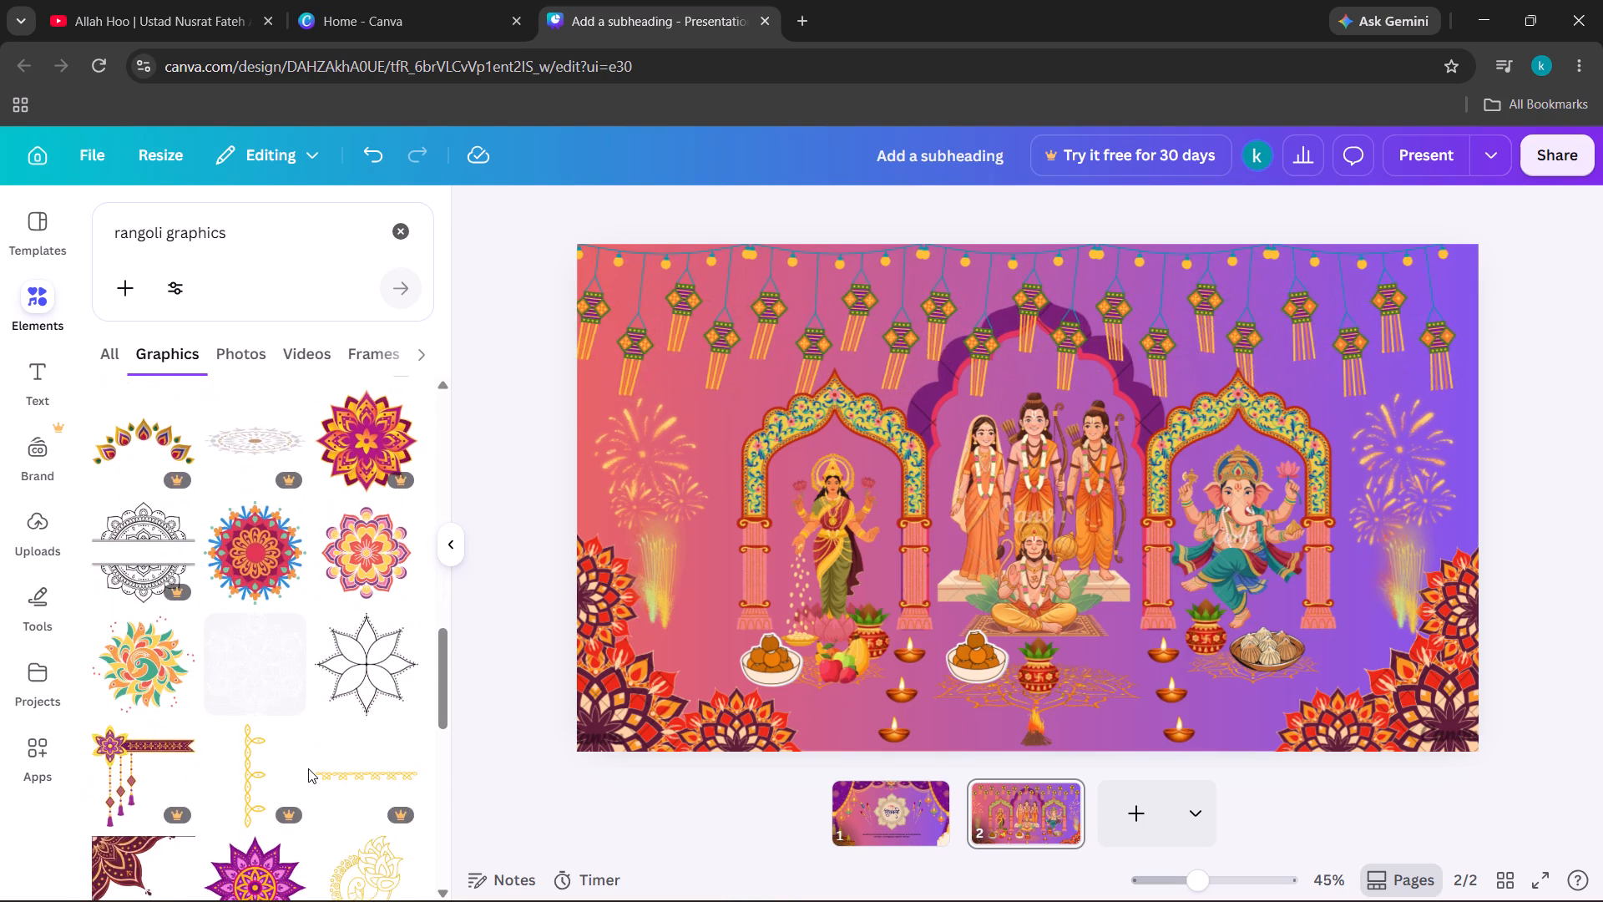
pyautogui.scroll(-8, 308, 768)
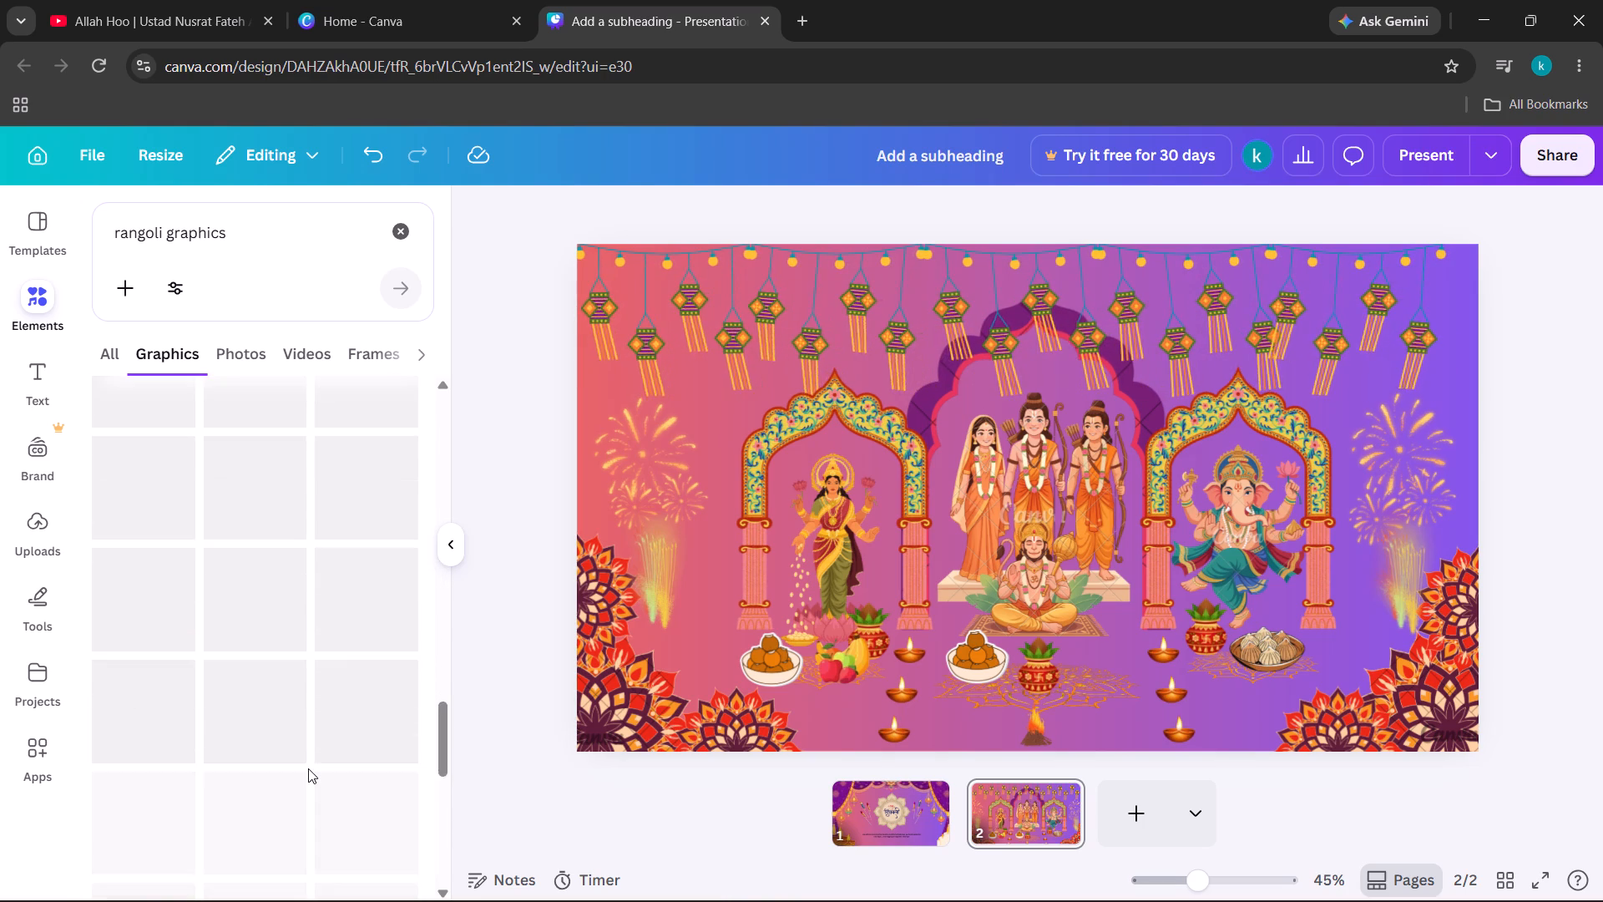
pyautogui.scroll(-1, 308, 768)
pyautogui.scroll(2, 308, 768)
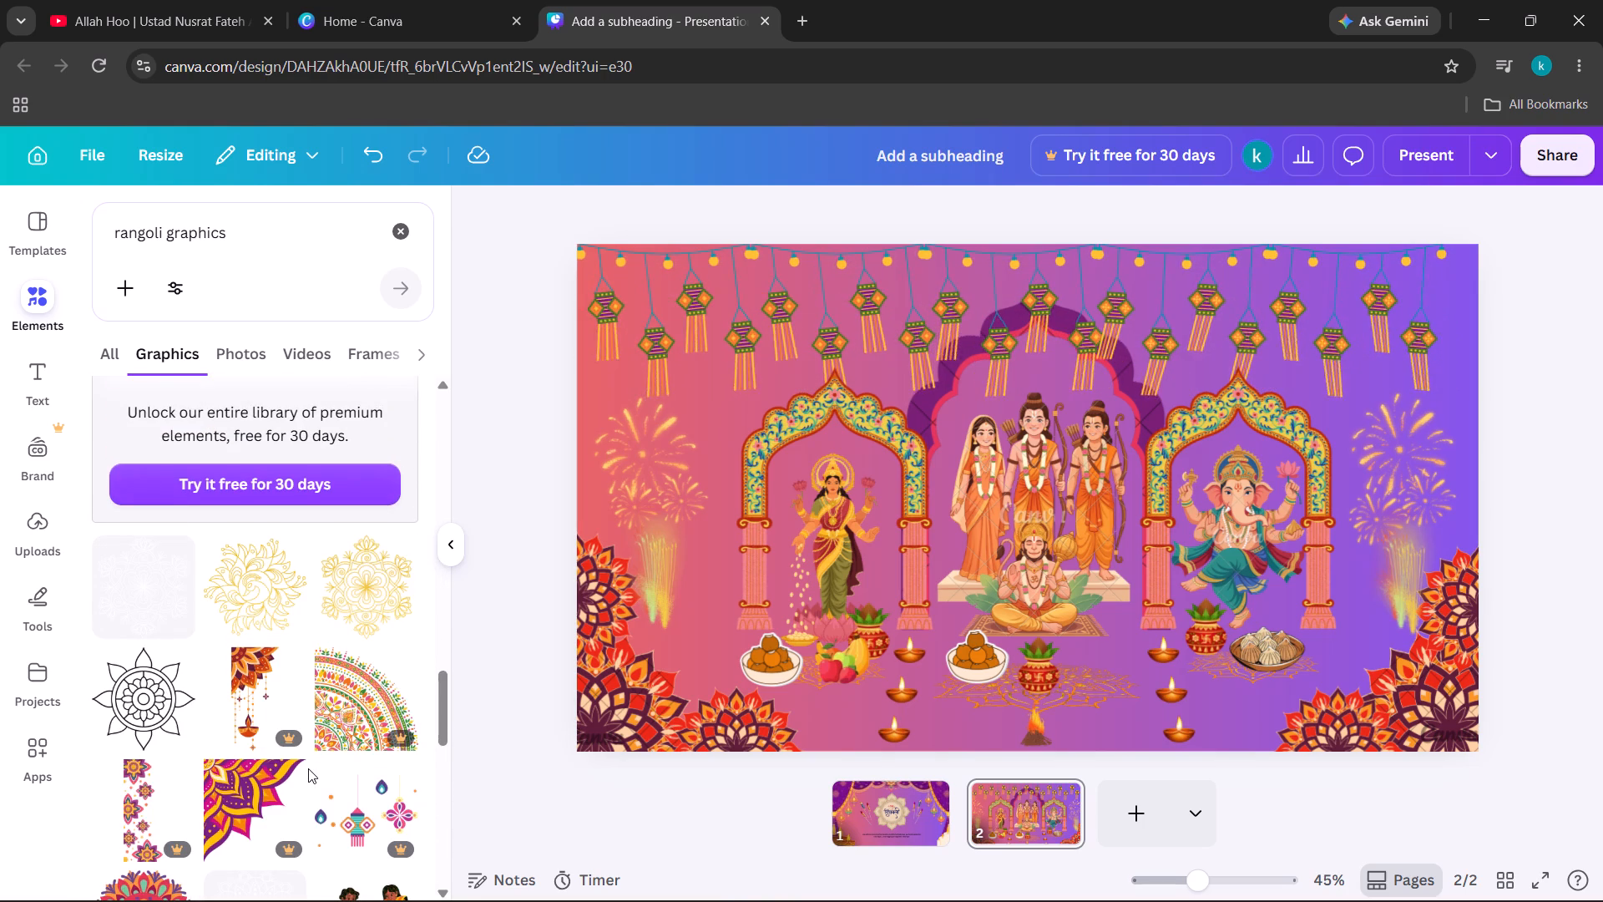
pyautogui.scroll(-1, 308, 768)
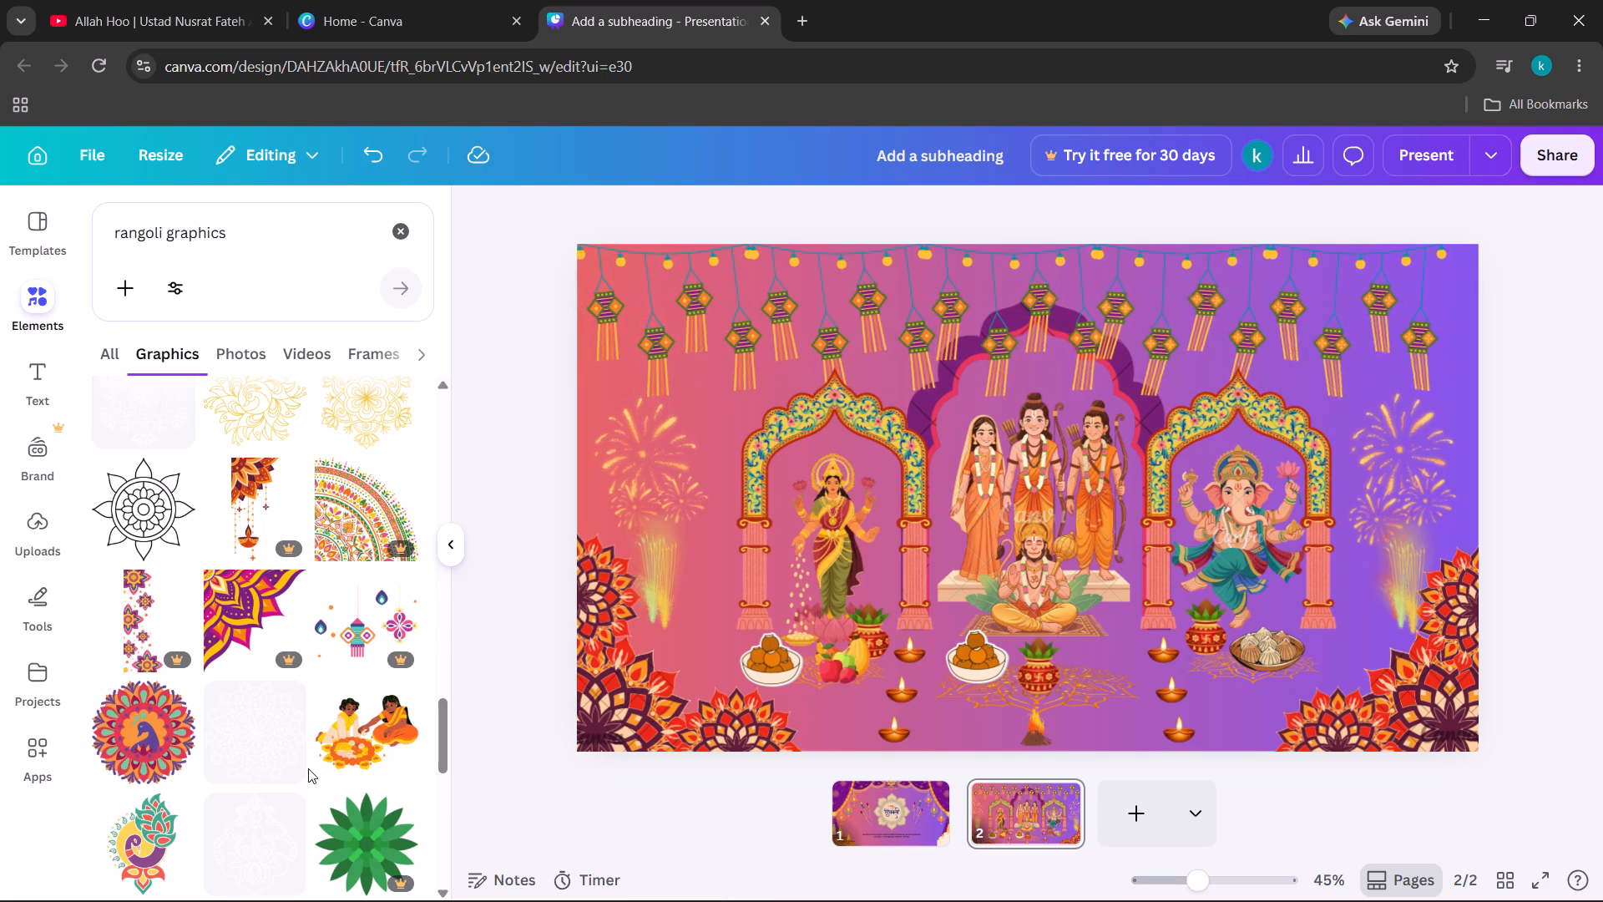
pyautogui.scroll(-2, 308, 768)
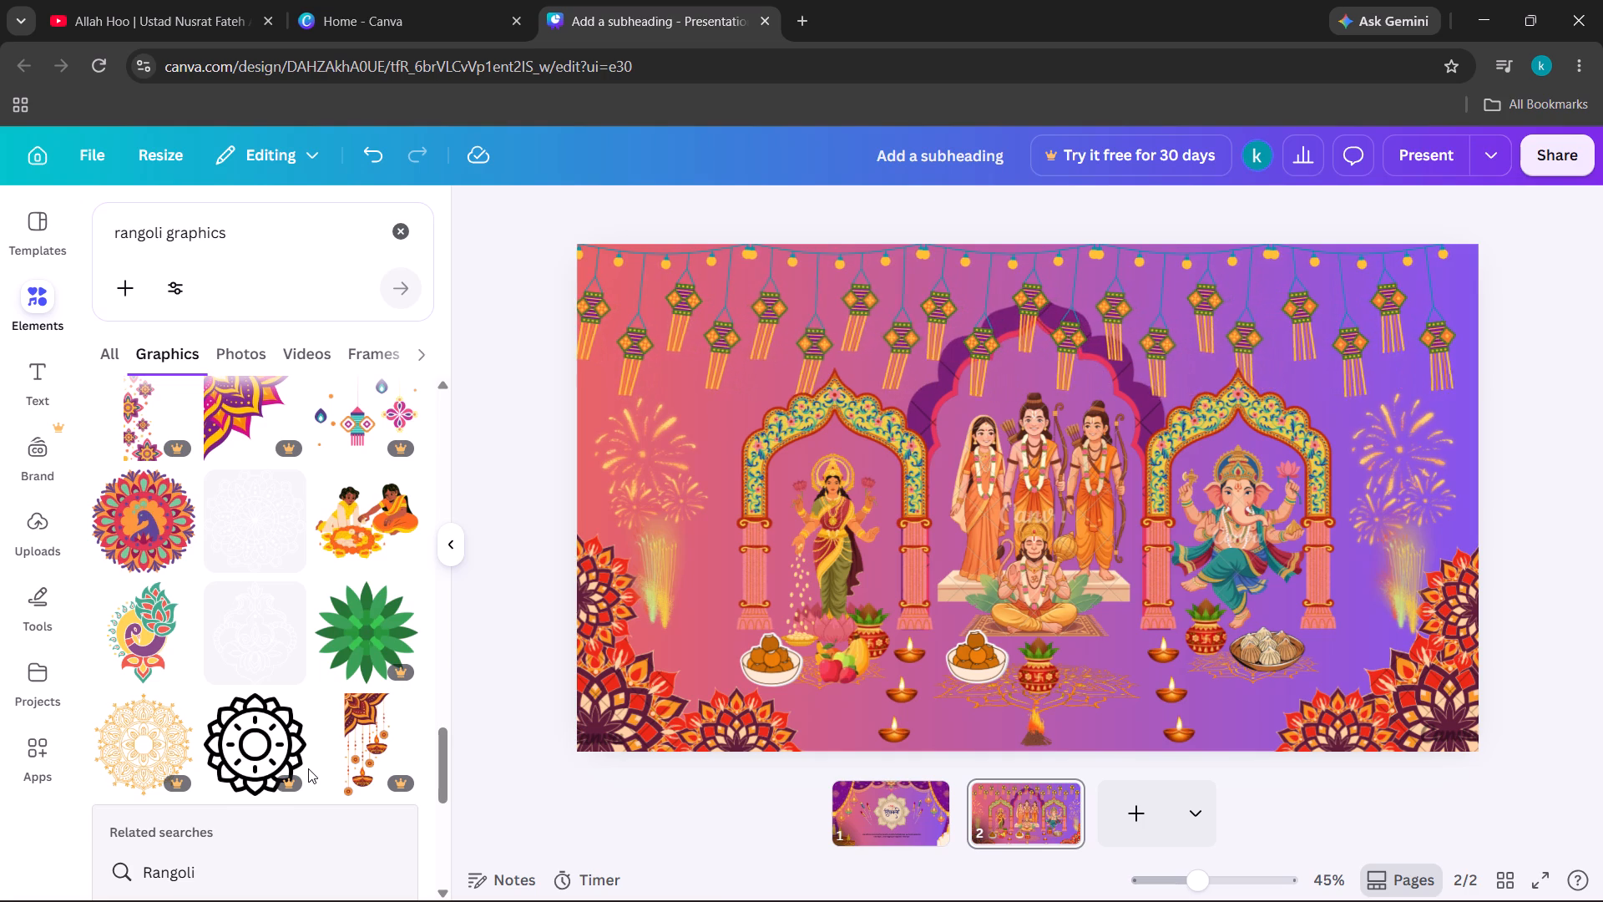
pyautogui.scroll(-1, 308, 768)
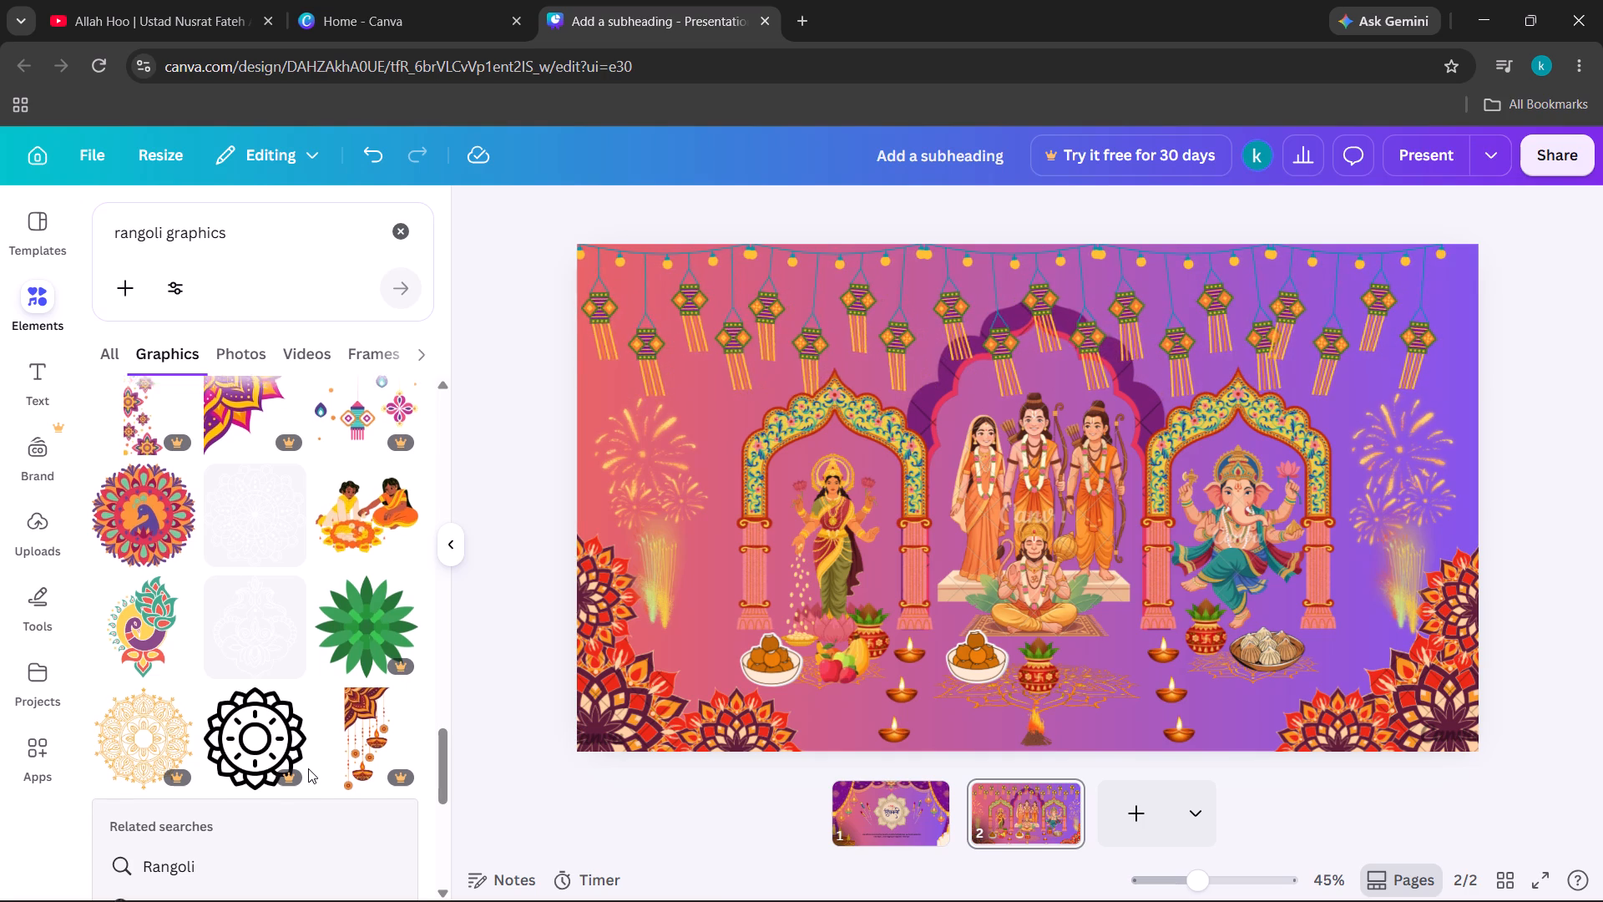
pyautogui.scroll(-4, 308, 768)
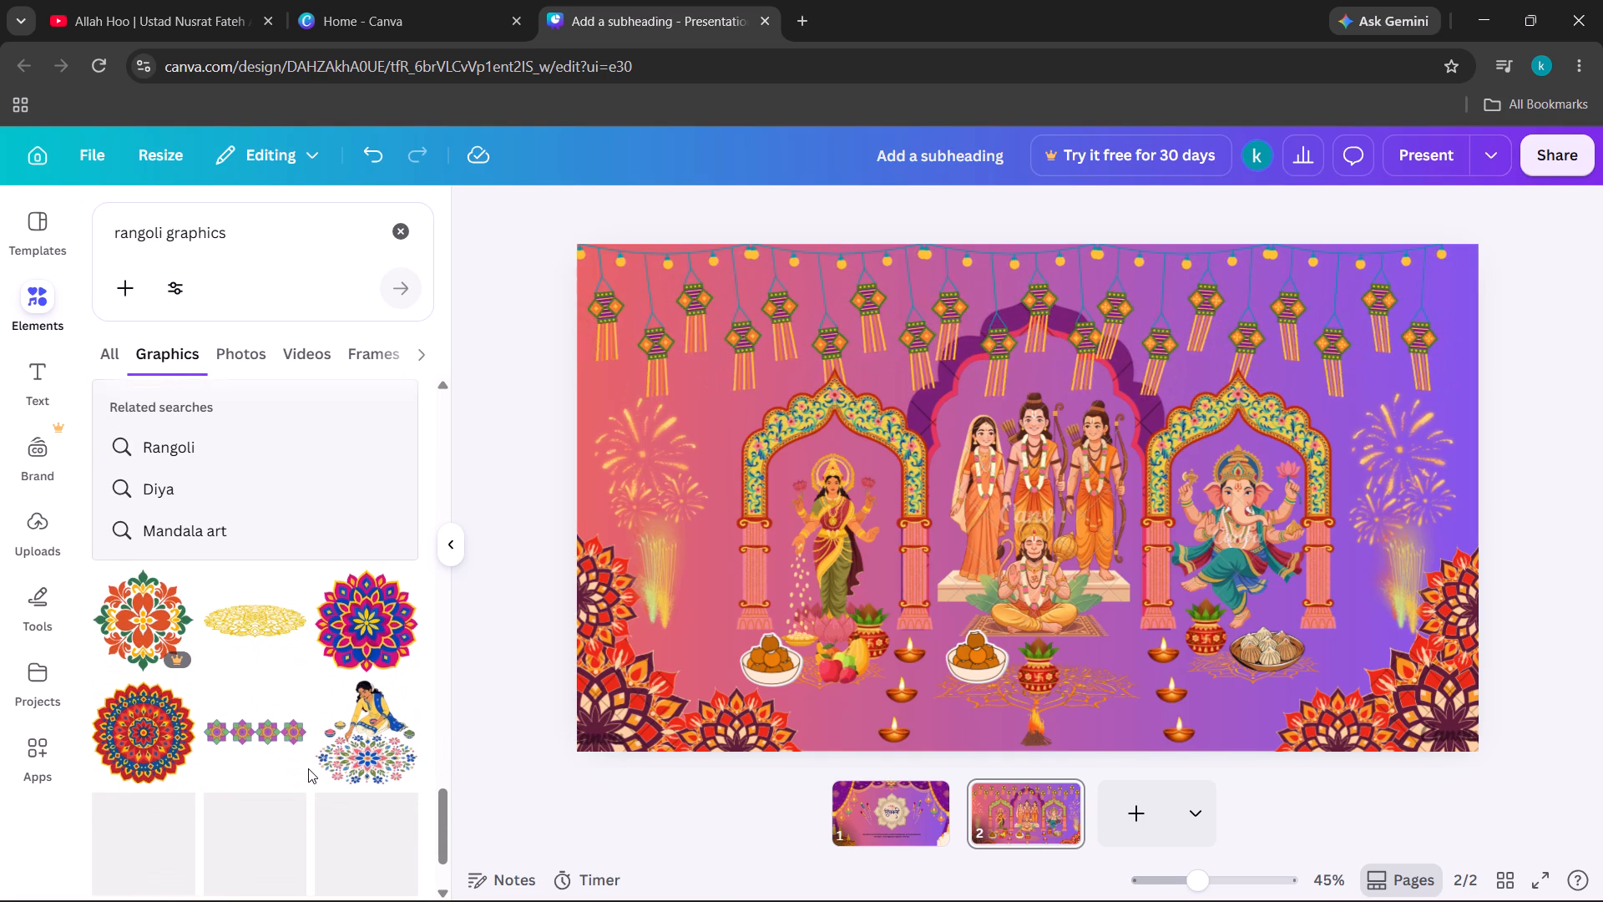
pyautogui.scroll(-3, 308, 768)
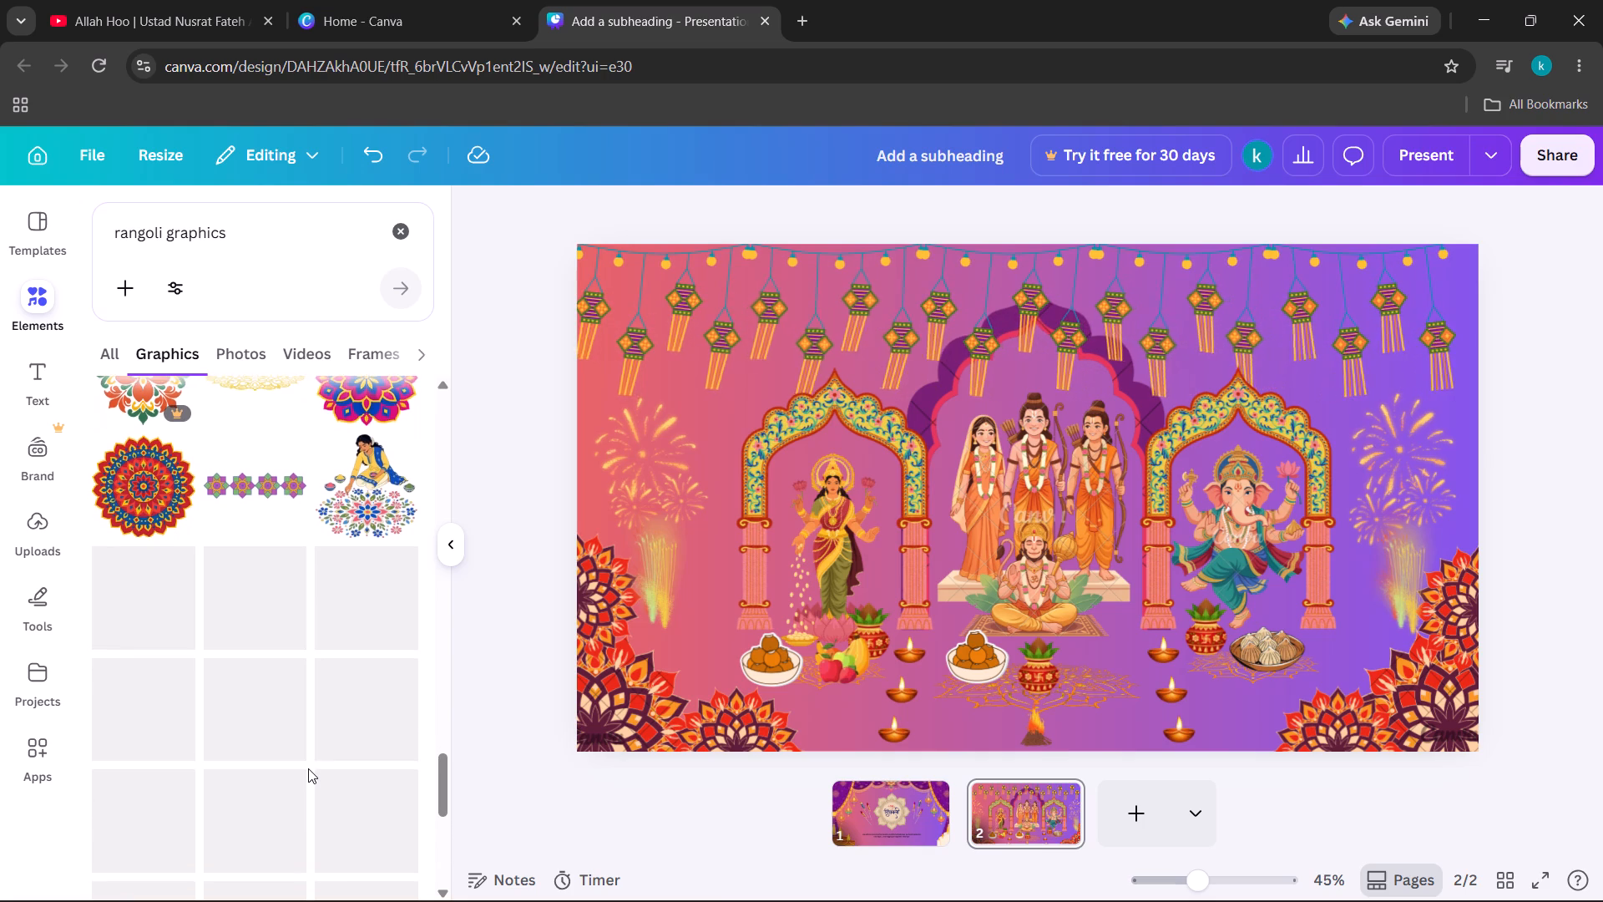
pyautogui.scroll(-1, 308, 768)
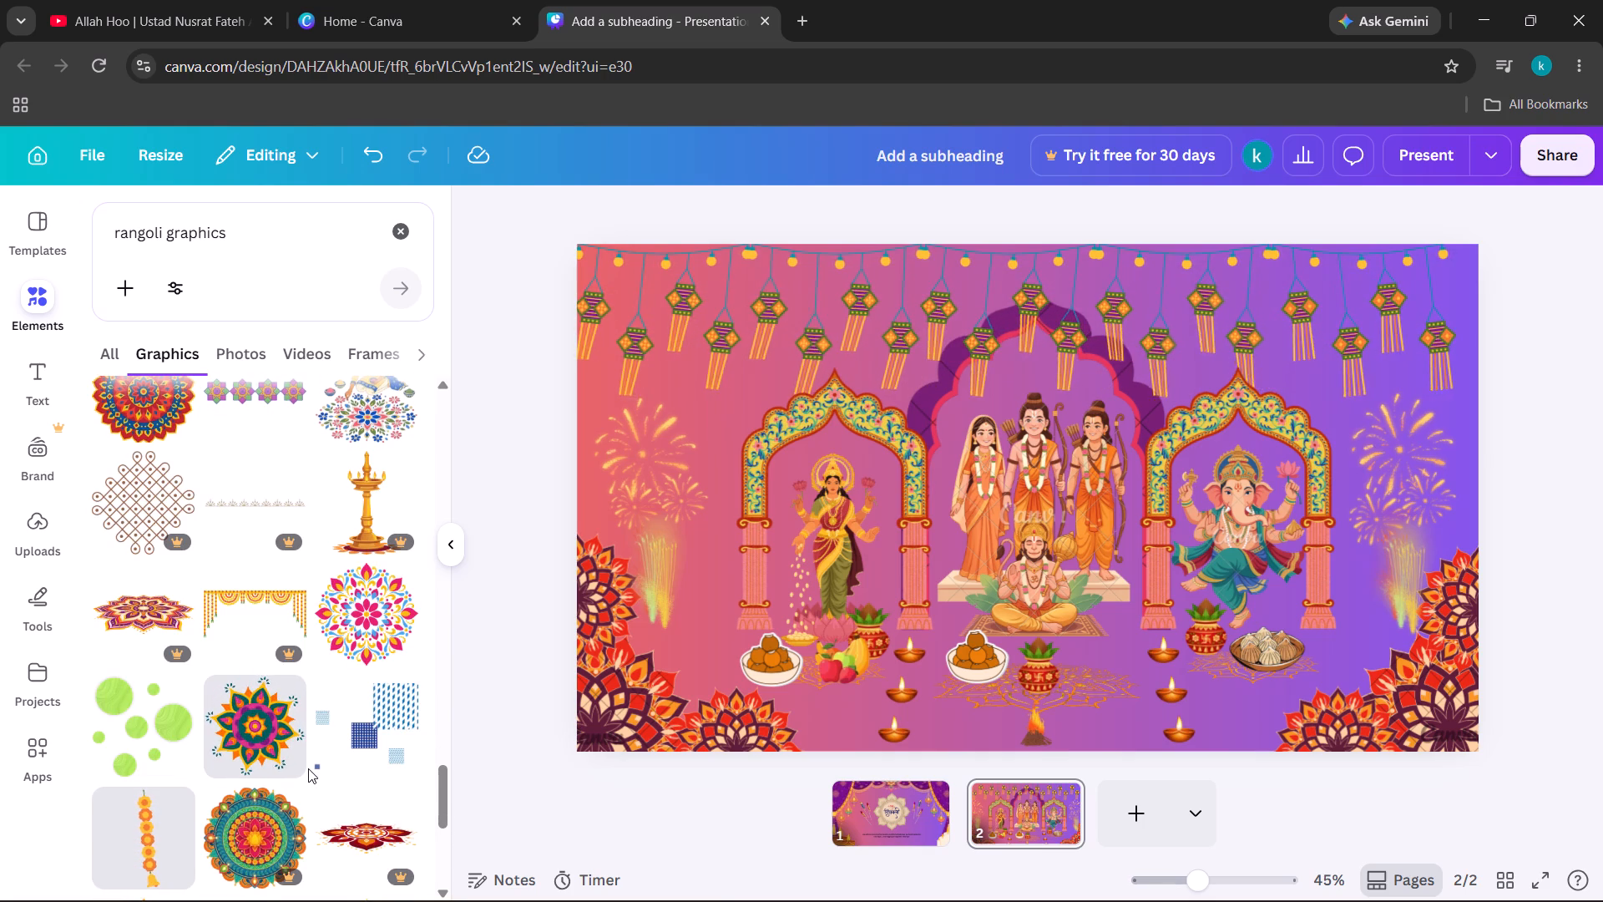
pyautogui.scroll(-3, 308, 768)
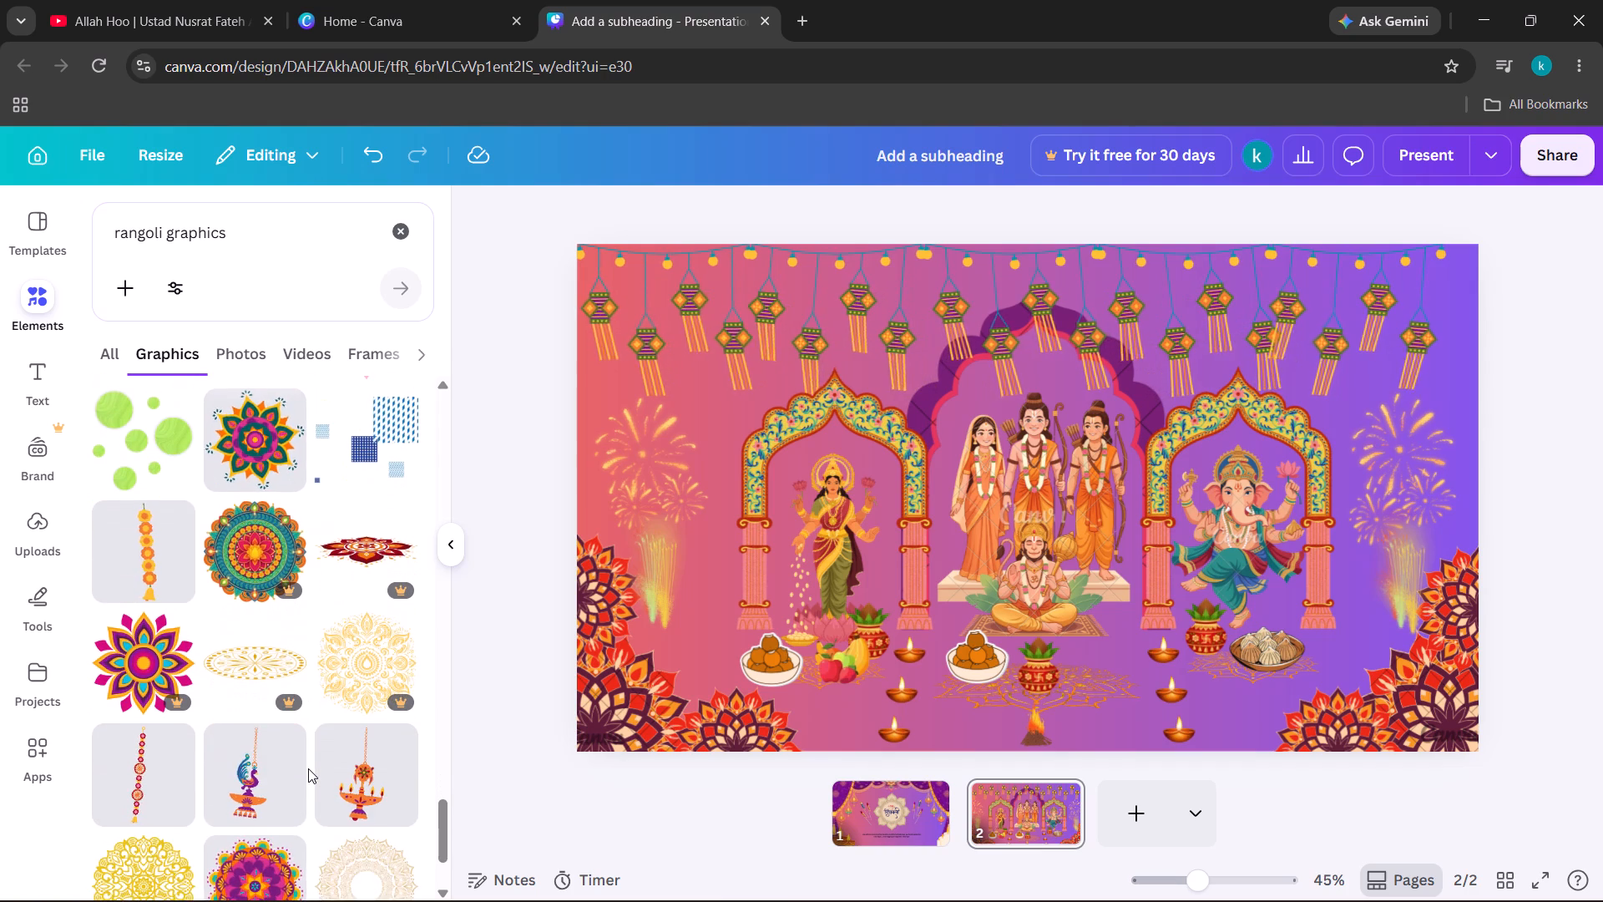
pyautogui.scroll(-4, 308, 768)
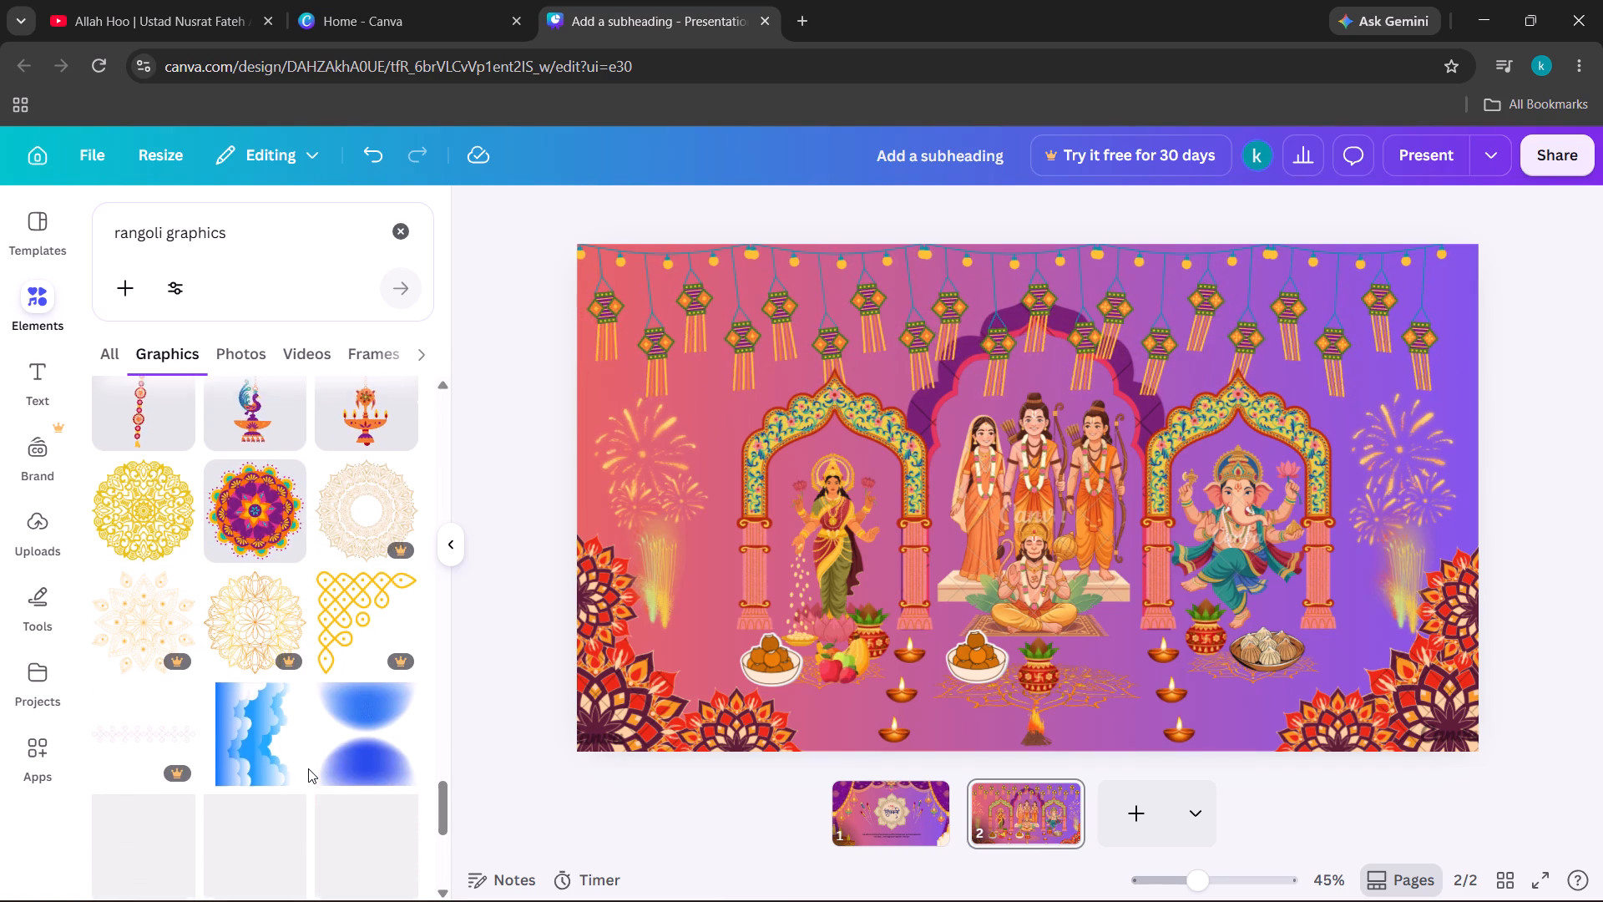
pyautogui.scroll(-5, 308, 768)
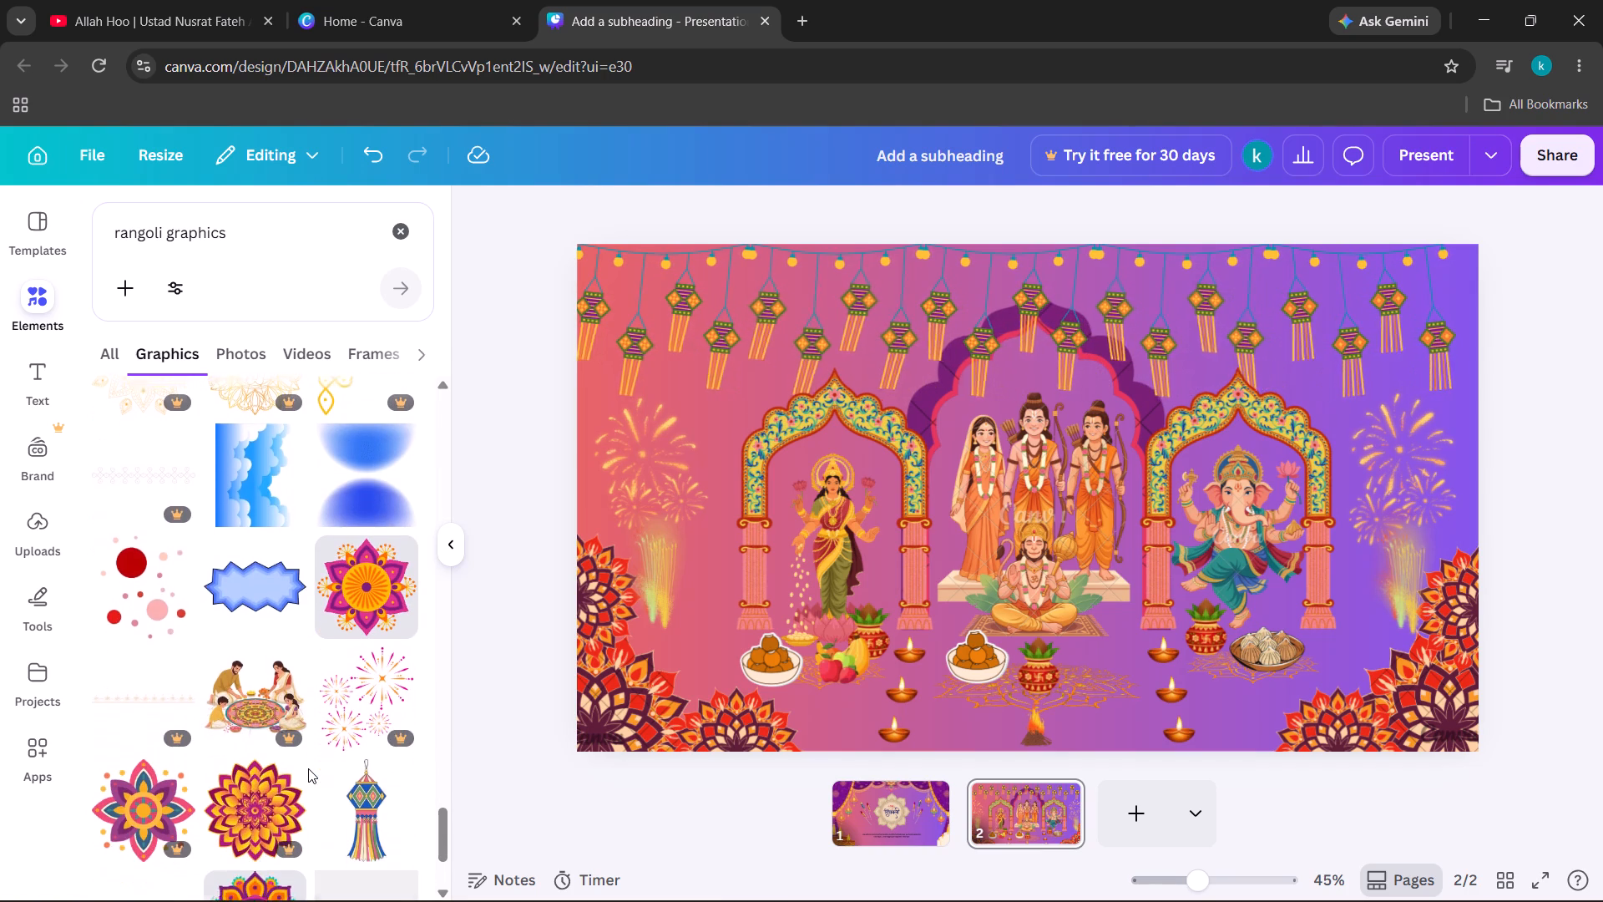
pyautogui.scroll(-2, 308, 768)
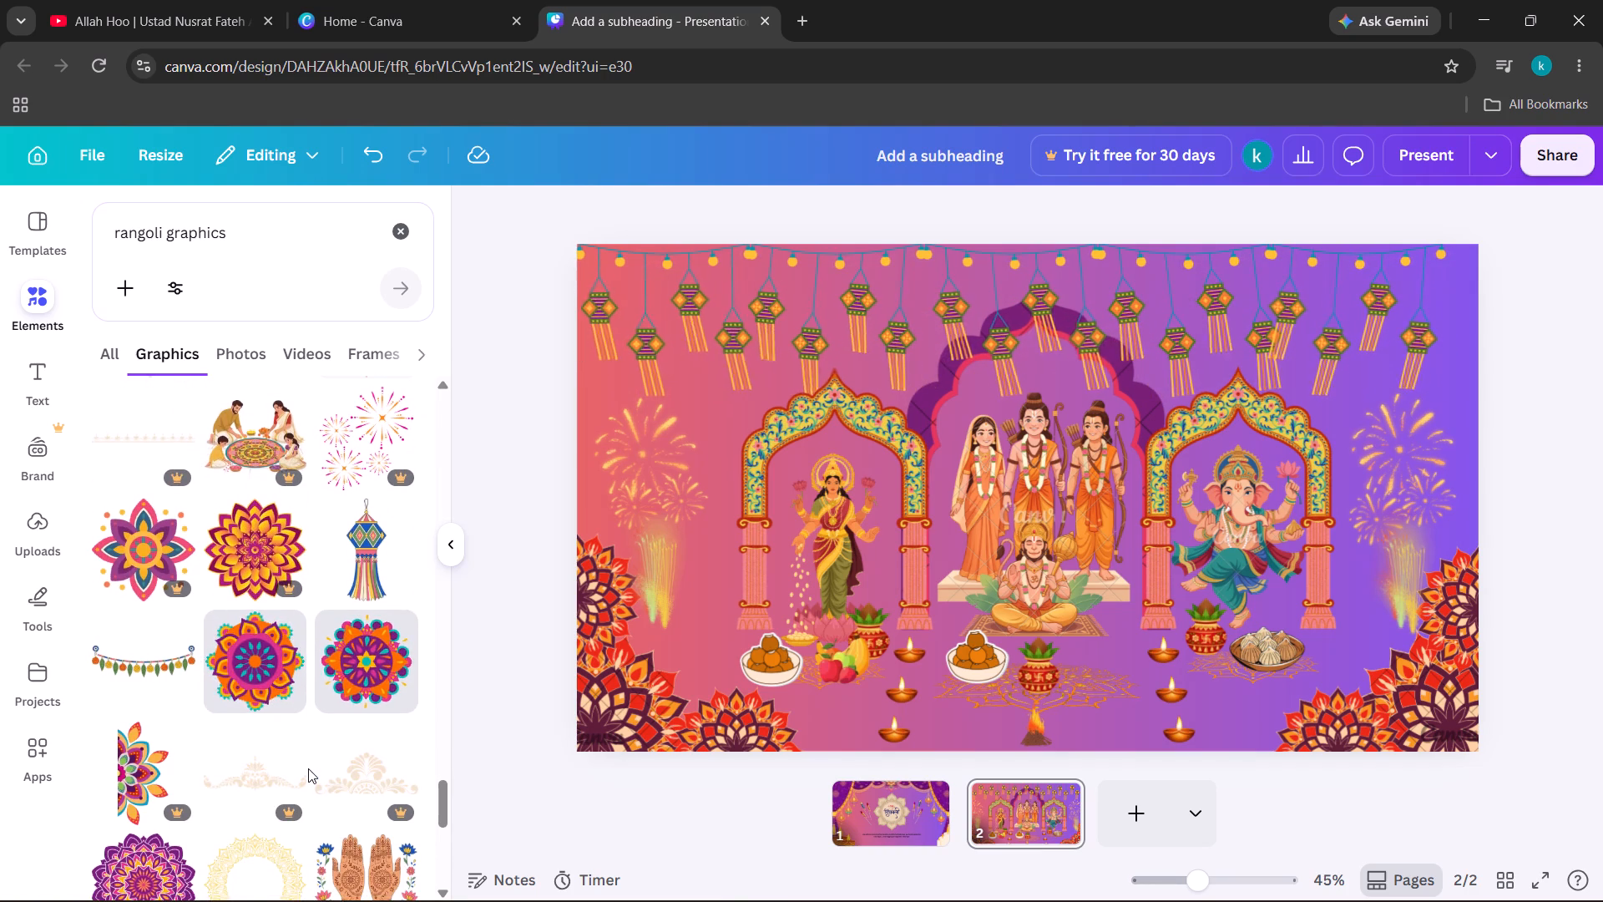
pyautogui.scroll(-2, 308, 768)
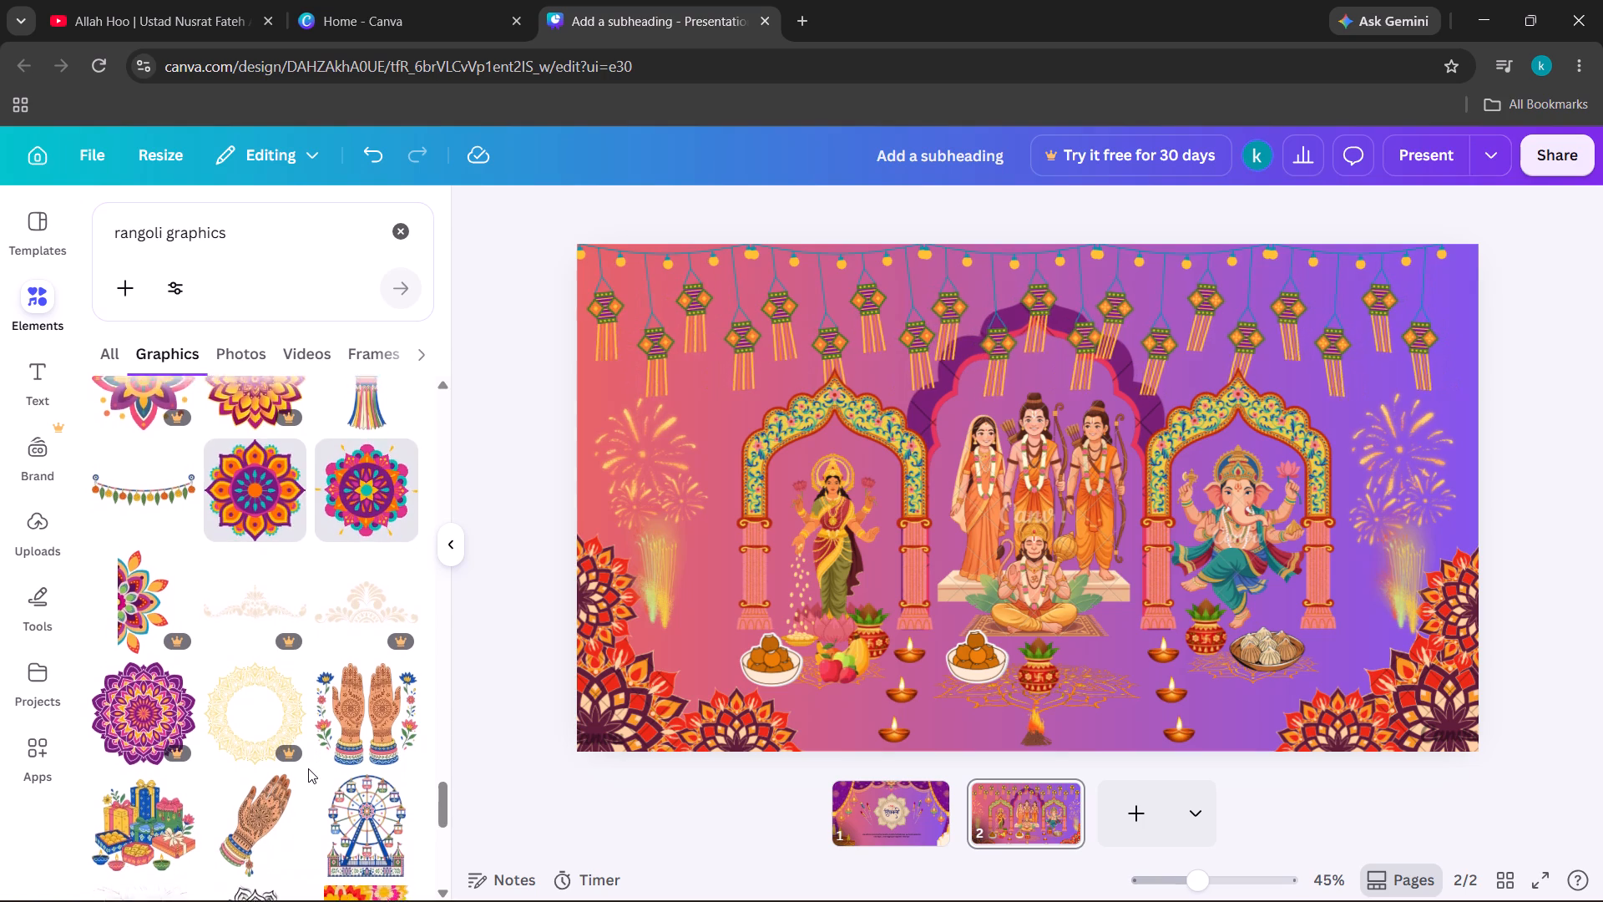
pyautogui.scroll(-1, 308, 768)
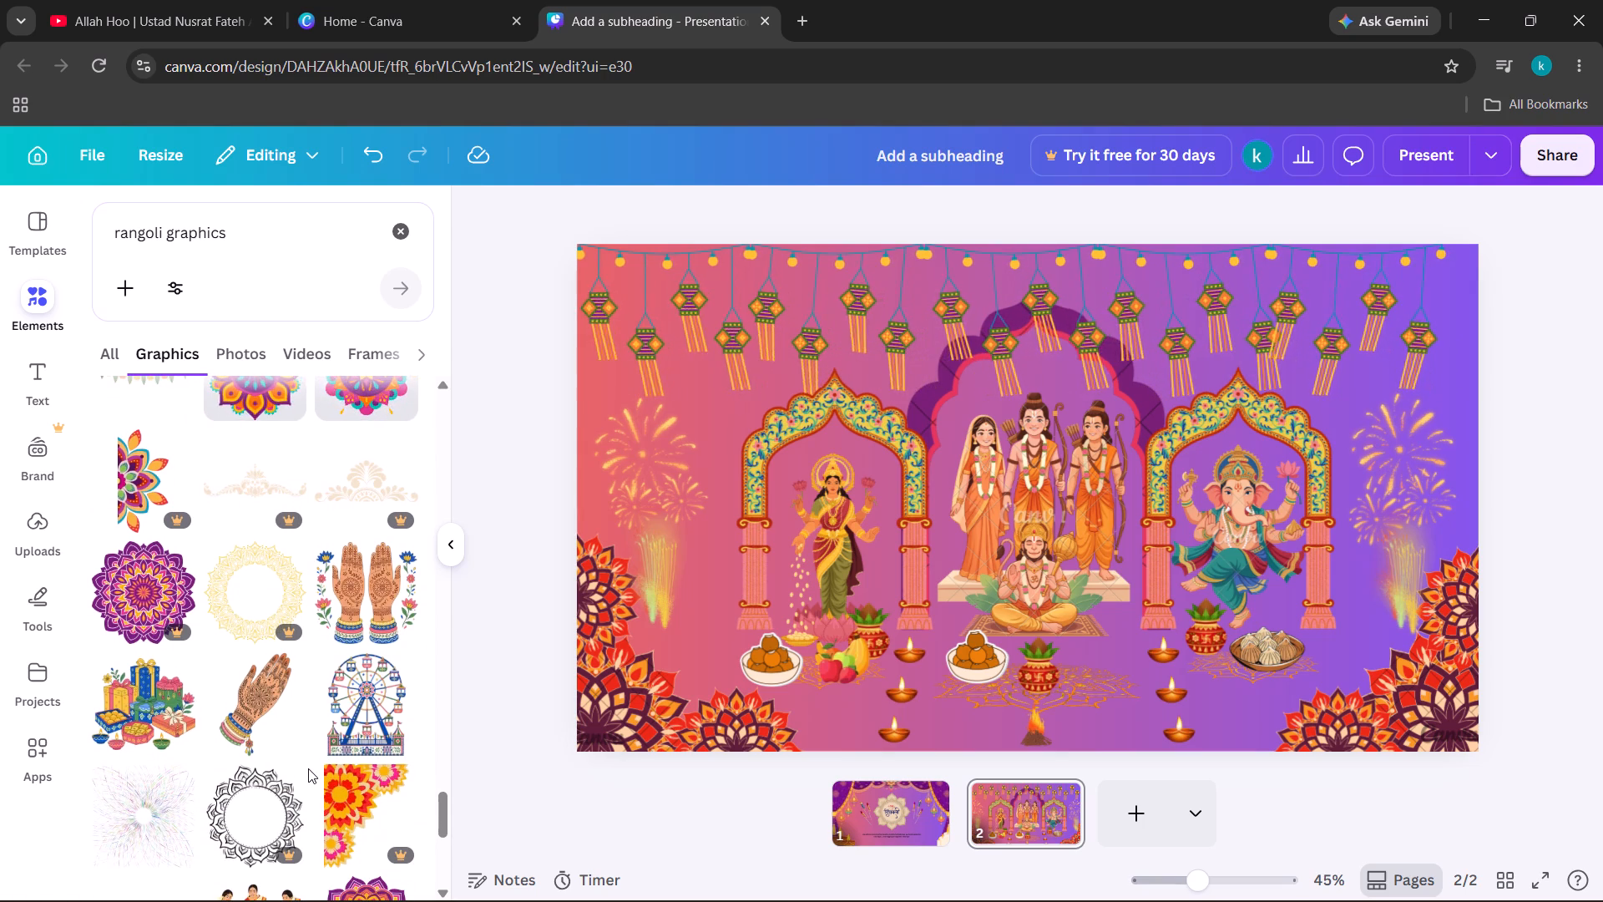
pyautogui.scroll(-1, 308, 768)
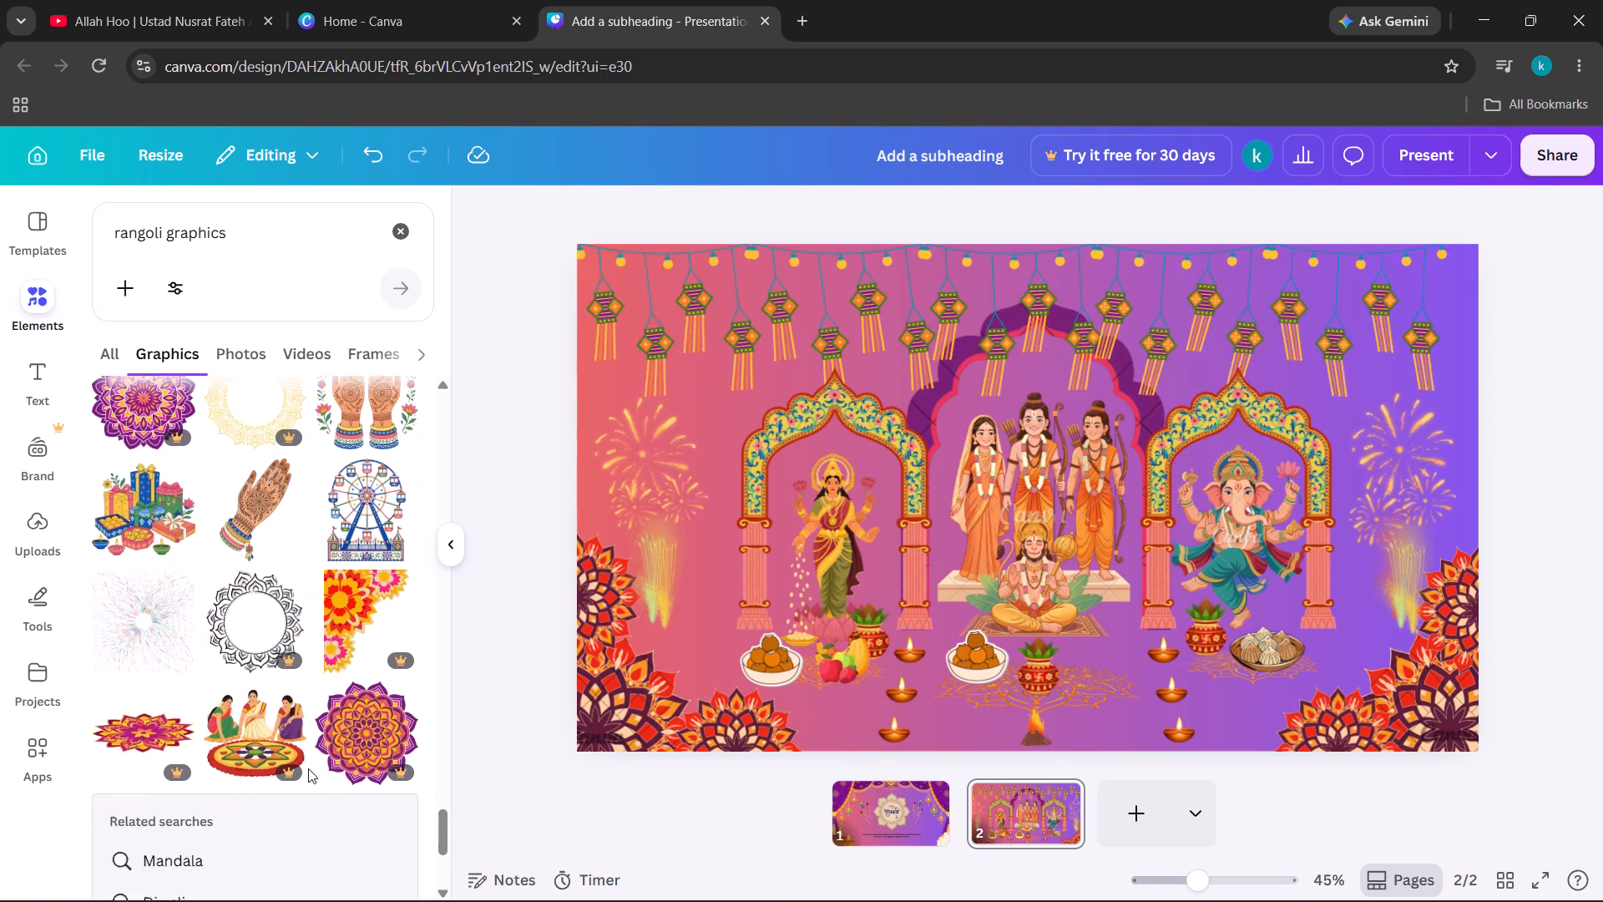
pyautogui.scroll(-2, 308, 768)
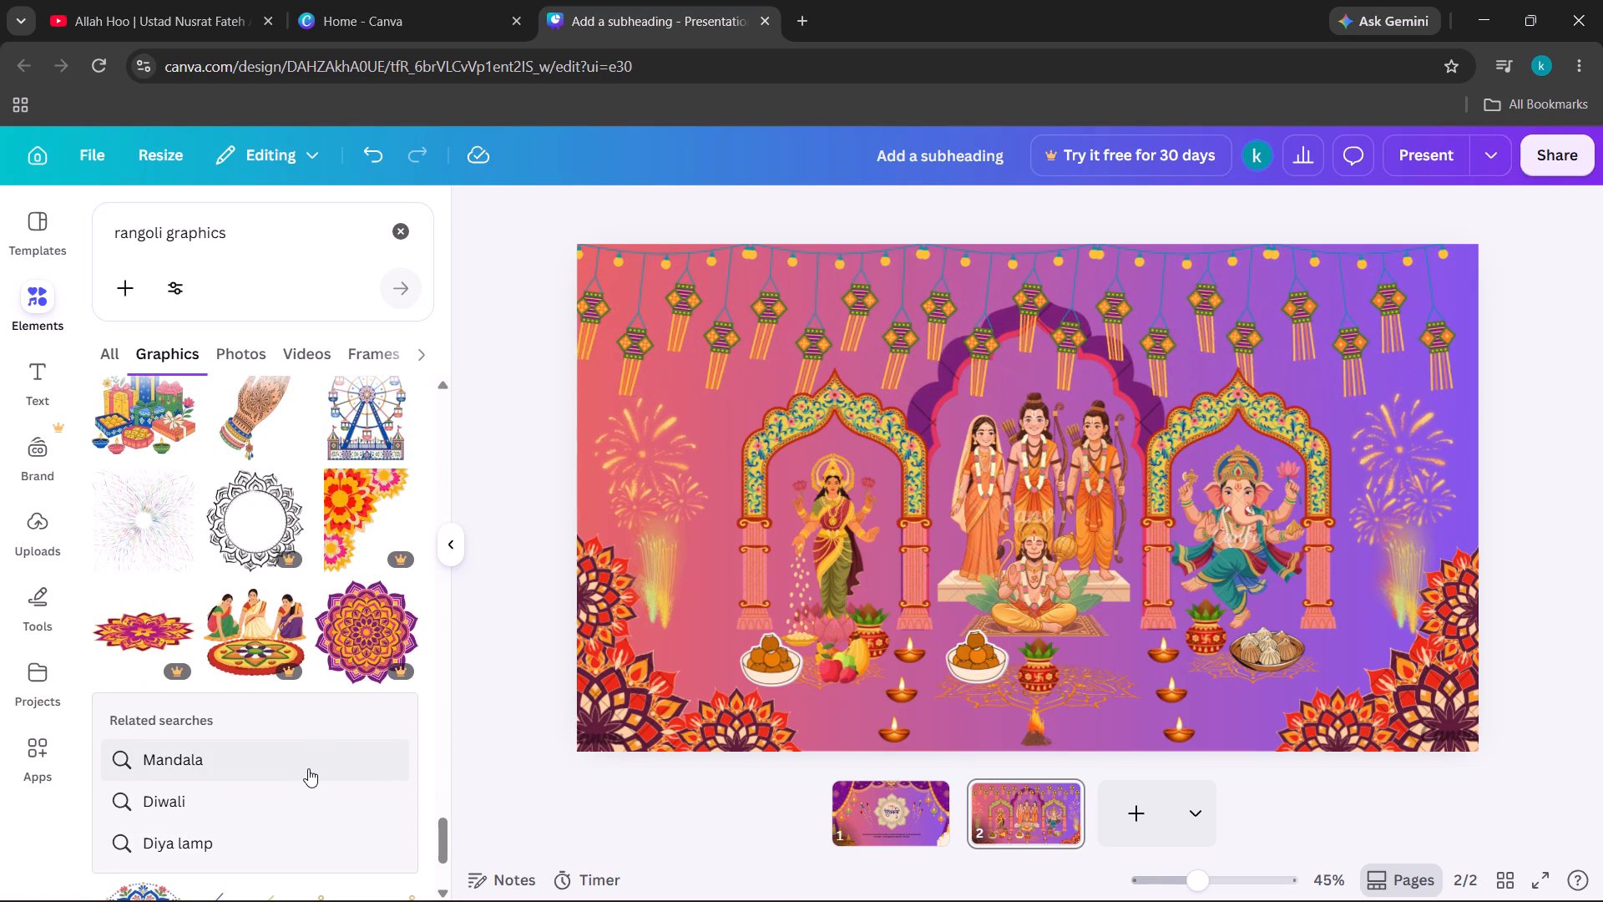
pyautogui.scroll(-2, 308, 768)
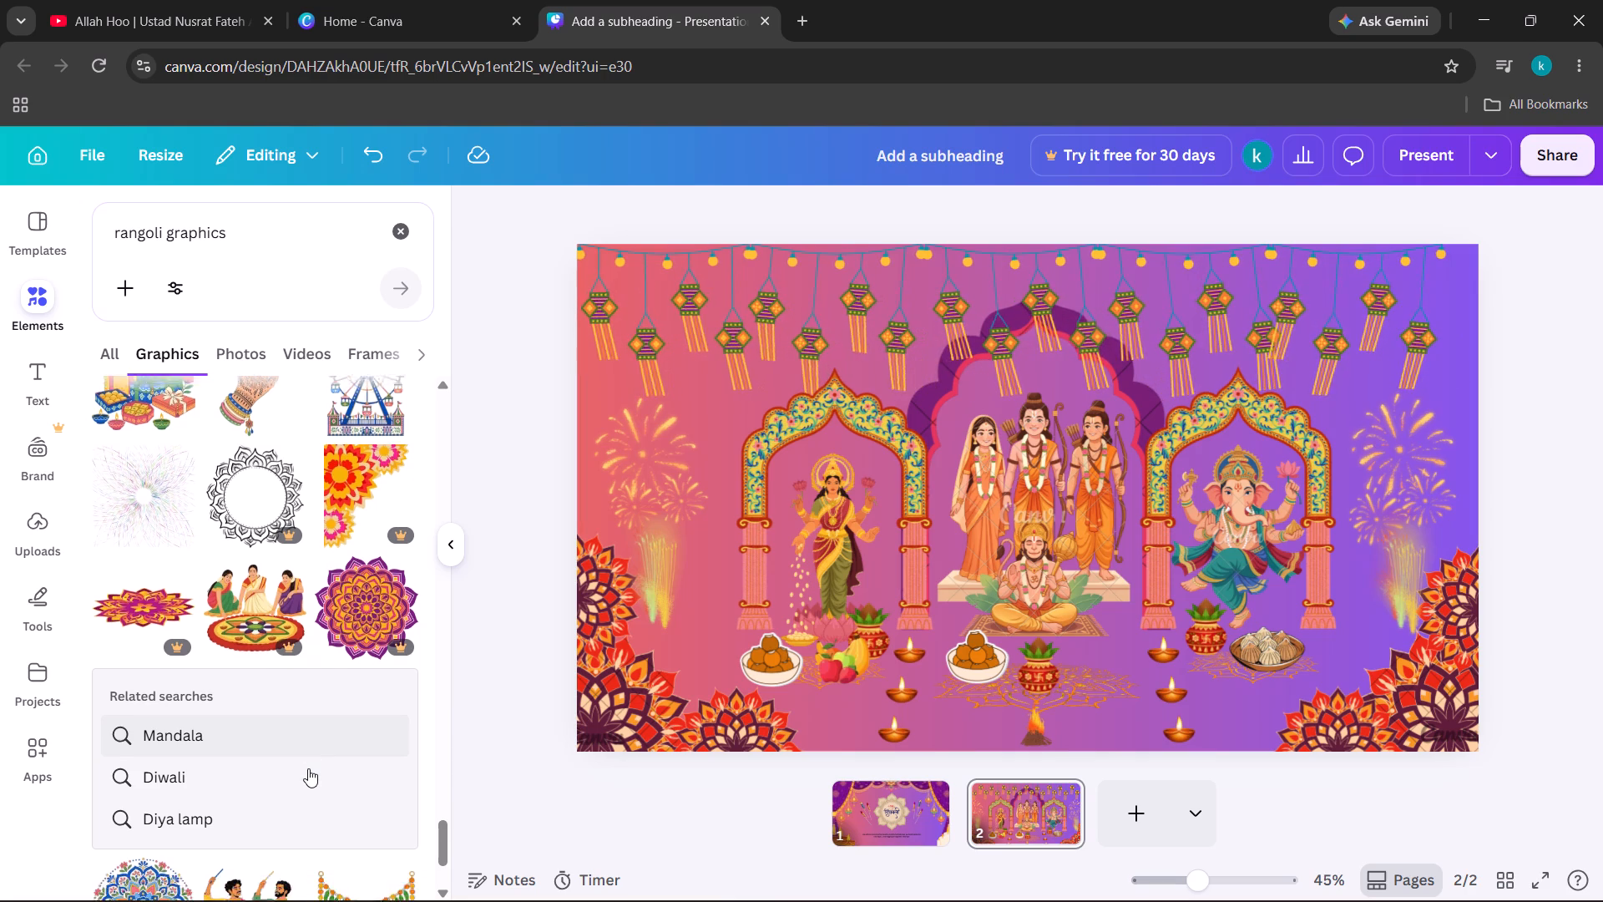
pyautogui.scroll(-6, 308, 768)
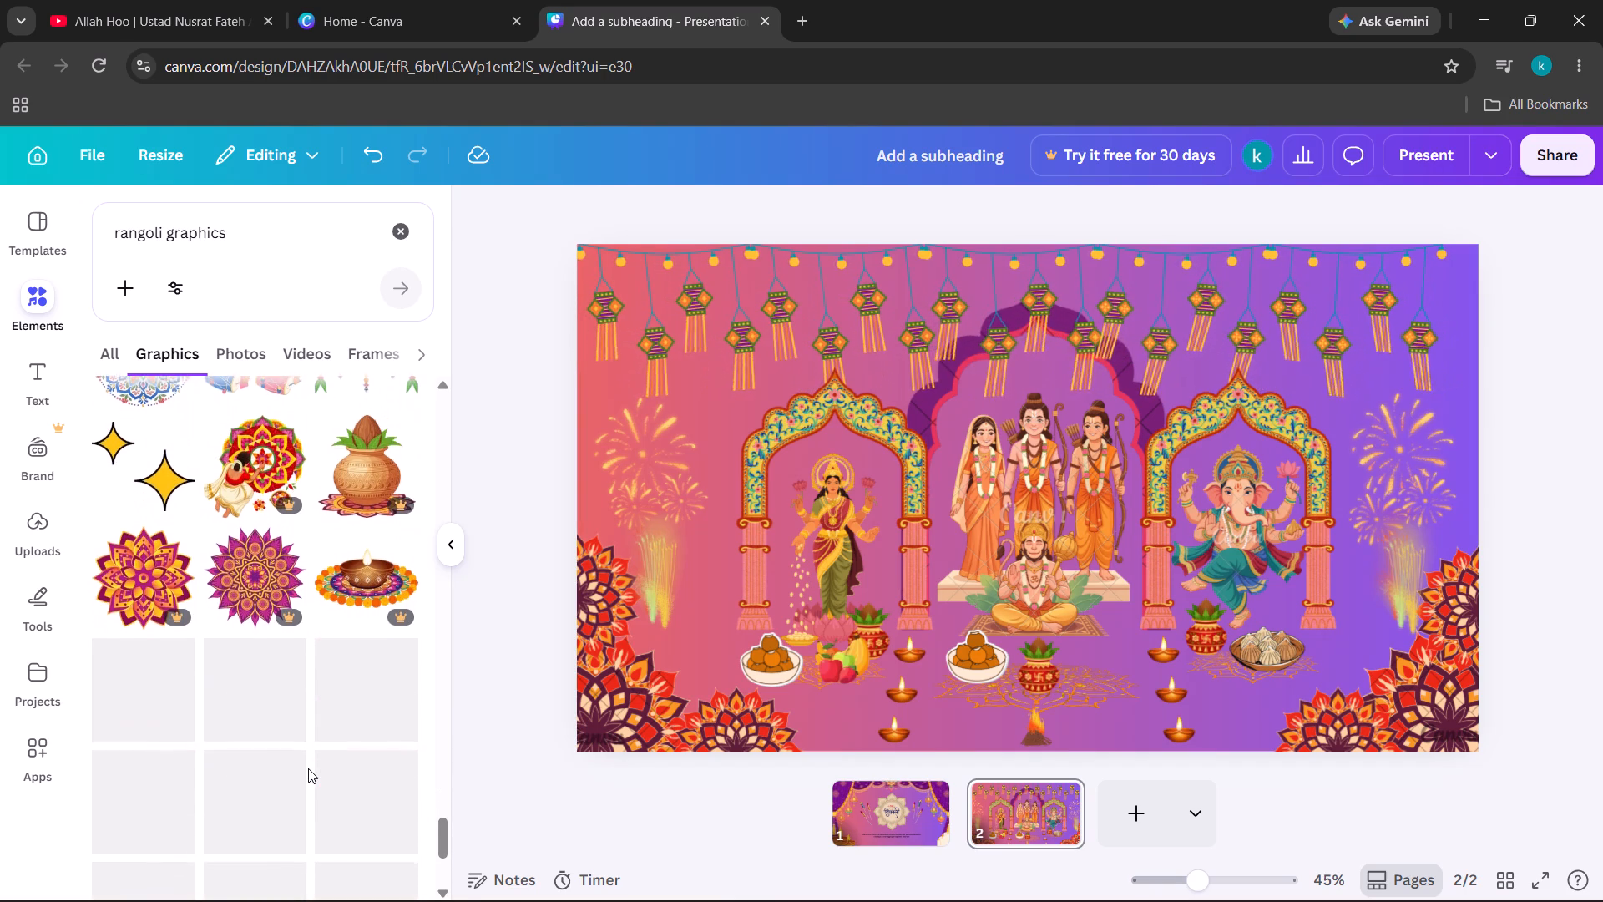